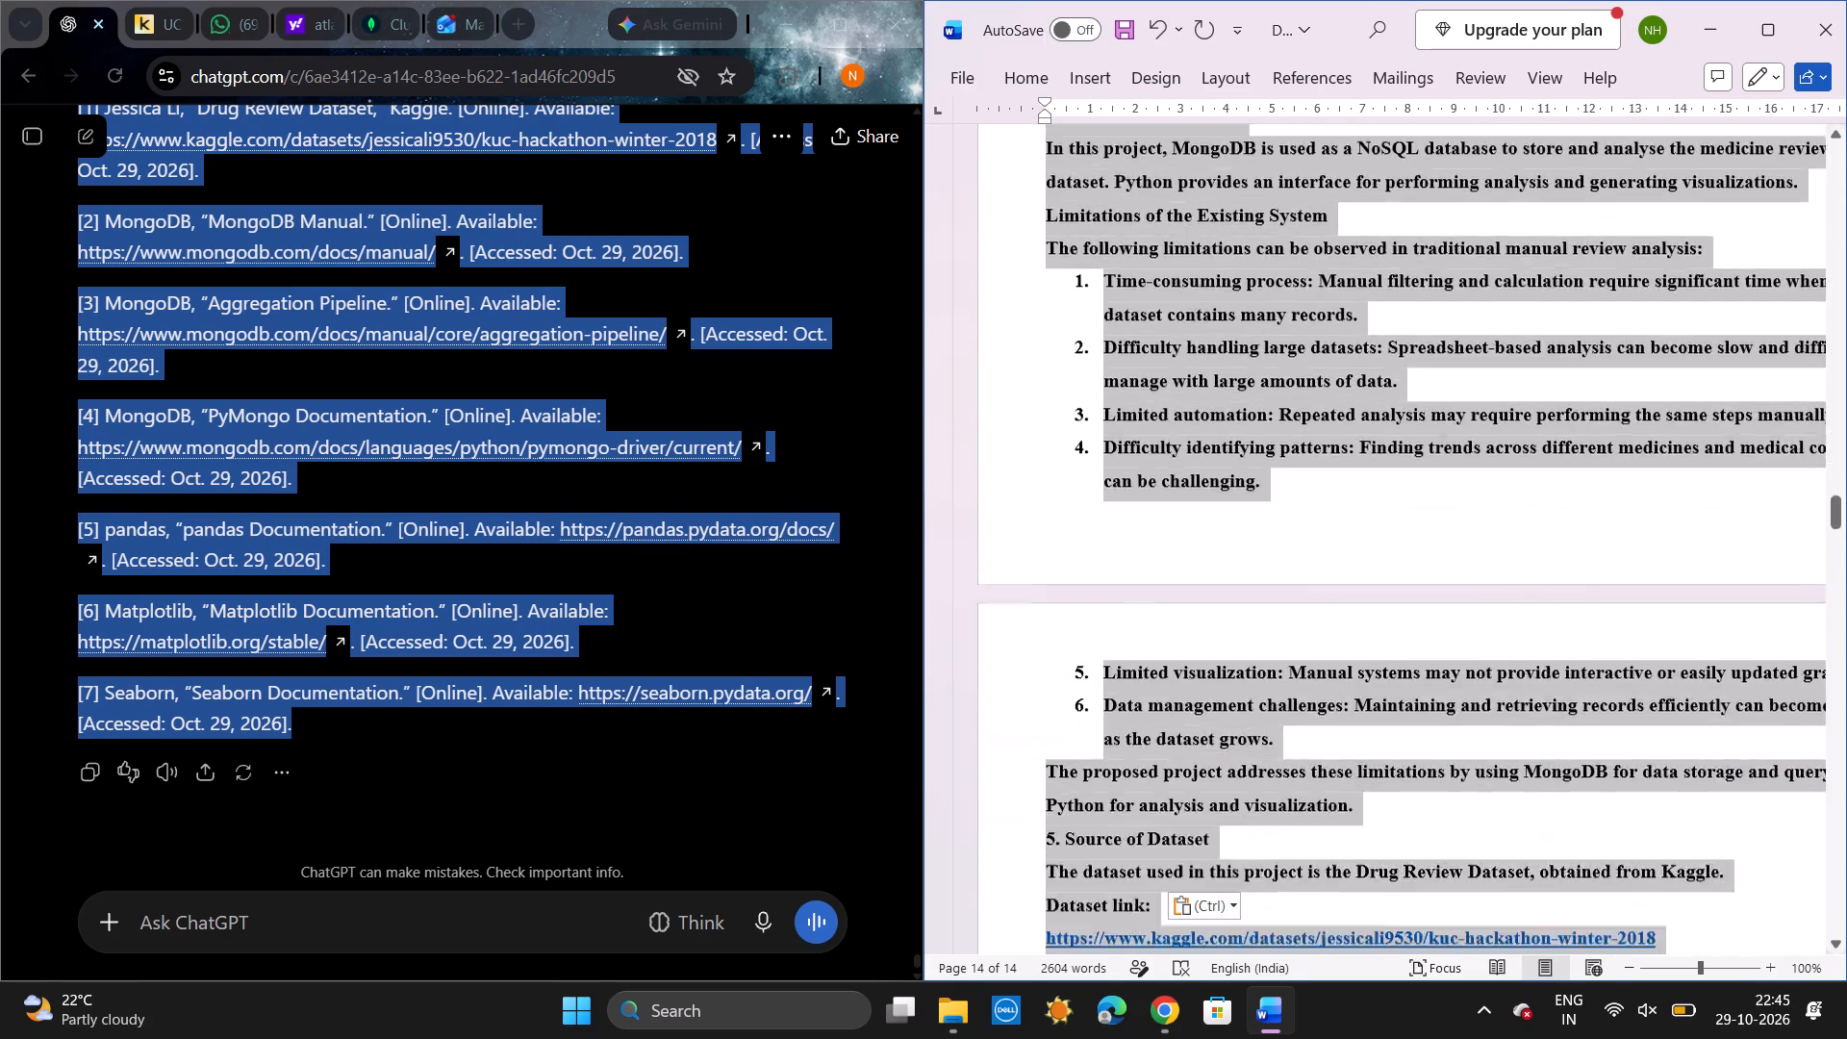
drag(1198, 1038, 1223, 1038)
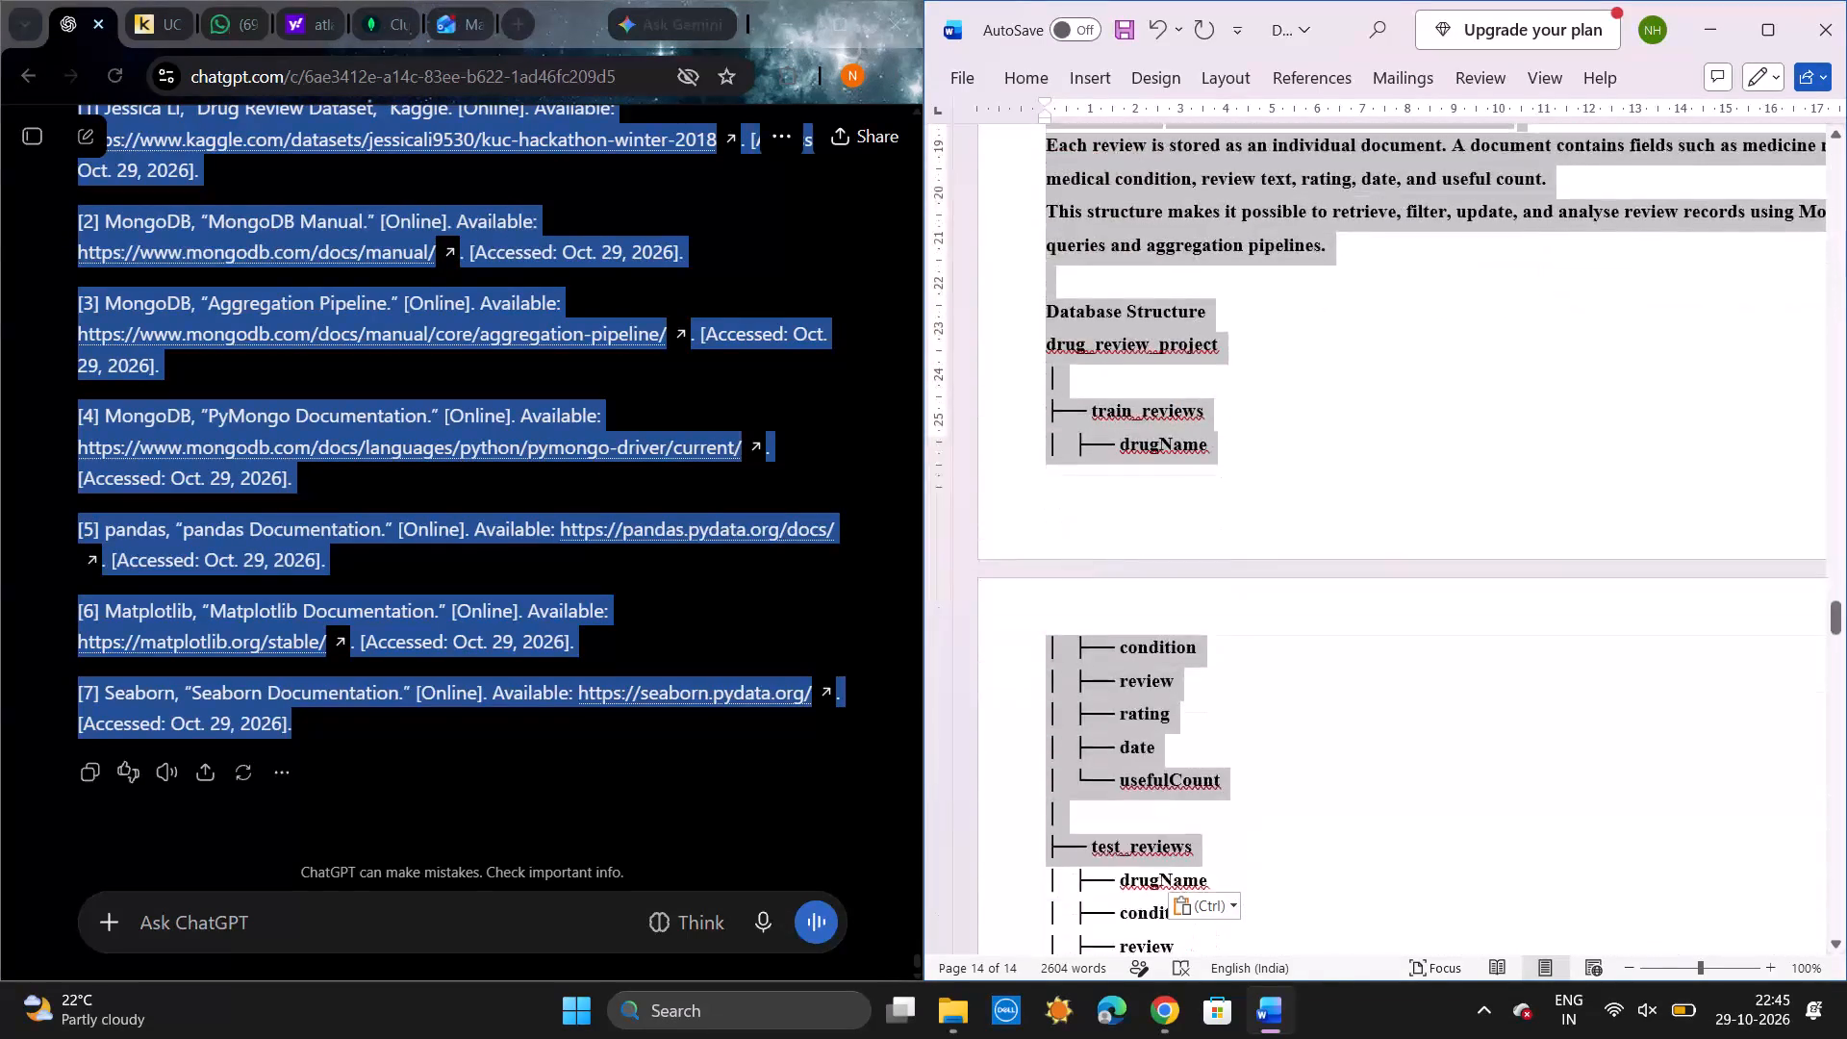
drag(1223, 1038, 1275, 1038)
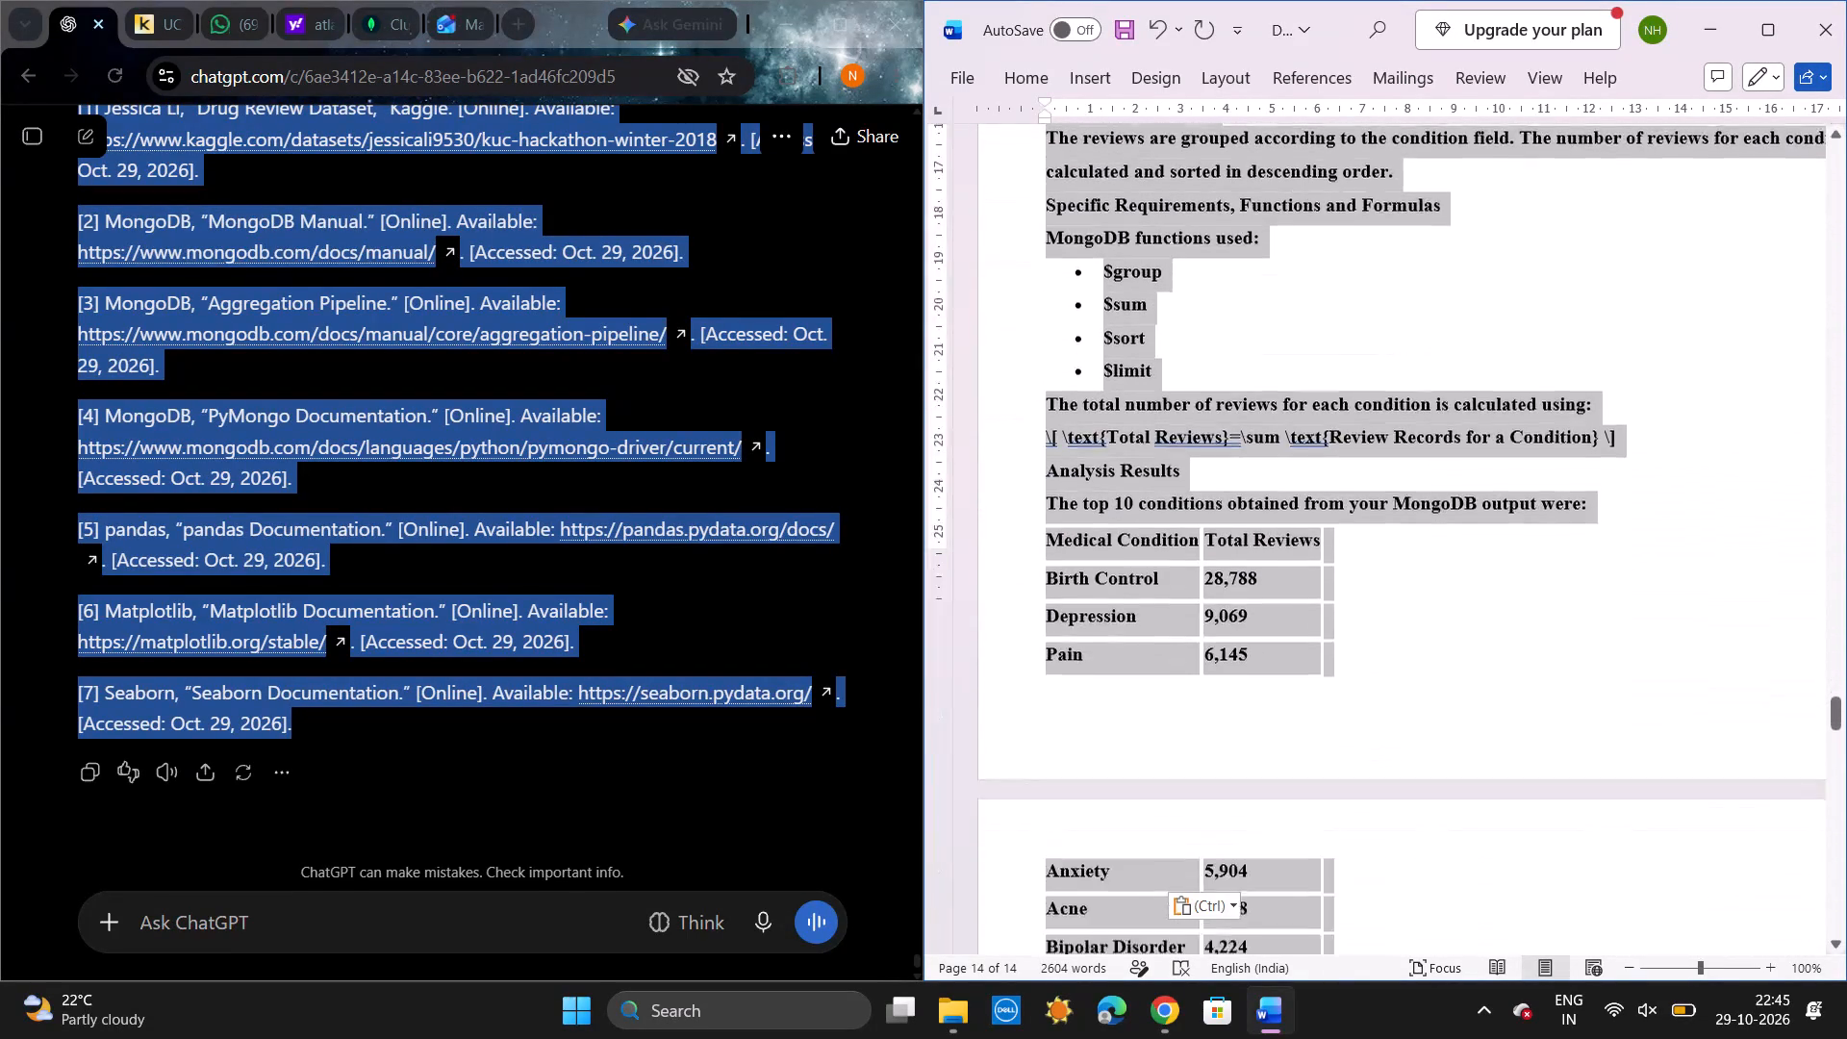
drag(1275, 1038, 1318, 1038)
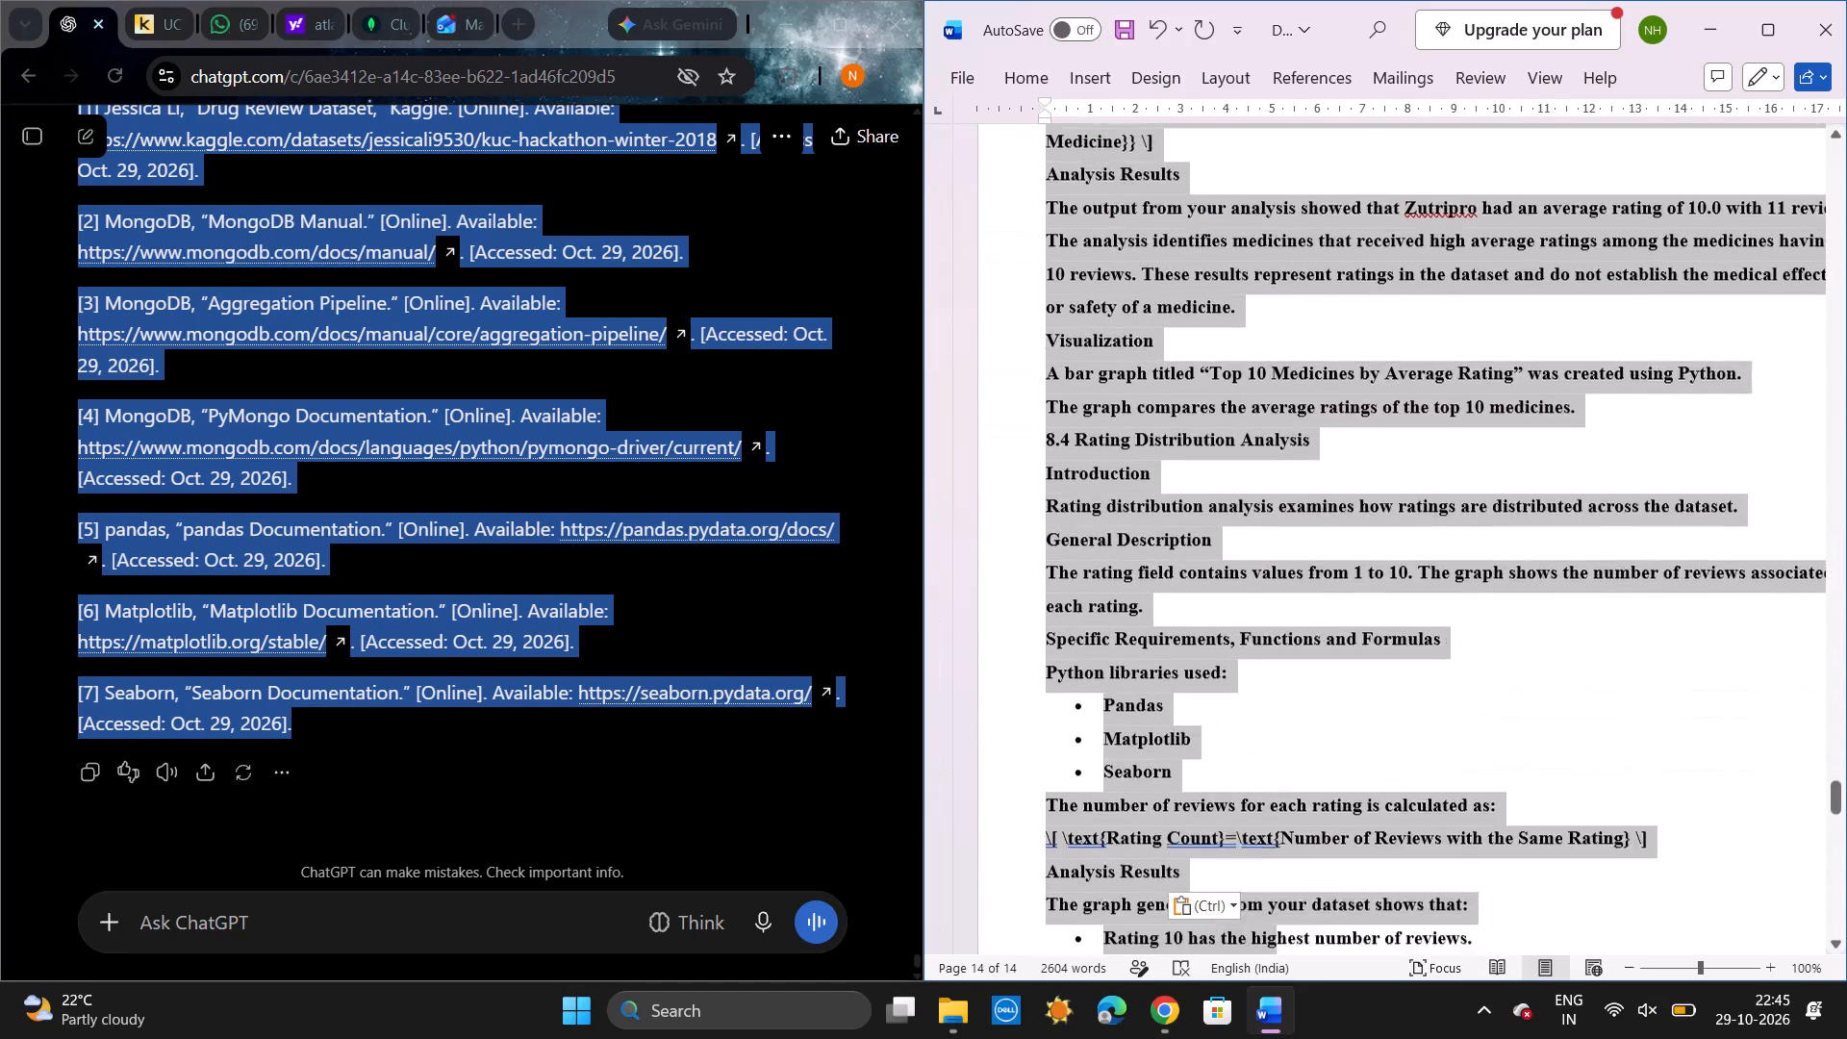
drag(1318, 1038, 1367, 1038)
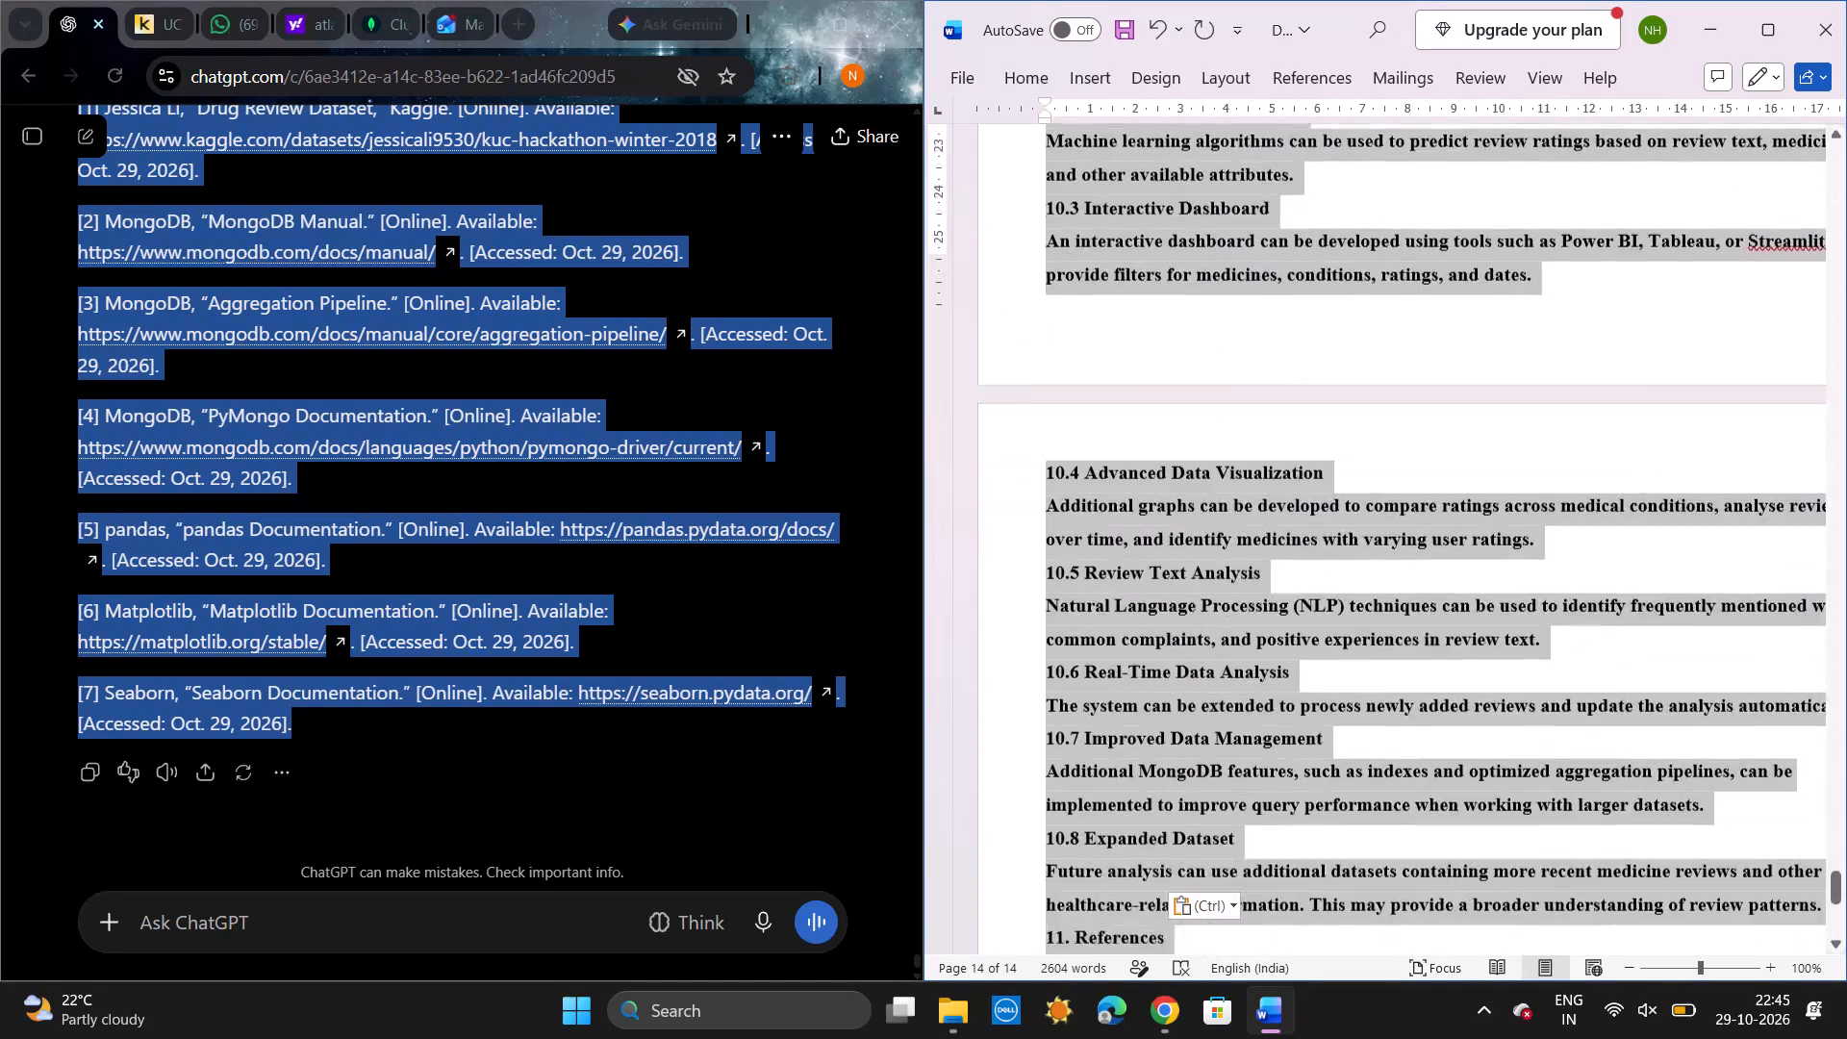
drag(1367, 1038, 1358, 1038)
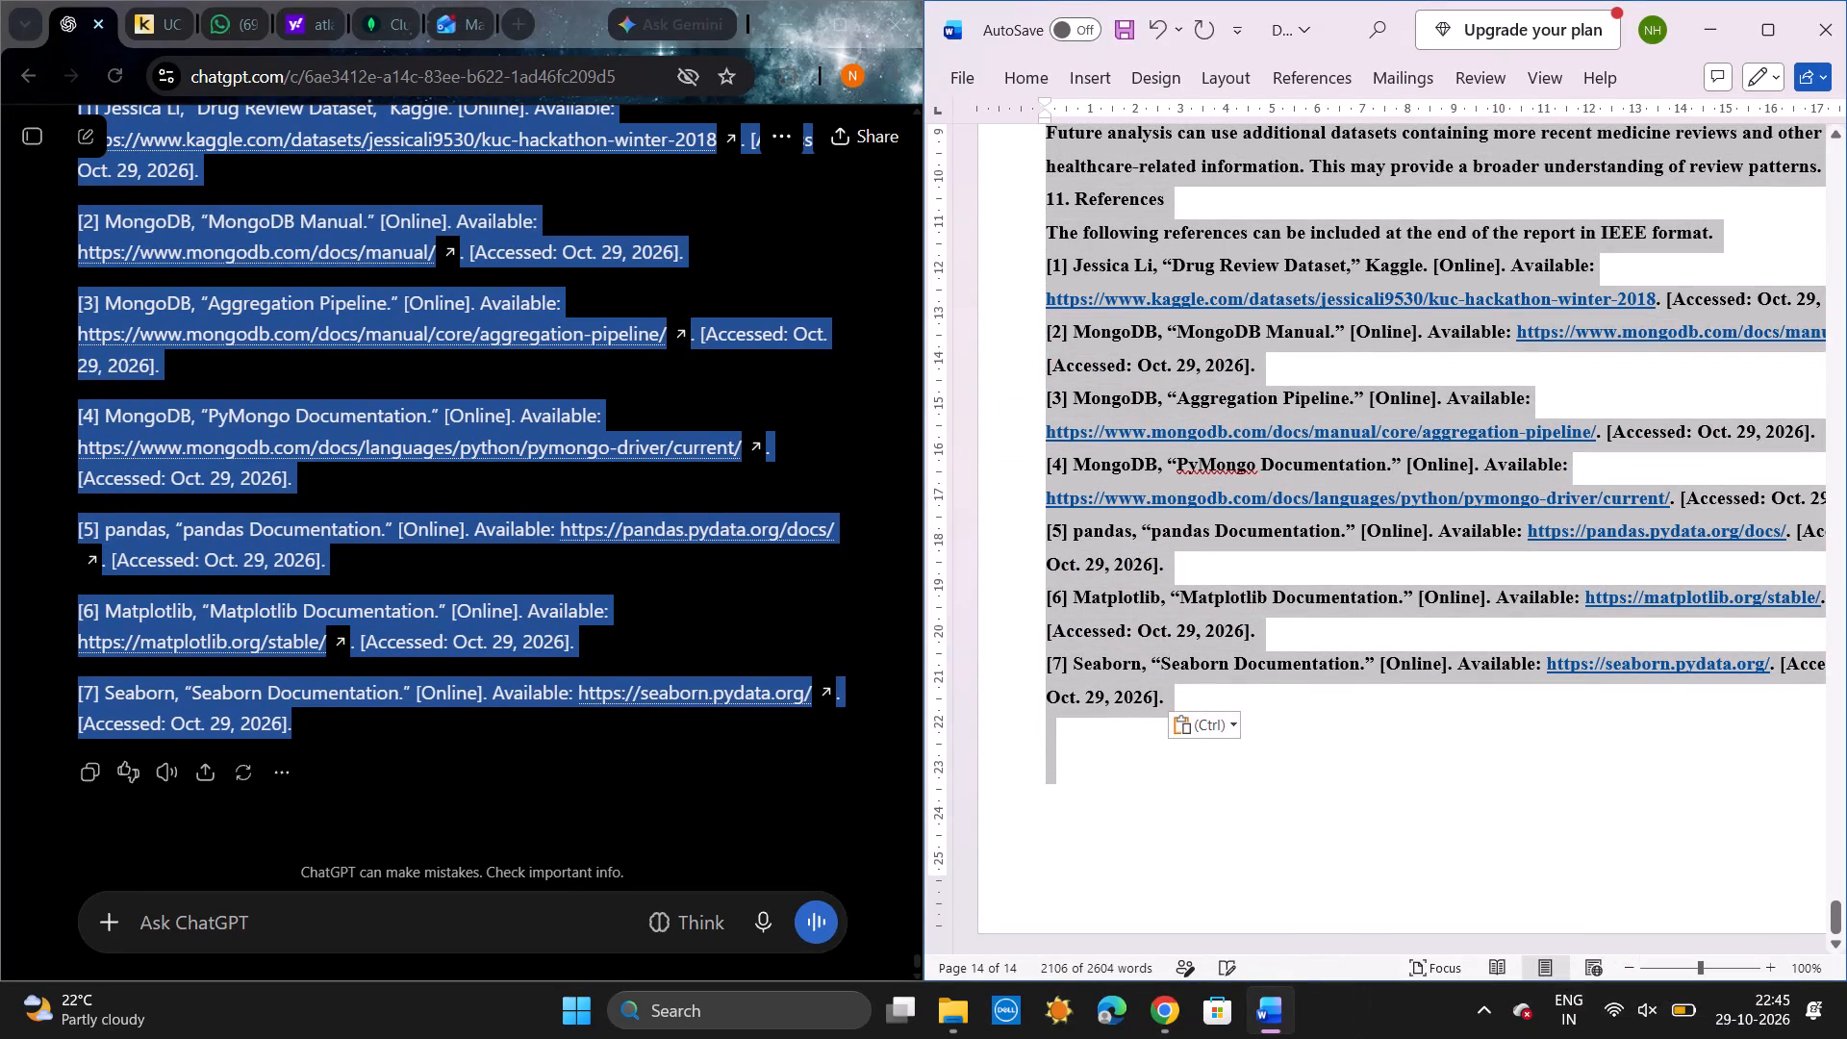
right_click(1384, 689)
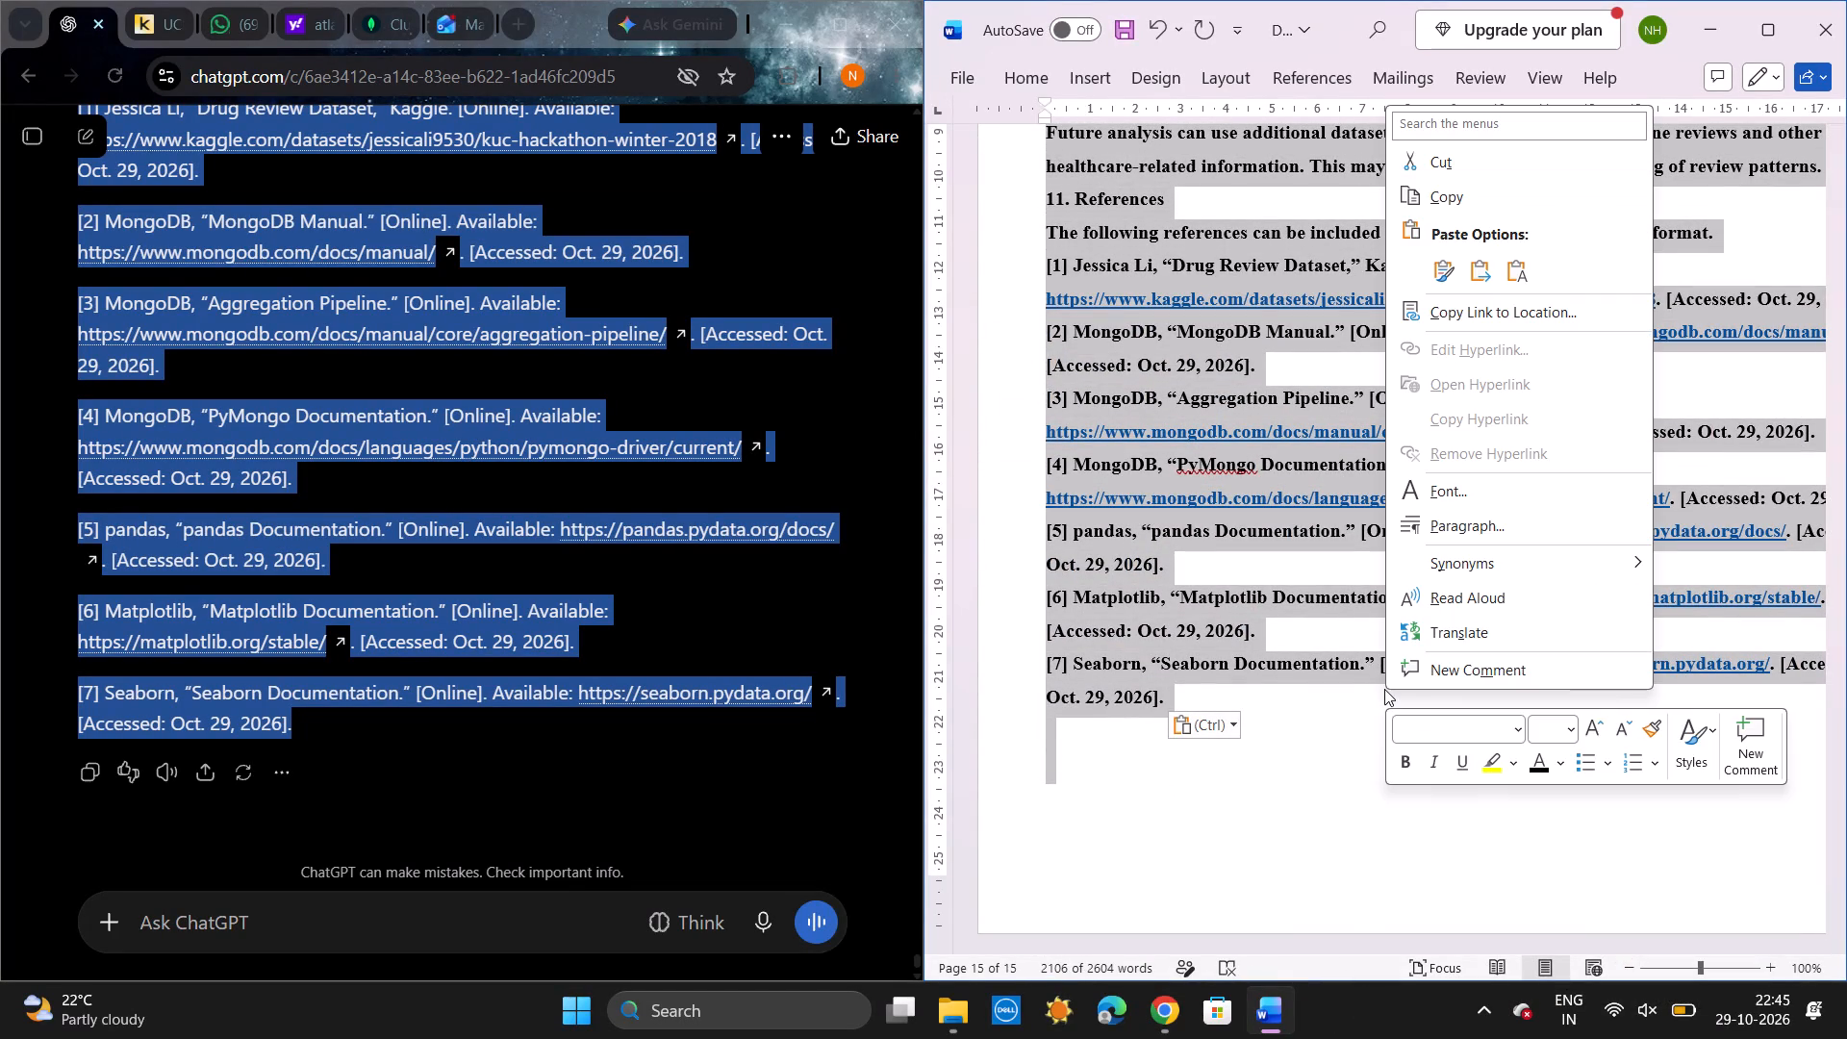
click(1409, 767)
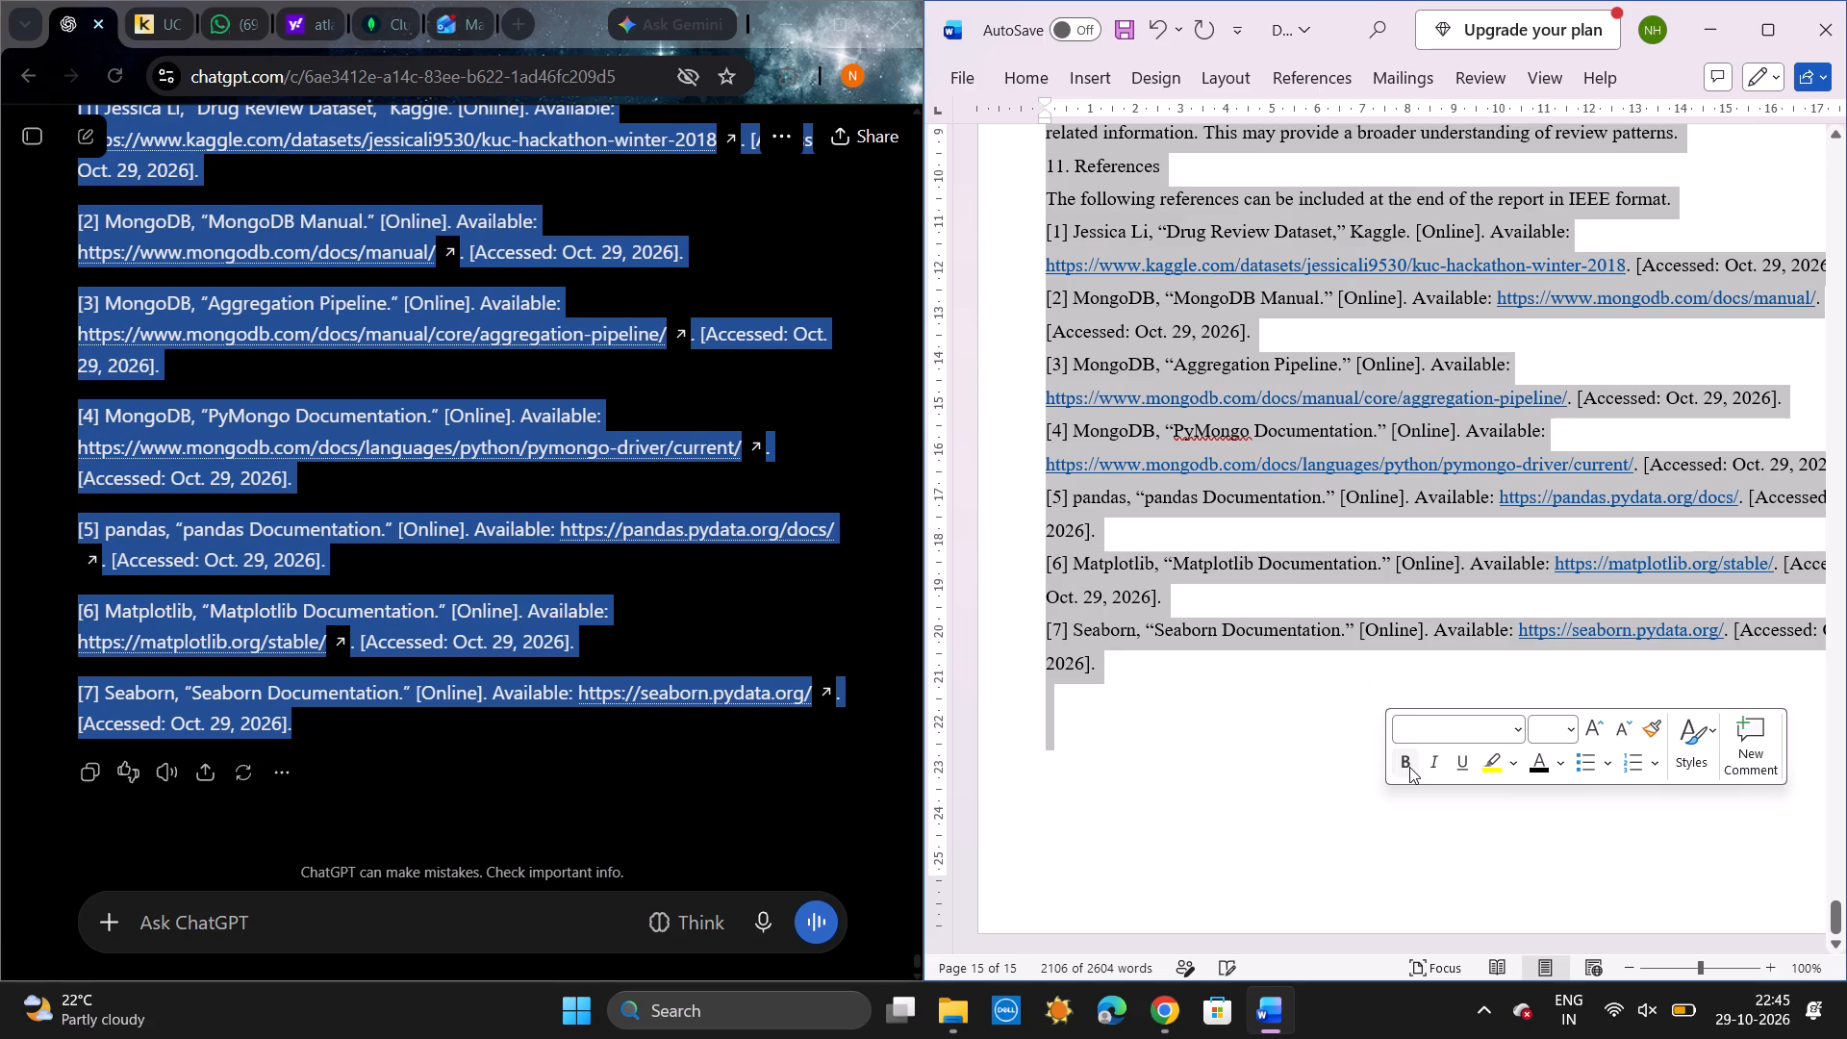
Set the font size of the same text, from the Introduction through the References, to 11.
click(1570, 734)
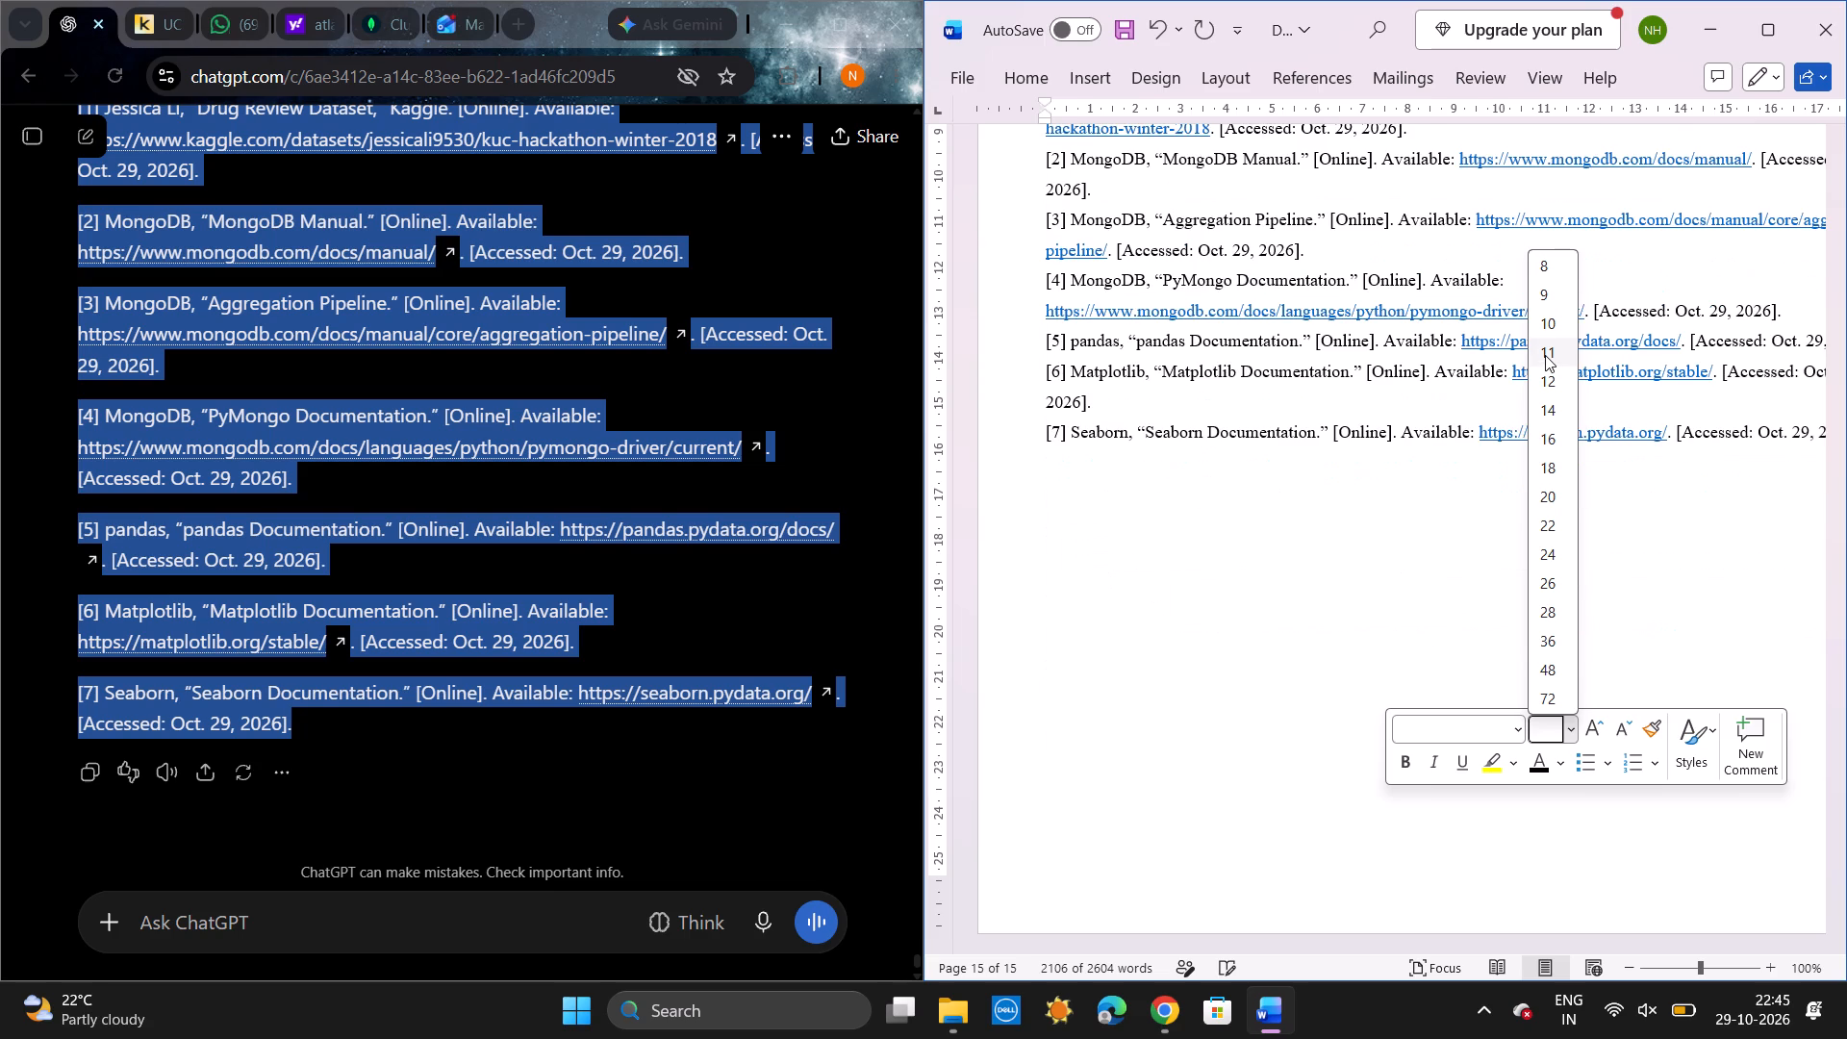
click(1545, 355)
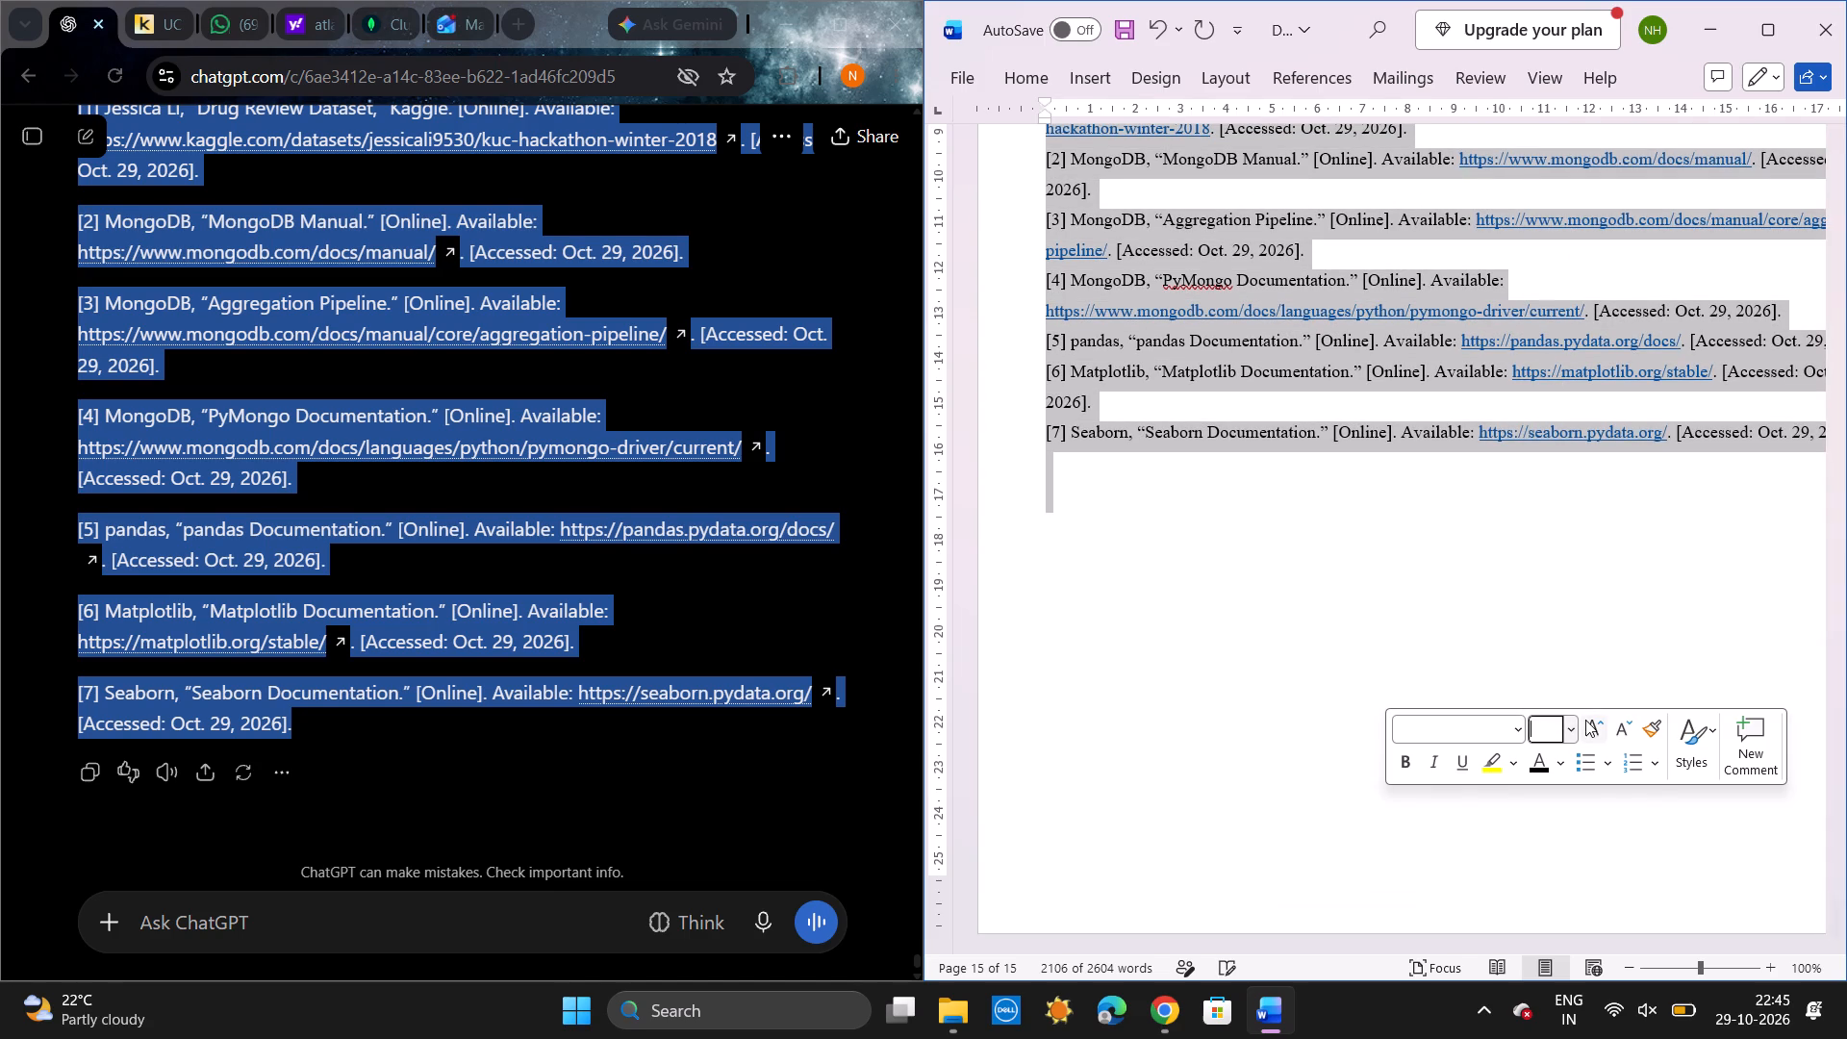
click(1399, 656)
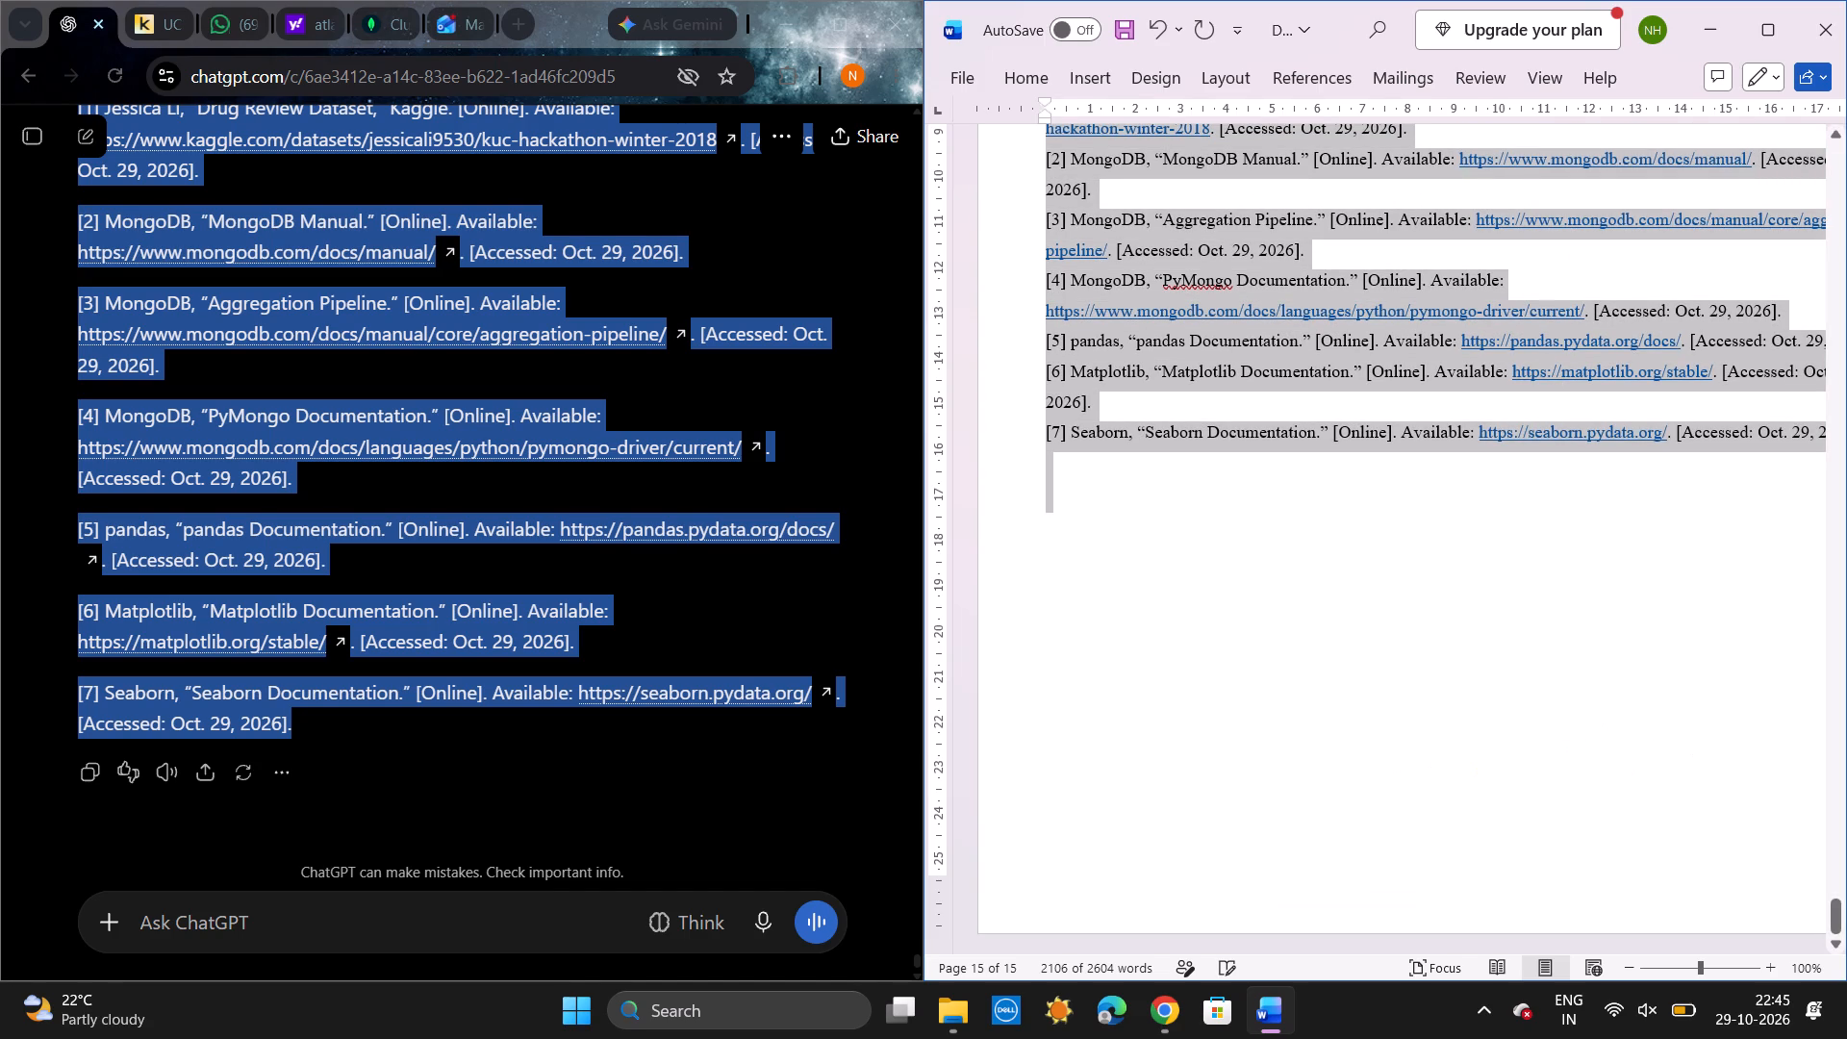
Look back through the reformatted report from the References up to its opening sections to check the body text.
scroll(1399, 656, up, 5)
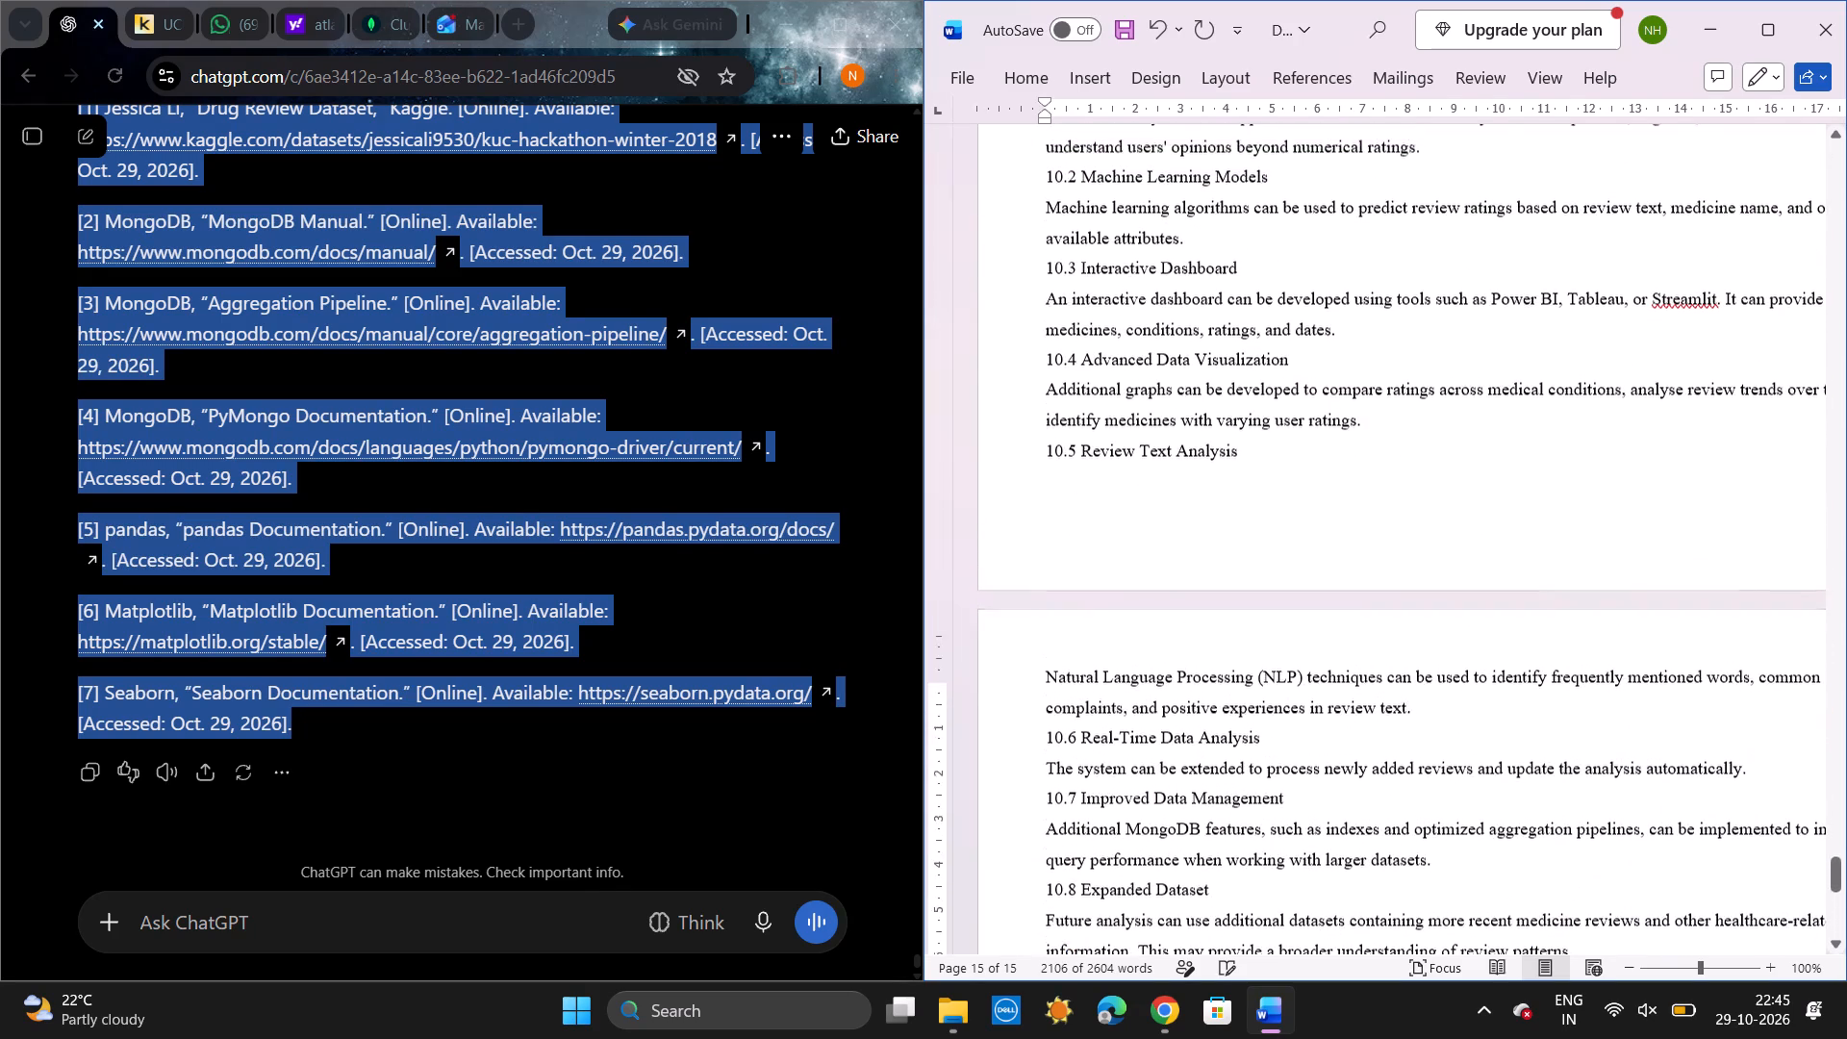
scroll(1399, 656, up, 4)
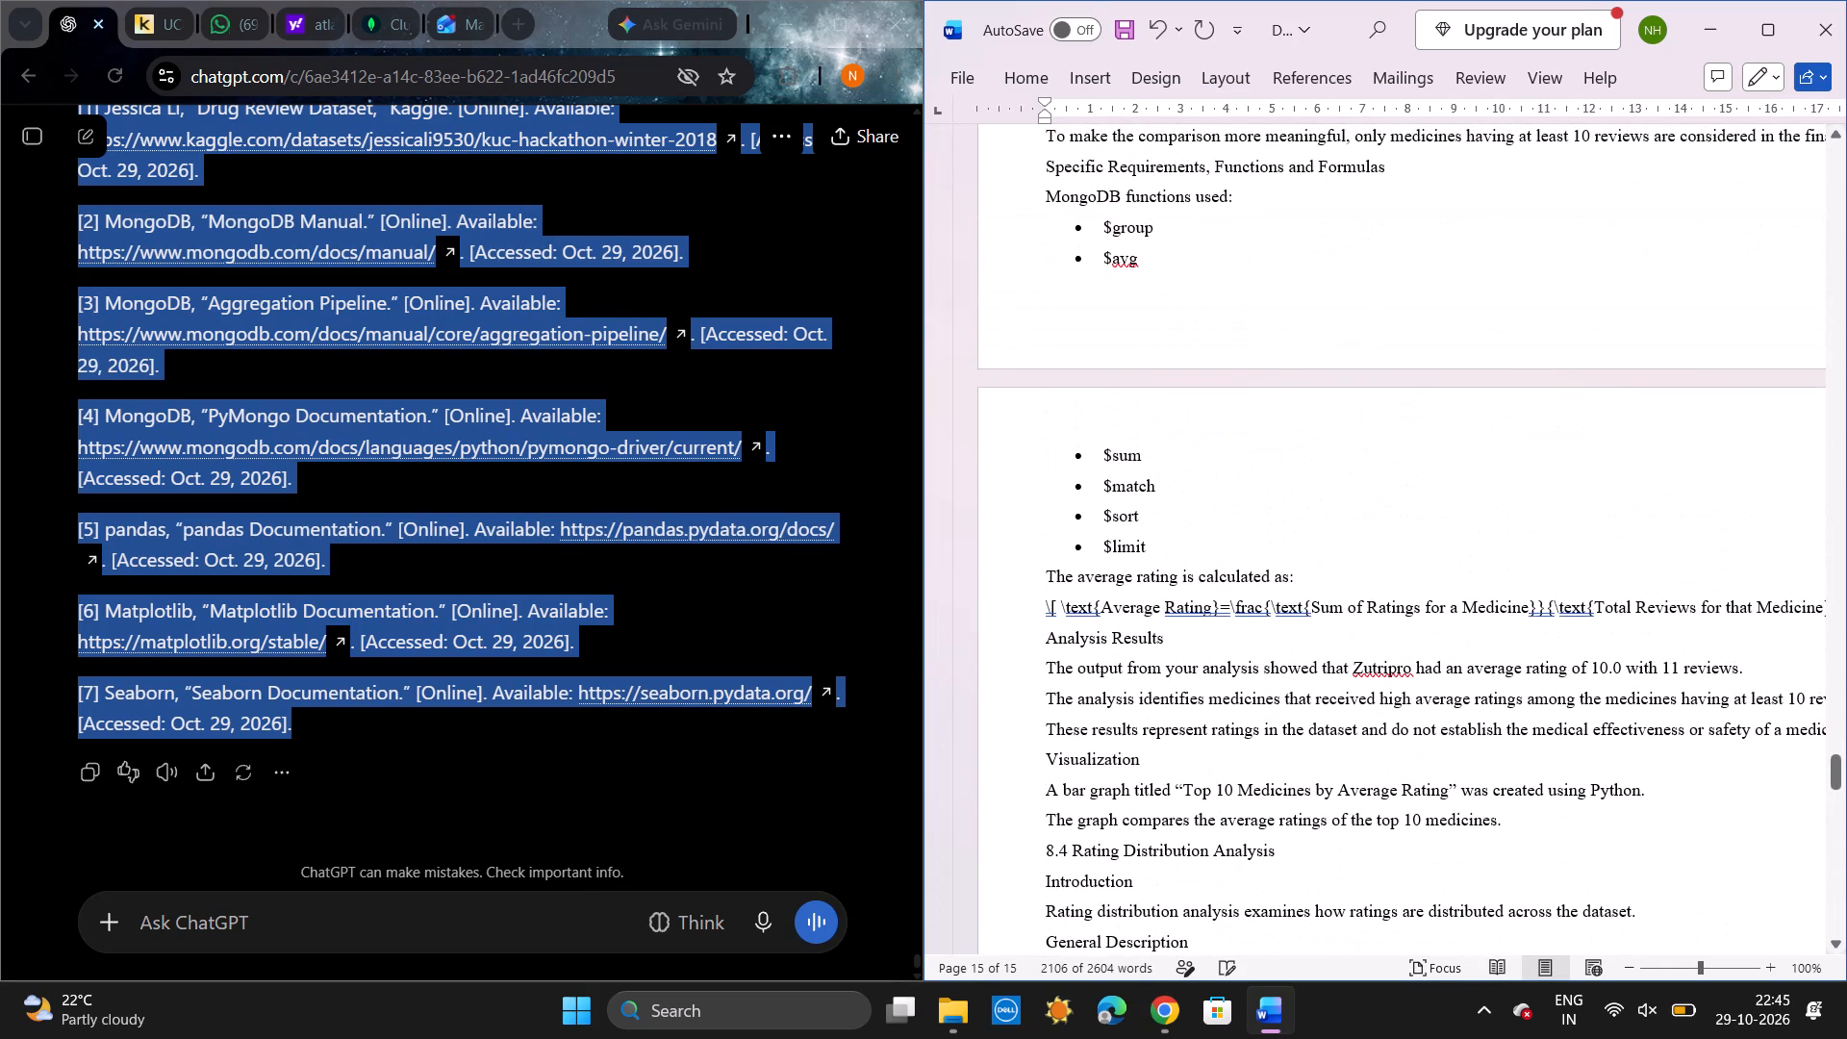
scroll(1399, 656, up, 15)
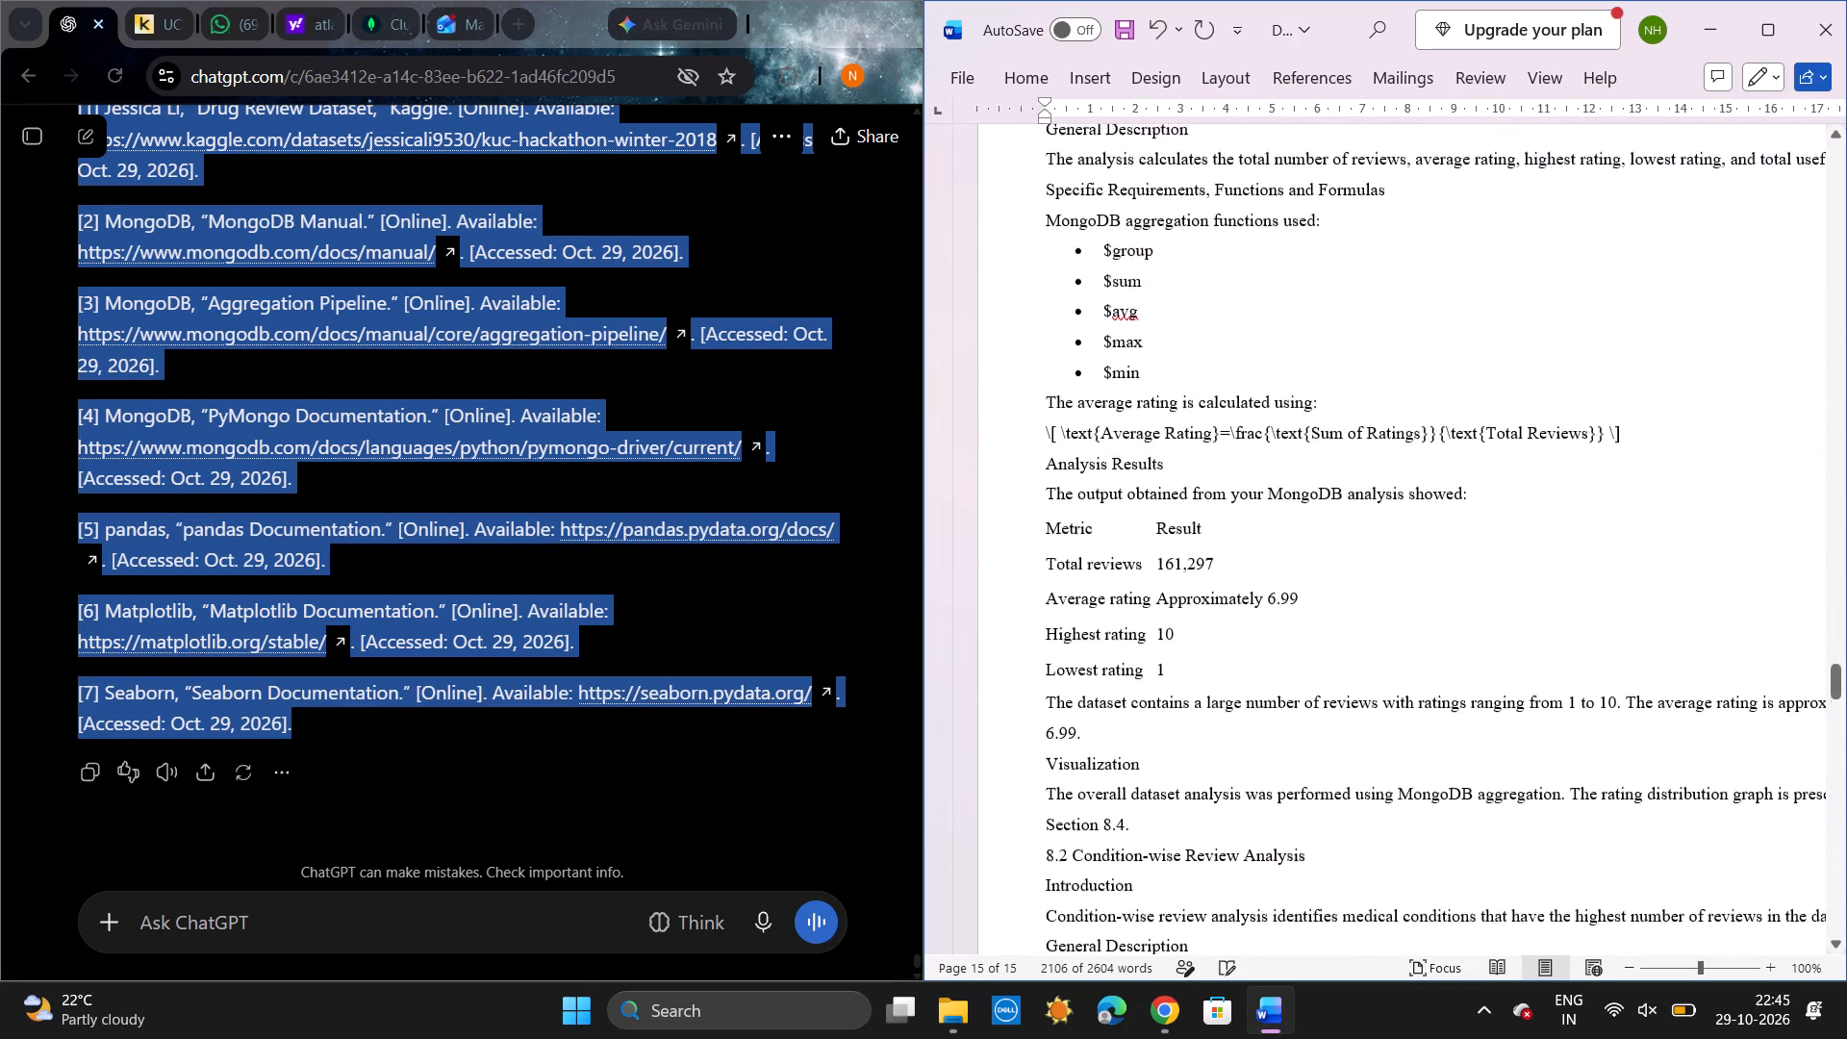
scroll(1399, 656, up, 6)
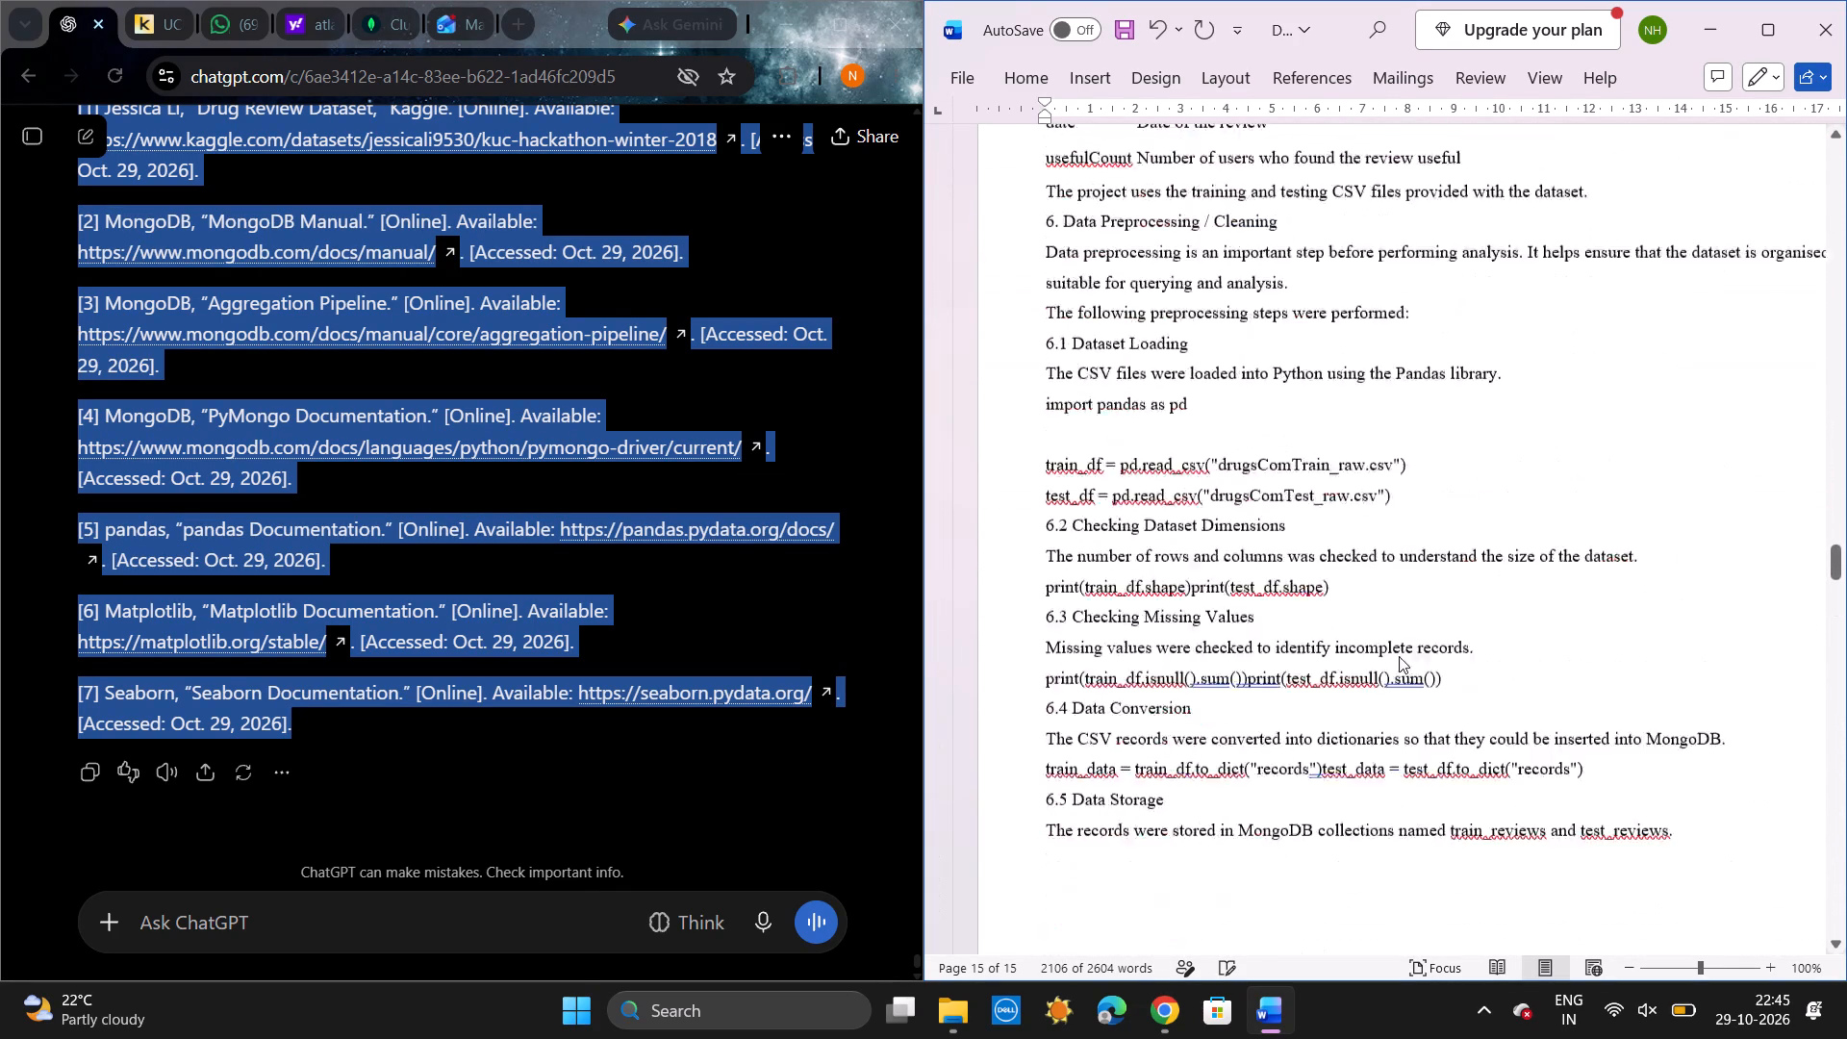
scroll(1399, 656, up, 1)
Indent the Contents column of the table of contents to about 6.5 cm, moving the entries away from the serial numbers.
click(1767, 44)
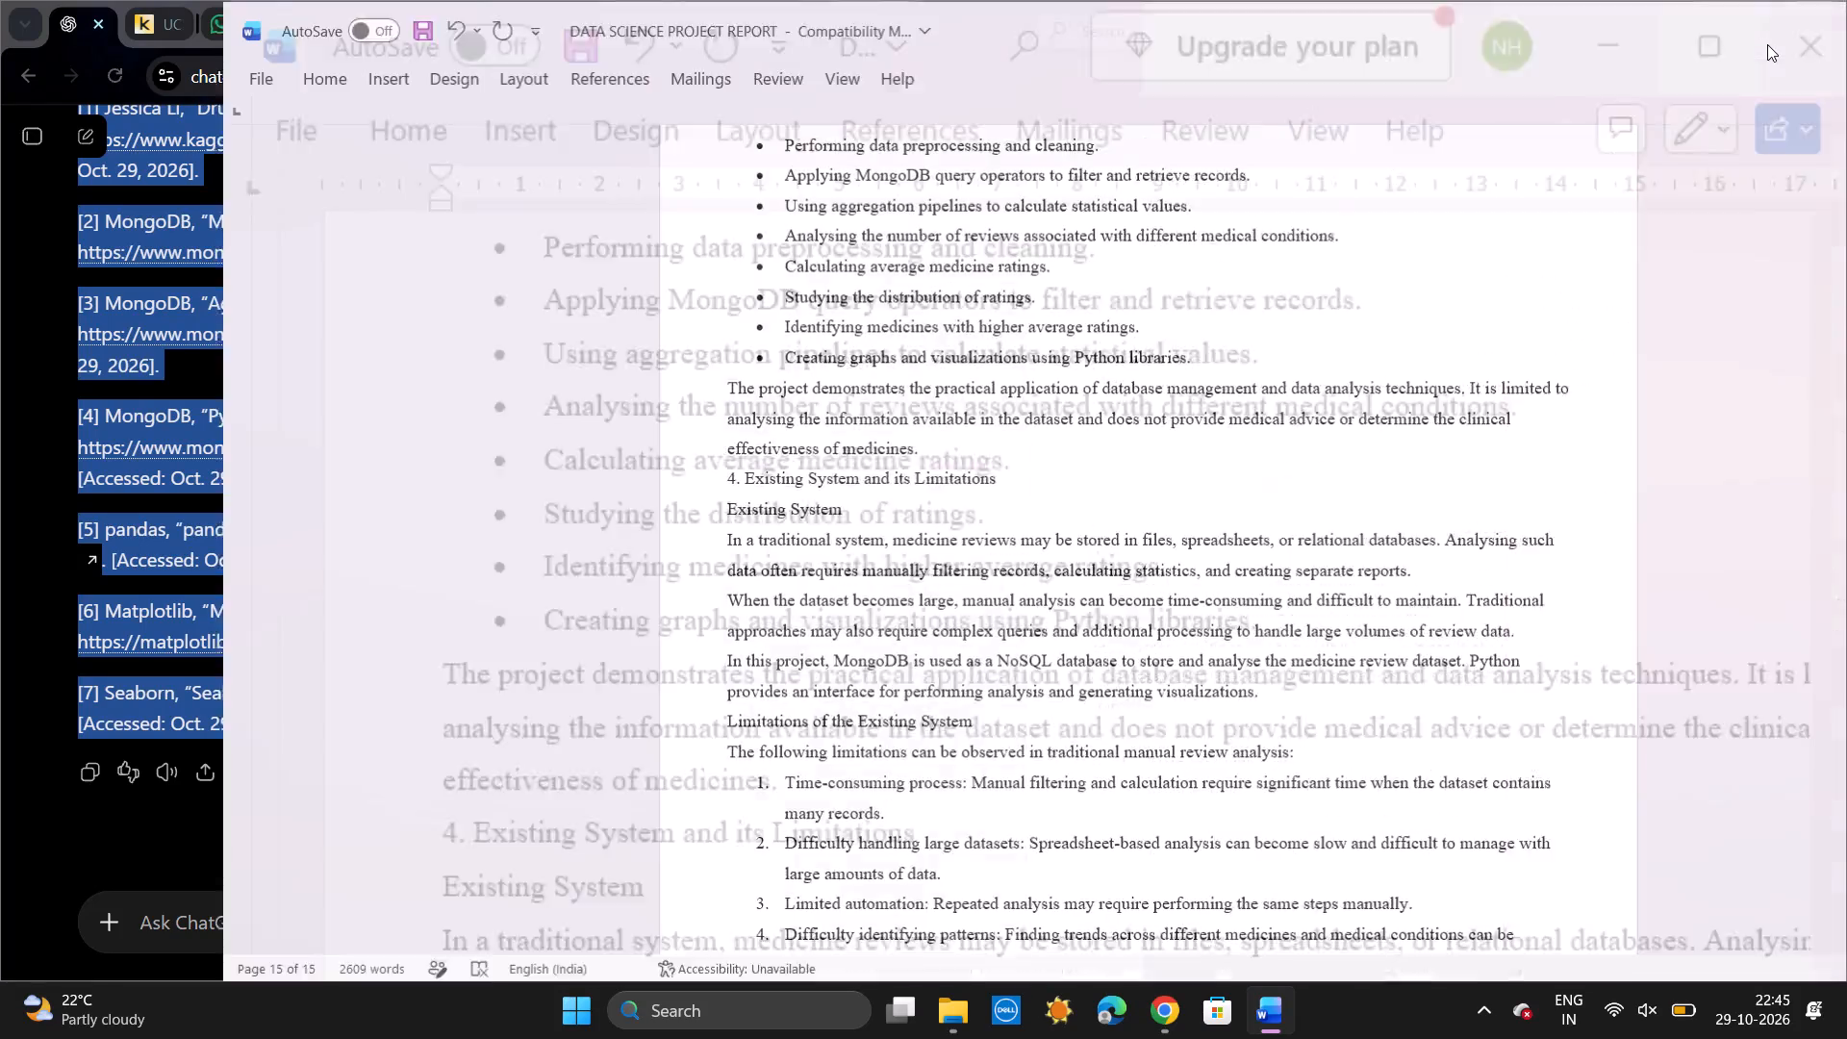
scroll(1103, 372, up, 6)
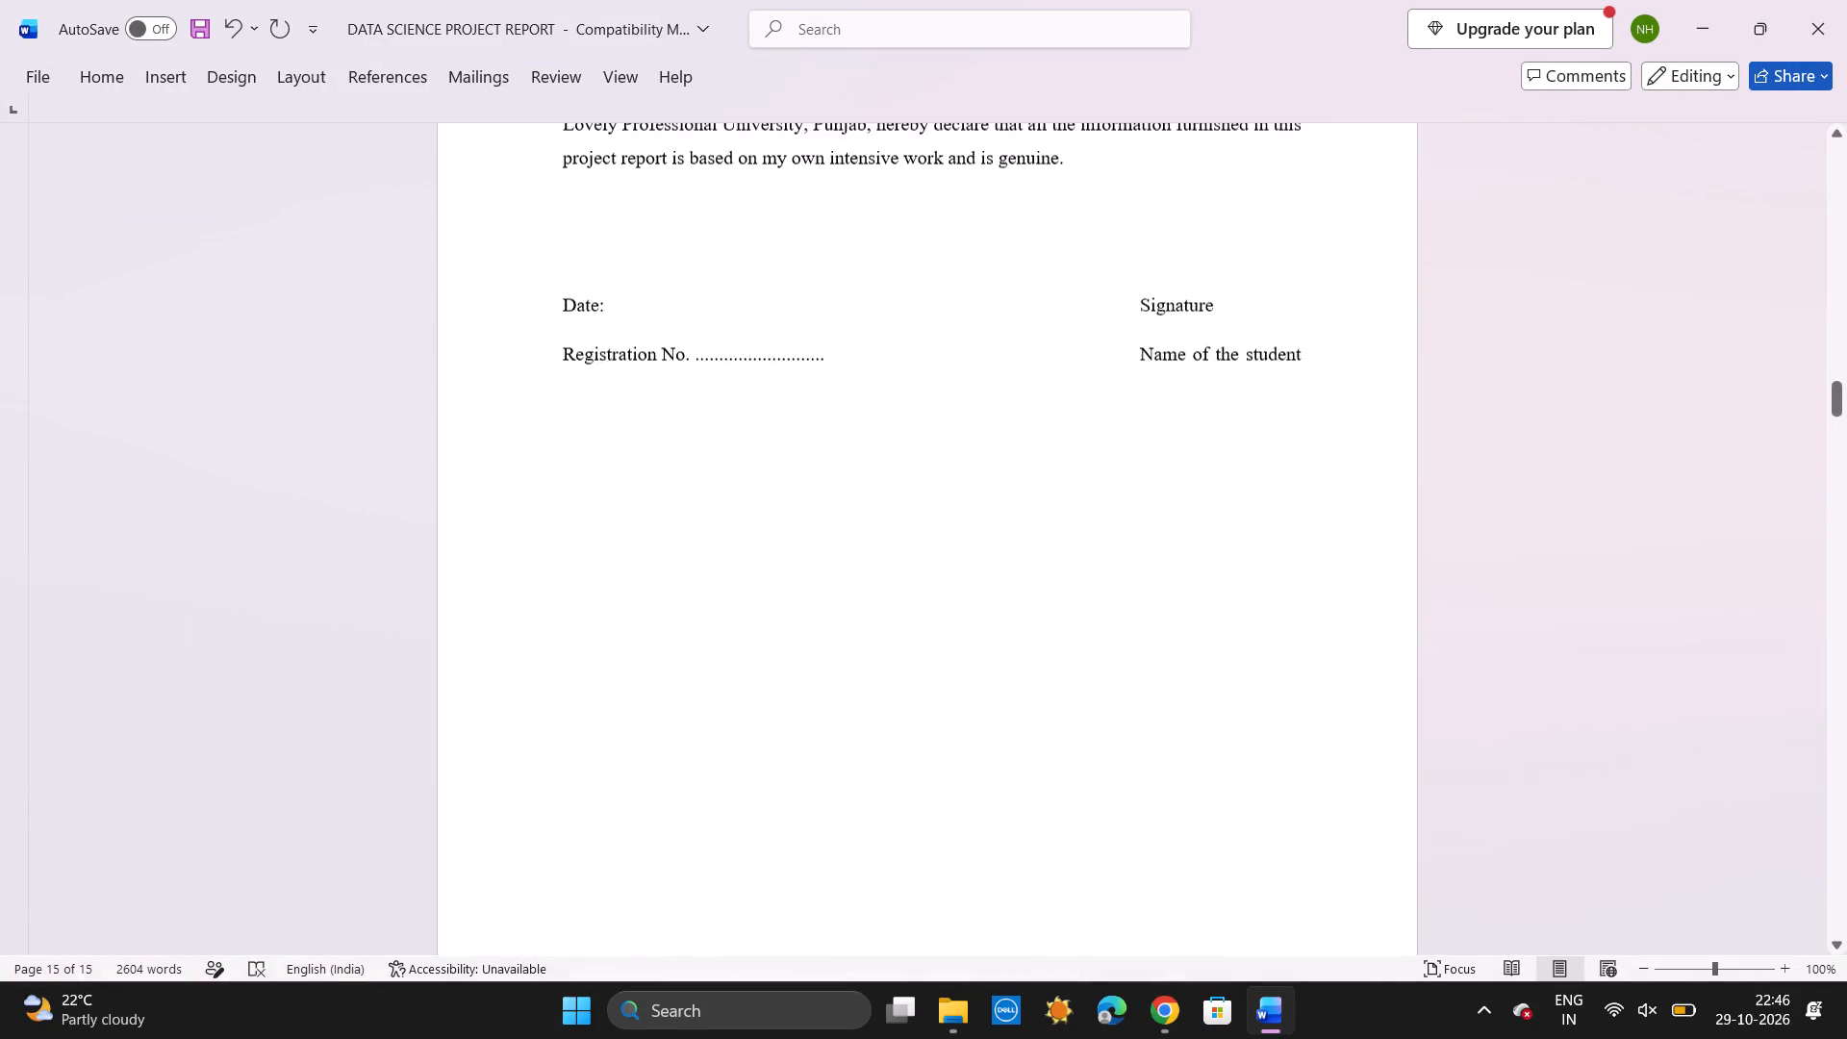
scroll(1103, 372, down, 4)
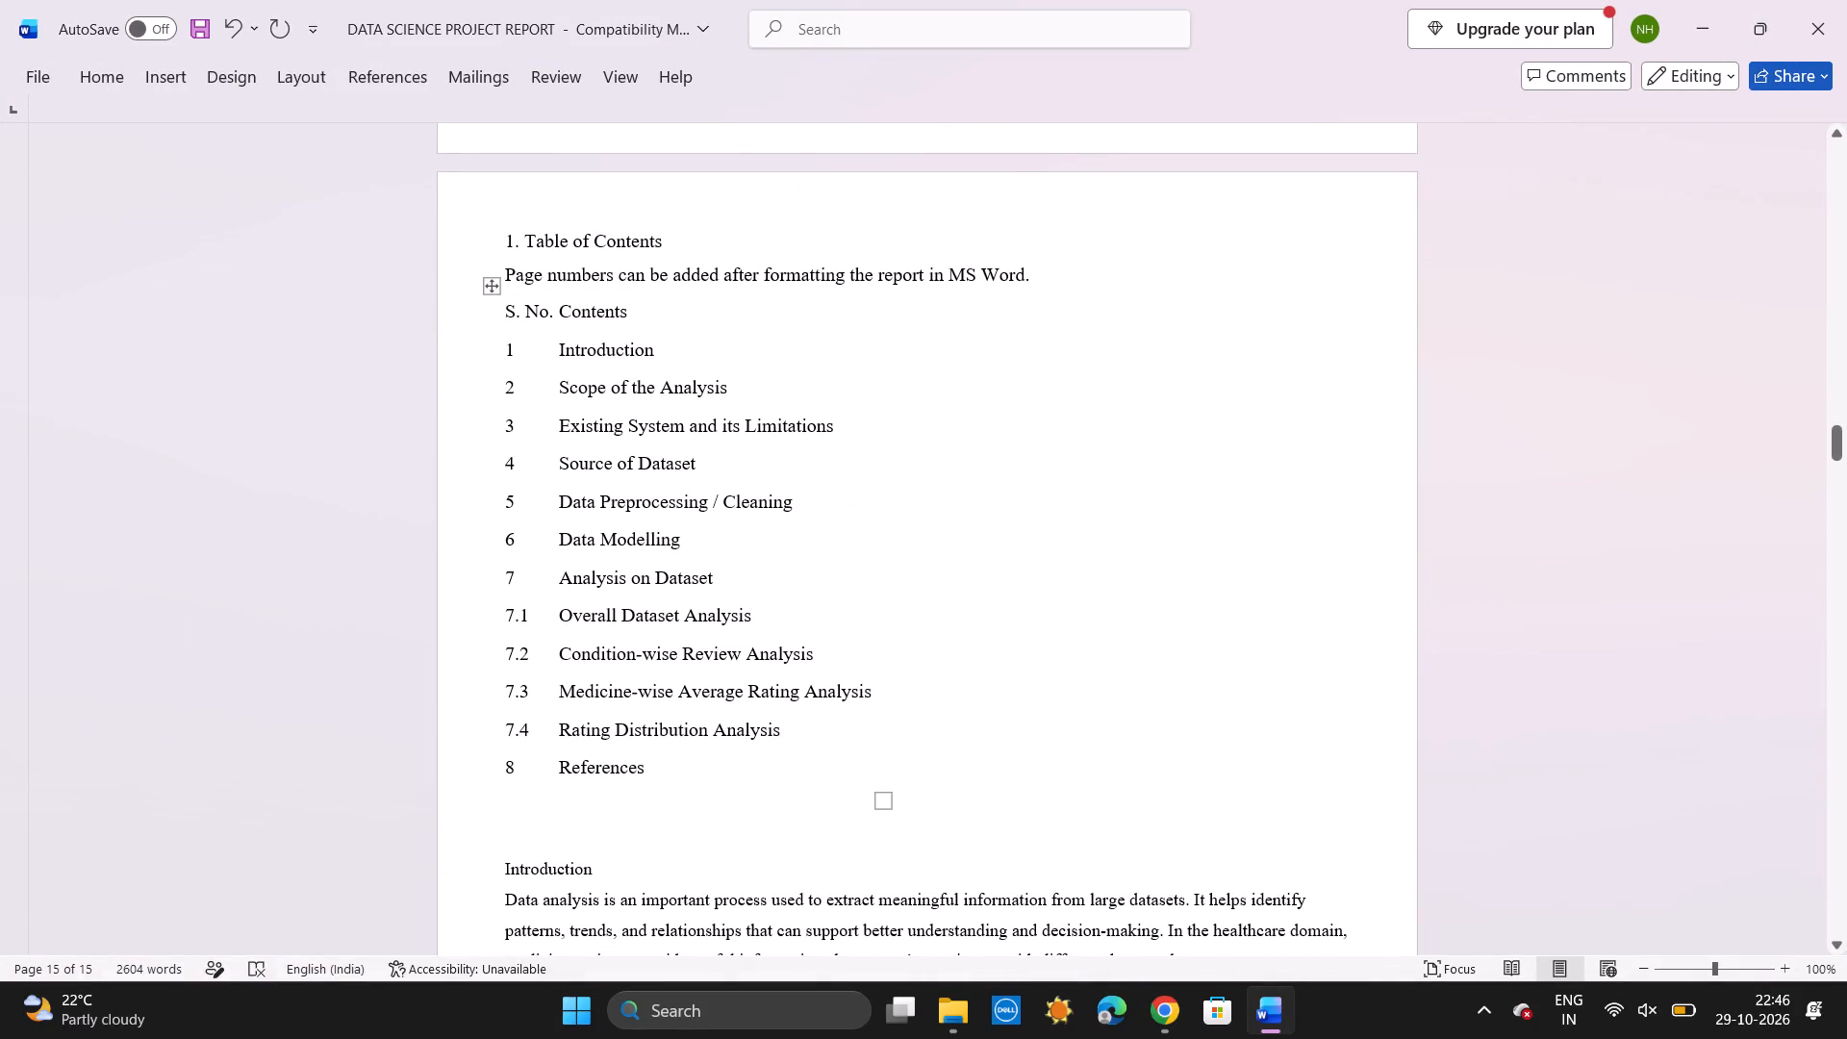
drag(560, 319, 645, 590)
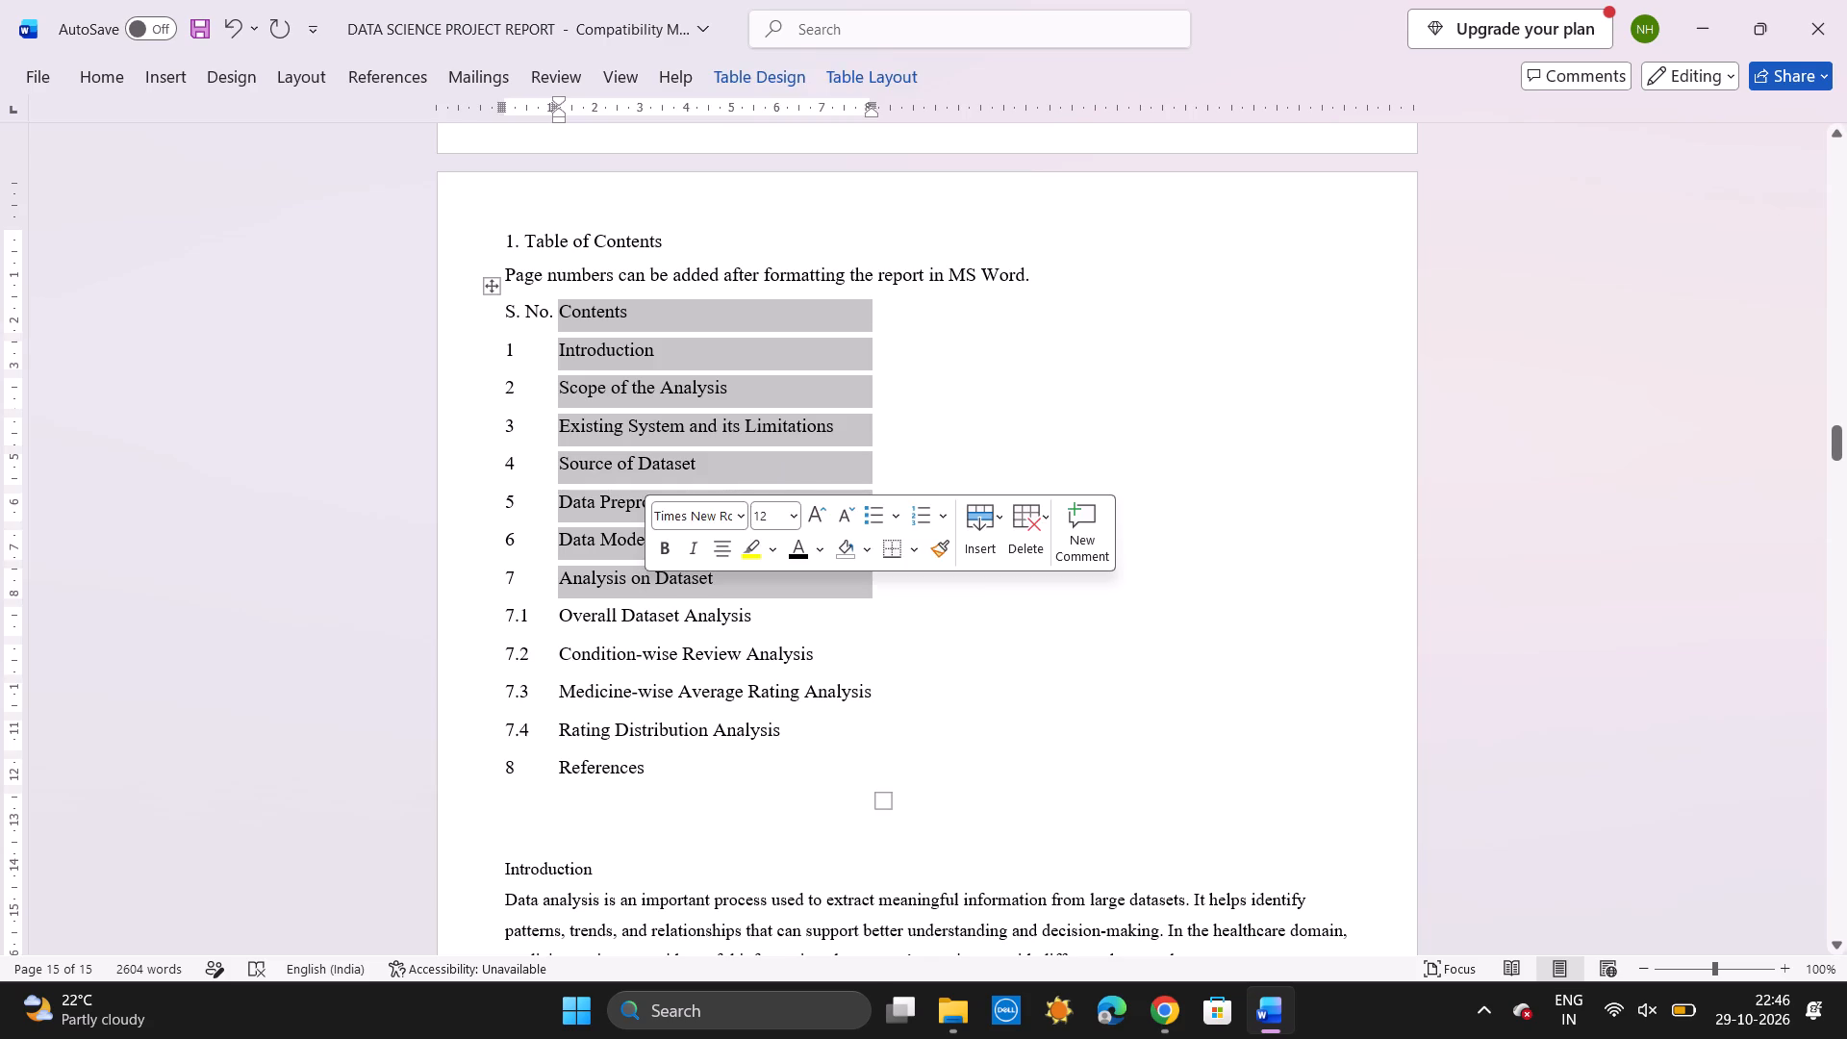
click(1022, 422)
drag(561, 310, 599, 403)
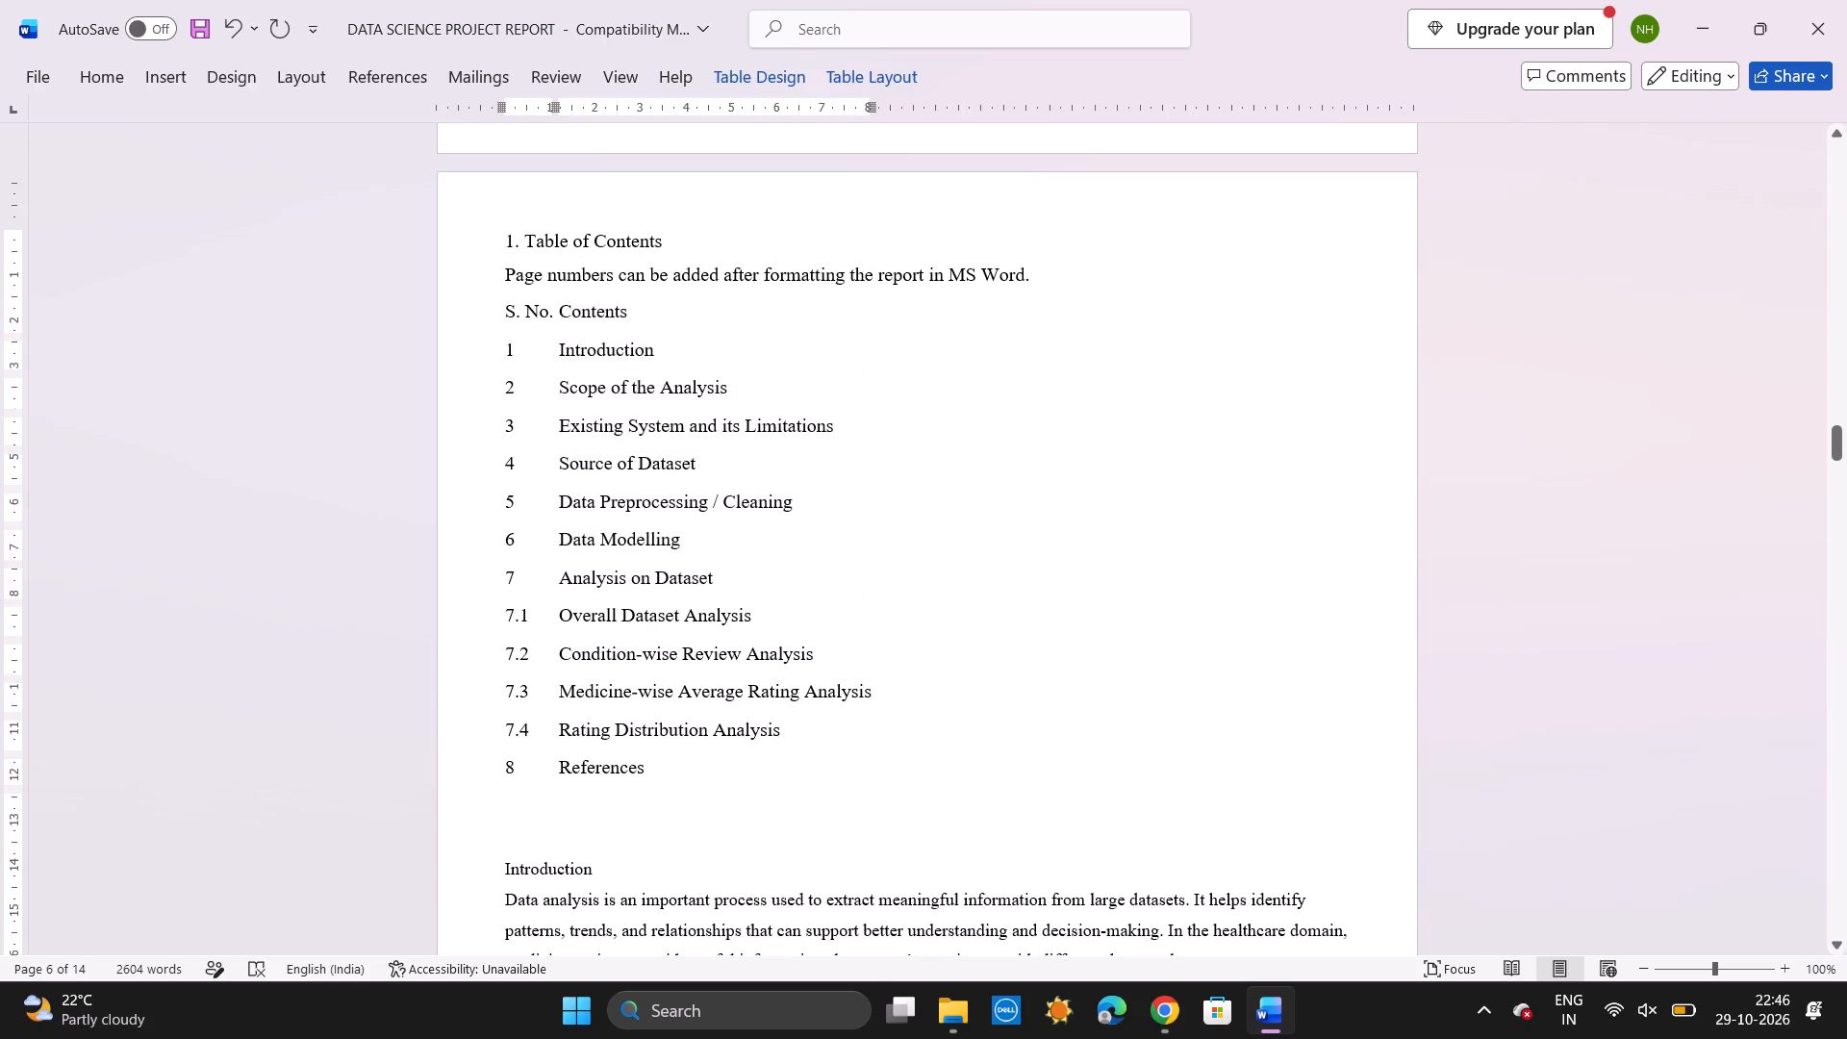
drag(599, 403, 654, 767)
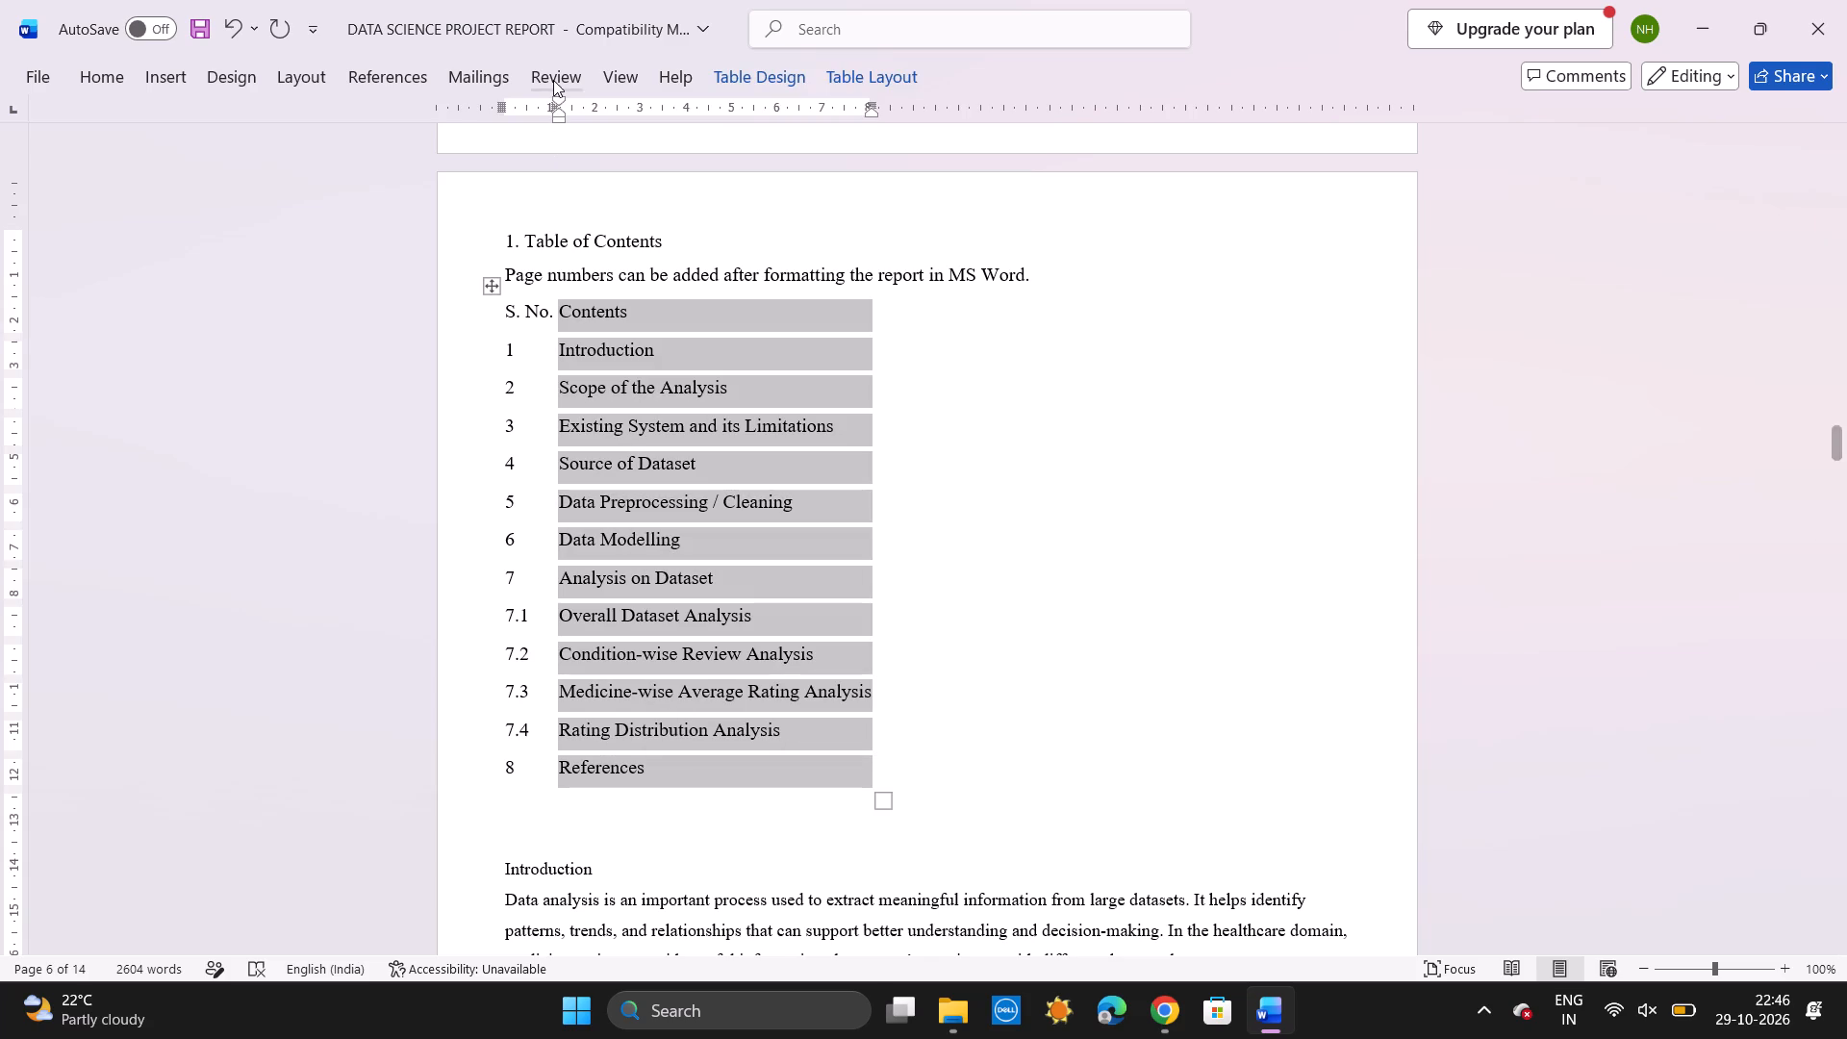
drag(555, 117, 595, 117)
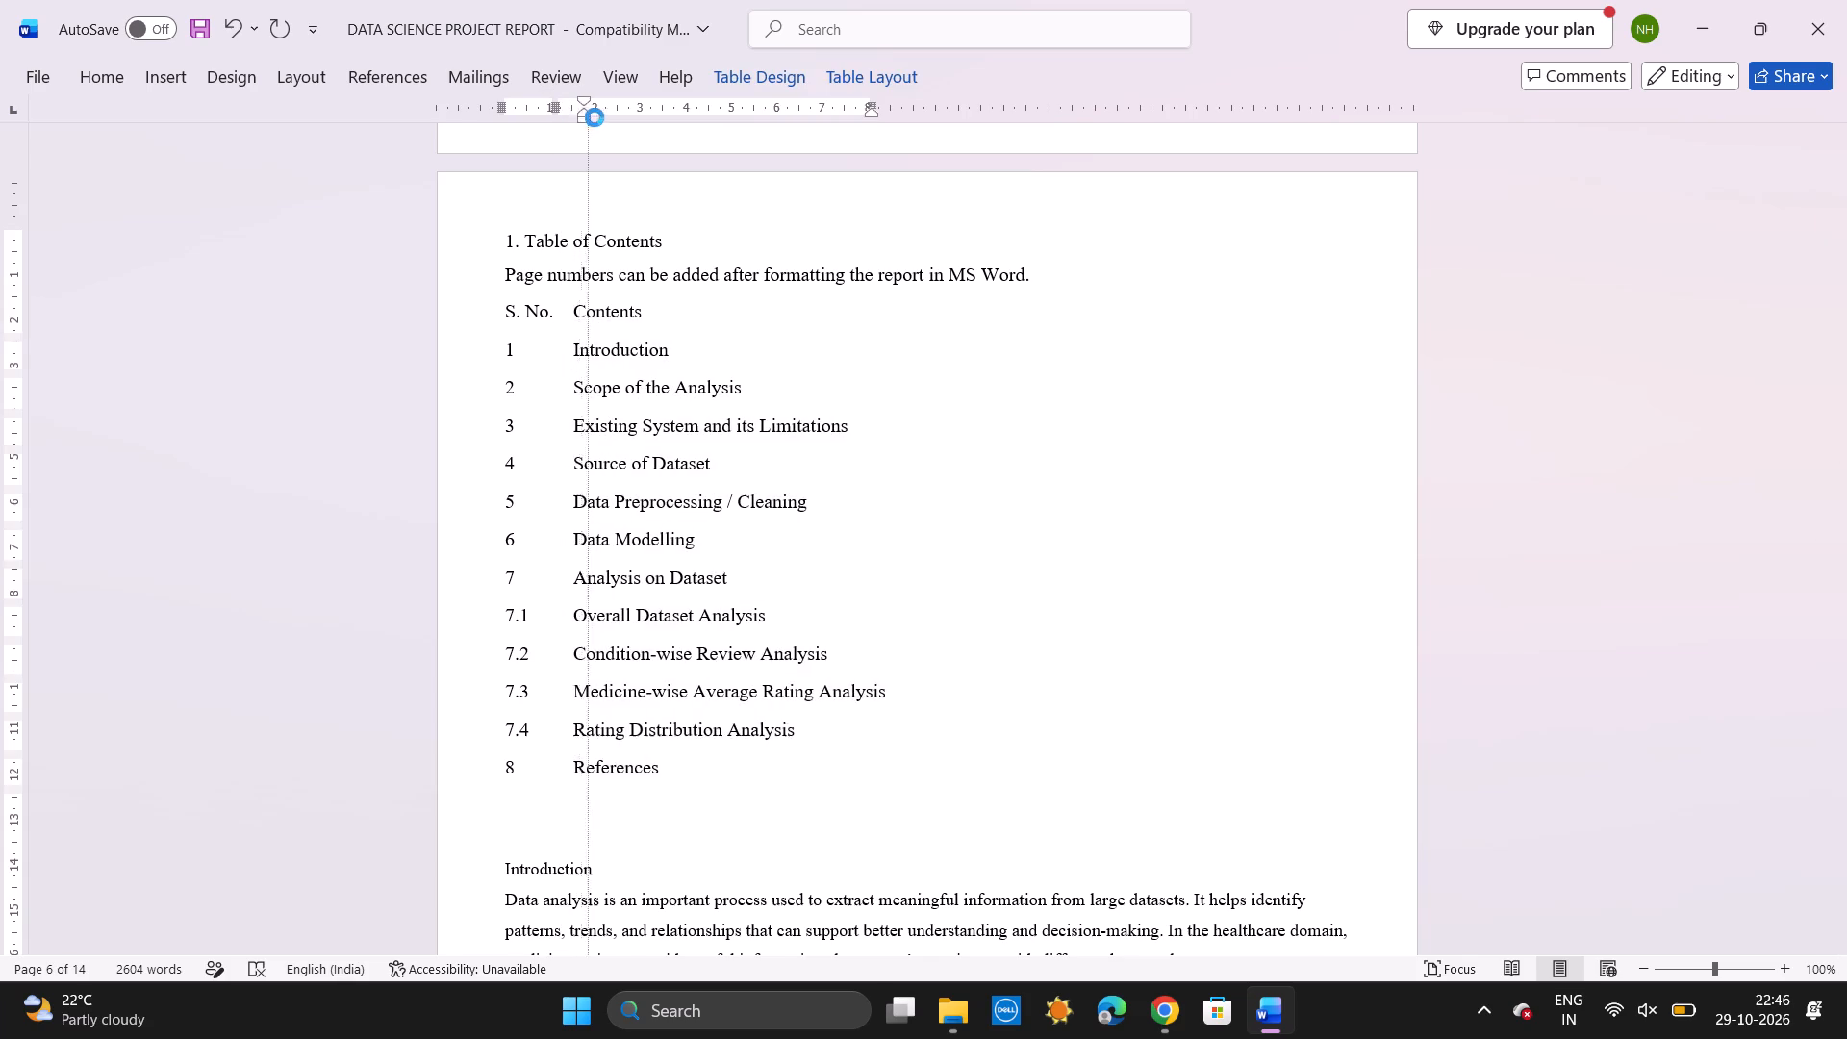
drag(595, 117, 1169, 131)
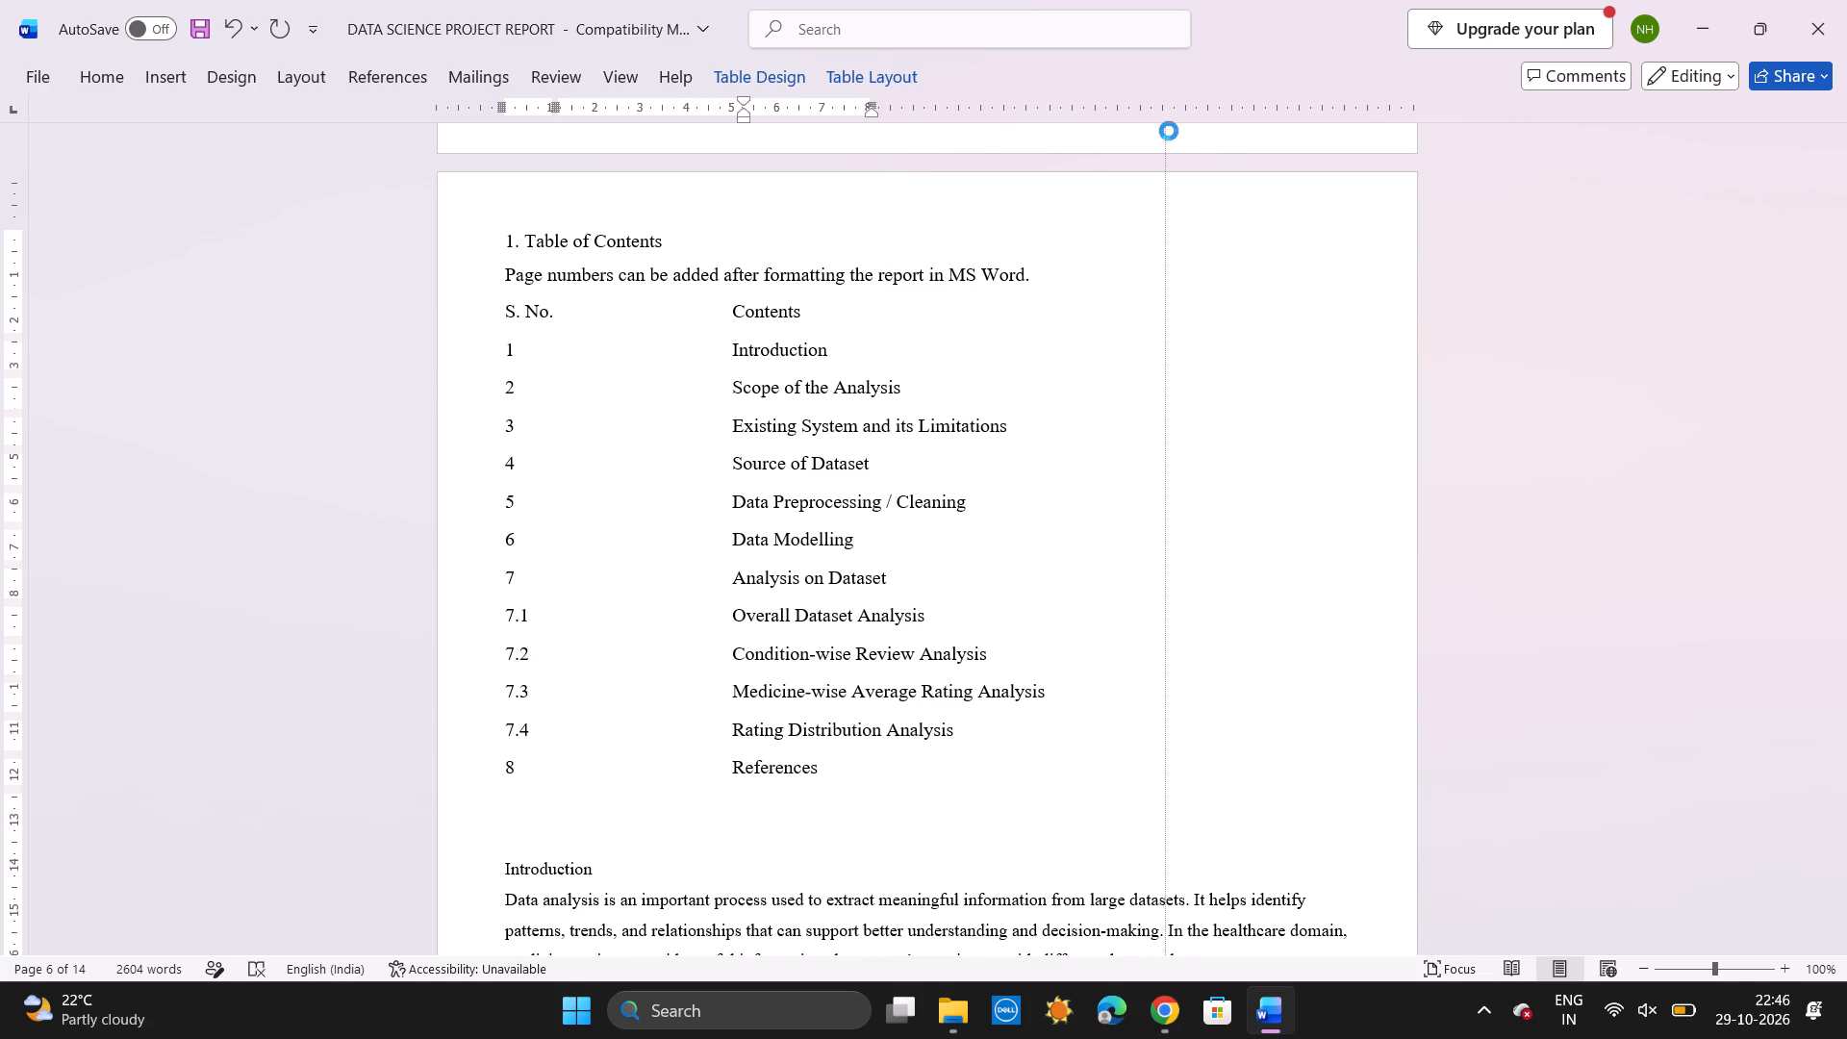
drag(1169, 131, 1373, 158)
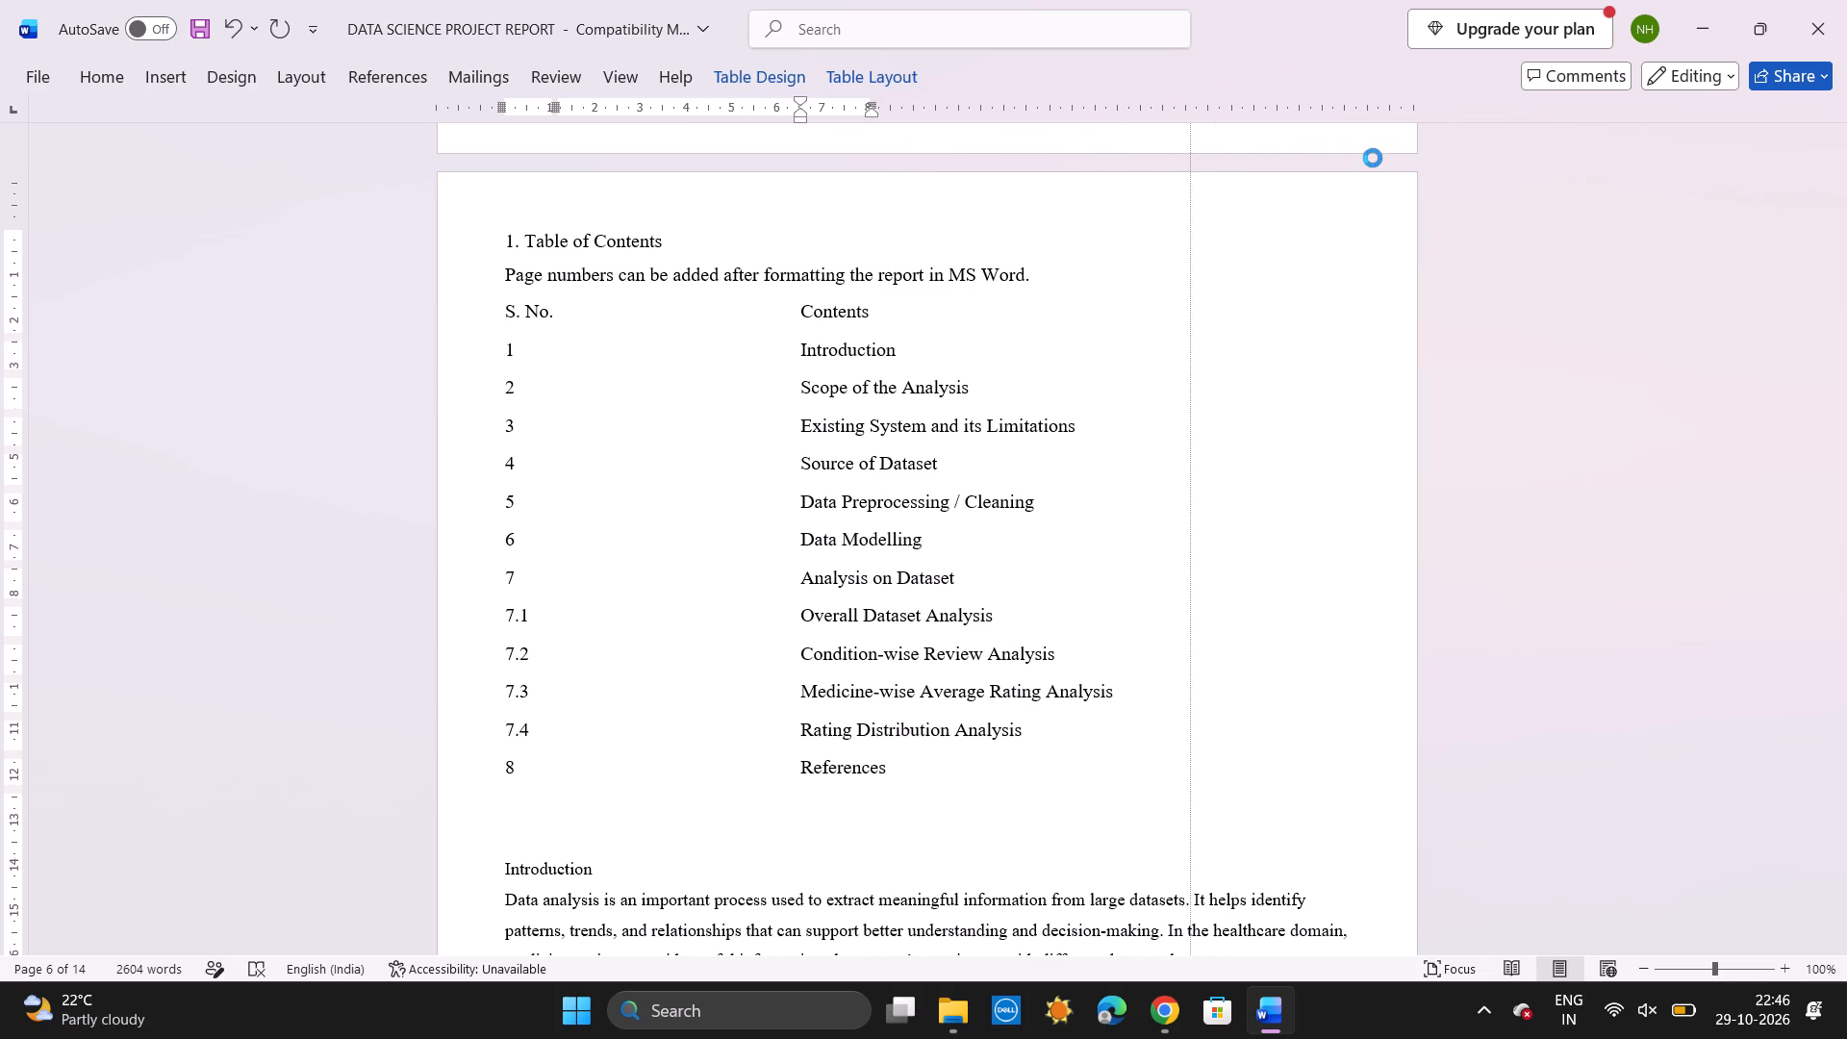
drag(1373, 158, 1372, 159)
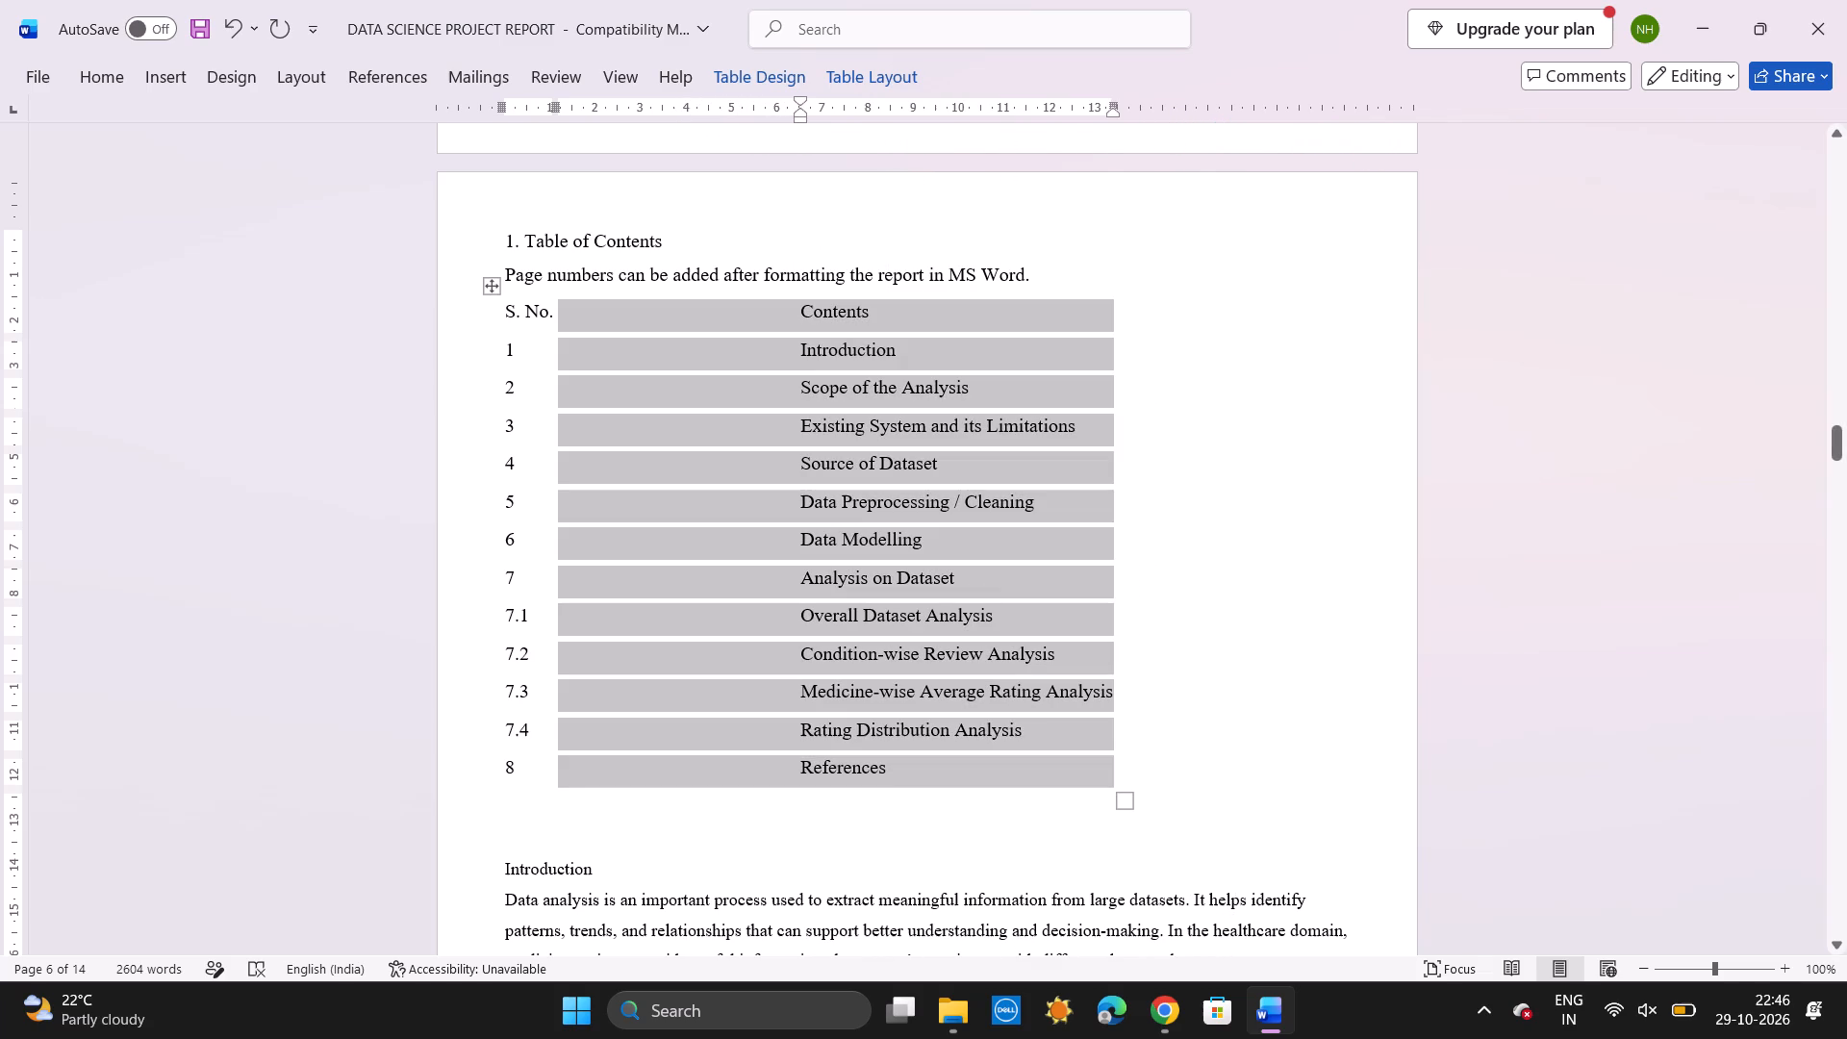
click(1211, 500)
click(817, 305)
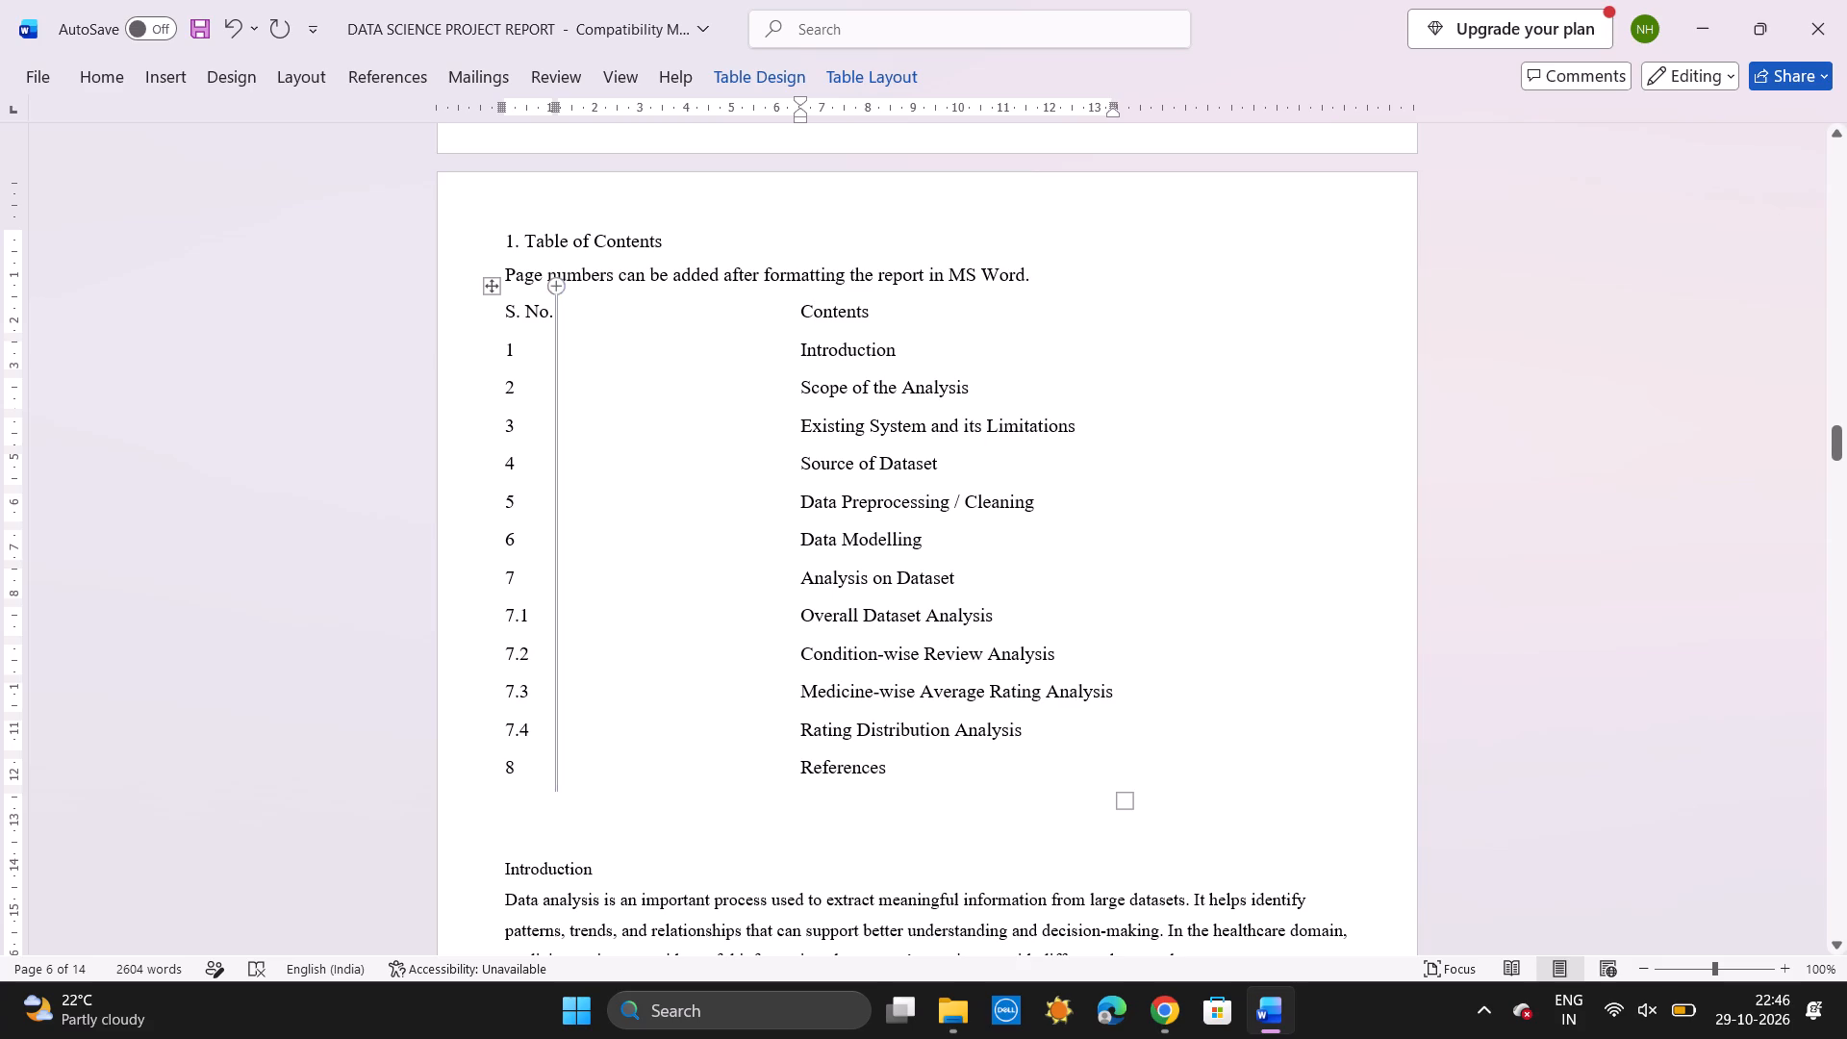
Delete the sentence about adding page numbers beneath the Table of Contents heading, together with its line.
drag(508, 273, 1034, 272)
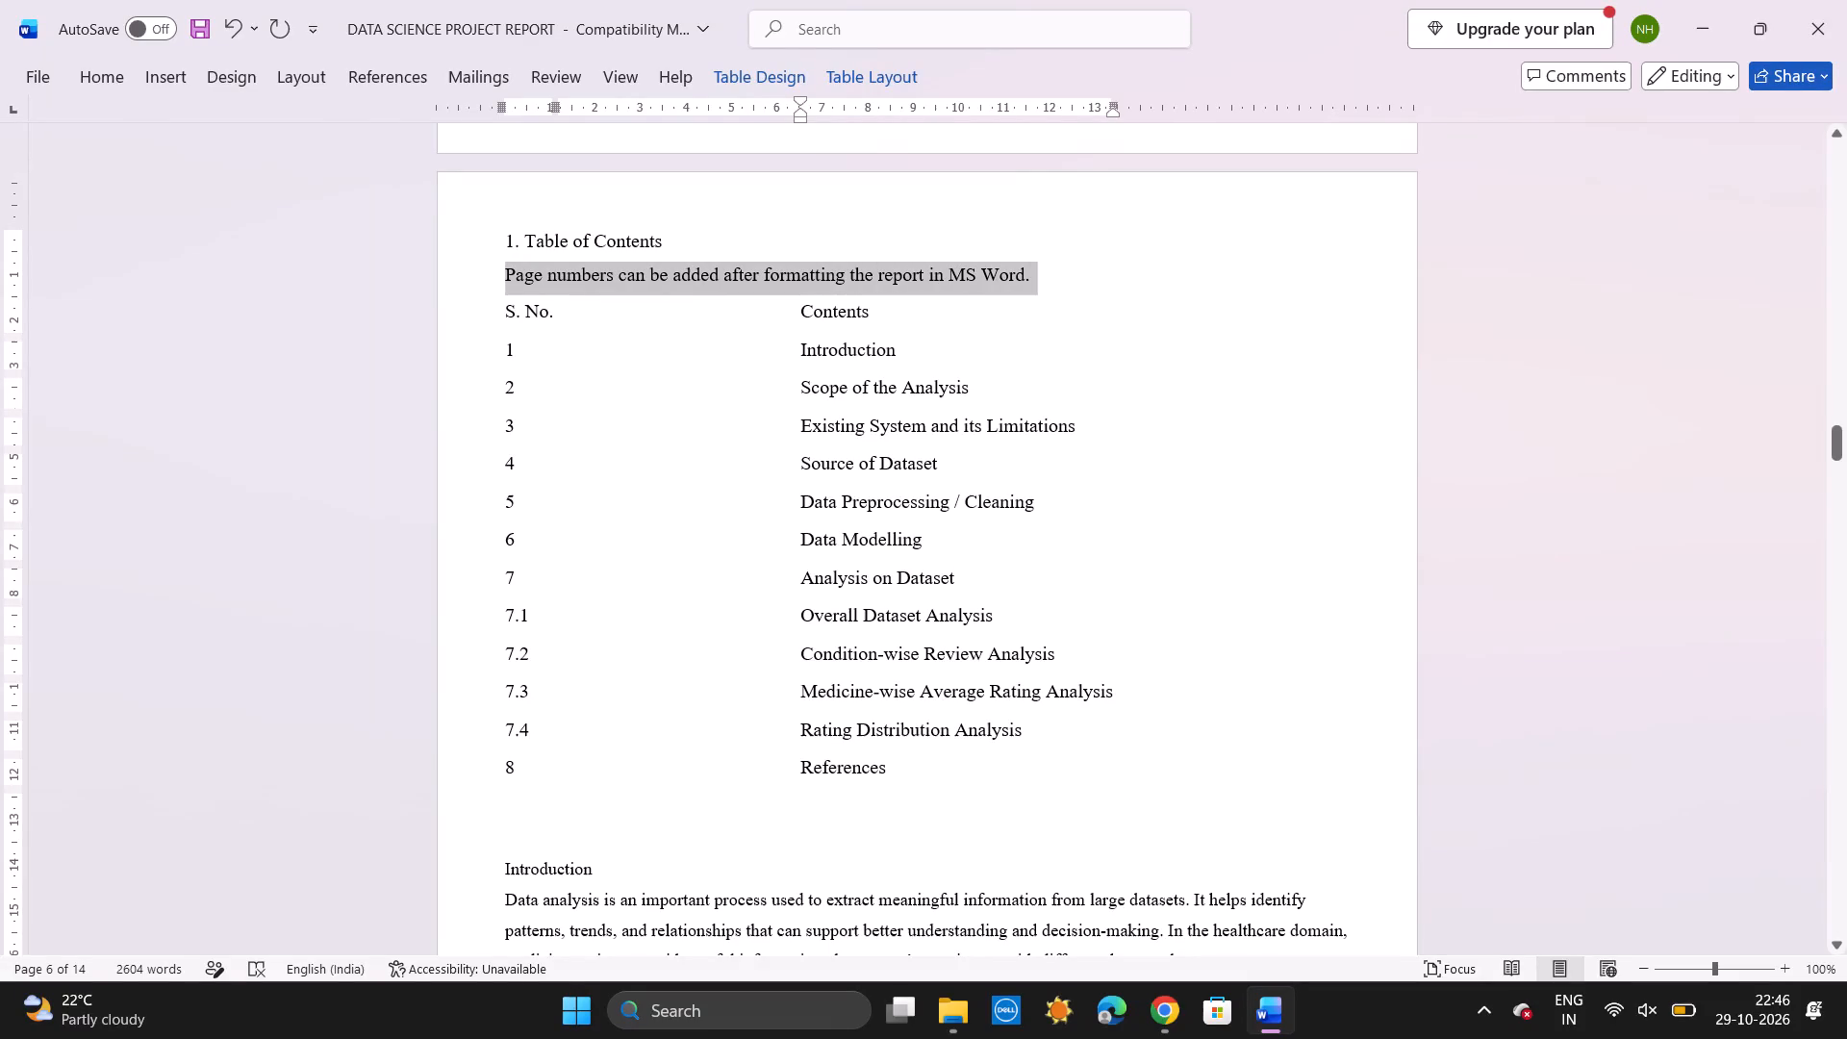
key(BackSpace)
key(BackSpace)
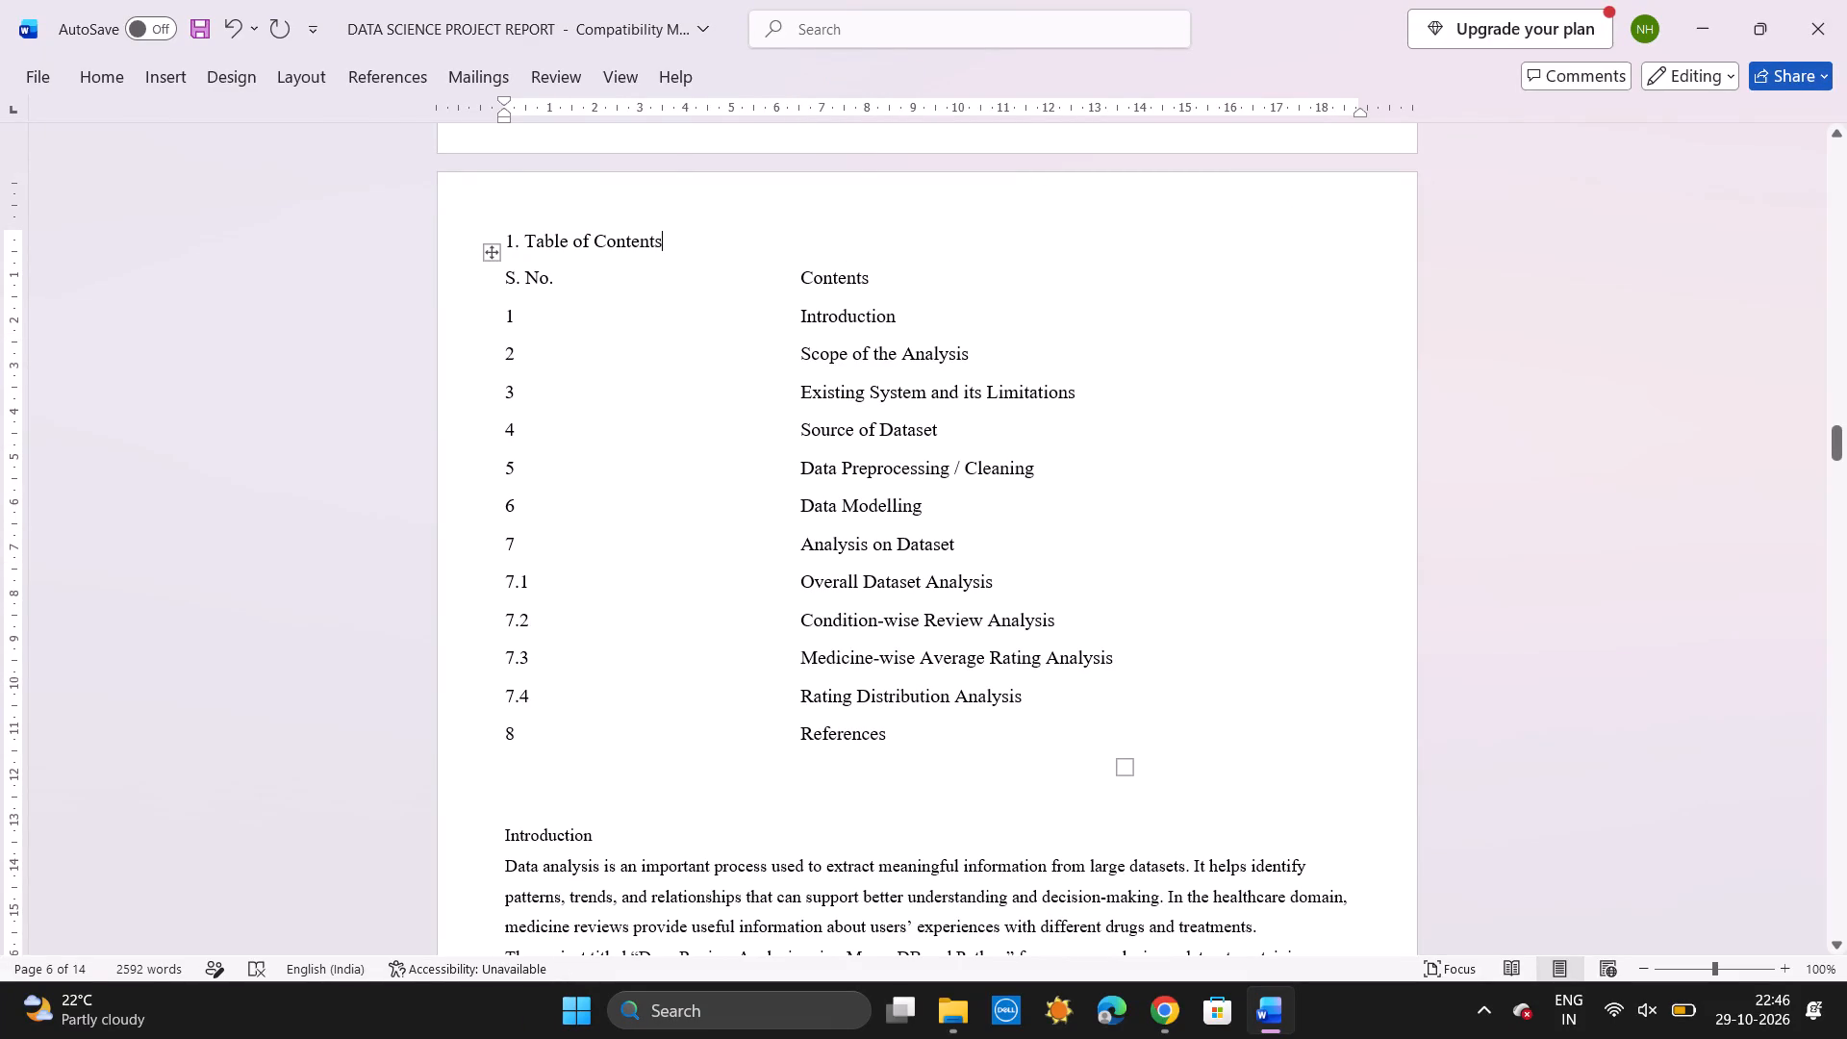
Indent all the entries in the Contents column, from its header through References, to about 10 cm.
drag(800, 272, 1010, 713)
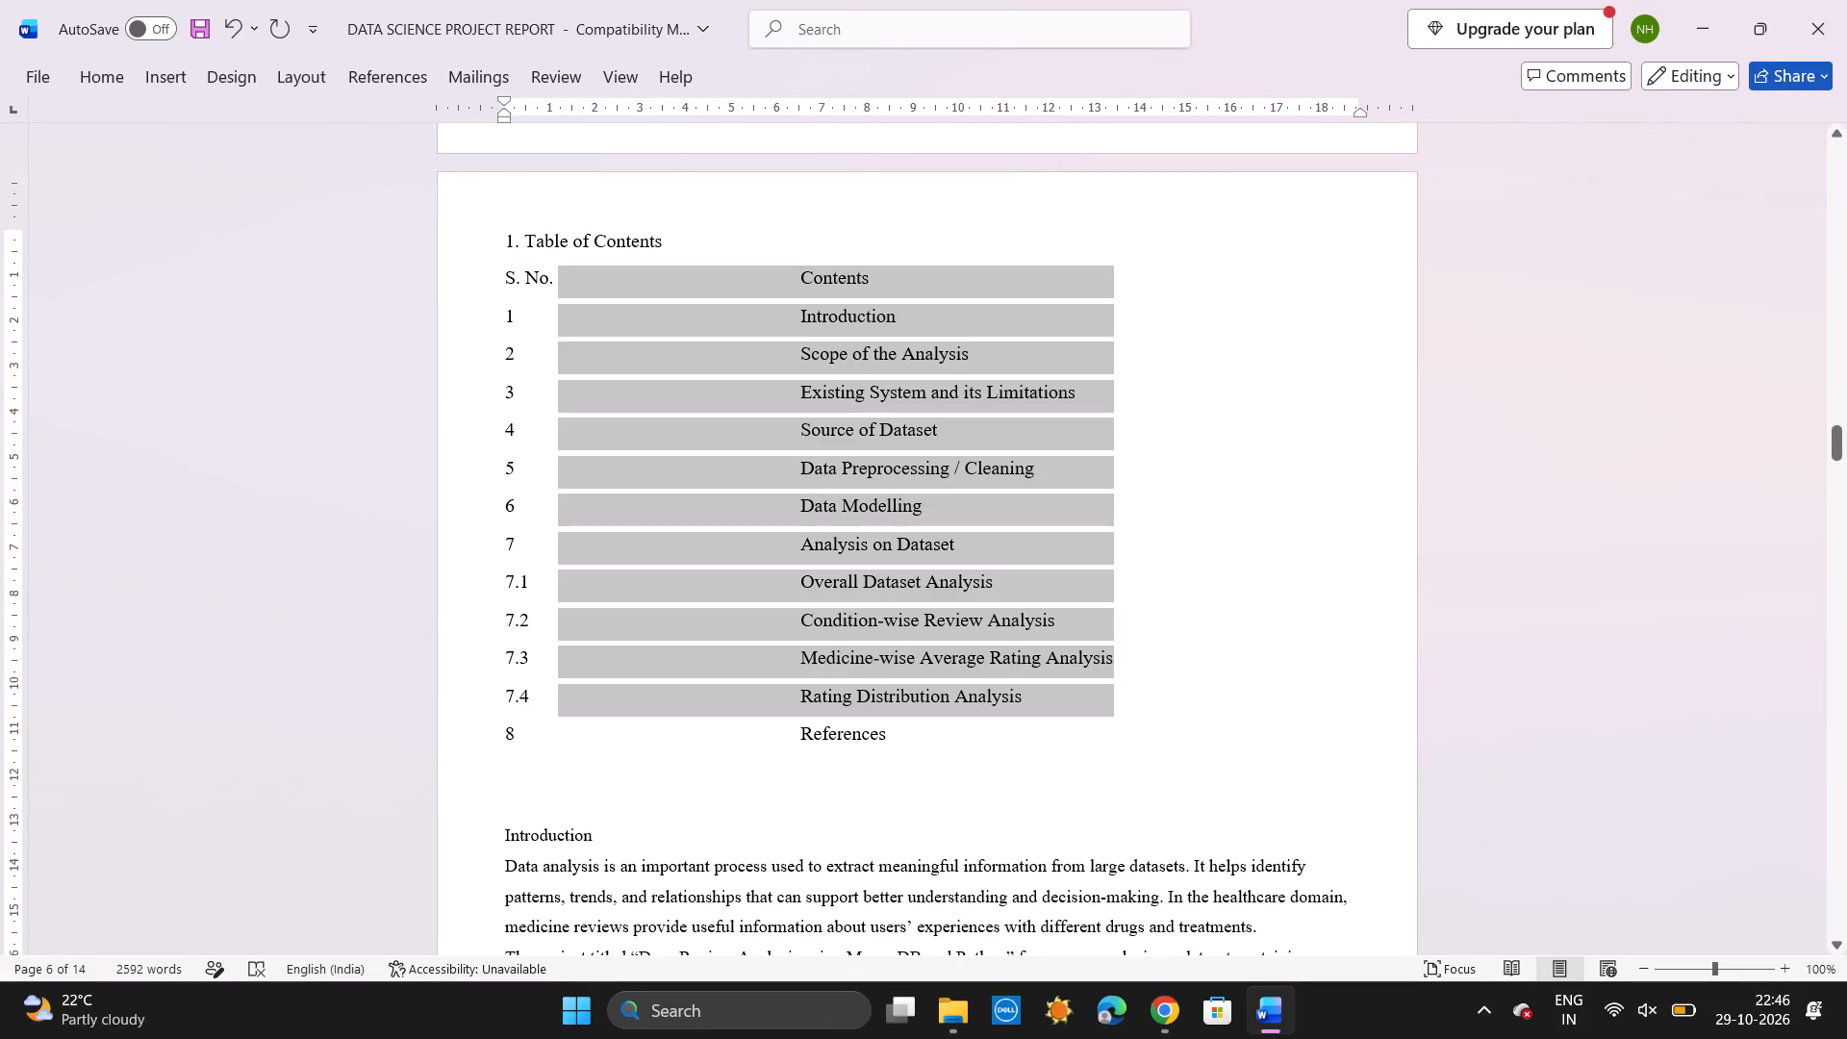
drag(1010, 713, 1010, 729)
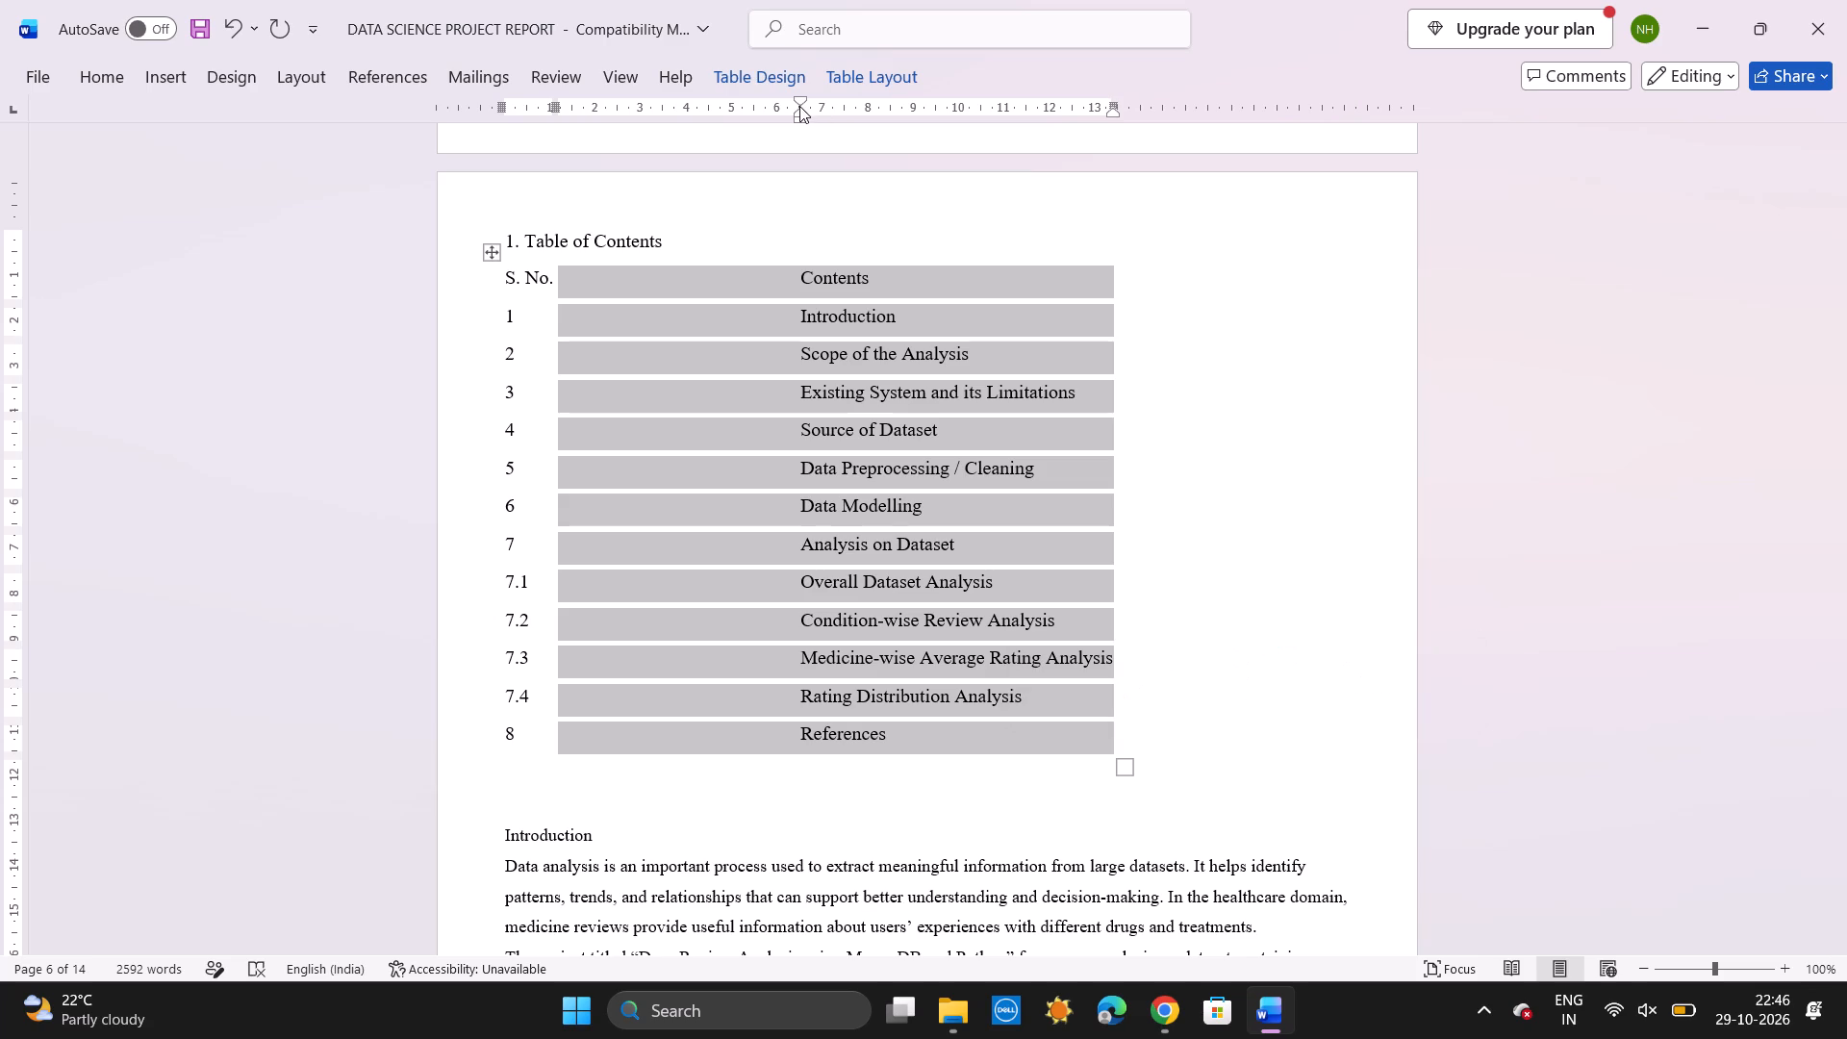
drag(799, 114, 1090, 126)
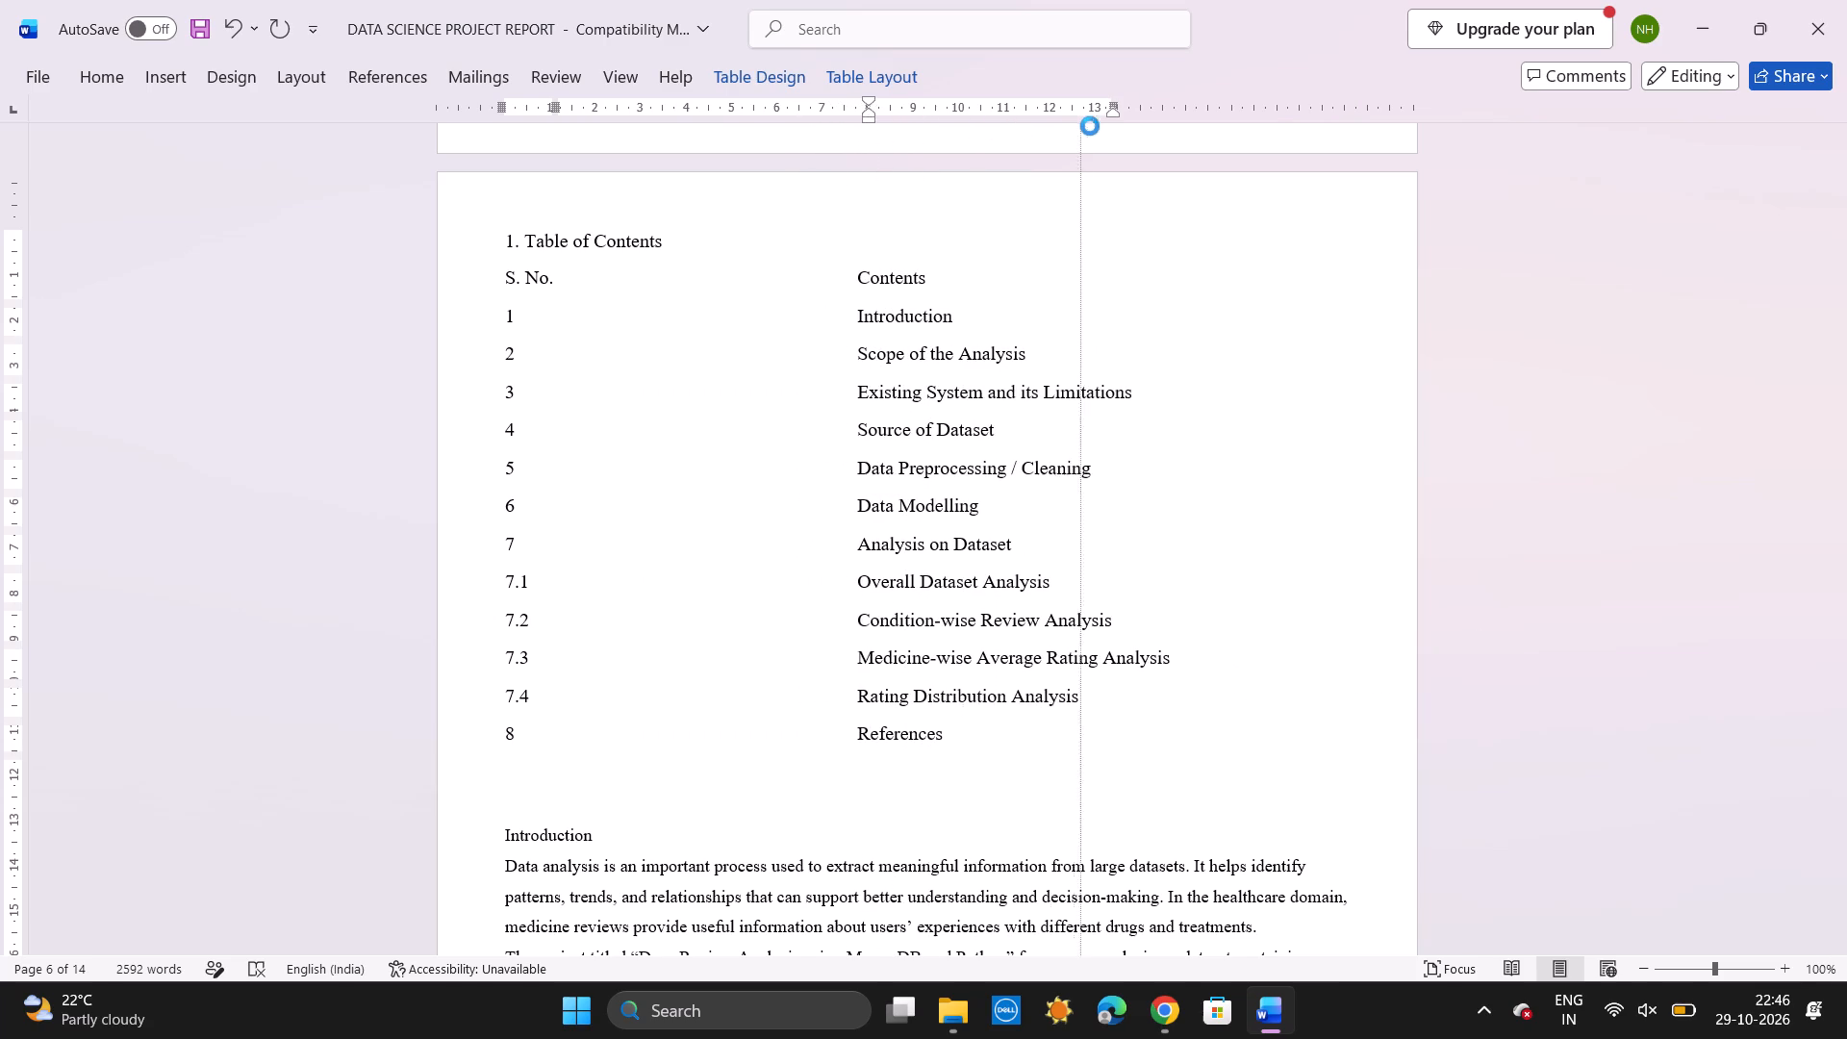
drag(1090, 126, 1380, 114)
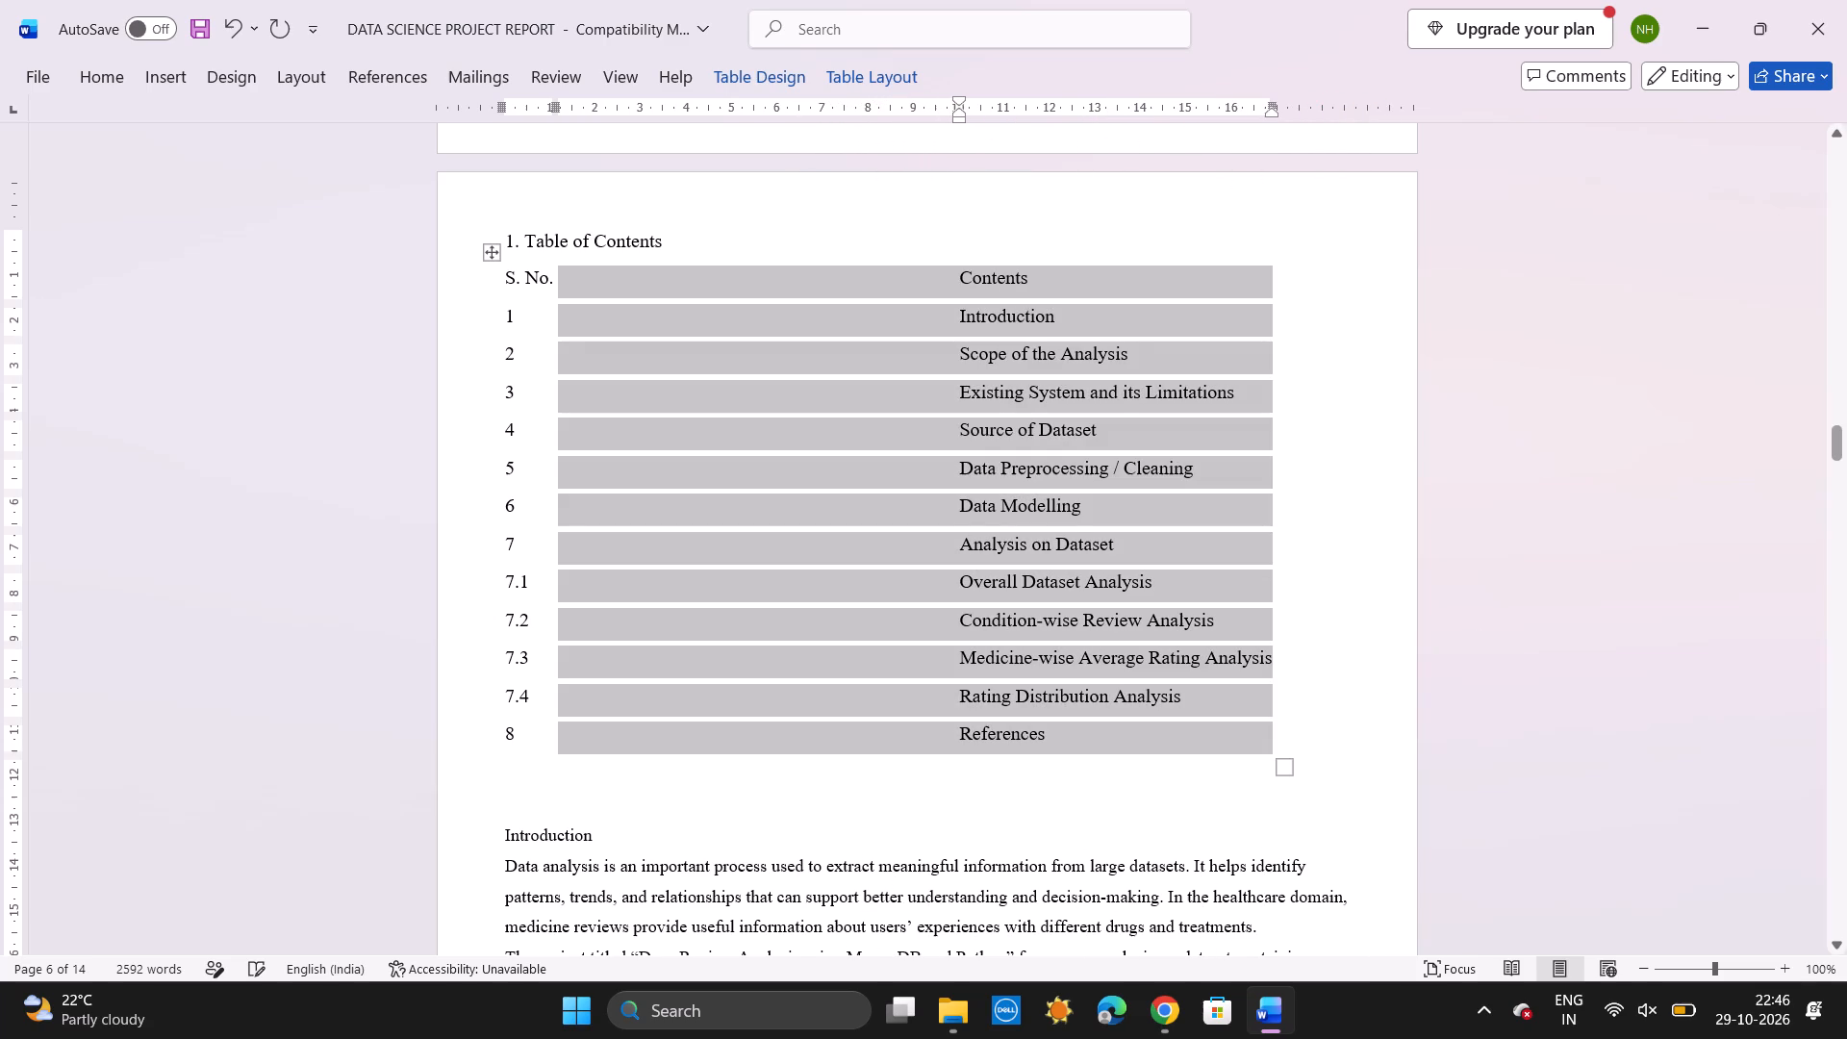
click(1016, 790)
Remove the number "1." from the Table of Contents heading and keep the heading at the top of the page with its table.
scroll(1016, 790, down, 2)
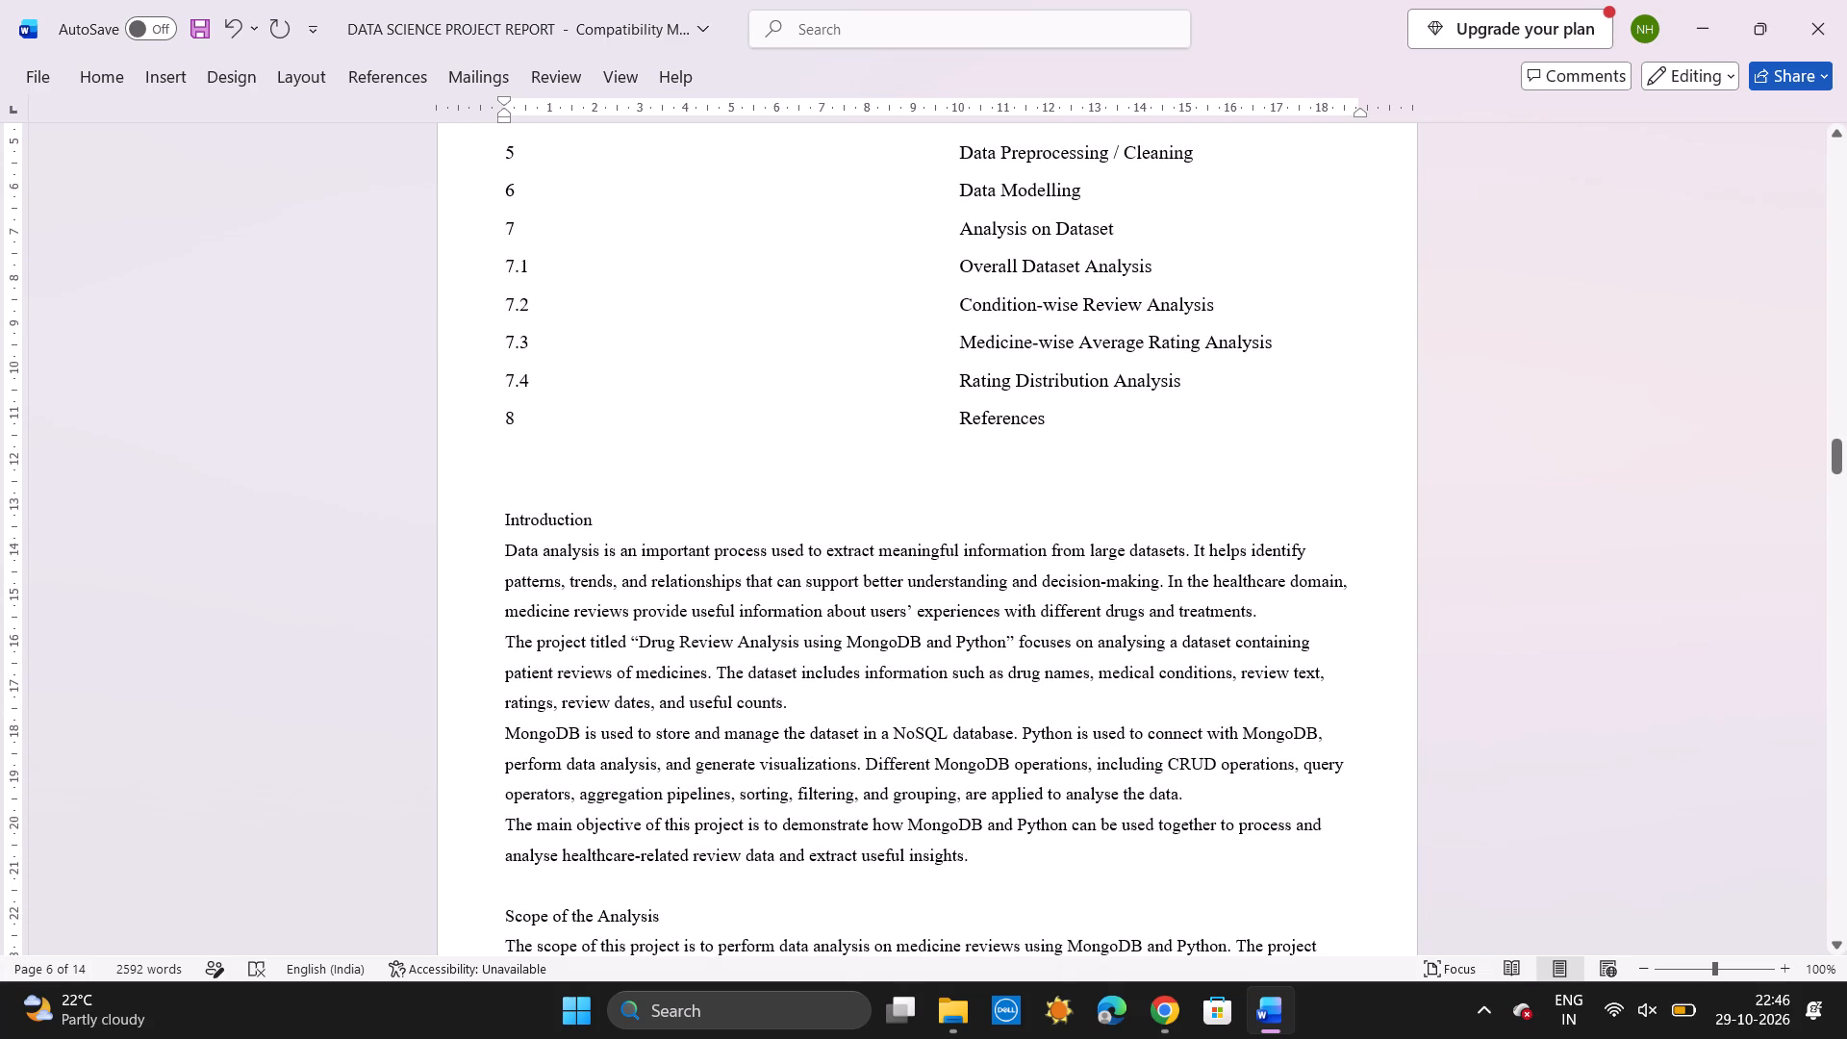
scroll(726, 443, up, 2)
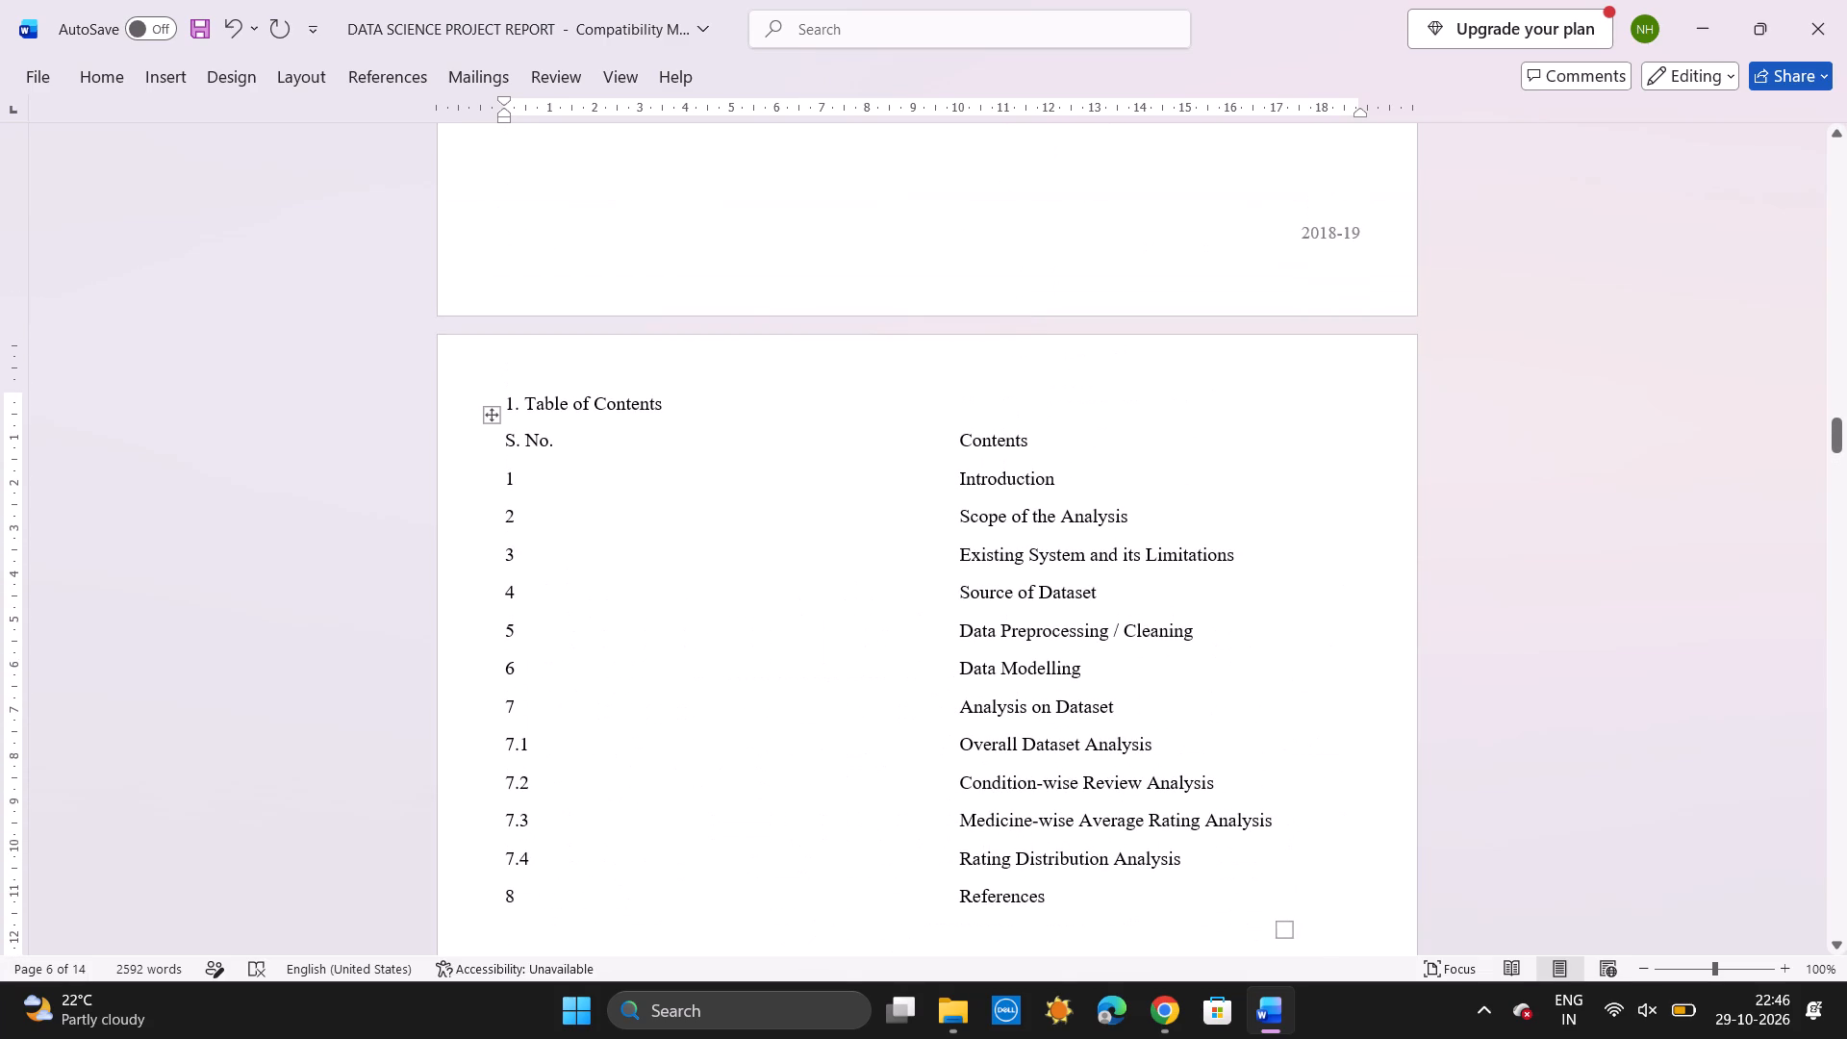
click(519, 409)
key(BackSpace)
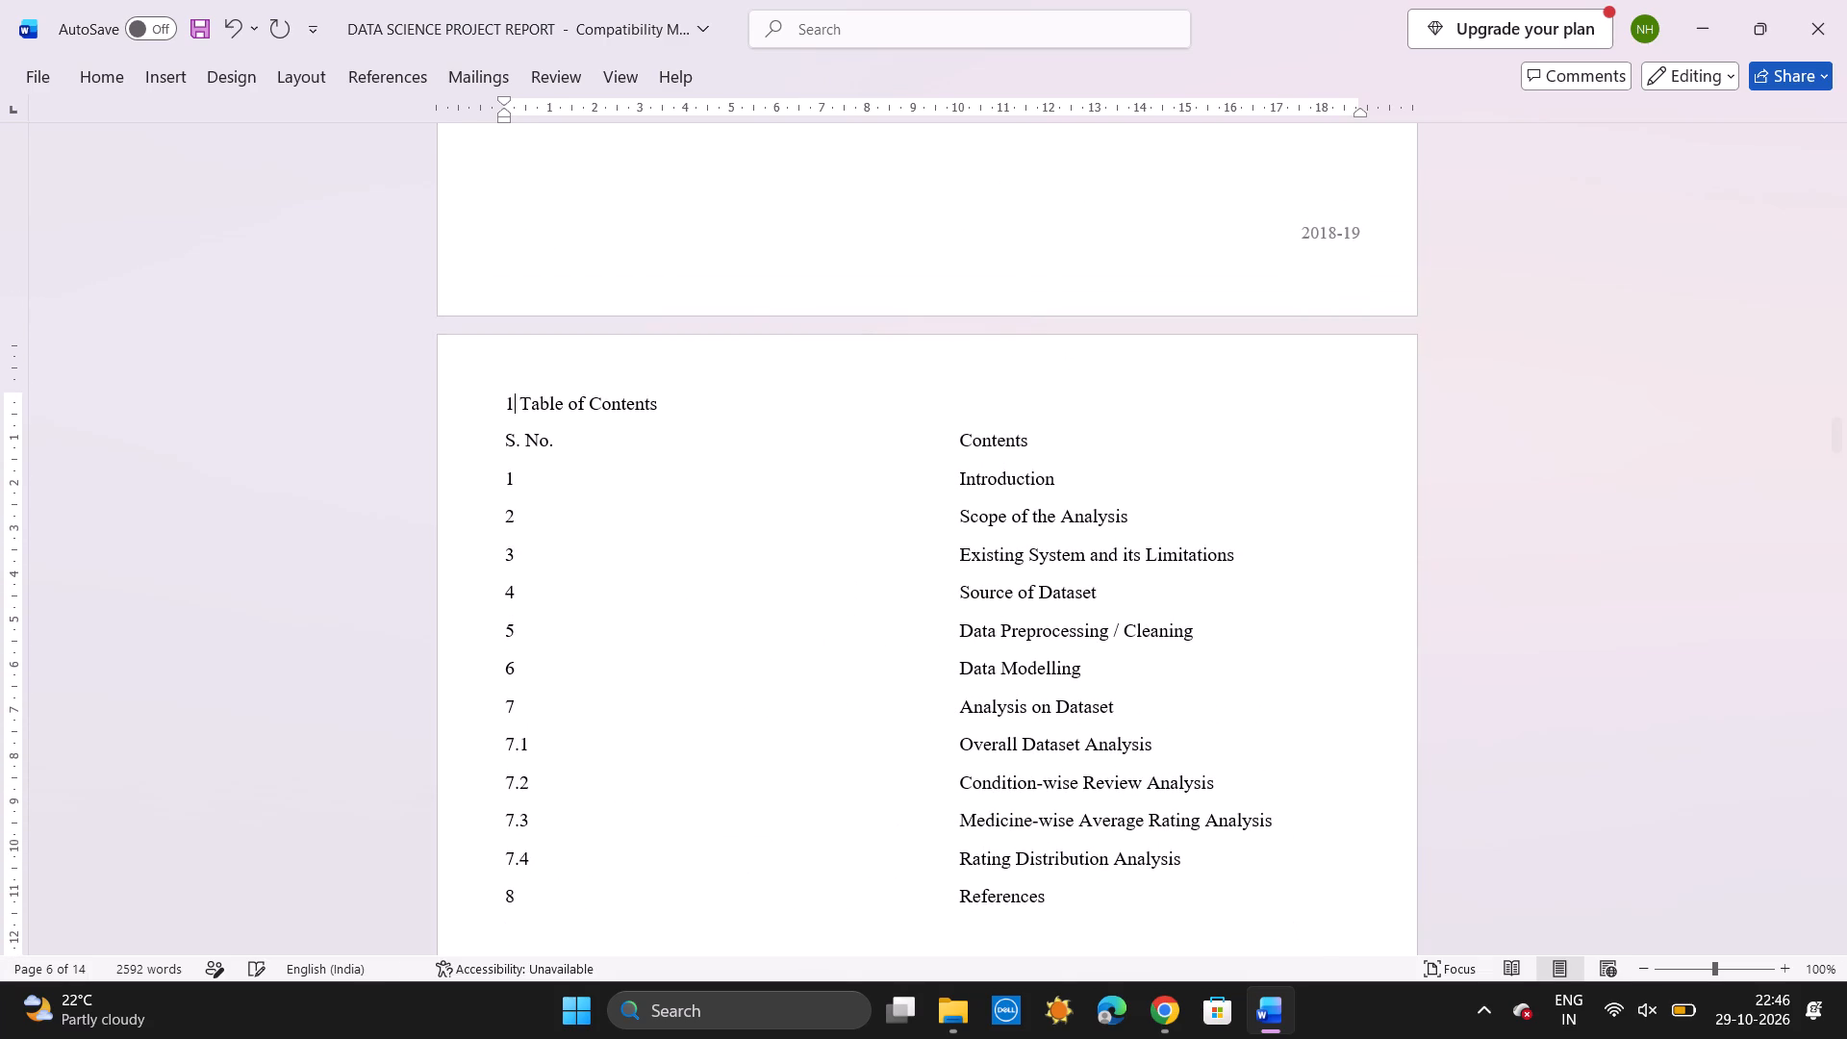
key(BackSpace)
key(BackSpace)
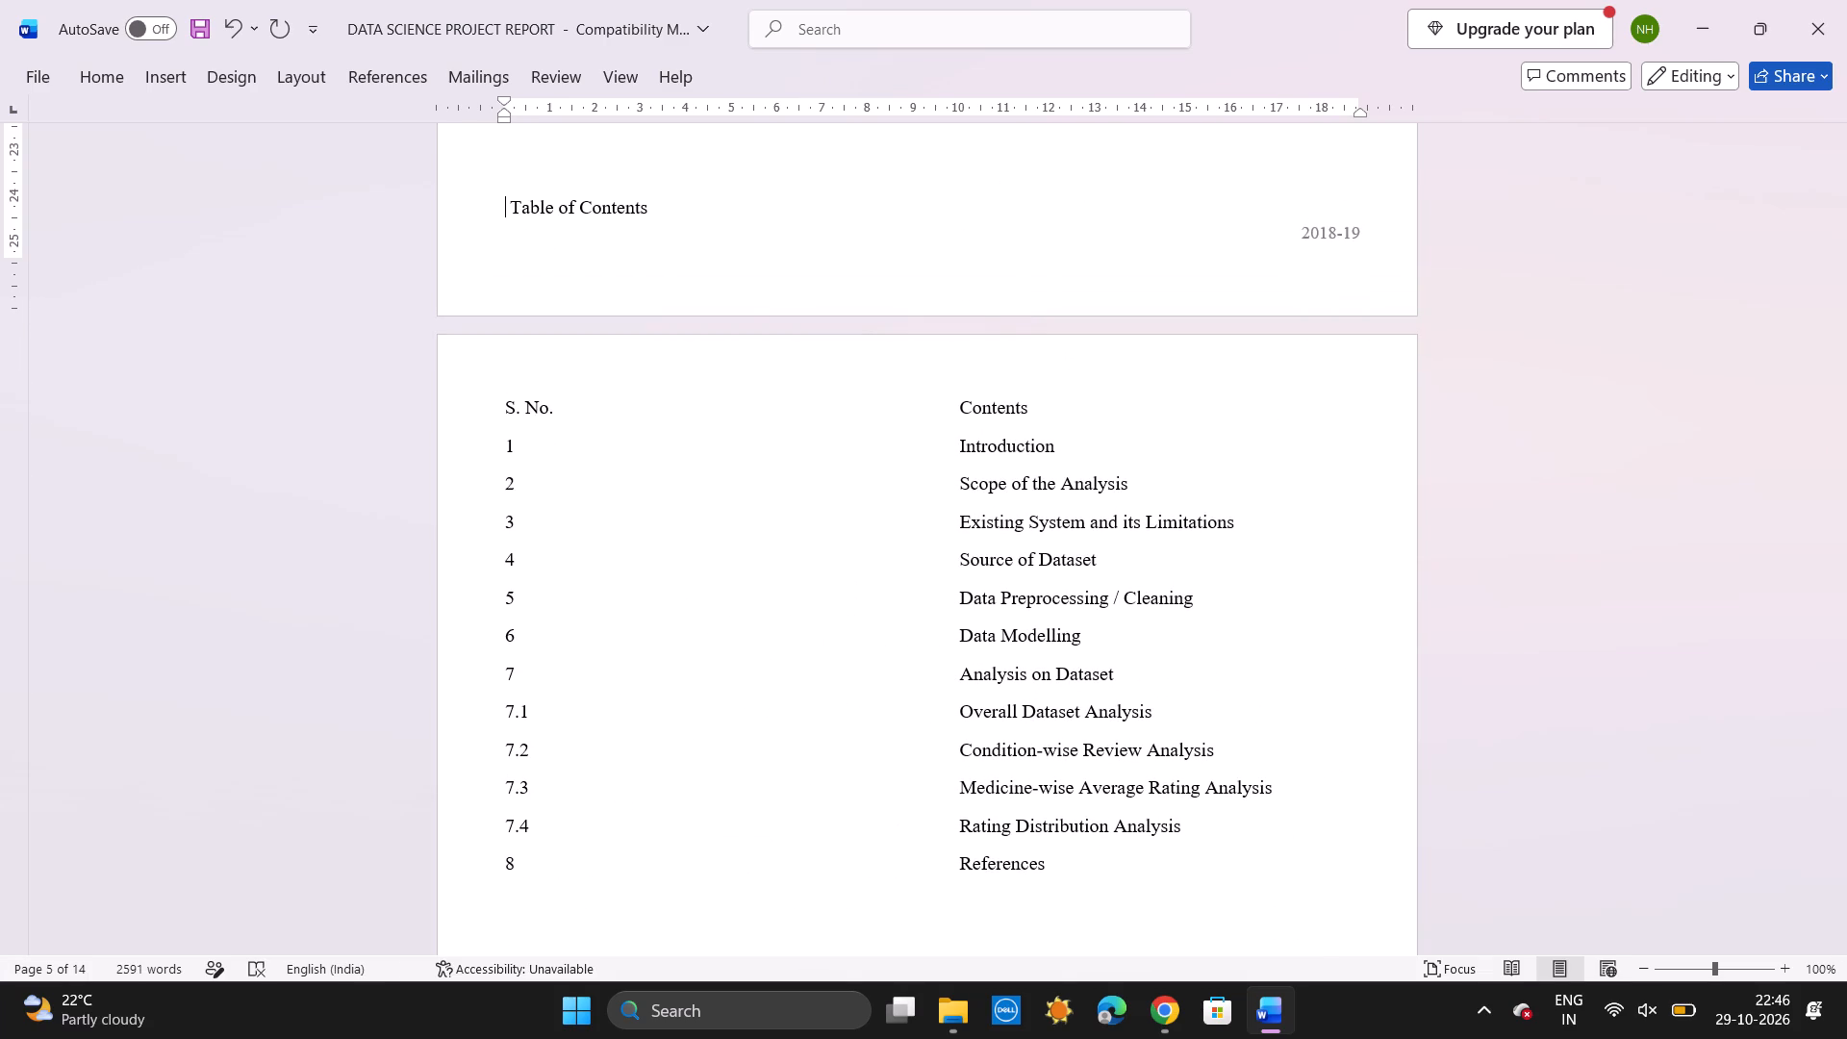
key(Return)
Make the Table of Contents heading bold.
scroll(642, 492, down, 1)
drag(513, 260, 627, 257)
click(643, 208)
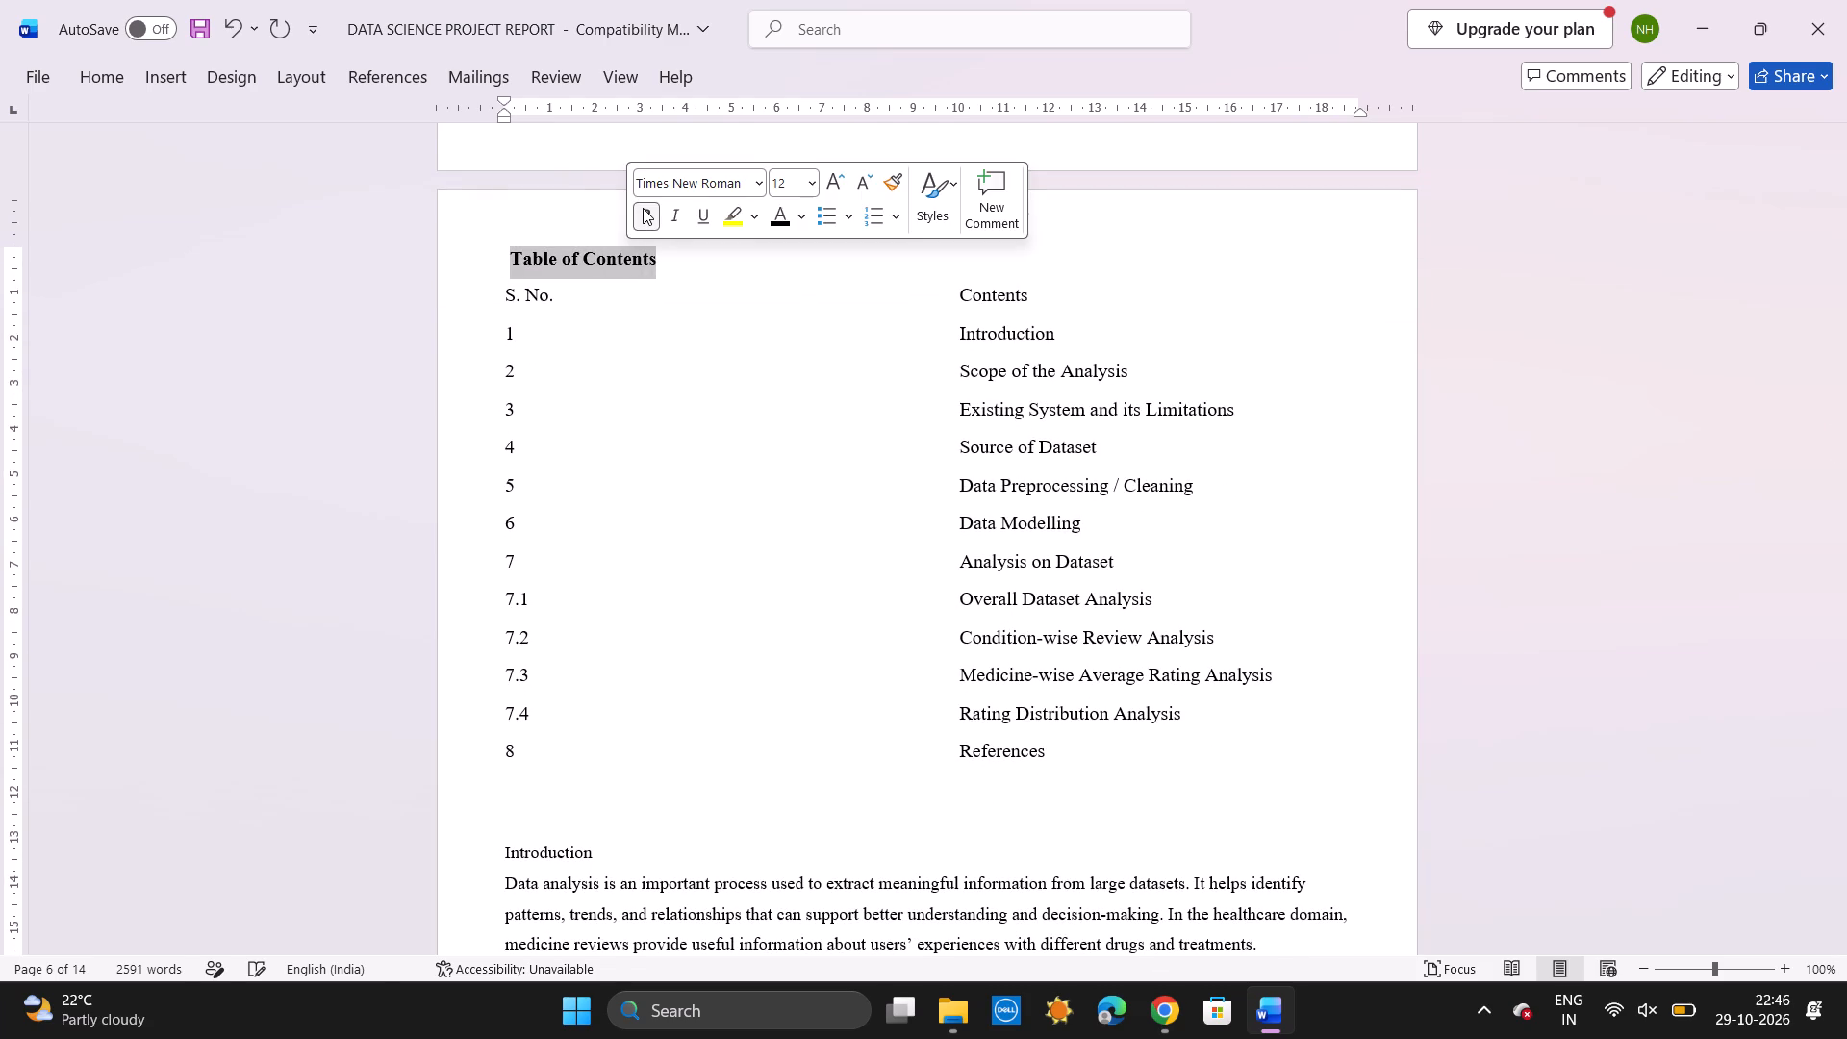
click(719, 389)
Make the Introduction heading below the table of contents bold and set its font size to 12.
scroll(719, 389, down, 1)
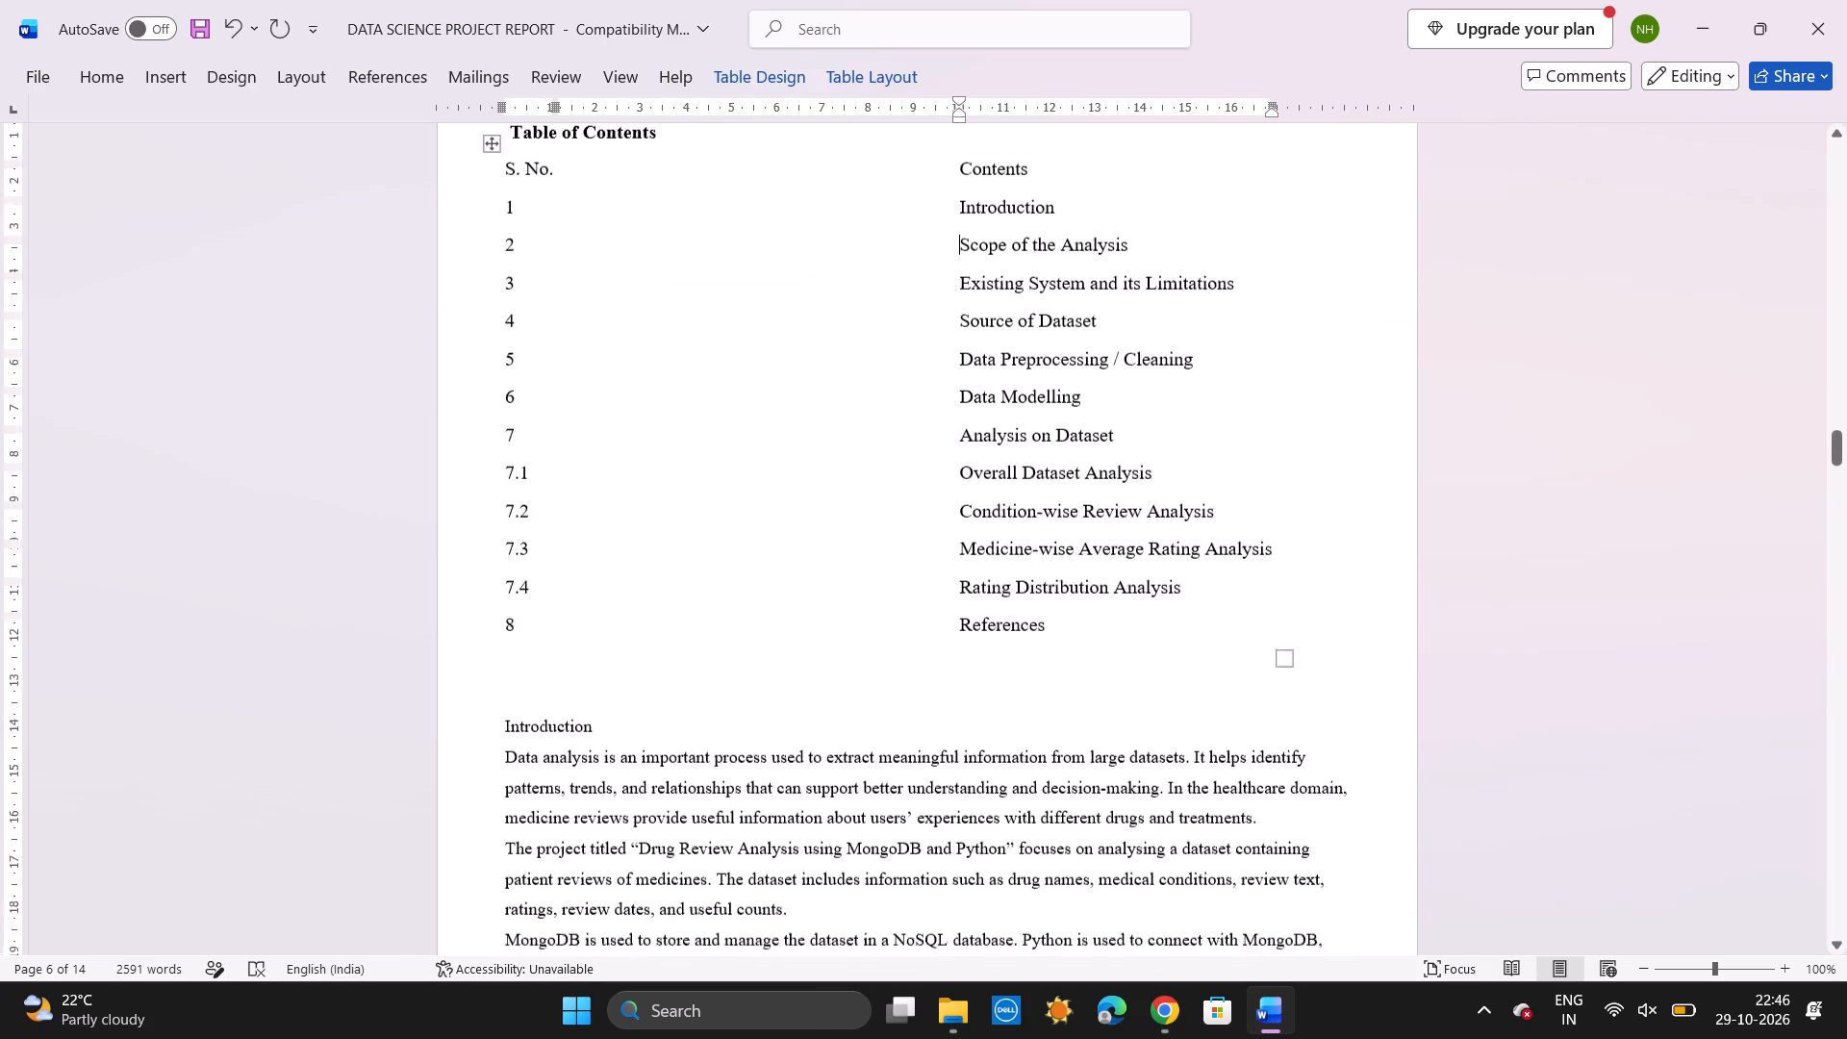
scroll(719, 389, down, 1)
drag(499, 625, 505, 625)
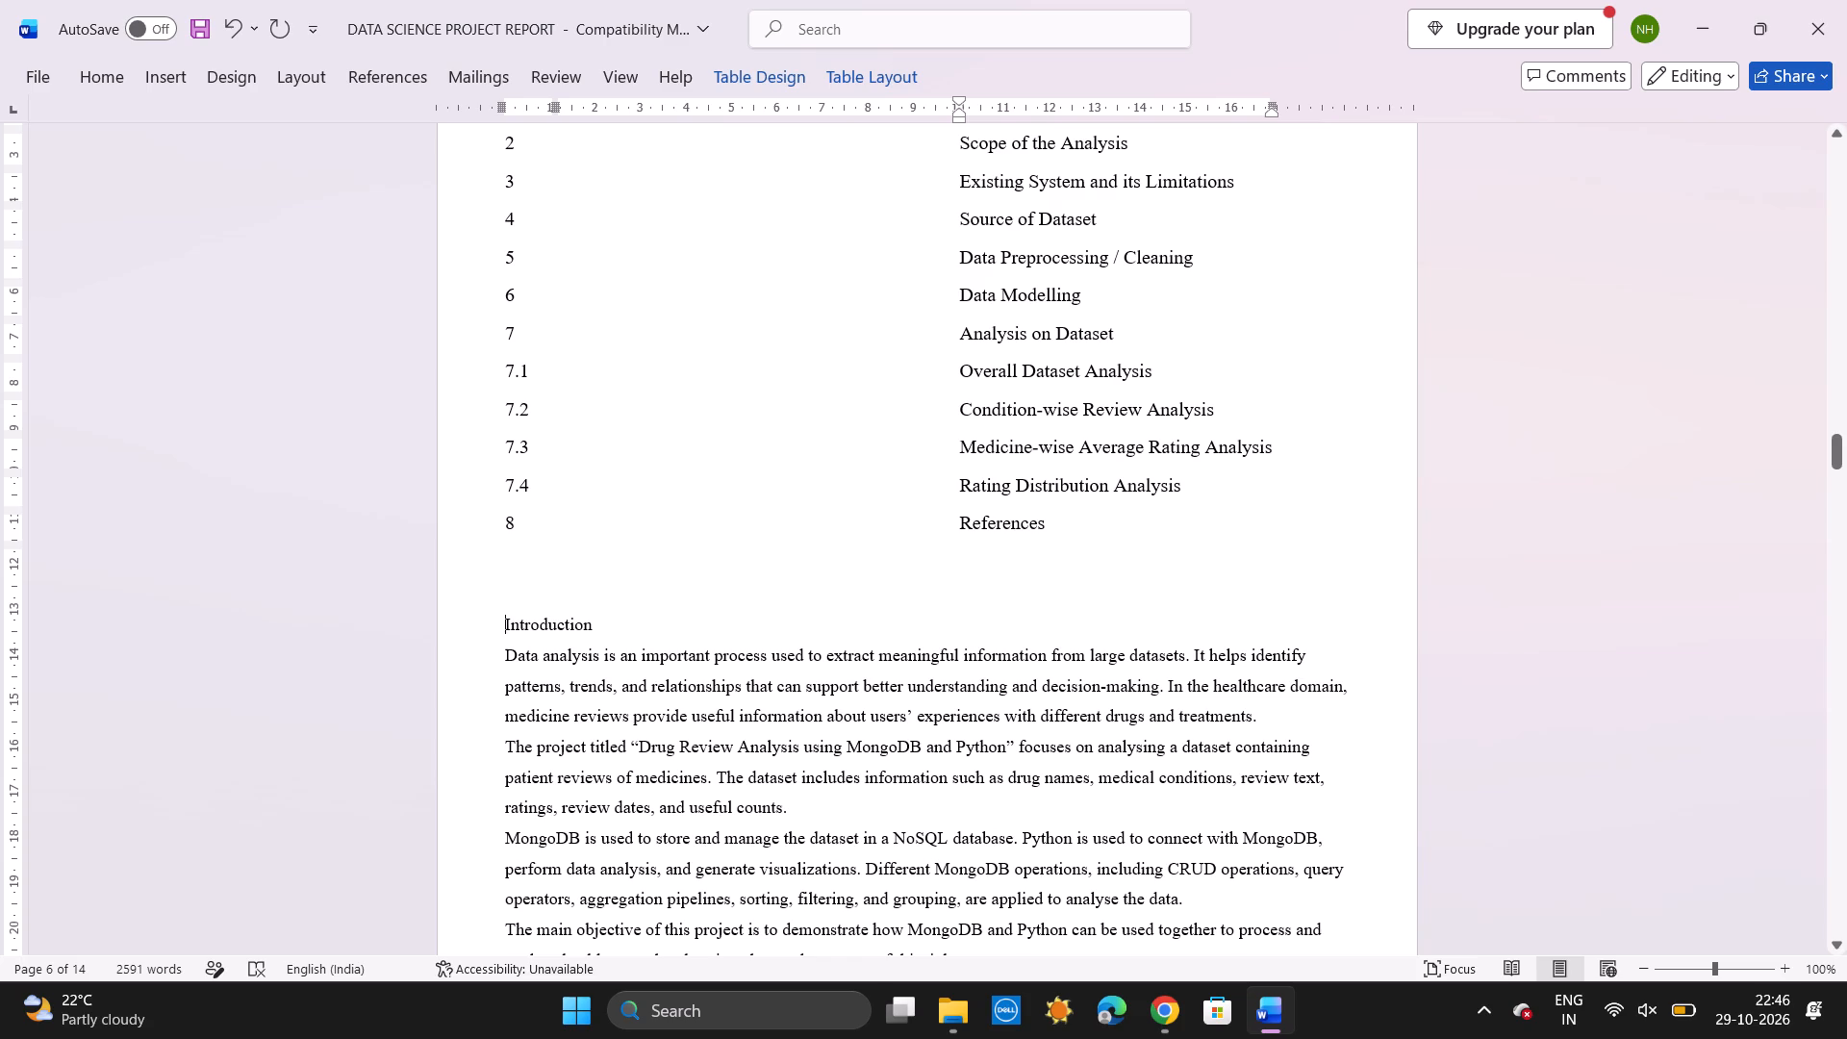
drag(505, 625, 602, 626)
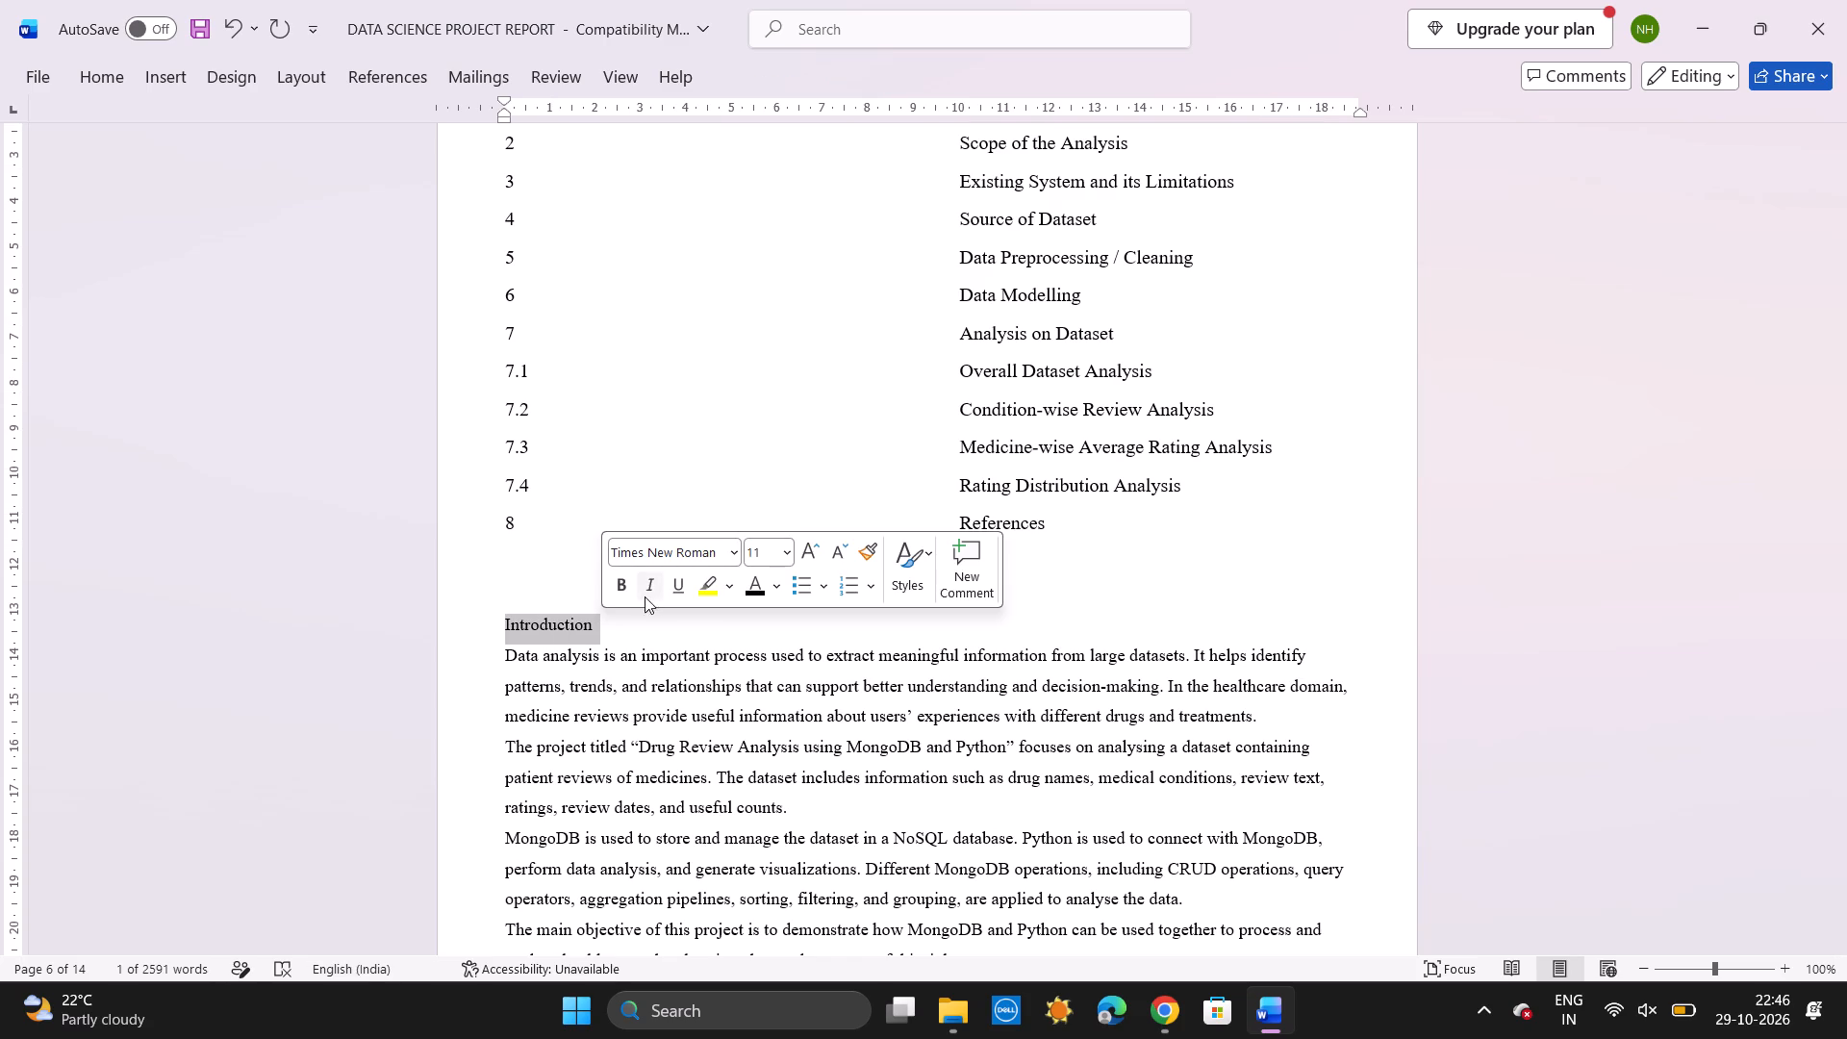
click(623, 591)
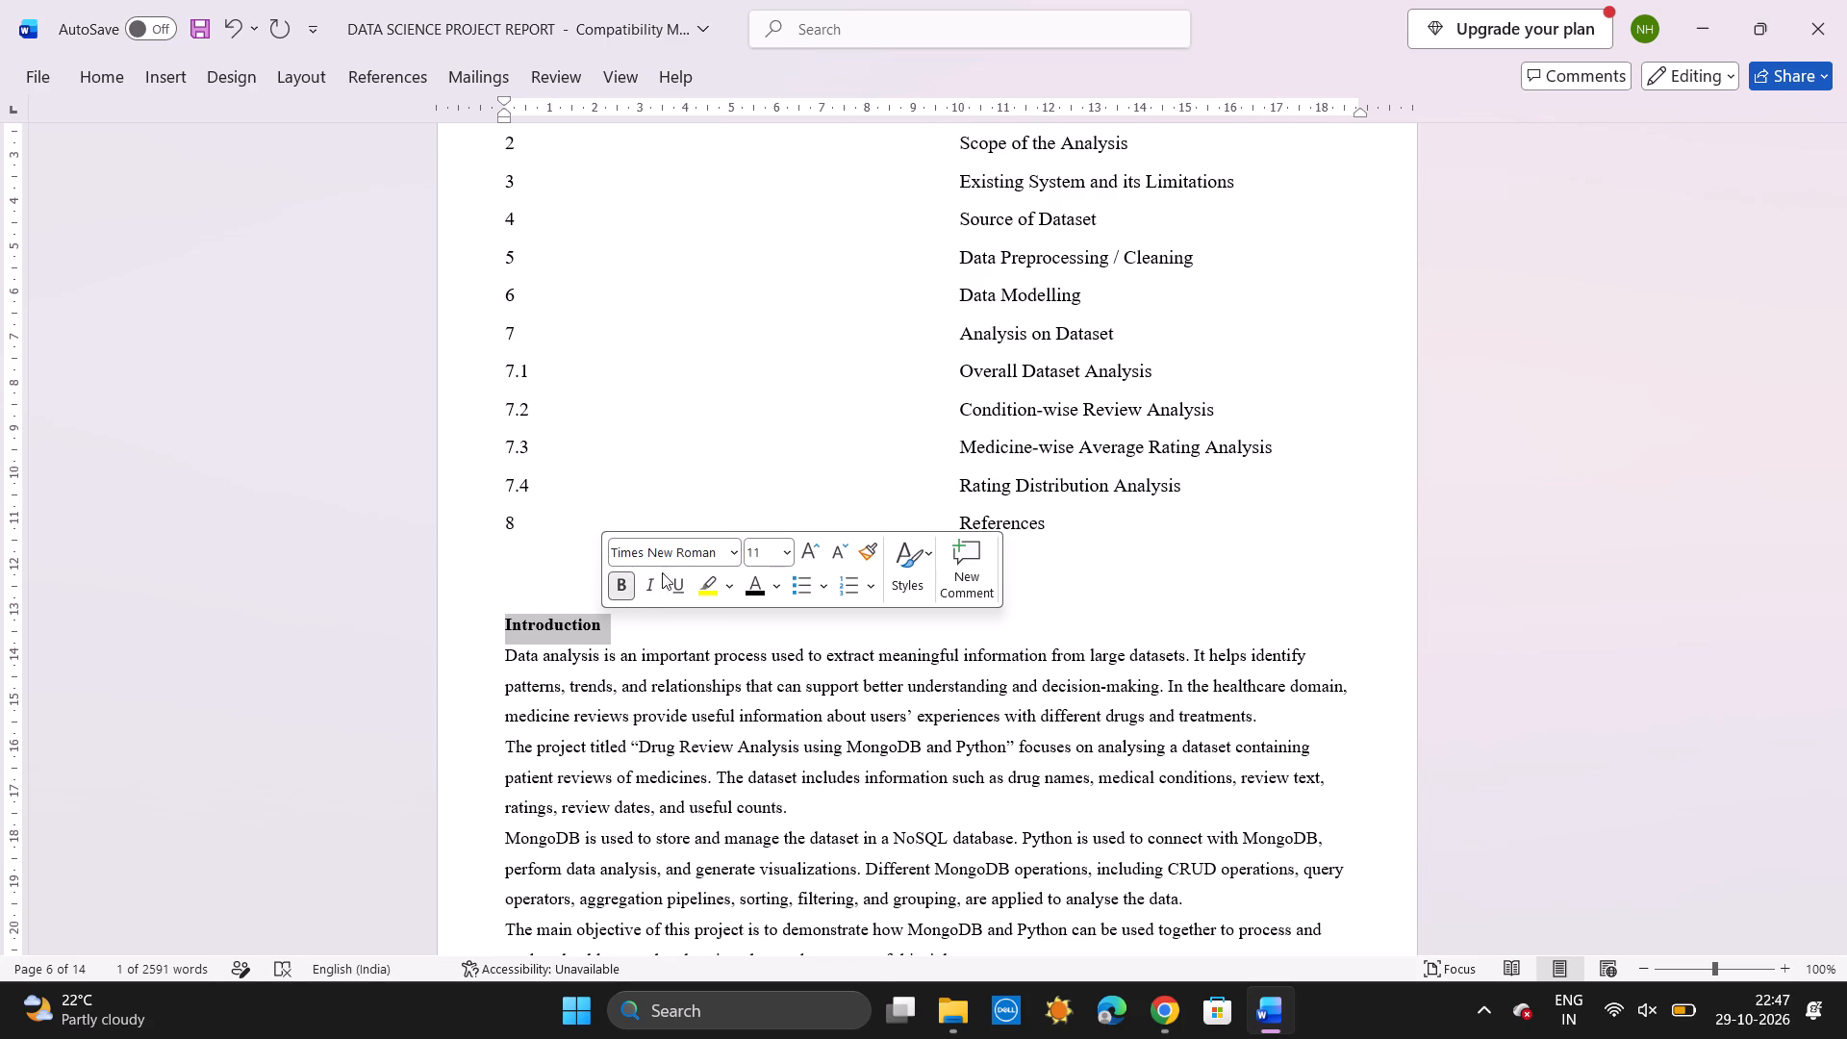
click(784, 559)
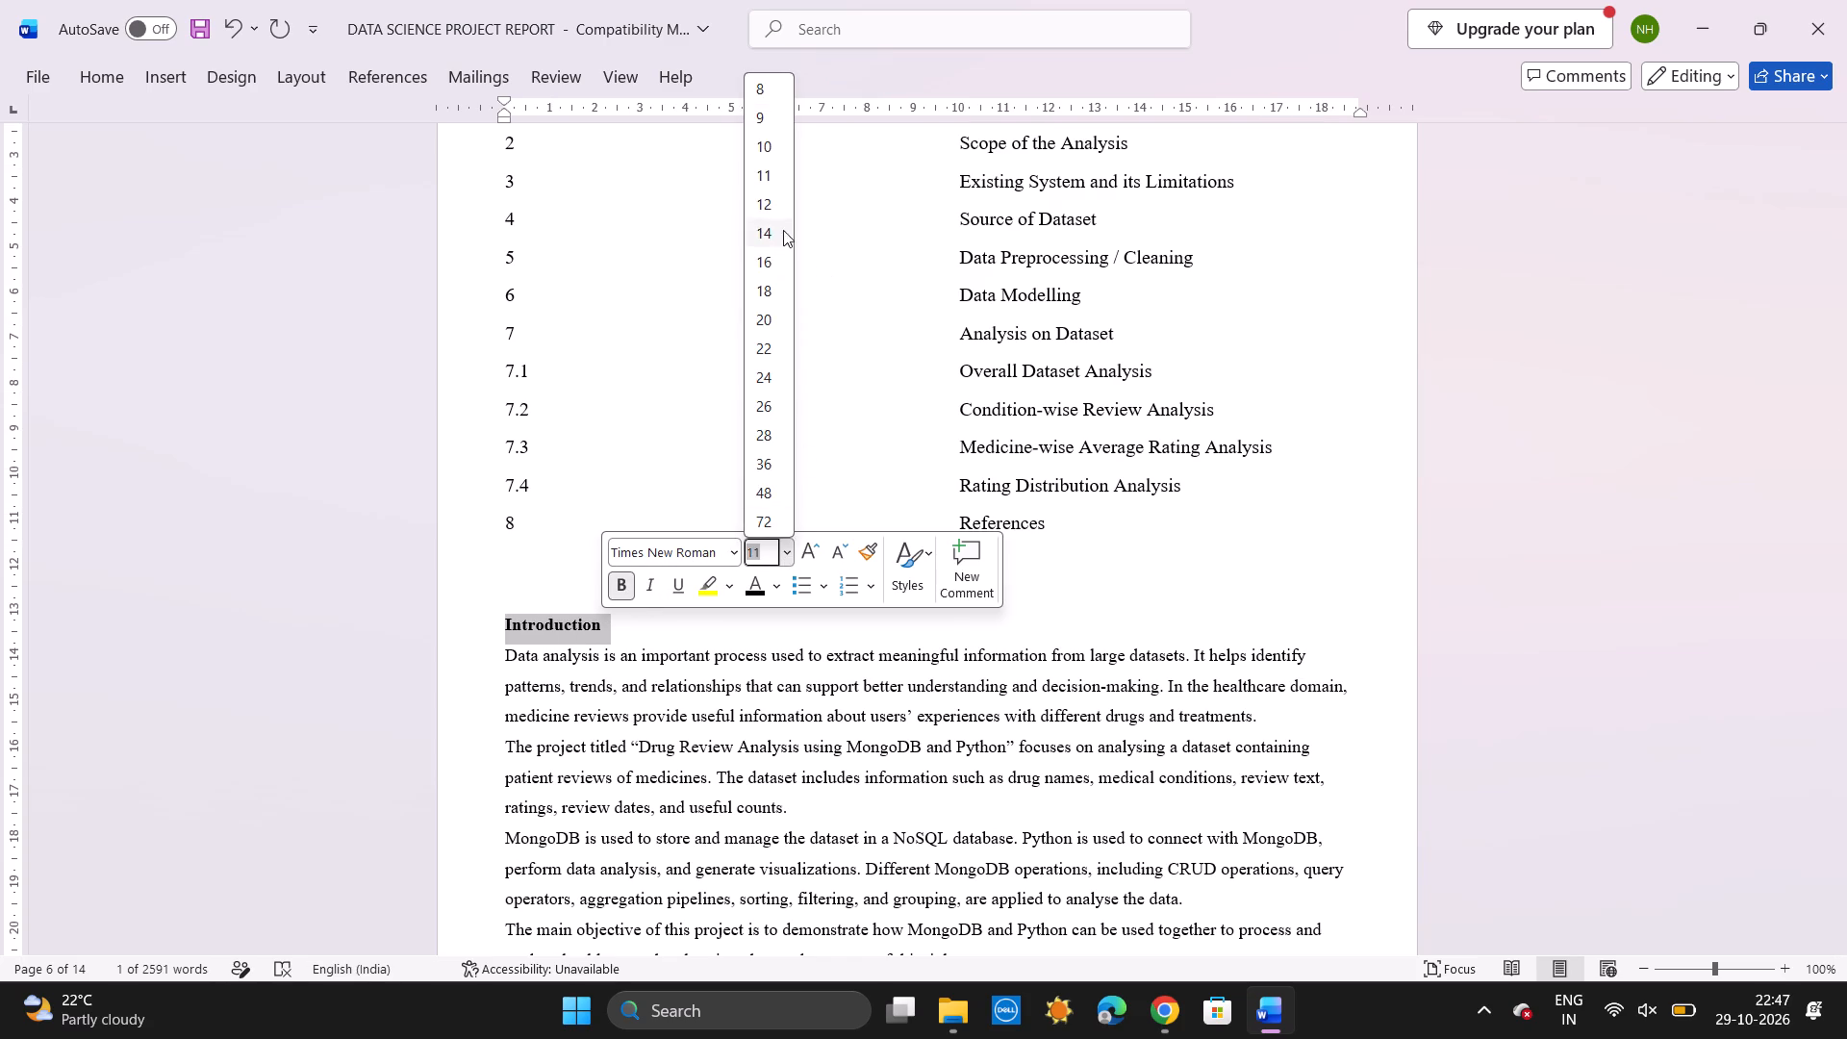
click(771, 206)
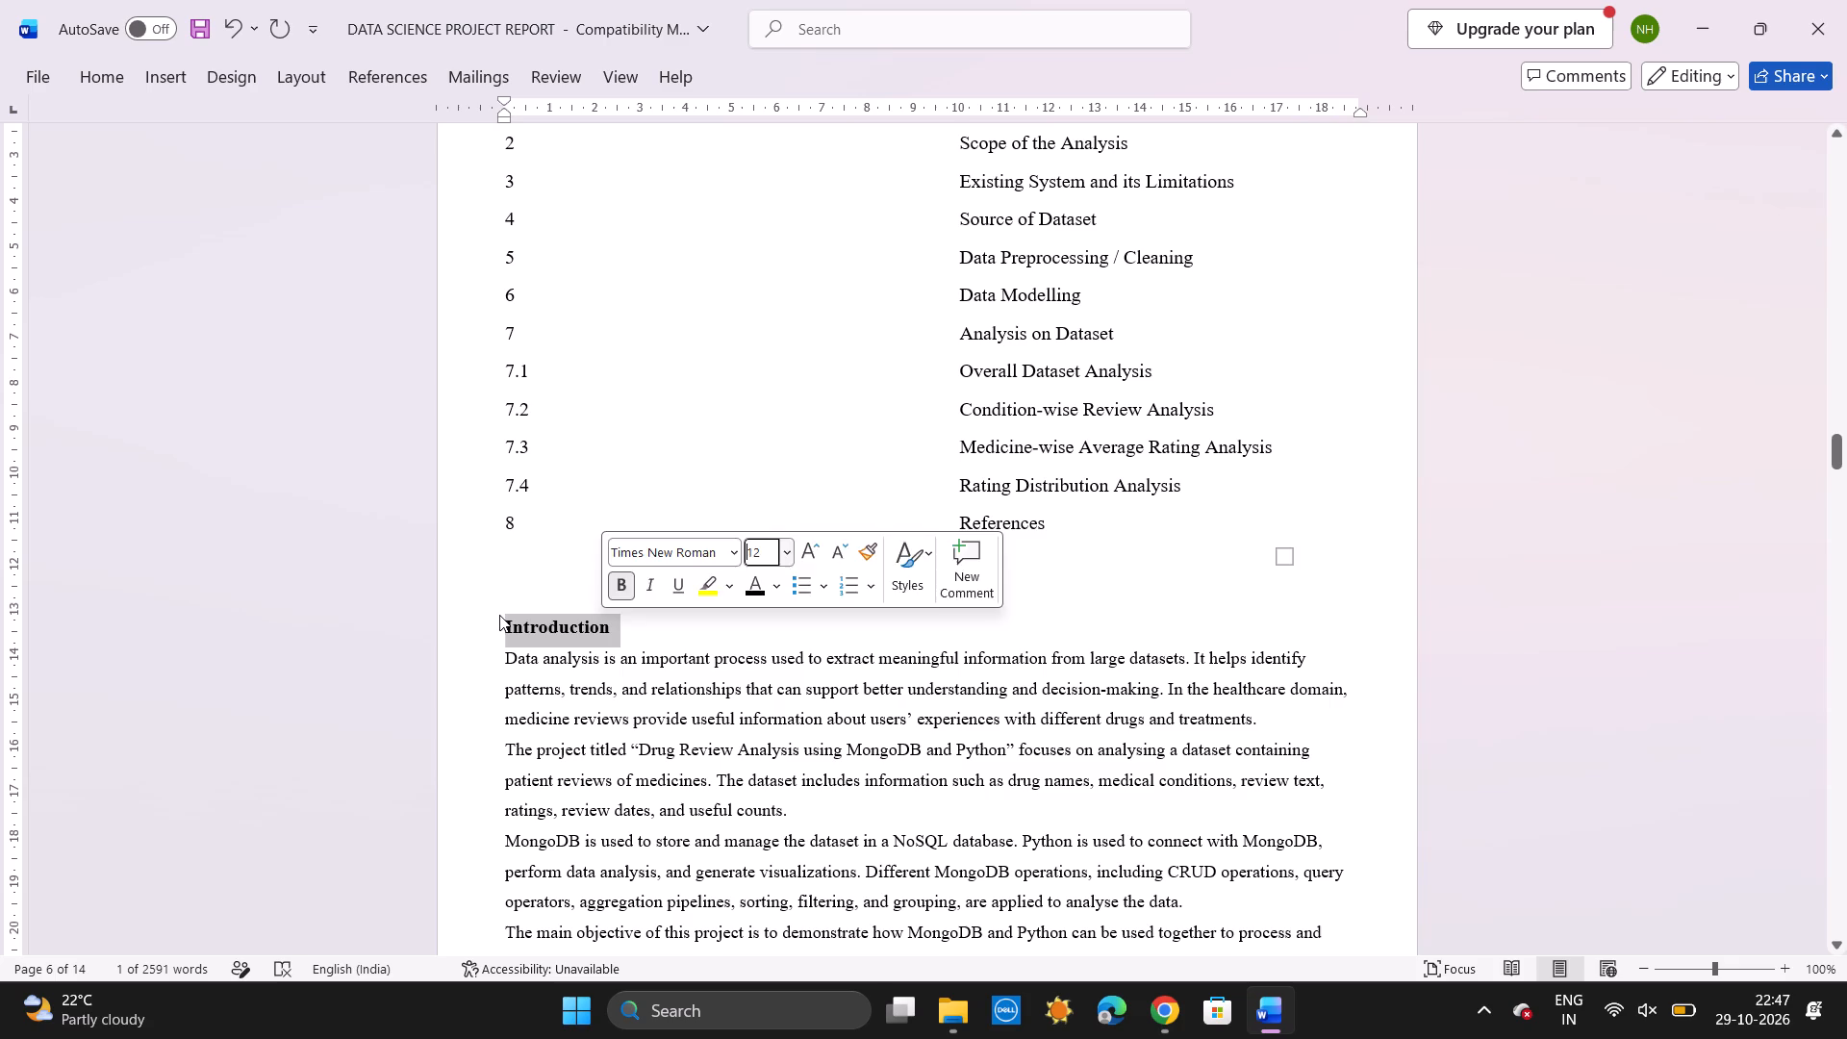
Remove the blank lines between the table of contents and the Introduction heading.
click(499, 615)
key(BackSpace)
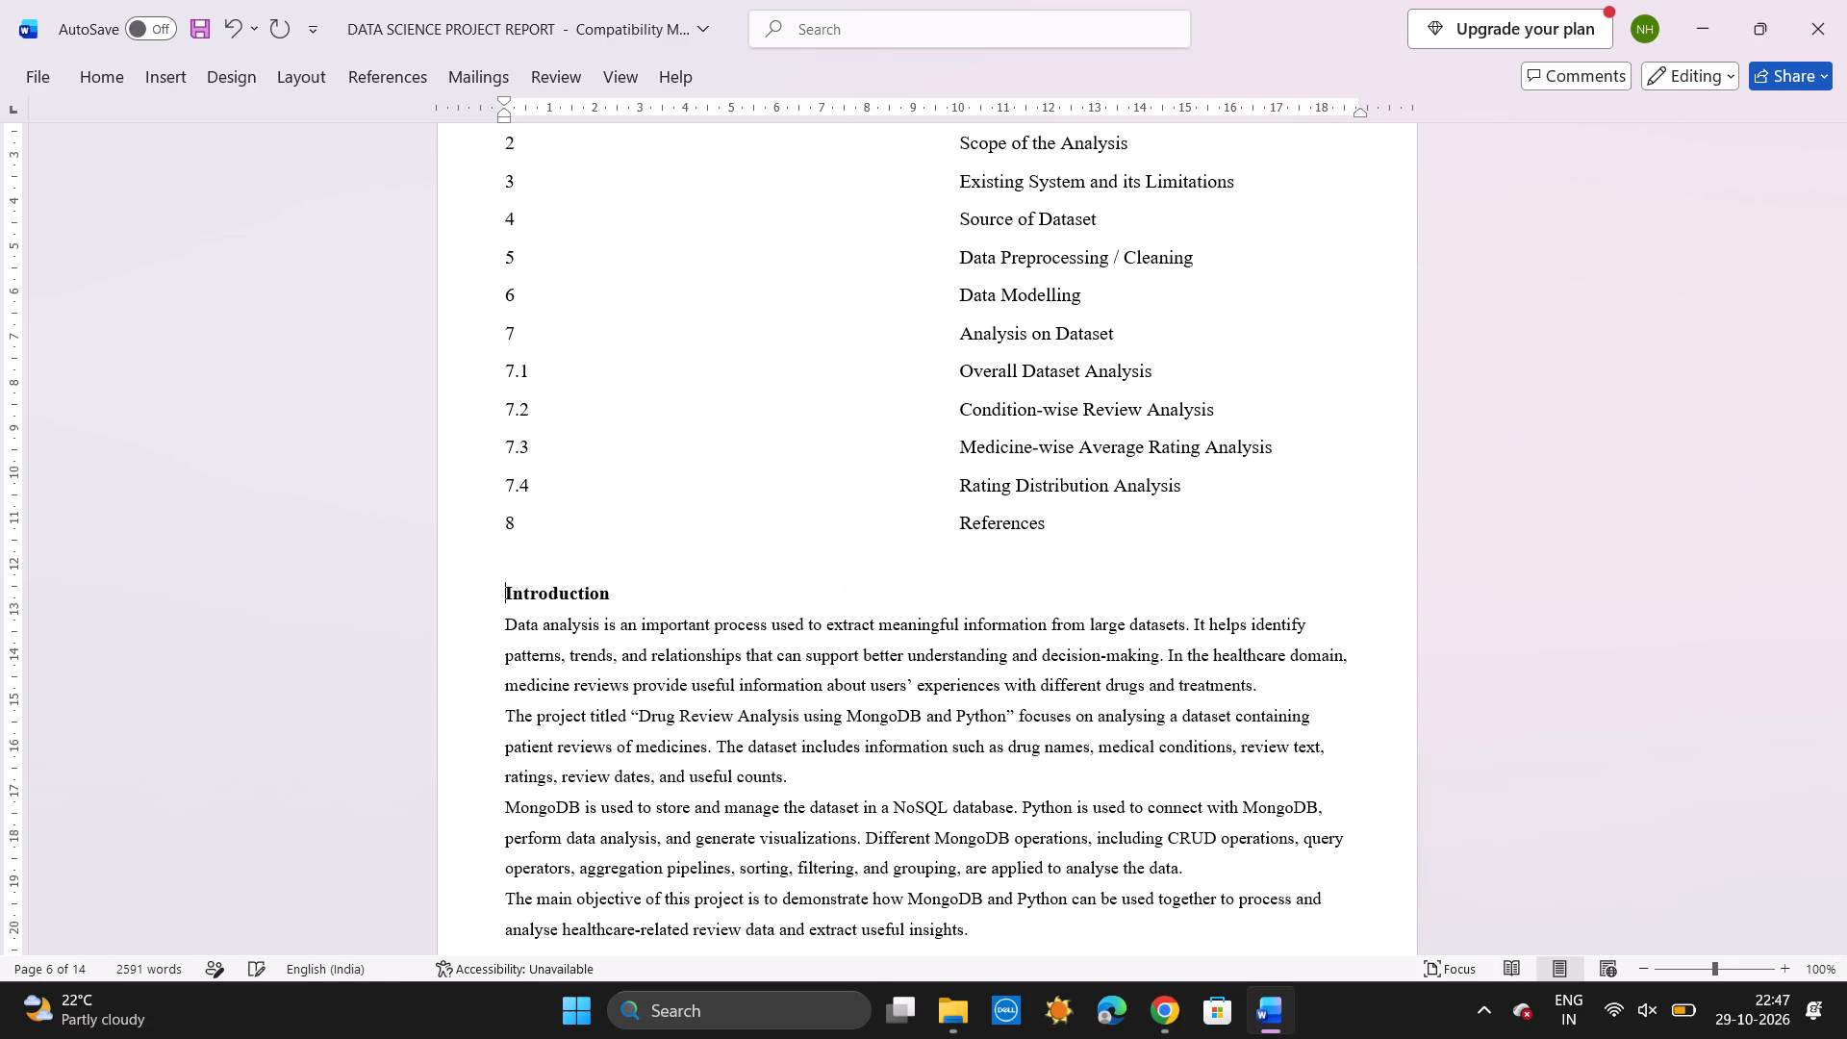
key(BackSpace)
Justify all the text from the first paragraph under the Introduction heading through the end of the References.
scroll(645, 785, down, 1)
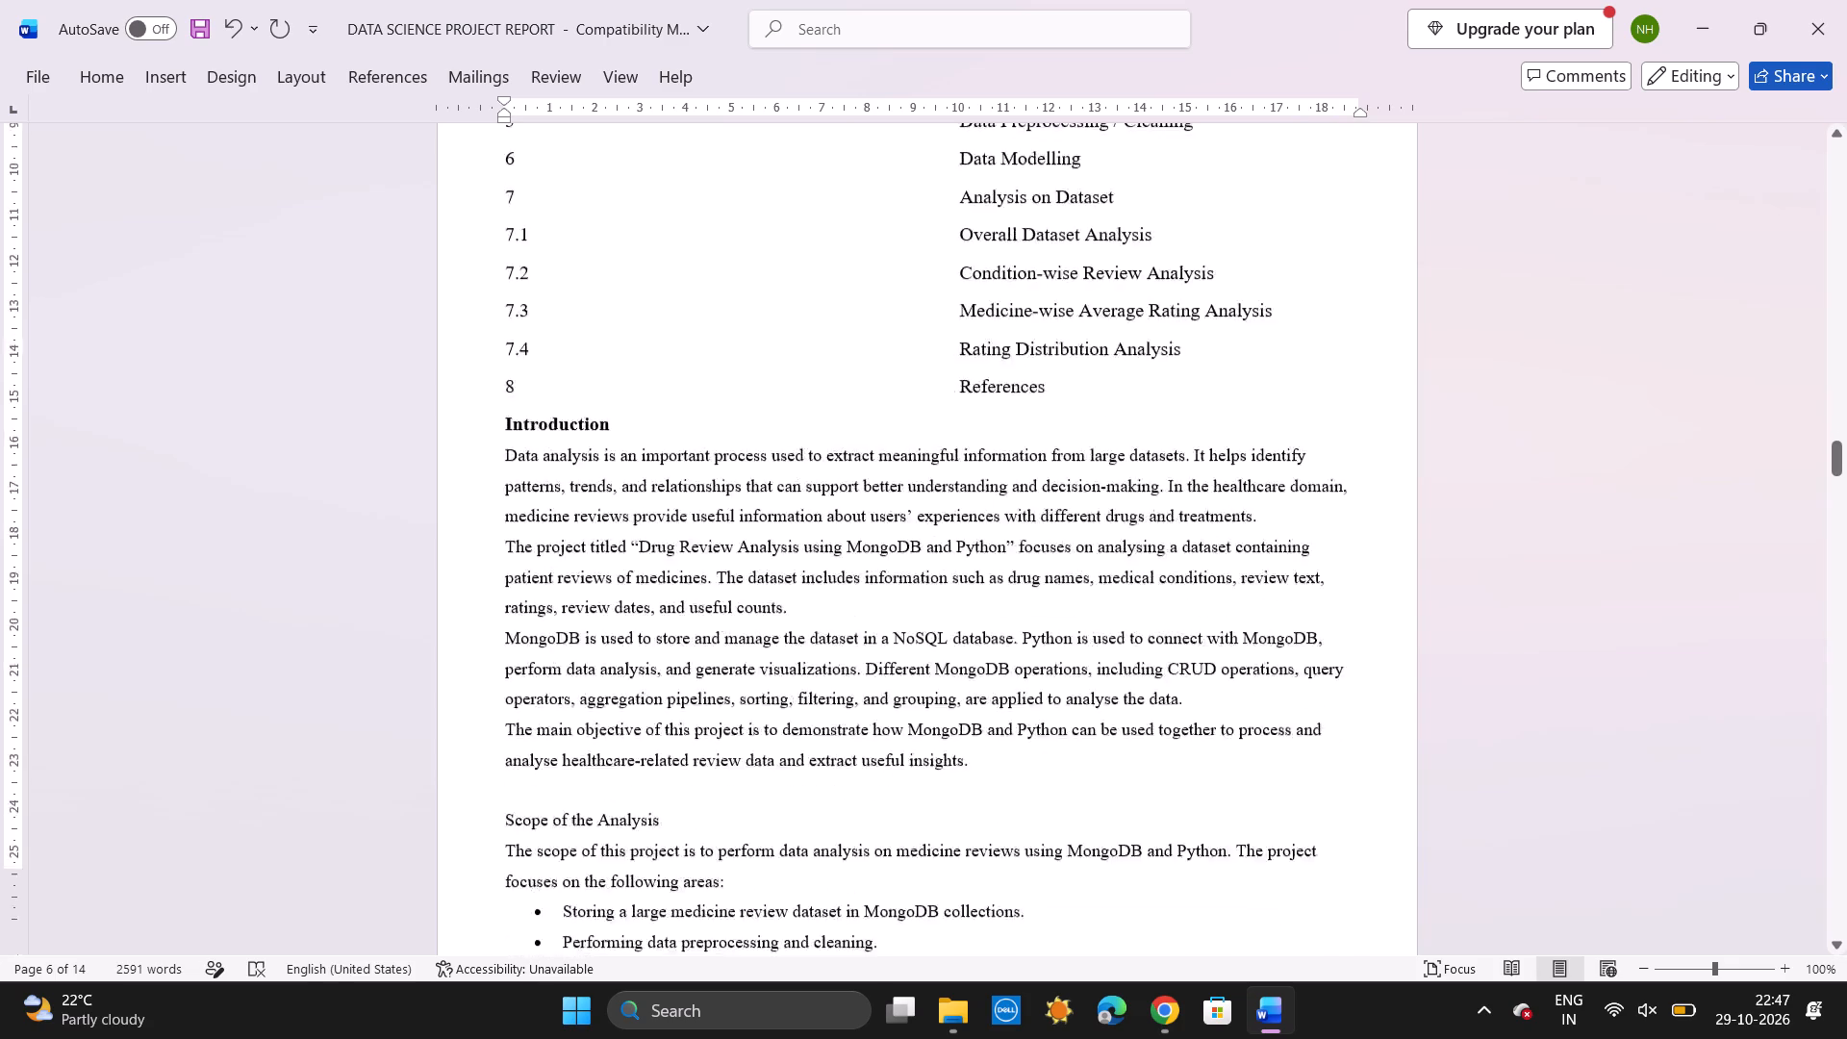
scroll(645, 785, down, 1)
scroll(645, 785, up, 1)
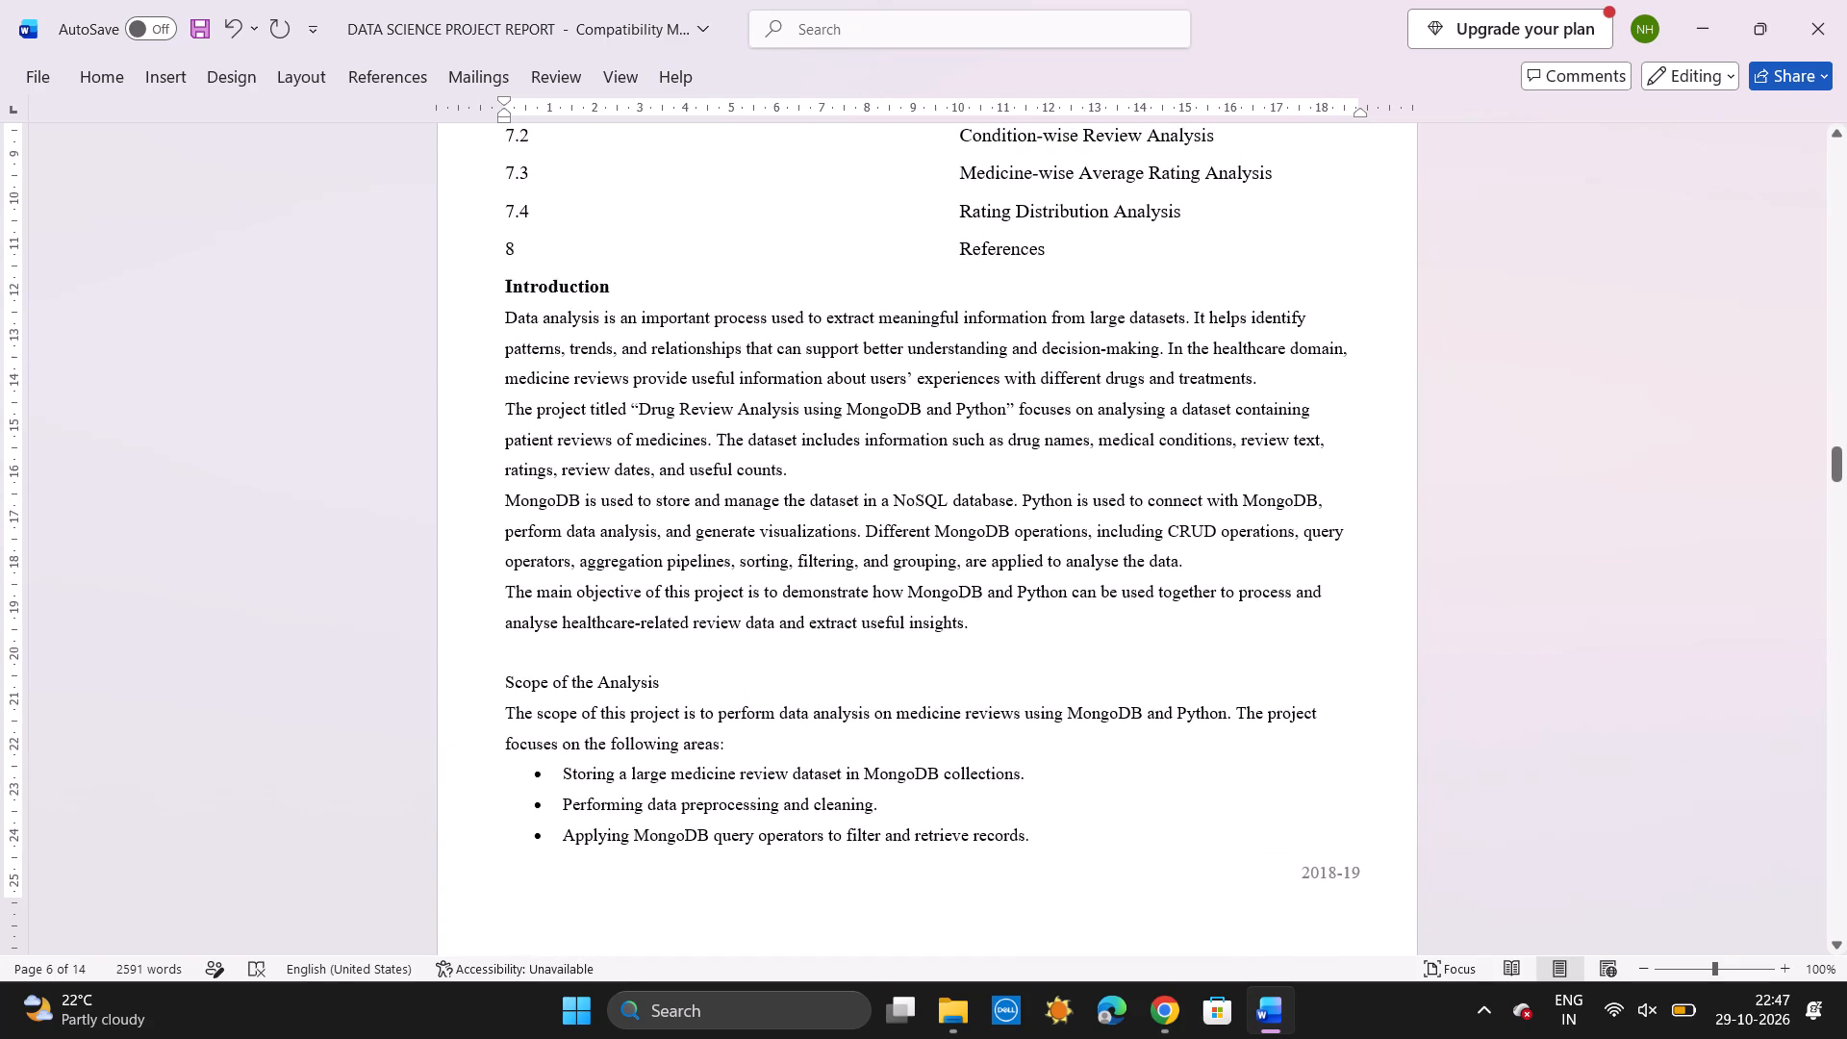
drag(507, 320, 854, 1038)
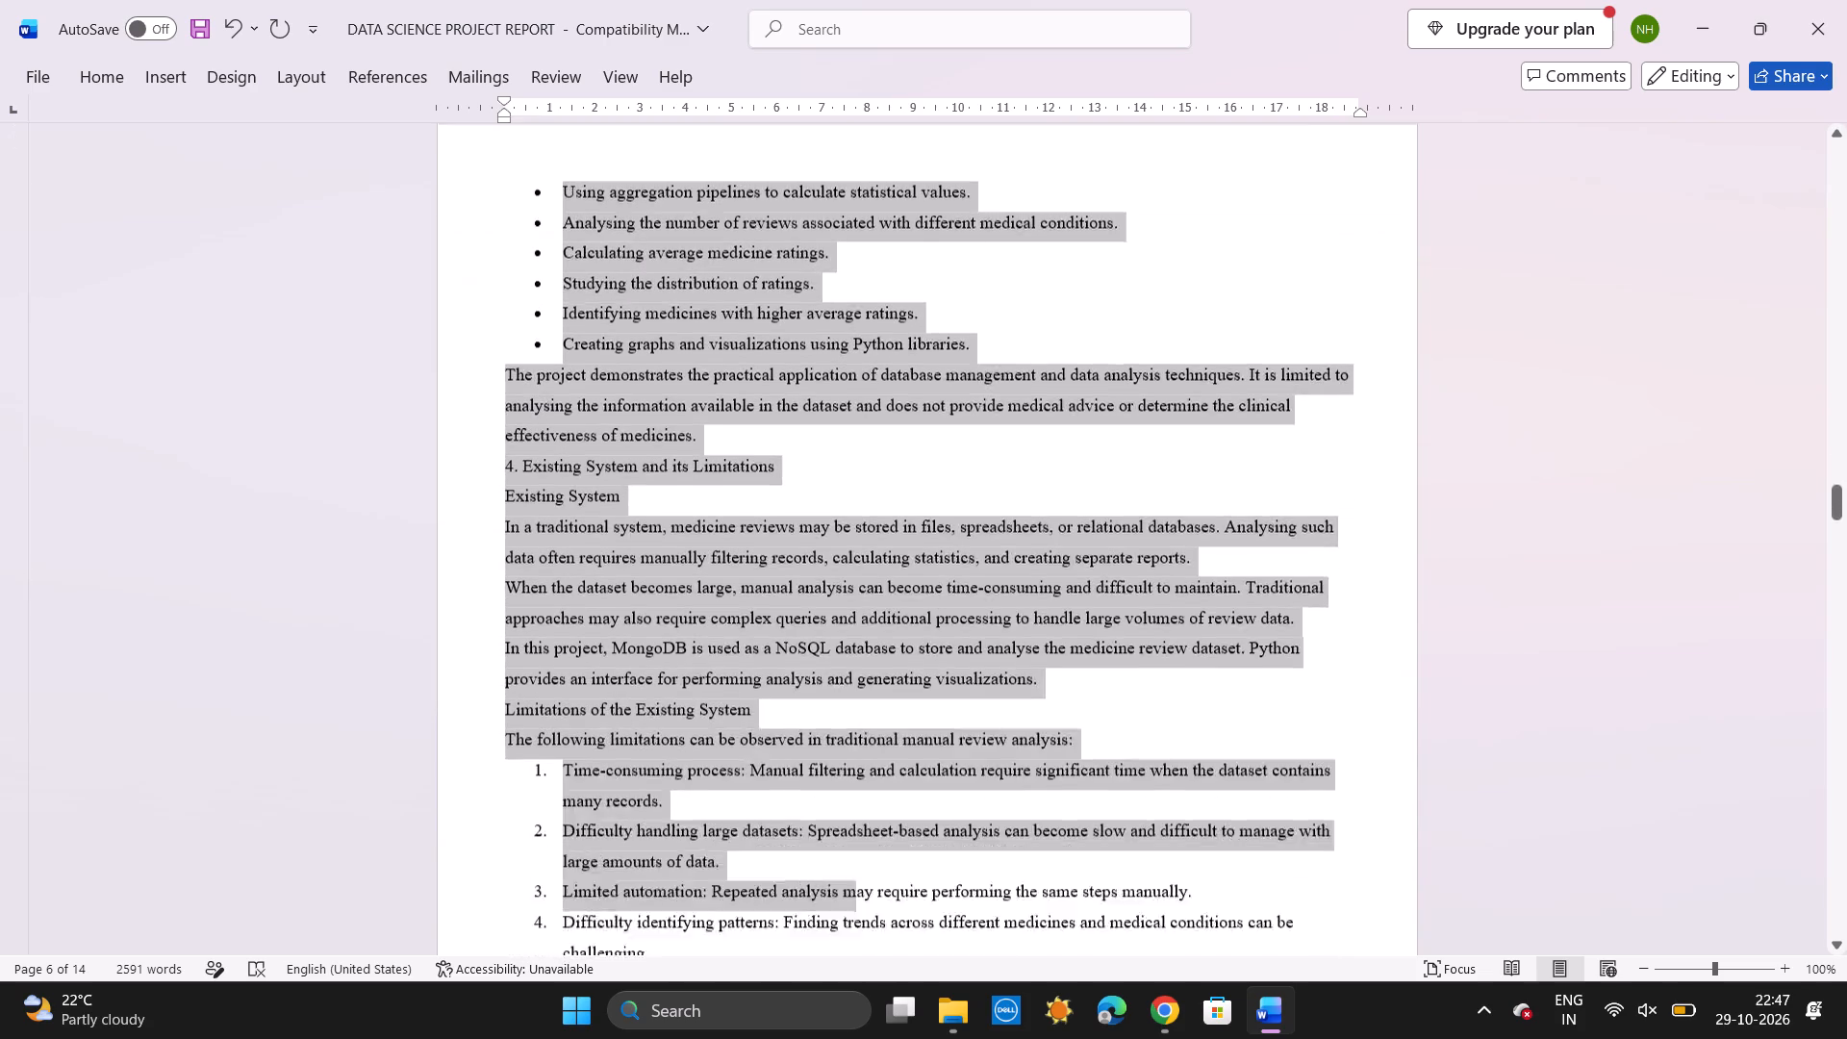
drag(854, 1038, 861, 1038)
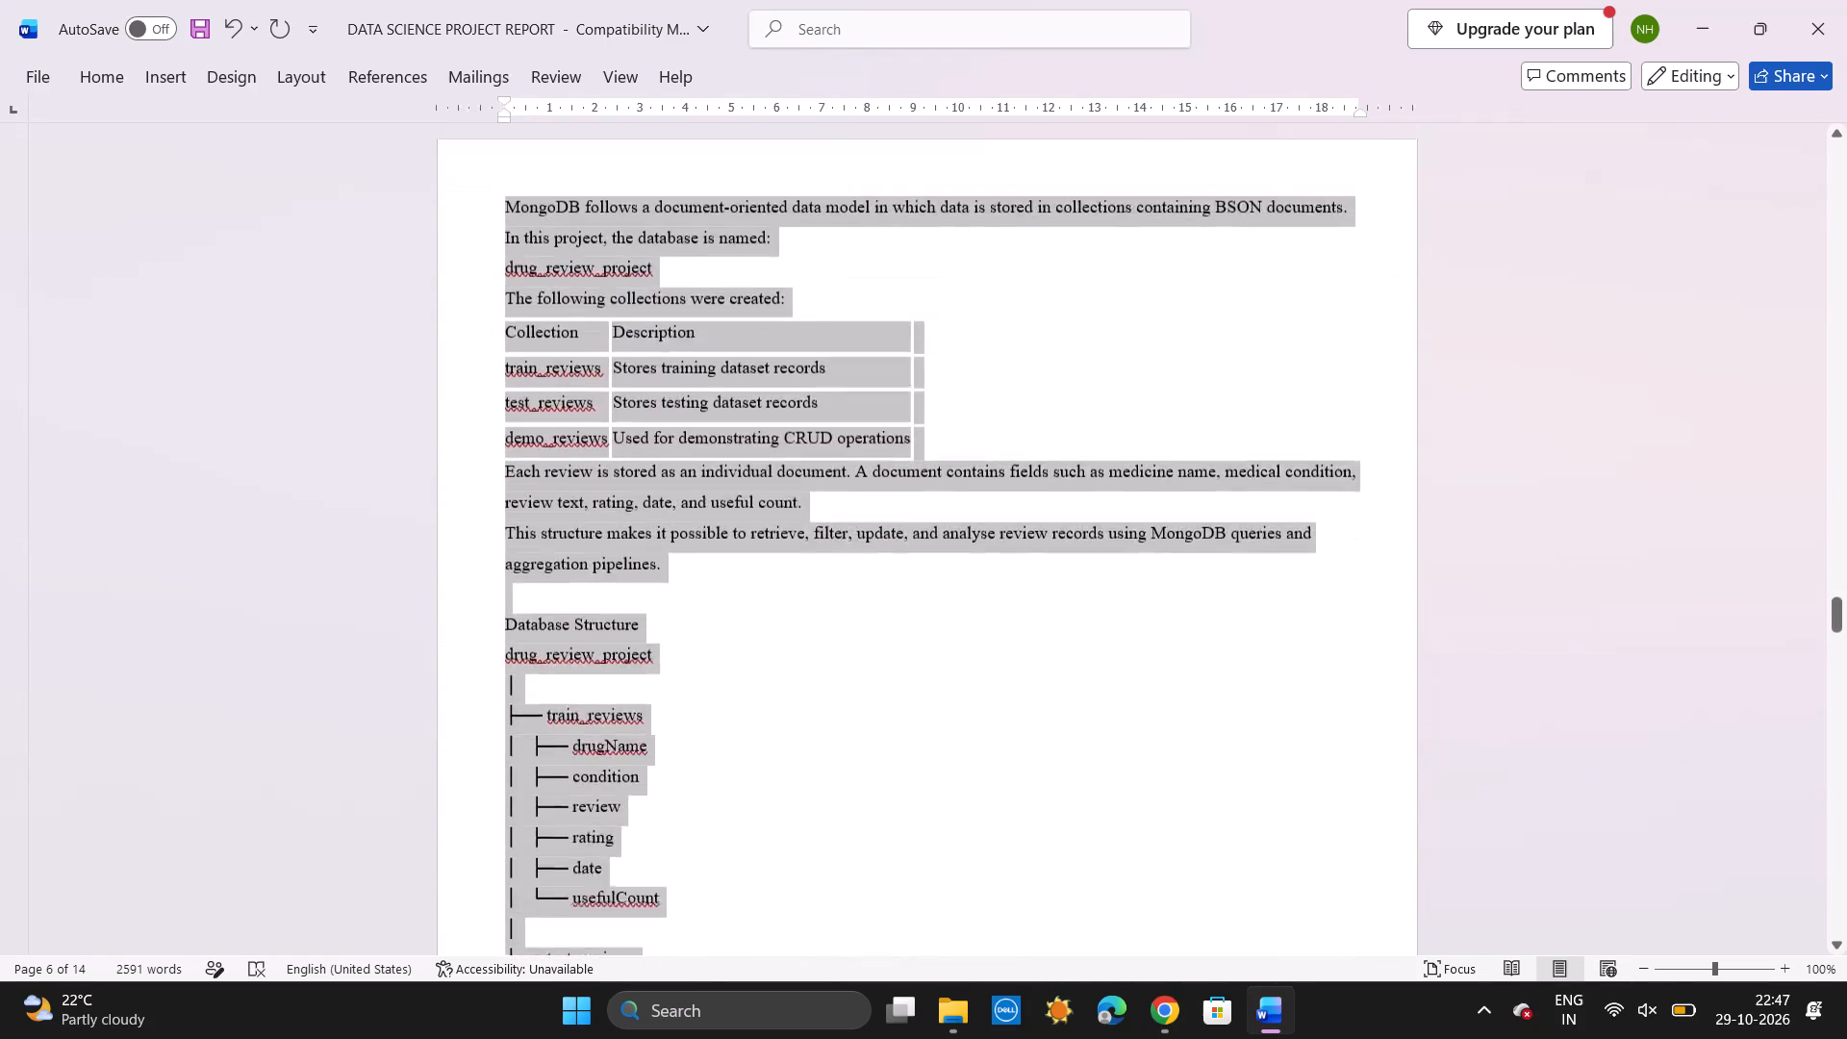
drag(861, 1038, 862, 1038)
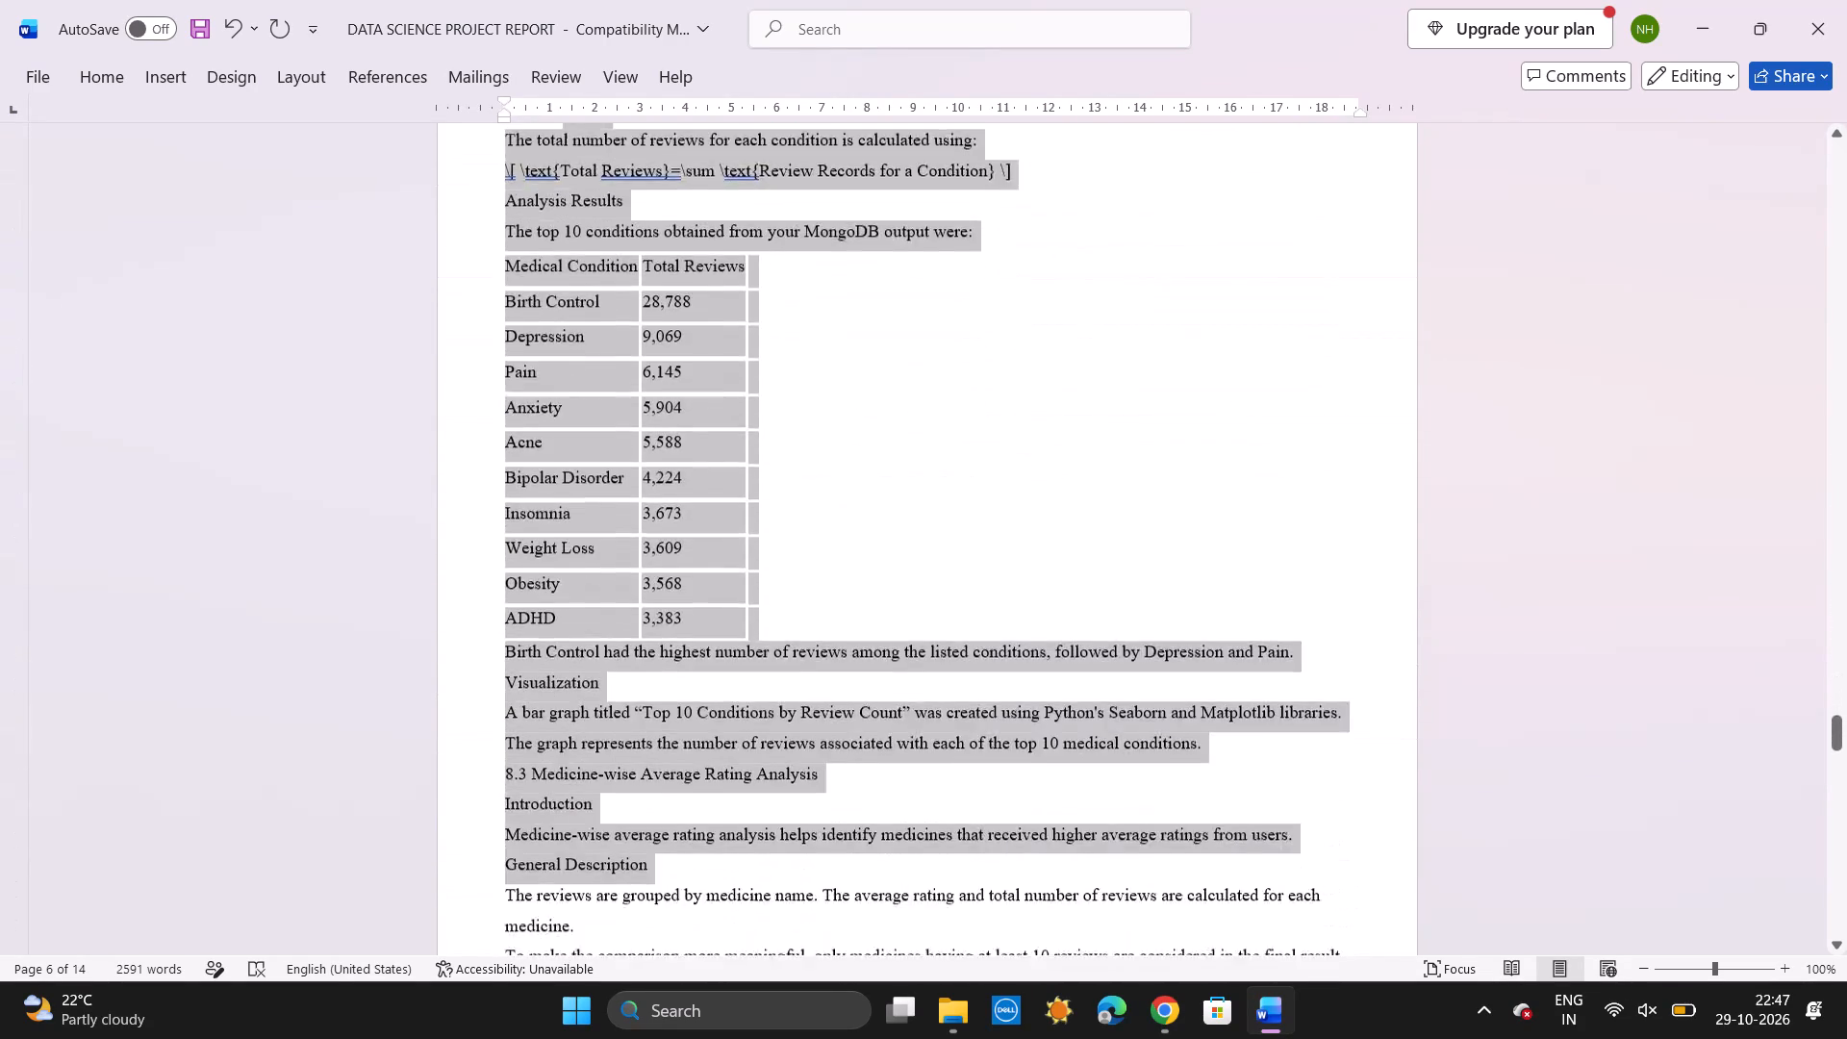
drag(862, 1038, 866, 1038)
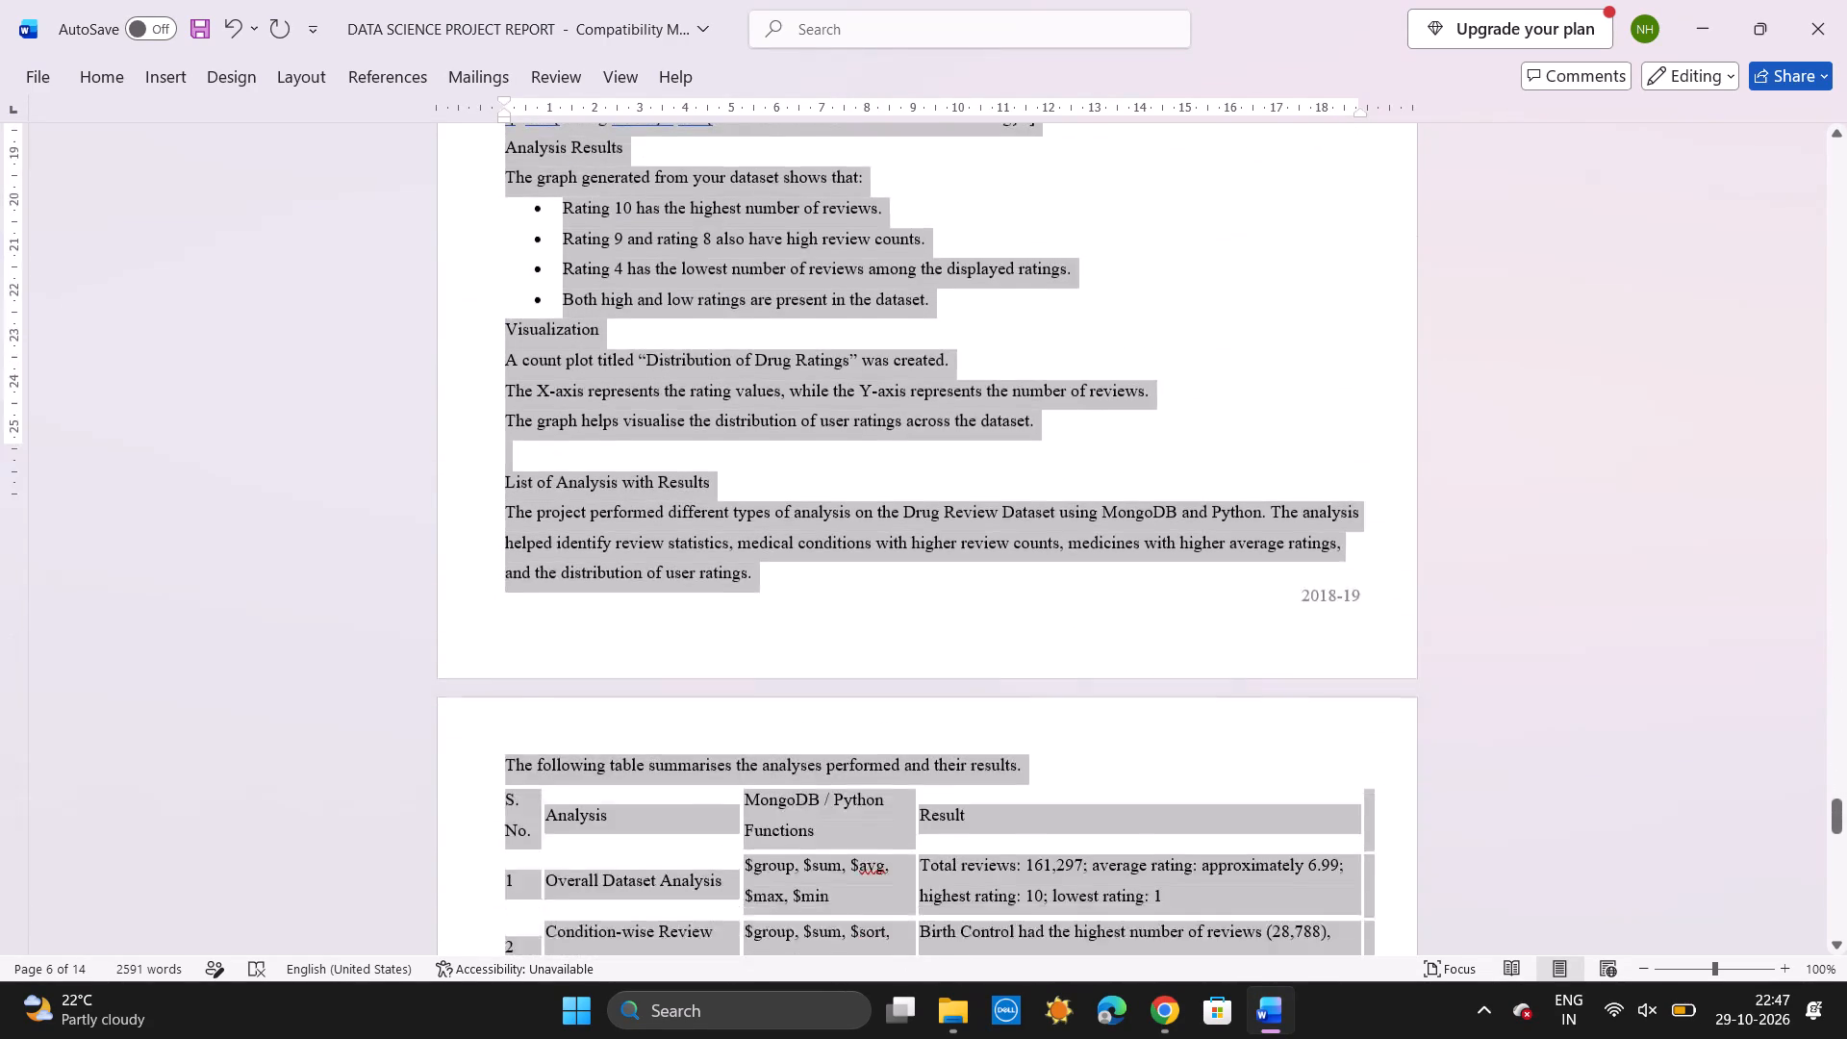
drag(866, 1038, 869, 1038)
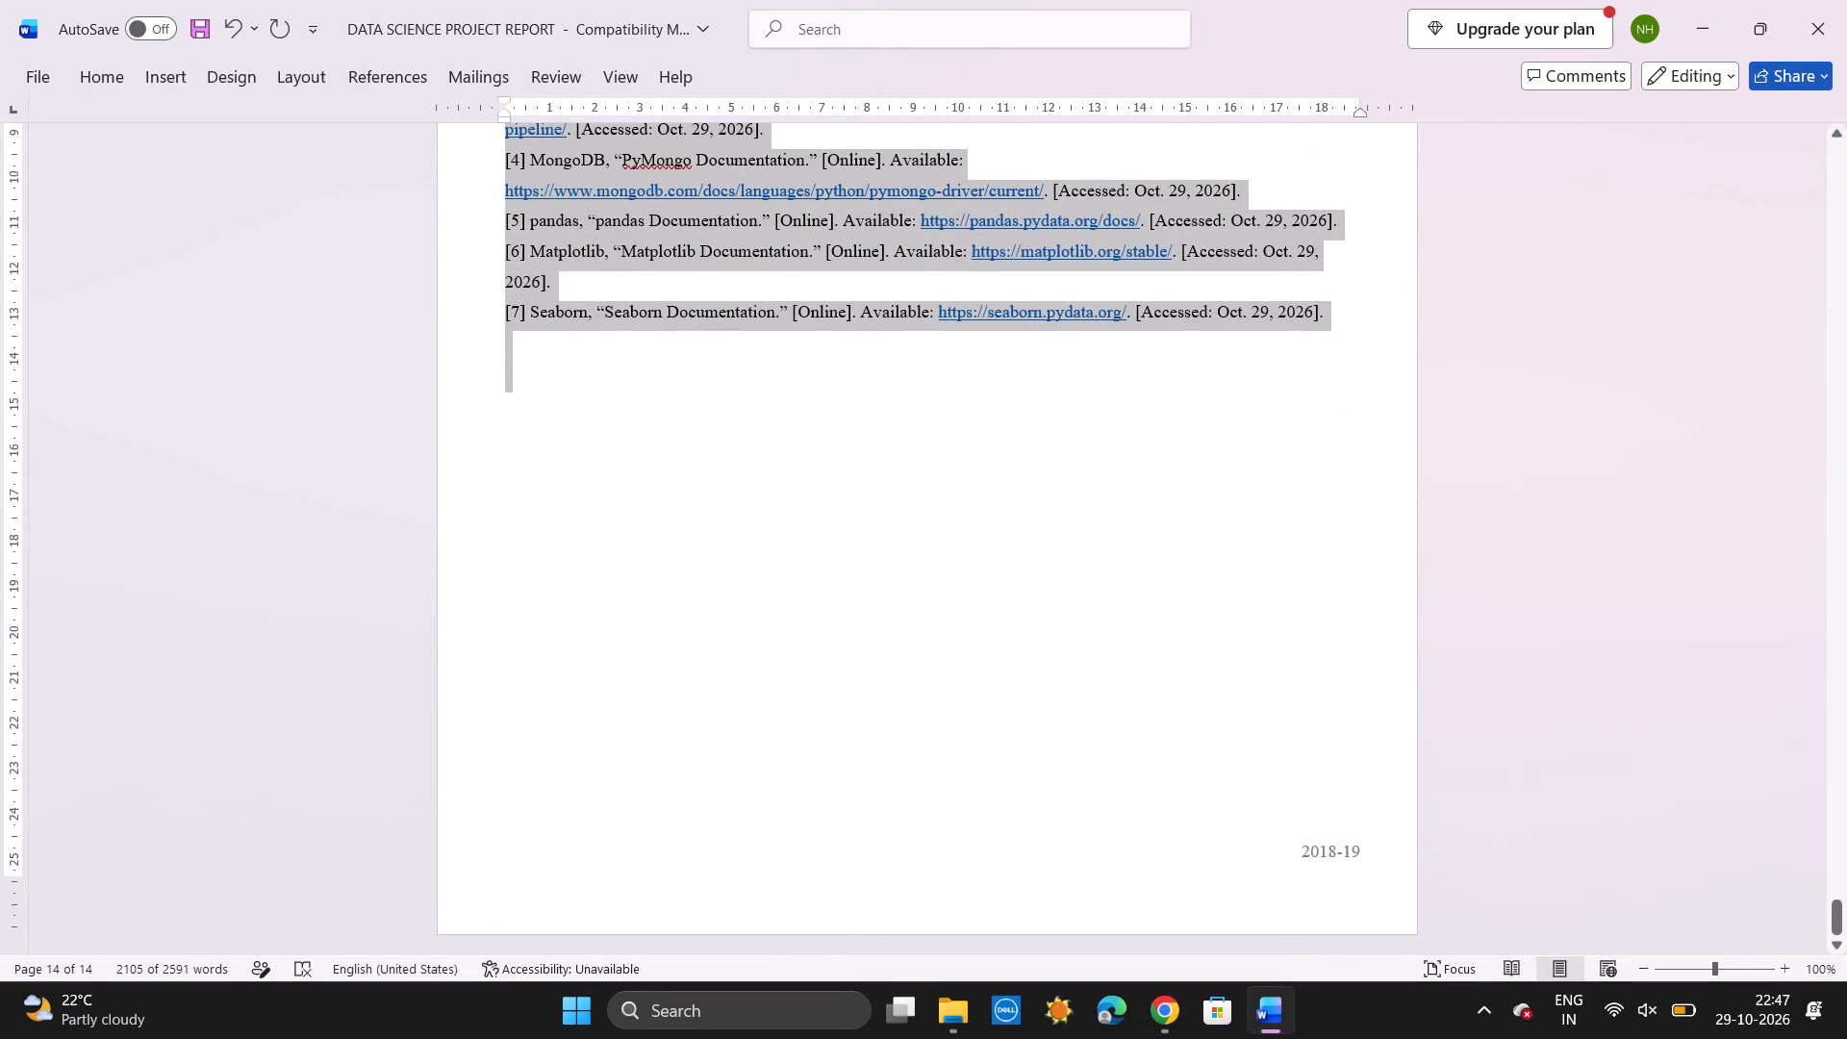
click(114, 77)
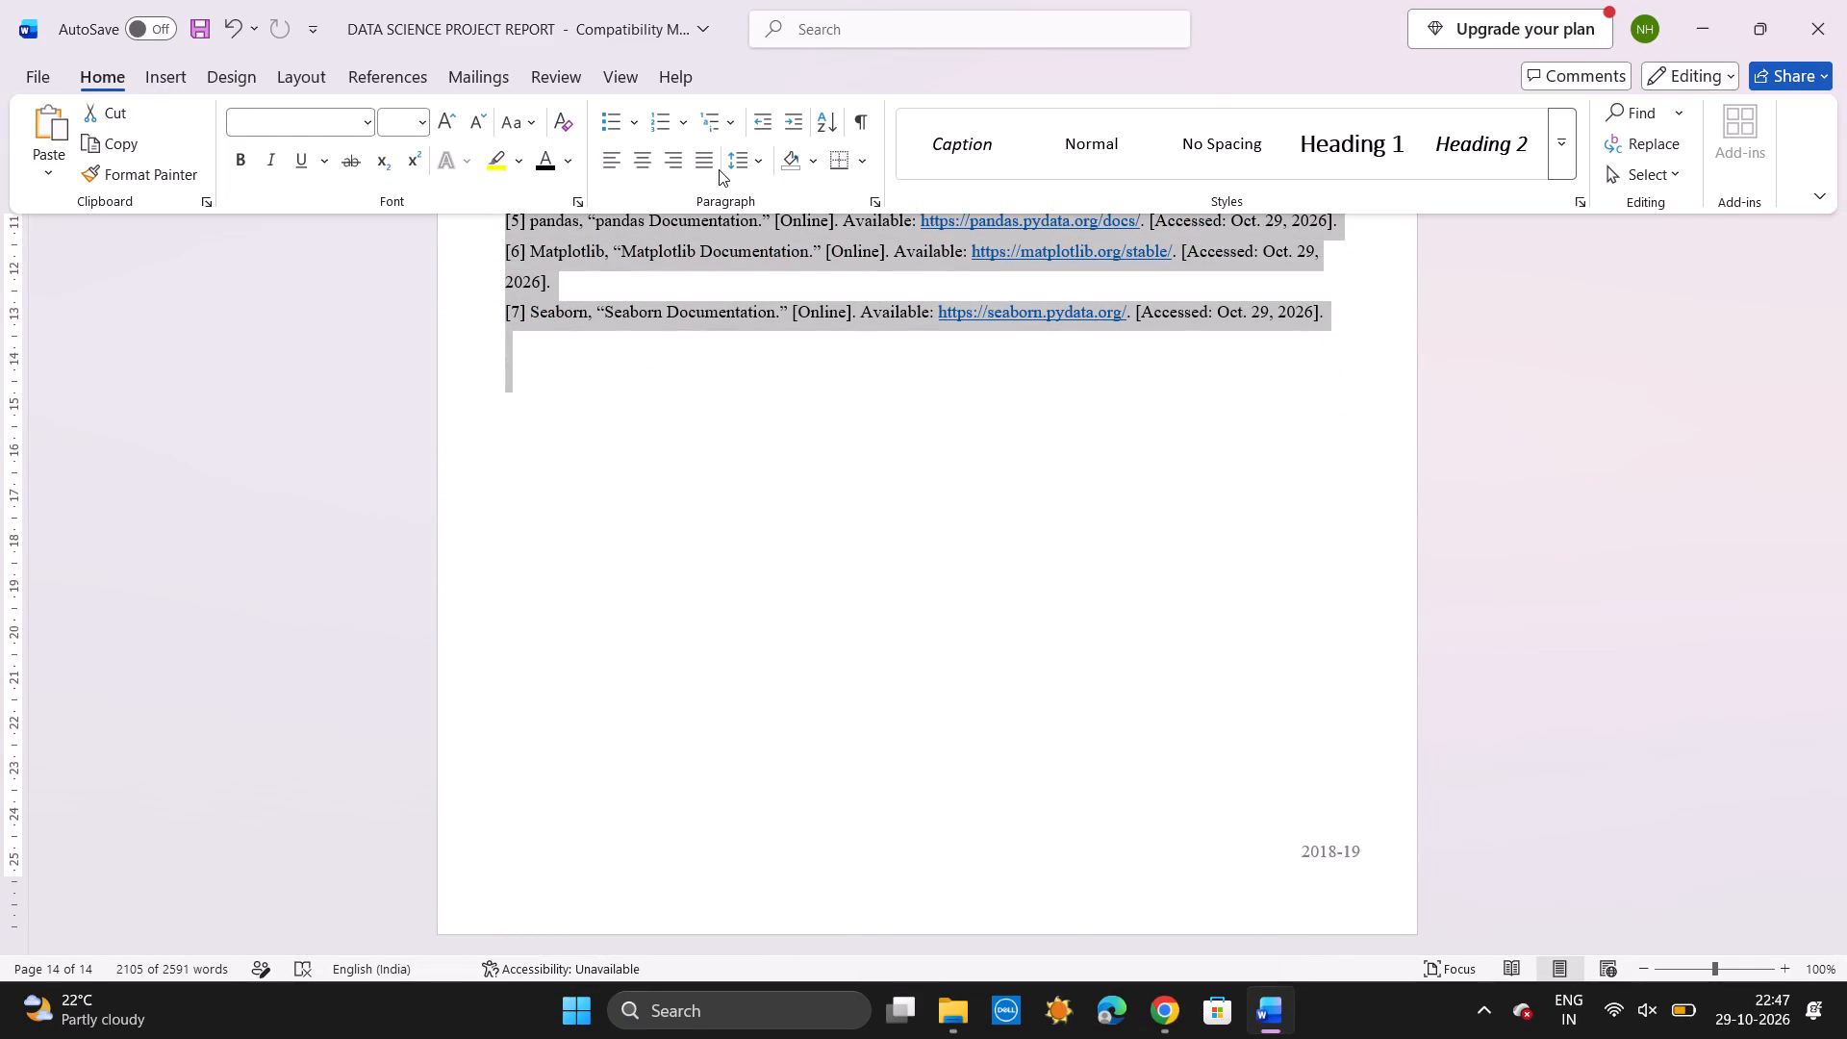
click(709, 168)
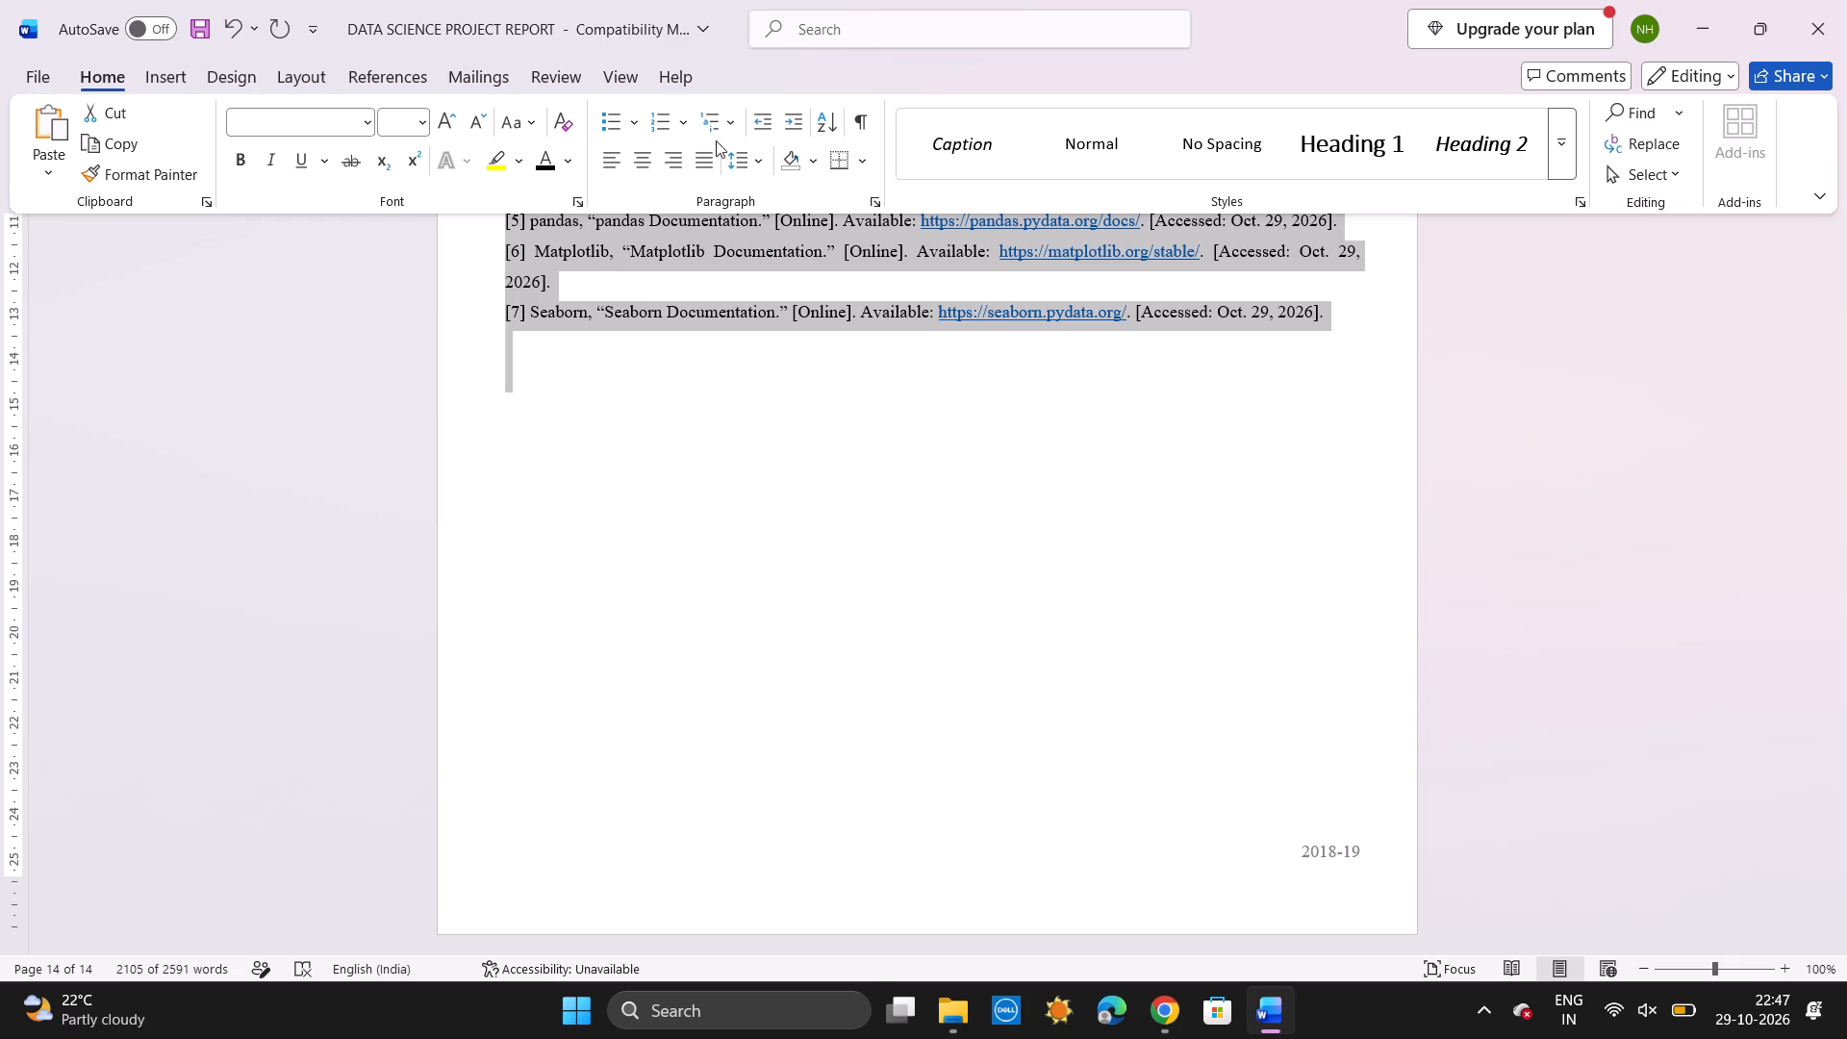
click(701, 155)
click(785, 455)
click(785, 455)
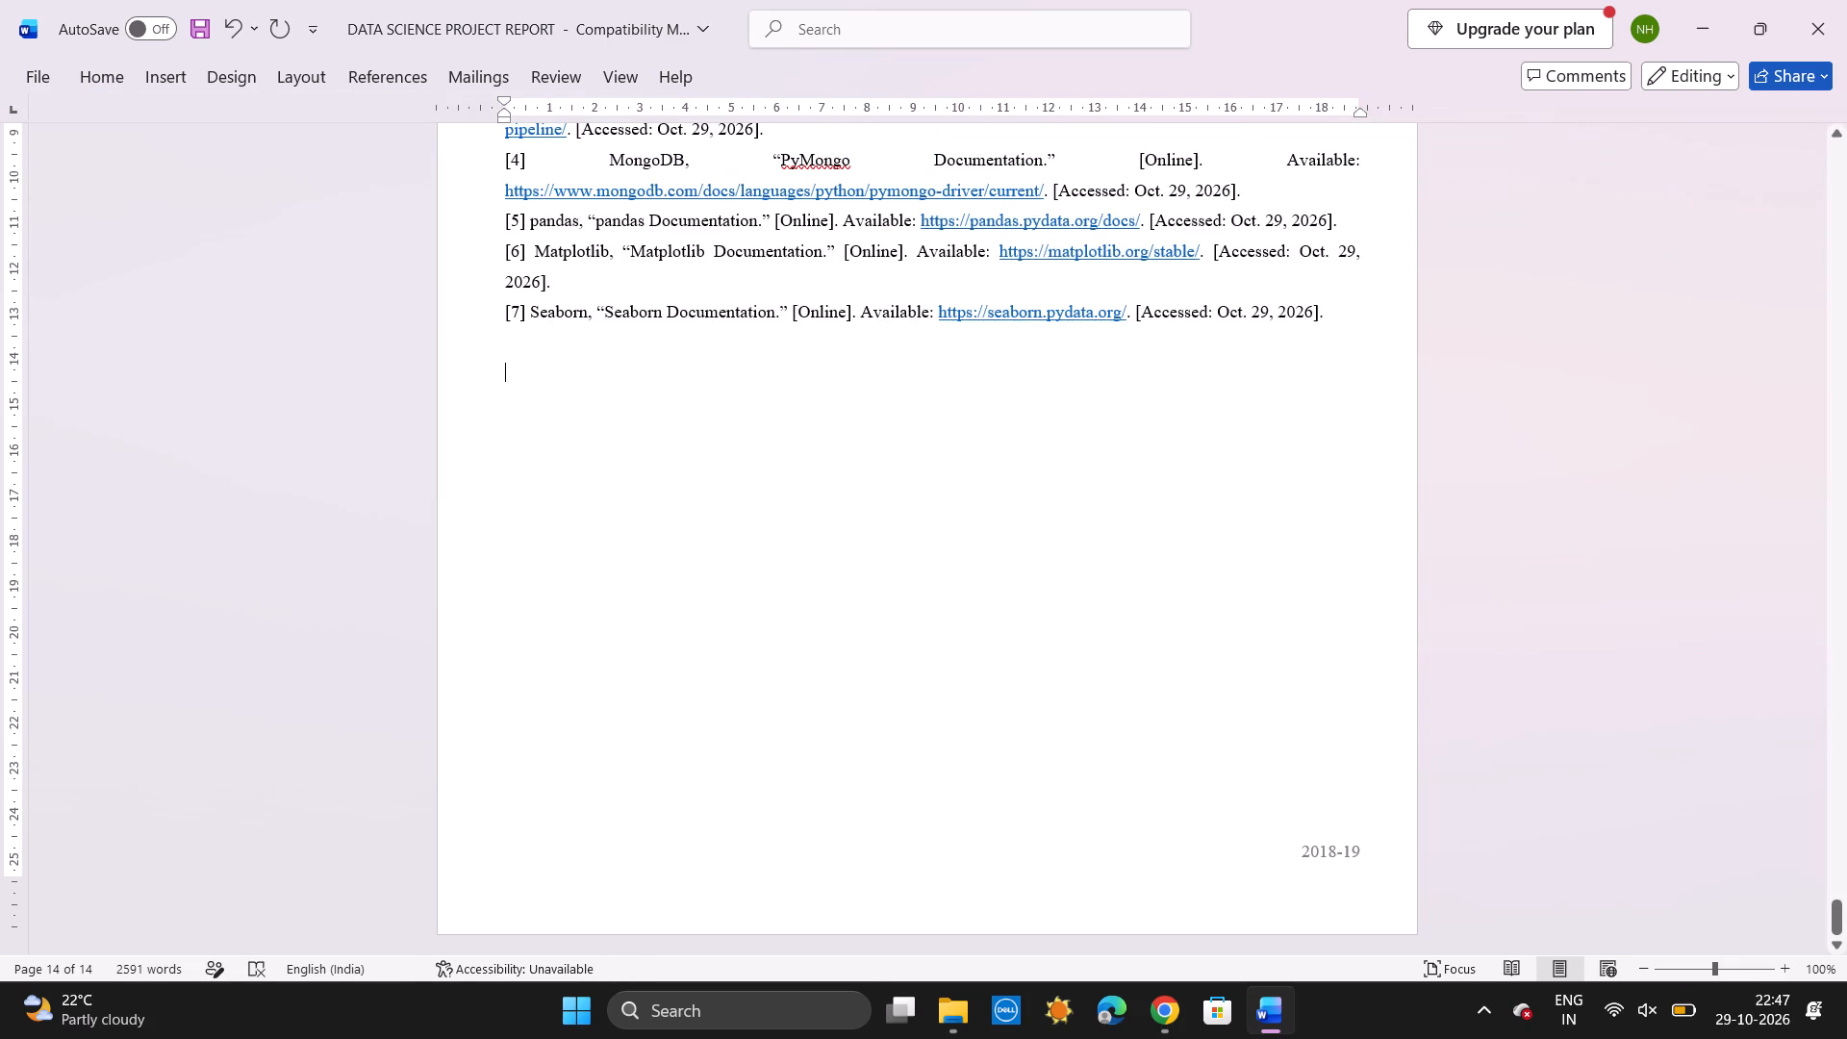
Make the Scope of the Analysis heading bold and set its font size to 12.
scroll(785, 455, up, 7)
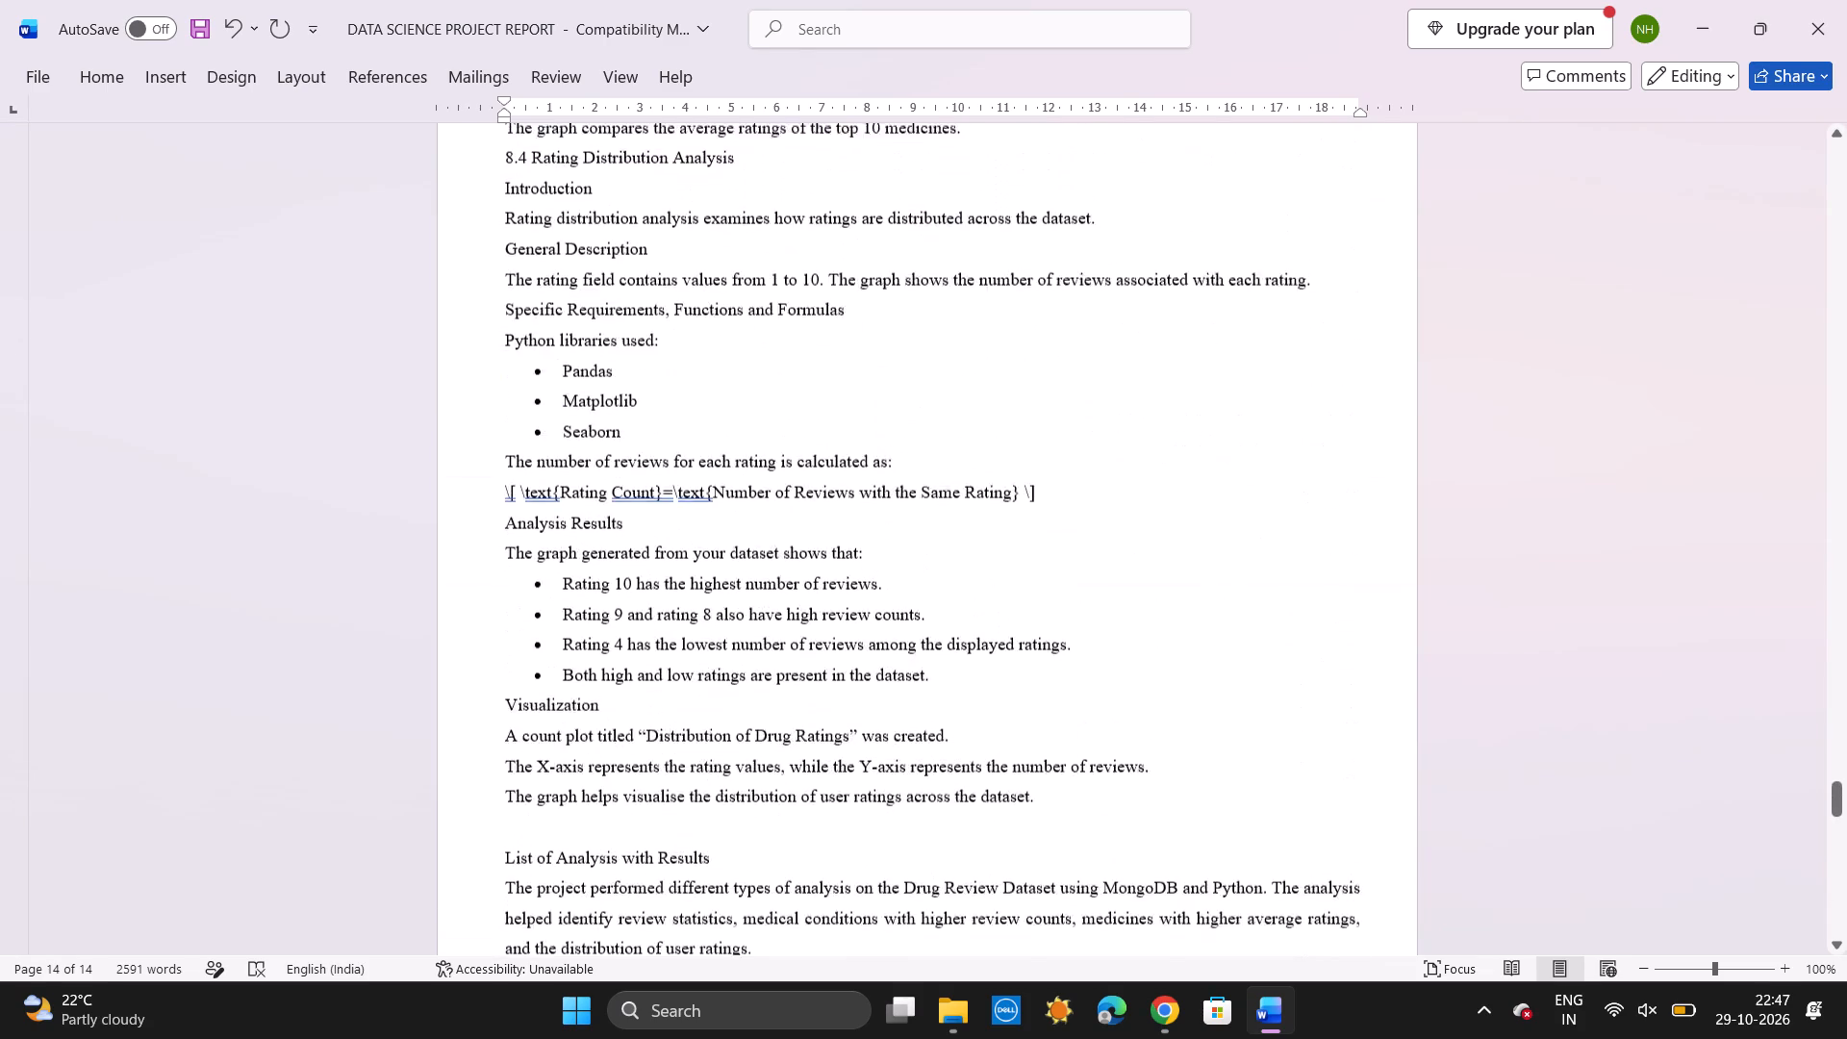
scroll(785, 455, up, 7)
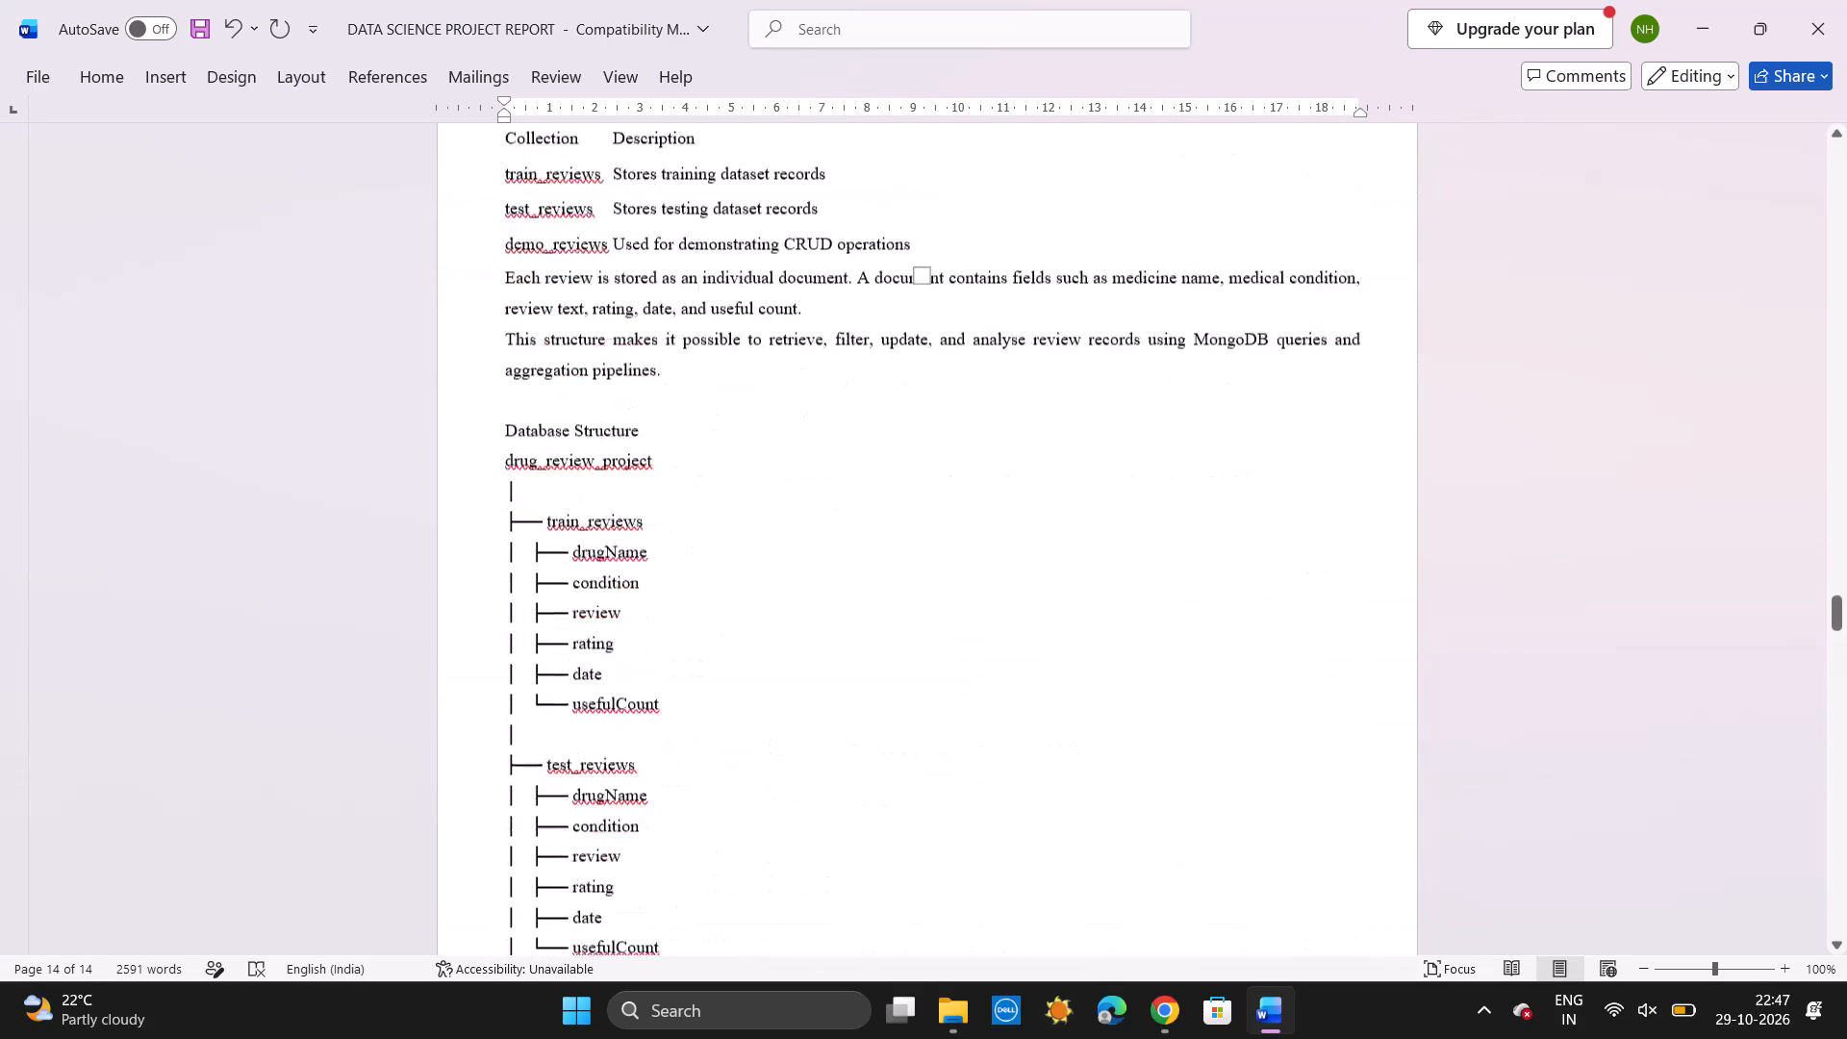
scroll(785, 455, up, 5)
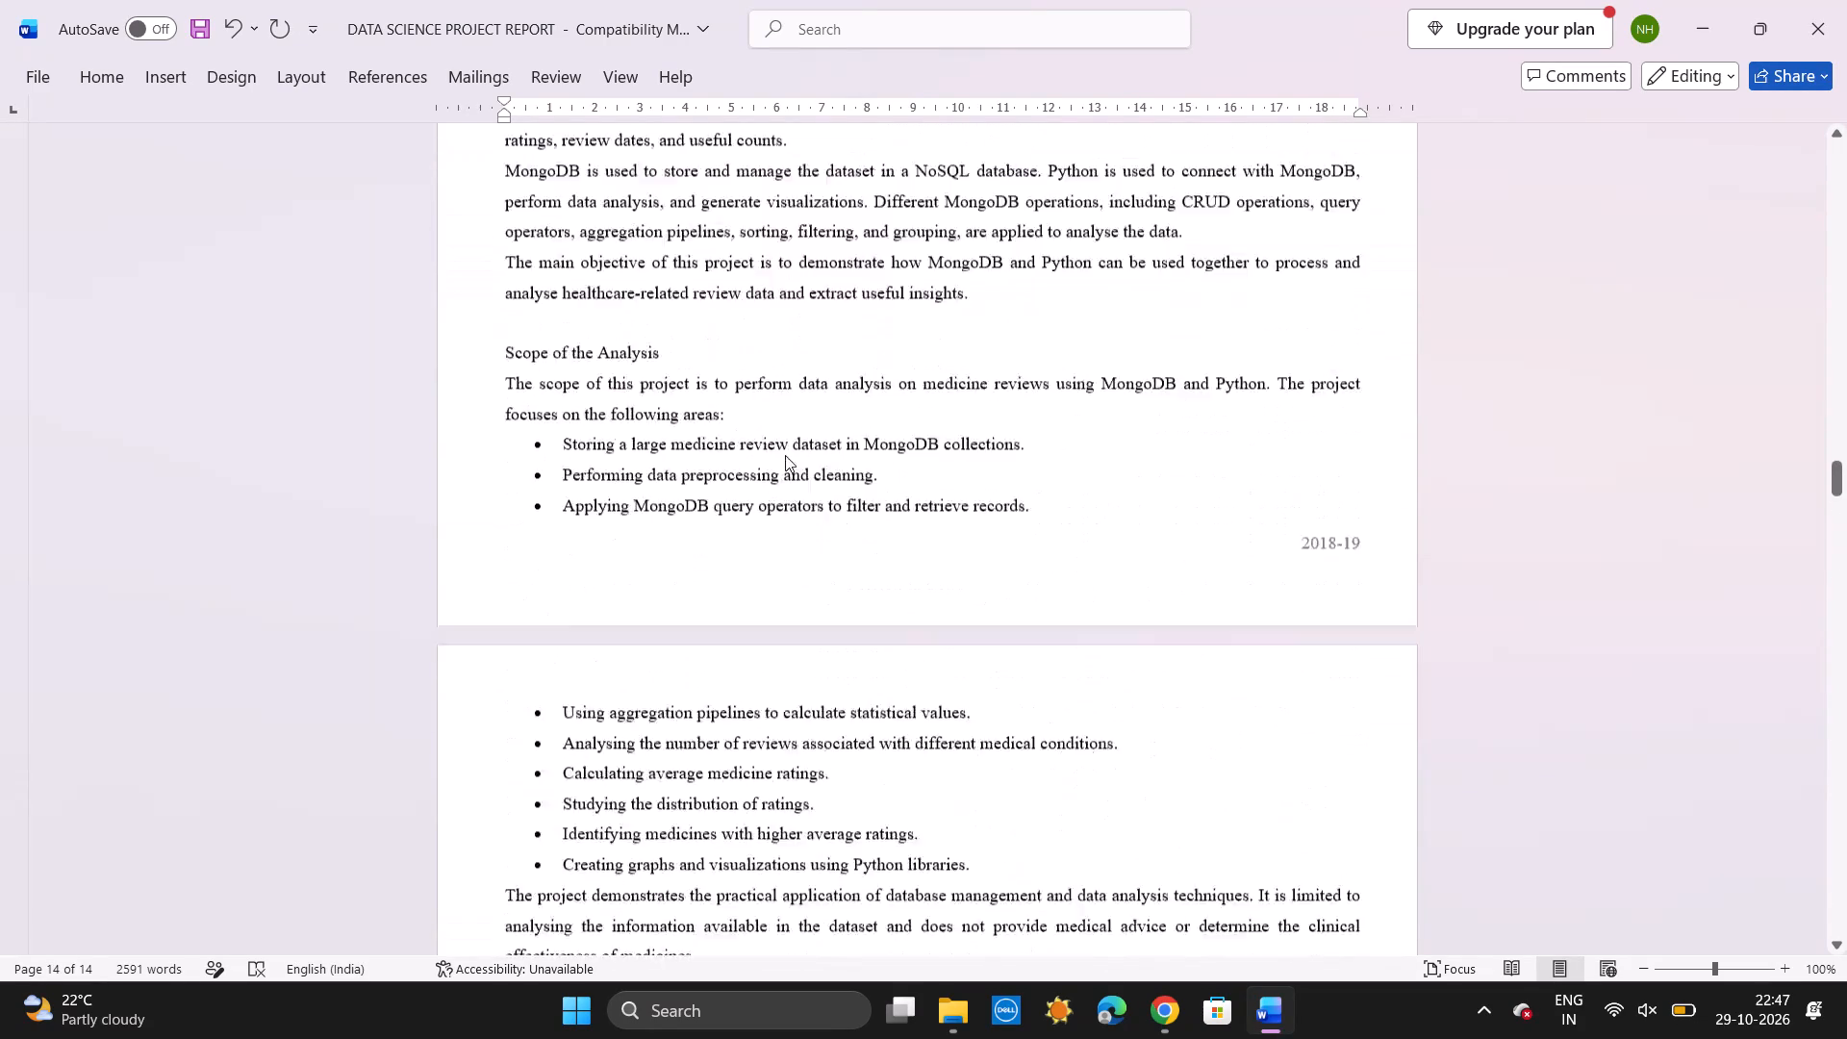
scroll(785, 455, up, 1)
scroll(785, 455, down, 4)
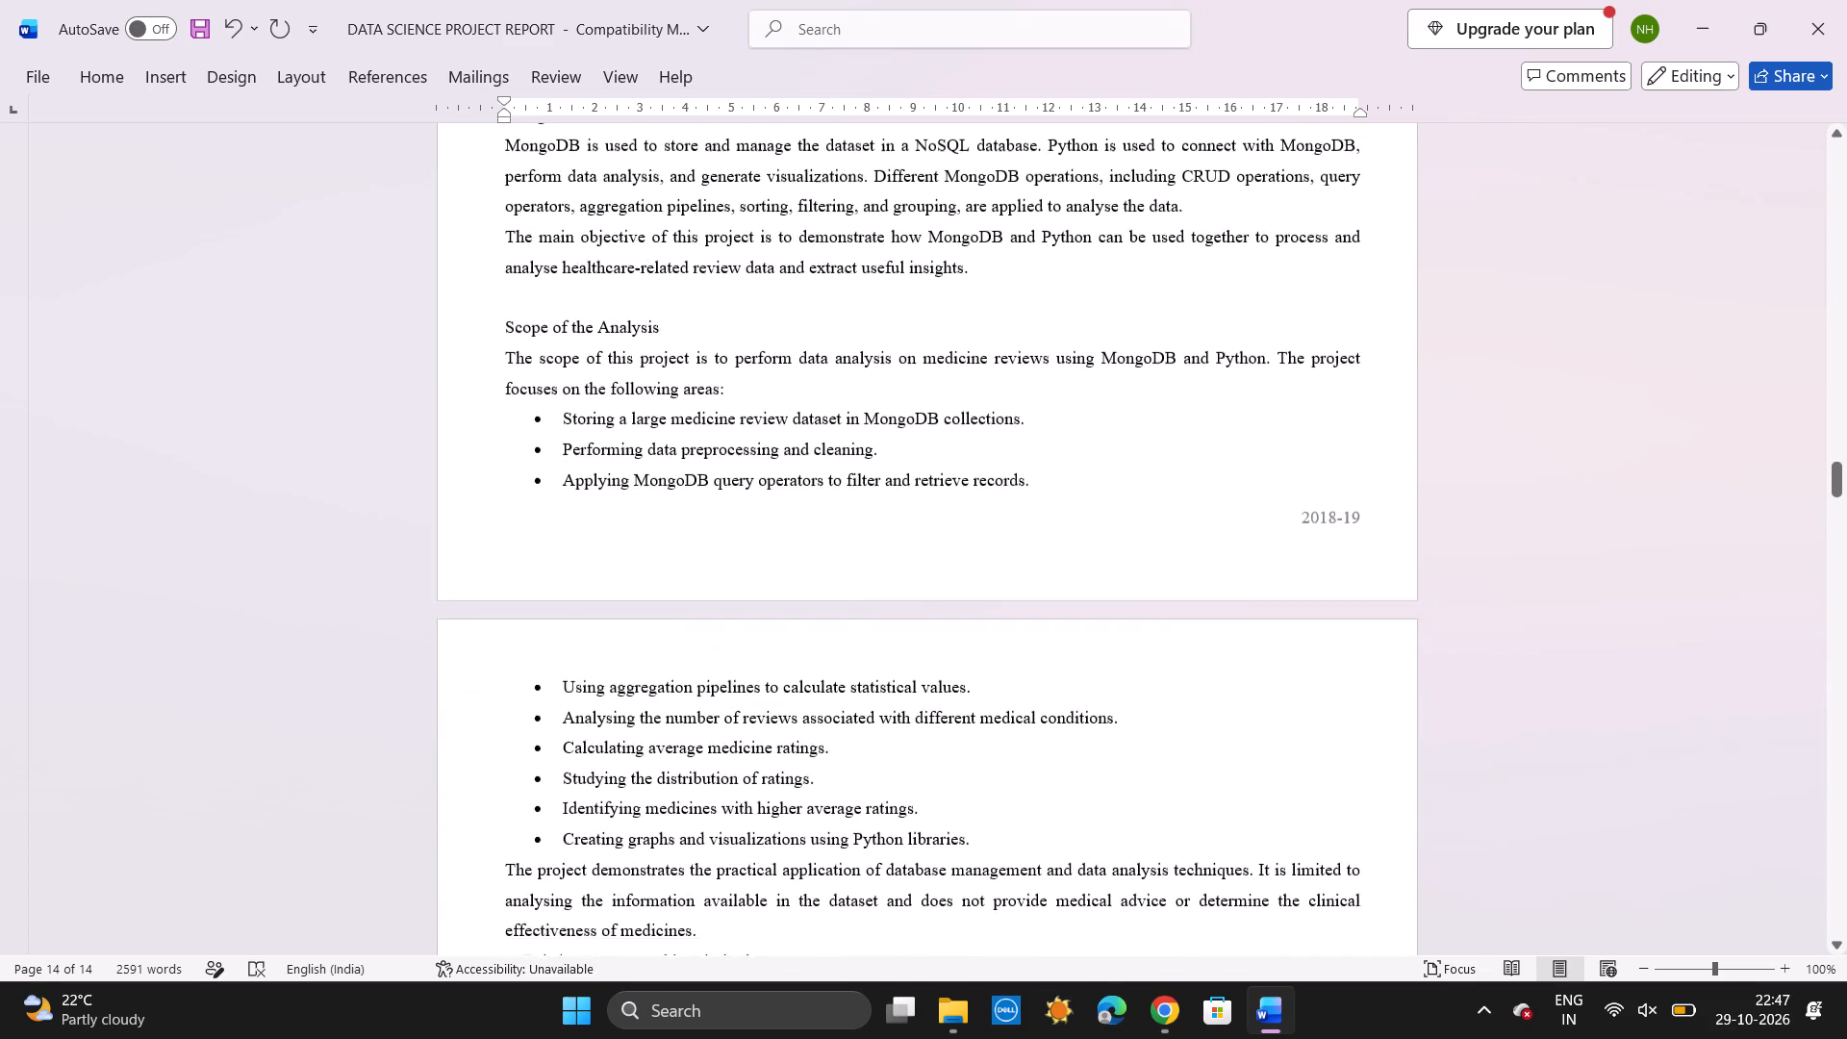
scroll(785, 455, up, 2)
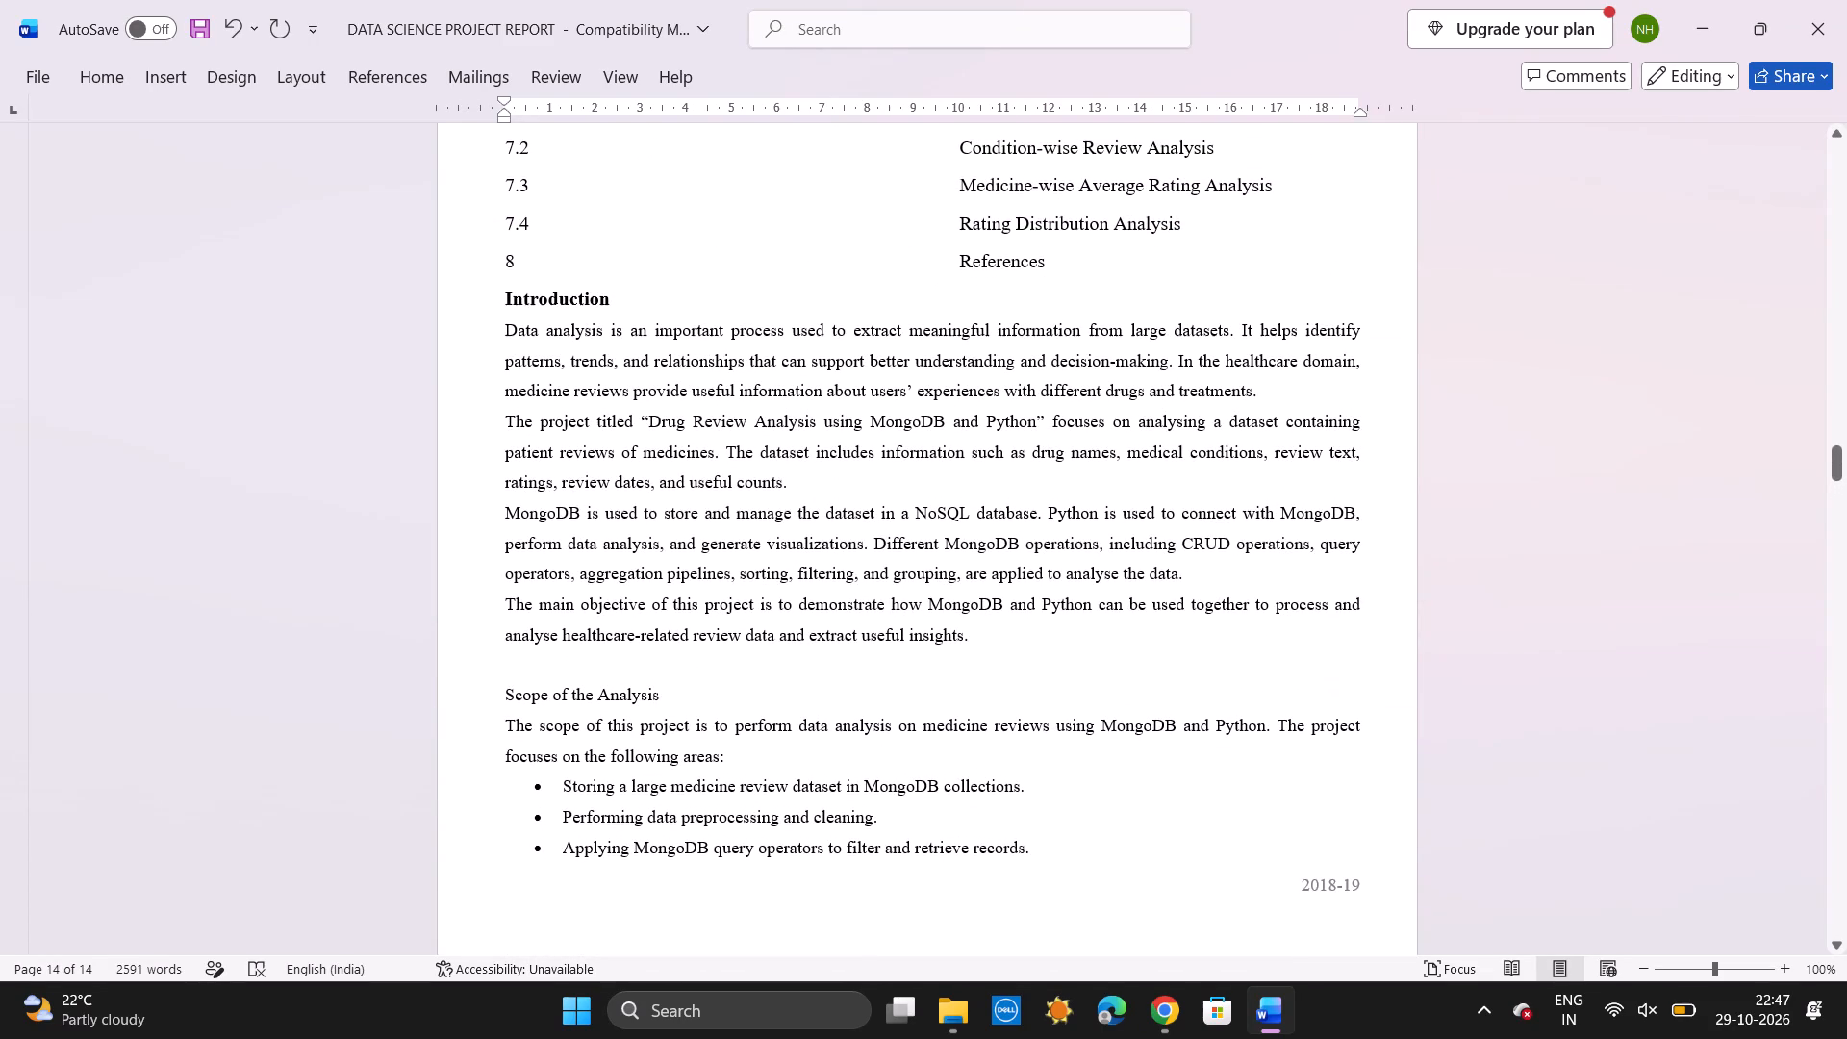
drag(504, 689, 657, 690)
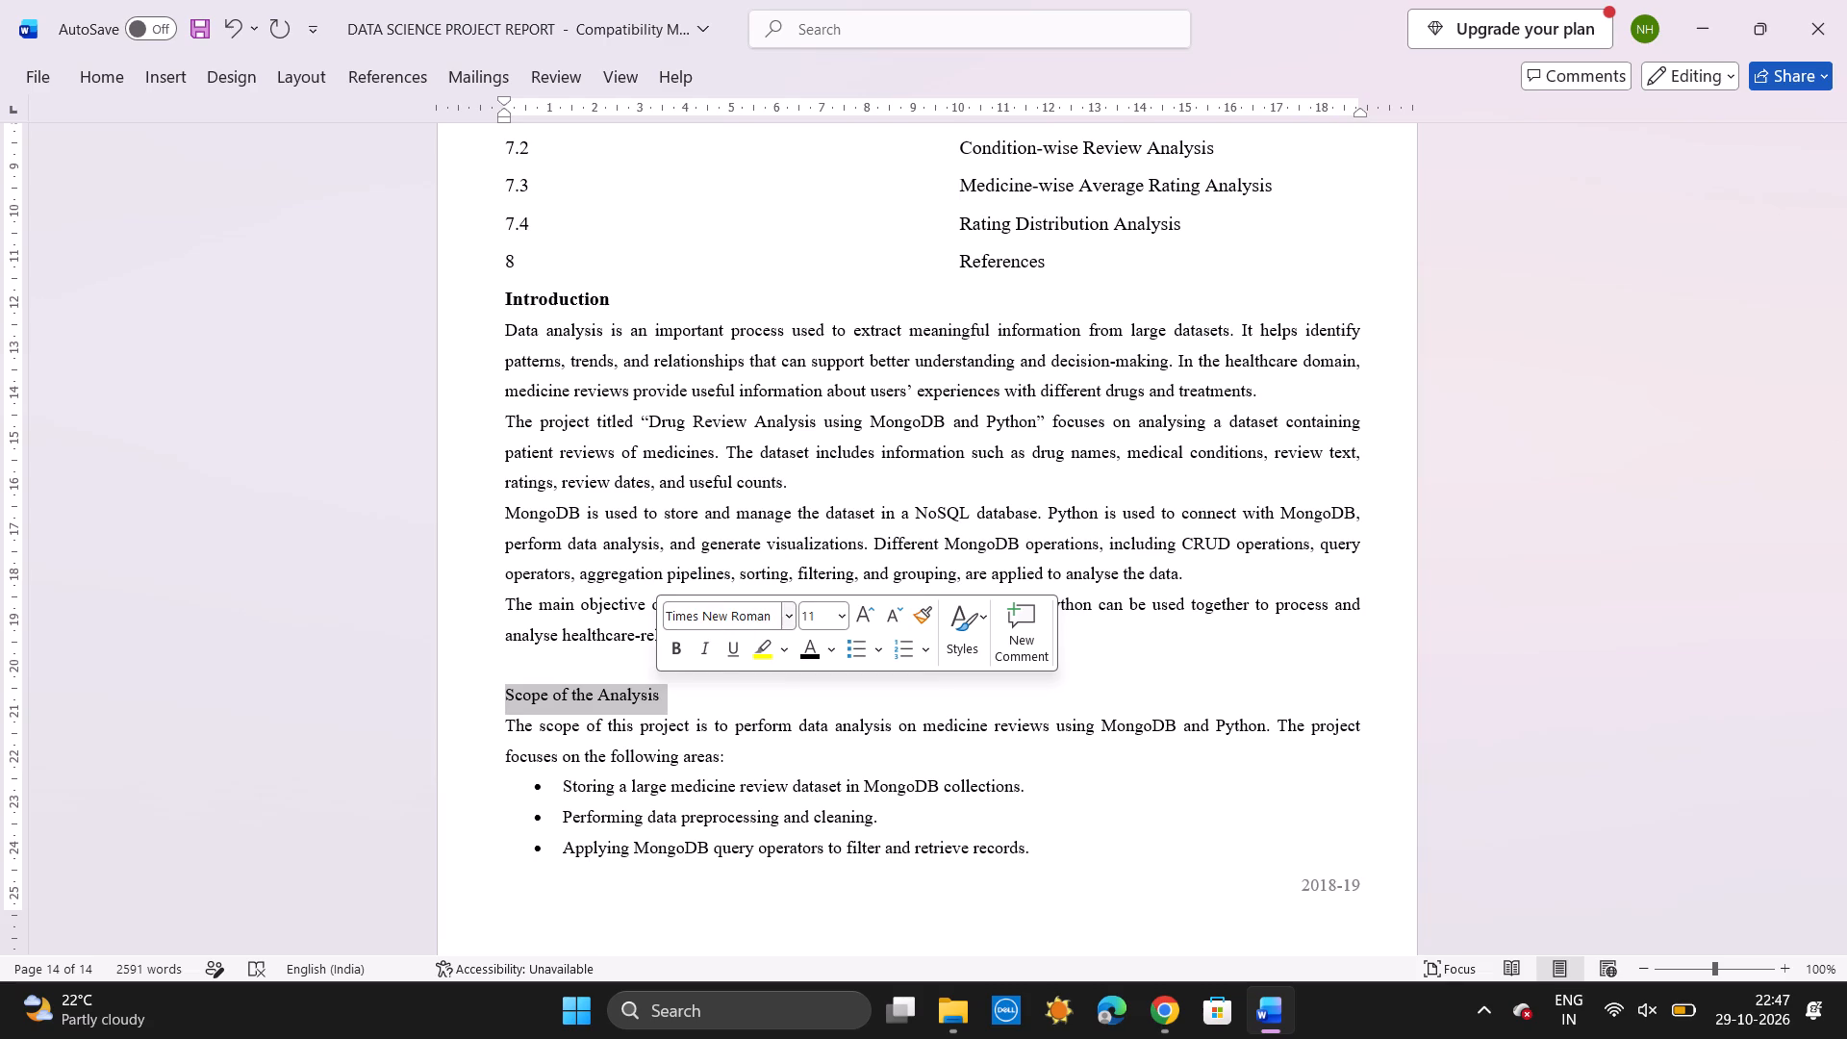
click(665, 653)
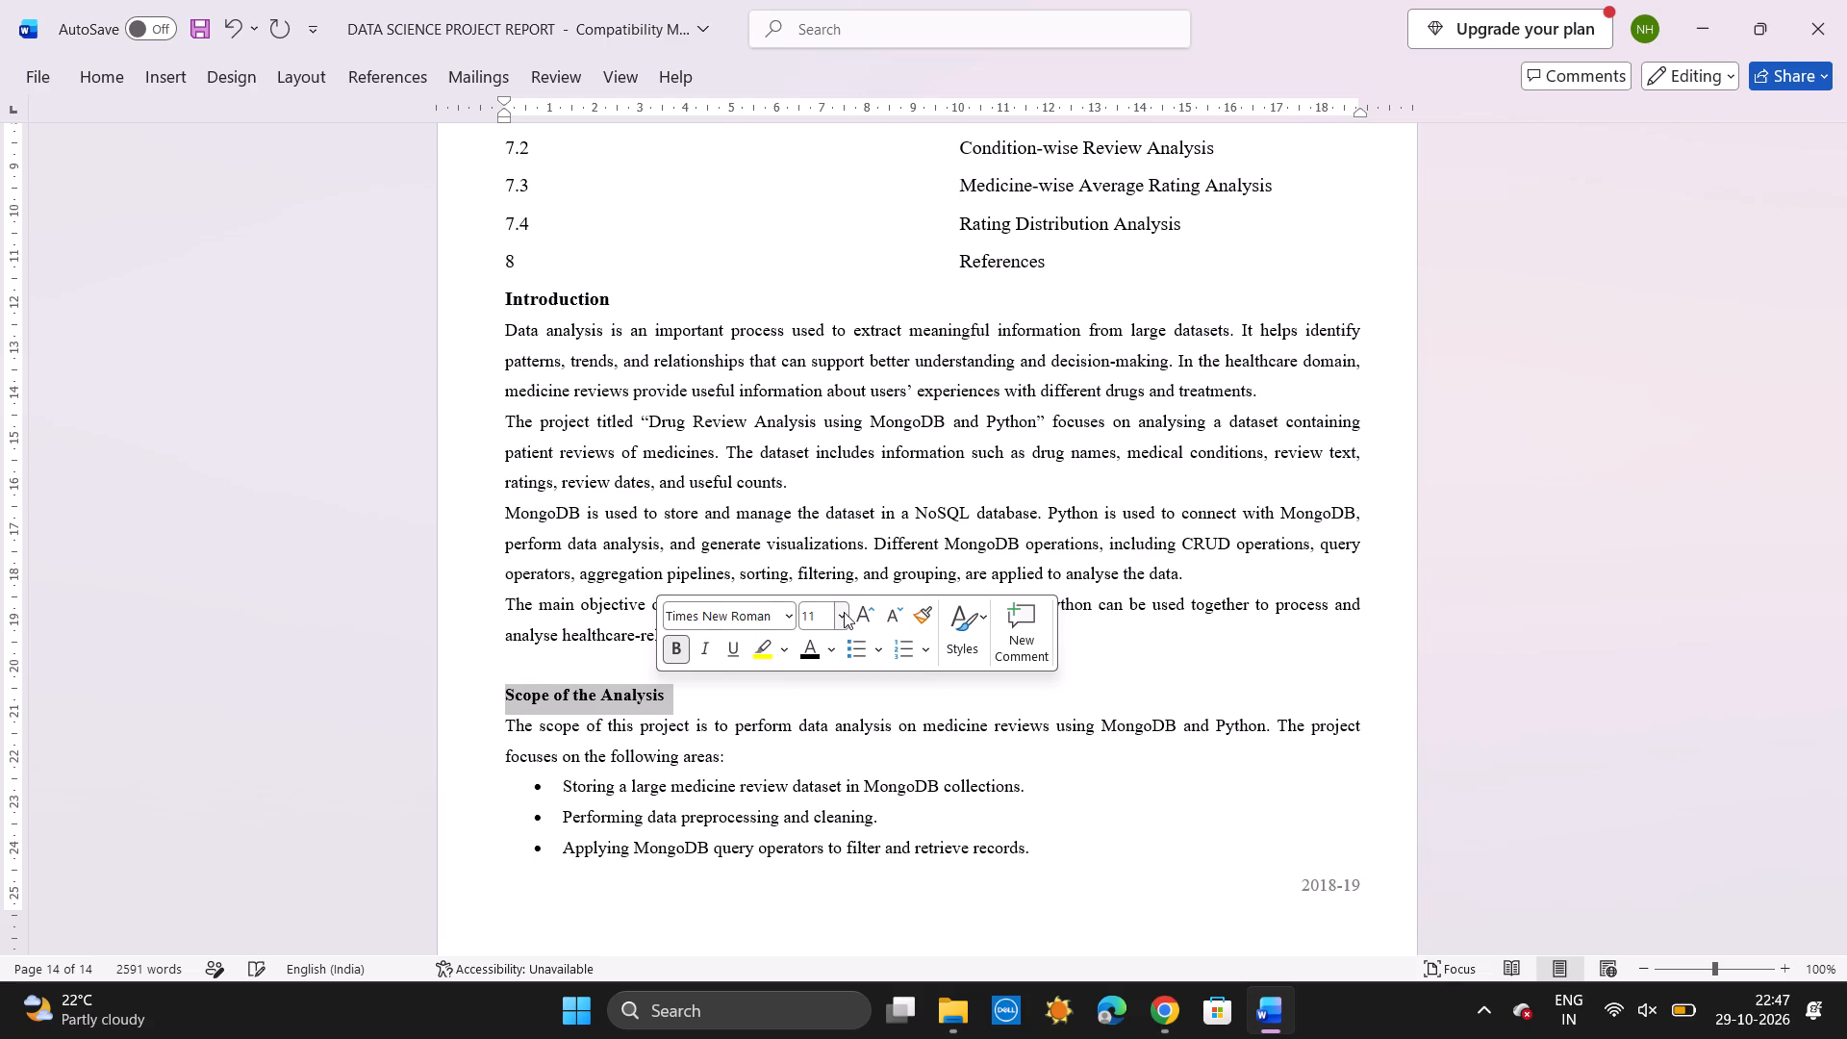
click(844, 612)
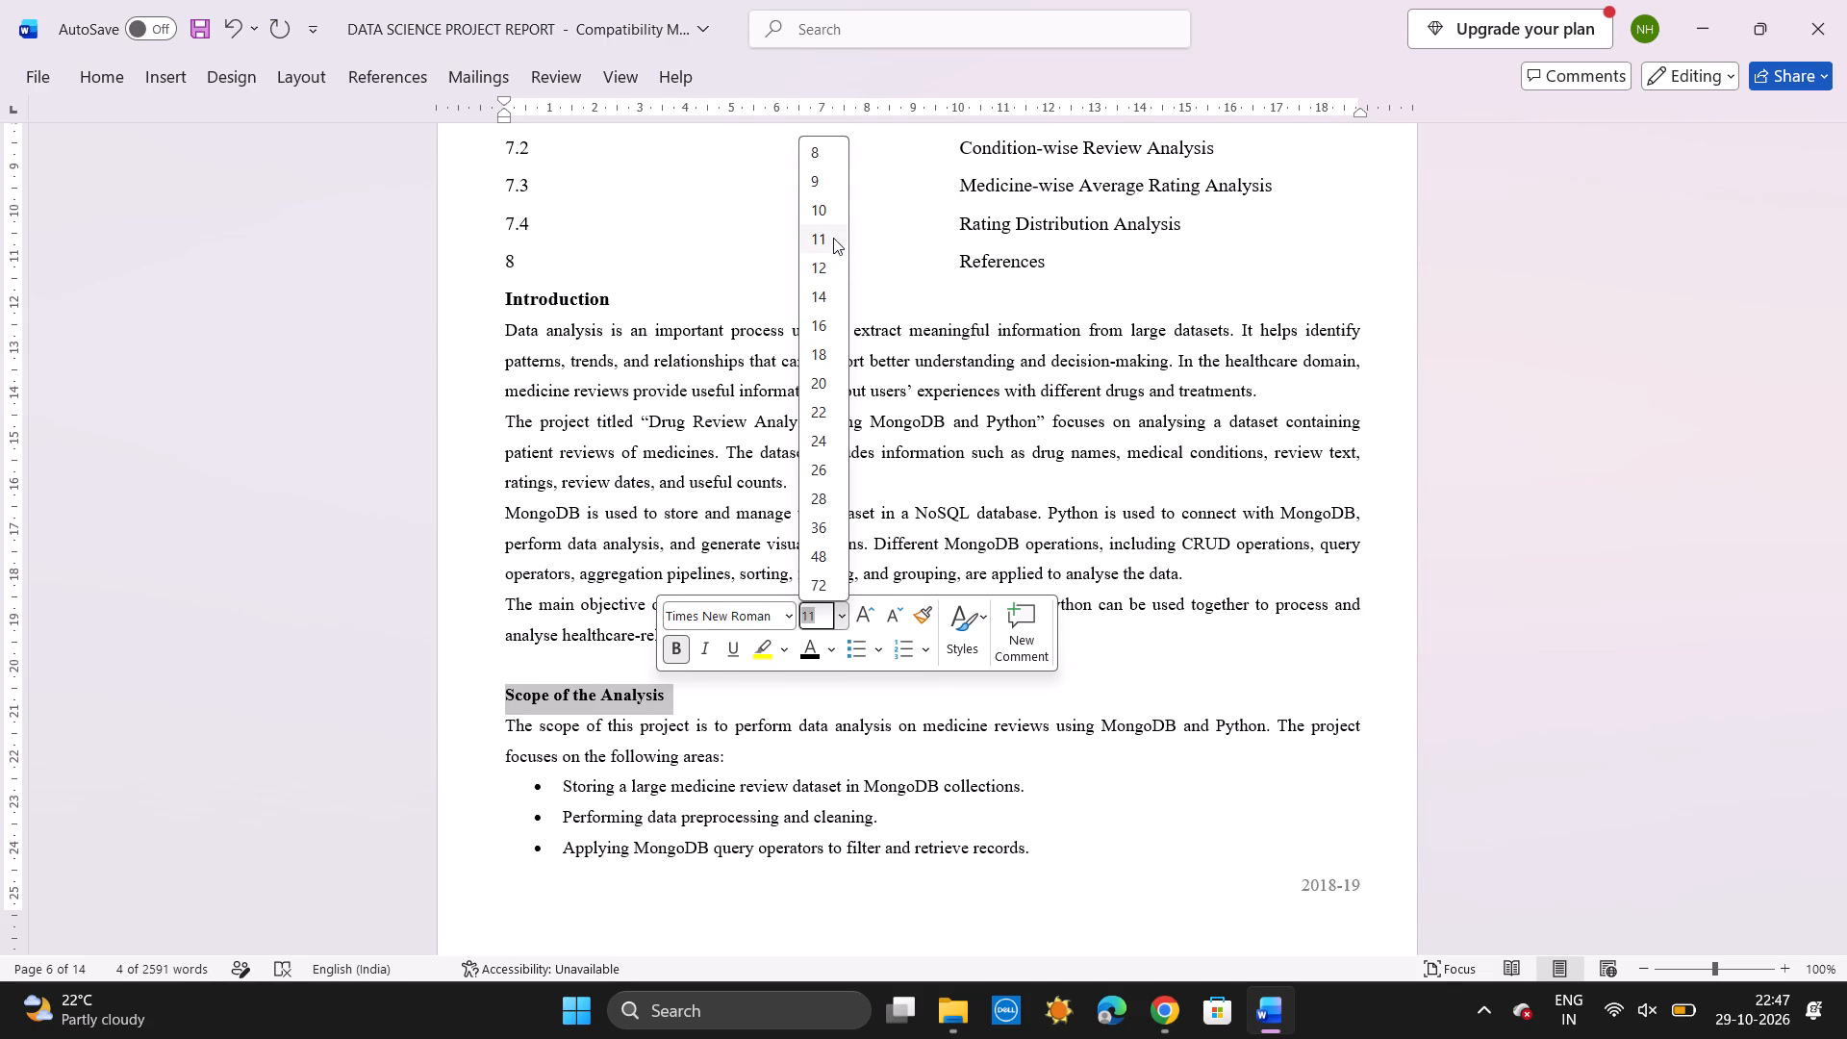
click(824, 279)
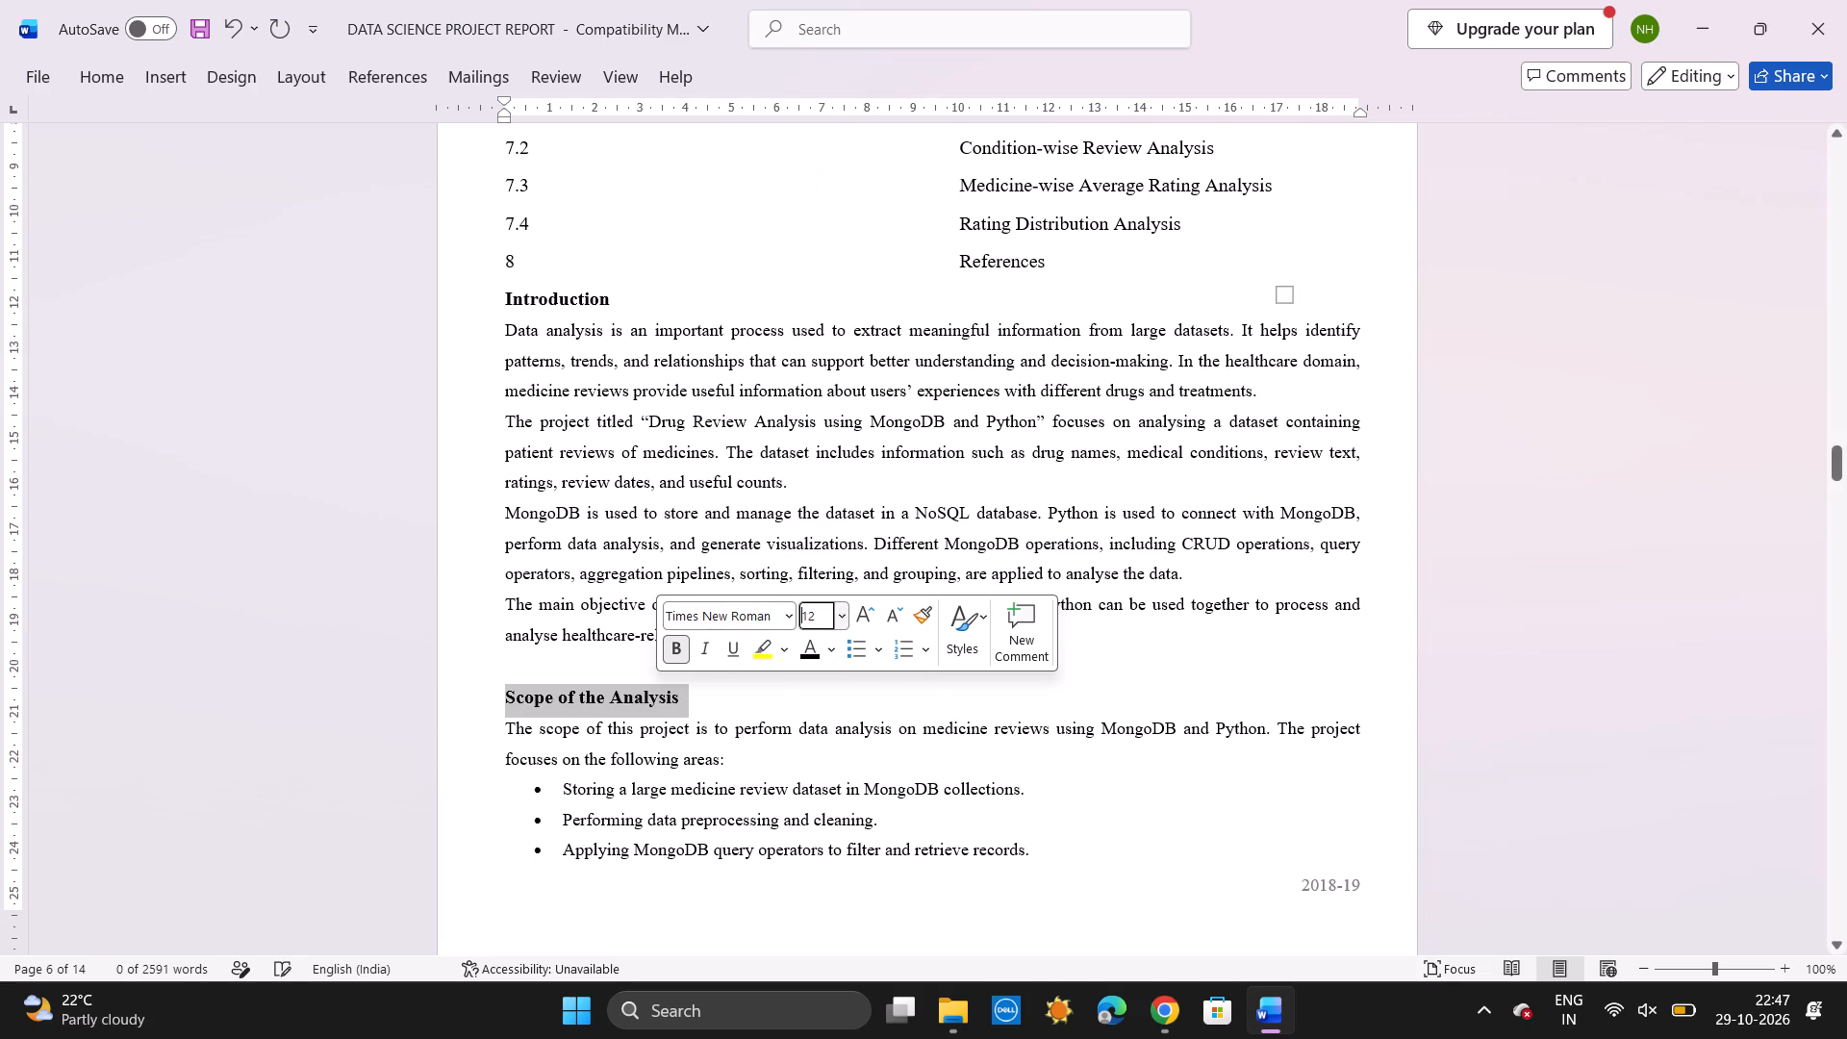
click(792, 728)
Remove the number "4." from the Existing System and its Limitations heading.
scroll(792, 728, down, 4)
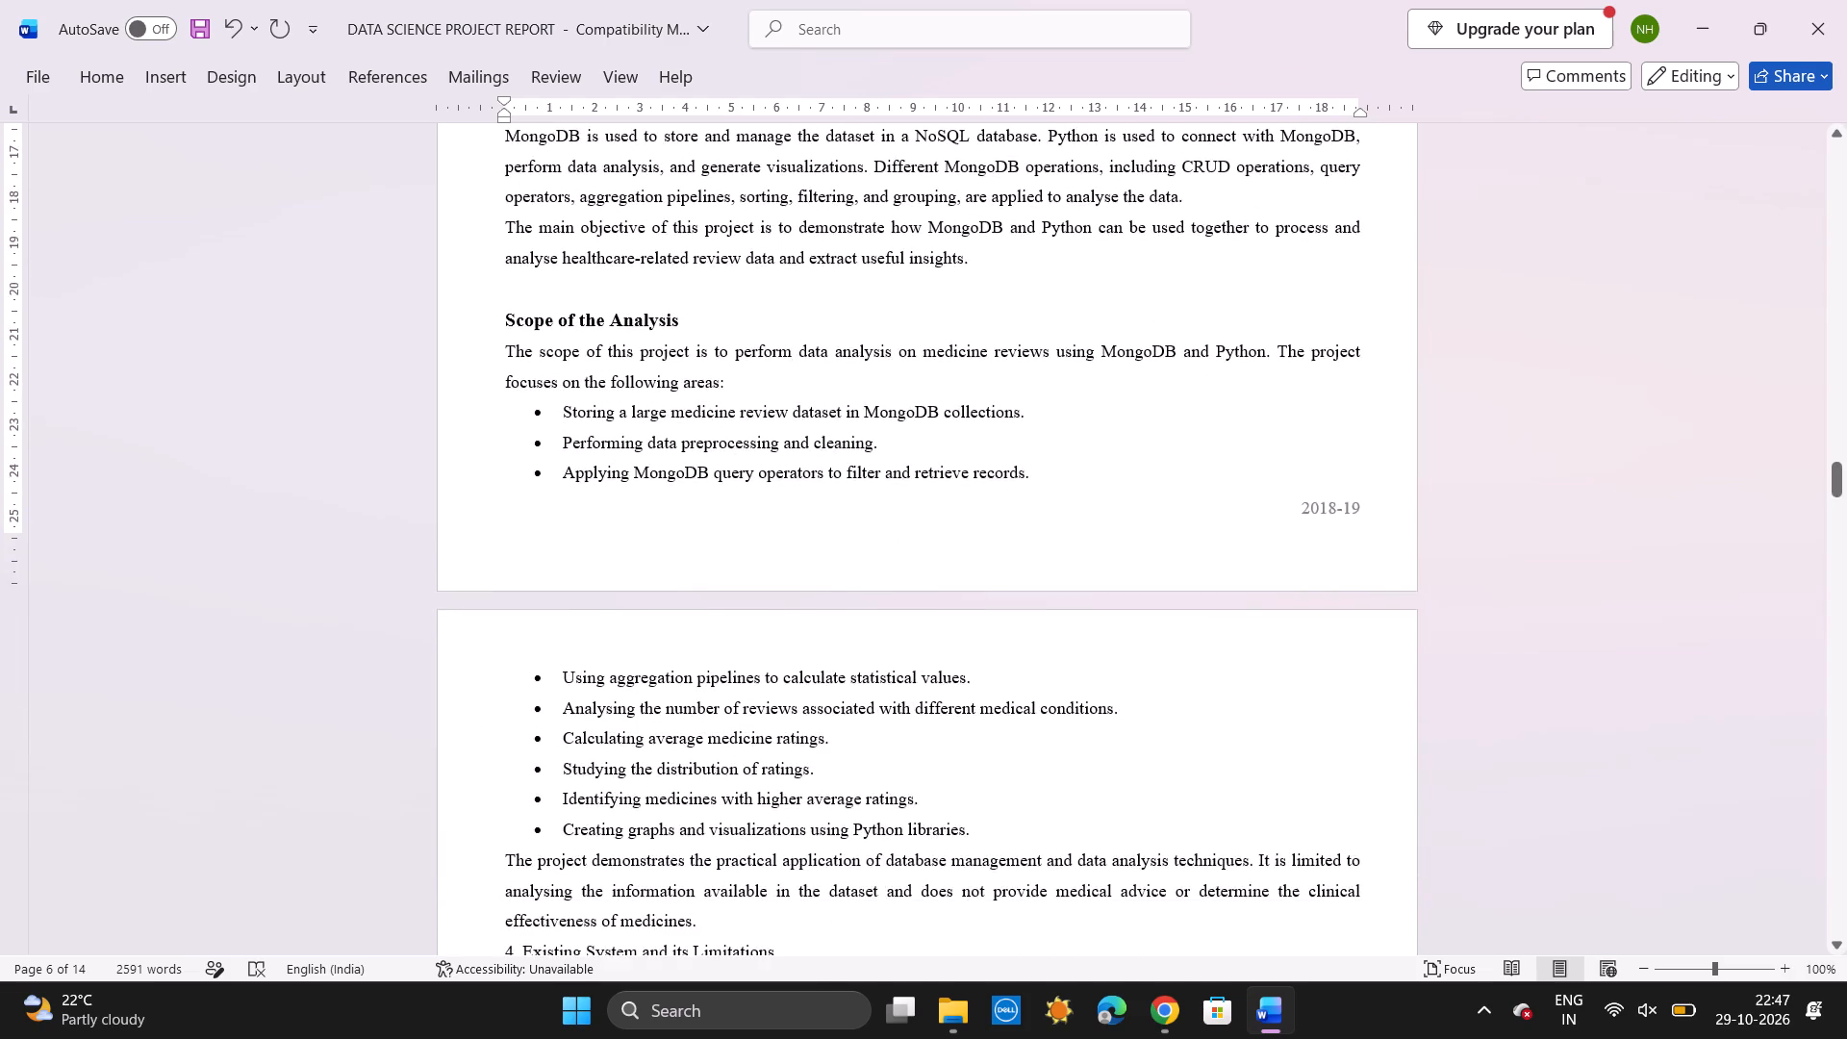
scroll(792, 728, down, 1)
scroll(636, 536, down, 1)
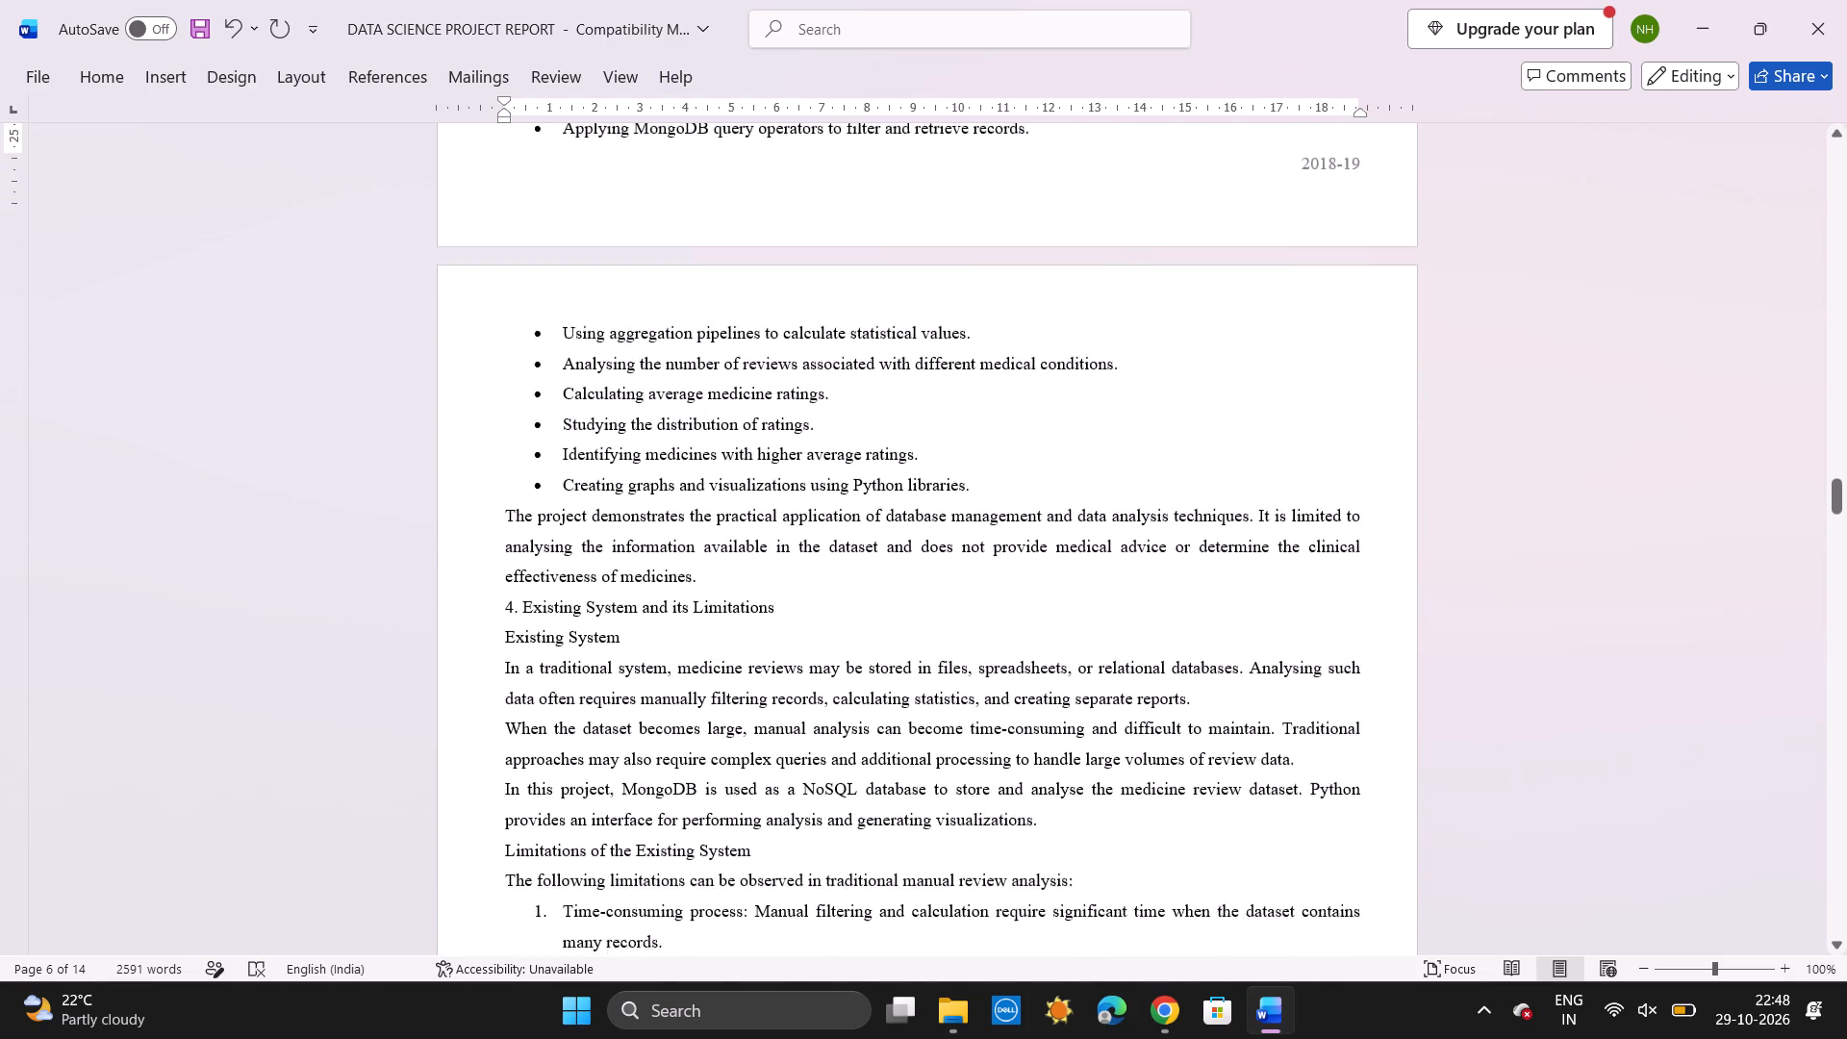
scroll(636, 536, down, 1)
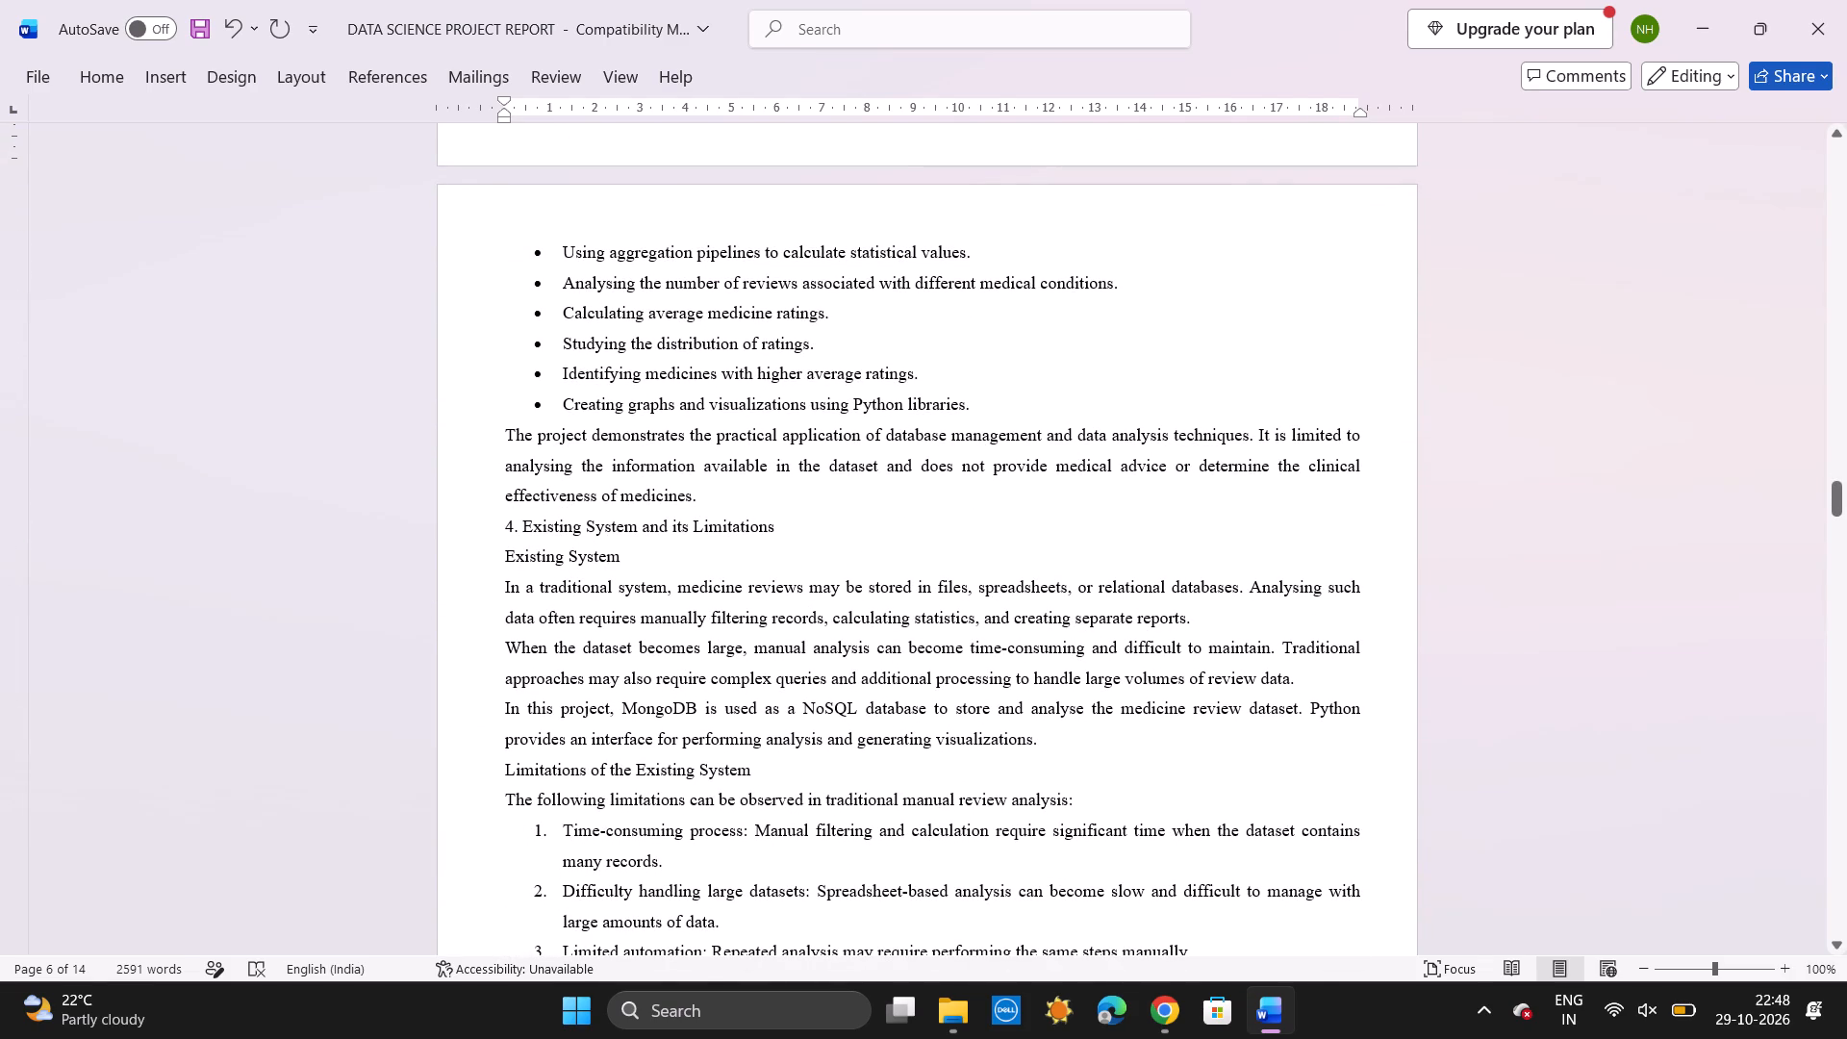
click(526, 527)
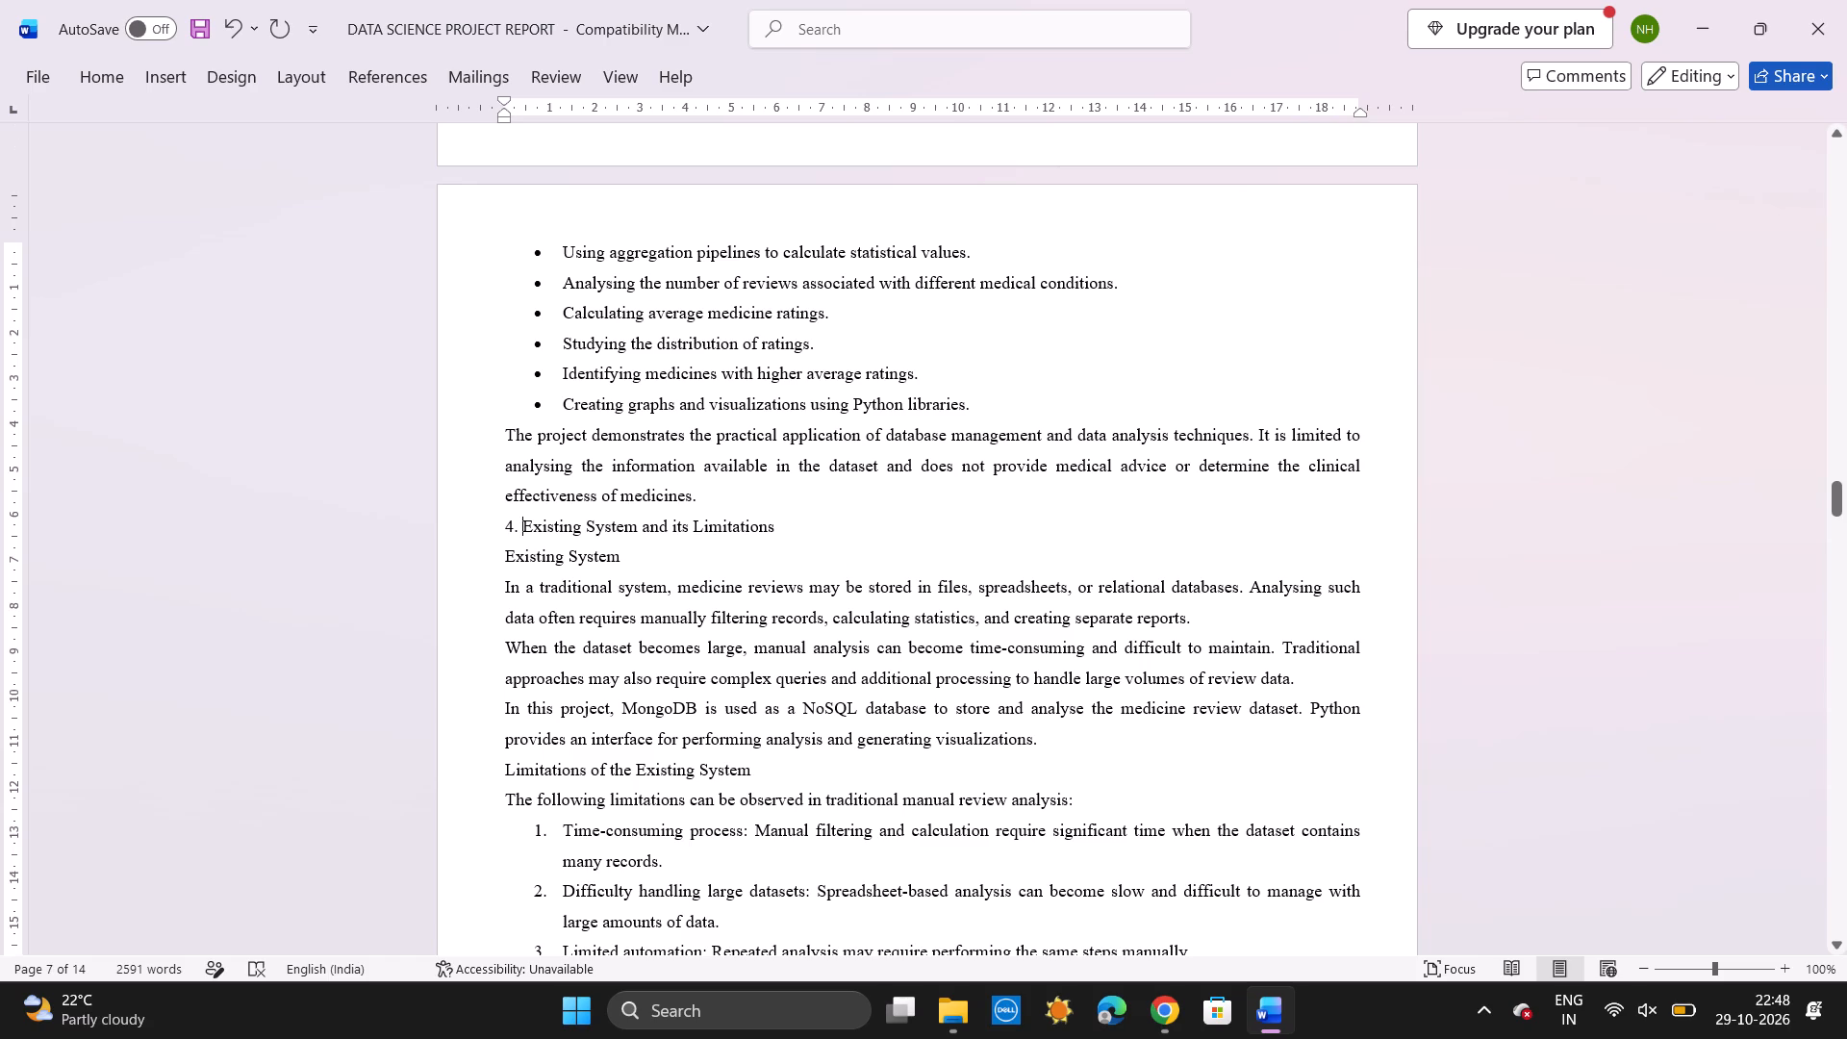
key(BackSpace)
key(BackSpace)
key(BackSpace)
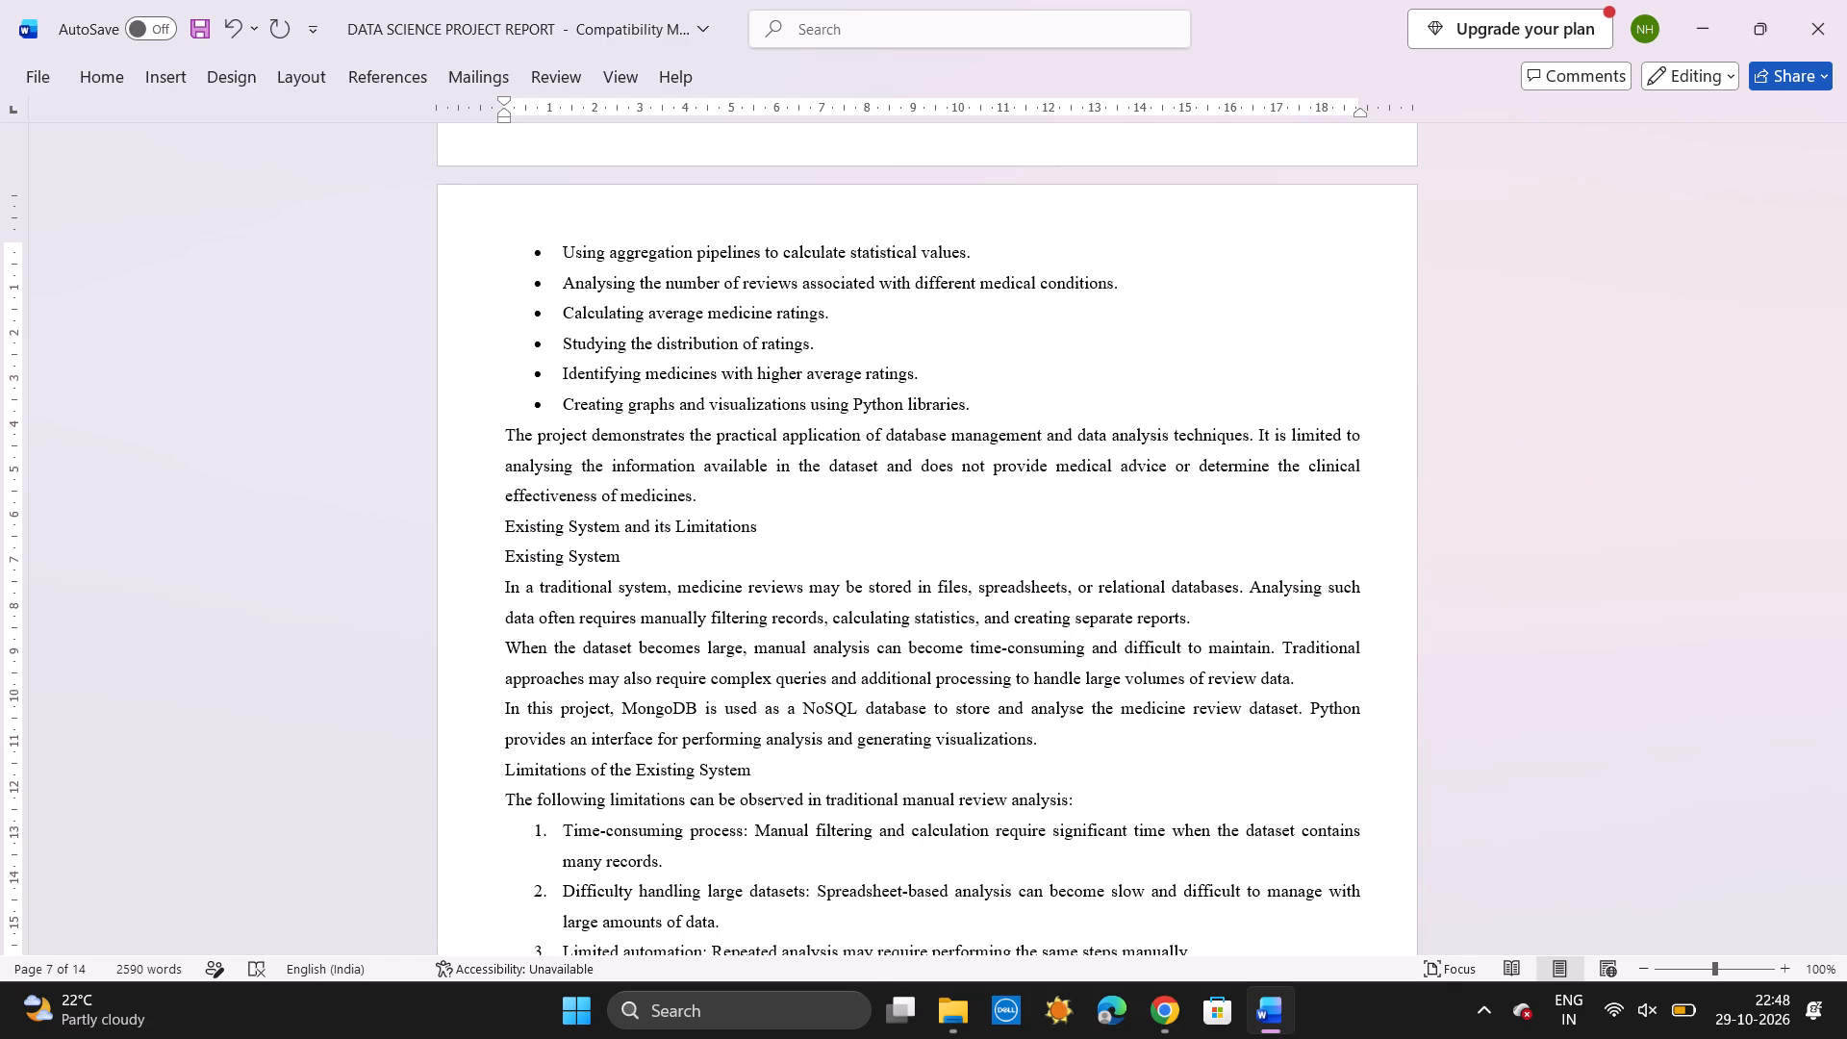
Make the Existing System and its Limitations heading bold and set its font size to 12.
drag(507, 530, 740, 531)
click(758, 493)
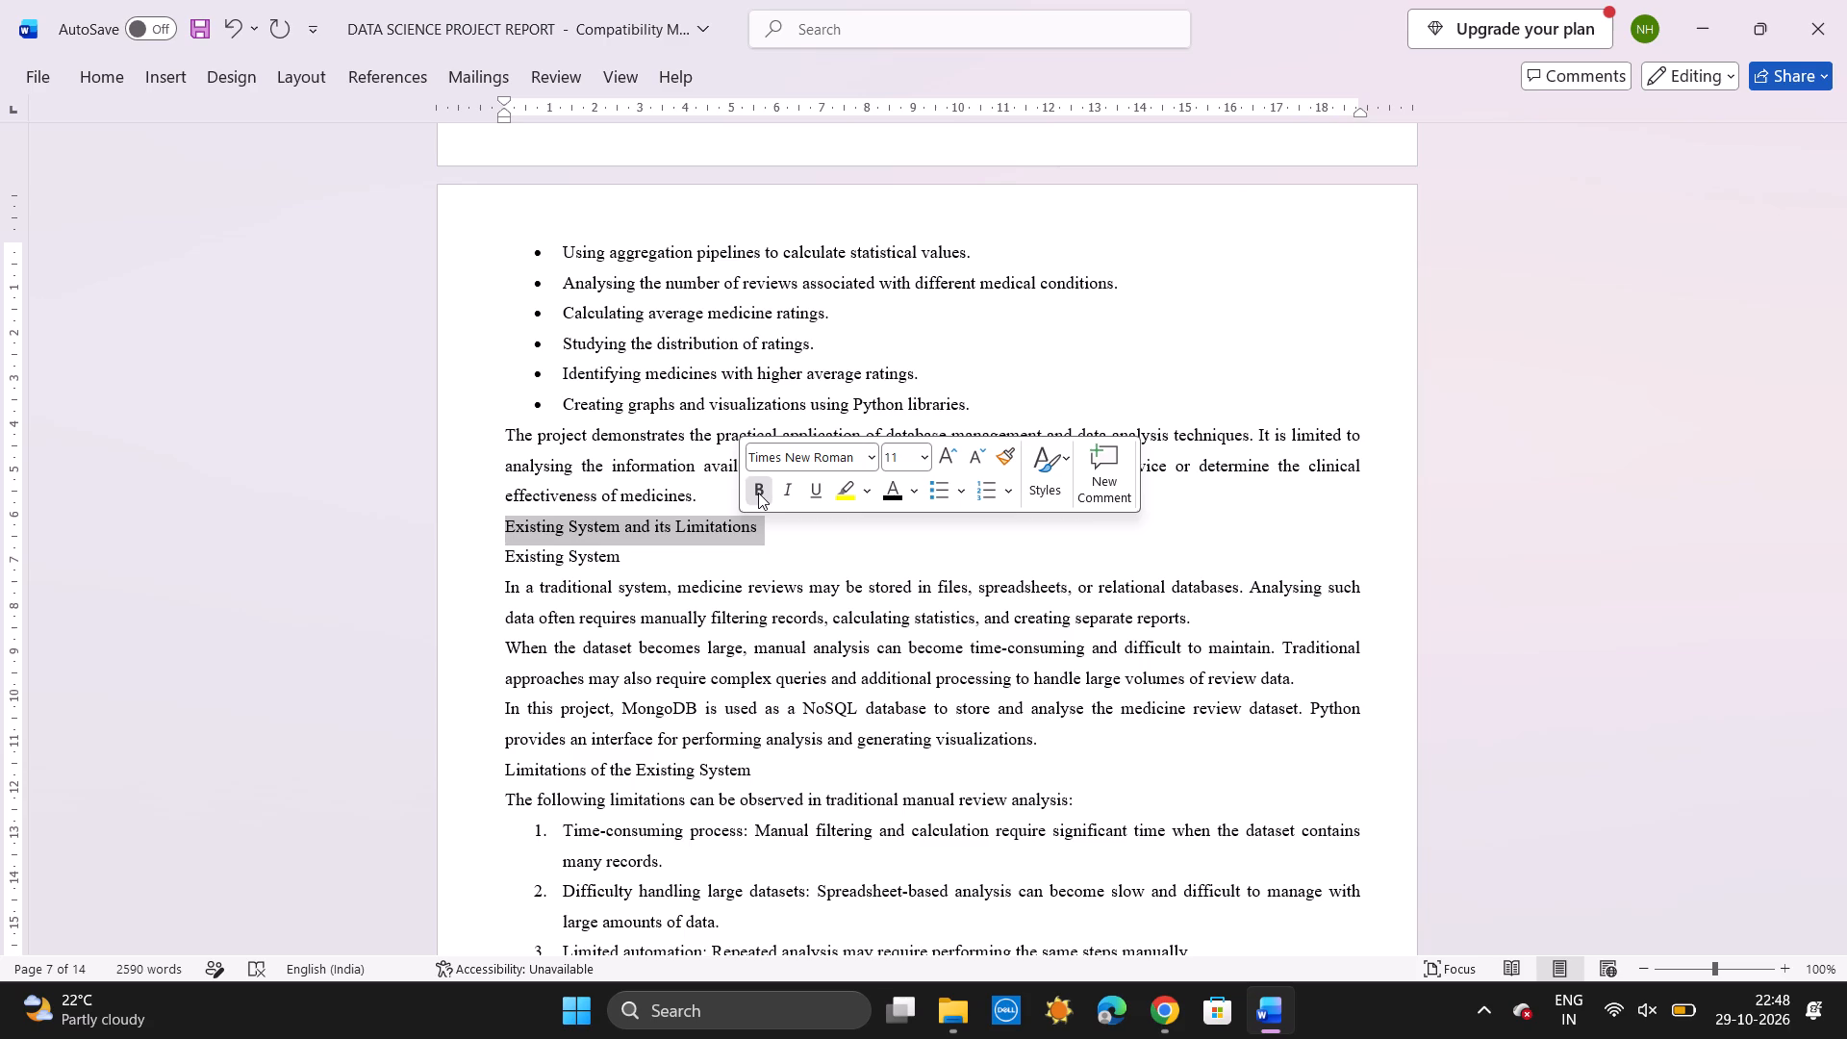
click(923, 458)
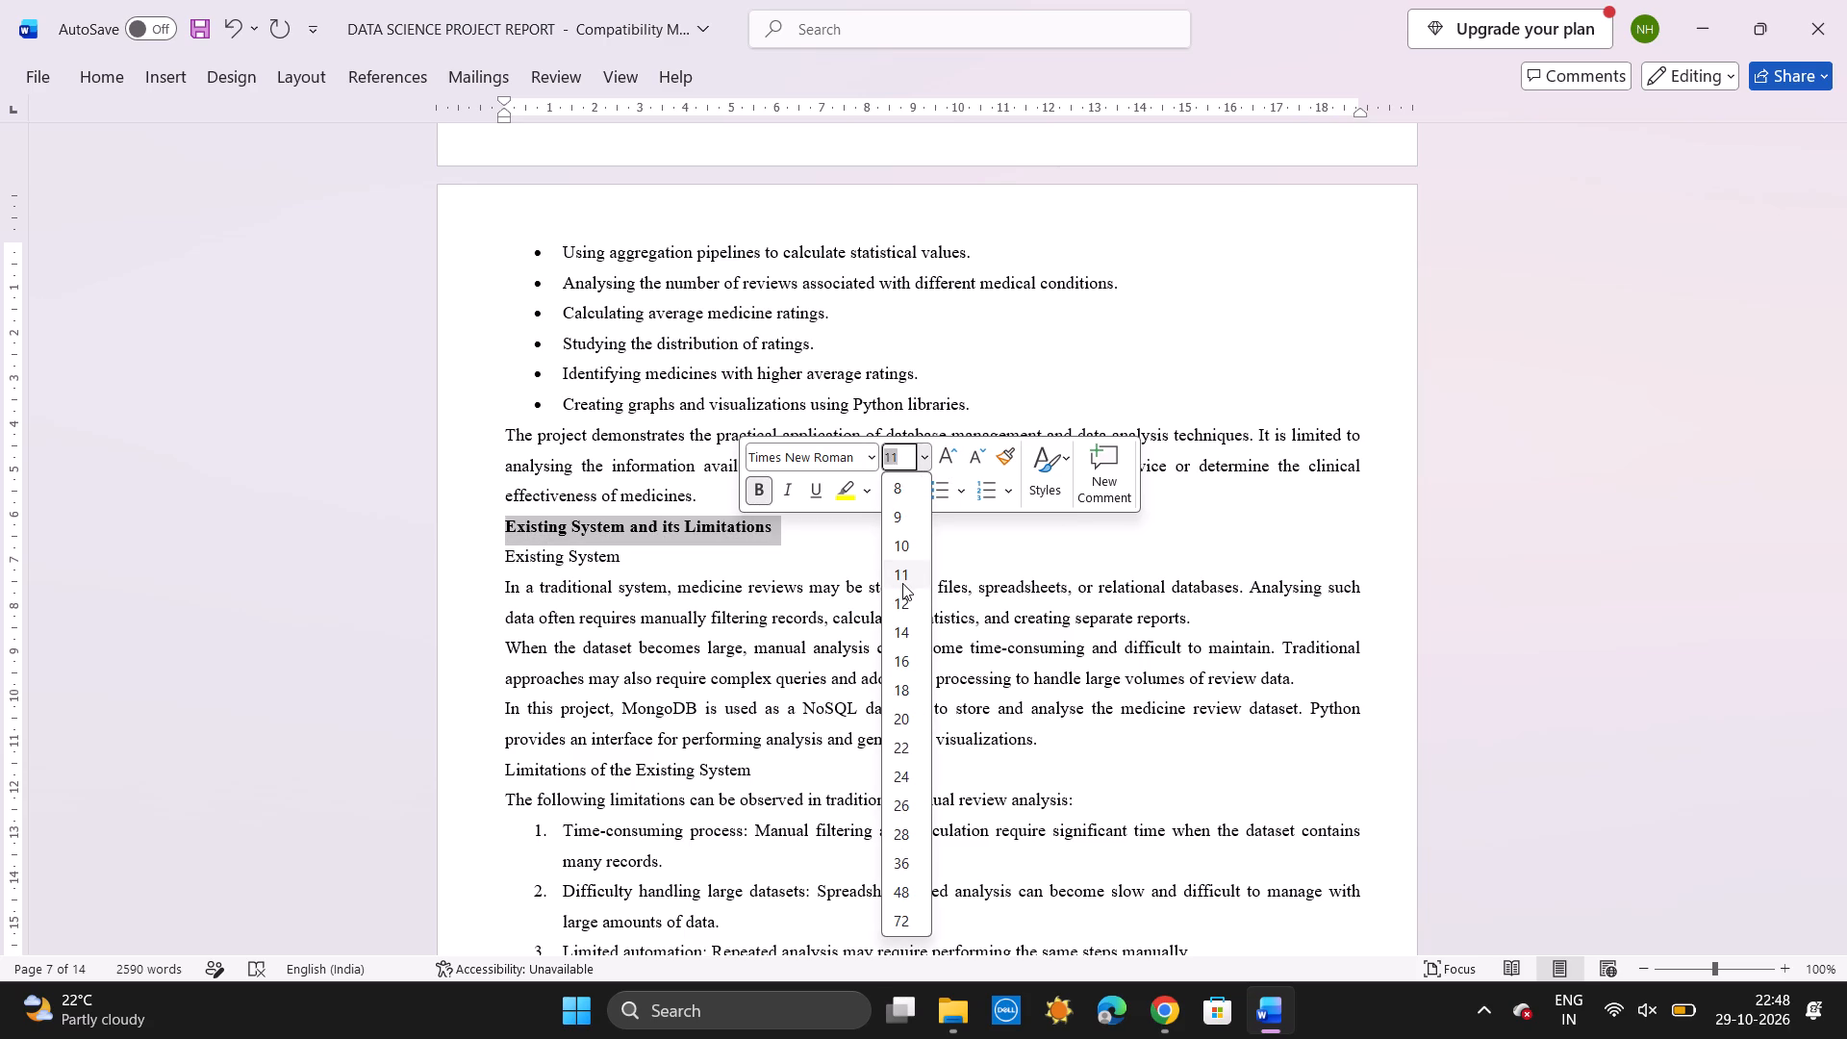
click(900, 610)
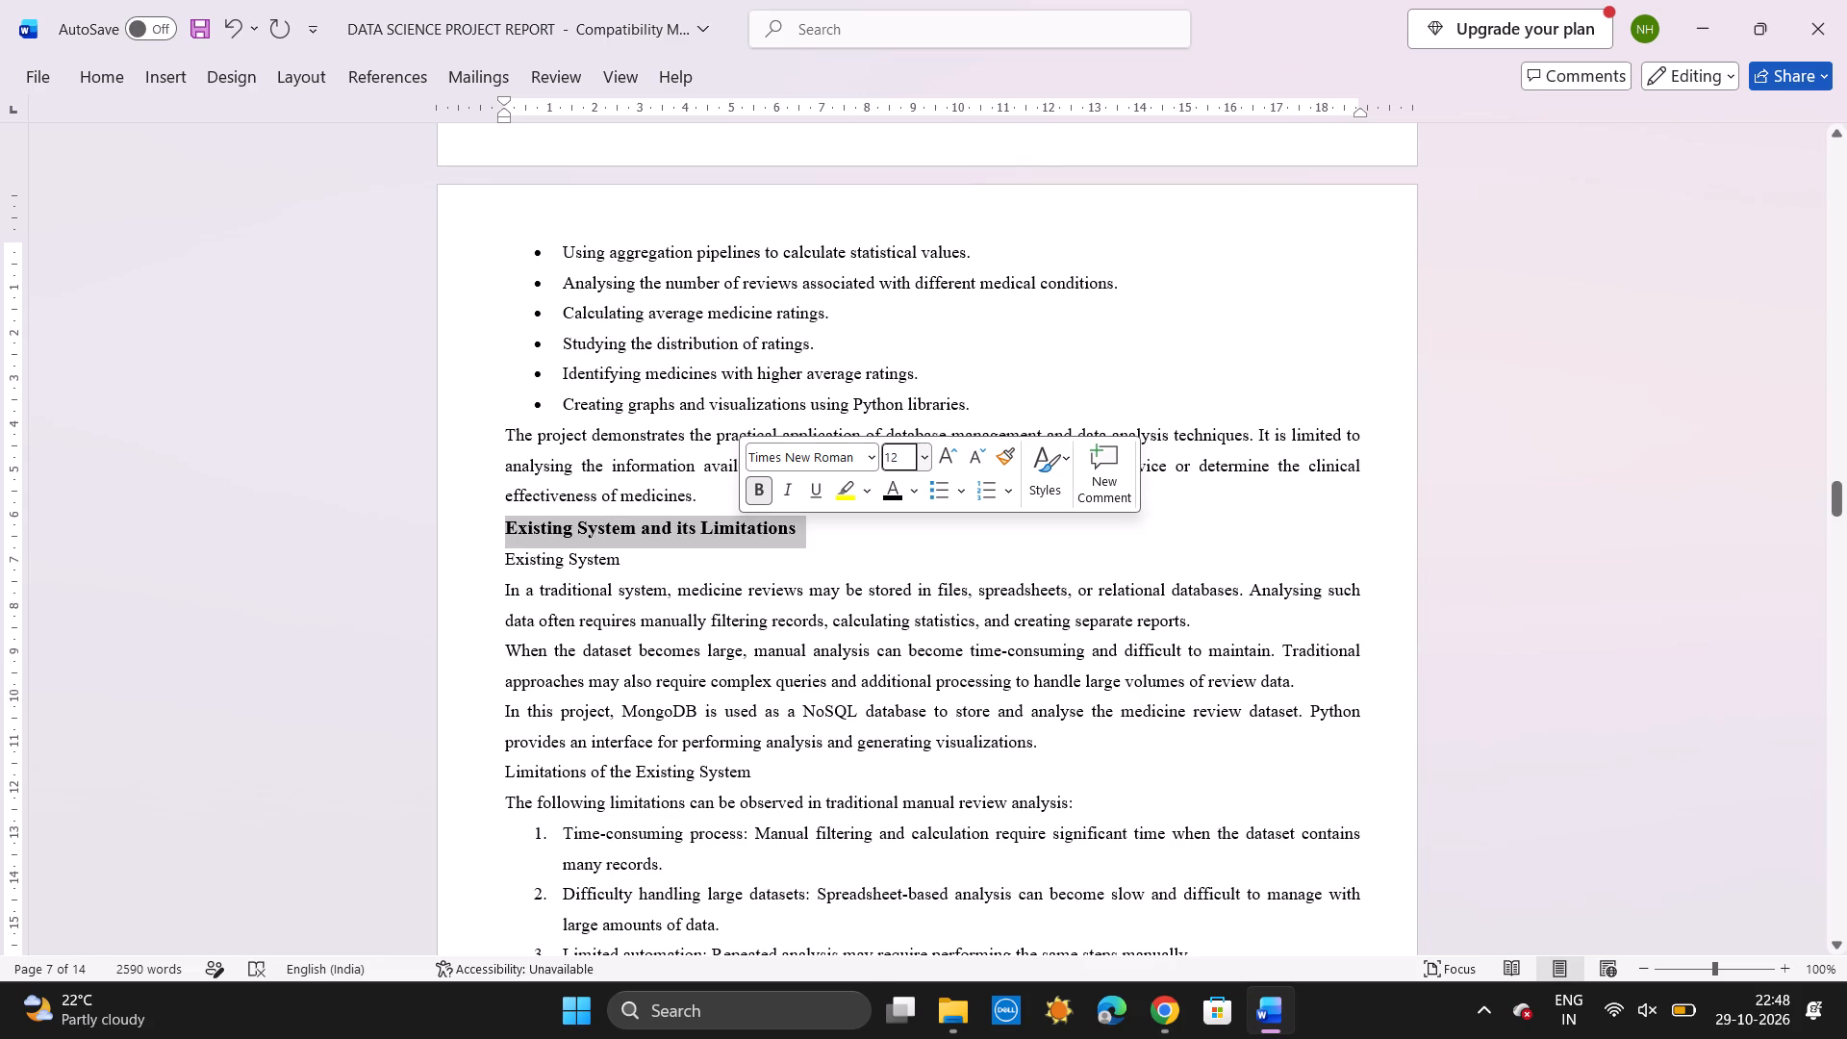
click(633, 566)
Make the Existing System subheading bold, keeping its font size.
scroll(633, 566, up, 1)
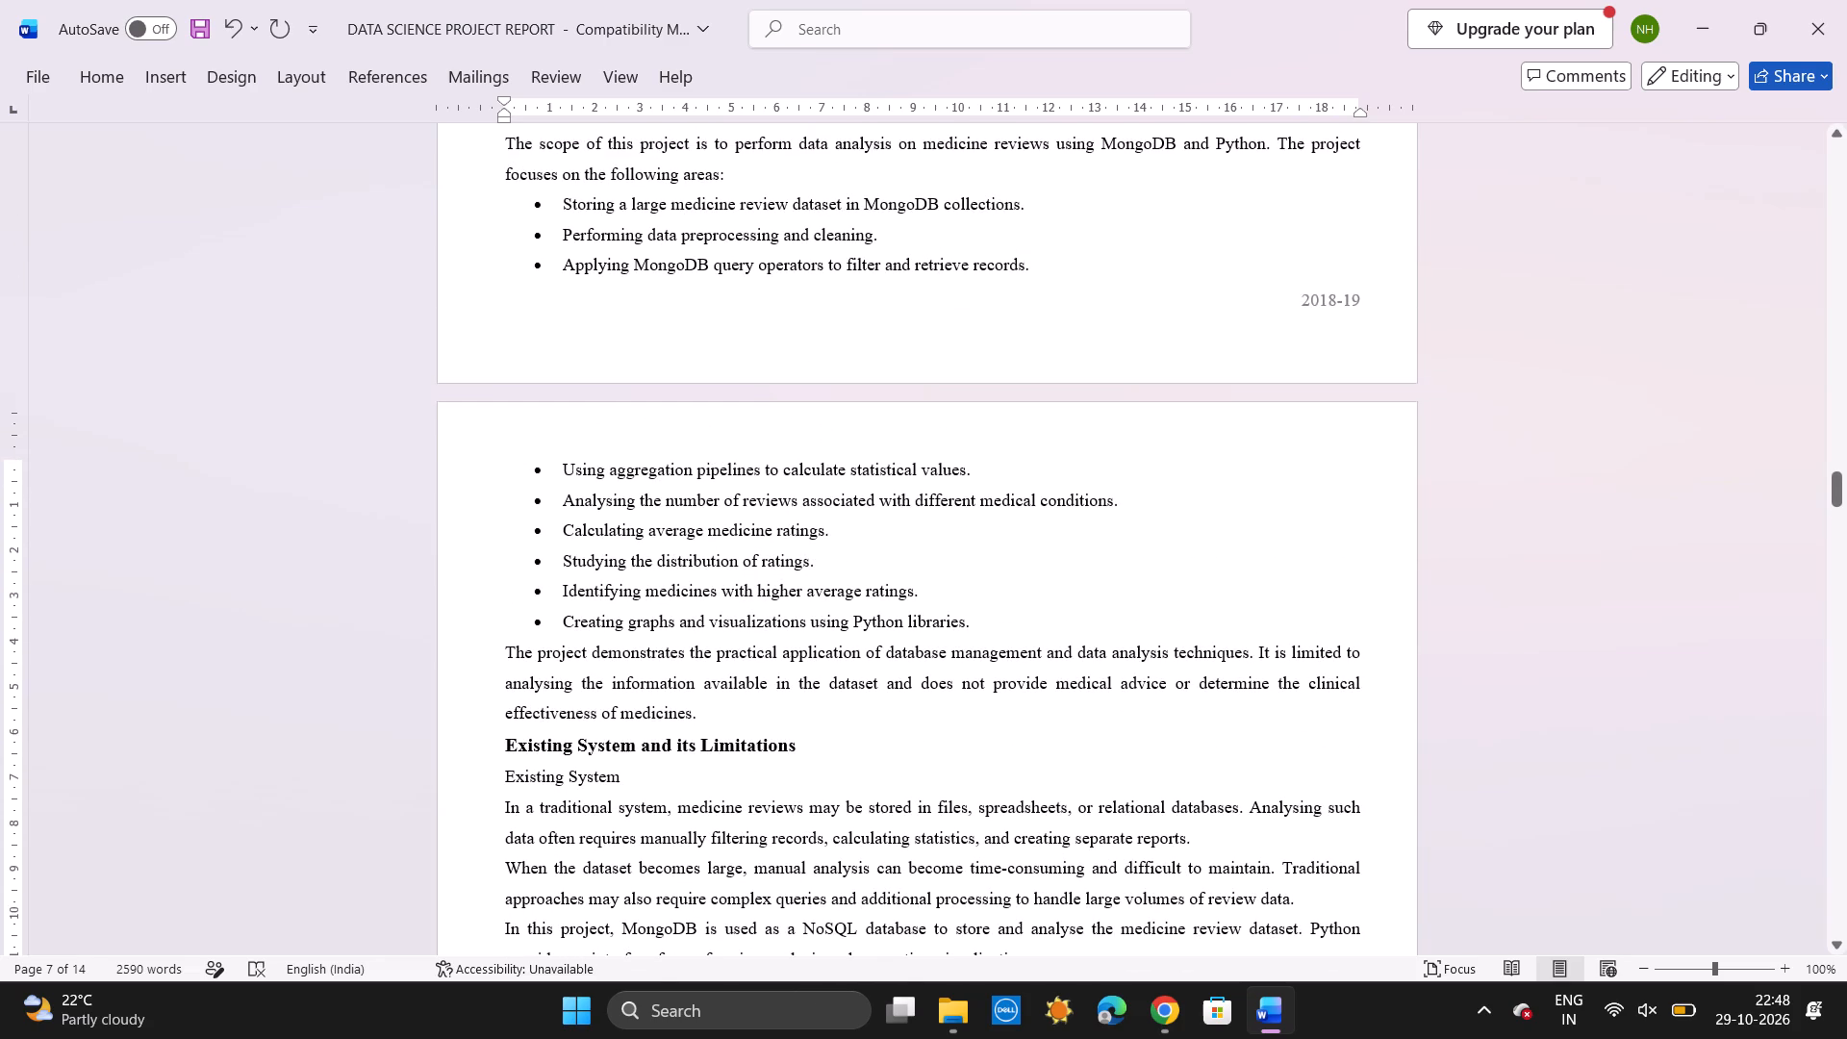
scroll(633, 566, down, 2)
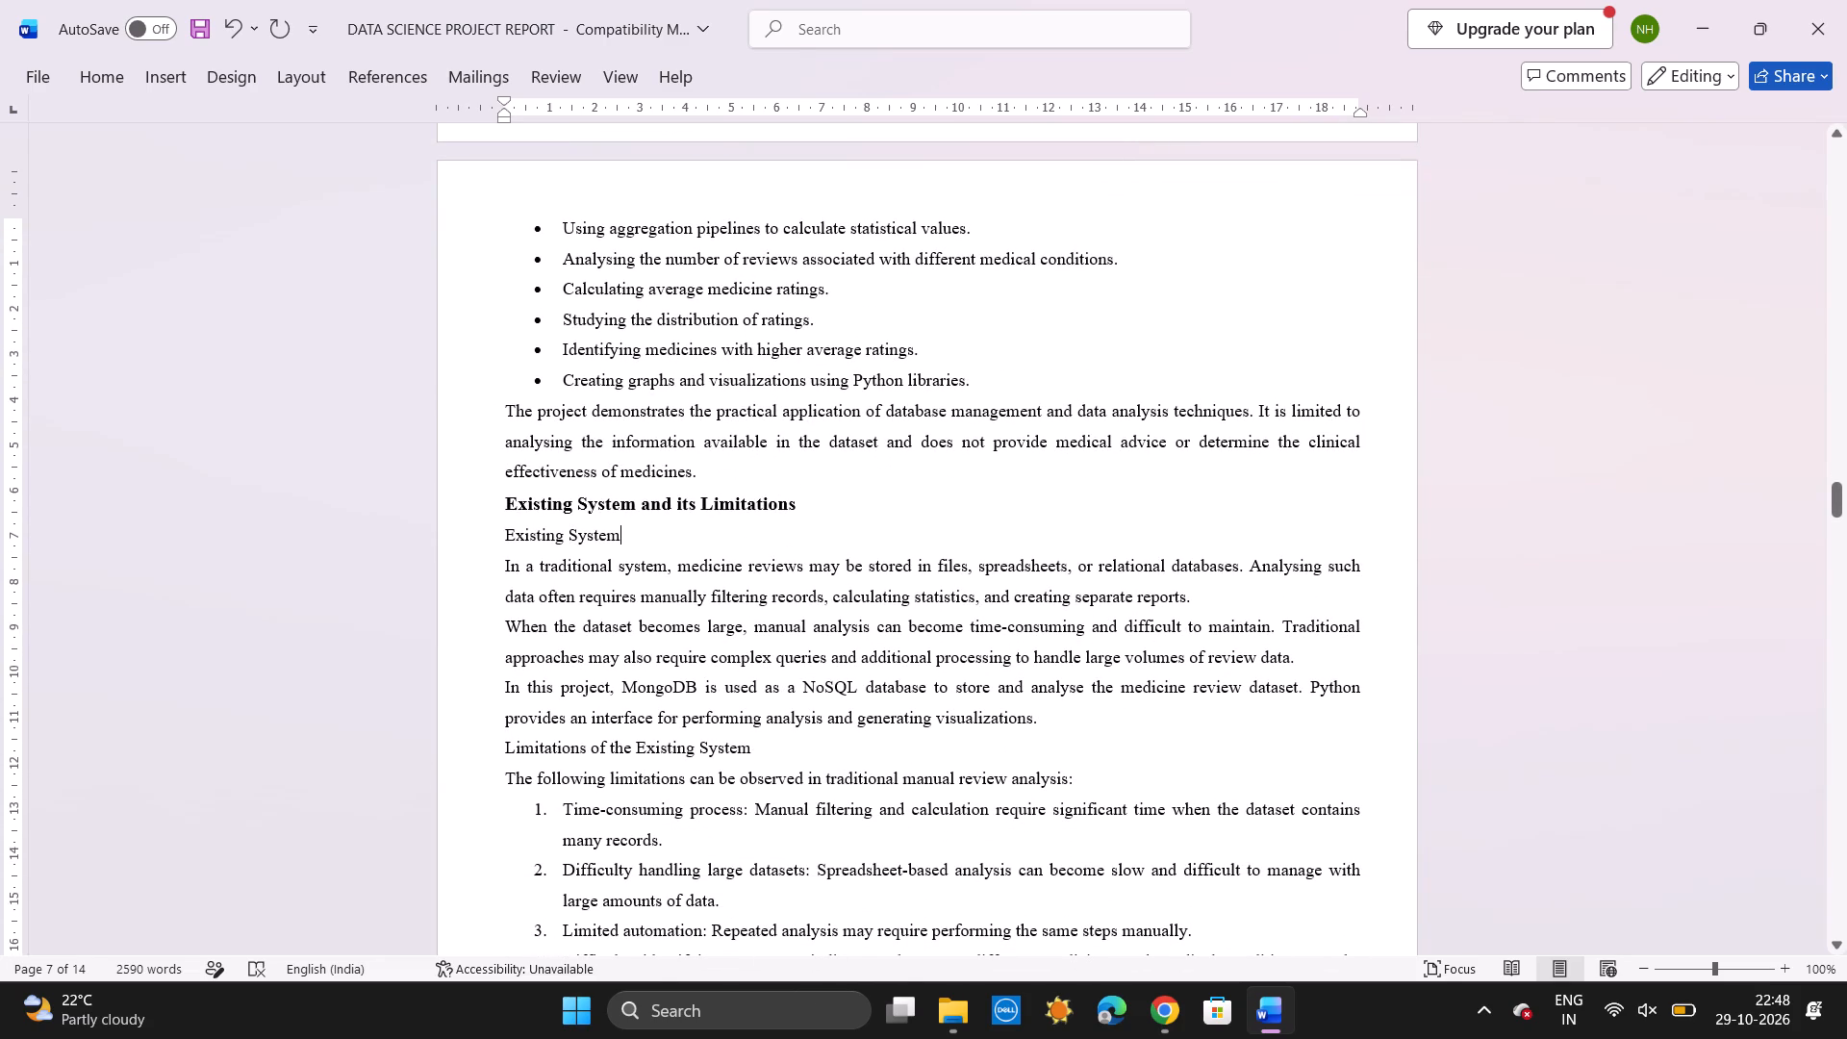
drag(500, 543, 618, 543)
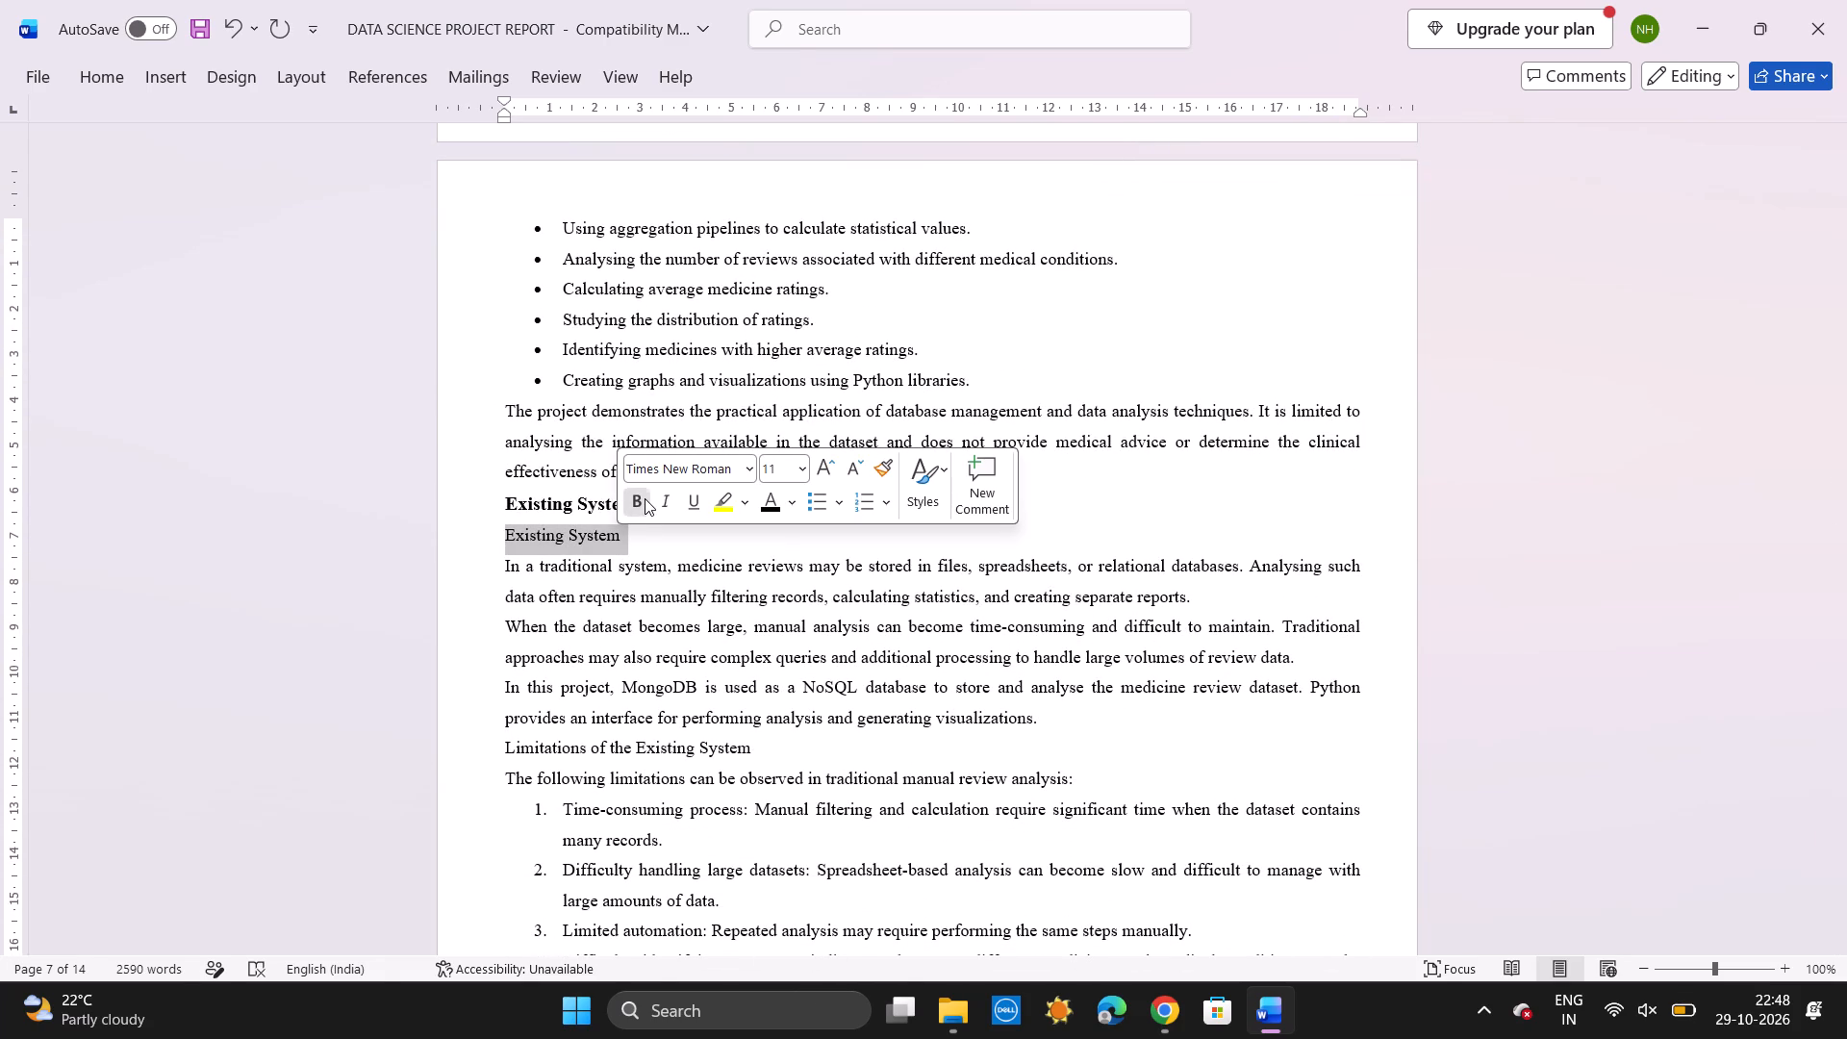
click(645, 498)
click(666, 612)
Make the Limitations of the Existing System subheading above the numbered list bold.
scroll(666, 612, down, 1)
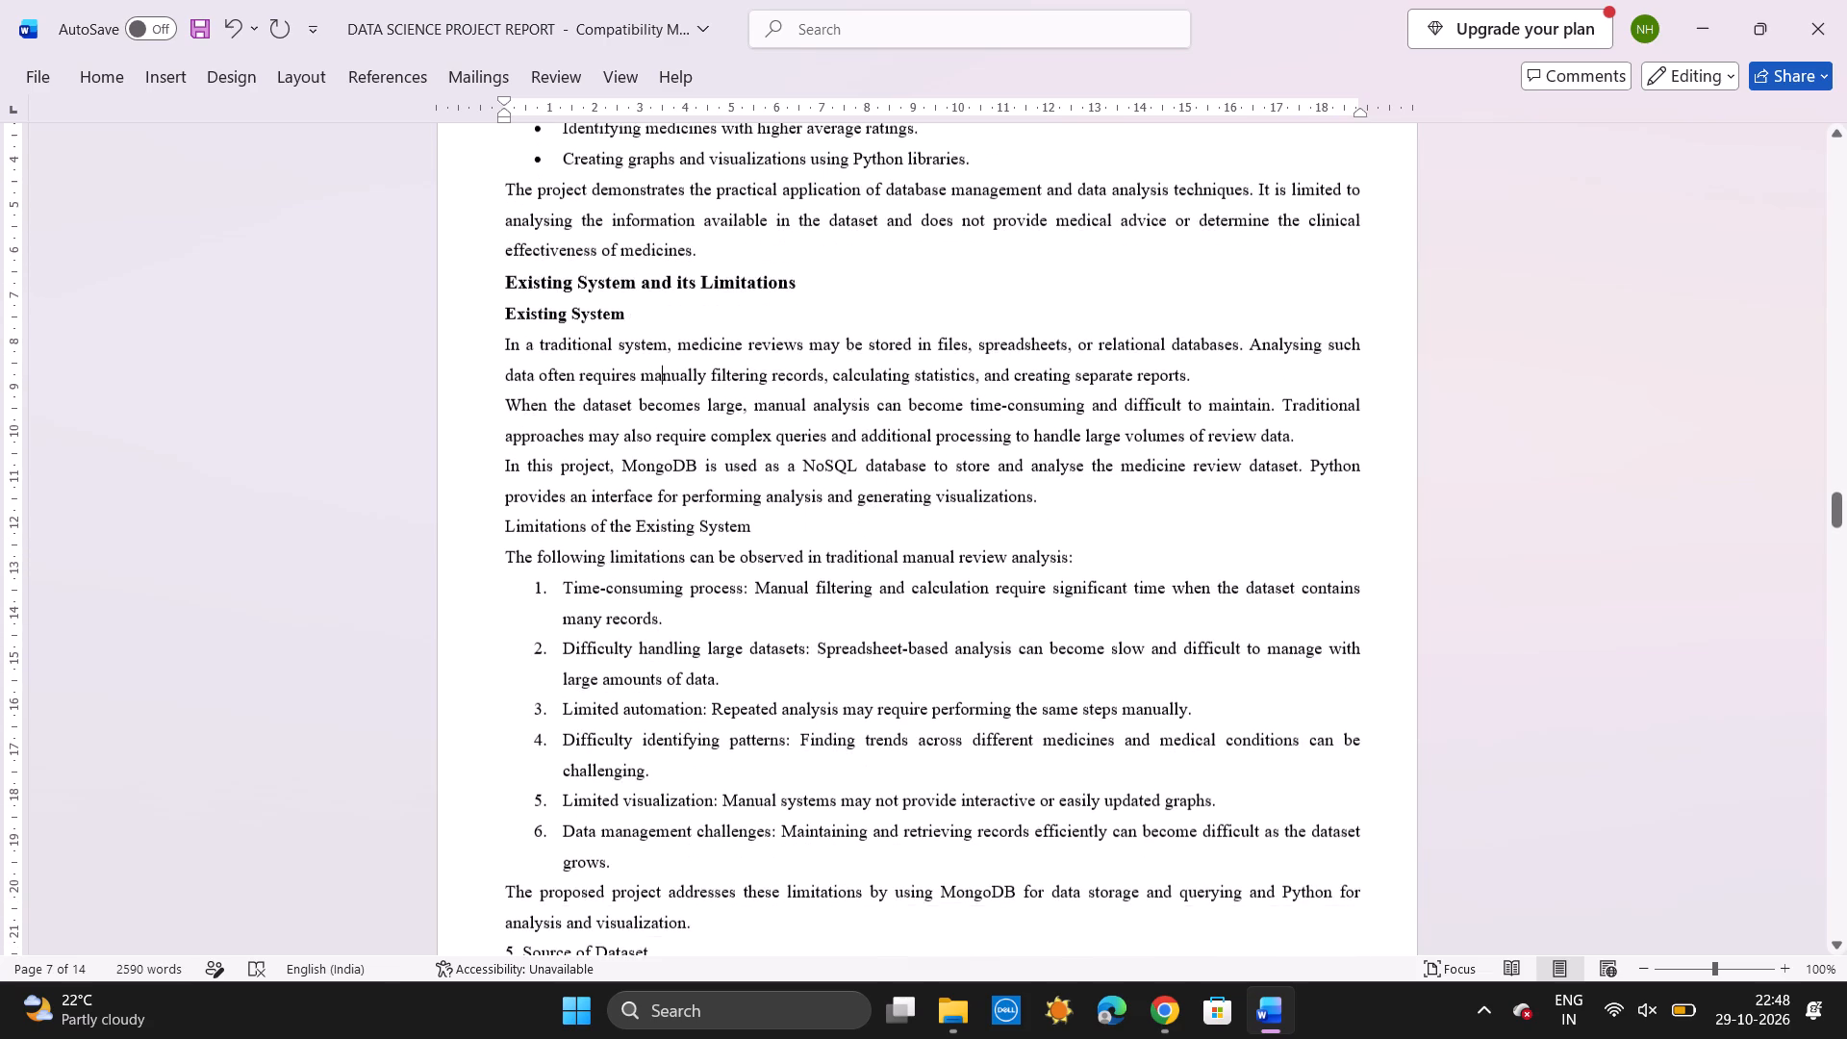
scroll(666, 612, down, 1)
drag(502, 512, 514, 512)
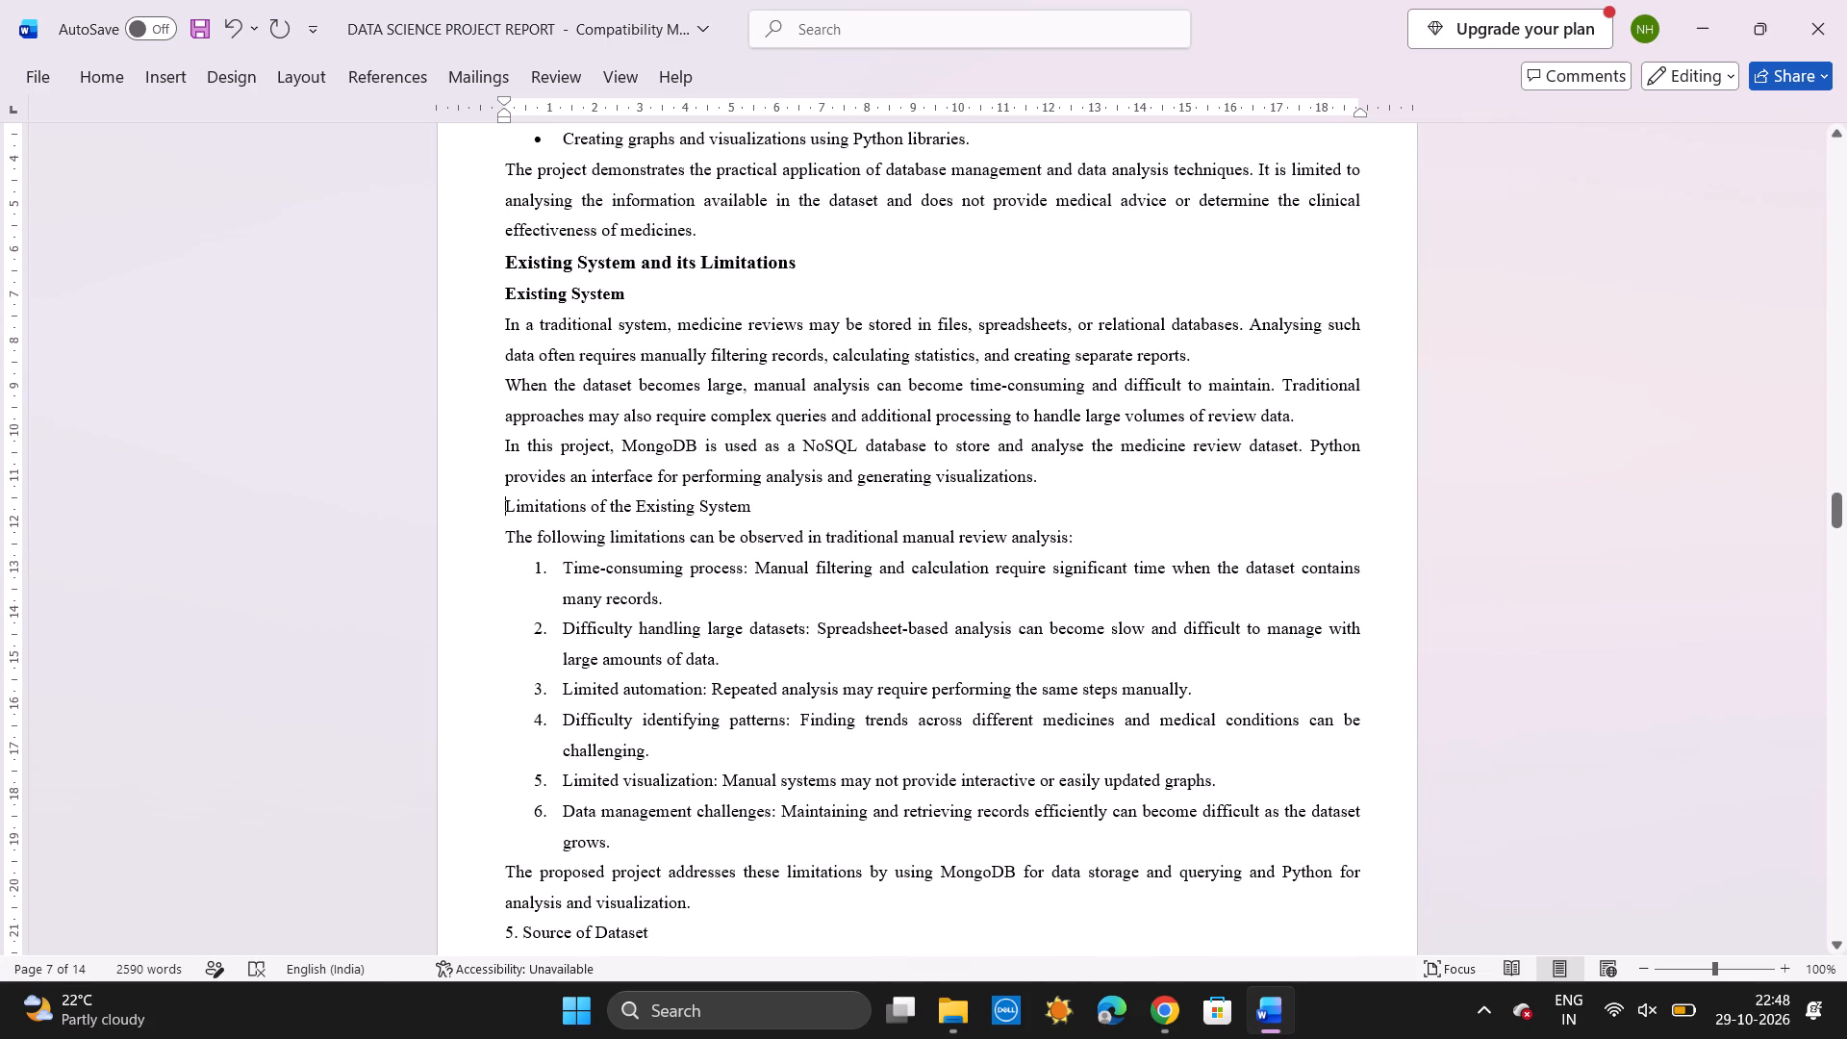
drag(514, 512, 734, 516)
click(756, 472)
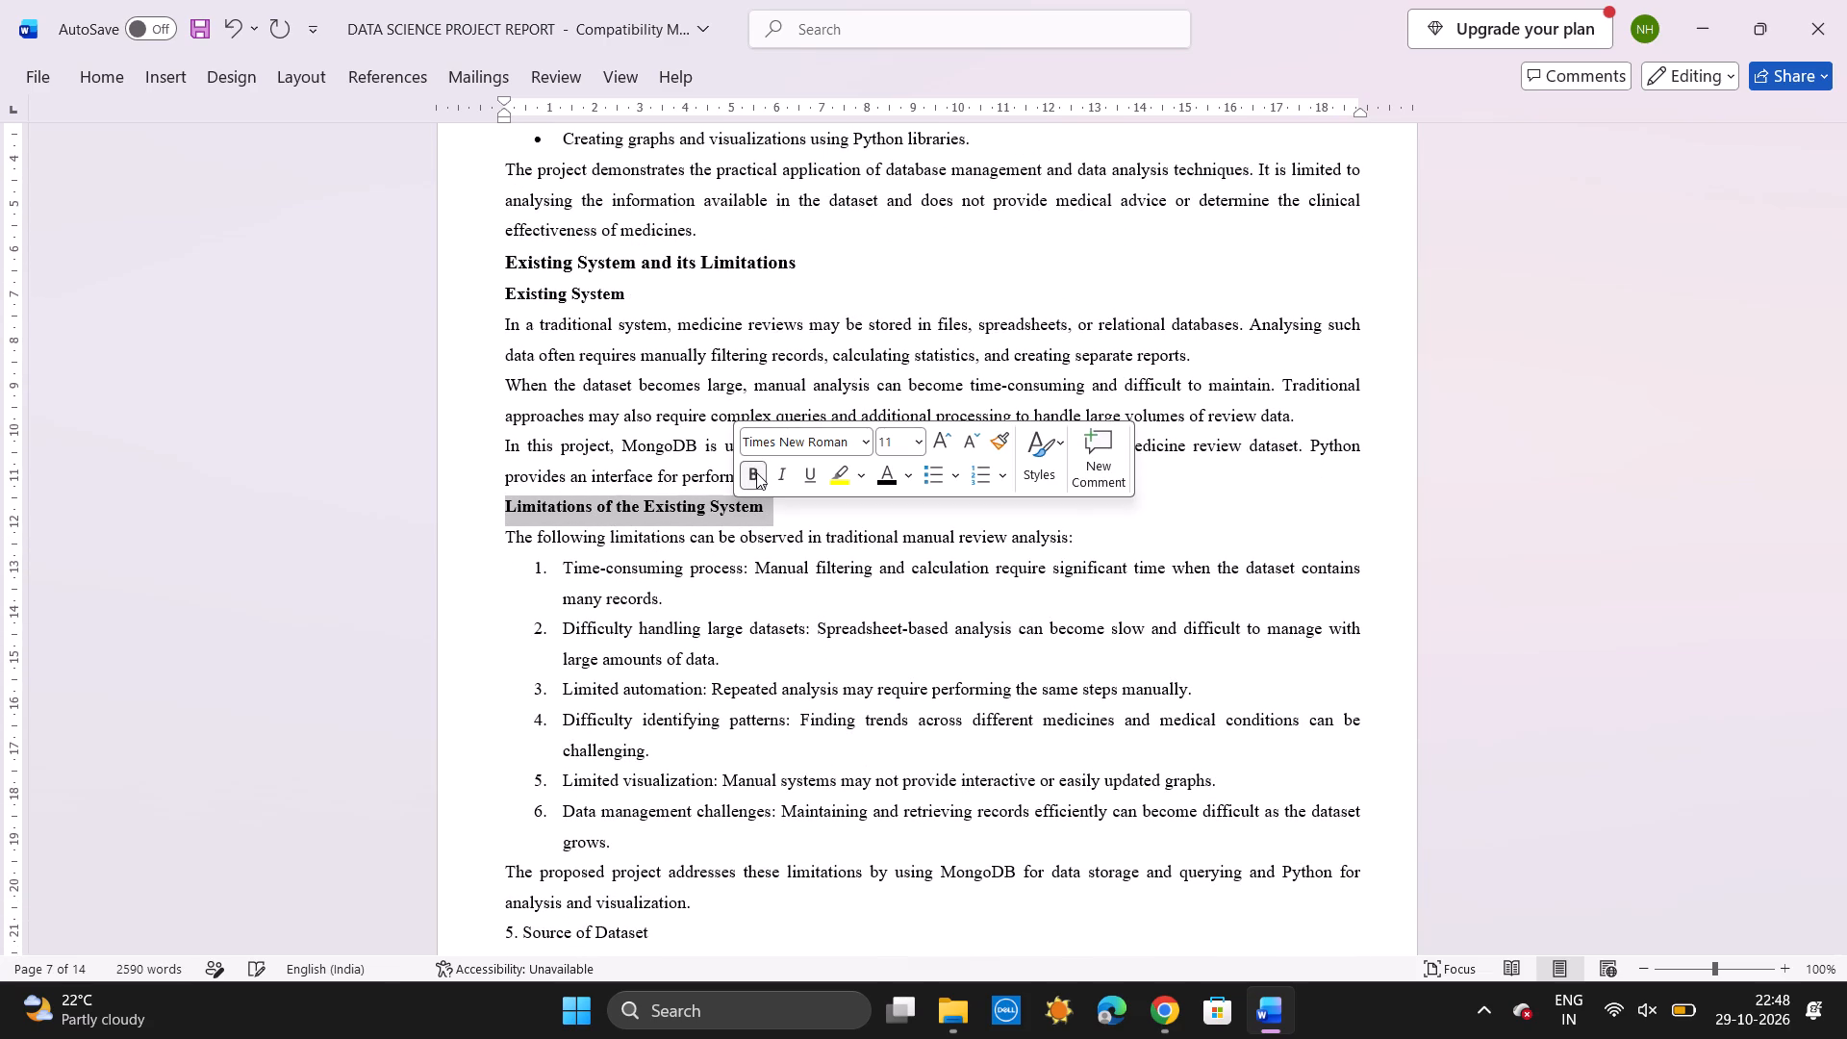
click(786, 615)
scroll(786, 615, down, 1)
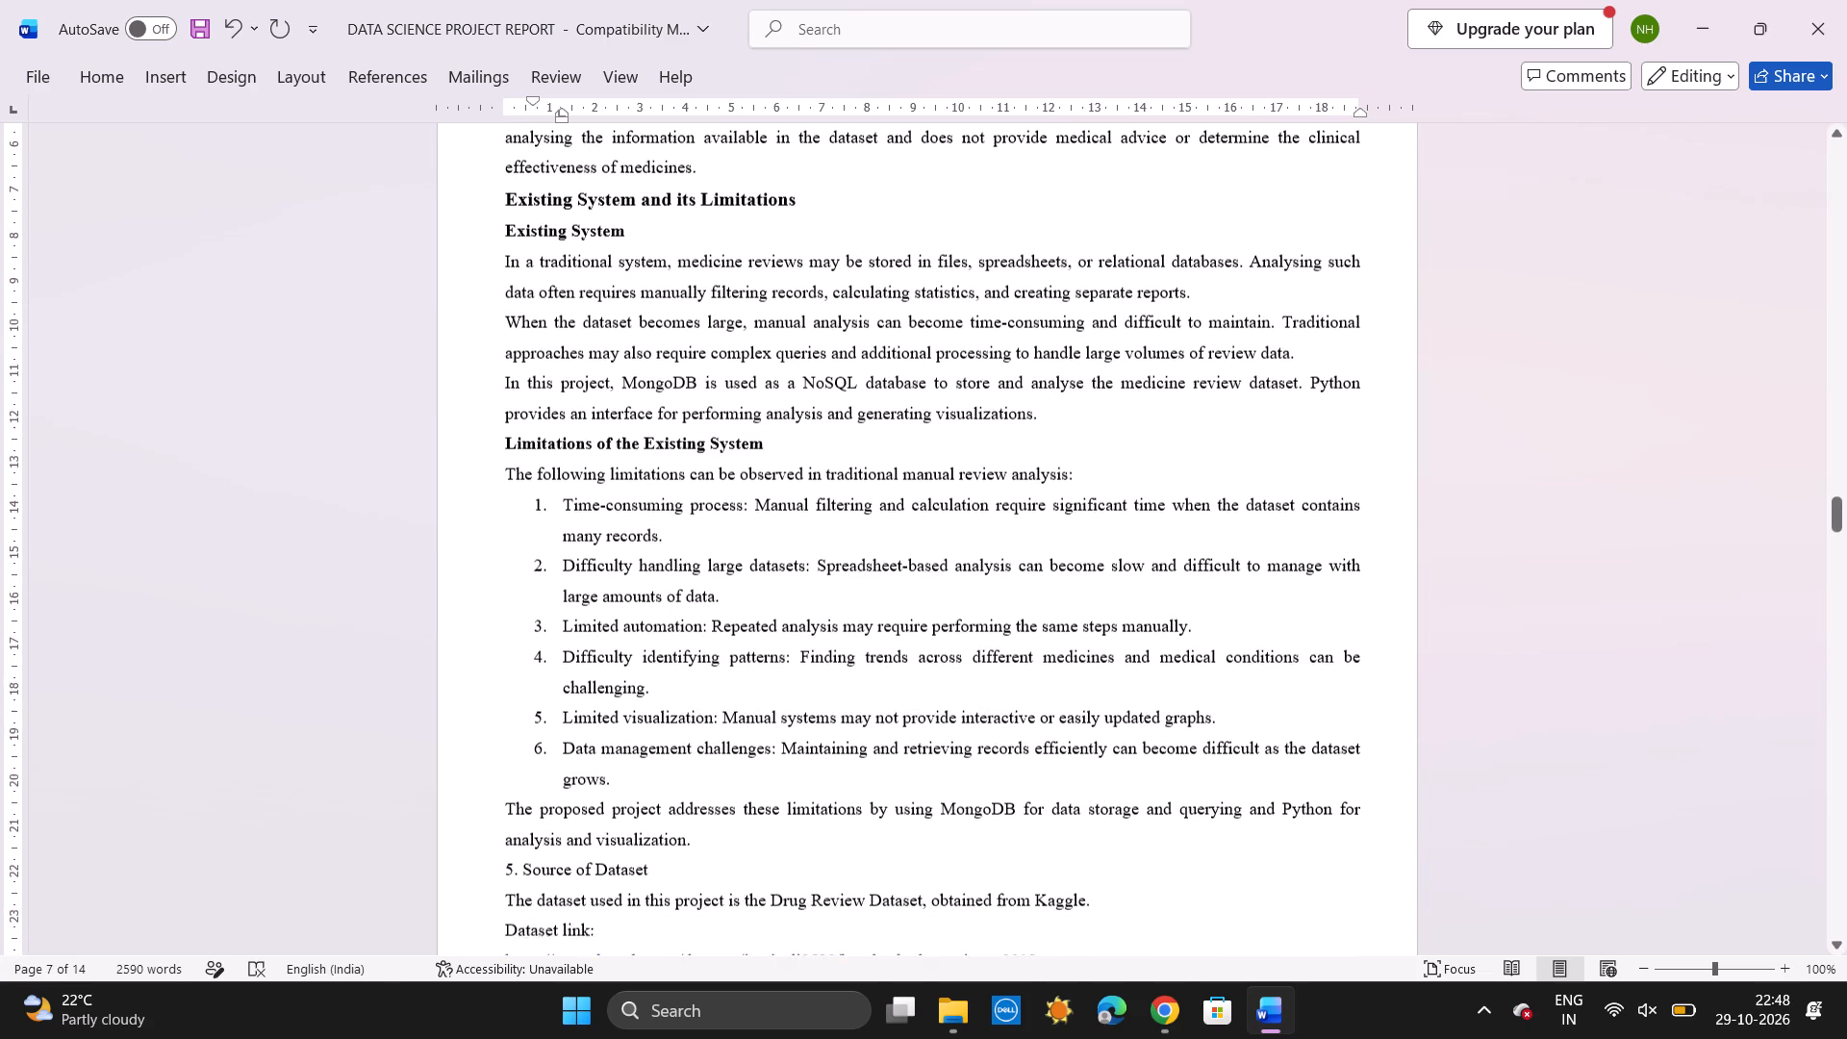
Remove the number "5." from the Source of Dataset heading.
scroll(786, 615, down, 1)
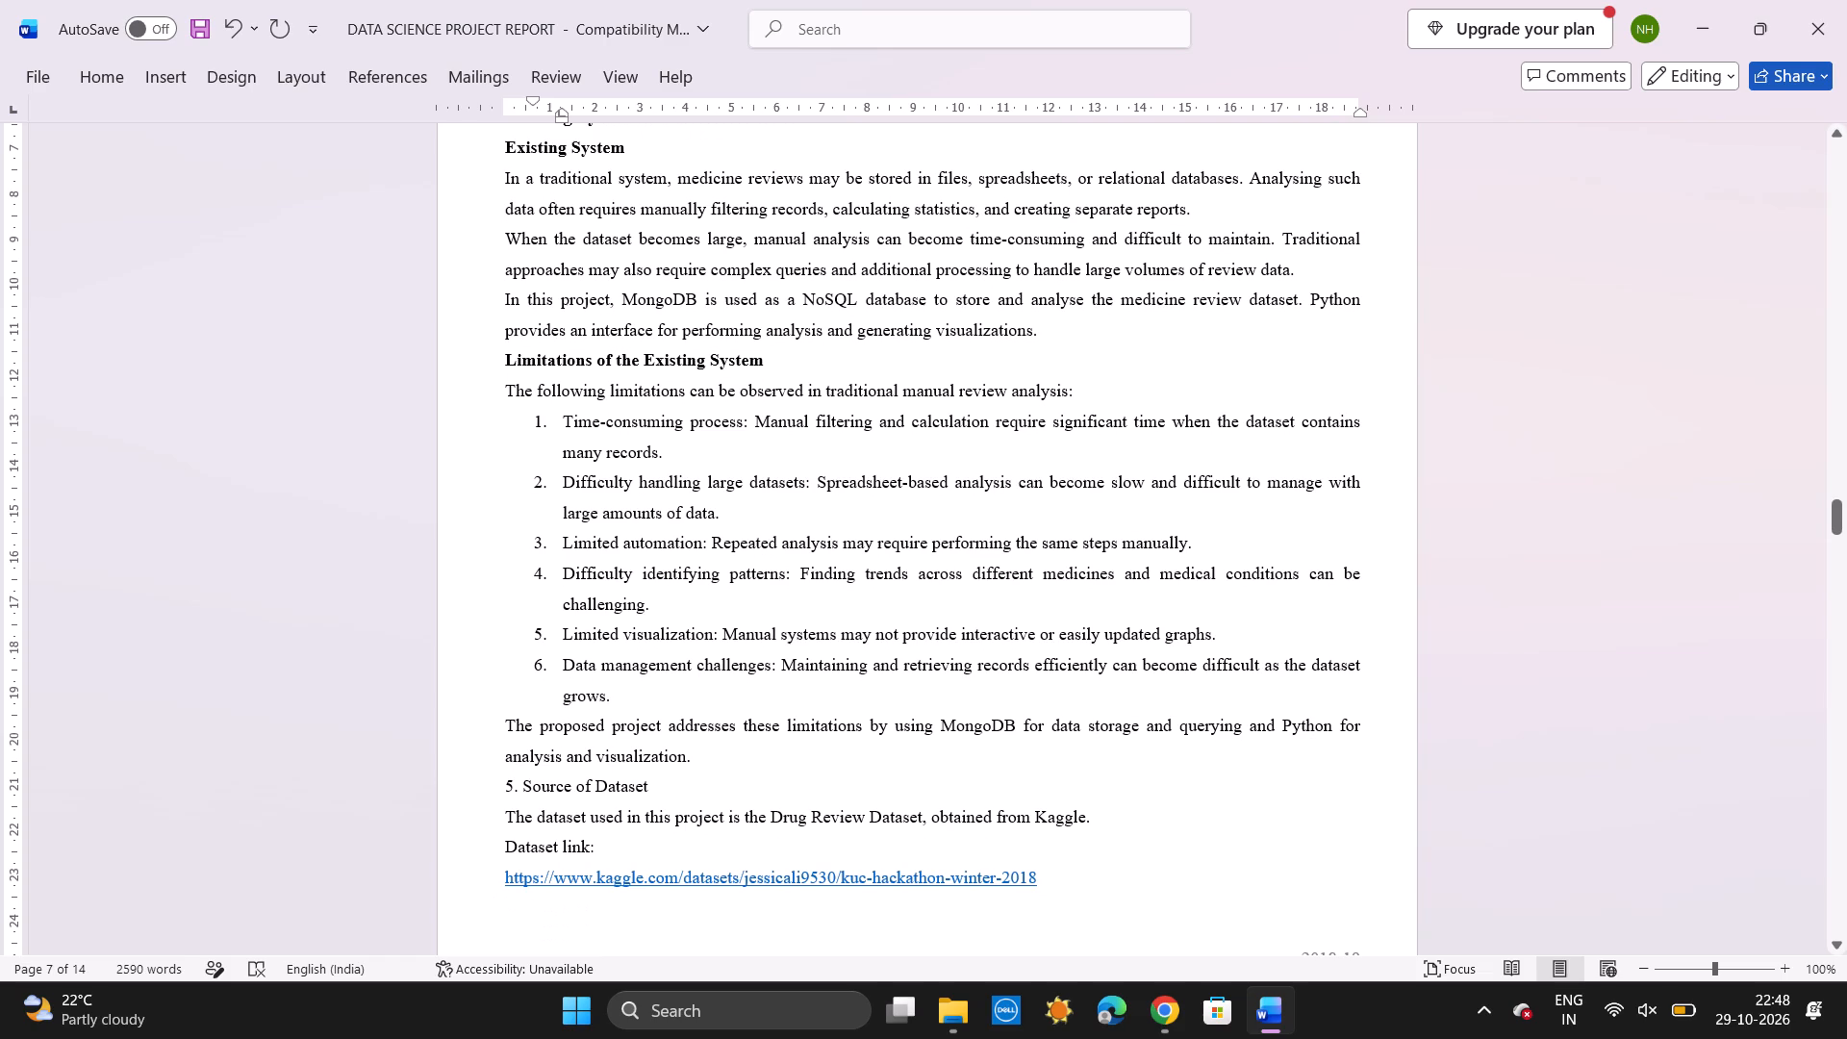
scroll(590, 507, down, 1)
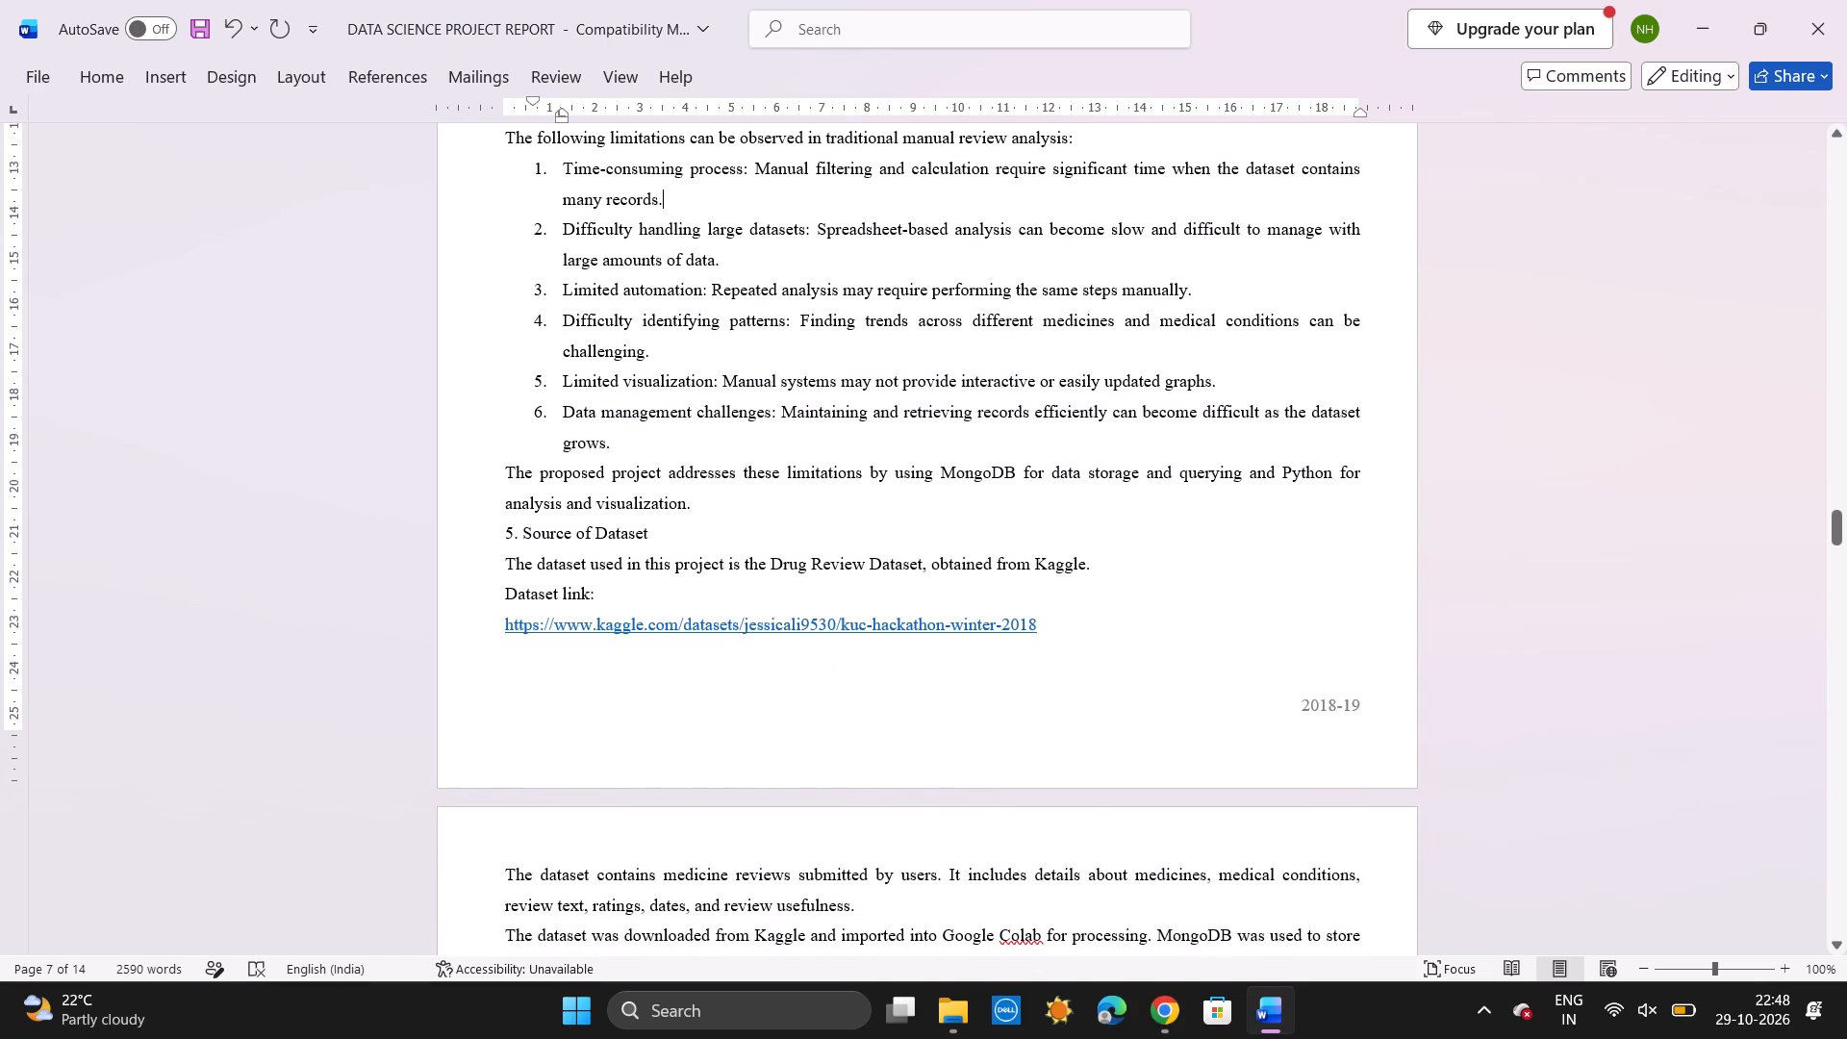
click(521, 531)
key(BackSpace)
key(BackSpace)
key(BackSpace)
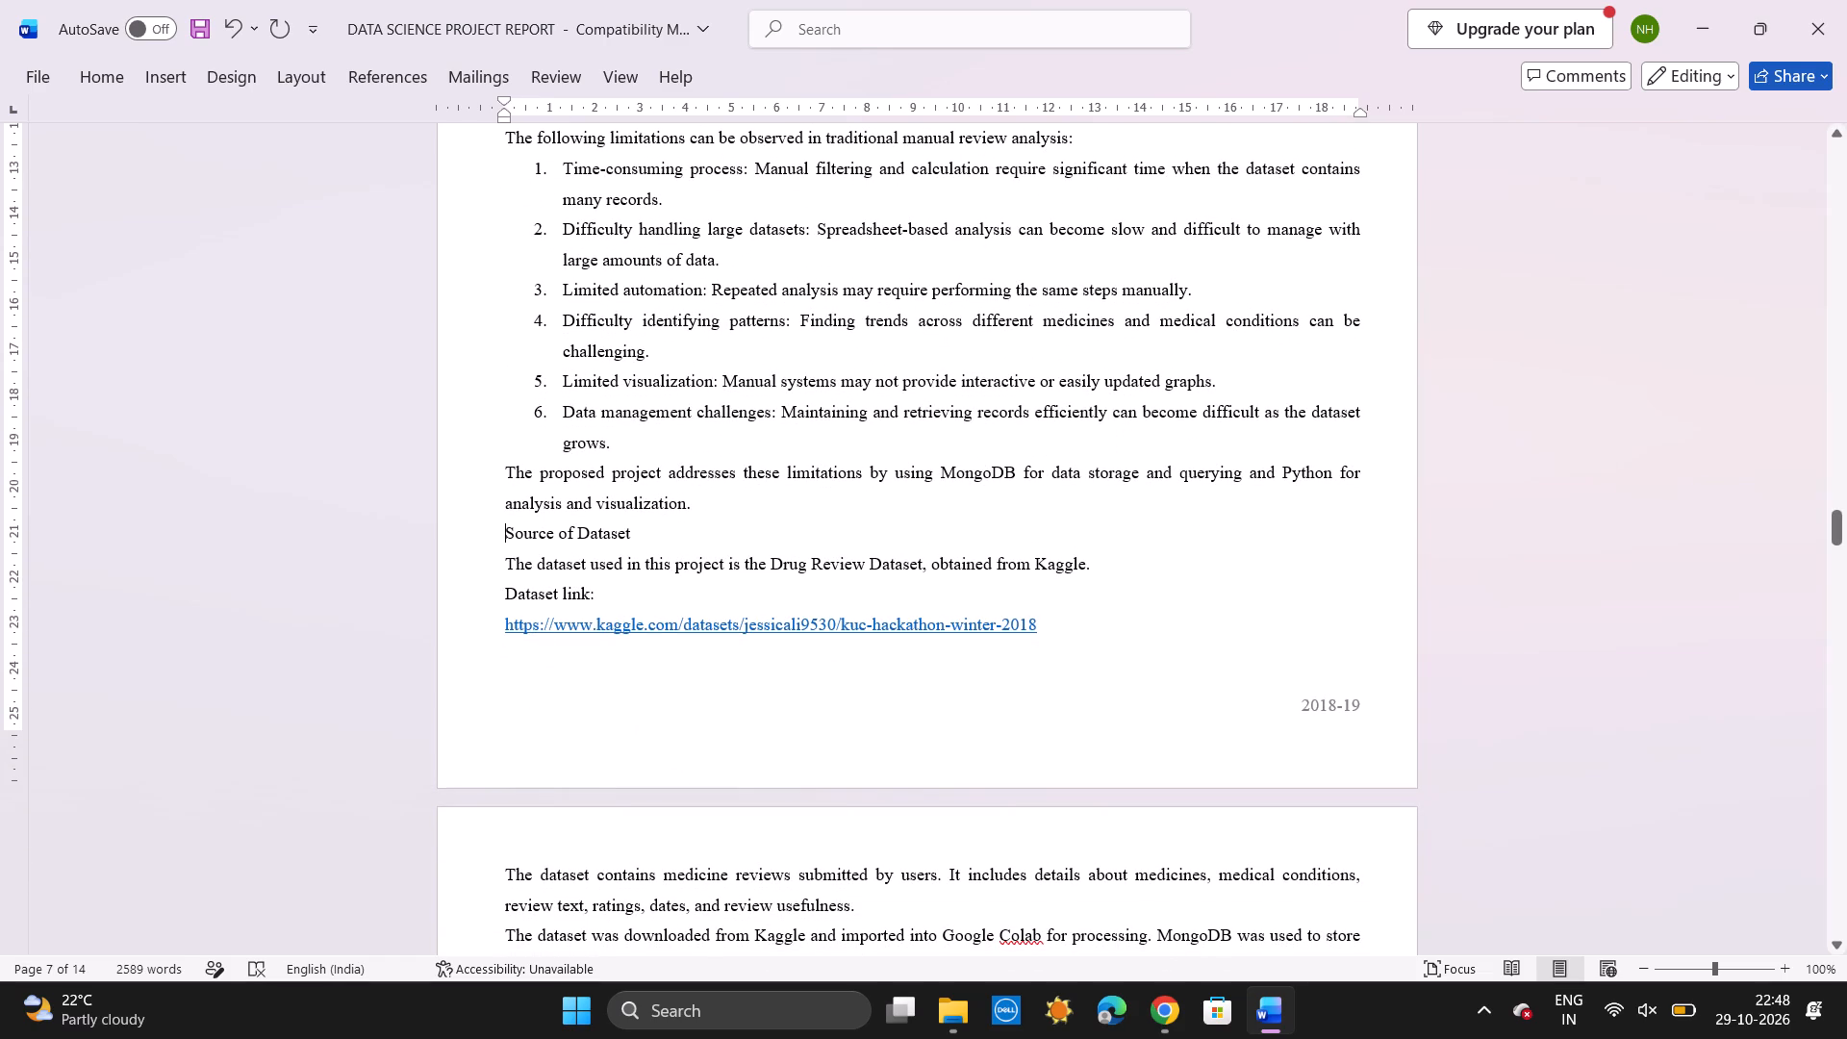
Make the Source of Dataset heading bold and set its font size to 12.
drag(506, 543, 612, 530)
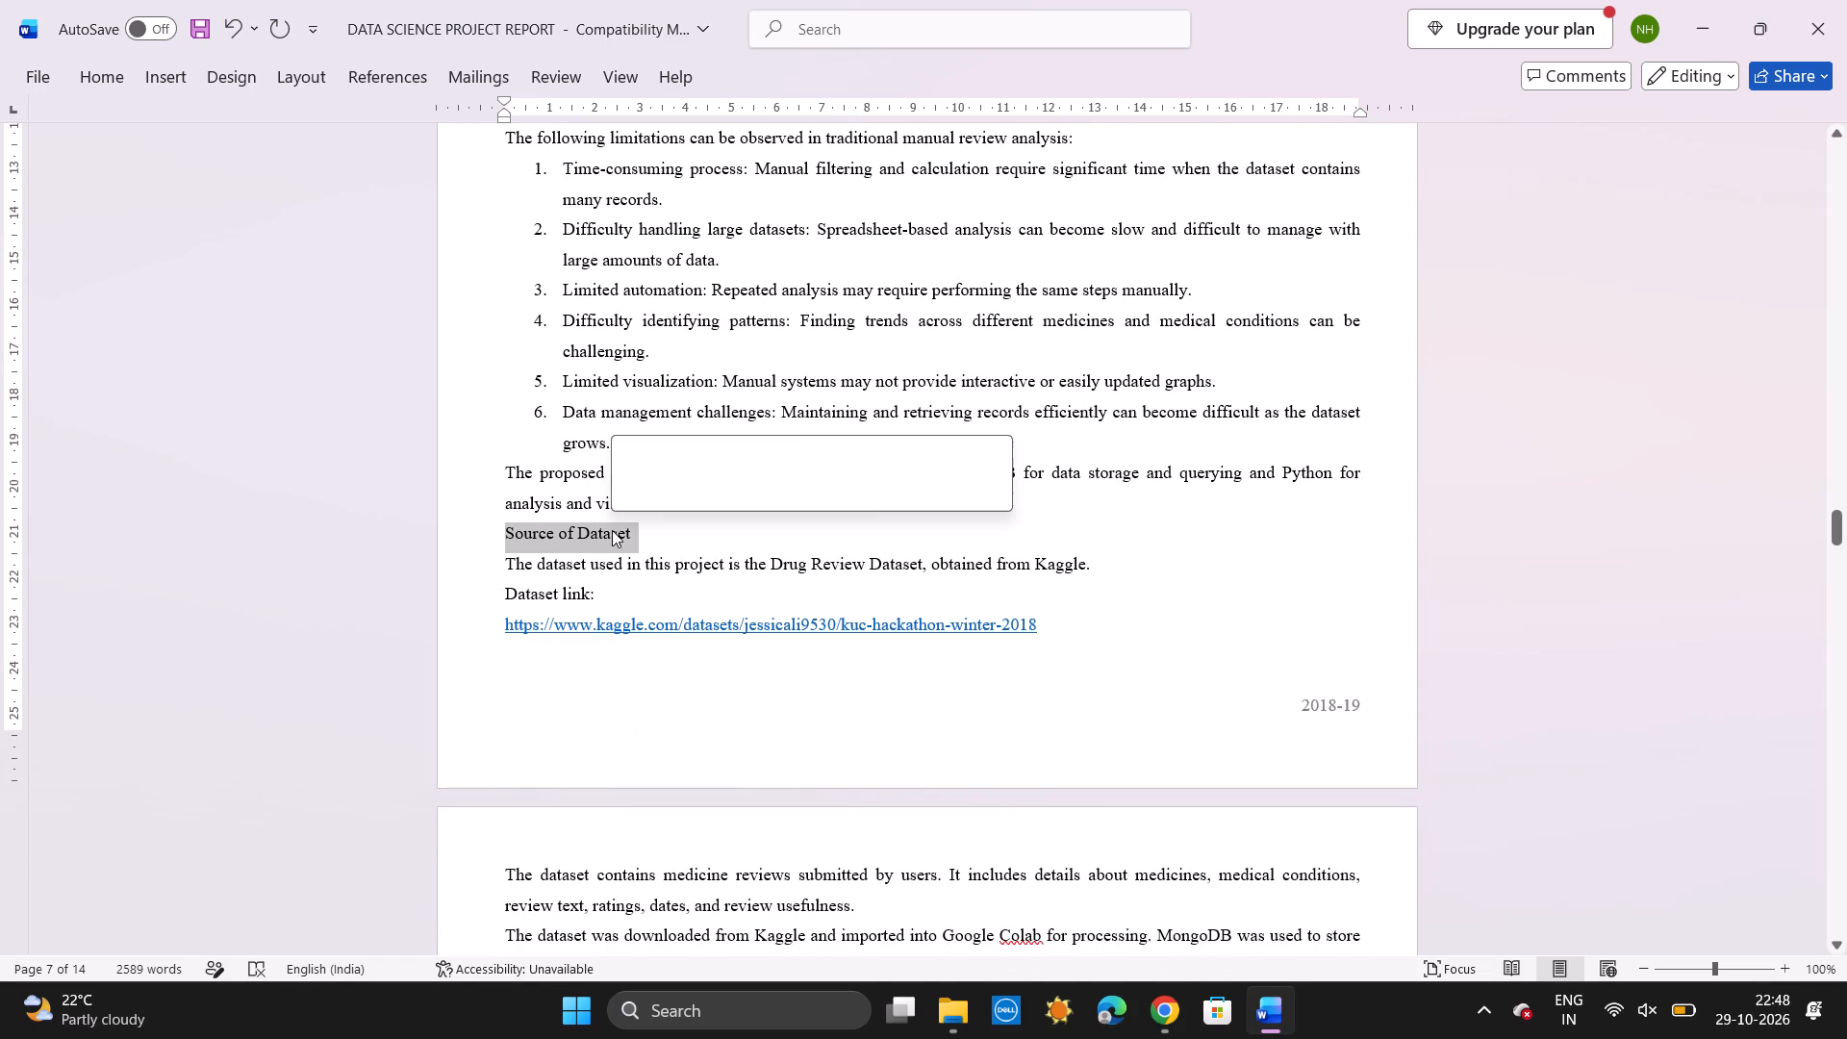
click(637, 483)
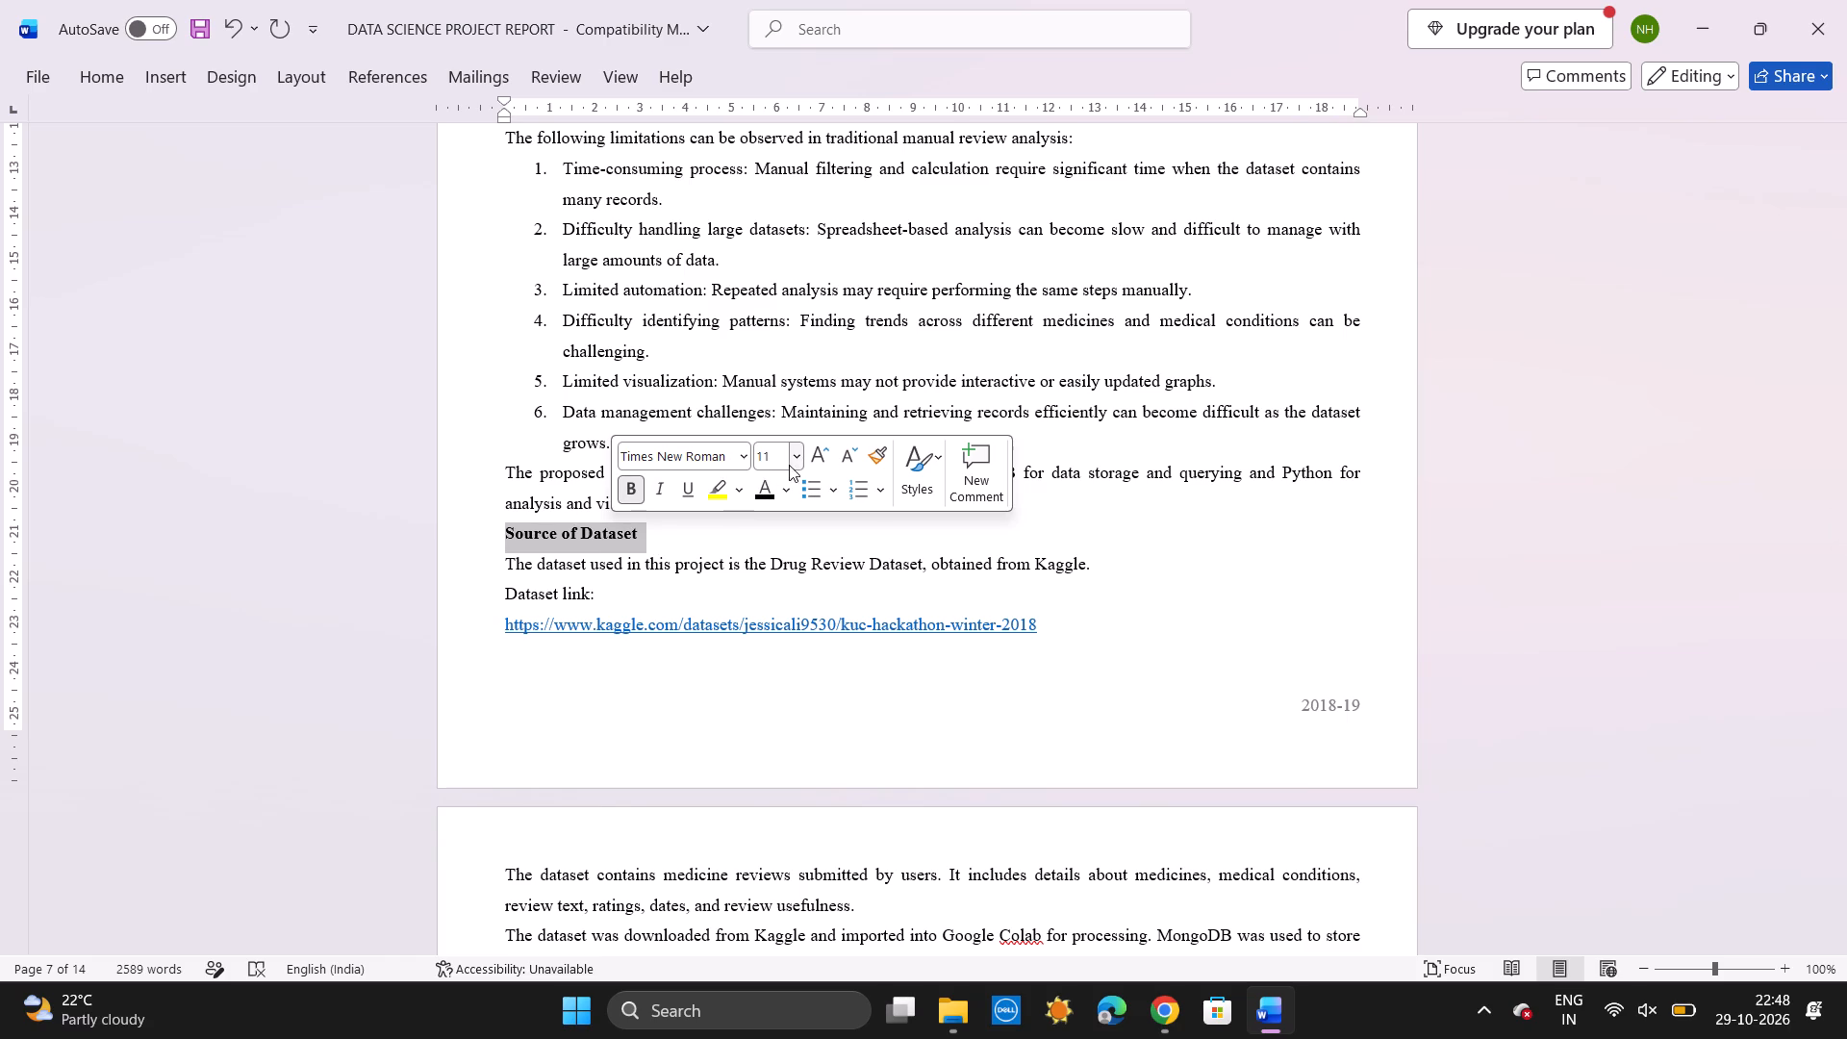
click(795, 459)
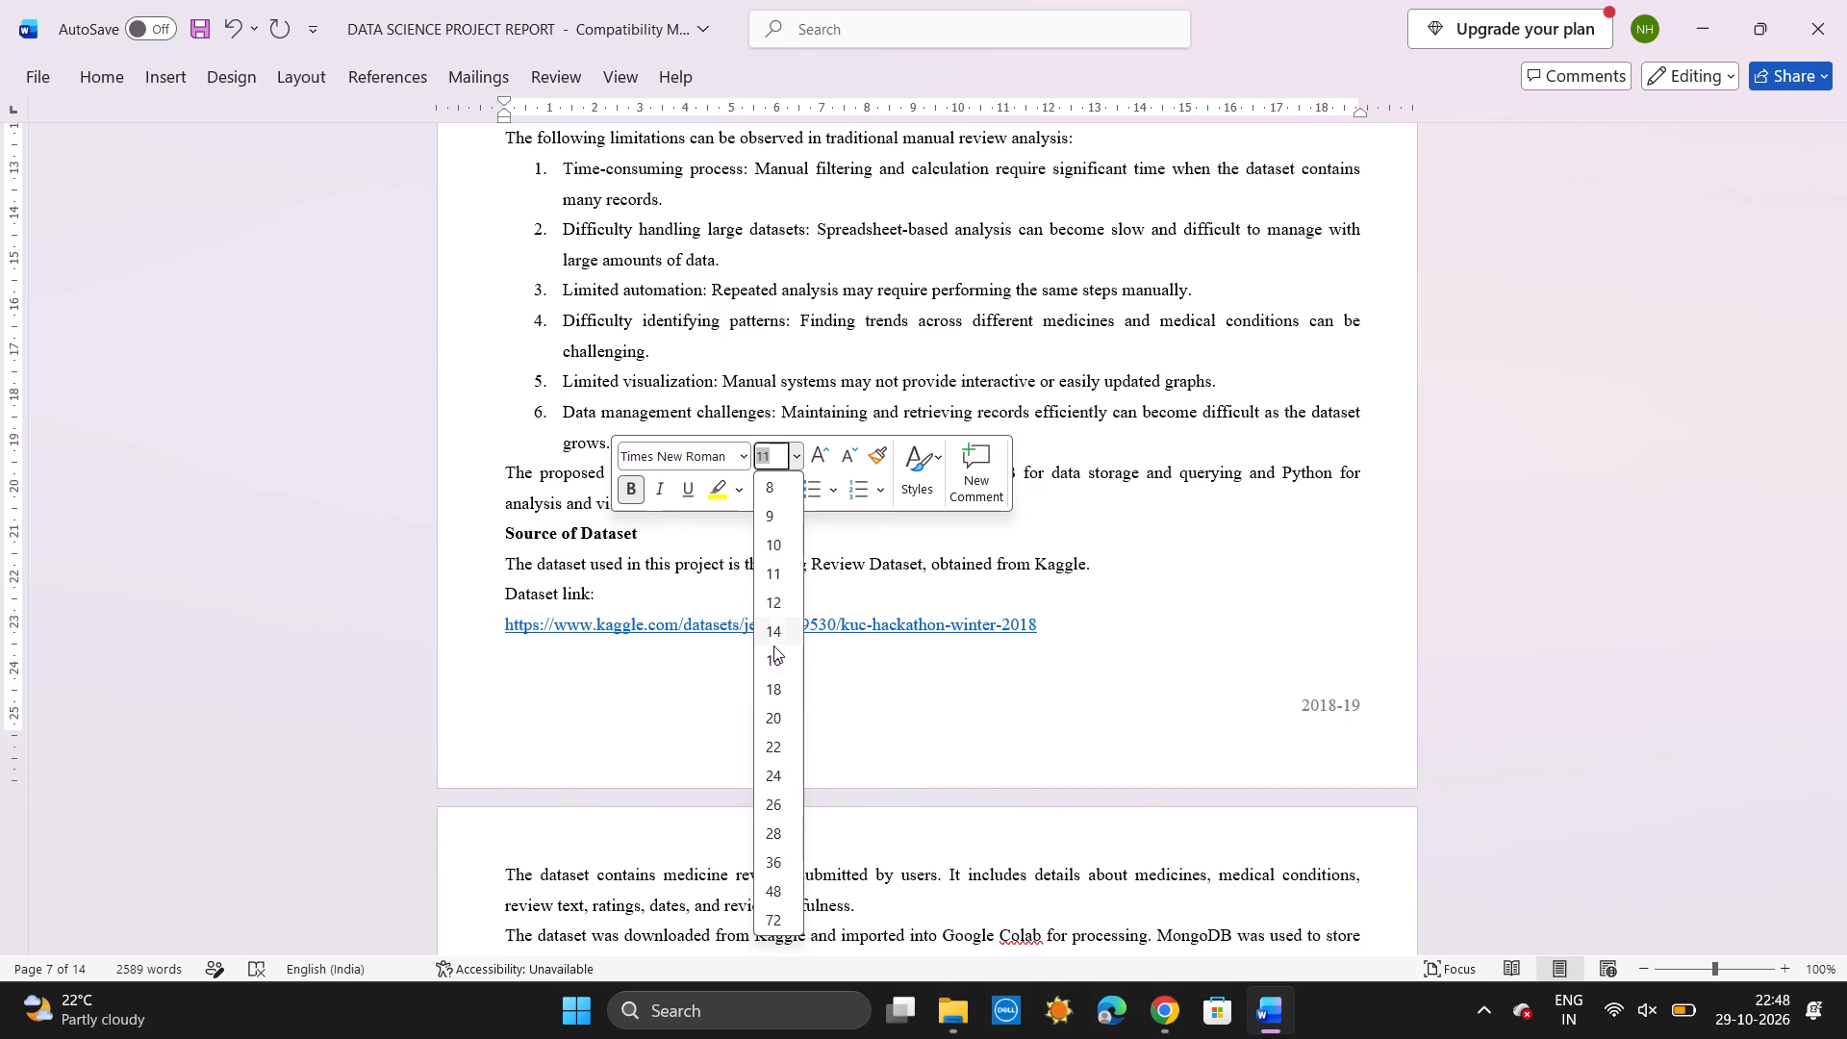
click(782, 598)
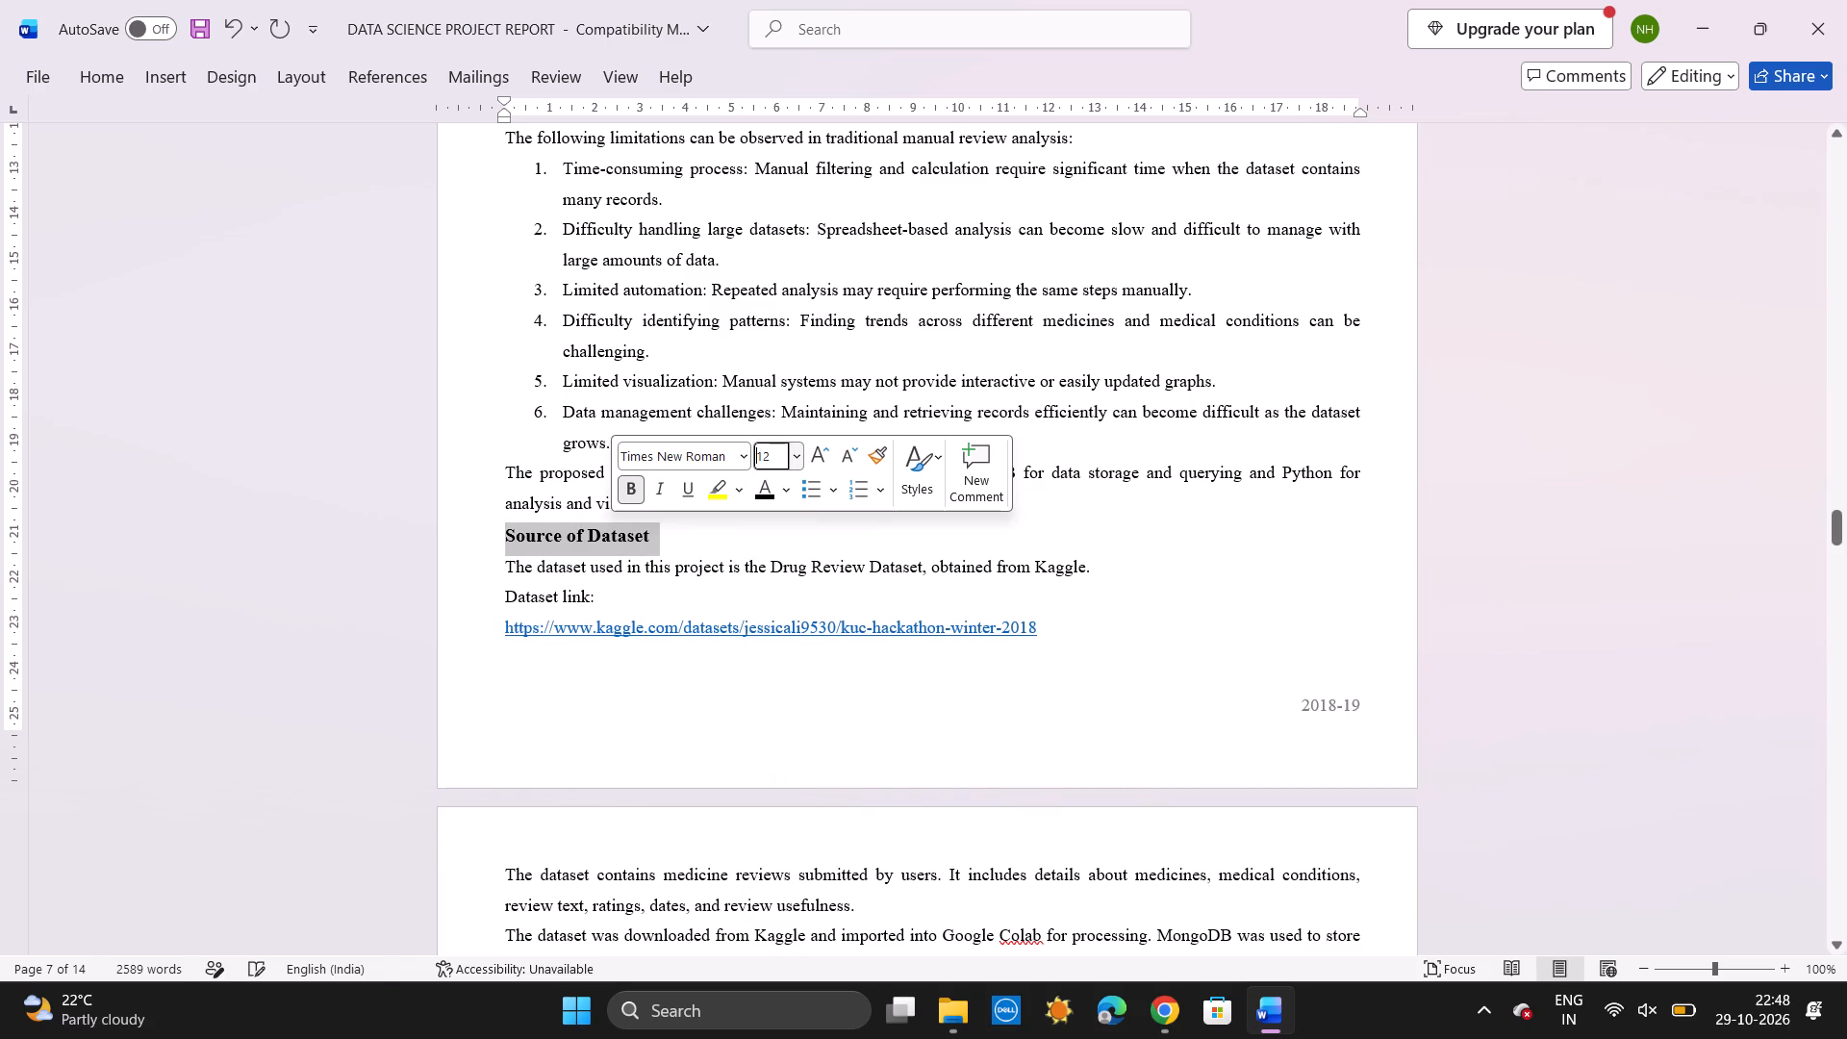
click(669, 654)
Make the dataset attributes table bold from the Attribute/Description row through the date row.
scroll(669, 654, down, 1)
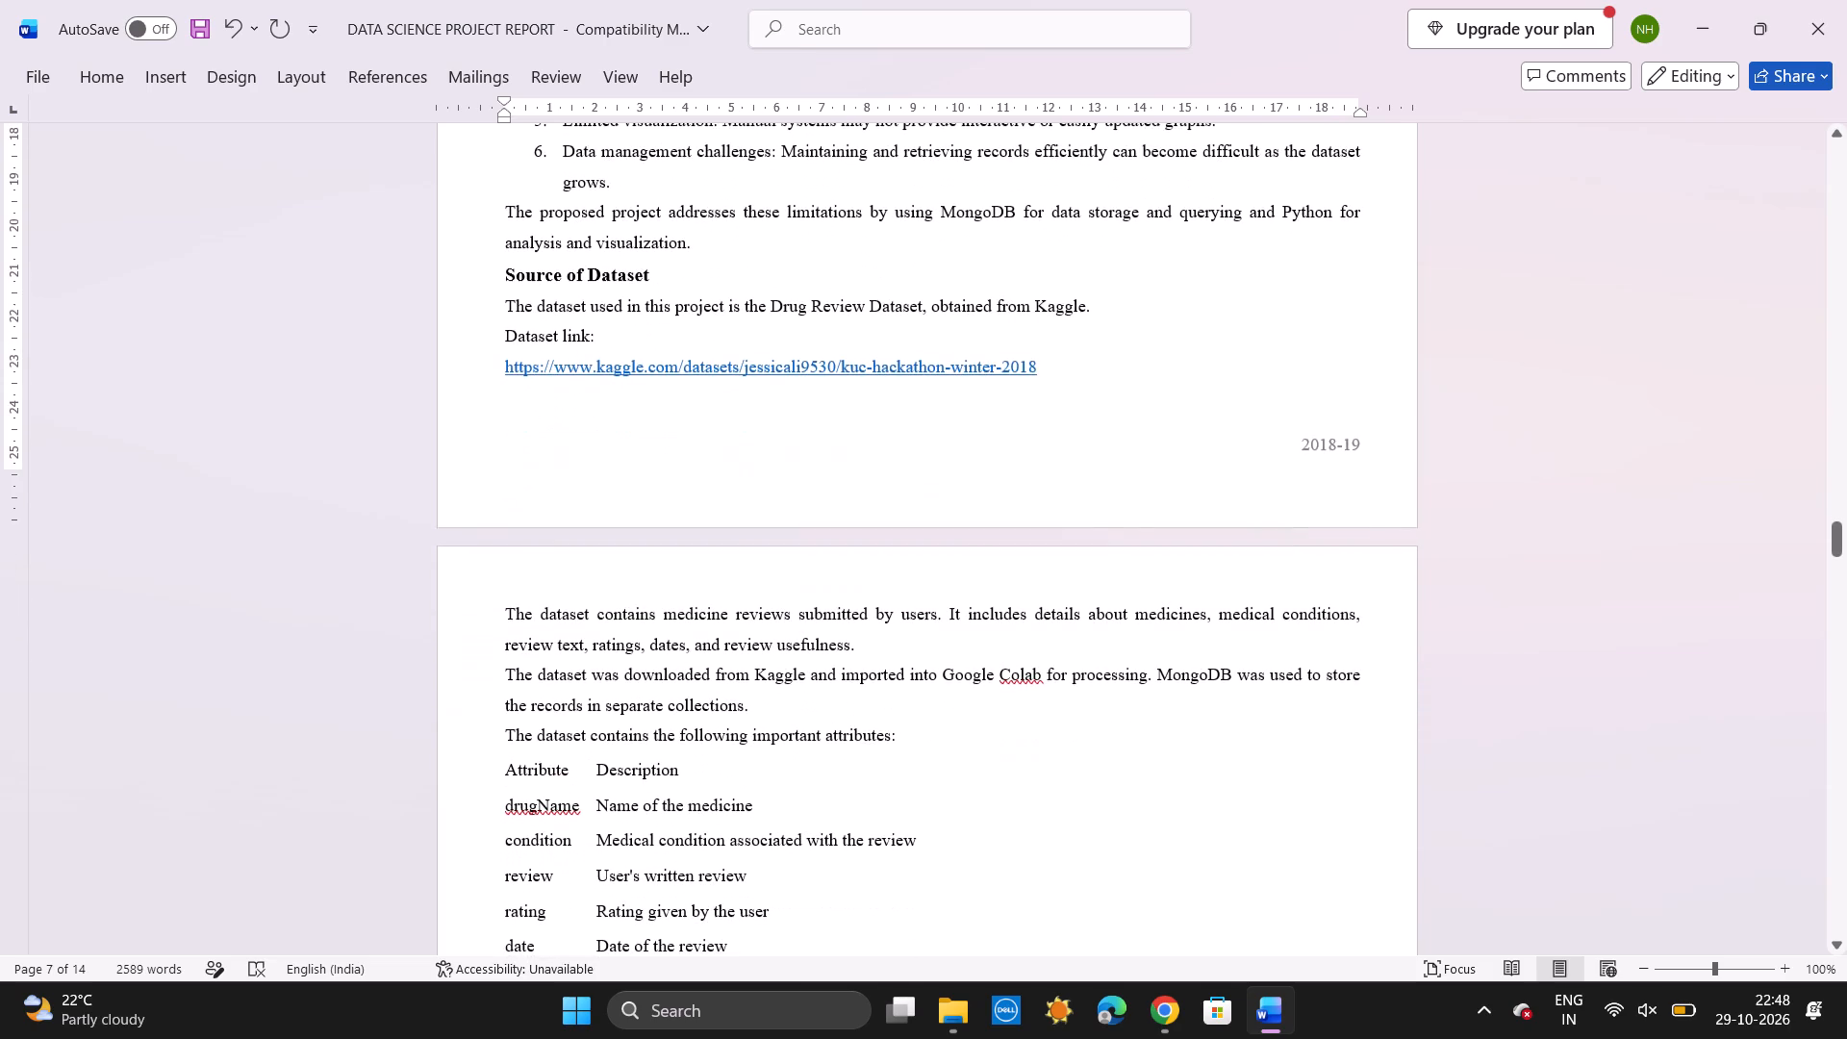
scroll(669, 654, down, 2)
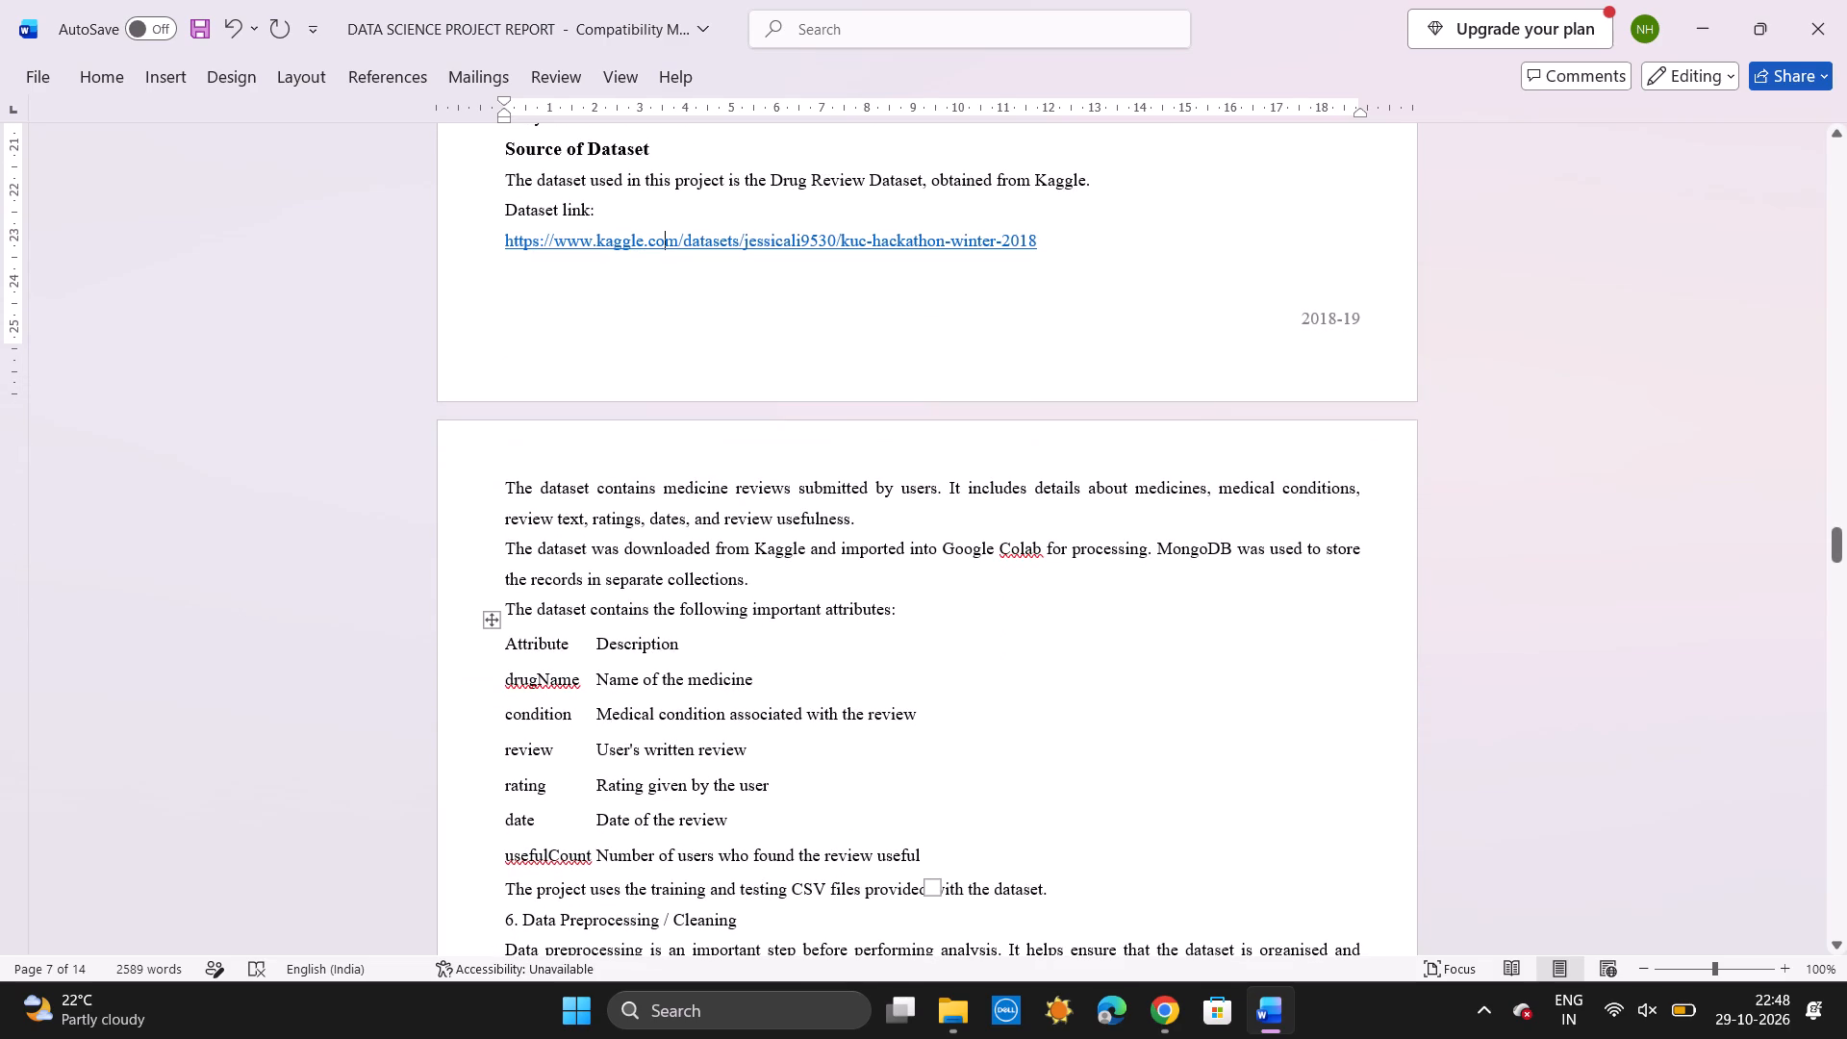
scroll(670, 515, down, 1)
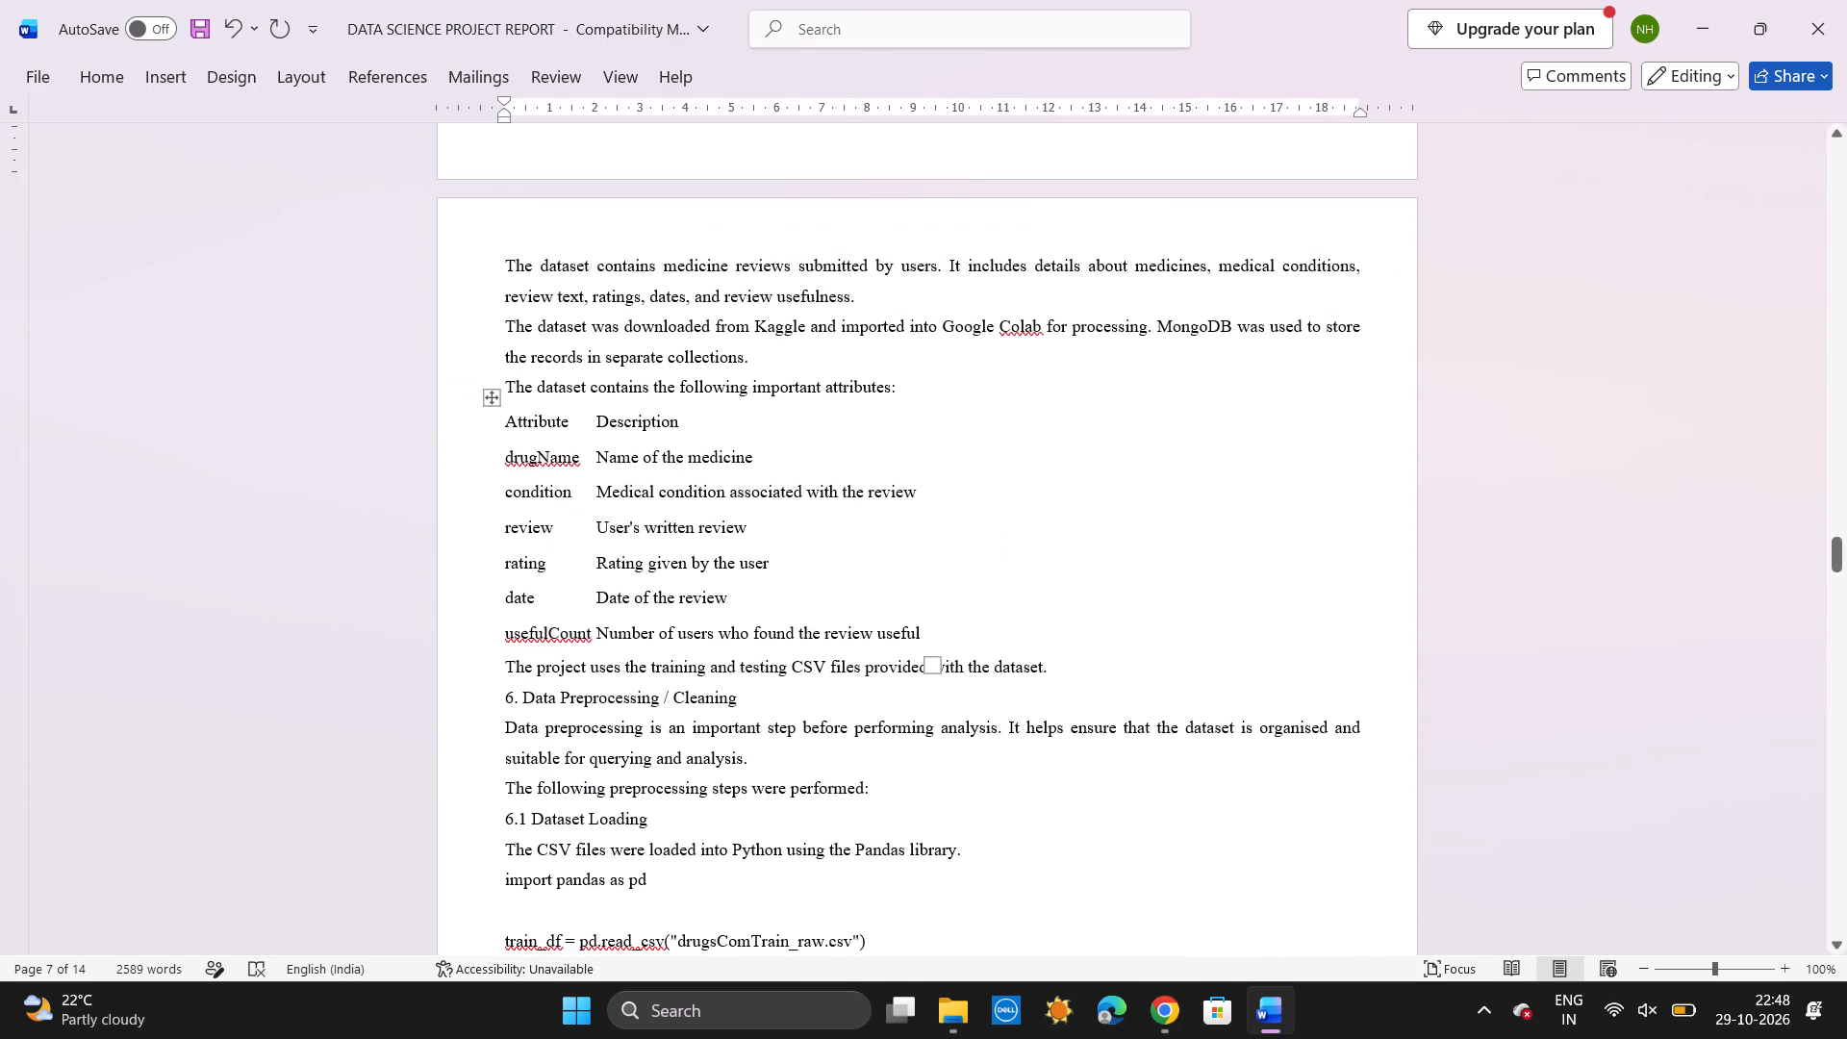
drag(506, 422, 516, 422)
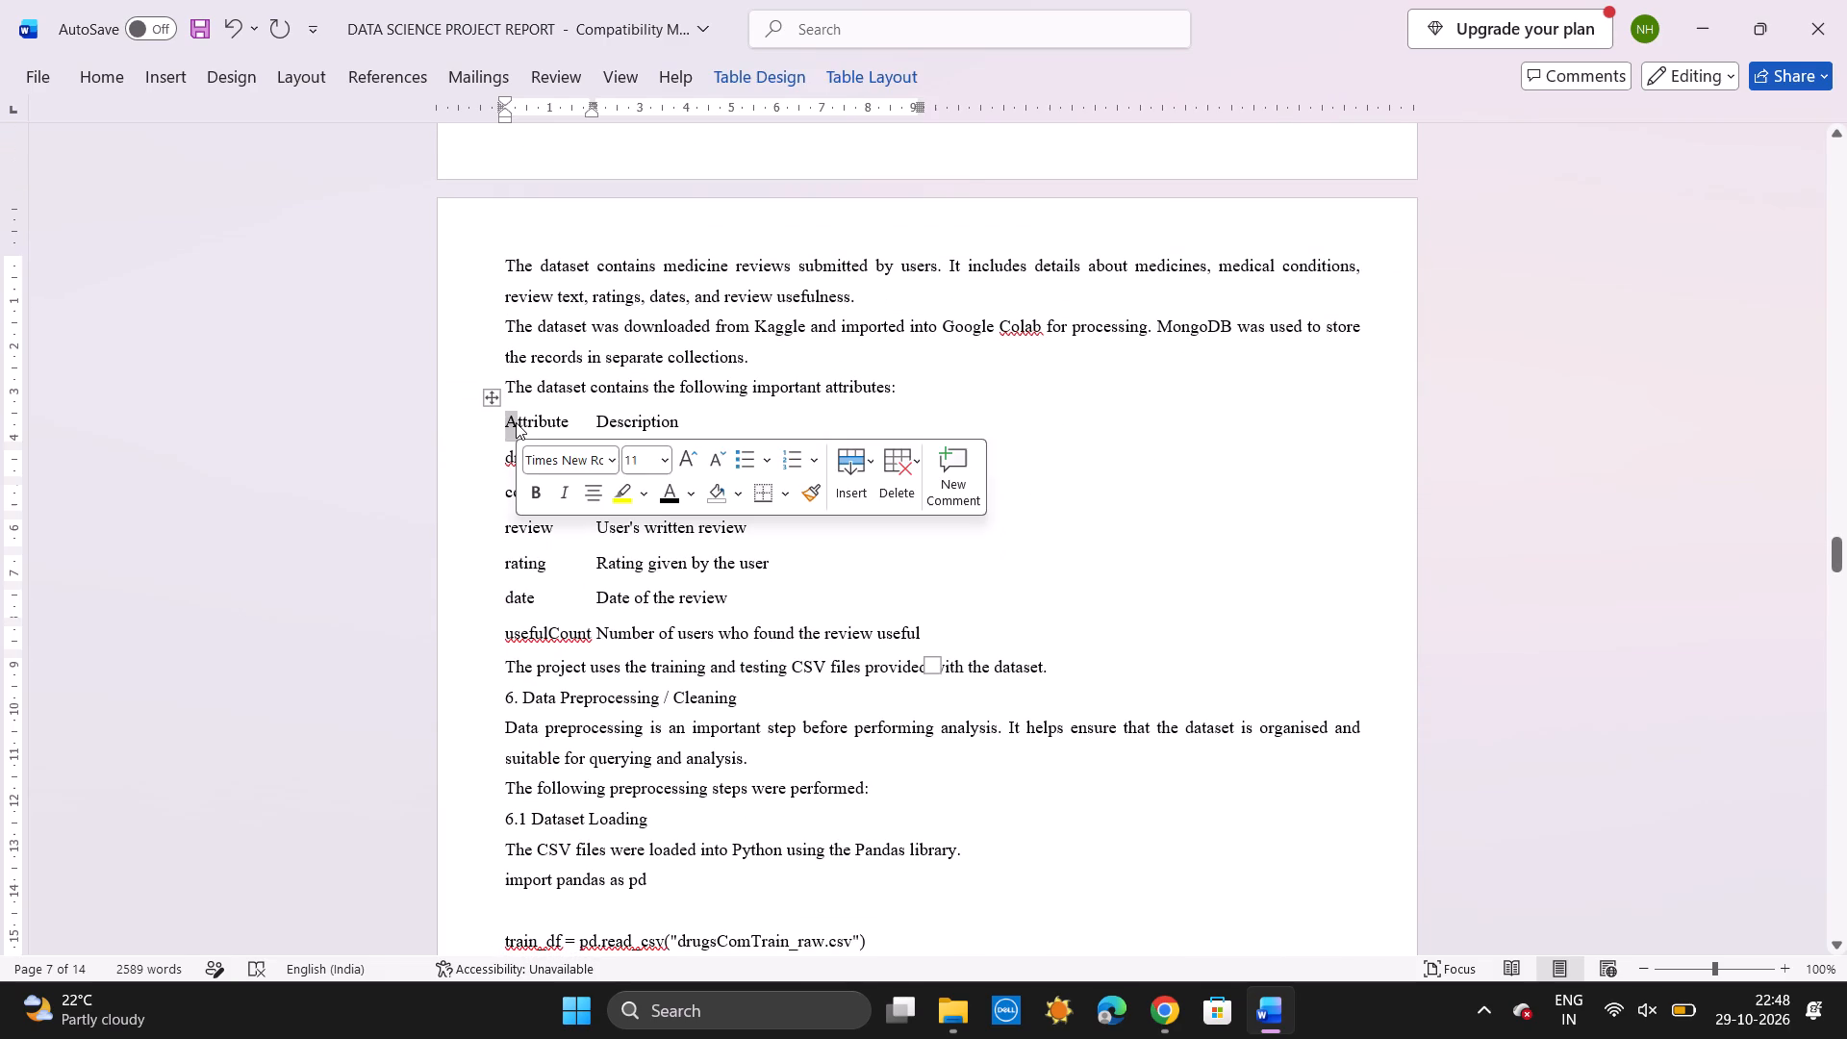
click(829, 414)
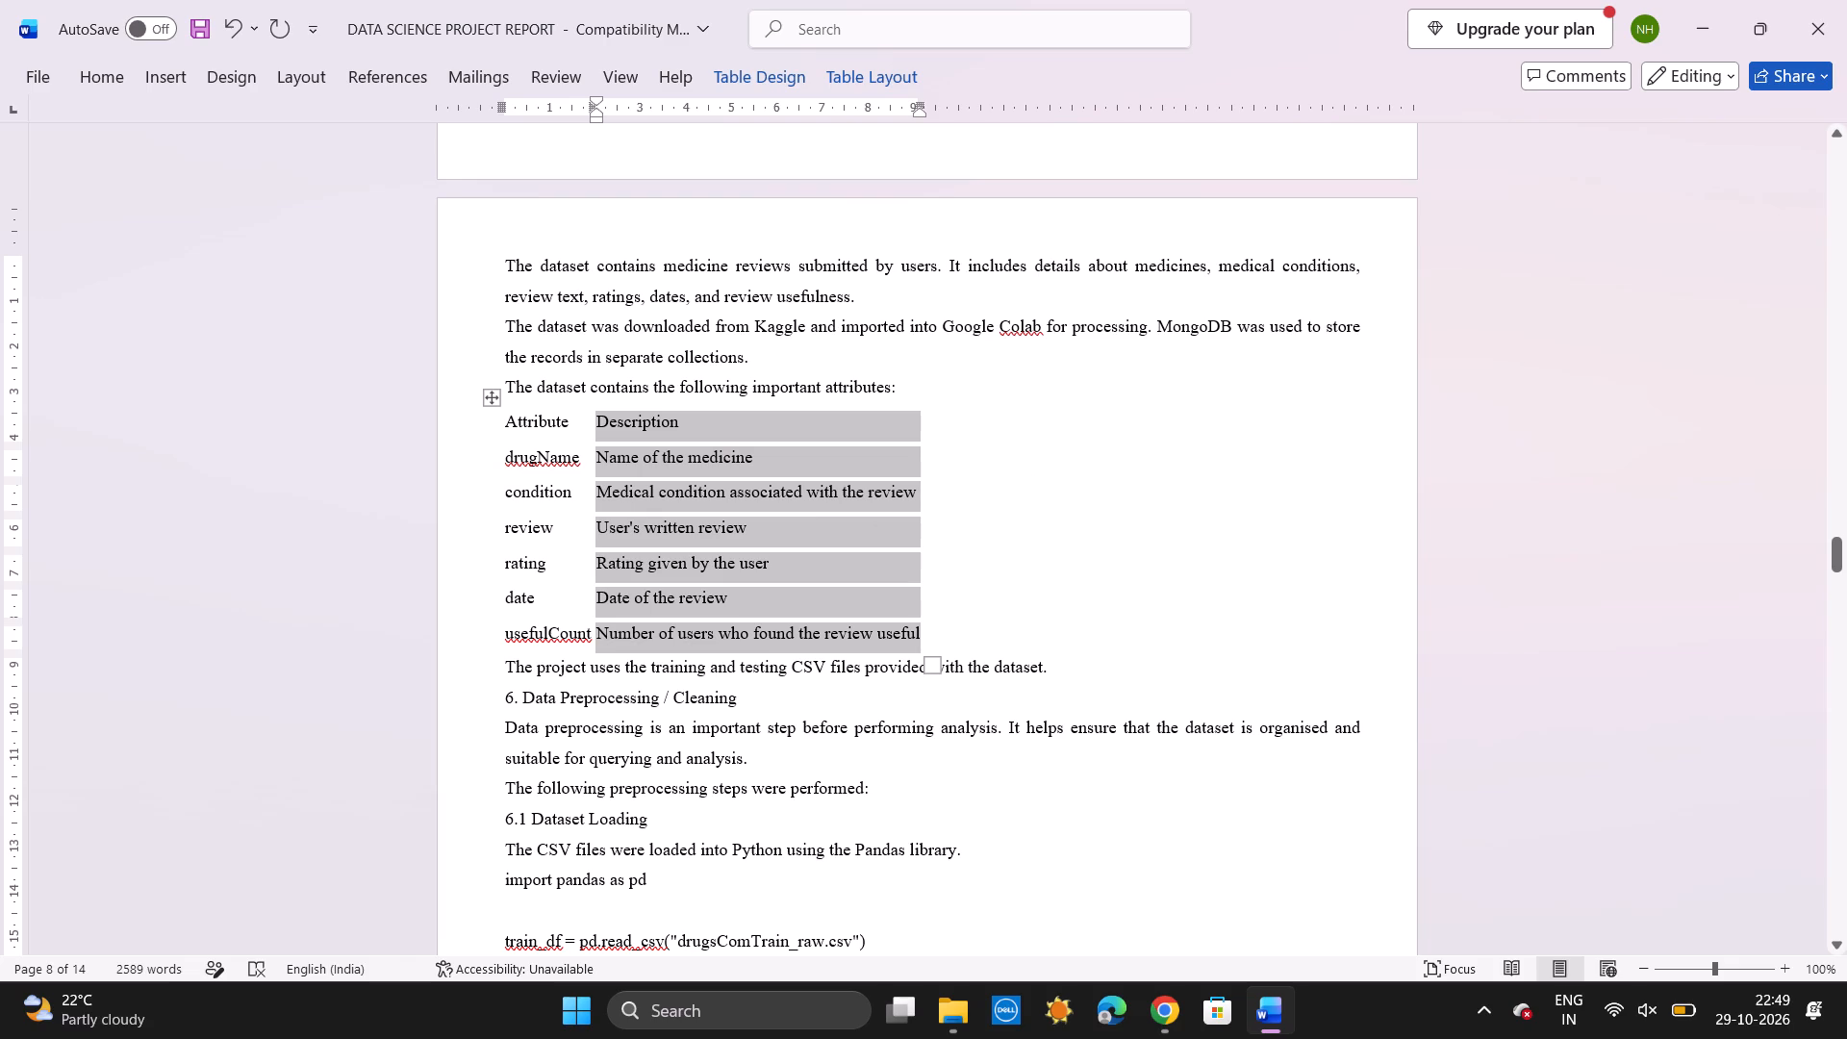
drag(503, 420, 782, 591)
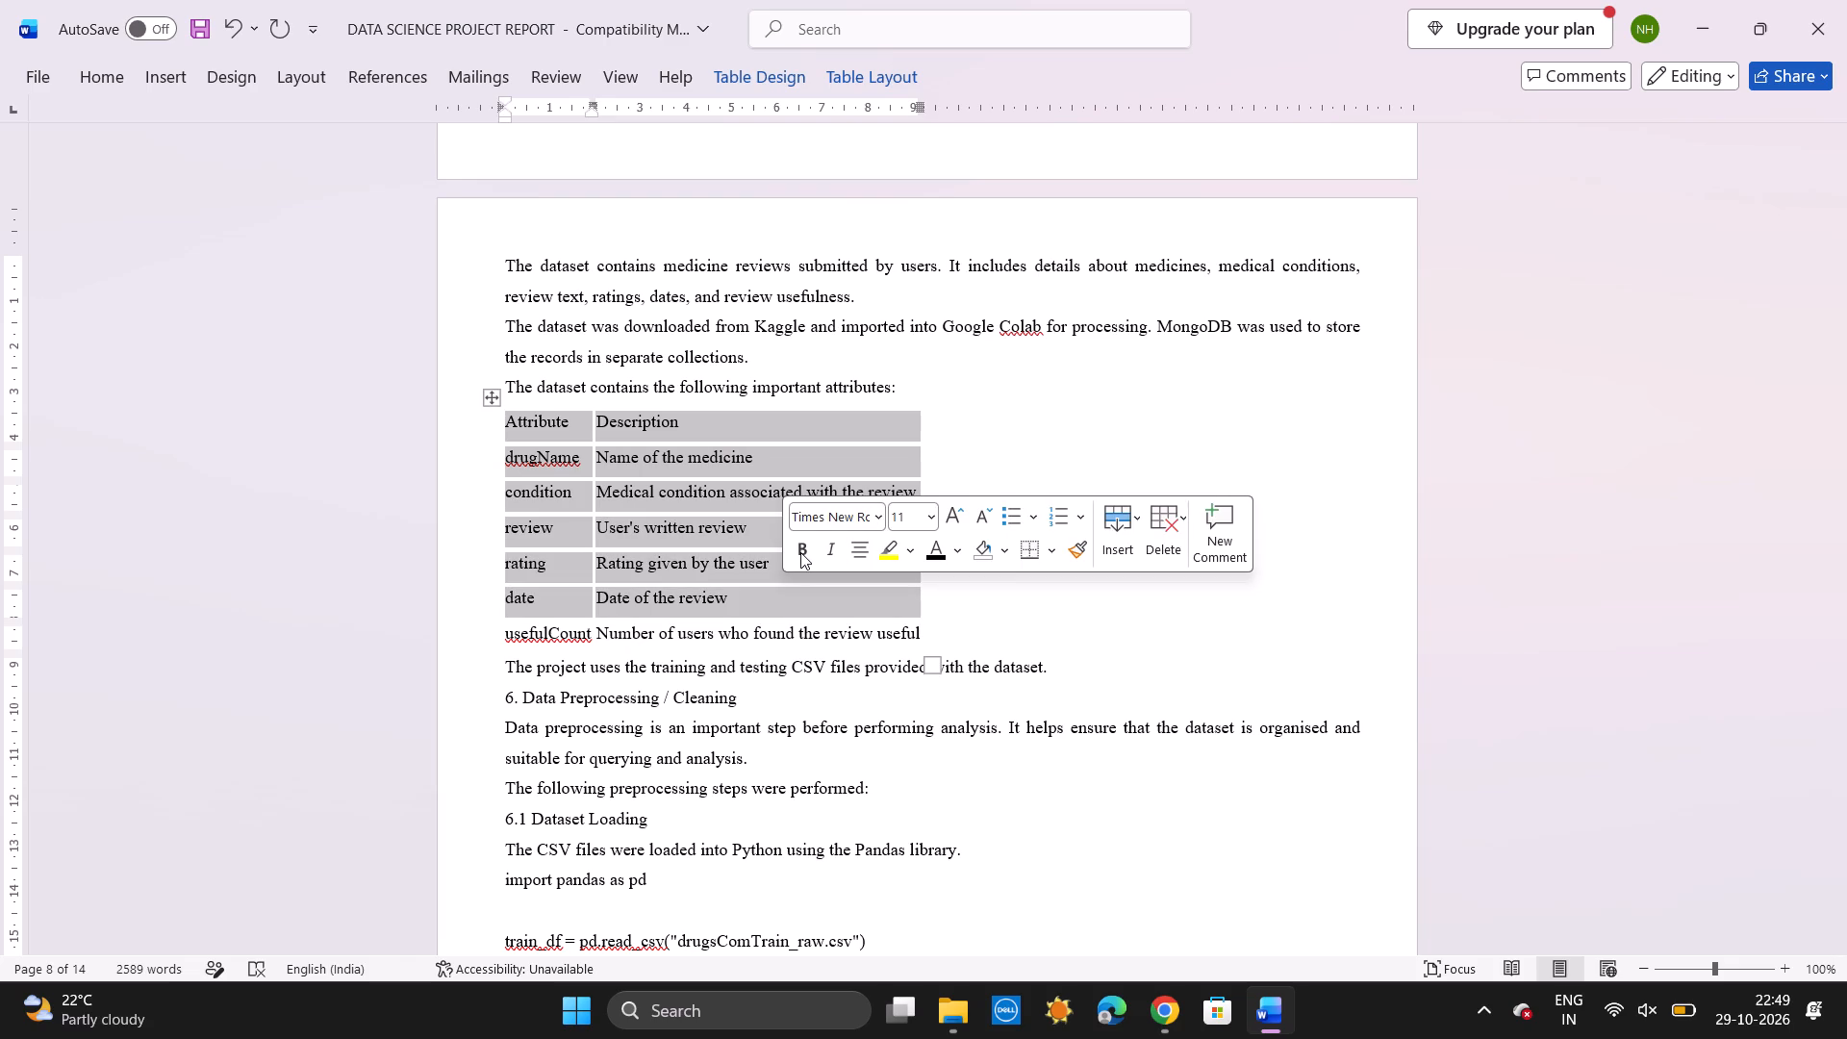
click(800, 552)
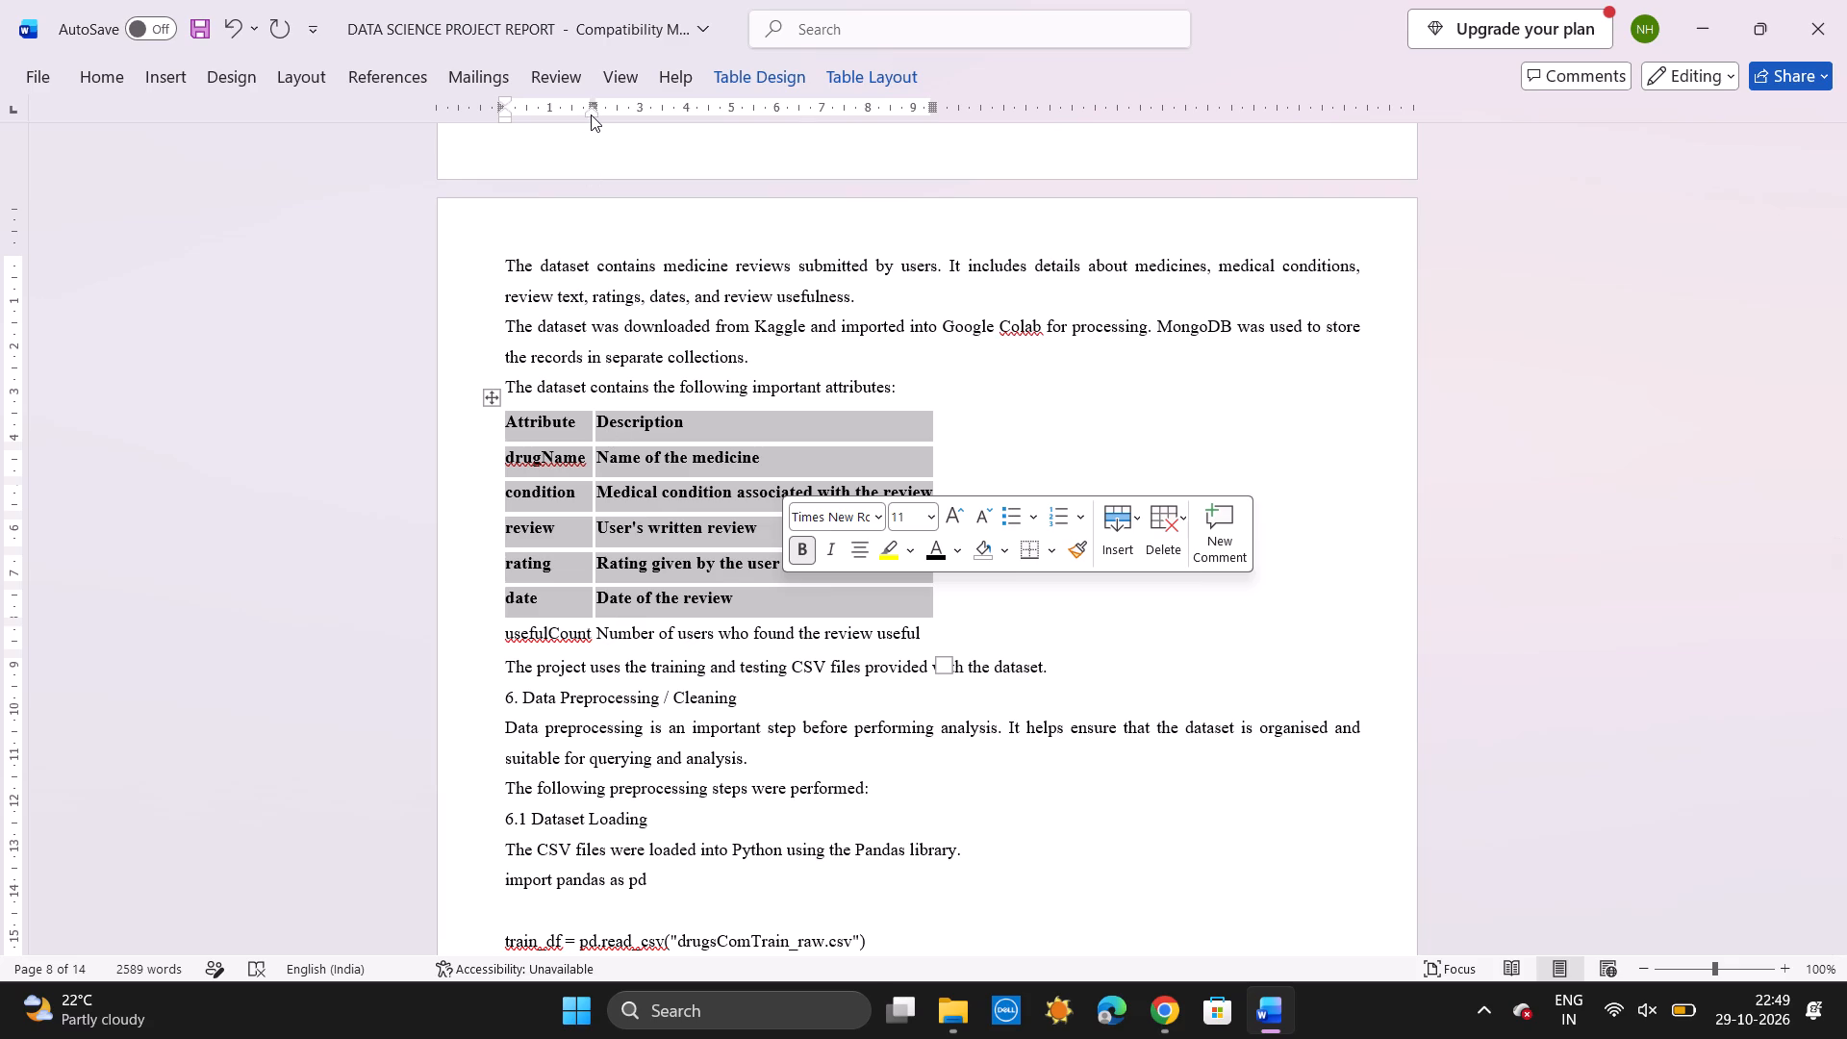
Indent the Description column text, from the header through the date row, to about the 4.5 cm ruler mark, away from the attribute names.
drag(591, 114, 789, 131)
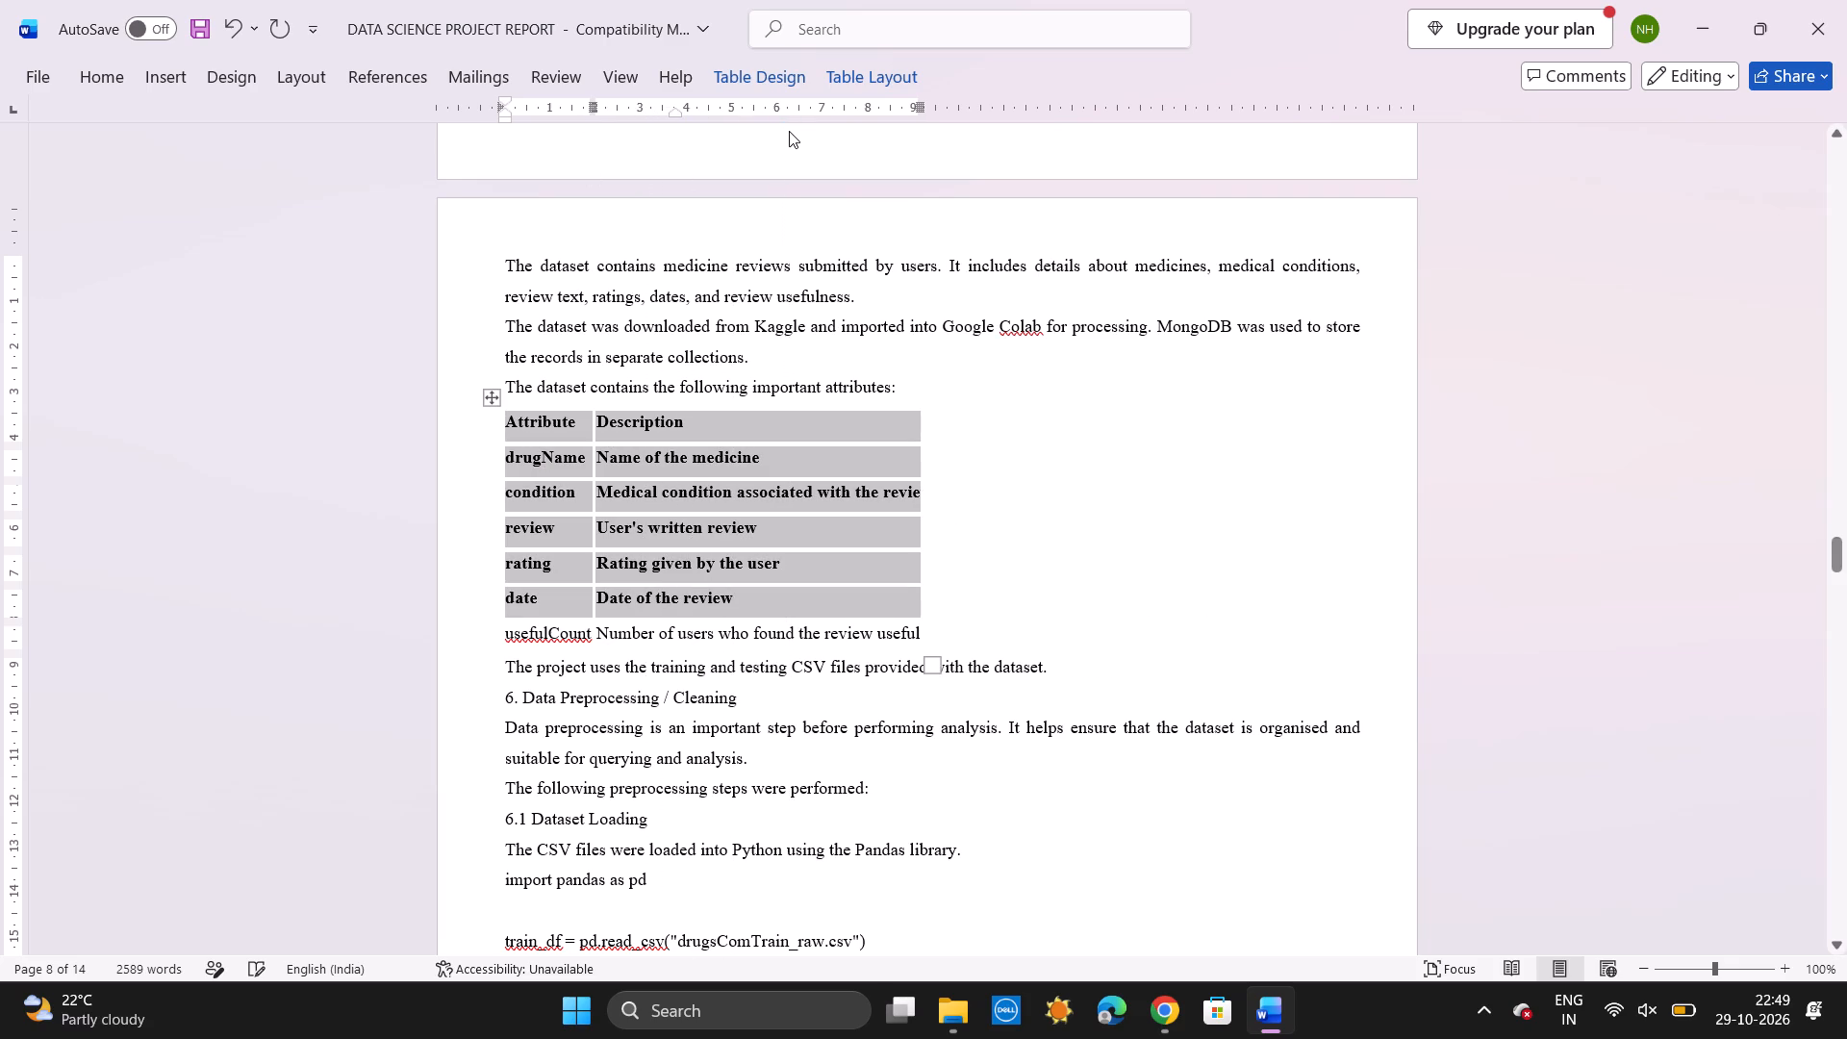
click(617, 479)
click(958, 473)
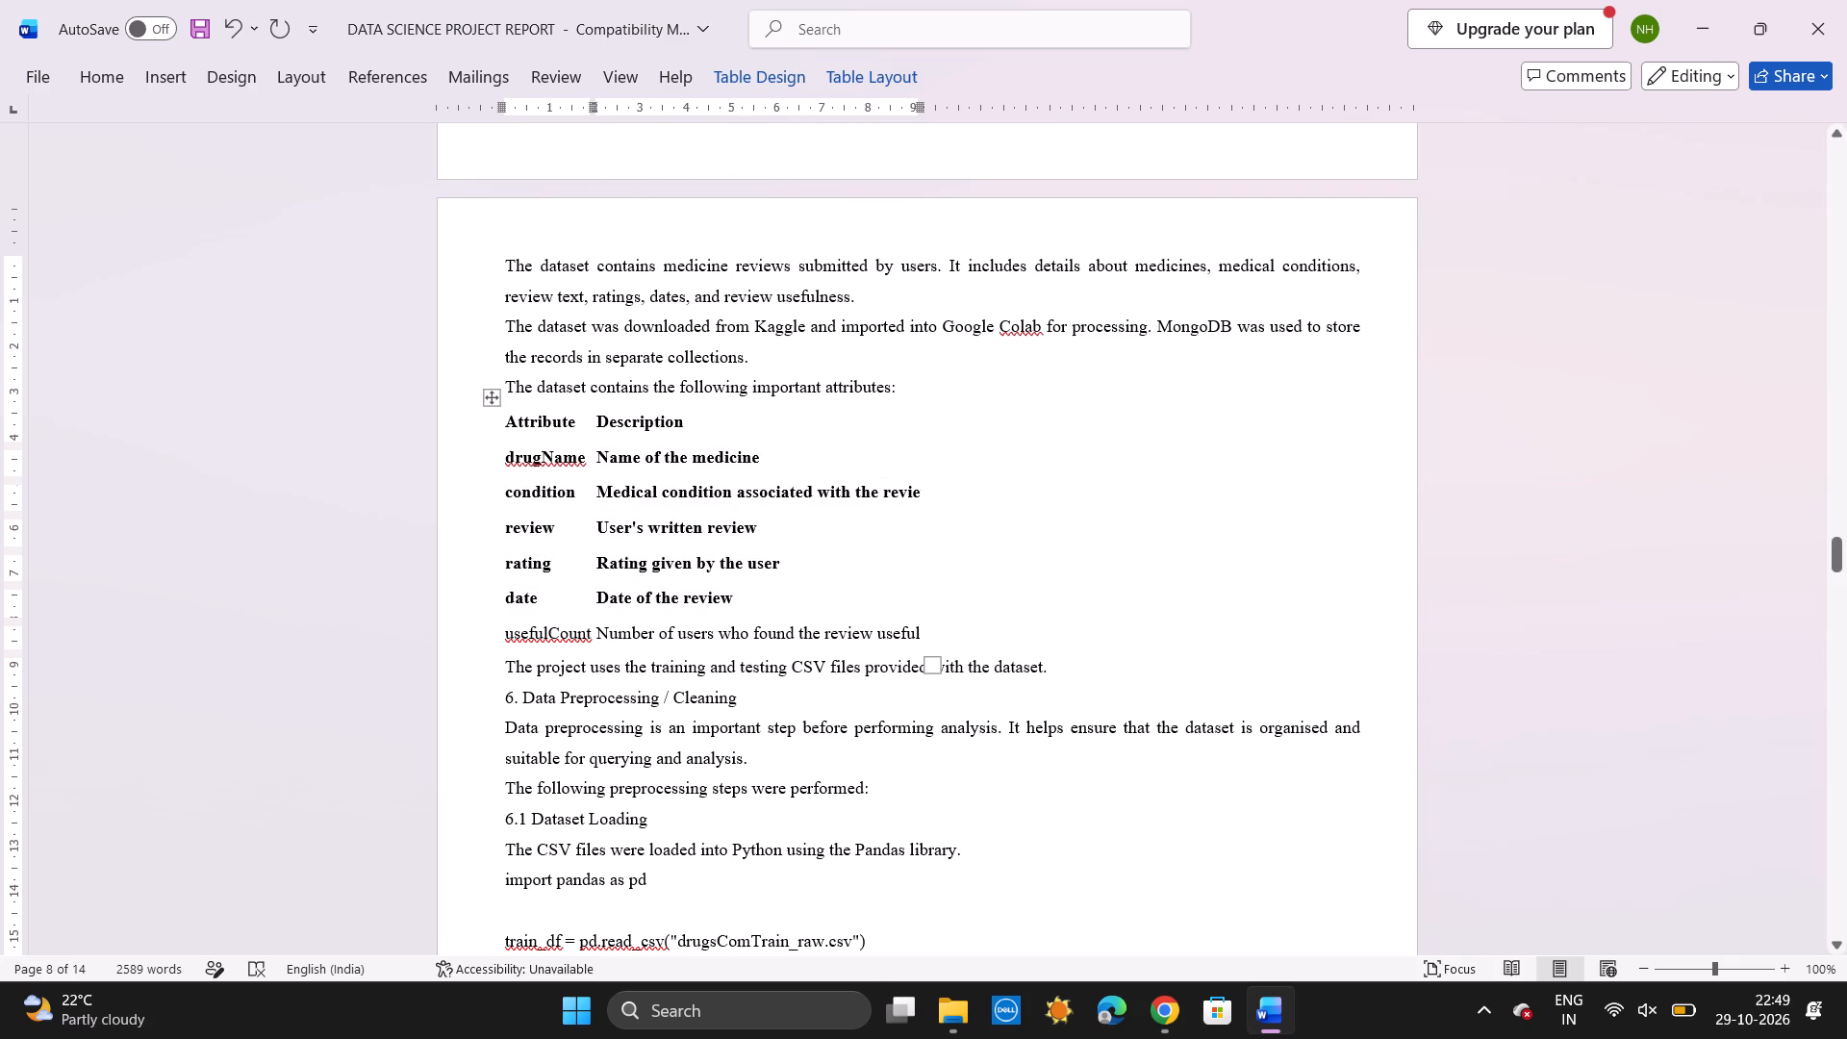
drag(594, 420, 732, 596)
drag(595, 116, 1283, 121)
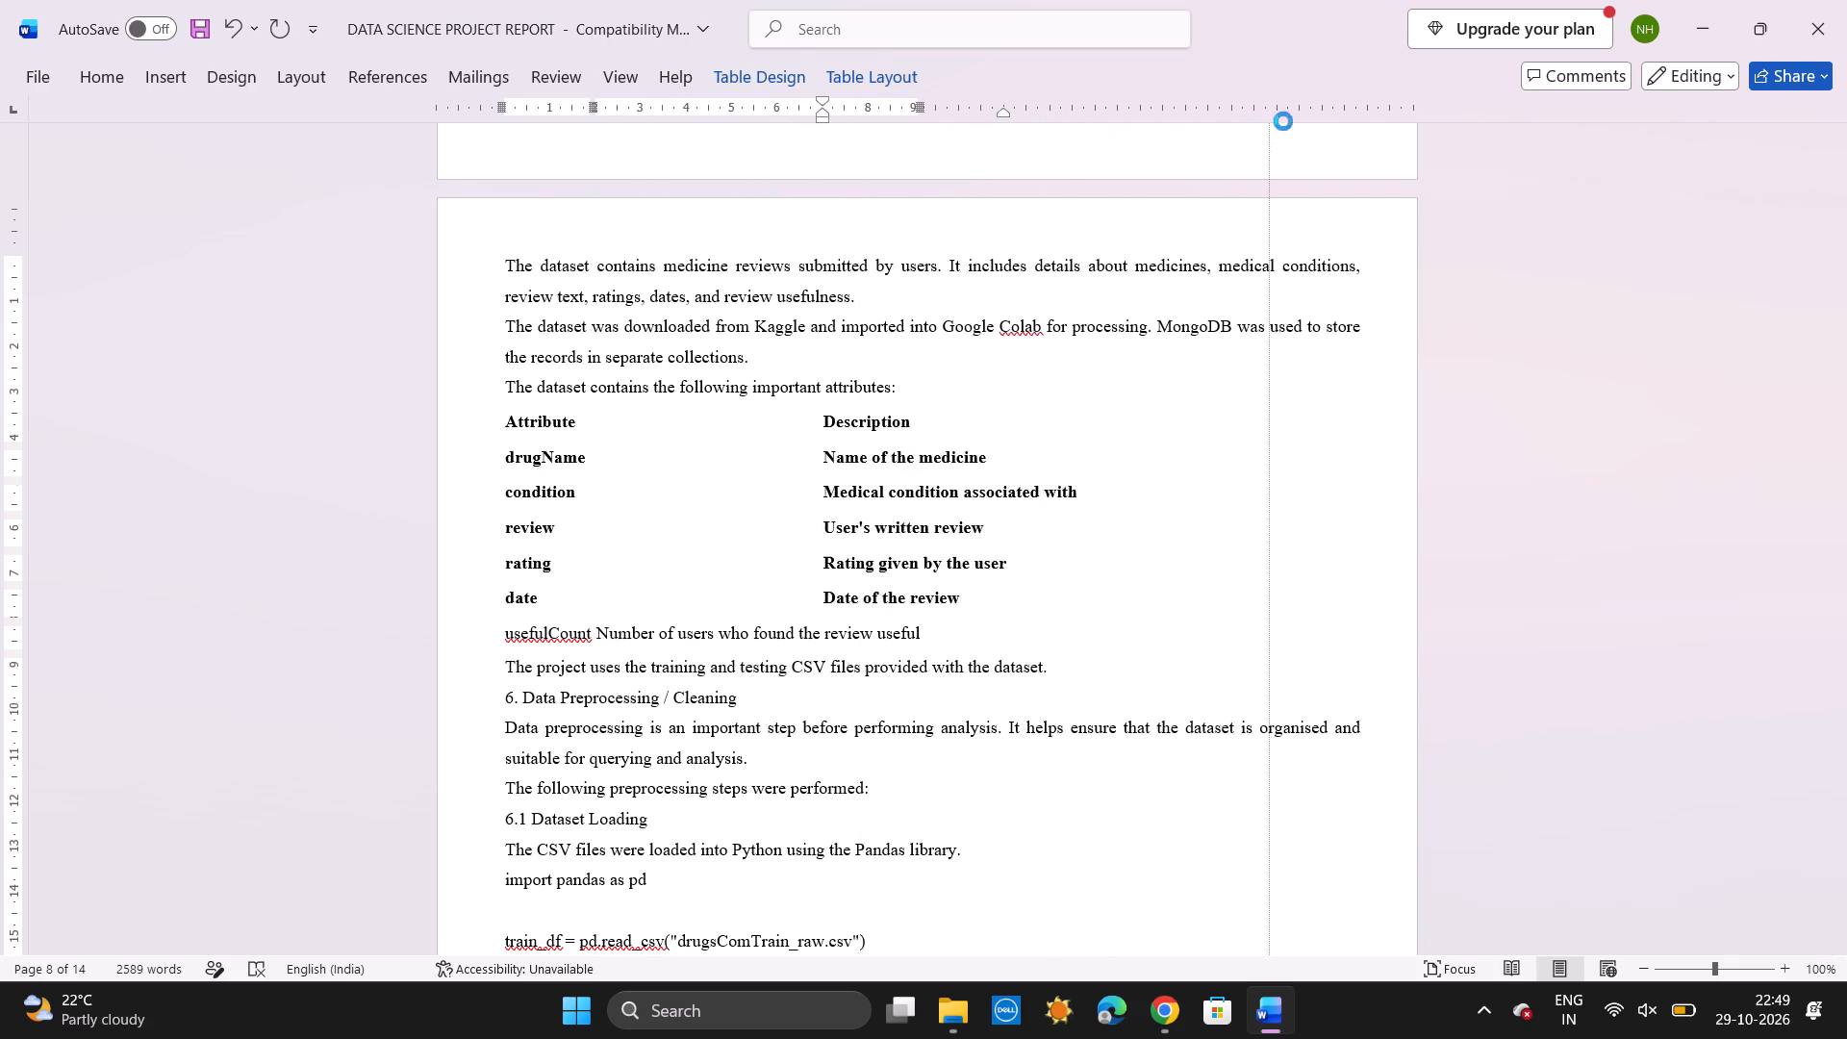
drag(1283, 121, 1216, 145)
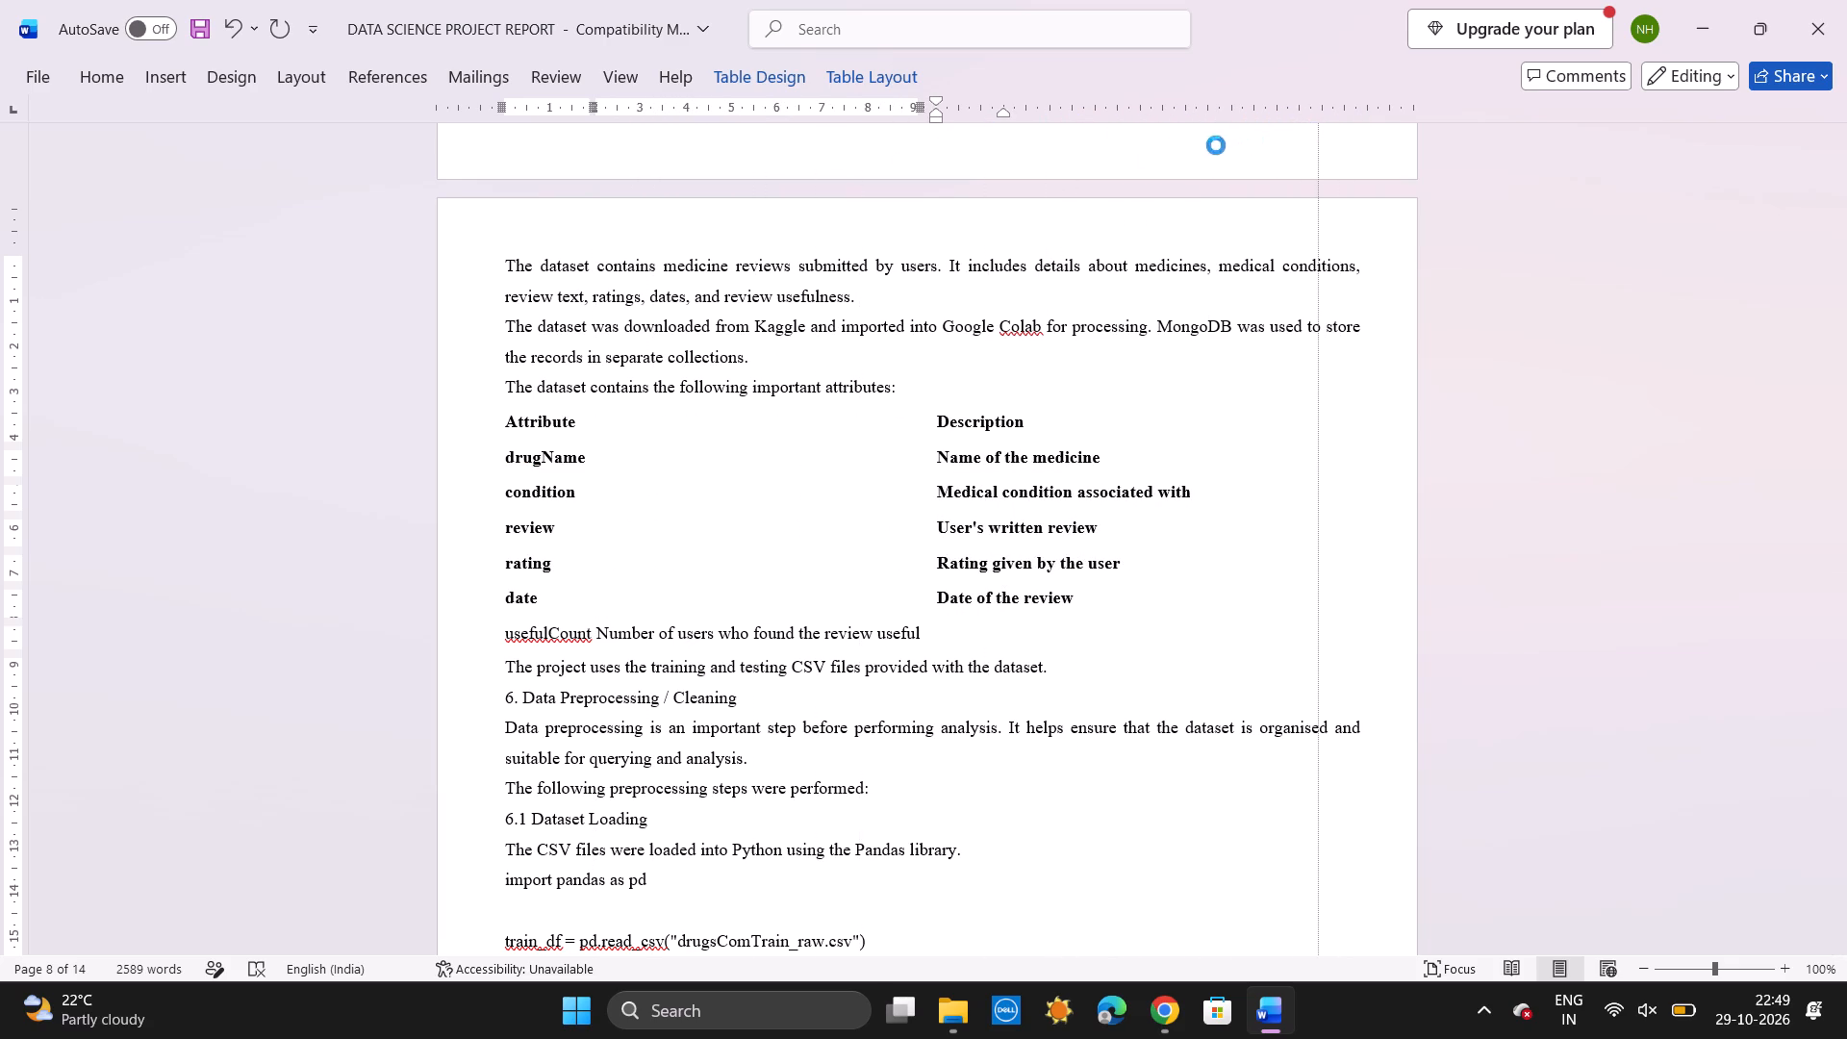
drag(1216, 145, 776, 173)
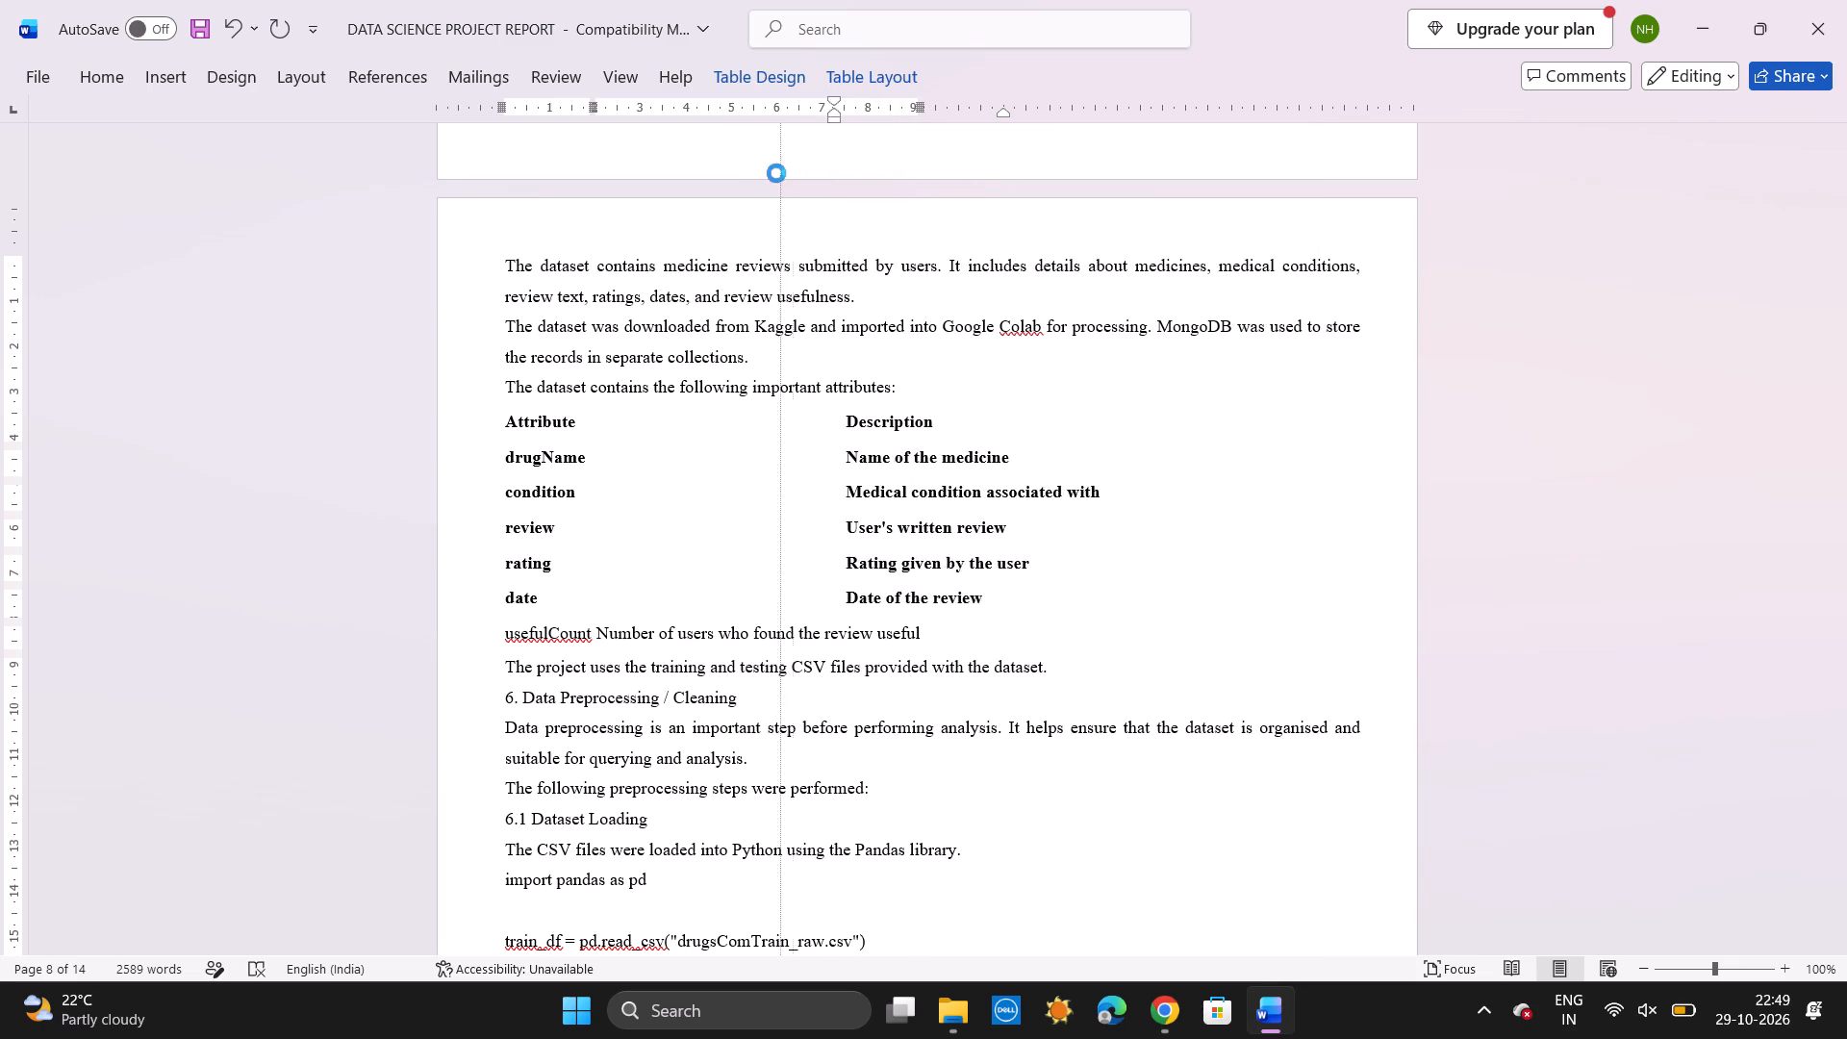
drag(776, 173, 707, 174)
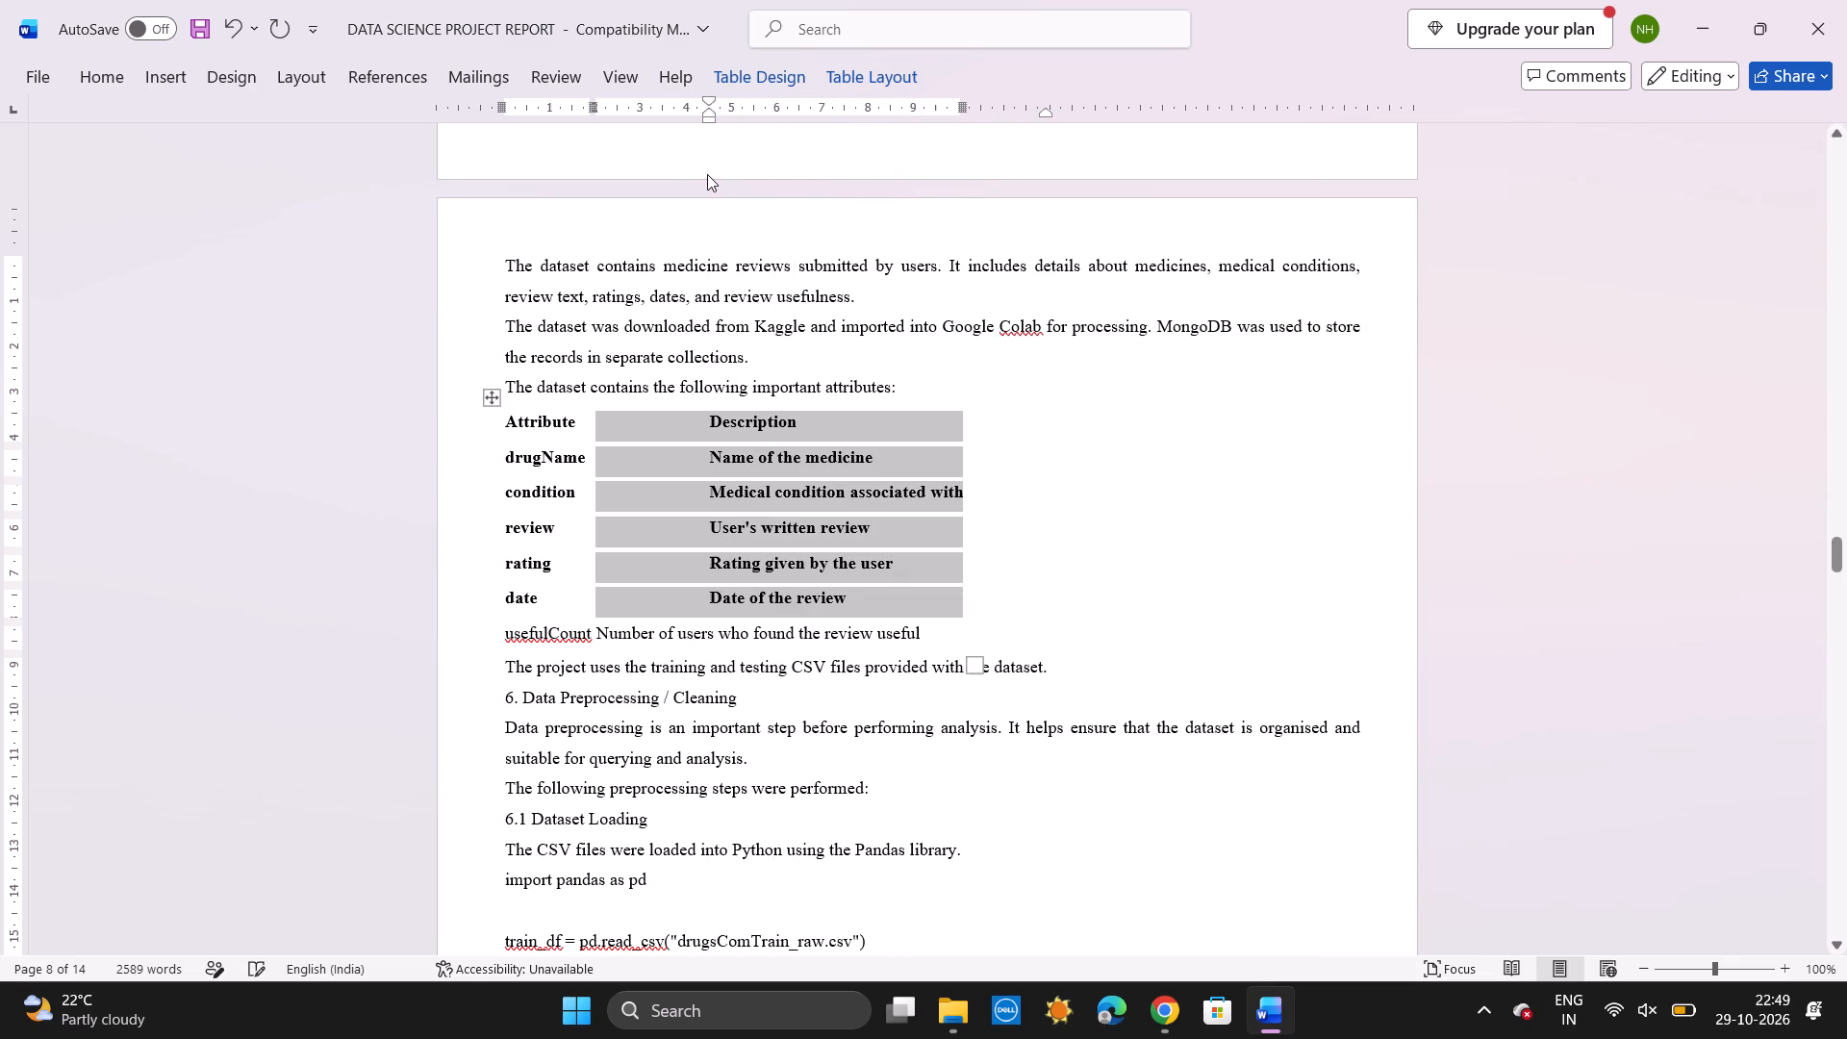
click(1151, 545)
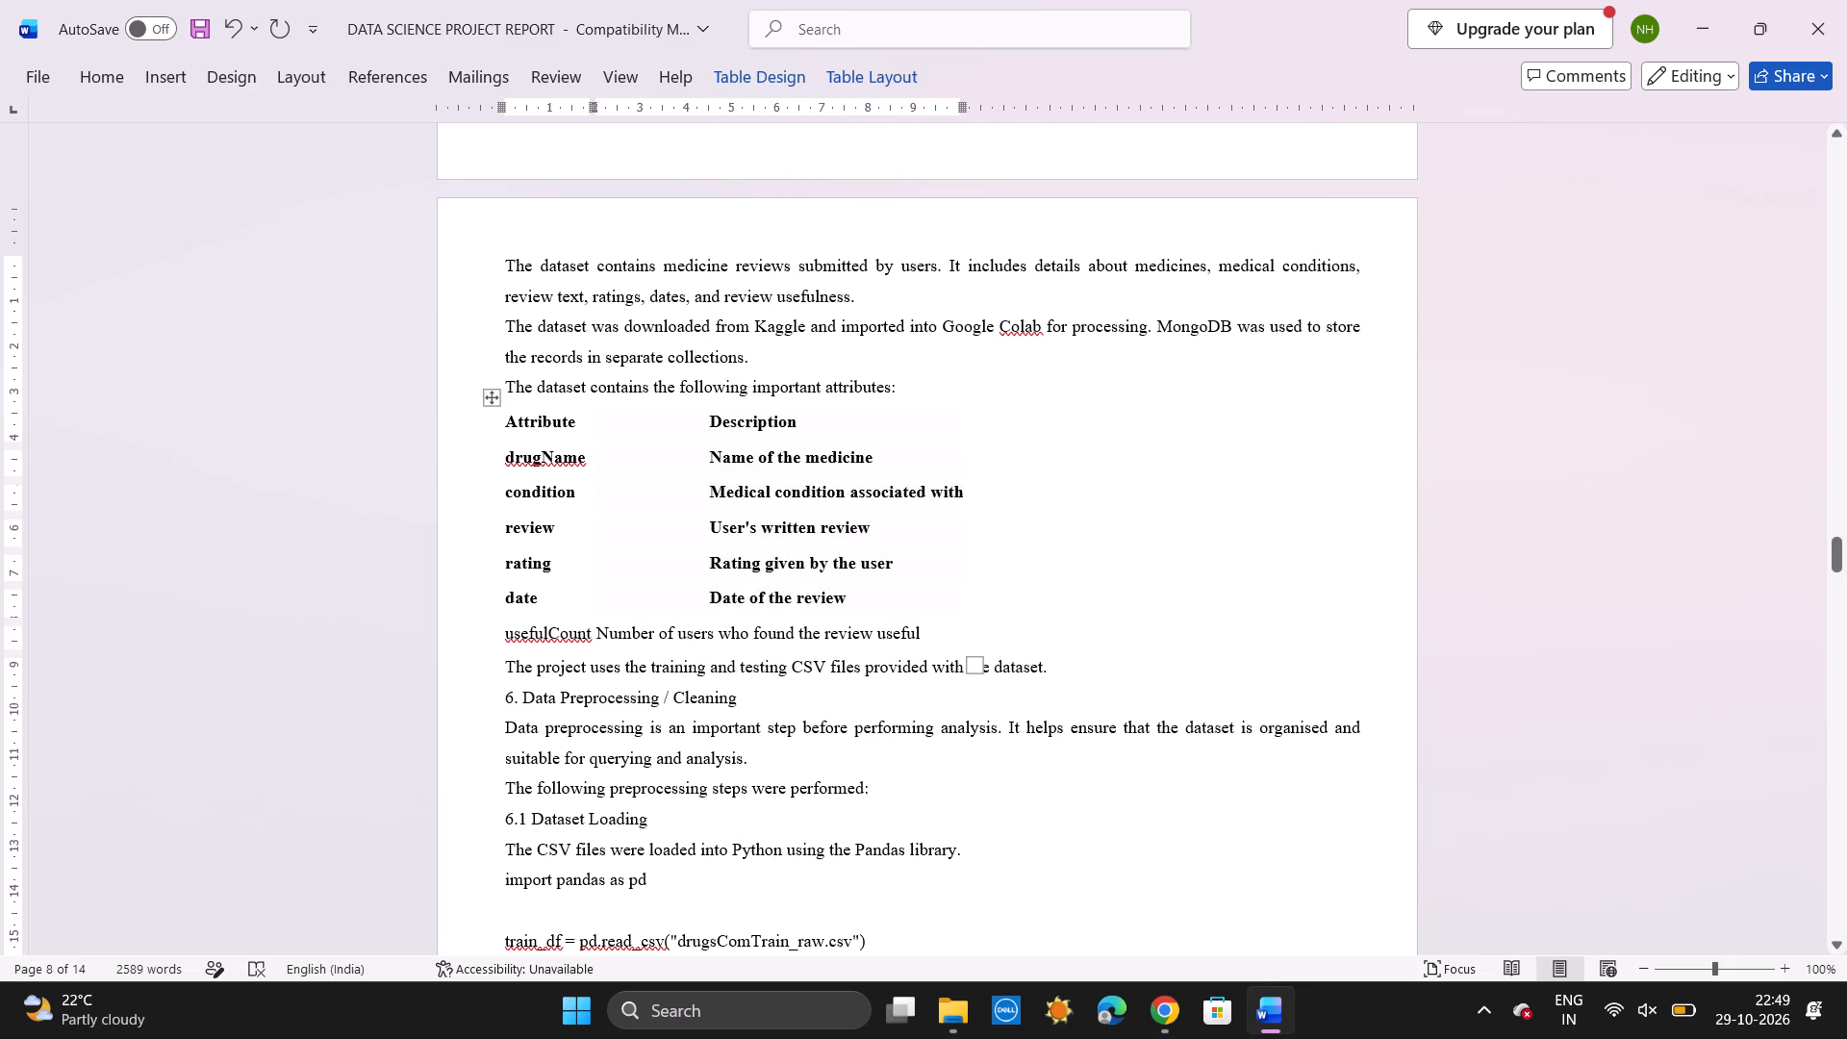
Remove the number "6." from the Data Preprocessing / Cleaning heading and insert a blank line above it.
scroll(974, 533, down, 2)
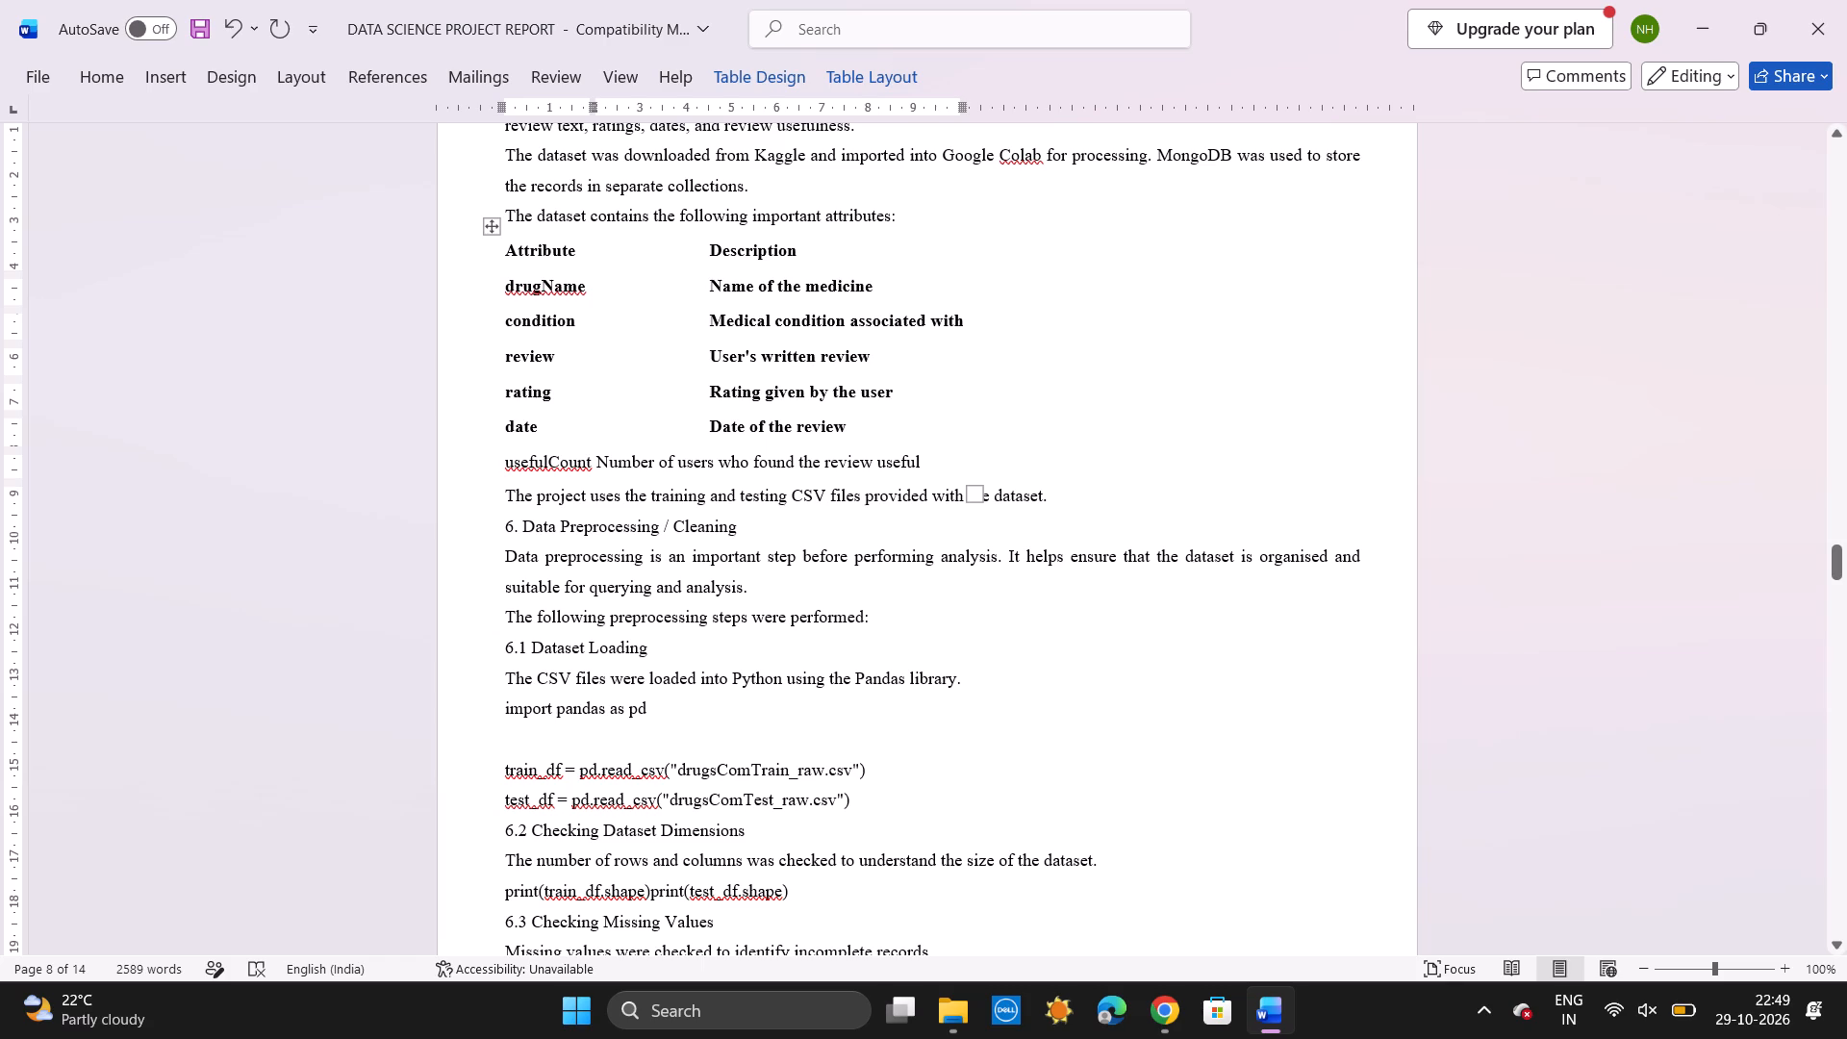
click(524, 527)
key(BackSpace)
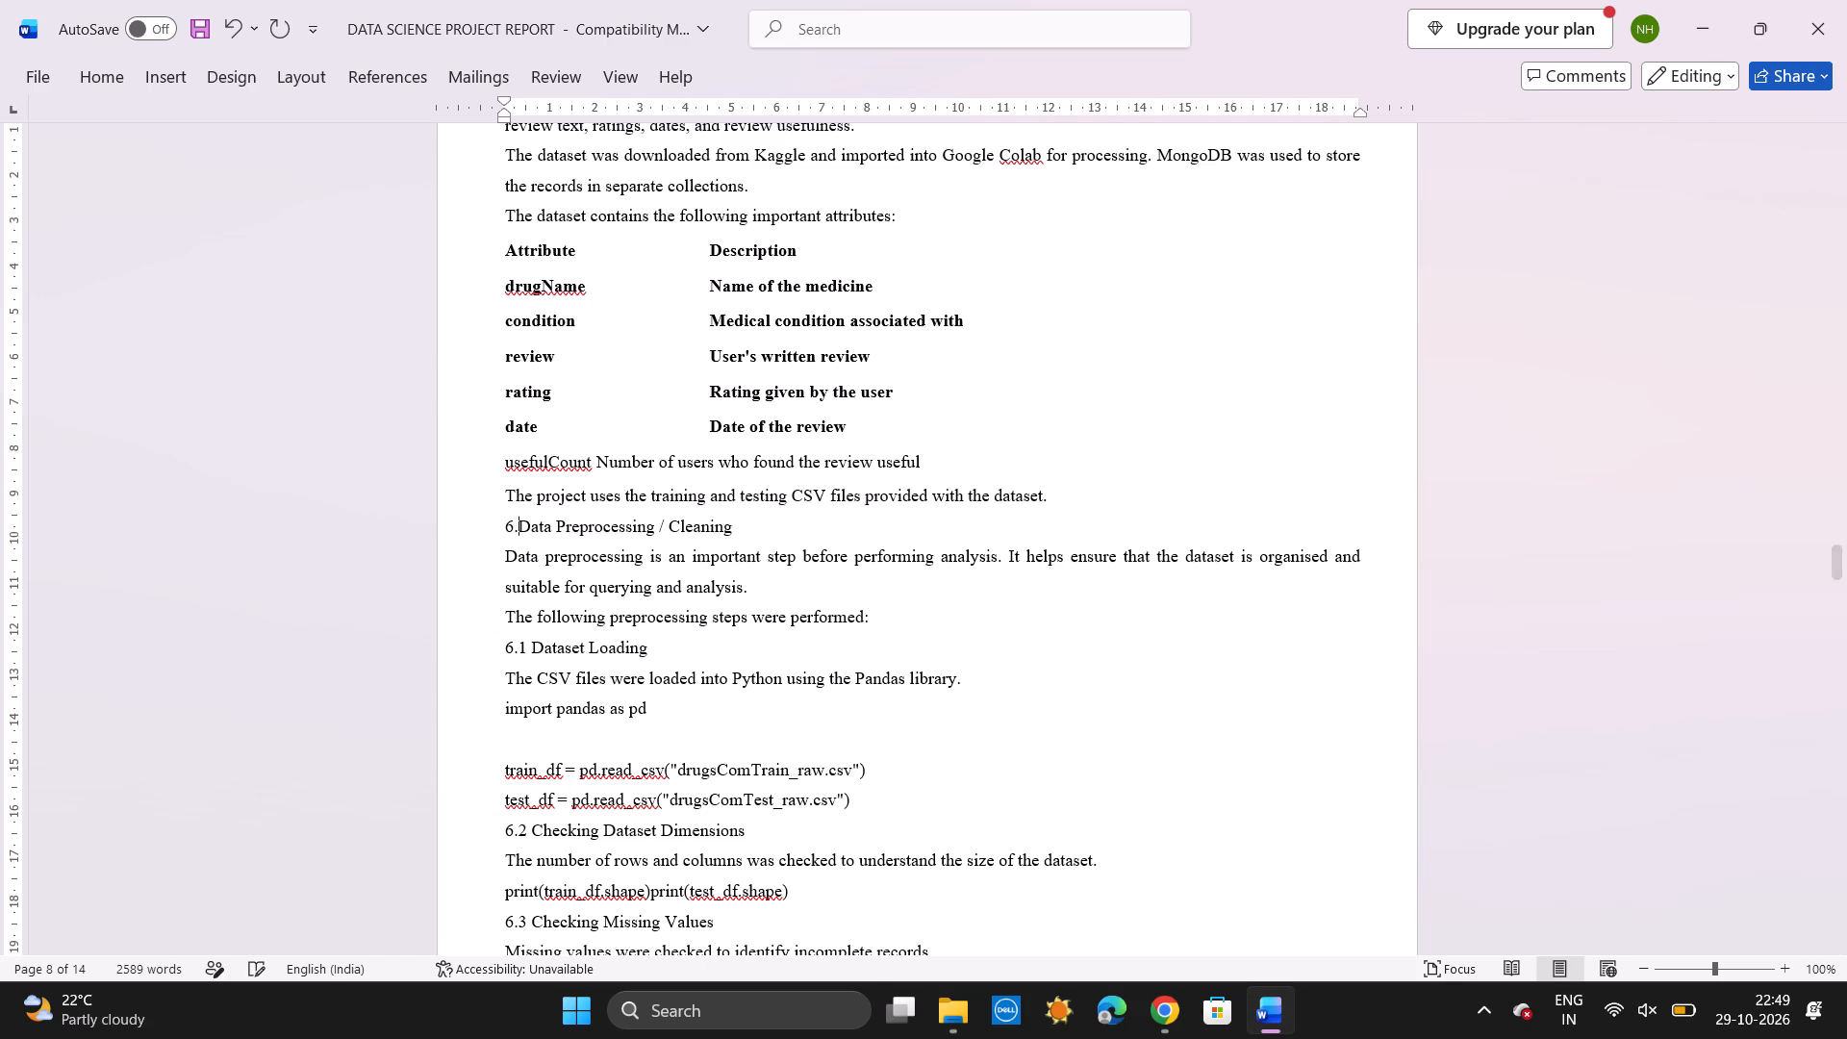
key(BackSpace)
key(BackSpace)
key(Return)
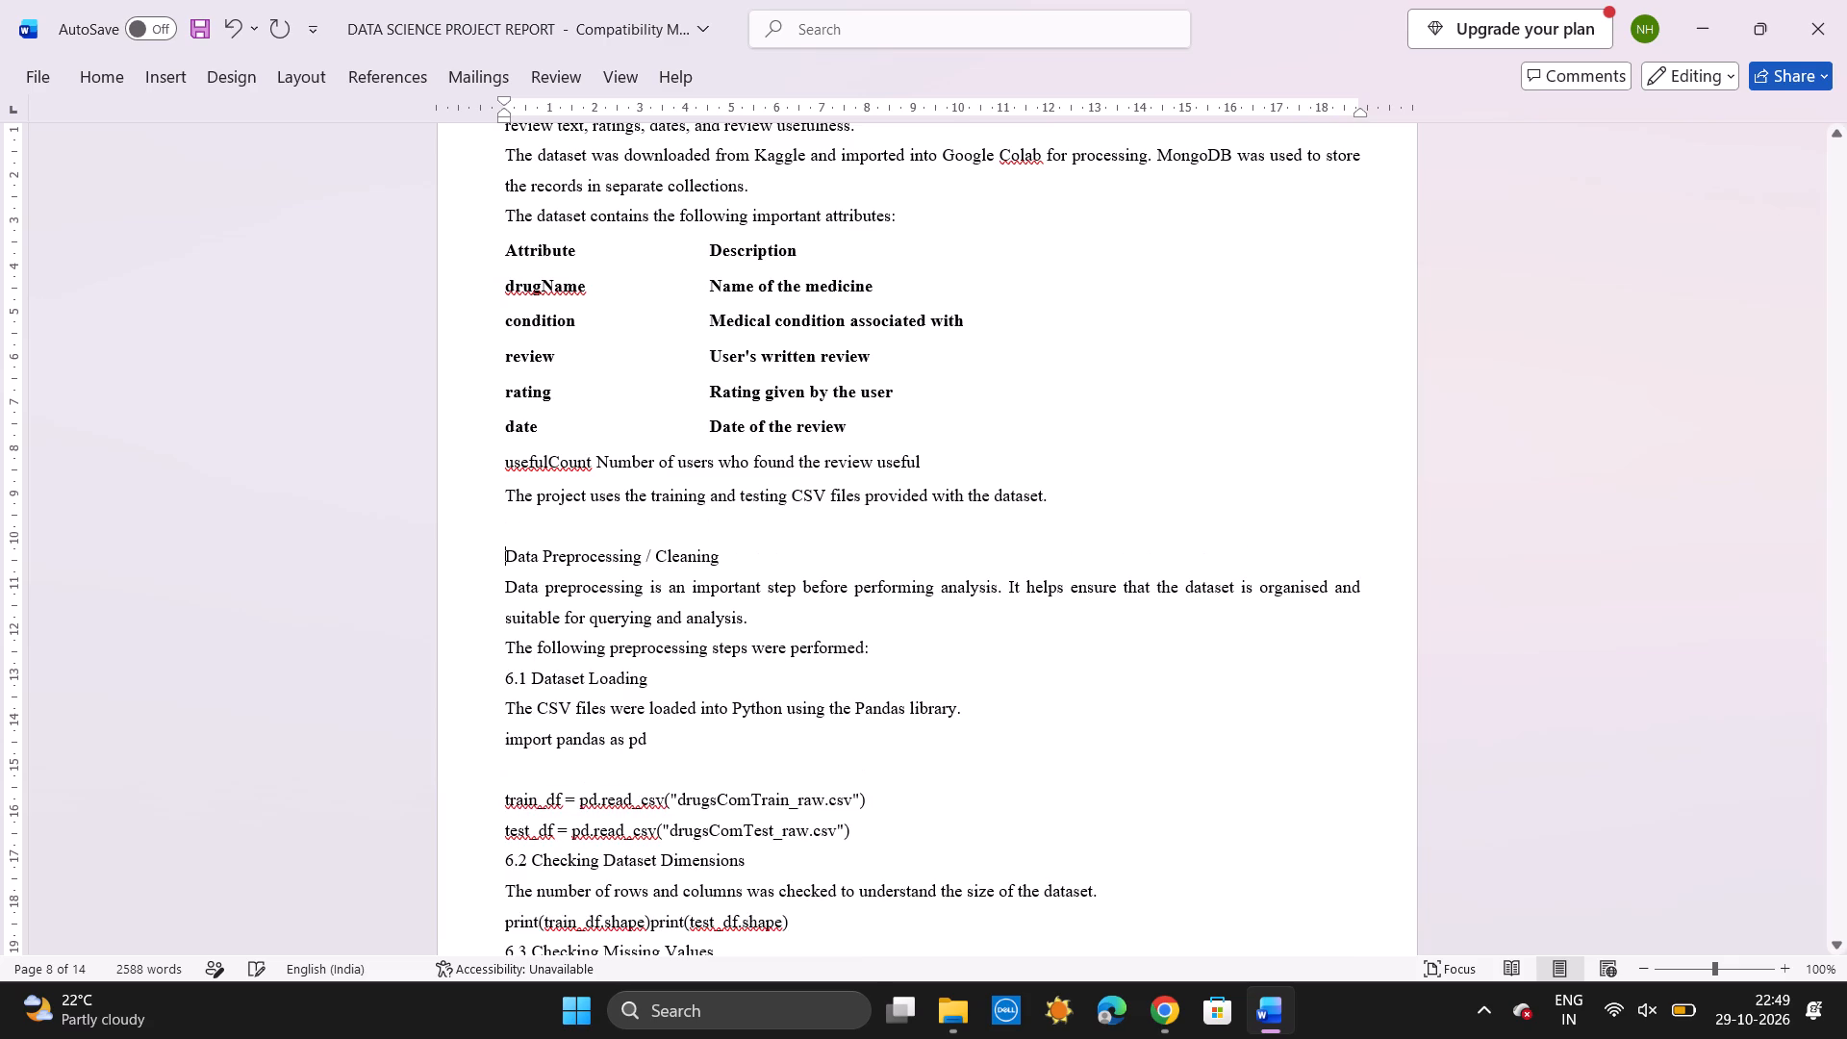
Make the Data Preprocessing / Cleaning heading bold and set its font size to 12.
drag(503, 552, 698, 550)
click(717, 519)
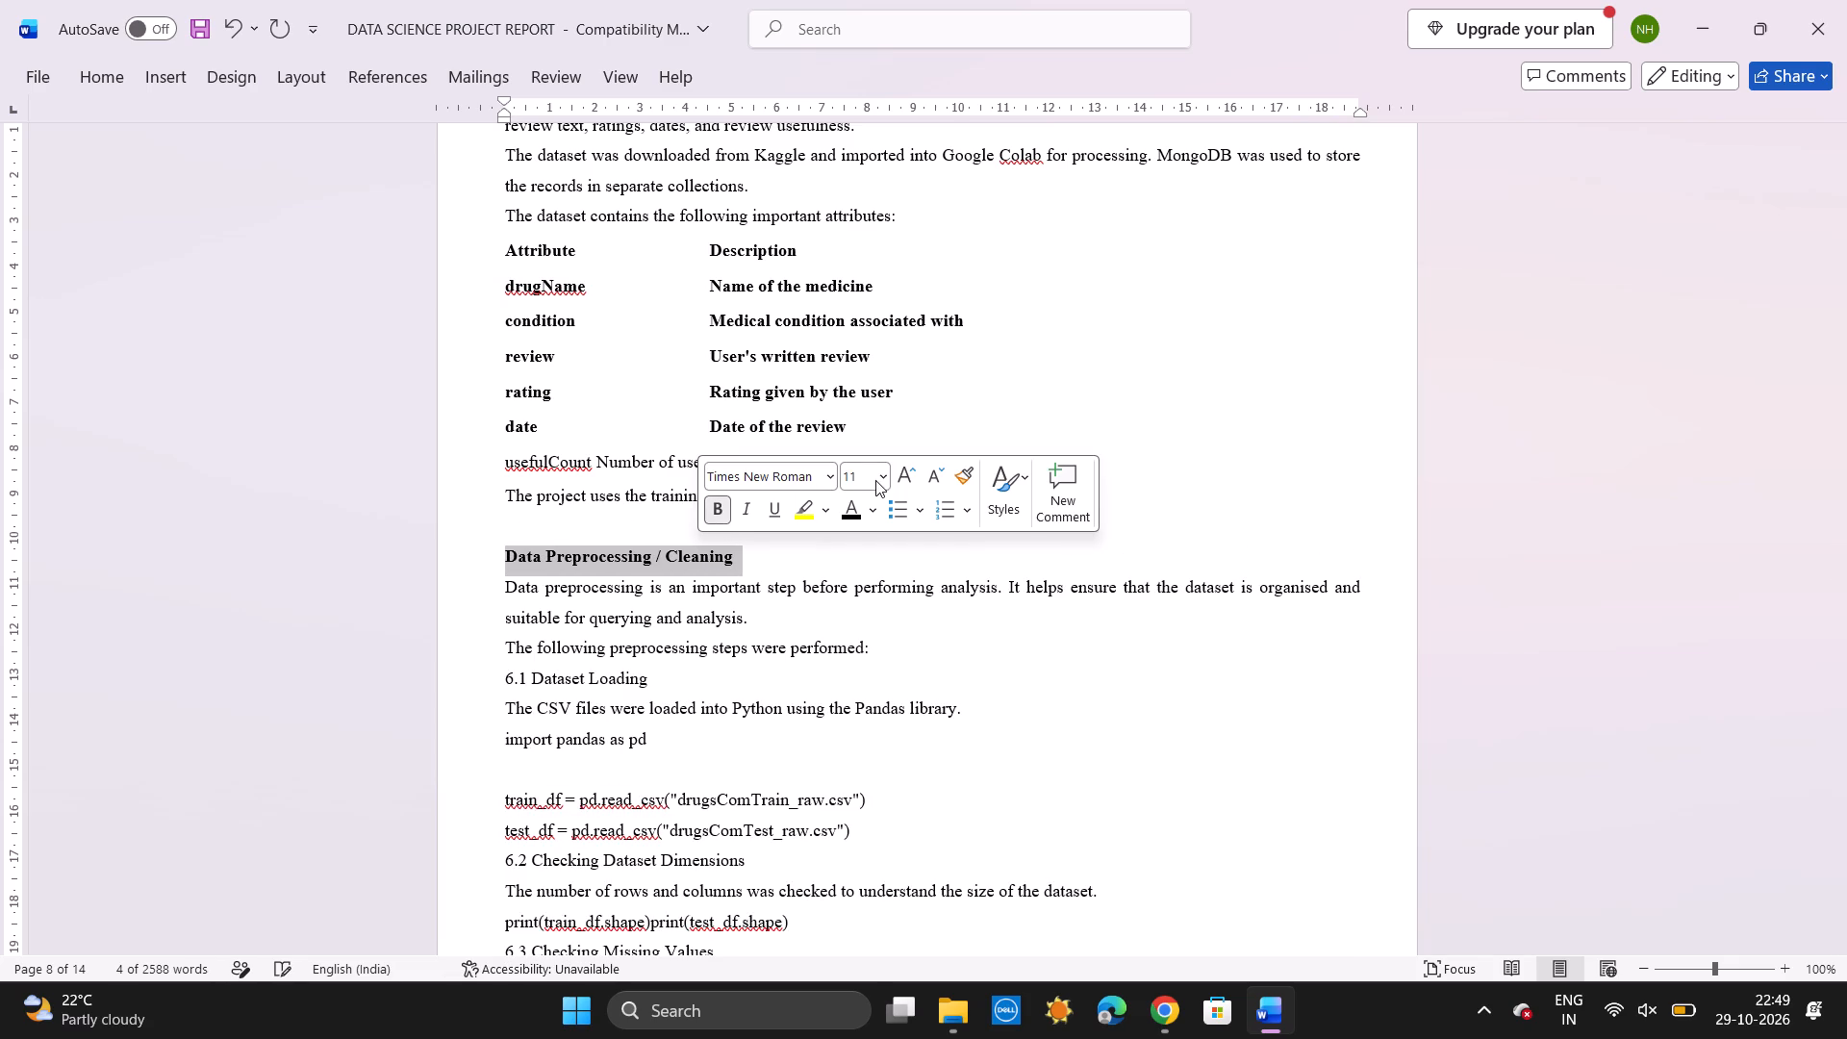
click(880, 479)
click(875, 624)
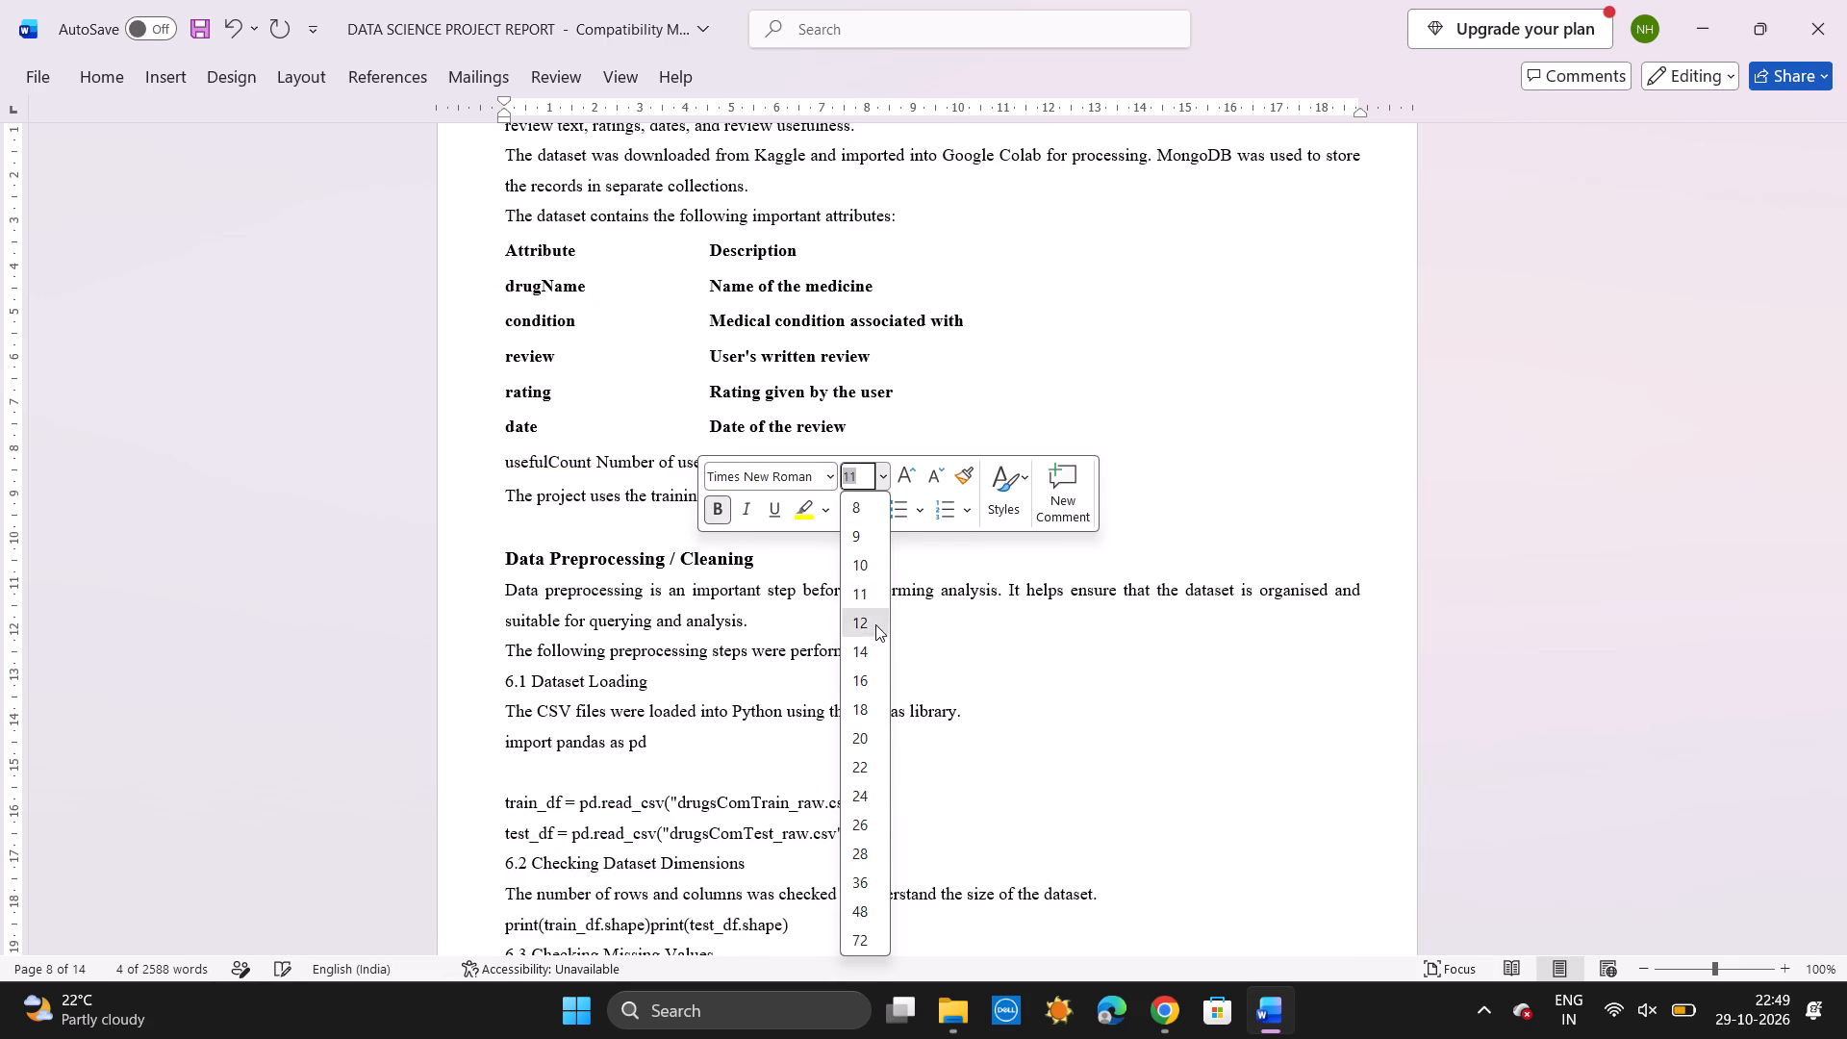
click(818, 656)
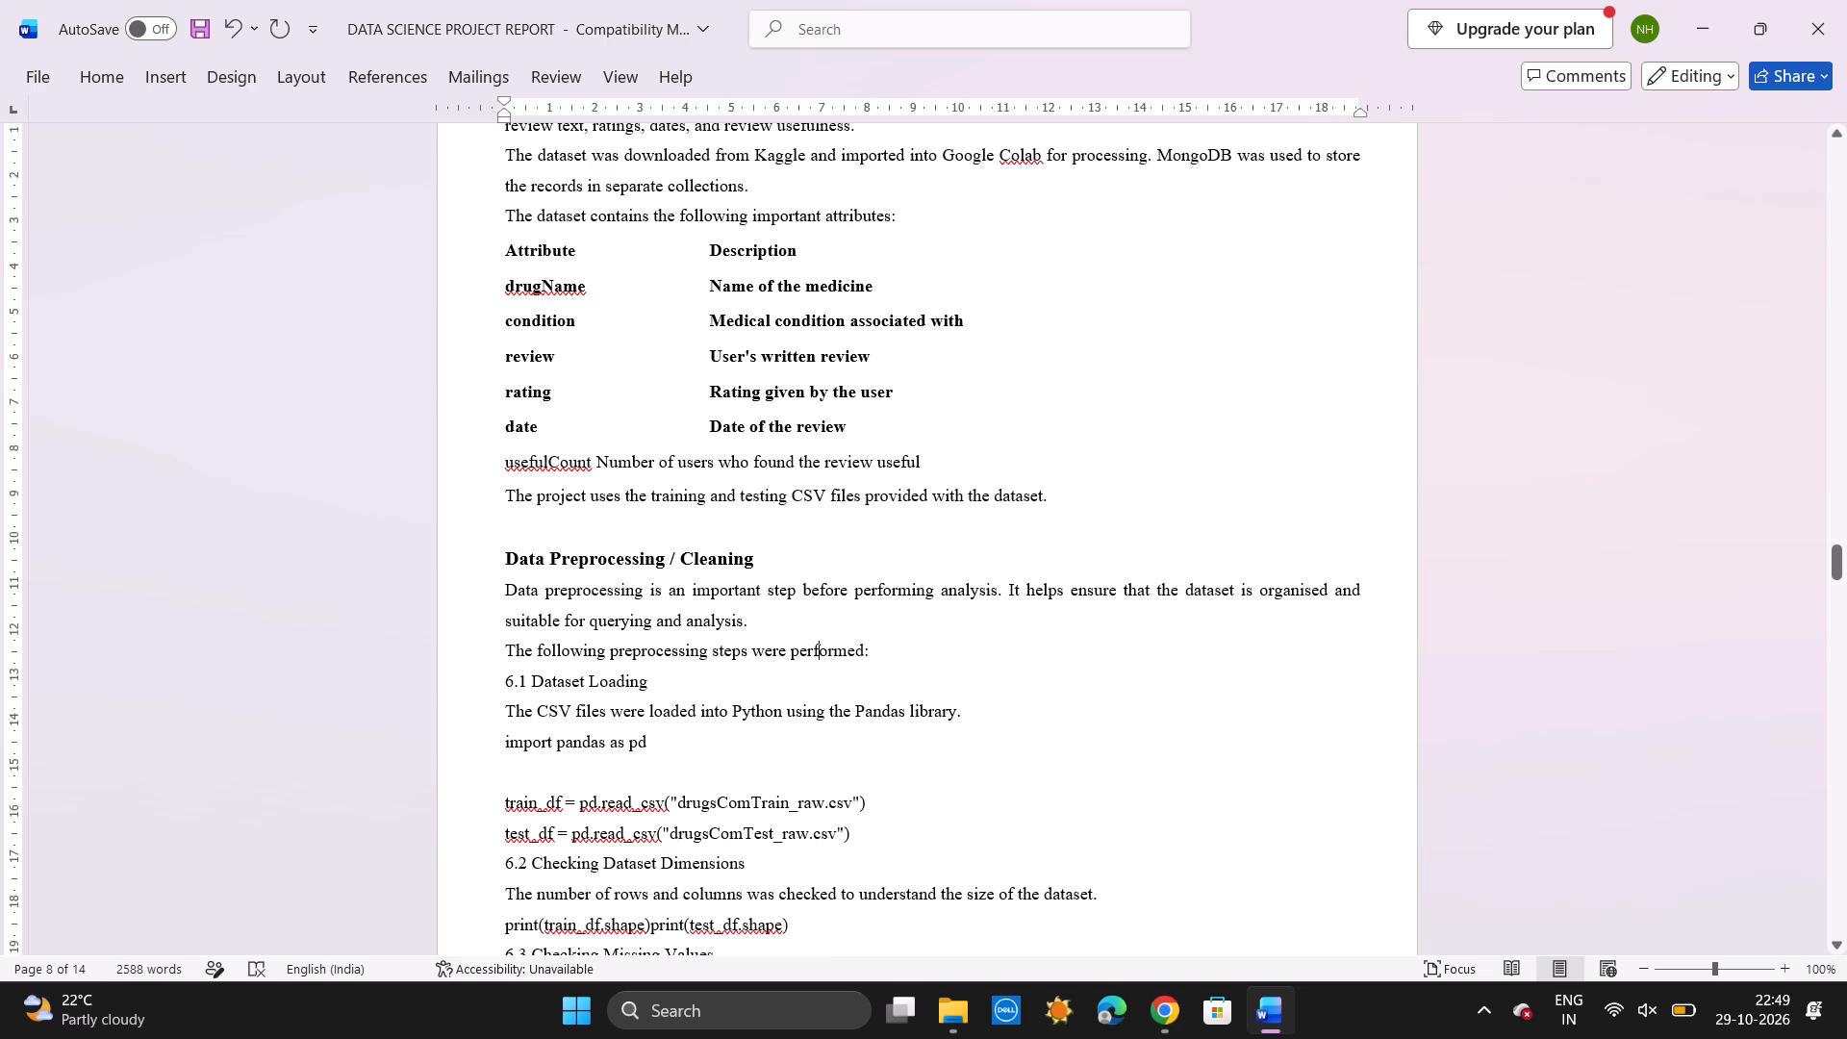
Make the 6.1 Dataset Loading subheading bold.
scroll(818, 656, down, 1)
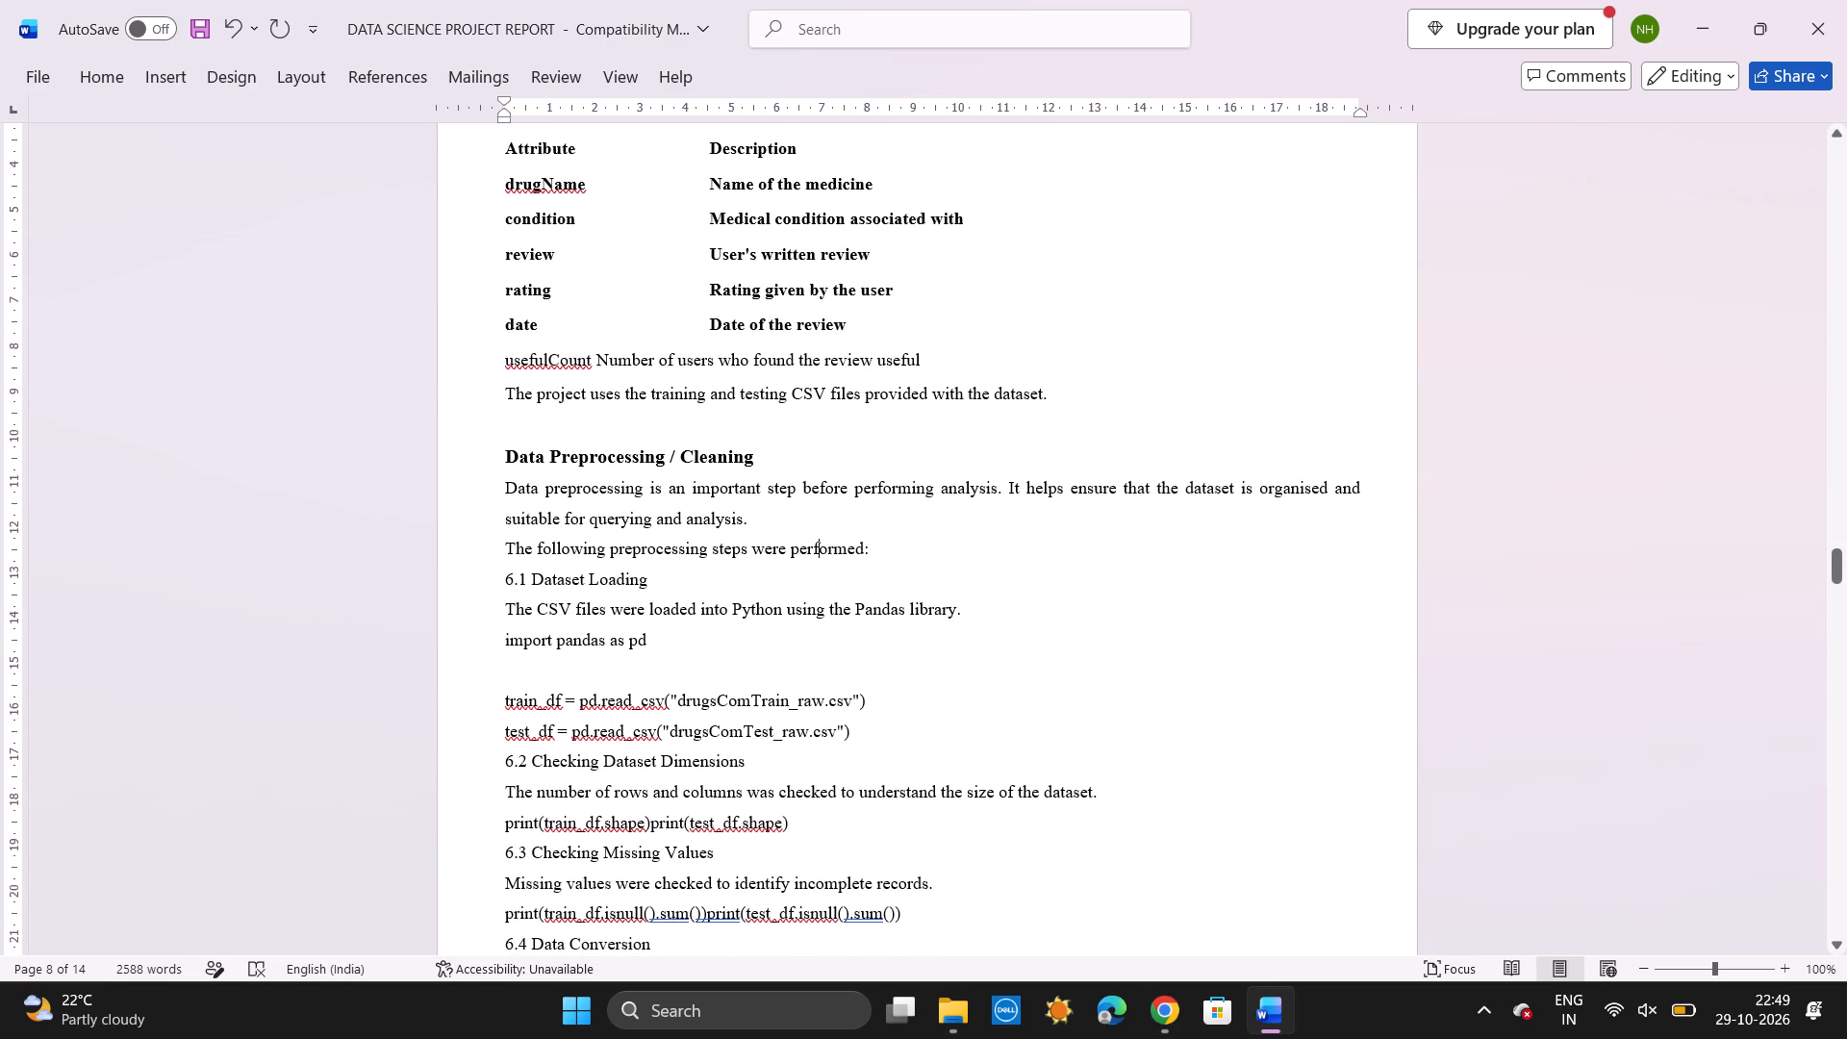
drag(505, 579, 649, 572)
click(660, 533)
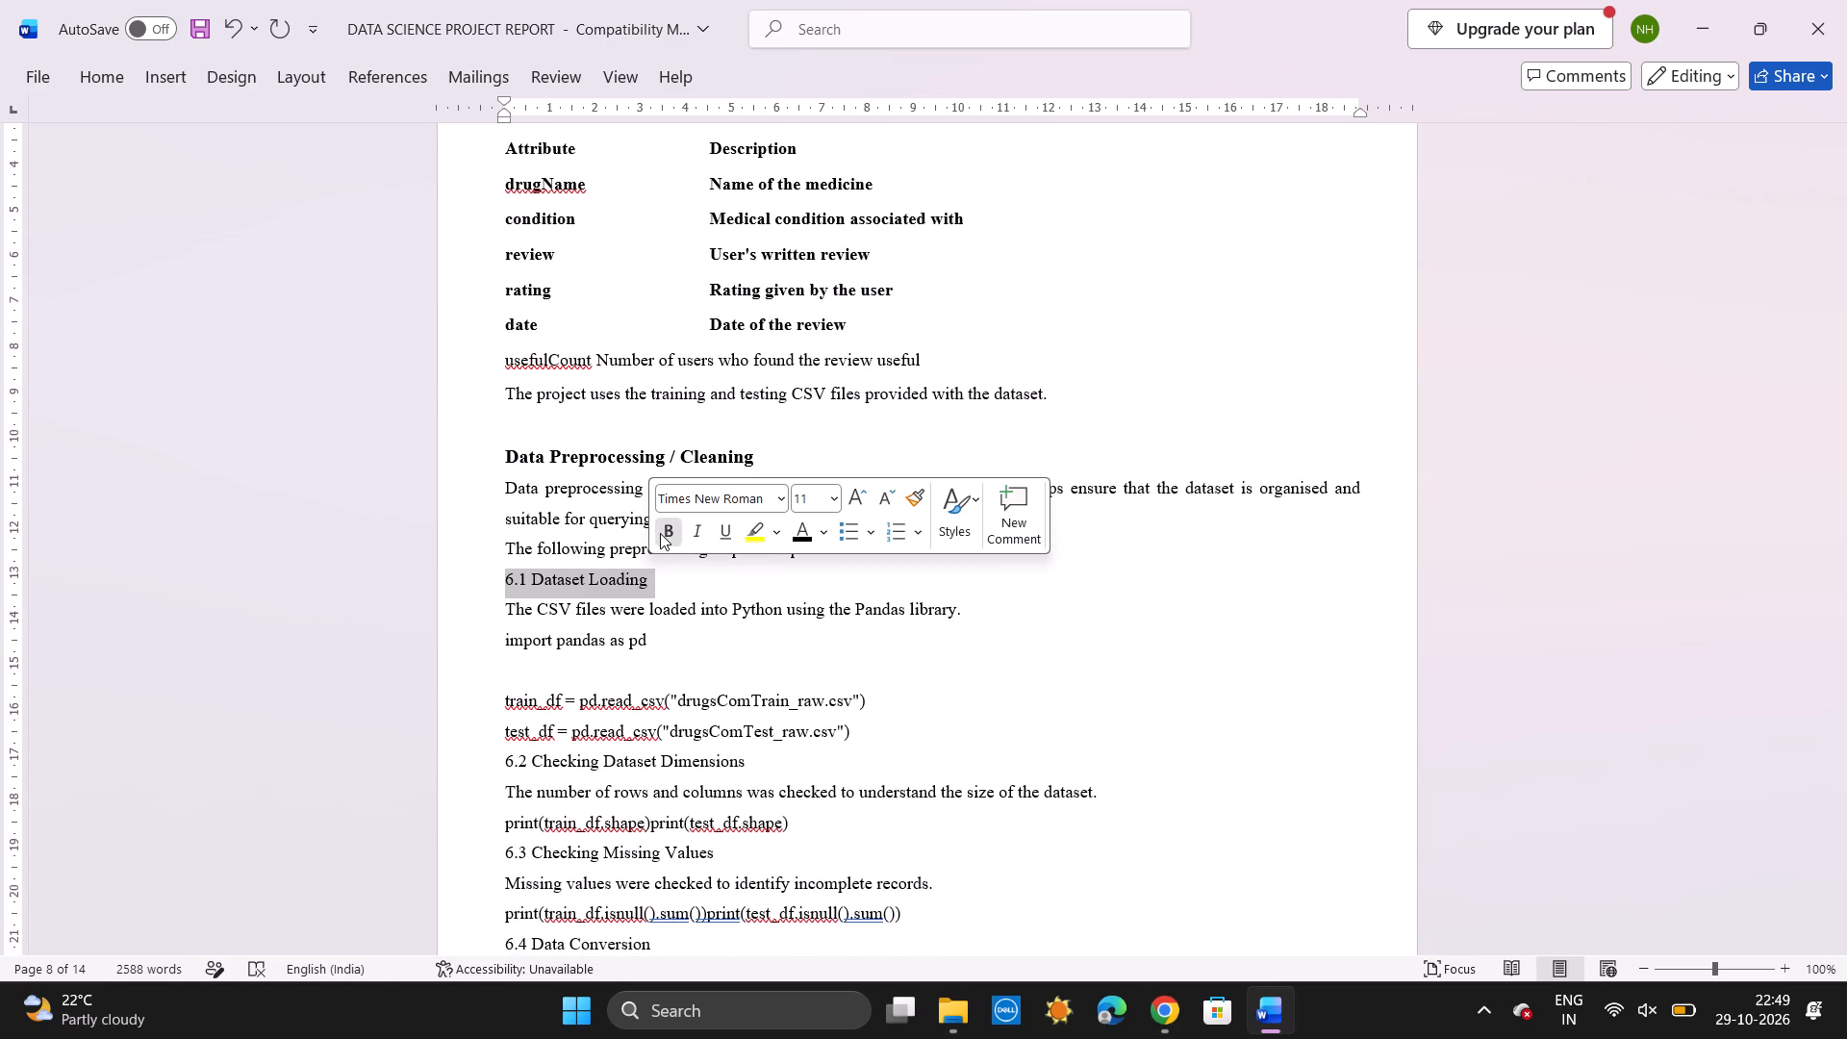
click(693, 657)
Delete the blank line between "import pandas as pd" and the train_df line in the Dataset Loading code.
scroll(693, 657, down, 1)
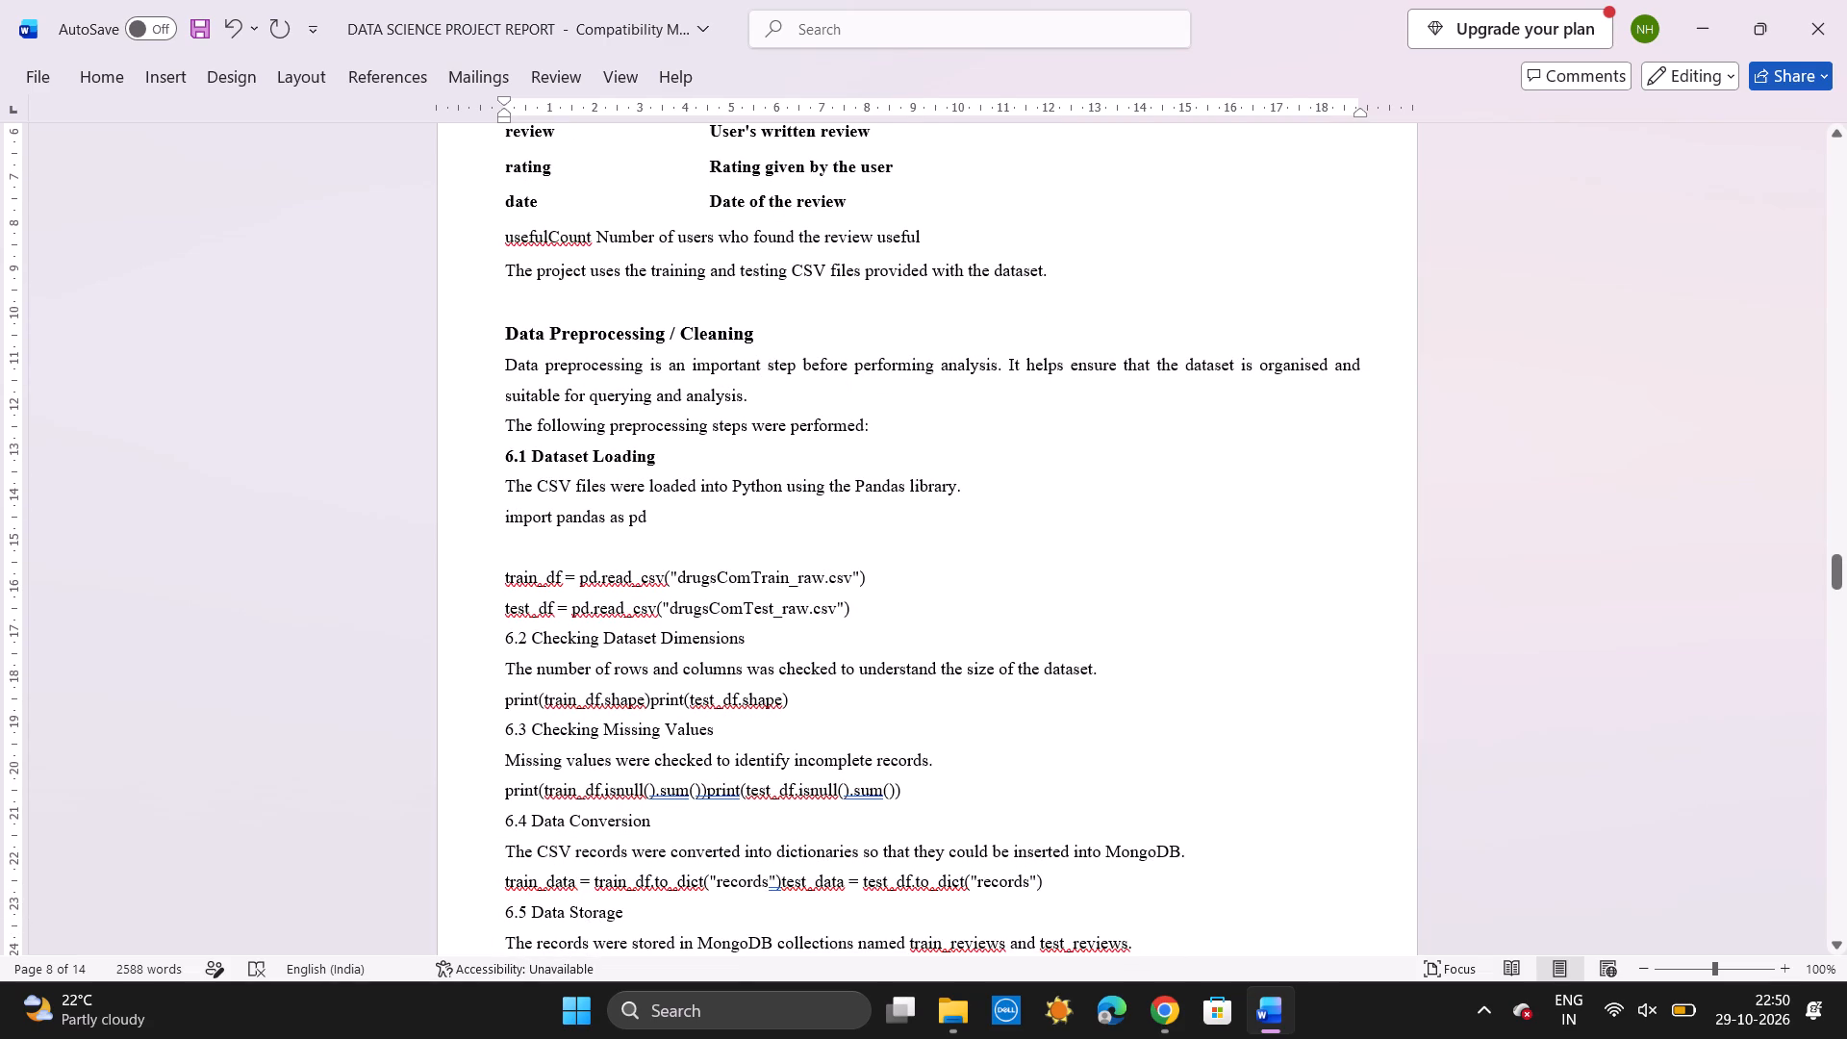
click(506, 577)
key(BackSpace)
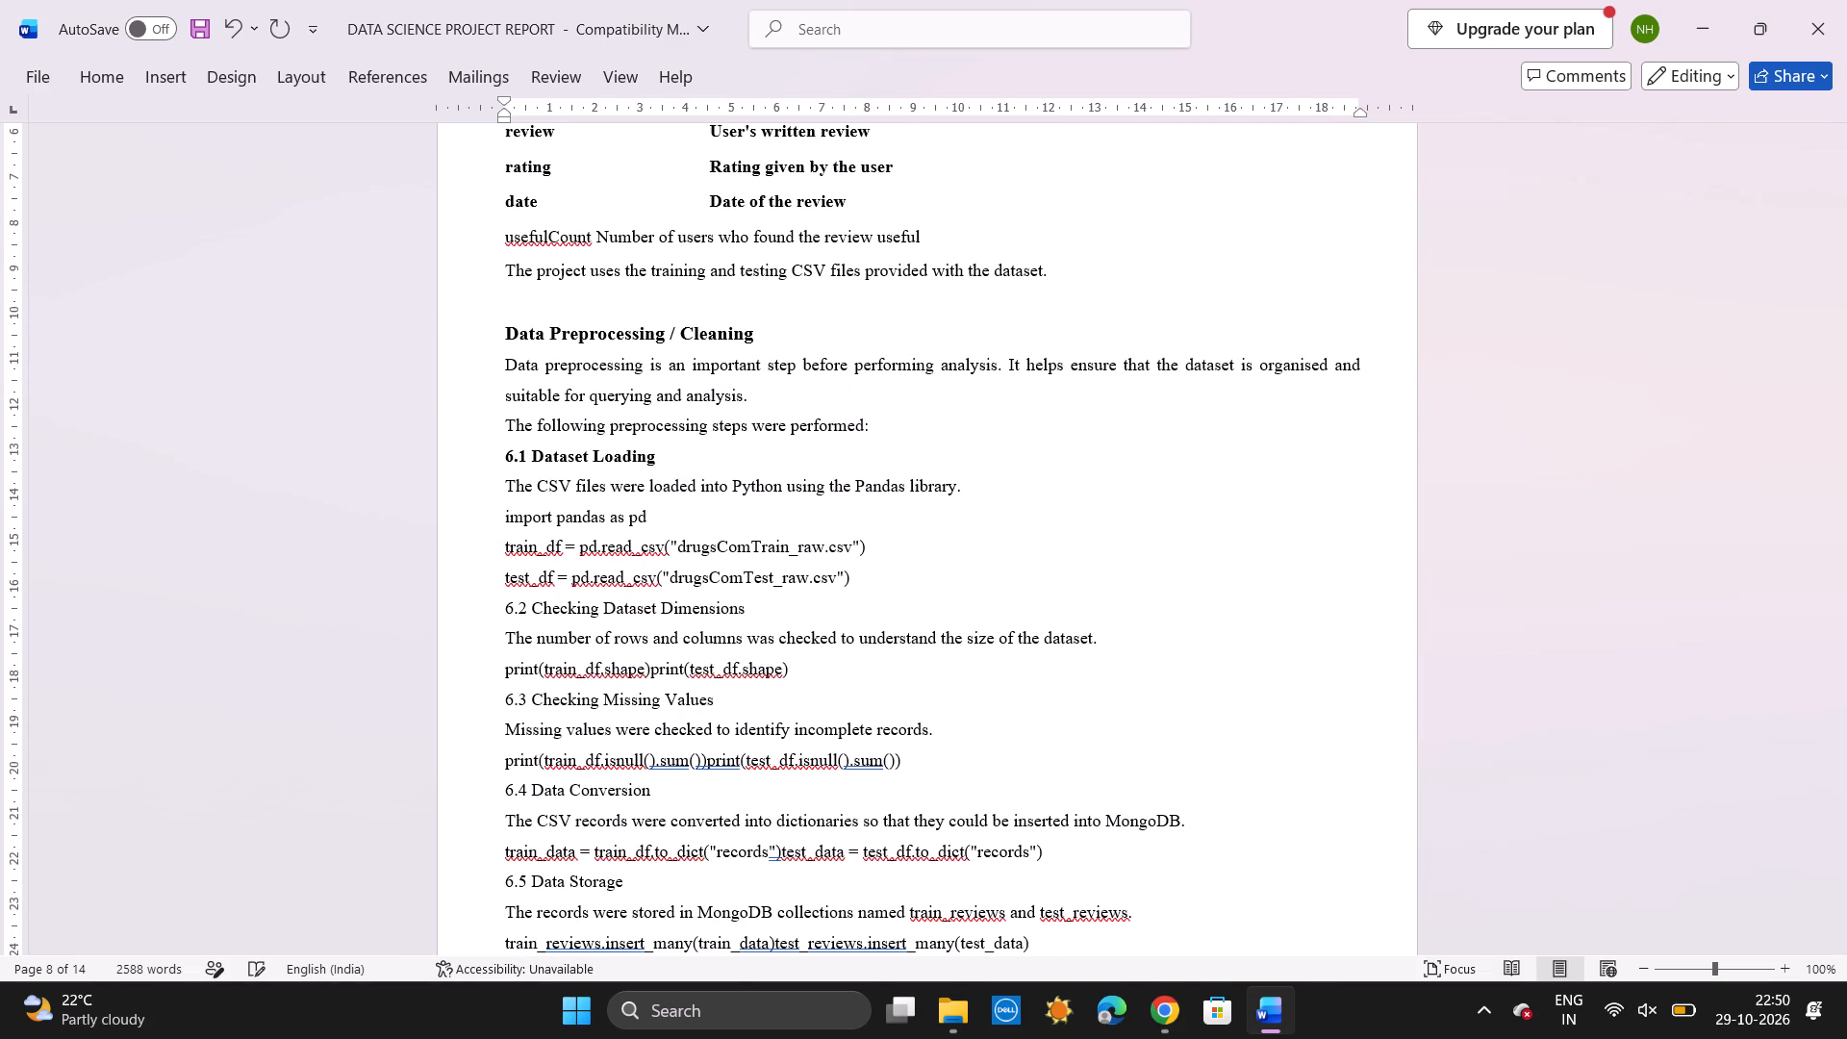
Make the 6.2 Checking Dataset Dimensions subheading bold.
drag(506, 611, 716, 600)
click(736, 563)
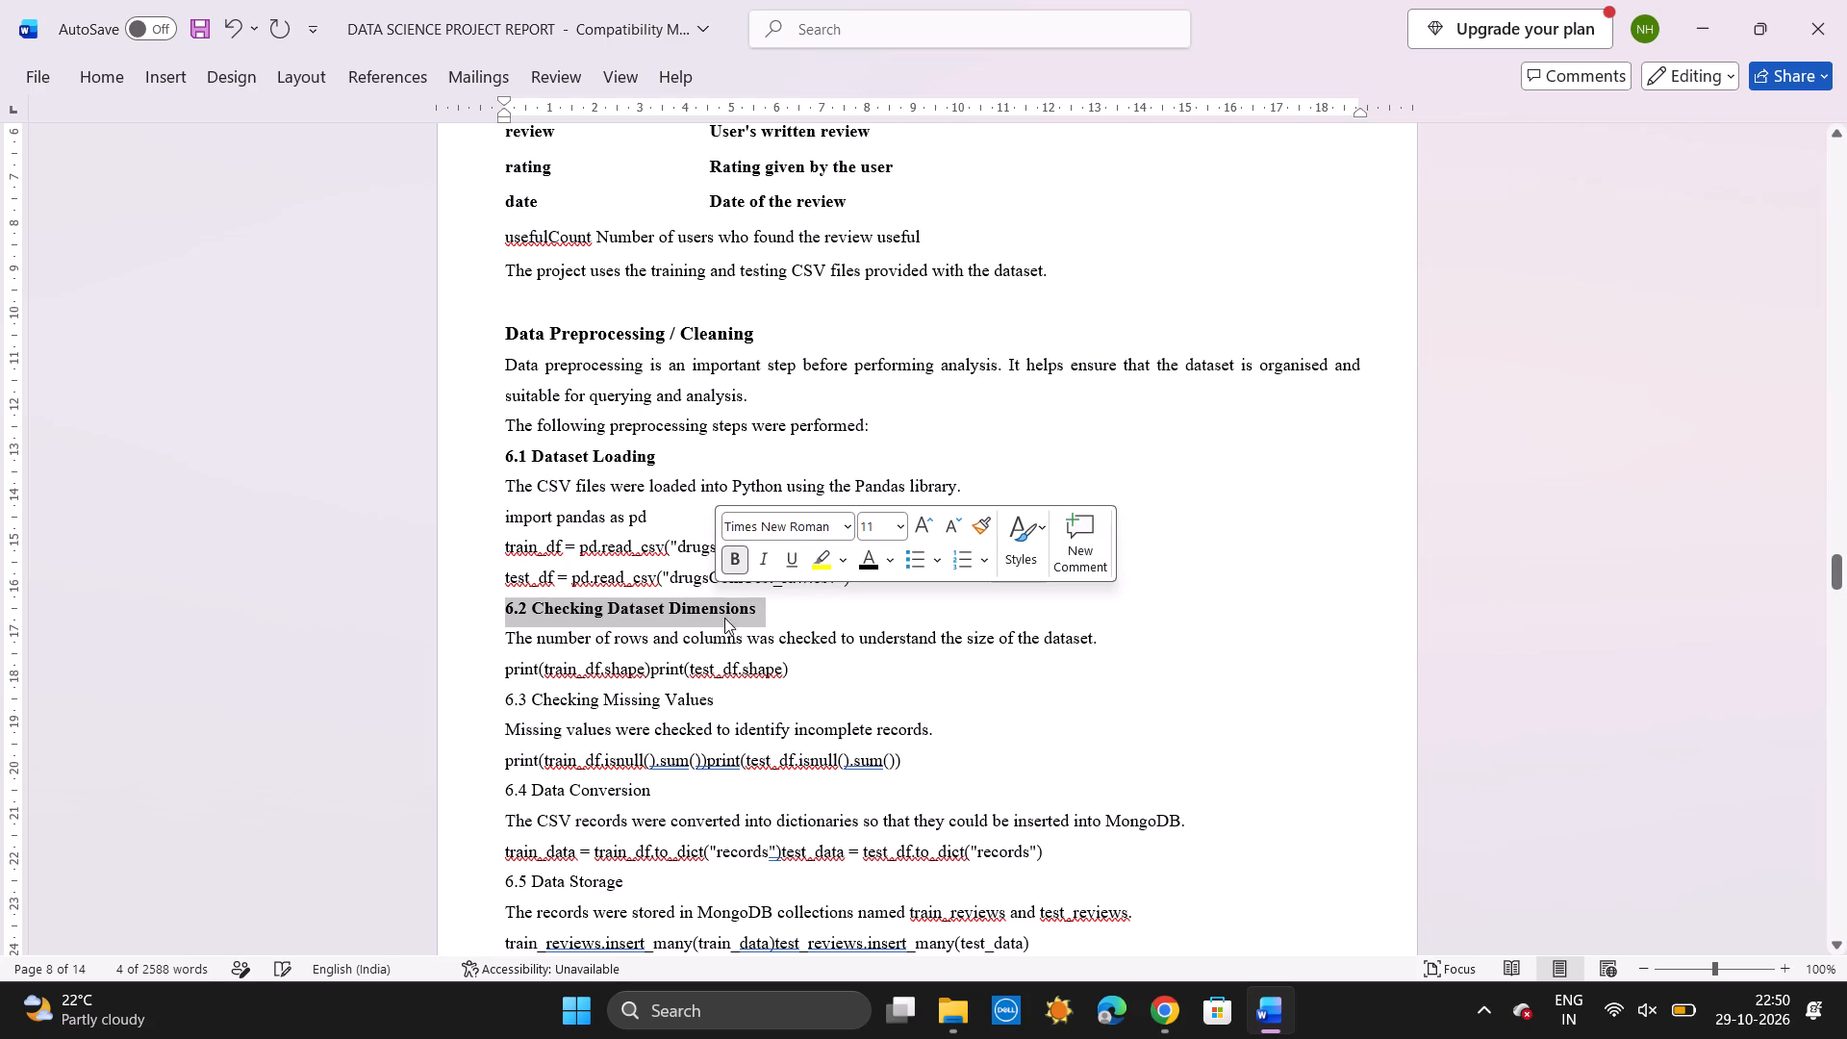
scroll(683, 633, down, 1)
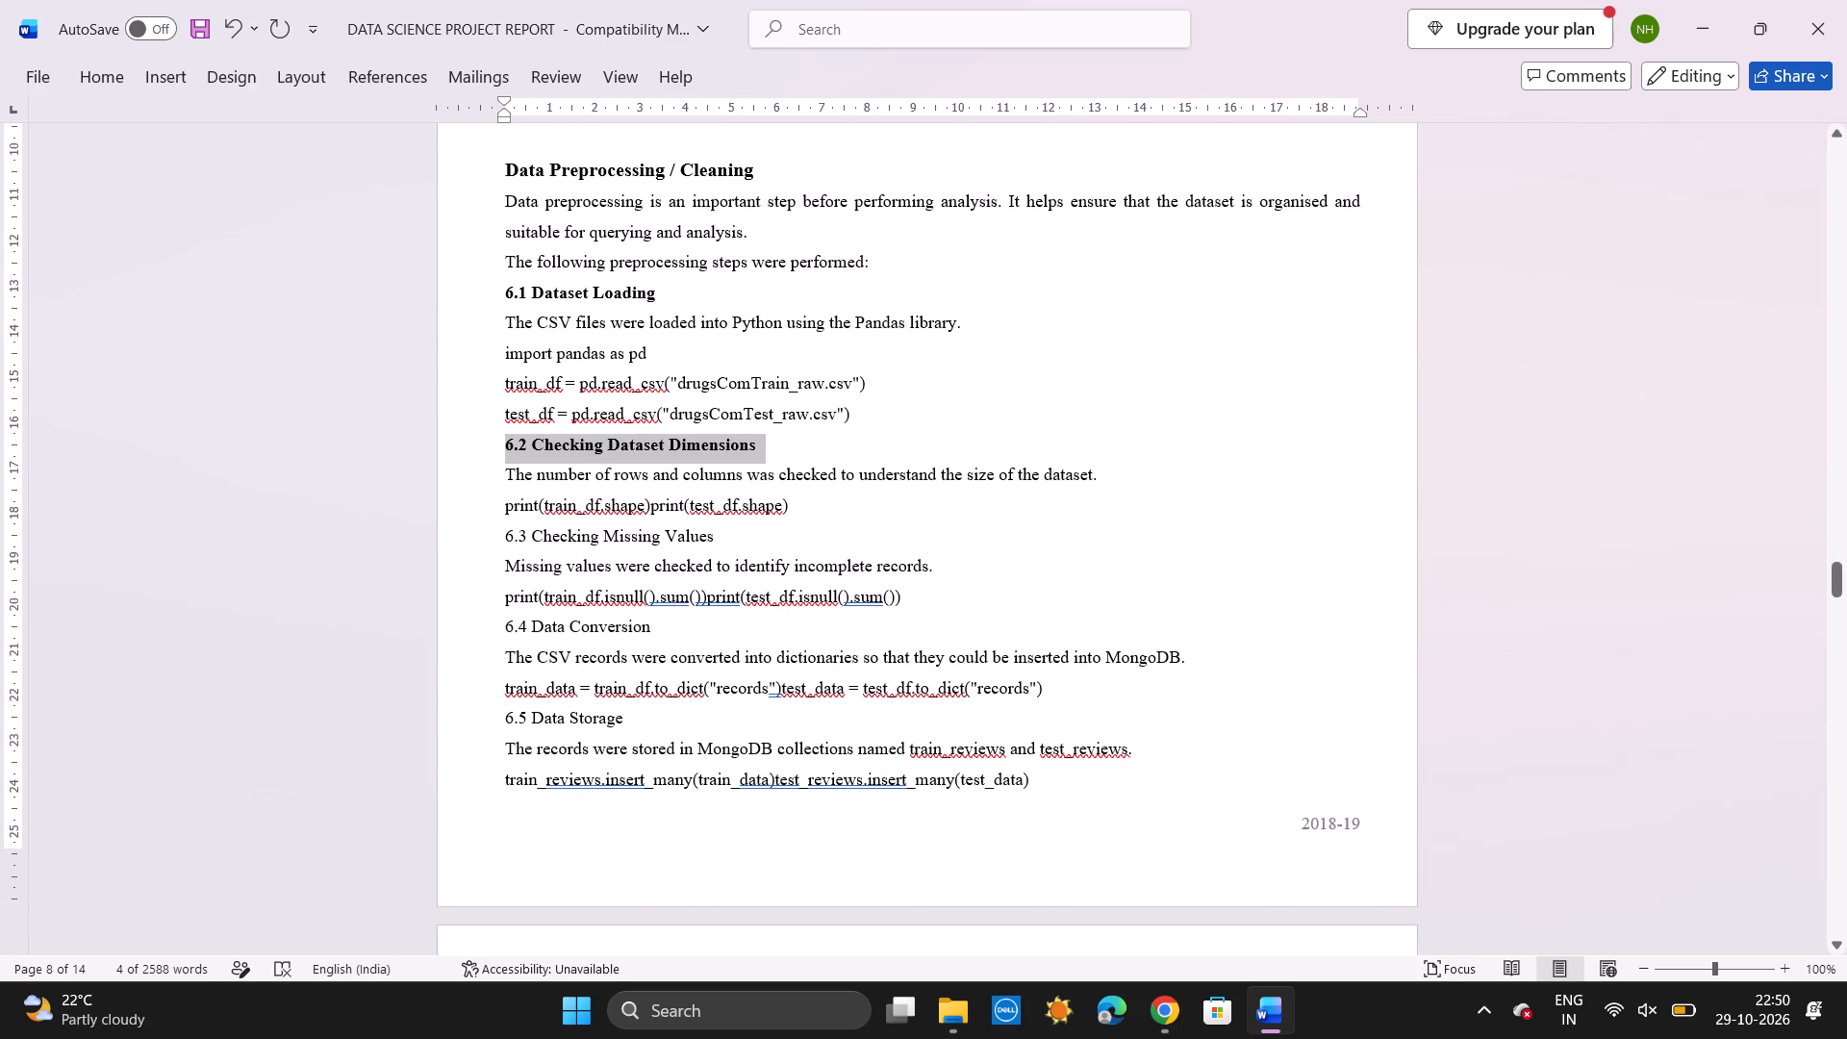
Make the 6.3 Checking Missing Values, 6.4 Data Conversion and 6.5 Data Storage subheadings bold.
drag(505, 539, 700, 531)
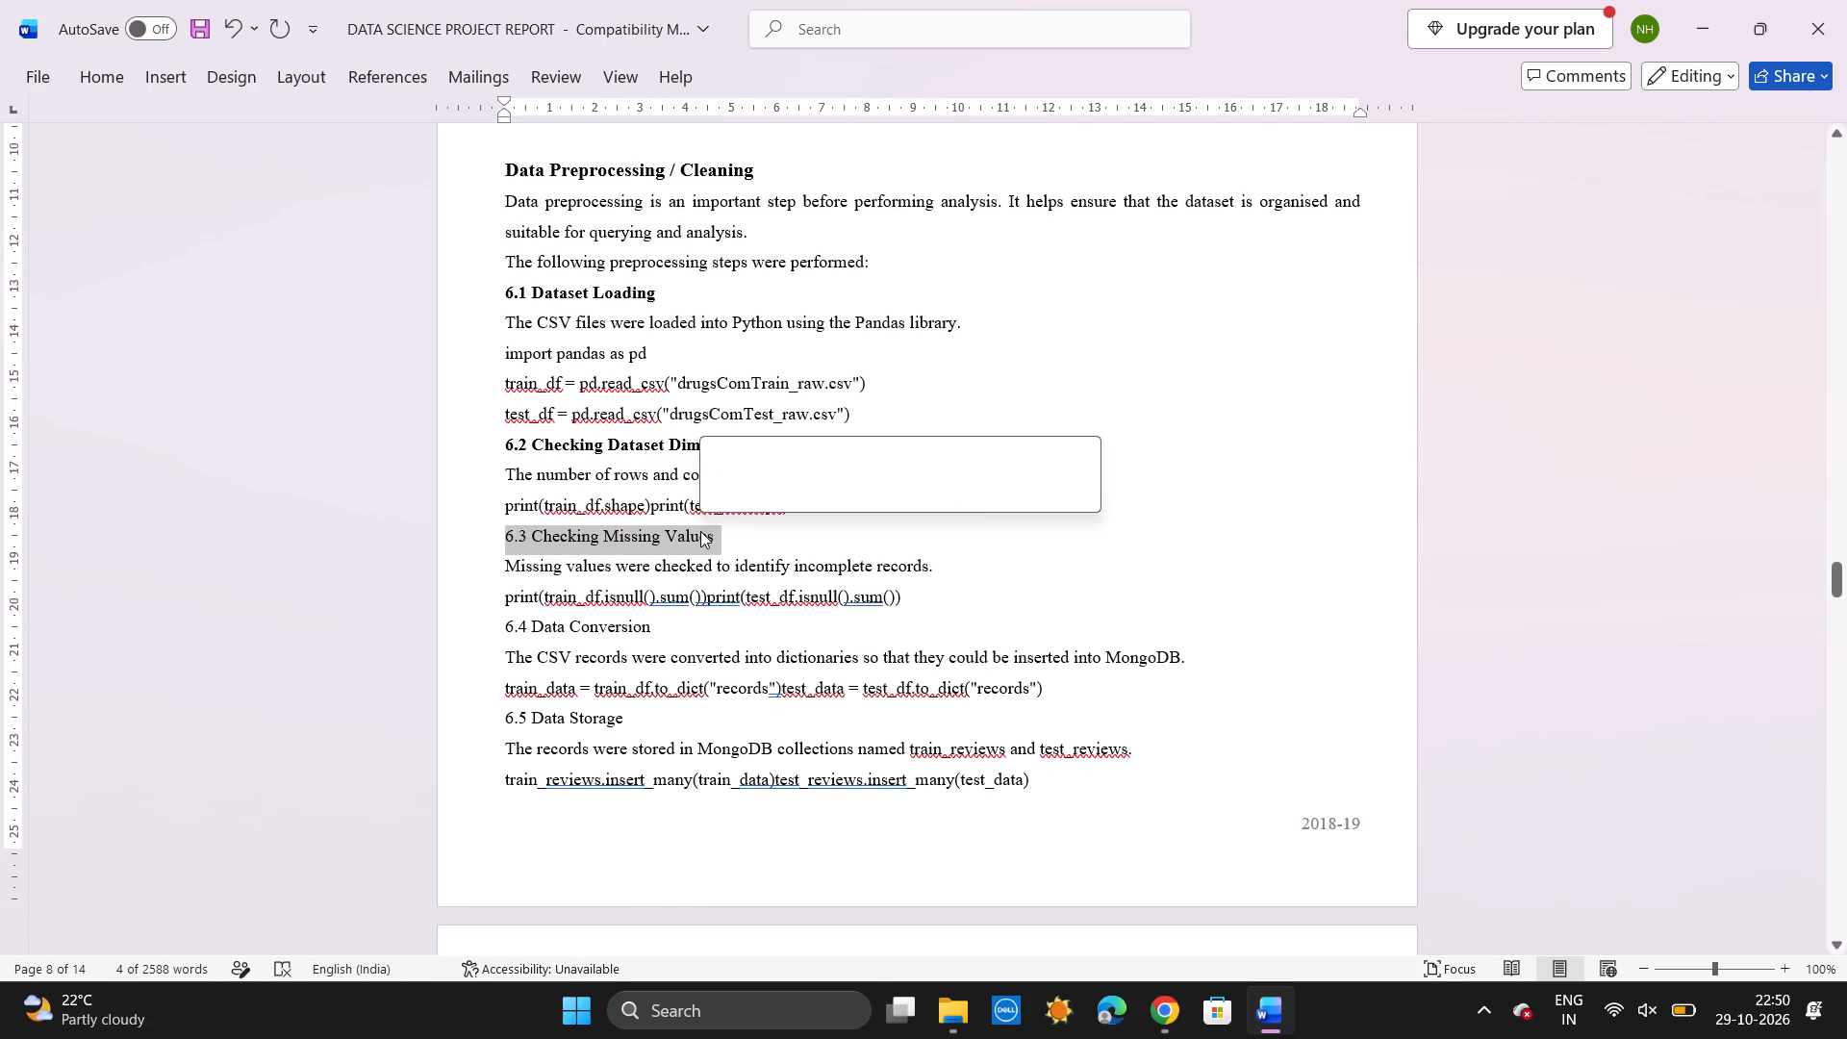
click(720, 492)
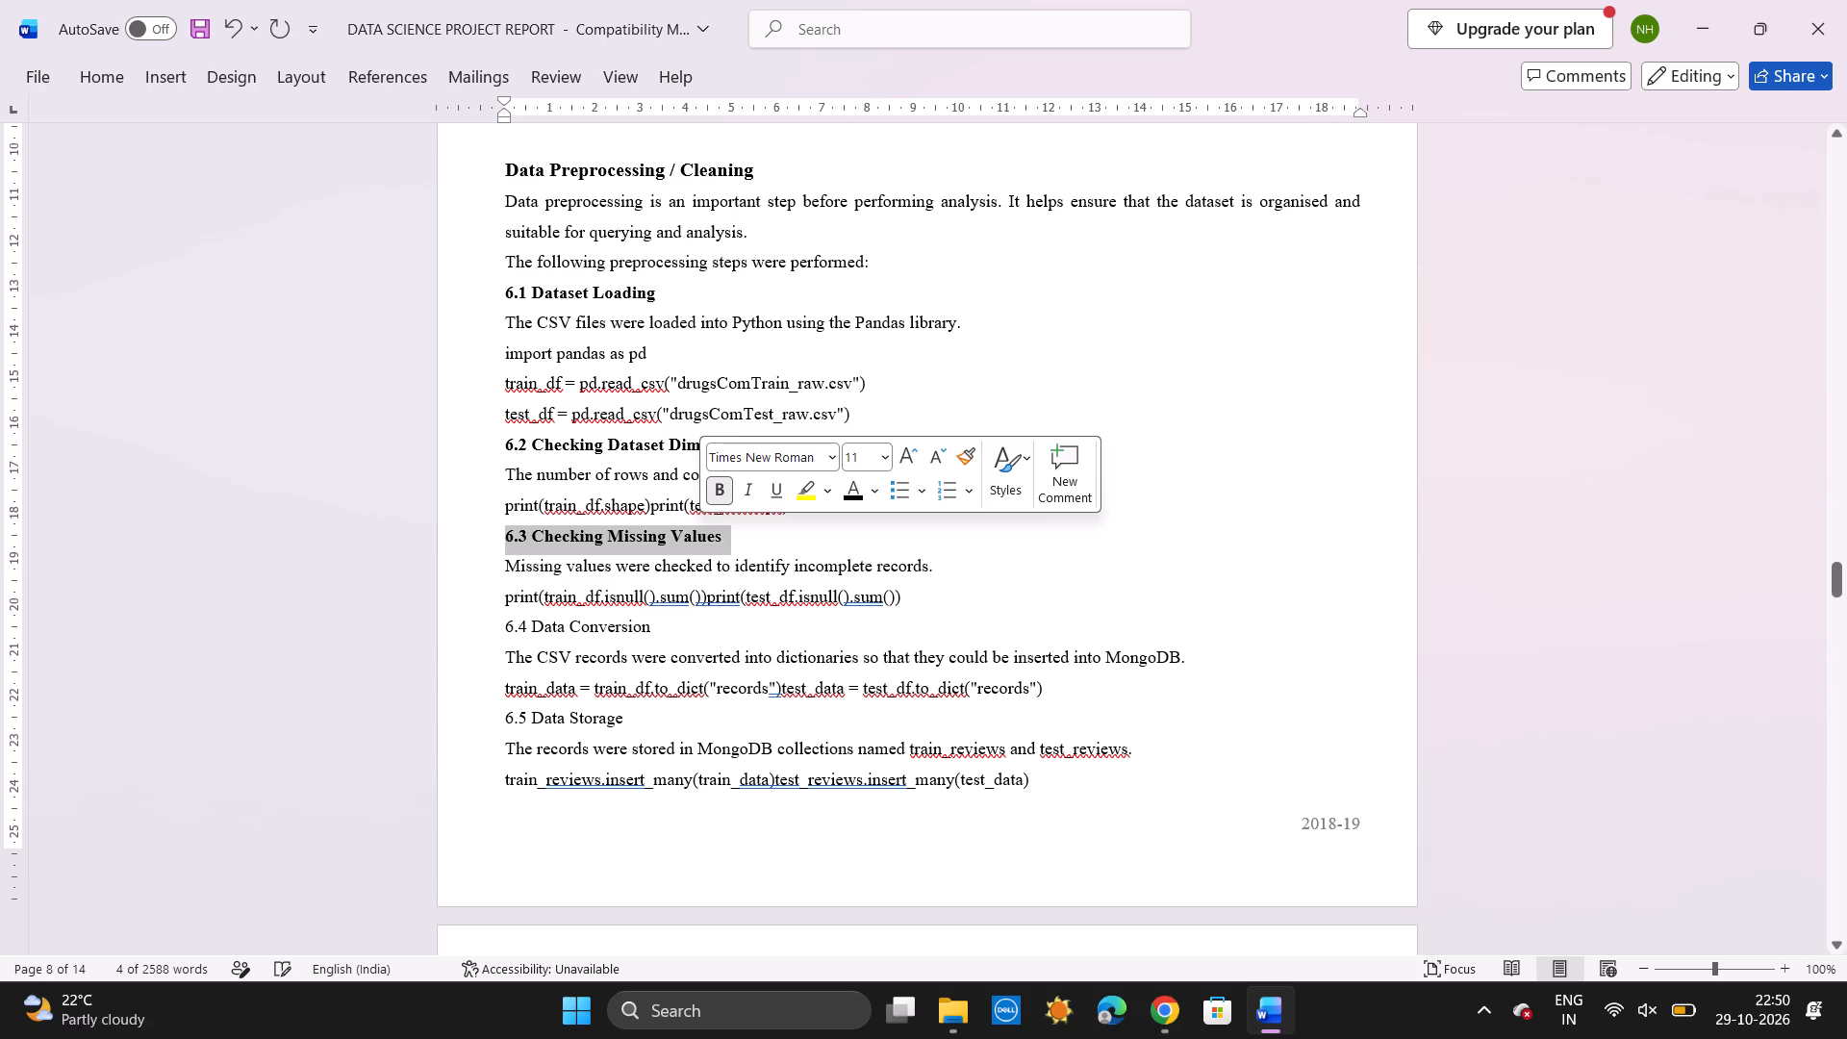
drag(504, 629, 622, 628)
click(643, 589)
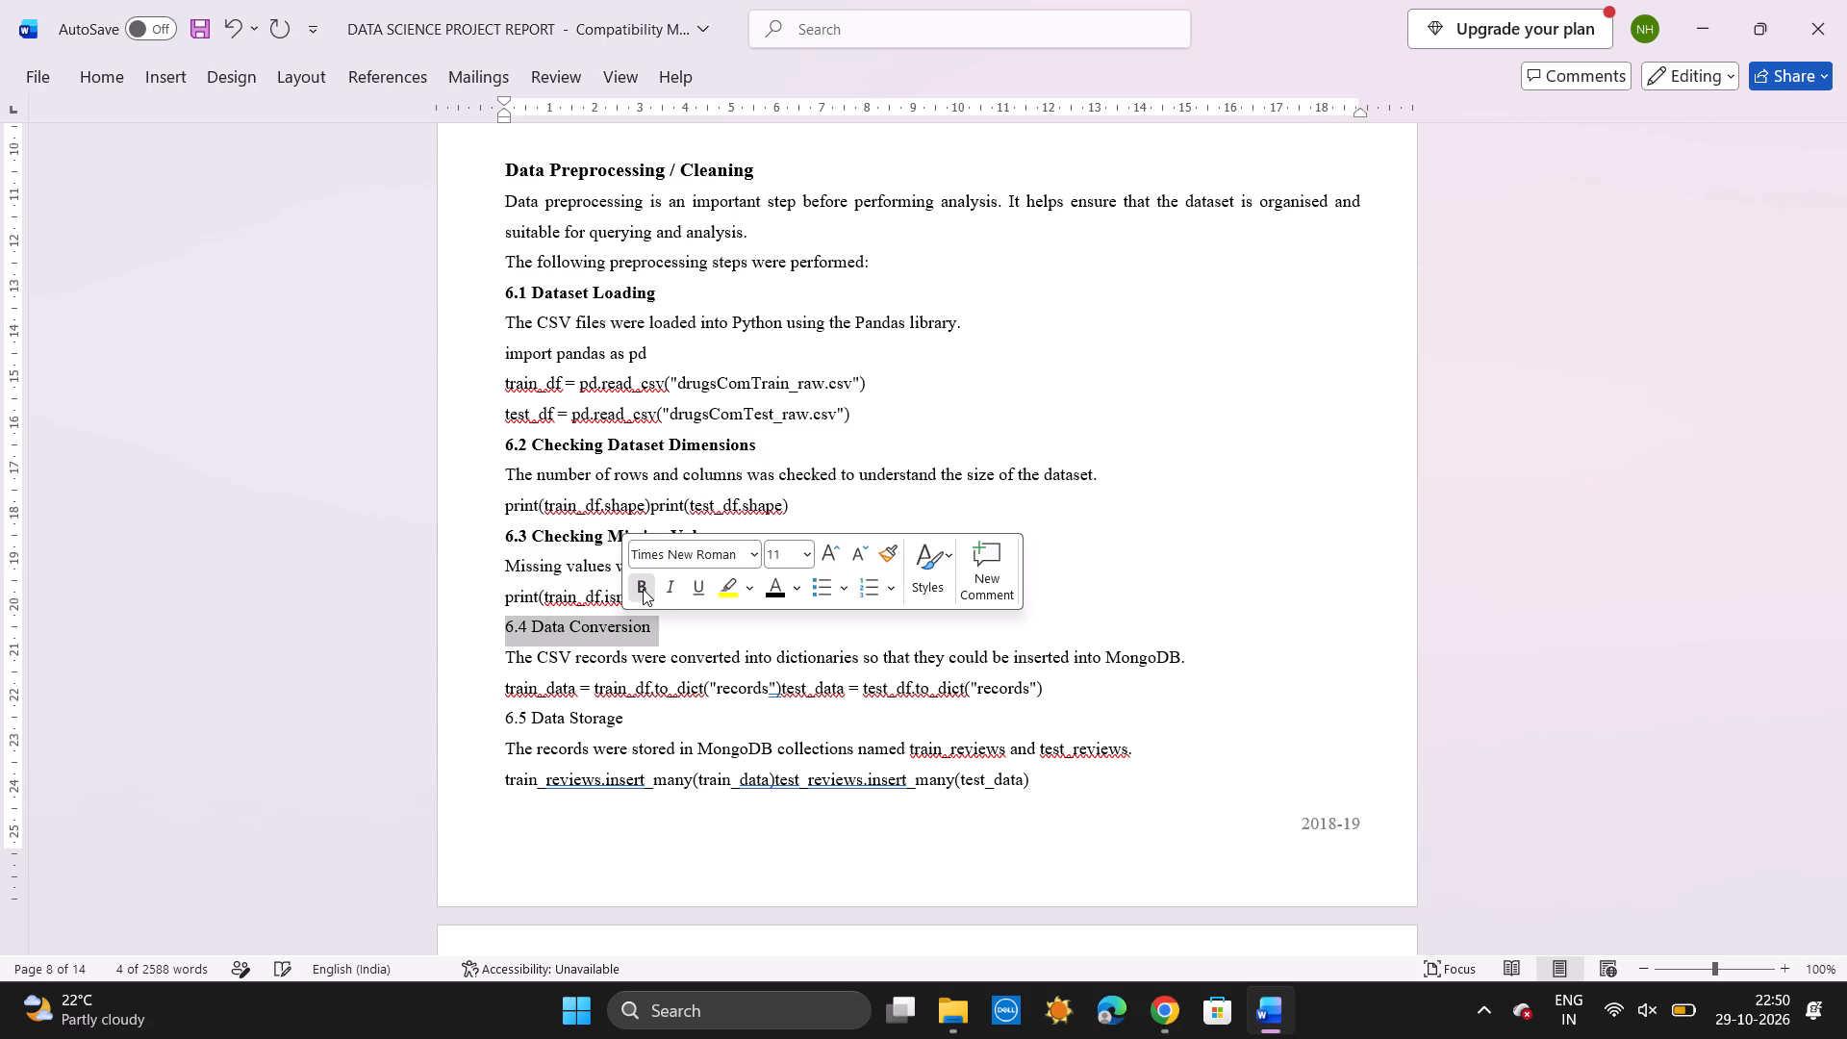
scroll(580, 696, down, 1)
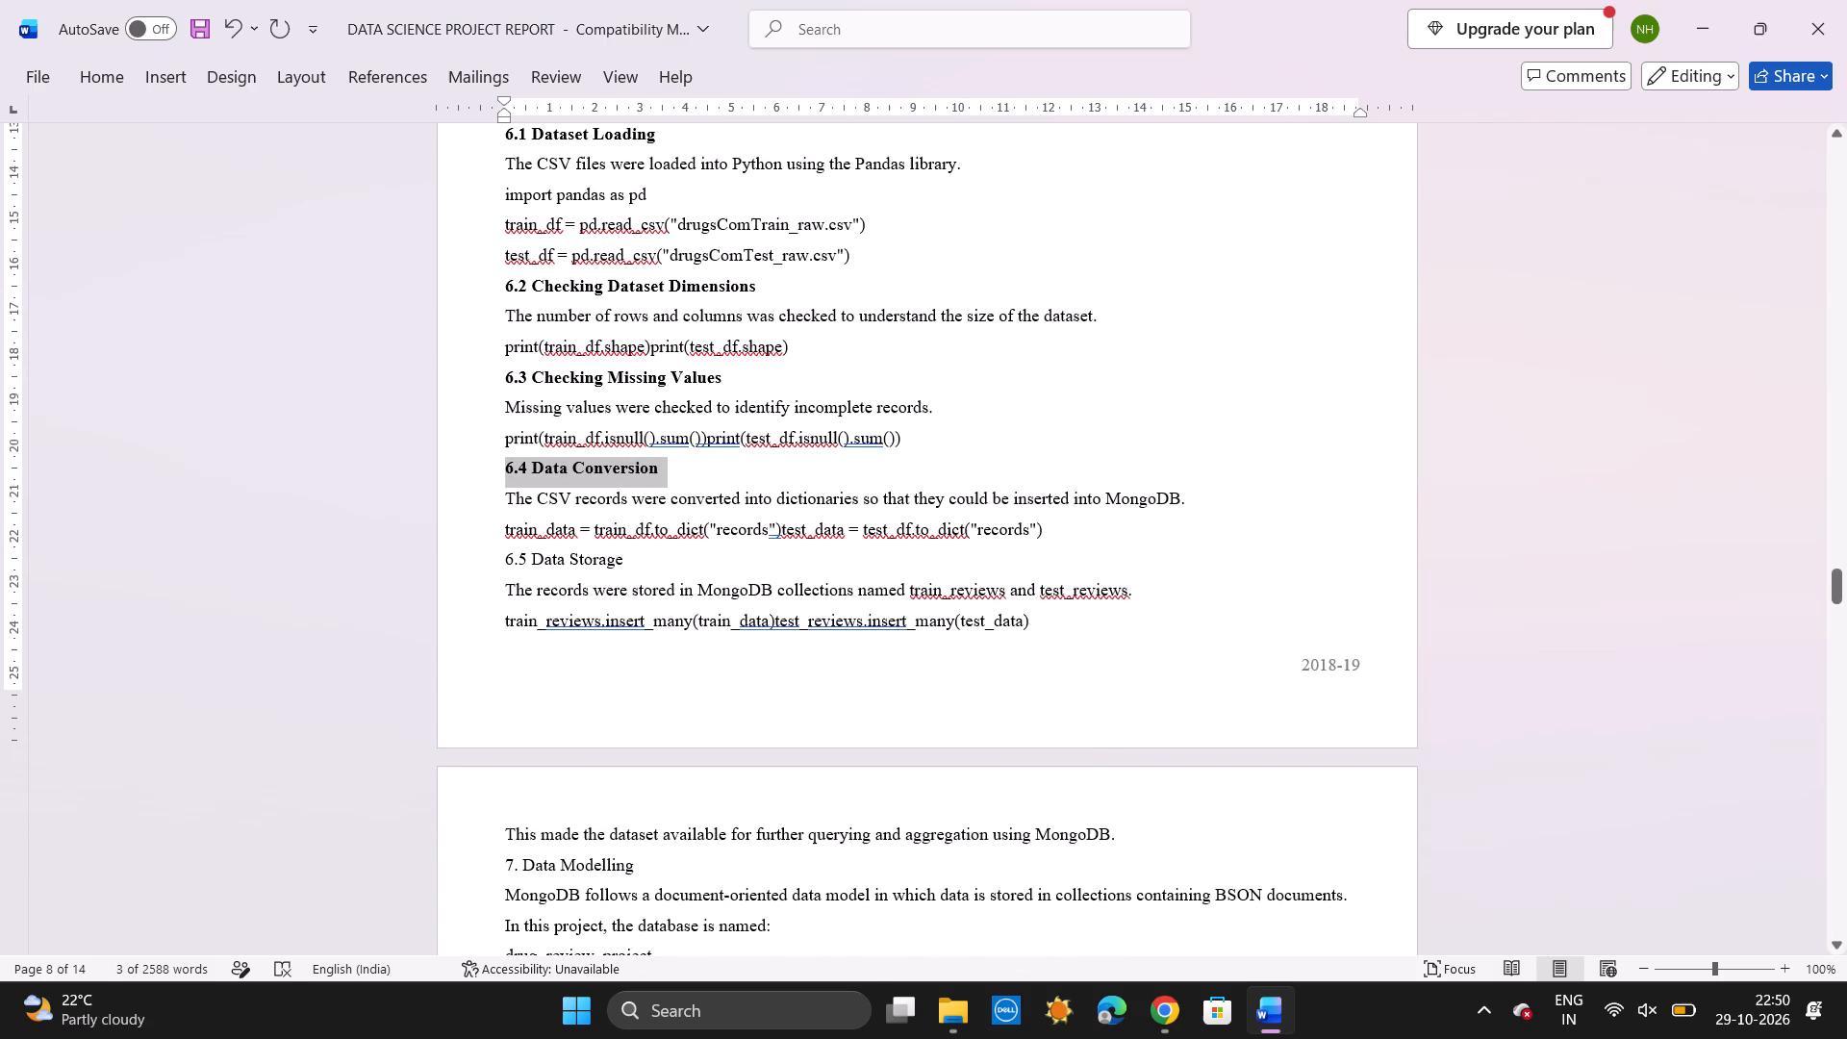
drag(506, 560, 615, 555)
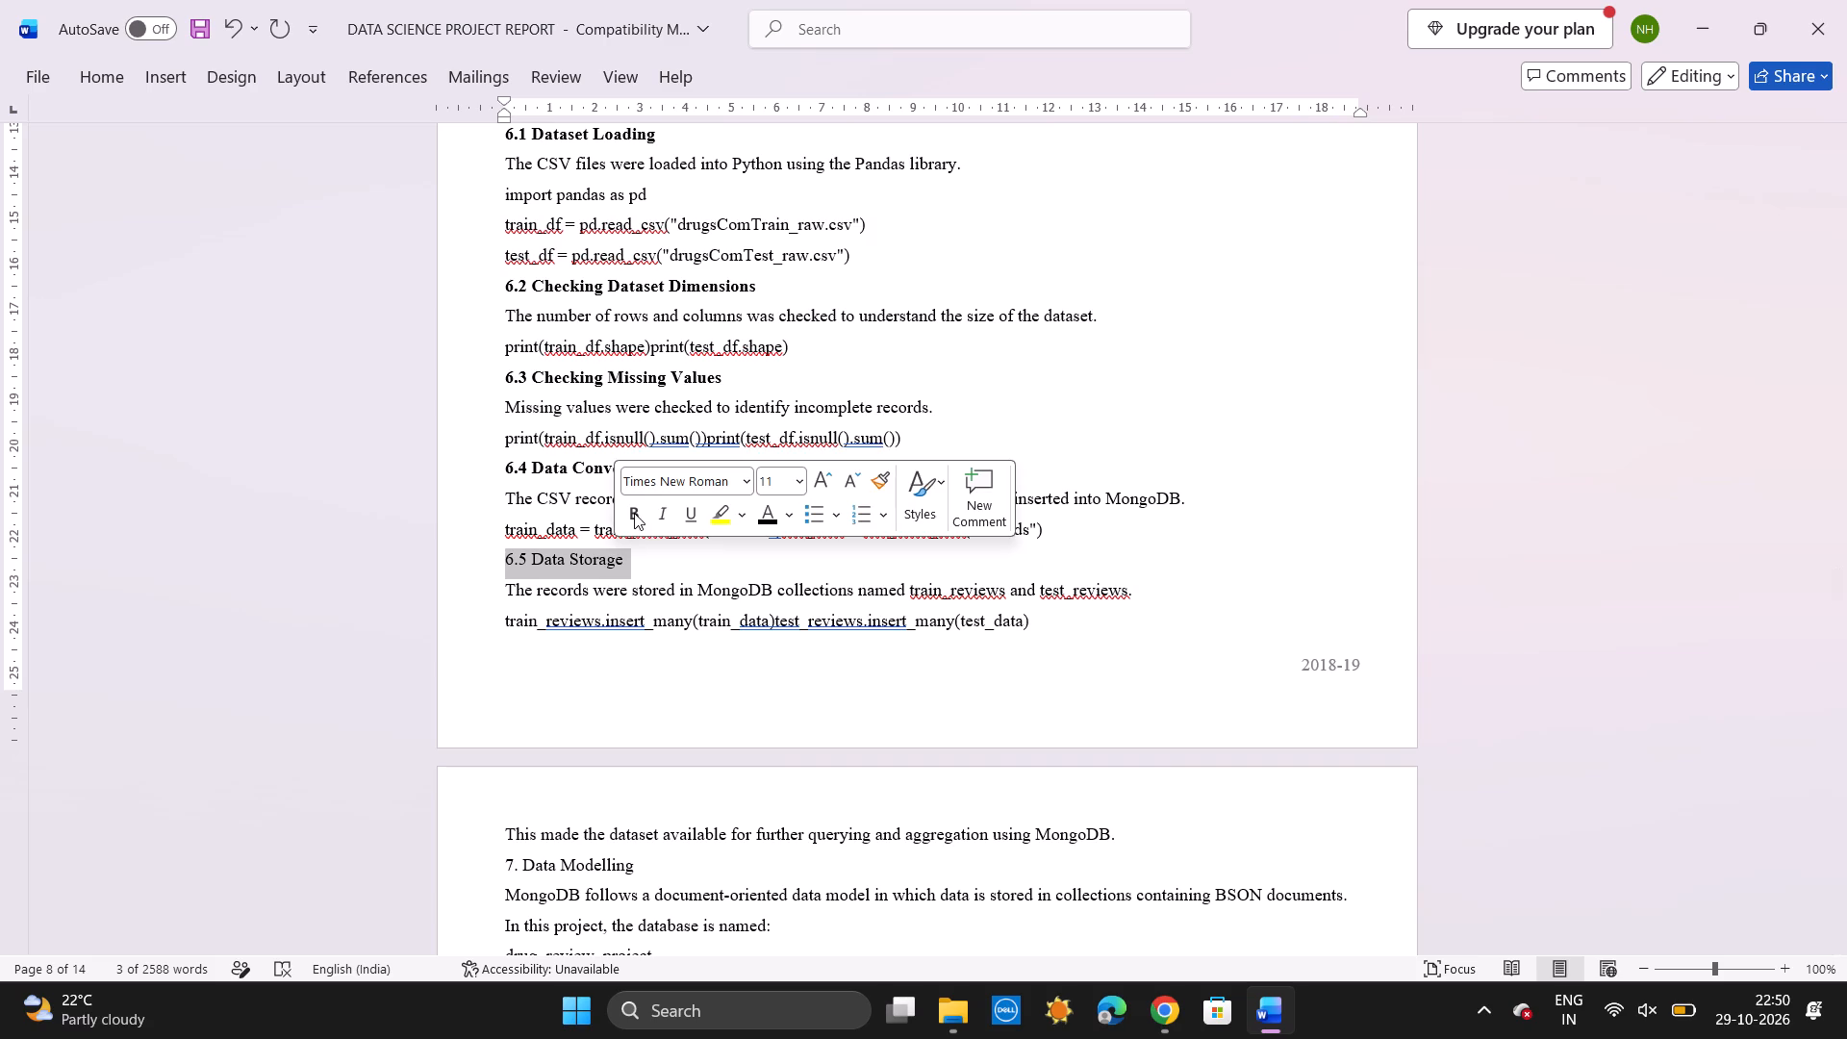
click(634, 513)
Make the 7. Data Modelling heading bold.
scroll(610, 606, down, 1)
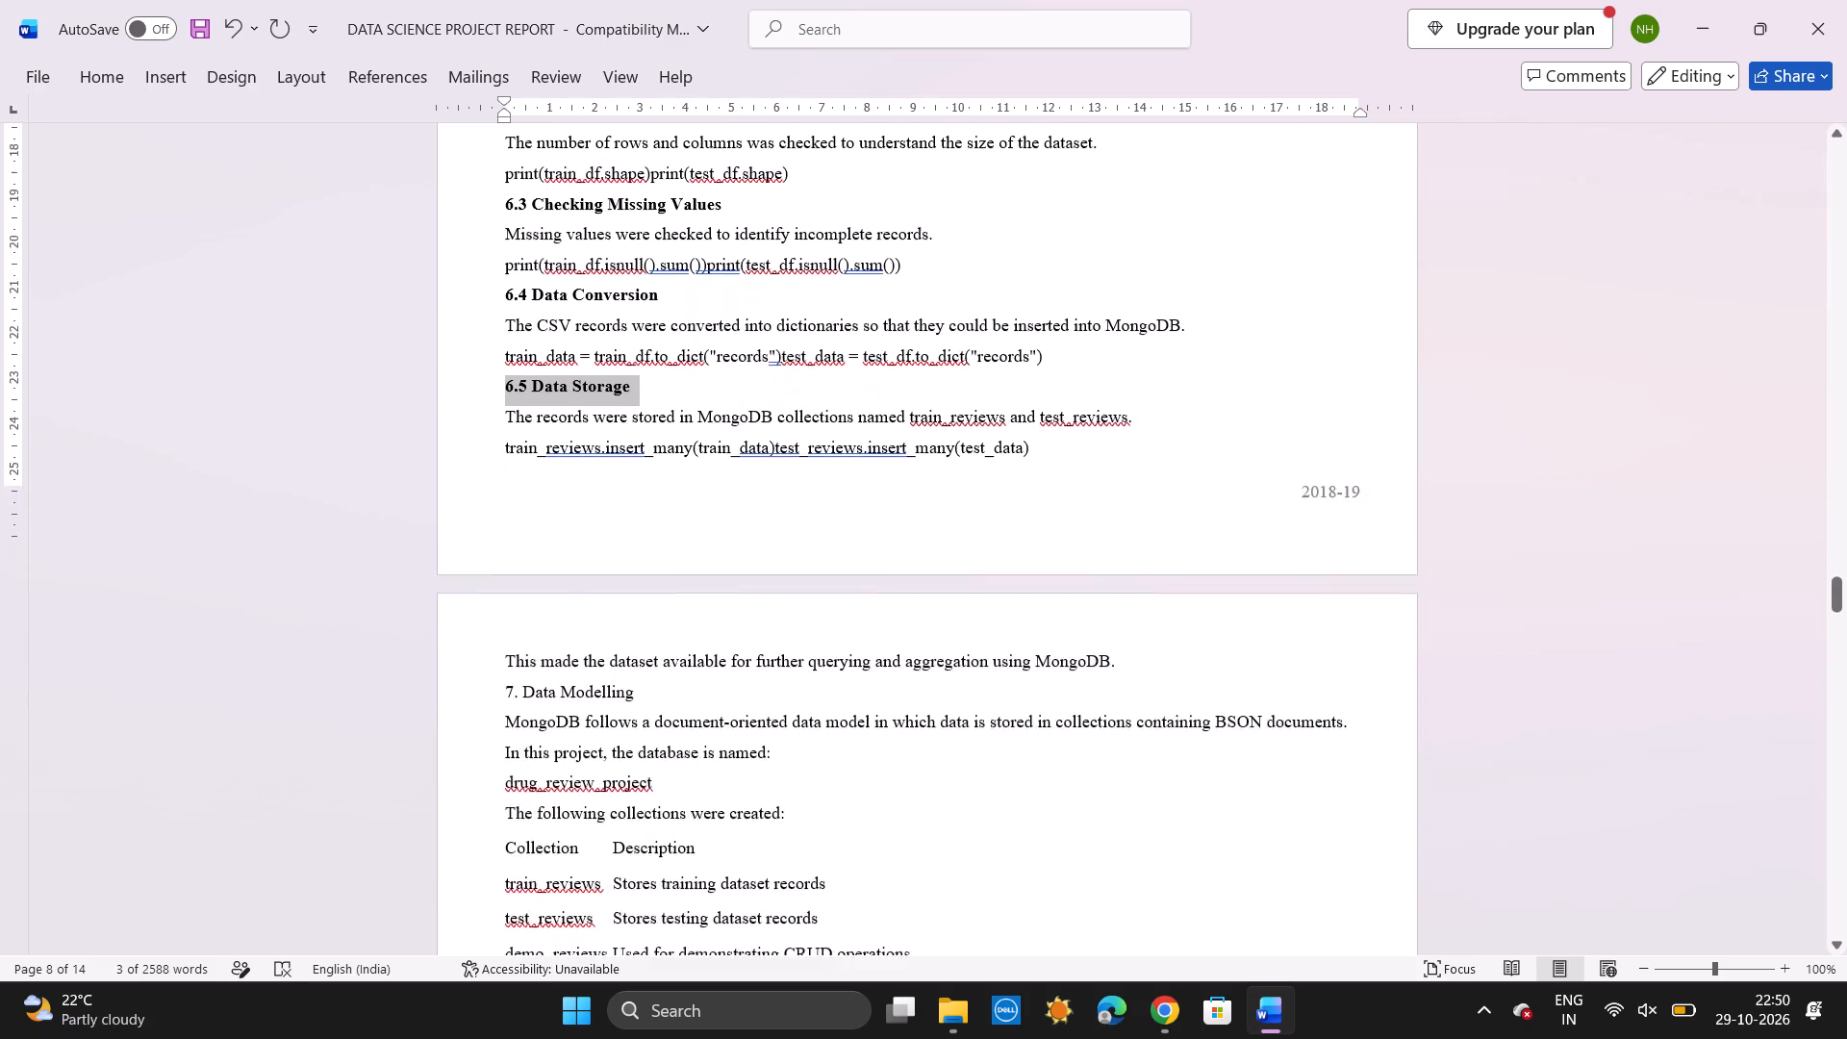
scroll(610, 606, down, 1)
drag(503, 590, 612, 585)
click(623, 549)
Make the database name drug_review_project in the Data Modelling section bold and set its font size to 14.
scroll(623, 549, down, 1)
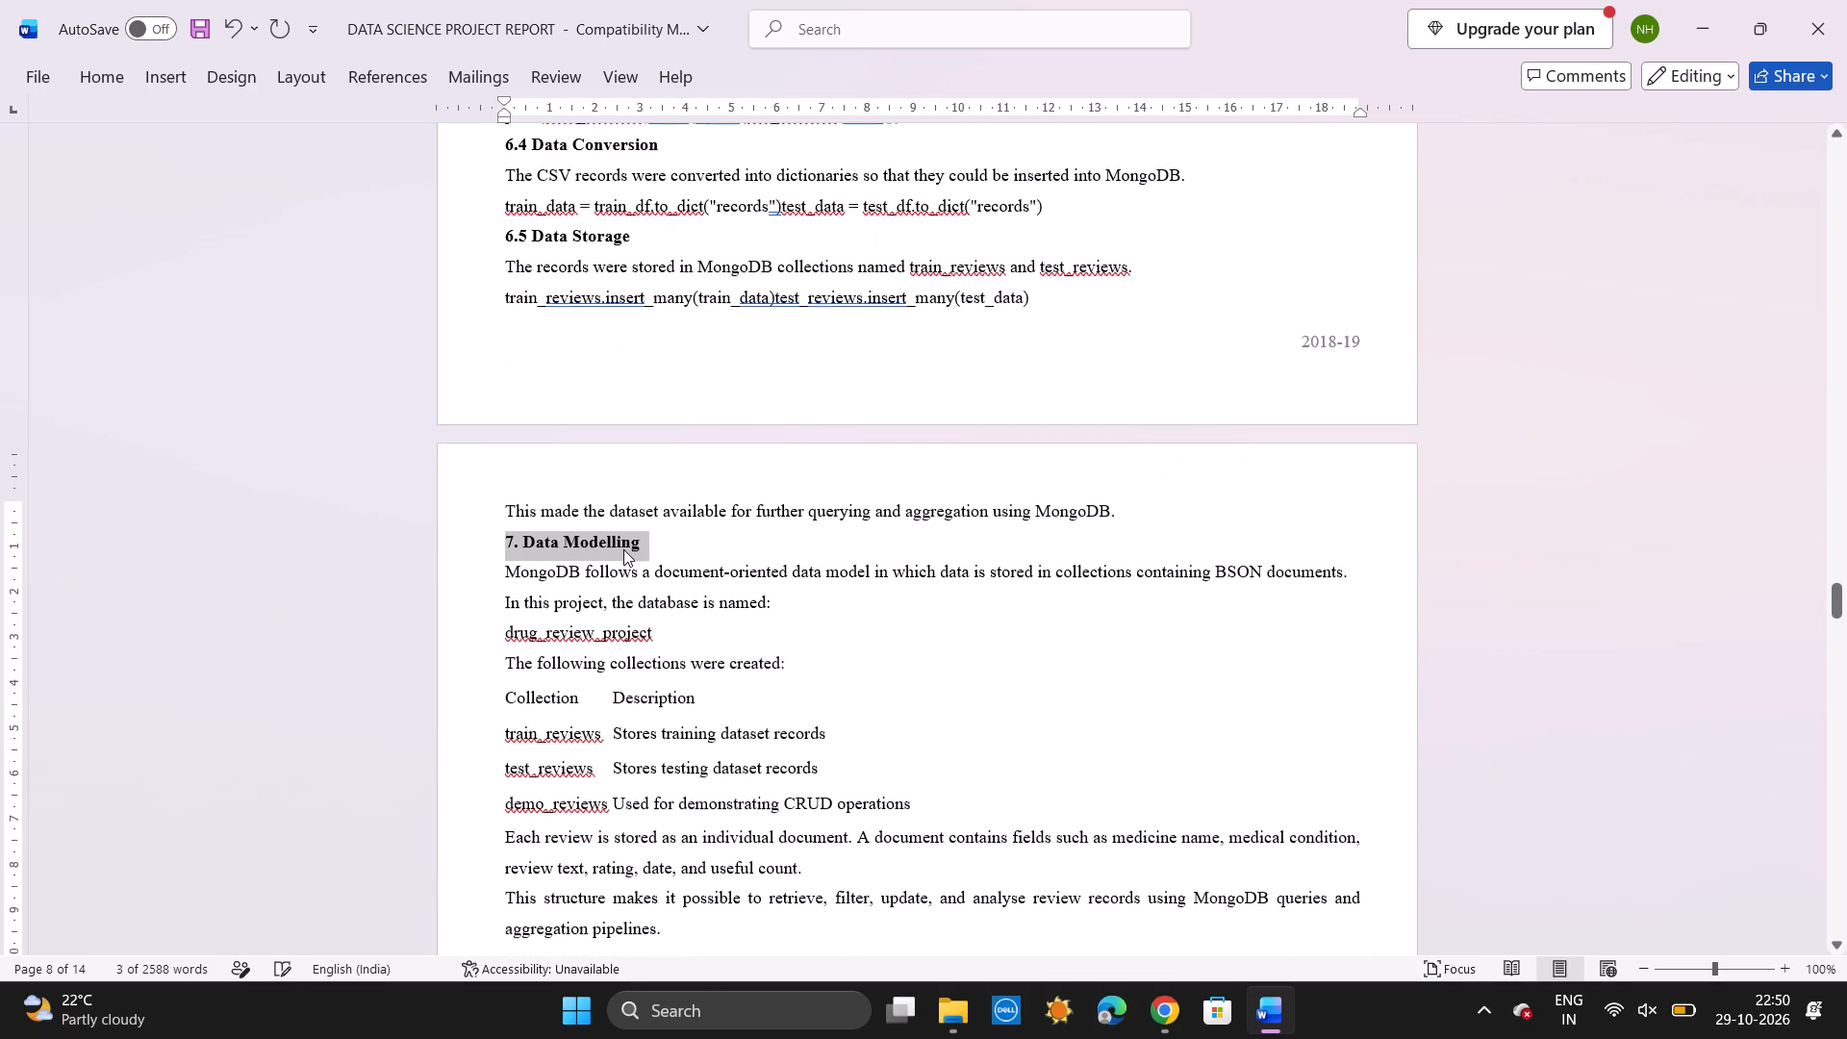
scroll(623, 549, down, 1)
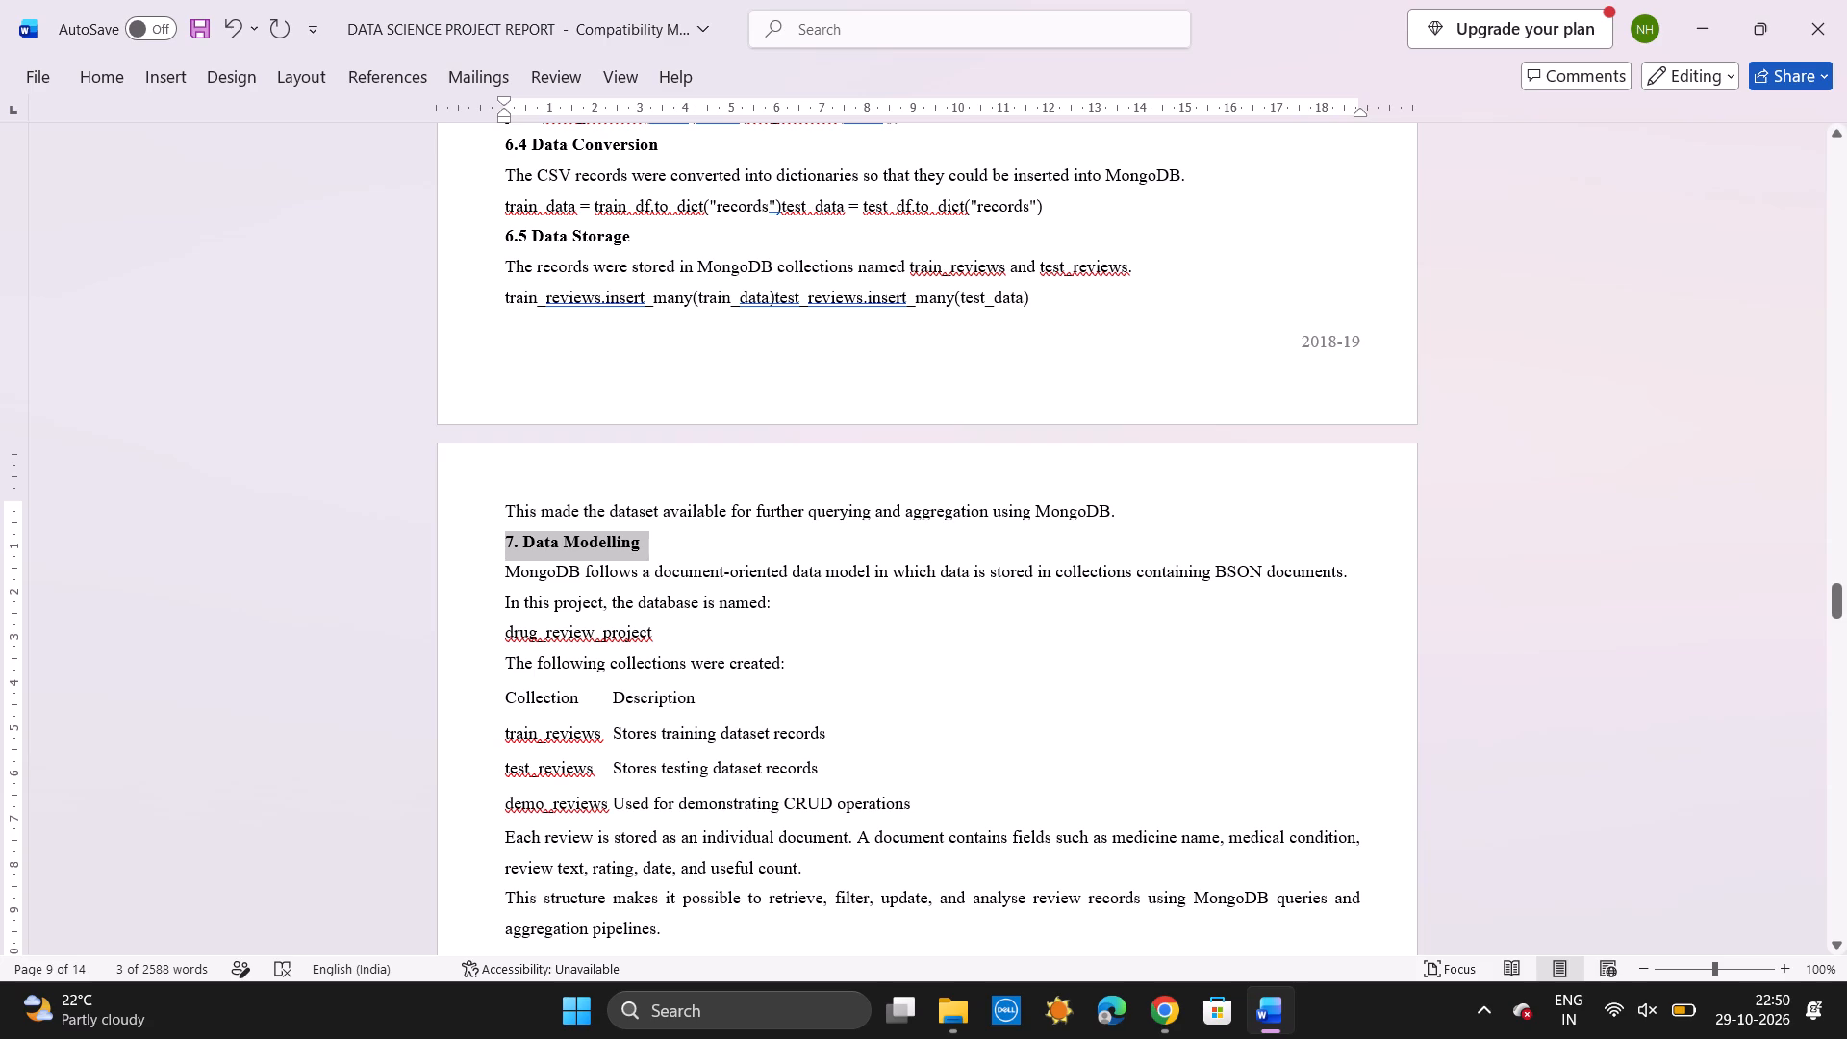
drag(508, 637, 643, 628)
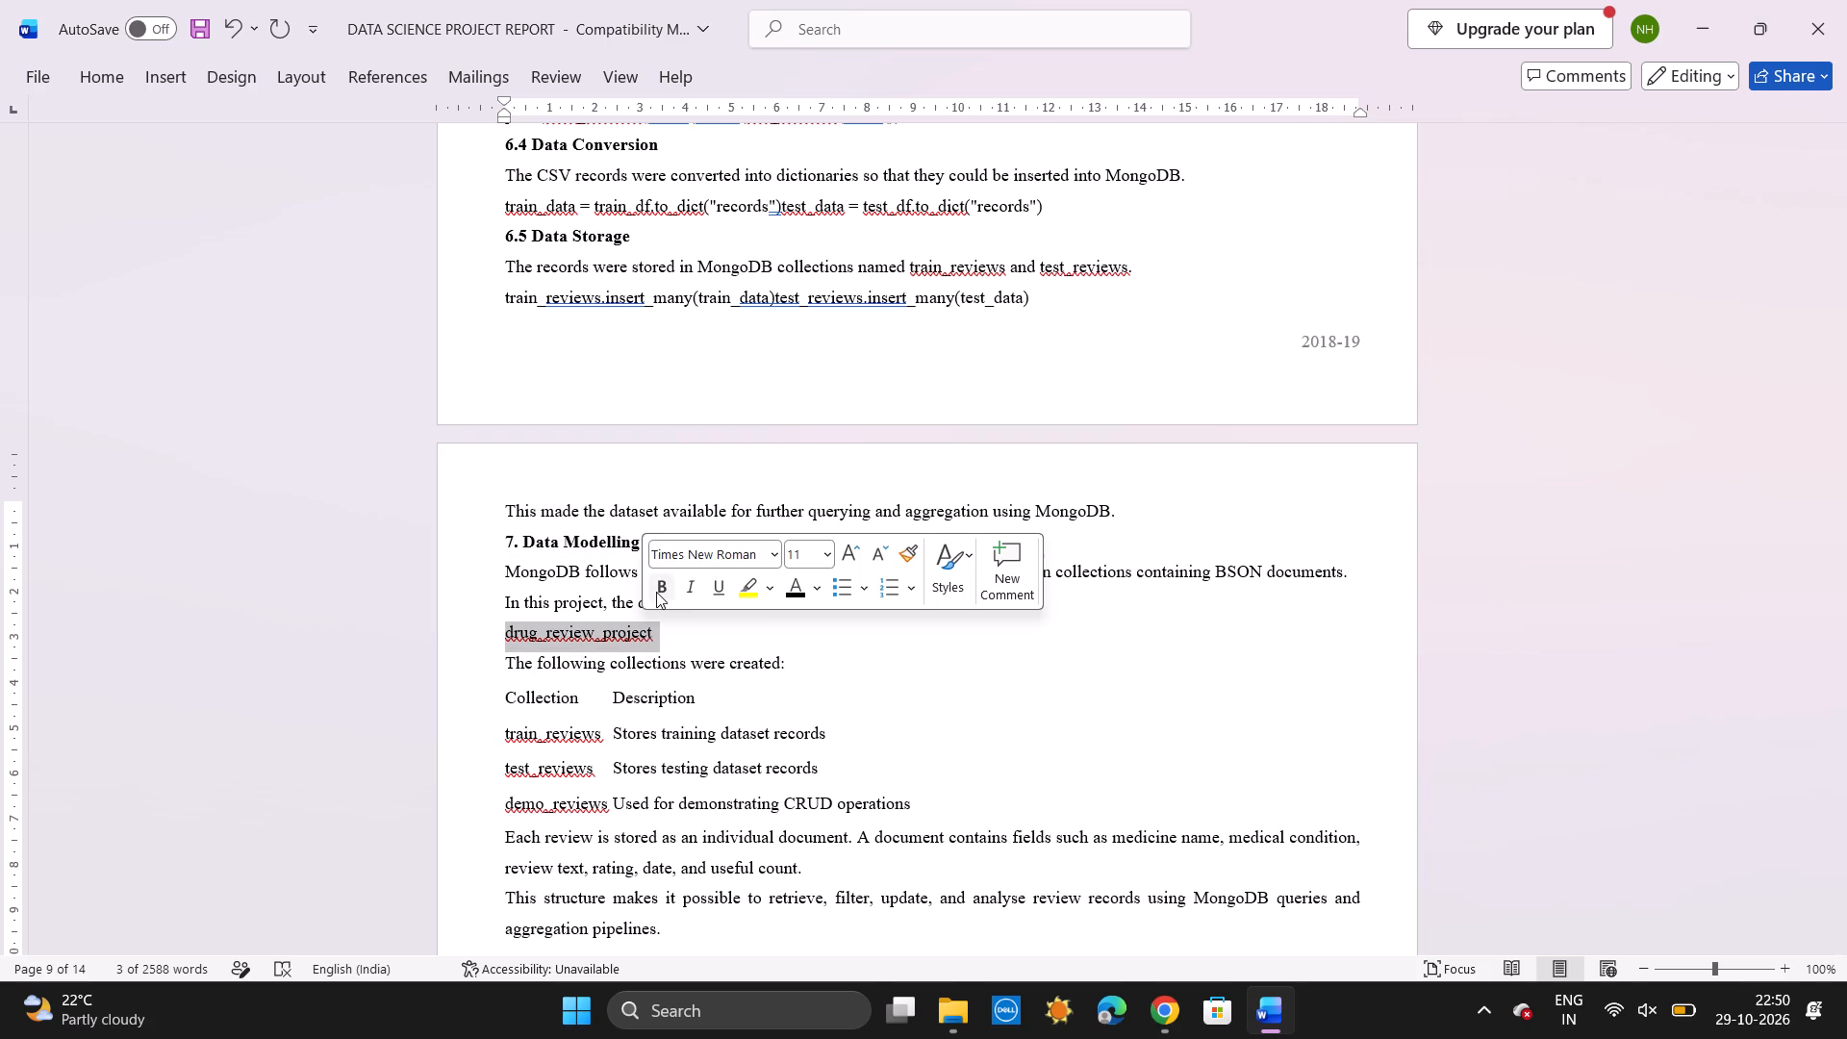
click(656, 592)
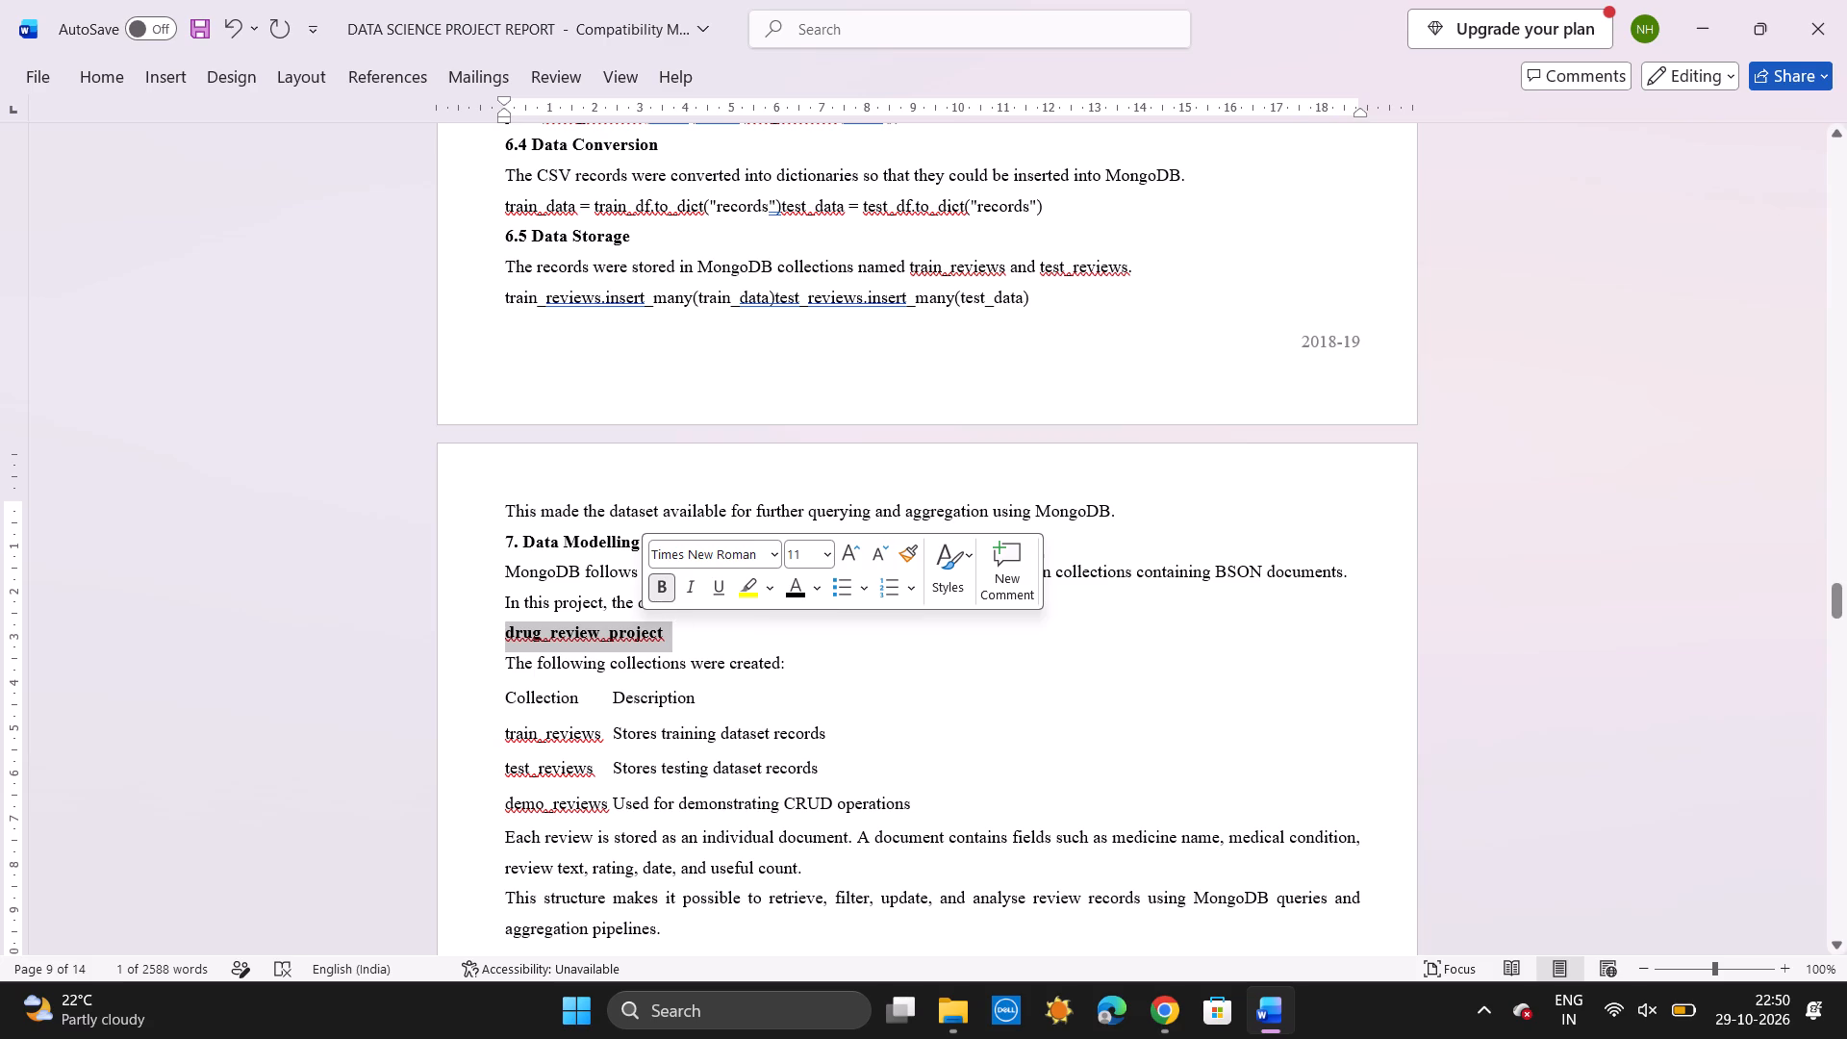
click(821, 558)
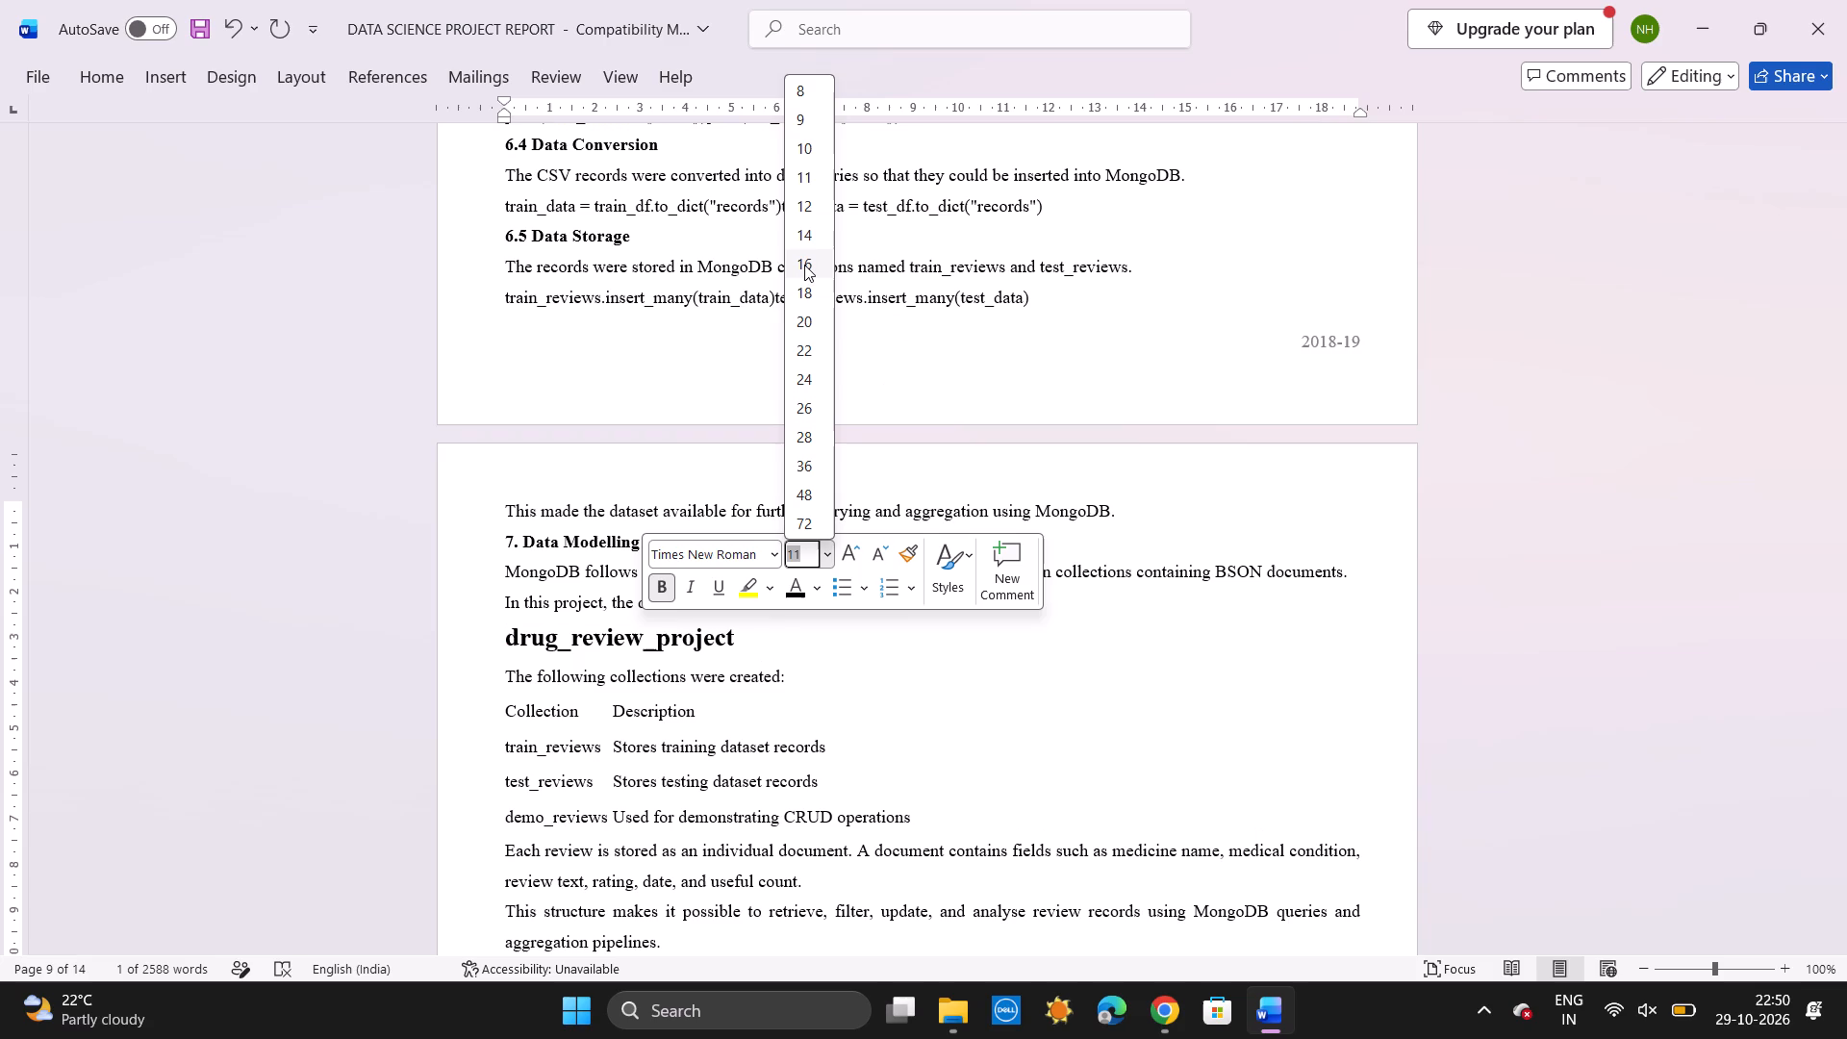
click(809, 228)
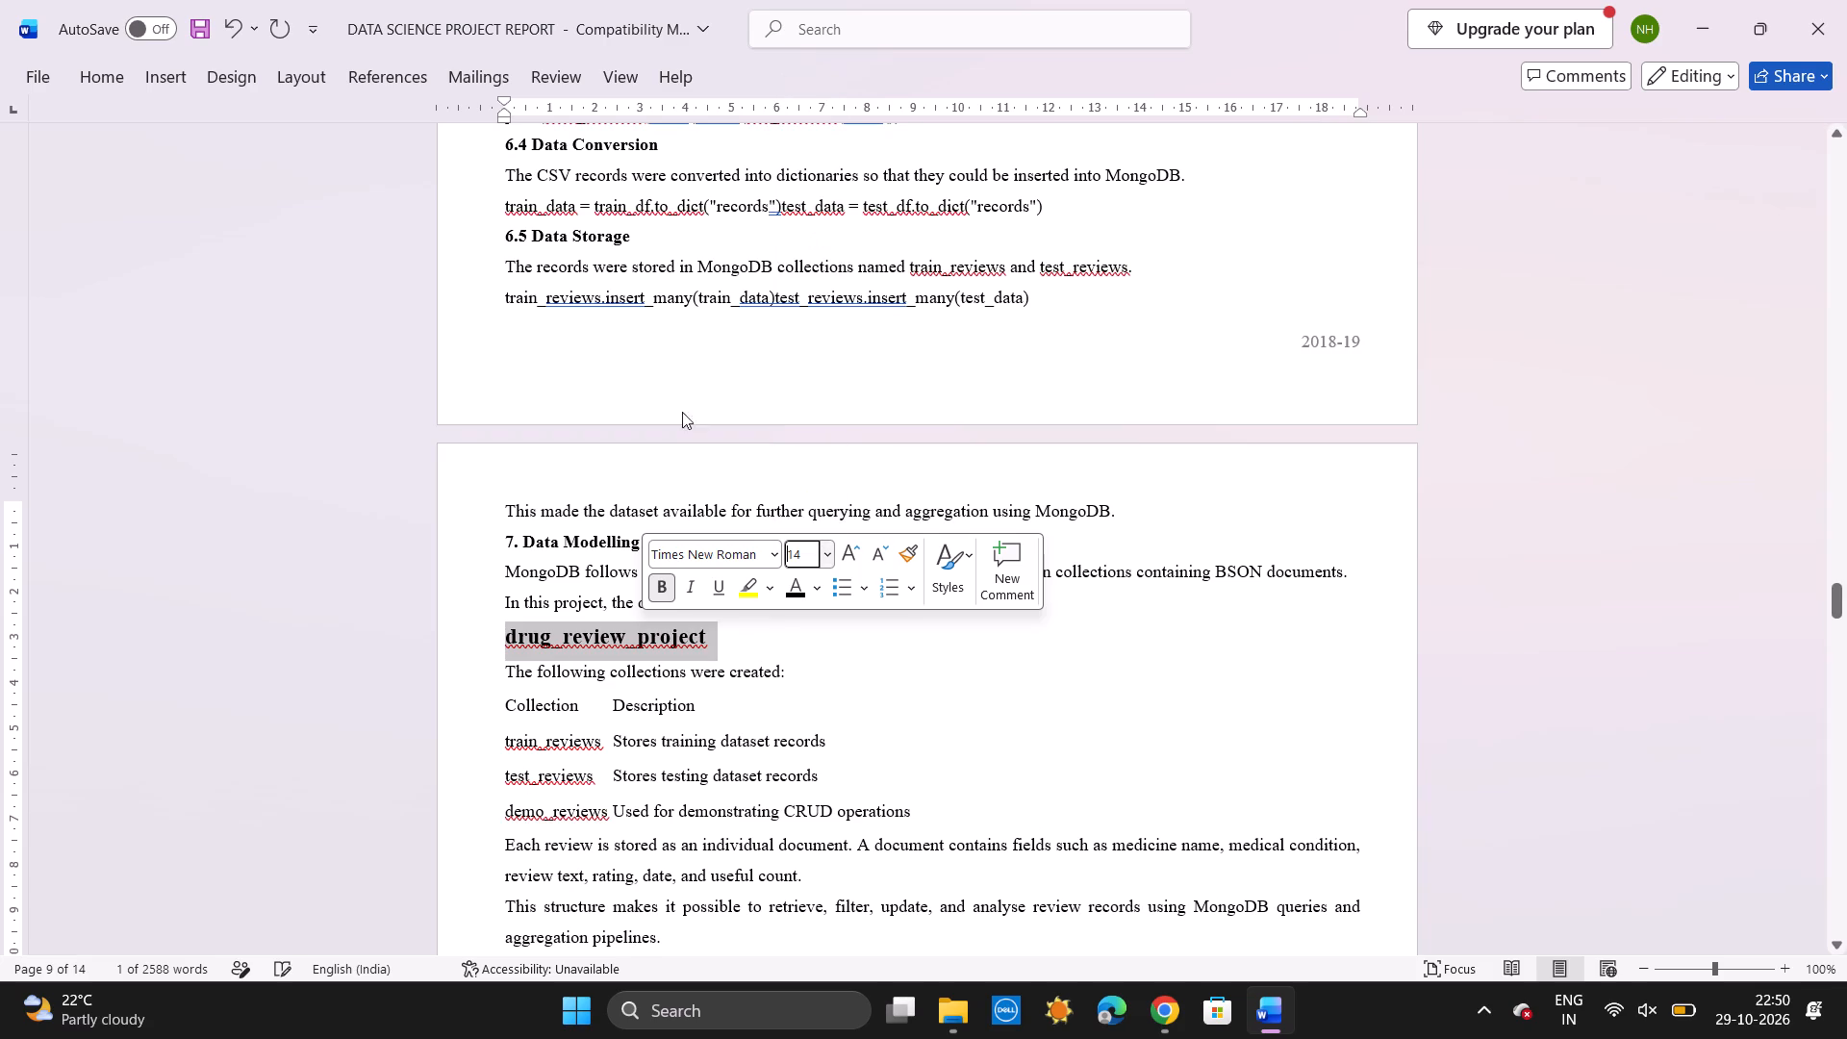
click(519, 636)
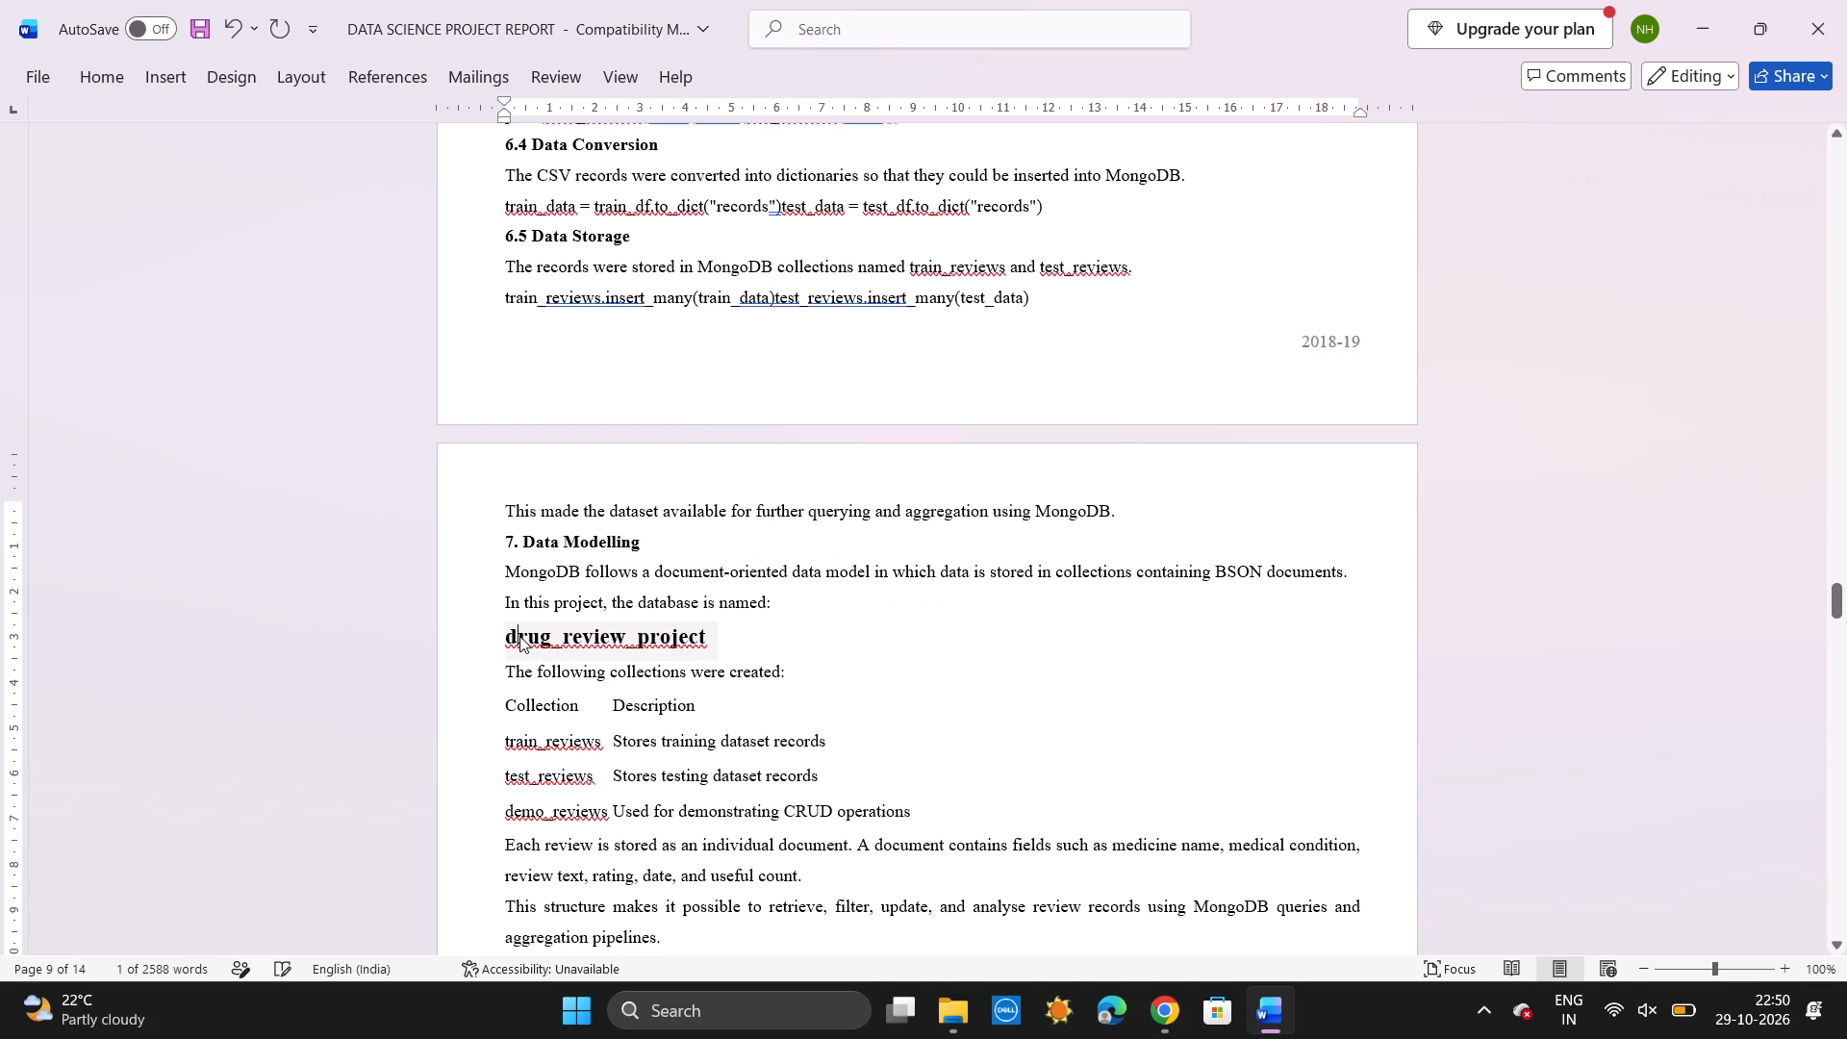
click(848, 625)
Make all the text in the Collection and Description table of the Data Modelling section bold.
scroll(848, 625, down, 1)
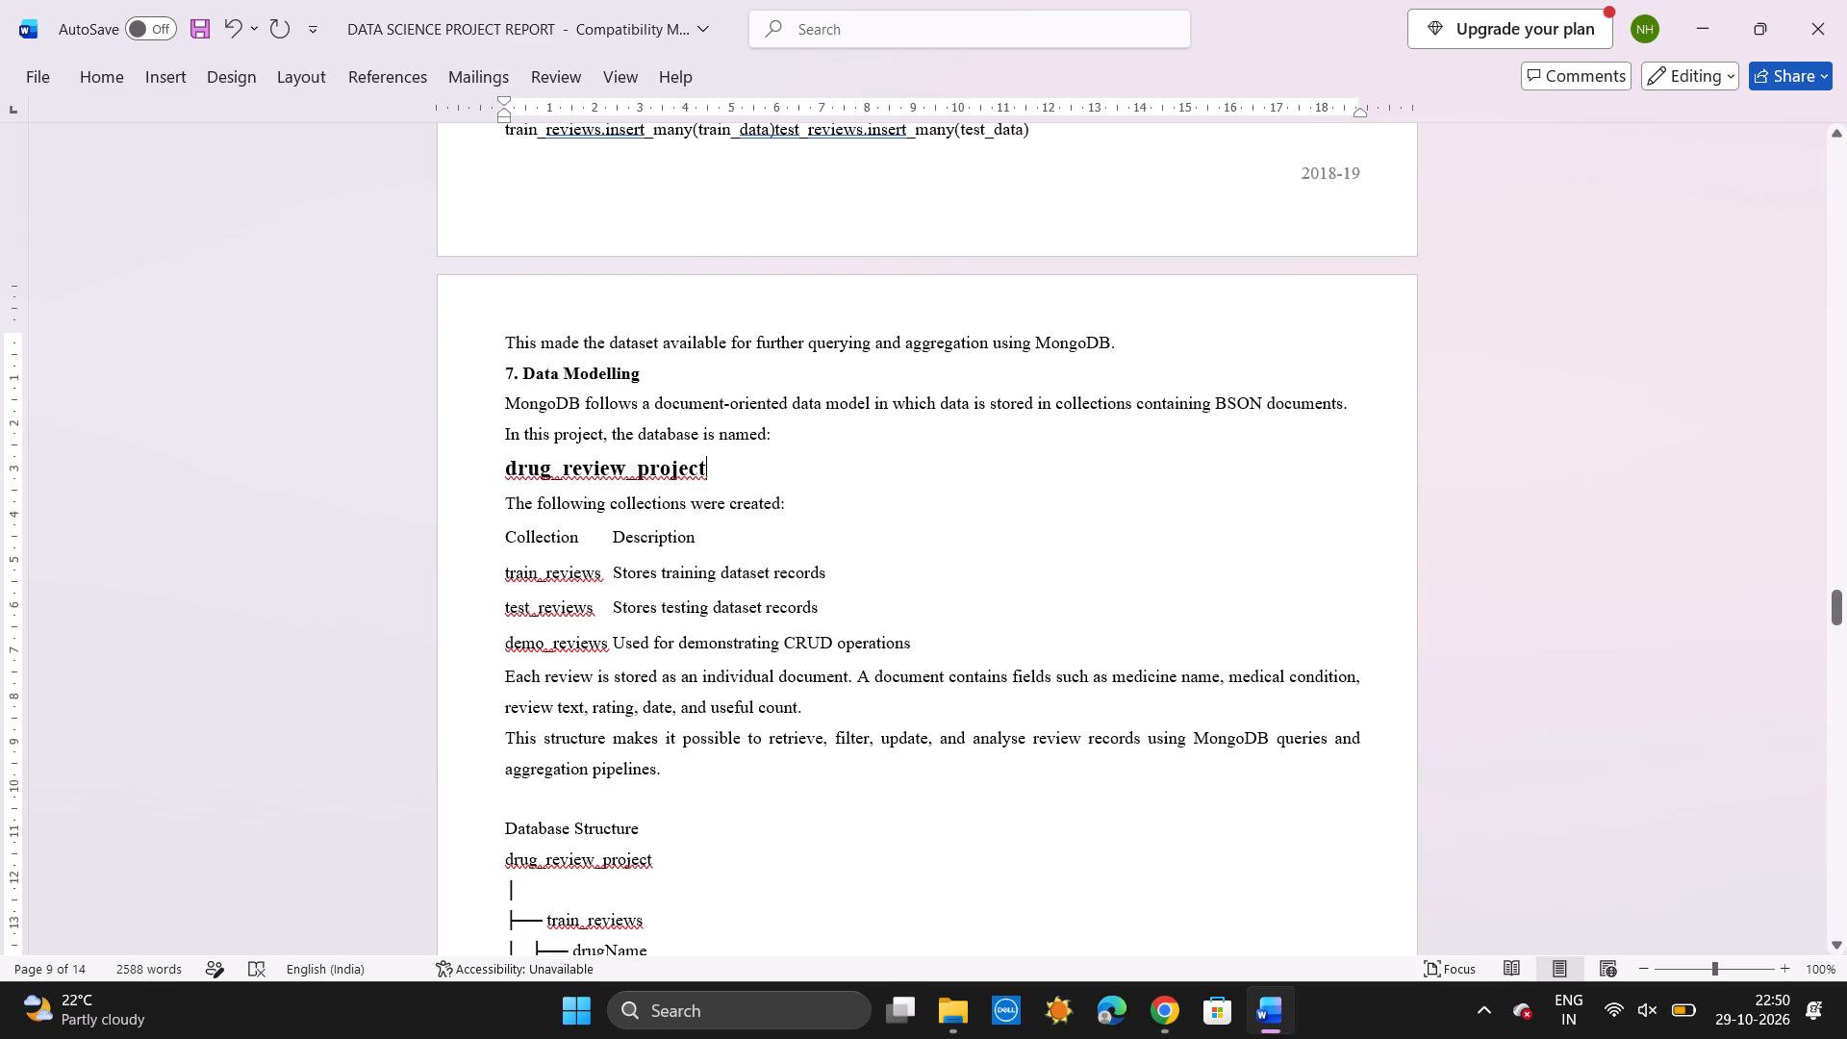
drag(505, 537, 604, 563)
drag(604, 563, 911, 646)
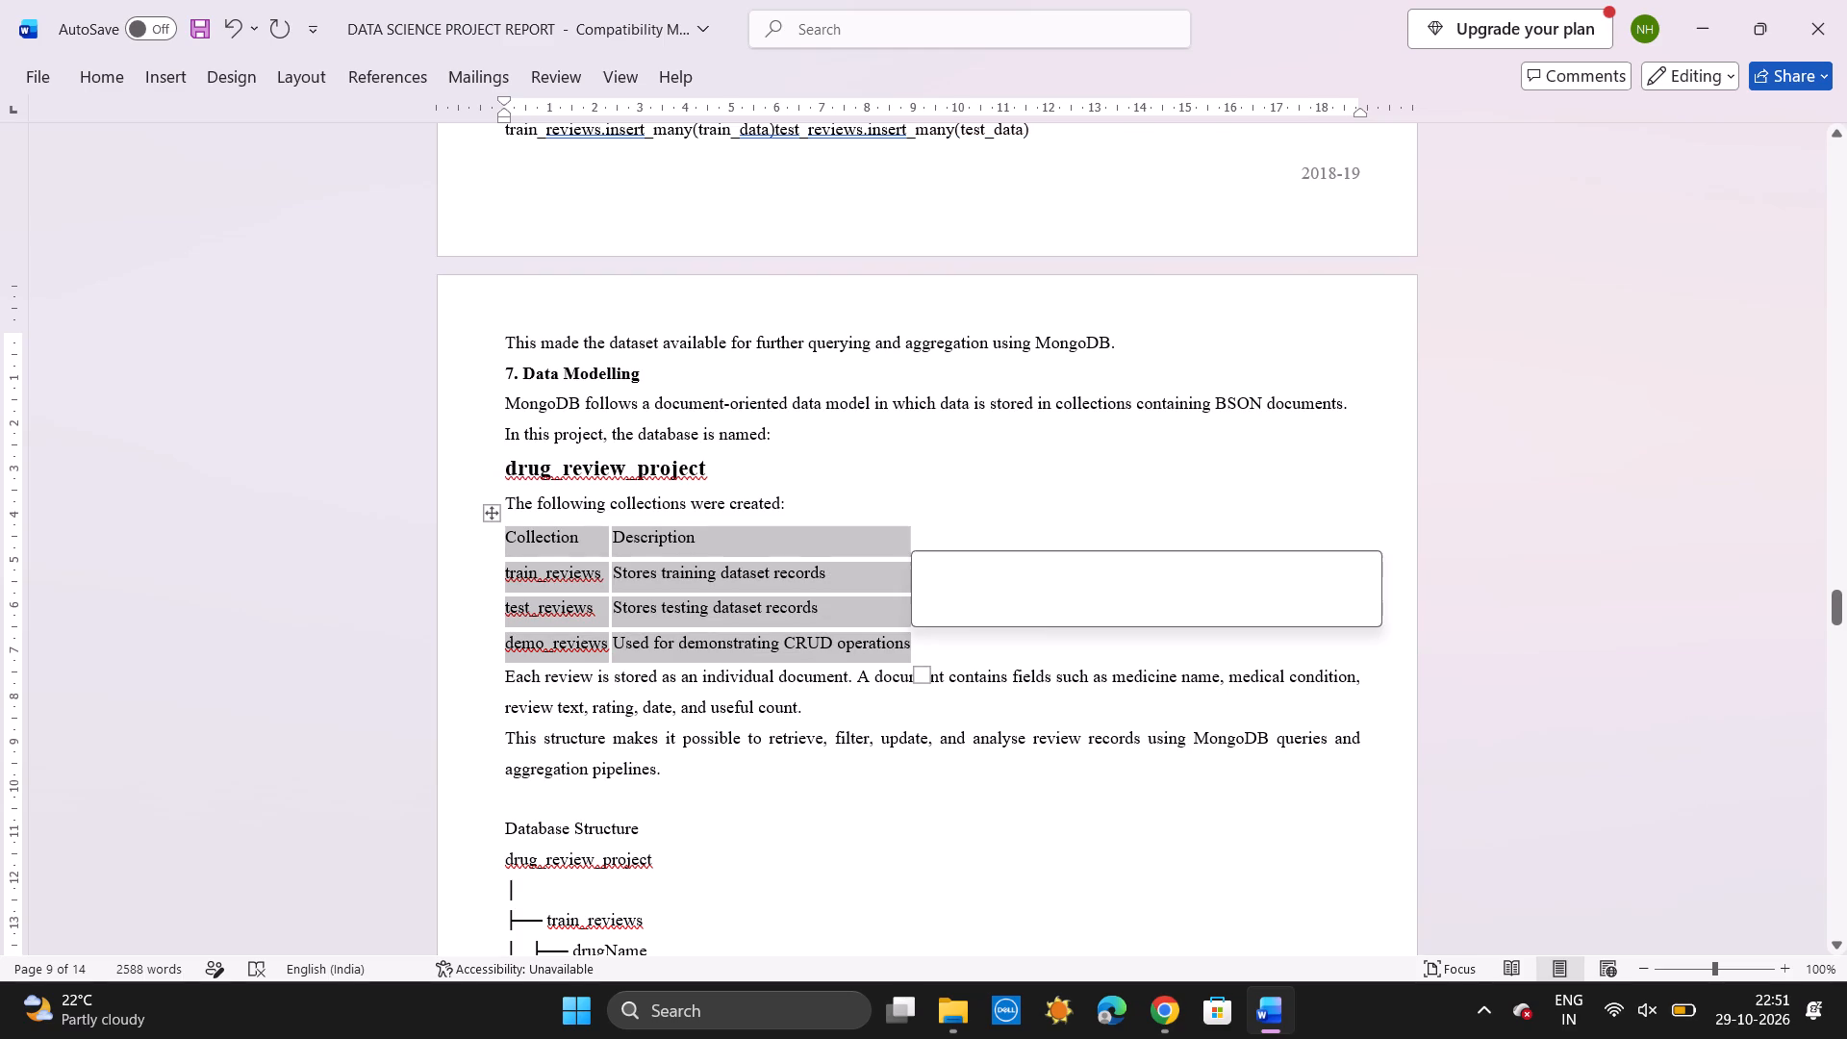
click(934, 604)
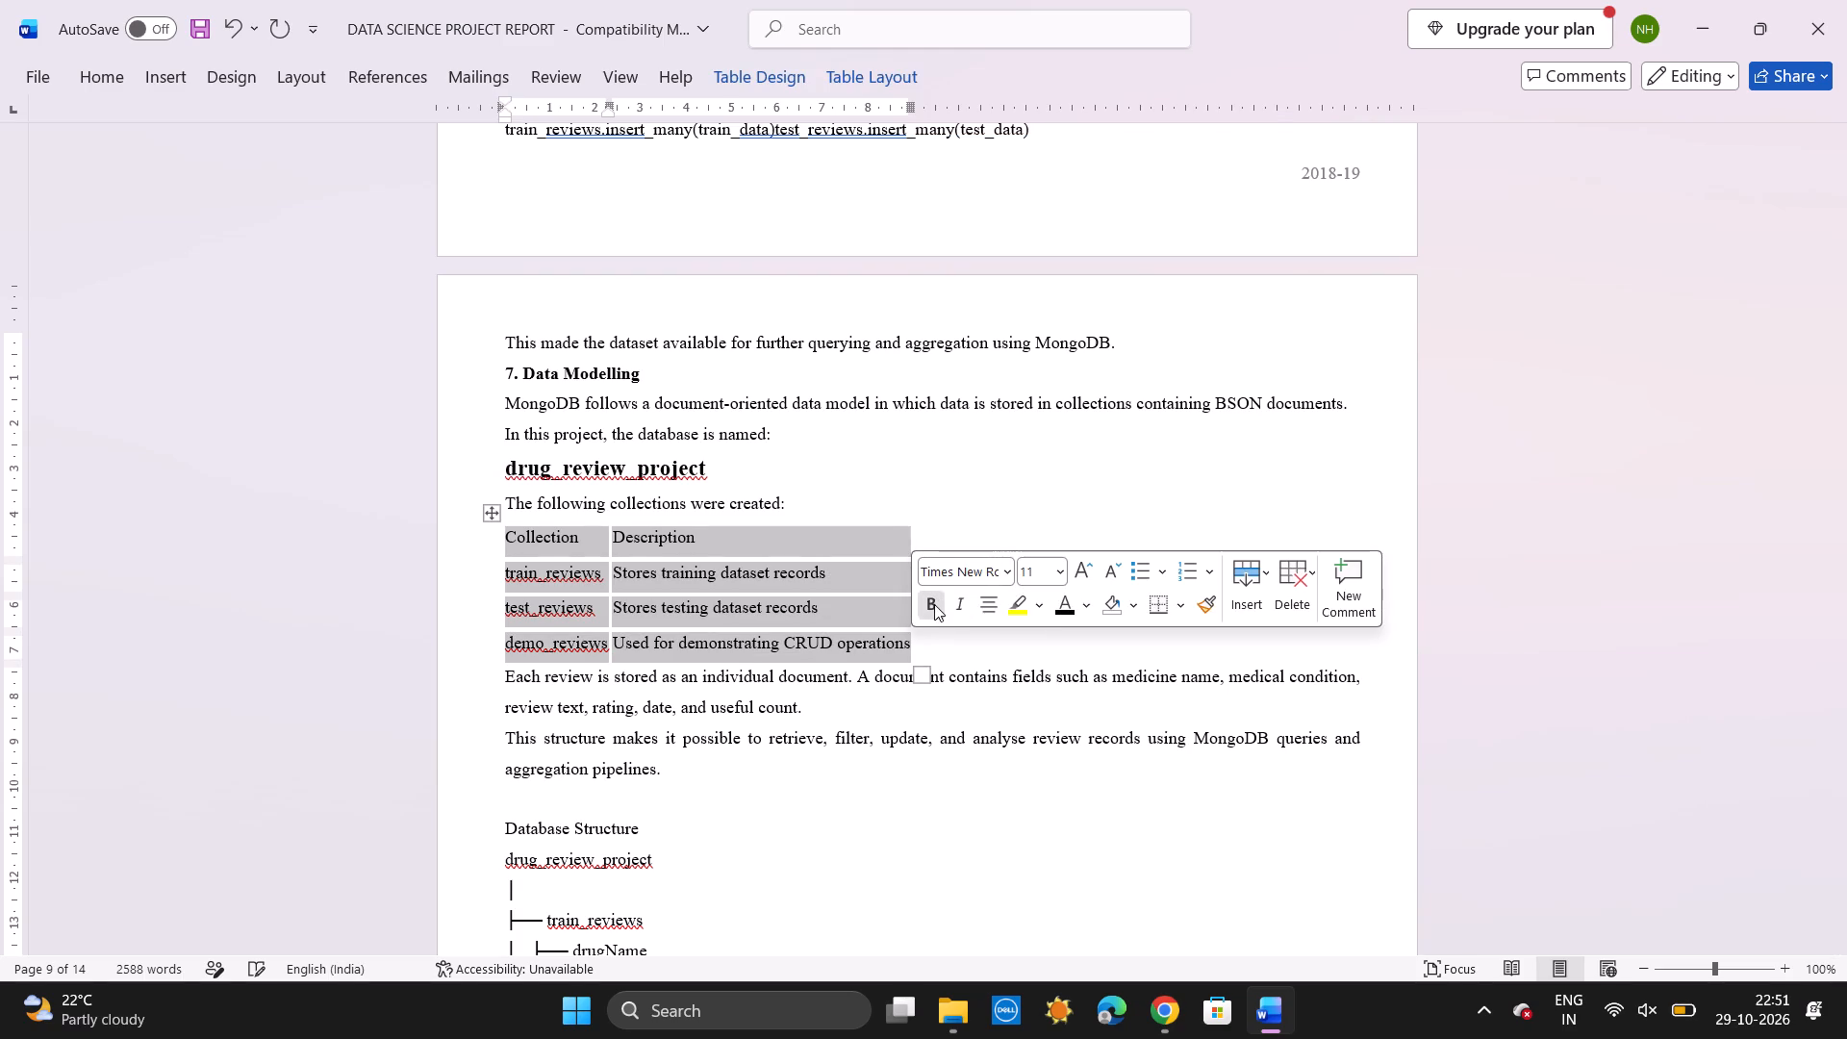
click(1015, 476)
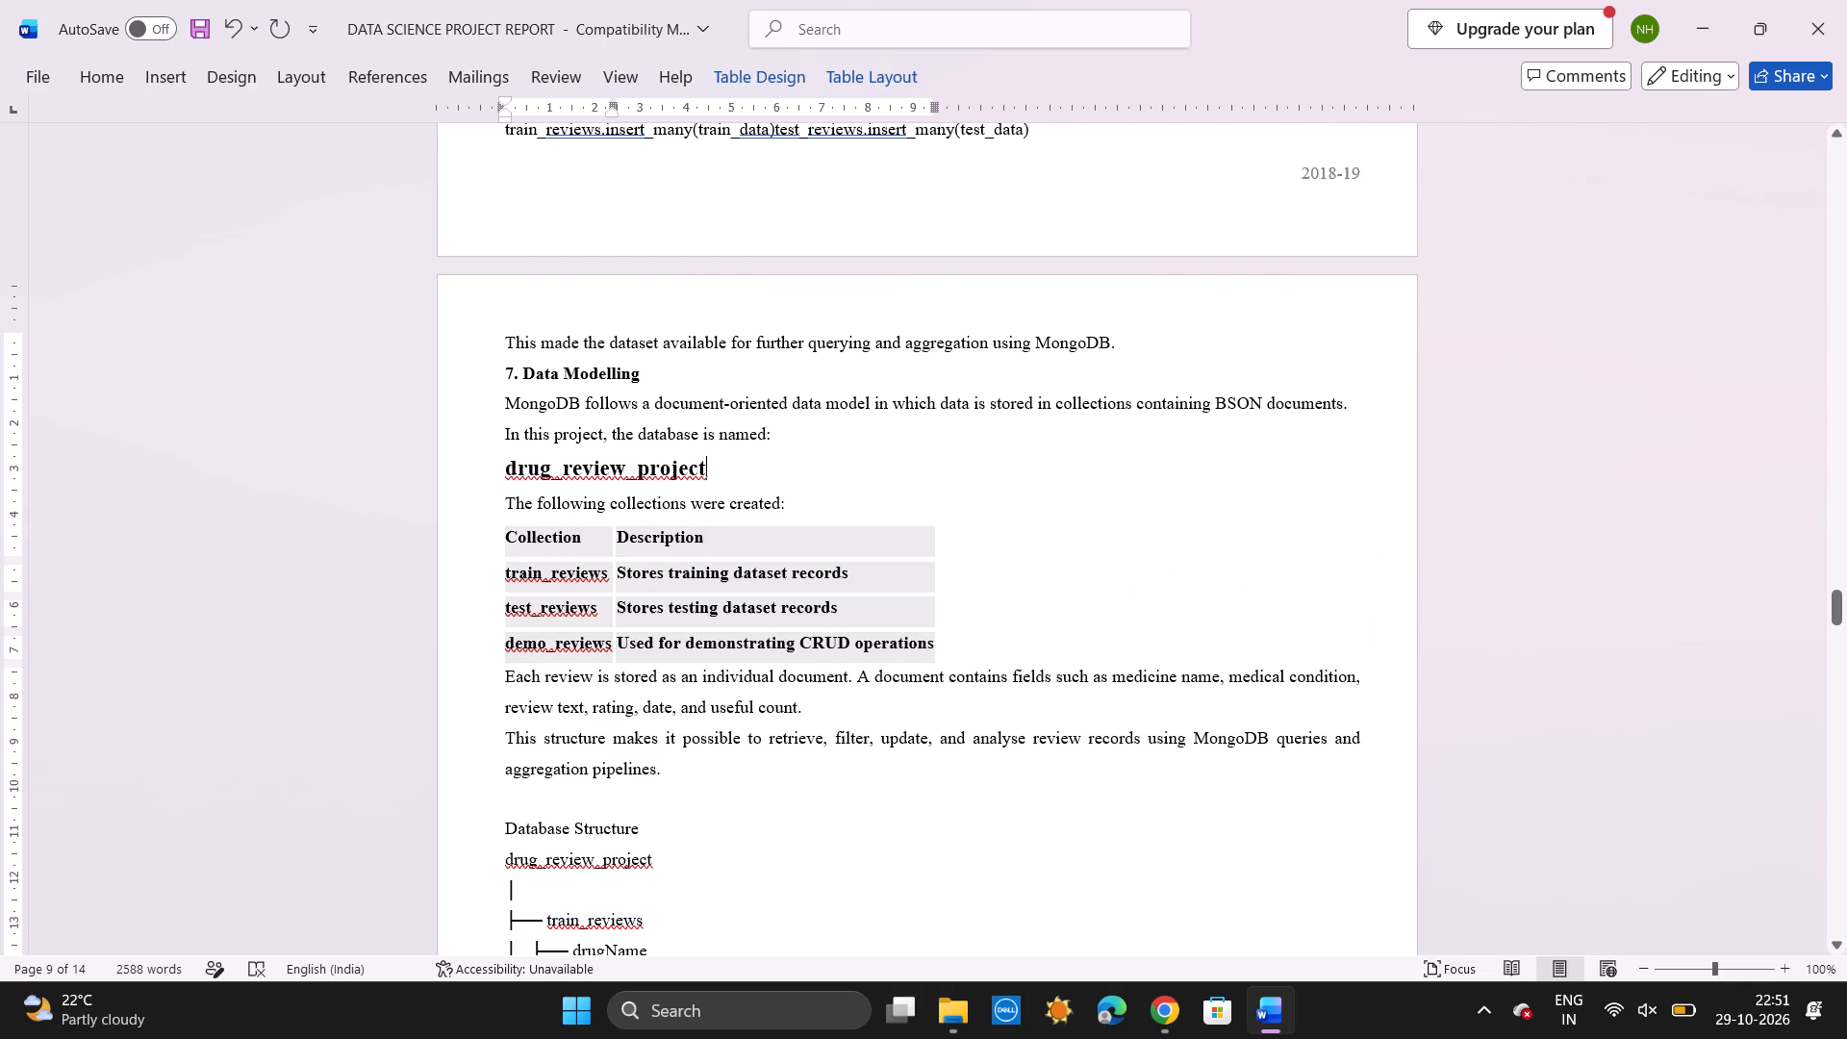
Indent the Description column's text in the collections table to about the 5 cm ruler mark, away from the Collection column.
drag(618, 540, 902, 651)
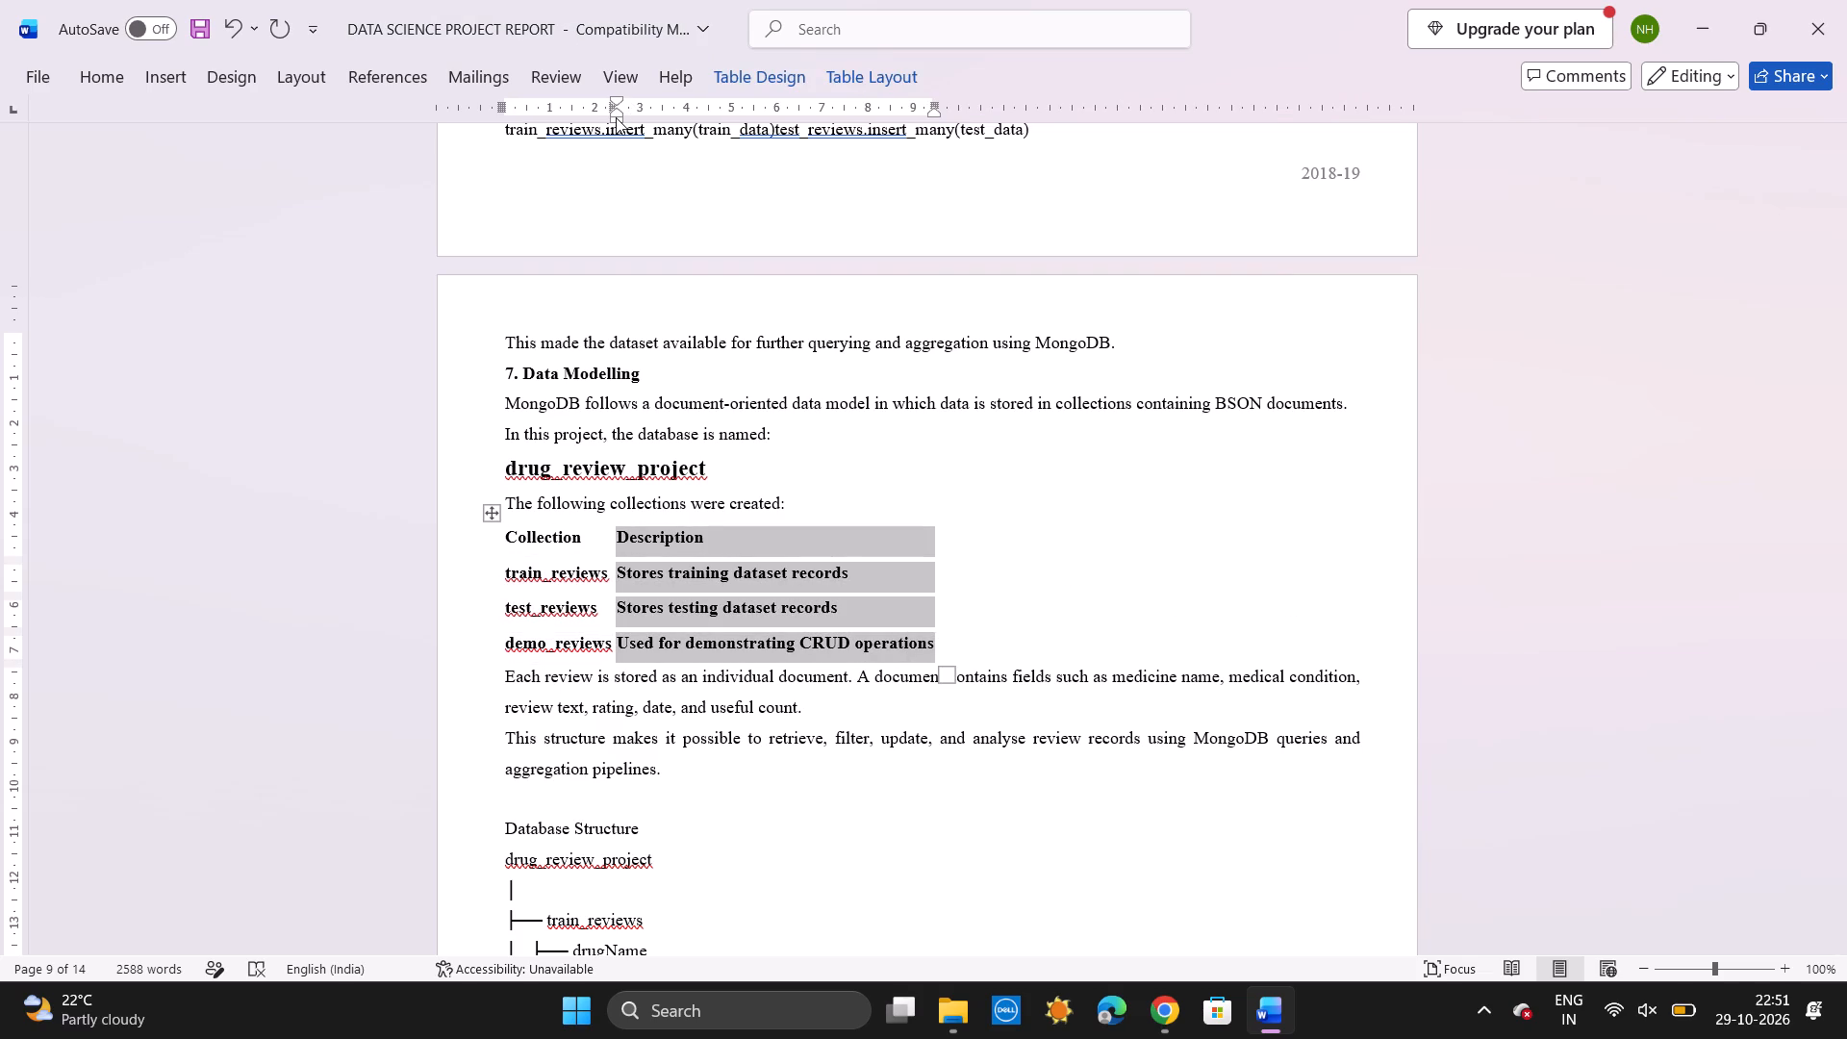
drag(618, 113, 763, 125)
drag(620, 99, 641, 98)
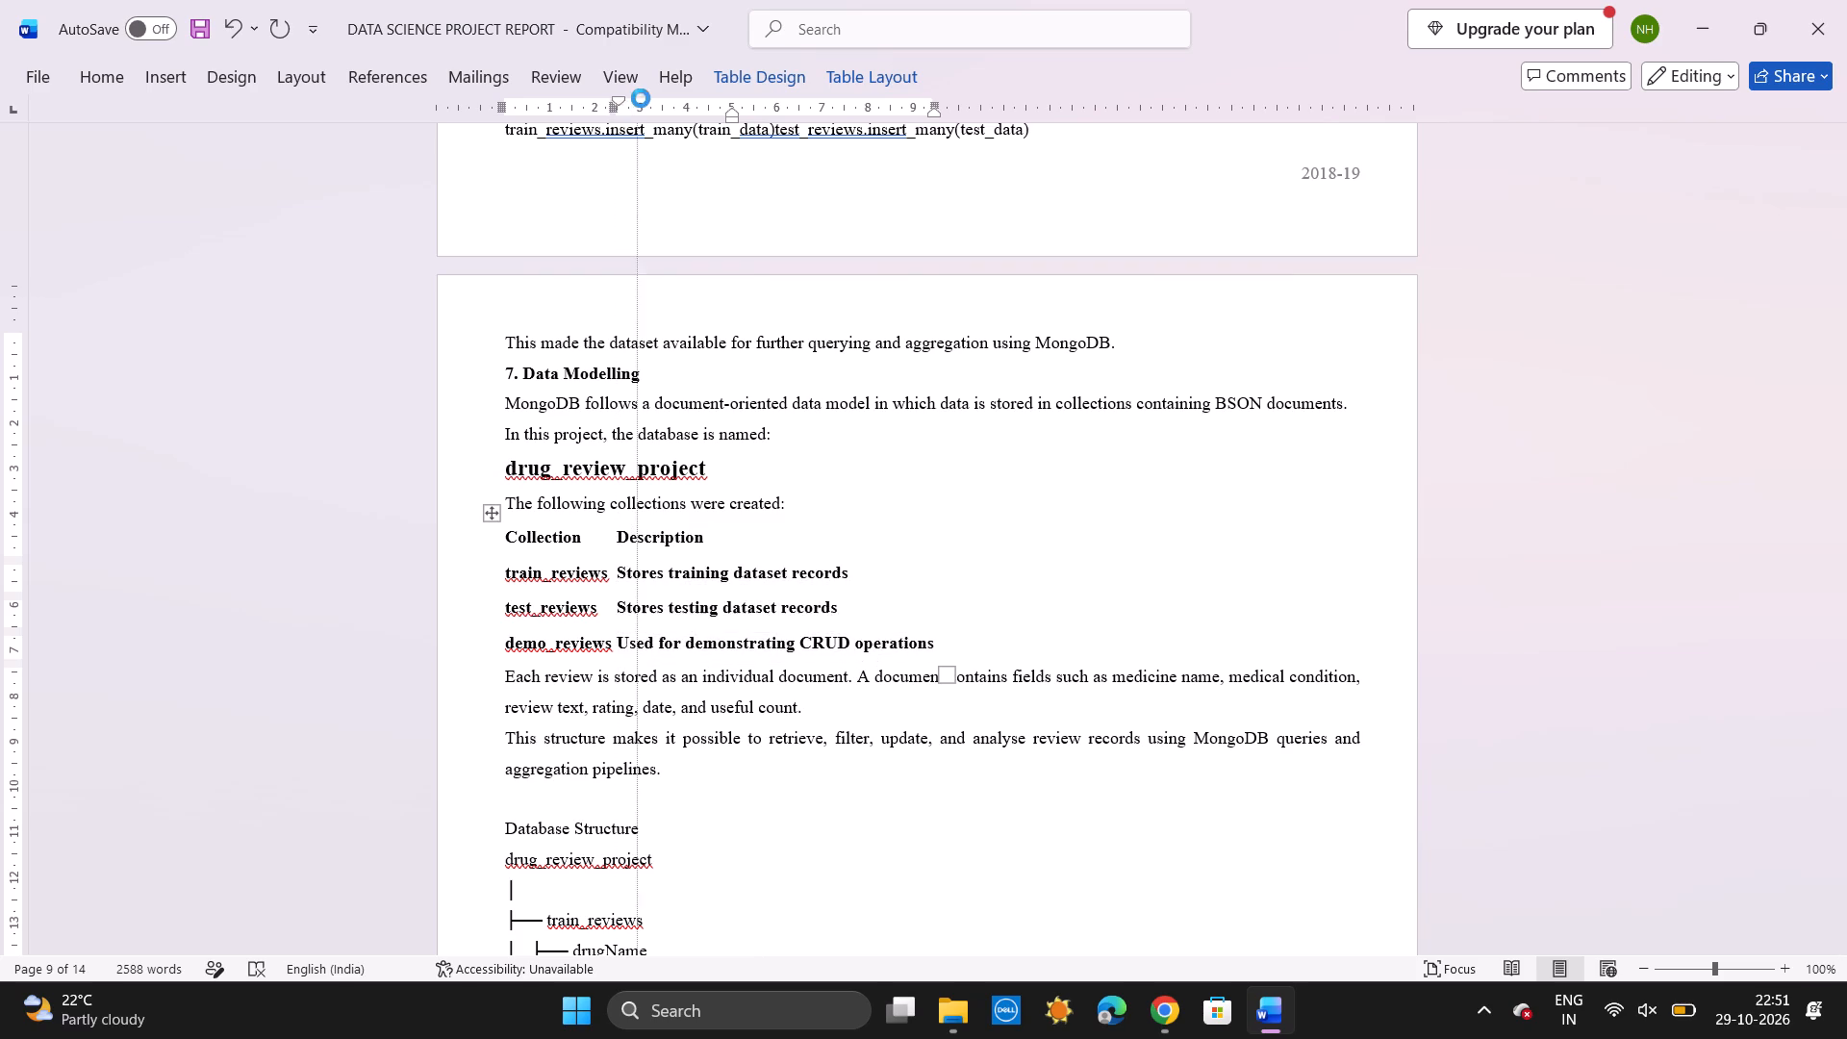
drag(641, 98, 759, 96)
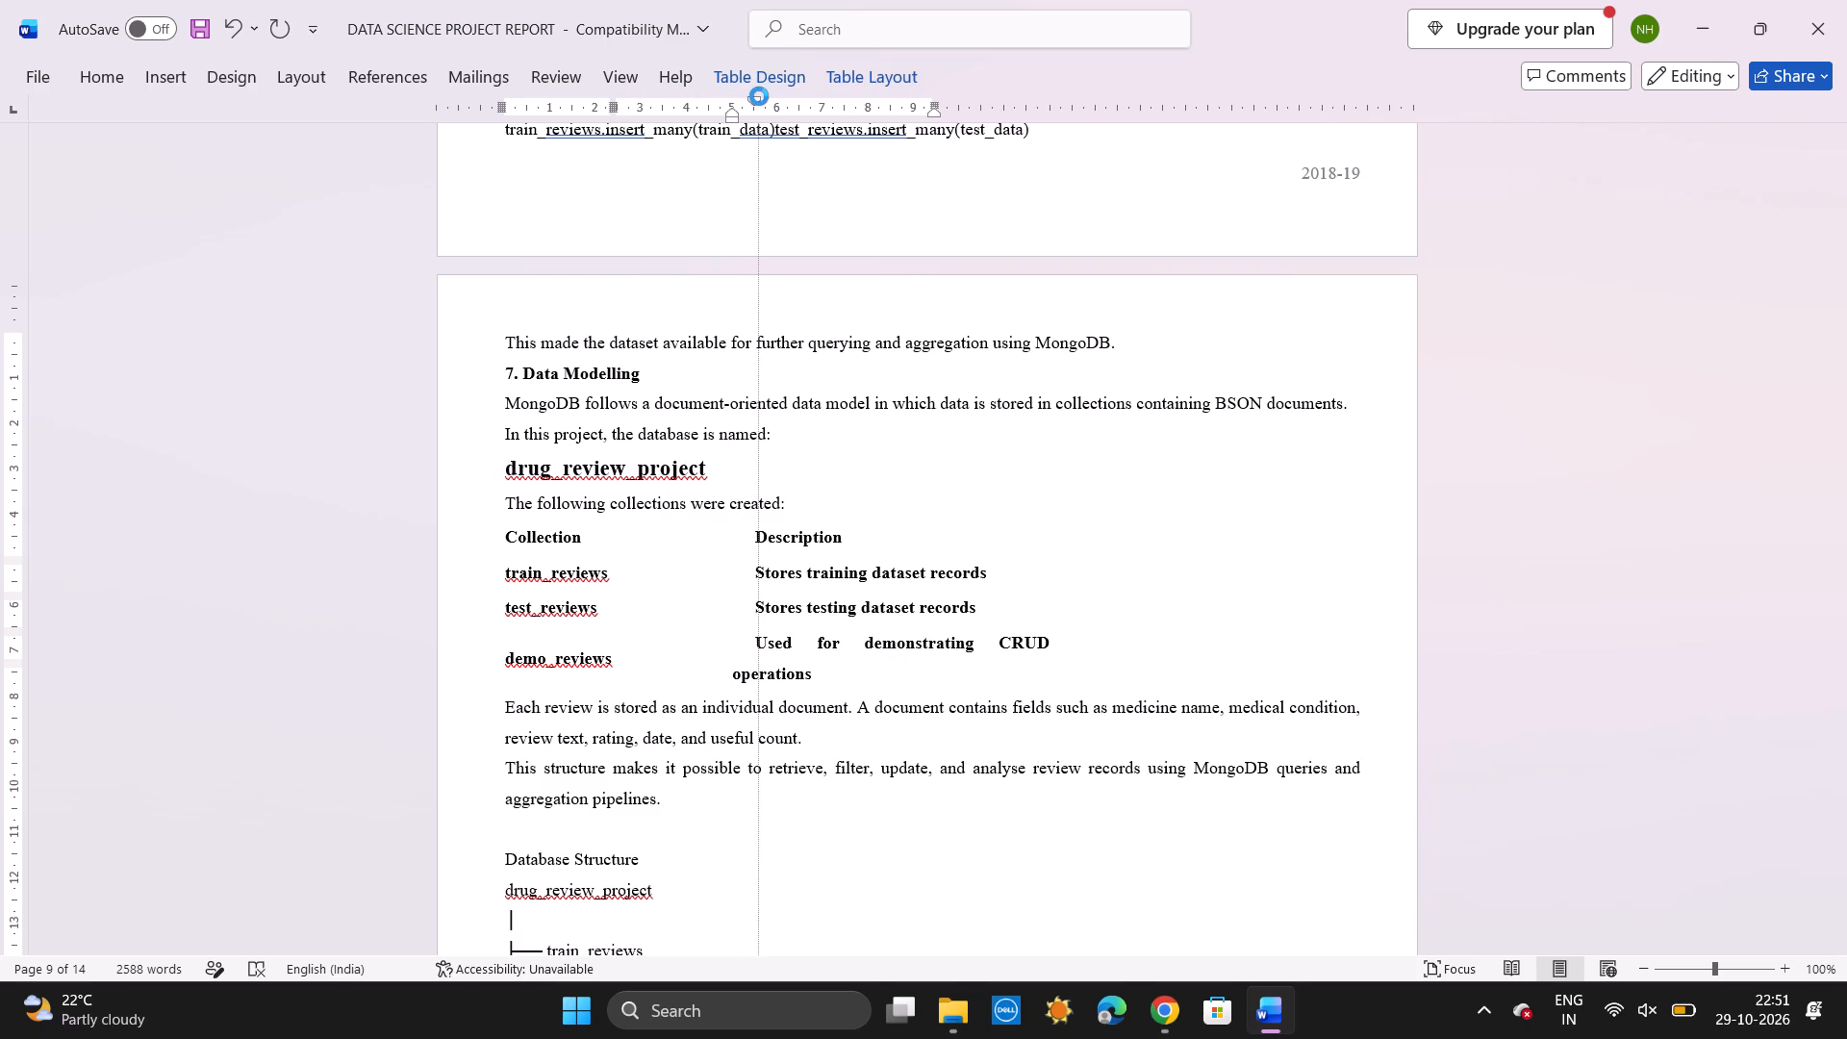
drag(759, 96, 715, 93)
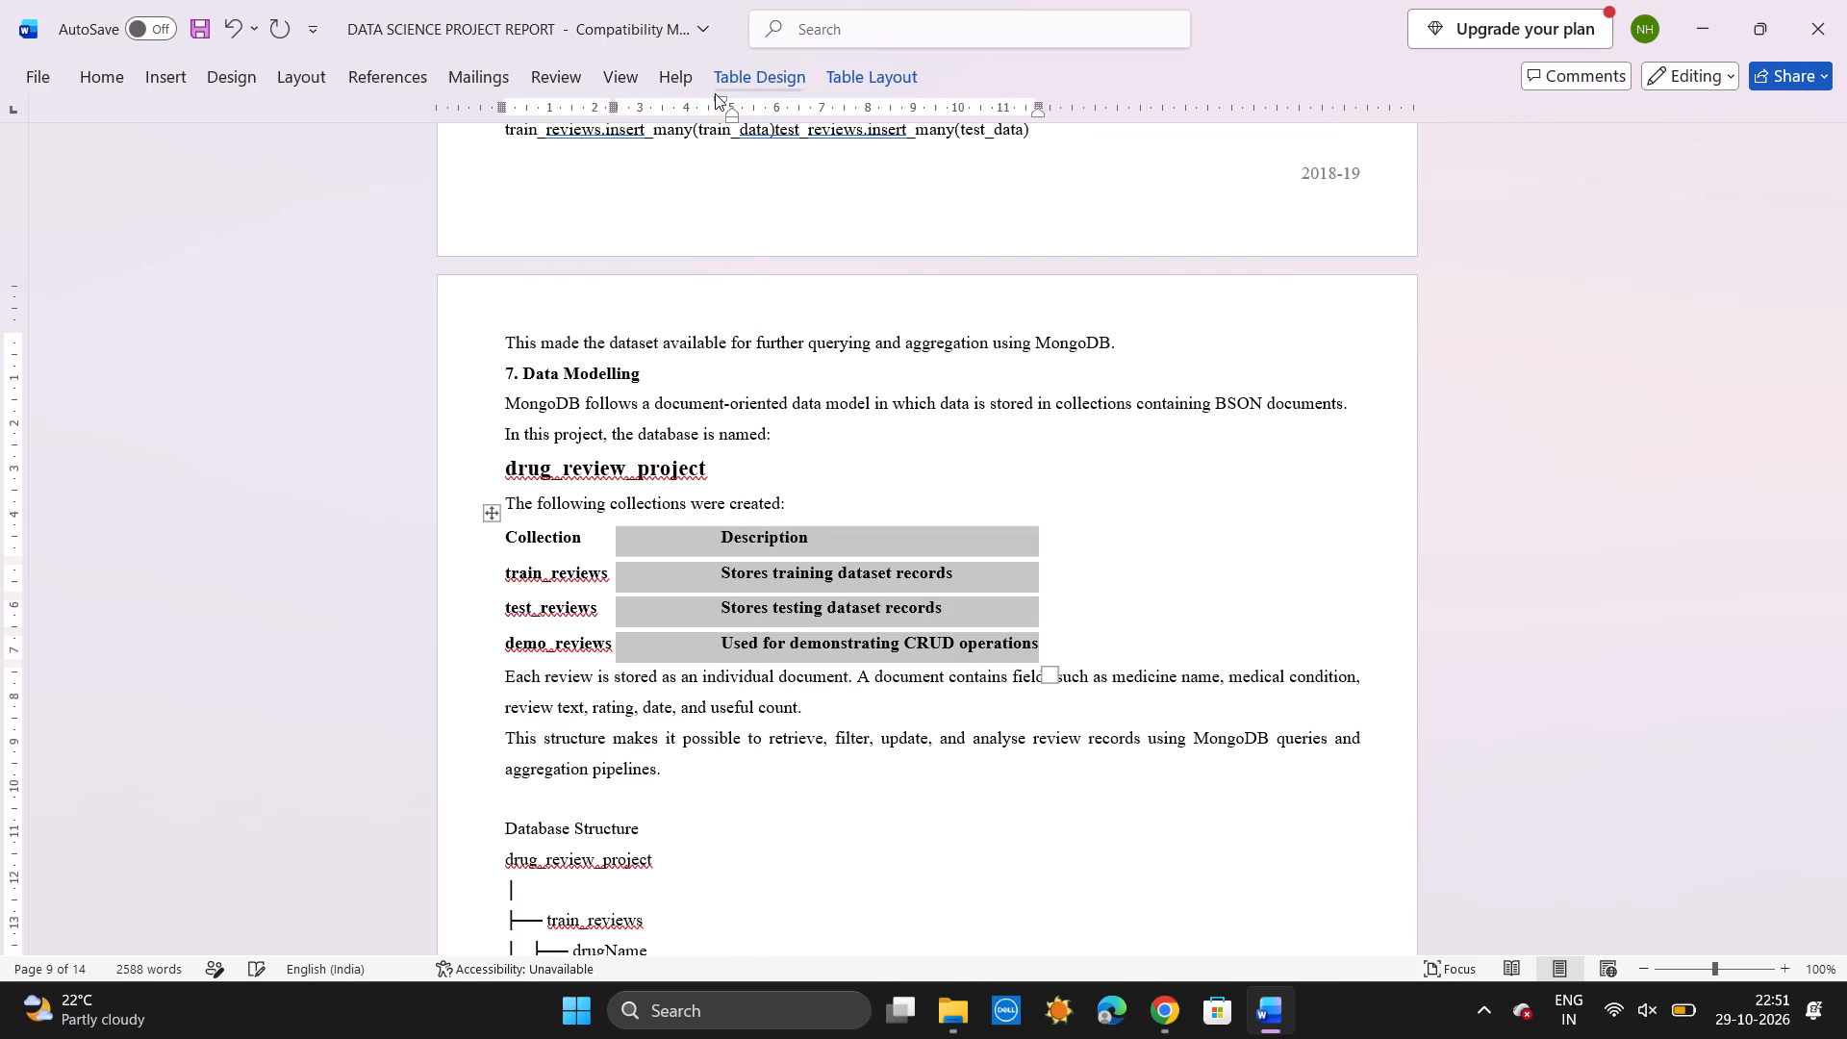
click(875, 854)
Make the Database Structure subheading bold and set its font size to 12.
scroll(875, 854, down, 1)
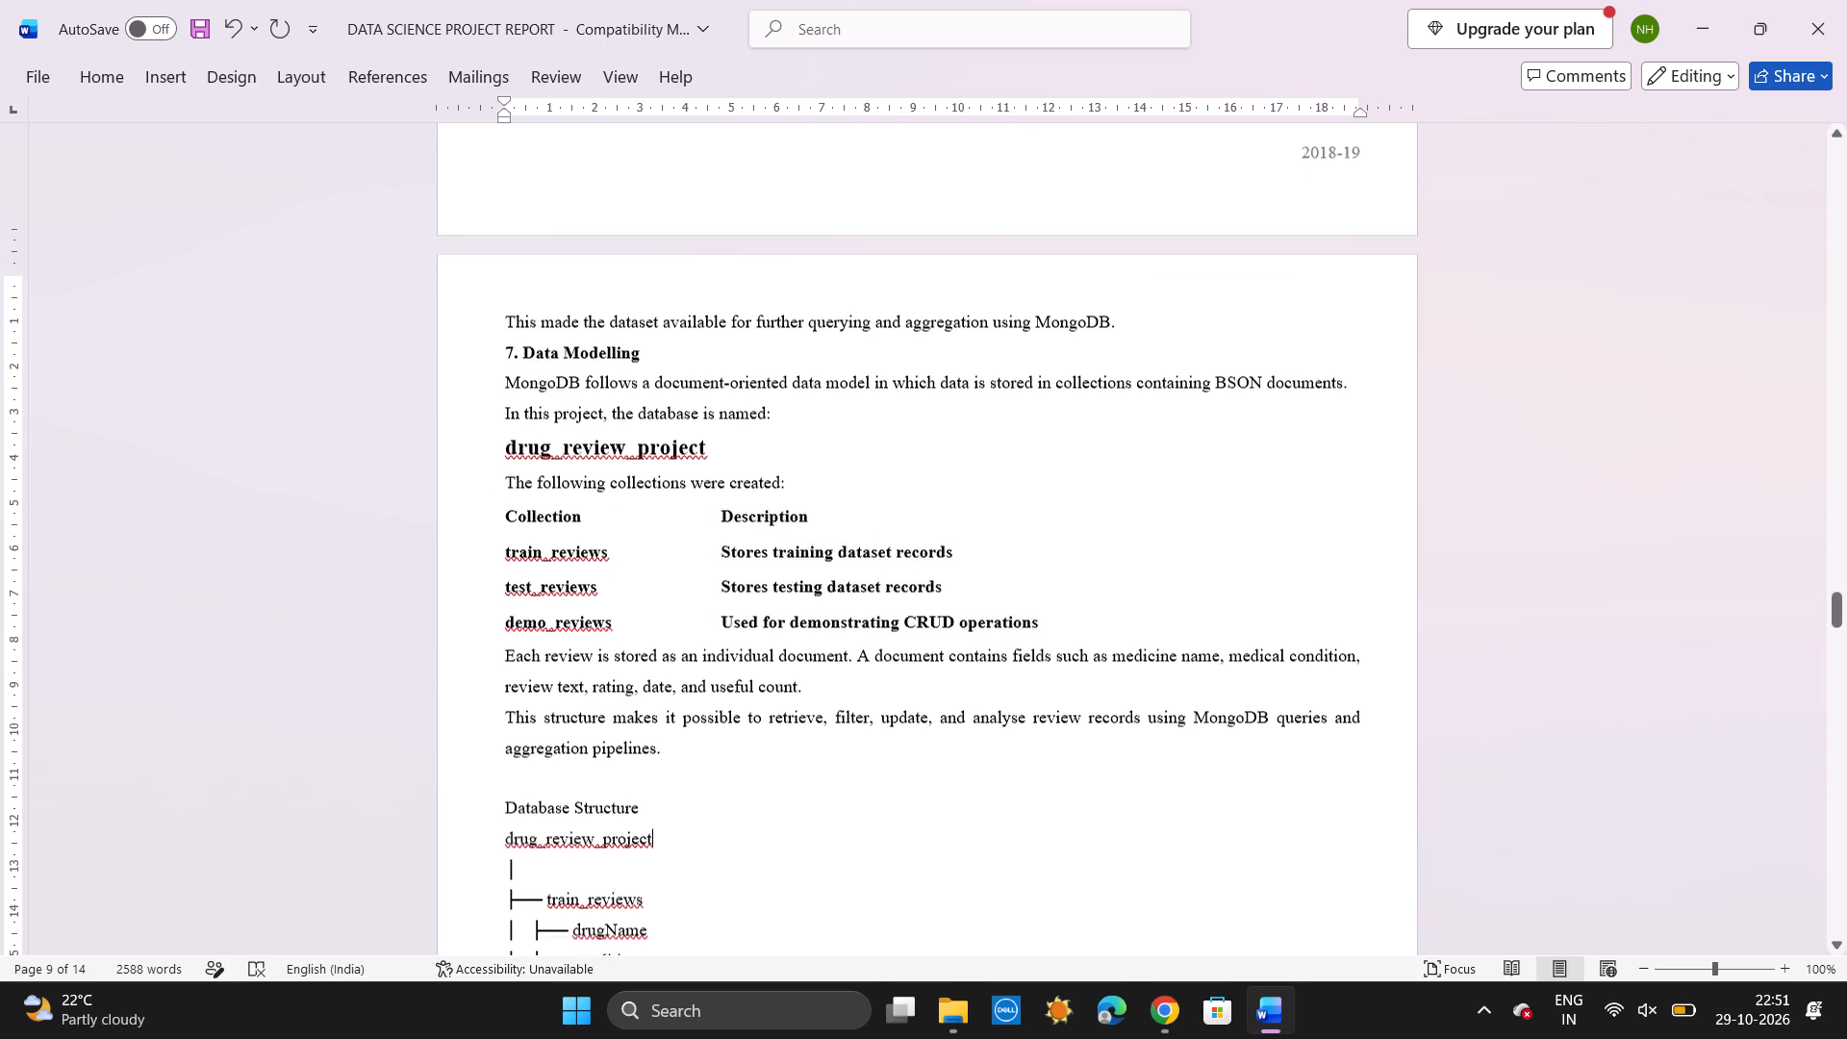
scroll(875, 854, down, 3)
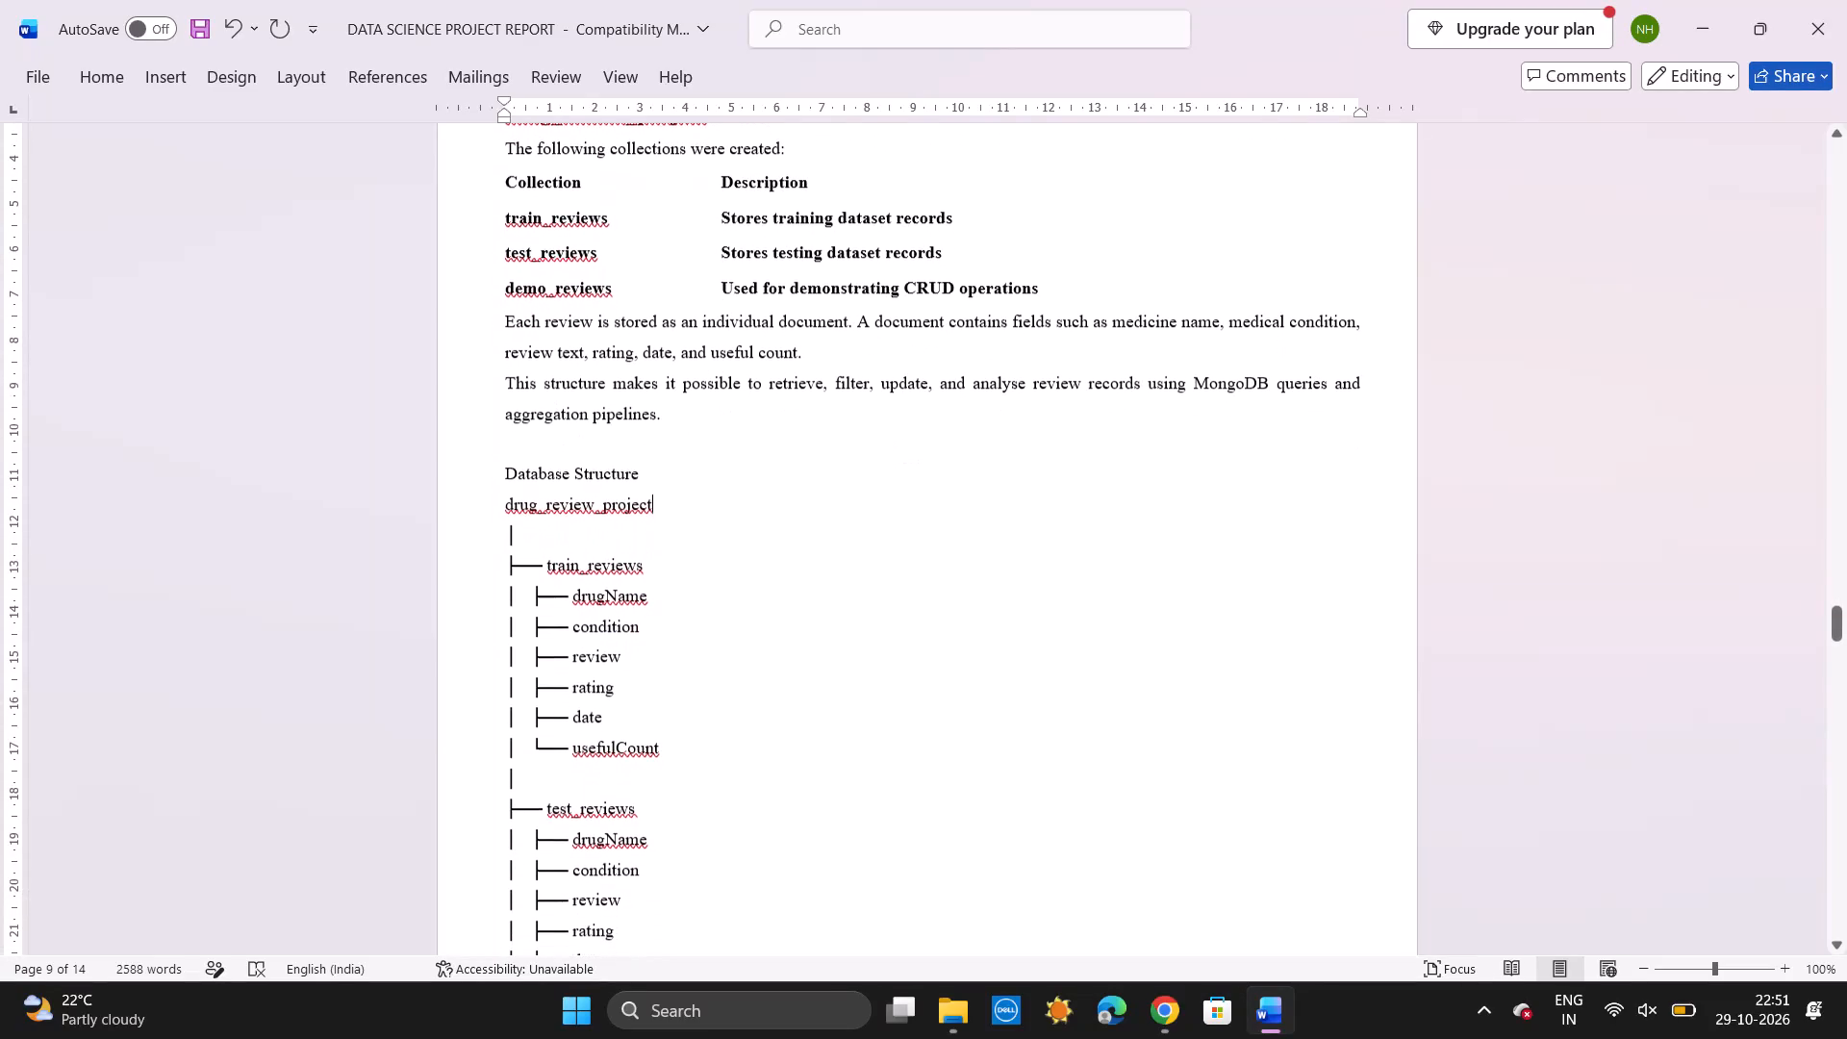
scroll(875, 854, down, 1)
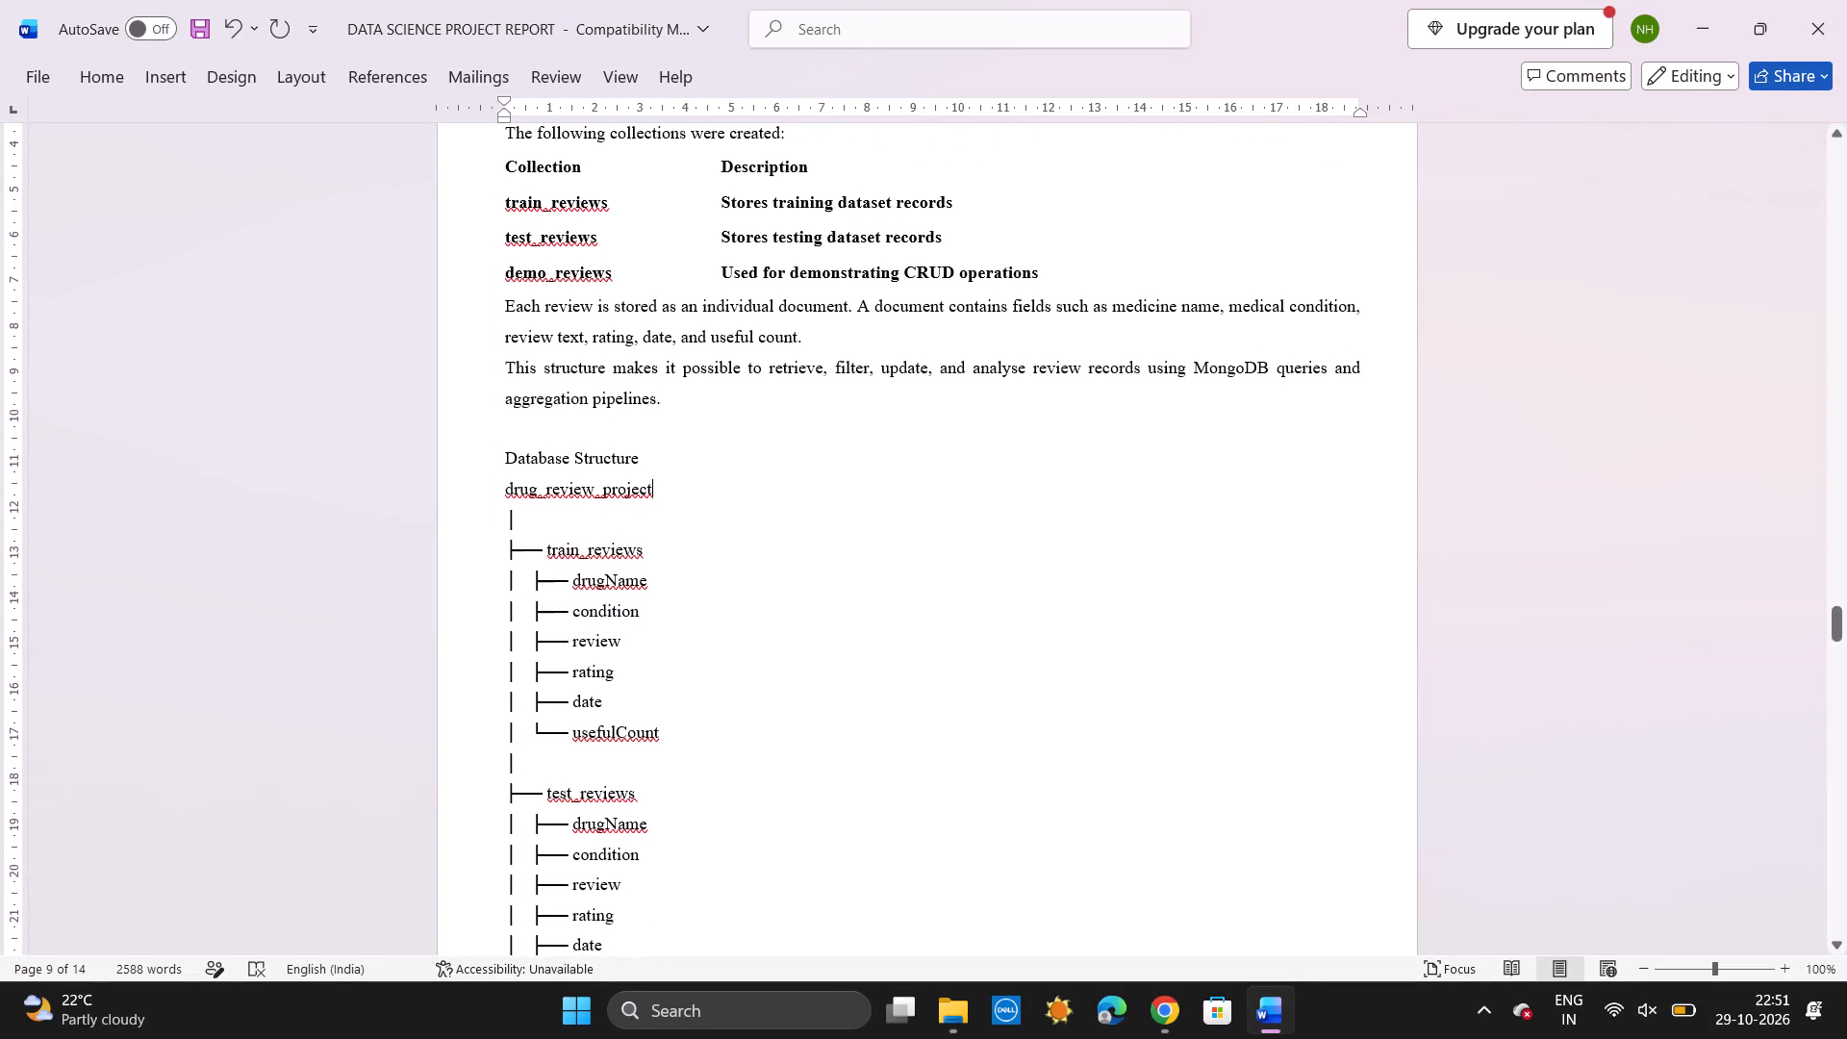
drag(505, 456, 638, 452)
click(654, 413)
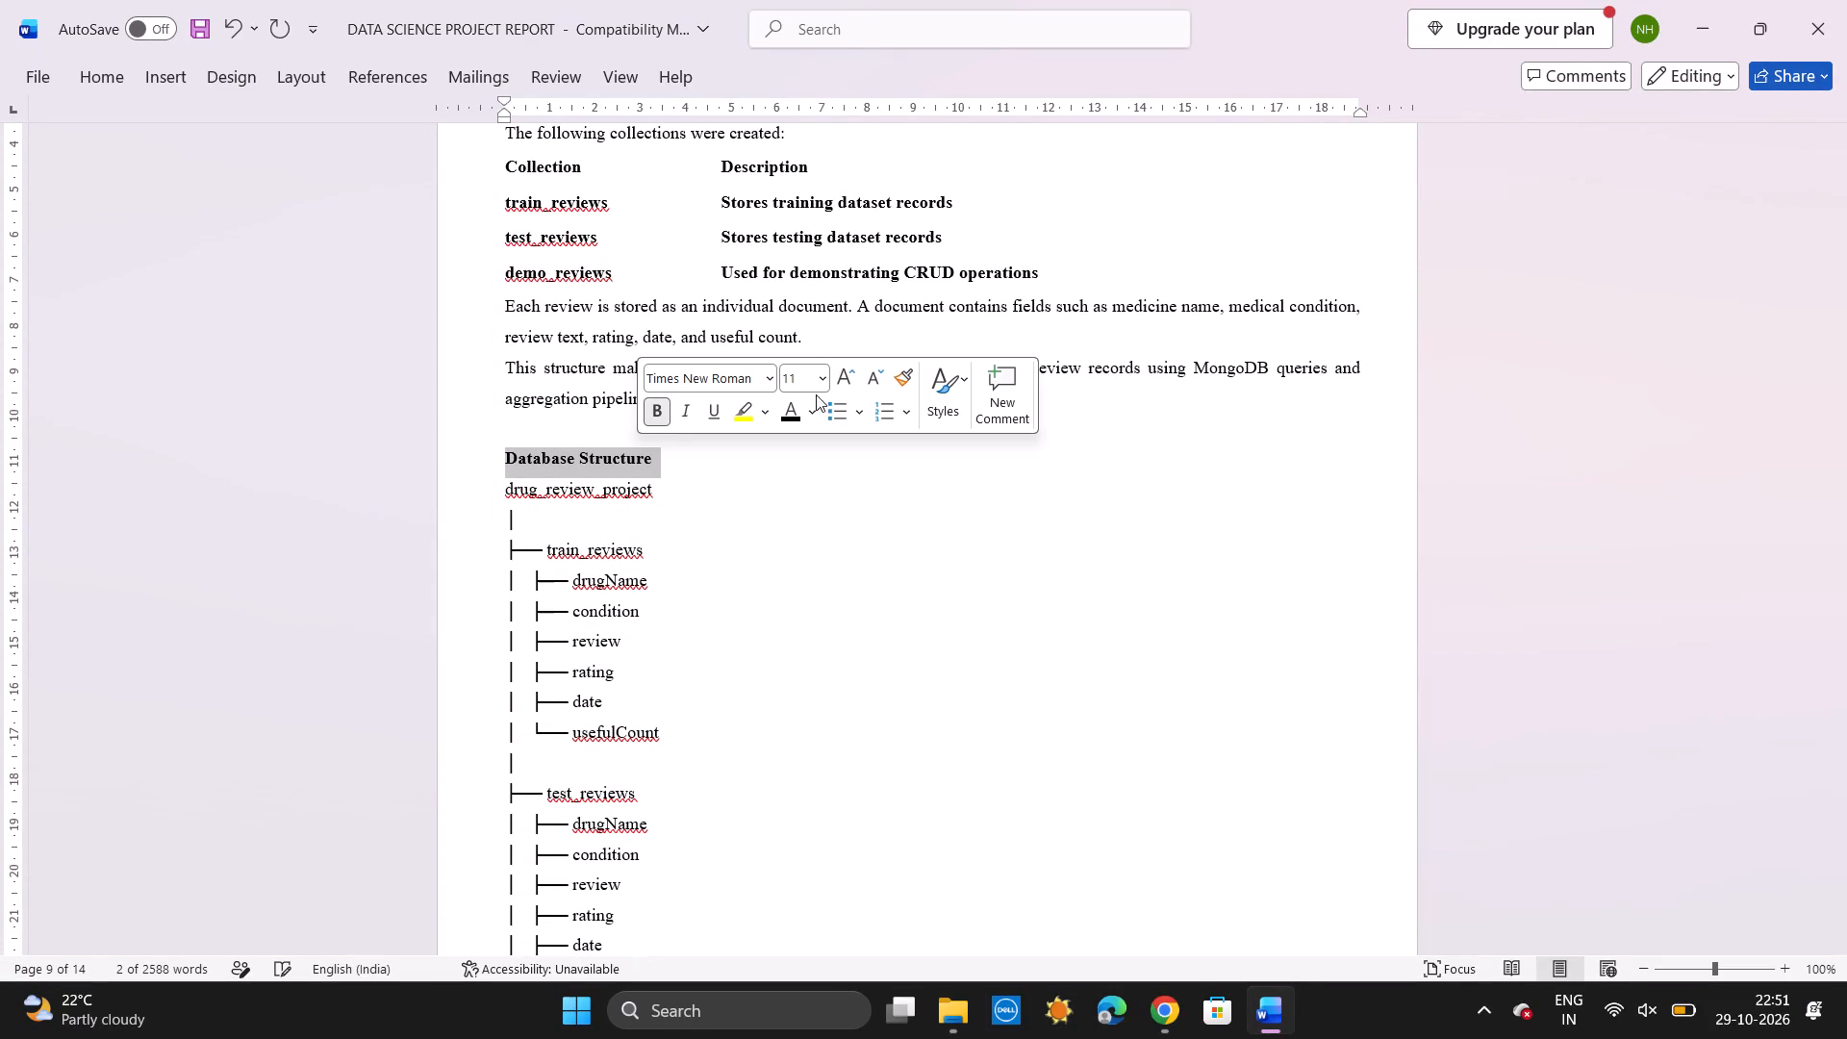
click(823, 386)
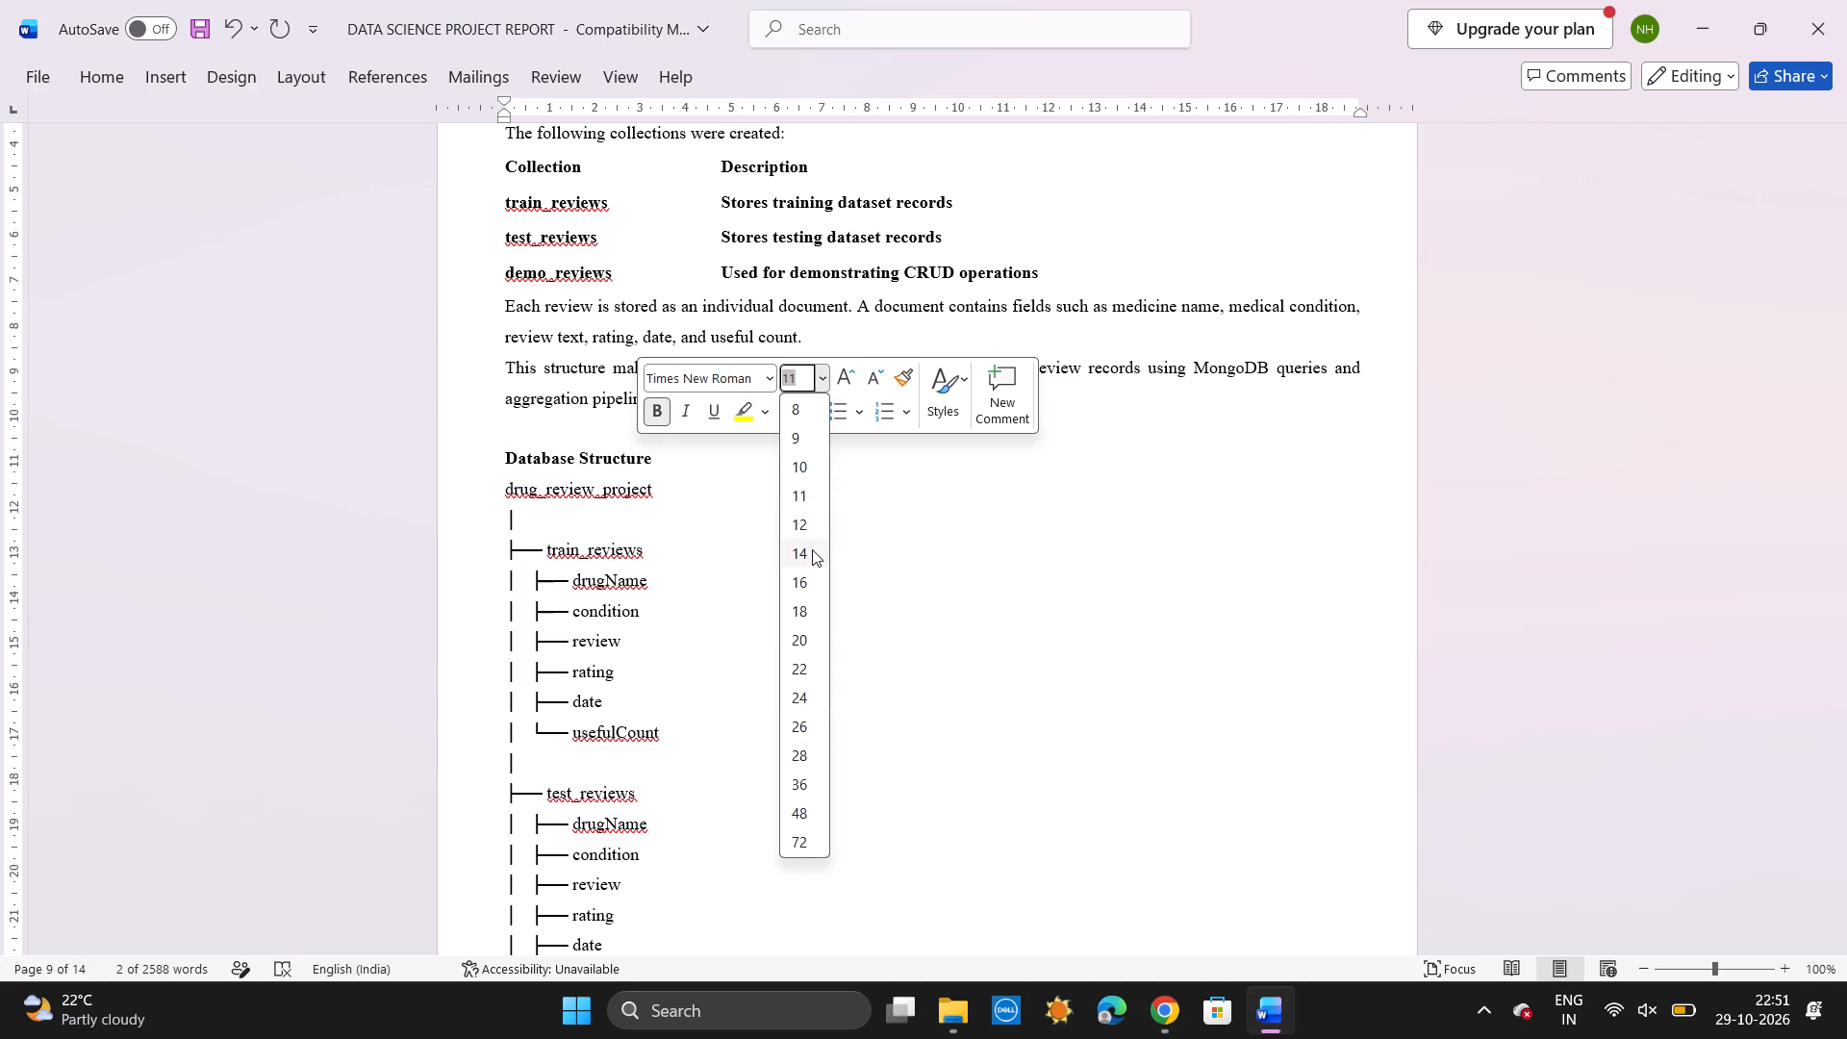
click(797, 523)
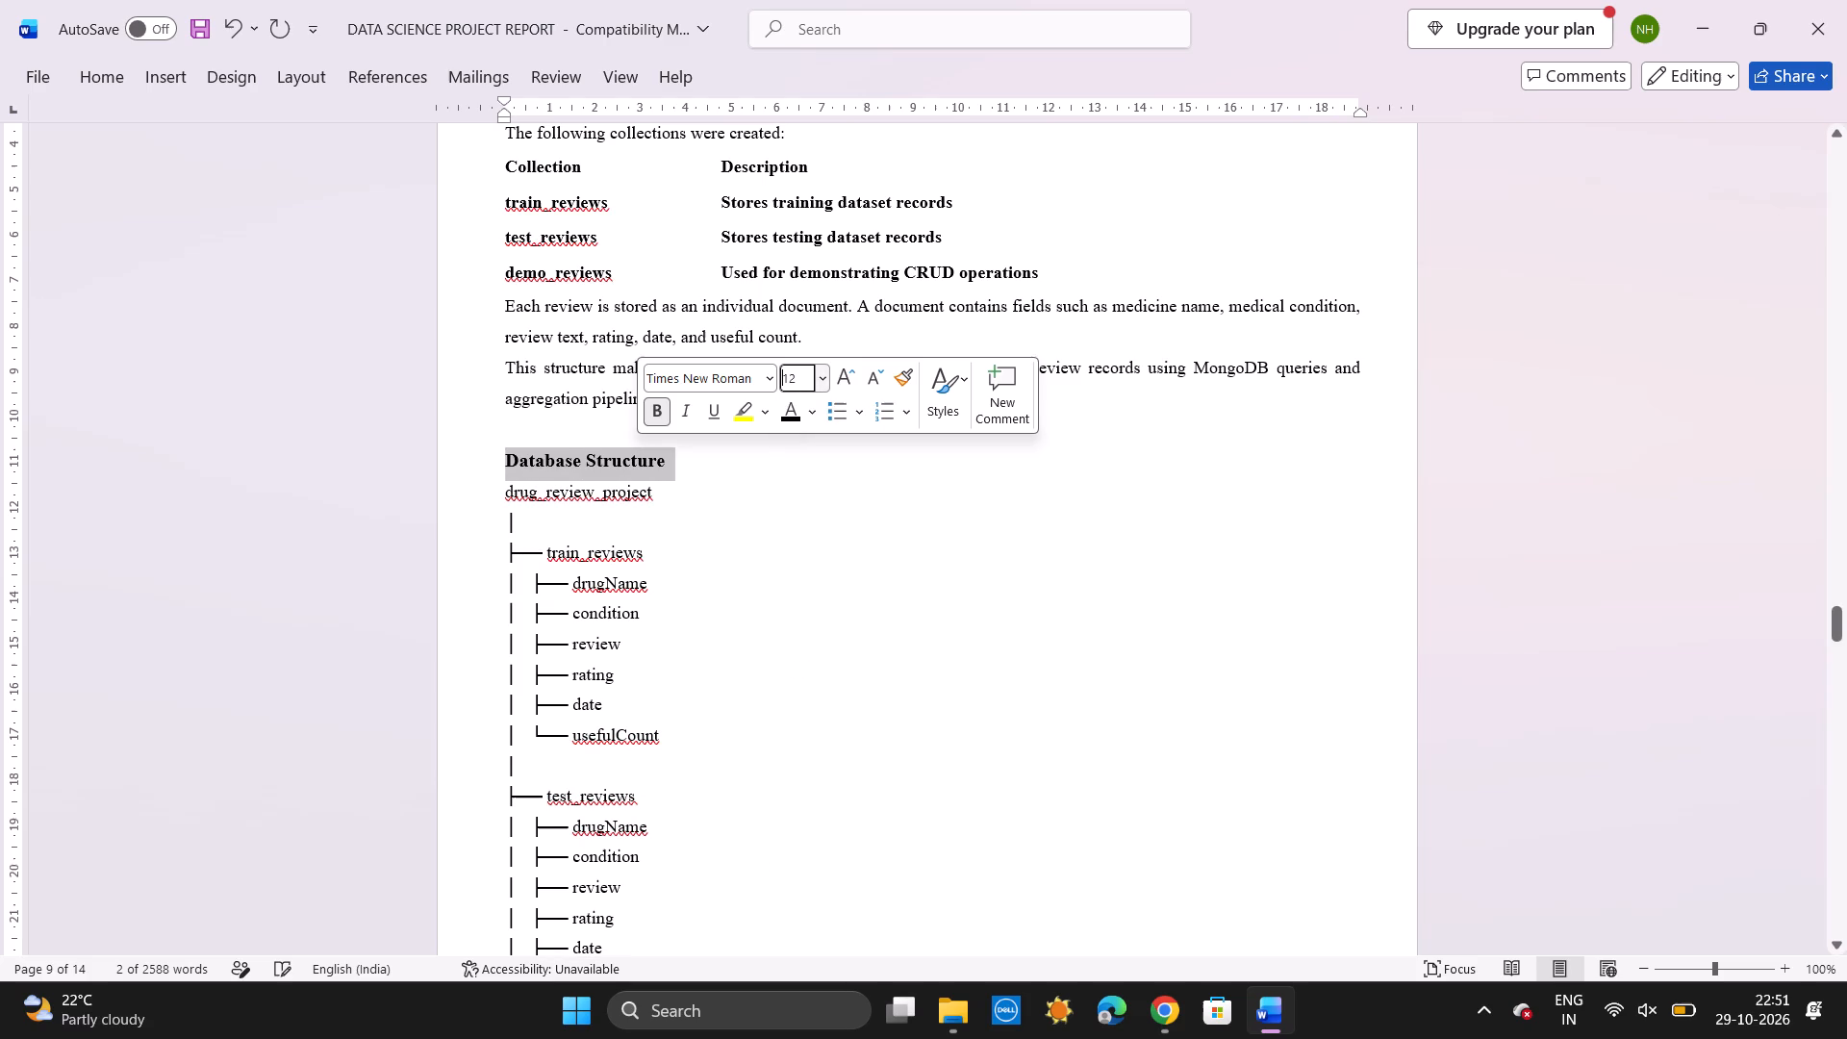
click(744, 569)
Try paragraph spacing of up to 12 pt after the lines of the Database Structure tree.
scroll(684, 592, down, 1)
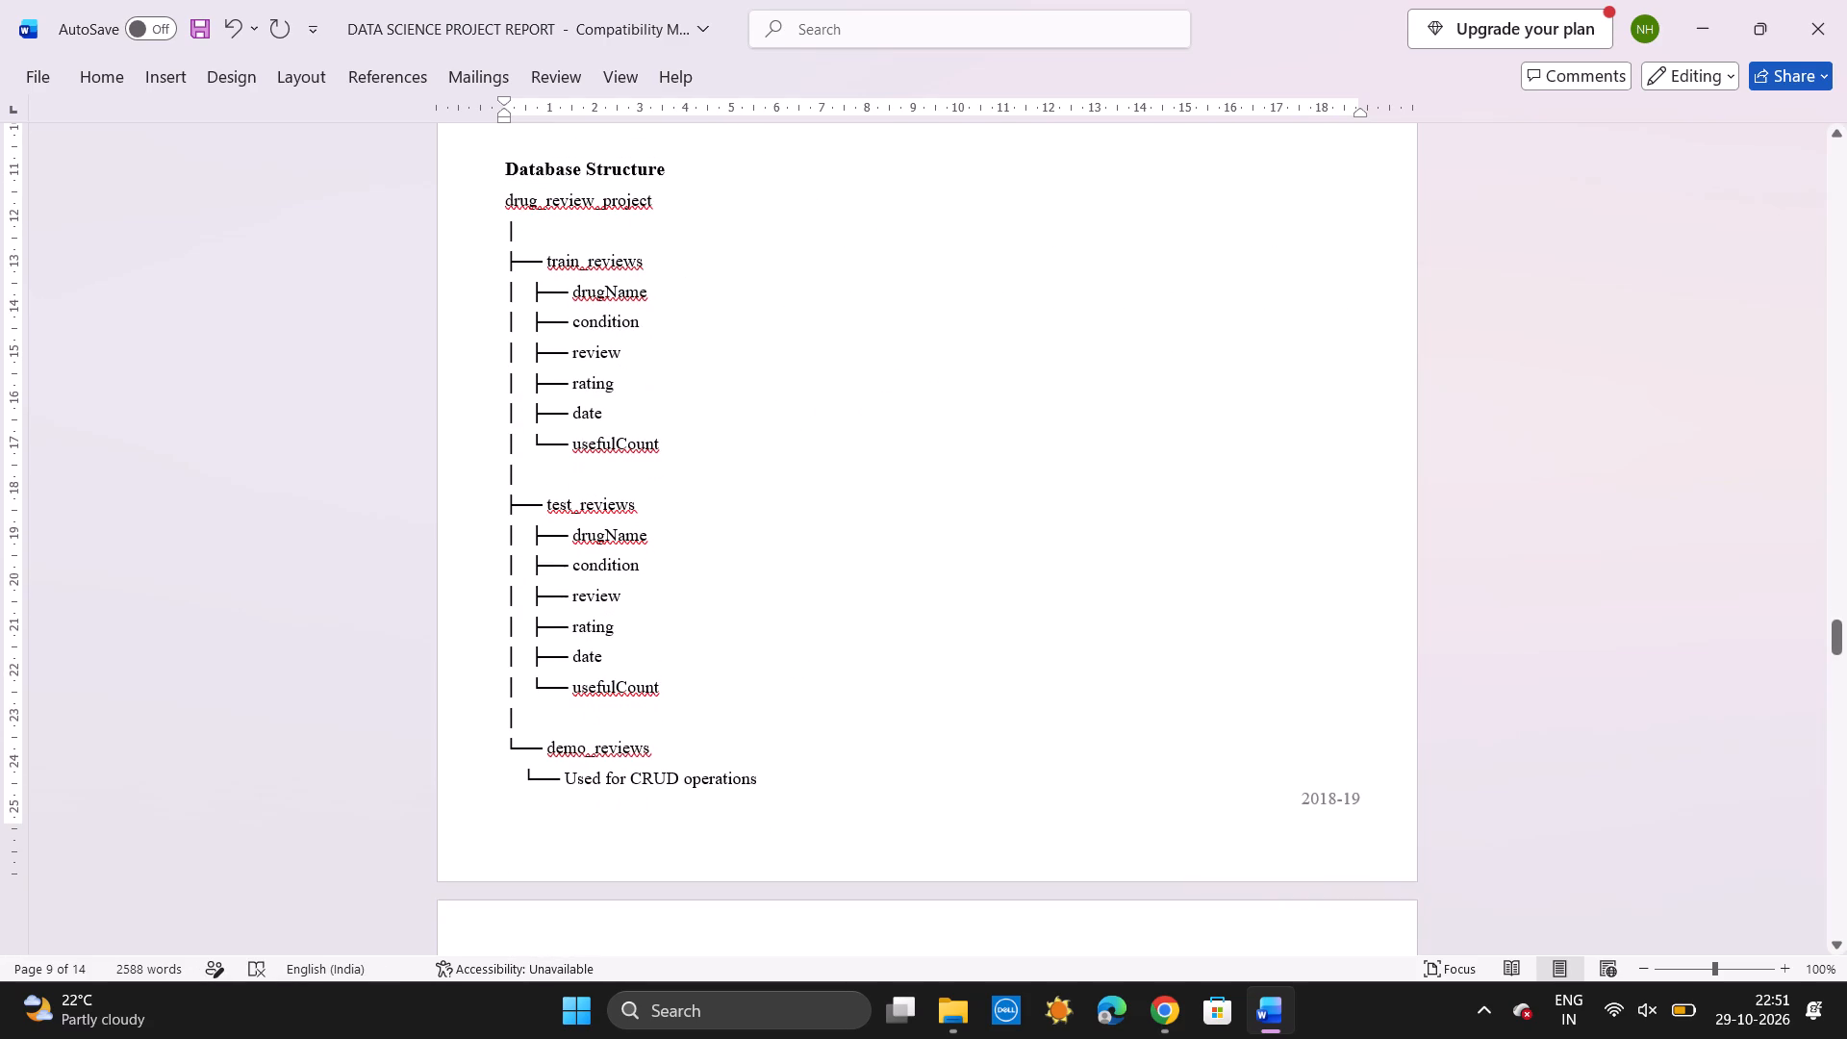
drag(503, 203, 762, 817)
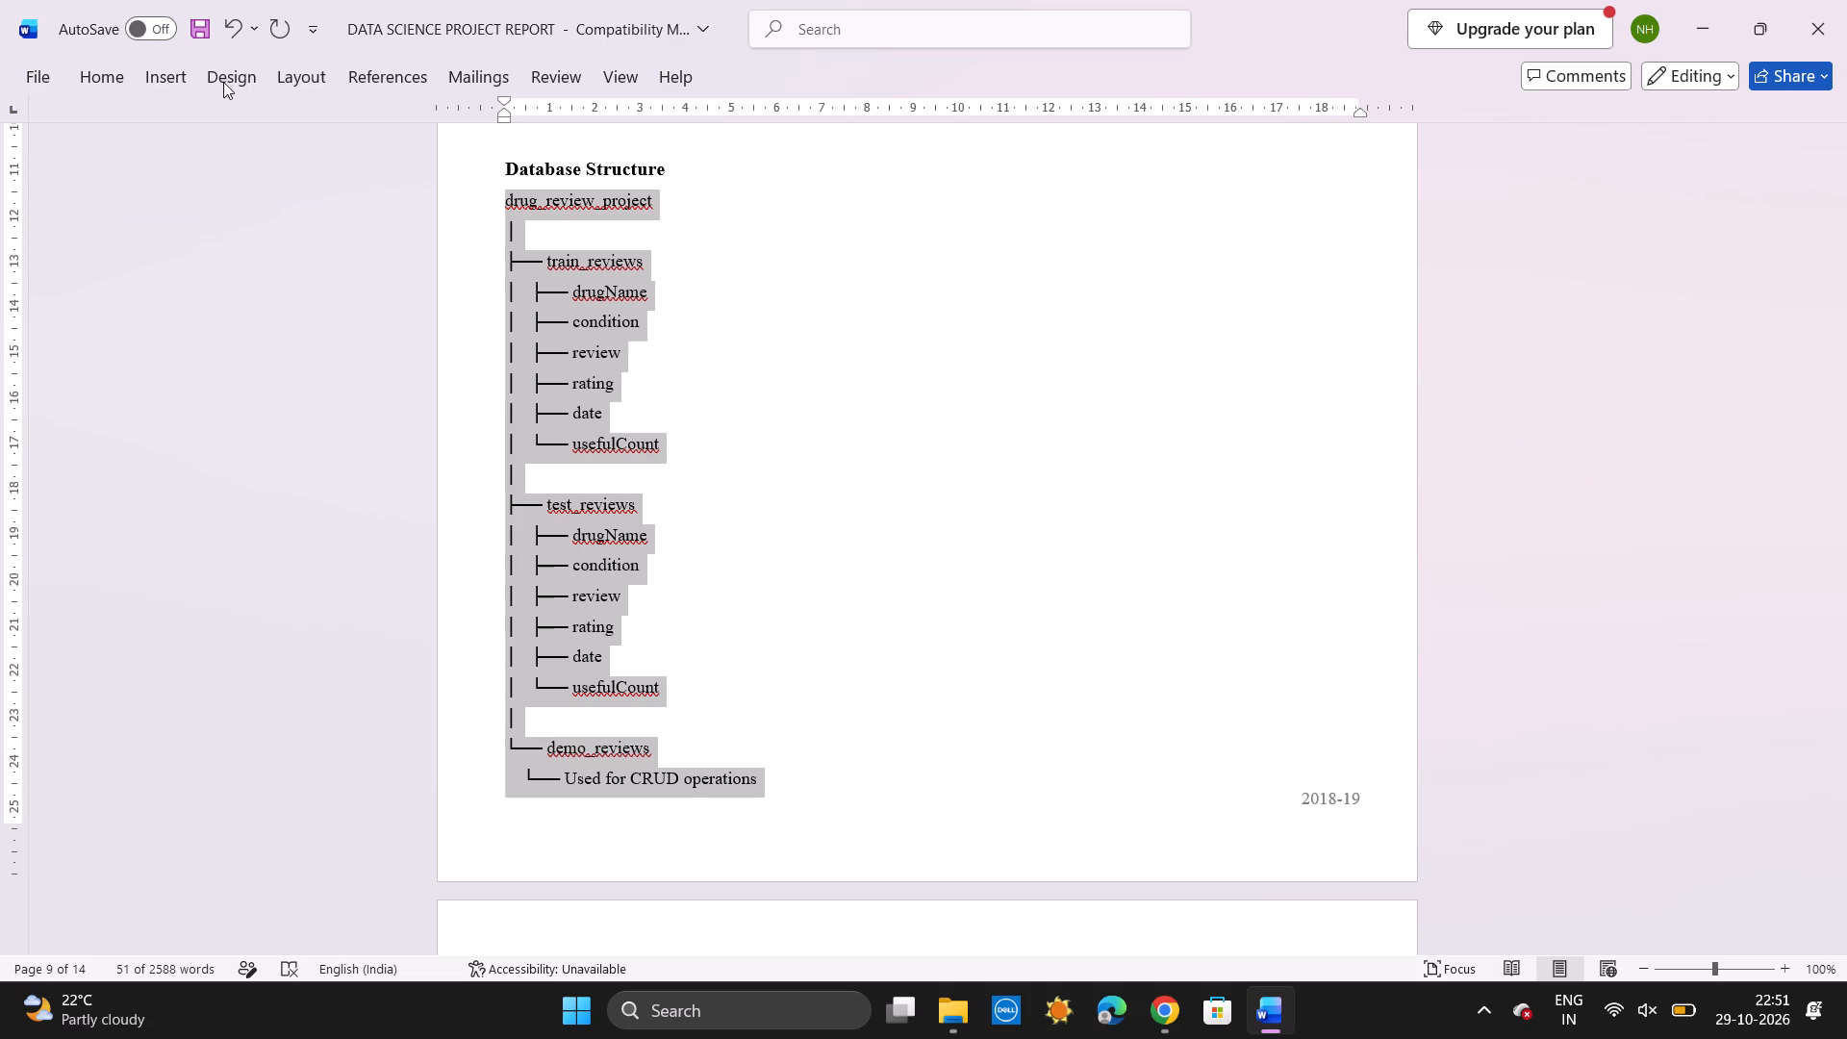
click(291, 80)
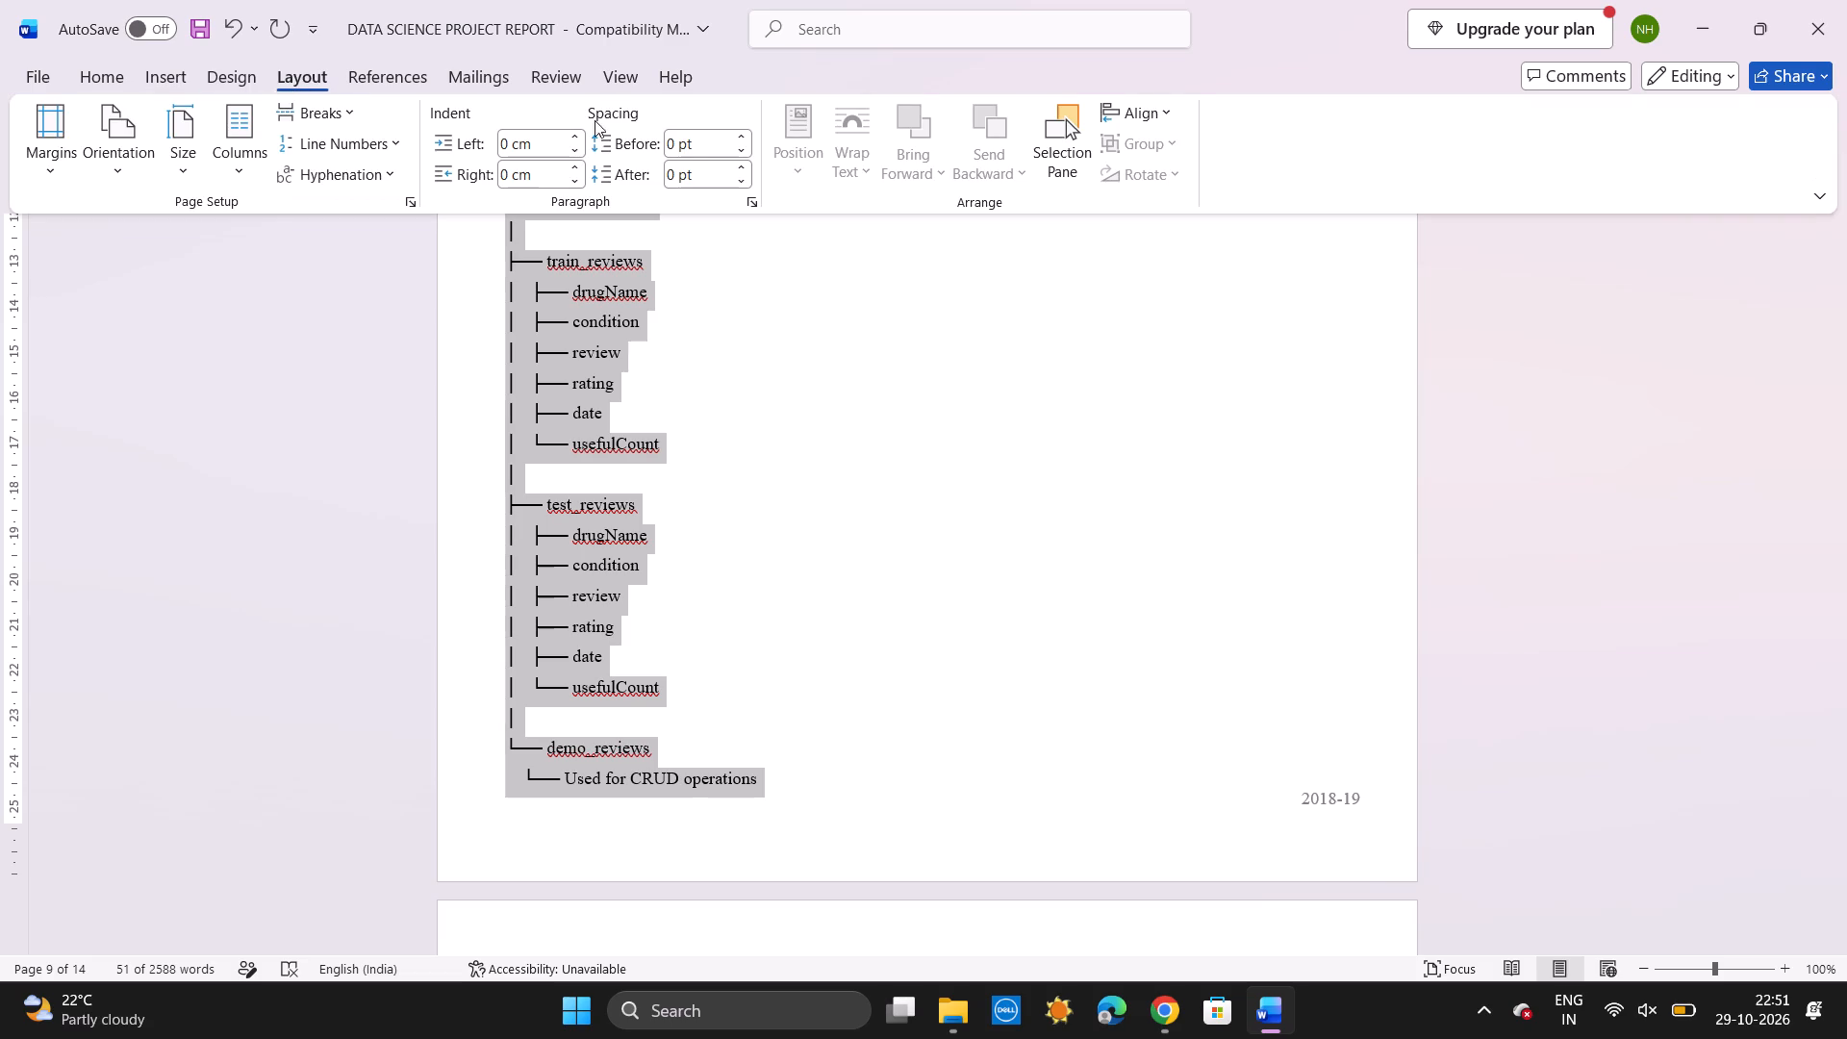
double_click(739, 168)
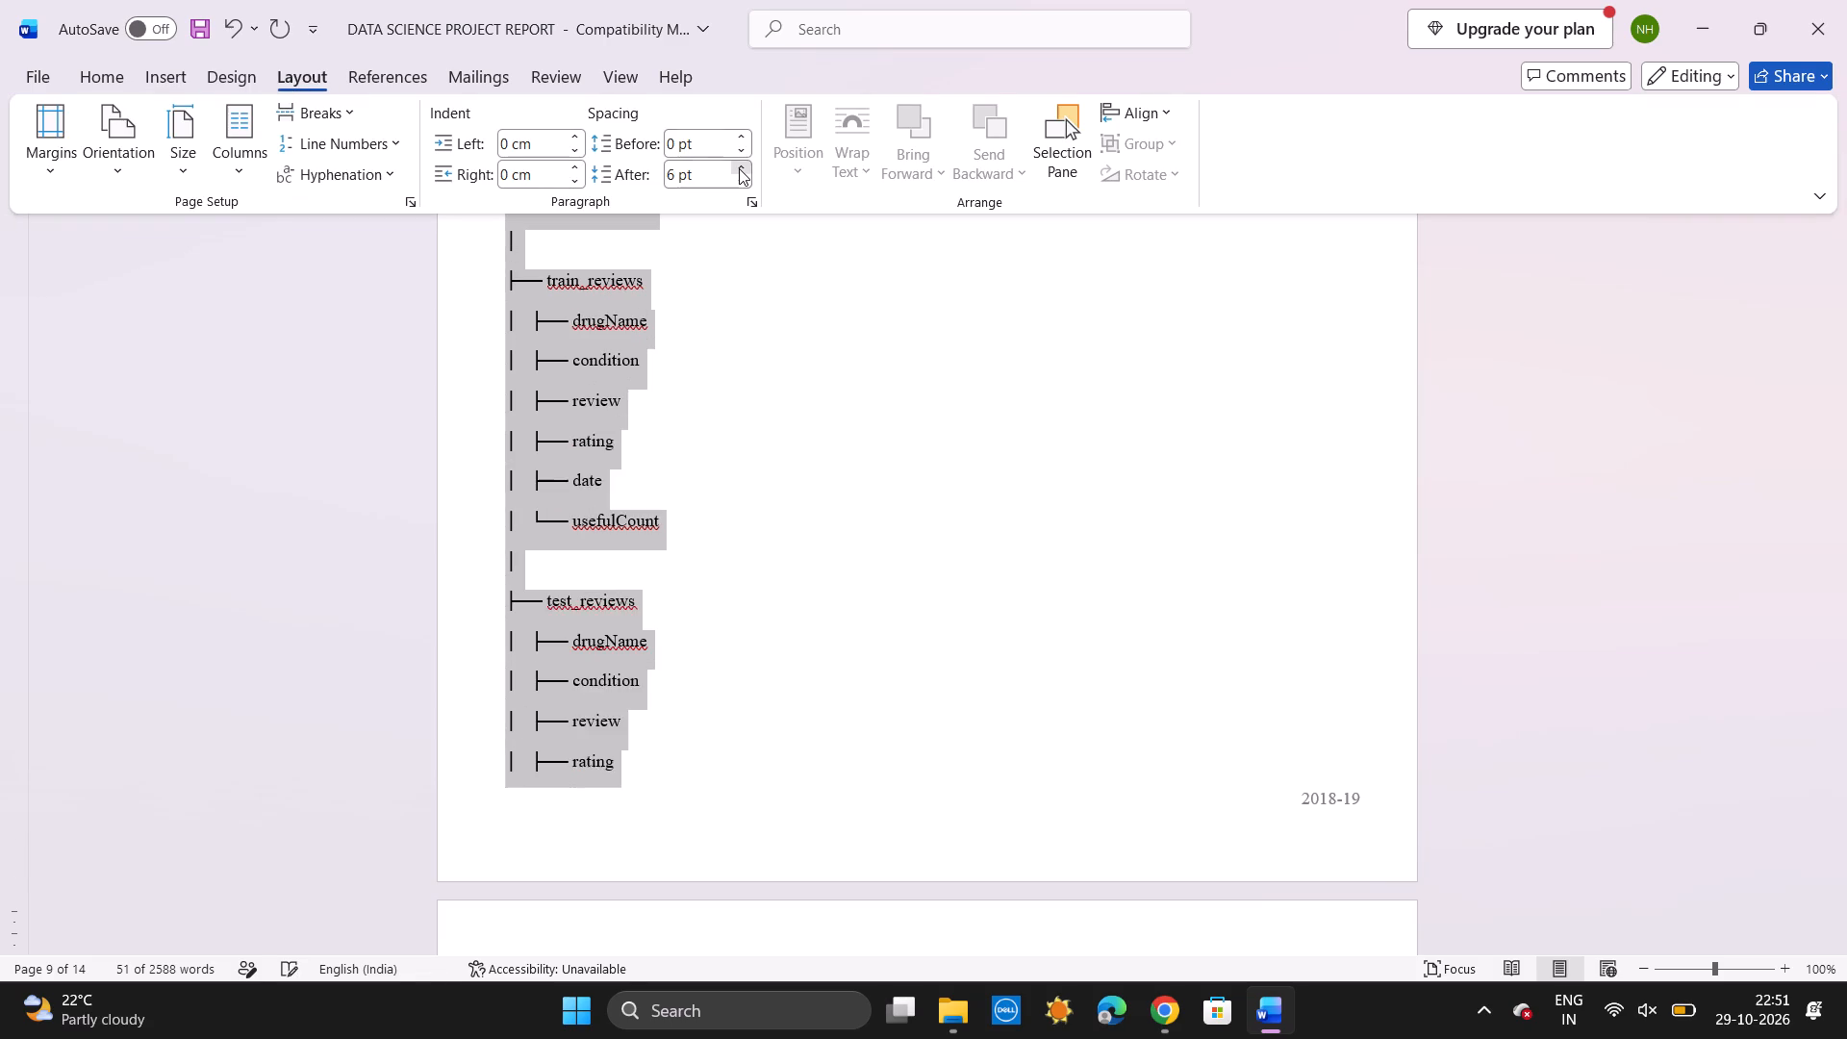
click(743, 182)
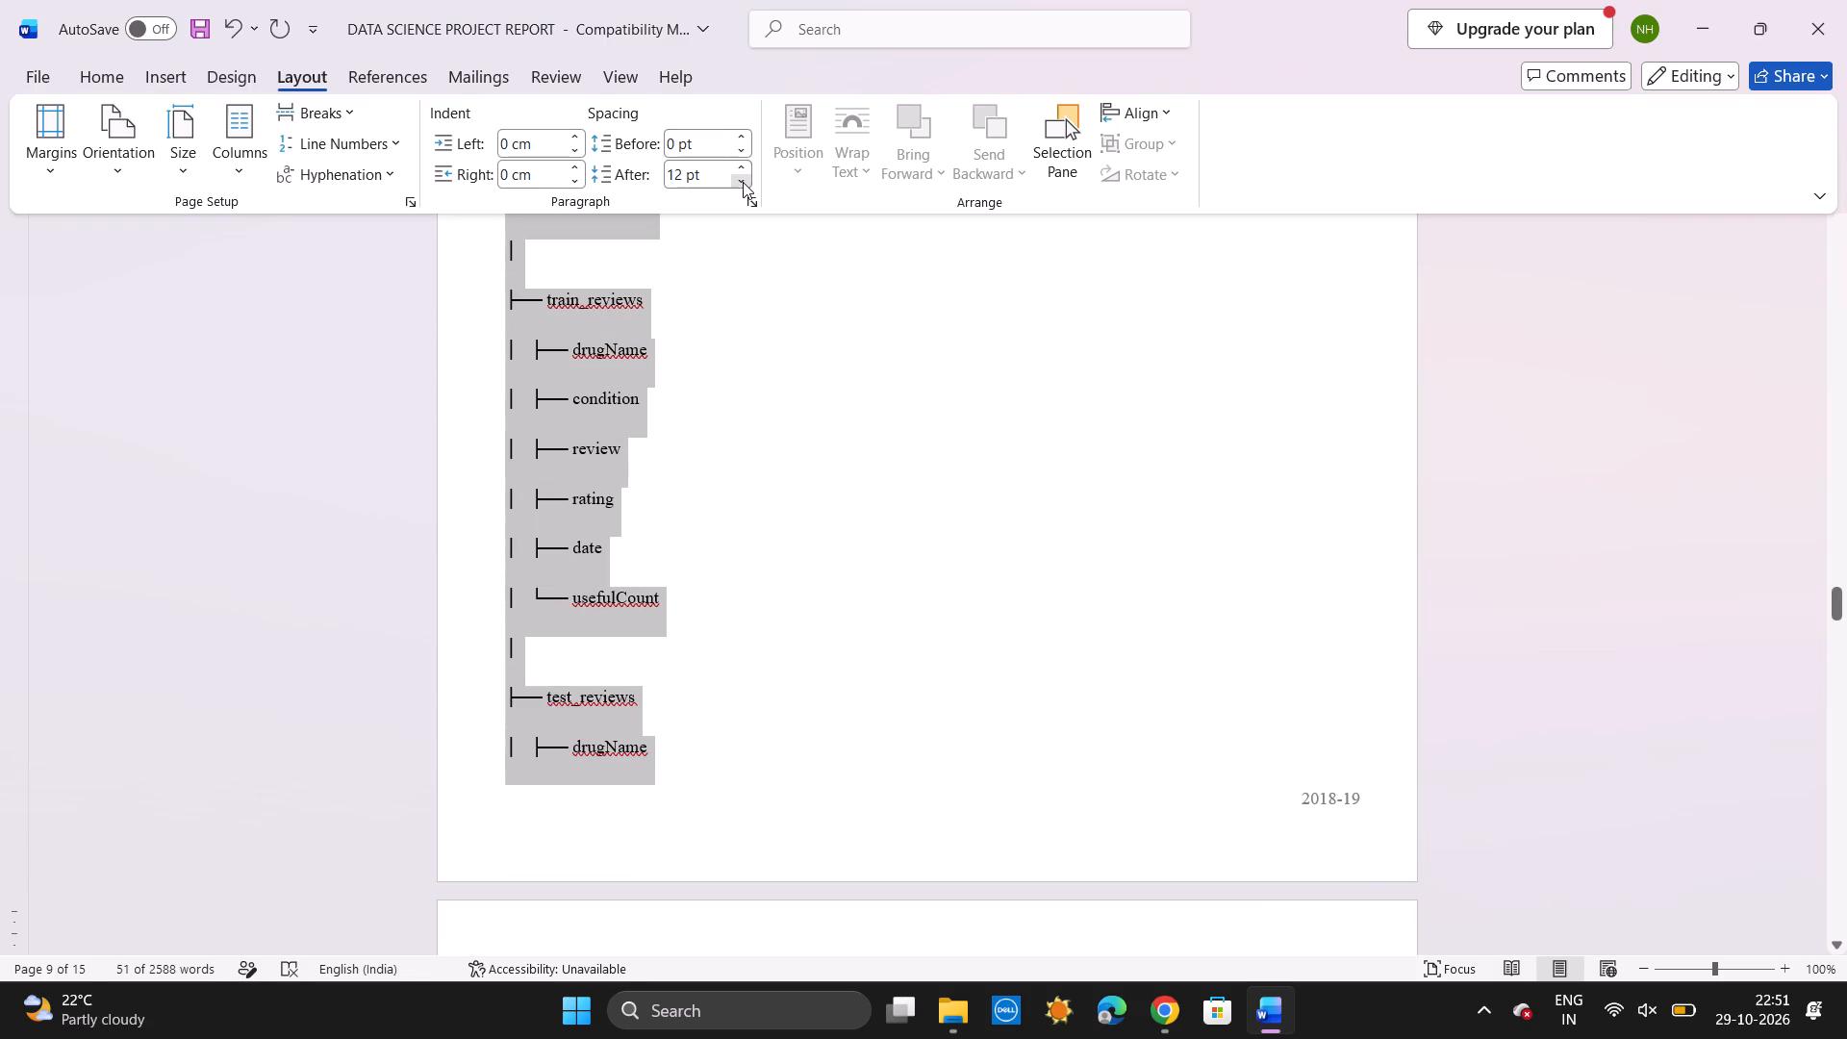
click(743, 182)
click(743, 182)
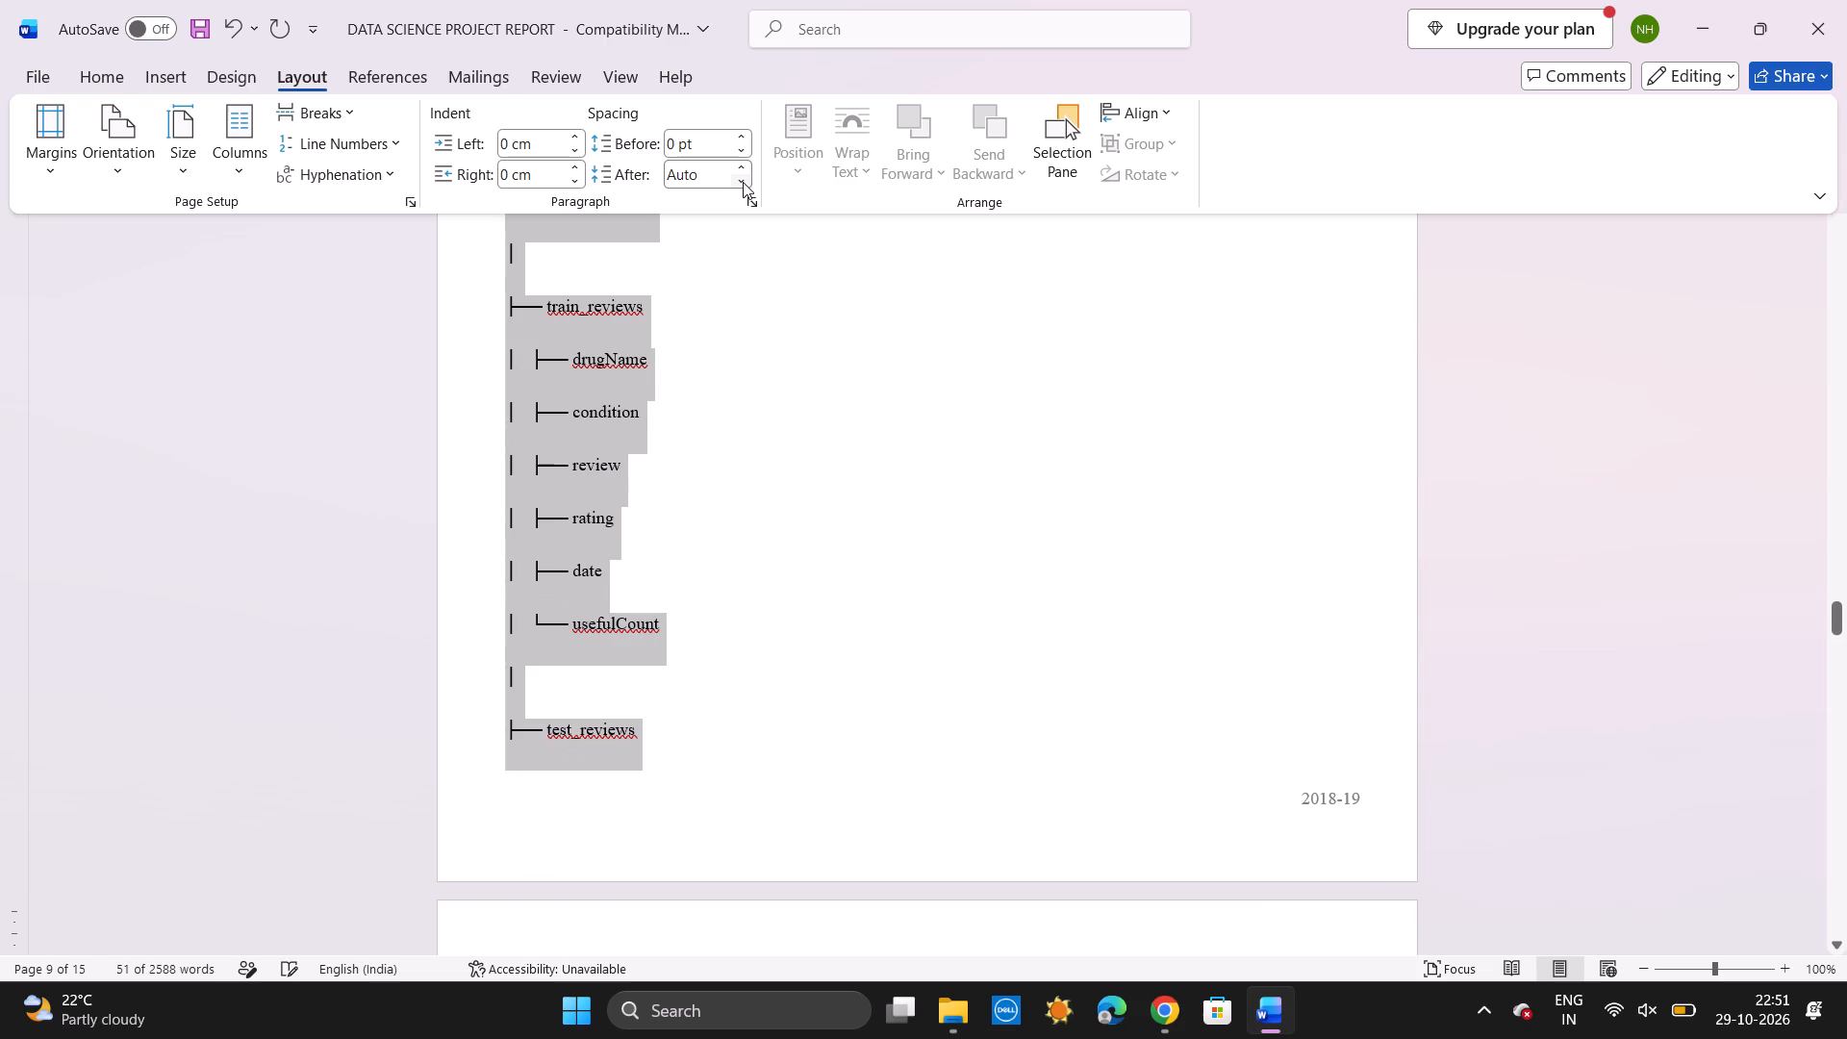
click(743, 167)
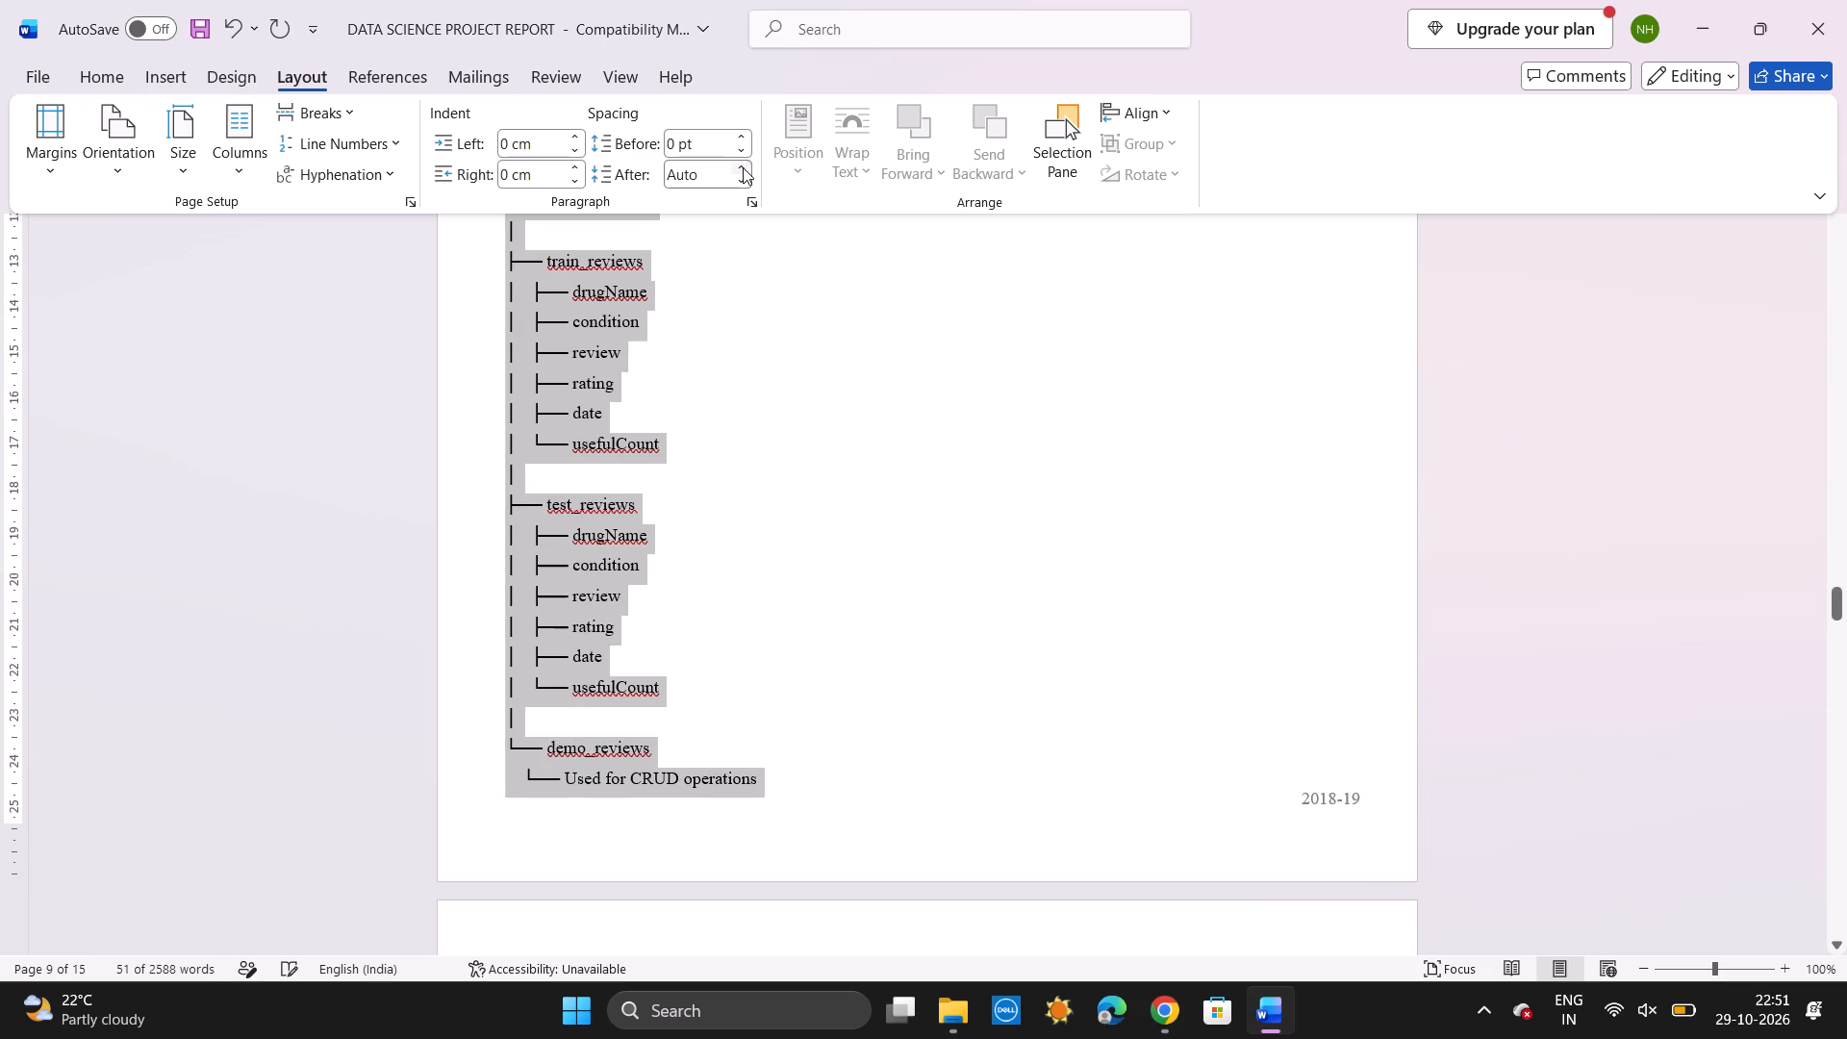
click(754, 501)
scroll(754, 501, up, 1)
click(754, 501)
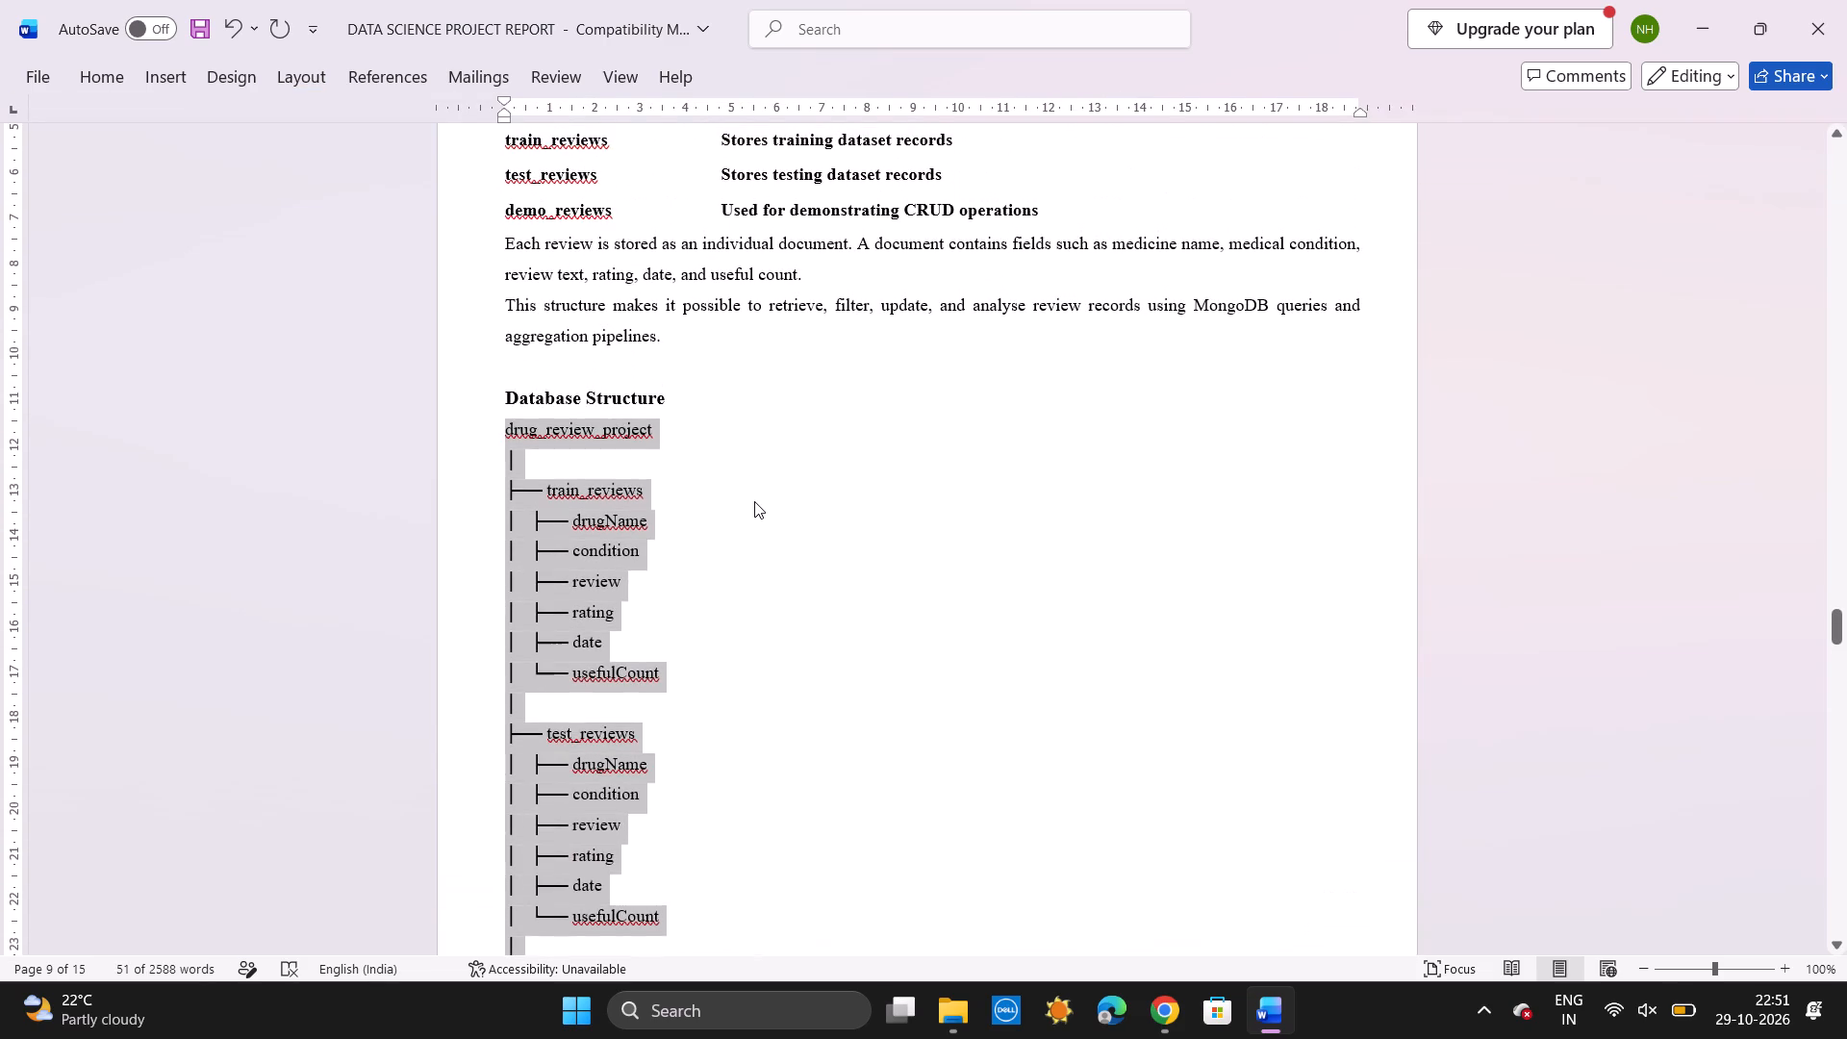
Remove the number "8." from the start of the Analysis on Dataset heading.
scroll(754, 501, down, 3)
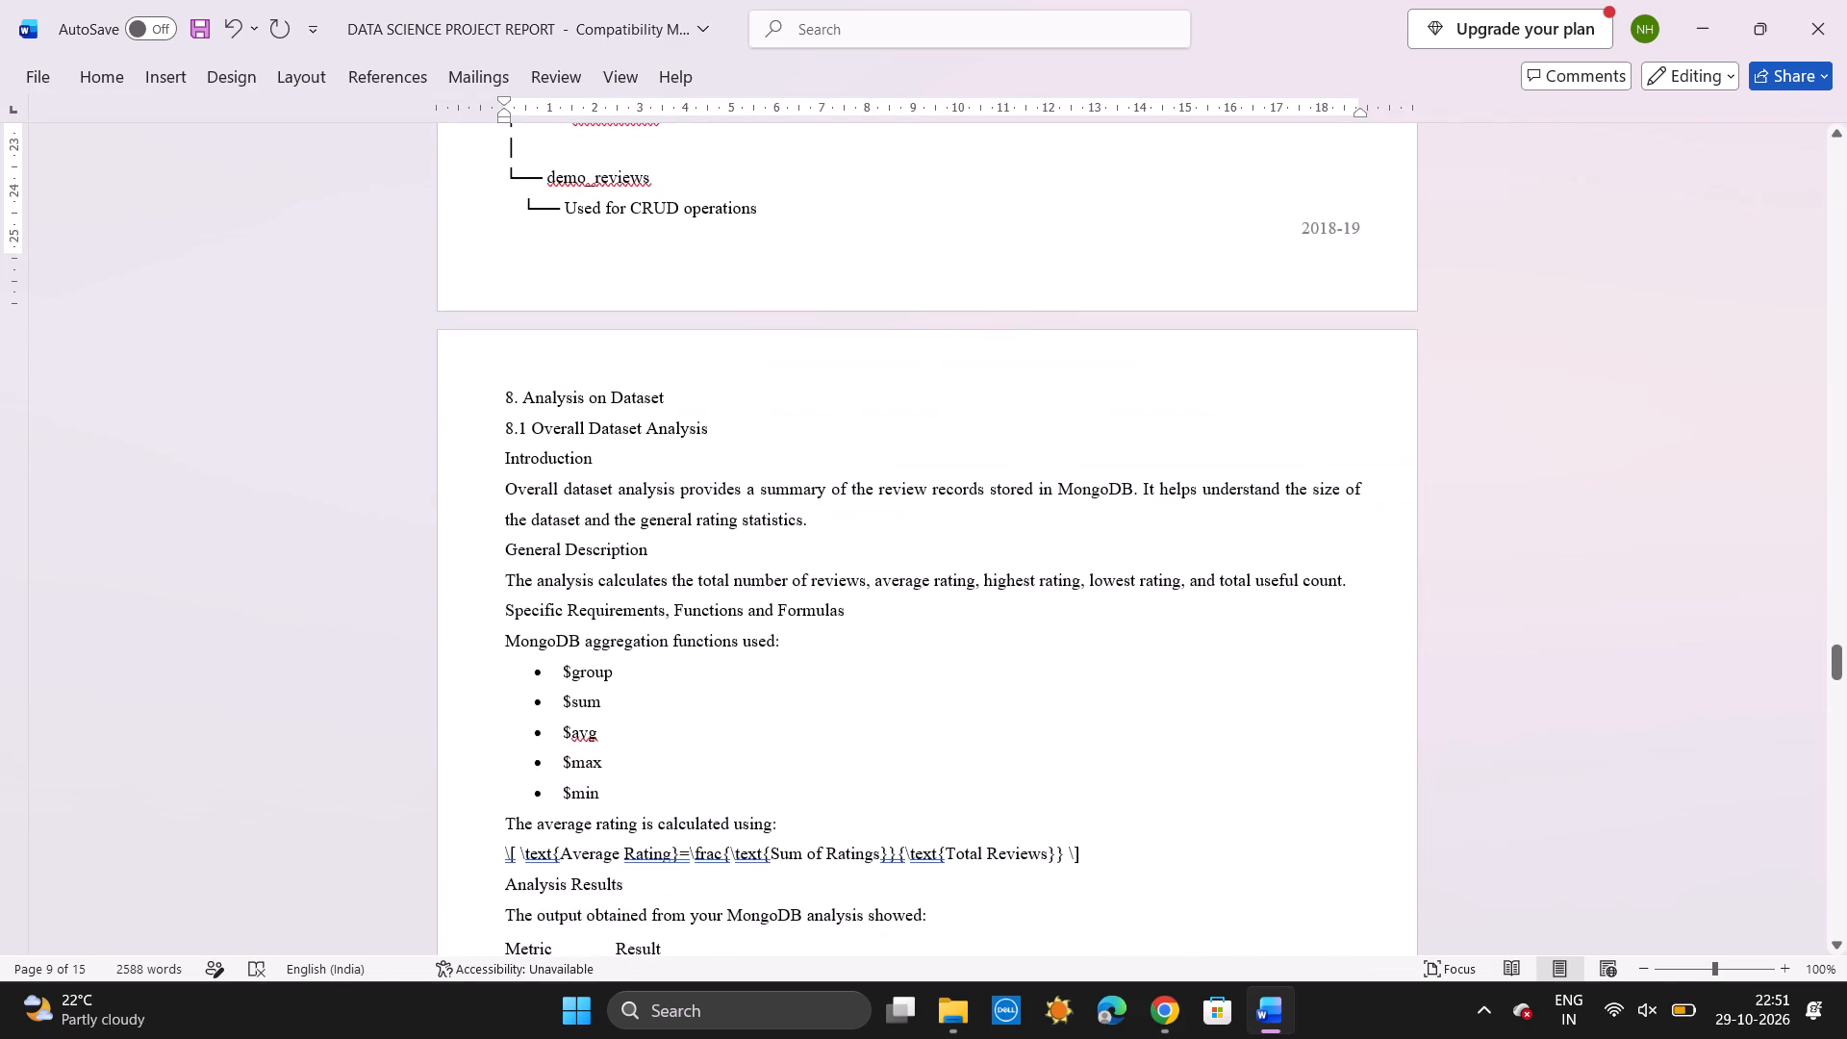
click(523, 396)
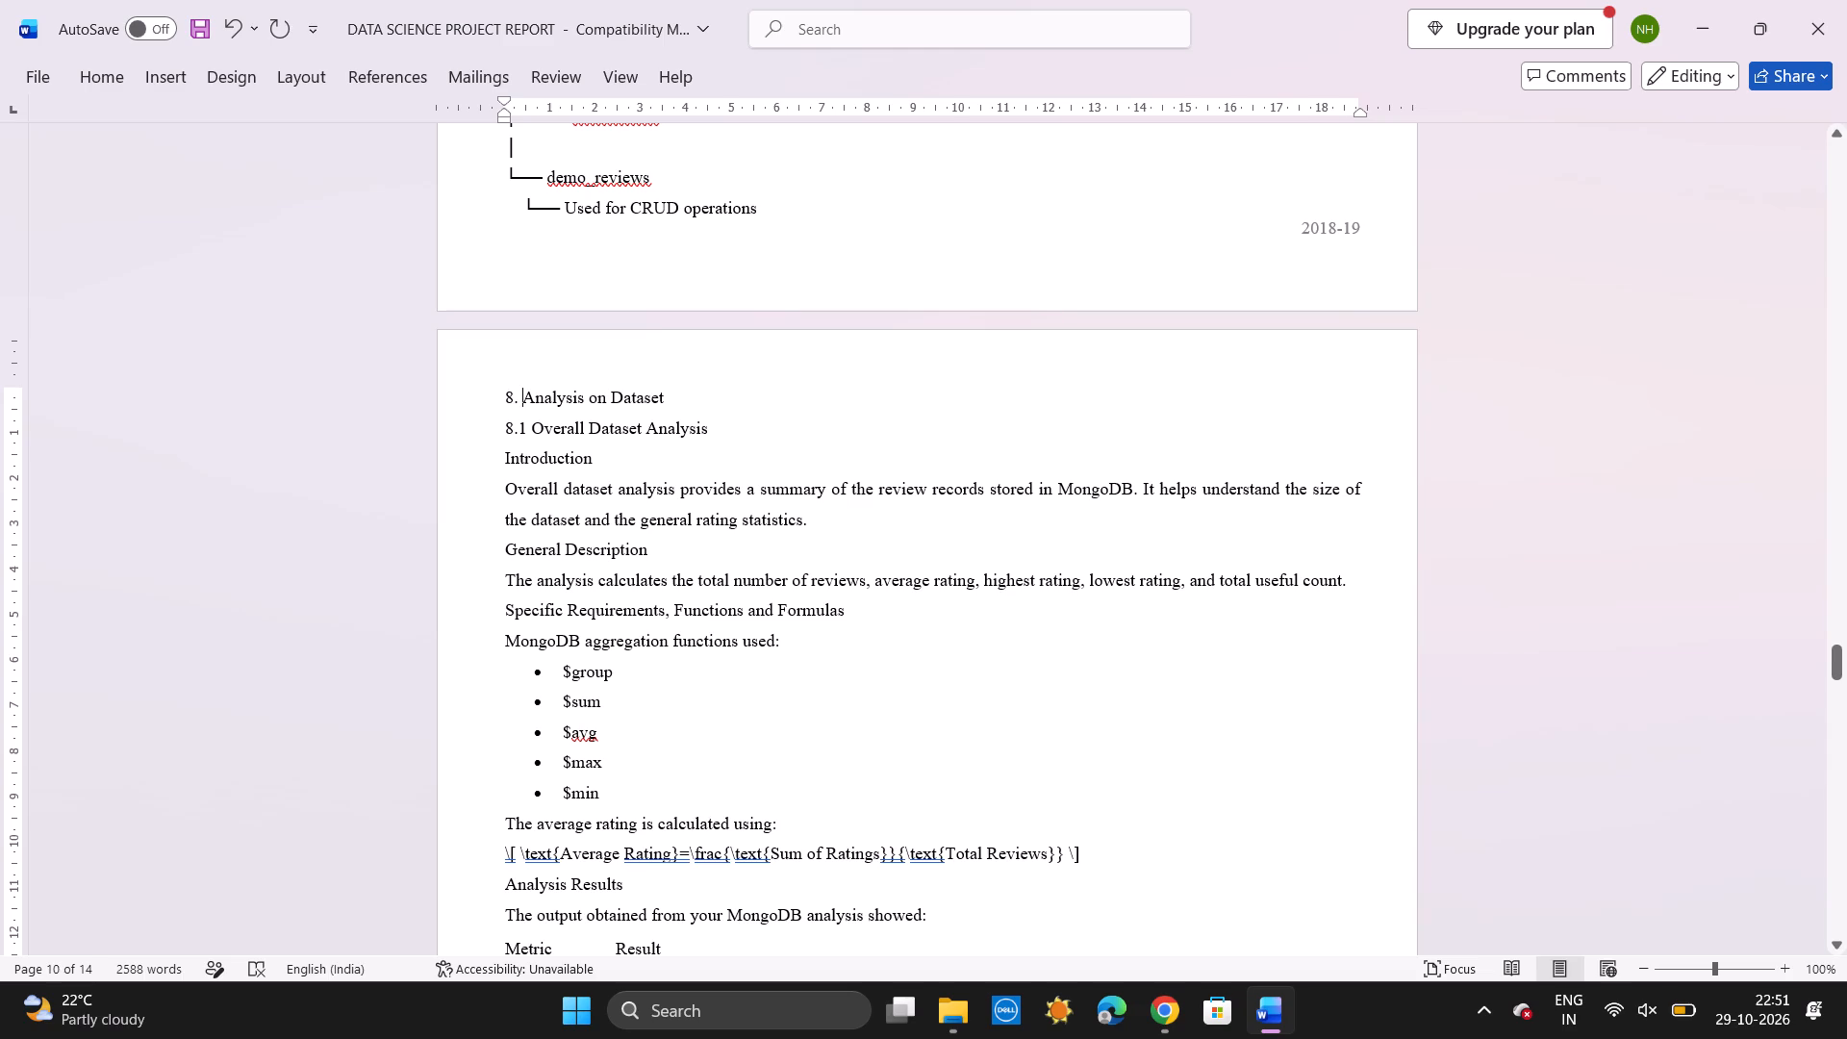
key(BackSpace)
key(BackSpace)
key(BackSpace)
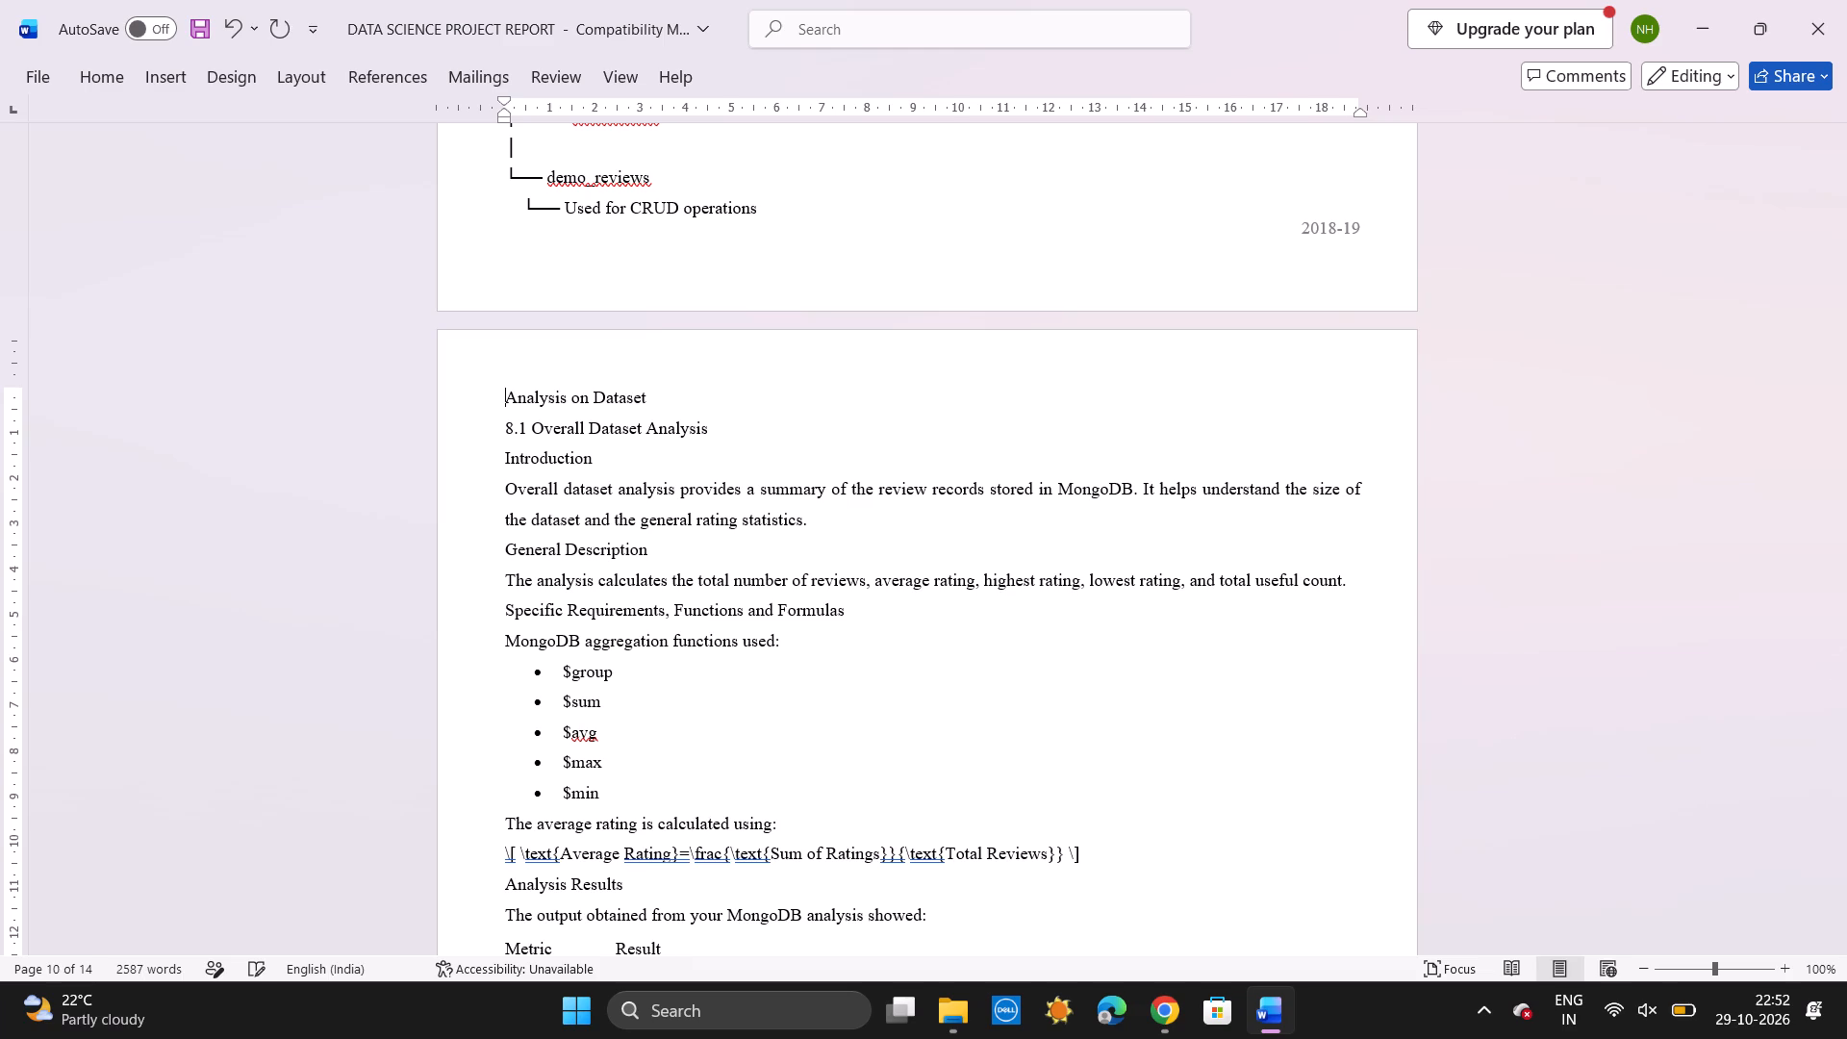
Make the Analysis on Dataset heading bold and set its font size to 12.
drag(505, 395, 638, 395)
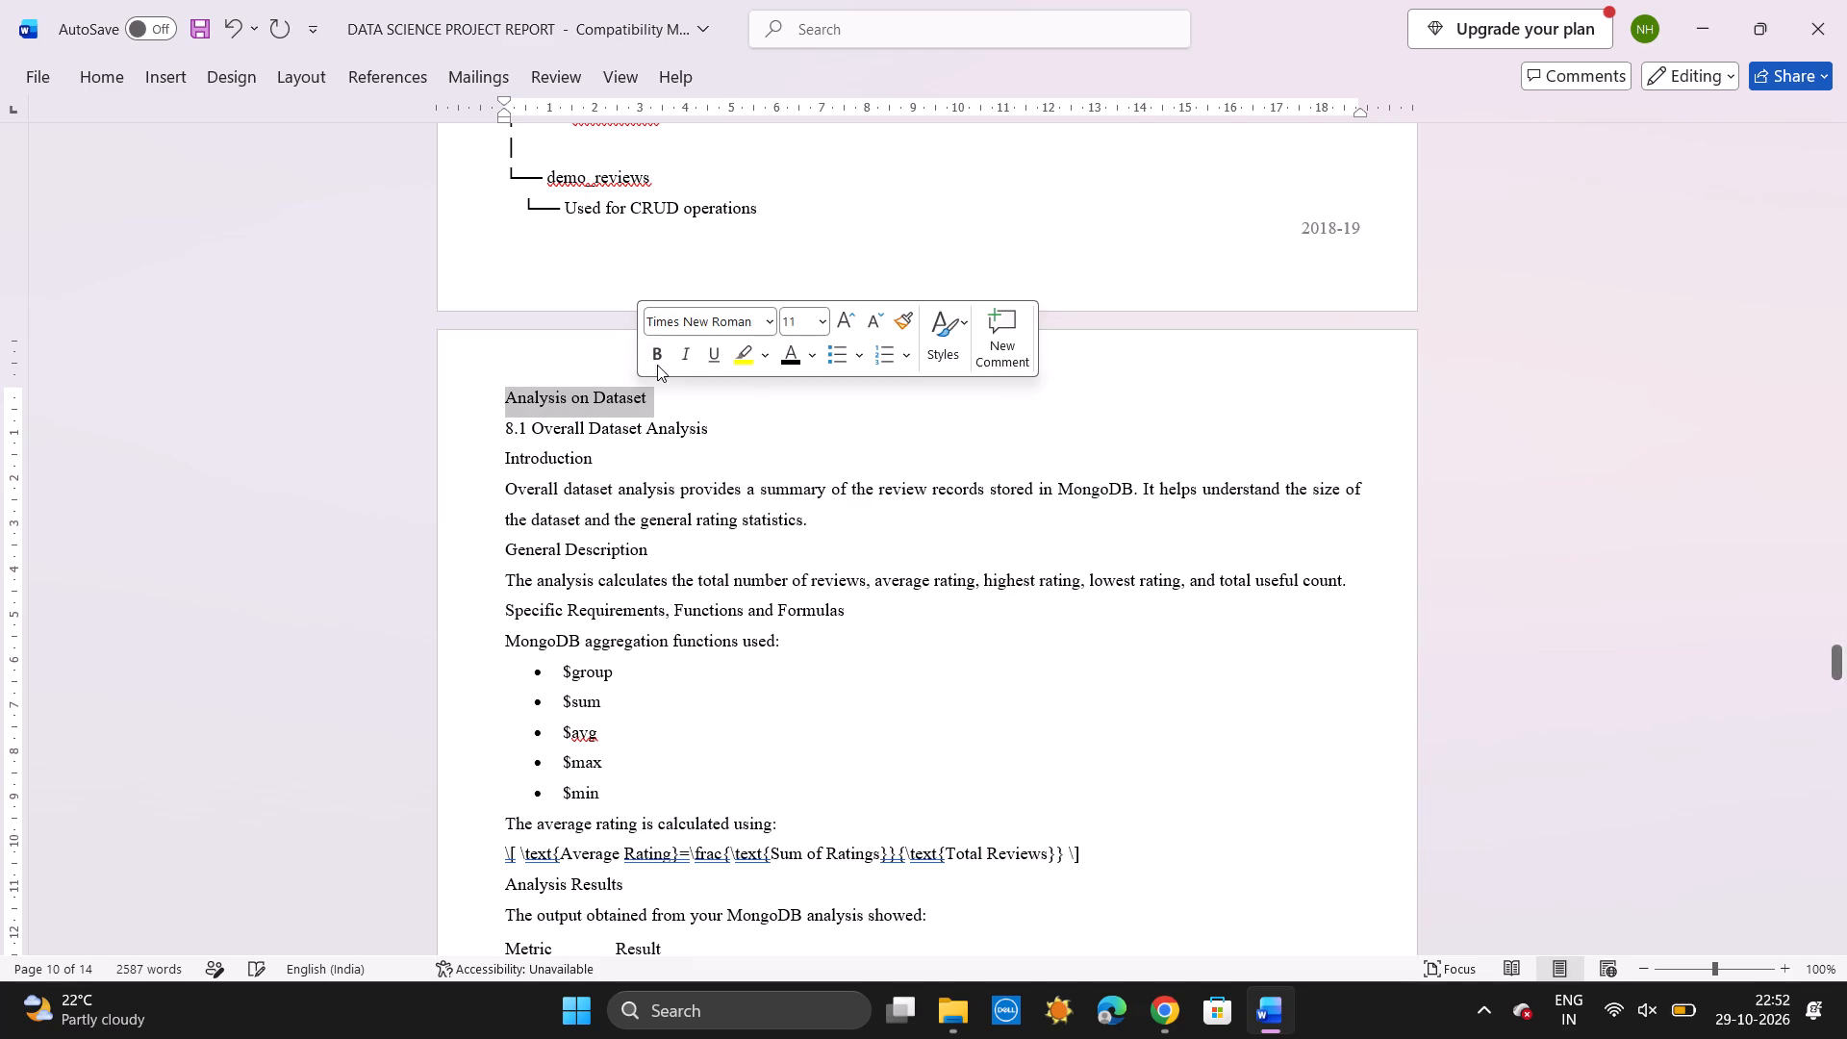
click(660, 357)
click(821, 325)
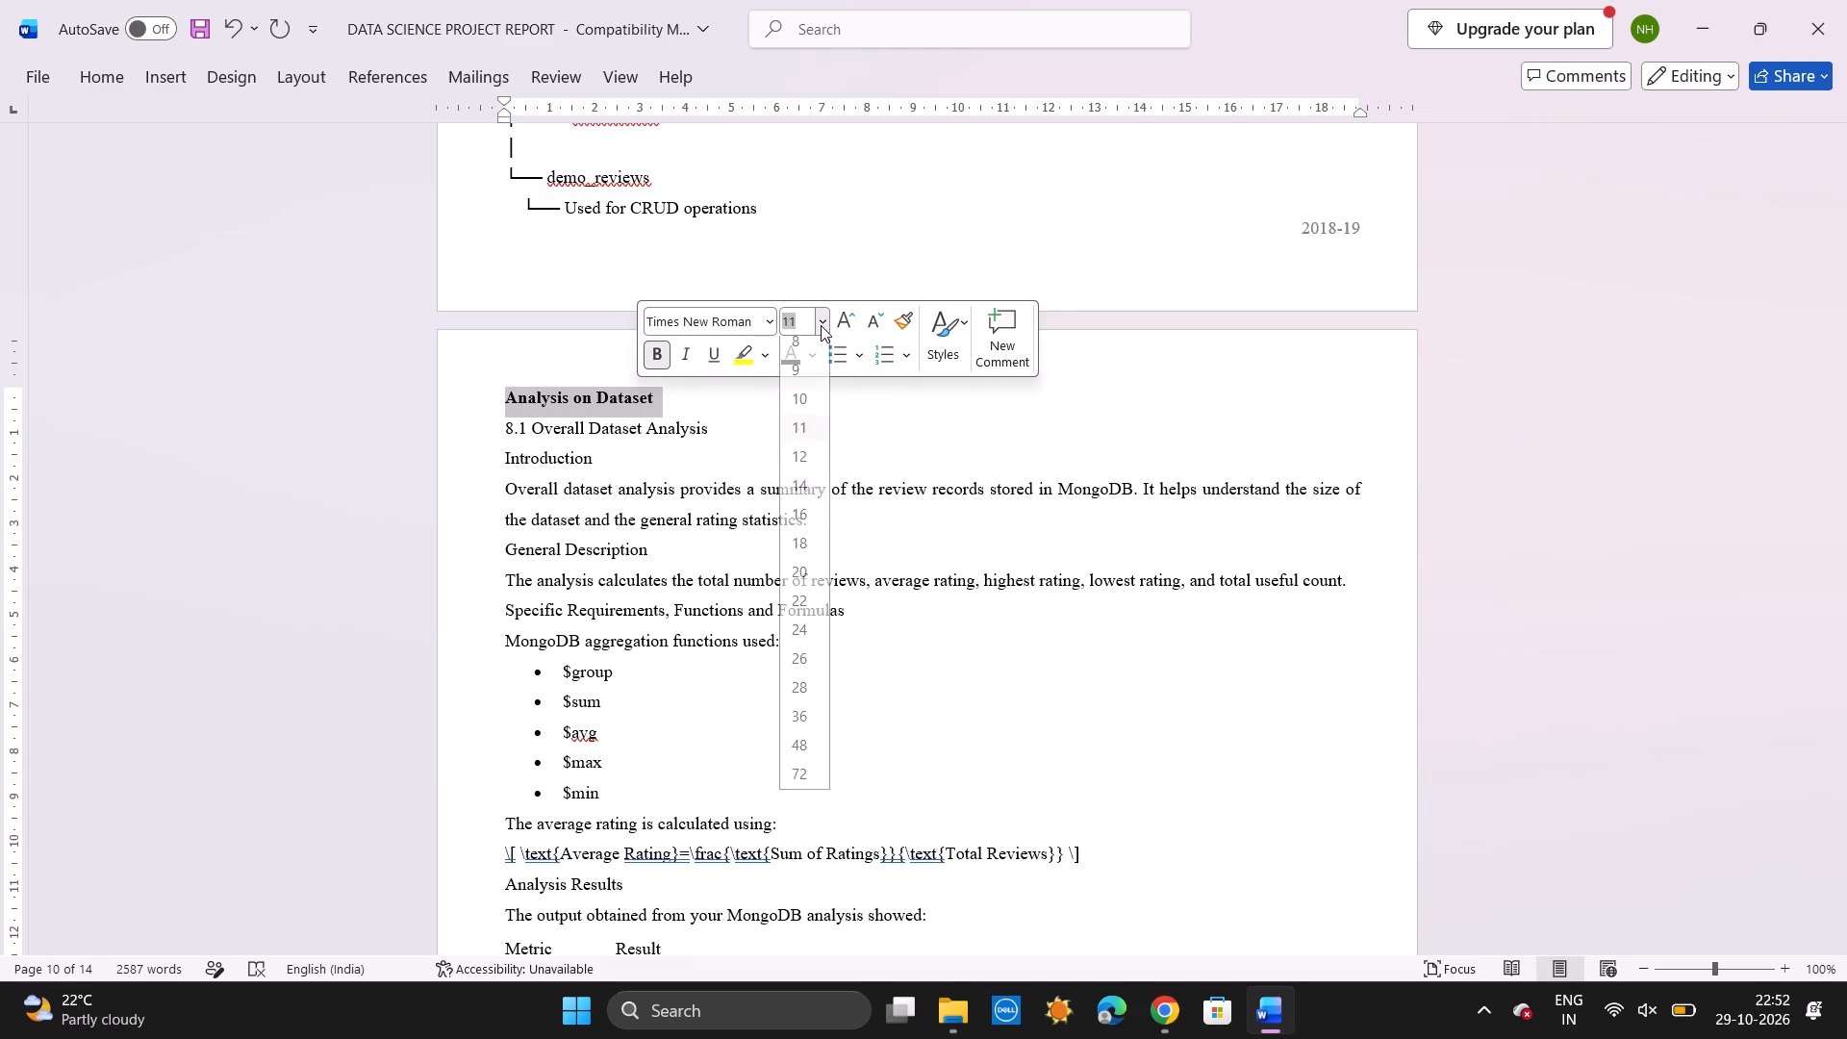
click(802, 470)
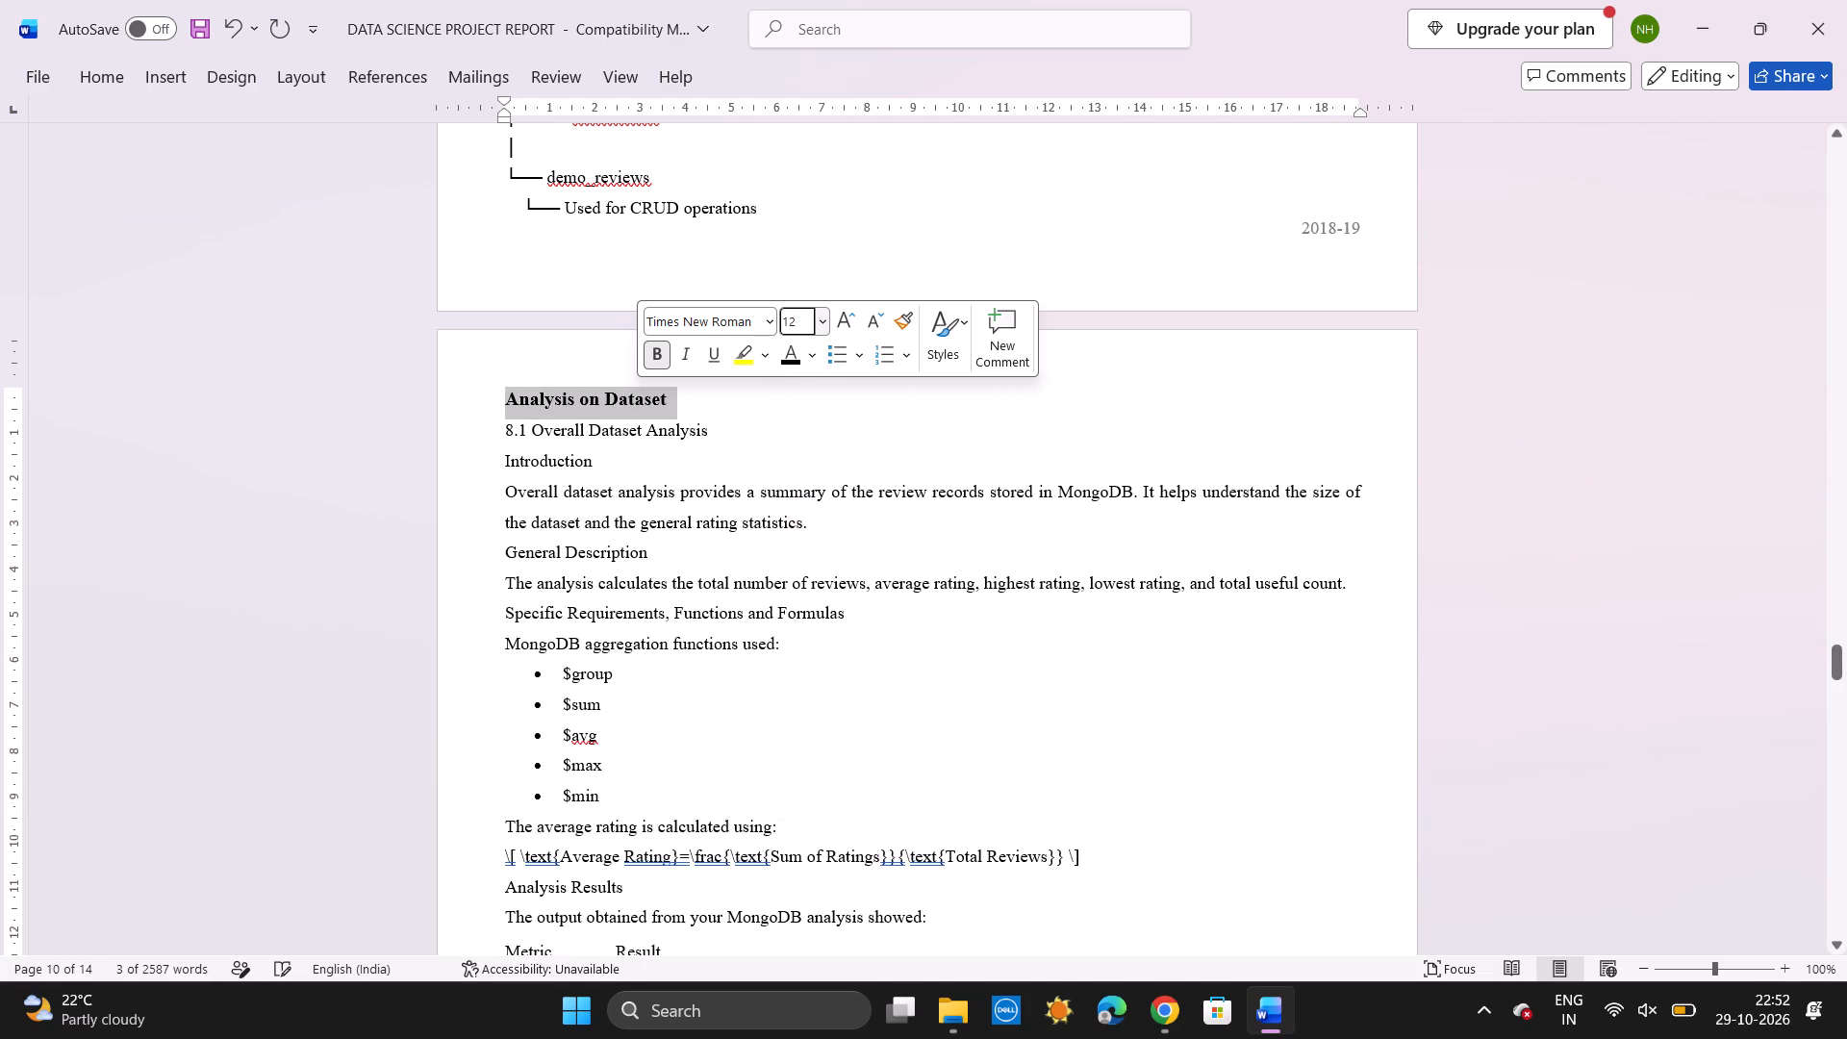
Make the Introduction and General Description subheadings under 8.1 Overall Dataset Analysis bold.
scroll(650, 479, down, 1)
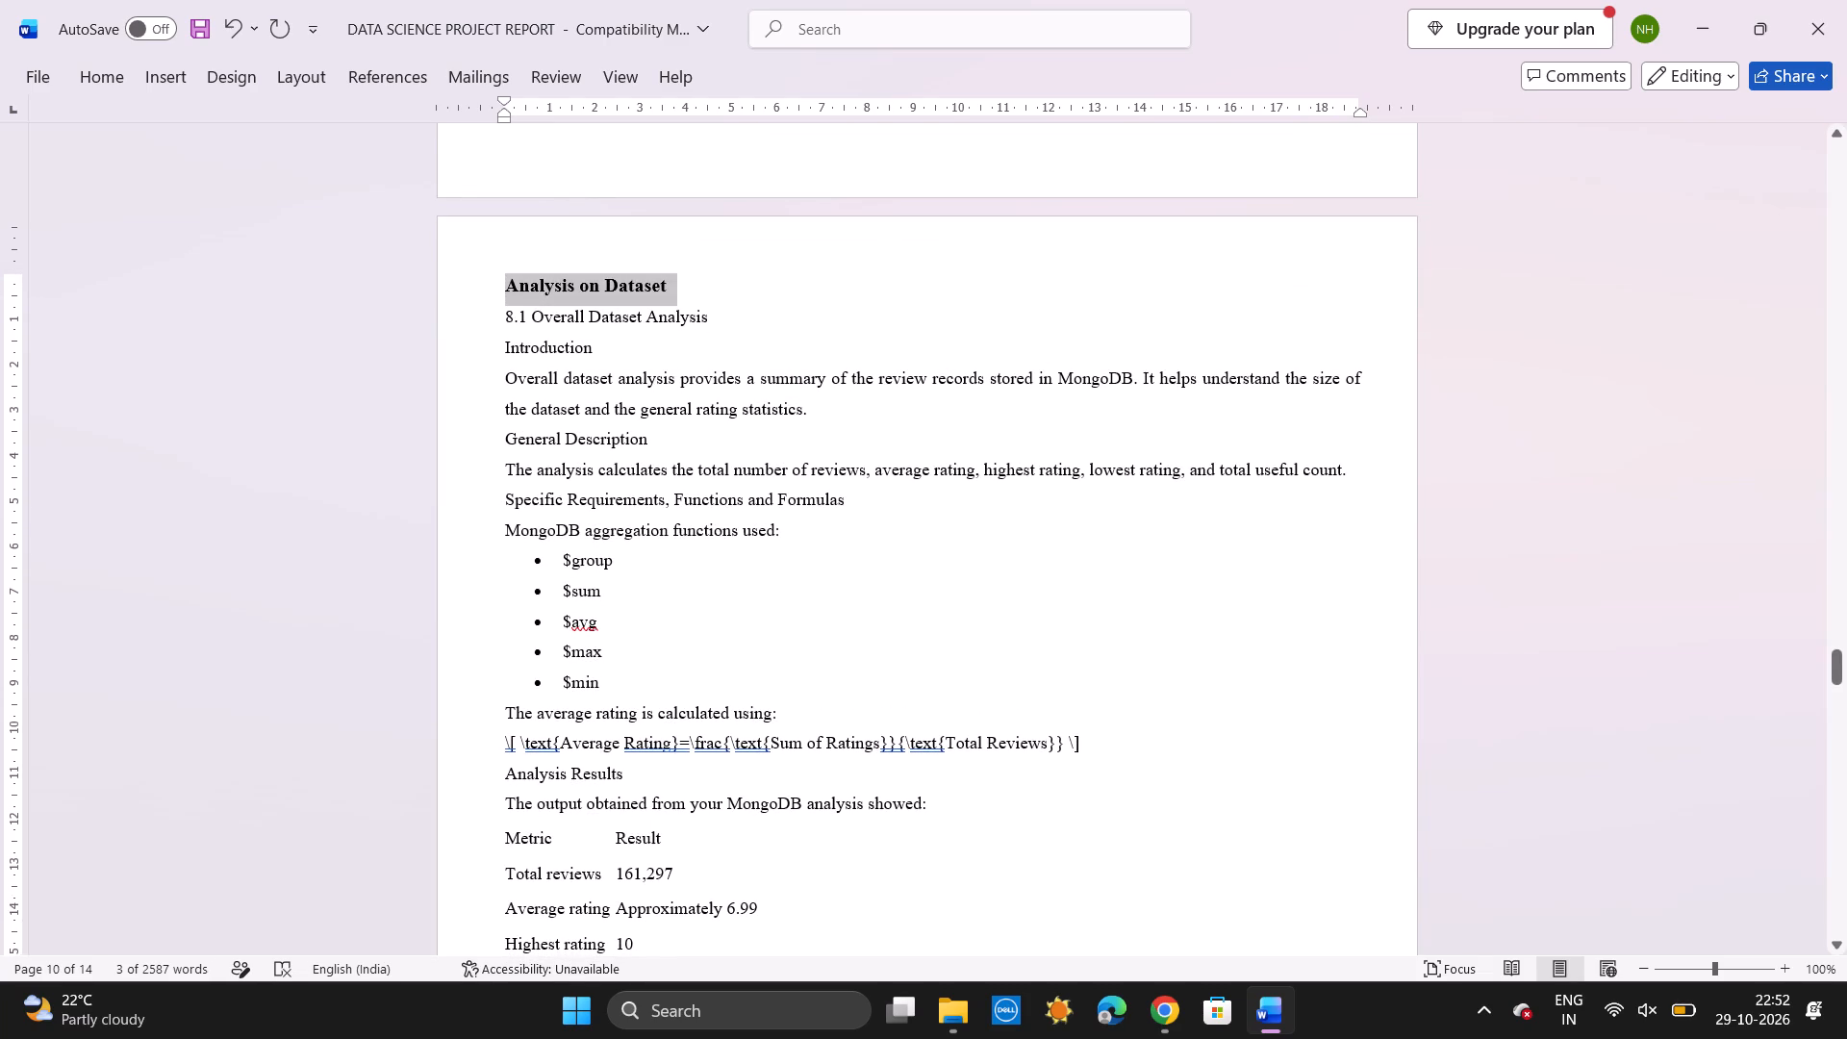
drag(500, 354, 594, 349)
click(605, 308)
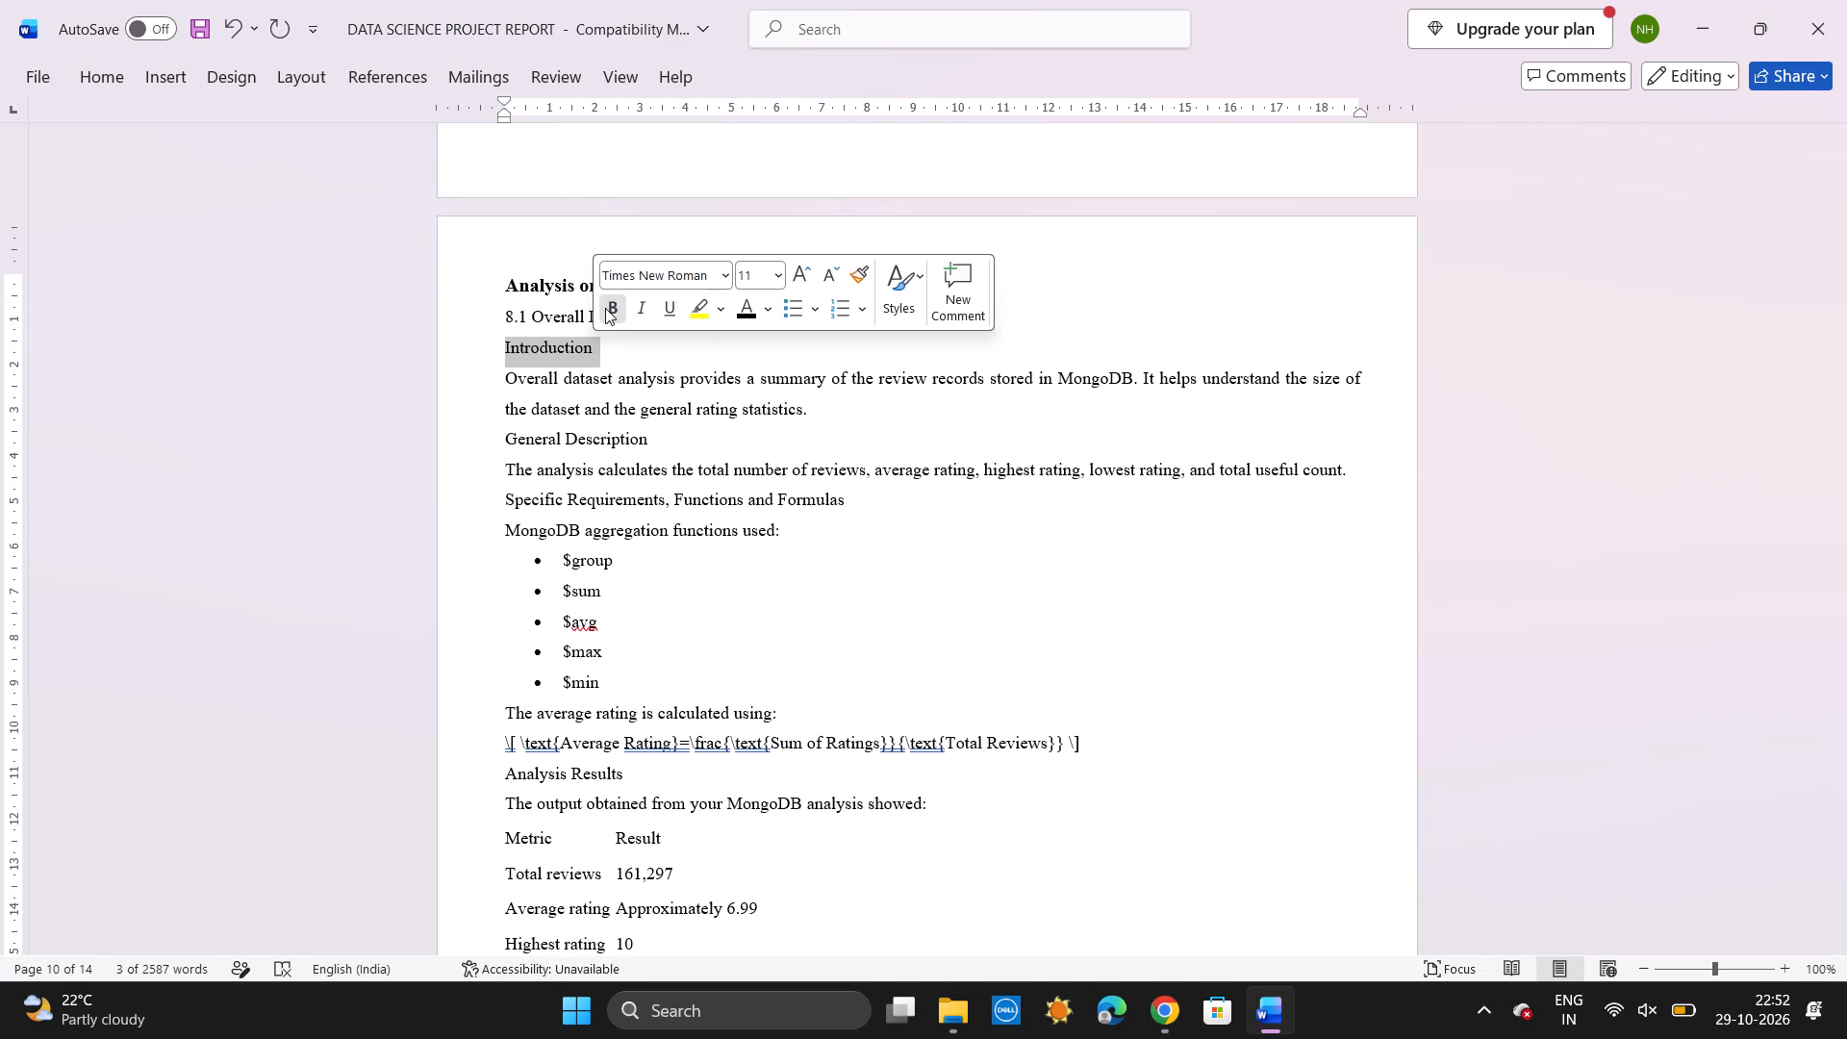
drag(502, 442, 599, 441)
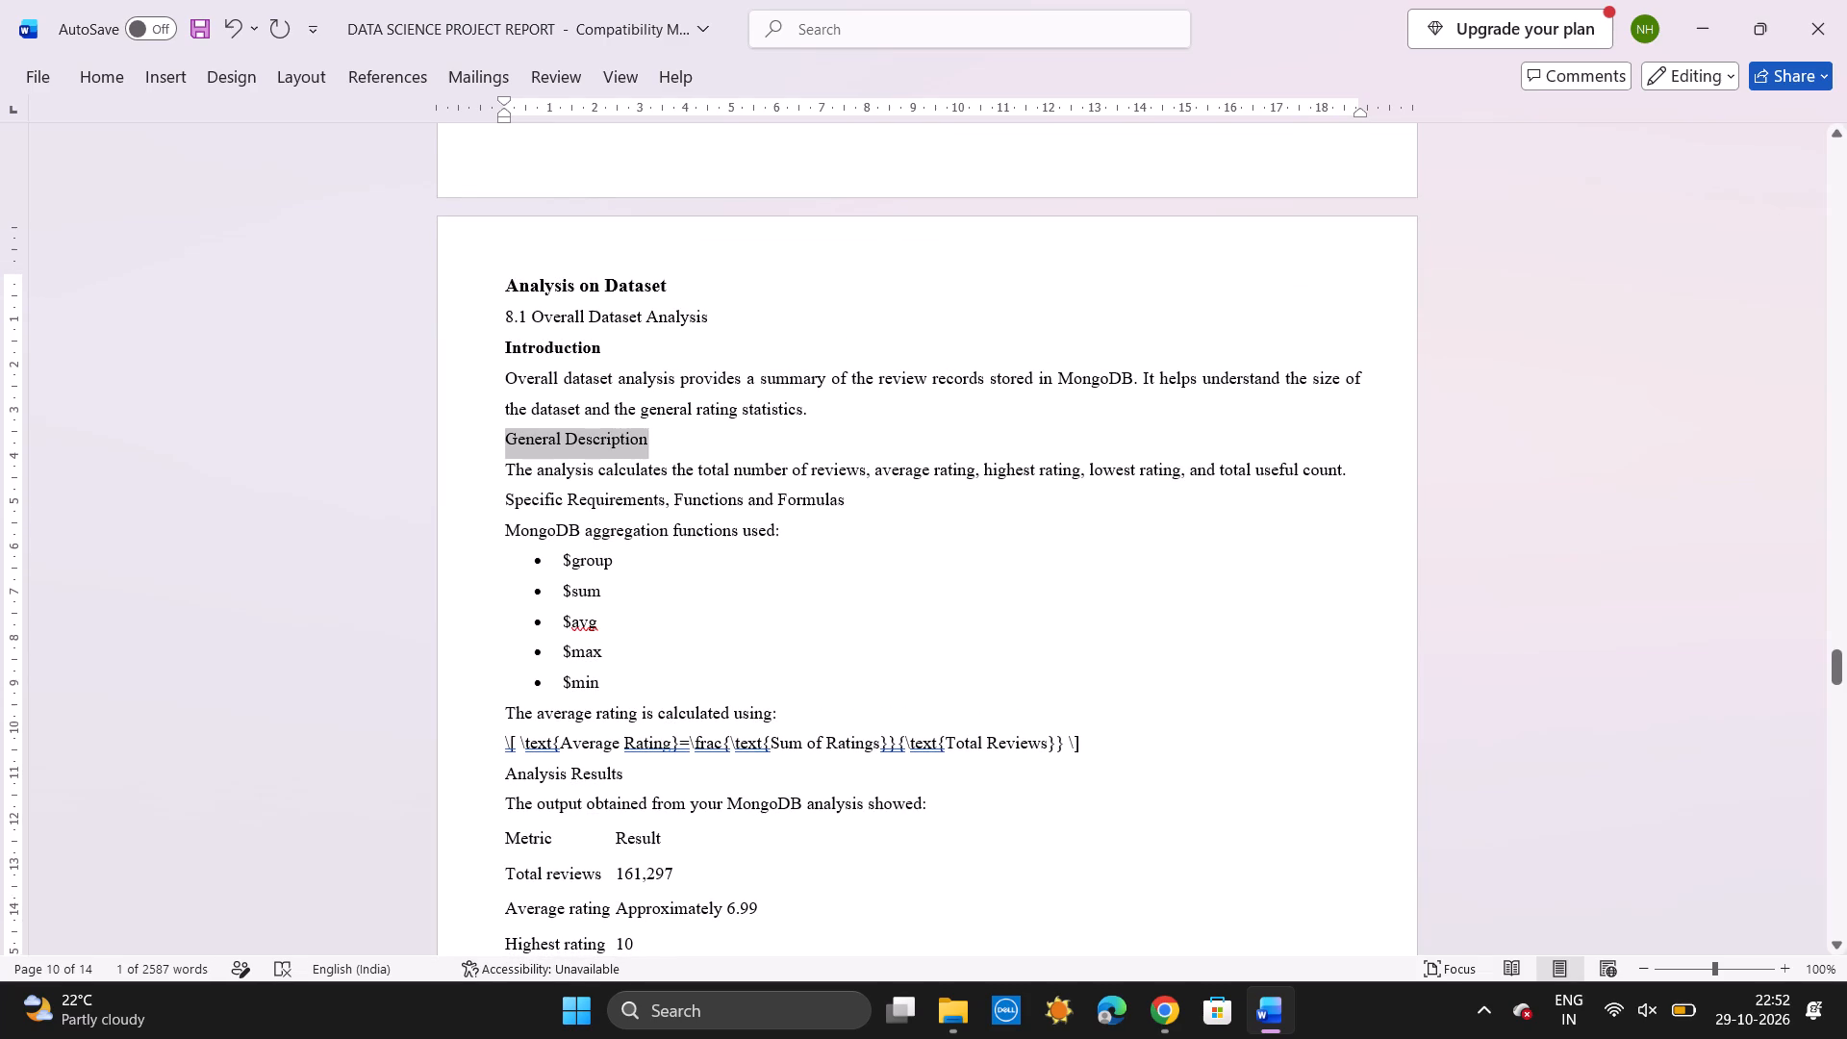
drag(599, 441, 625, 440)
click(642, 397)
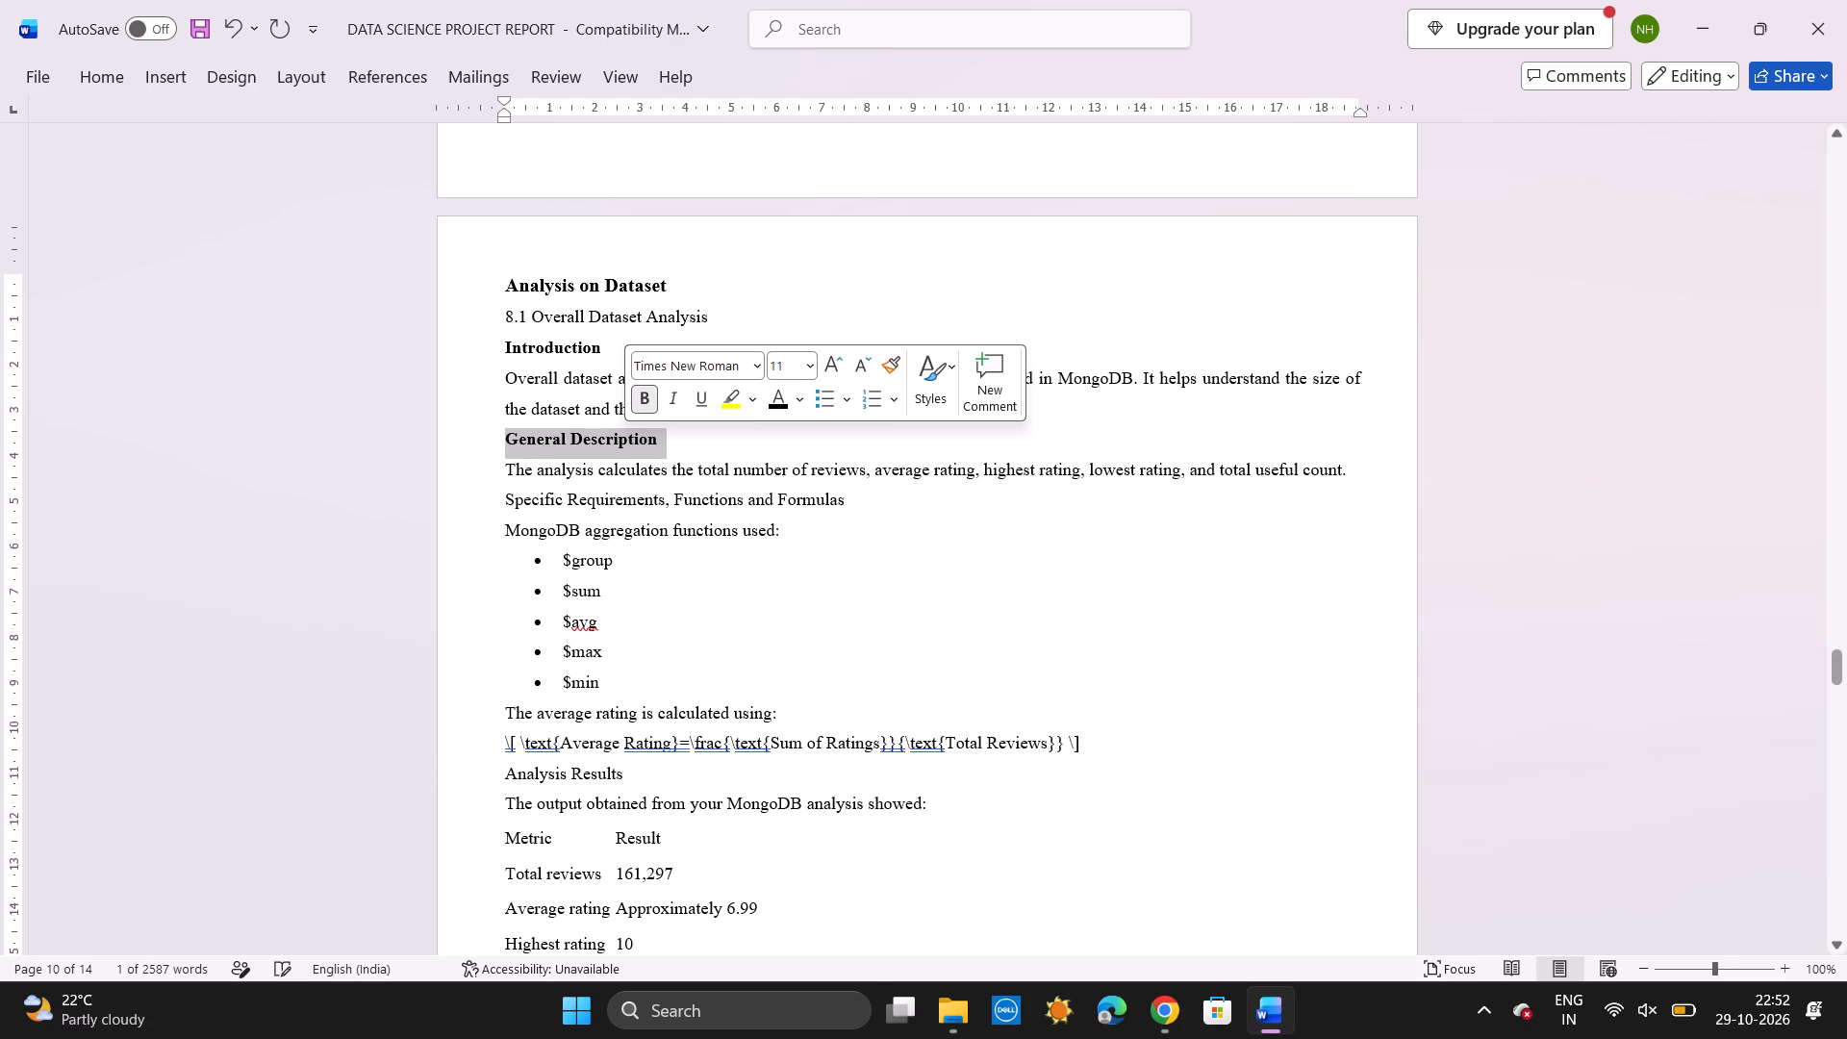
Insert a blank line above the Analysis Results subheading in section 8.1 and make the subheading bold.
scroll(642, 552, down, 1)
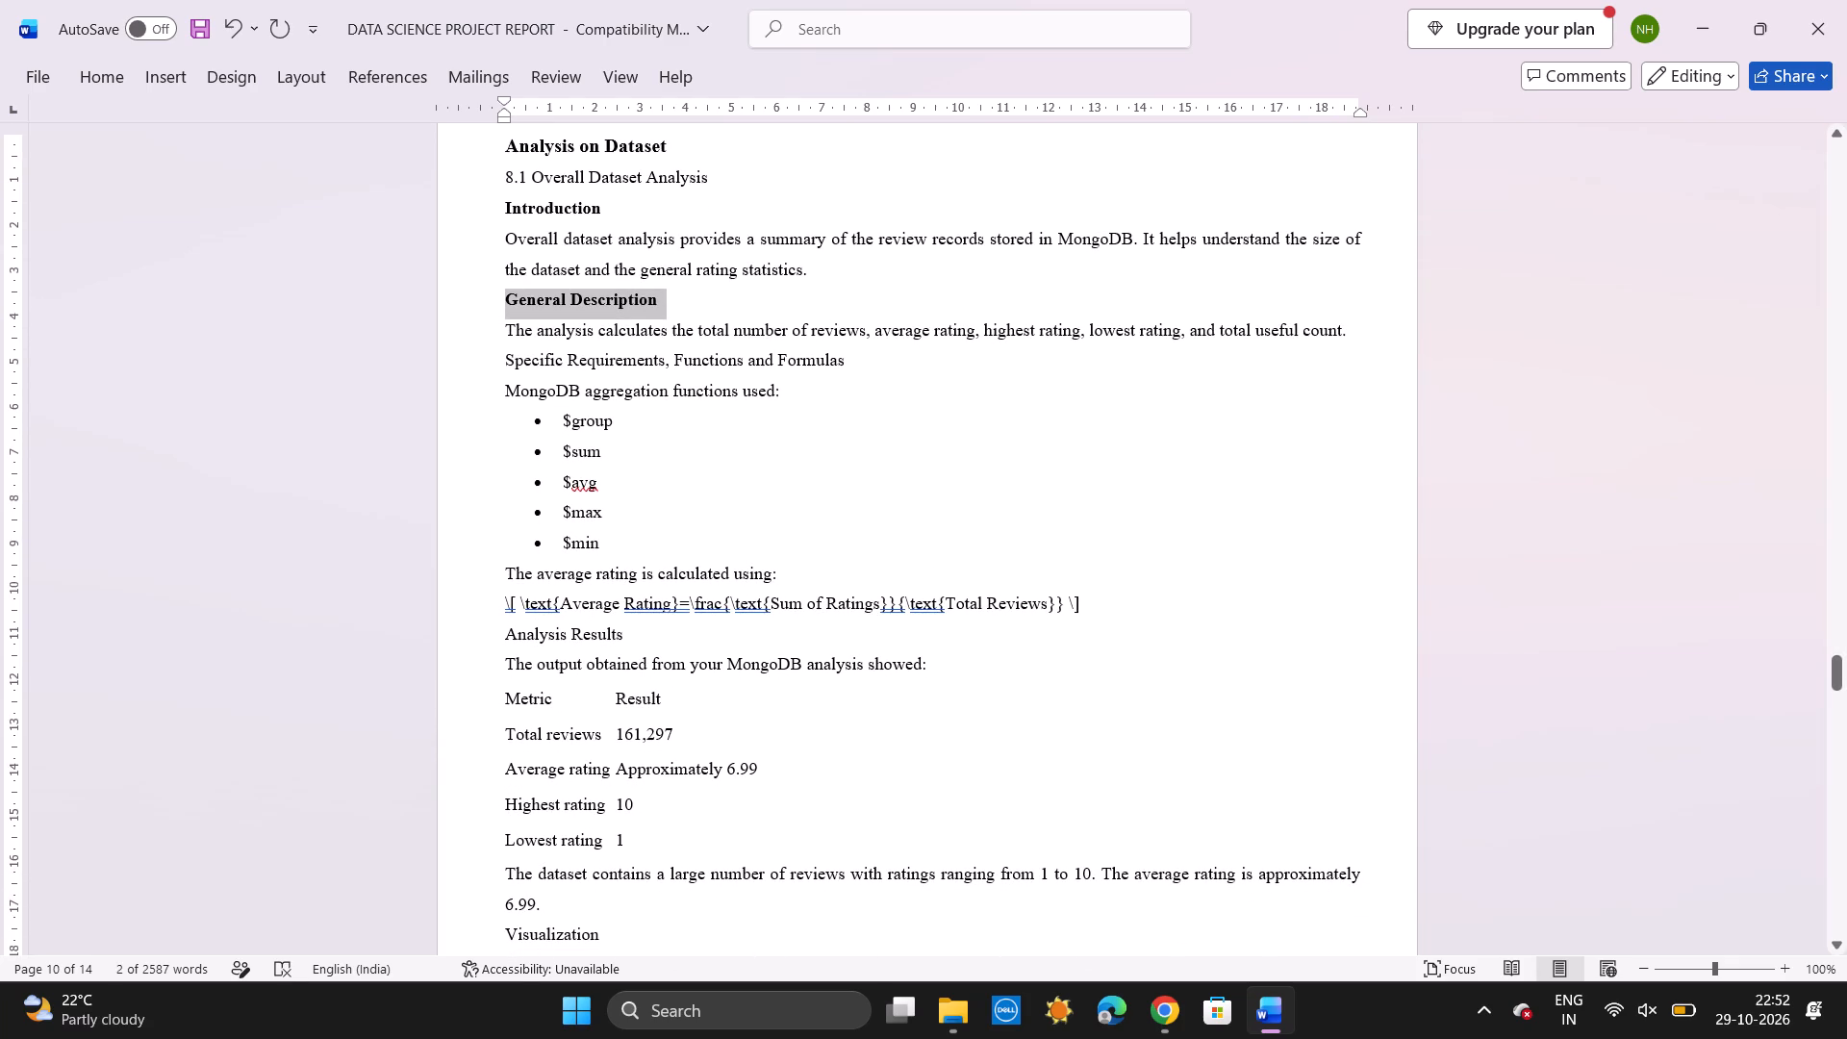
click(503, 631)
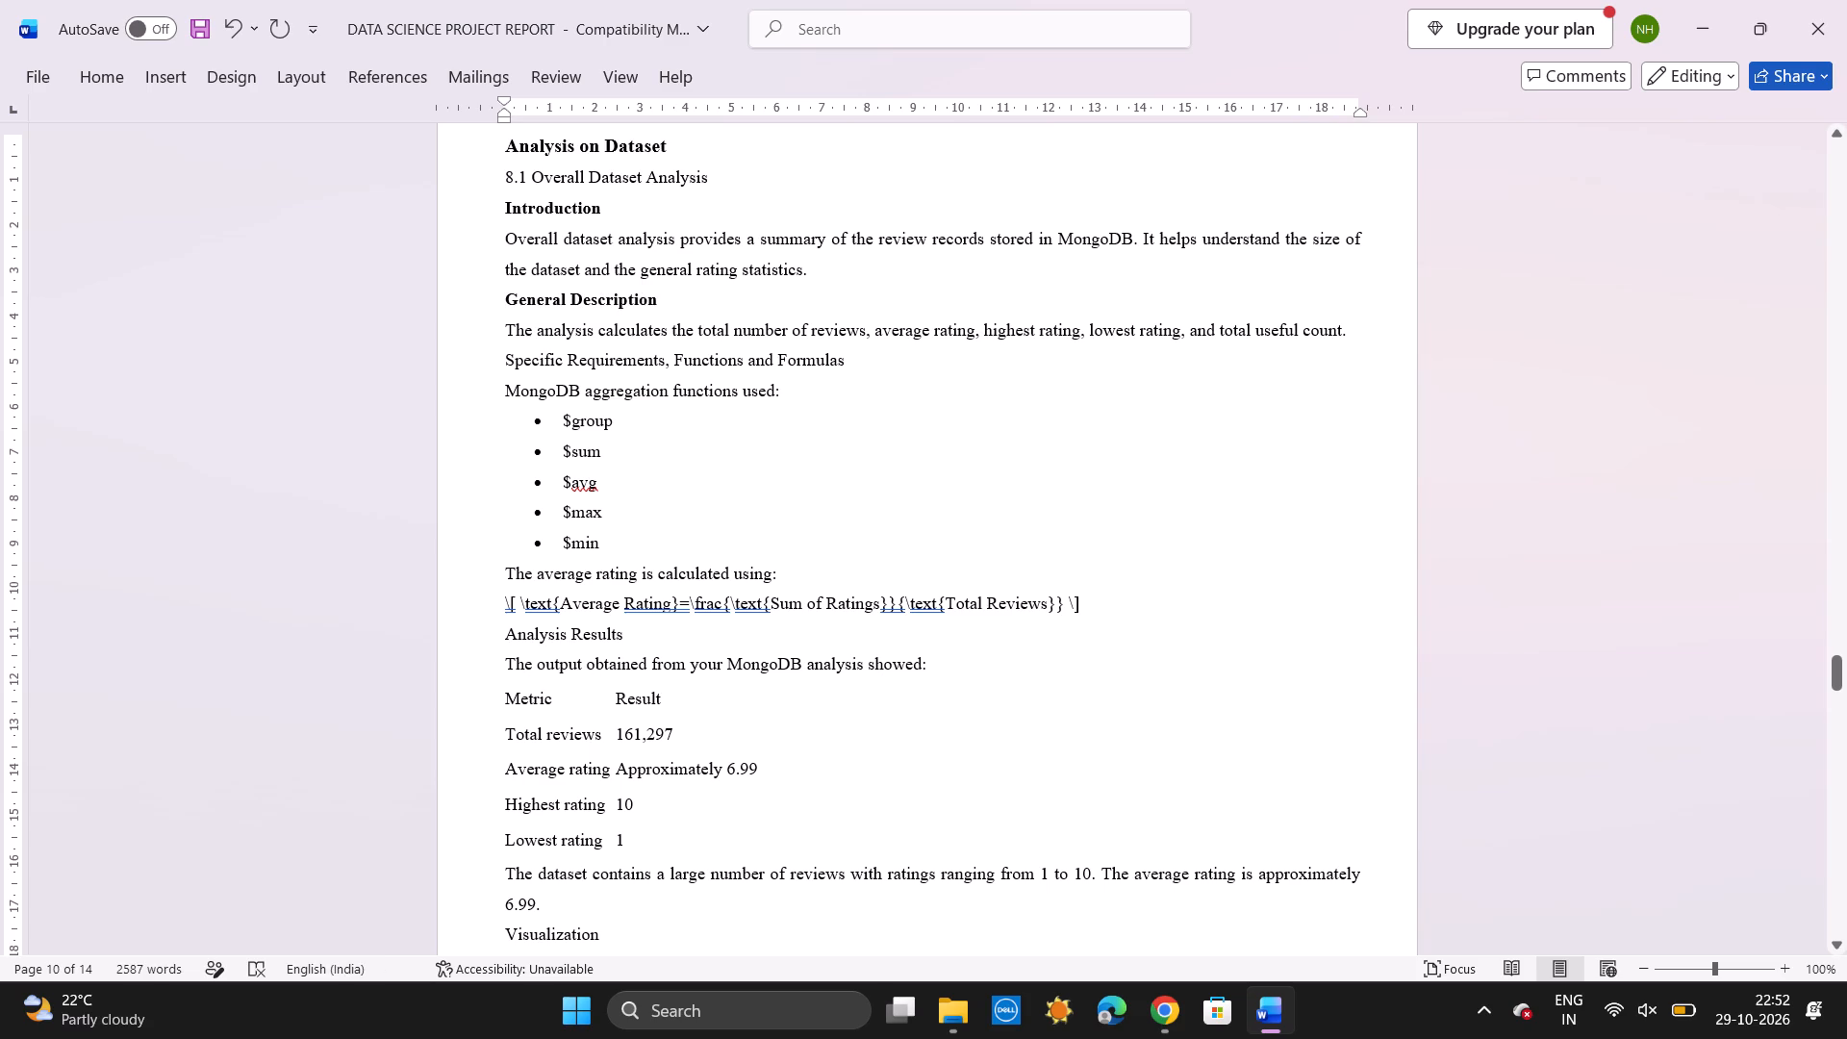
key(Return)
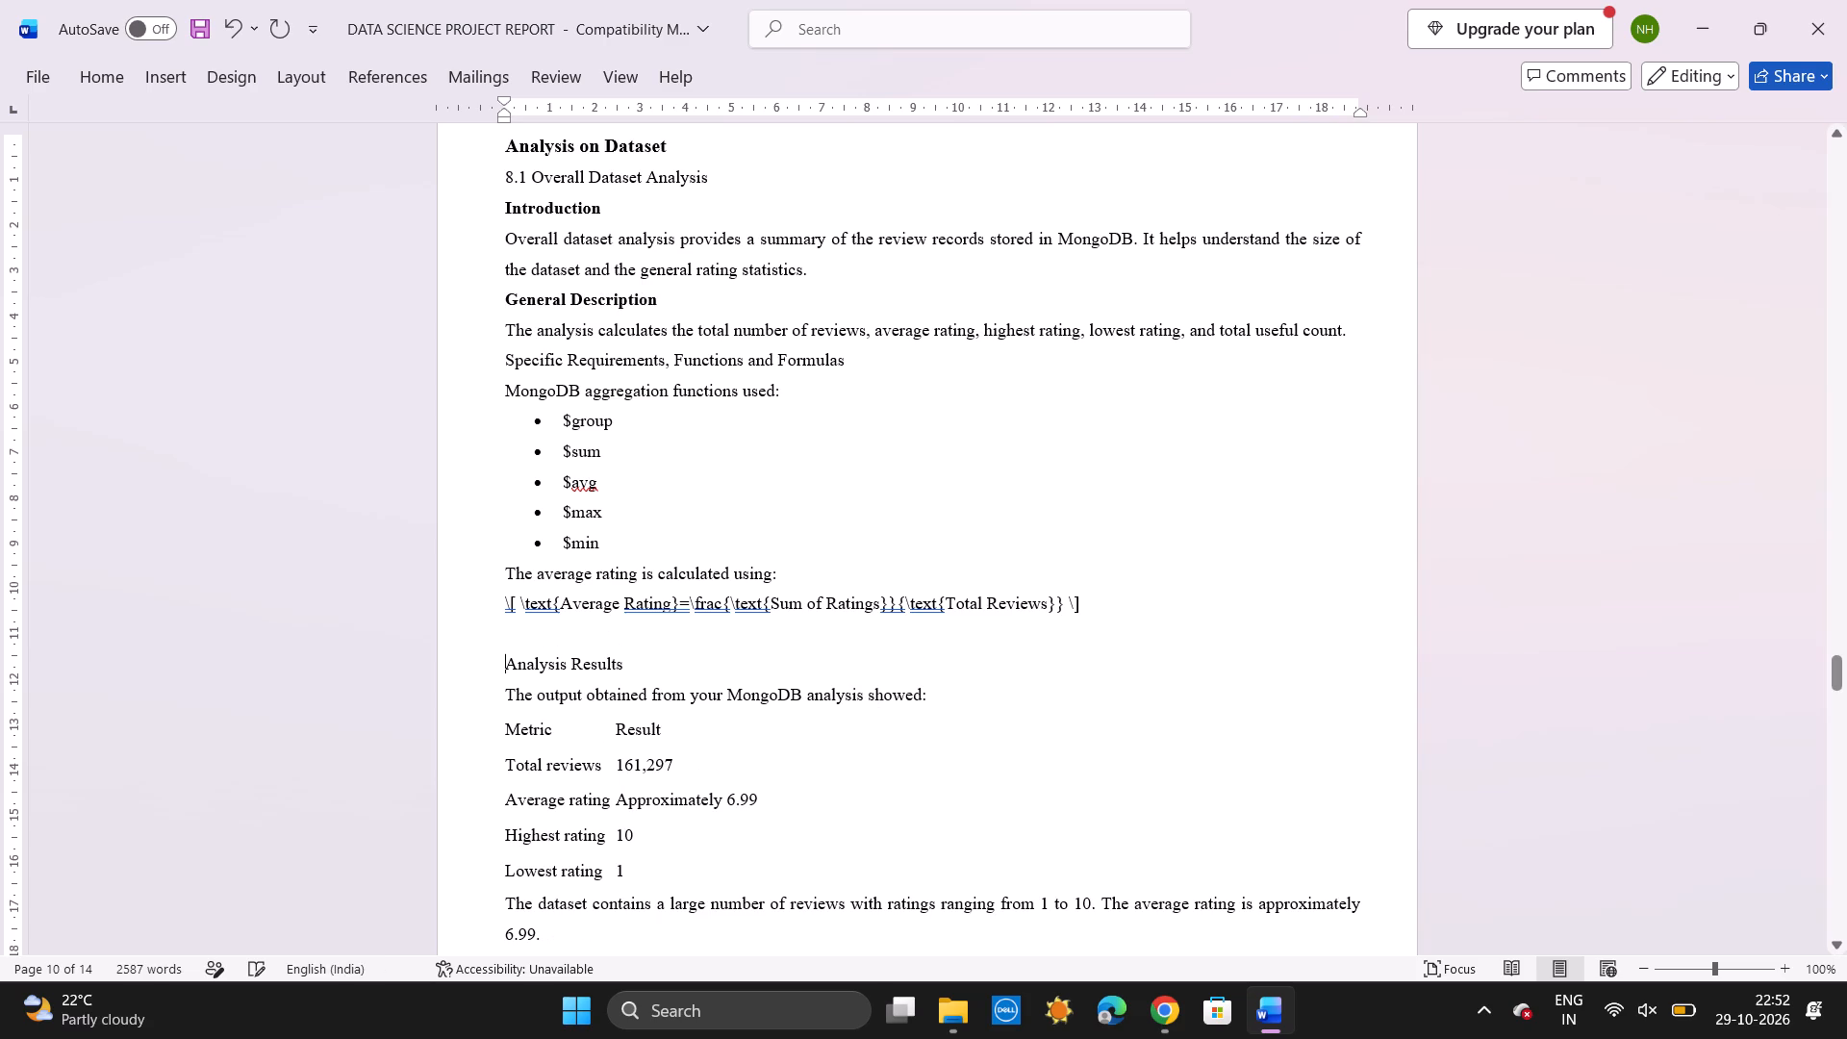
drag(506, 662, 620, 663)
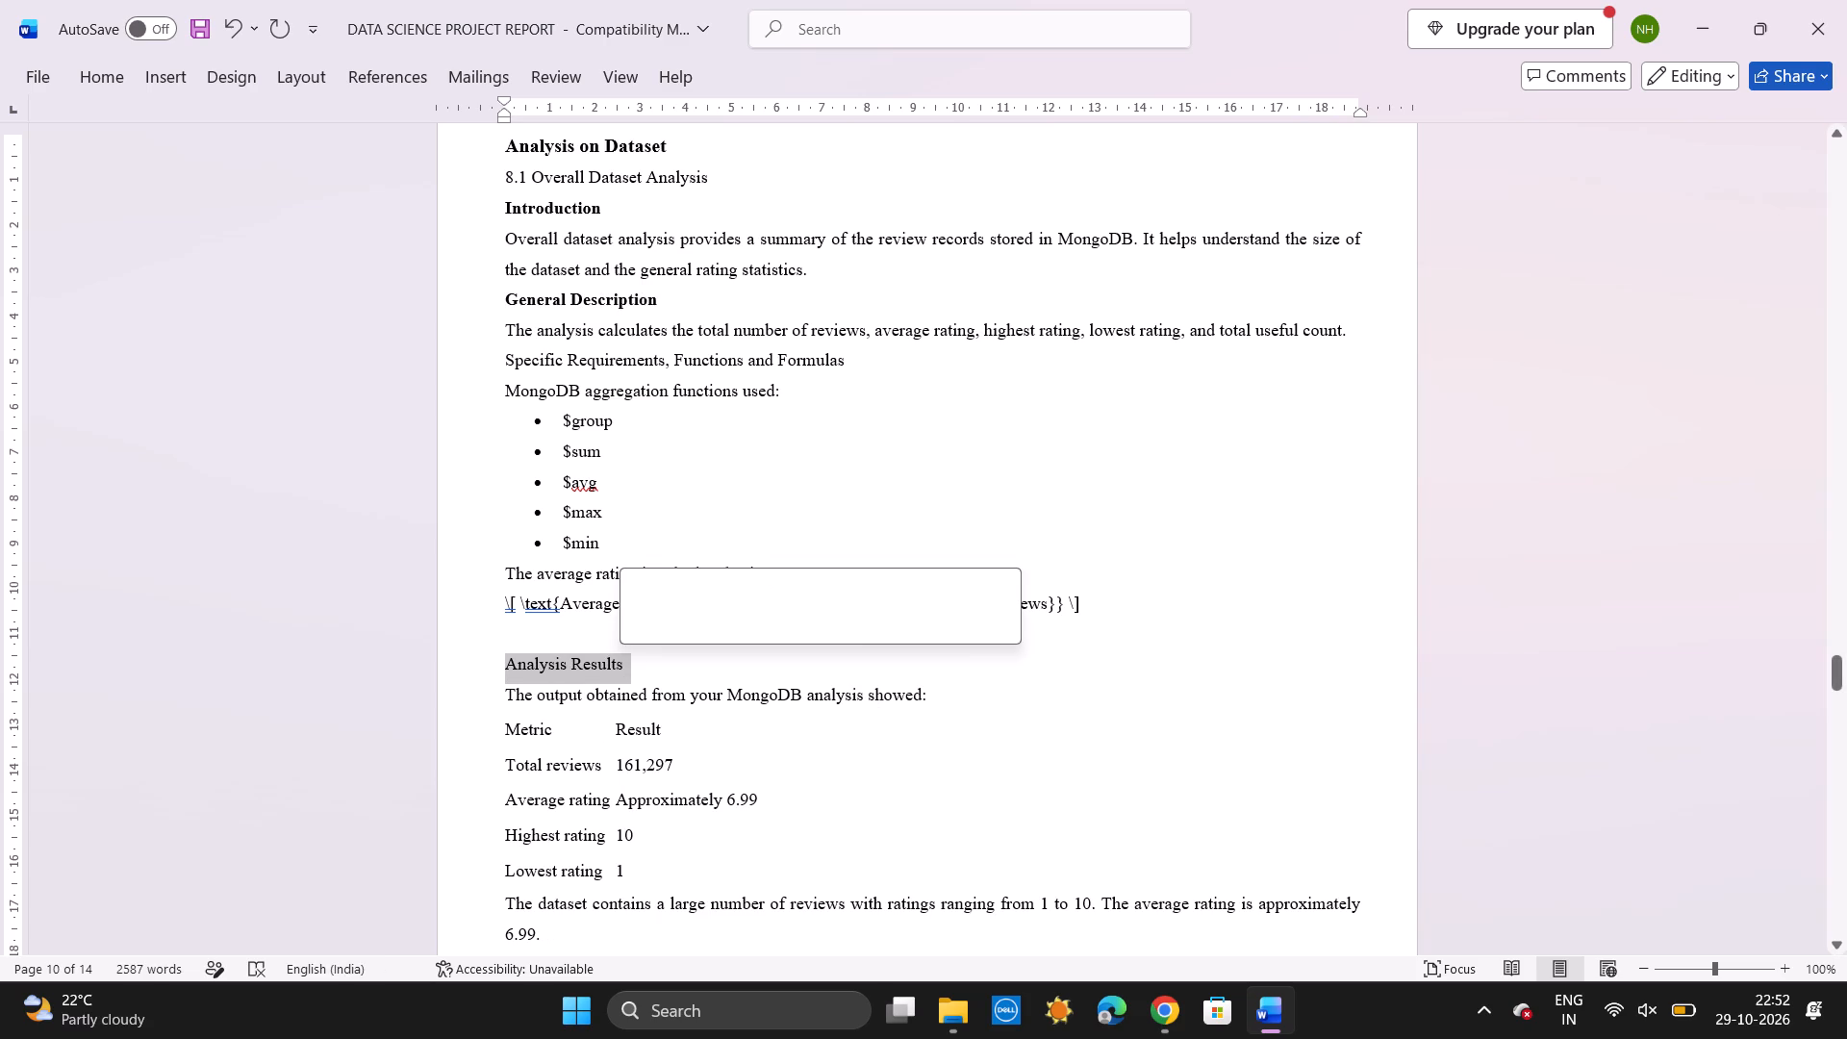
click(633, 628)
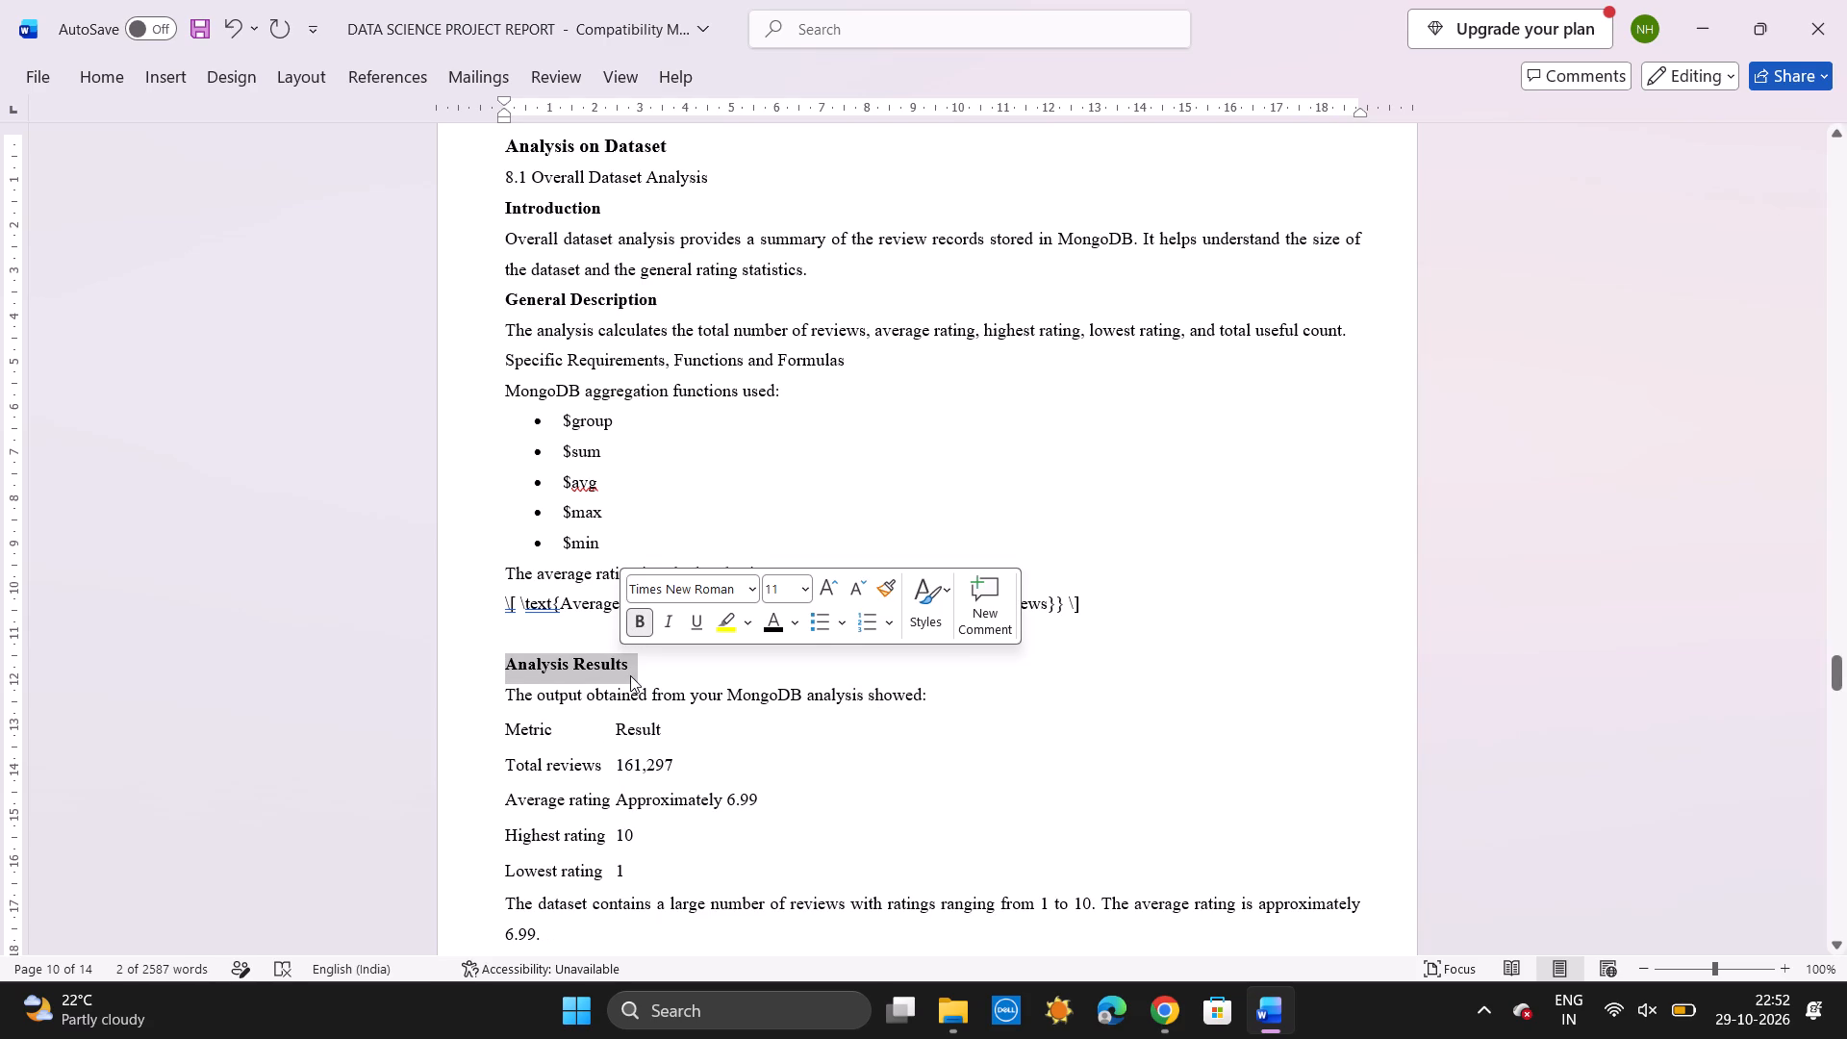
Make all the text in the Metric and Result table under Analysis Results bold.
scroll(630, 675, down, 1)
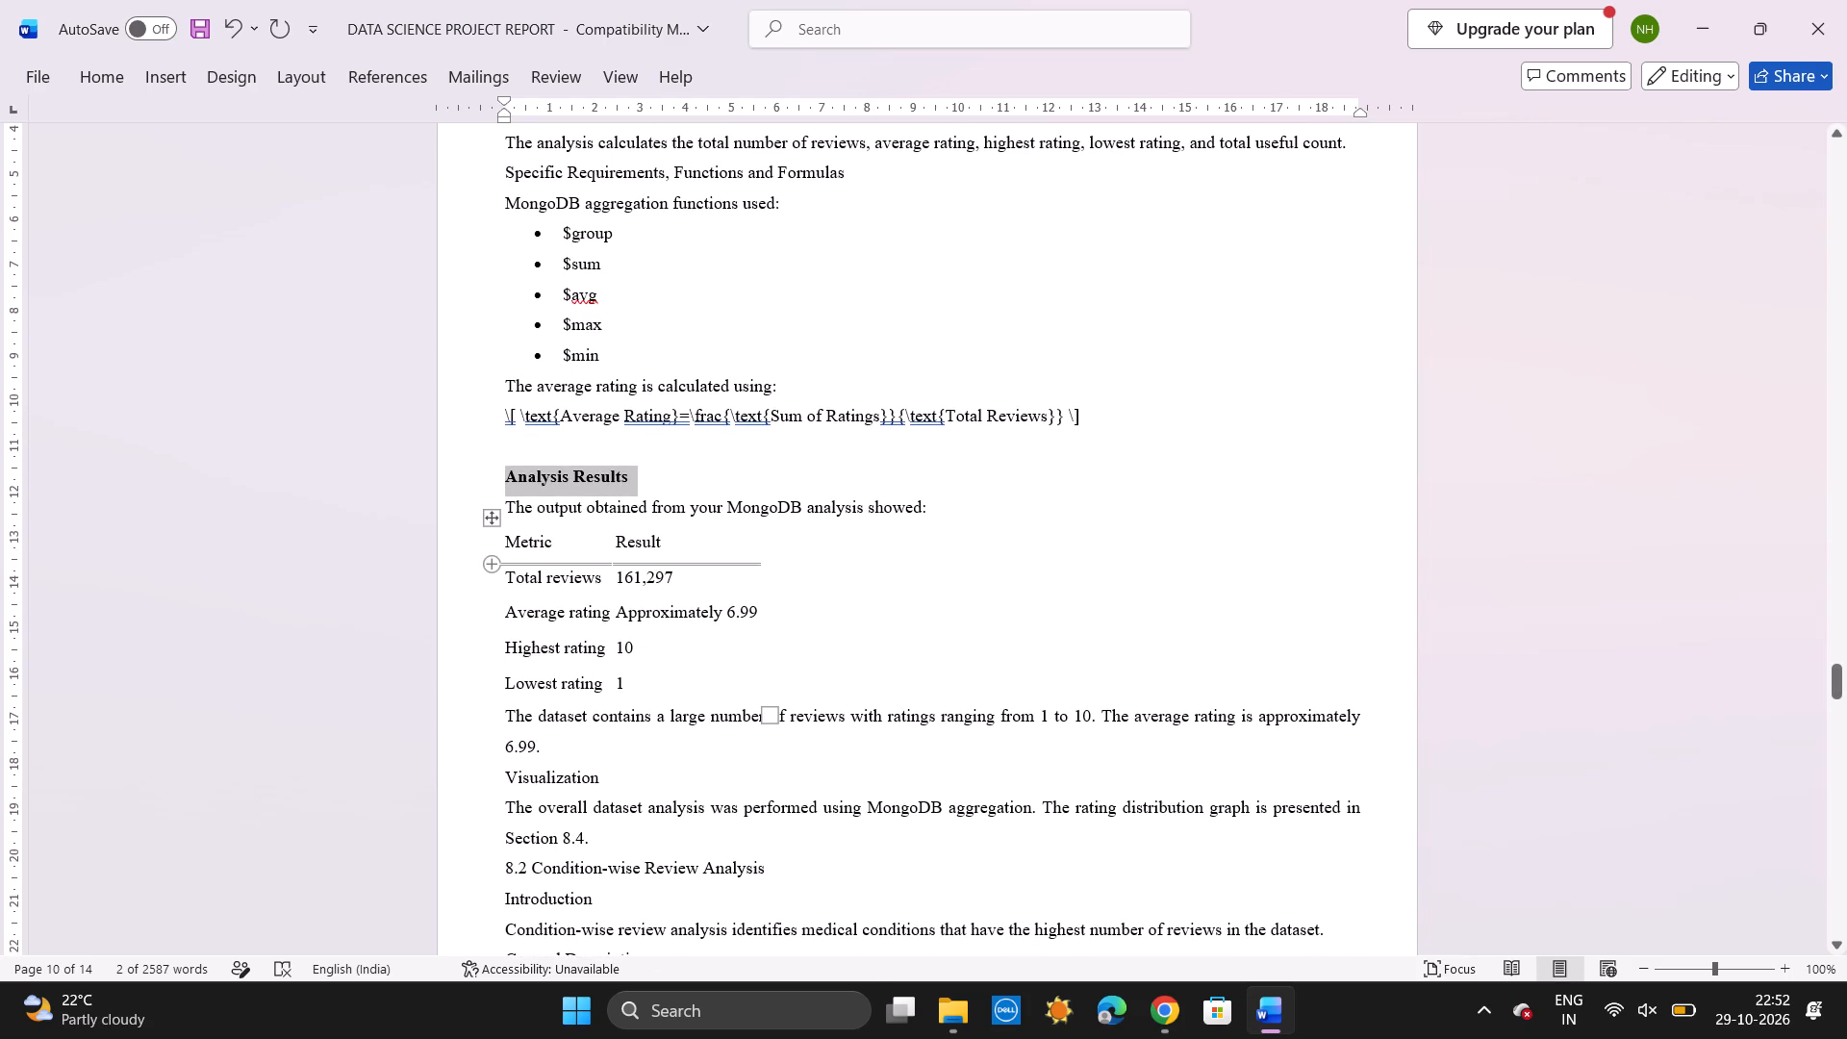
drag(506, 545, 512, 545)
drag(512, 545, 633, 677)
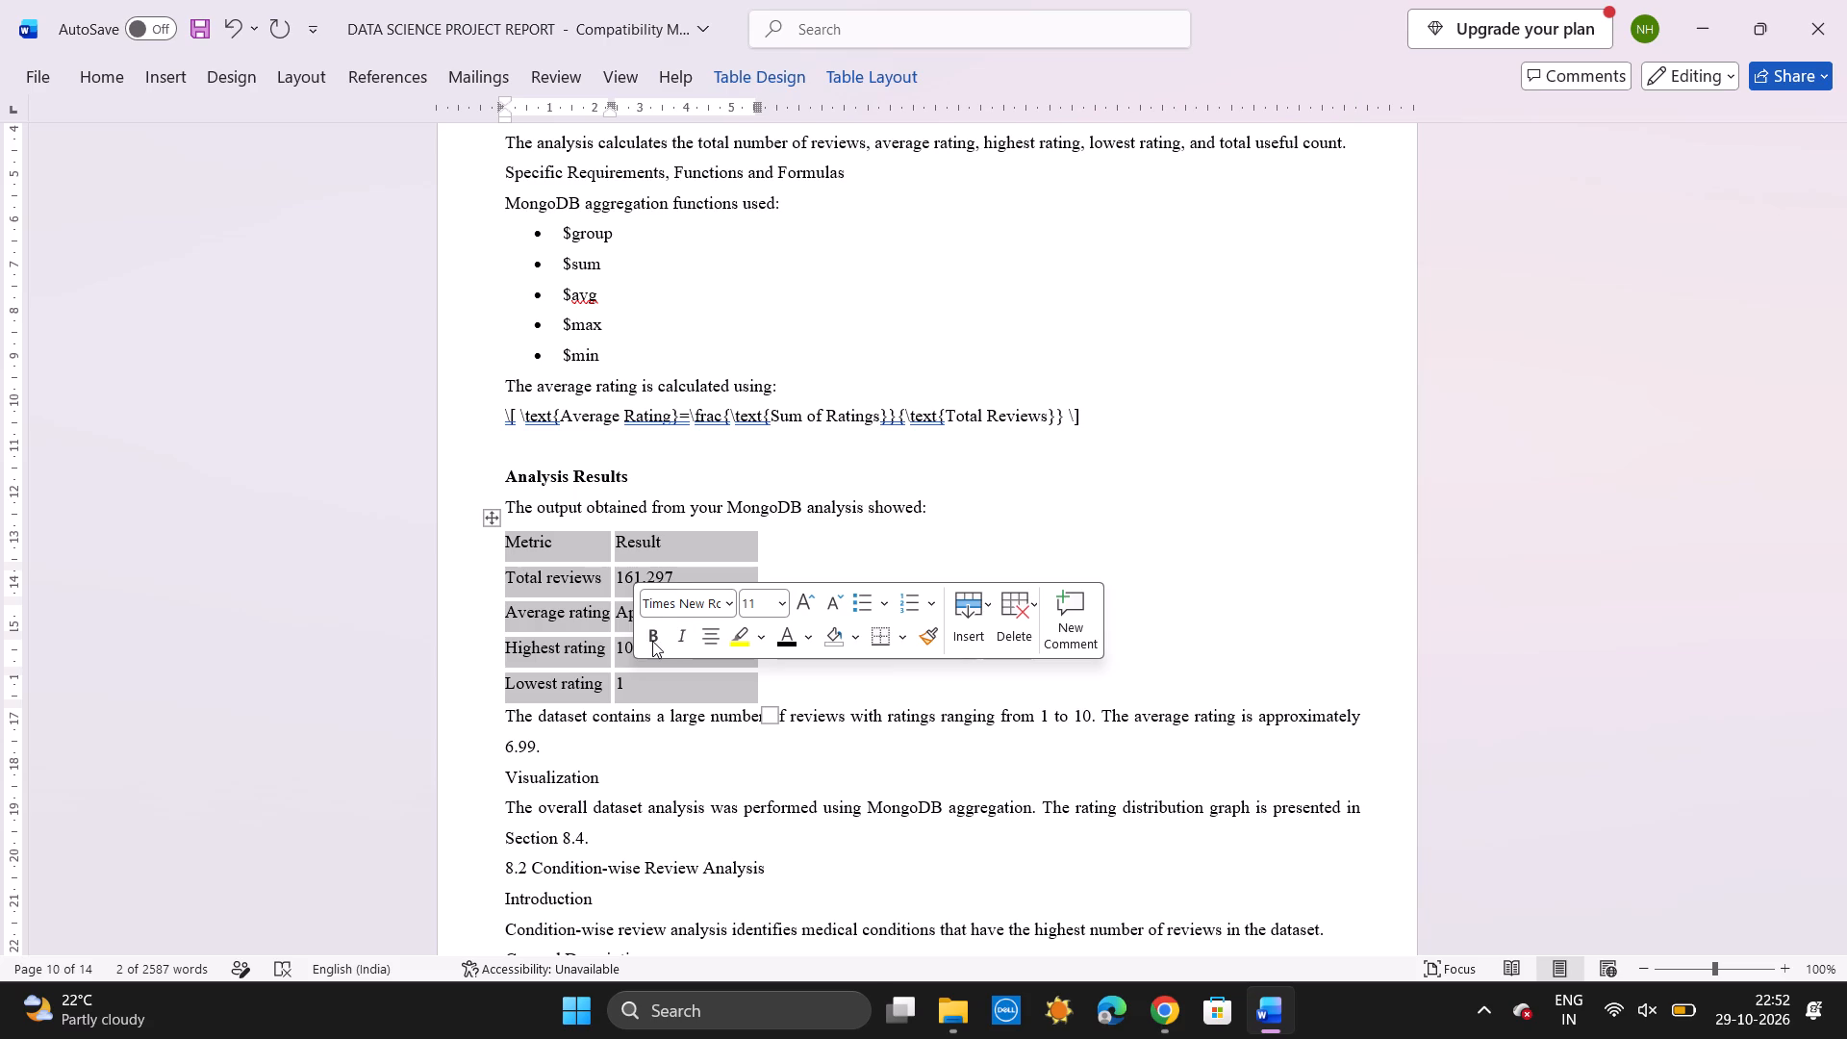
click(652, 641)
click(835, 698)
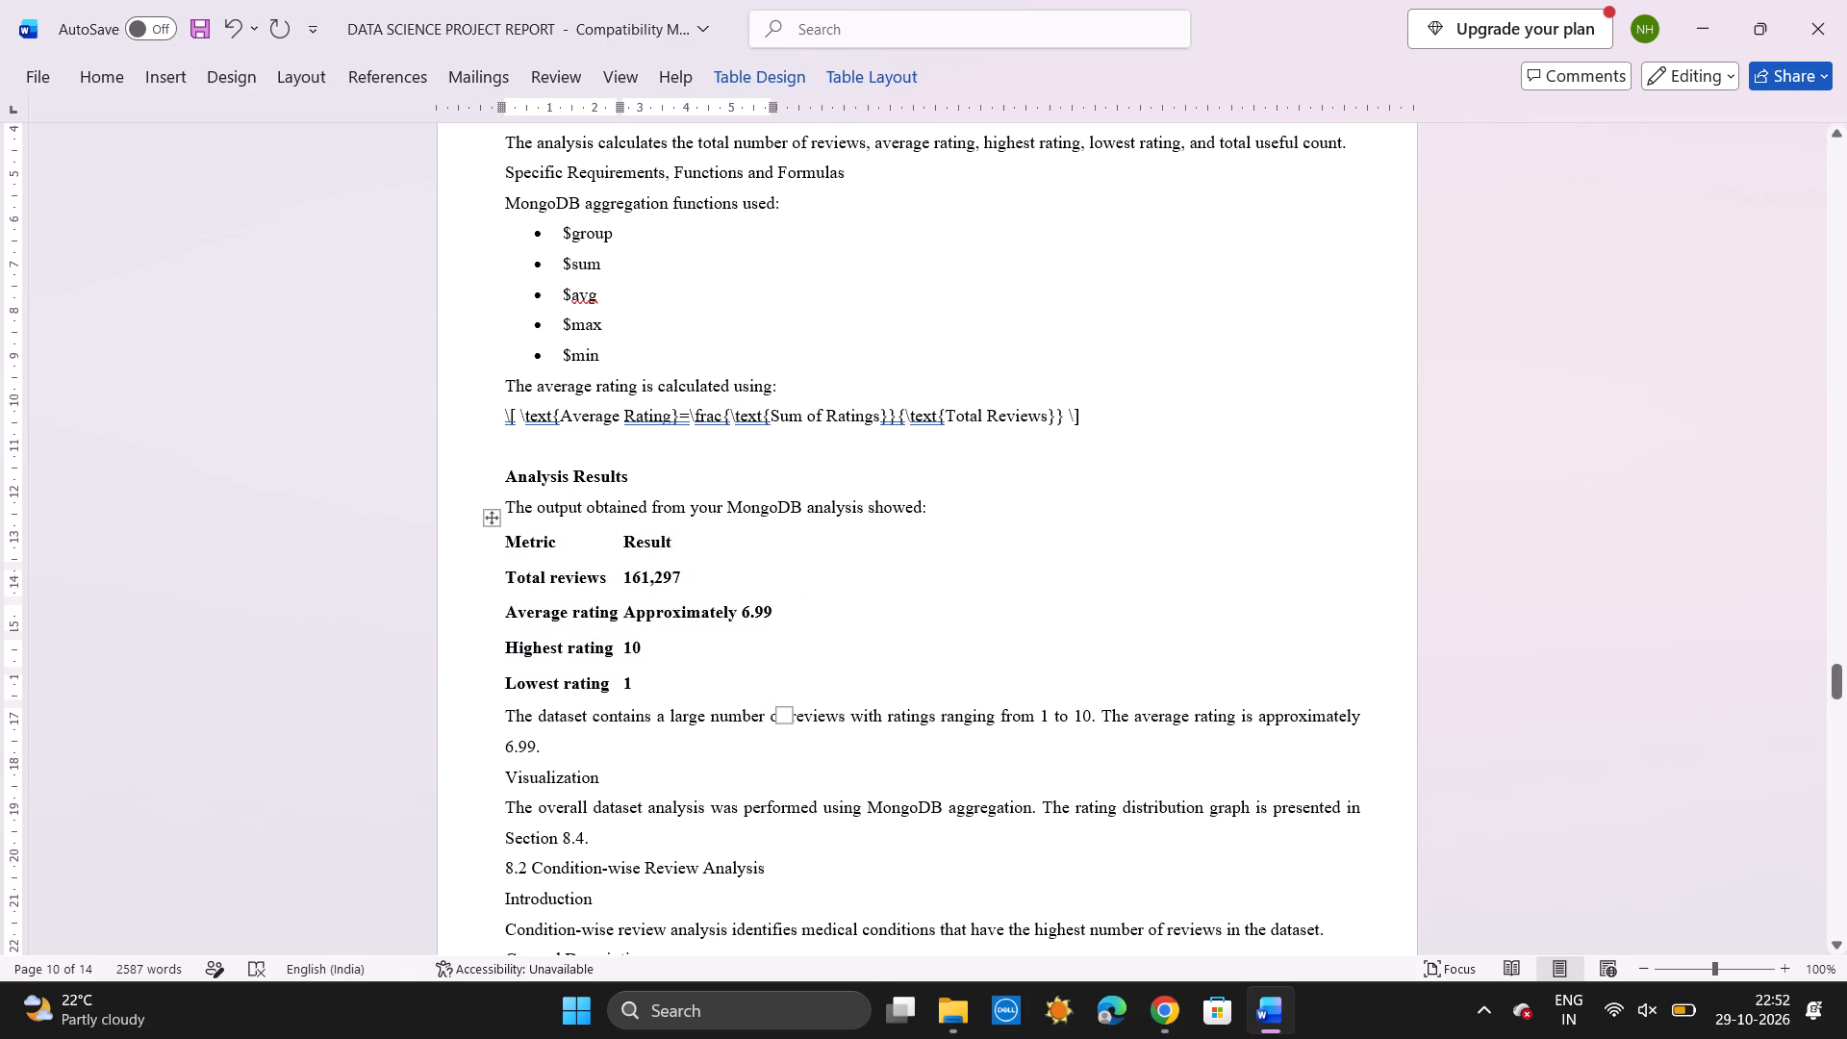
Indent the Result column's text in the Analysis Results table to about the 4.5 cm ruler mark, away from the Metric column.
drag(623, 544, 678, 683)
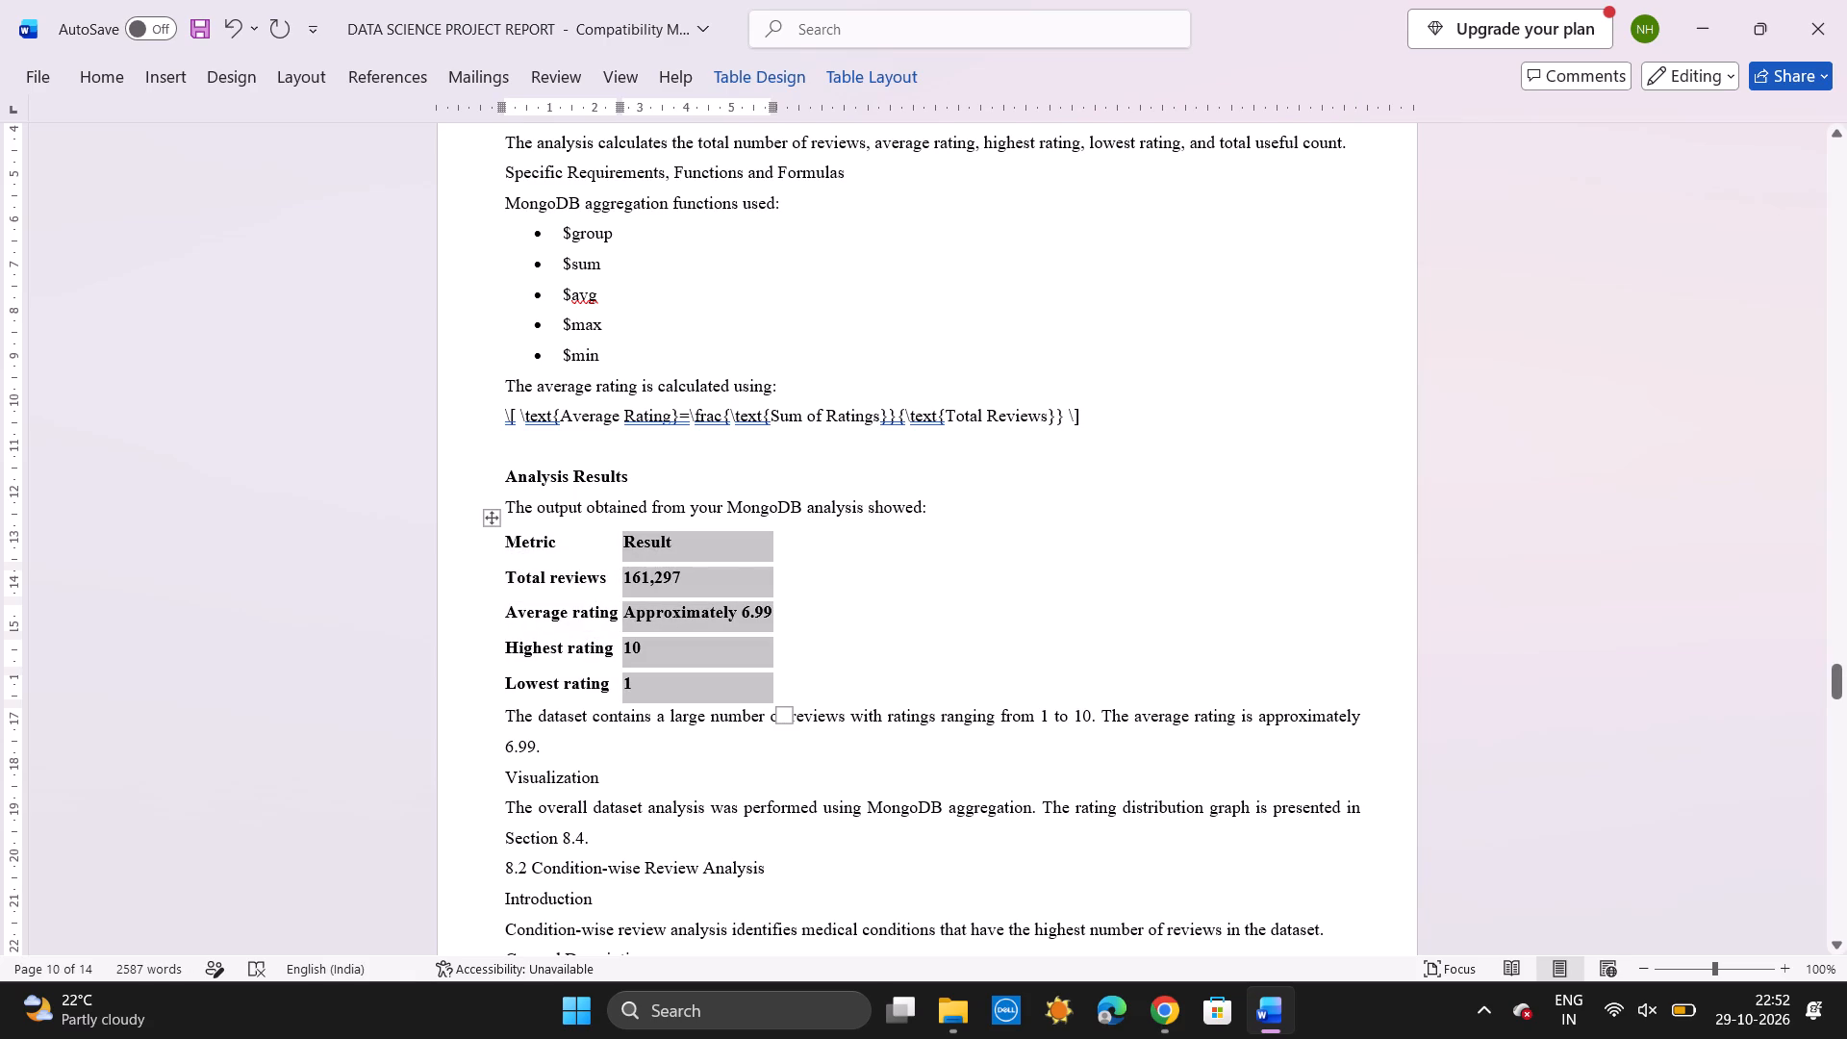
drag(625, 102, 652, 102)
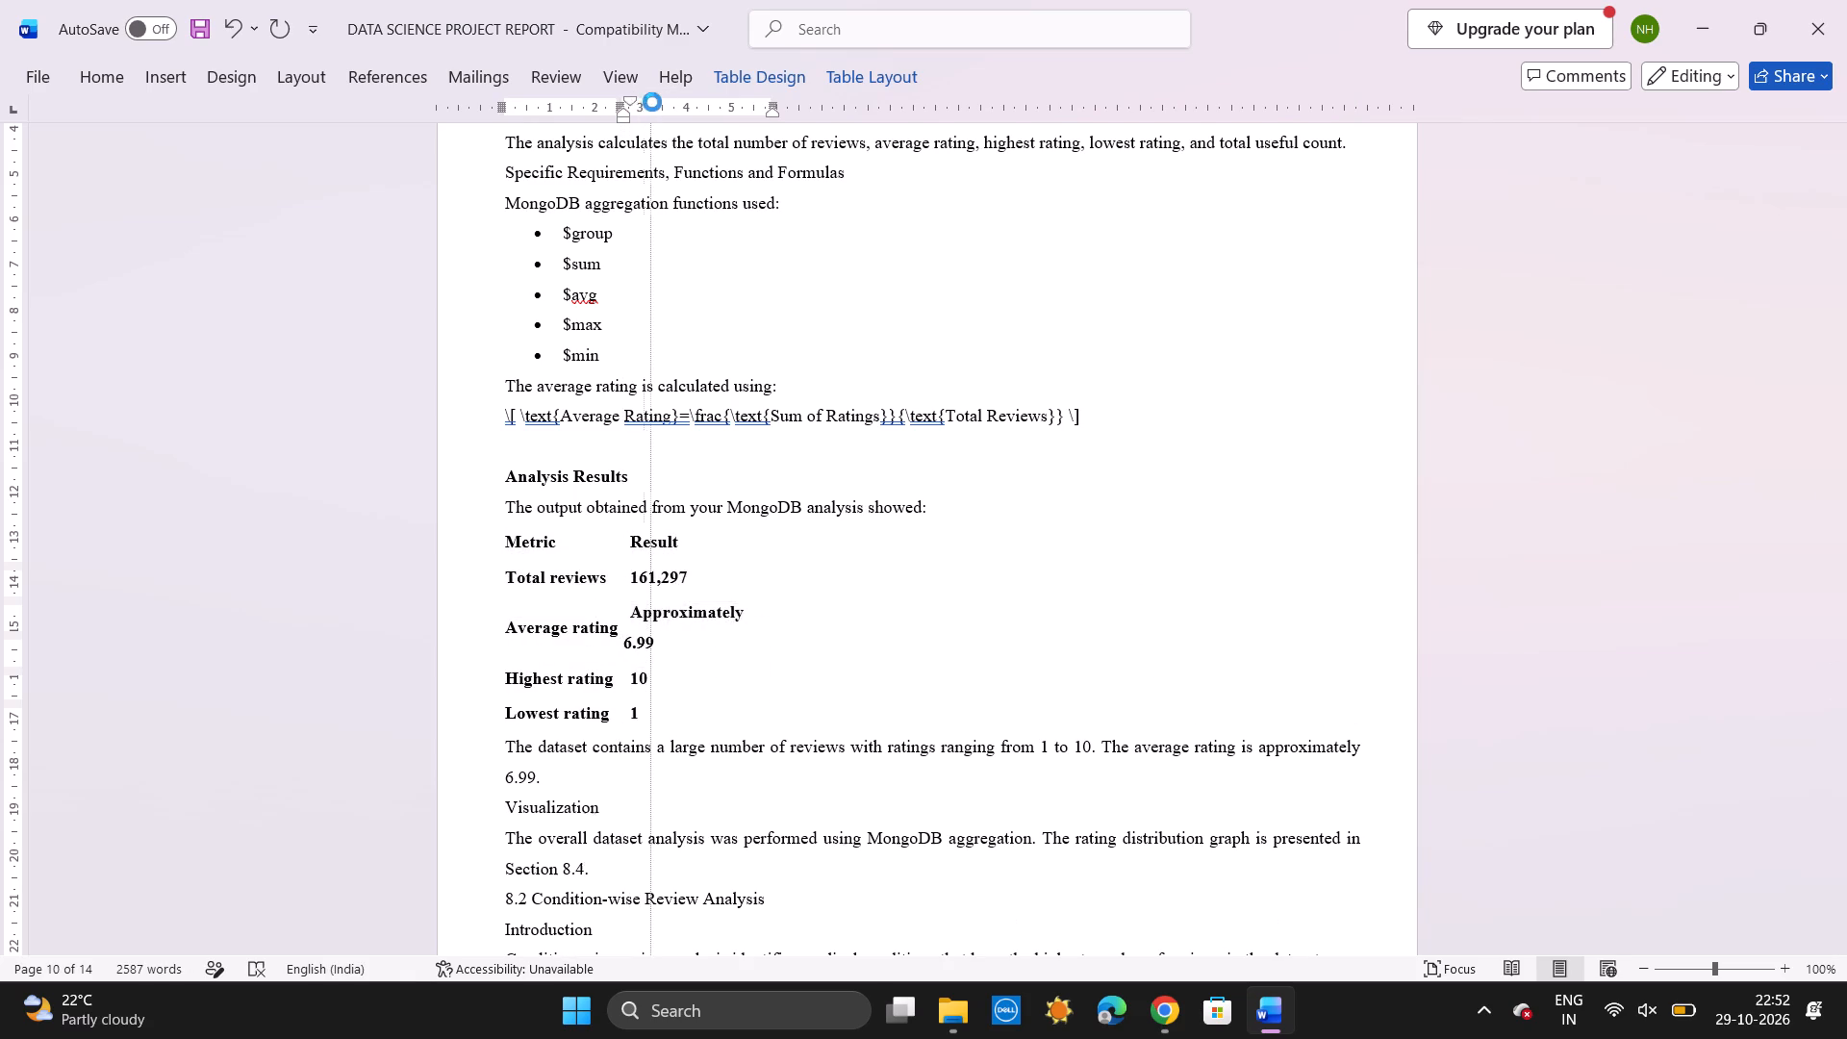
drag(652, 102, 601, 120)
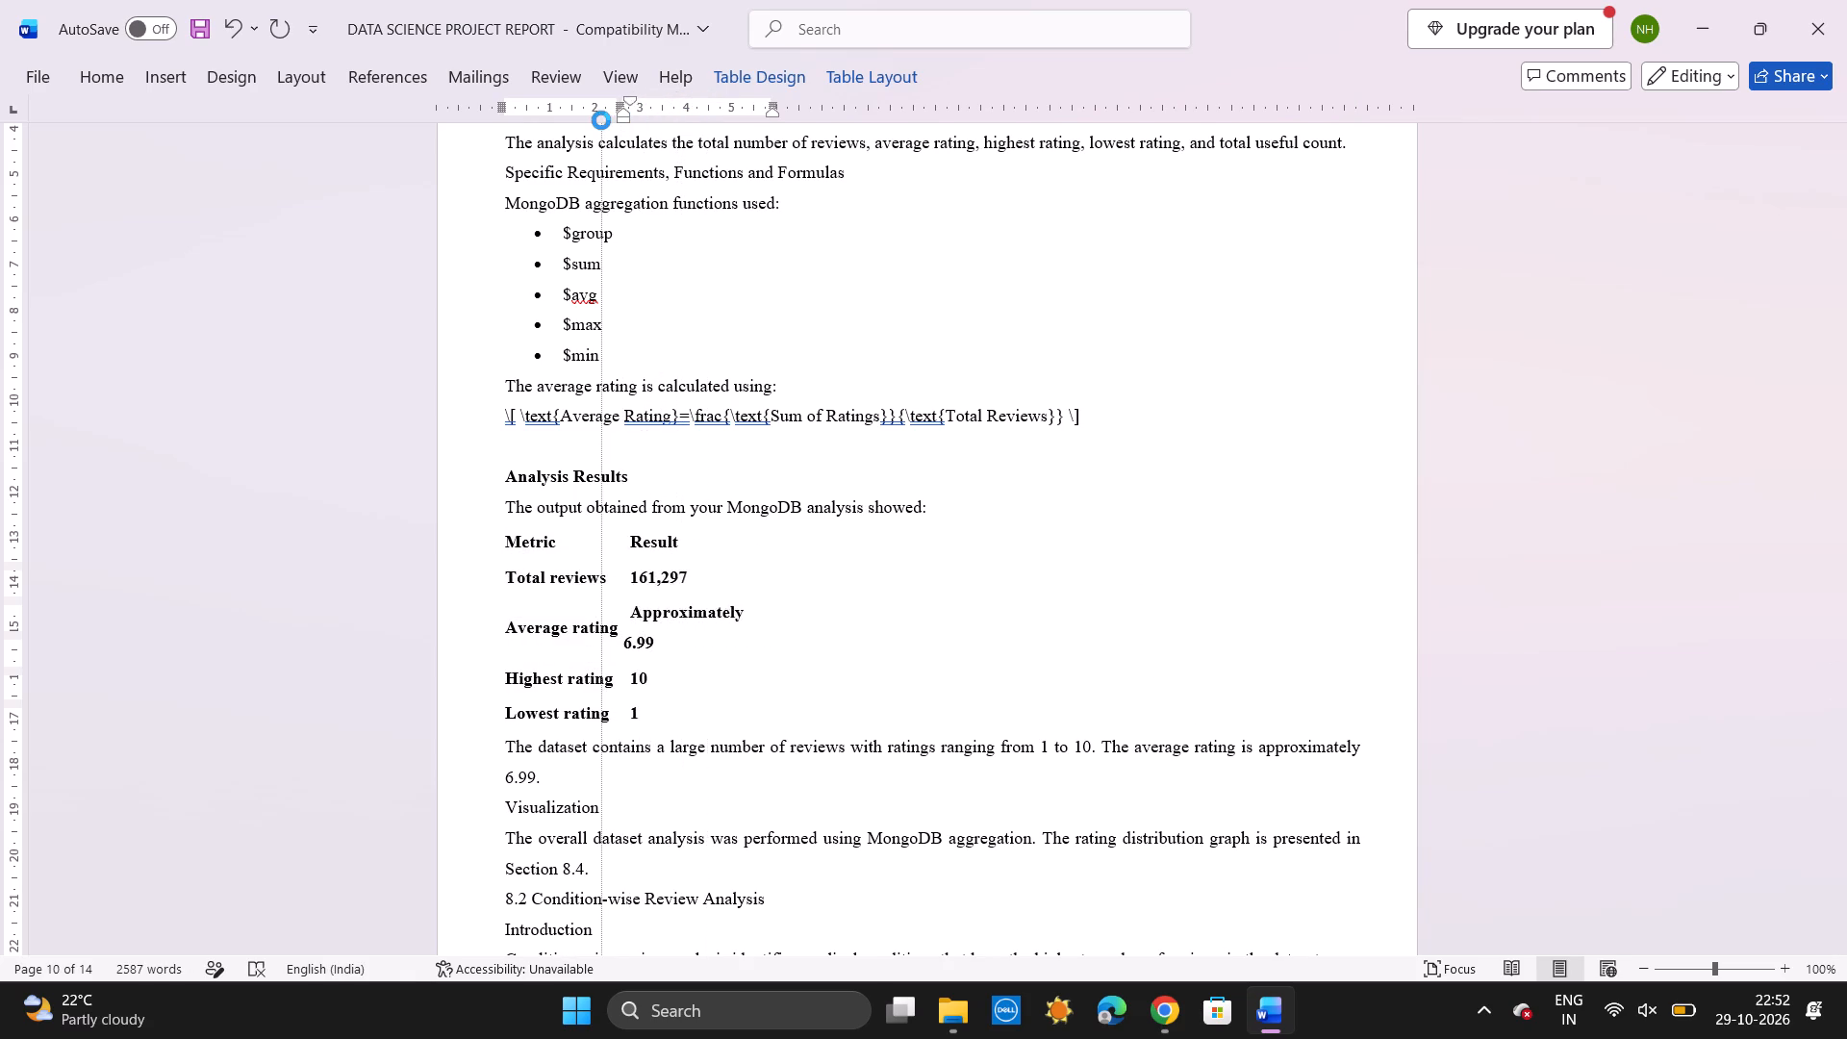
drag(601, 120, 628, 119)
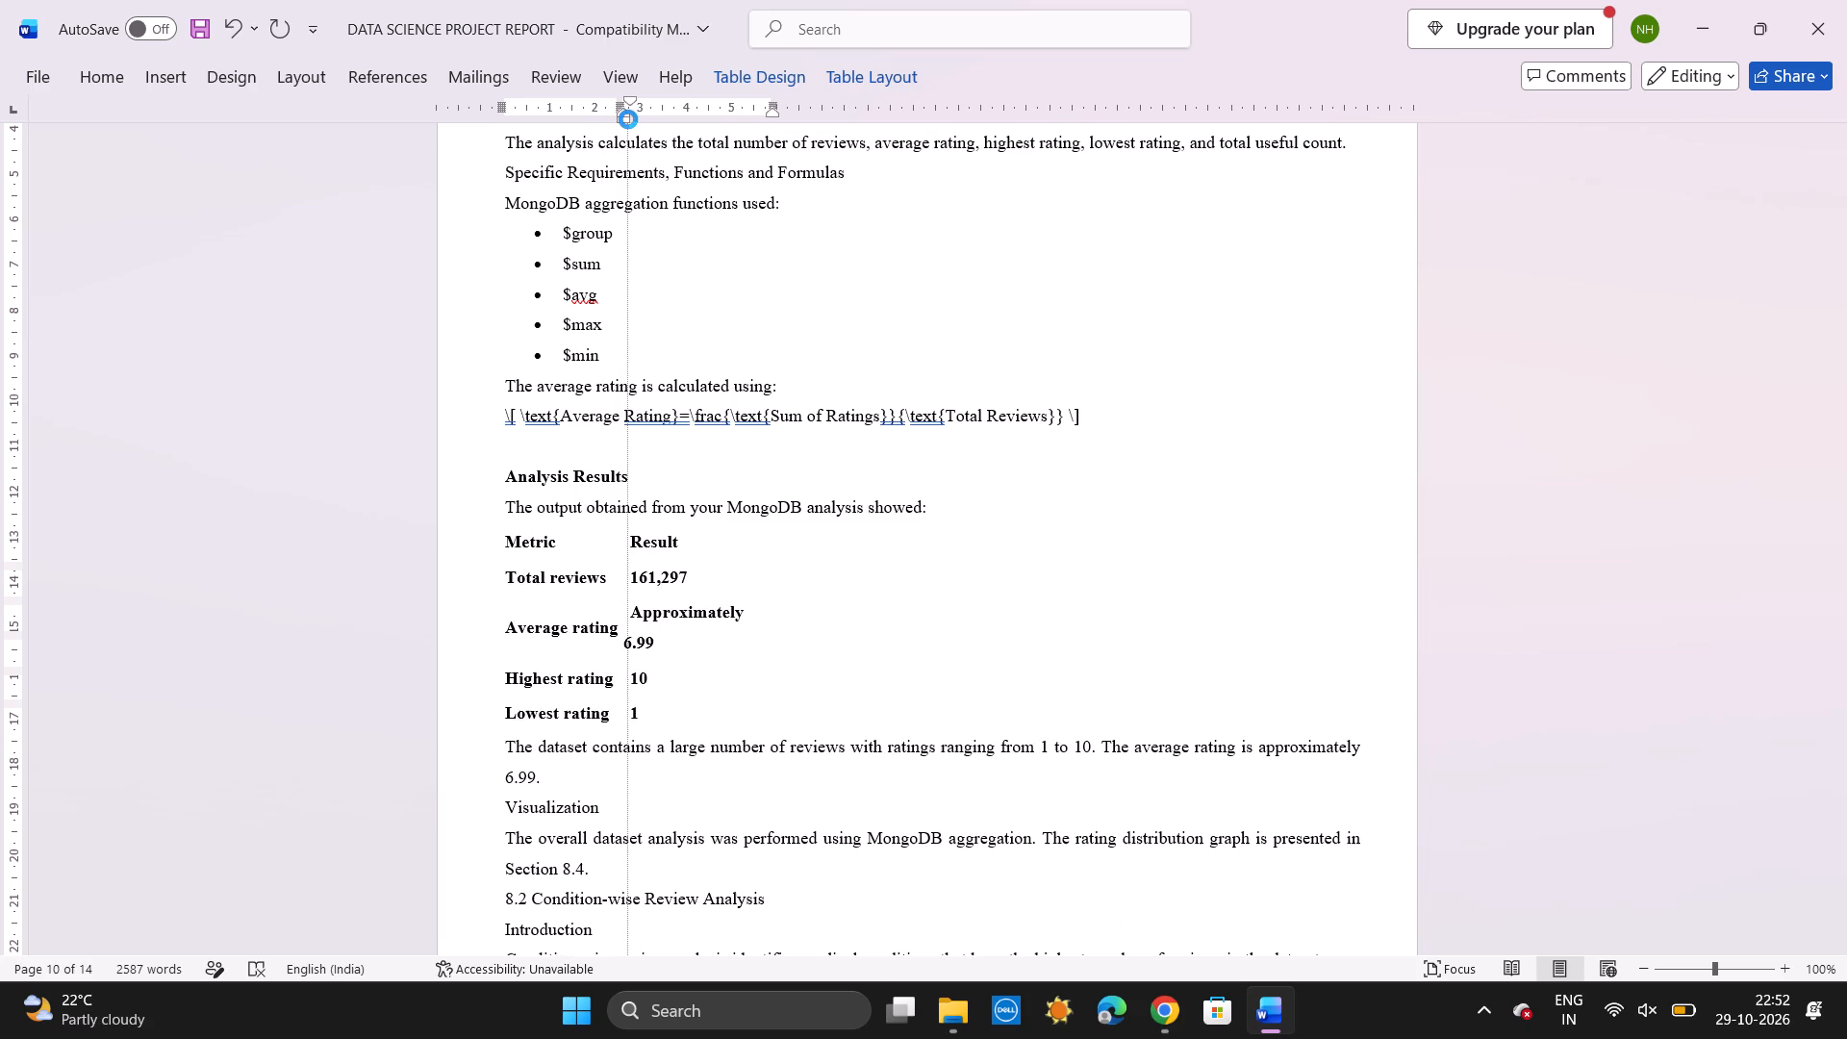
drag(628, 119, 829, 120)
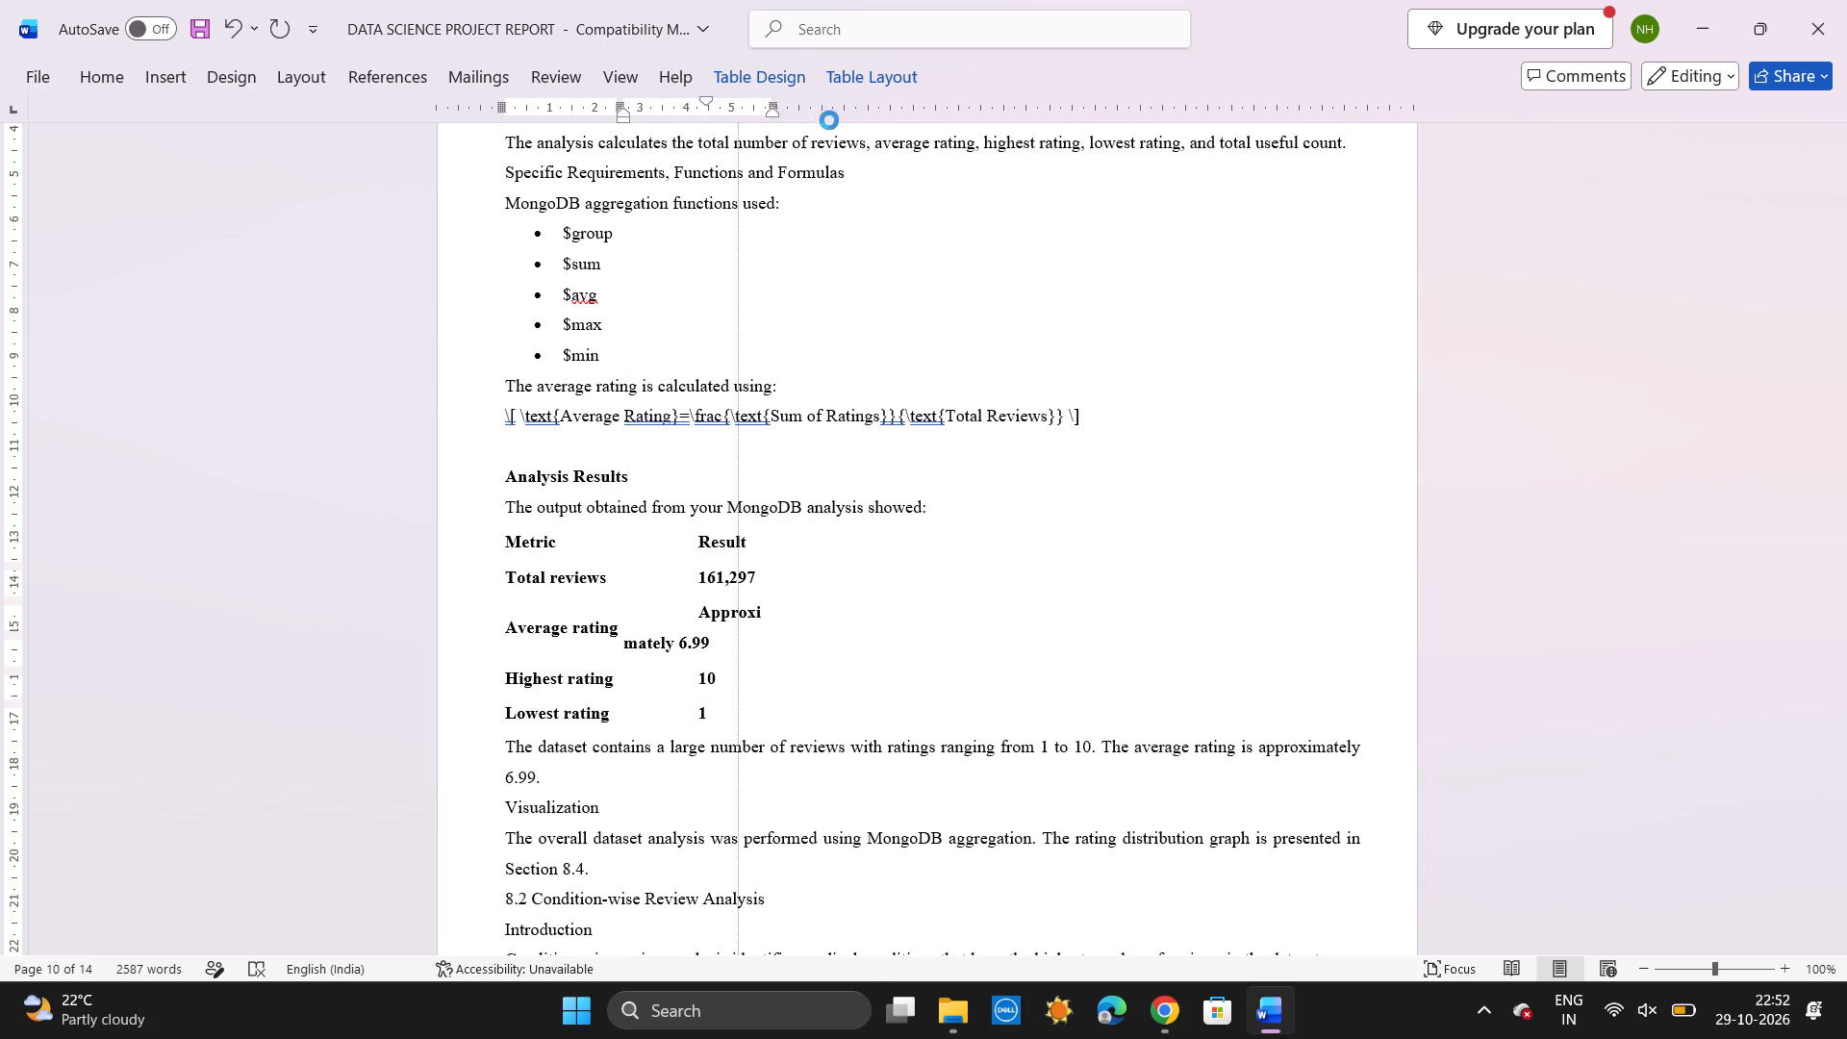
drag(829, 120, 610, 165)
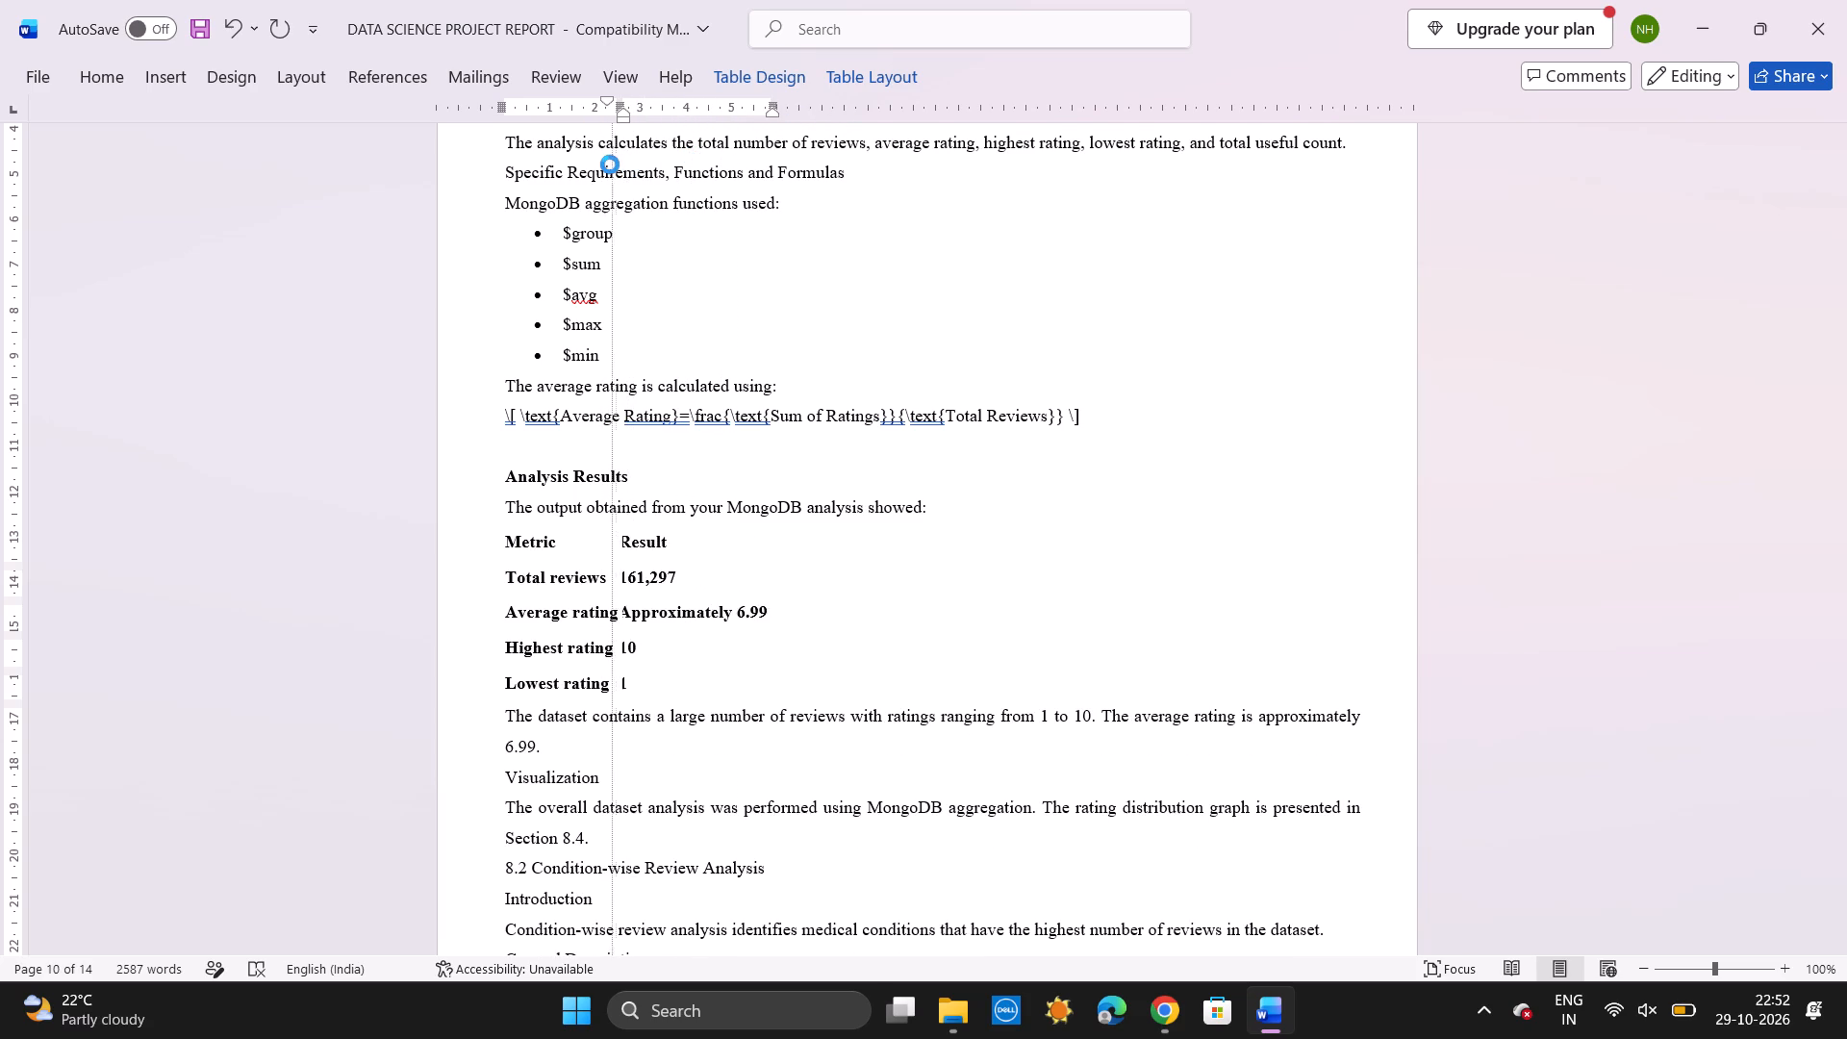
drag(610, 165, 719, 153)
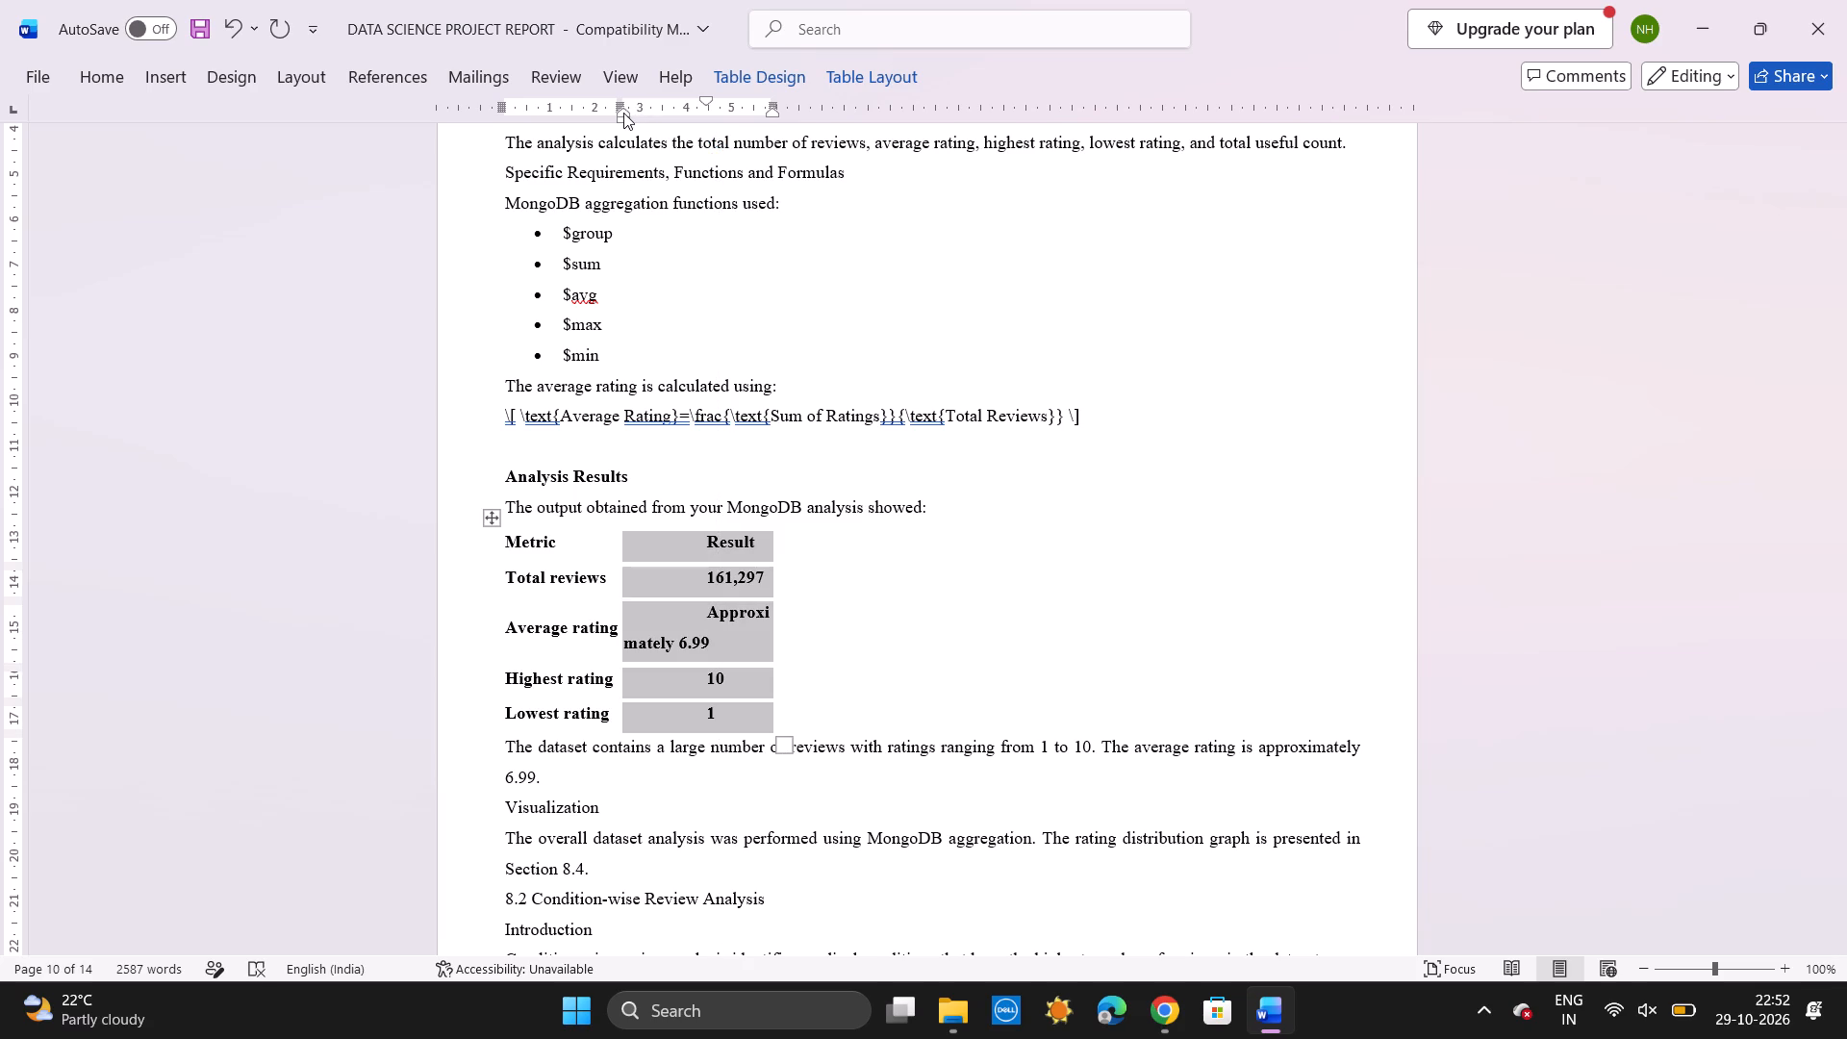
drag(623, 113, 733, 113)
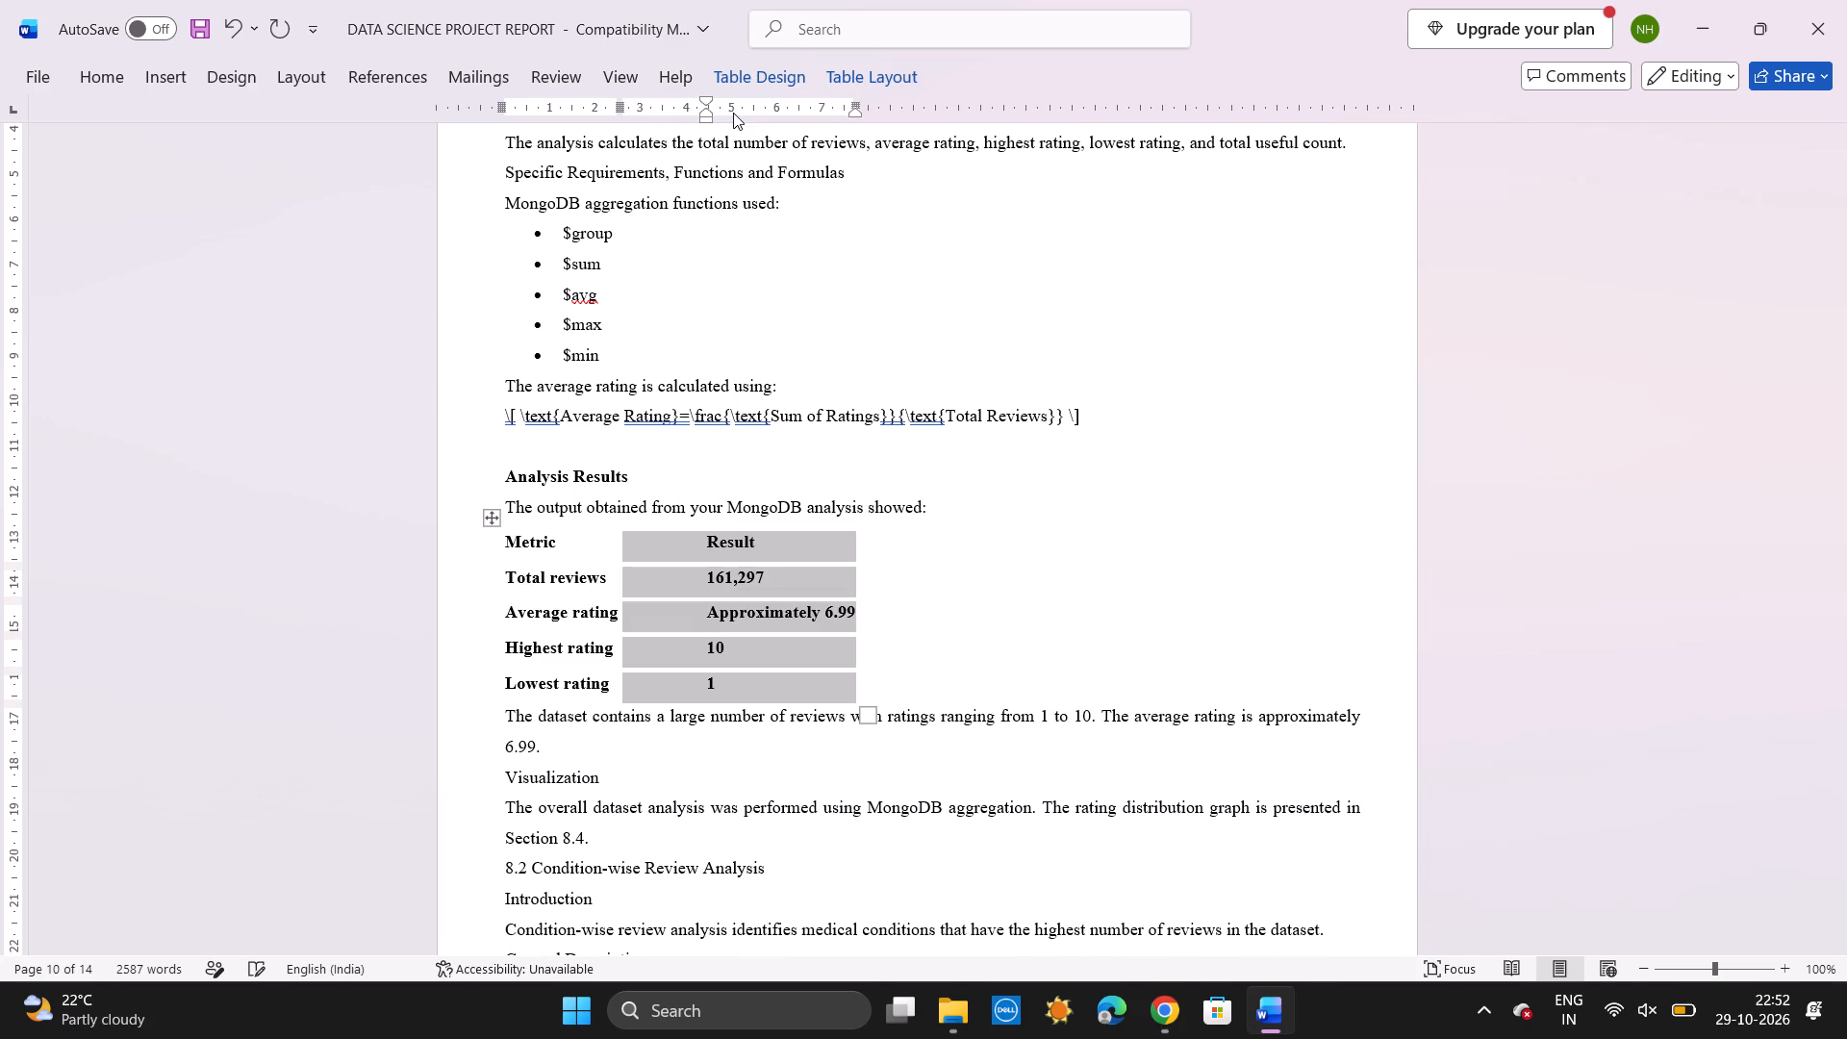
Make the Visualization subheading in section 8.1 bold and insert a blank line above it.
click(966, 616)
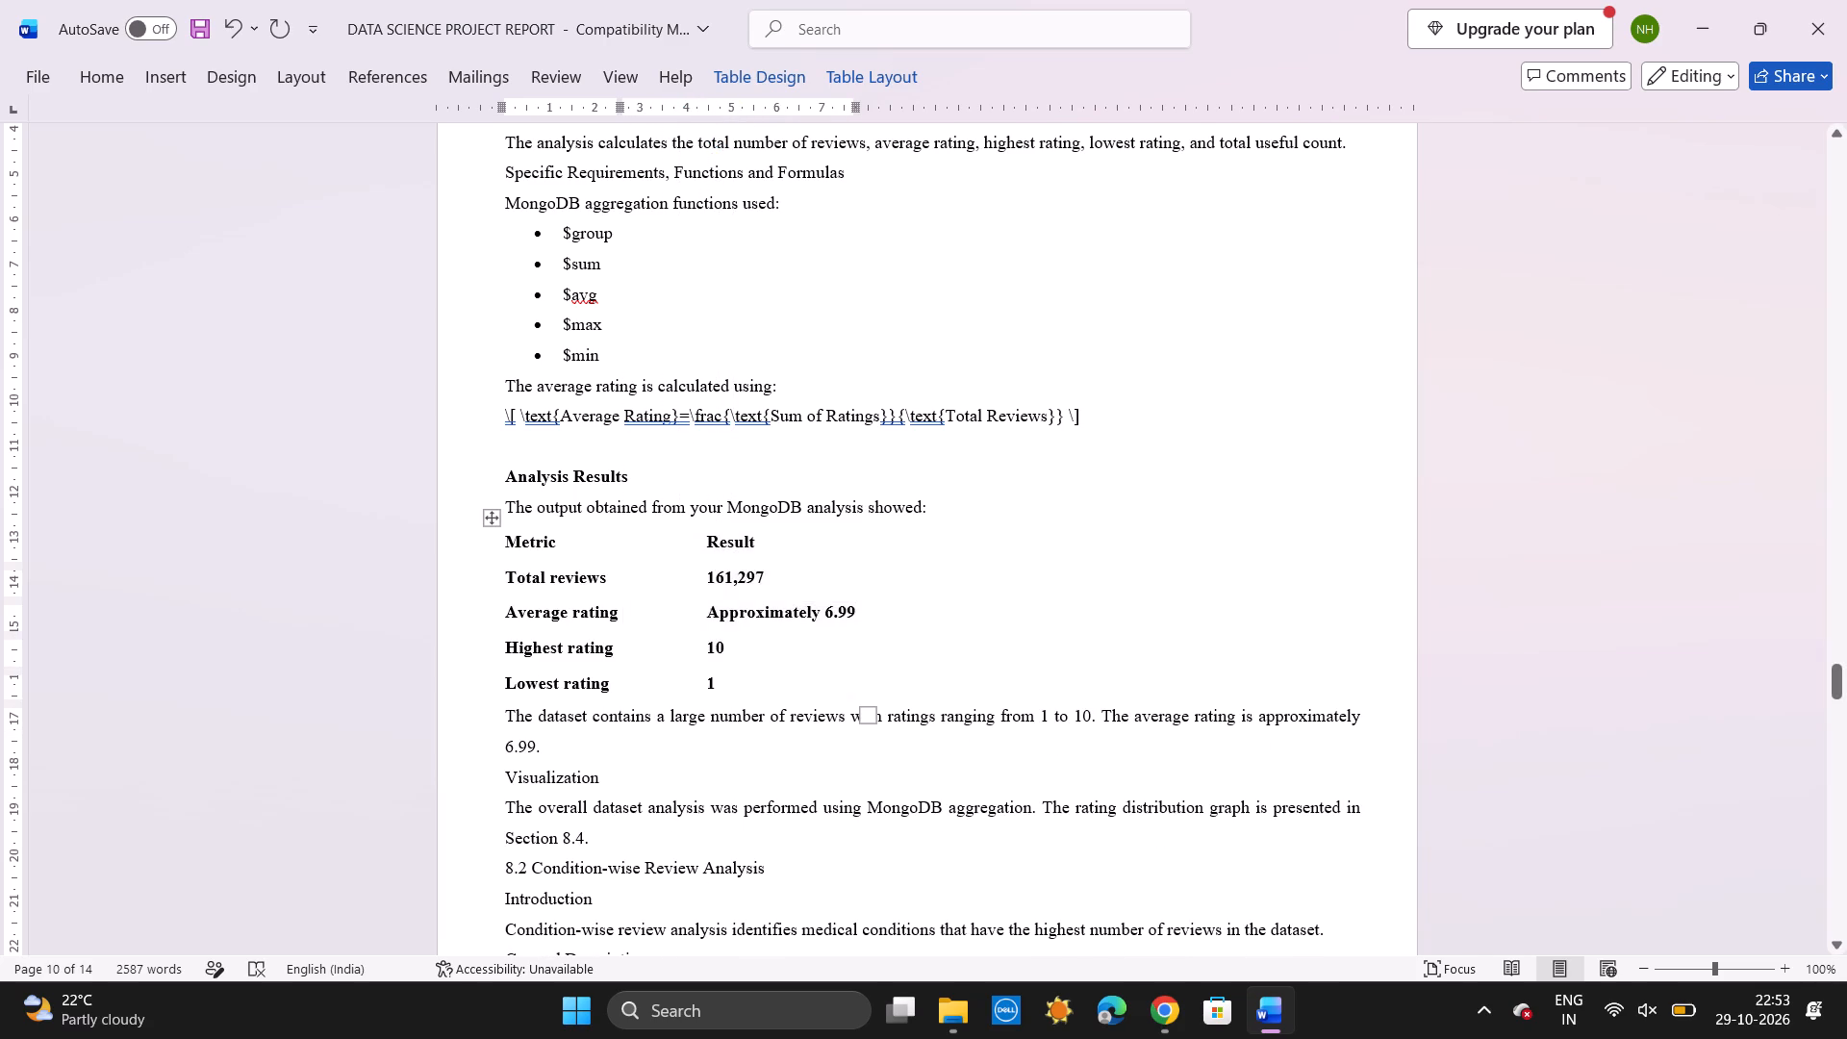
scroll(966, 616, down, 1)
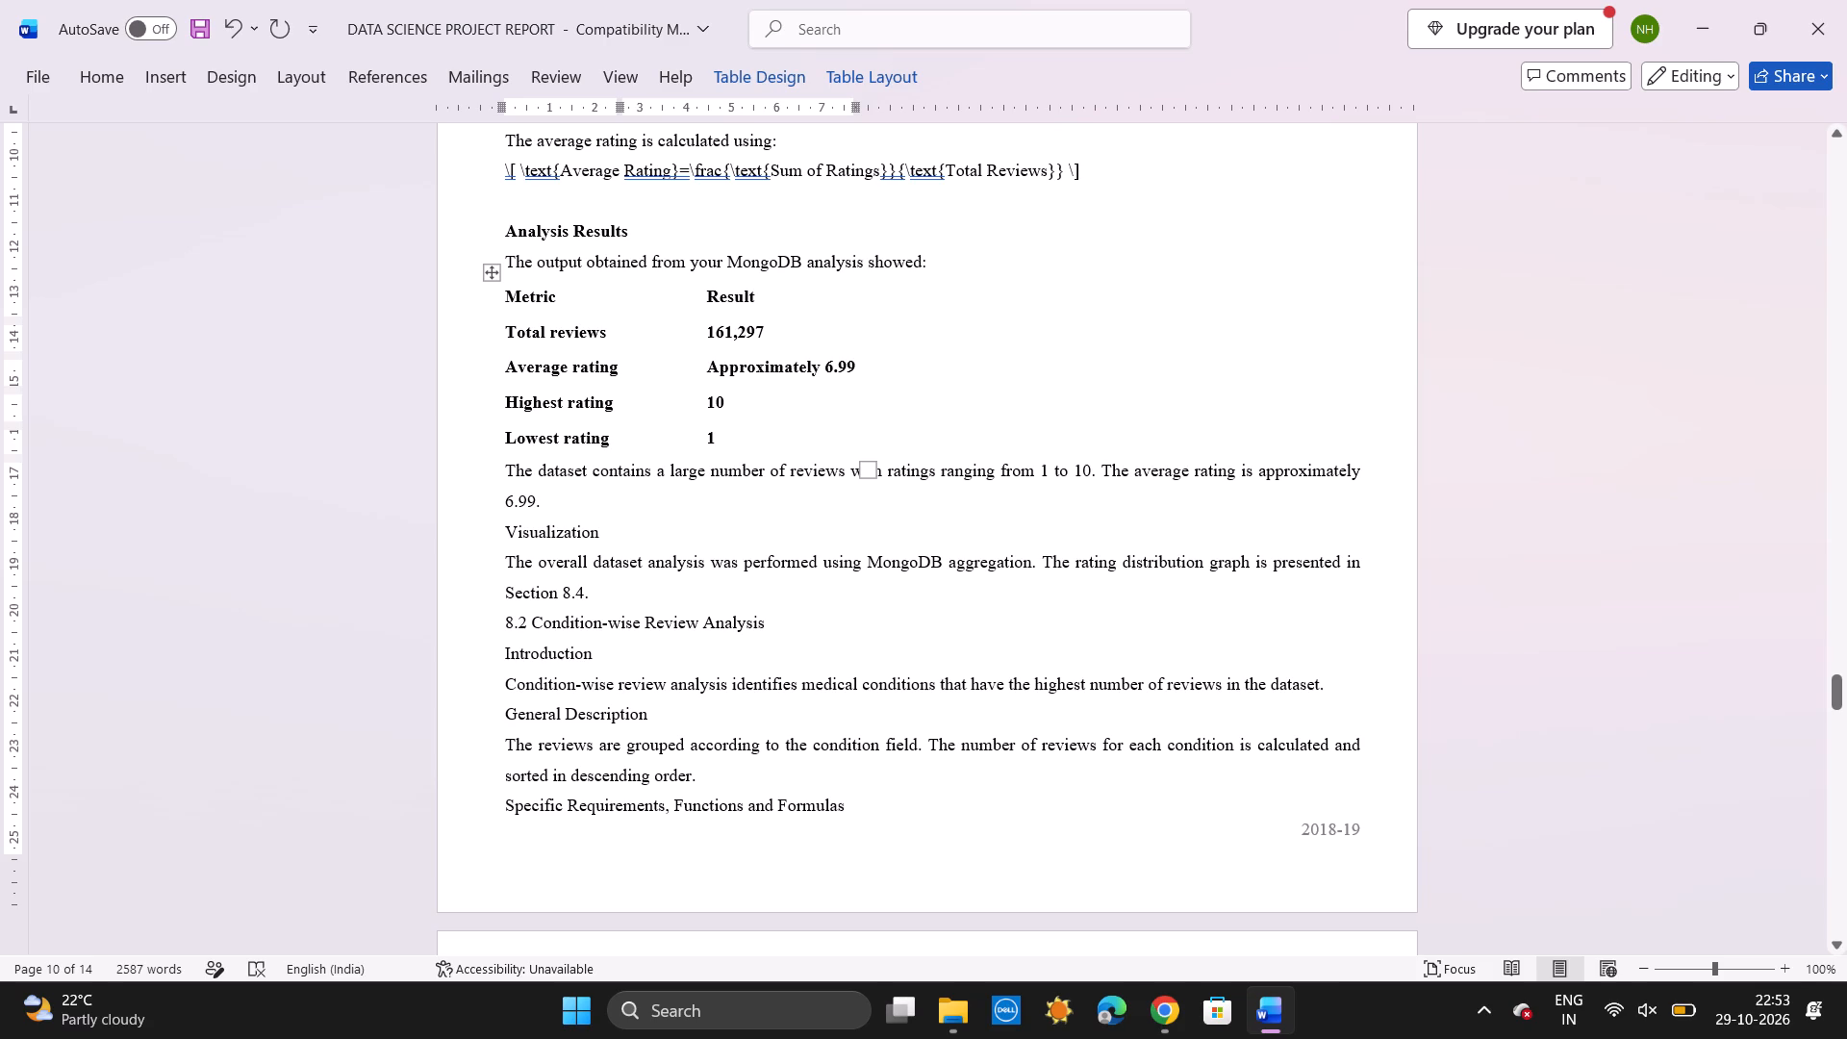
click(882, 519)
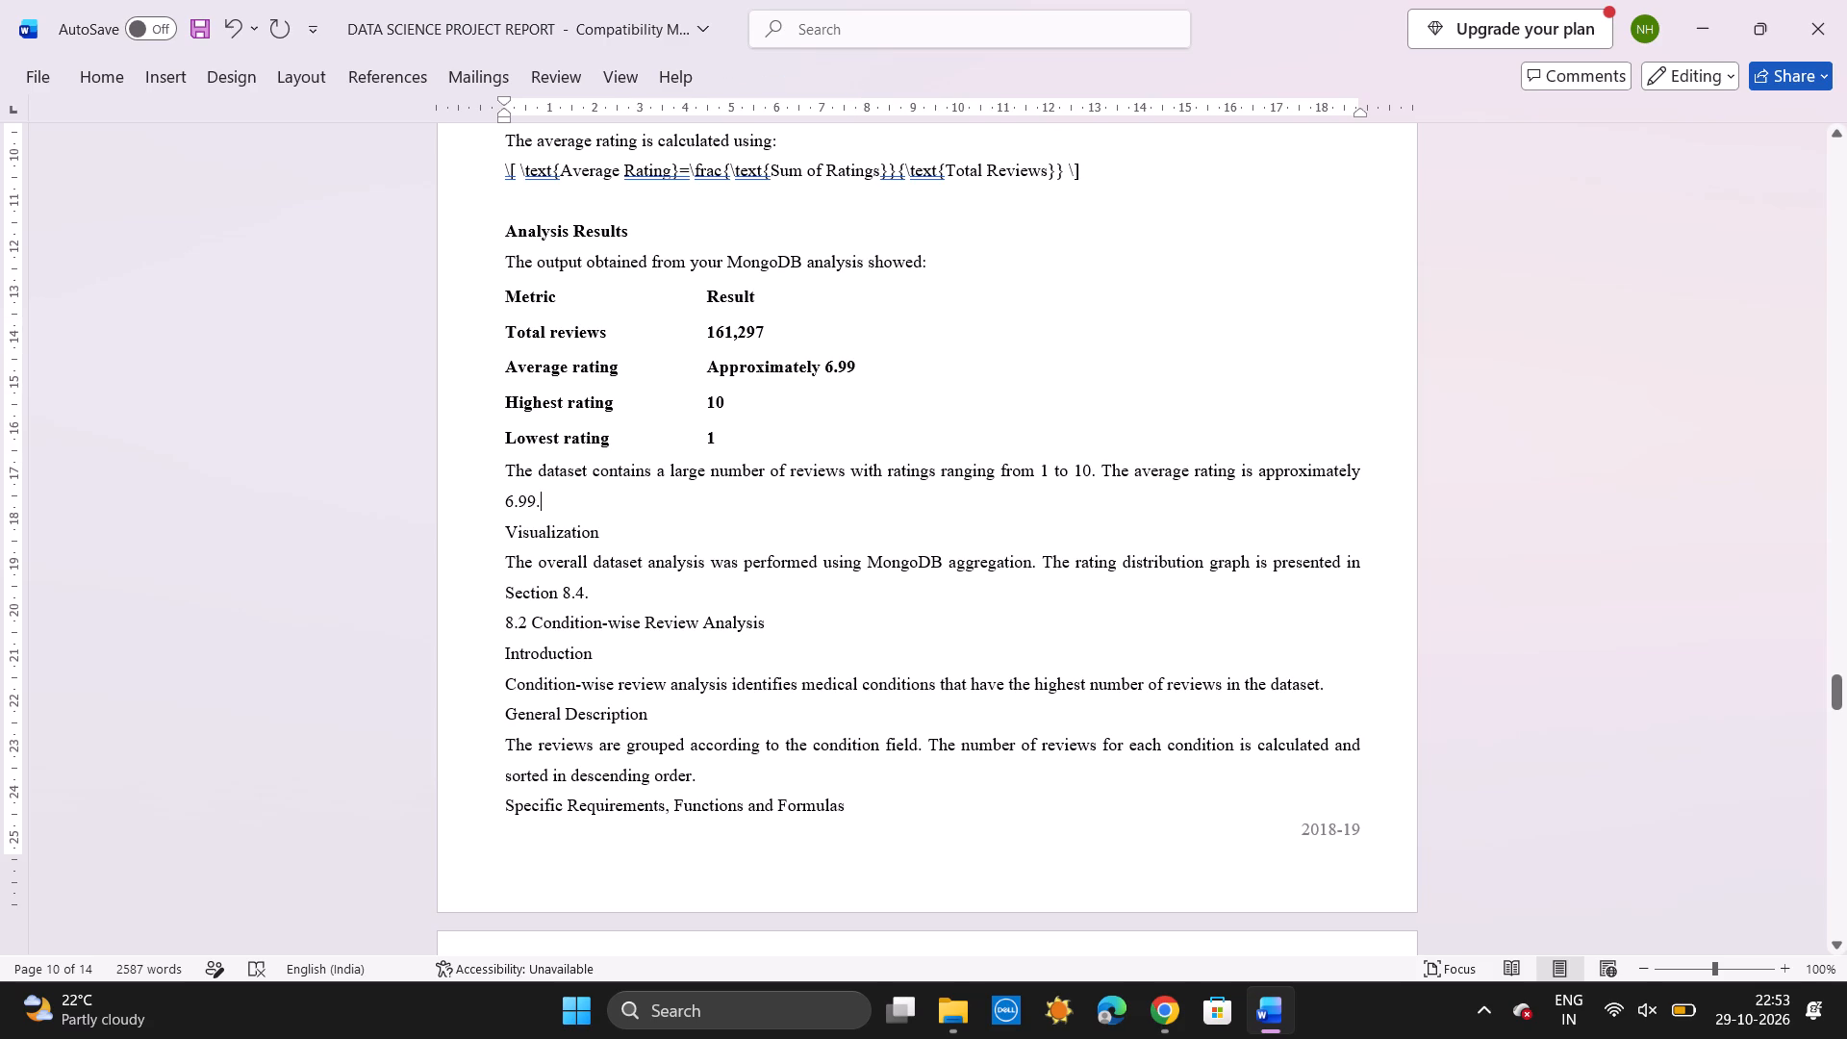
drag(509, 533, 613, 539)
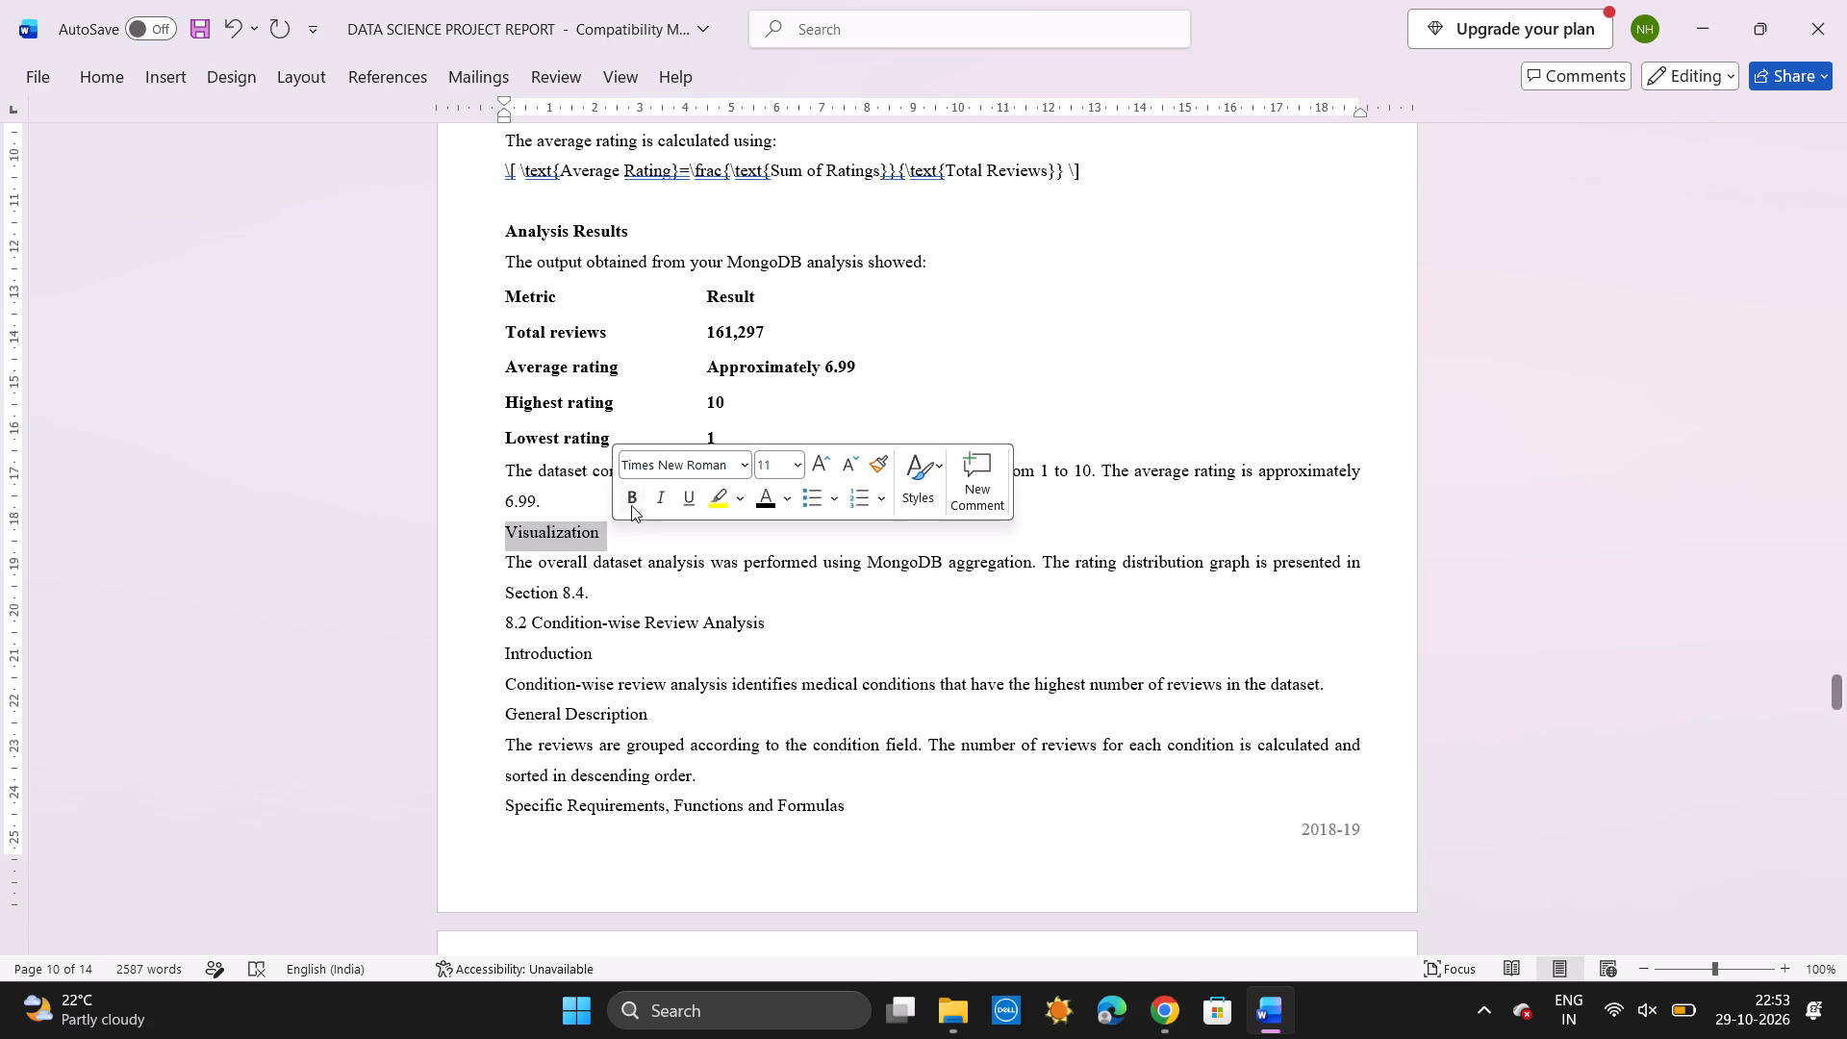
click(633, 502)
key(Return)
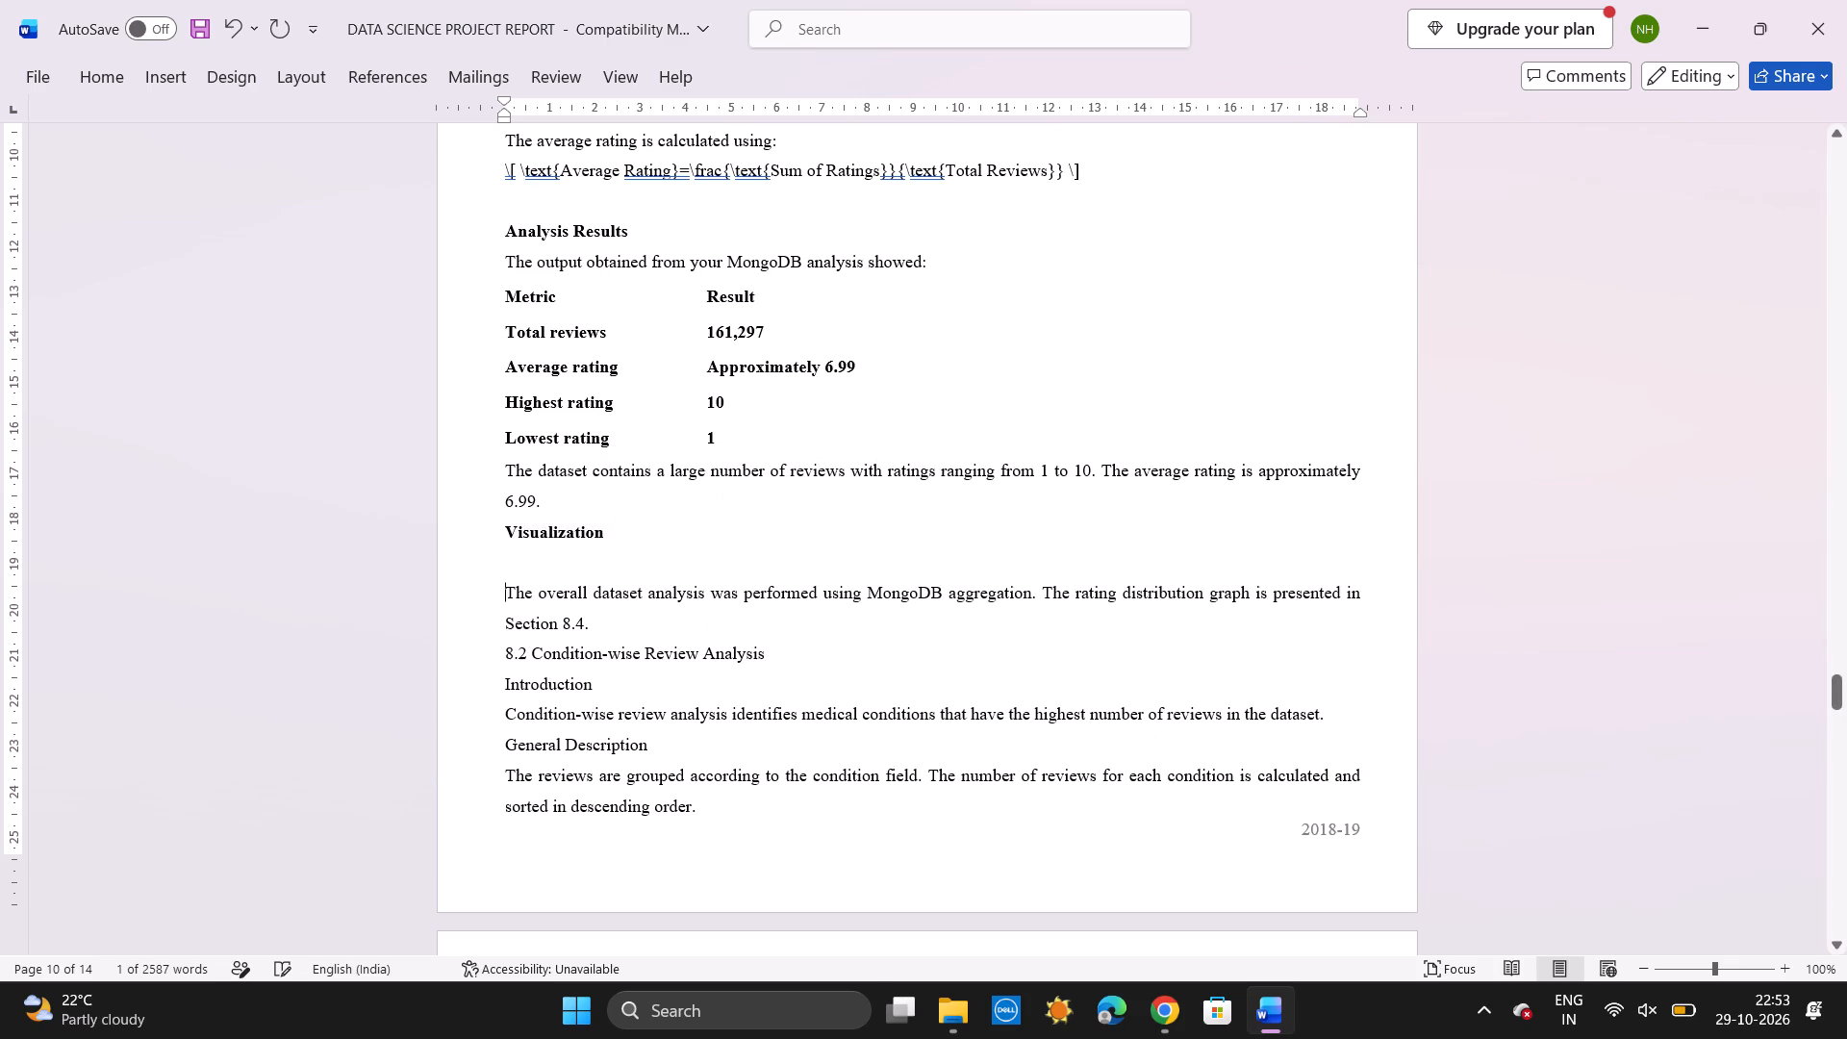
key(BackSpace)
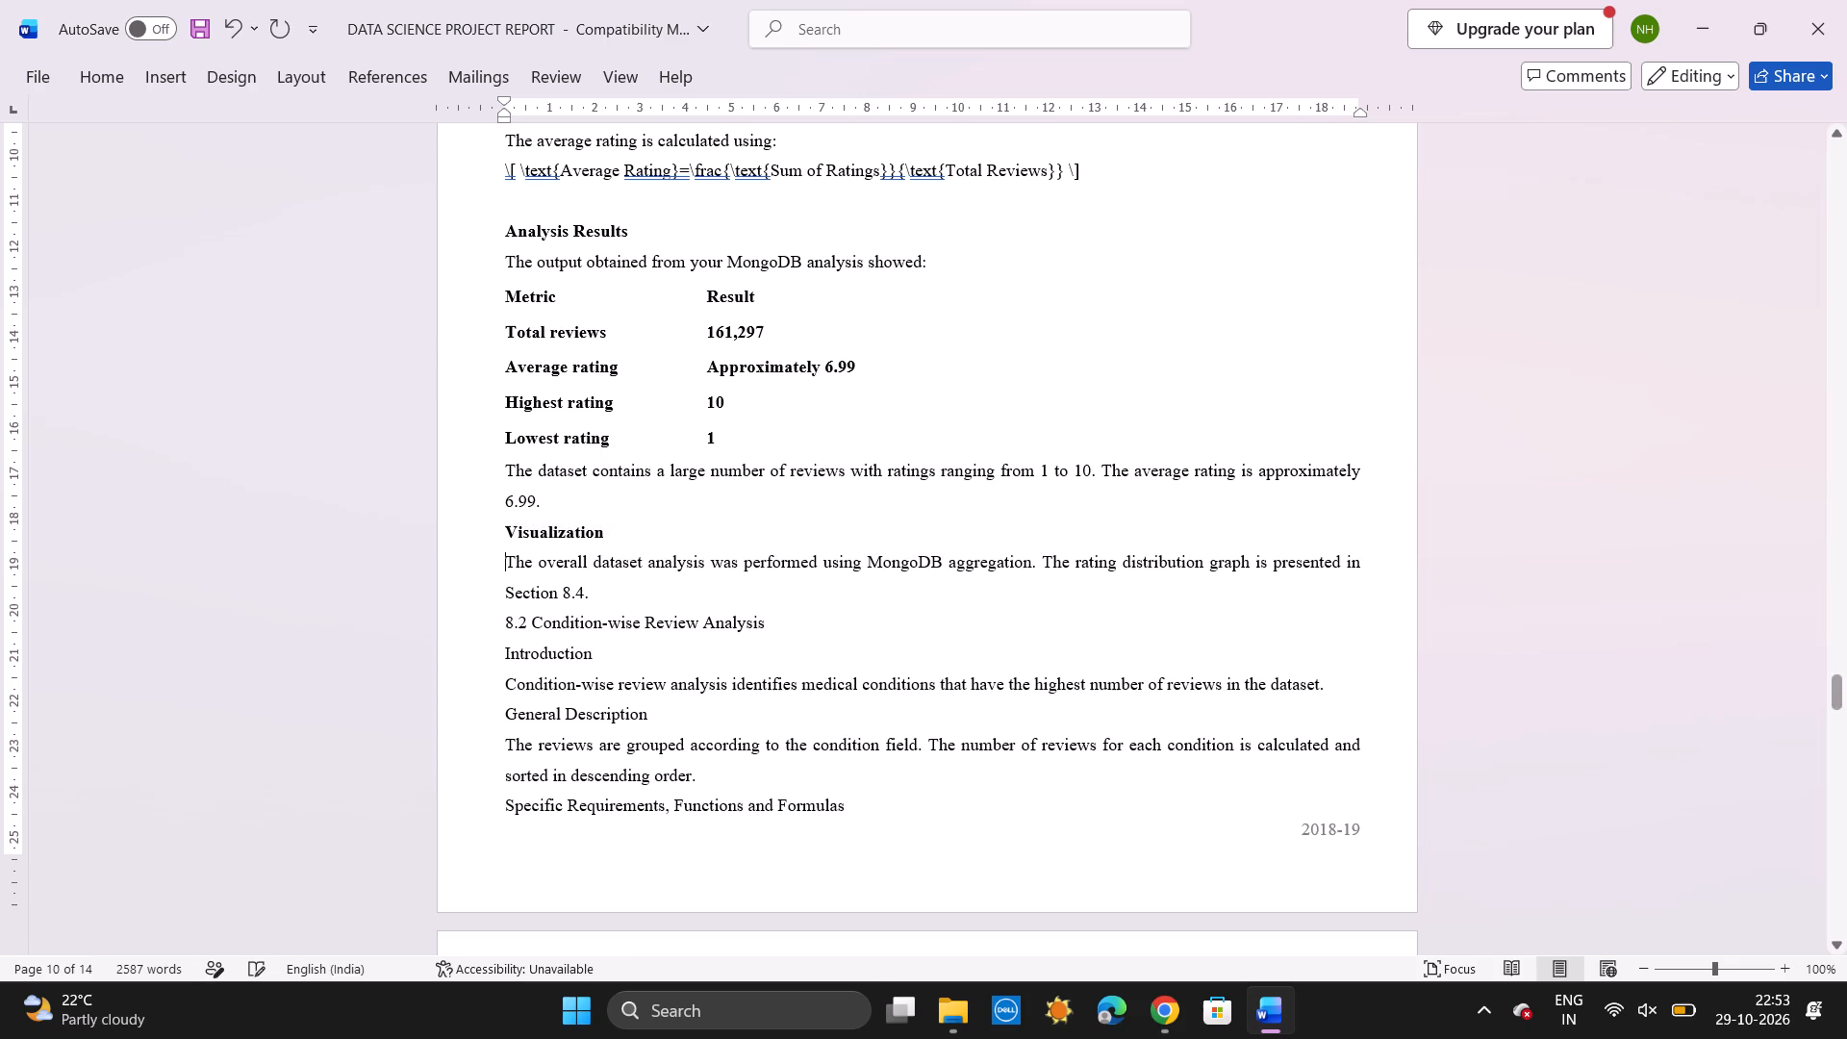
click(504, 535)
key(Return)
Make the 8.2 Condition-wise Review Analysis heading bold.
scroll(639, 632, down, 1)
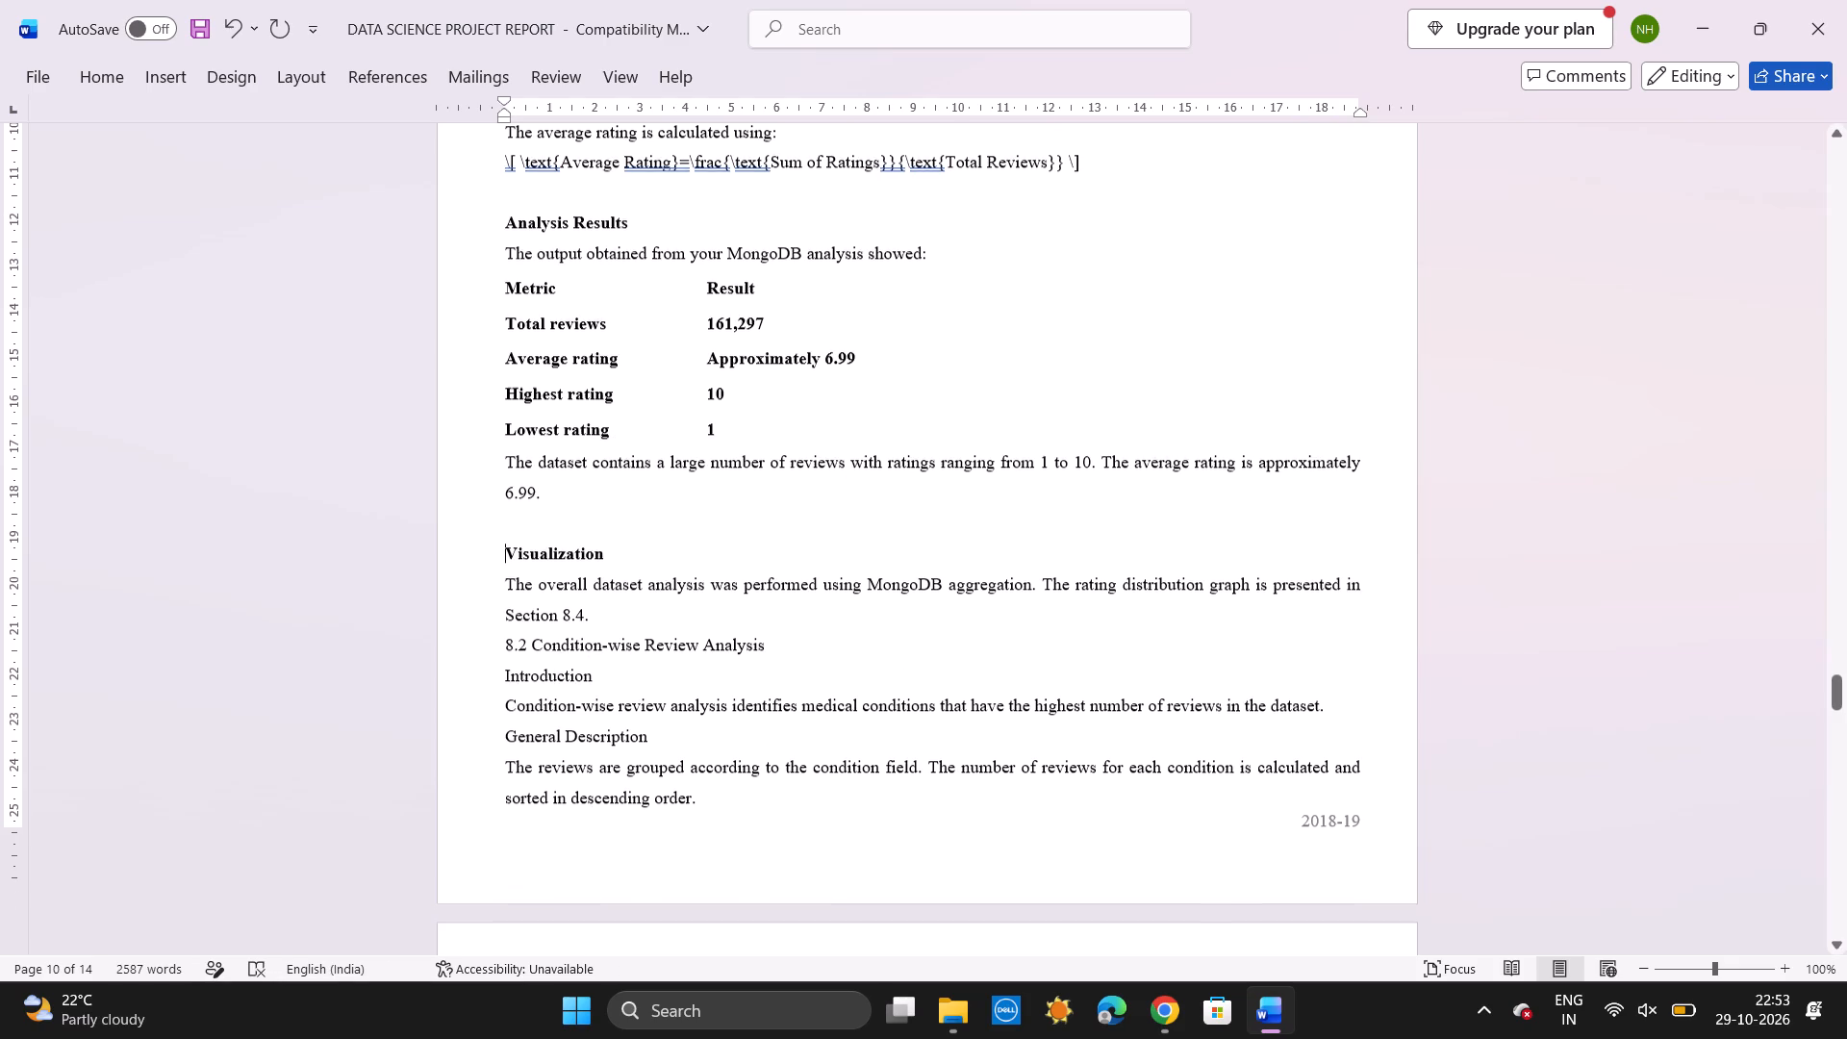
scroll(639, 632, down, 1)
scroll(693, 543, down, 1)
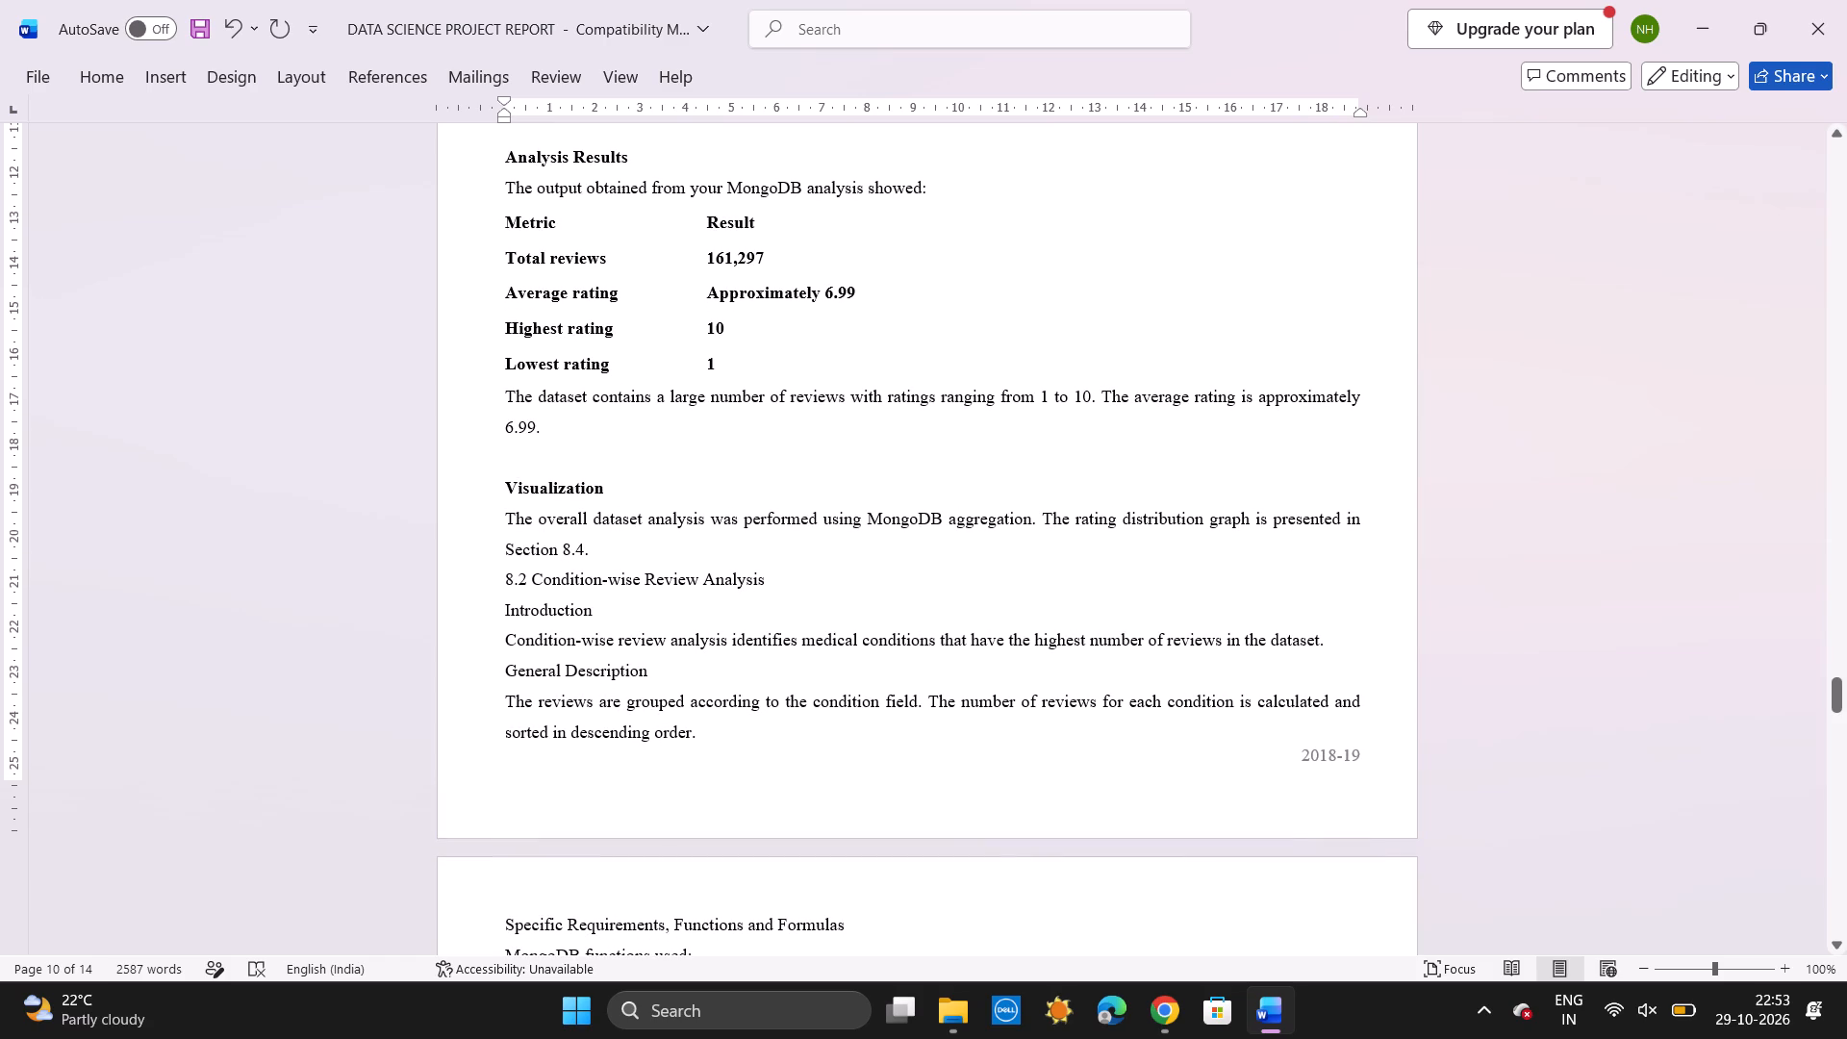
scroll(628, 566, down, 1)
drag(505, 555, 671, 558)
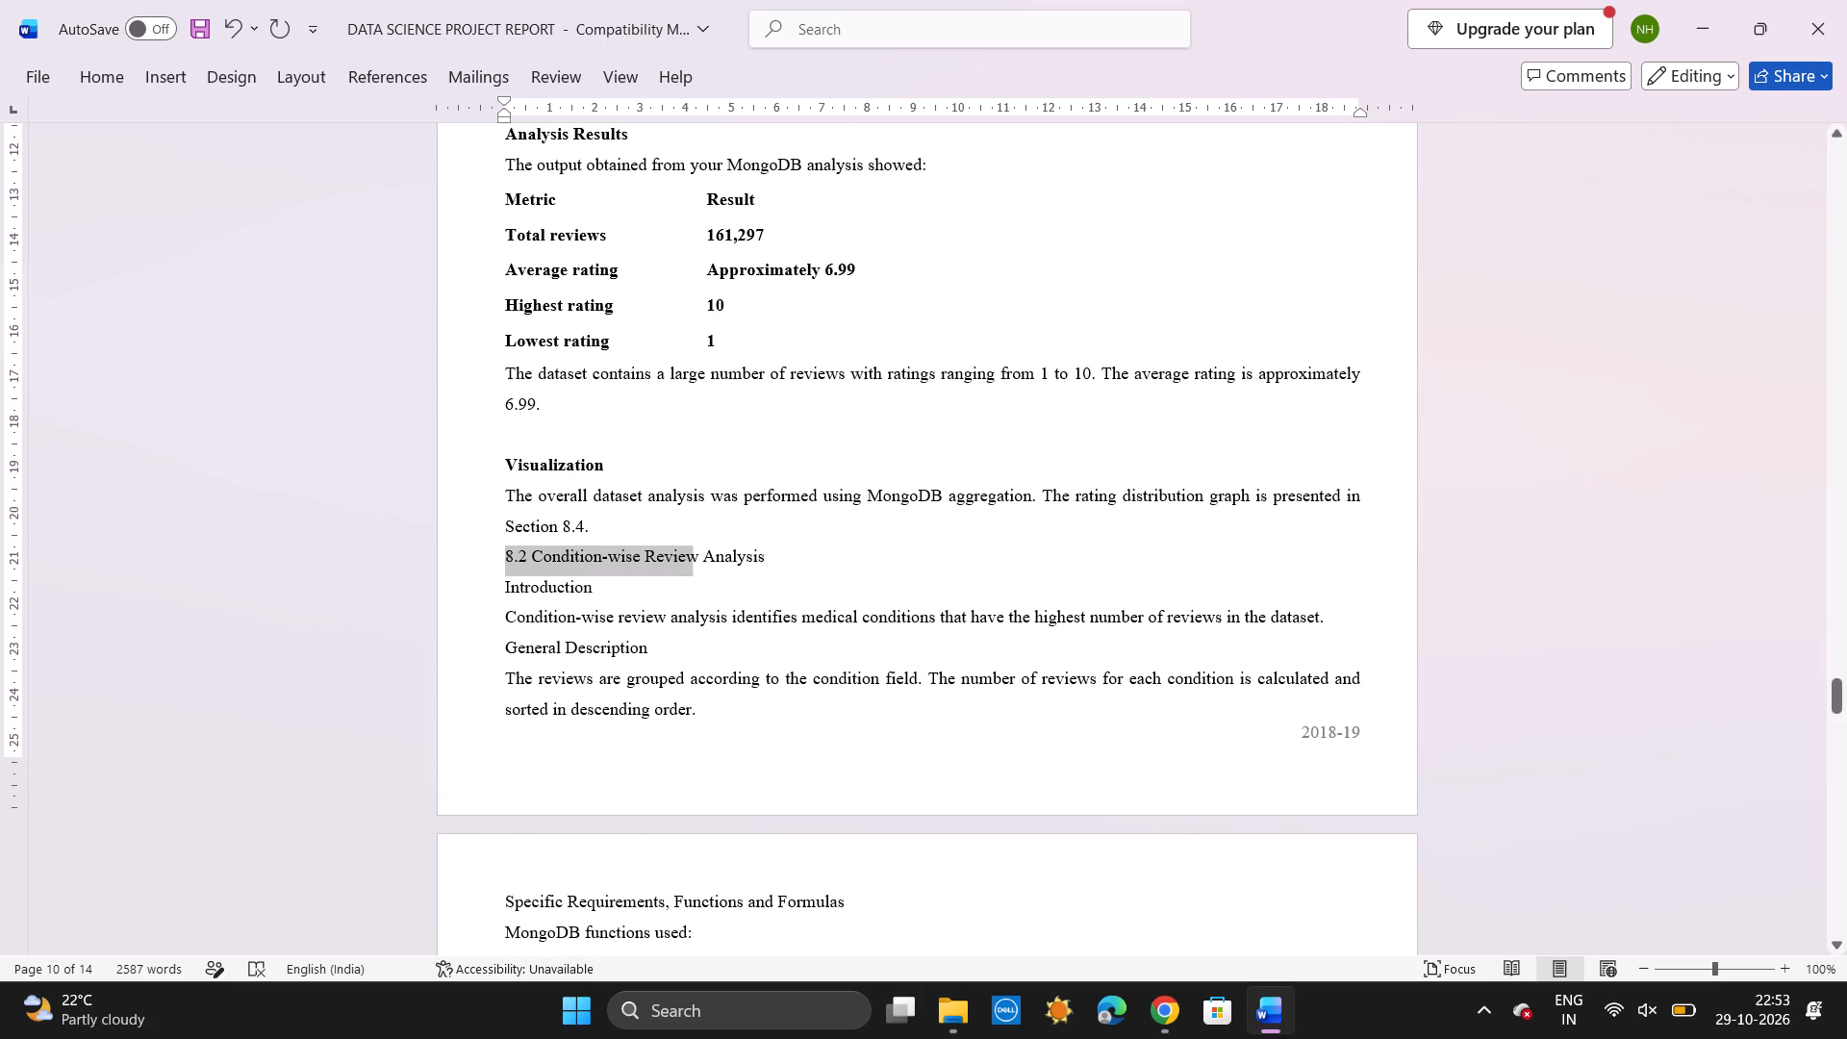
drag(671, 558, 758, 560)
click(772, 521)
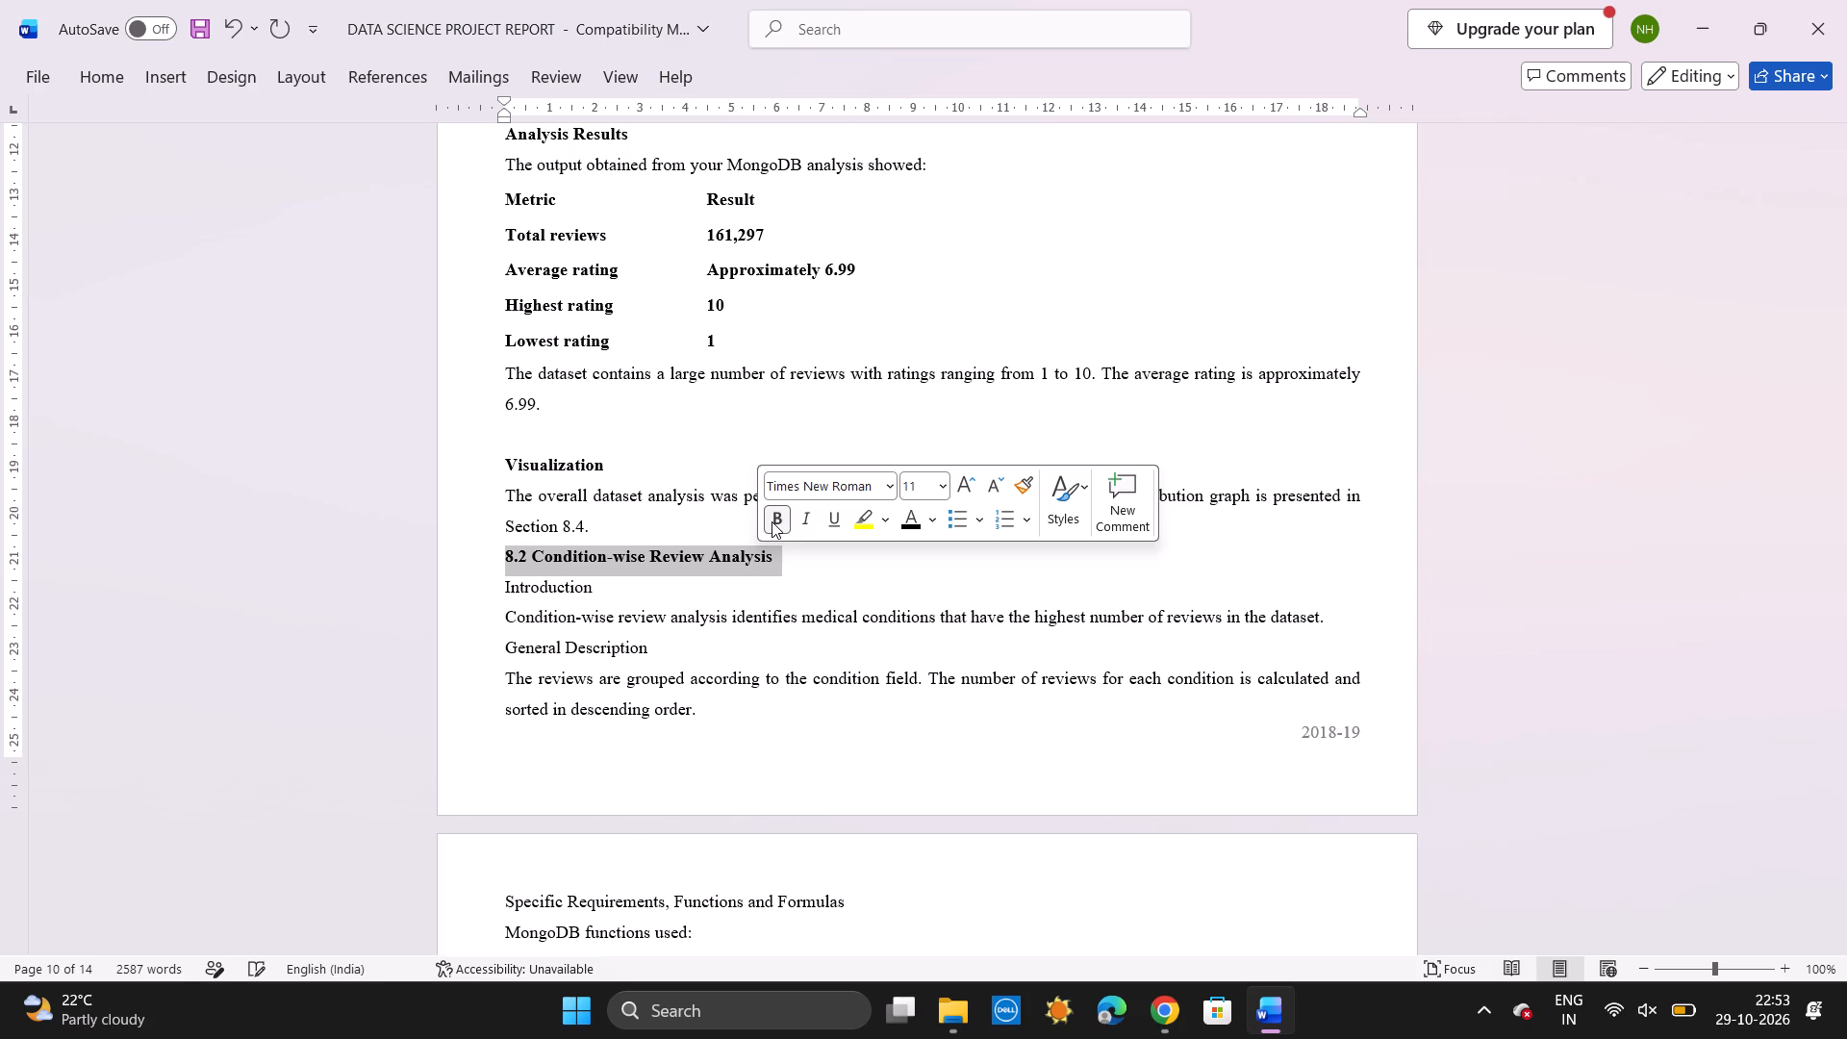
Set the font size of the Visualization subheading in section 8.1 to 12.
drag(505, 464, 567, 466)
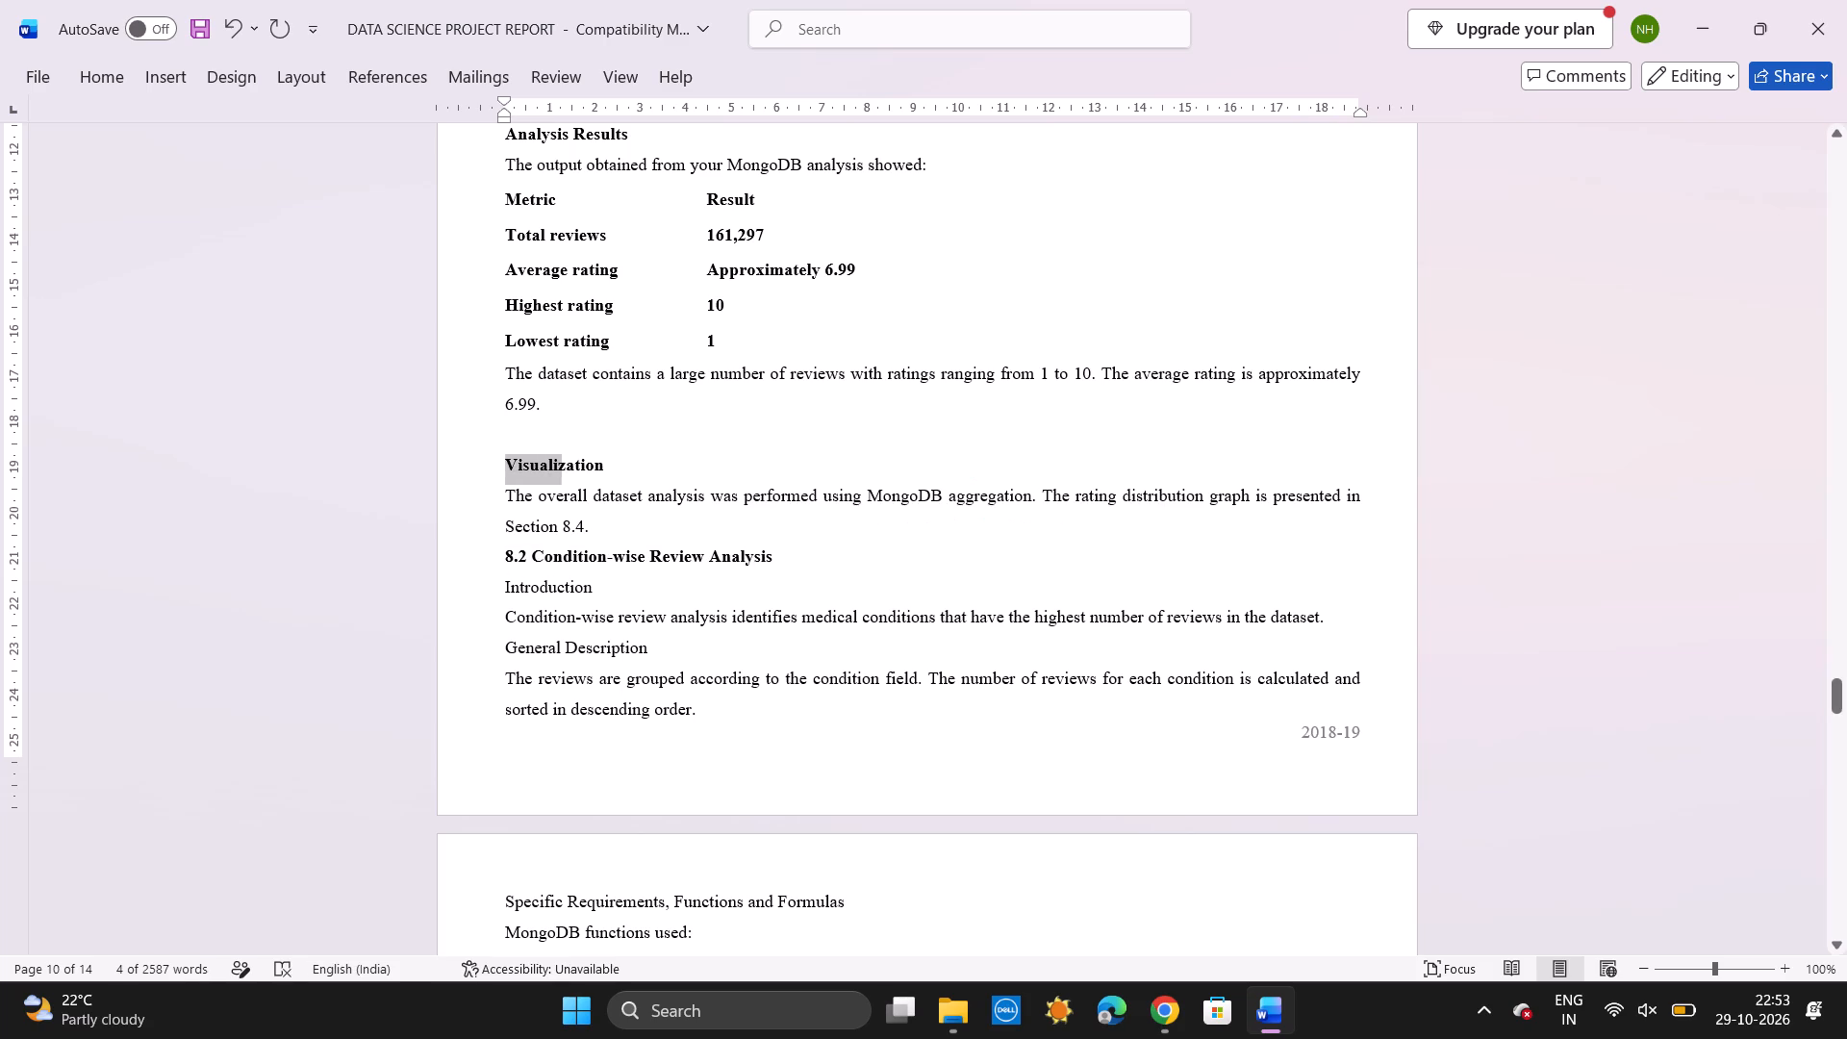
drag(567, 466, 612, 466)
click(794, 393)
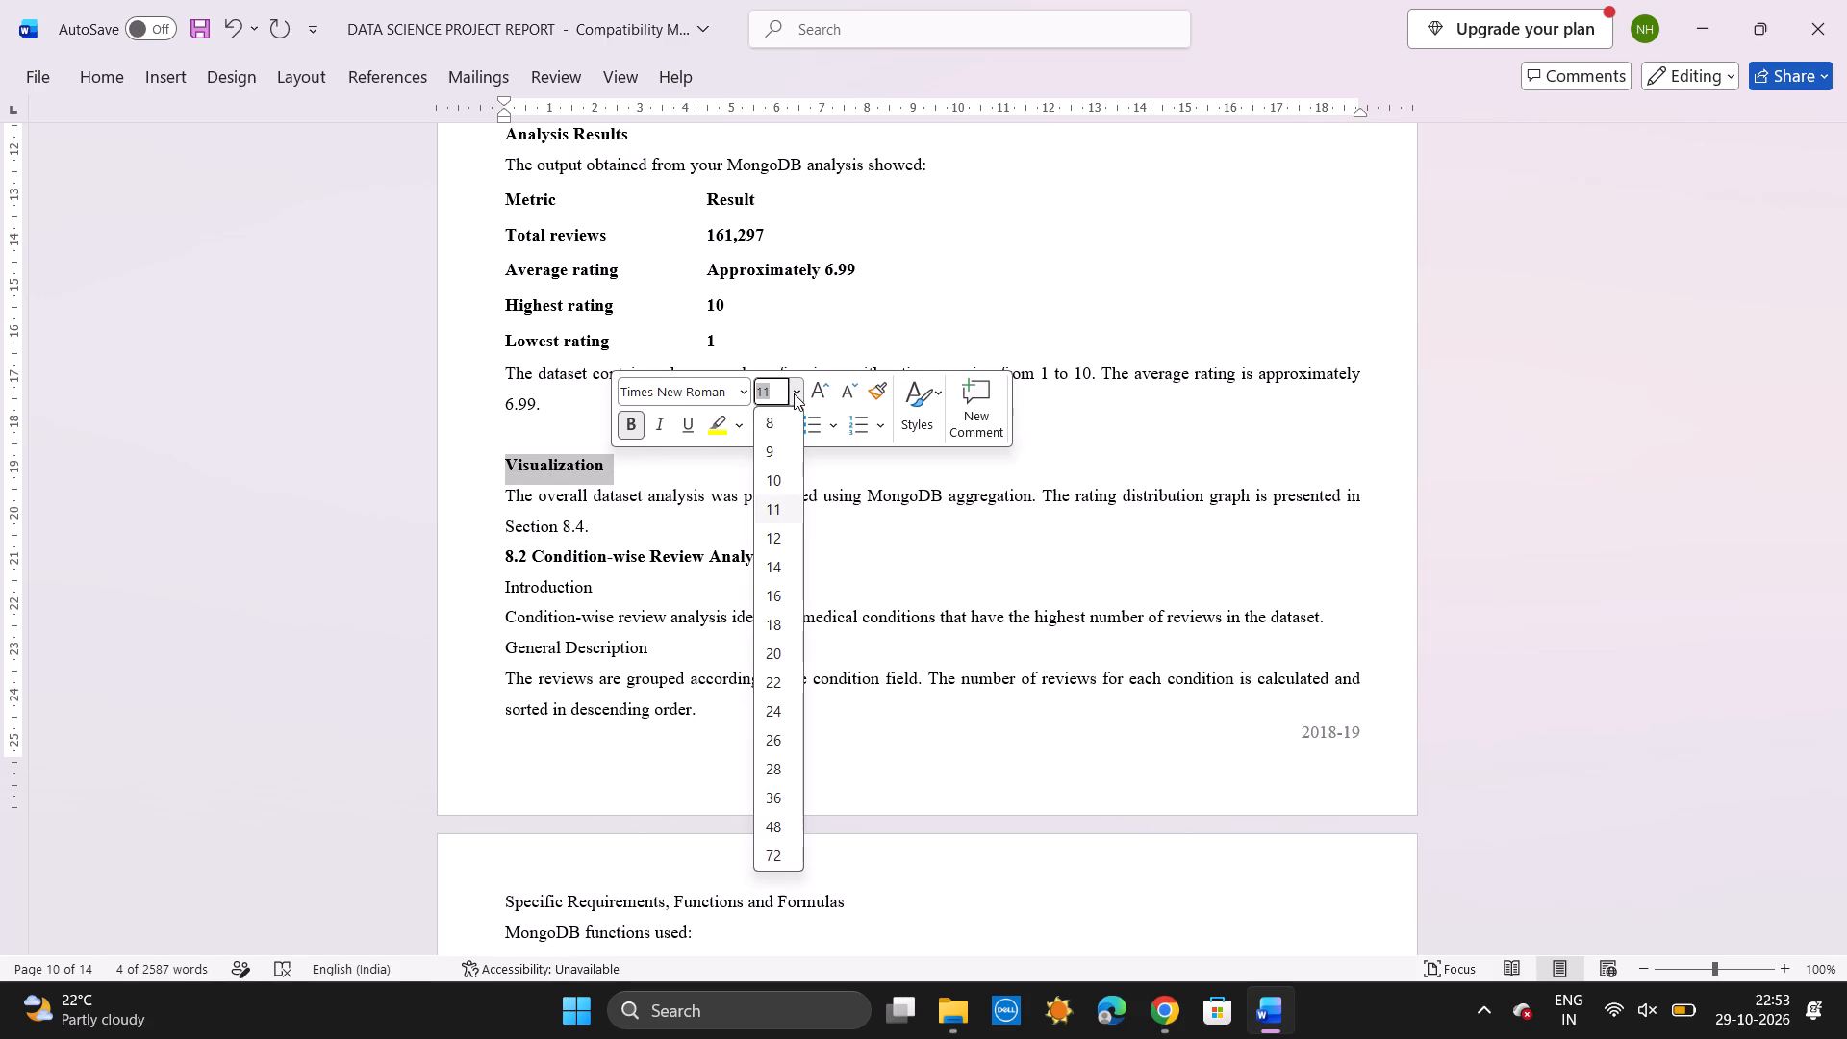
click(784, 542)
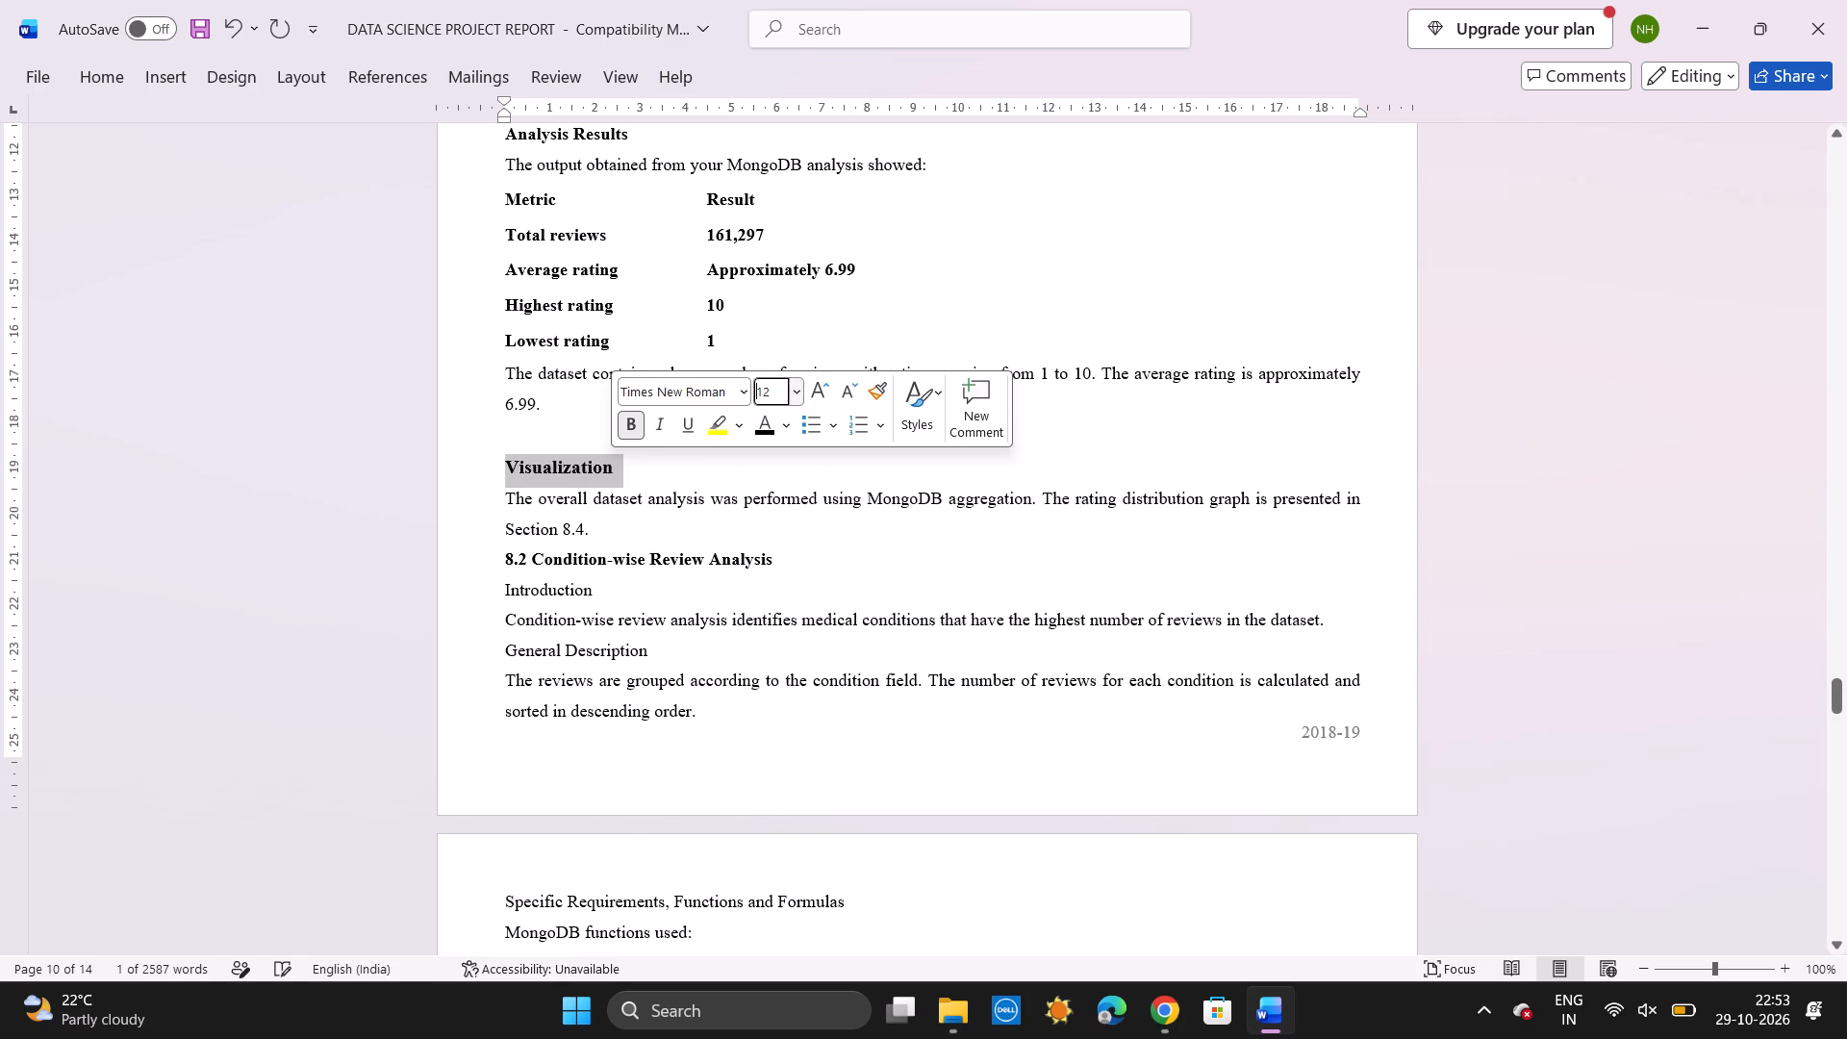
Make the Introduction and General Description subheadings under 8.2 Condition-wise Review Analysis bold.
drag(501, 595, 600, 590)
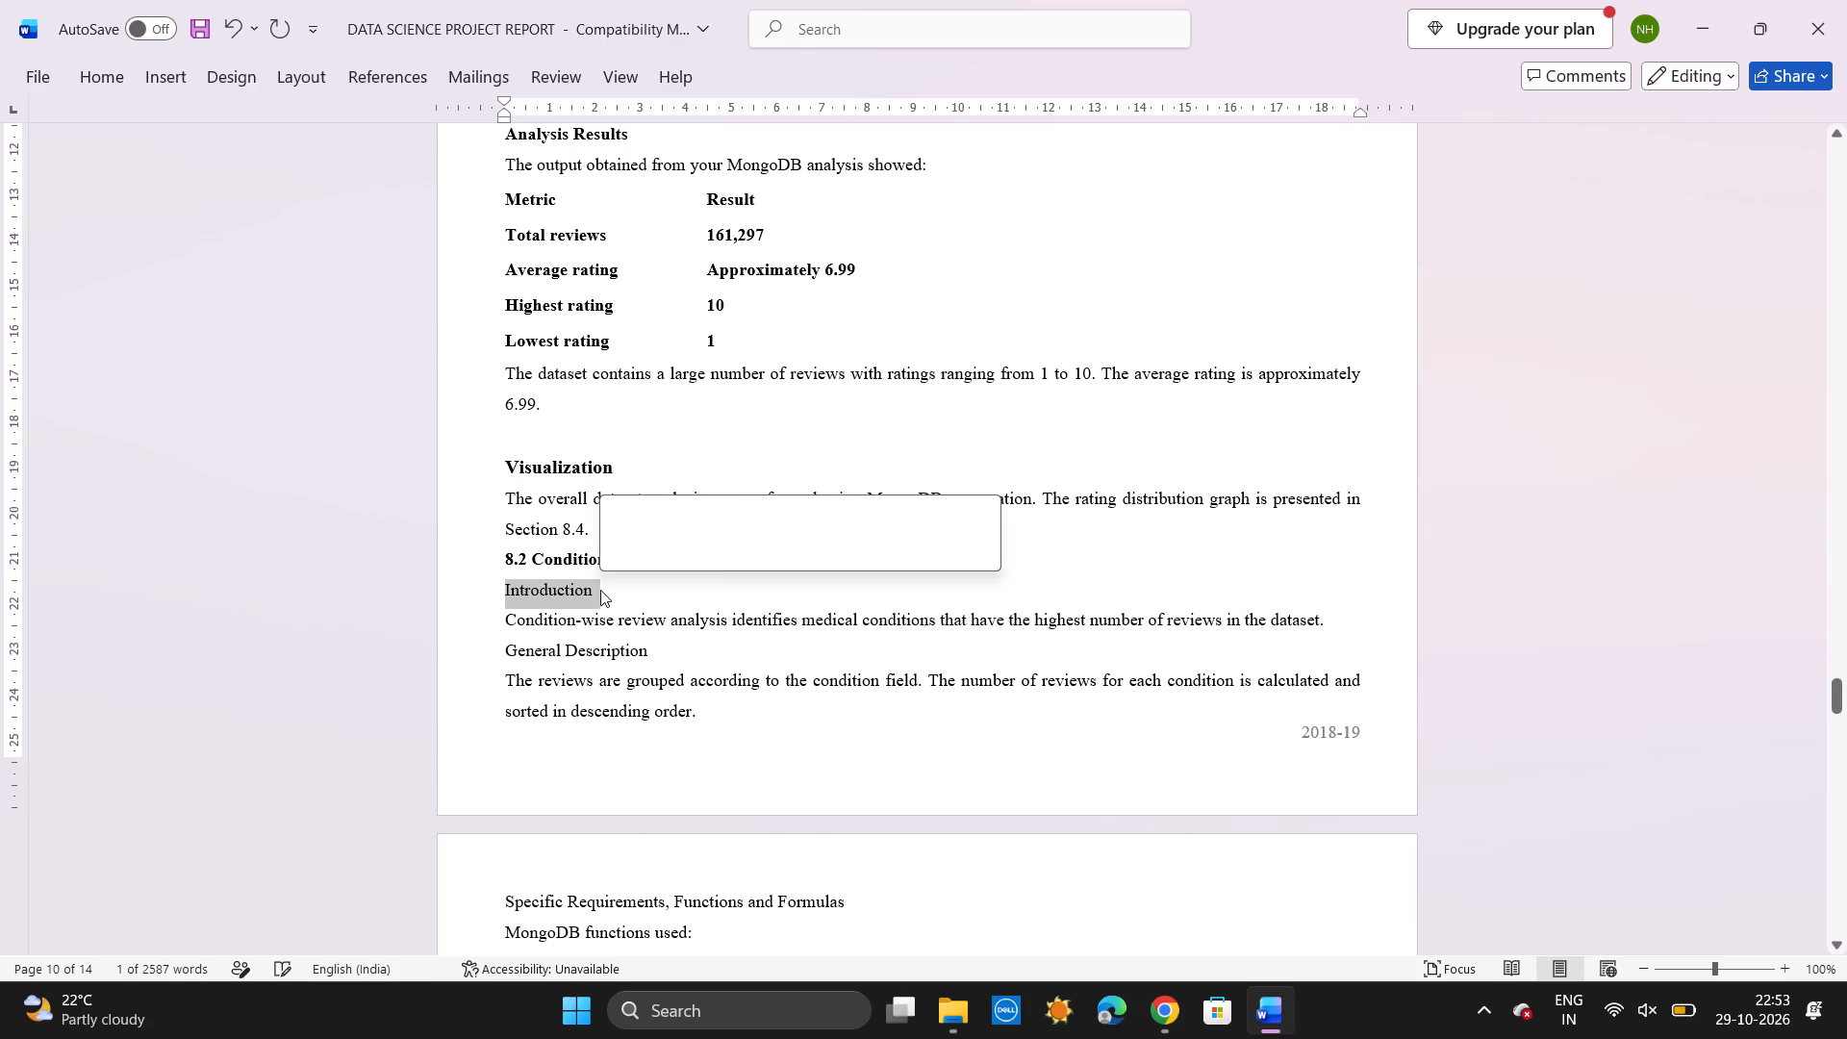
click(620, 554)
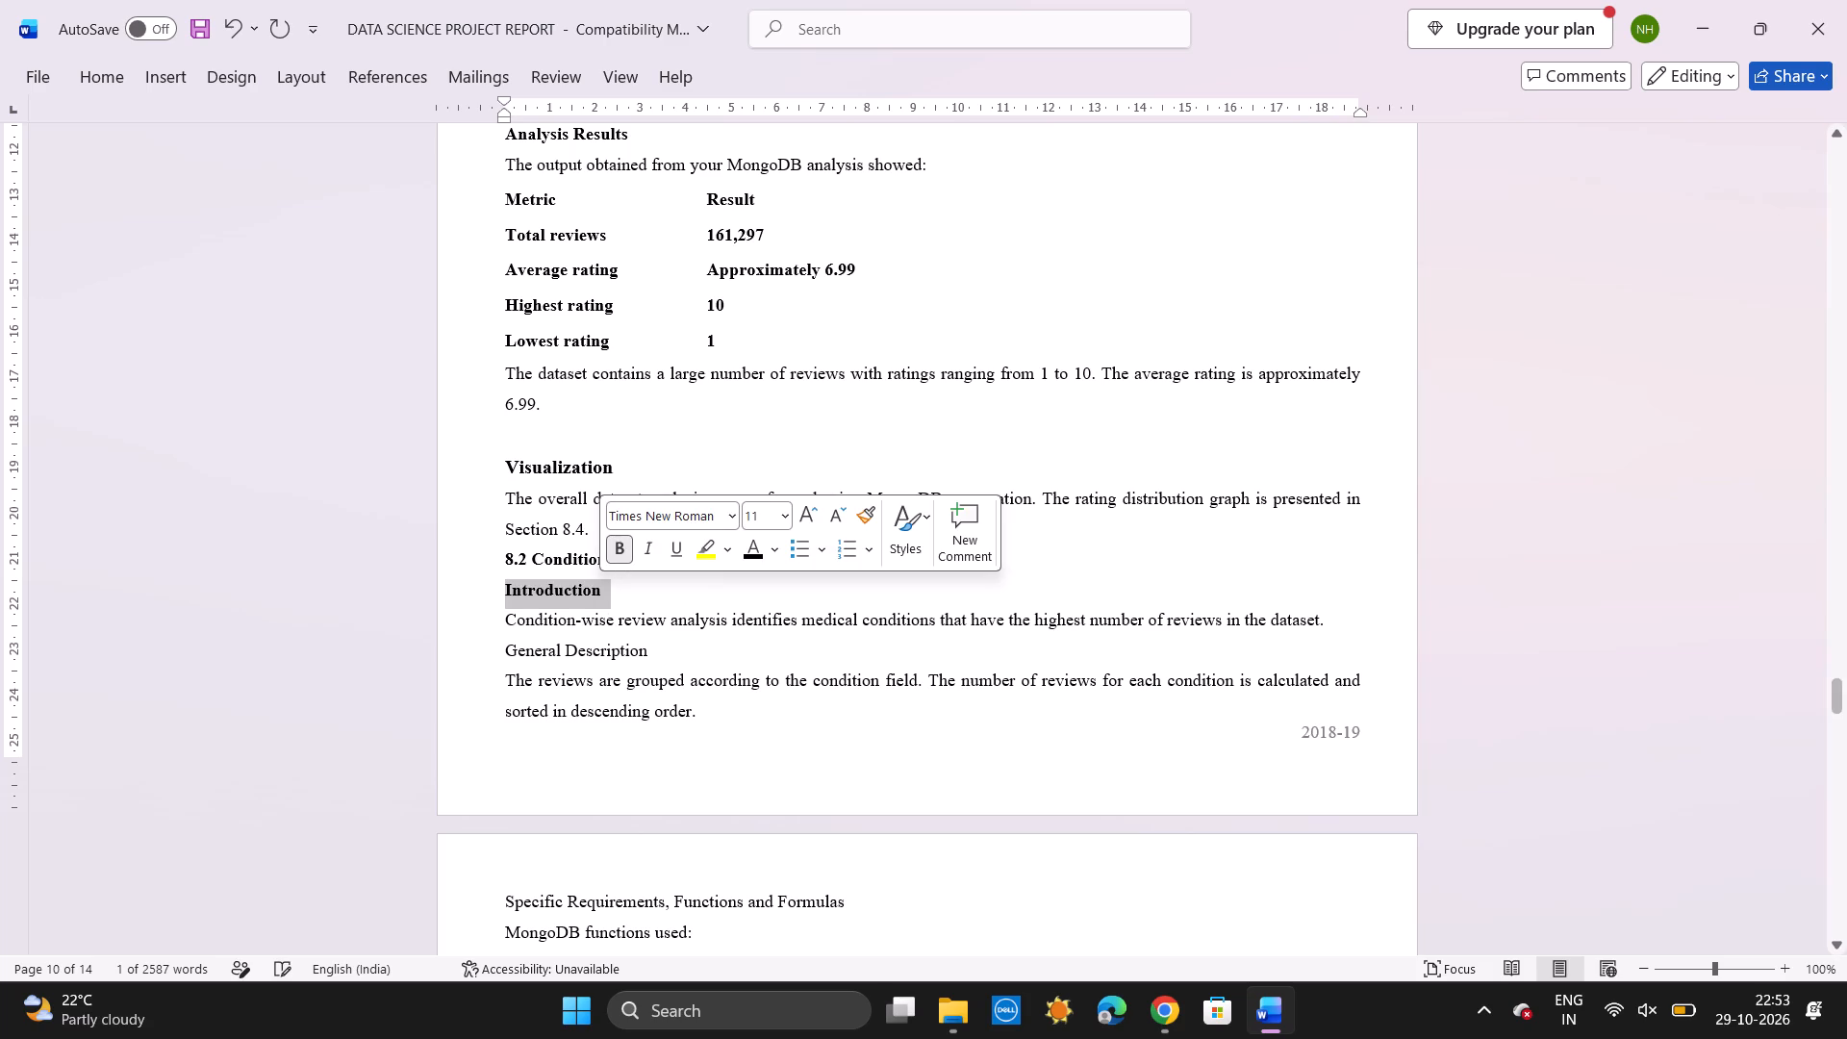
scroll(677, 665, down, 1)
drag(502, 418, 636, 418)
click(646, 379)
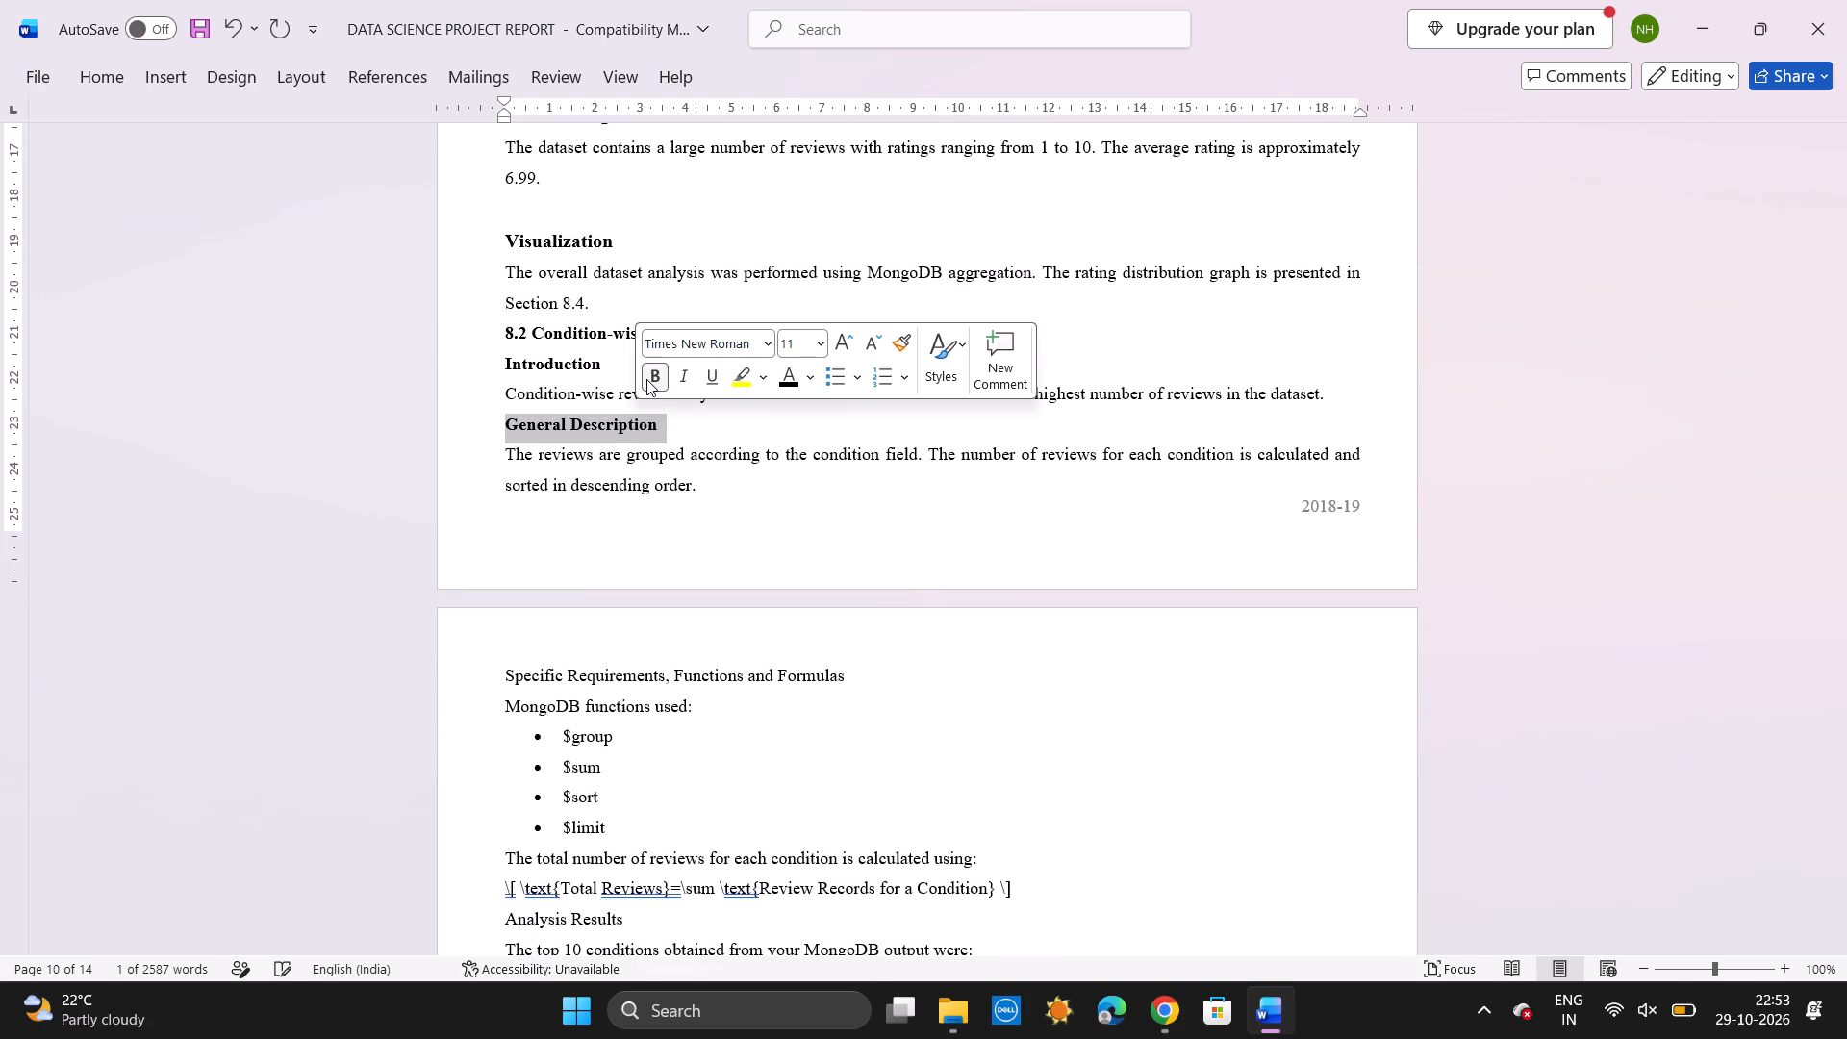
Make the Specific Requirements, Functions and Formulas and the Analysis Results subheadings in section 8.2 bold.
scroll(627, 552, up, 4)
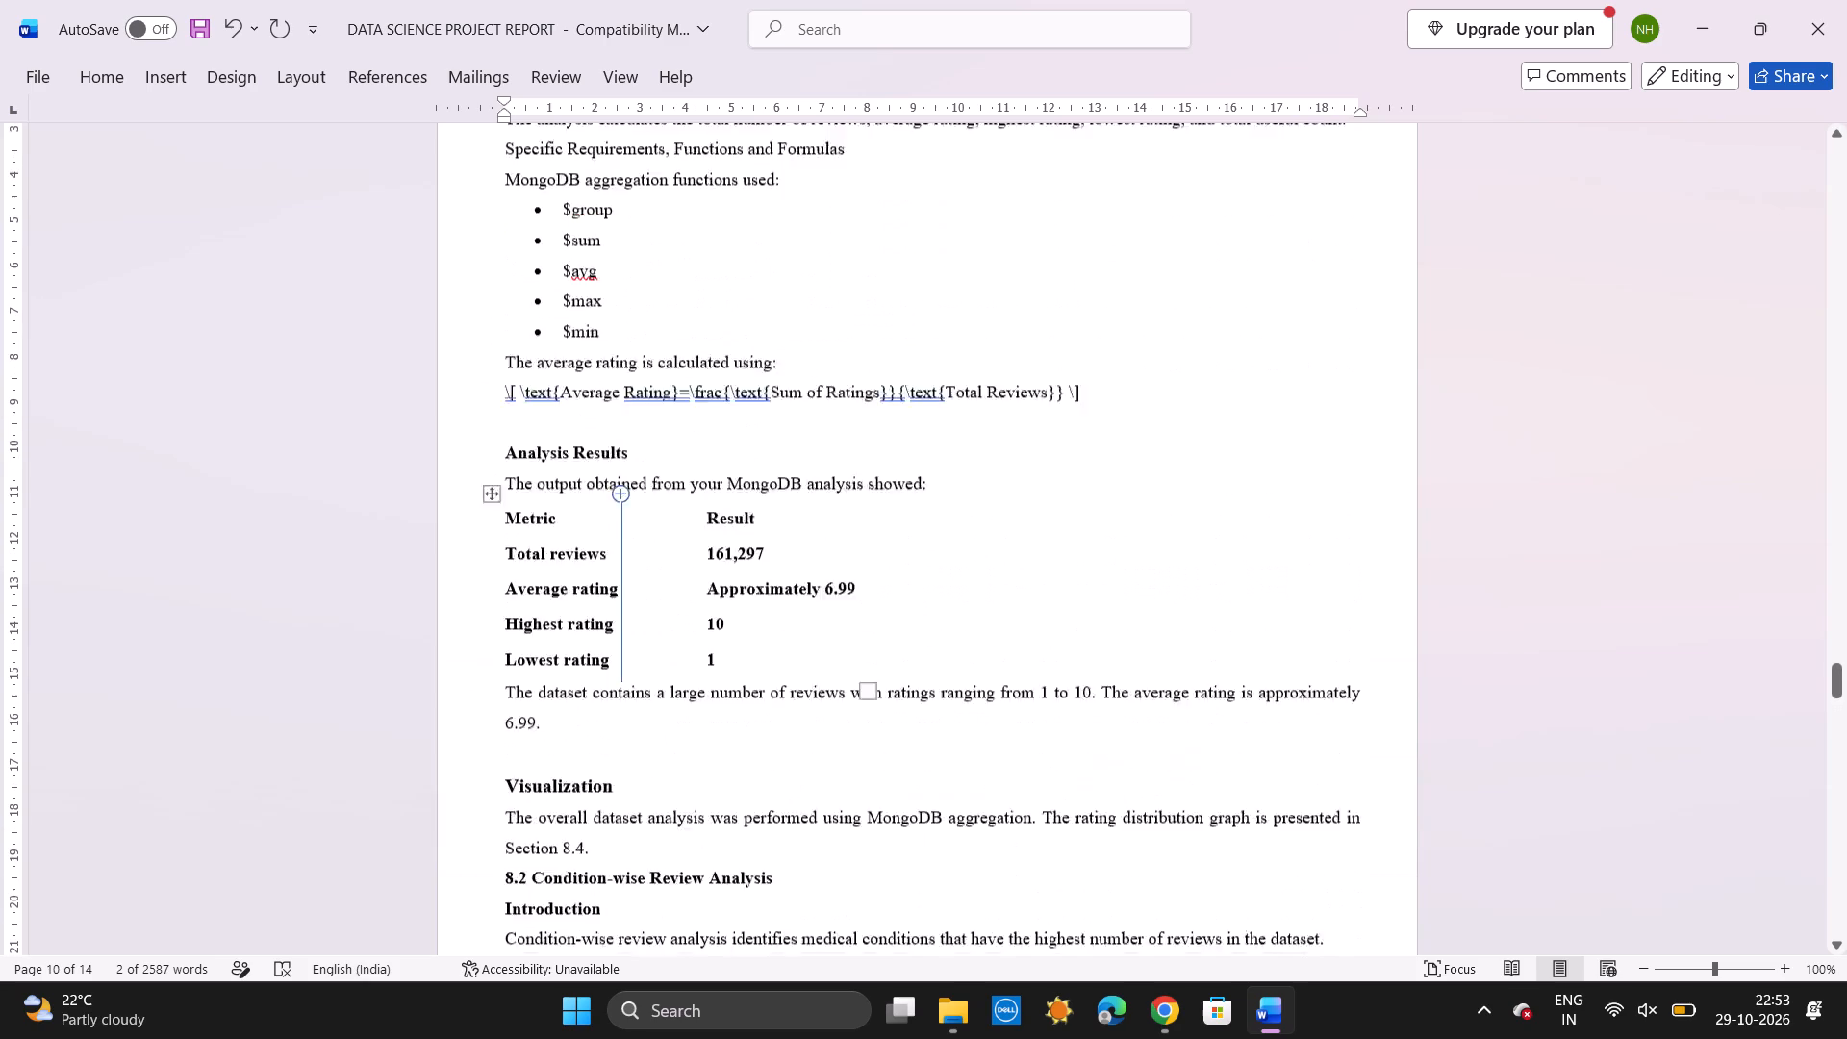
scroll(627, 552, up, 2)
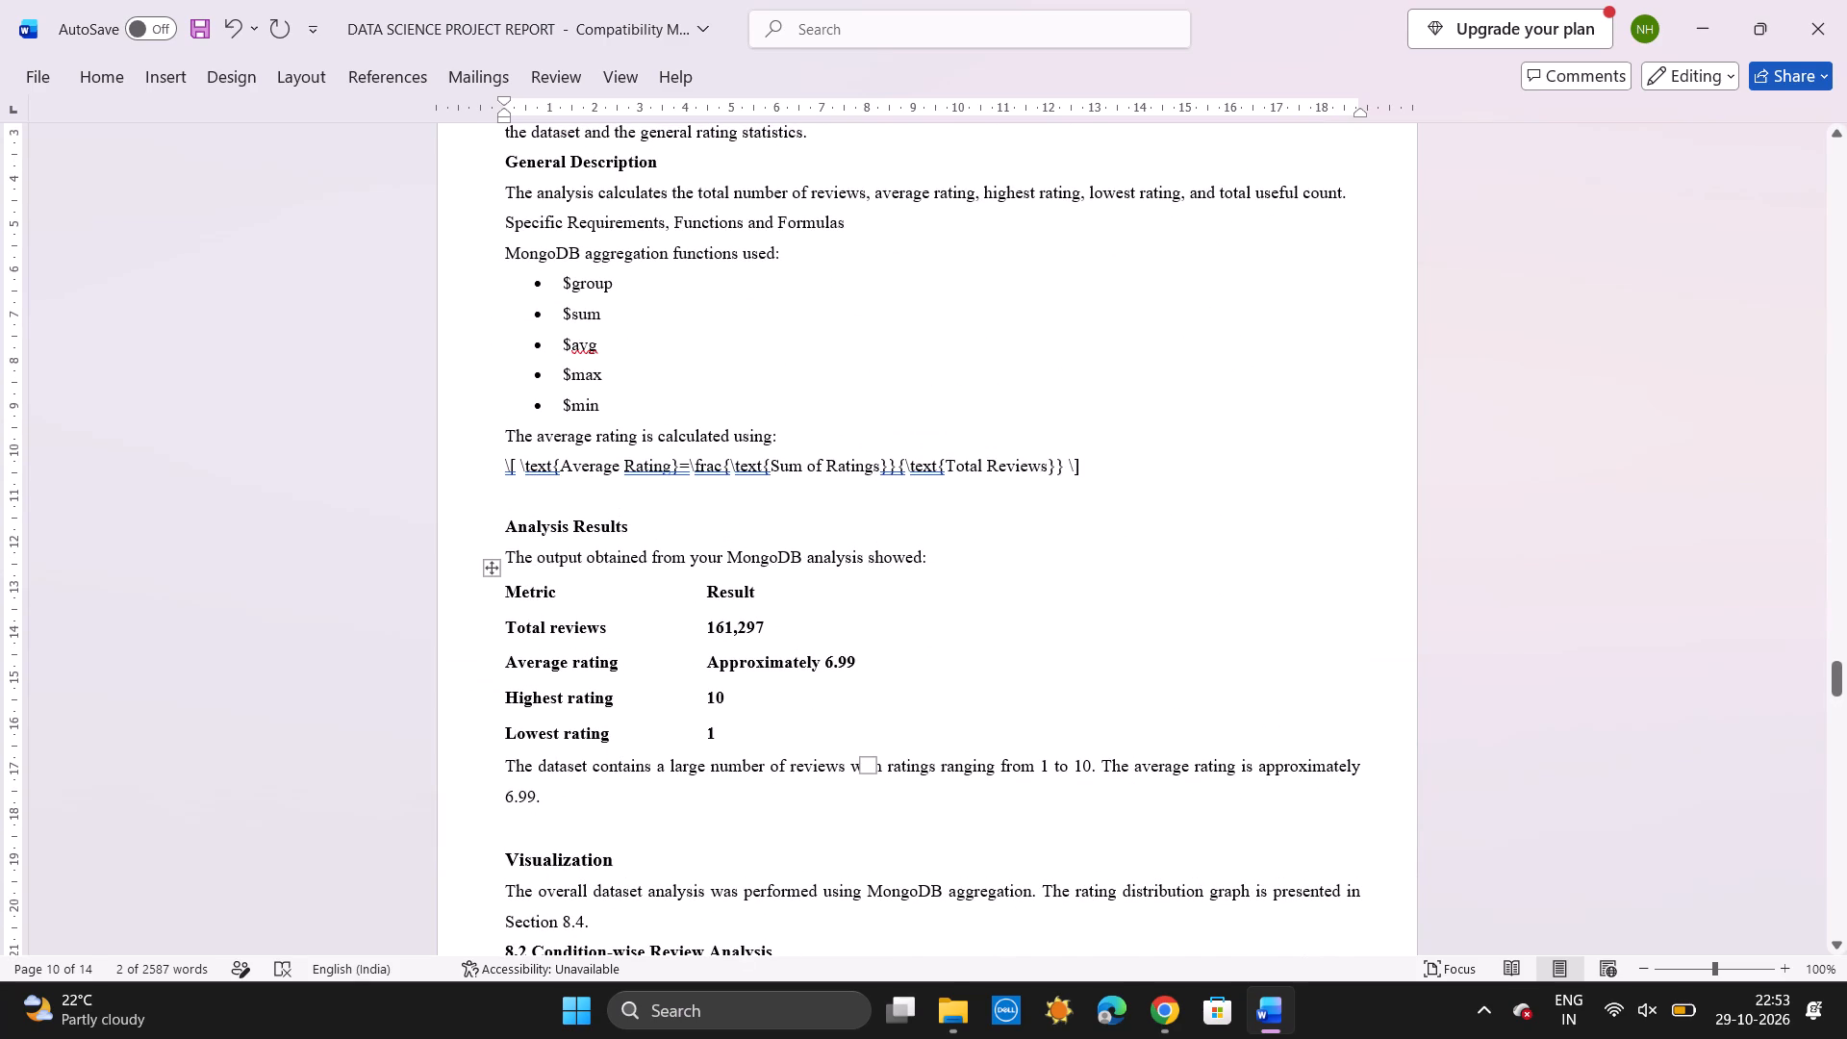
scroll(737, 542, down, 4)
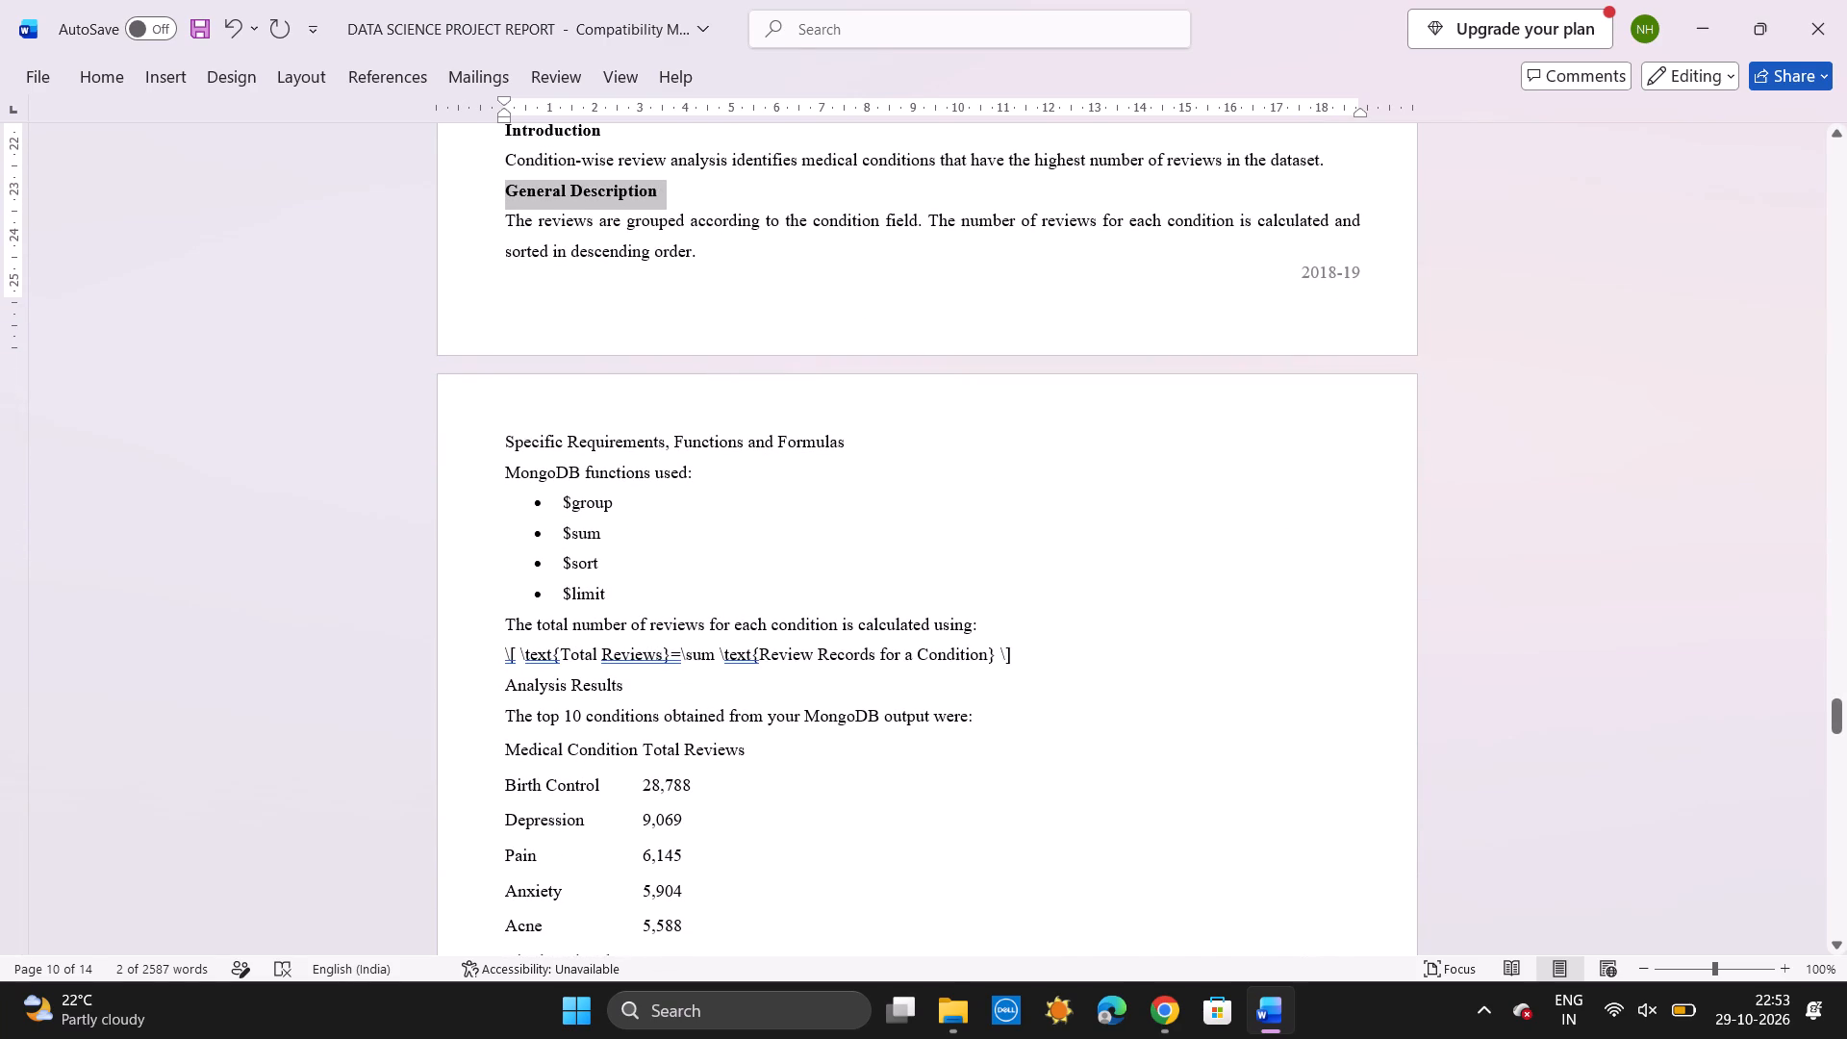
scroll(610, 479, down, 1)
scroll(610, 479, up, 1)
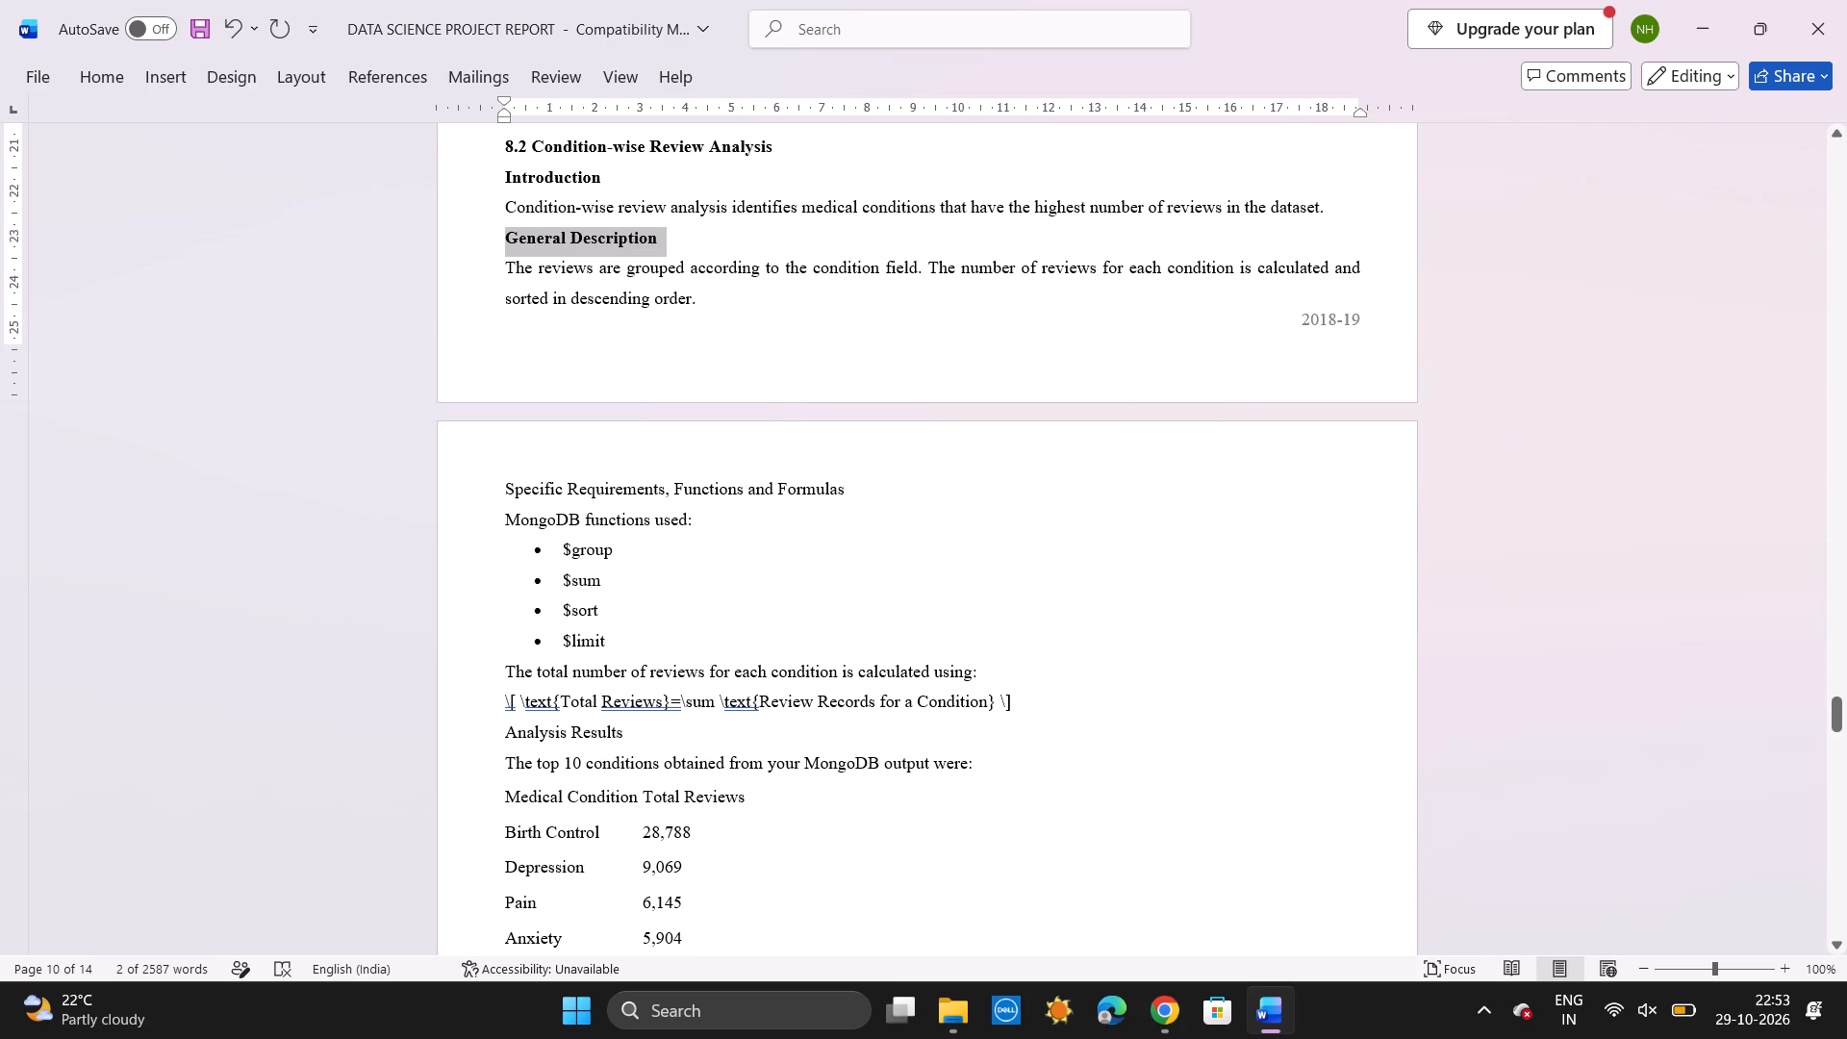
drag(506, 488, 634, 488)
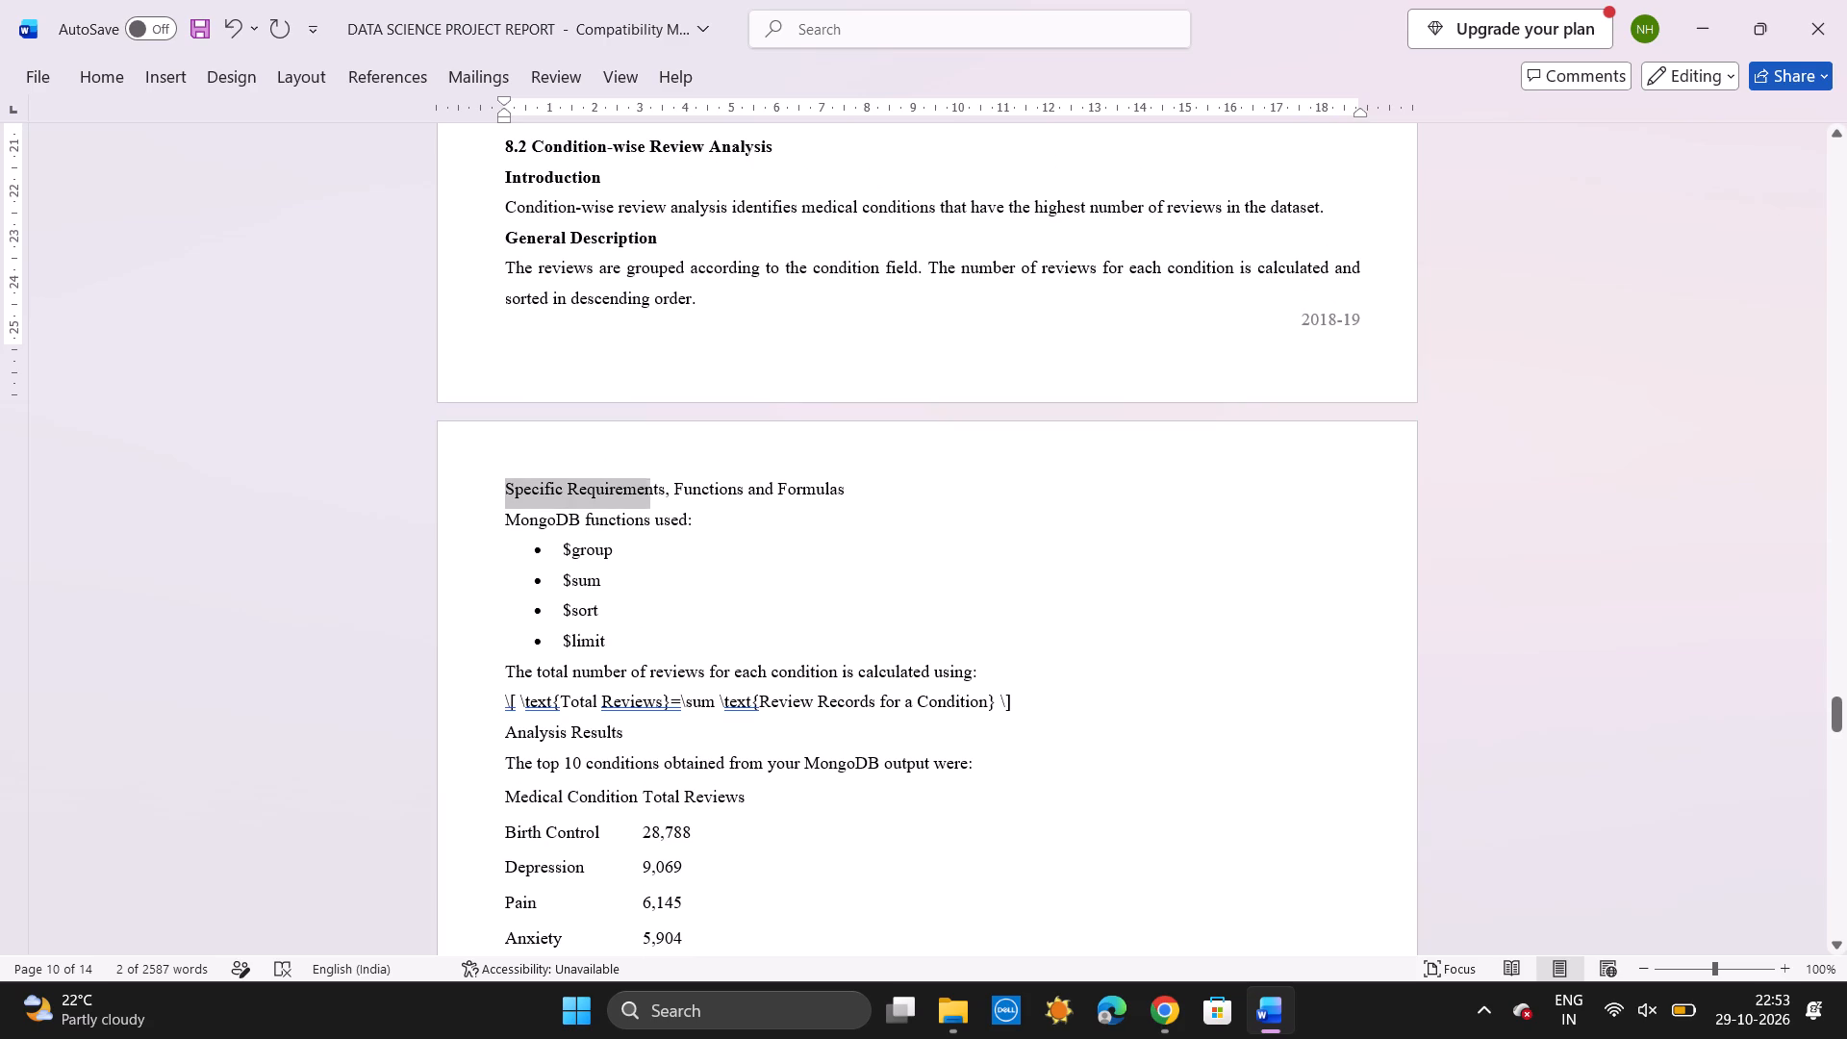
drag(634, 488, 842, 482)
click(861, 441)
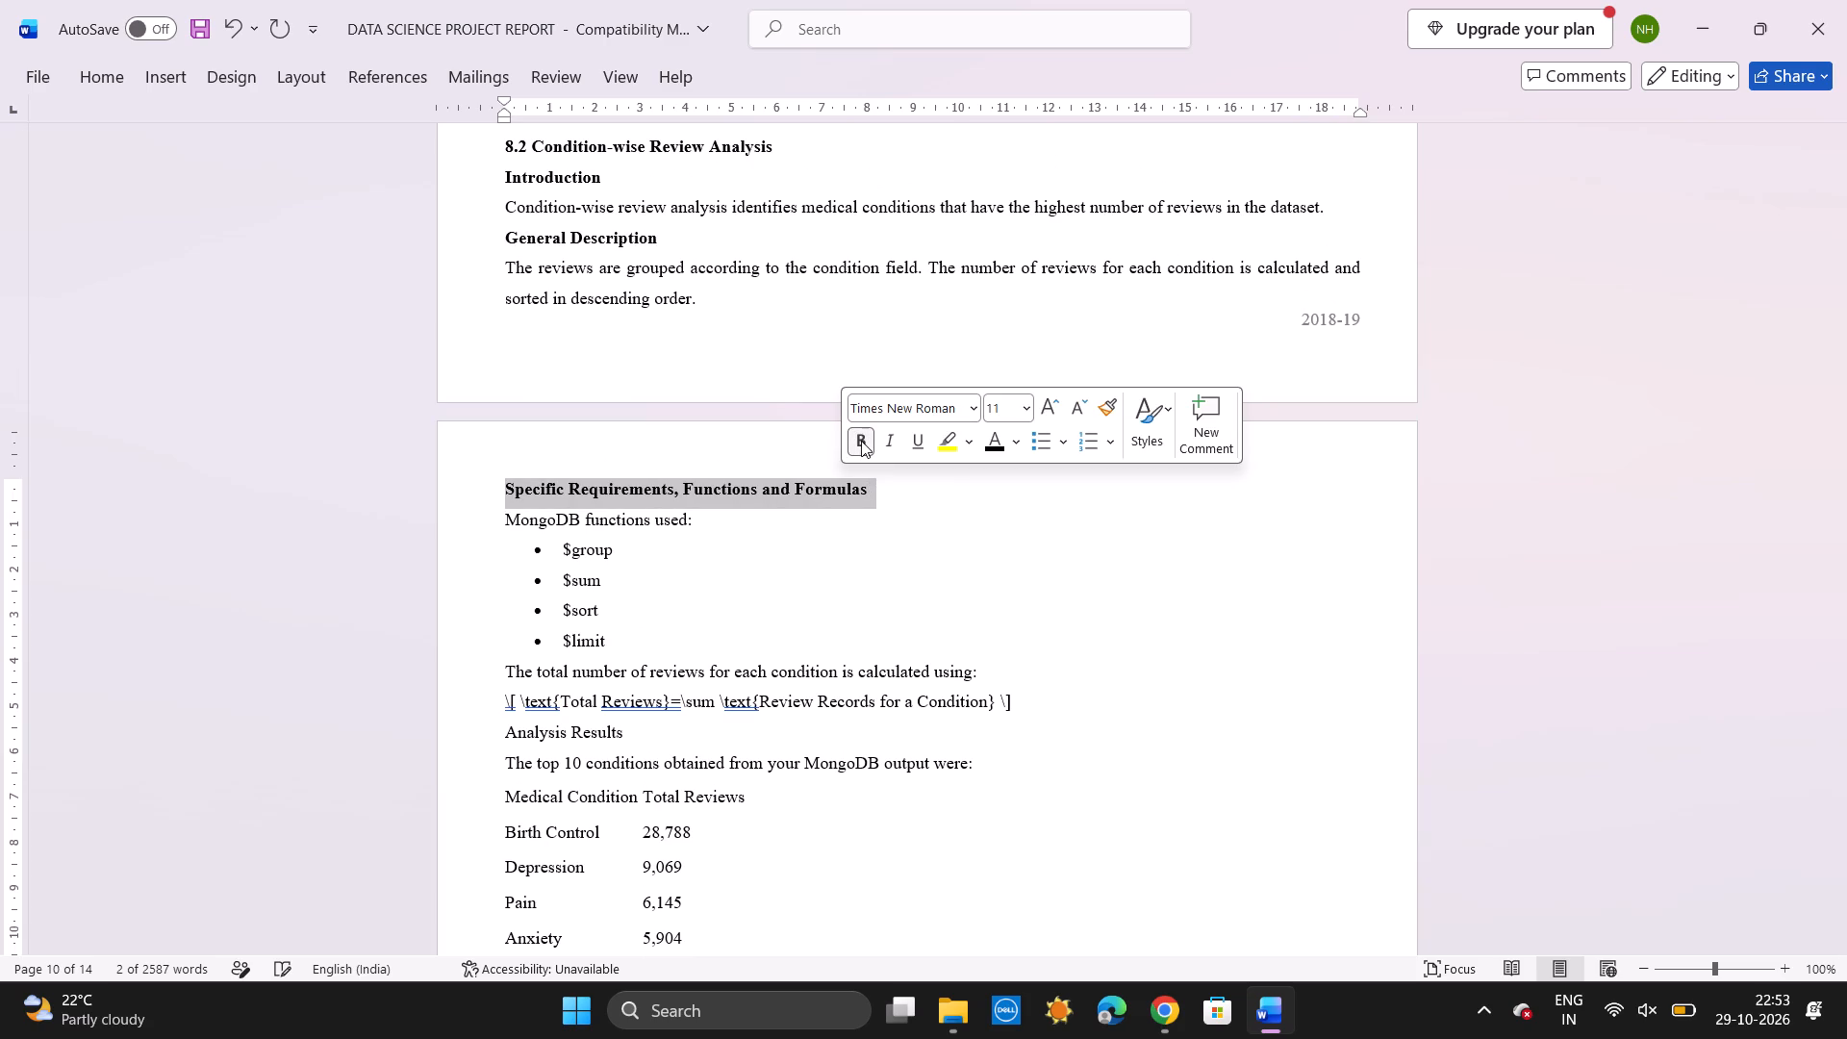
scroll(746, 638, down, 1)
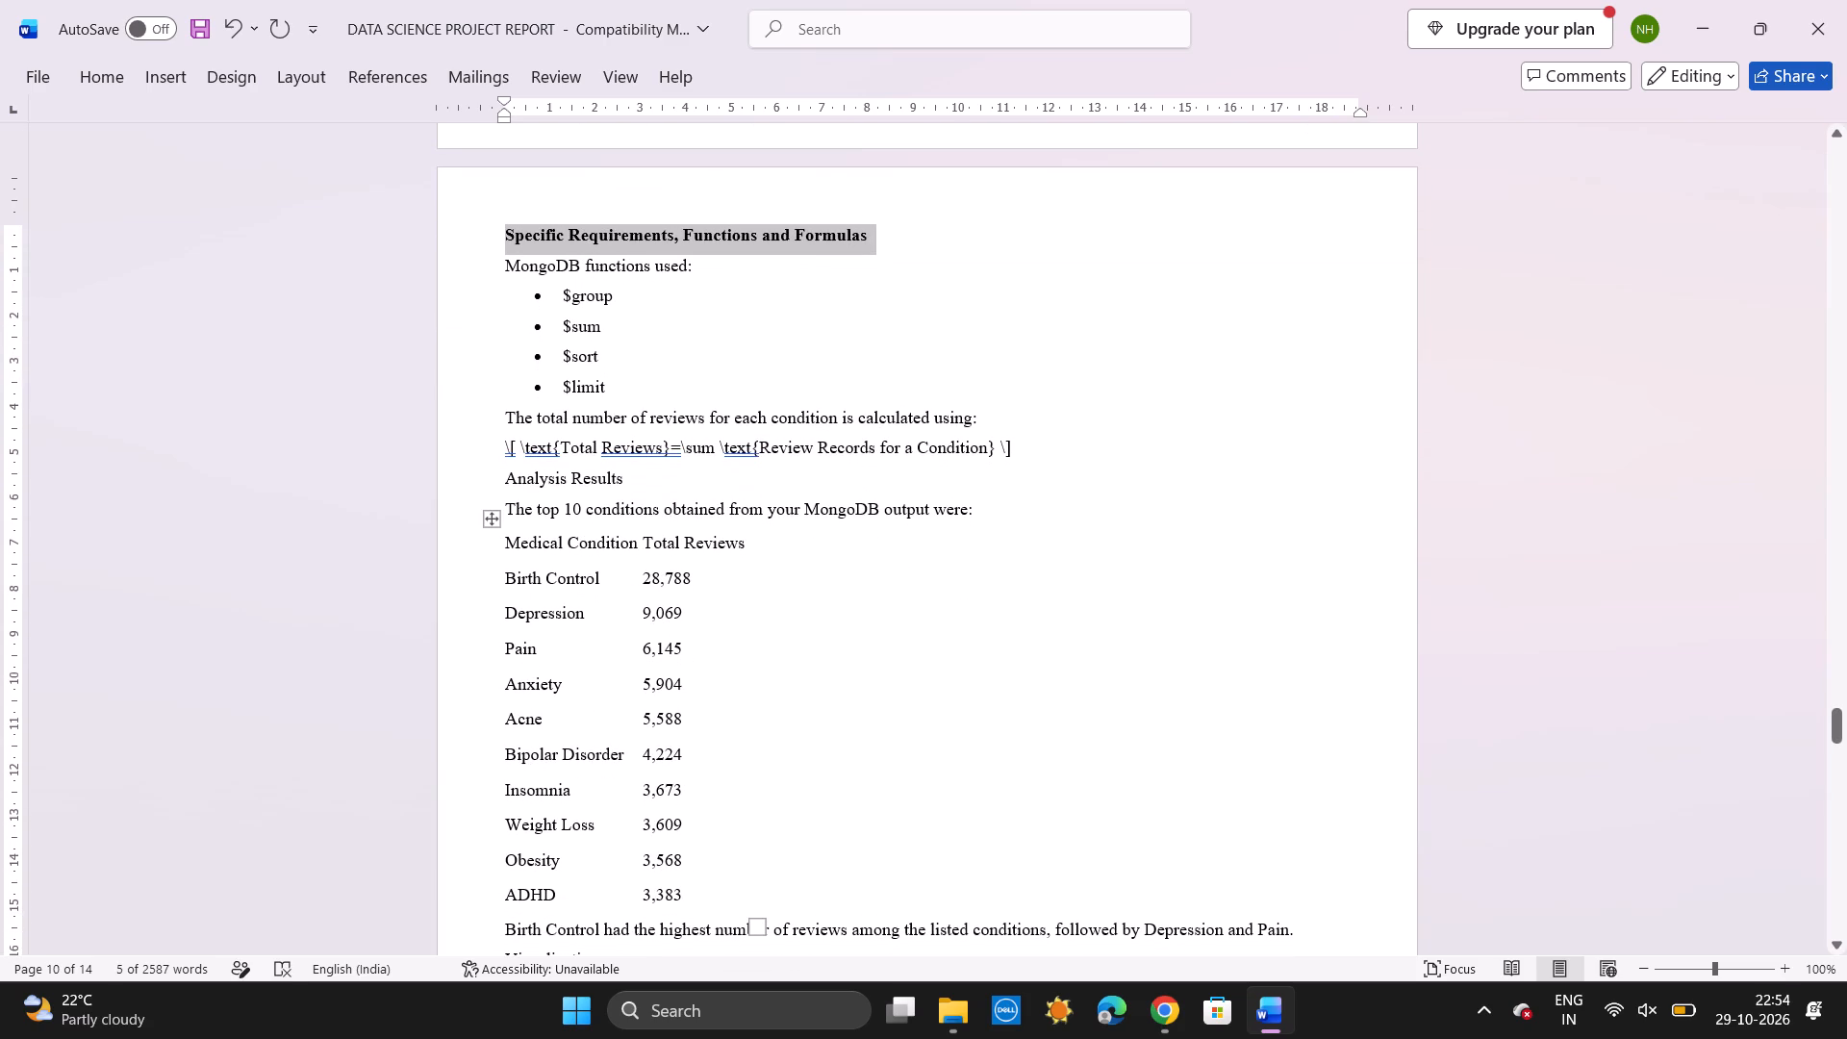
drag(507, 479, 626, 479)
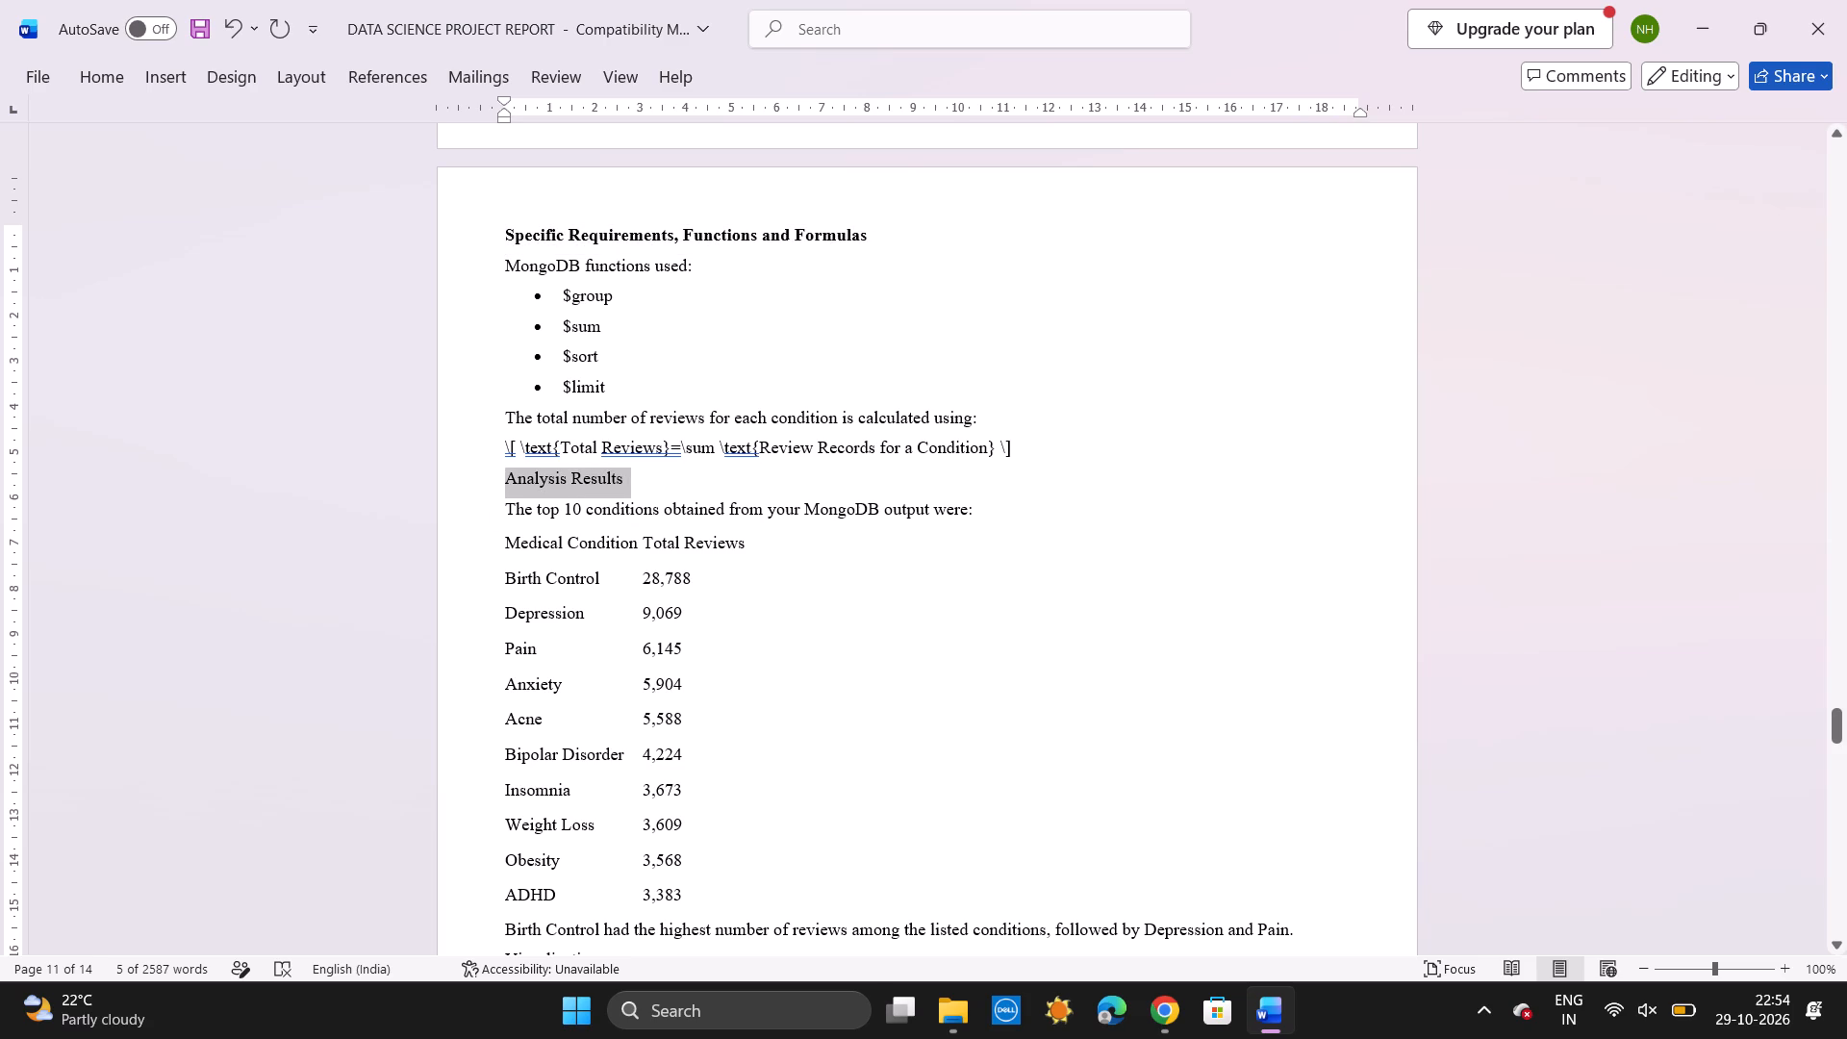
click(644, 438)
Make all the text in the Medical Condition and Total Reviews table in section 8.2 bold.
scroll(638, 588, down, 1)
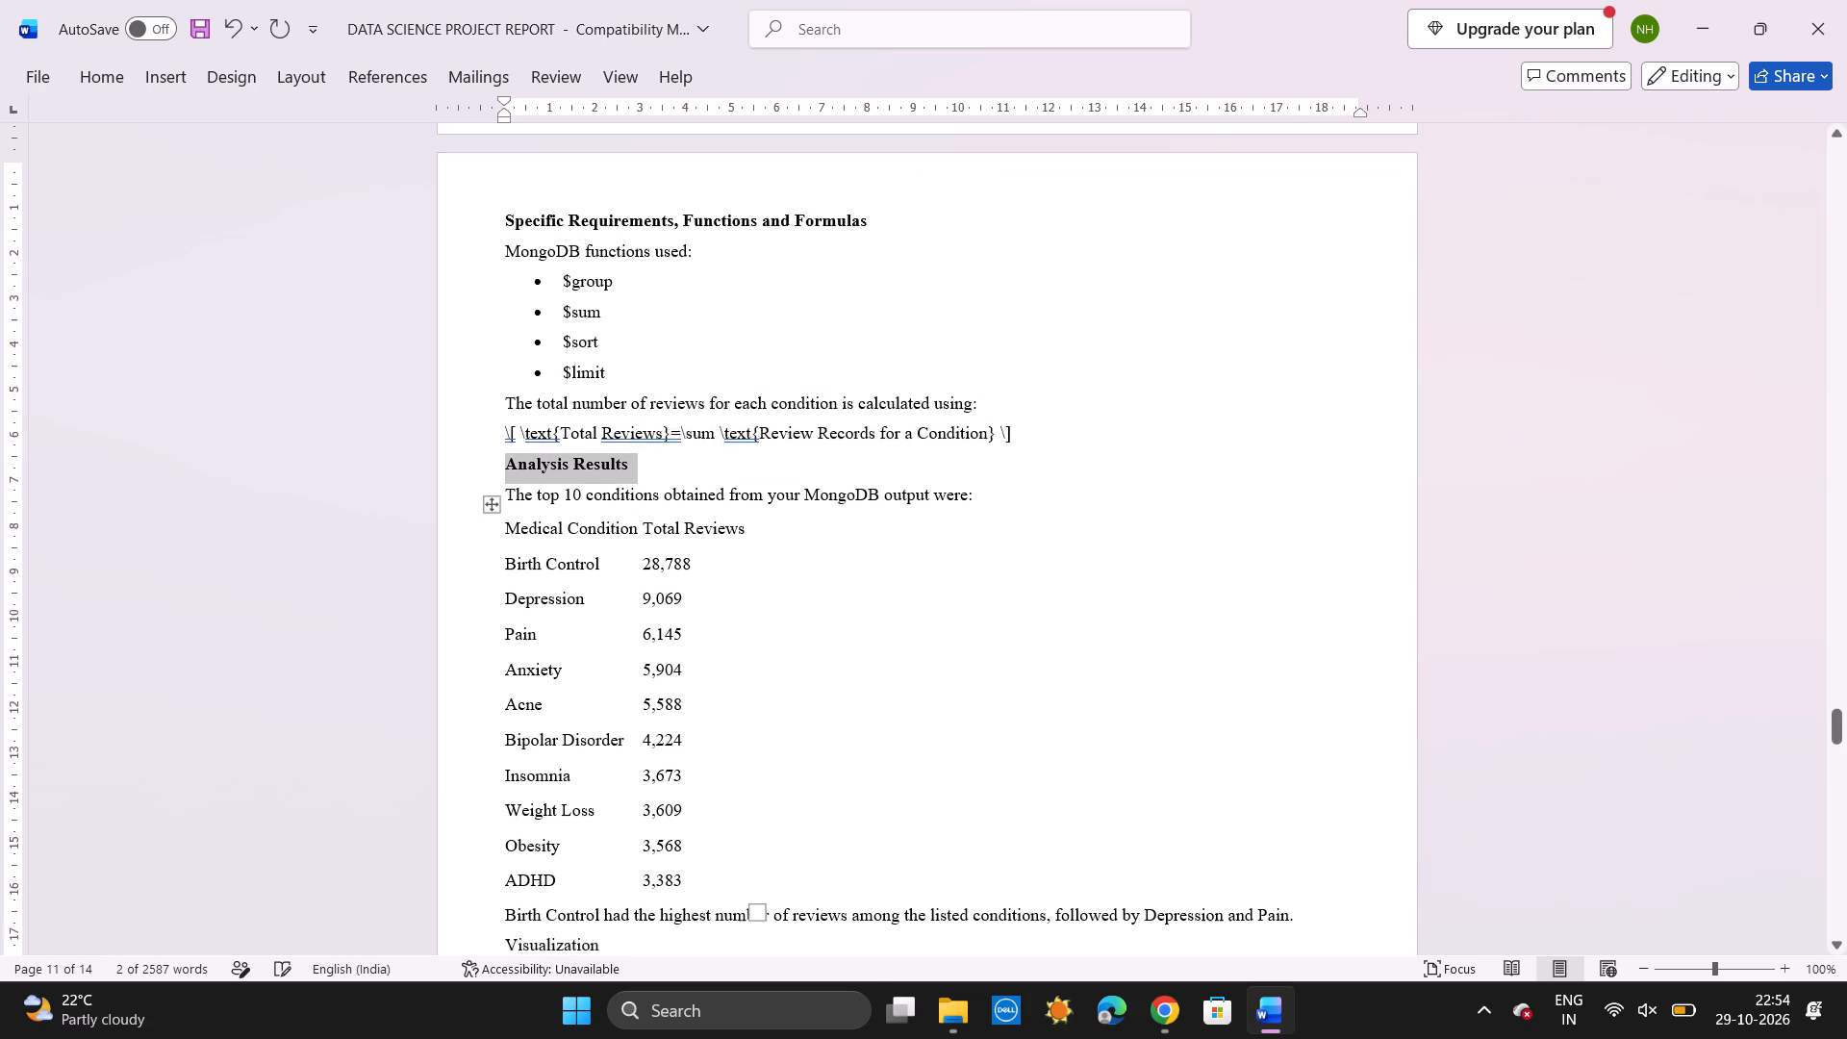
scroll(638, 588, down, 1)
drag(508, 260, 633, 394)
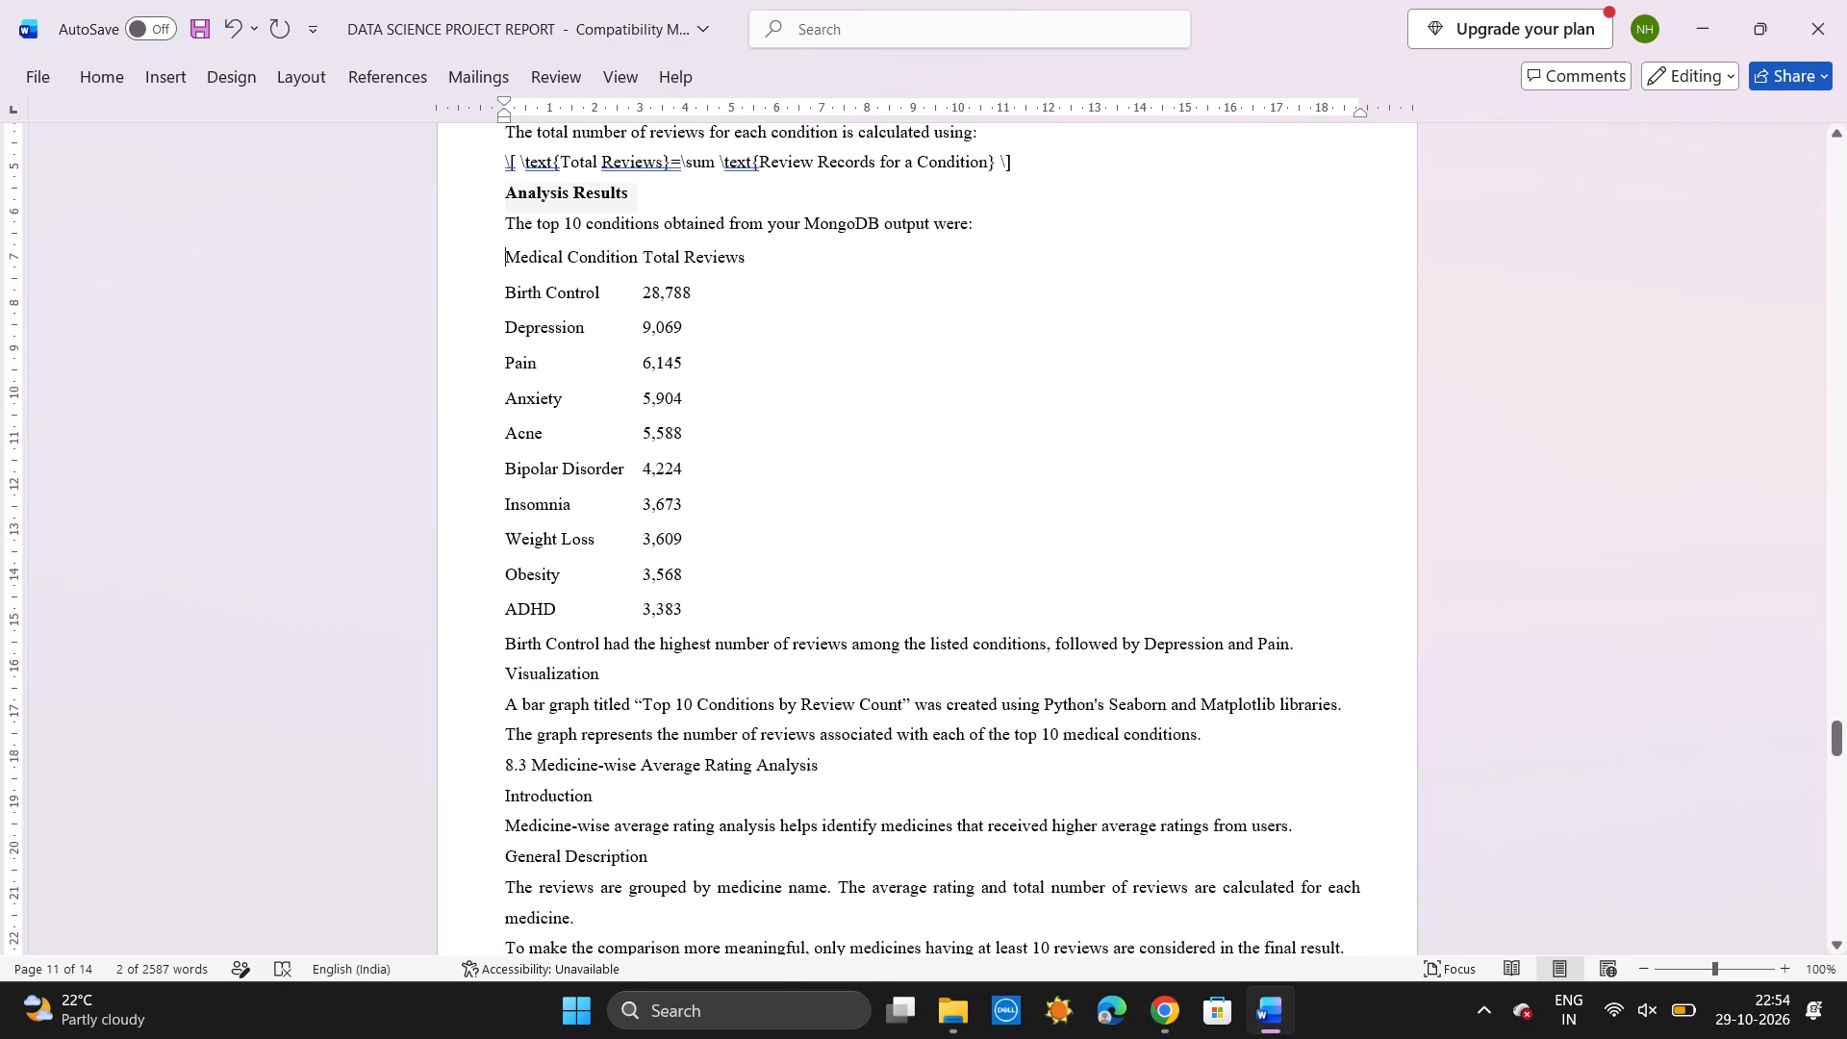
drag(633, 394, 707, 607)
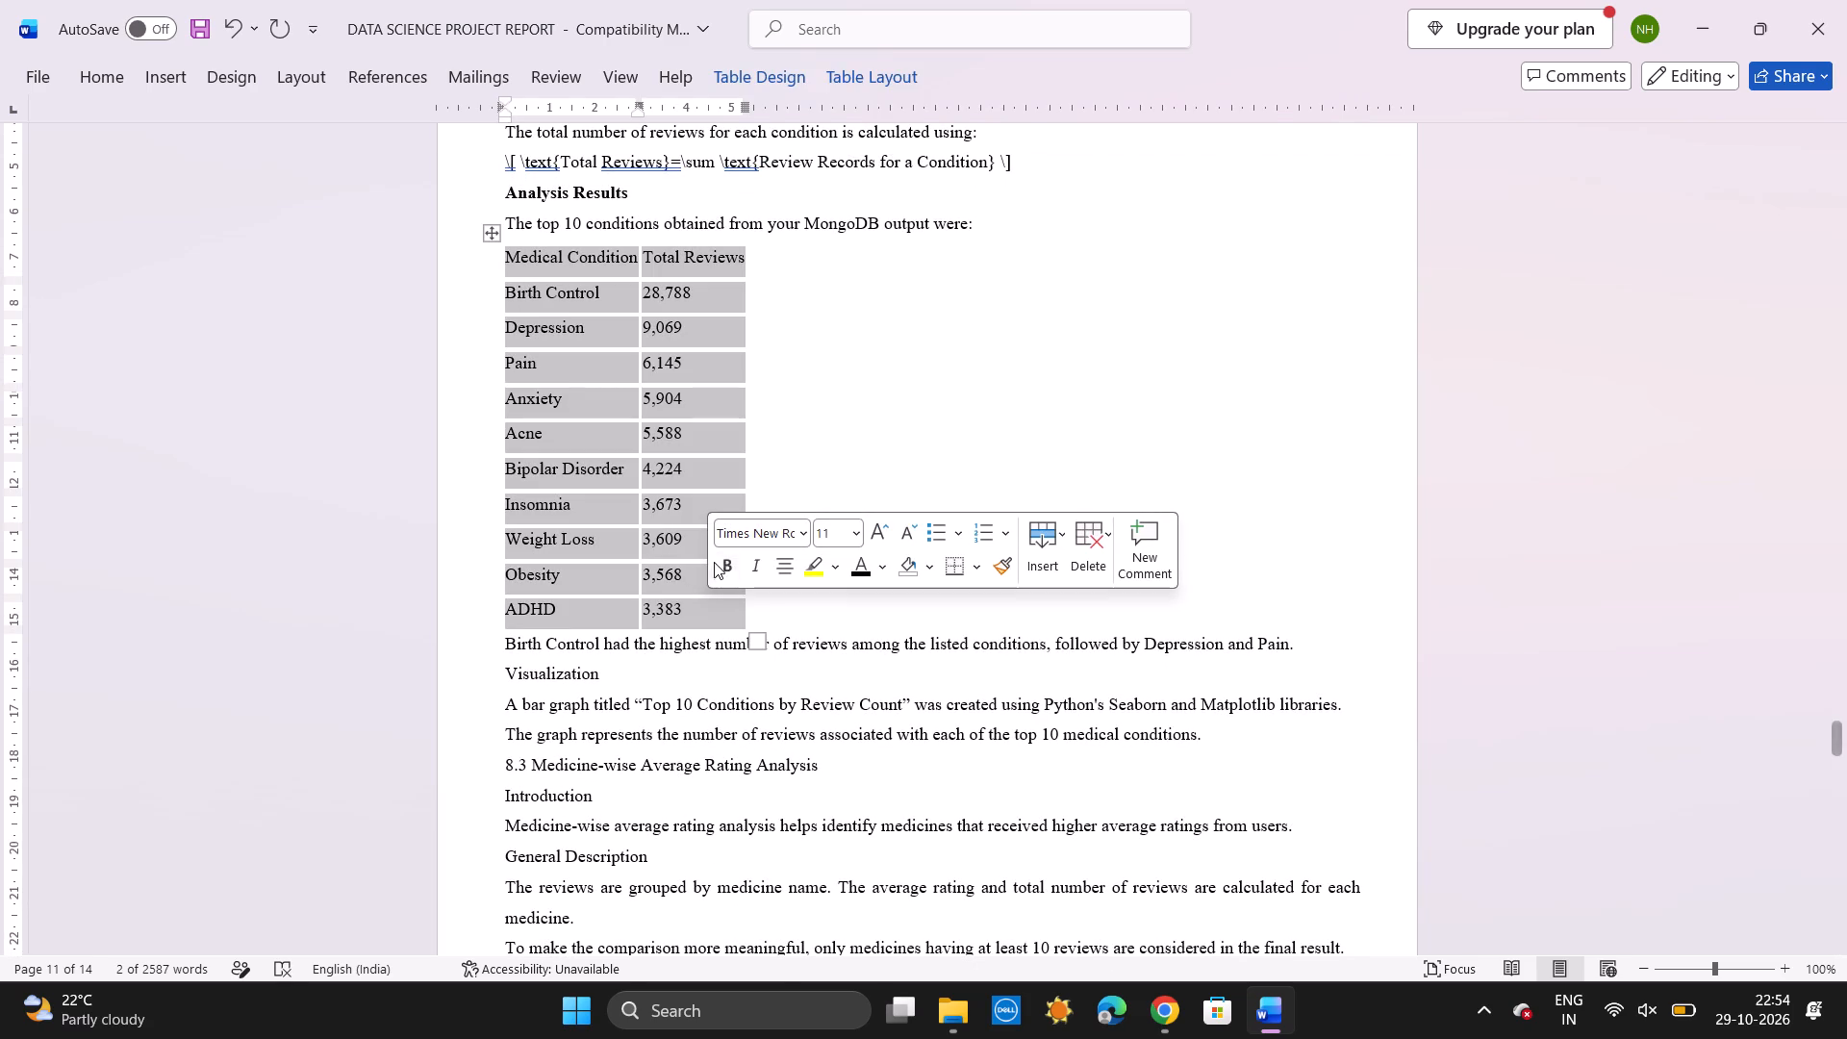
click(727, 565)
Make the Visualization subheading in section 8.2 bold and set its font size to 12.
scroll(727, 565, down, 2)
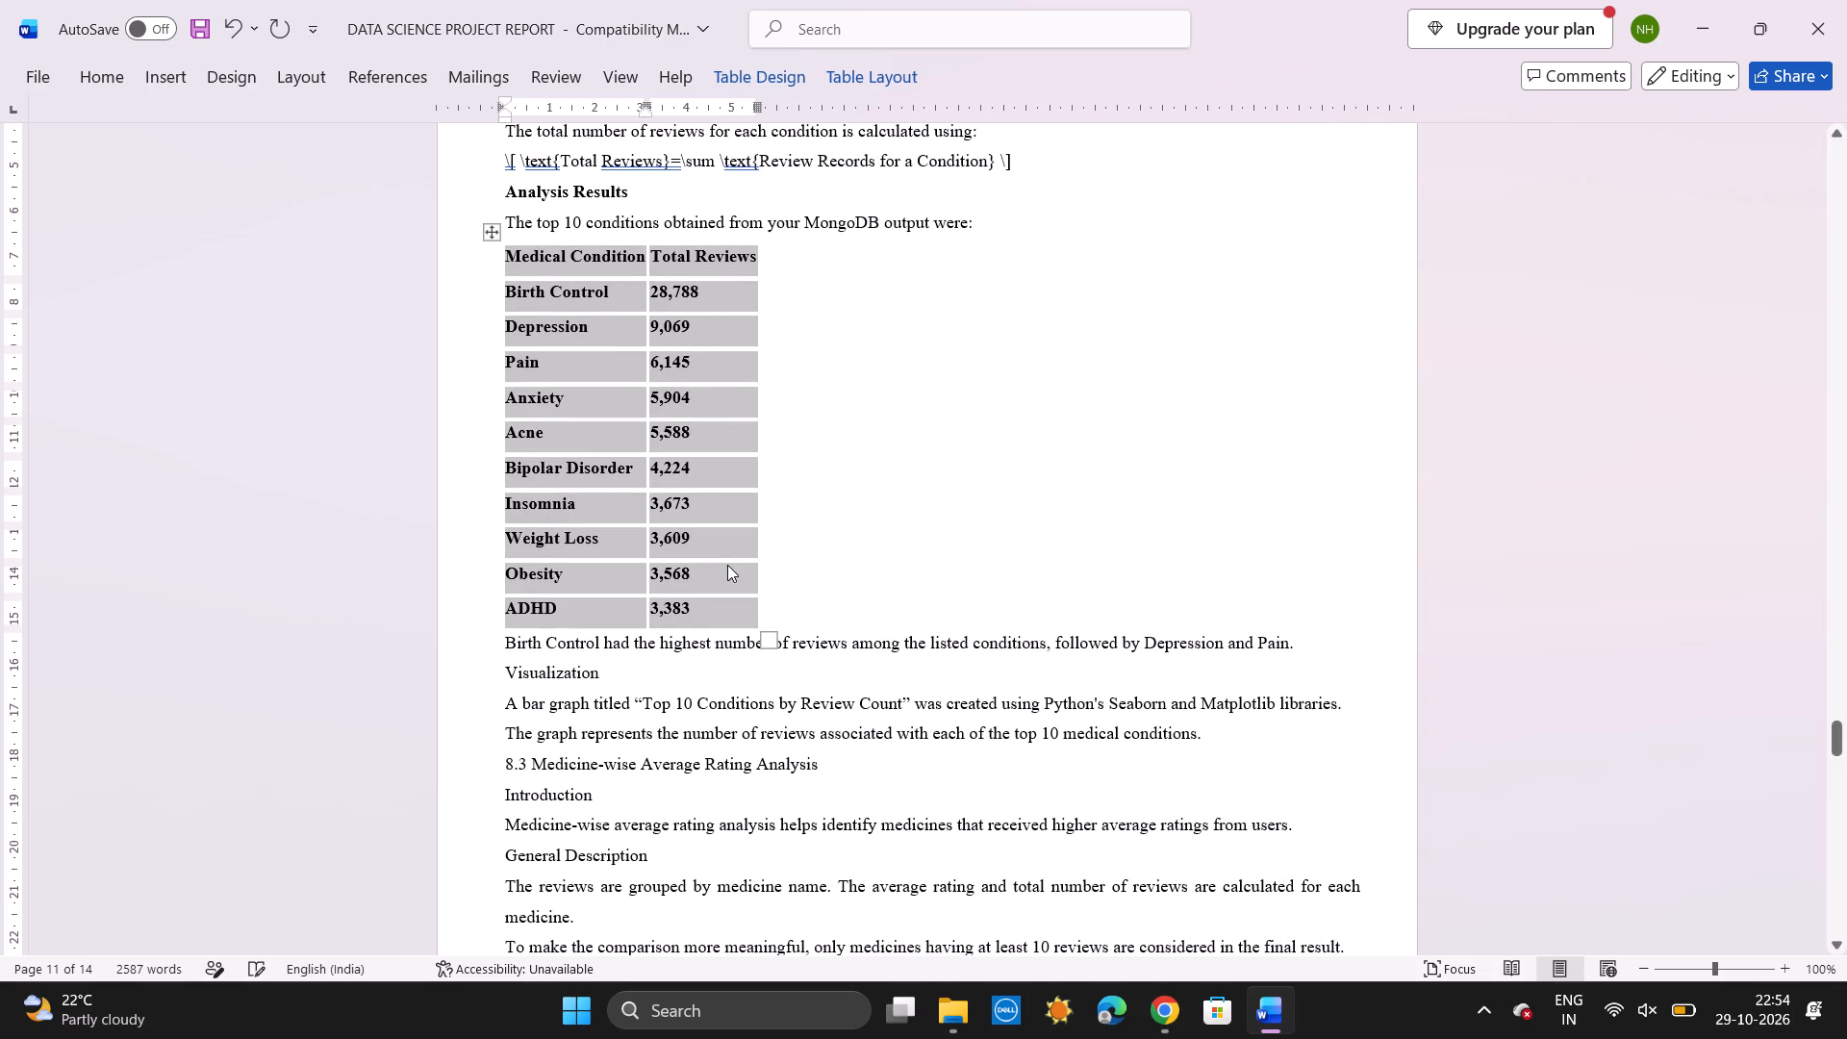
scroll(915, 532, down, 2)
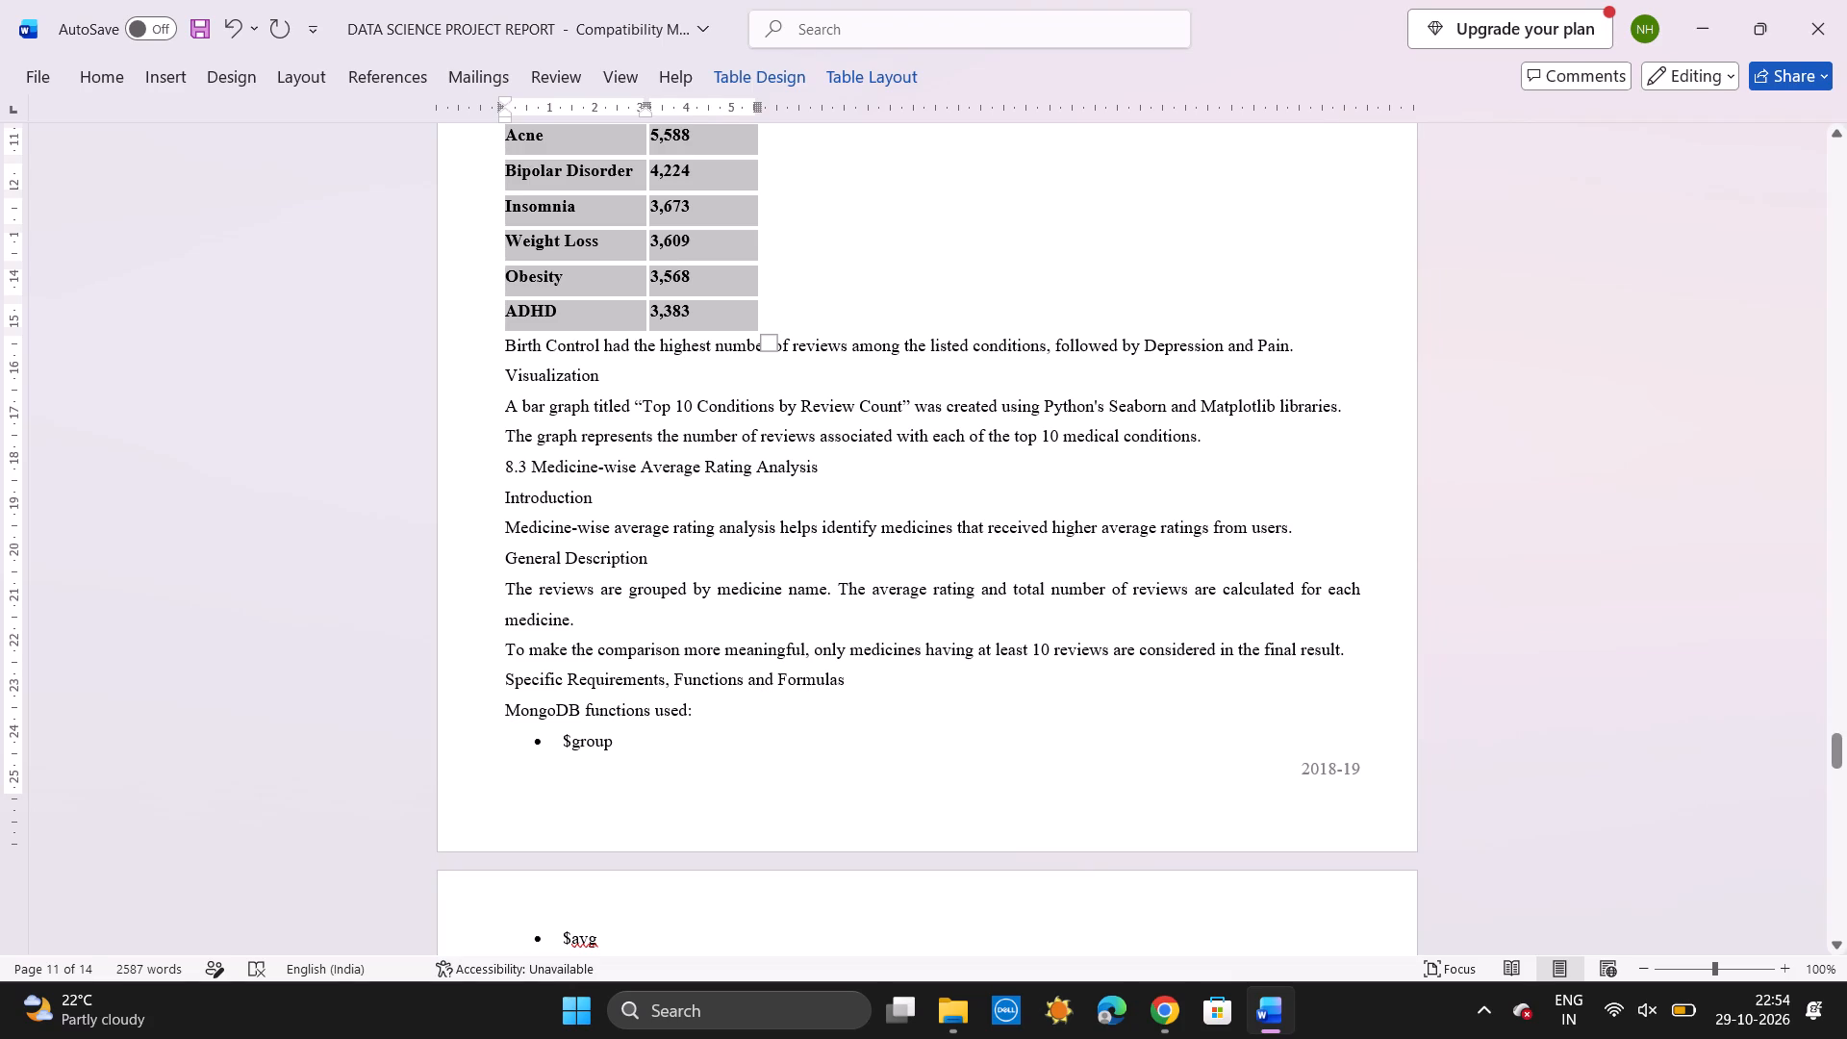
drag(504, 373, 615, 375)
click(623, 342)
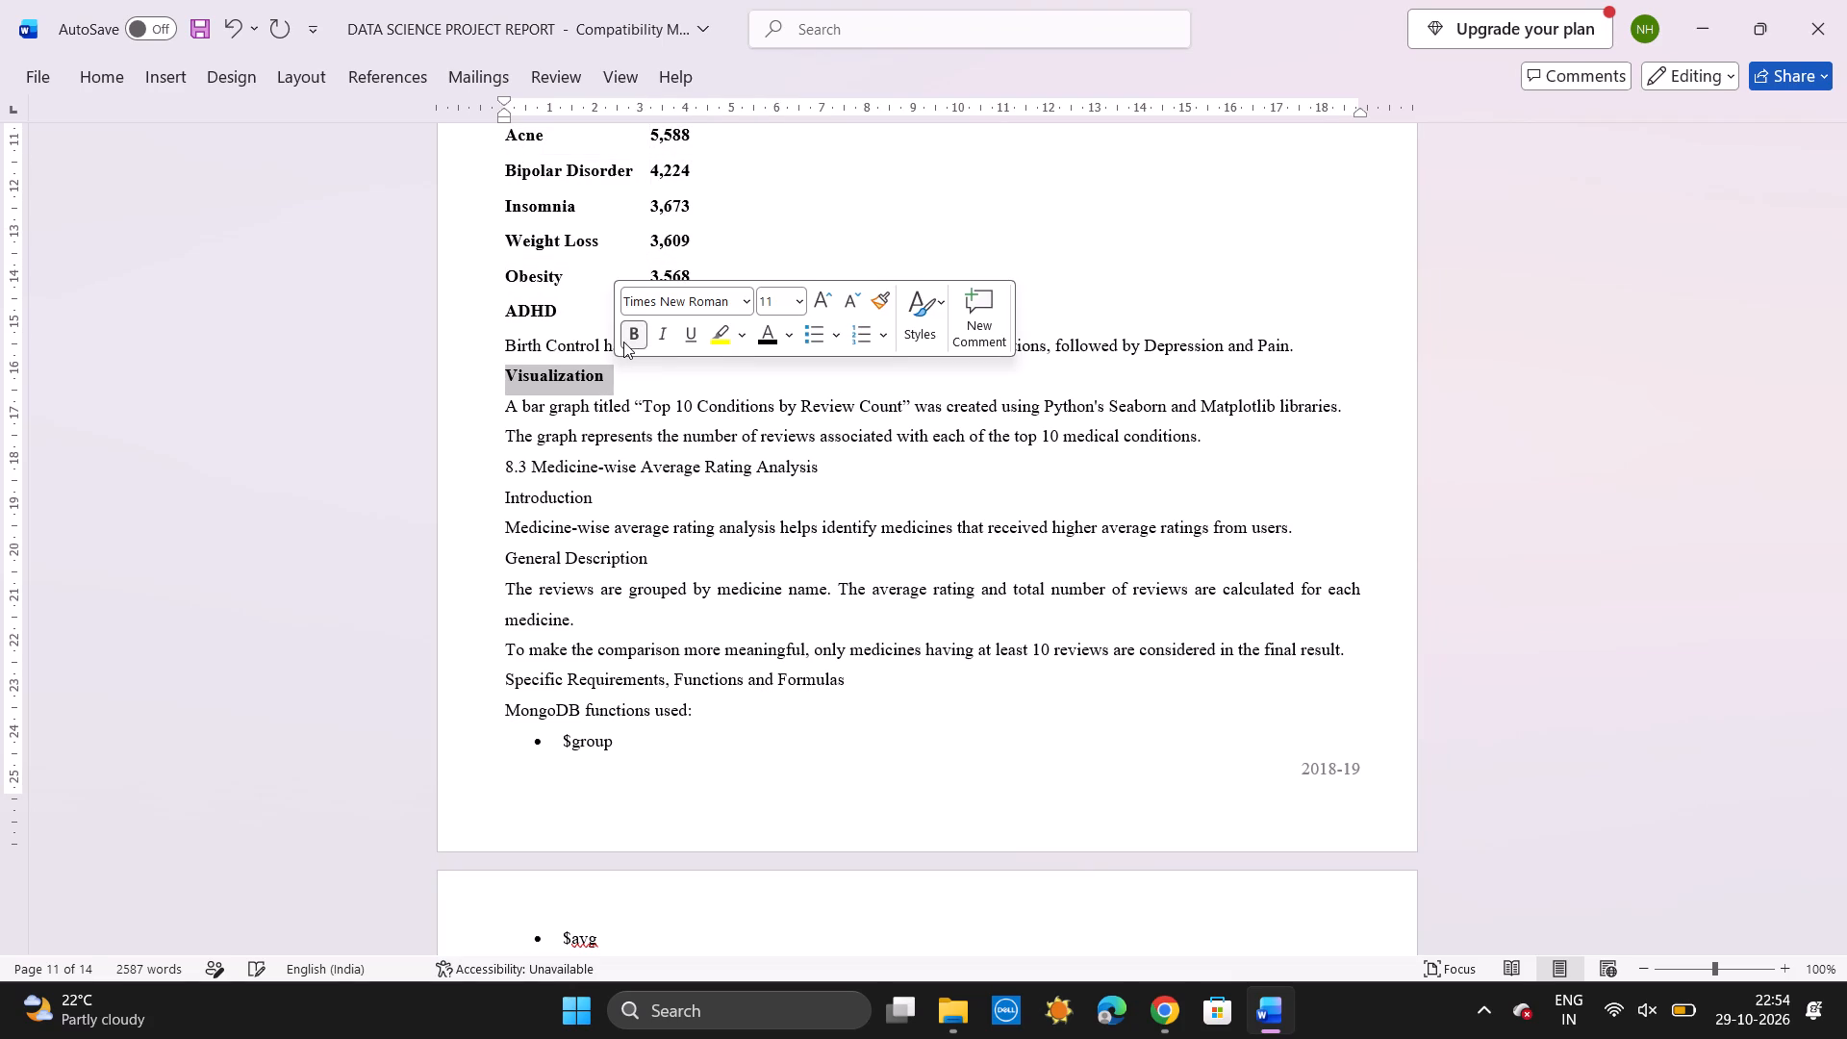
click(804, 301)
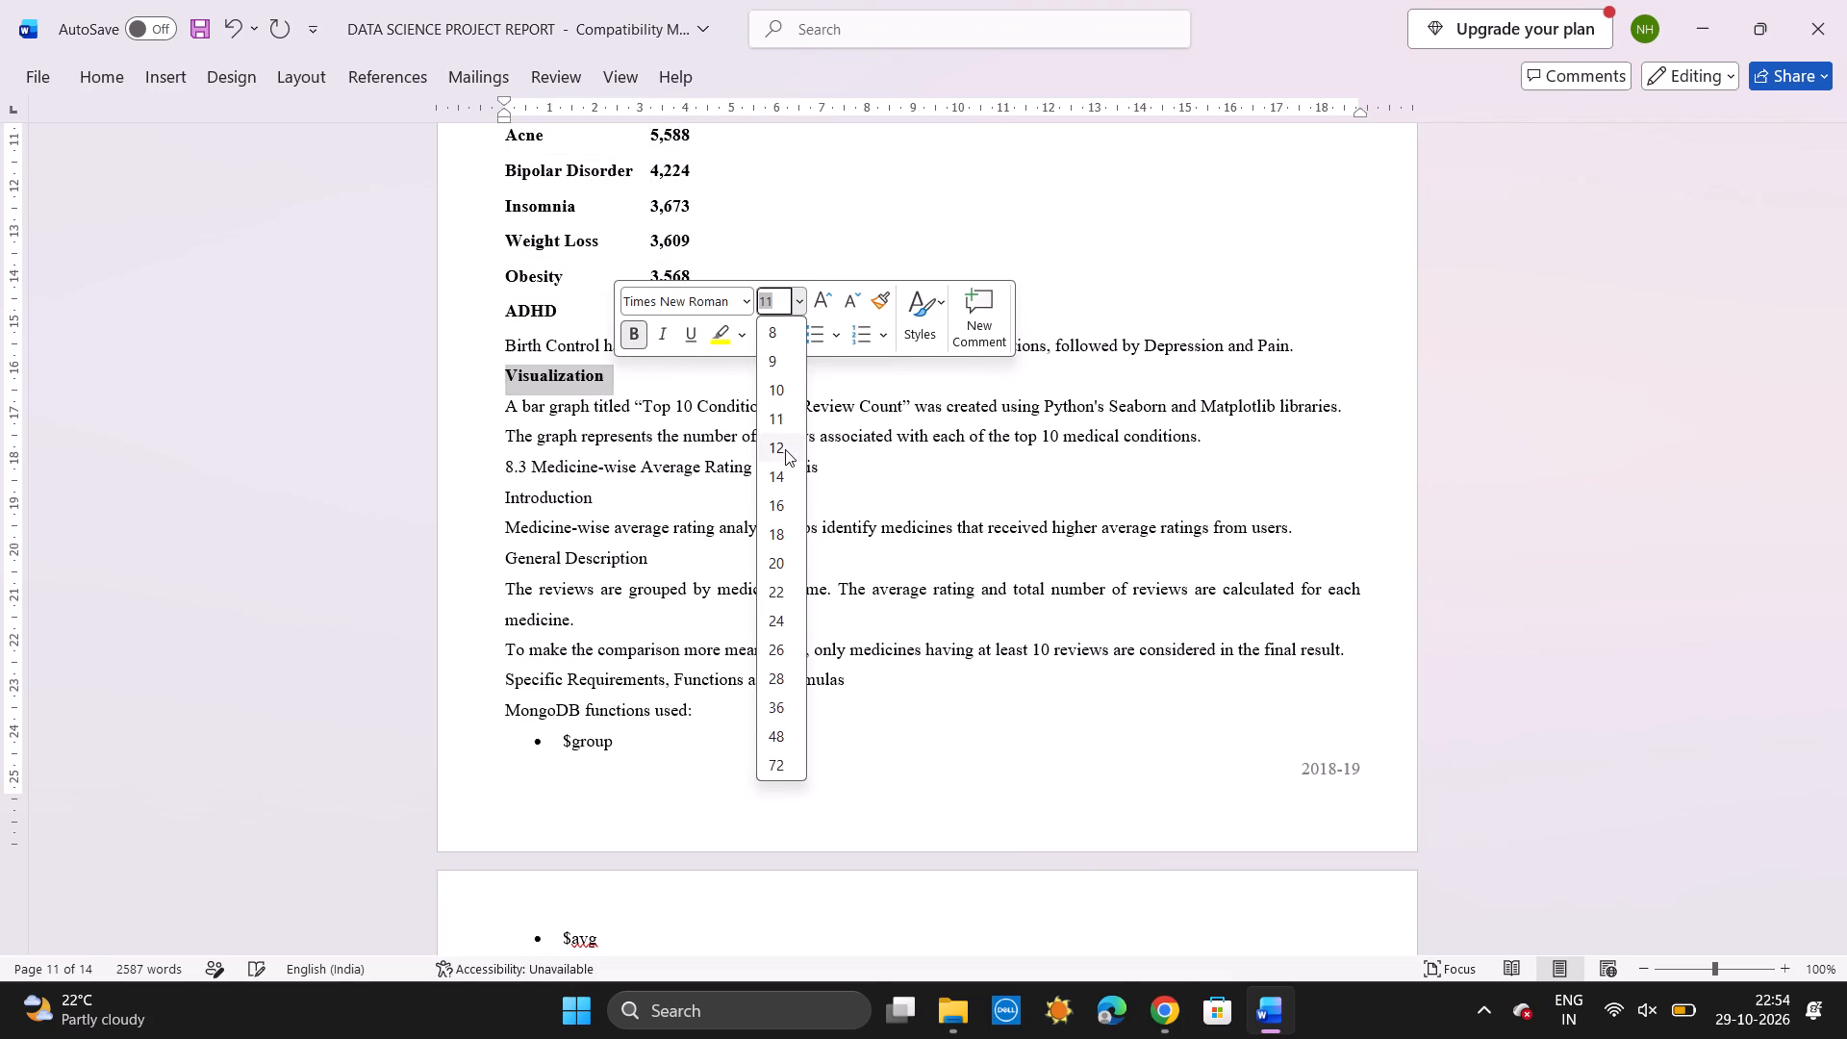
click(783, 453)
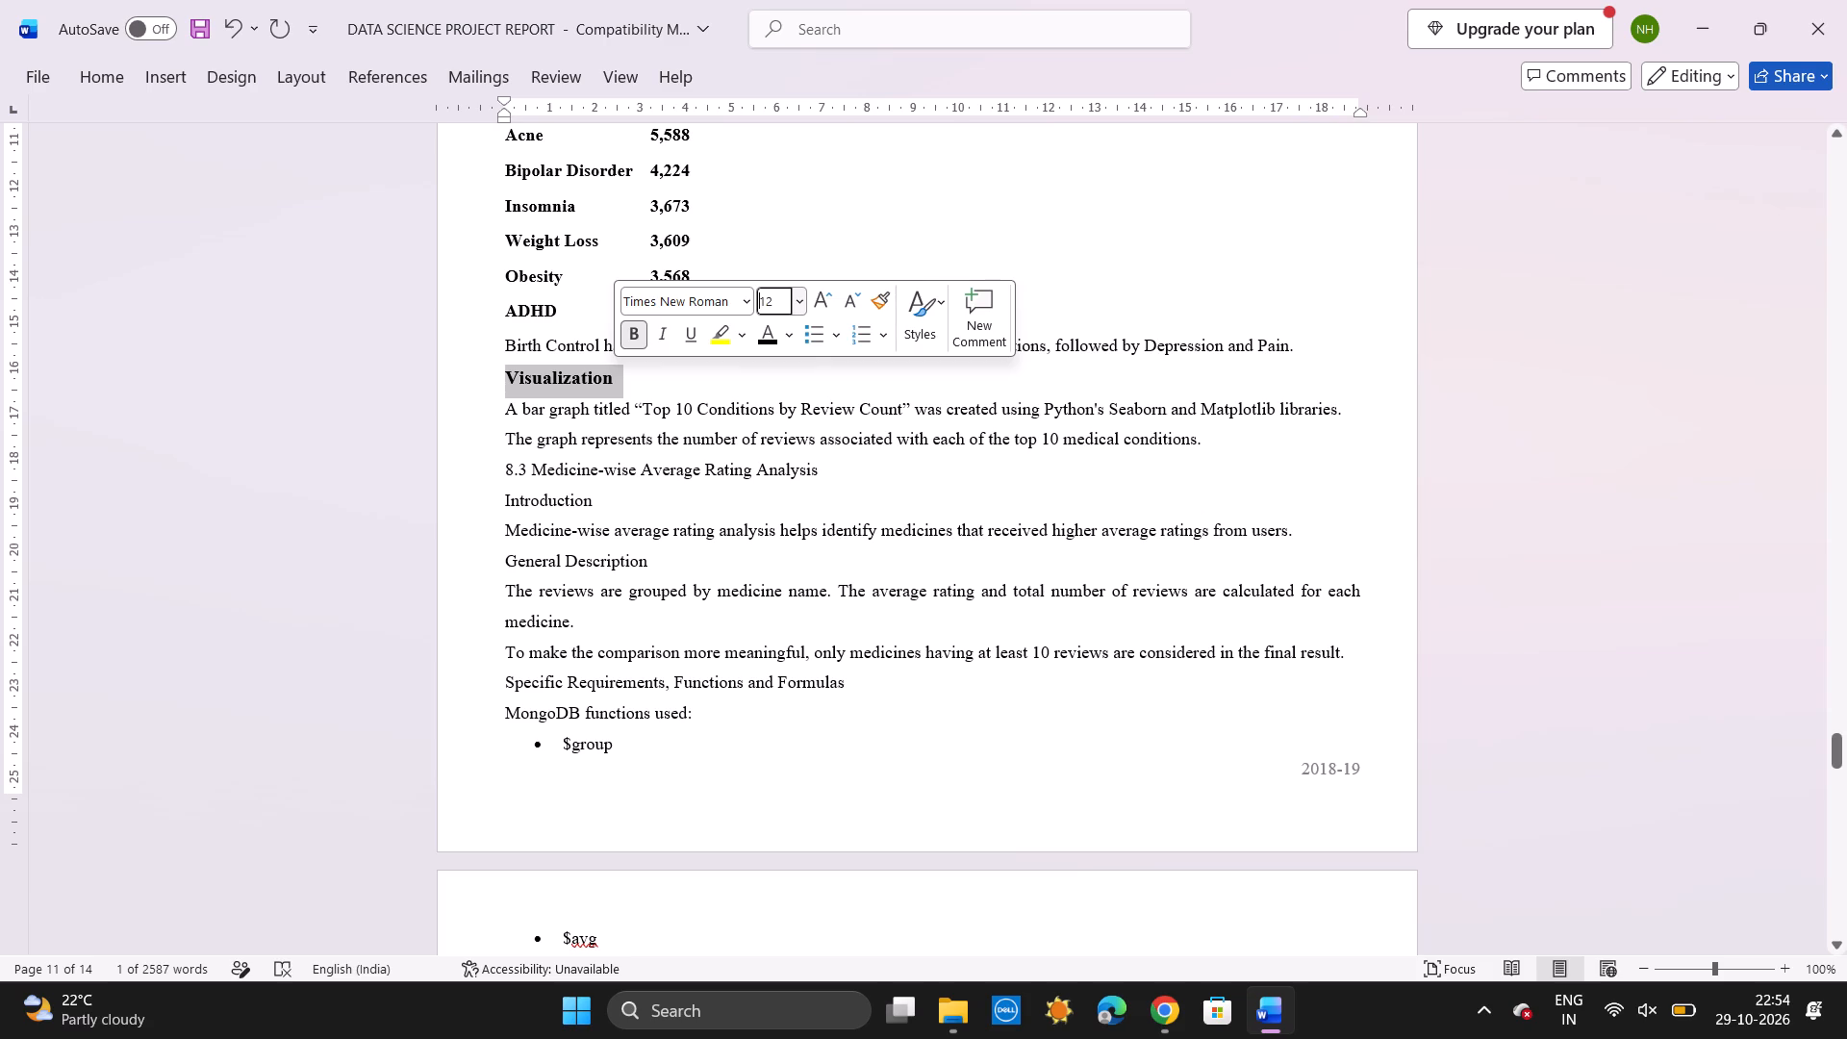
Make the 8.3 Medicine-wise Average Rating Analysis heading and its Introduction and General Description subheadings bold.
drag(644, 509, 495, 475)
click(495, 475)
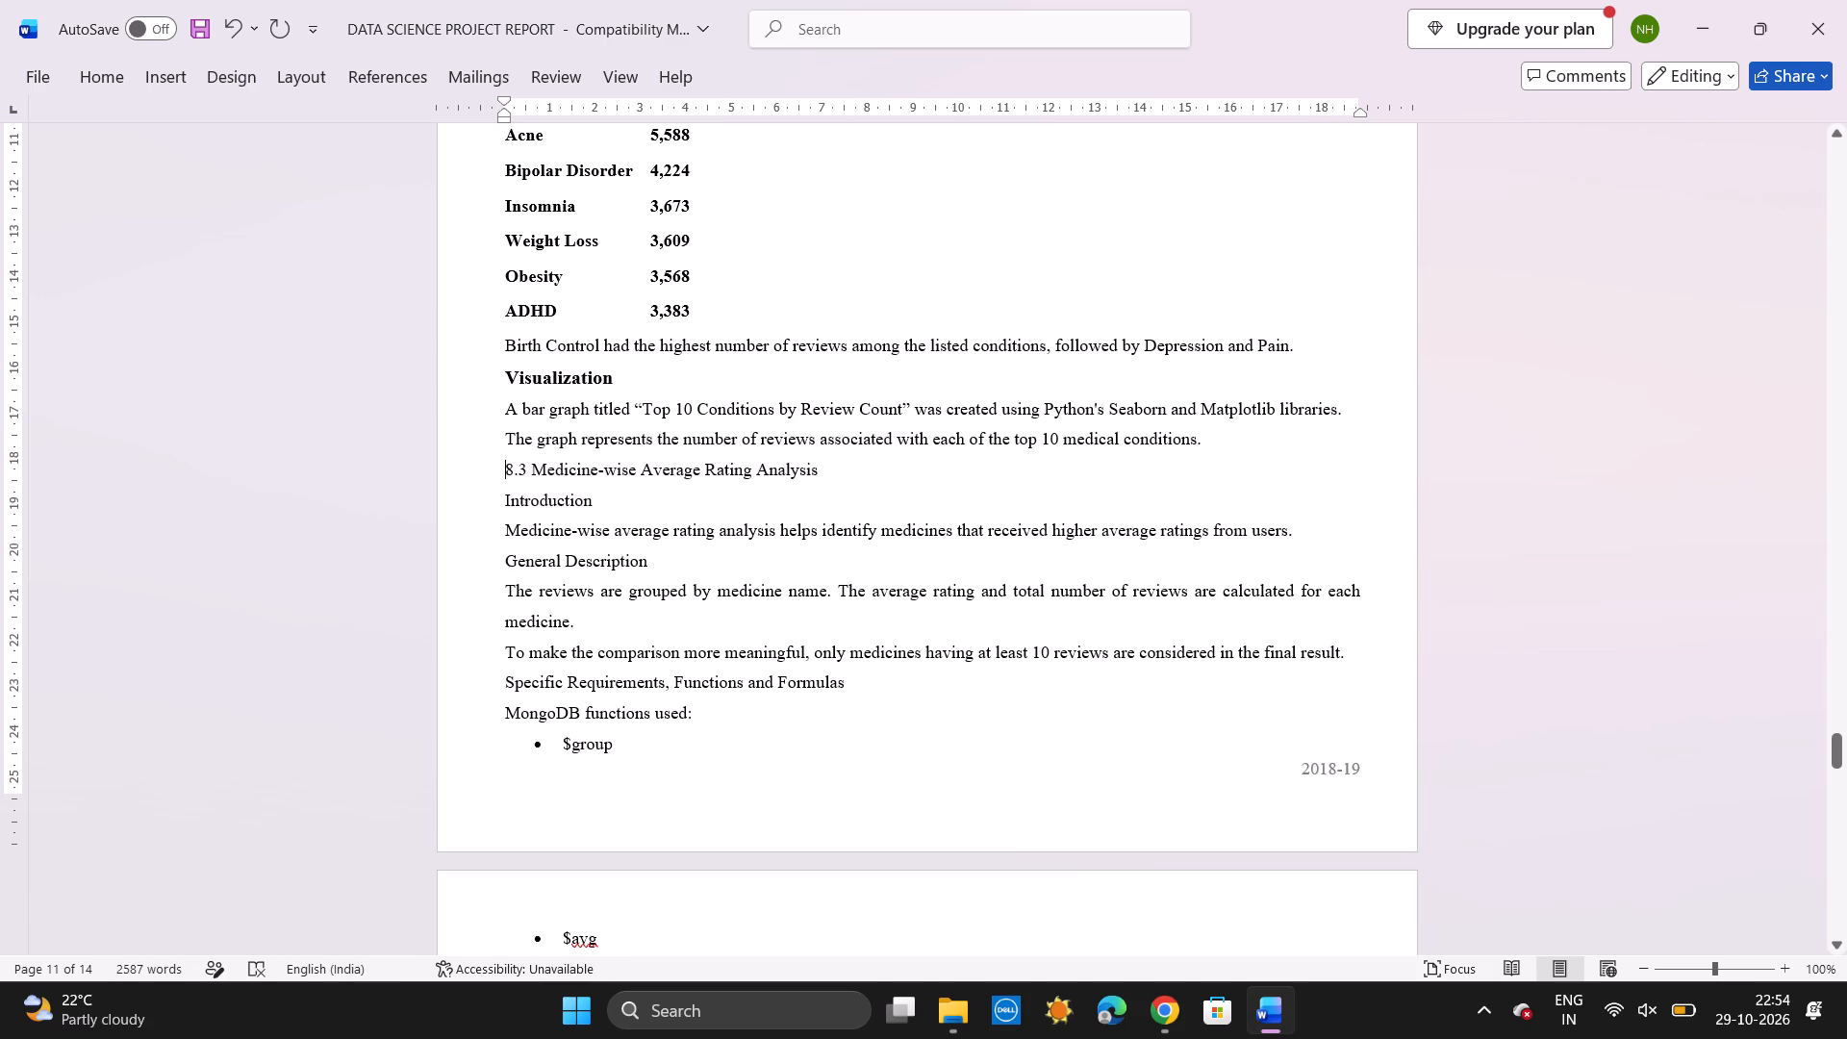
drag(505, 470, 810, 471)
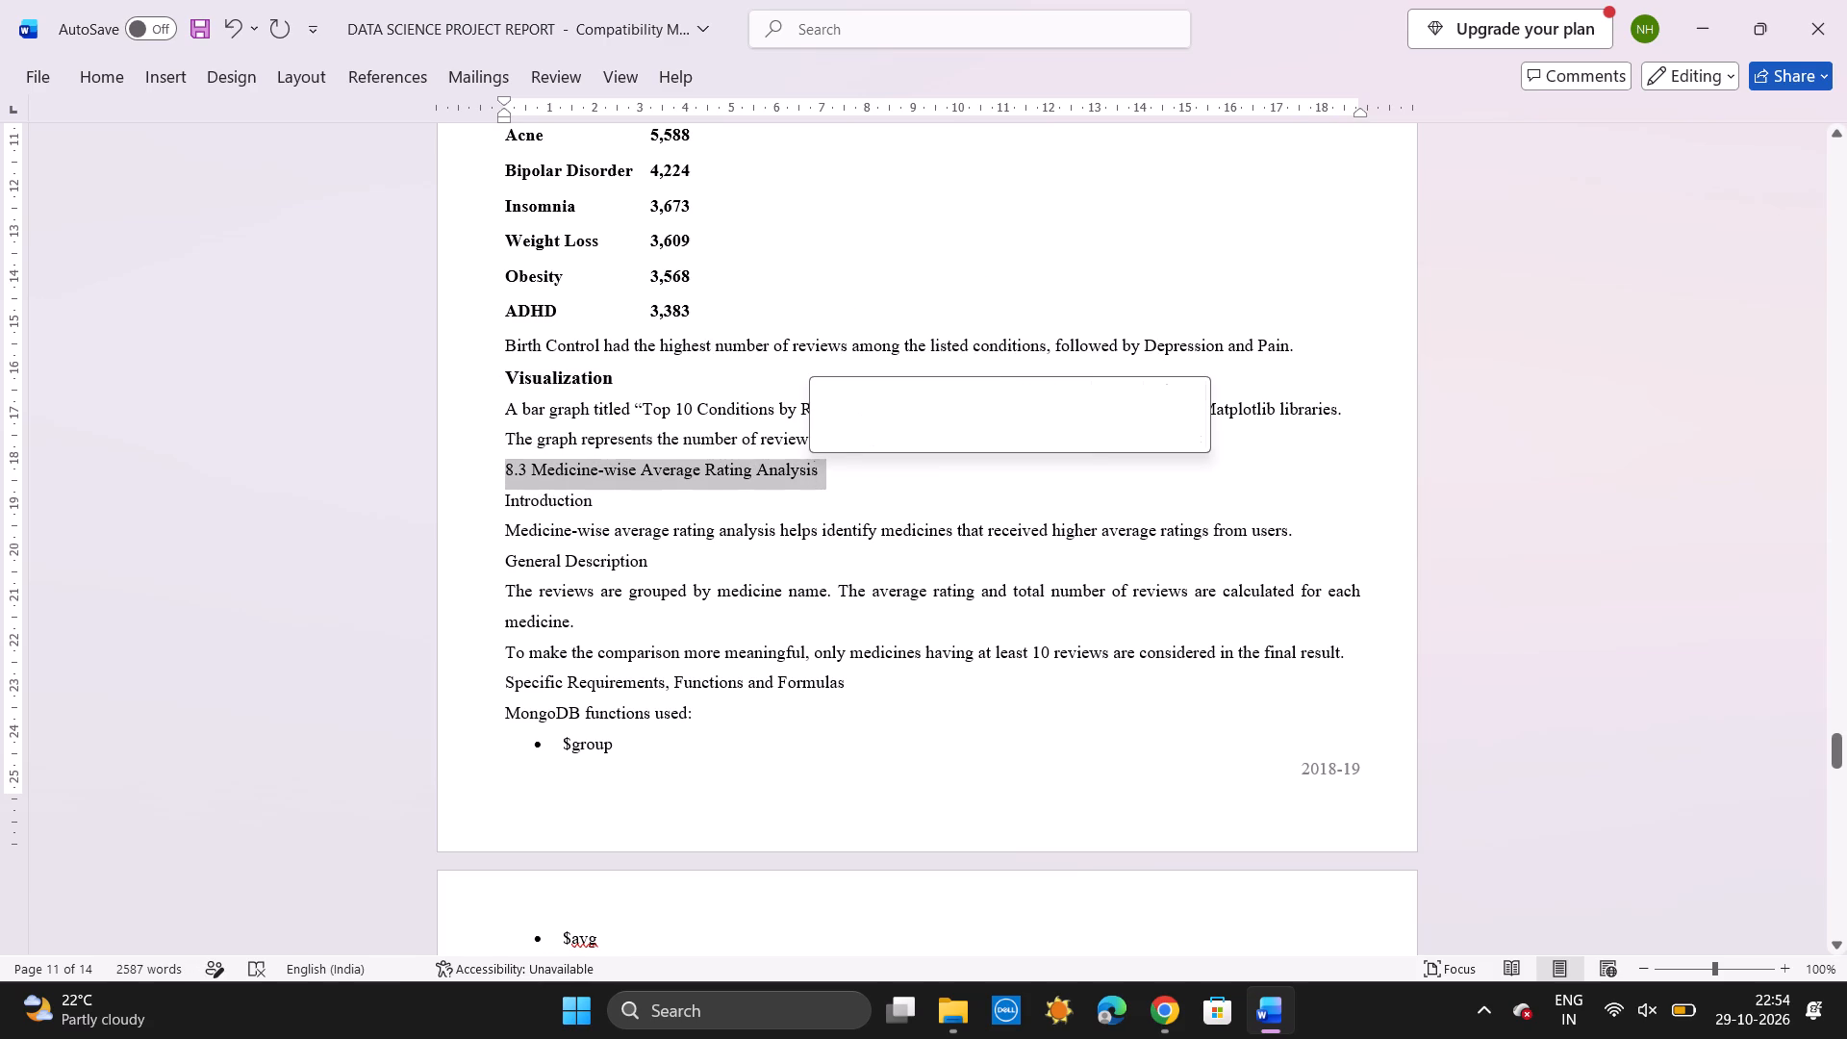
click(834, 432)
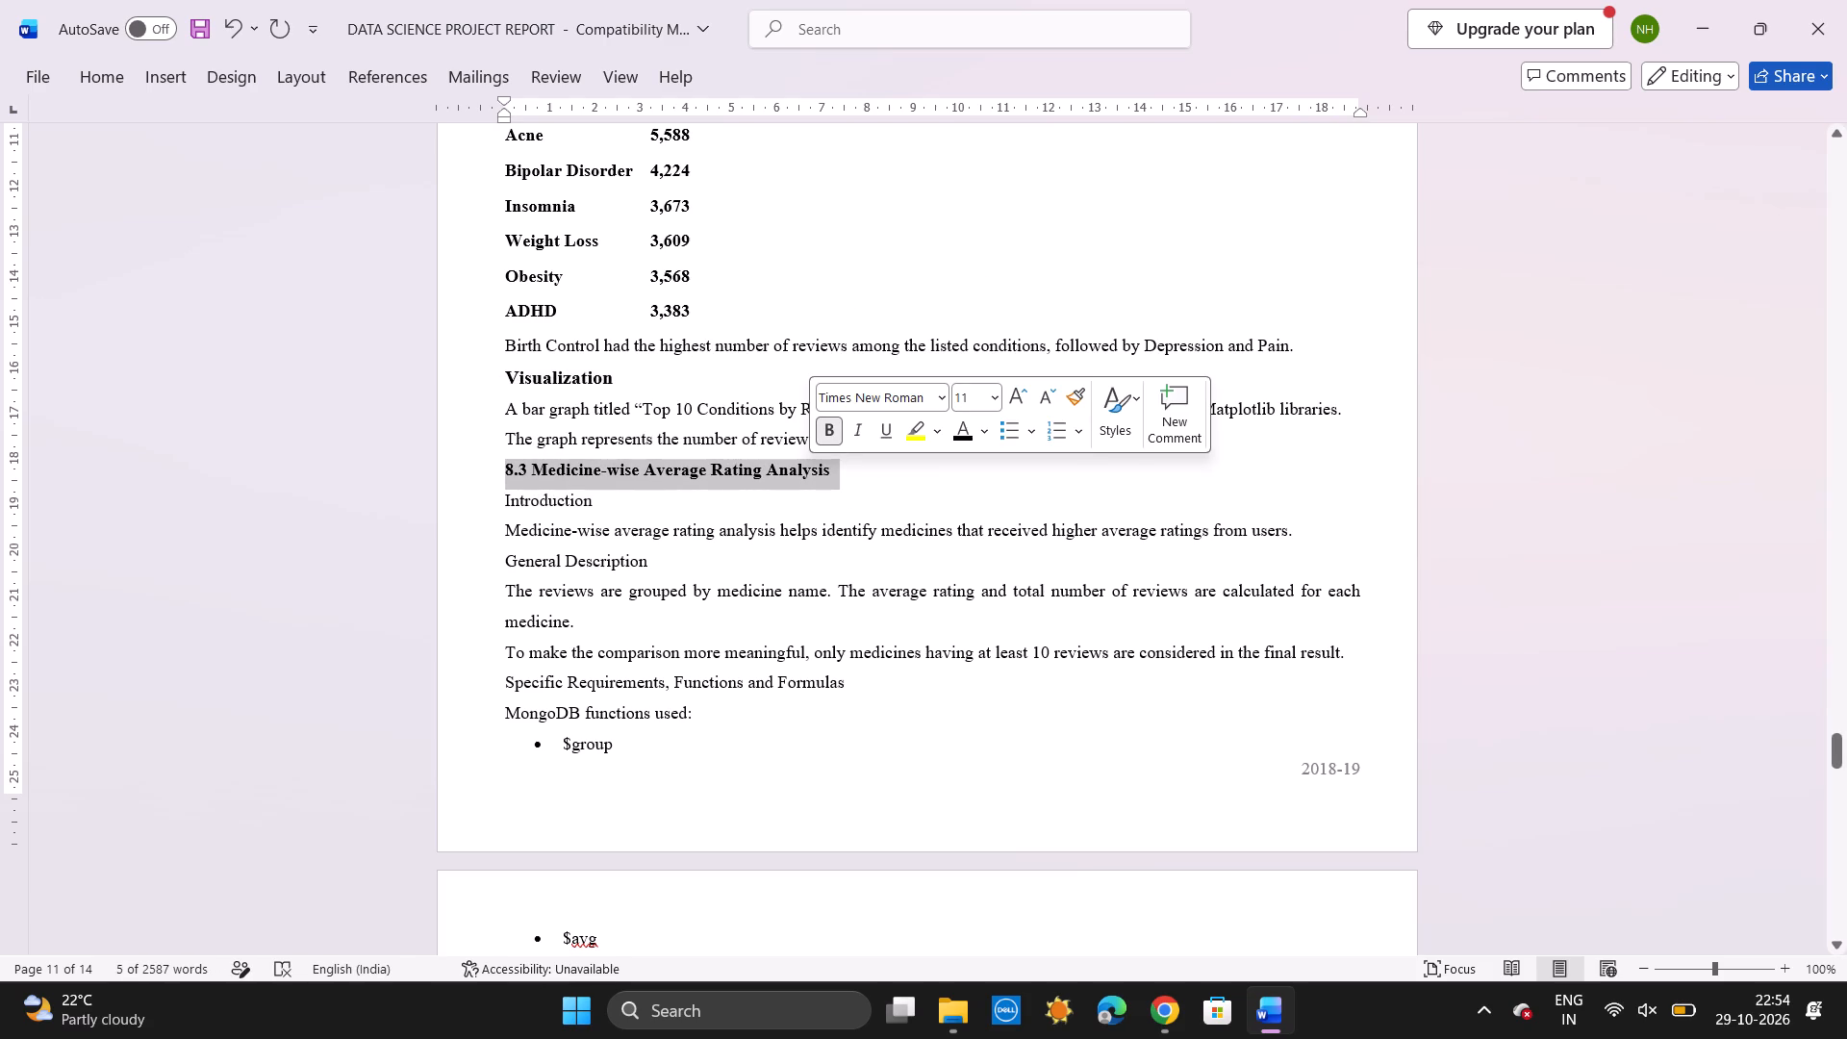
drag(503, 503, 595, 503)
click(618, 459)
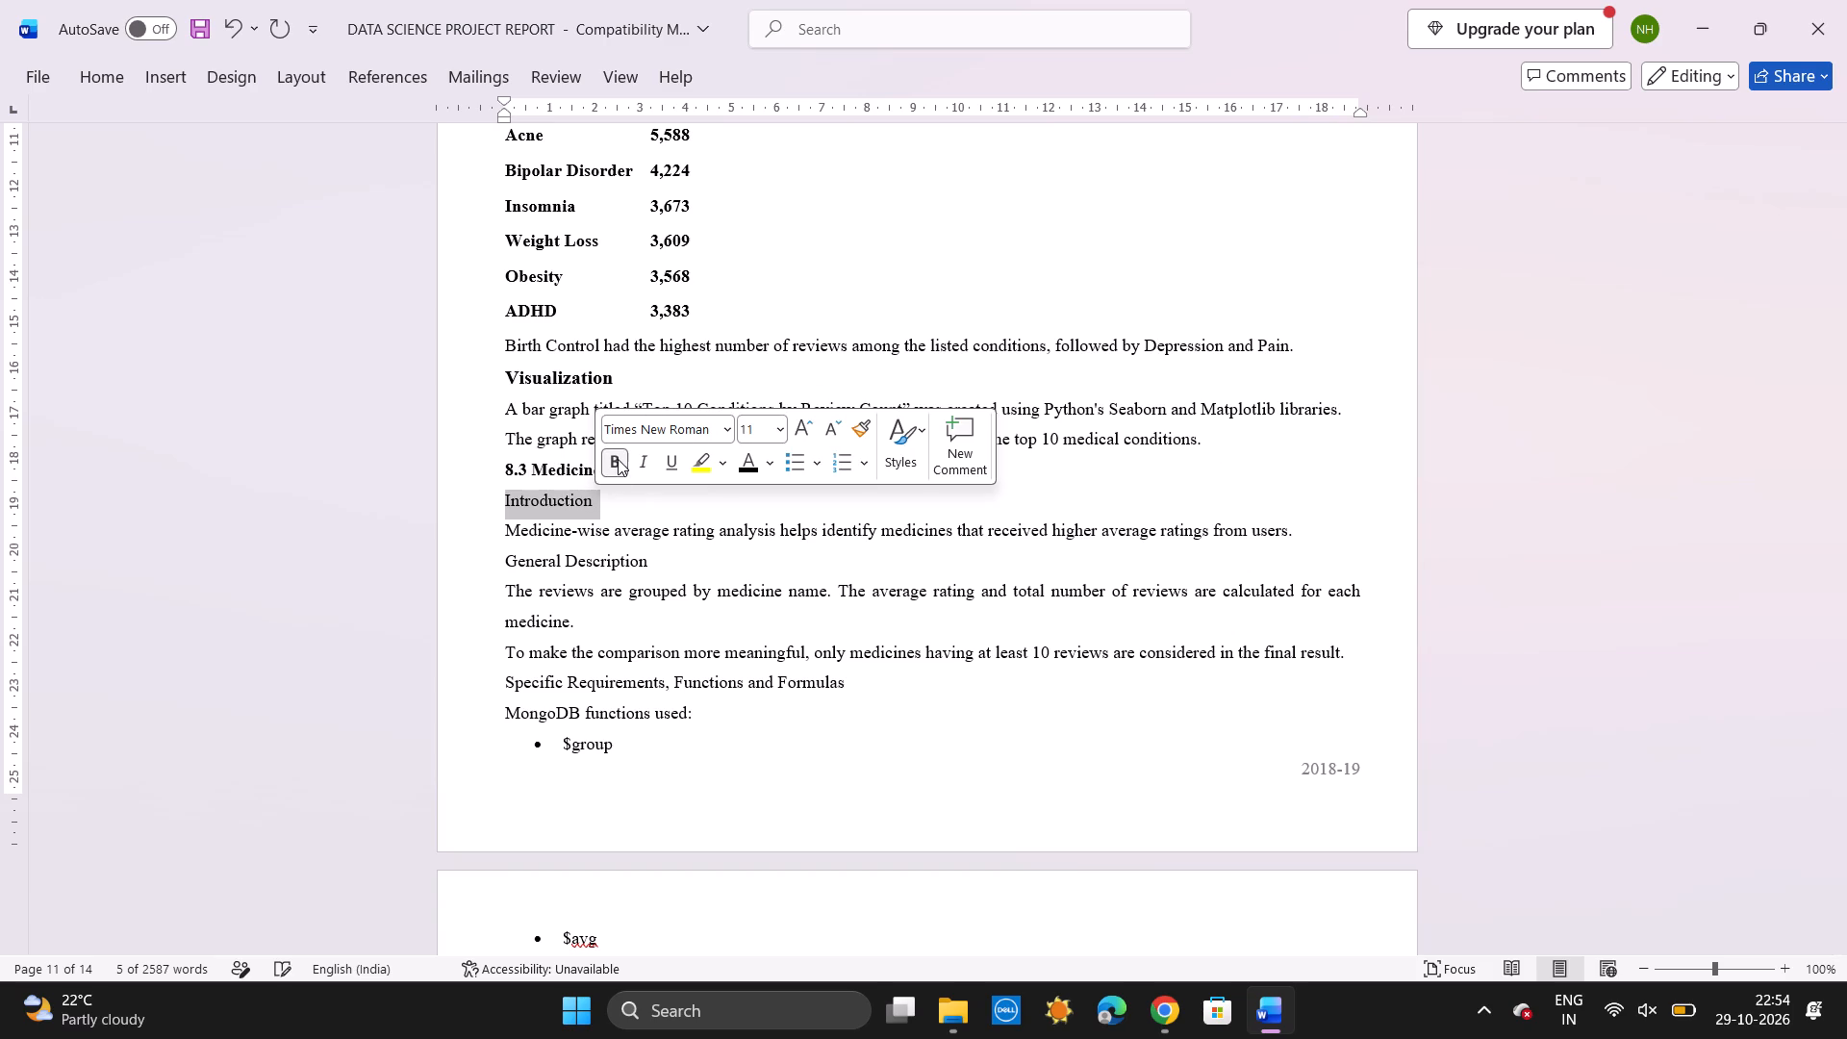
drag(502, 563, 634, 565)
click(660, 519)
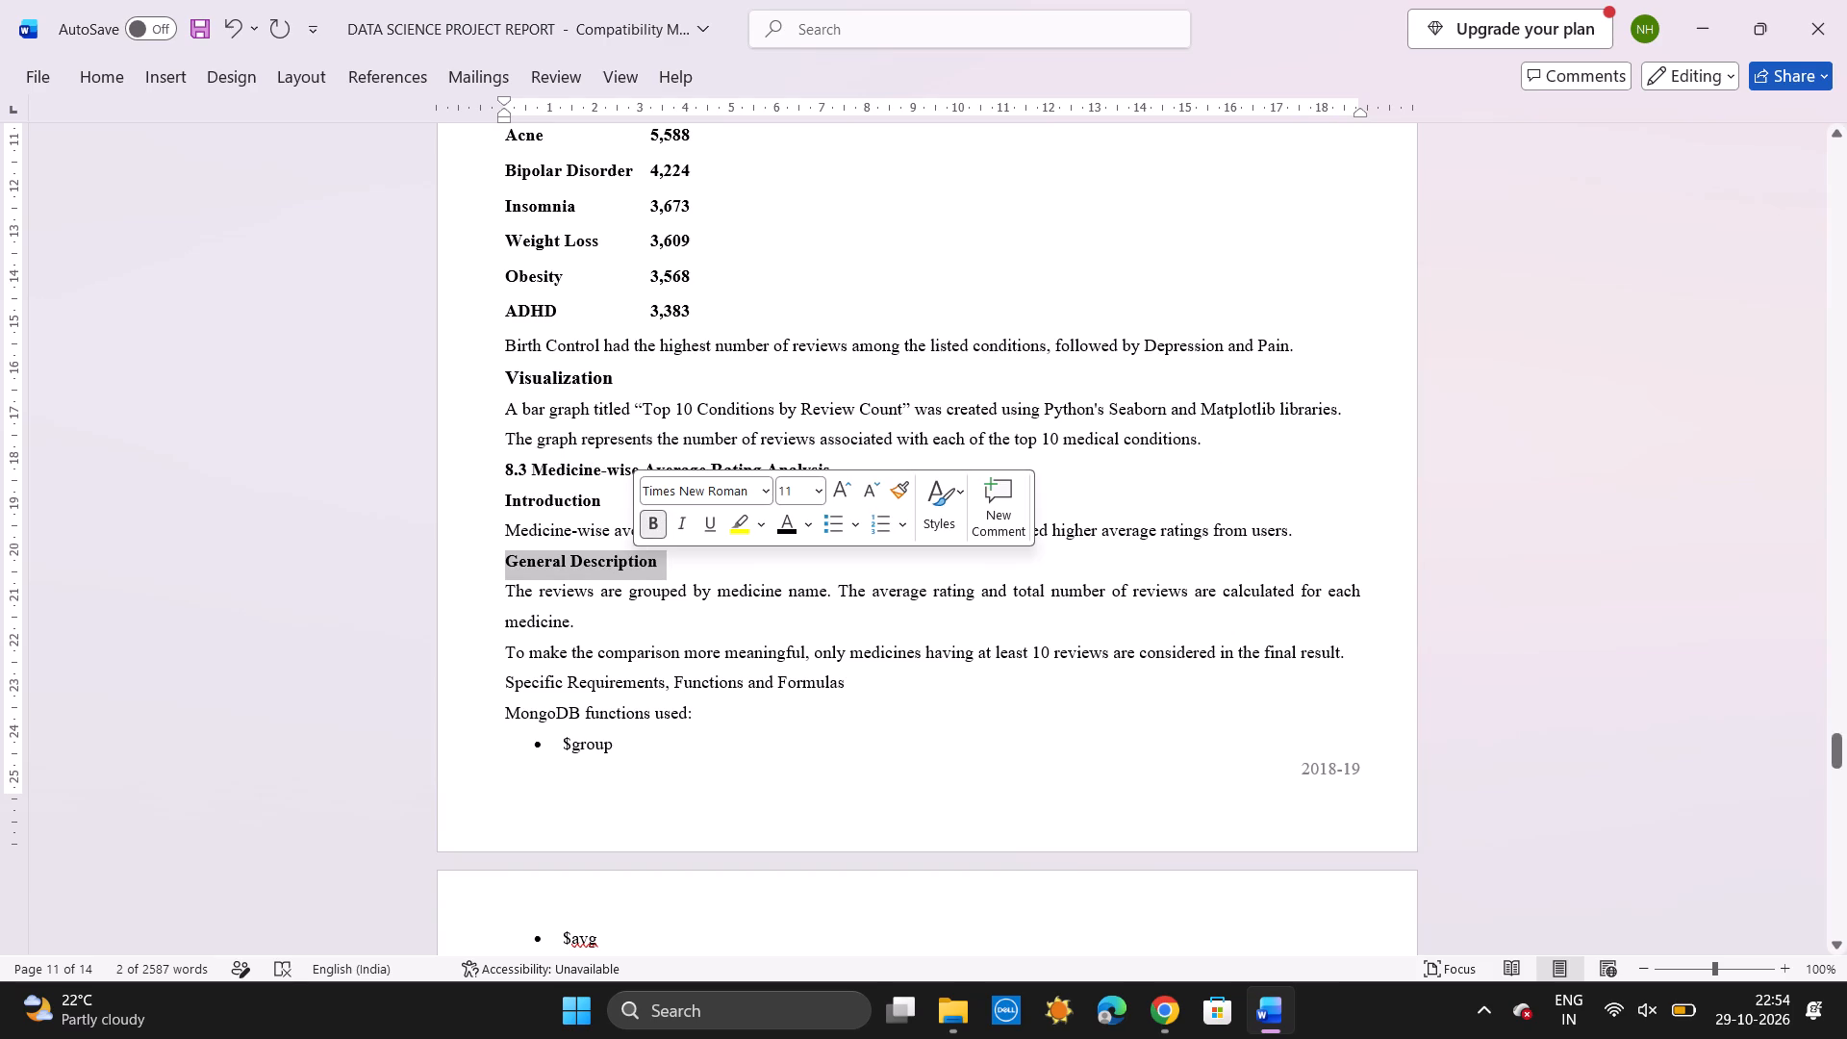
Make the Specific Requirements, Functions and Formulas and the Analysis Results subheadings in section 8.3 bold.
scroll(645, 639, down, 1)
drag(506, 450, 557, 448)
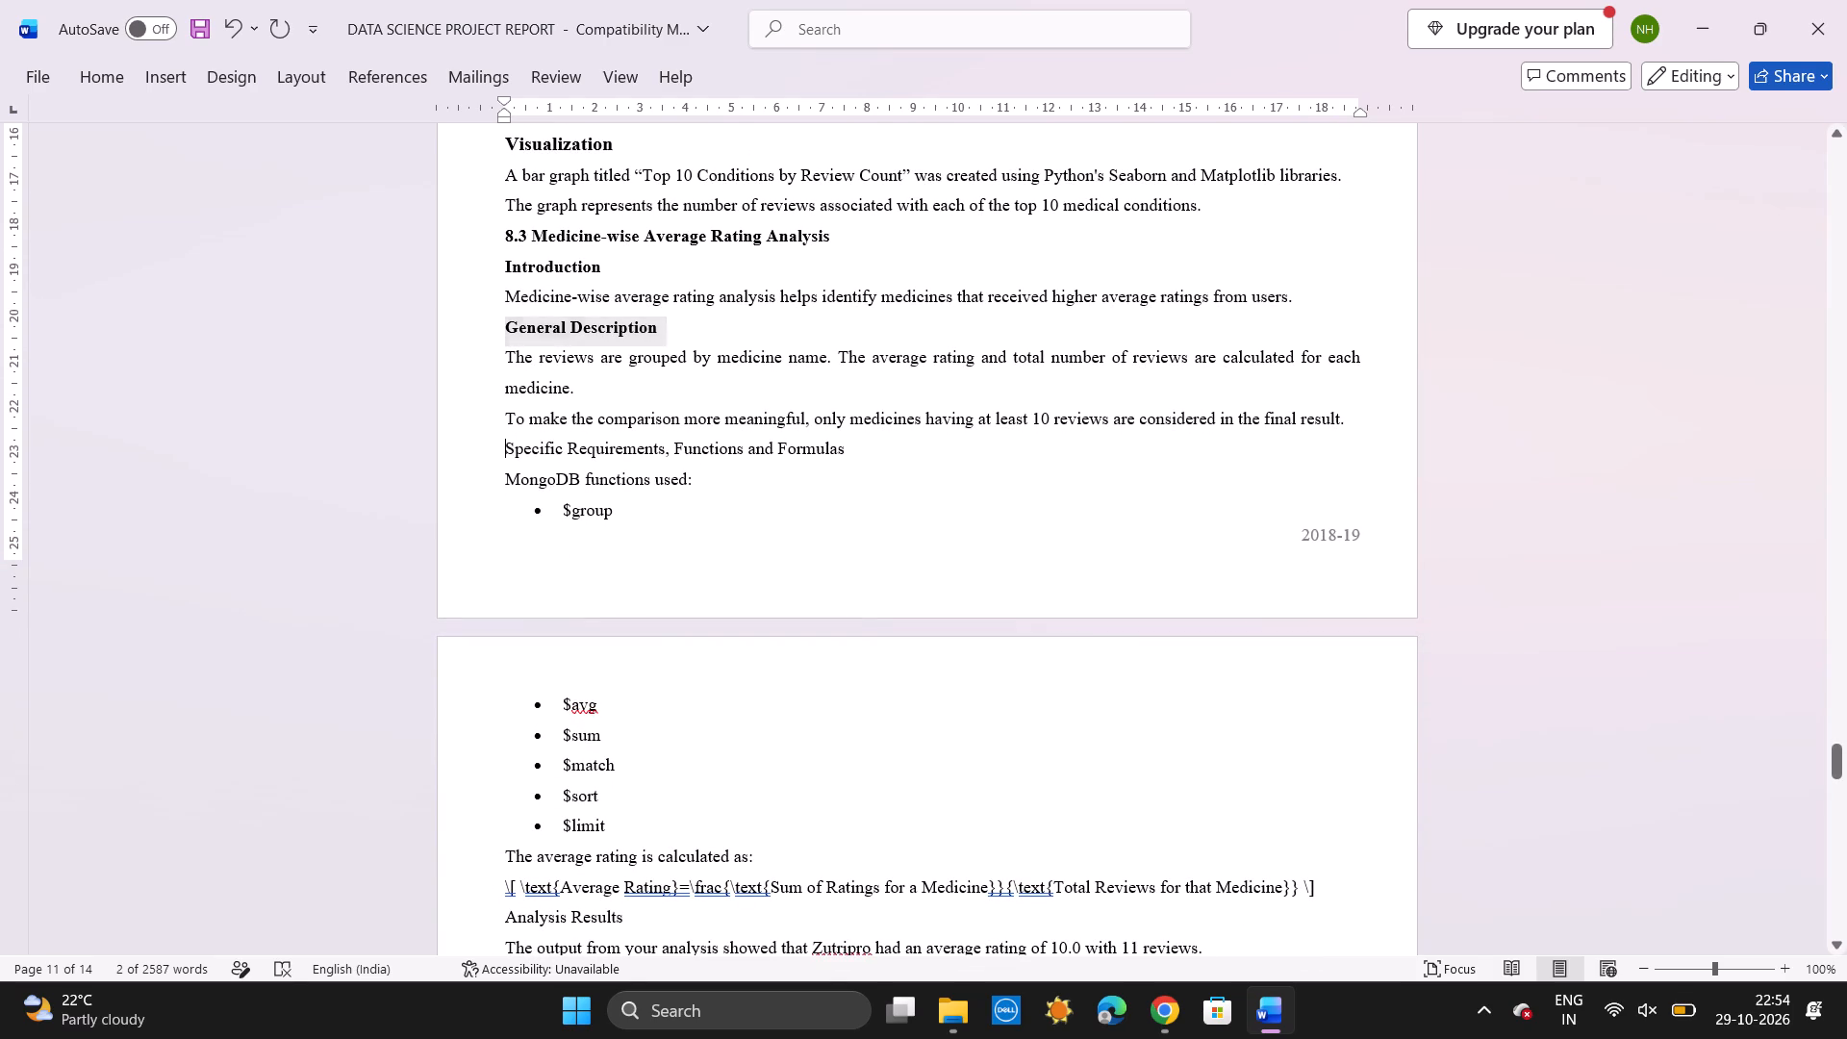
drag(557, 448, 823, 450)
click(848, 411)
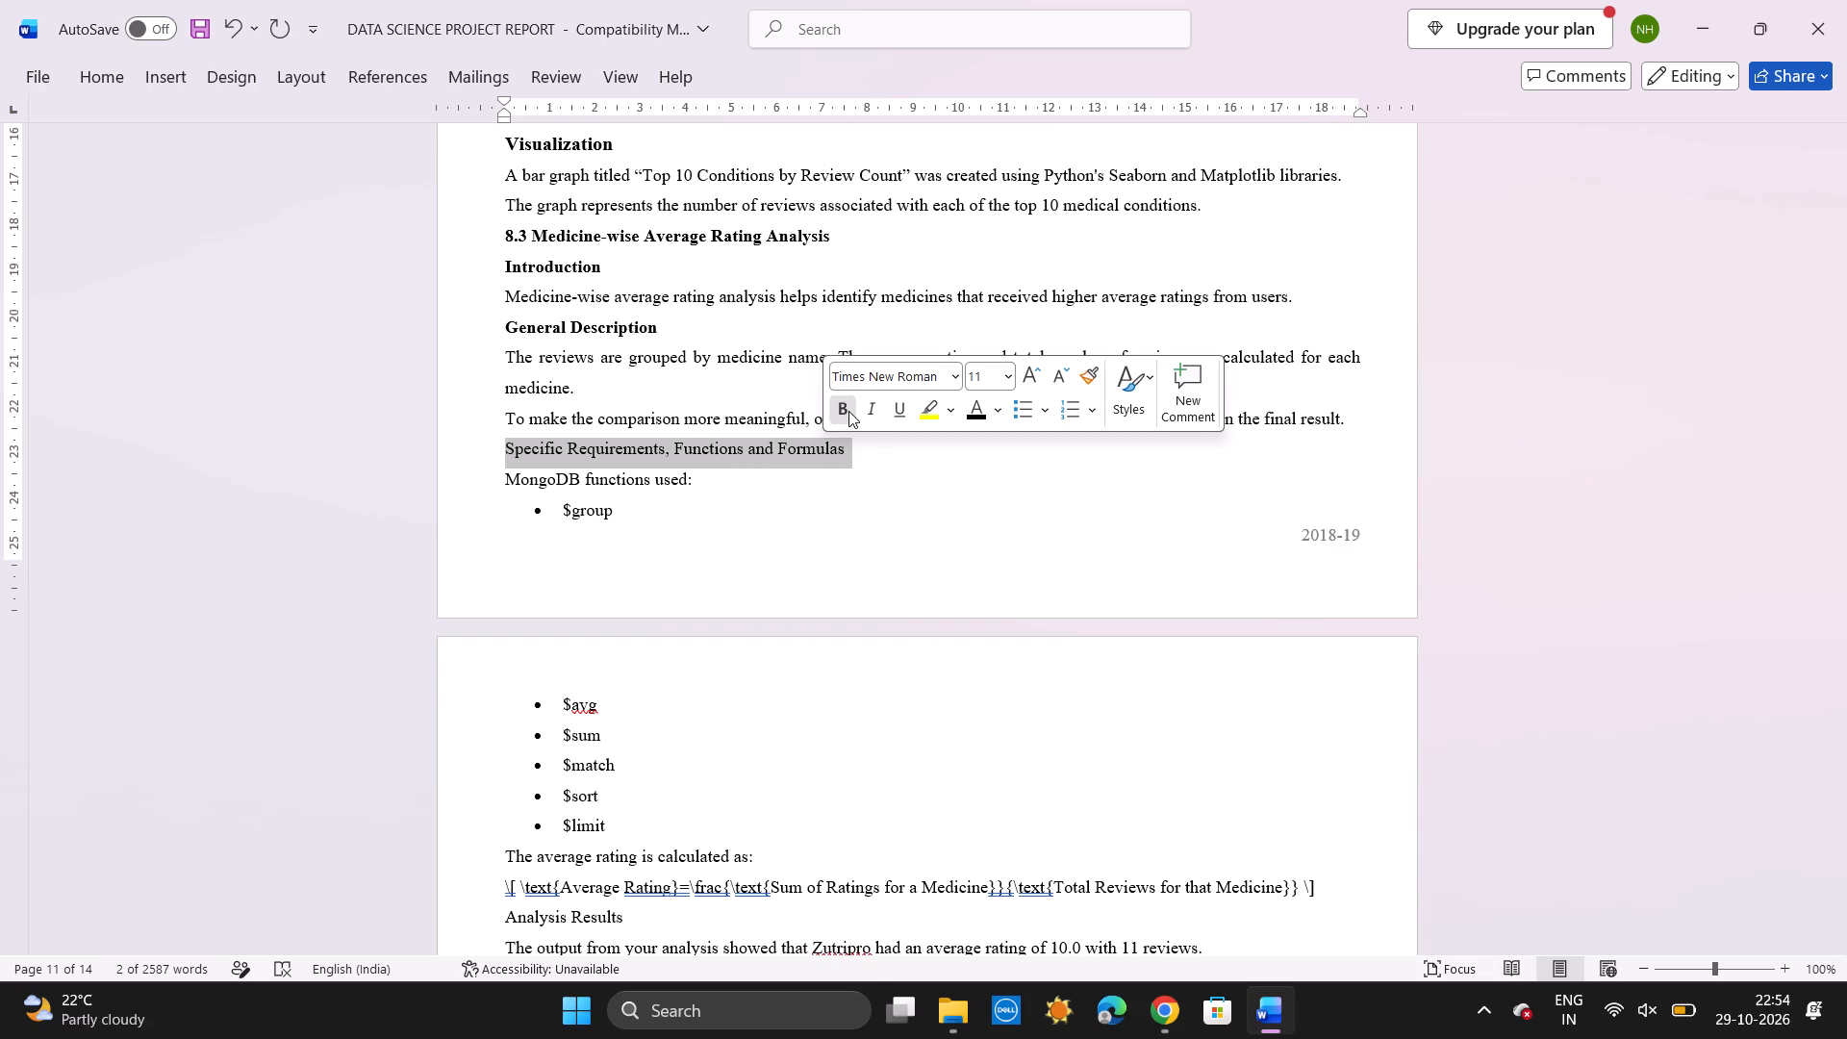
scroll(758, 638, down, 2)
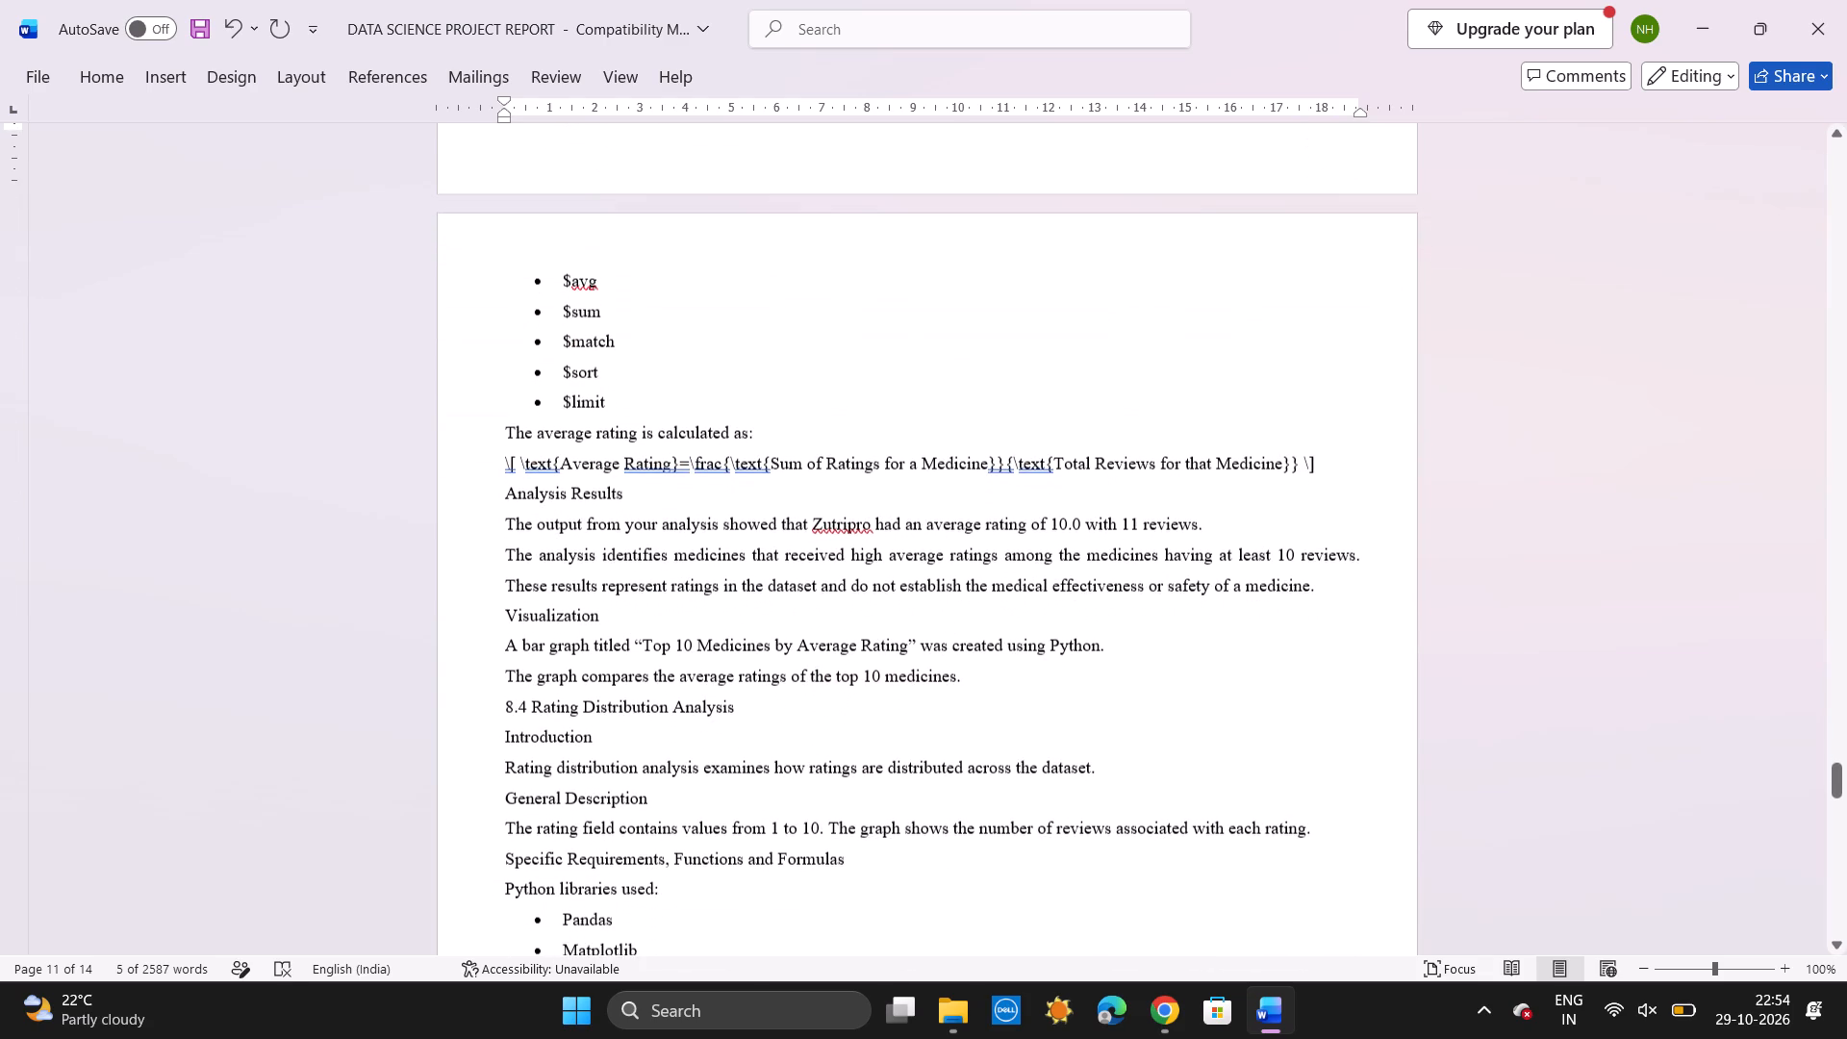
drag(504, 488, 632, 491)
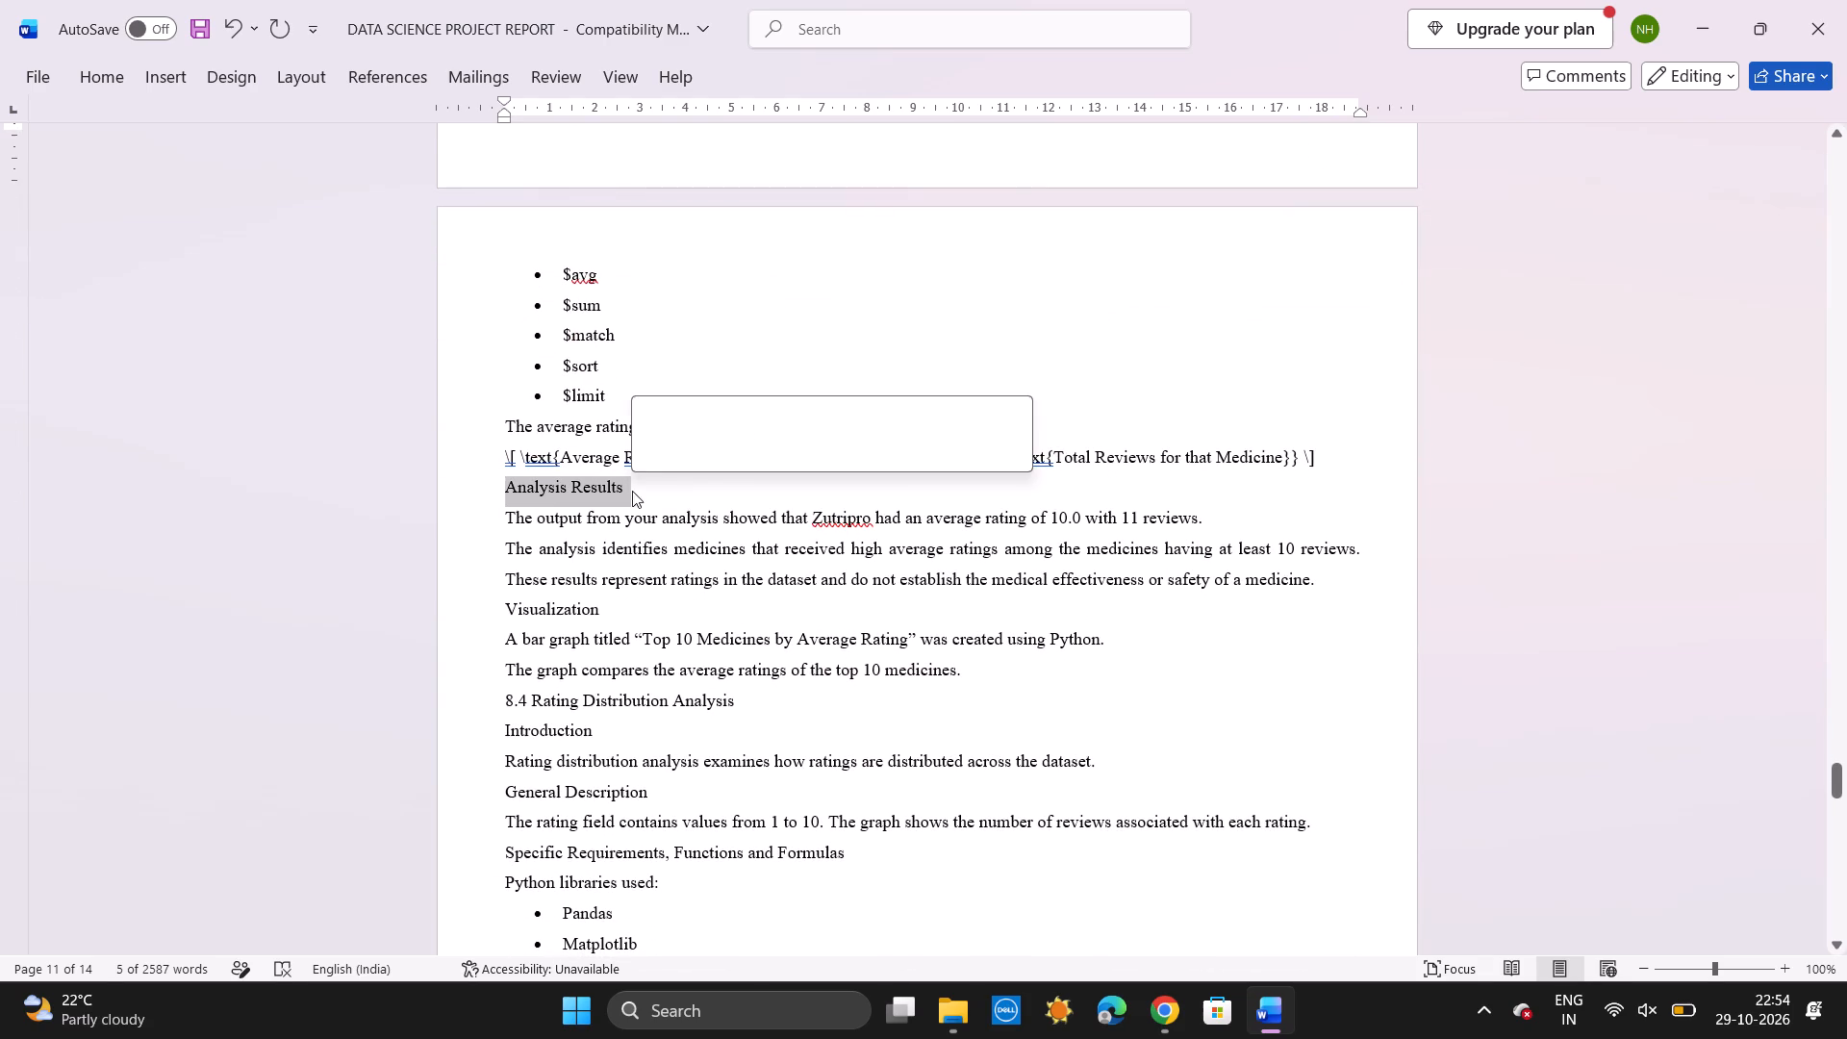
click(645, 453)
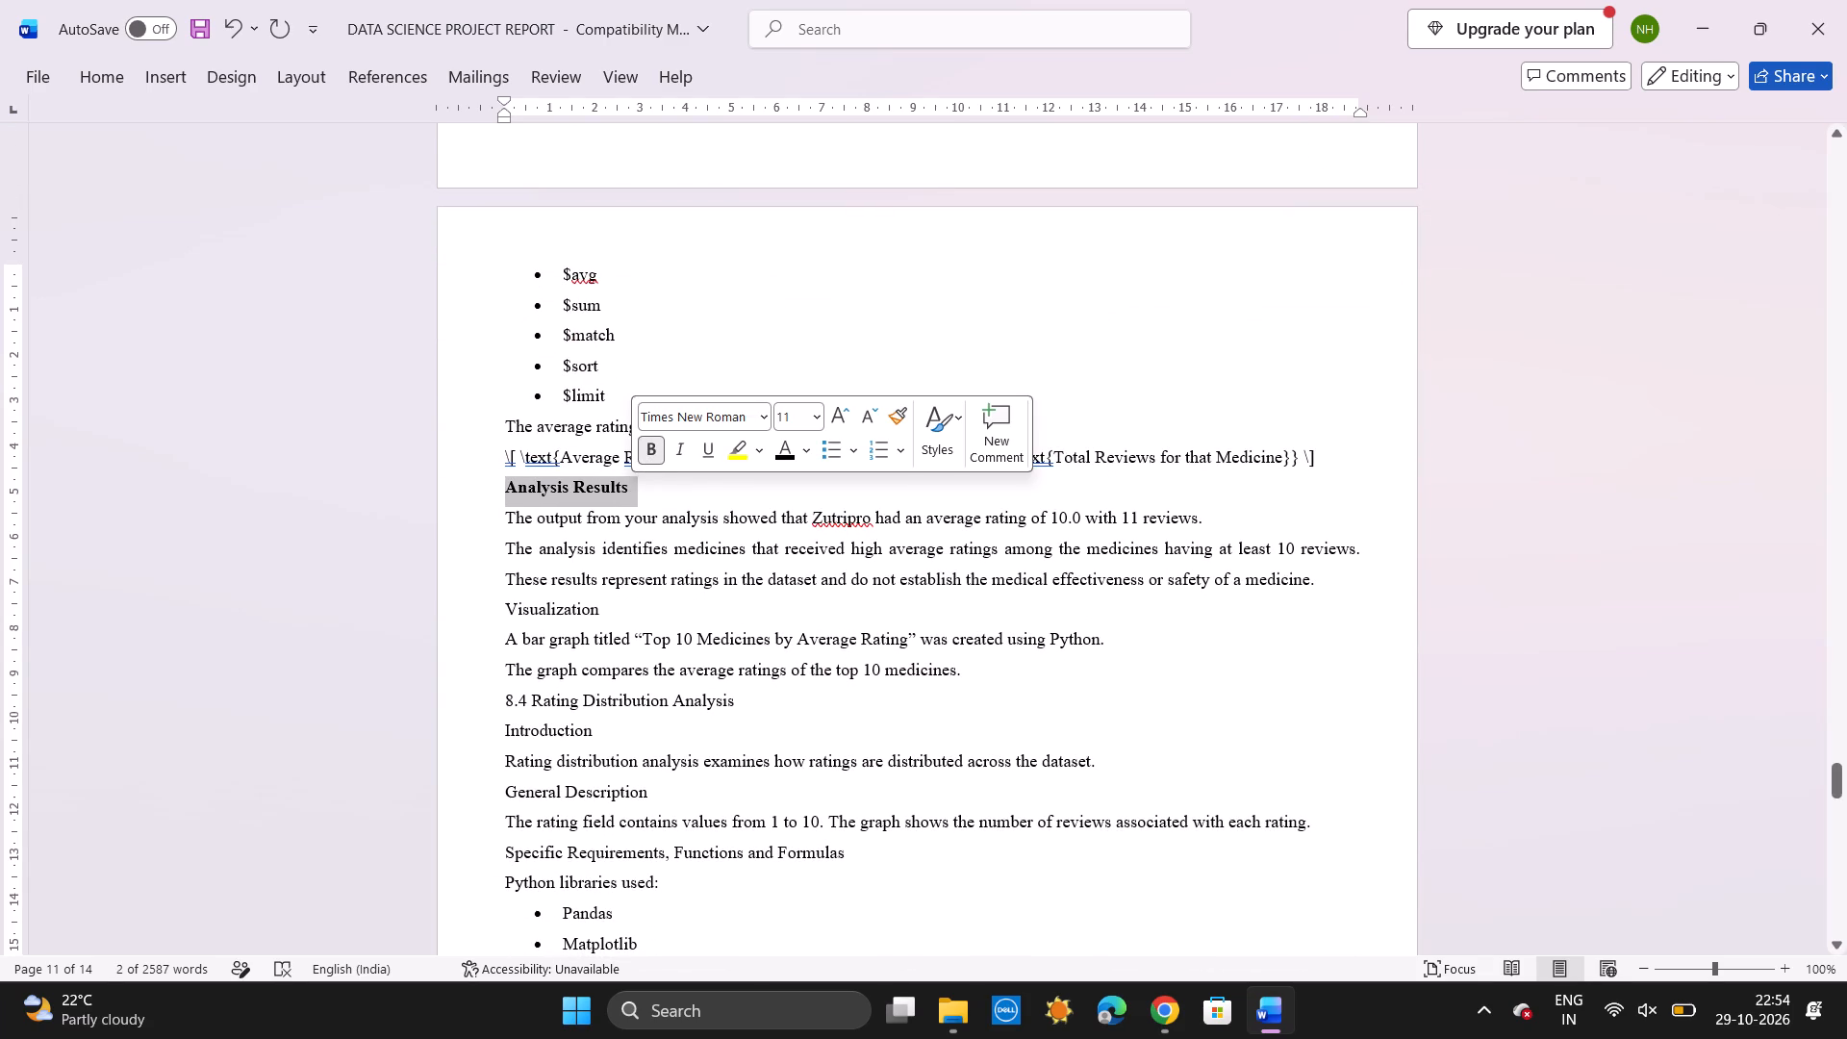
Make the Visualization subheading in section 8.3 bold and set its font size to 12.
drag(500, 610, 603, 610)
click(622, 571)
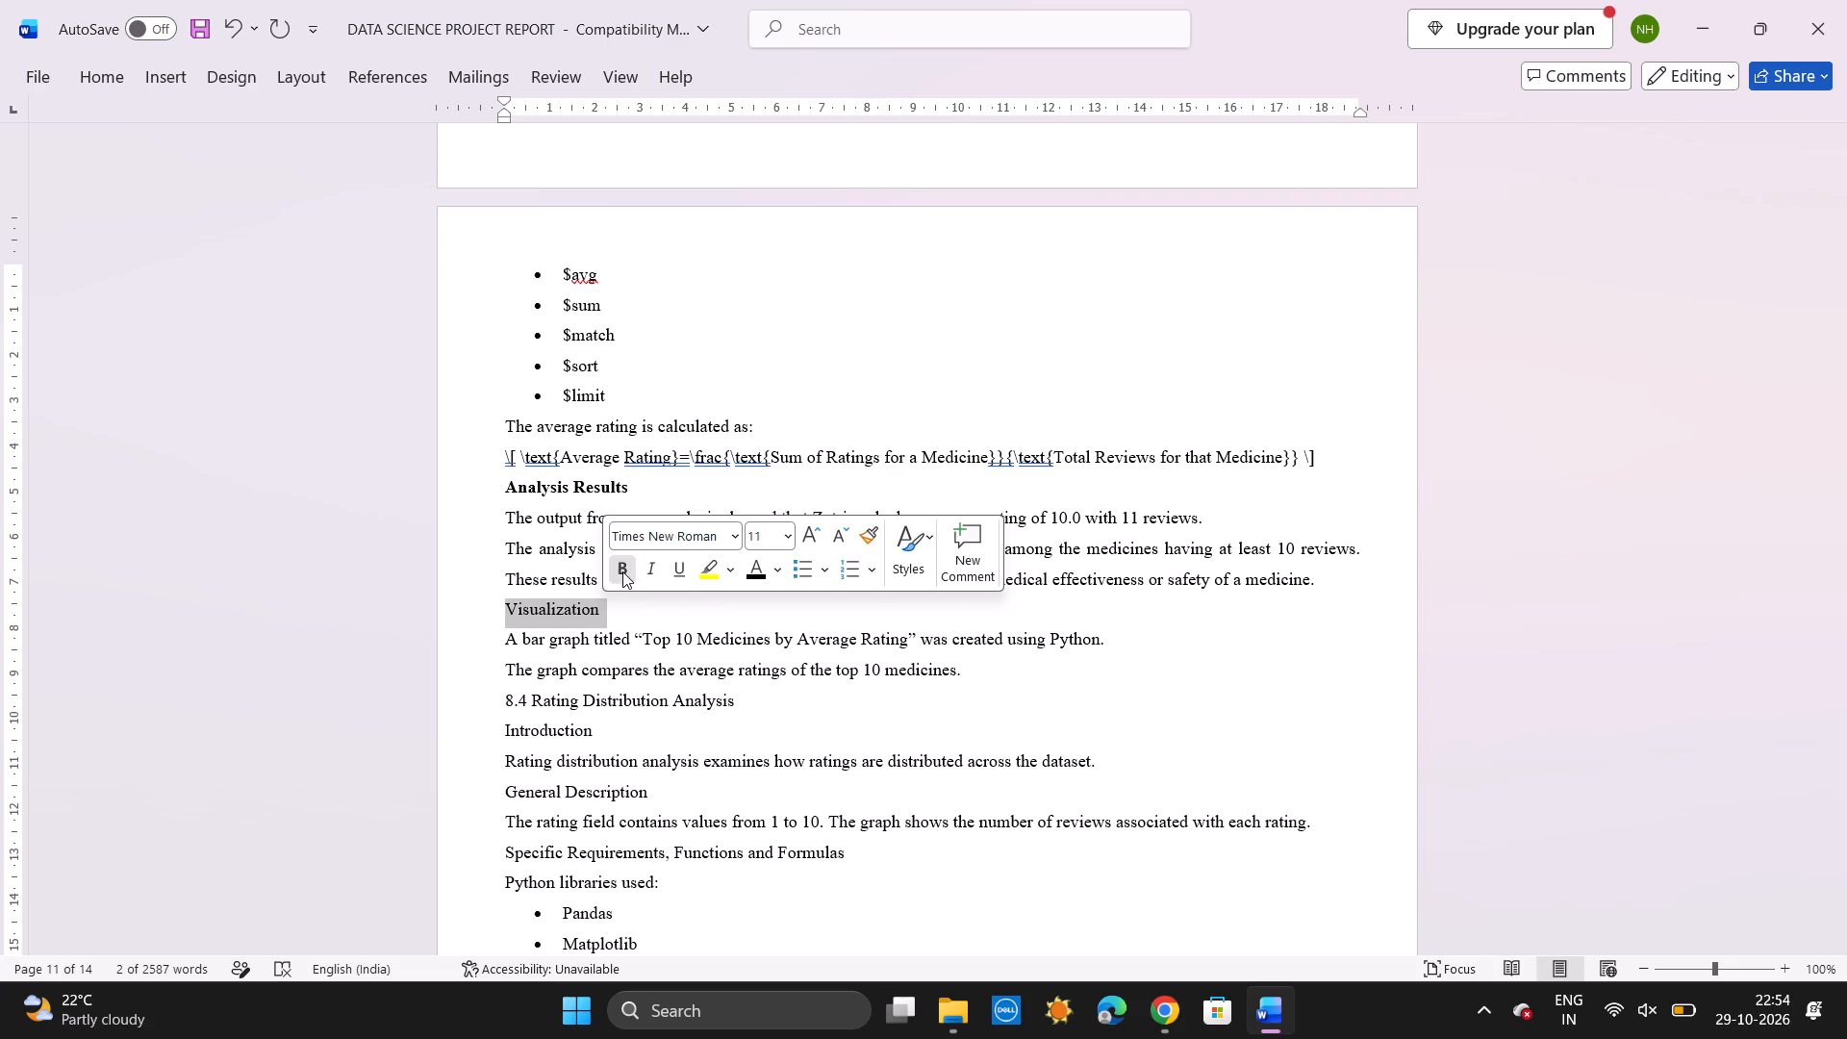
click(791, 531)
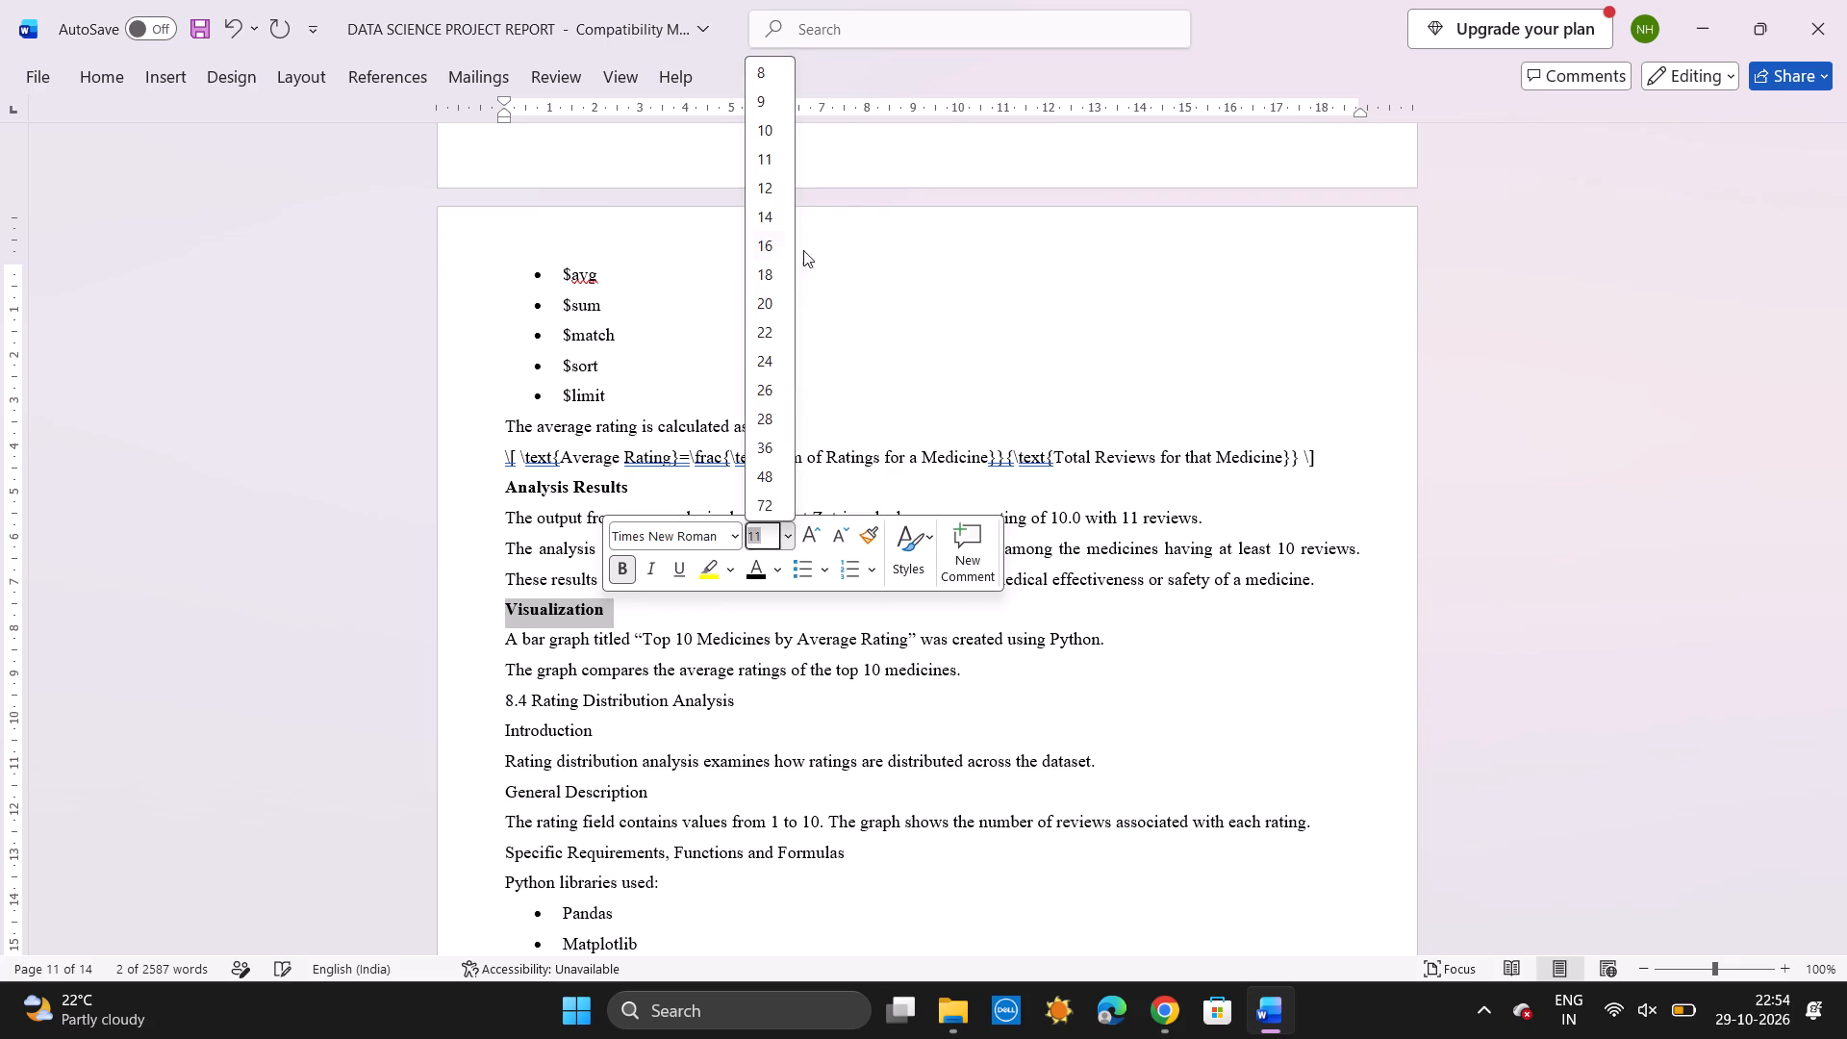
click(772, 191)
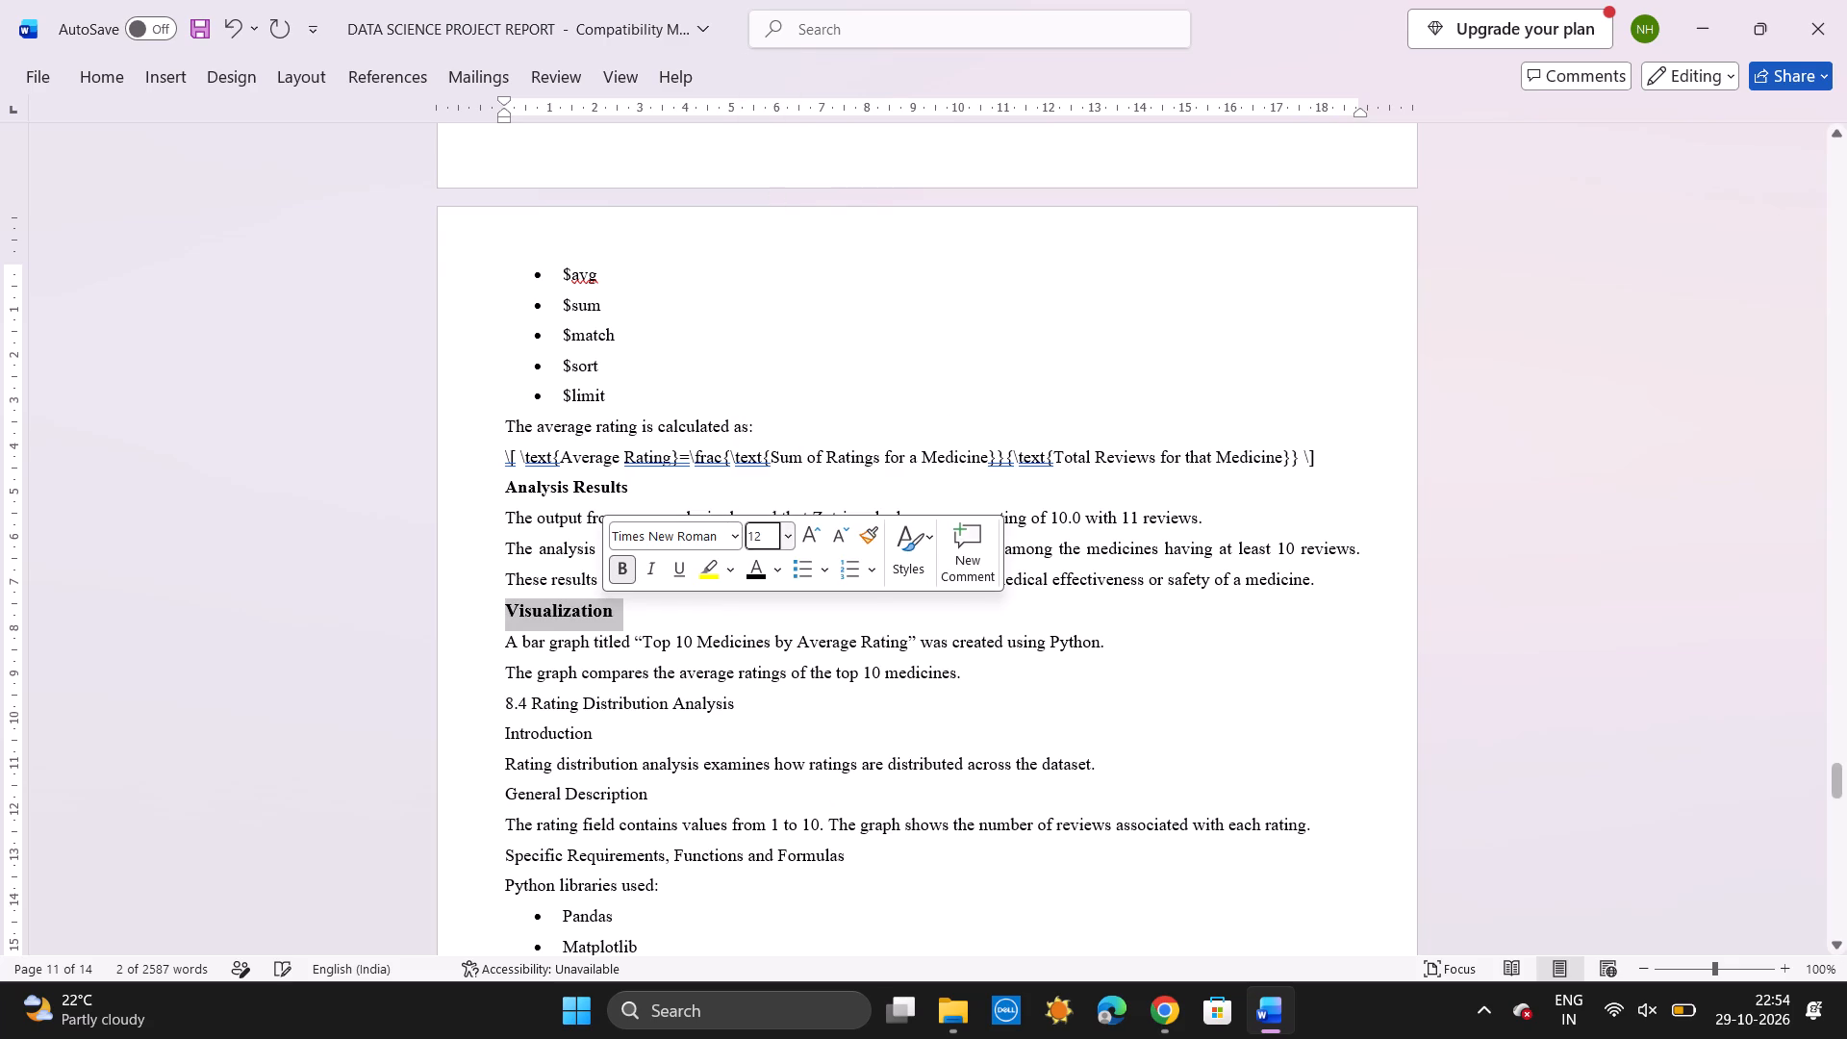
Make the 8.4 Rating Distribution Analysis heading and its Introduction and General Description subheadings bold.
drag(508, 701, 746, 707)
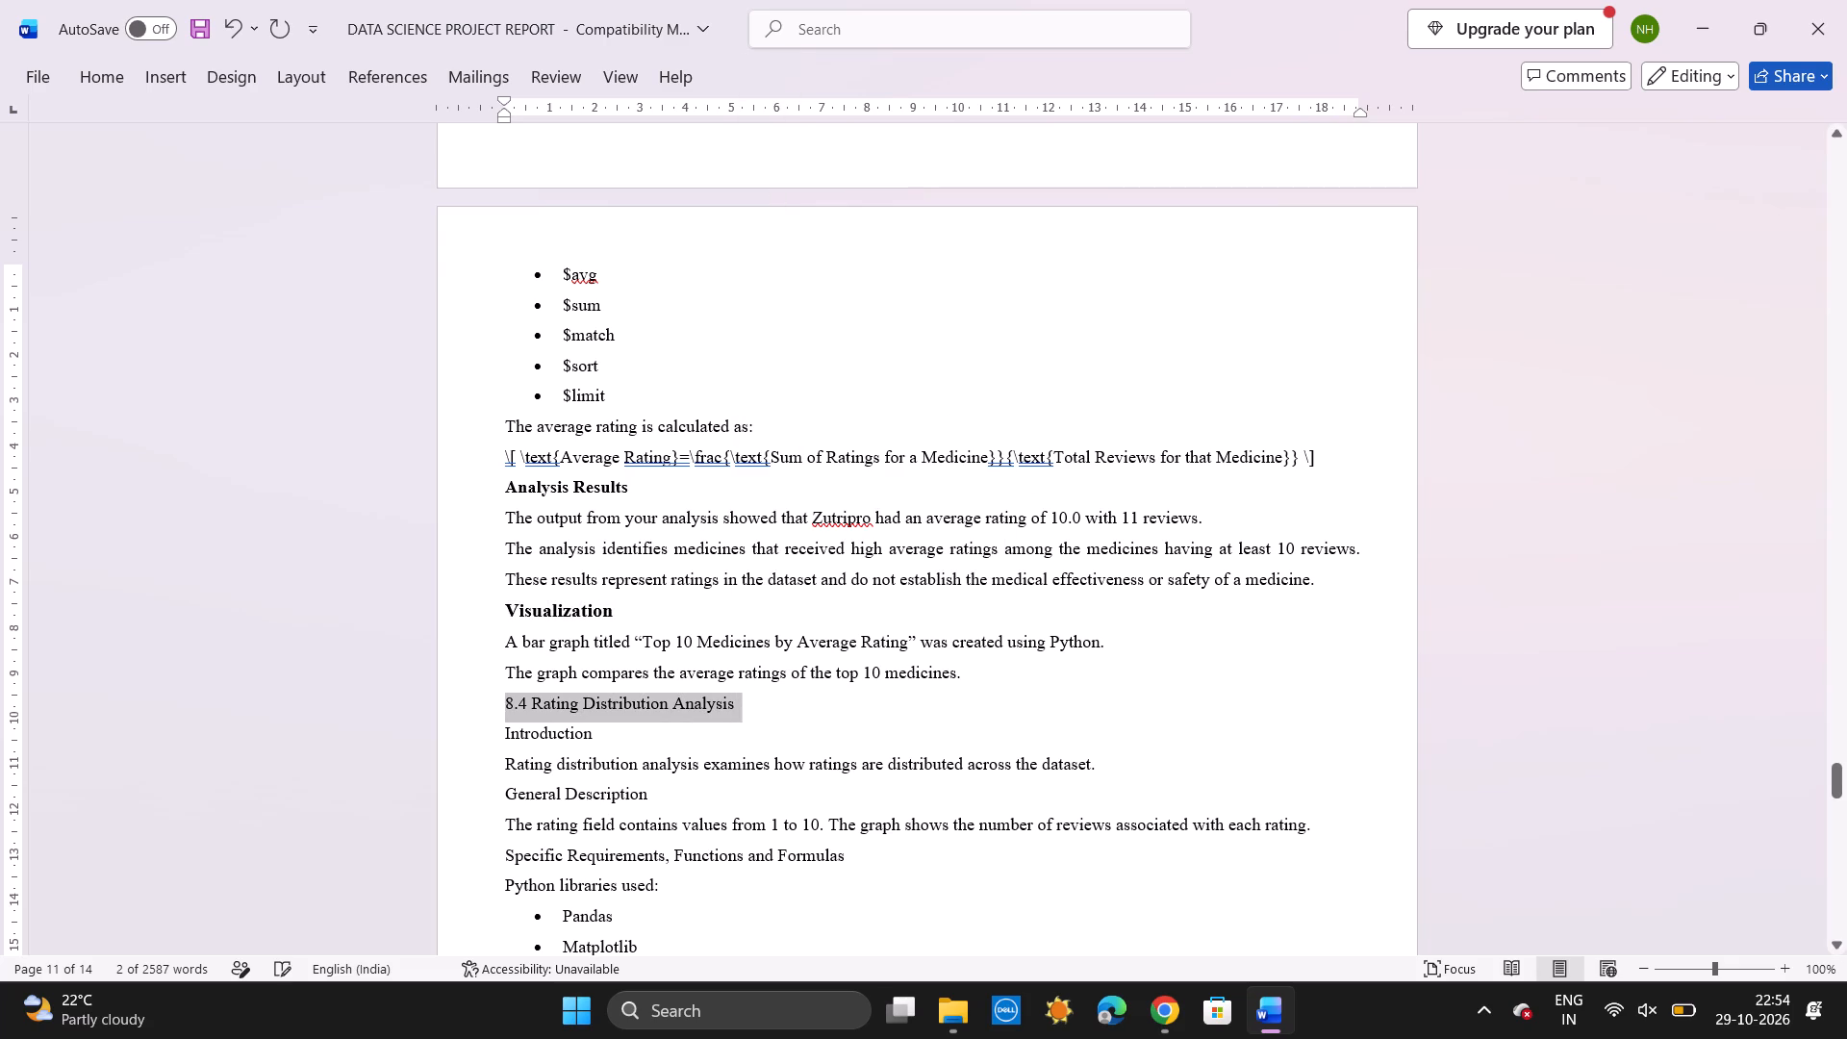
drag(746, 707, 752, 706)
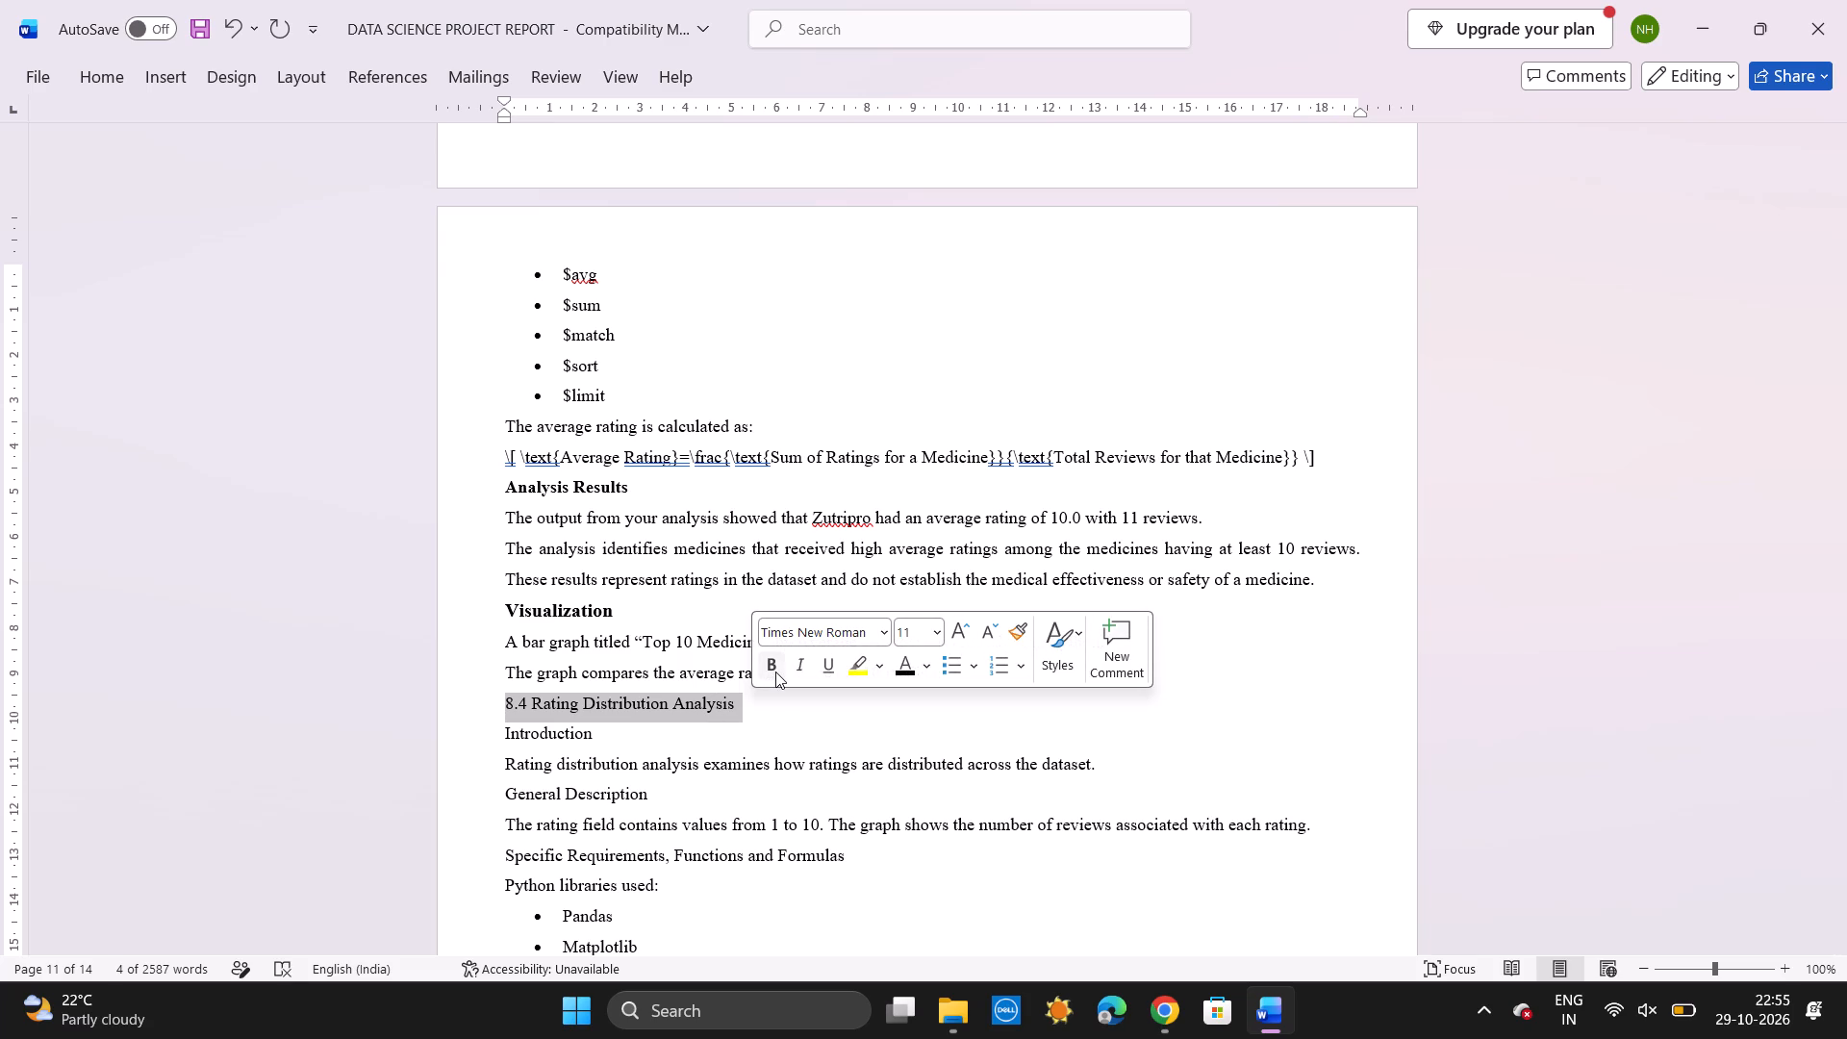
click(775, 672)
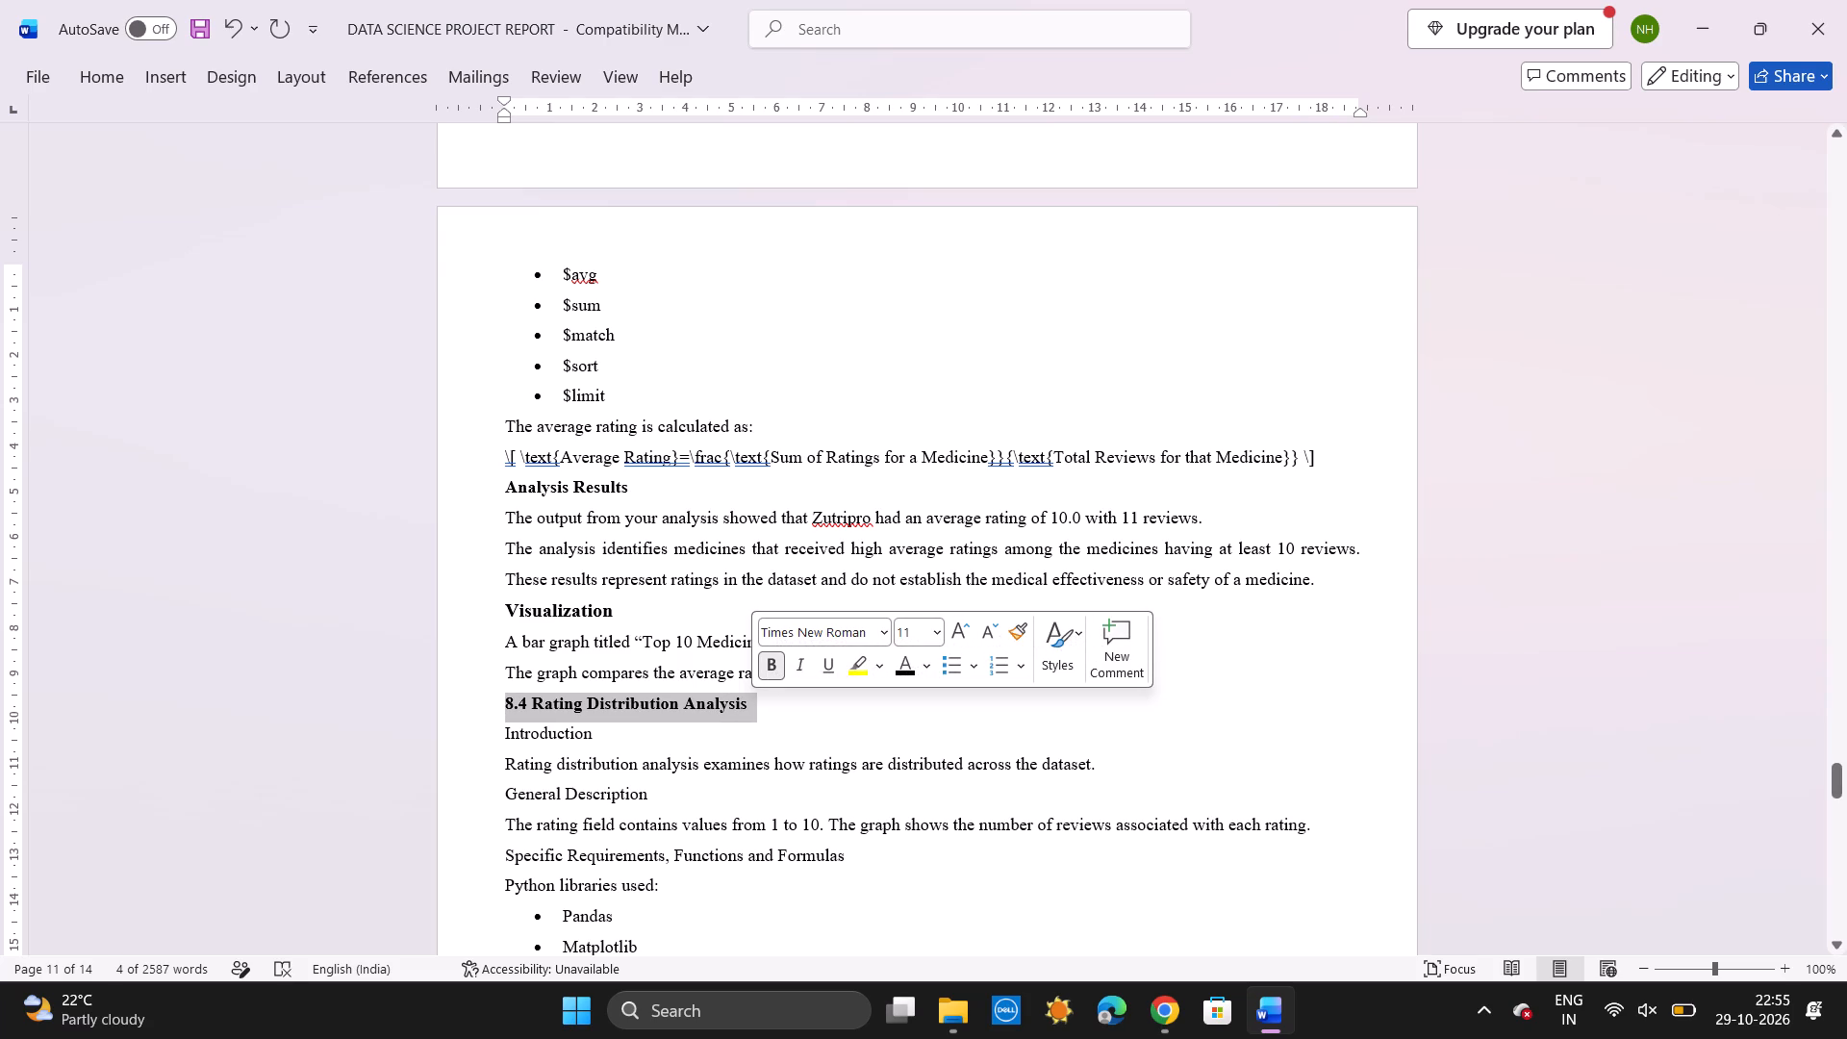
drag(499, 735, 597, 736)
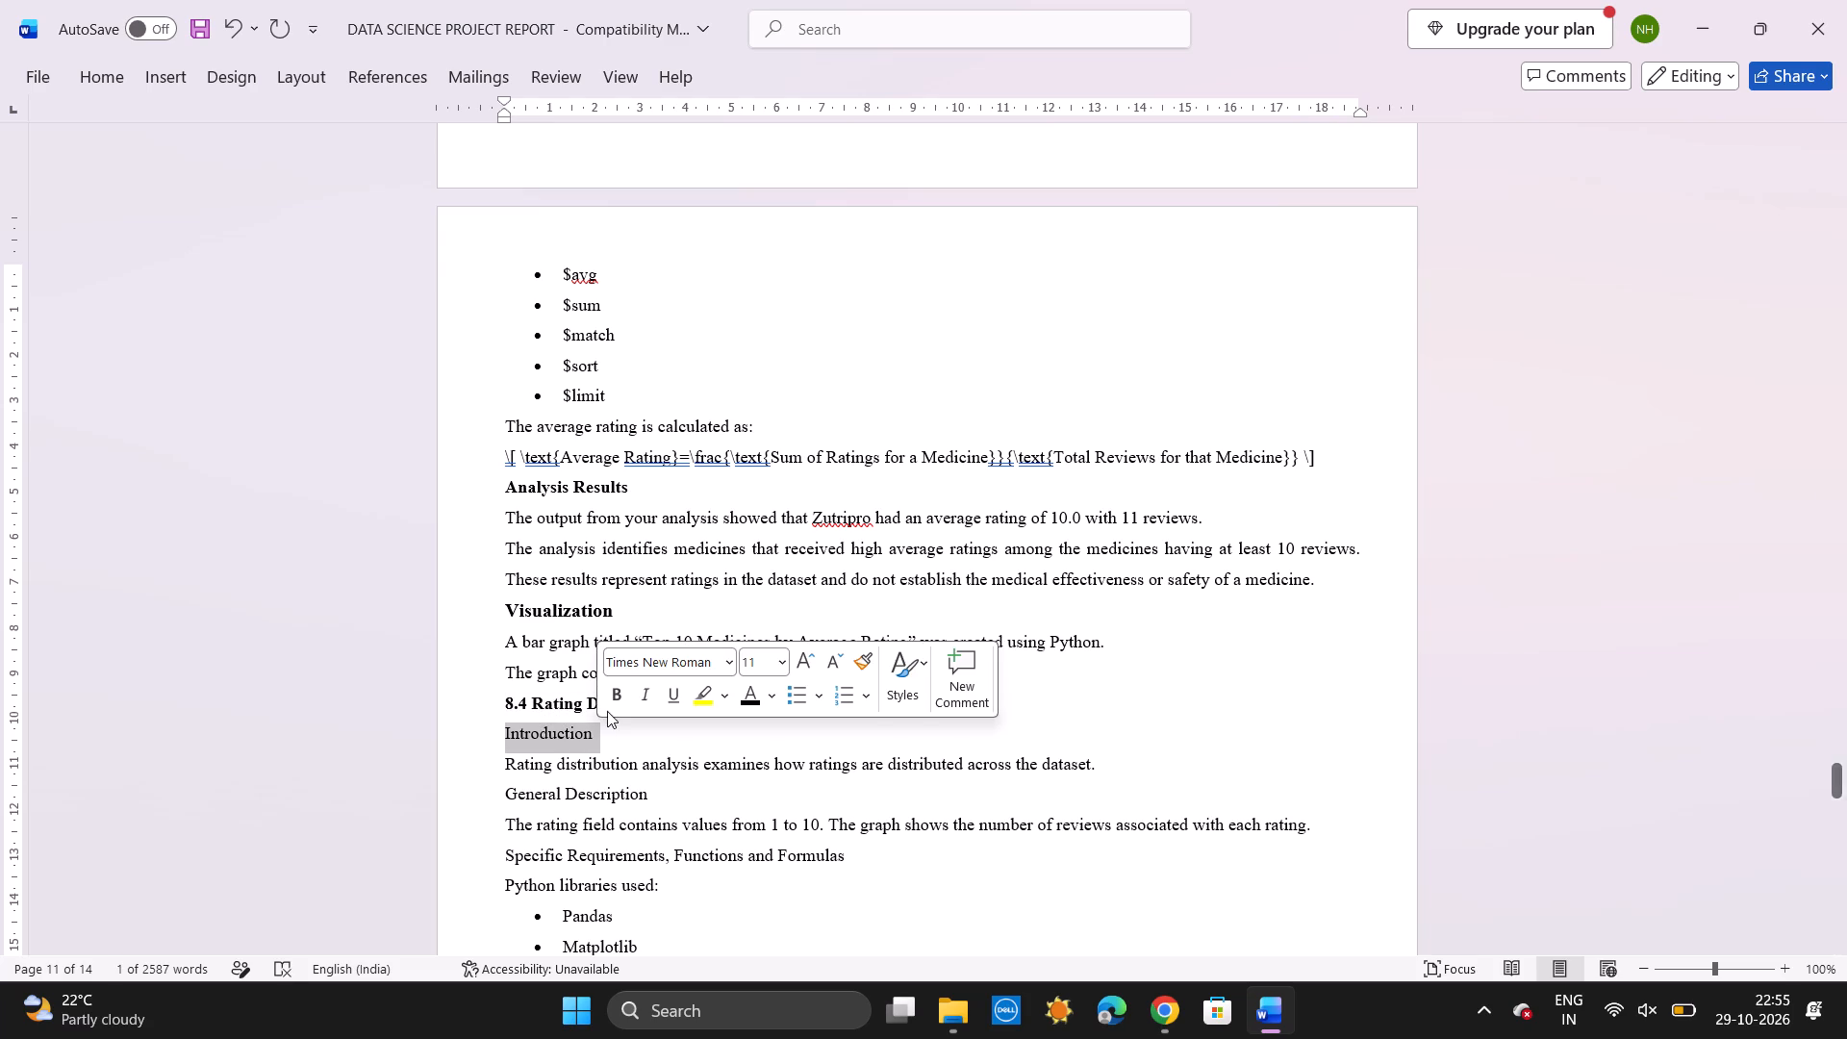
click(608, 707)
scroll(608, 707, down, 3)
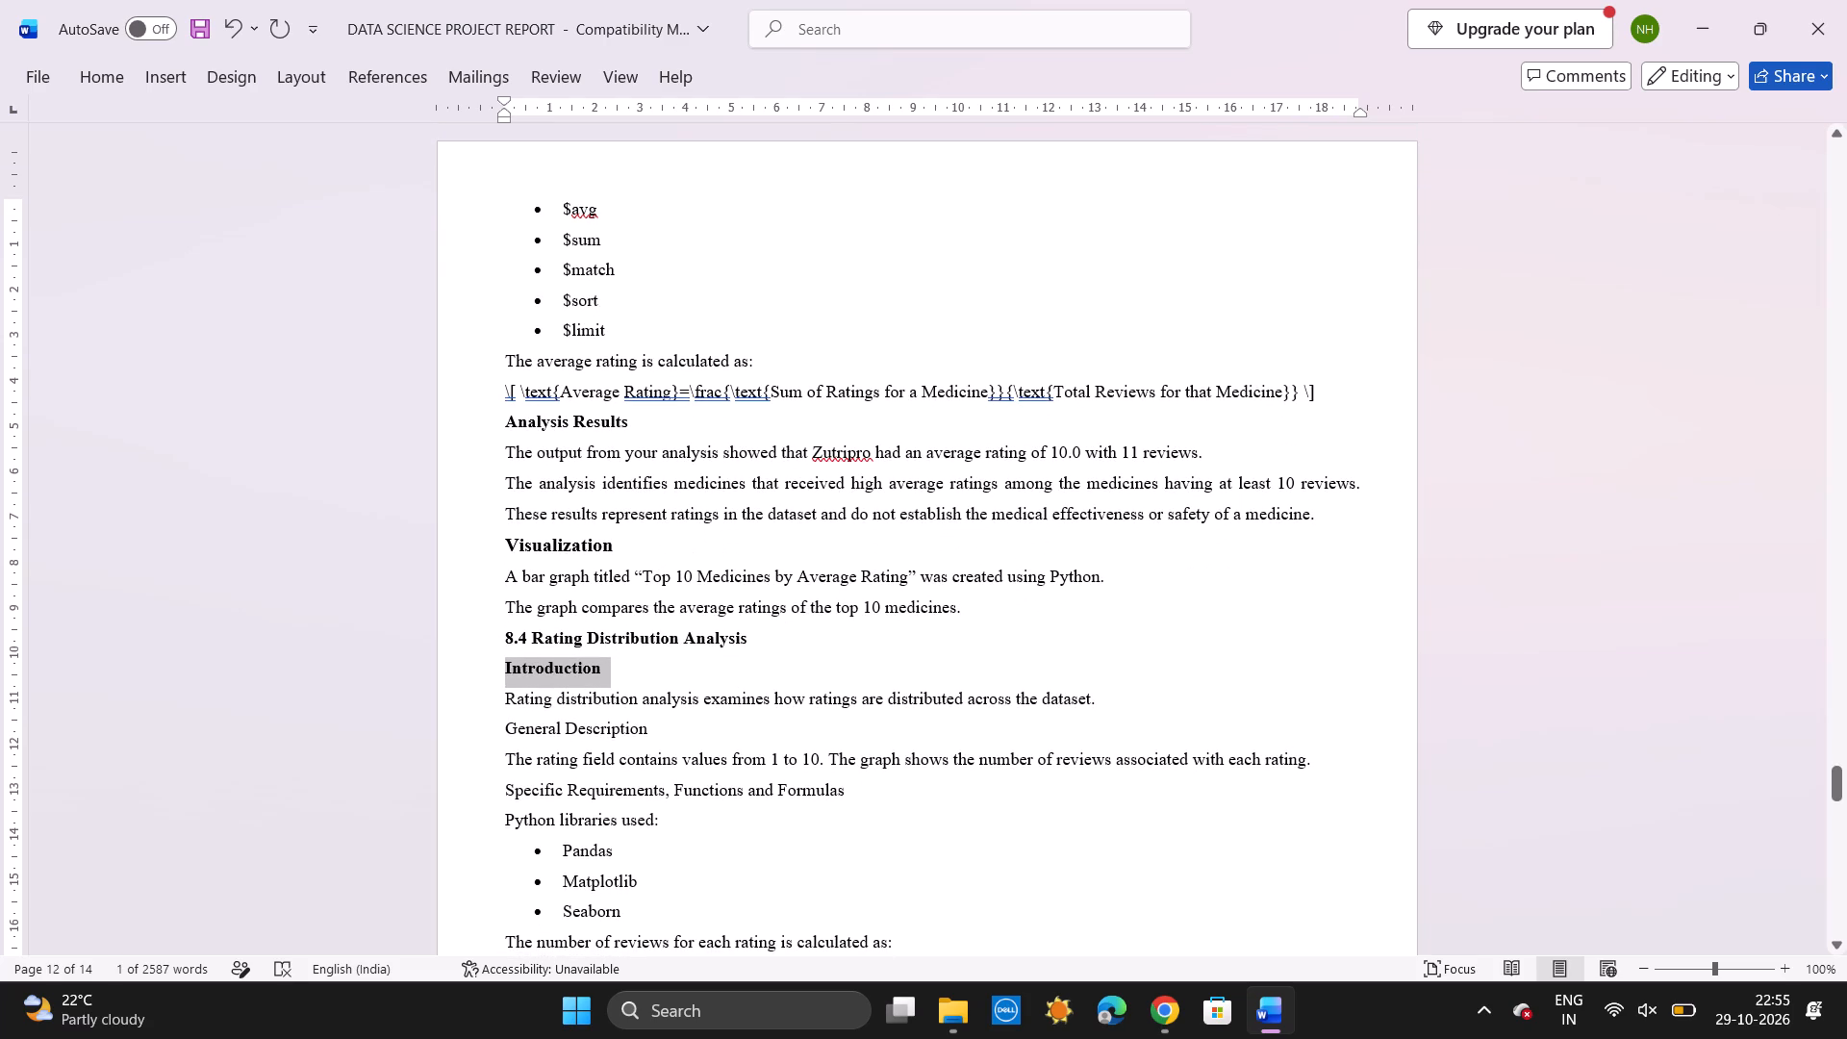
drag(503, 730, 645, 733)
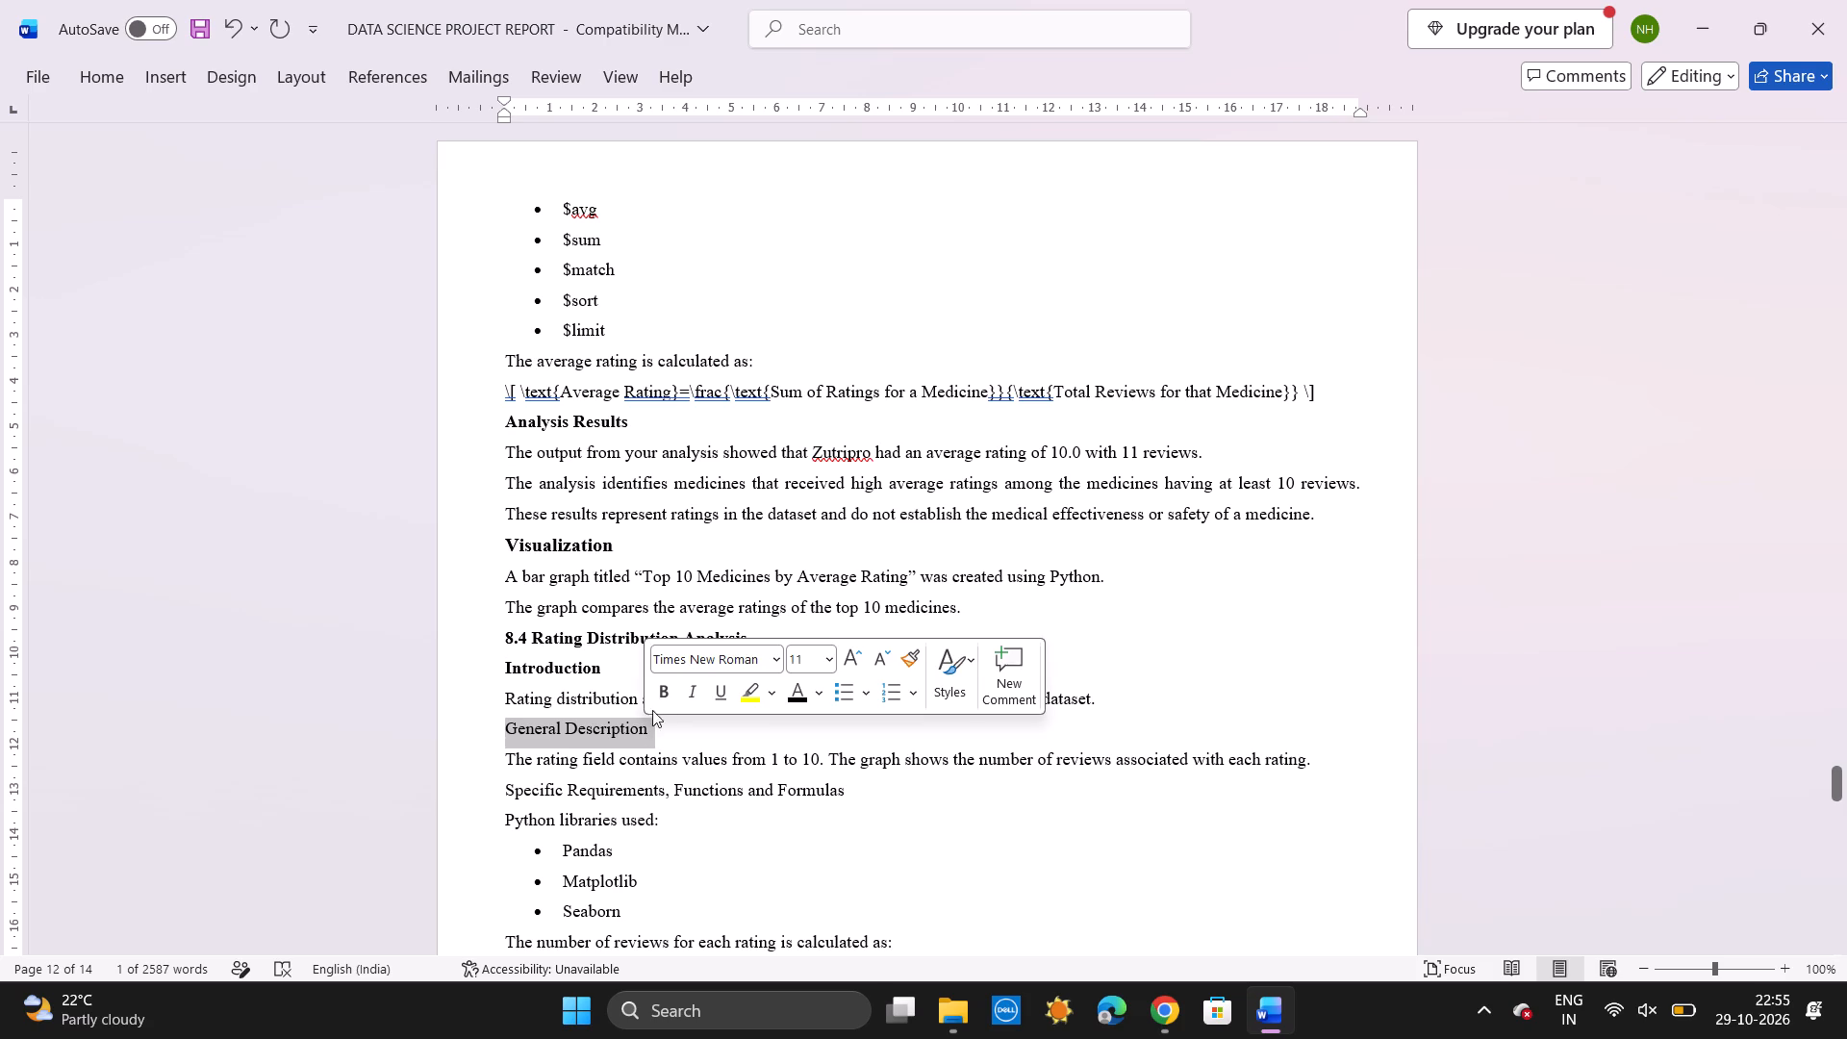
click(659, 697)
Make the Specific Requirements, Functions and Formulas and the Analysis Results subheadings in section 8.4 bold.
scroll(571, 805, down, 1)
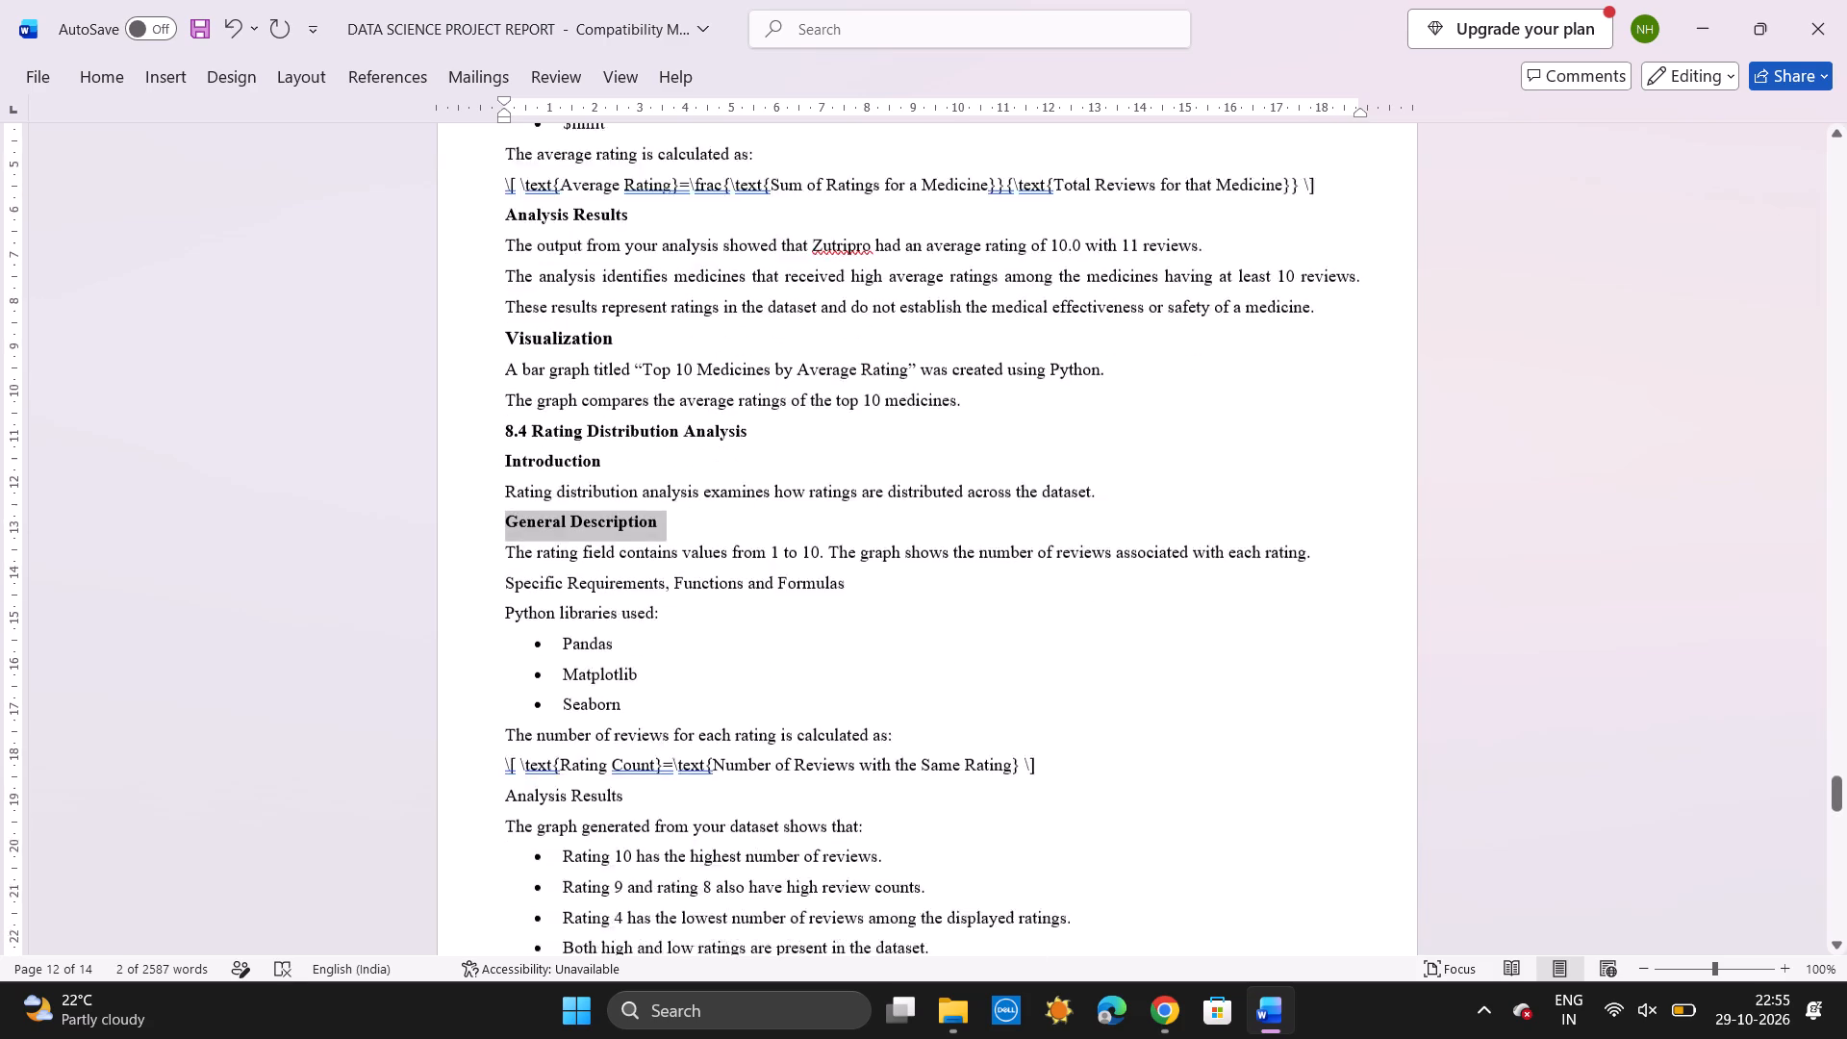
scroll(571, 805, down, 1)
drag(503, 441, 608, 442)
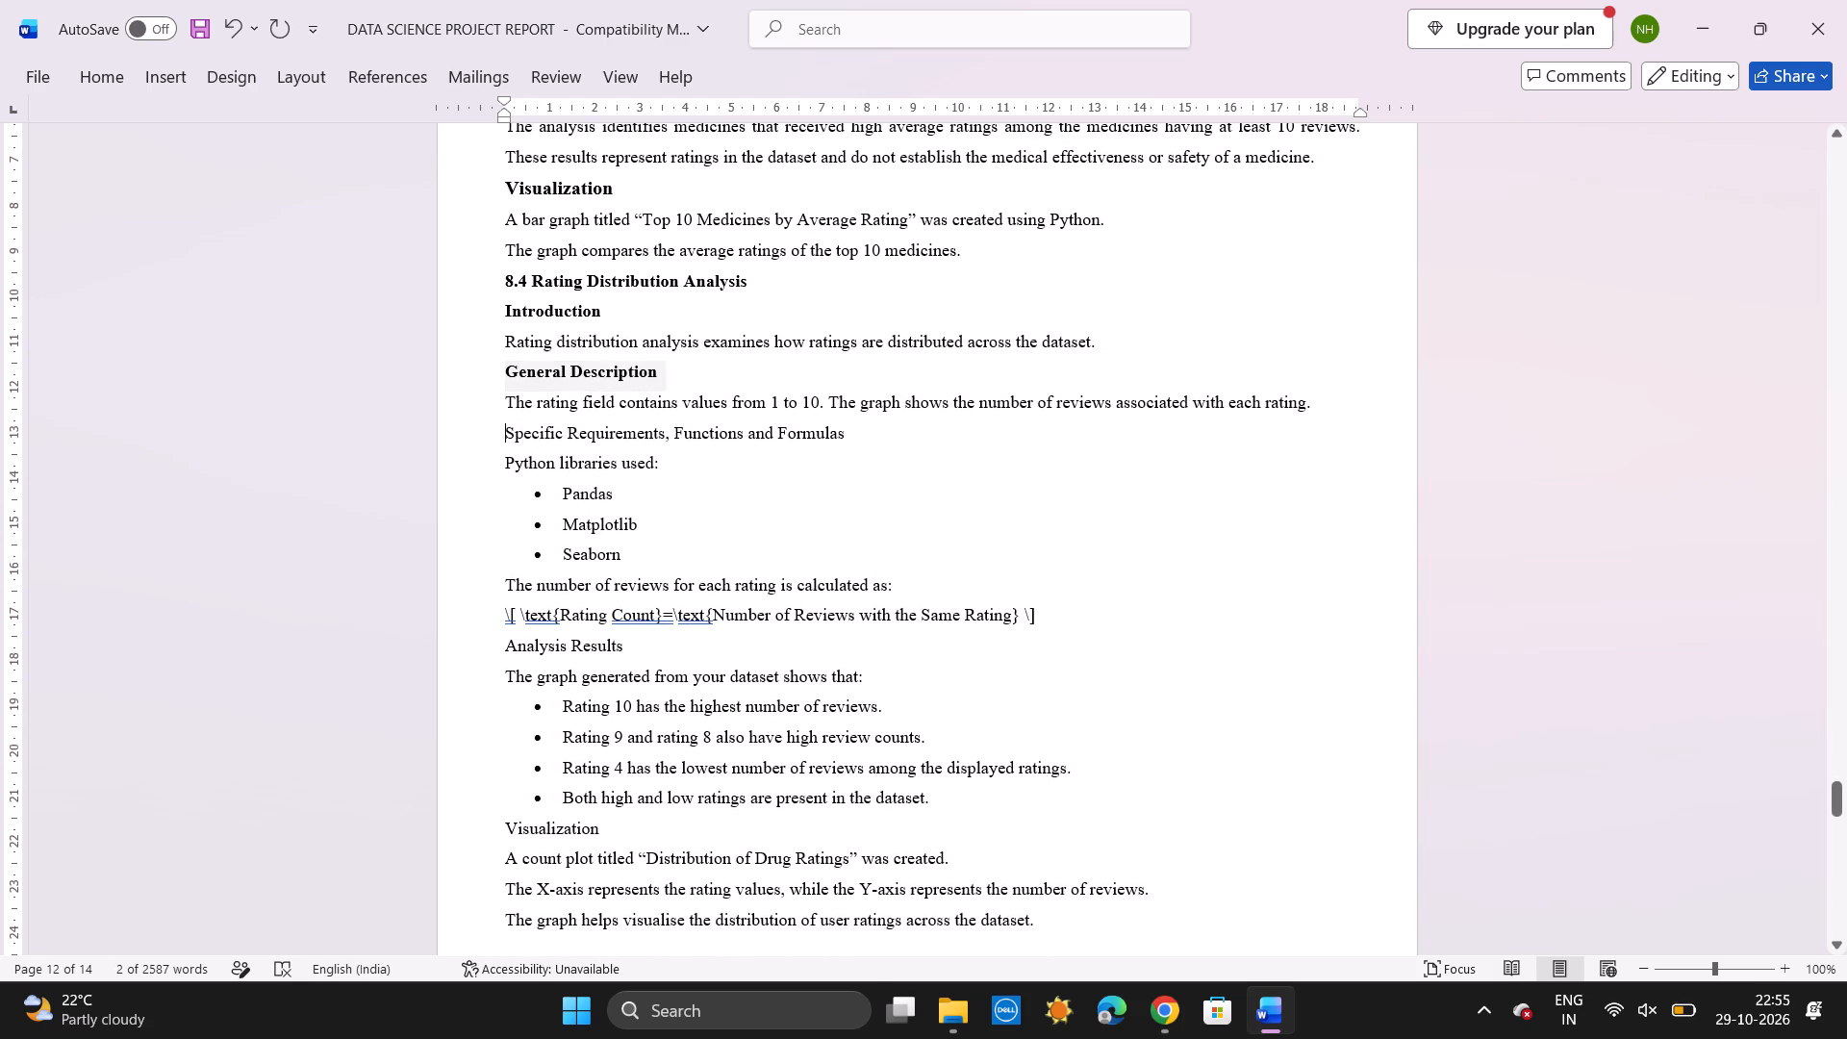
drag(608, 442, 832, 444)
click(853, 410)
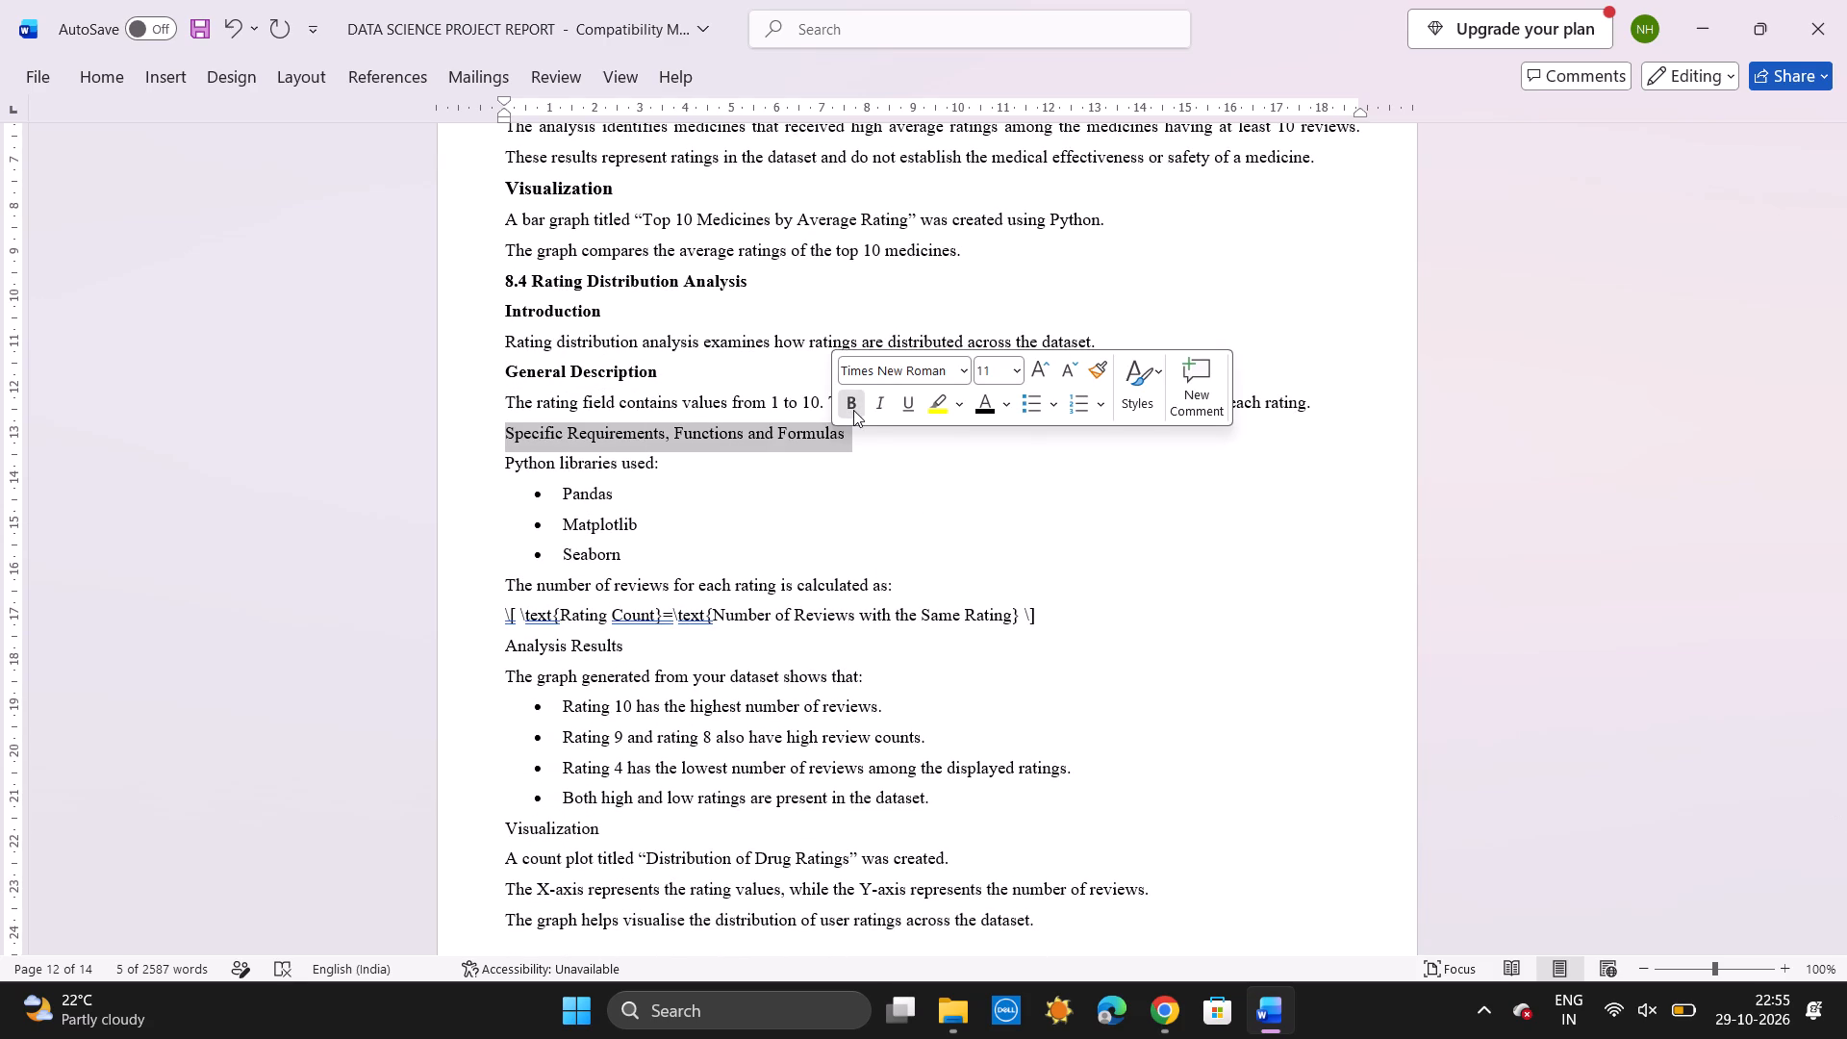
scroll(664, 528, down, 1)
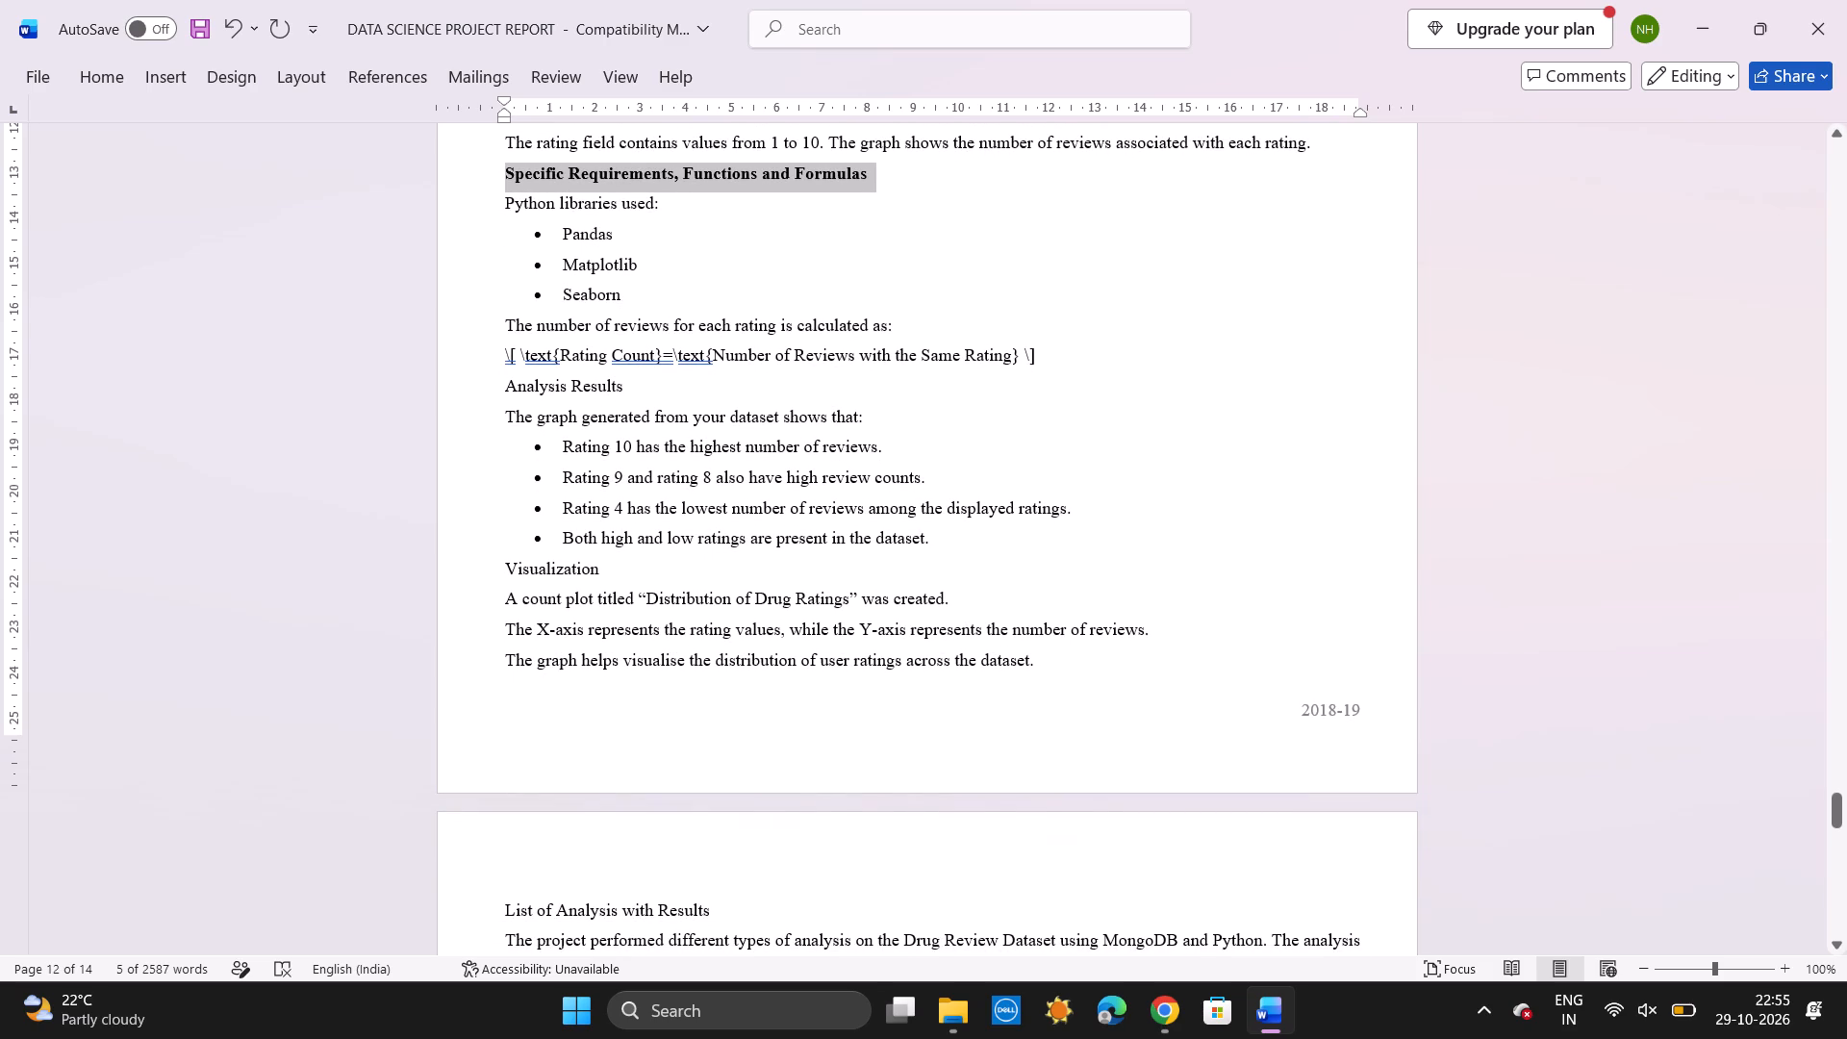
scroll(543, 376, up, 1)
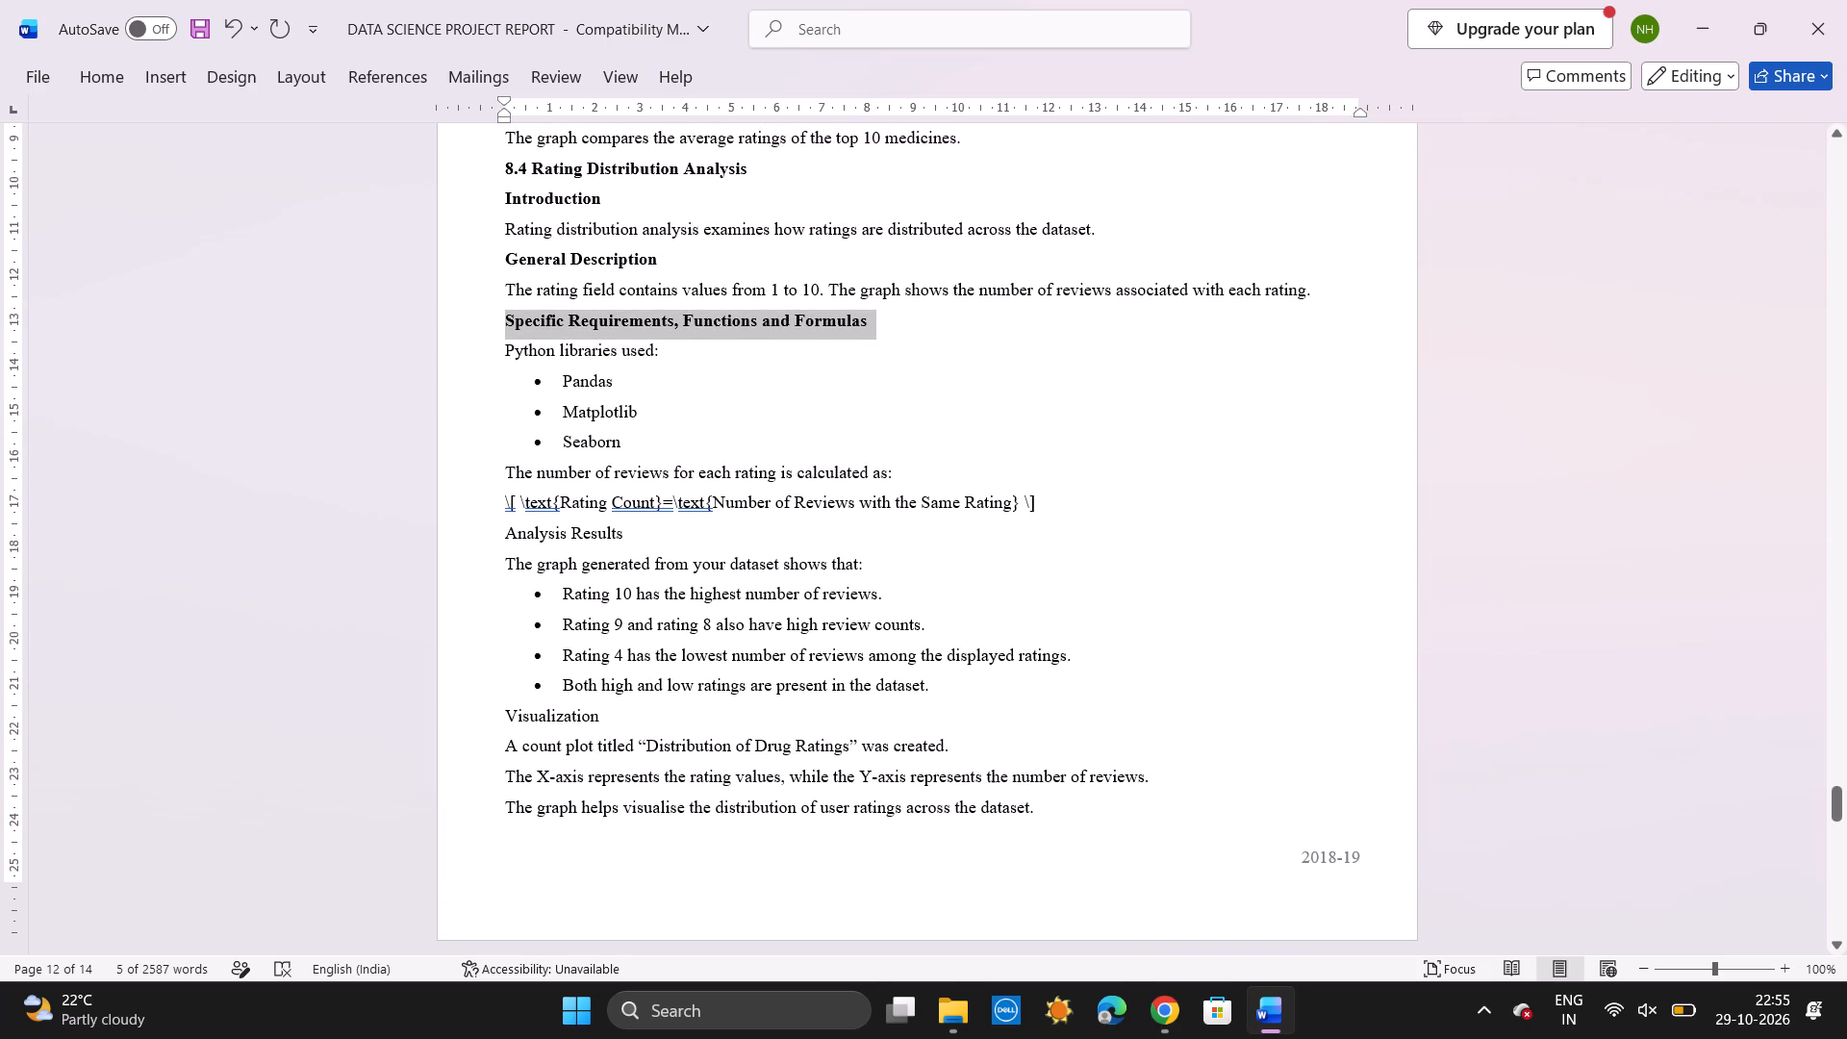
drag(504, 532, 631, 529)
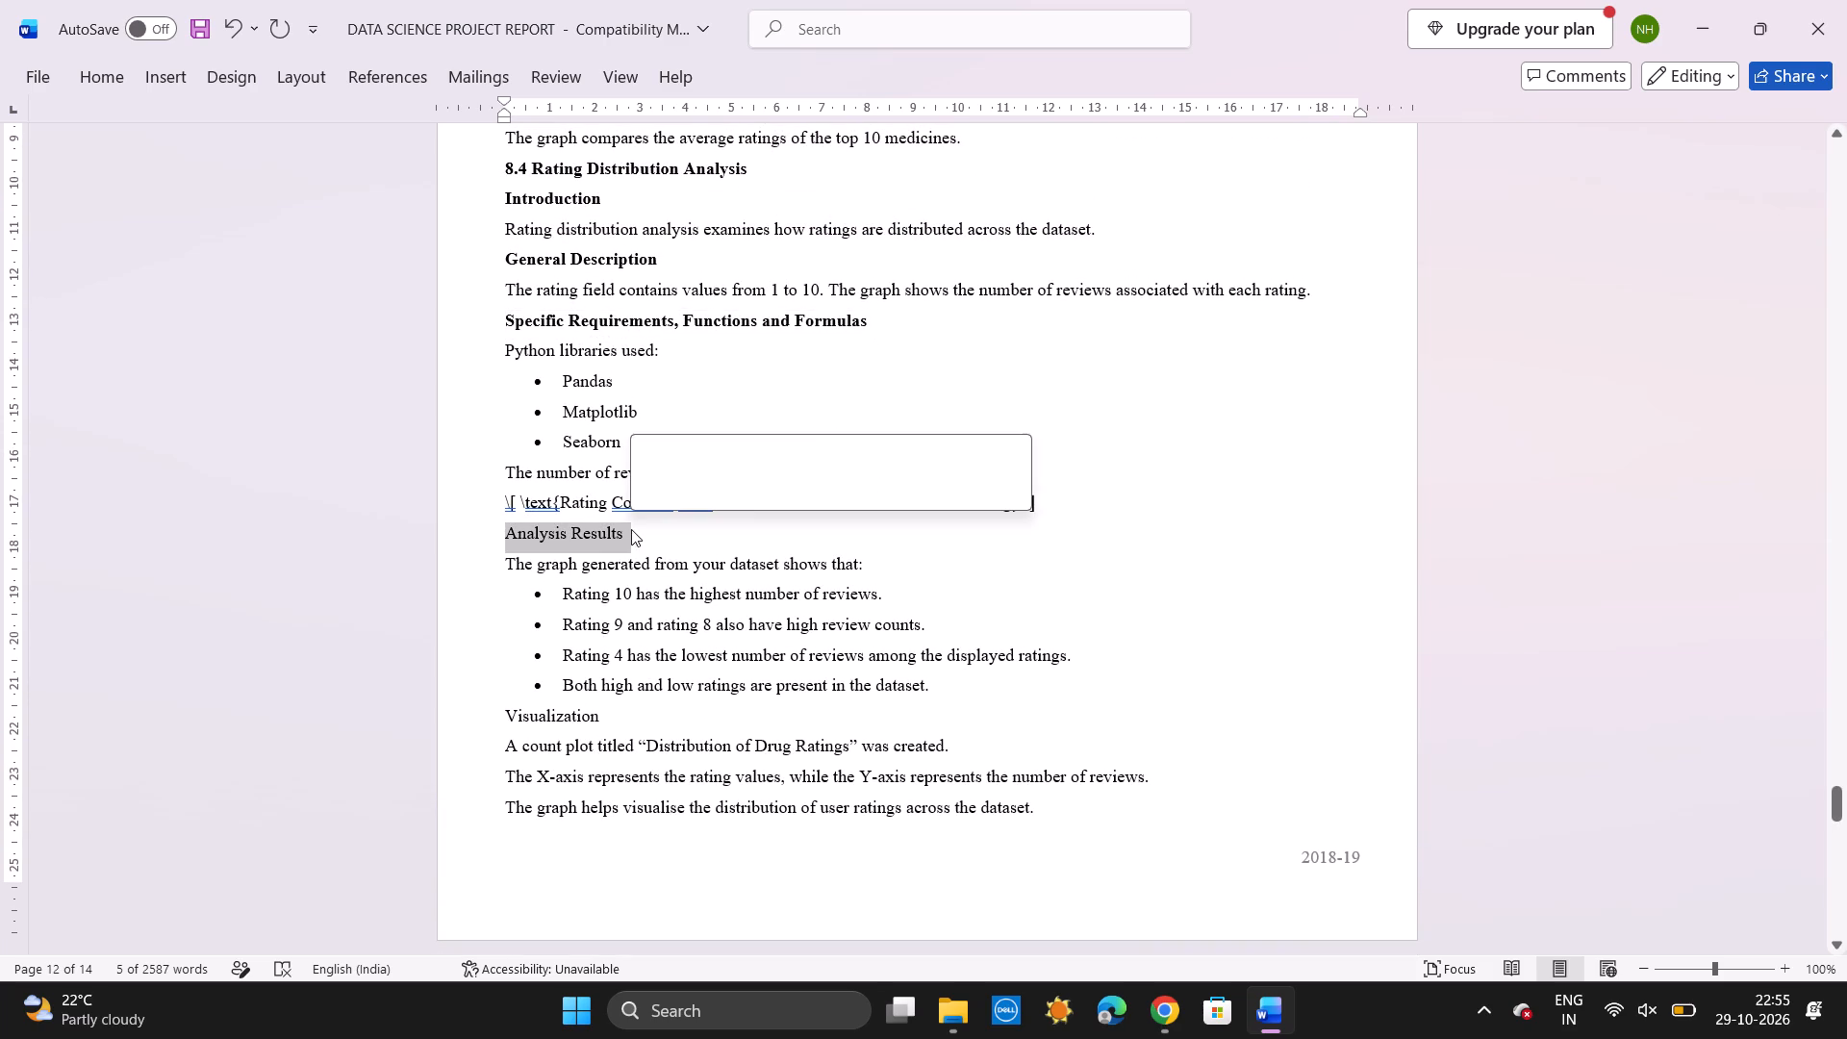
click(650, 497)
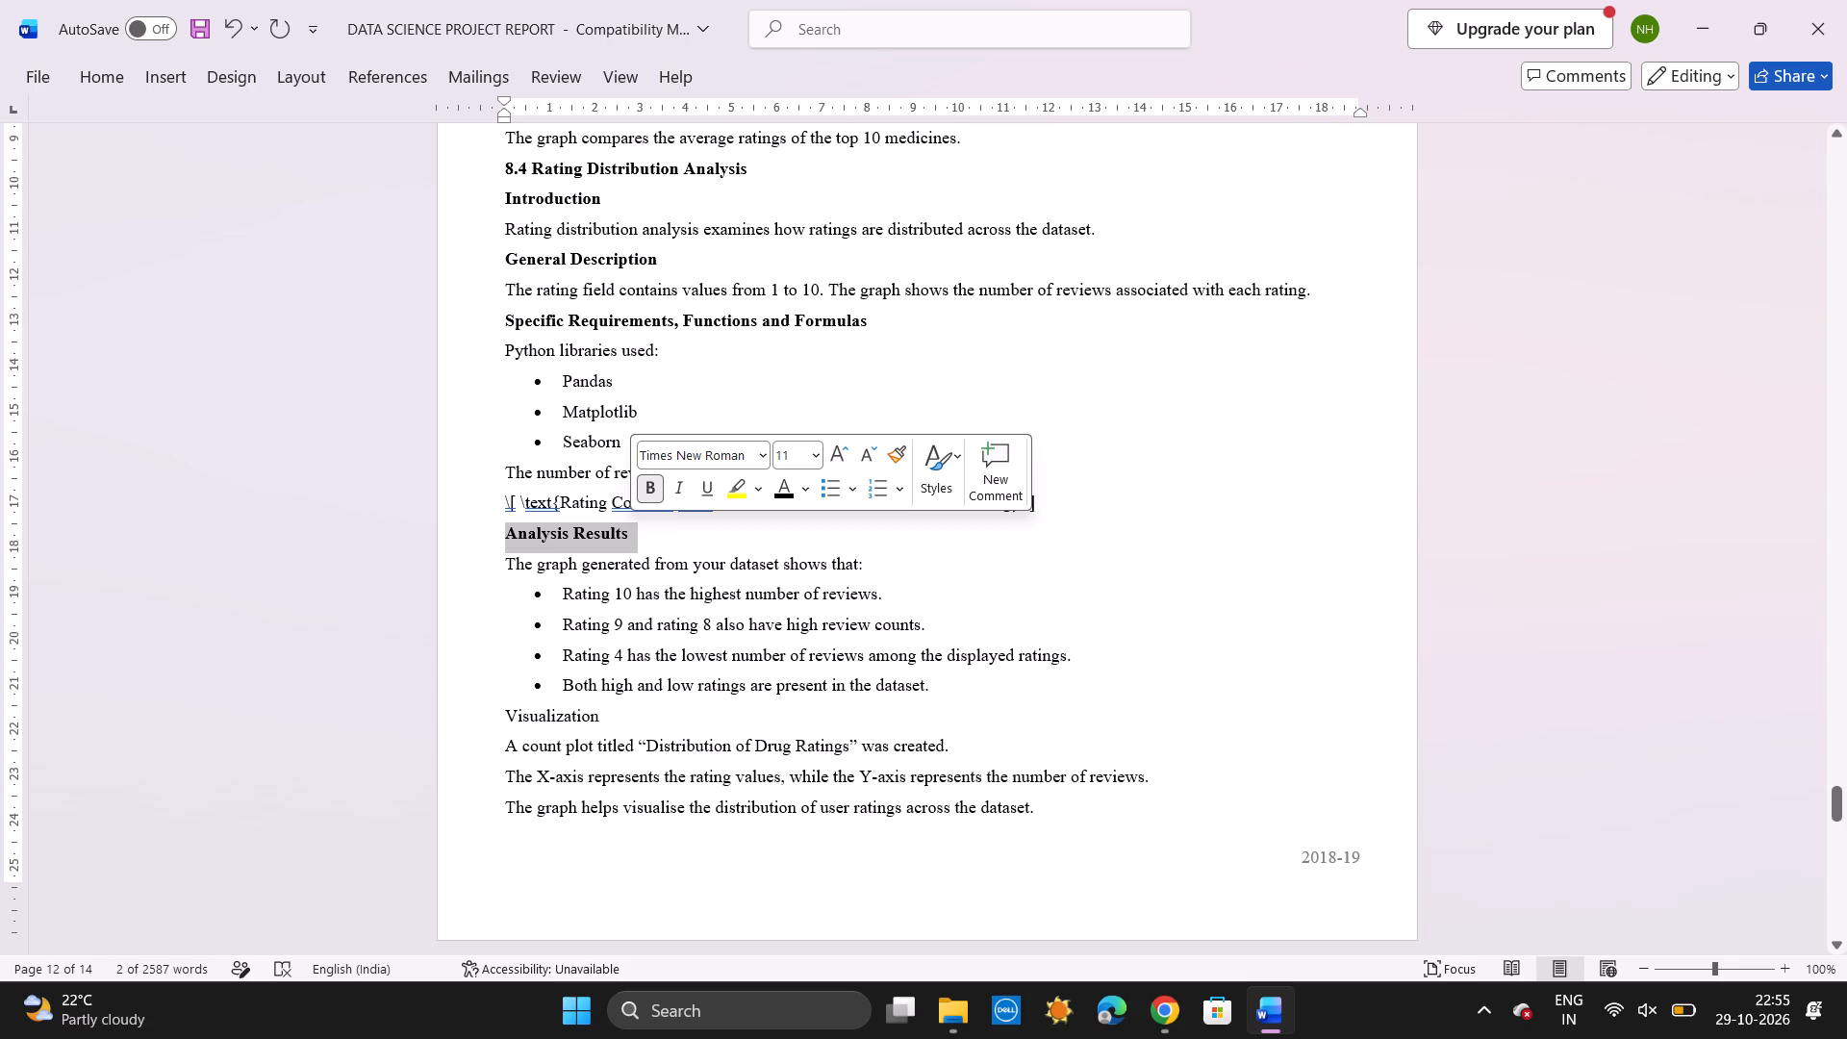
Make the Visualization subheading in section 8.4 bold and set its font size to 12.
drag(506, 719, 602, 714)
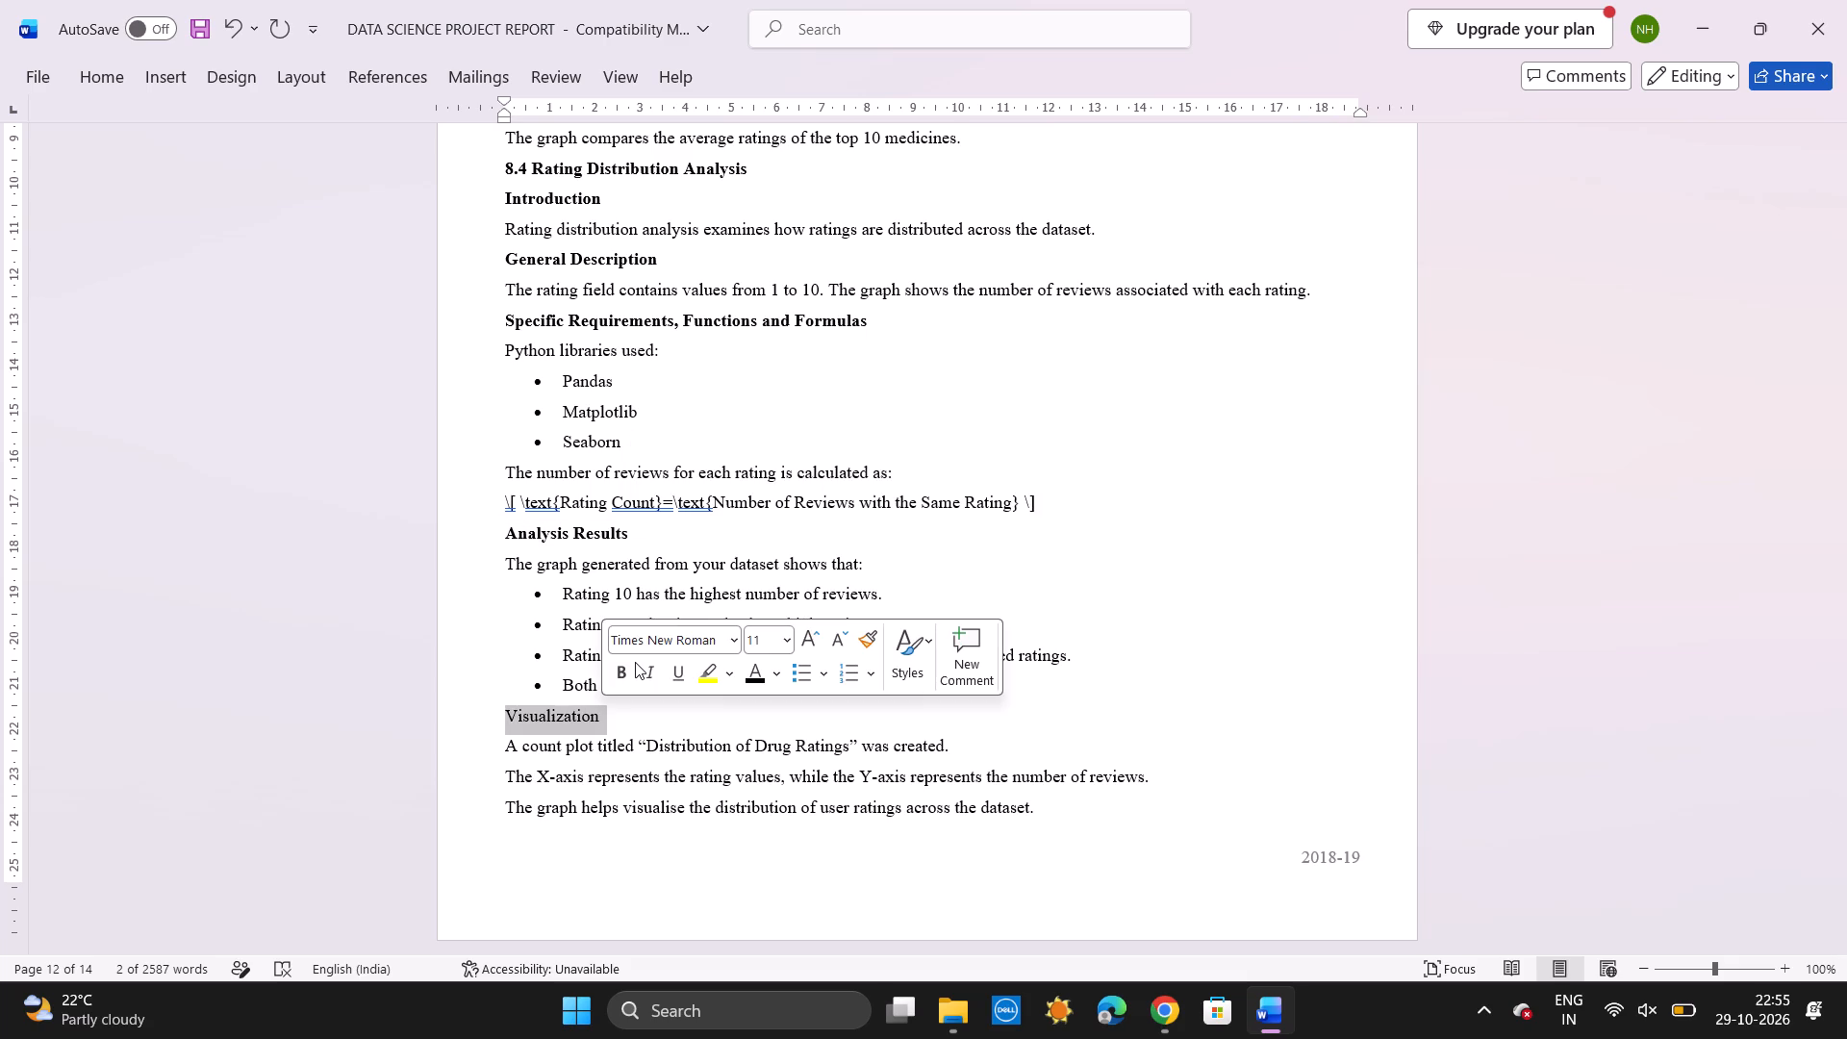
click(633, 665)
click(782, 643)
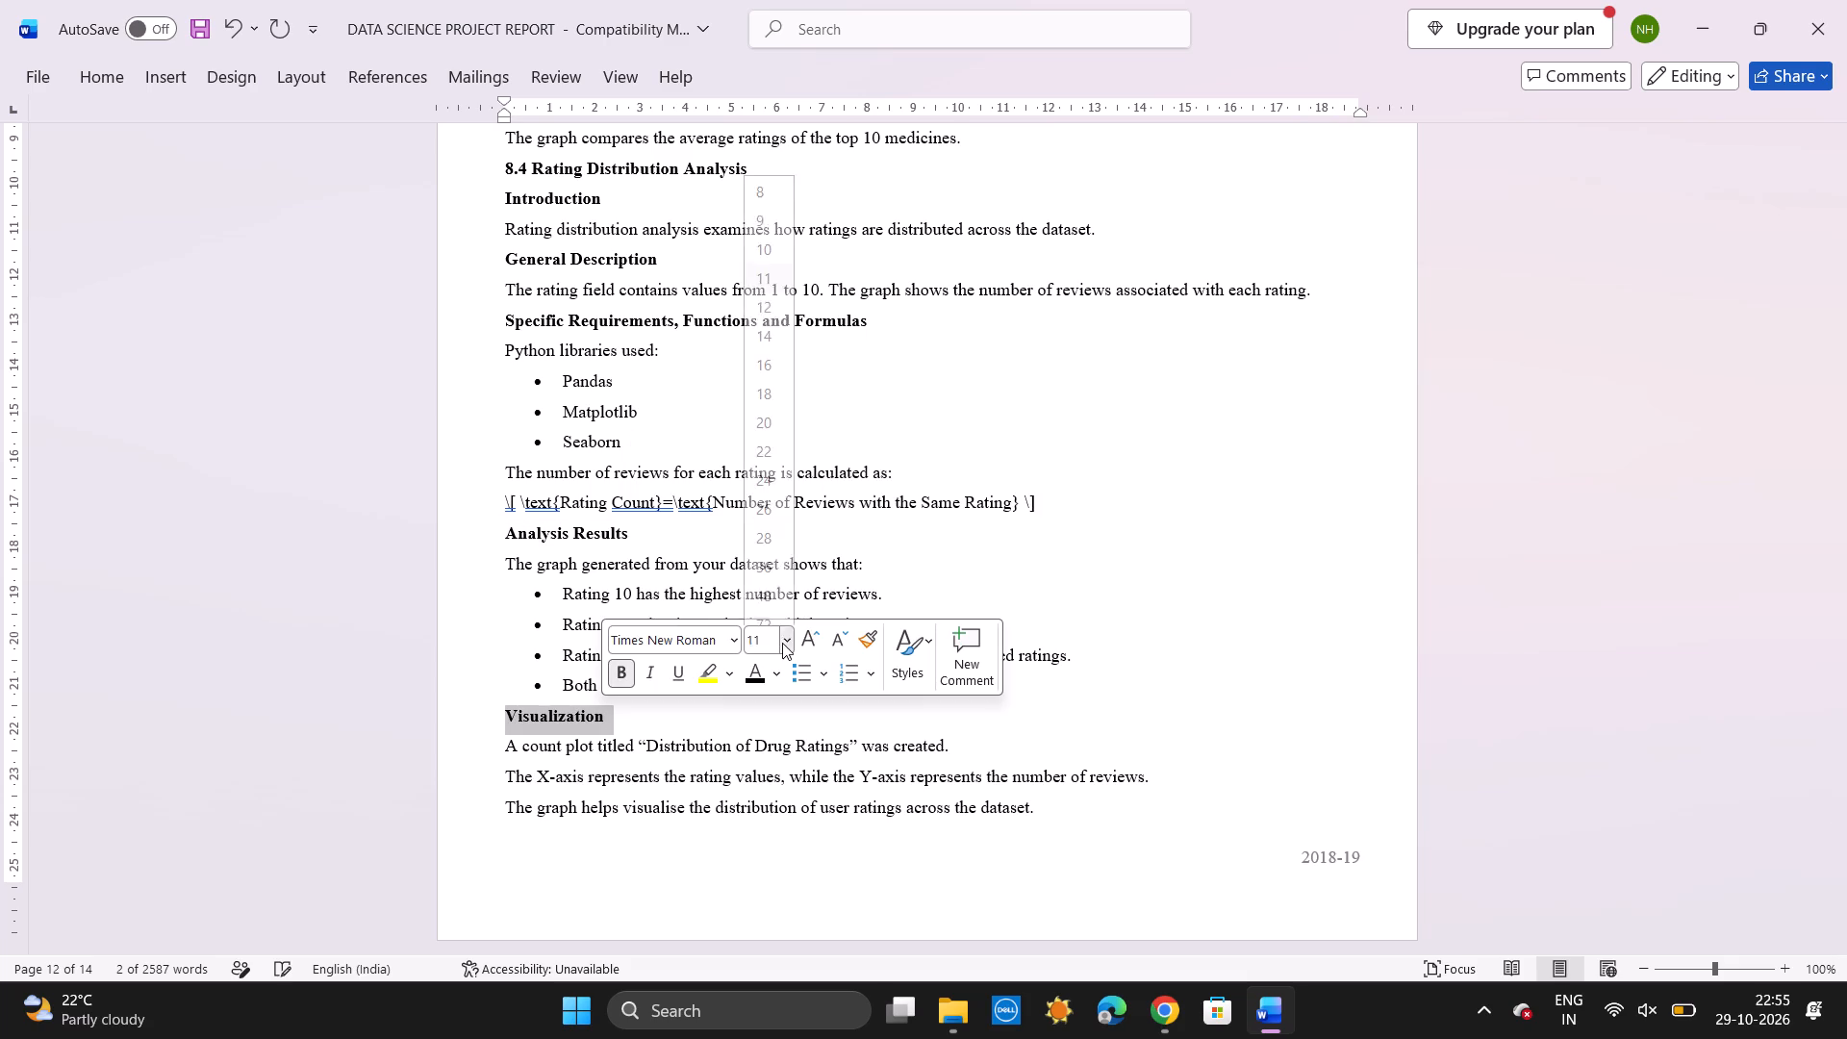
click(778, 302)
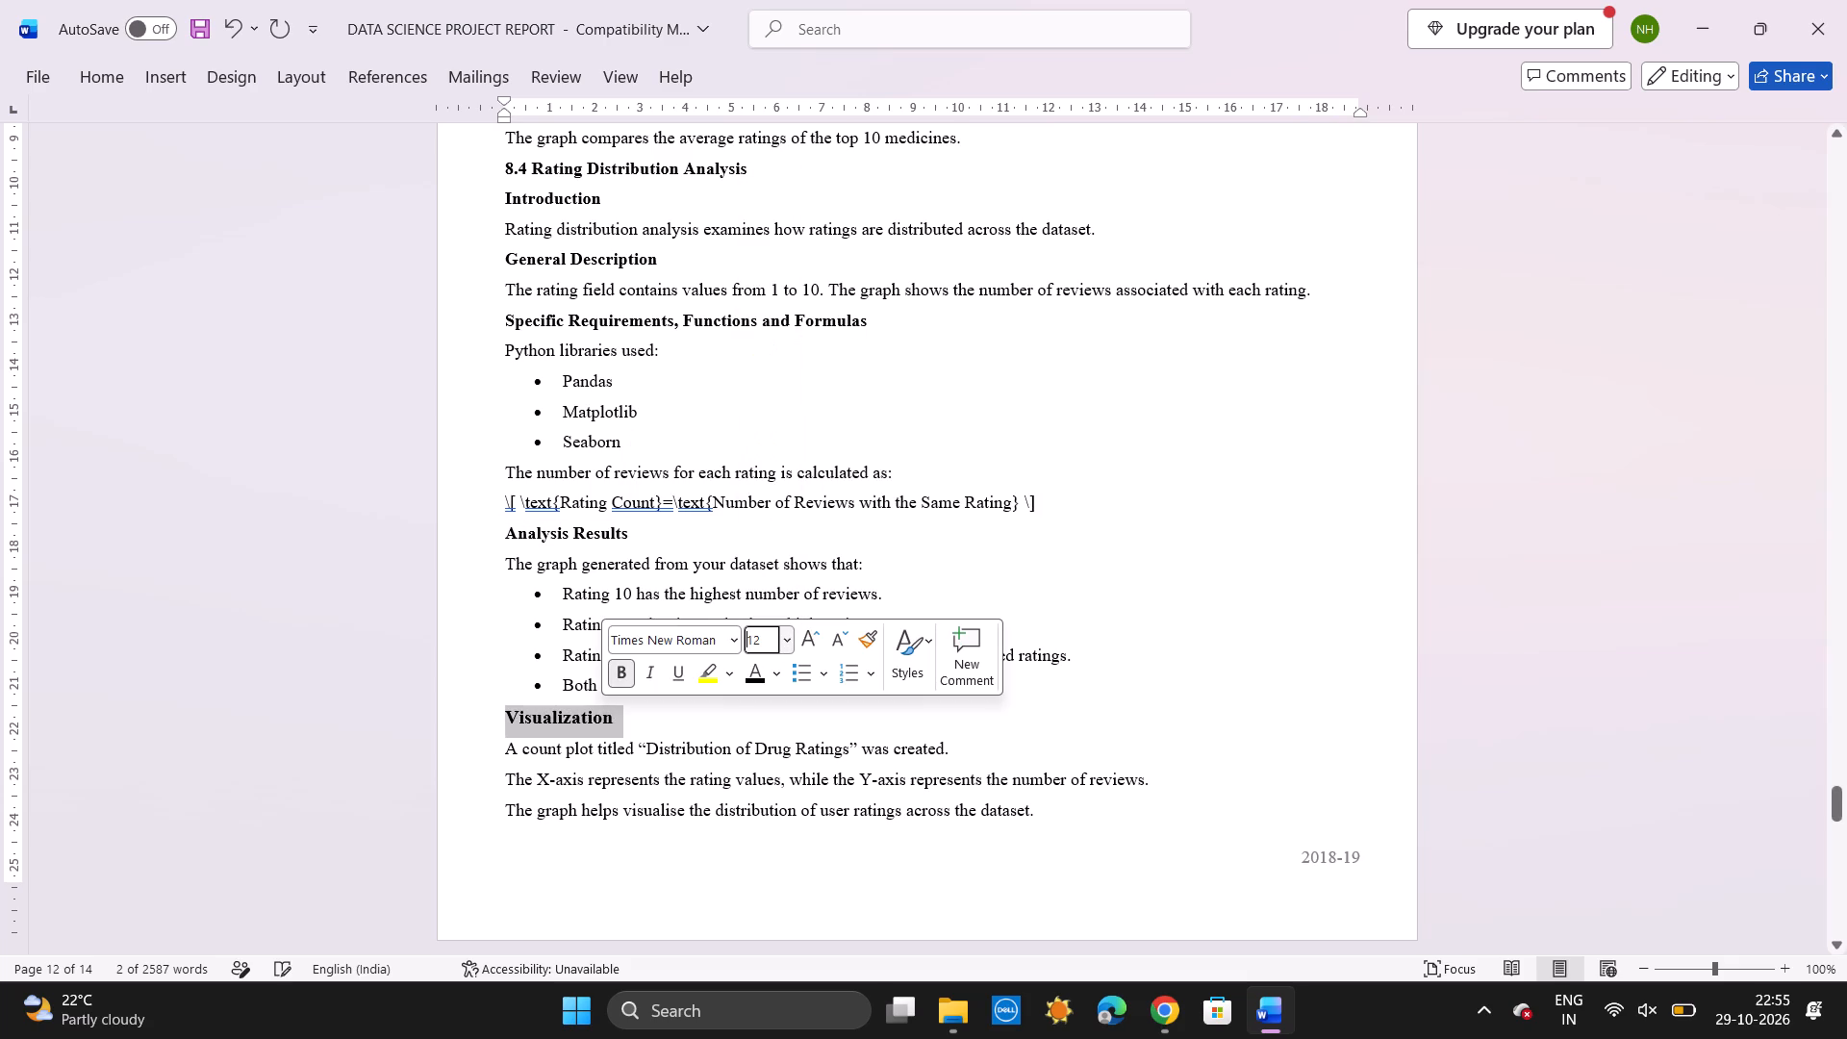
Make the List of Analysis with Results heading bold.
scroll(632, 579, down, 5)
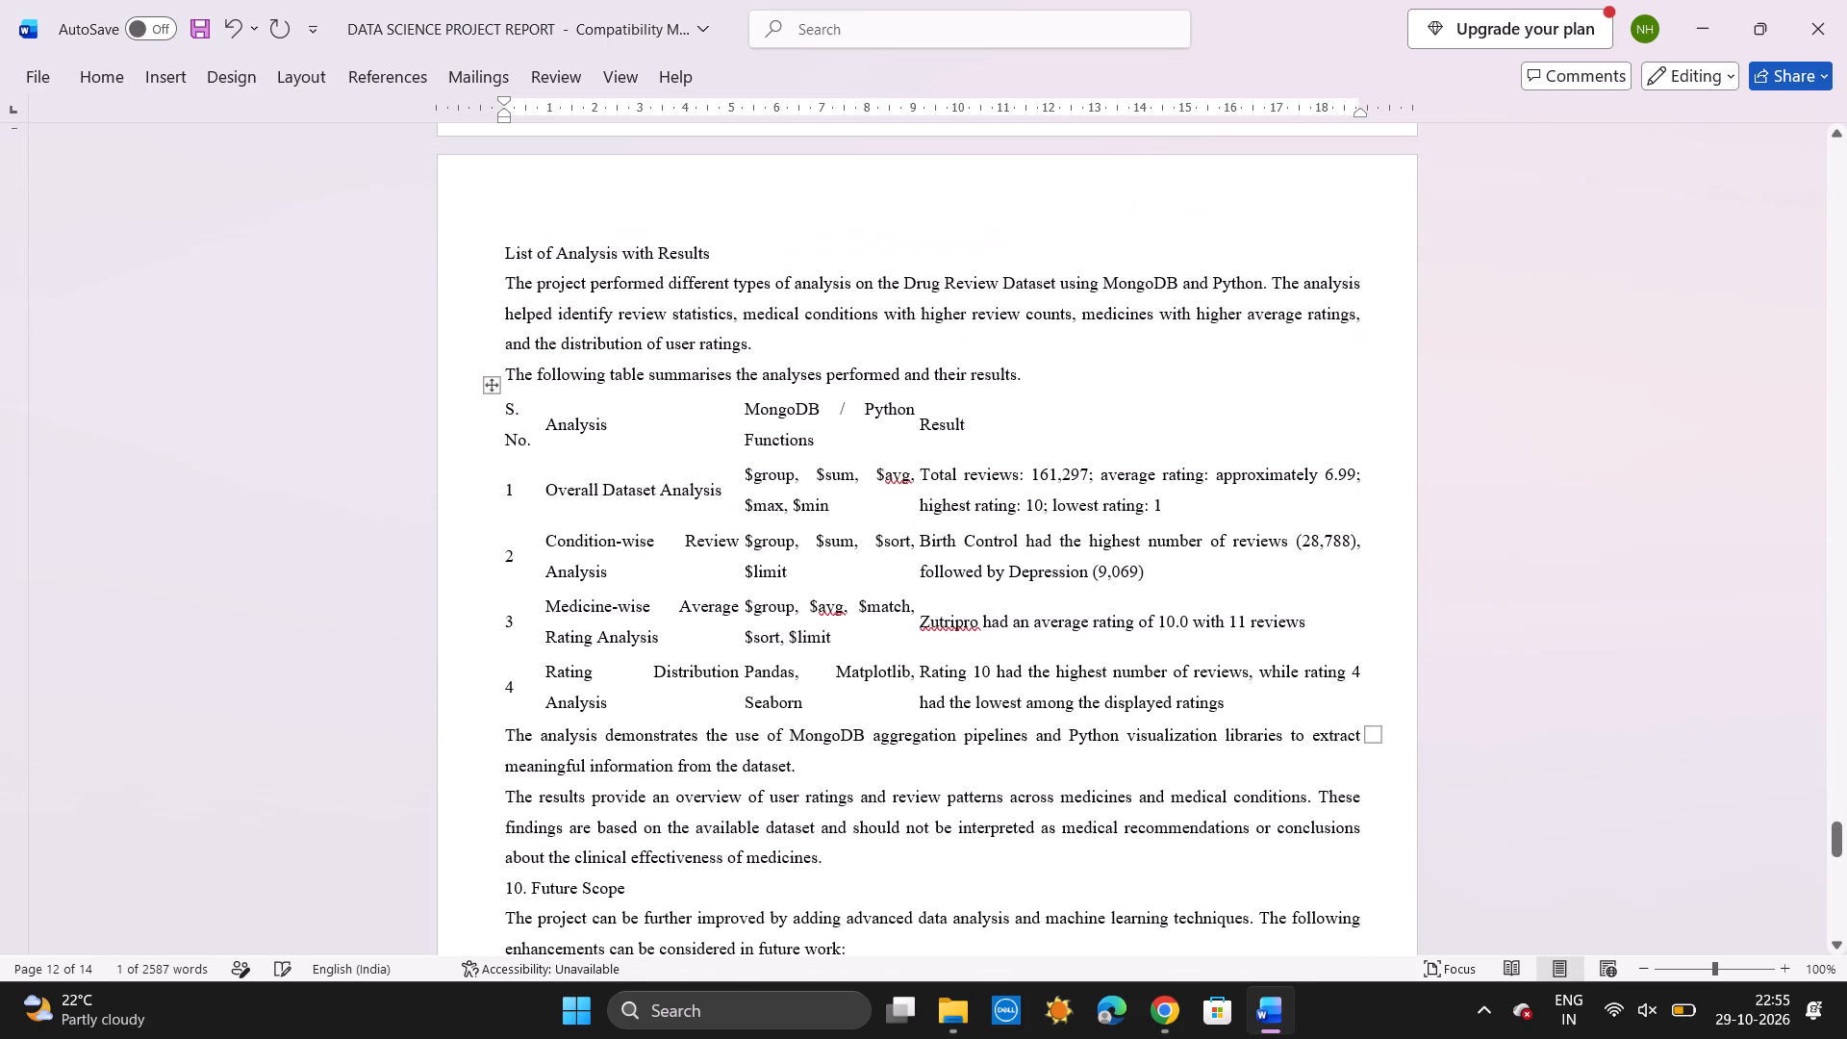
drag(507, 252, 685, 261)
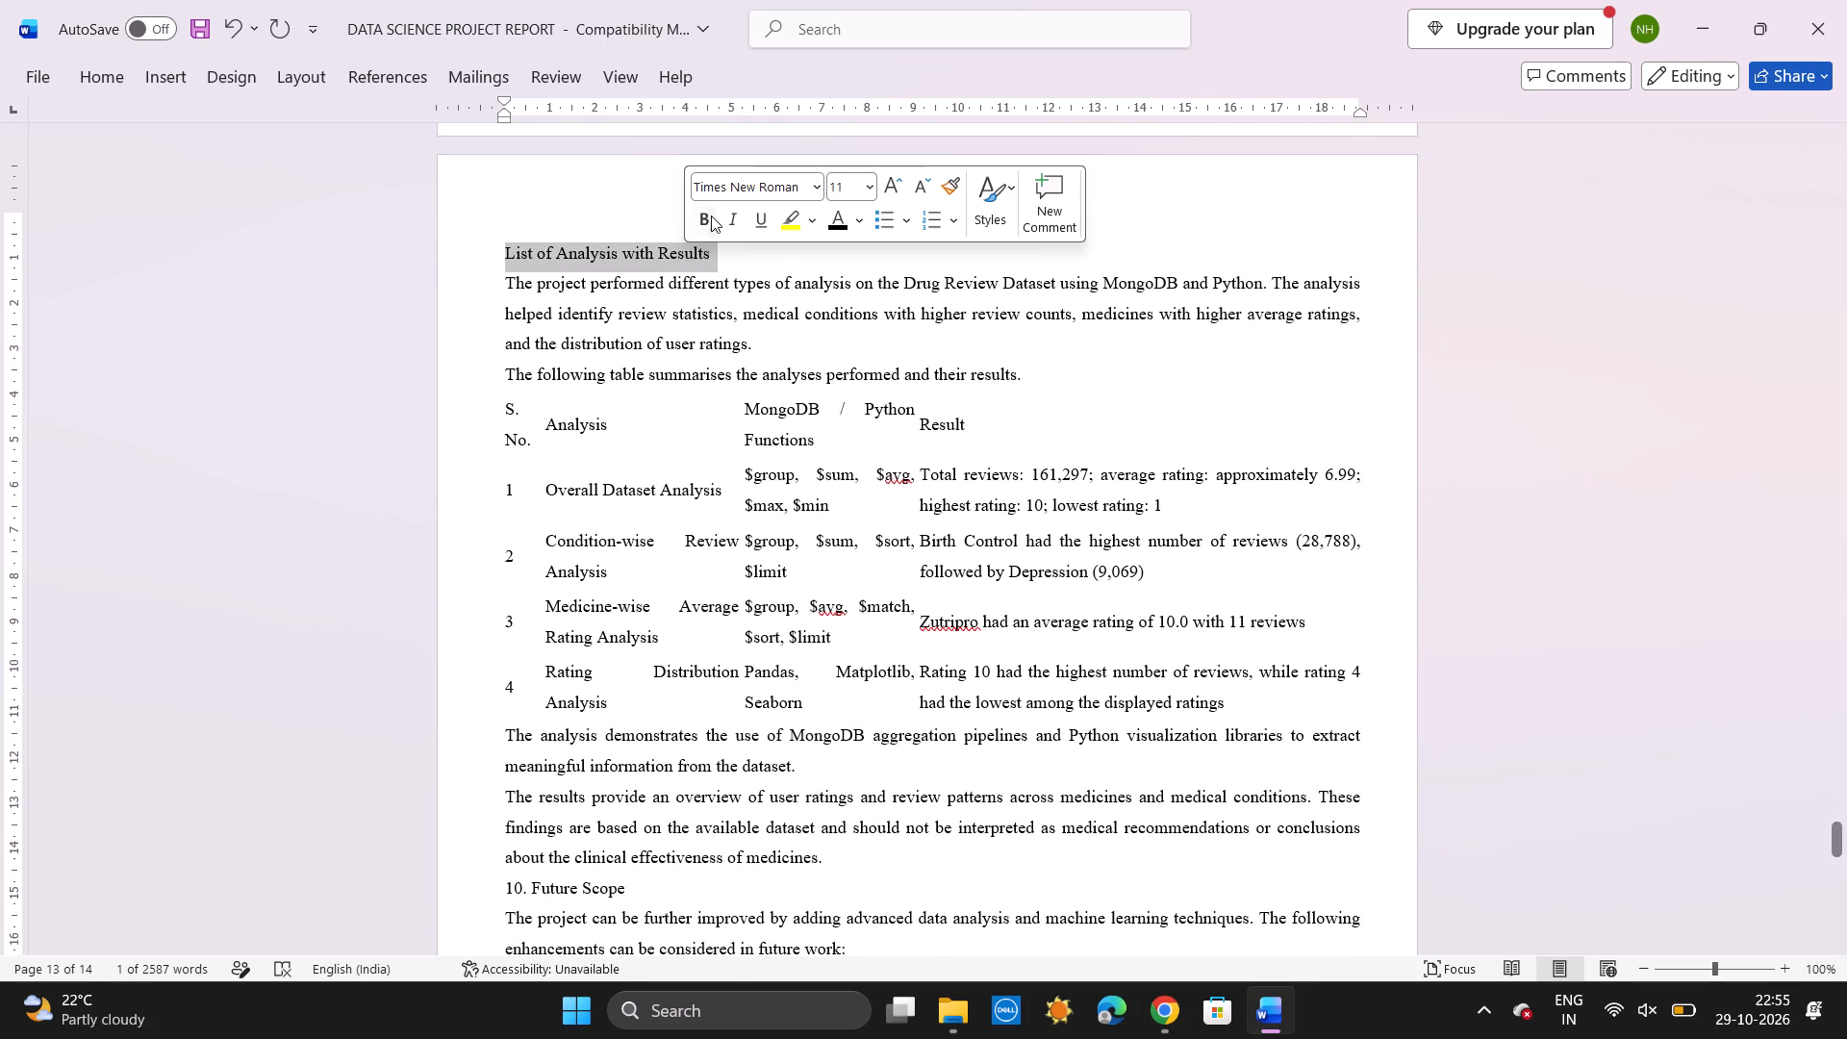
click(703, 217)
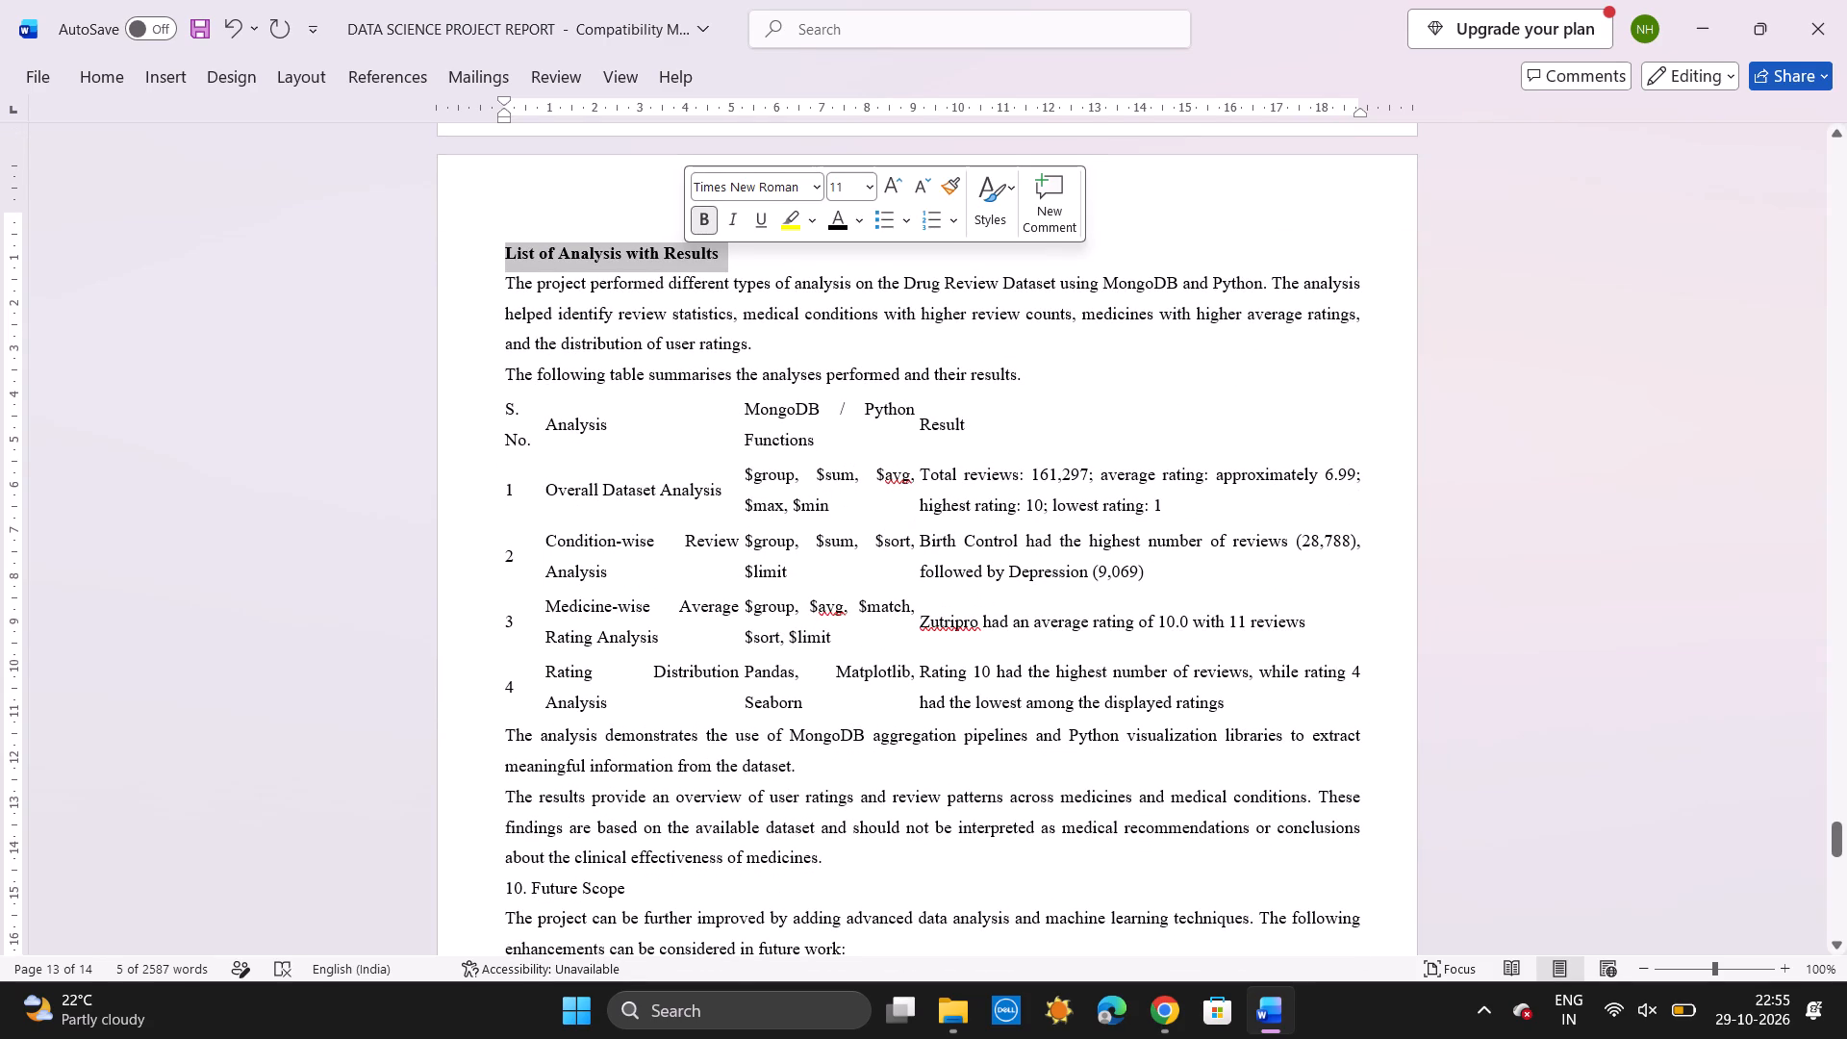
Make the whole analysis summary table and the sentence introducing it bold under List of Analysis with Results.
drag(503, 374, 575, 398)
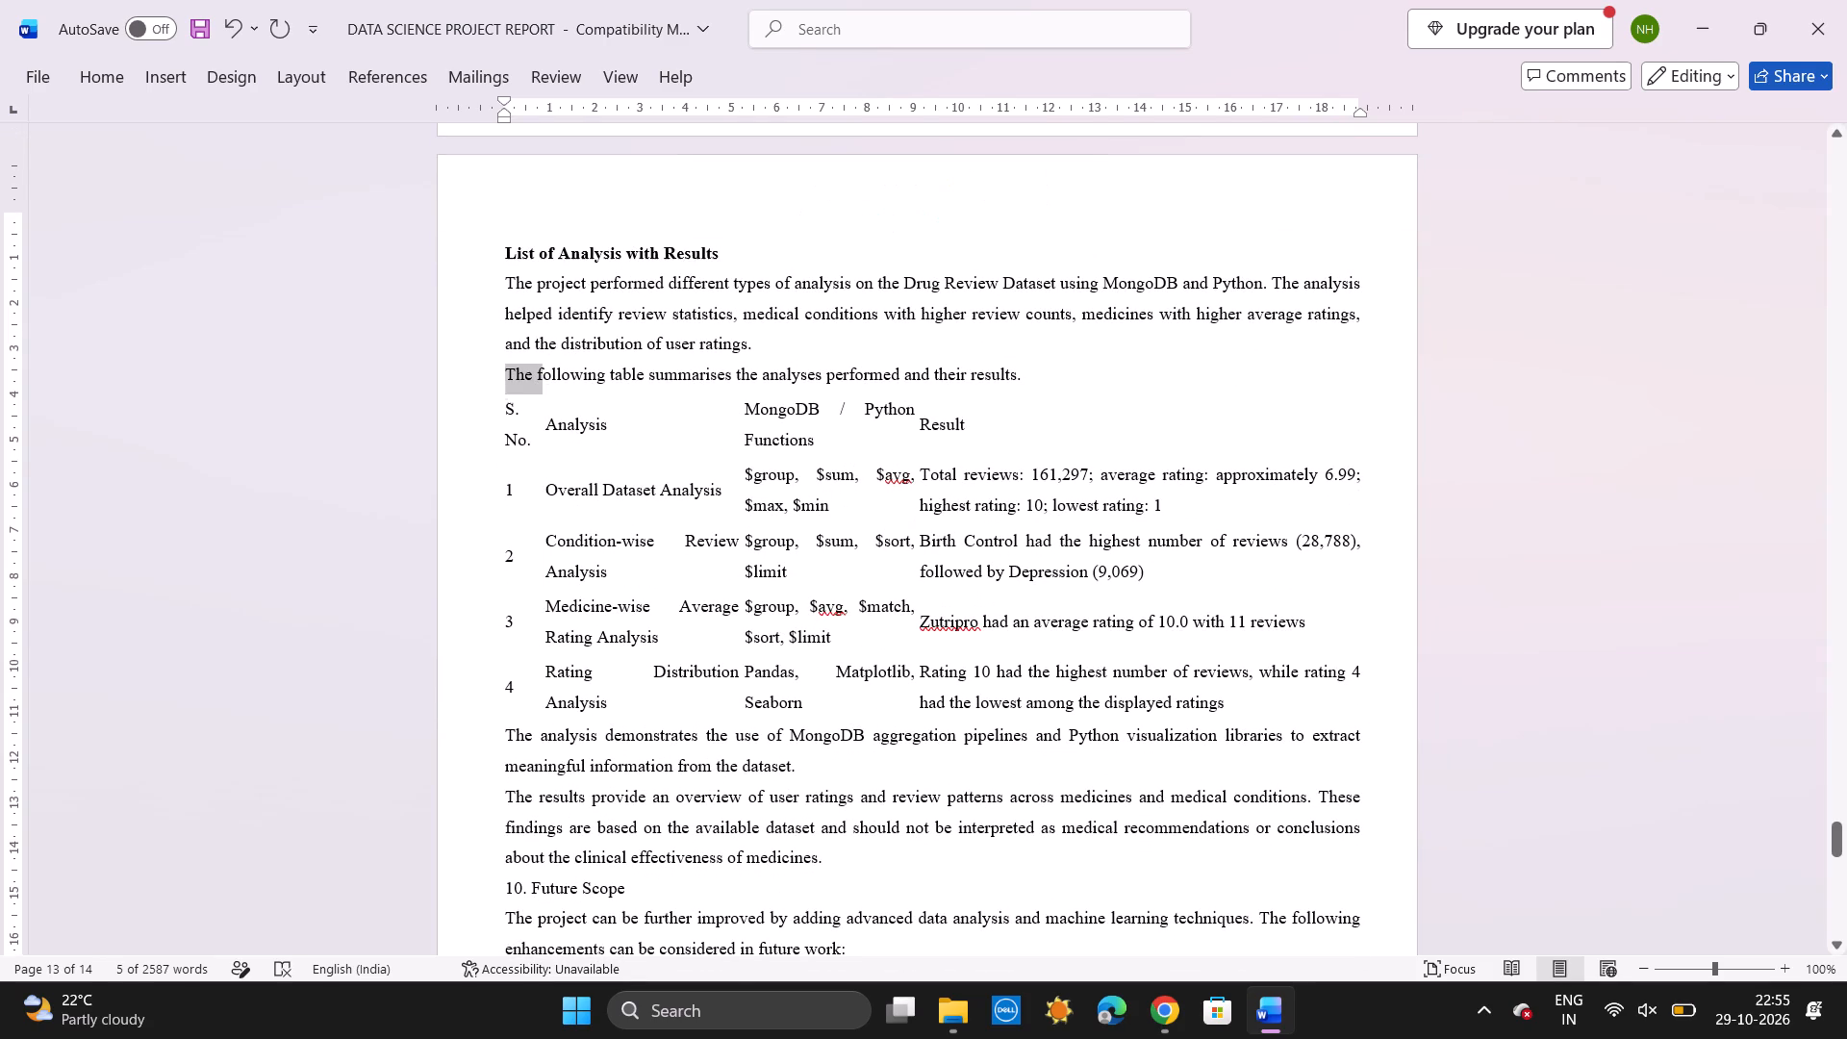
drag(575, 398, 1261, 699)
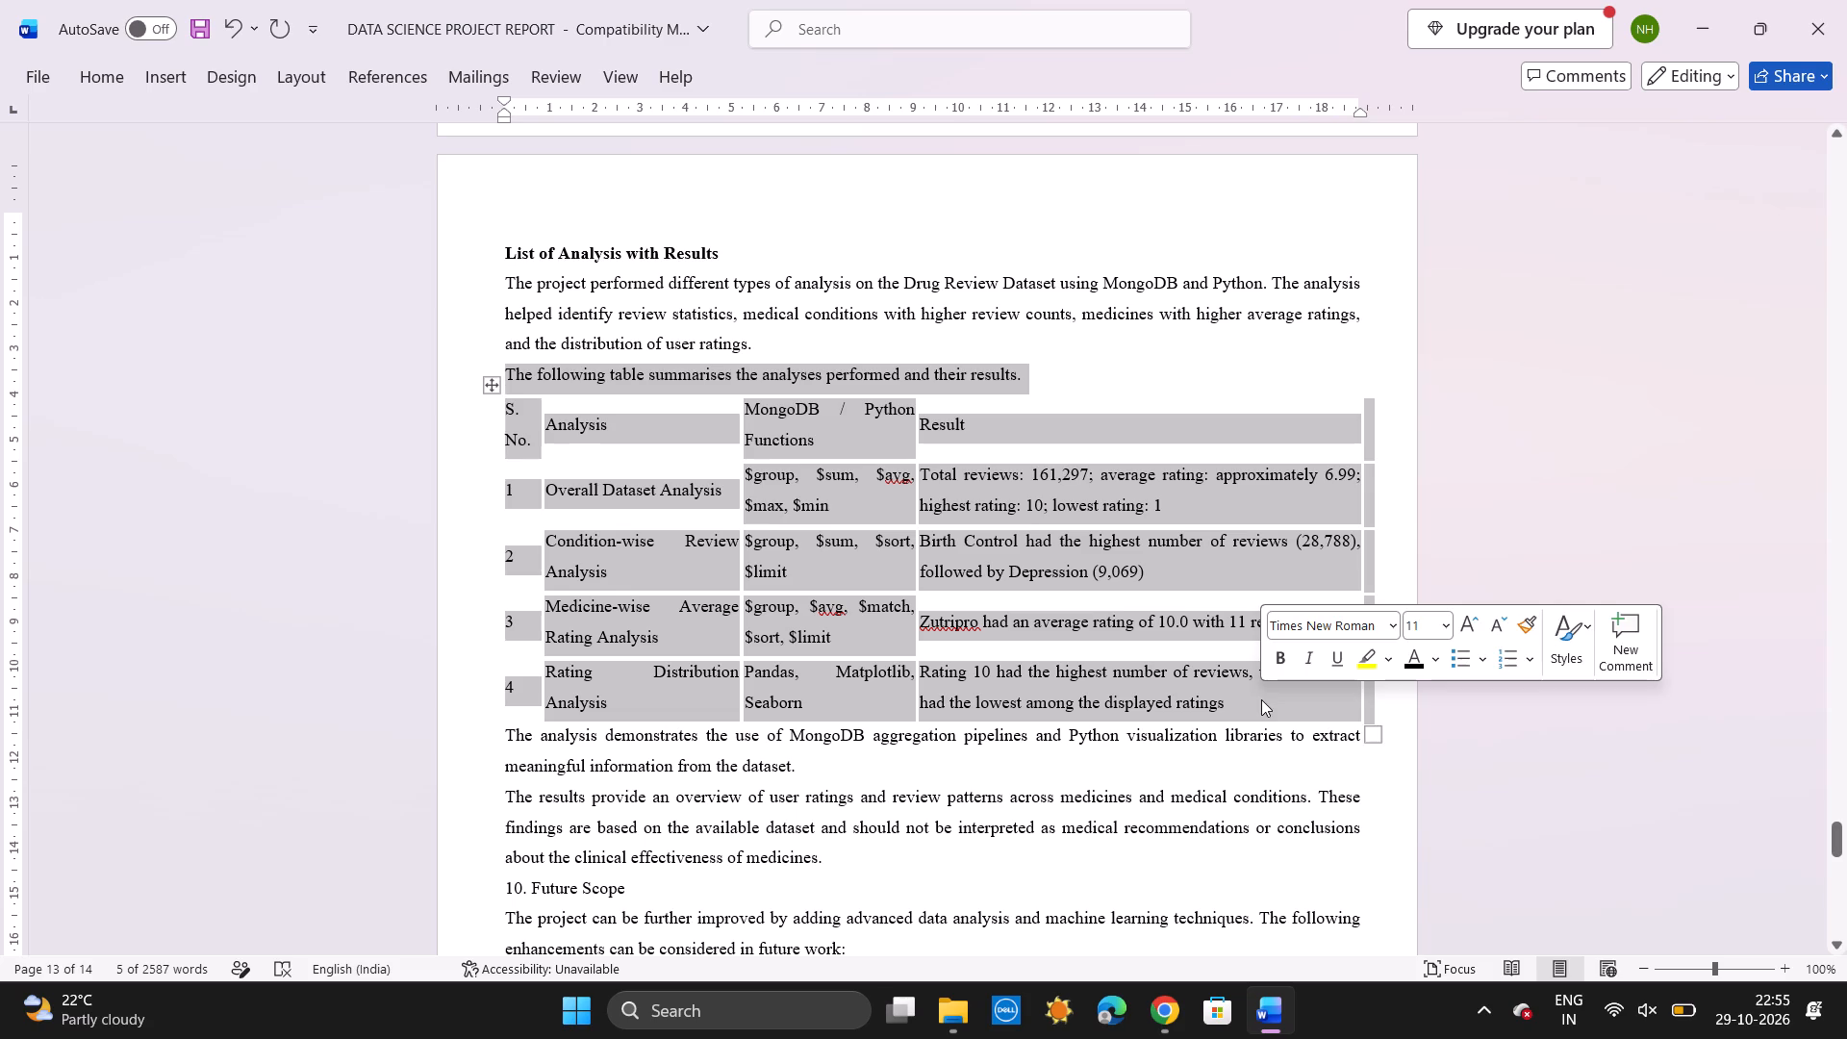
click(1285, 659)
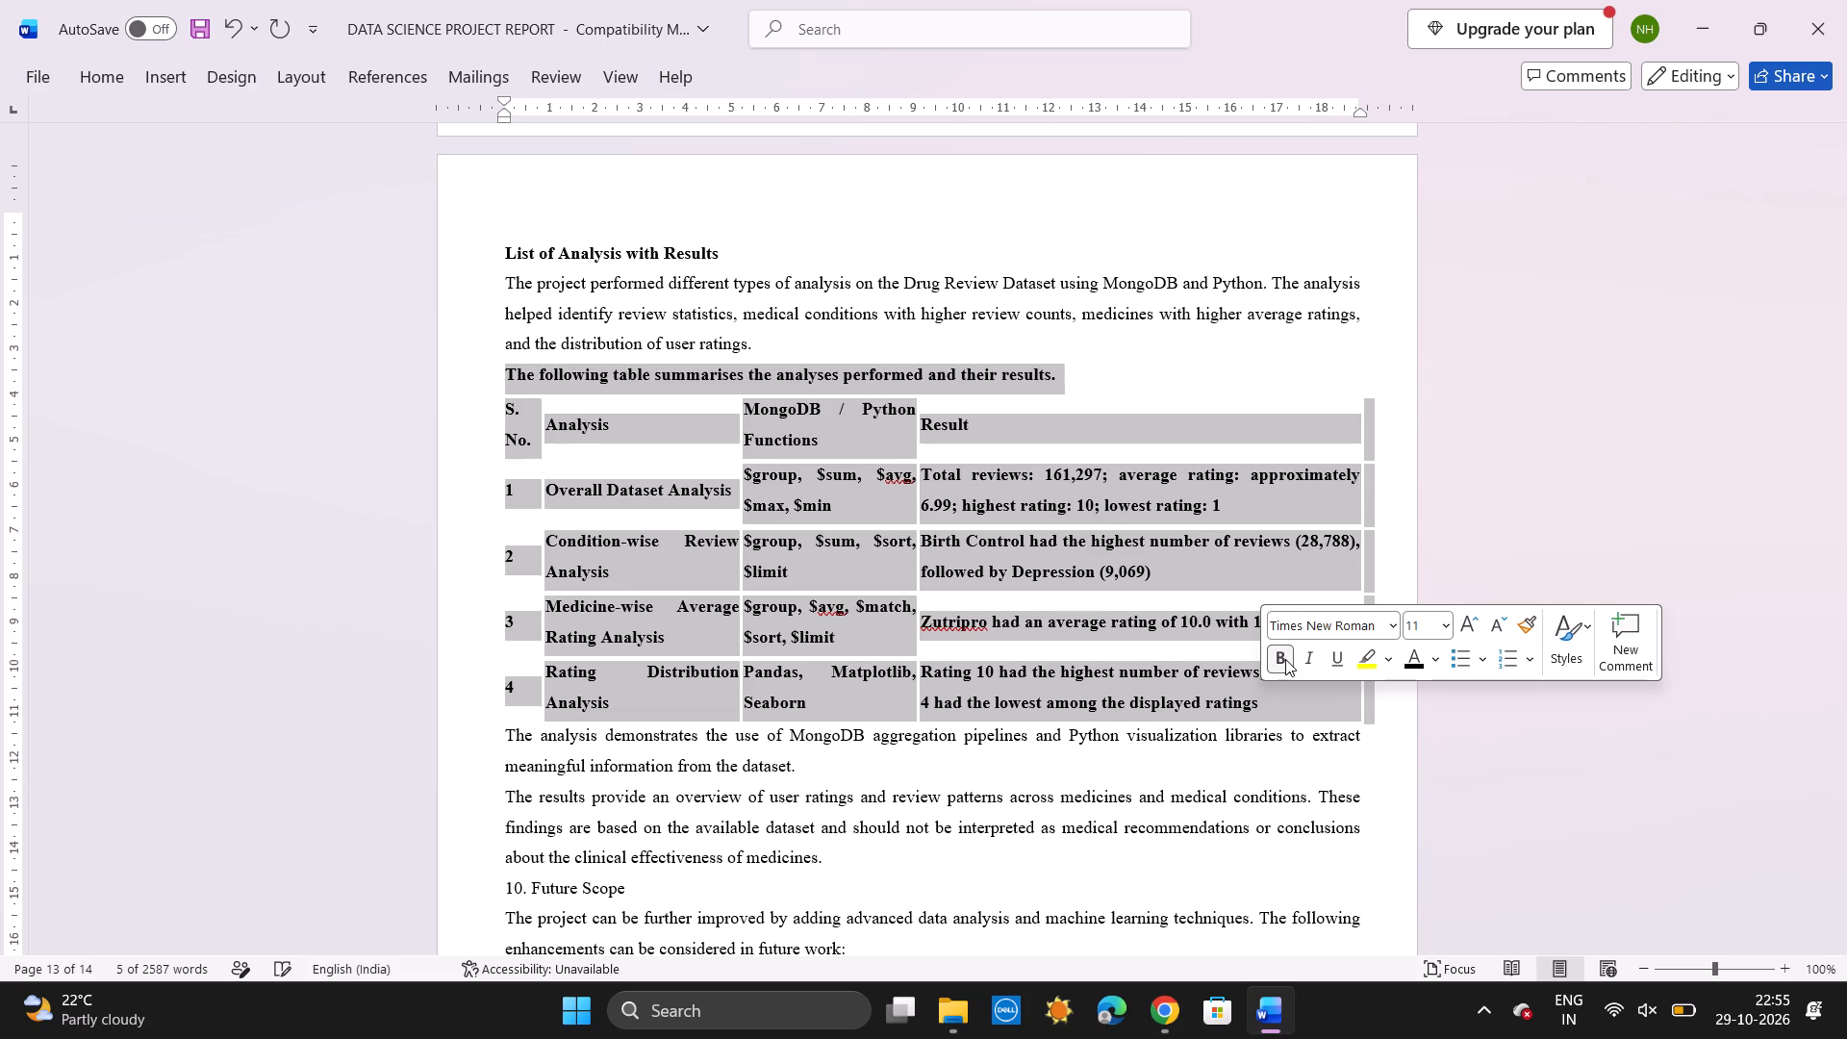
Make the 10. Future Scope heading bold.
click(1005, 646)
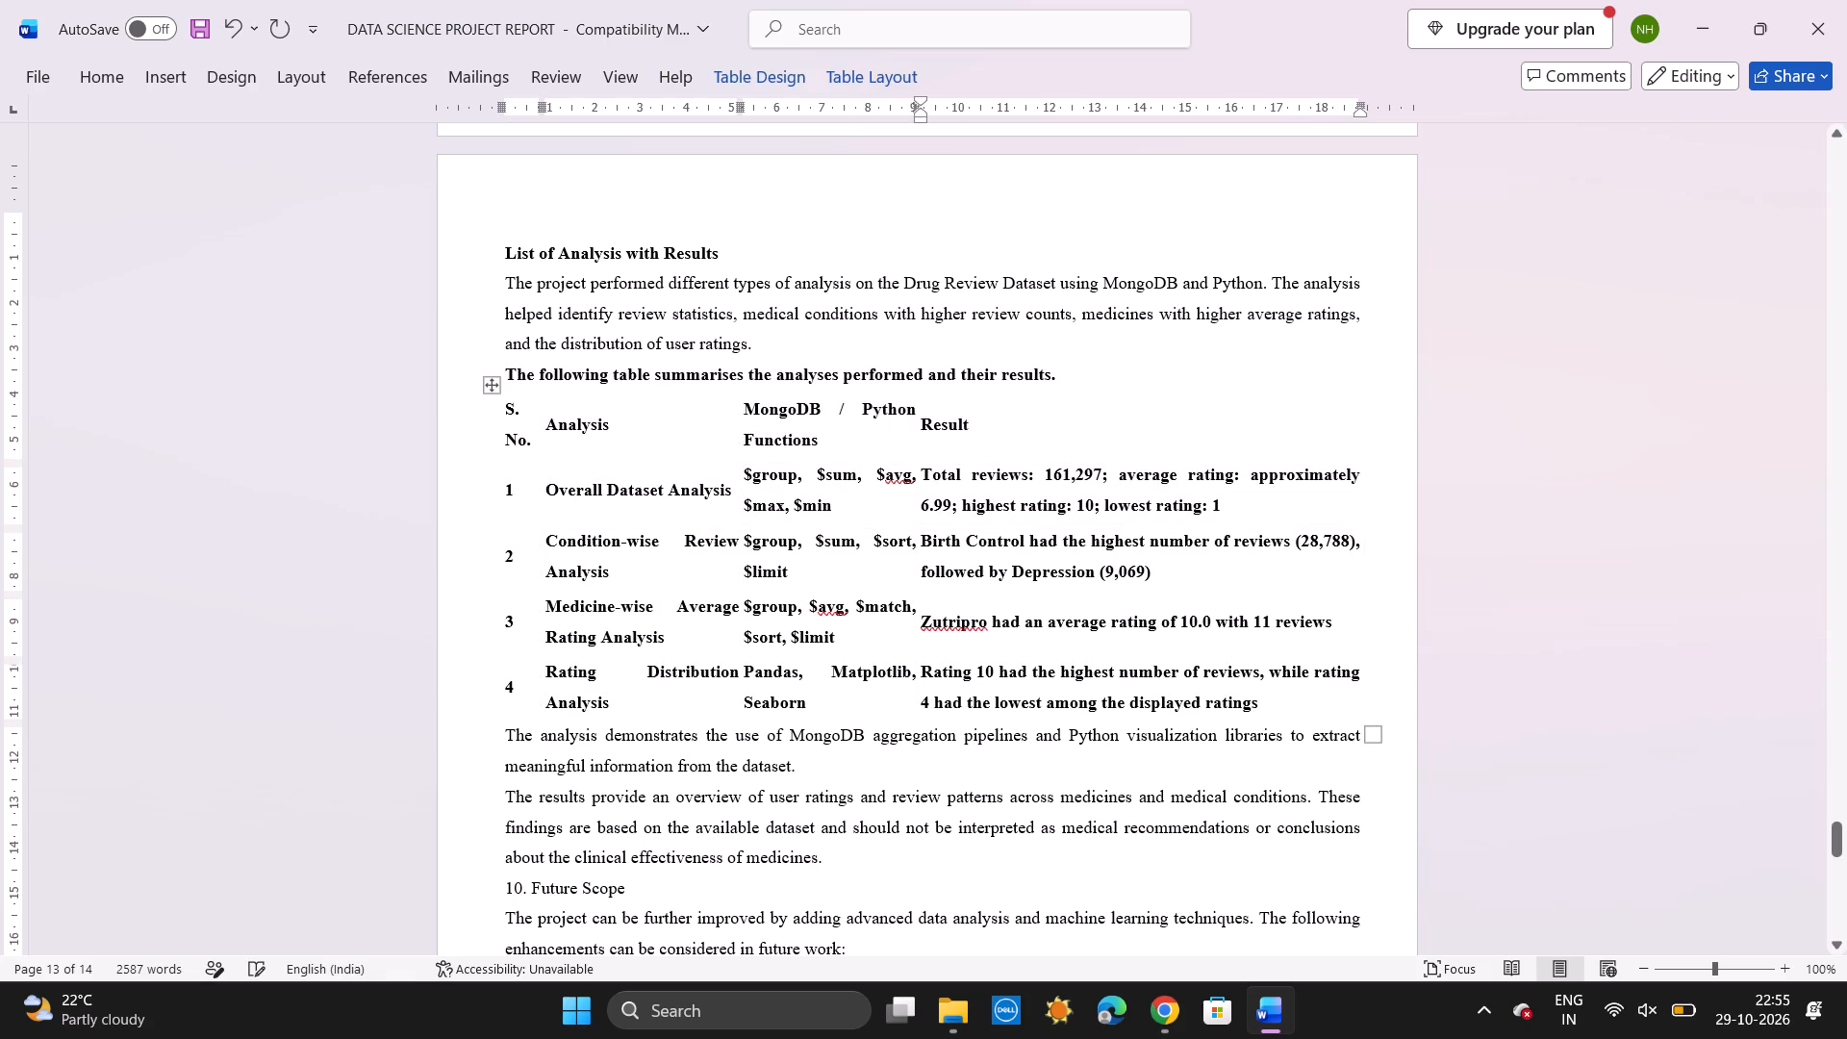
scroll(761, 481, down, 1)
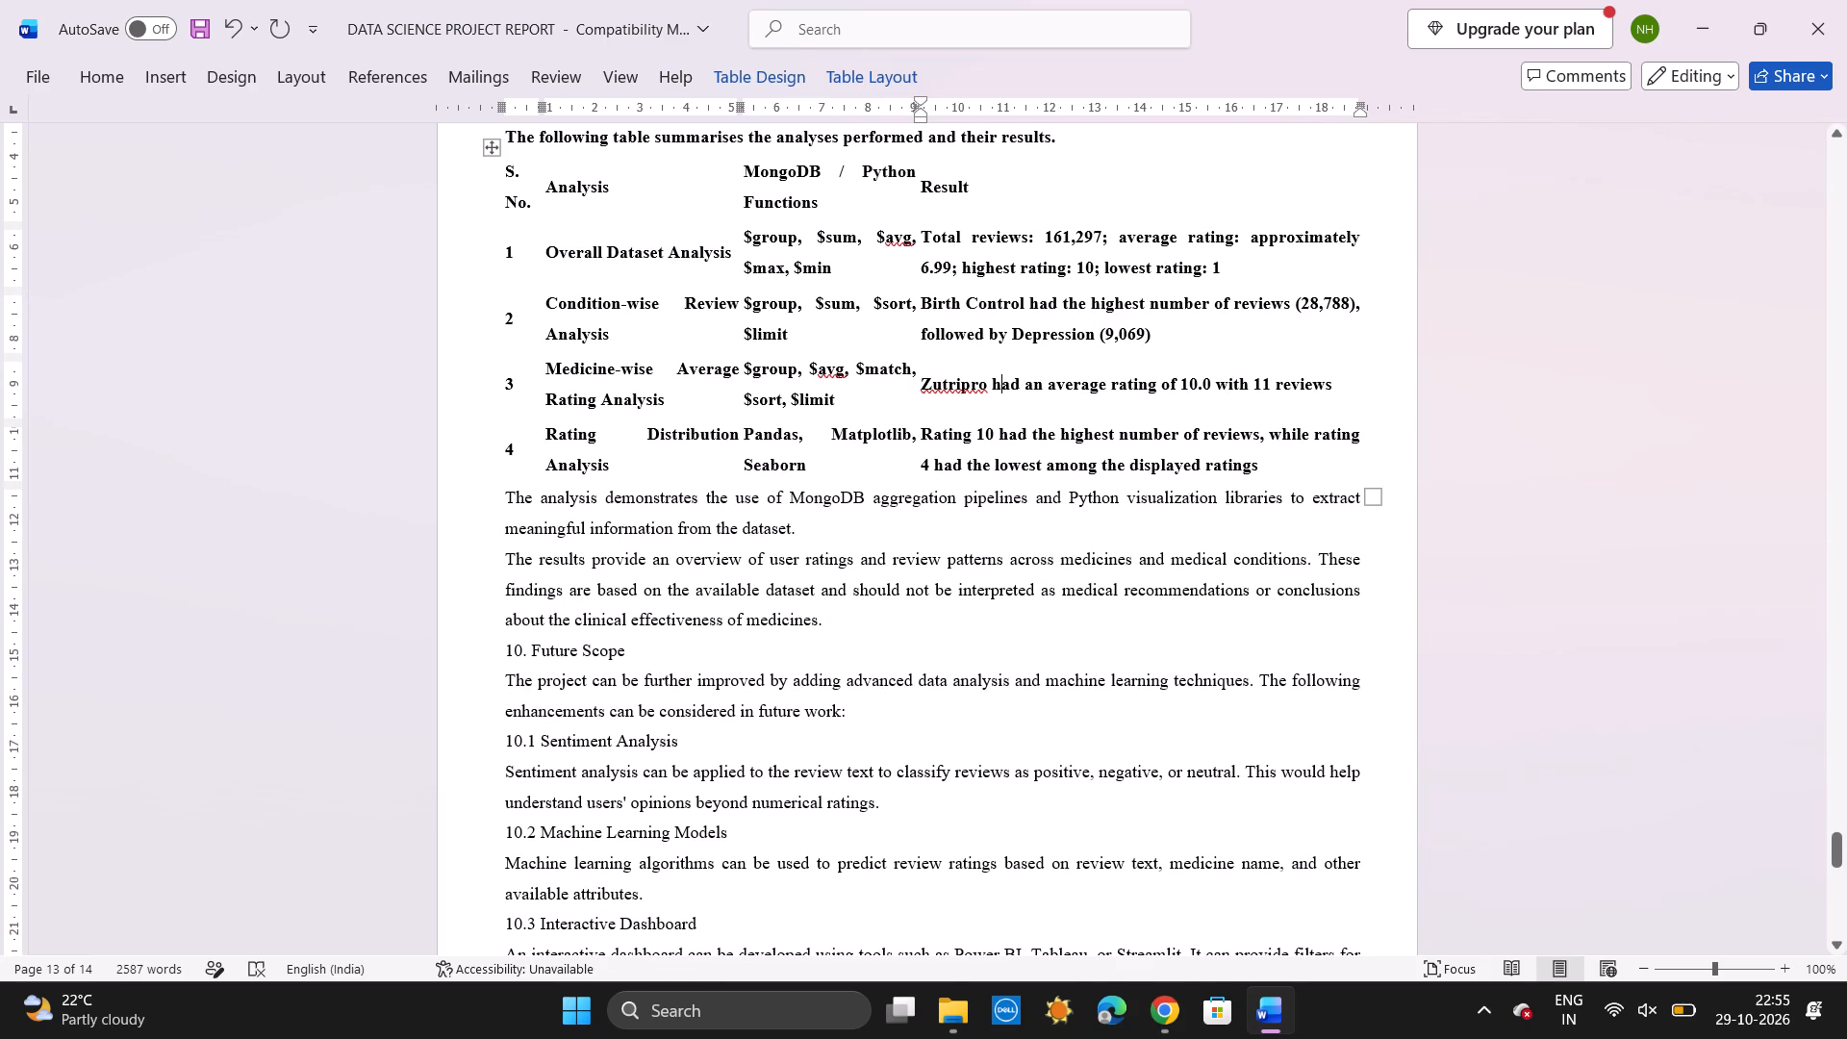
scroll(626, 510, down, 2)
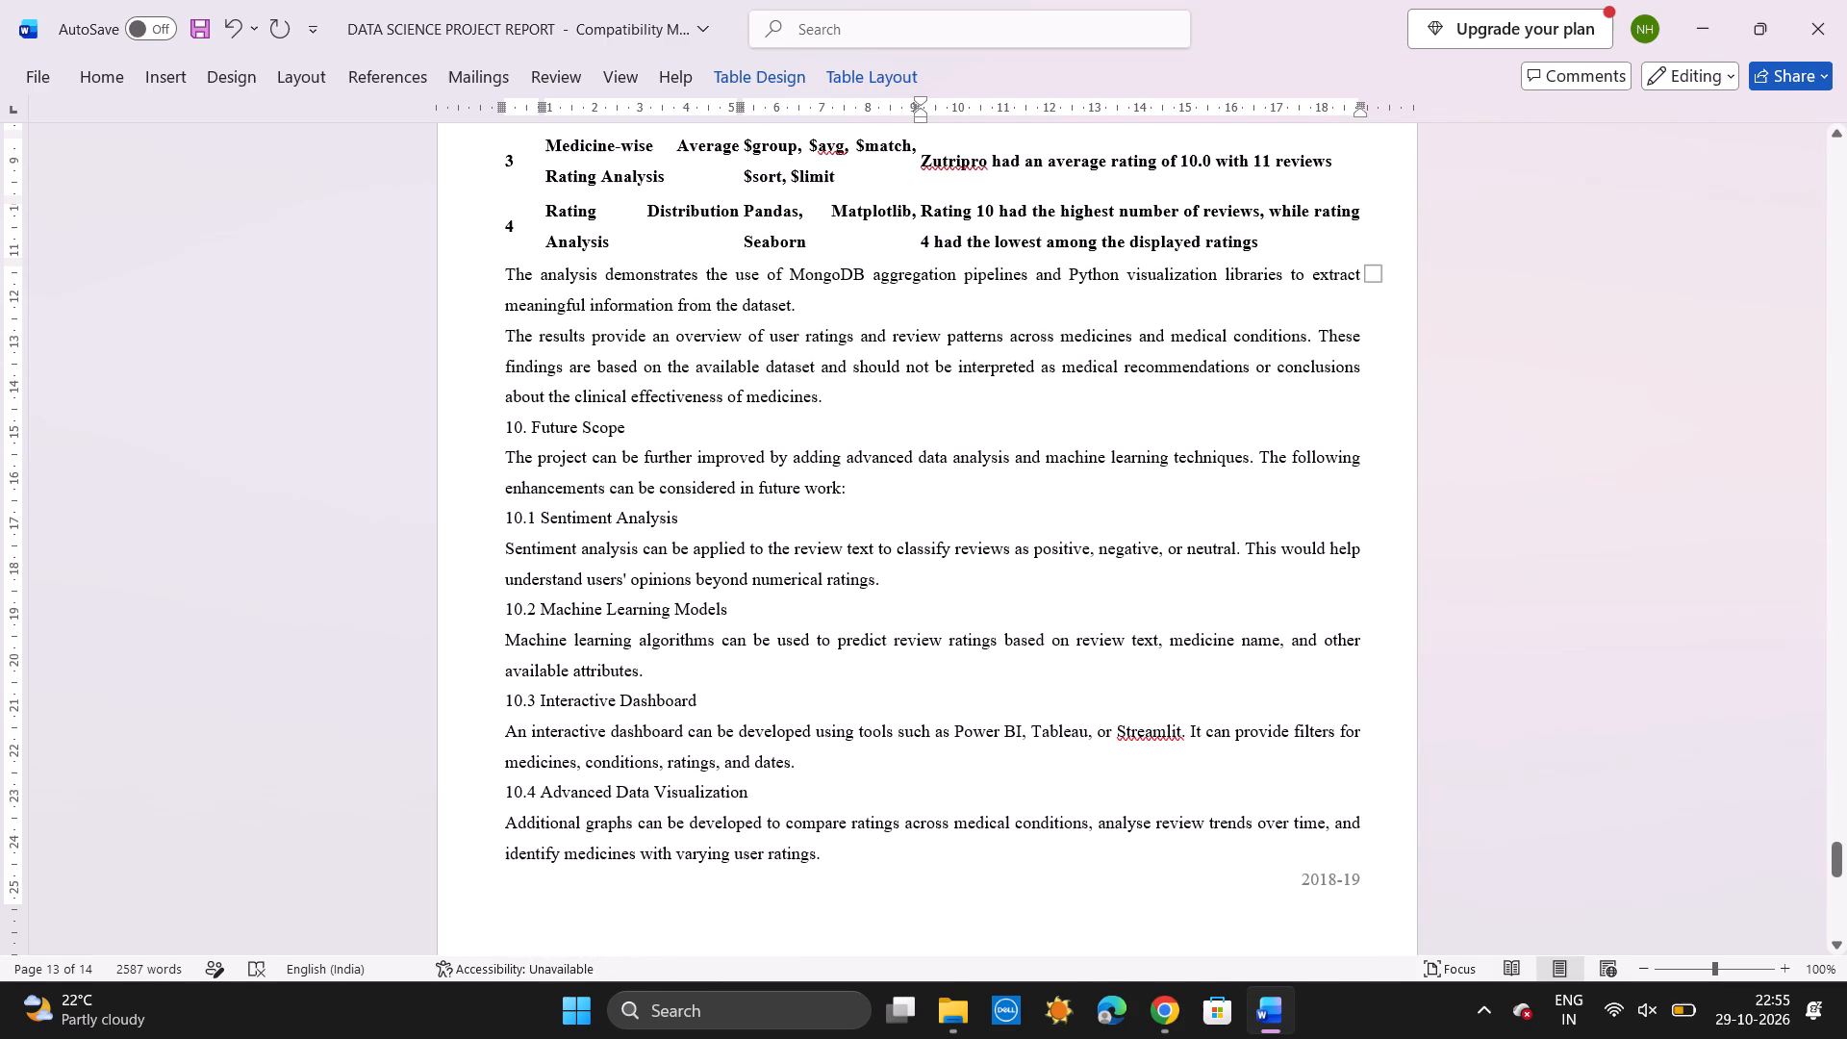
drag(506, 427, 629, 427)
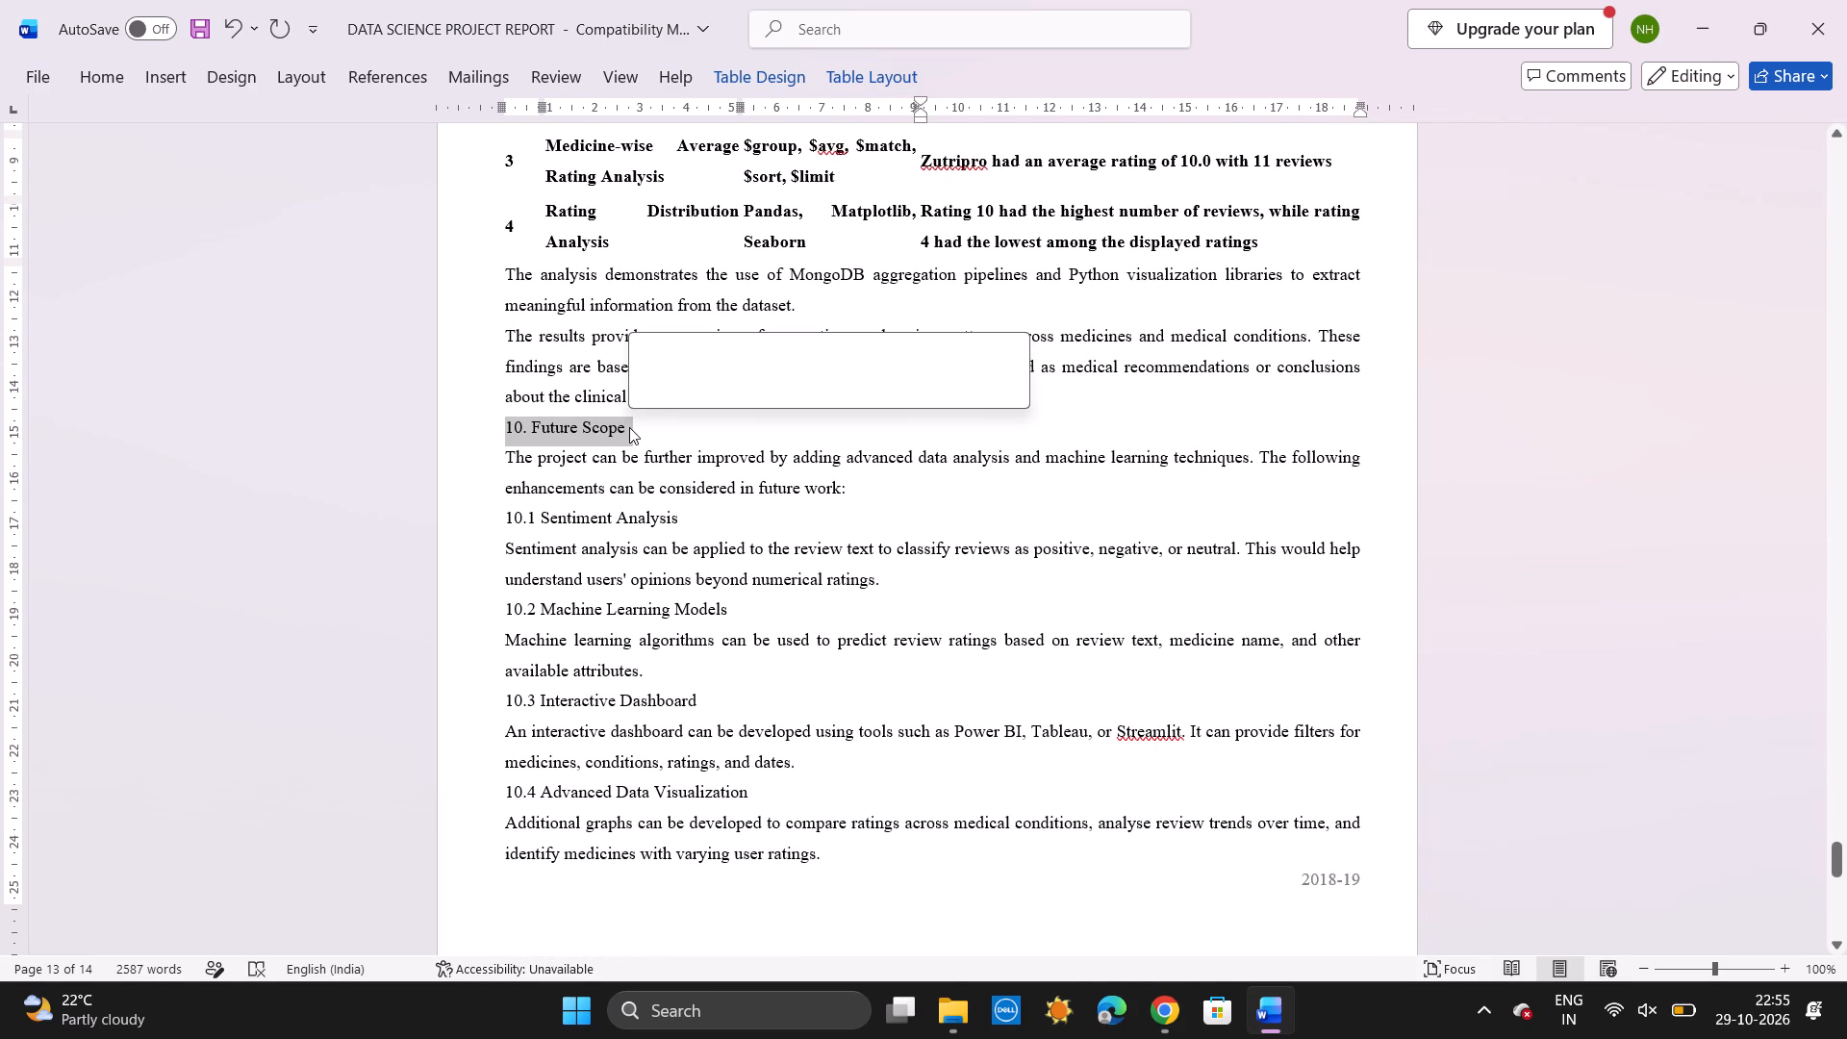
click(644, 394)
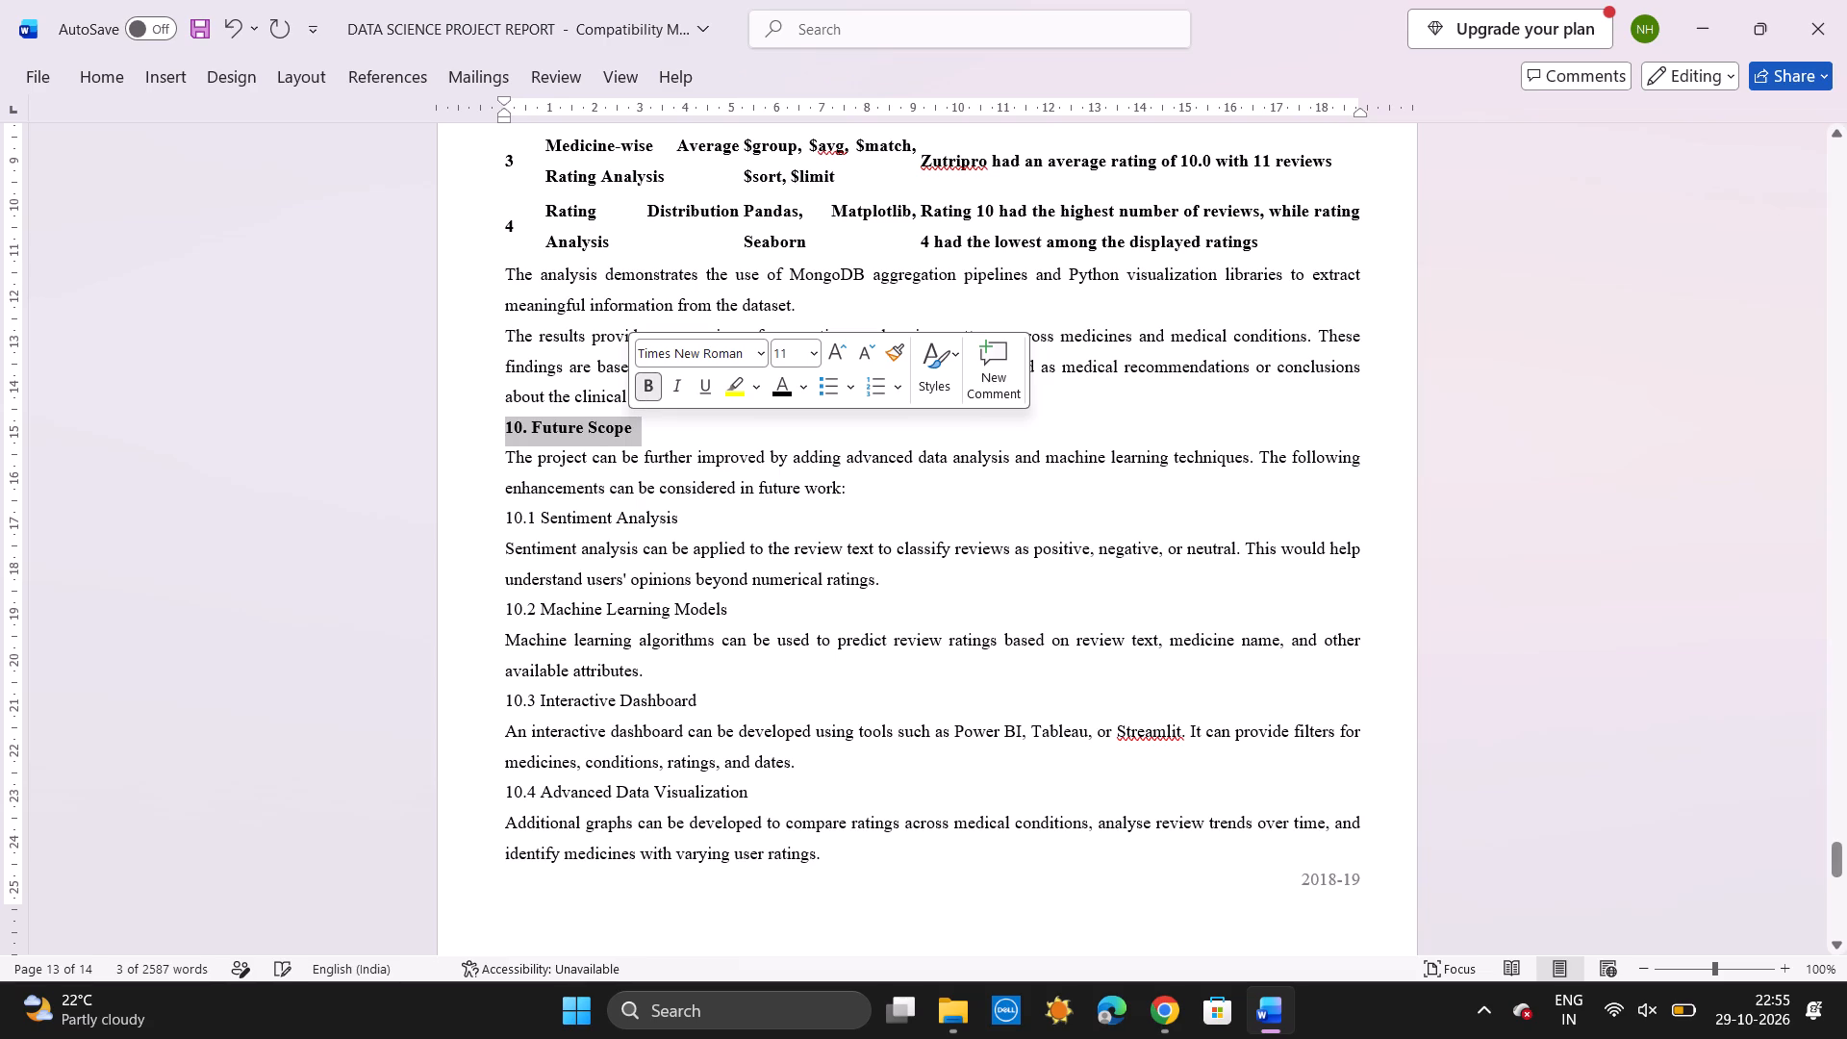
Make the 10.1 Sentiment Analysis and 10.2 Machine Learning Models subheadings bold.
drag(503, 521, 643, 519)
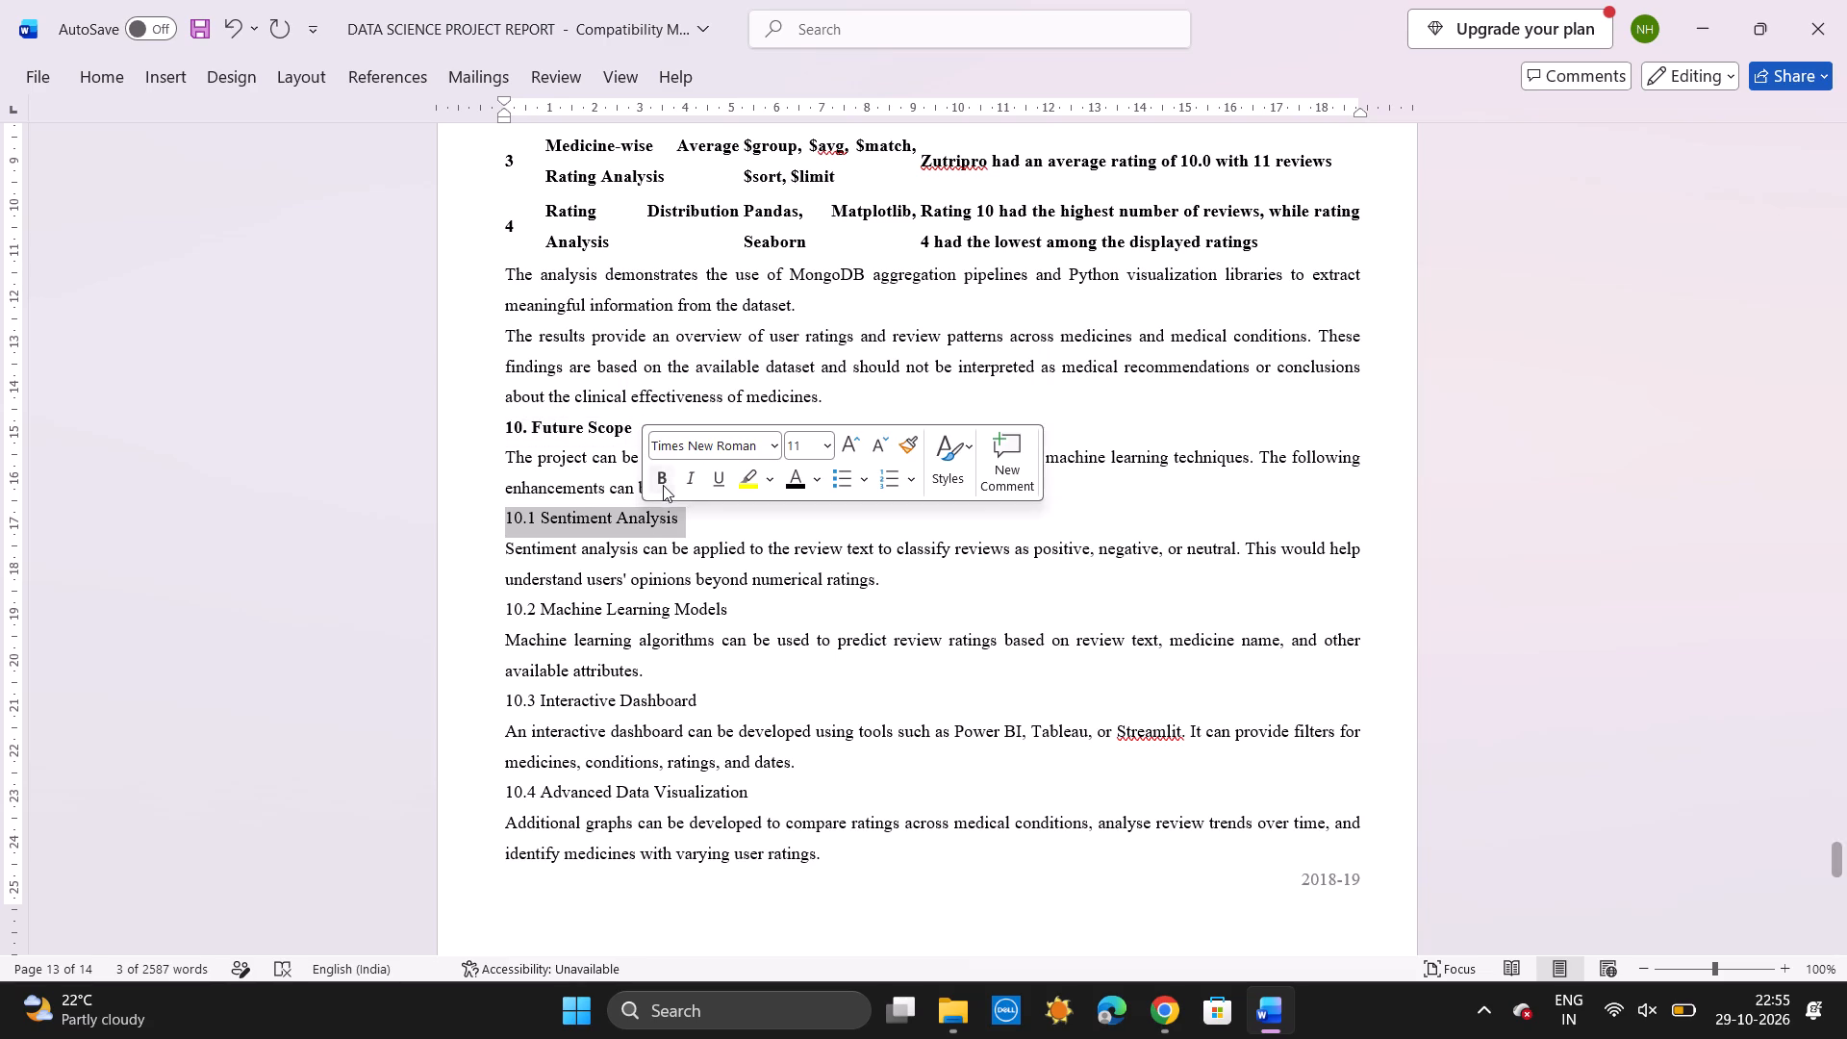
click(663, 483)
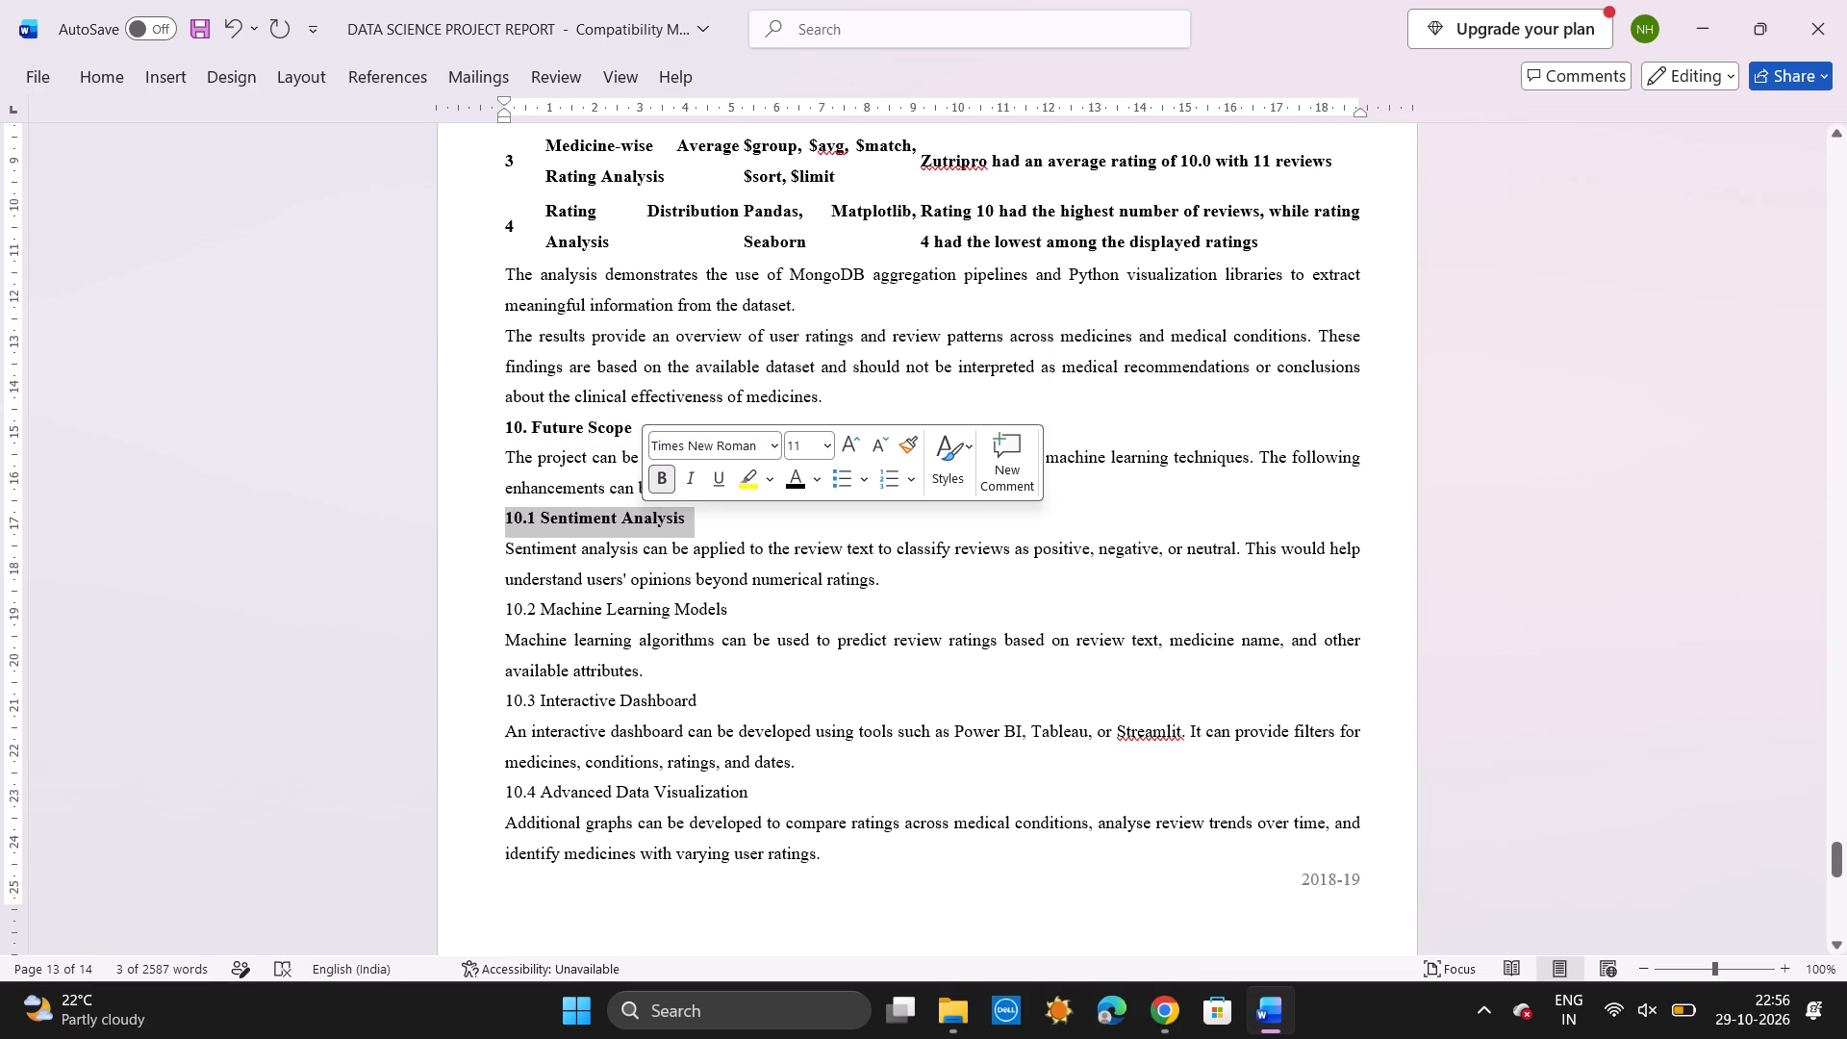
drag(508, 604, 720, 606)
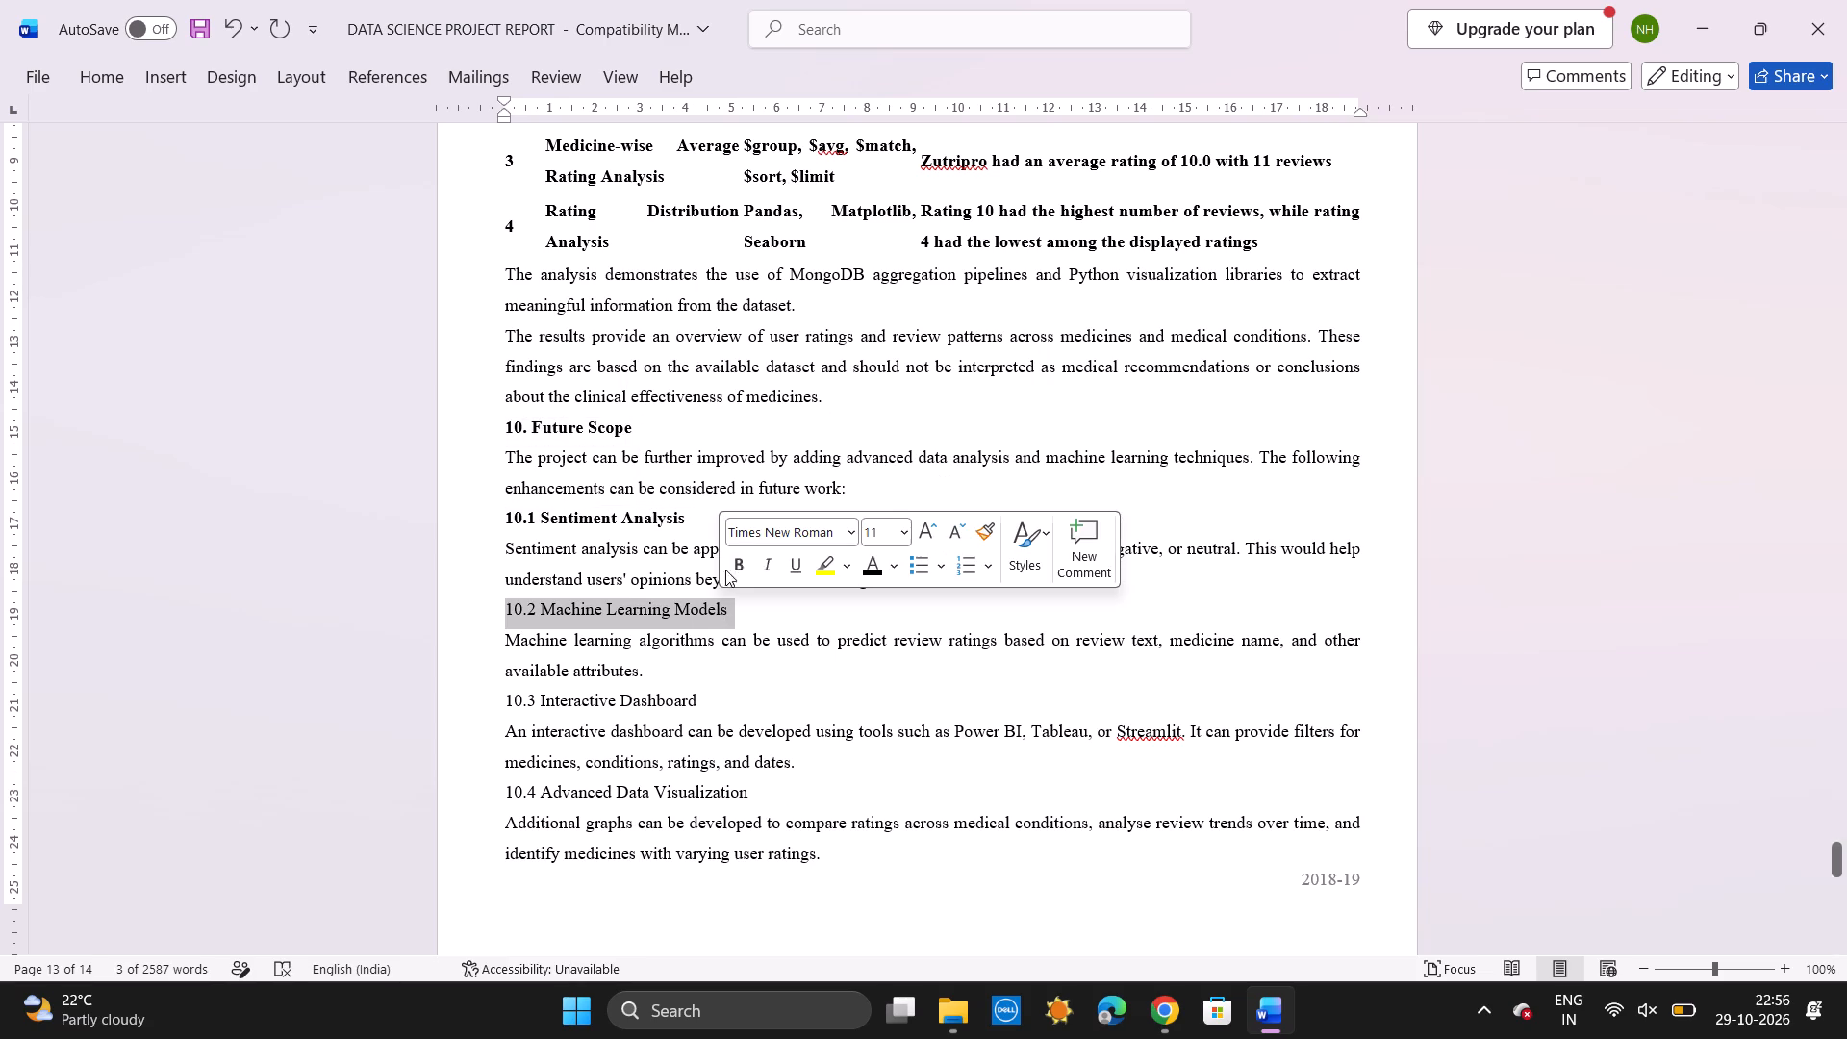
click(746, 561)
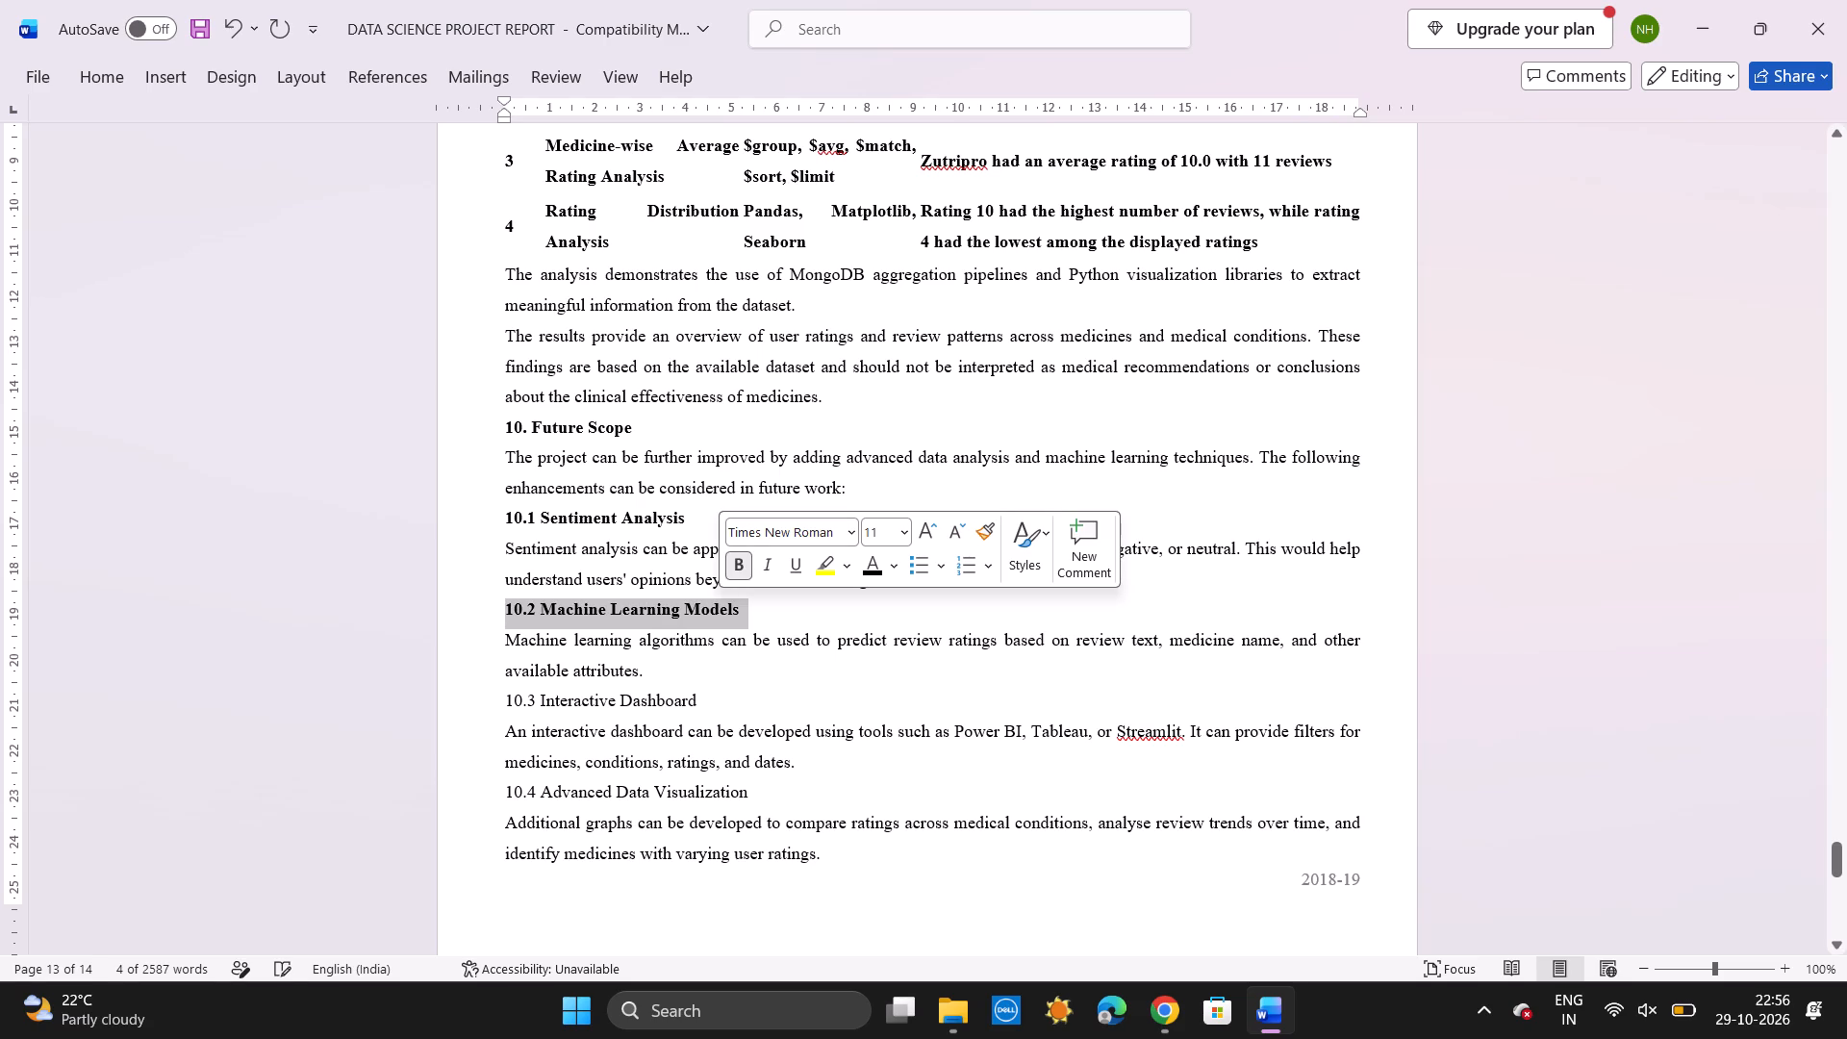
Set the font size of the 10. Future Scope heading to 12.
drag(506, 427, 617, 433)
click(803, 363)
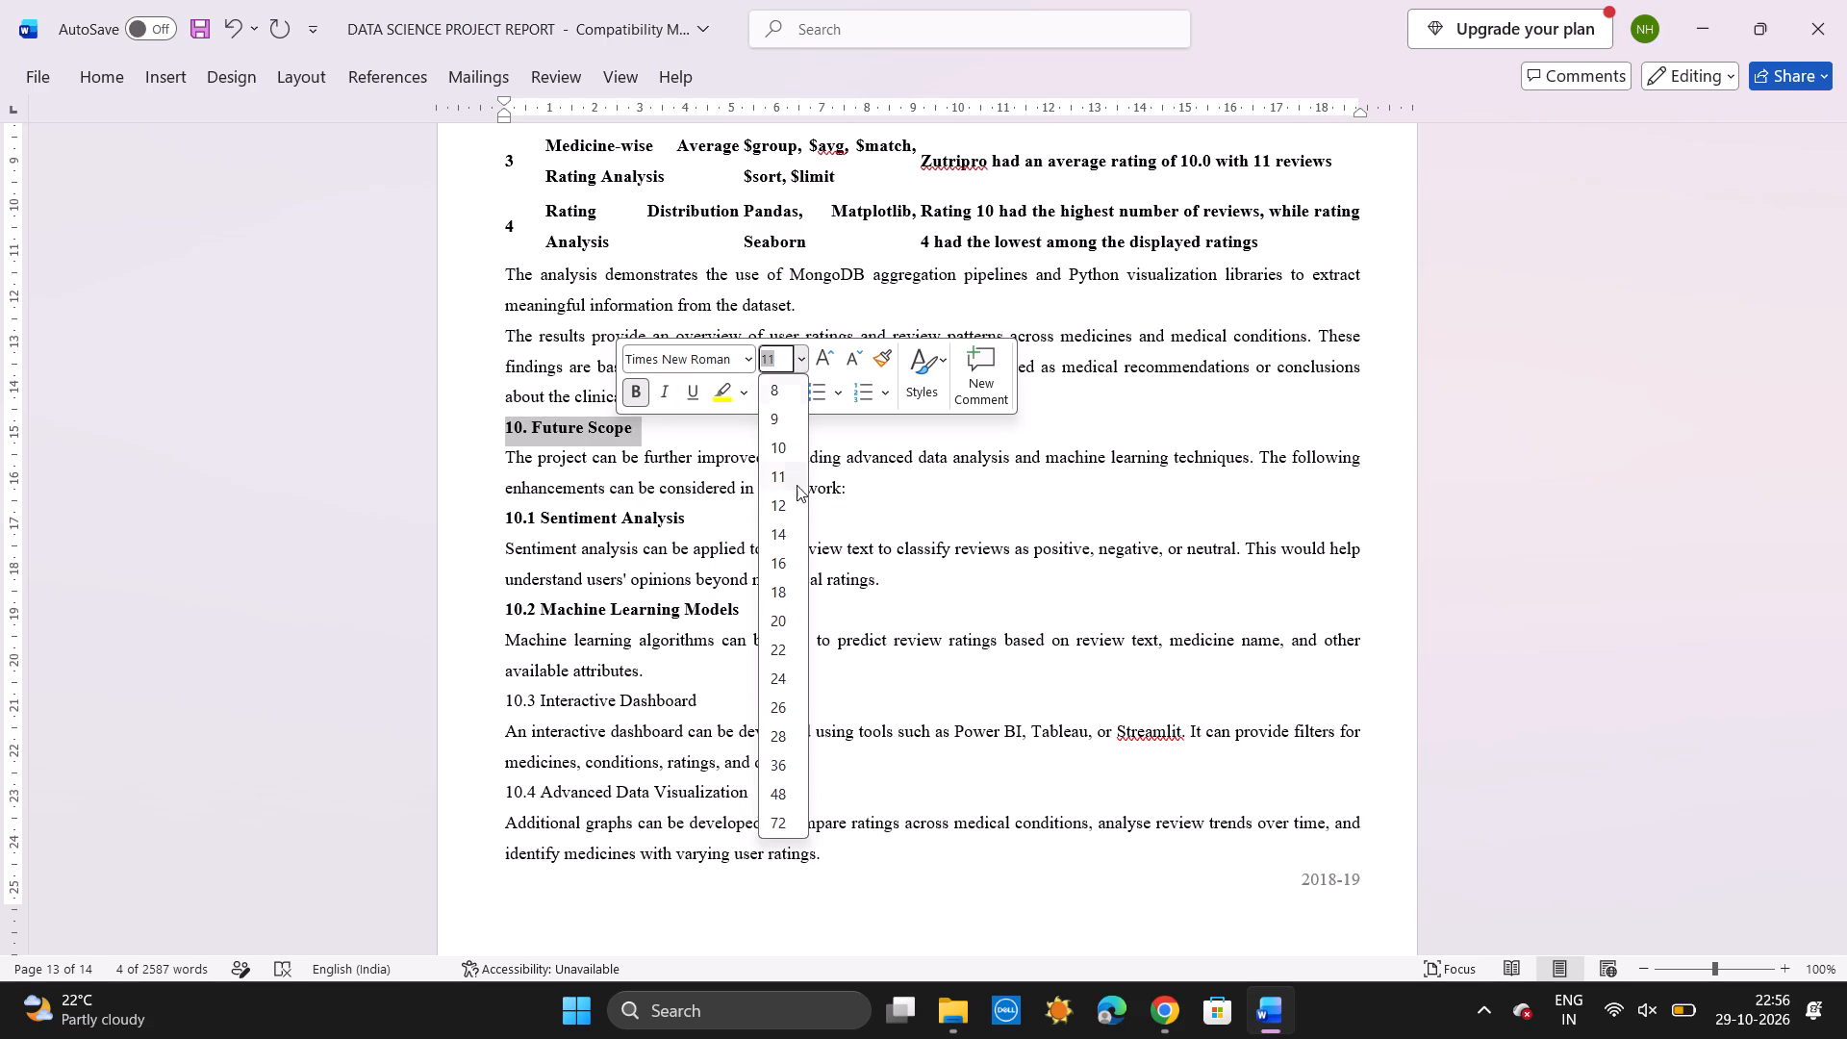
click(790, 505)
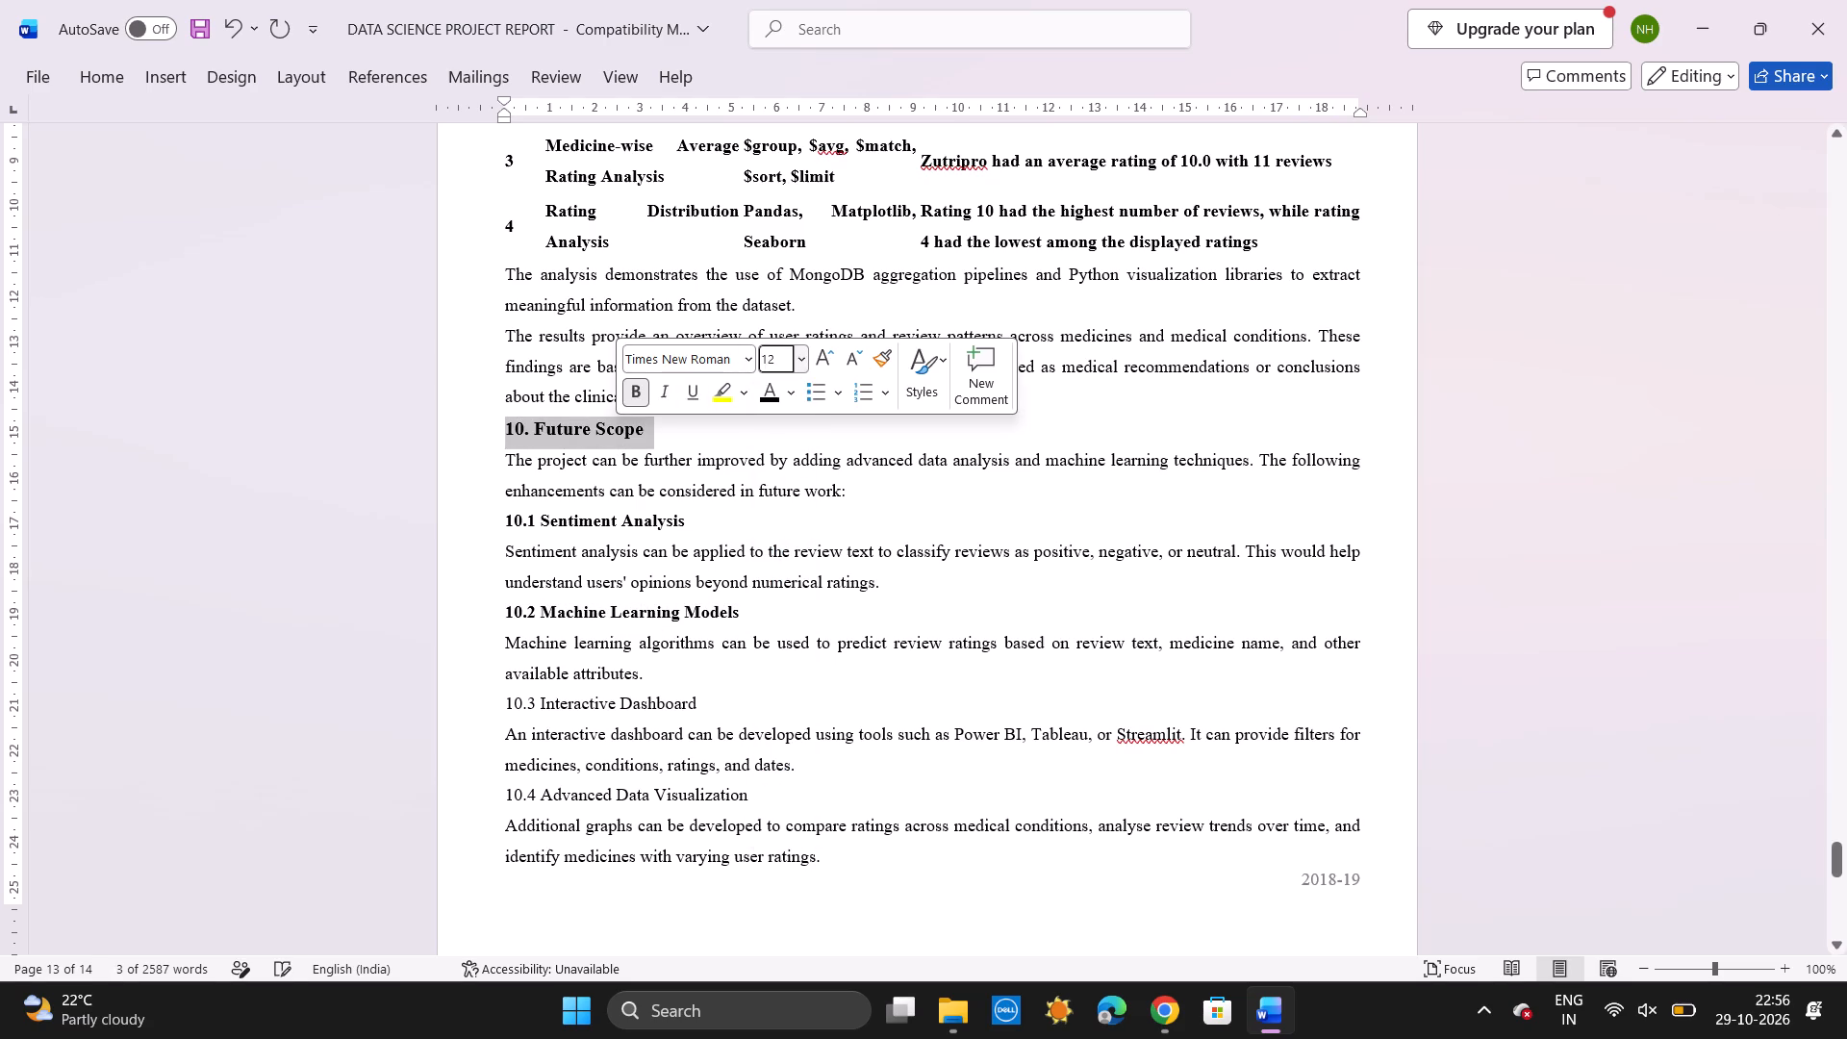
Make the 10.3 Interactive Dashboard and 10.4 Advanced Data Visualization subheadings bold.
scroll(669, 634, down, 1)
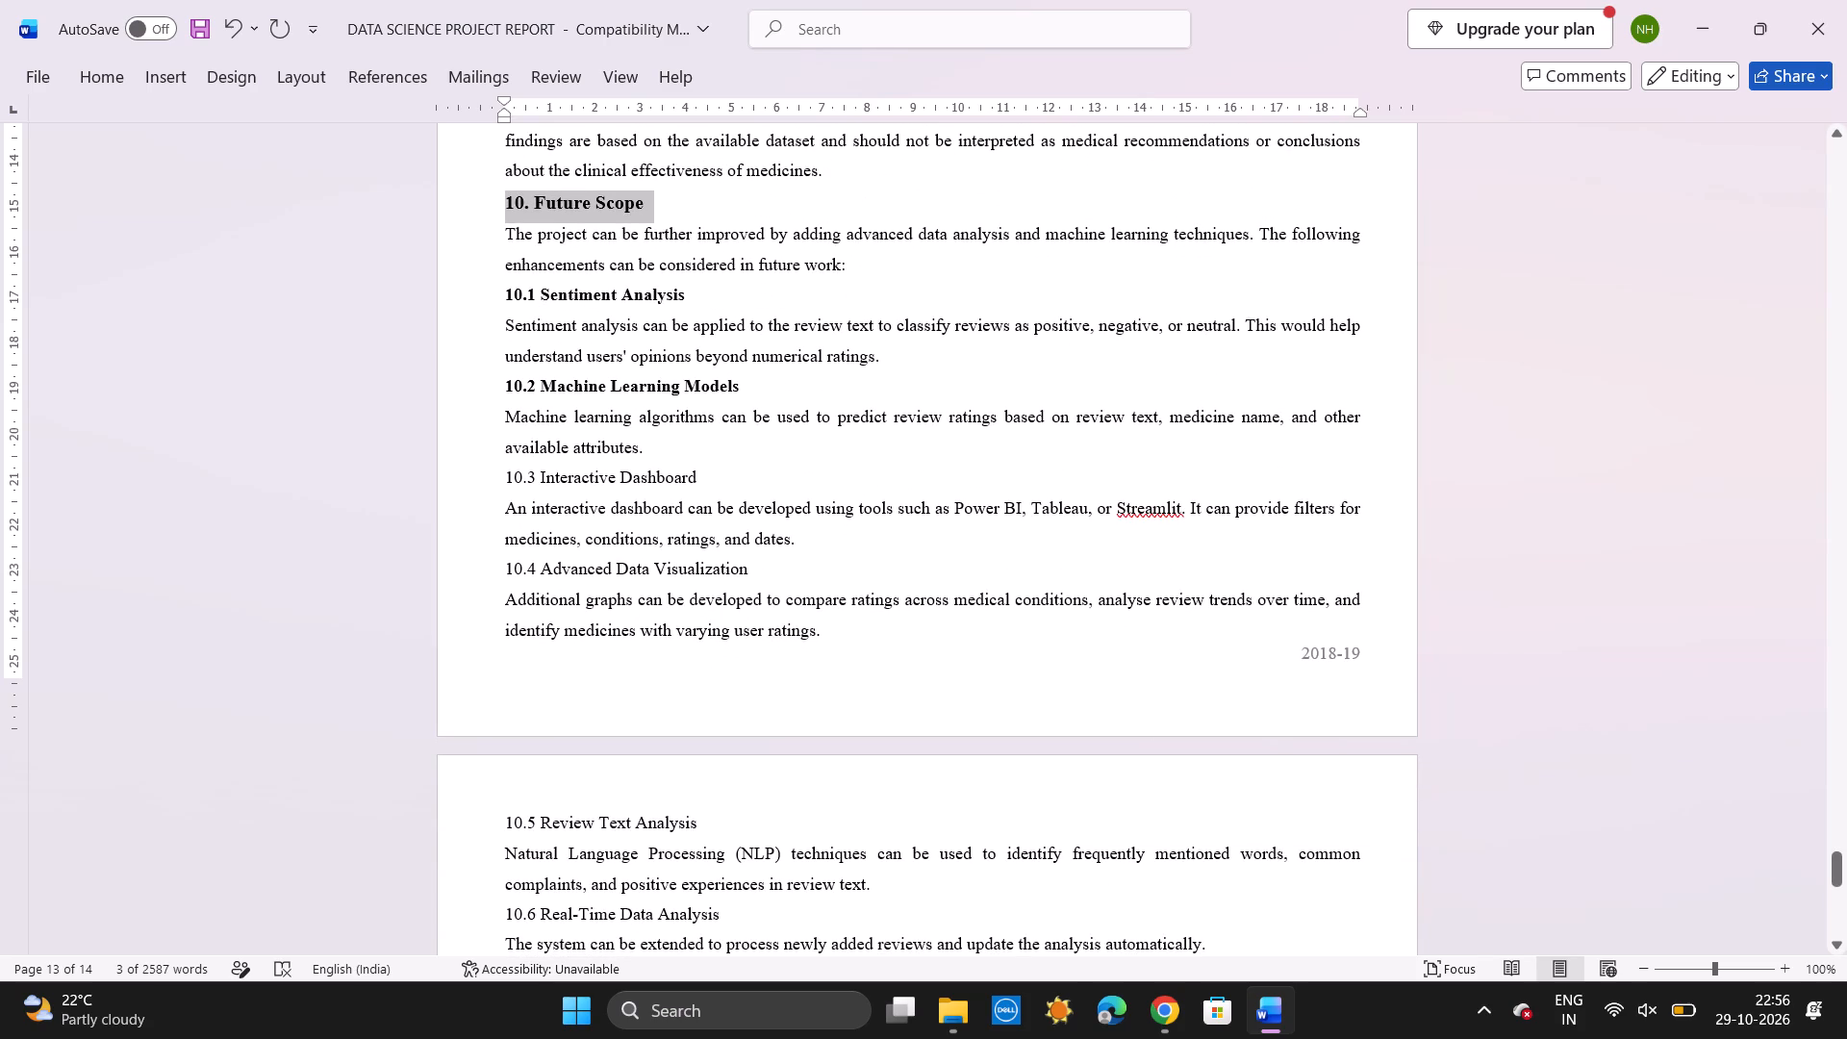
drag(503, 476, 670, 484)
click(693, 449)
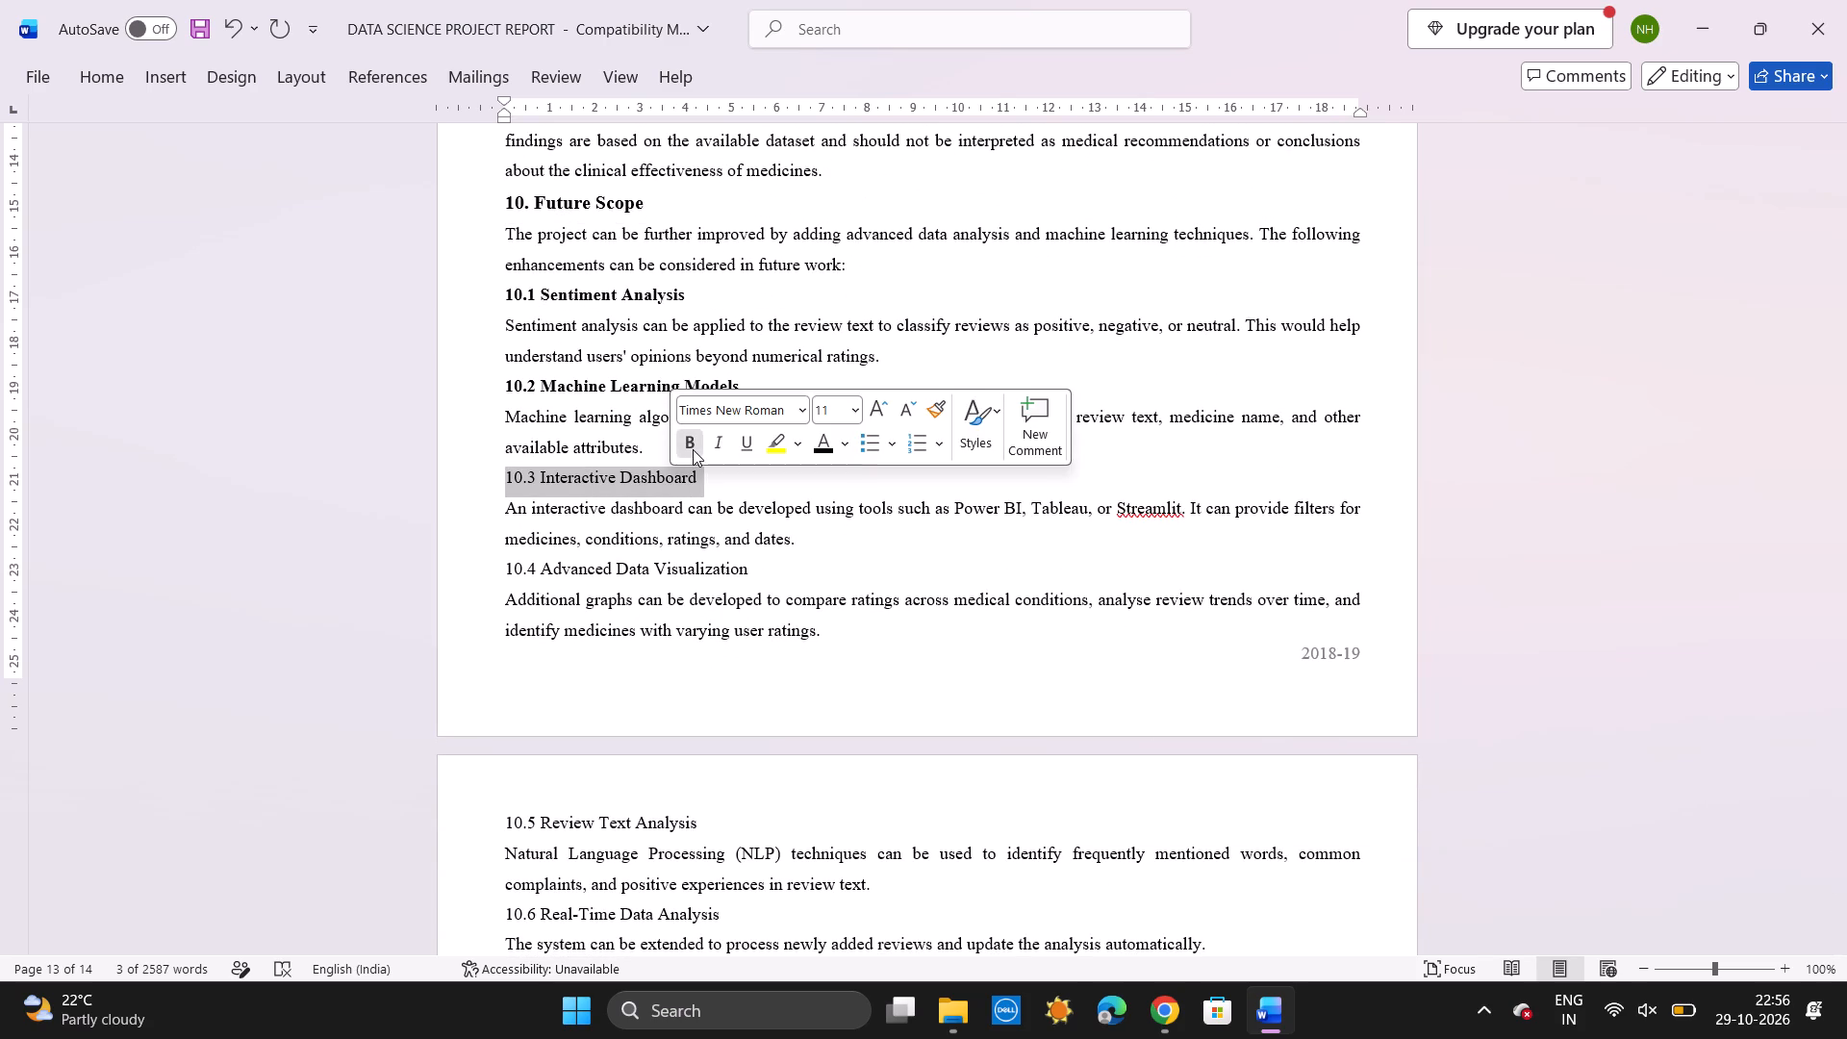
drag(506, 567, 579, 563)
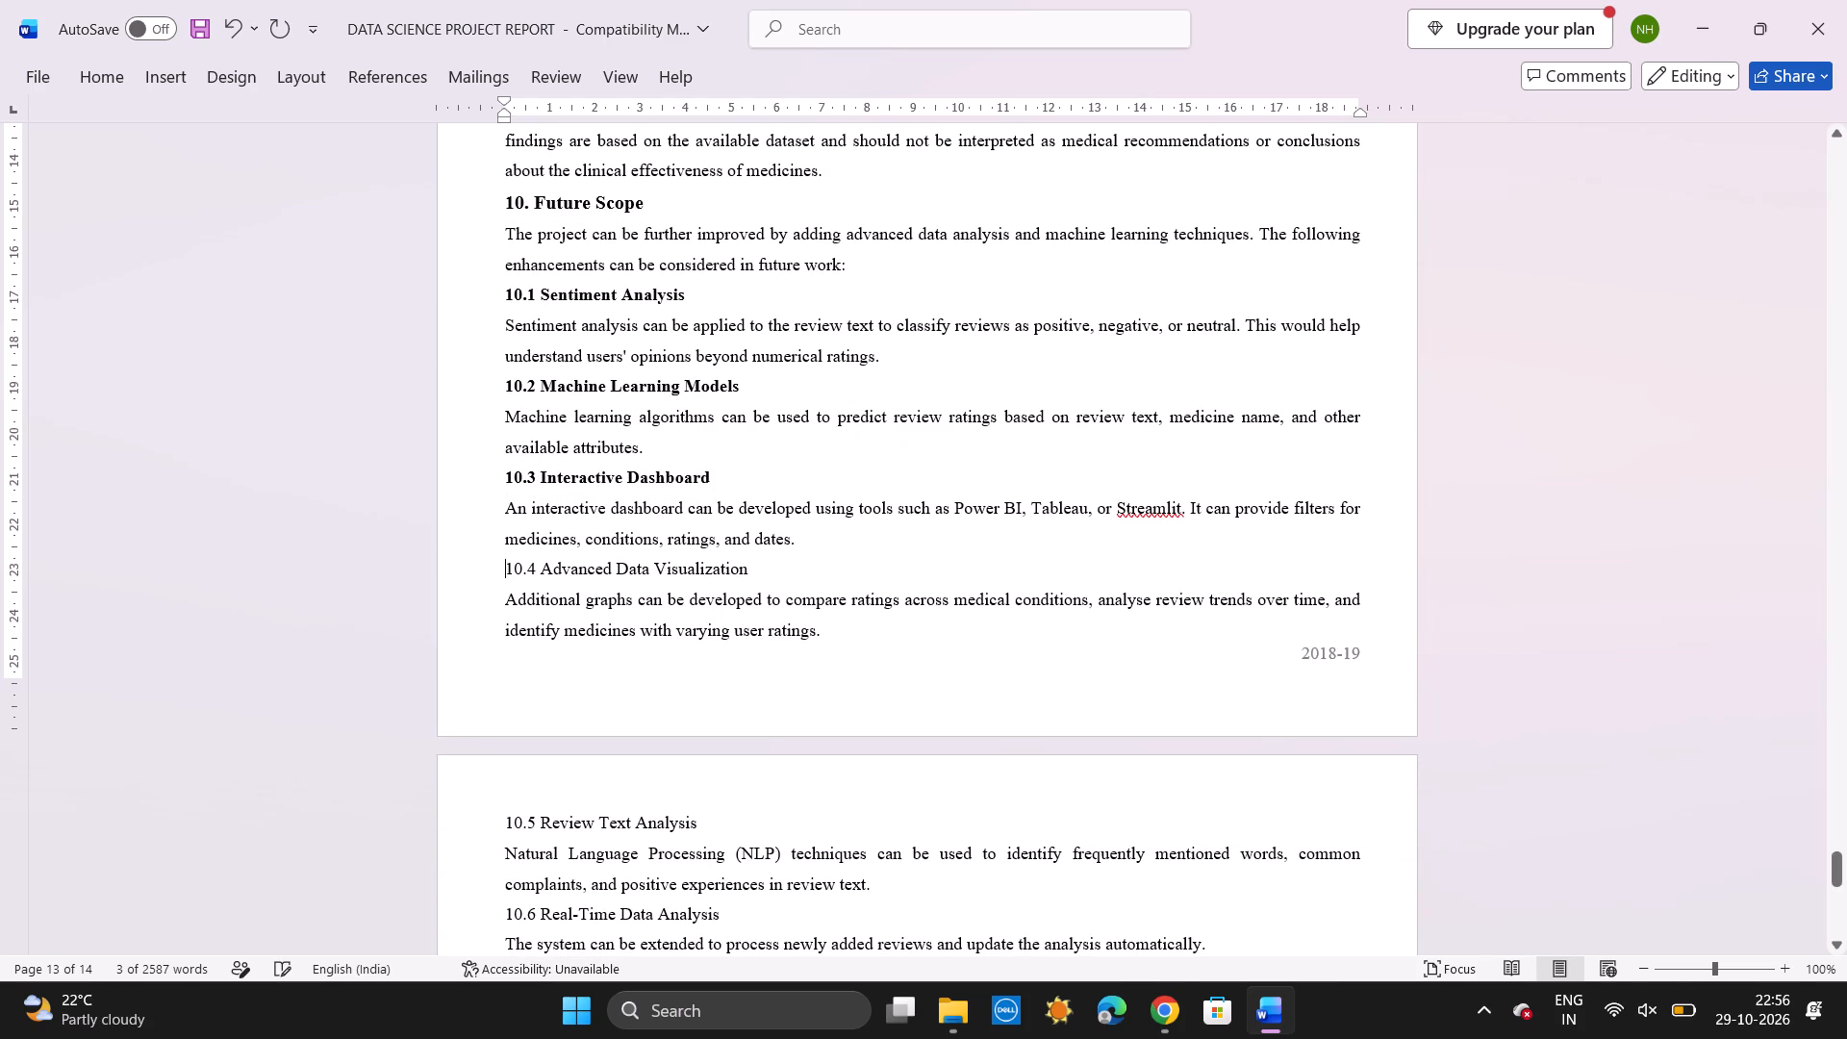
drag(579, 563, 730, 559)
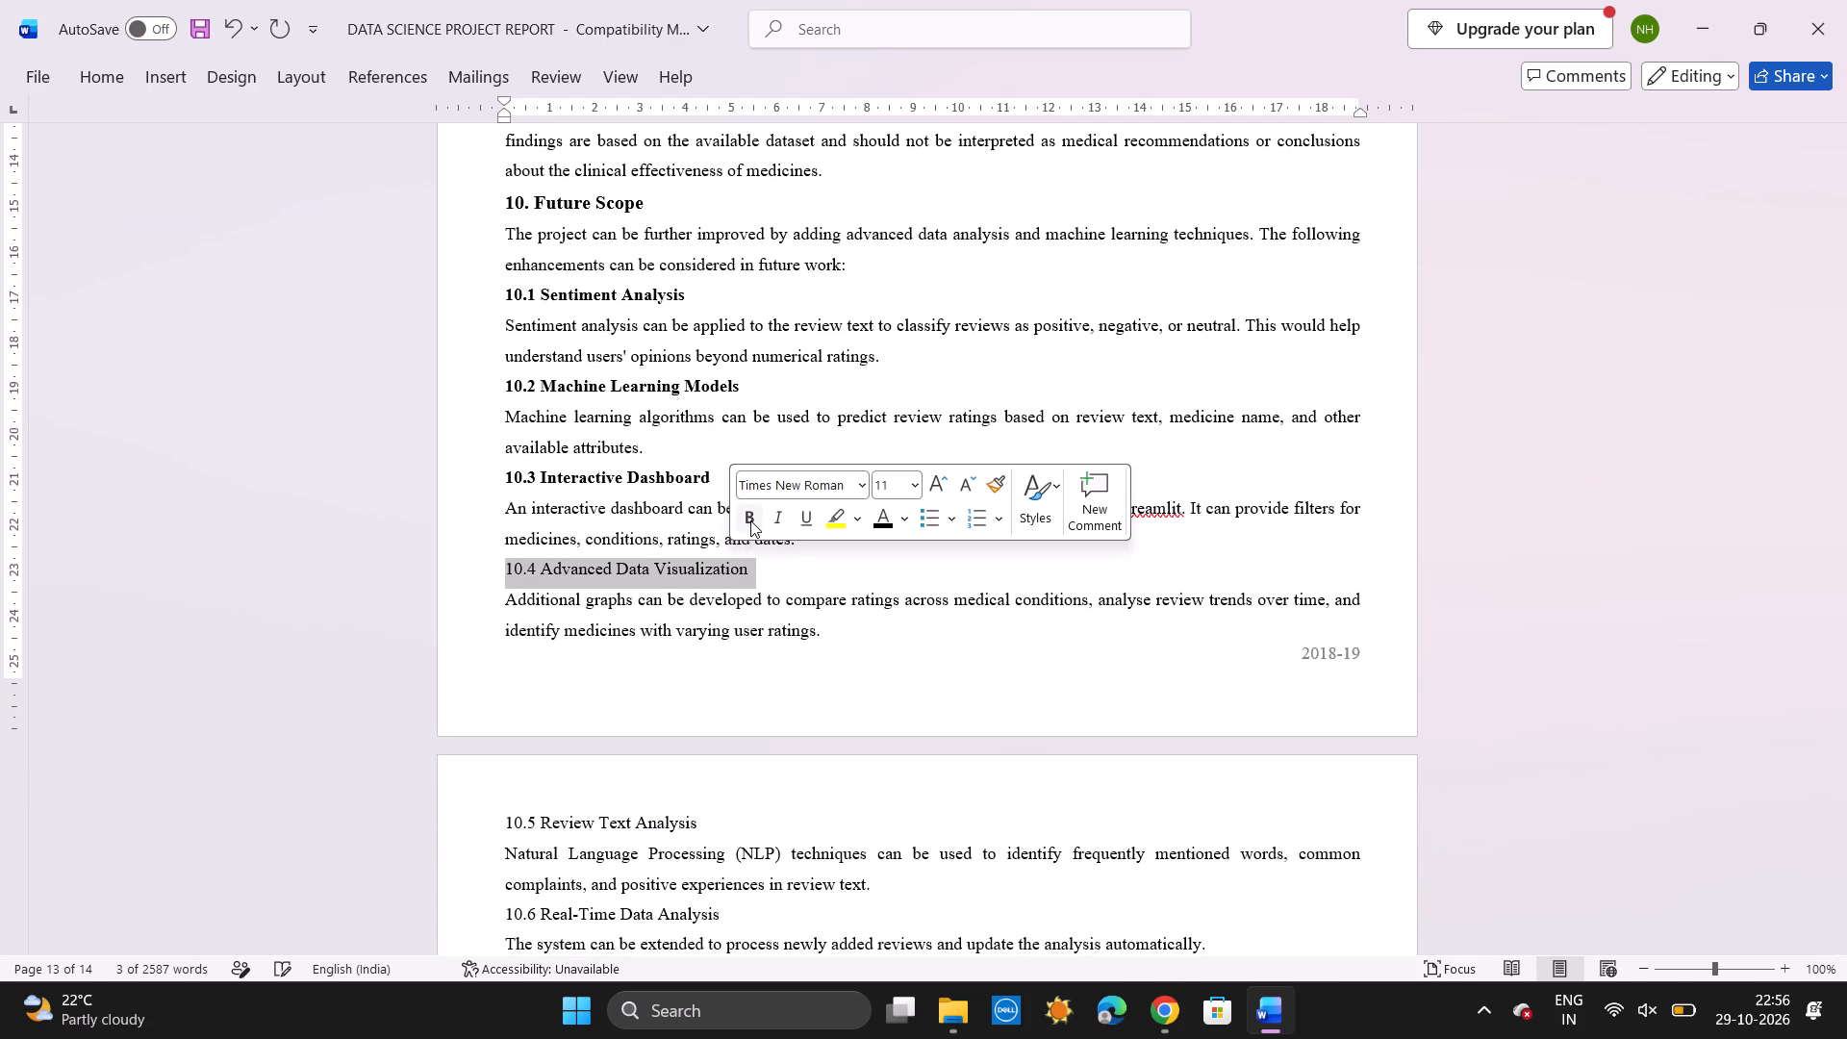
click(750, 520)
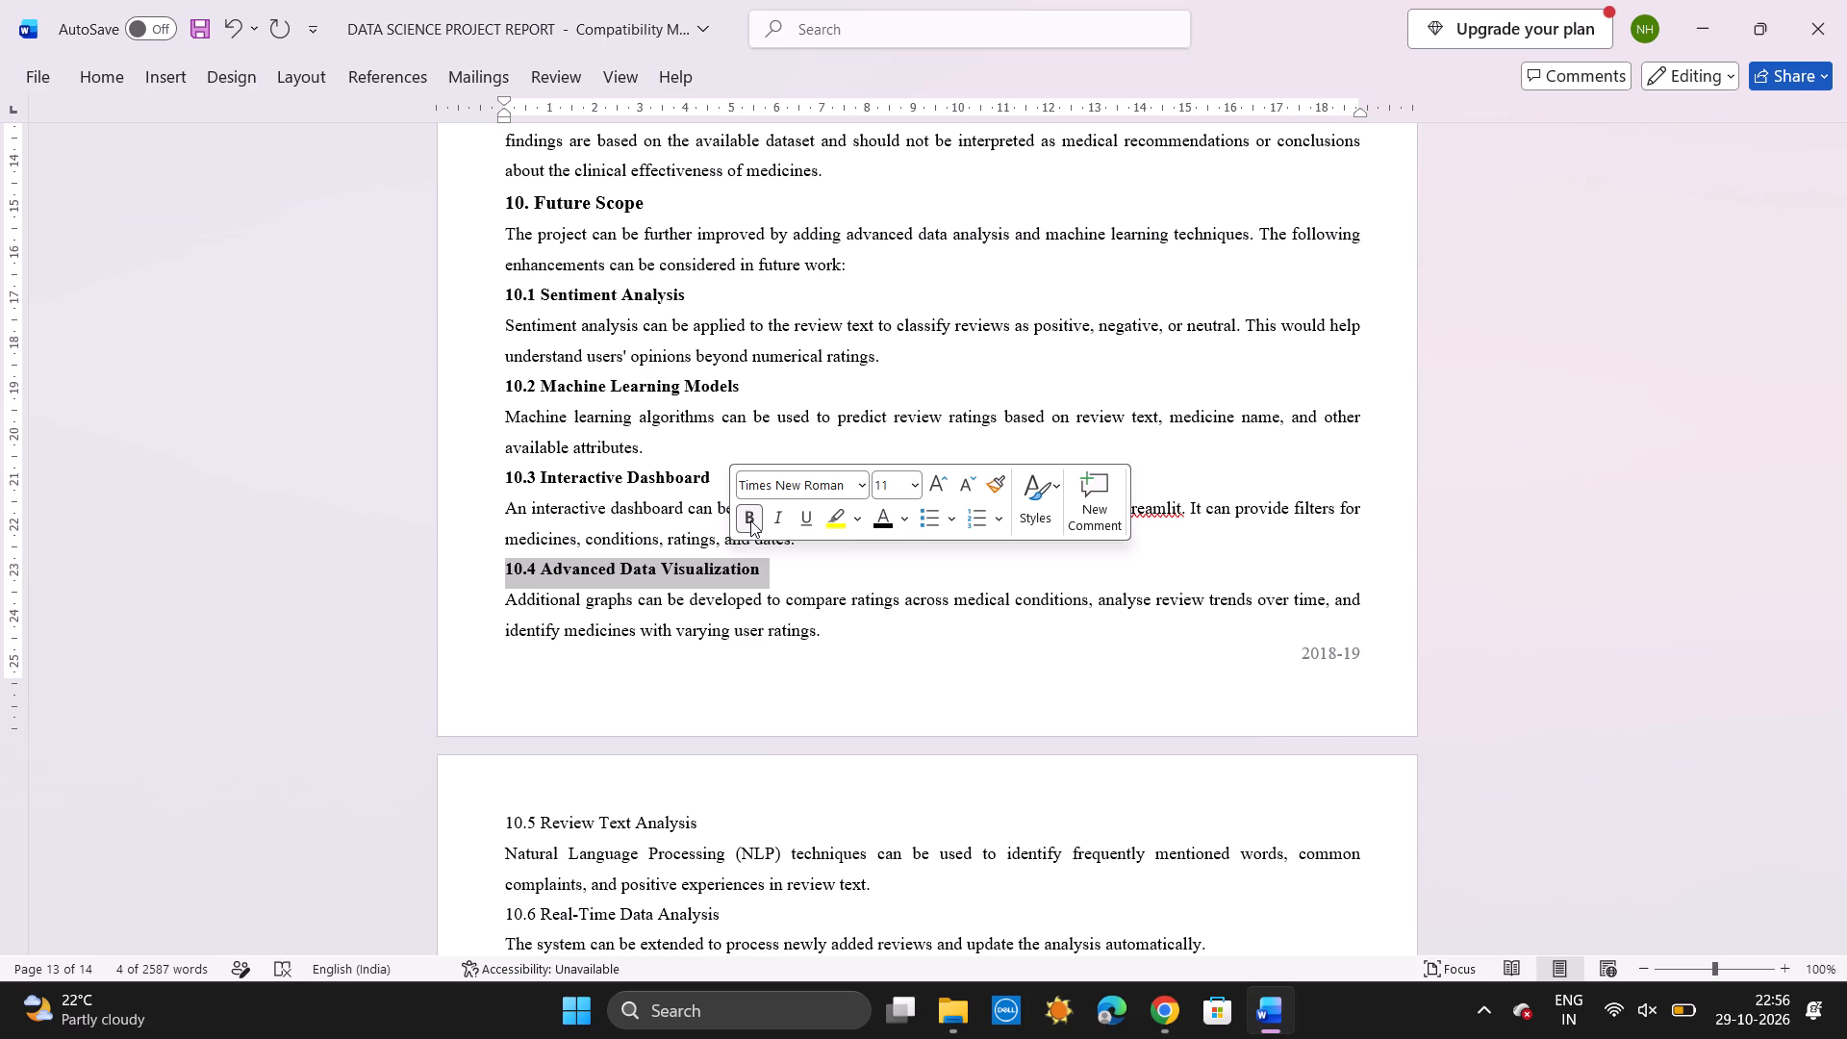
Make the four subheadings from 10.5 Review Text Analysis through 10.8 Expanded Dataset bold.
scroll(629, 656, down, 1)
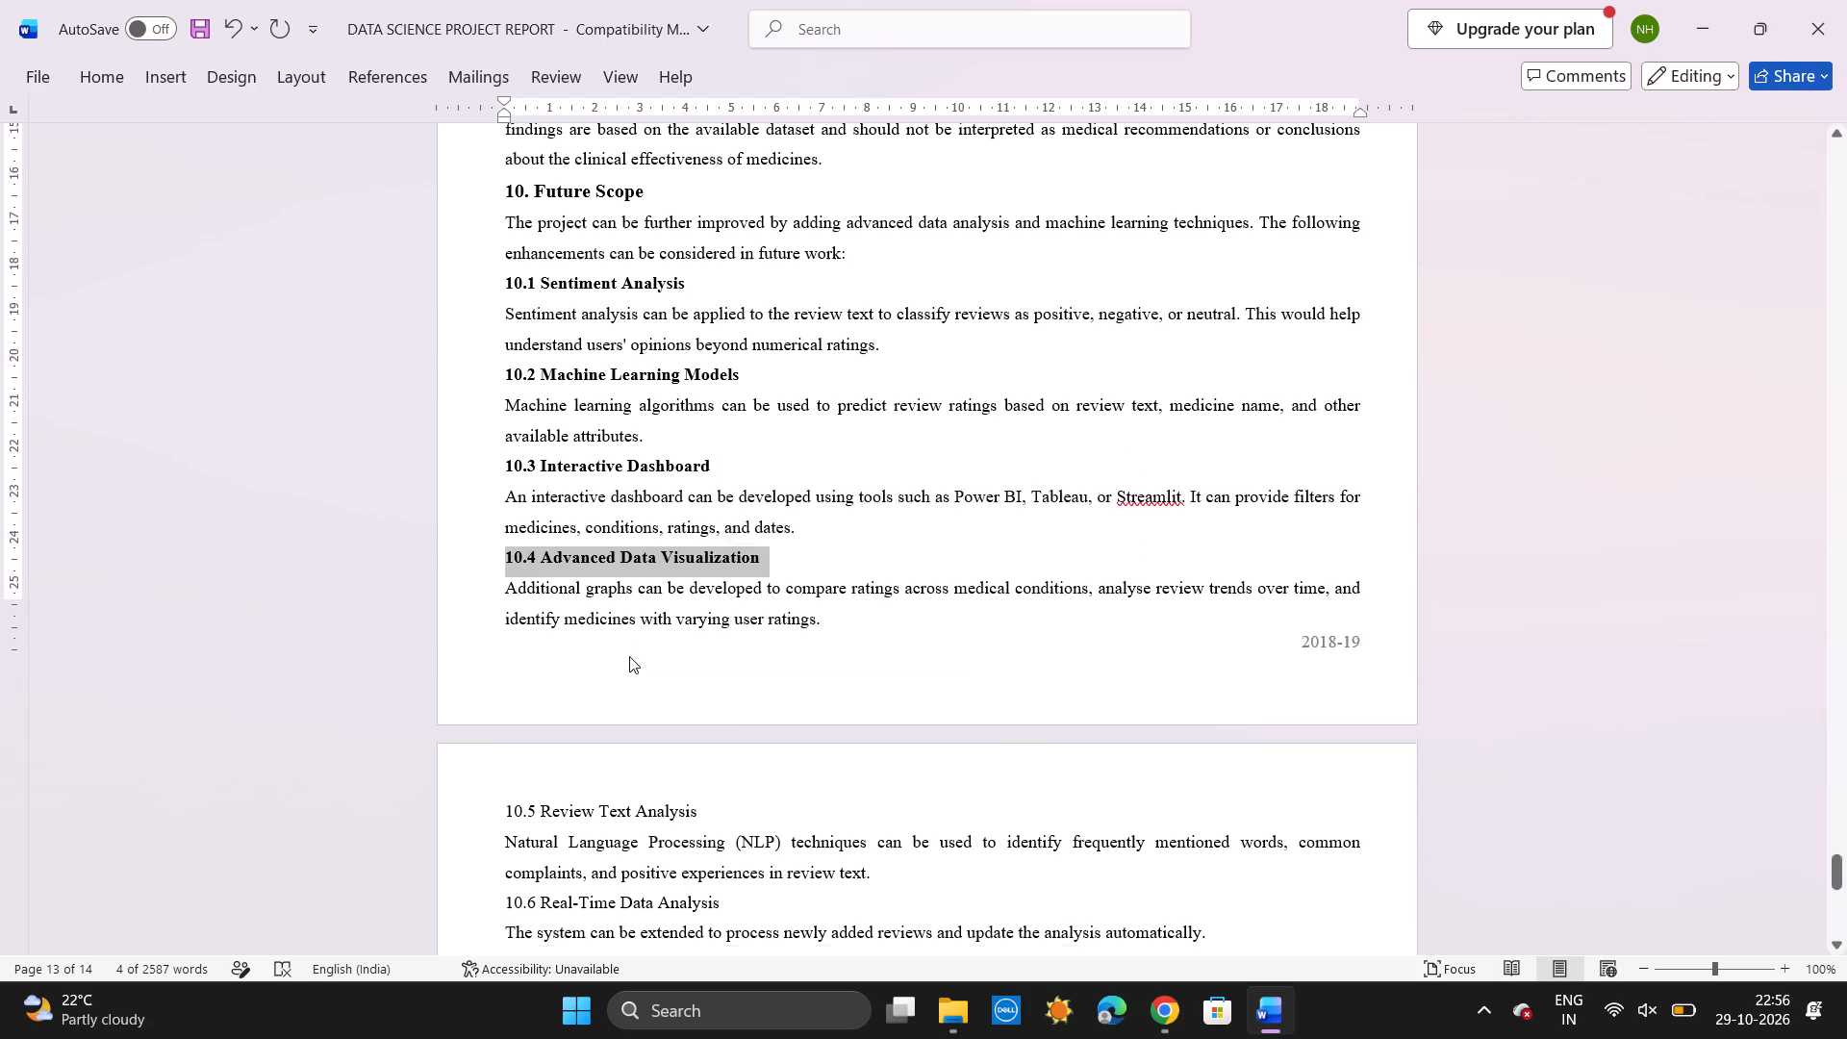
scroll(629, 656, down, 1)
drag(505, 421, 589, 421)
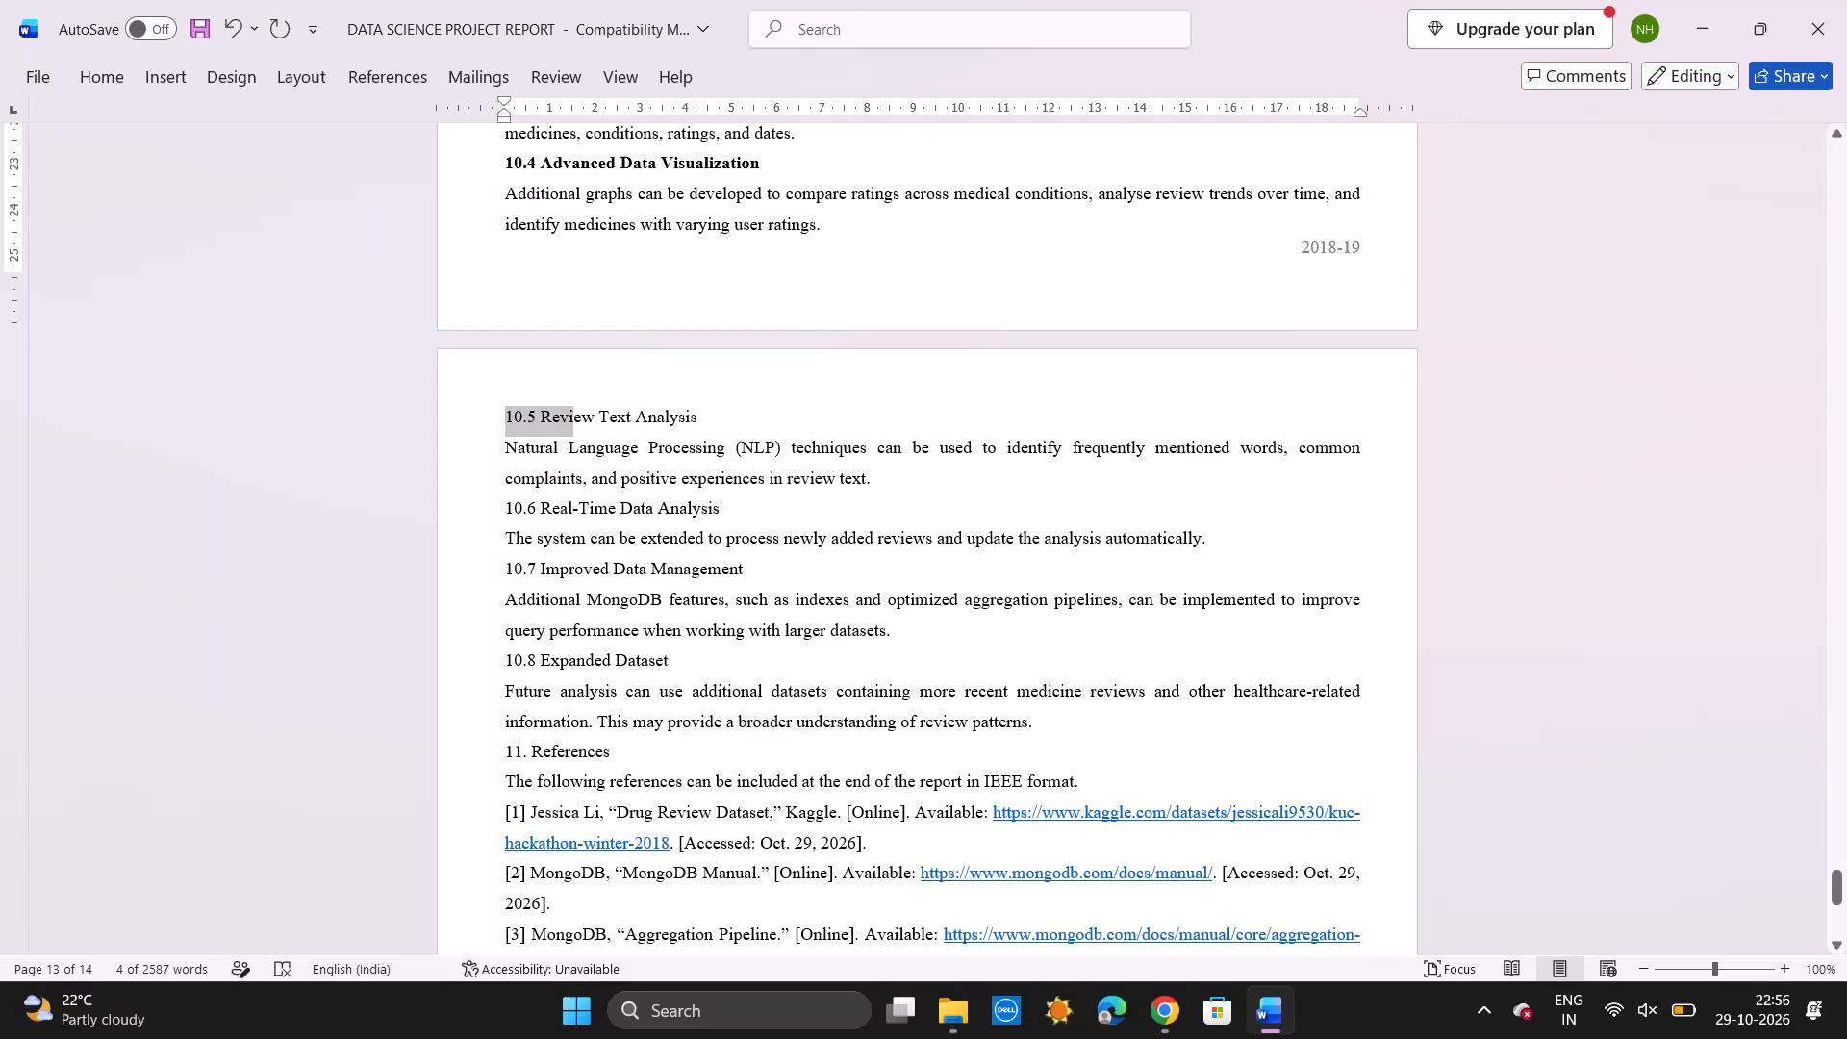
drag(589, 421, 692, 418)
click(708, 377)
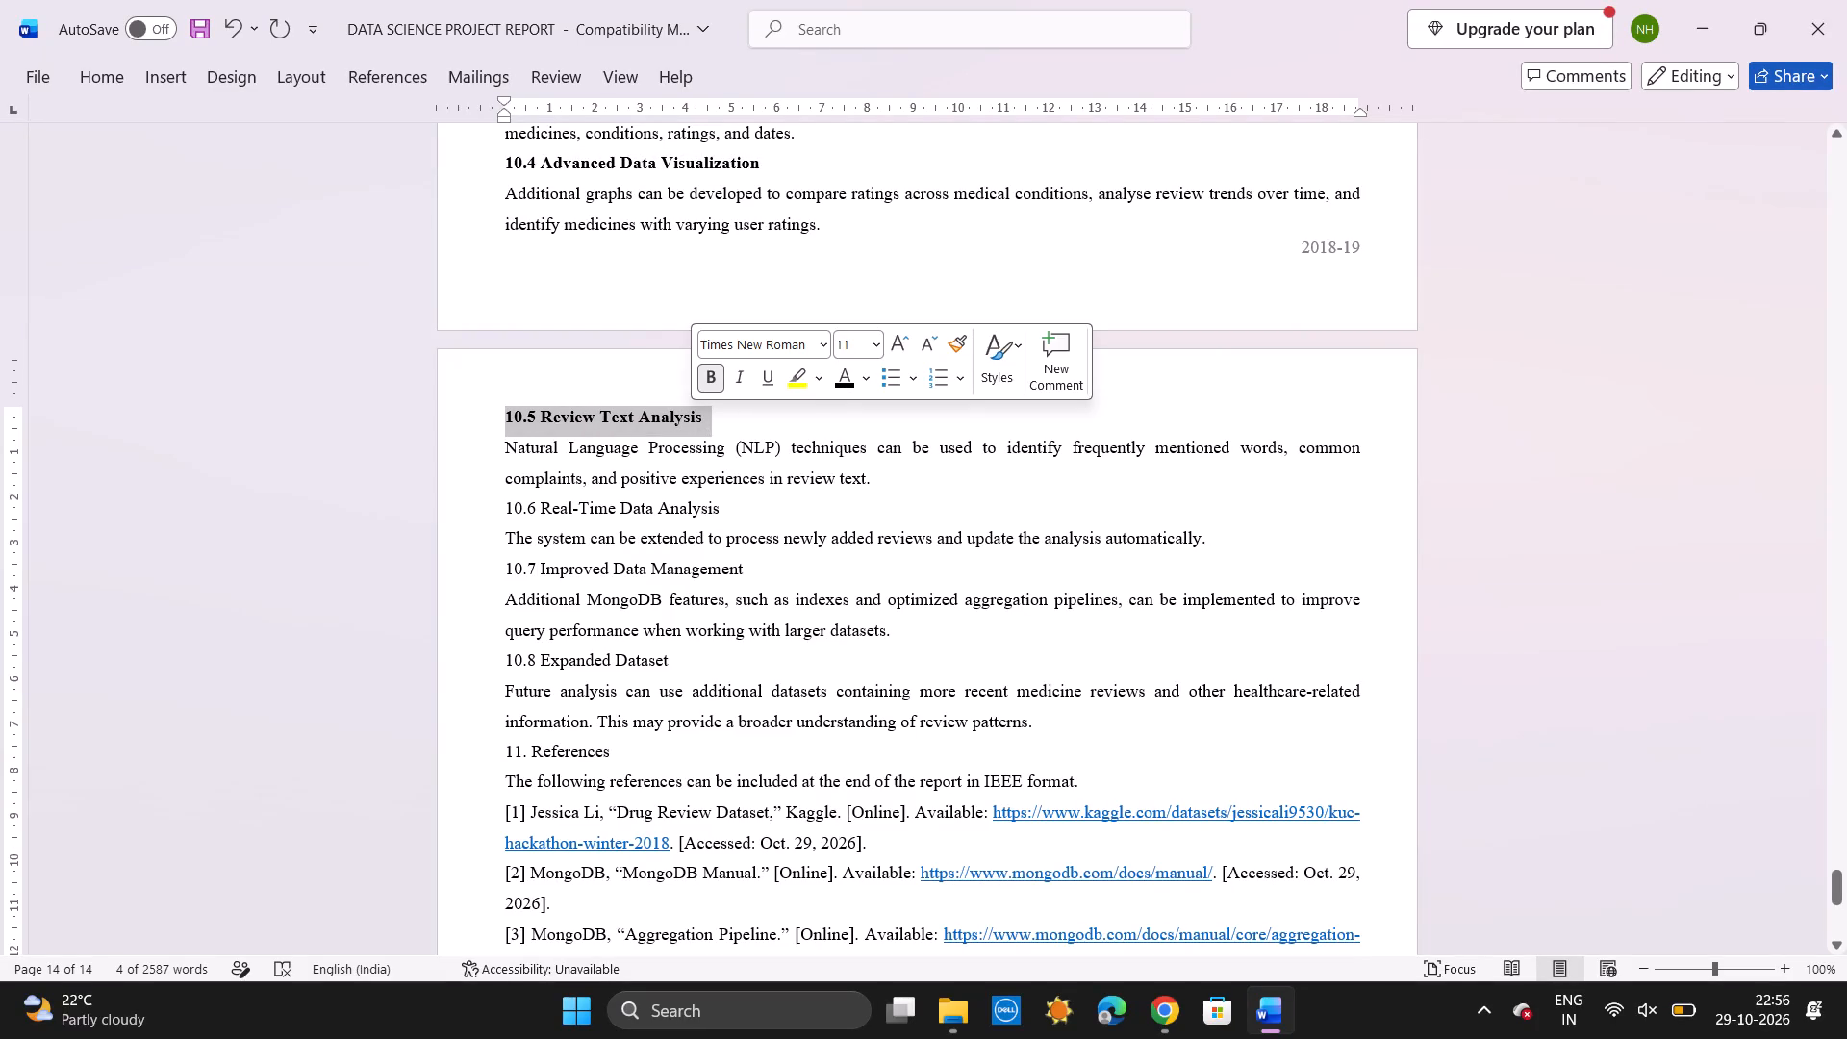
drag(504, 511, 711, 503)
click(727, 470)
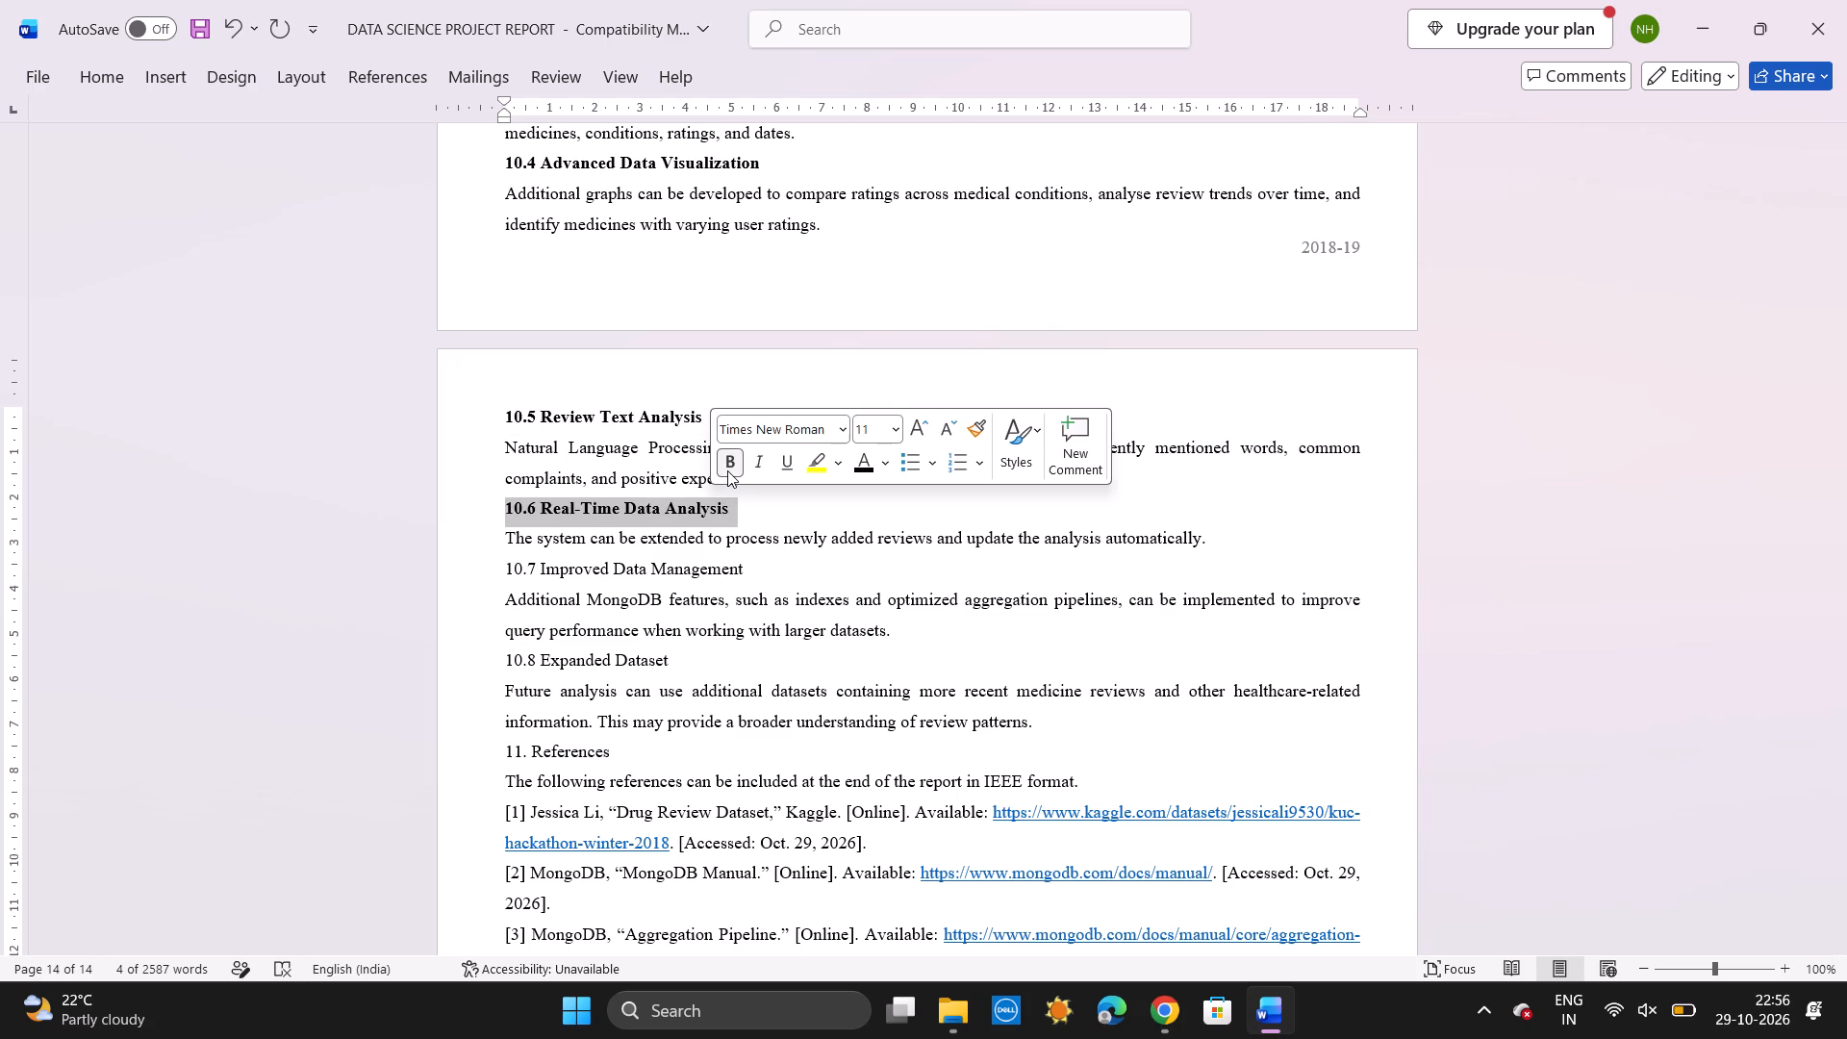
drag(505, 568, 719, 566)
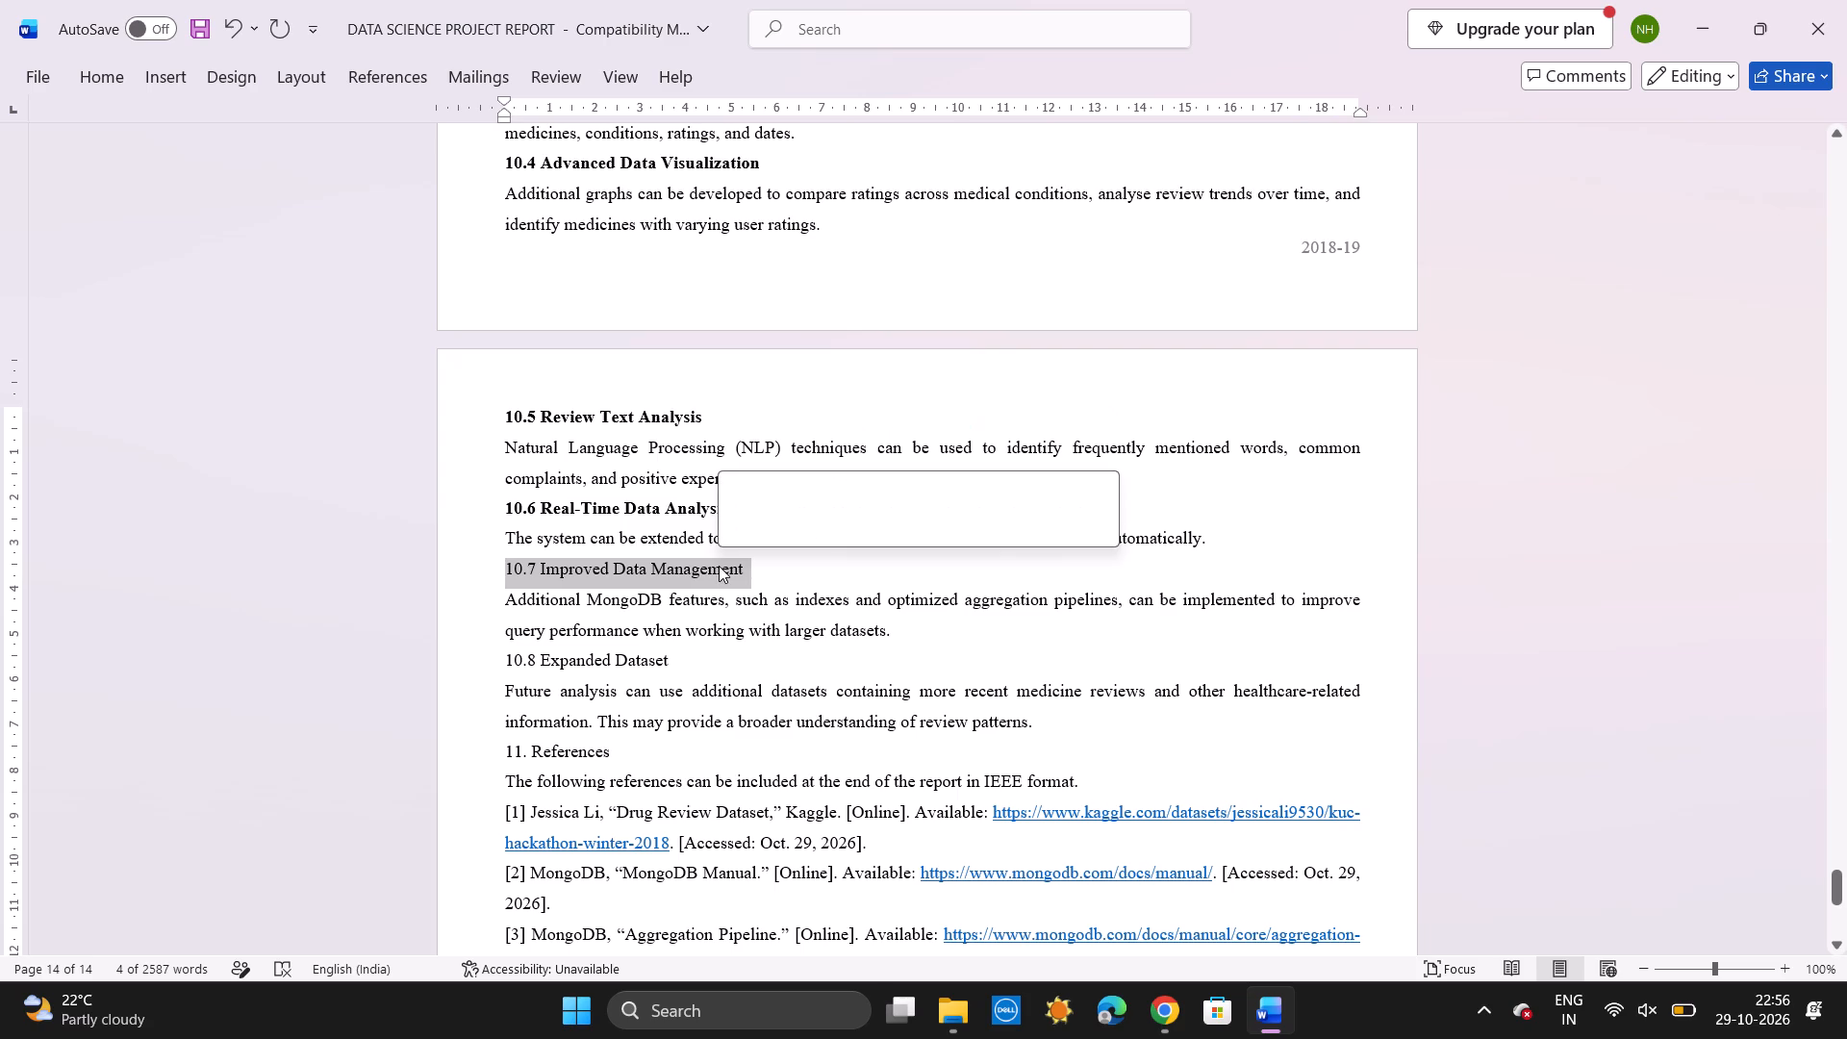
click(699, 561)
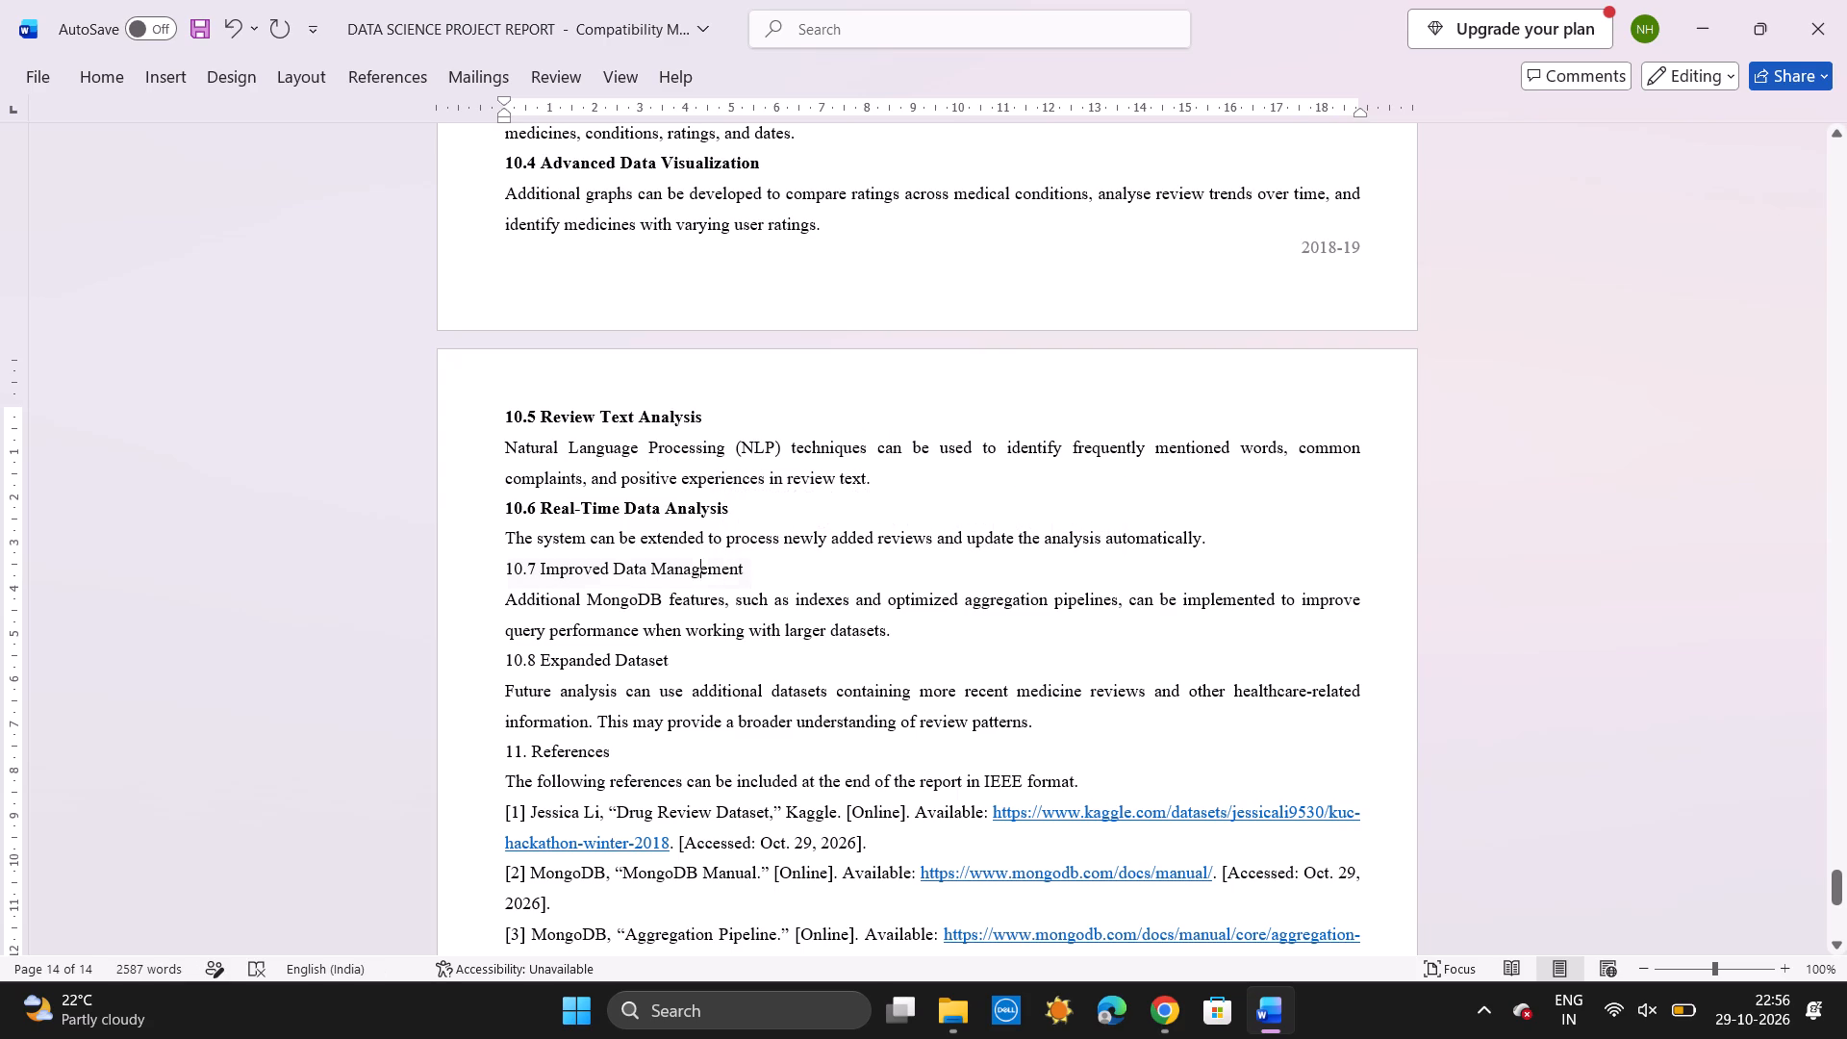
drag(500, 569, 728, 569)
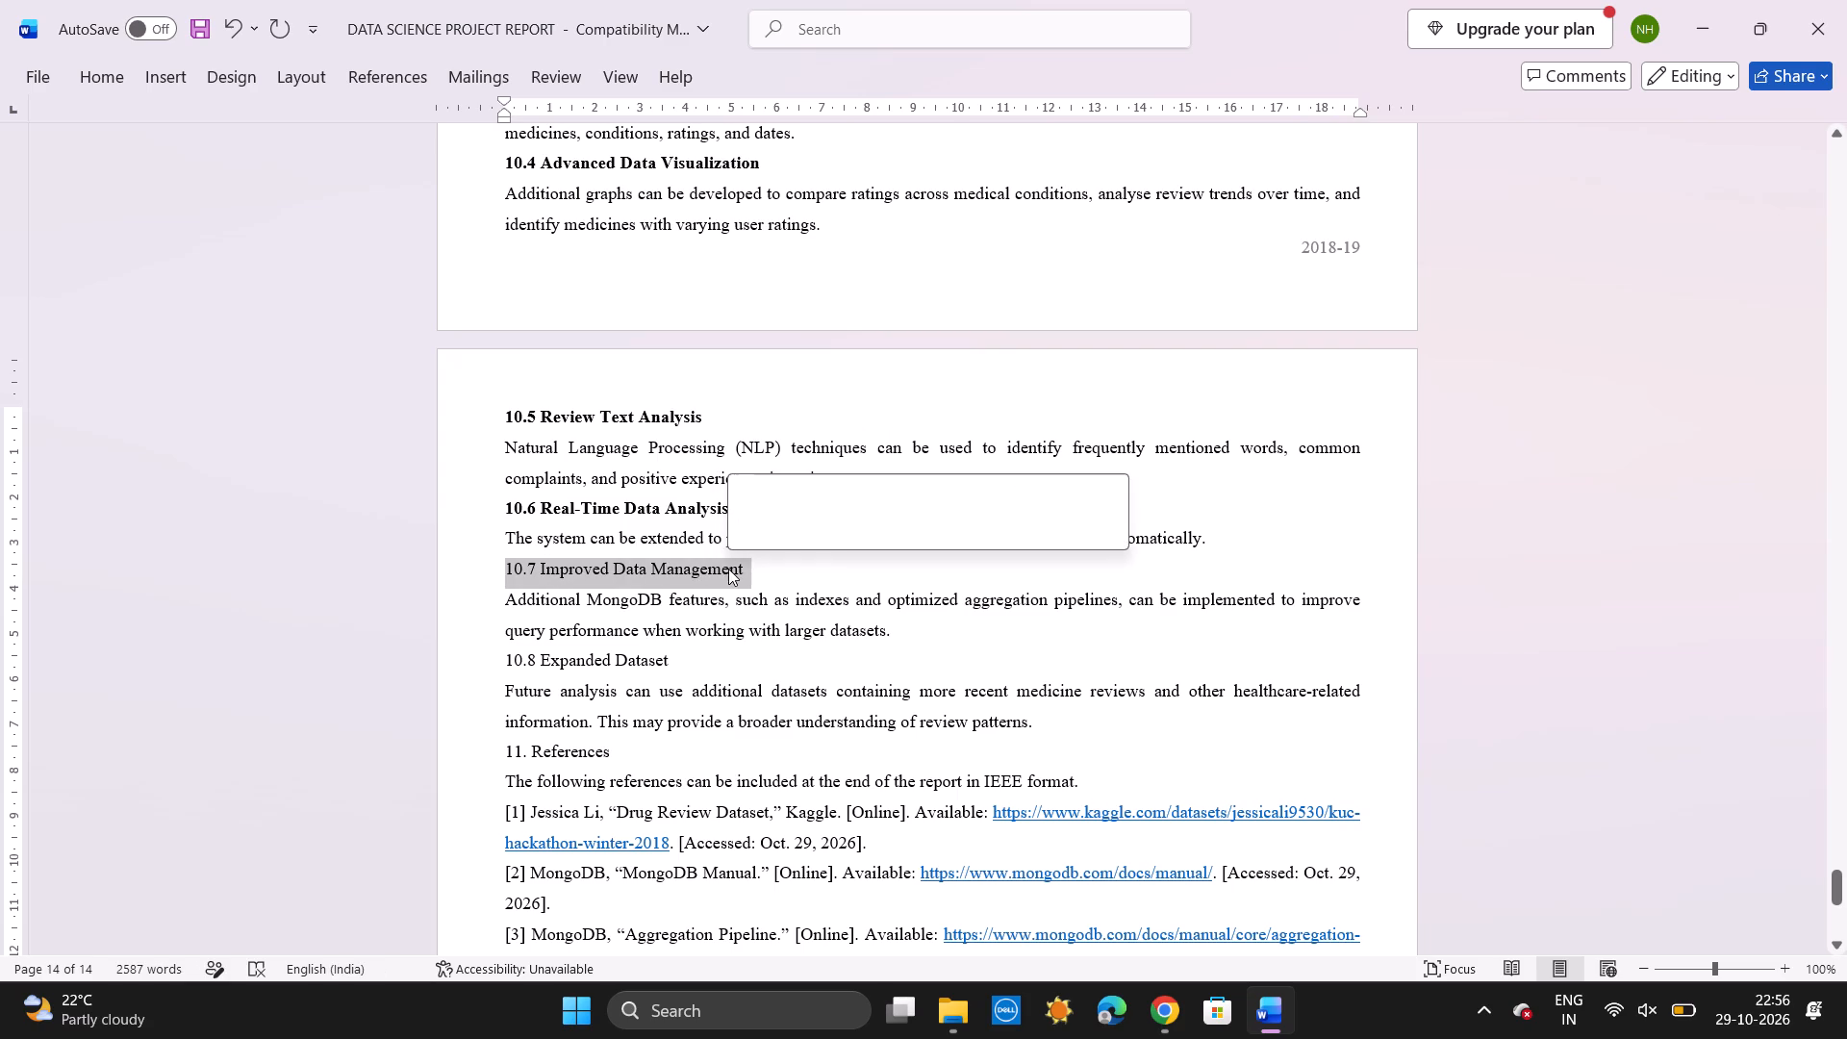
click(745, 529)
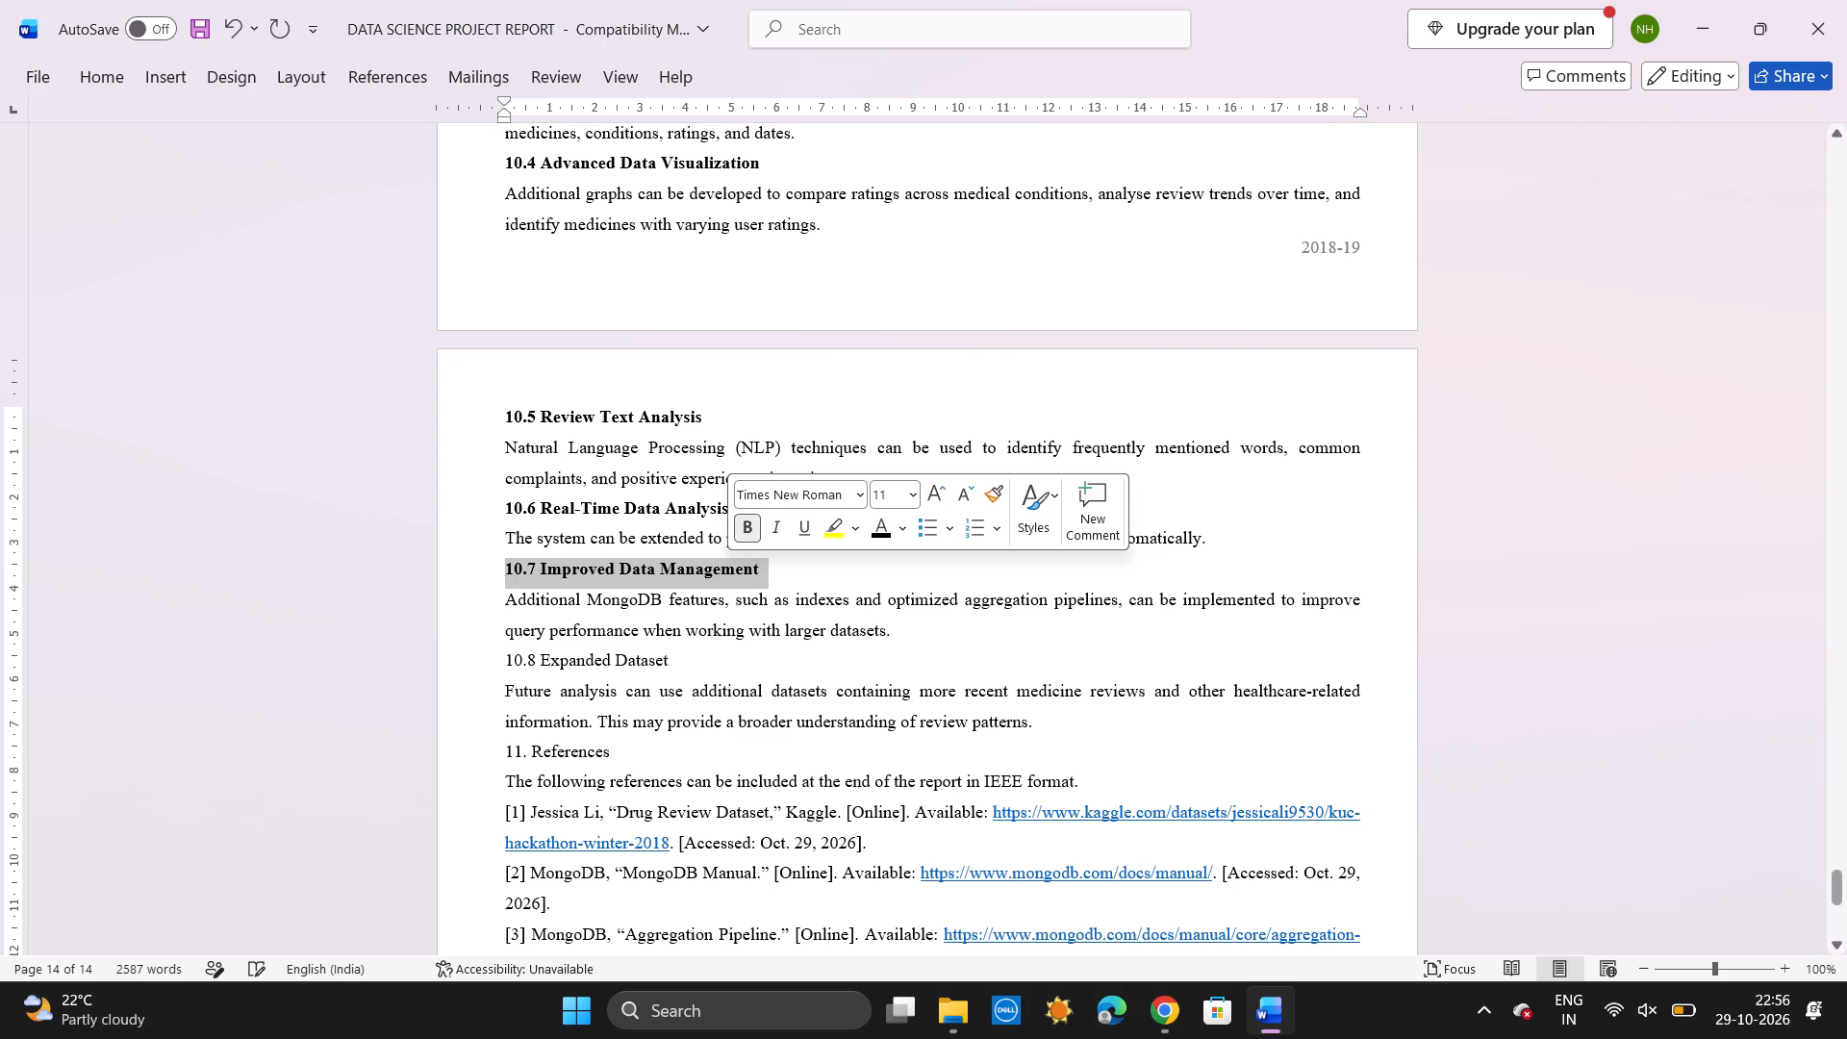
drag(506, 658, 668, 658)
click(690, 621)
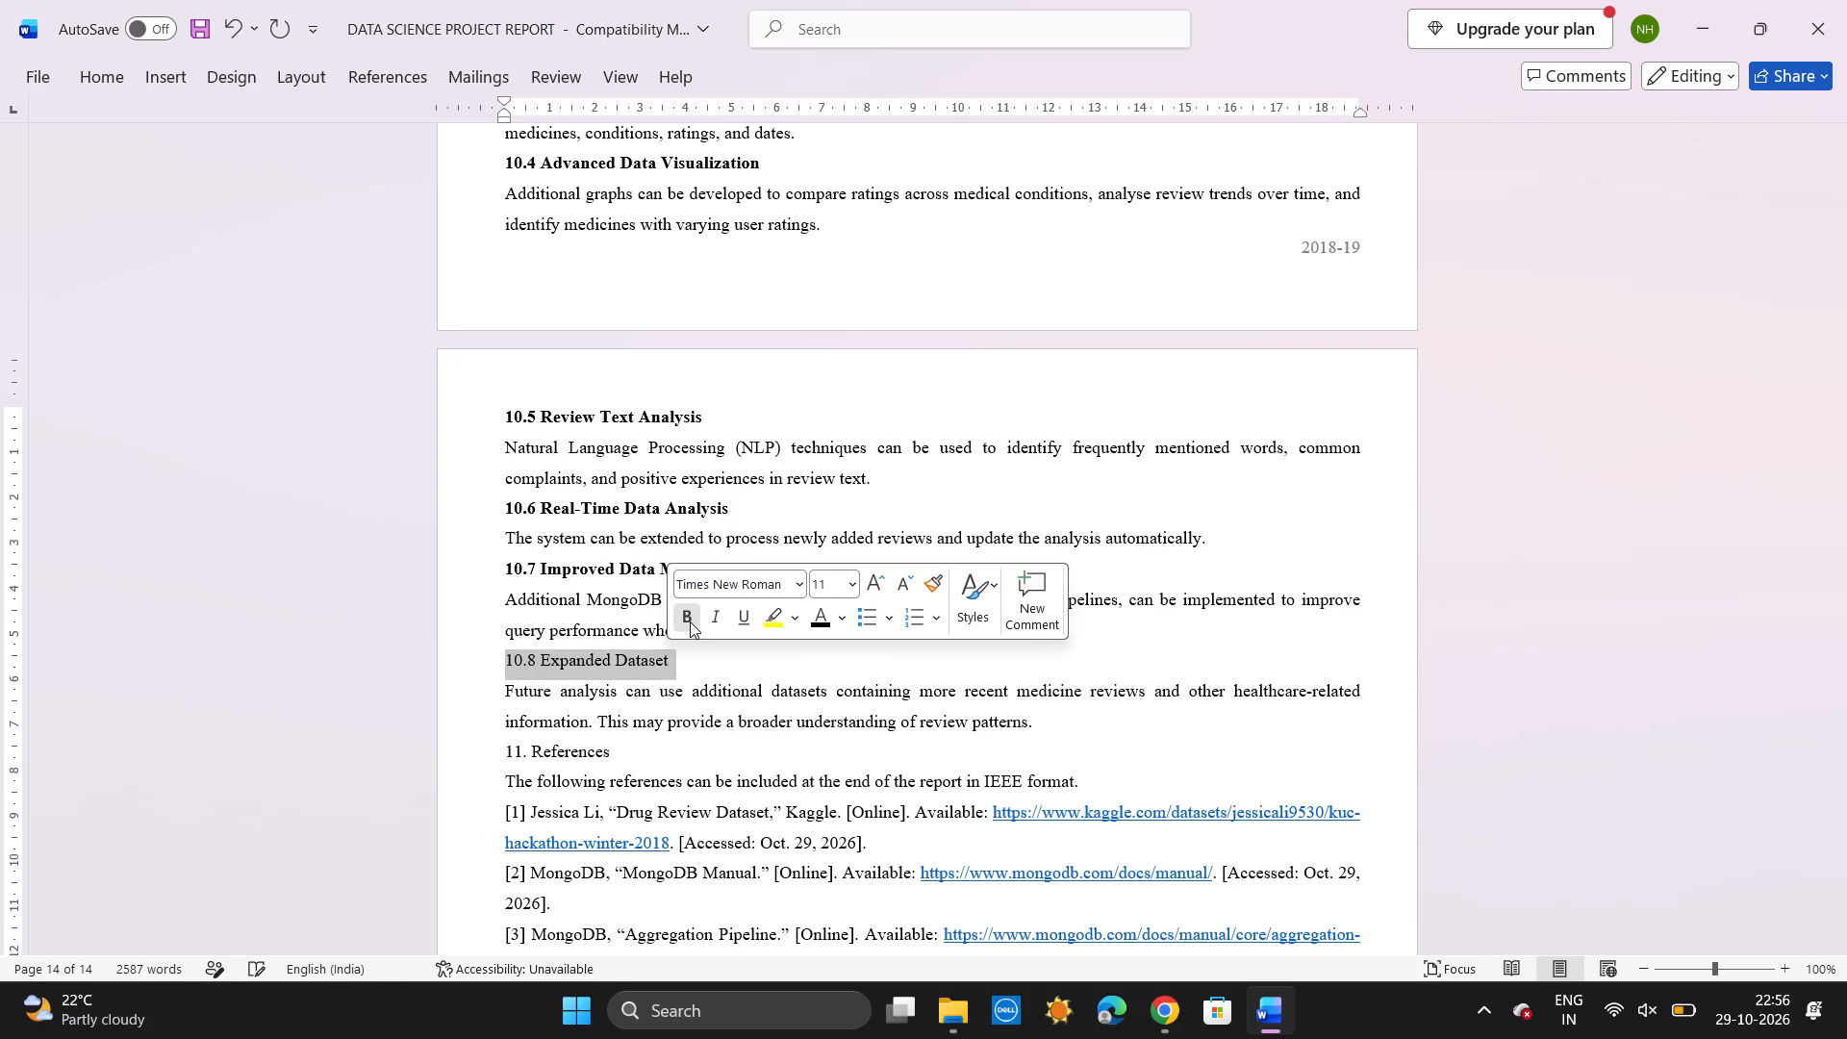
Make the 11. References heading bold and set its font size to 14.
scroll(690, 621, down, 2)
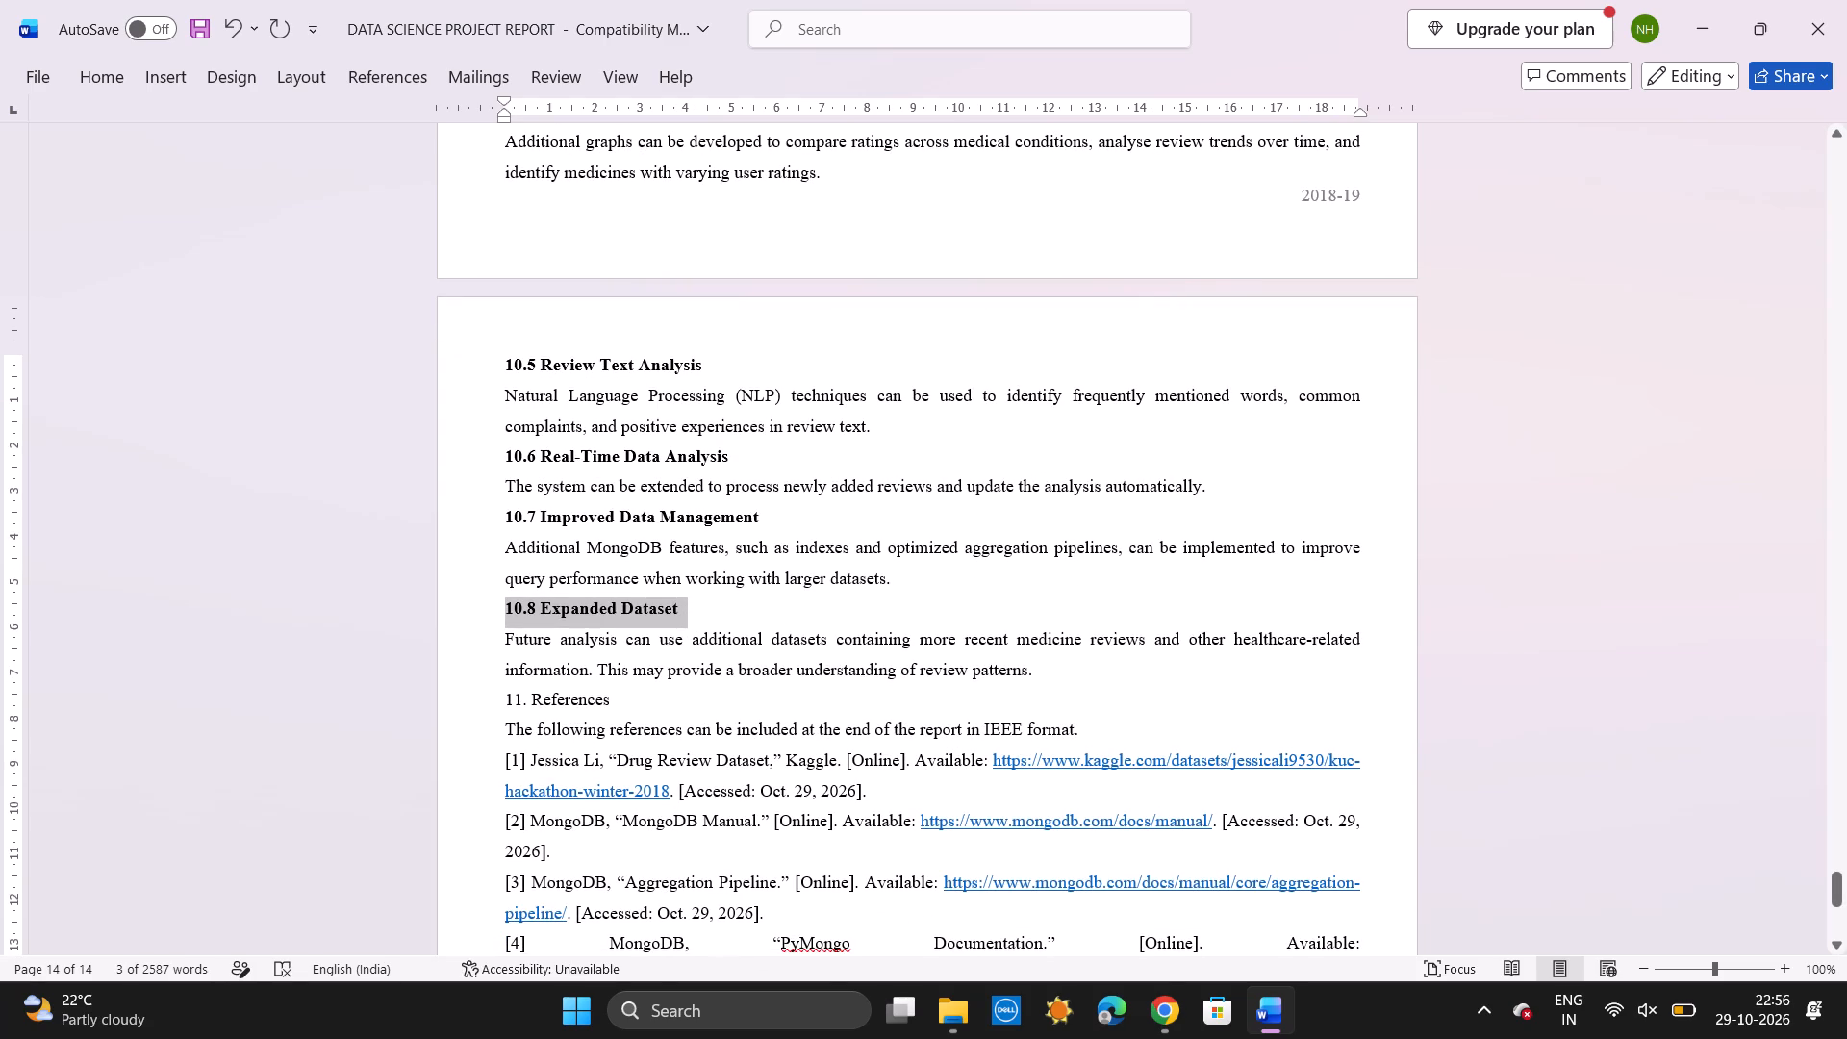
drag(502, 692, 604, 697)
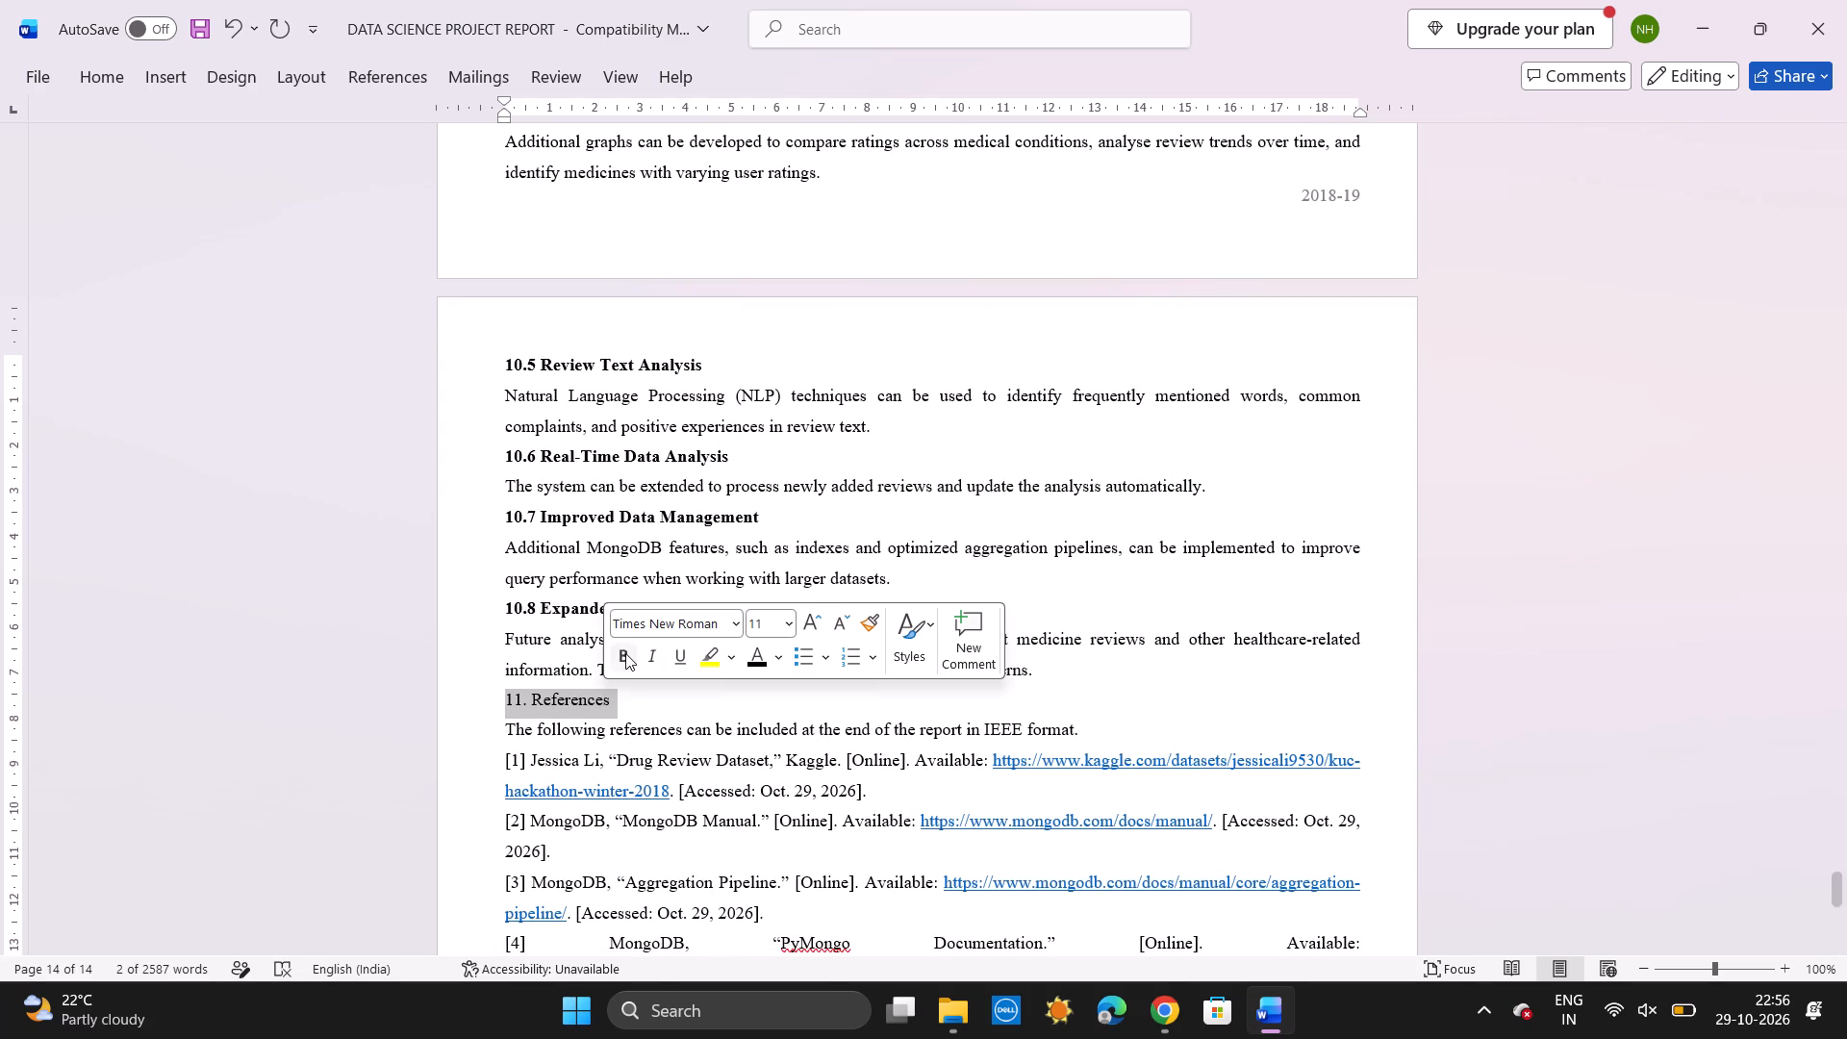
click(625, 652)
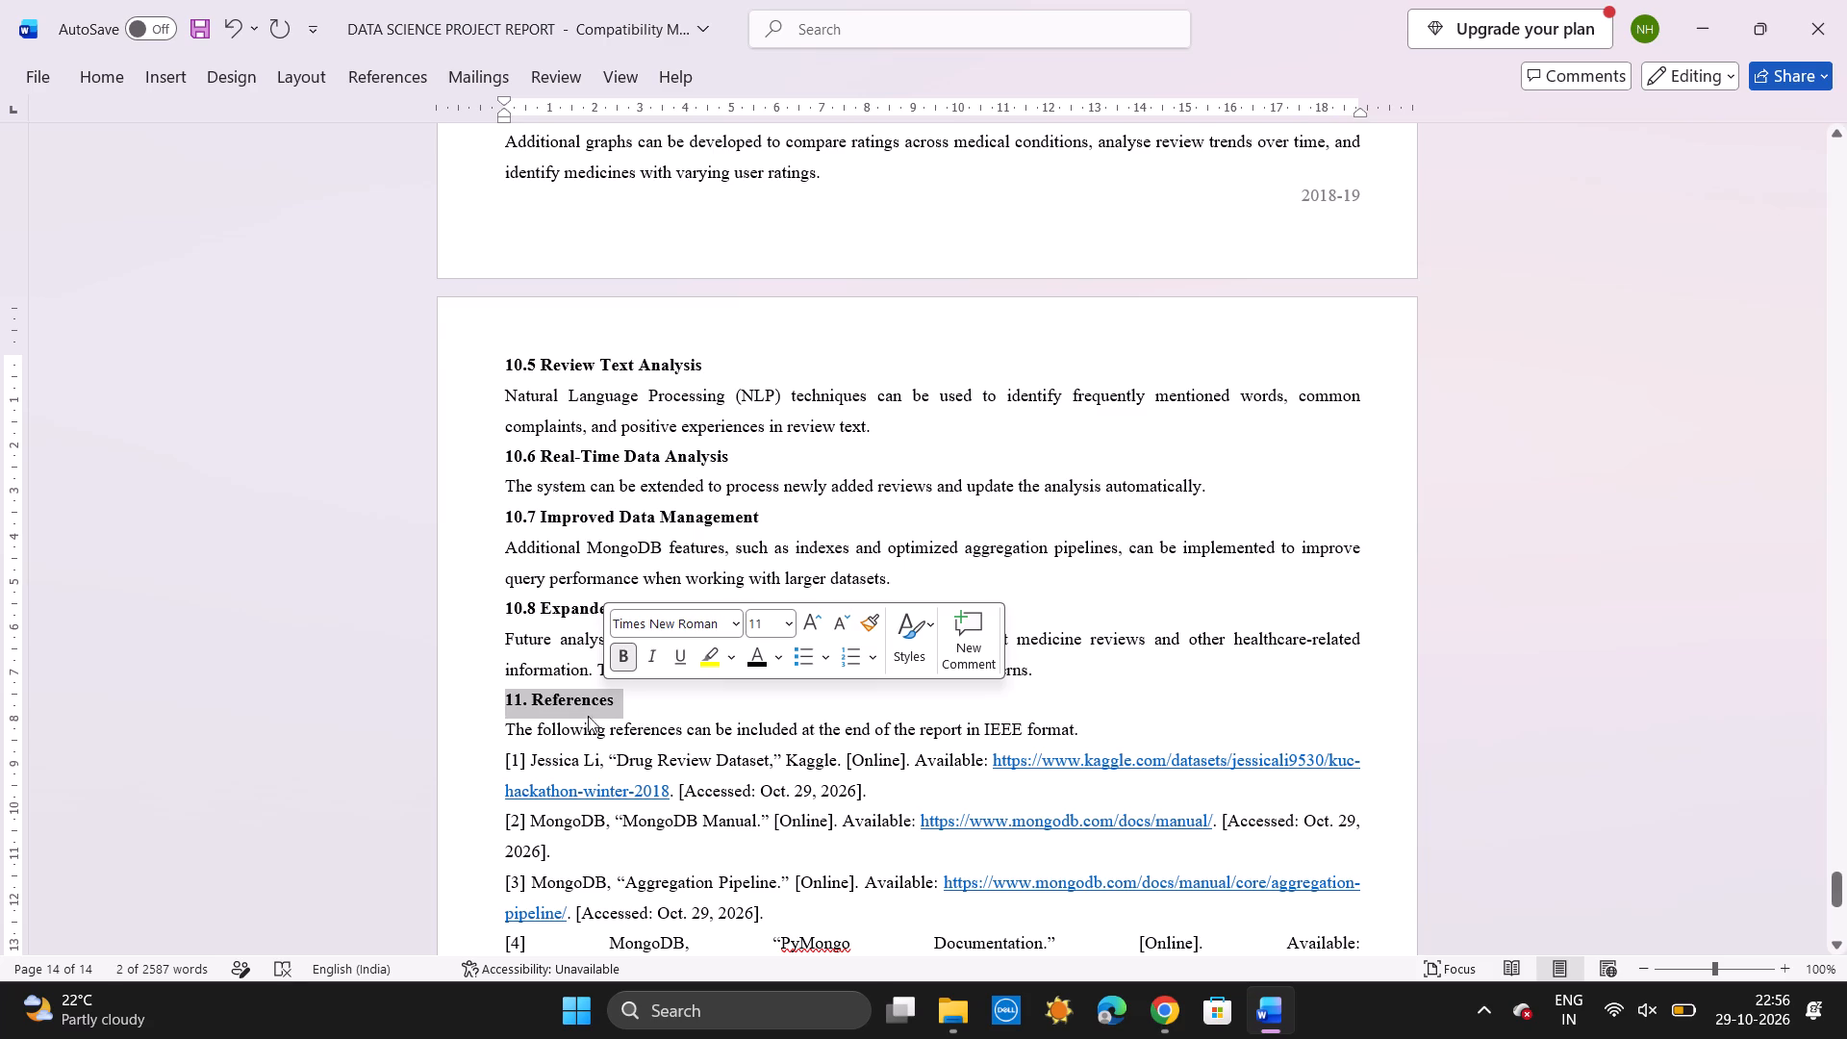
click(783, 628)
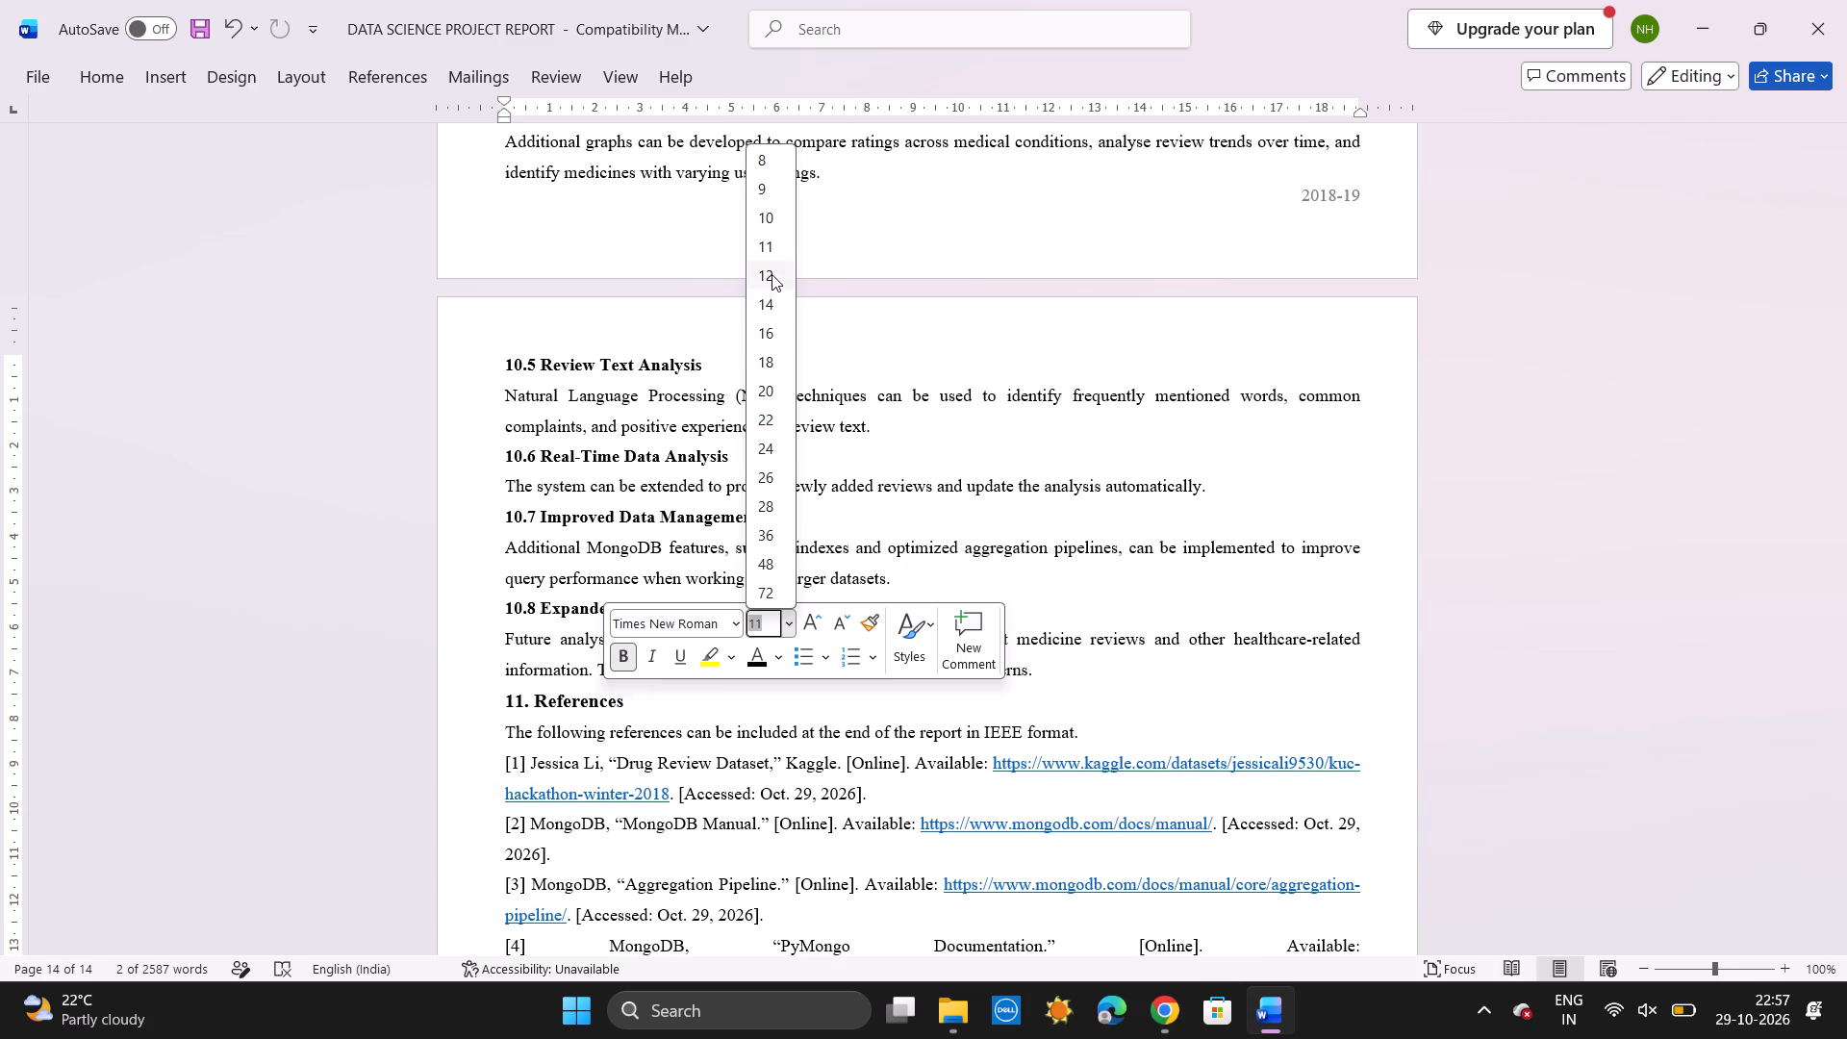
click(769, 305)
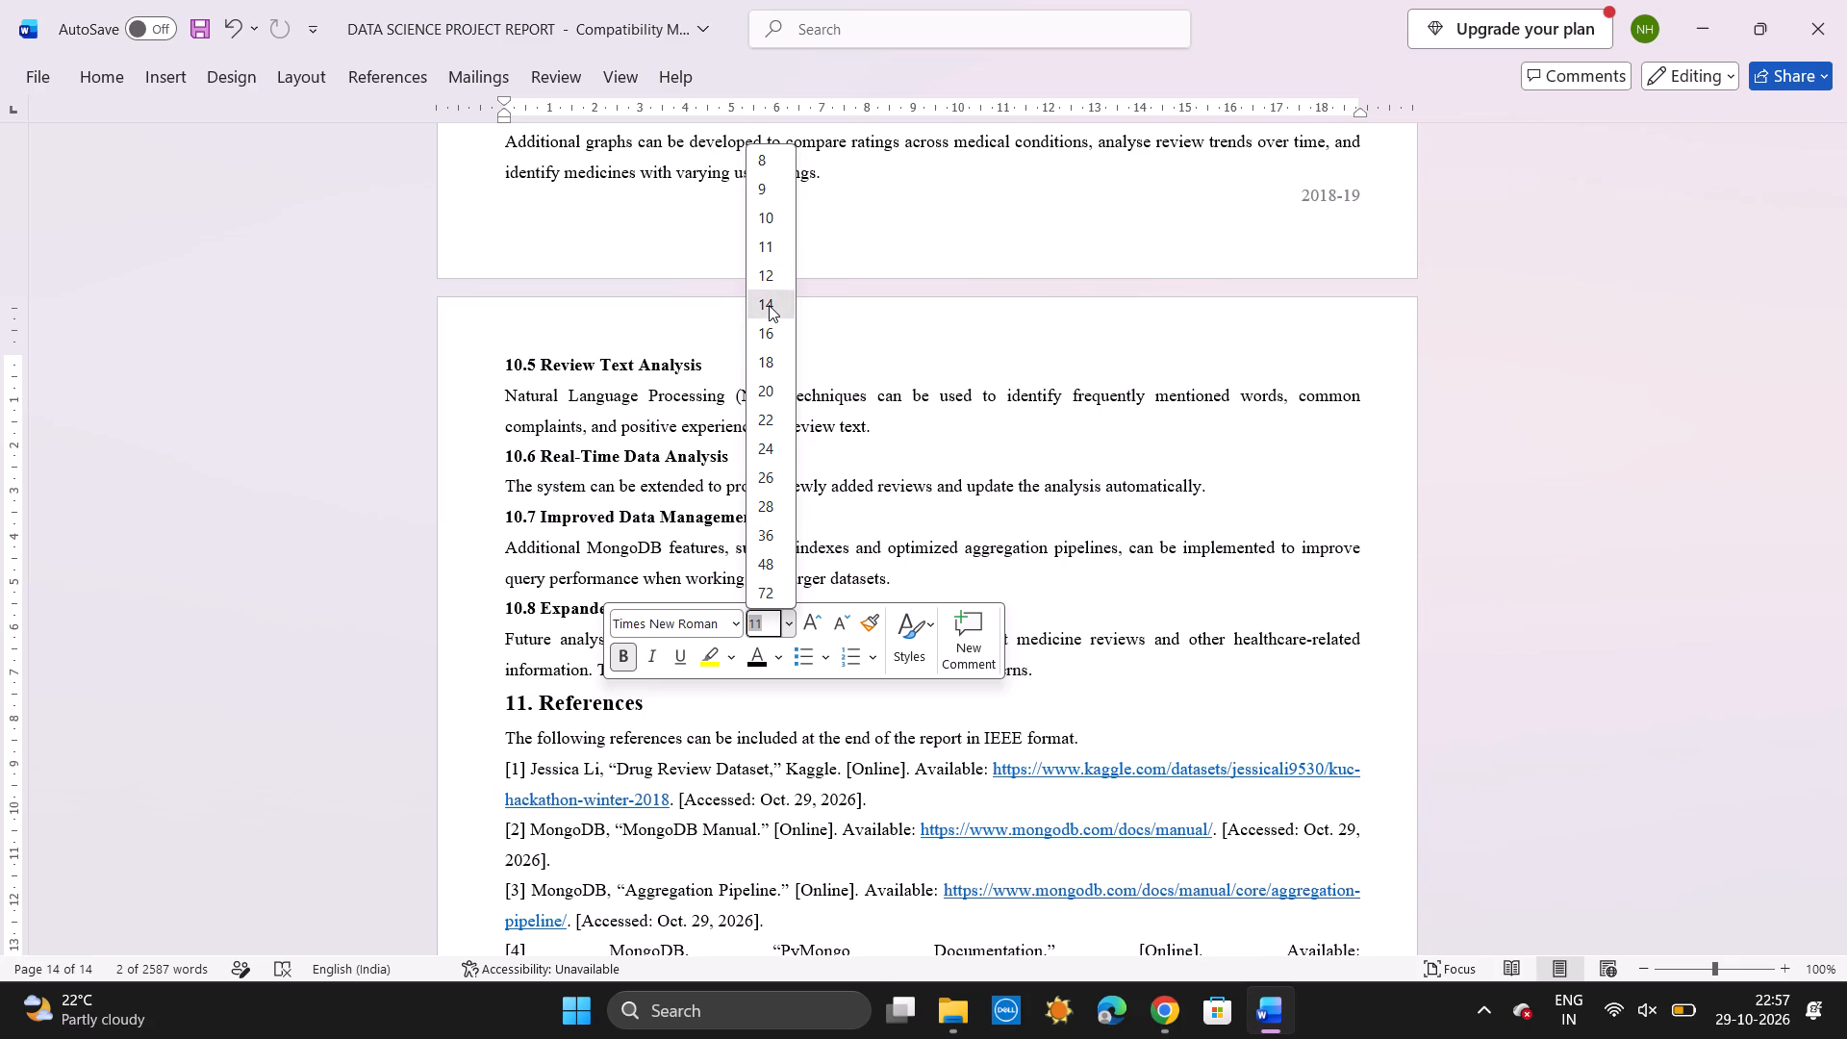
click(1103, 694)
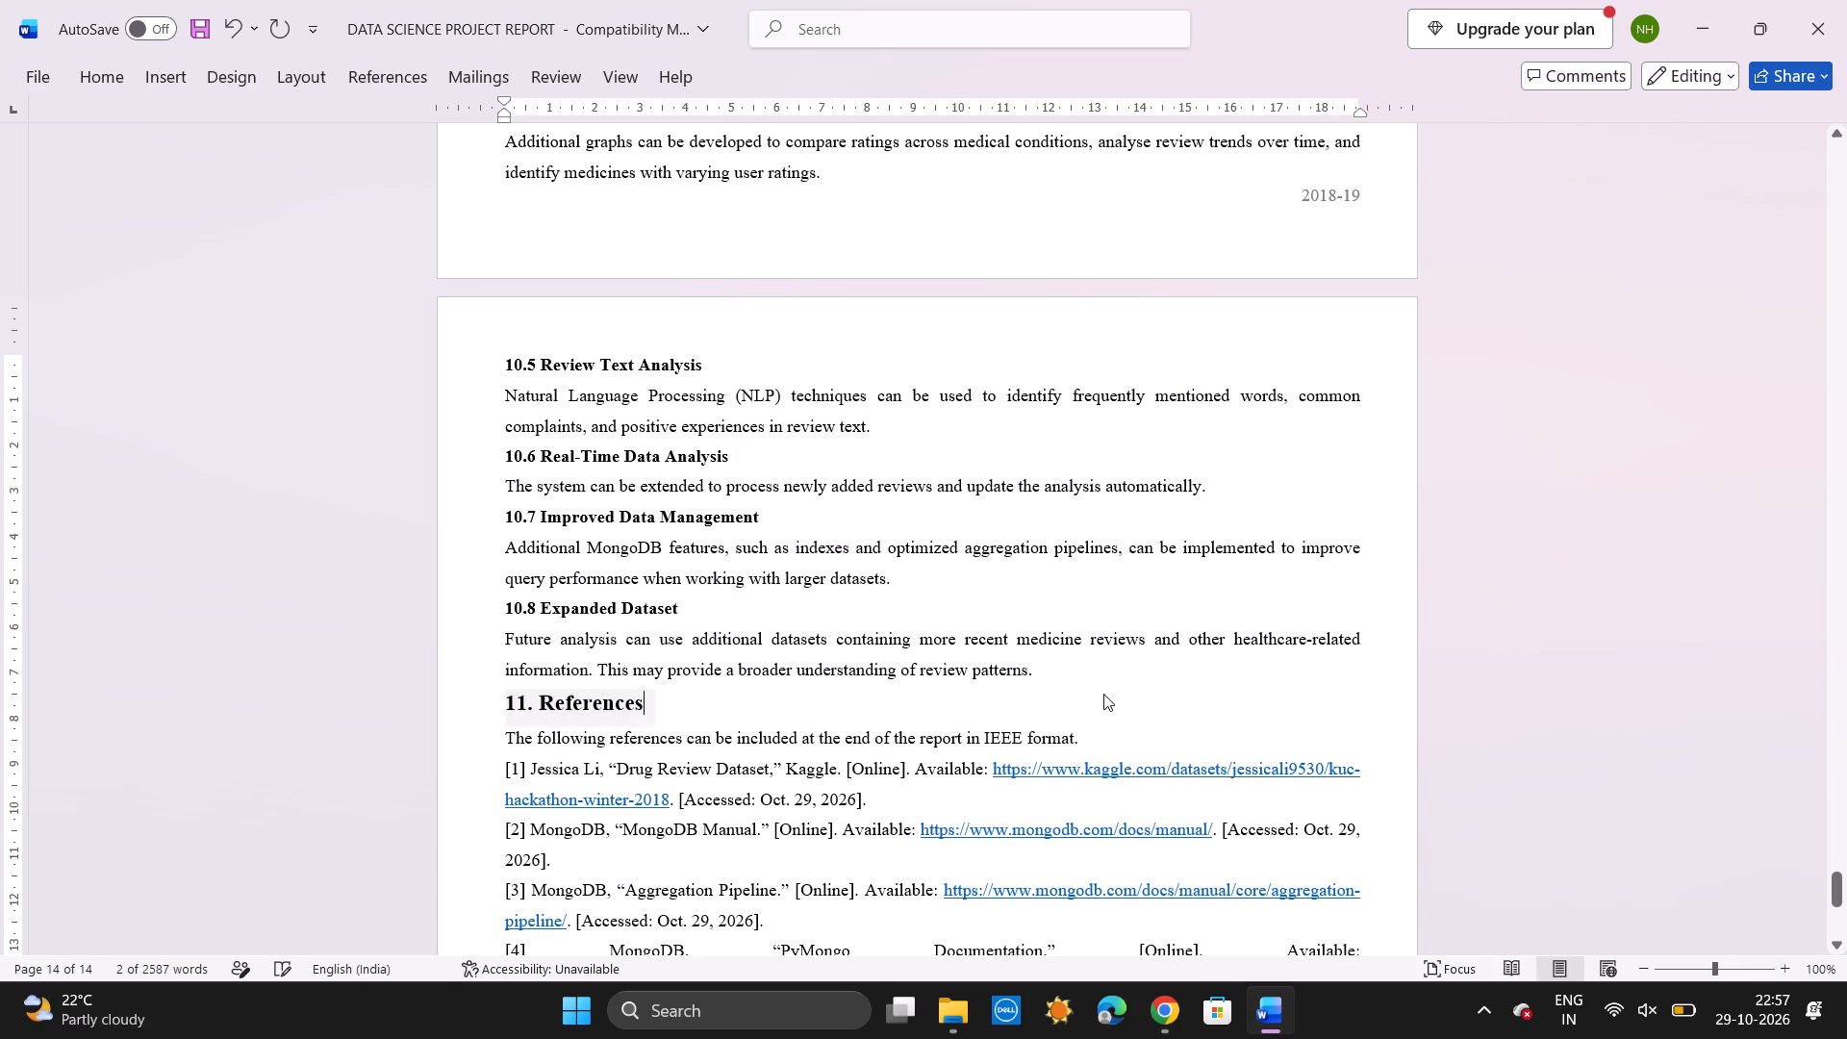
Delete the 2018-19 text from the page footer and return to the report body.
scroll(1103, 694, down, 4)
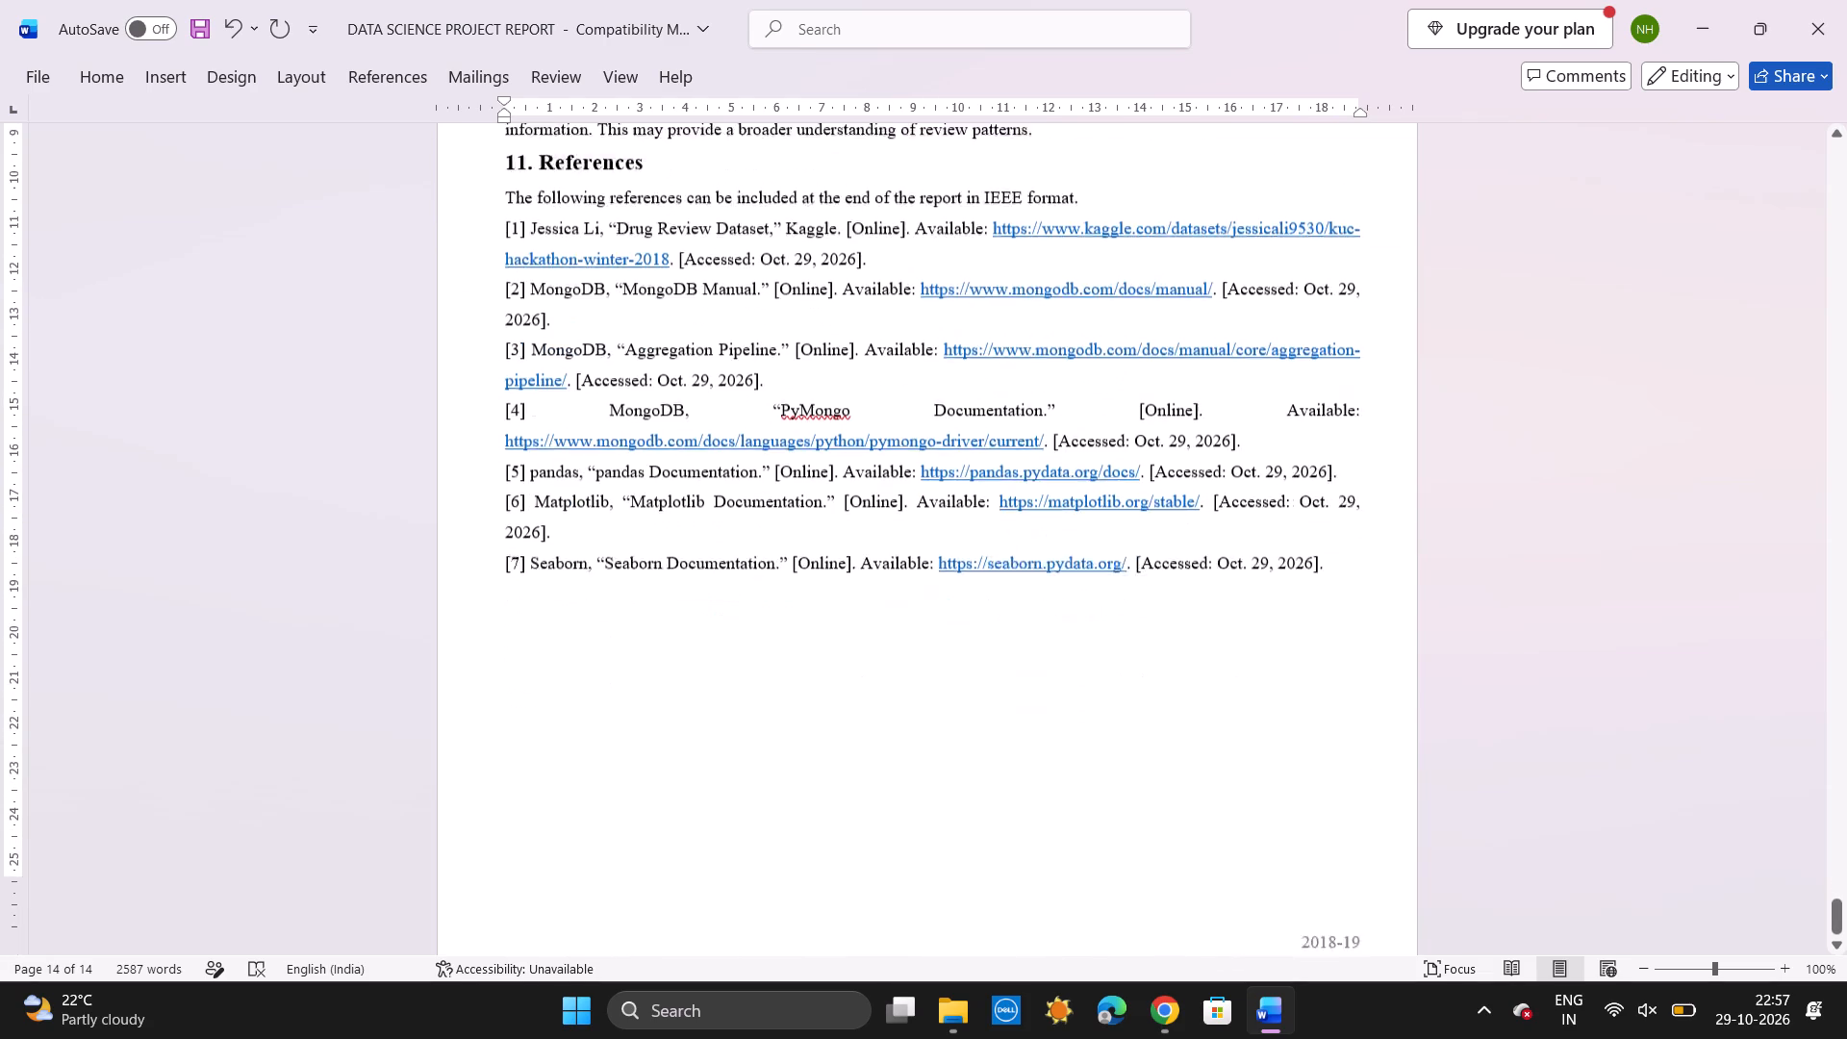
scroll(1103, 694, down, 1)
scroll(1103, 694, up, 4)
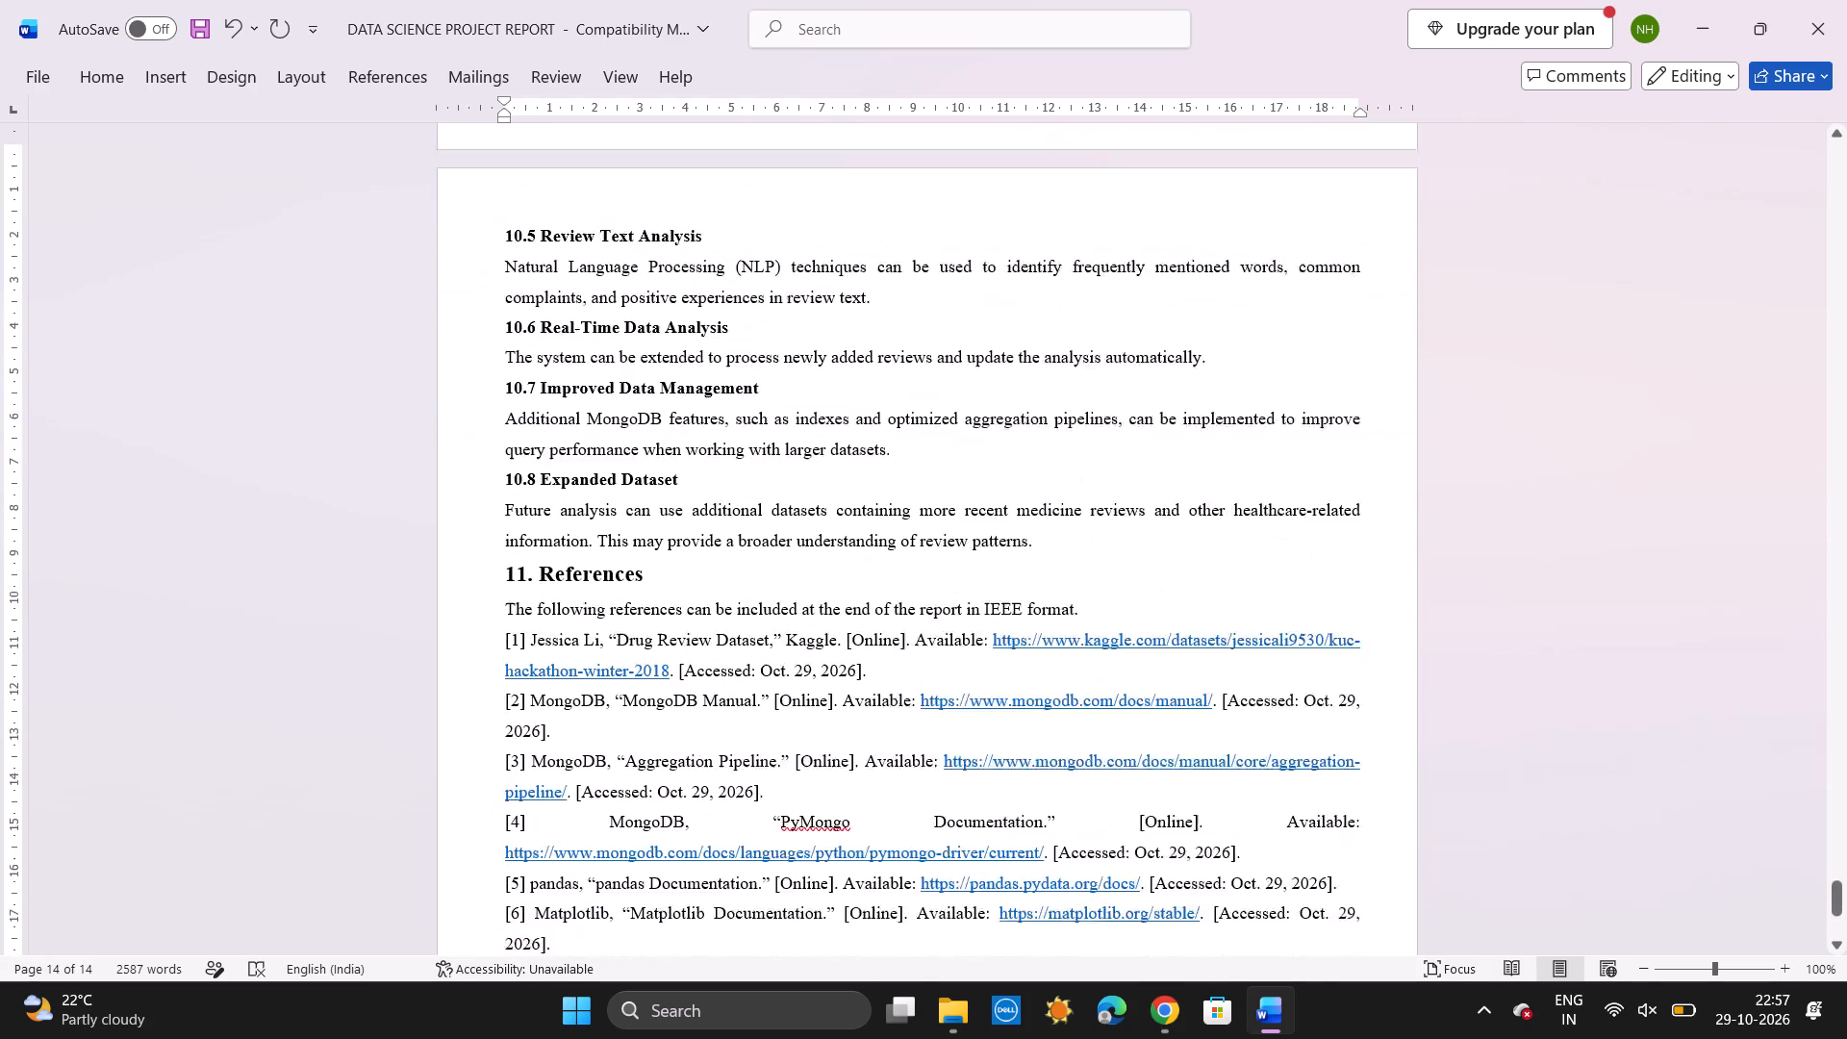
scroll(1103, 694, up, 2)
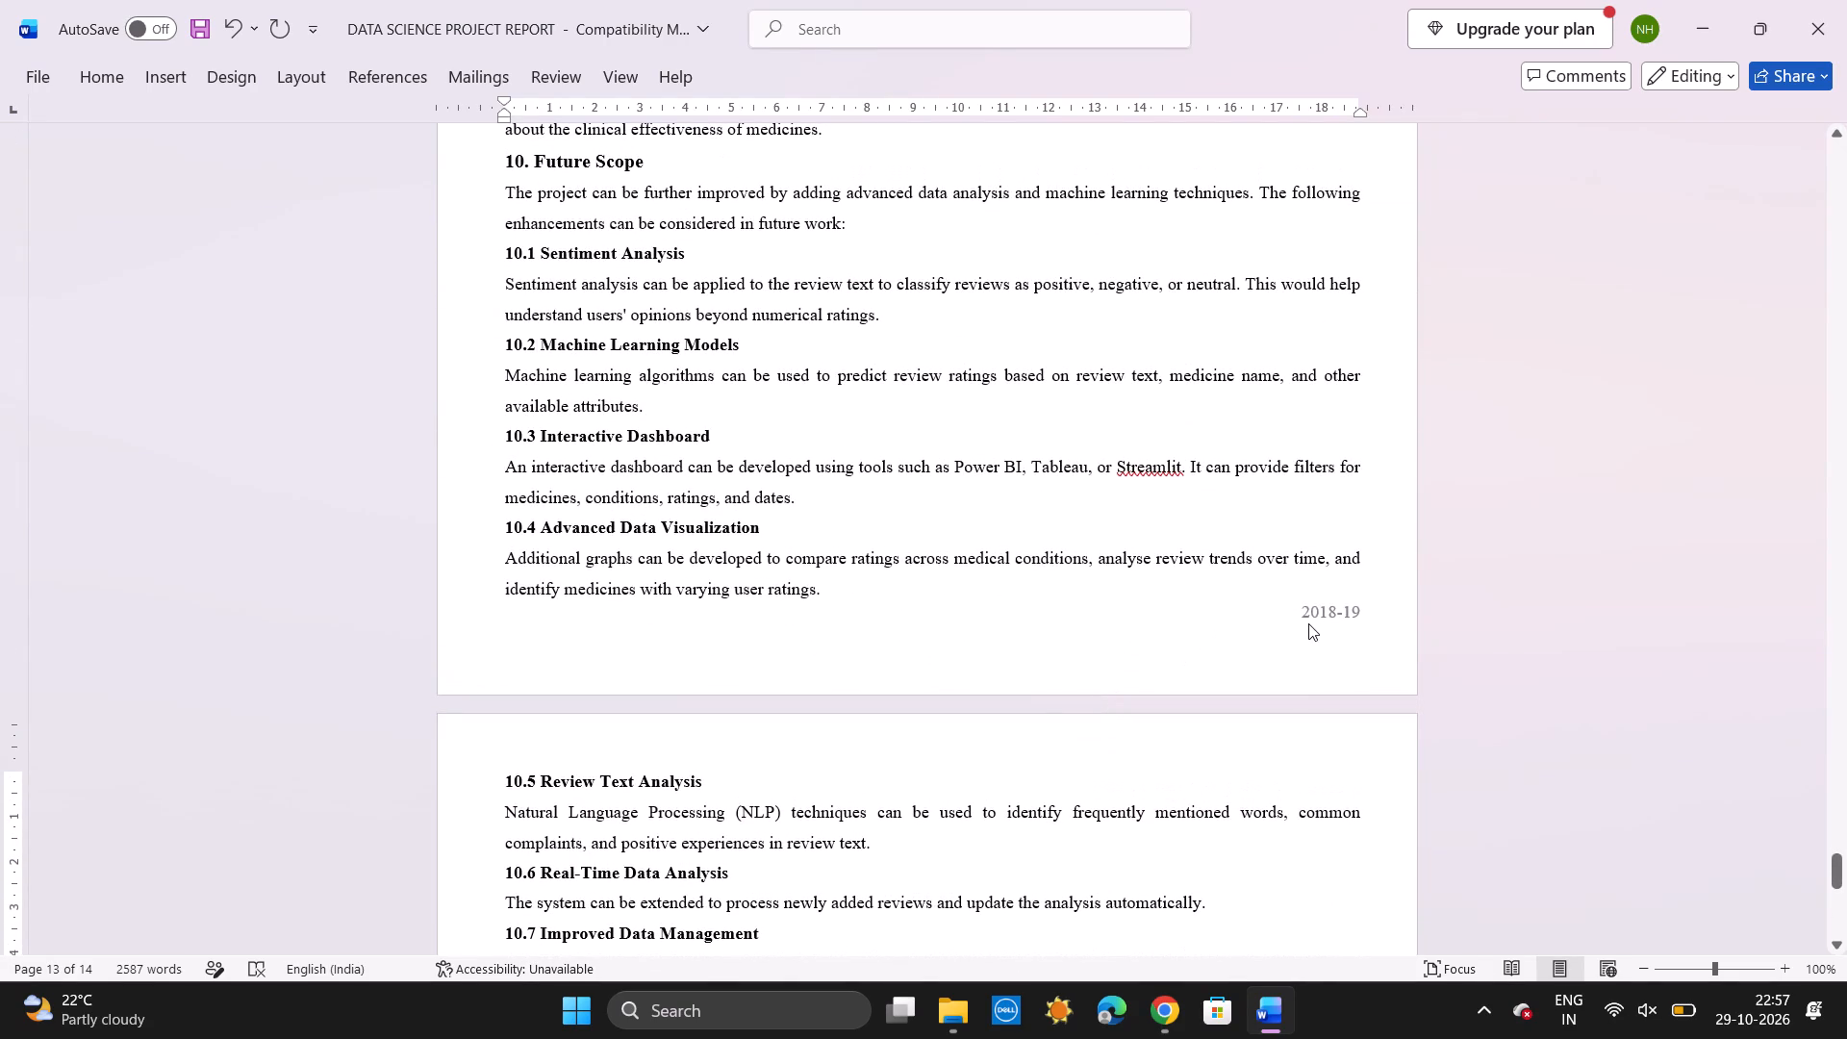
click(1324, 613)
triple_click(1303, 608)
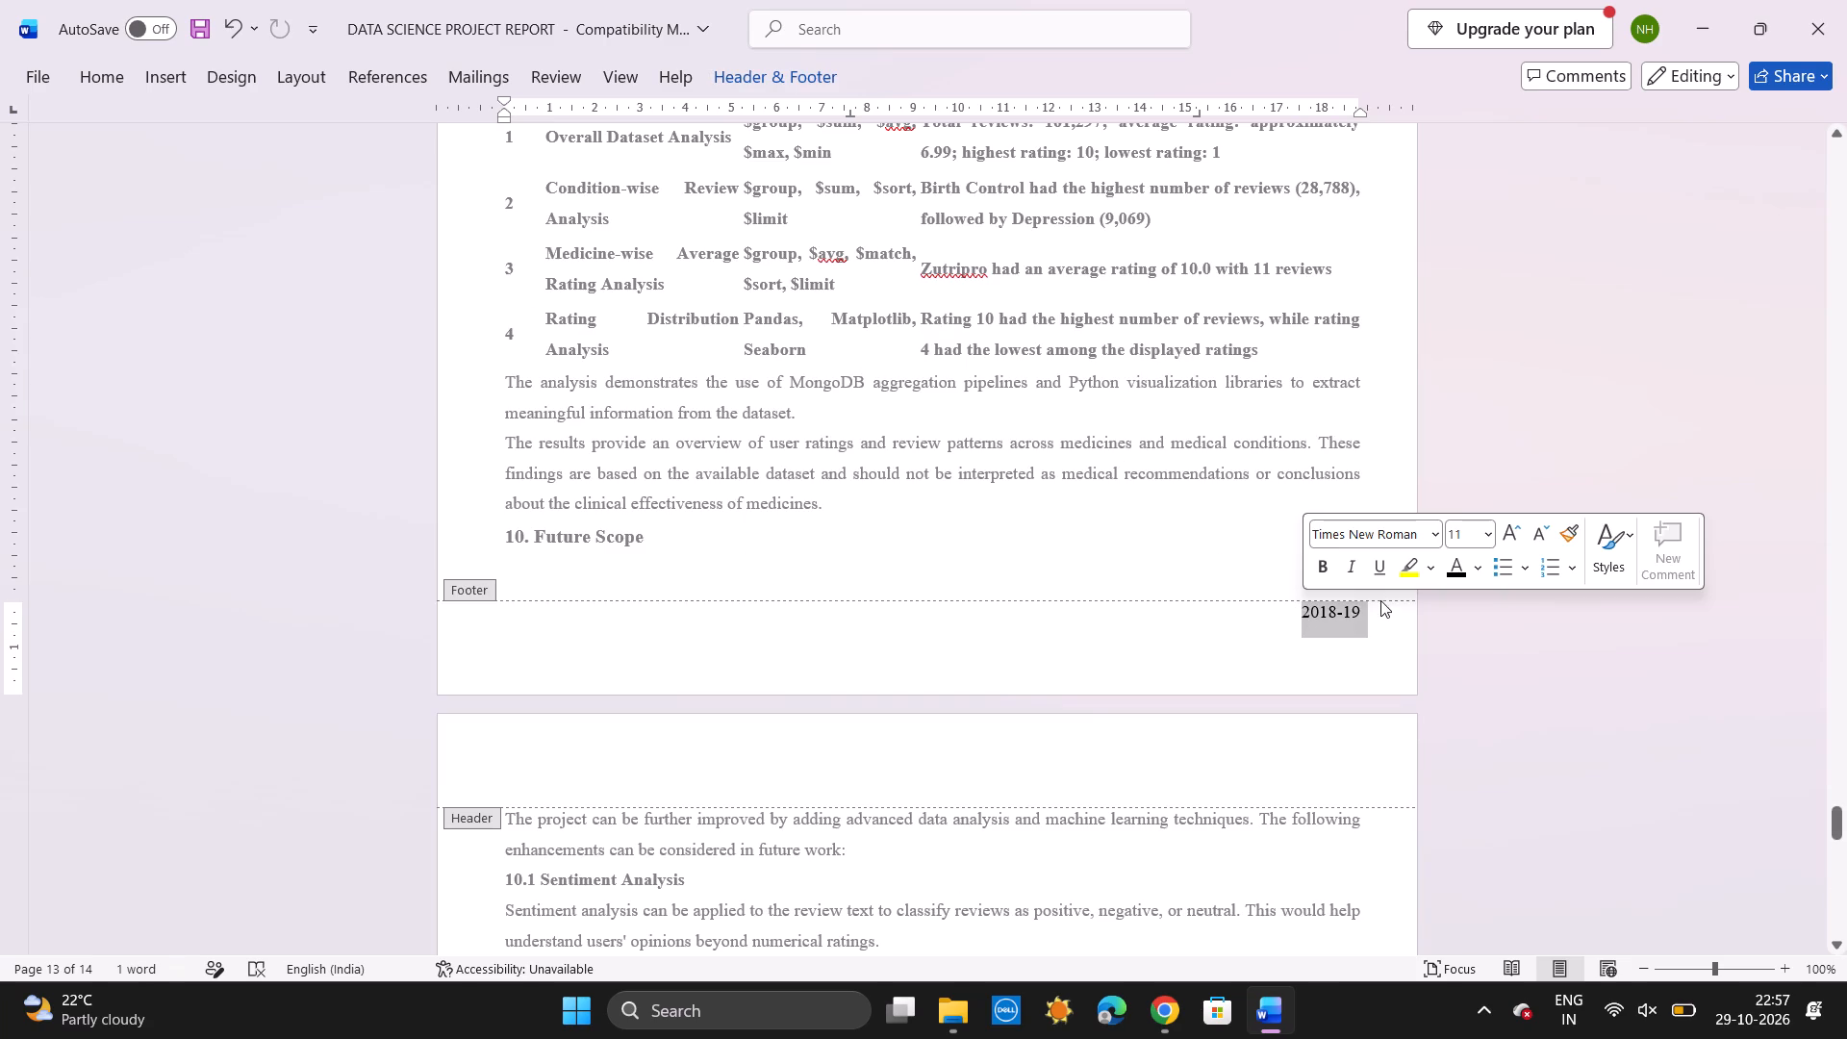
key(Delete)
click(1367, 655)
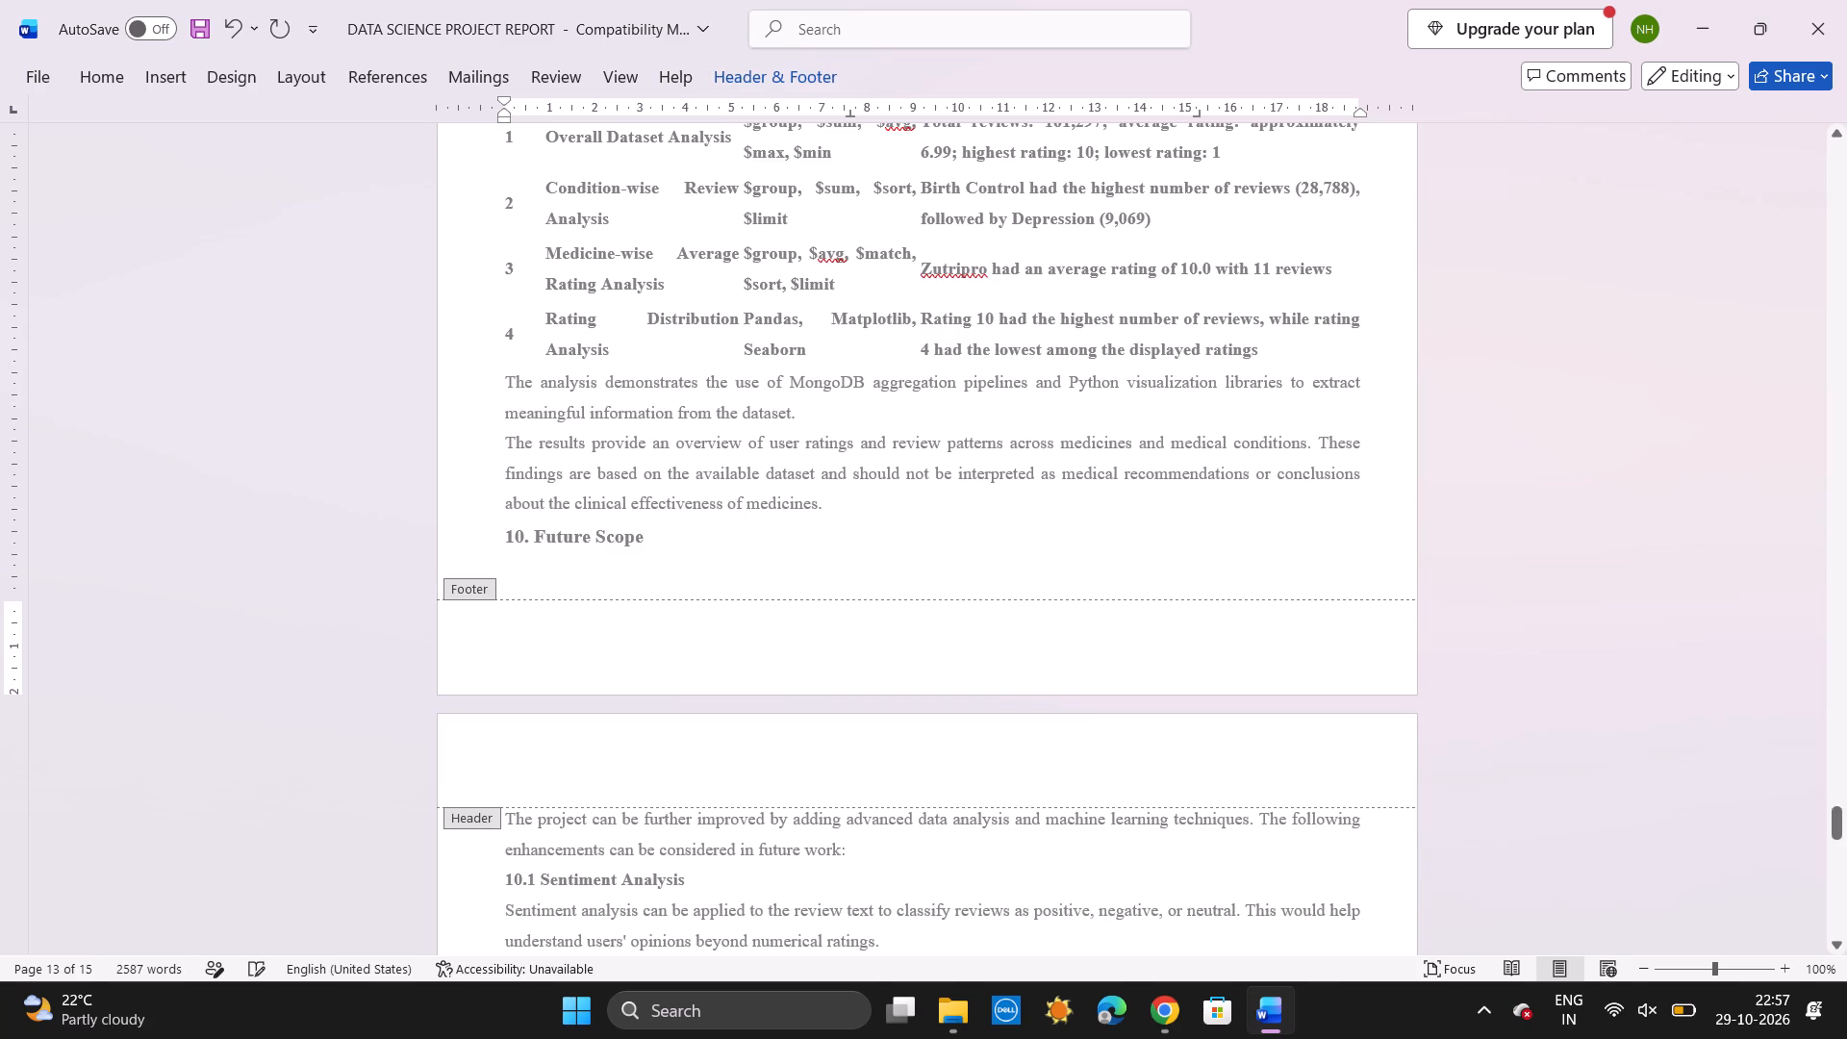
click(1542, 645)
click(1542, 645)
click(1529, 542)
click(1318, 551)
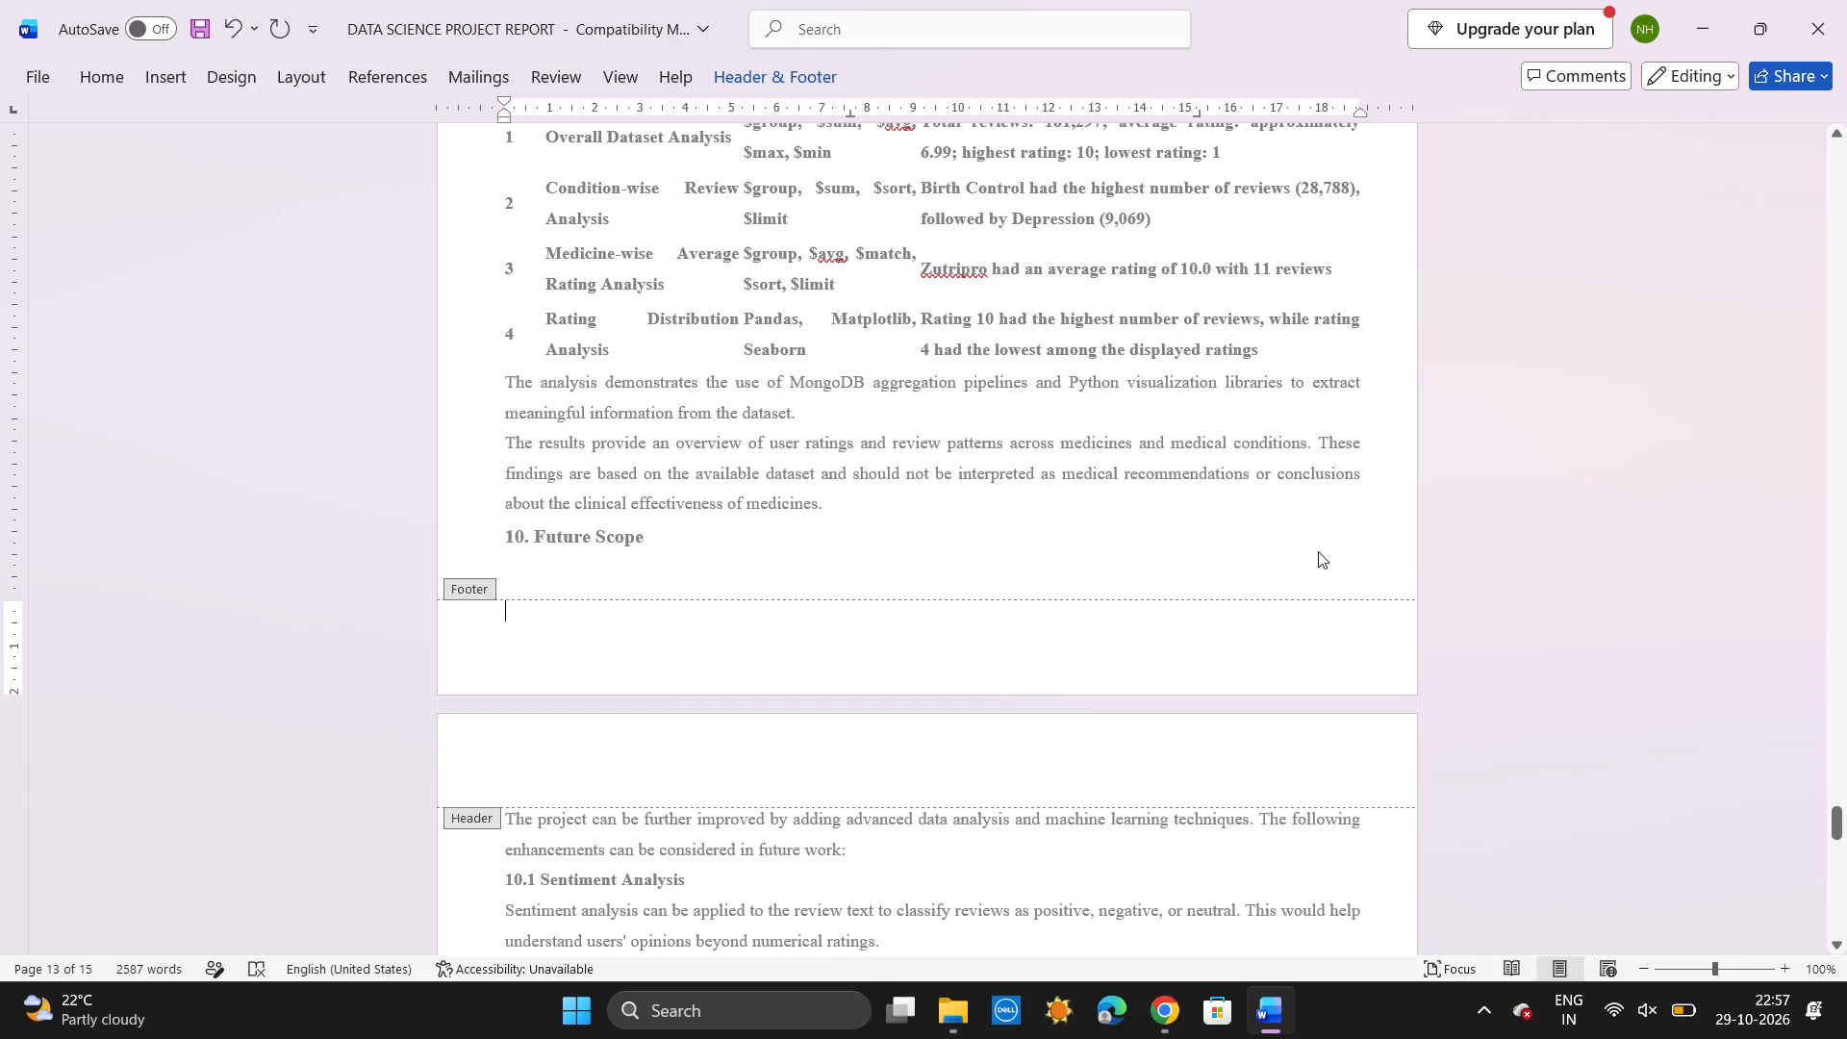
click(1318, 551)
click(1517, 544)
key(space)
triple_click(1492, 600)
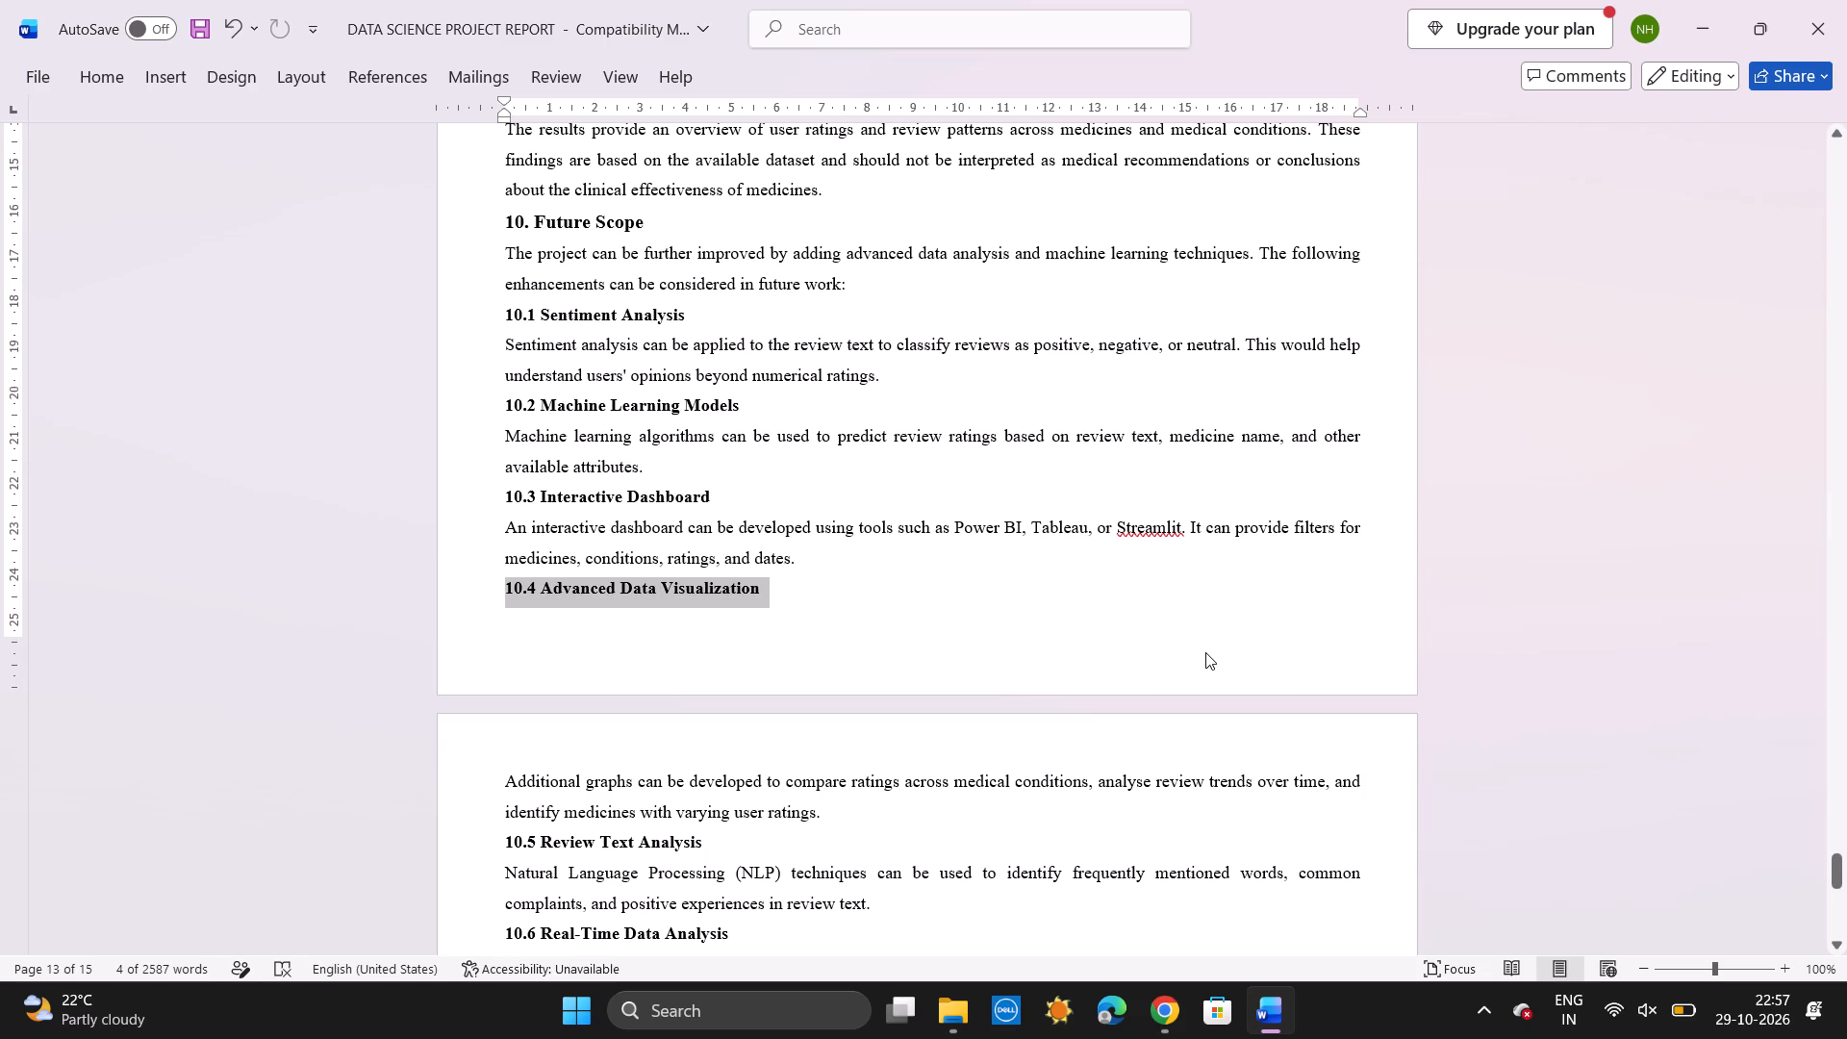
click(1205, 652)
Look through the report from the cover page to Future Scope, checking the page footers and the section formatting.
scroll(1205, 652, up, 16)
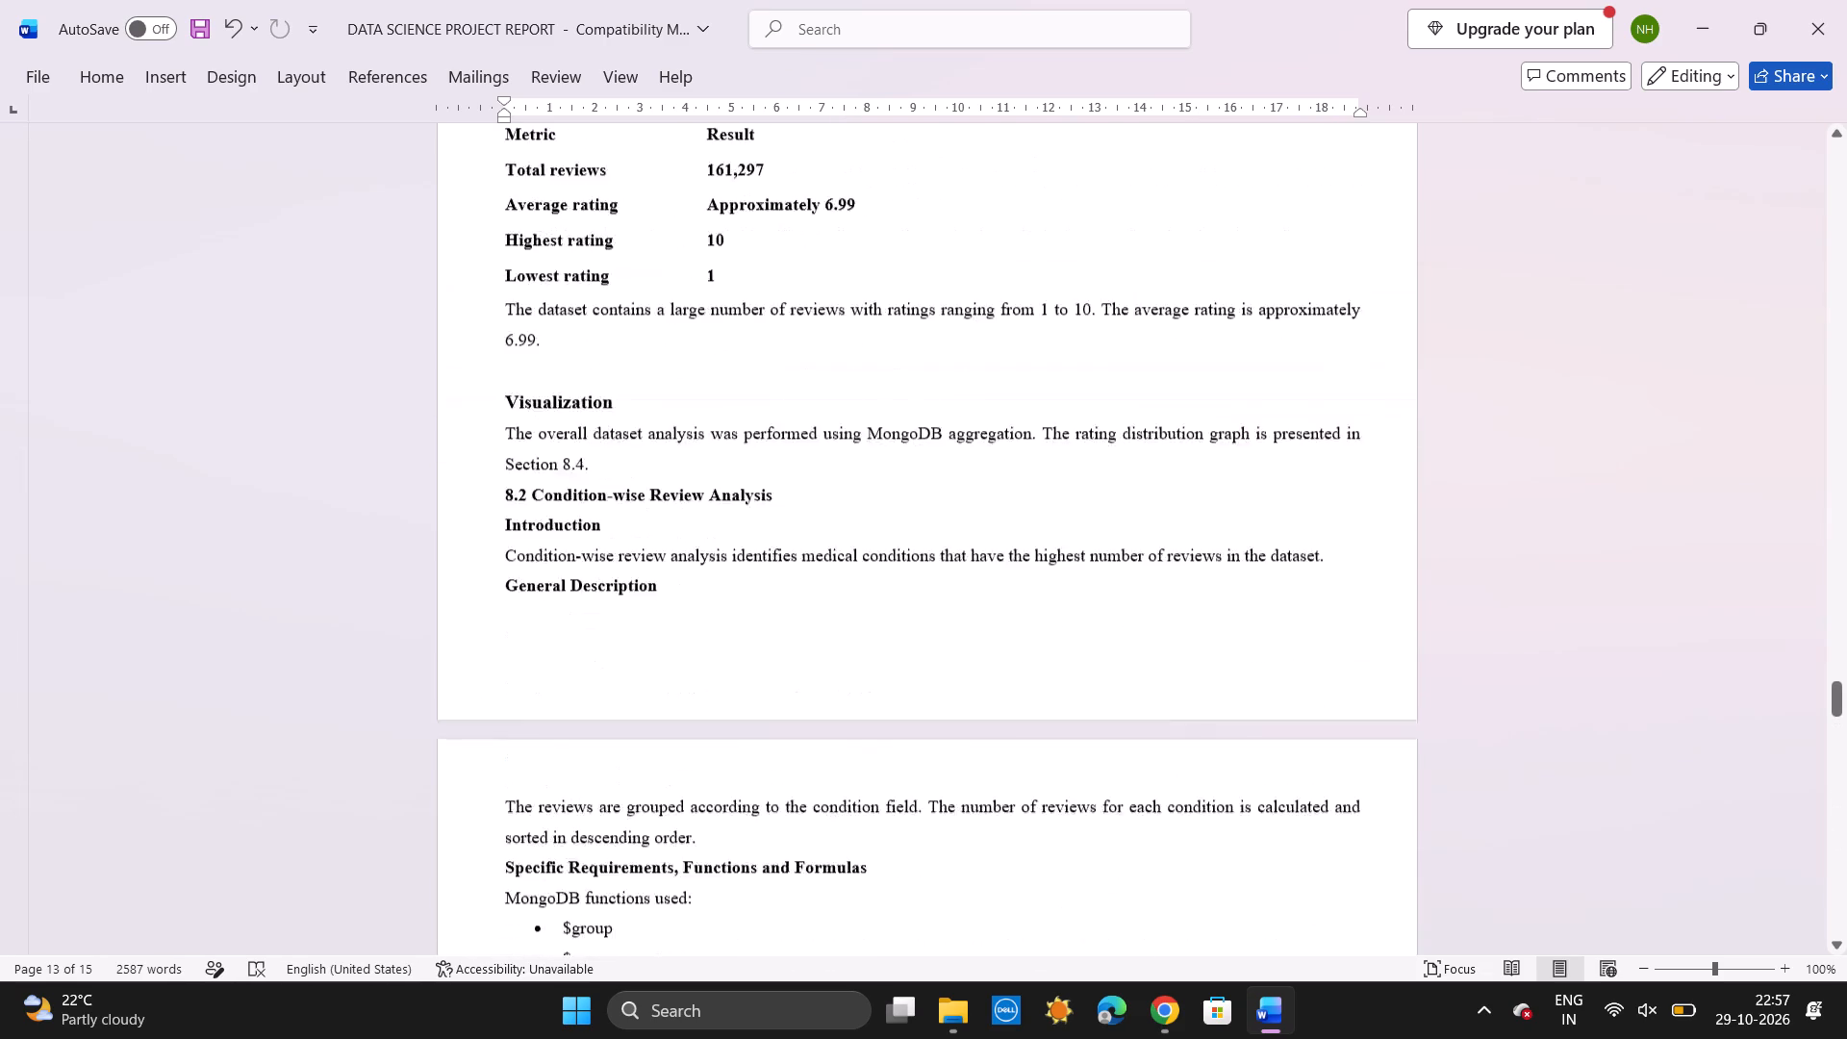
scroll(1205, 652, up, 8)
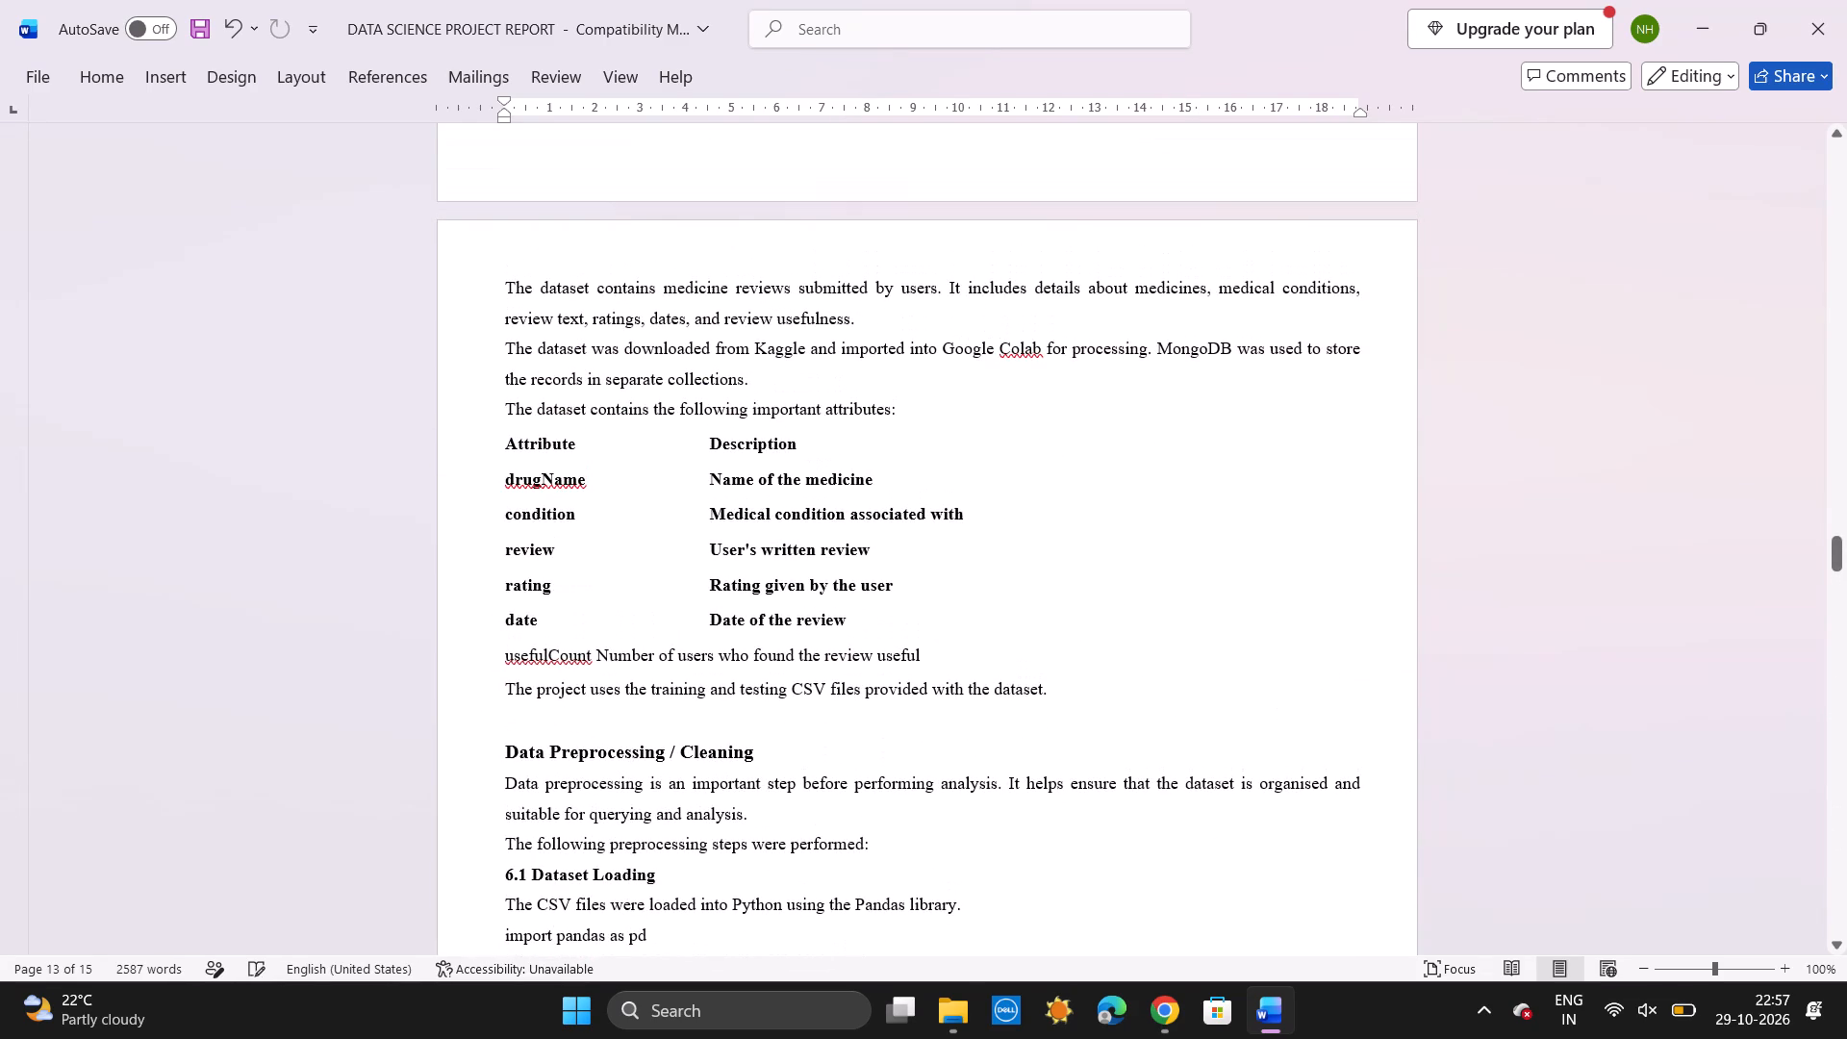
scroll(1205, 652, up, 10)
scroll(1205, 652, down, 4)
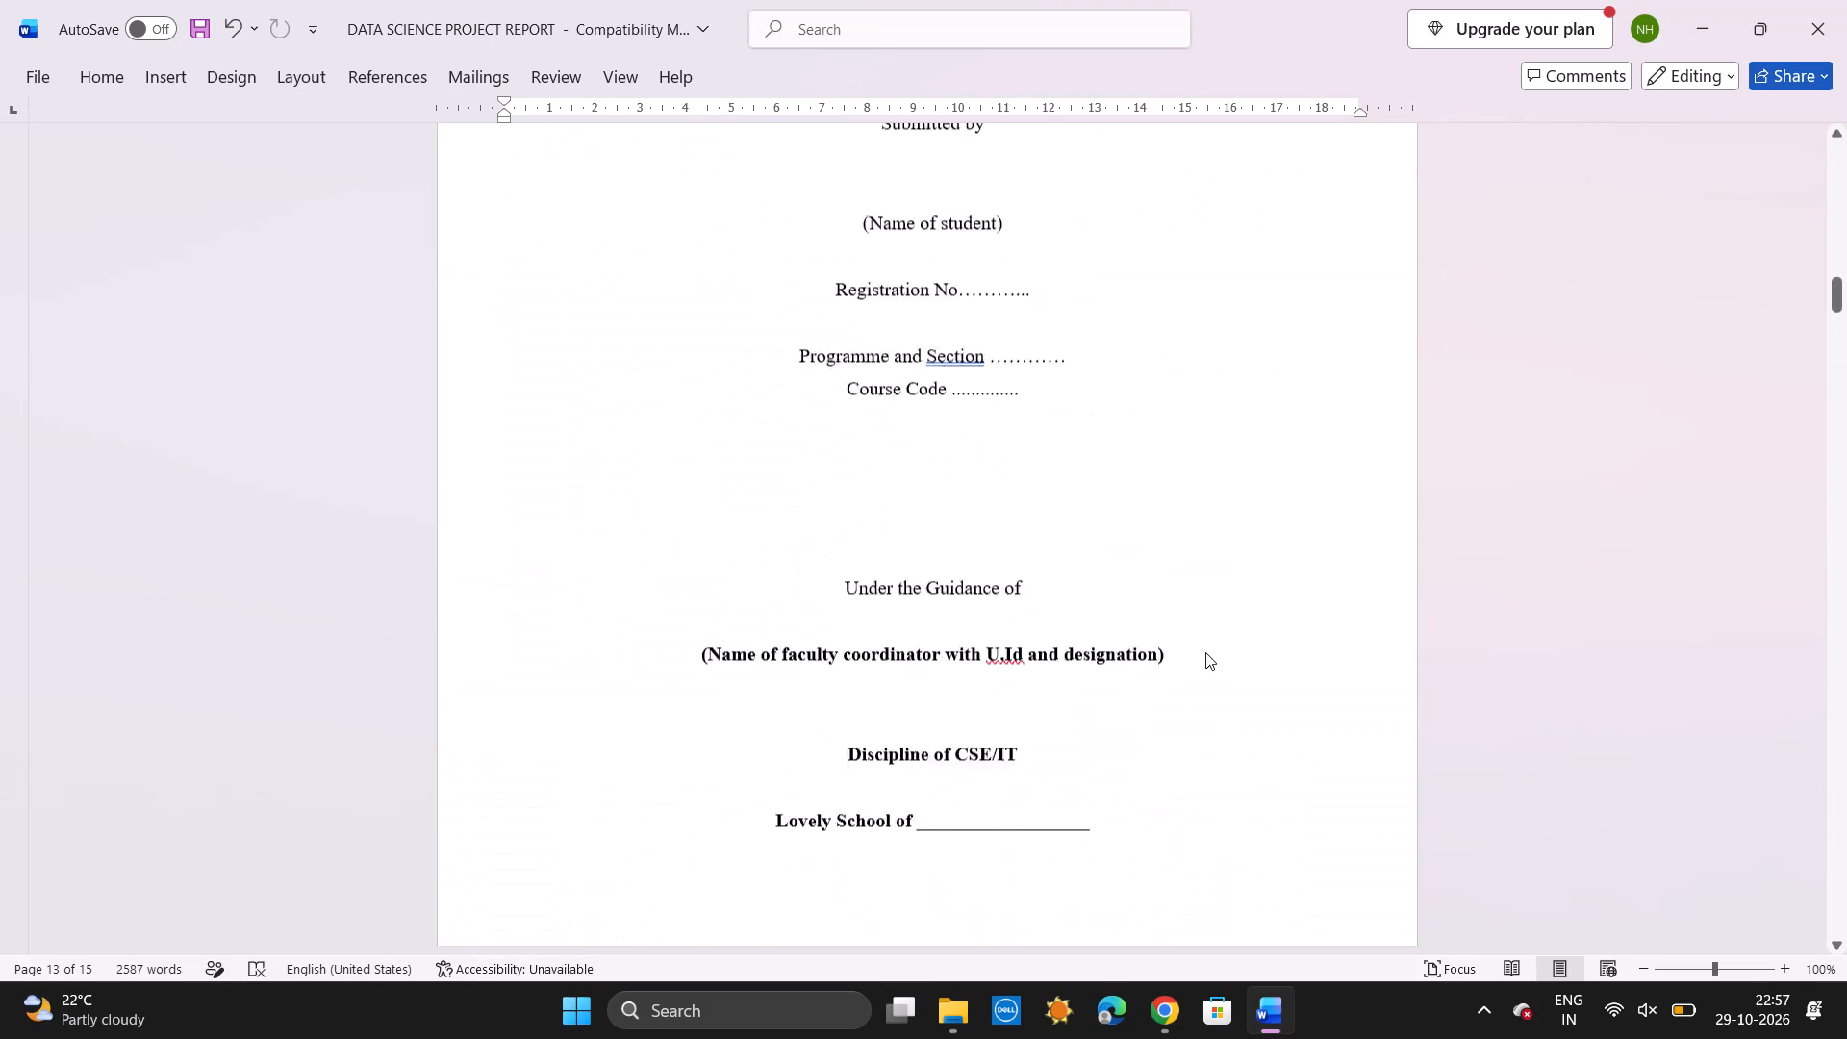
scroll(1205, 652, down, 7)
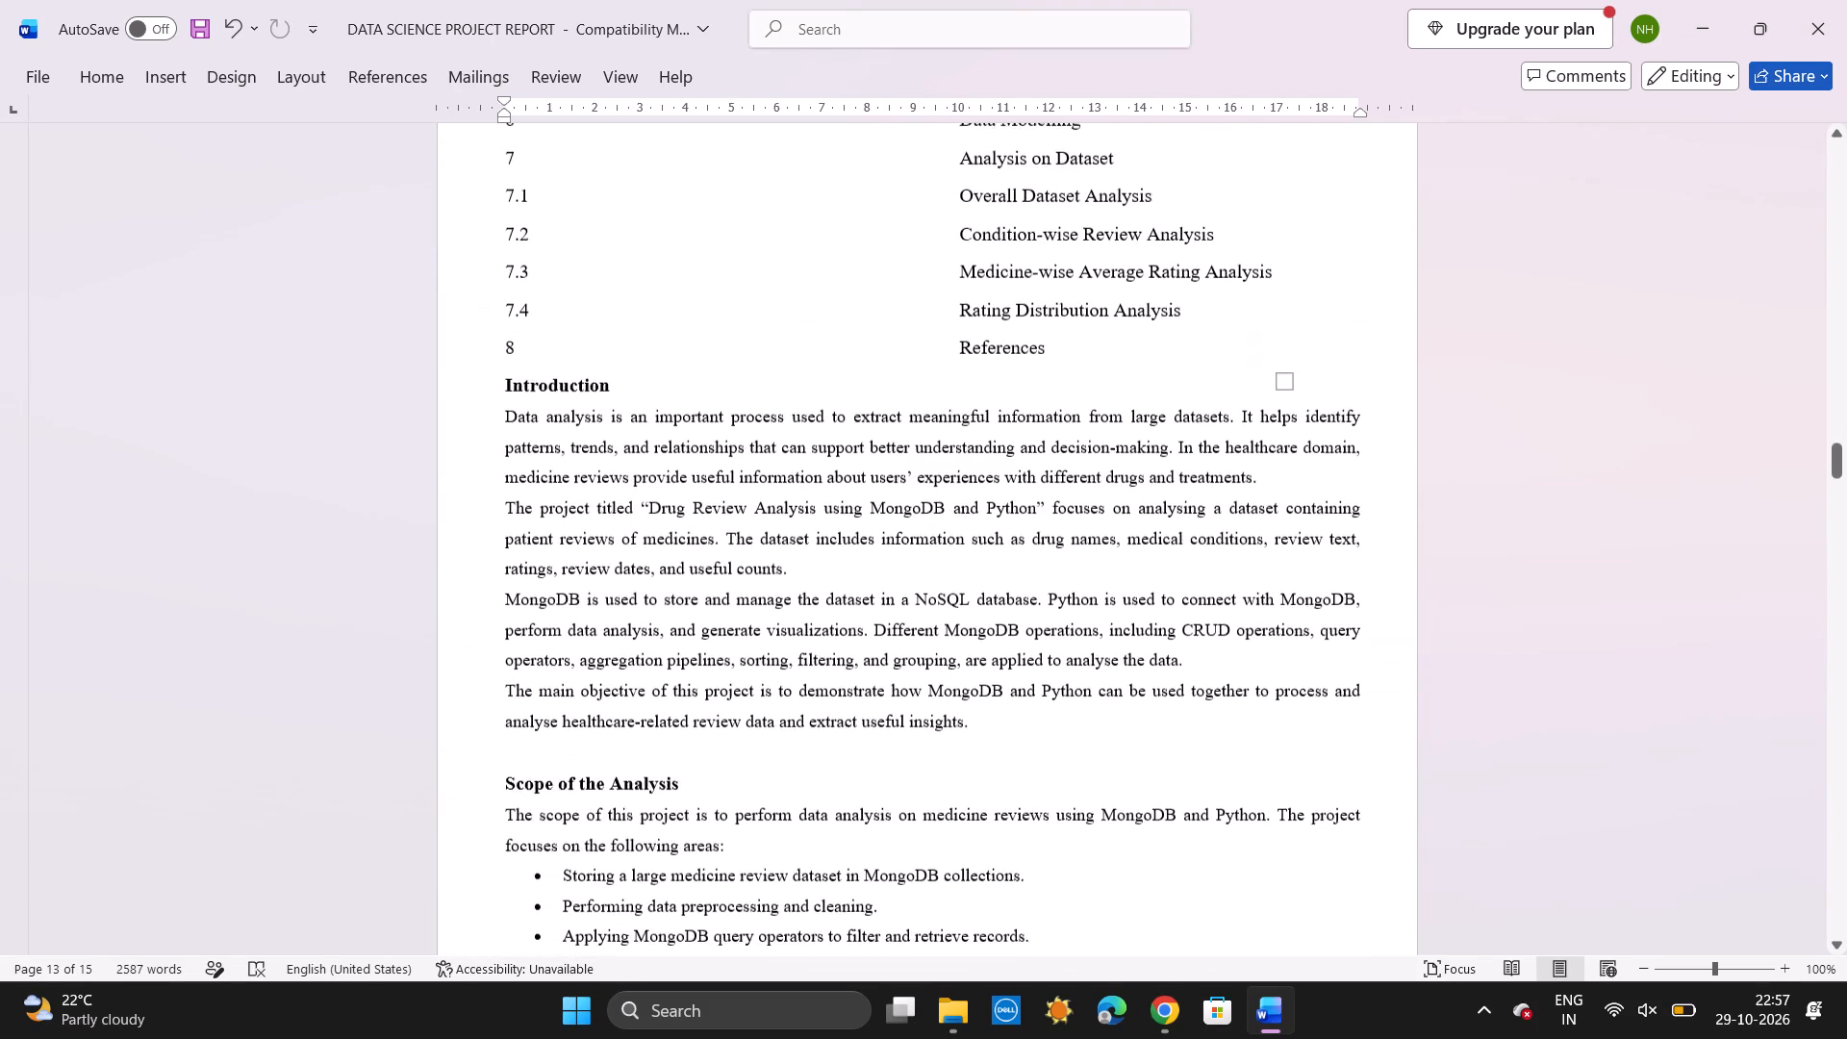
scroll(1205, 652, up, 3)
scroll(1205, 652, down, 1)
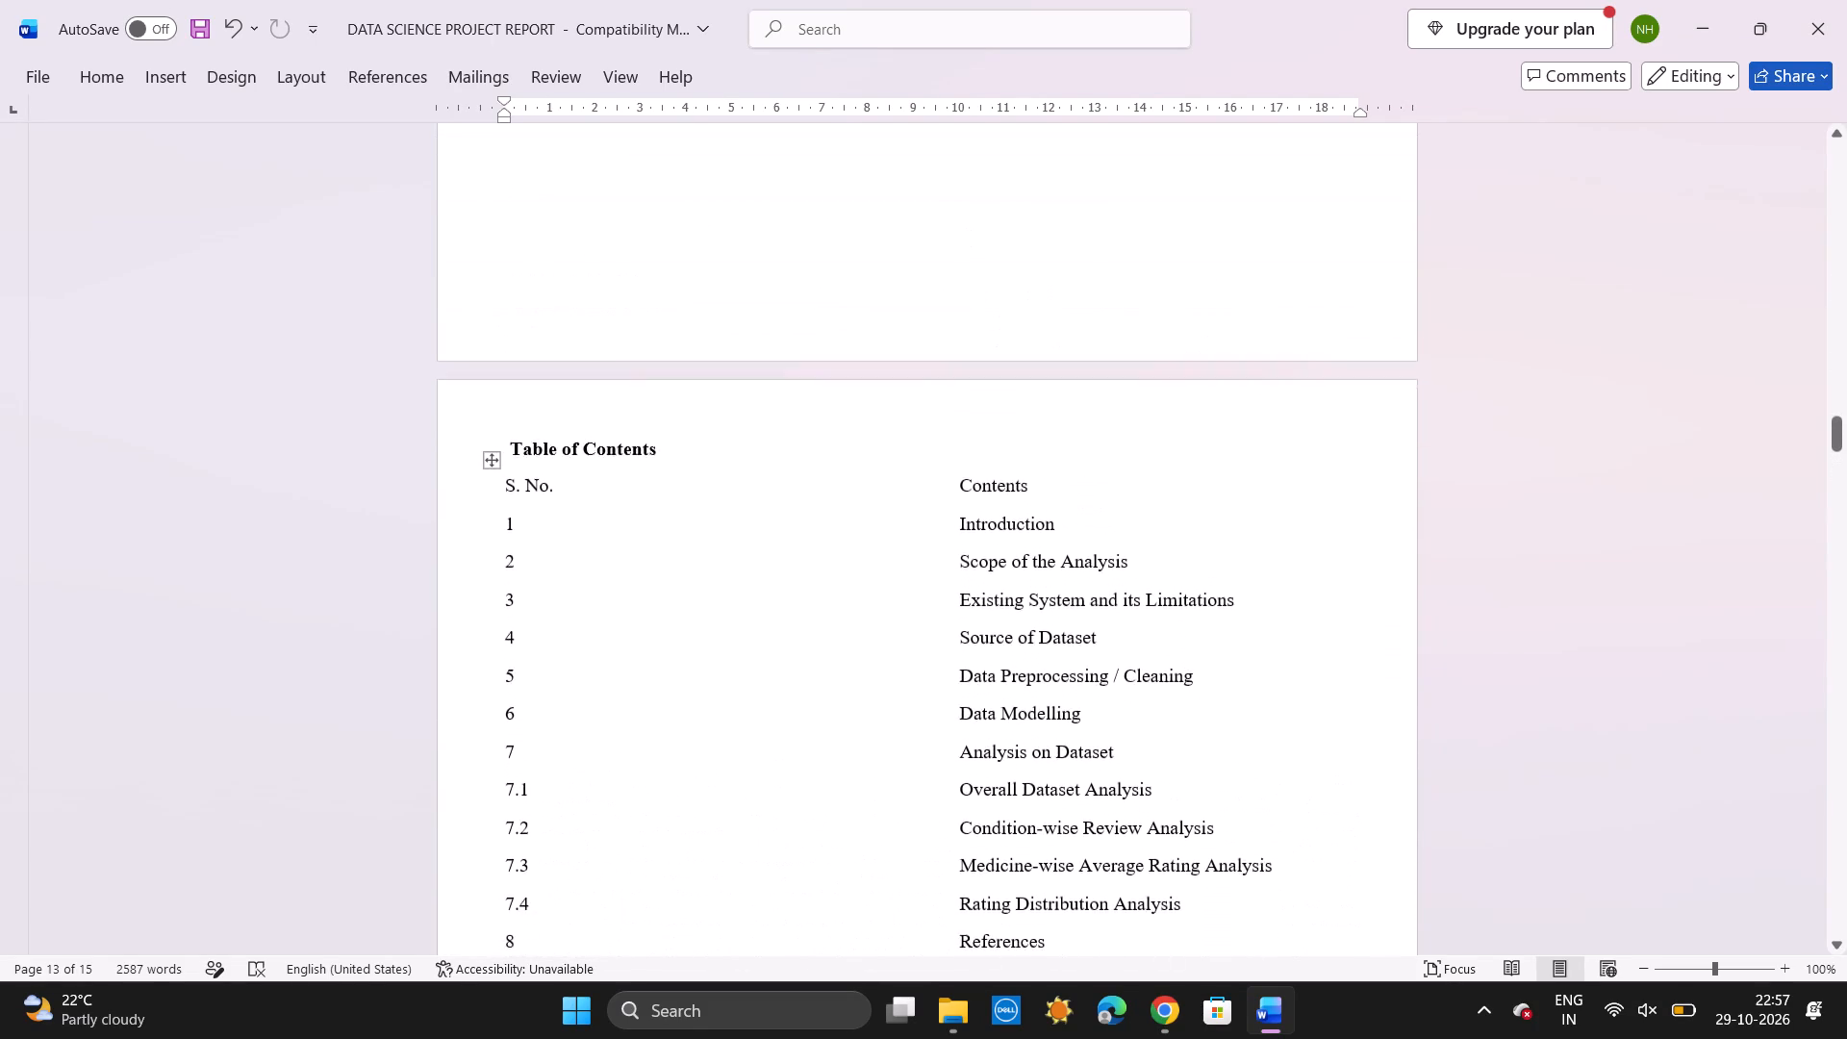
scroll(1205, 652, down, 4)
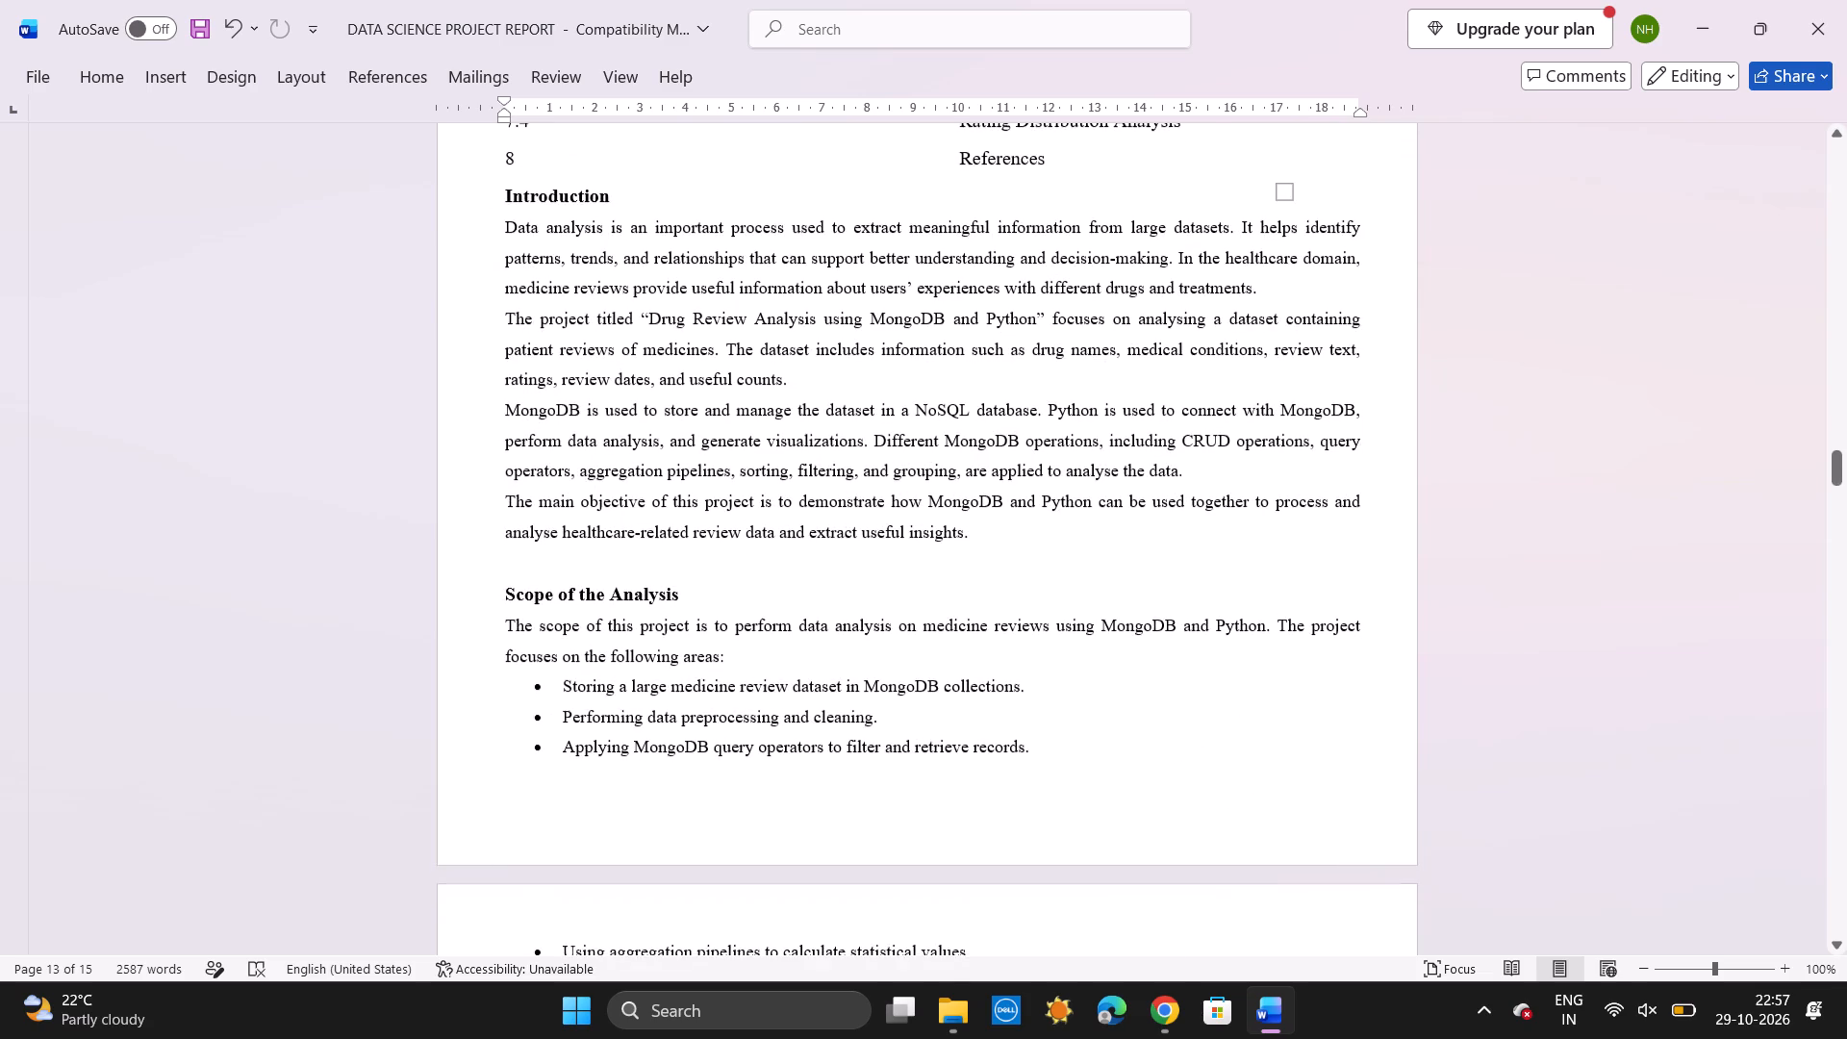
scroll(1205, 652, down, 6)
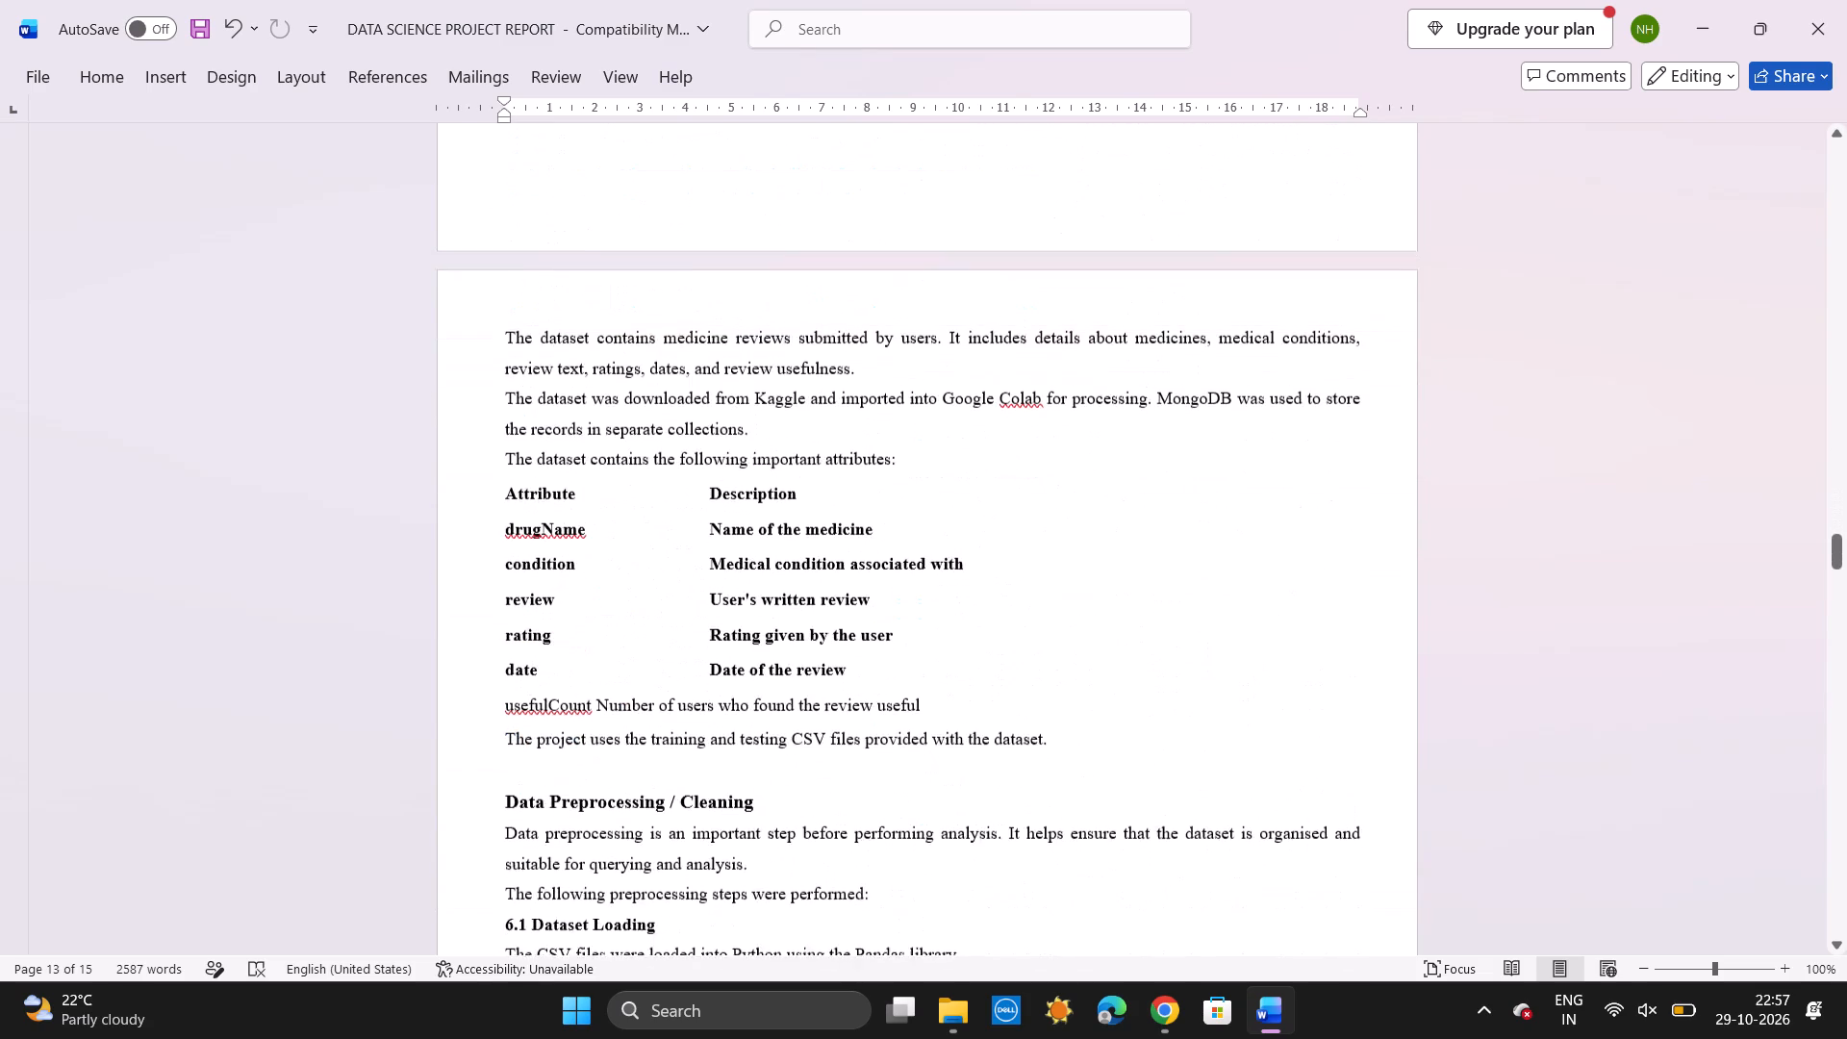
scroll(1205, 652, down, 7)
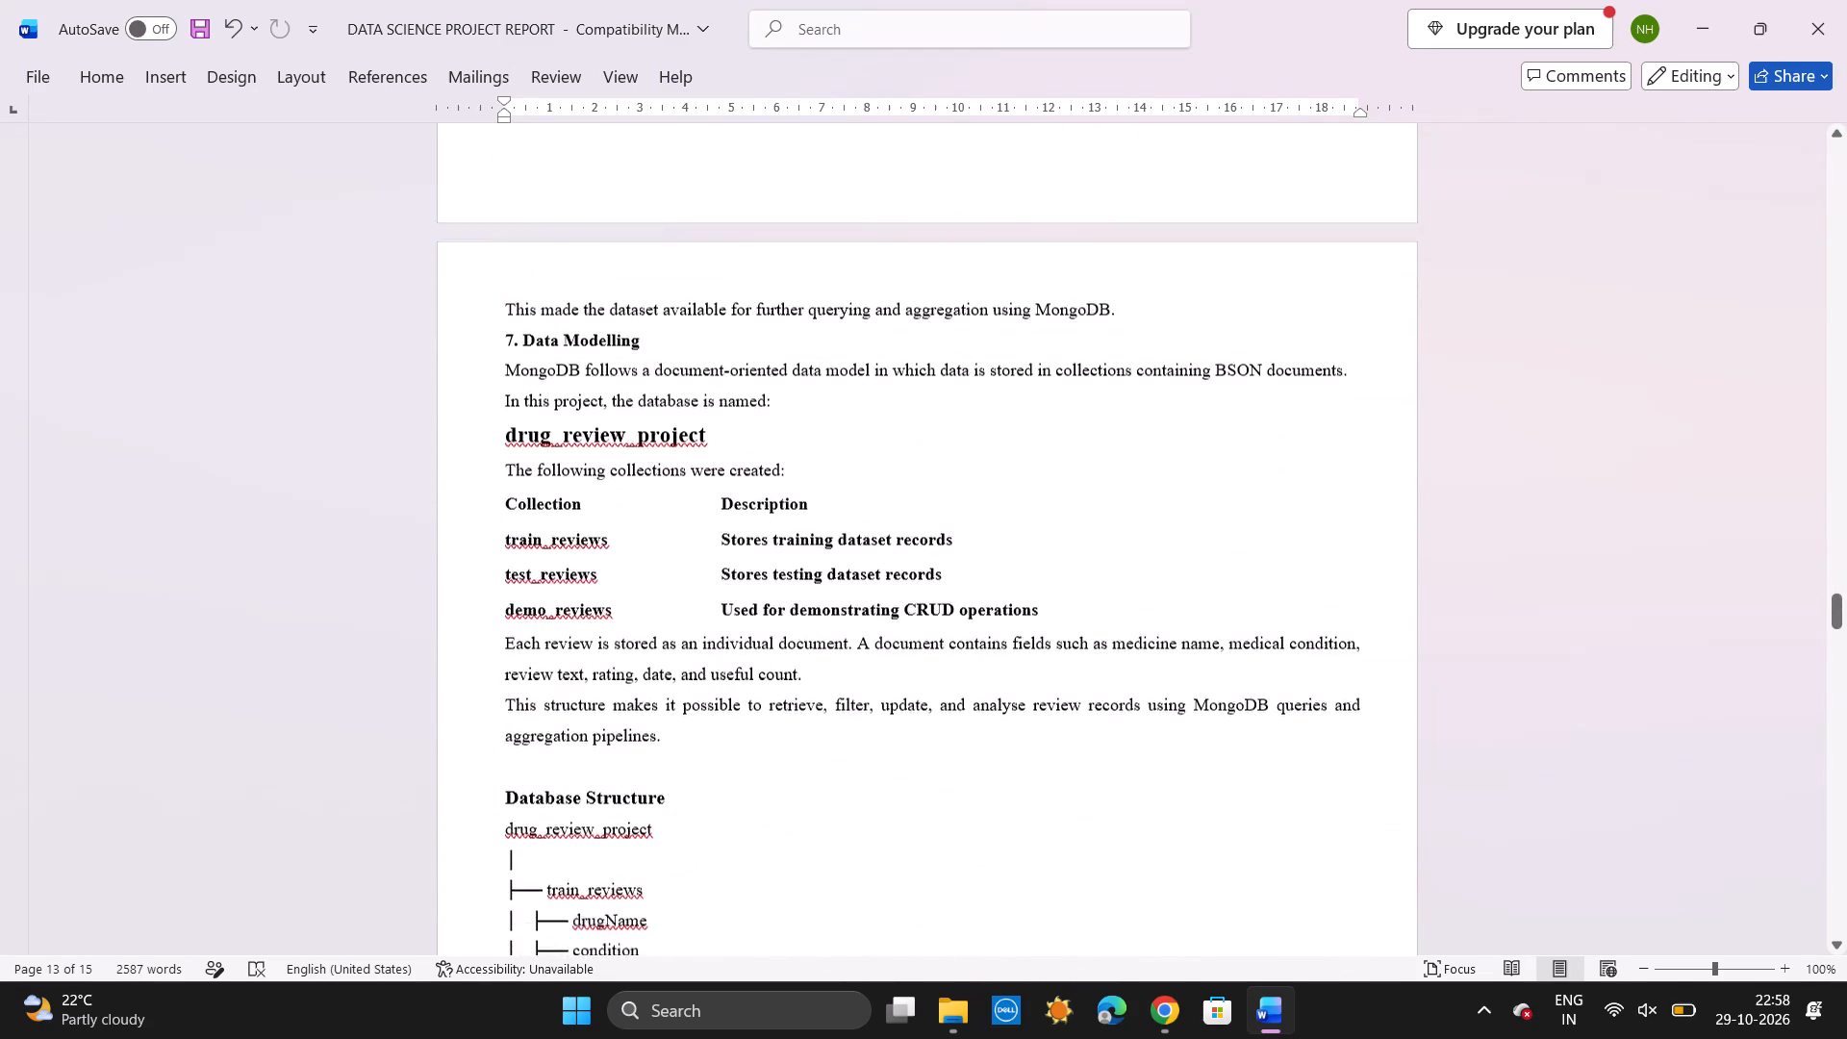
scroll(1205, 652, down, 8)
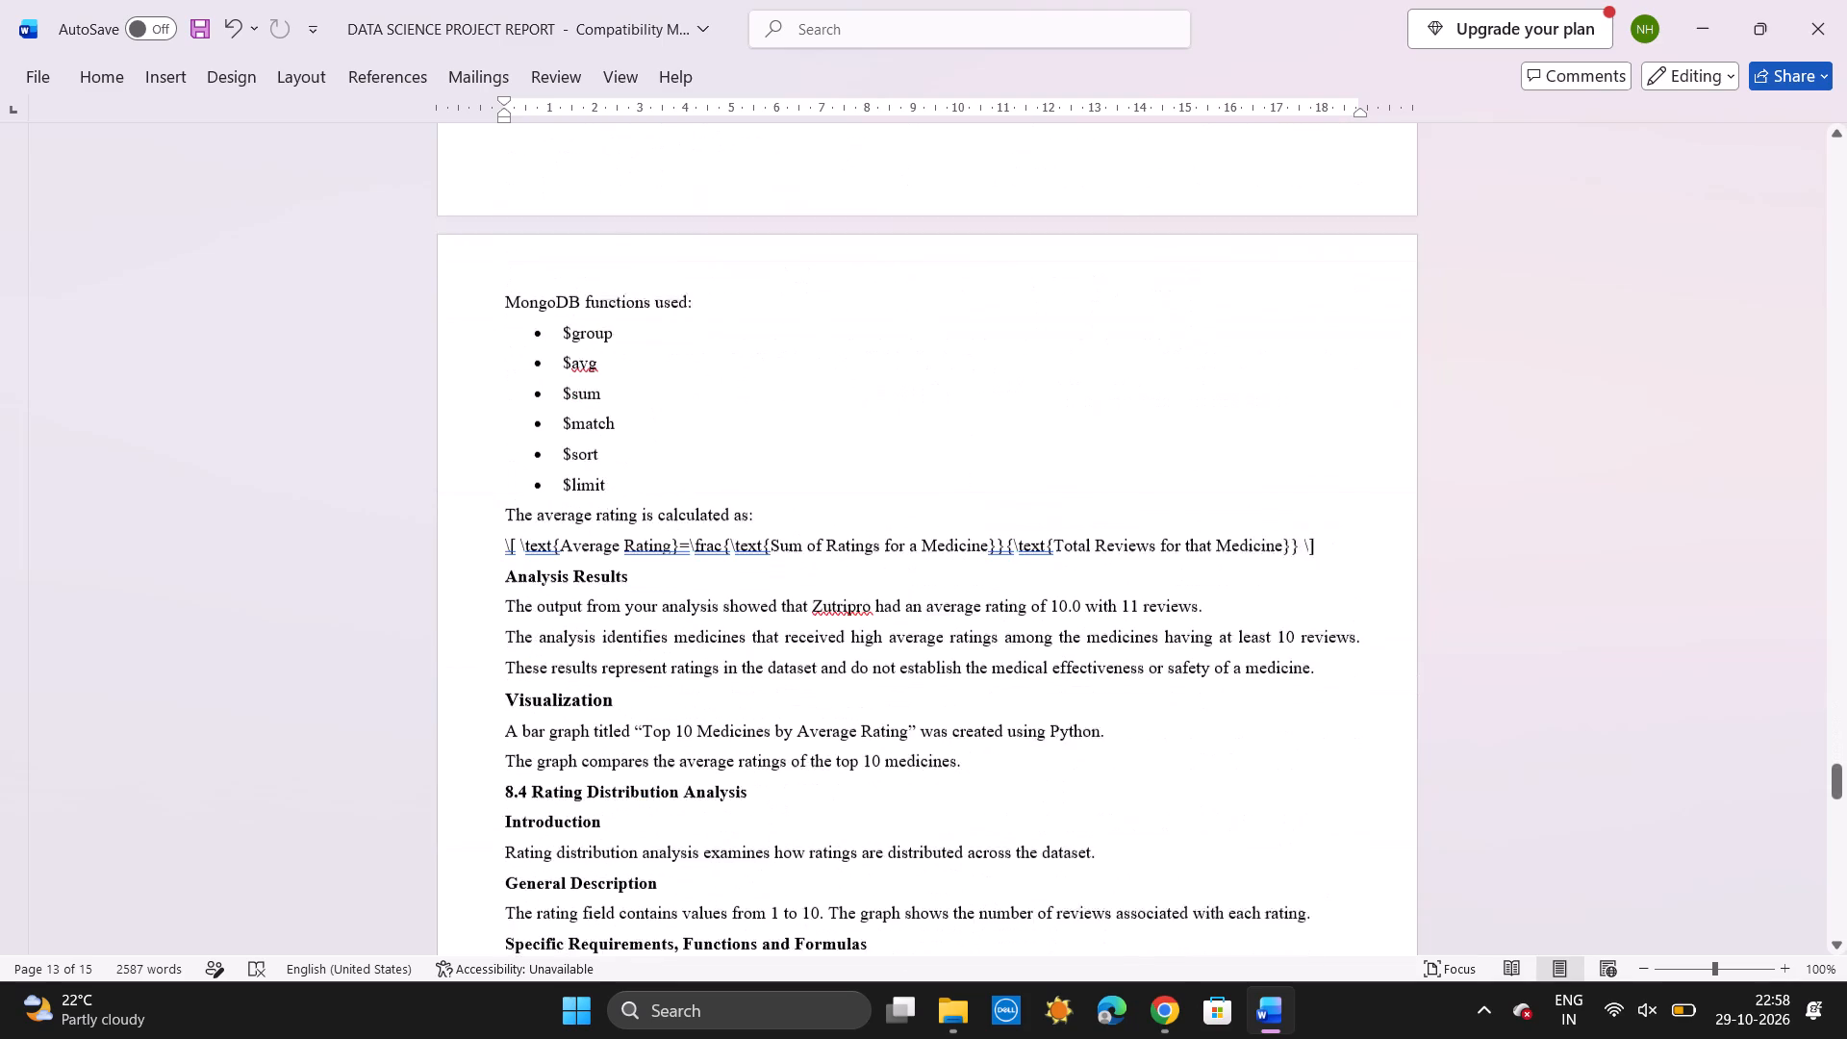
scroll(1205, 652, down, 7)
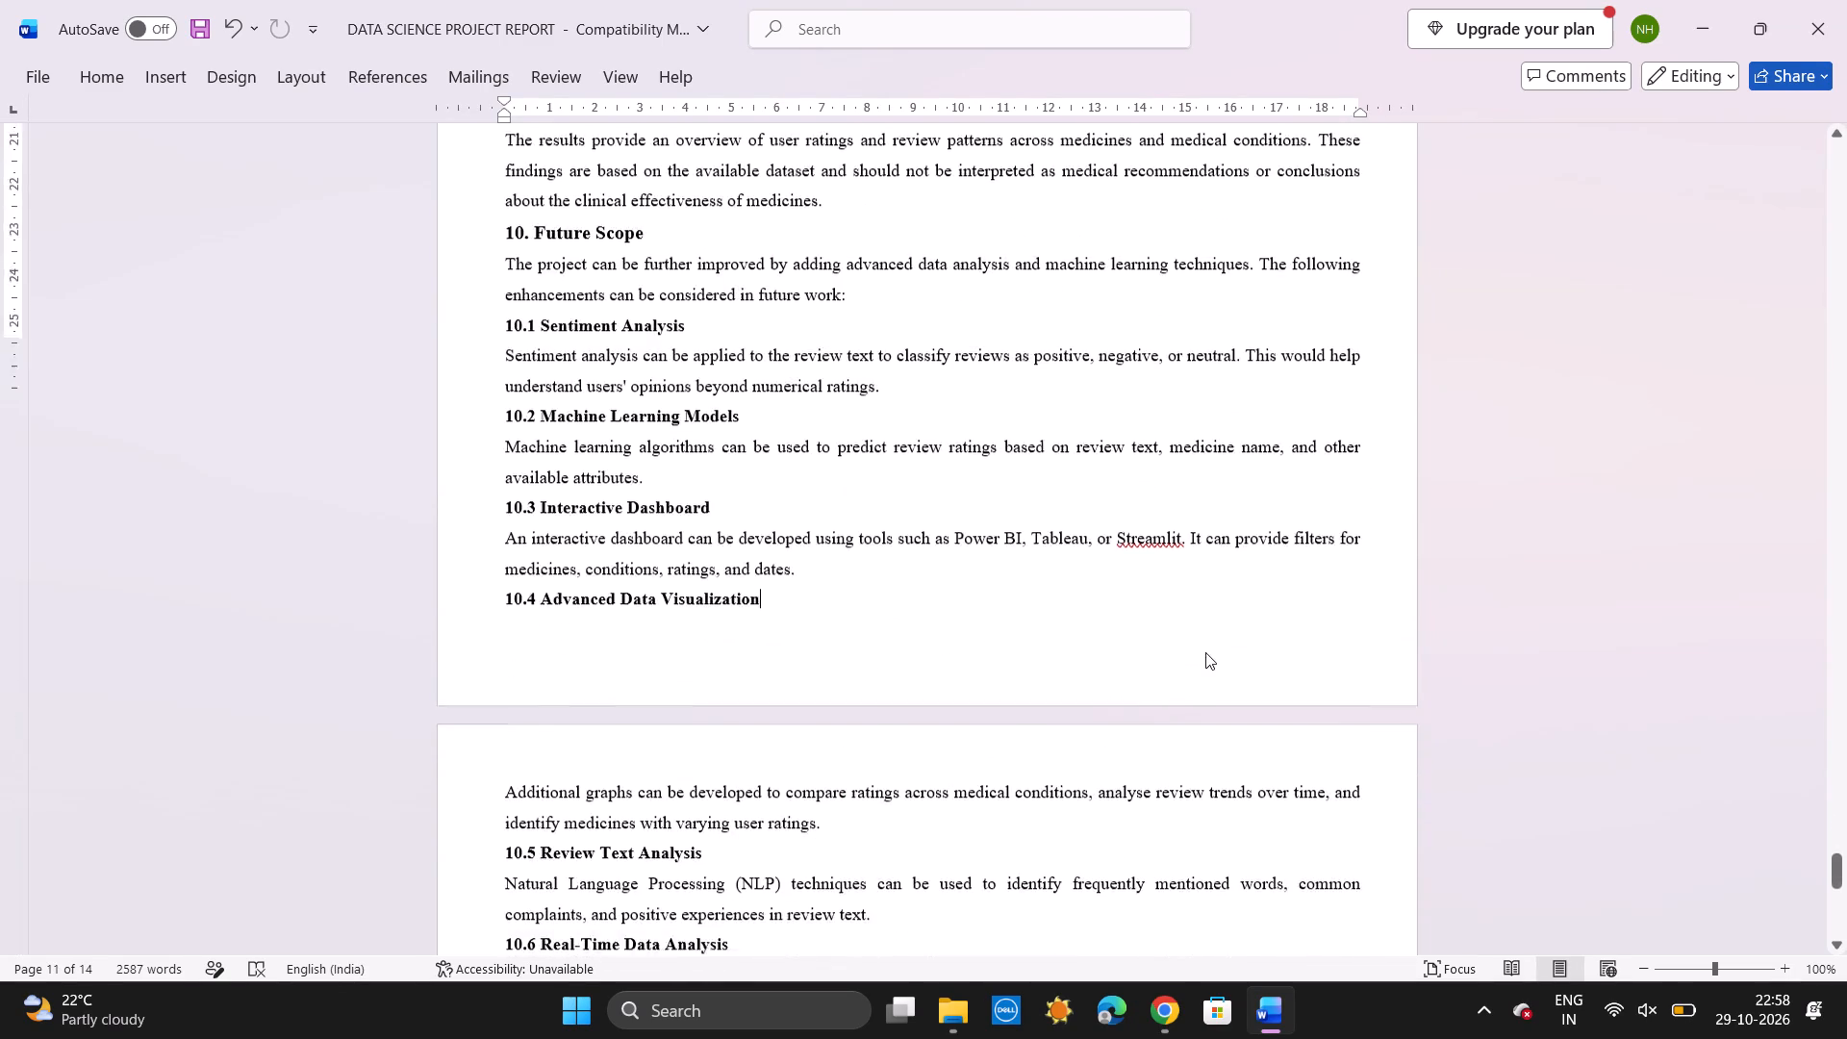
scroll(1205, 652, down, 2)
Examine the front matter: Table of Contents, certificate, cover page, Other Conventions and the CONTENTS OF THE REPORT list.
scroll(1205, 652, up, 11)
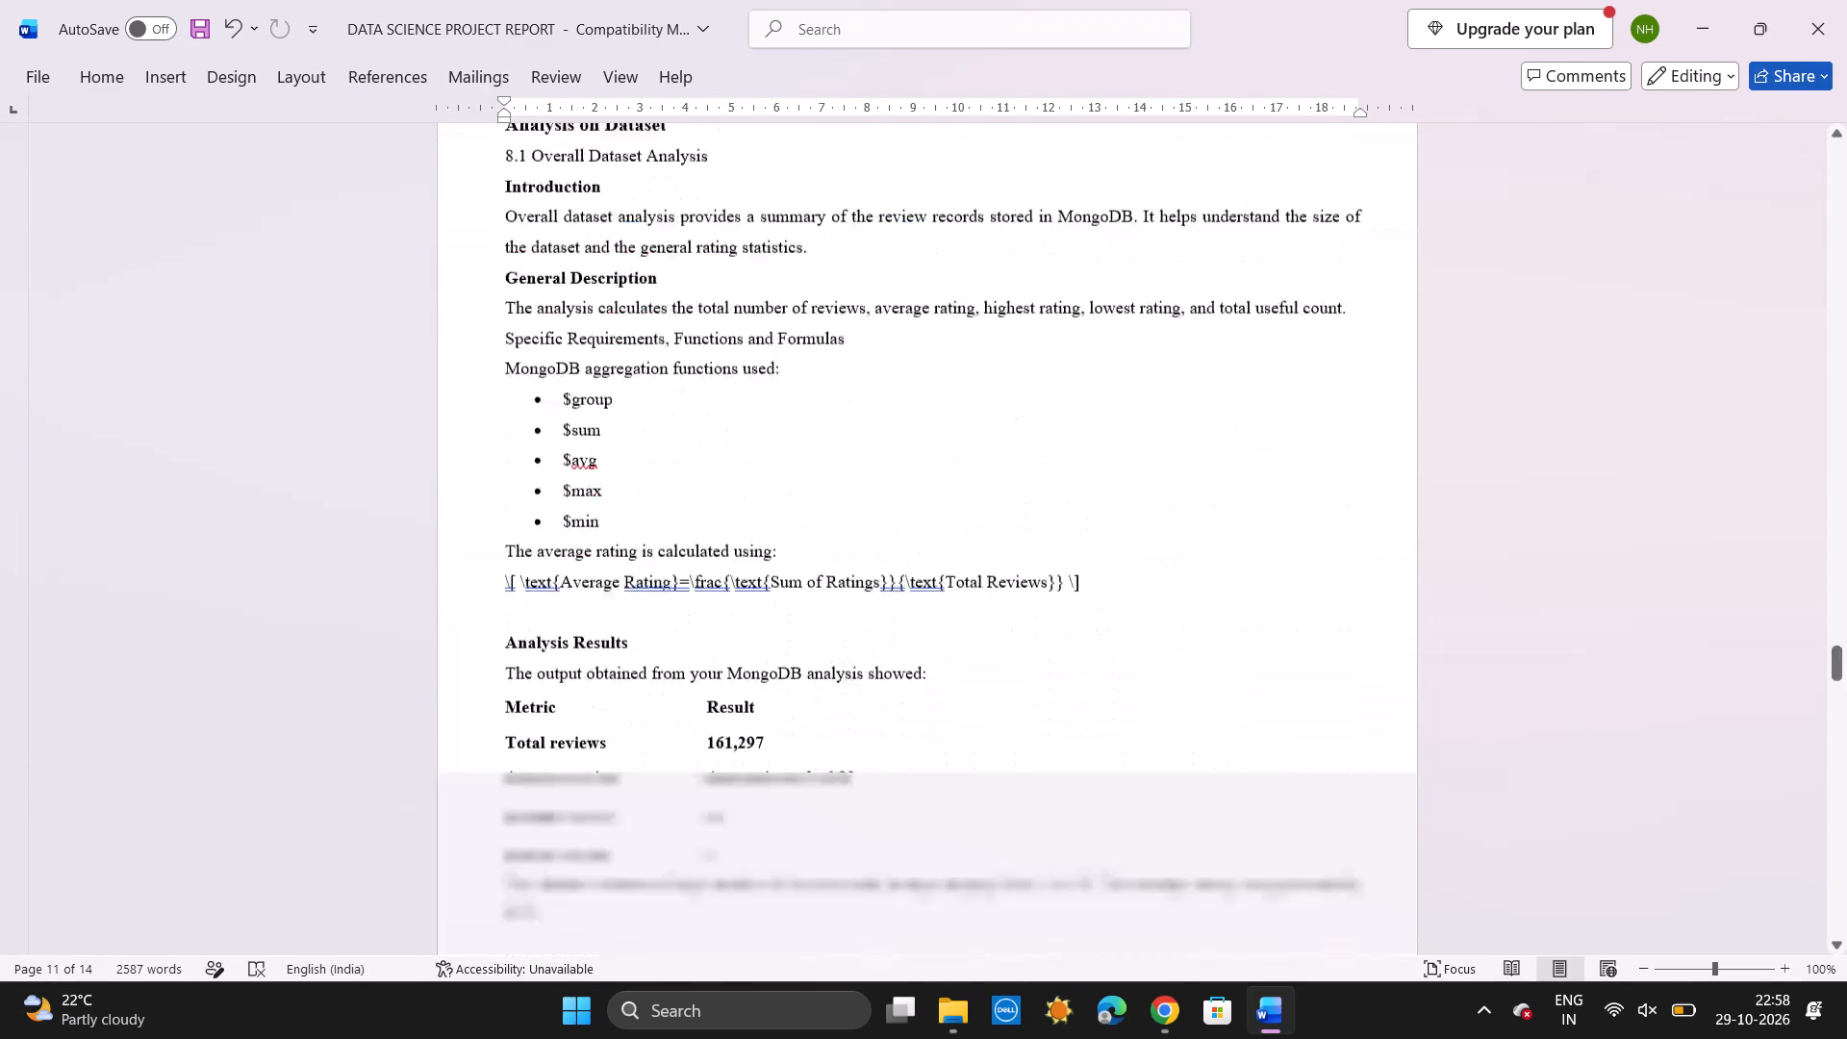
scroll(1205, 652, up, 18)
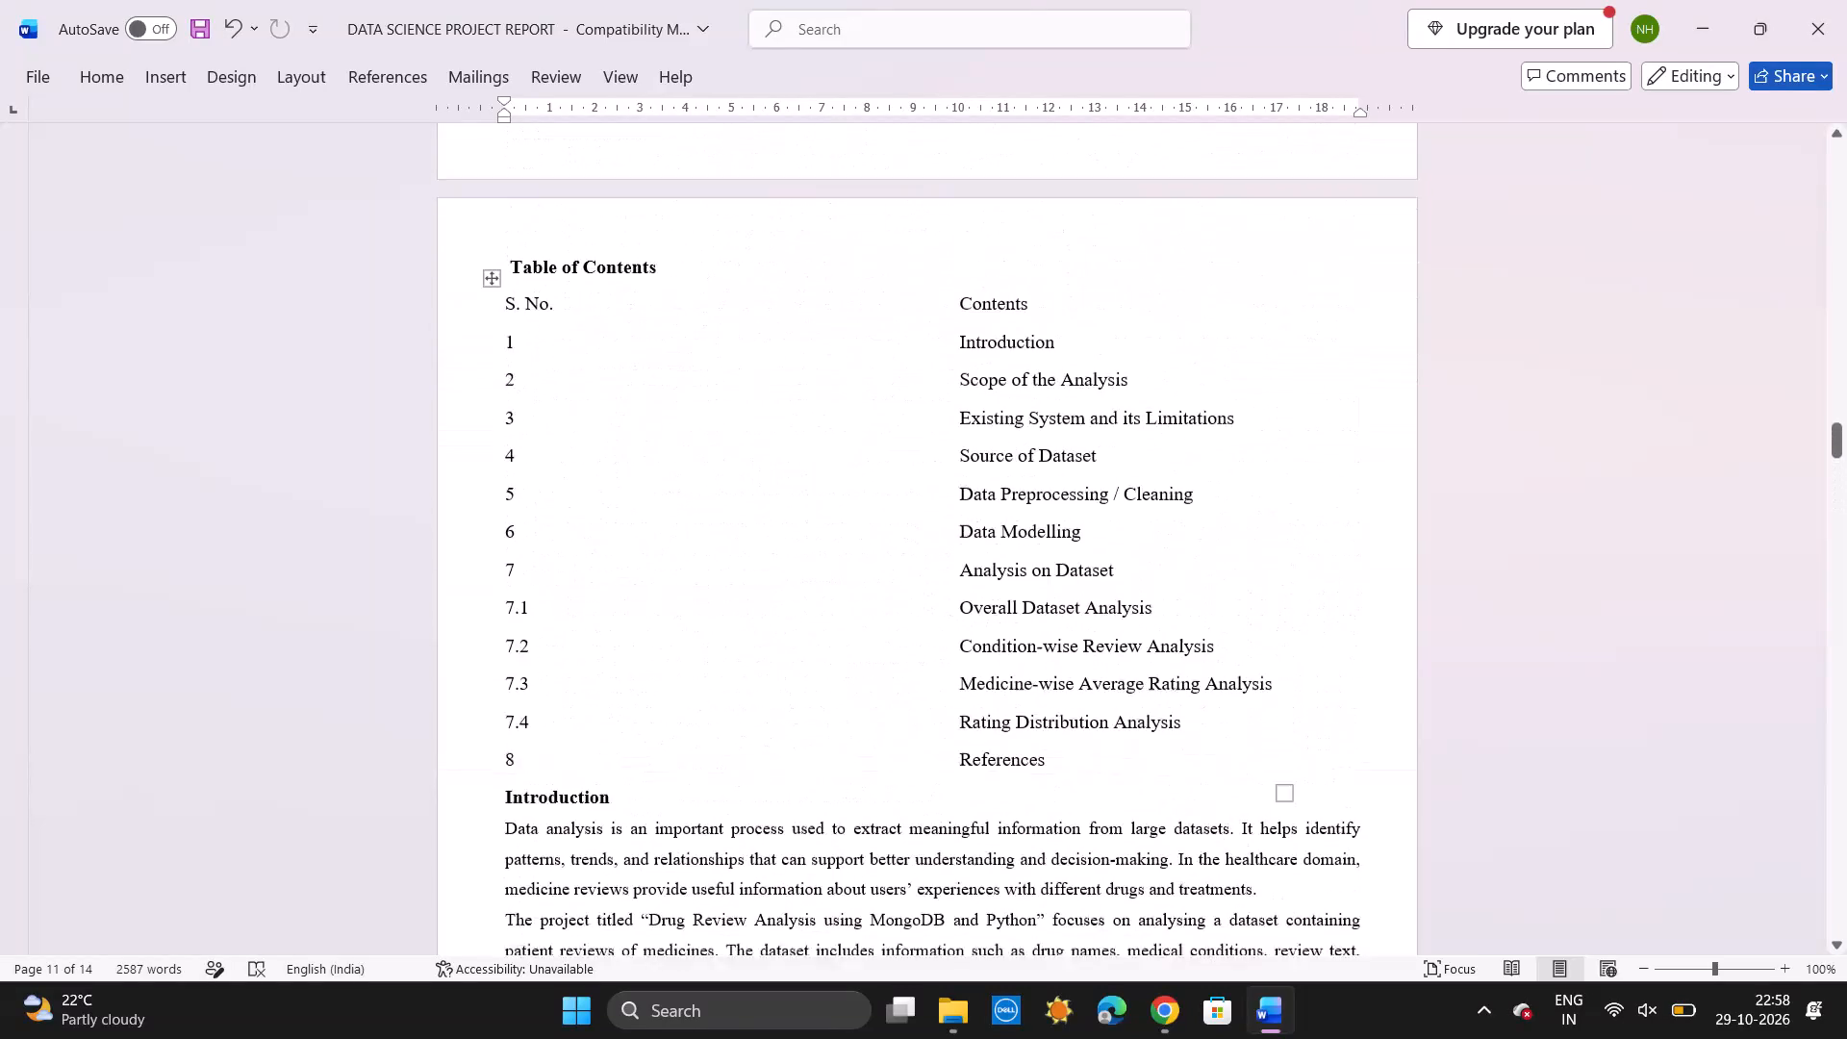
scroll(1205, 652, up, 11)
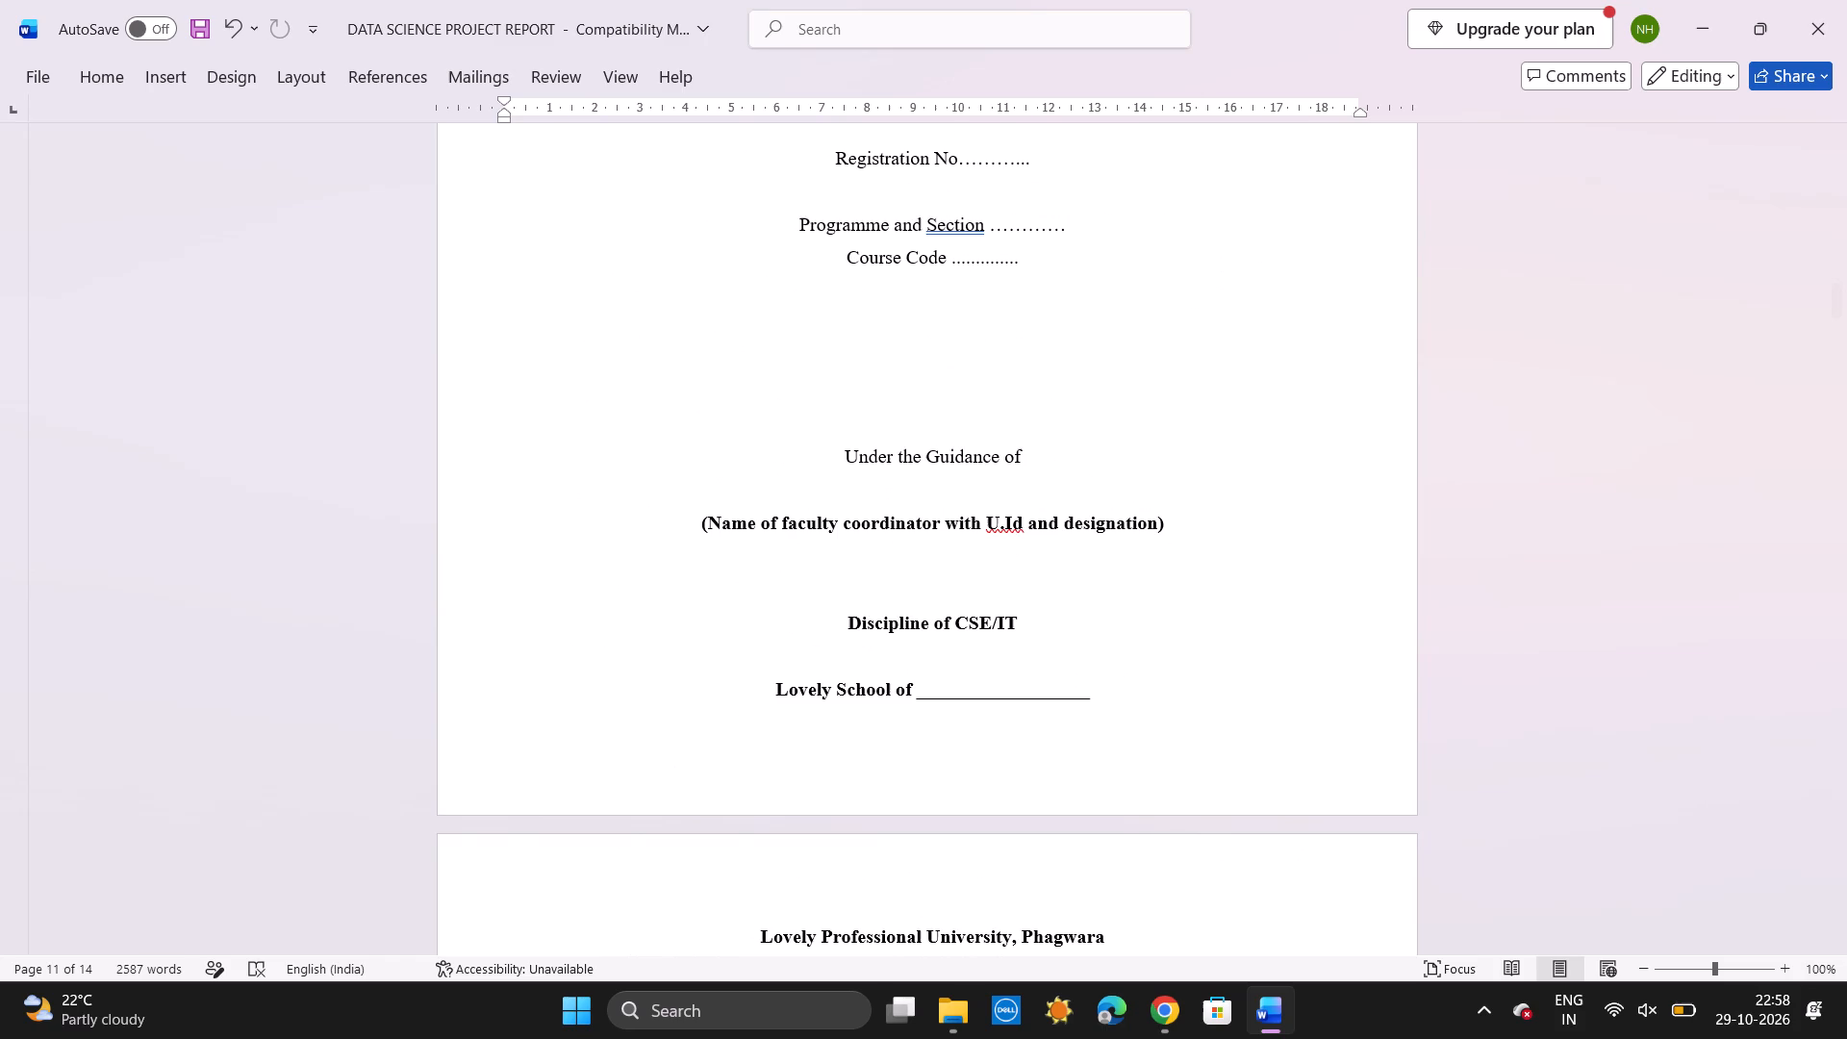
scroll(1205, 652, down, 2)
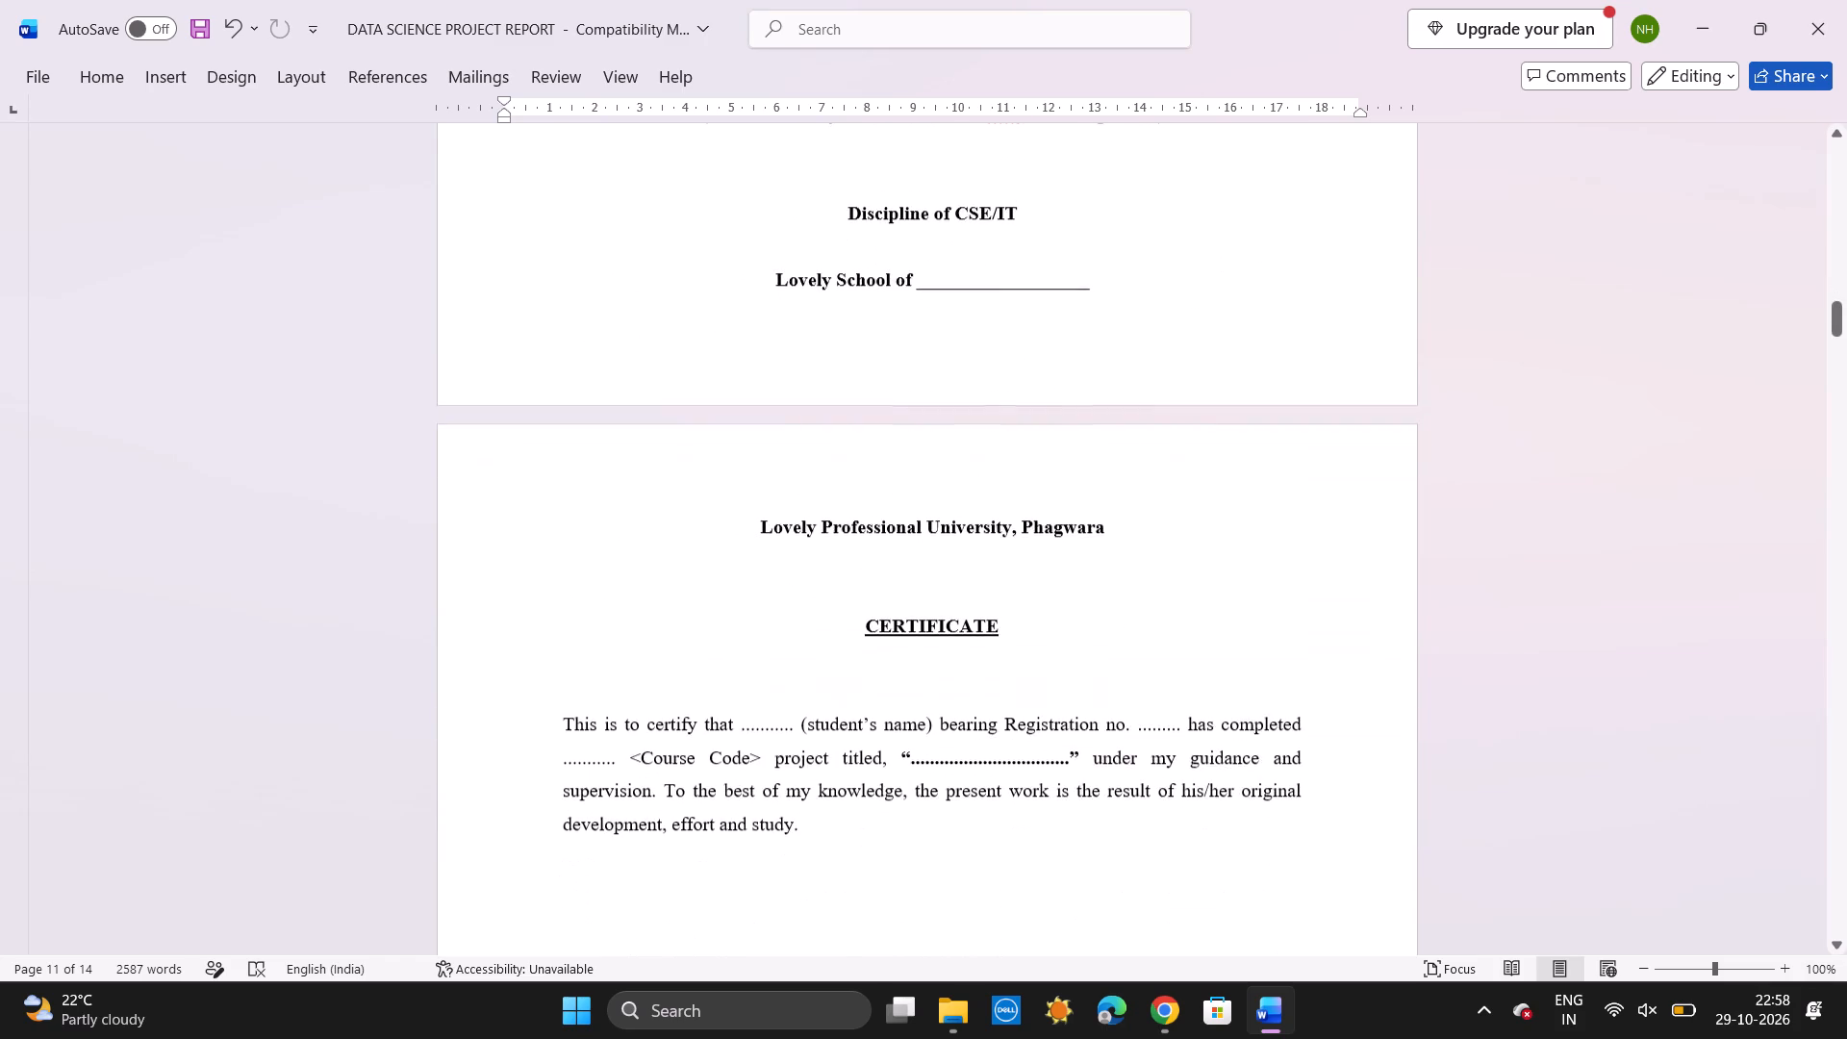
scroll(1205, 652, up, 4)
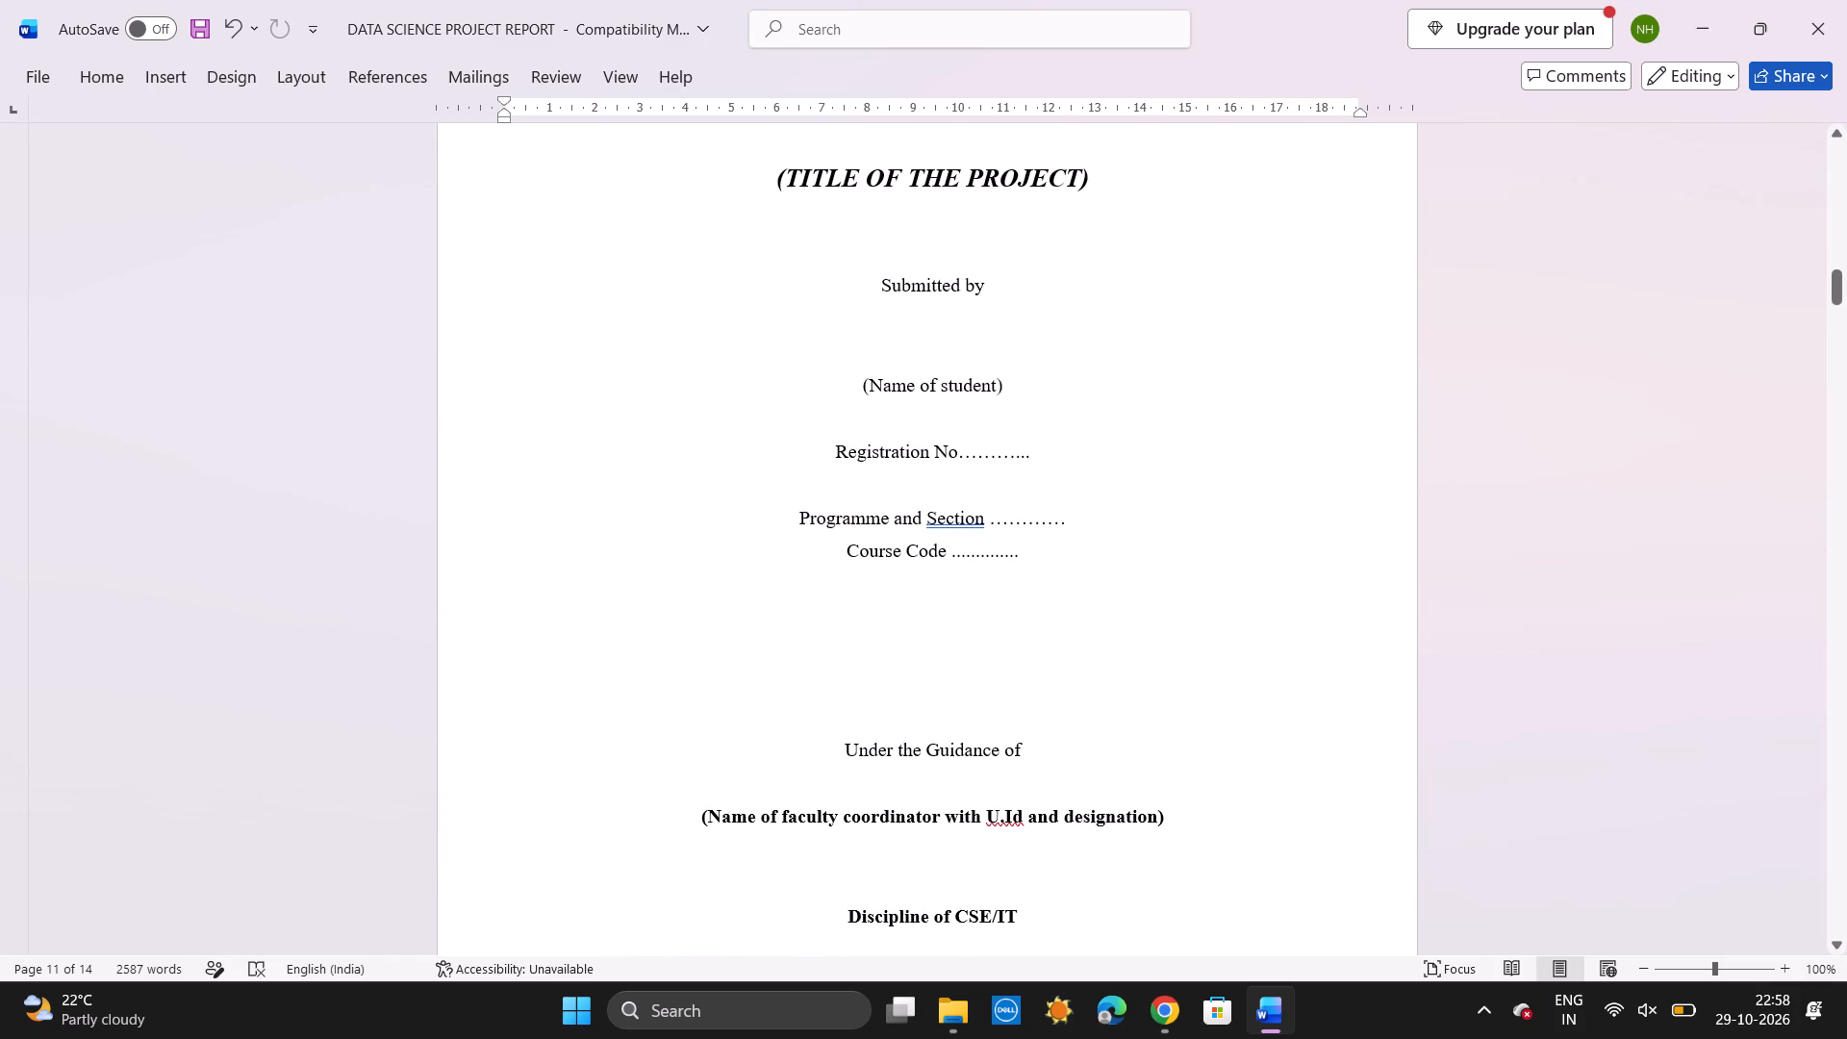
scroll(1205, 652, down, 2)
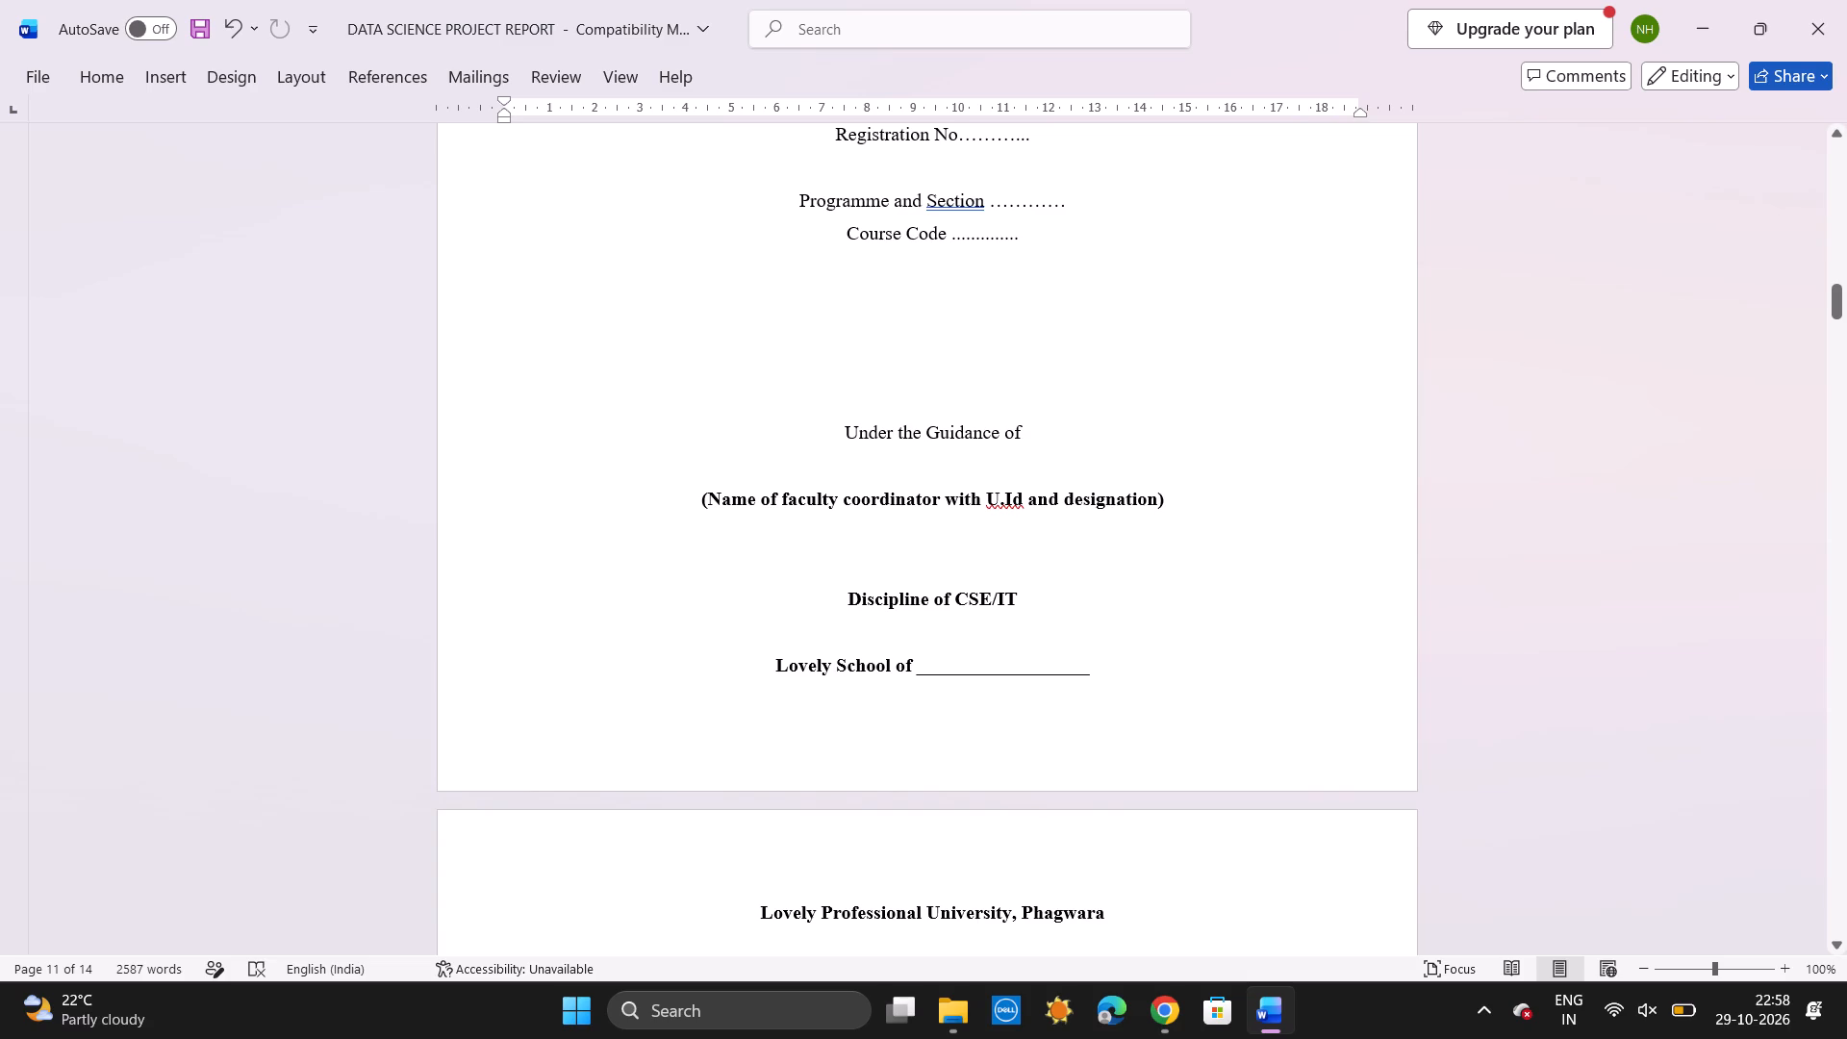
scroll(1066, 634, up, 9)
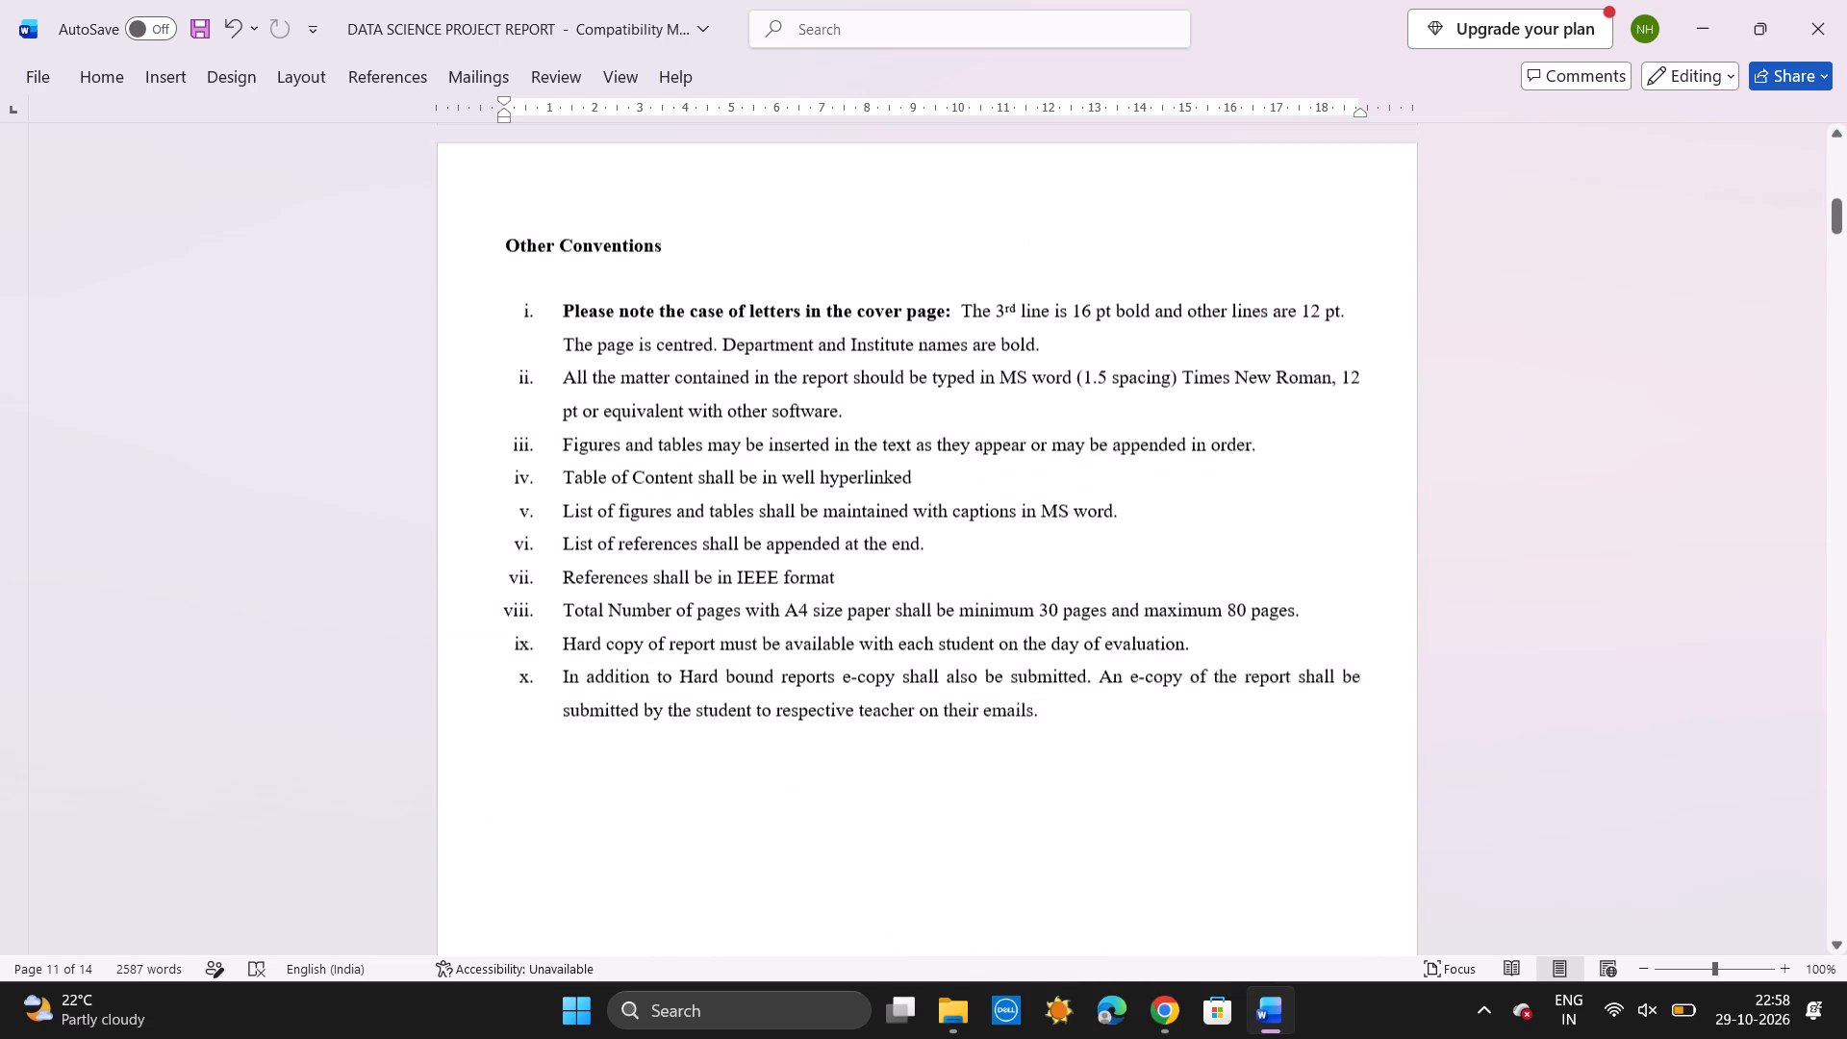
scroll(1066, 634, up, 5)
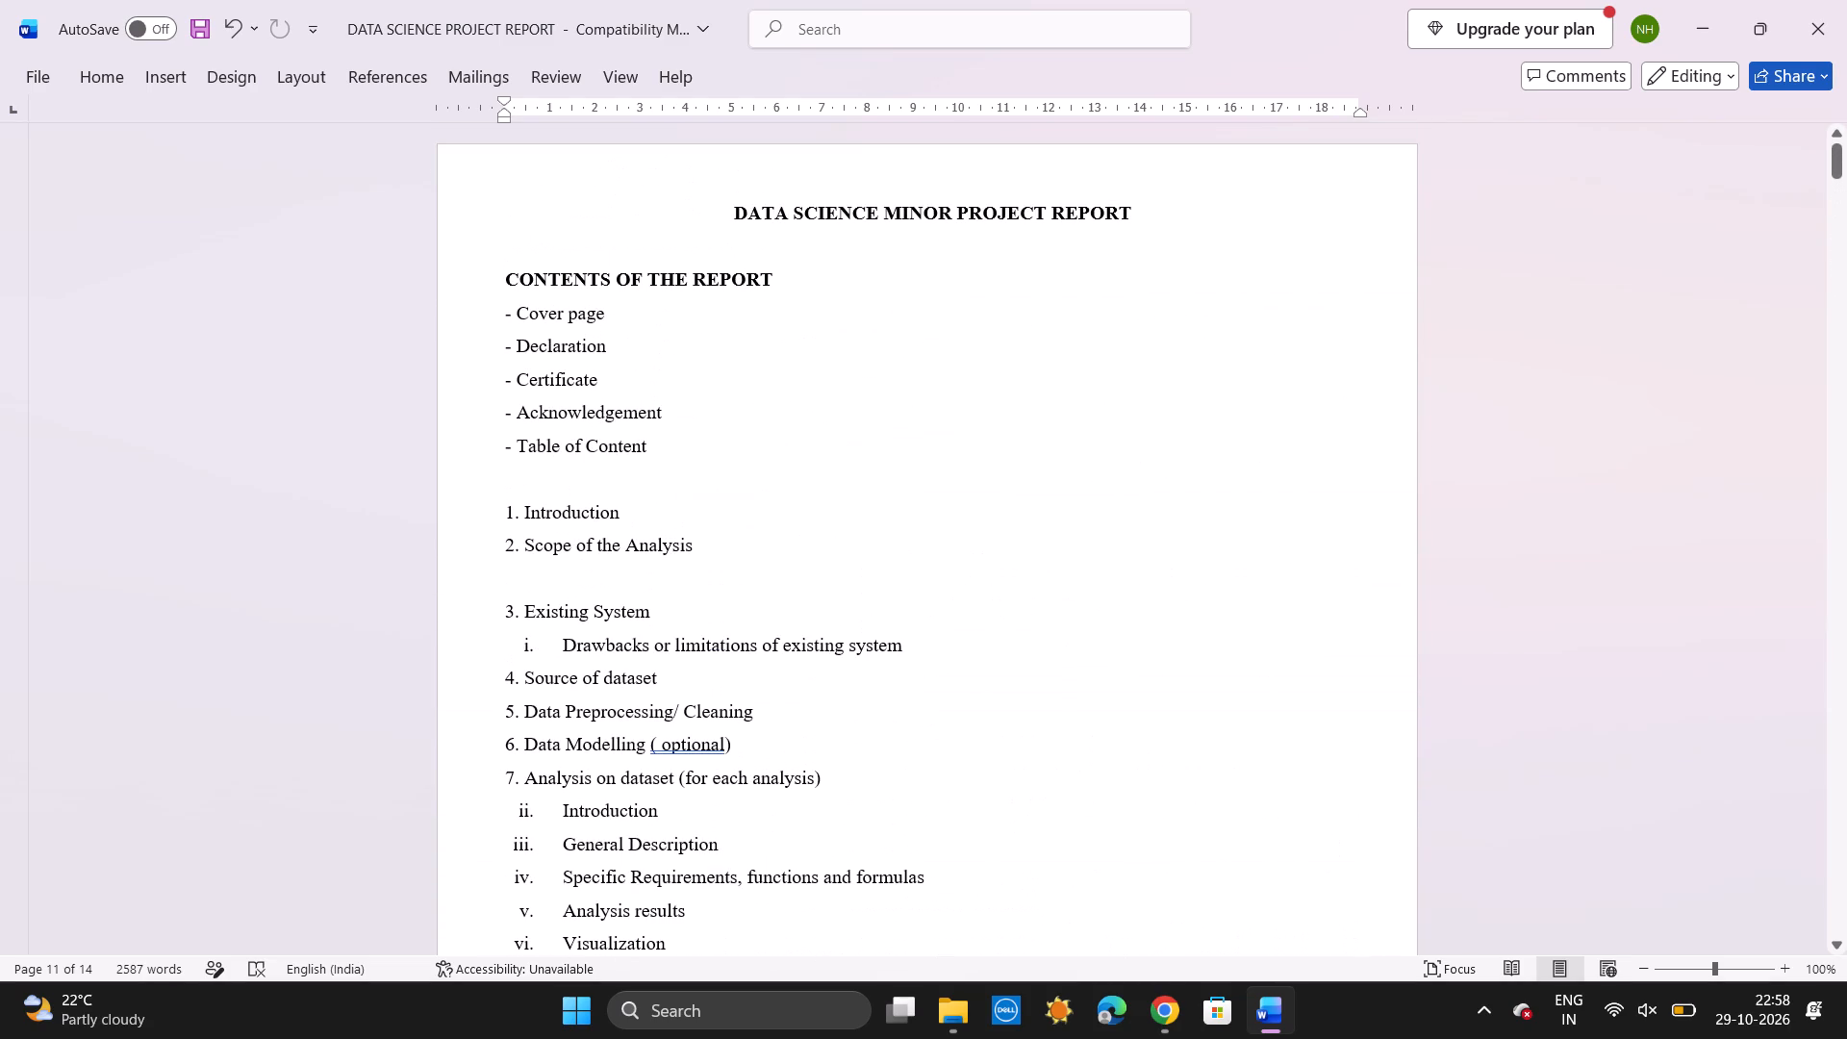
scroll(1066, 634, down, 1)
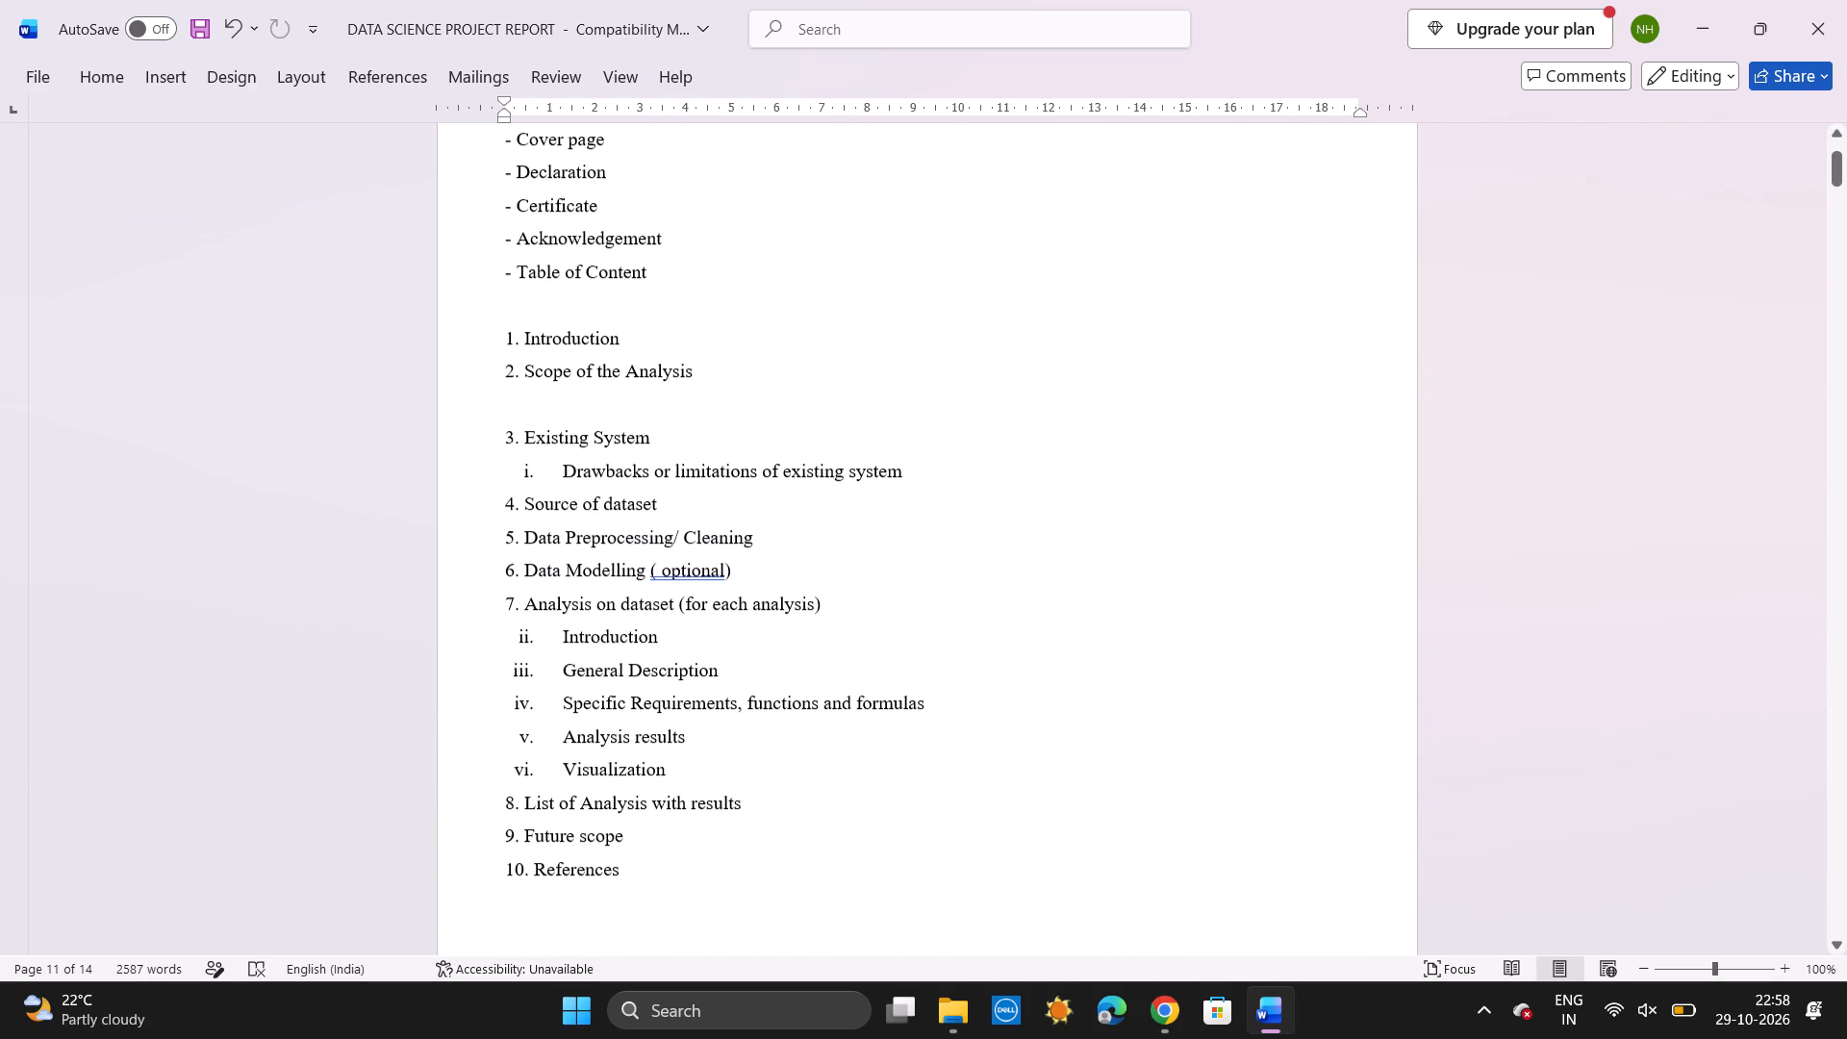
drag(652, 874, 494, 543)
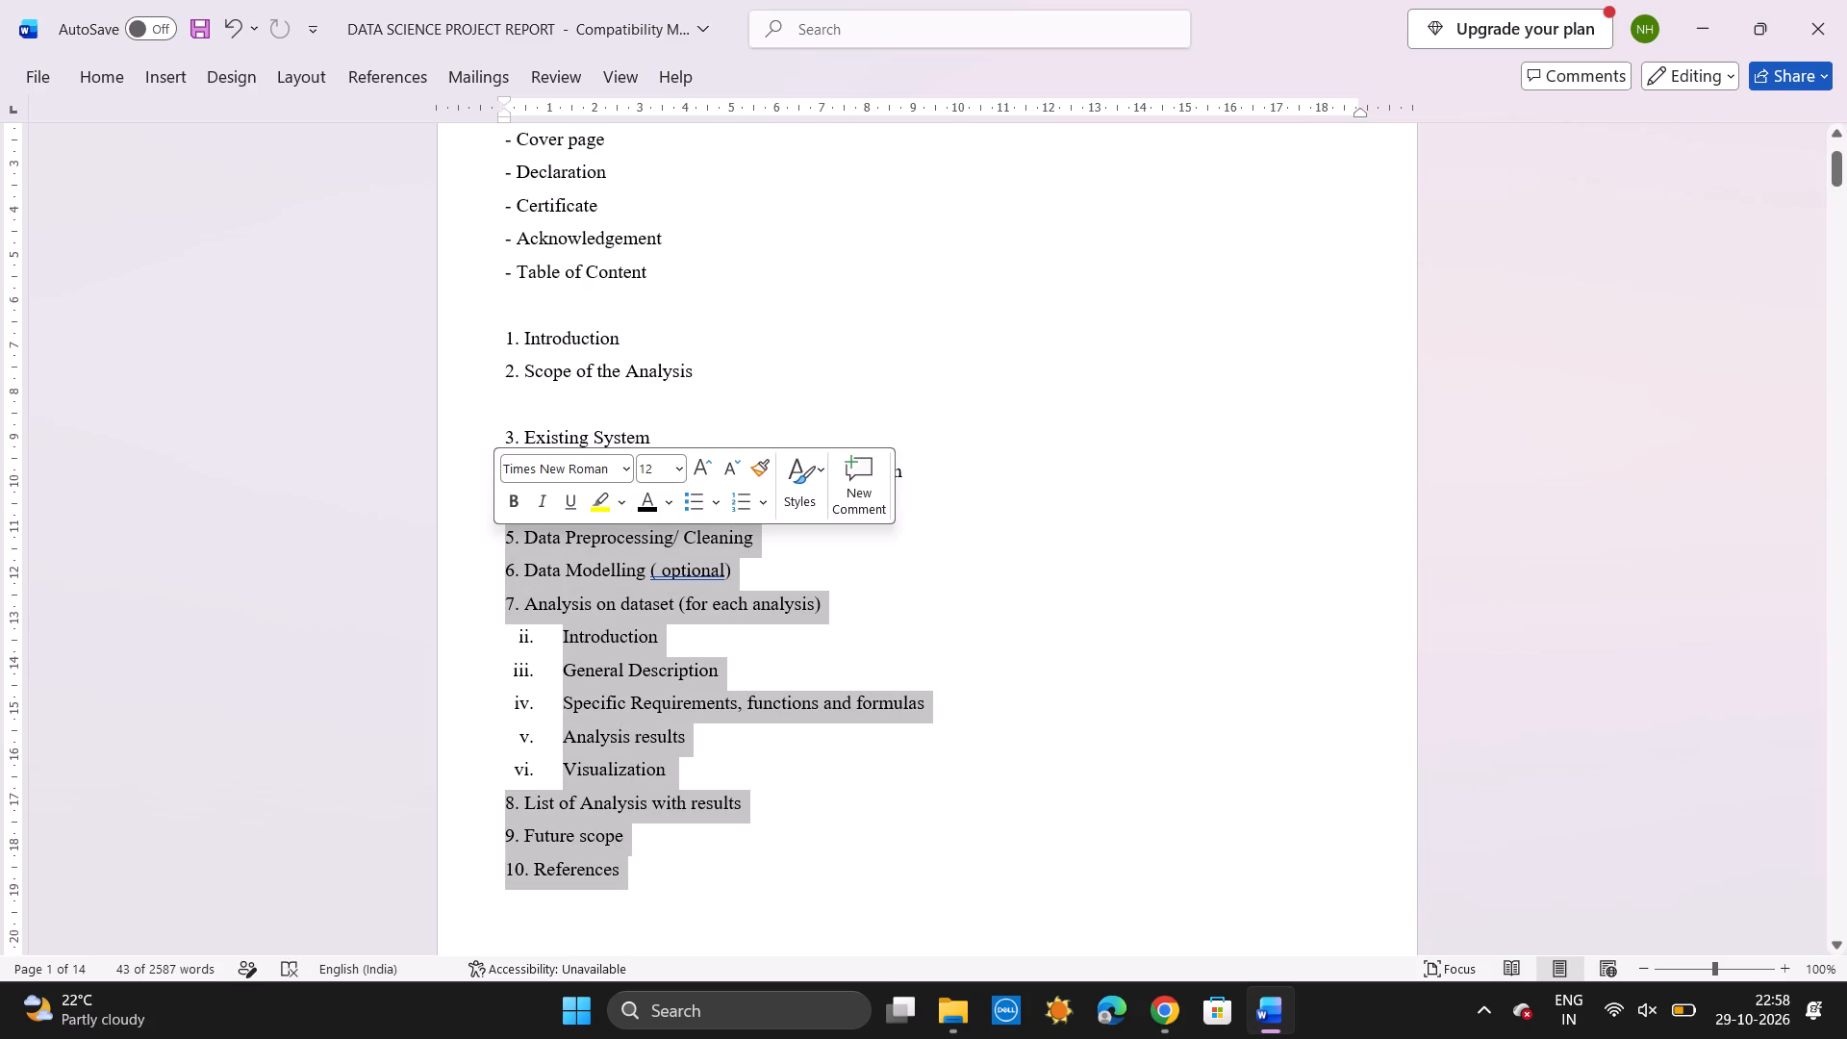
scroll(1154, 518, up, 3)
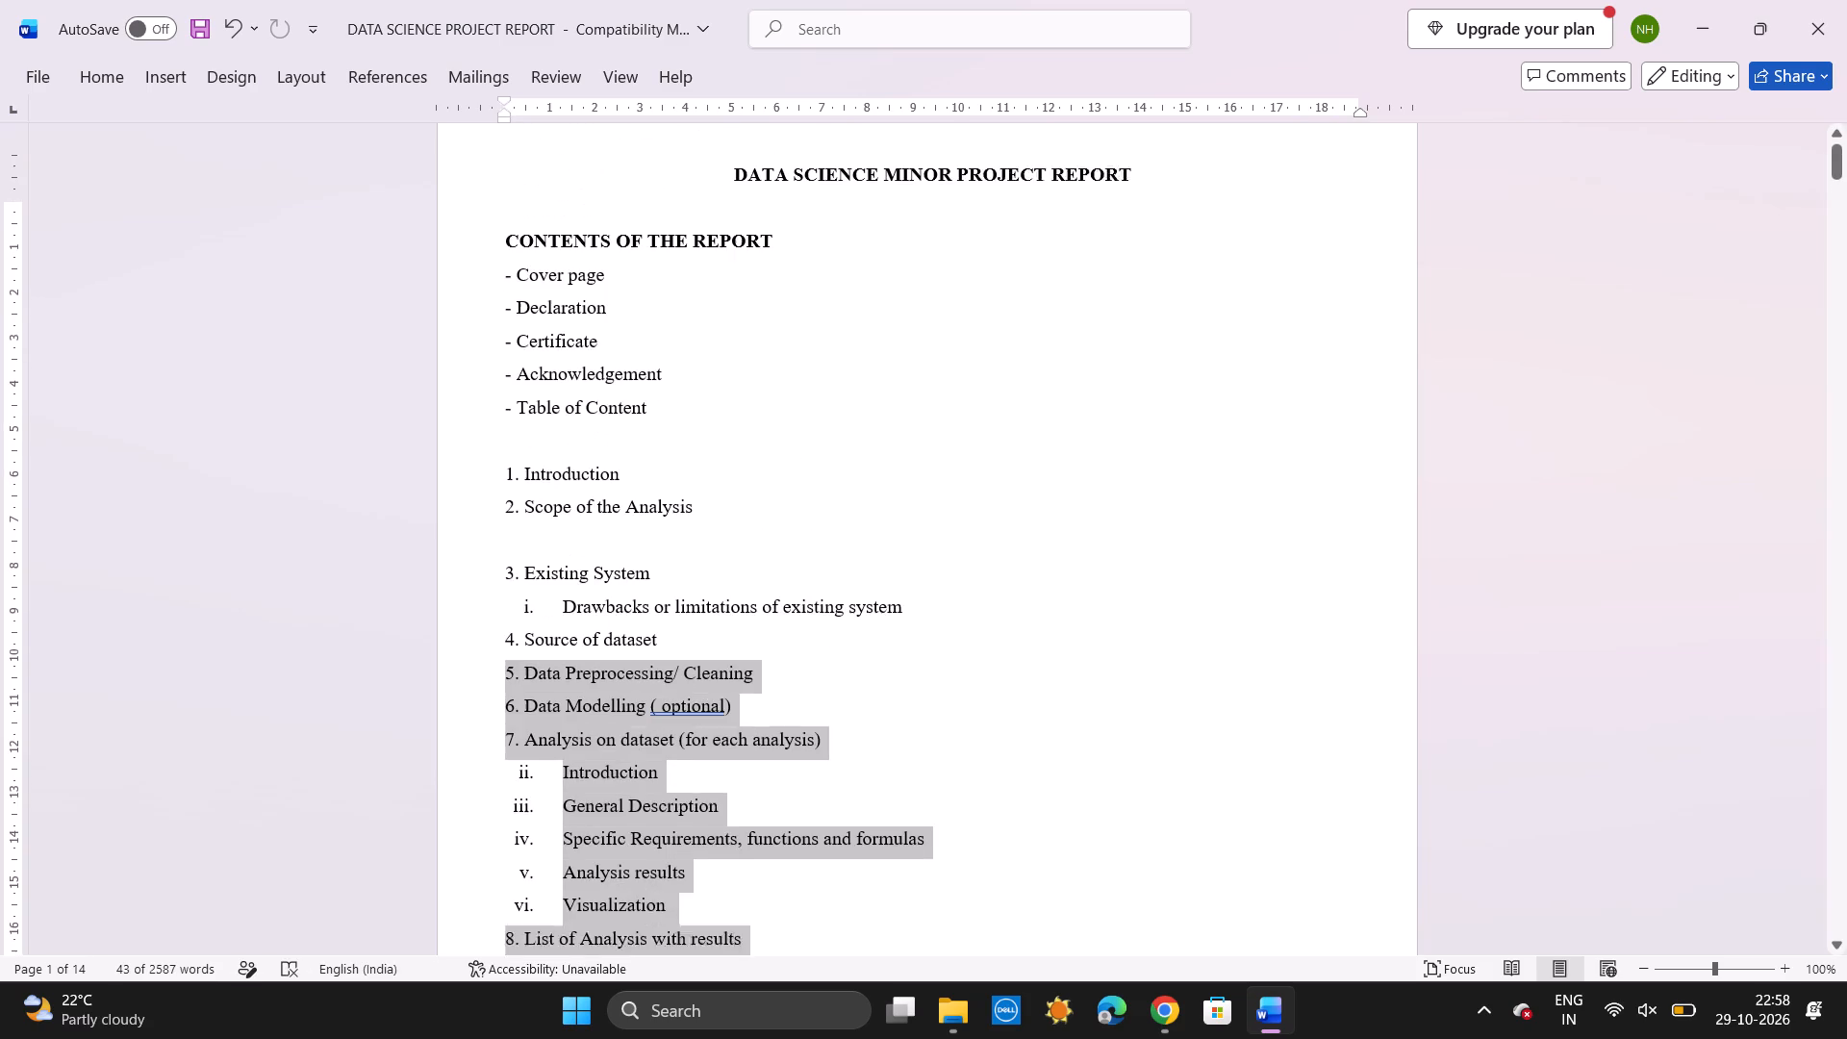
click(1154, 518)
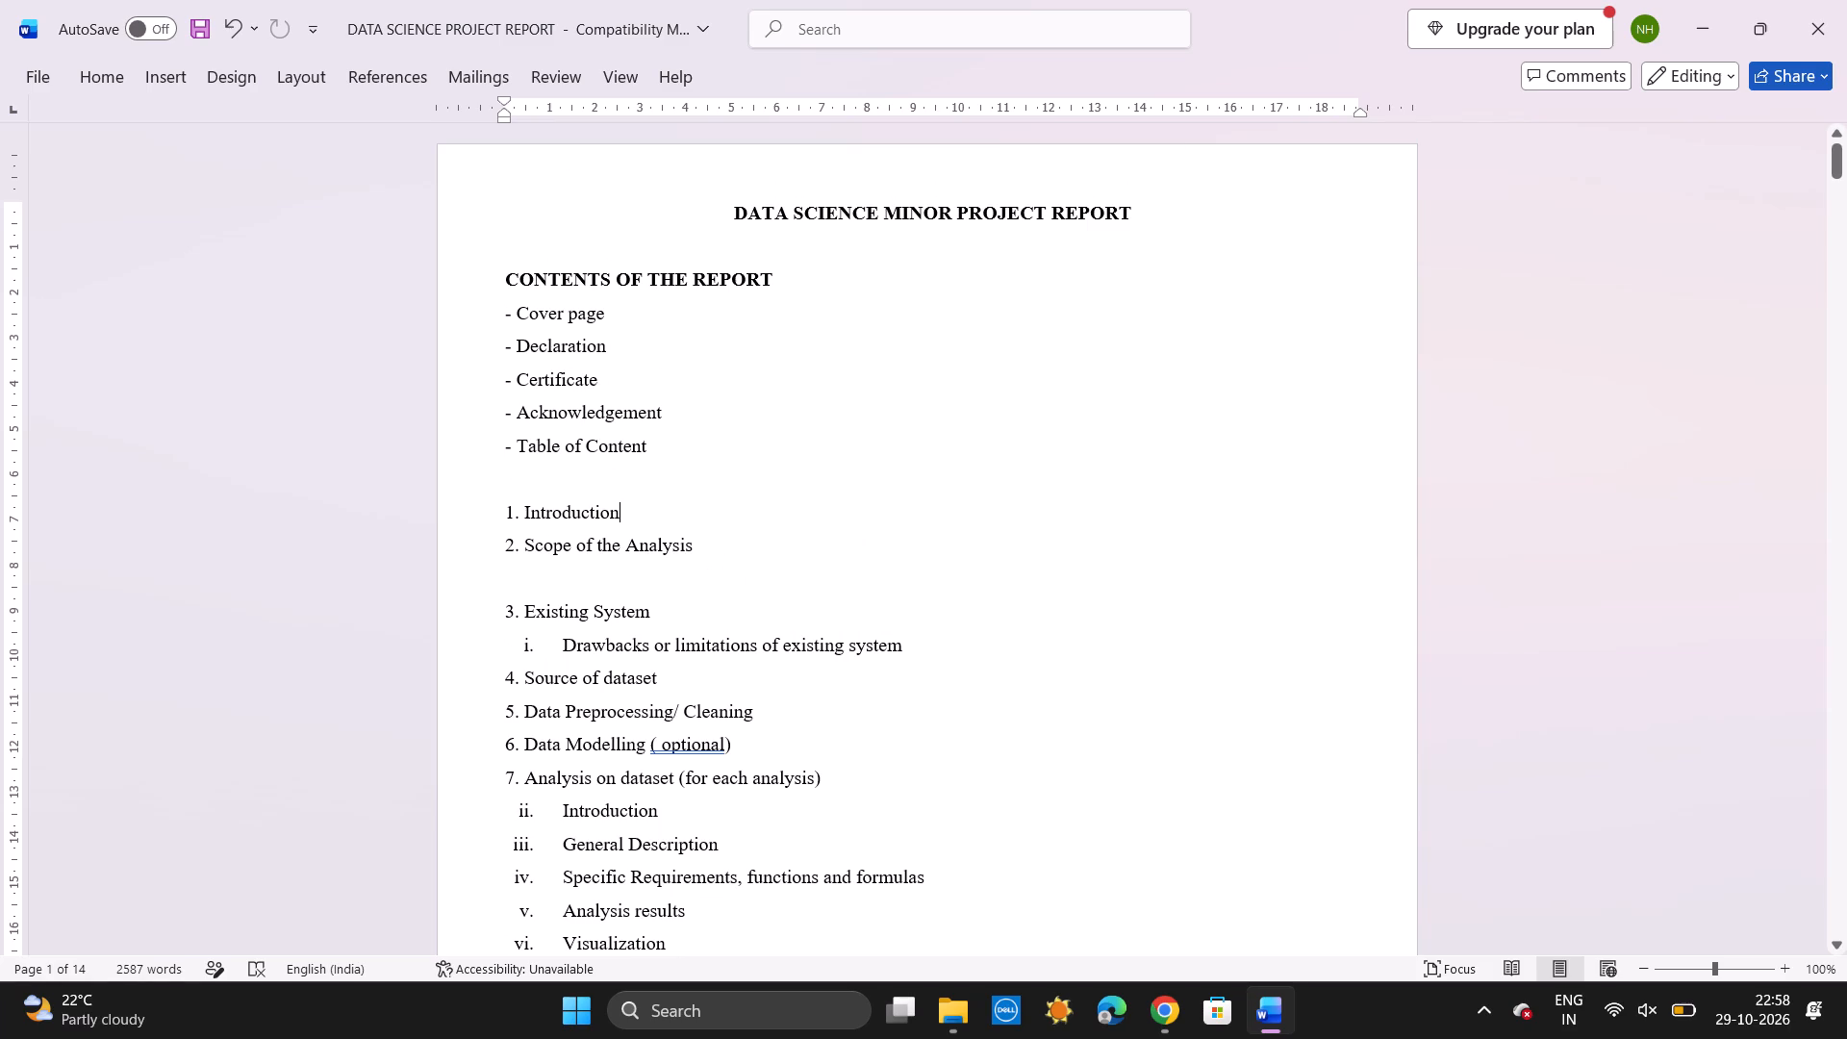
Look through the report from the CONTENTS OF THE REPORT list to References, checking the analysis sections, the results table and Future Scope.
scroll(1154, 518, down, 2)
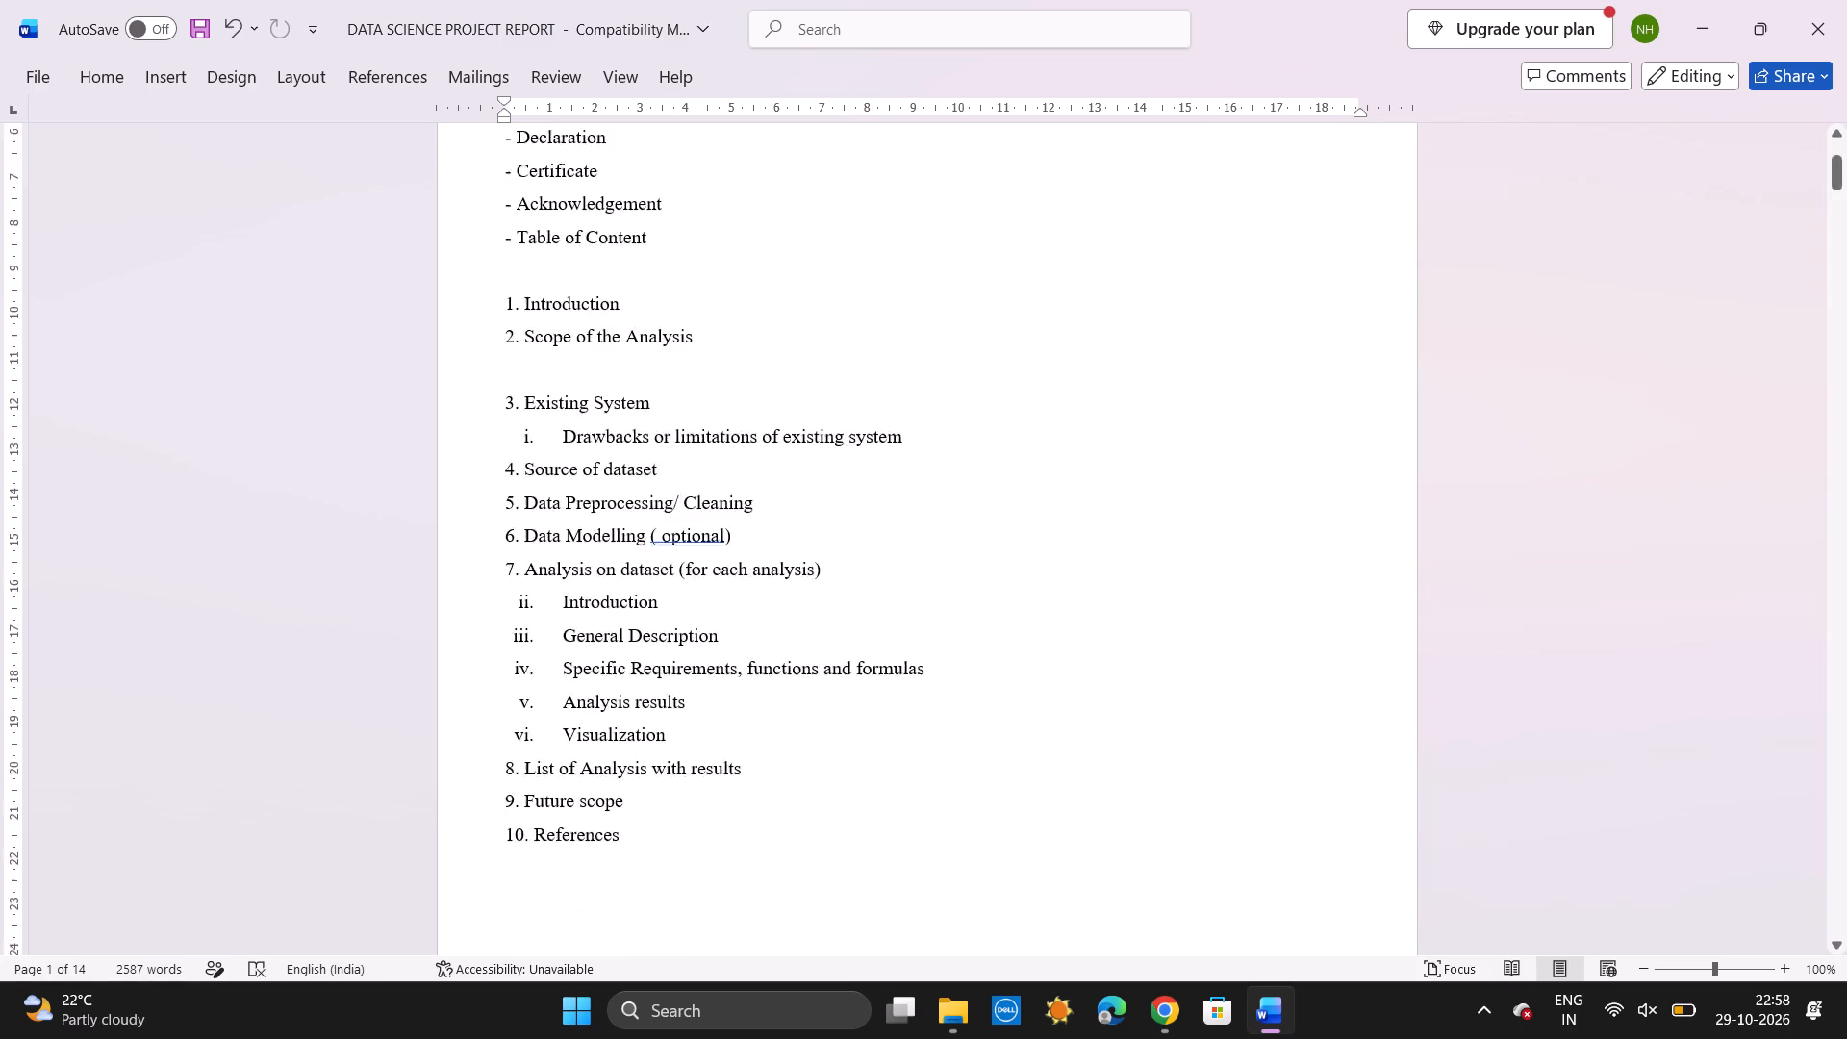
scroll(1154, 518, down, 10)
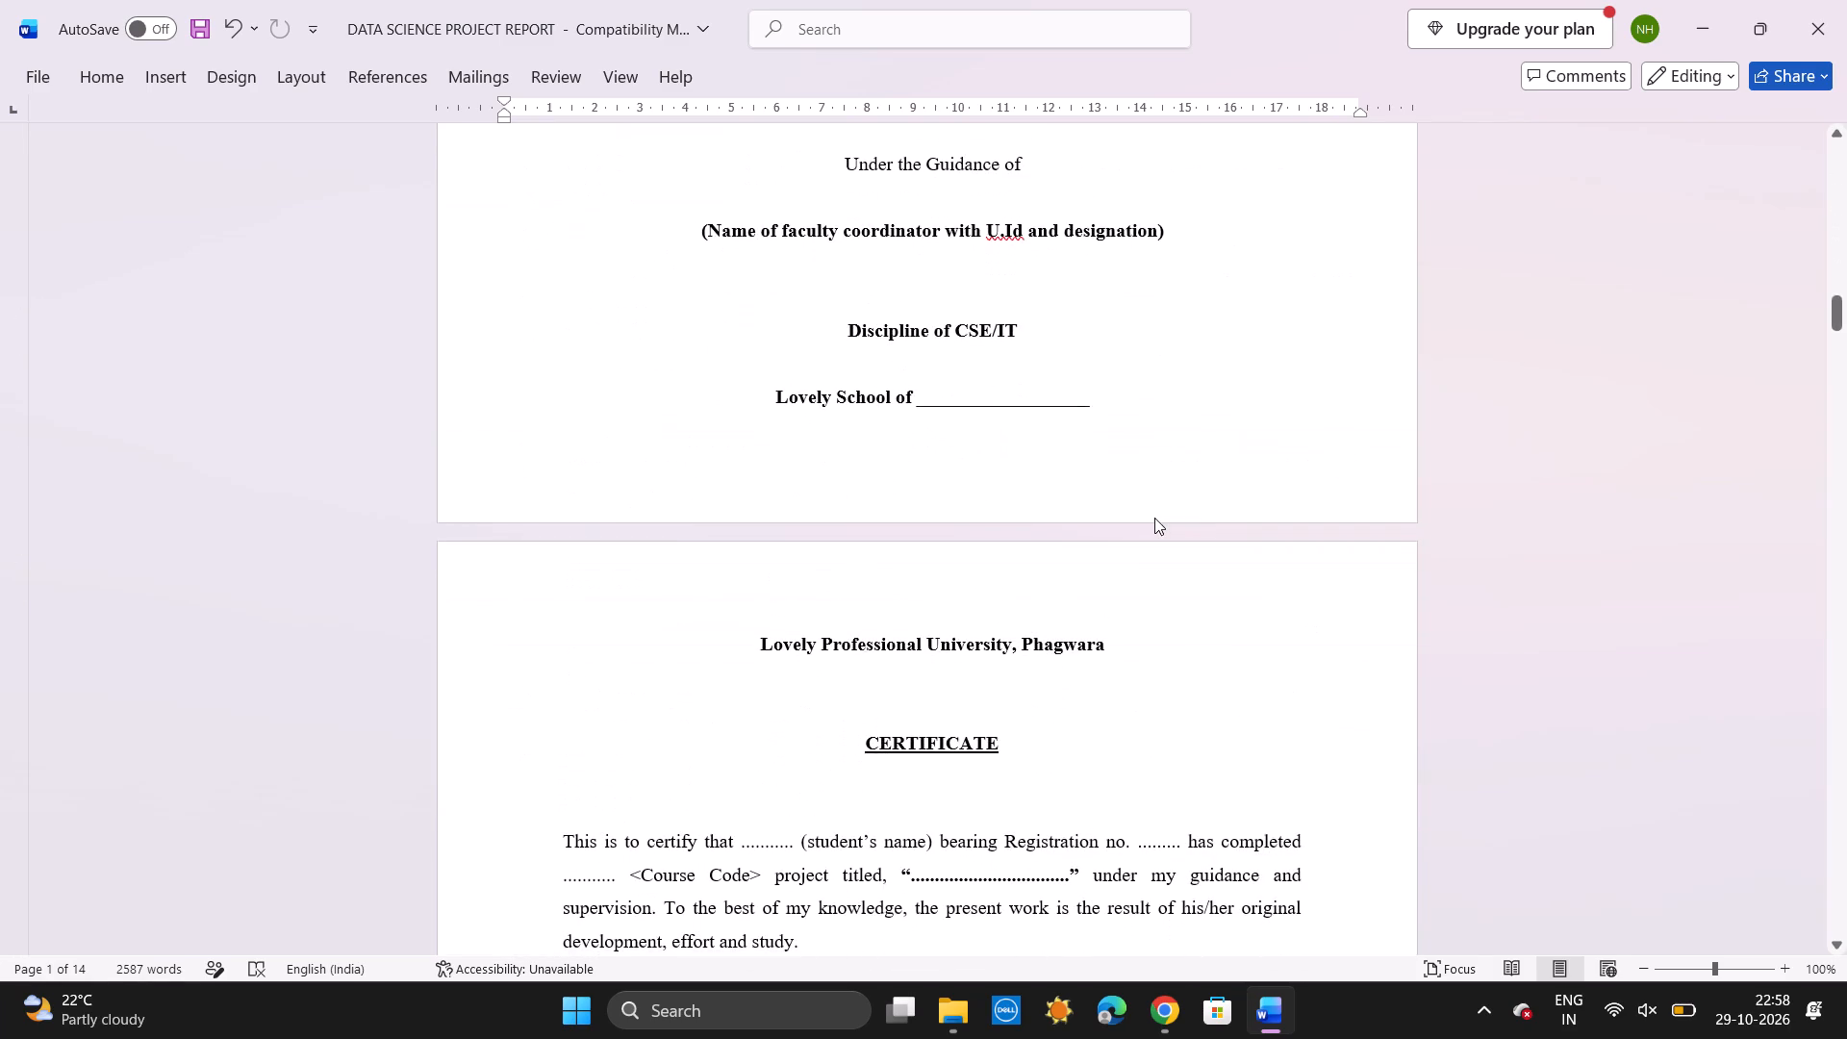
scroll(1154, 518, down, 9)
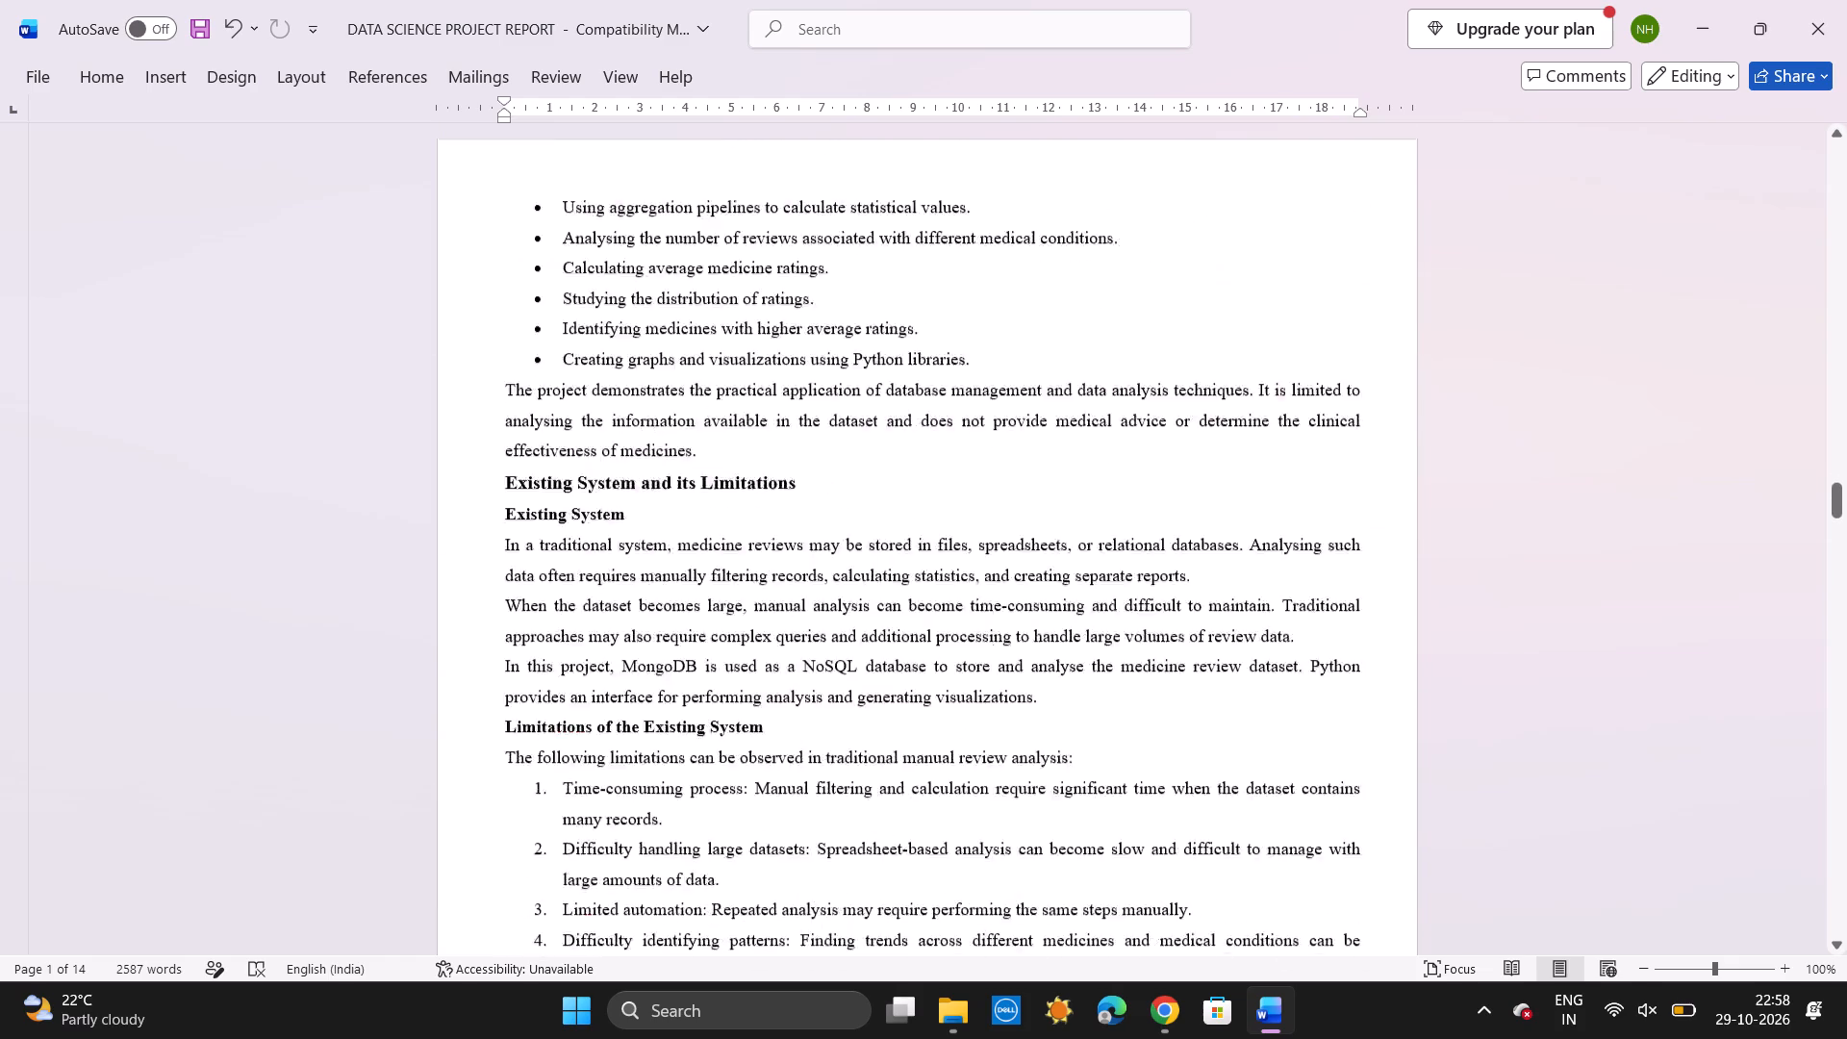
scroll(1154, 518, down, 9)
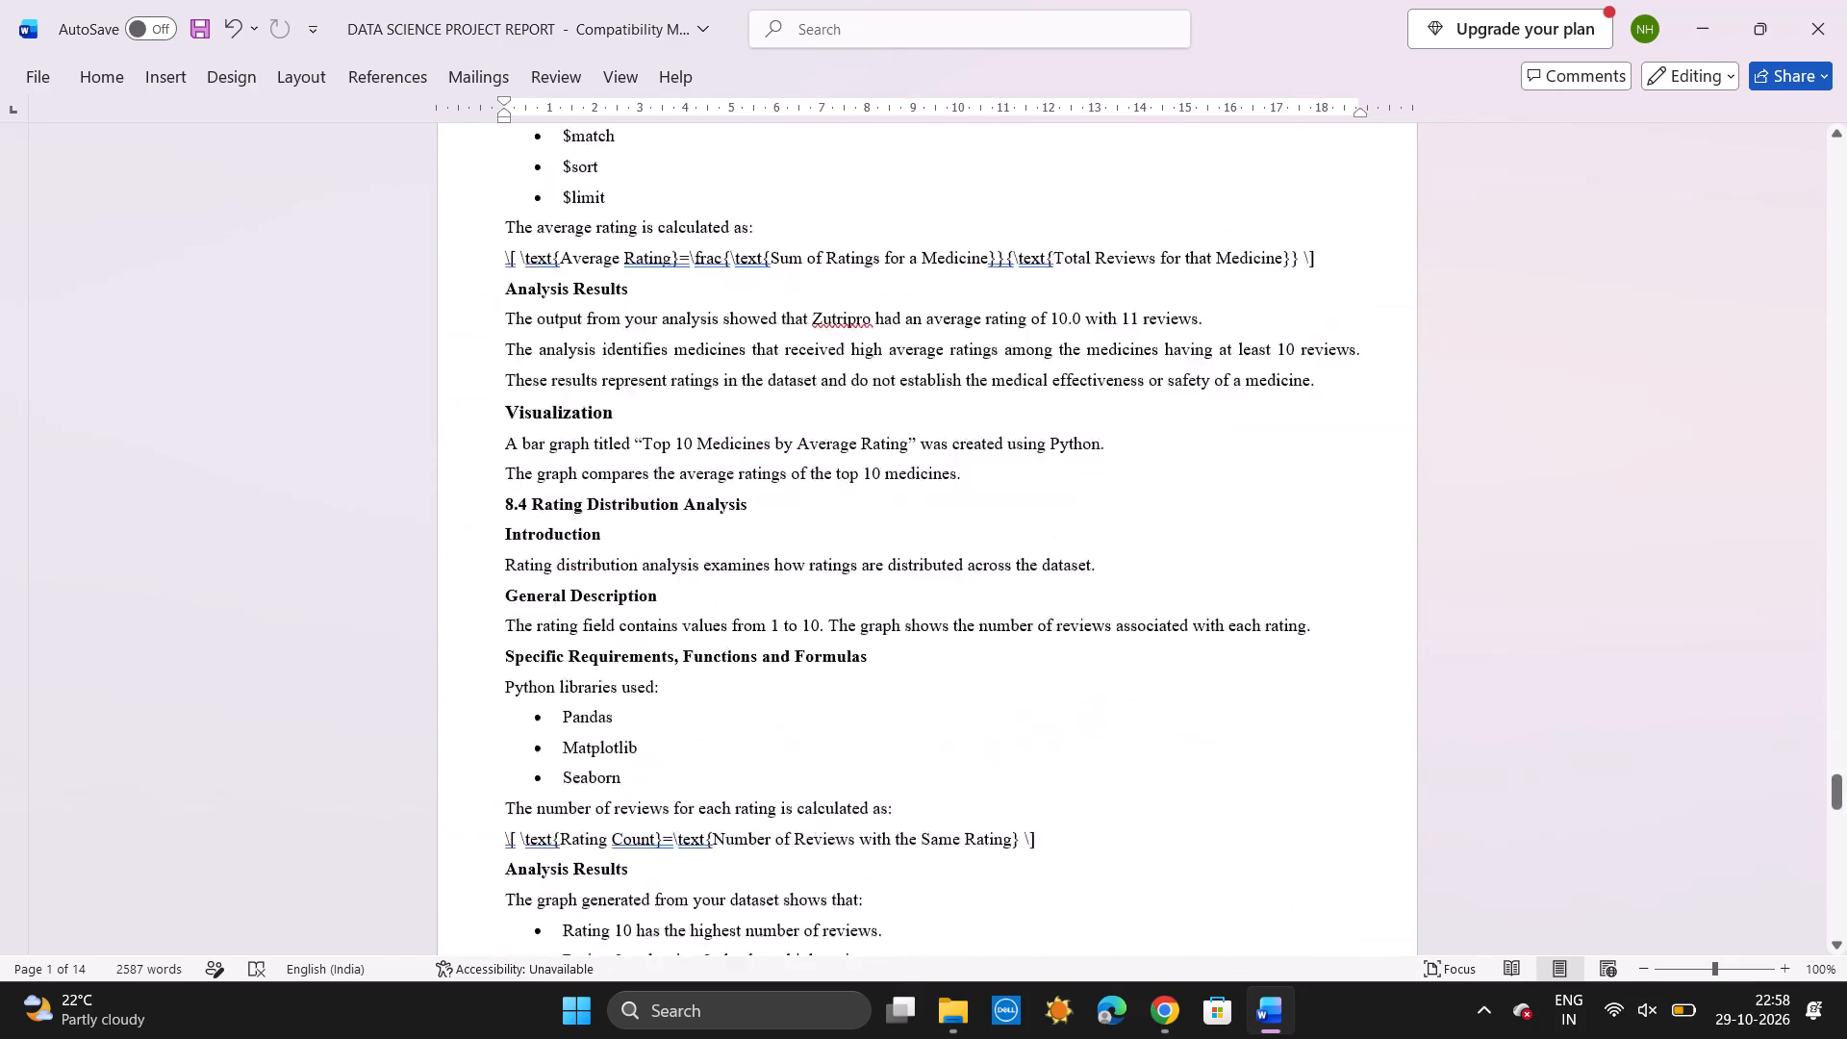
scroll(1154, 518, up, 5)
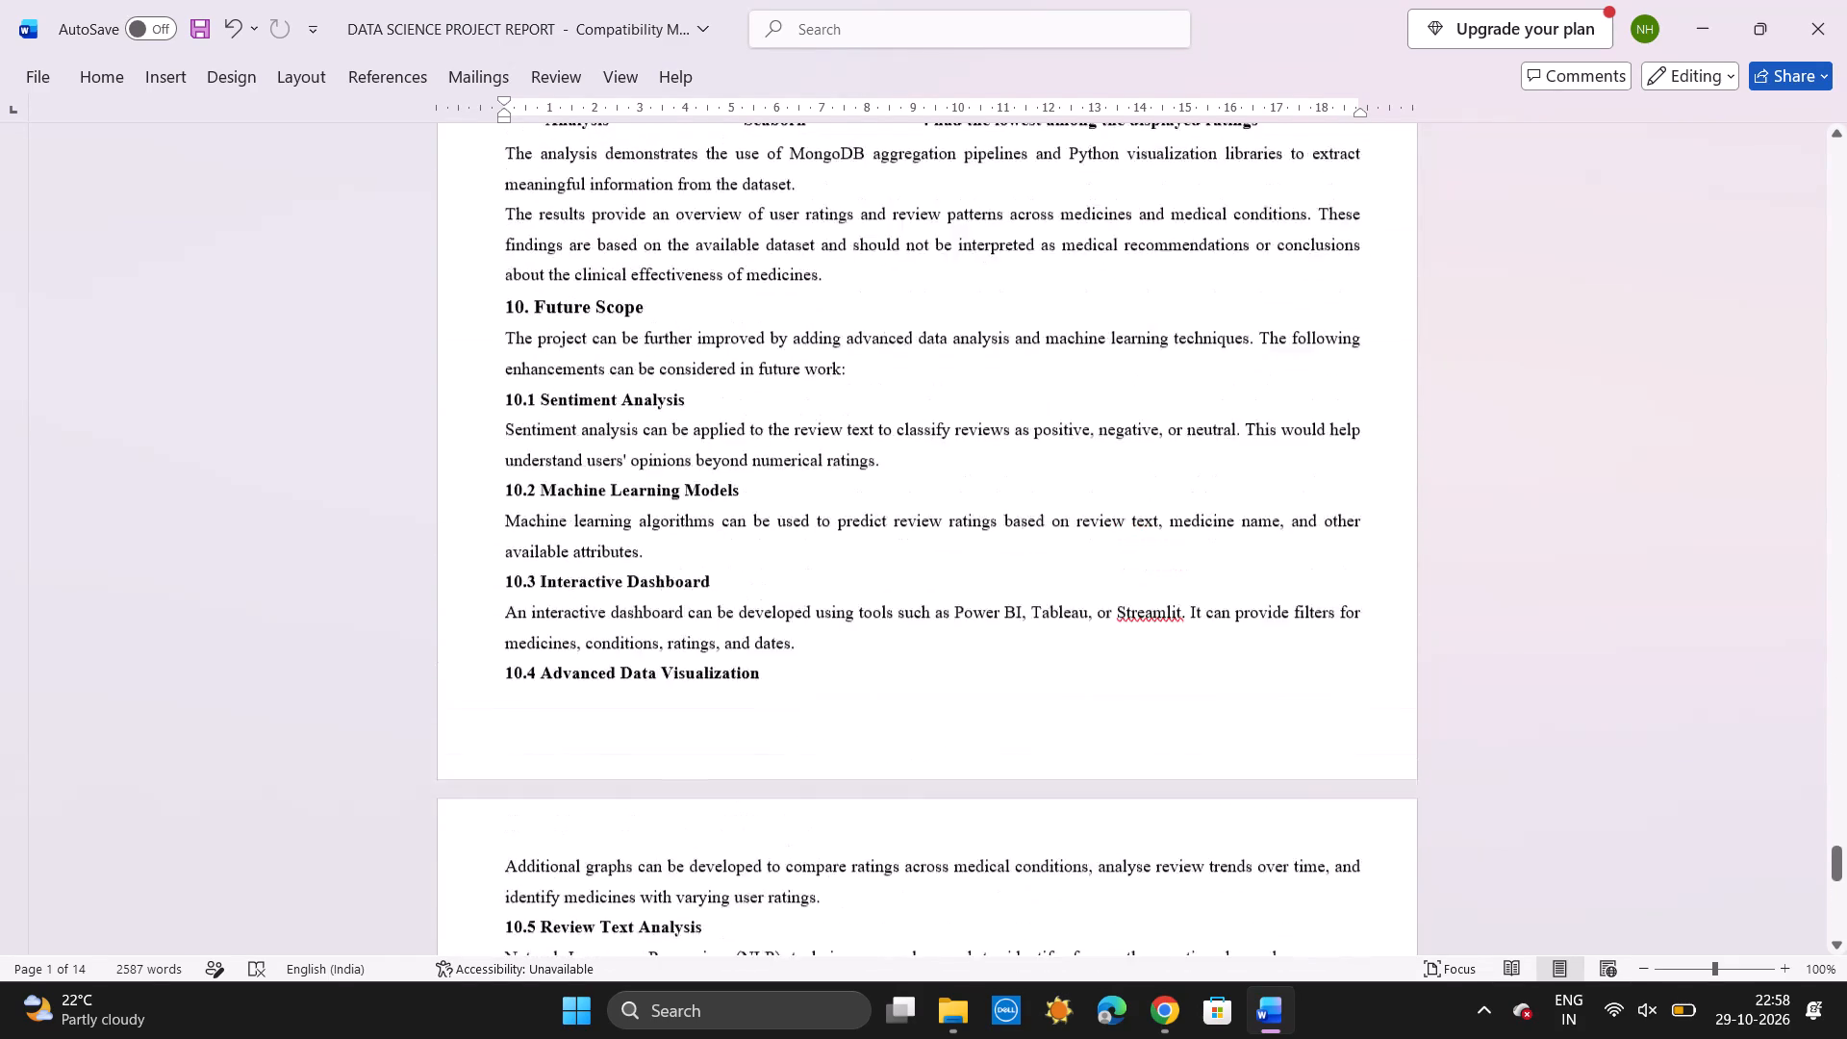
scroll(1154, 518, up, 2)
scroll(1154, 518, down, 1)
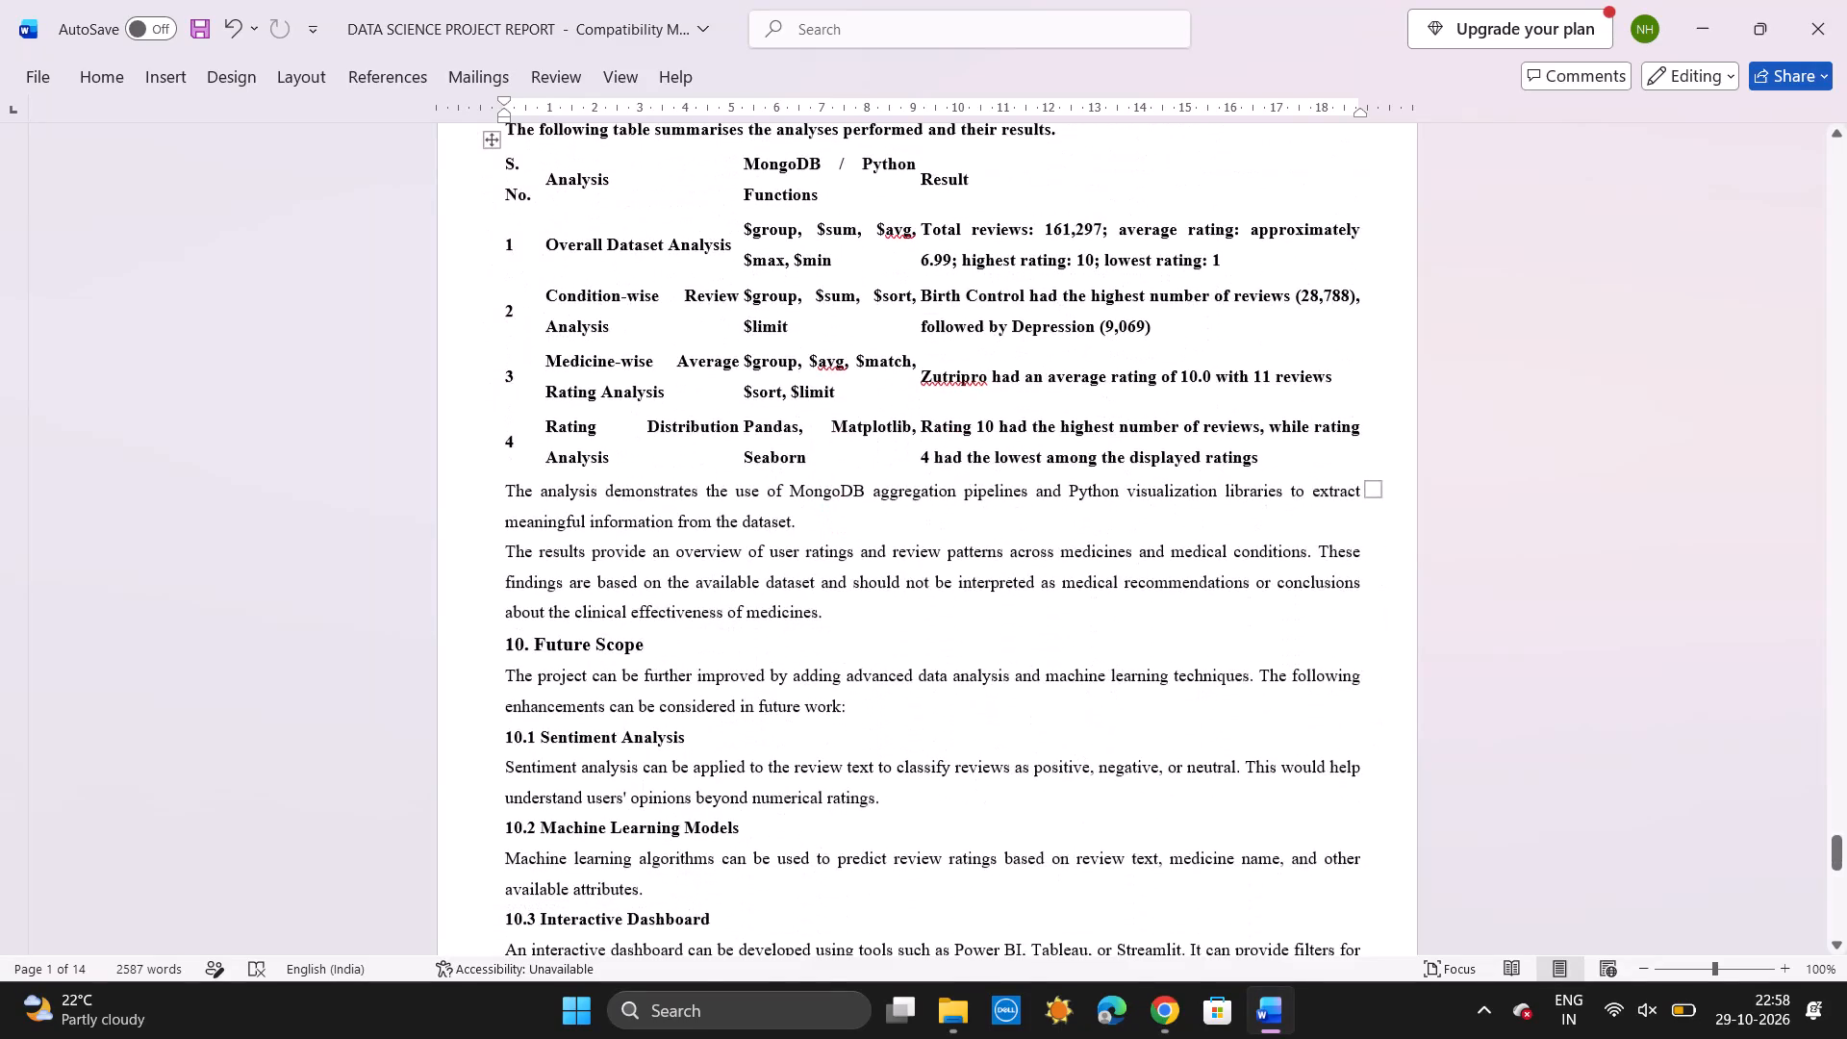
scroll(1154, 518, down, 1)
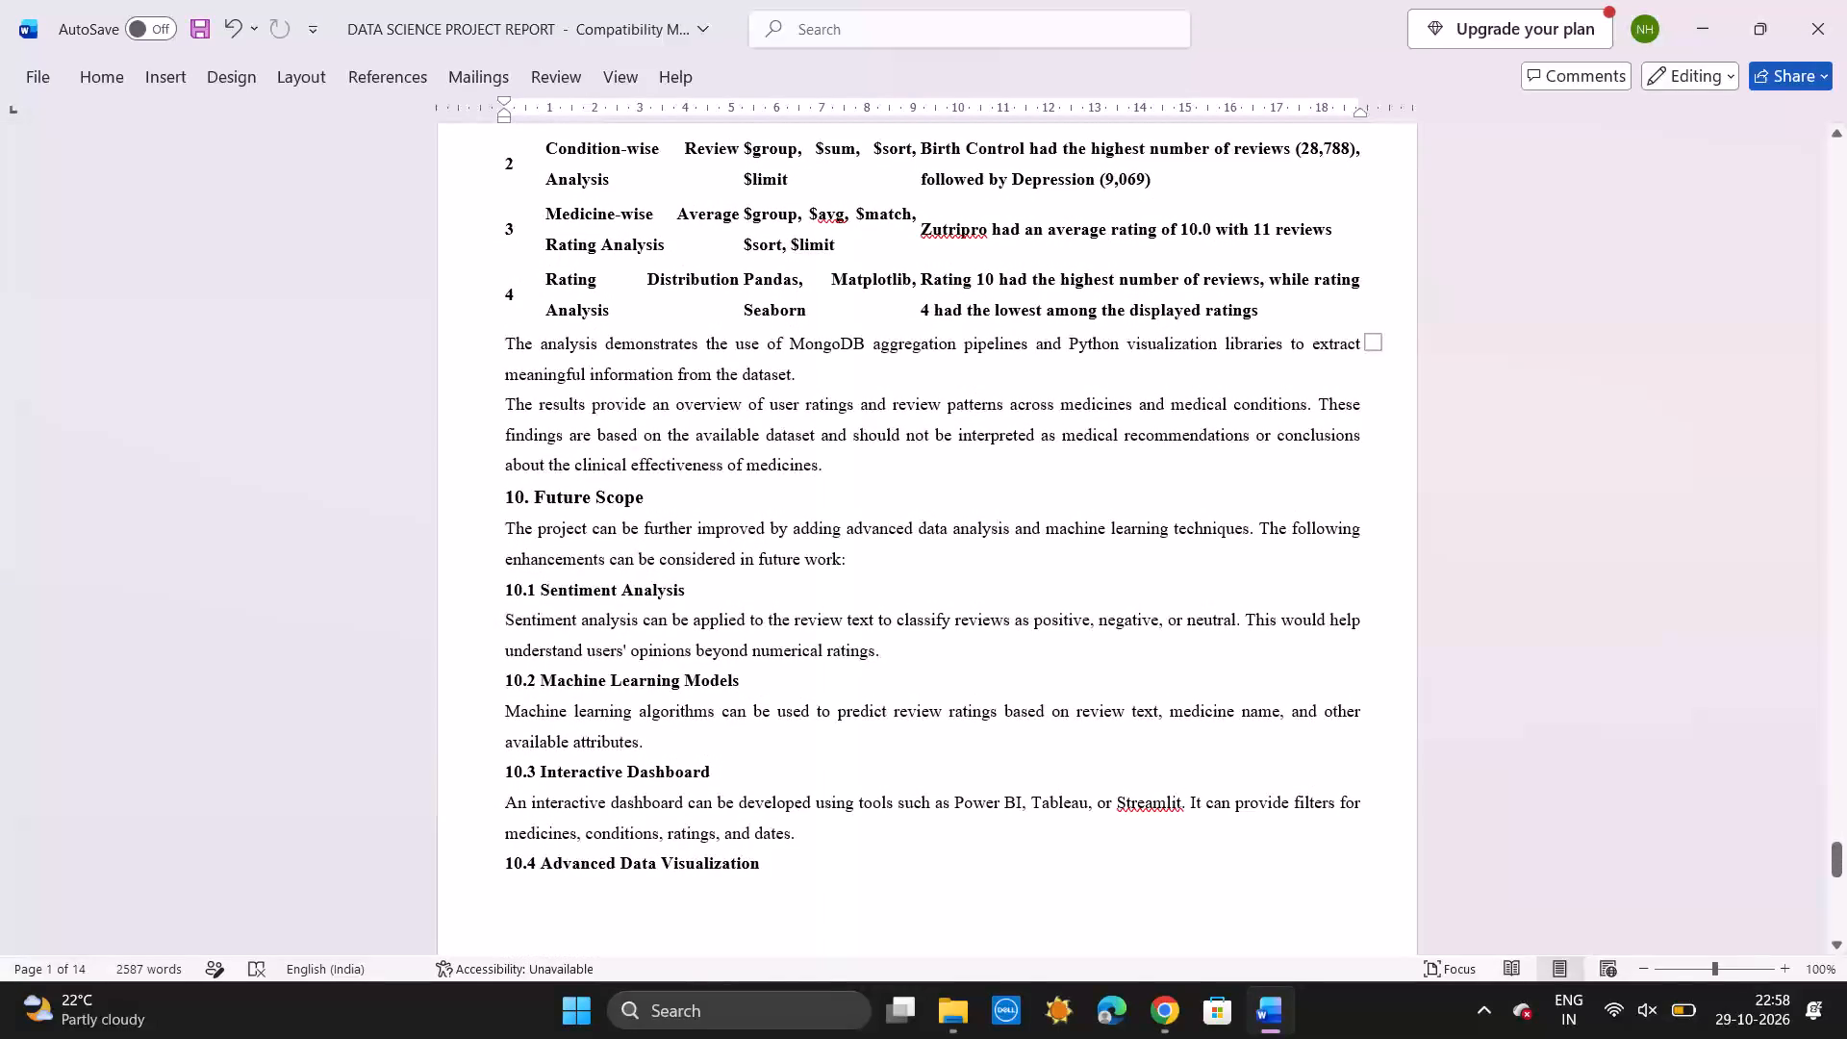
scroll(1154, 518, up, 3)
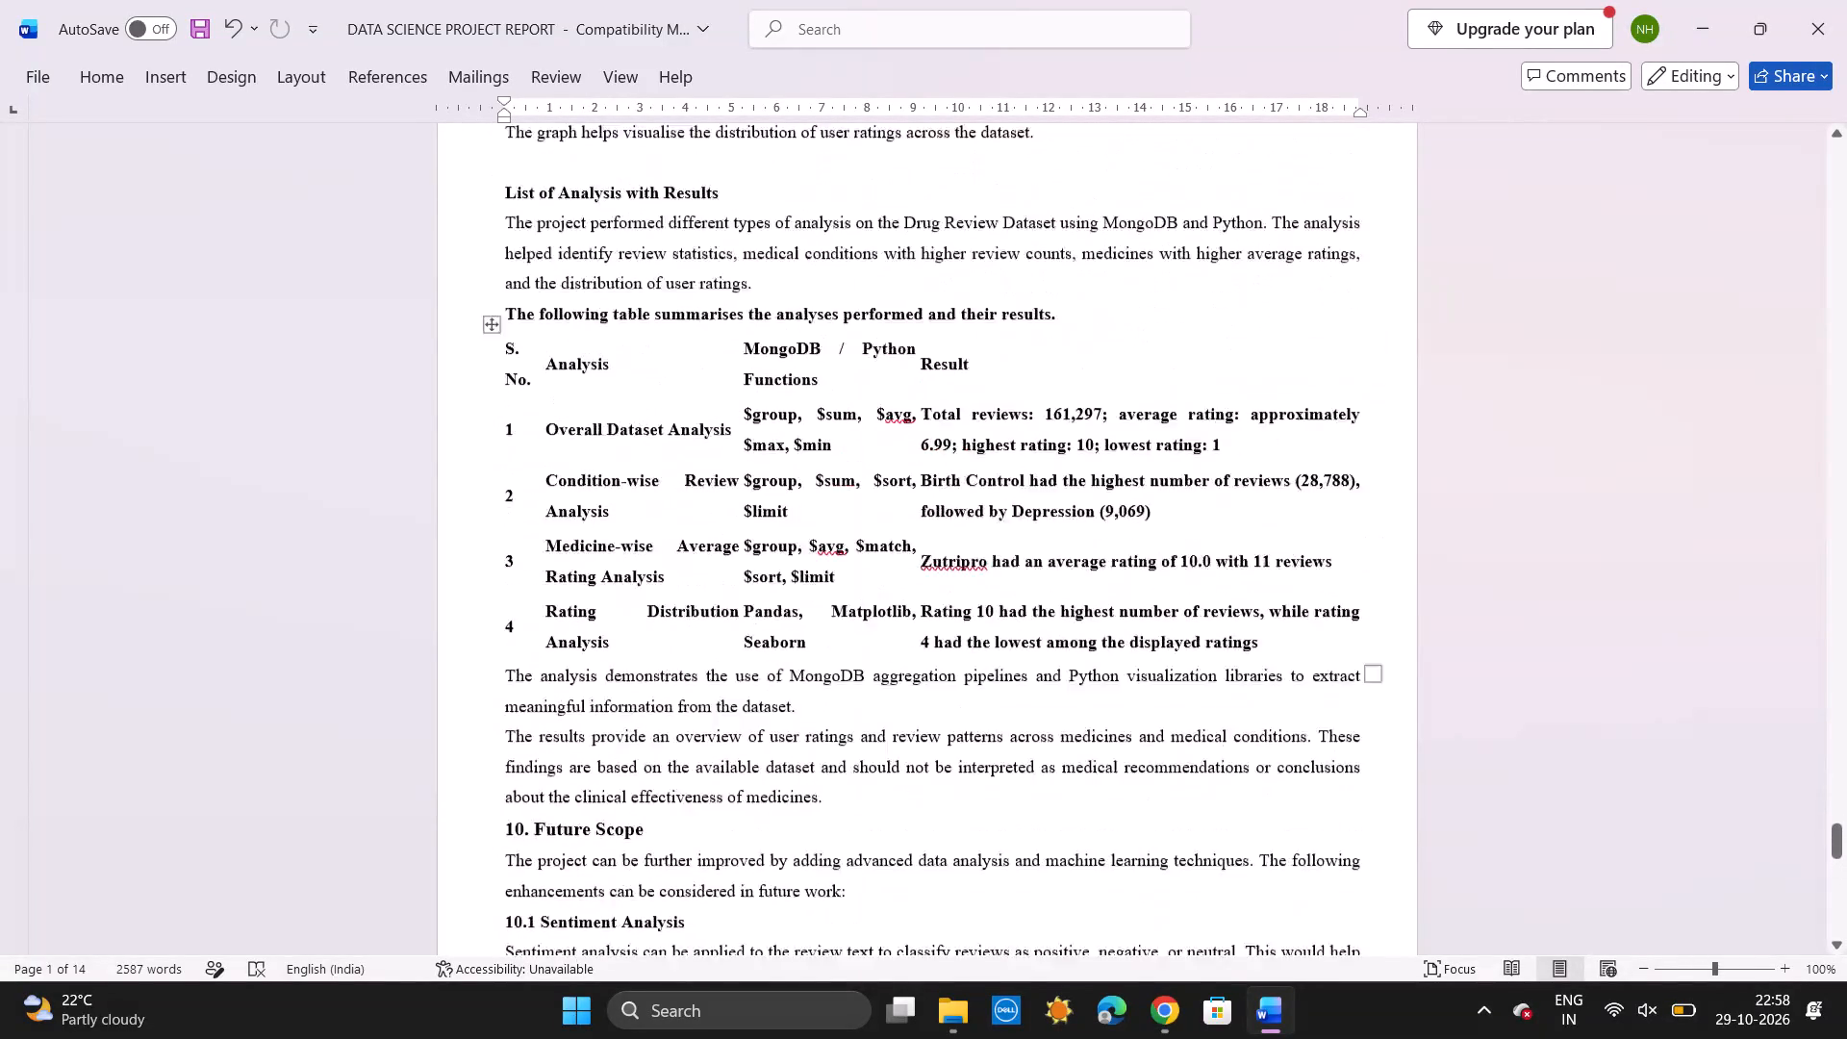
scroll(1154, 518, up, 1)
scroll(1154, 518, down, 1)
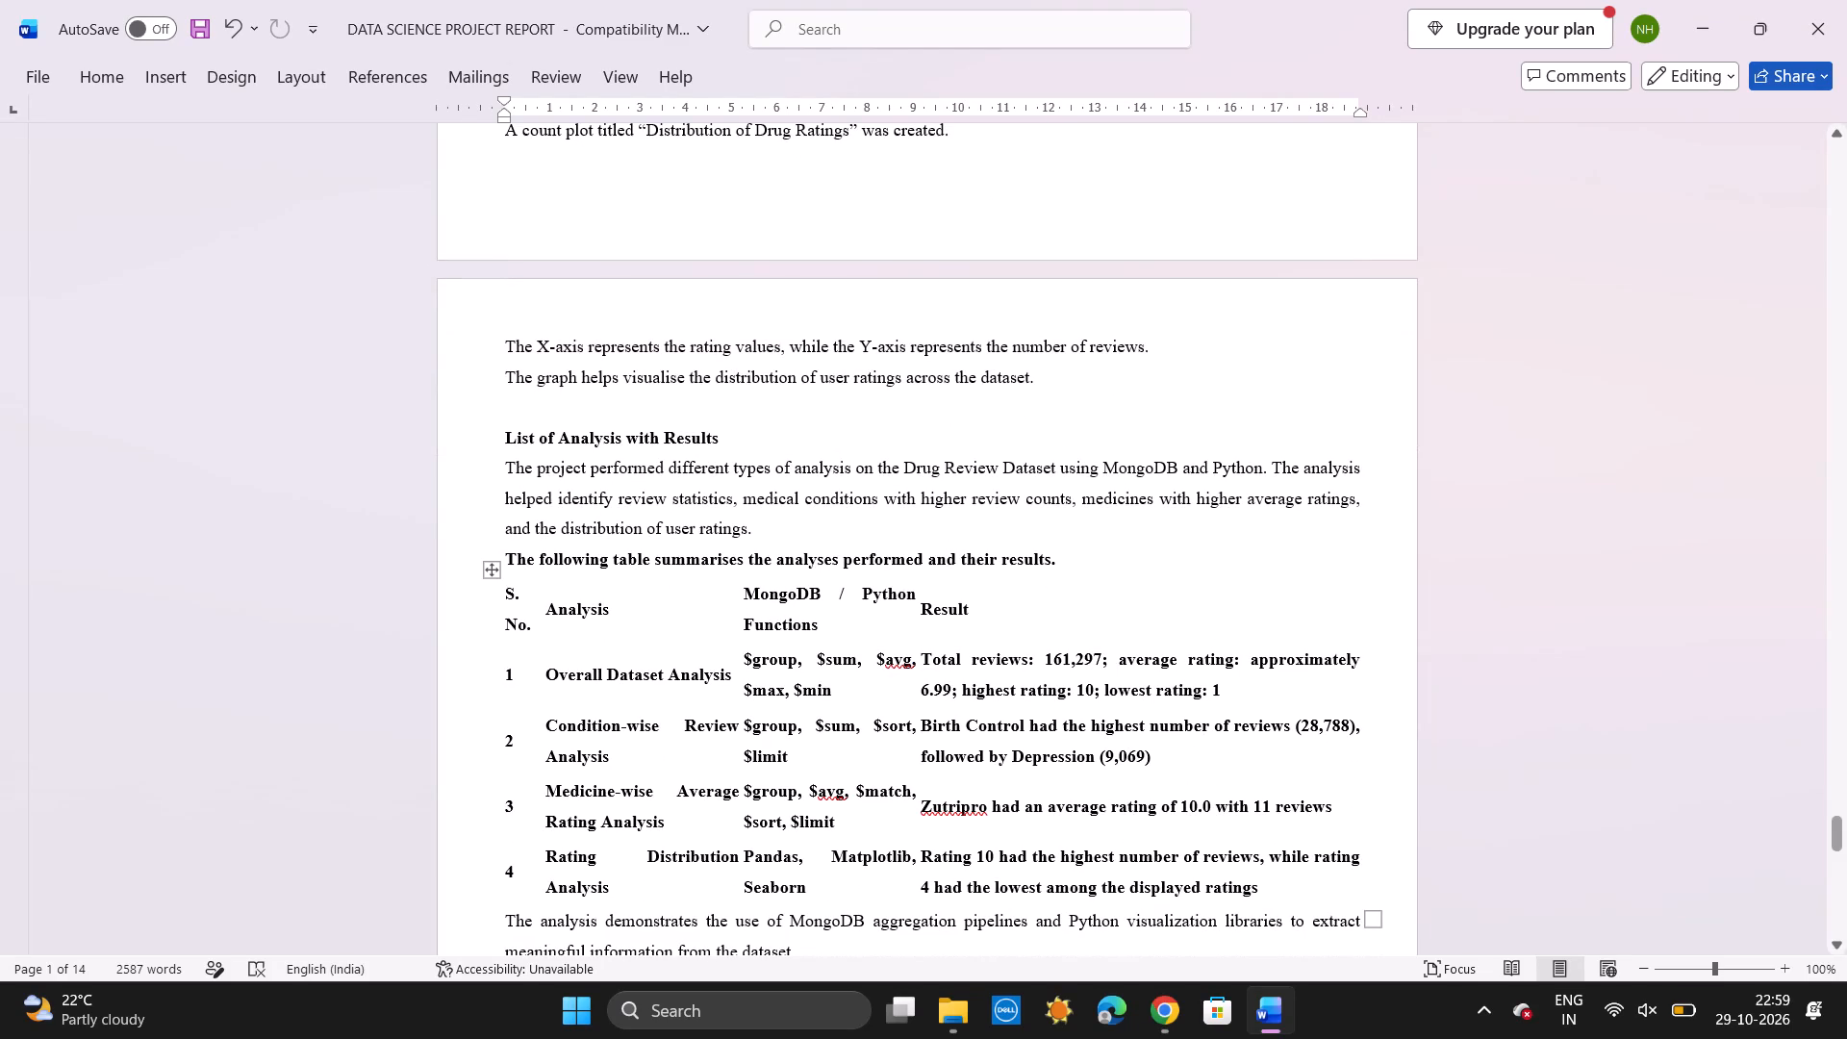
scroll(1008, 573, up, 2)
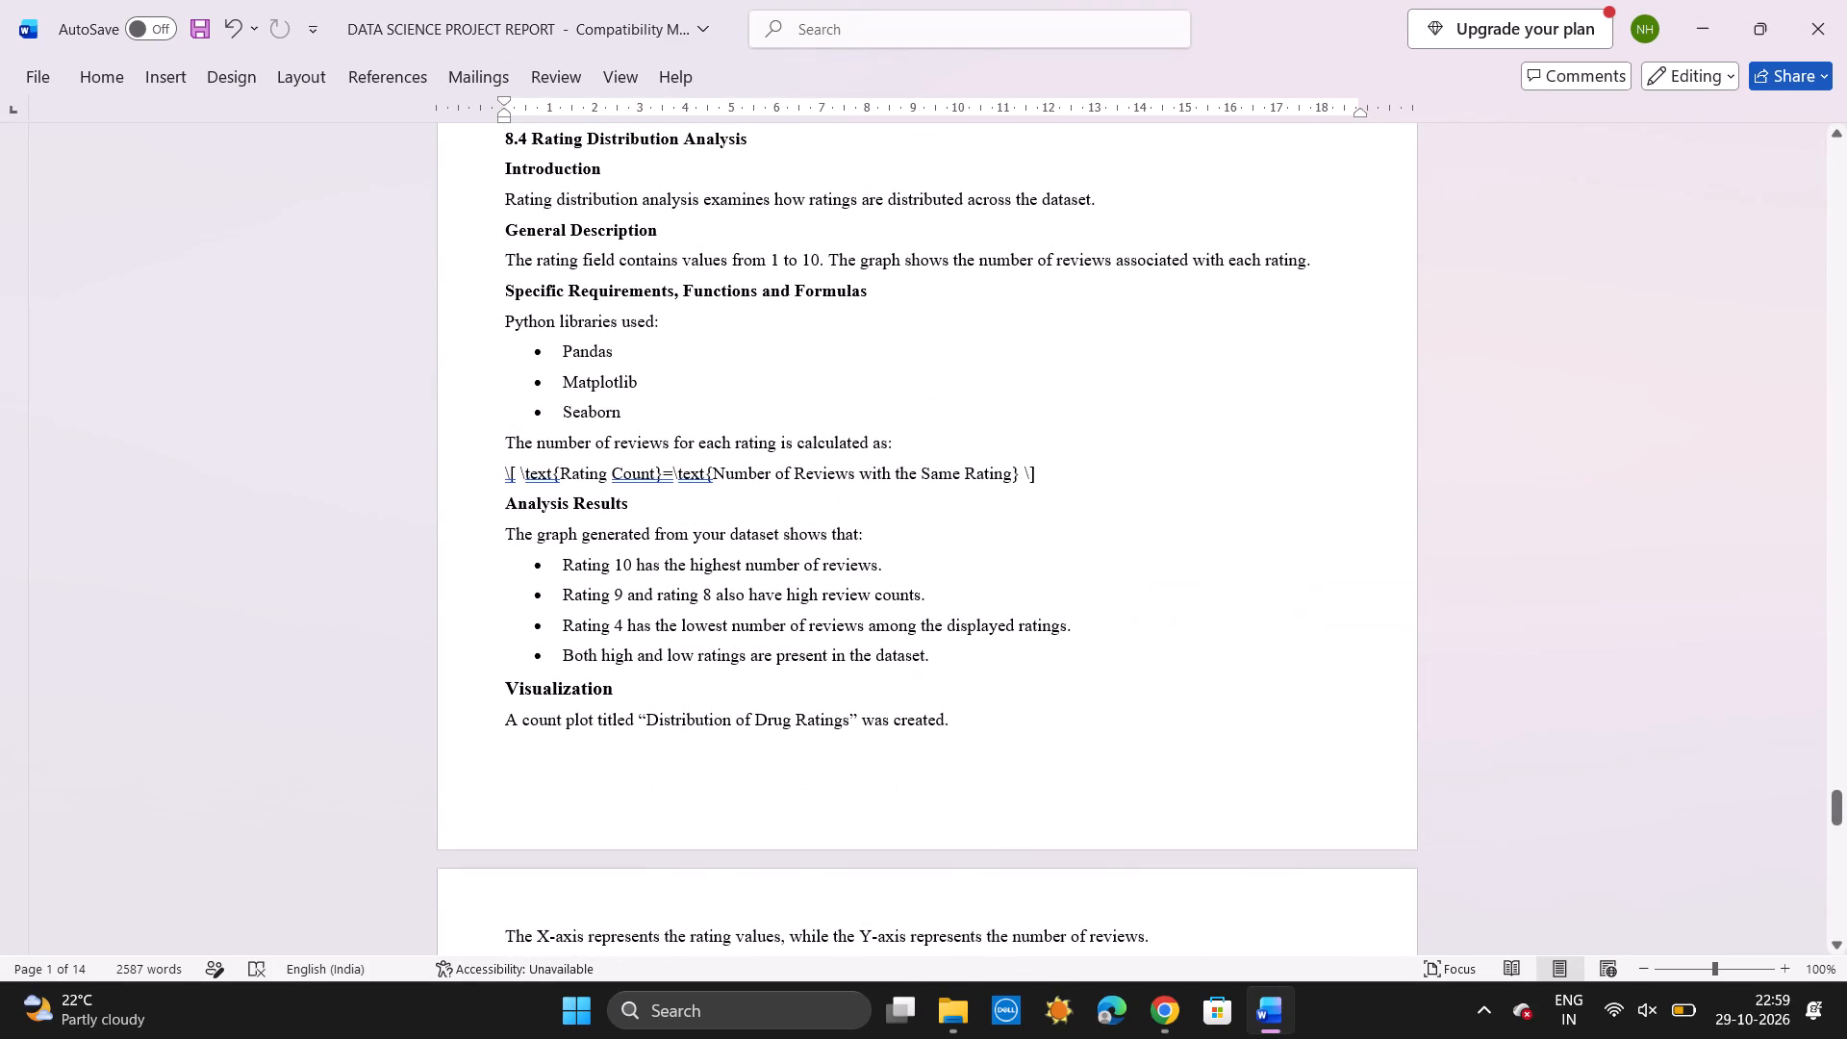
scroll(1008, 573, down, 3)
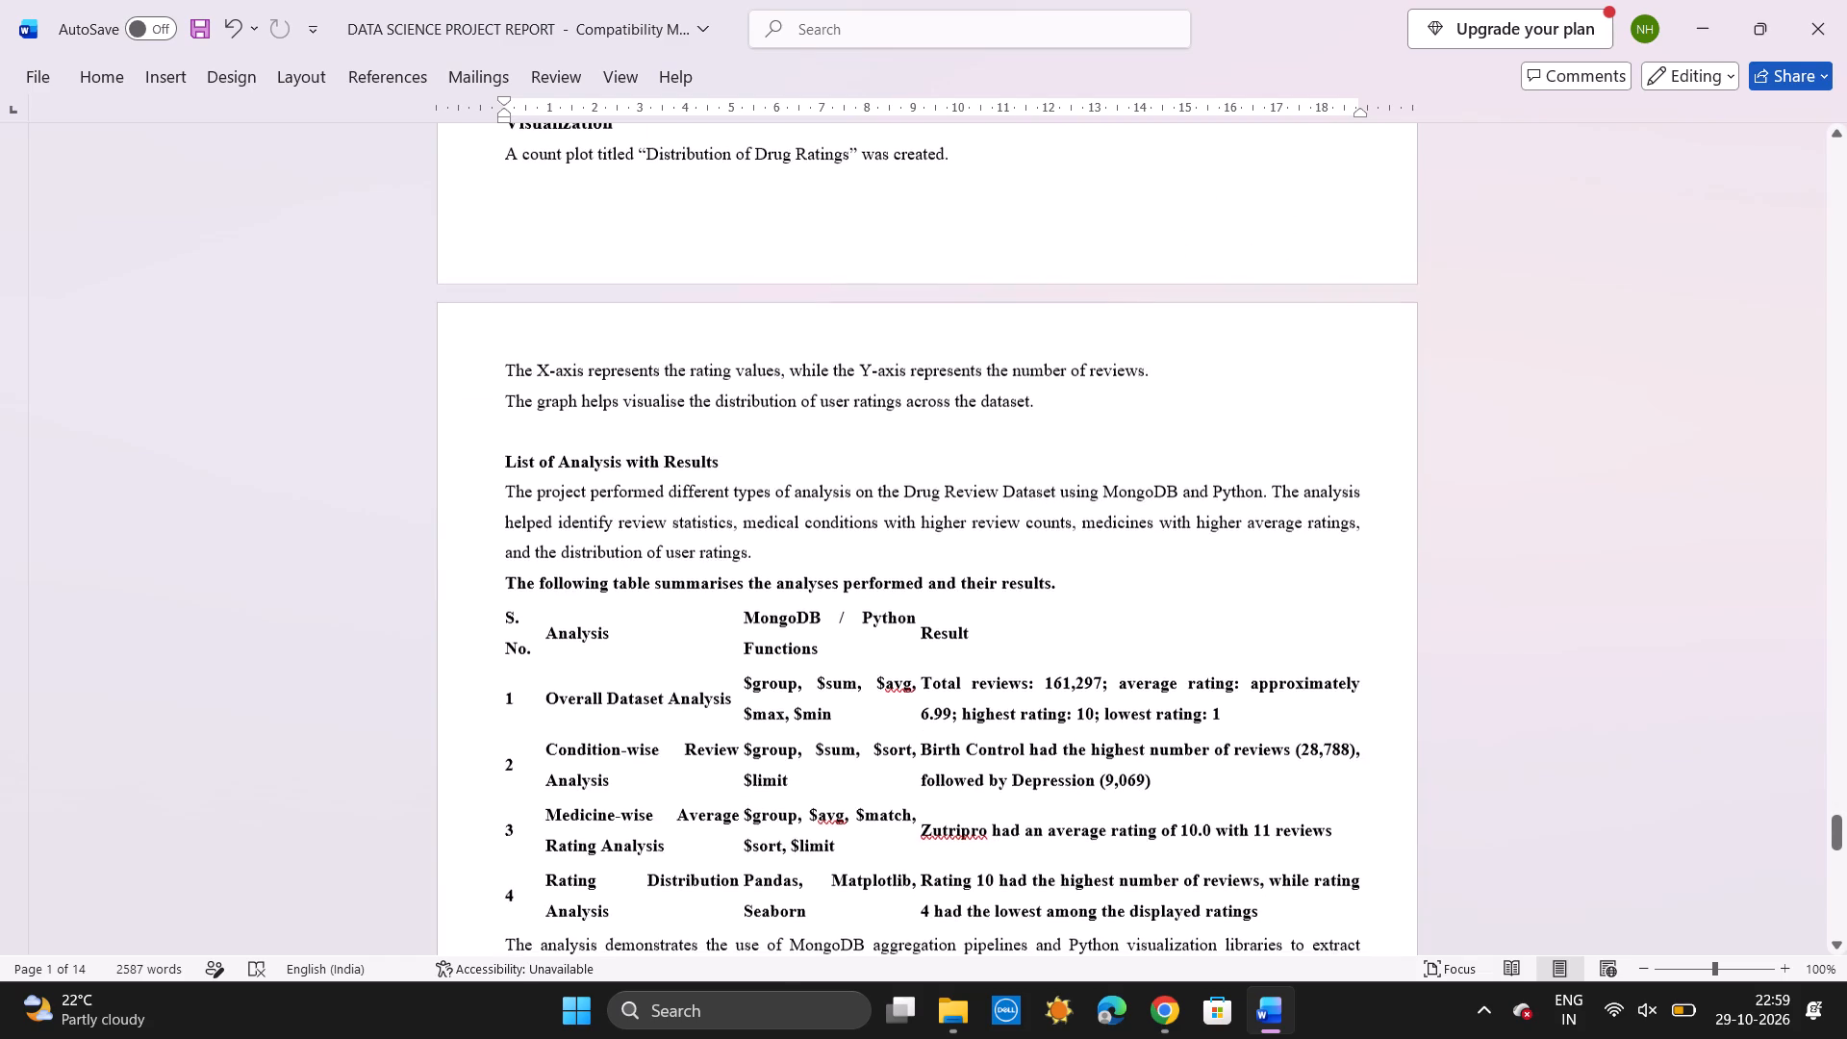
scroll(1008, 573, down, 1)
scroll(1008, 573, up, 8)
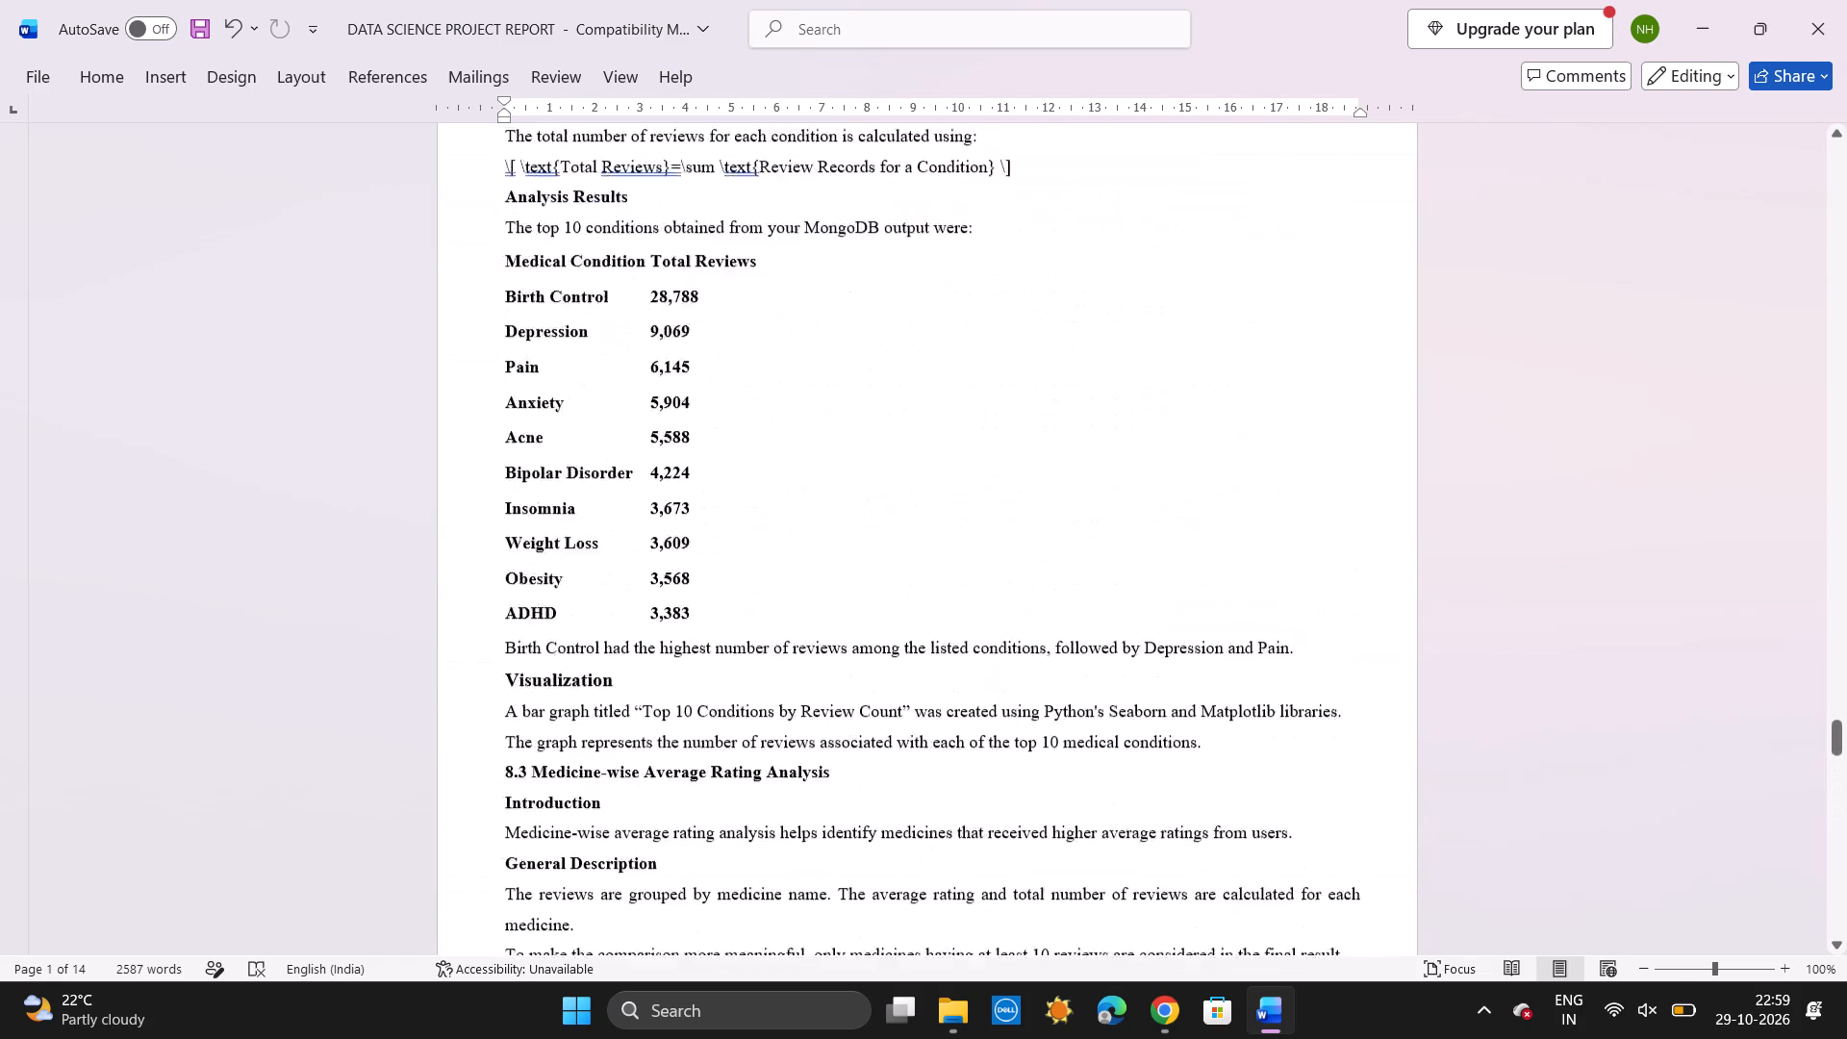
scroll(1008, 573, up, 4)
scroll(1008, 573, down, 3)
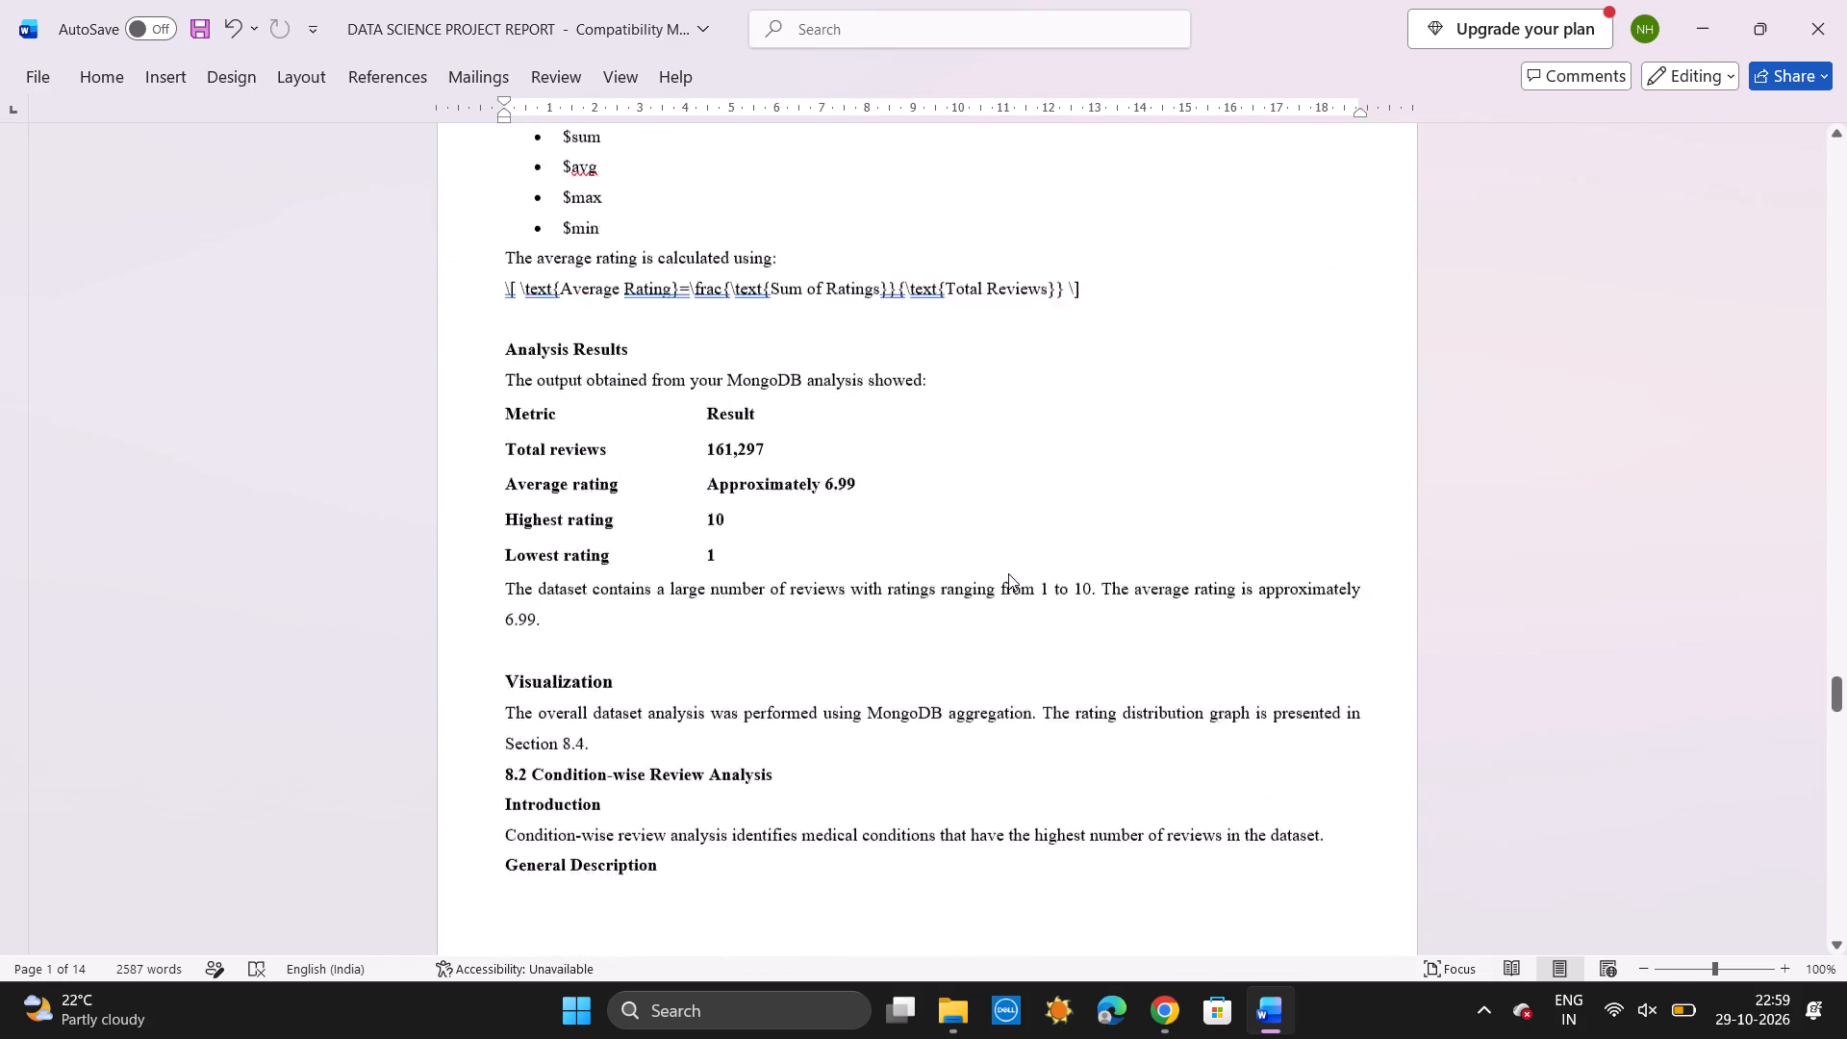
scroll(1008, 573, down, 9)
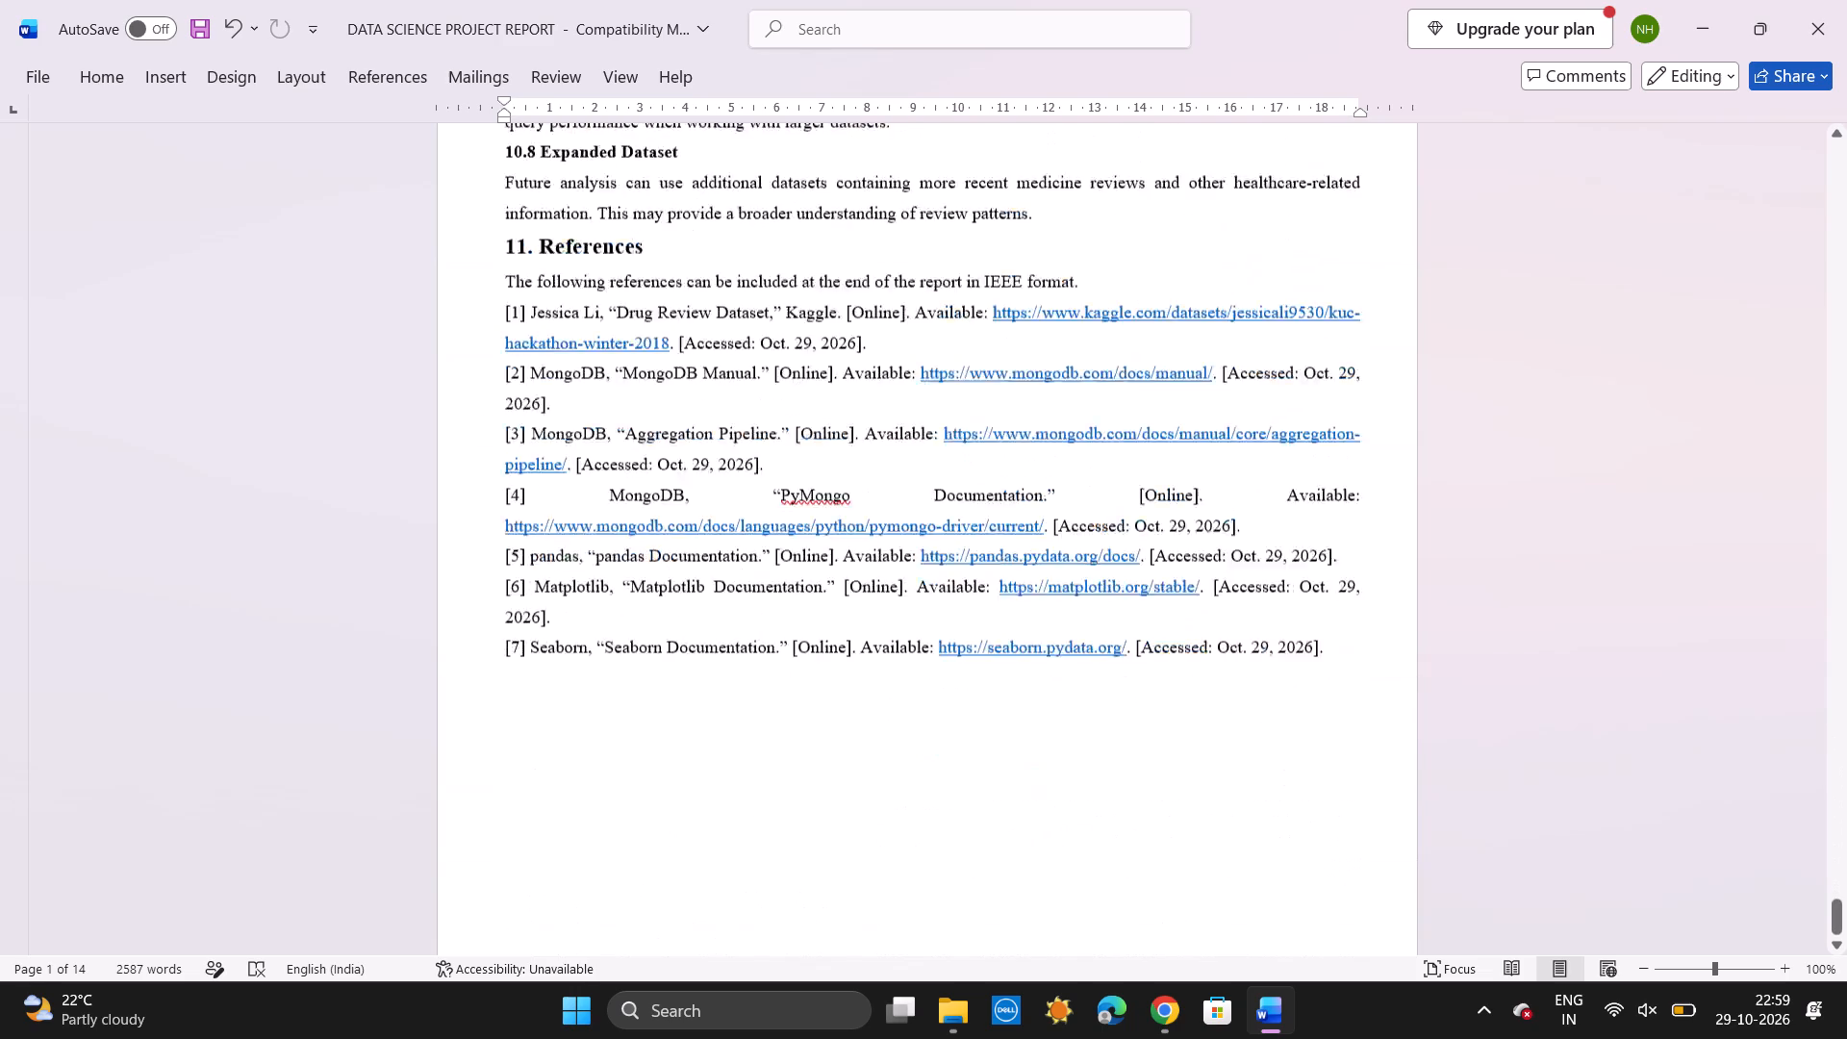
Review the report backwards from Future Scope to section 8.1, examining the Visualization part of each analysis.
scroll(1008, 573, up, 3)
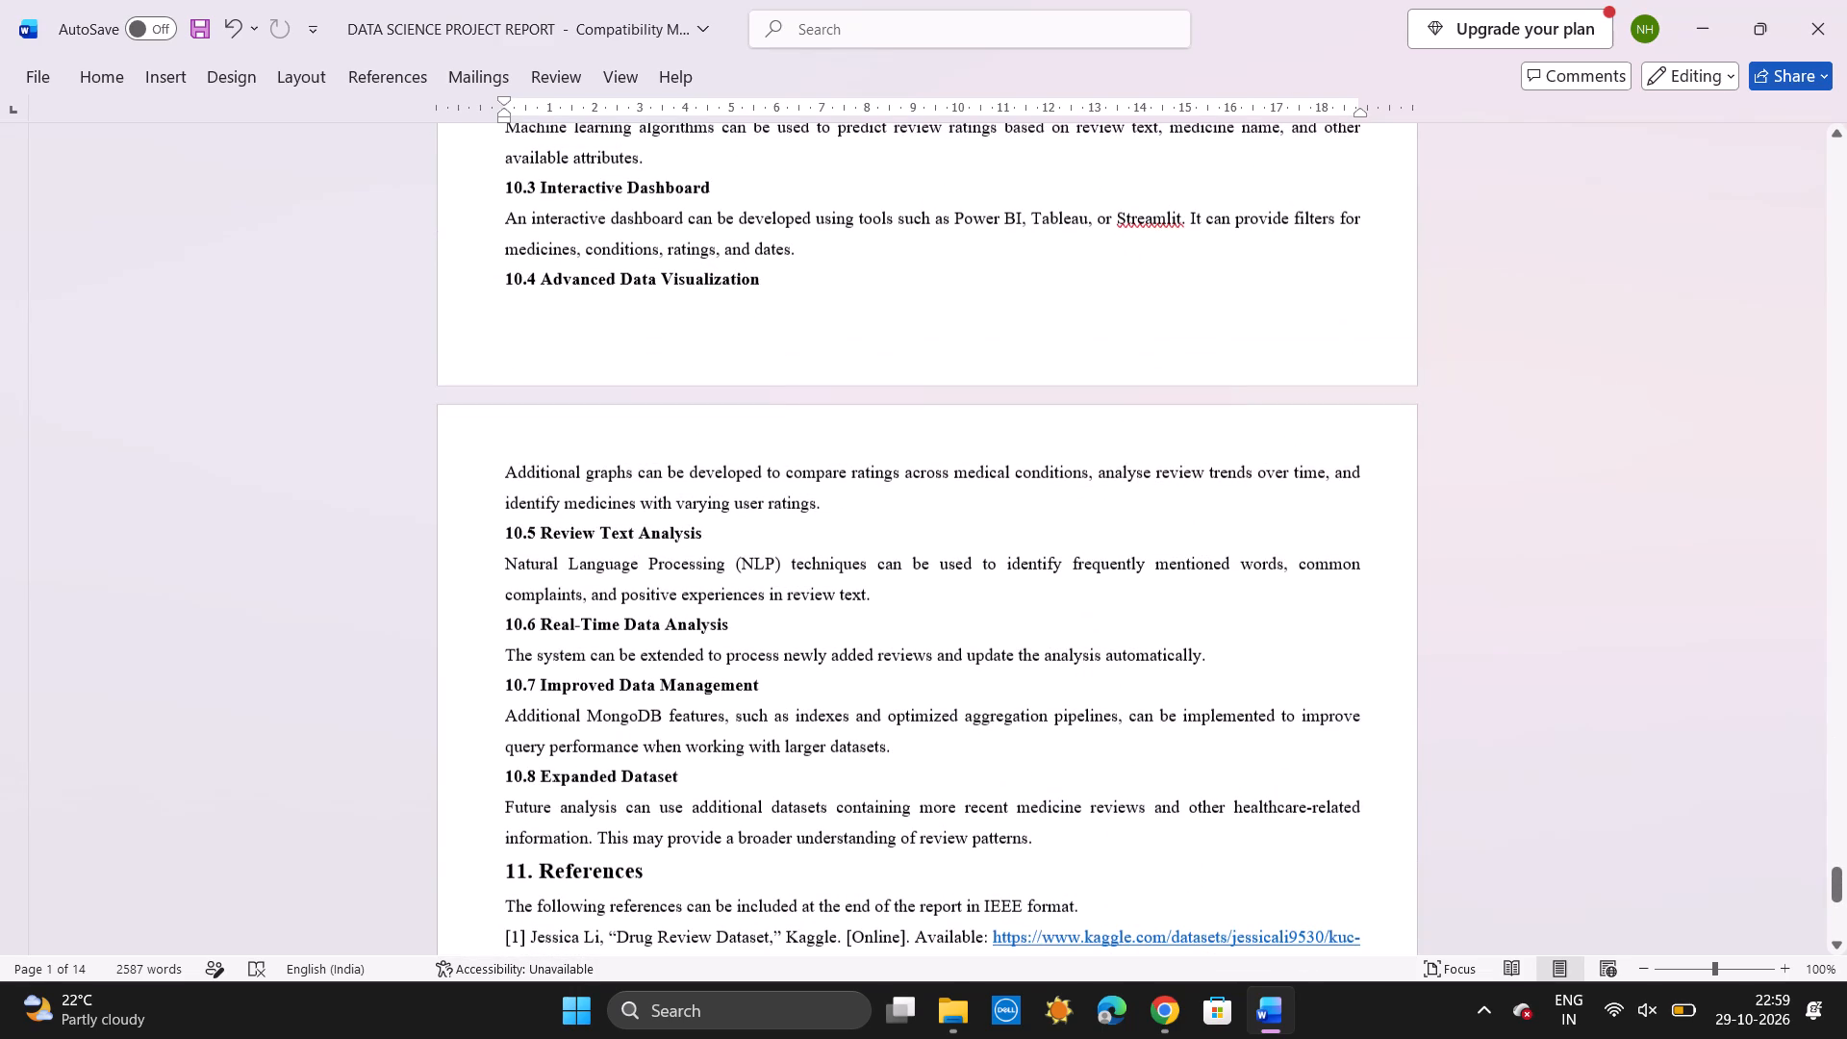
scroll(1008, 573, up, 2)
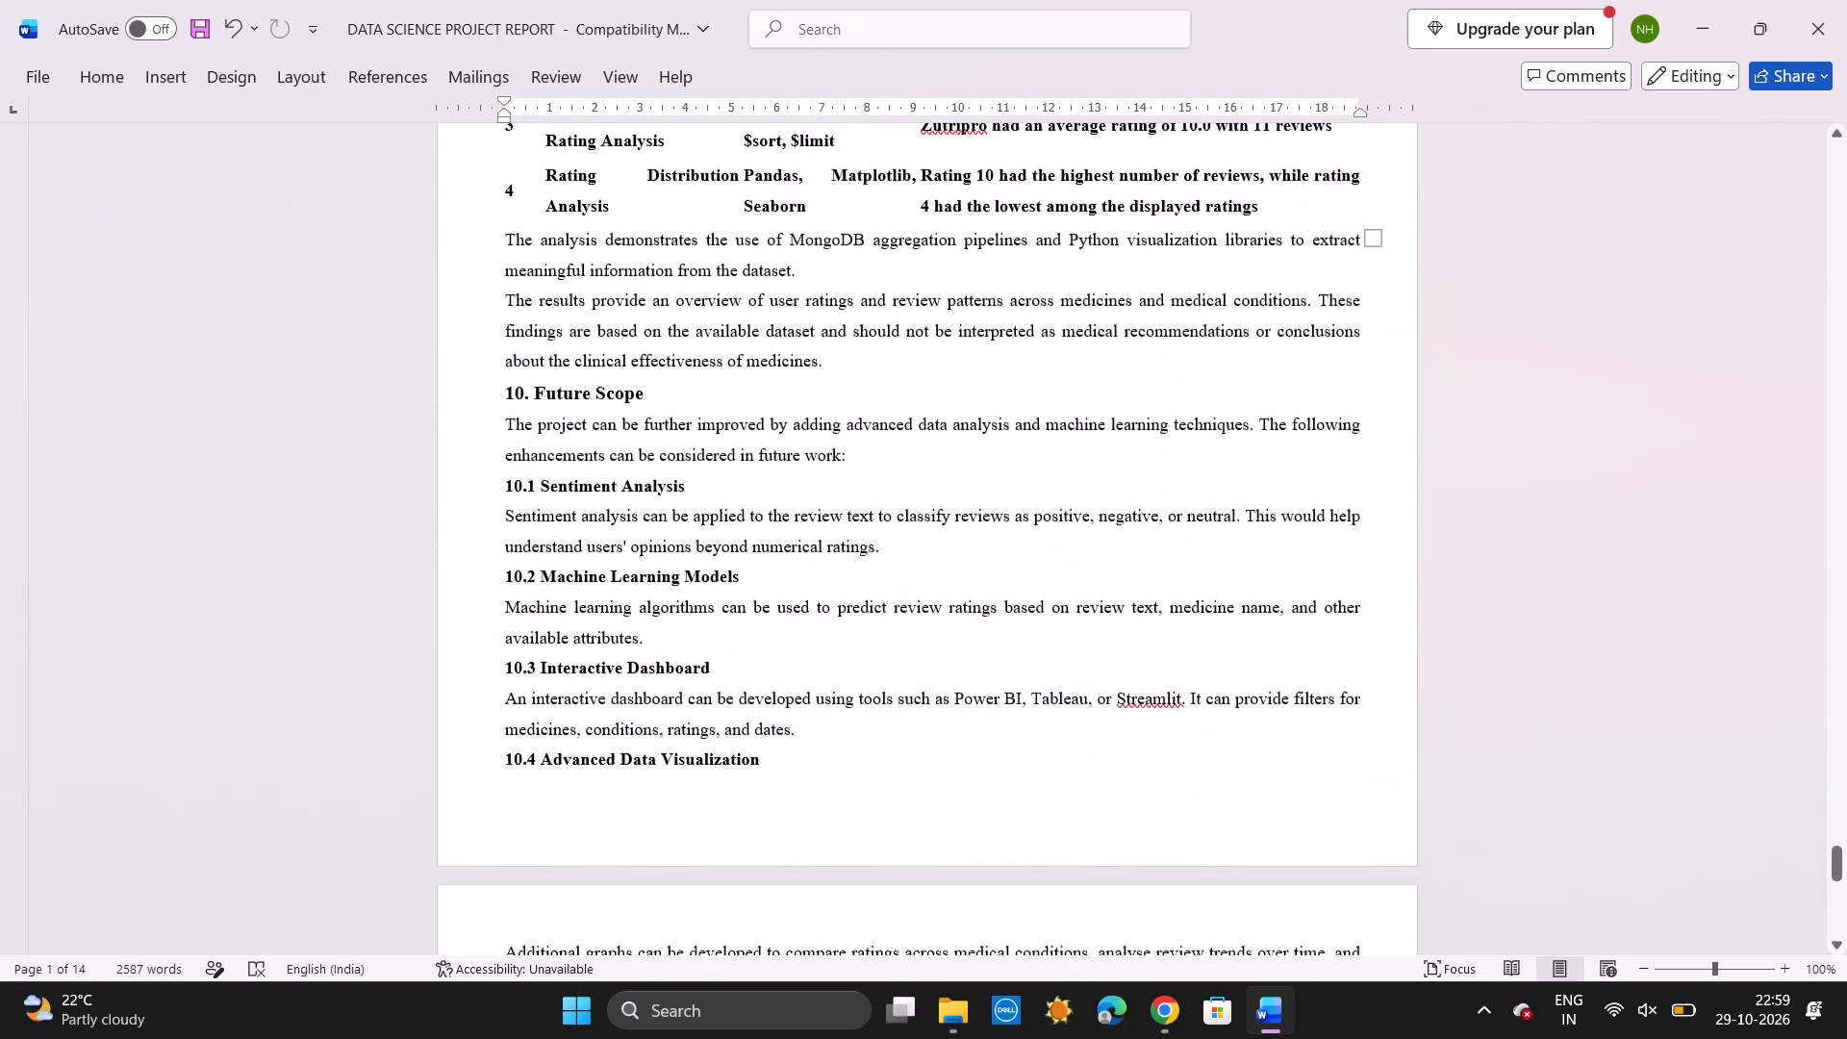
scroll(1008, 573, up, 5)
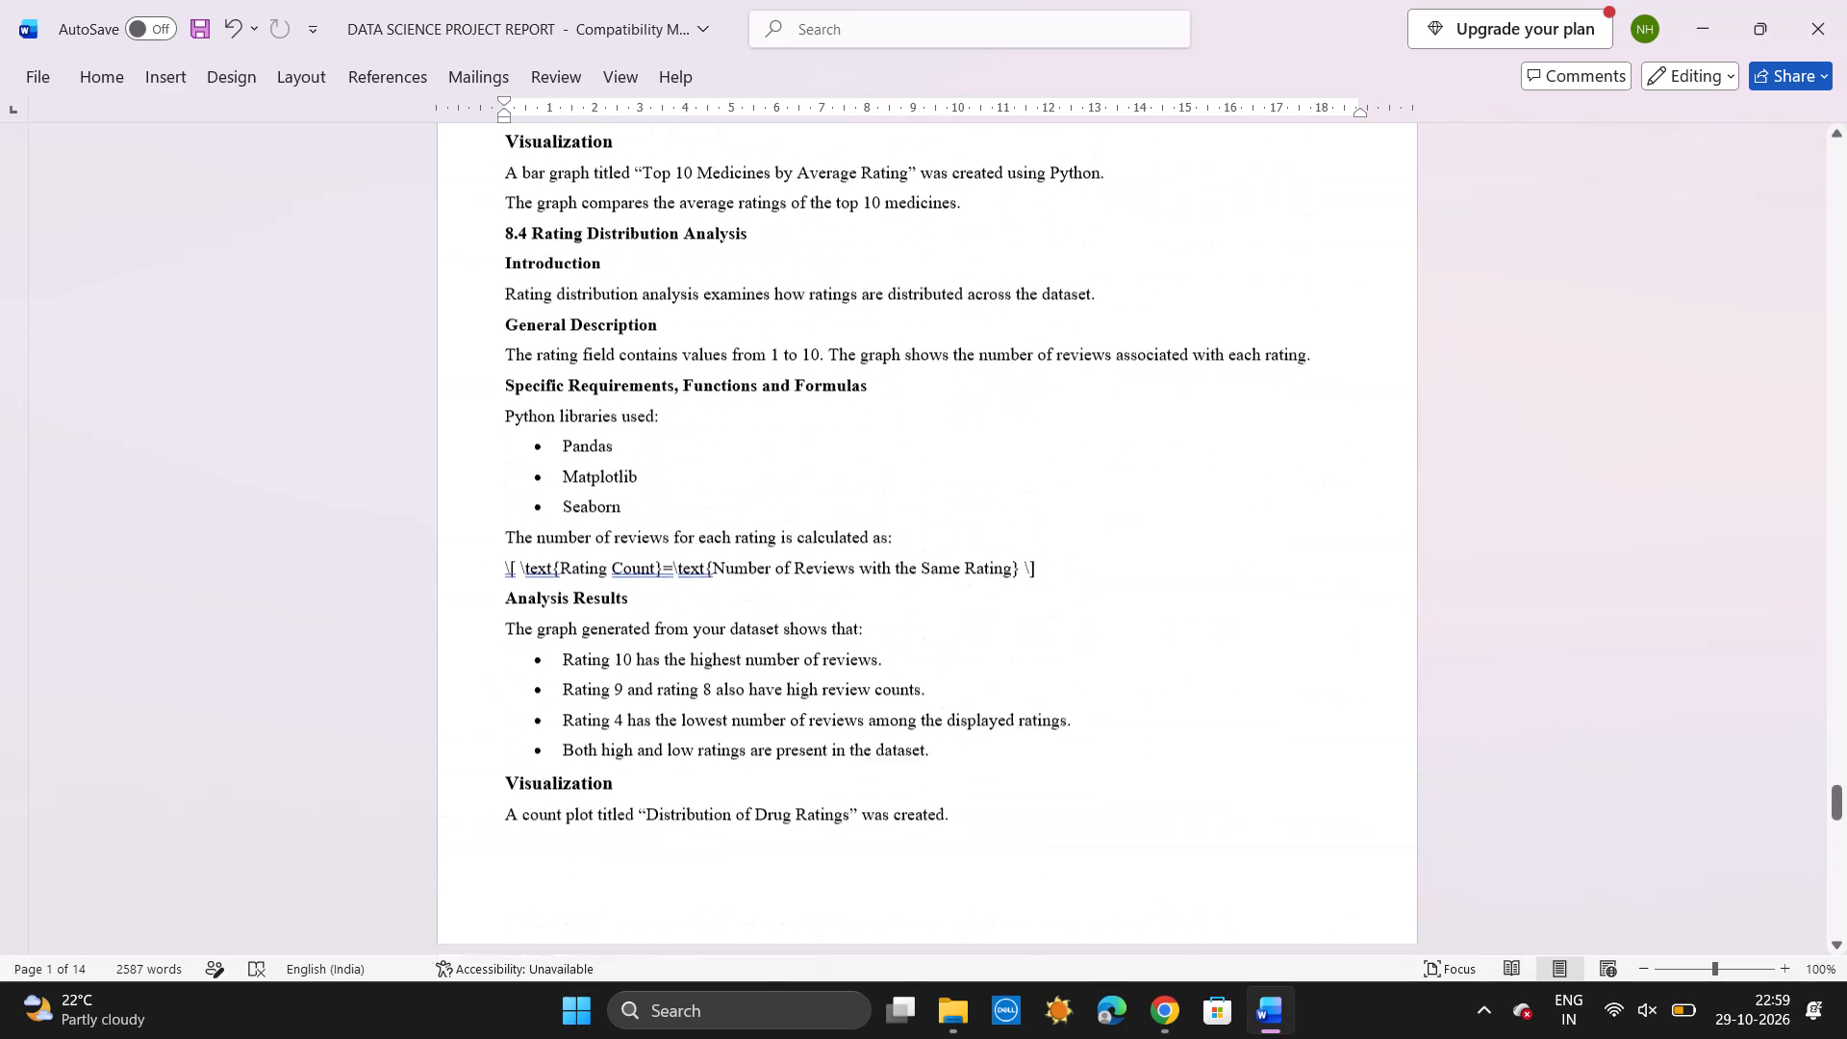
scroll(1008, 573, up, 3)
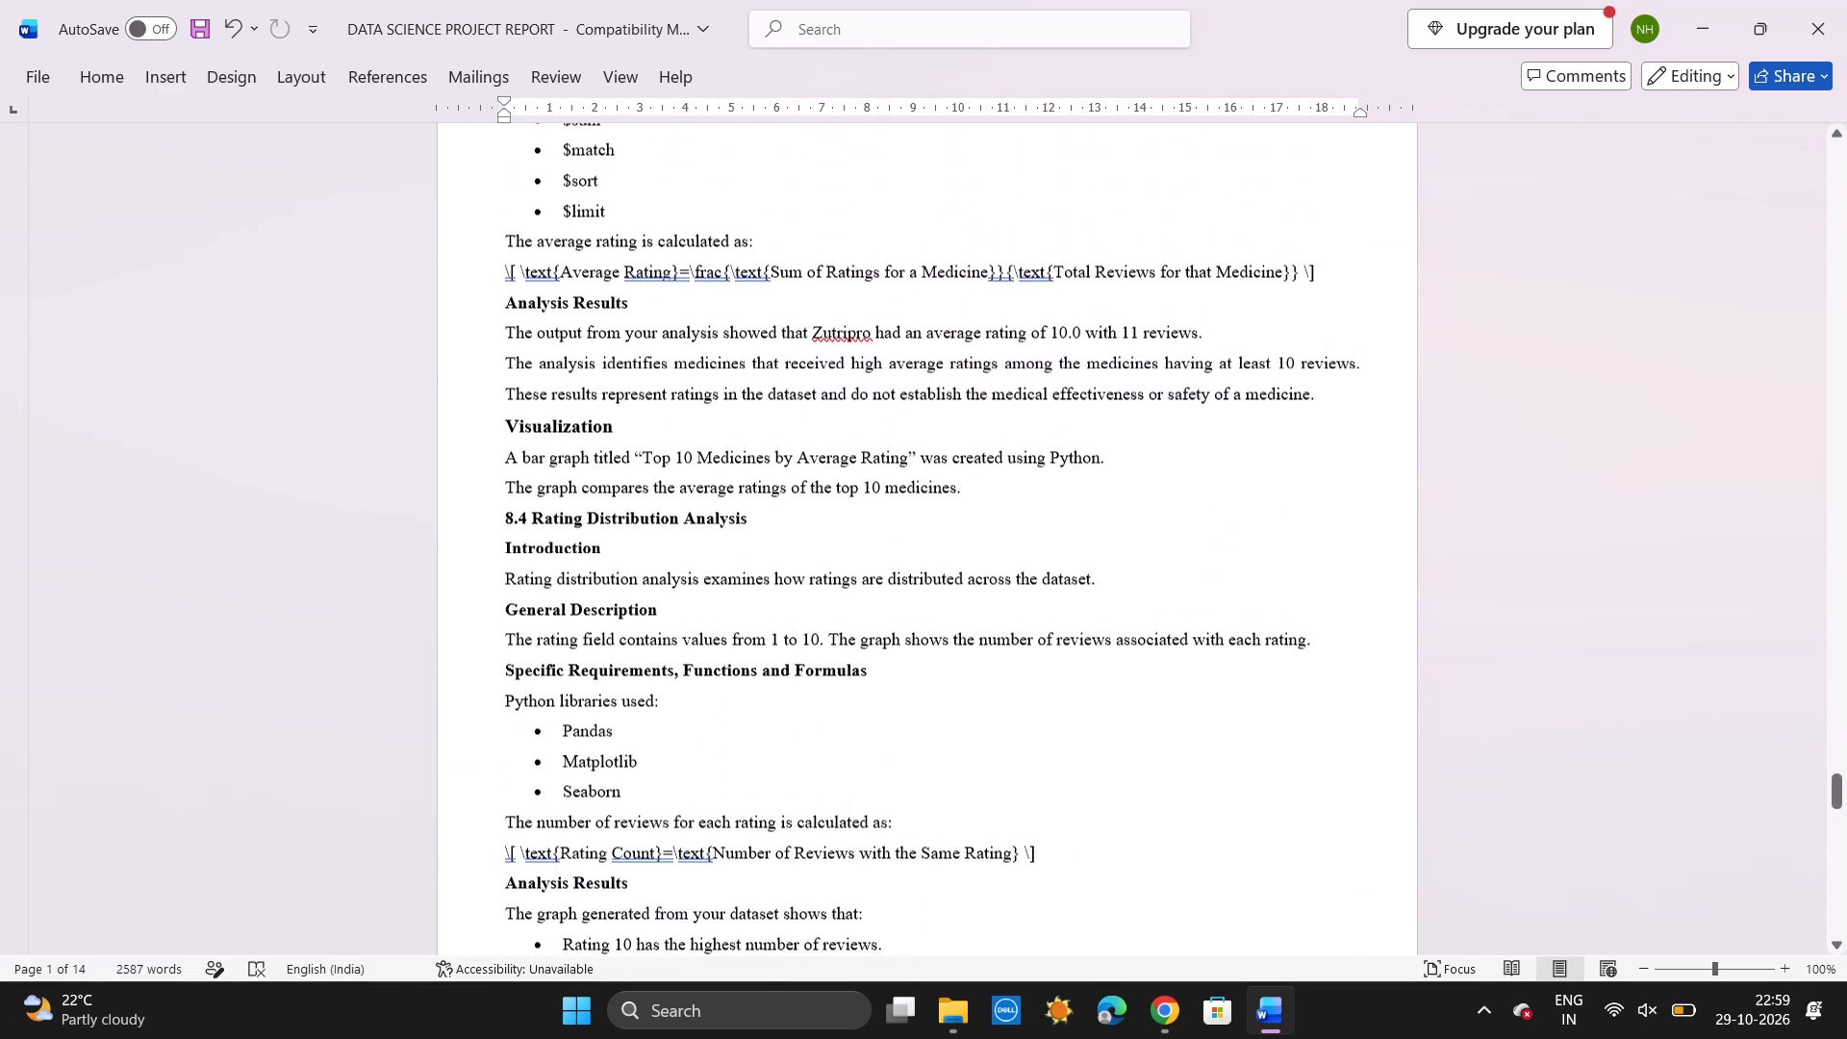
scroll(1008, 573, up, 1)
scroll(1008, 573, down, 1)
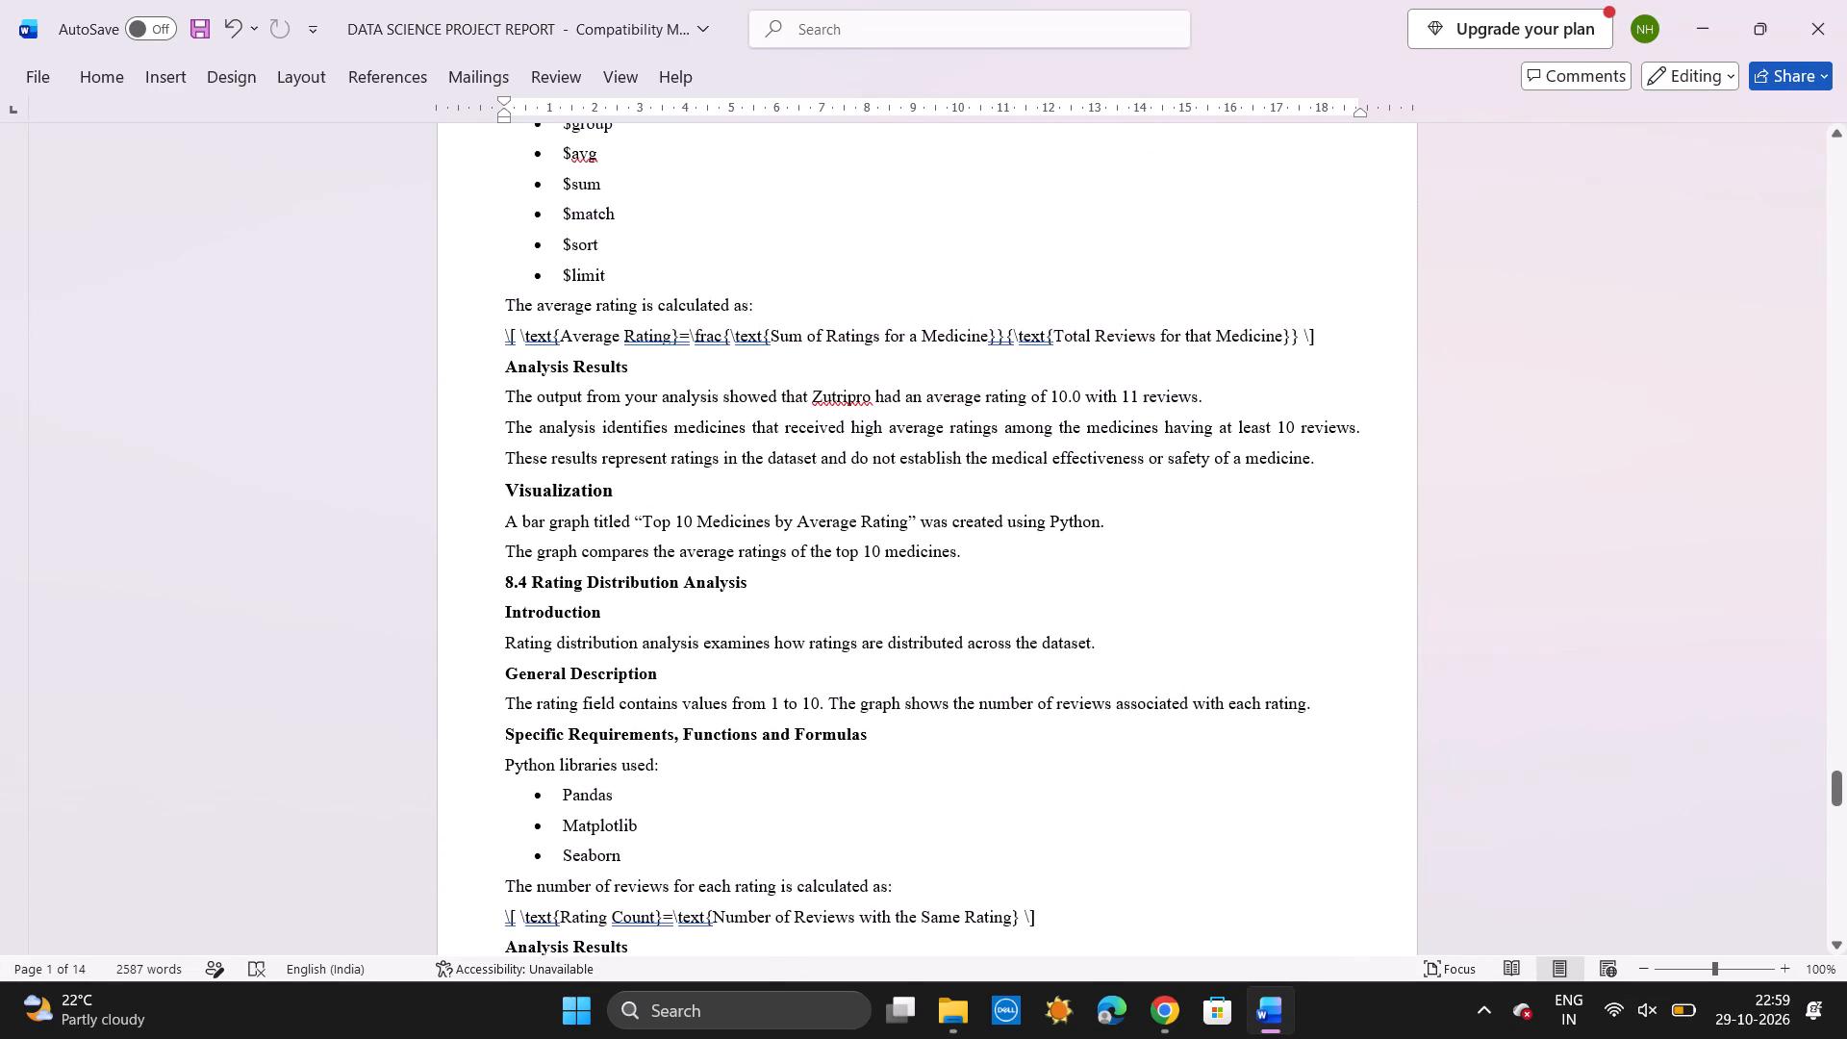
scroll(1008, 573, down, 1)
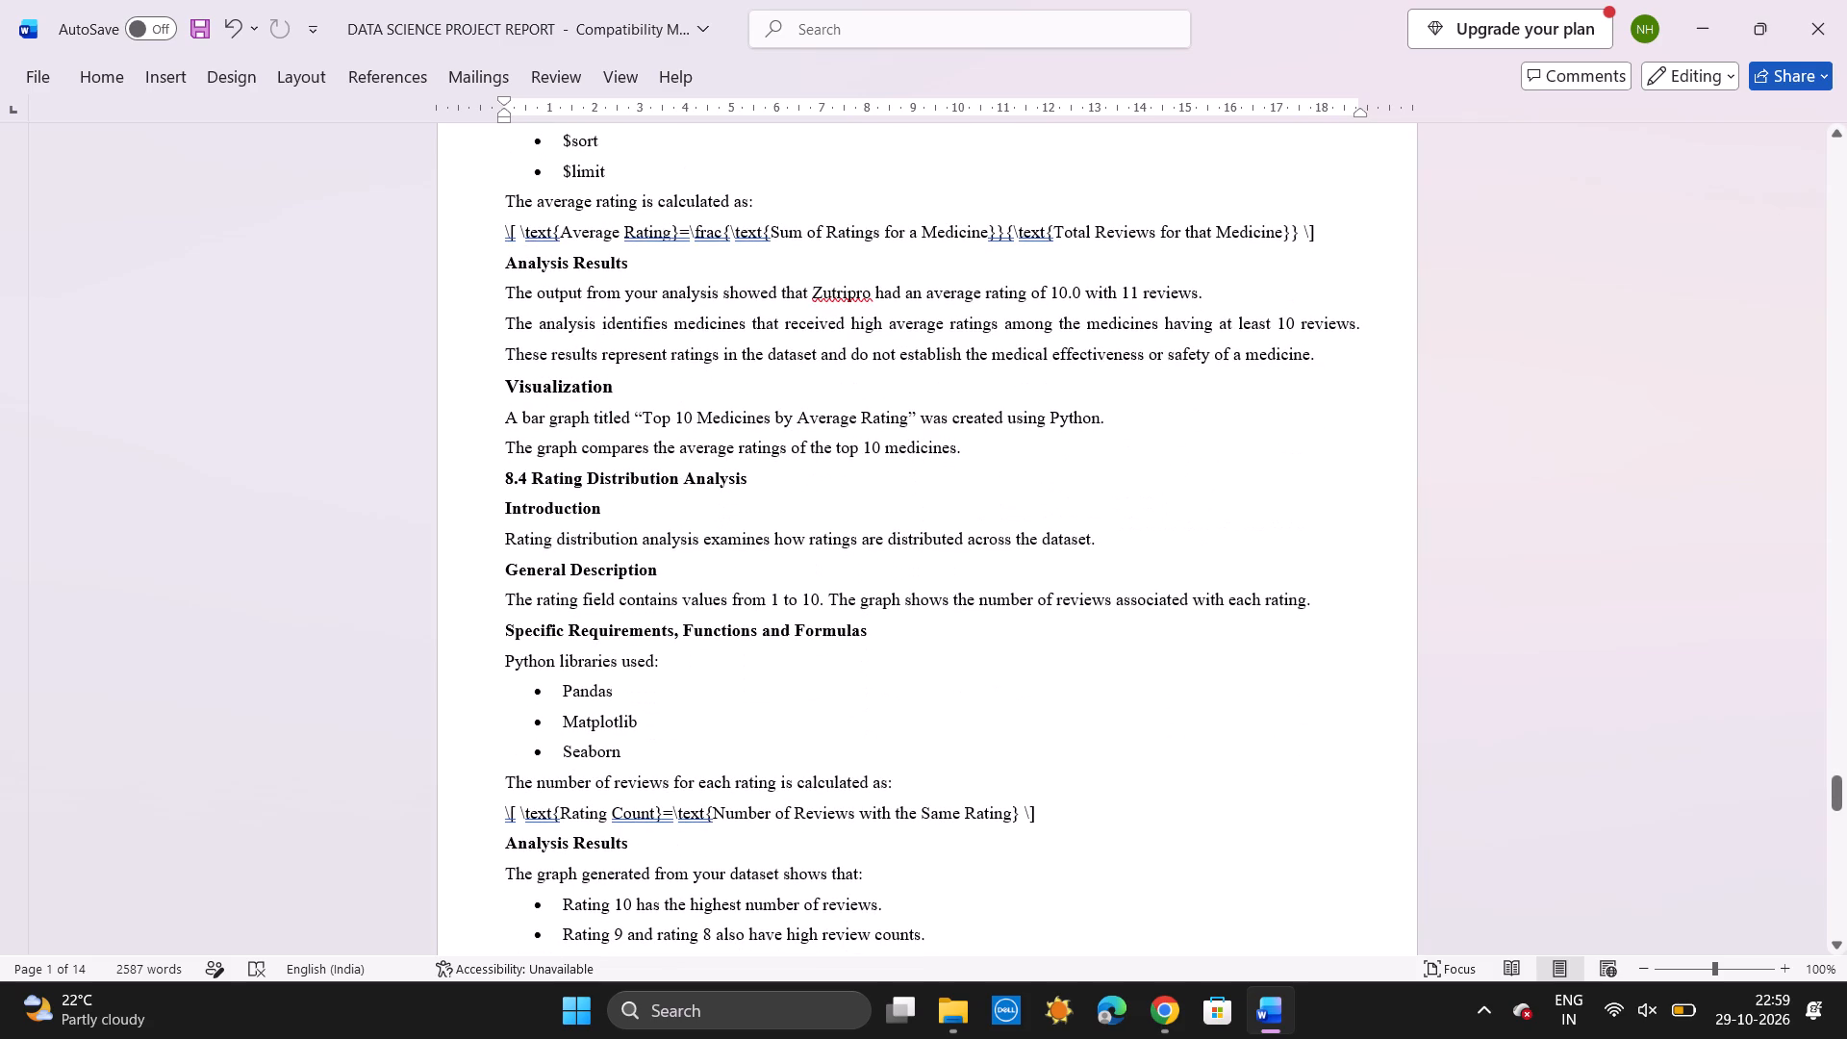
scroll(1008, 573, up, 2)
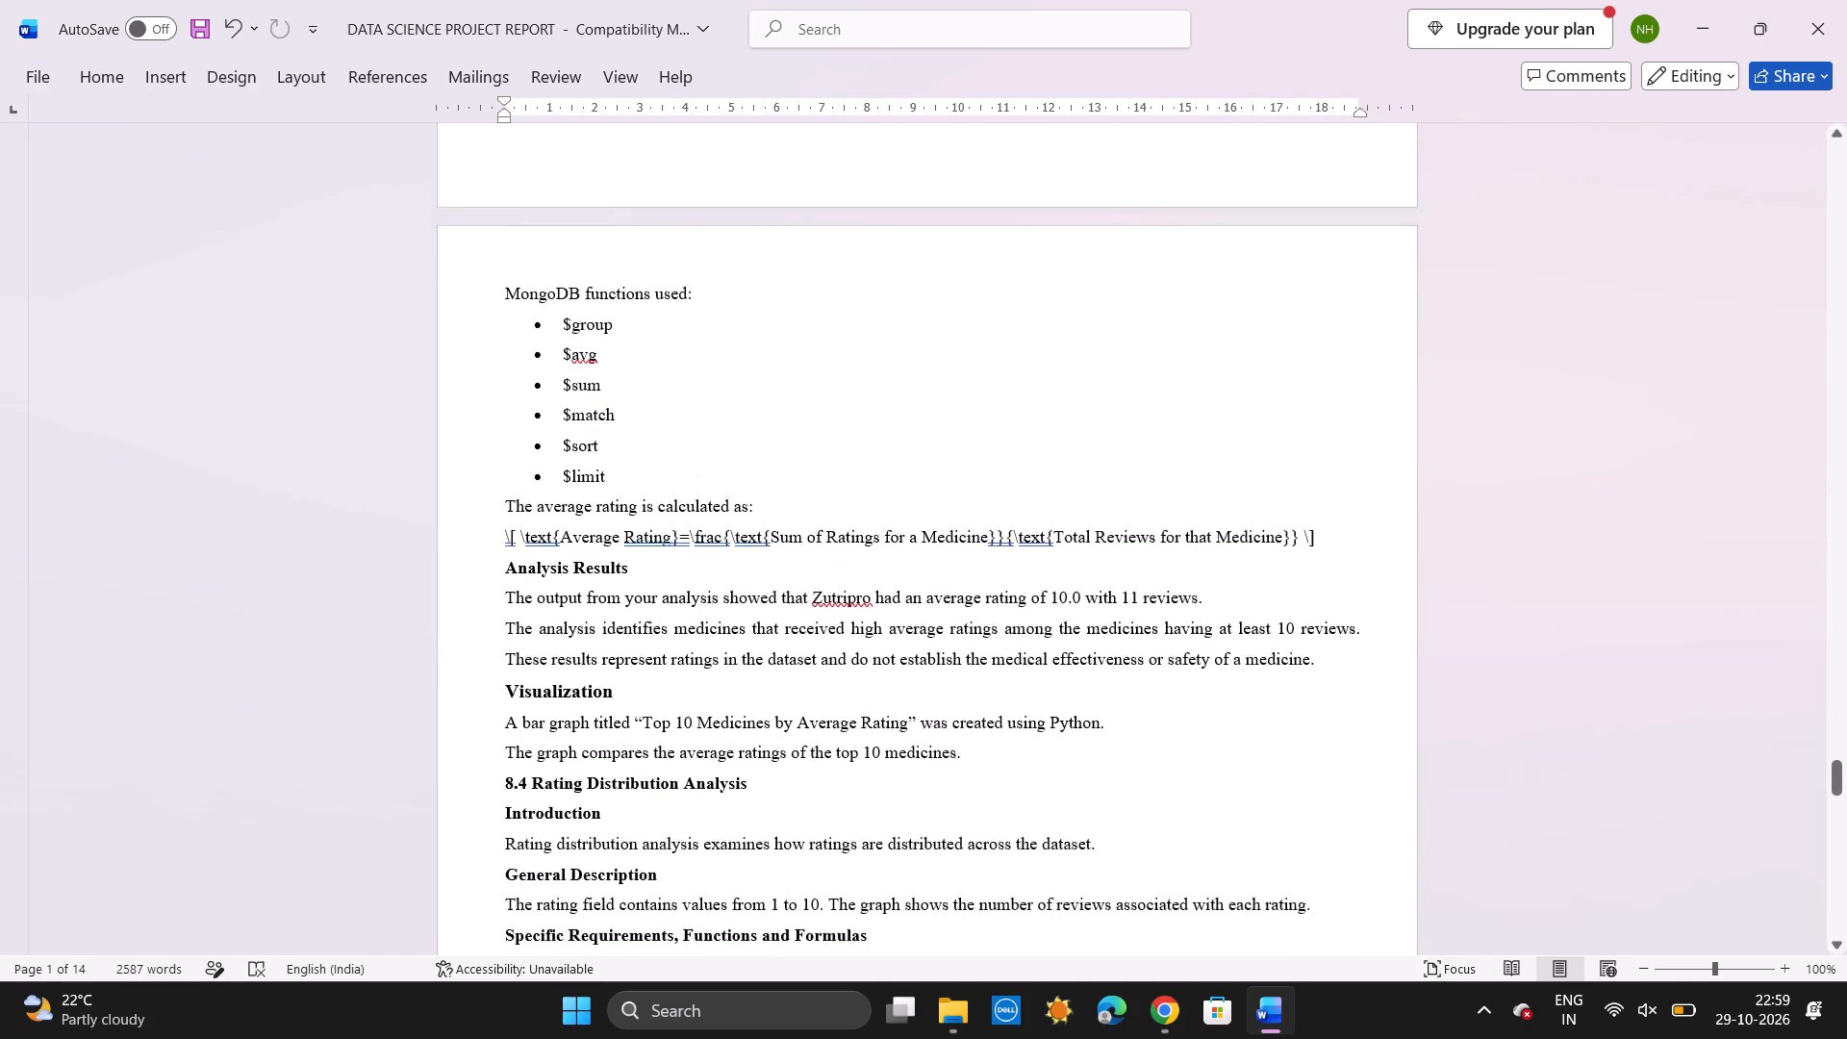
scroll(1008, 573, up, 1)
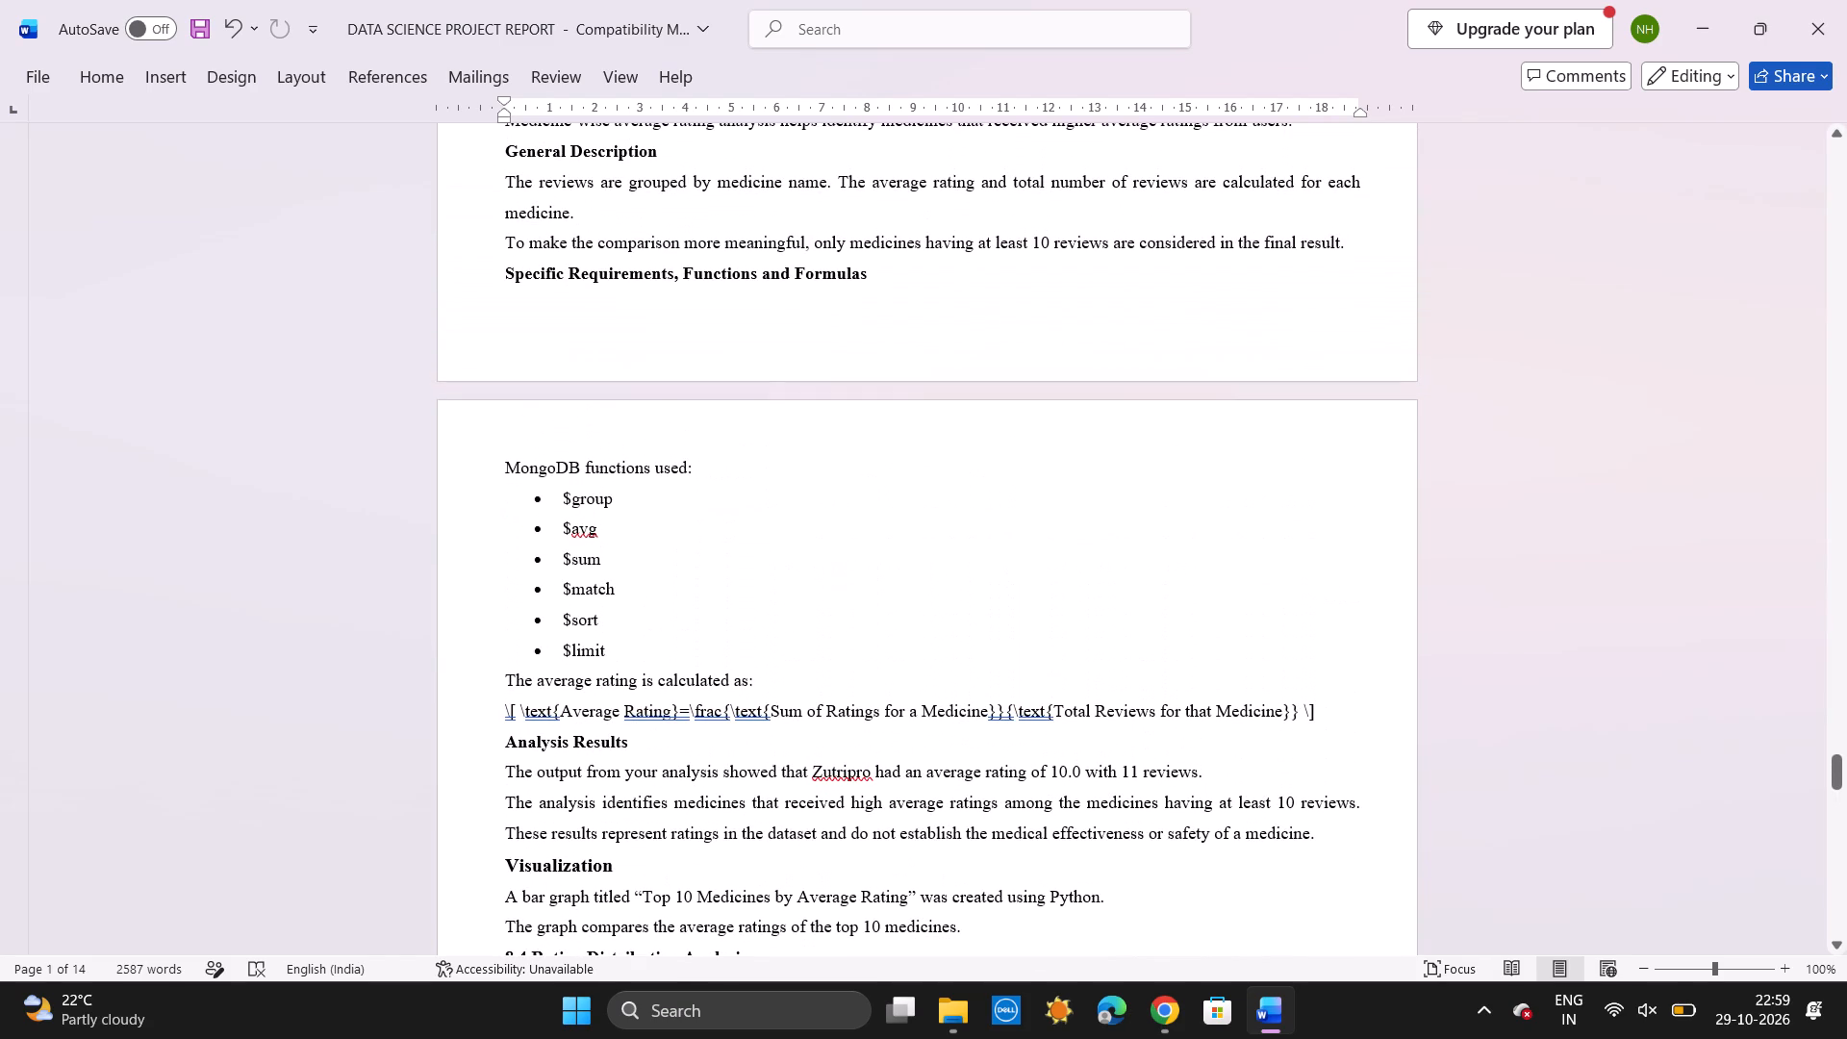
scroll(1008, 573, up, 1)
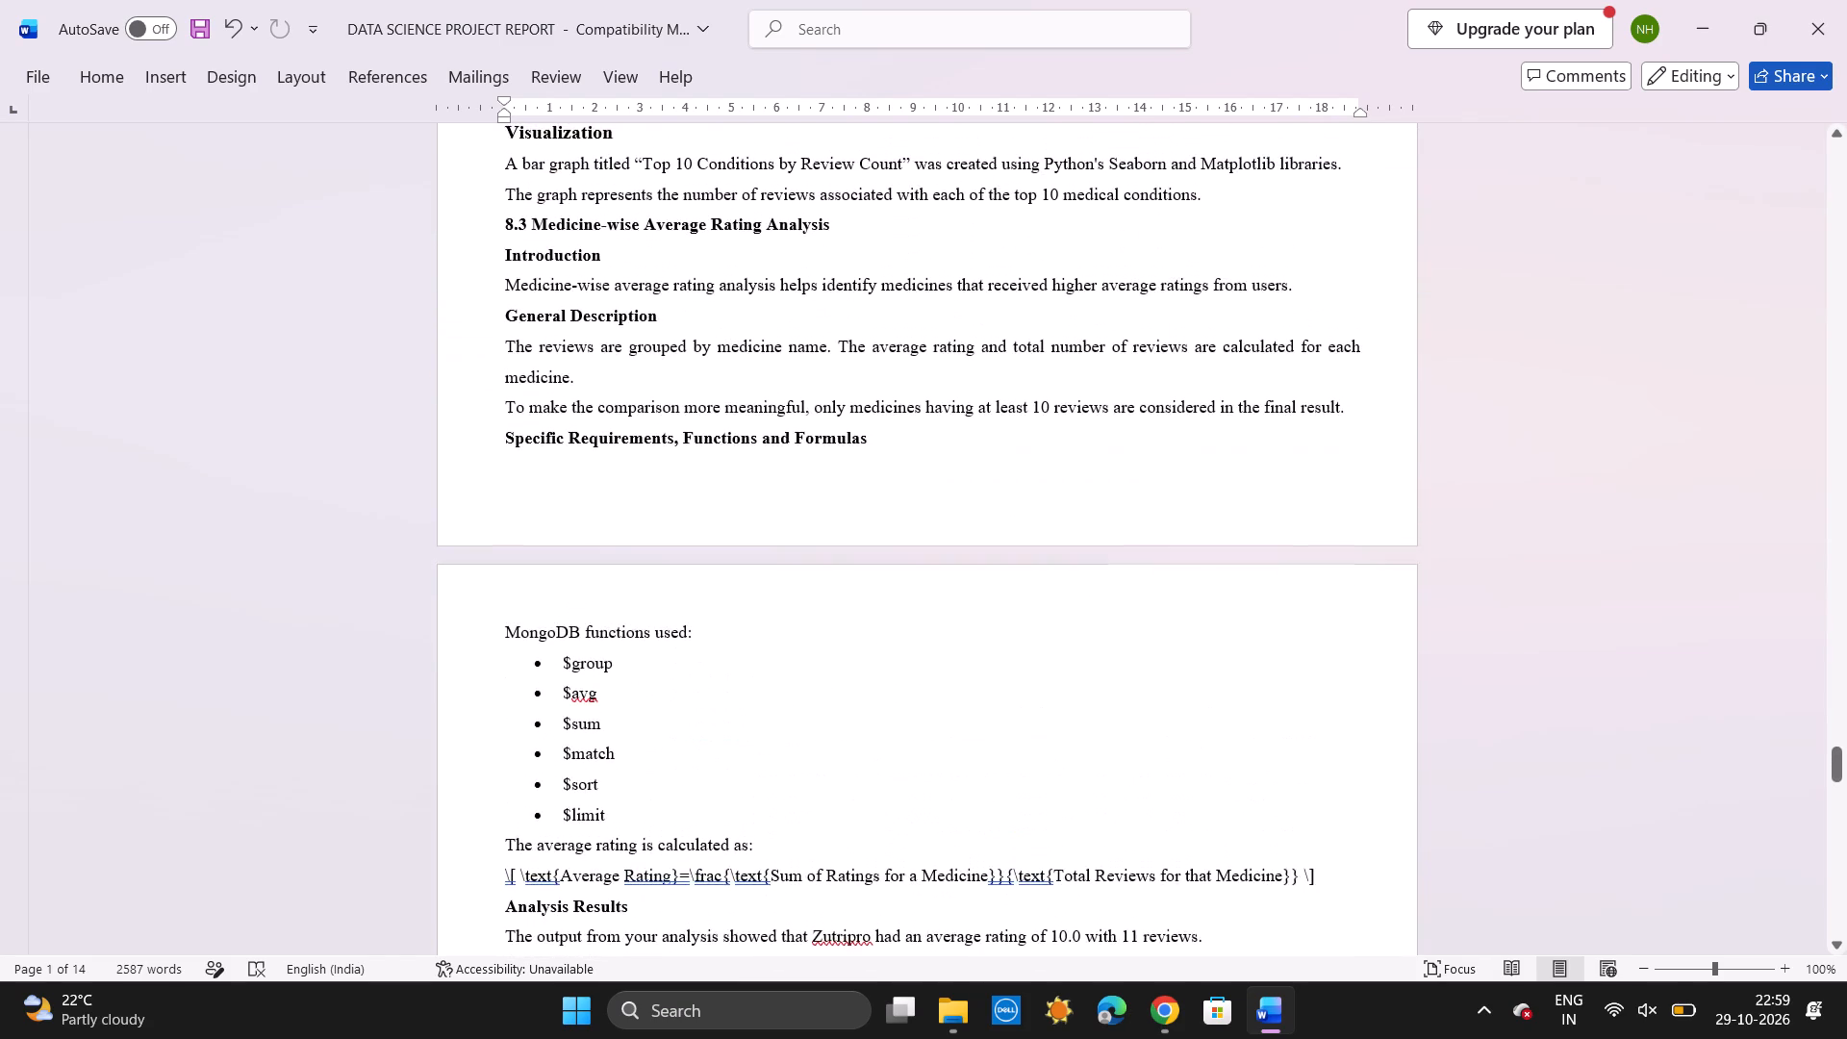
scroll(1008, 573, up, 2)
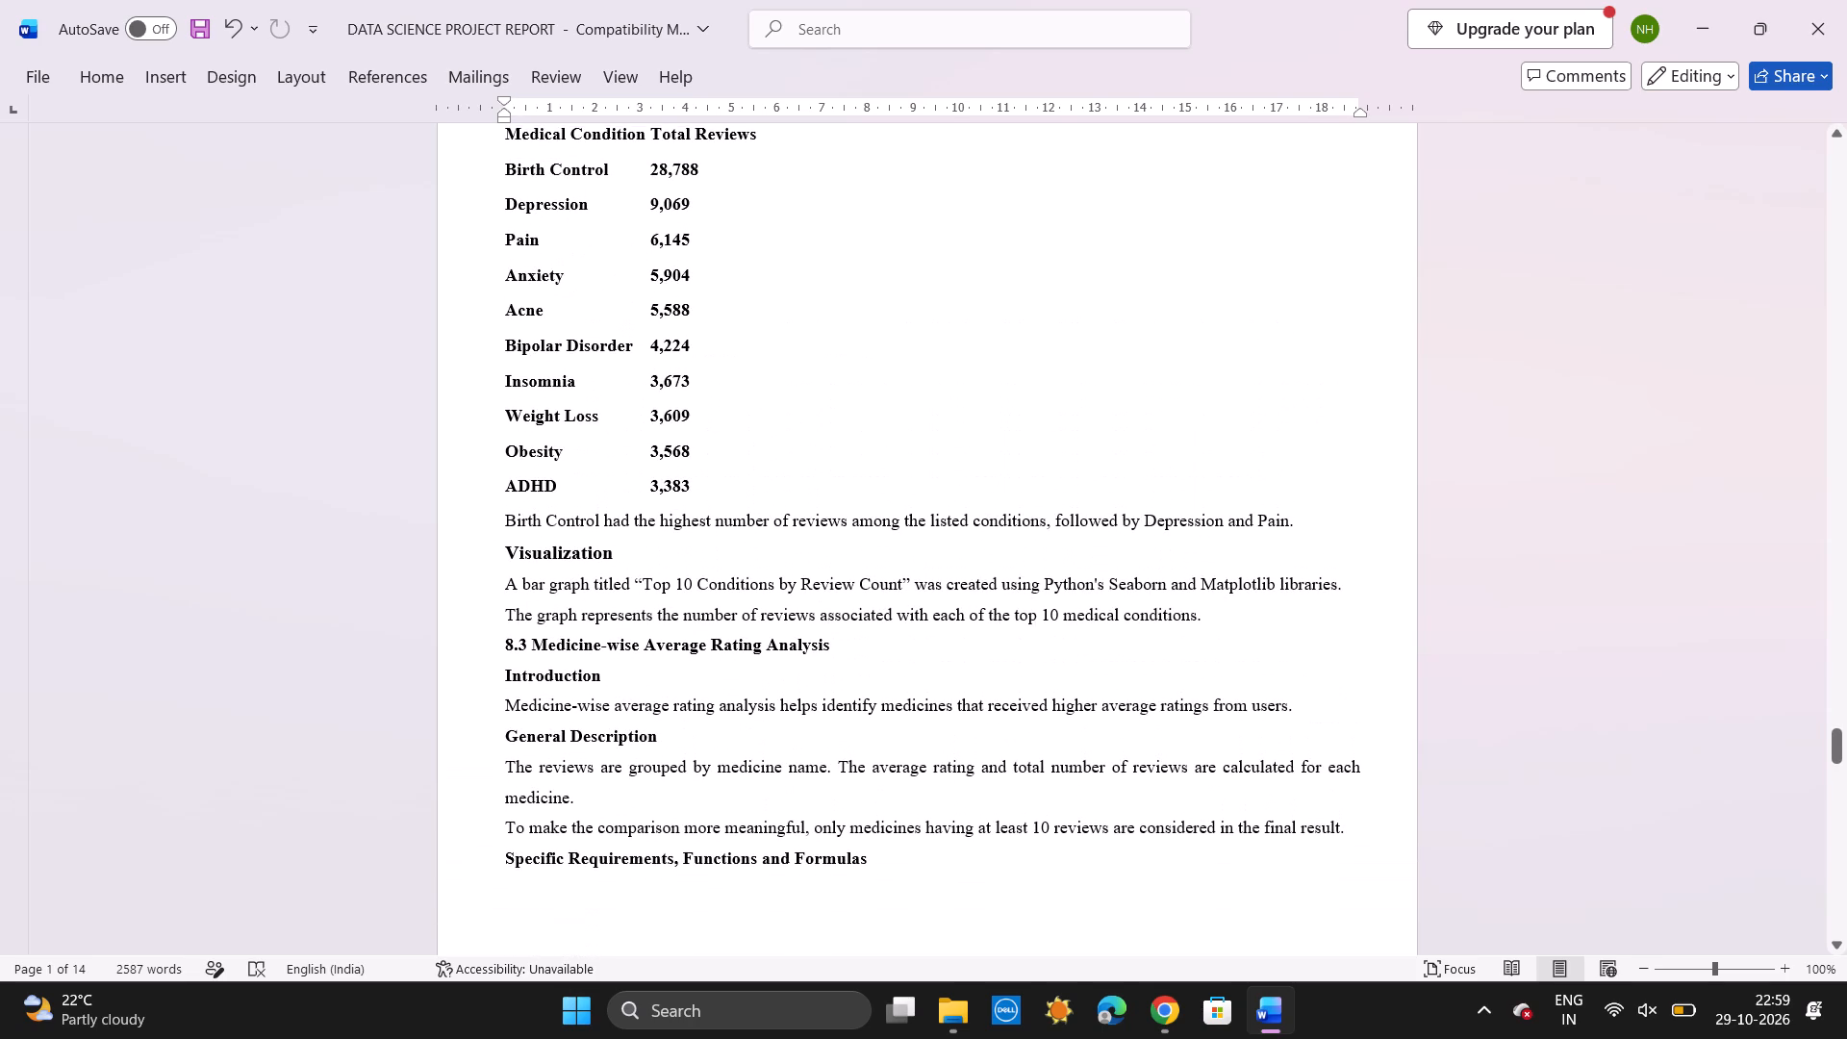
scroll(869, 708, up, 3)
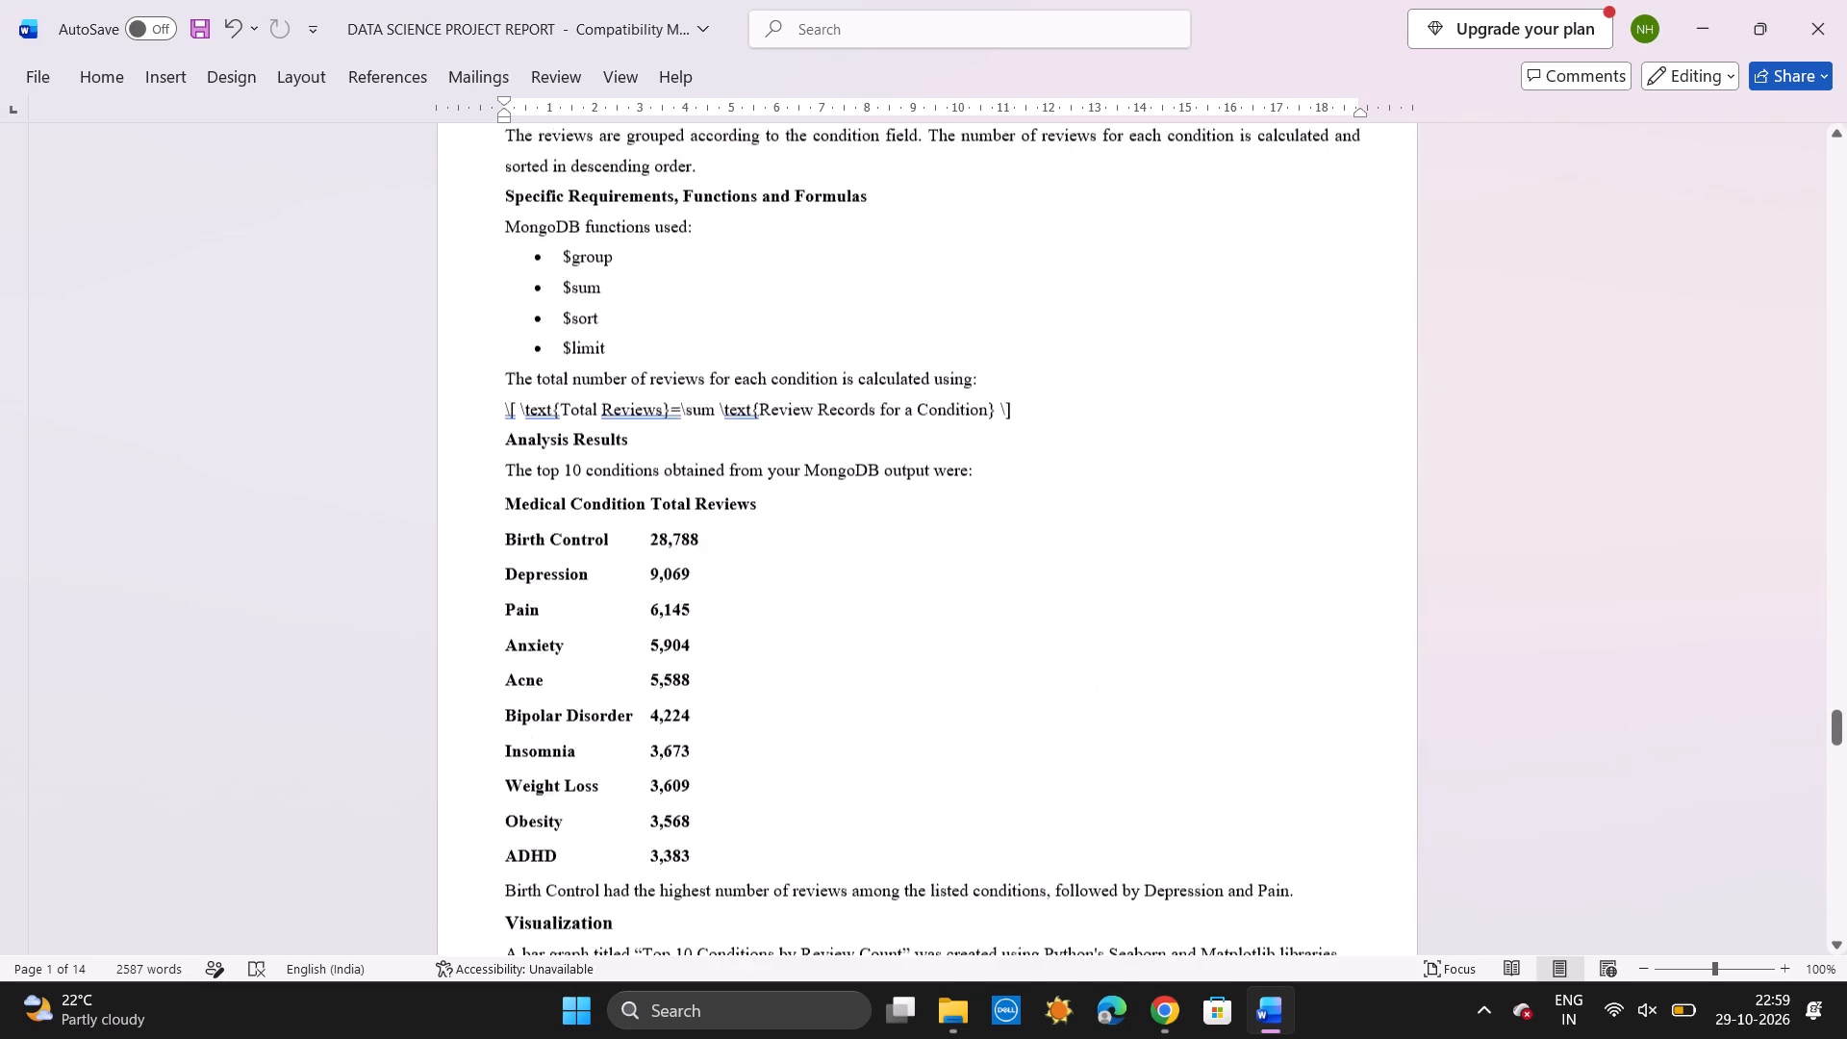
scroll(869, 708, up, 3)
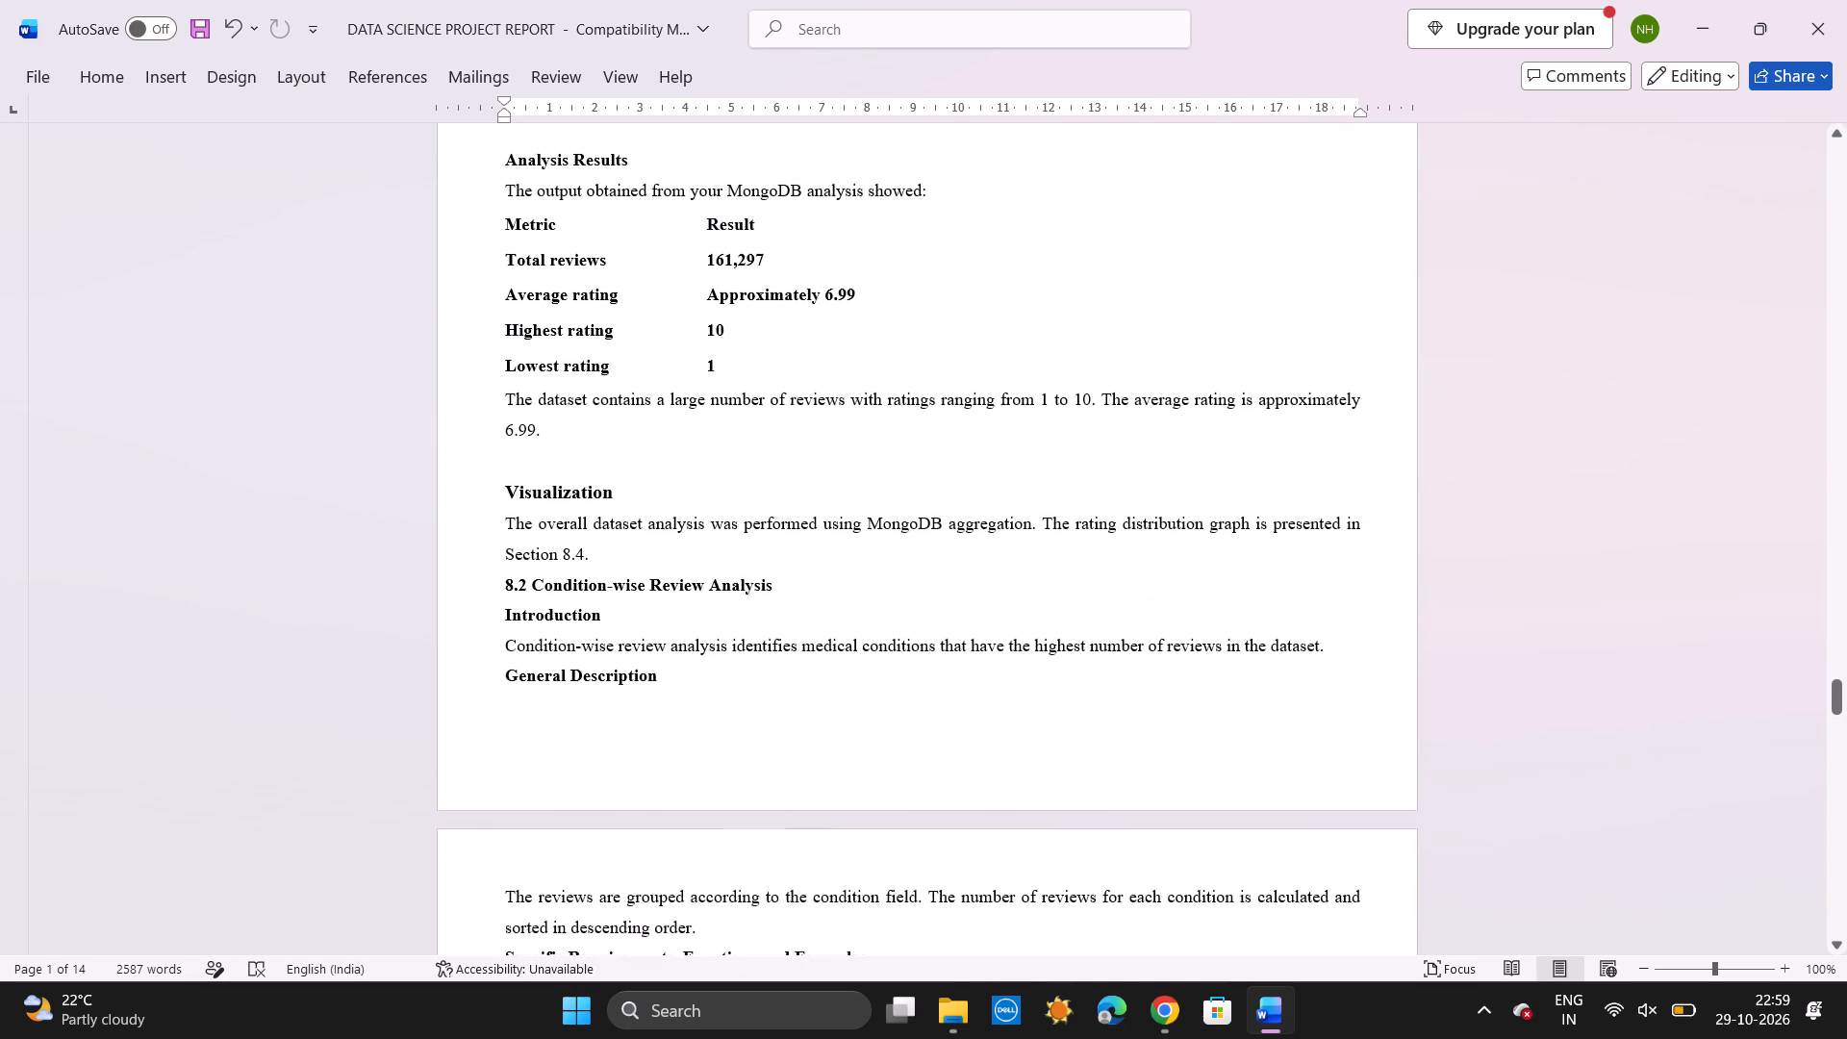
scroll(869, 708, up, 2)
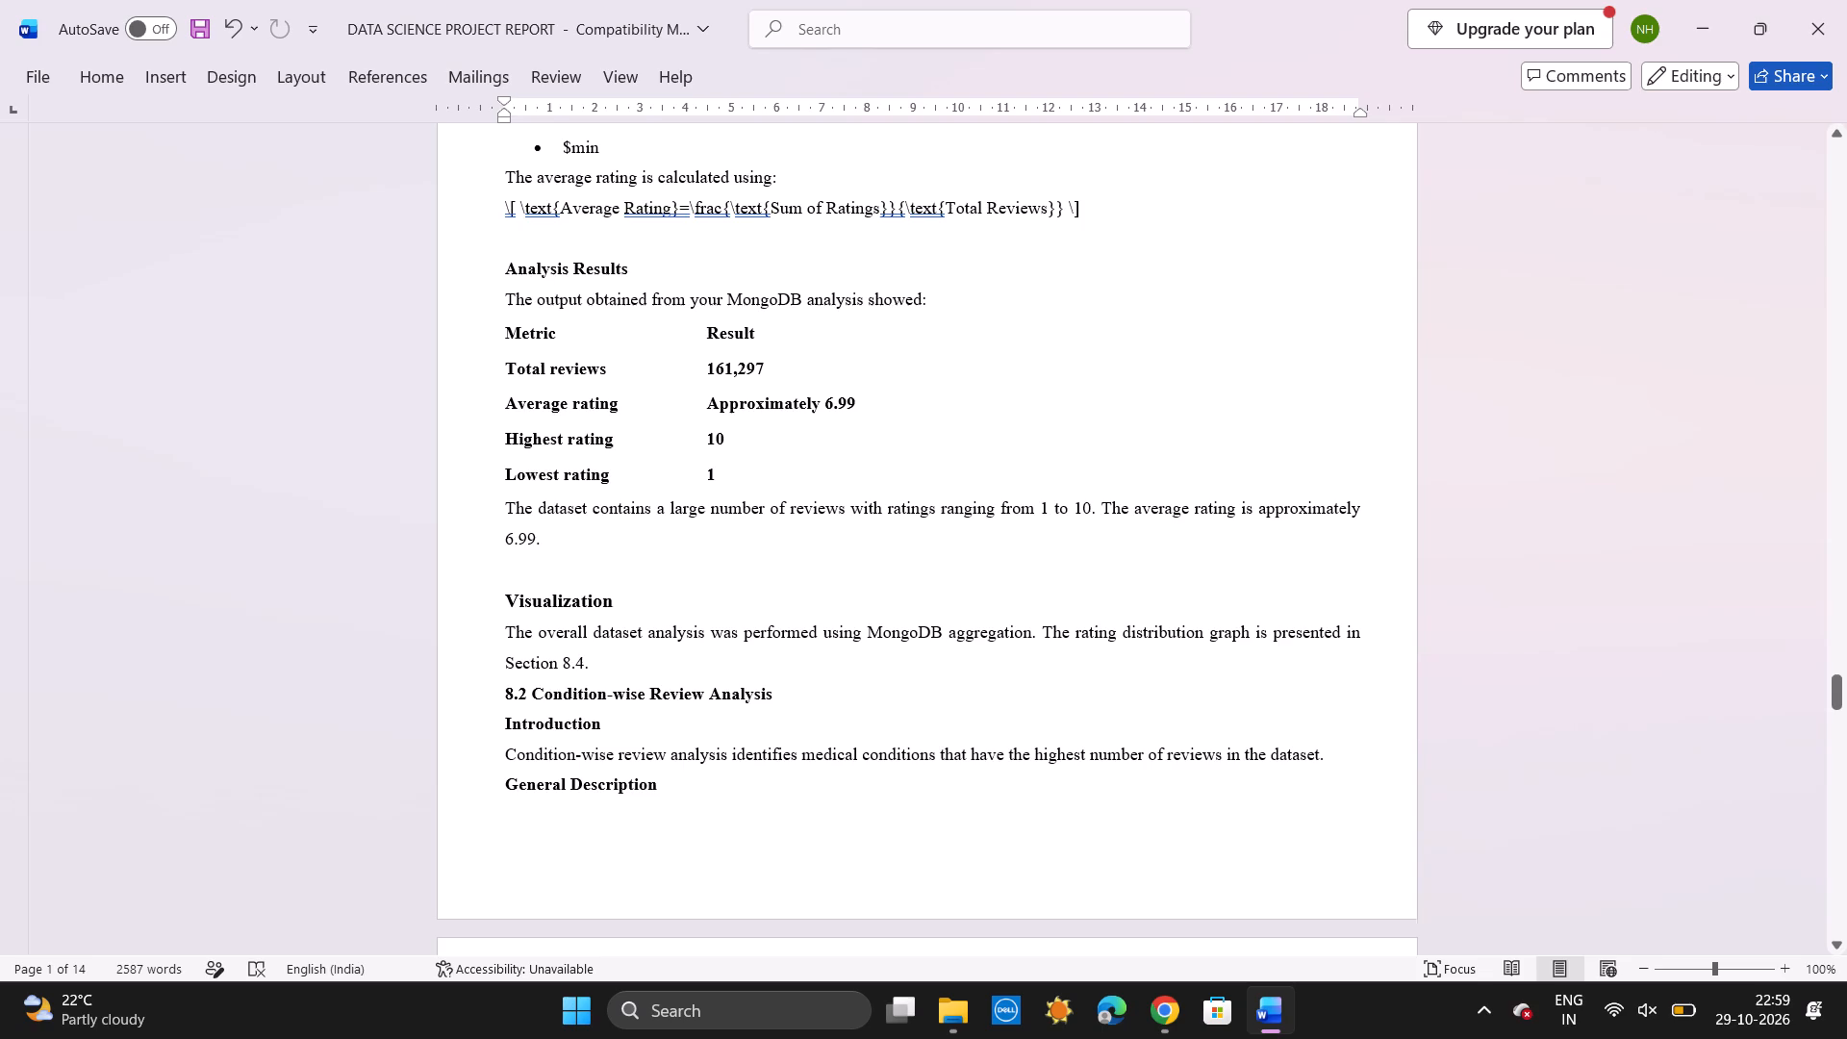
scroll(869, 708, up, 1)
scroll(869, 708, right, 2)
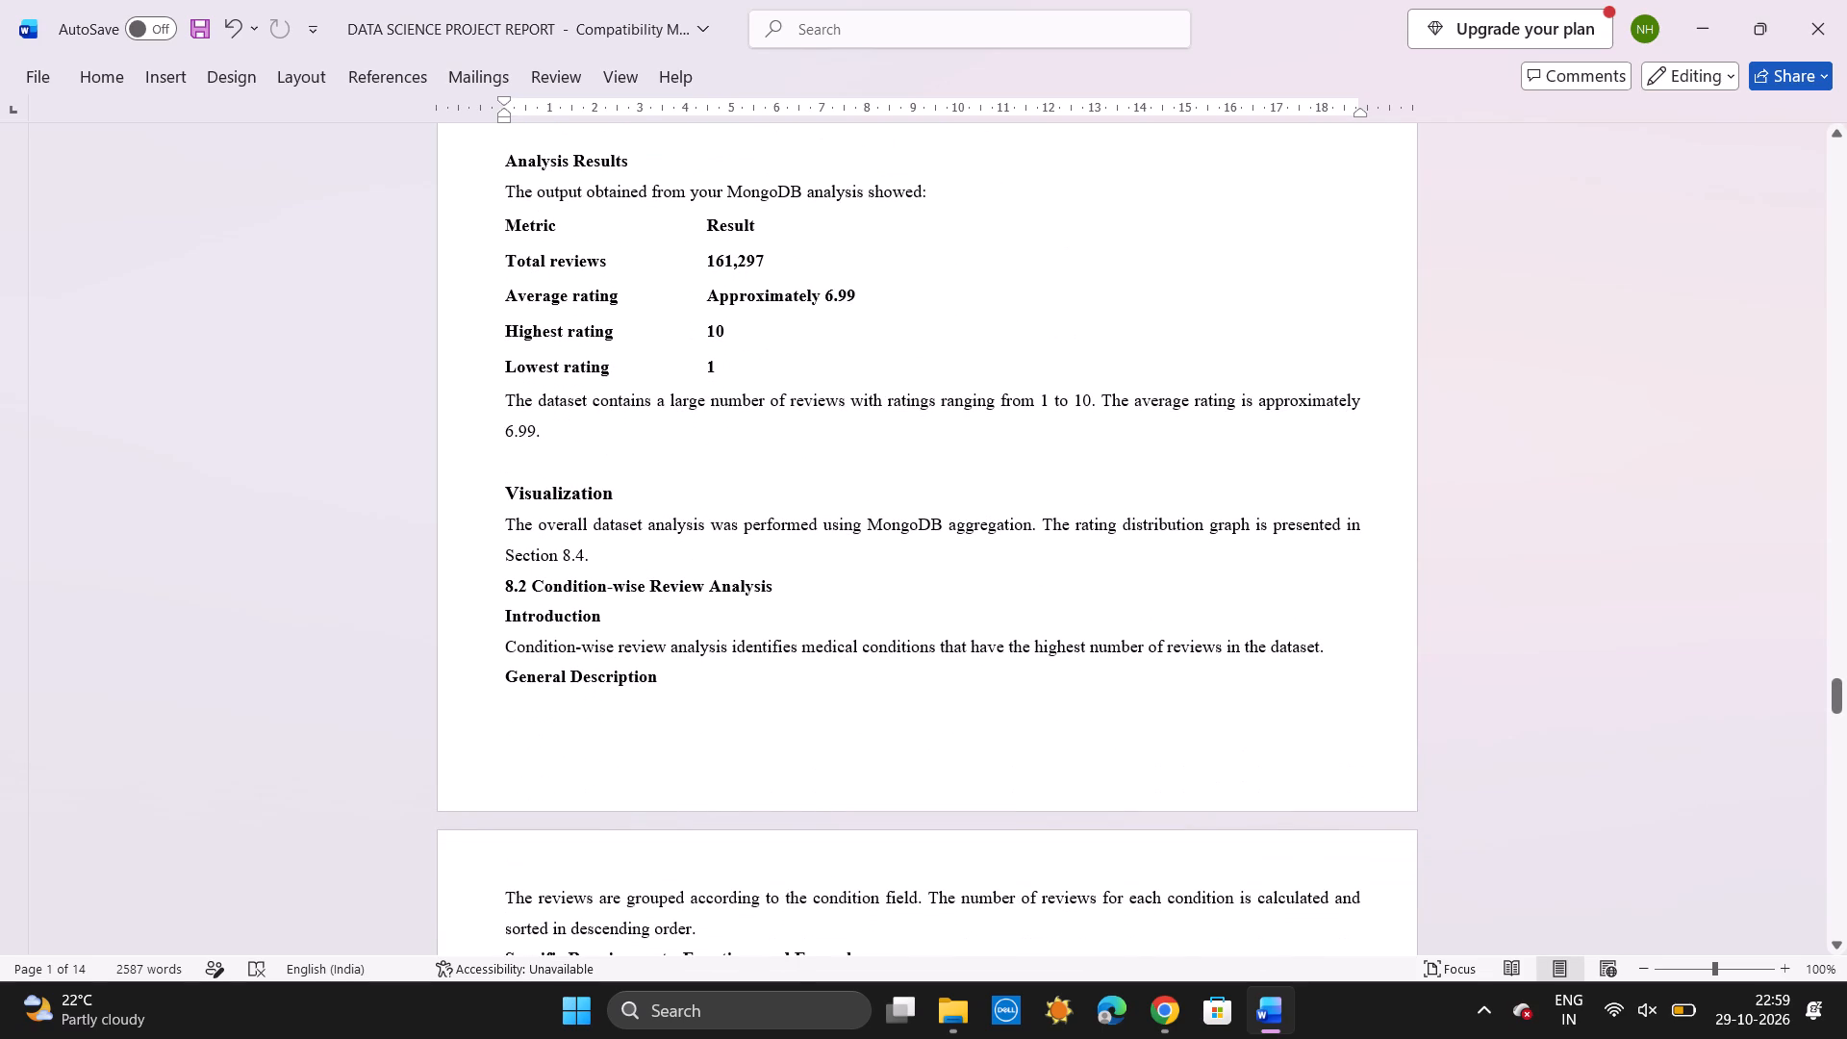
Insert a blank line after the Visualization text of section 8.2, just above the 8.3 Medicine-wise Average Rating Analysis heading.
scroll(869, 708, down, 3)
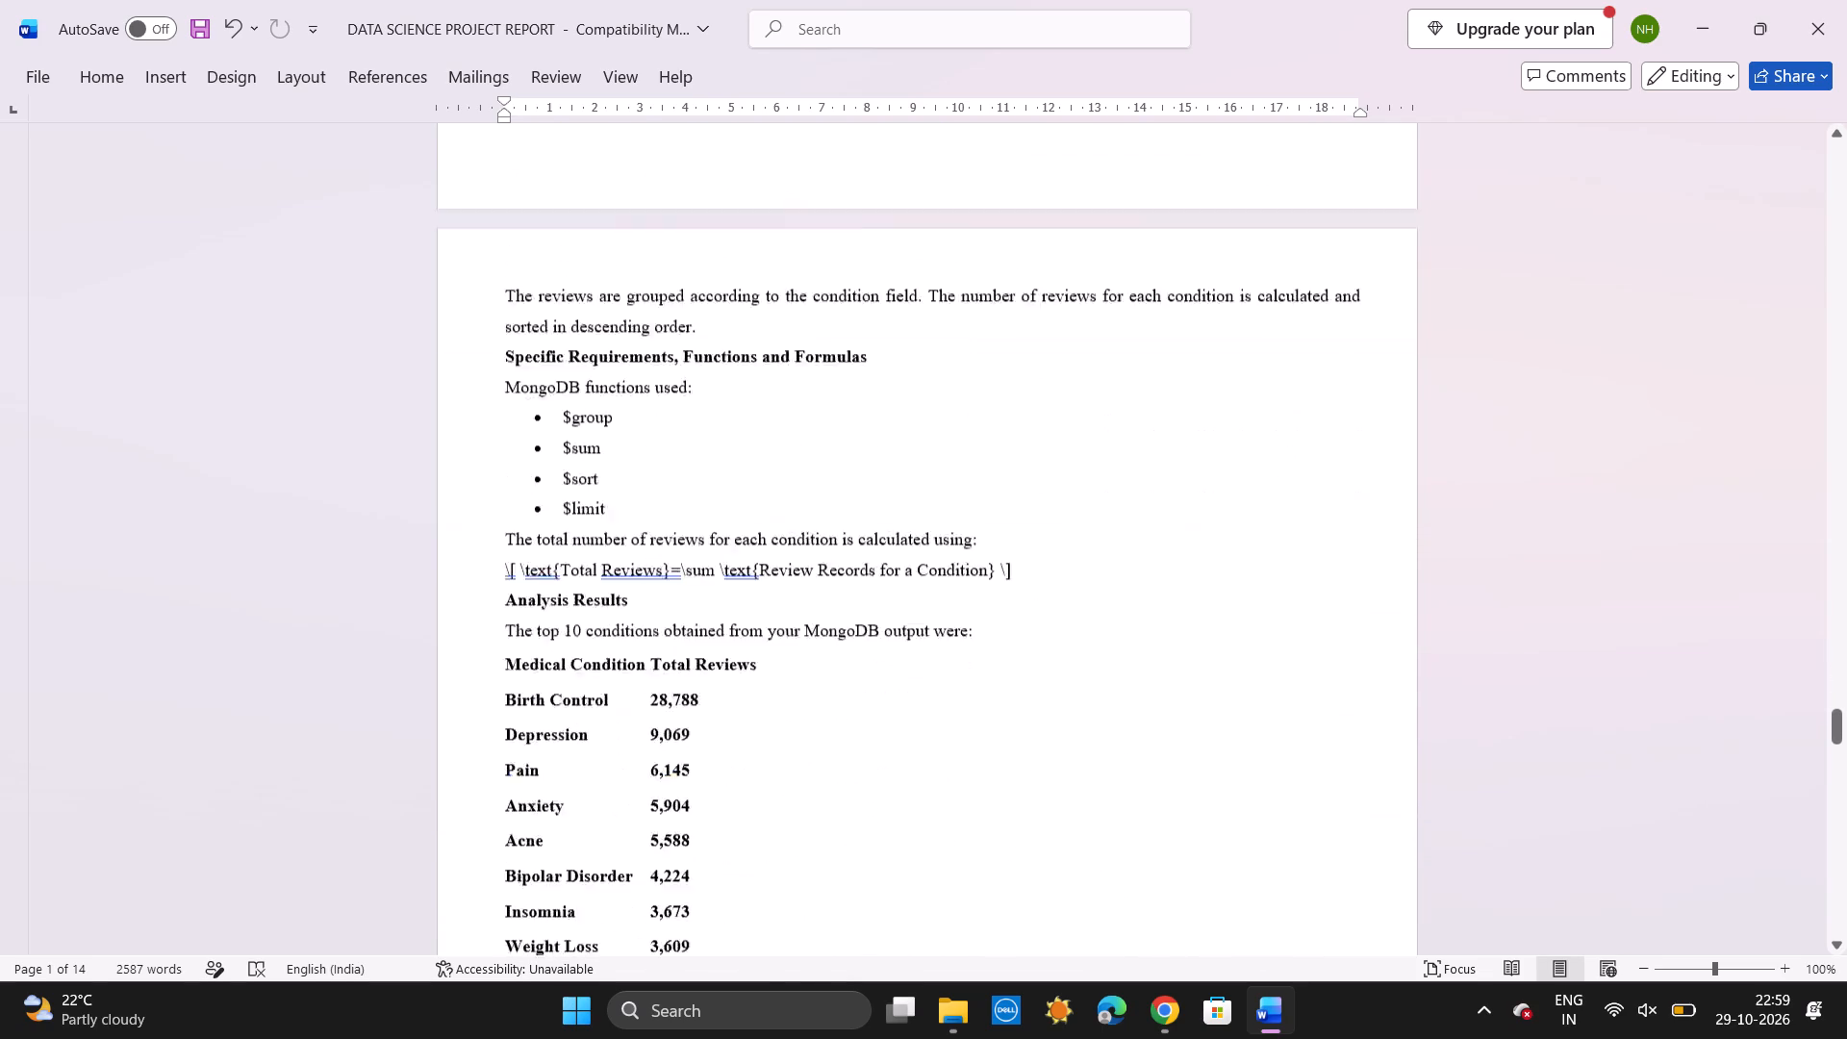
scroll(869, 708, down, 2)
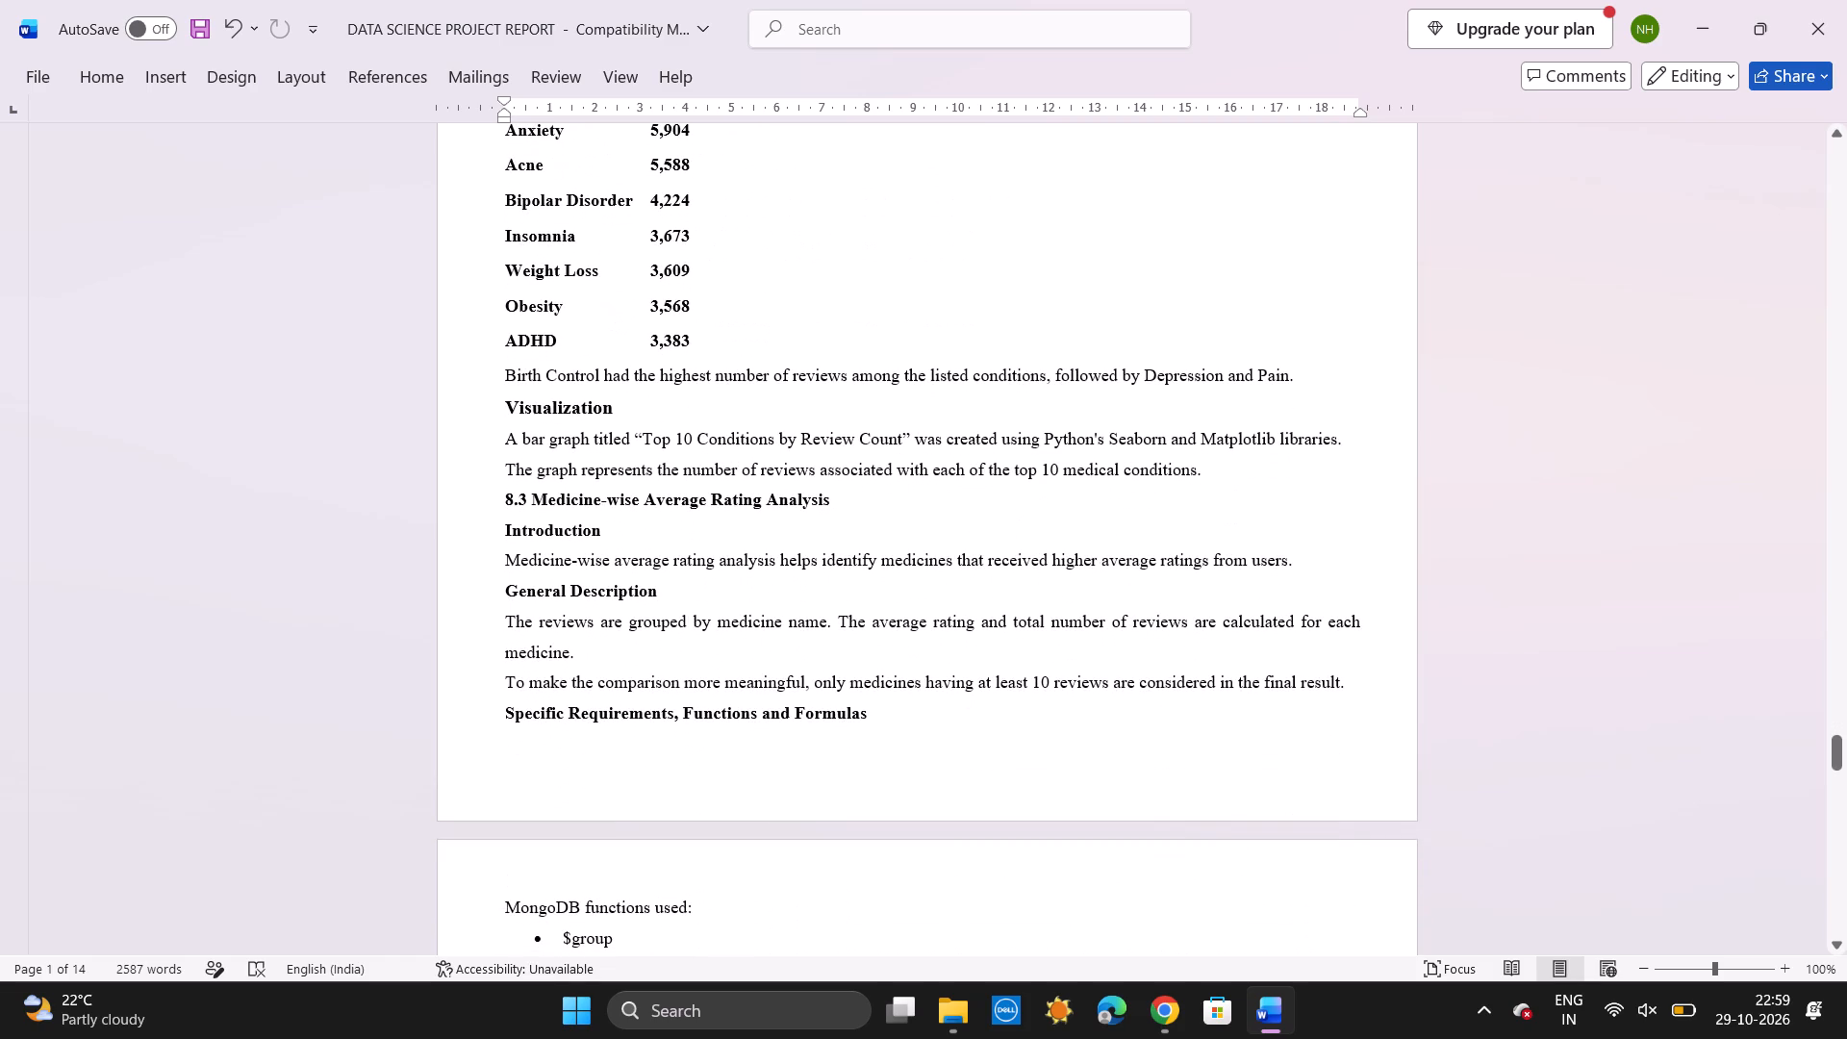
click(1215, 470)
key(Return)
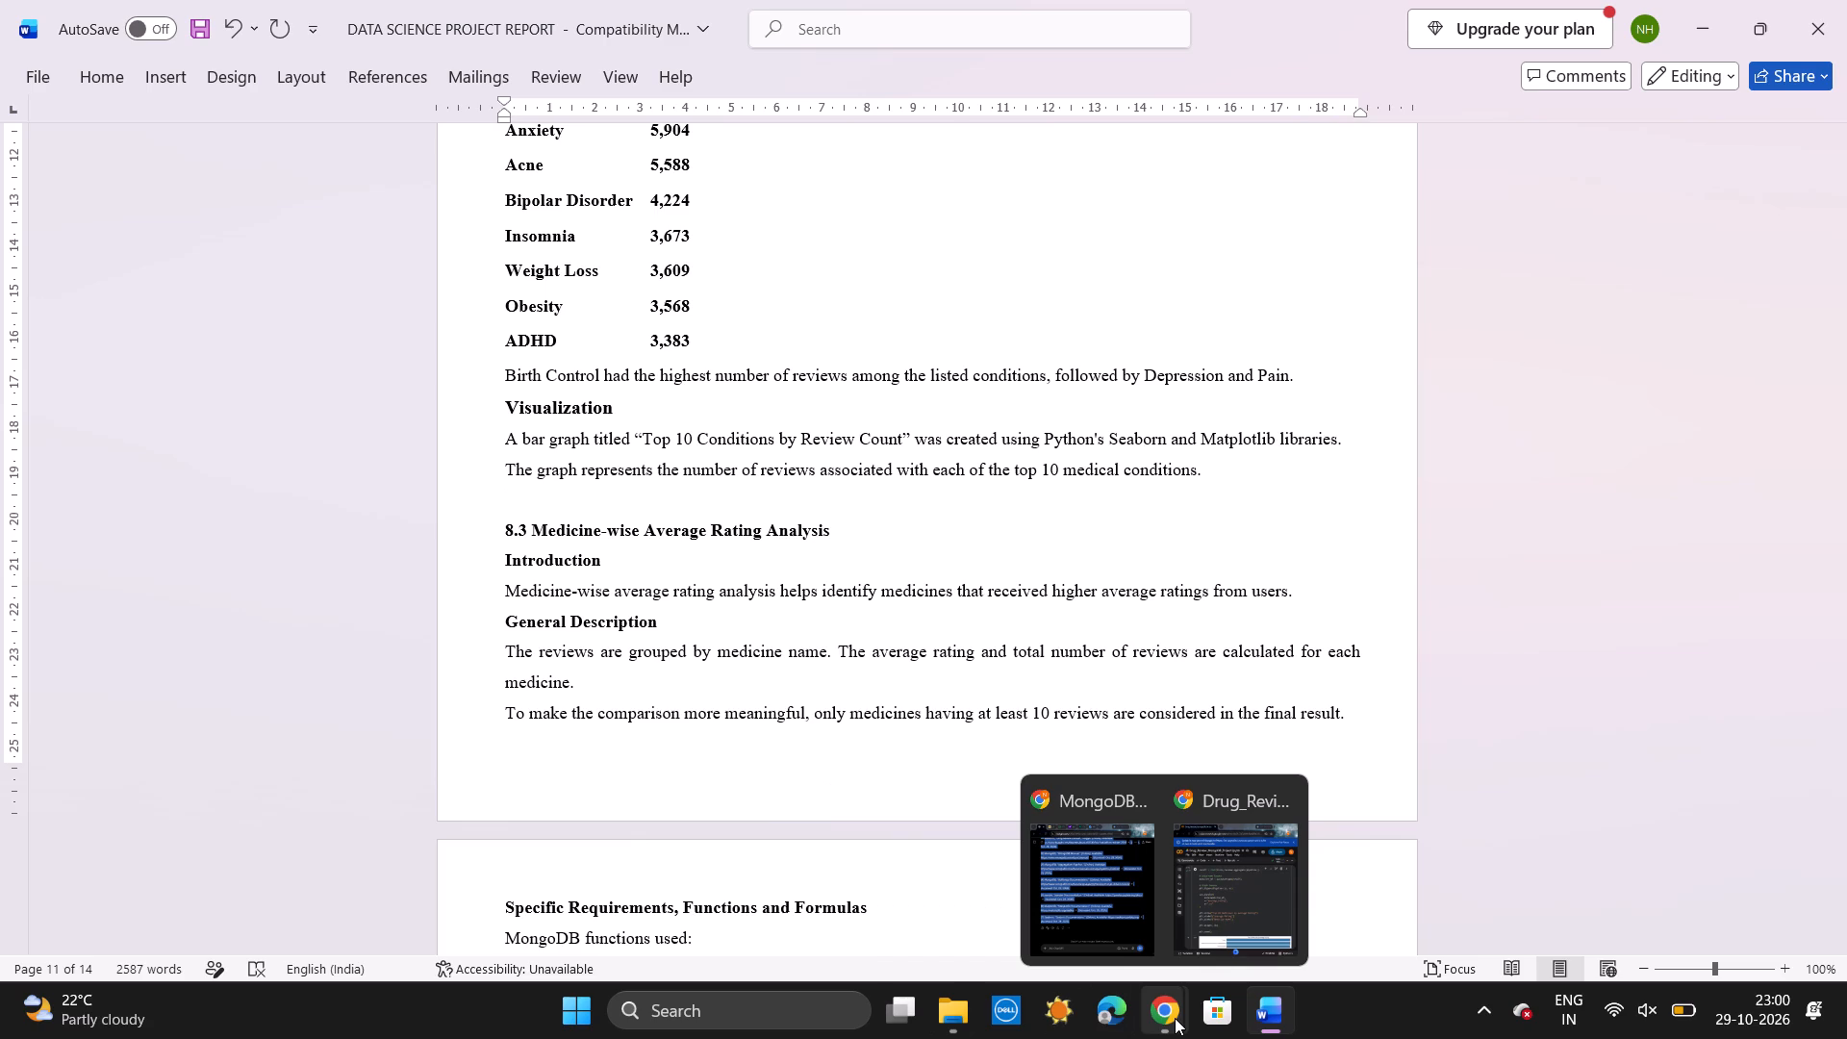
Switch to the Colab notebook and examine the Top 10 Medicines by Average Rating code and bar graph.
click(1227, 920)
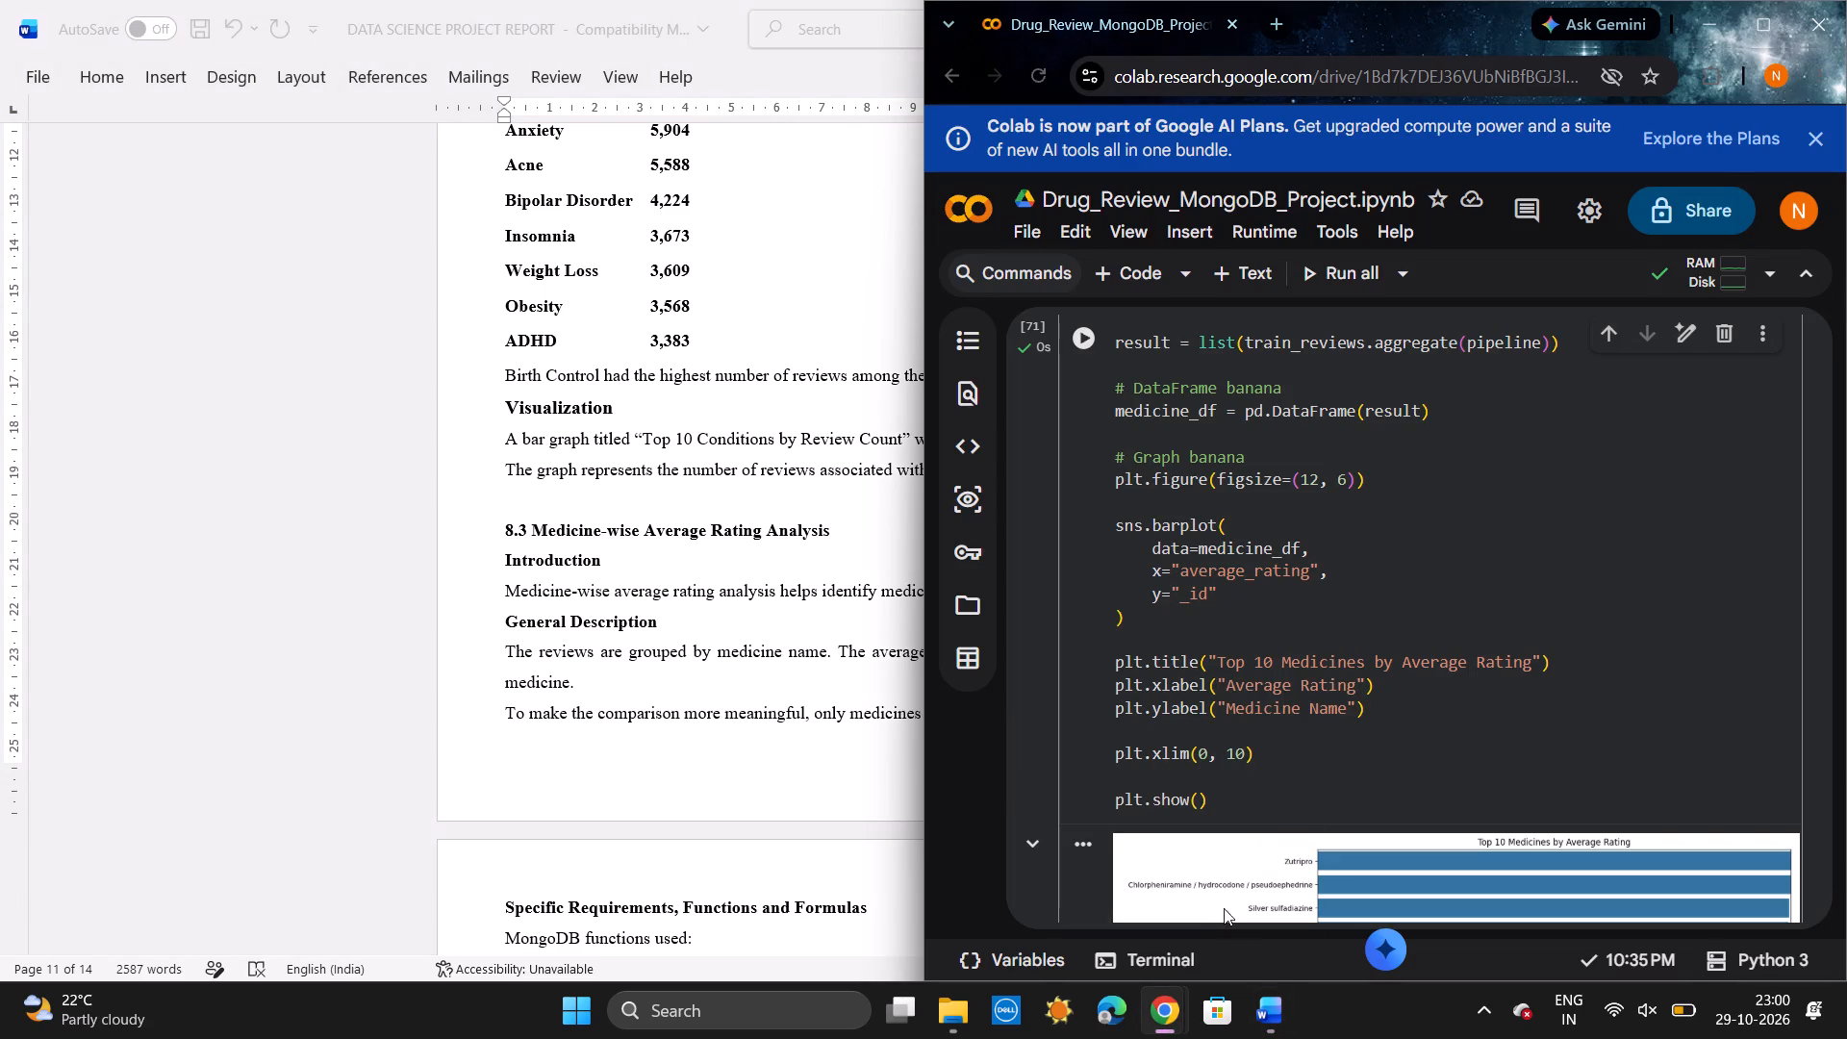
scroll(1394, 710, down, 2)
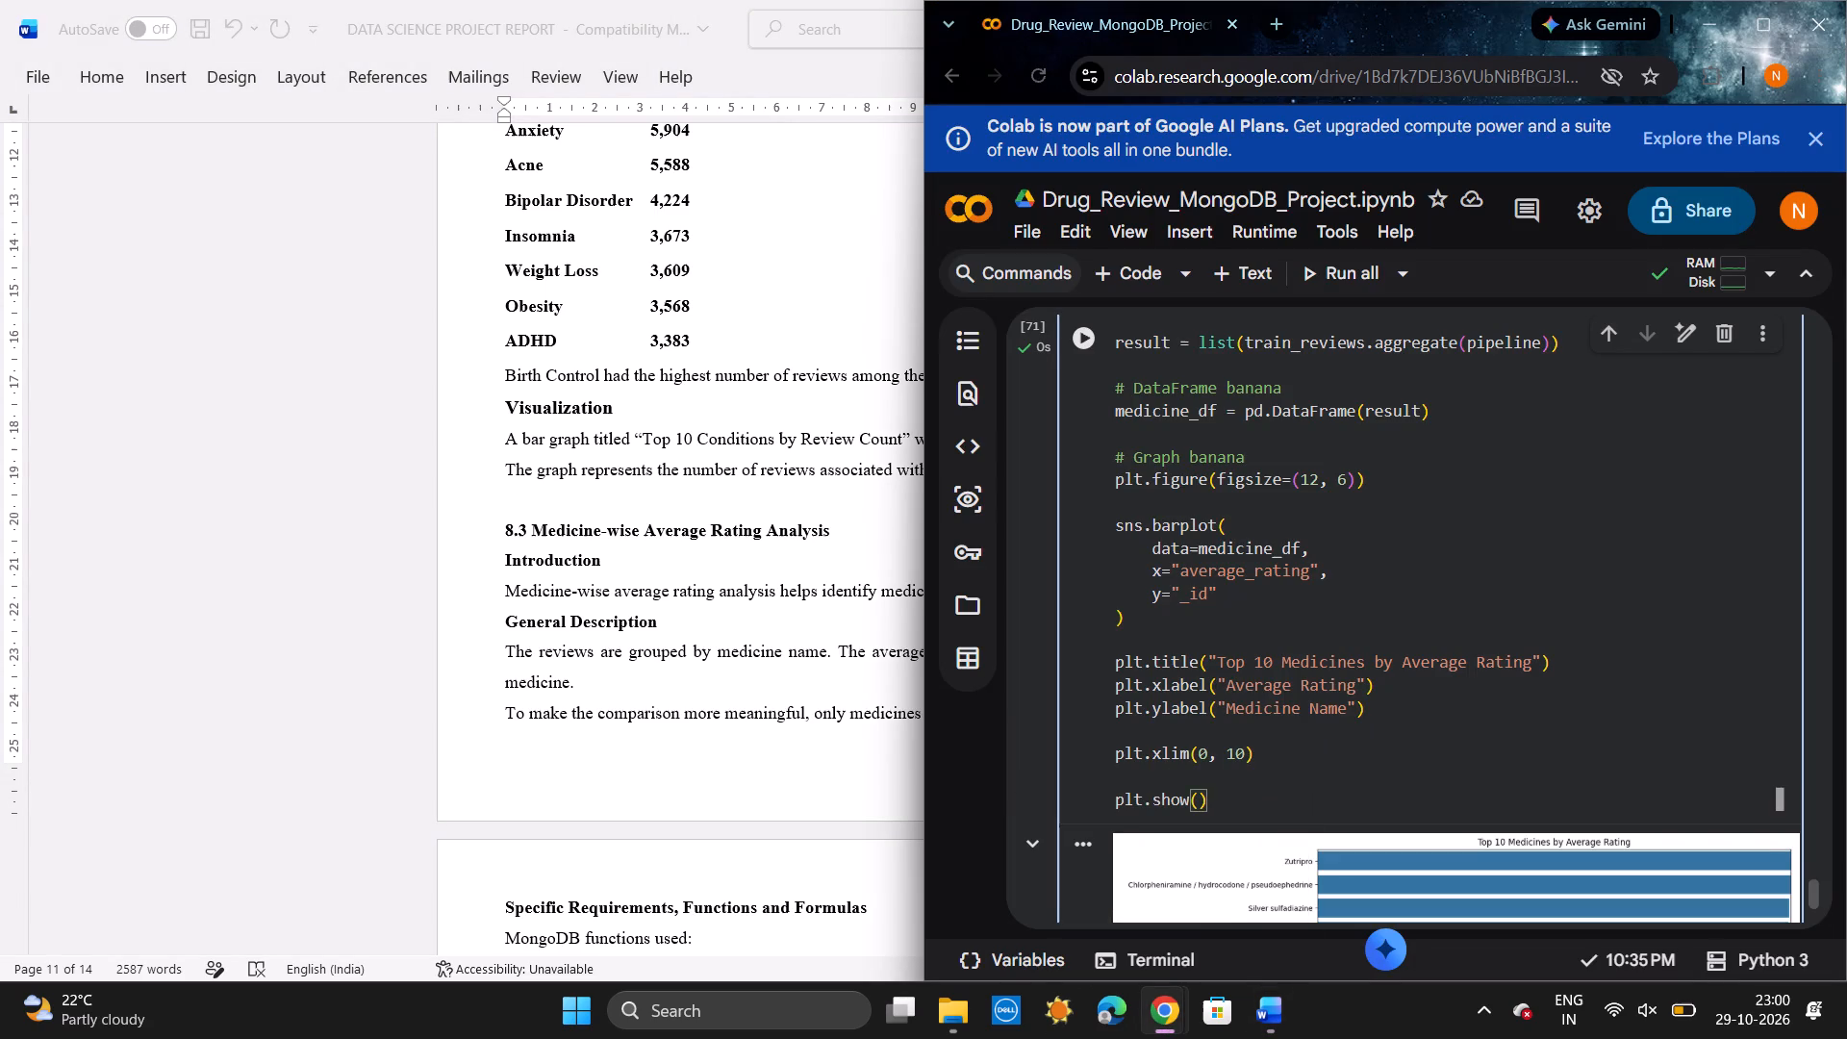
click(1419, 728)
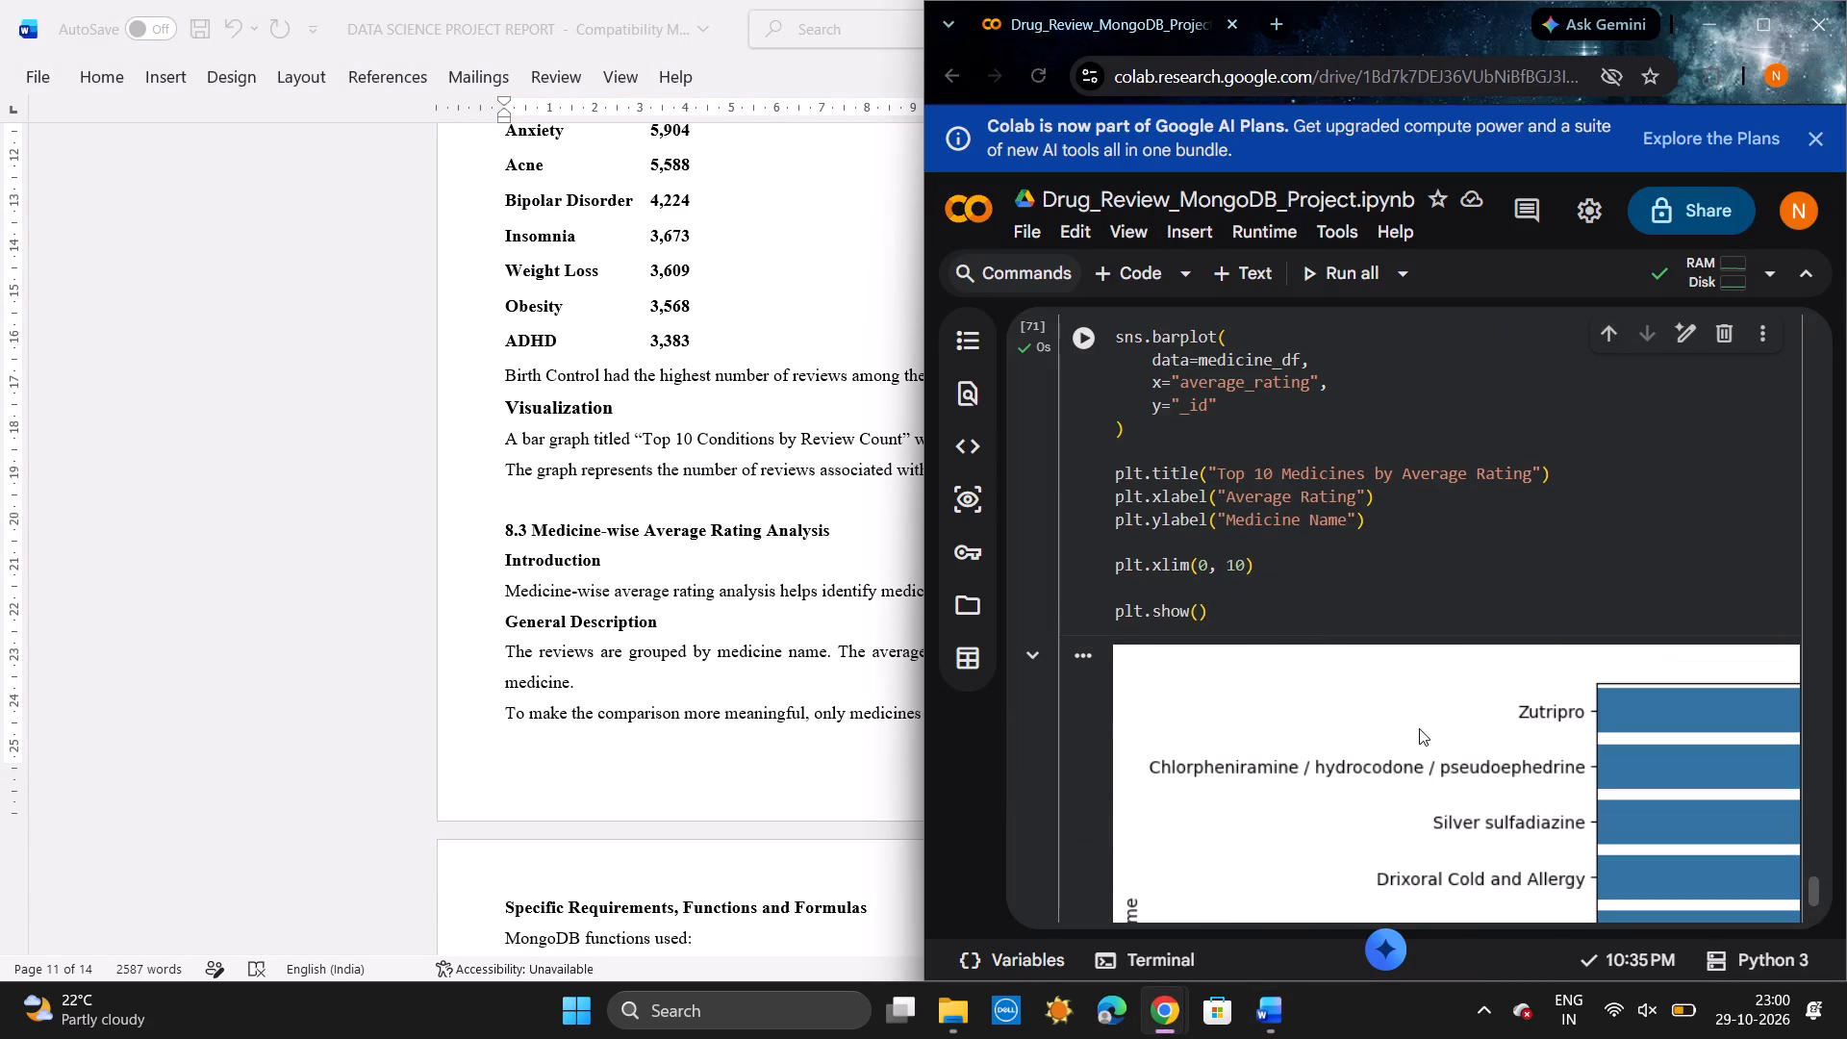
click(1419, 728)
scroll(1419, 728, down, 2)
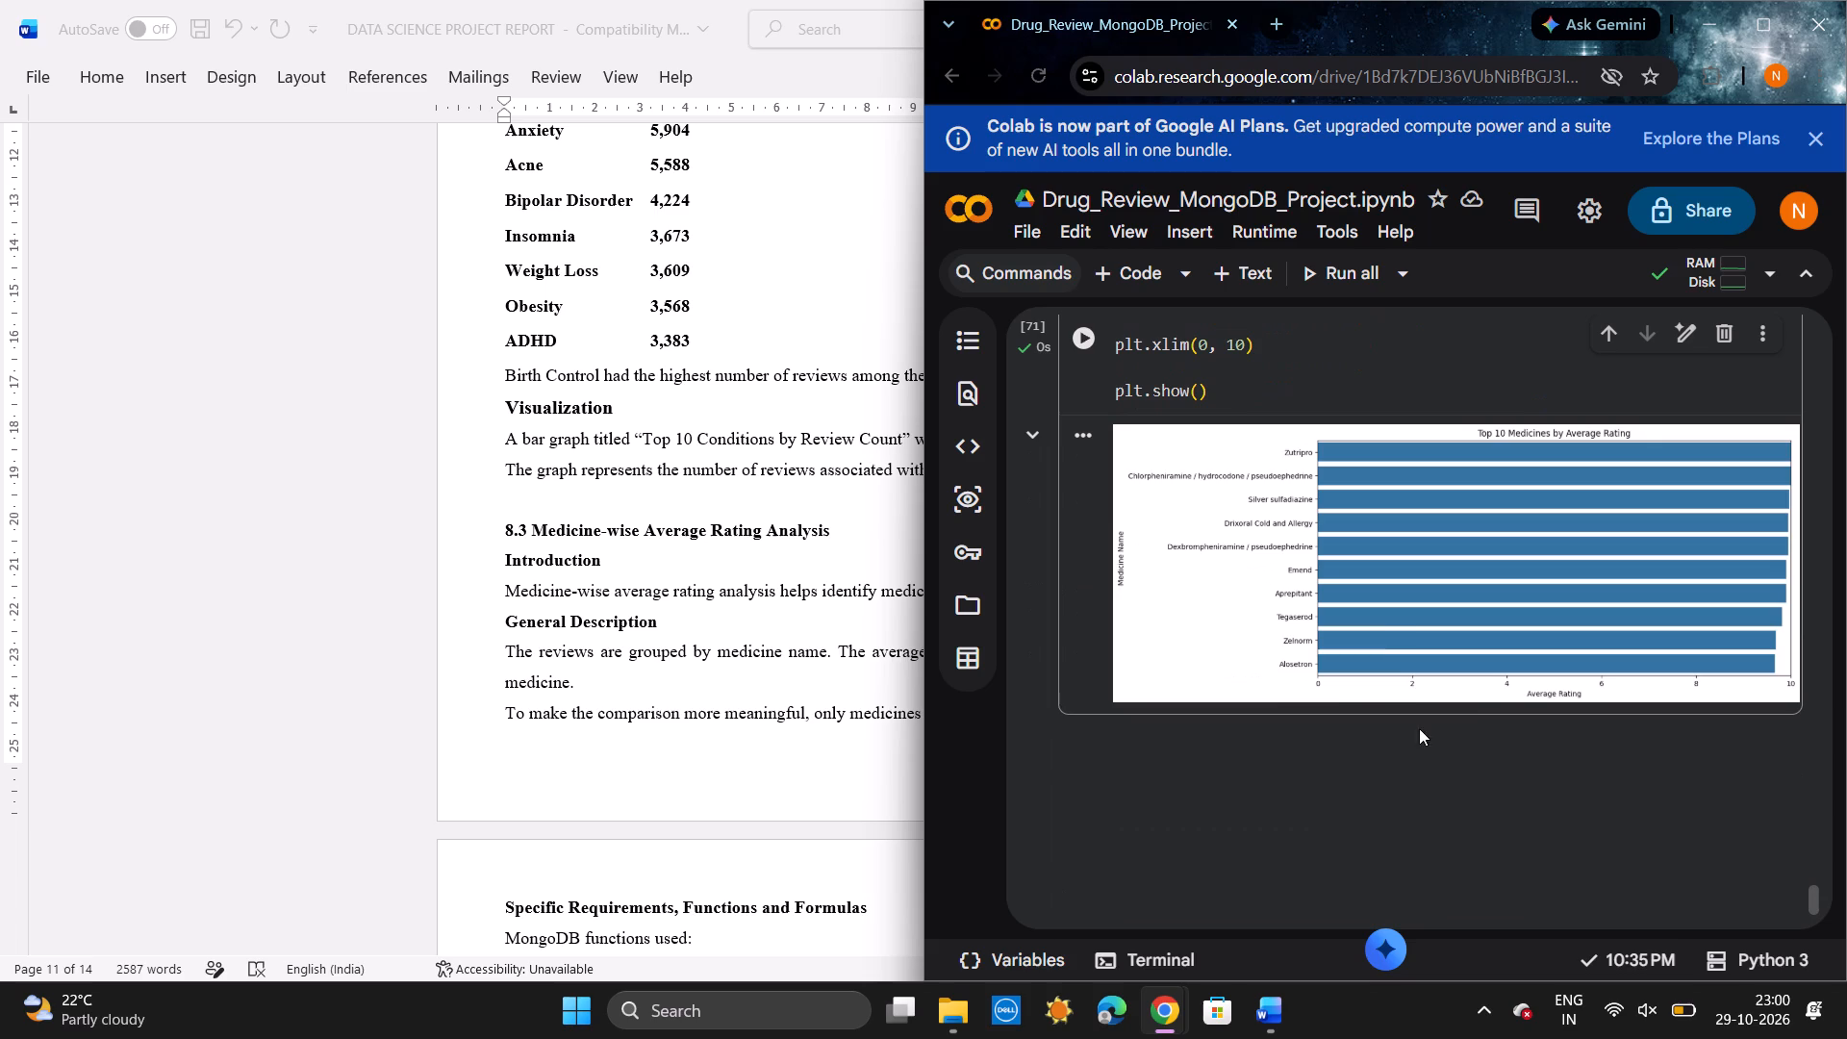
click(1494, 641)
scroll(1494, 641, down, 1)
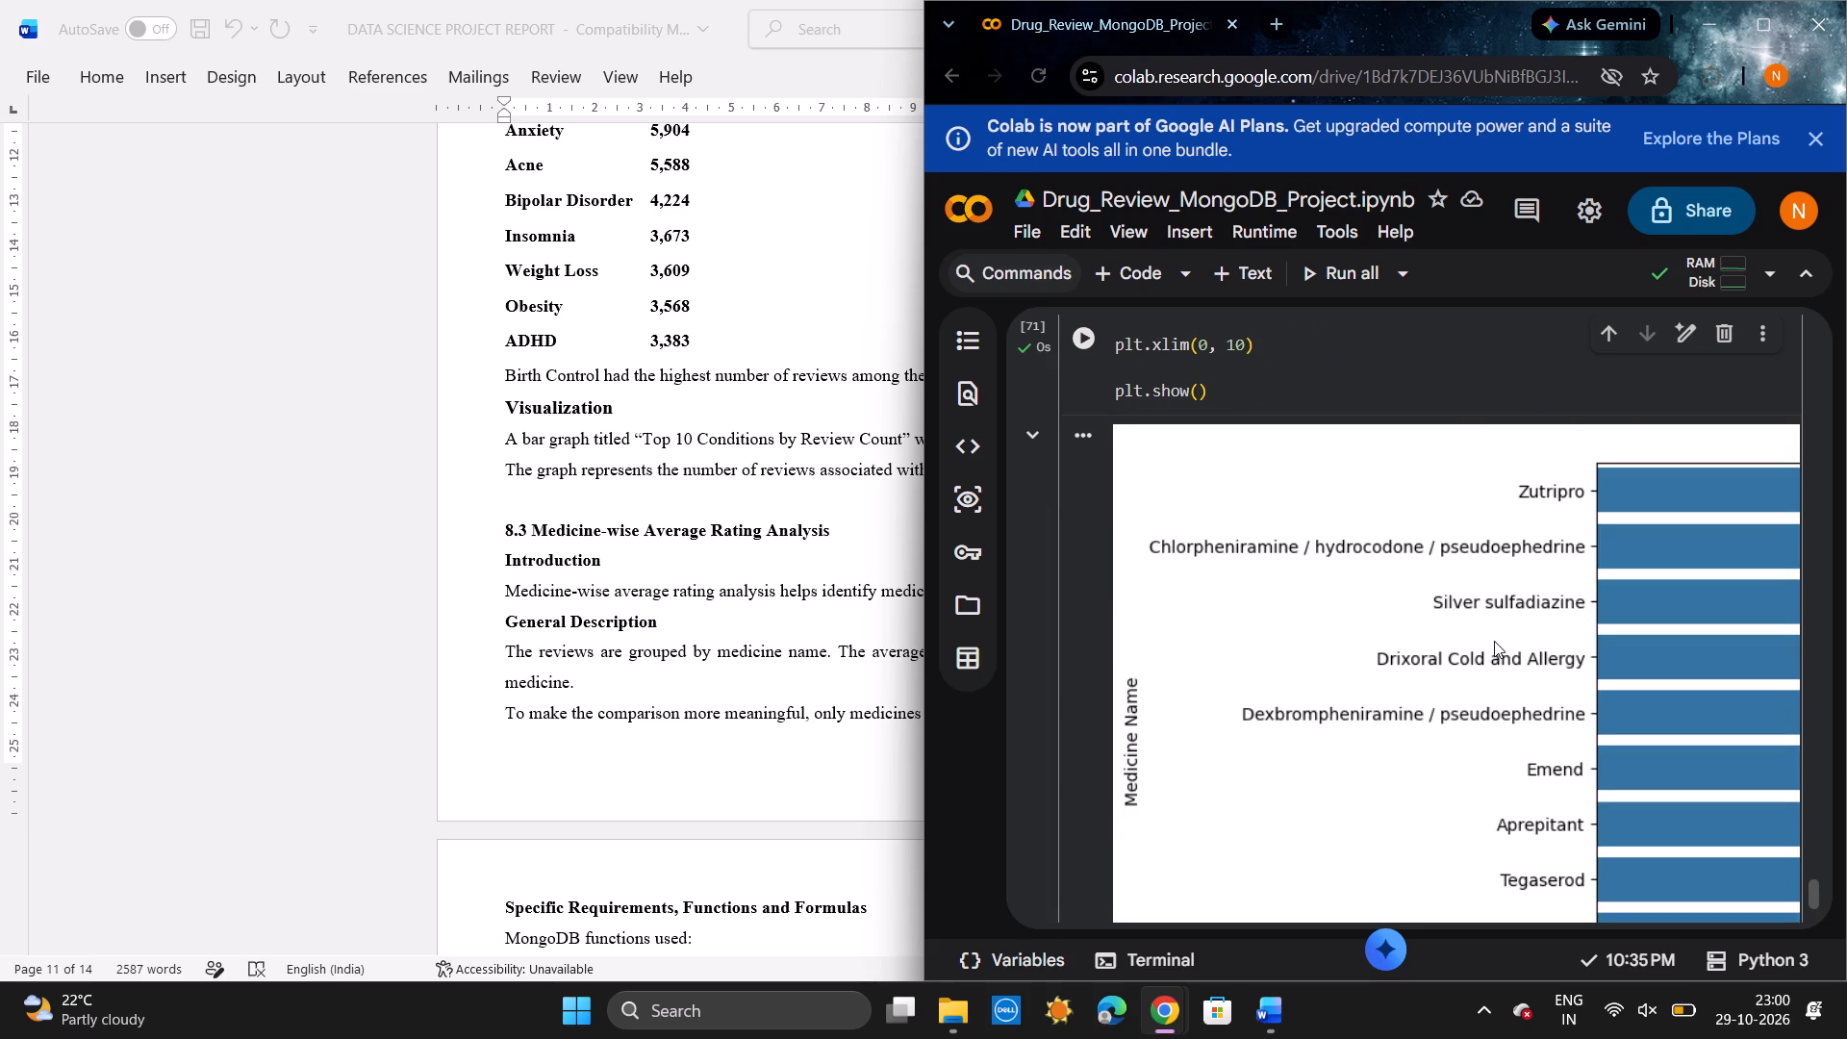
scroll(1494, 641, down, 1)
click(1457, 638)
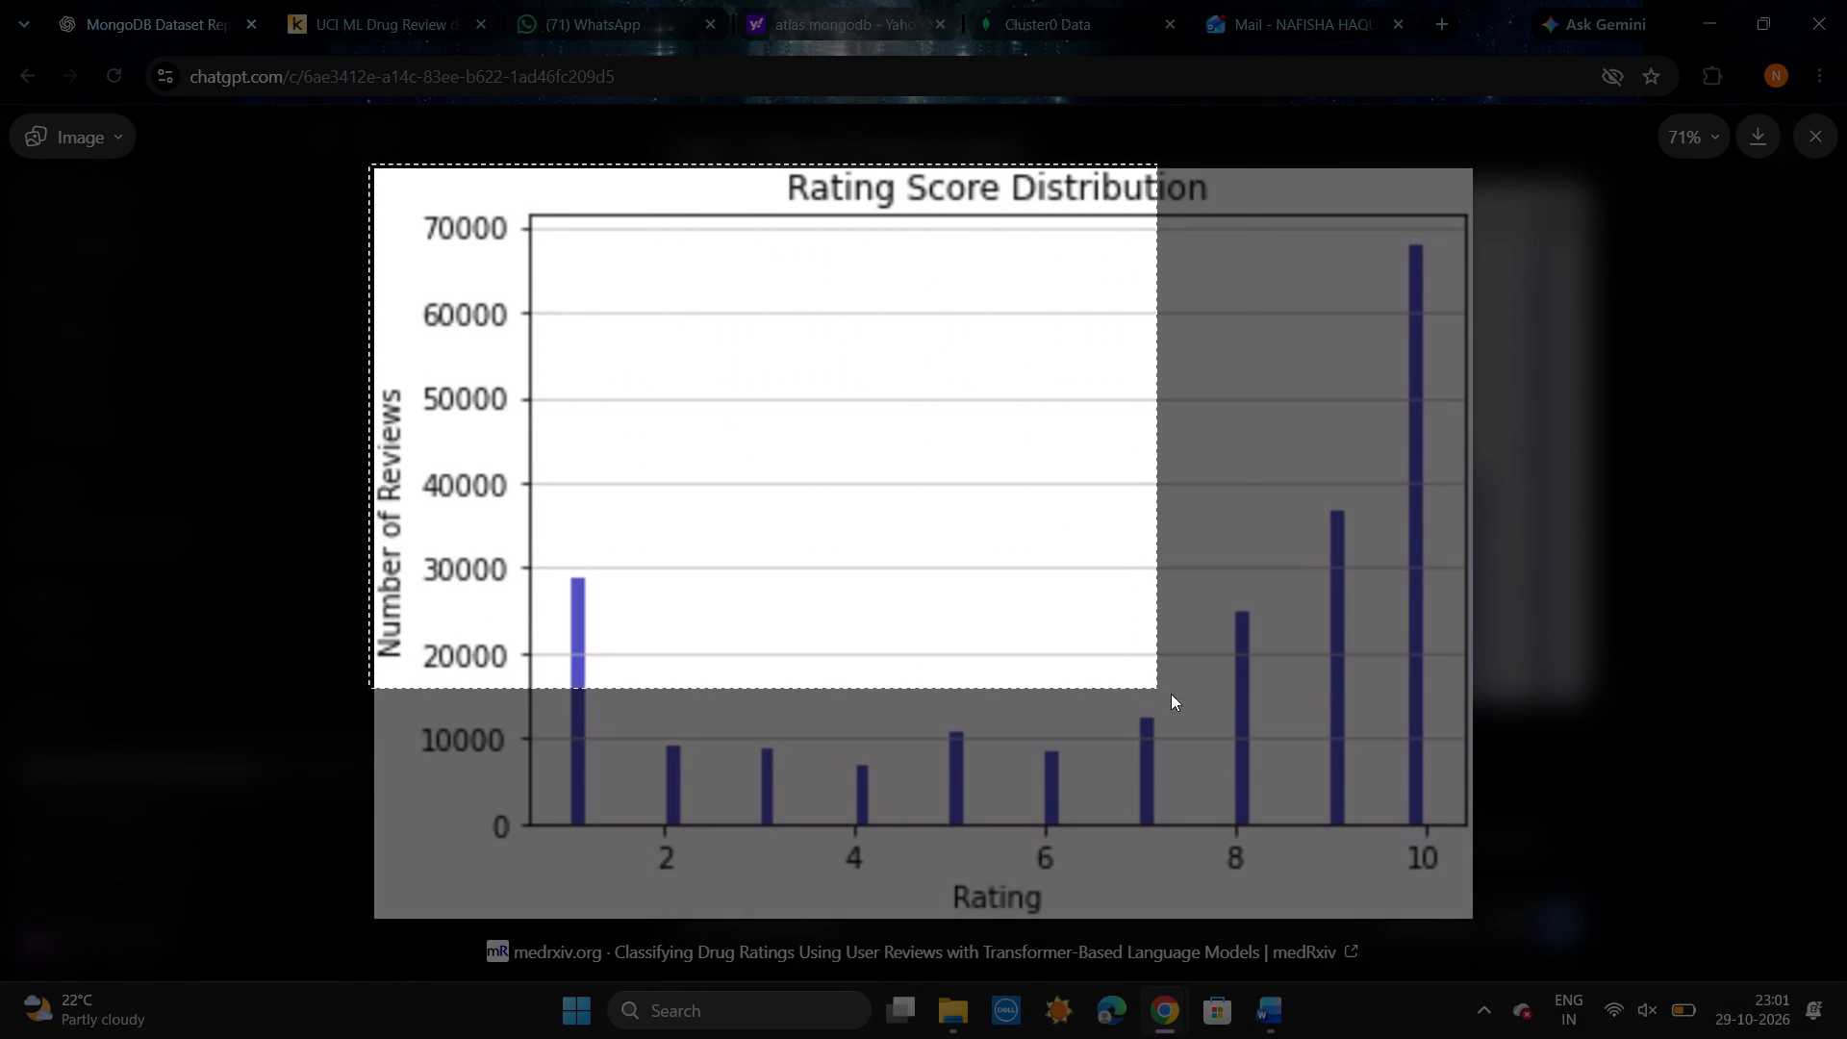
drag(1171, 694, 1473, 919)
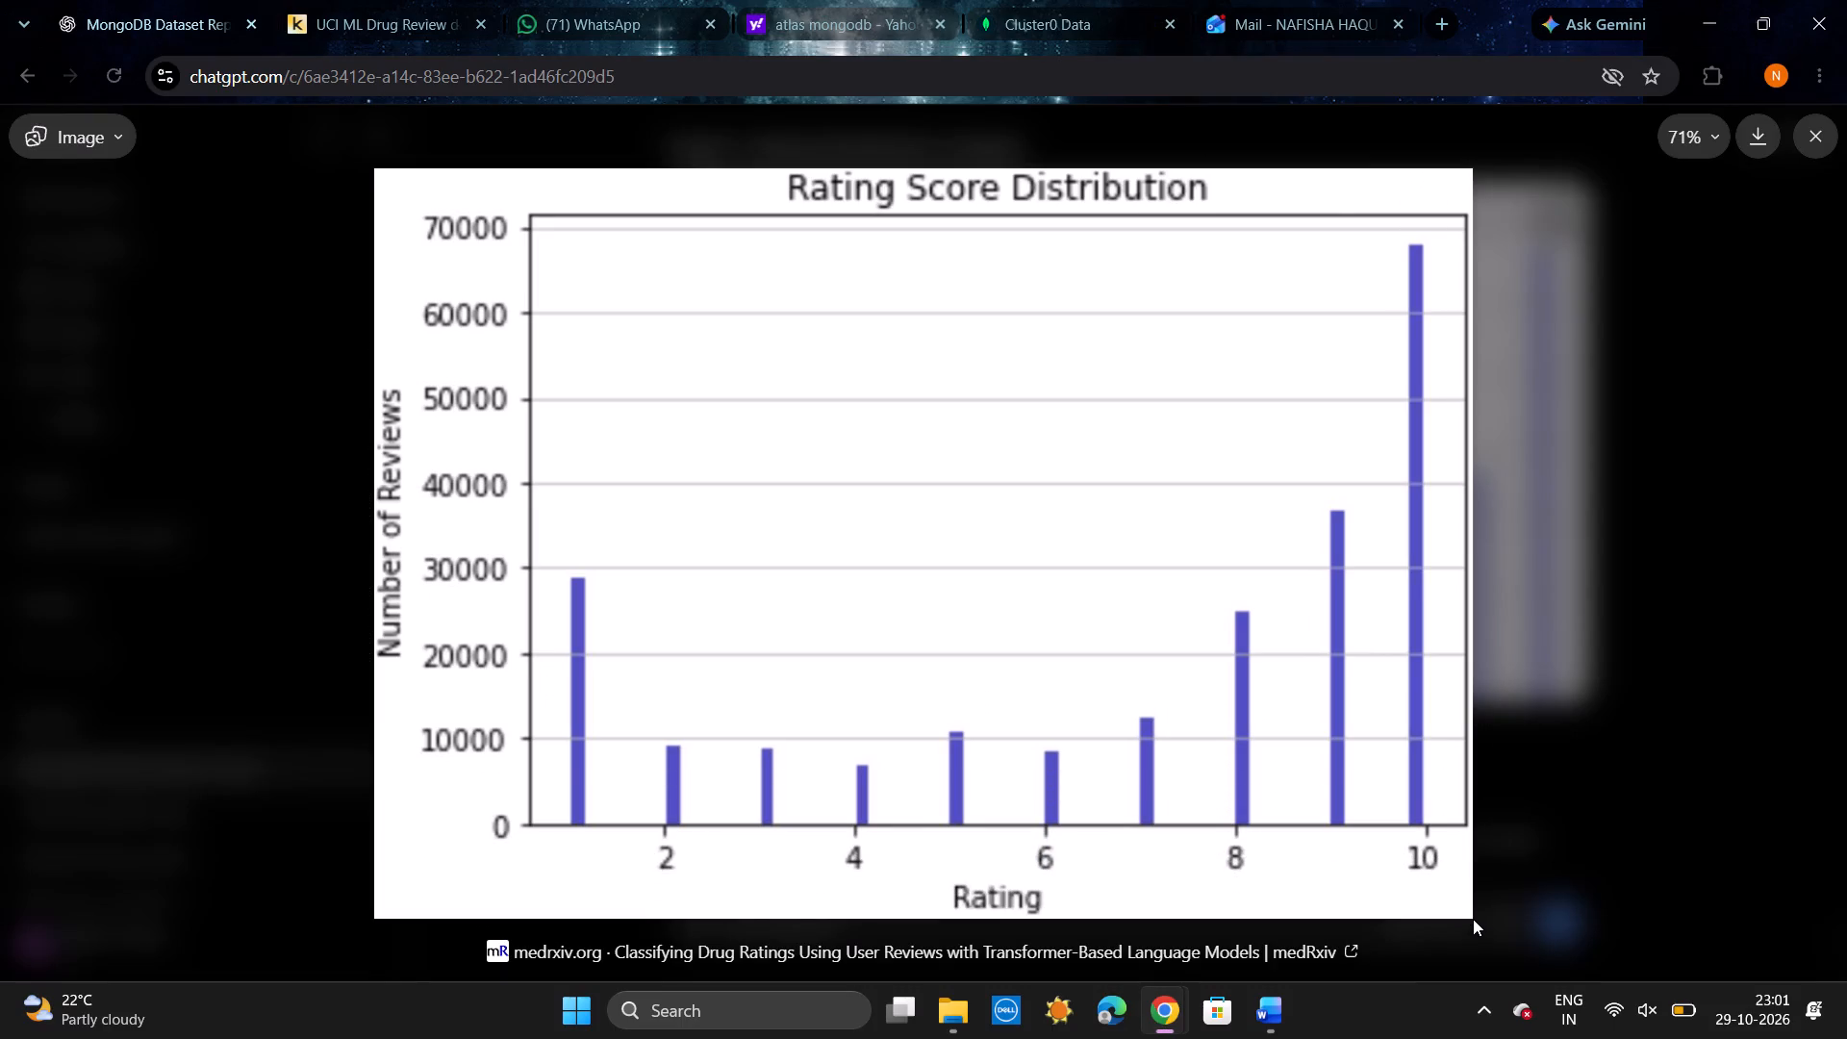
Switch to the Word report and examine sections 8.1 to 8.3, especially their Visualization parts, for where the rating graph belongs.
click(1278, 1012)
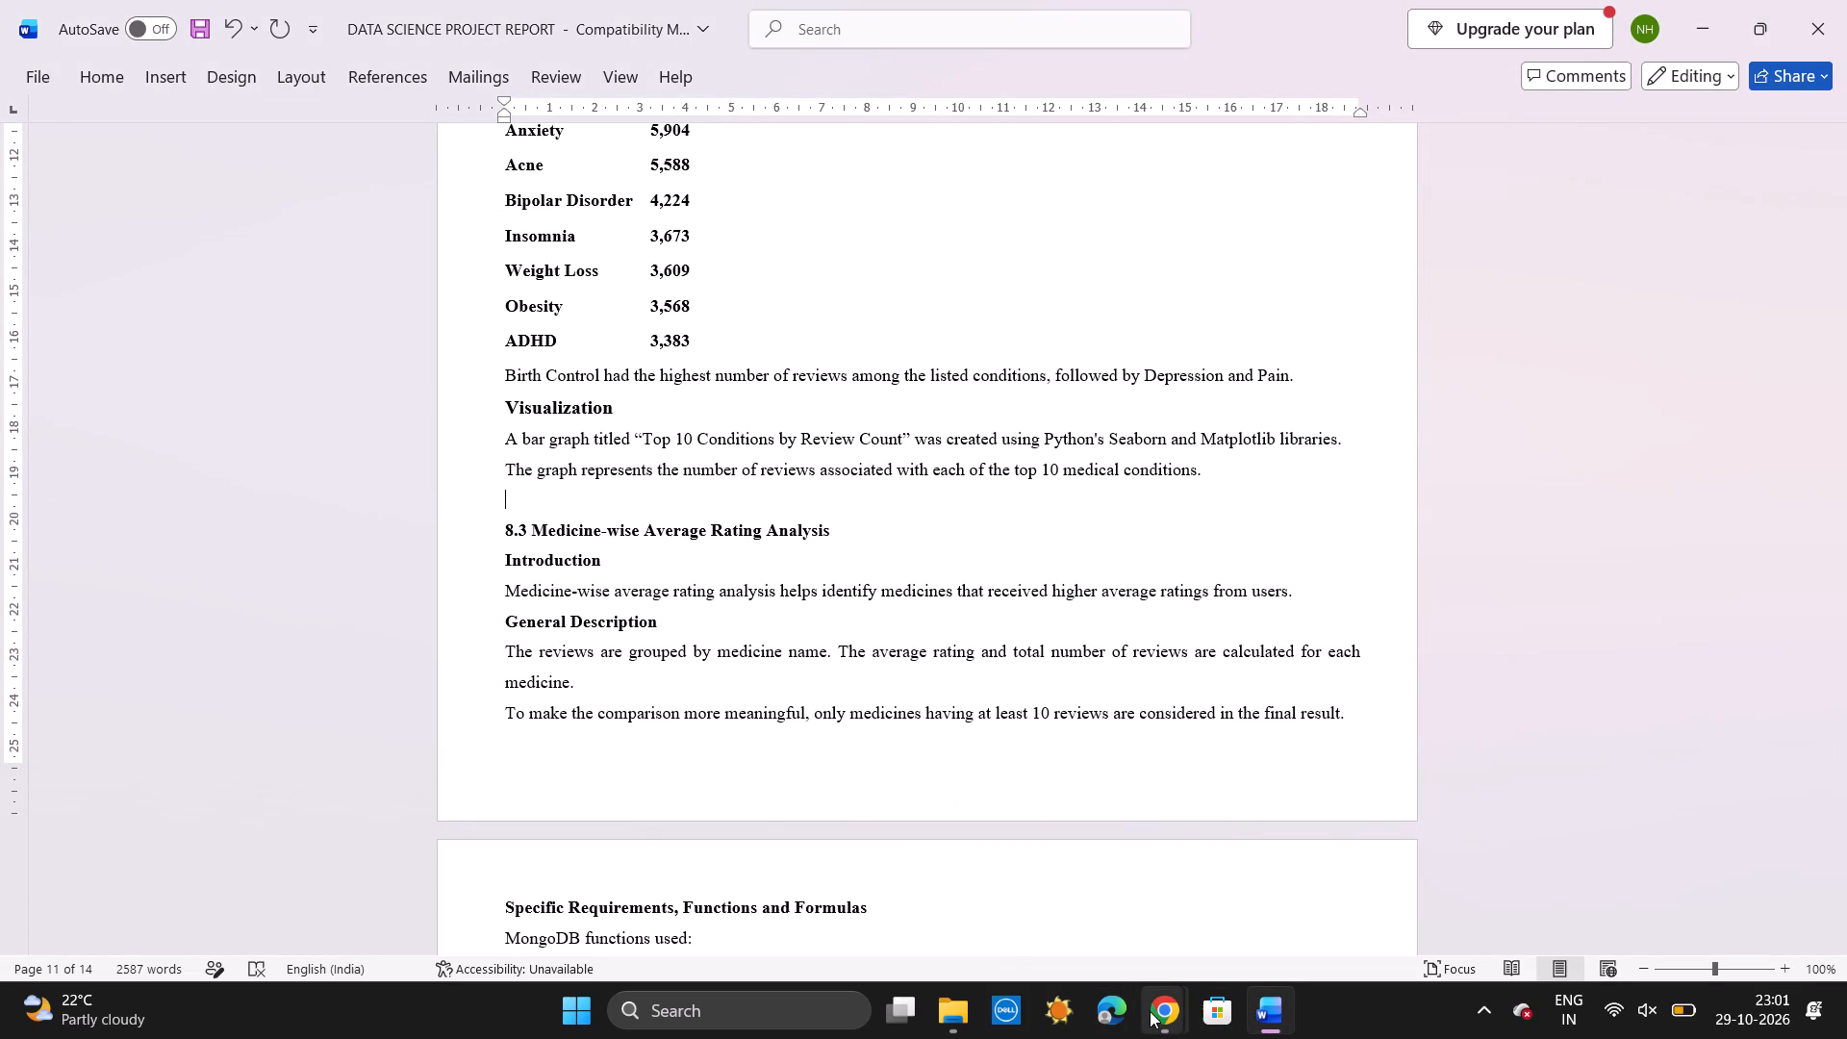
click(1092, 891)
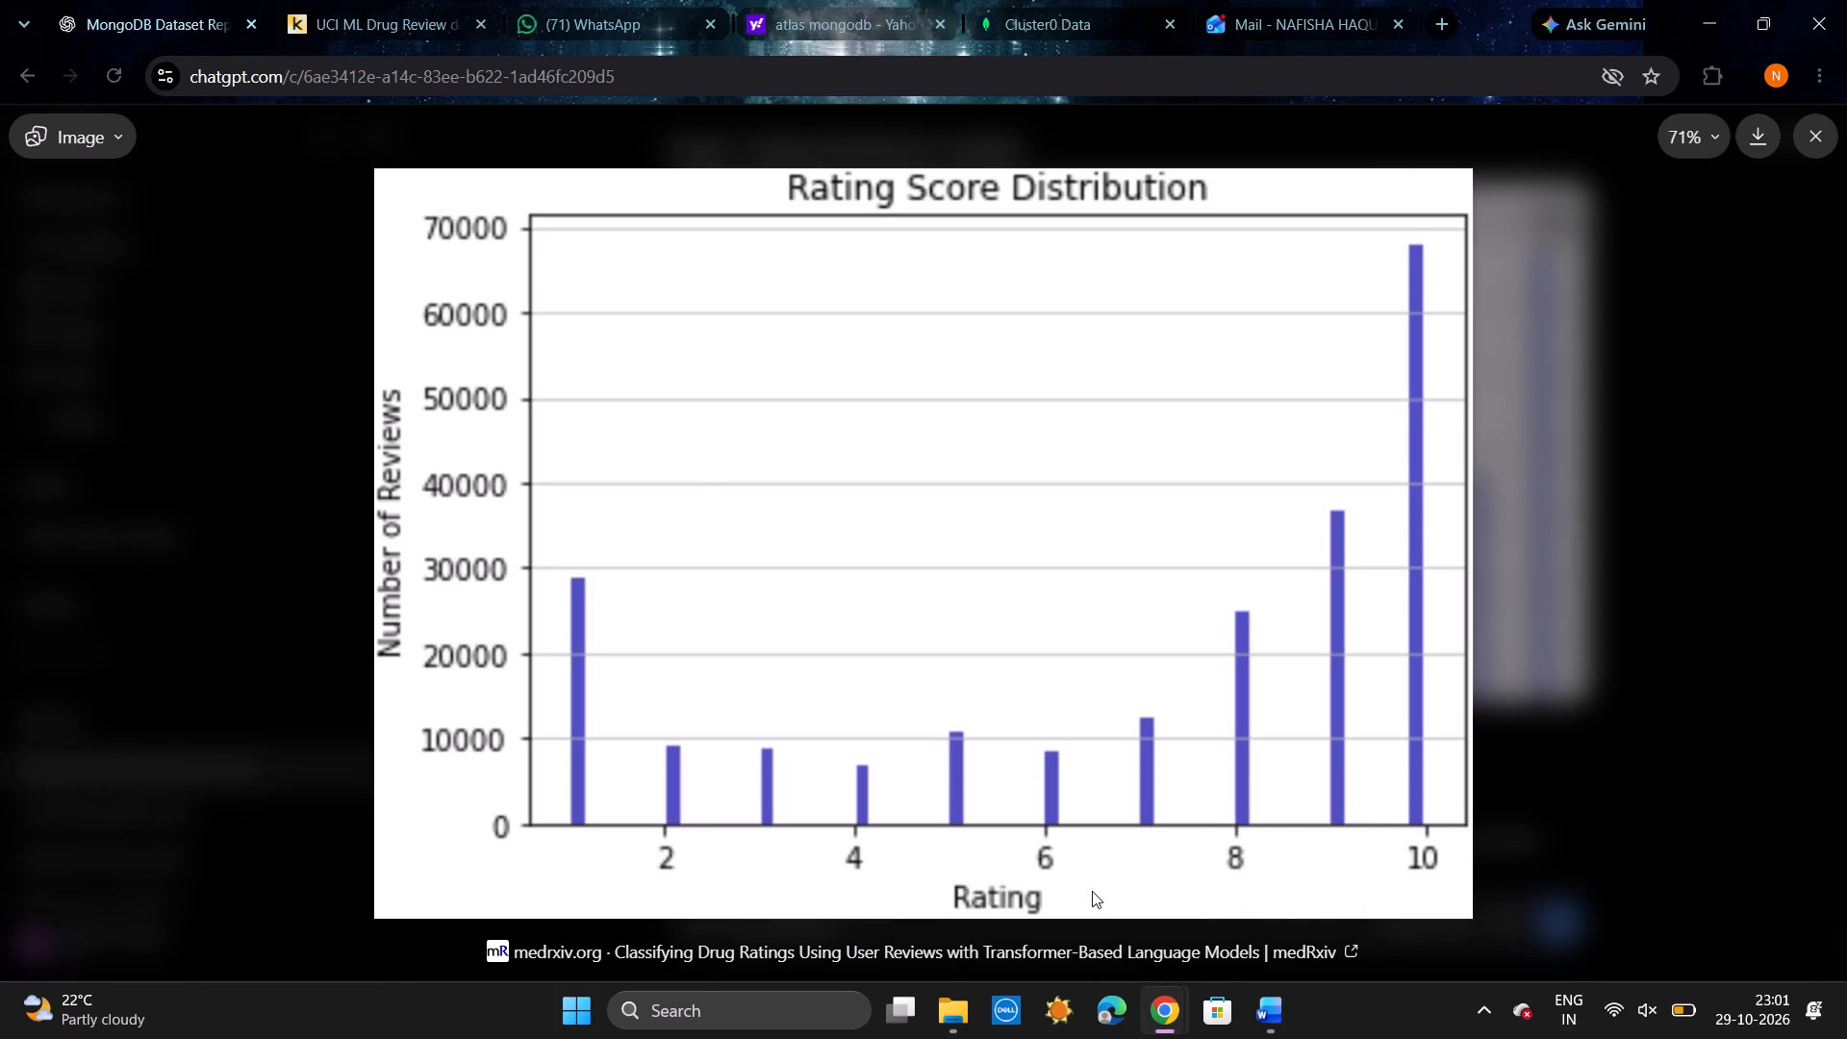
click(1260, 1021)
scroll(1116, 695, up, 3)
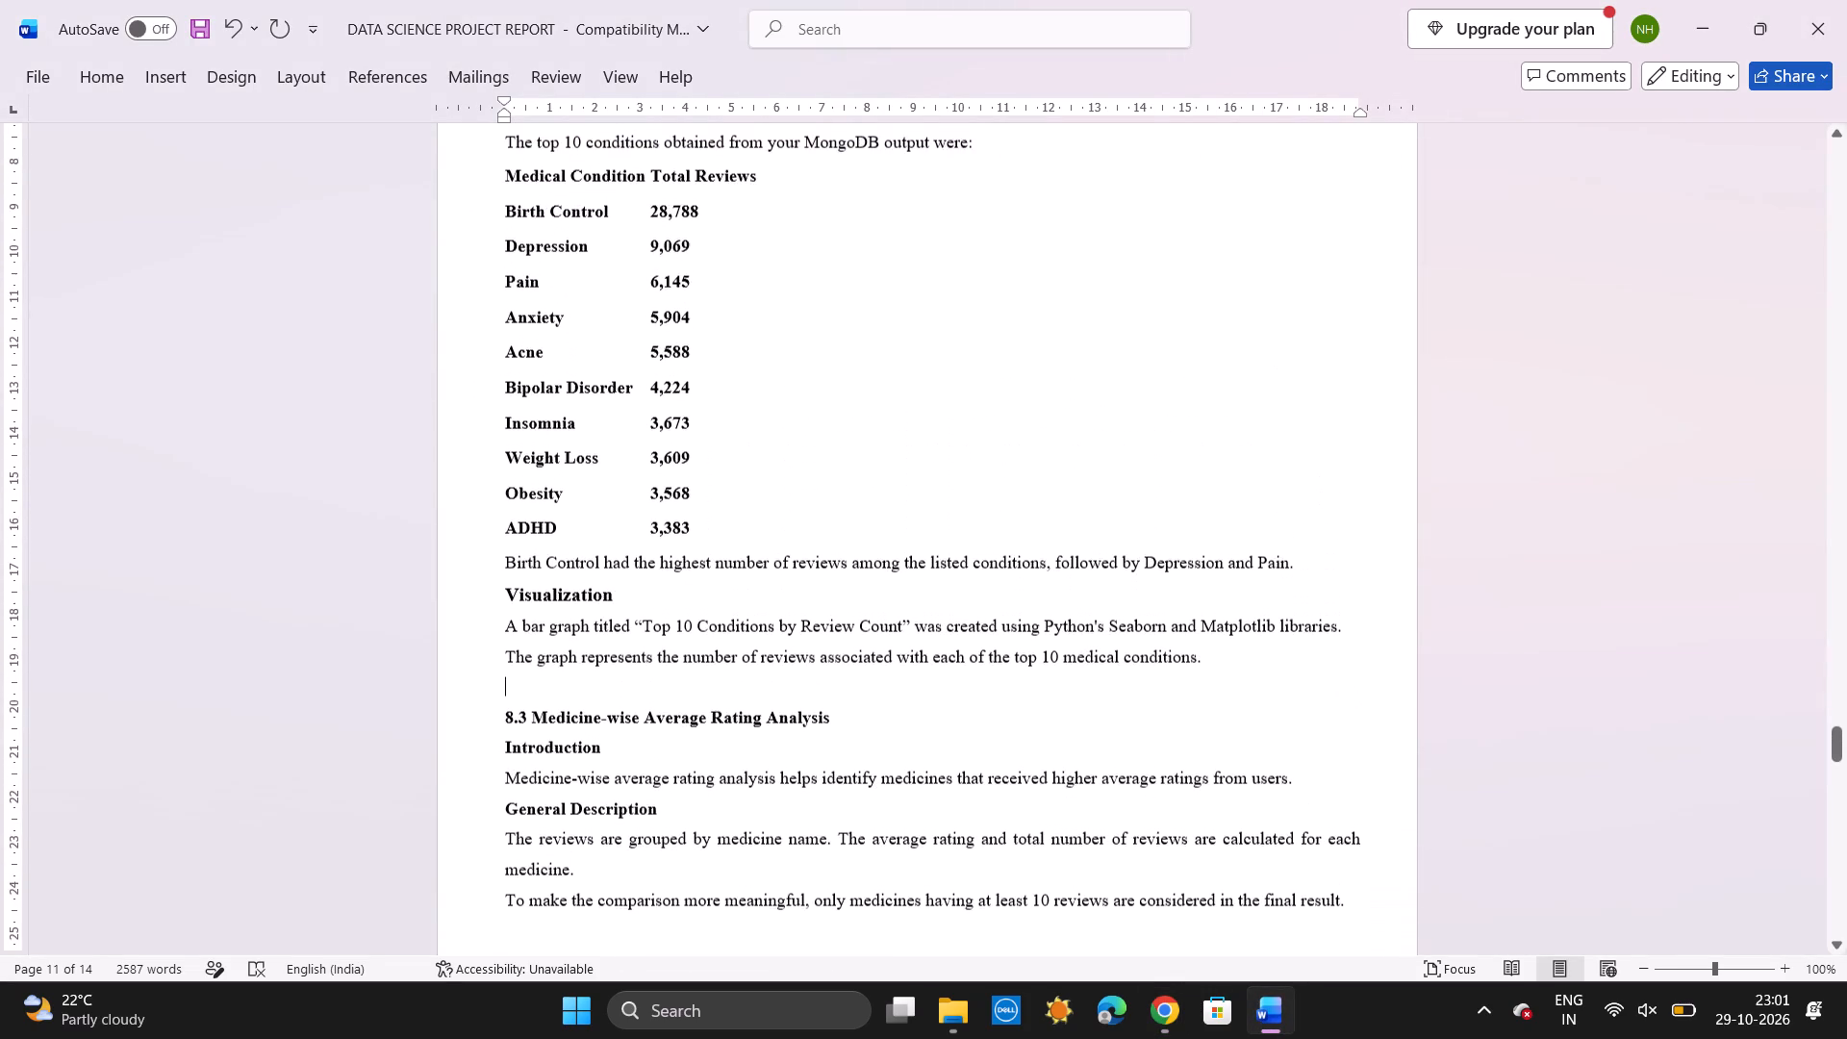
scroll(1116, 695, up, 3)
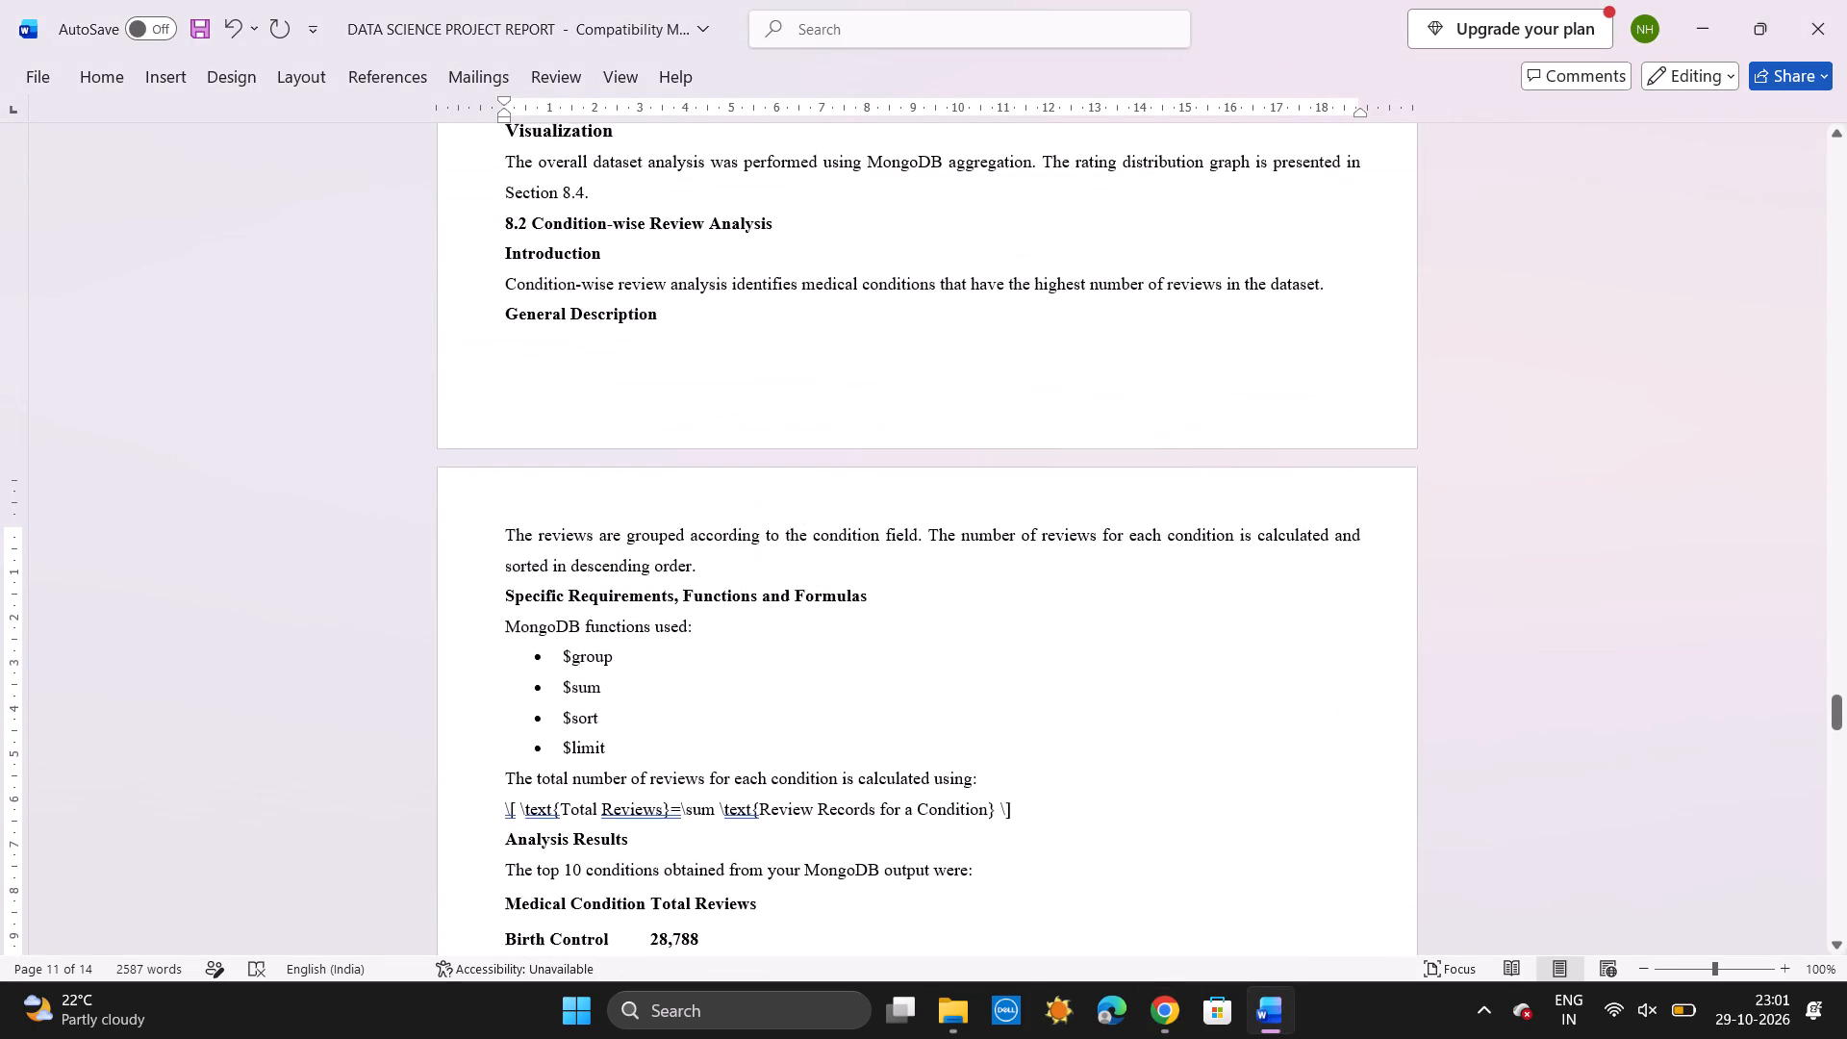
scroll(1116, 695, up, 1)
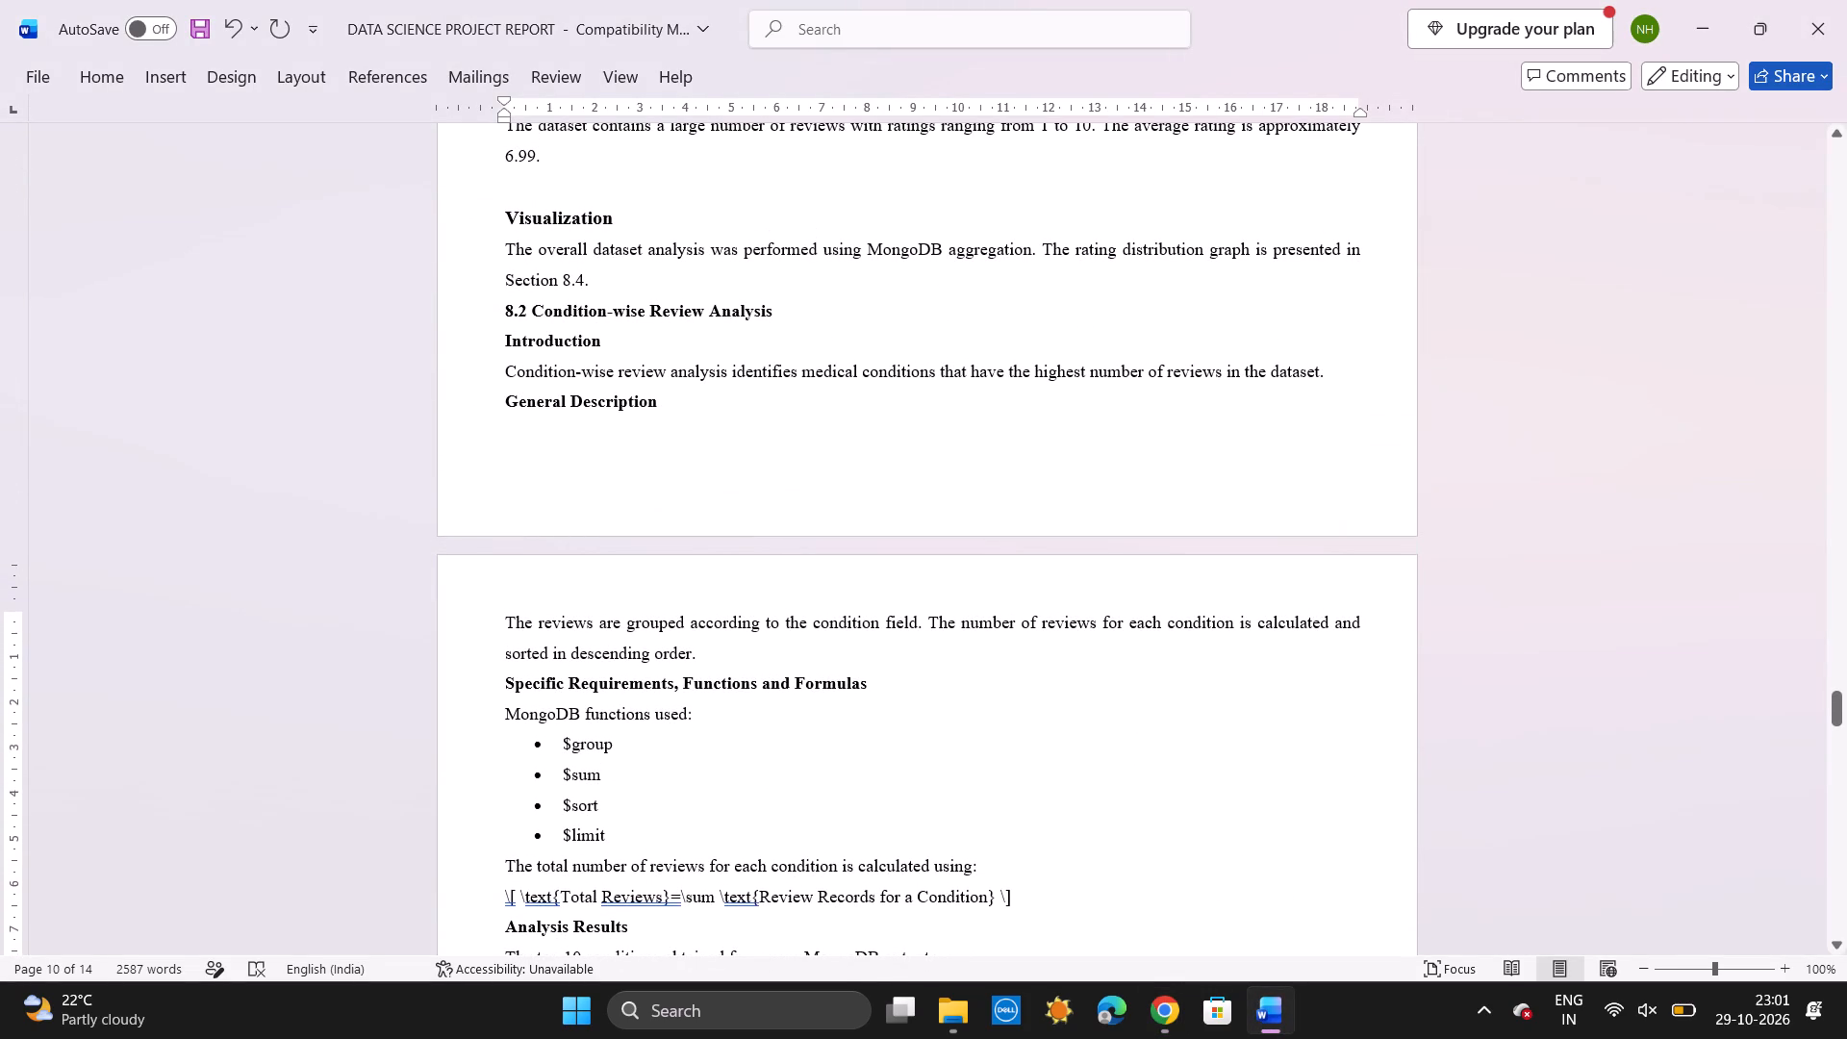
scroll(1116, 695, down, 2)
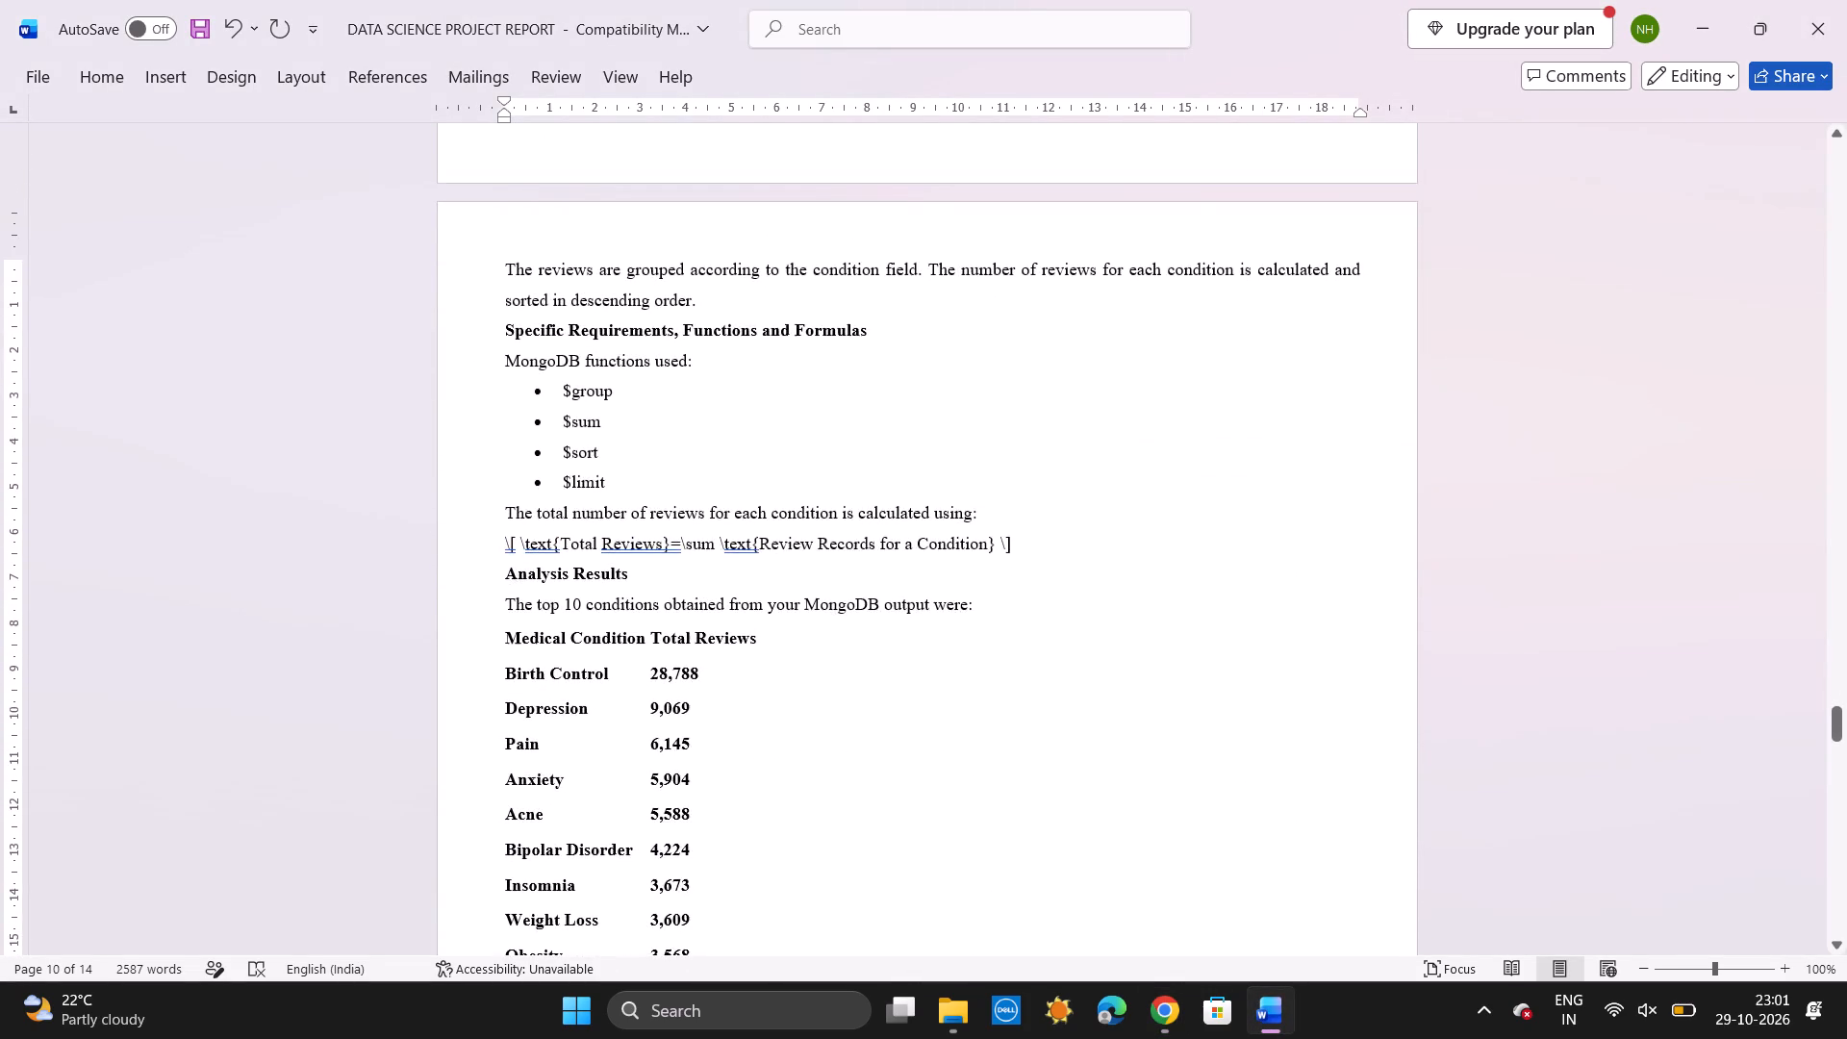
scroll(1116, 695, down, 3)
scroll(1116, 695, up, 1)
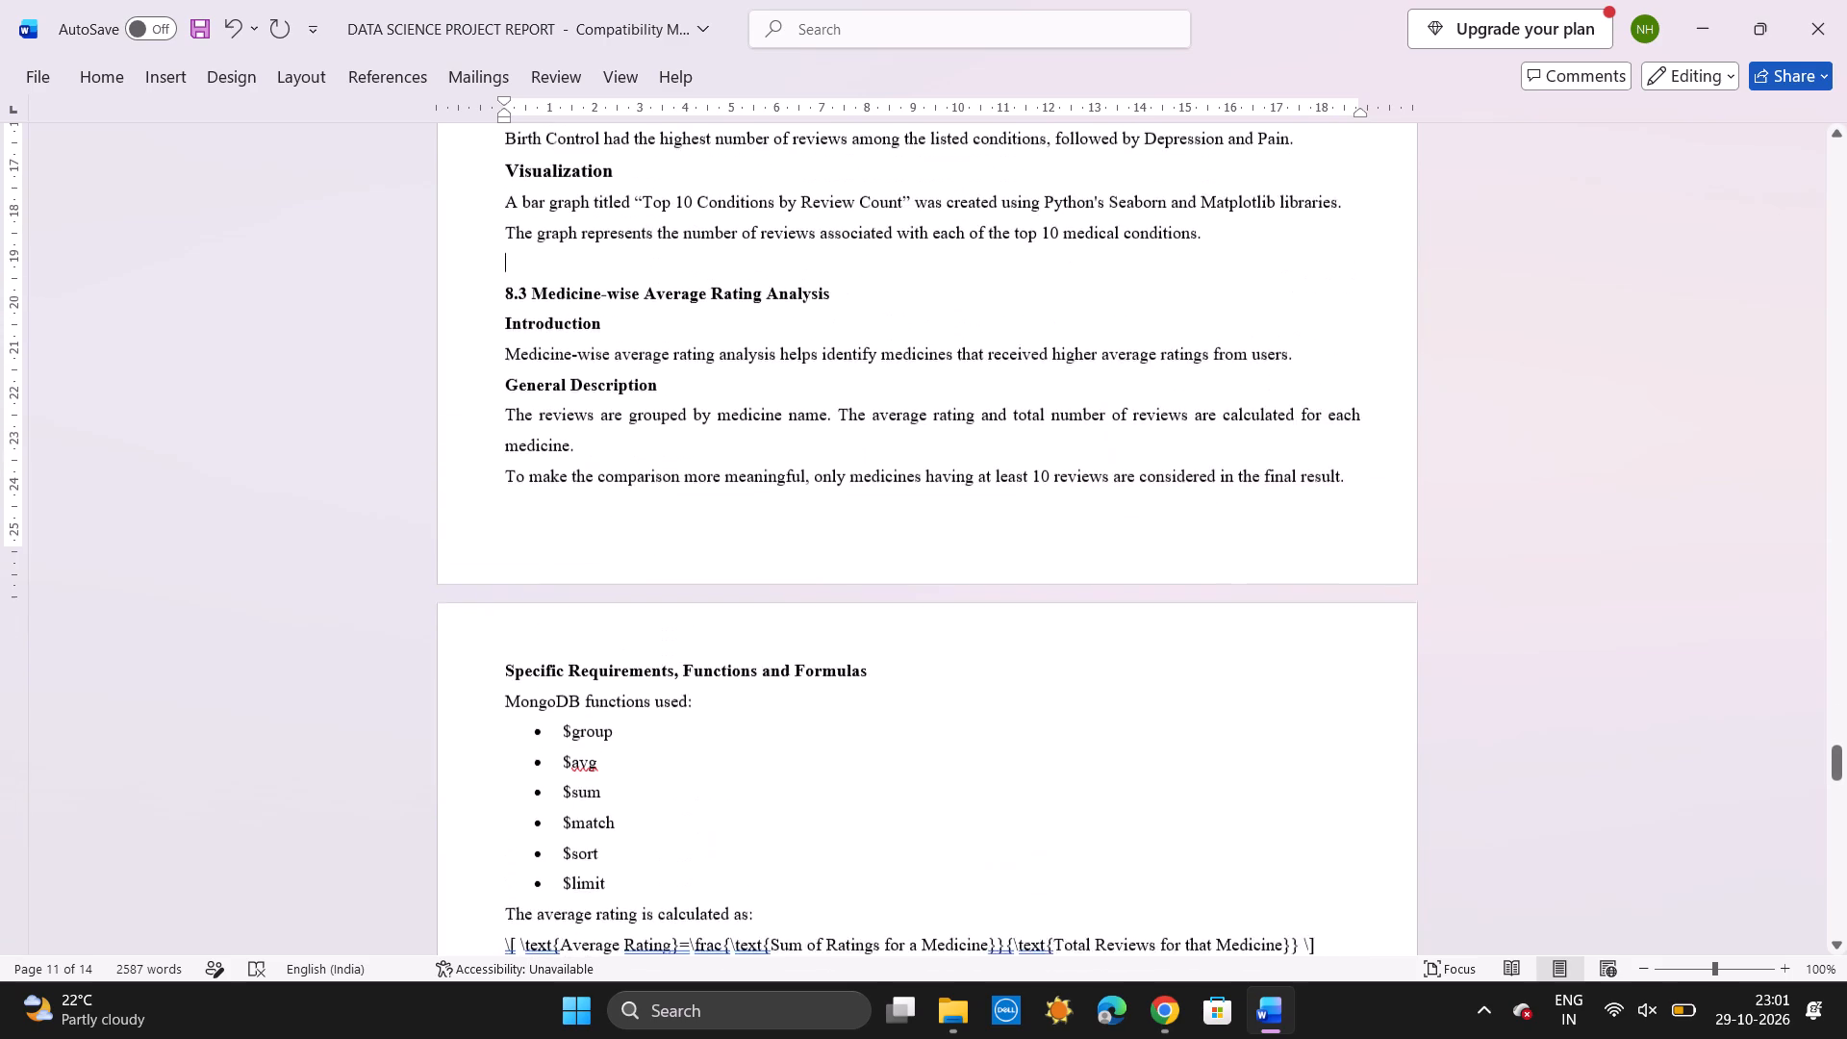
scroll(1116, 695, up, 1)
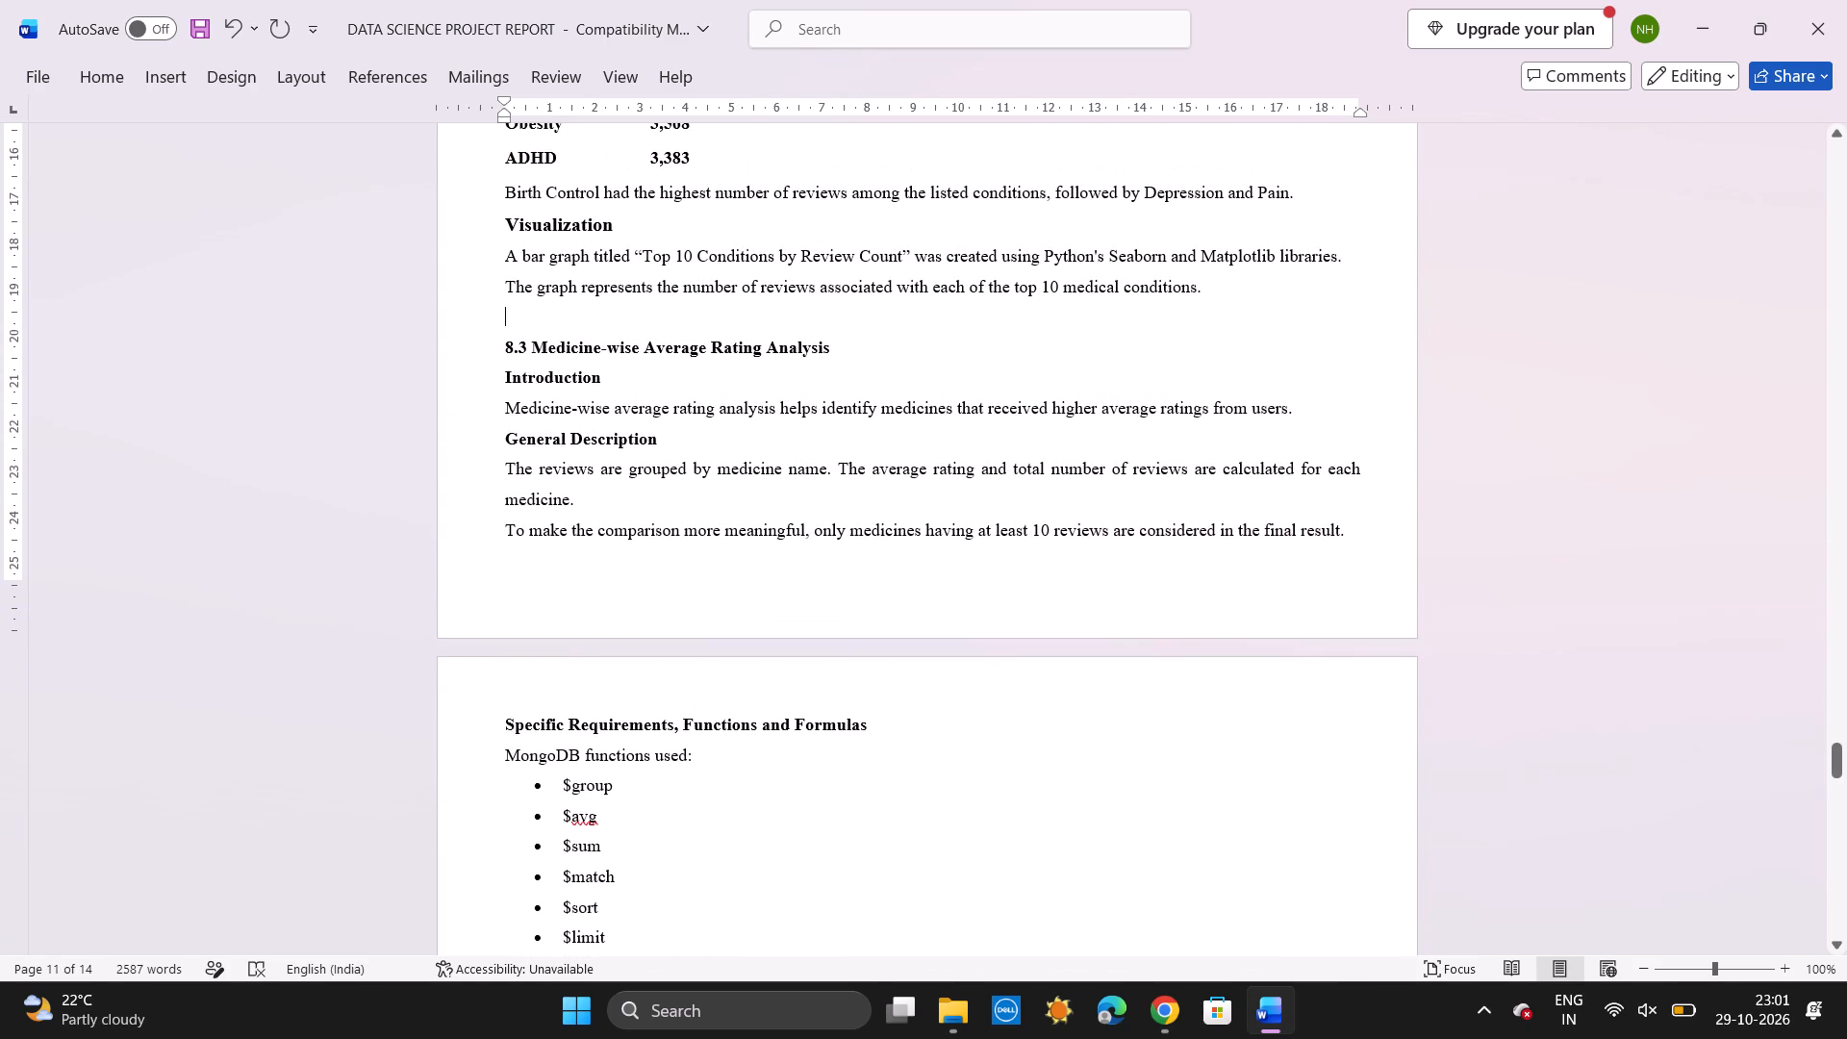
scroll(1116, 695, down, 1)
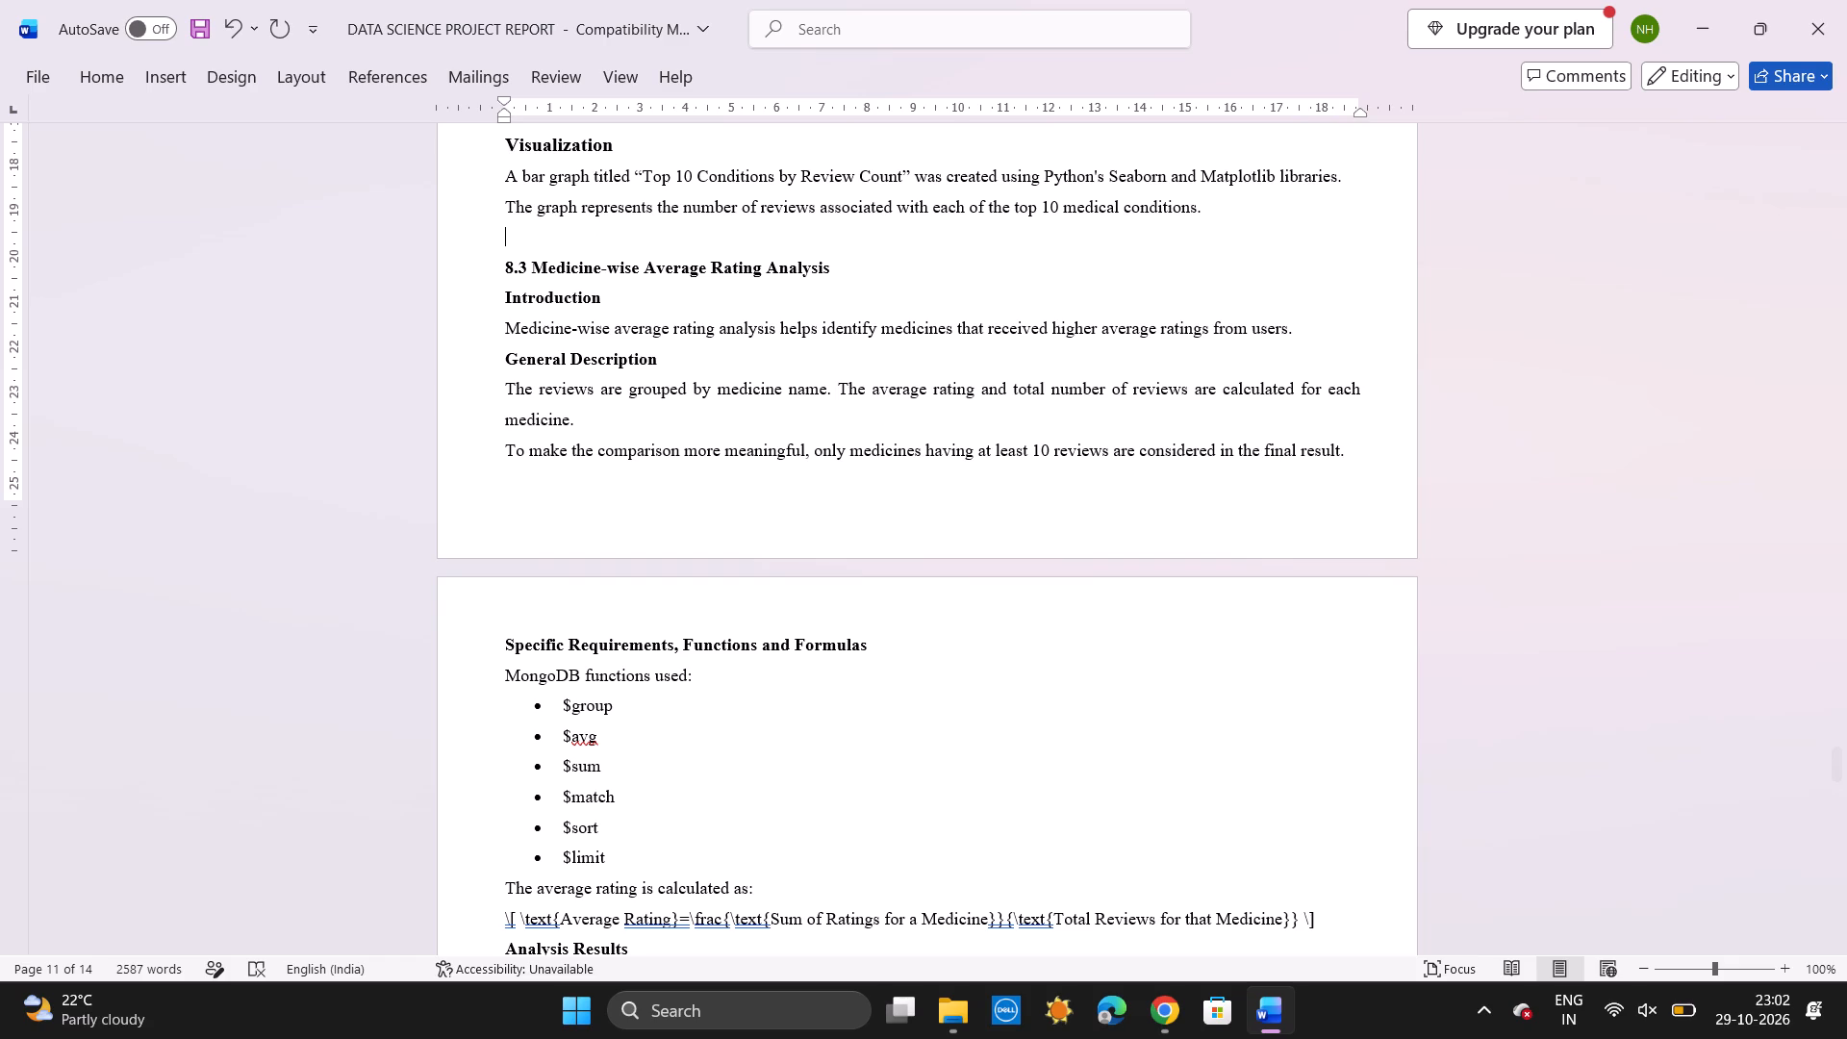
scroll(985, 669, up, 2)
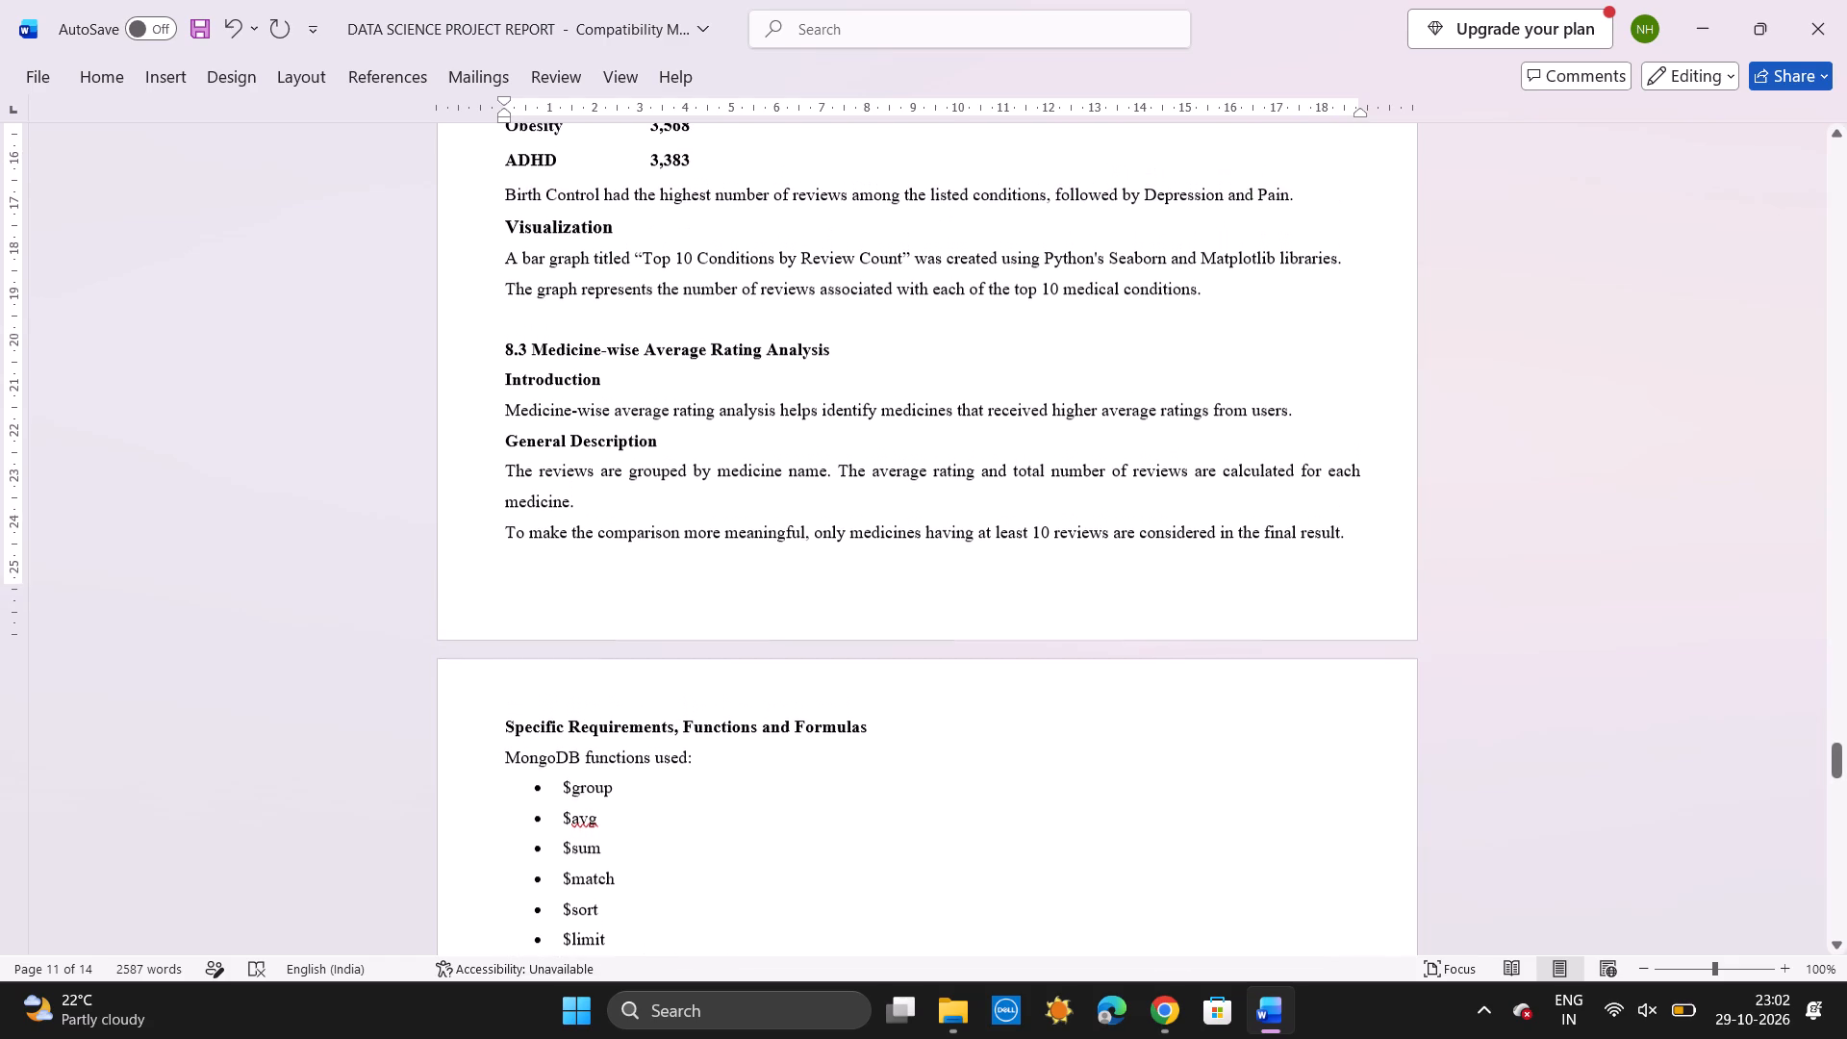
scroll(985, 669, up, 1)
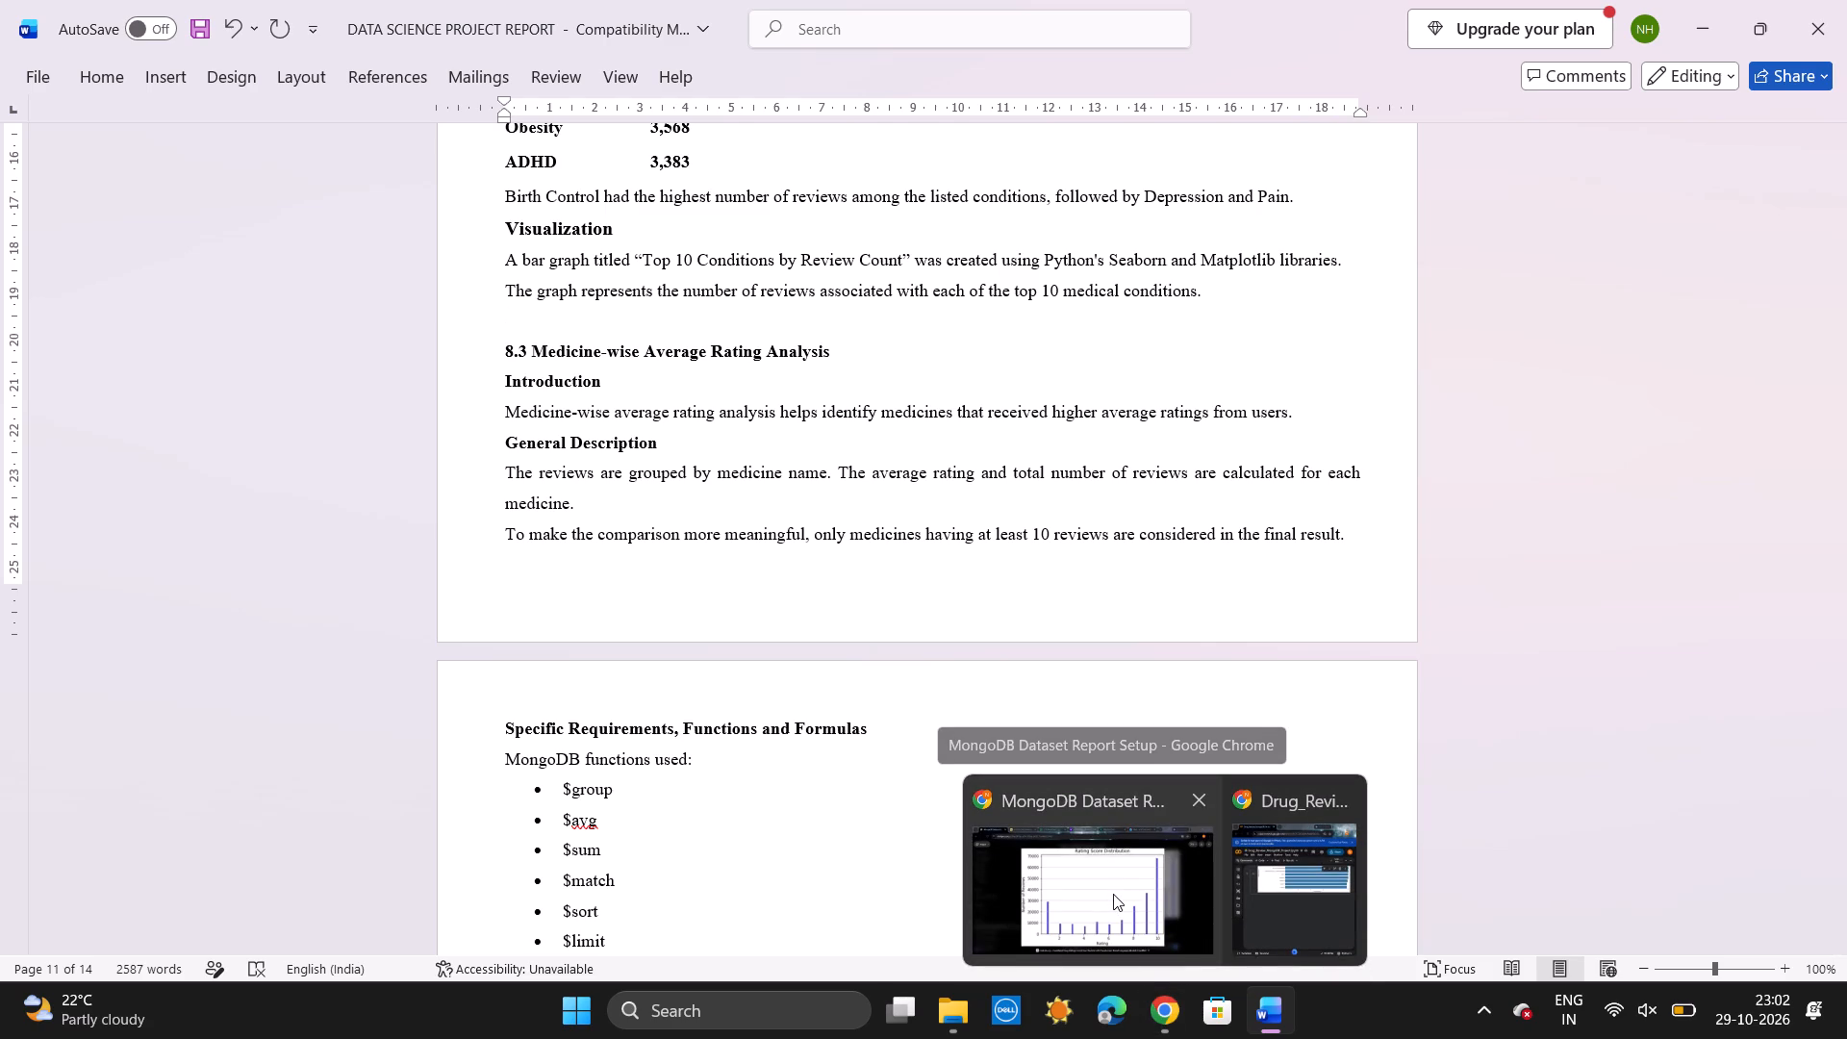
Insert the captured Rating Score Distribution graph into the Word report directly above heading 8.3 Medicine-wise Average Rating Analysis.
click(1113, 894)
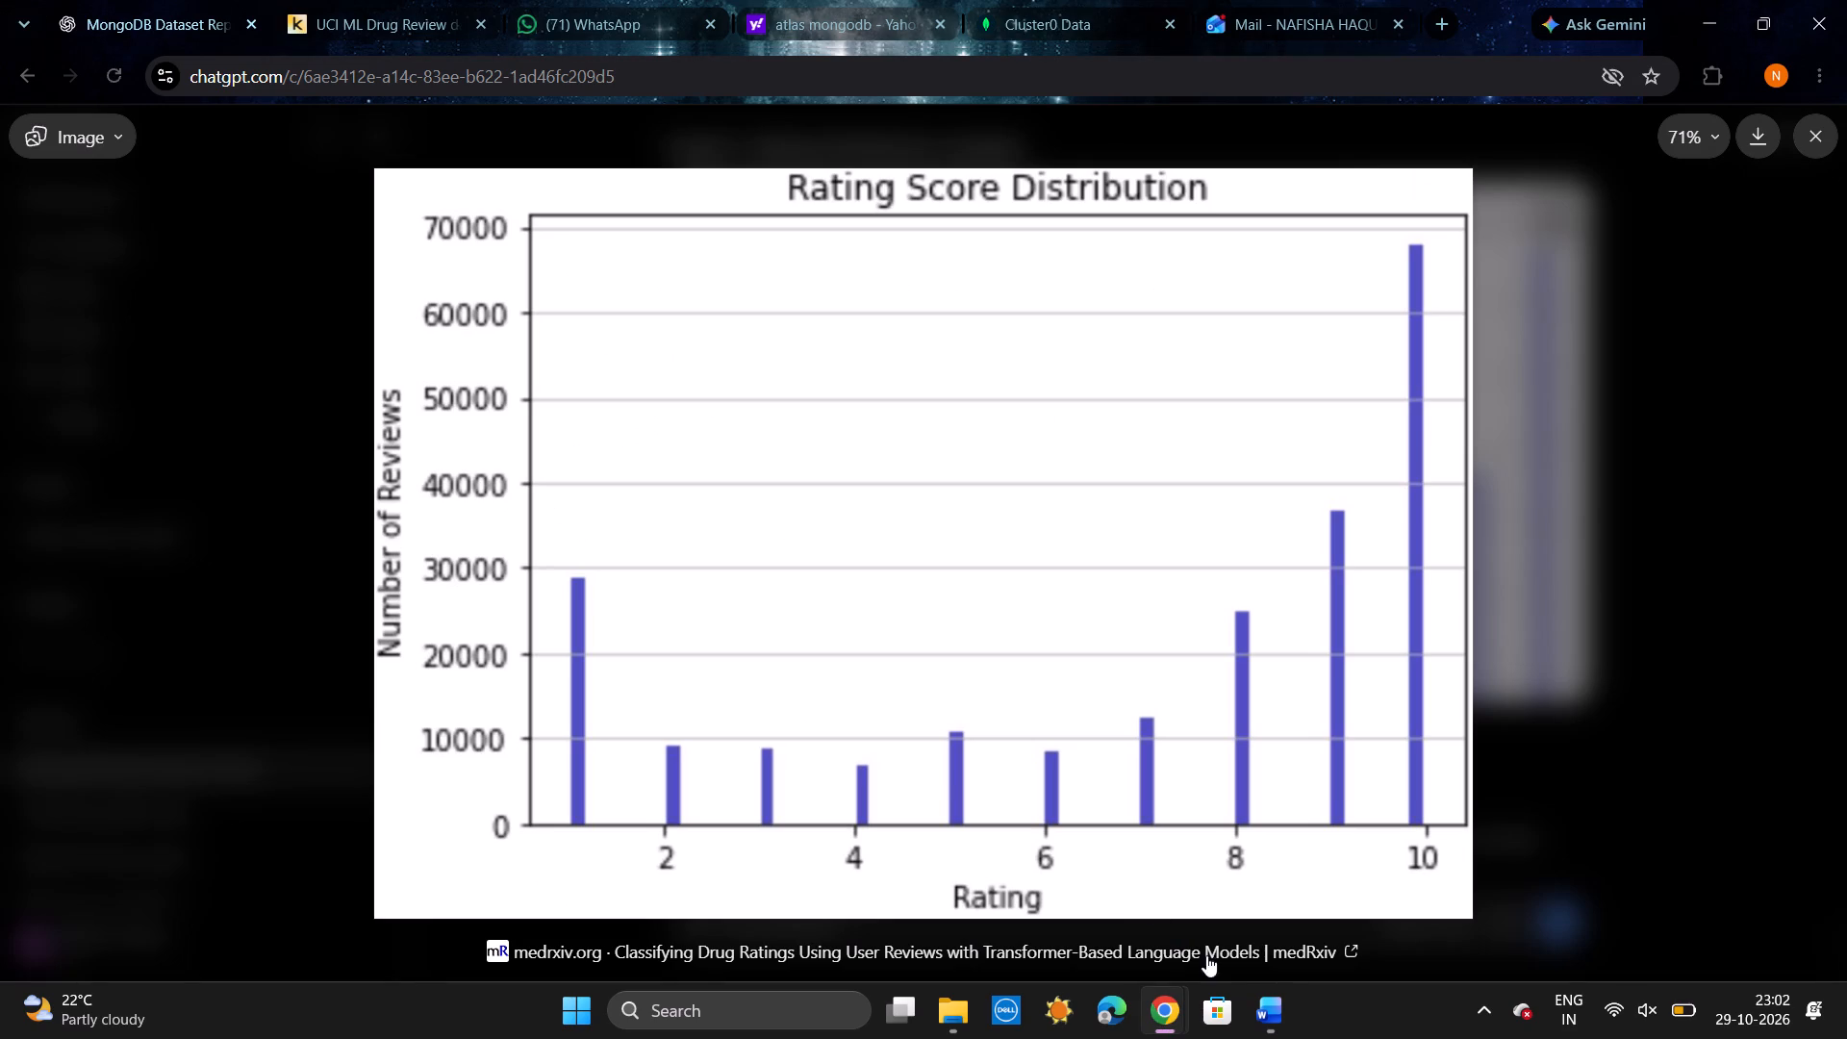
click(1252, 1015)
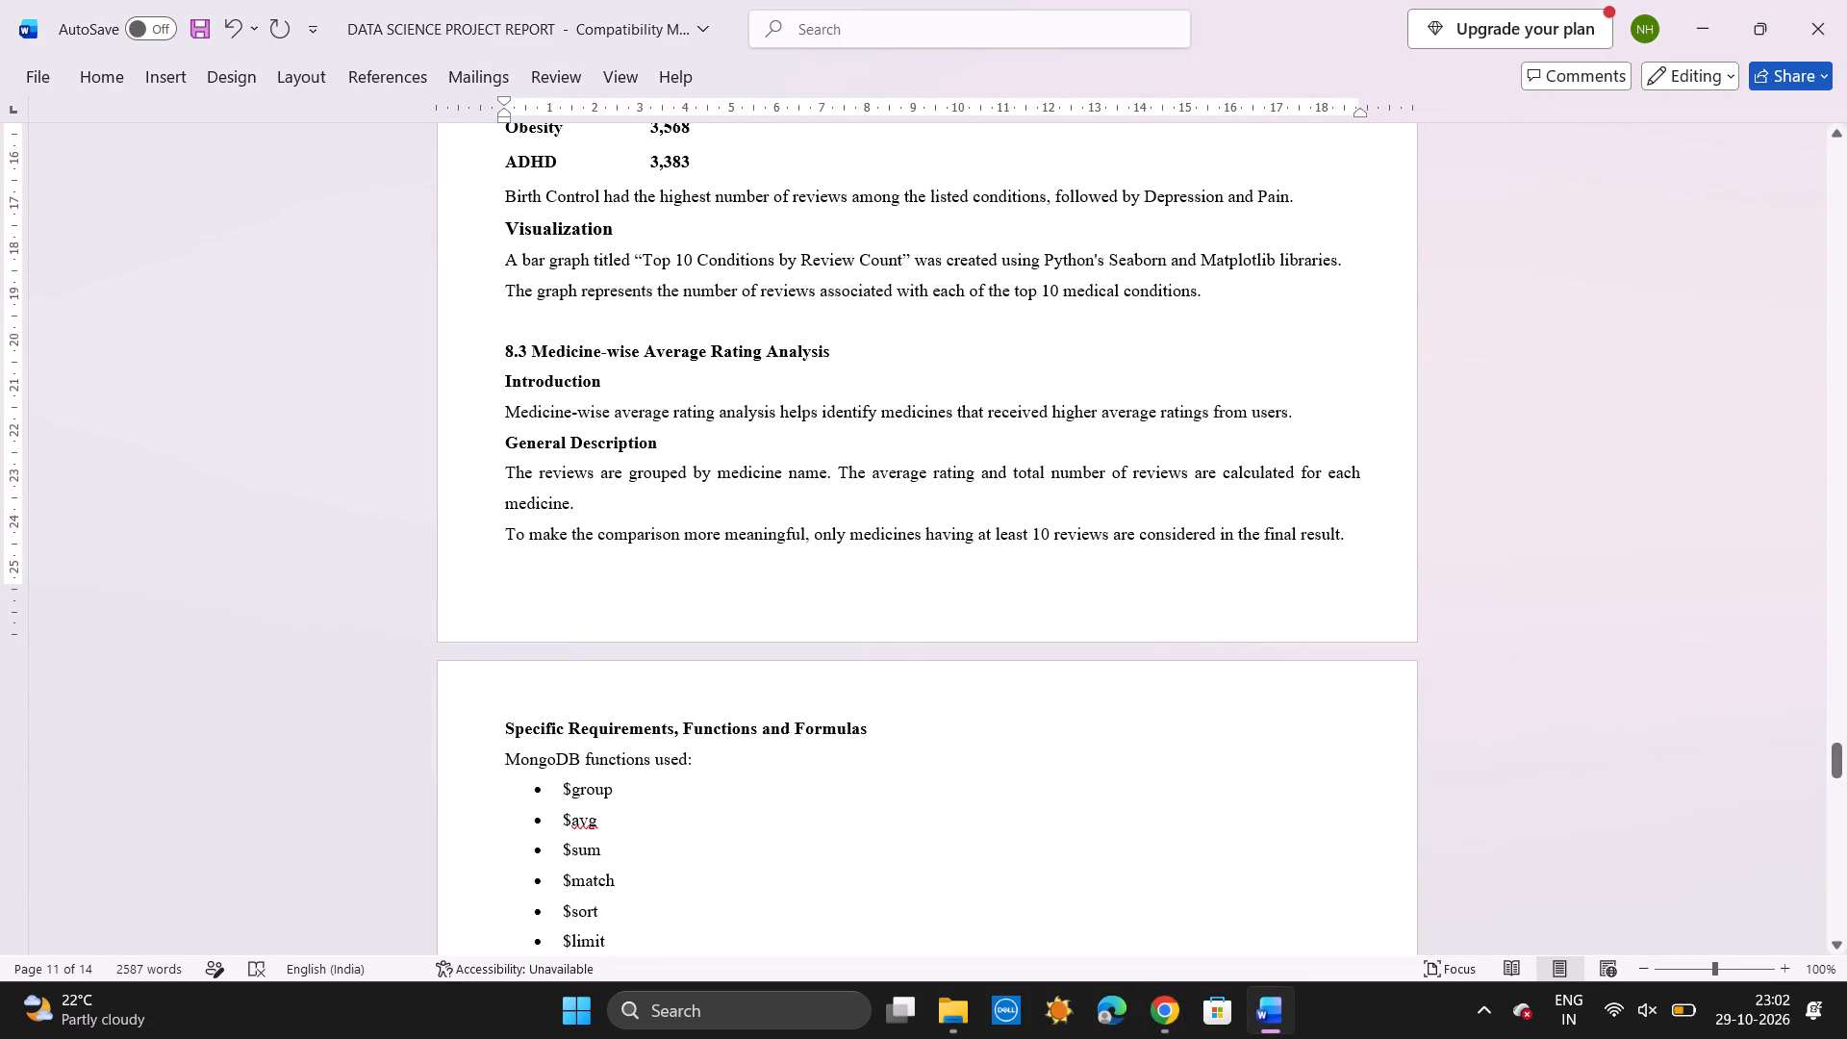
key(ctrl+v)
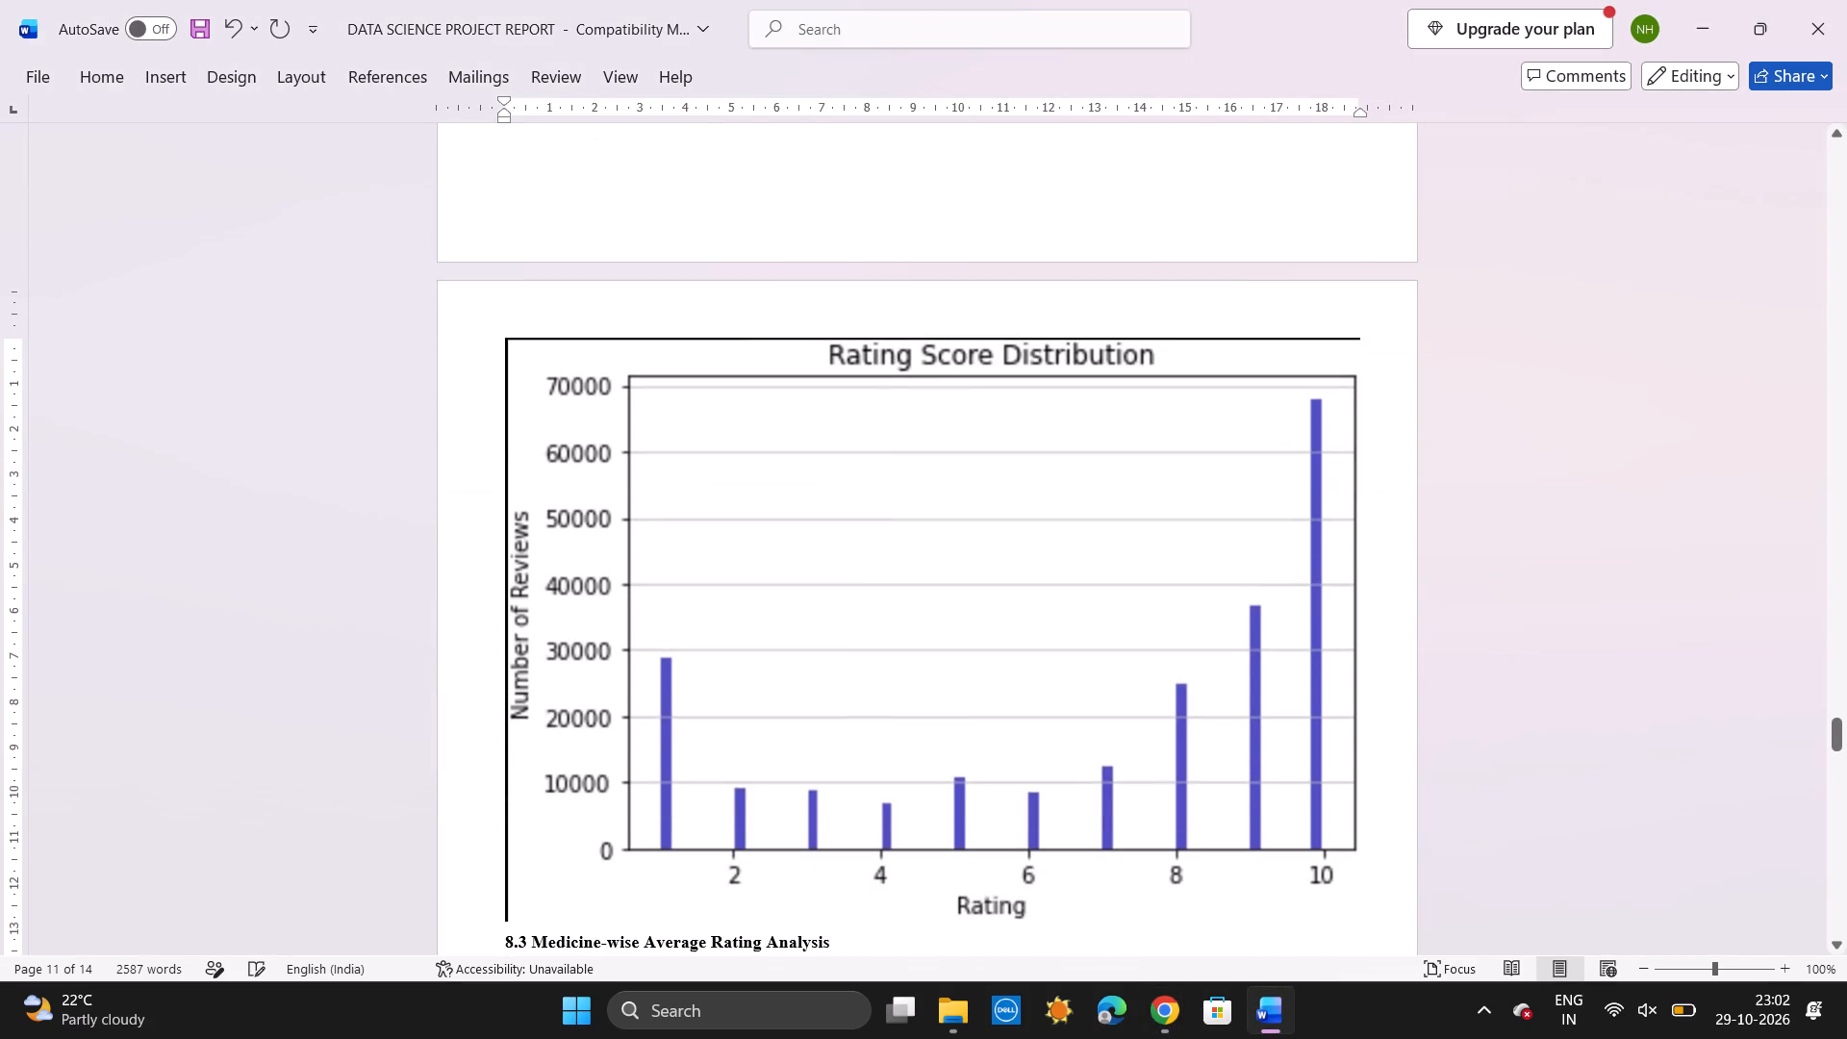
Shrink the inserted Rating Score Distribution graph proportionally to about 13.95 cm wide and 9.53 cm high.
click(901, 595)
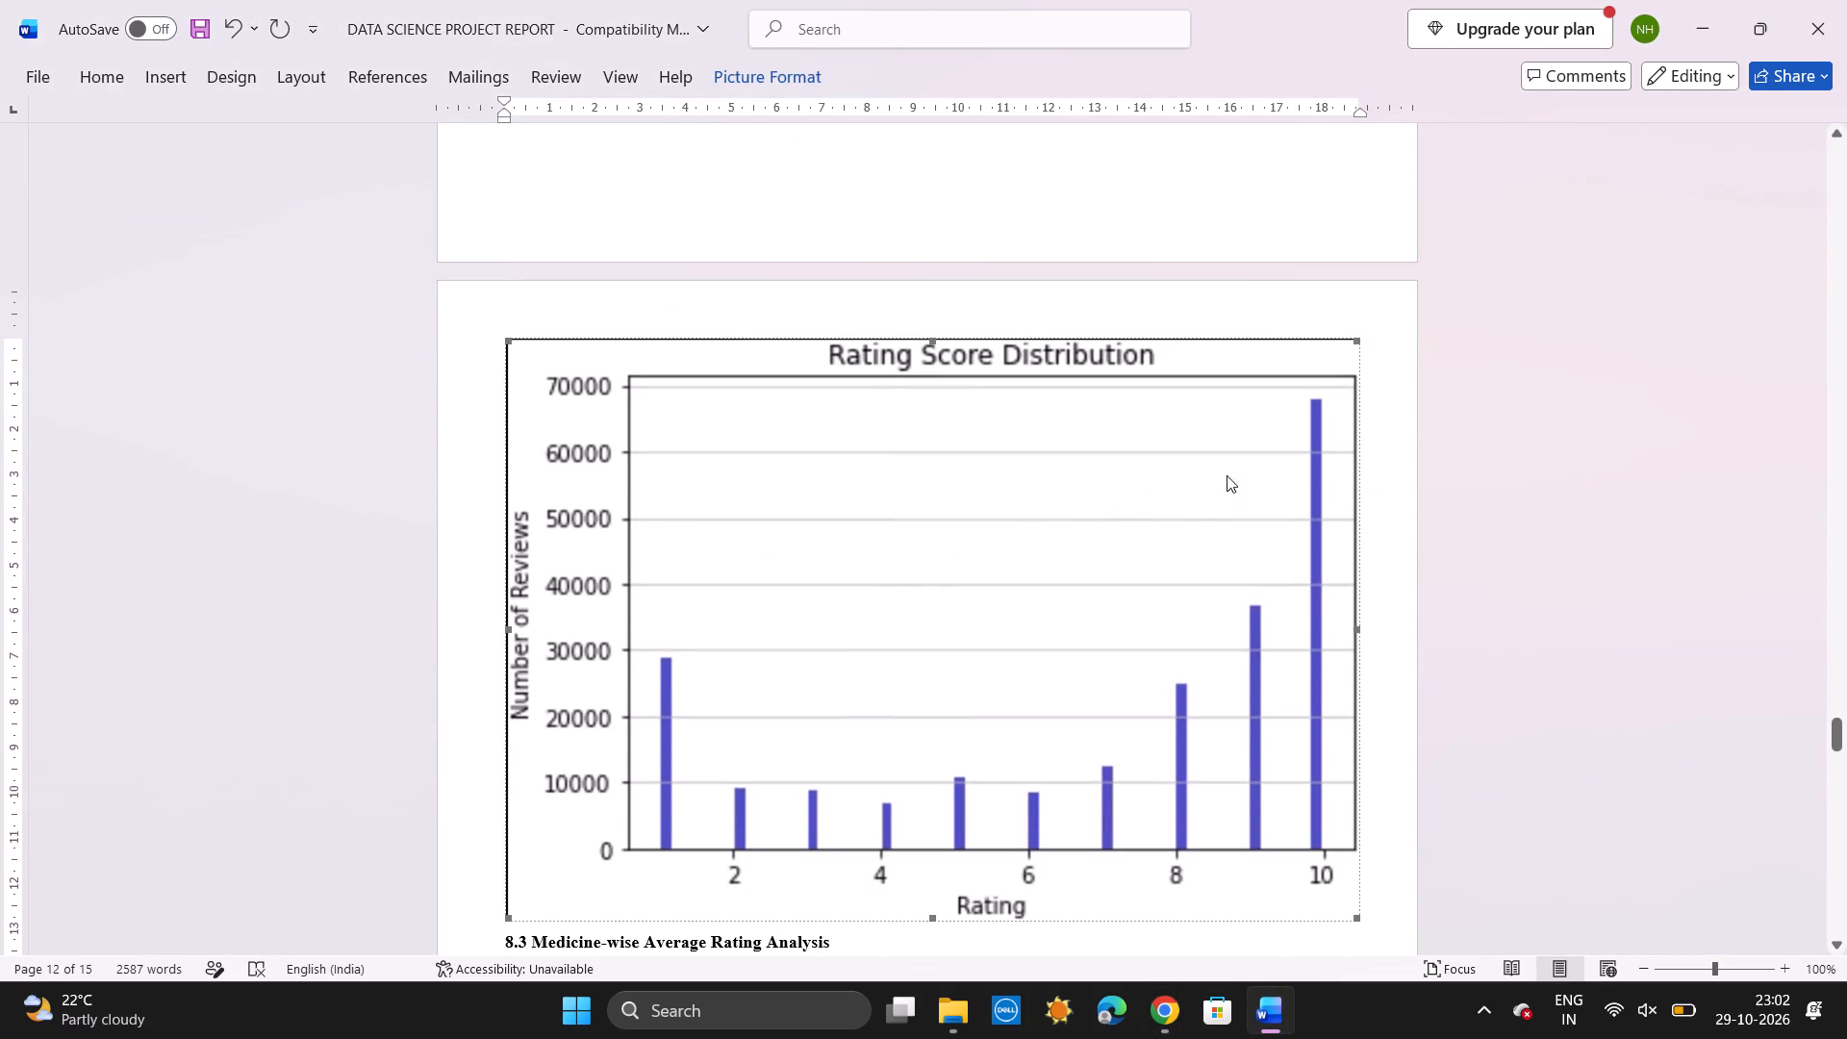
scroll(1187, 504, down, 1)
click(1002, 516)
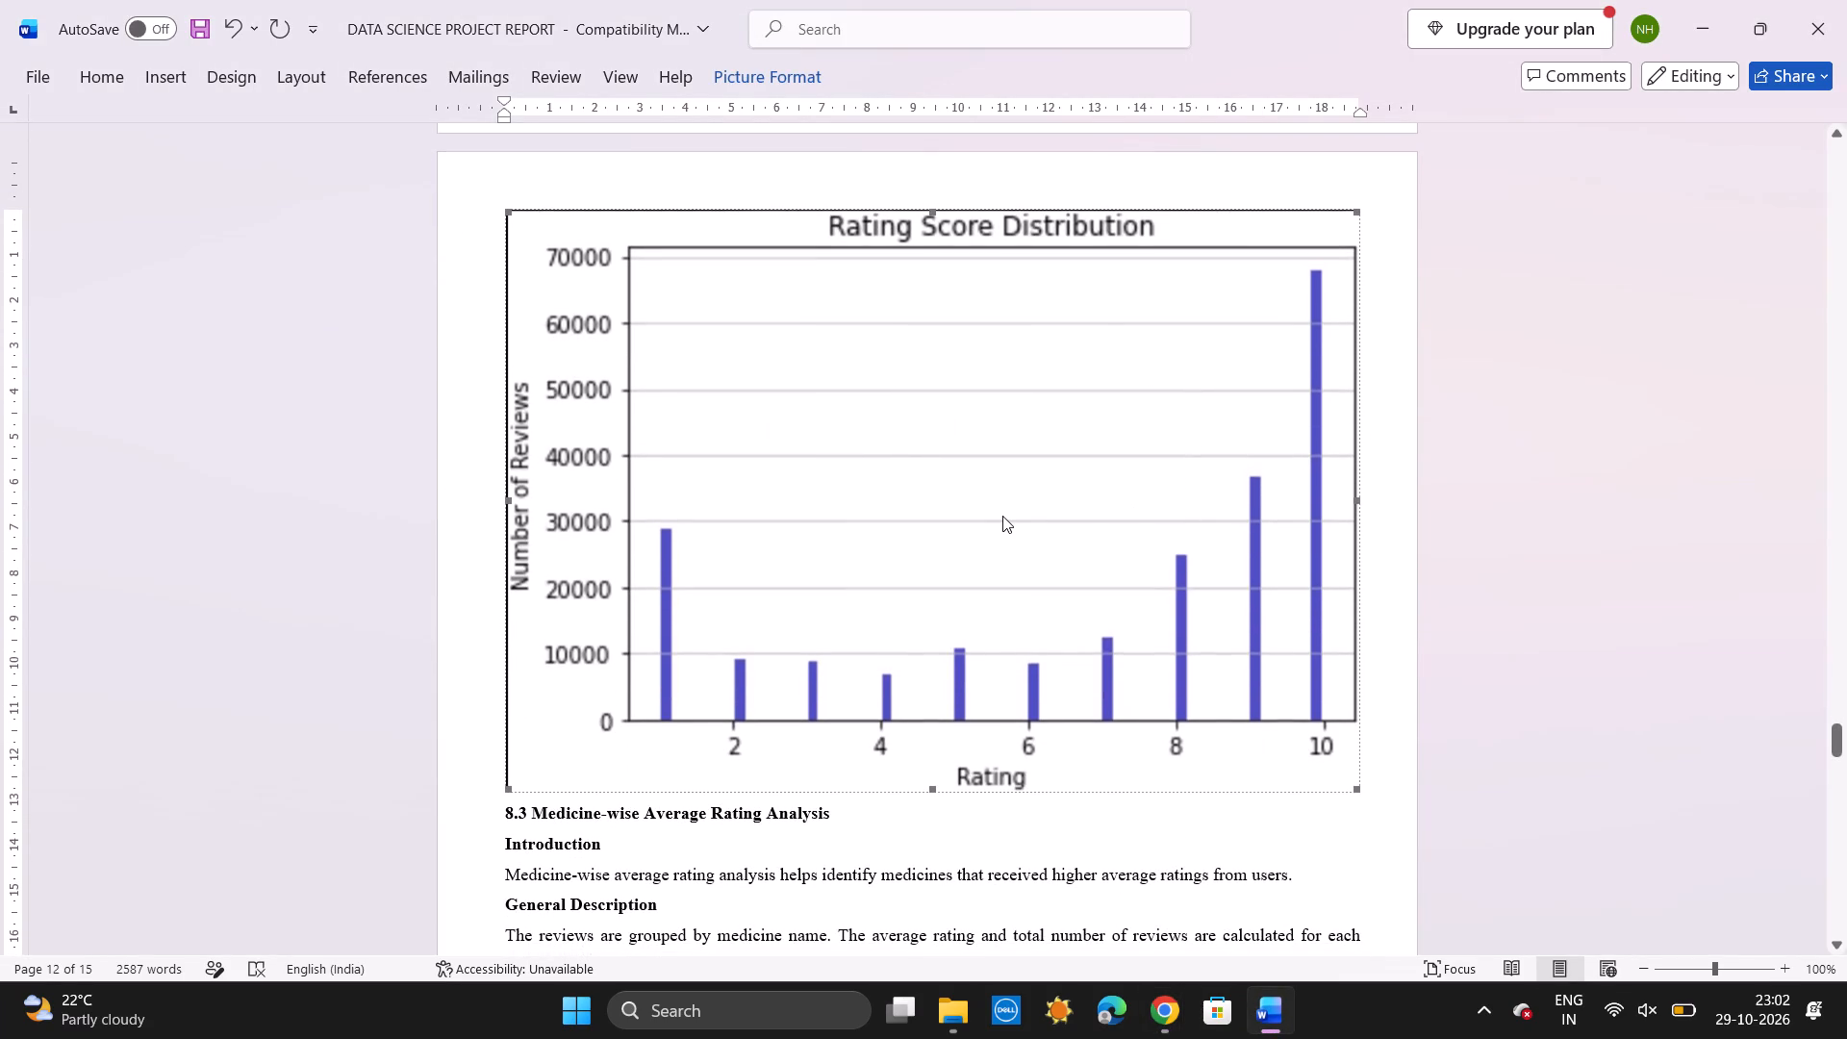
click(1099, 311)
scroll(1099, 311, up, 1)
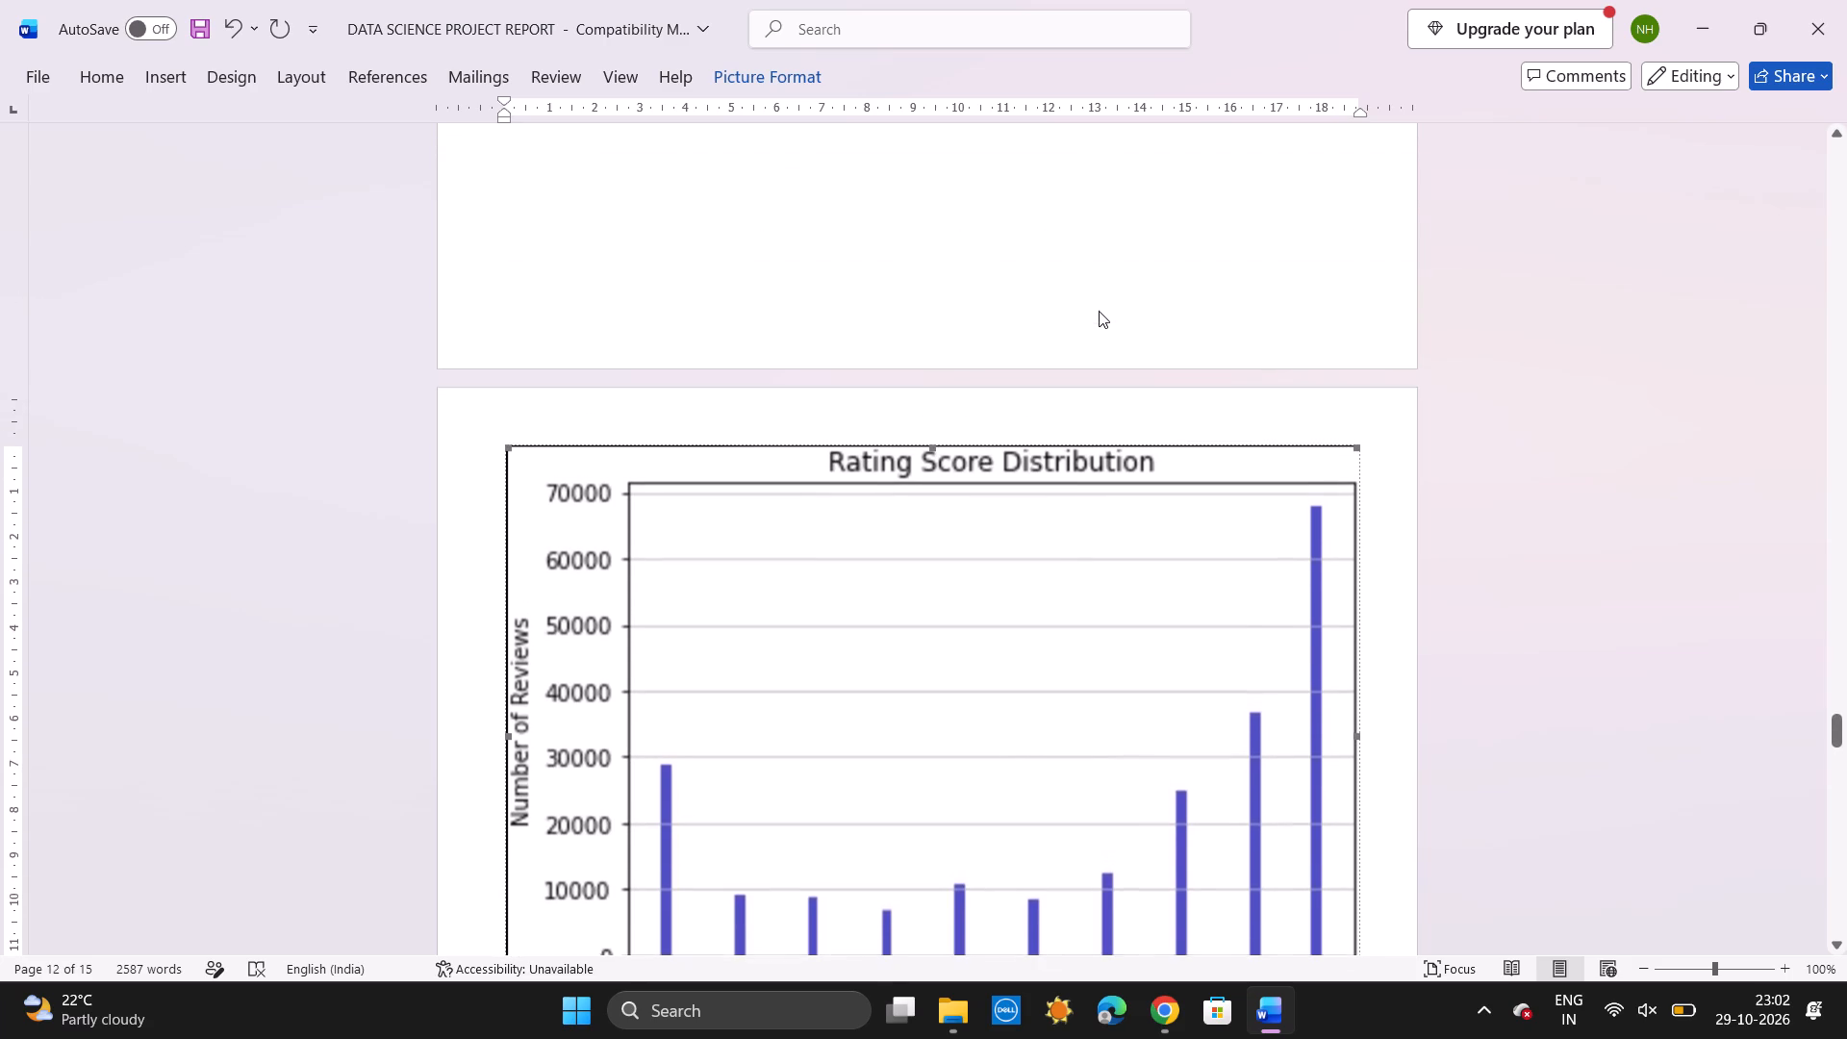
click(1075, 527)
scroll(1098, 642, down, 1)
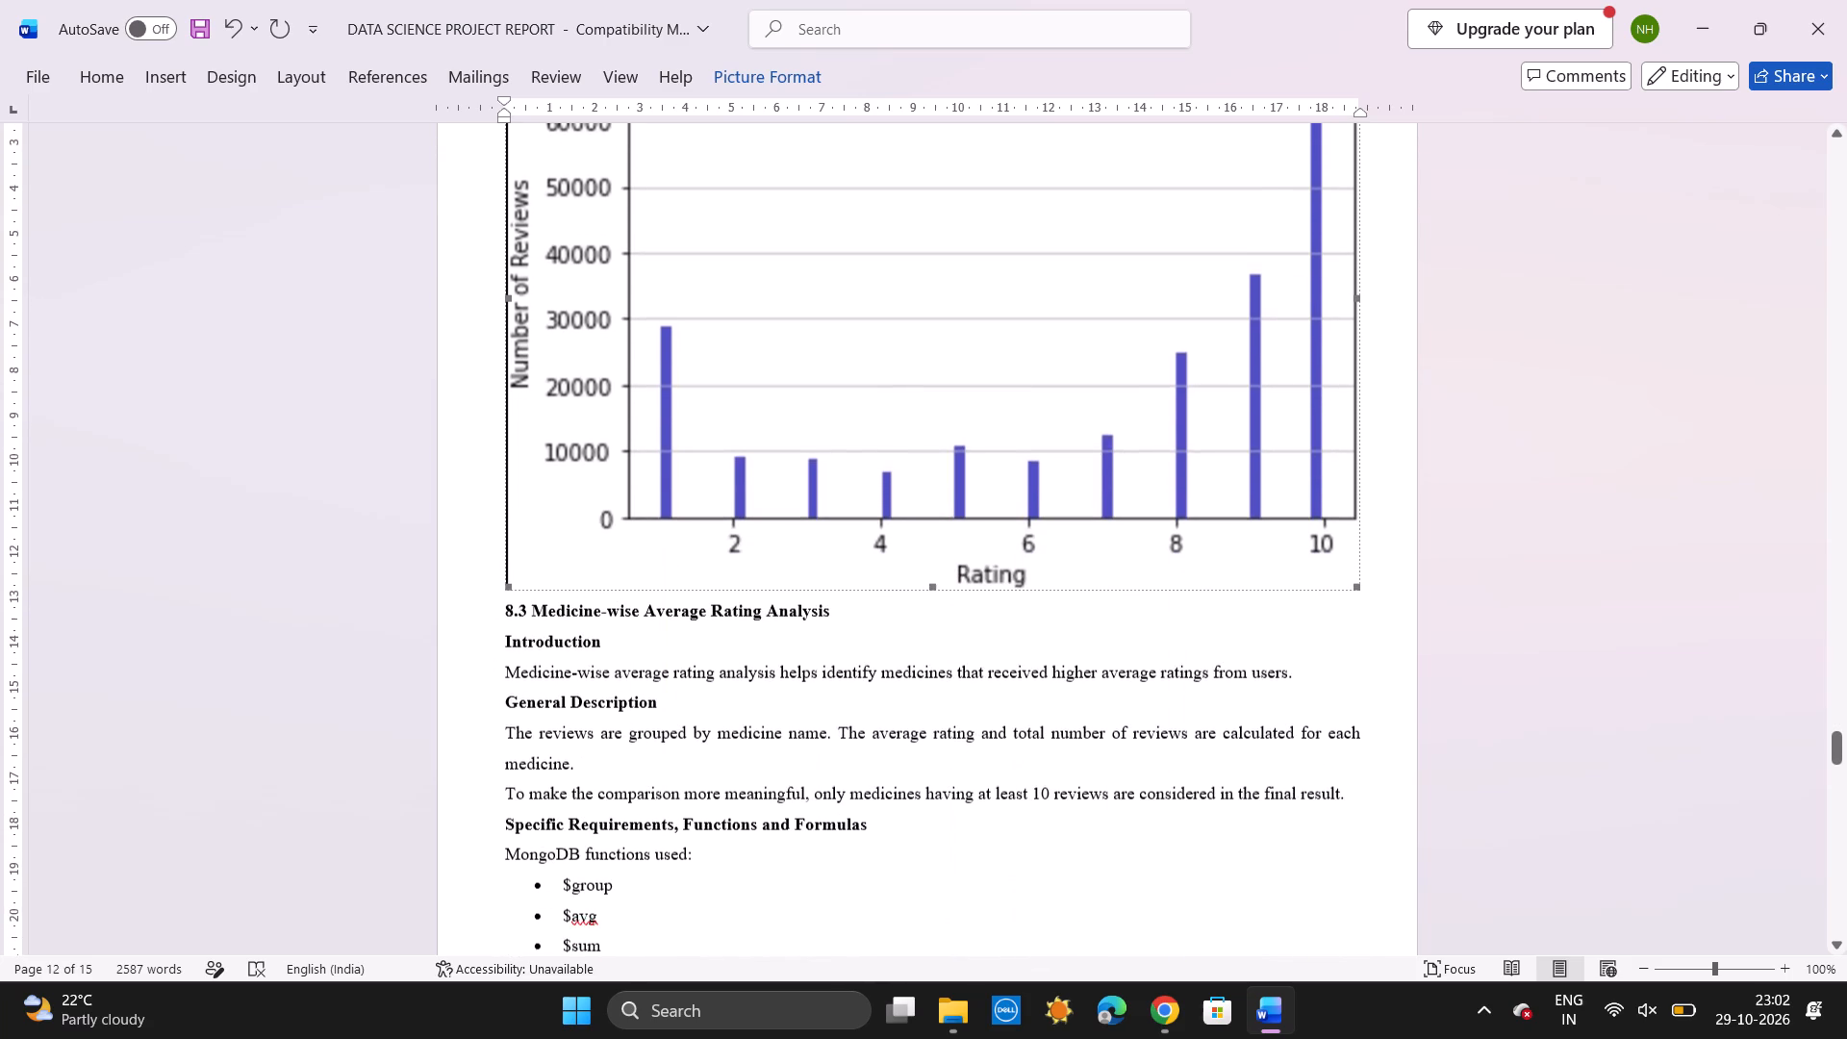
drag(1357, 584, 1195, 475)
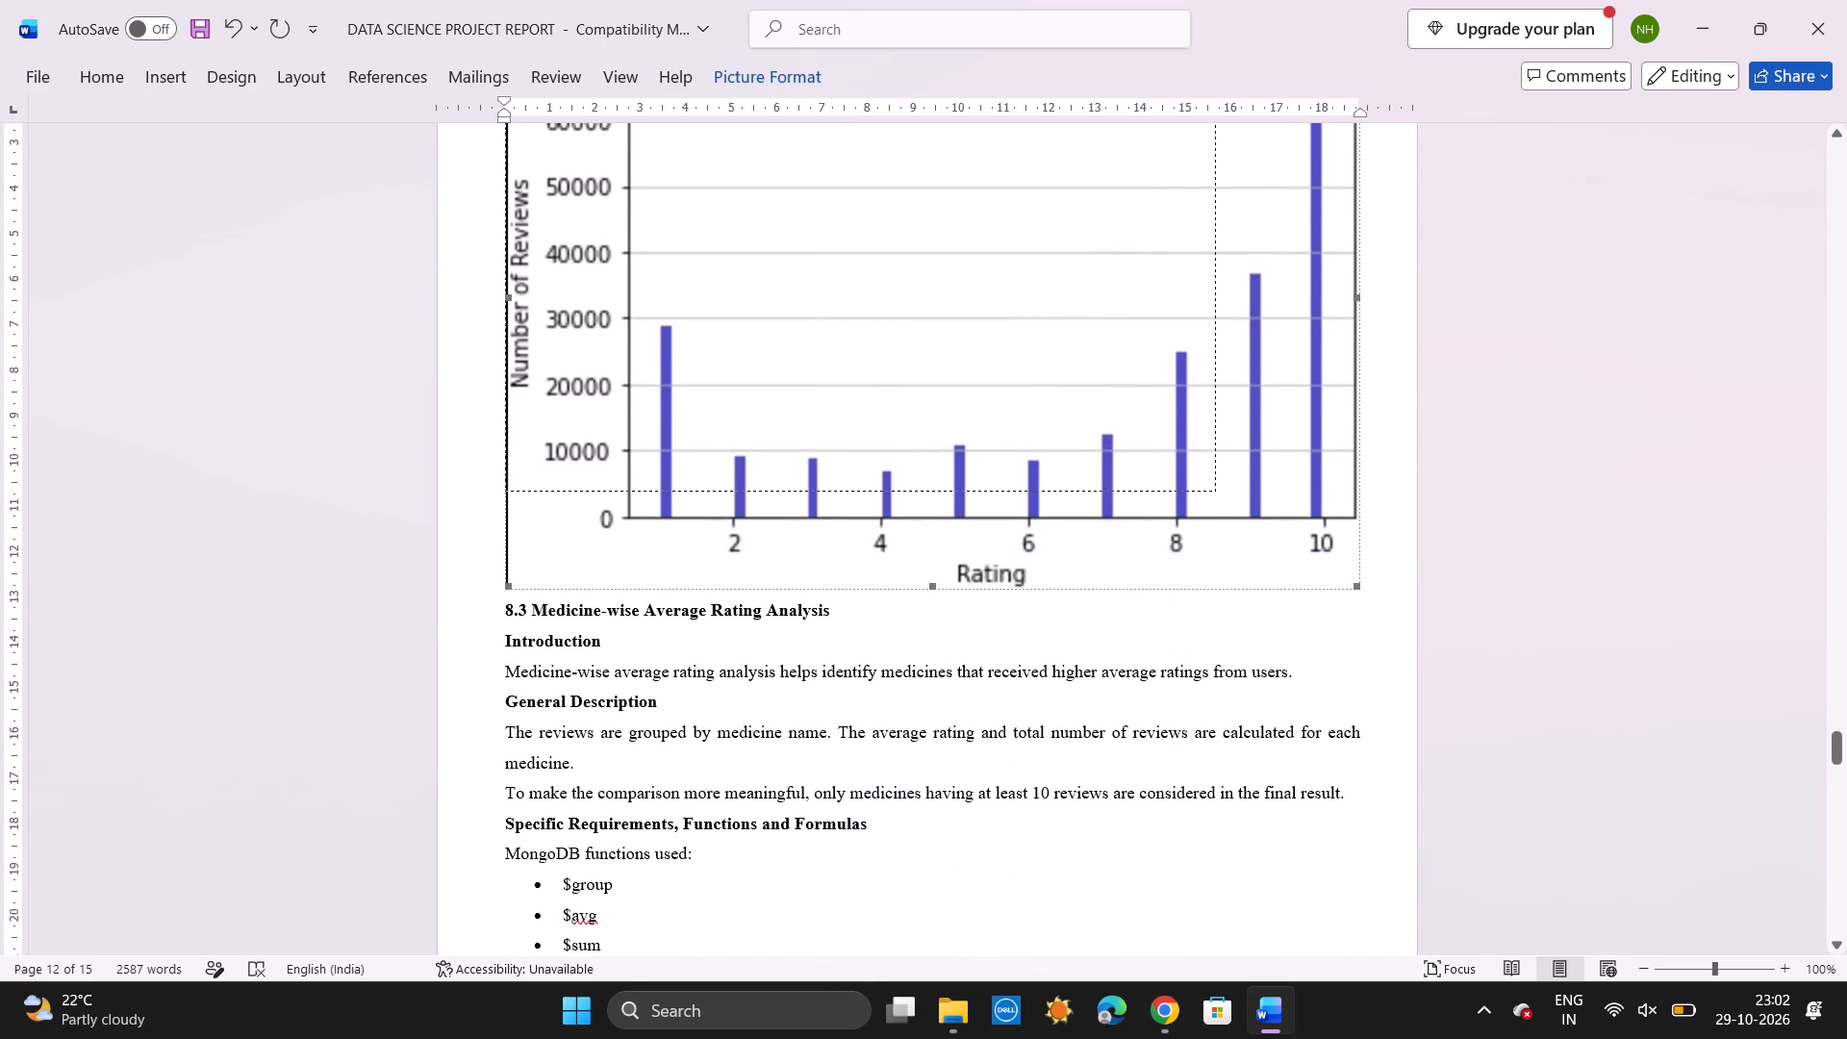
drag(1195, 475, 1136, 418)
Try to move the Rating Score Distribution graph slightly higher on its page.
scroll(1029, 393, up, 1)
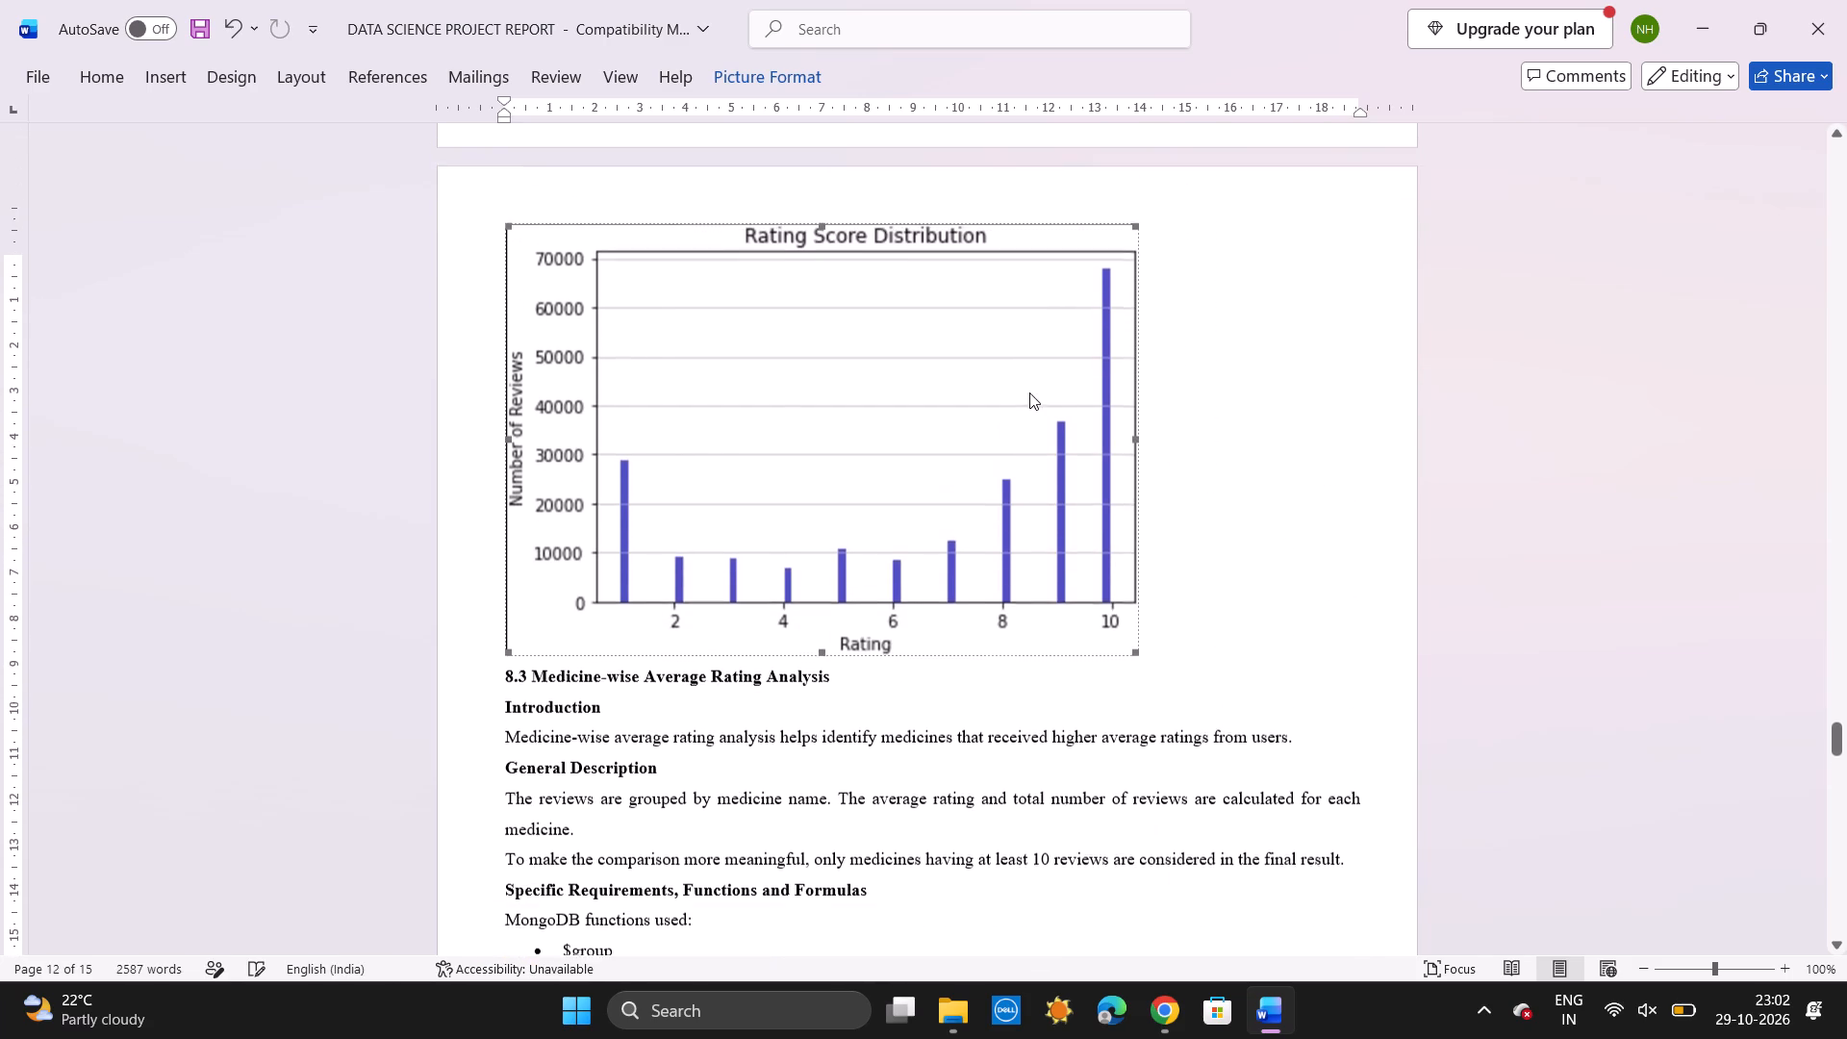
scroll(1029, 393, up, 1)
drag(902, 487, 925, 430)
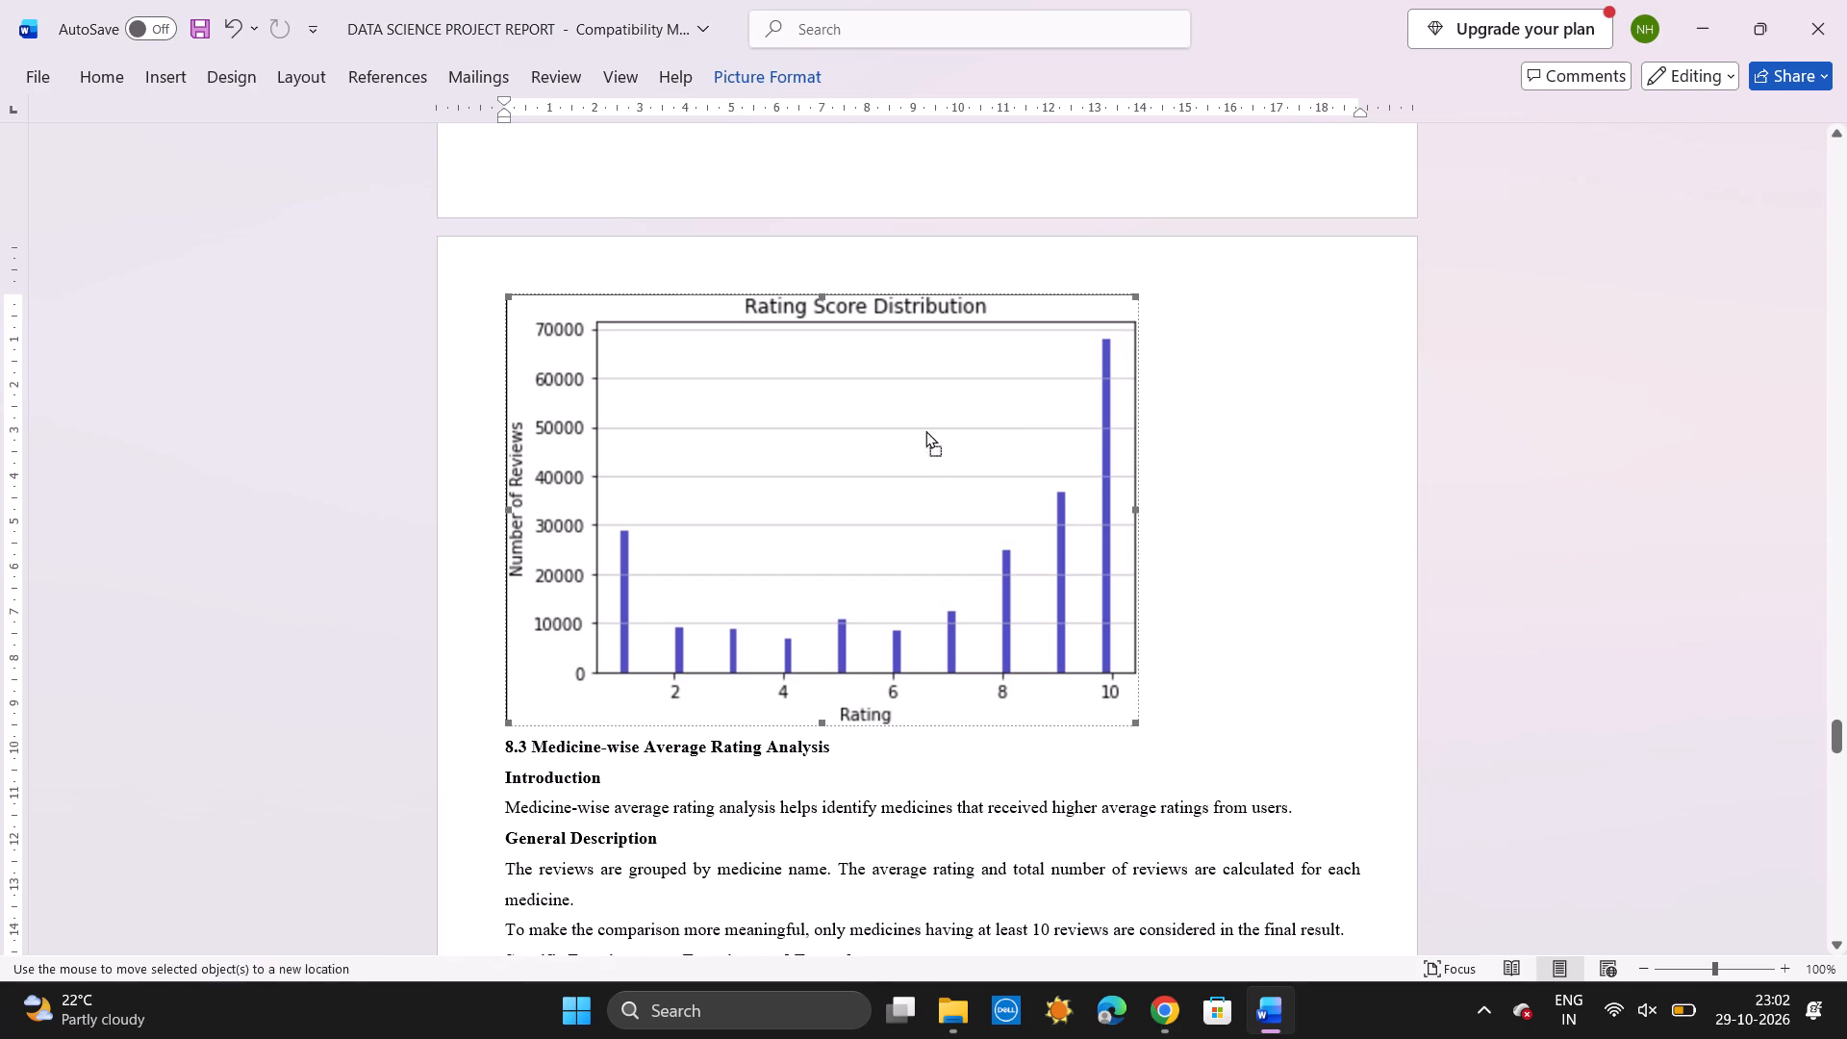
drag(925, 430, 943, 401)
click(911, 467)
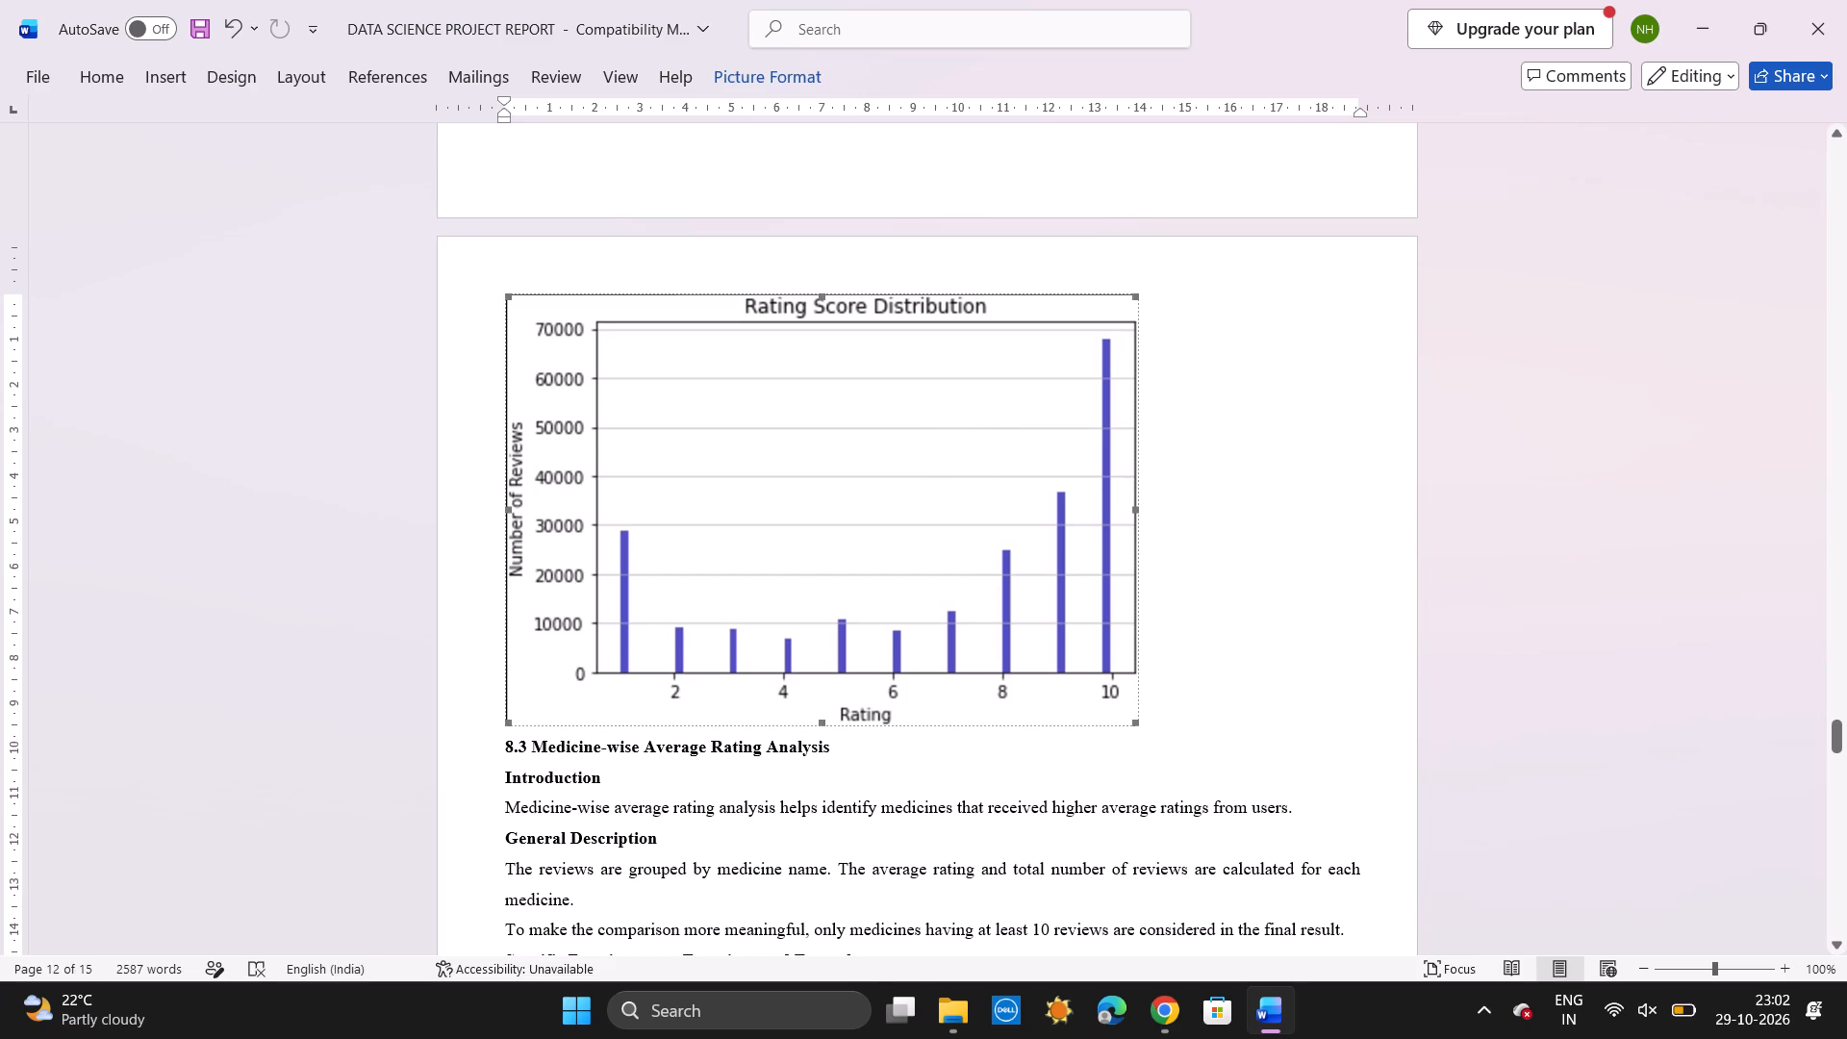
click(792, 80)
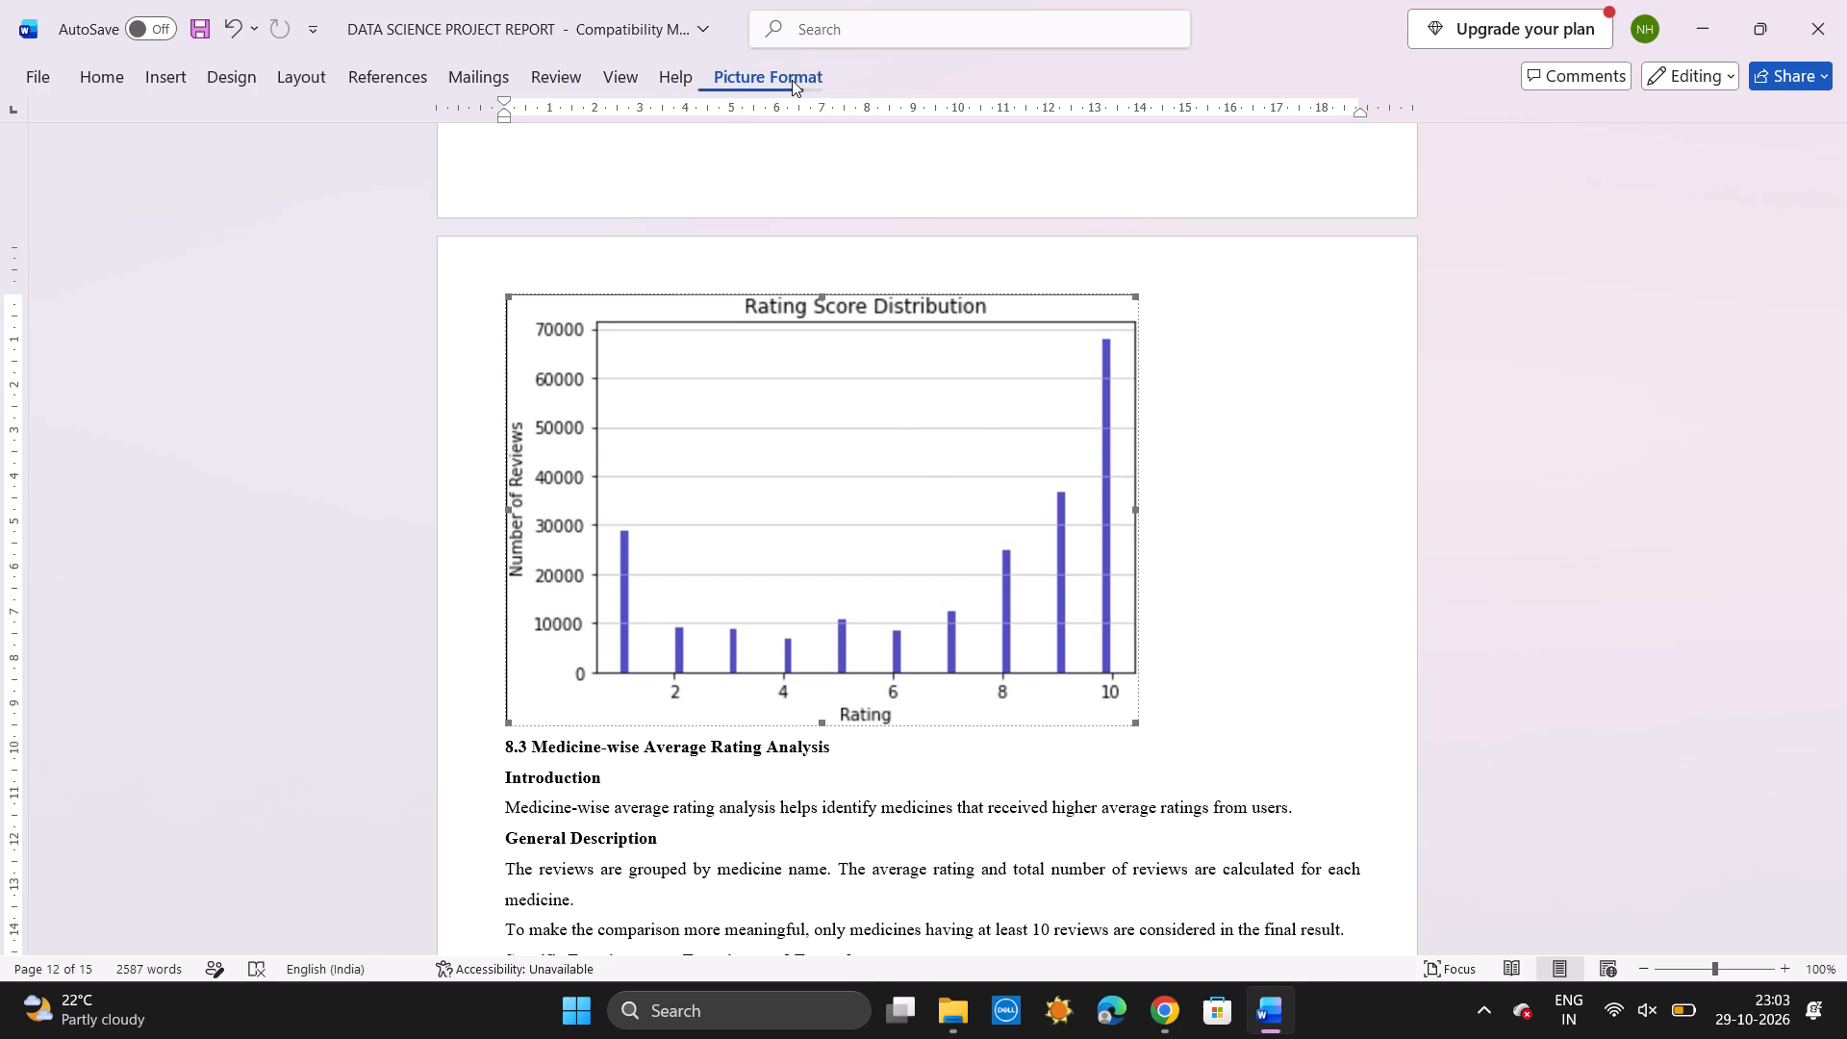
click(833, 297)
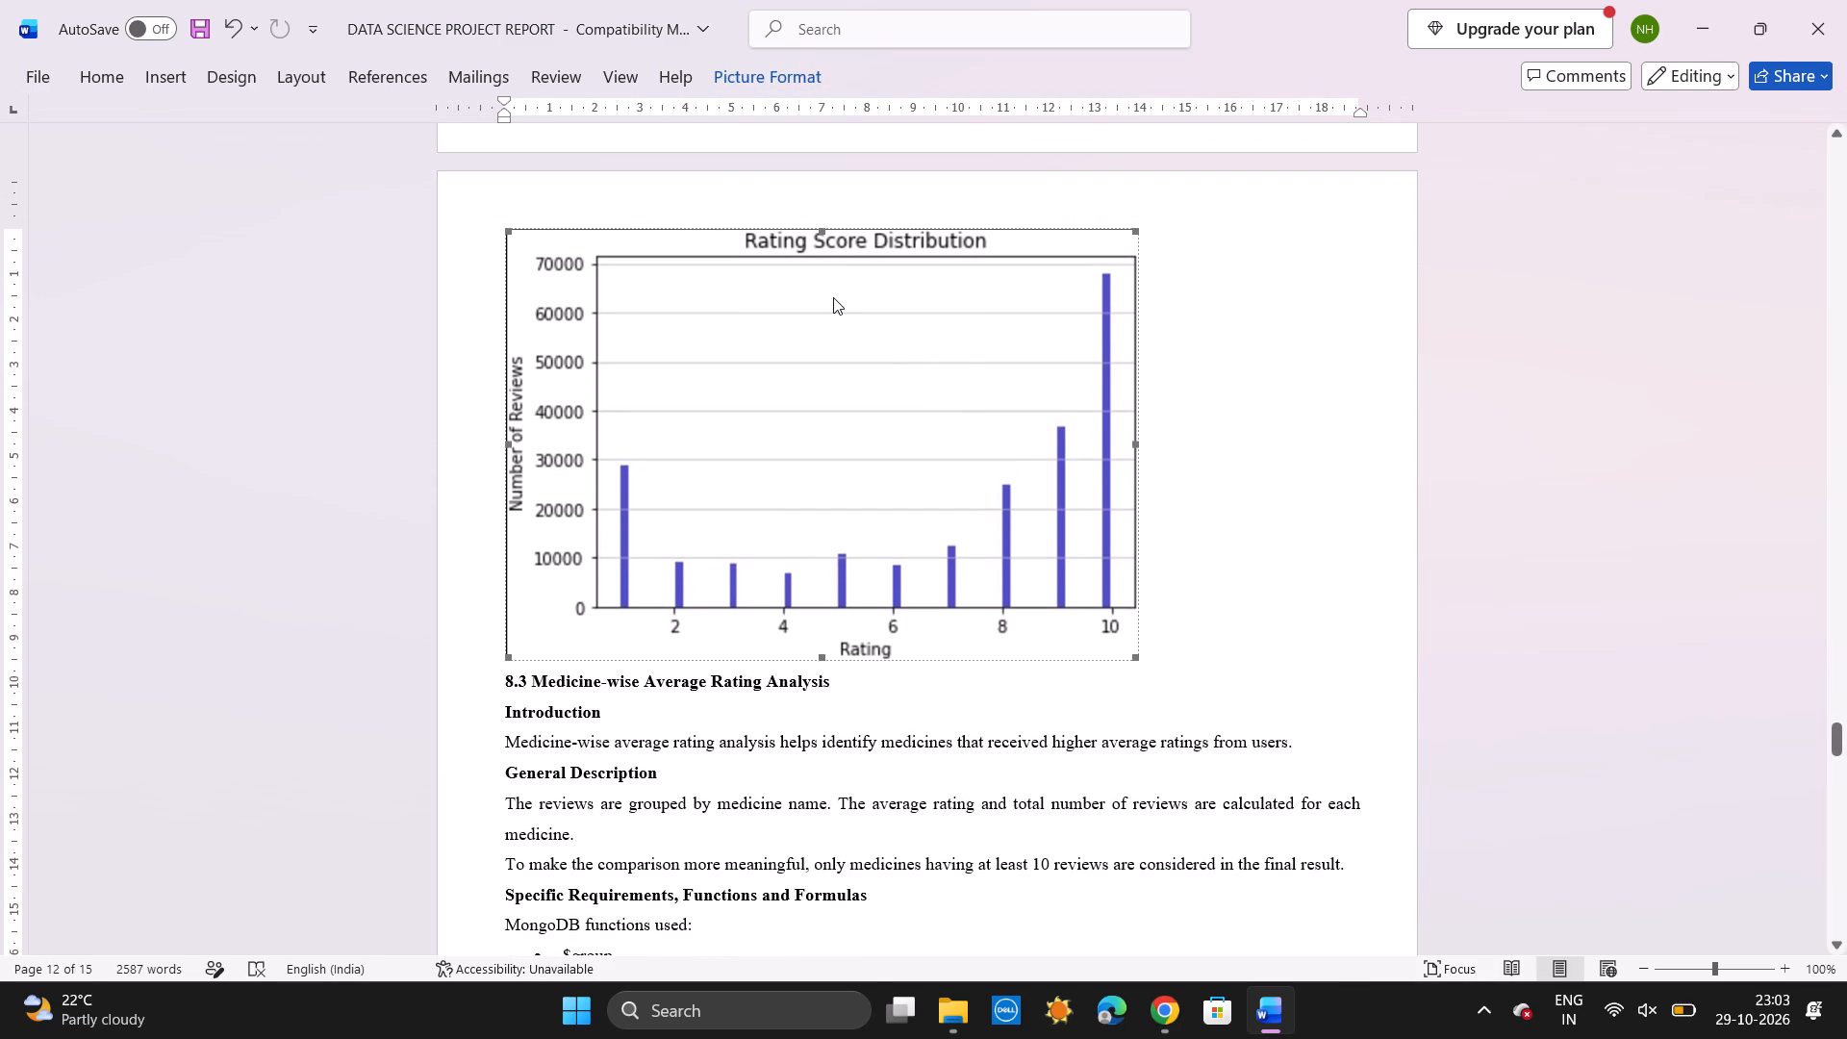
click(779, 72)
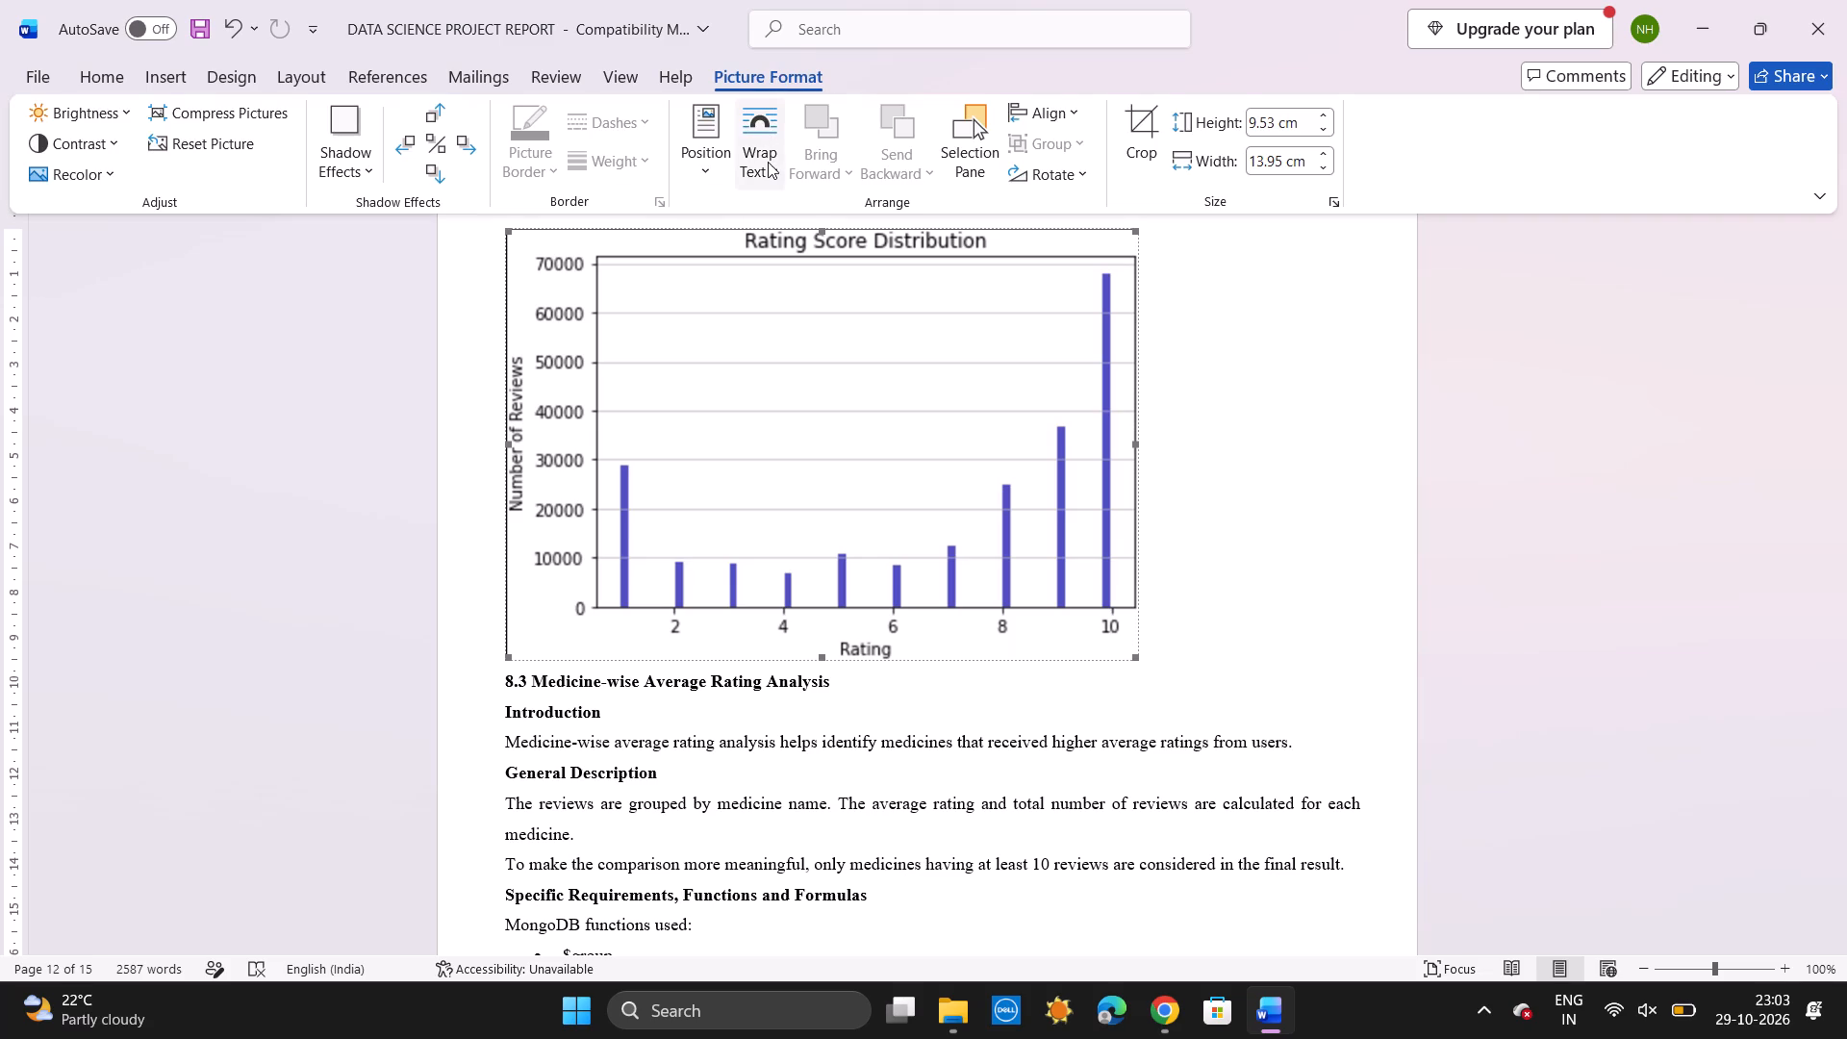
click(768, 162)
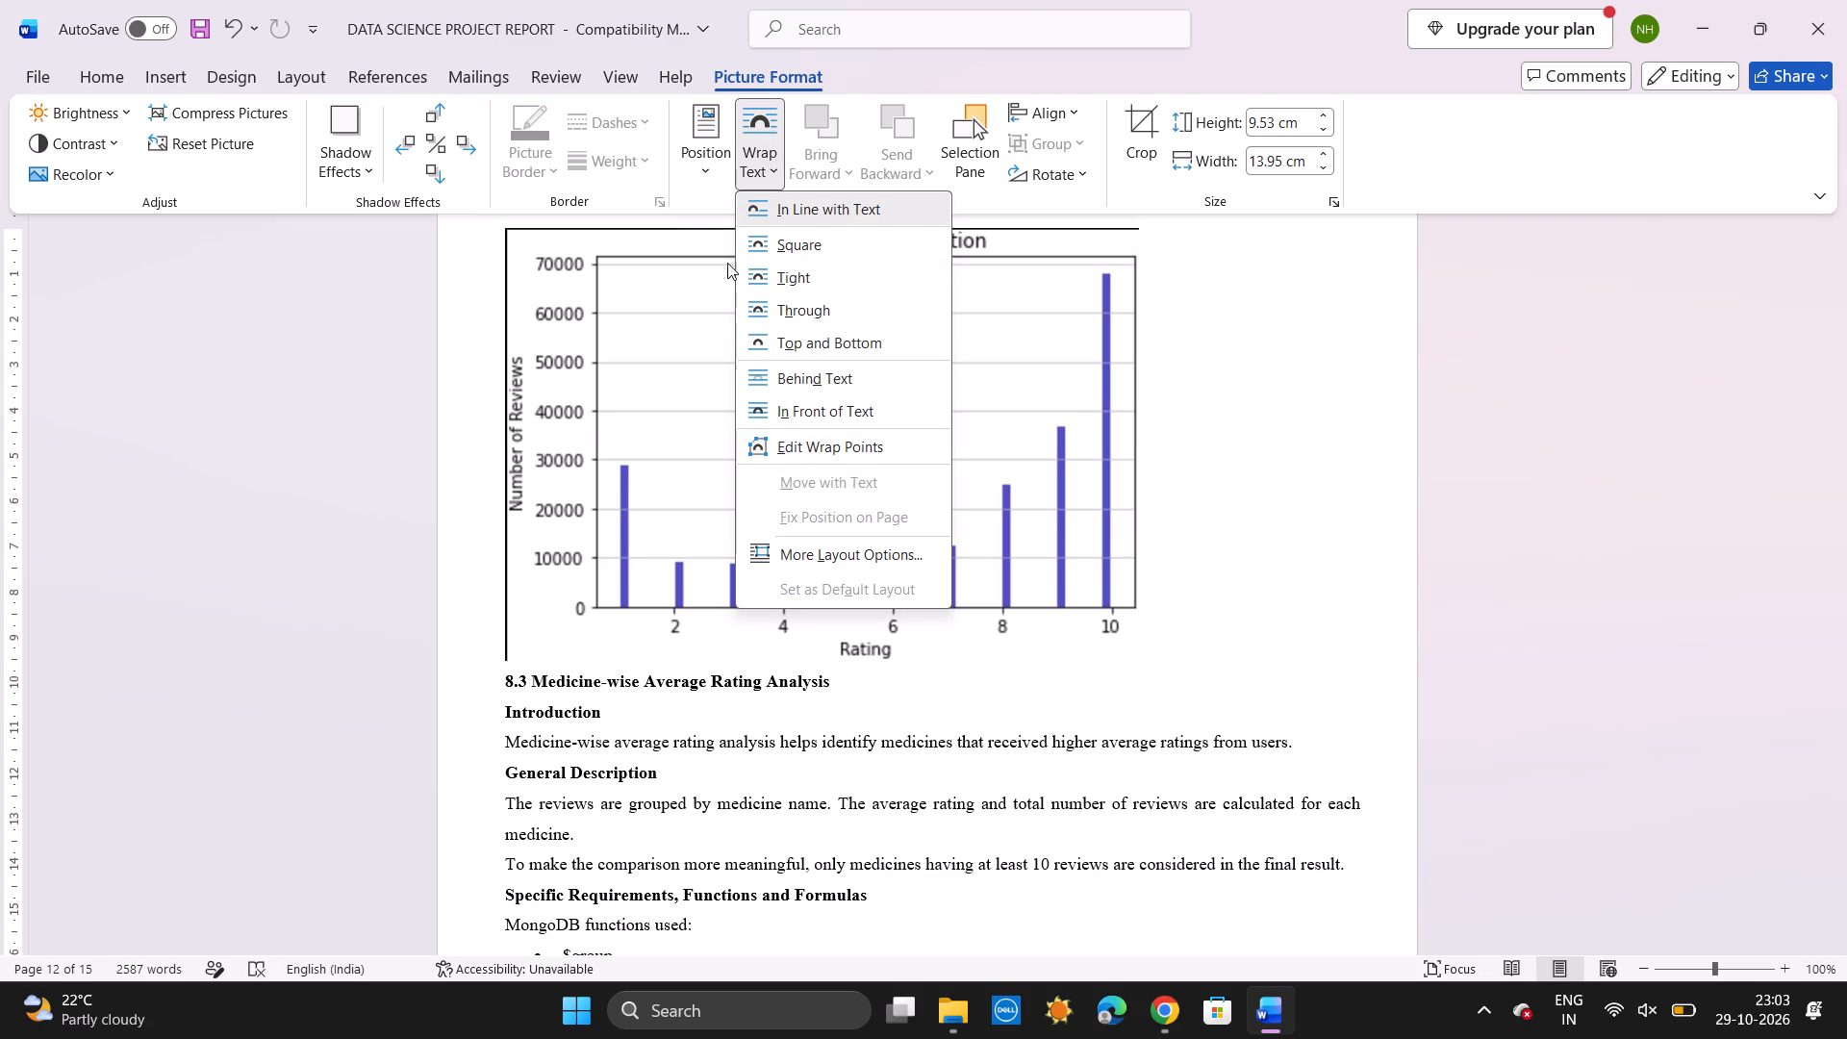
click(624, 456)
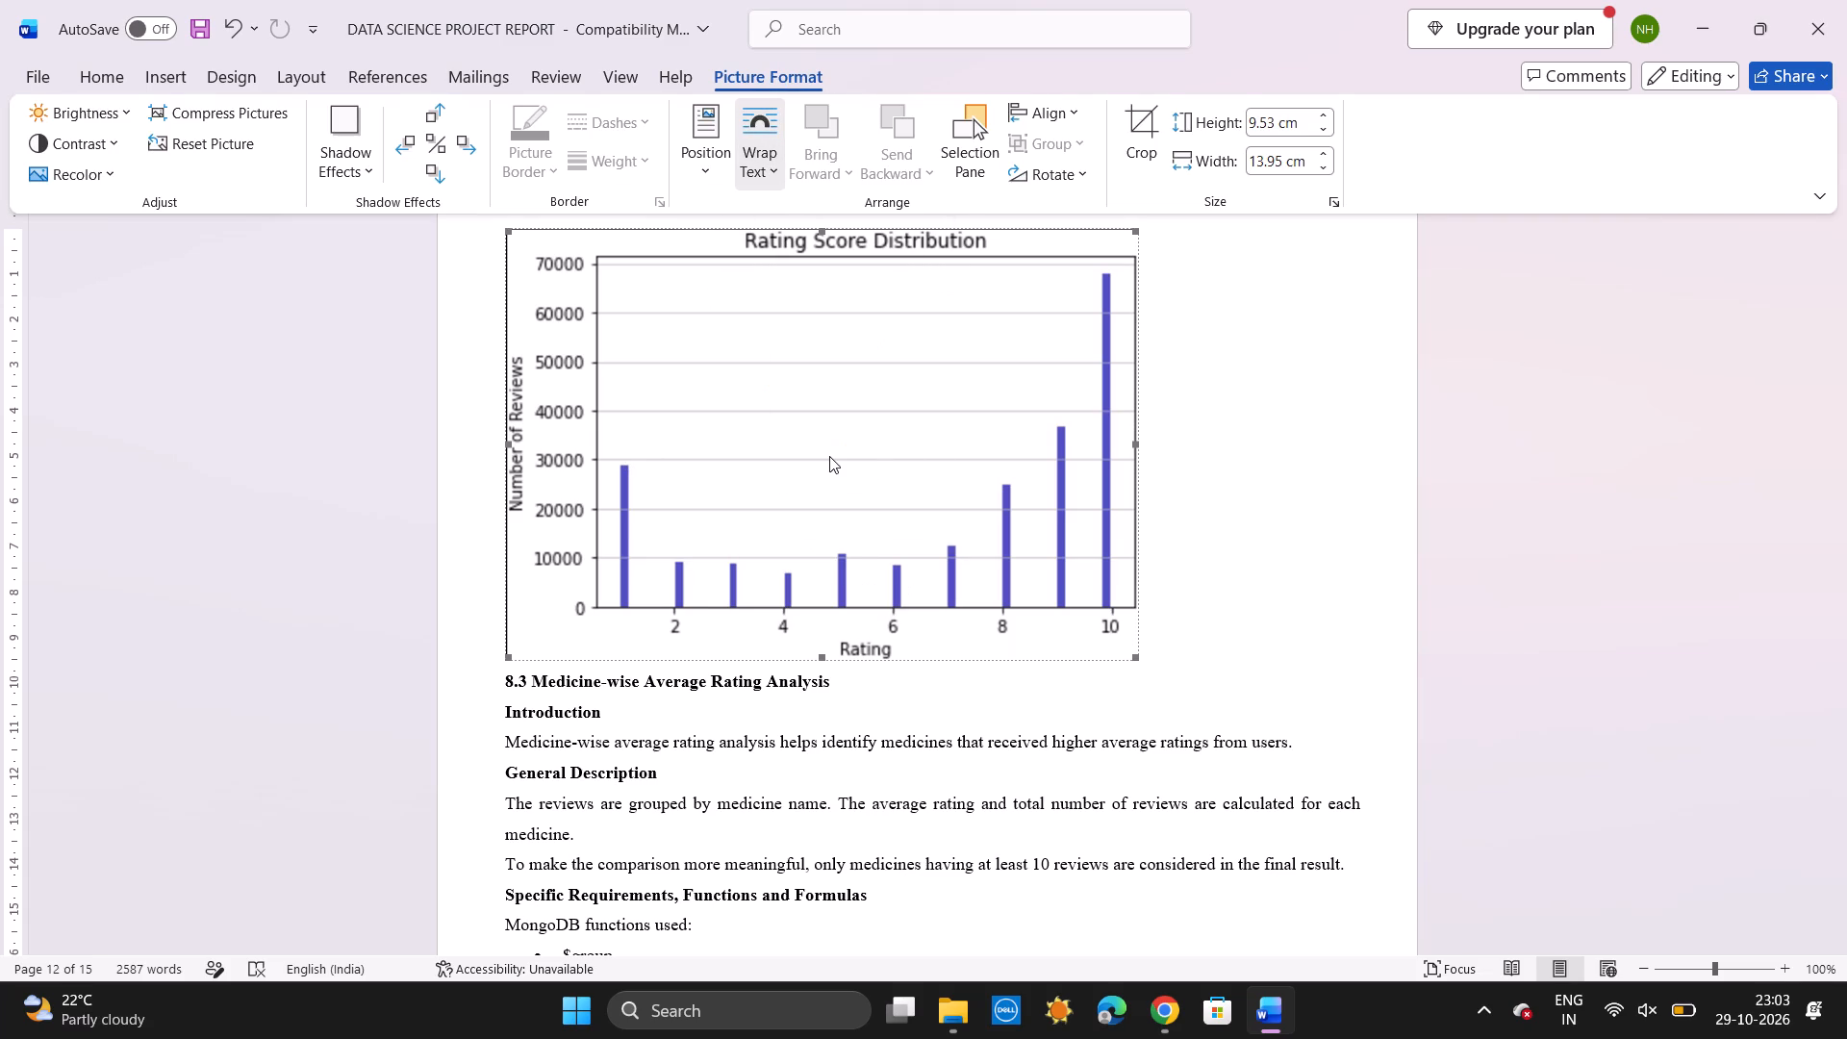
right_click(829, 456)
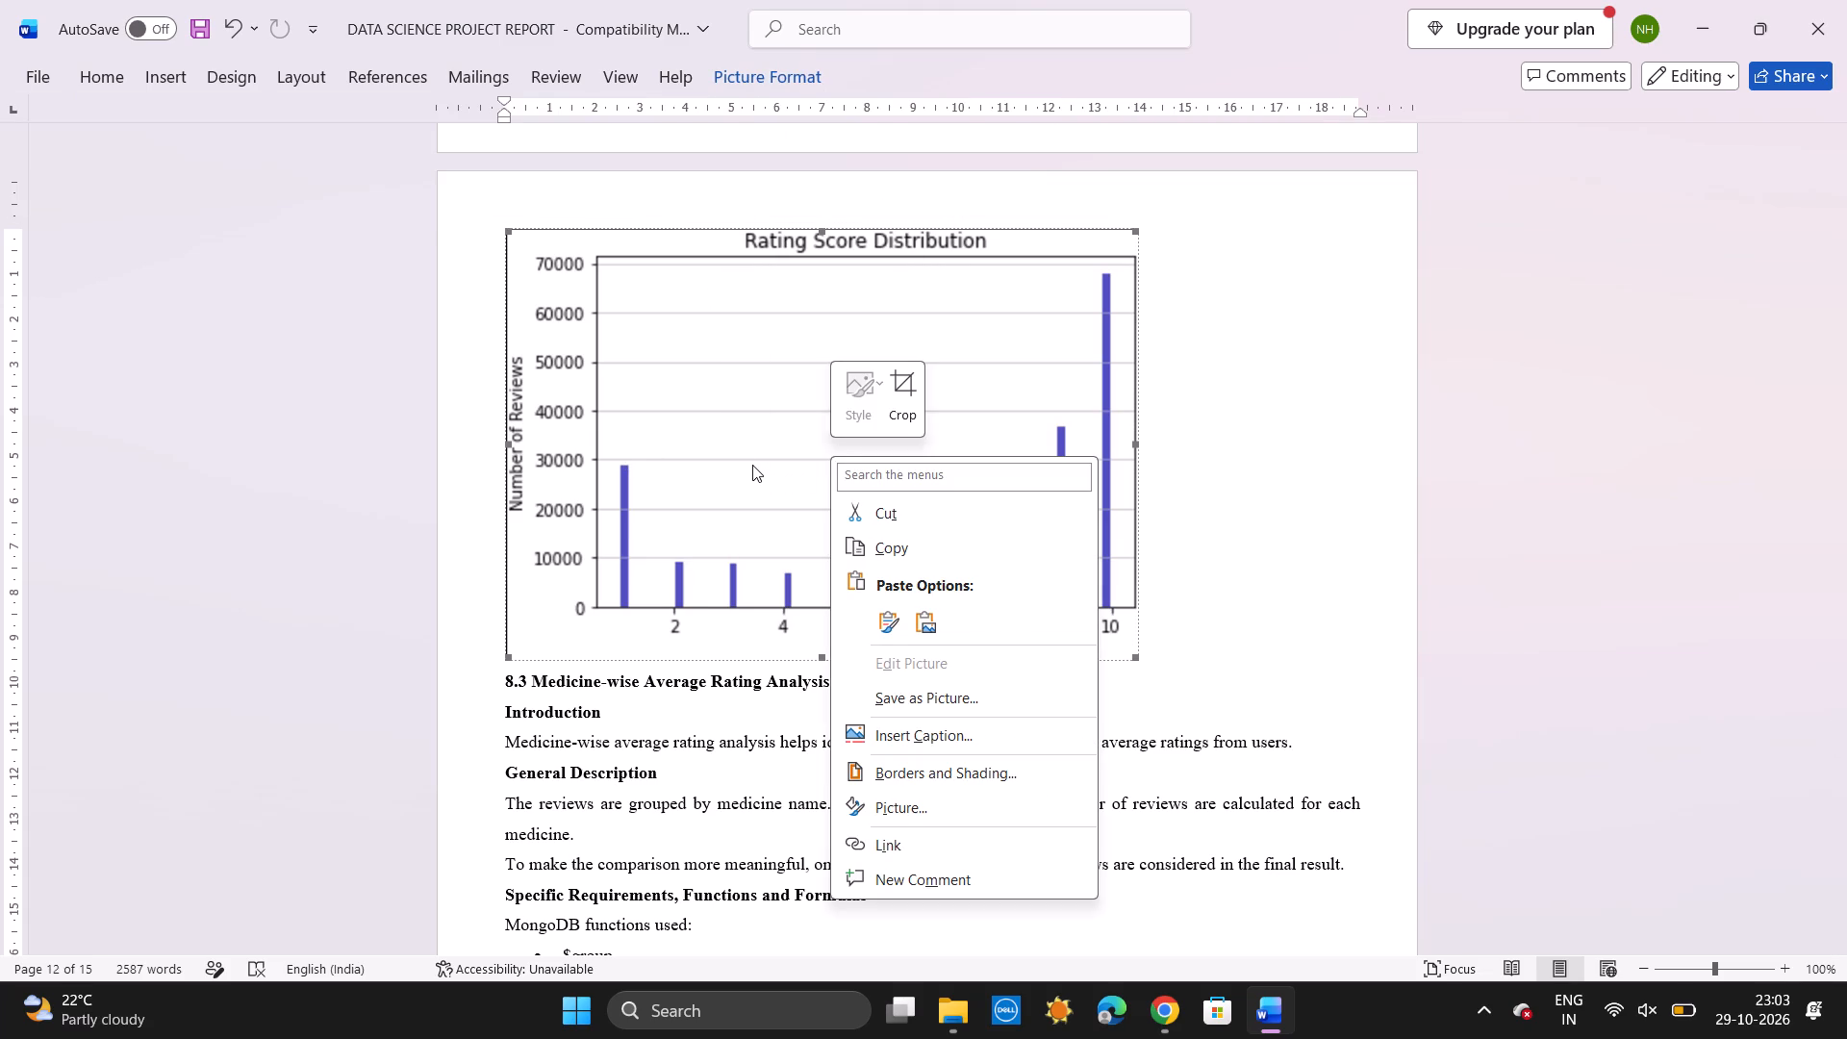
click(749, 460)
Shrink the Rating Score Distribution graph further, proportionally, to about 12 cm wide.
scroll(749, 460, up, 3)
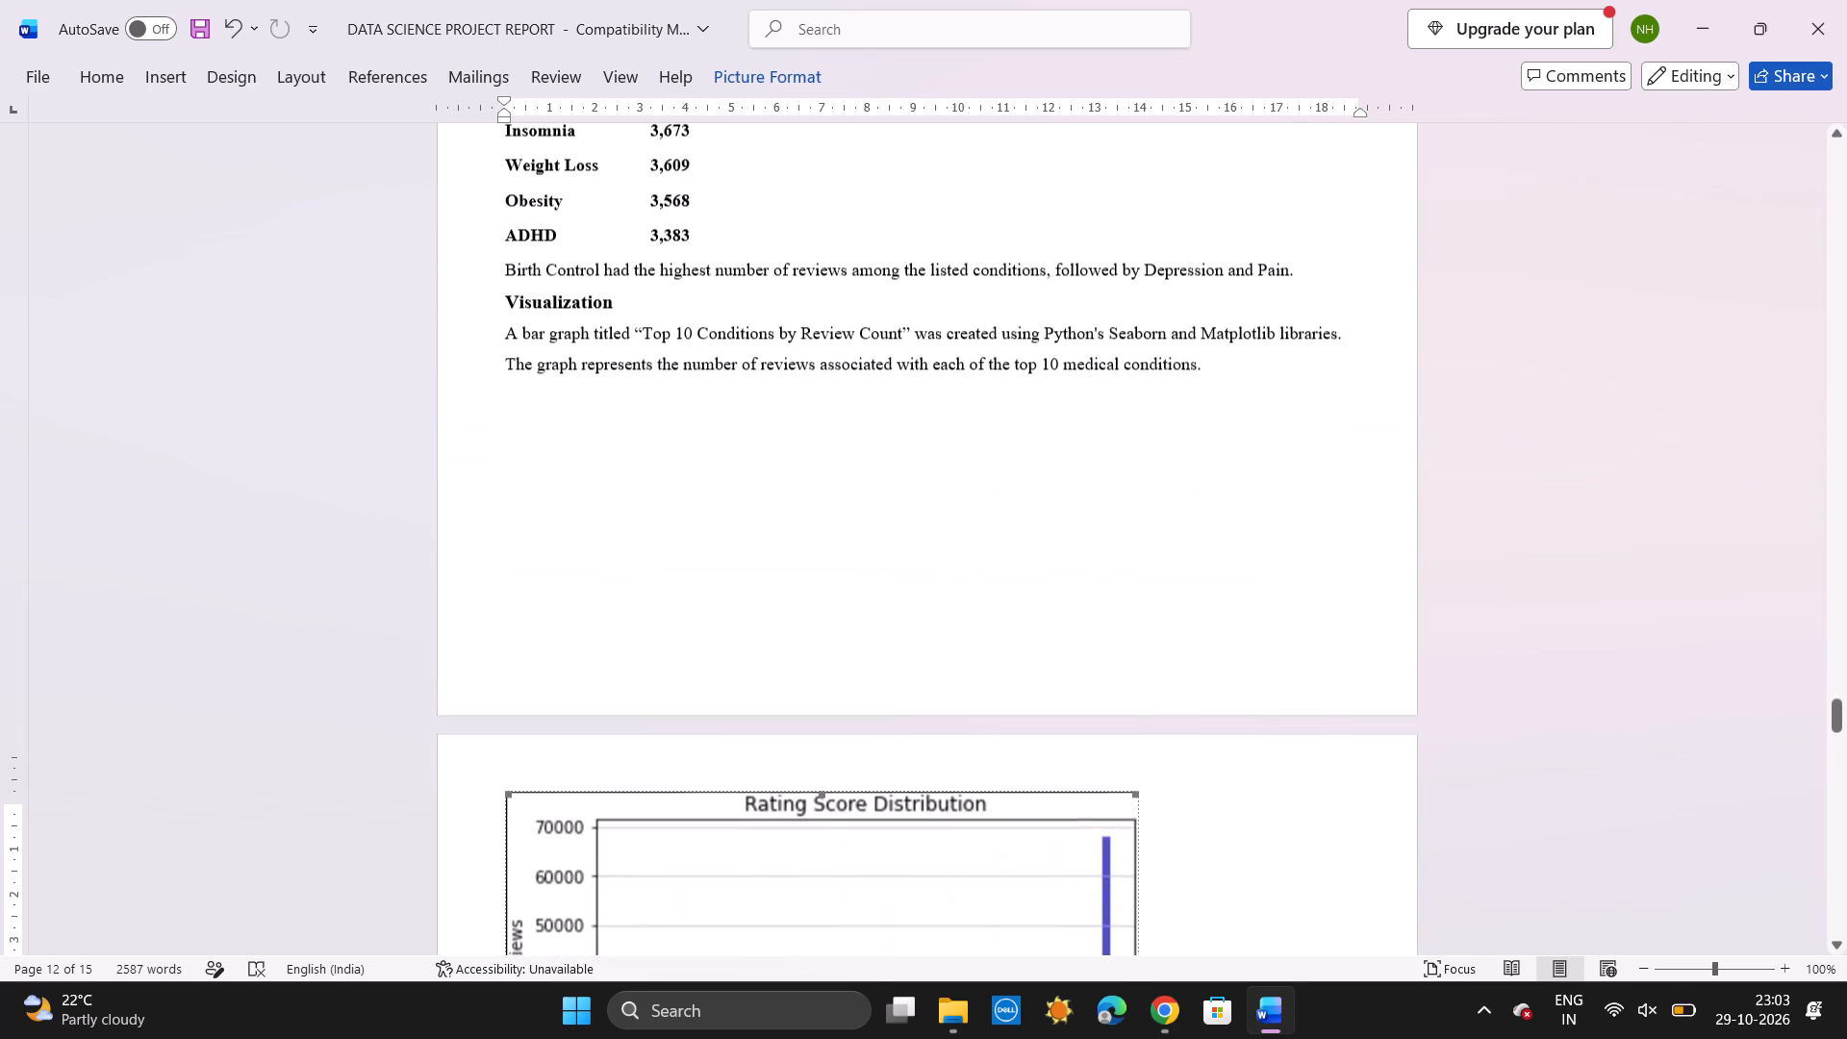
scroll(749, 460, down, 1)
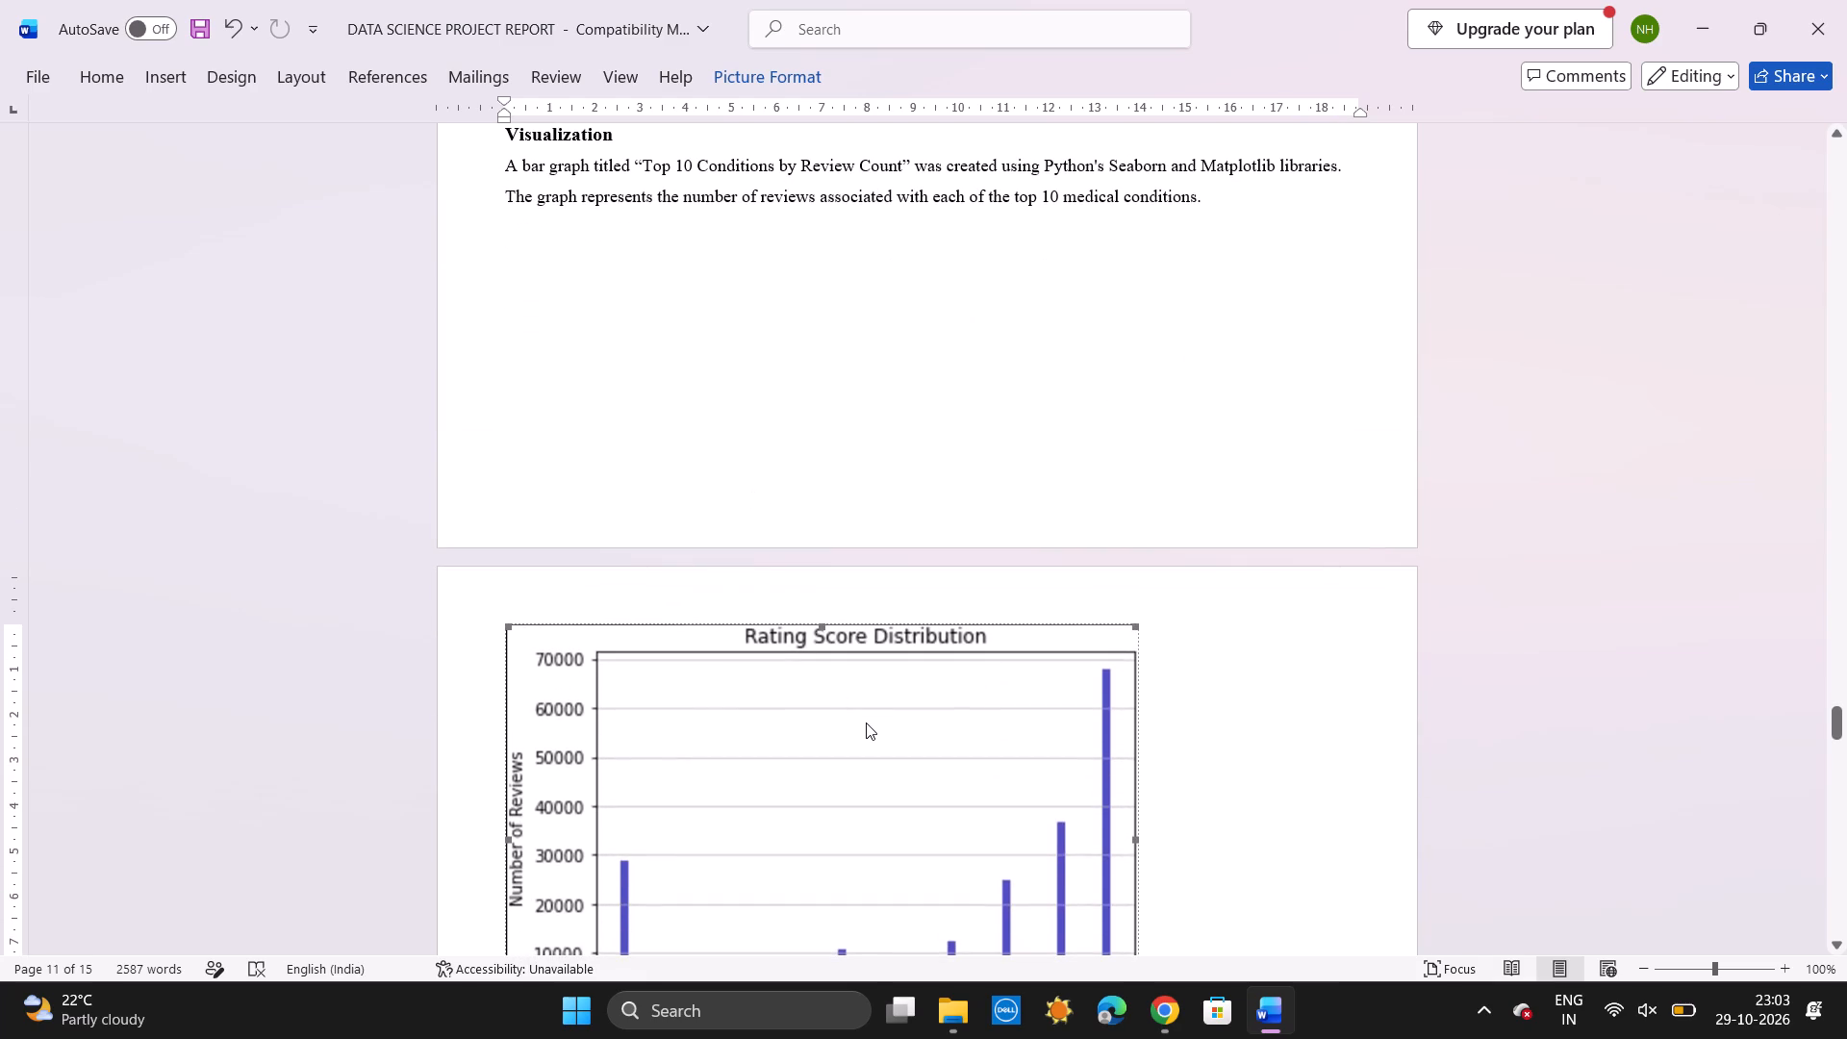
click(866, 722)
scroll(866, 722, down, 1)
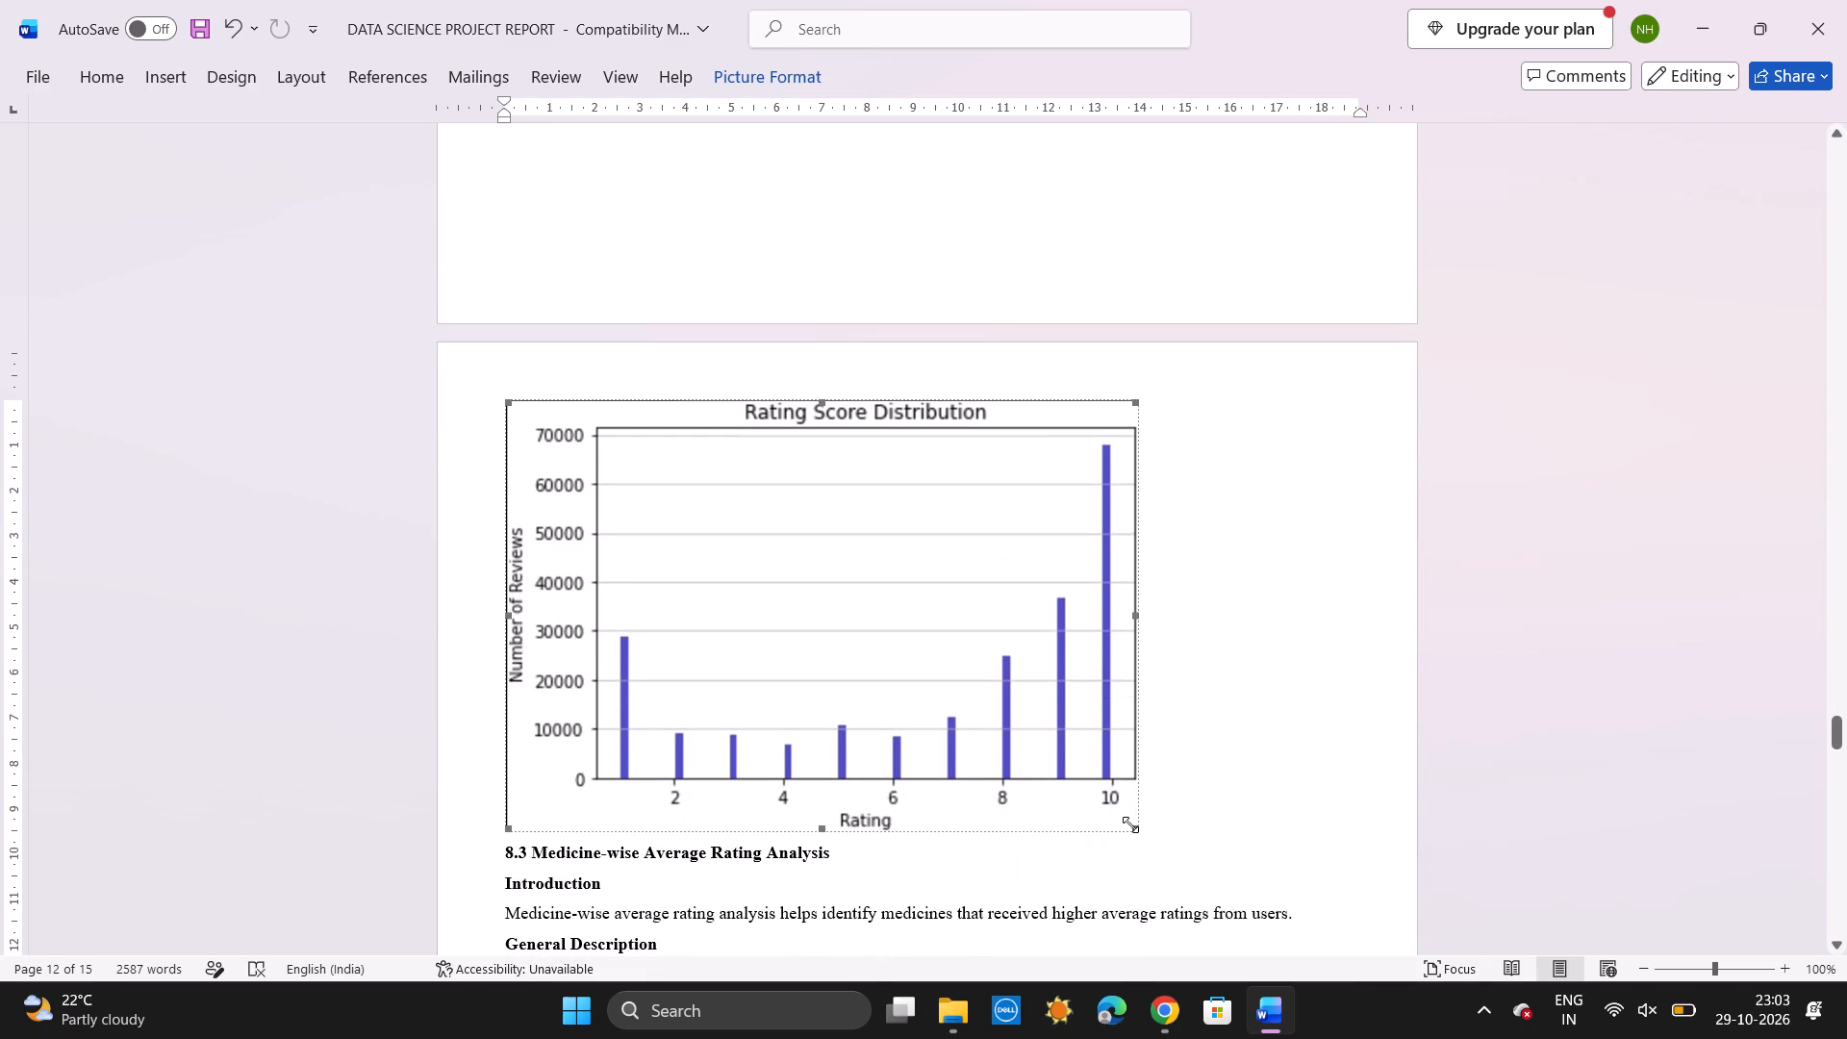
drag(1130, 824, 1057, 738)
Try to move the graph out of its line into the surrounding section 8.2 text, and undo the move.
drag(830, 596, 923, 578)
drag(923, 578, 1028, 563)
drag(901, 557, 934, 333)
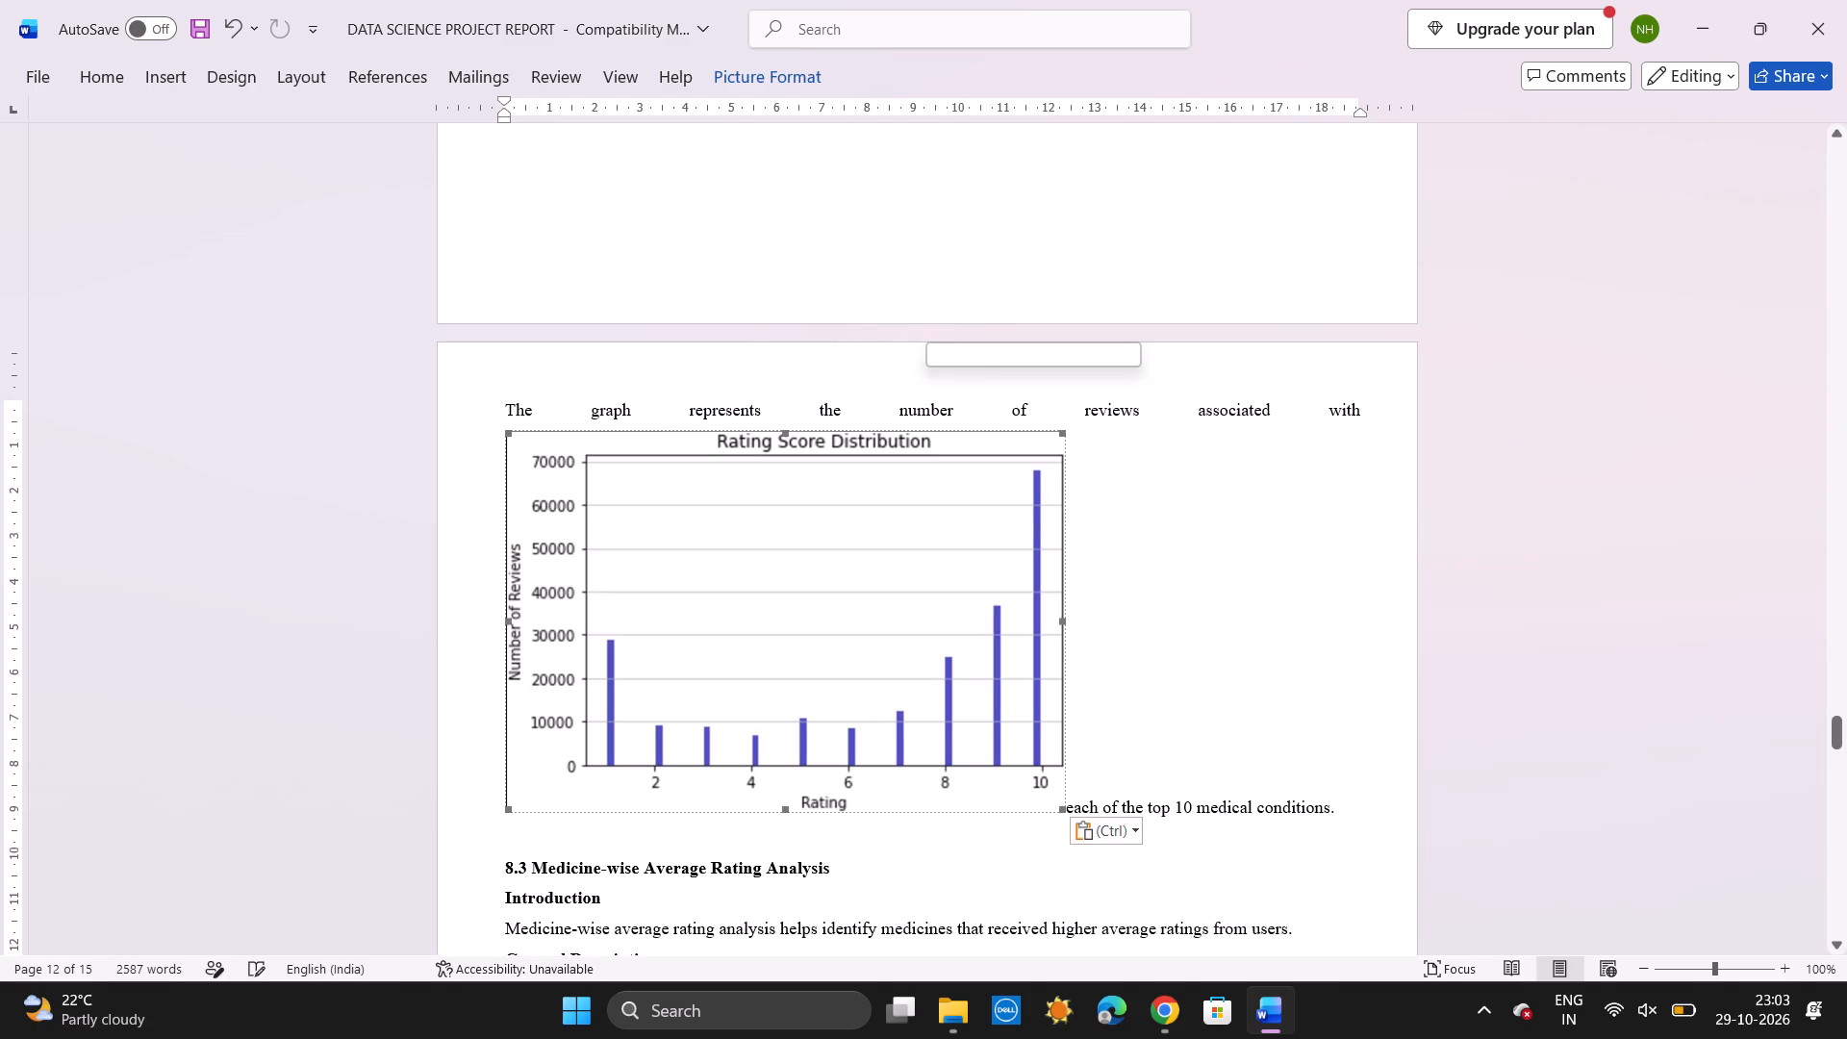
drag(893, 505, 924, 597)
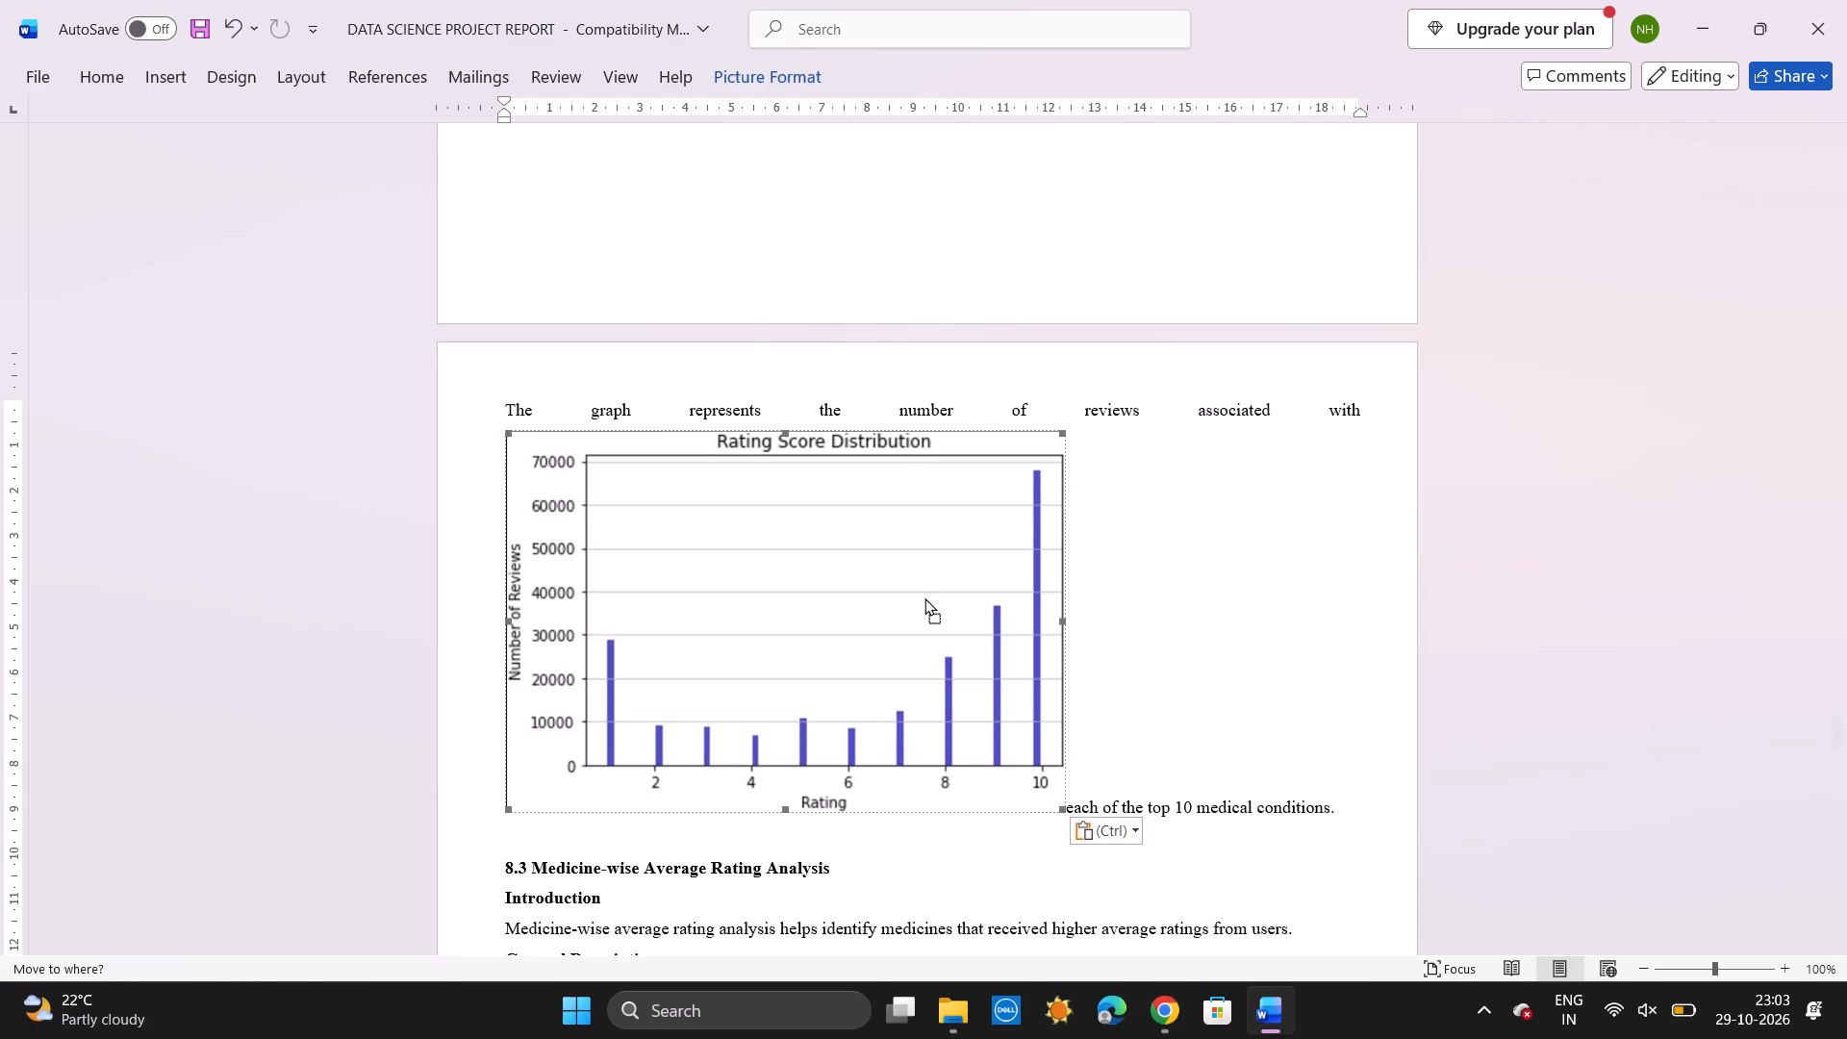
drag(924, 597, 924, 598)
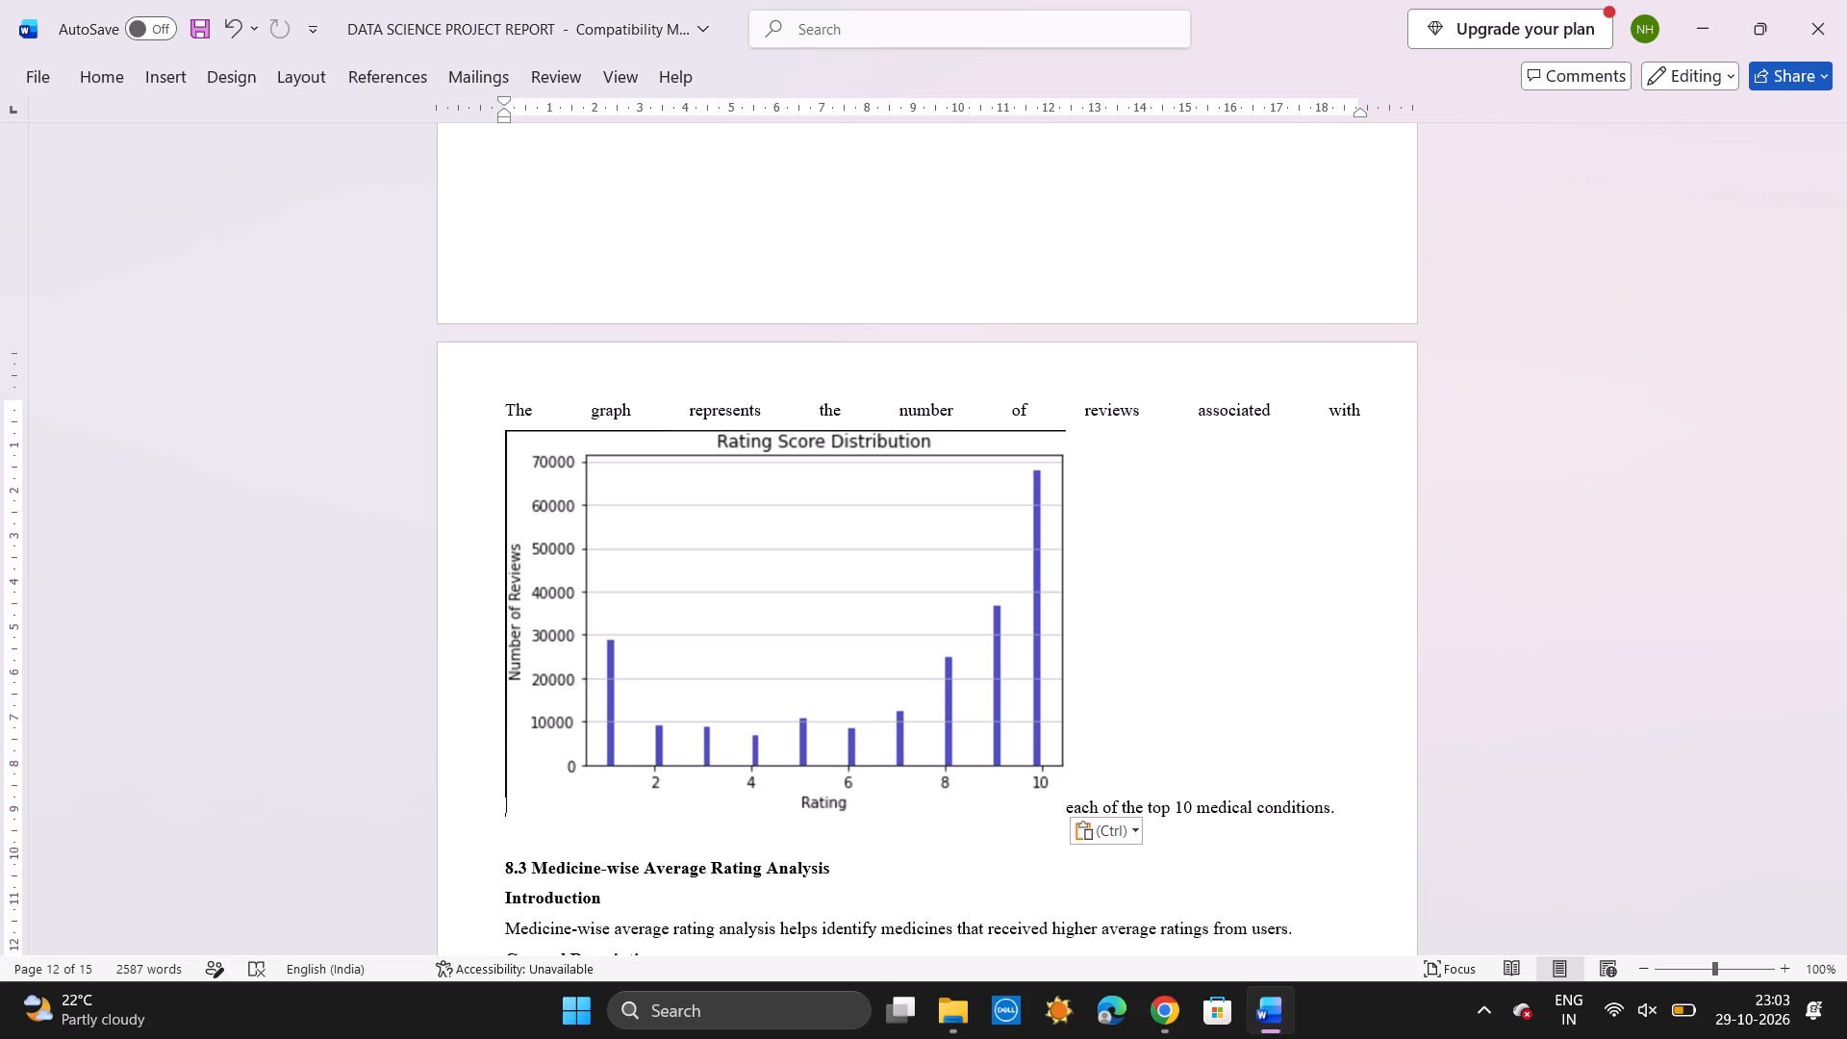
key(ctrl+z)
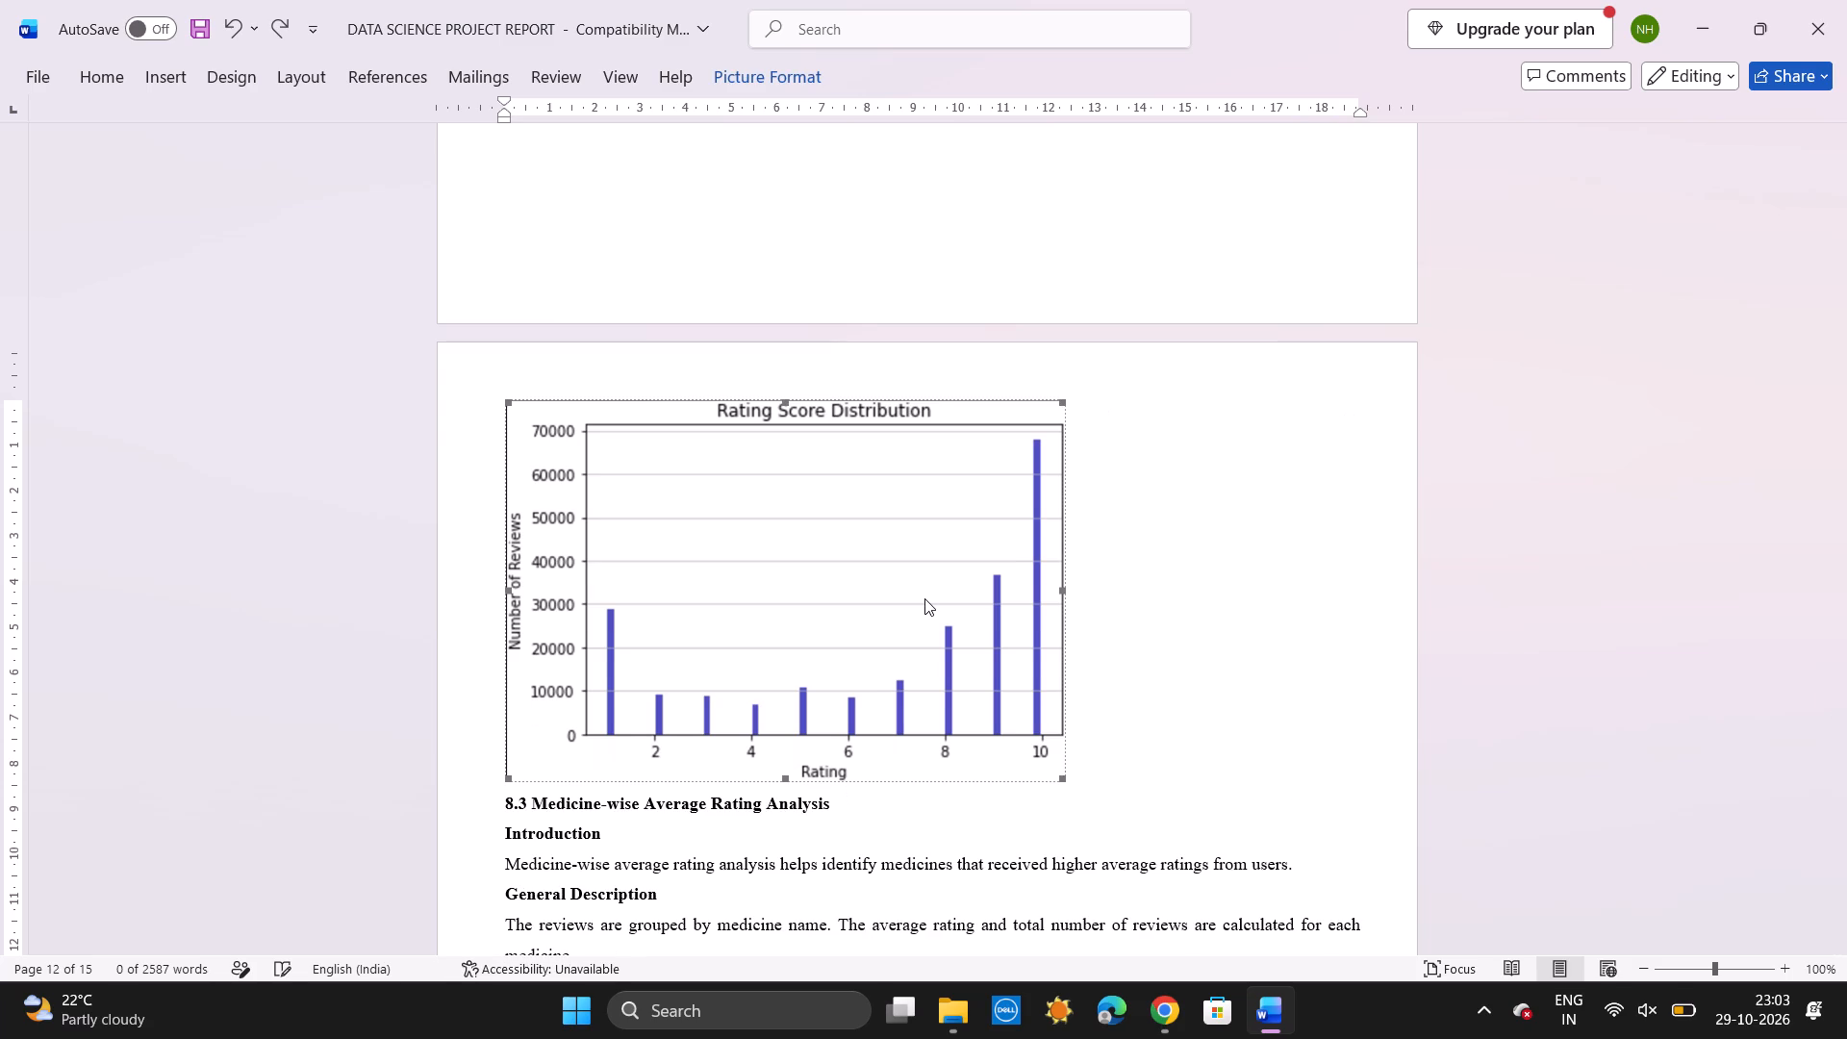
Examine the section 8.2 results, its Visualization text and the blank space between that text and the graph.
scroll(1017, 560, up, 1)
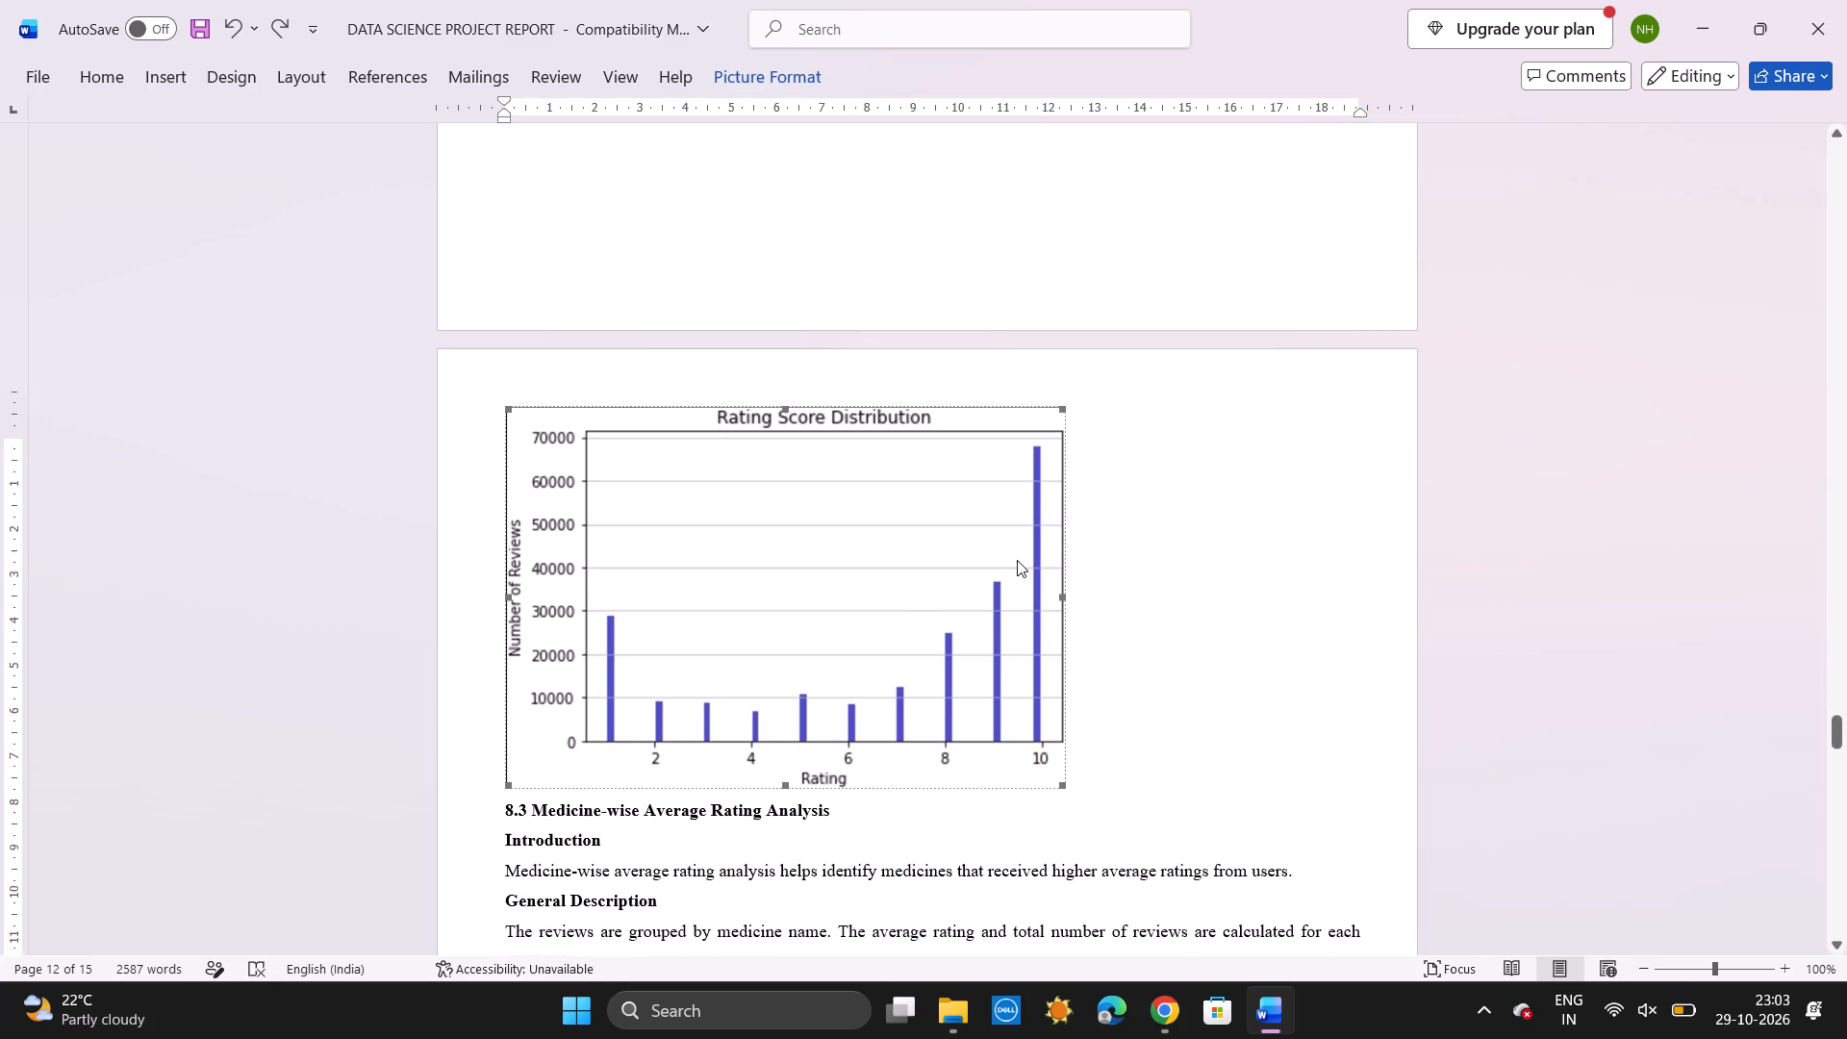
scroll(1017, 560, up, 3)
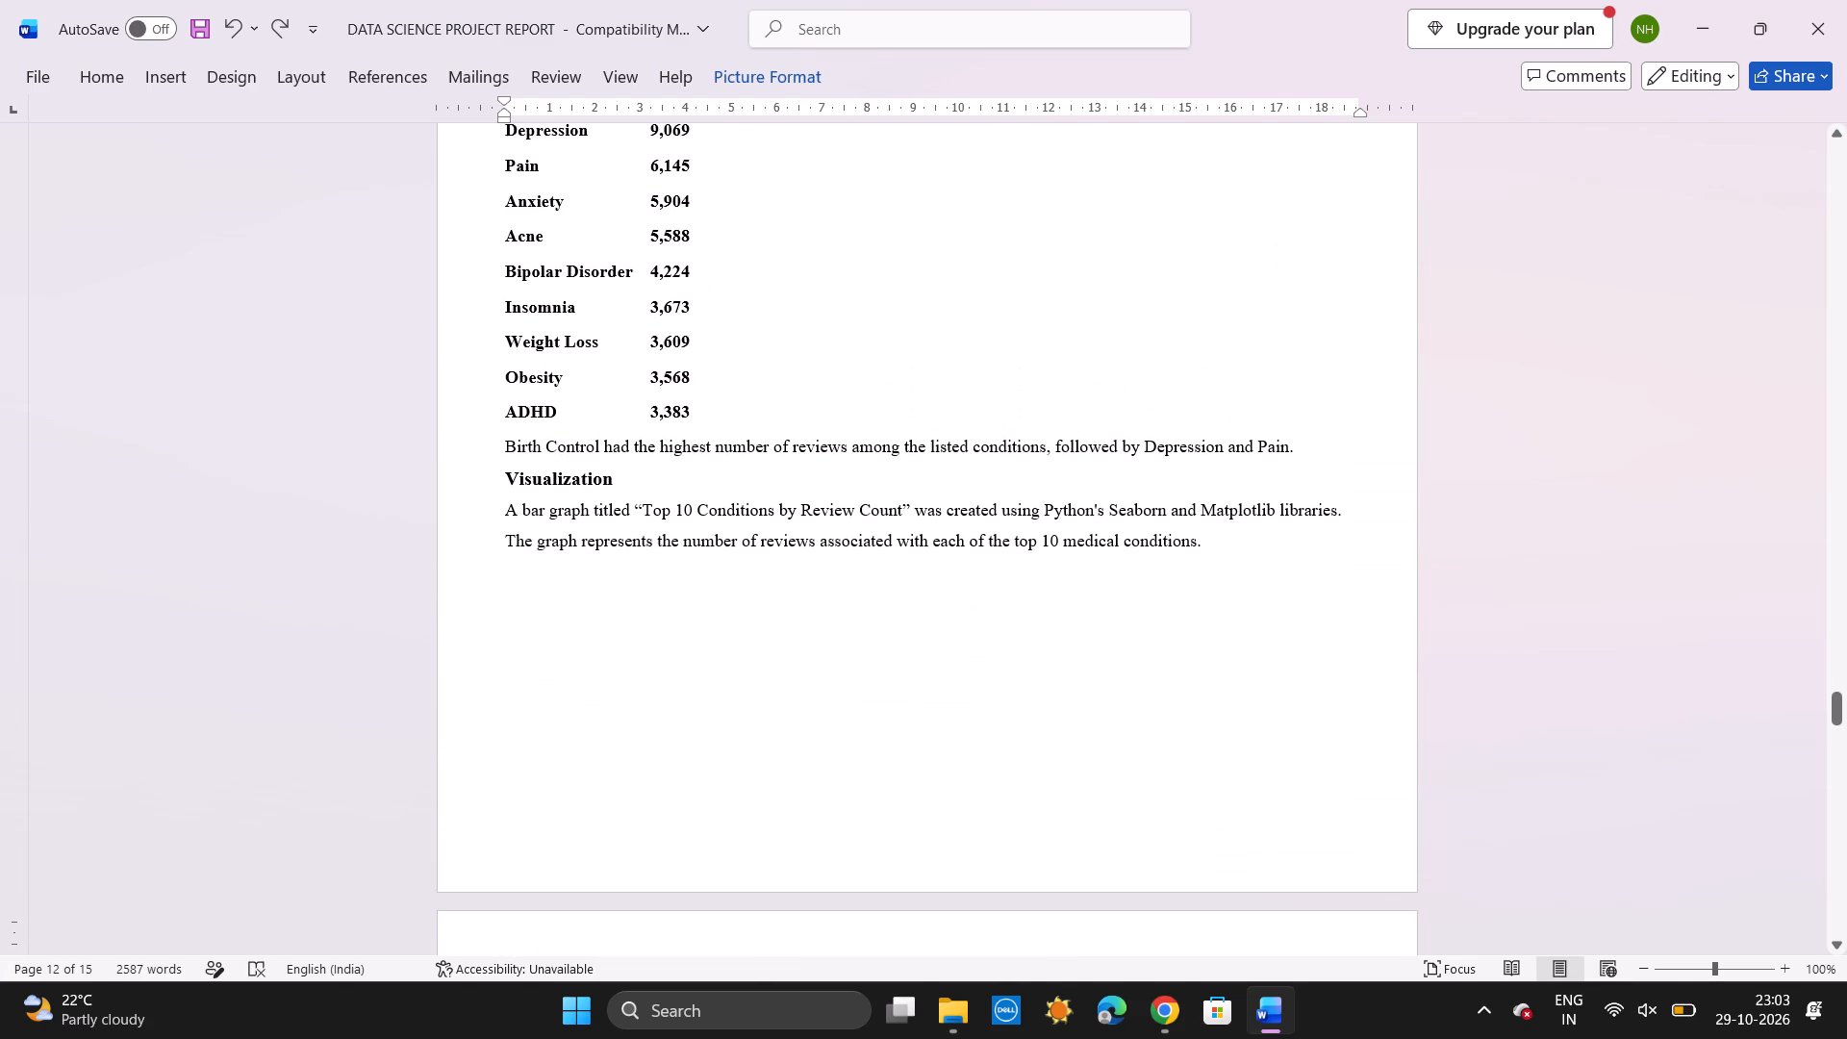
scroll(625, 522, up, 1)
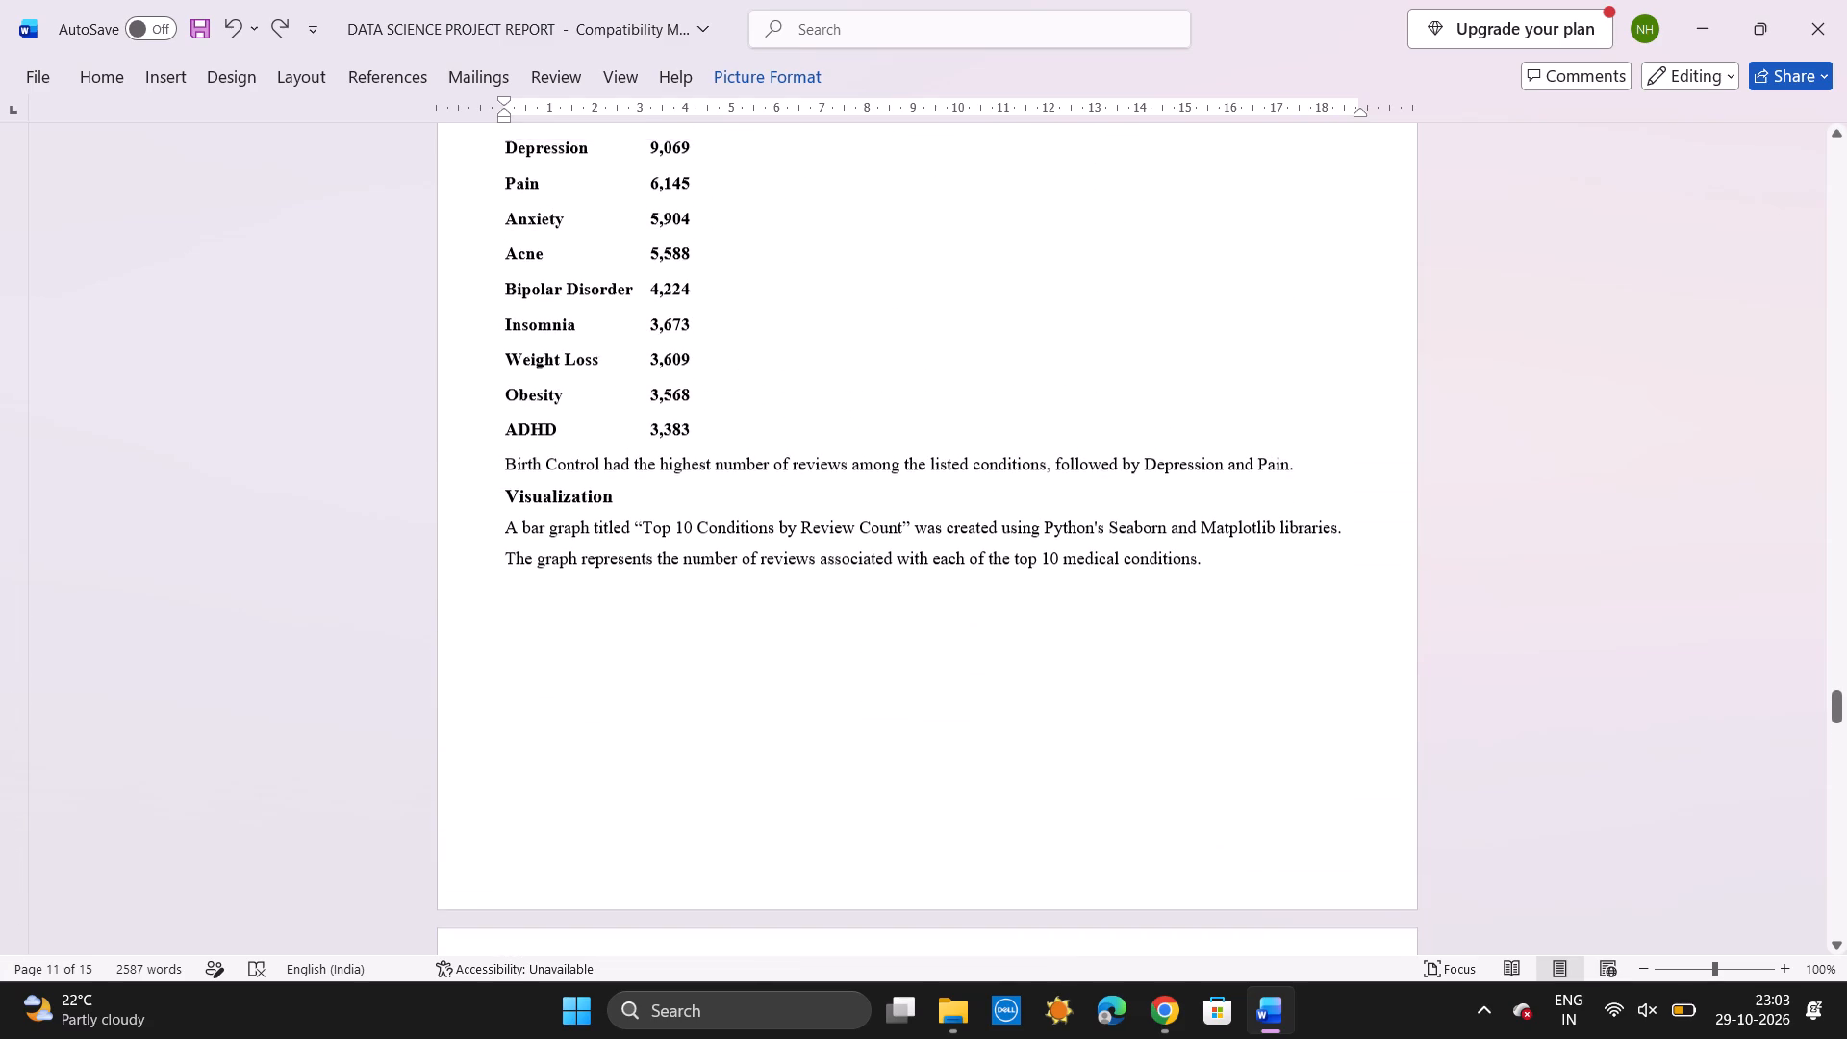
scroll(625, 522, up, 1)
scroll(625, 522, down, 1)
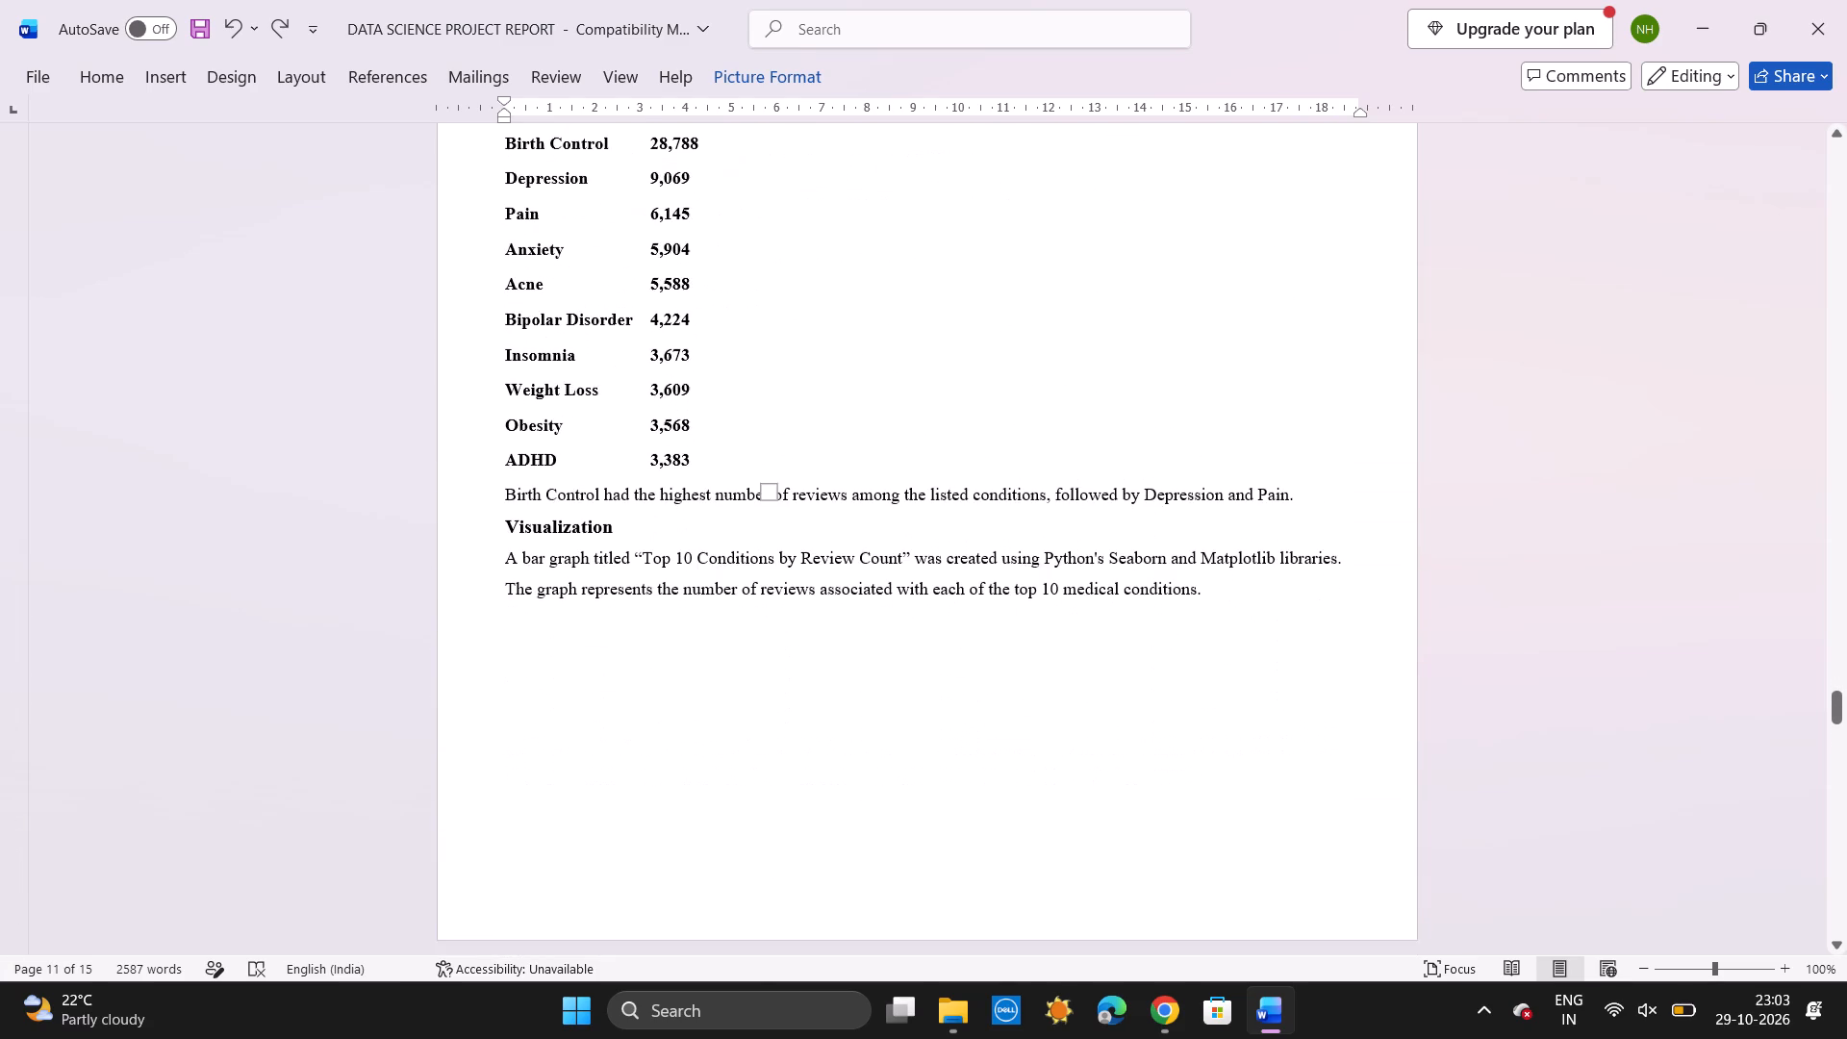
scroll(625, 522, down, 1)
scroll(779, 624, down, 1)
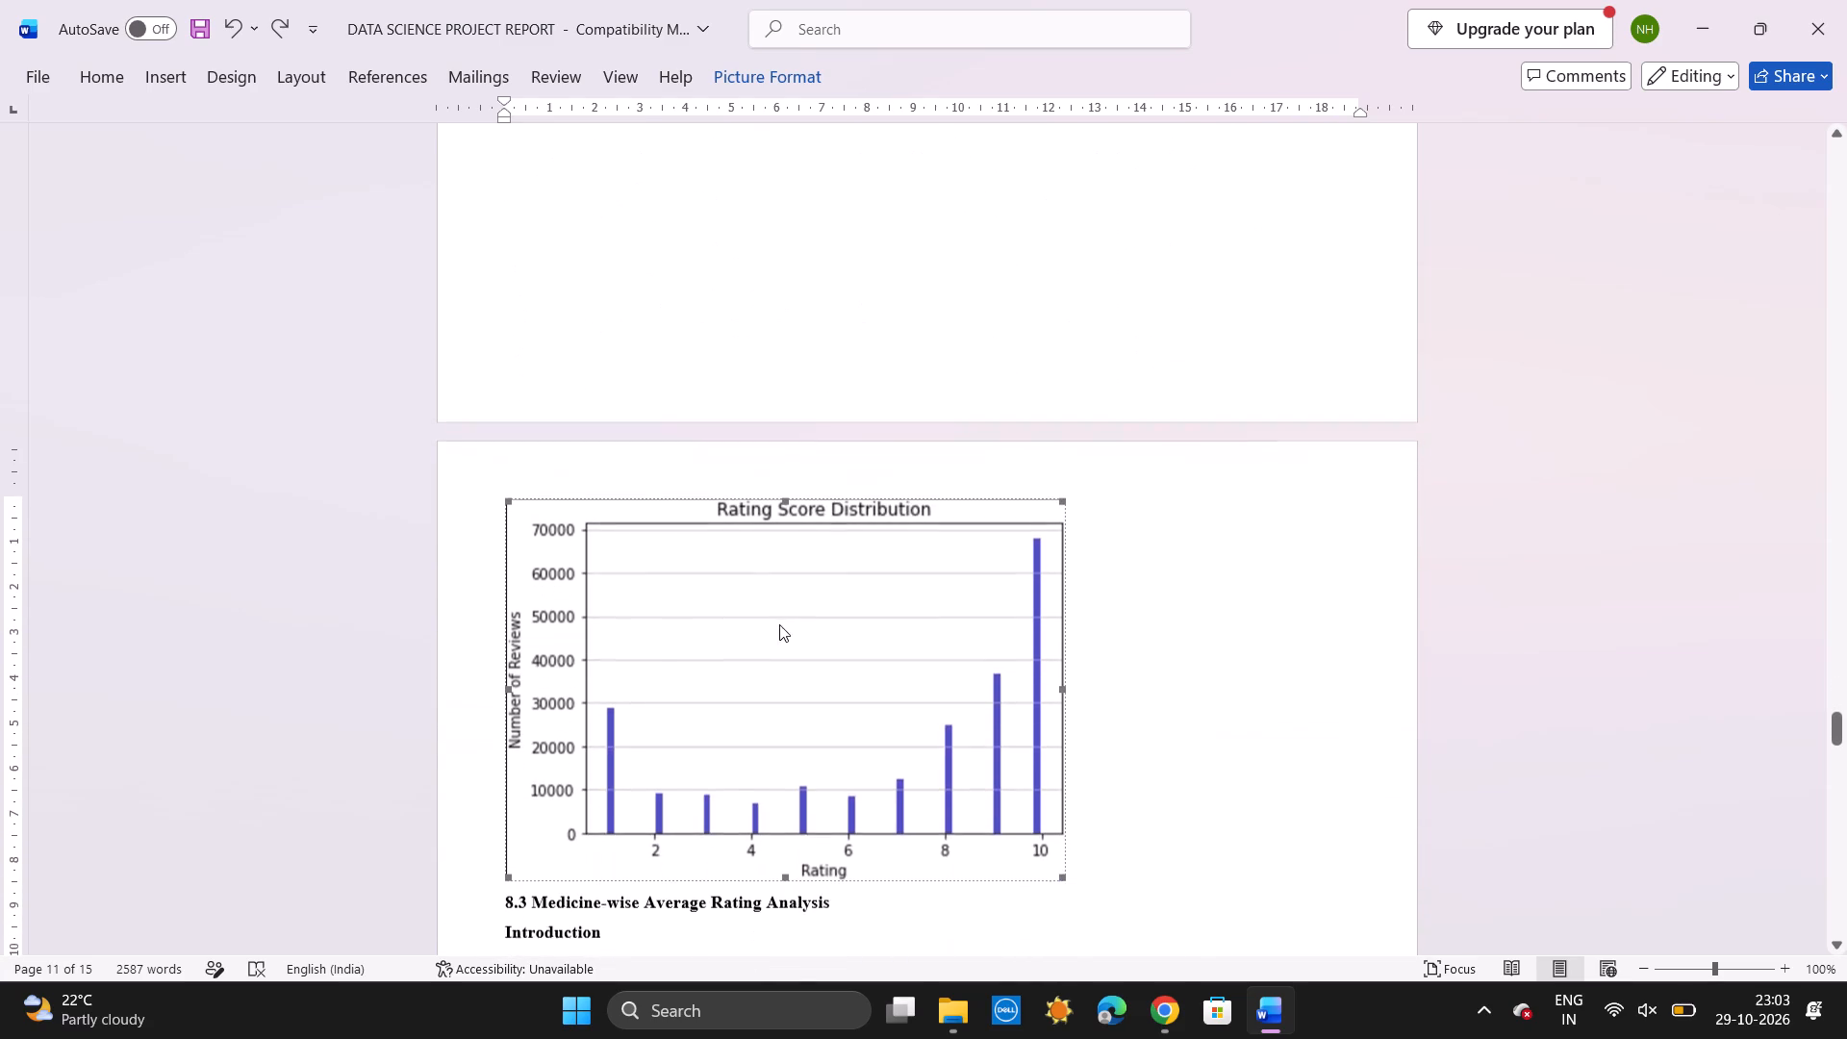
Widen the Rating Score Distribution graph to nearly the full text width, keeping its left edge, and make it slightly taller.
click(917, 699)
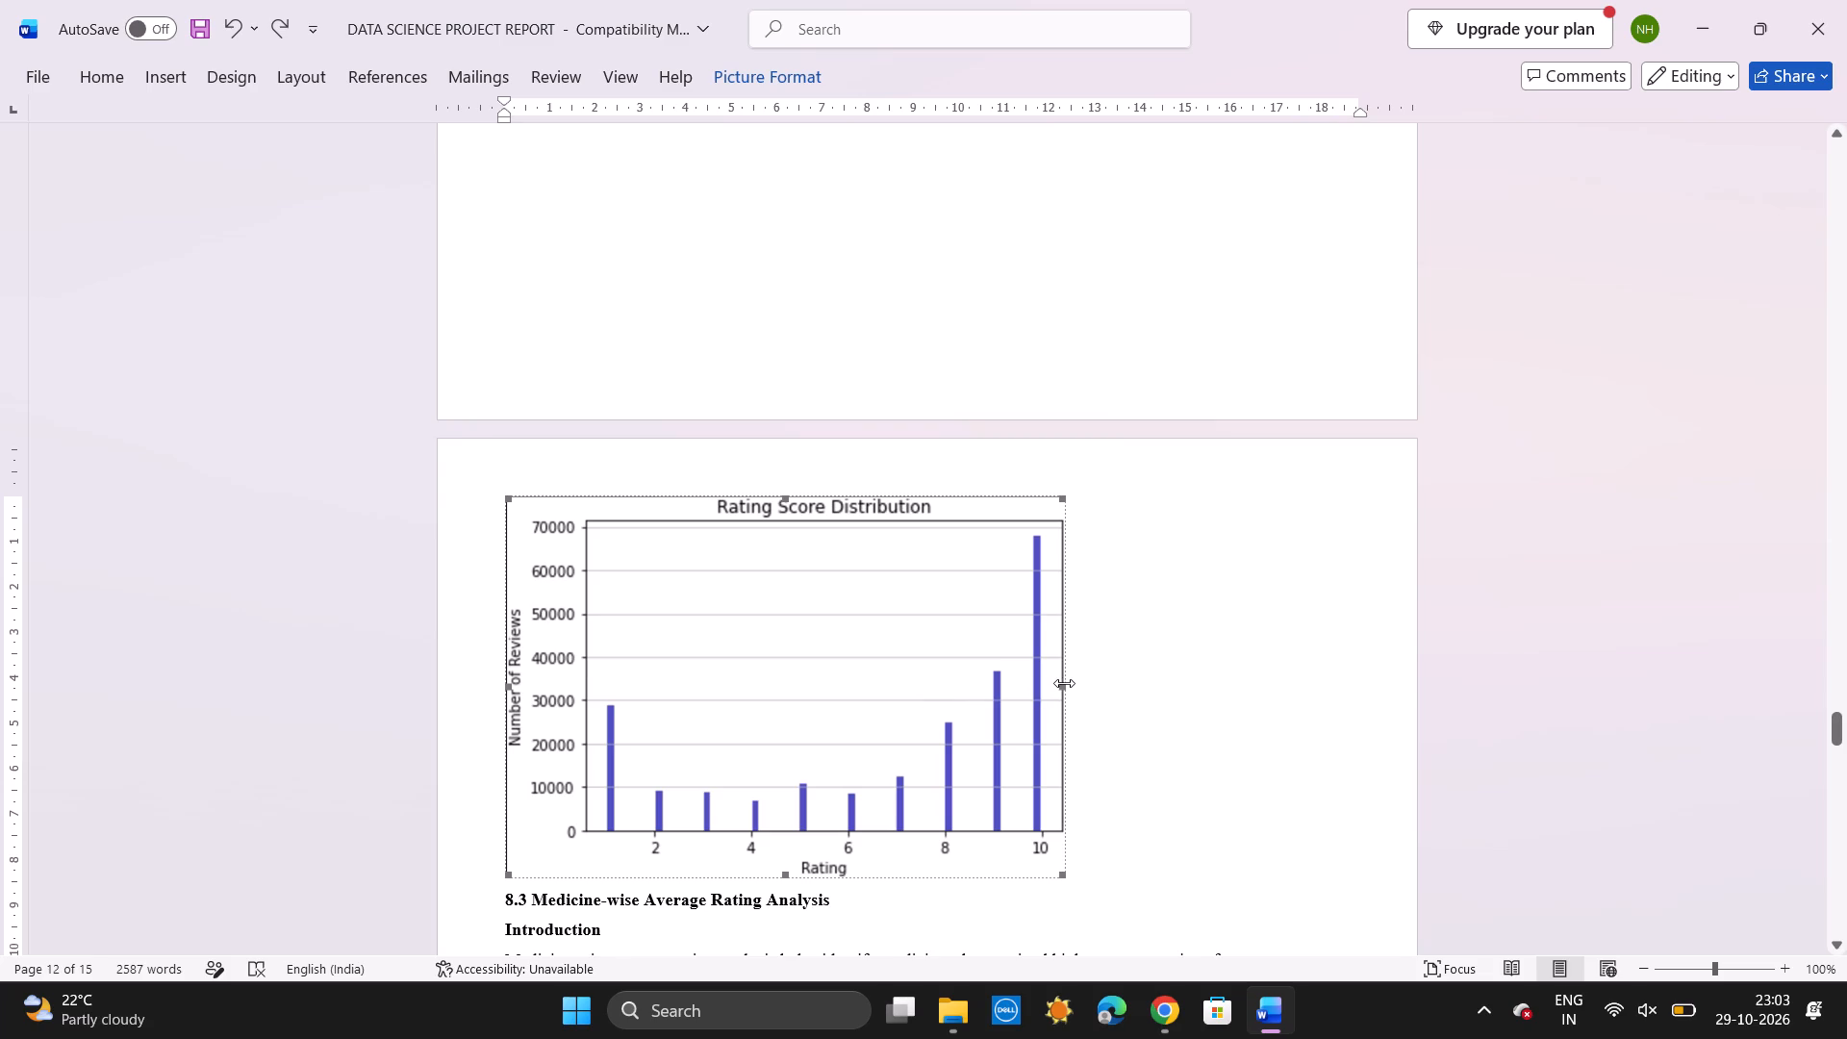
drag(1064, 684, 1222, 666)
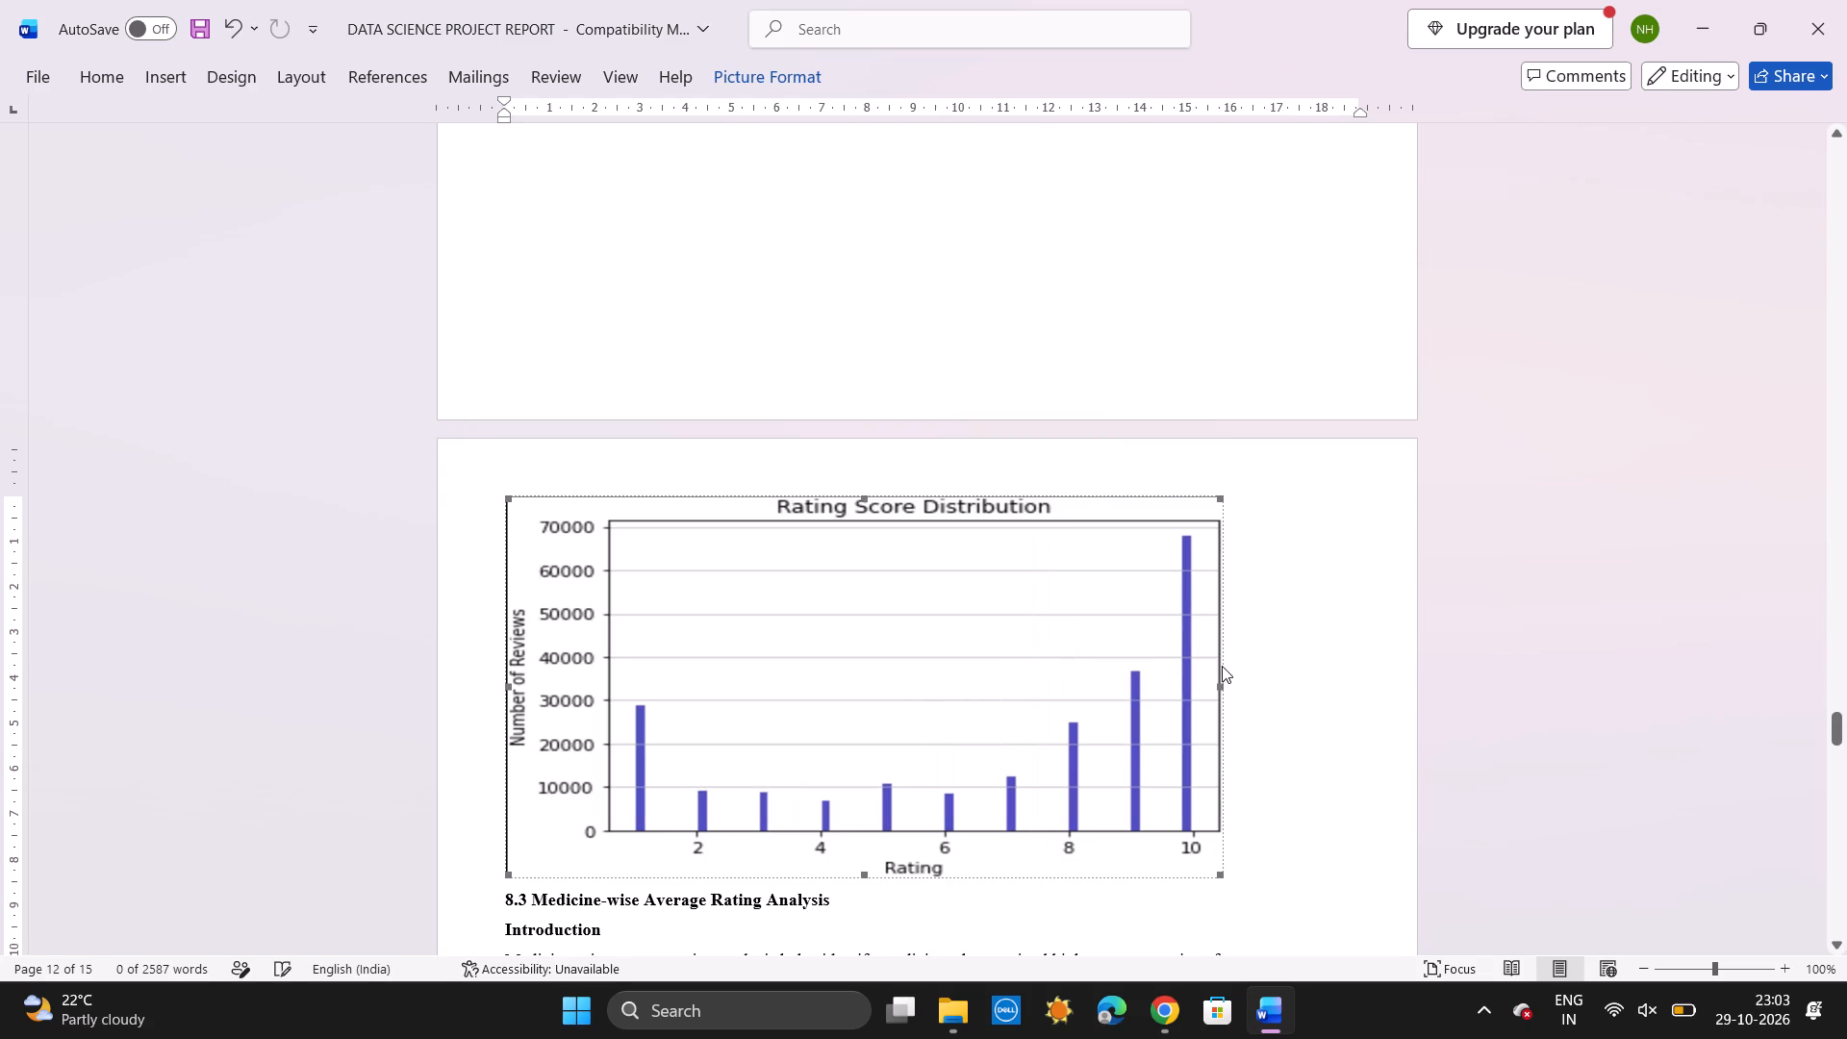
drag(1220, 687, 1341, 705)
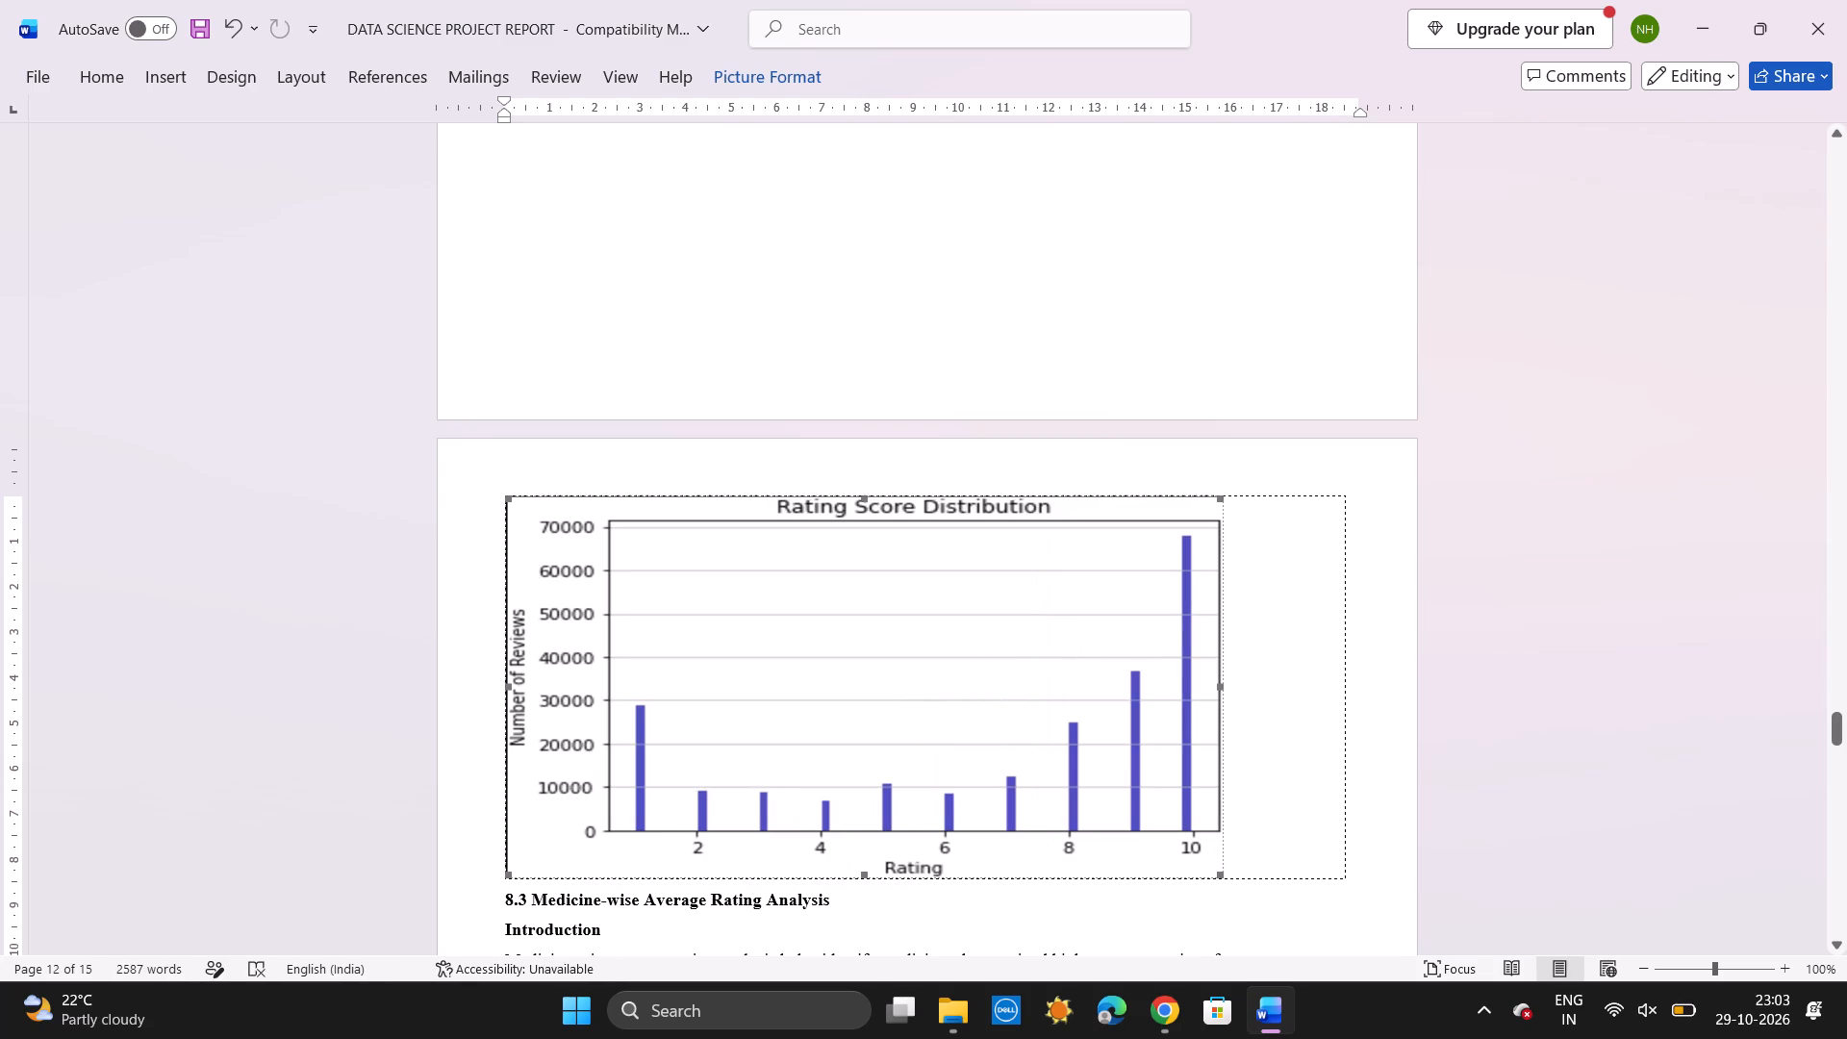
drag(1341, 705, 1306, 708)
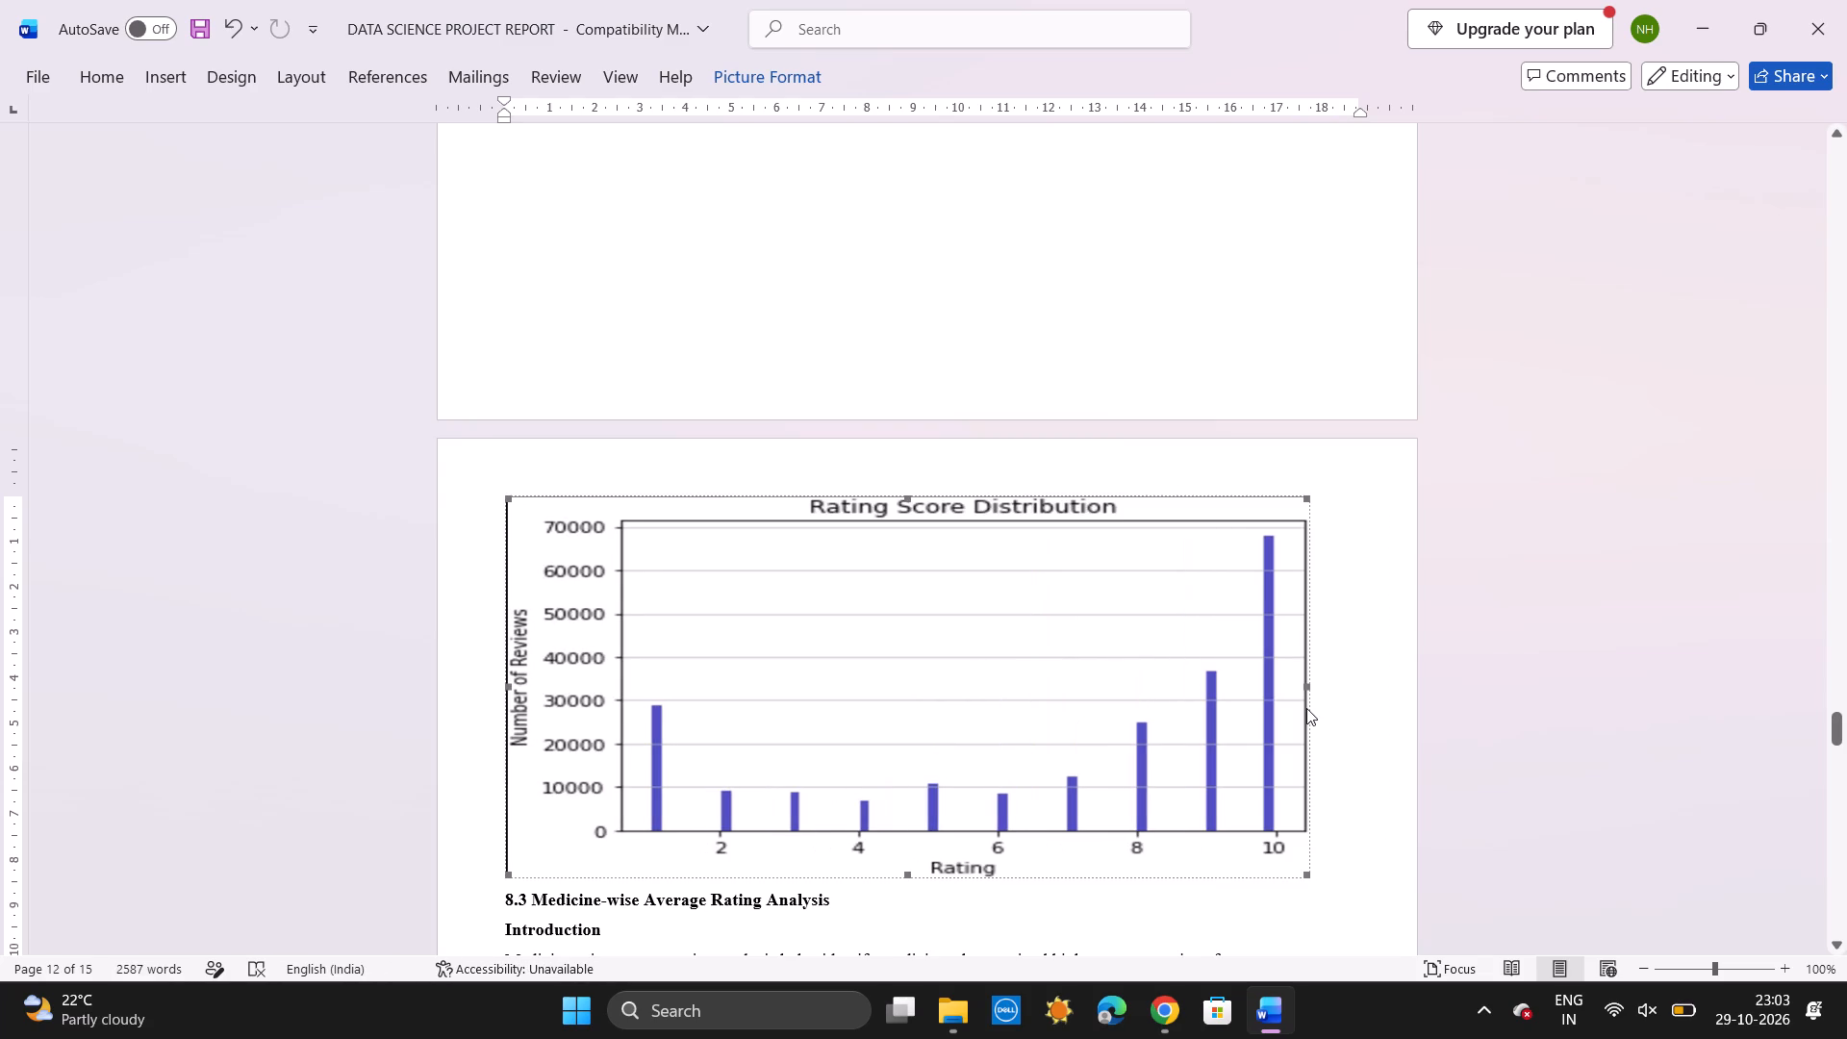
drag(905, 869, 905, 884)
Switch to the ChatGPT chat in Chrome, close the enlarged rating graph and enlarge the Graph 2 image, Top 10 Conditions by Review Count.
scroll(954, 707, down, 2)
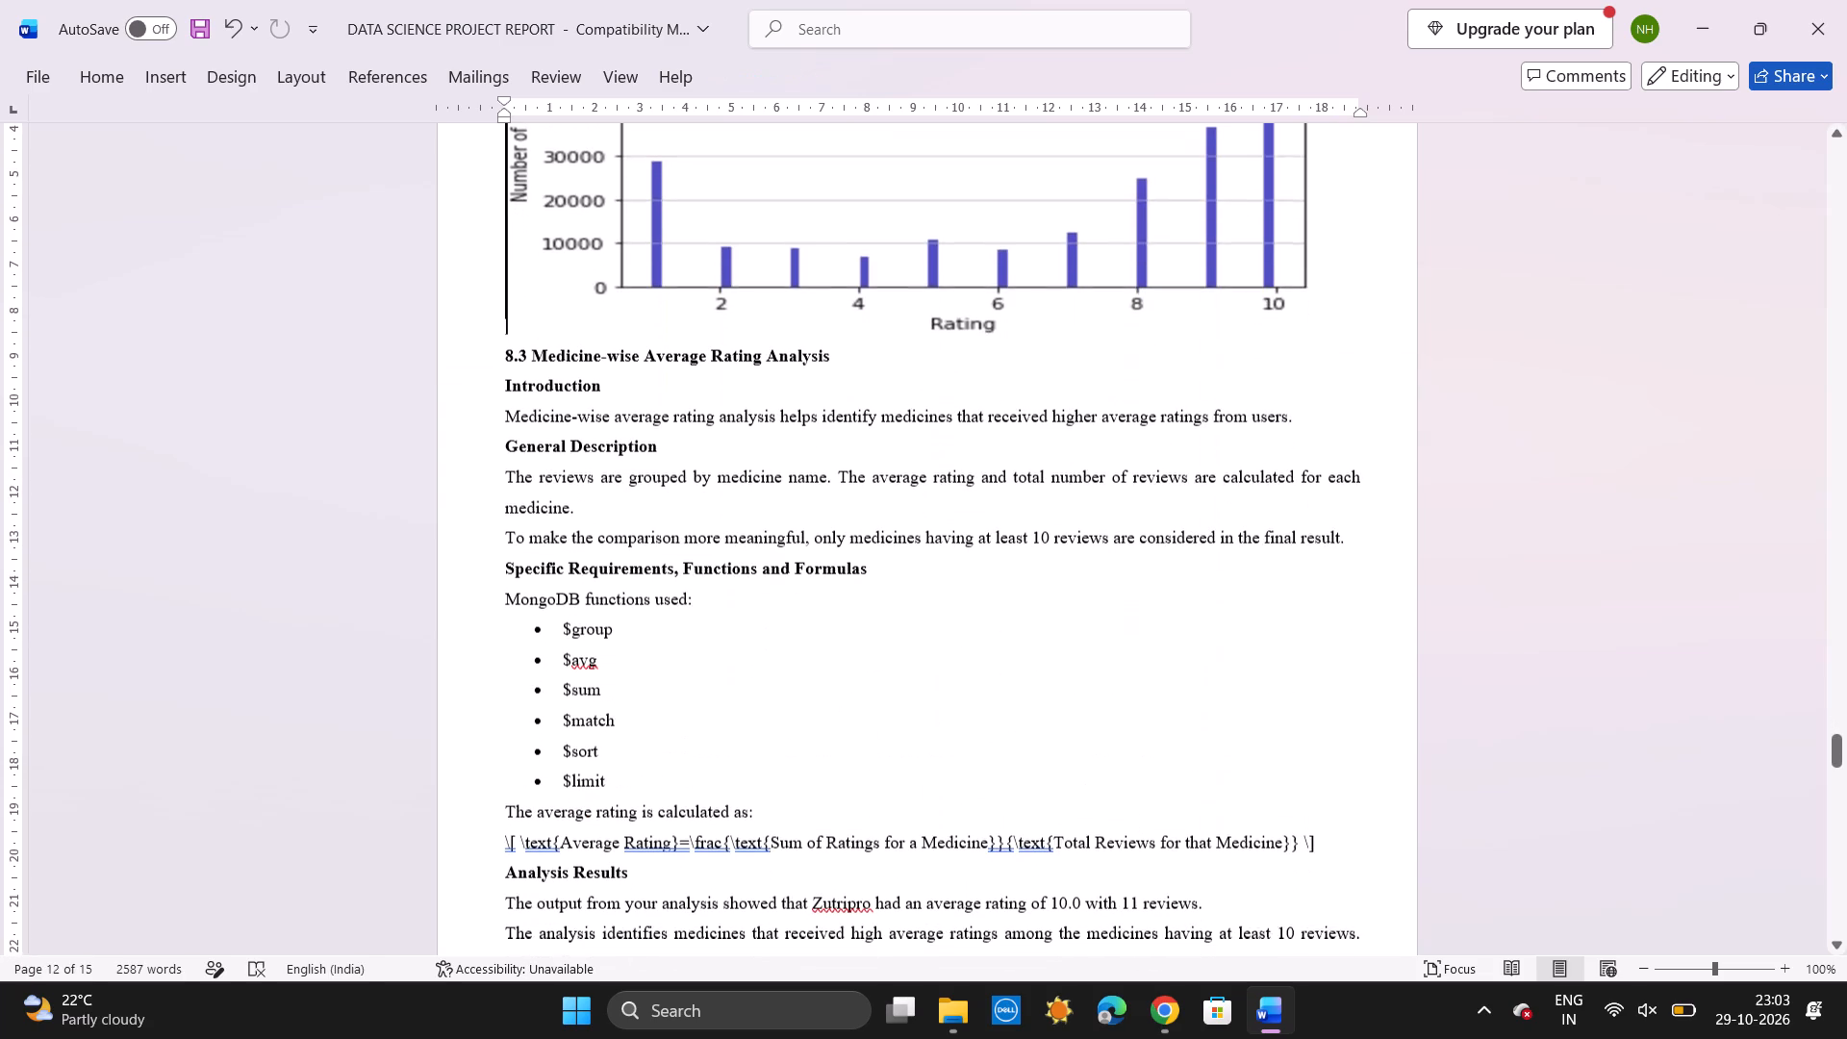
scroll(770, 605, down, 2)
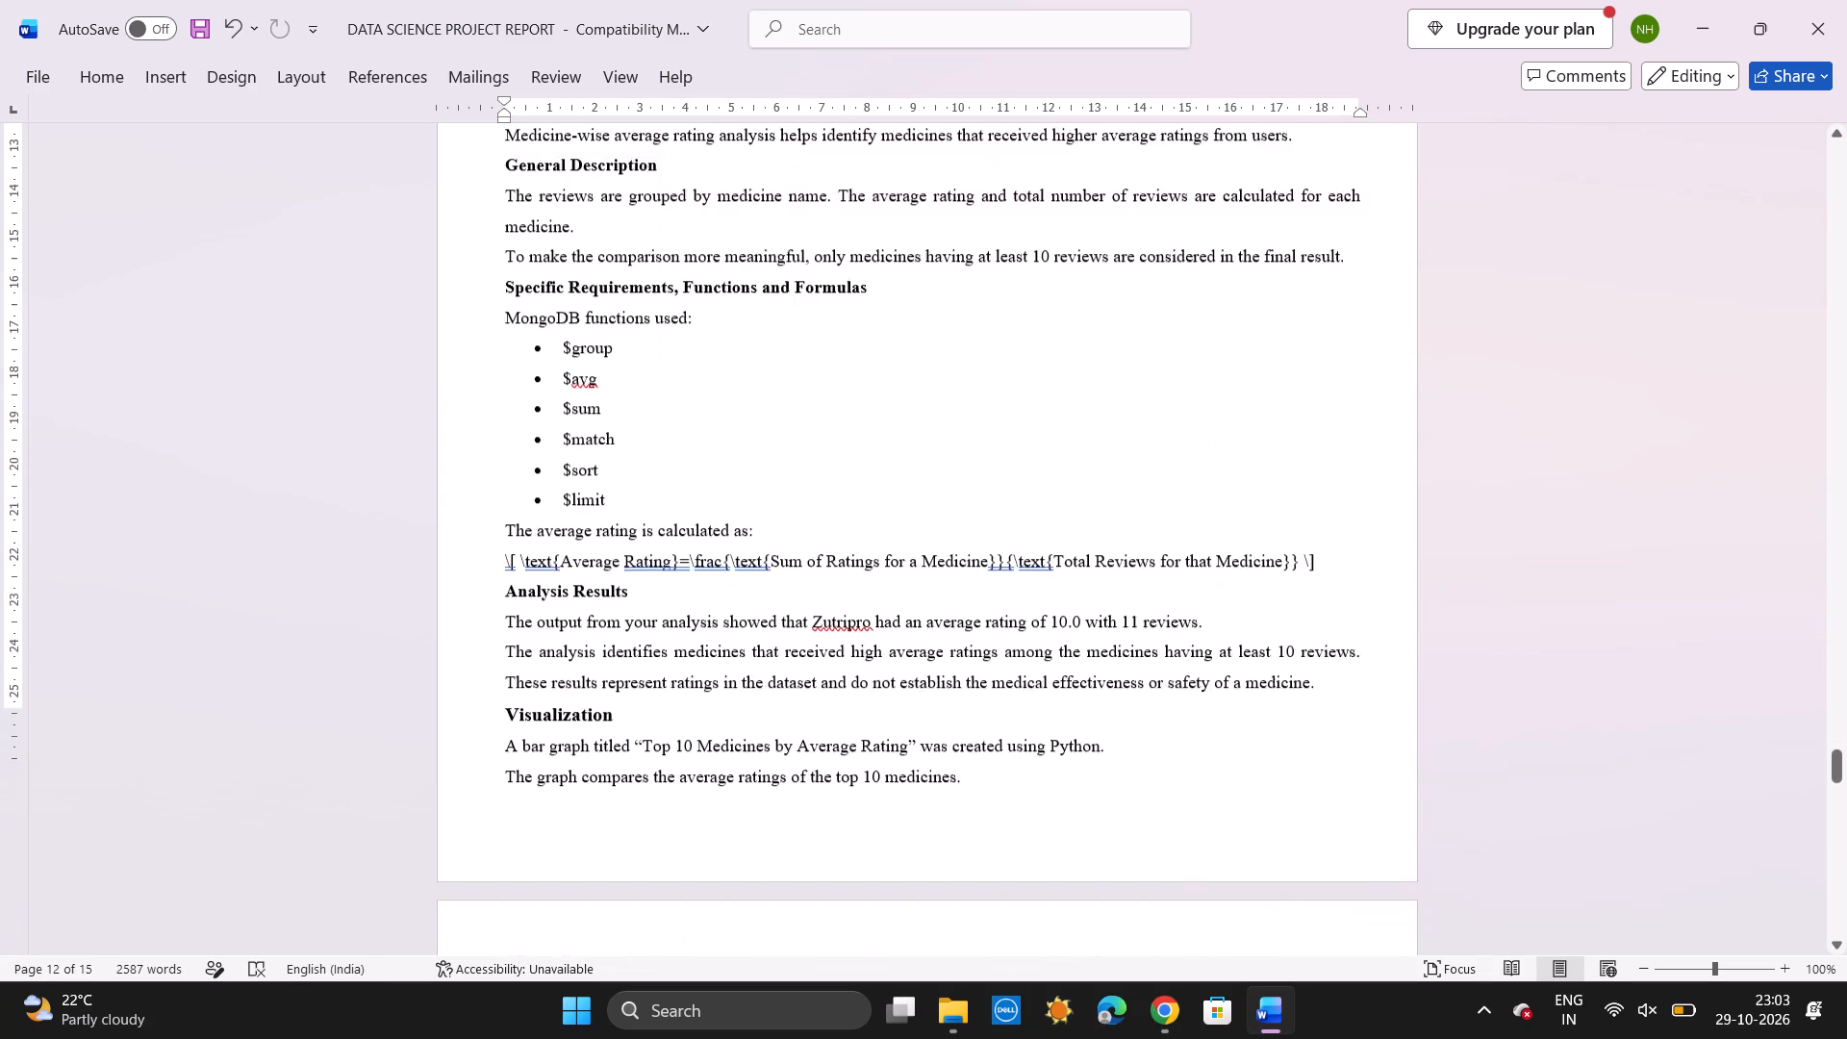
scroll(770, 605, down, 2)
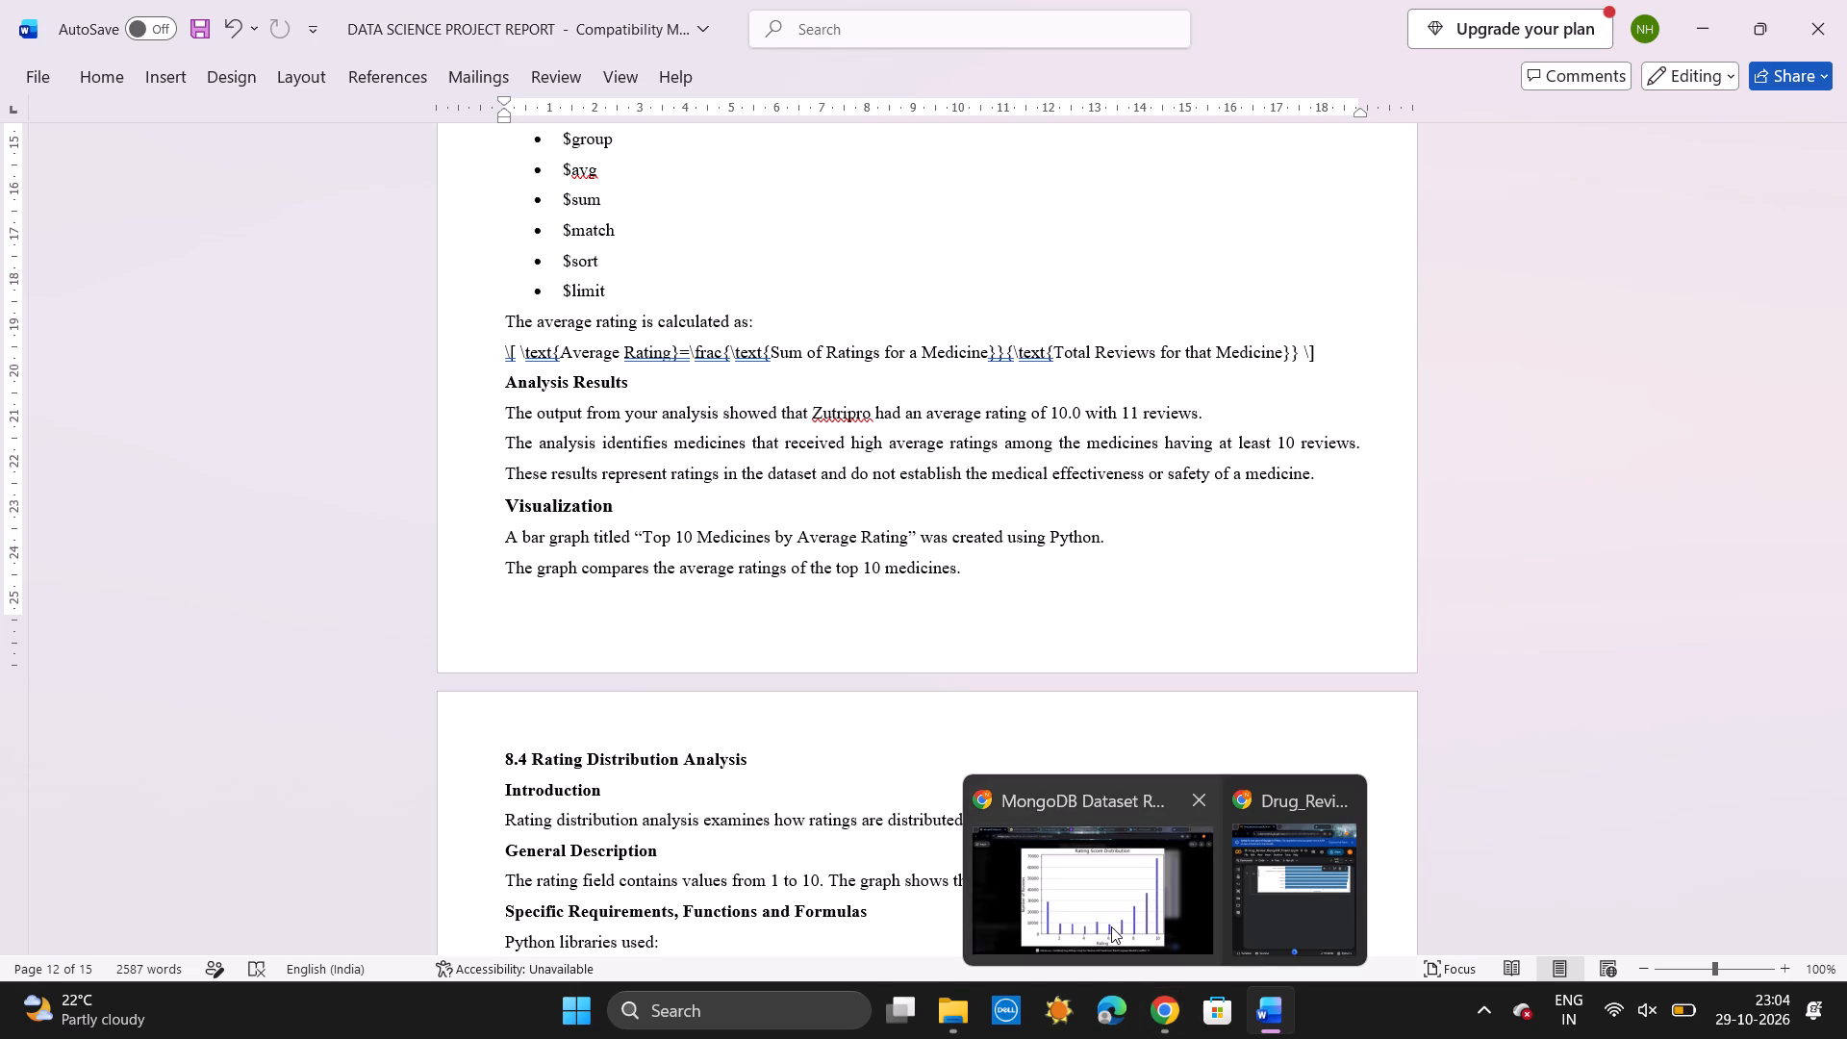
click(1111, 926)
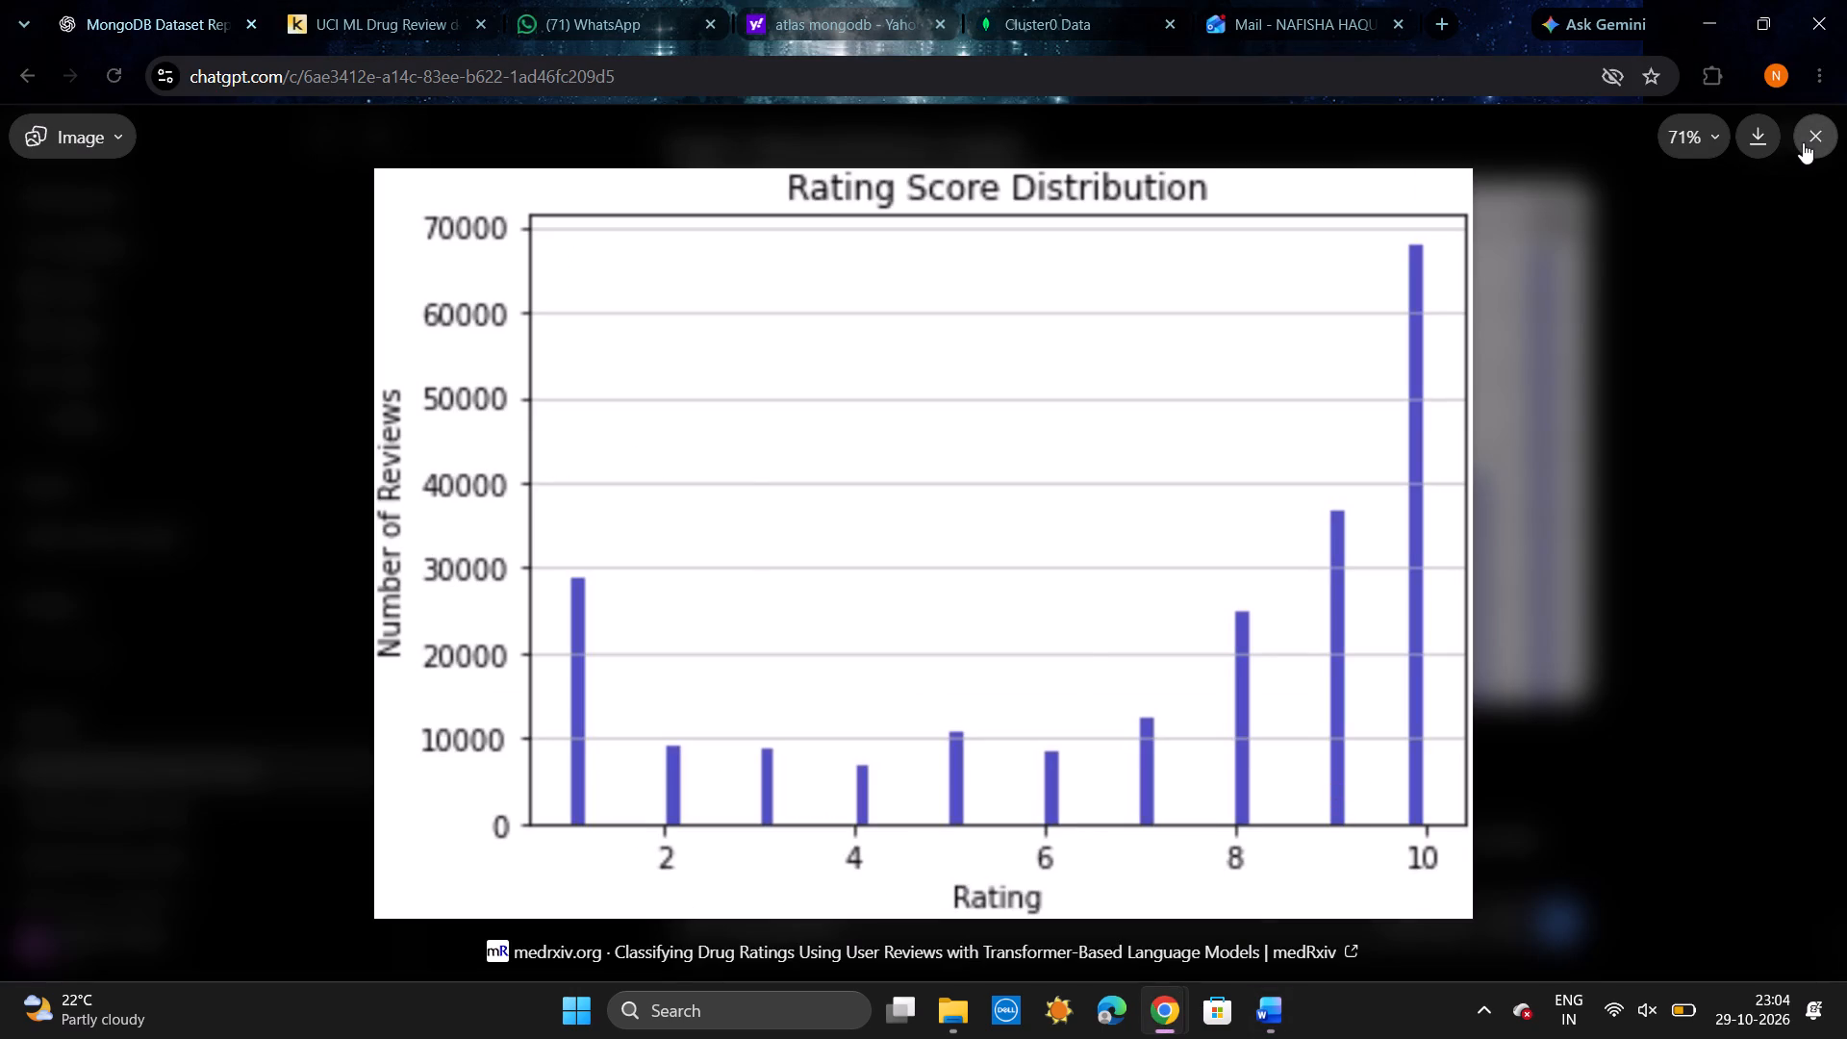
click(1803, 142)
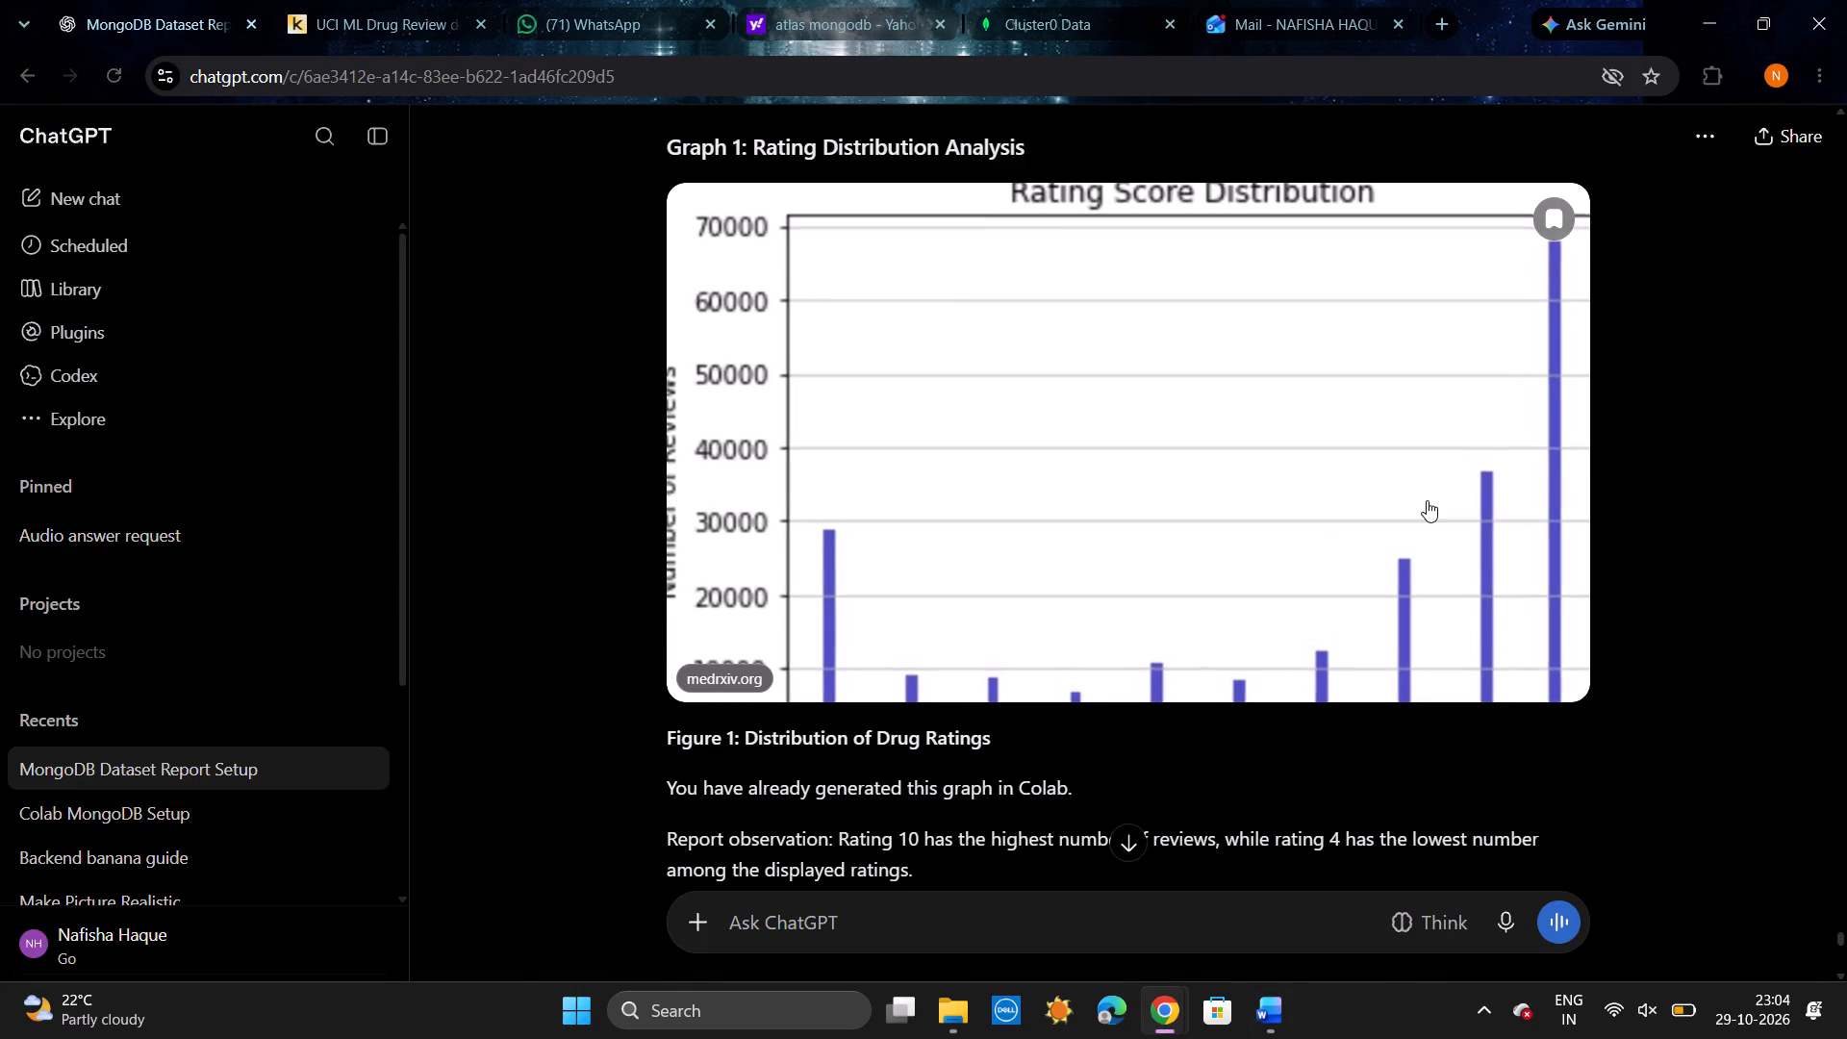
scroll(1427, 500, down, 5)
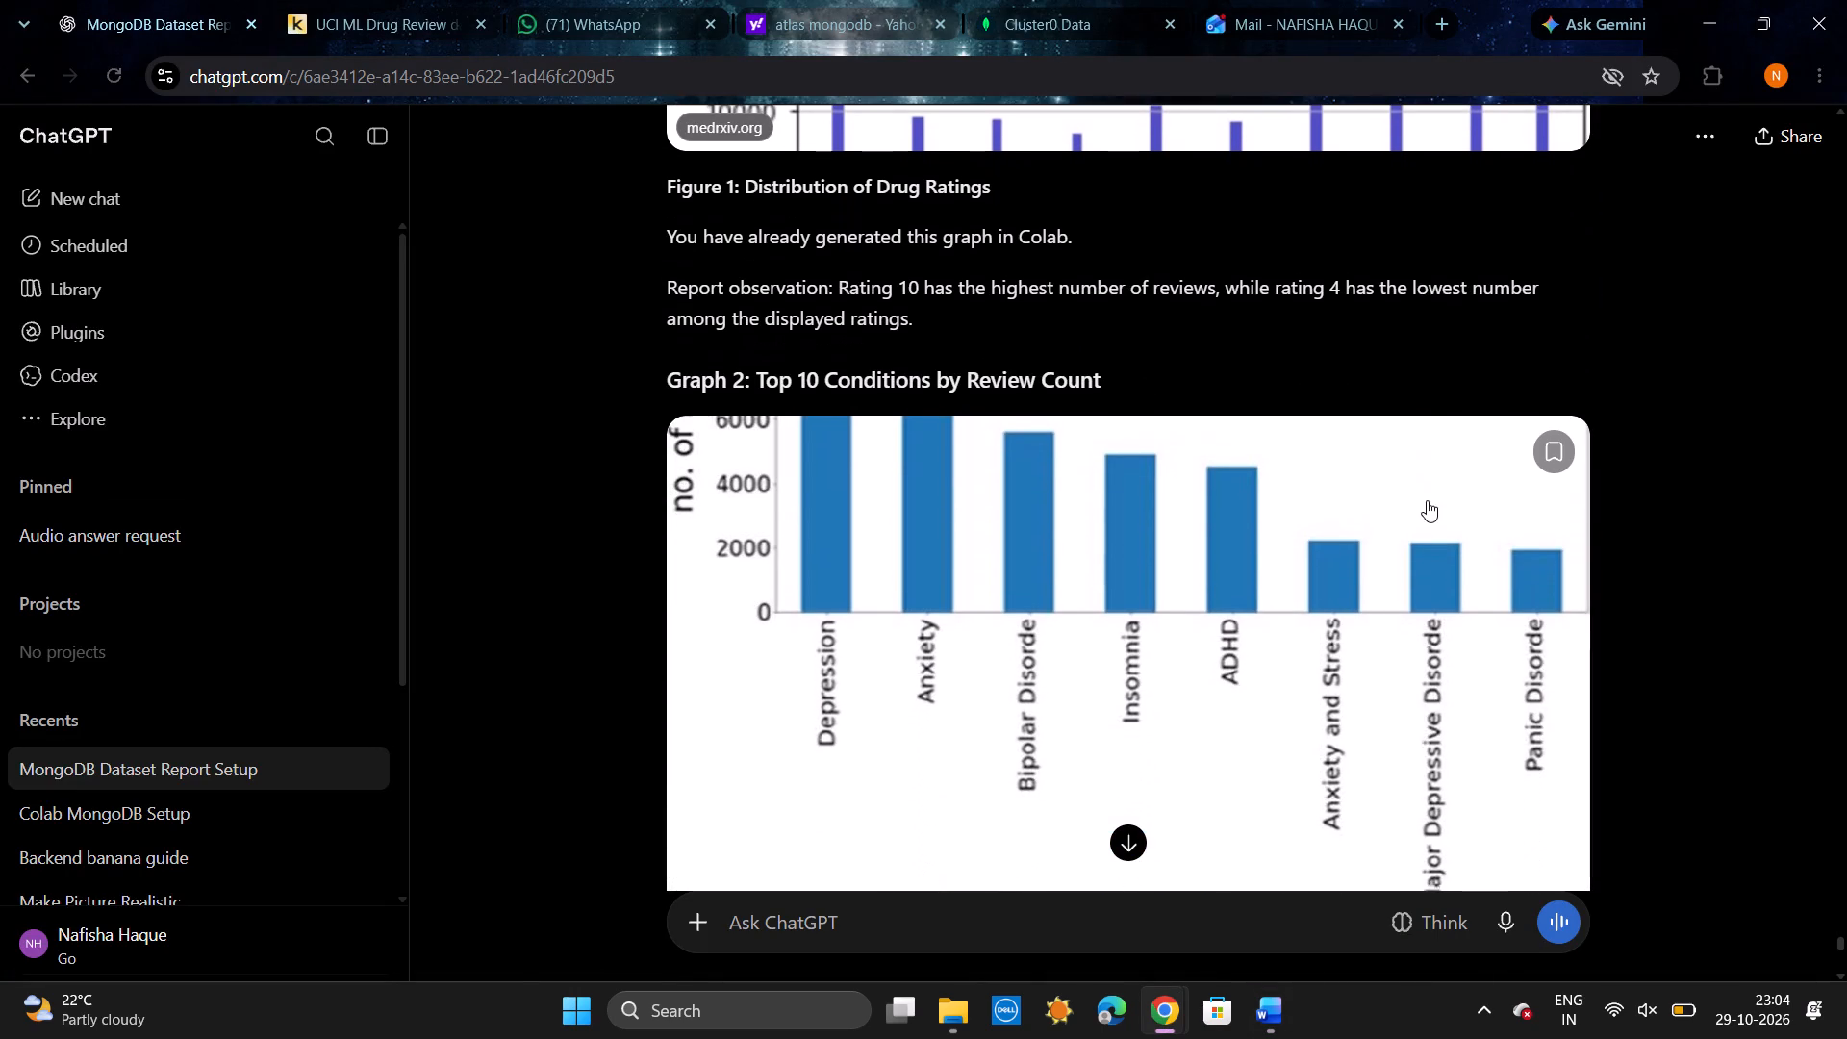
scroll(1527, 550, down, 1)
click(1350, 532)
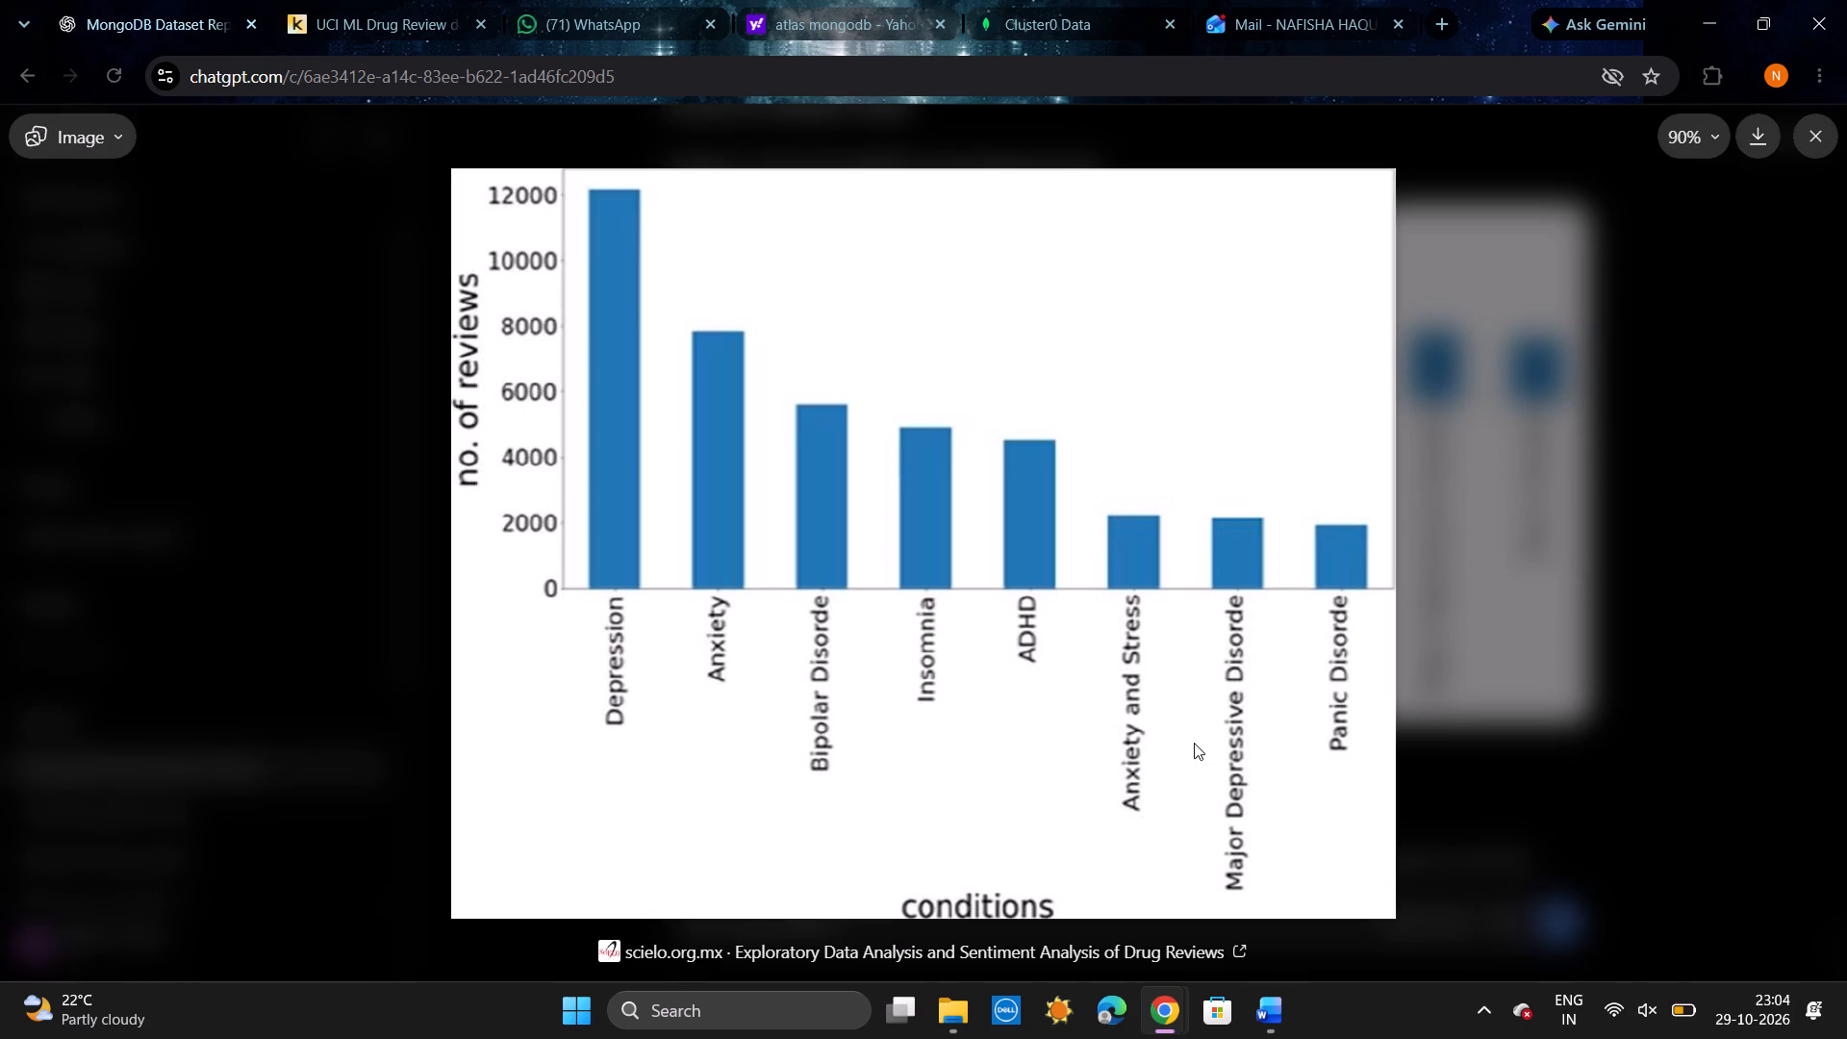
Capture a screen snip of the whole conditions bar graph, from its y-axis labels to the conditions axis title.
key(Print)
drag(447, 168, 960, 755)
scroll(724, 521, up, 1)
scroll(893, 696, right, 1)
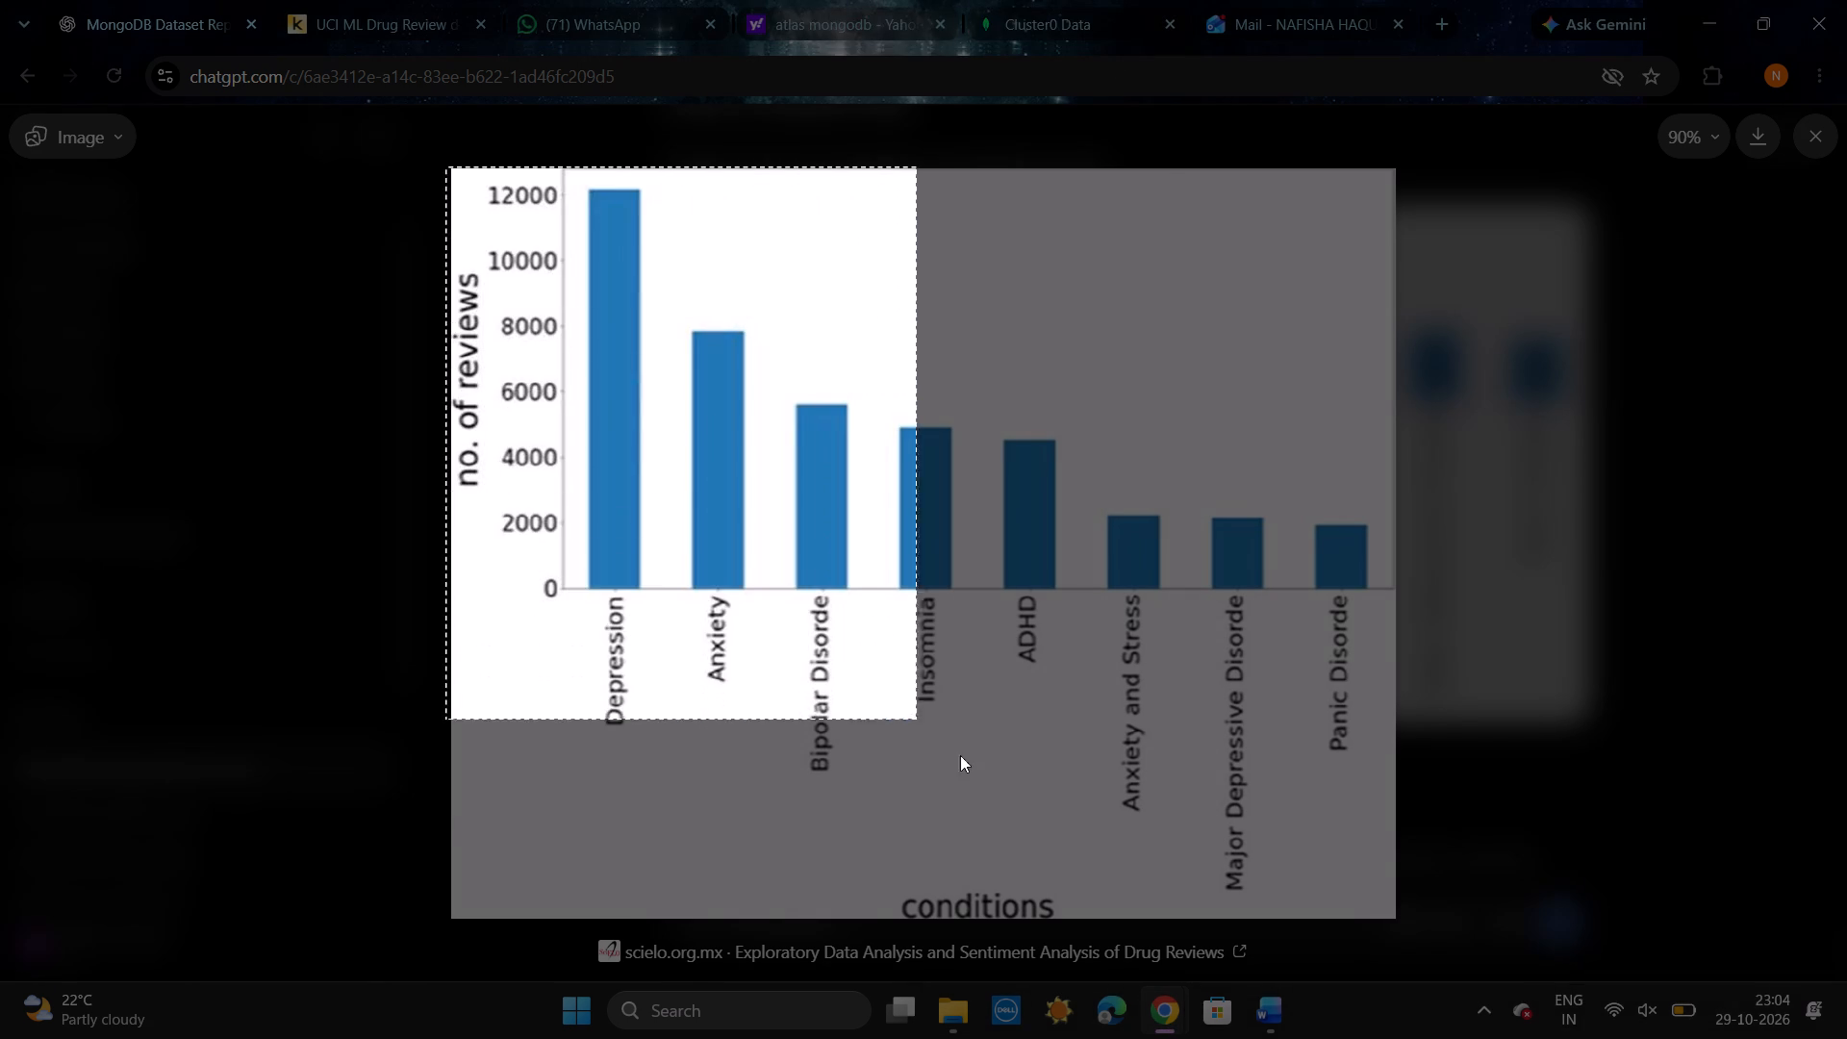
scroll(960, 755, right, 1)
drag(960, 755, 1412, 925)
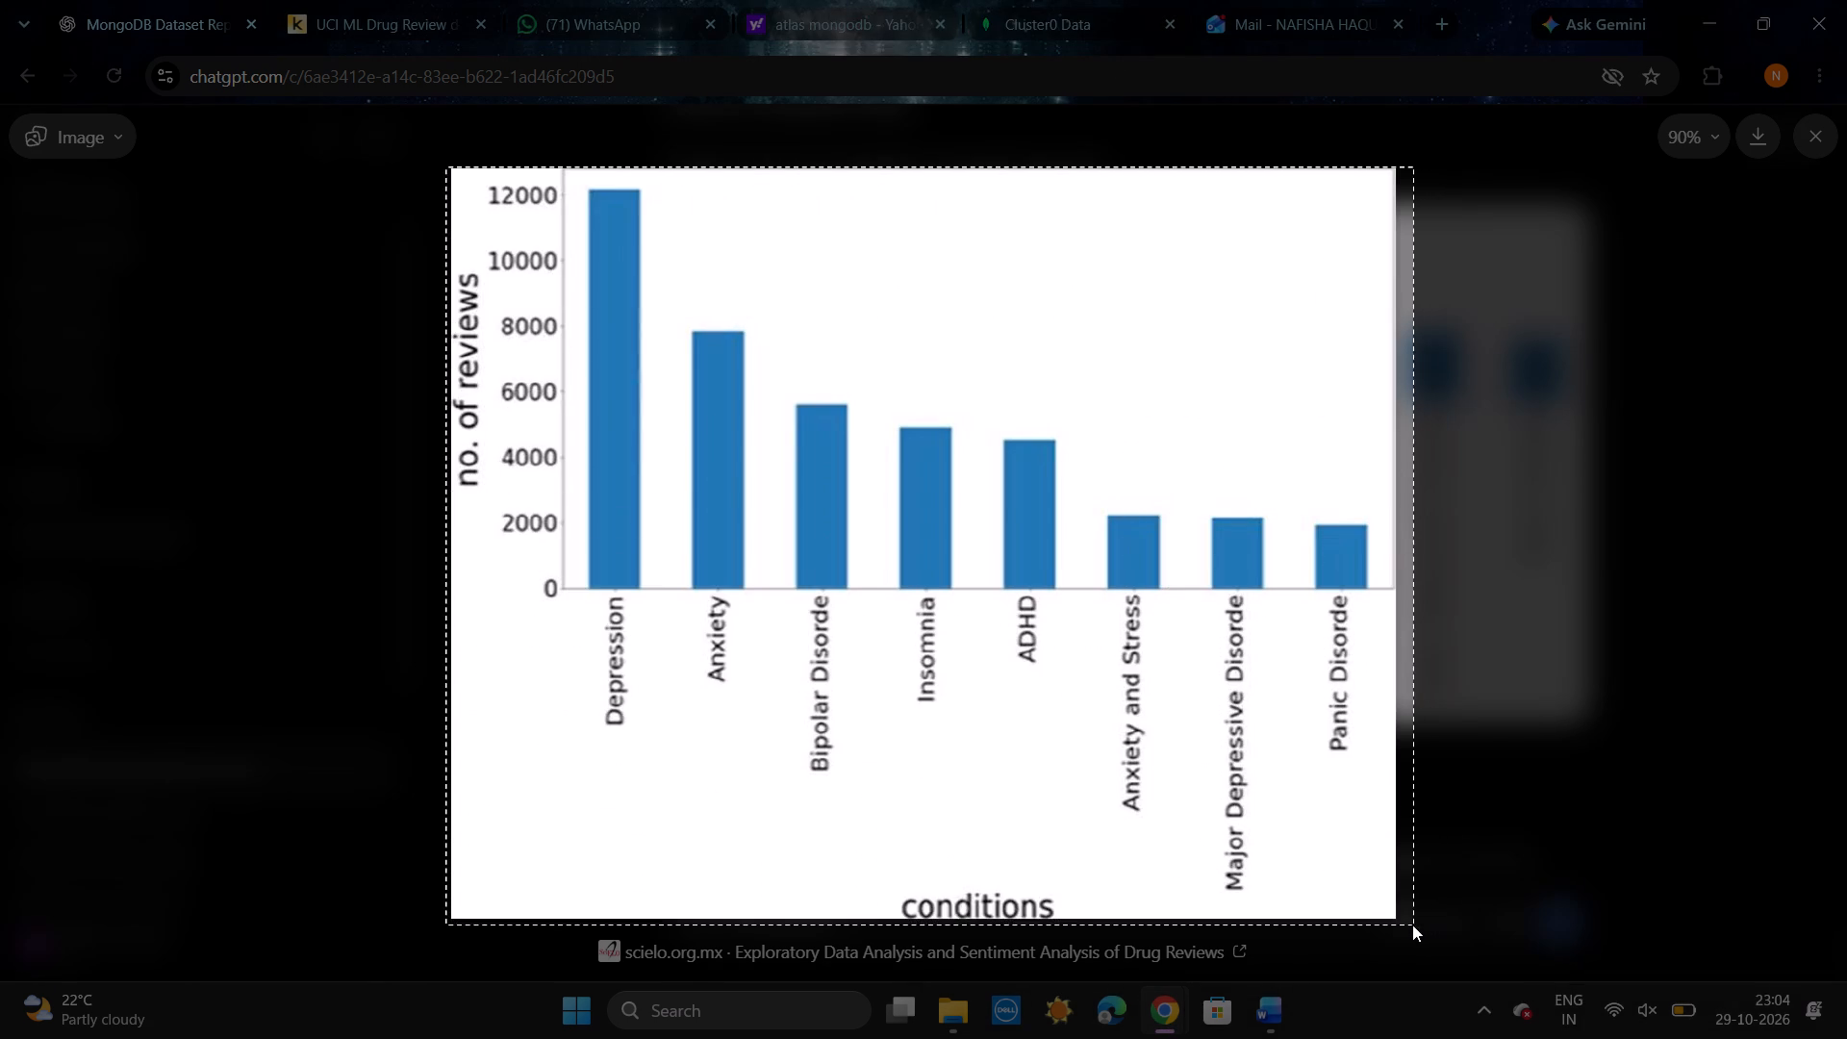
drag(1412, 925, 1391, 922)
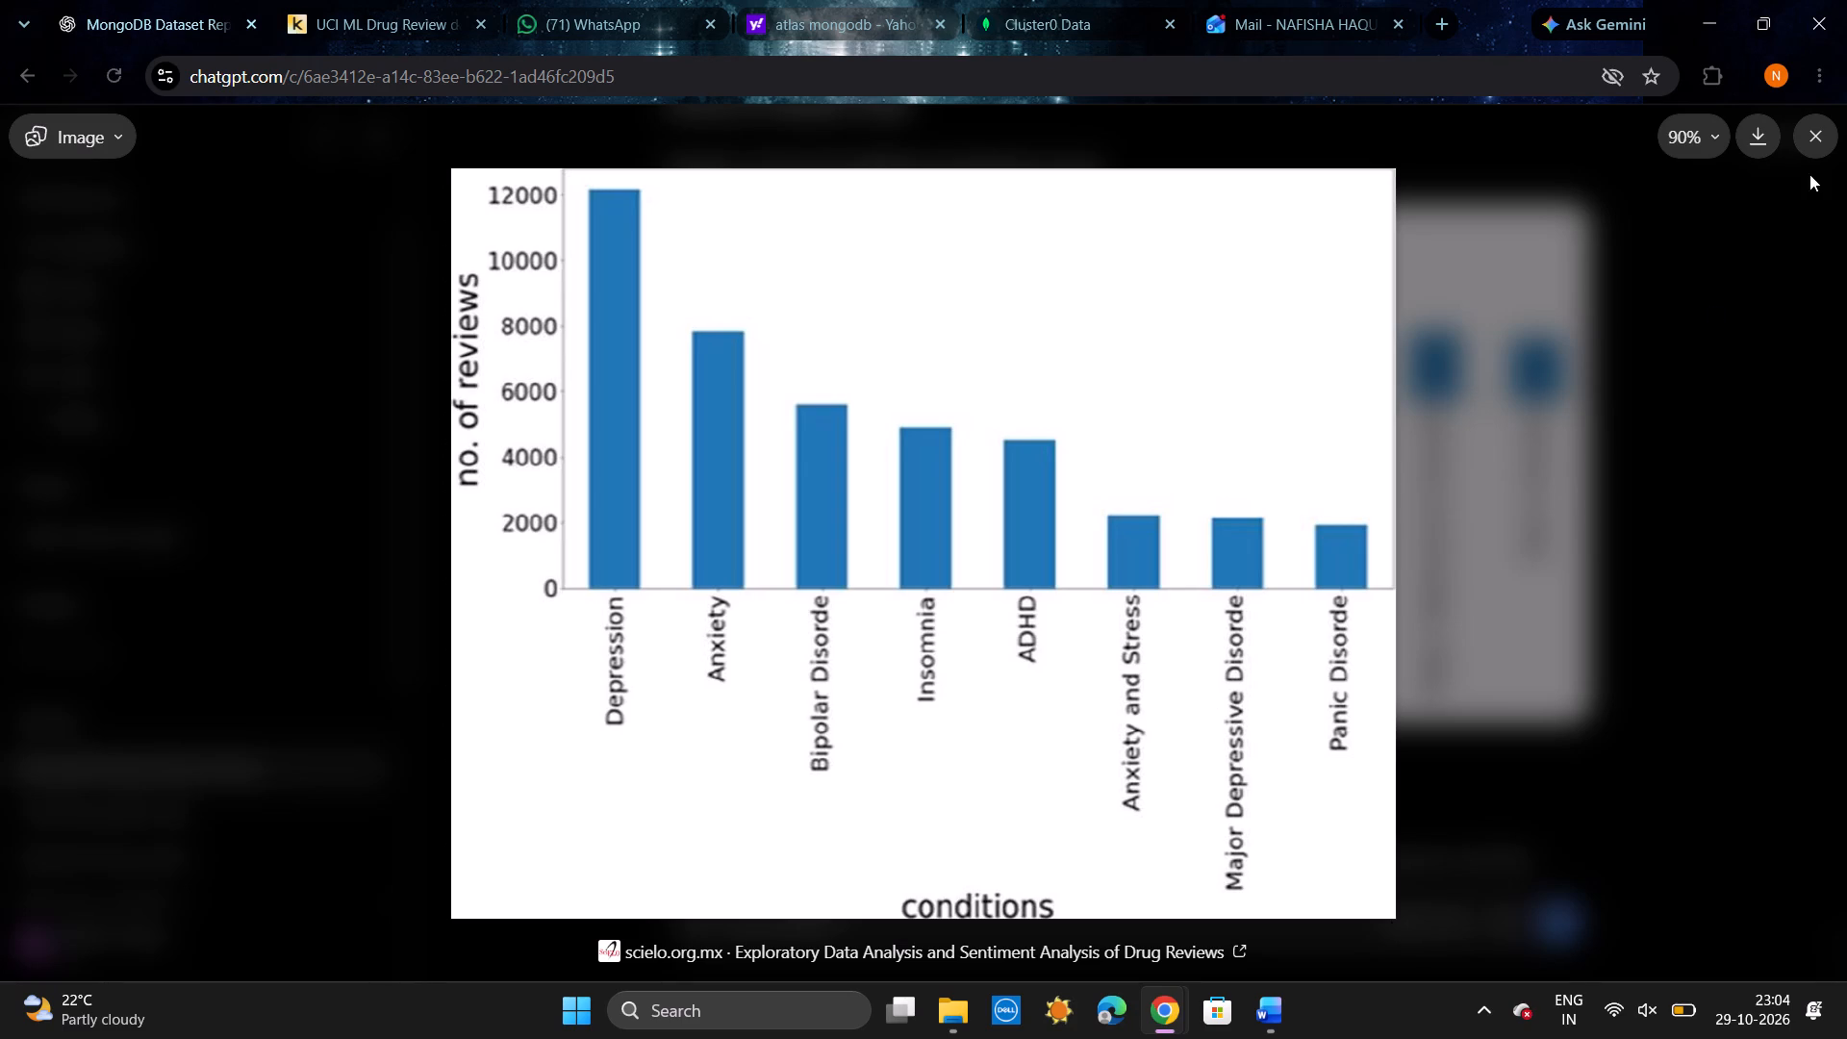
Switch to the Word report and paste the captured conditions graph on a new line below the section 8.3 Visualization text.
click(1272, 1003)
scroll(813, 752, down, 1)
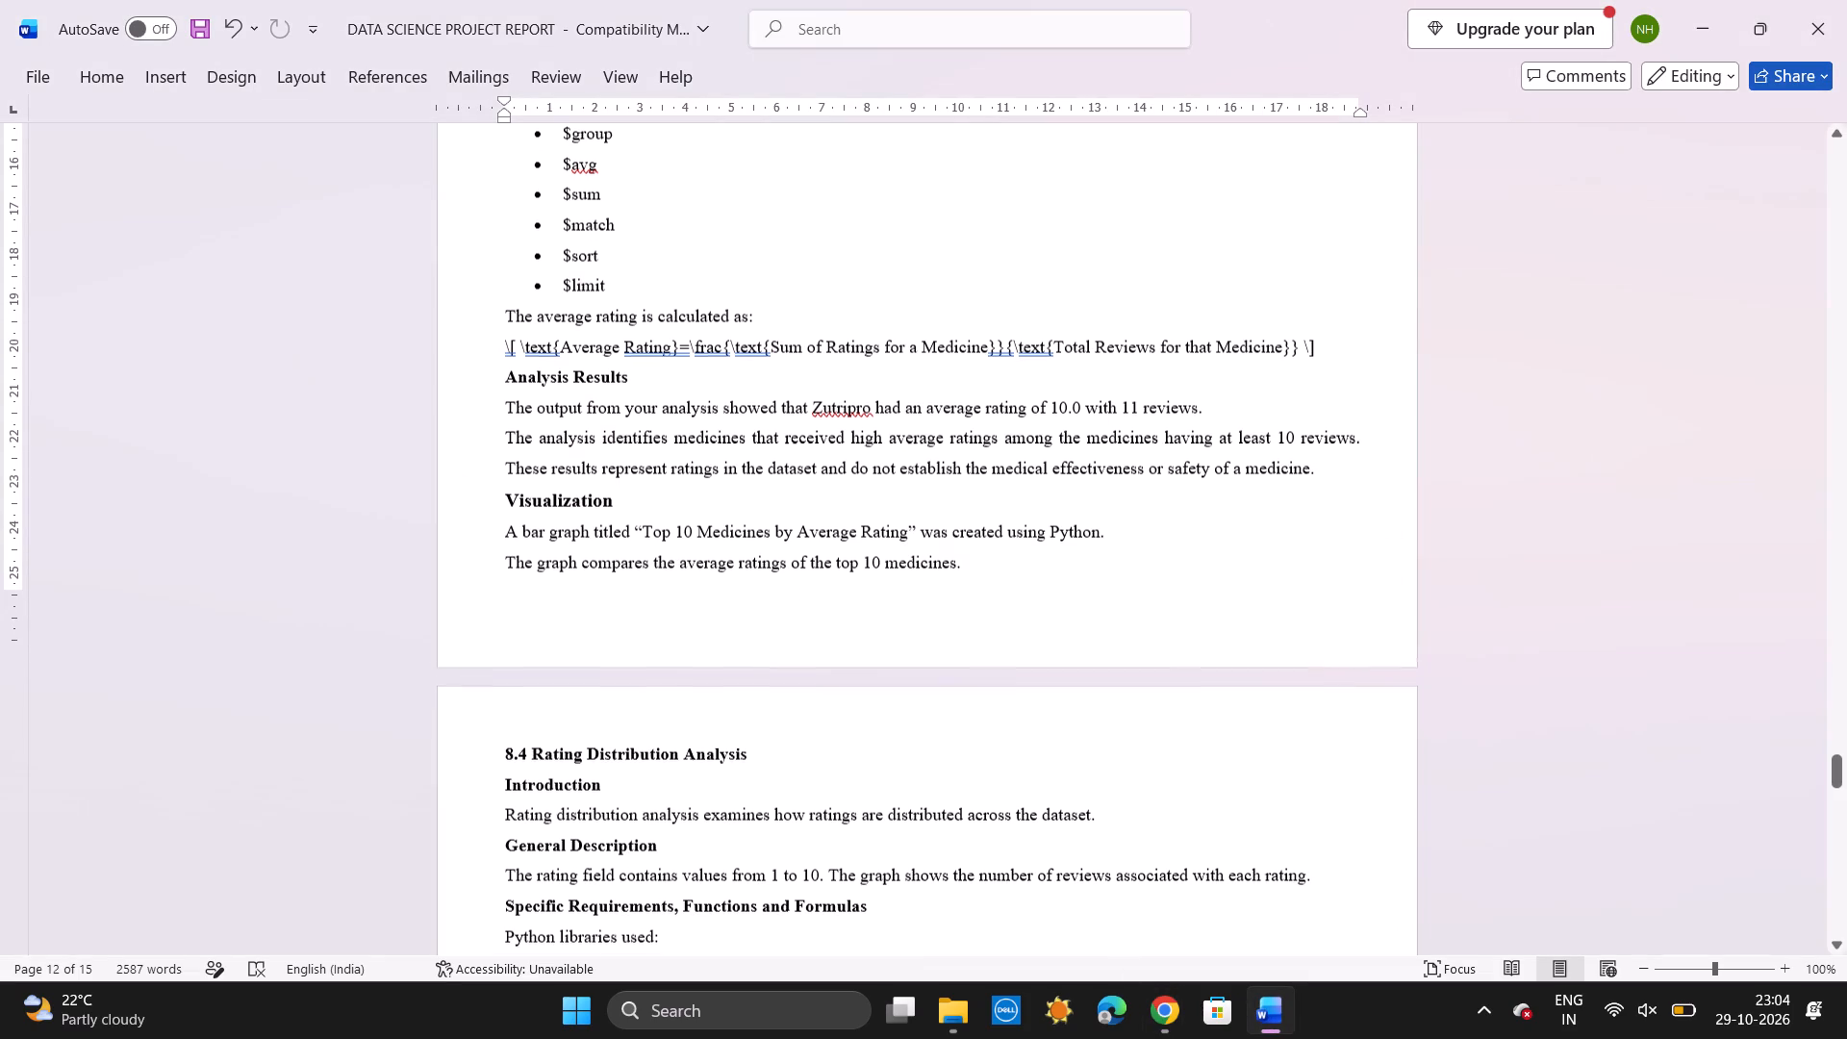
scroll(813, 752, down, 1)
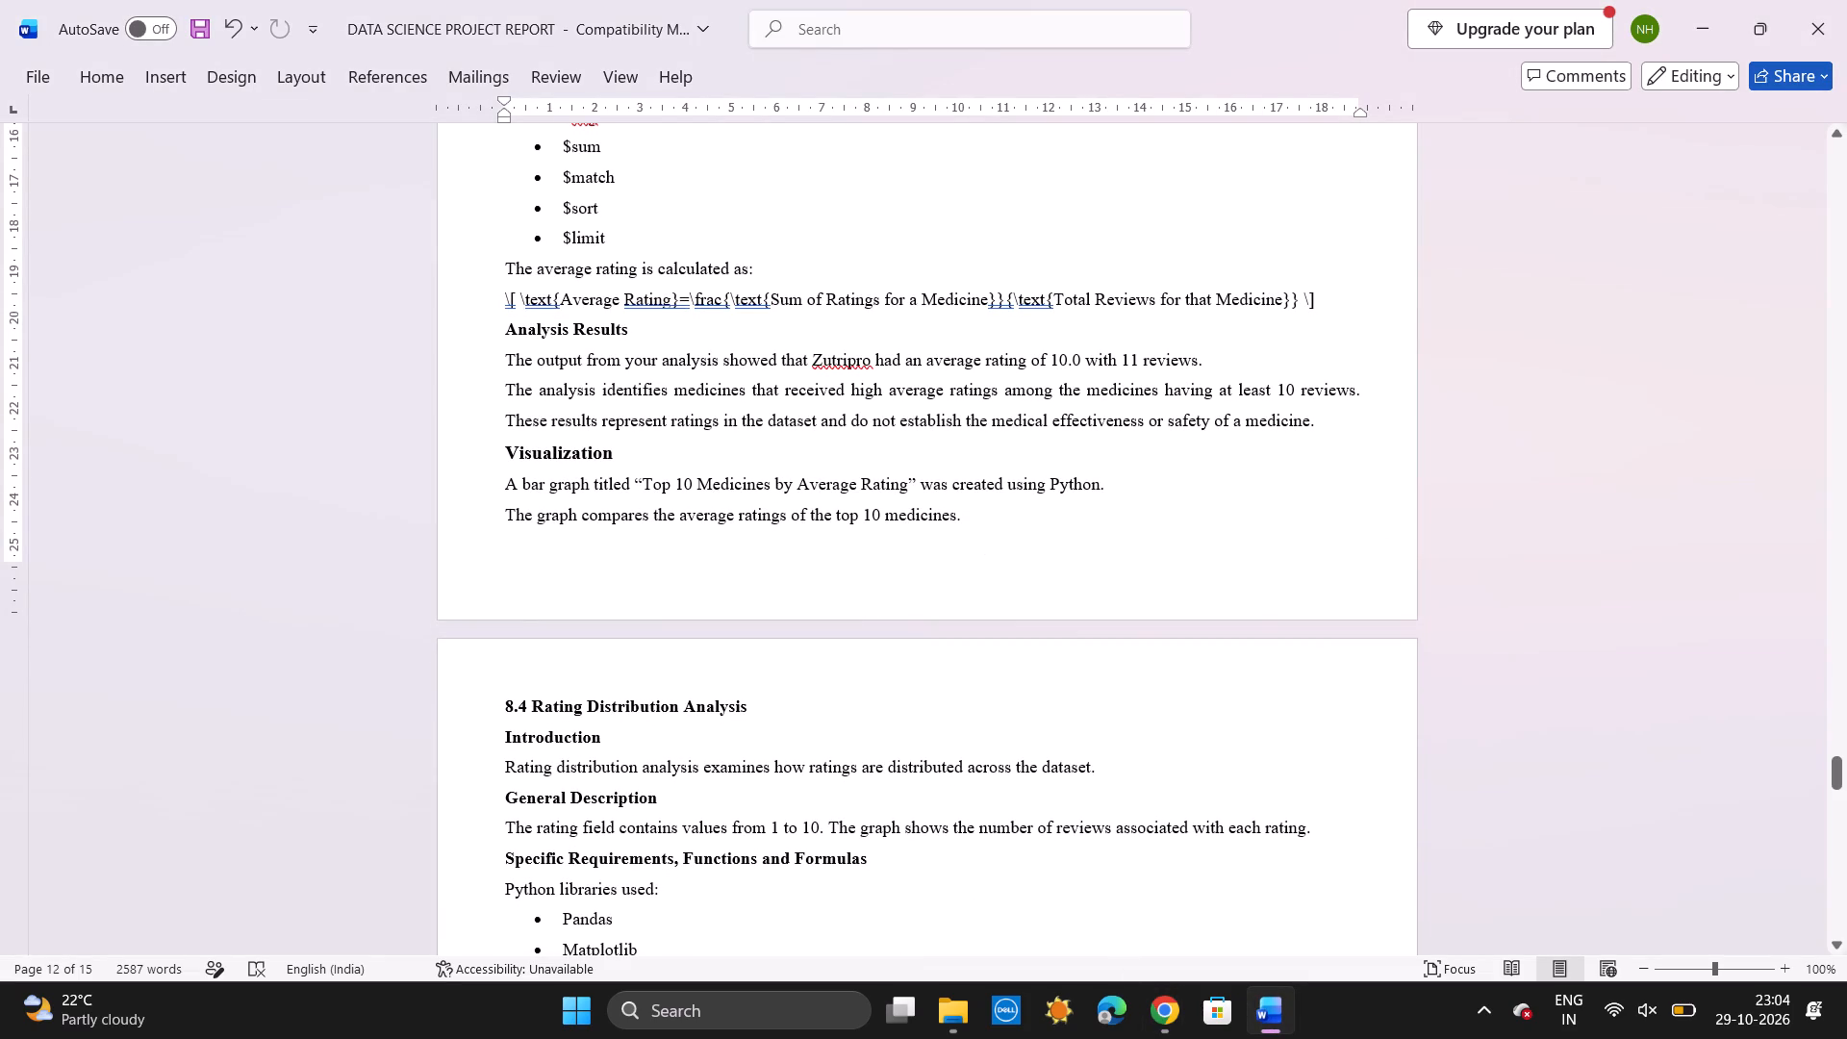
click(973, 522)
key(Return)
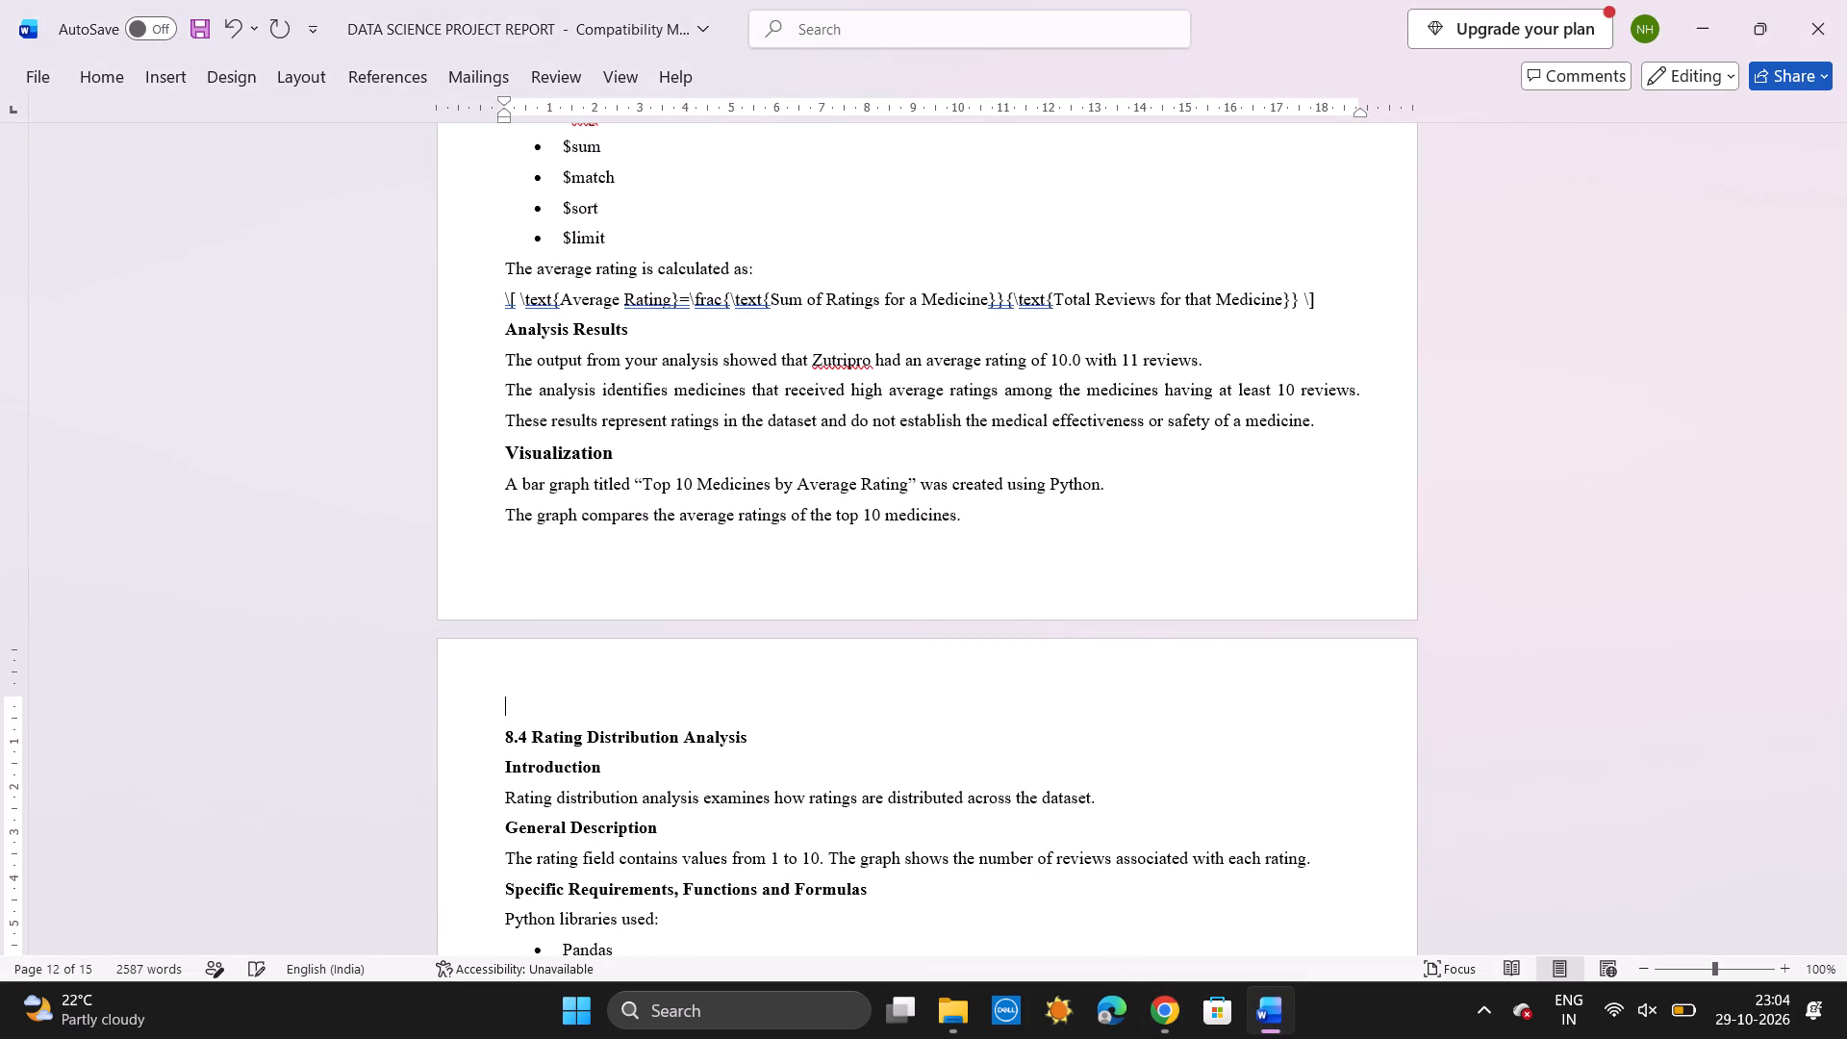
key(ctrl+v)
click(971, 715)
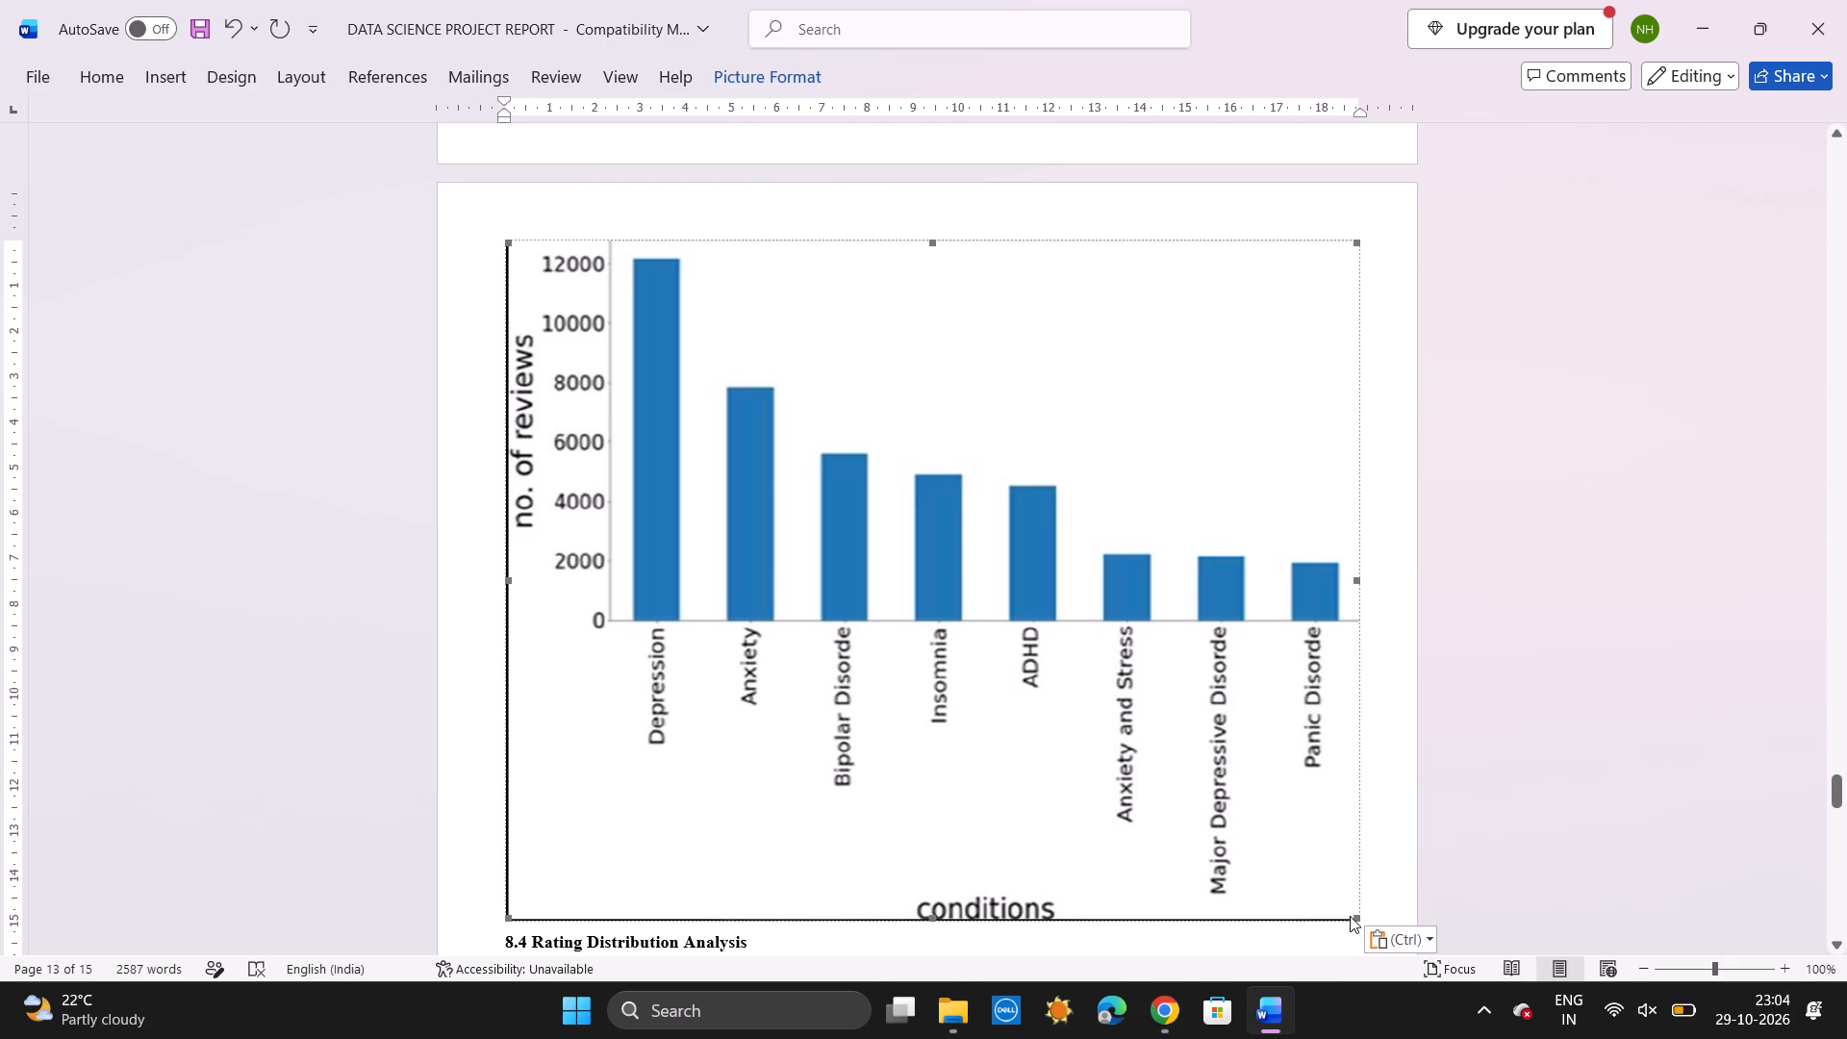
Shrink the pasted conditions graph proportionally to about 14 cm wide, and stretch only its width to about 17.7 cm.
drag(1357, 917, 1266, 775)
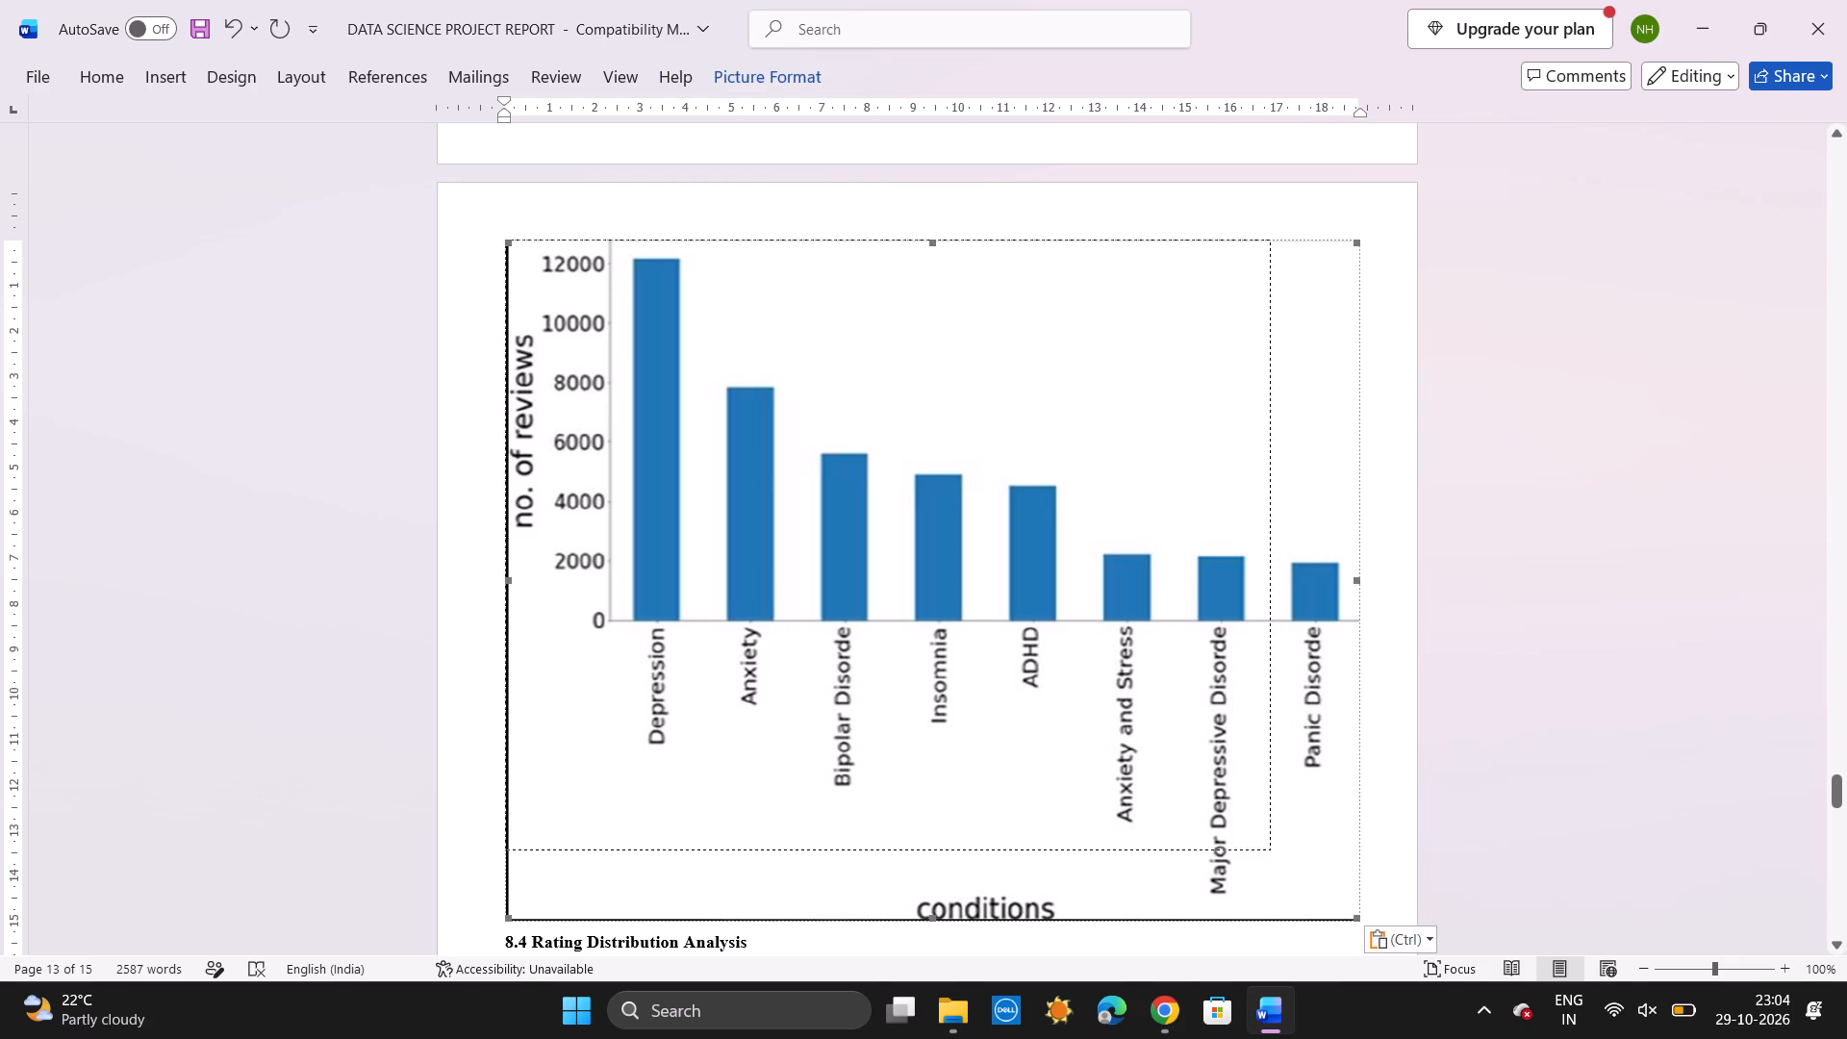
drag(1266, 775, 1236, 718)
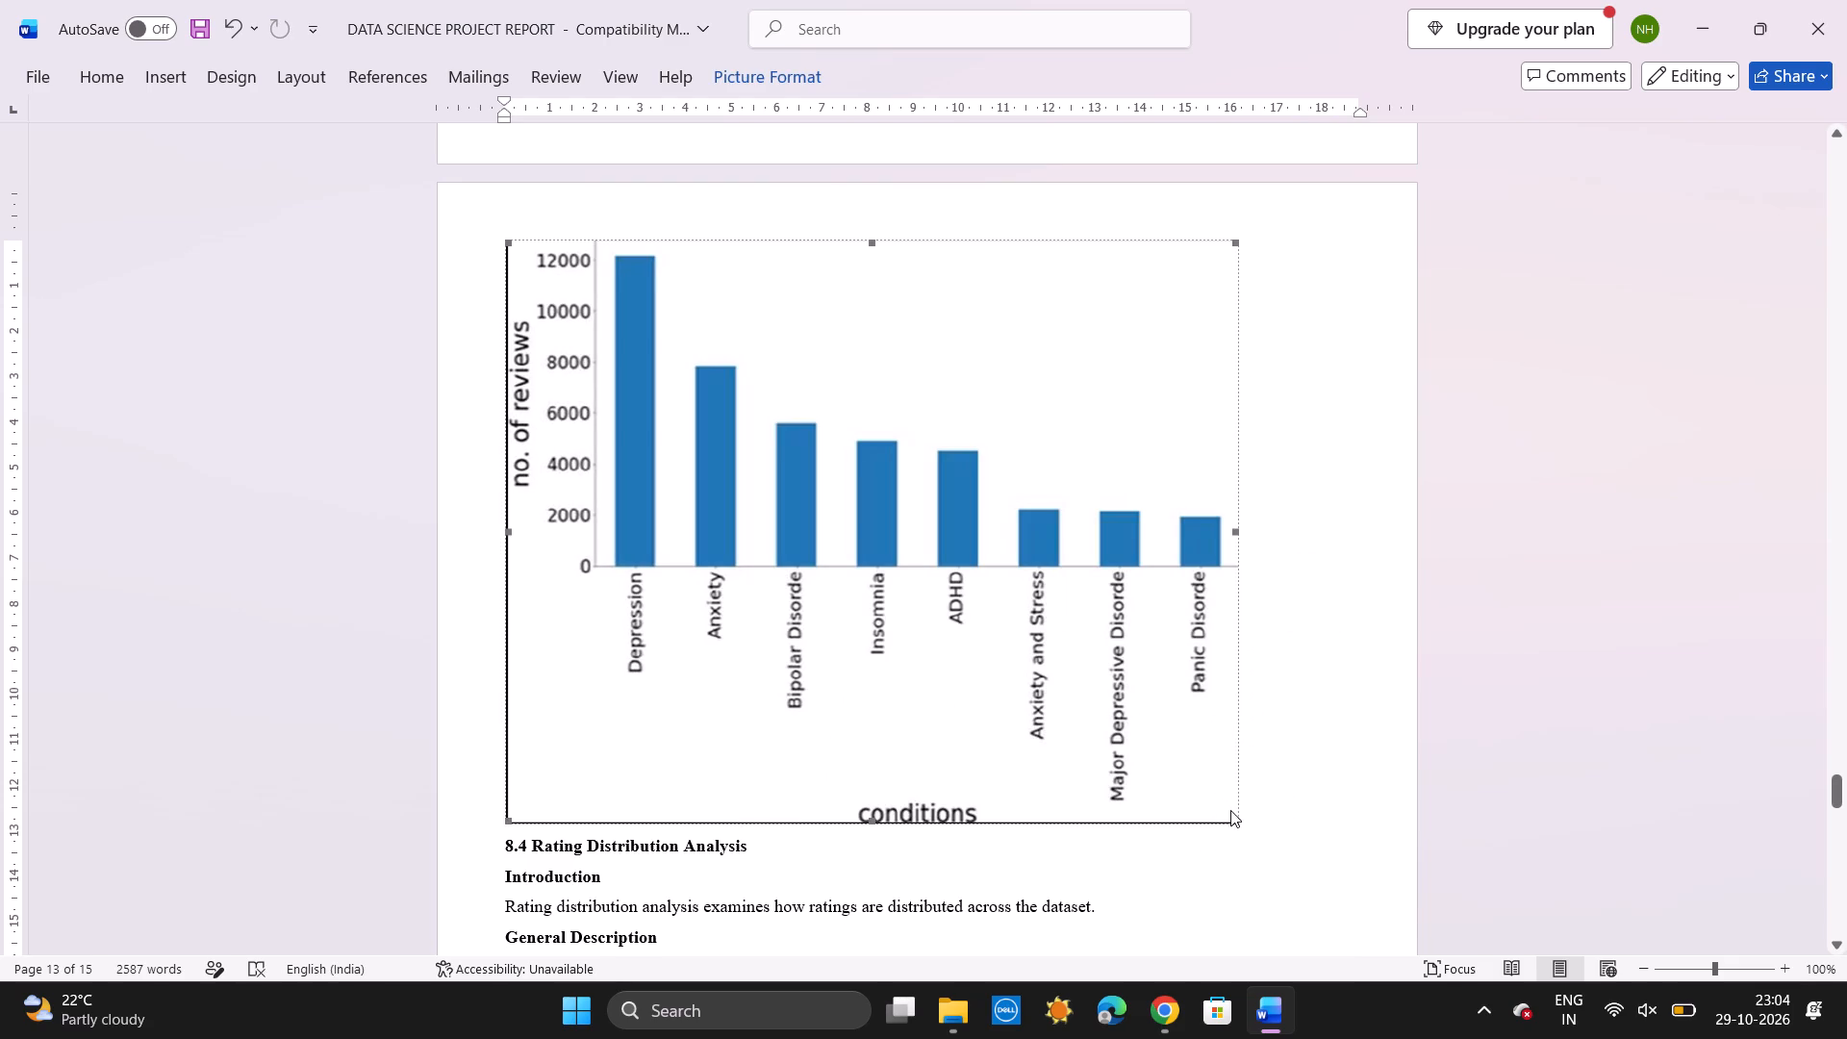
drag(1235, 818, 1145, 672)
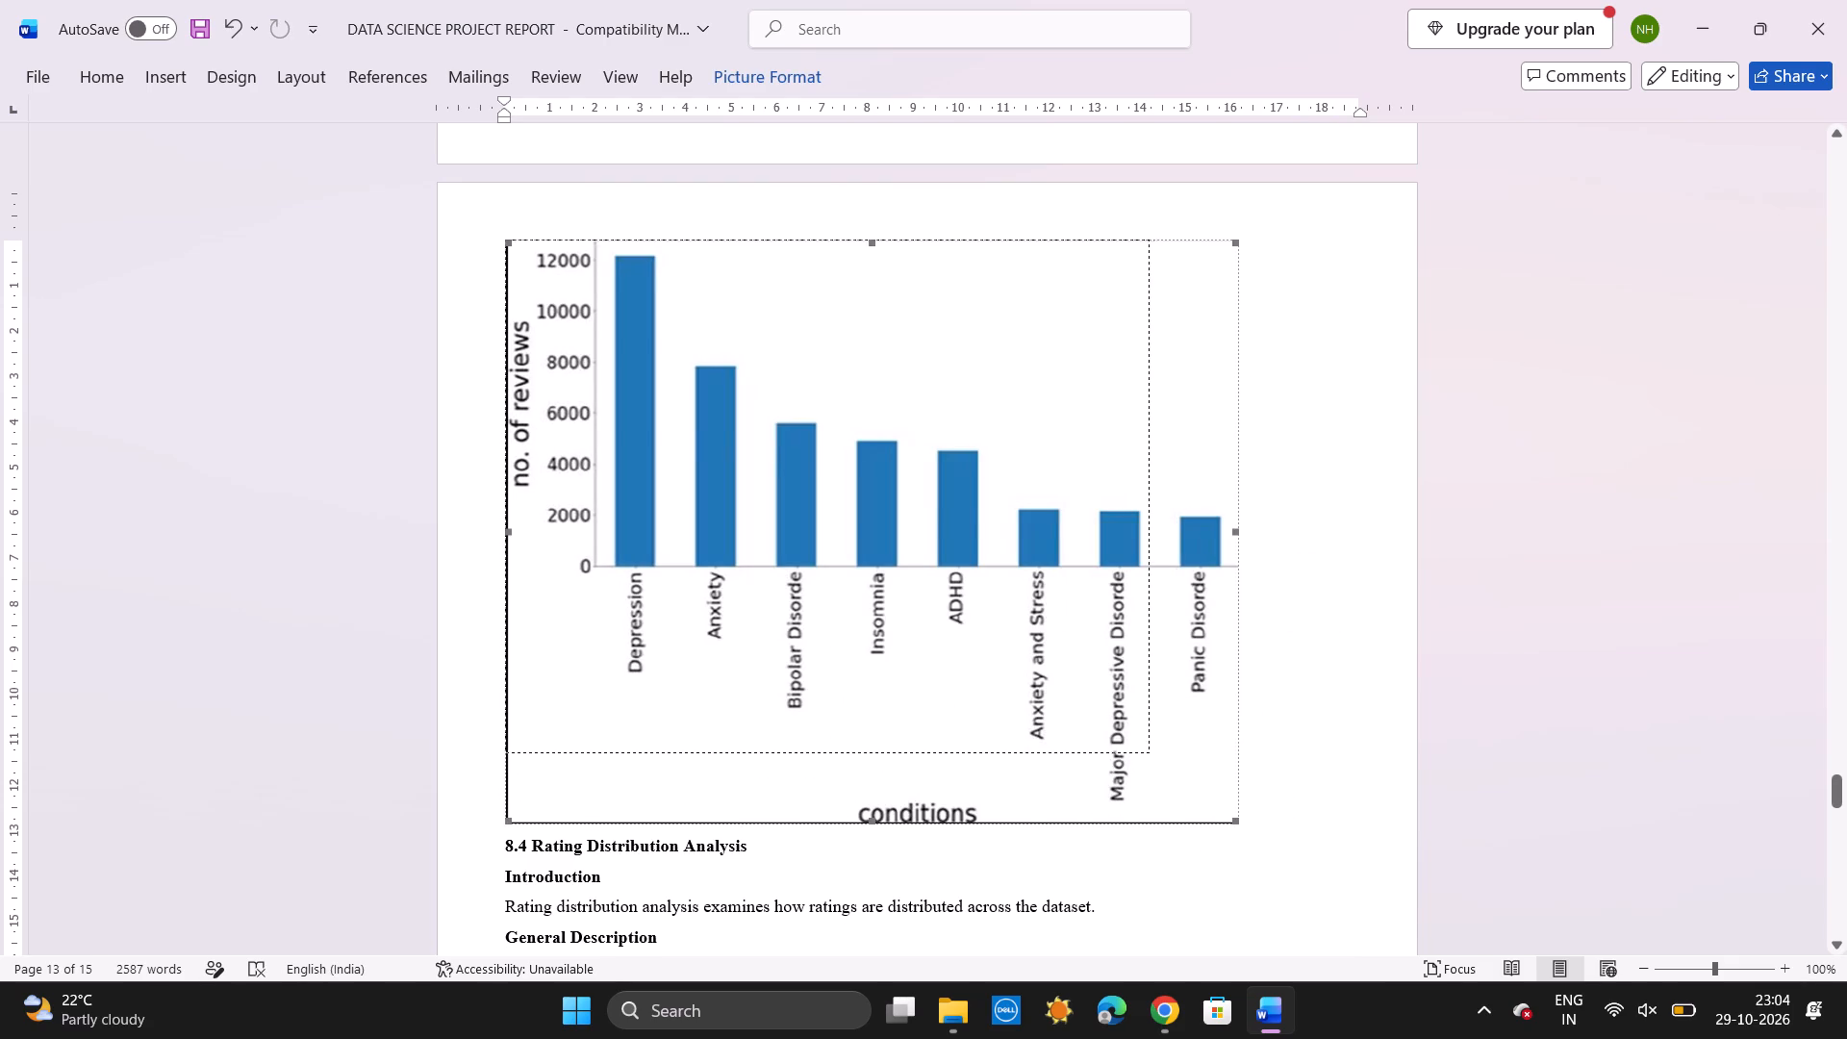
drag(1145, 672, 1144, 672)
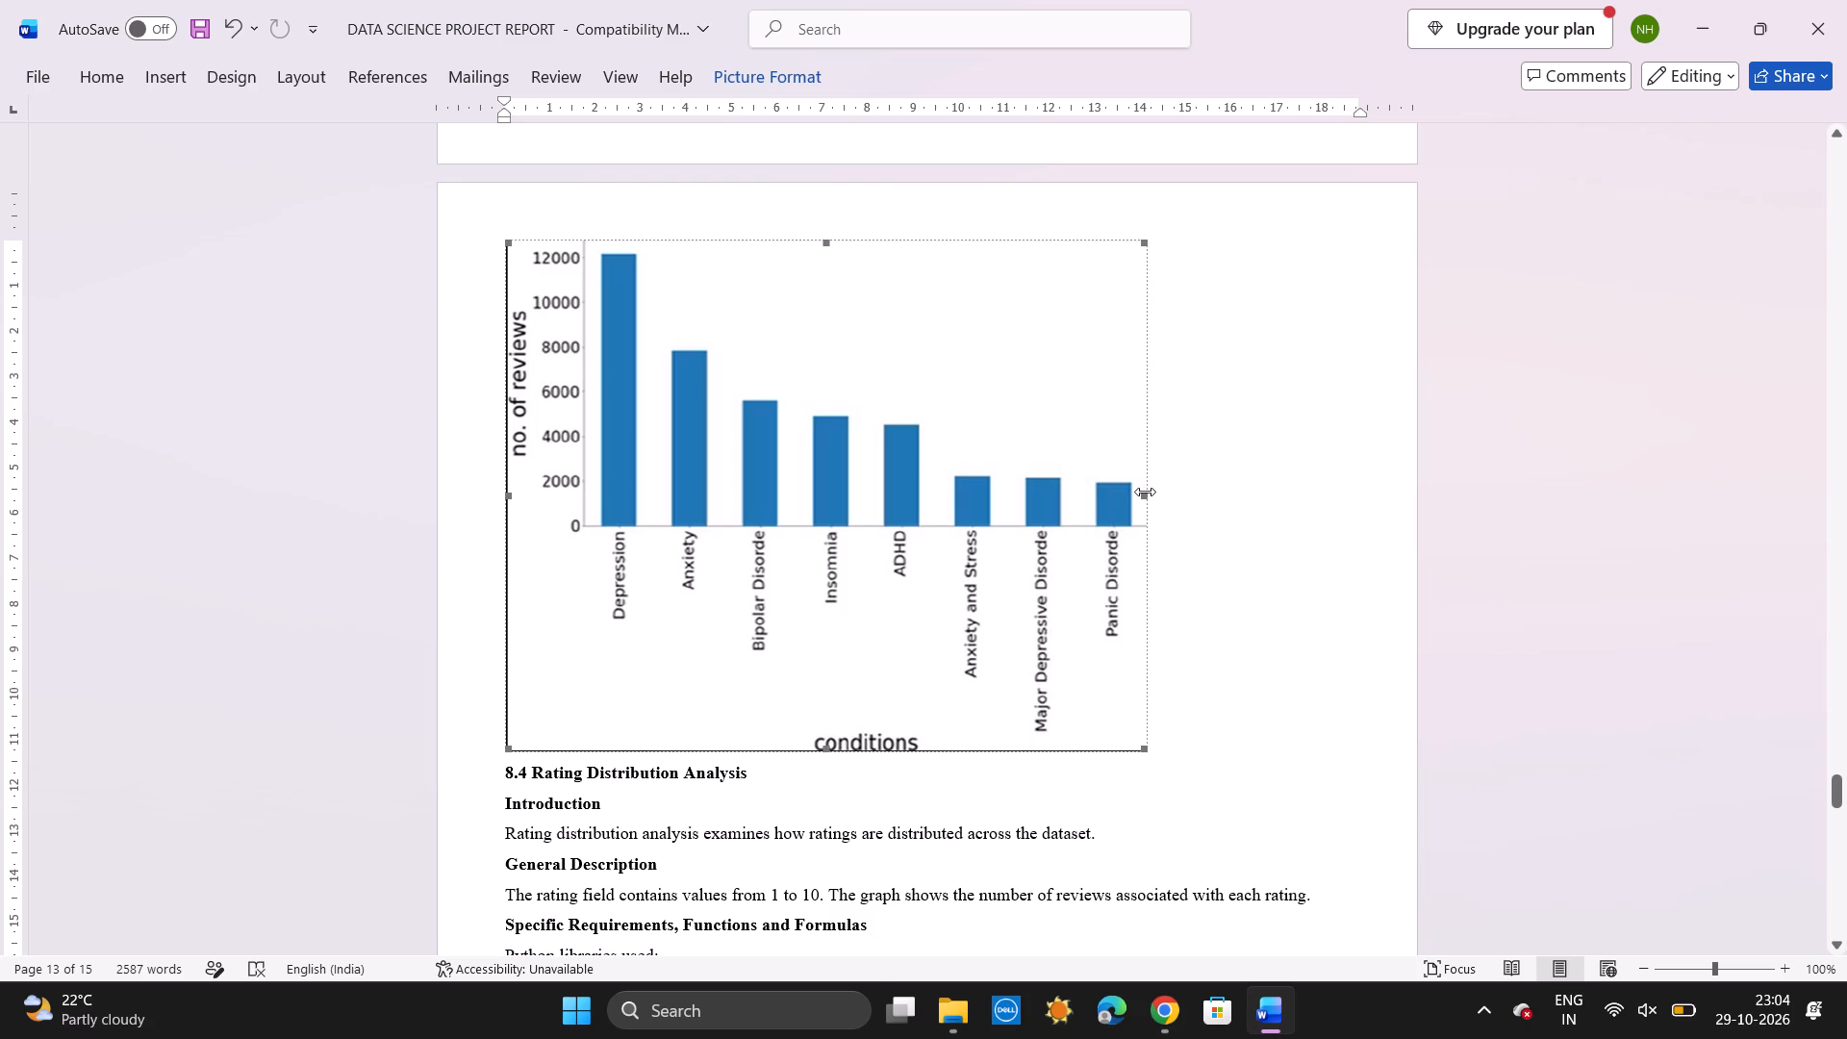
drag(1145, 492, 1306, 496)
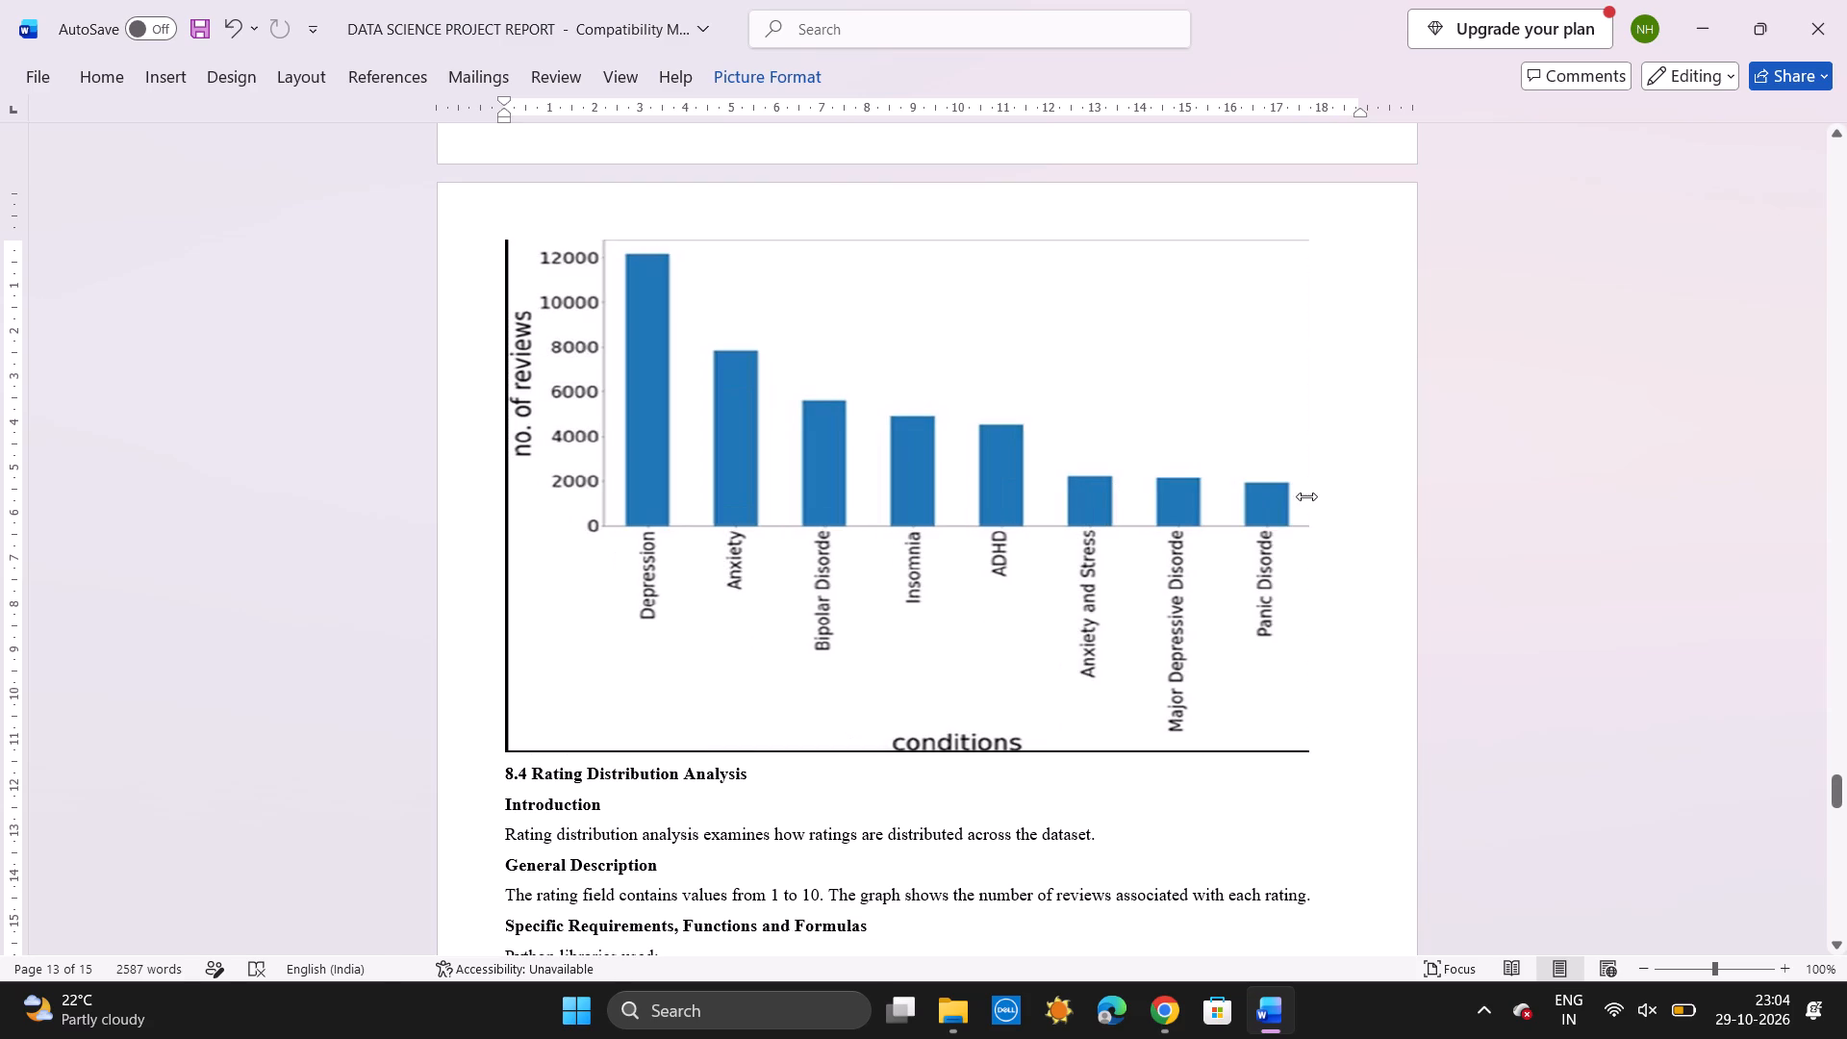
Insert an empty line before the section 8.4 Visualization heading so the heading starts on the next page with its text.
scroll(1086, 557, down, 2)
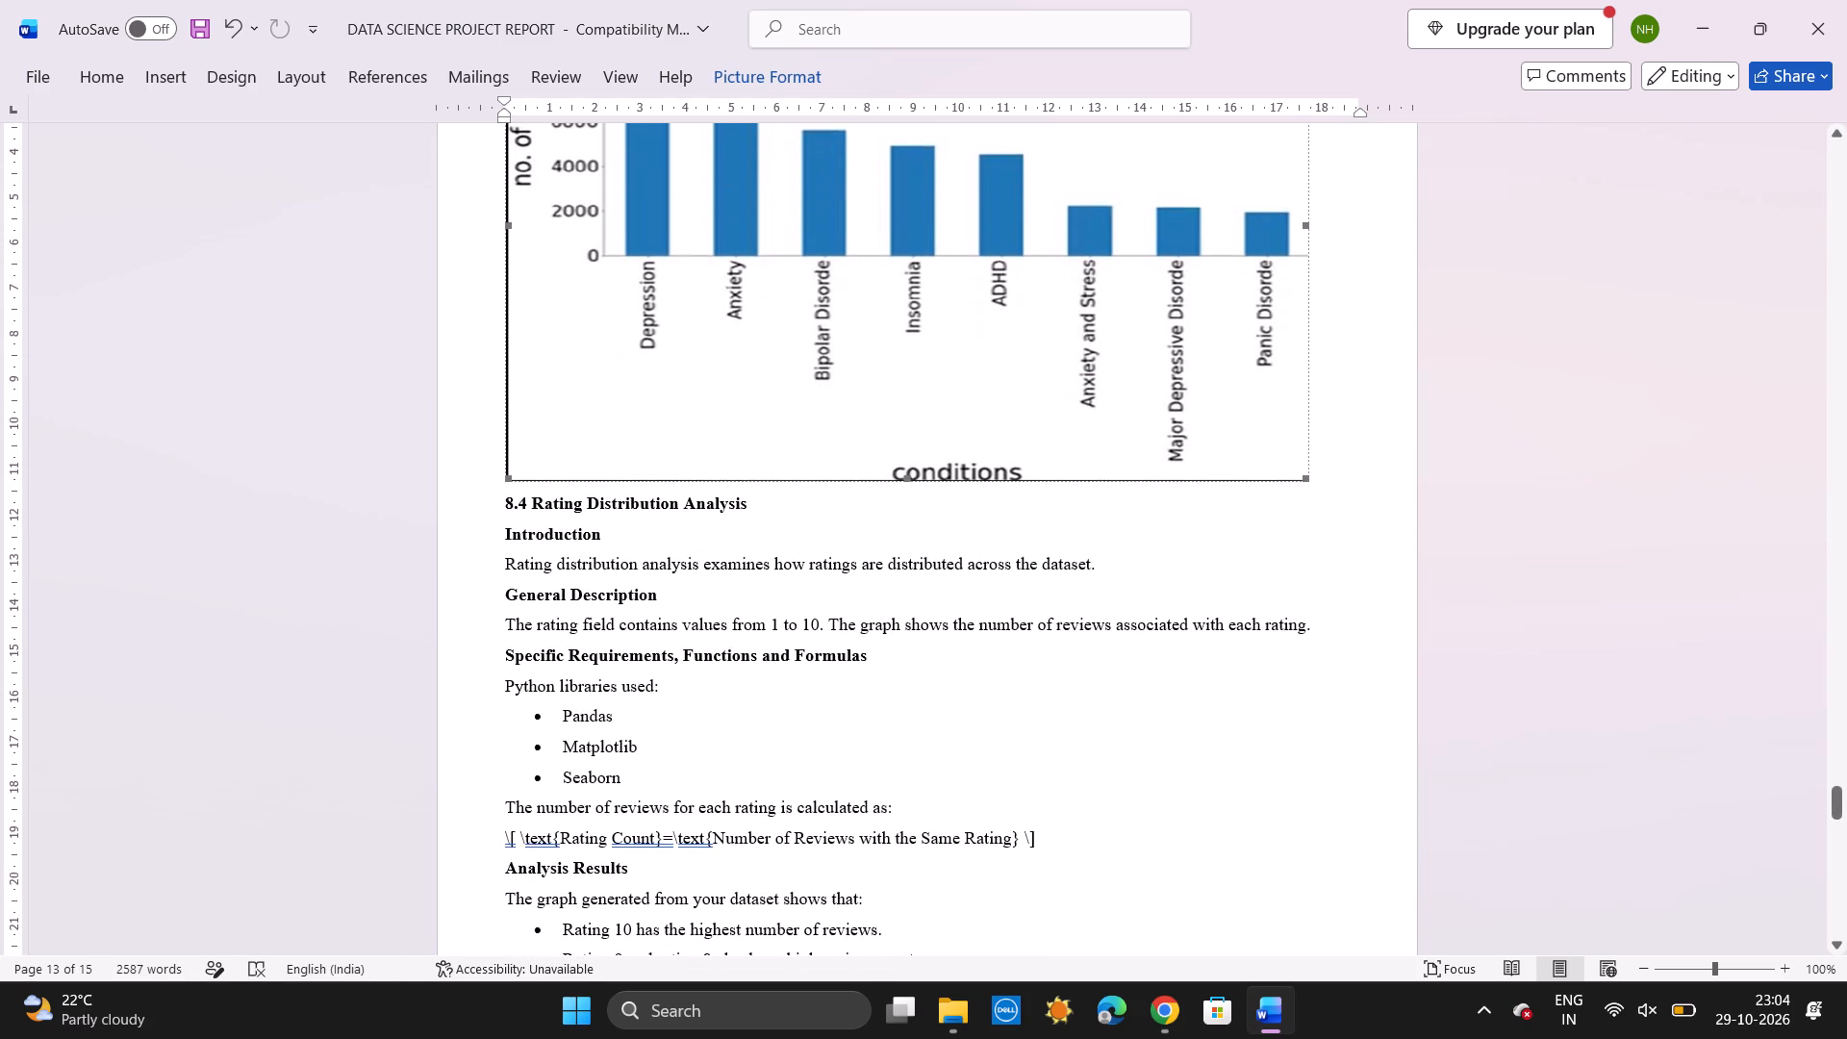
scroll(1086, 557, down, 1)
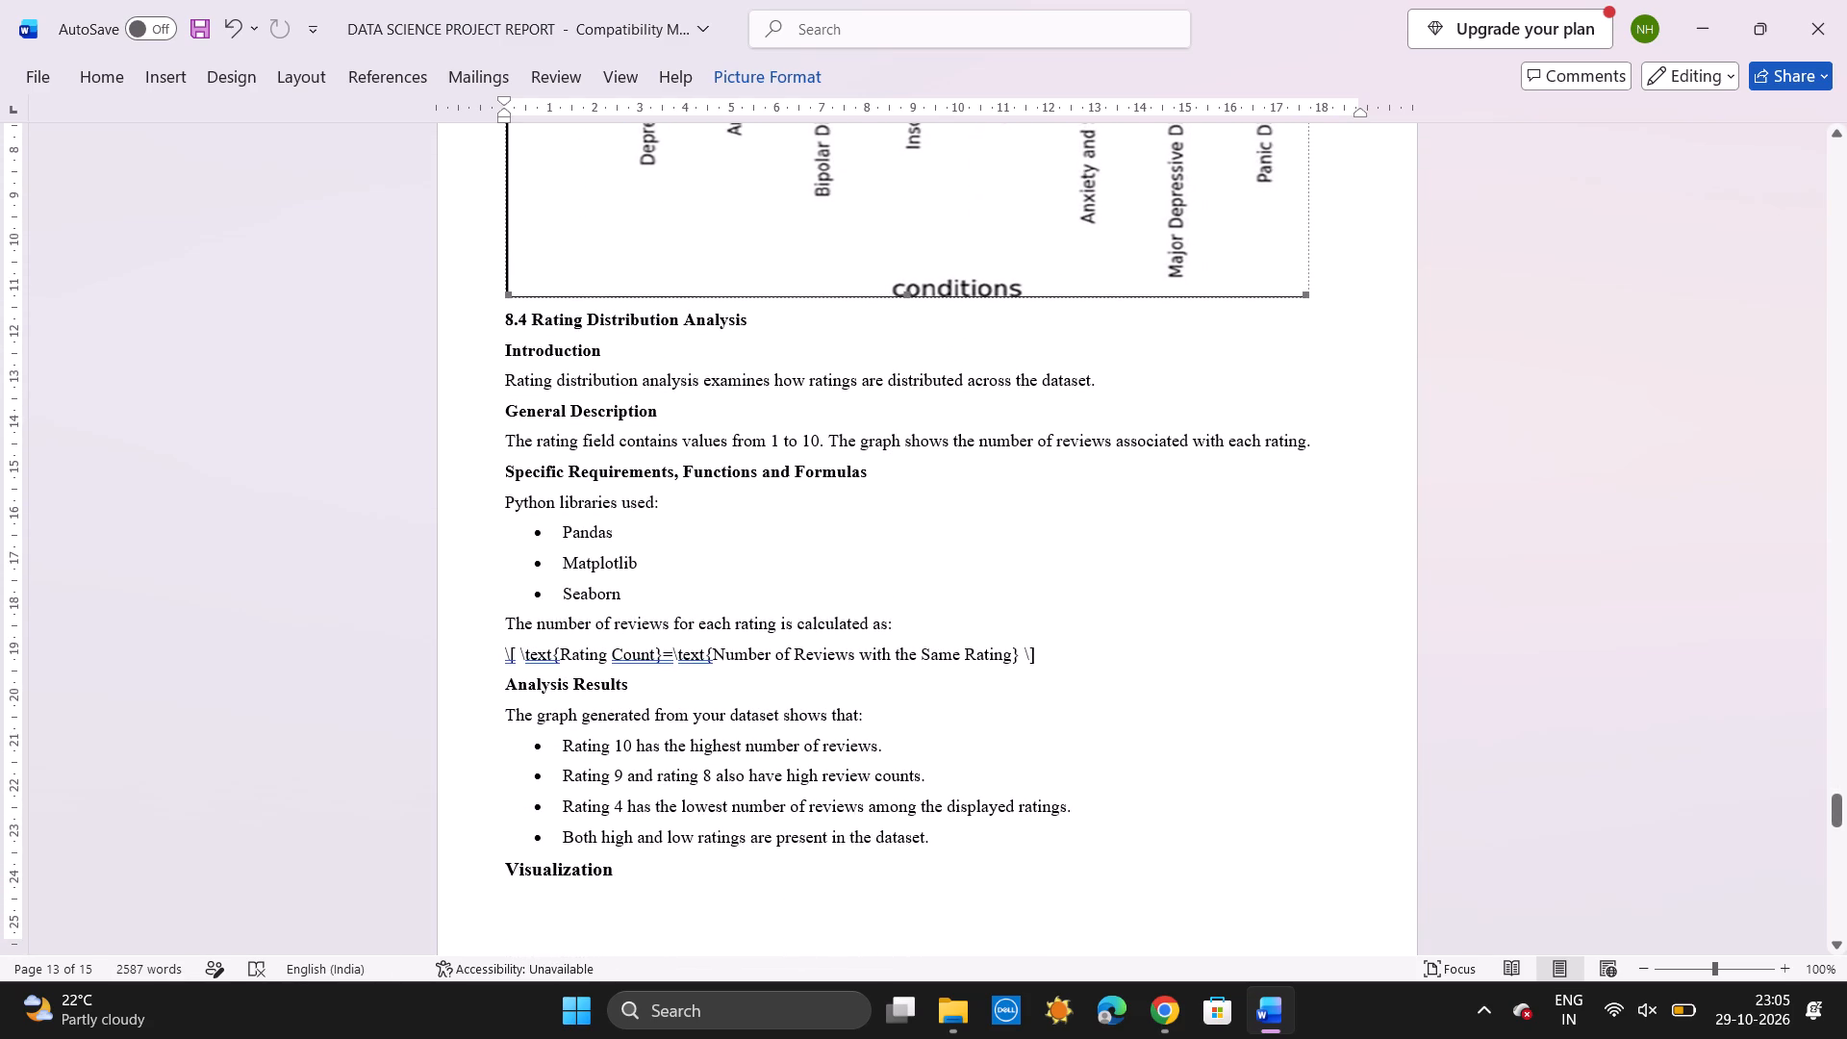
scroll(824, 743, down, 1)
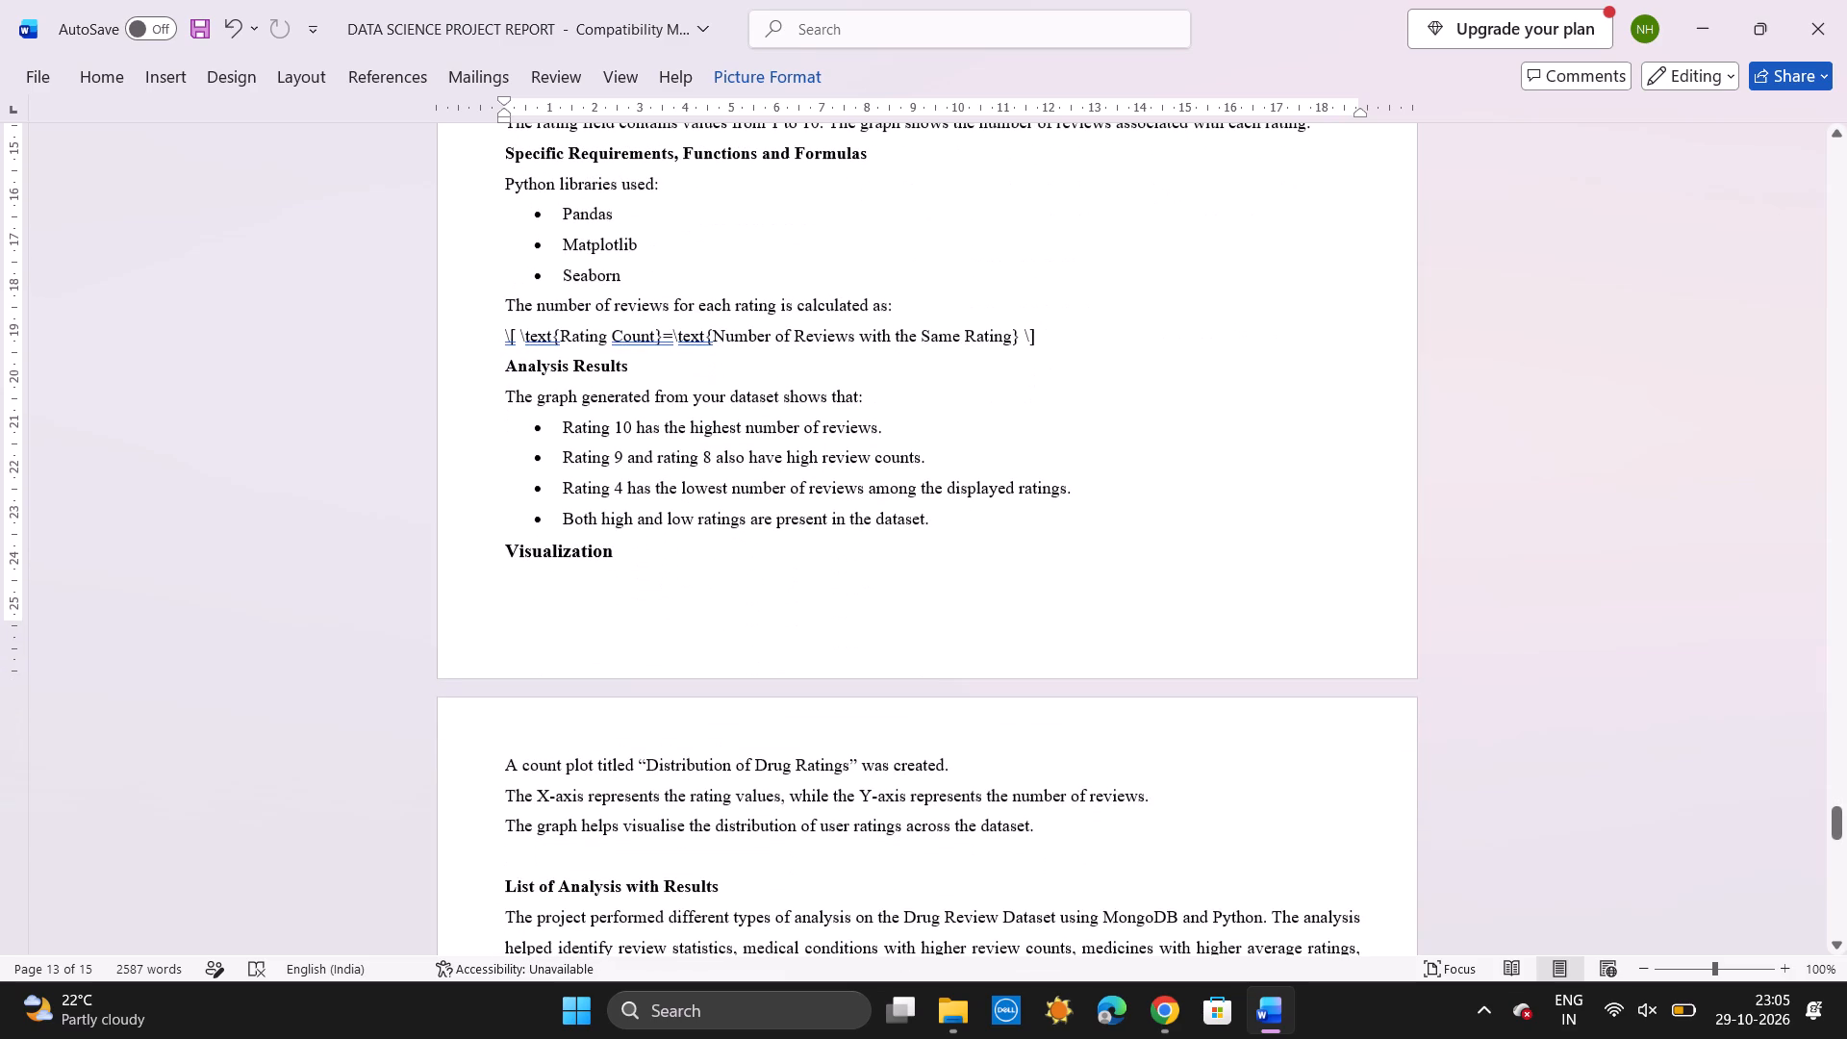
click(502, 549)
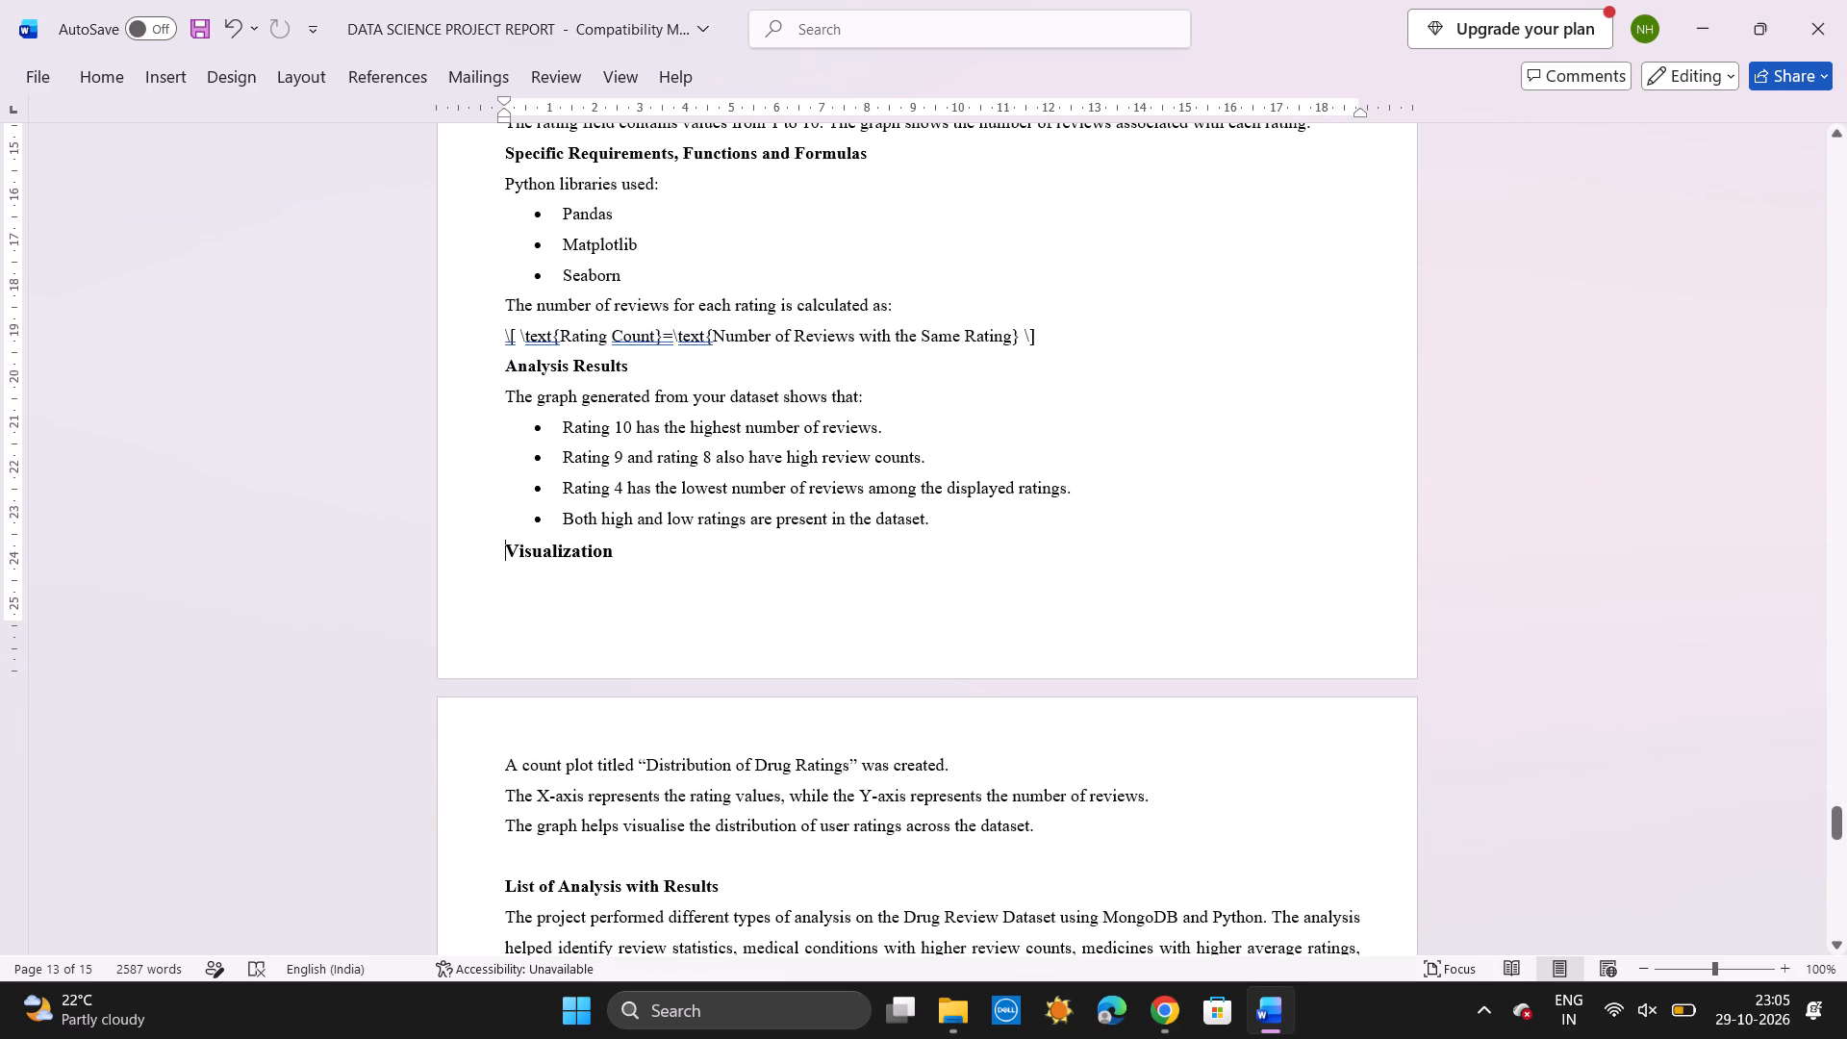
key(Return)
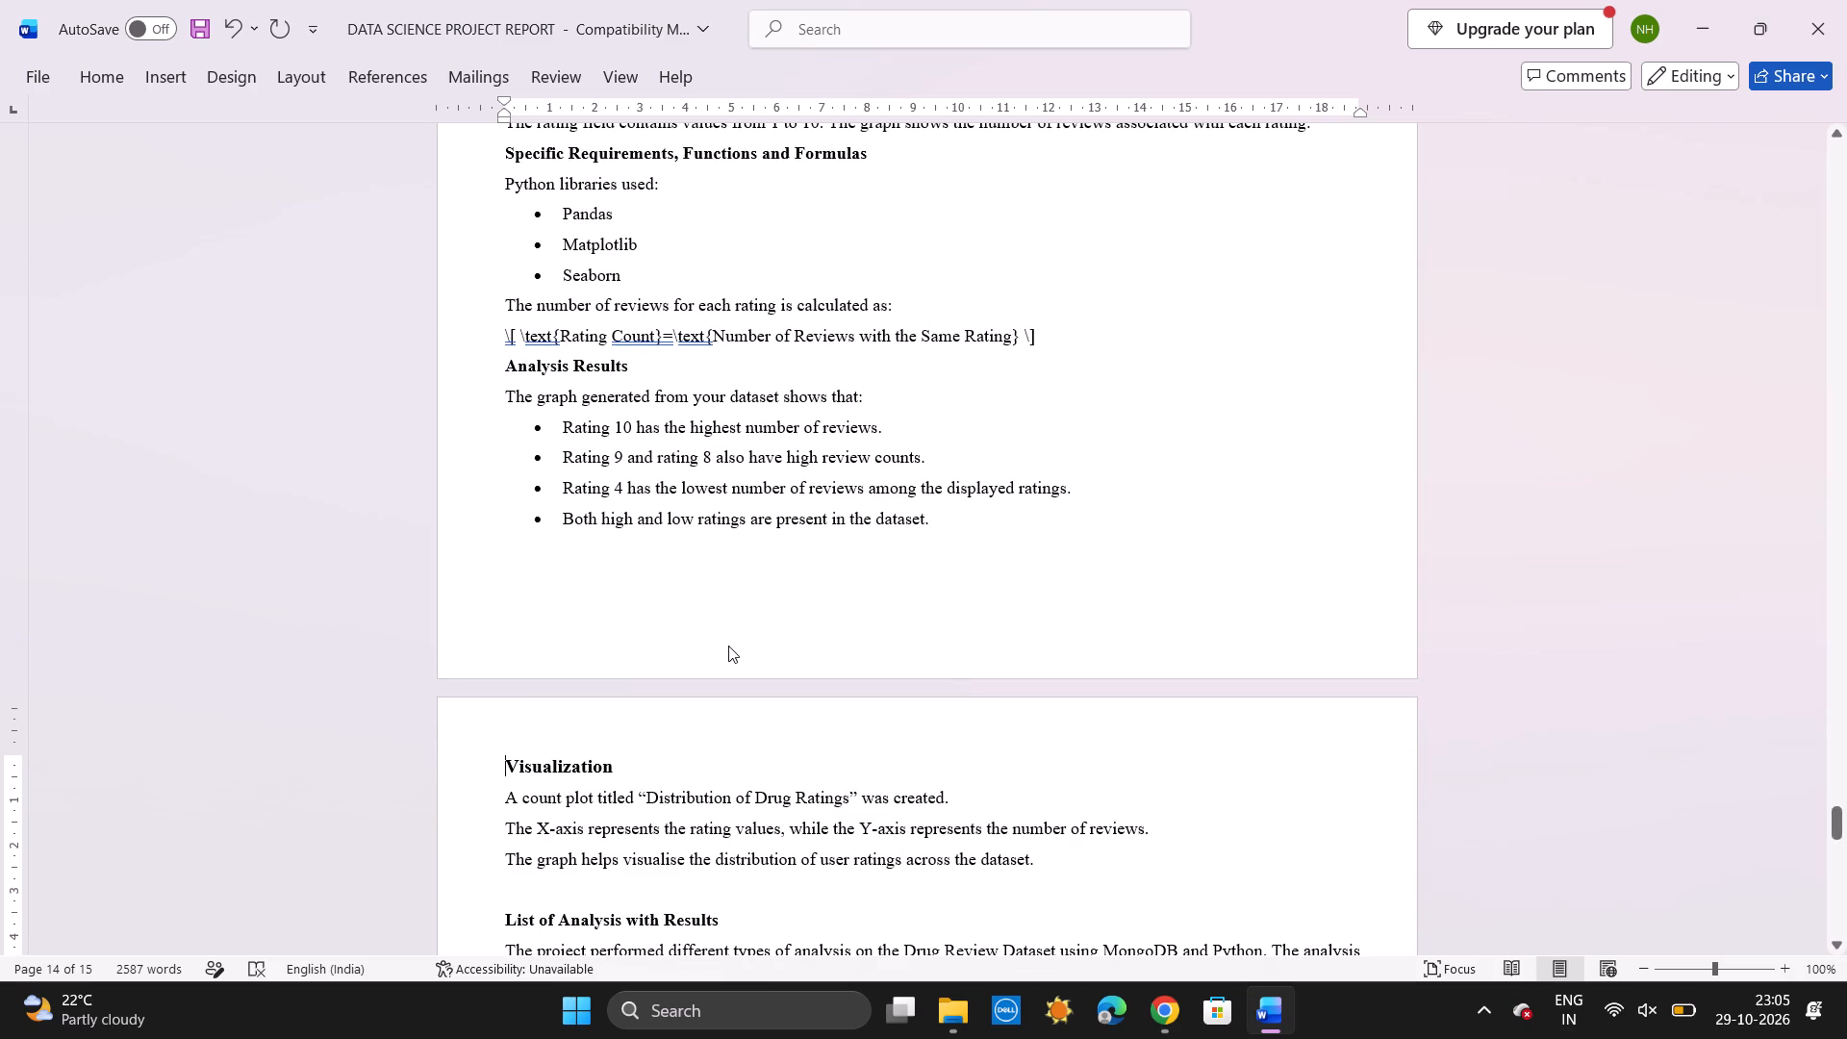
Add an empty line after the last sentence of the section 8.4 Visualization text.
scroll(728, 646, down, 1)
click(1036, 644)
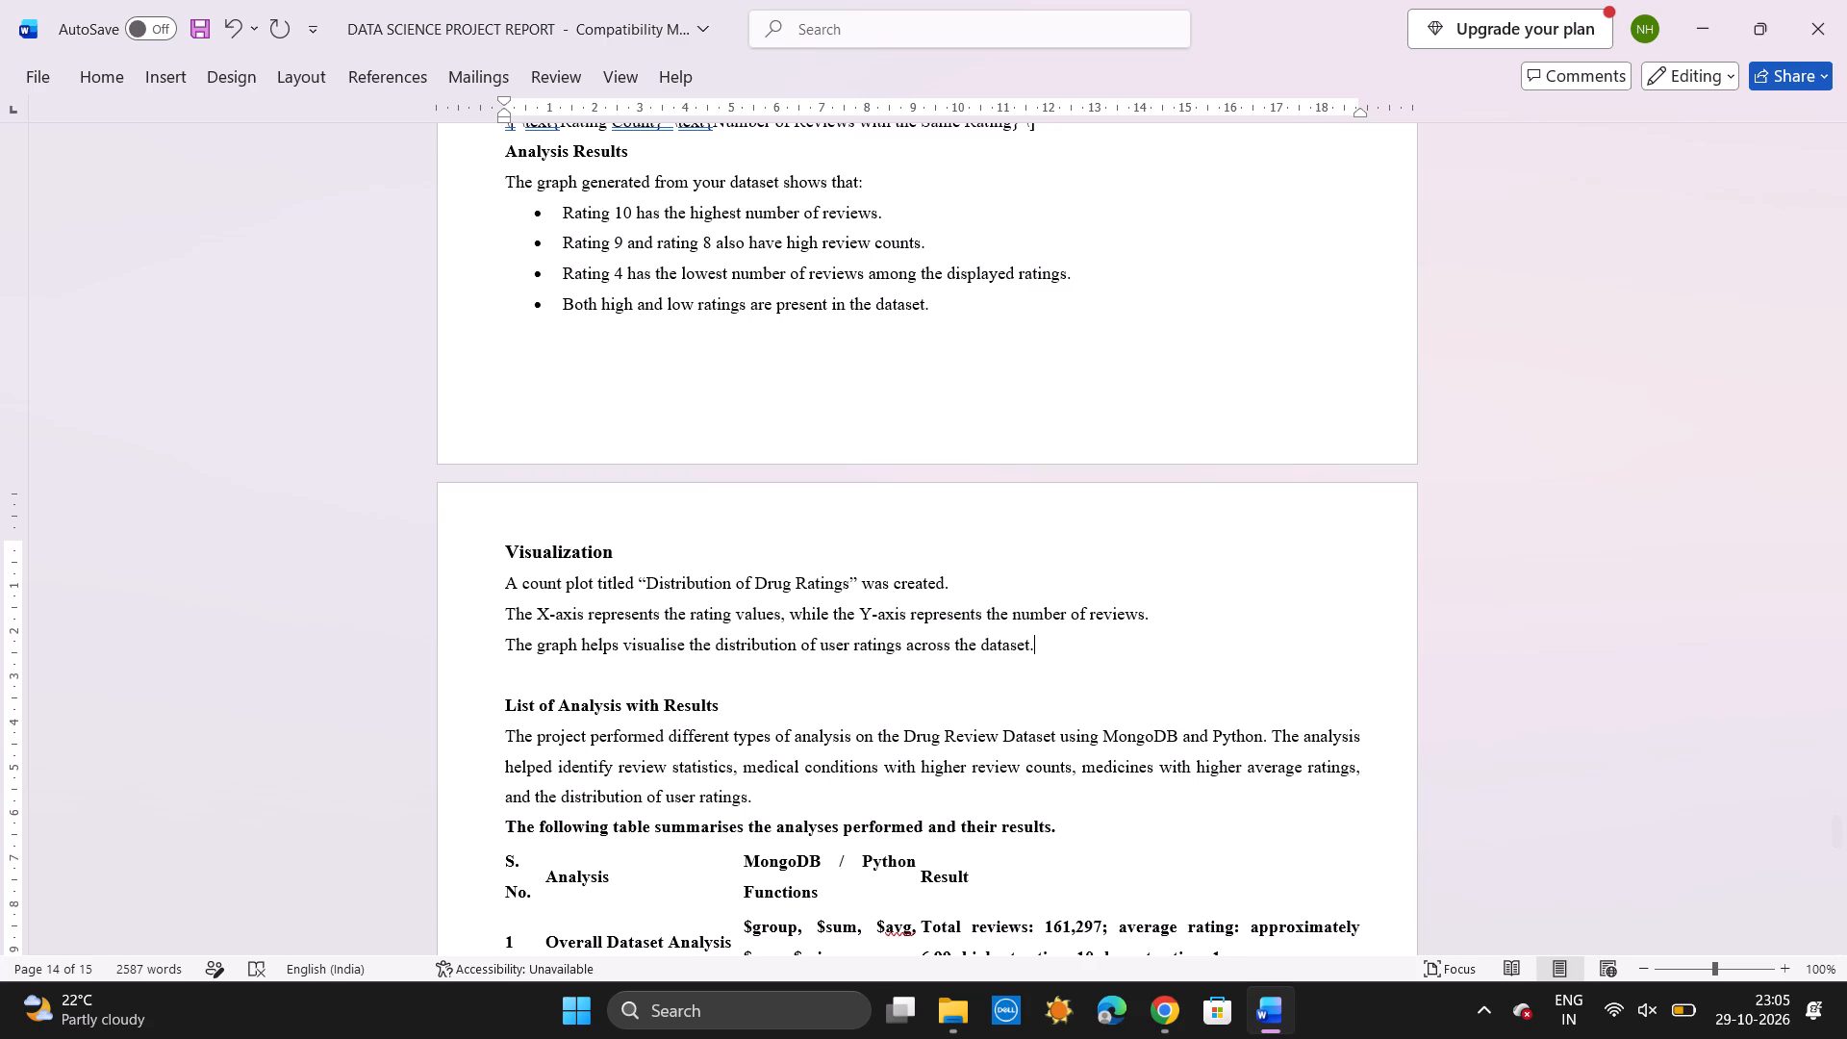
key(Return)
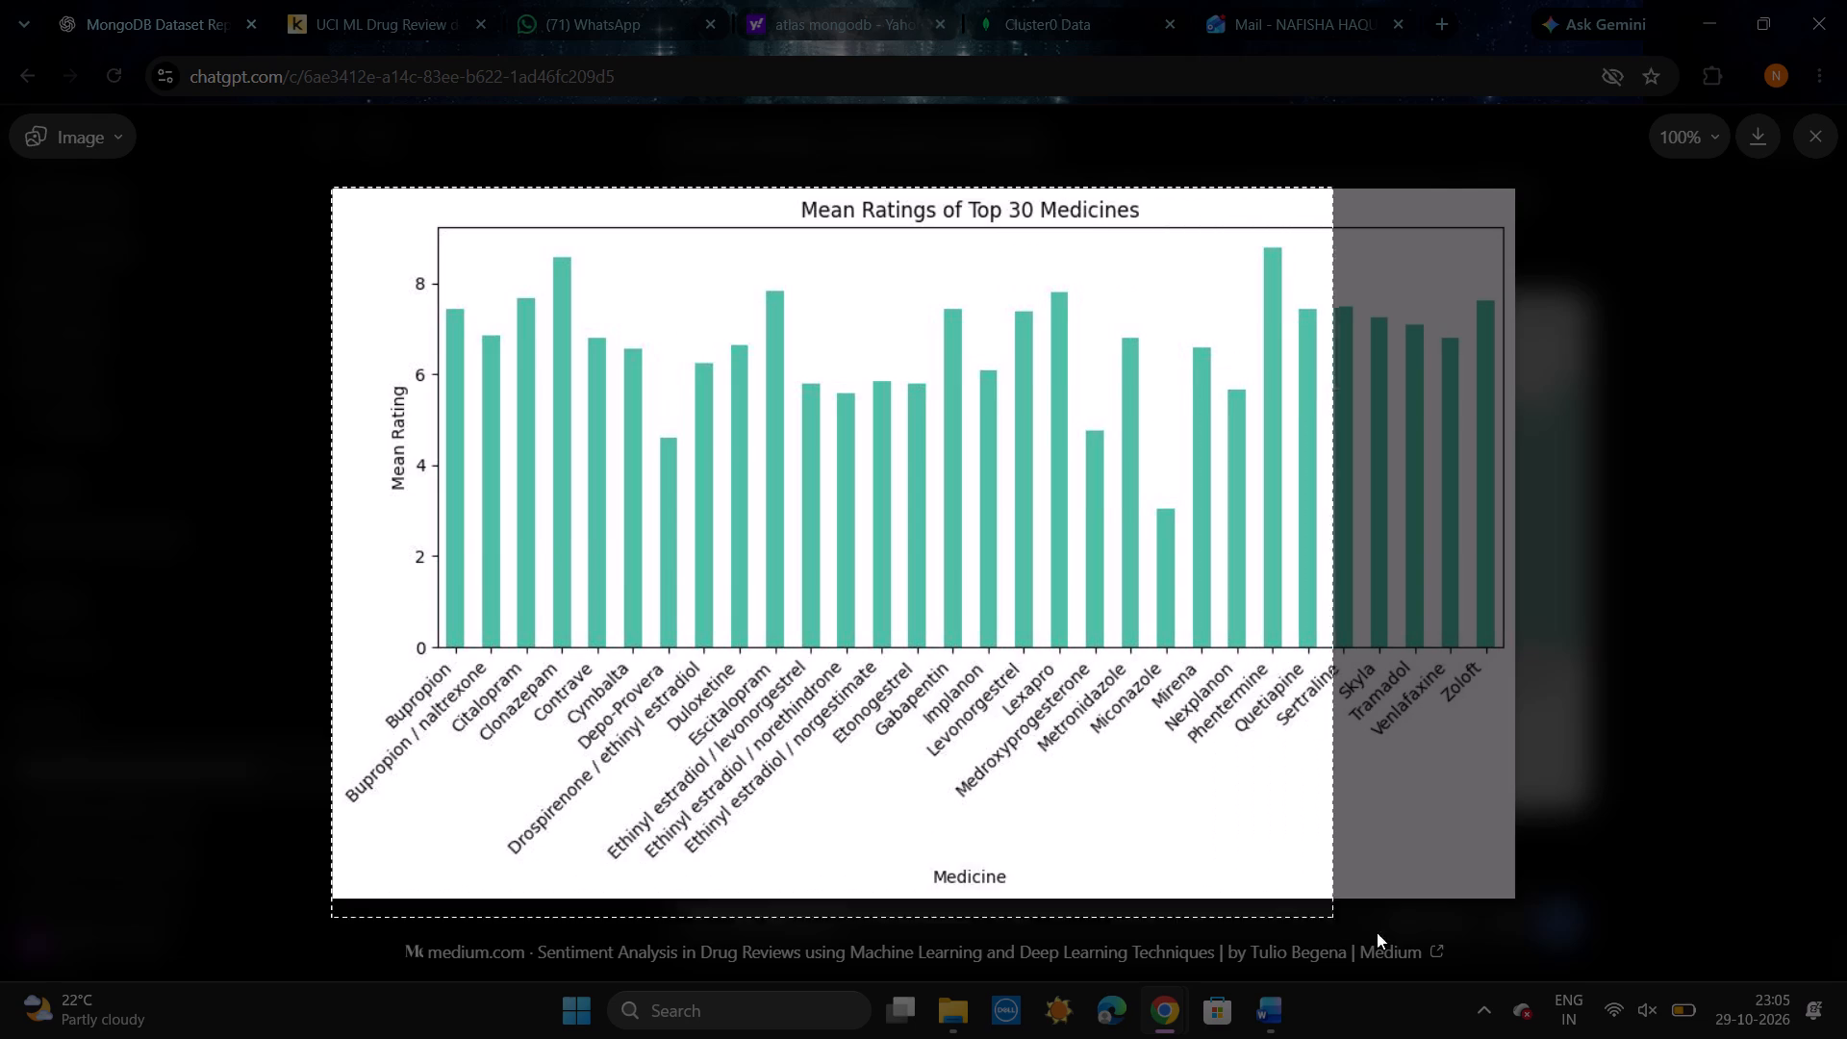
drag(1377, 932, 1517, 900)
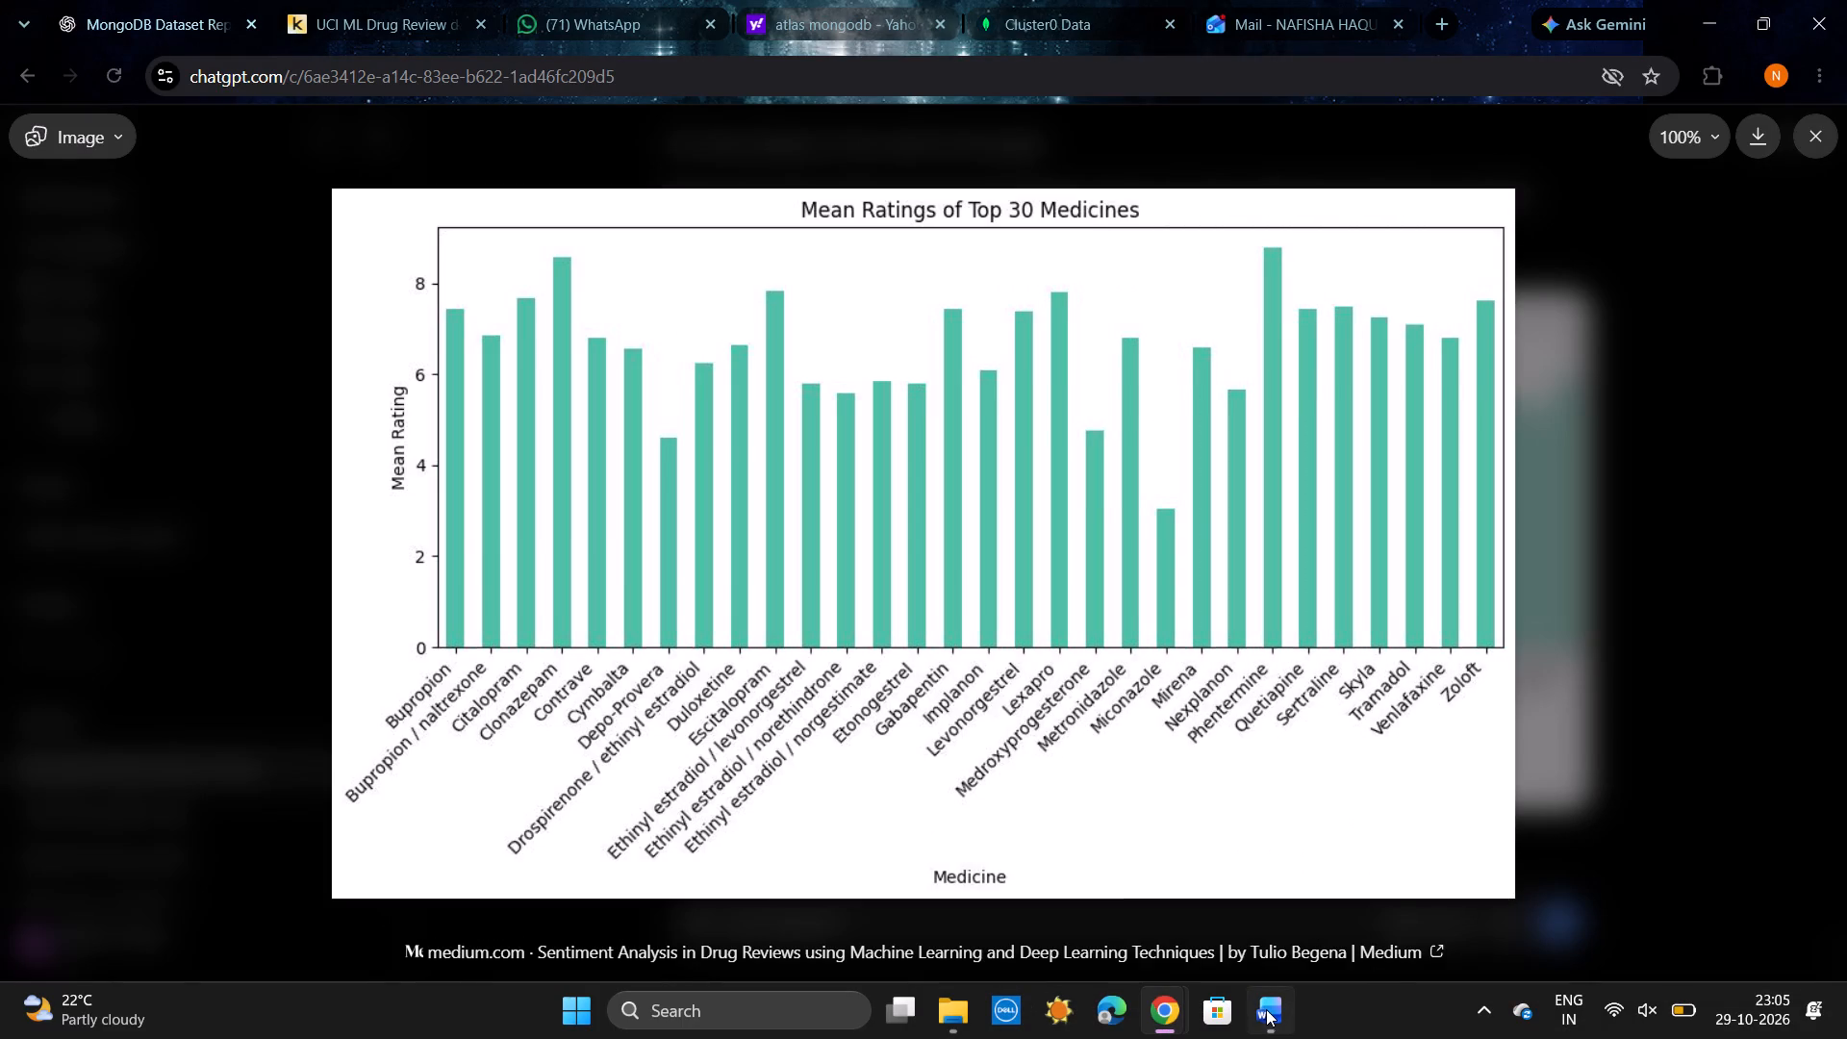
Switch to the Word report and paste the captured graph below the last sentence of the section 8.4 Visualization text.
click(1265, 1009)
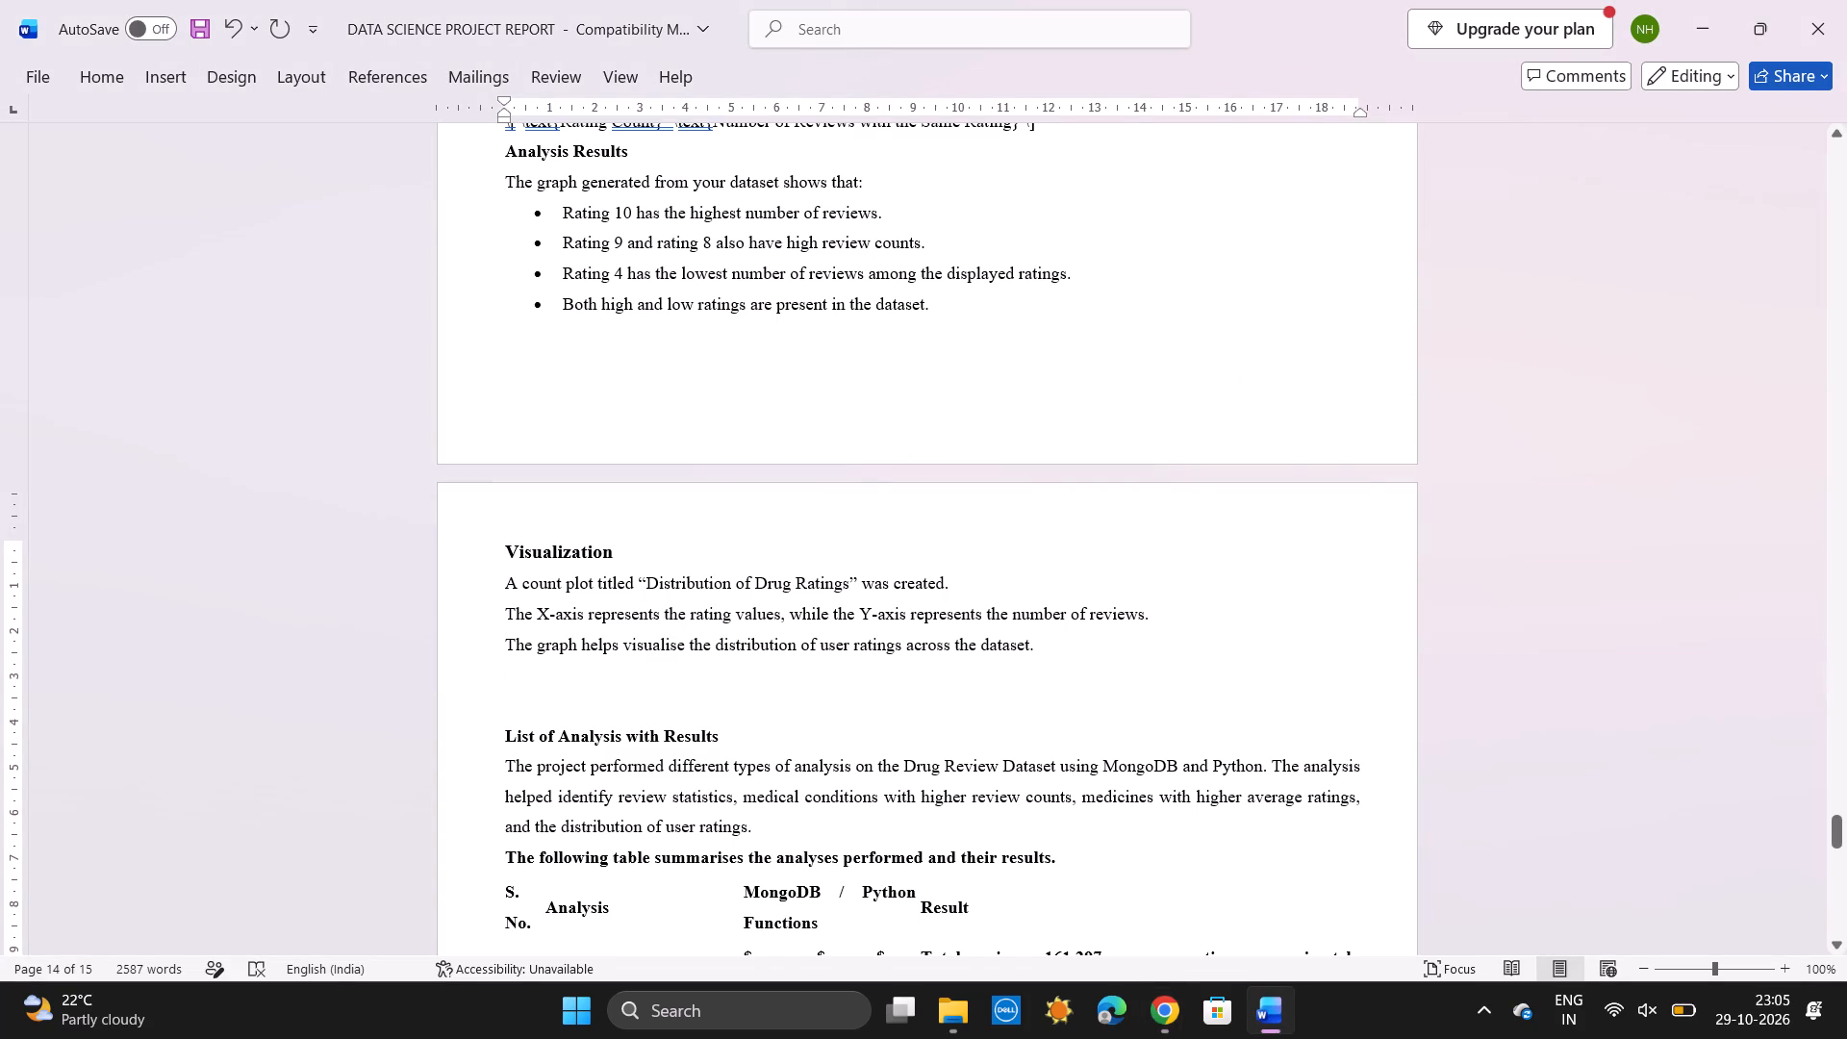
key(ctrl+v)
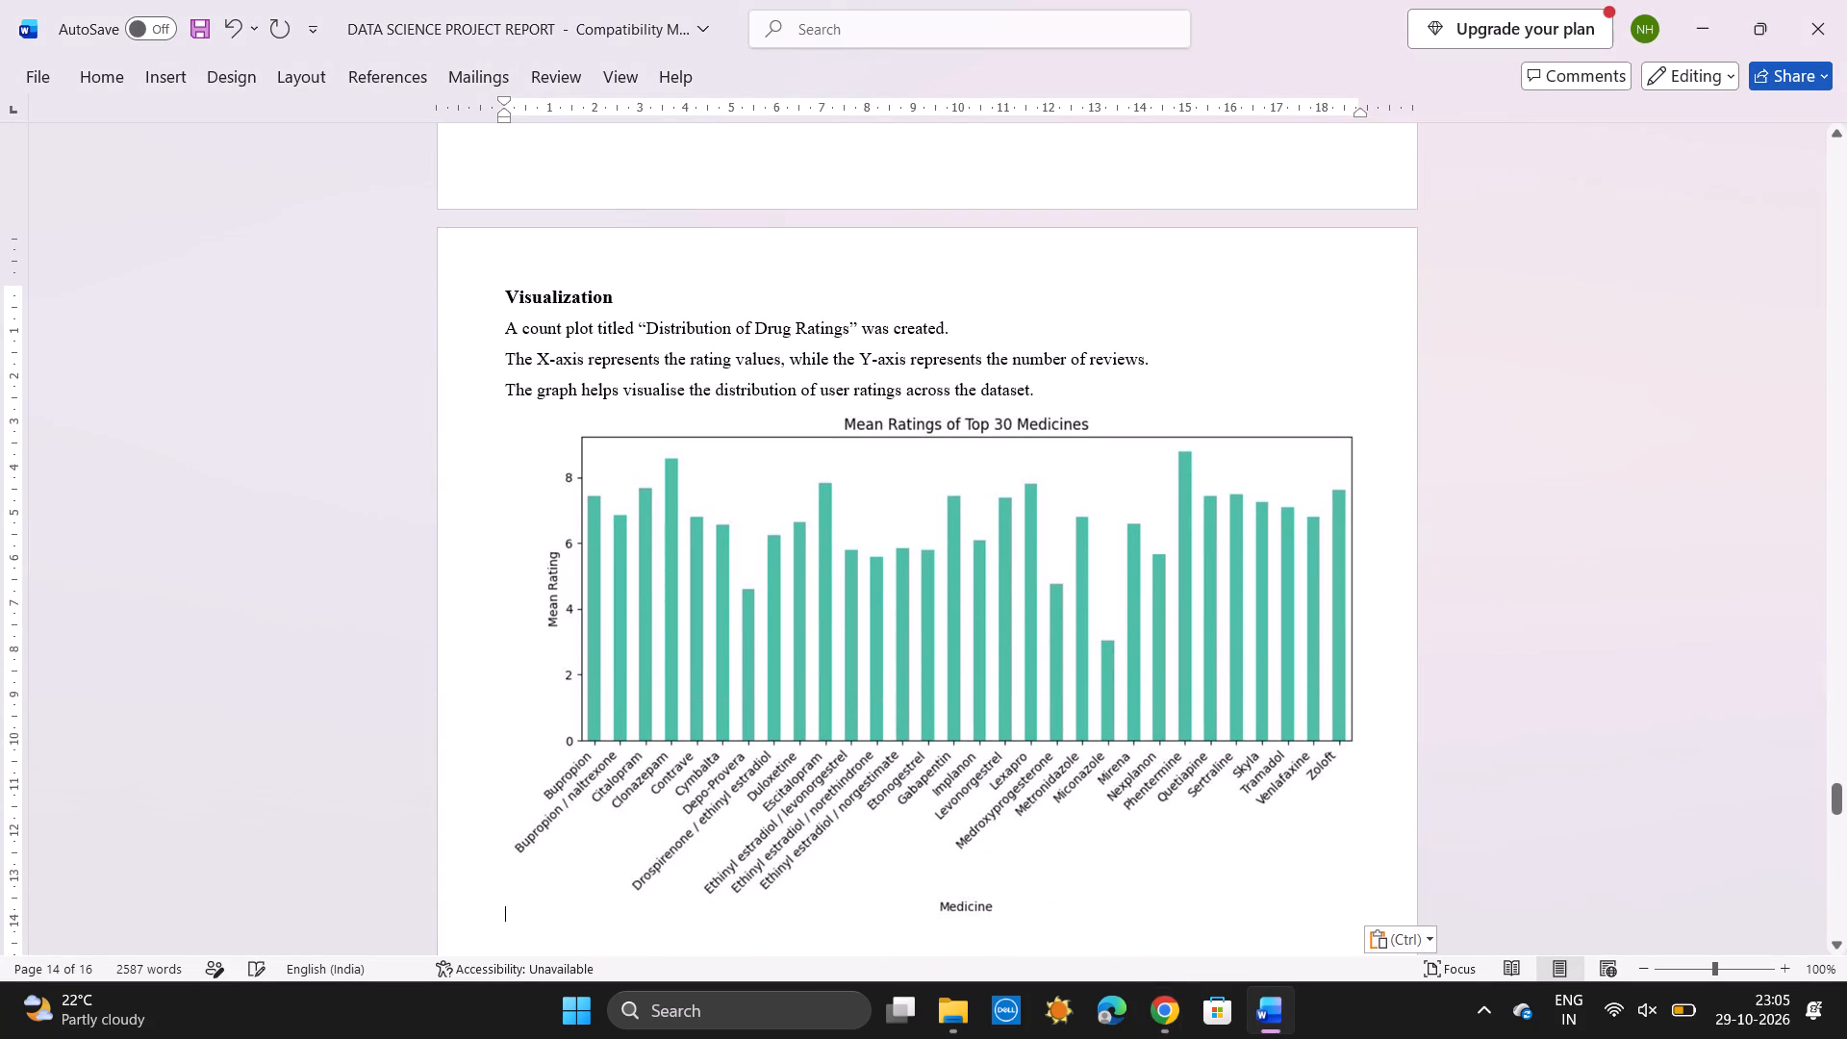
click(912, 687)
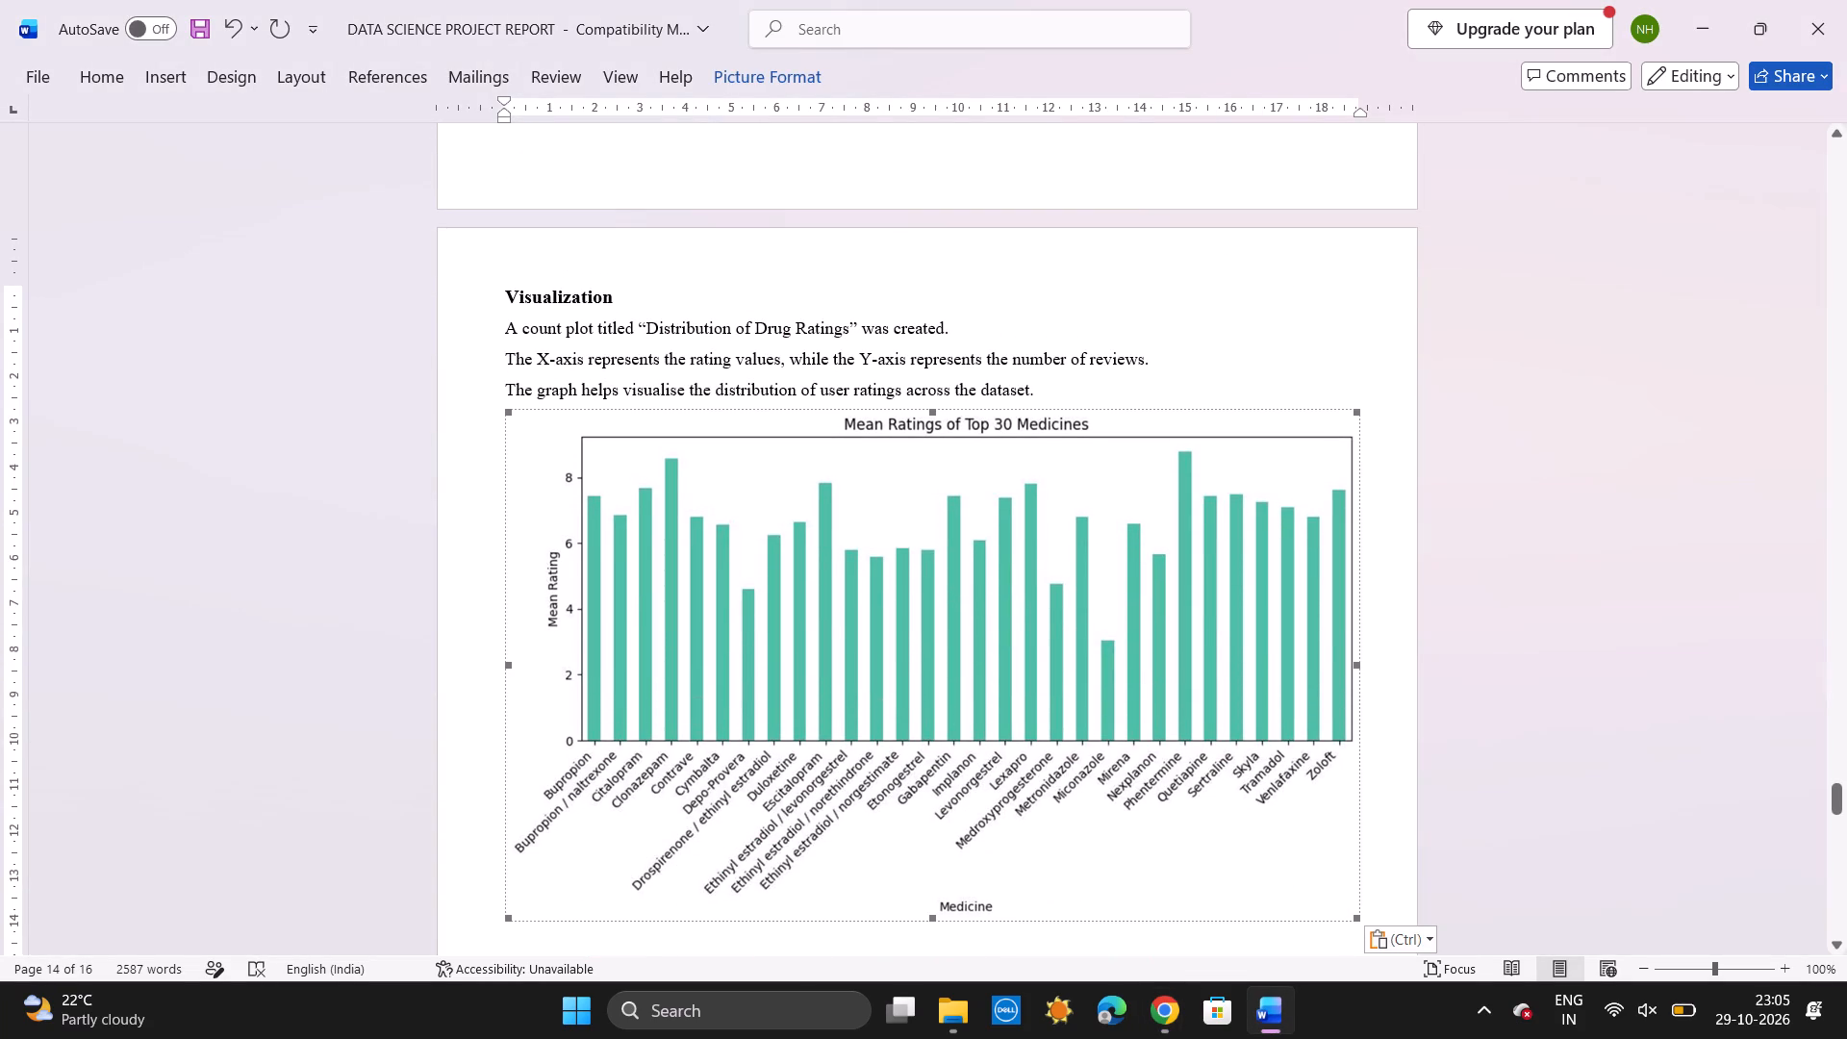
click(1318, 316)
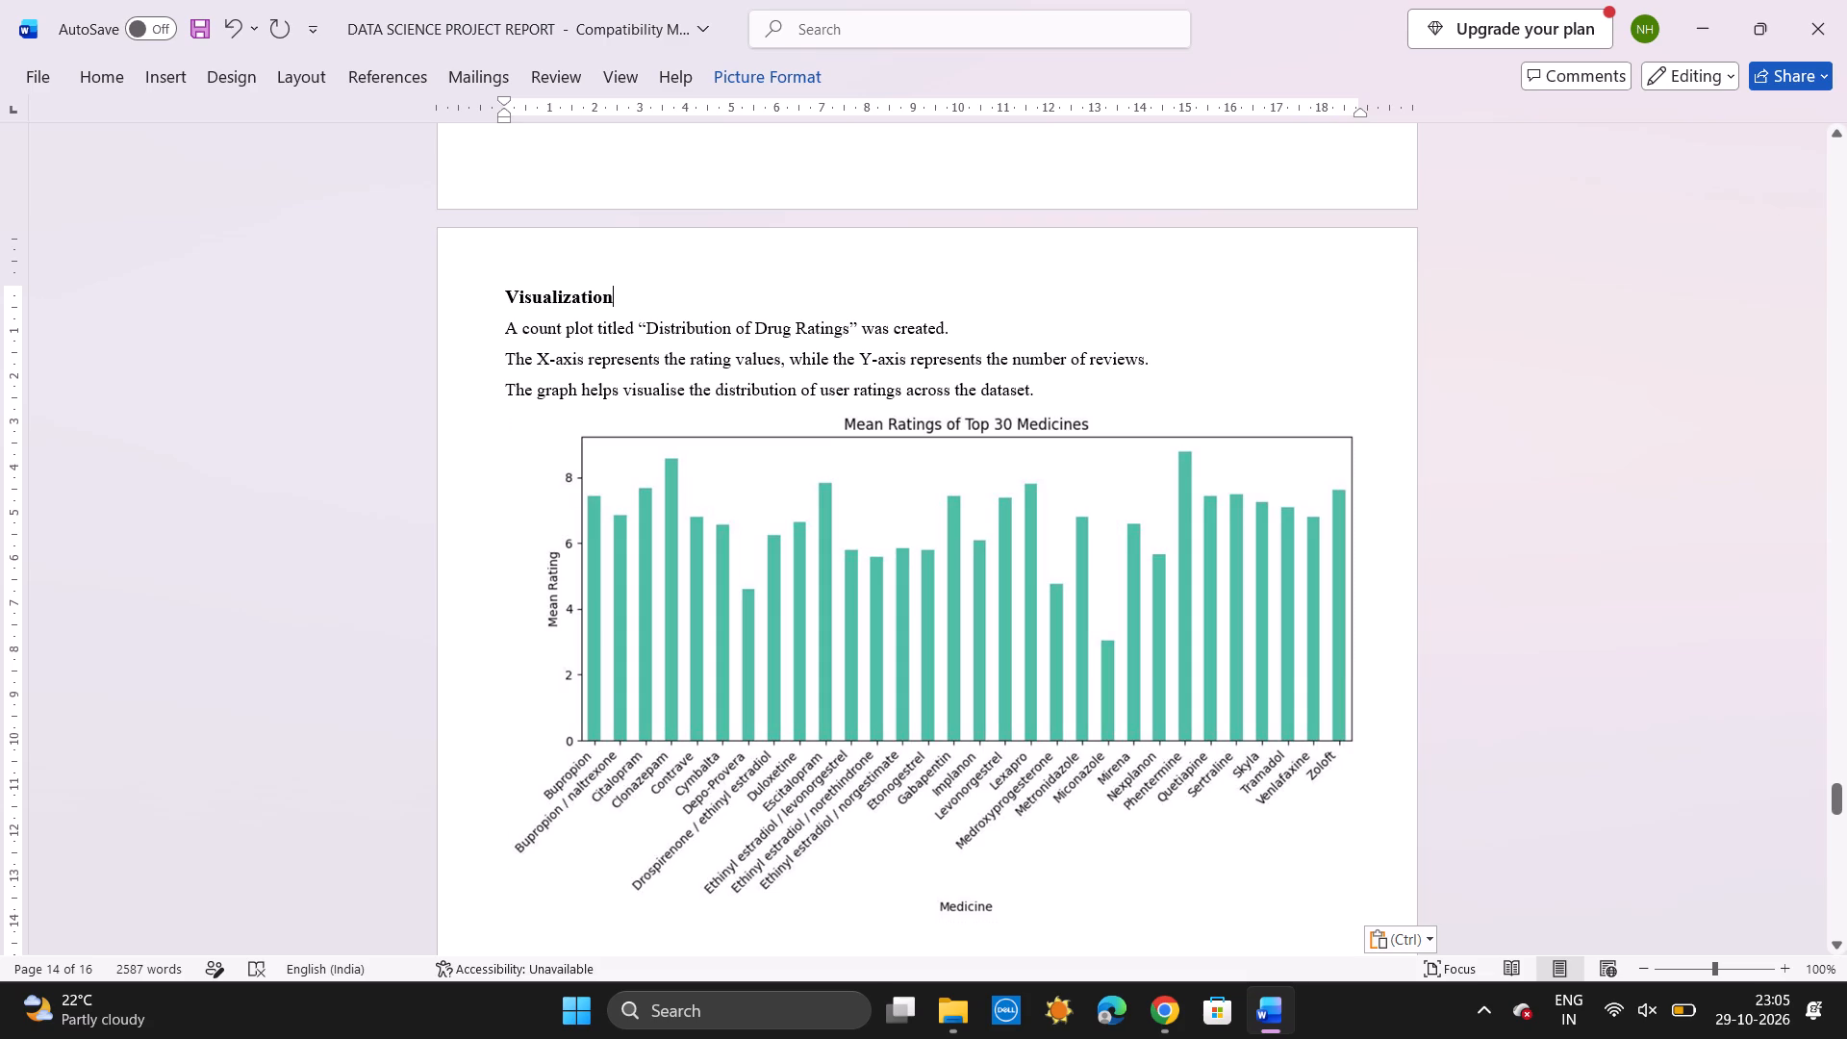
Delete the COVER PAGE label and its line above the <SUBJECT NAME> PROJECT REPORT title on the cover page.
scroll(1239, 463, up, 5)
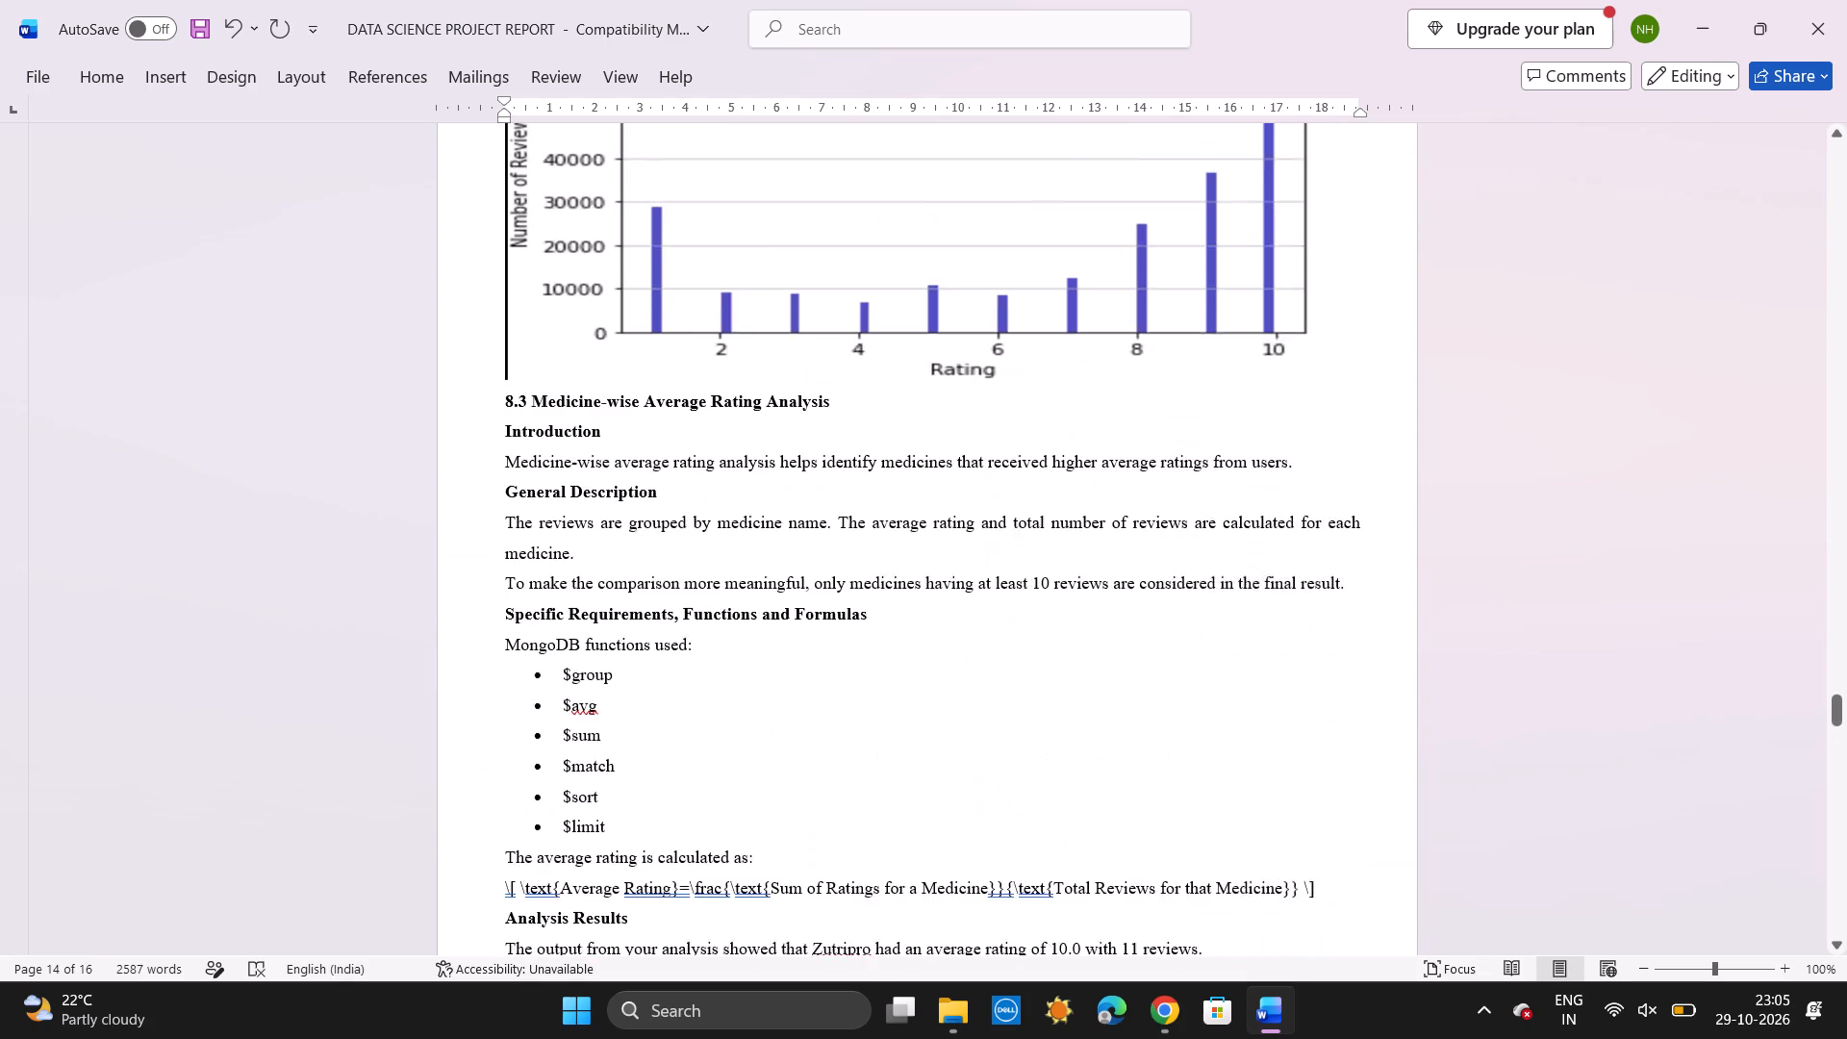
scroll(1239, 463, up, 8)
scroll(1239, 463, up, 20)
scroll(1239, 463, up, 11)
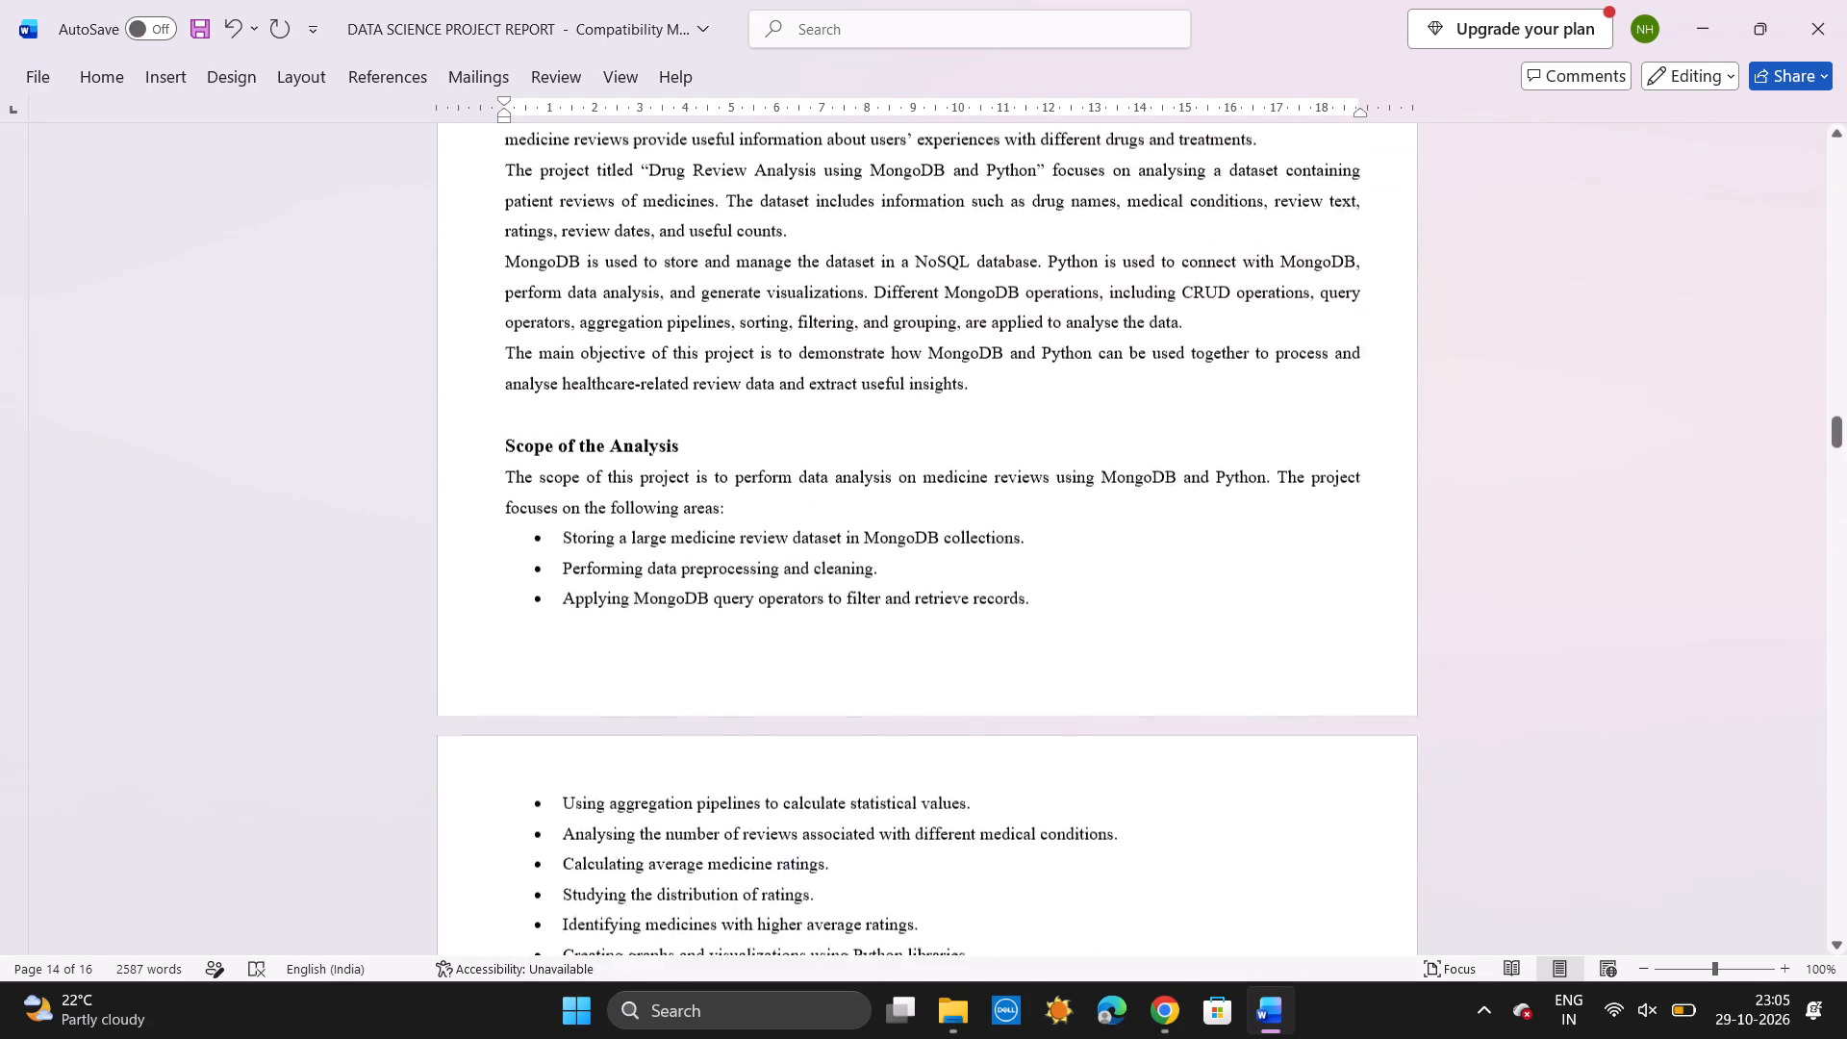
scroll(1239, 463, up, 7)
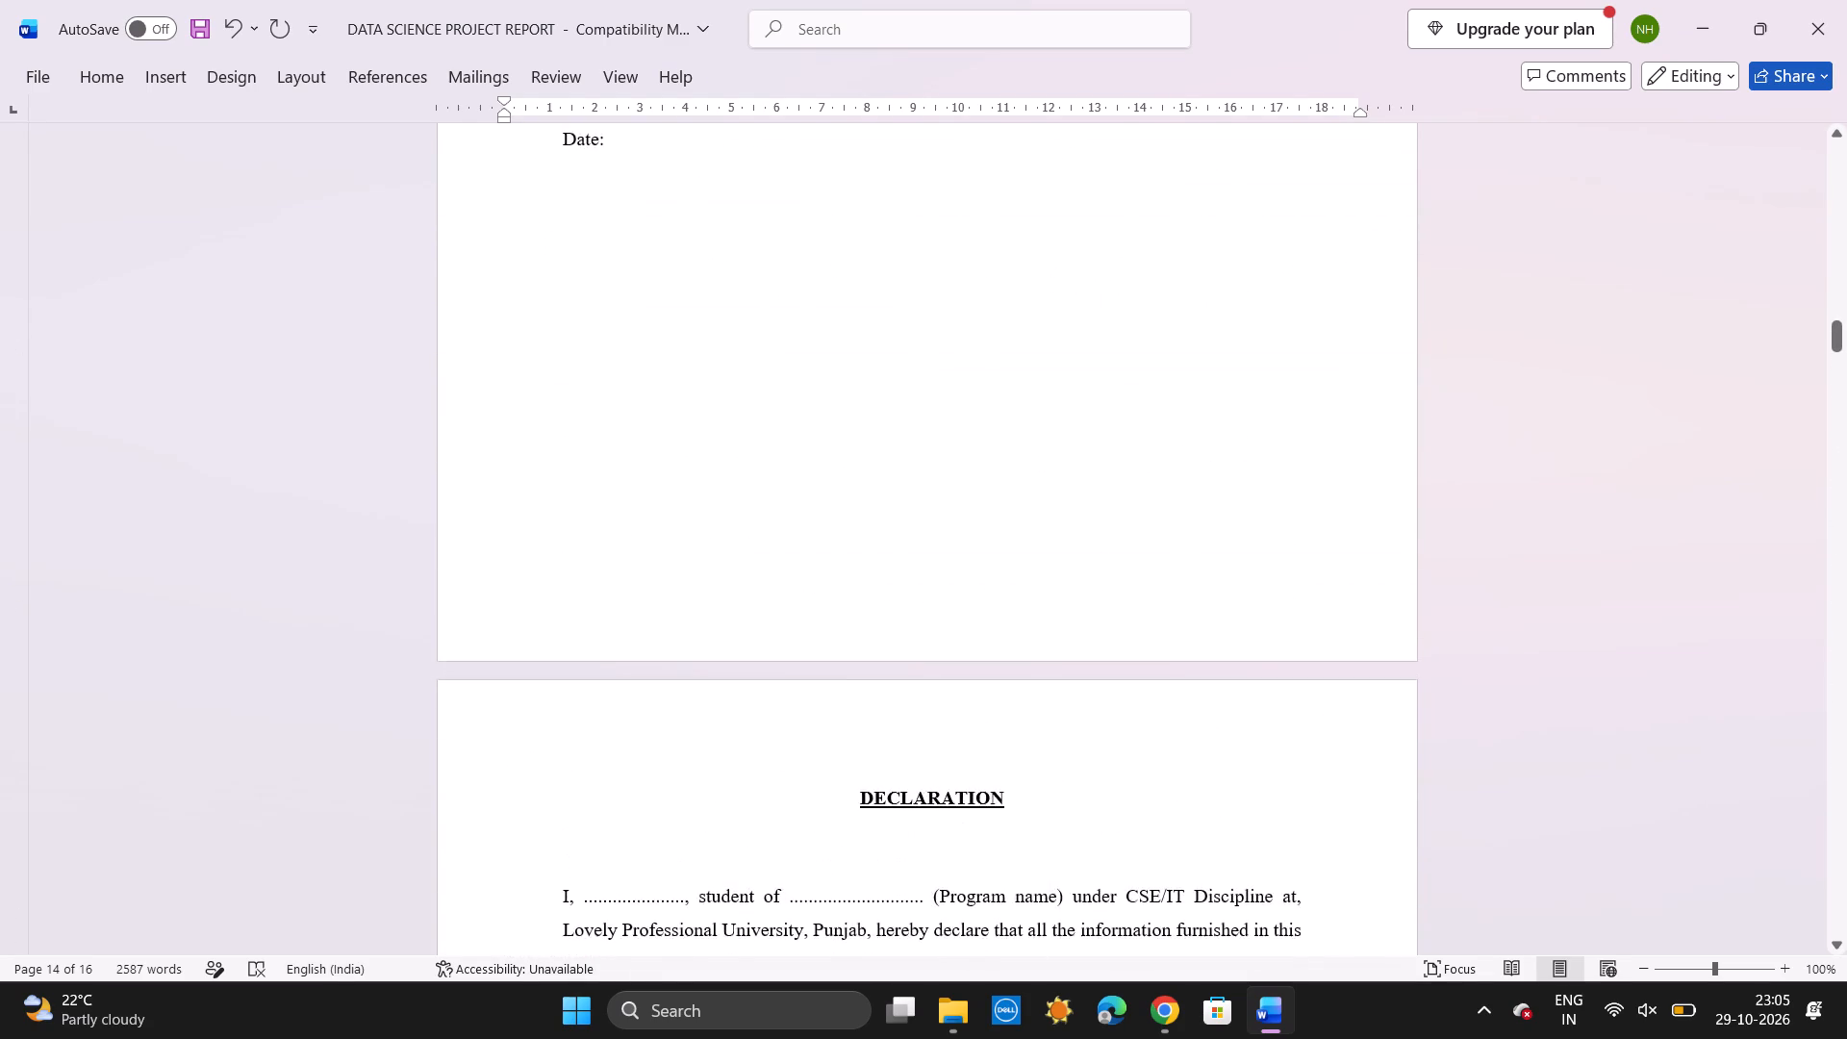
scroll(1239, 463, up, 3)
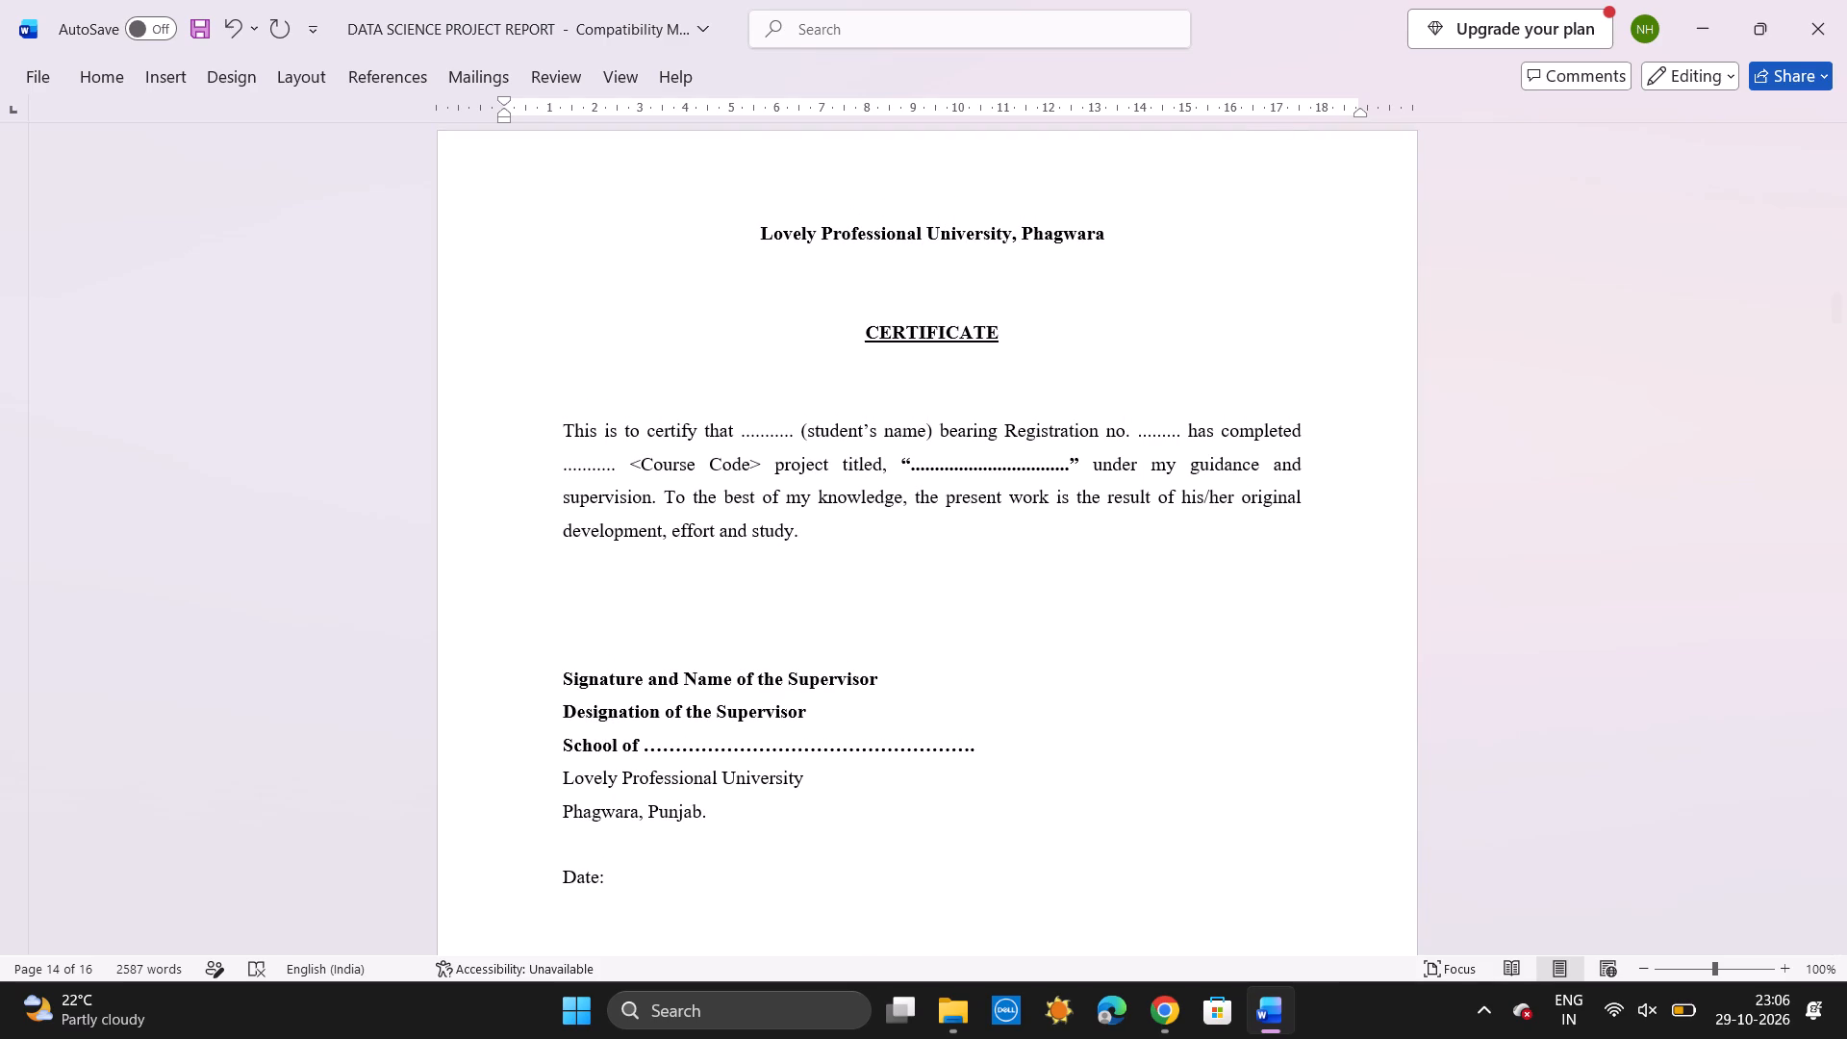
scroll(1239, 463, up, 3)
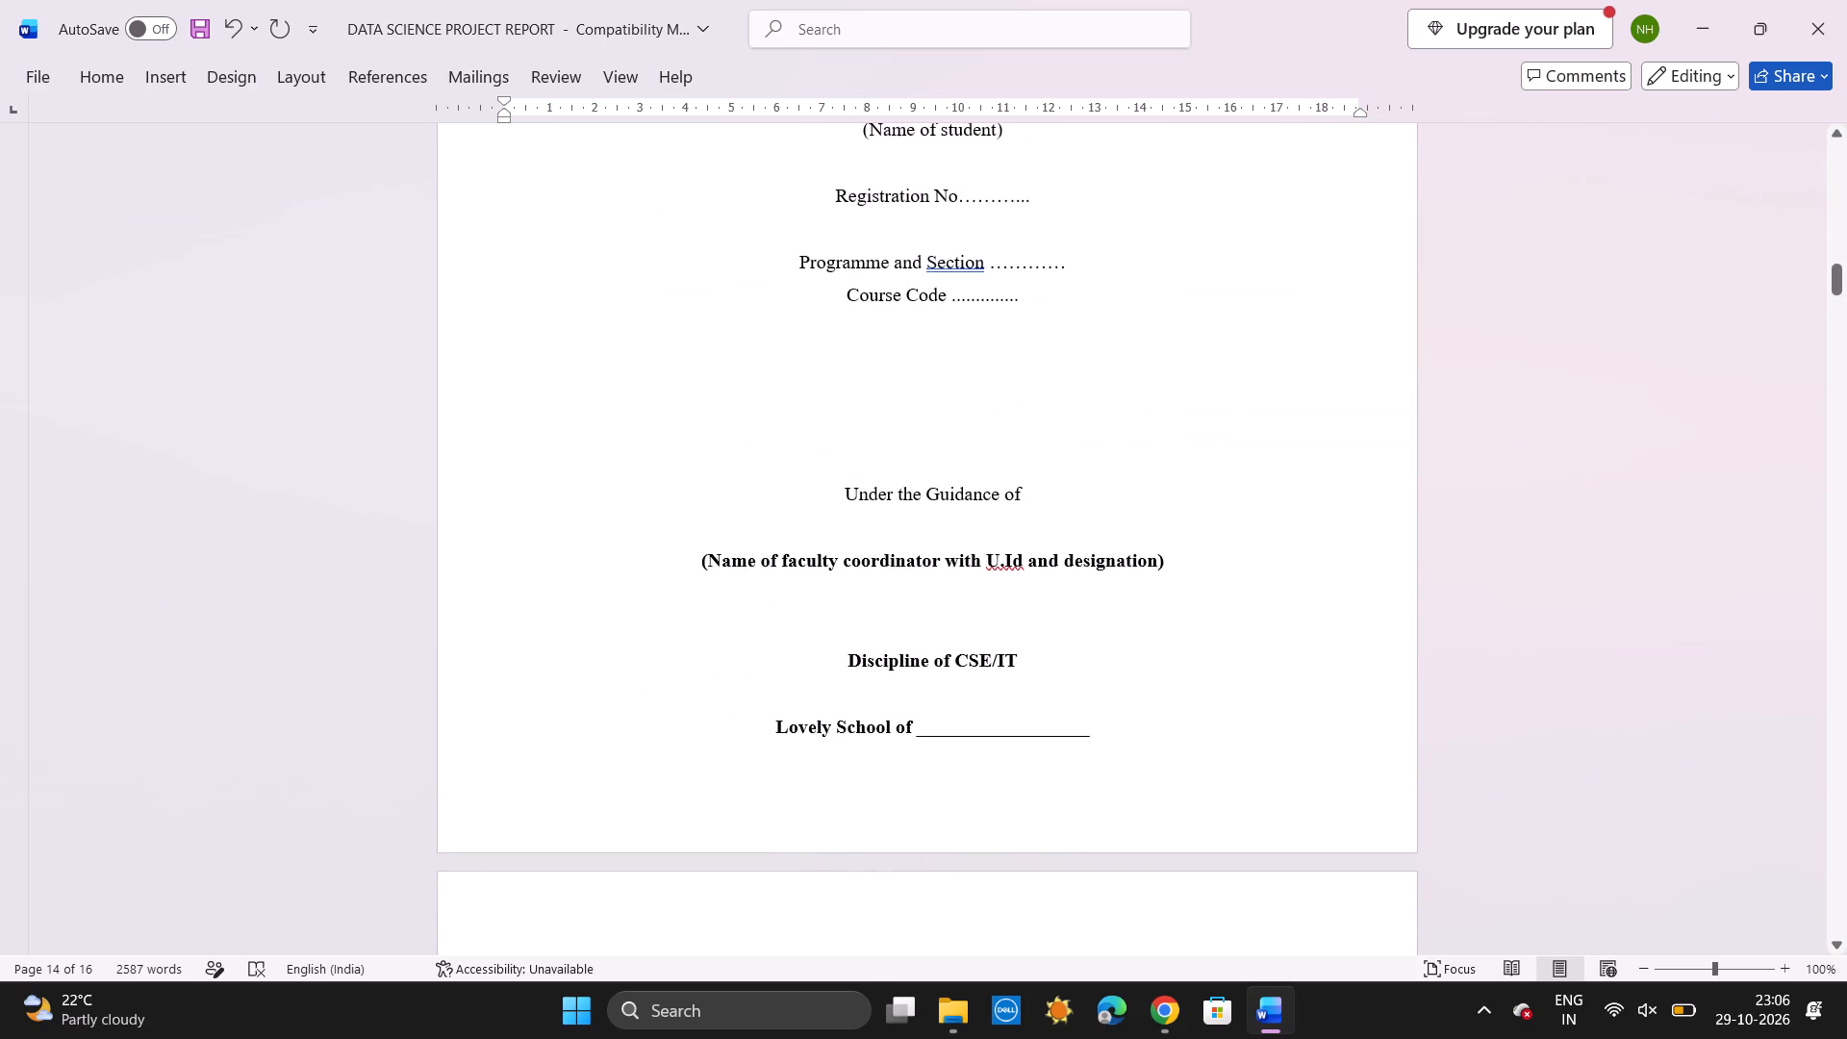
scroll(1239, 463, up, 7)
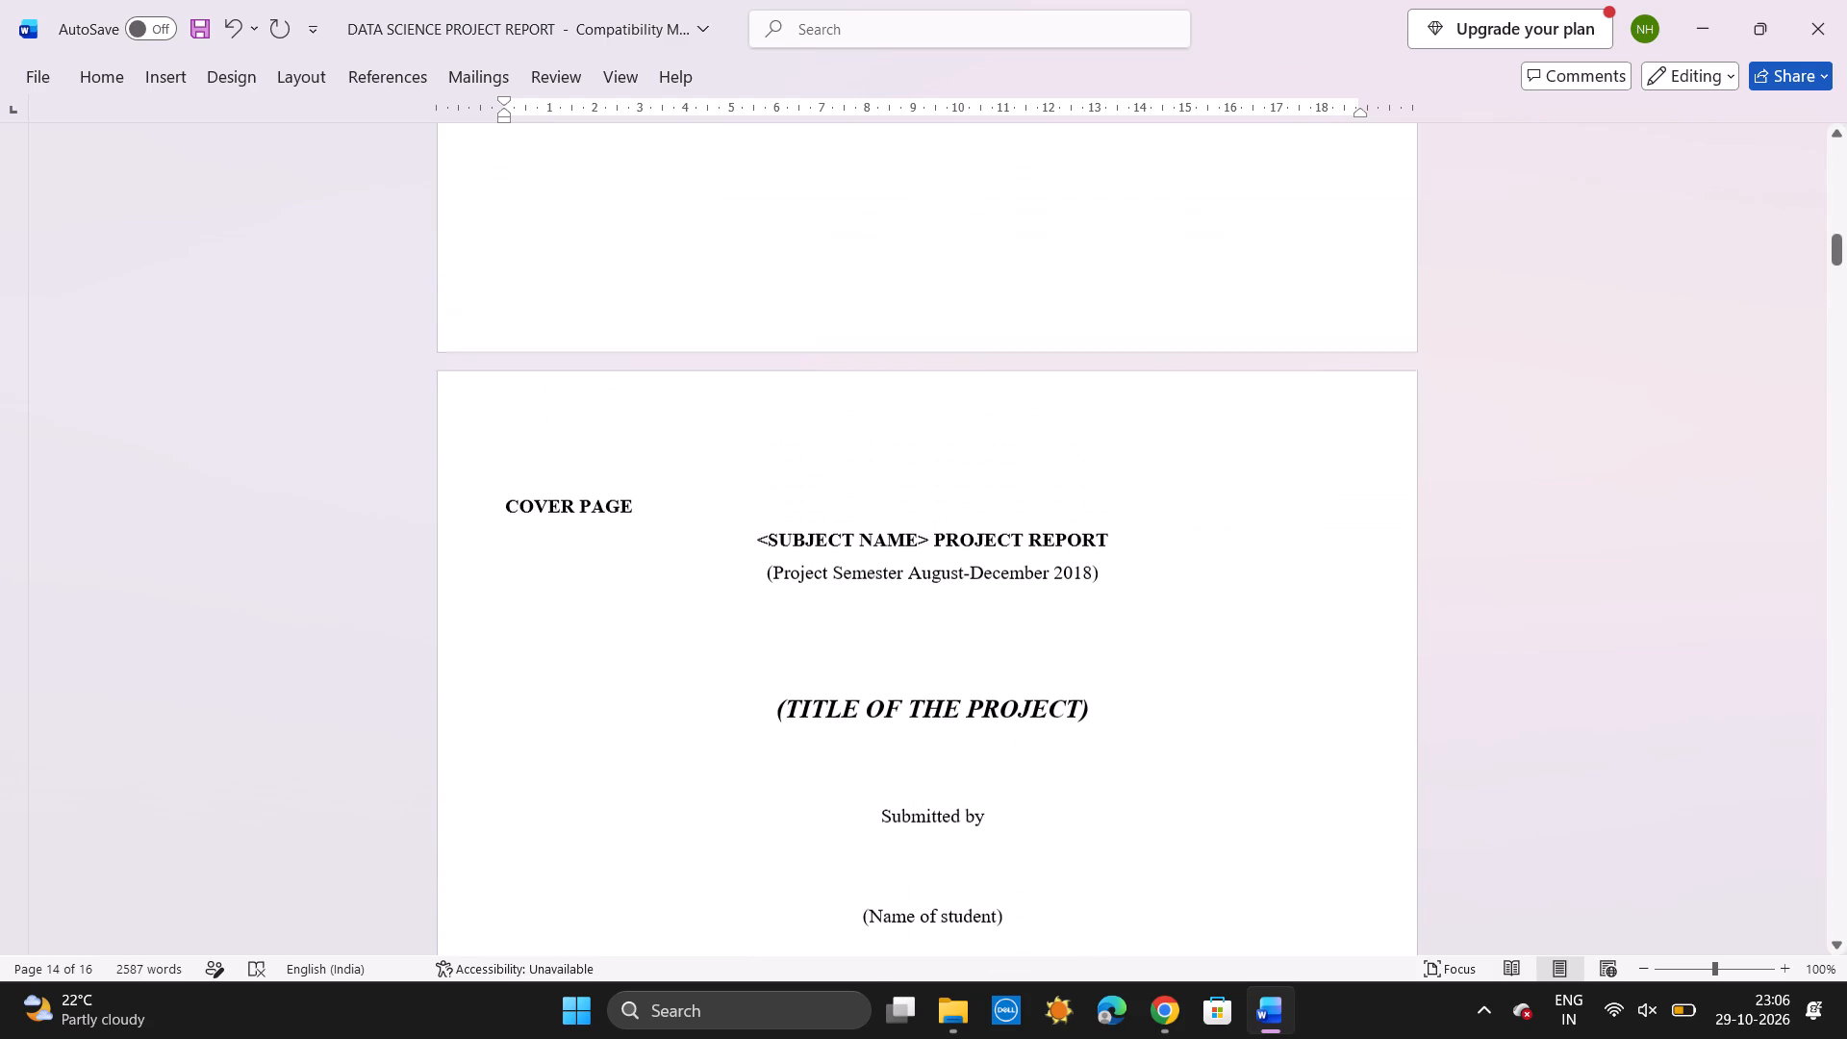
scroll(1239, 463, up, 2)
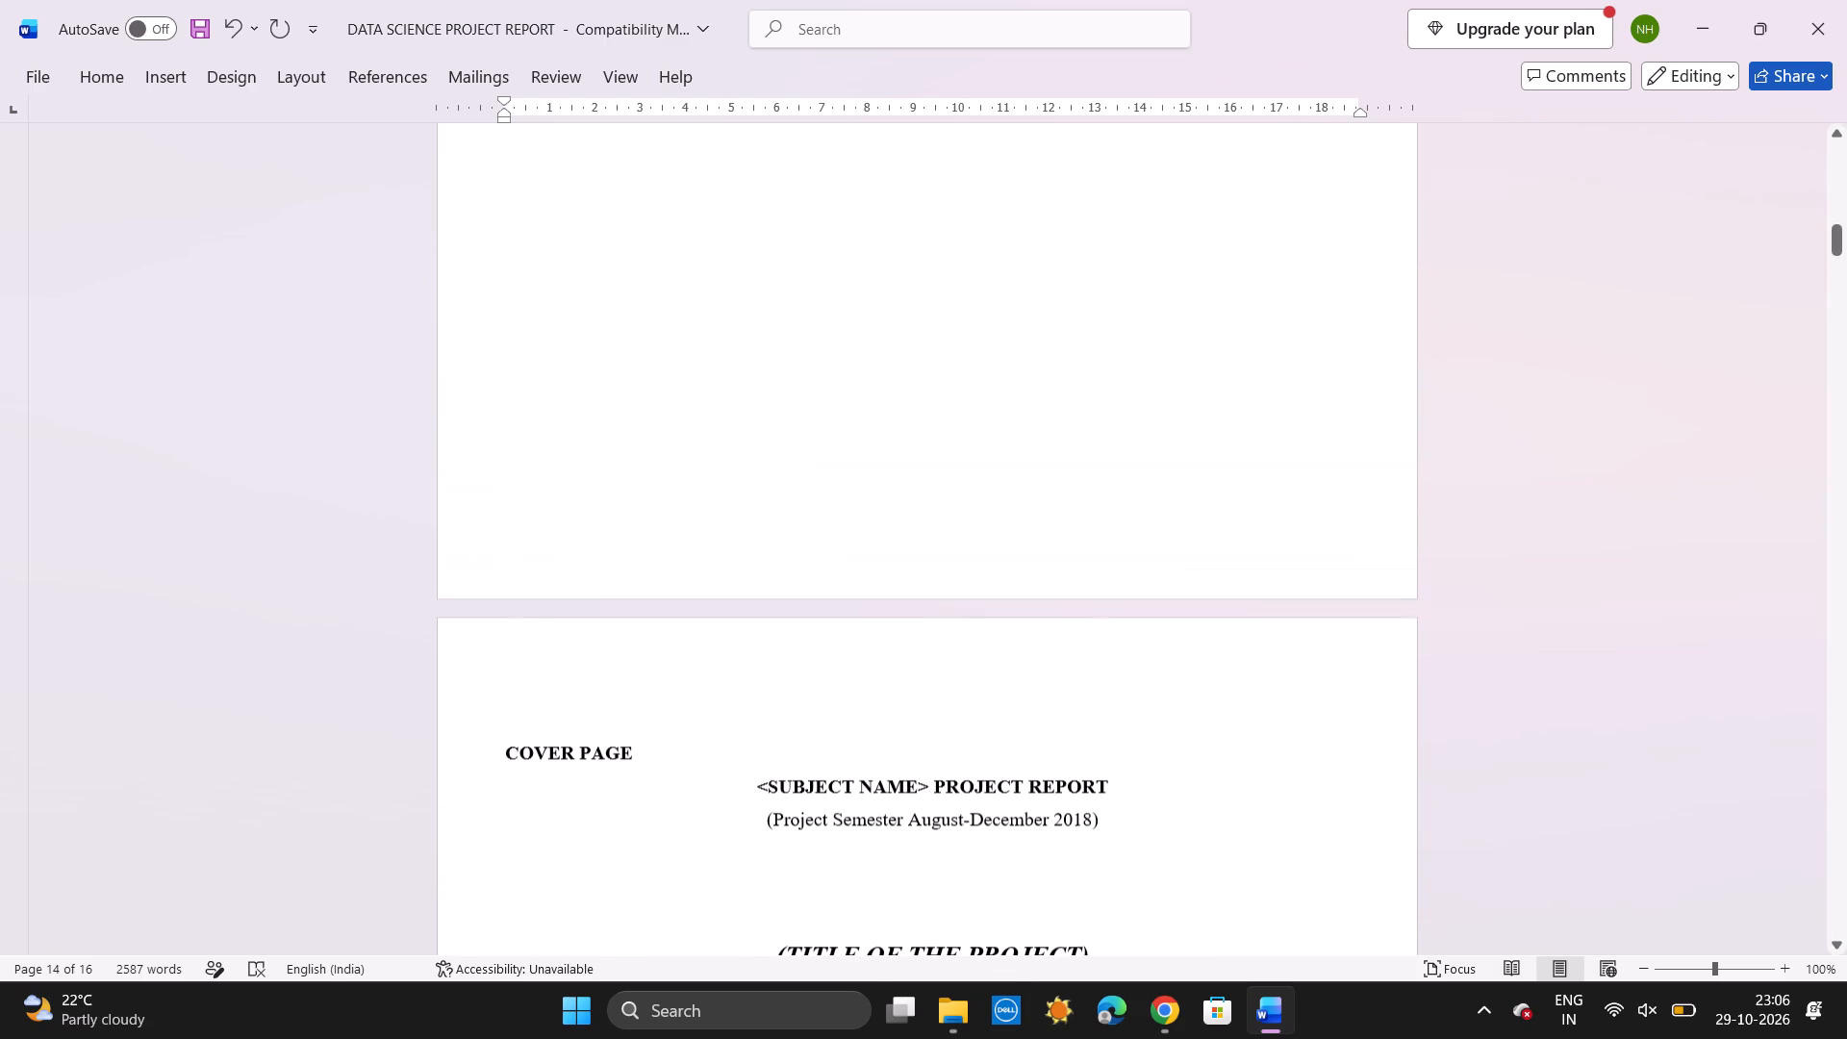
click(635, 757)
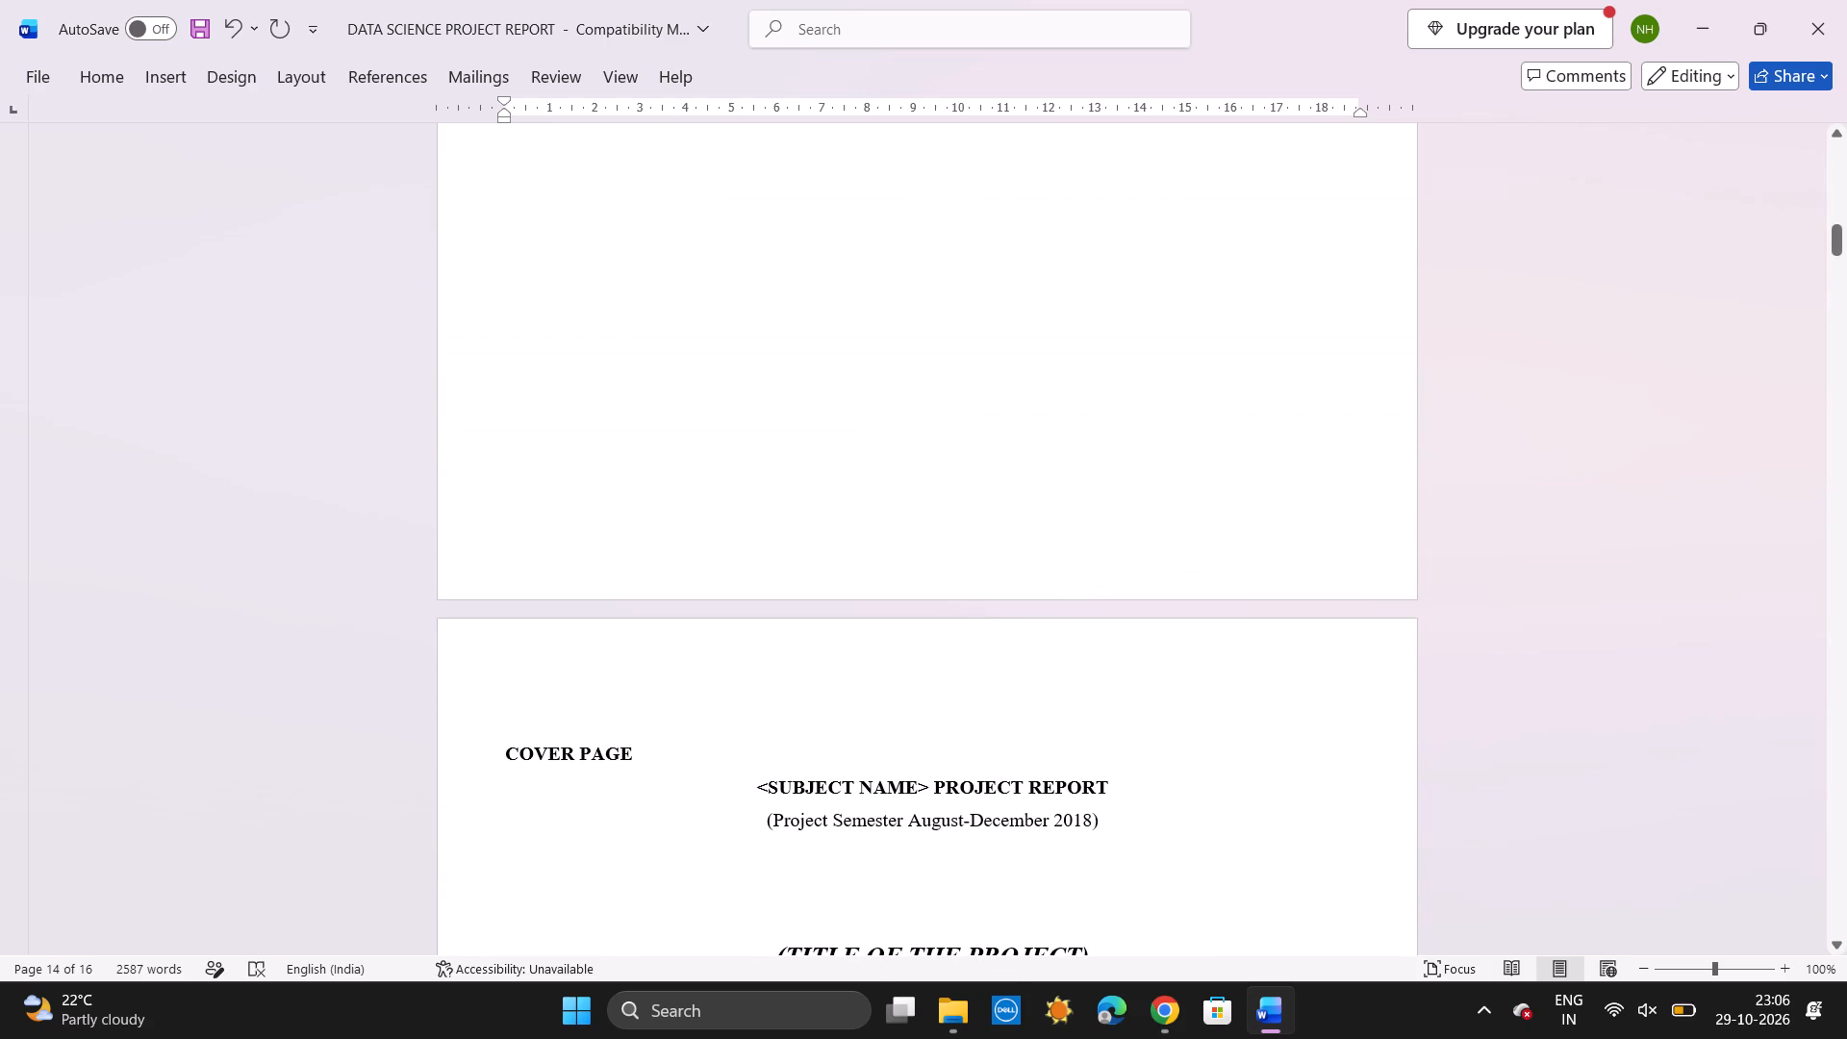
key(BackSpace)
key(BackSpace)
key(BackSpace)
key(BackSpace)
key(BackSpace)
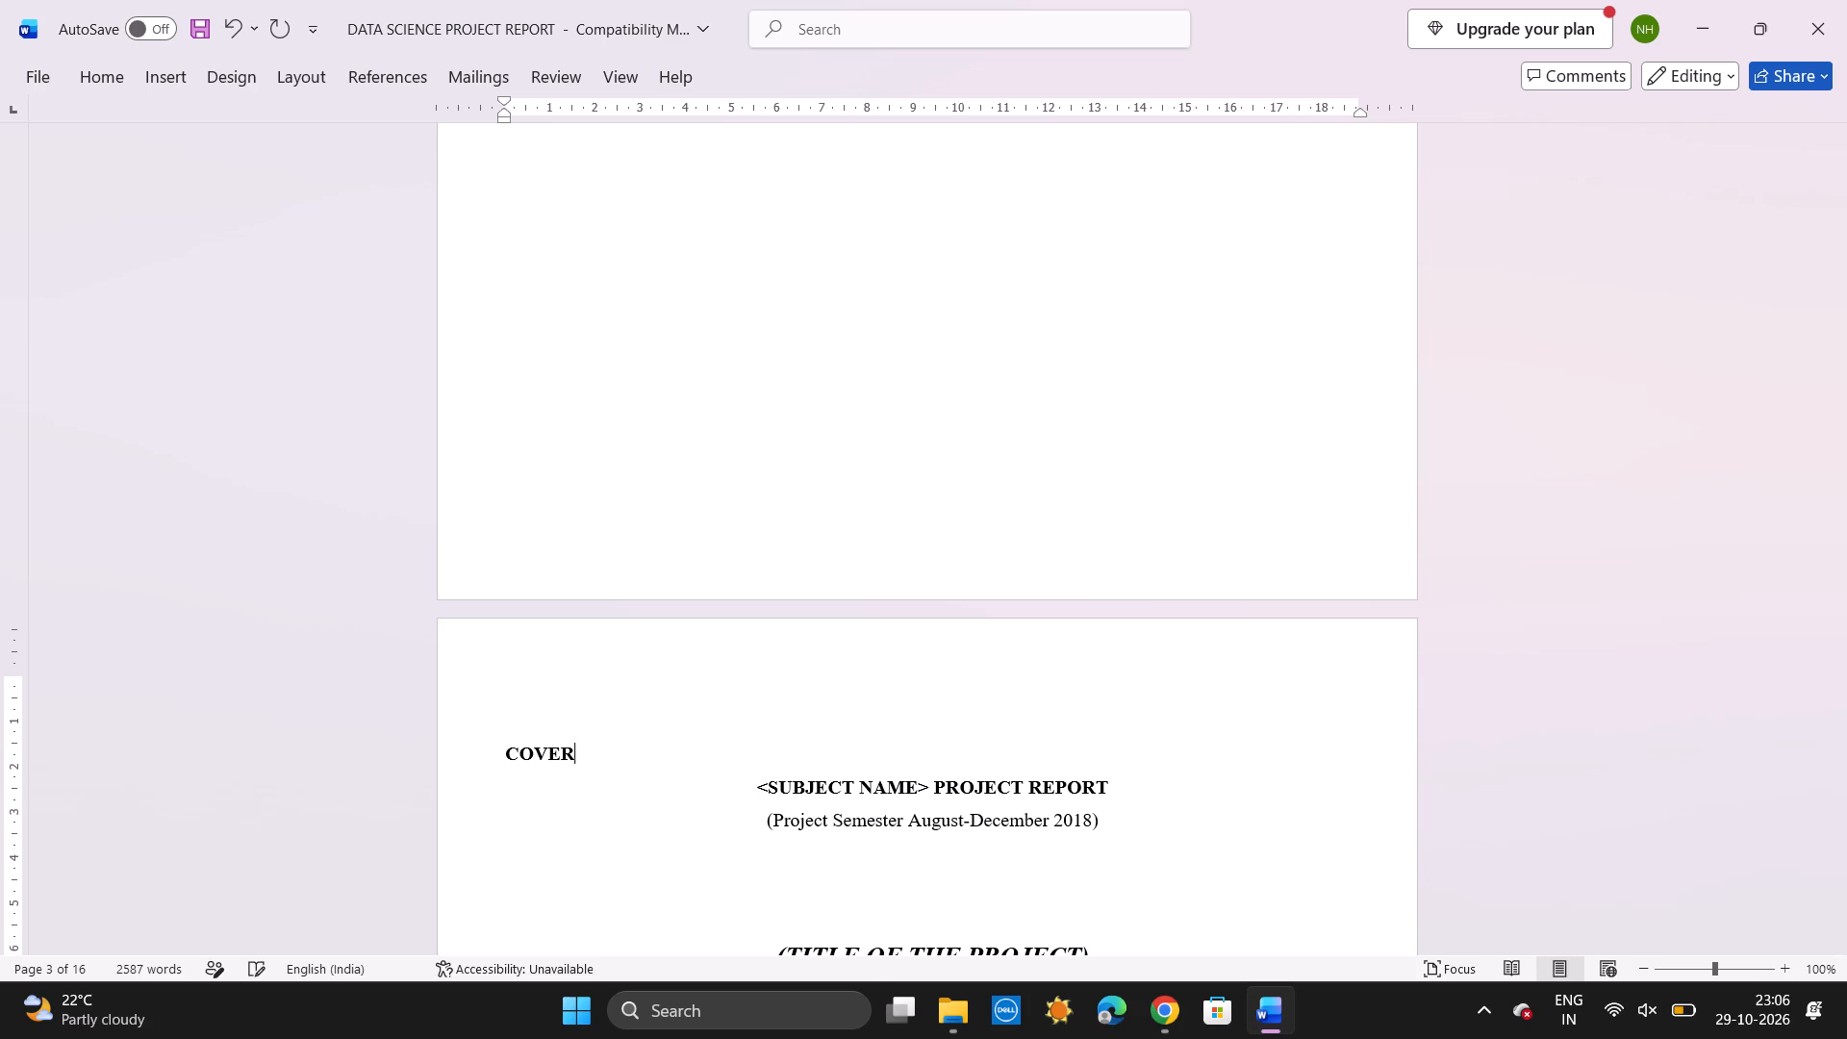
key(BackSpace)
key(BackSpace)
key(BackSpace)
key(BackSpace)
key(BackSpace)
key(BackSpace)
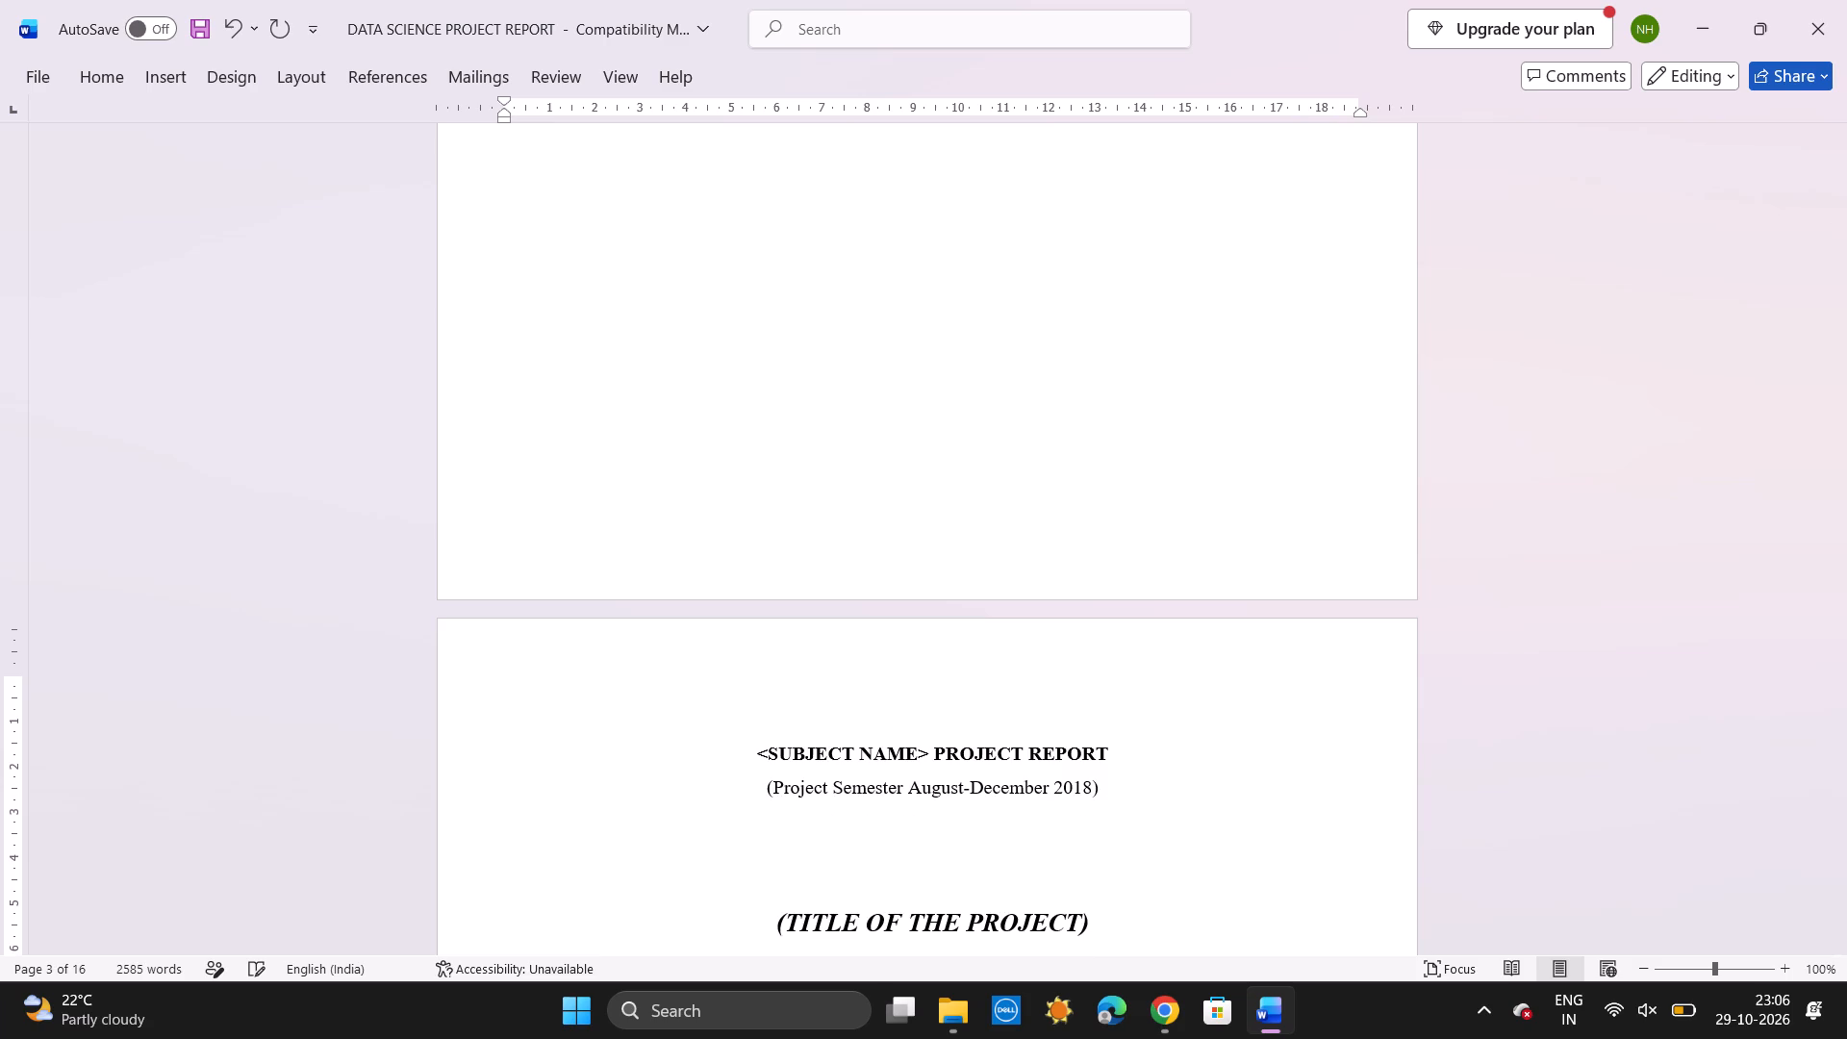
Delete the template instructions before the cover page, from the DATA SCIENCE MINOR PROJECT REPORT heading through the last Other Conventions item.
scroll(743, 520, up, 3)
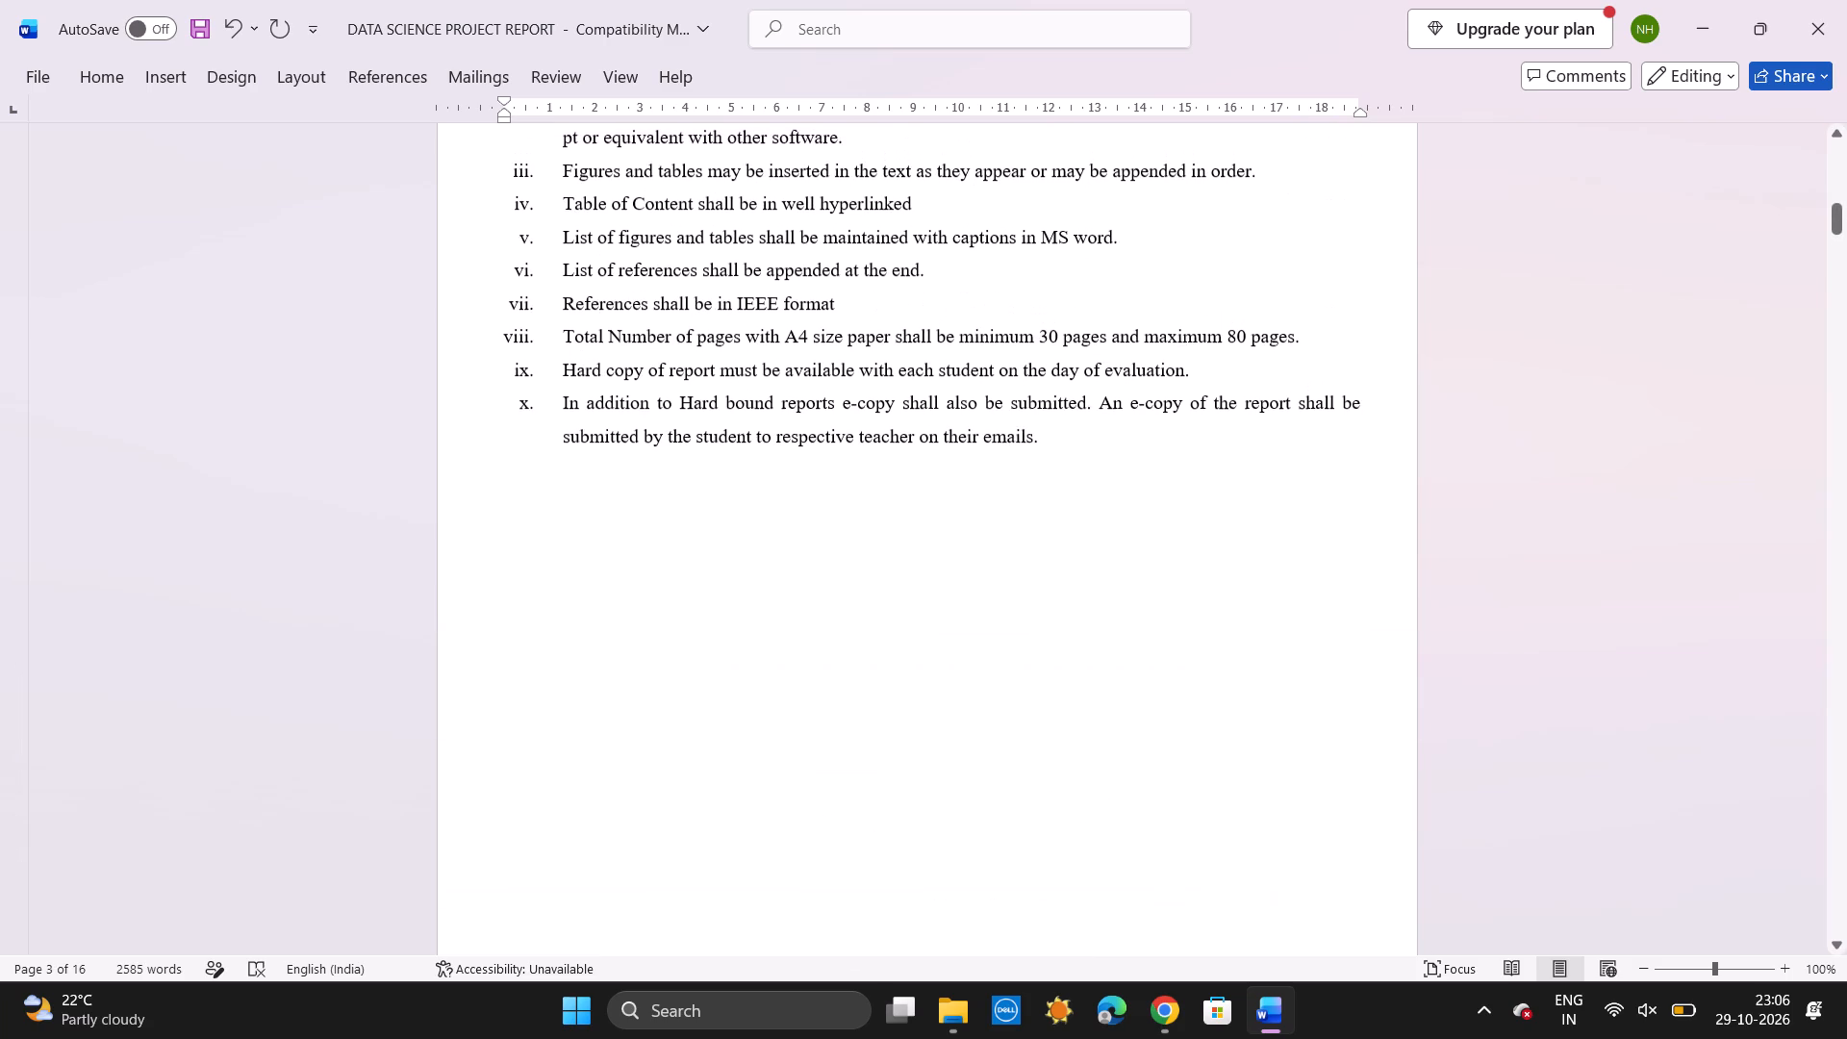
scroll(954, 494, up, 2)
scroll(954, 494, down, 2)
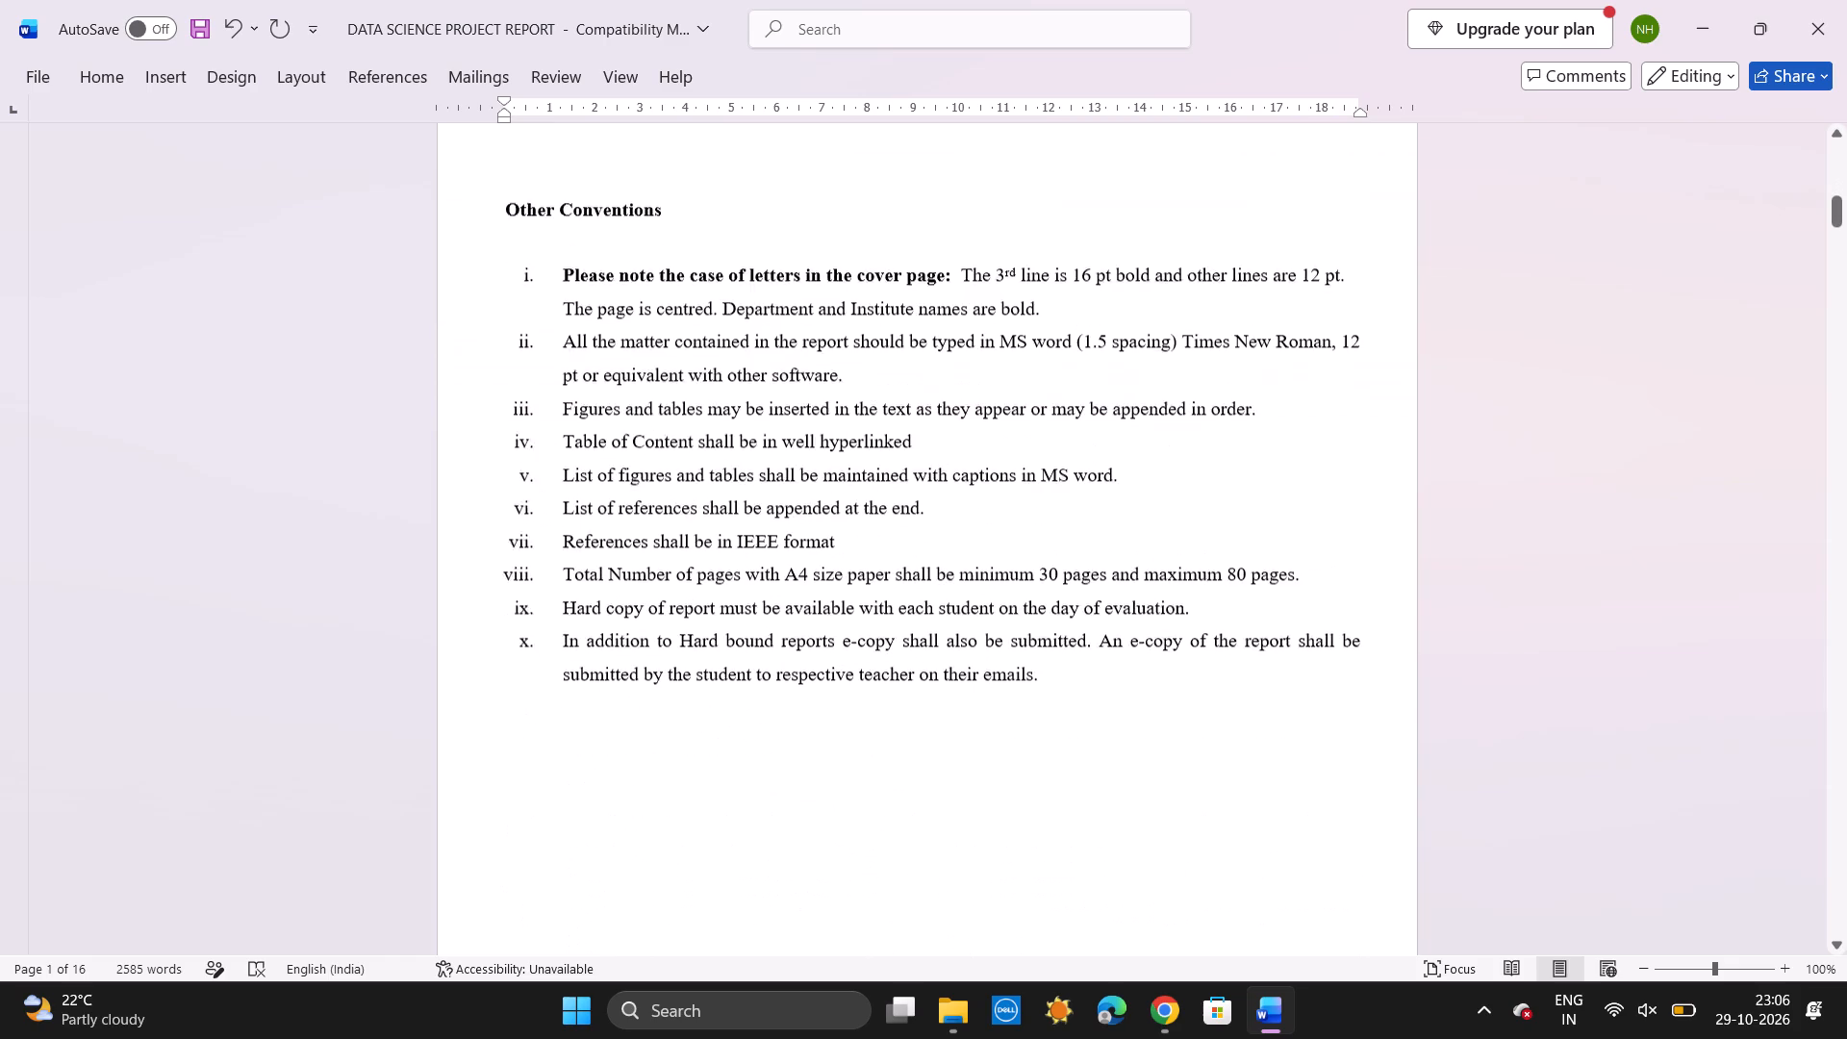
drag(1060, 632, 368, 76)
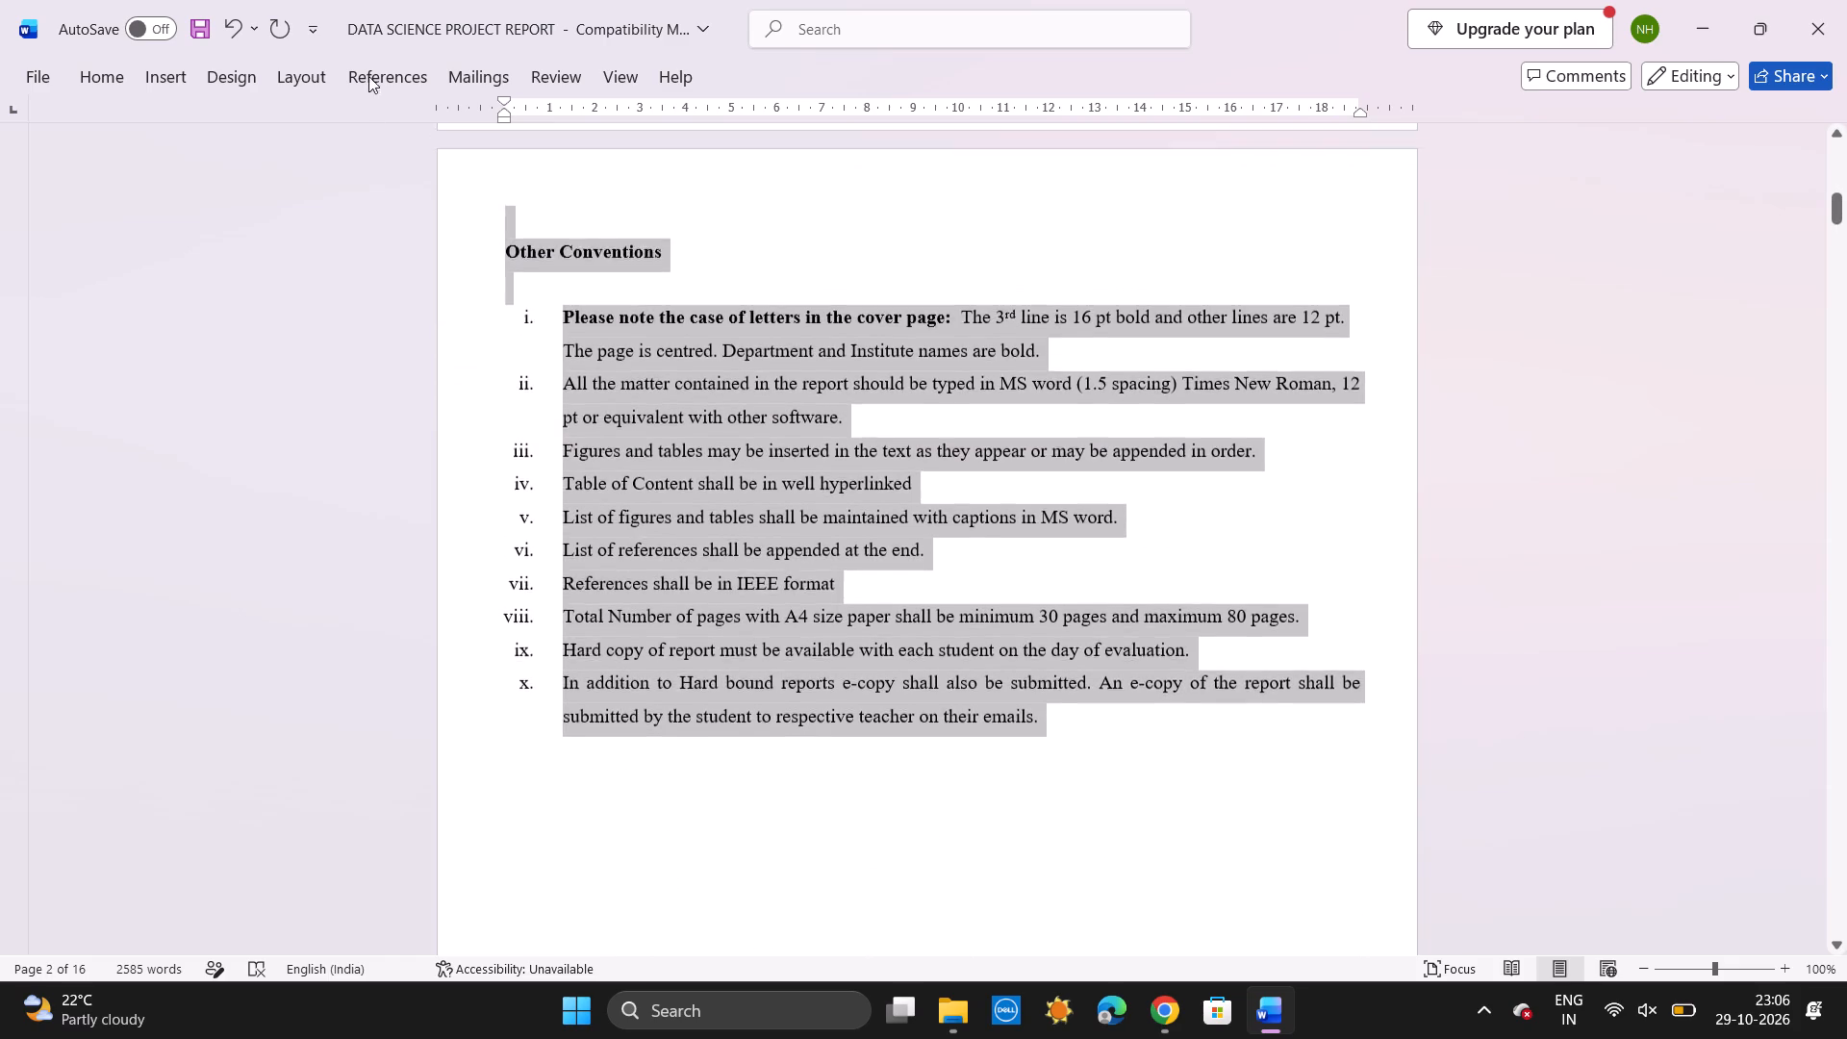
drag(368, 76, 370, 63)
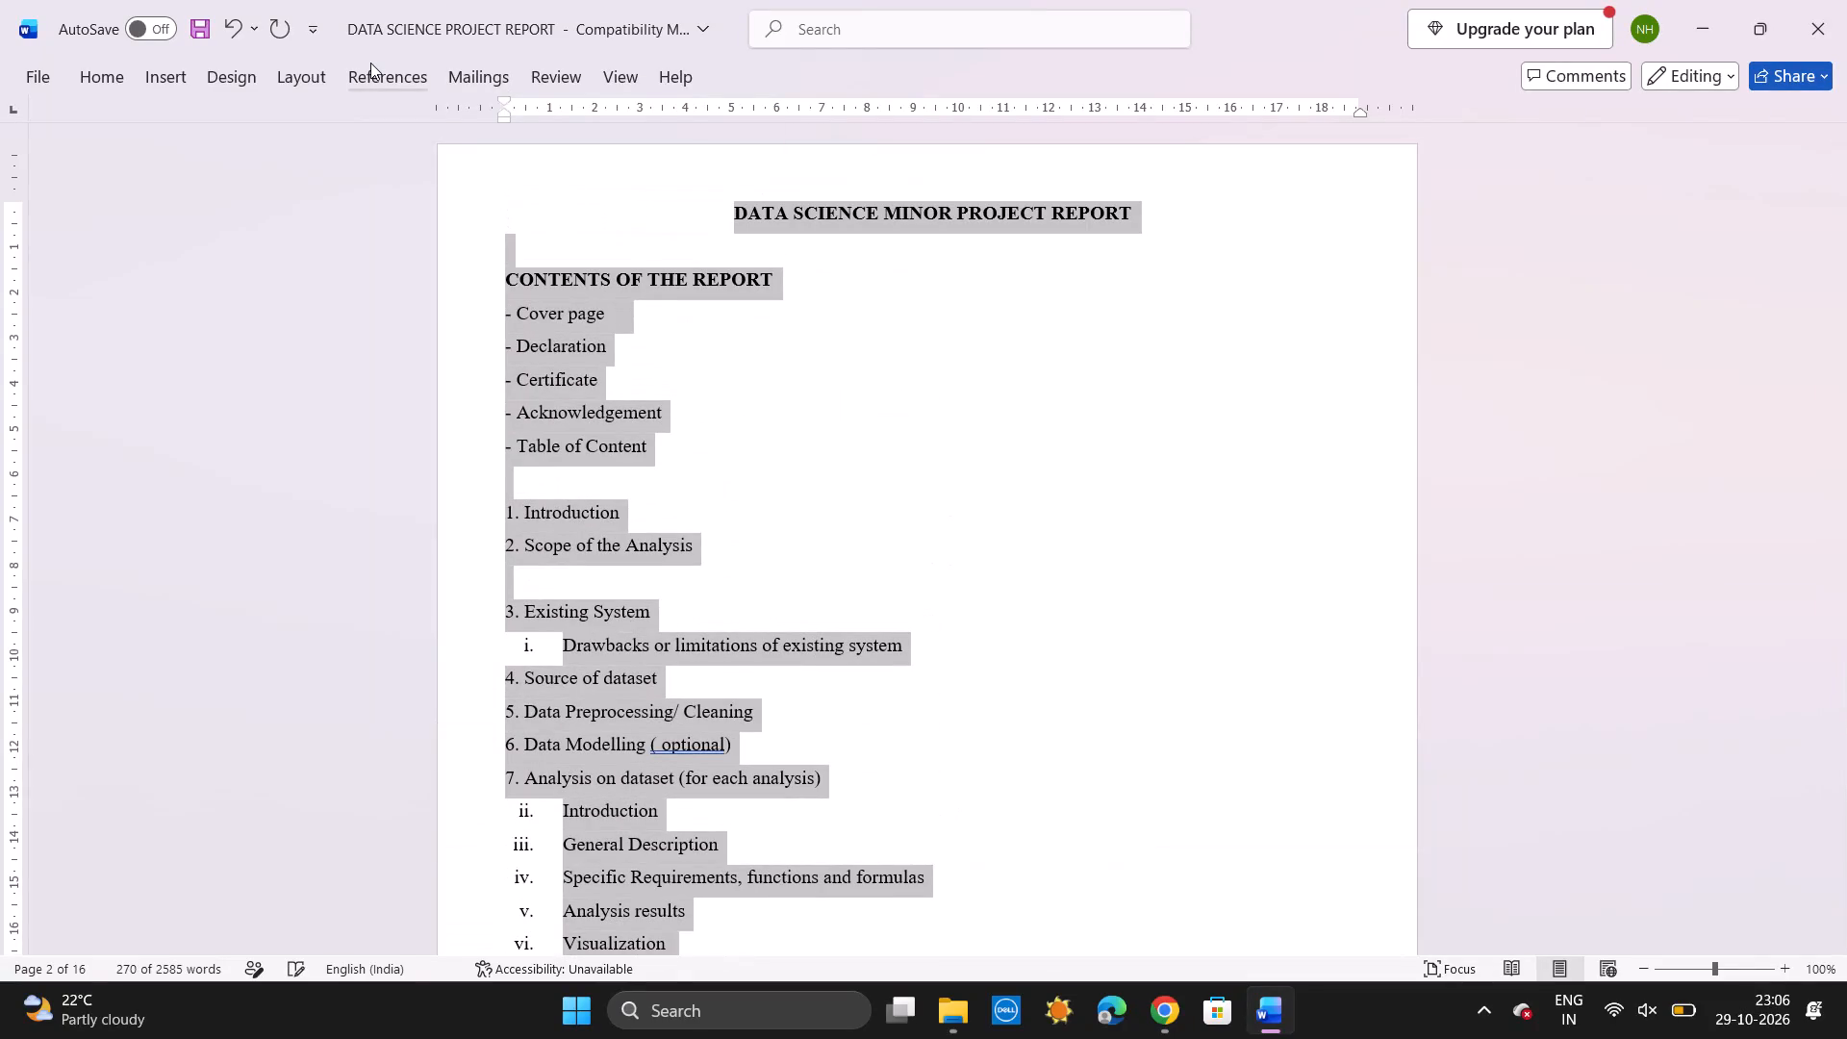
key(Delete)
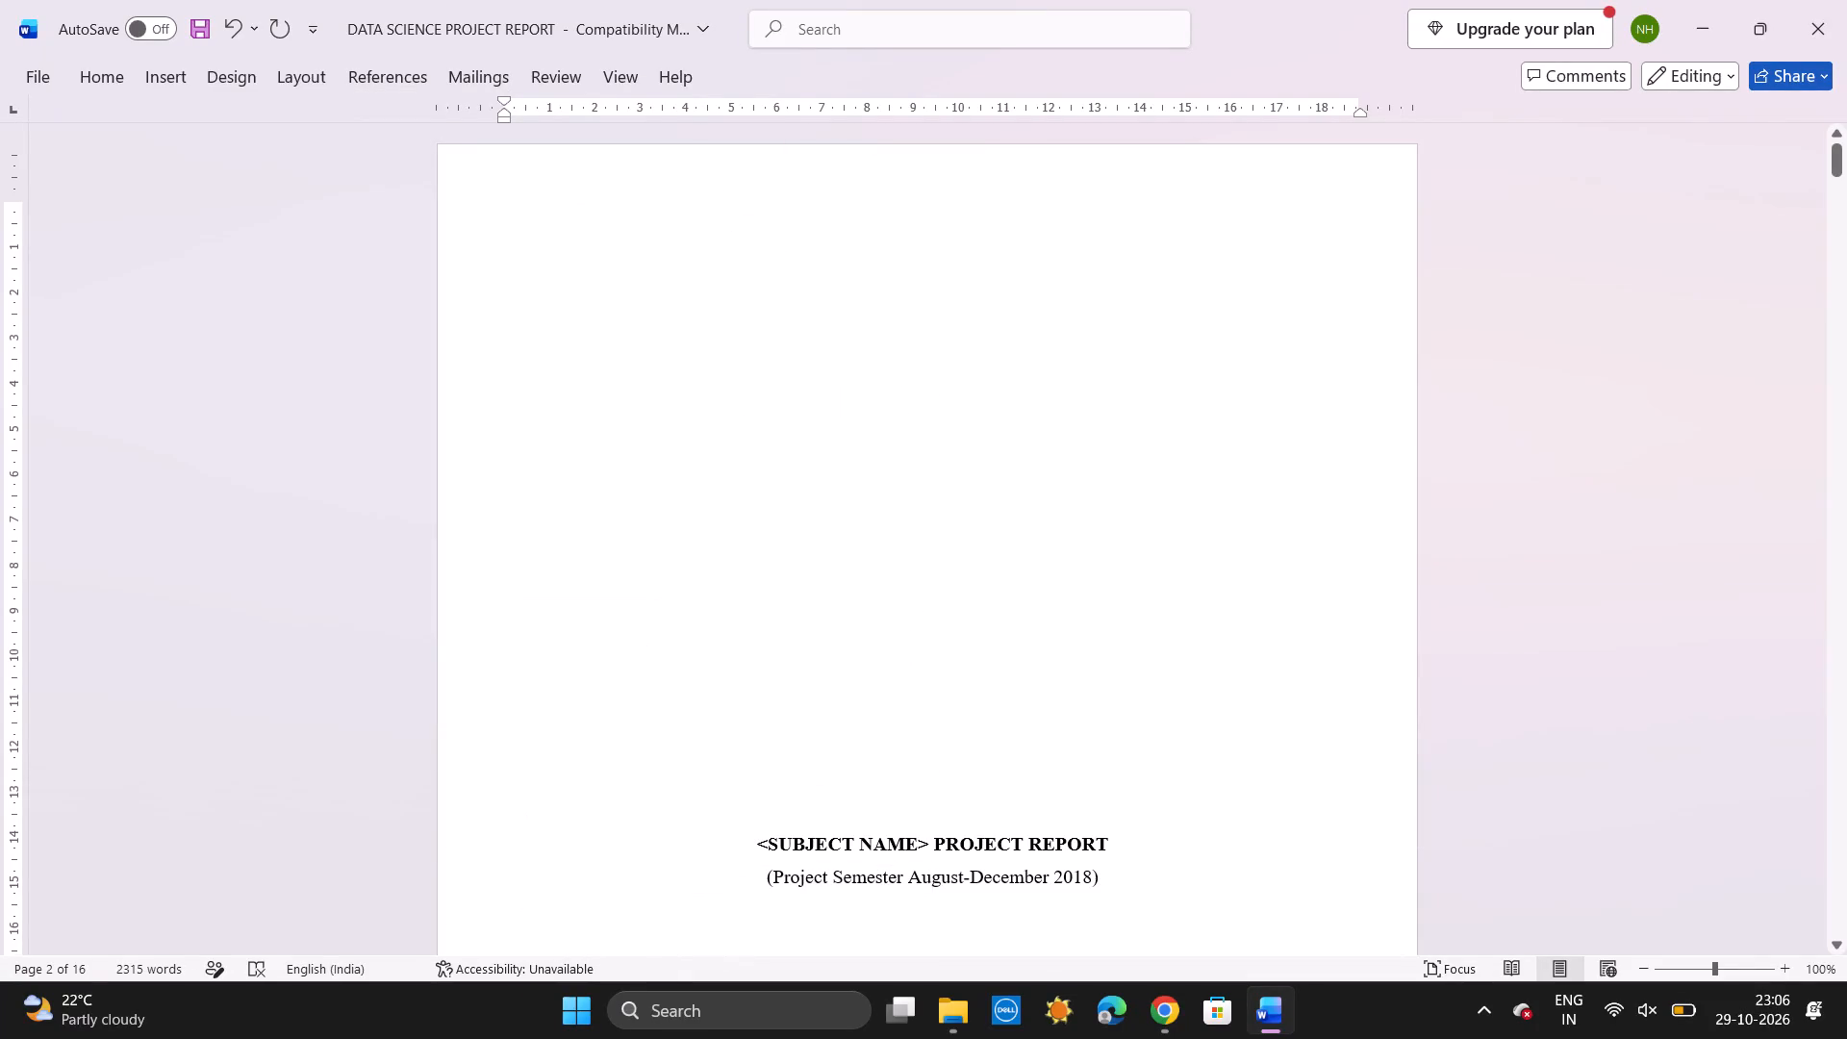
Remove all blank lines above <SUBJECT NAME> PROJECT REPORT so the title starts on the first line of page 1.
click(739, 851)
key(BackSpace)
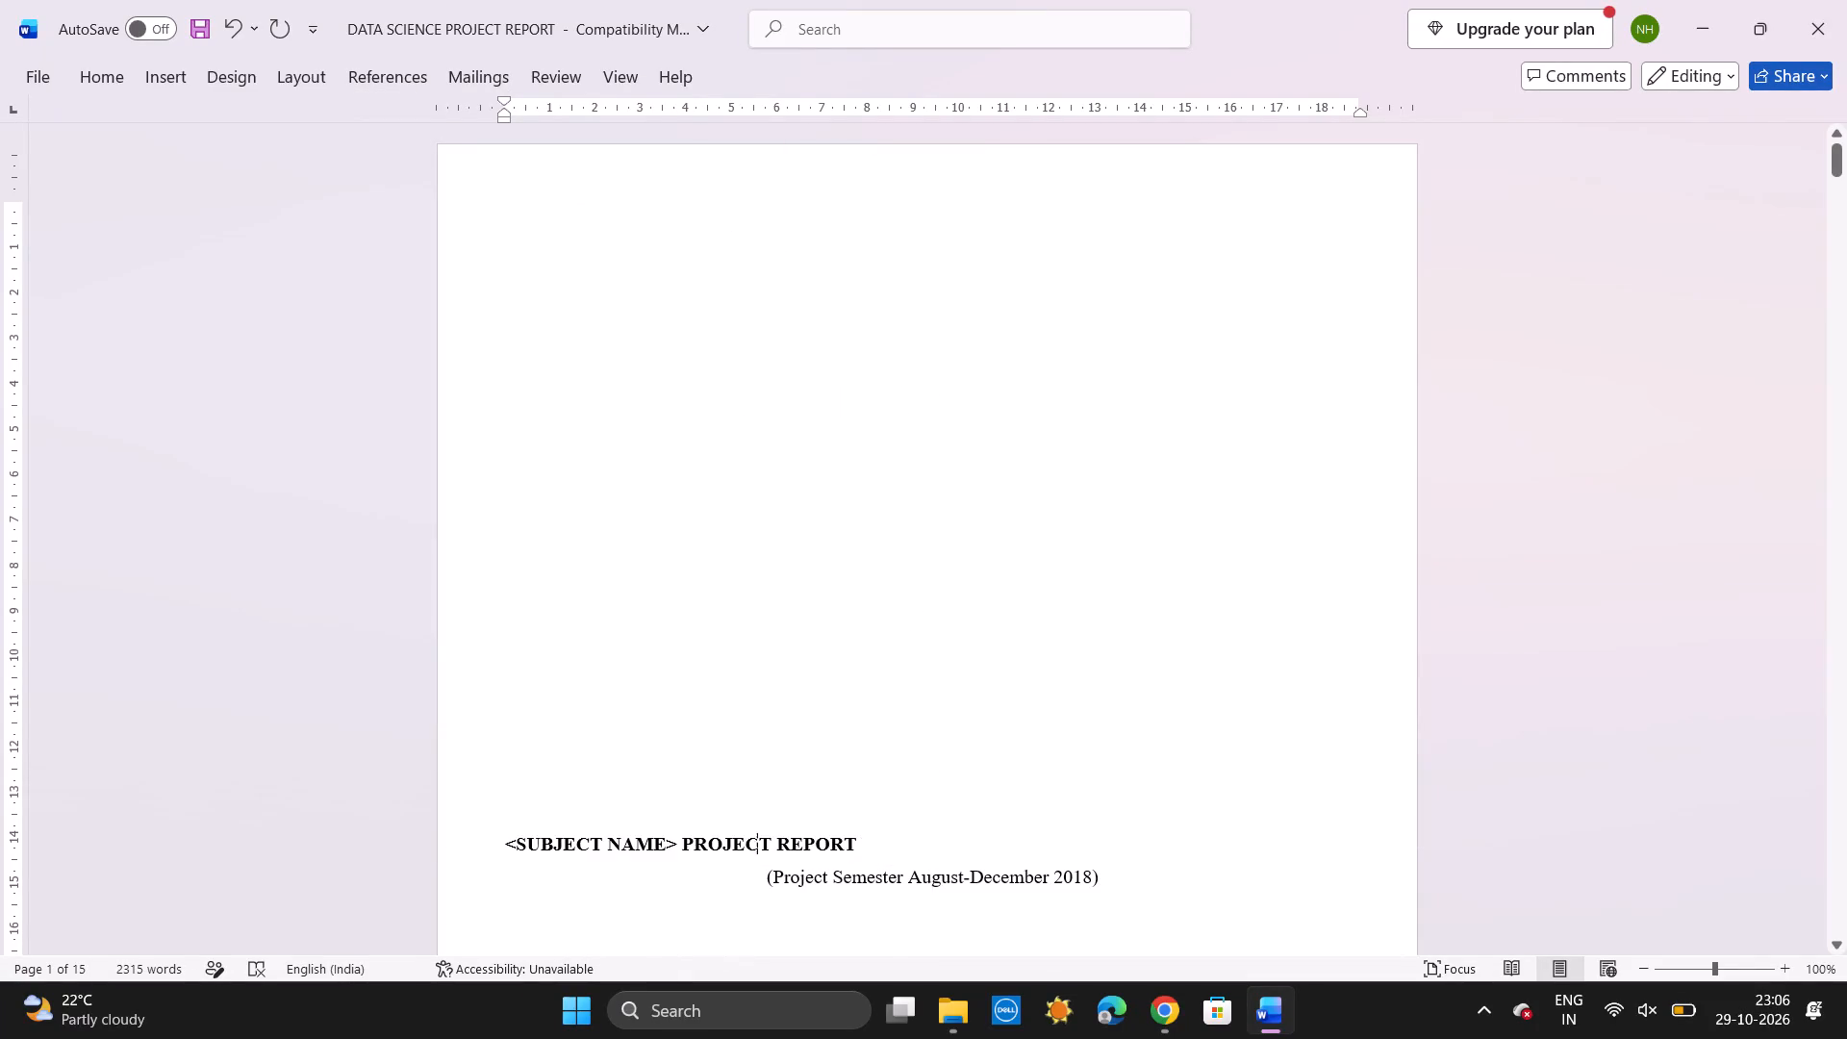
key(BackSpace)
key(BackSpace)
key(BackSpace)
key(BackSpace)
key(BackSpace)
key(BackSpace)
key(BackSpace)
key(BackSpace)
key(BackSpace)
key(BackSpace)
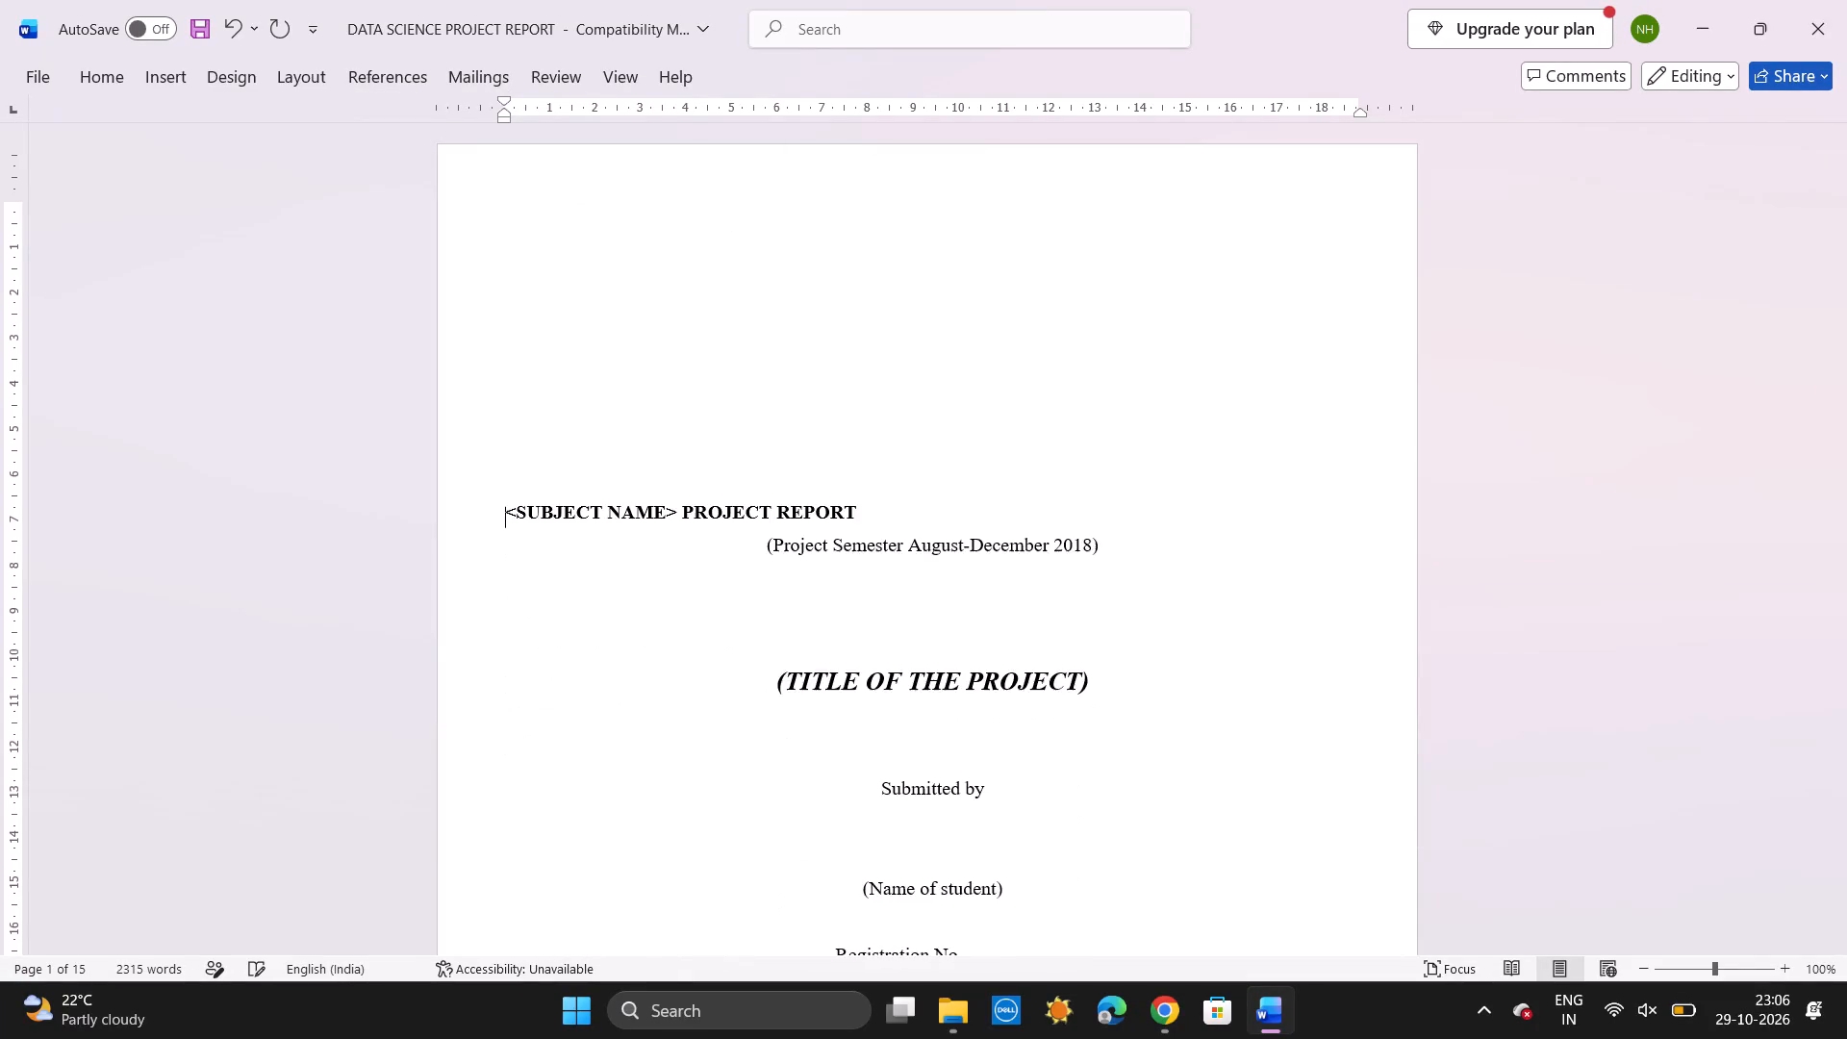
key(BackSpace)
key(BackSpace)
key(BackSpace)
key(BackSpace)
key(BackSpace)
key(BackSpace)
key(BackSpace)
key(BackSpace)
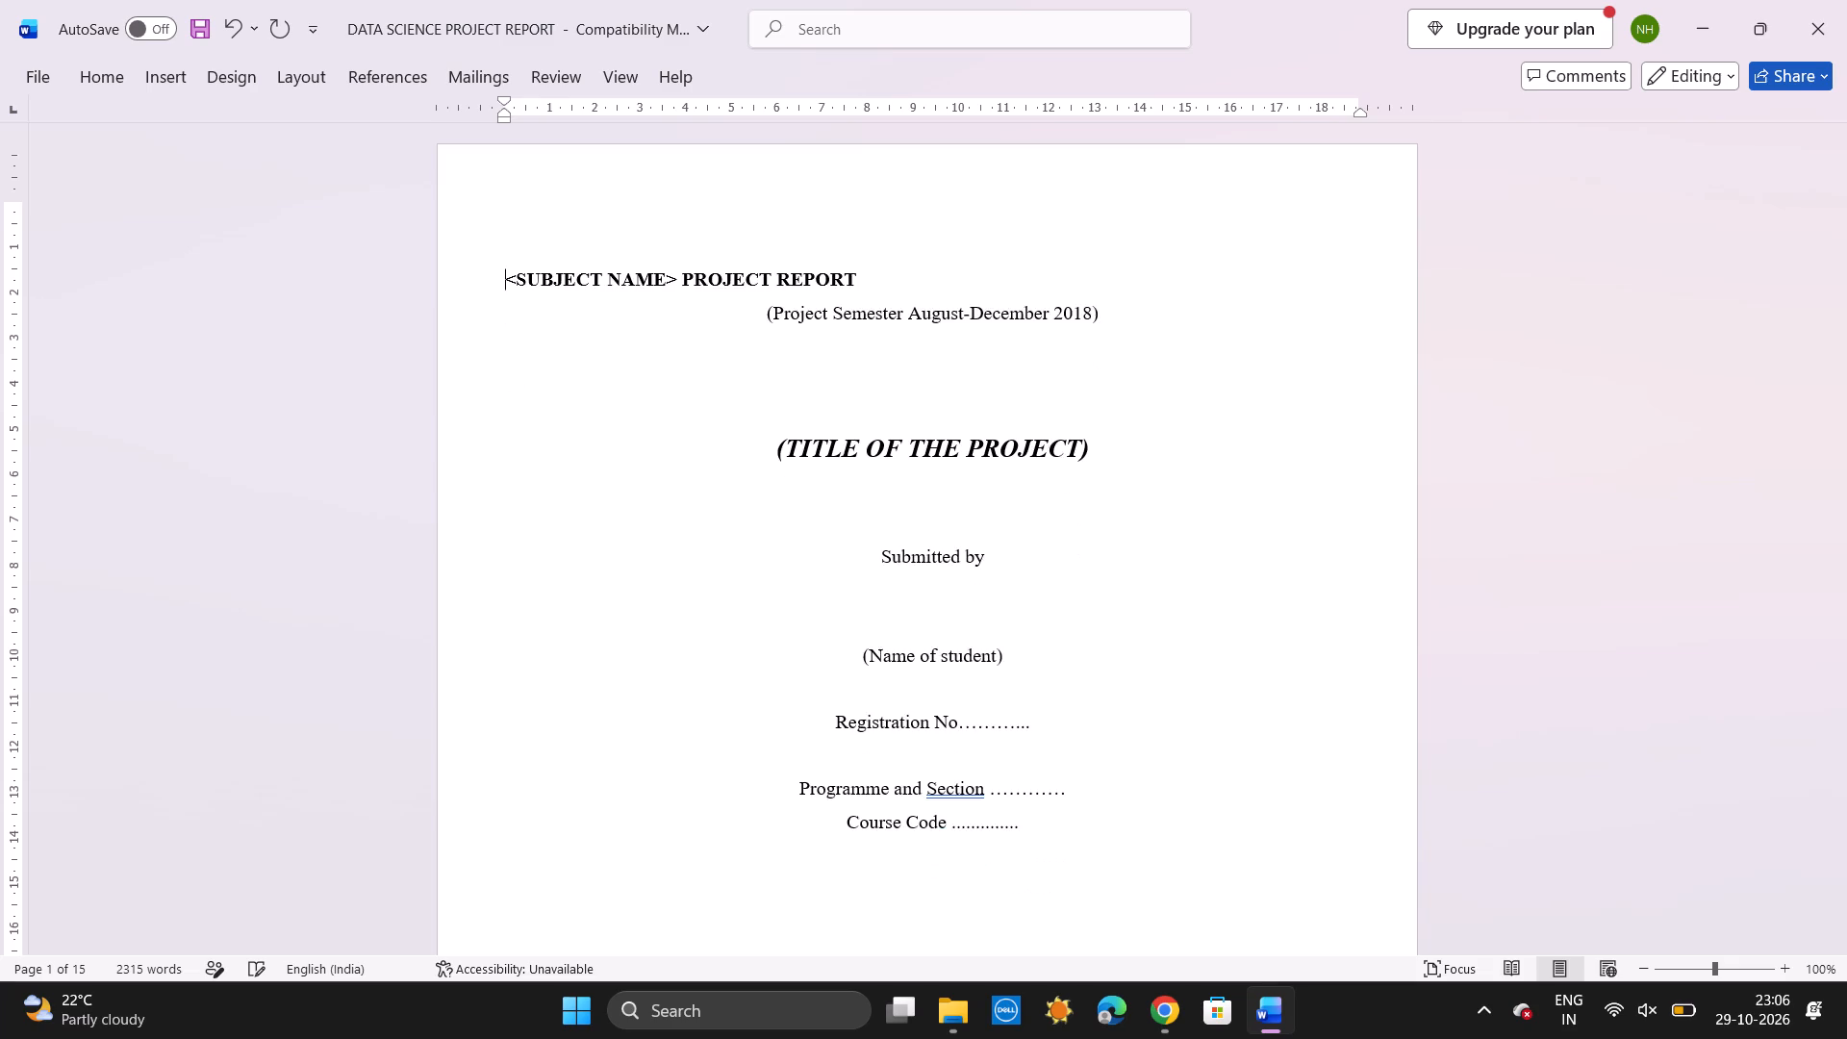
key(BackSpace)
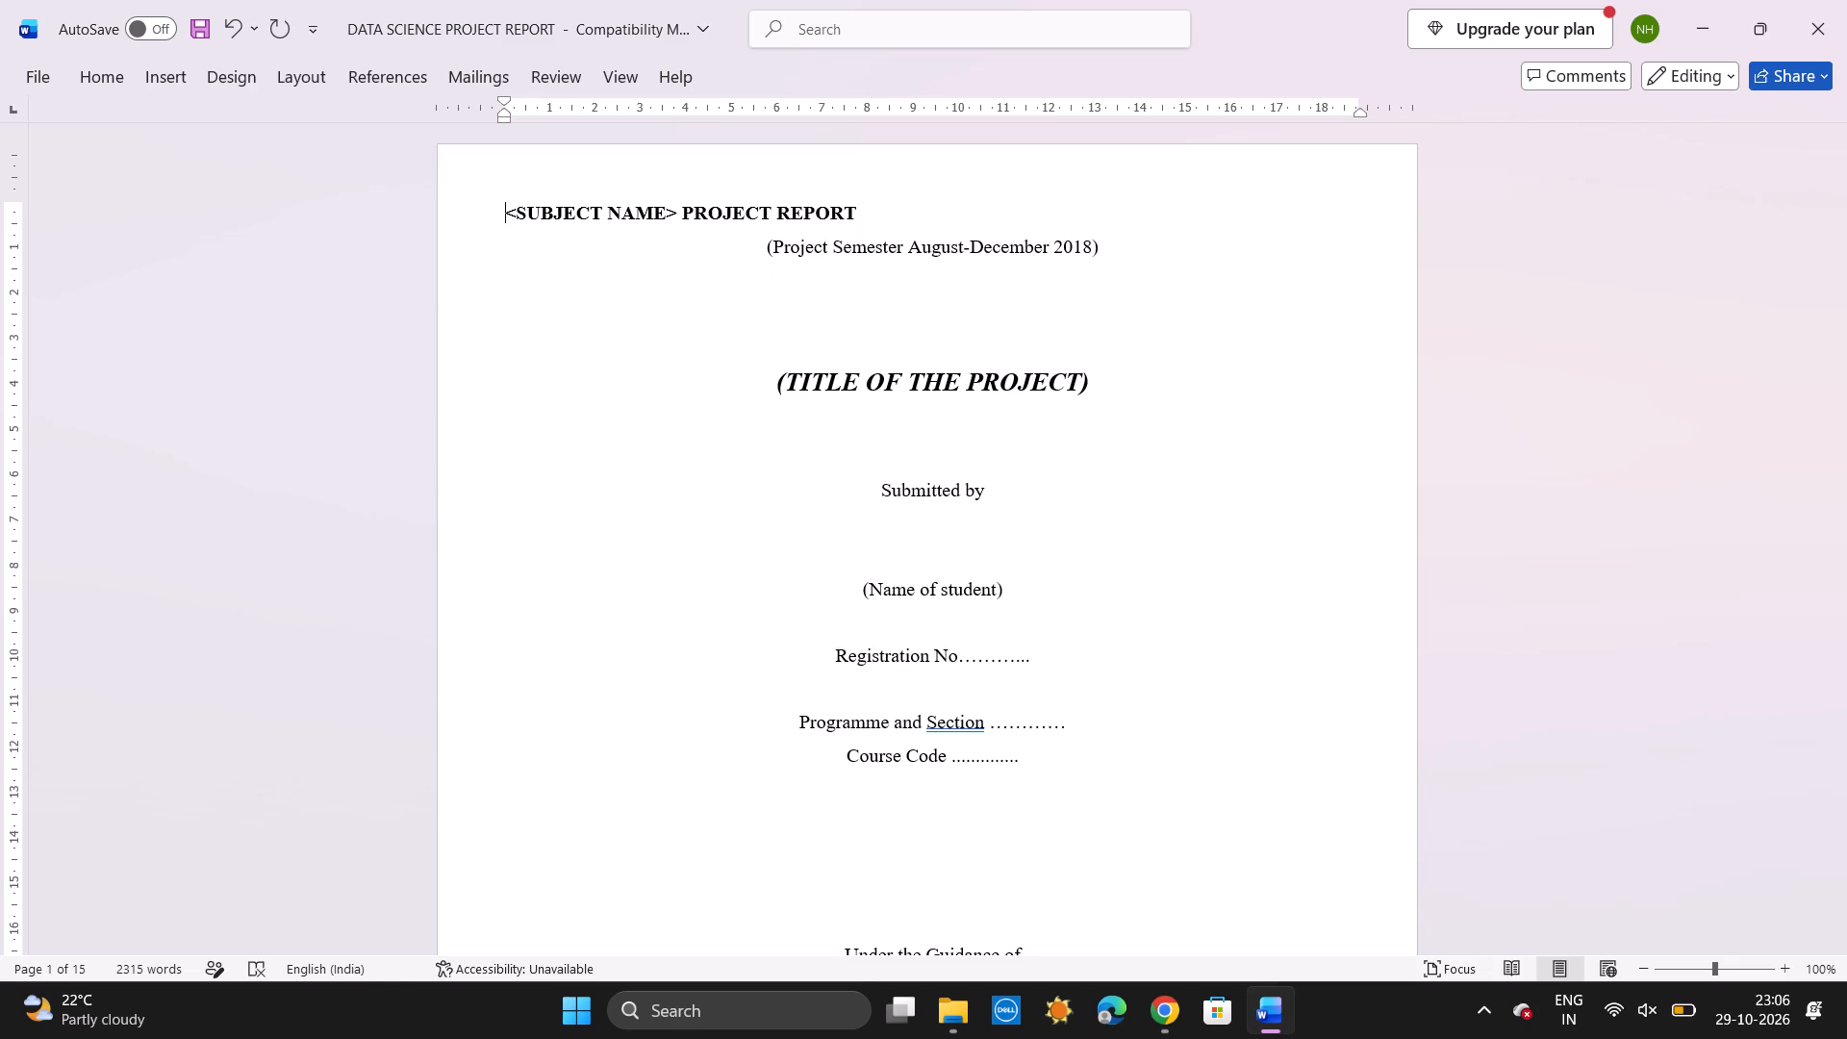
Indent the <SUBJECT NAME> PROJECT REPORT title toward the page centre with leading spaces.
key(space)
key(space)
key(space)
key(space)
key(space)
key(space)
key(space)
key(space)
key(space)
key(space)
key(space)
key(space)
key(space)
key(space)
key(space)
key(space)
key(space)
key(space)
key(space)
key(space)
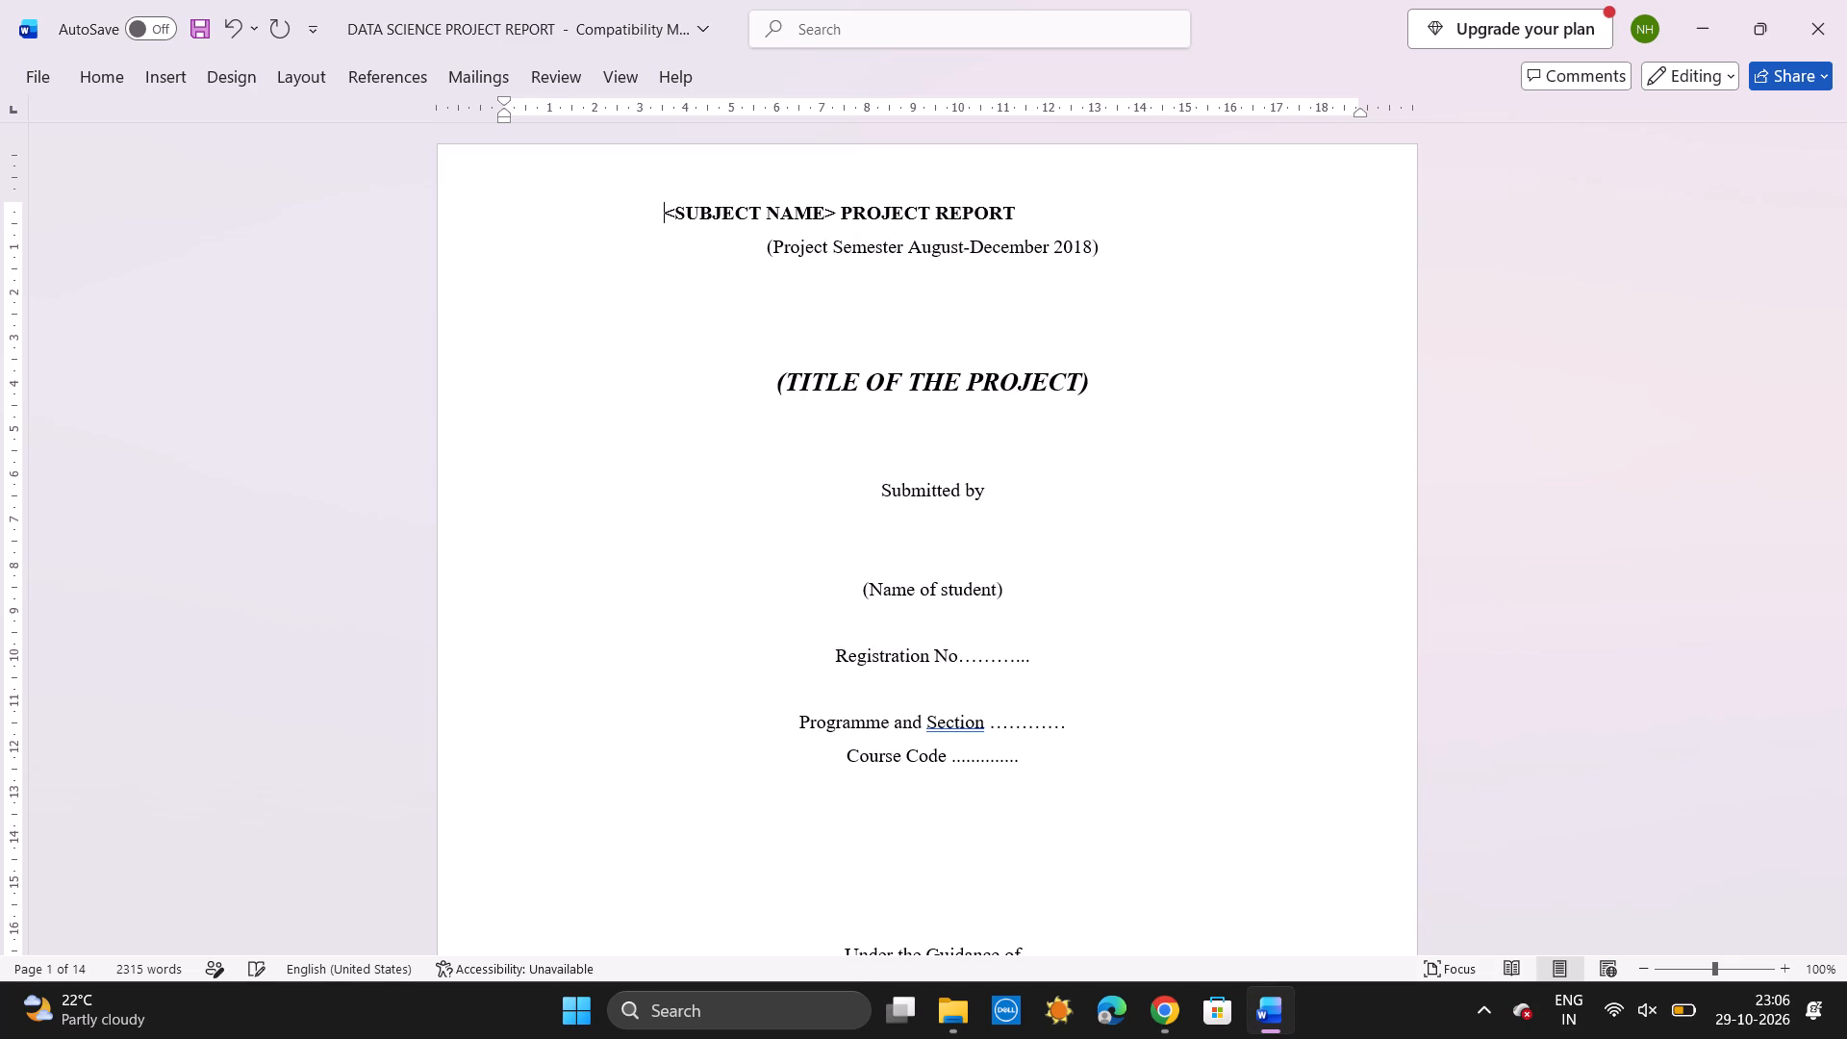
Delete the <SUBJECT NAME> placeholder from the cover page title, leaving only PROJECT REPORT.
key(Right)
key(Right)
key(Right)
key(Right)
key(Right)
key(Right)
key(Right)
key(Right)
key(Right)
key(Right)
key(Right)
key(Right)
key(Right)
key(Right)
key(BackSpace)
key(BackSpace)
key(BackSpace)
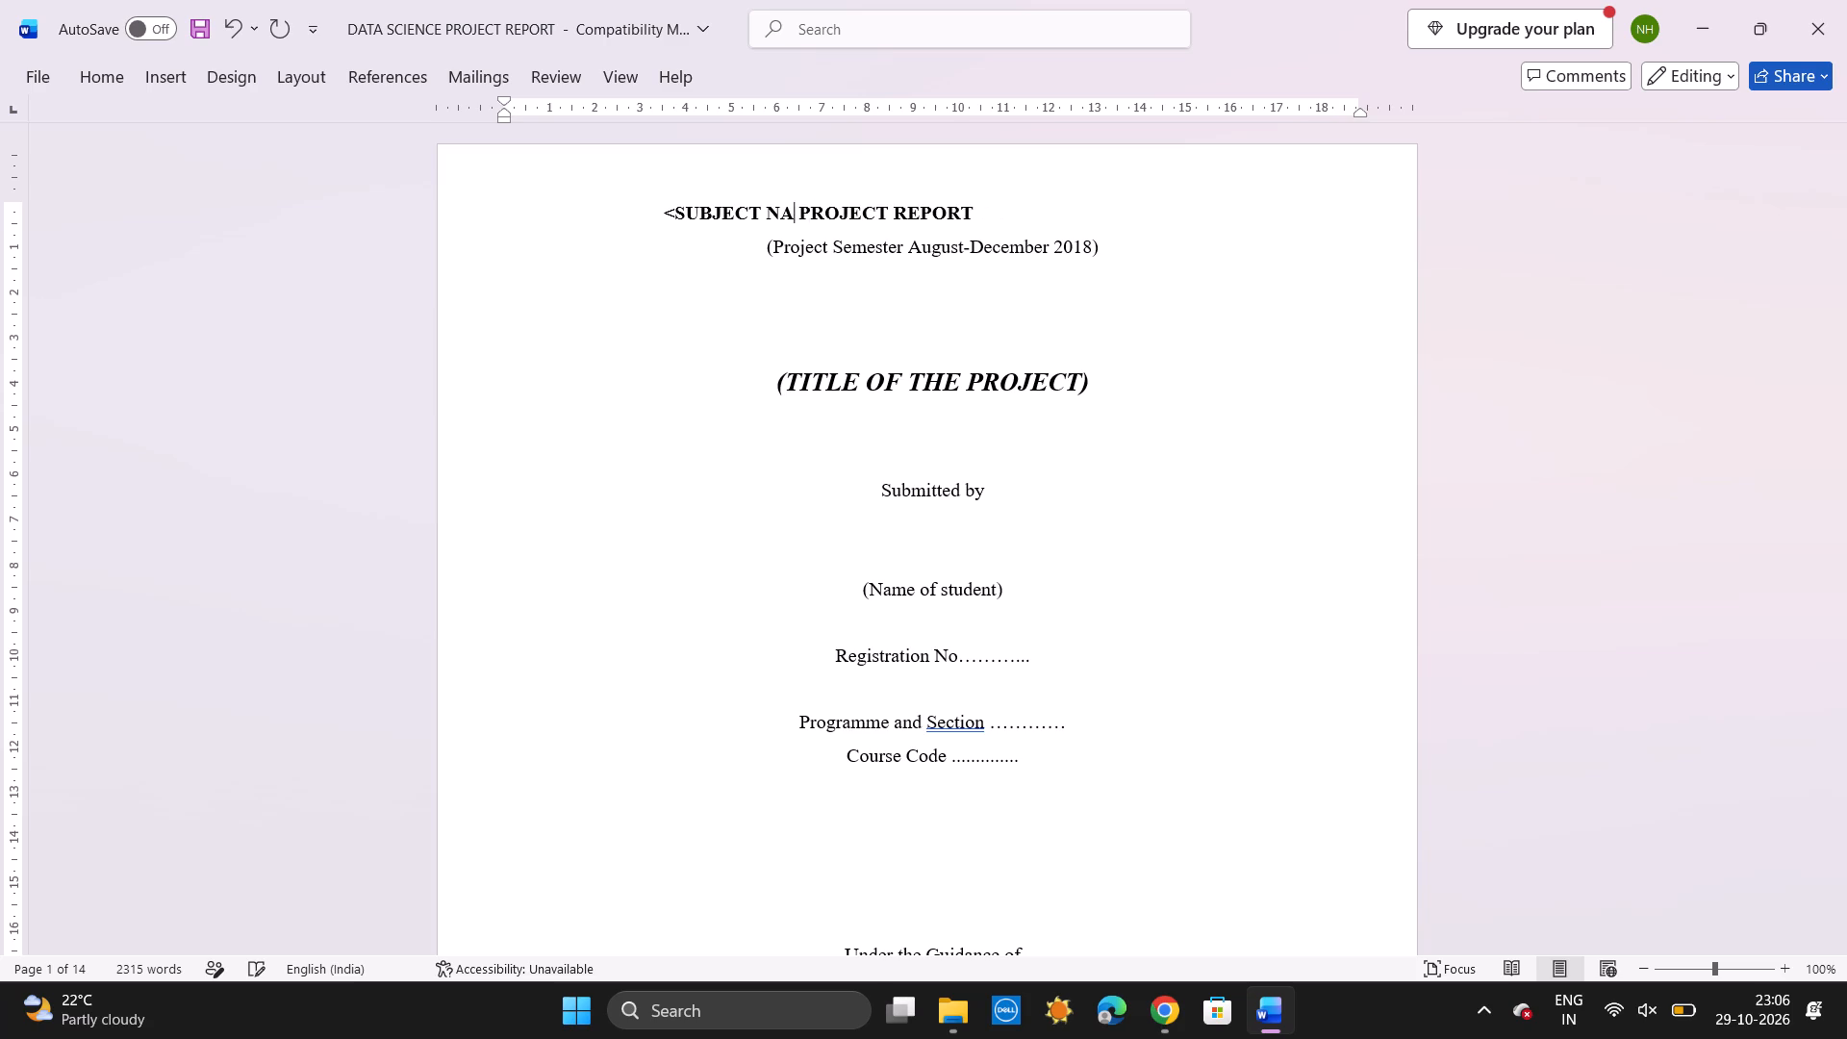
key(BackSpace)
key(BackSpace)
key(BackSpace)
key(BackSpace)
key(BackSpace)
key(BackSpace)
key(BackSpace)
key(BackSpace)
key(BackSpace)
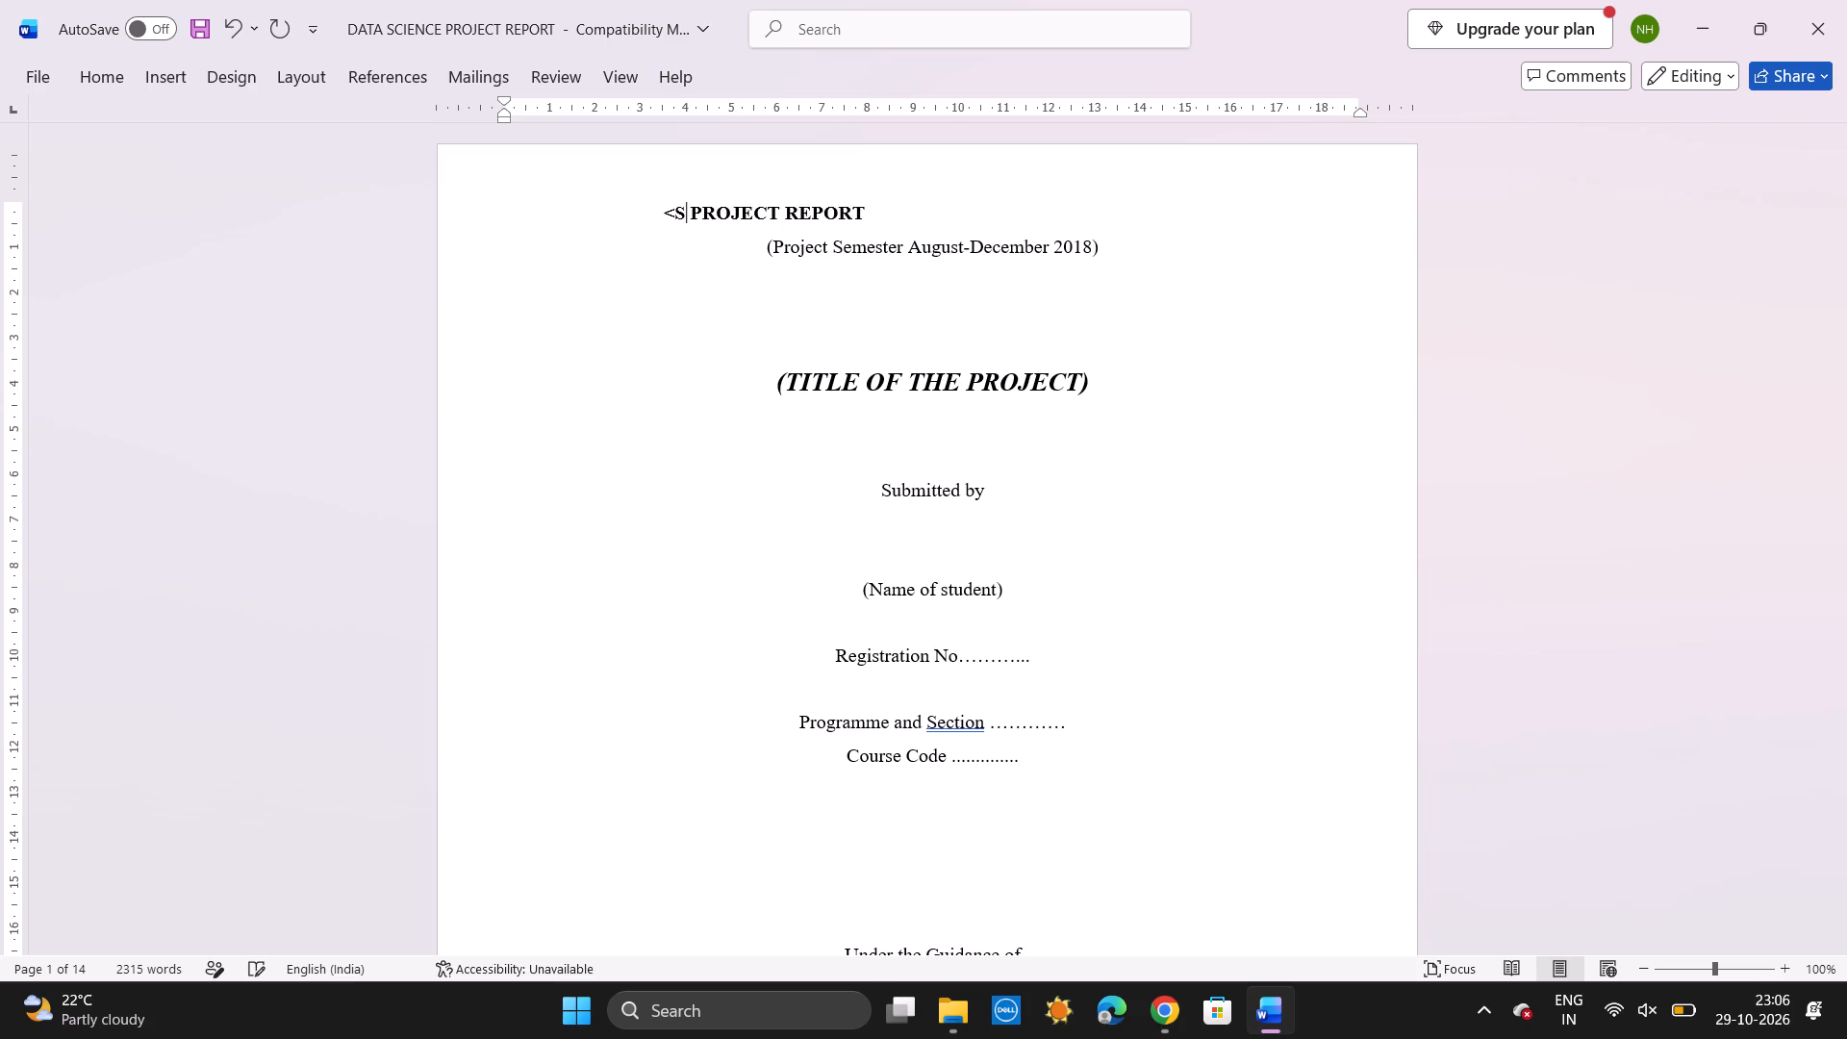
key(BackSpace)
key(BackSpace)
Add leading spaces before PROJECT REPORT to centre it roughly above the project semester line.
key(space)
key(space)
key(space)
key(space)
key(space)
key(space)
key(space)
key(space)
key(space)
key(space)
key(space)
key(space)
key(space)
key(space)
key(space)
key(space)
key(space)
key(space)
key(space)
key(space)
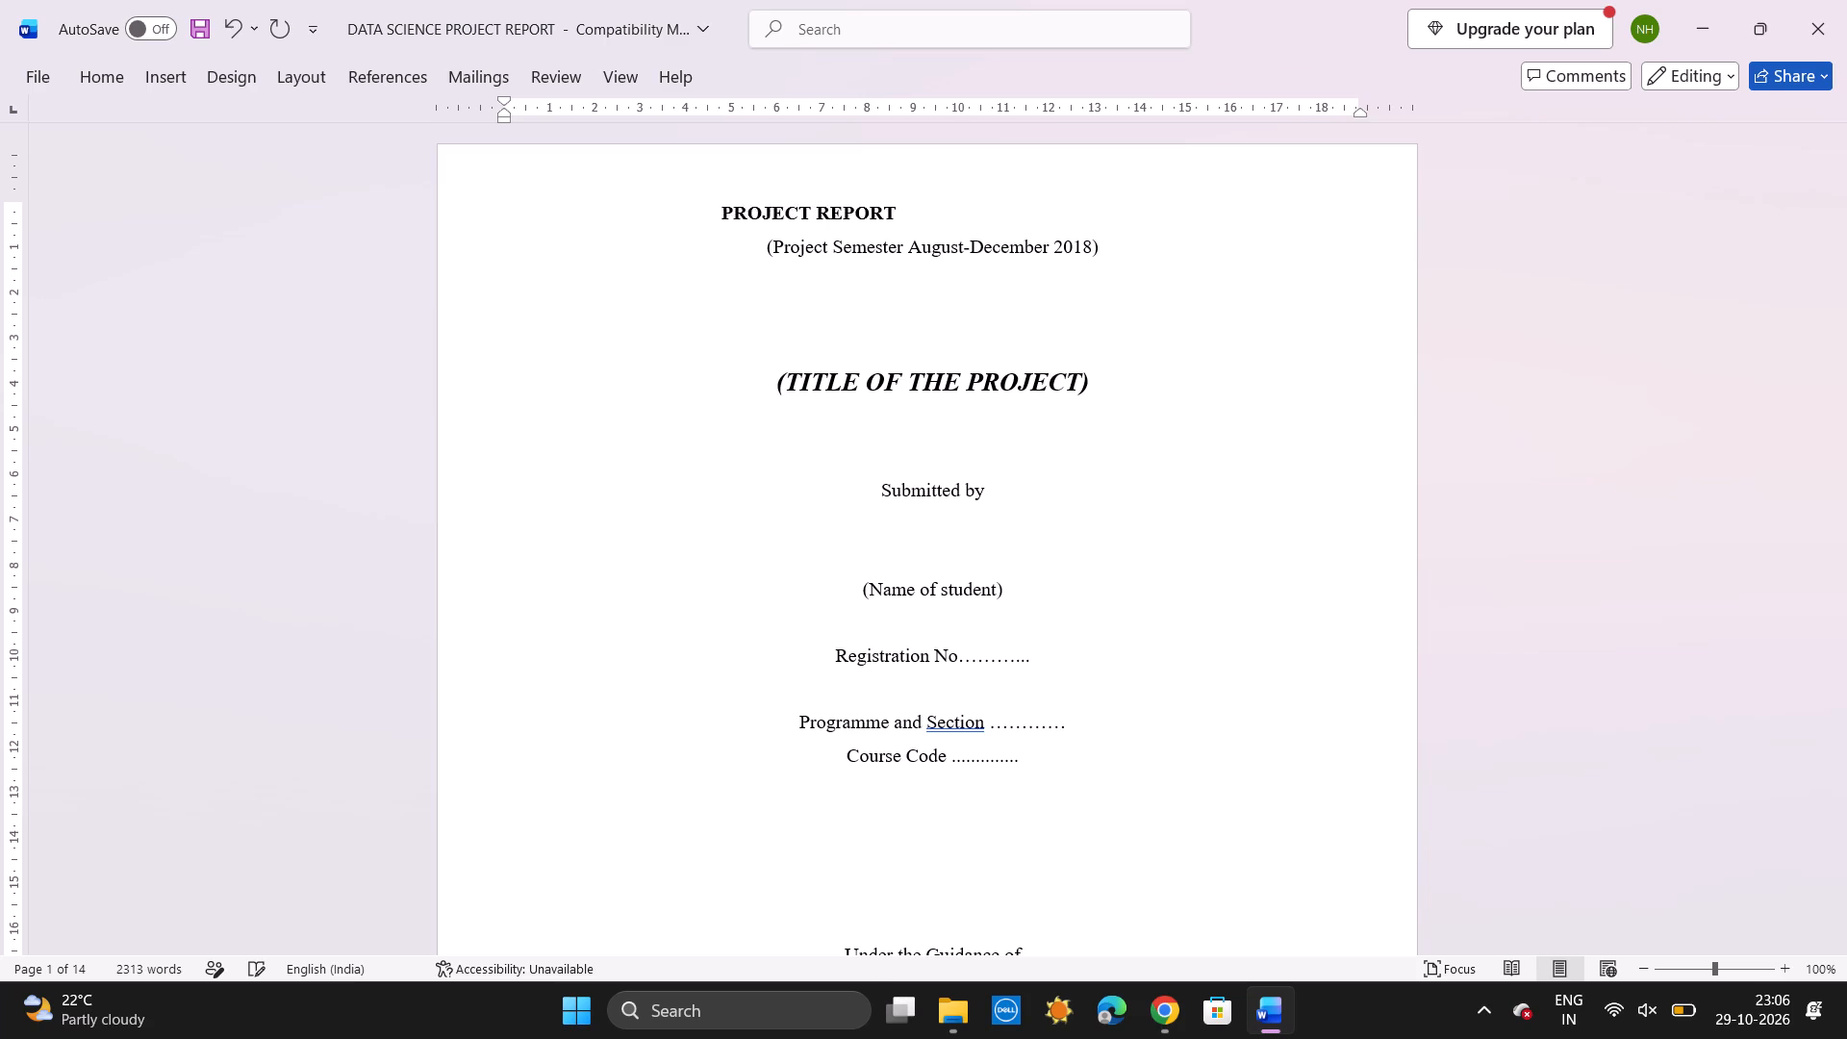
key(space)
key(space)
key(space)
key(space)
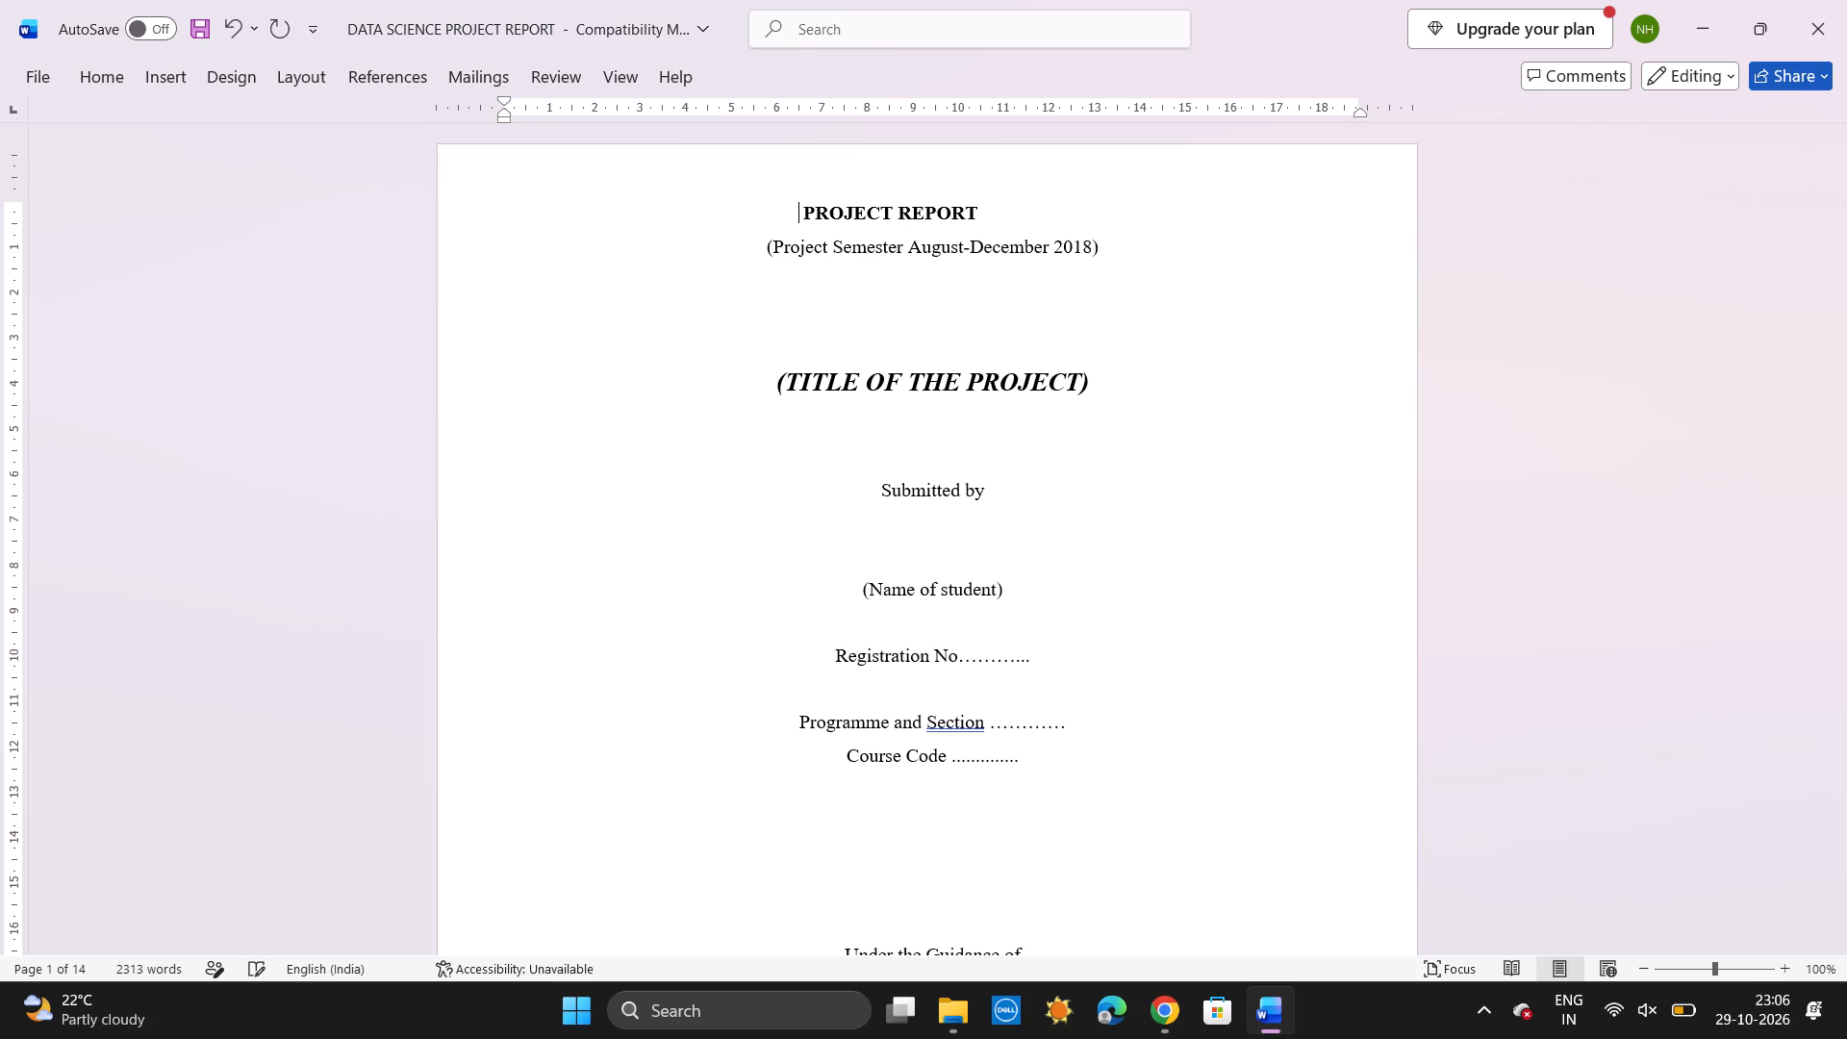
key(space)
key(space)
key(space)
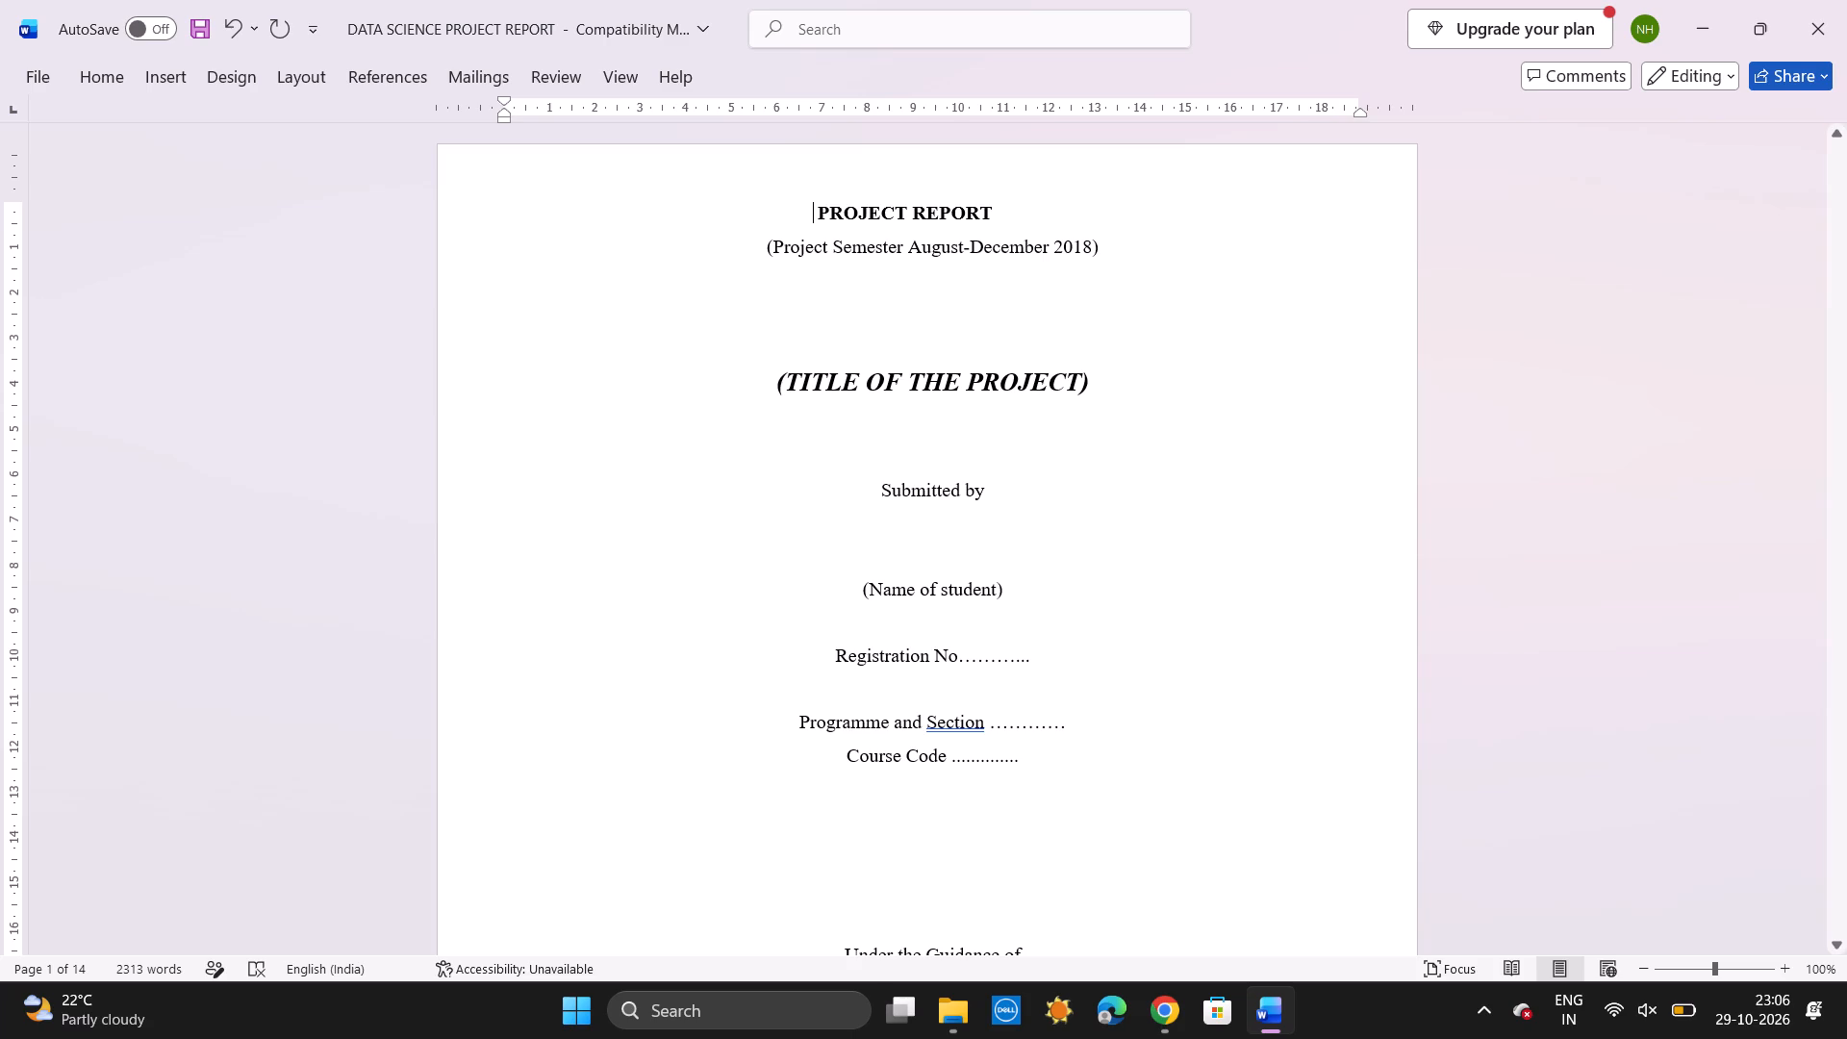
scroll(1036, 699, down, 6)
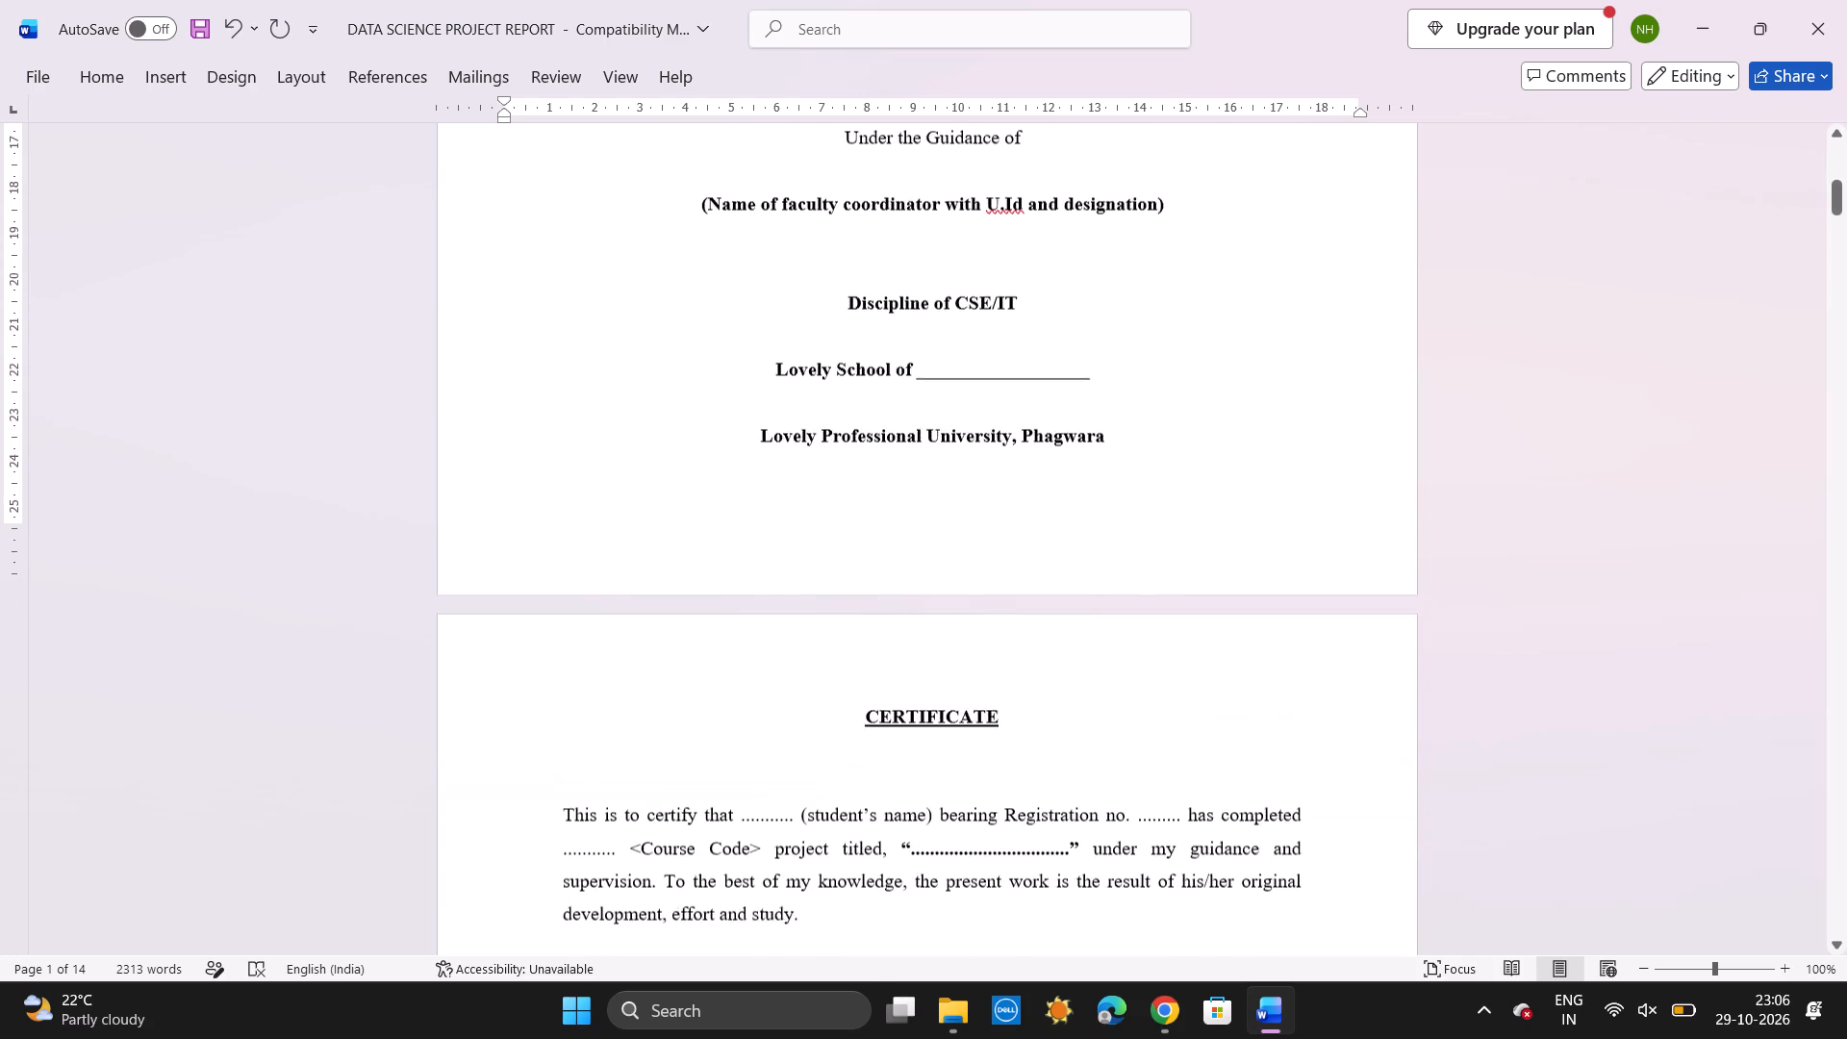
Review the whole report from the certificate page through the contents, dataset and analysis sections to the final references.
scroll(1036, 699, down, 9)
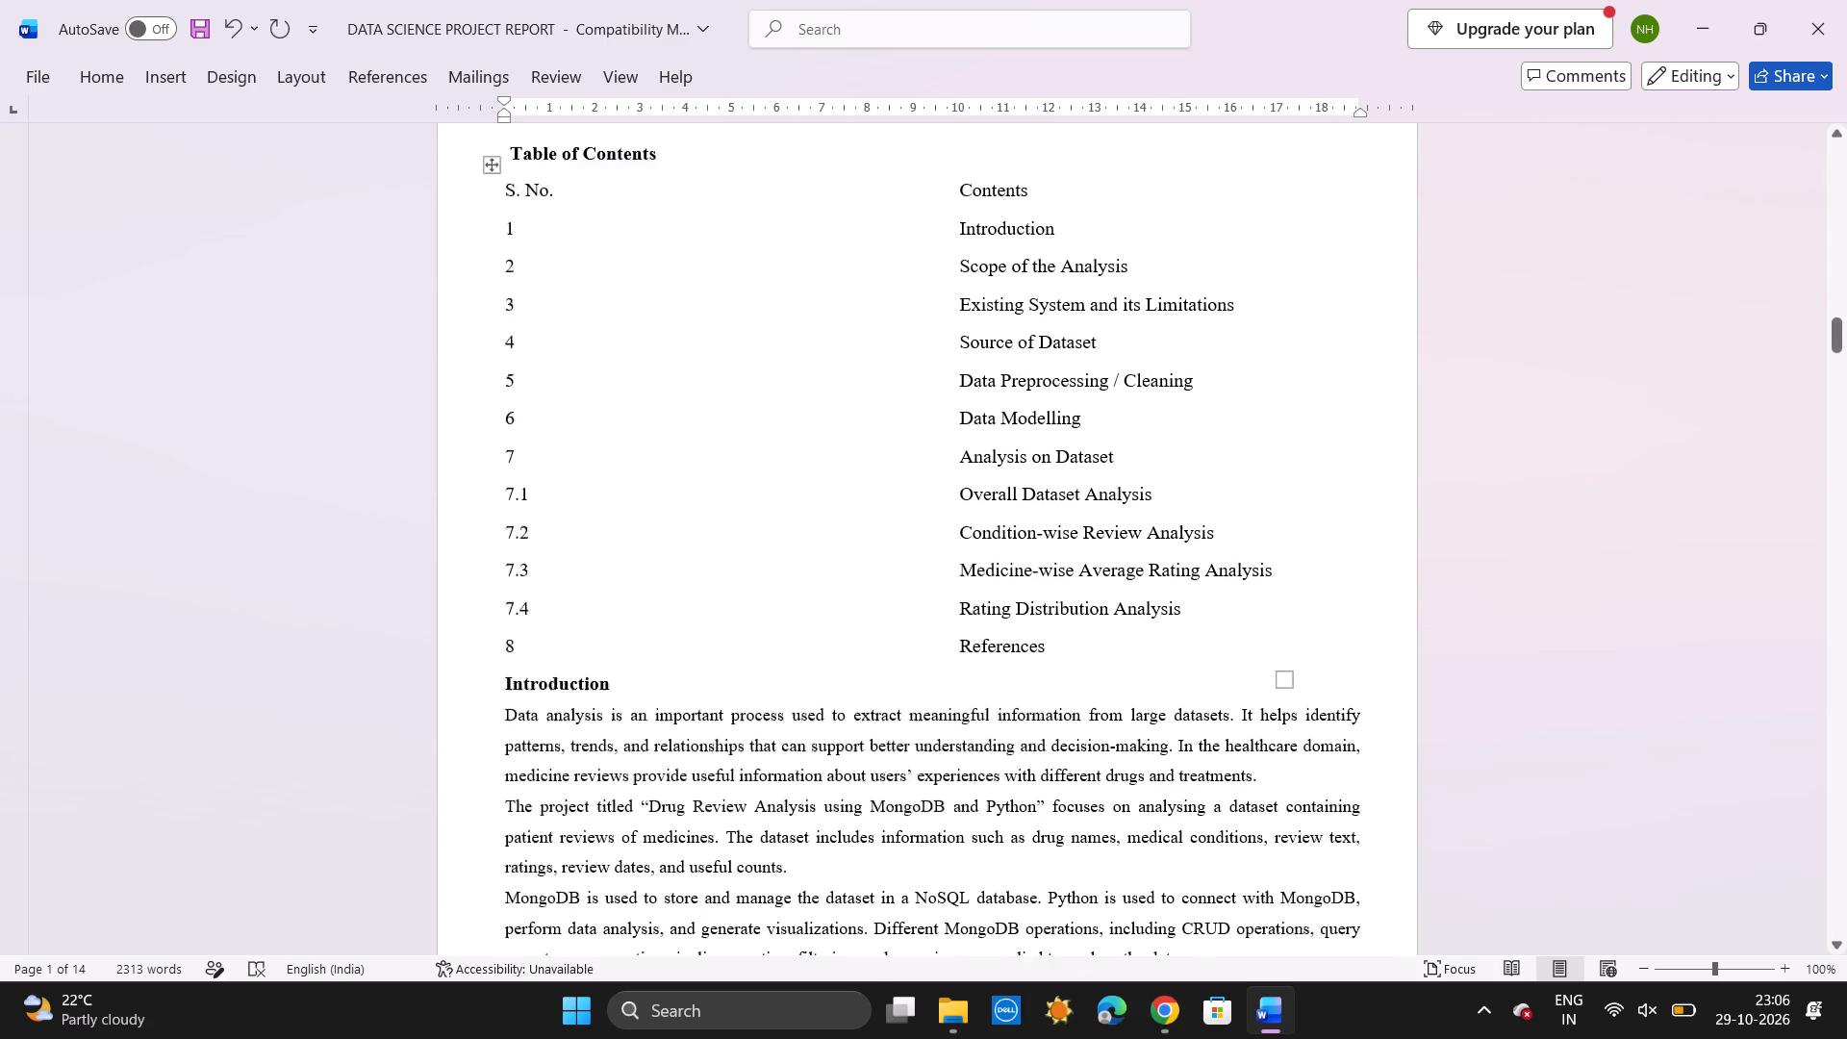
scroll(1036, 699, up, 1)
scroll(1036, 699, down, 5)
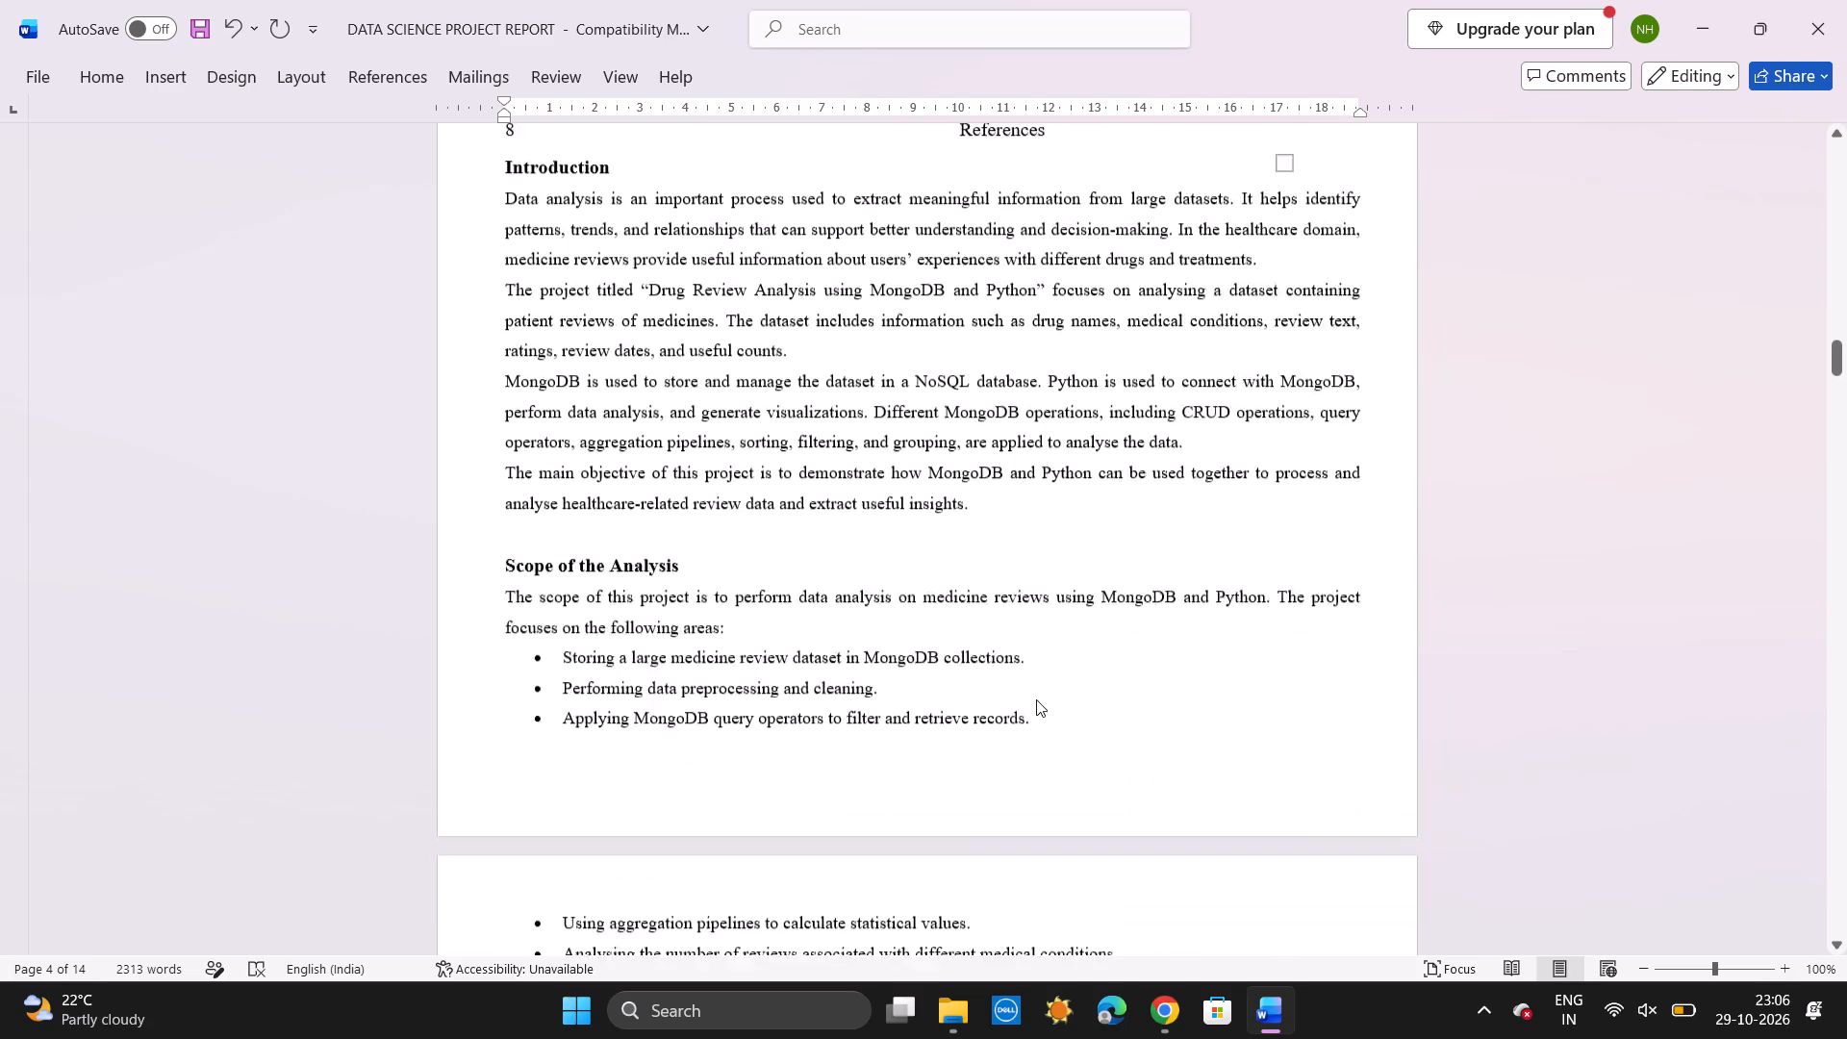
scroll(1036, 699, down, 7)
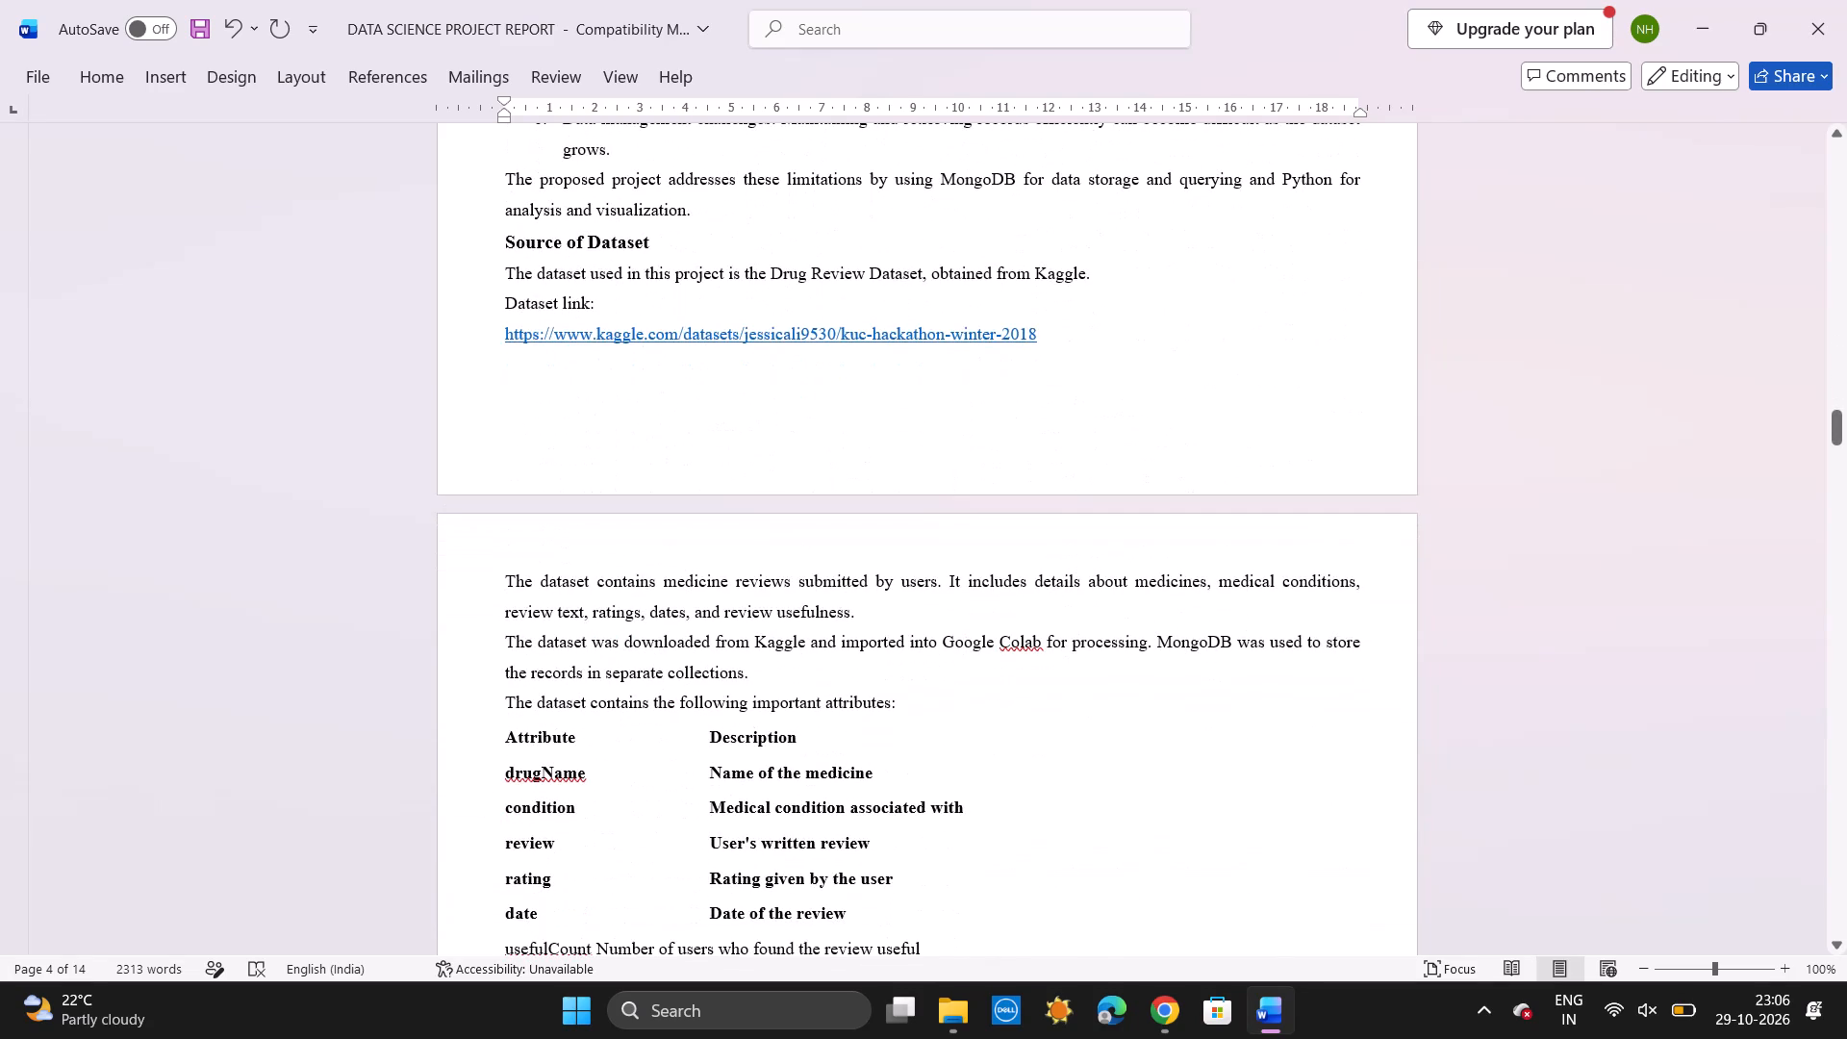
scroll(1036, 699, down, 5)
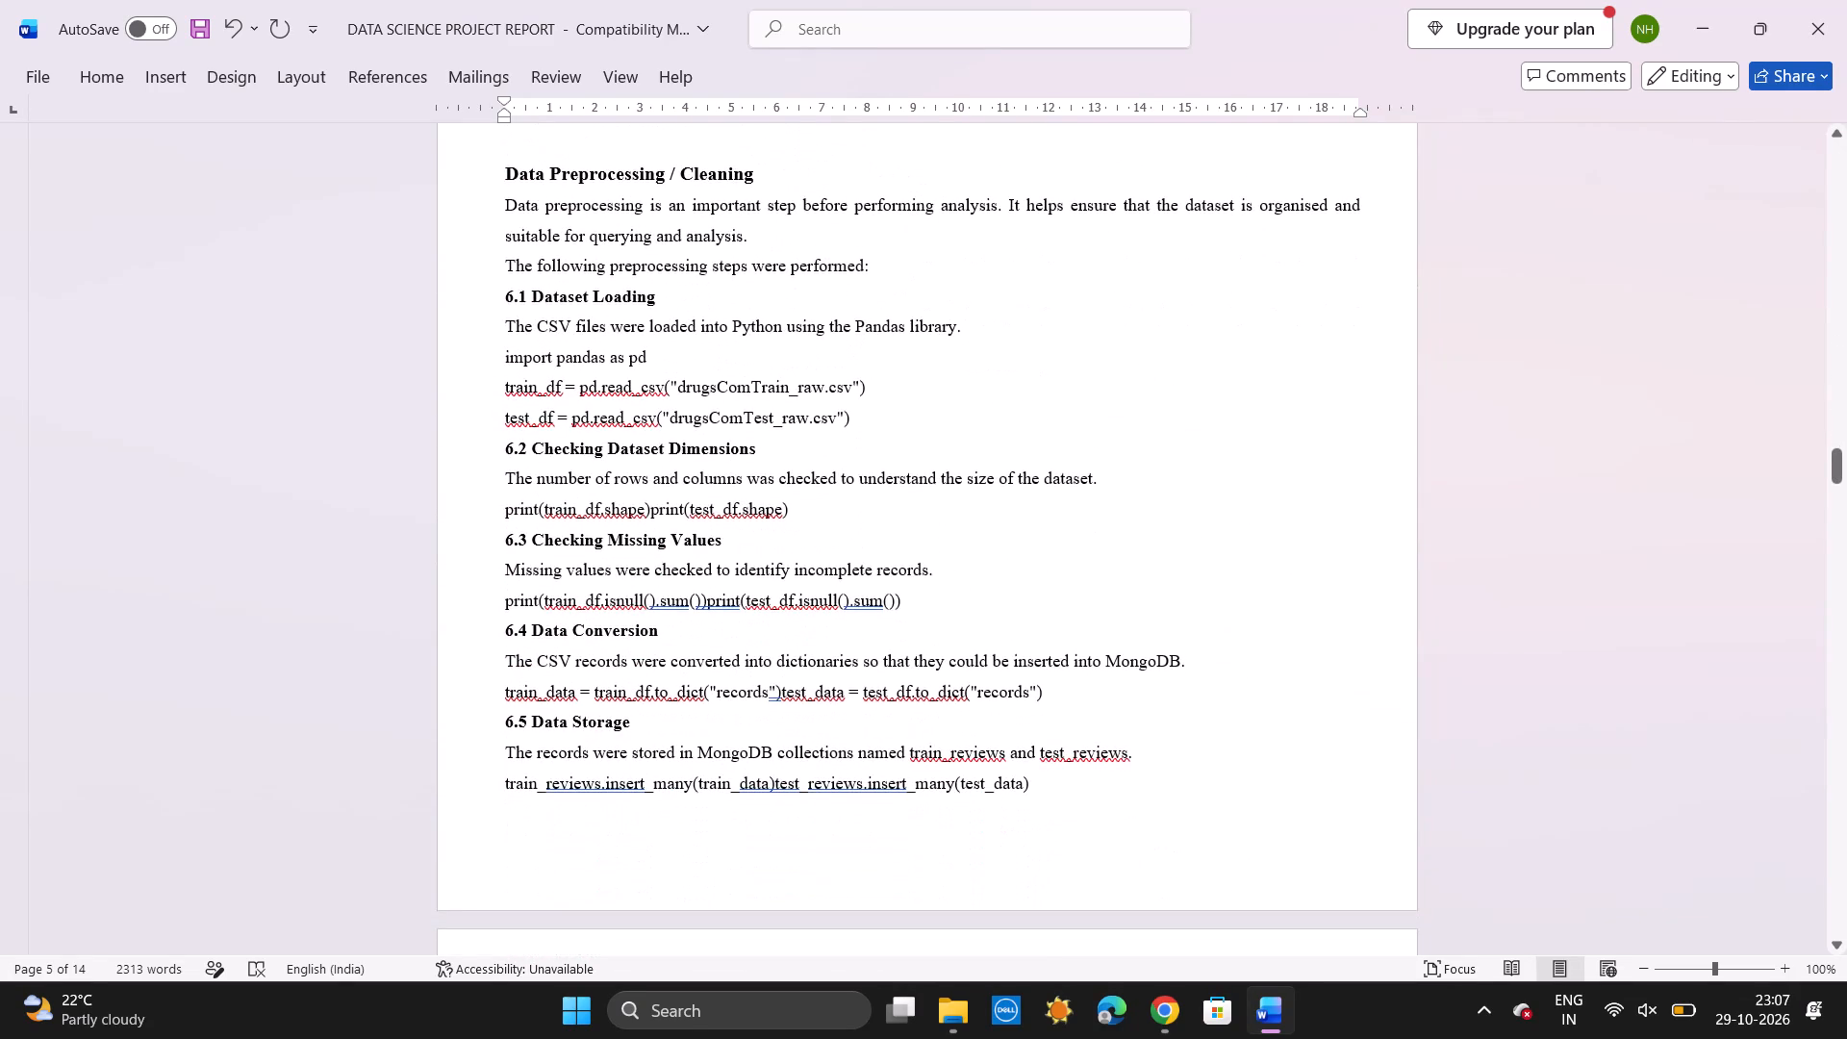
scroll(1036, 699, down, 6)
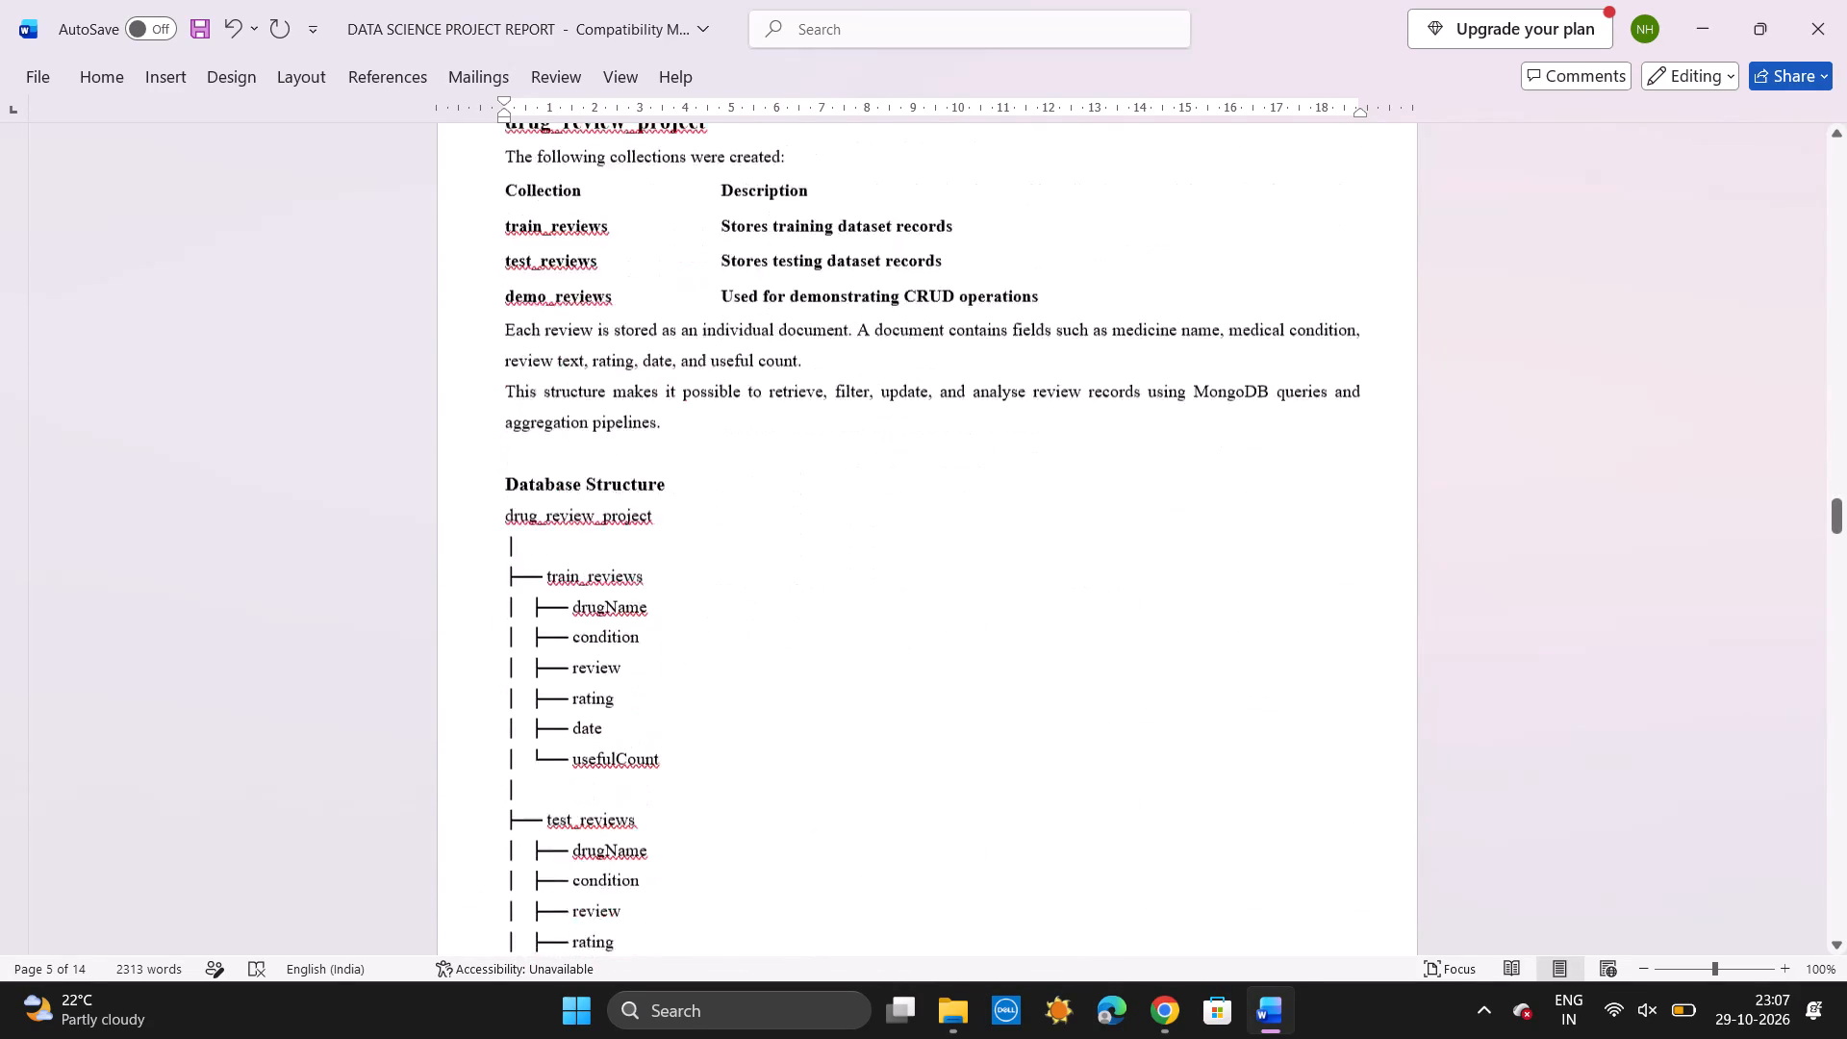
scroll(1036, 699, down, 2)
scroll(1036, 699, down, 20)
scroll(1036, 699, down, 1)
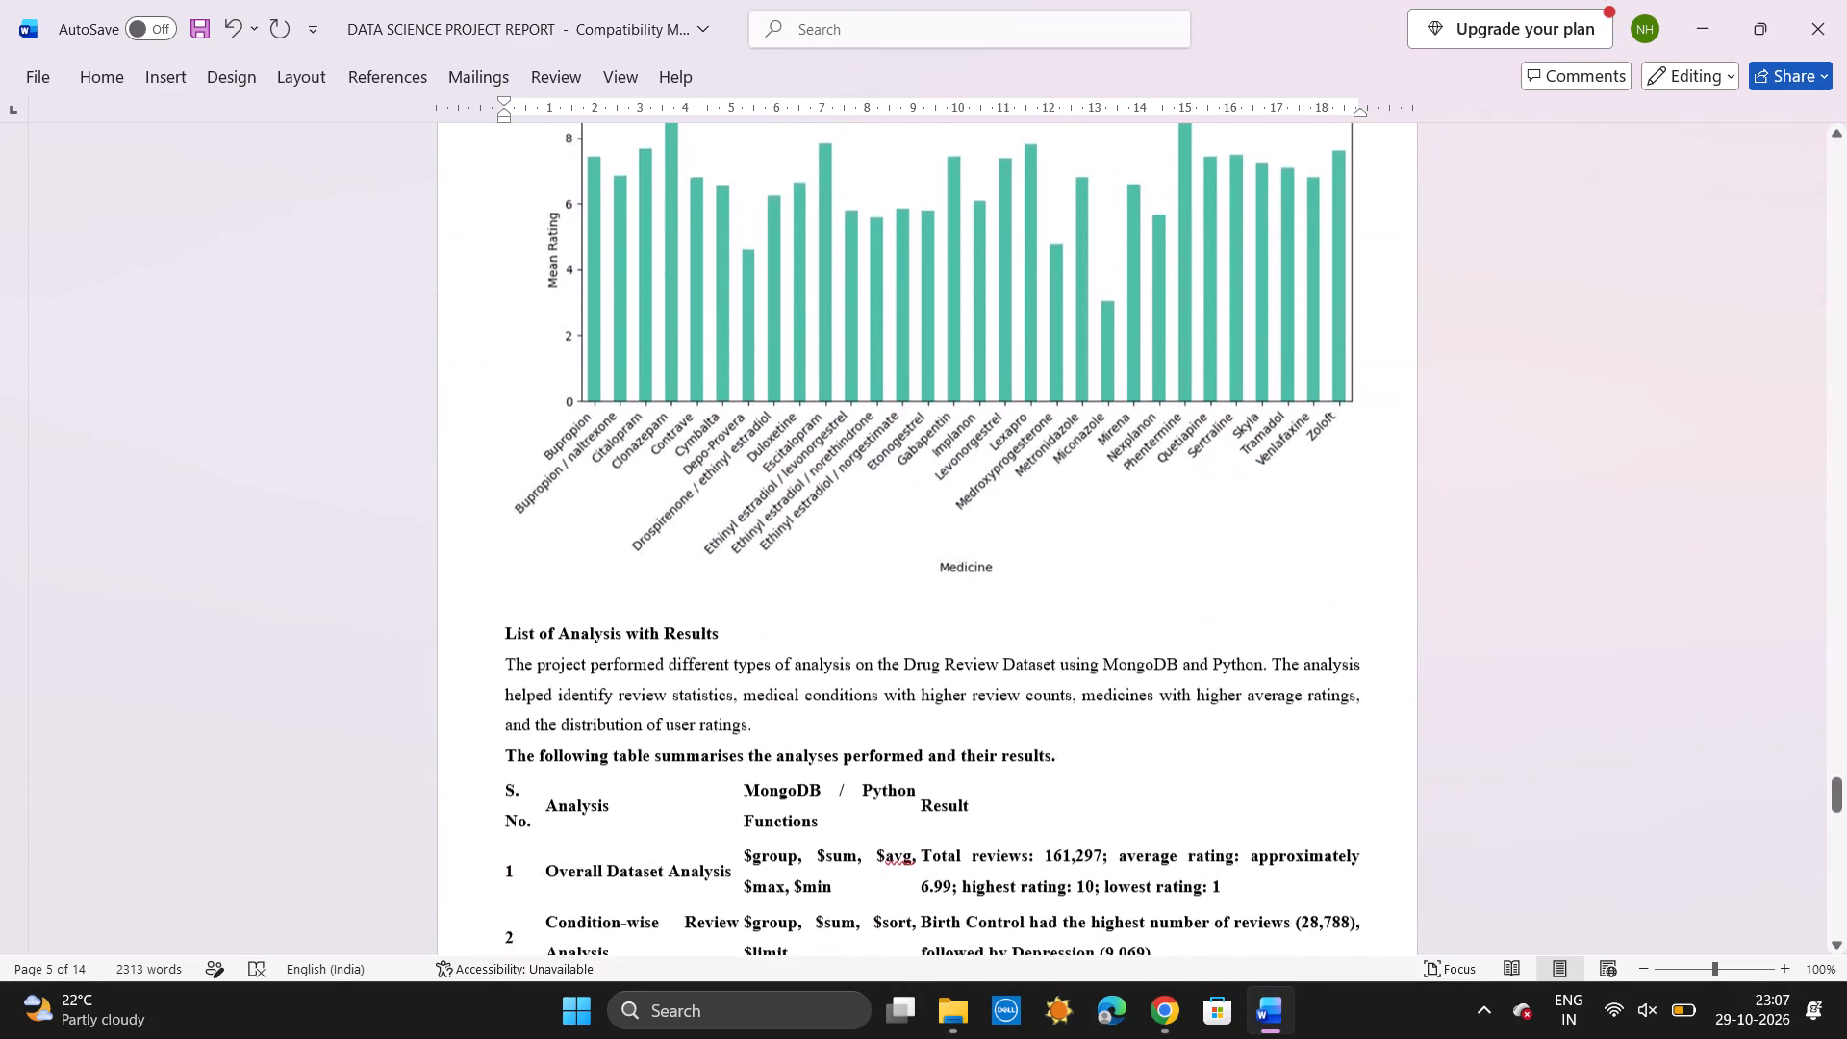
scroll(1036, 699, down, 7)
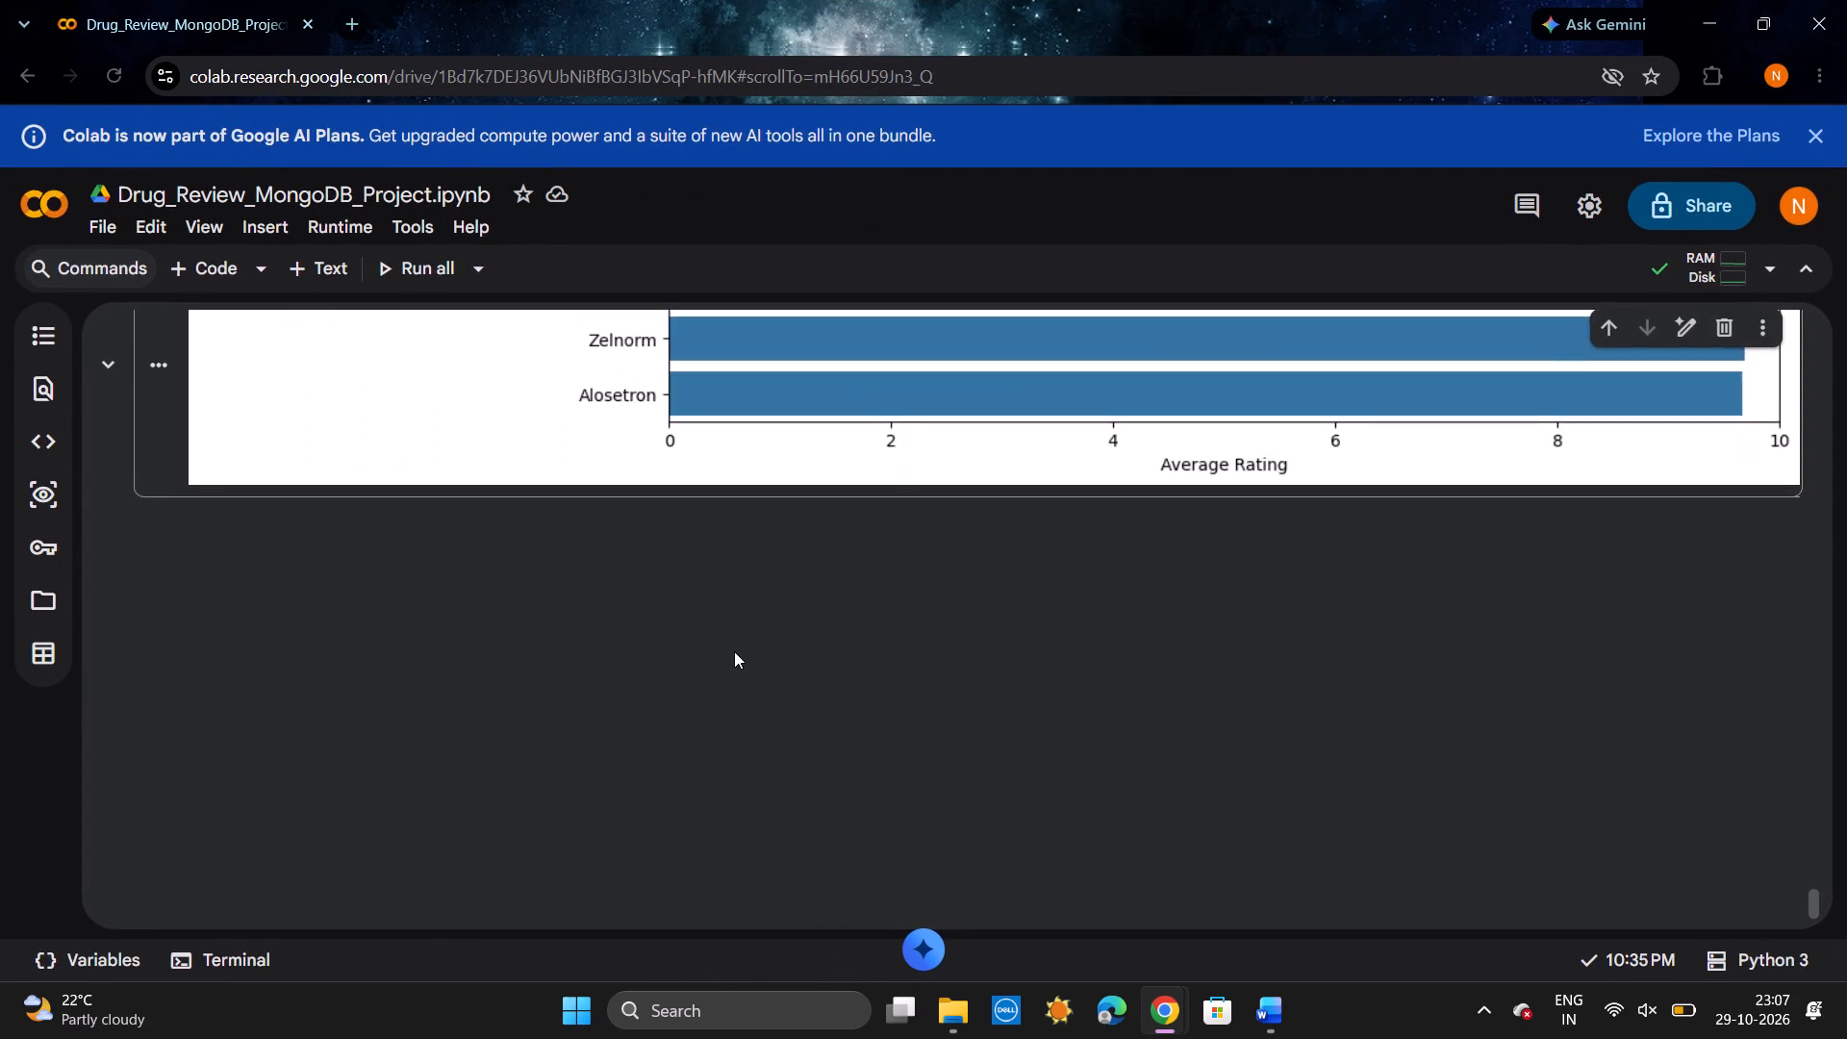
Examine the notebook's graphs, their plotting code and the aggregation outputs, working back from the average rating chart to the overall dataset statistics.
scroll(734, 651, up, 7)
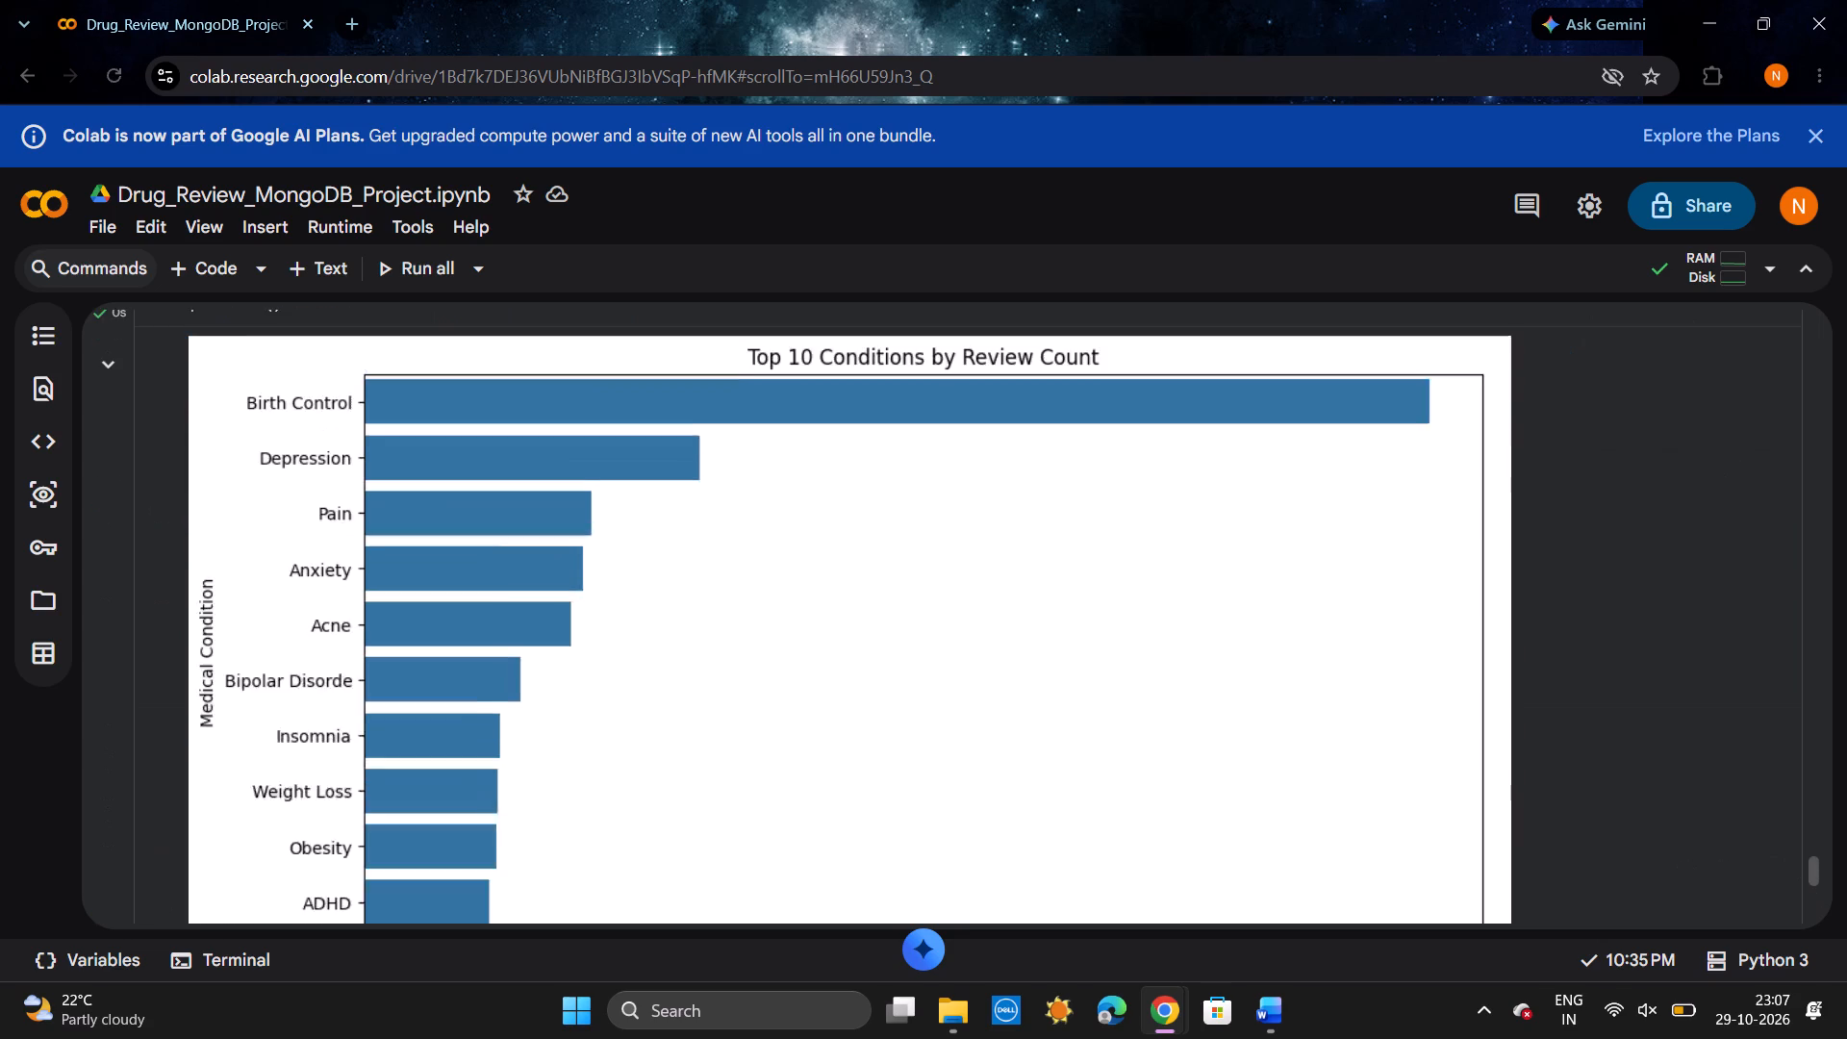
scroll(734, 651, right, 1)
scroll(734, 651, up, 1)
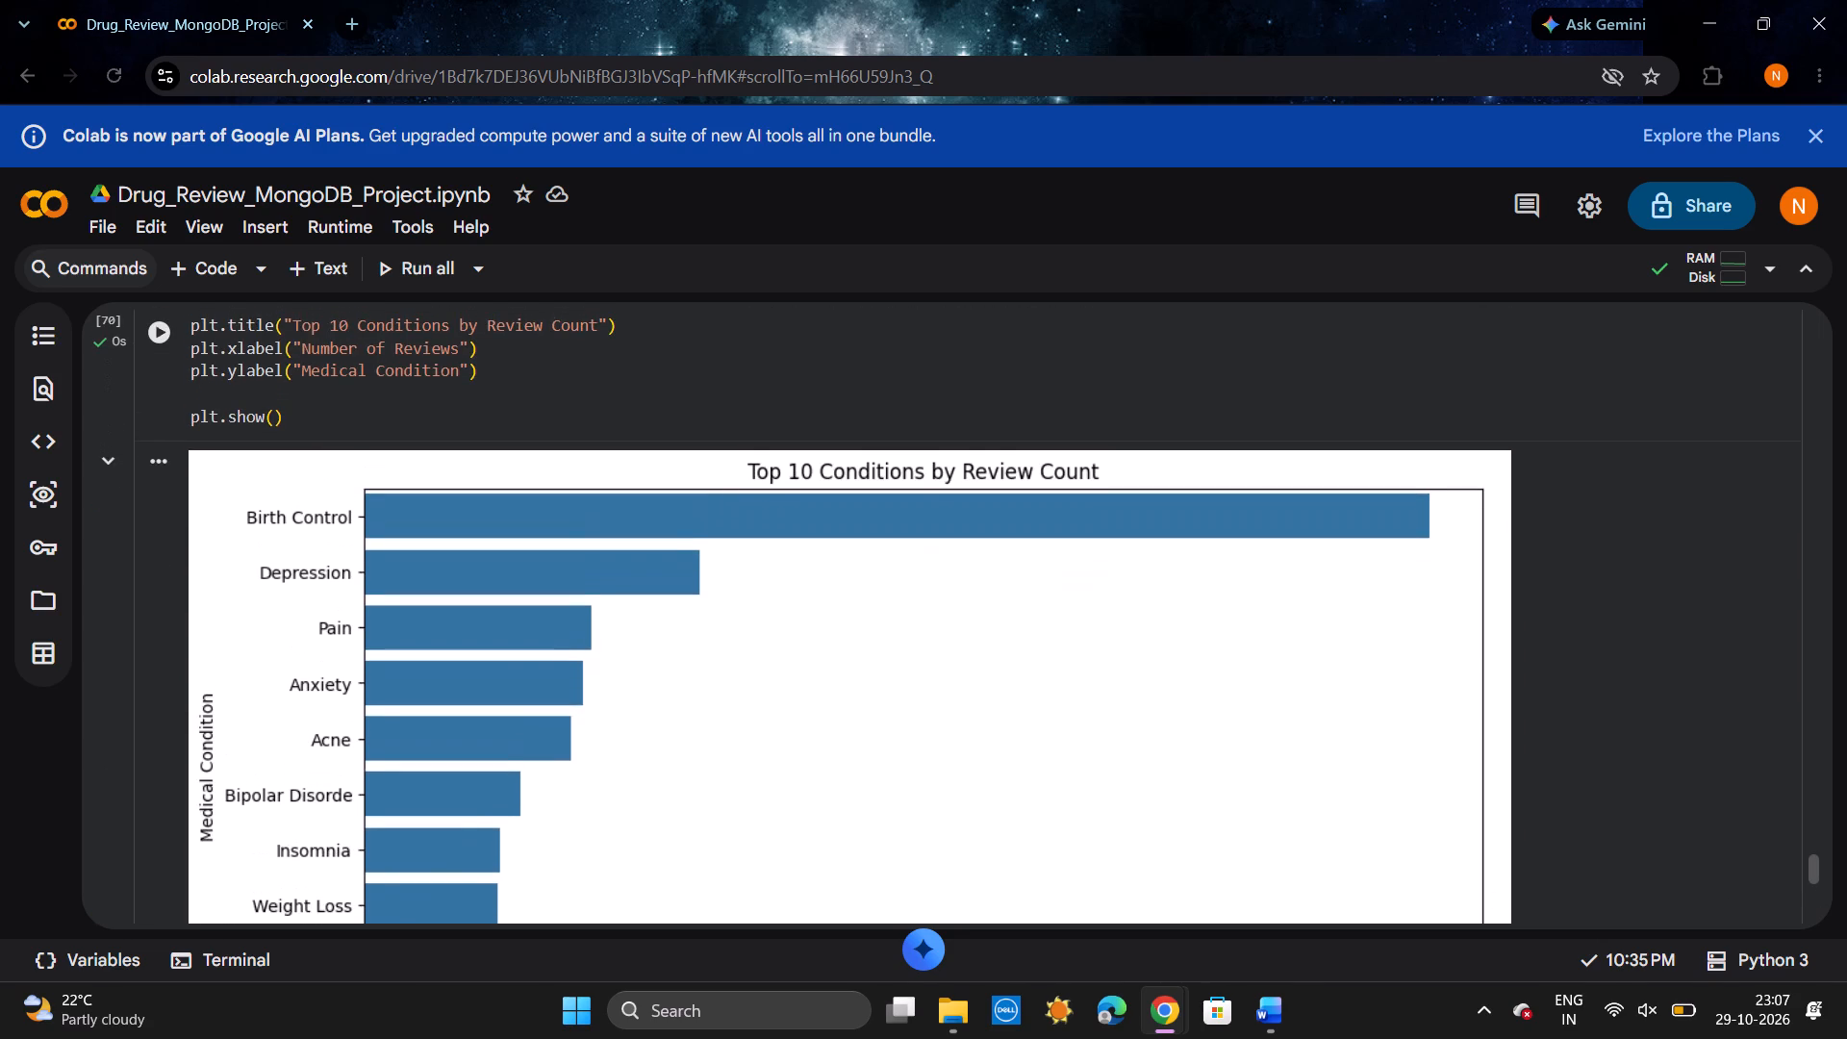
scroll(734, 651, up, 5)
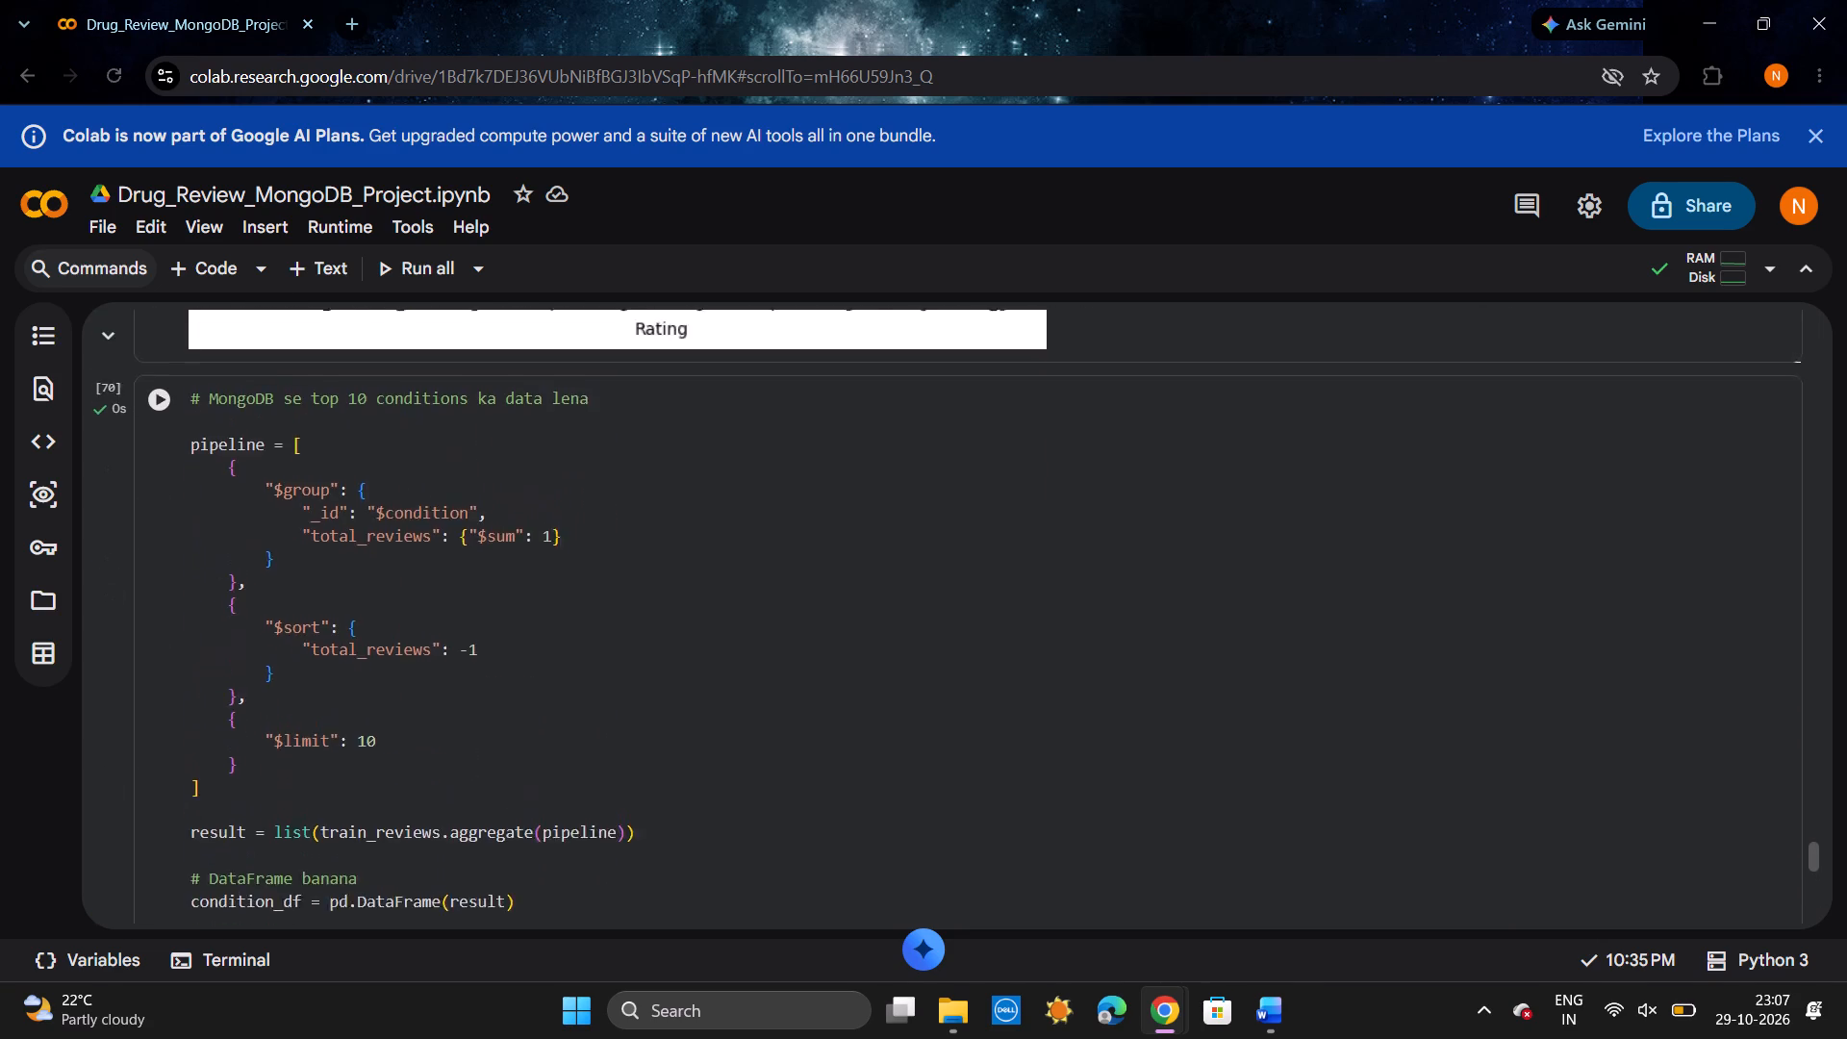
scroll(734, 651, up, 1)
scroll(734, 651, right, 1)
scroll(734, 651, down, 1)
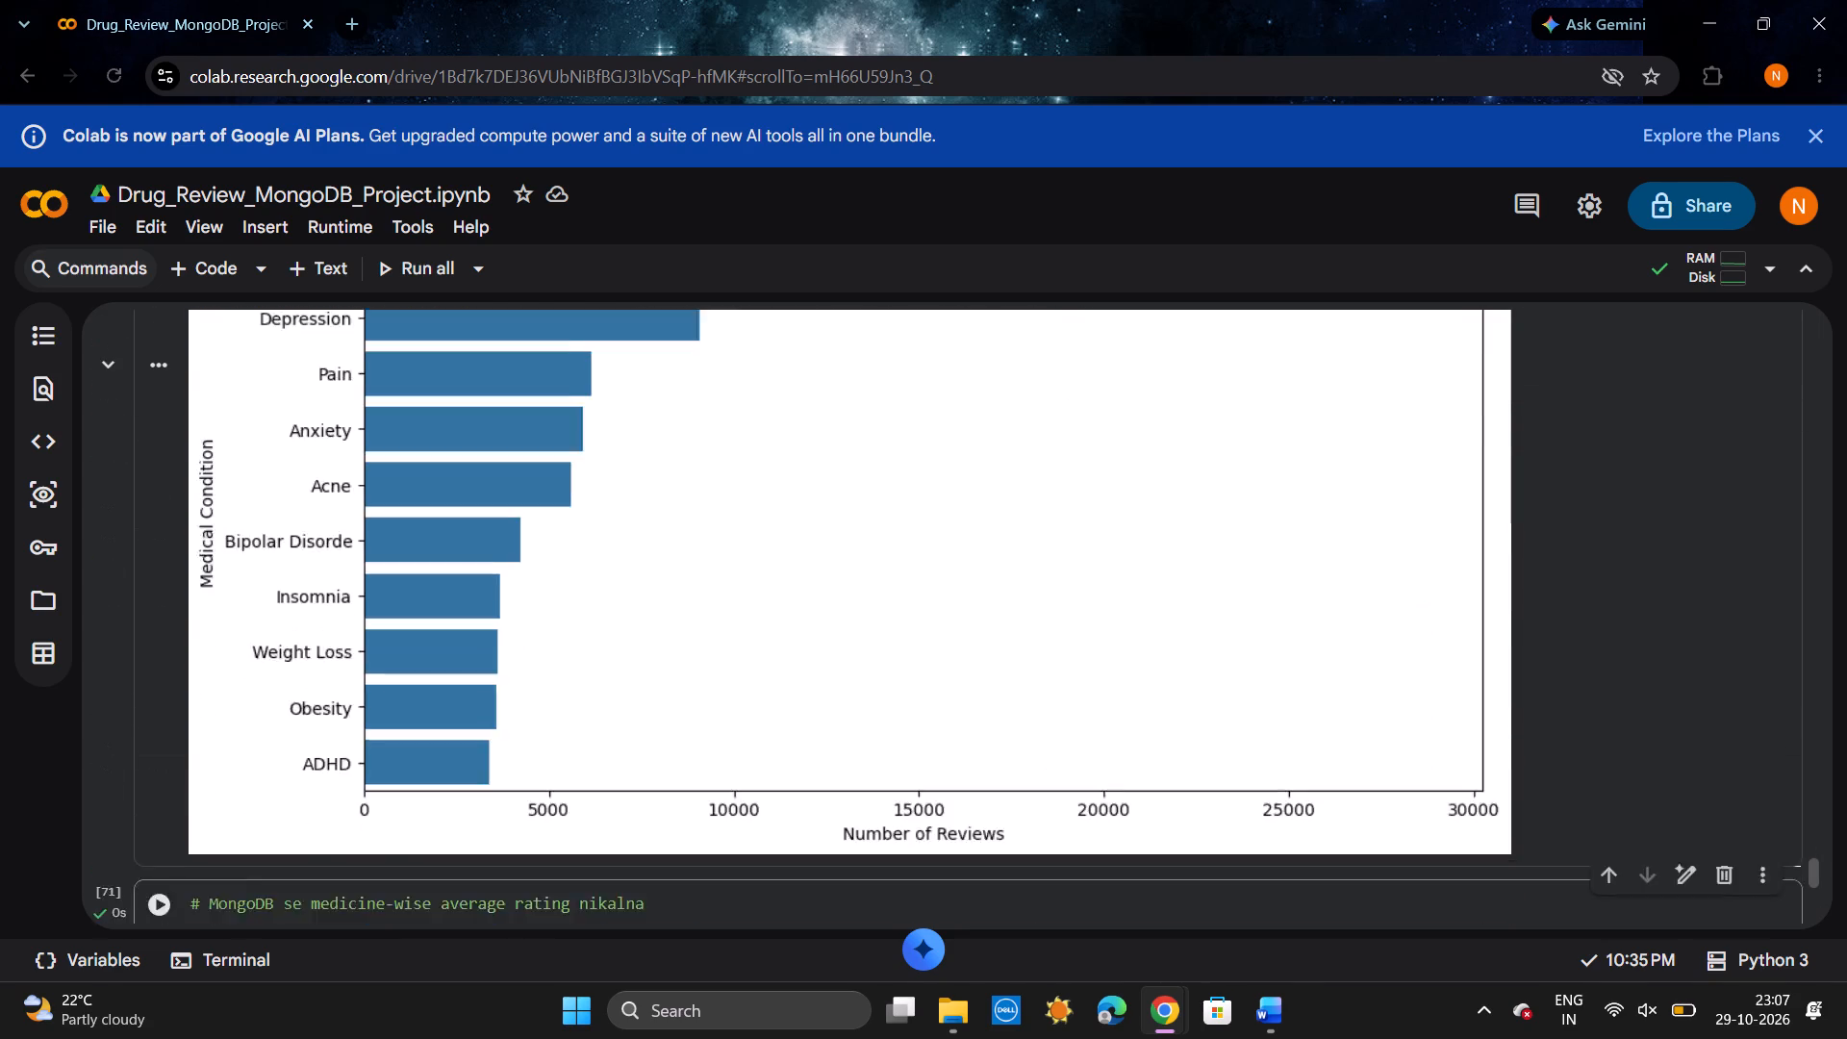
scroll(734, 651, down, 1)
scroll(734, 651, up, 5)
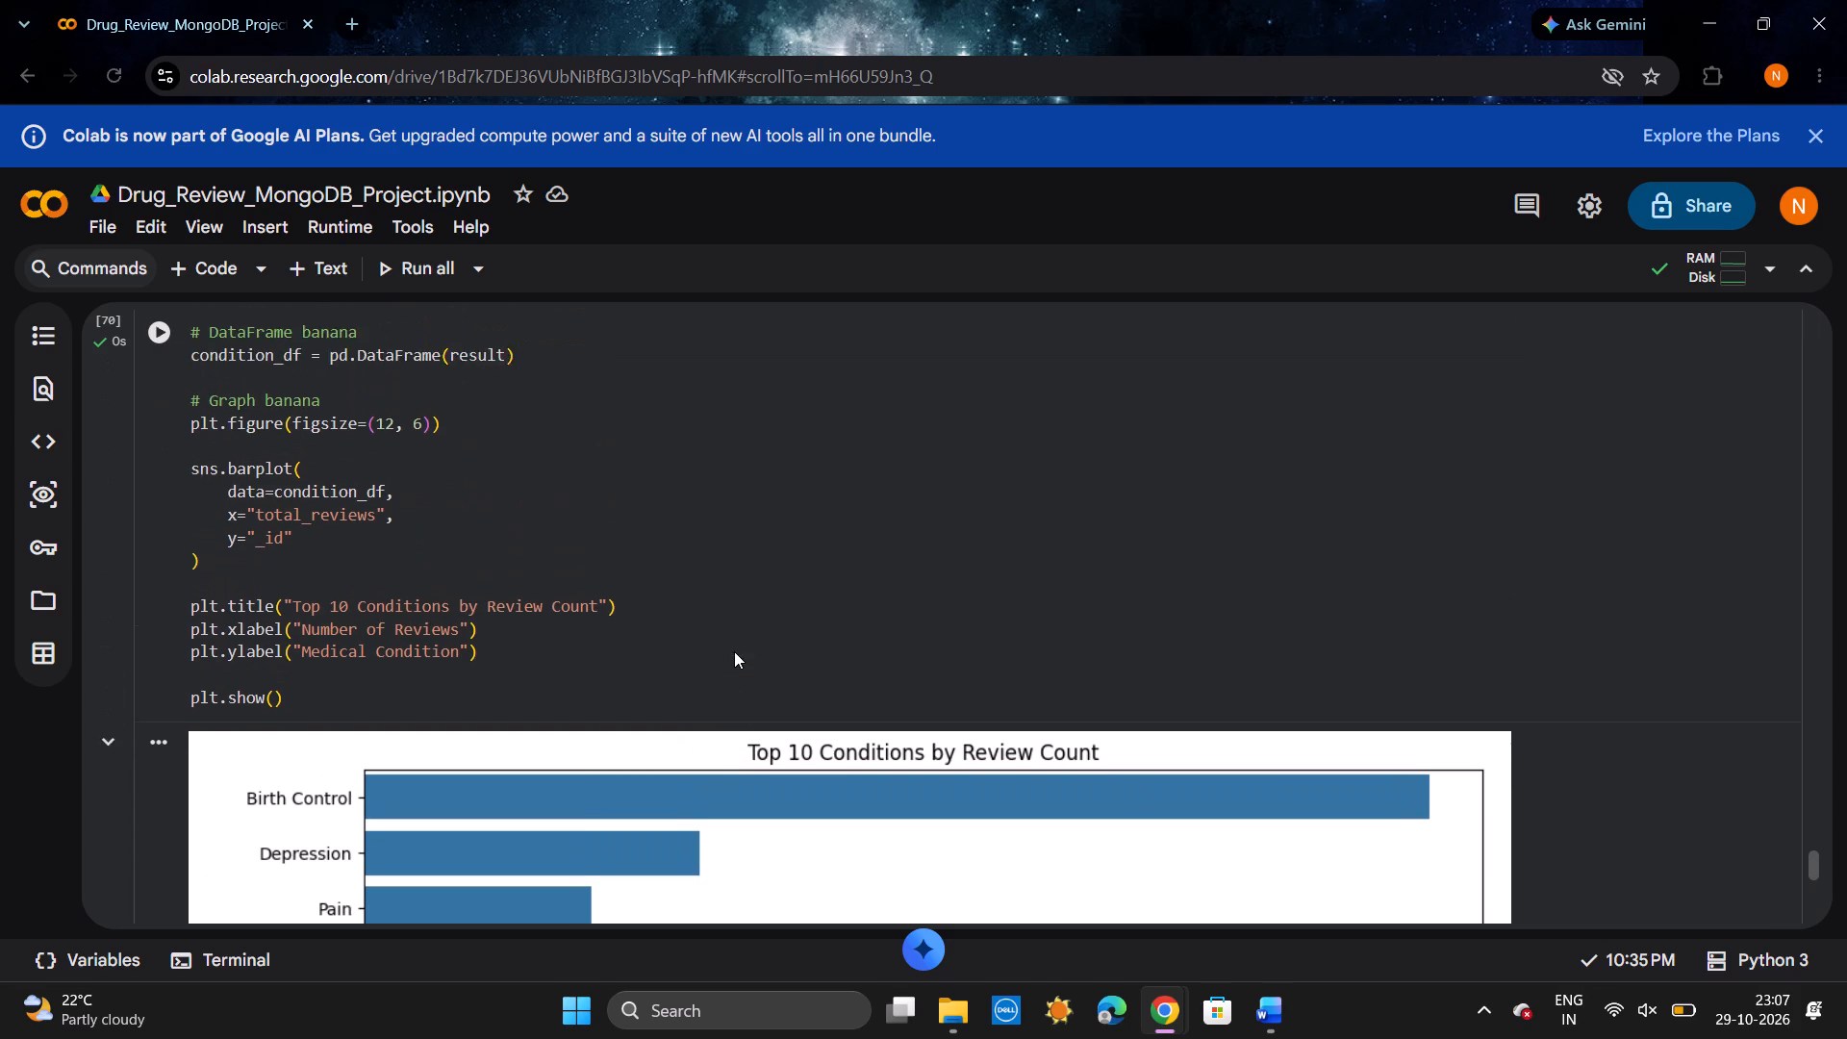
scroll(734, 651, up, 3)
scroll(734, 651, right, 1)
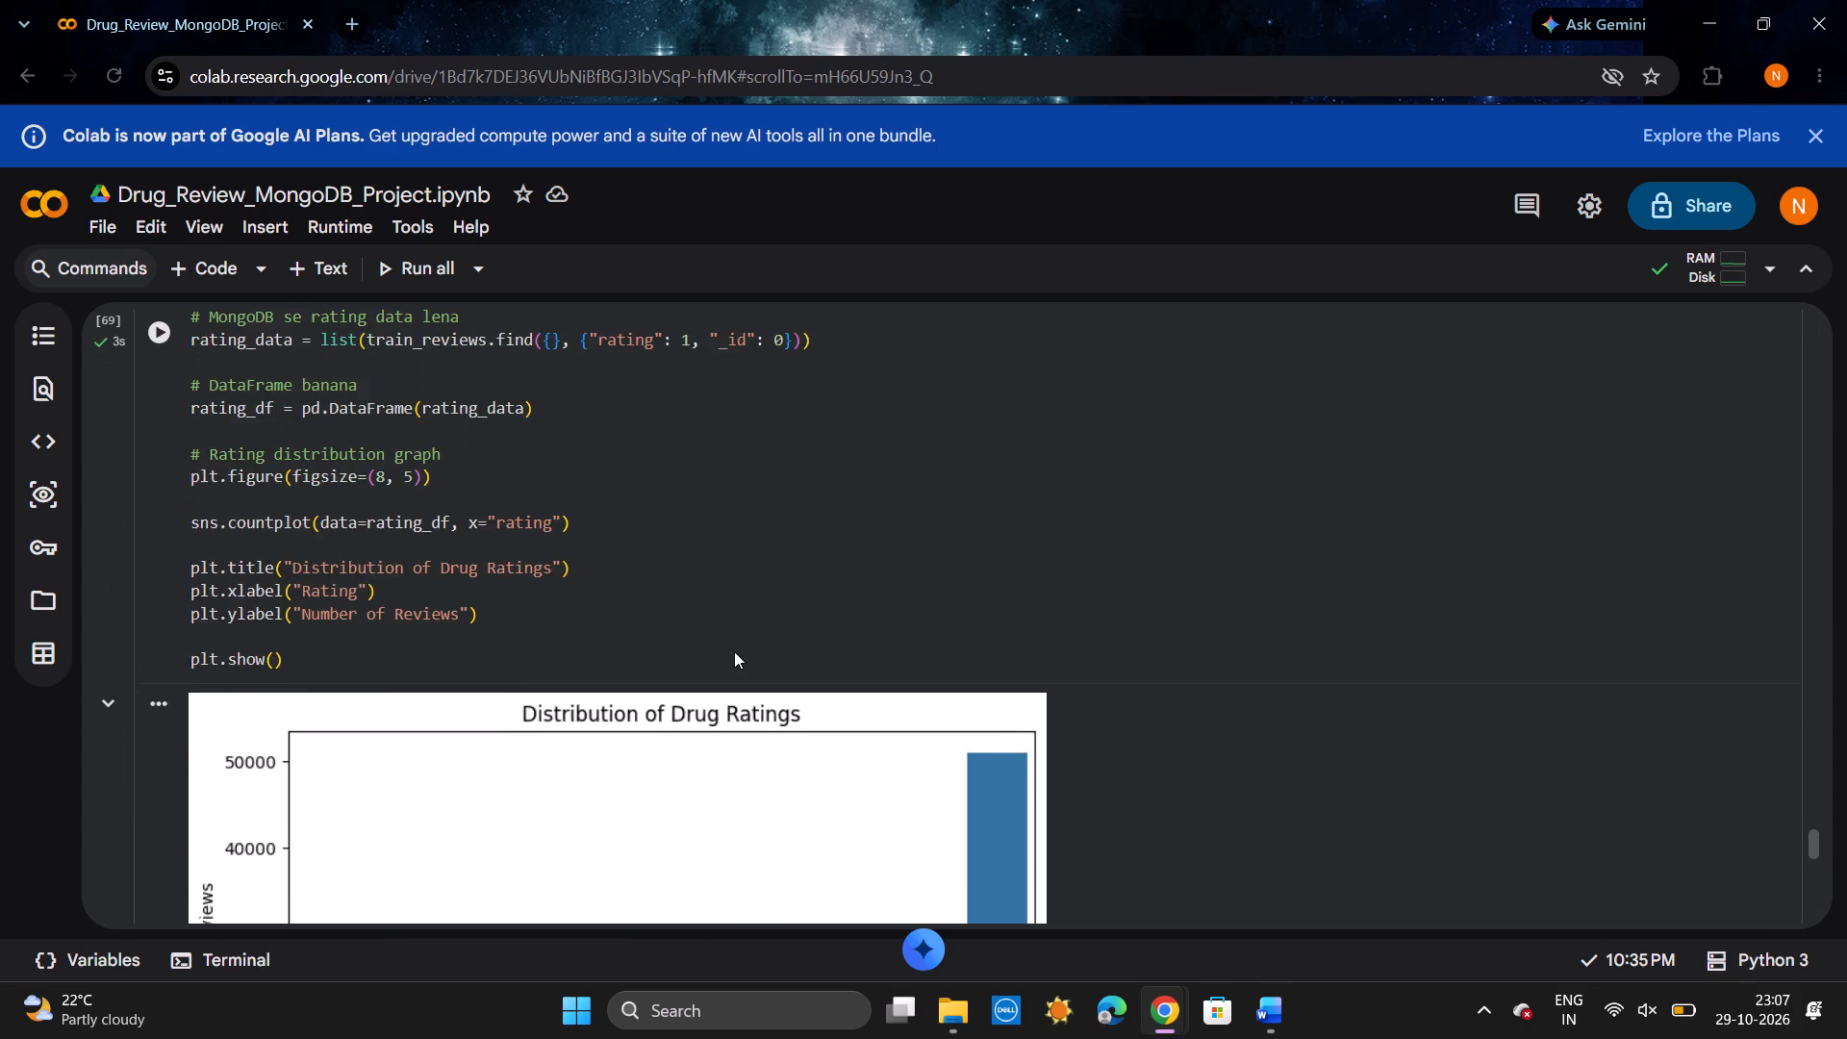
scroll(734, 651, right, 1)
scroll(734, 651, up, 3)
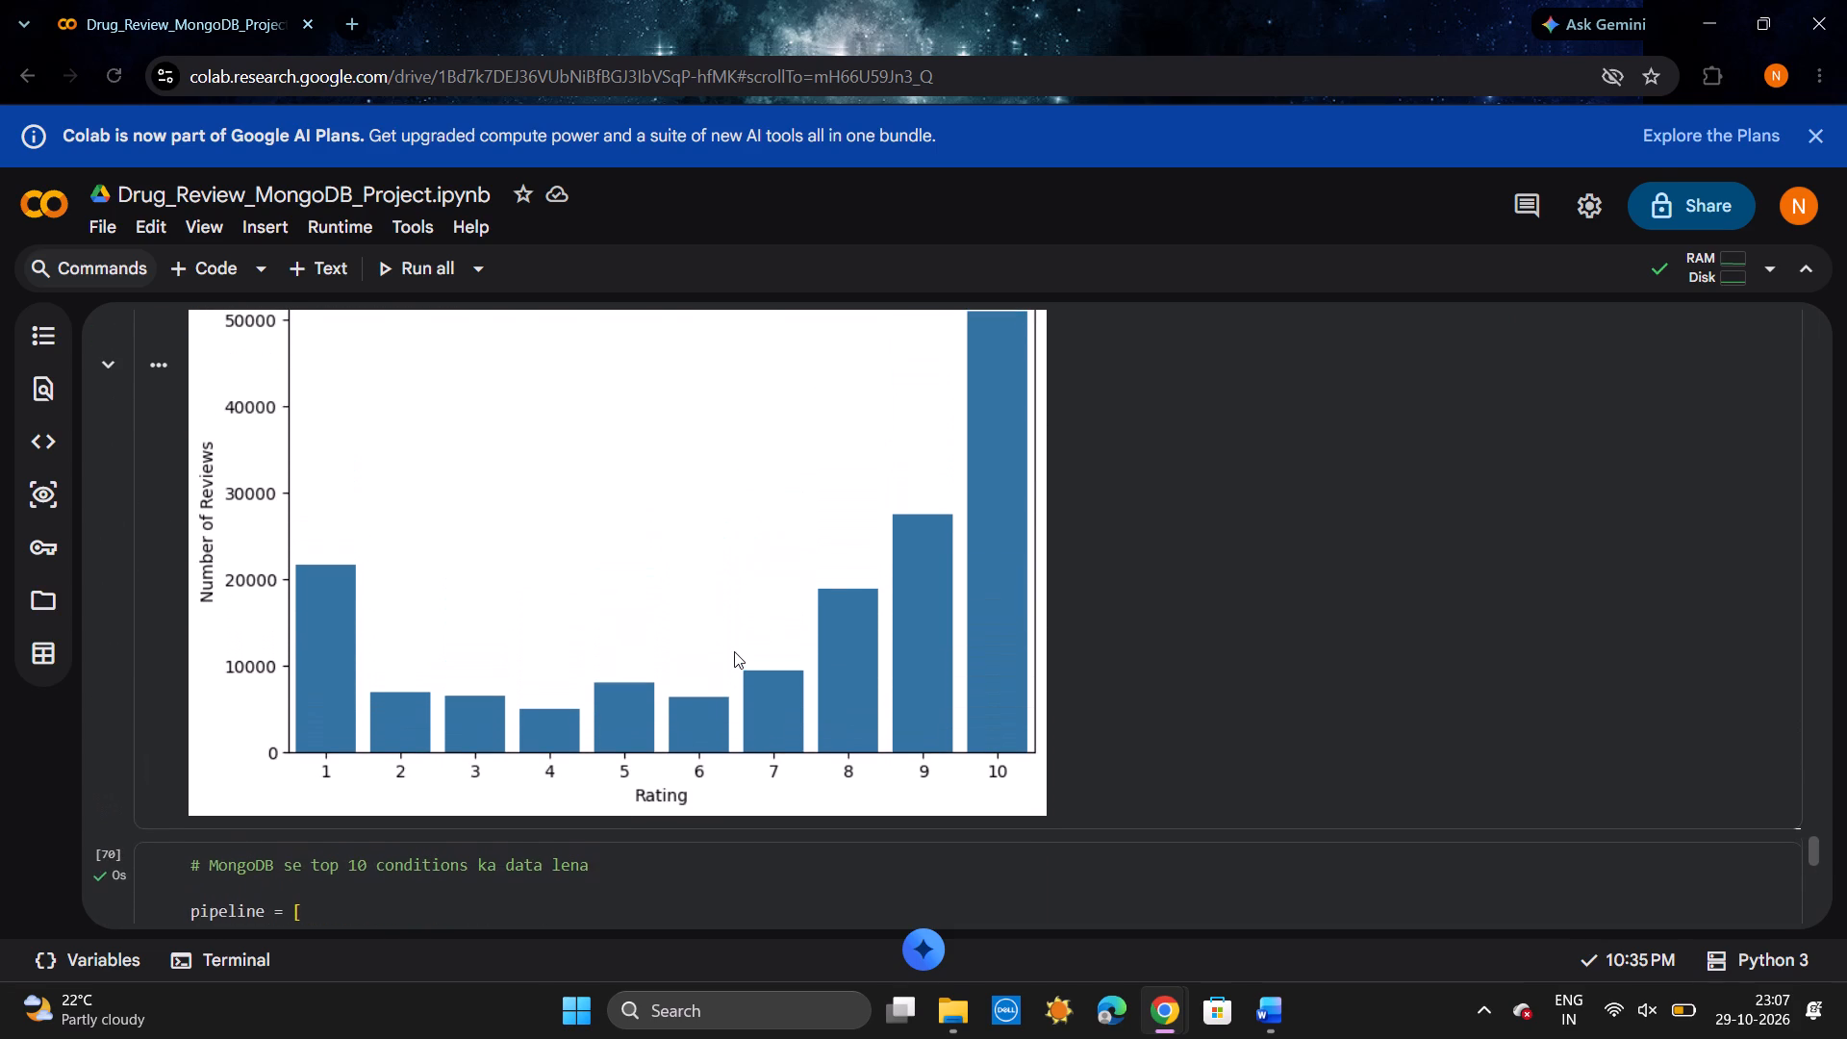
scroll(734, 651, up, 4)
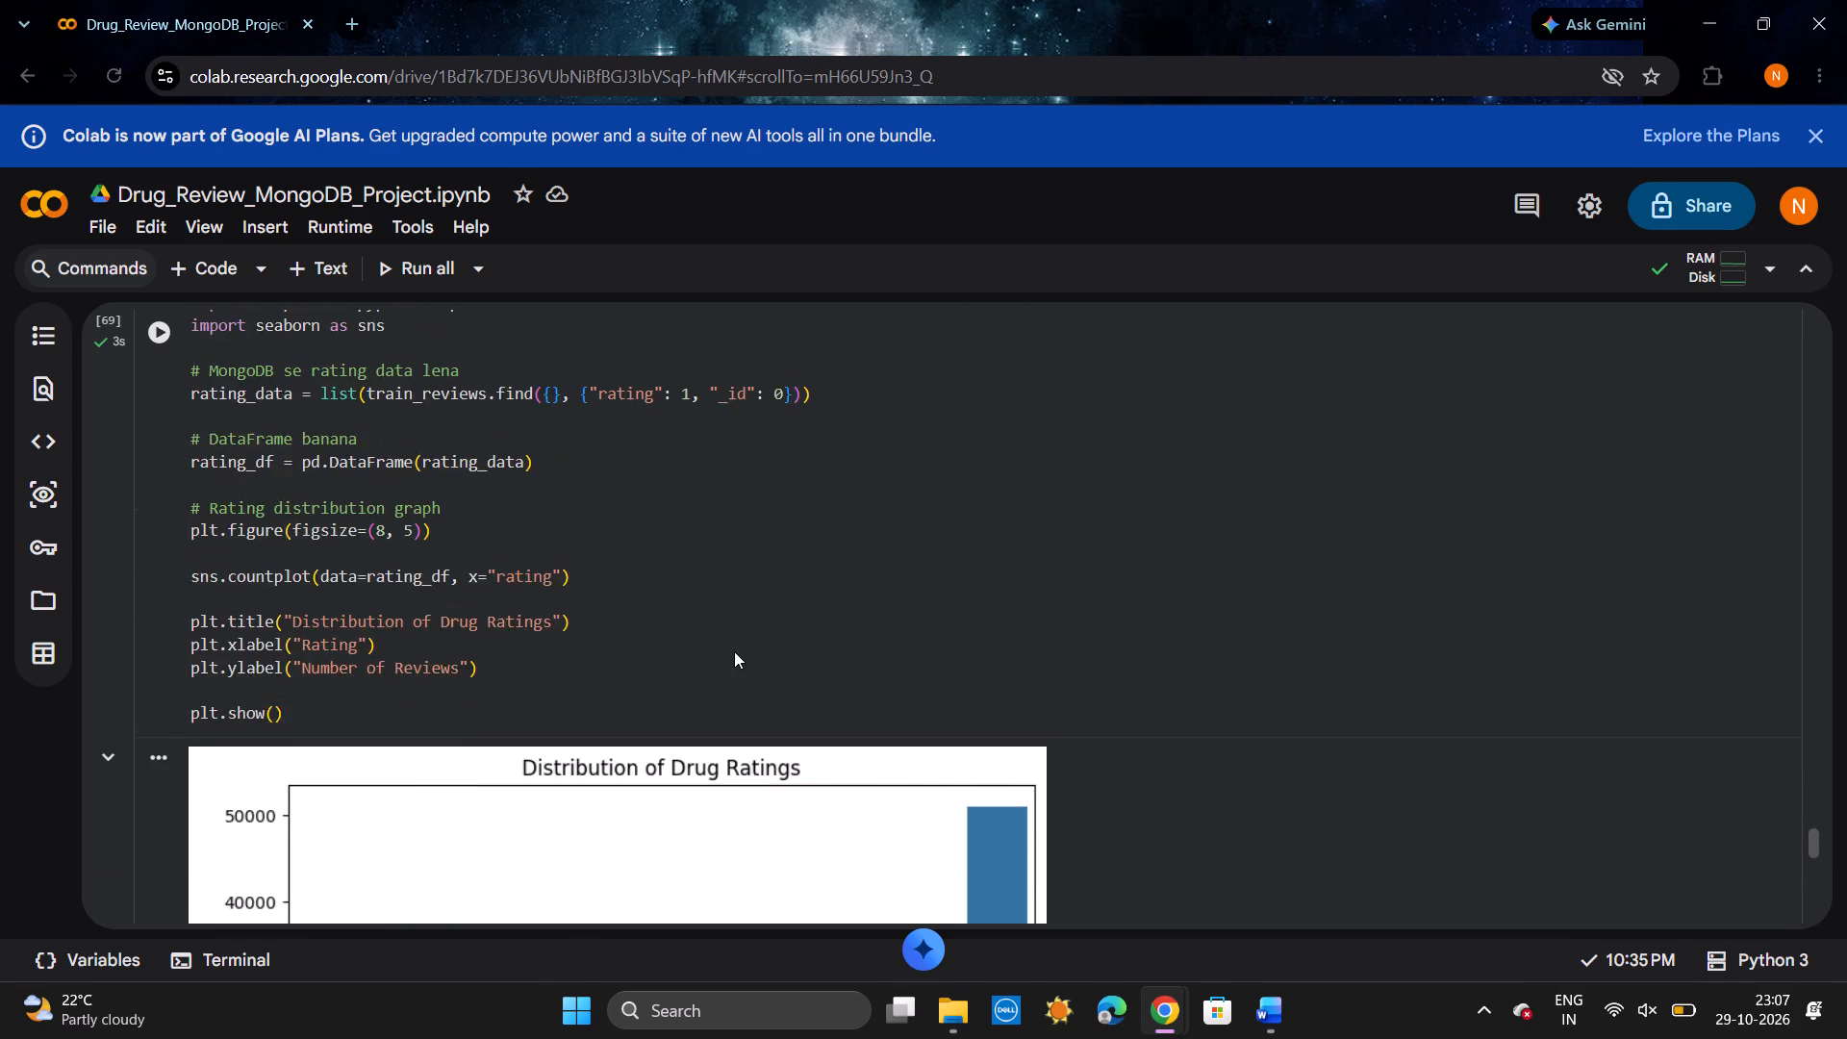
scroll(734, 651, up, 3)
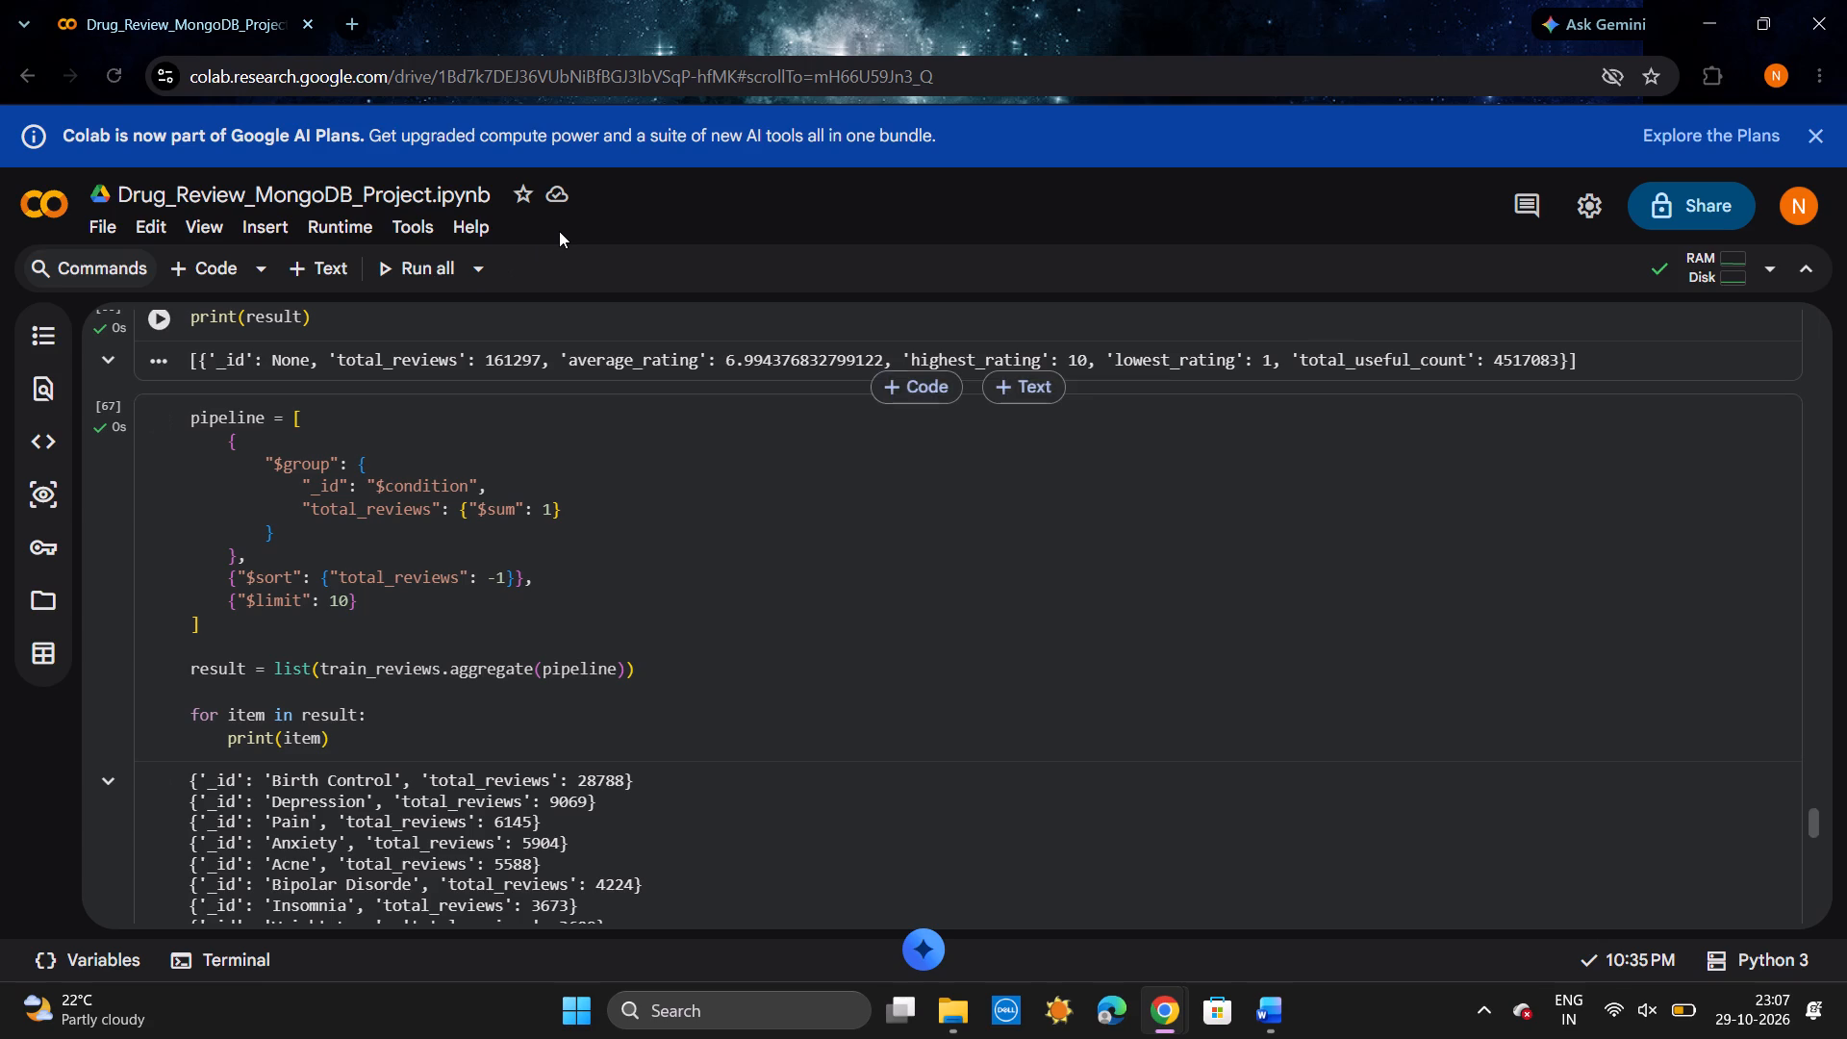
Check the Colab notebook's link by opening it in a new browser tab and looking over the loaded cells and outputs.
click(948, 77)
key(ctrl+c)
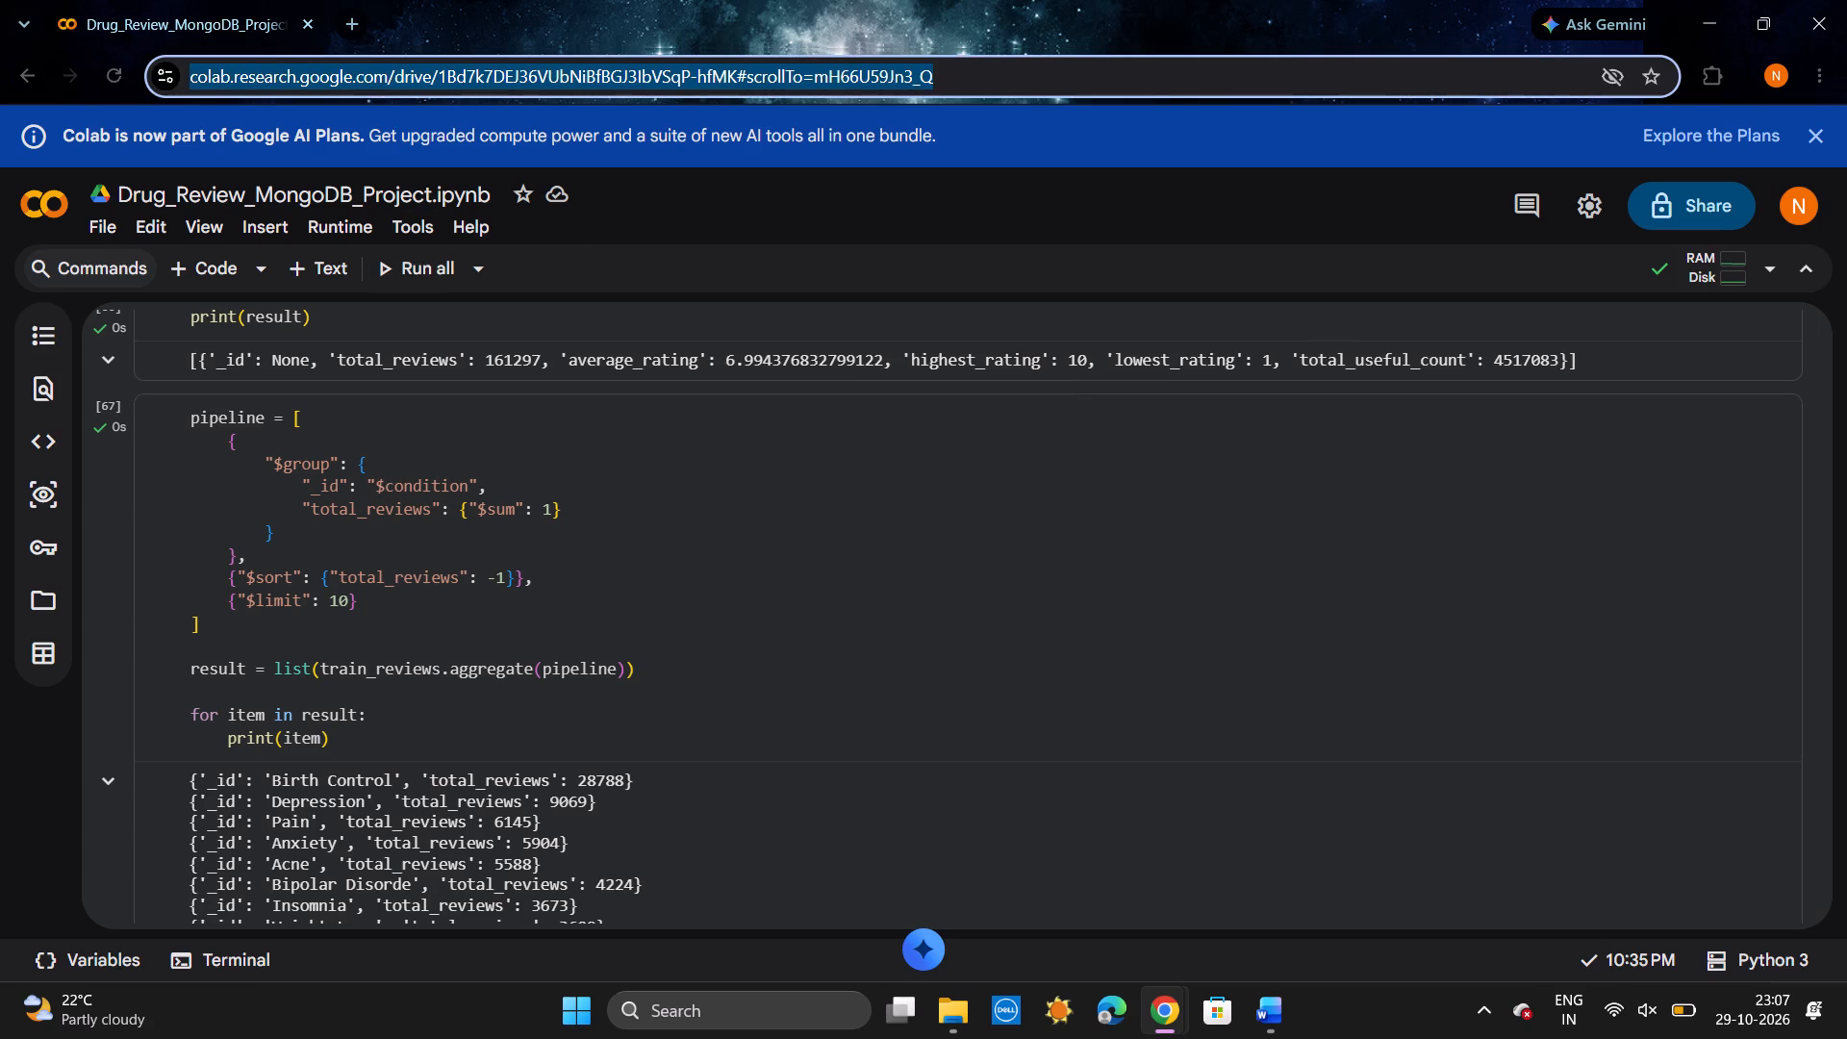
click(364, 25)
key(ctrl+v)
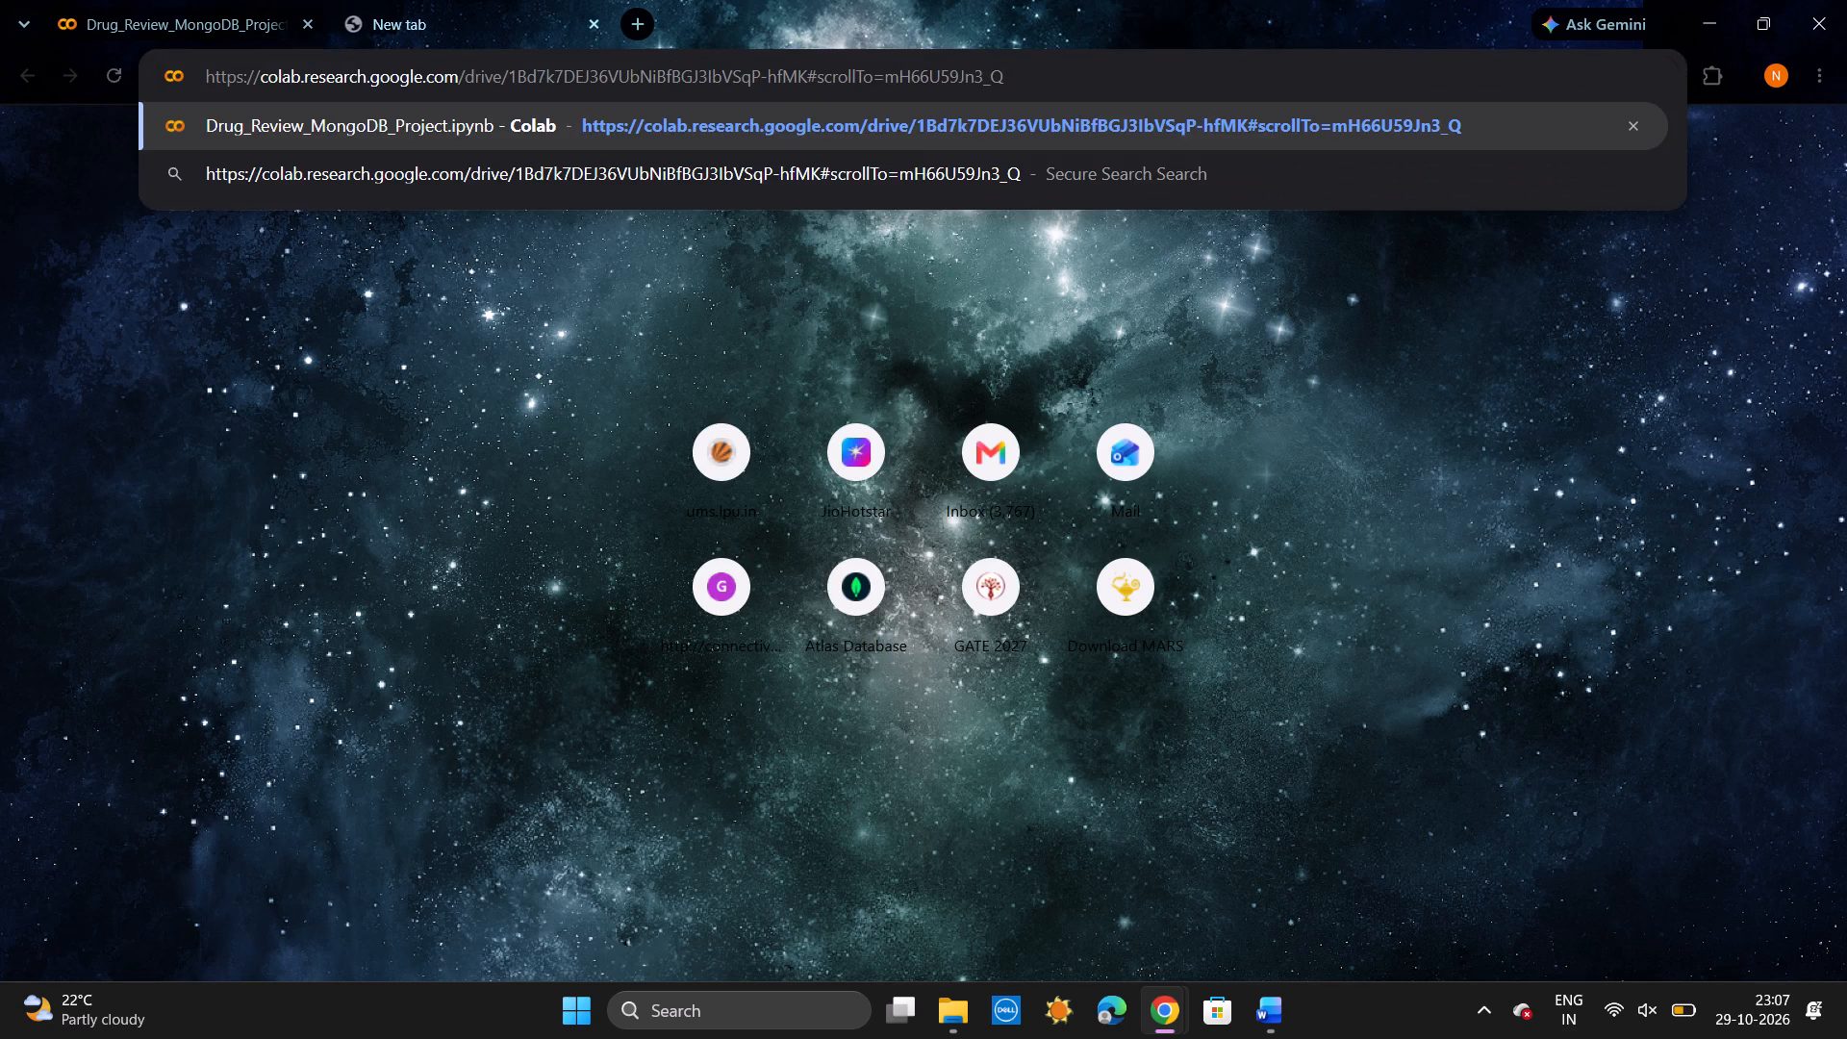
key(Return)
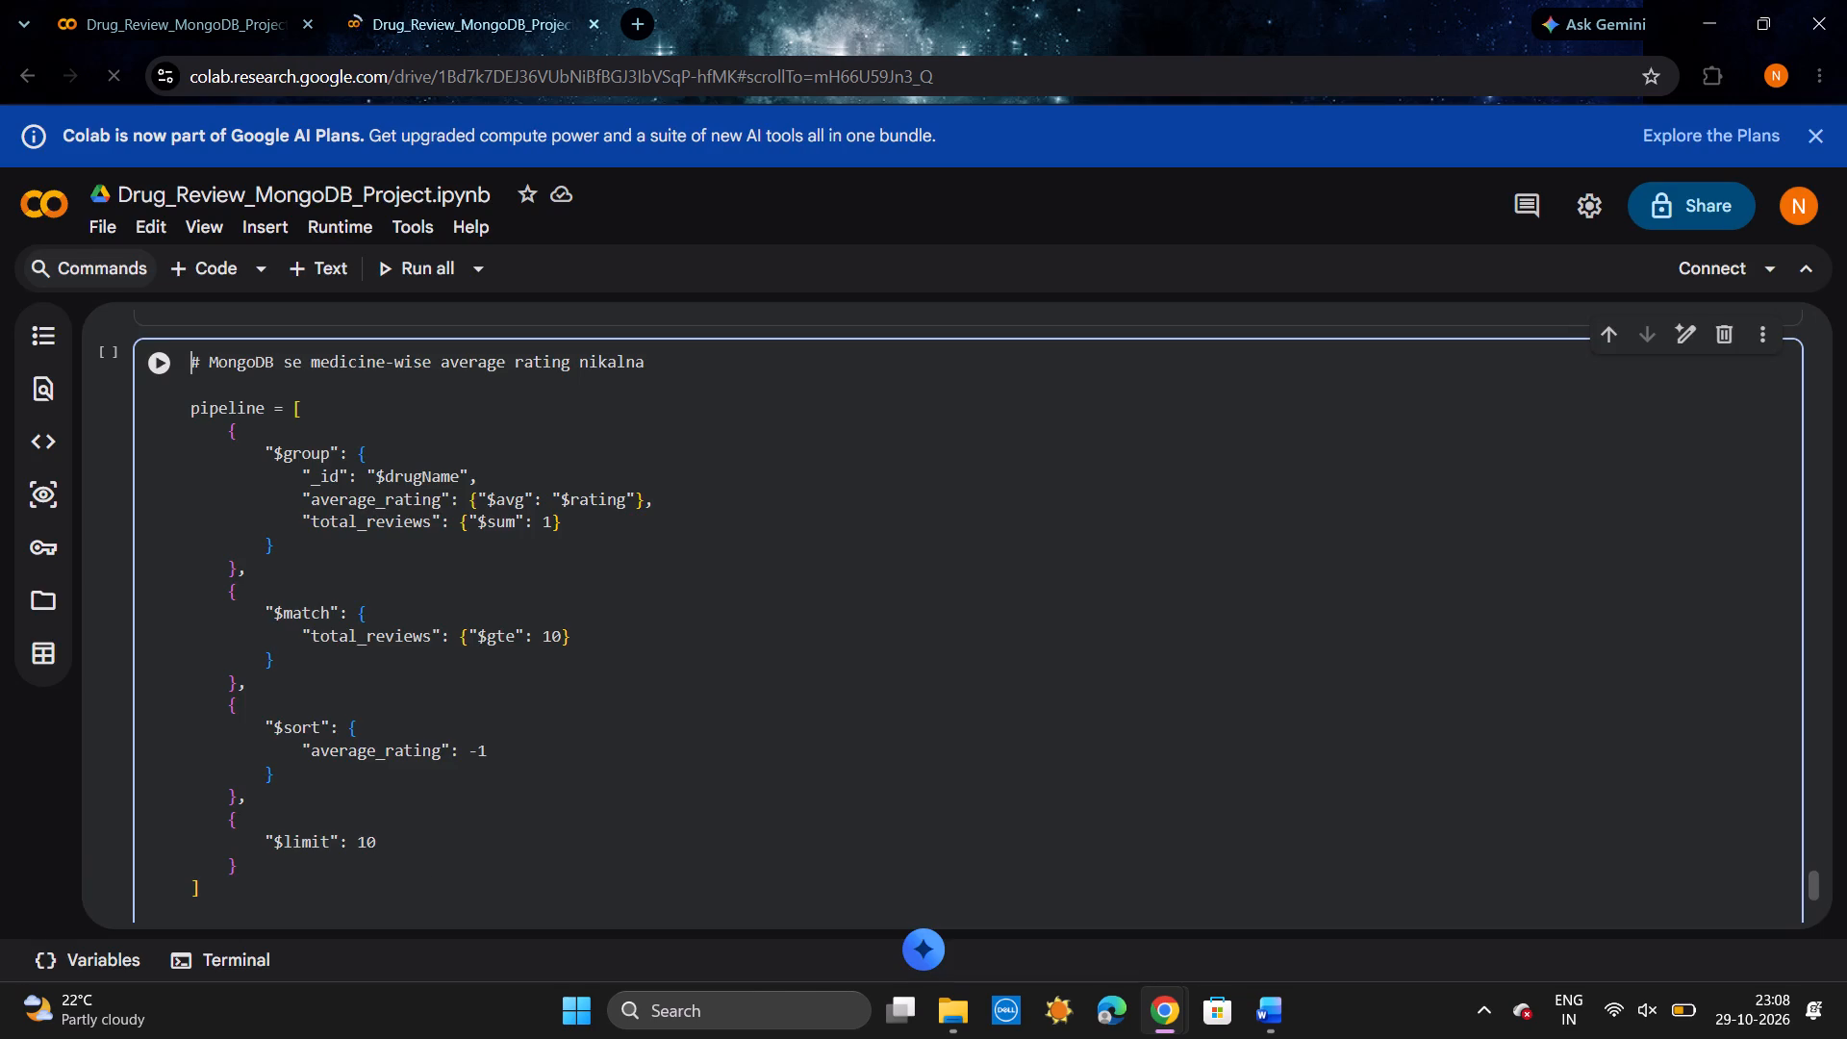
scroll(752, 404, down, 3)
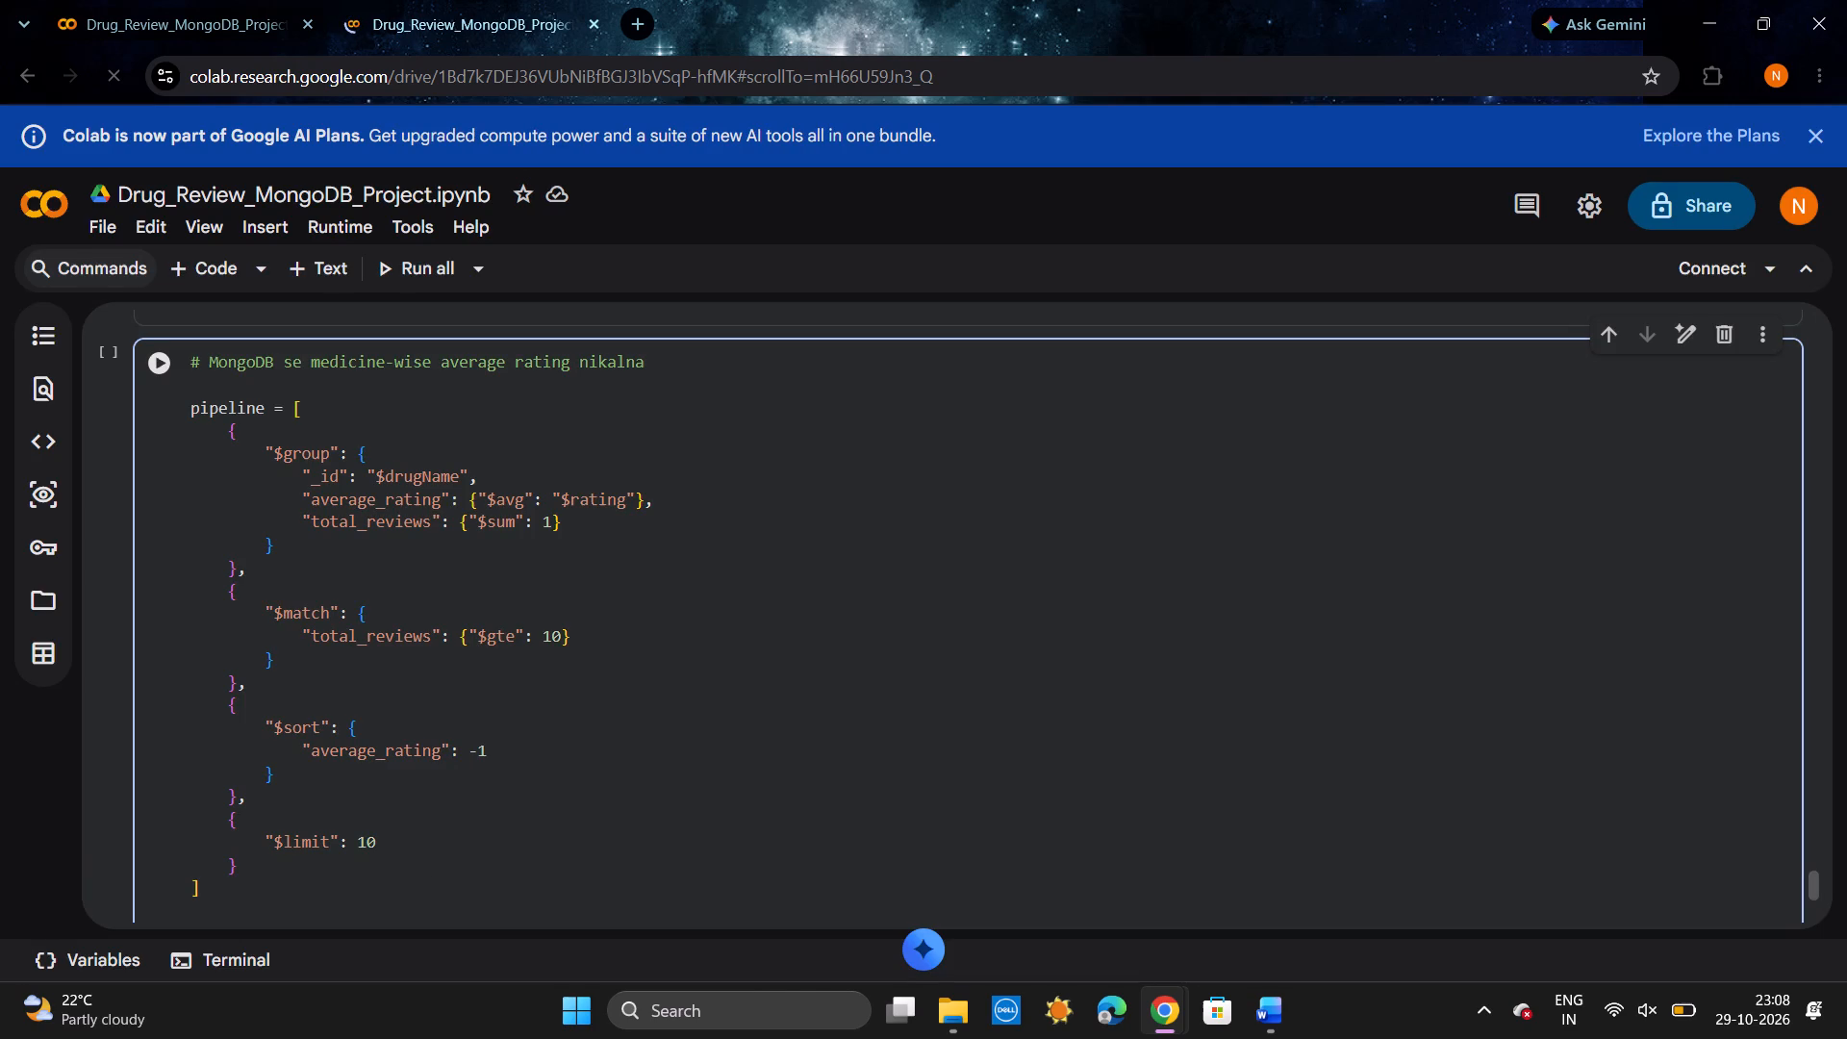
scroll(752, 404, up, 6)
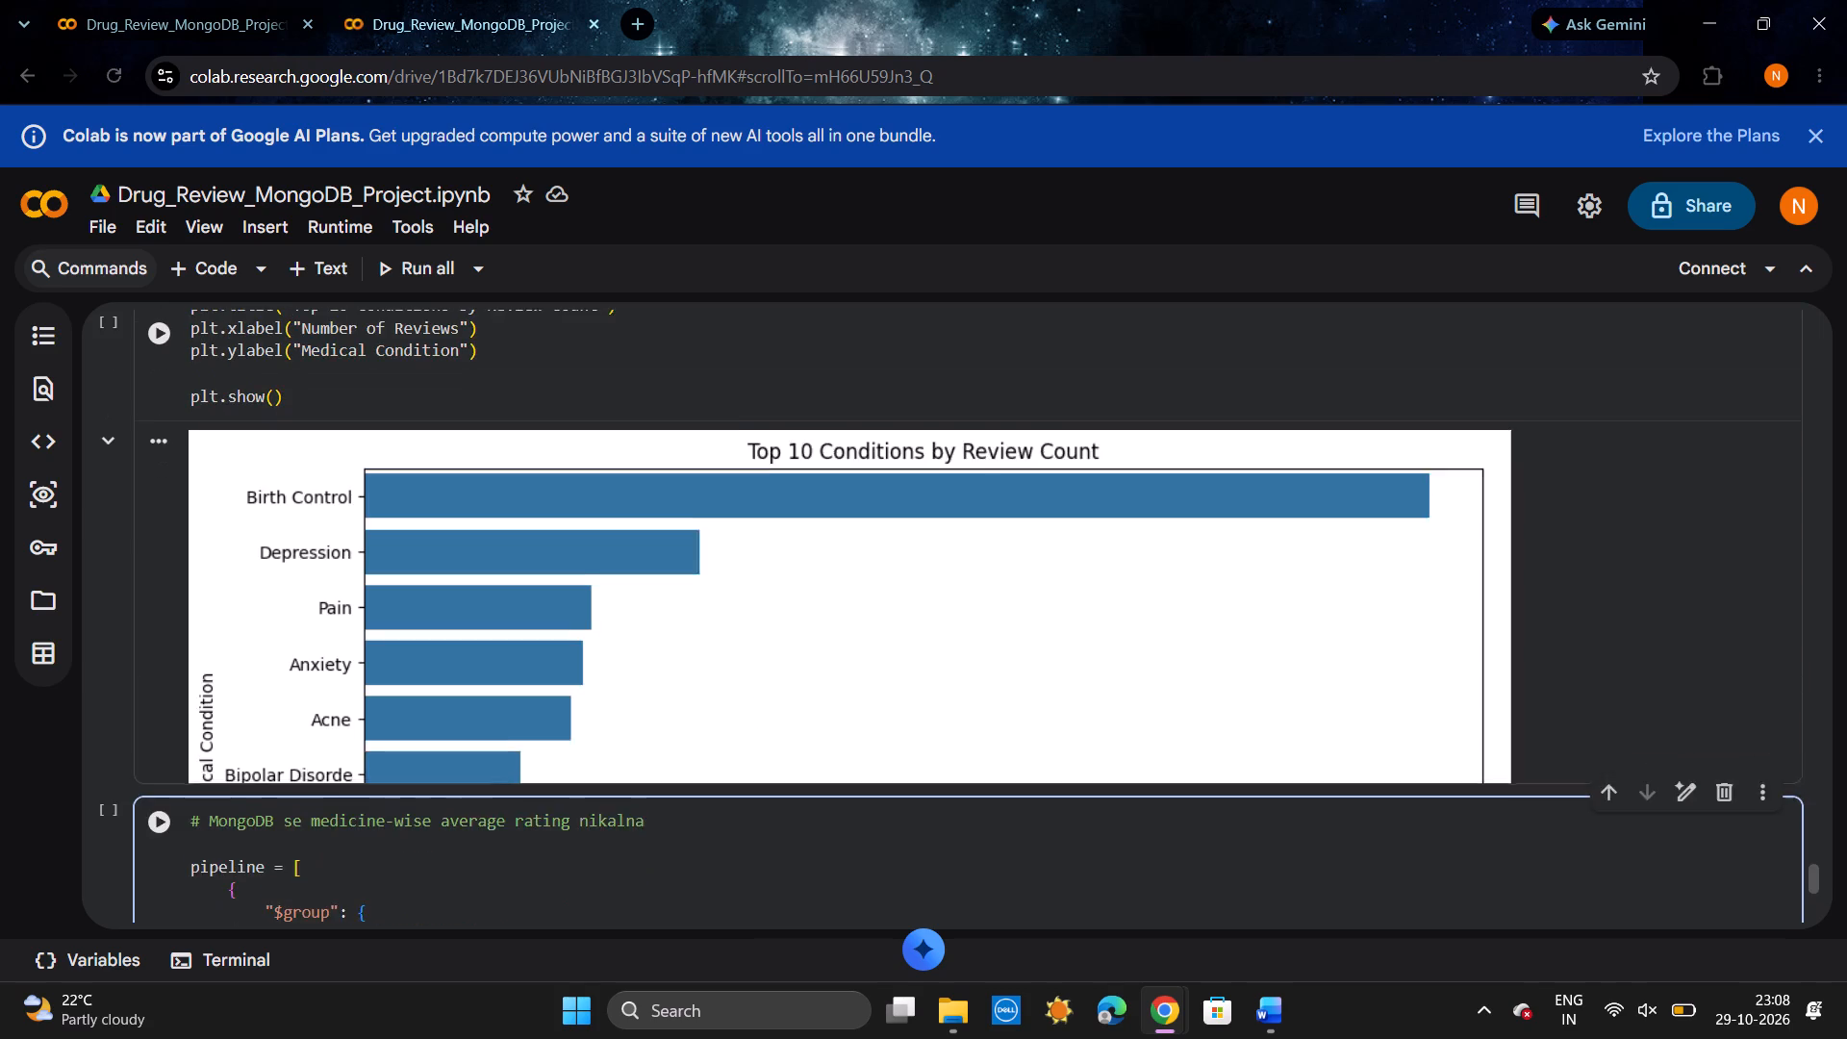
scroll(752, 404, up, 8)
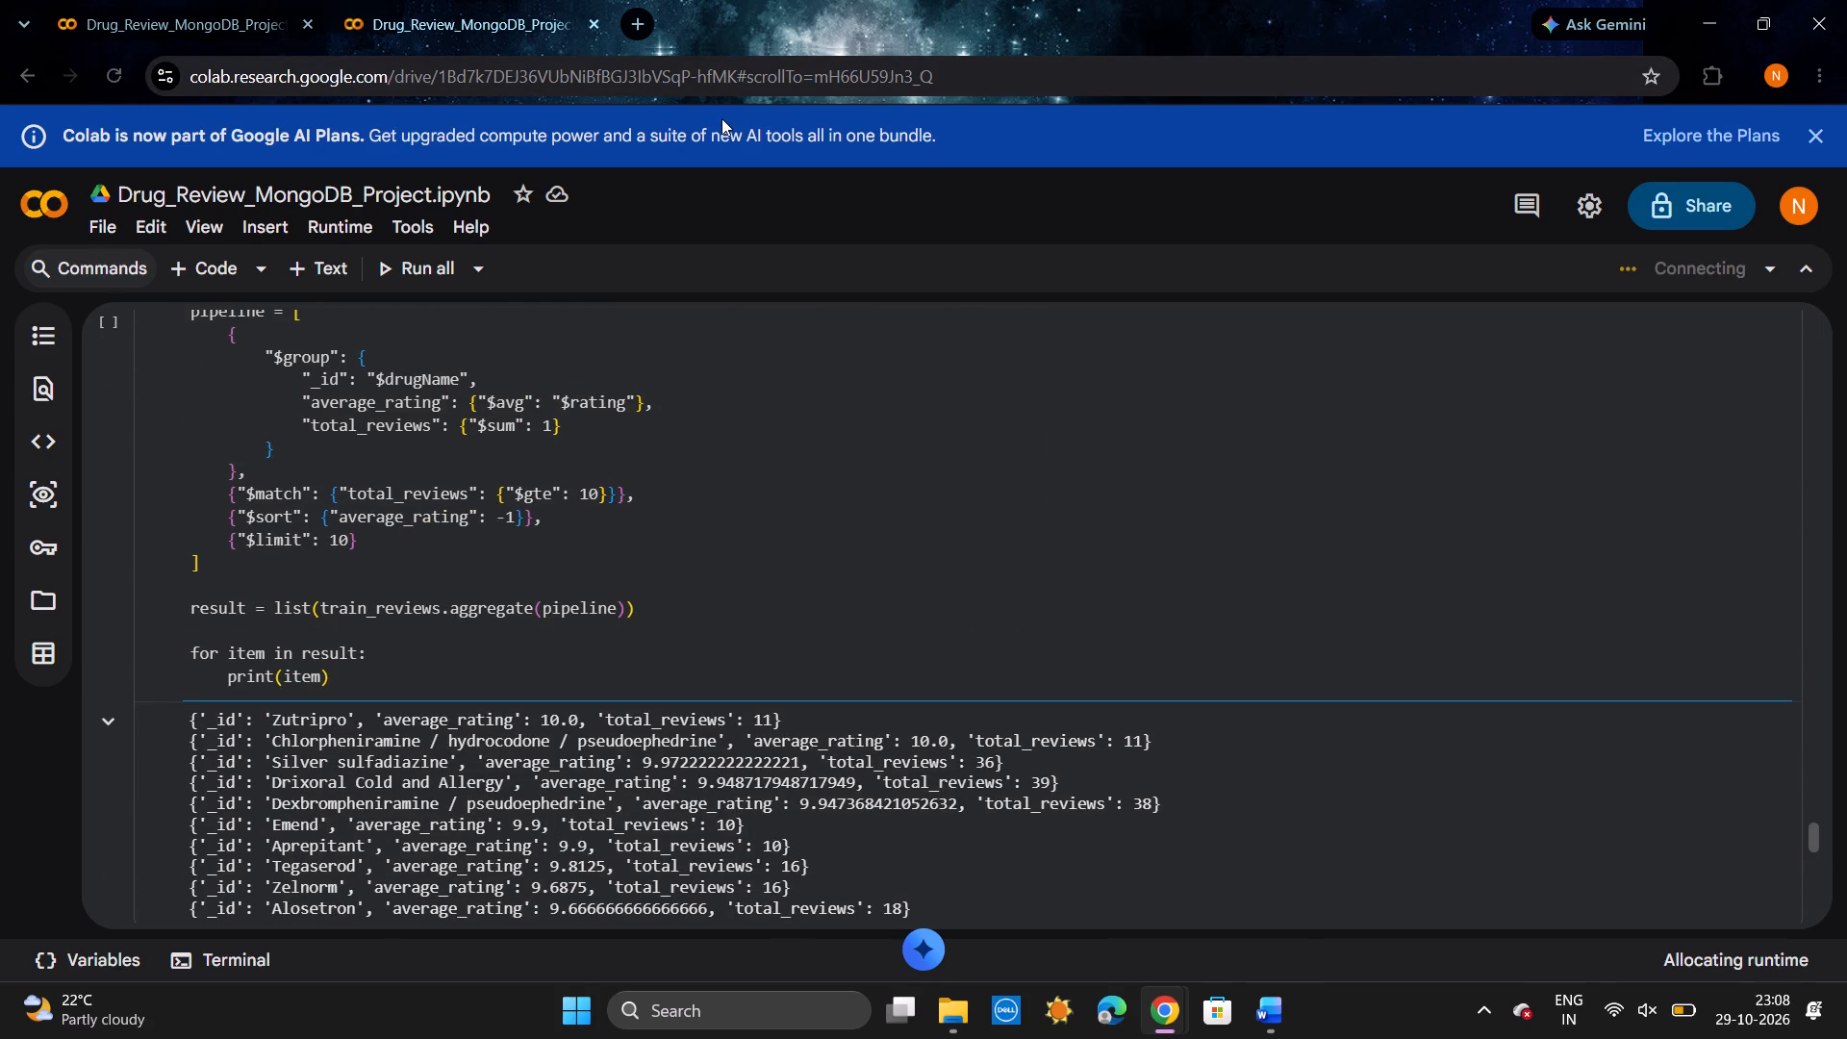
Copy the Drug_Review_MongoDB_Project.ipynb notebook's web address from the new tab.
click(957, 60)
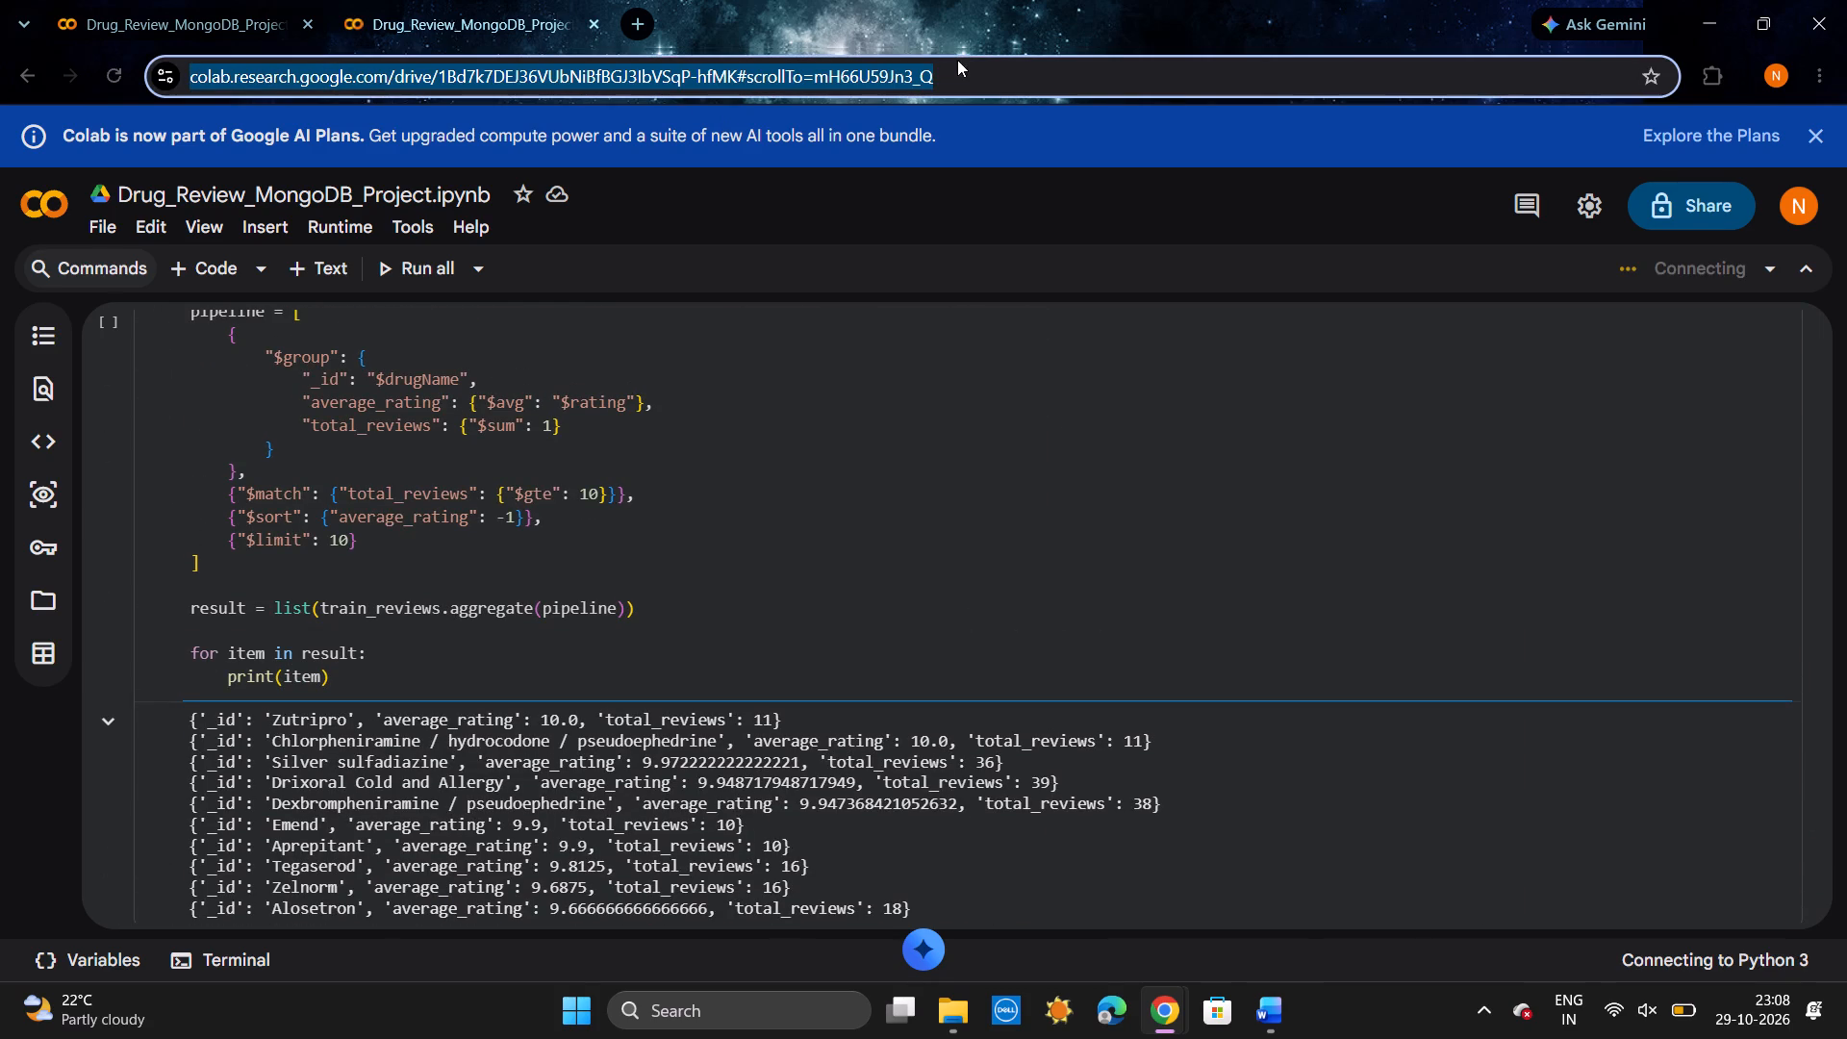
key(ctrl+c)
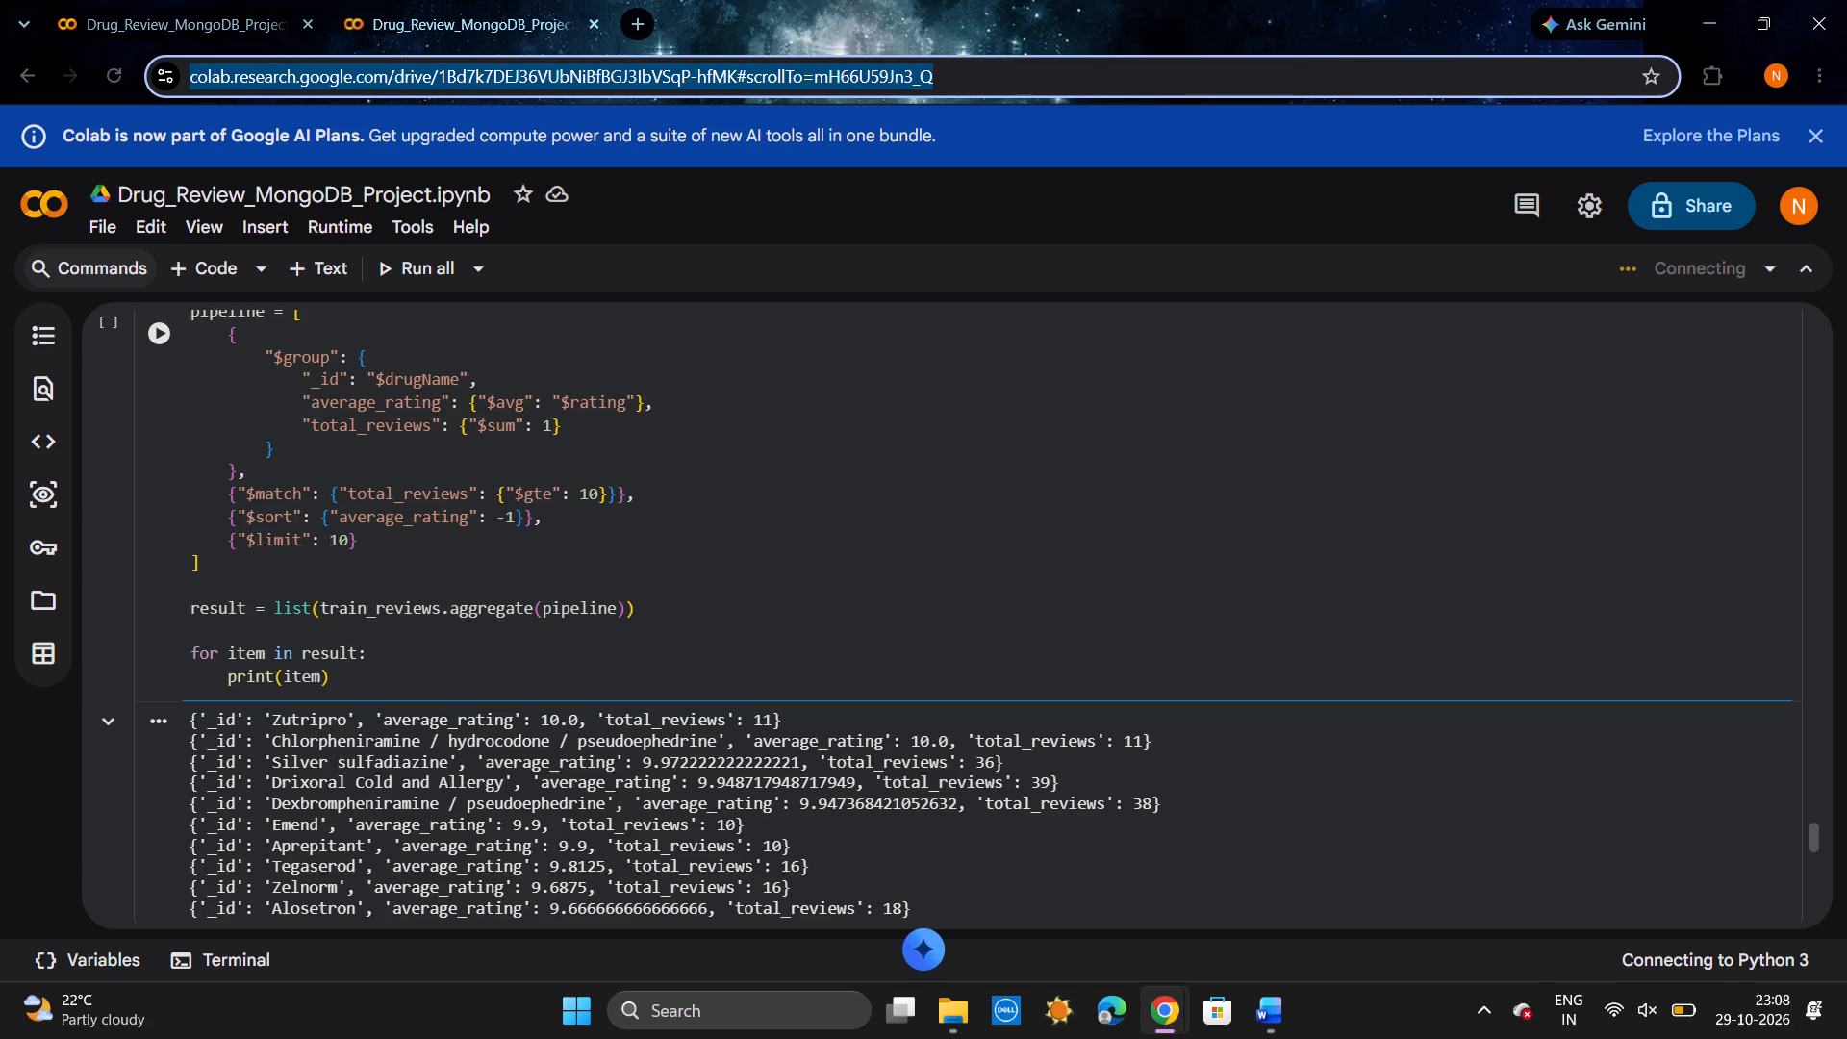
Switch to the Word report and paste the copied Colab notebook link on its own line below the Kaggle dataset link under Source of Dataset.
click(1278, 1014)
scroll(789, 422, up, 4)
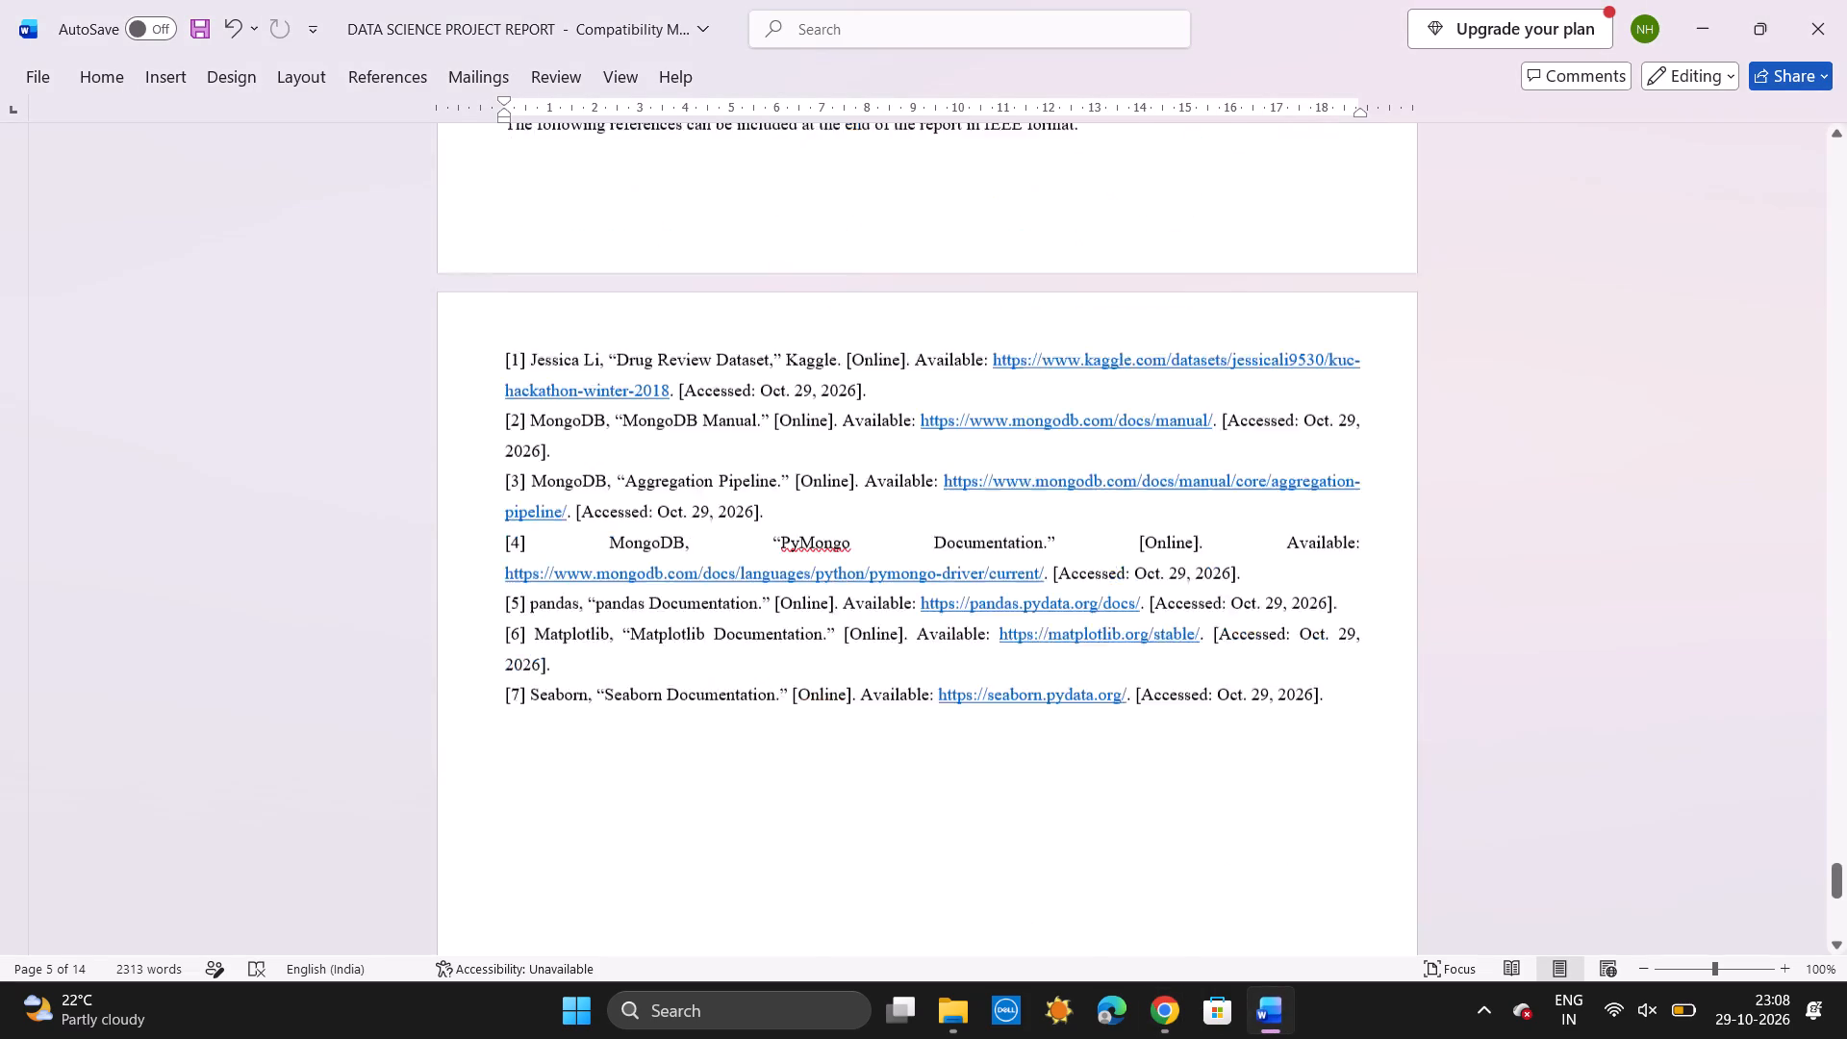
scroll(789, 422, up, 5)
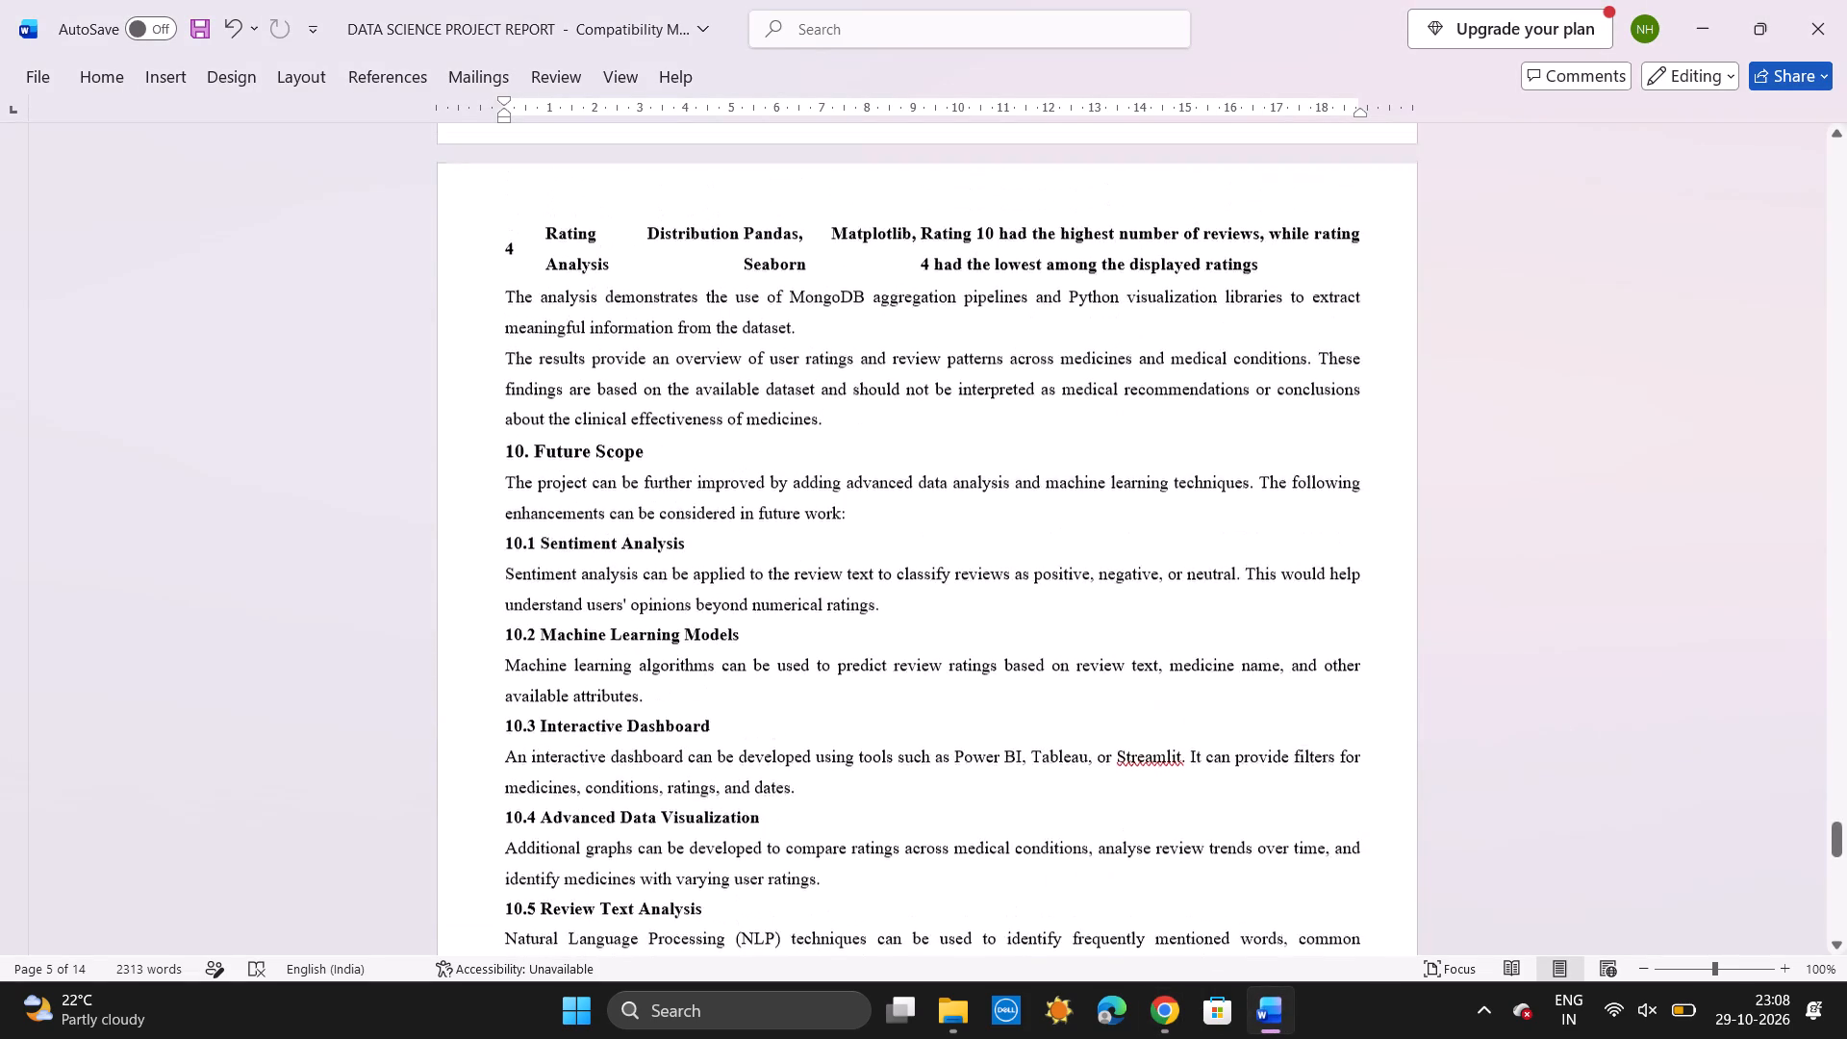
scroll(789, 422, up, 6)
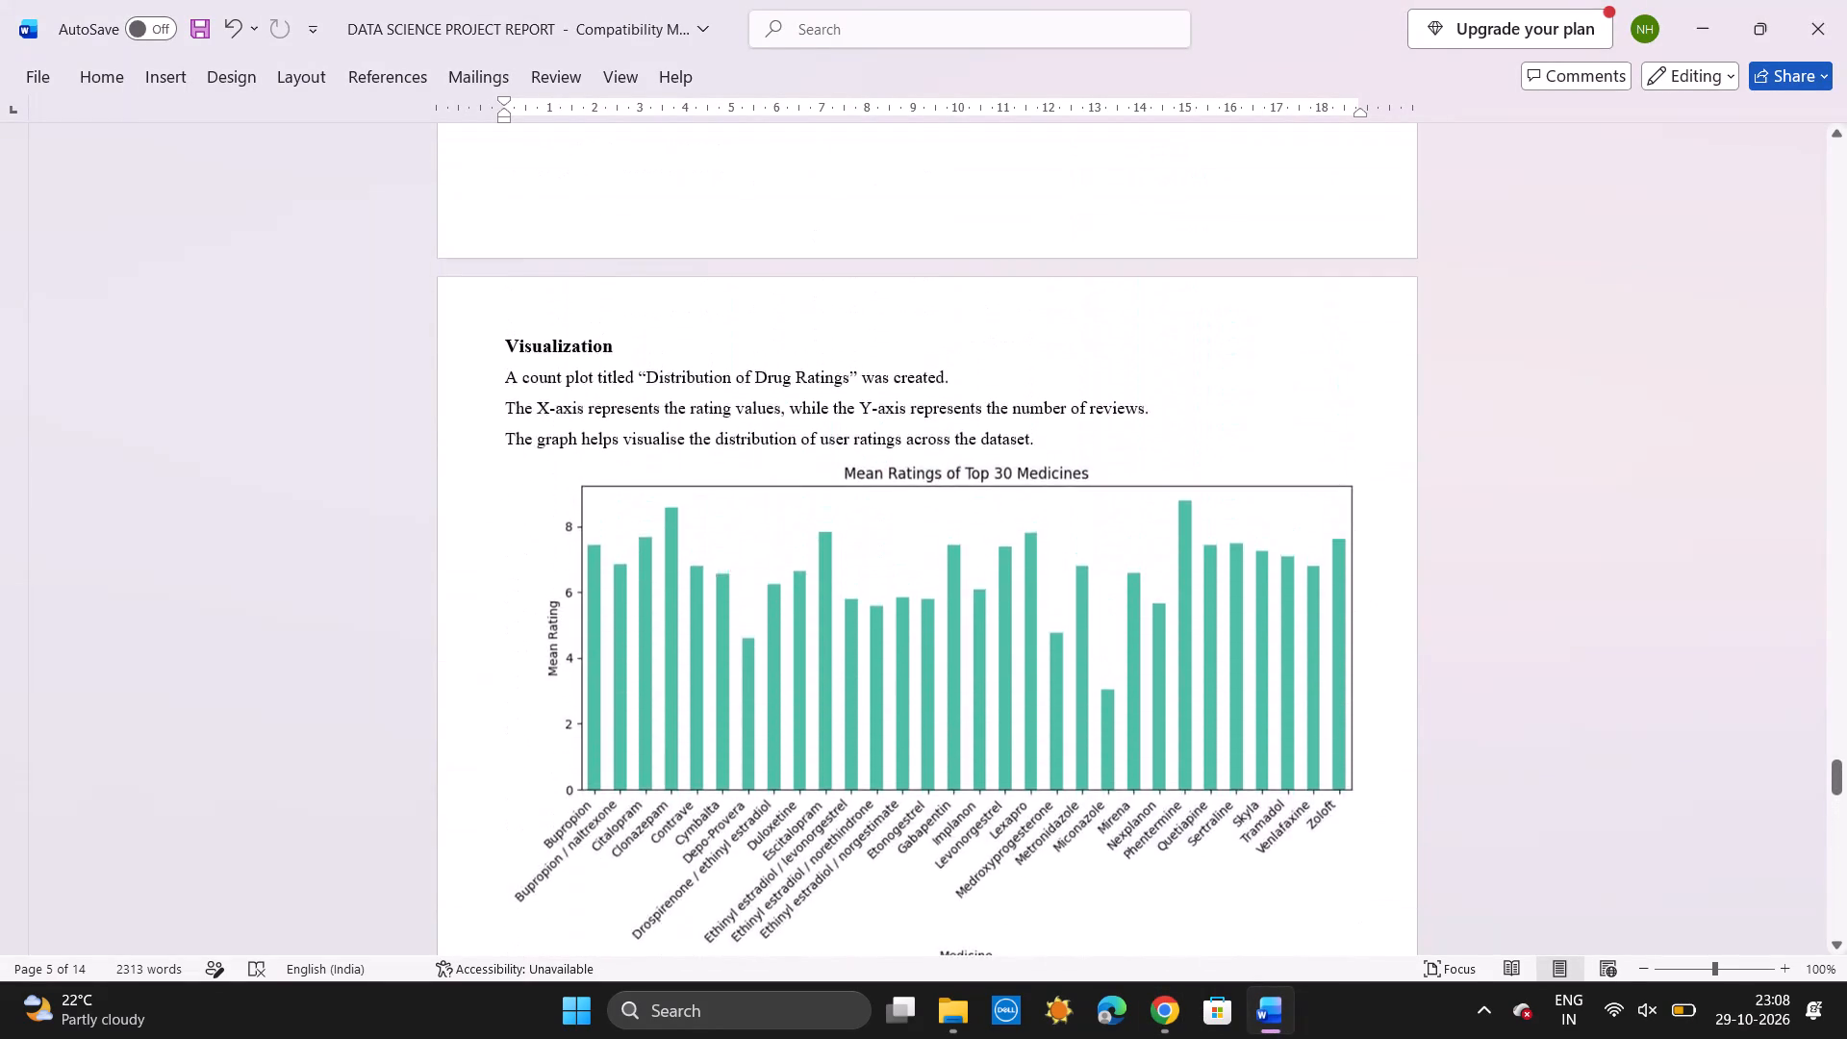
scroll(789, 422, up, 3)
scroll(789, 422, down, 5)
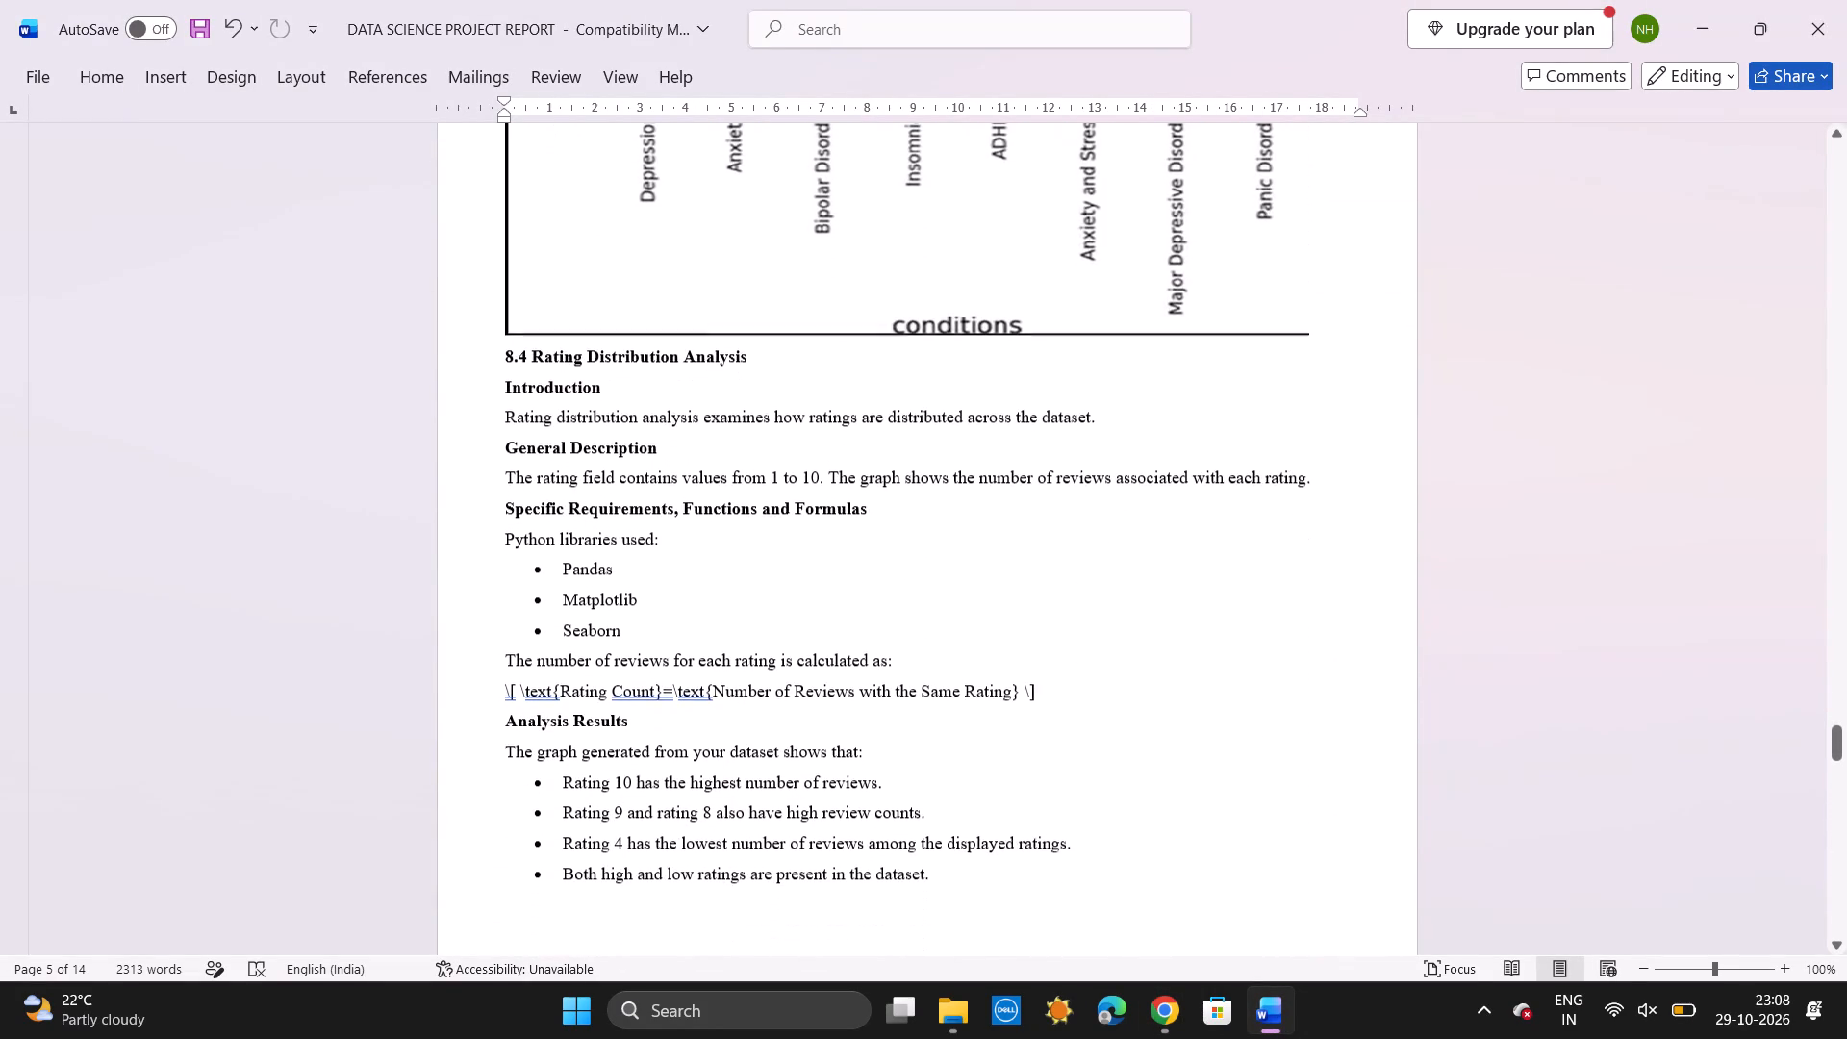
scroll(789, 422, down, 1)
scroll(789, 422, up, 4)
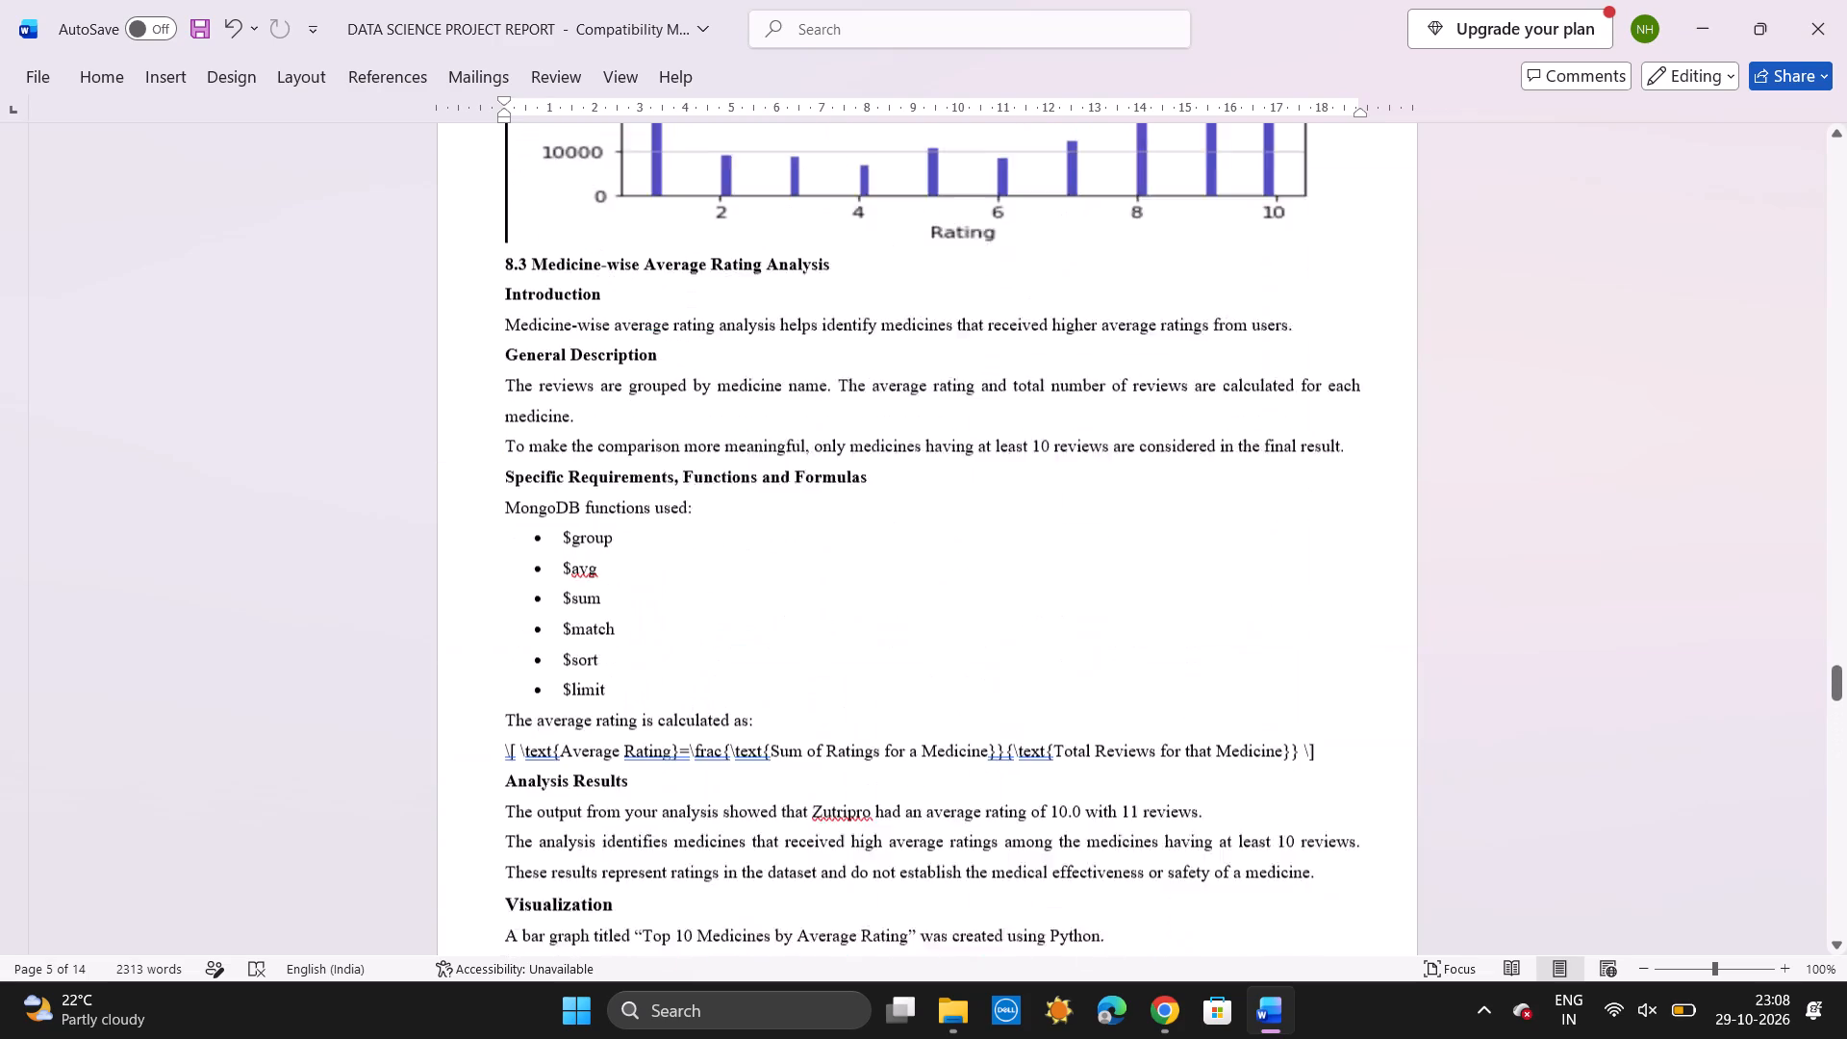
scroll(789, 422, up, 3)
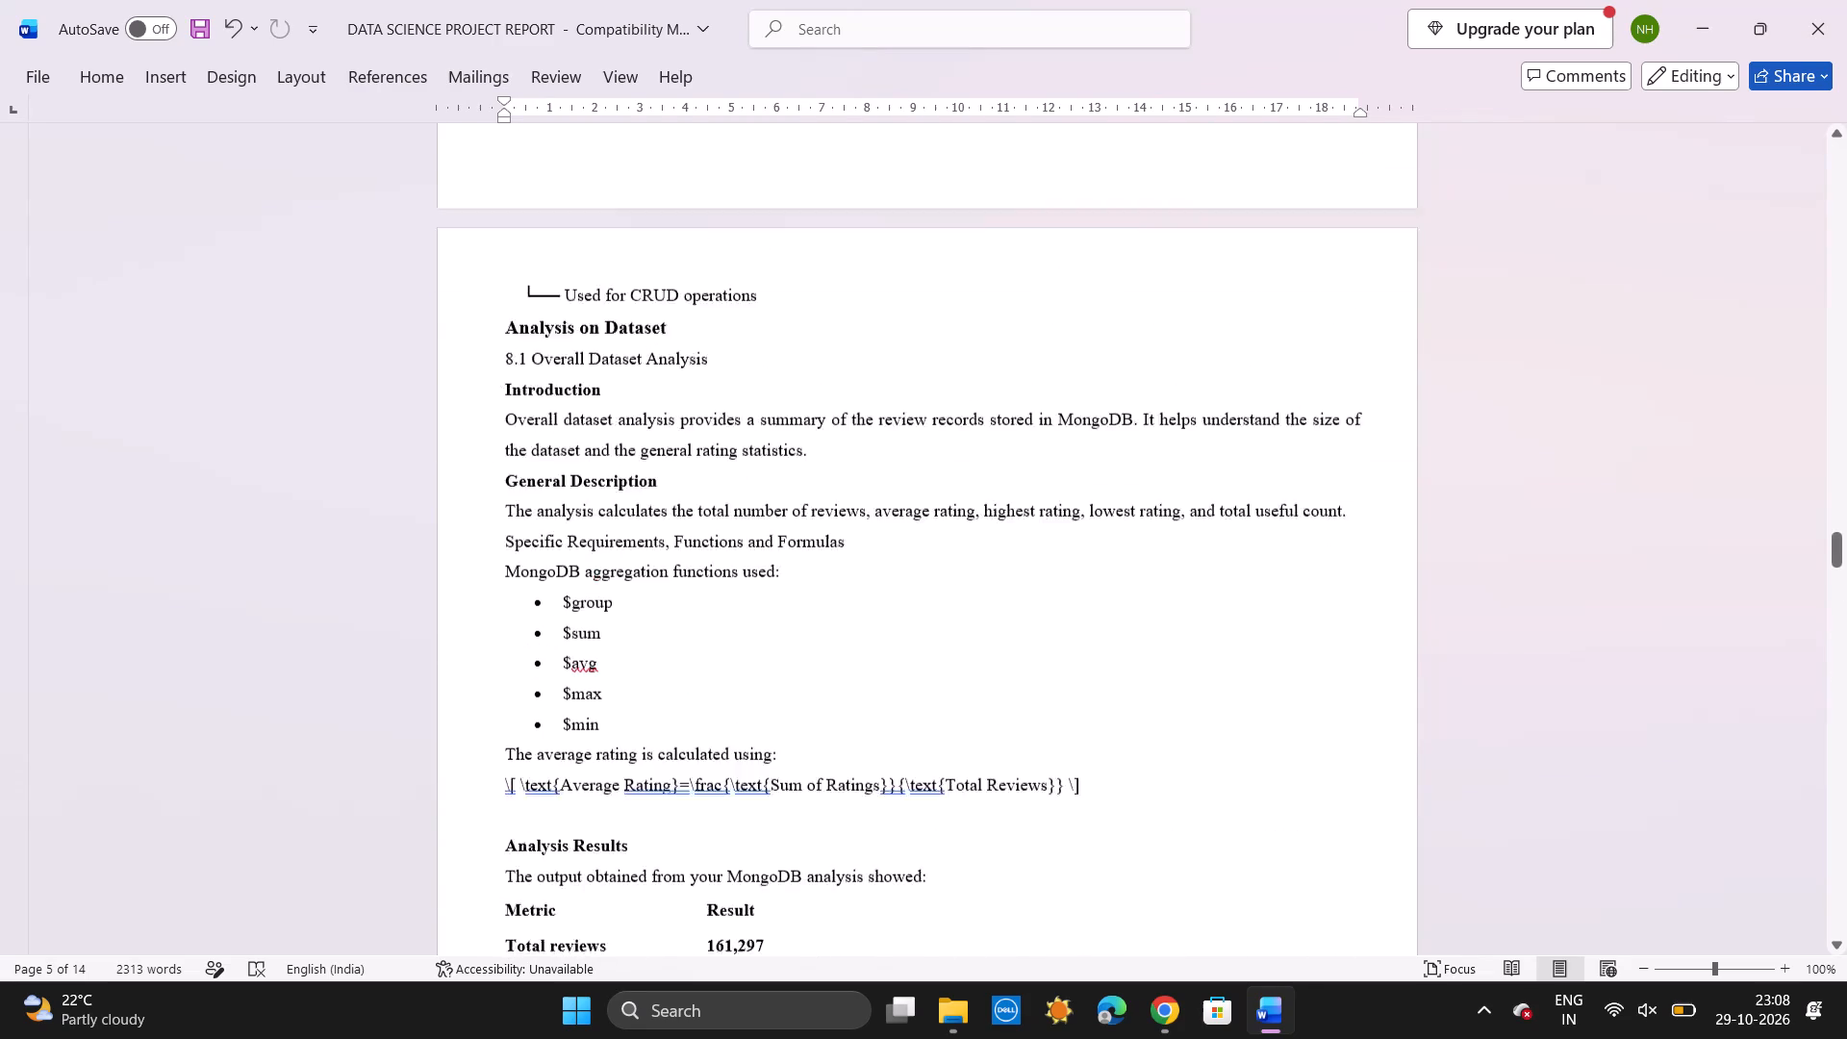
scroll(789, 422, up, 6)
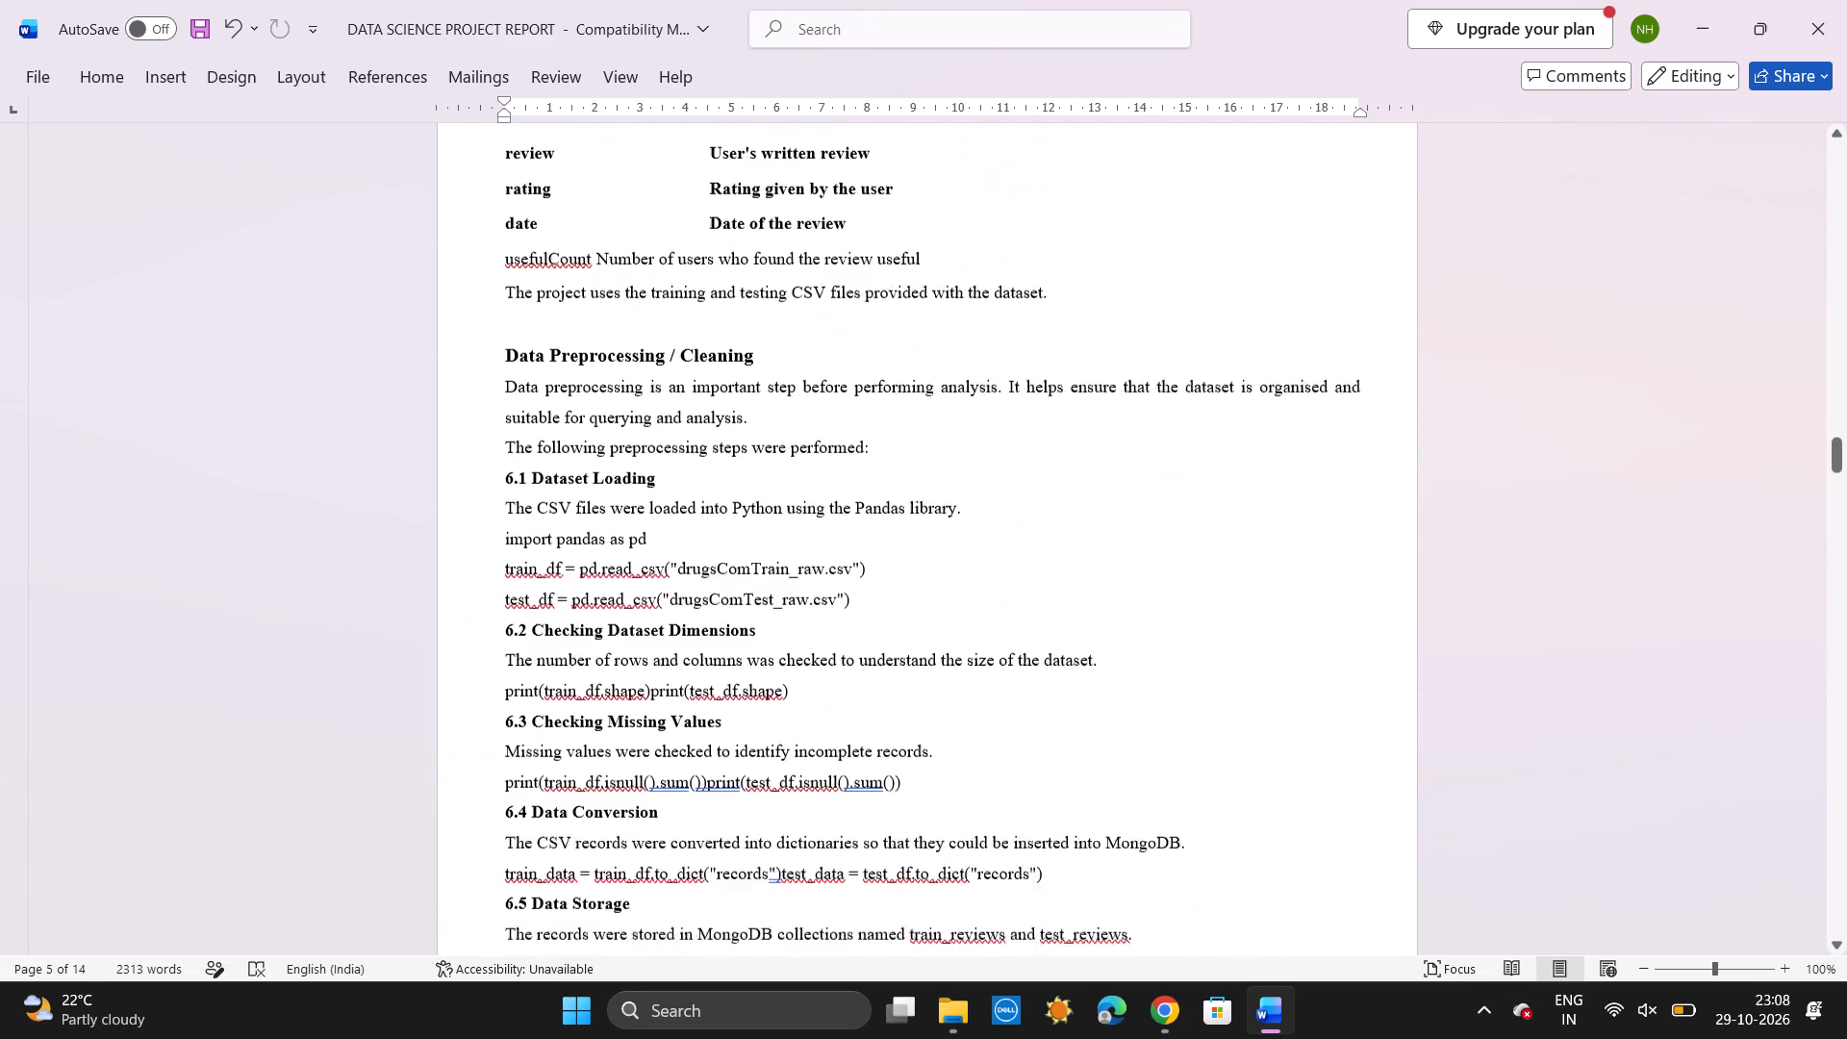
scroll(789, 422, up, 4)
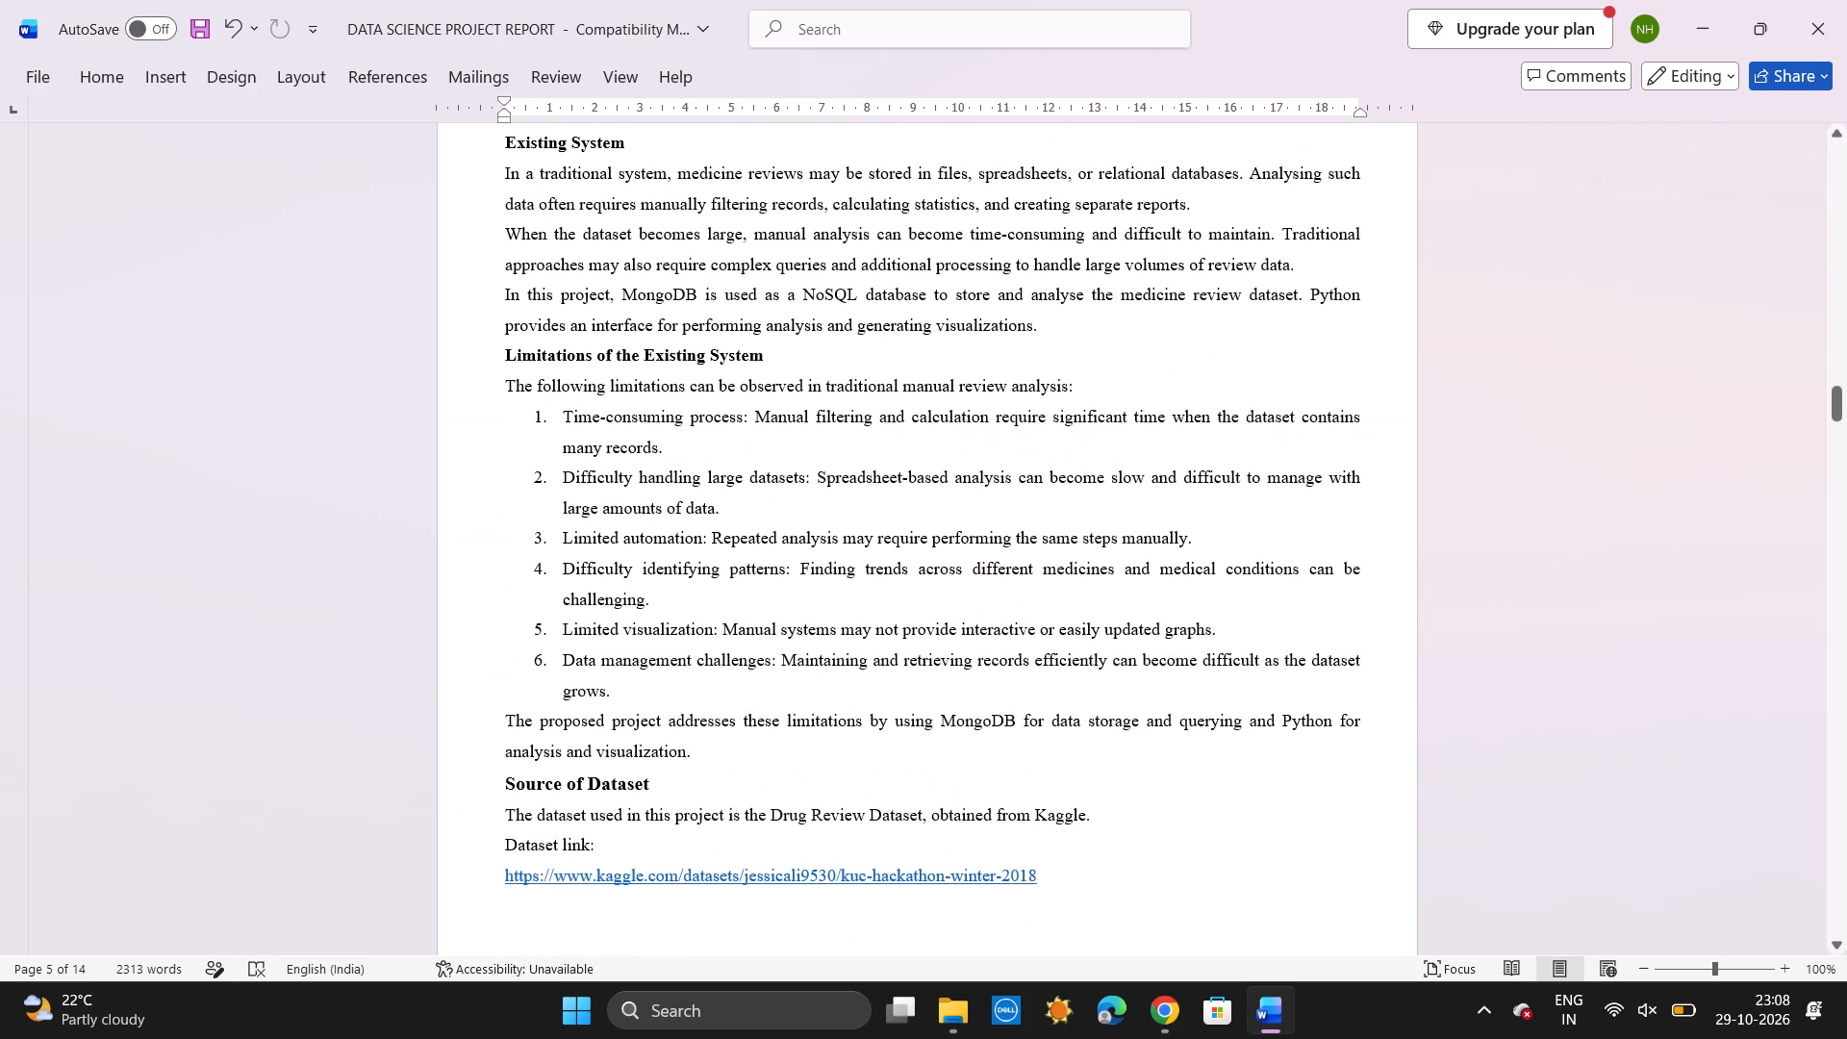
scroll(789, 422, up, 1)
scroll(789, 422, down, 3)
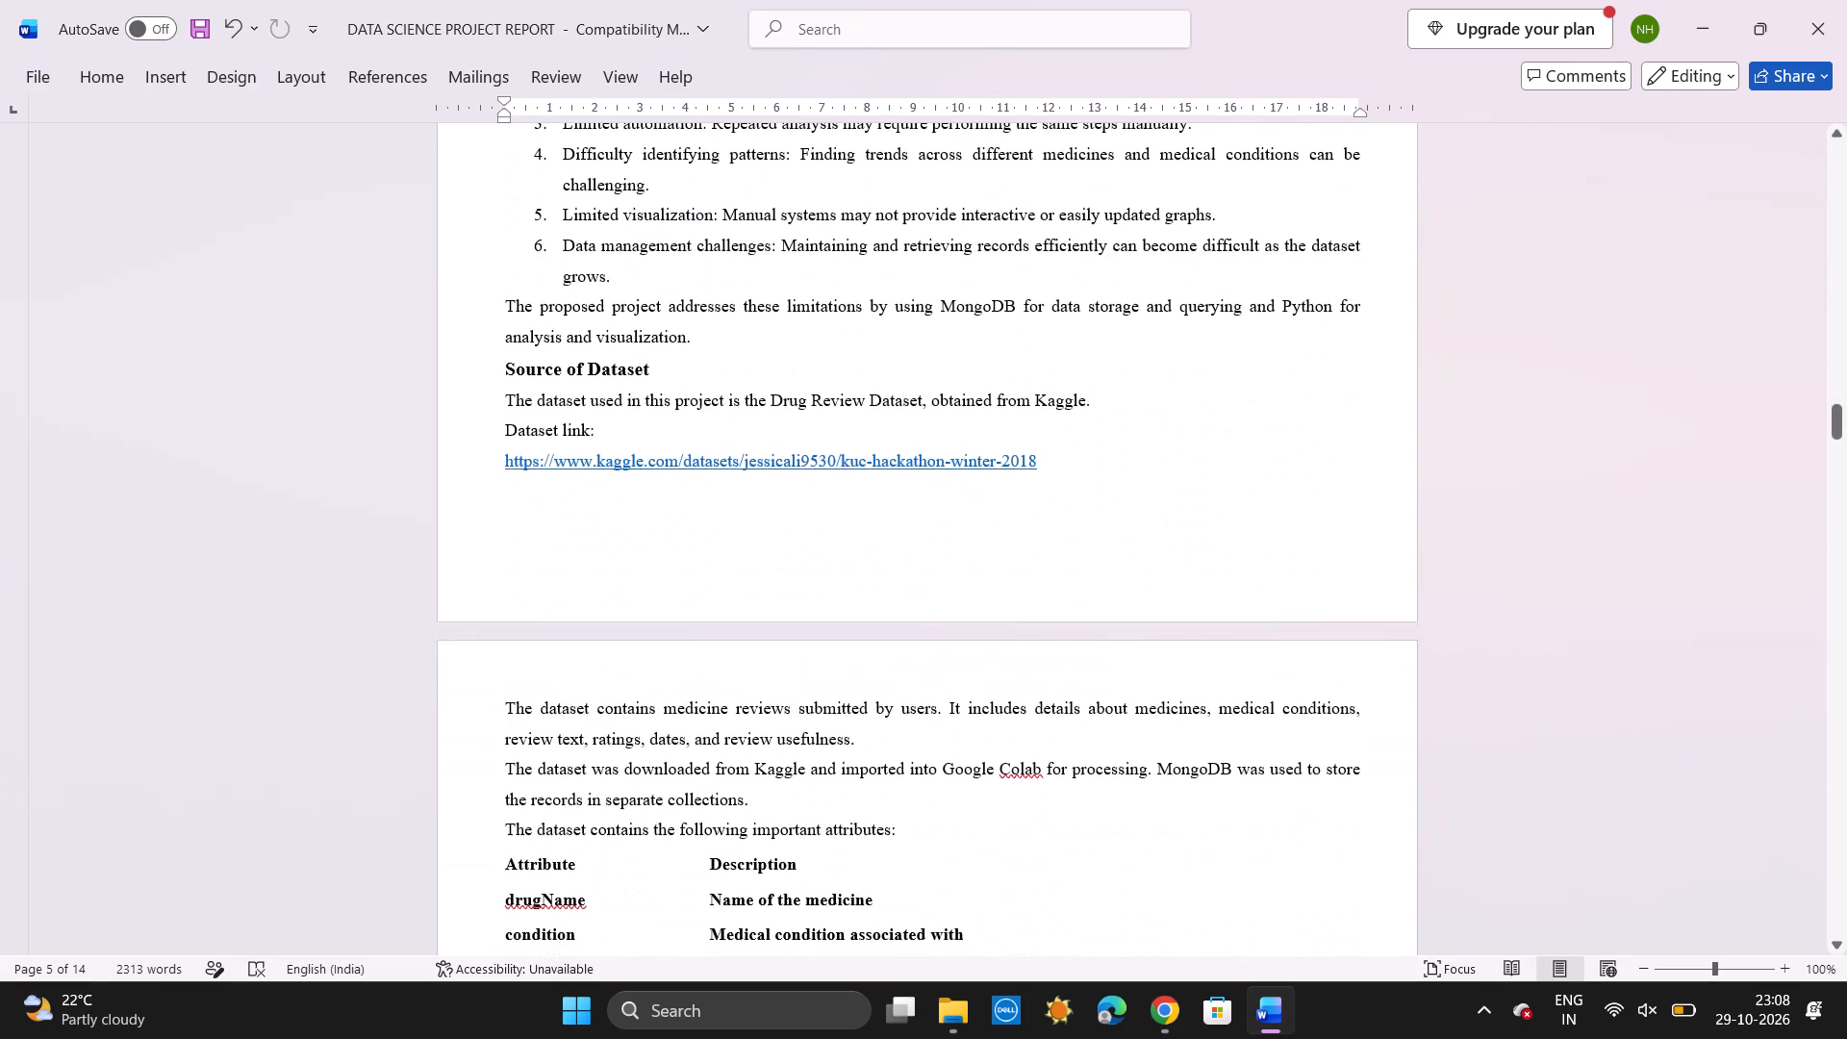
click(1055, 466)
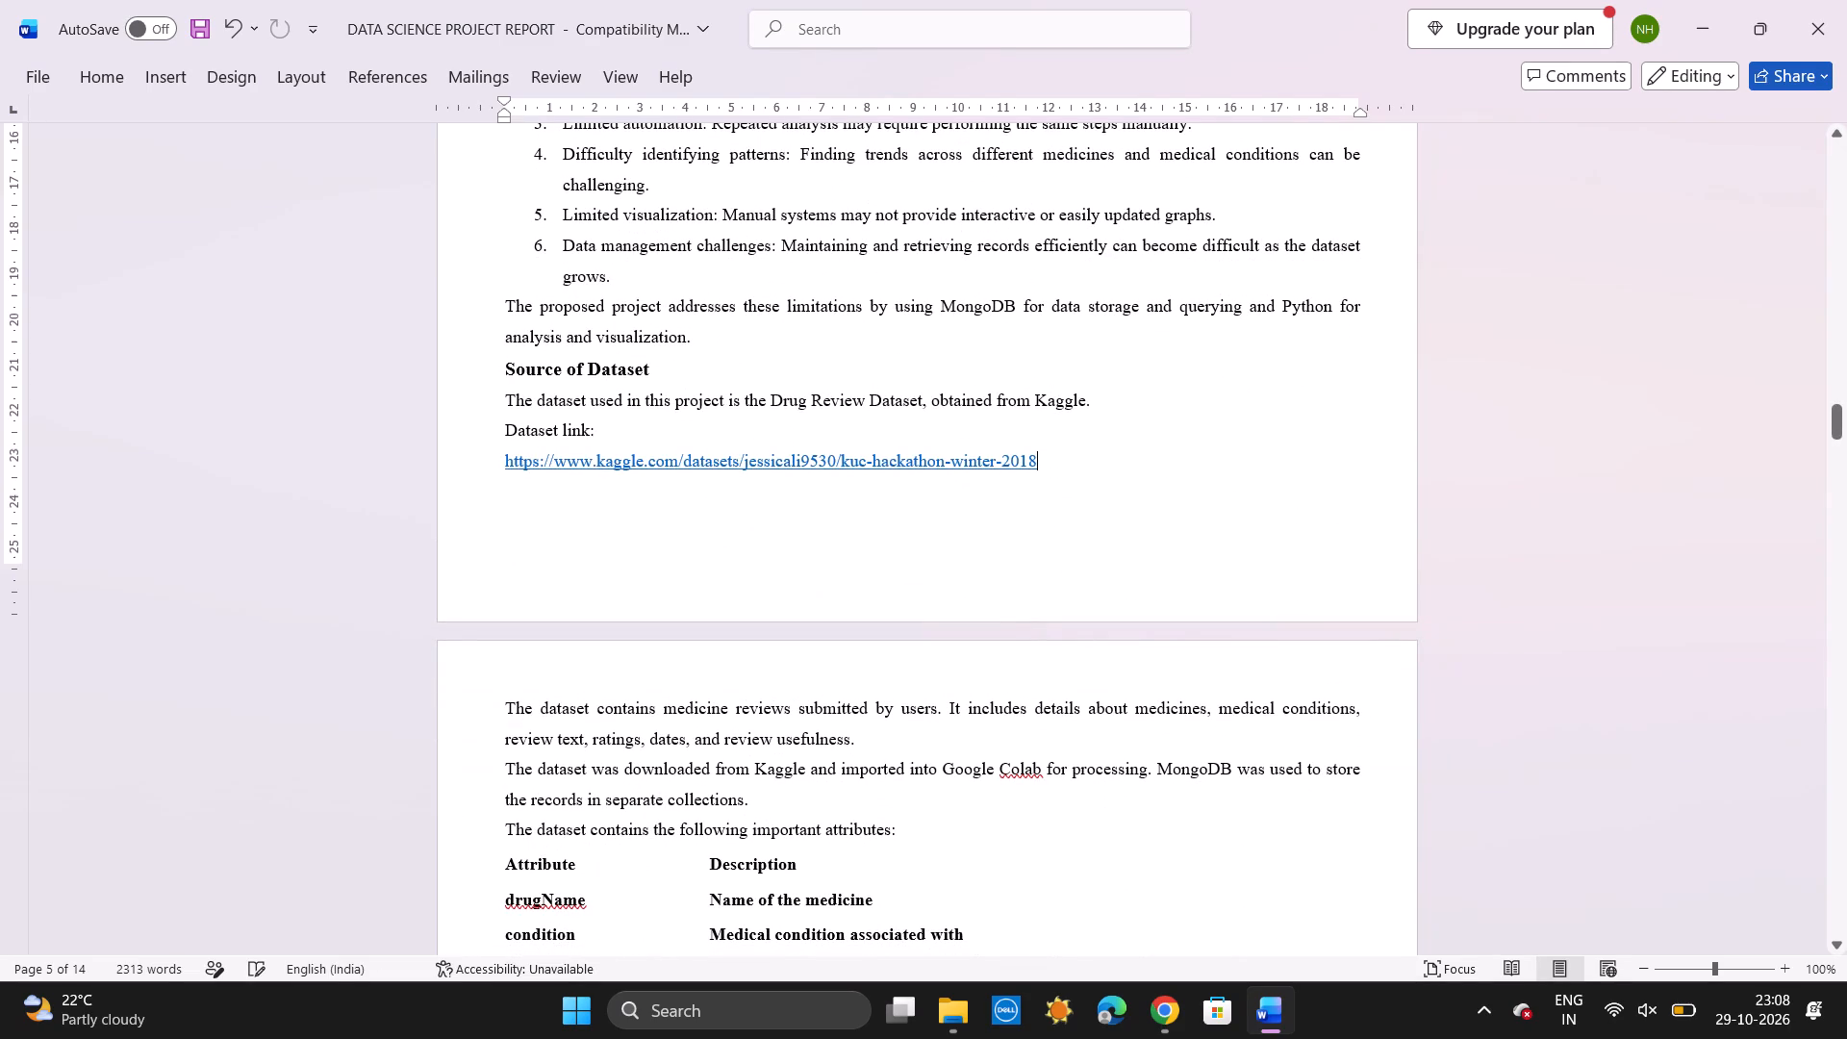
key(Return)
key(Return)
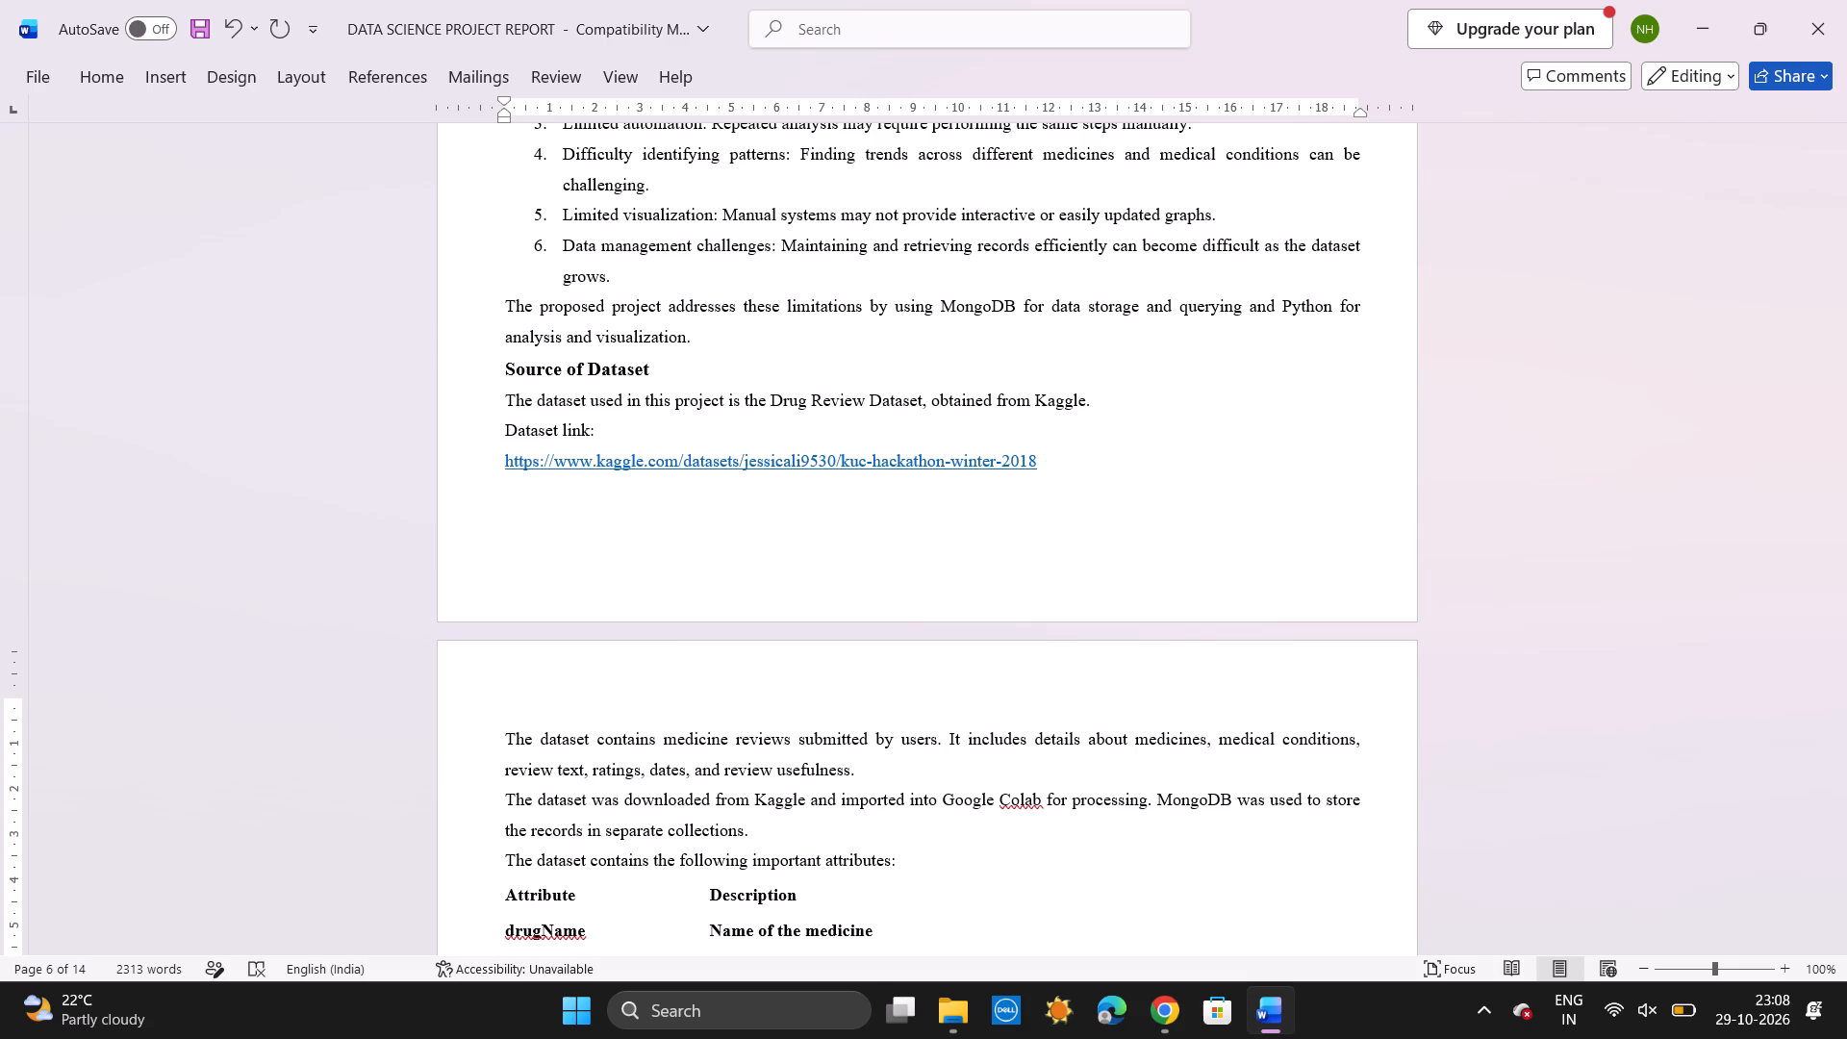
key(ctrl+v)
key(Return)
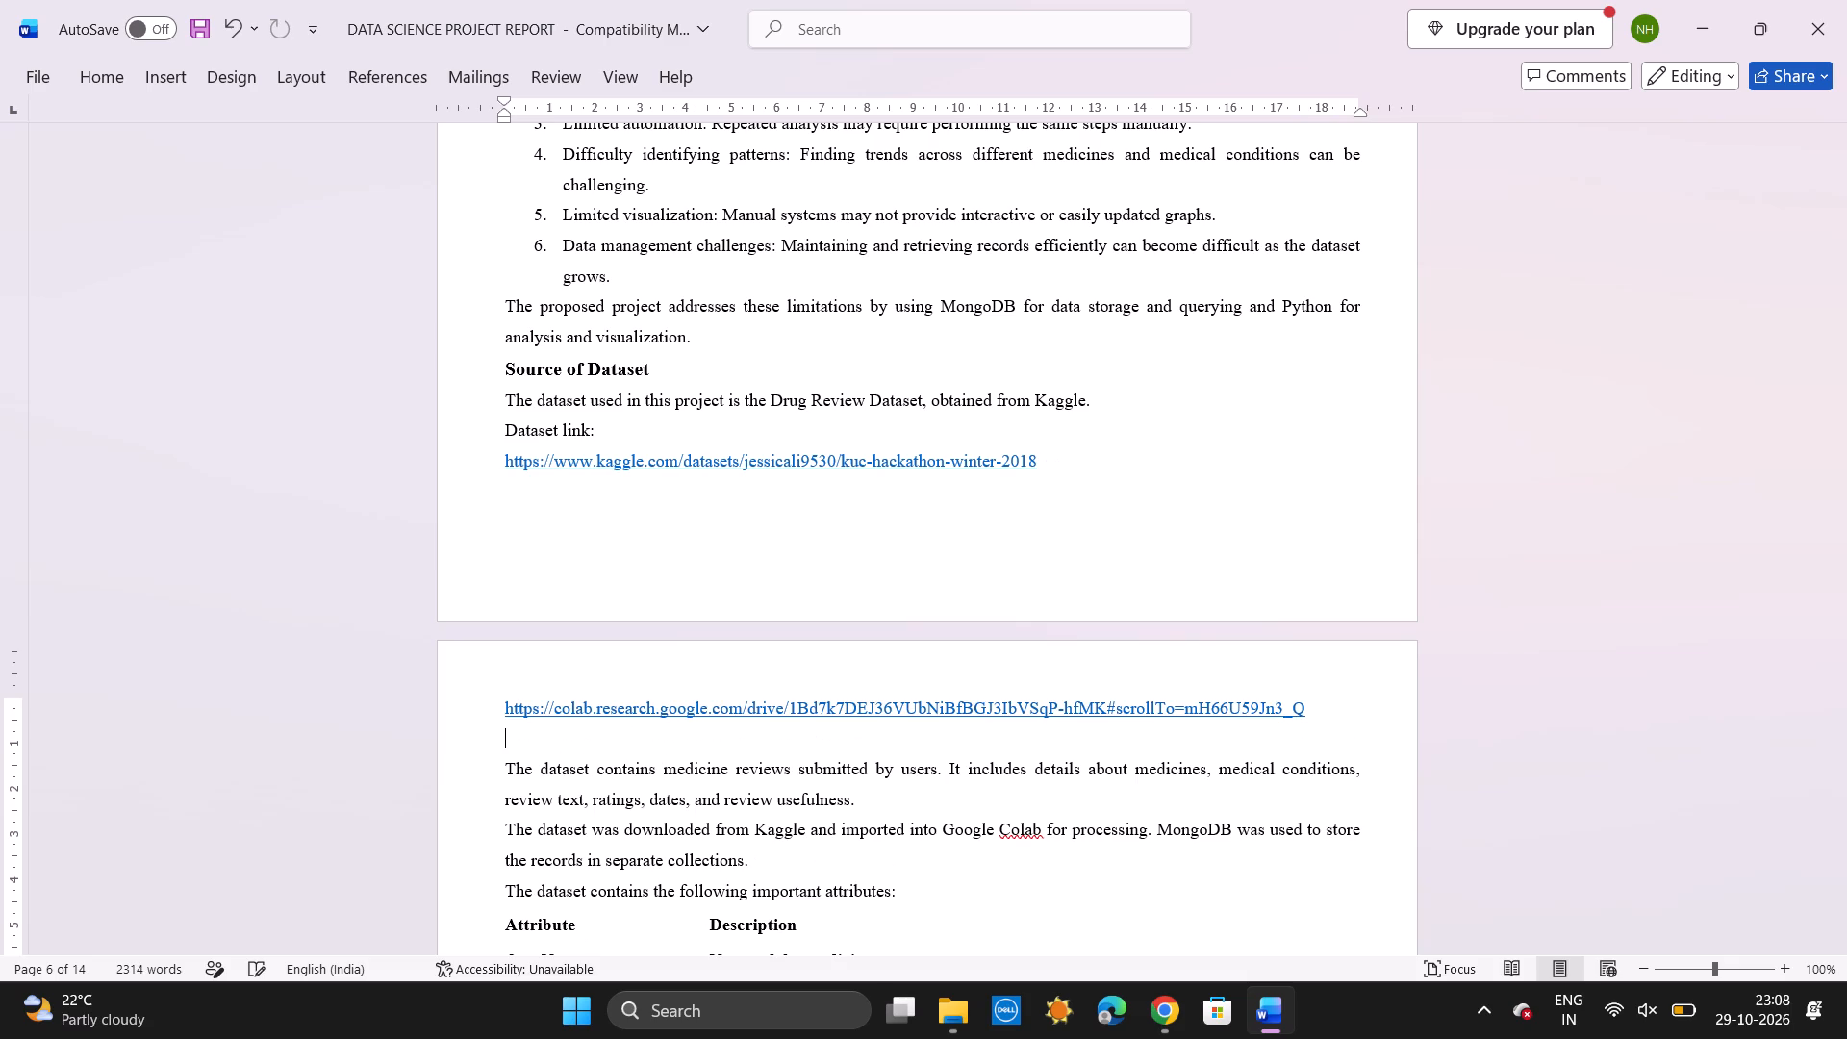
Add the label "My Execution:" on a new line directly above the Colab notebook link.
click(499, 697)
key(Return)
key(Return)
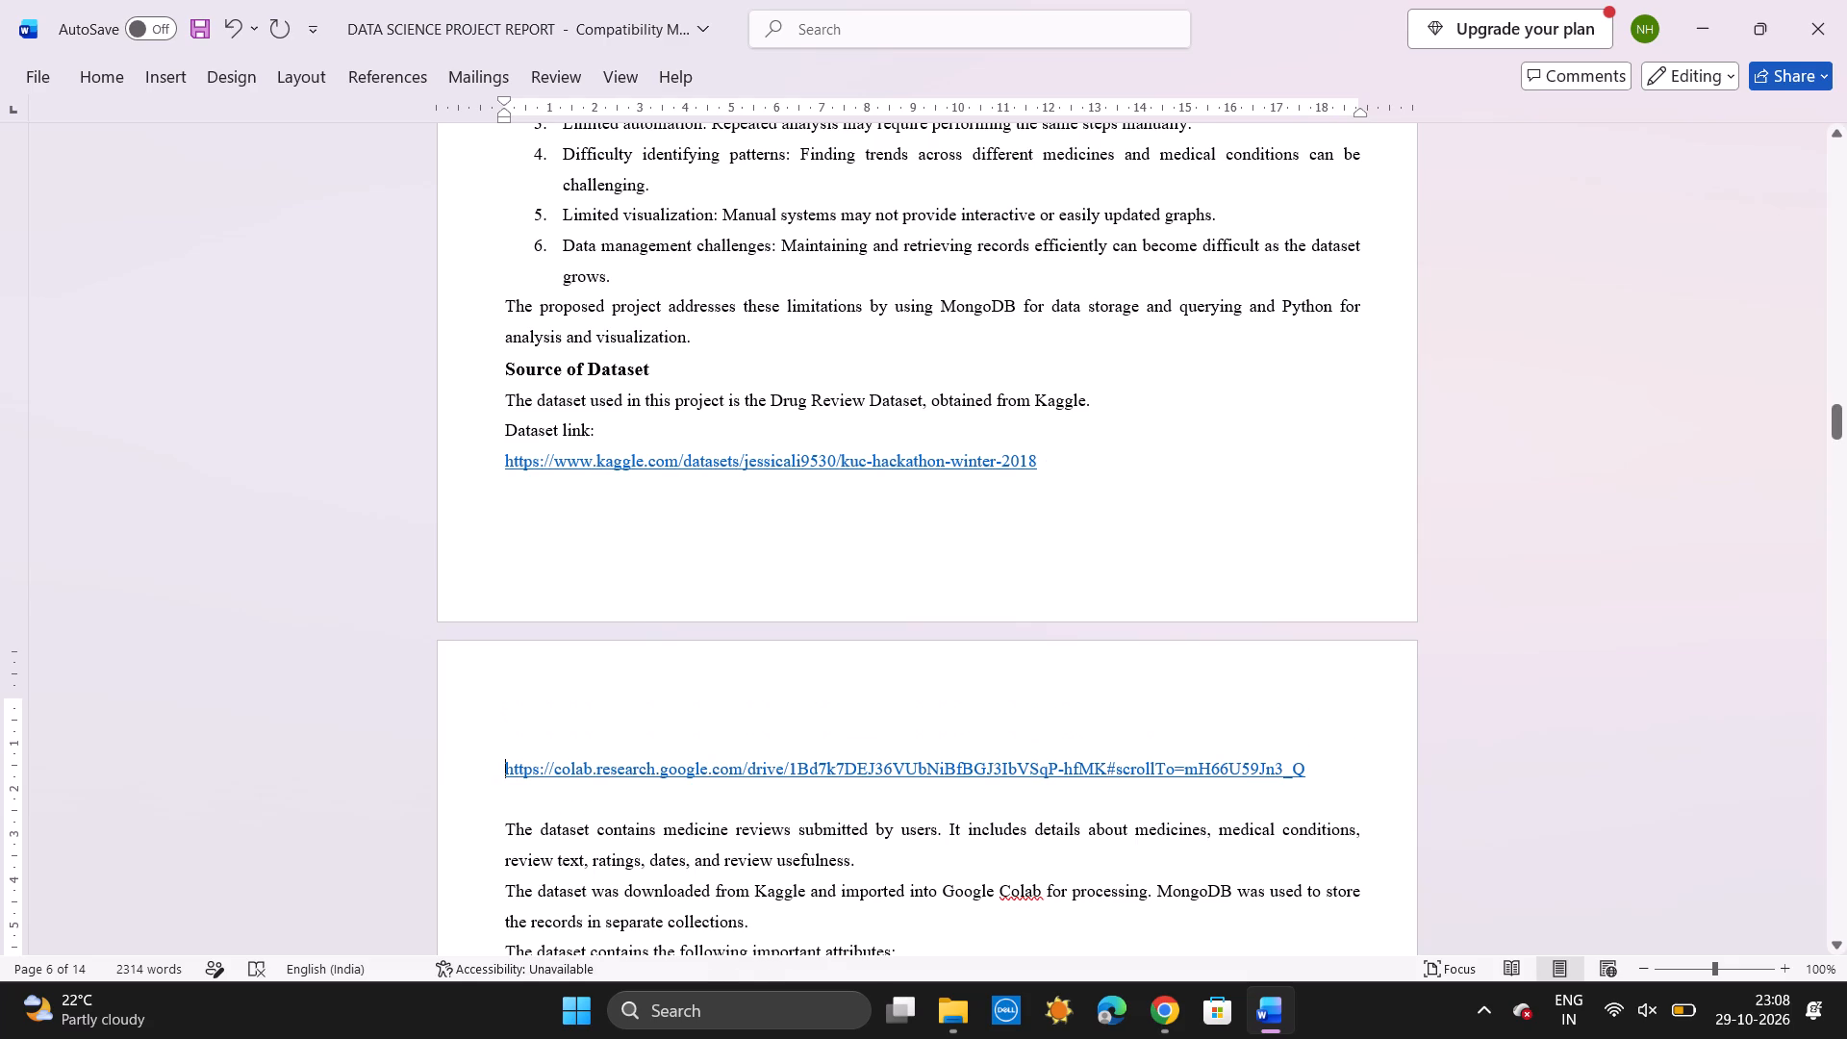
click(505, 709)
click(505, 729)
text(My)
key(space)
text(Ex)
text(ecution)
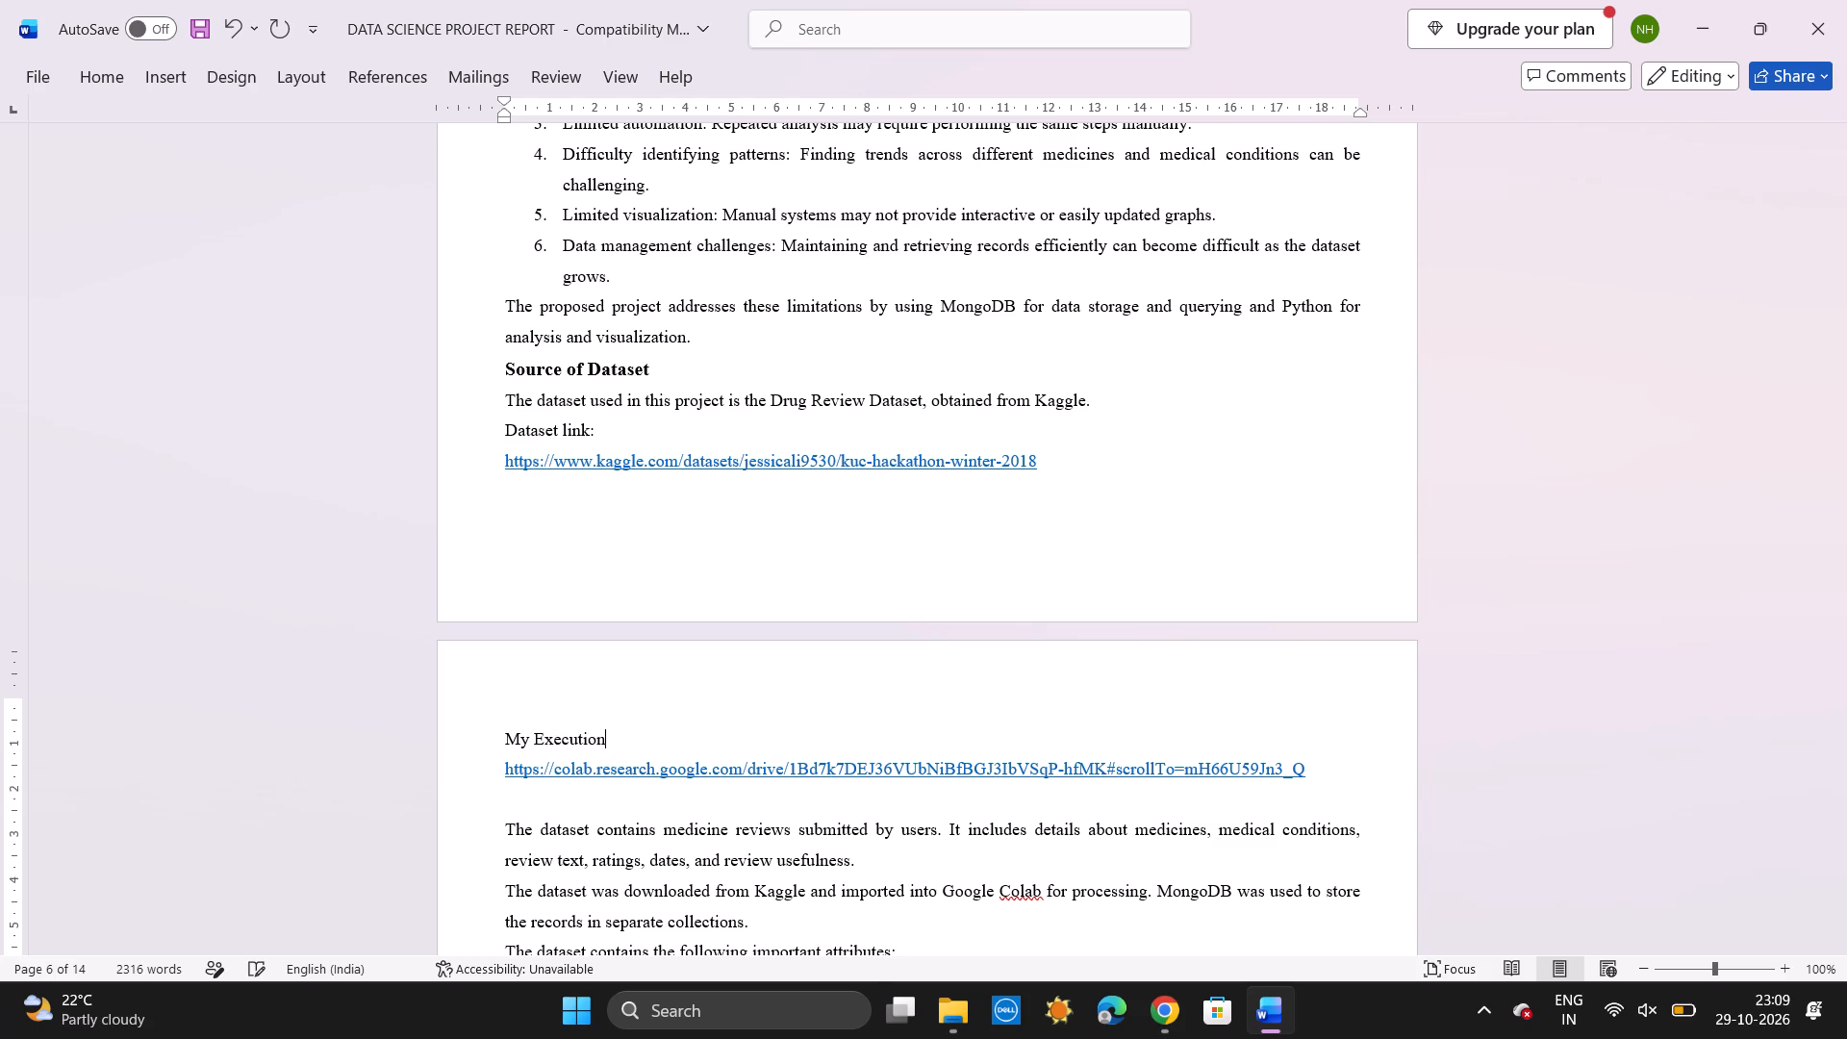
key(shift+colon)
Make the "My Execution:" and "Dataset link:" labels bold.
drag(504, 743, 615, 742)
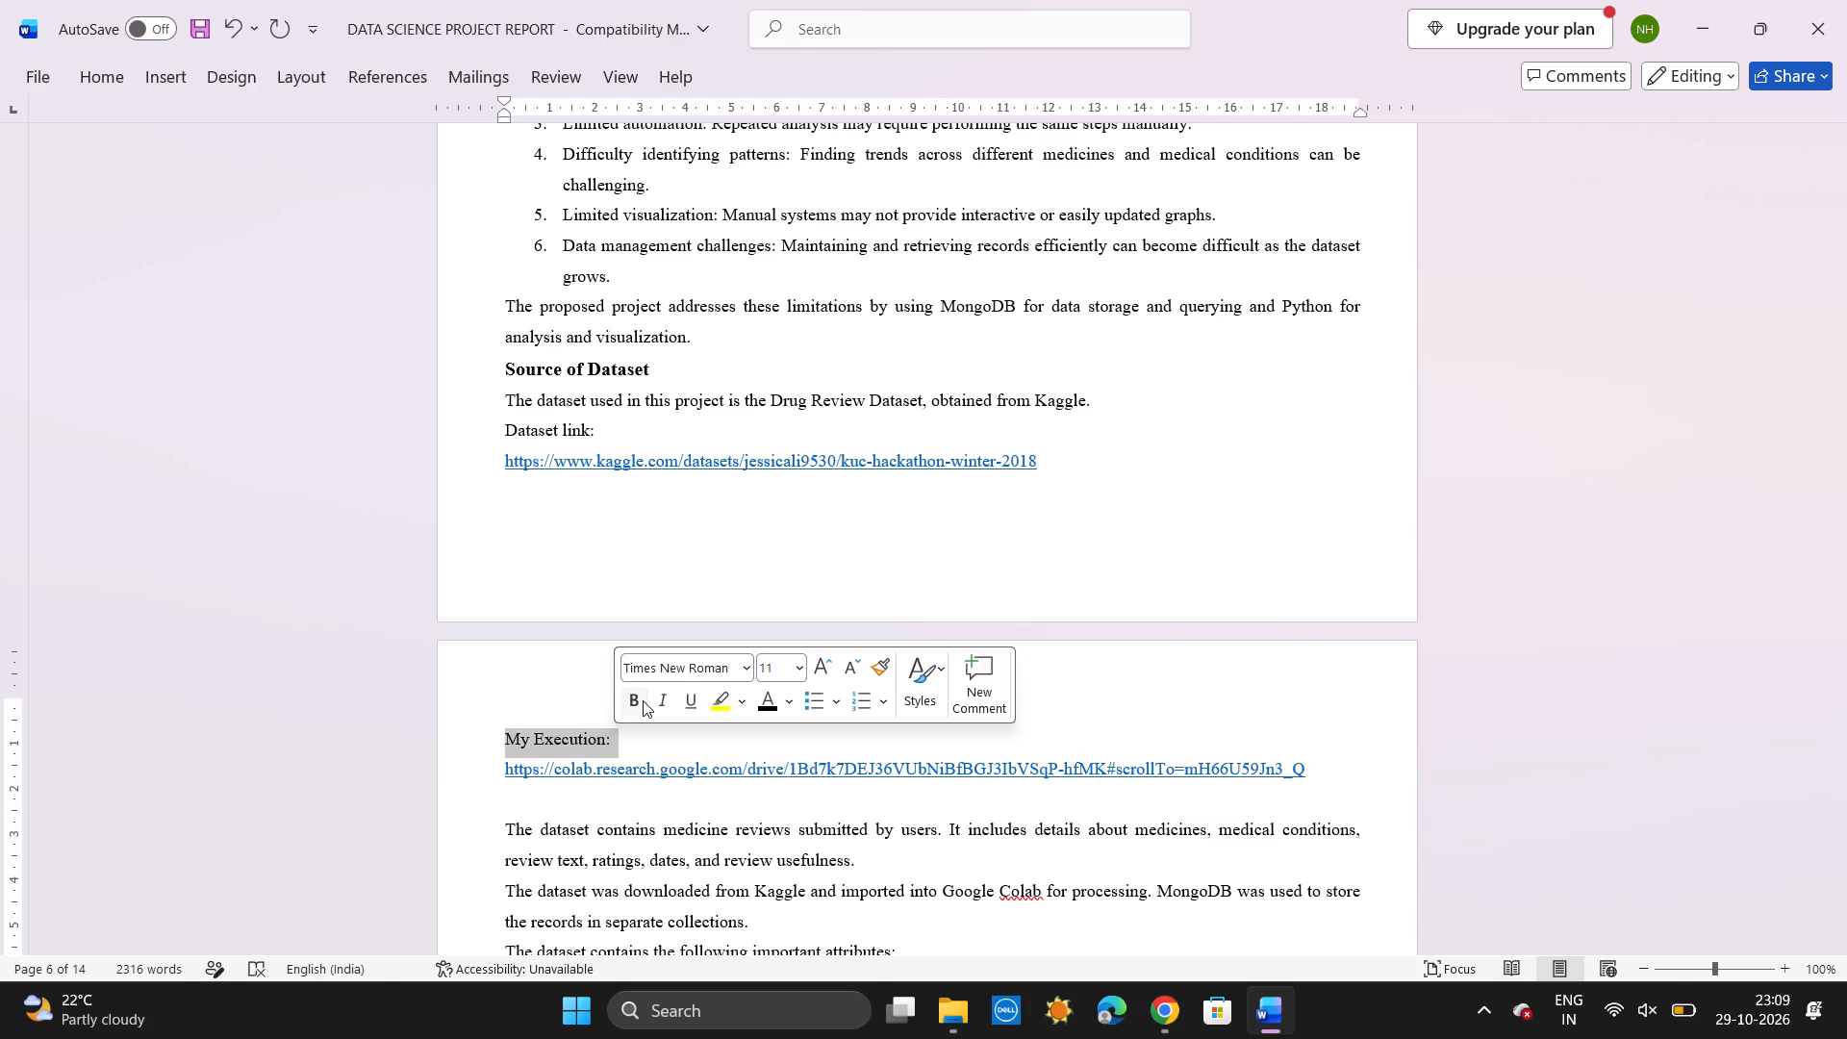
click(643, 700)
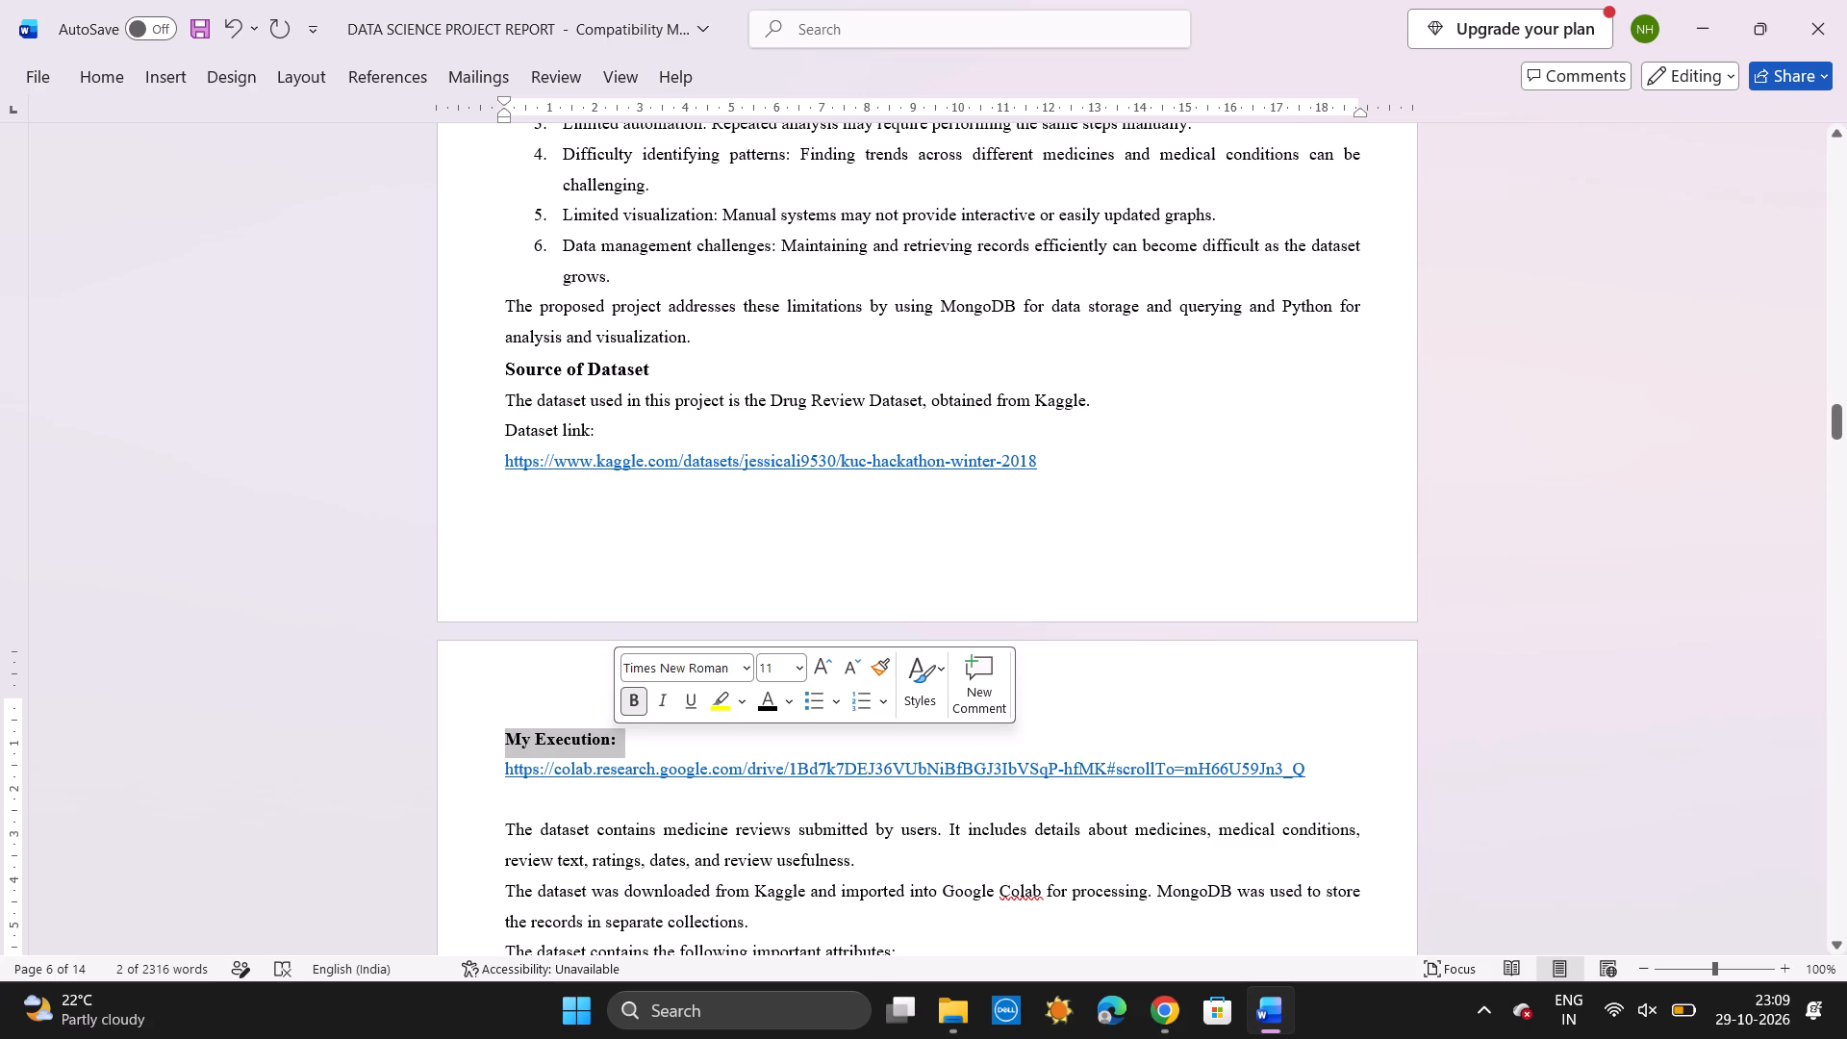
drag(503, 428, 595, 431)
click(606, 391)
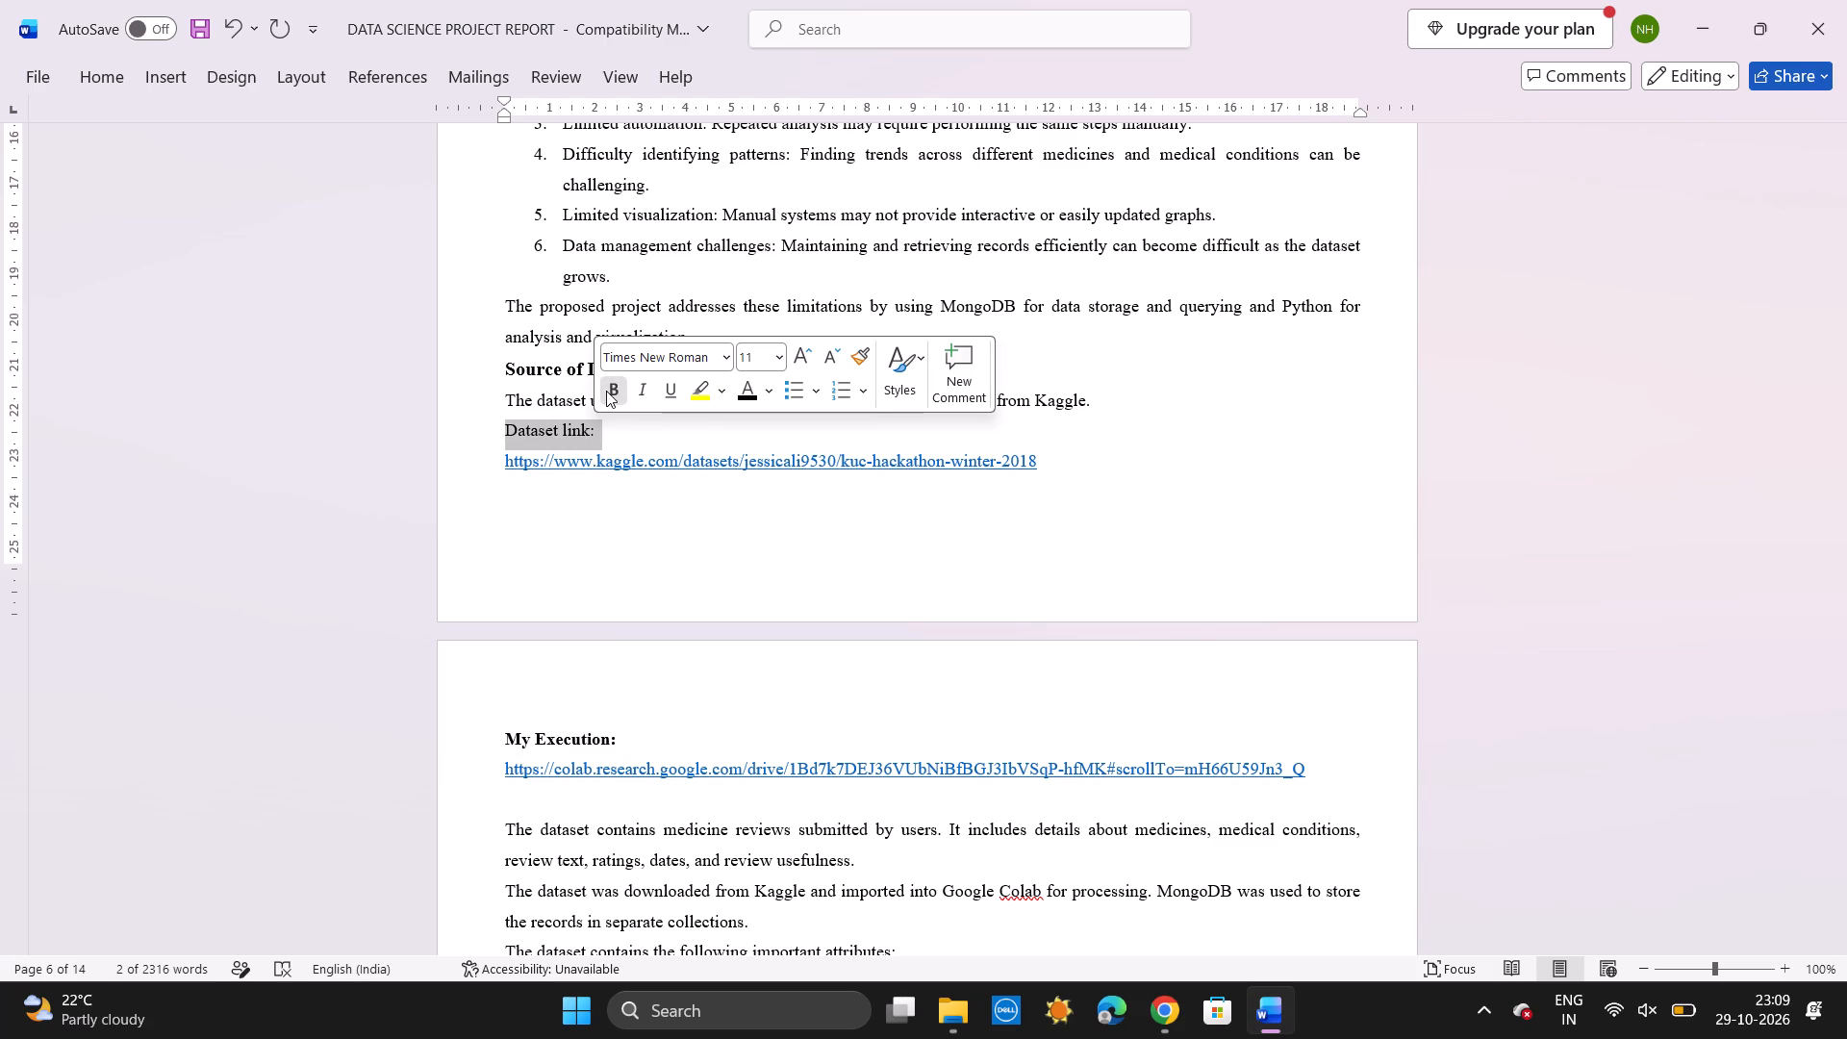
Look through the report from the dataset section to the references at the end, and back up to the cover page.
scroll(867, 666, down, 2)
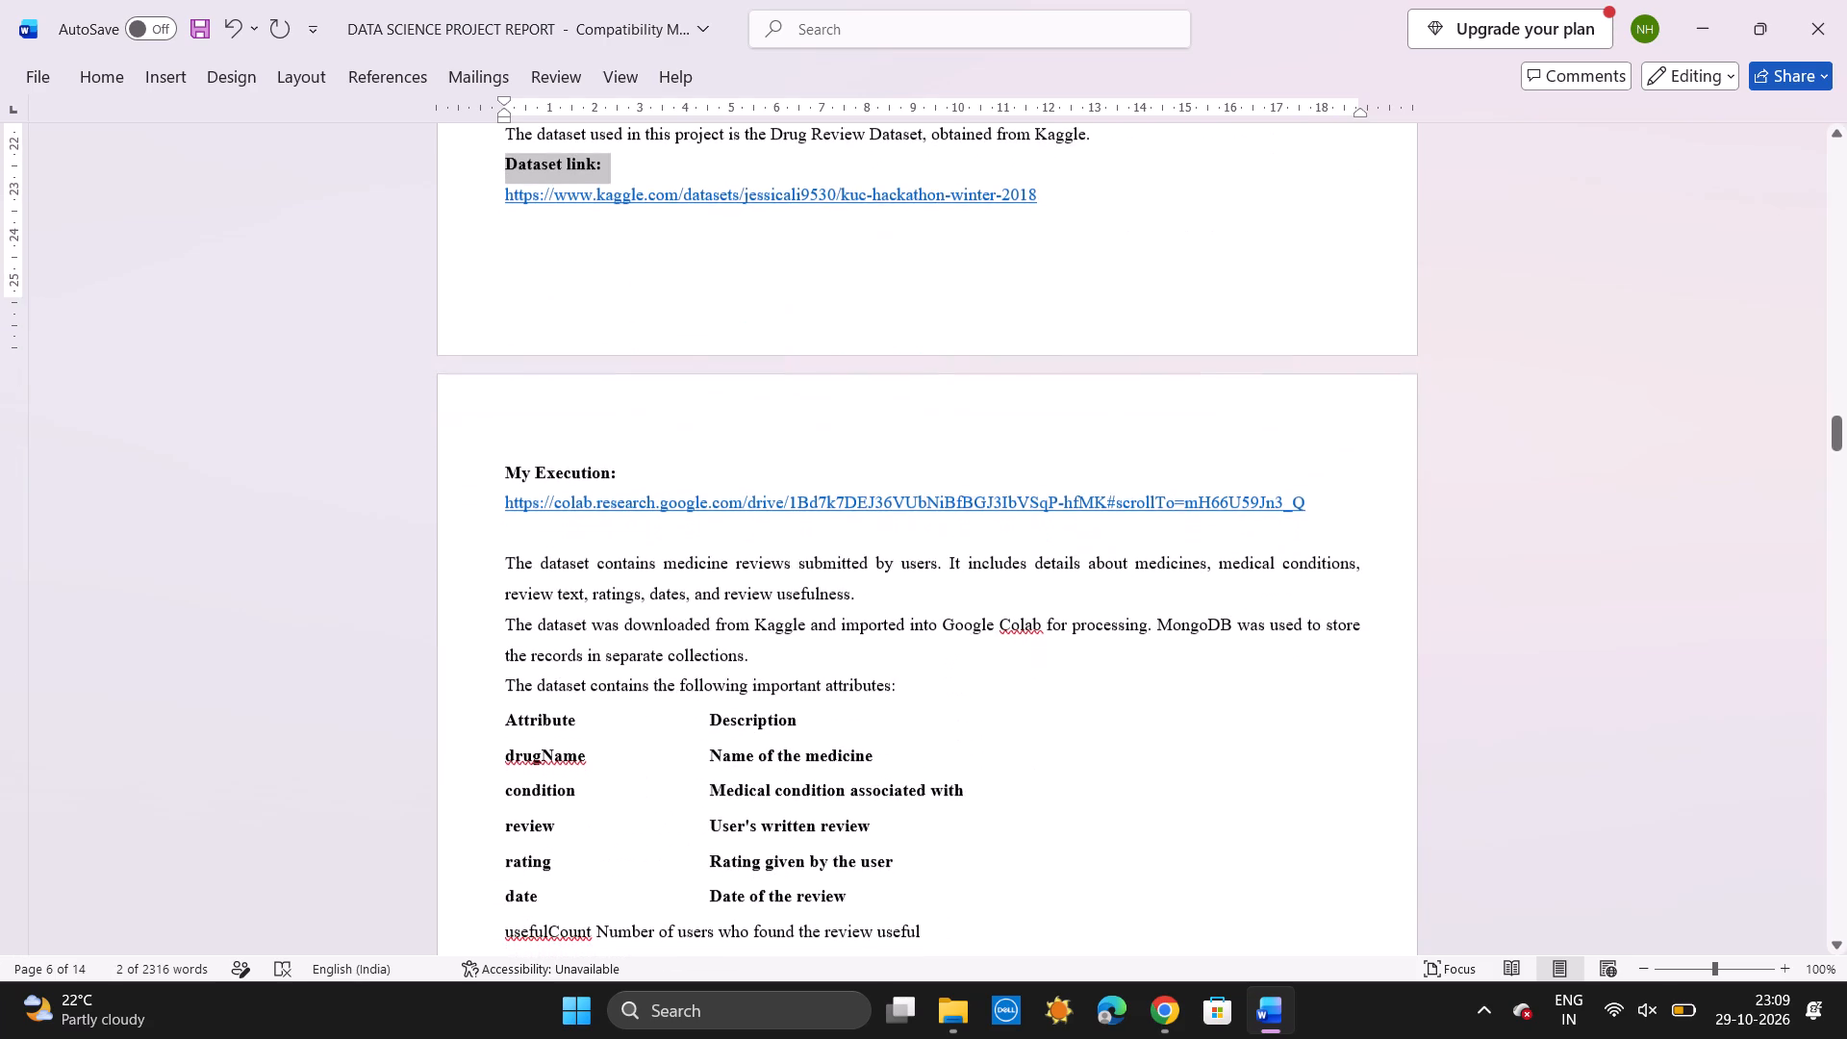
scroll(867, 666, down, 4)
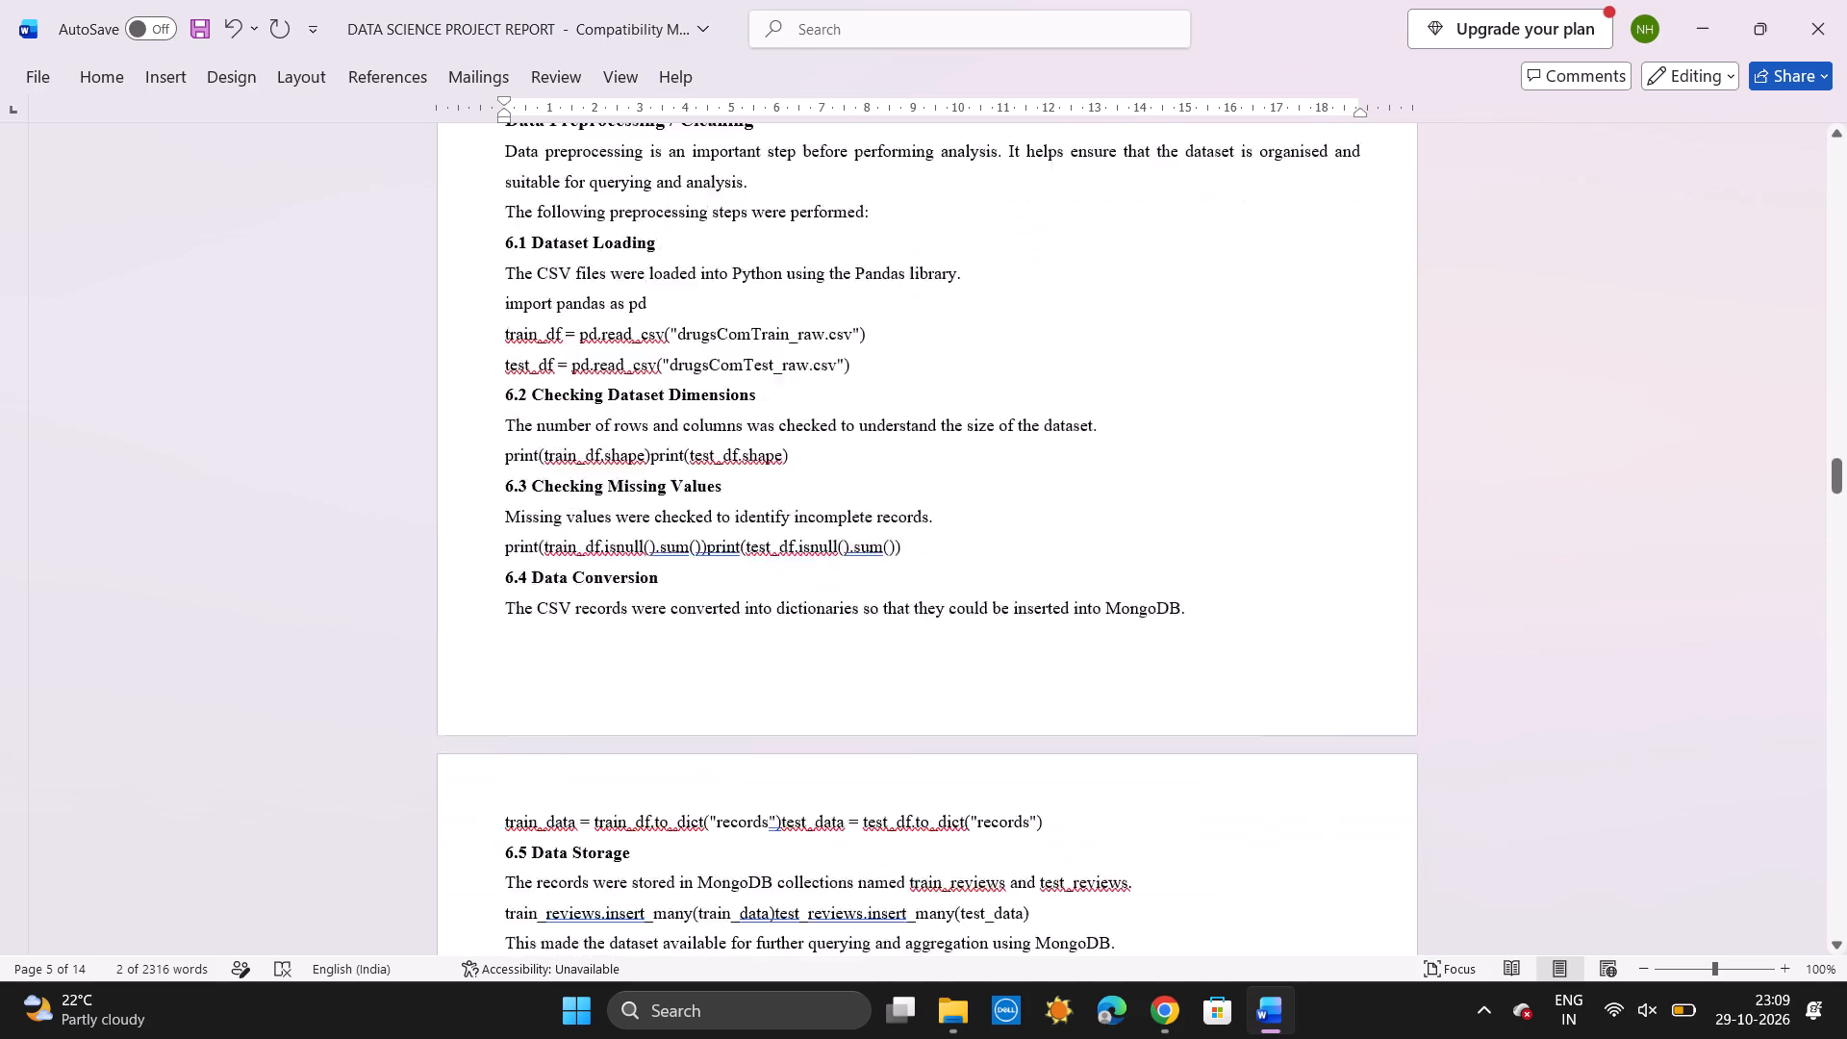
scroll(867, 666, down, 19)
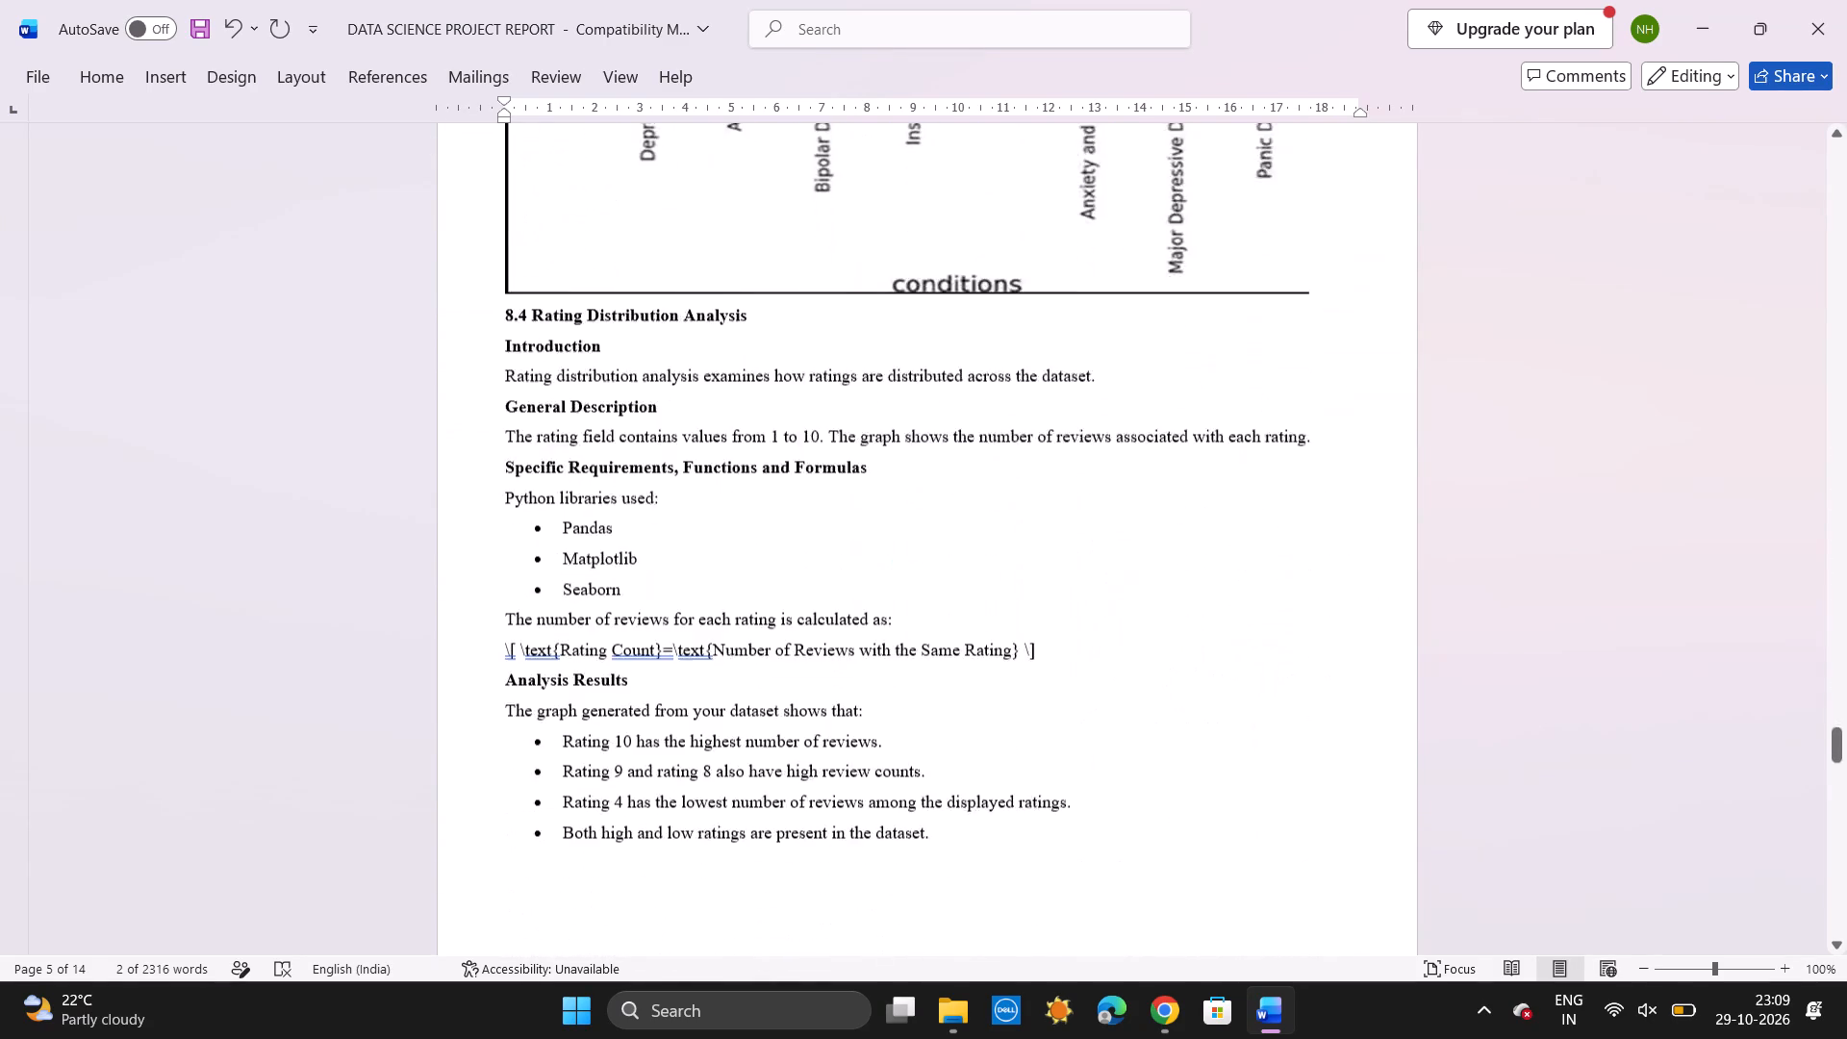
scroll(867, 666, down, 8)
scroll(867, 666, up, 2)
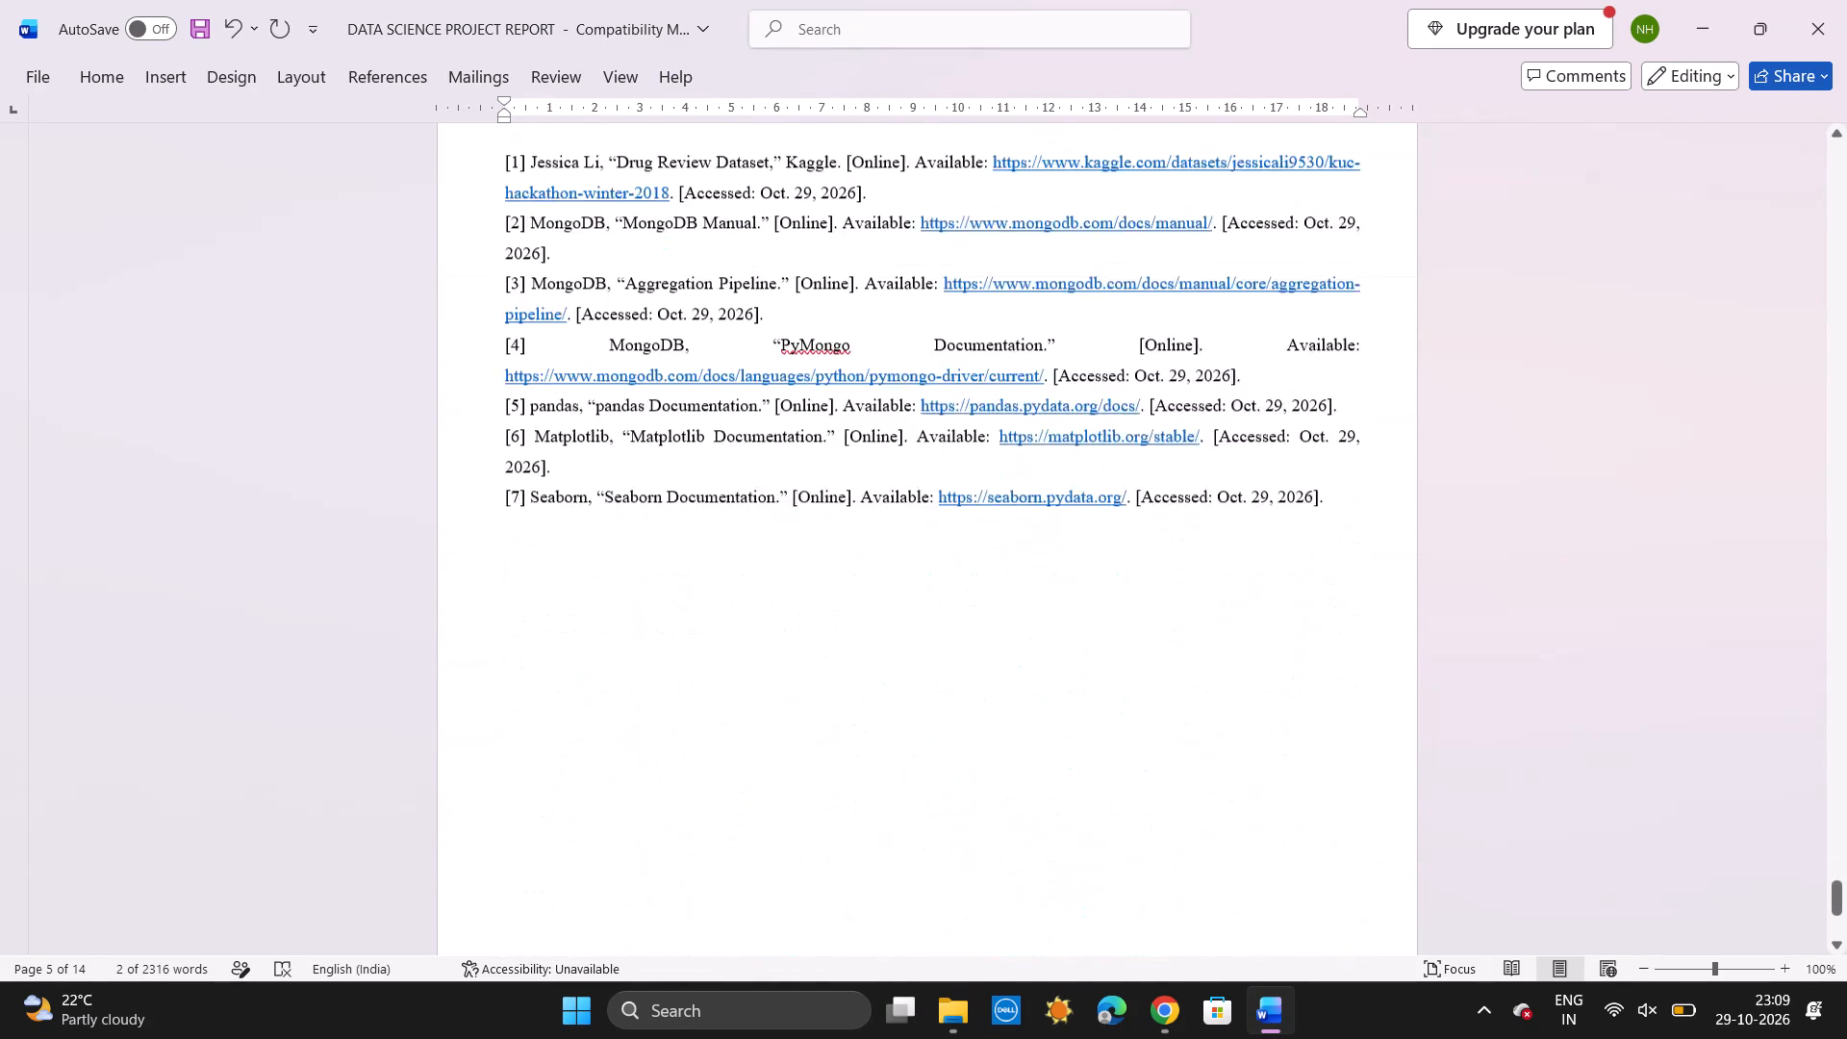
scroll(867, 666, up, 4)
scroll(867, 666, down, 4)
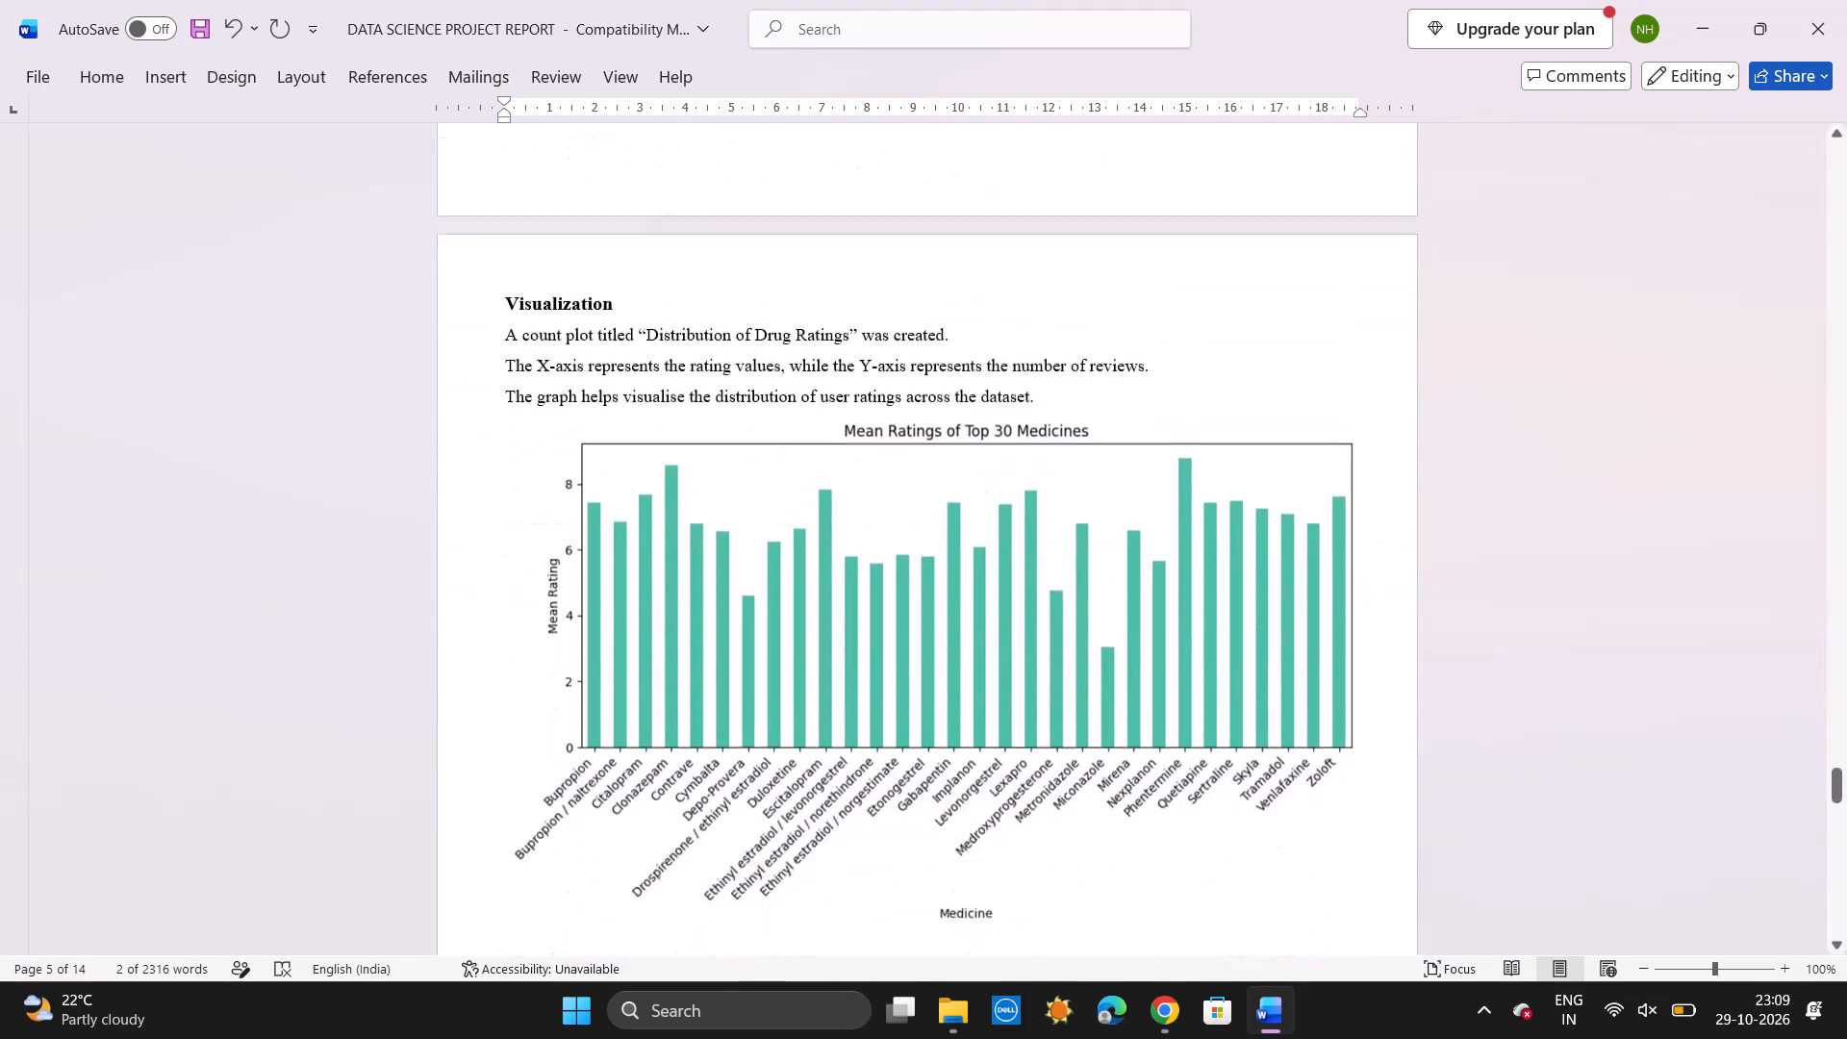
scroll(867, 666, down, 6)
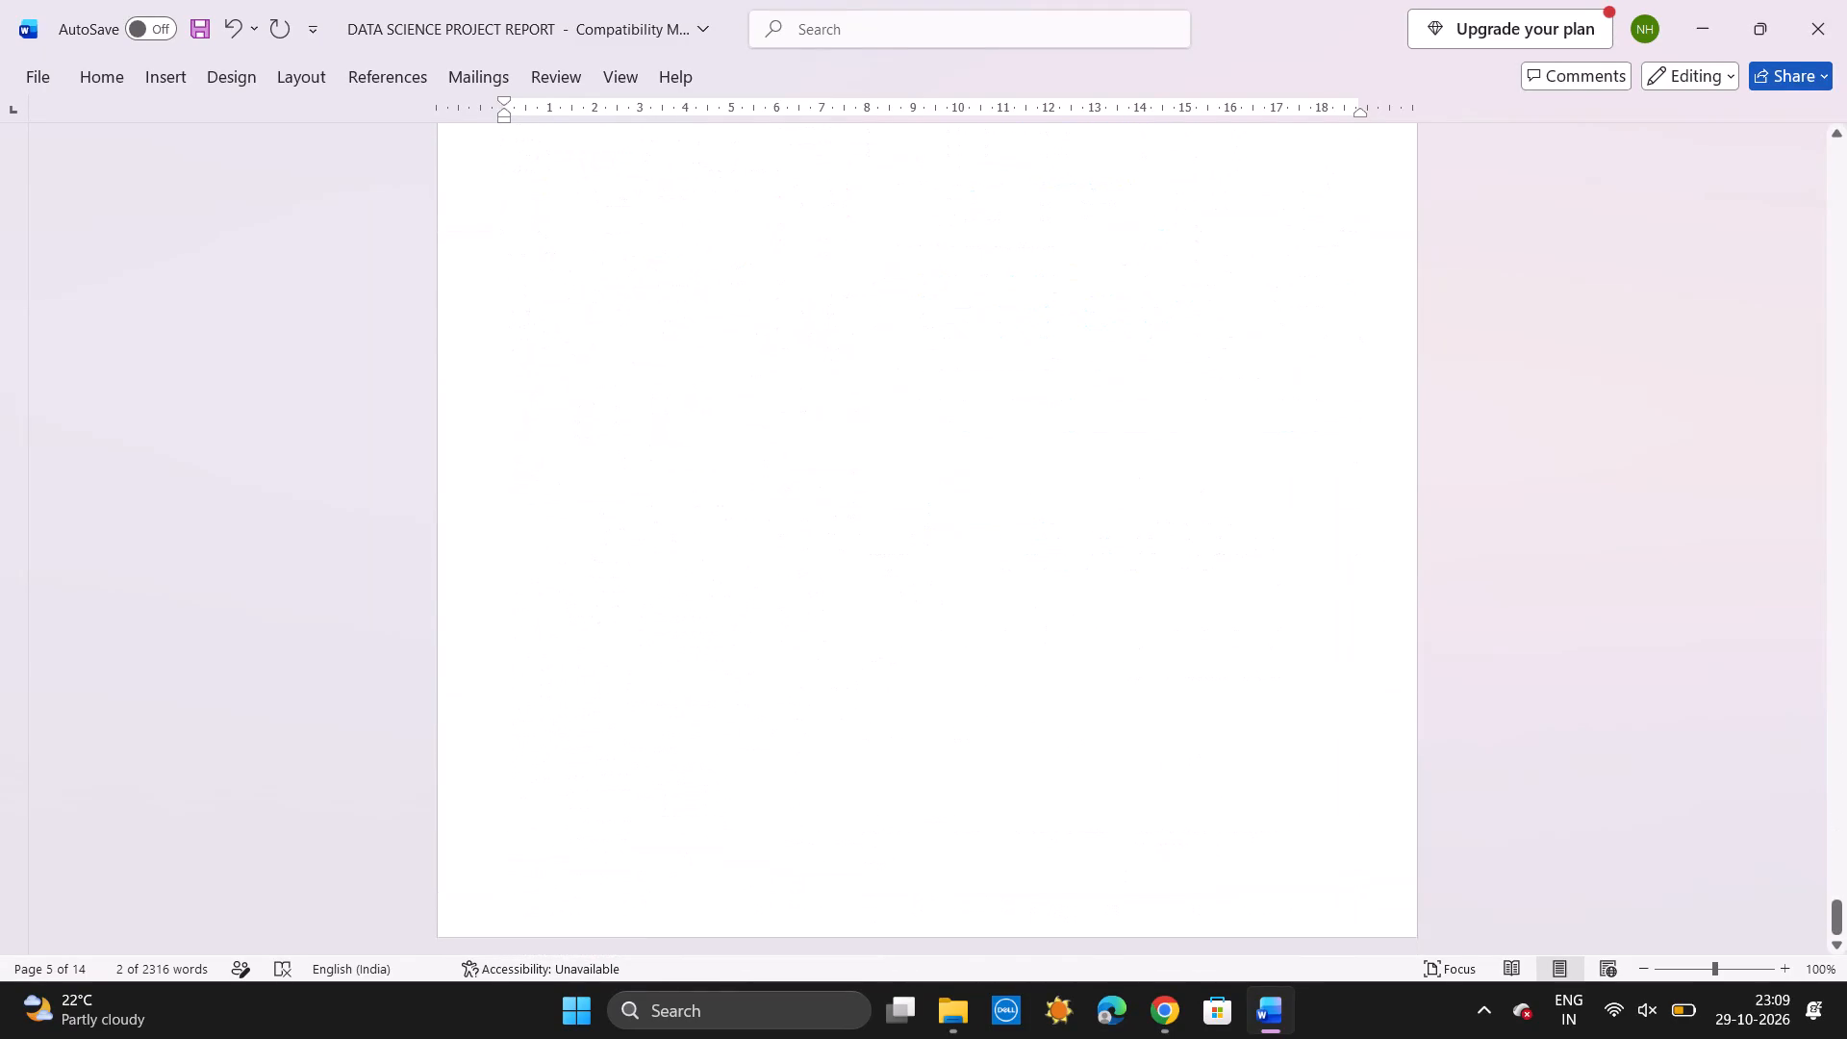
scroll(867, 666, up, 14)
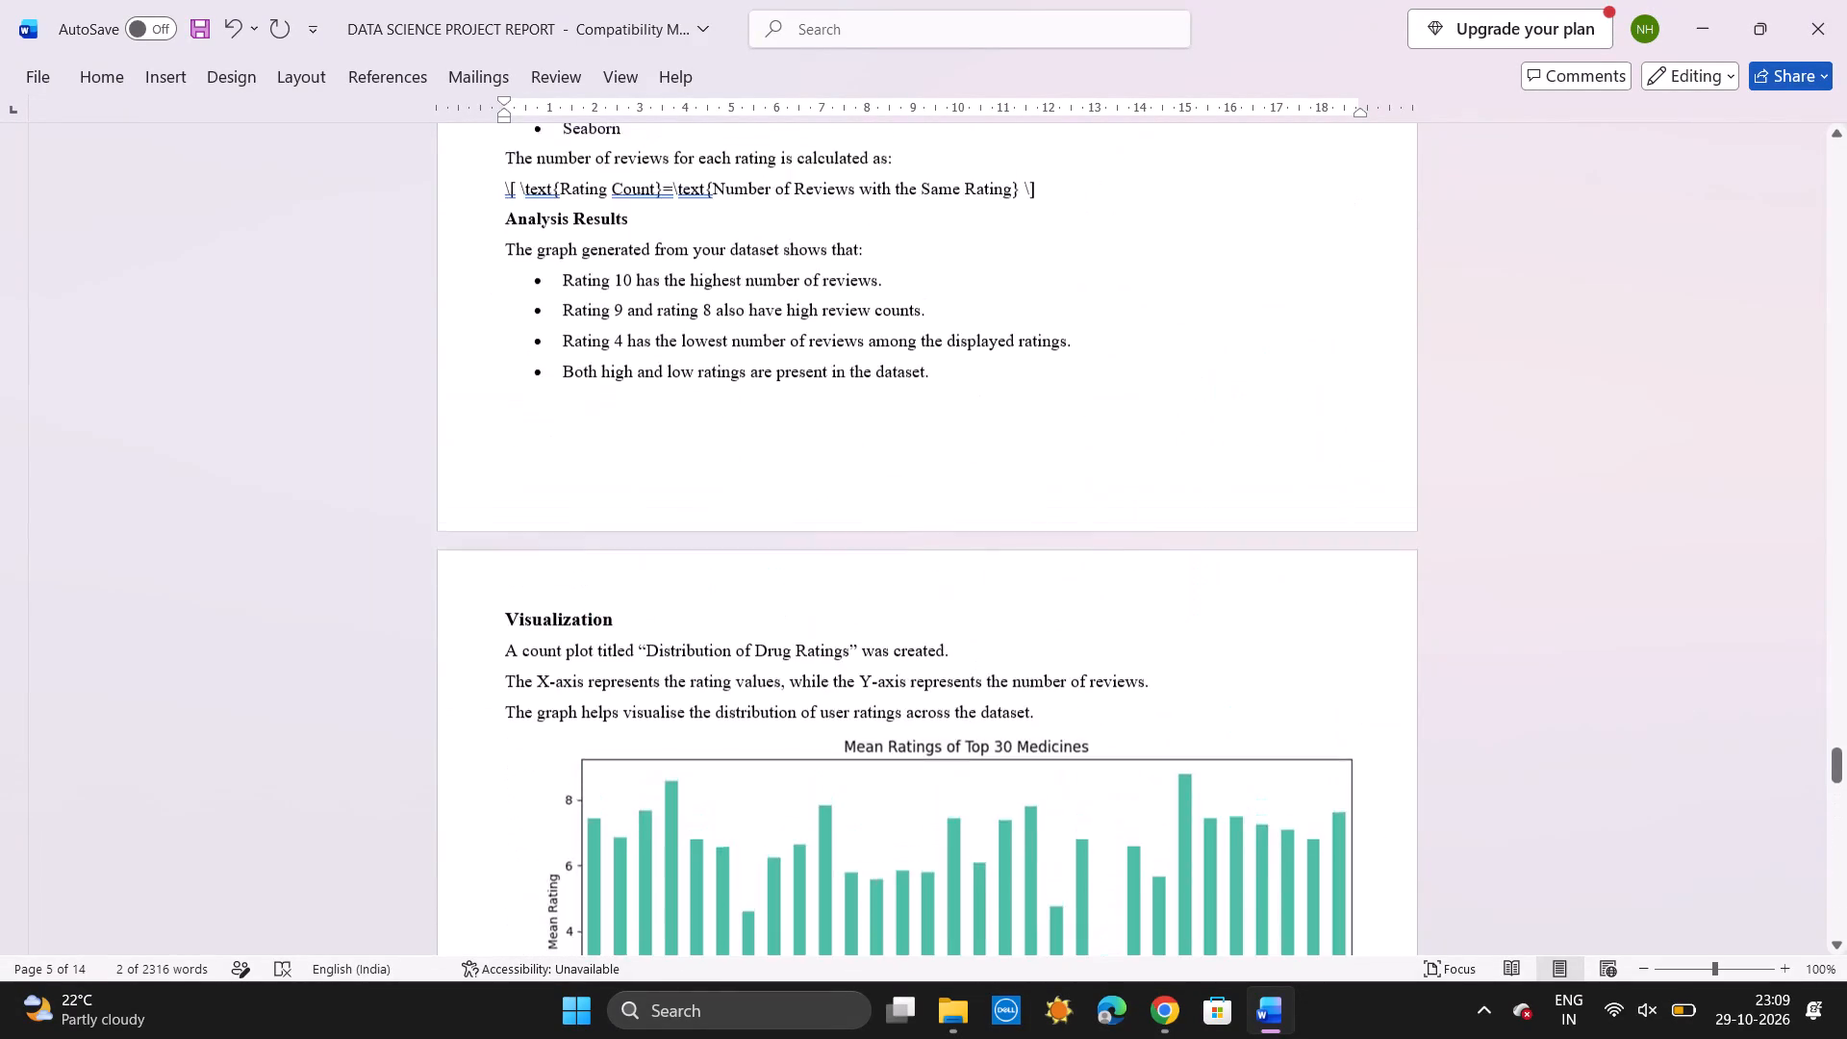
scroll(867, 666, up, 3)
scroll(867, 666, up, 19)
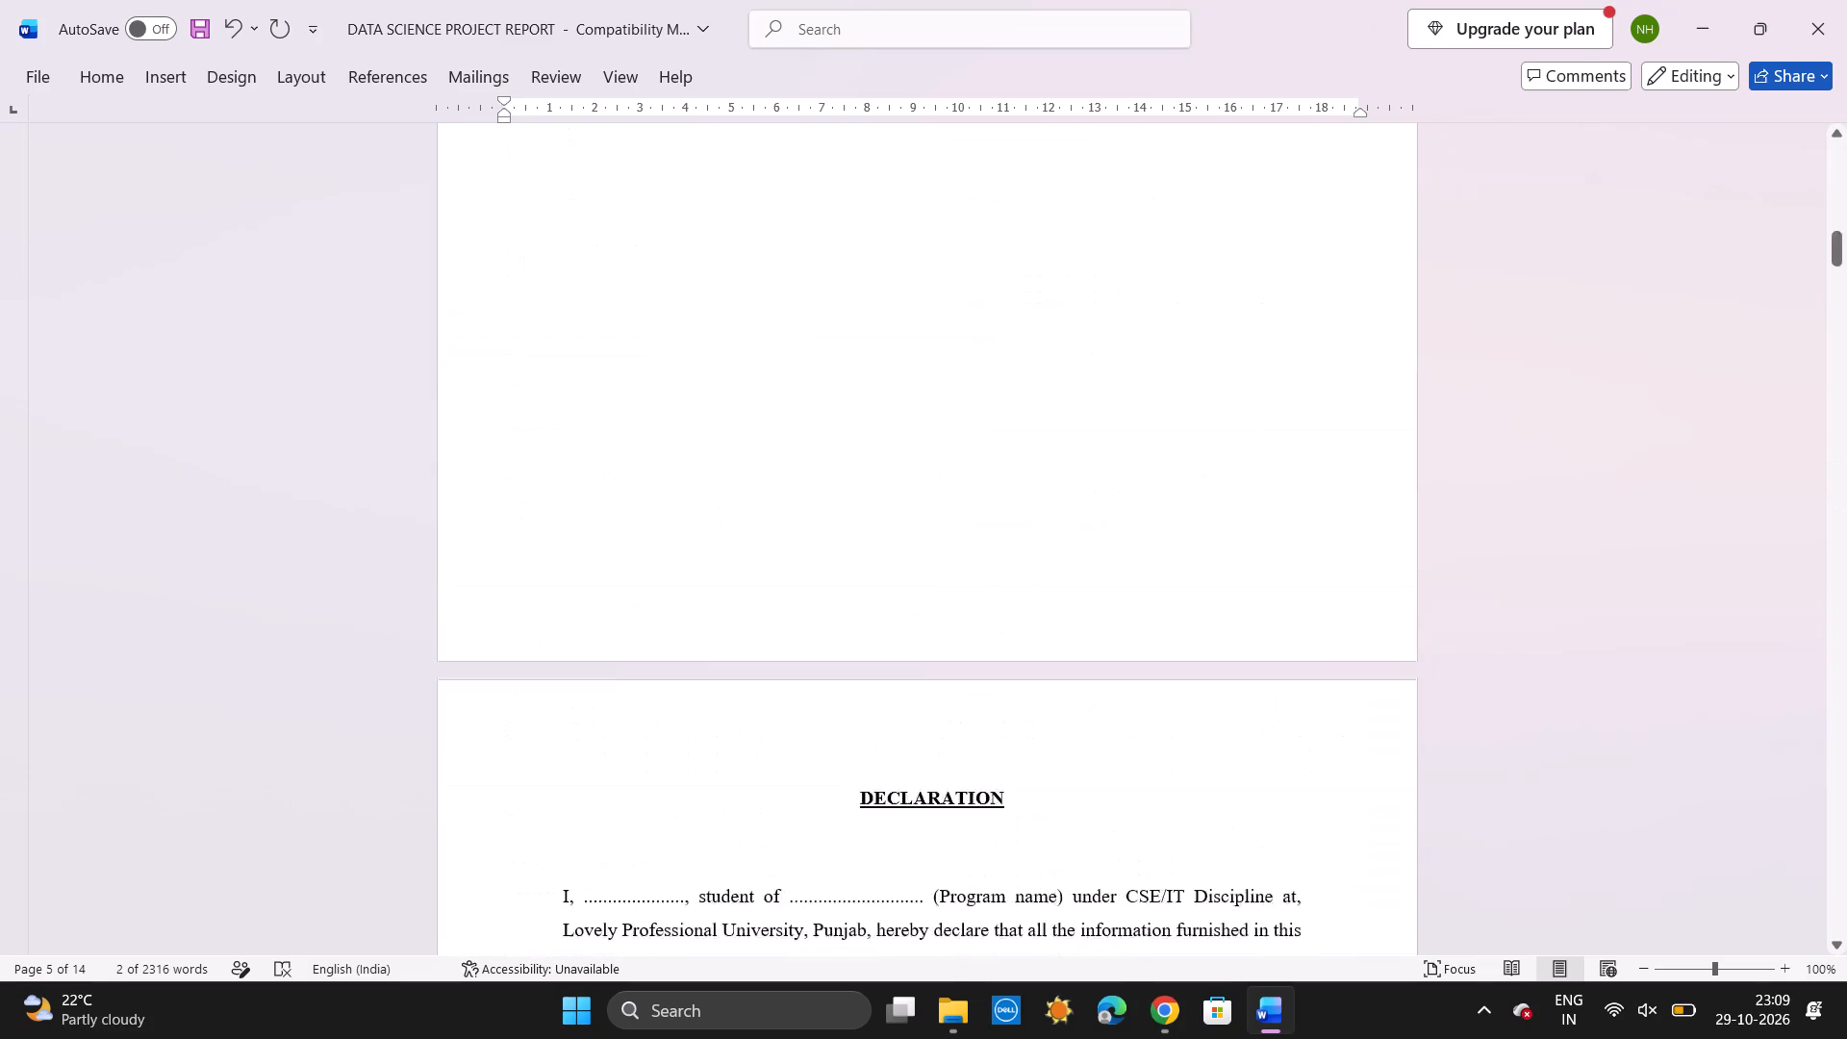
scroll(867, 666, up, 4)
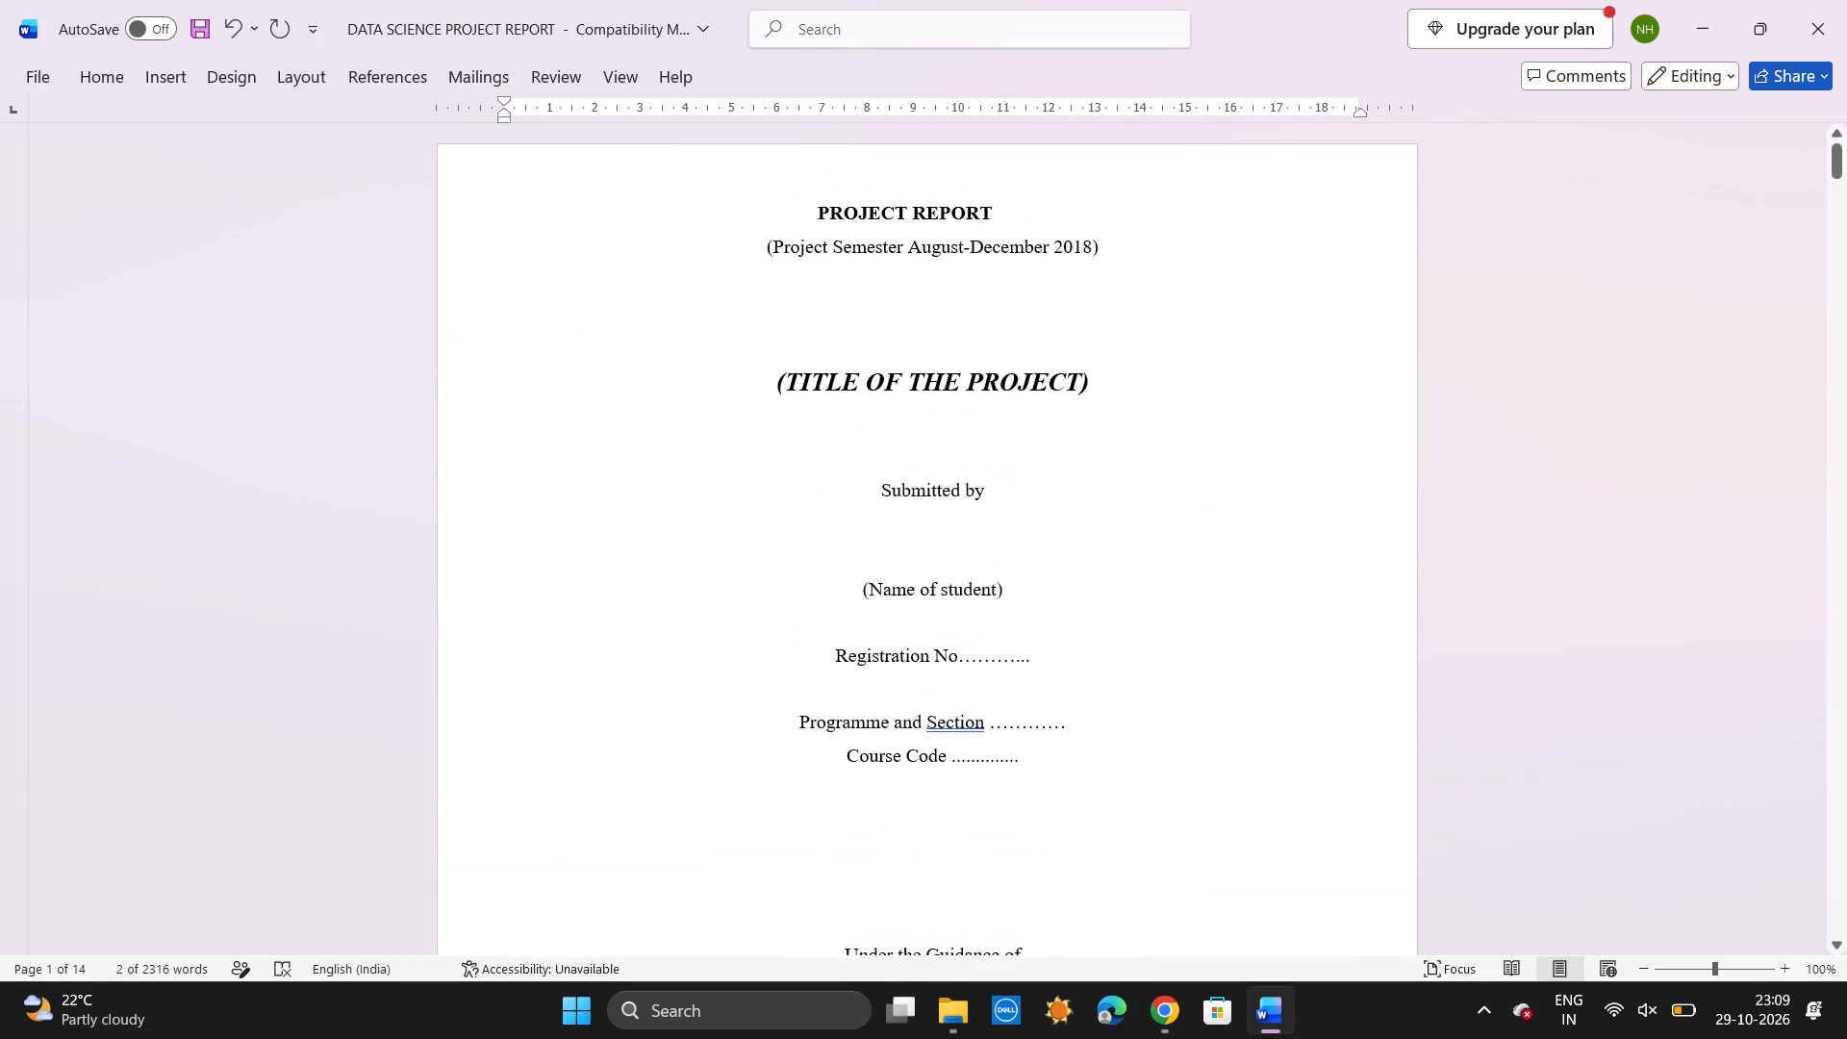
click(1166, 1017)
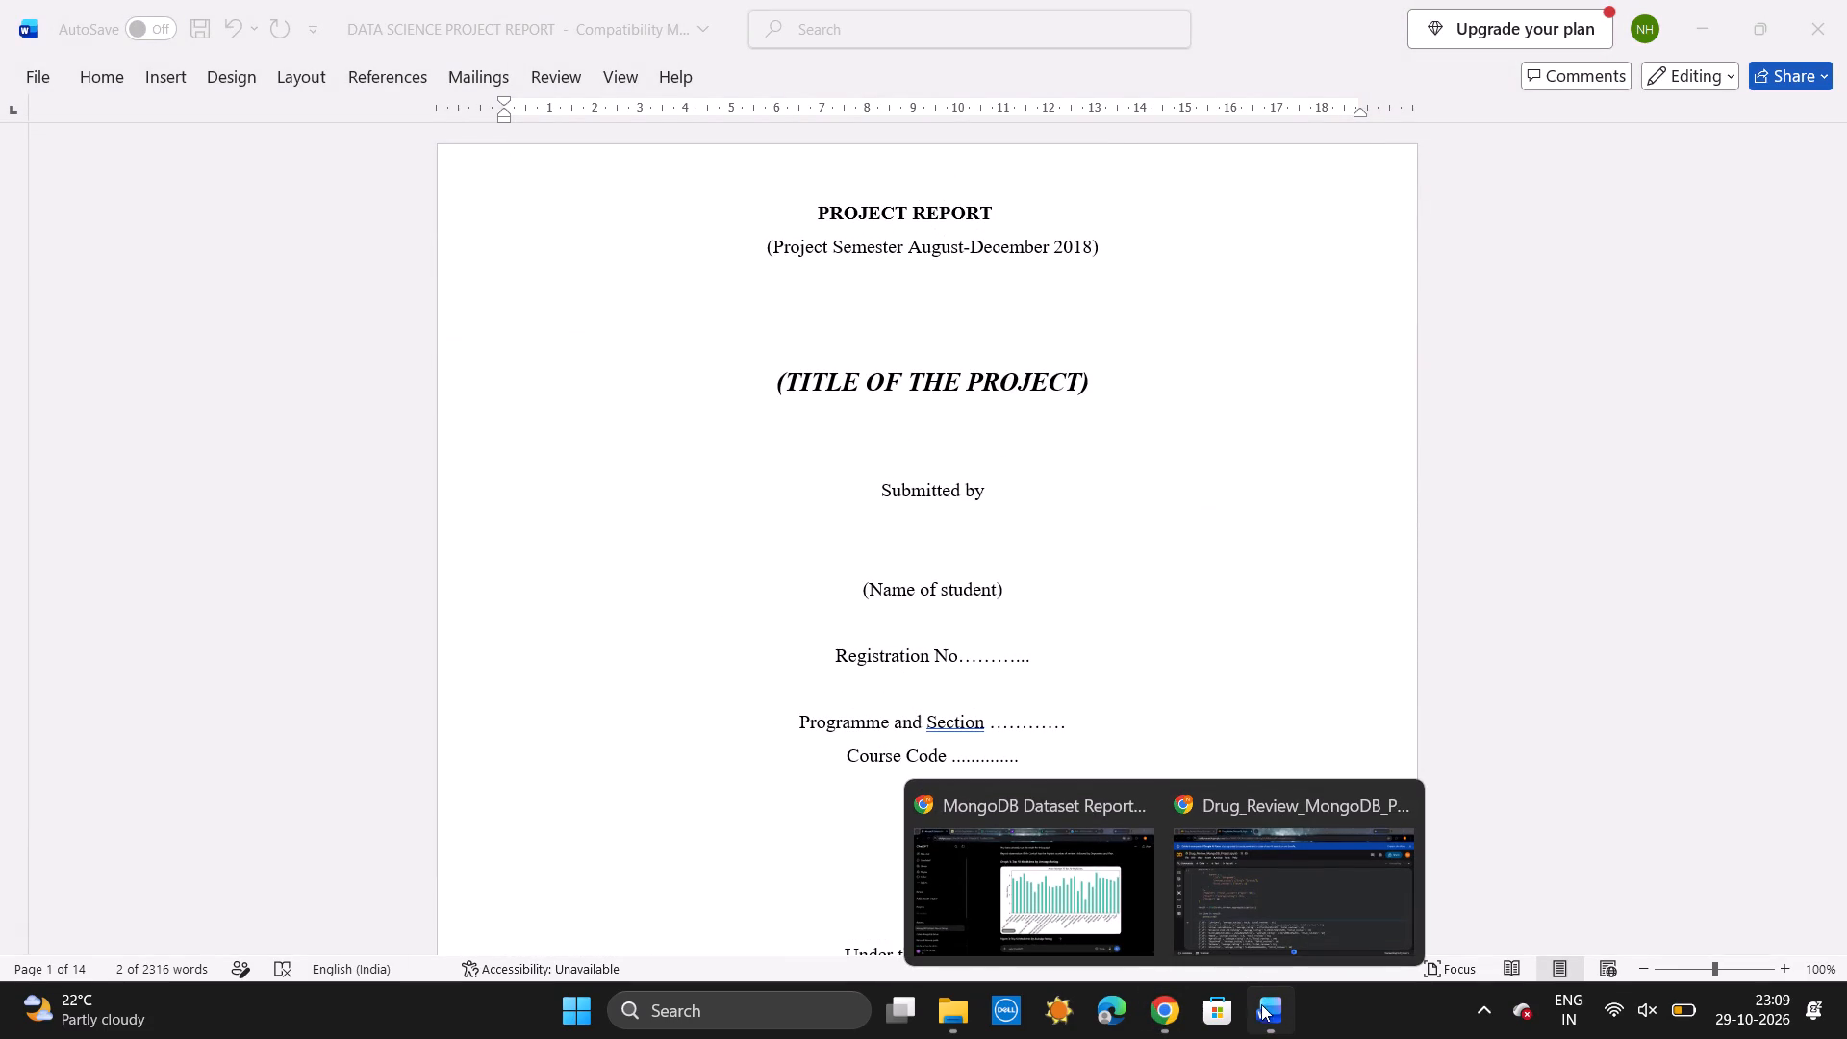
click(1038, 919)
click(747, 929)
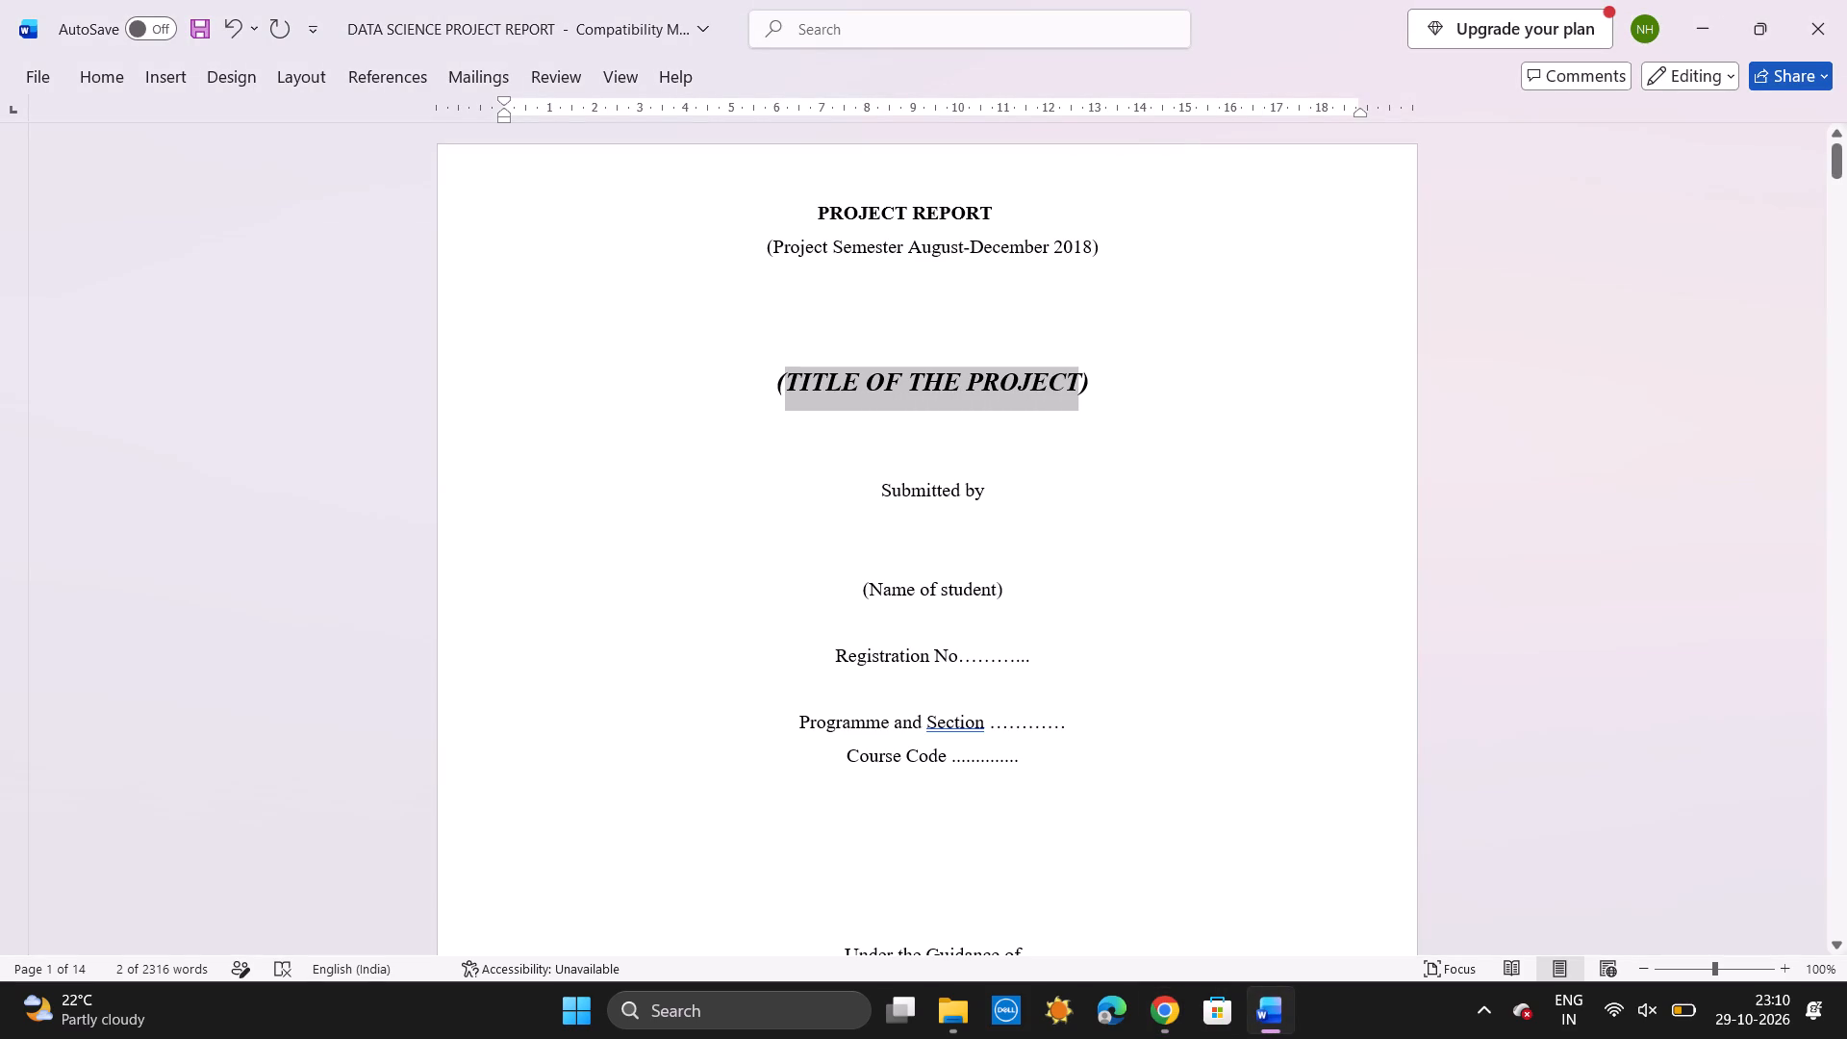
drag(1030, 393, 1052, 385)
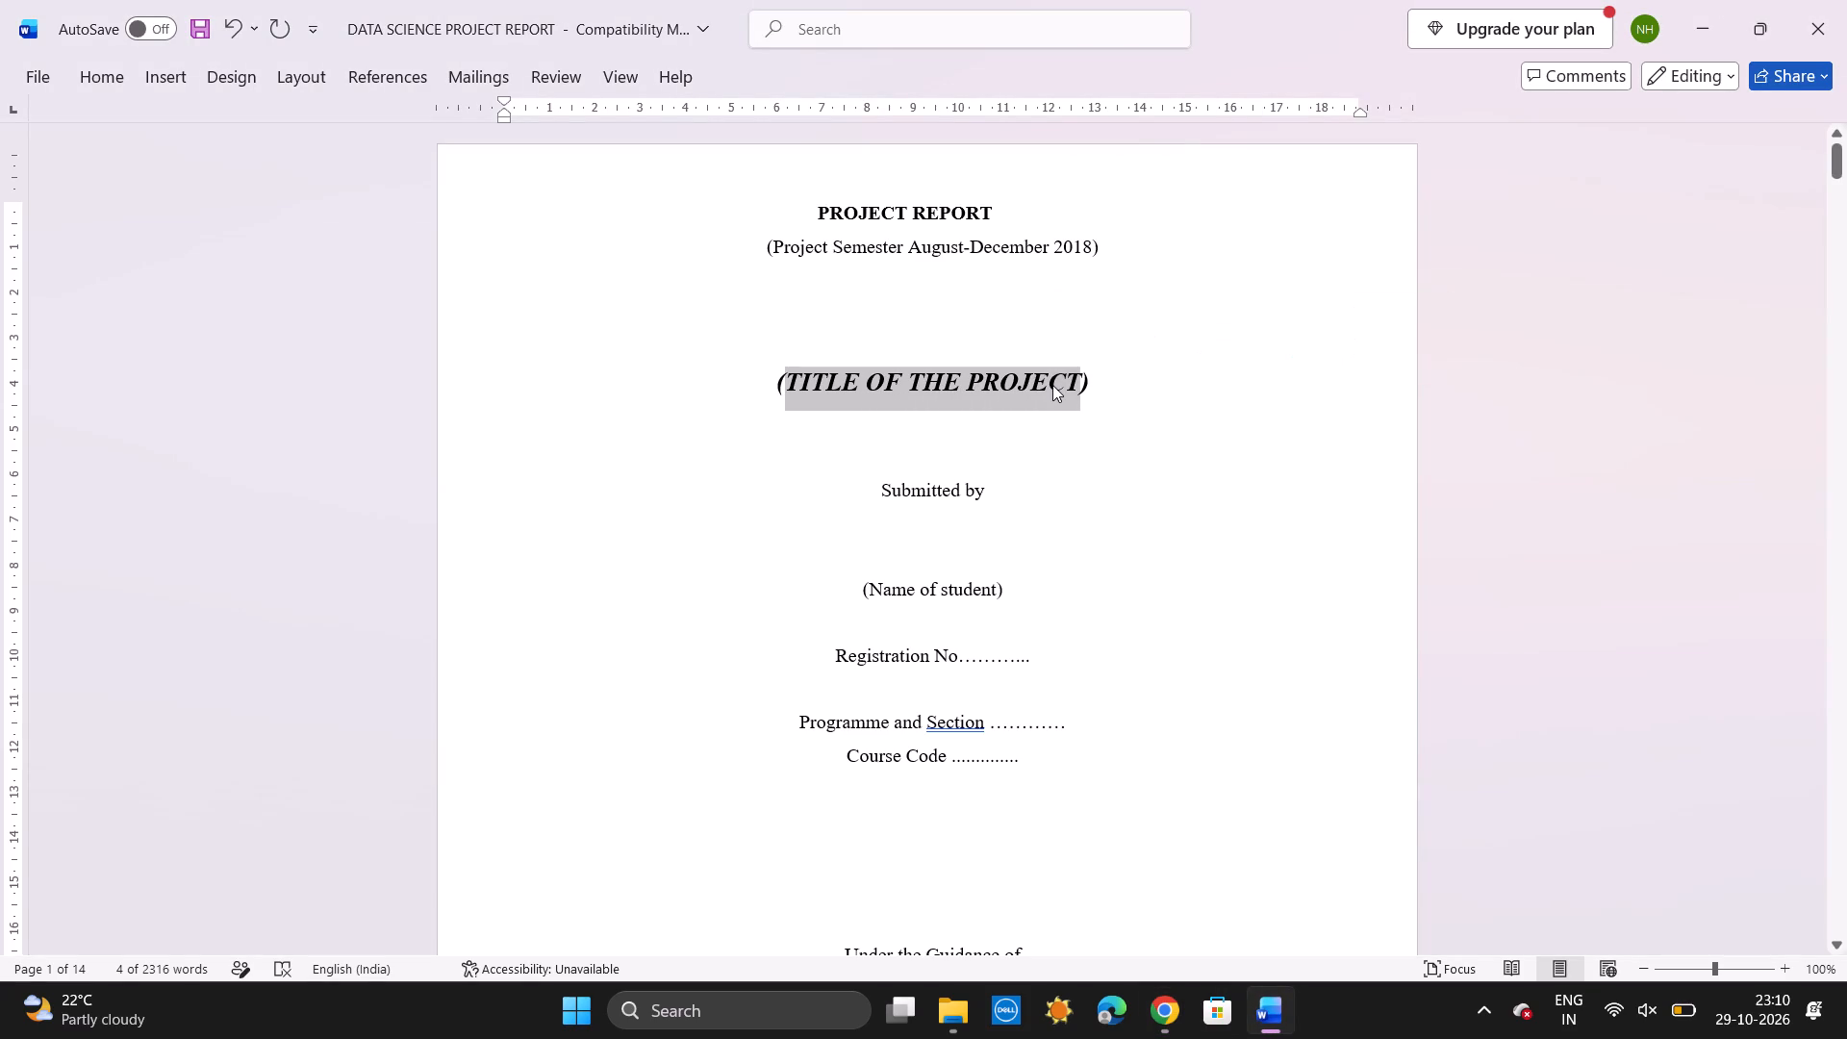
key(ctrl+v)
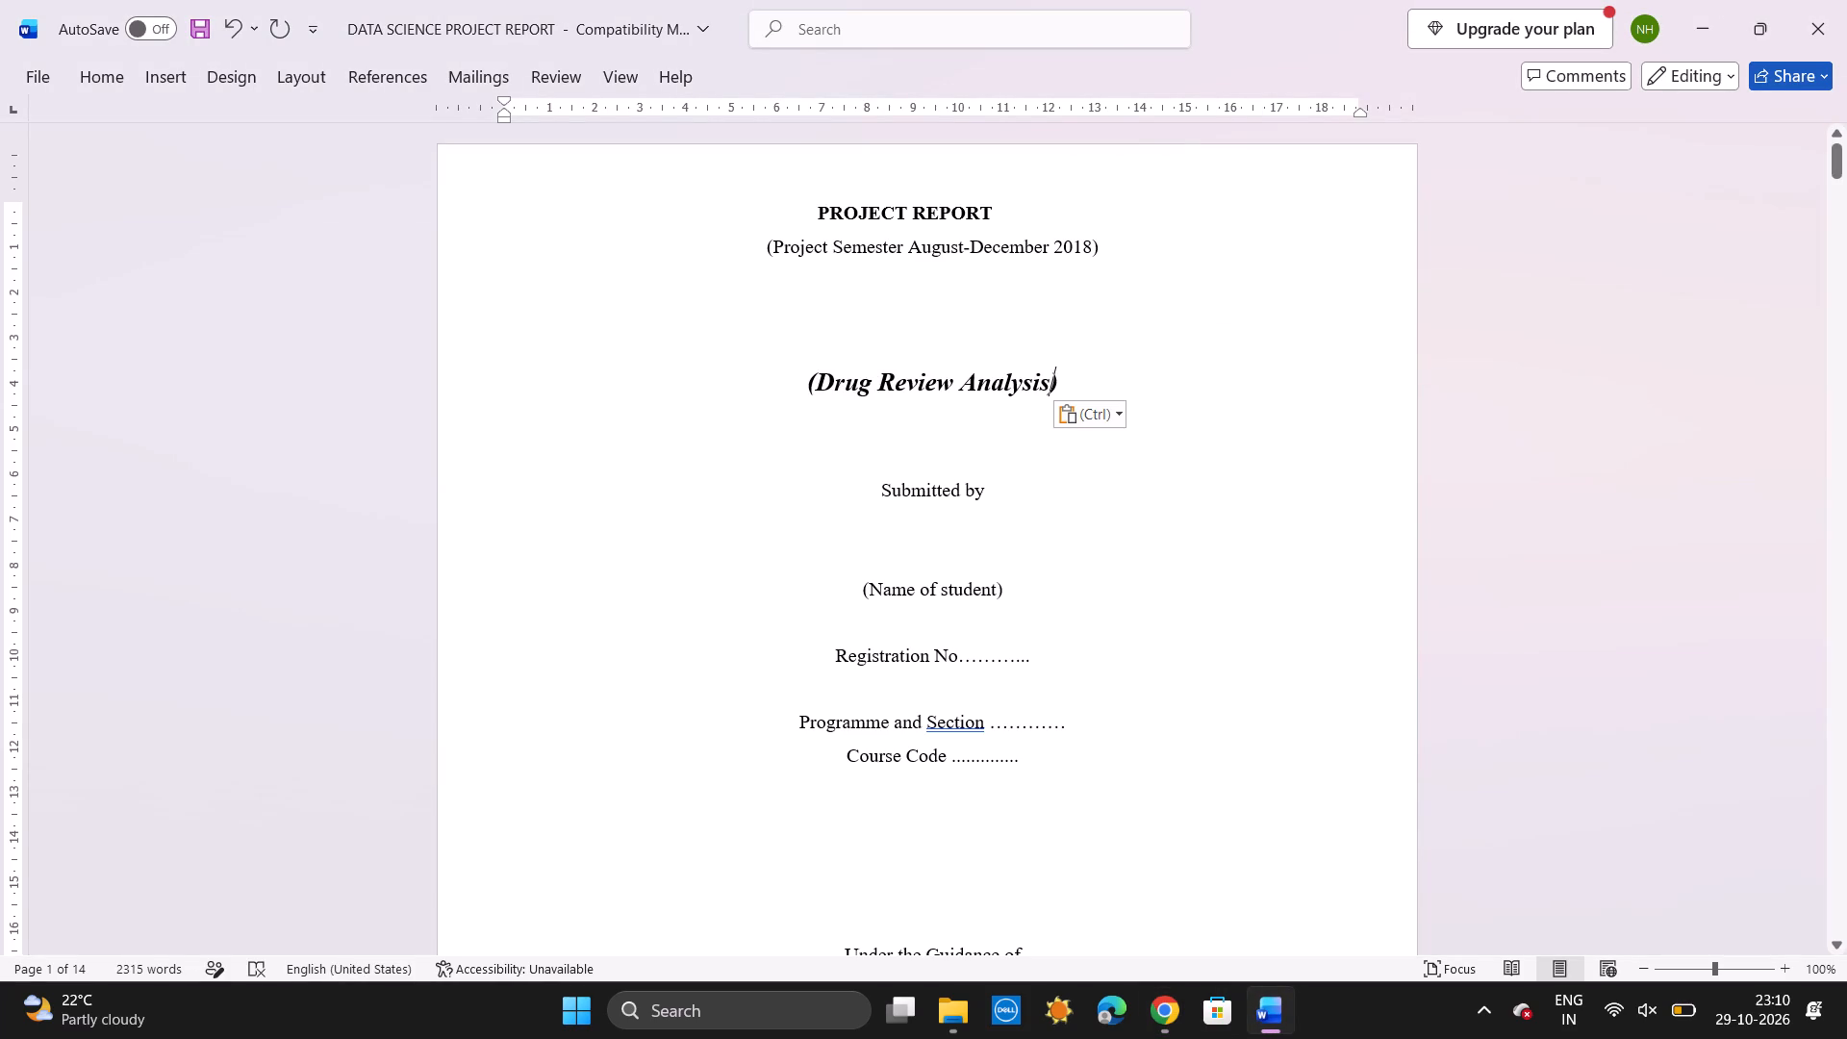
Set the font size of the cover page title "Drug Review Analysis" to 22.
drag(822, 385, 1008, 396)
click(1191, 330)
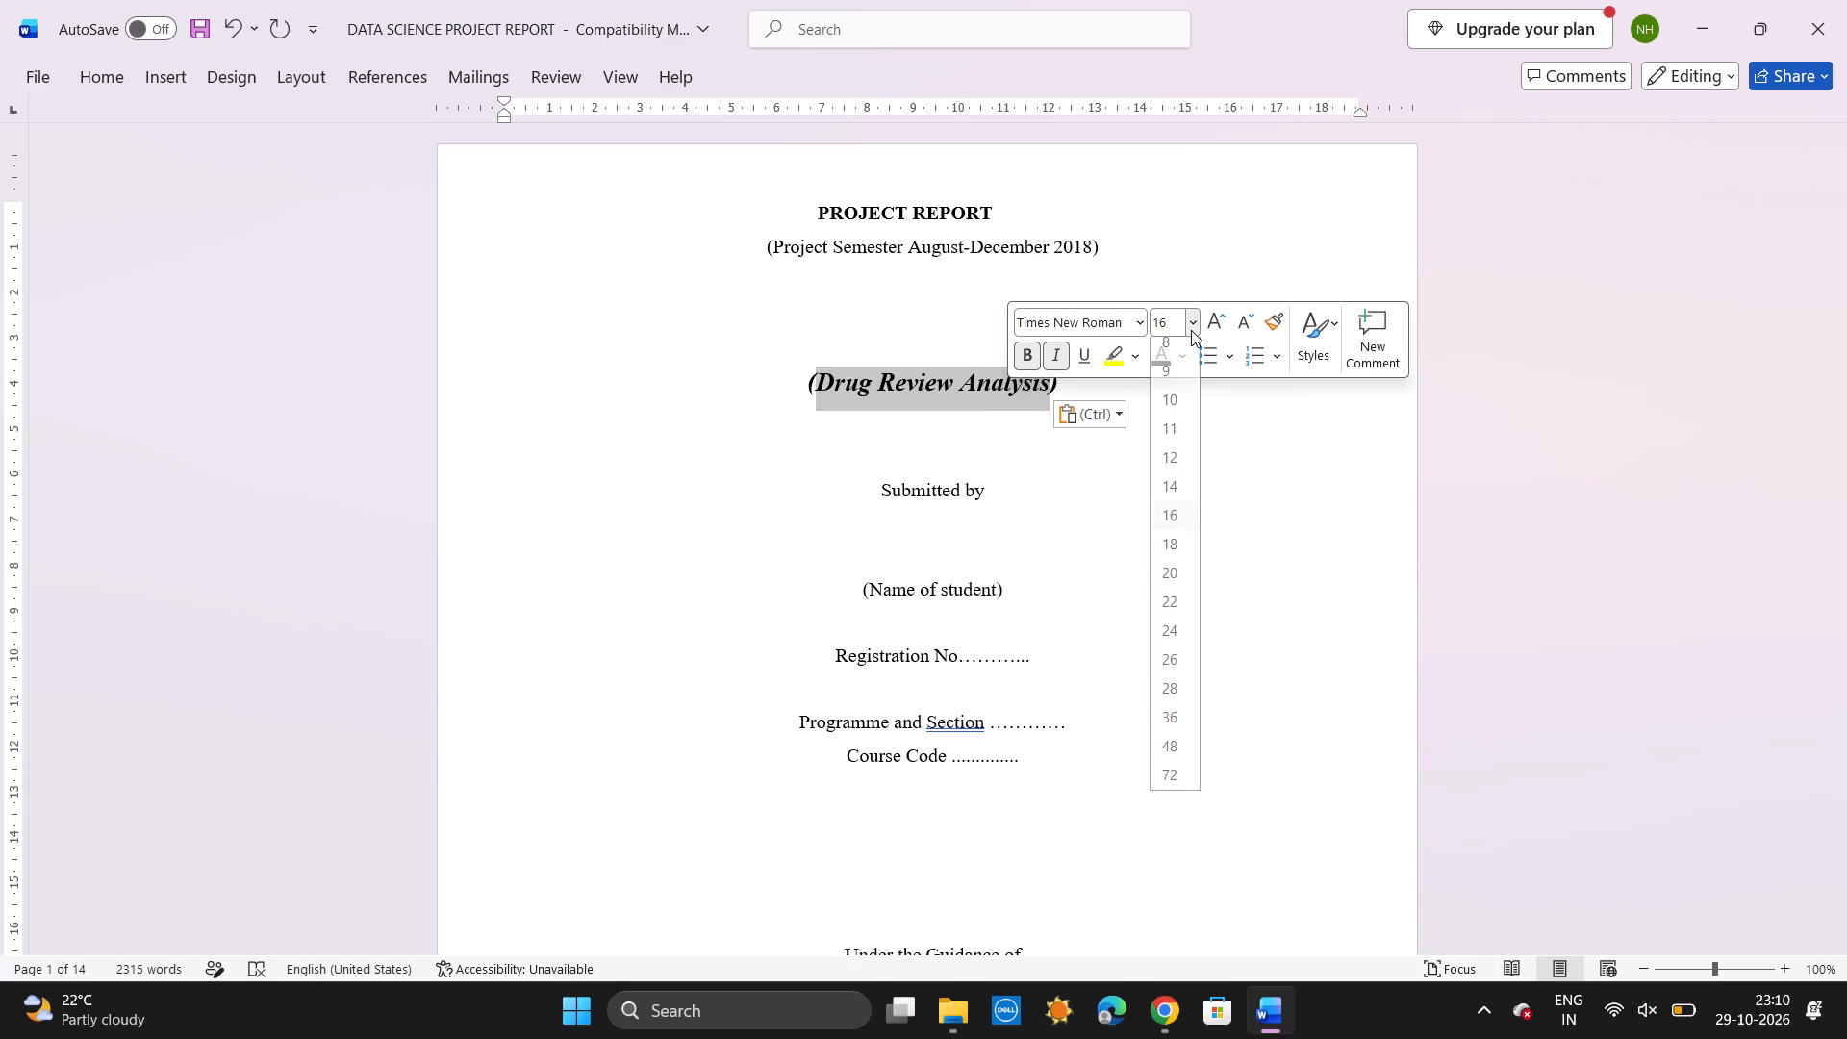
click(1176, 601)
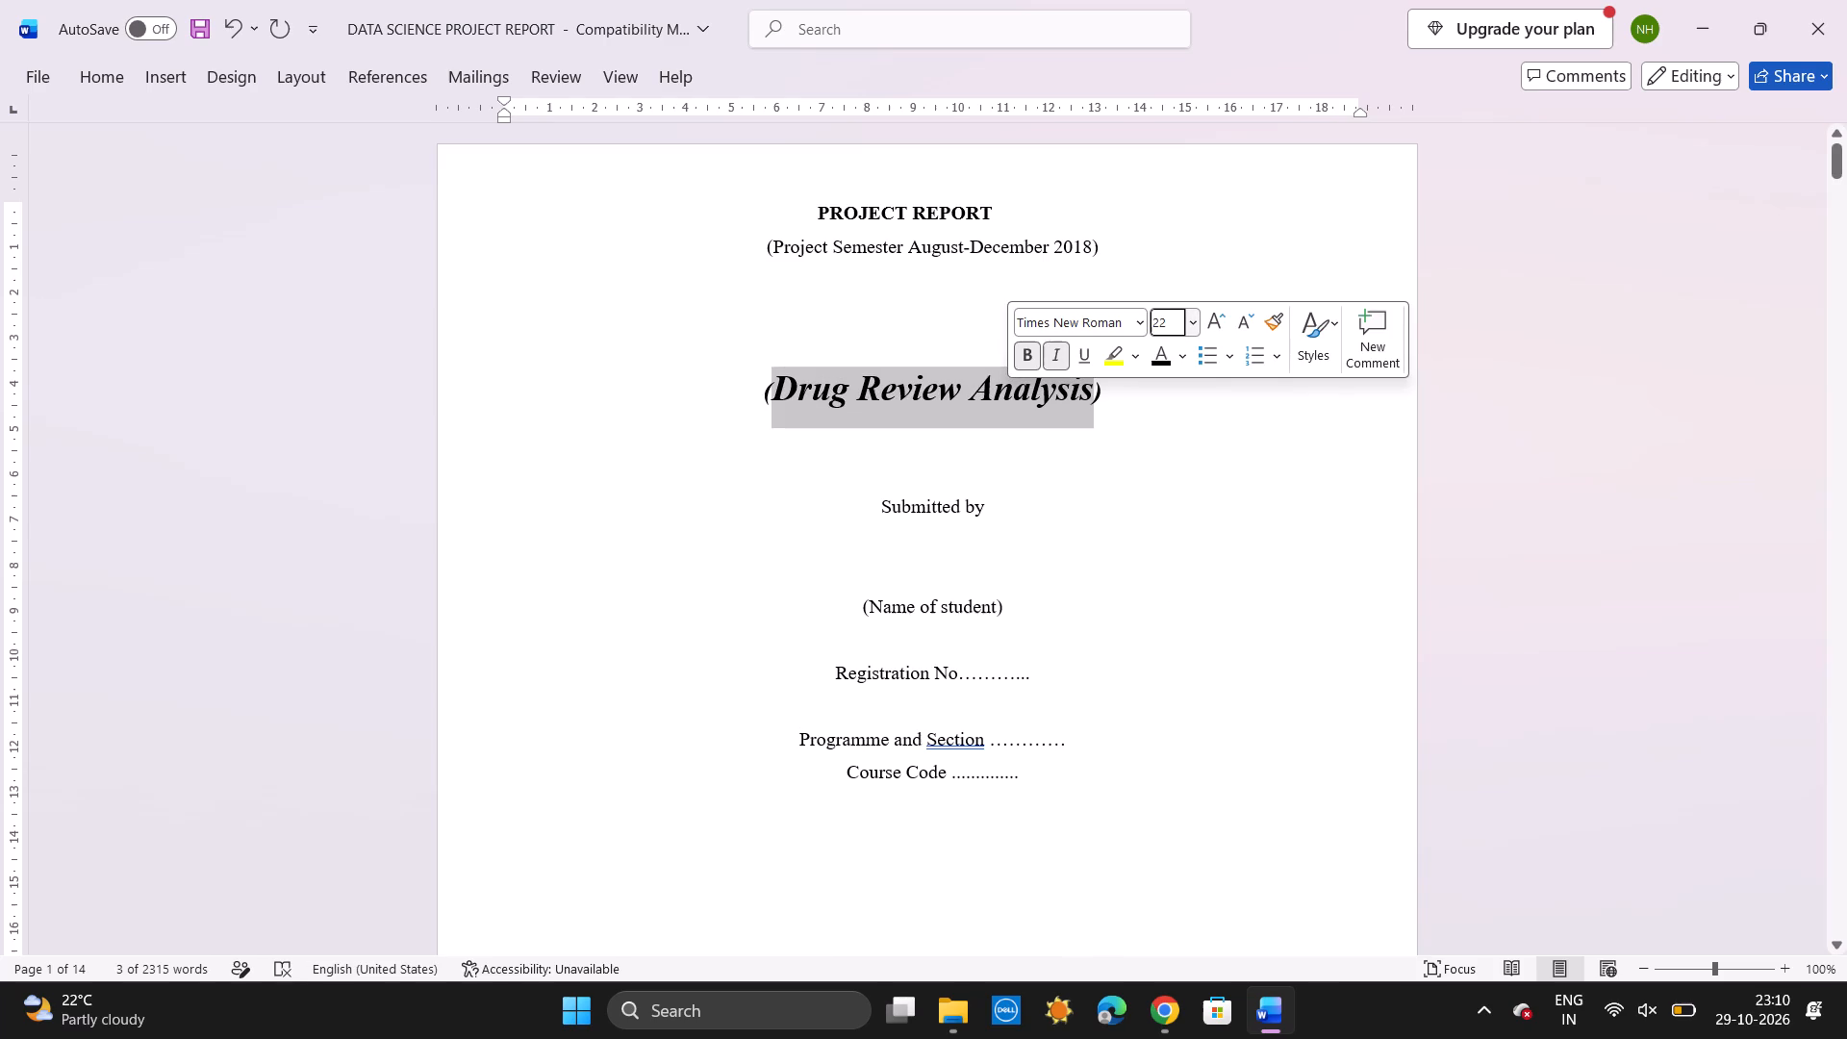
Enter the student's registration number within the dotted blank on the cover page's Registration No line.
scroll(1093, 588, down, 1)
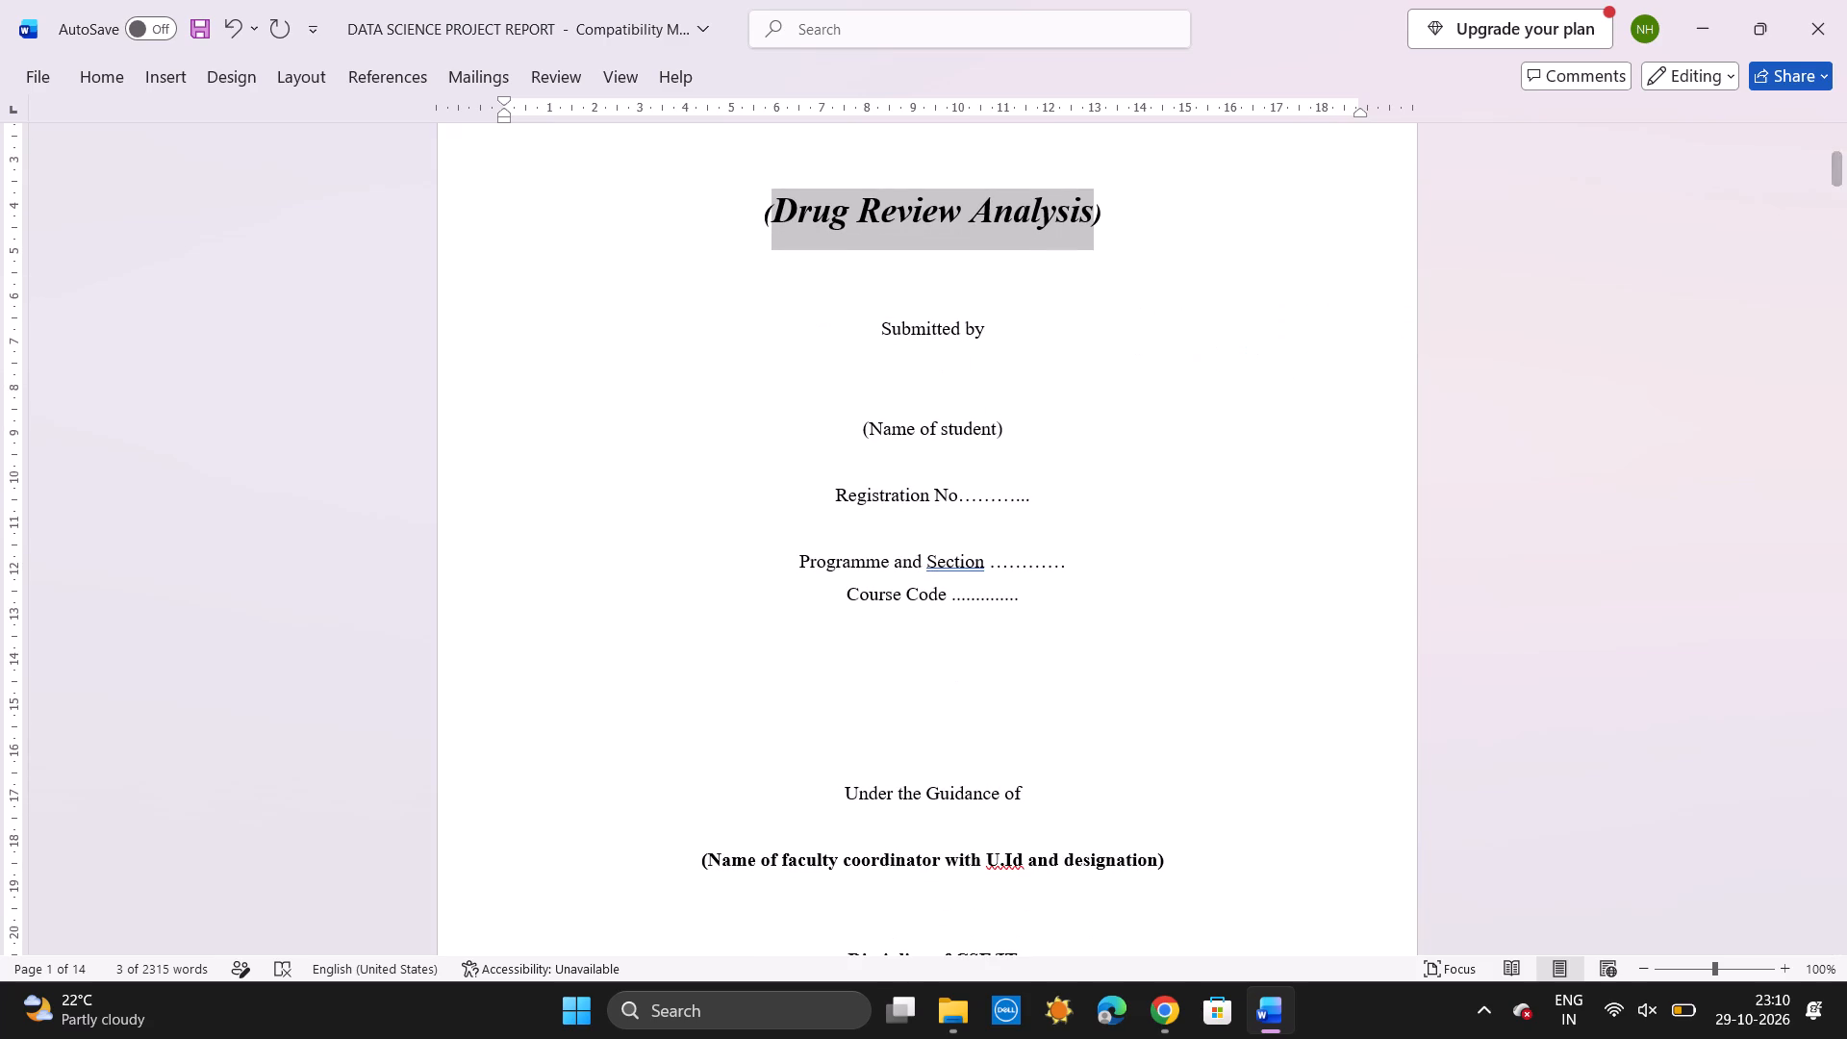
click(990, 475)
click(1008, 508)
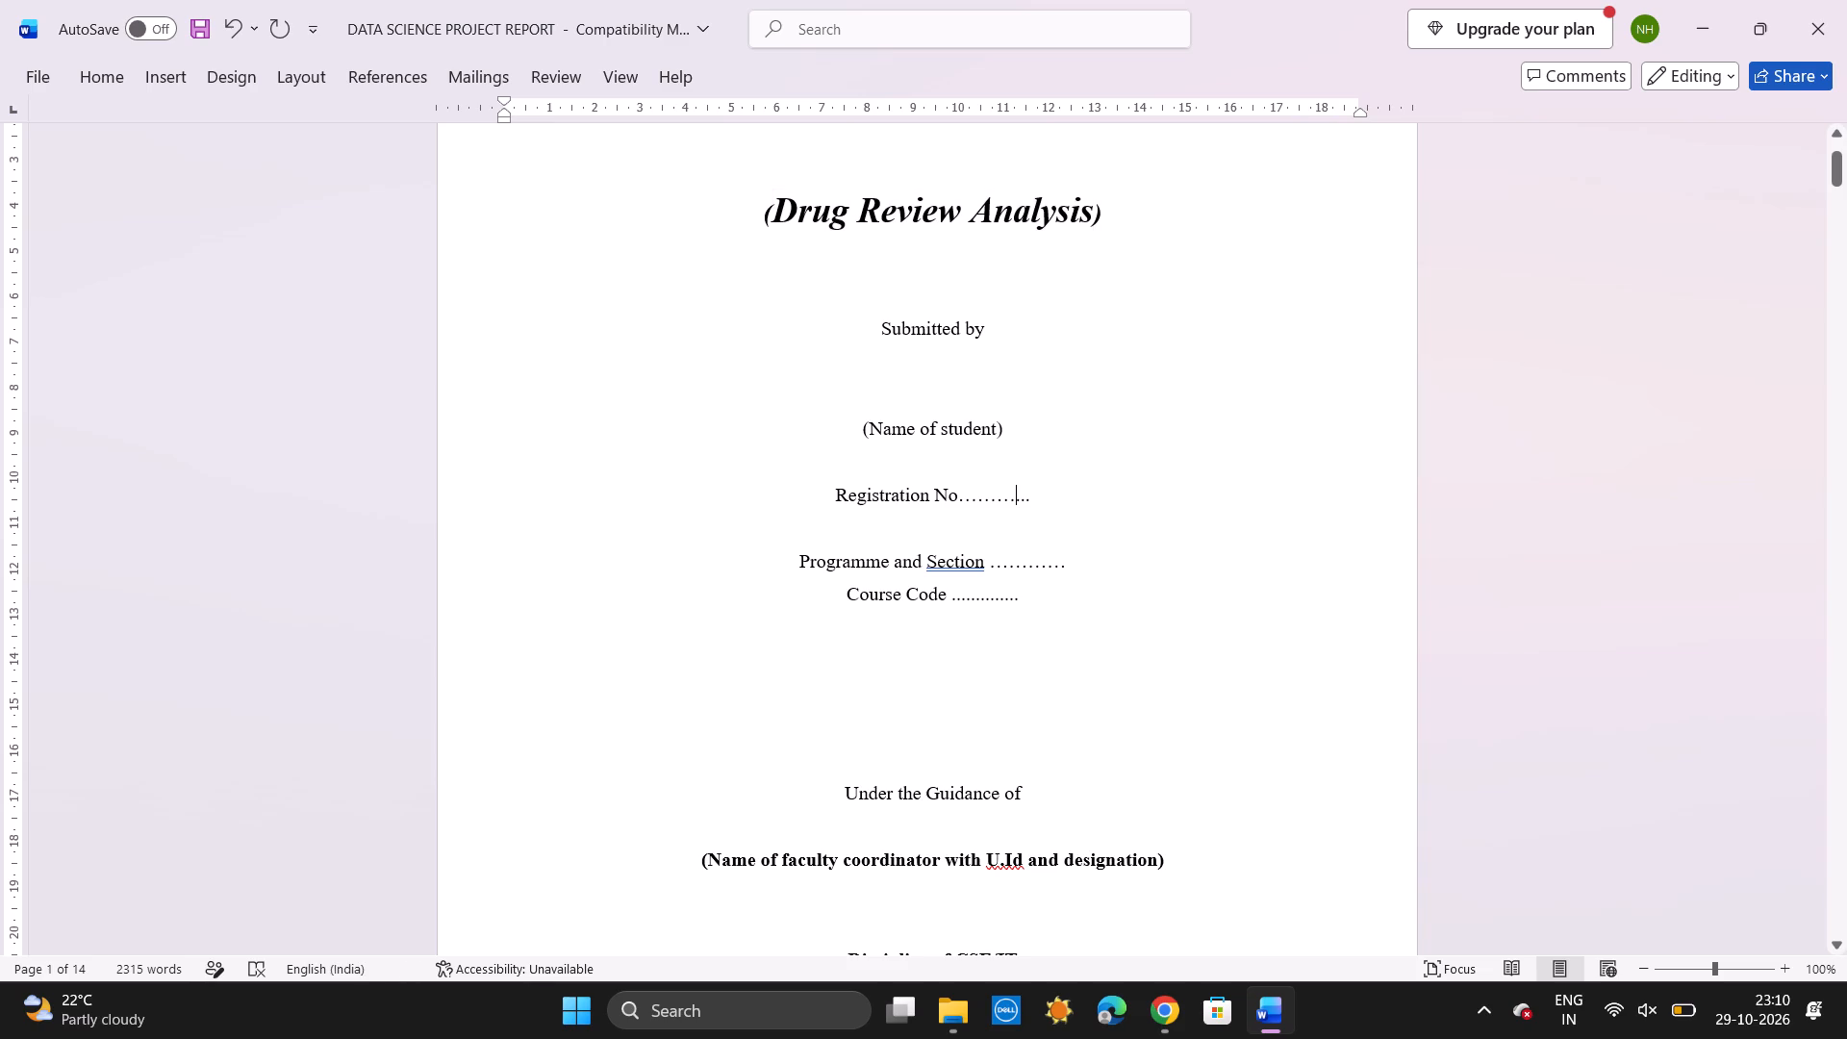
click(974, 488)
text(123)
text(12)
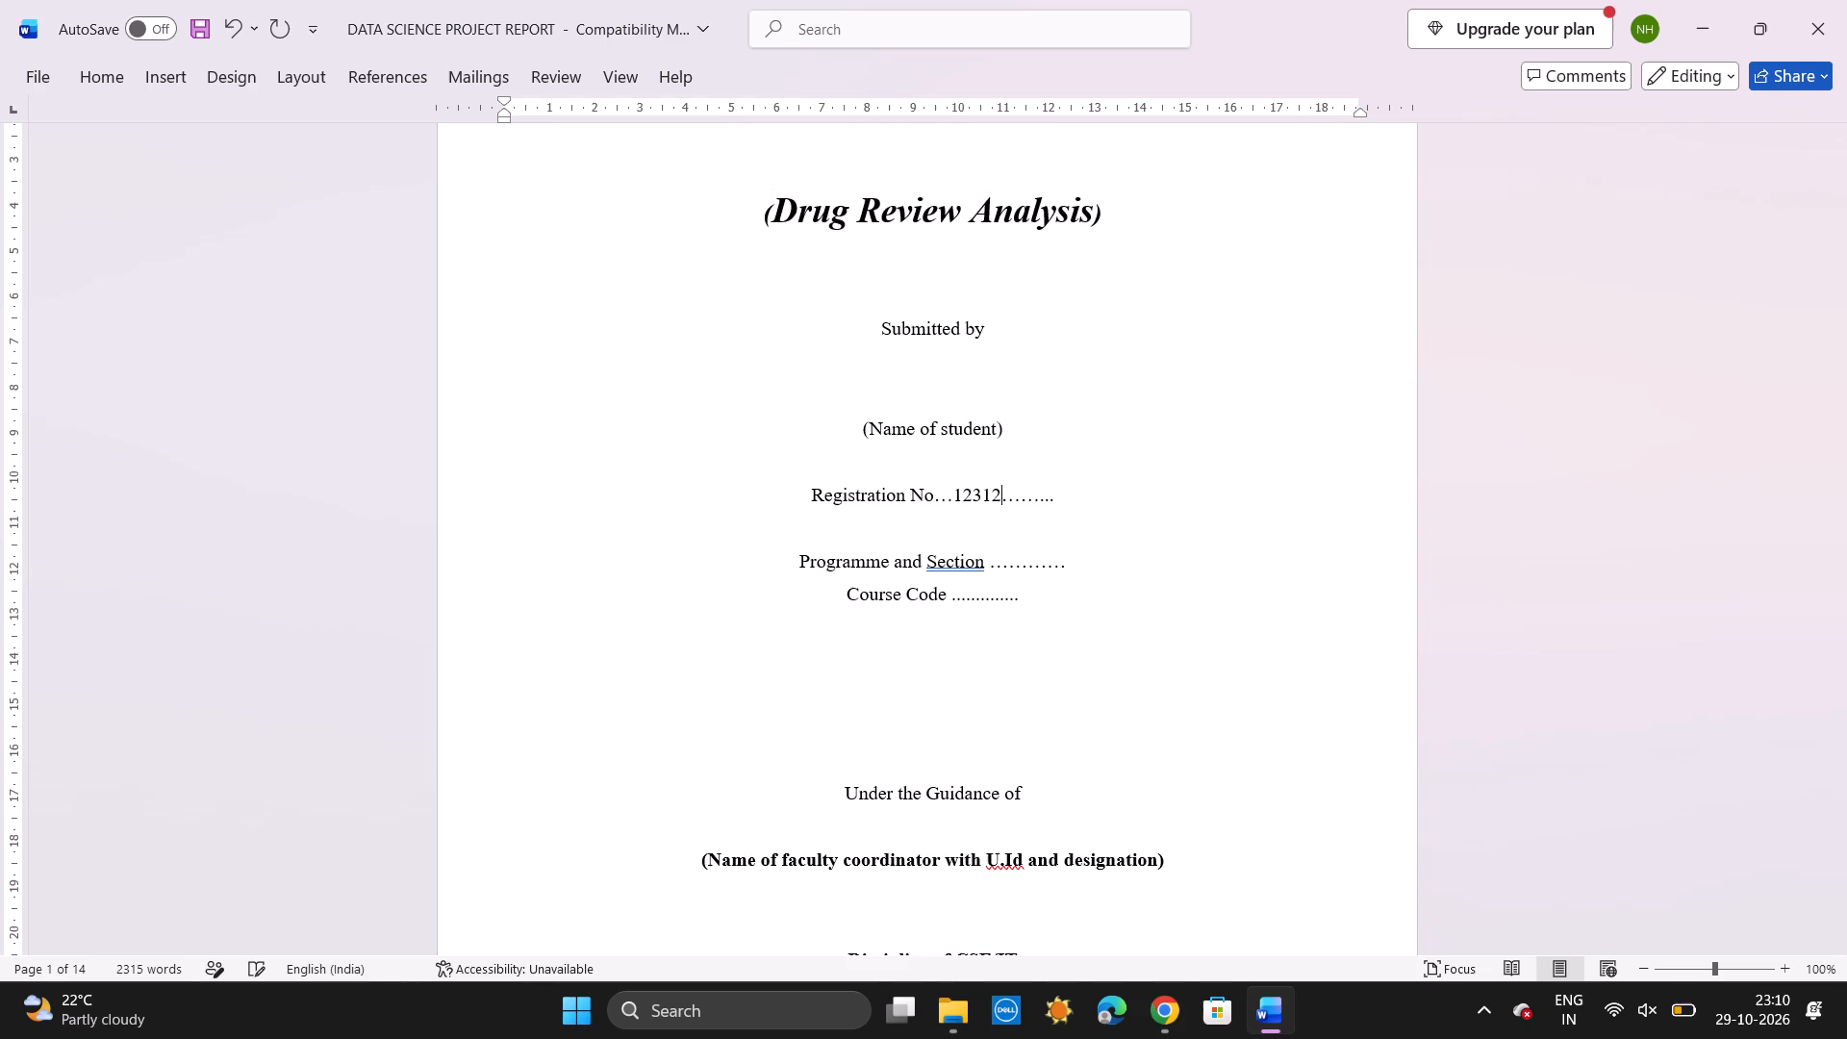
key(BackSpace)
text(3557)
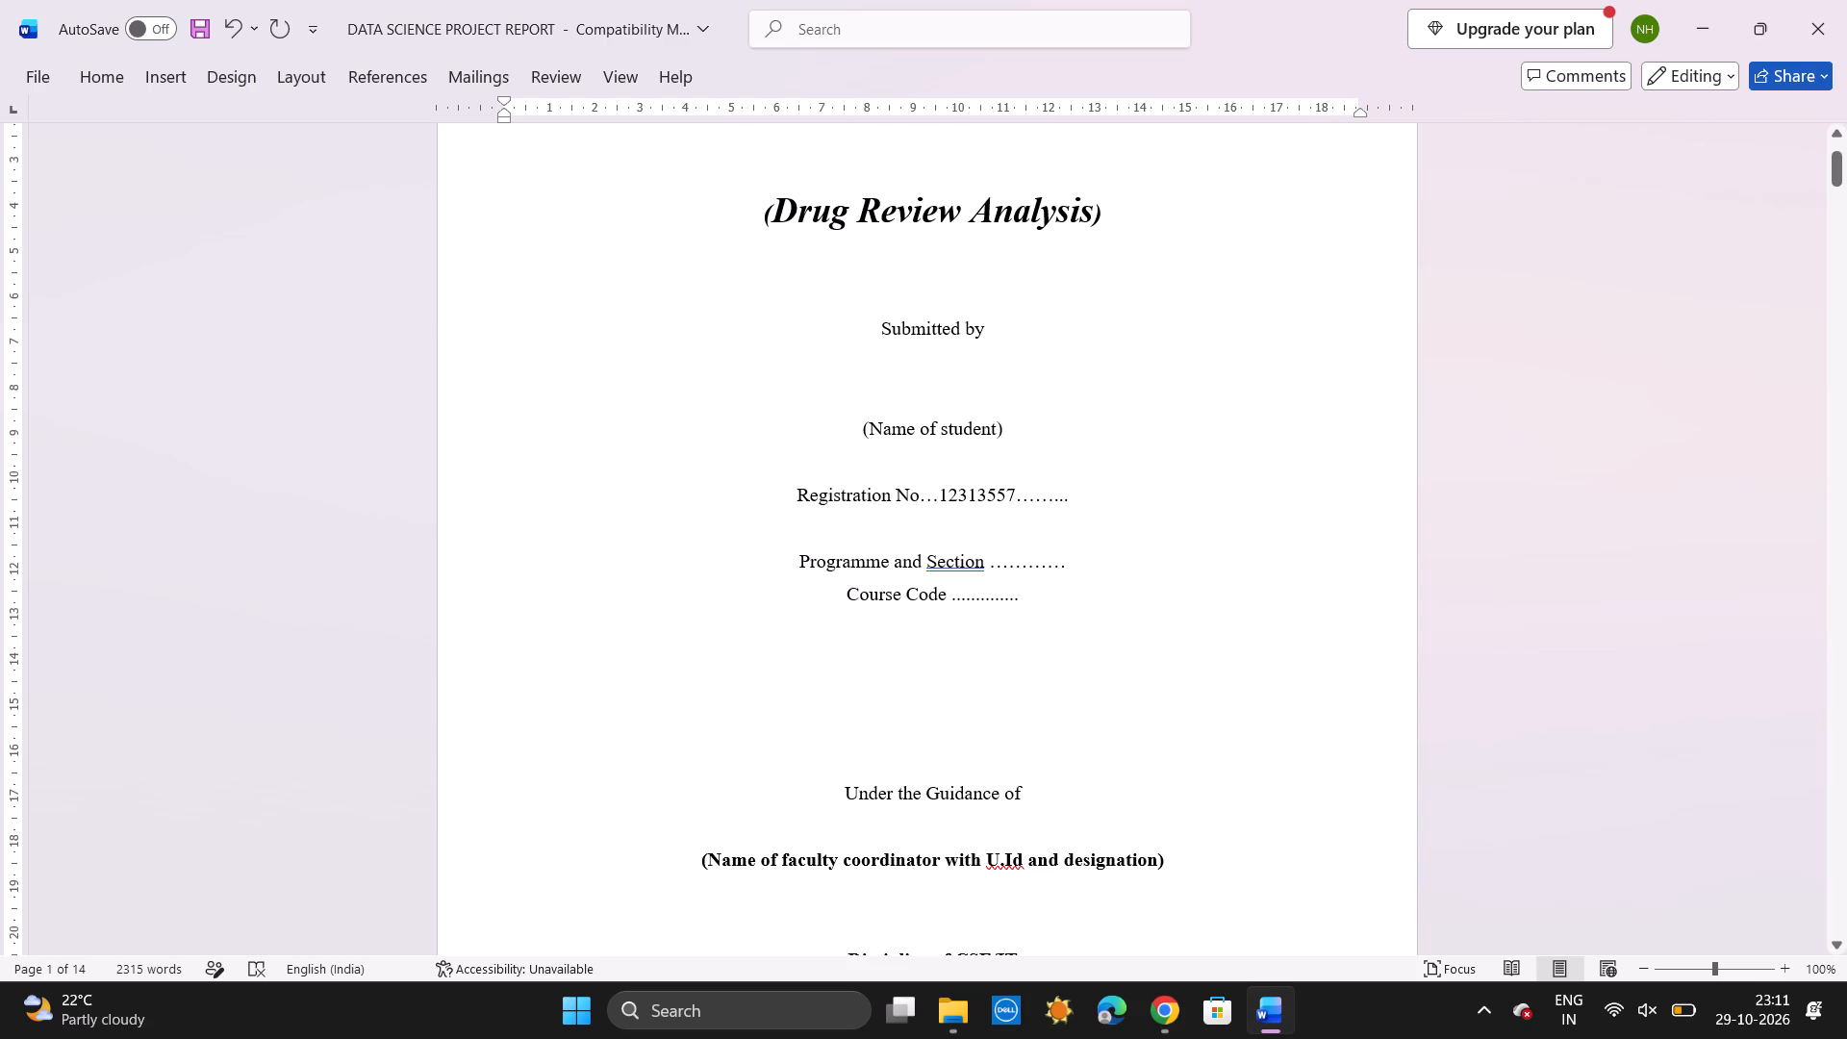
Delete the dots that trail the registration number on the cover page.
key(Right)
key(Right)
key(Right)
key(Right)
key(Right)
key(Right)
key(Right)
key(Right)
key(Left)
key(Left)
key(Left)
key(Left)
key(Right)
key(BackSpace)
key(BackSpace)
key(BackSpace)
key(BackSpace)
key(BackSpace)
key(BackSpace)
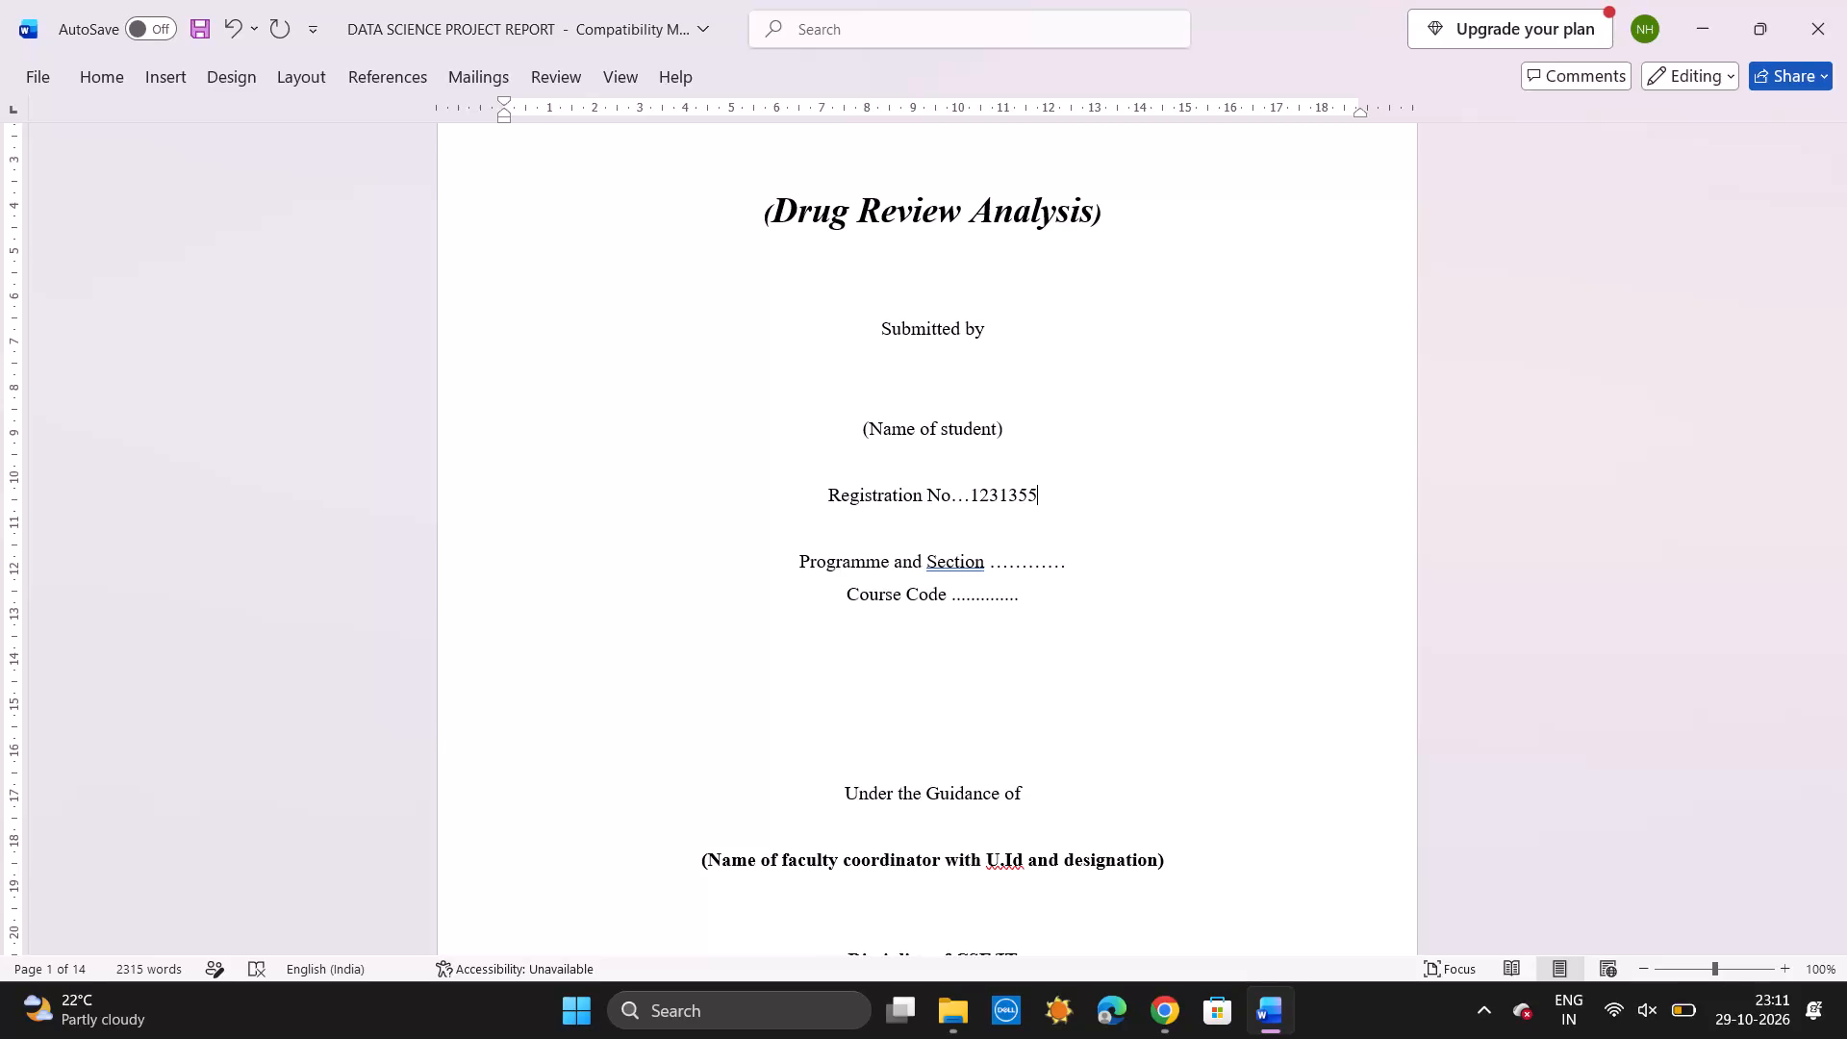
Replace the dotted blank after "Programme and Section" on the cover page with K4P23RP.
click(992, 556)
key(Right)
key(Right)
key(Right)
key(Right)
key(Right)
key(Left)
key(BackSpace)
key(BackSpace)
key(BackSpace)
key(BackSpace)
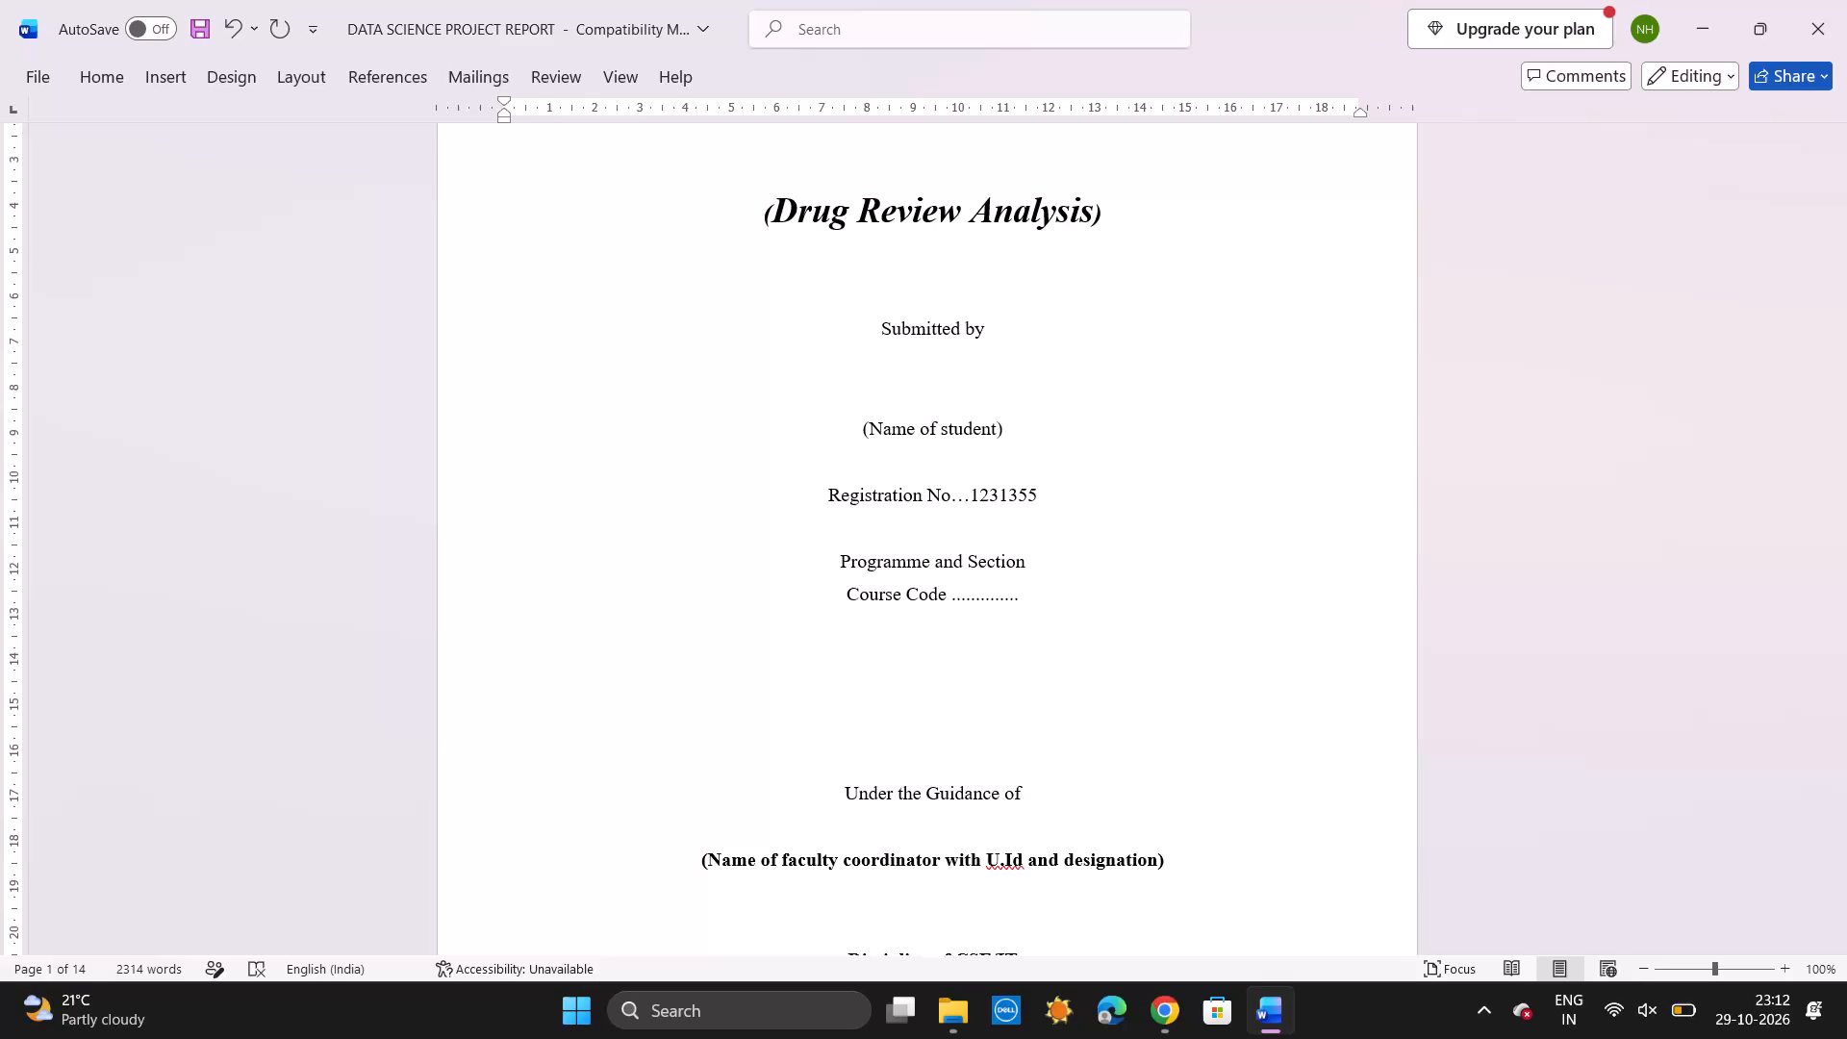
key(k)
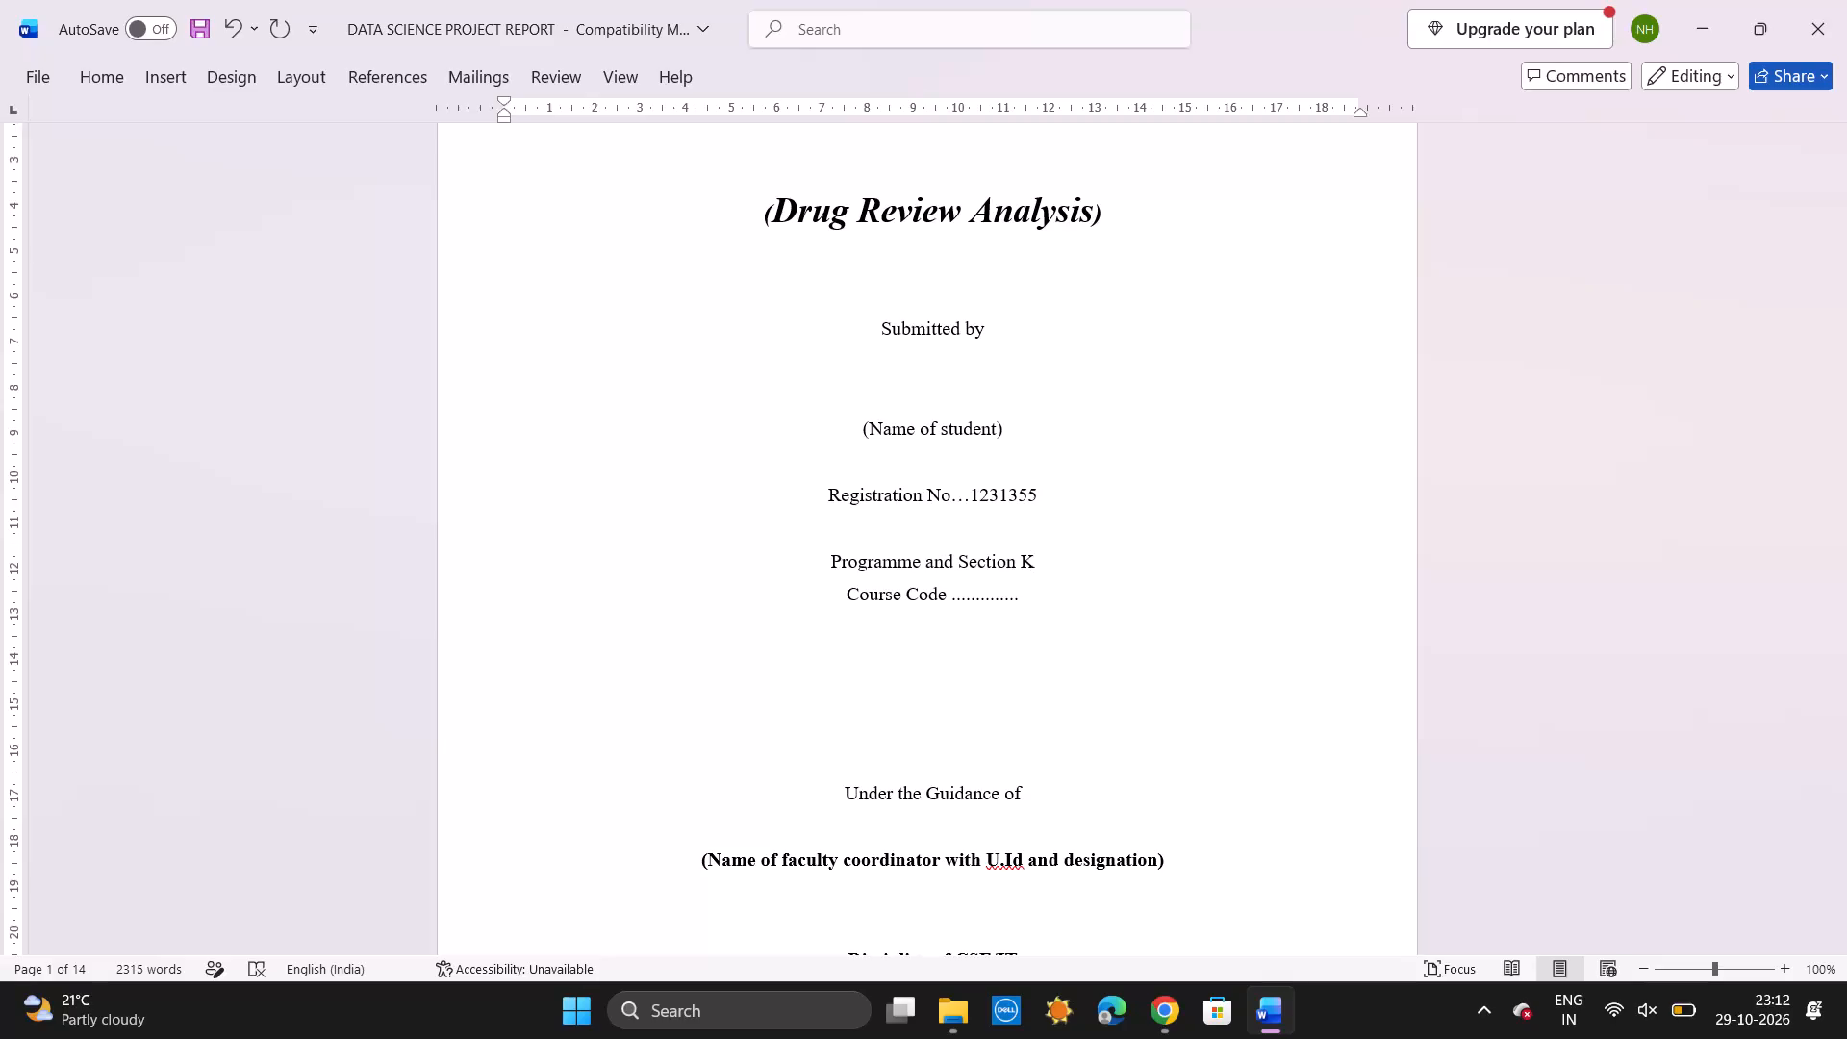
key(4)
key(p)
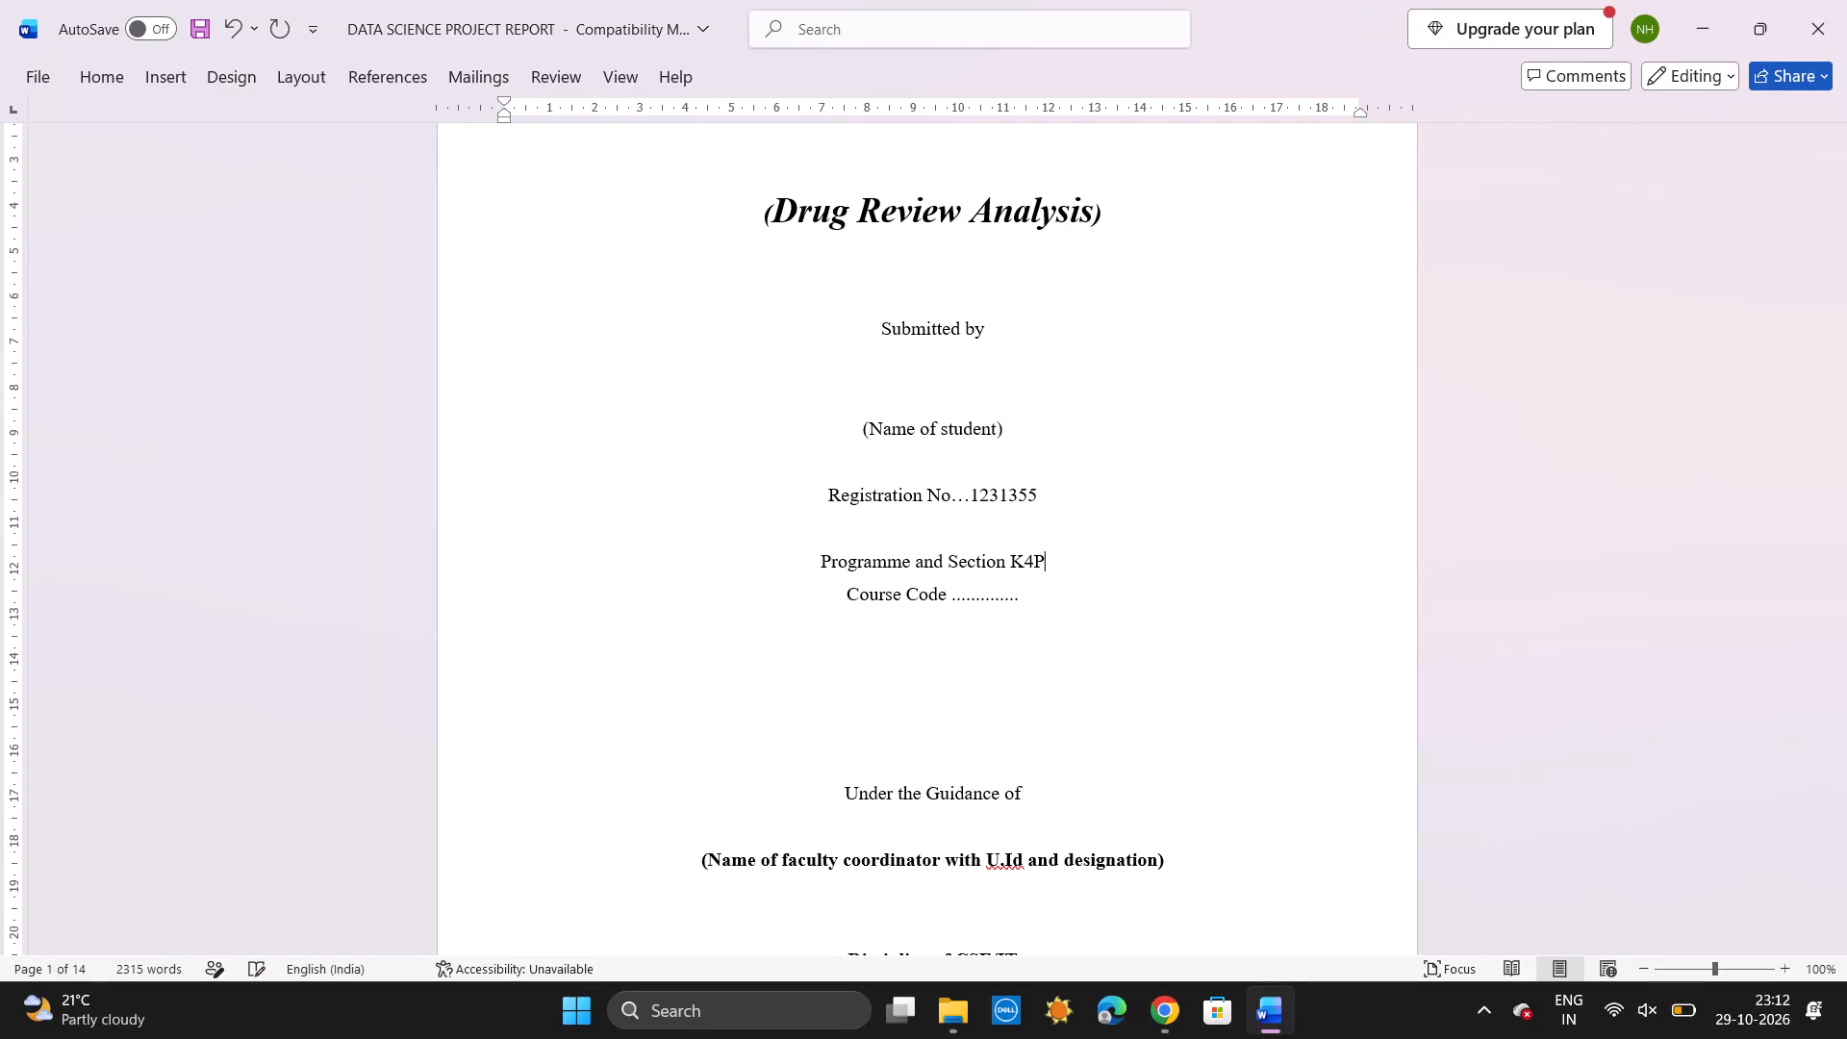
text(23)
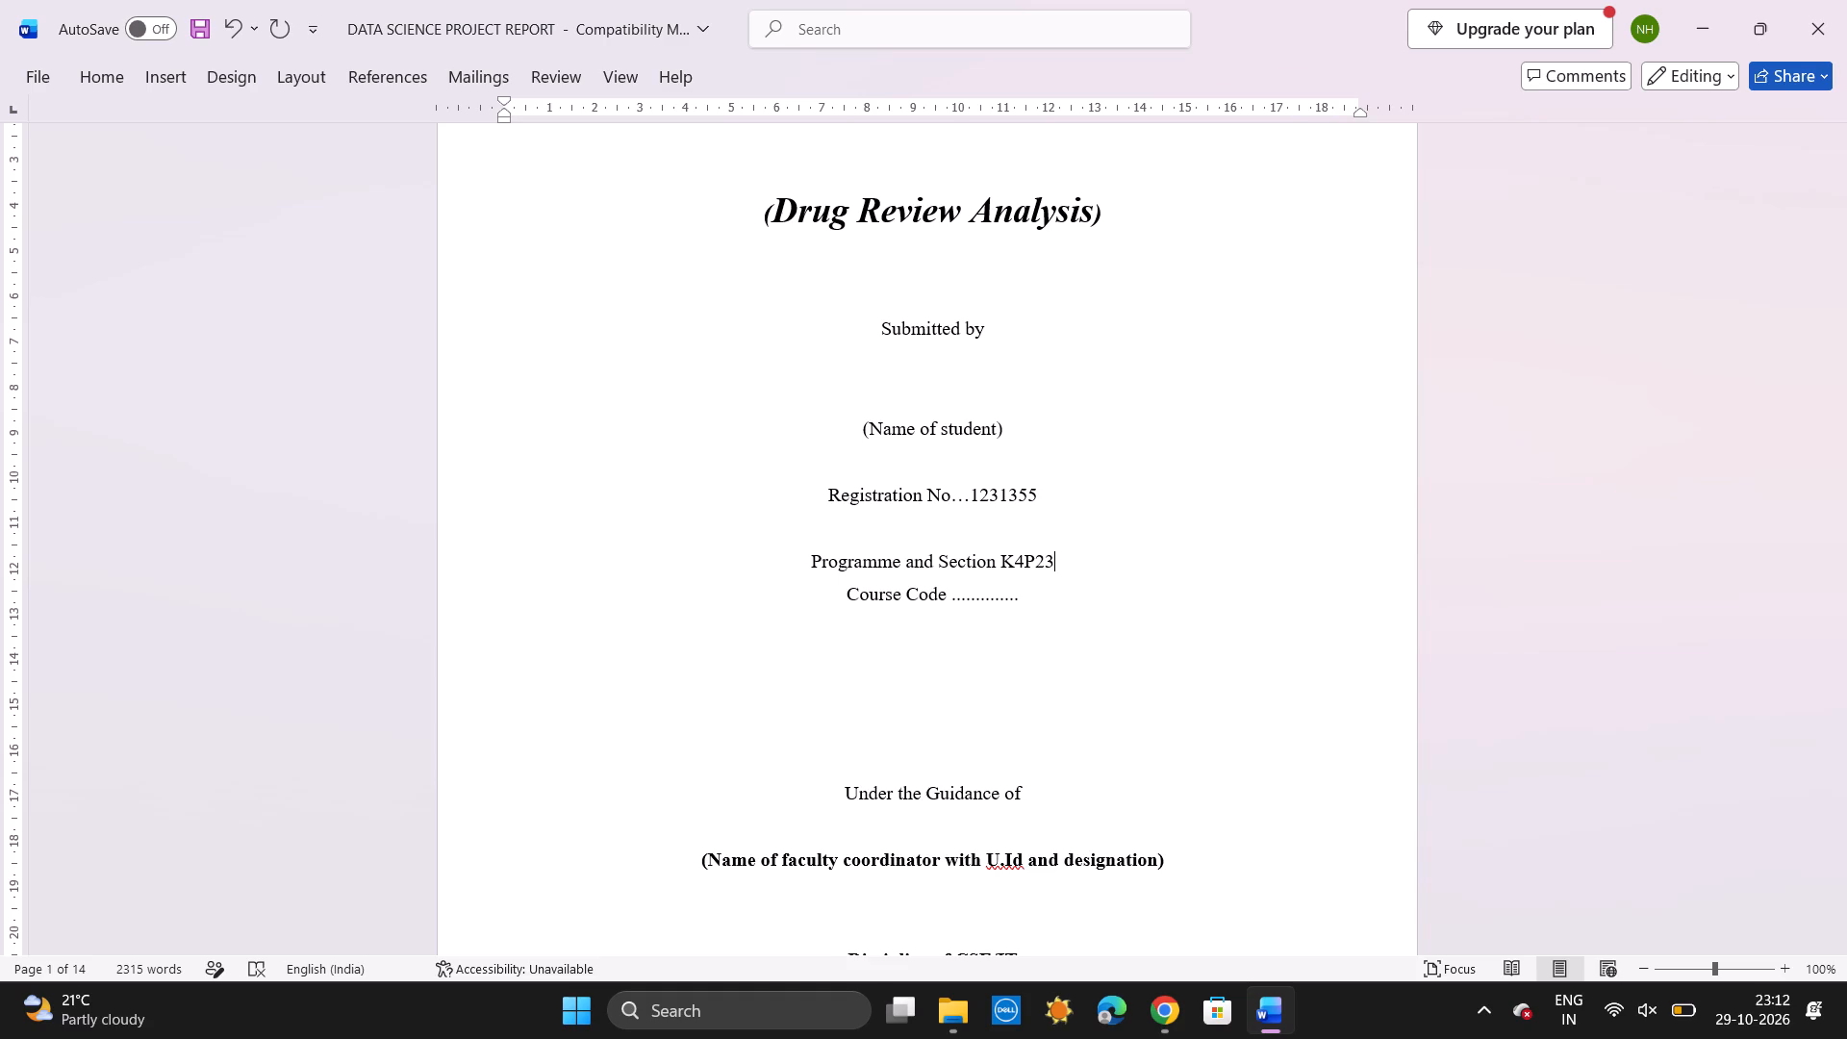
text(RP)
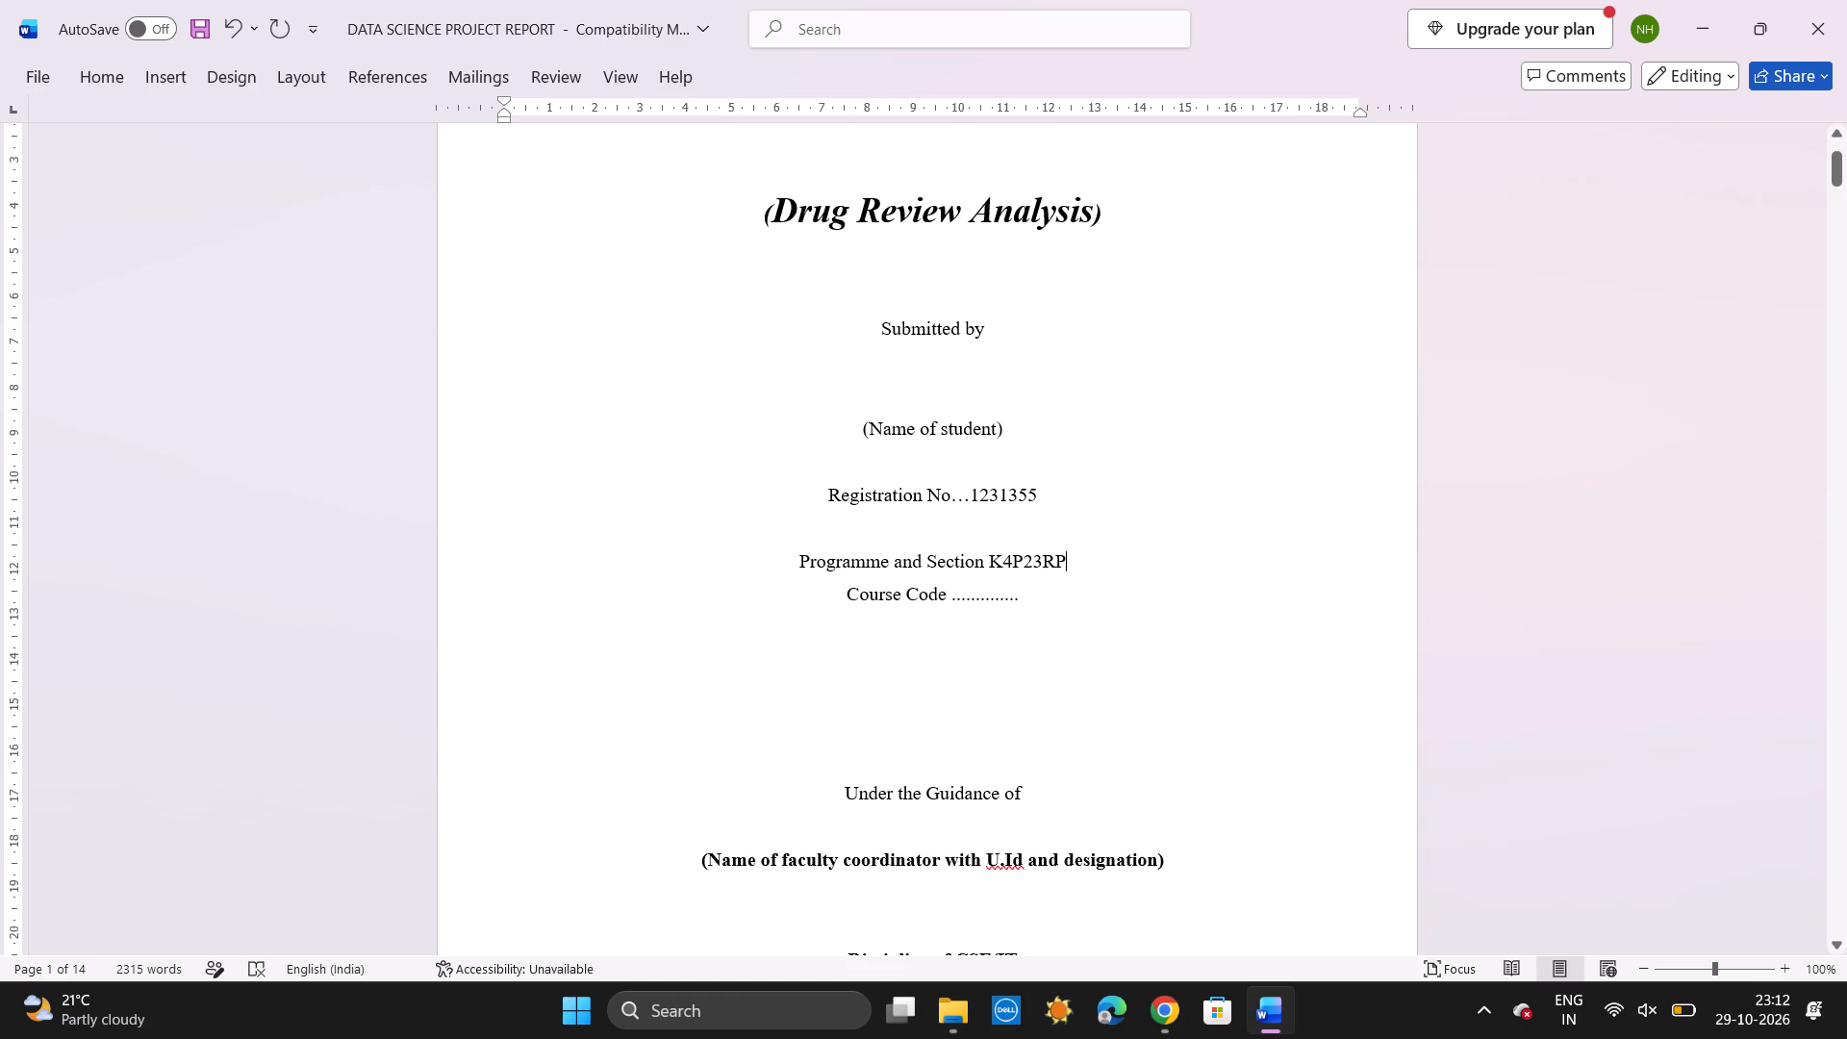
Replace the dotted blank after "Course Code" with CSE494, keeping a space between the label and the code.
click(957, 592)
drag(1019, 594, 979, 594)
drag(979, 594, 946, 594)
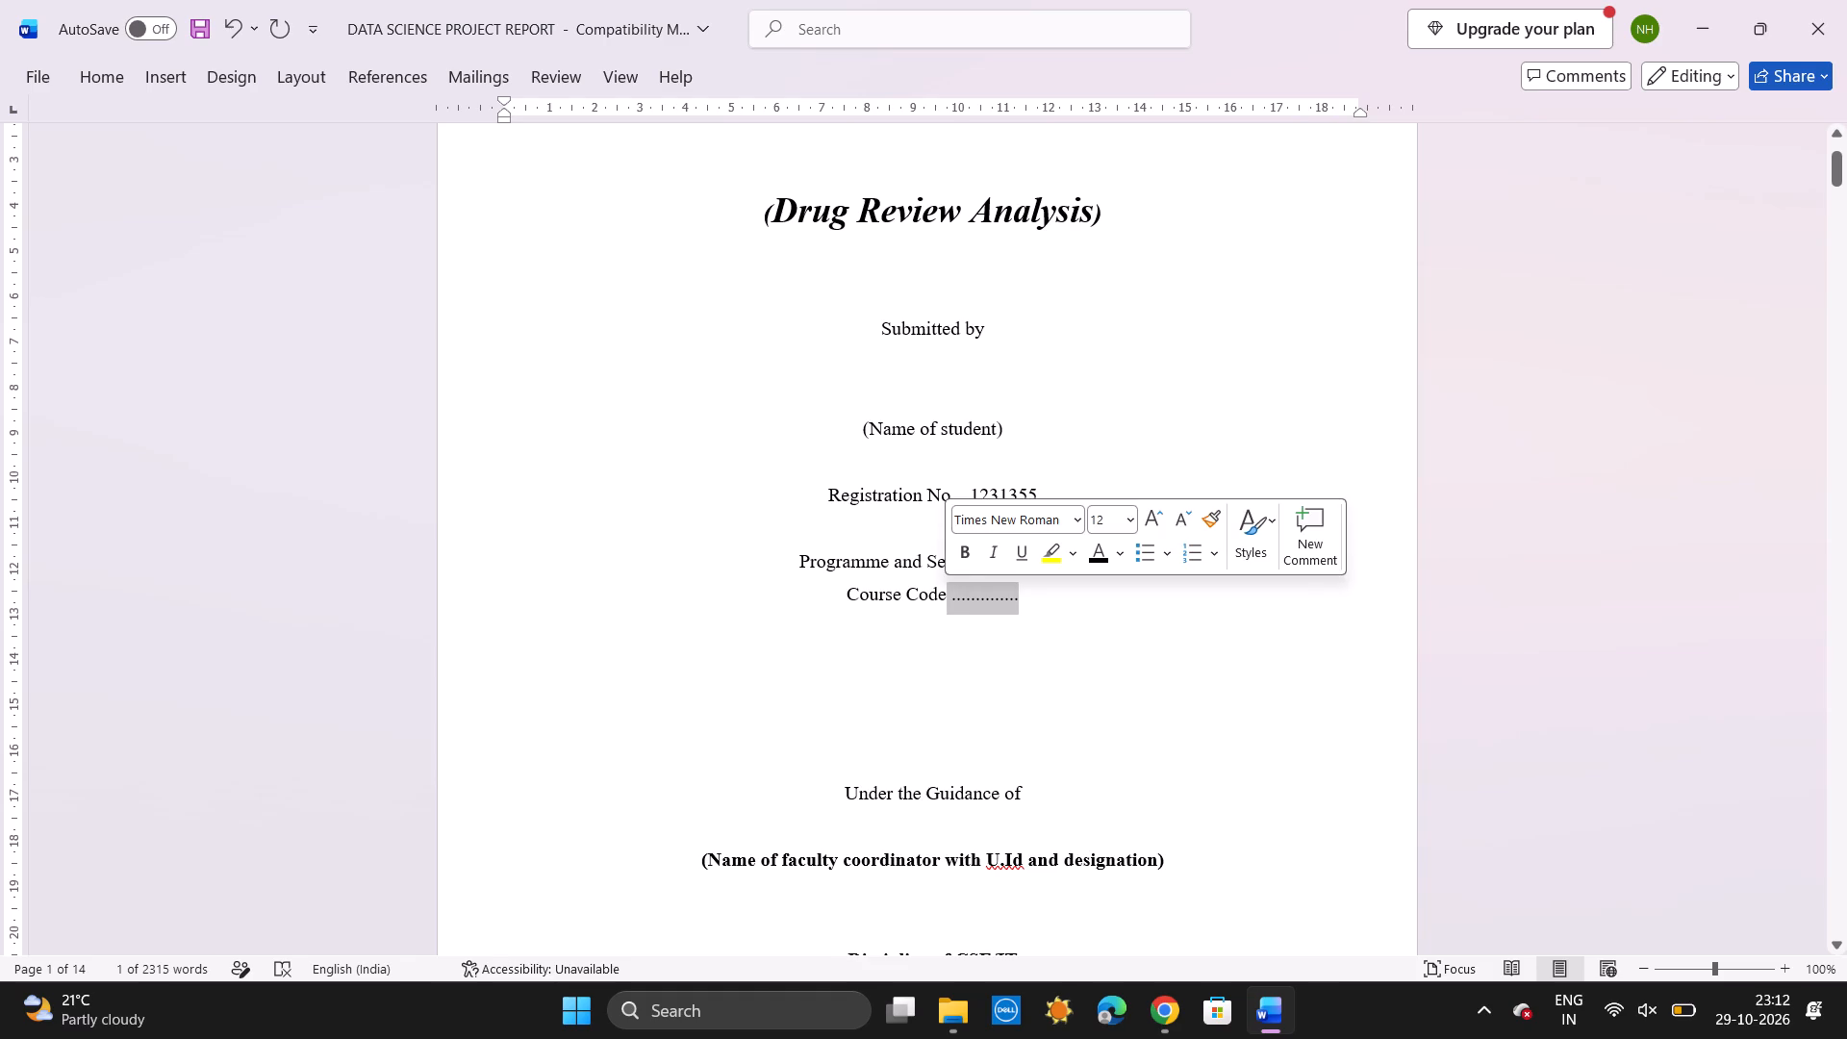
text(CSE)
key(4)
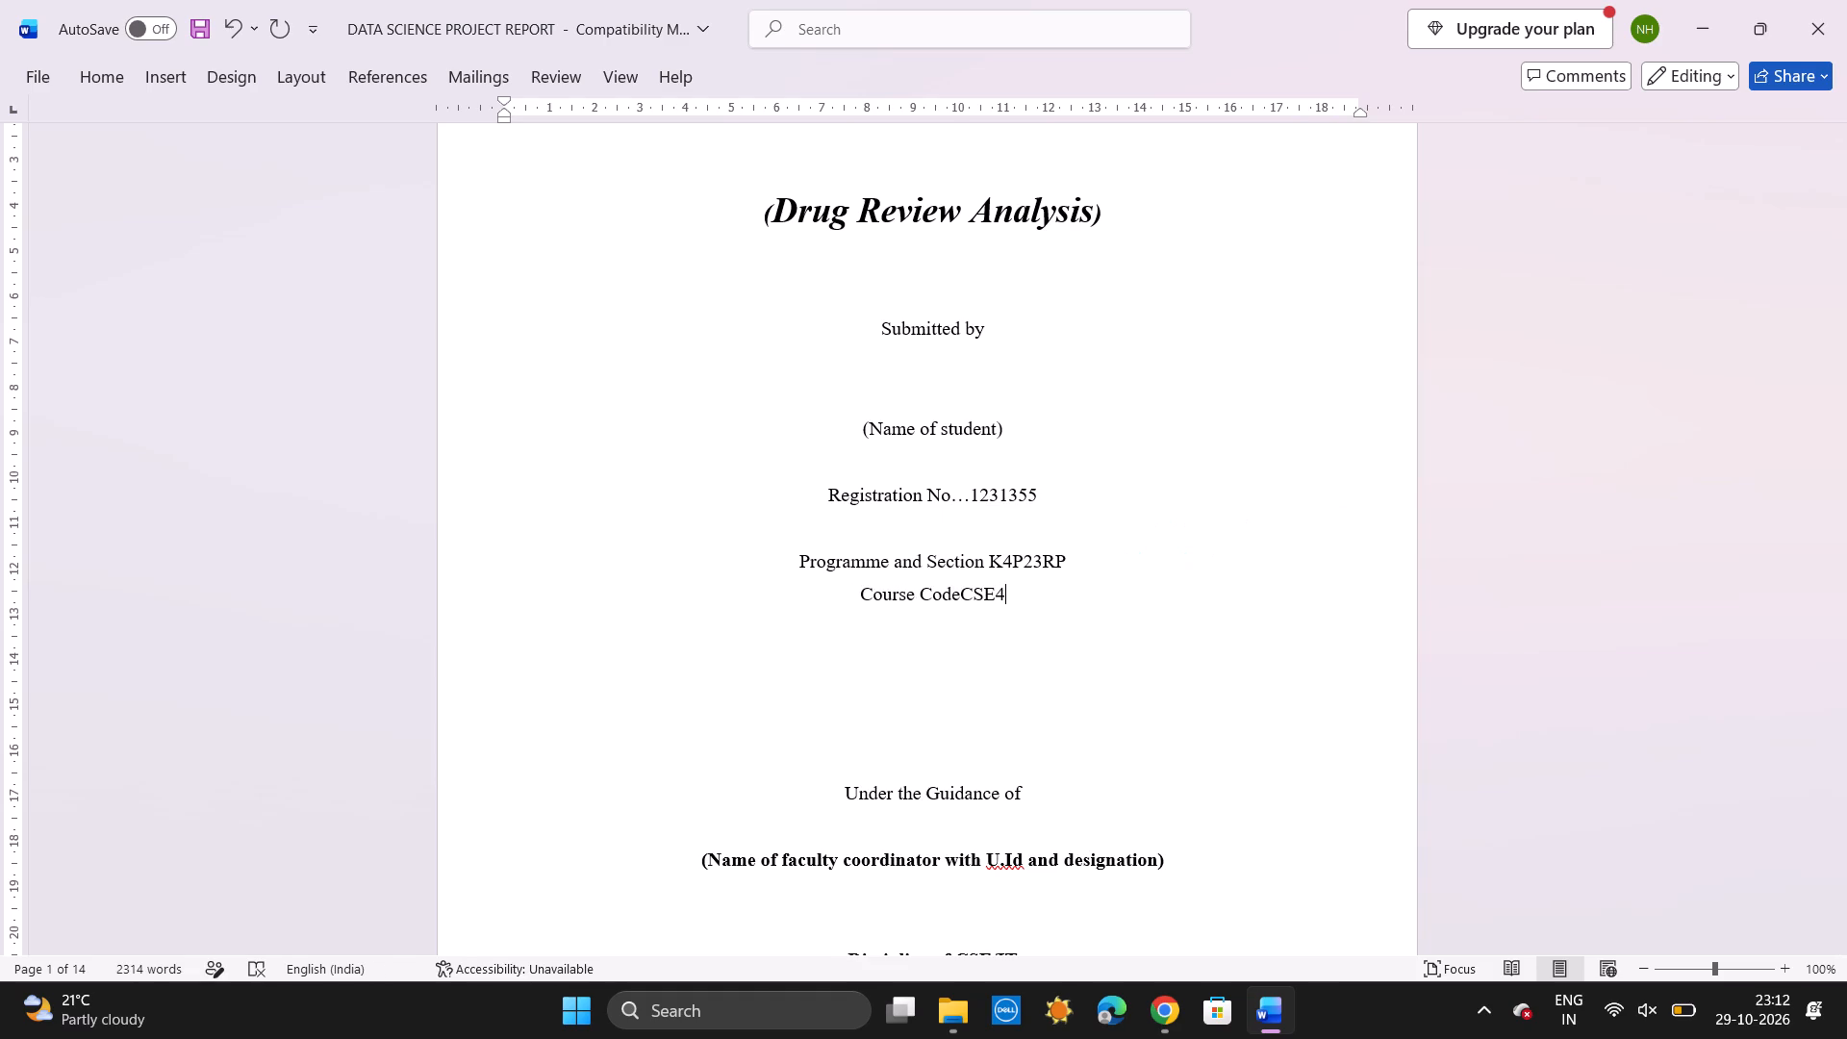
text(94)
click(947, 596)
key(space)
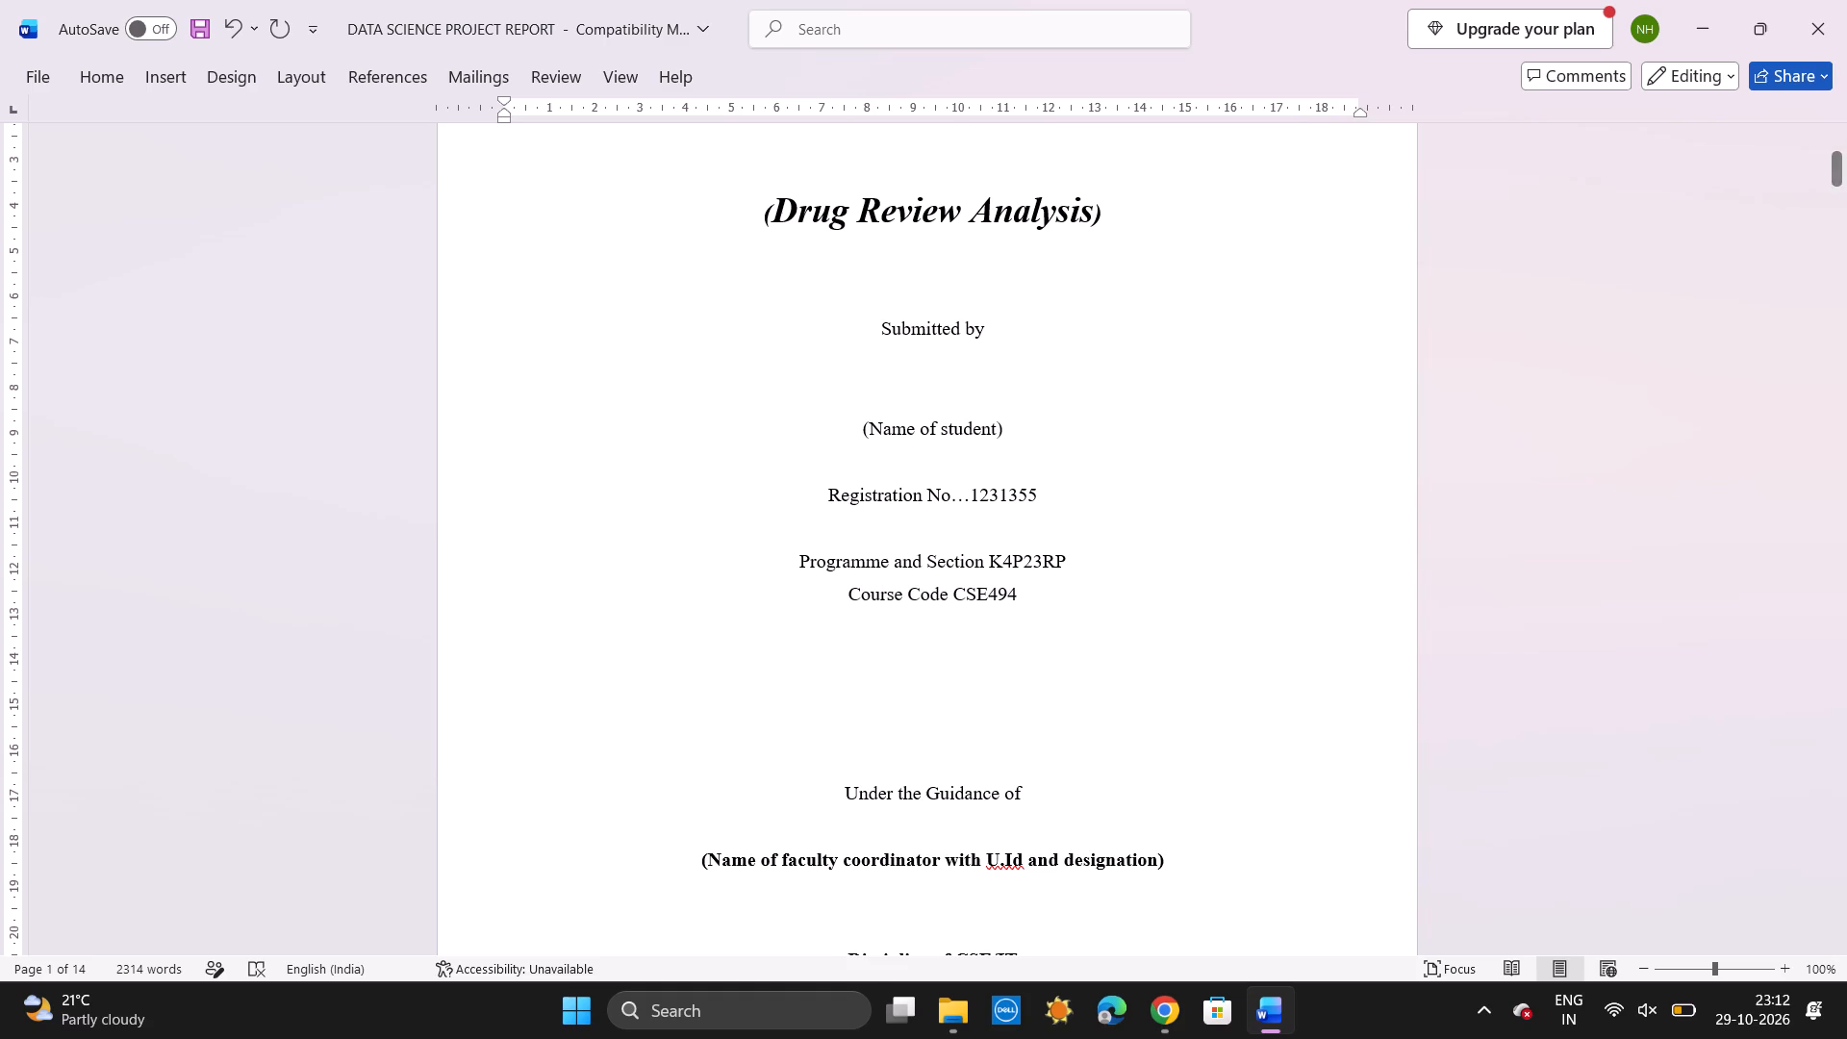
Make the course code CSE494 on the cover page bold.
drag(956, 596, 1015, 596)
drag(1015, 596, 1021, 596)
click(1038, 556)
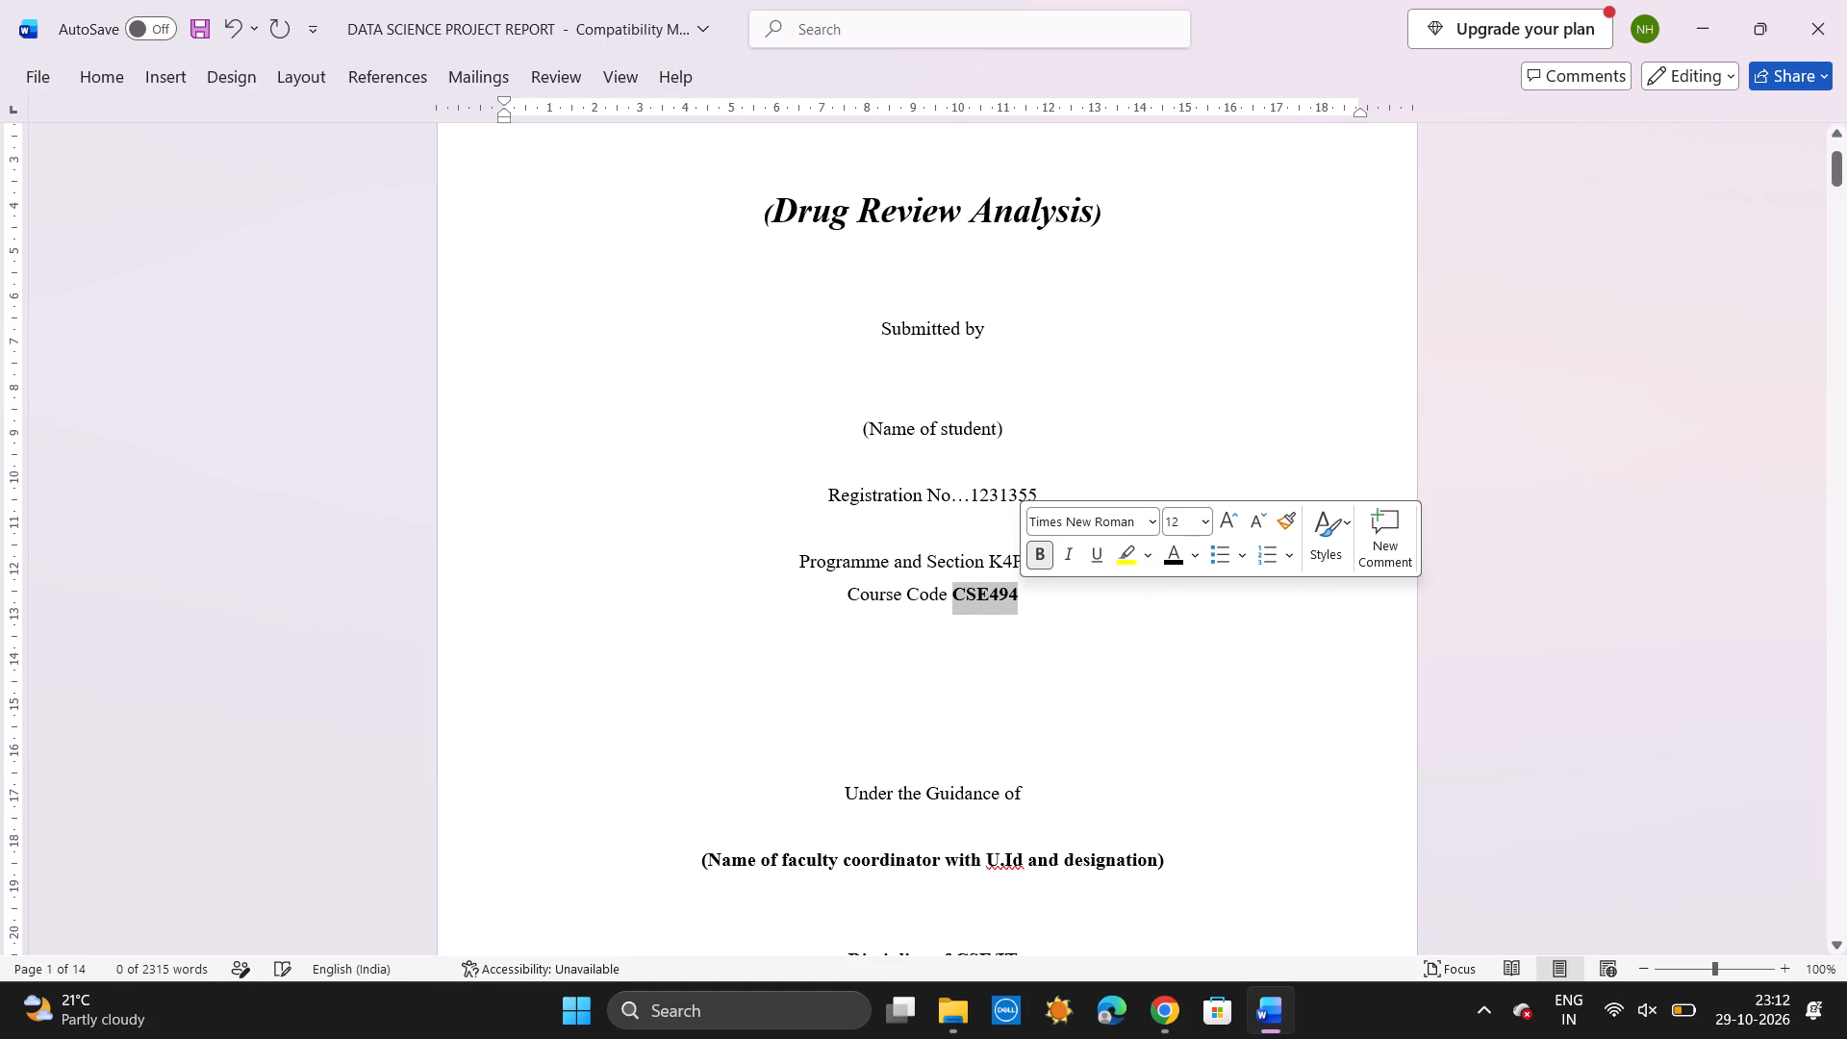
click(1065, 666)
scroll(1065, 666, down, 3)
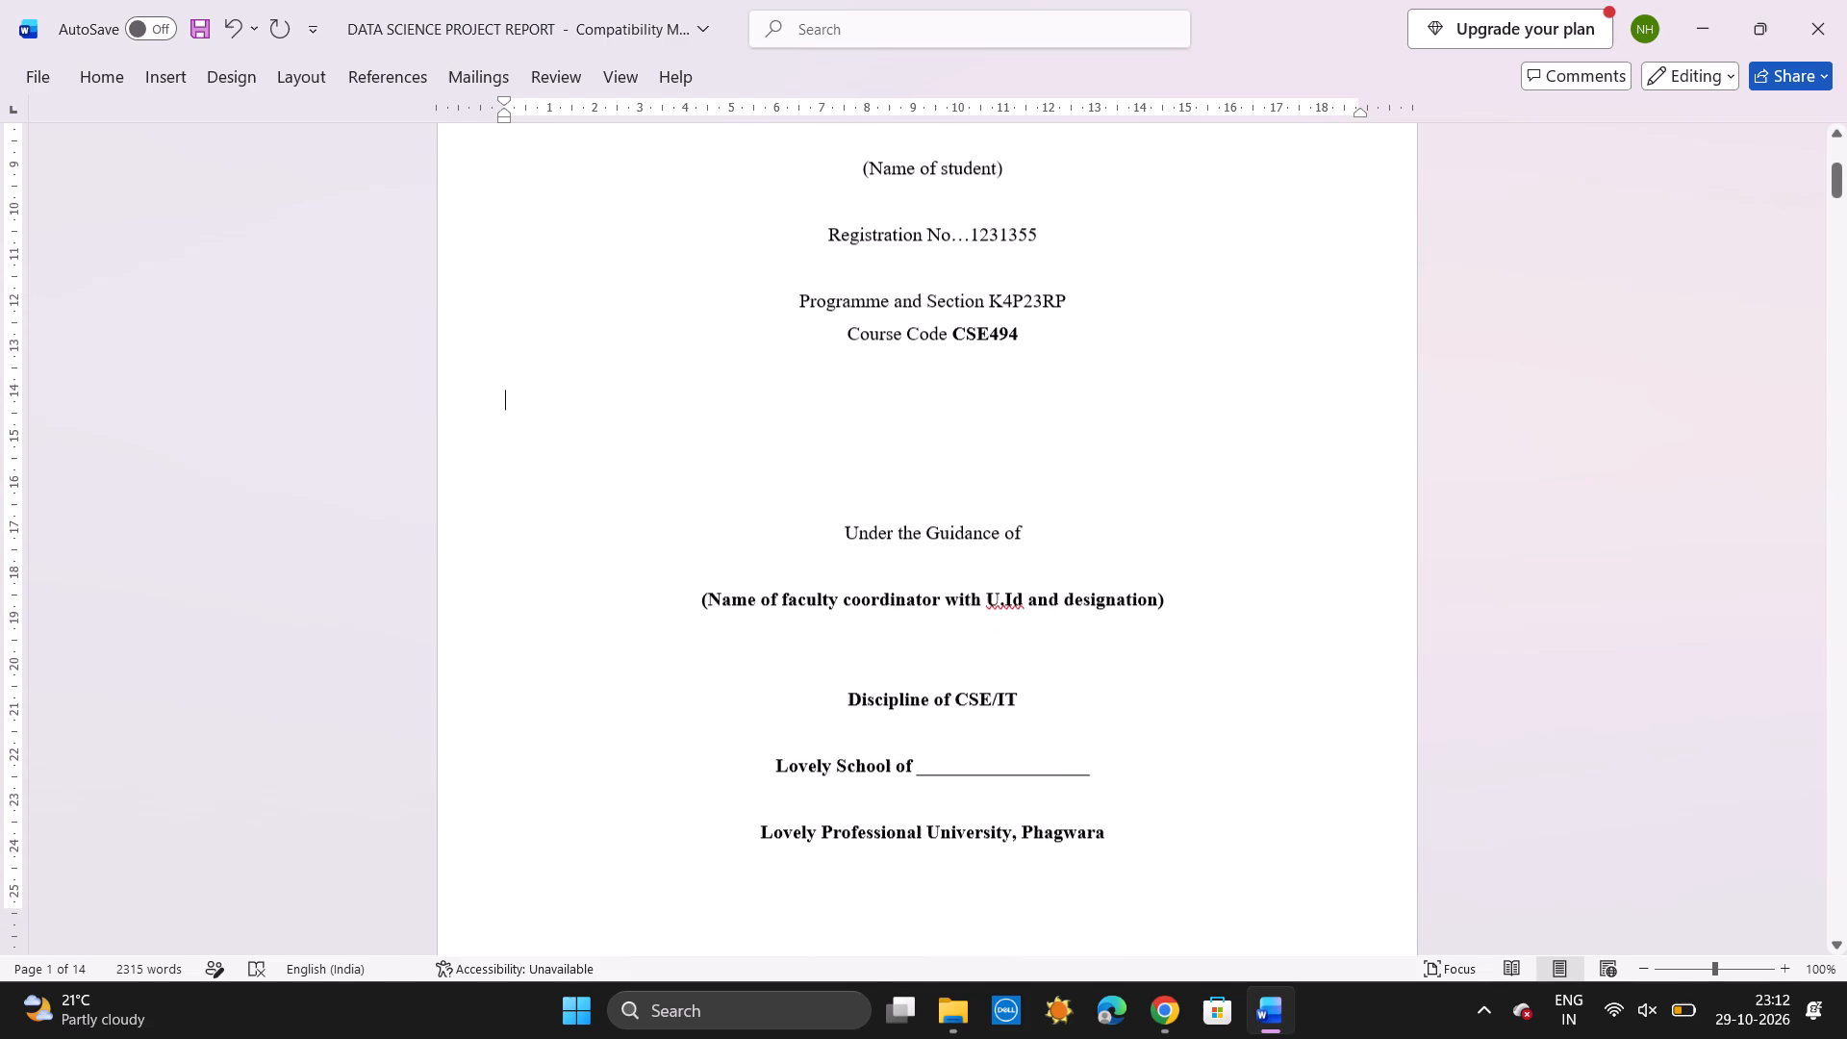
Replace the "Name of faculty coordinator" placeholder on the cover page with the coordinator's name in capitals.
scroll(1065, 666, down, 1)
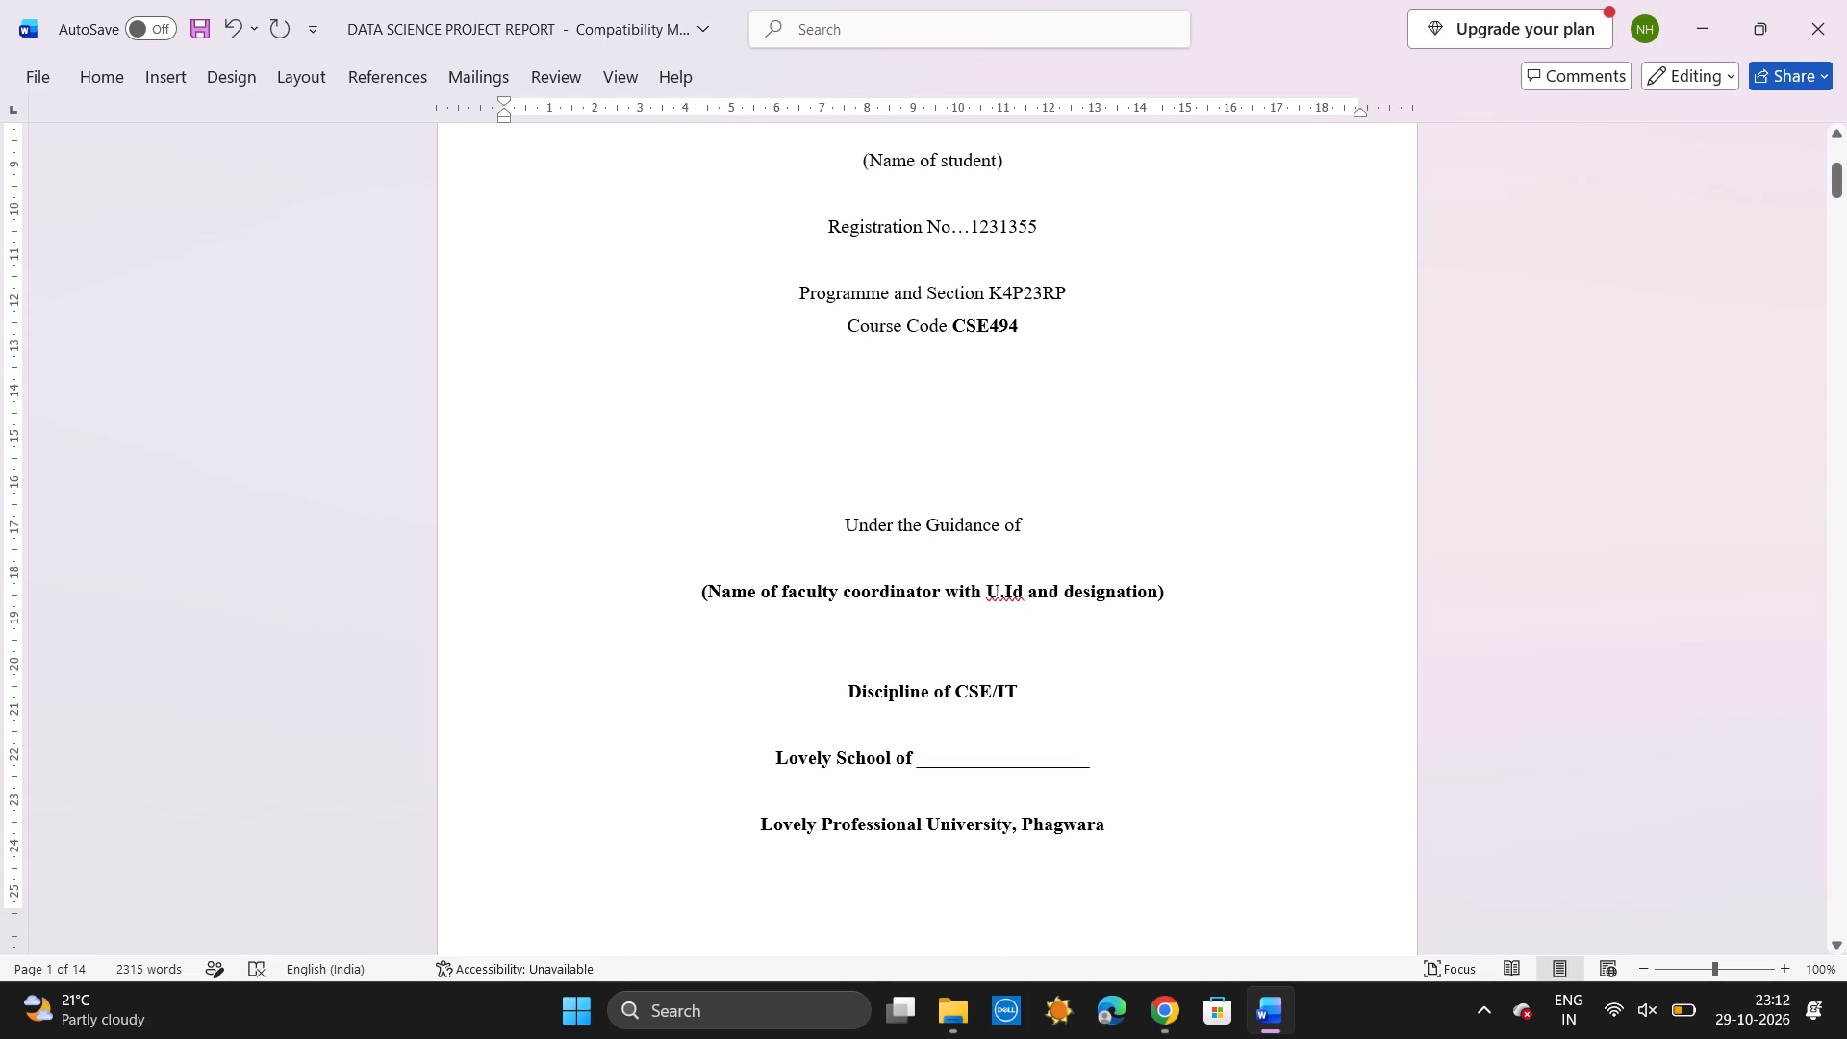
drag(708, 589, 1097, 591)
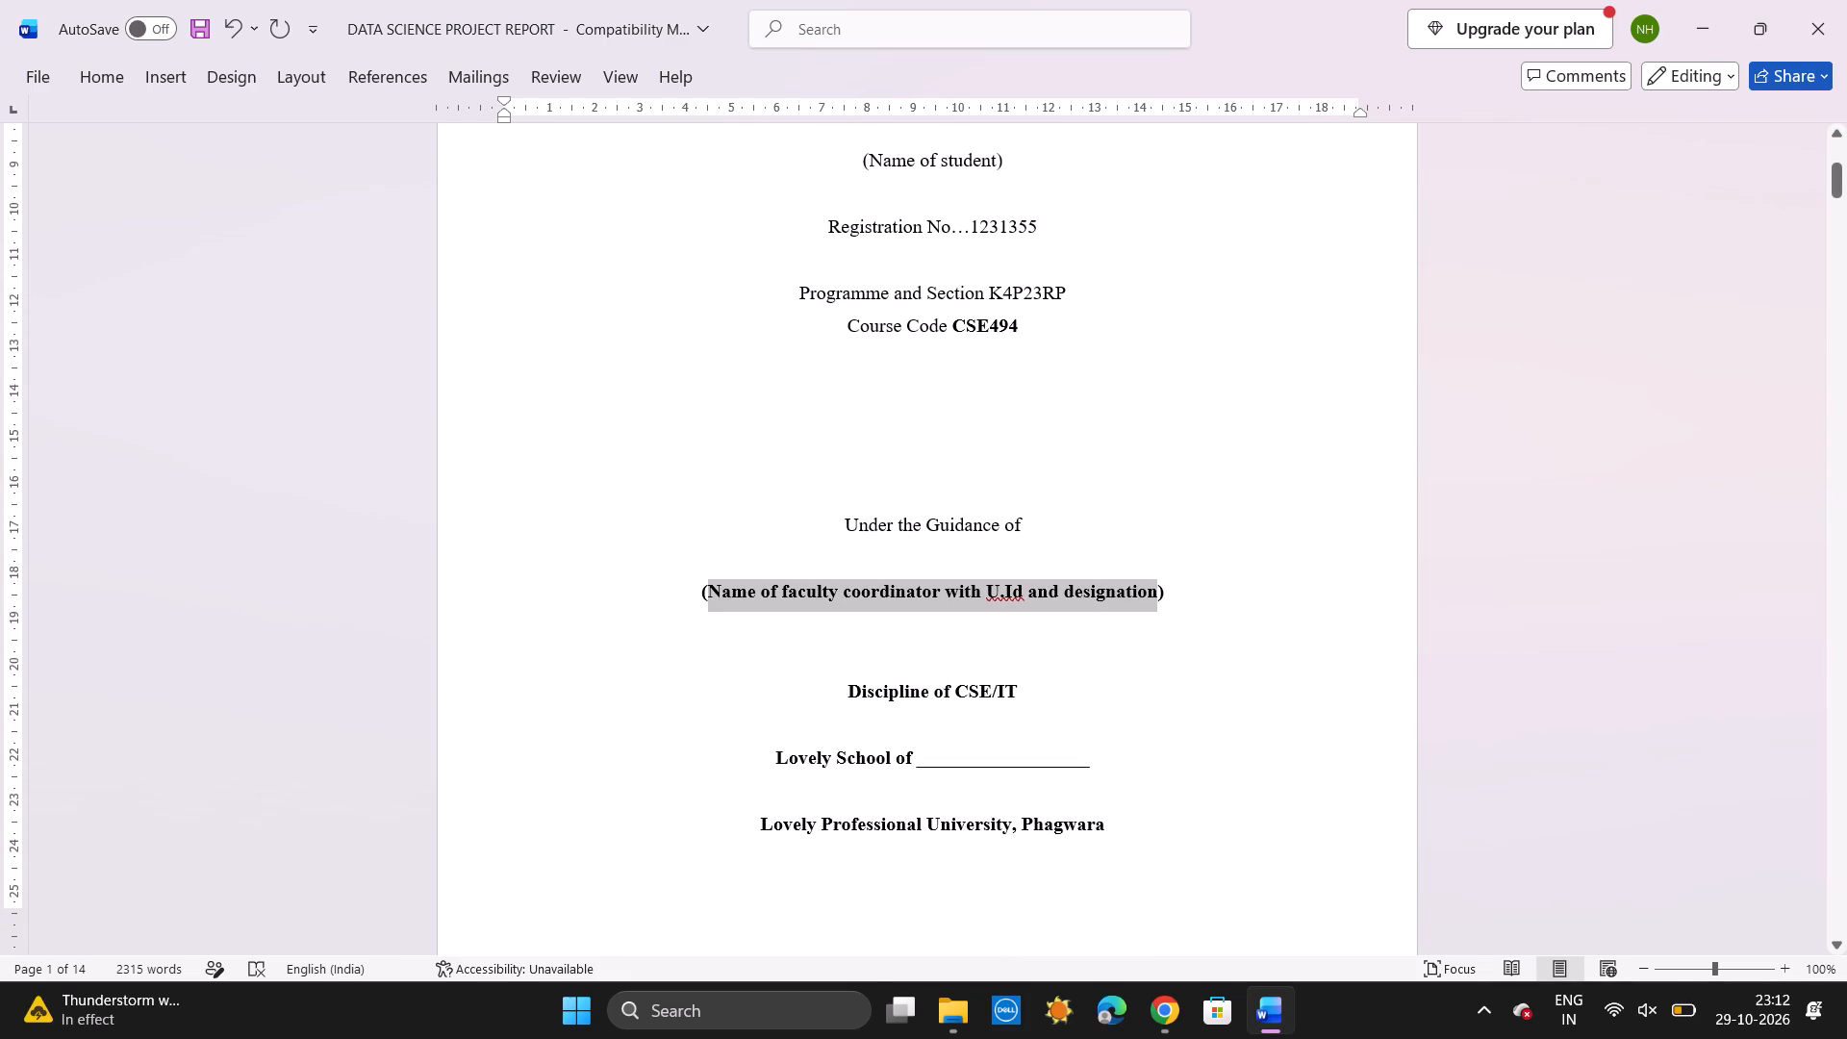
drag(1097, 591, 917, 606)
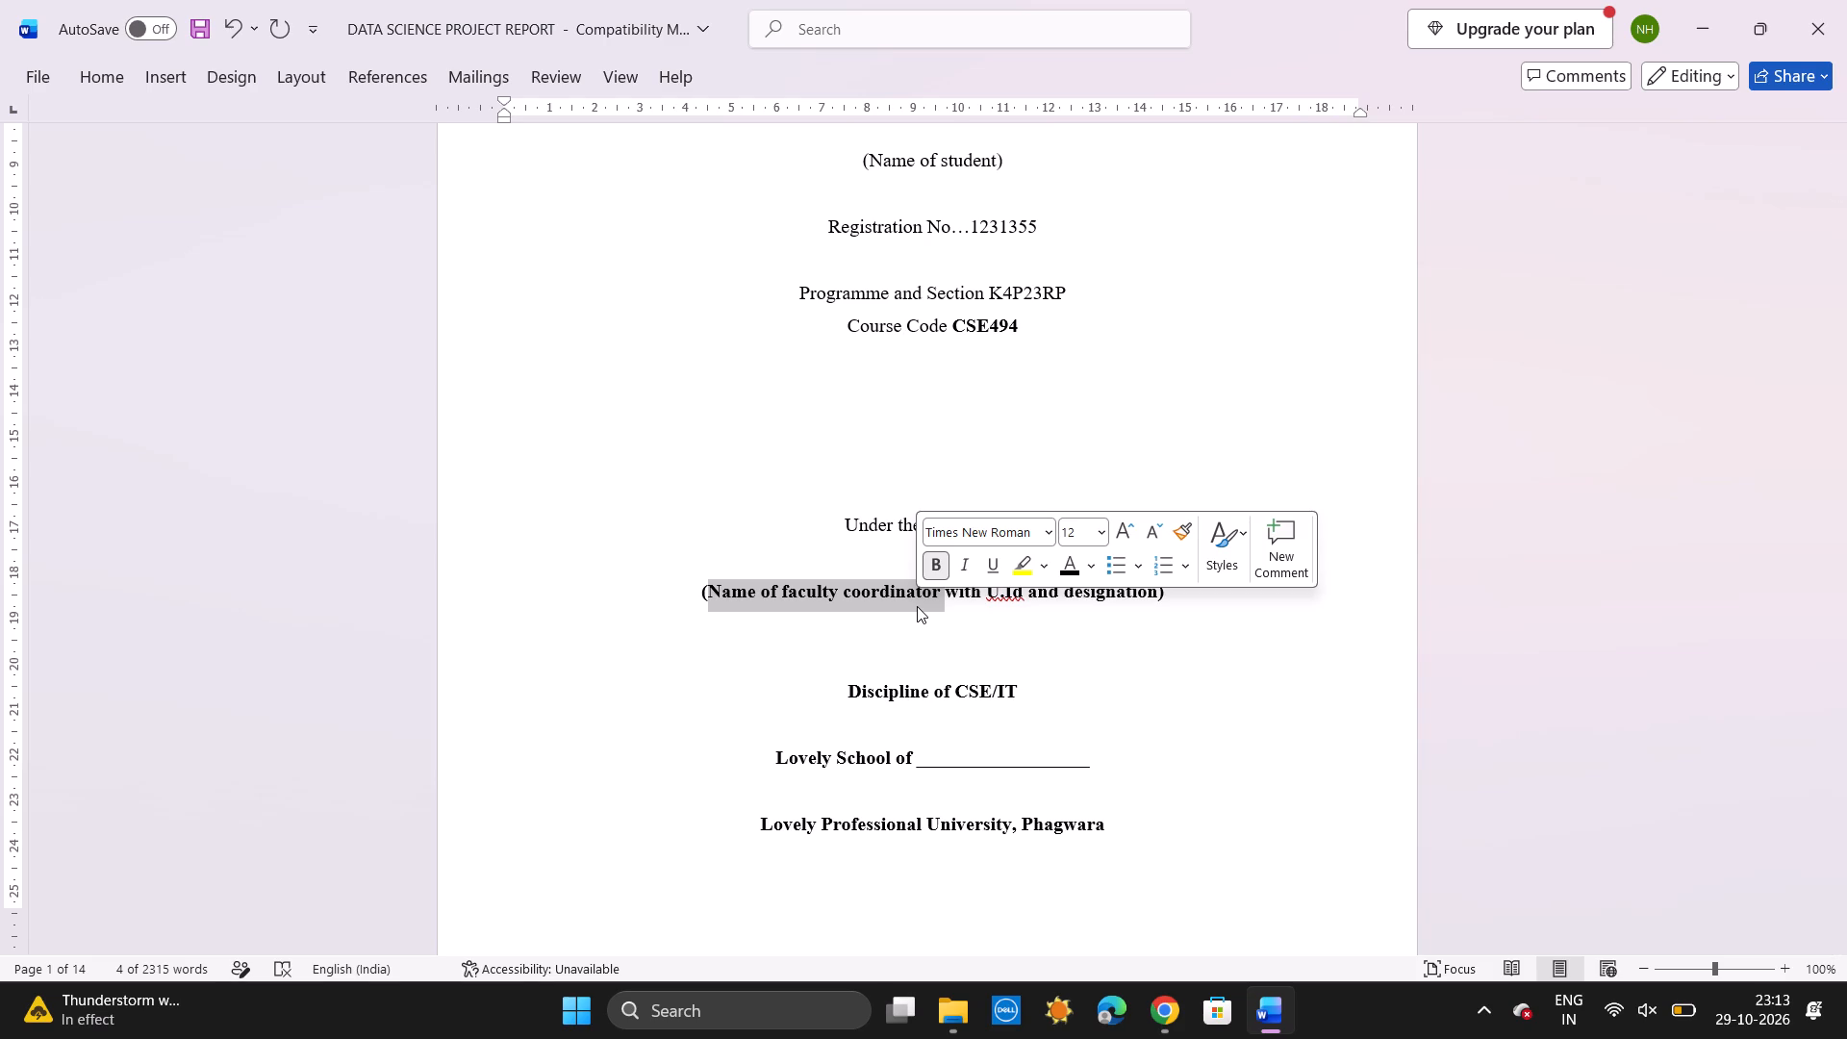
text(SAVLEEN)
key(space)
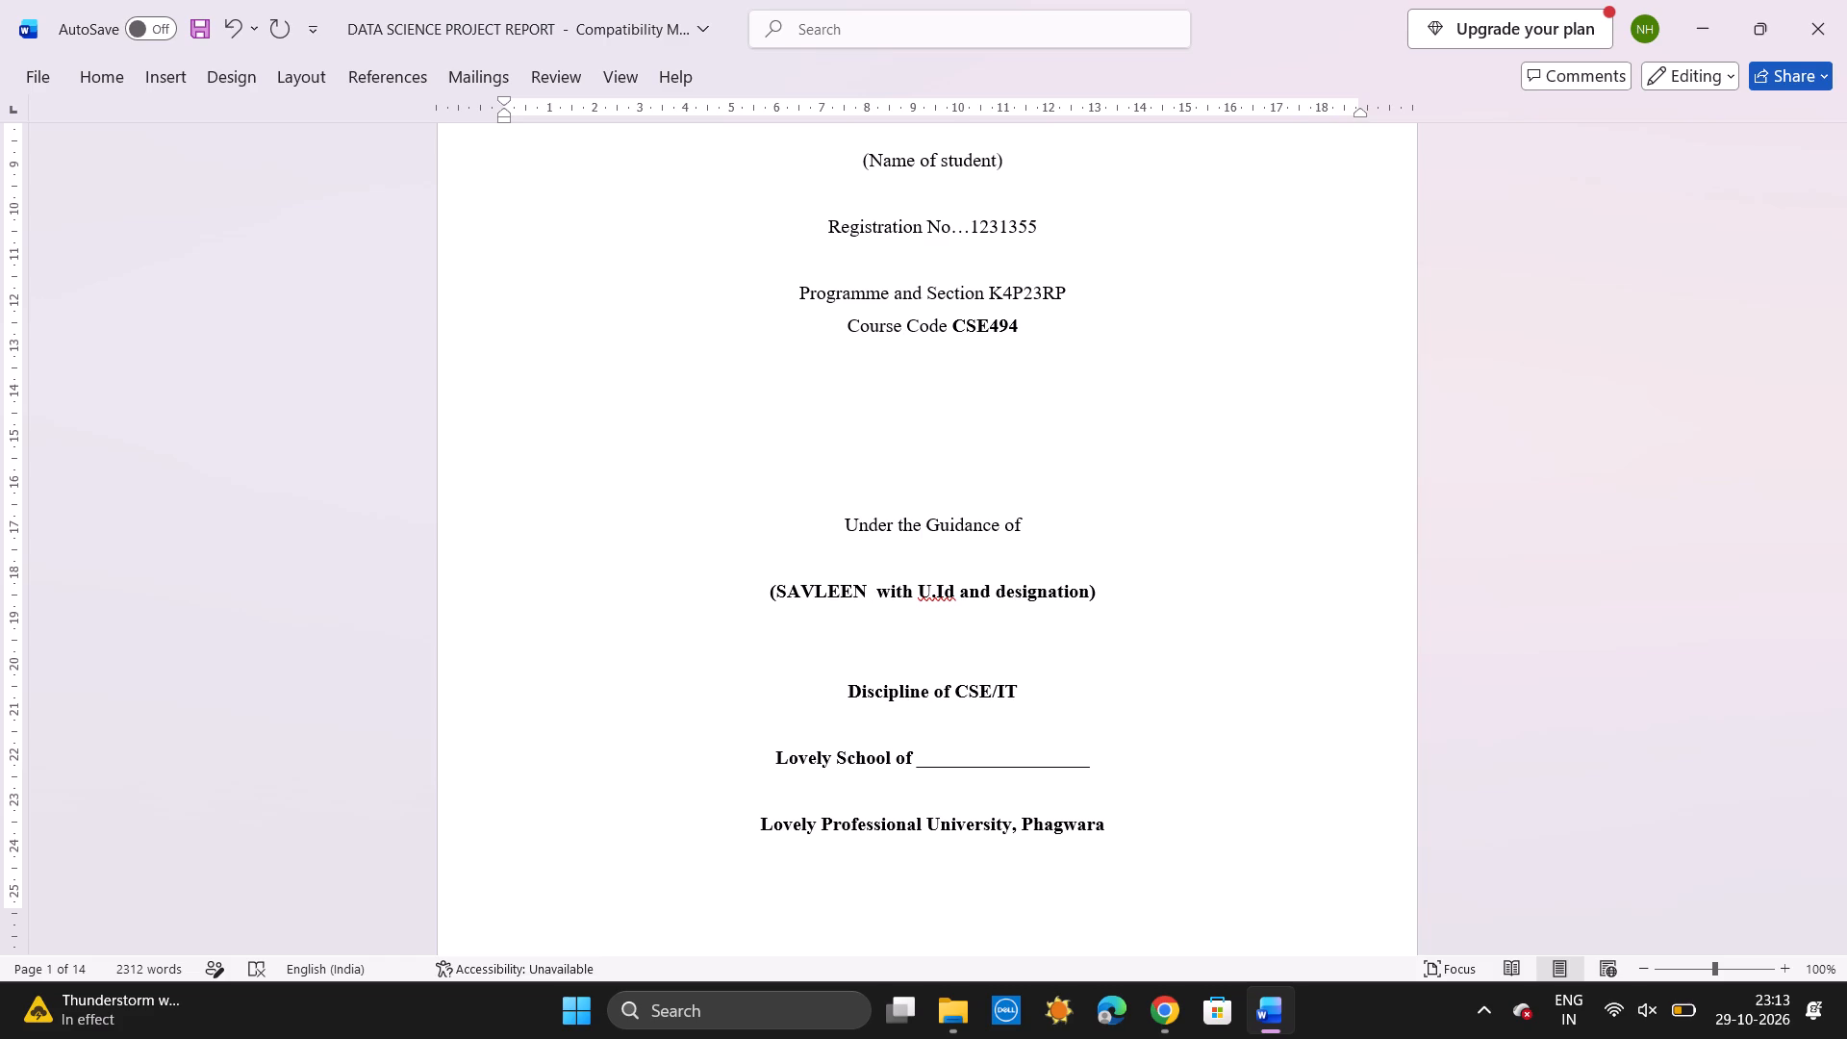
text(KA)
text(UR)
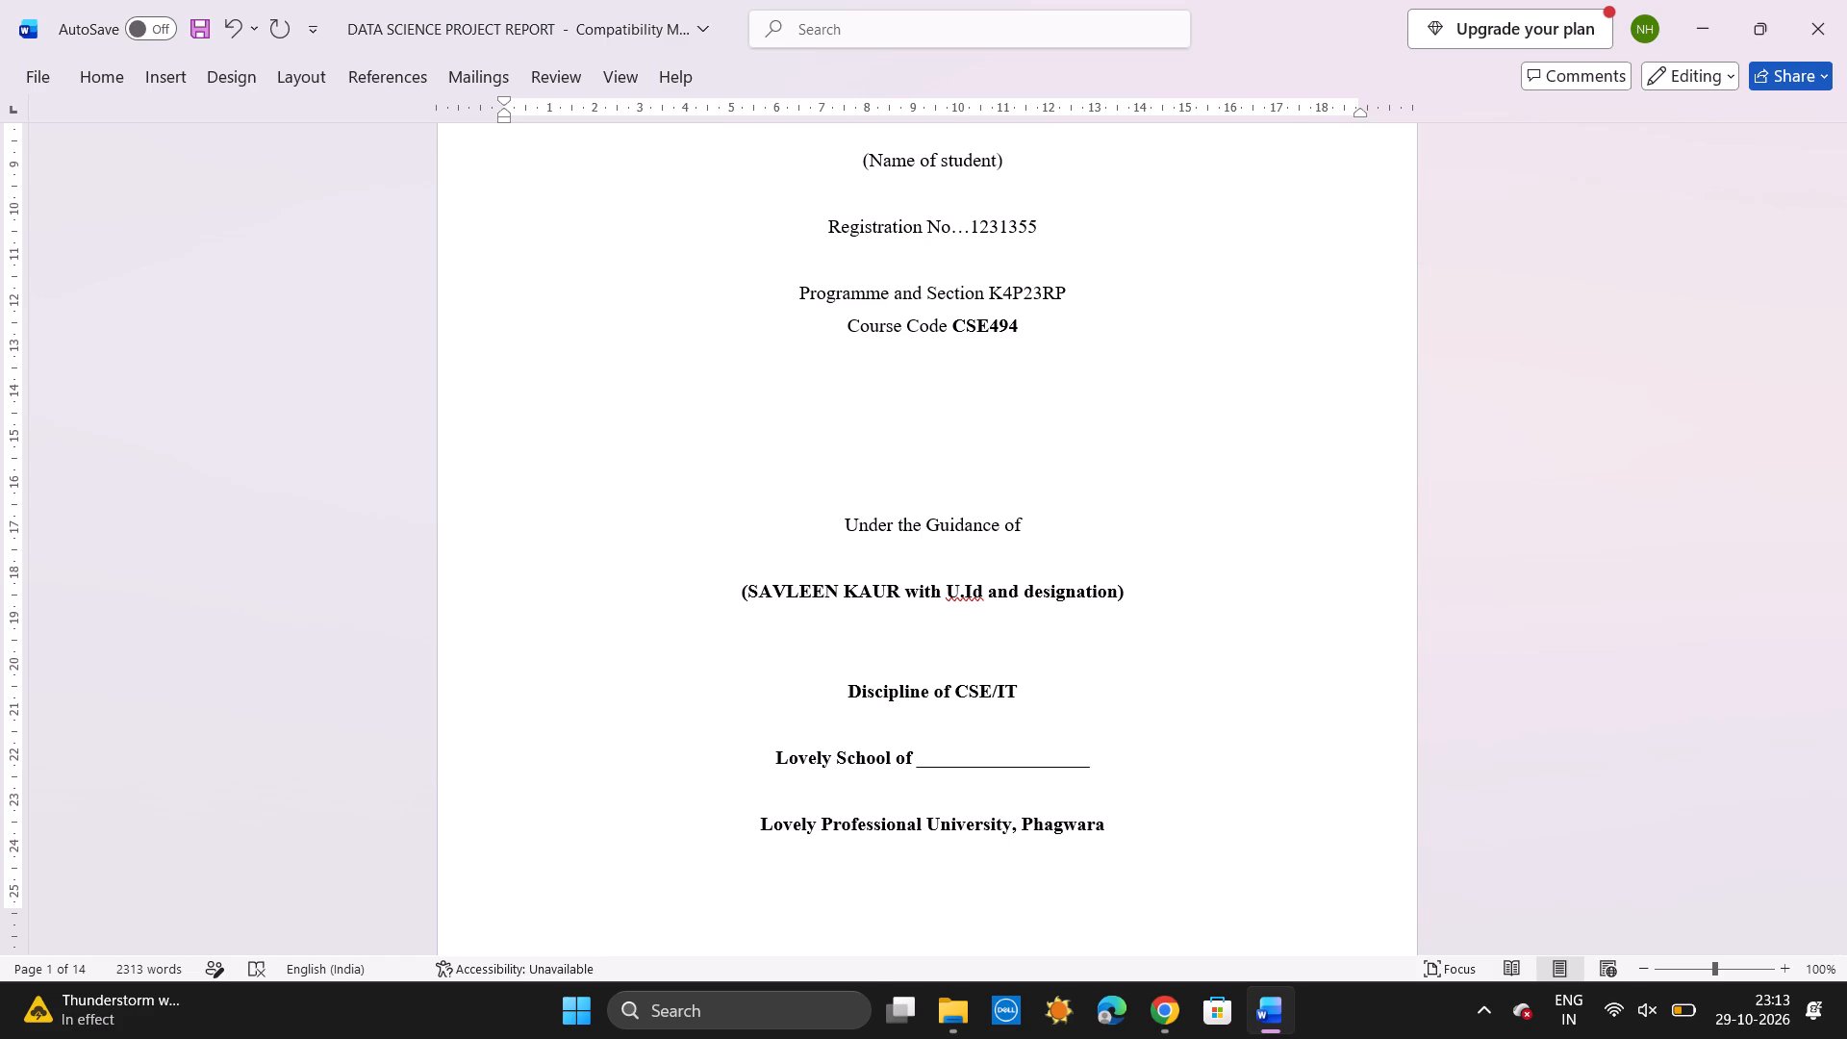
Replace "with U.Id and designation" after the coordinator's name with a comma, the label "UID:" and the coordinator's ID number.
drag(947, 592, 1075, 590)
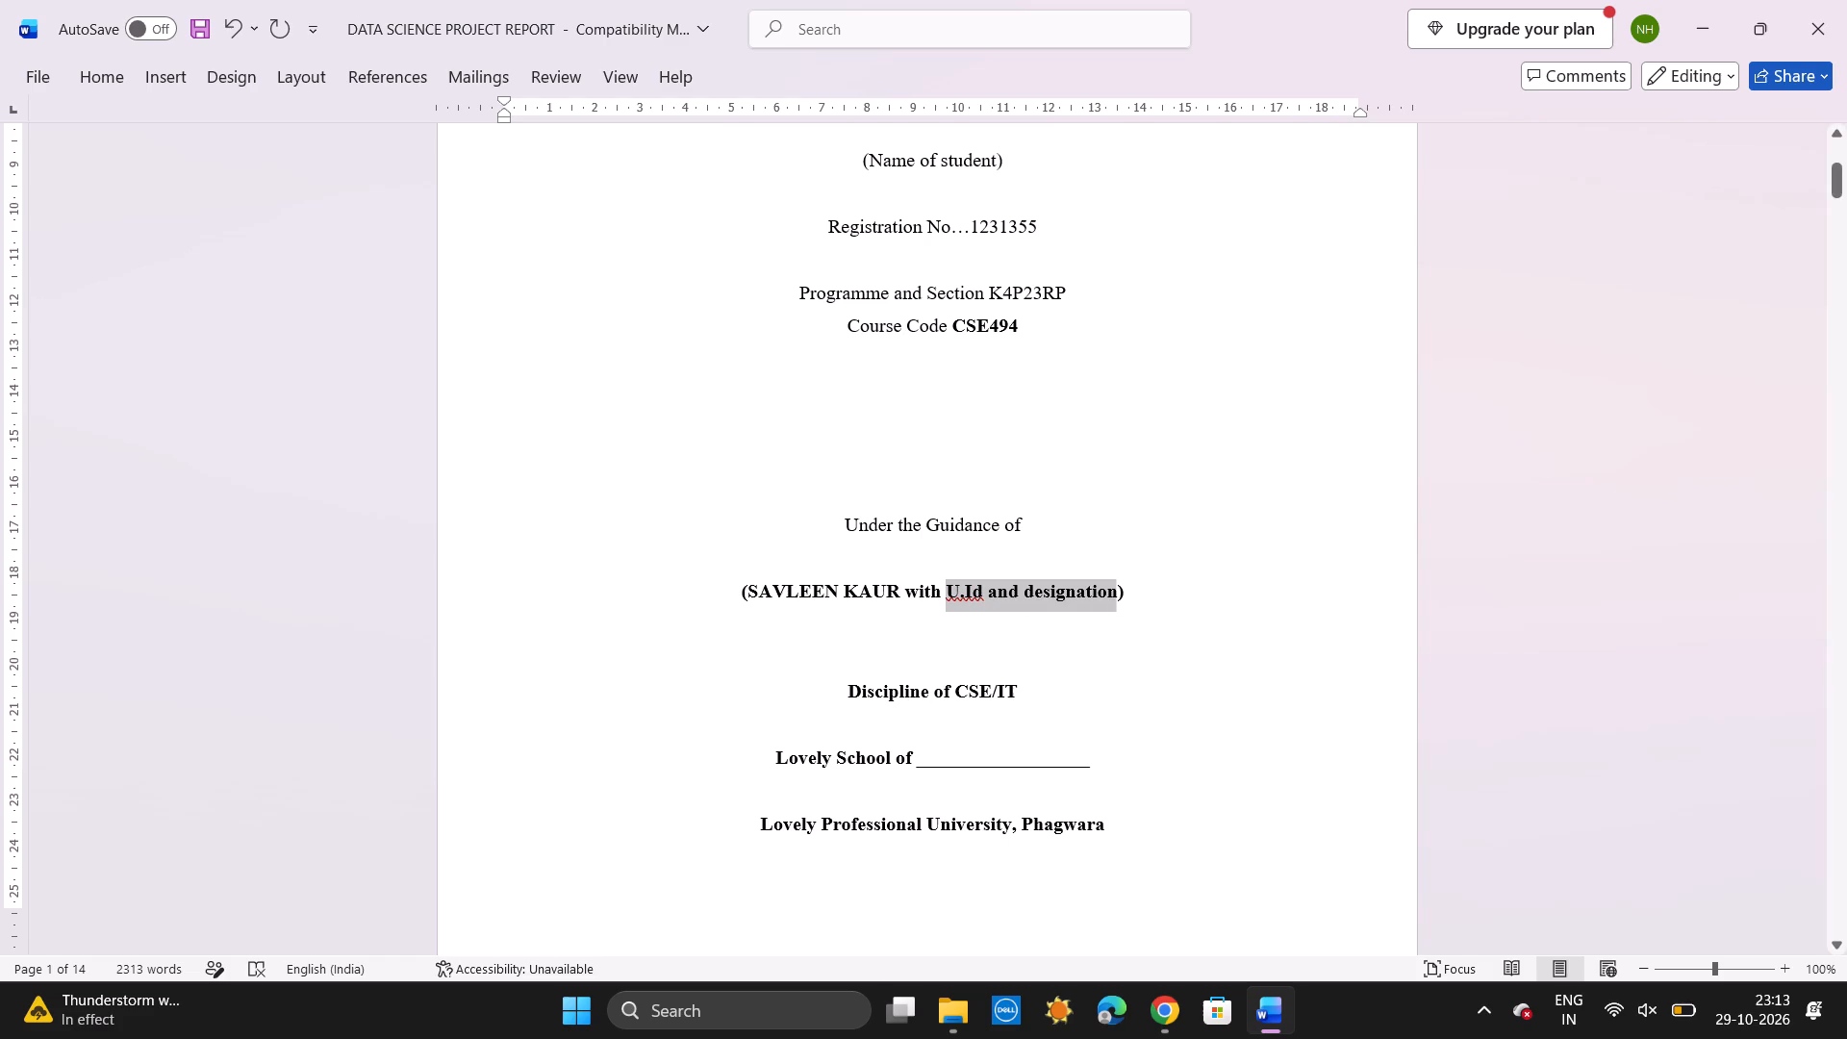
drag(1075, 590, 1075, 590)
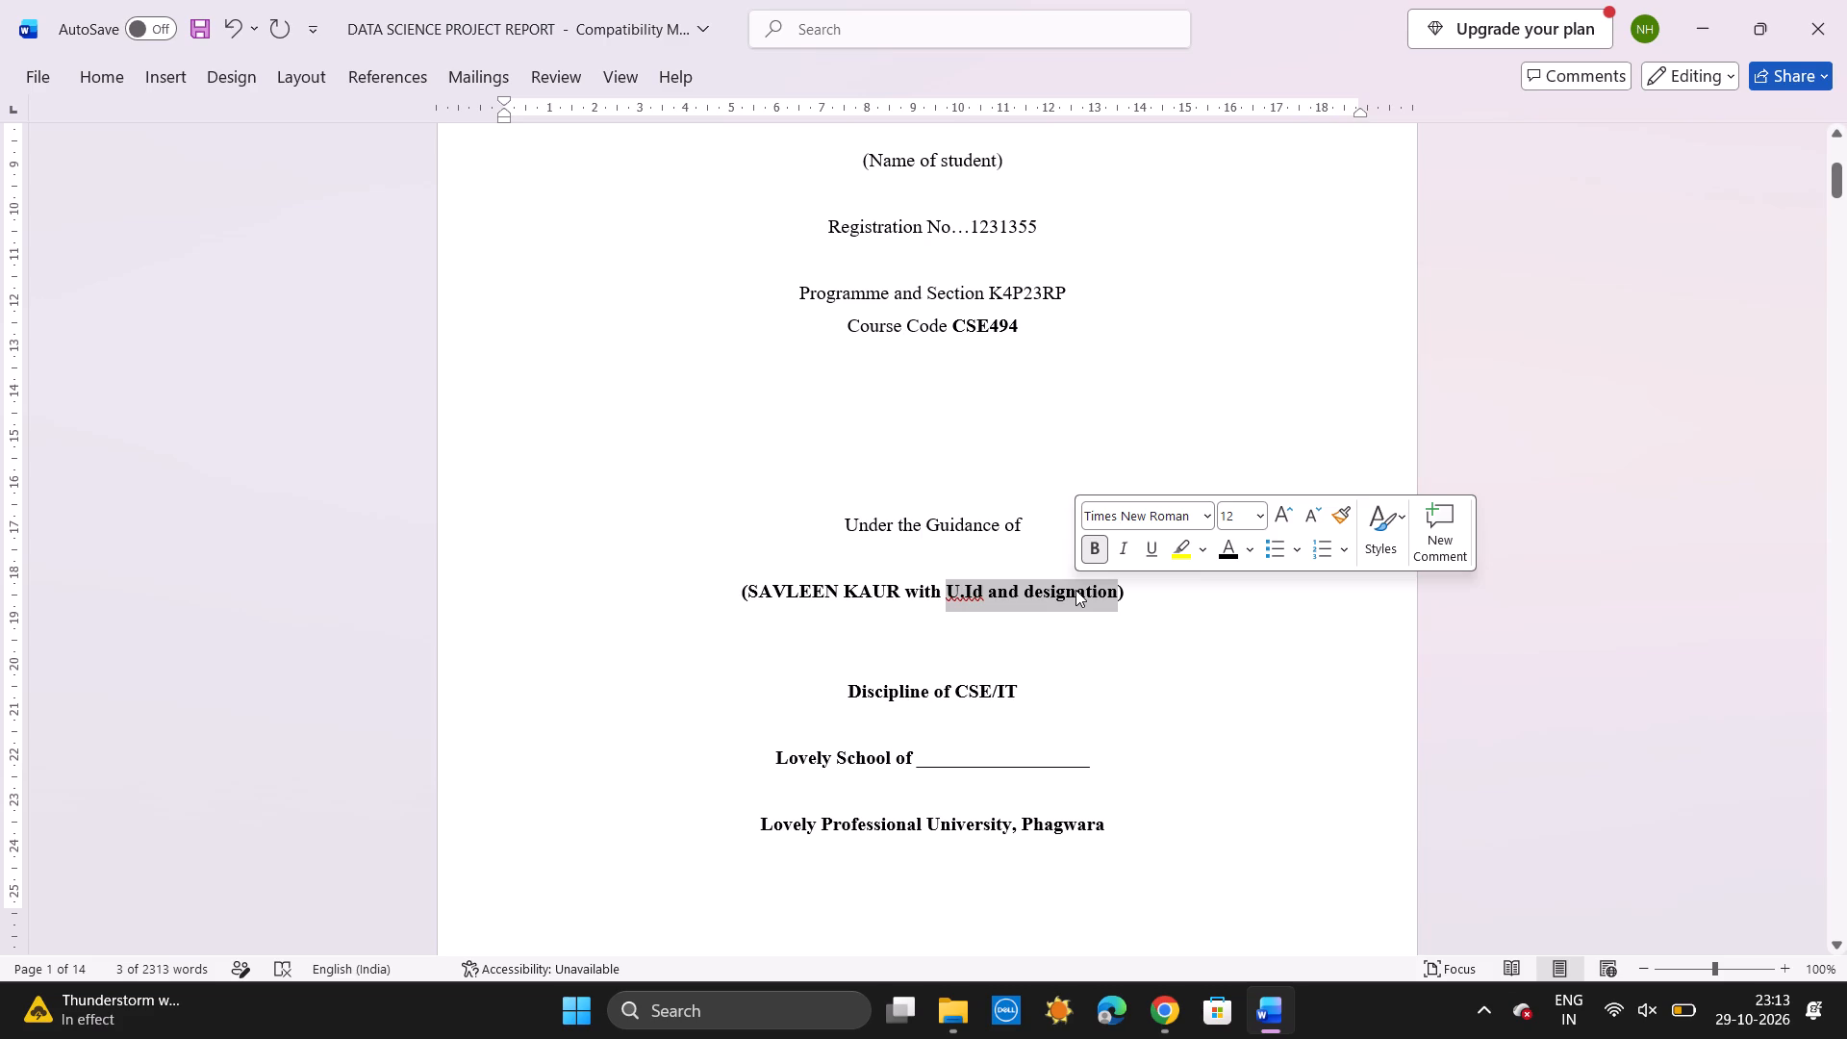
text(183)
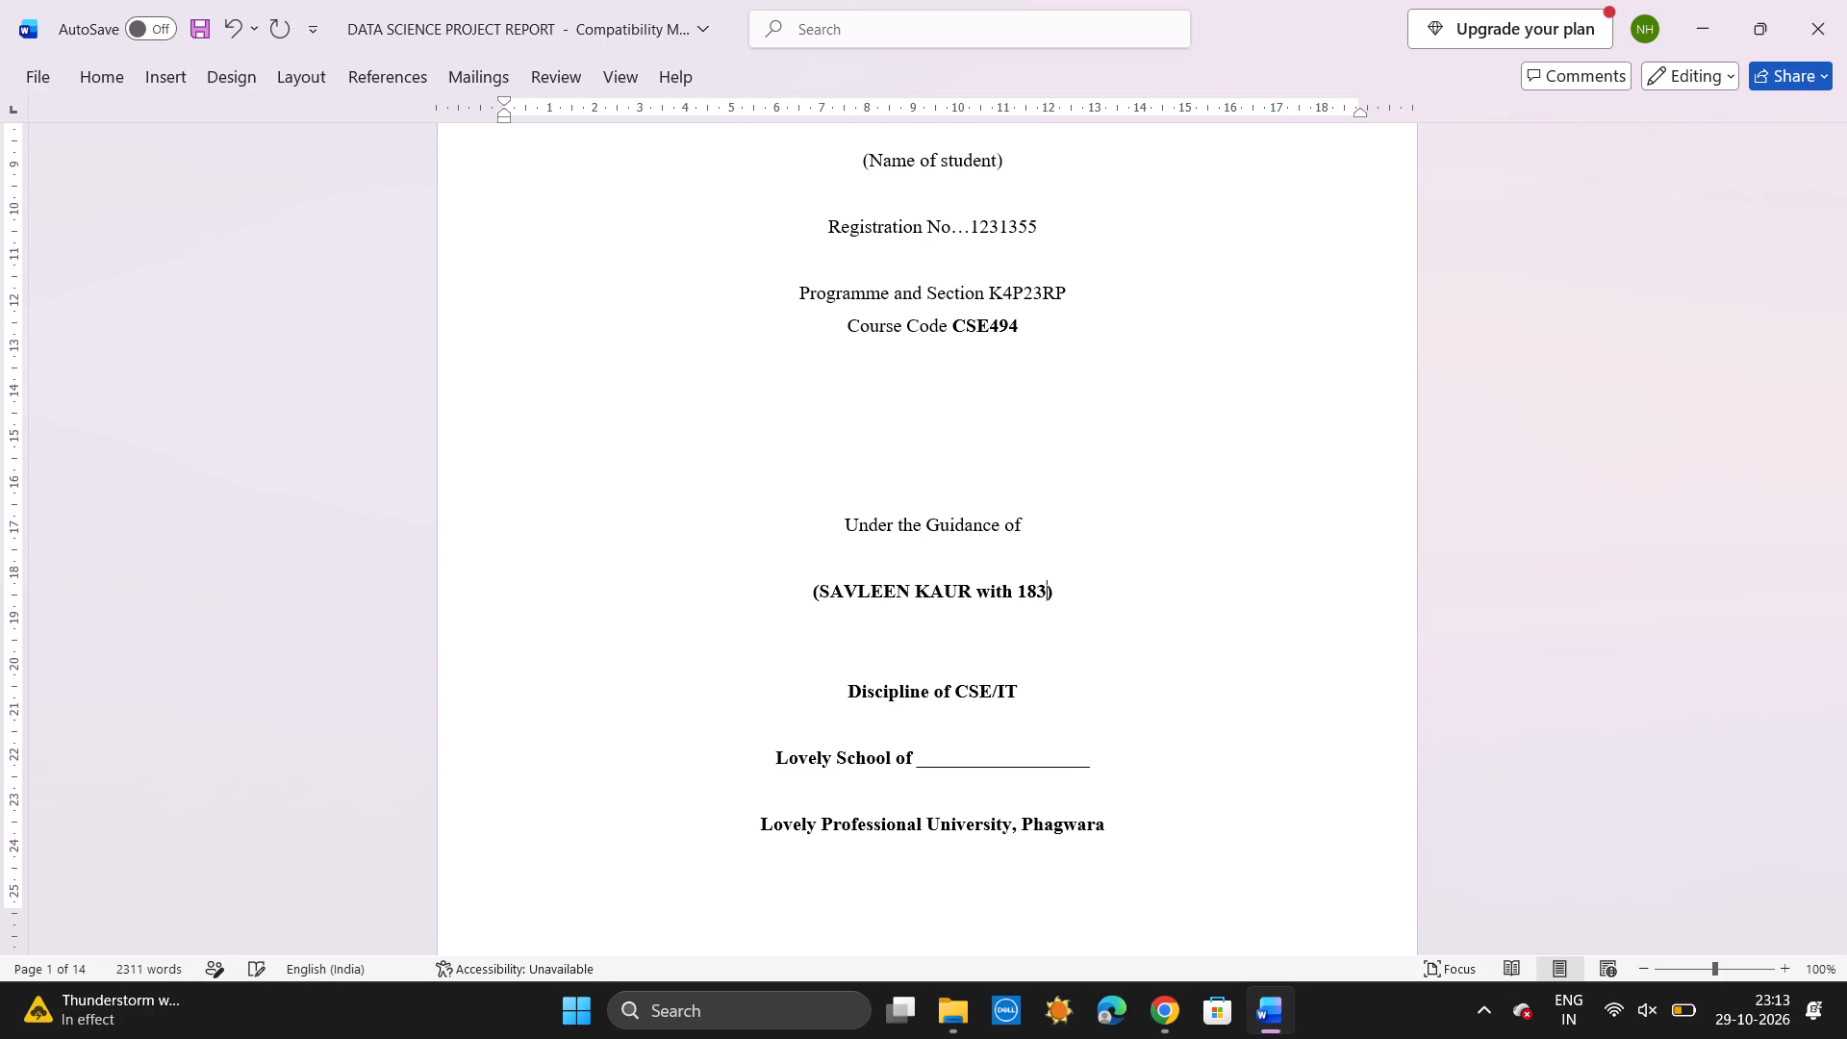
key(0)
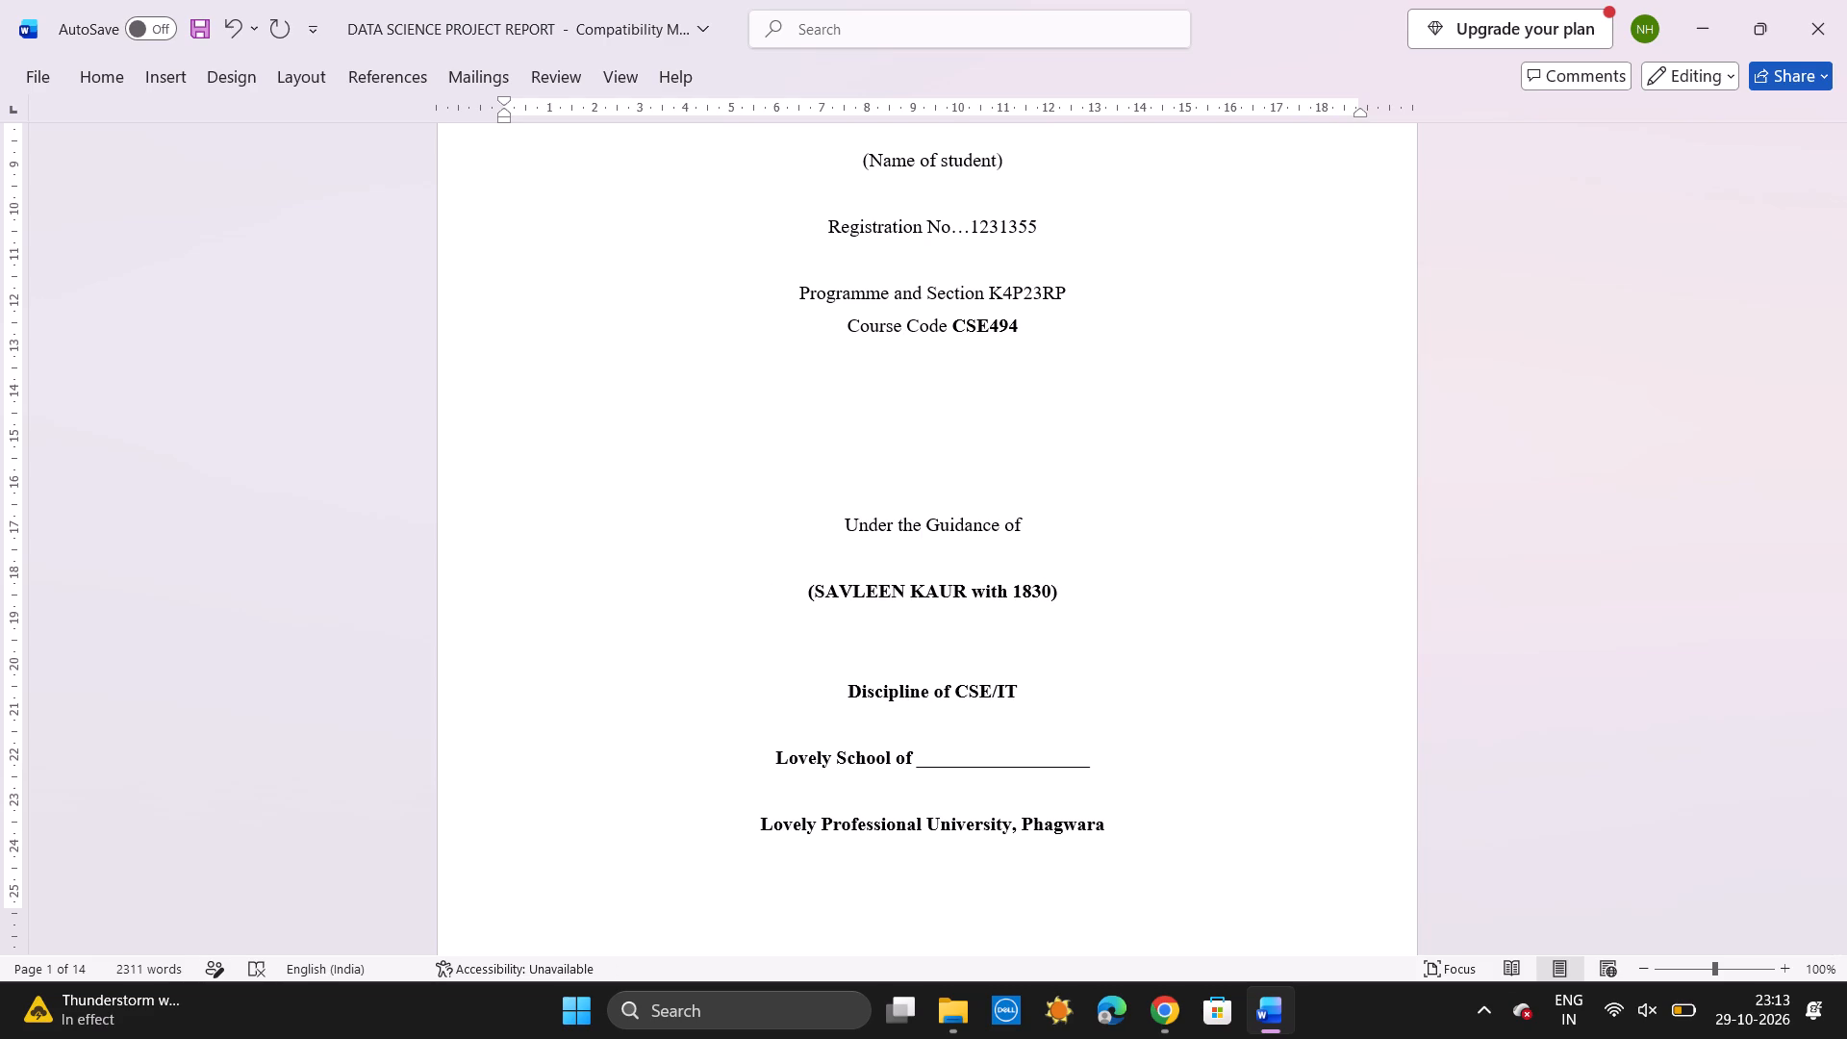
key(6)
drag(1010, 591, 972, 591)
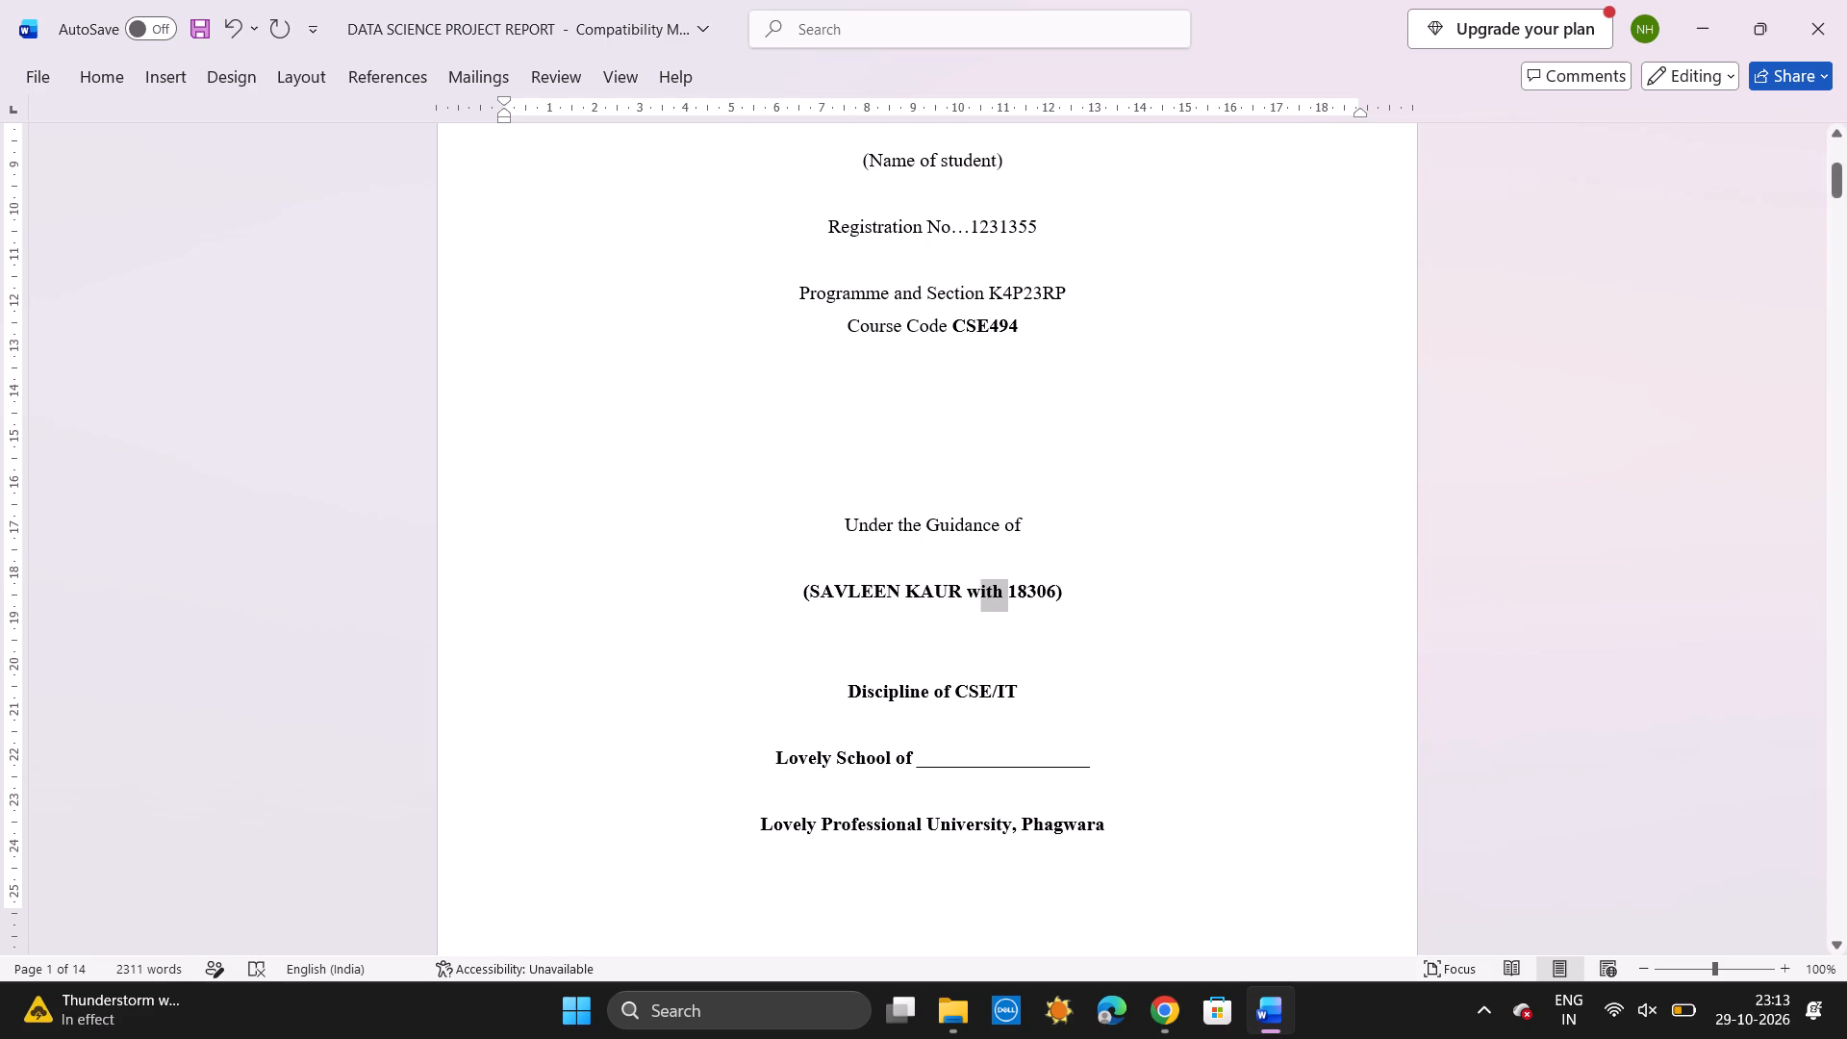
drag(972, 591, 964, 591)
key(BackSpace)
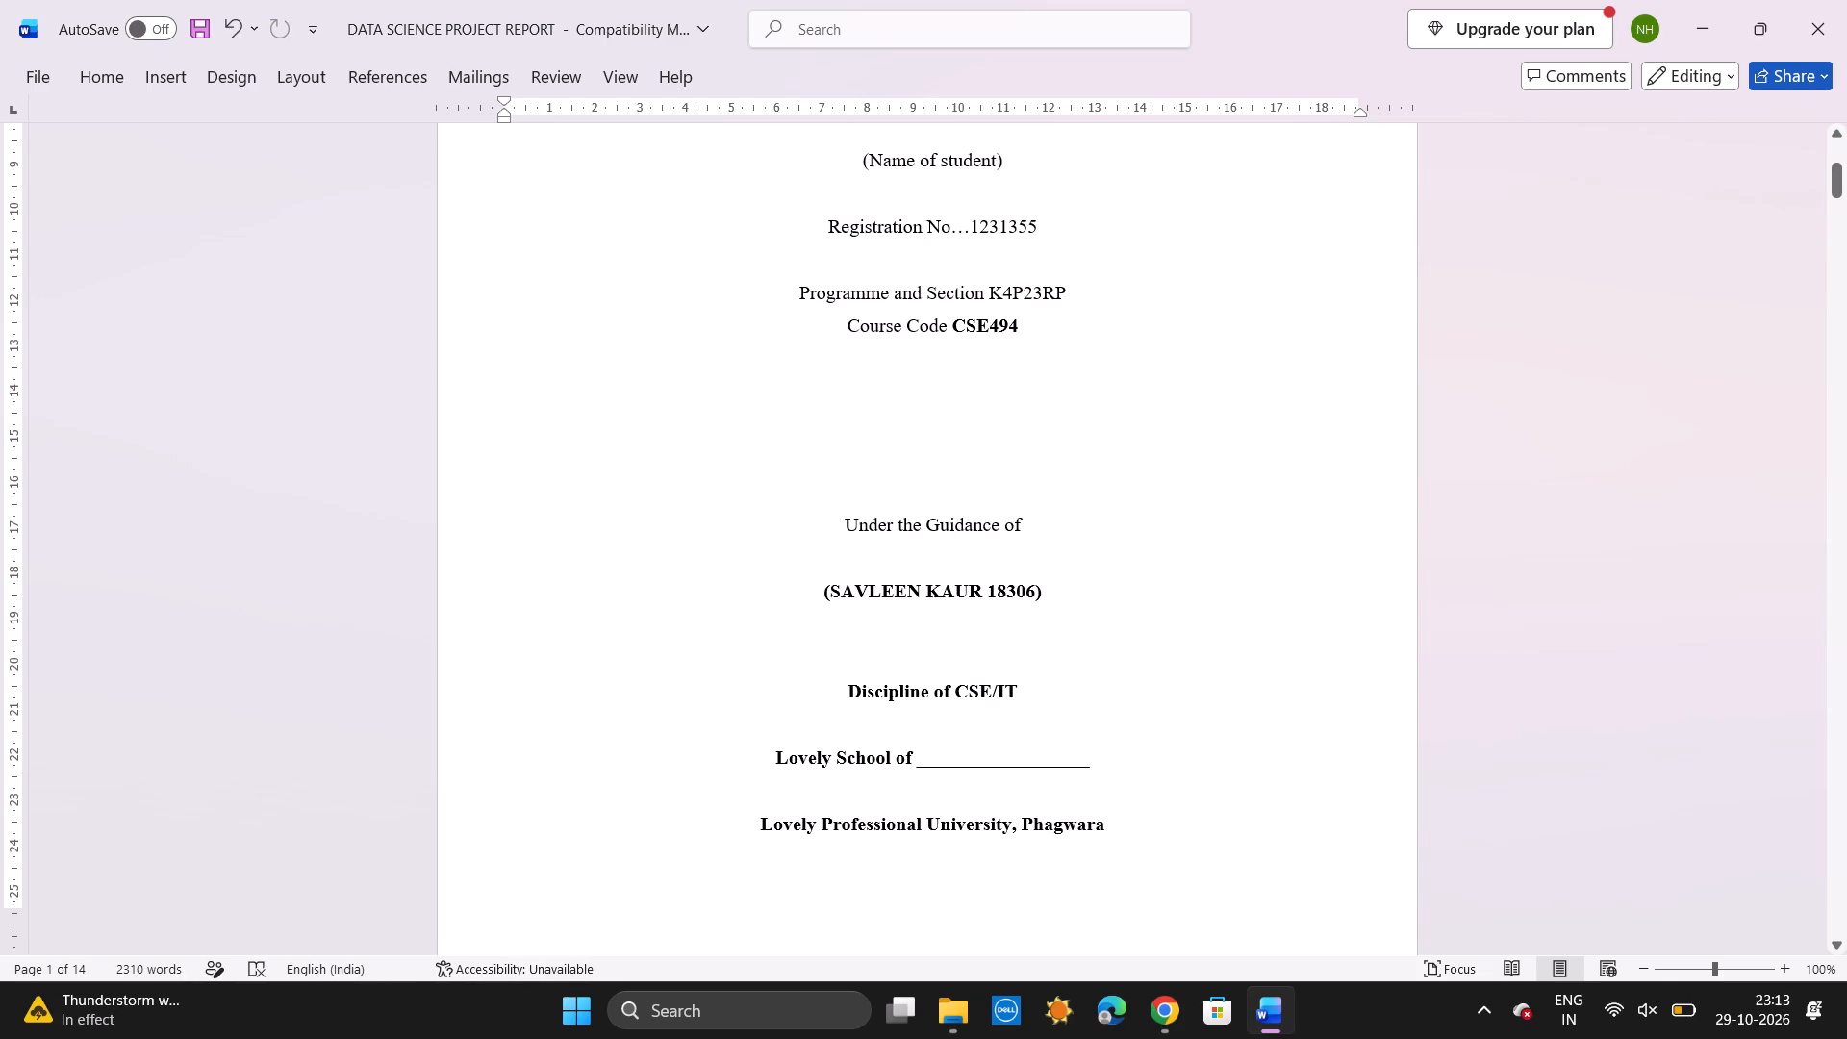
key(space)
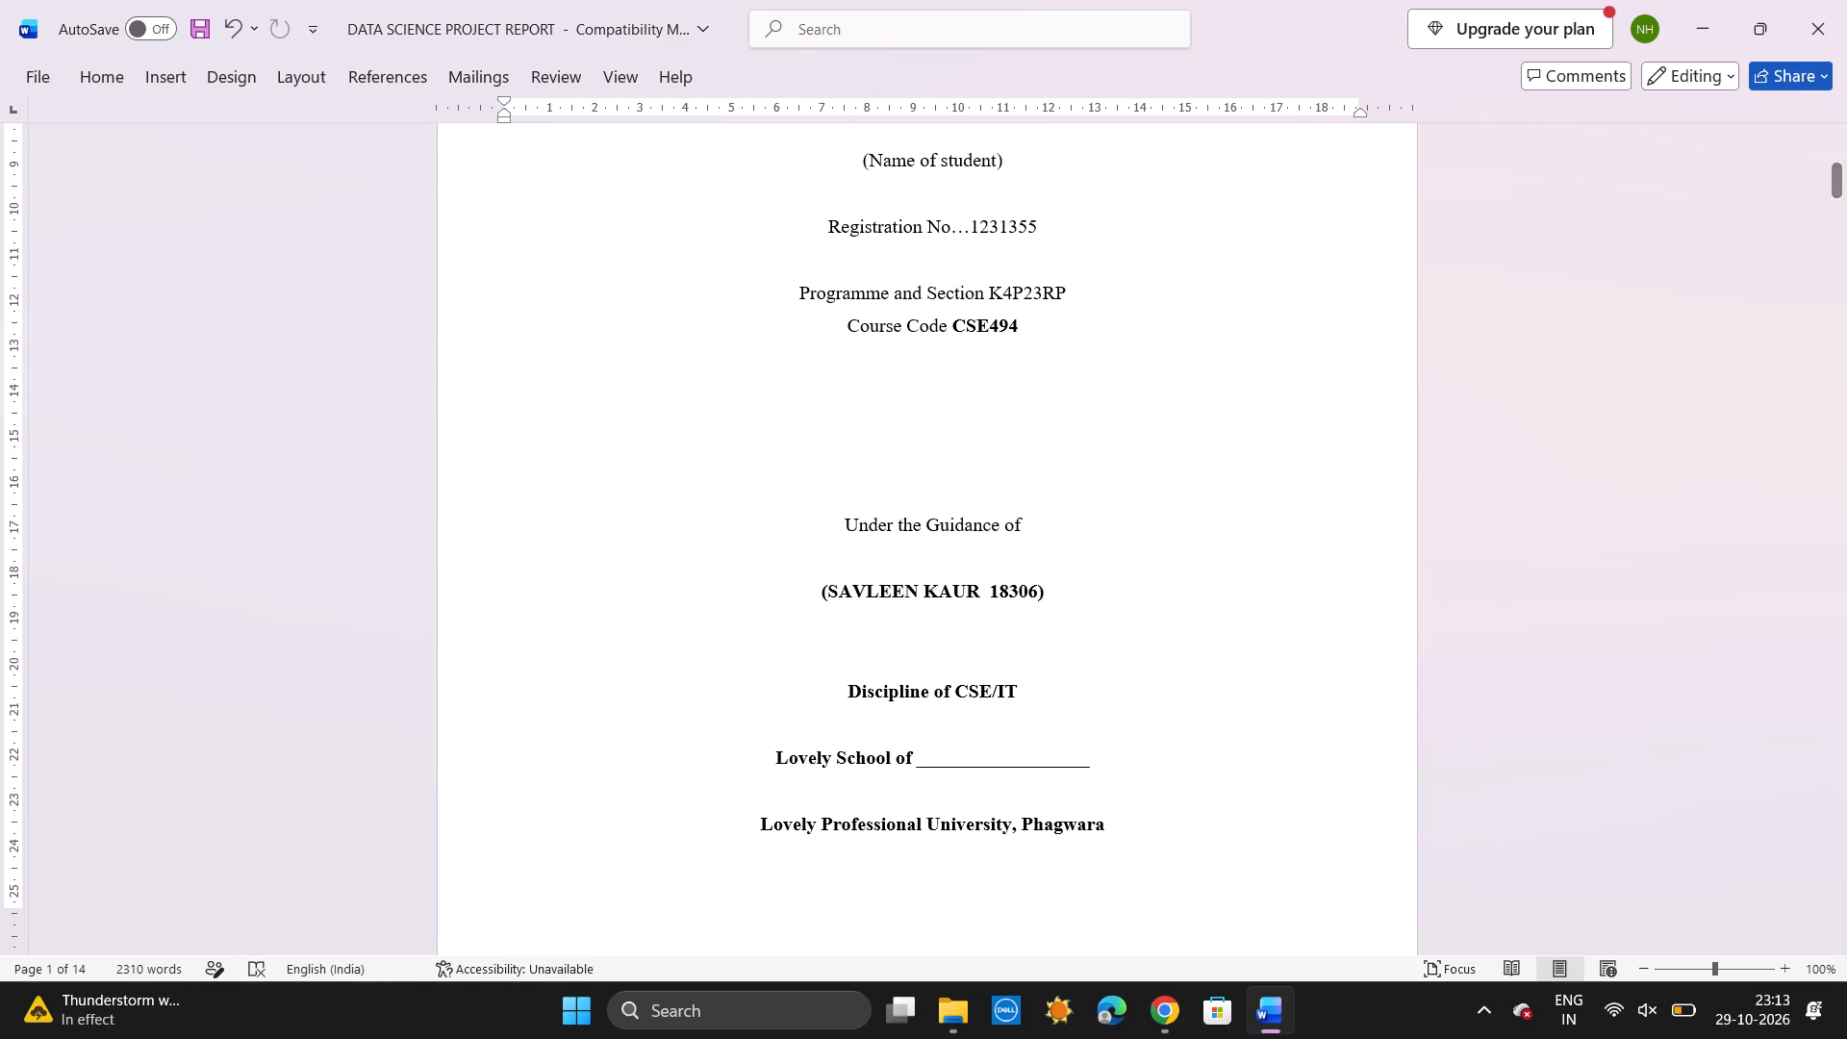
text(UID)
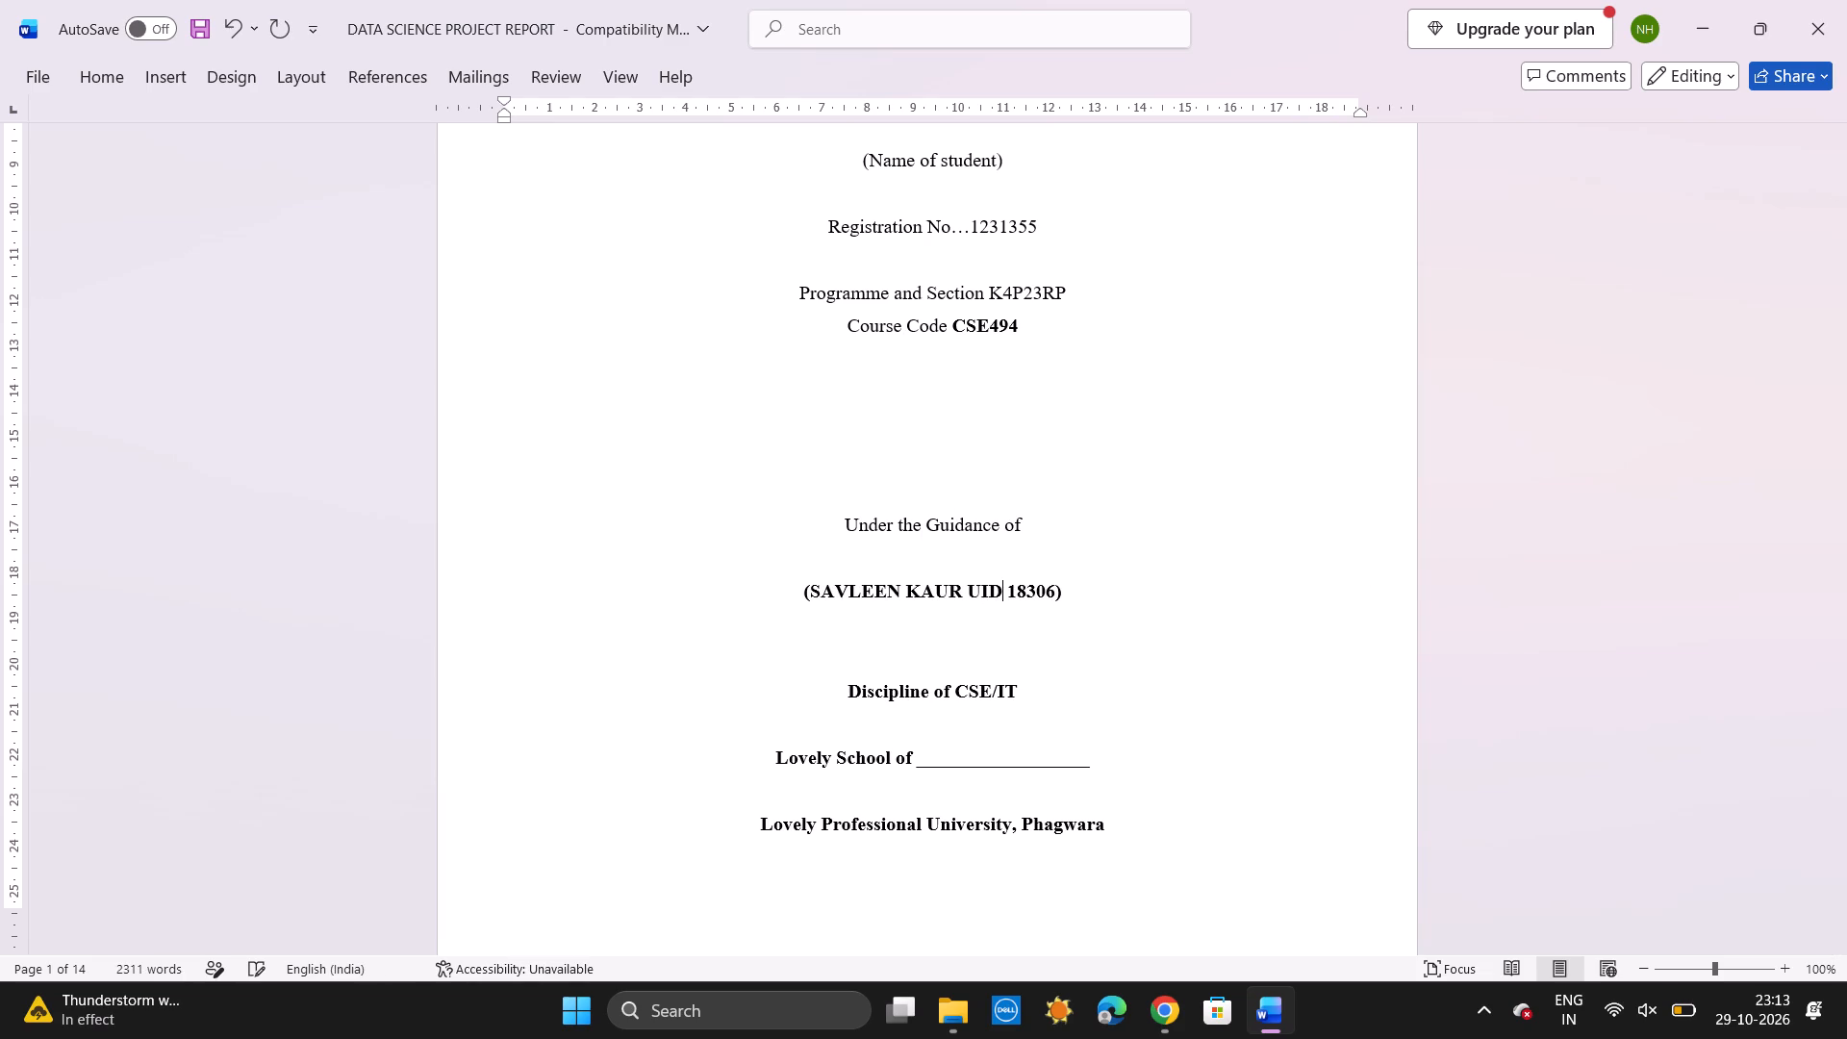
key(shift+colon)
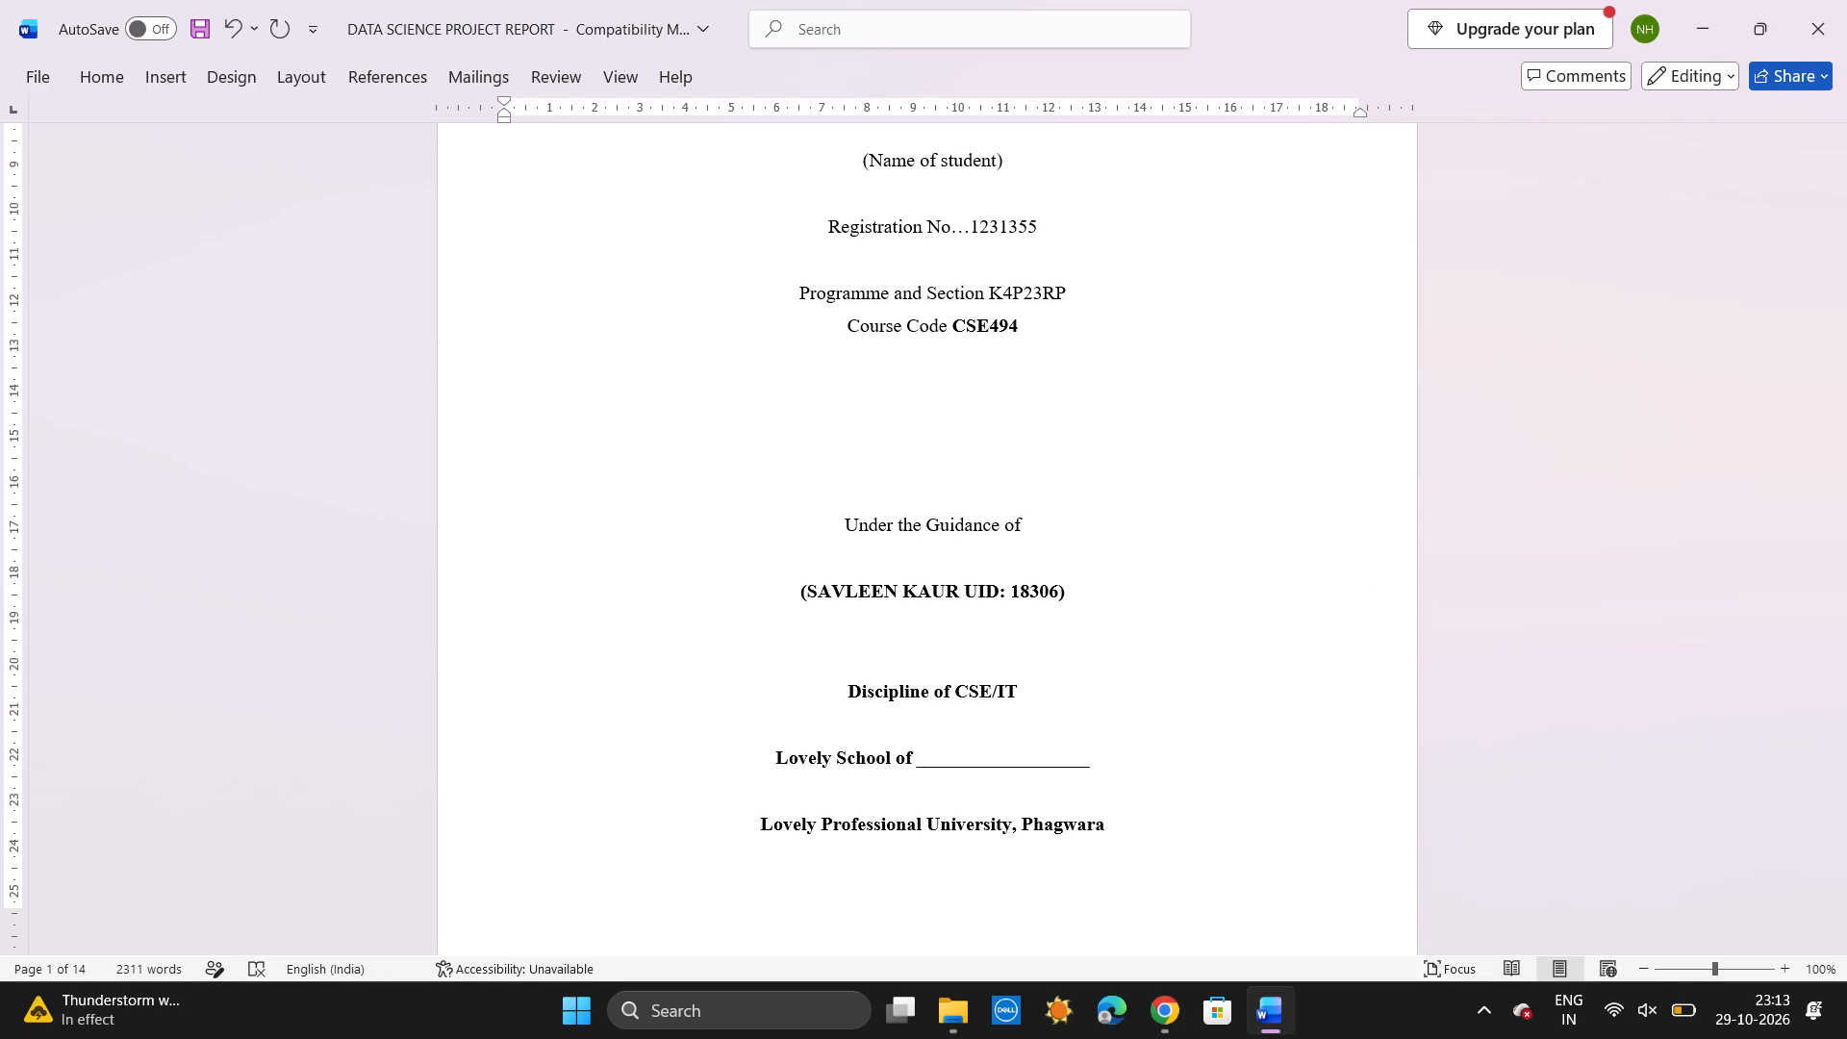
click(967, 595)
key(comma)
Replace the dotted blank and "(student's name)" placeholder in the certificate paragraph with the student's name in capitals.
scroll(976, 655, down, 1)
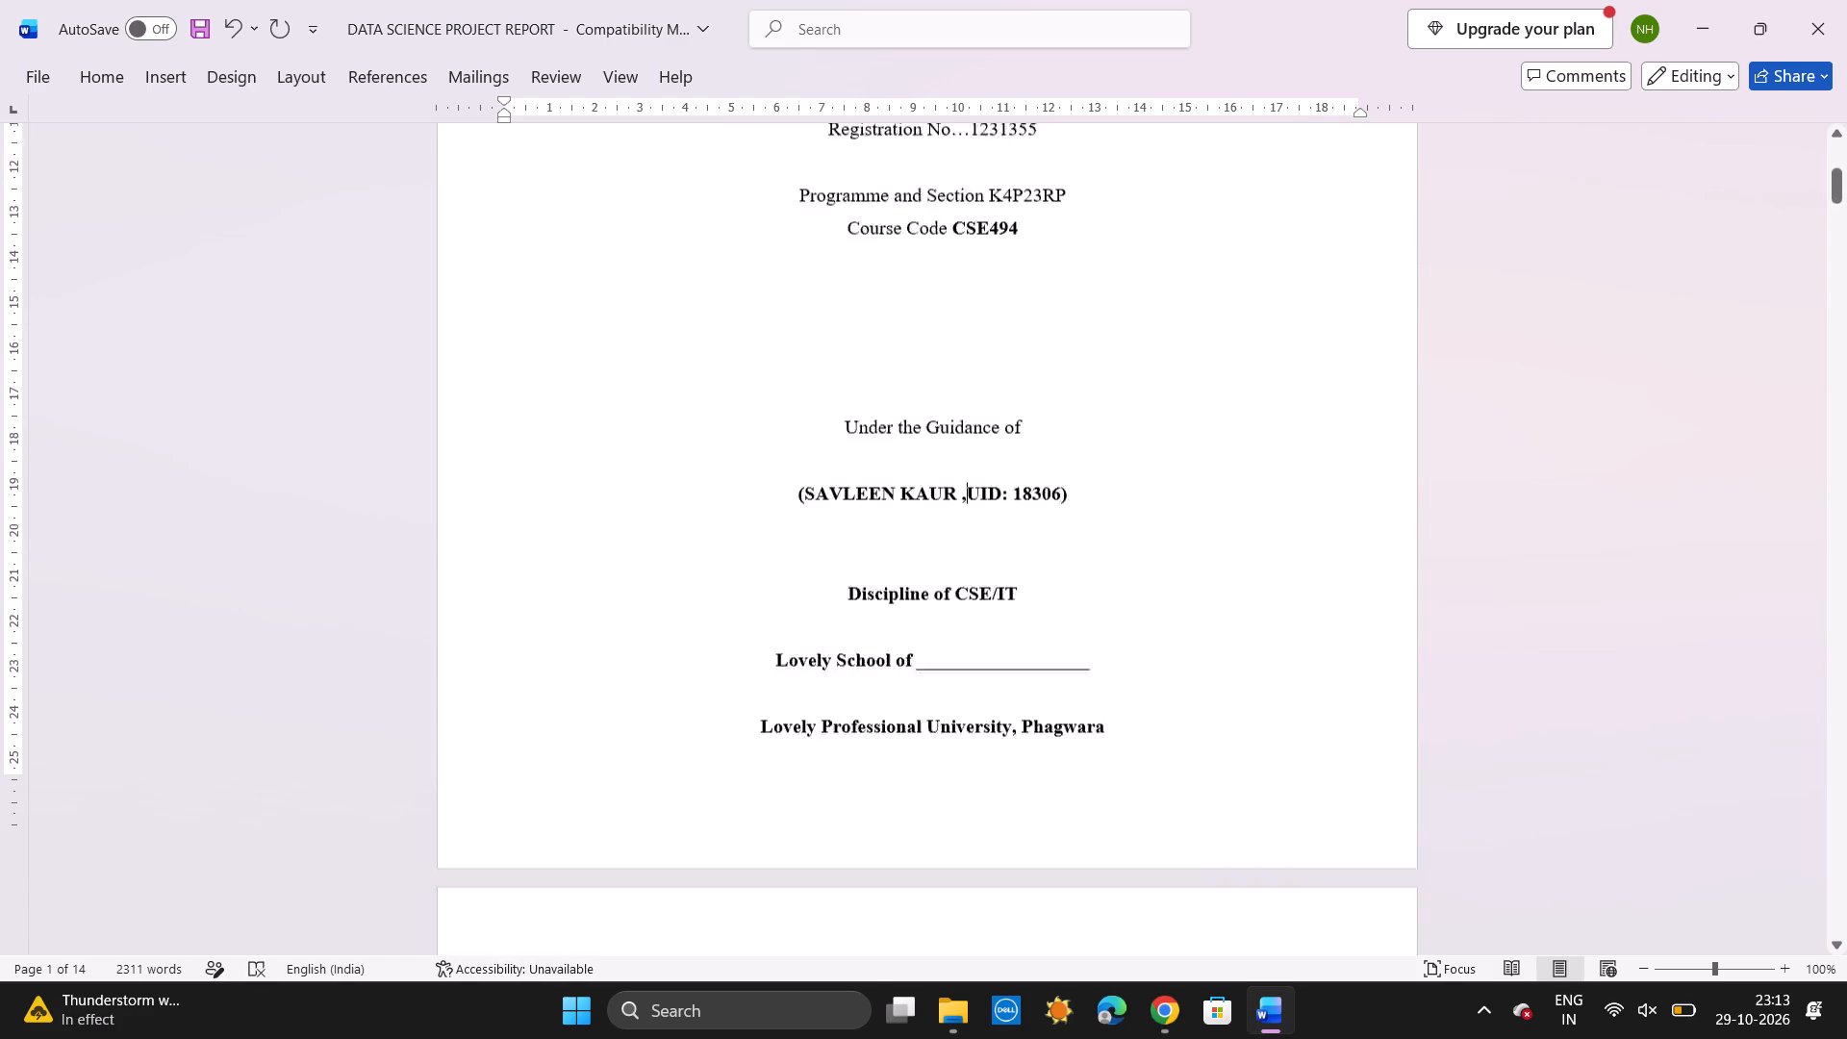
scroll(976, 655, down, 1)
click(936, 560)
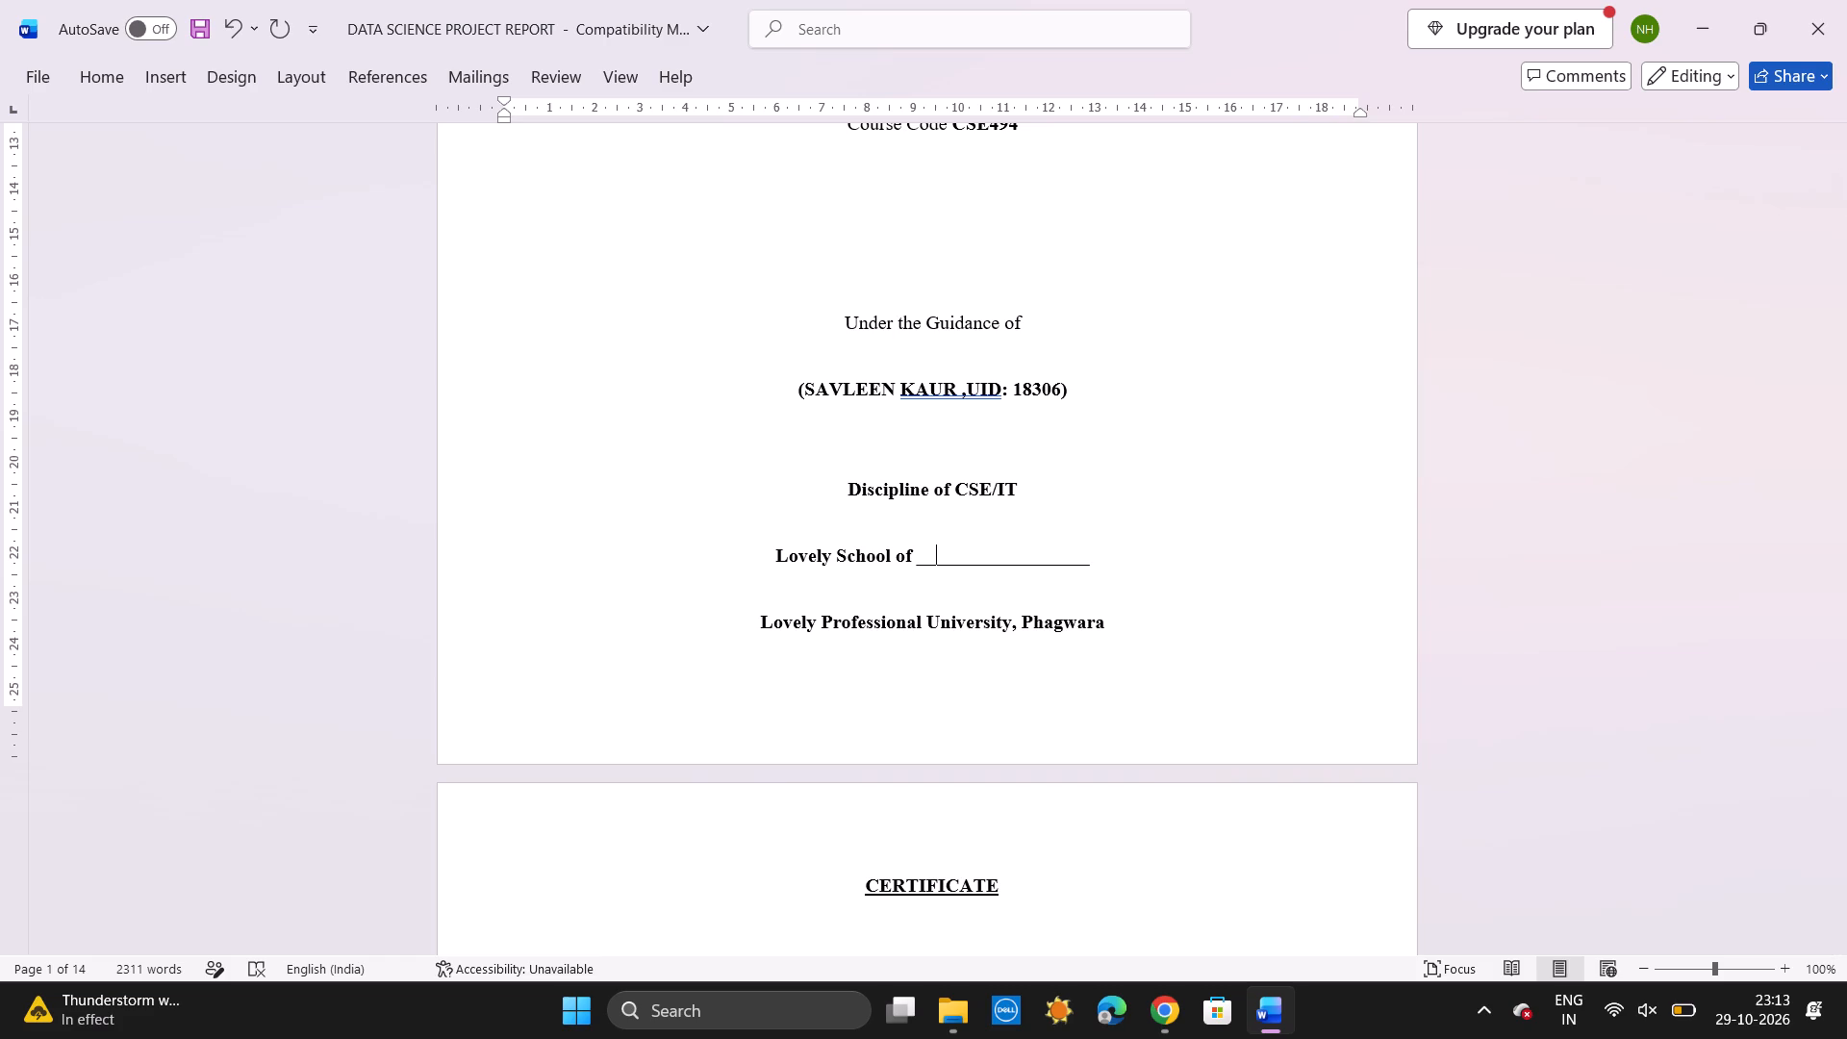
scroll(936, 560, down, 1)
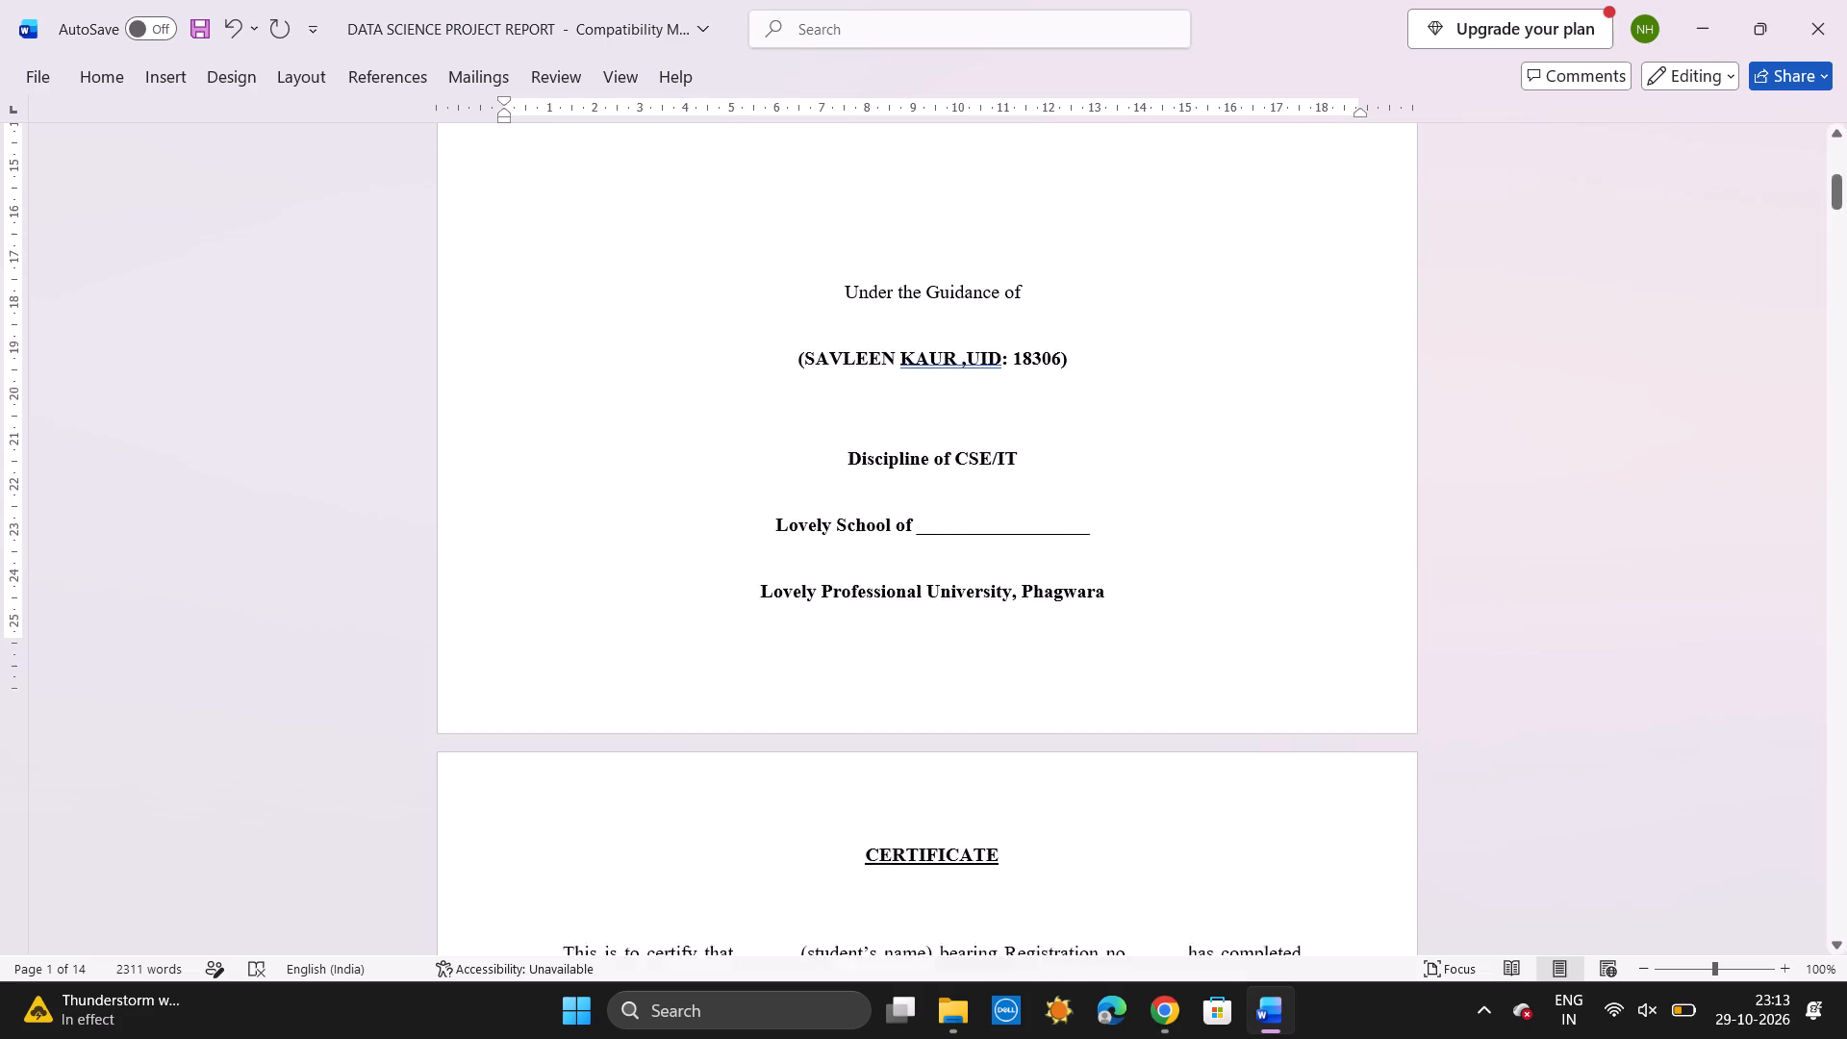
scroll(936, 560, down, 2)
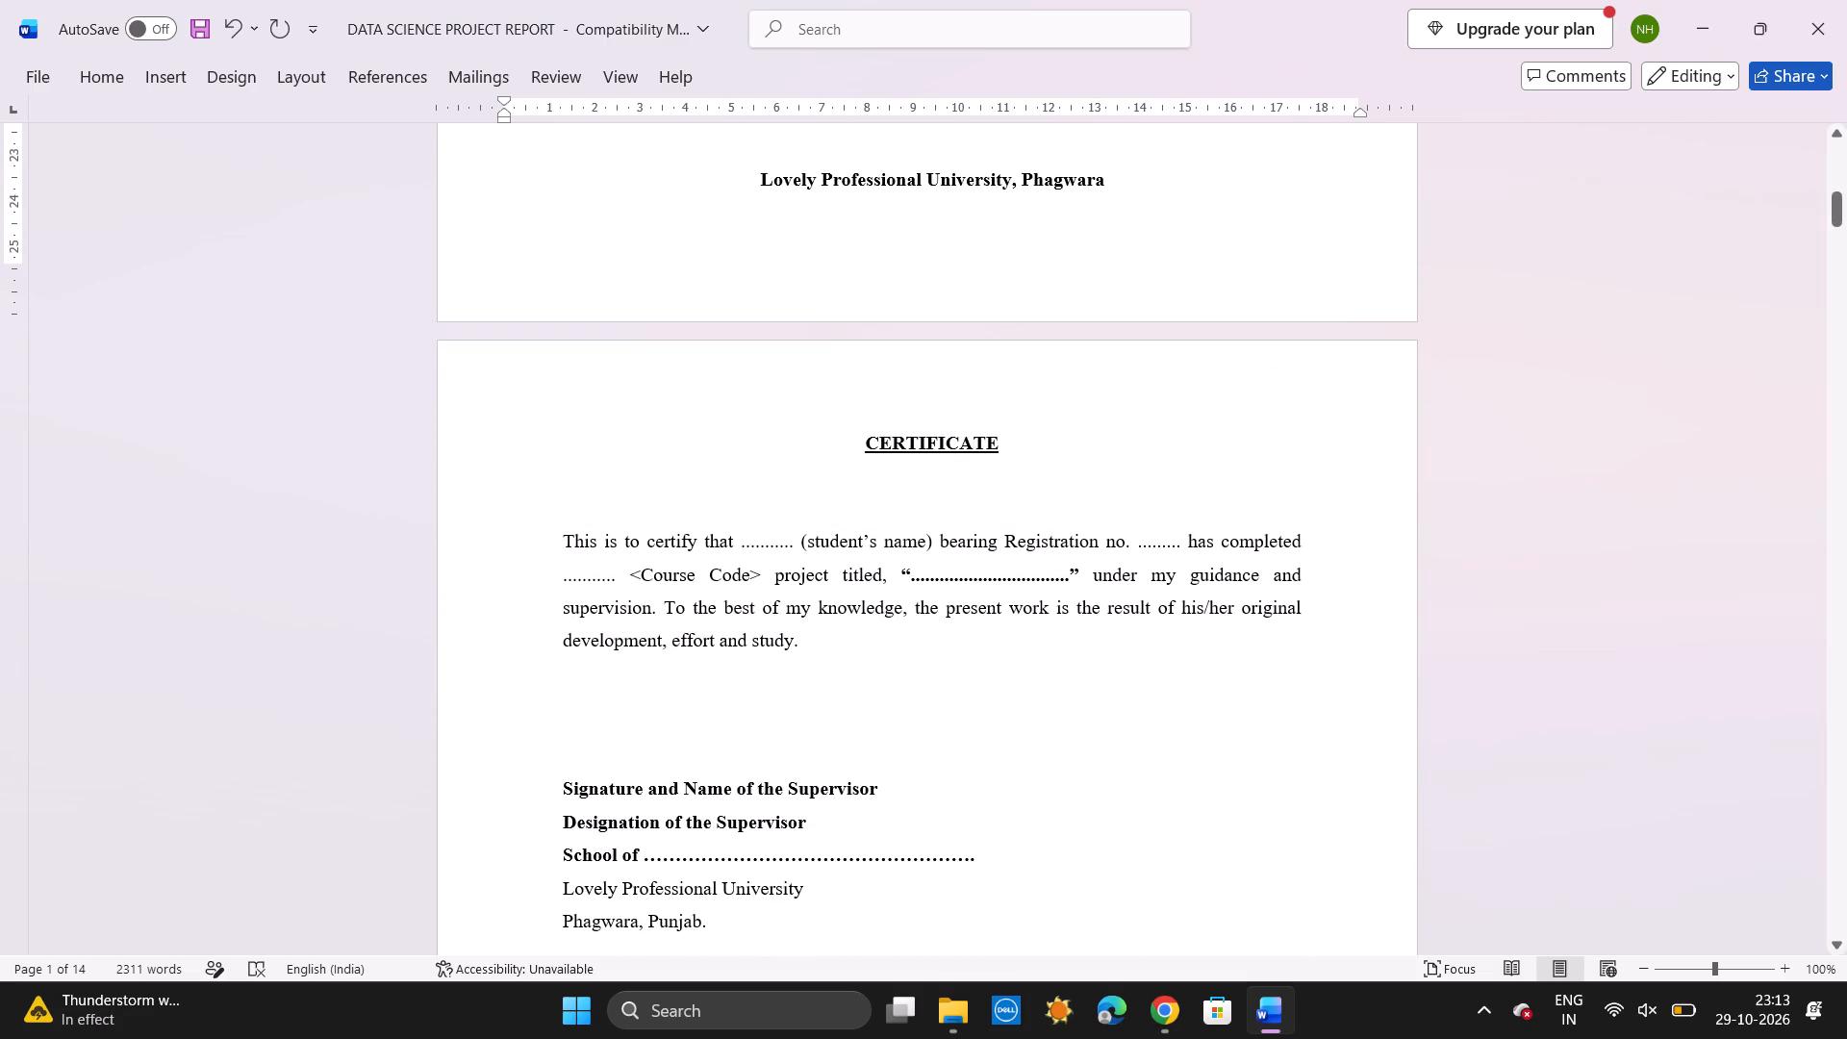
click(799, 542)
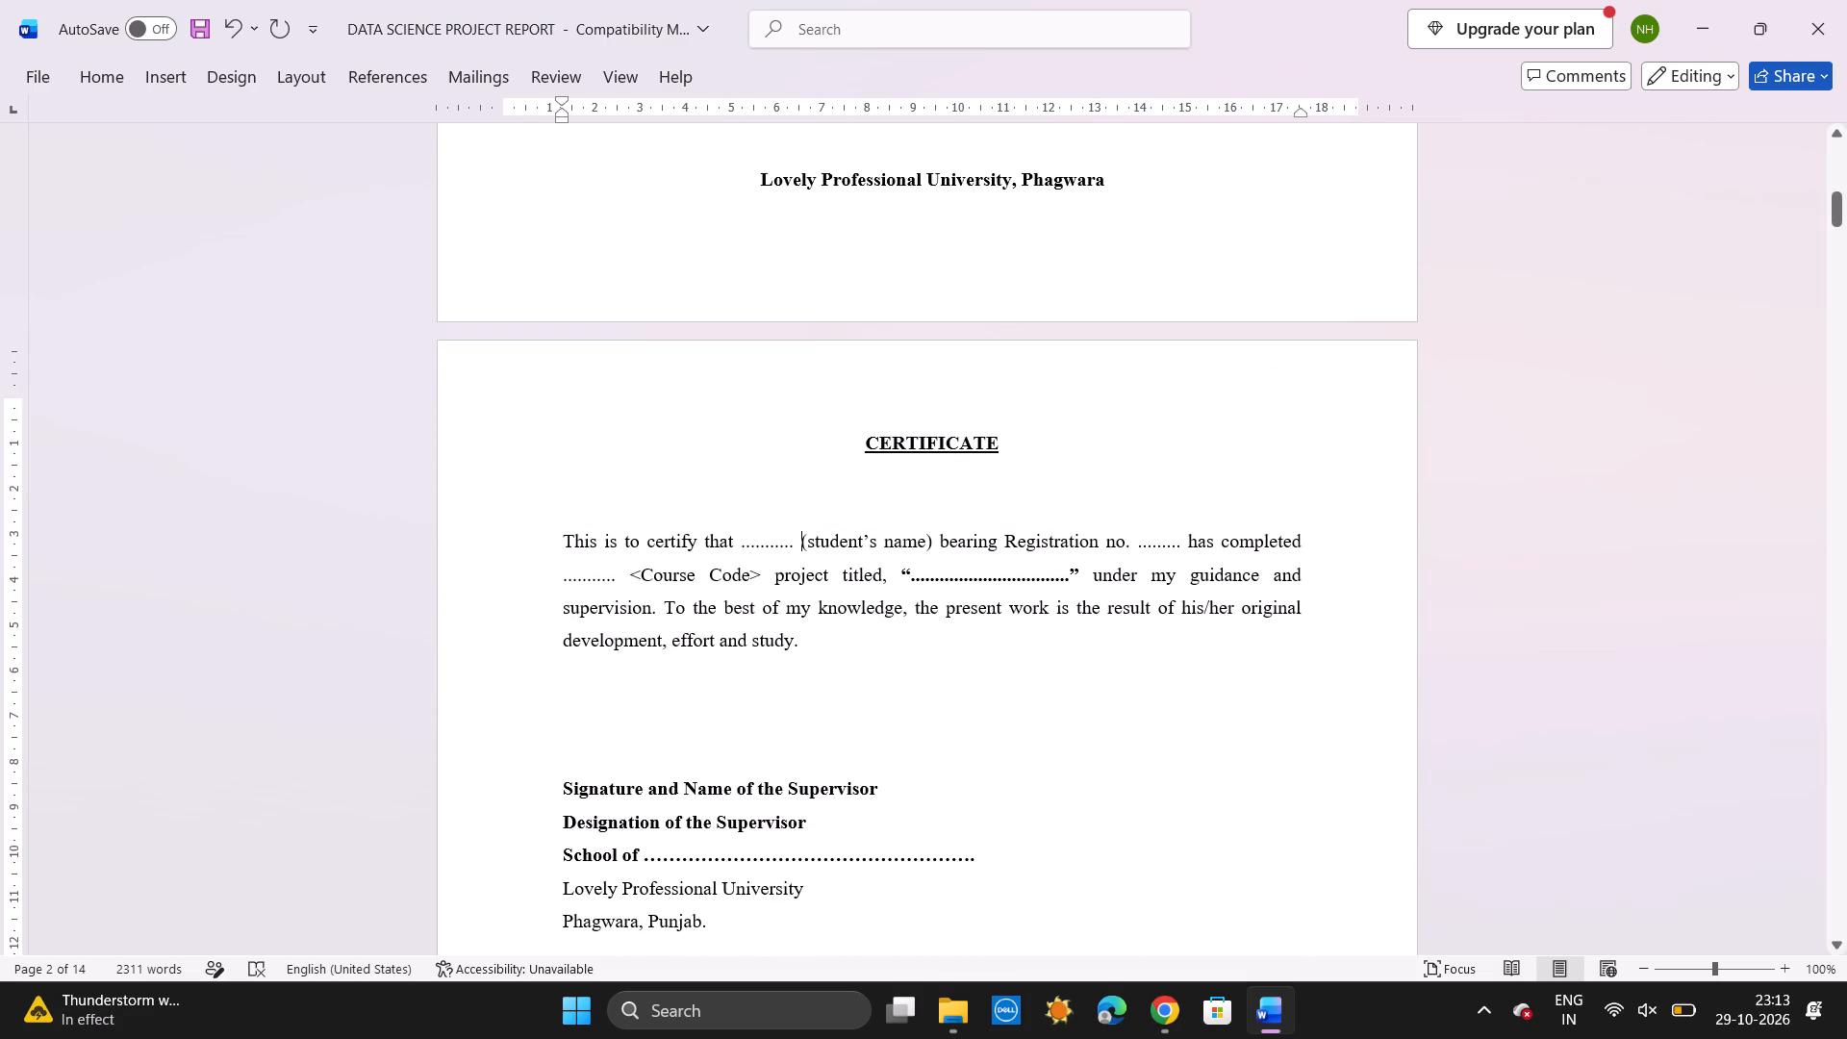
drag(739, 542, 938, 539)
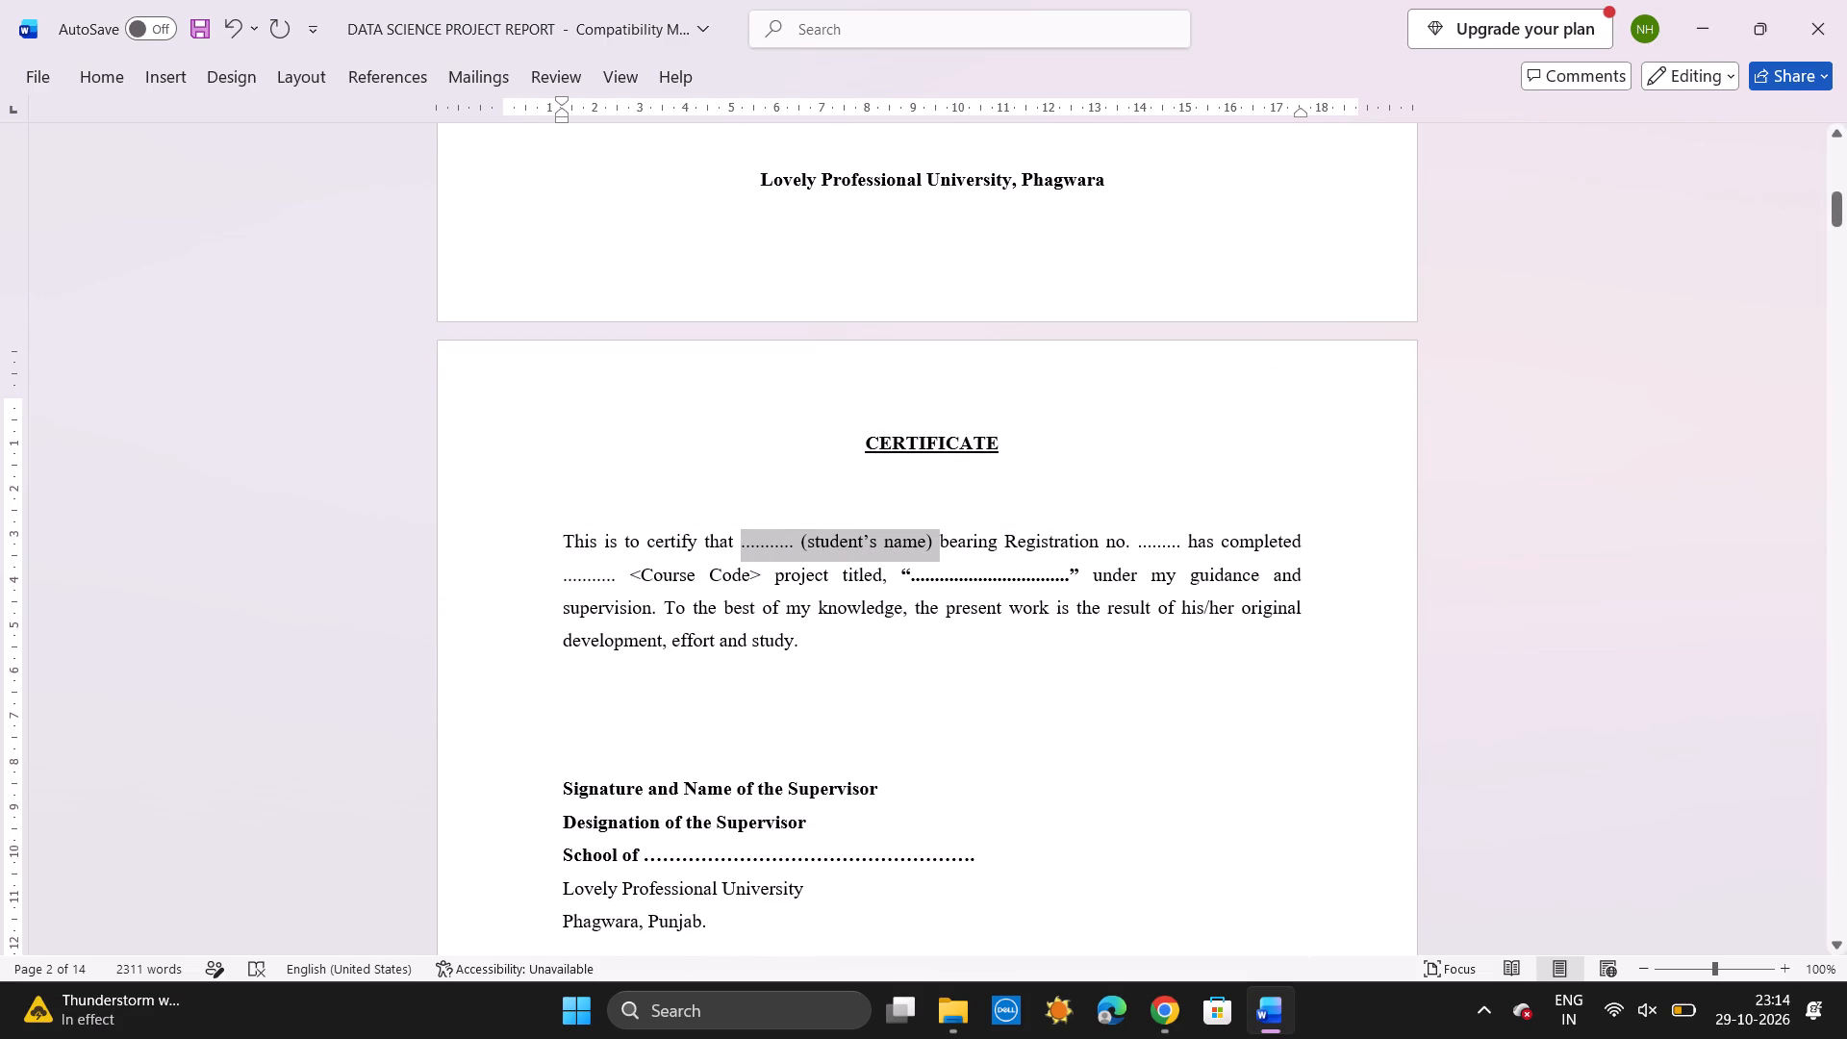
drag(938, 539, 936, 540)
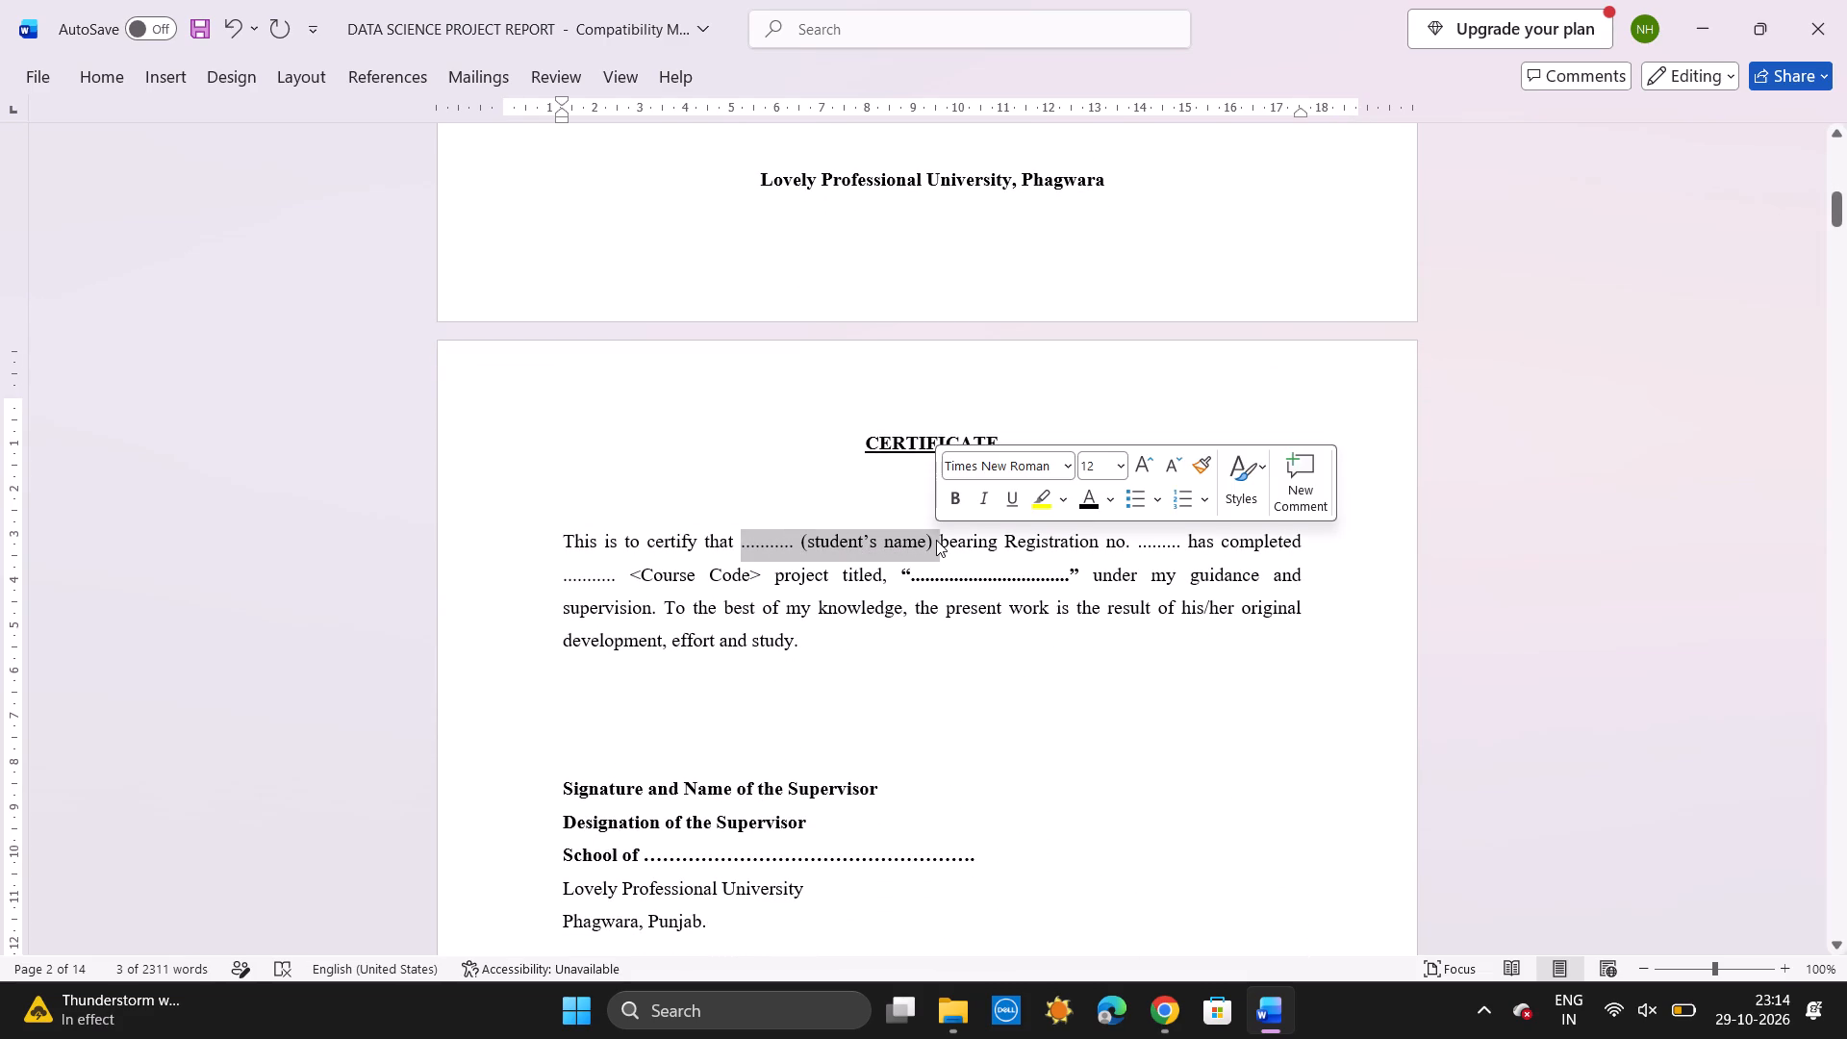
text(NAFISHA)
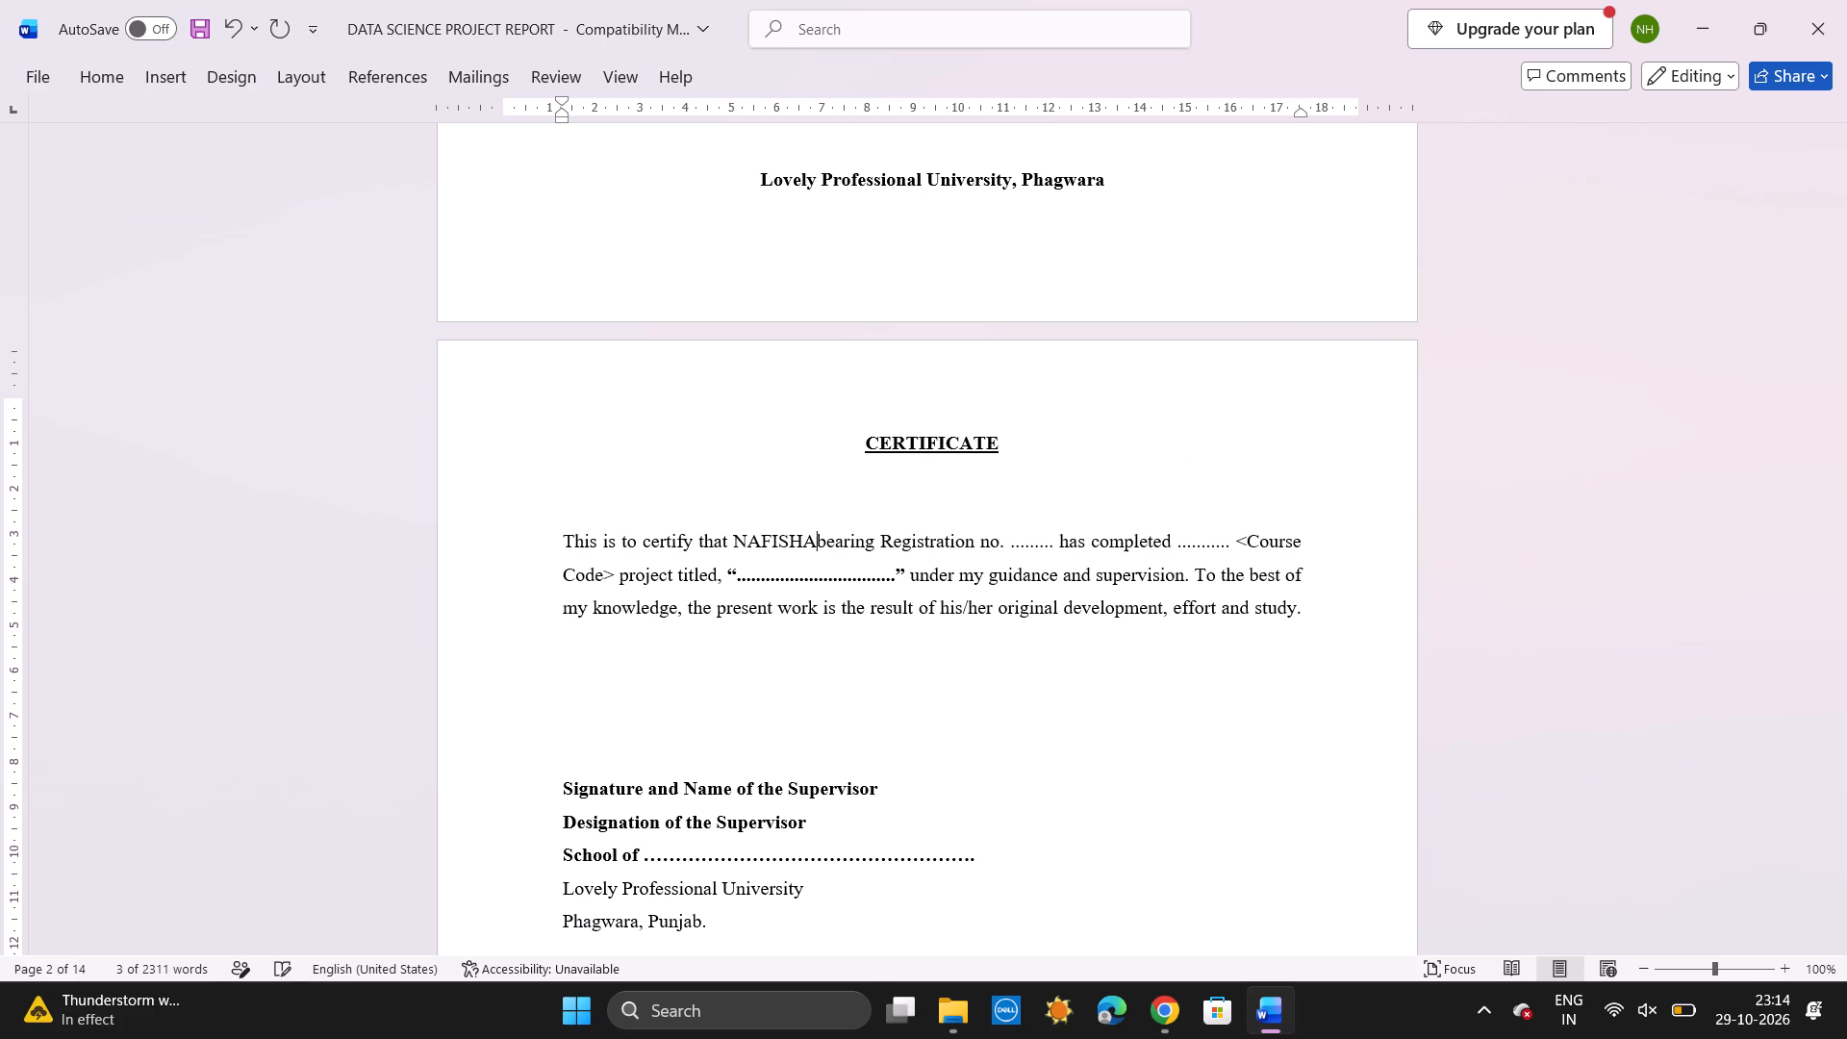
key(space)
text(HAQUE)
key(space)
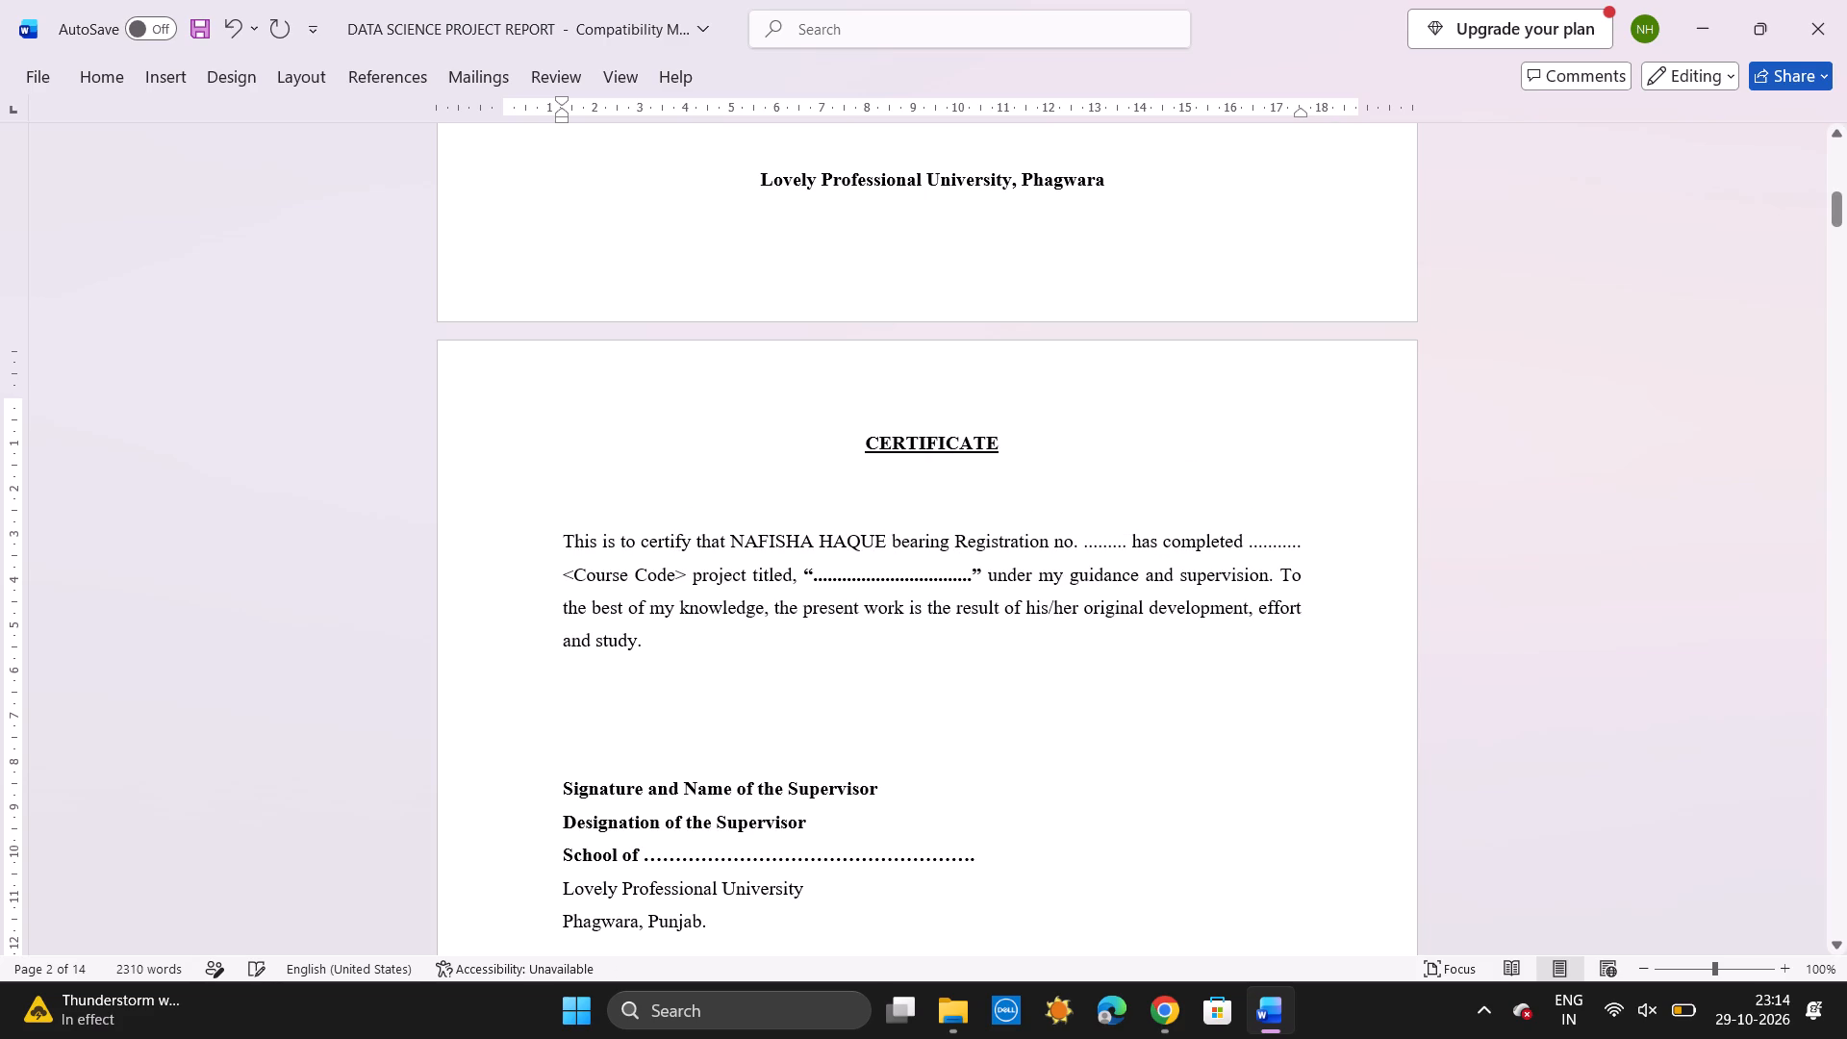
Replace the dotted blank after "Registration no." in the certificate with the student's registration number.
drag(1084, 543, 1128, 545)
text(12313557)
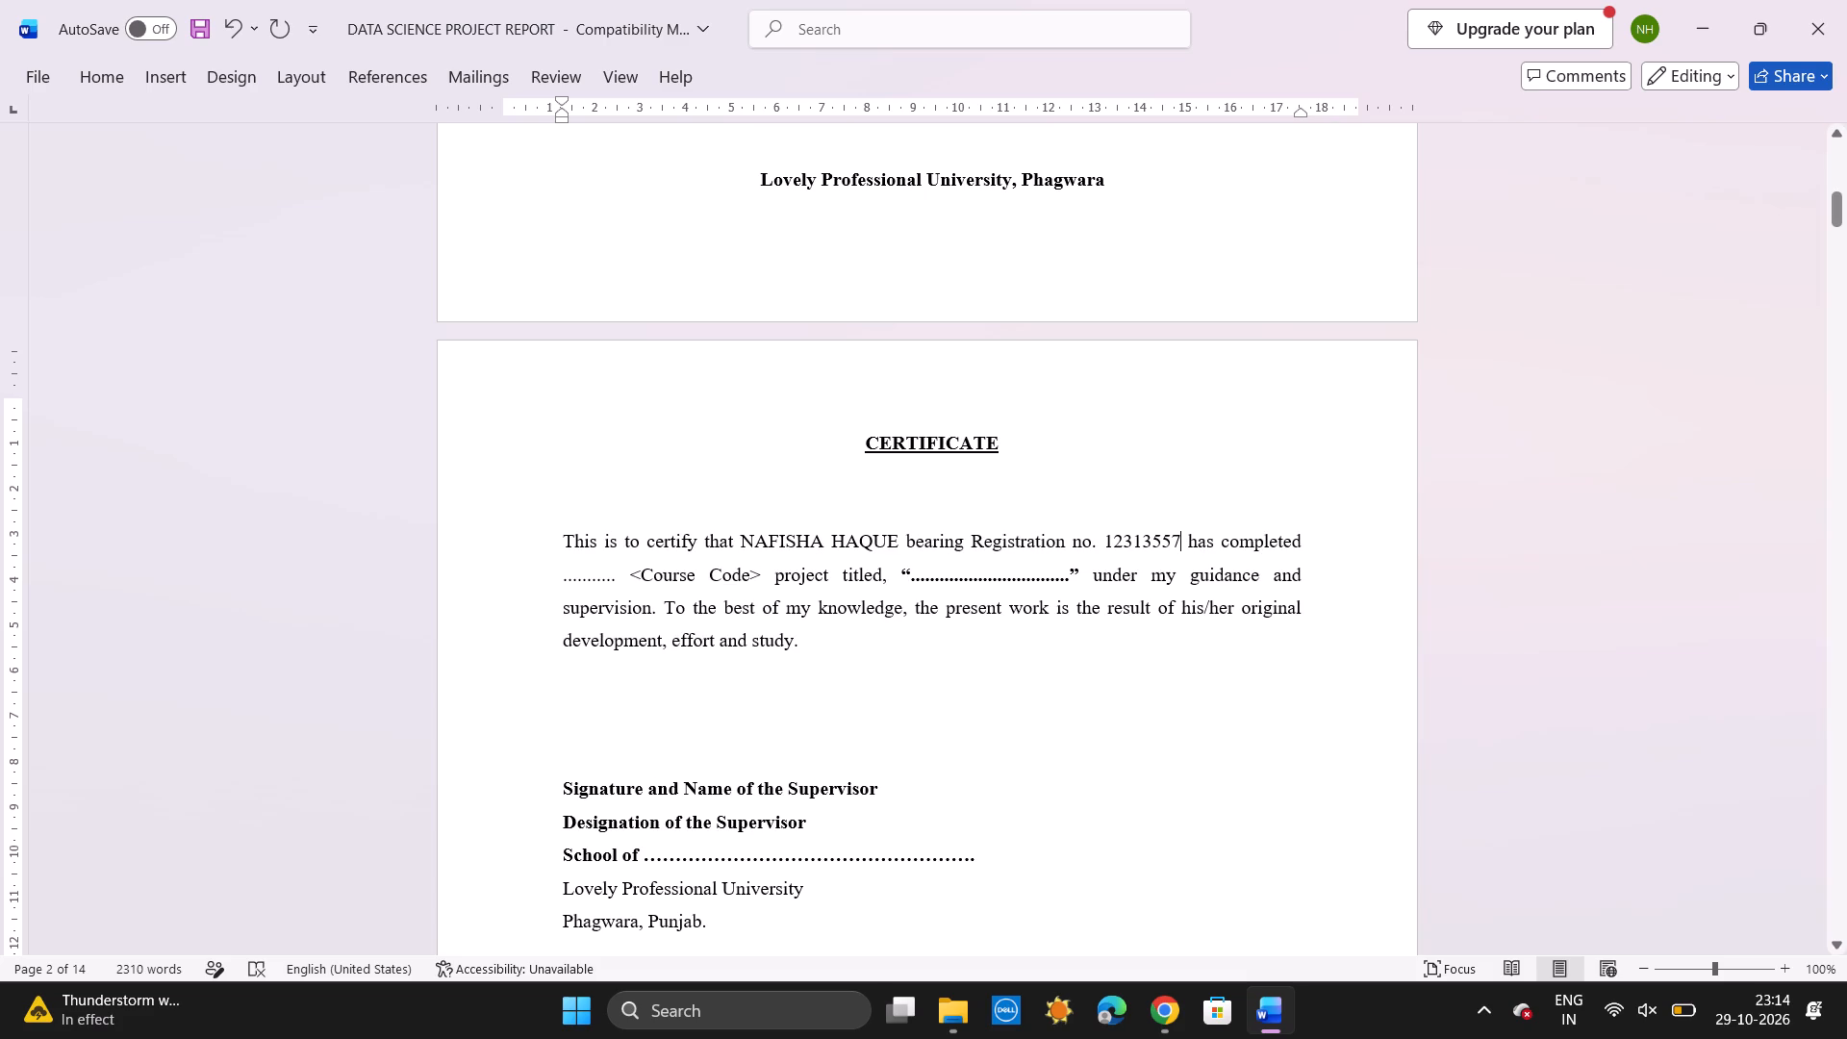
Replace the dotted blank and "<Course Code>" placeholder in the certificate with CSE494, adding a space after the code.
drag(565, 574, 697, 574)
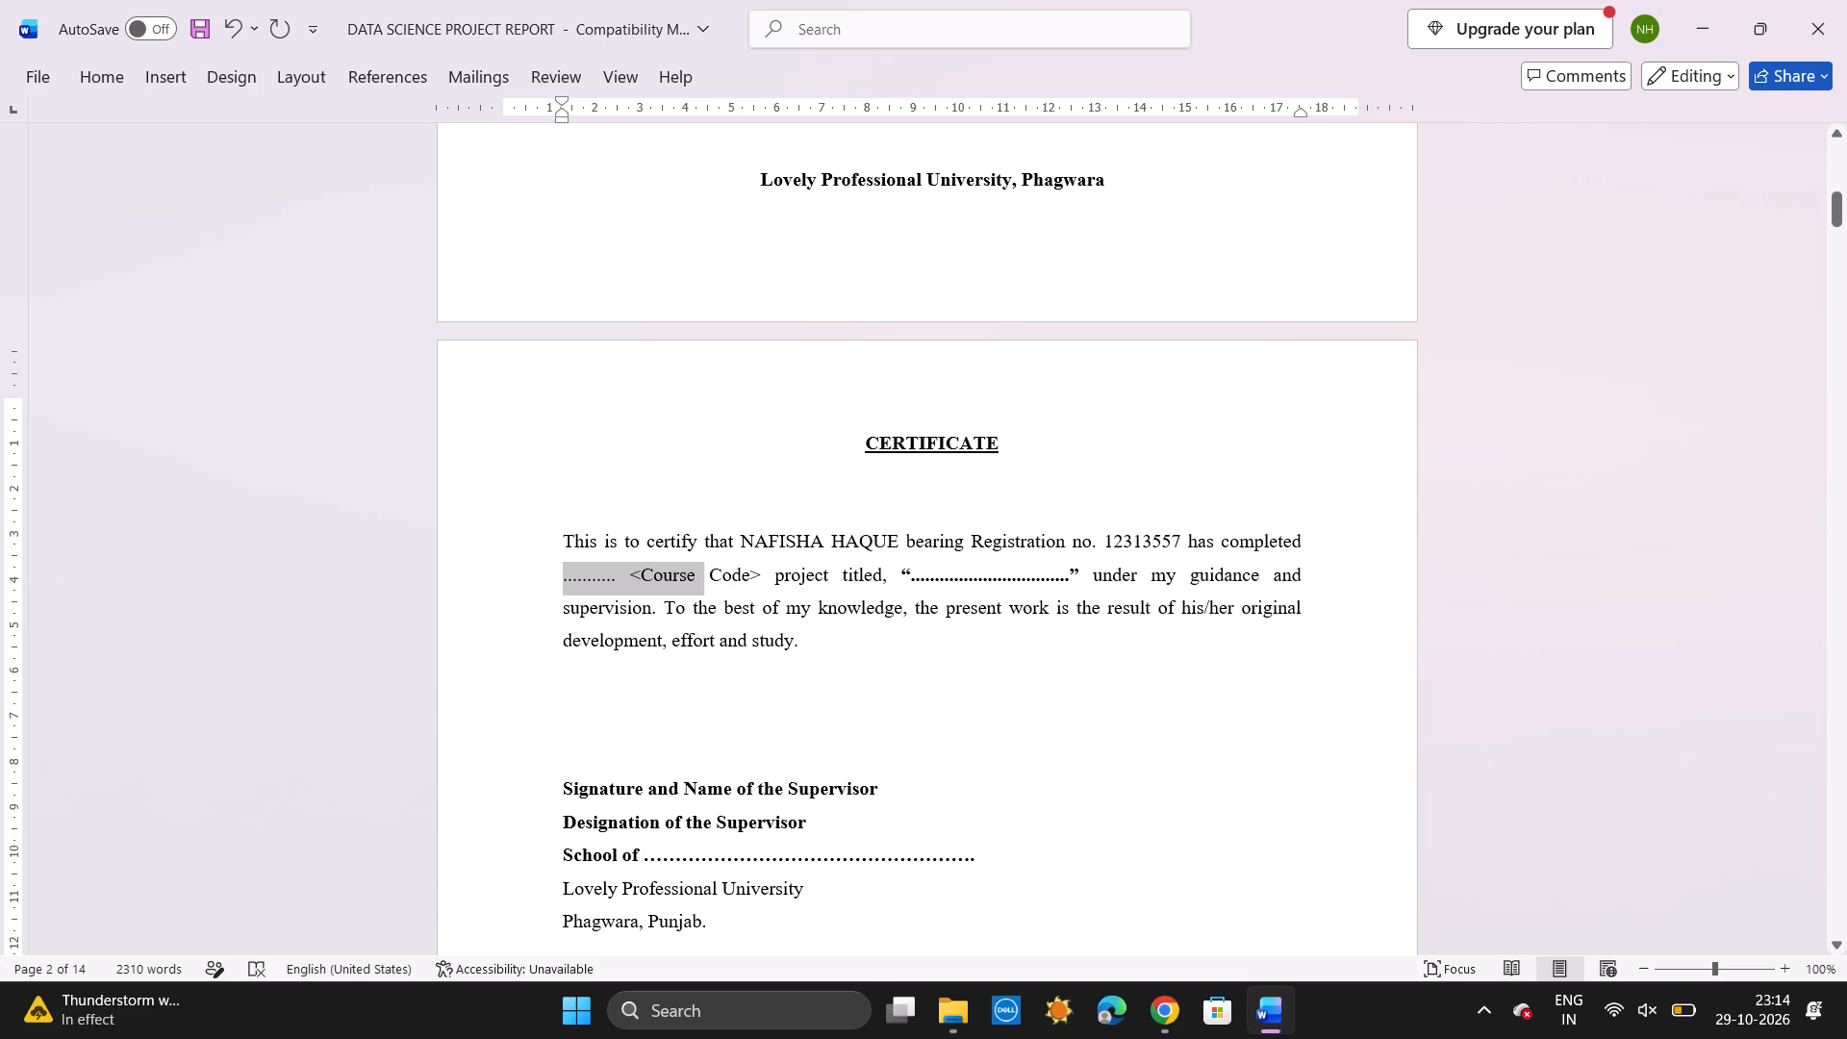
drag(697, 574, 766, 574)
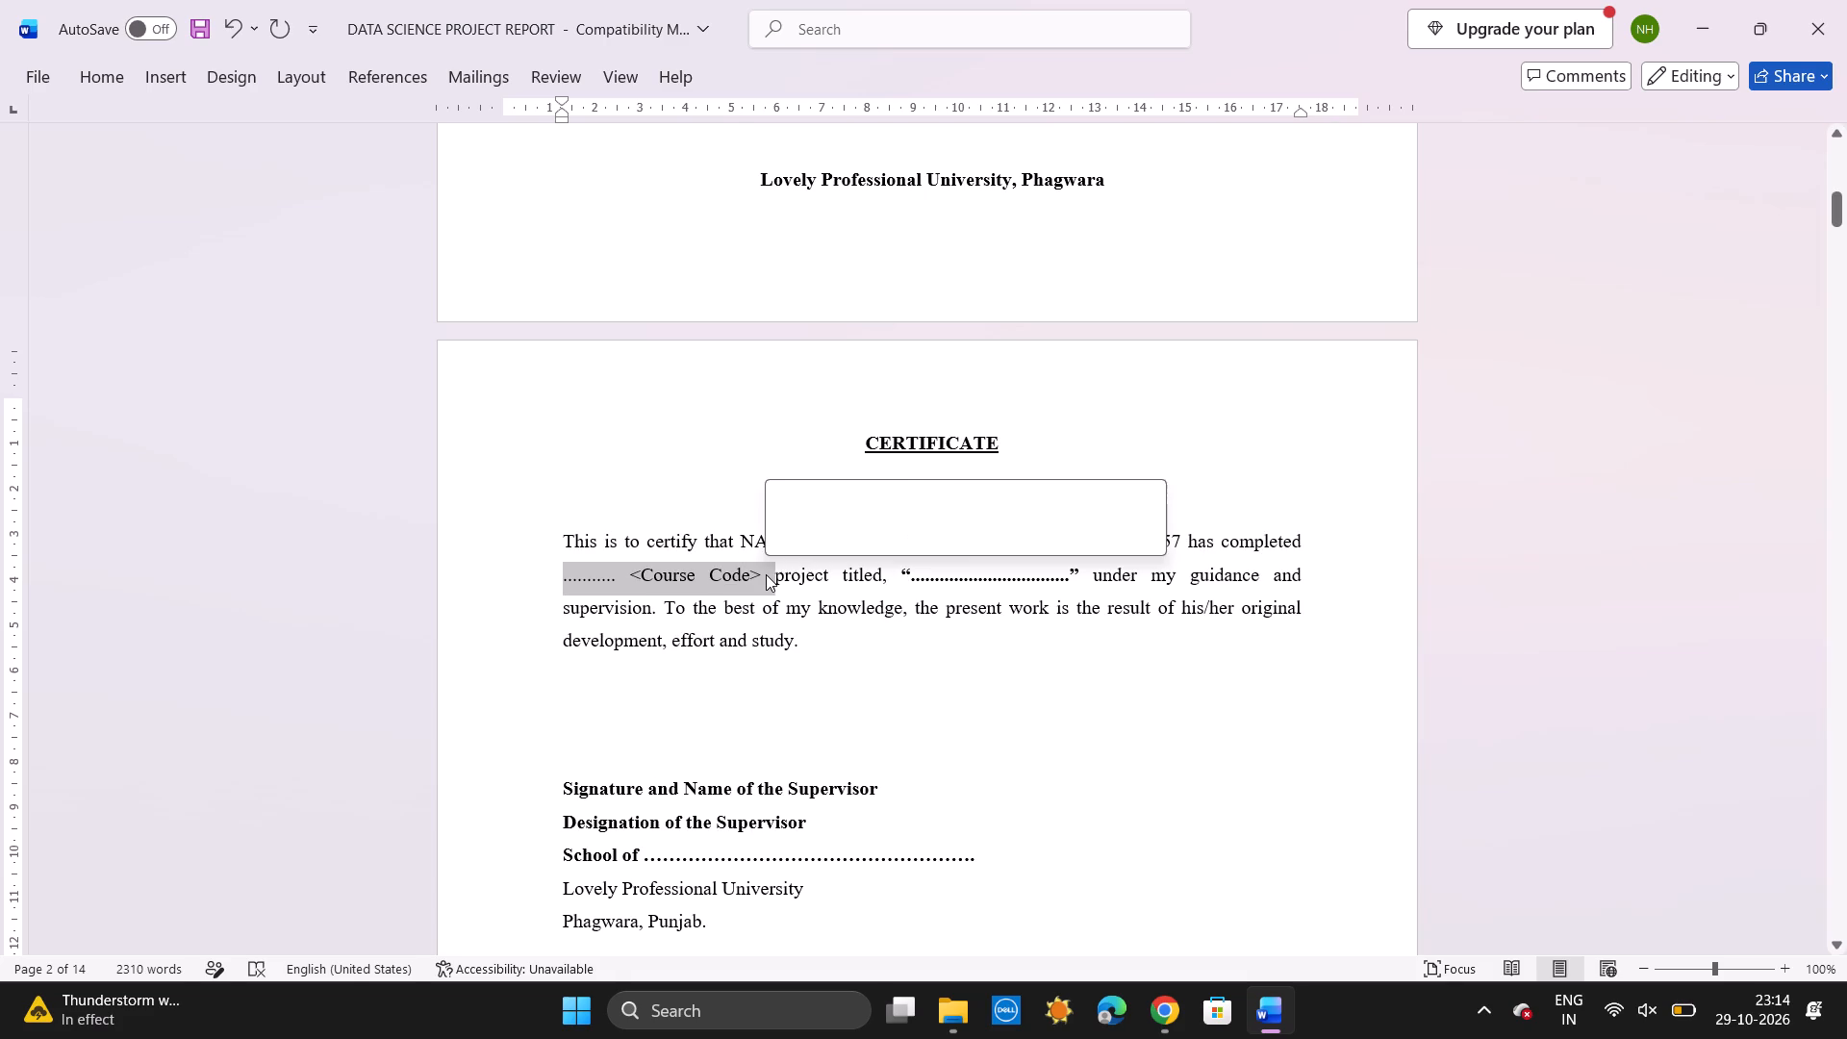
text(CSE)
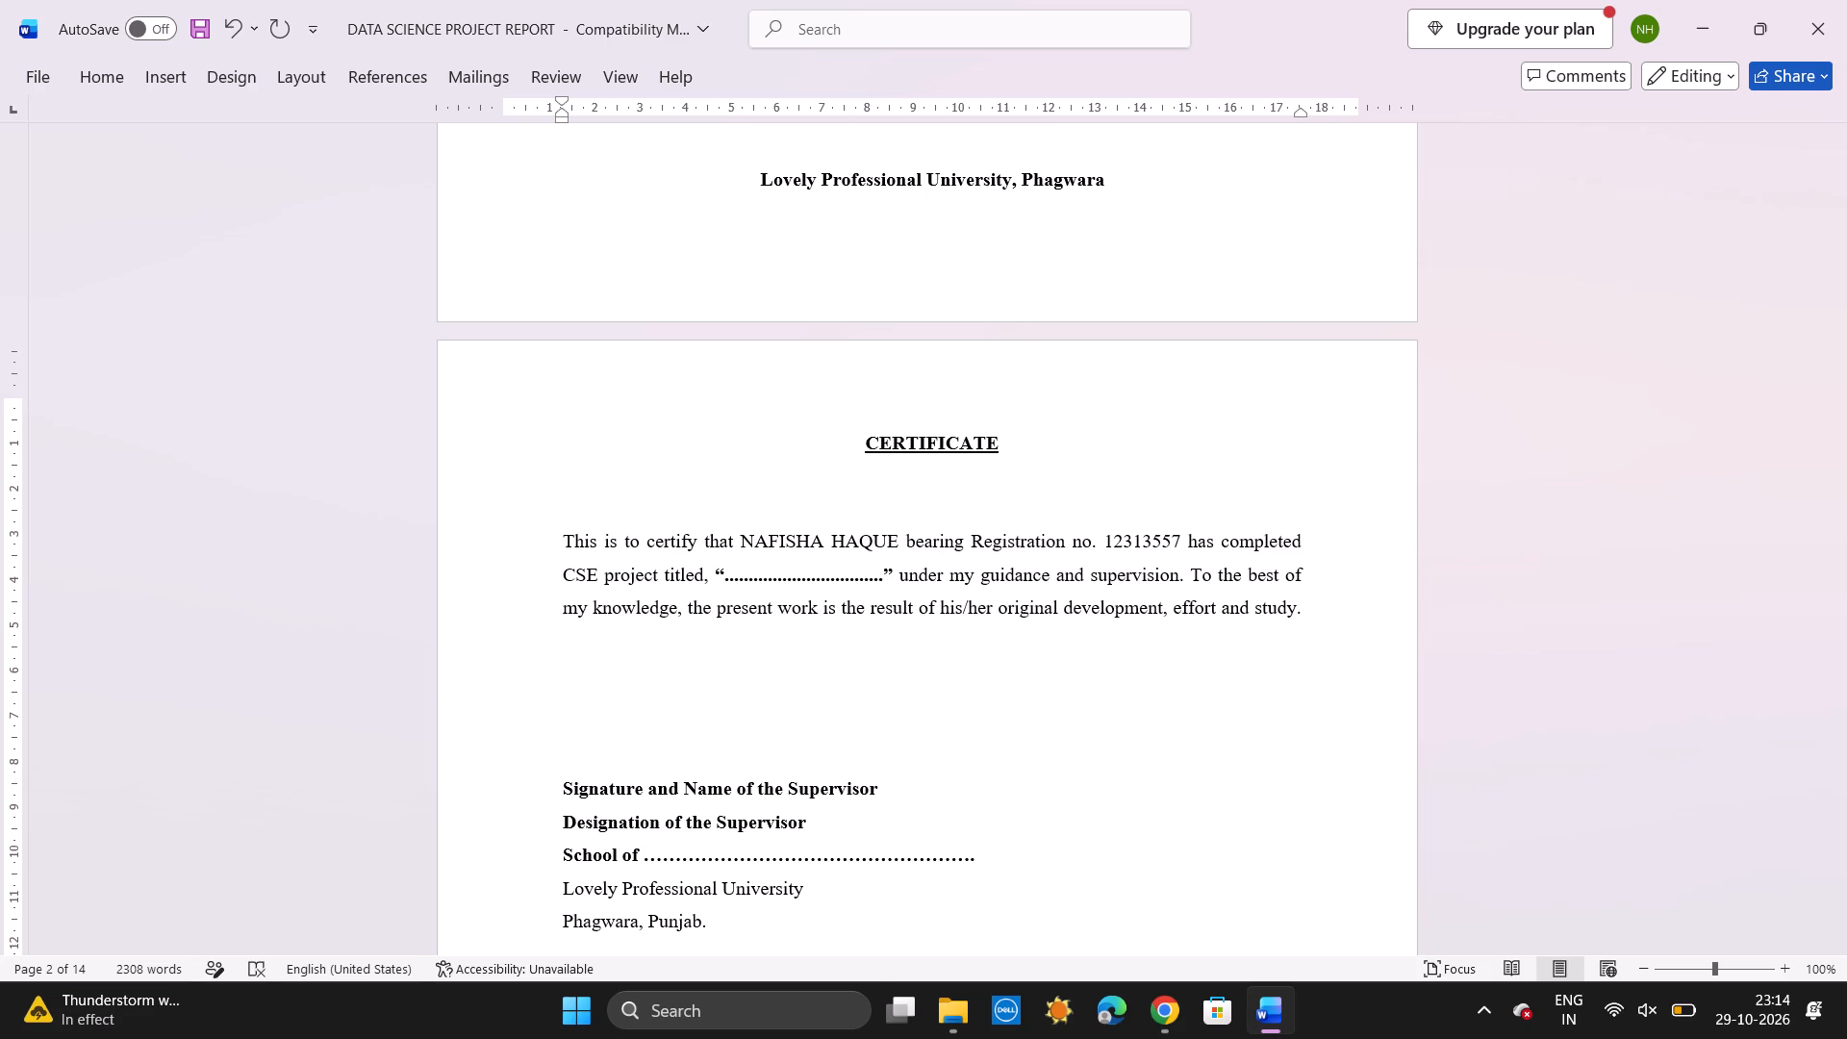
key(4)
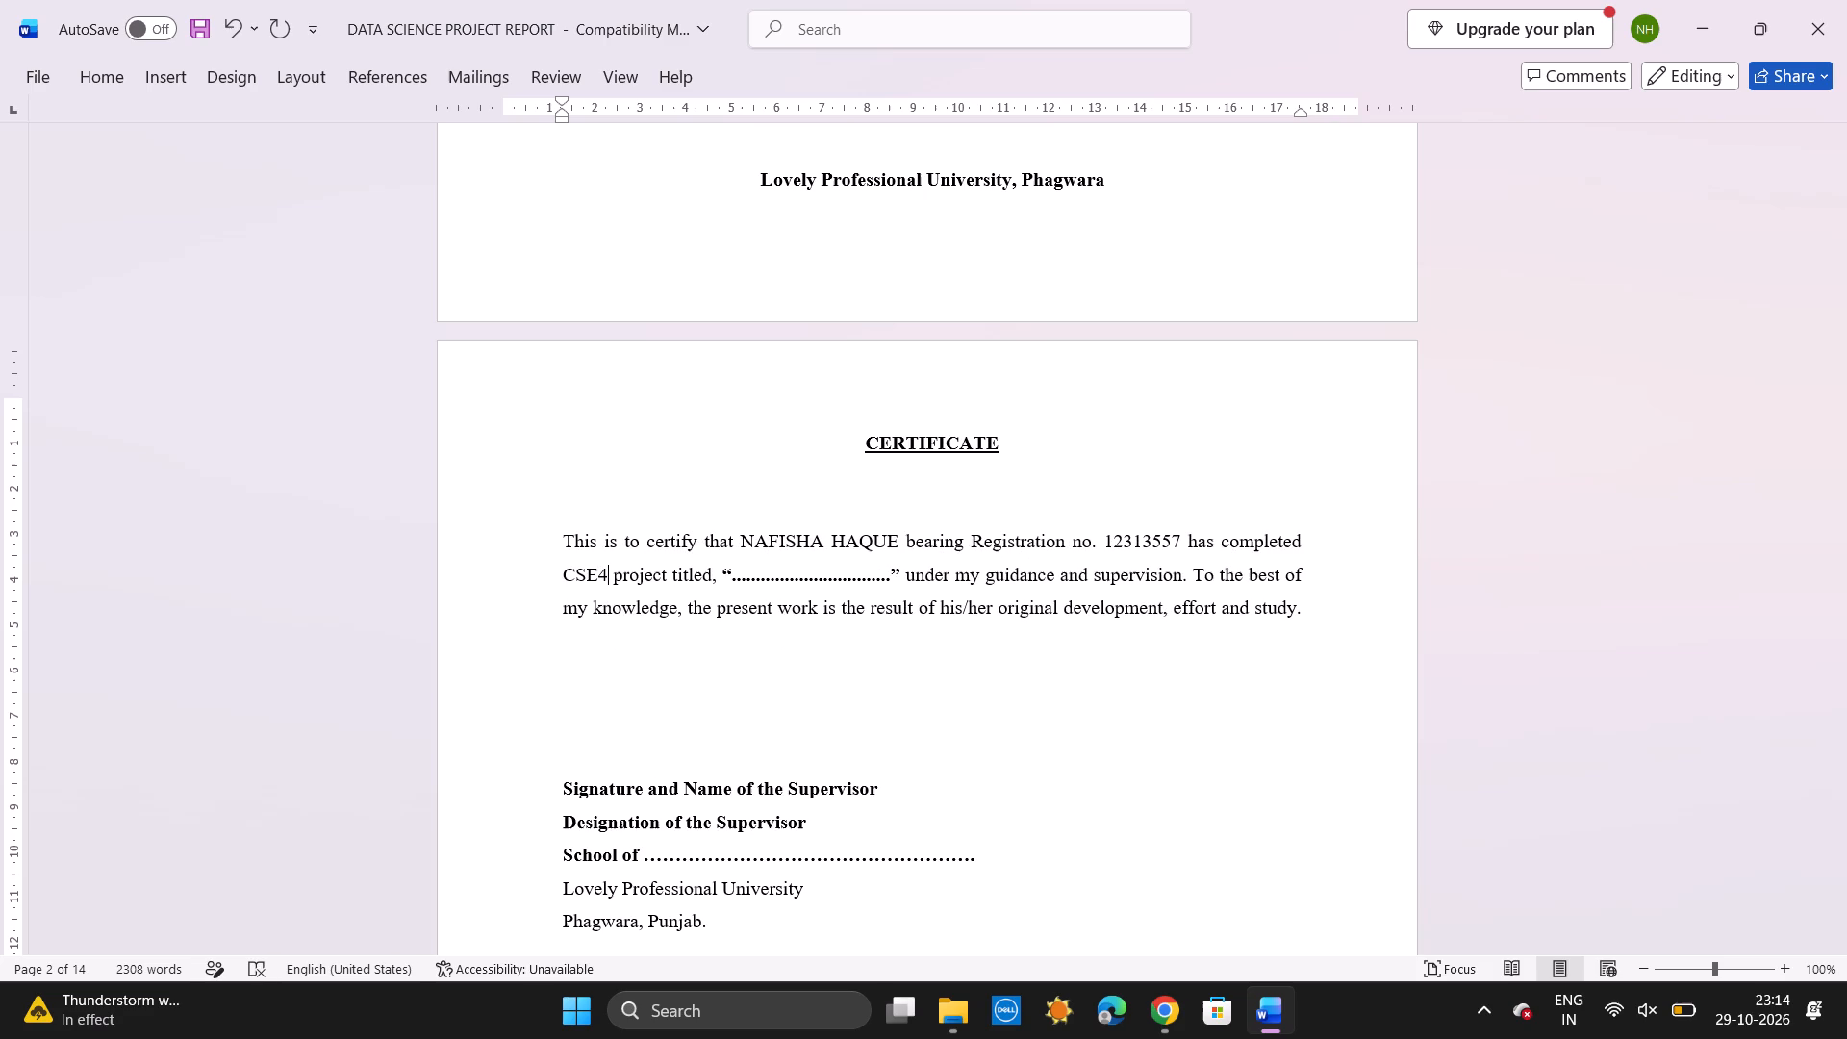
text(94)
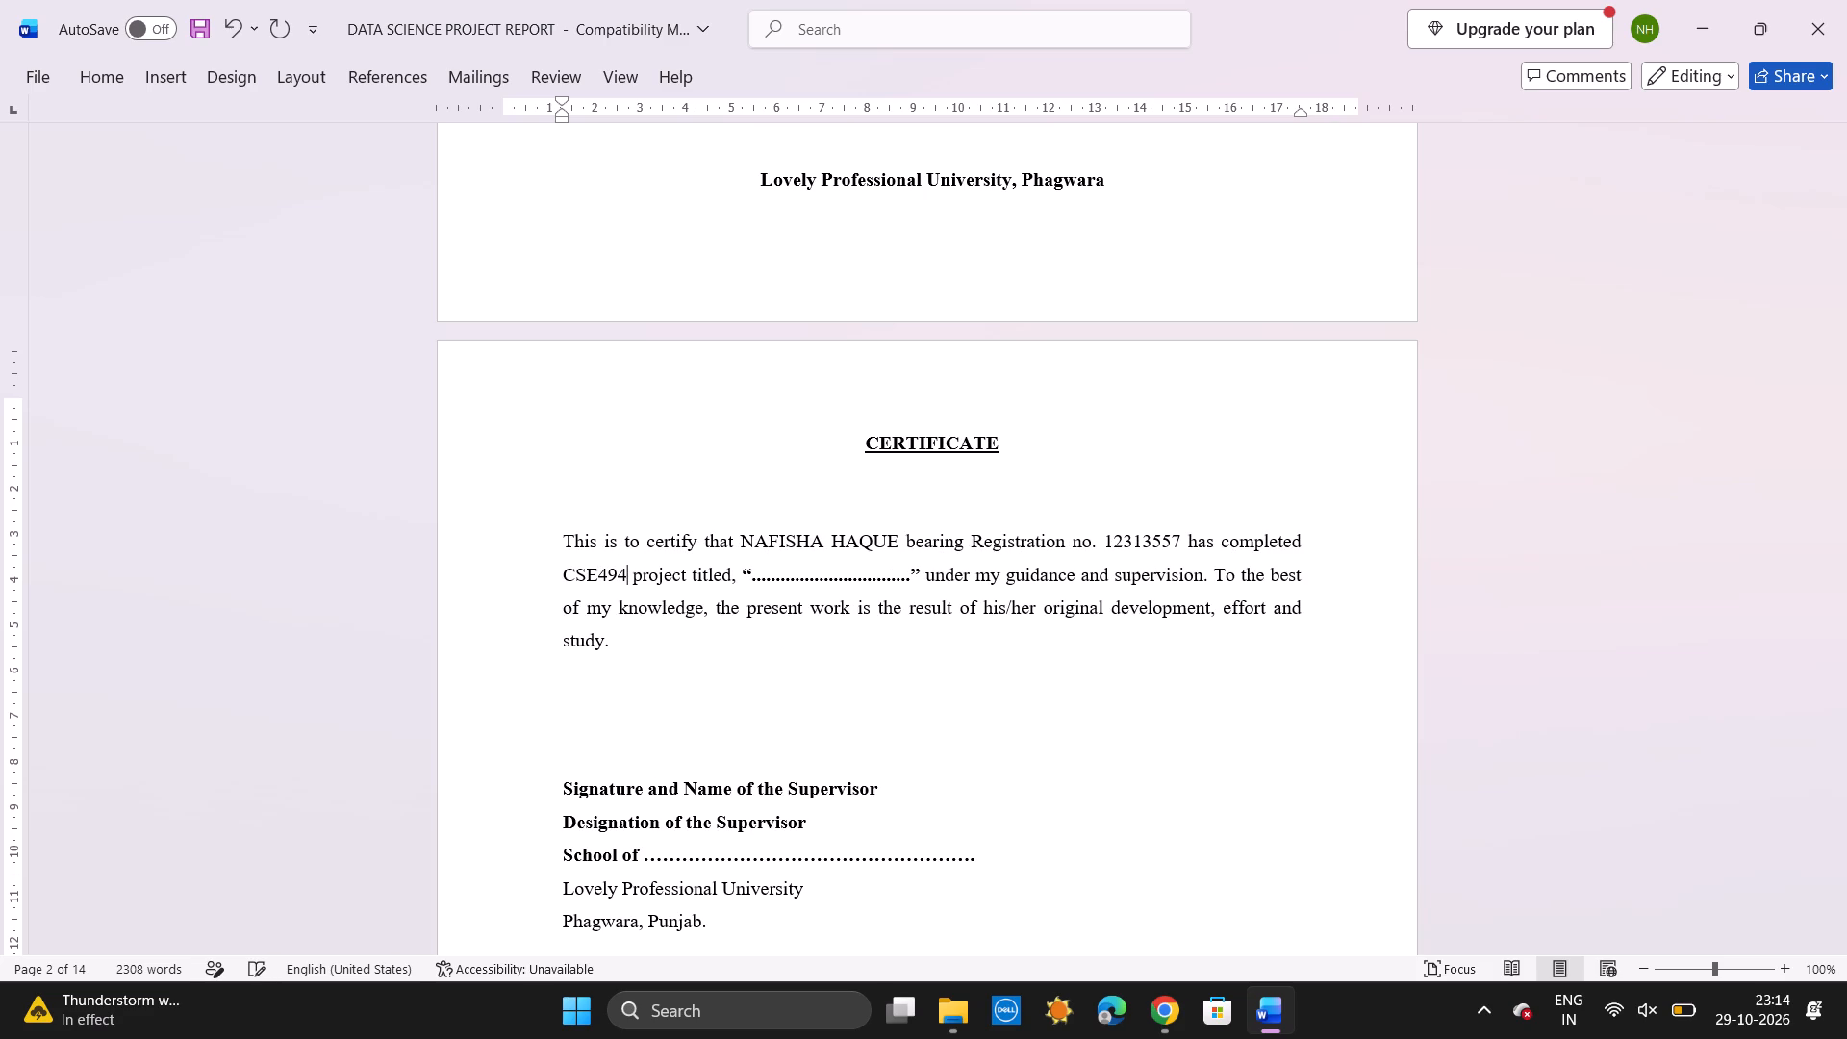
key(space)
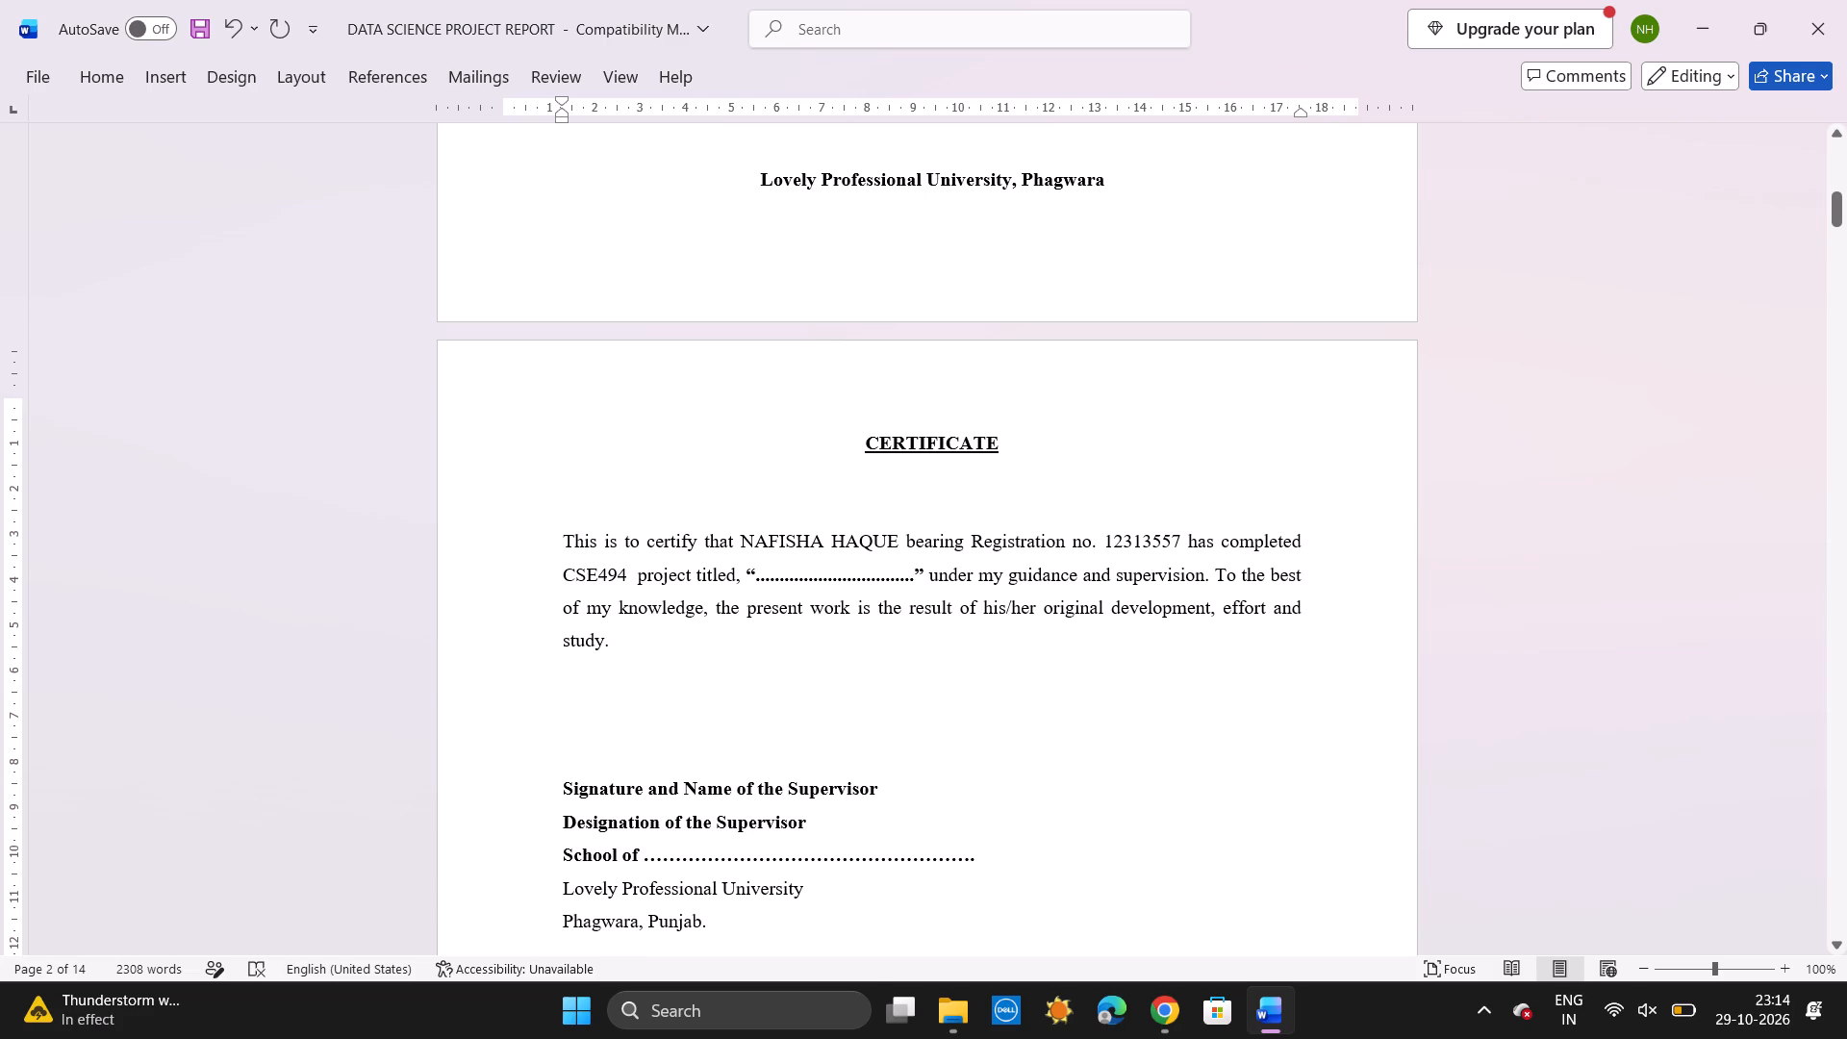
Replace the dotted blank inside the quotation marks of the certificate's project title with DRUG REVIEW ANALYSIS.
drag(753, 572, 909, 573)
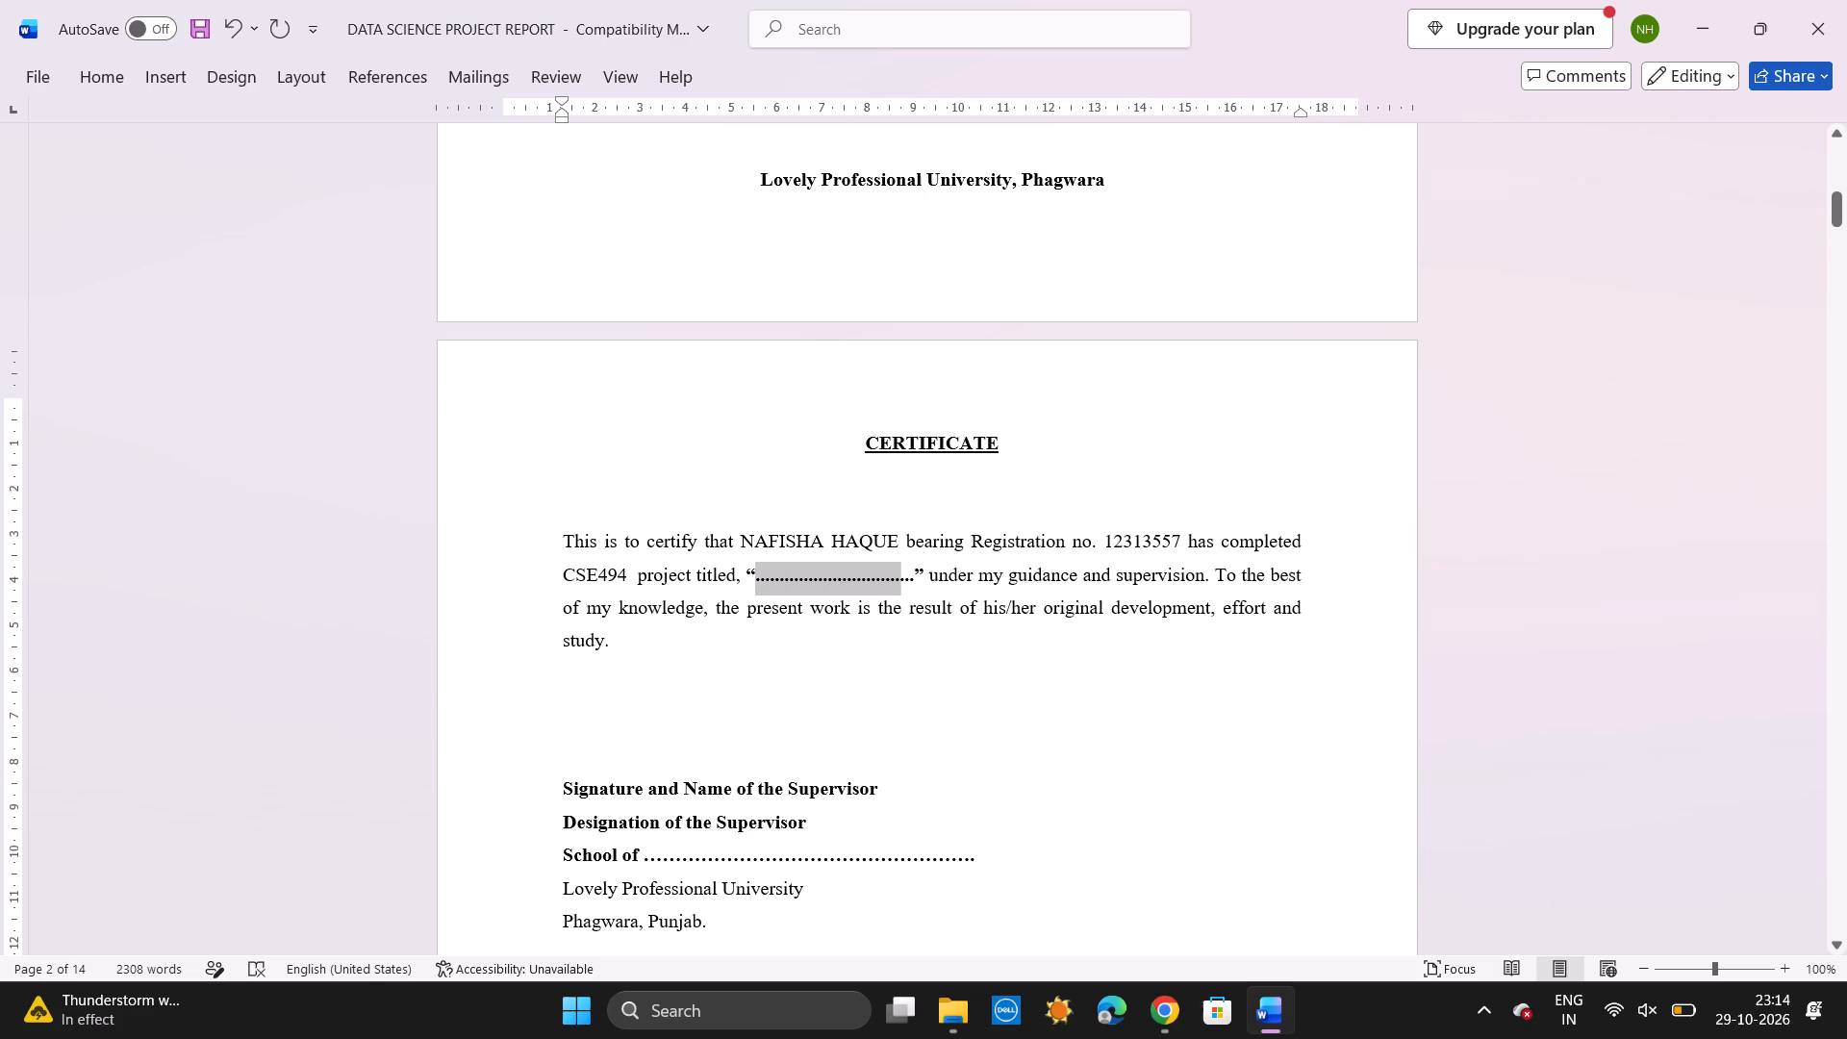
drag(909, 573, 916, 573)
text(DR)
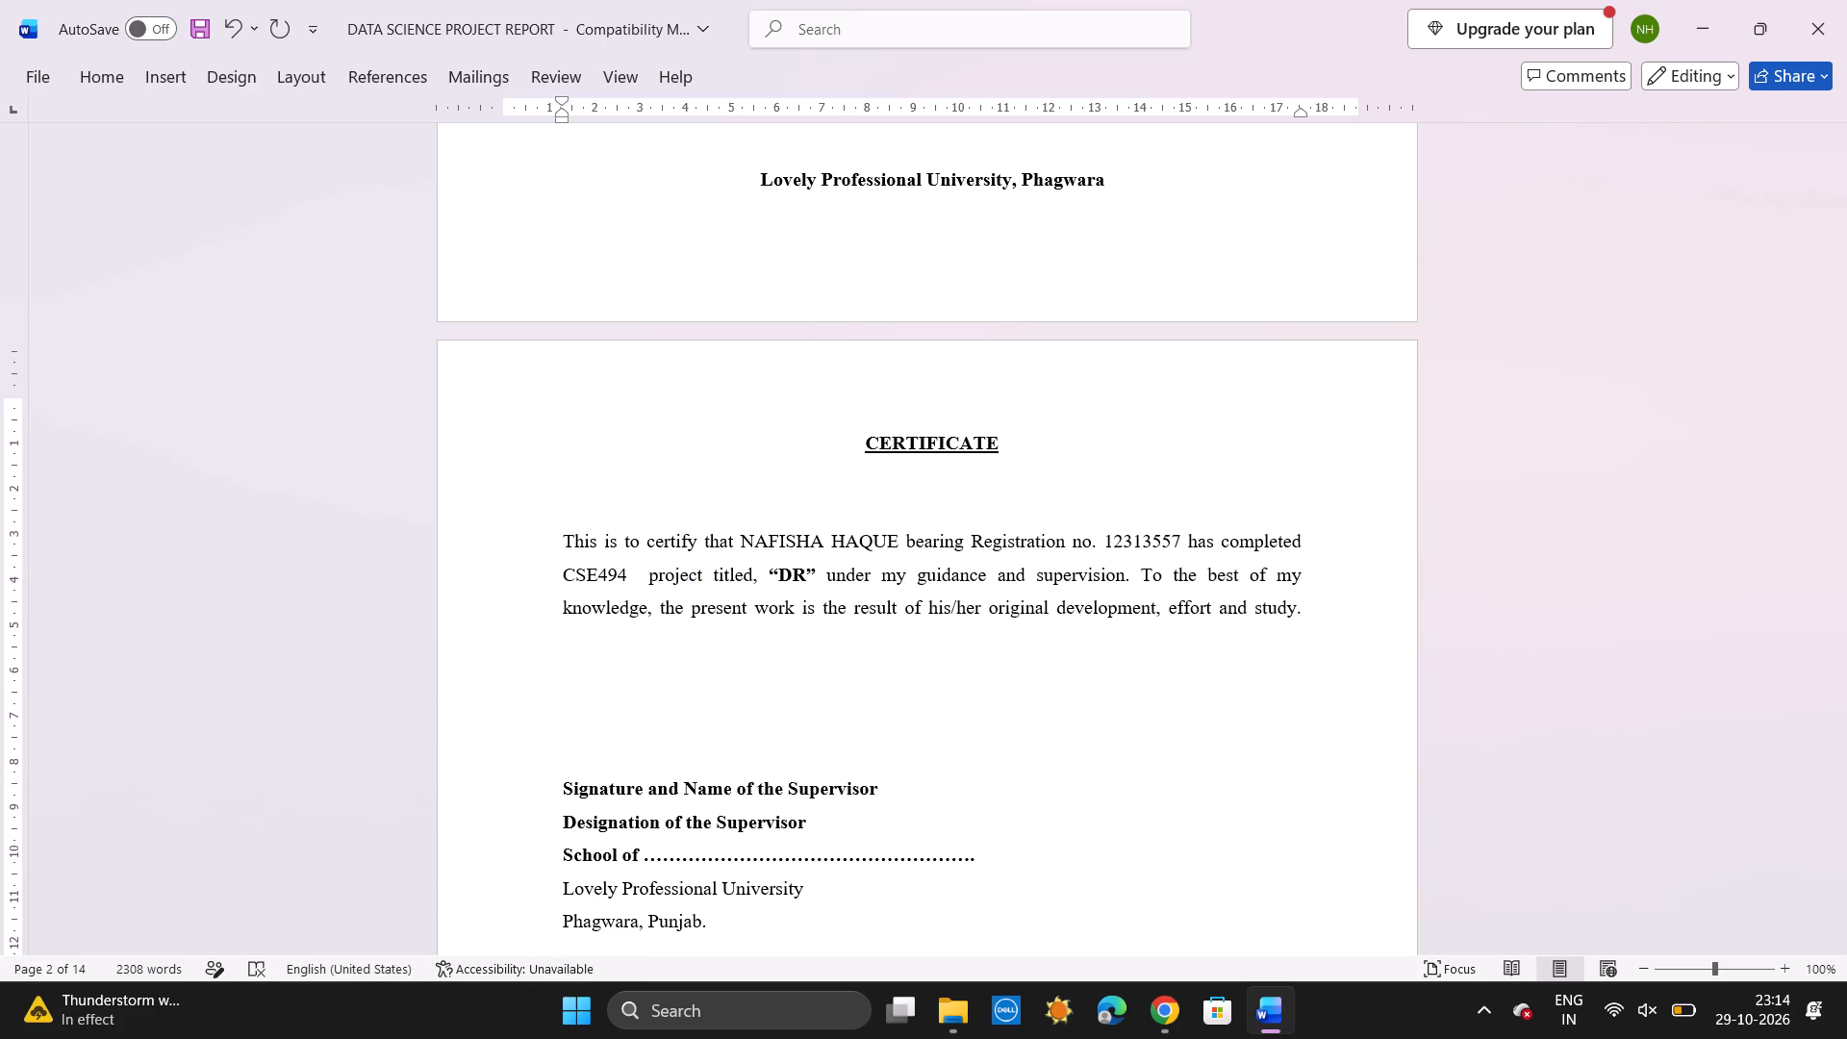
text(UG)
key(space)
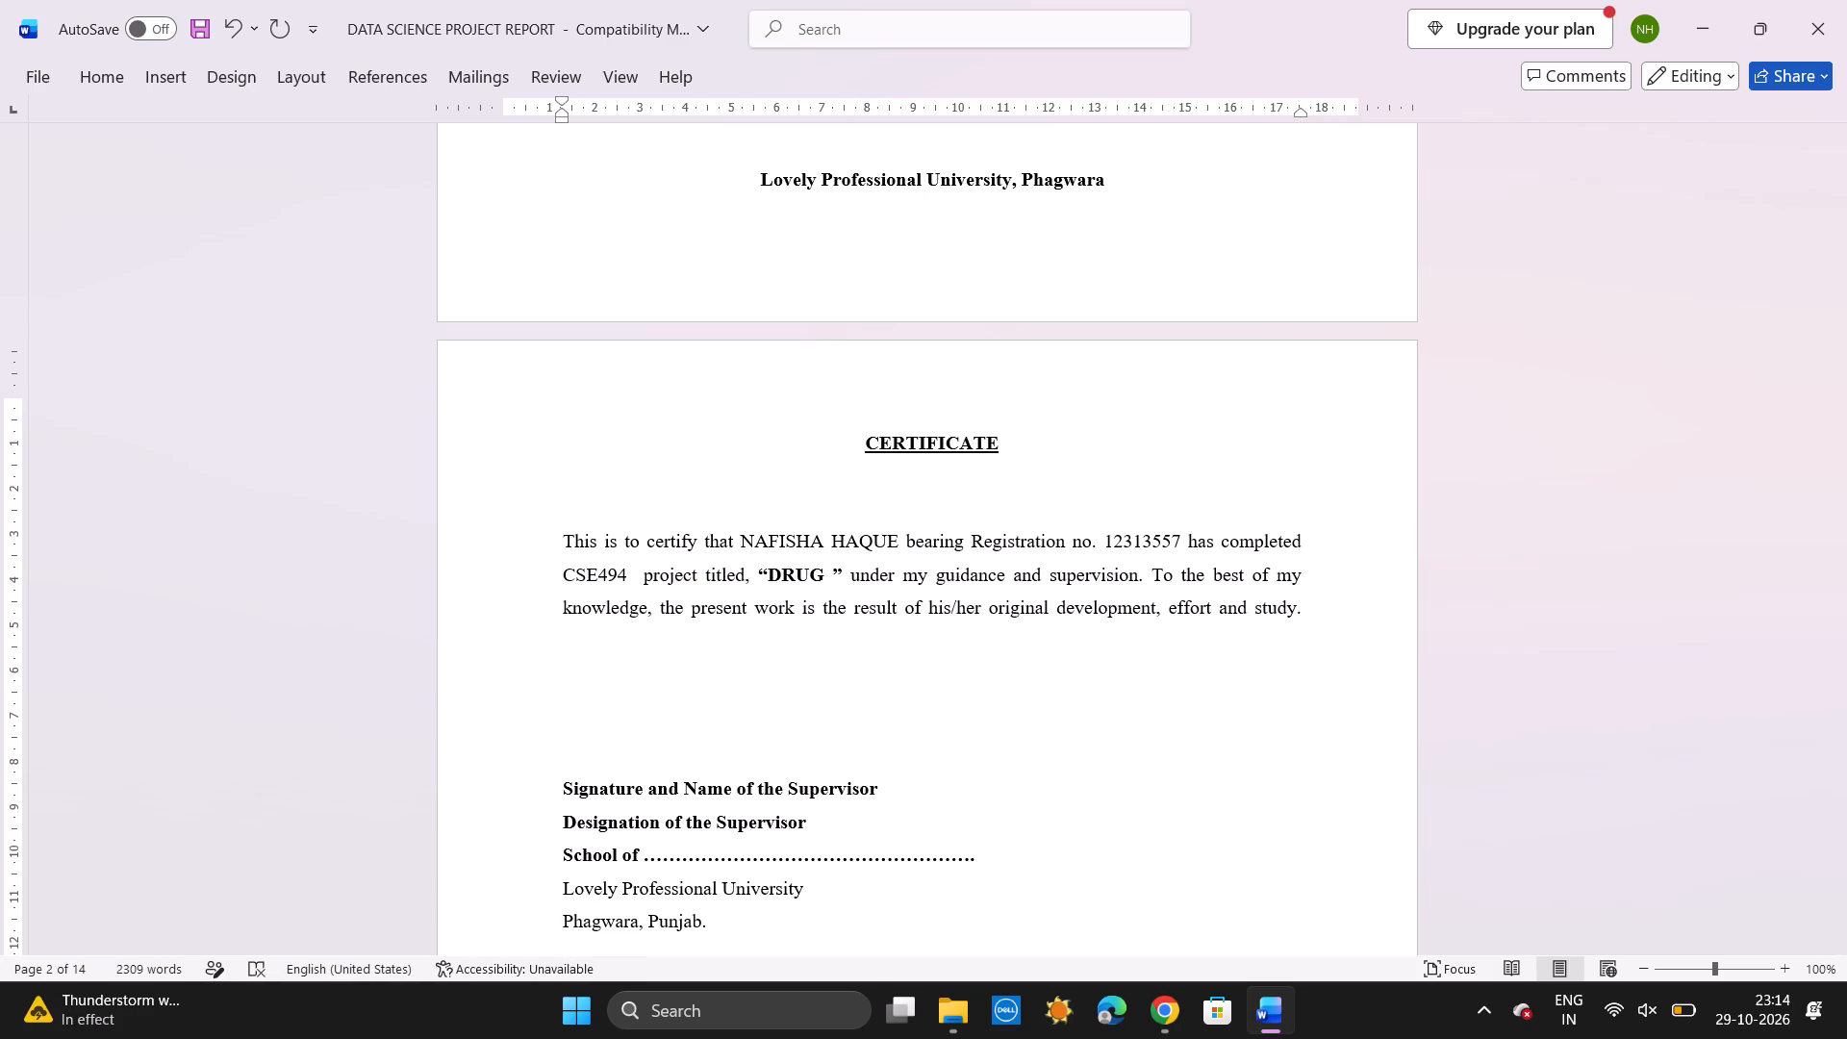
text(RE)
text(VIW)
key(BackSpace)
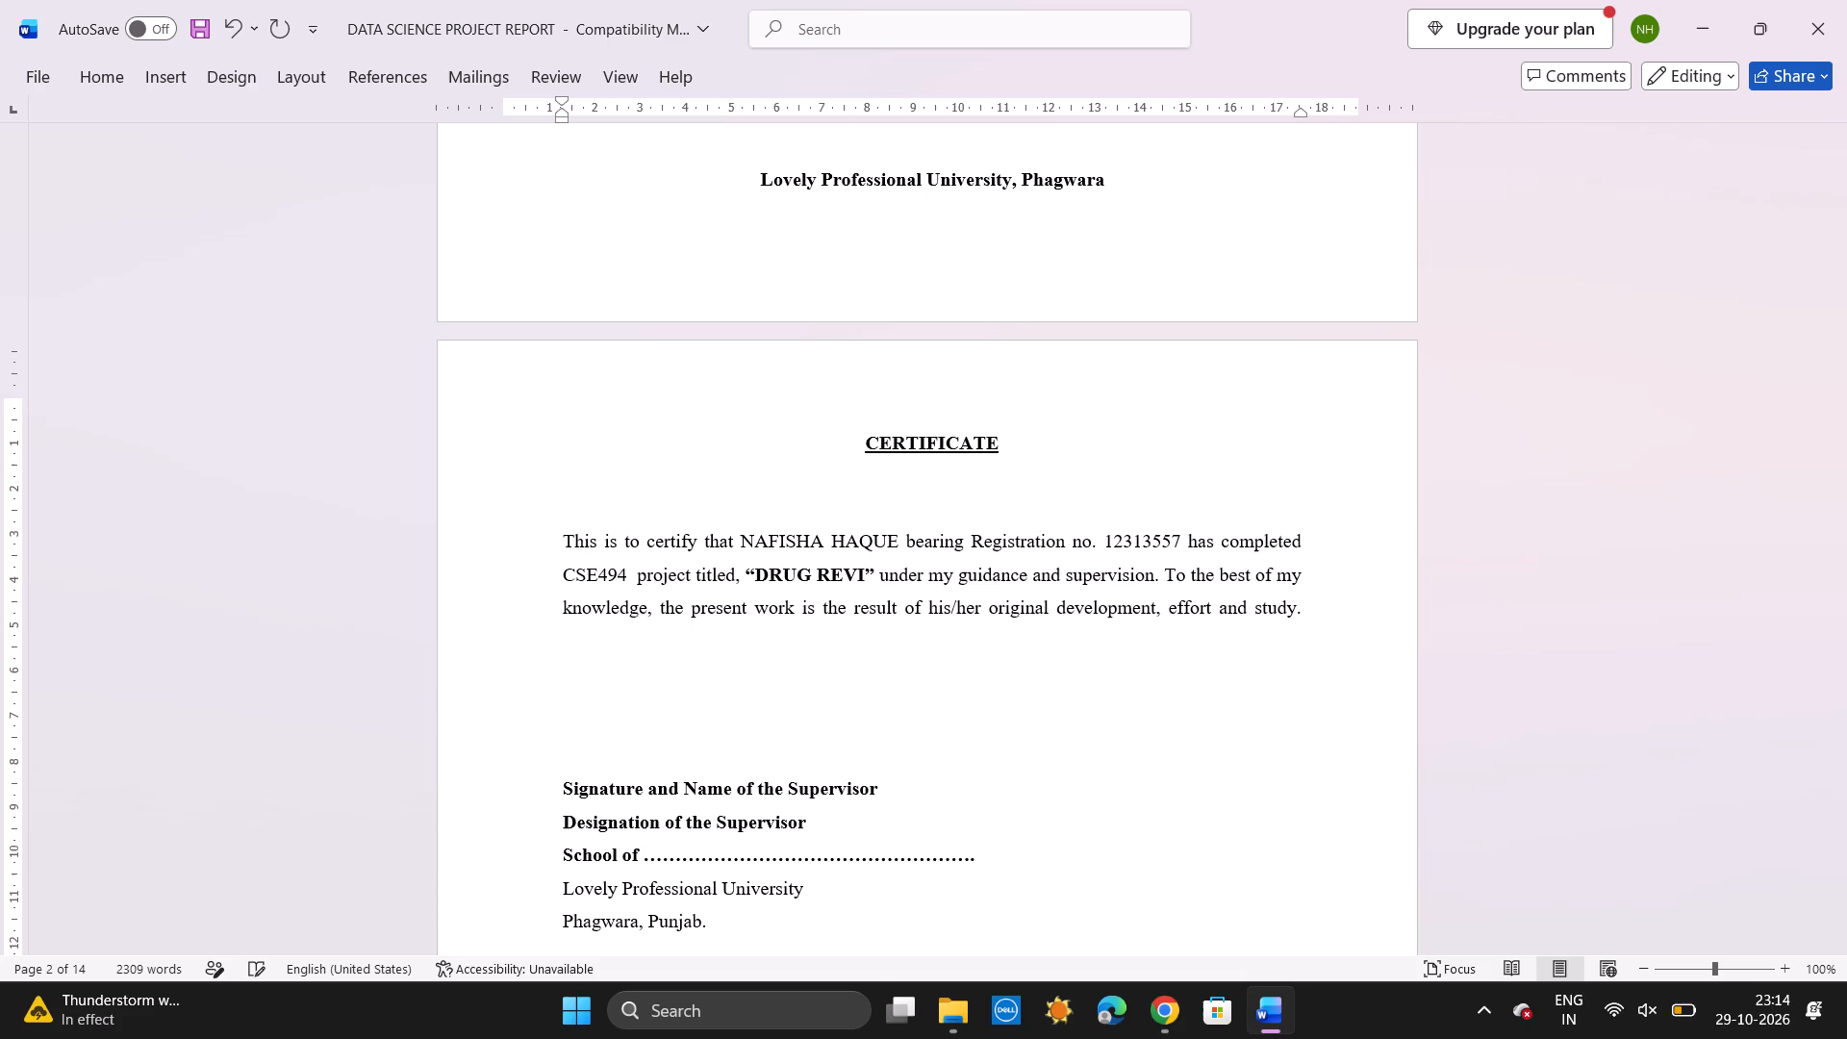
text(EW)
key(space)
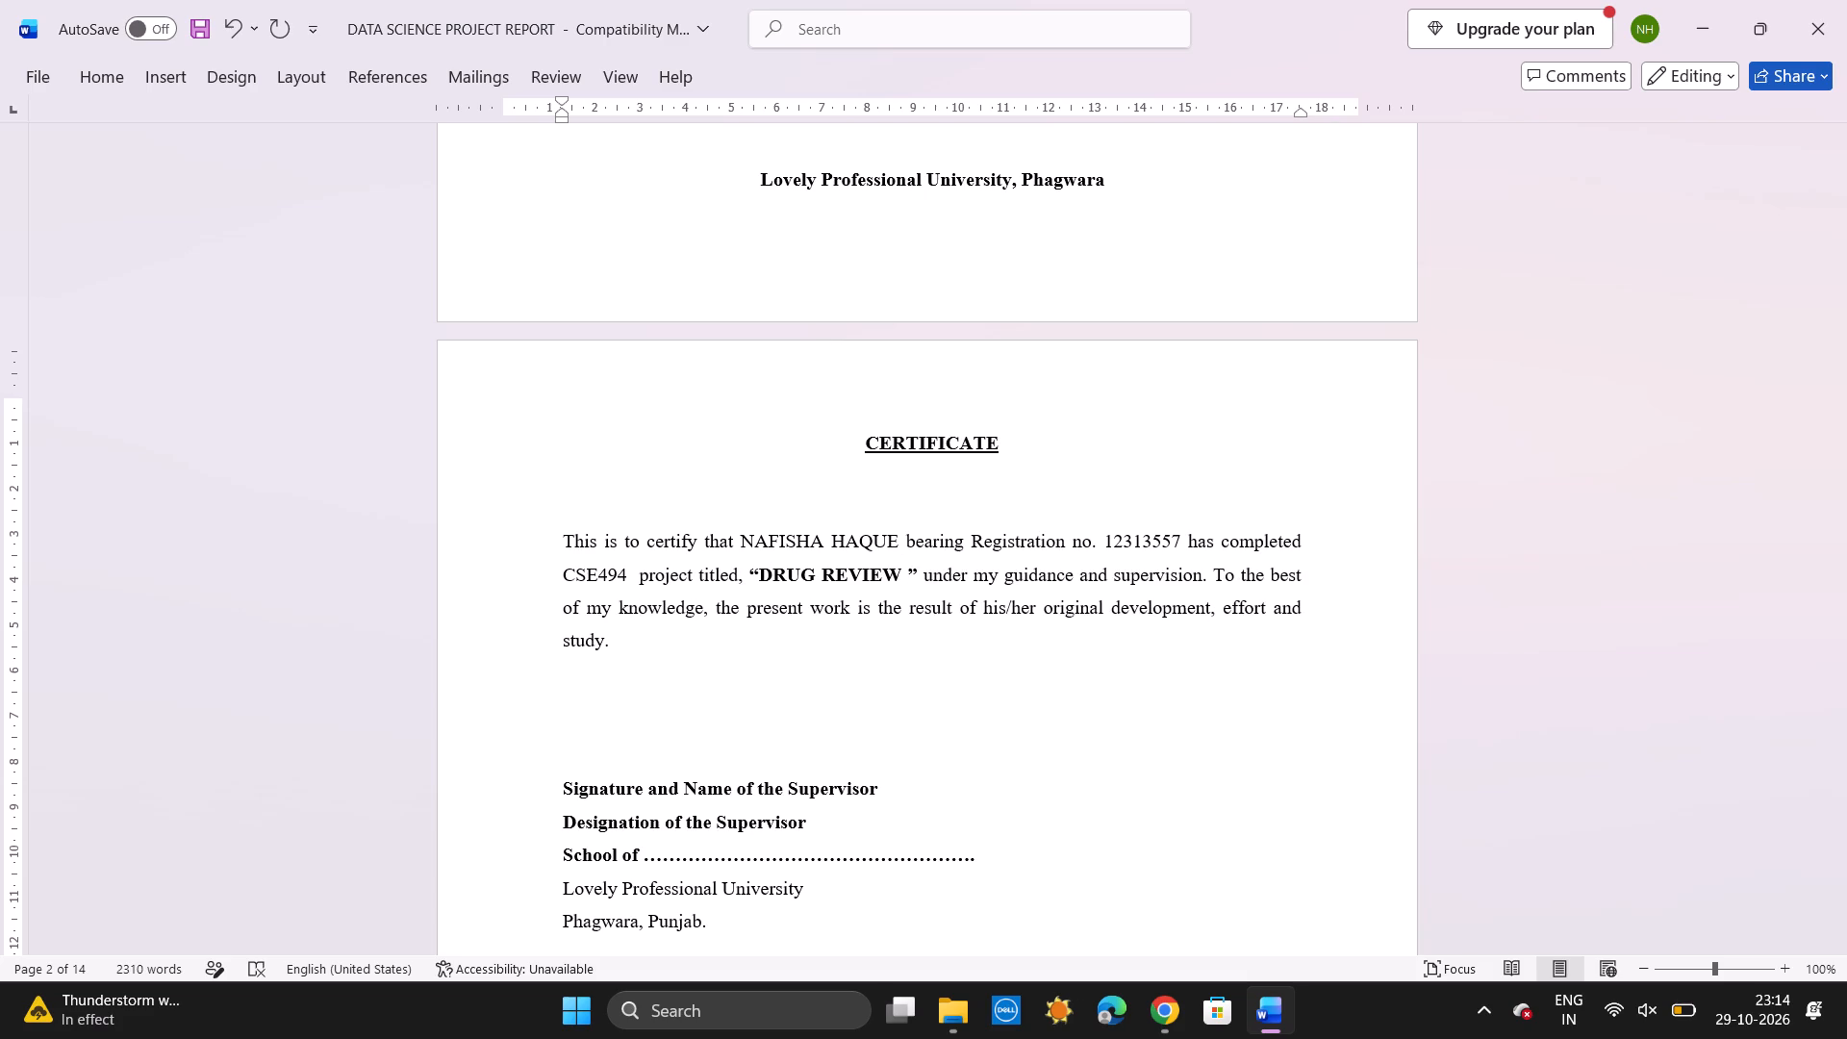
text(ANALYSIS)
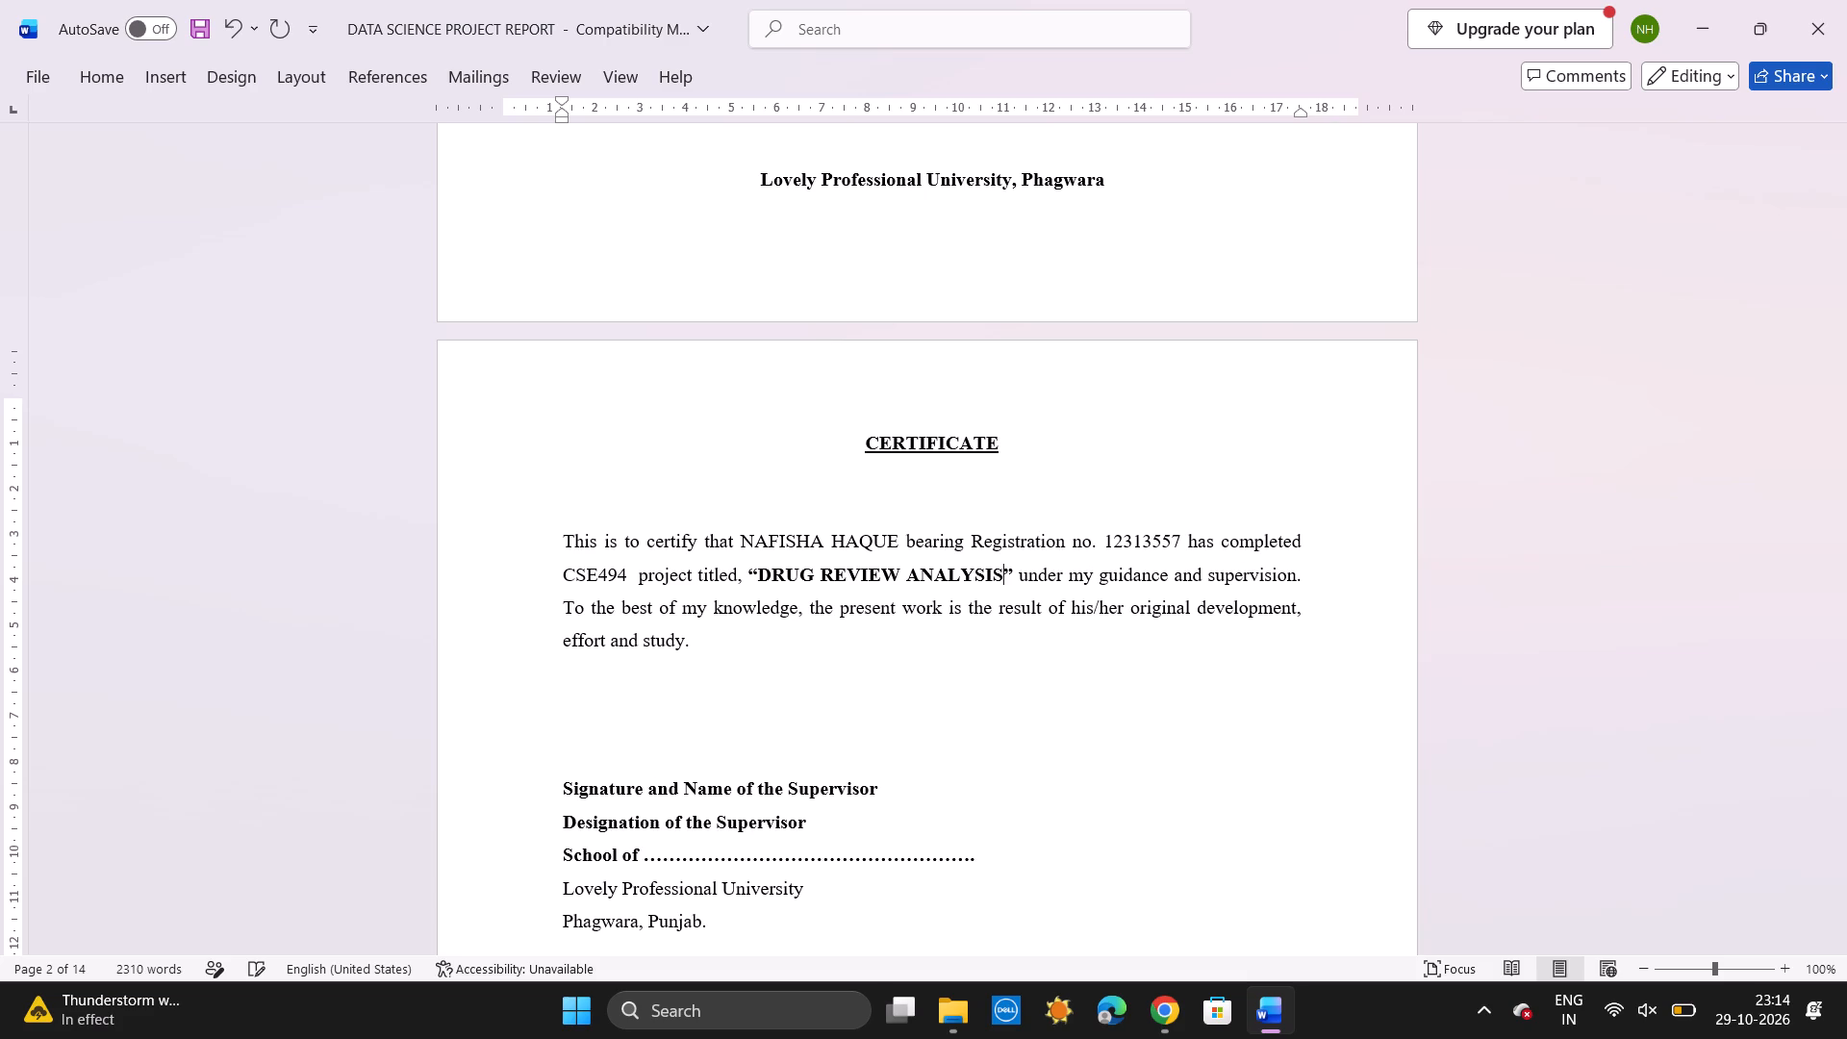
Replace the dotted blank after "School of" in the certificate with "COMPUTER SCIENCE AND ENGI.".
scroll(1065, 600, down, 1)
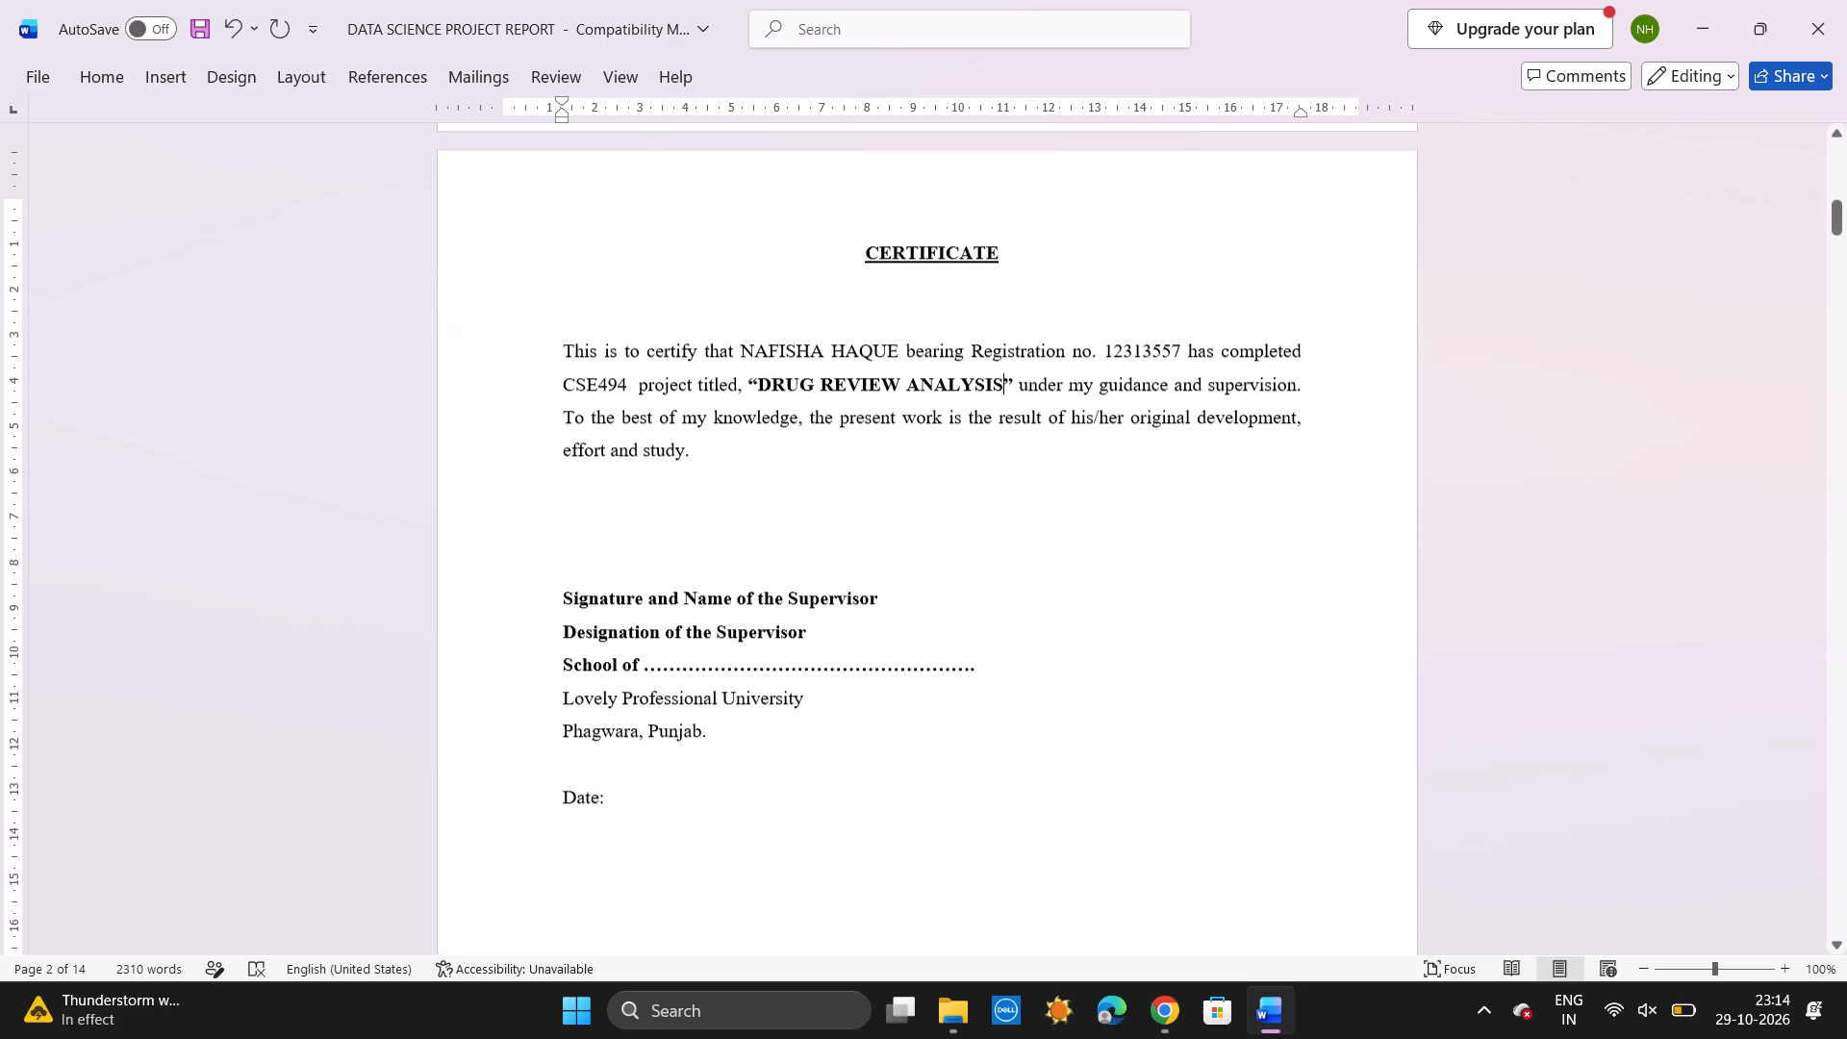
scroll(1065, 600, down, 1)
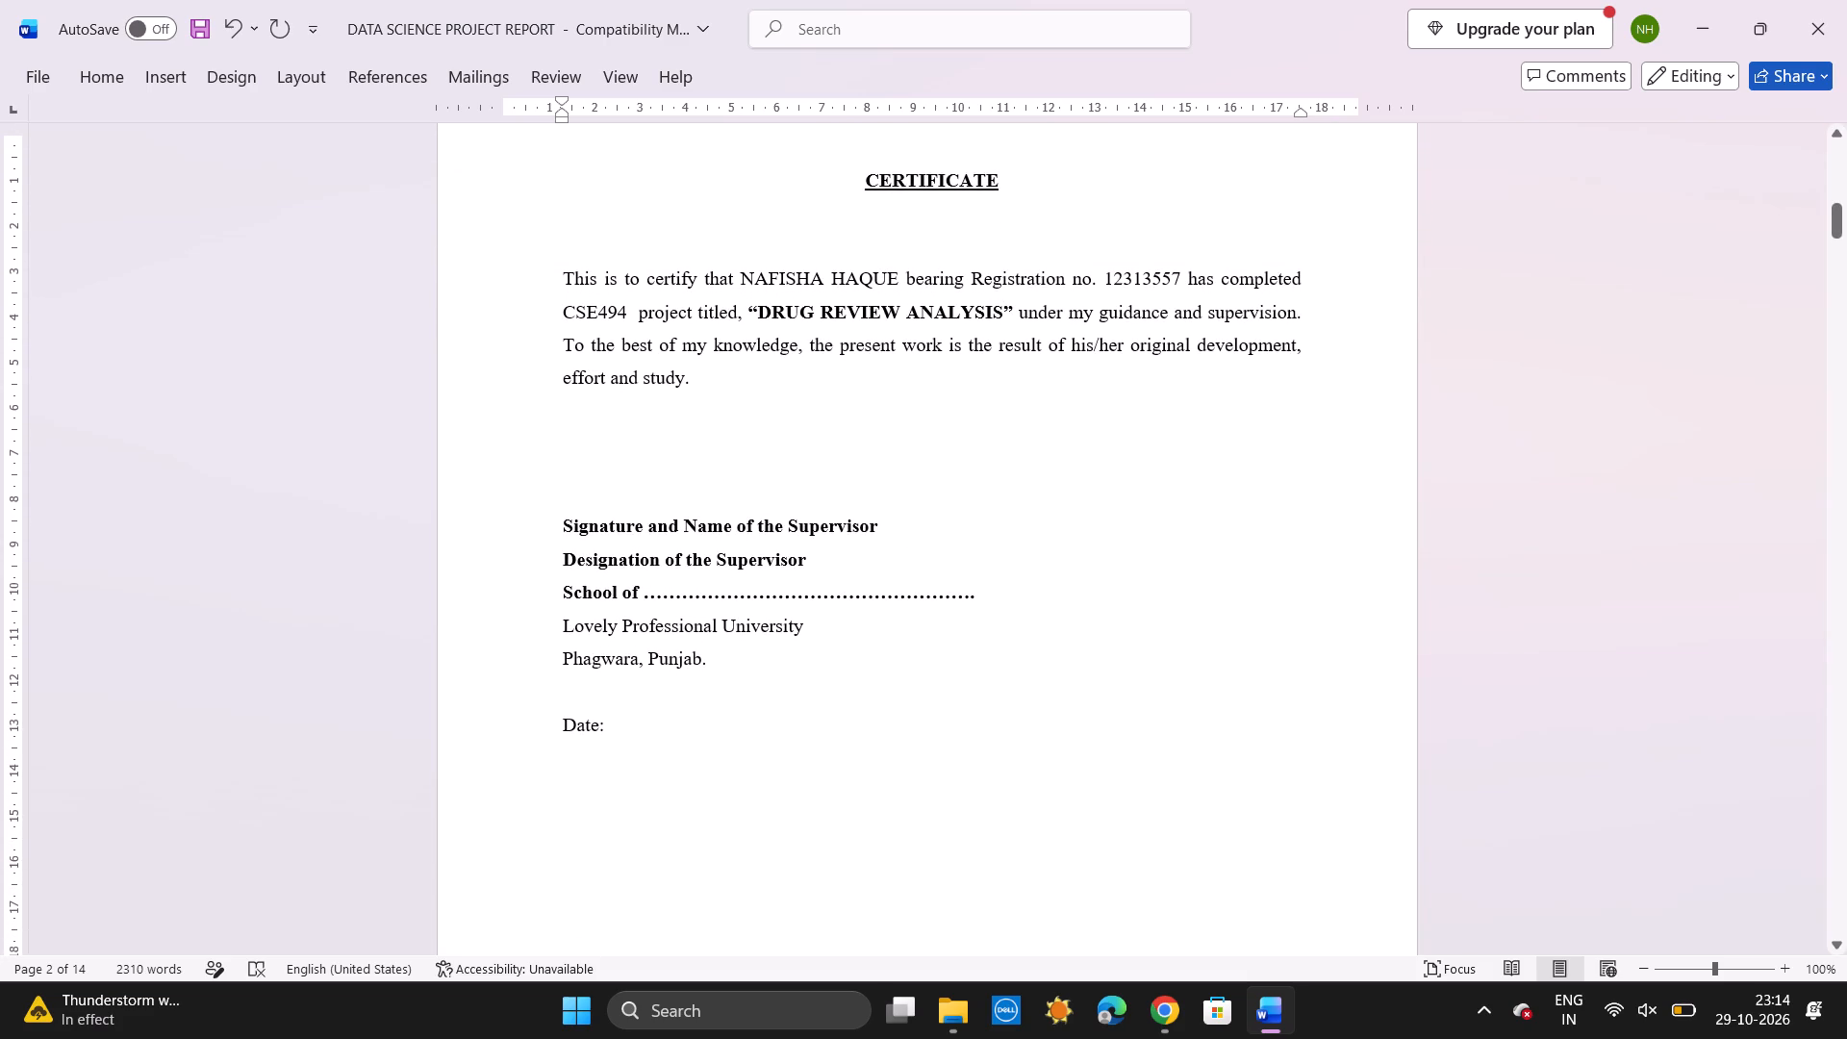
click(656, 592)
drag(645, 592, 780, 592)
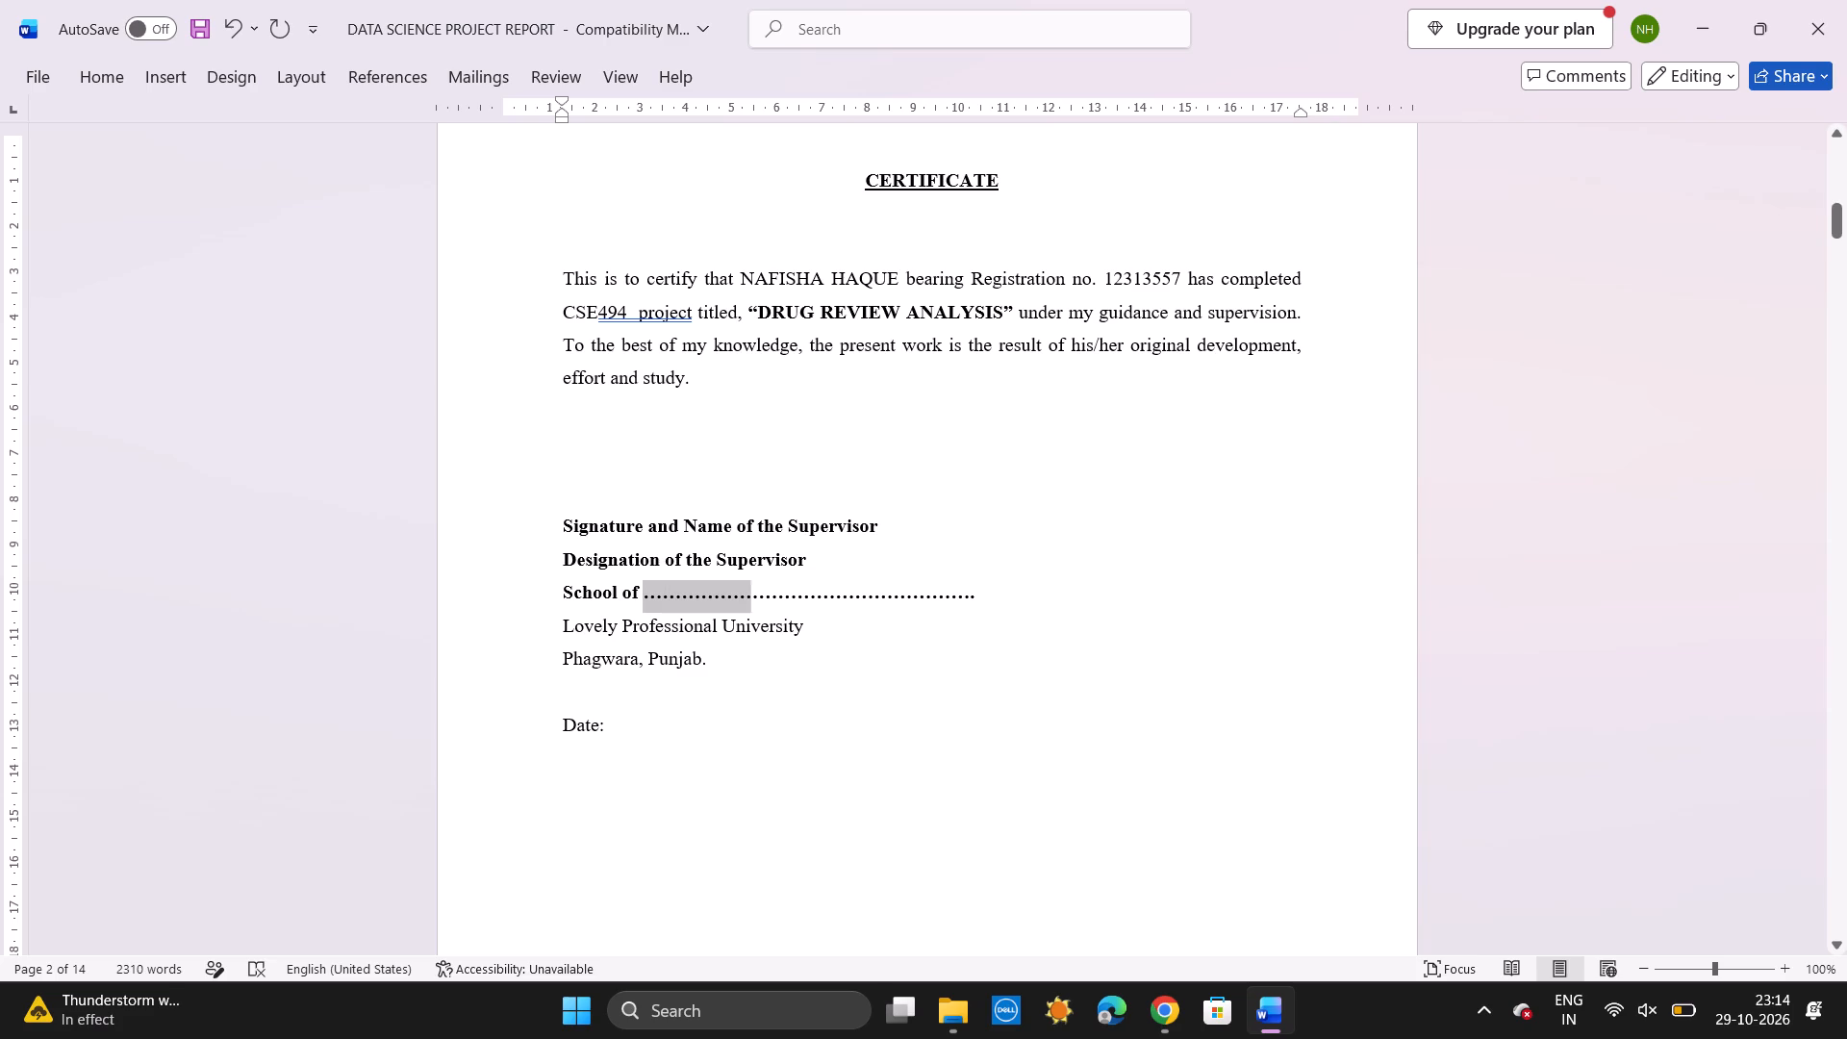
drag(780, 592, 973, 590)
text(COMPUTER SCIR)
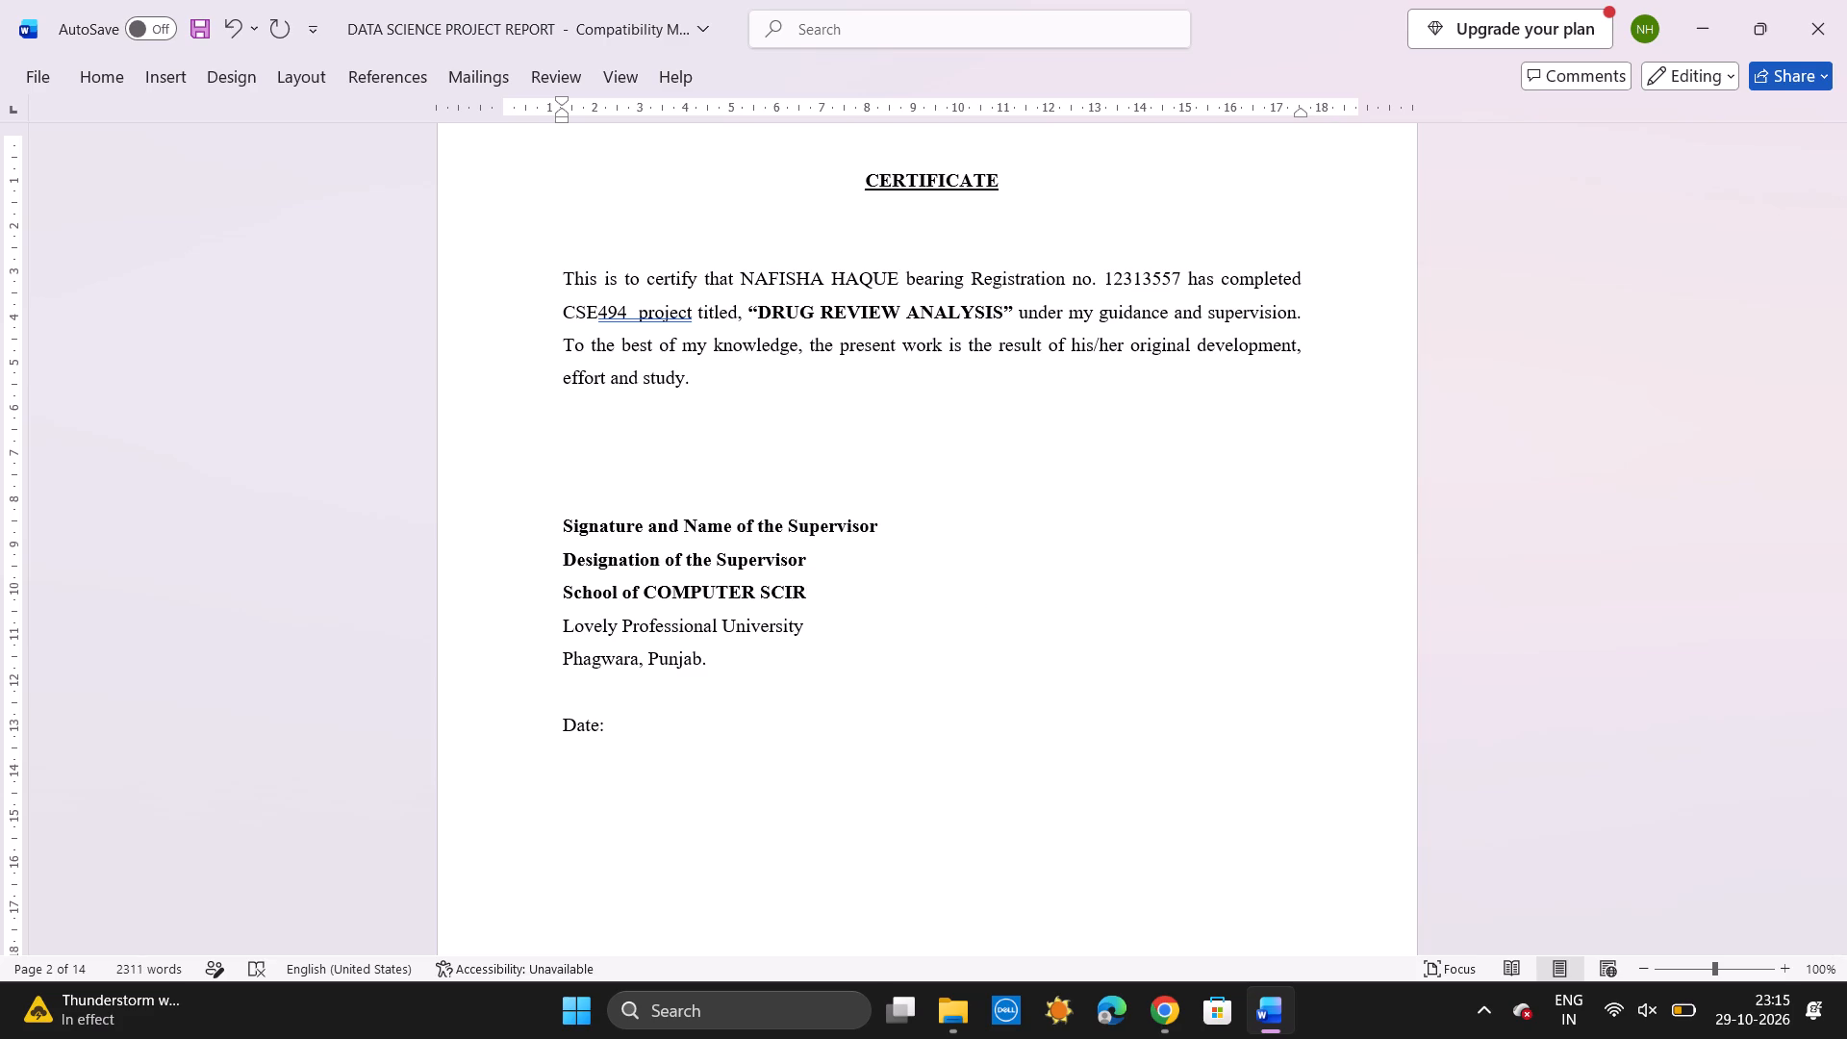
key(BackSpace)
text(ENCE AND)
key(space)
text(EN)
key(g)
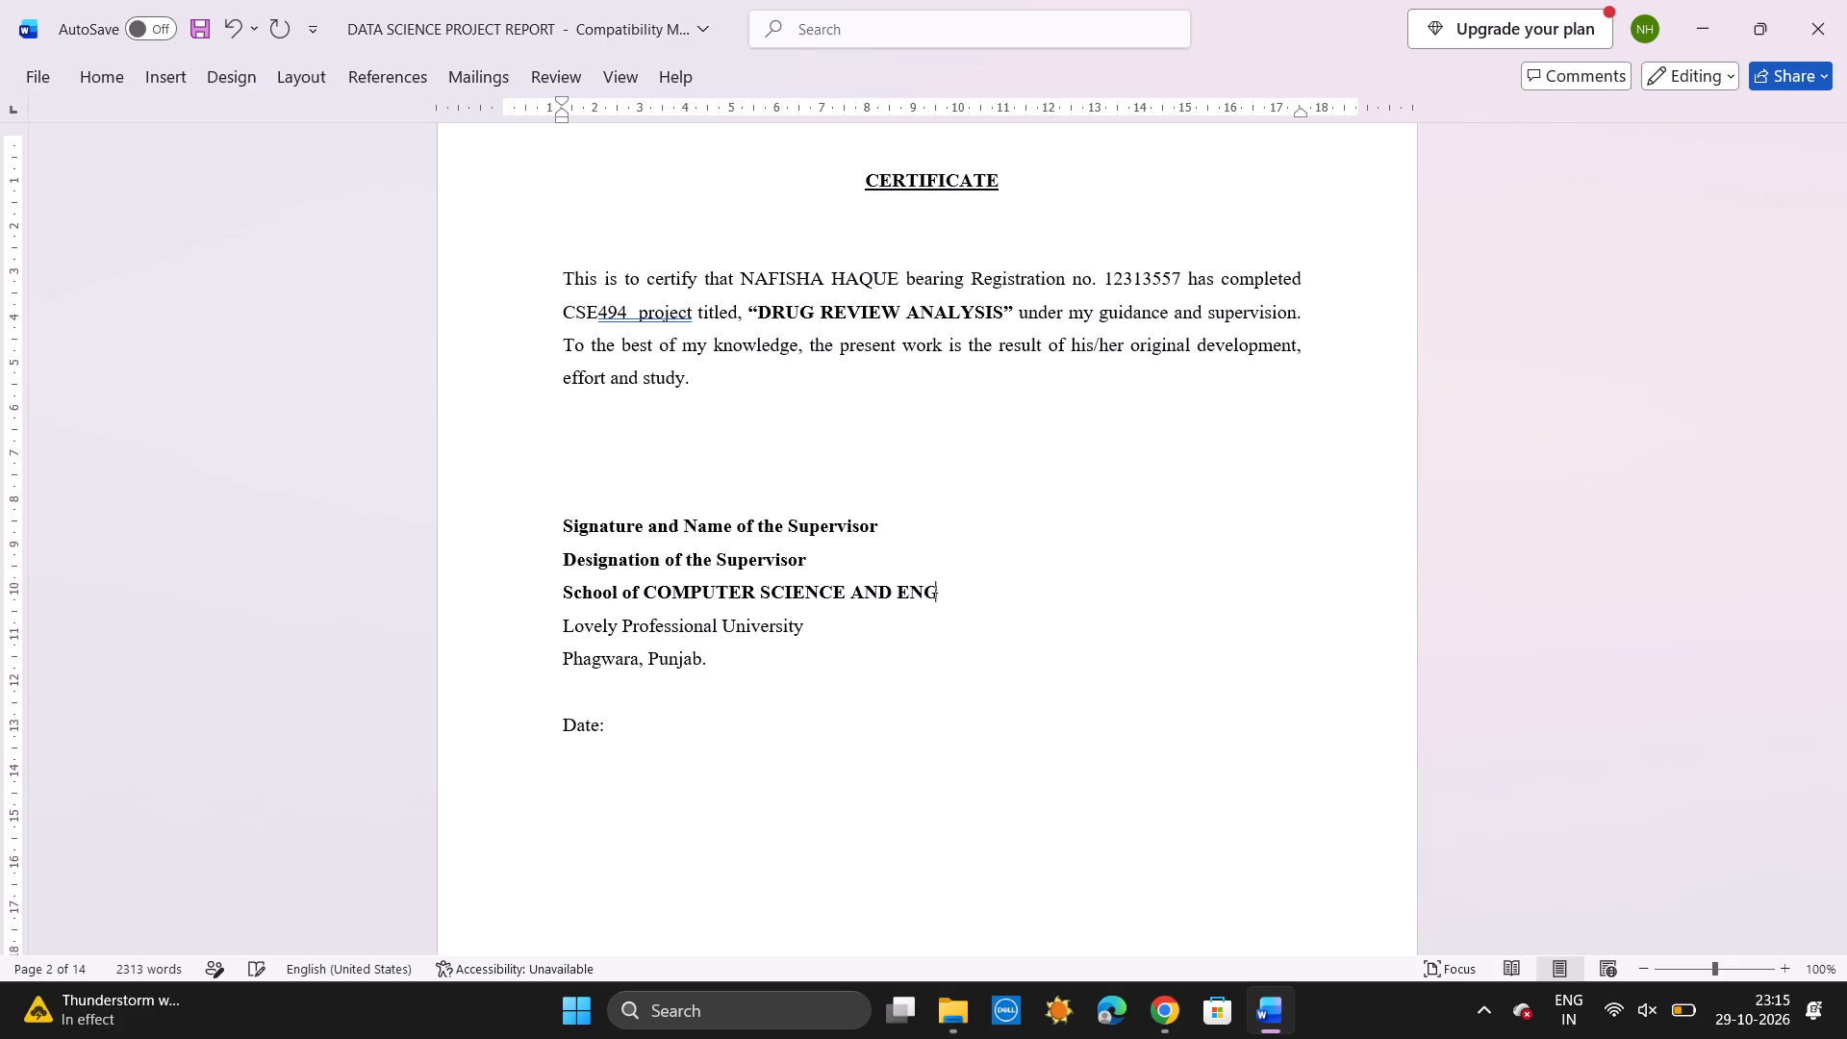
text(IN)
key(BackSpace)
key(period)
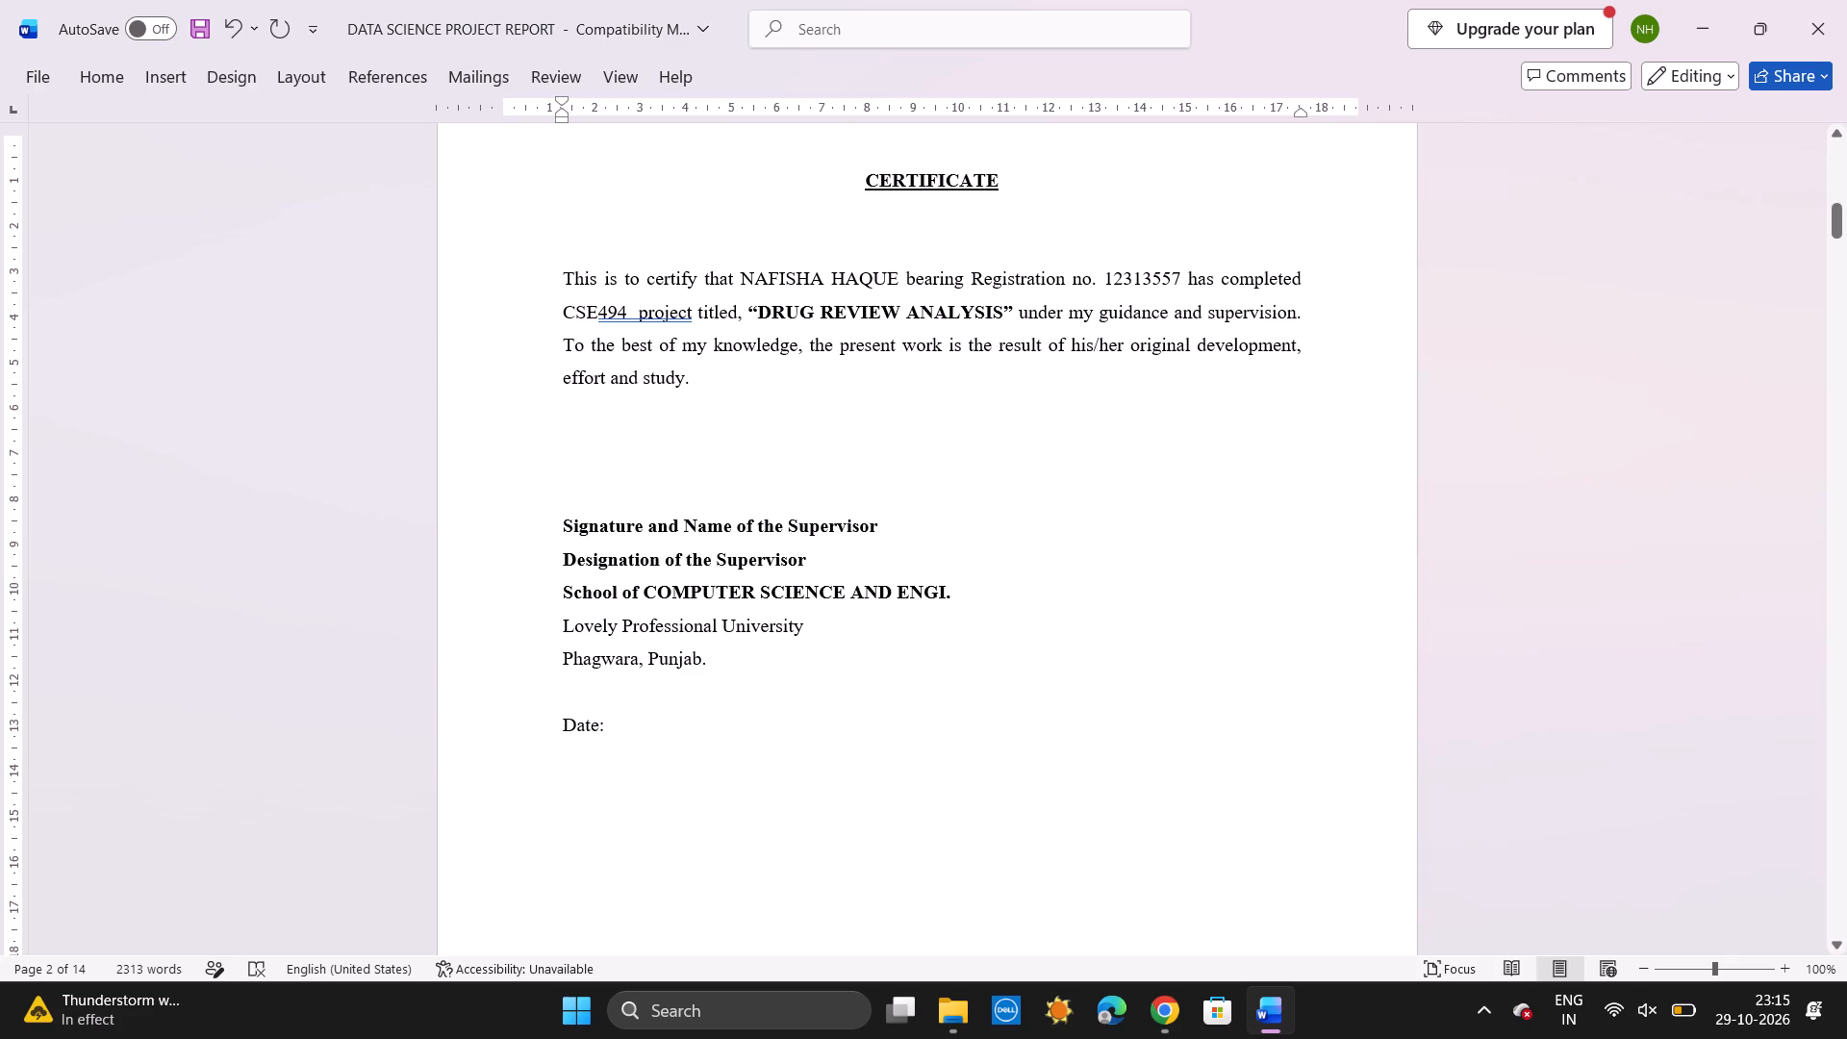
Enter 24/10/2026 after "Date:" at the bottom of the certificate.
scroll(848, 625, down, 4)
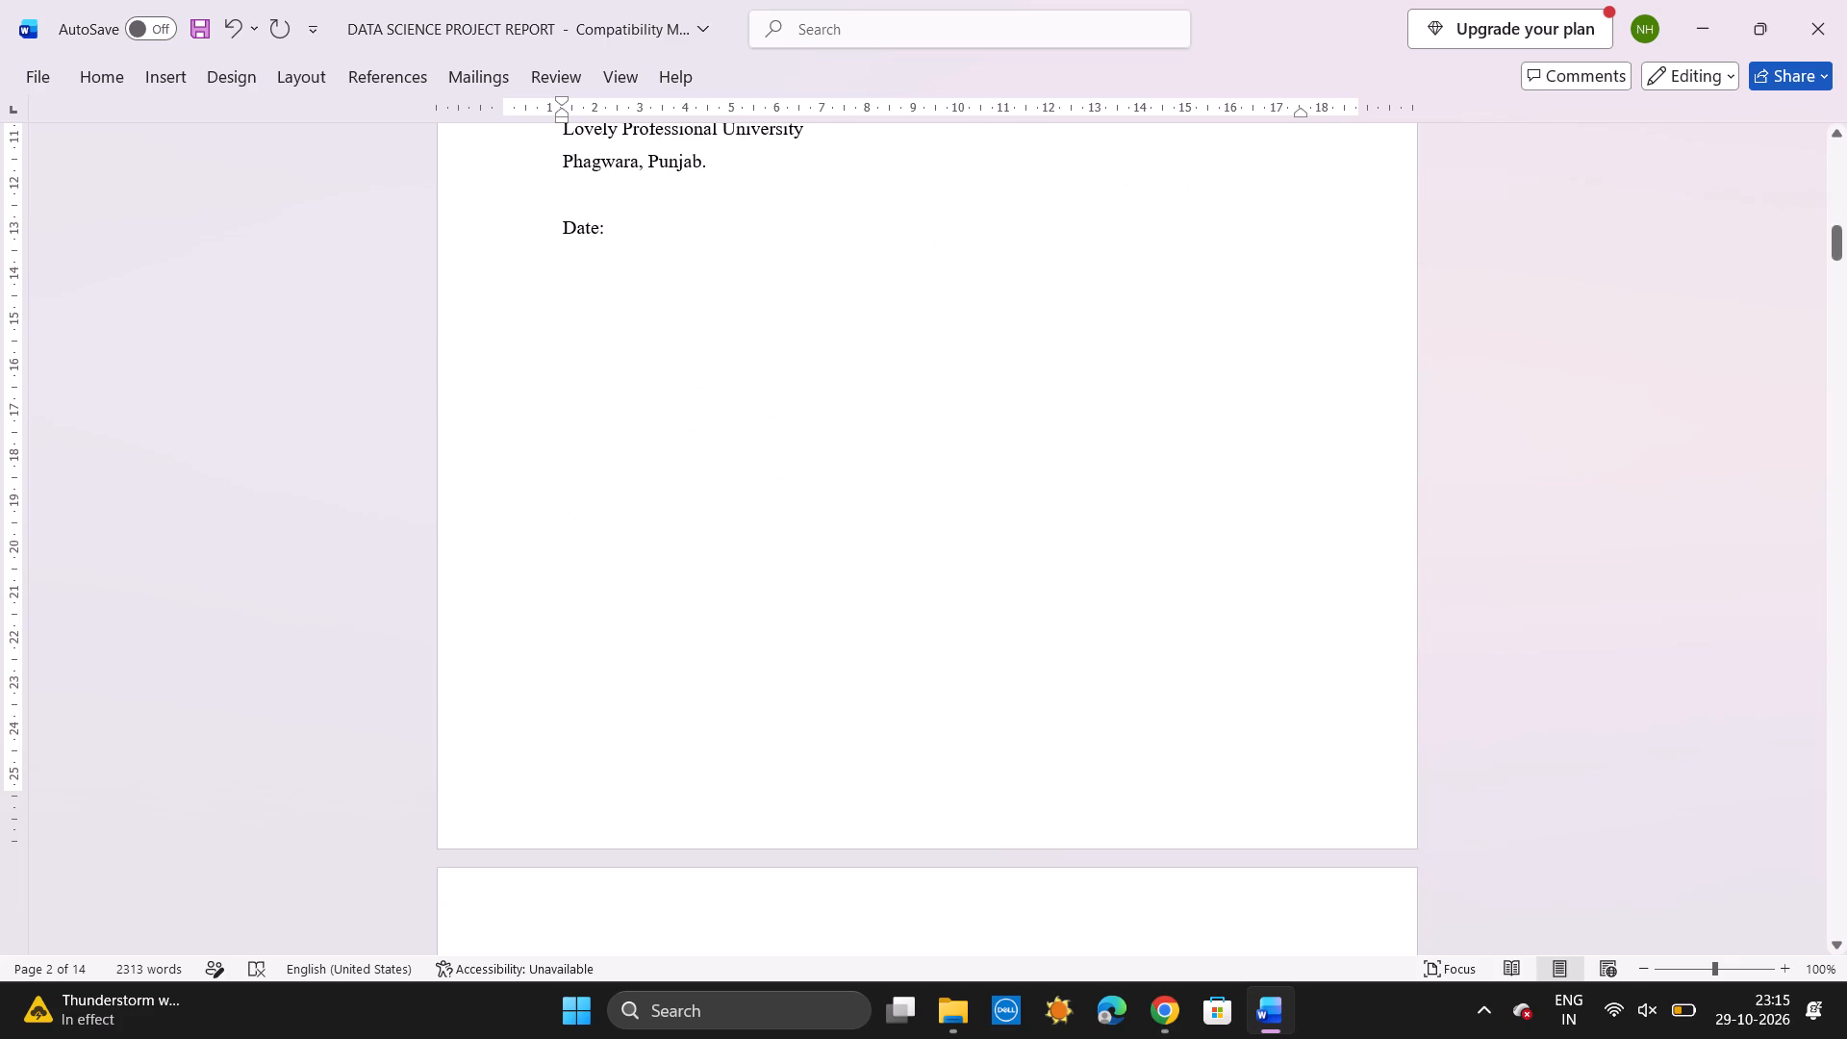
click(640, 240)
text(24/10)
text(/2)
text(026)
Replace the dotted blank and its comma after "I," in the declaration with the student's name in capitals.
scroll(640, 240, down, 5)
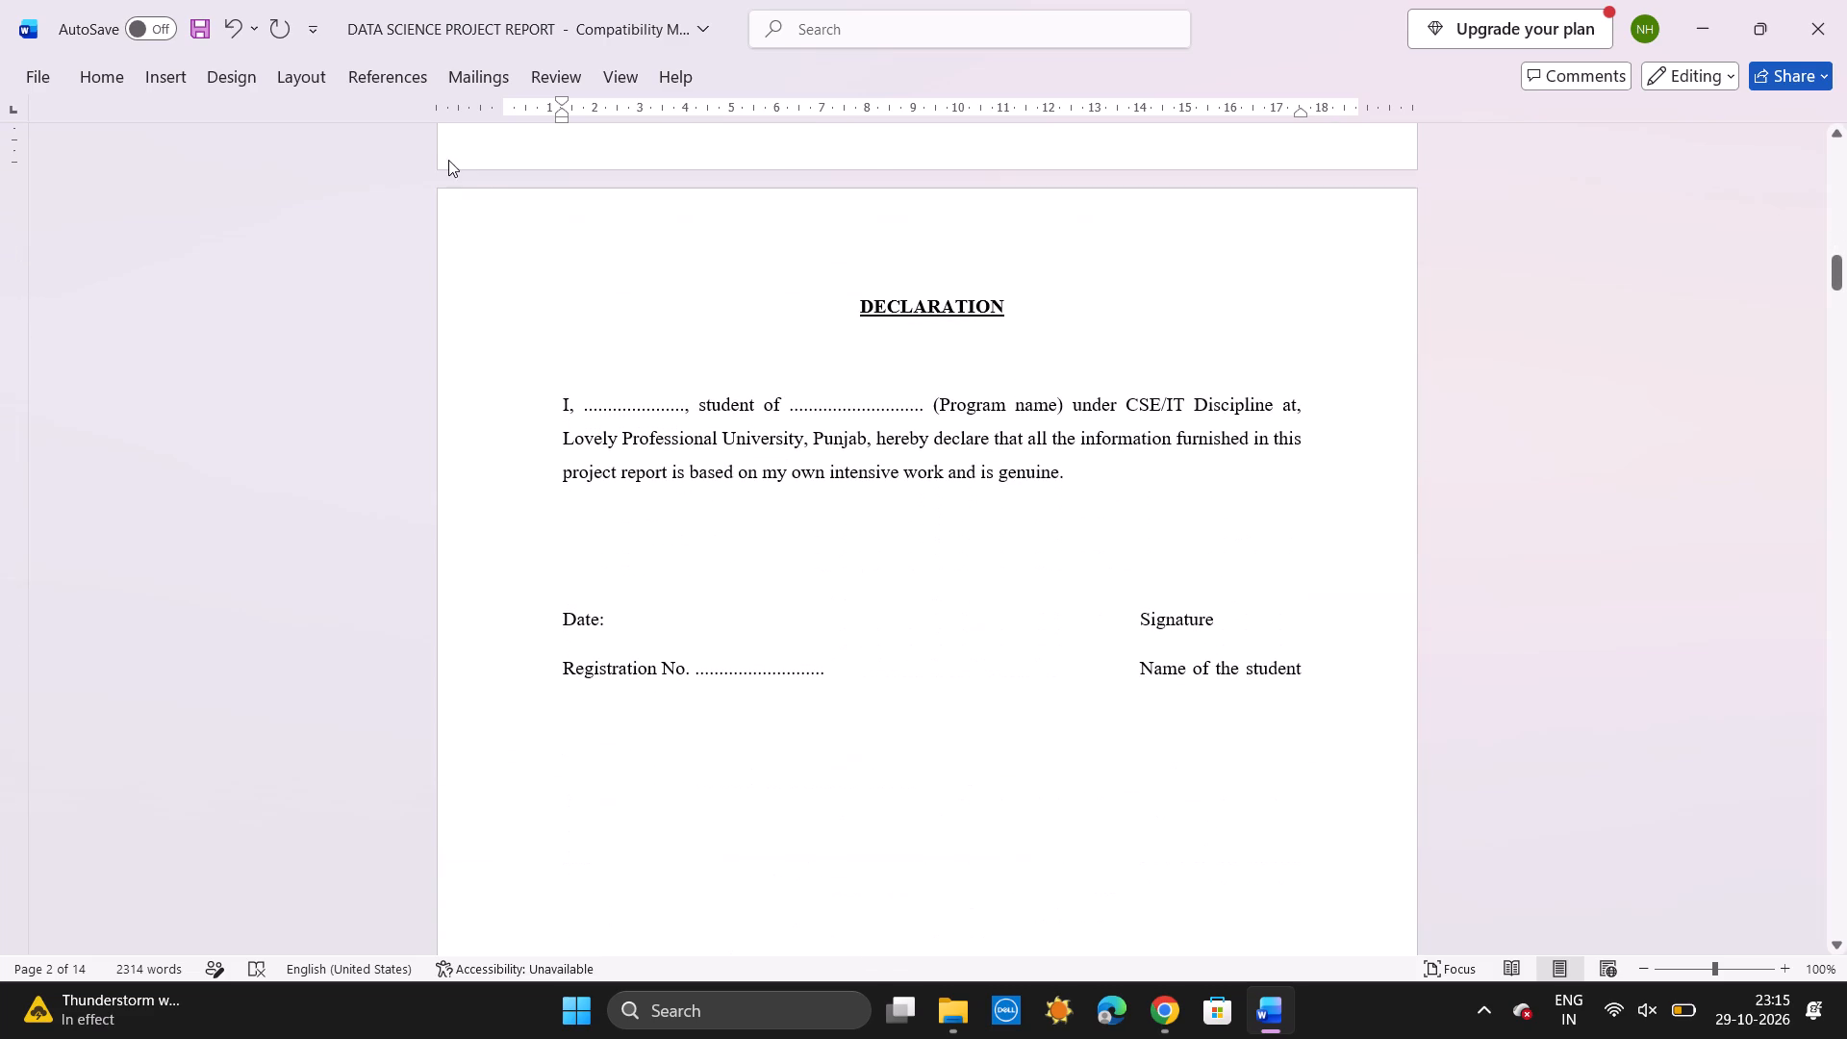
scroll(831, 364, up, 8)
scroll(831, 364, right, 1)
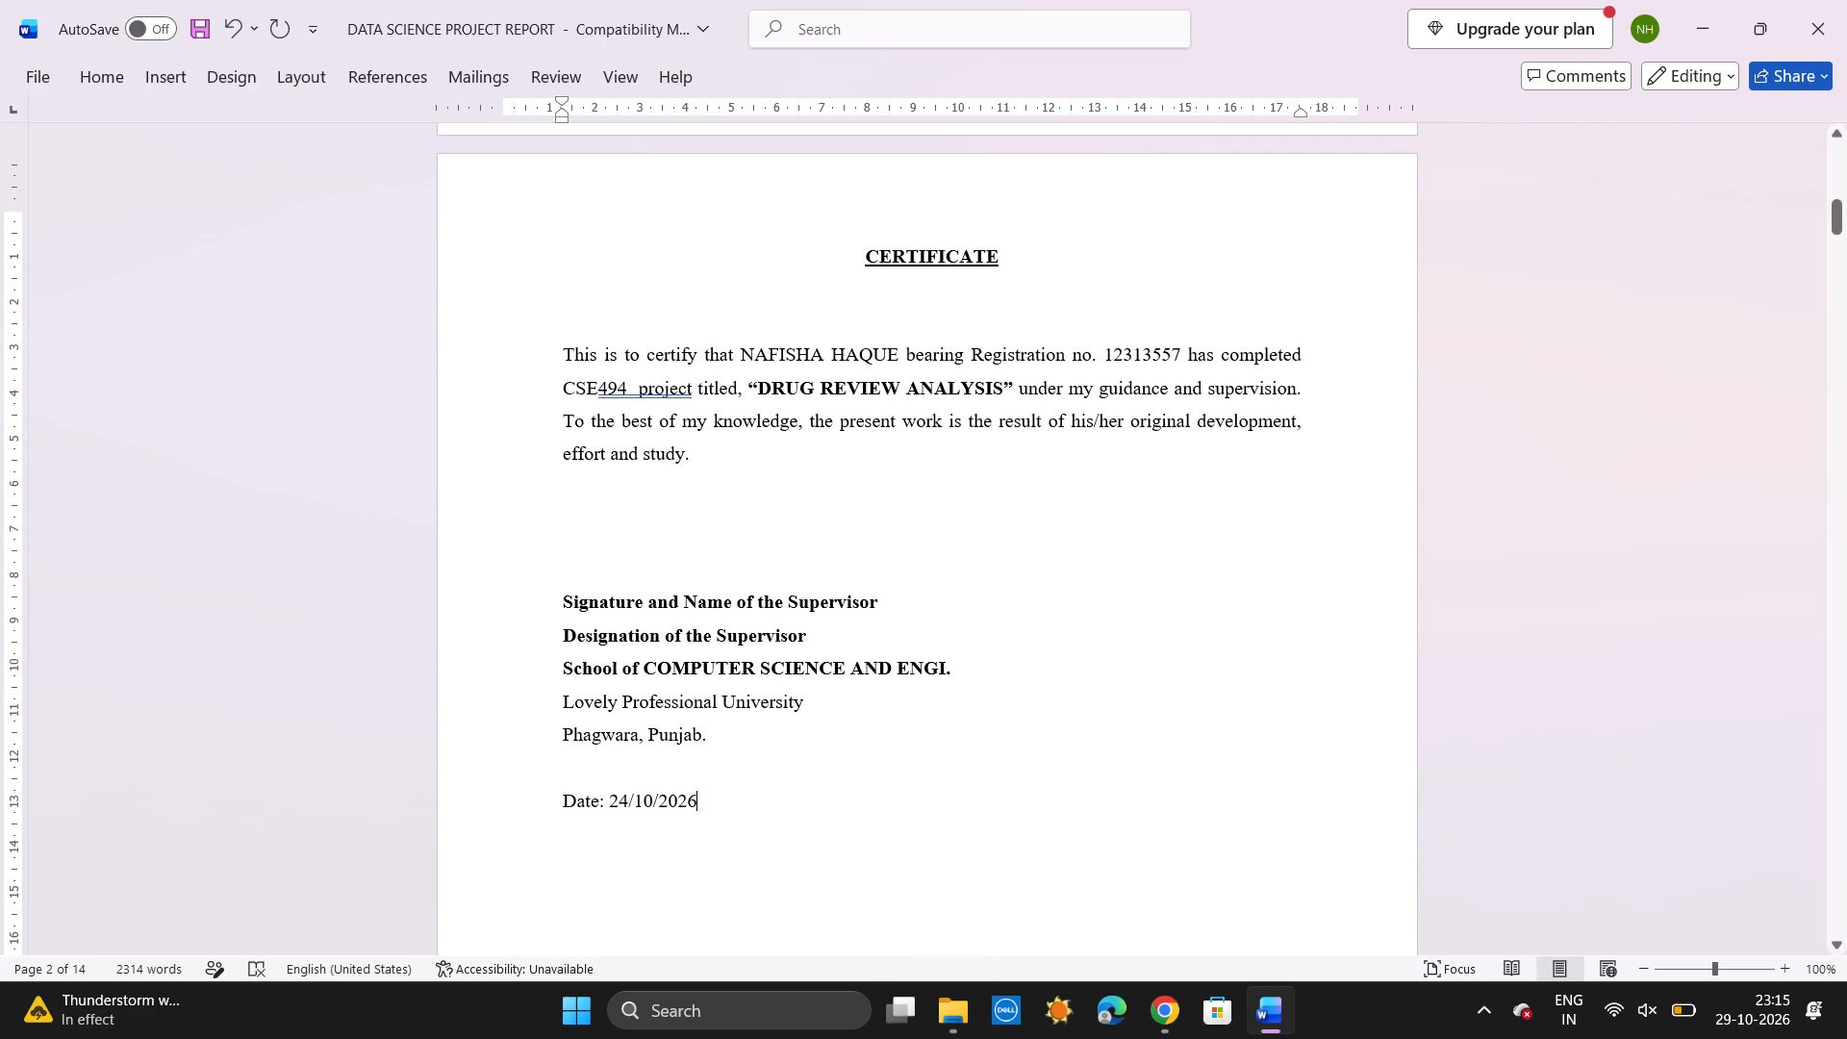
scroll(831, 364, down, 1)
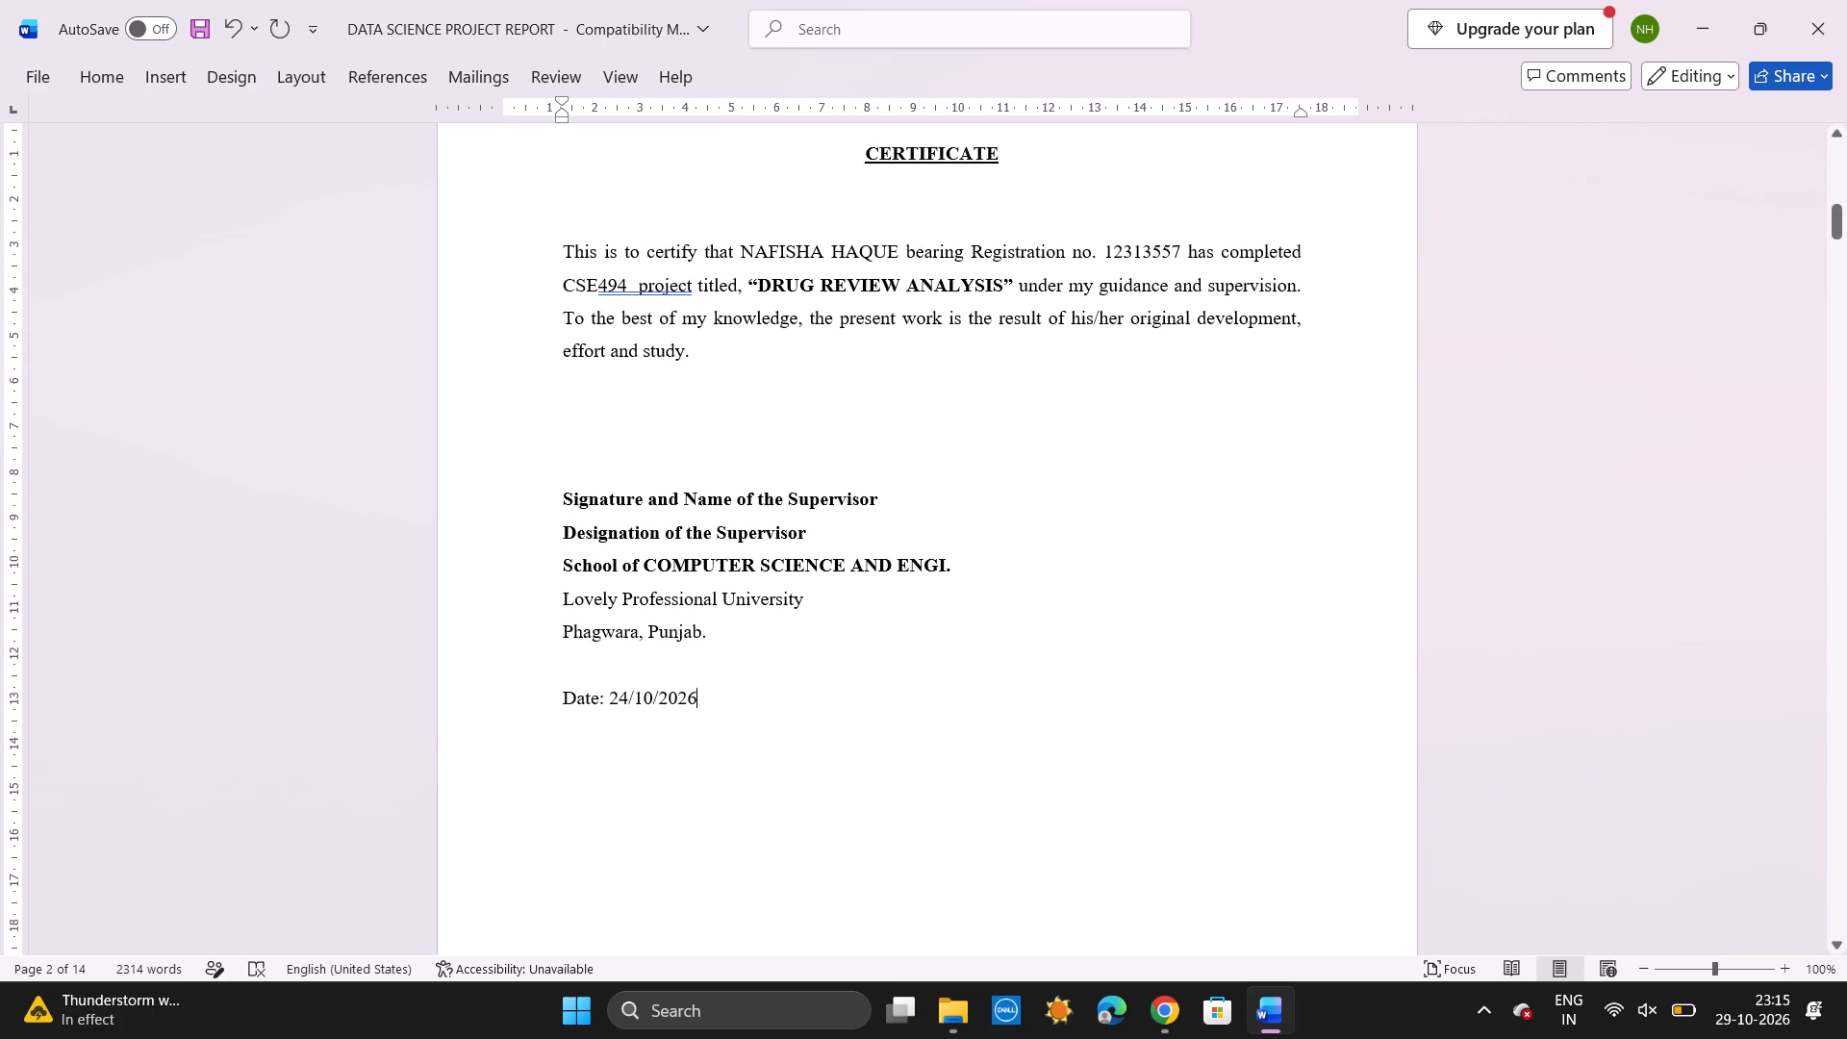
scroll(831, 364, down, 3)
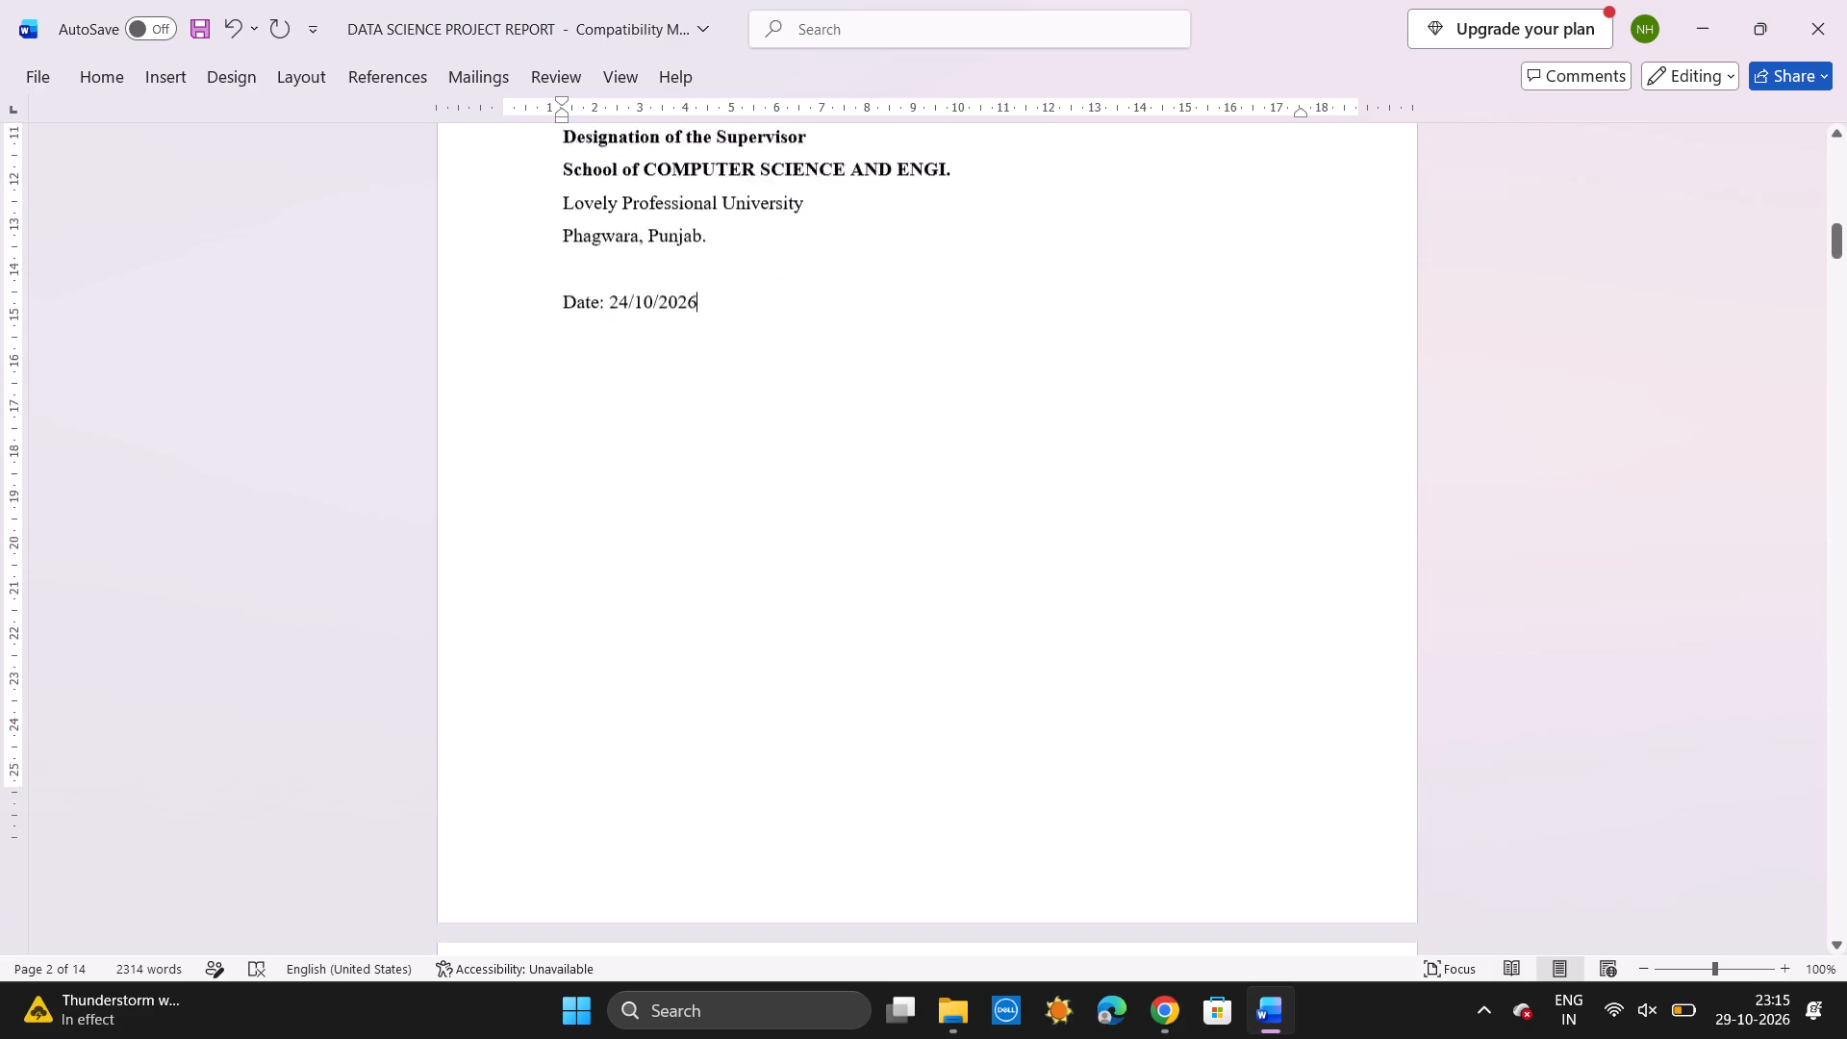
scroll(831, 364, down, 2)
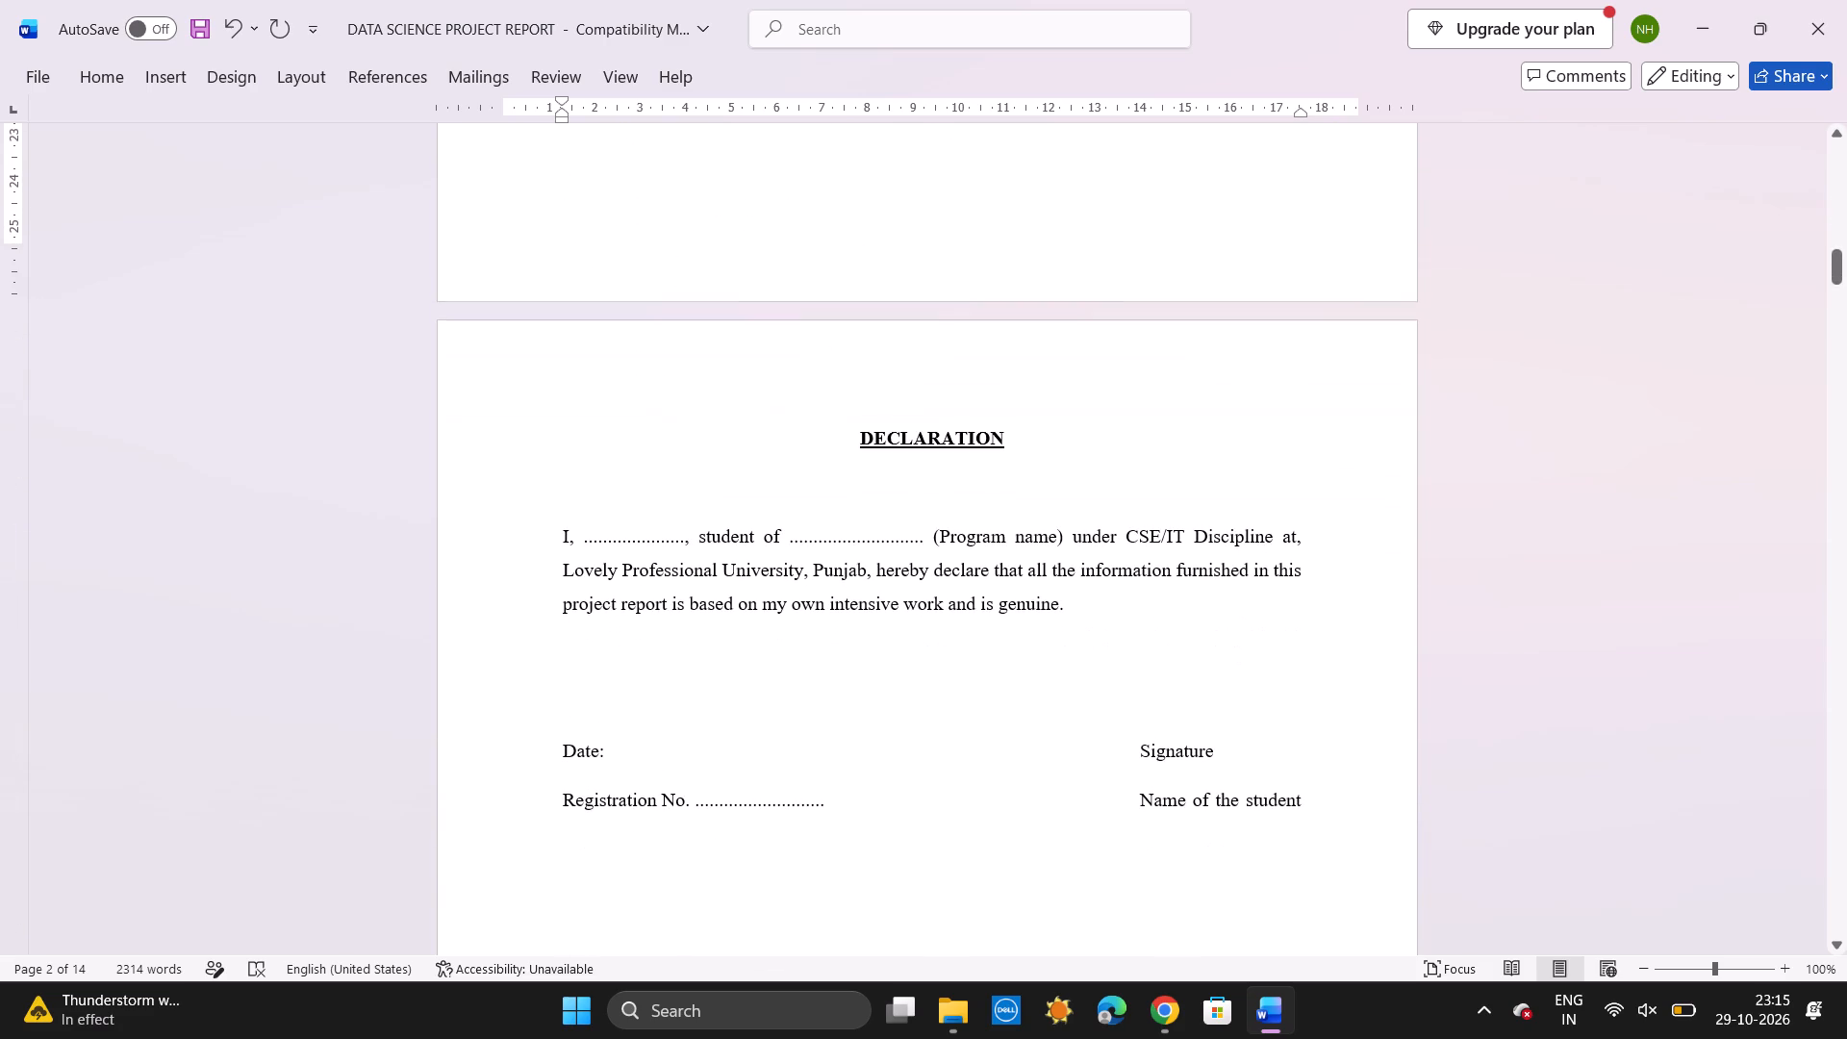
drag(581, 538, 691, 537)
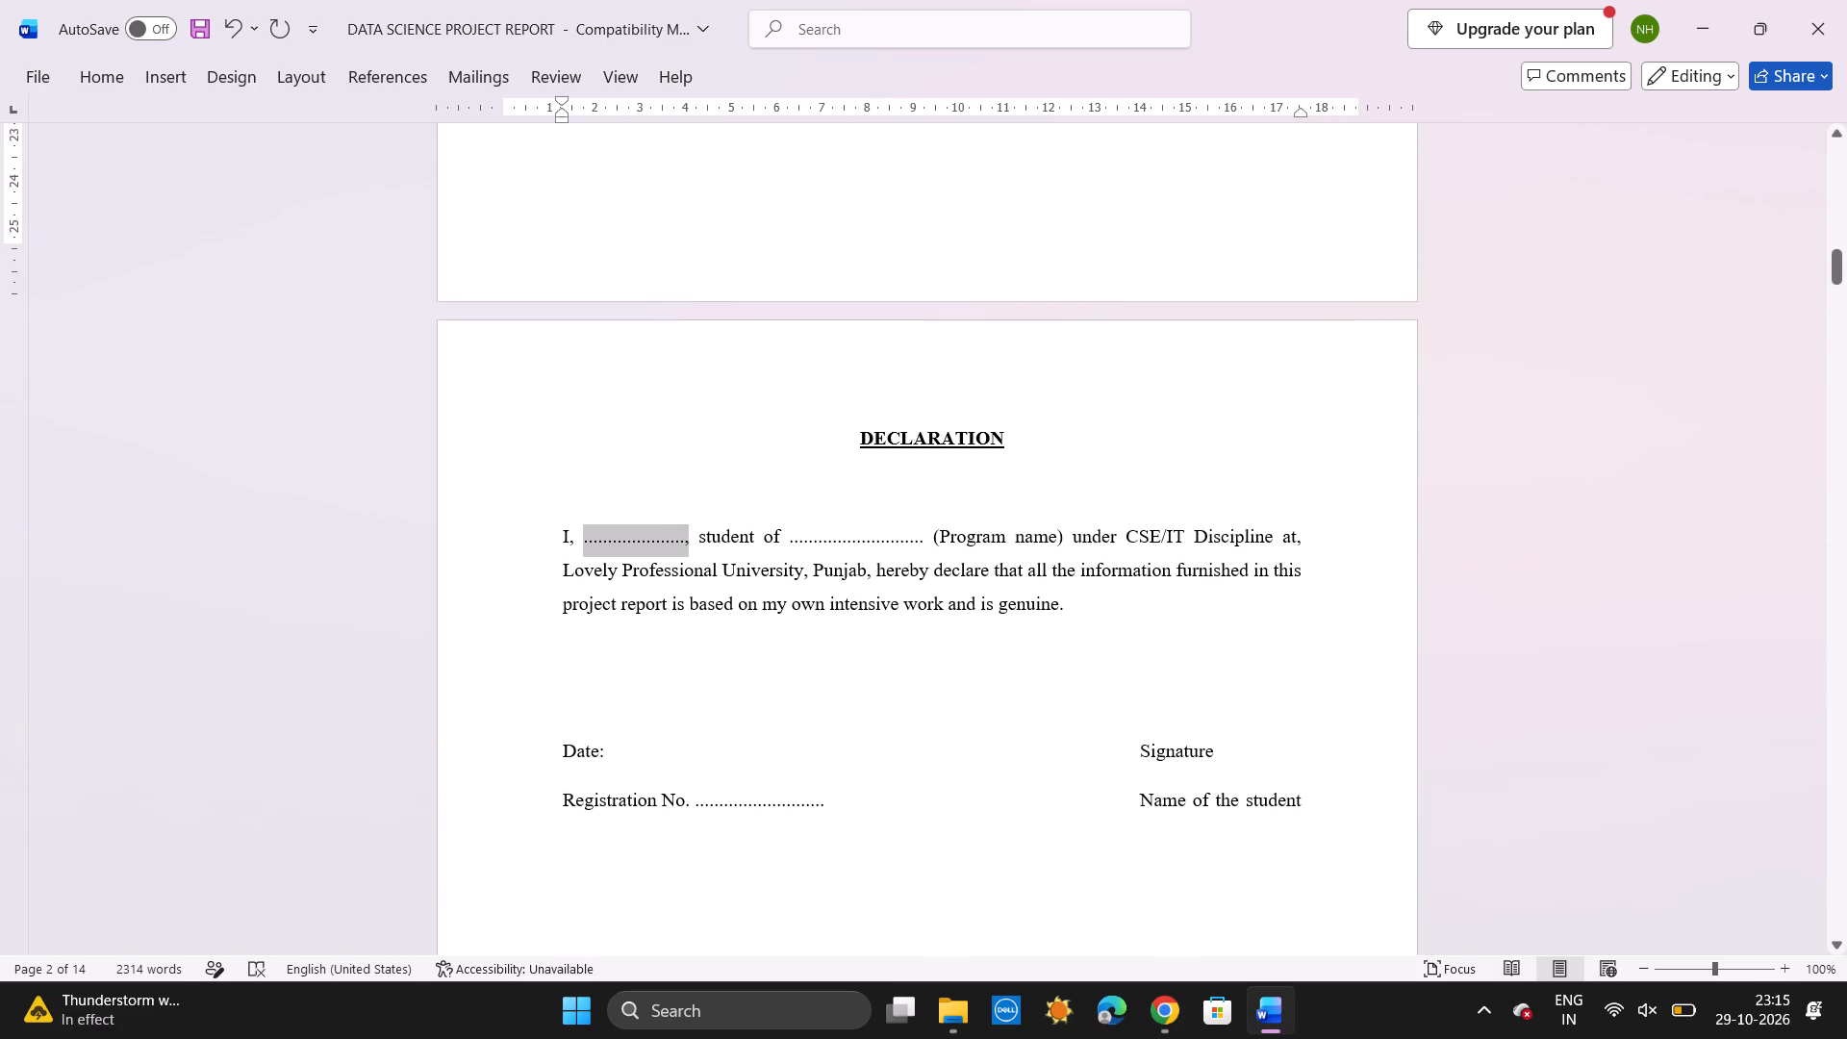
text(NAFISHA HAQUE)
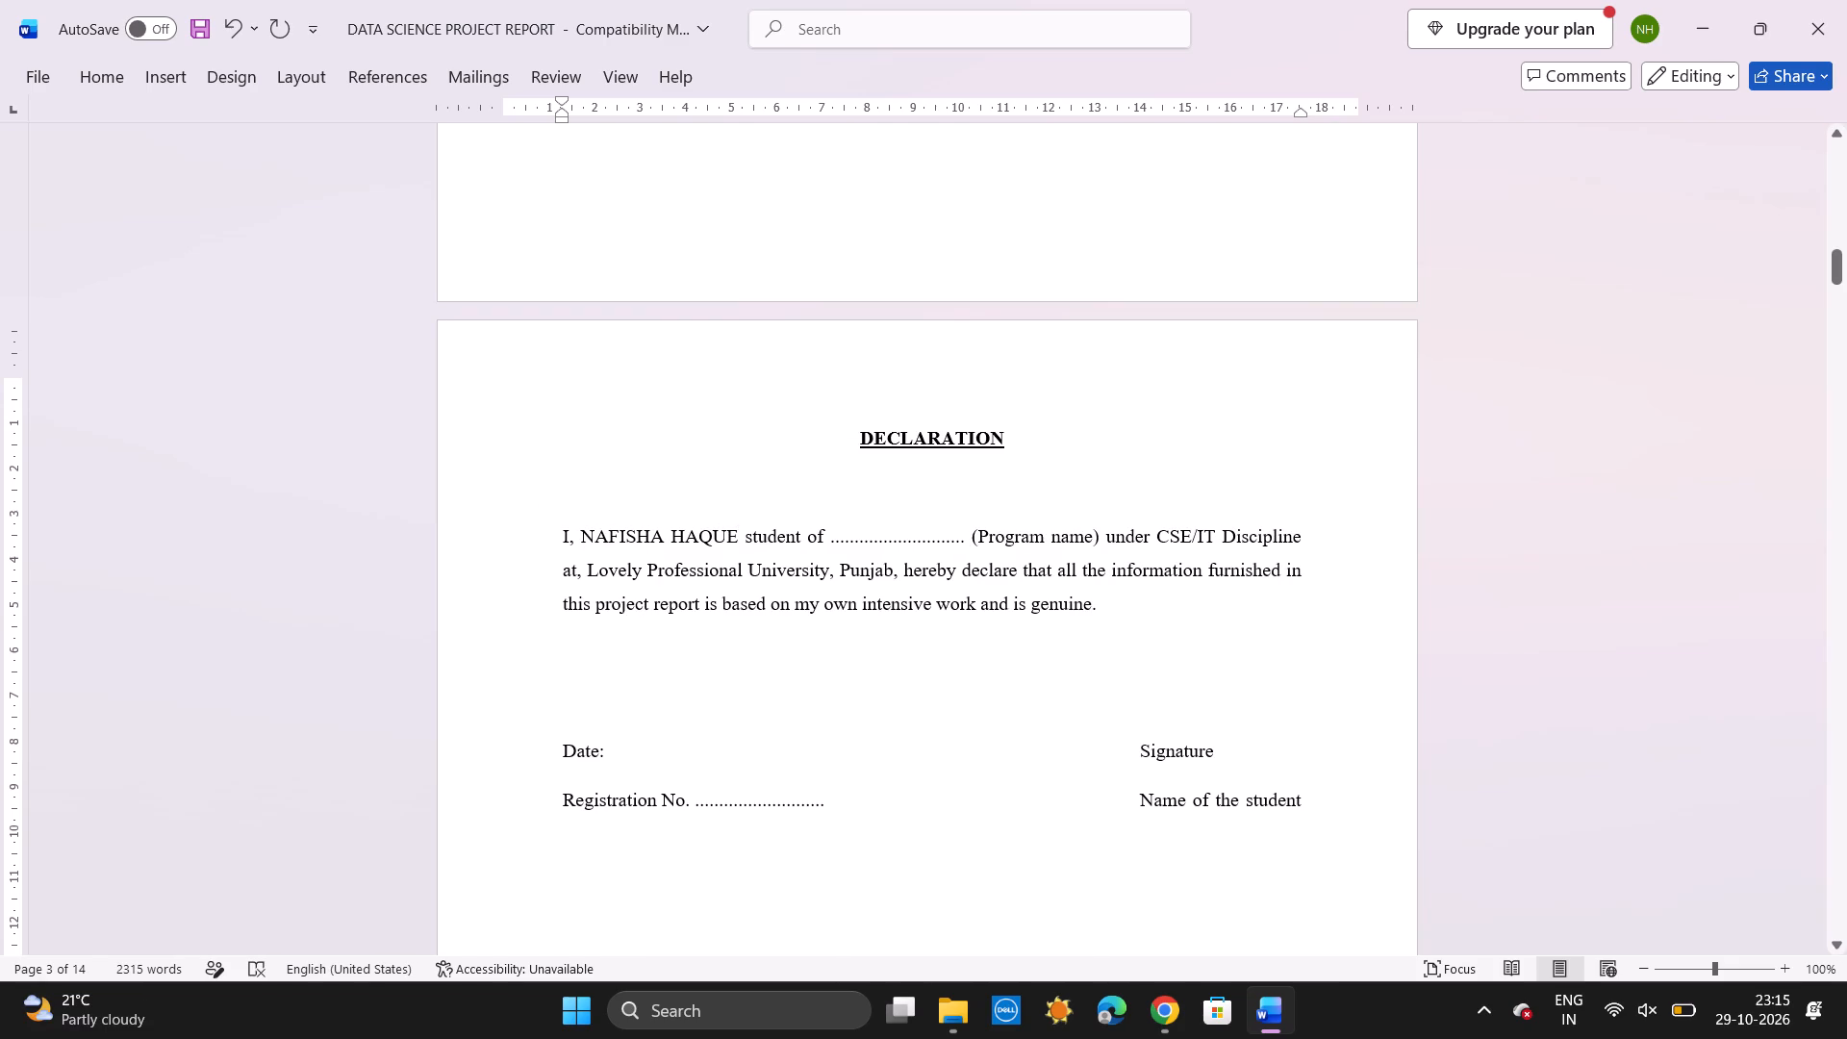
Replace the dotted blank before "(Program name)" in the declaration with CSE.
drag(834, 534, 970, 538)
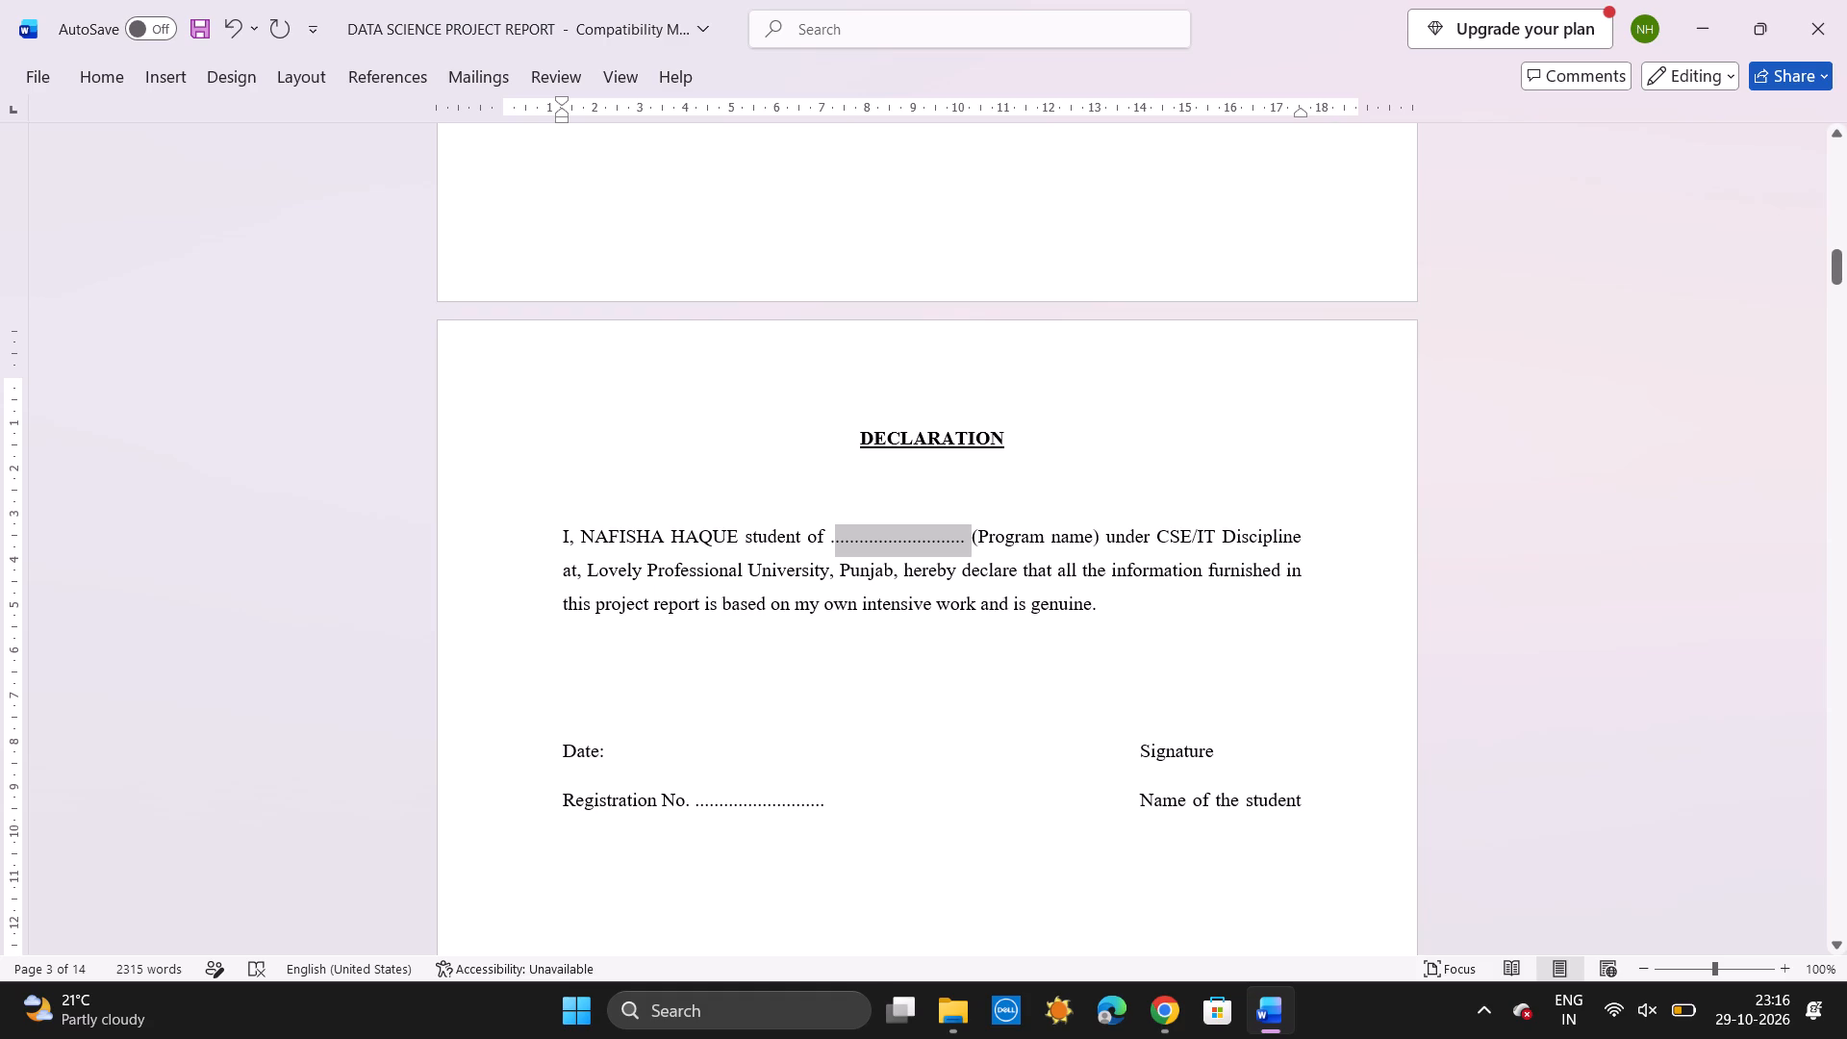
drag(970, 538, 964, 538)
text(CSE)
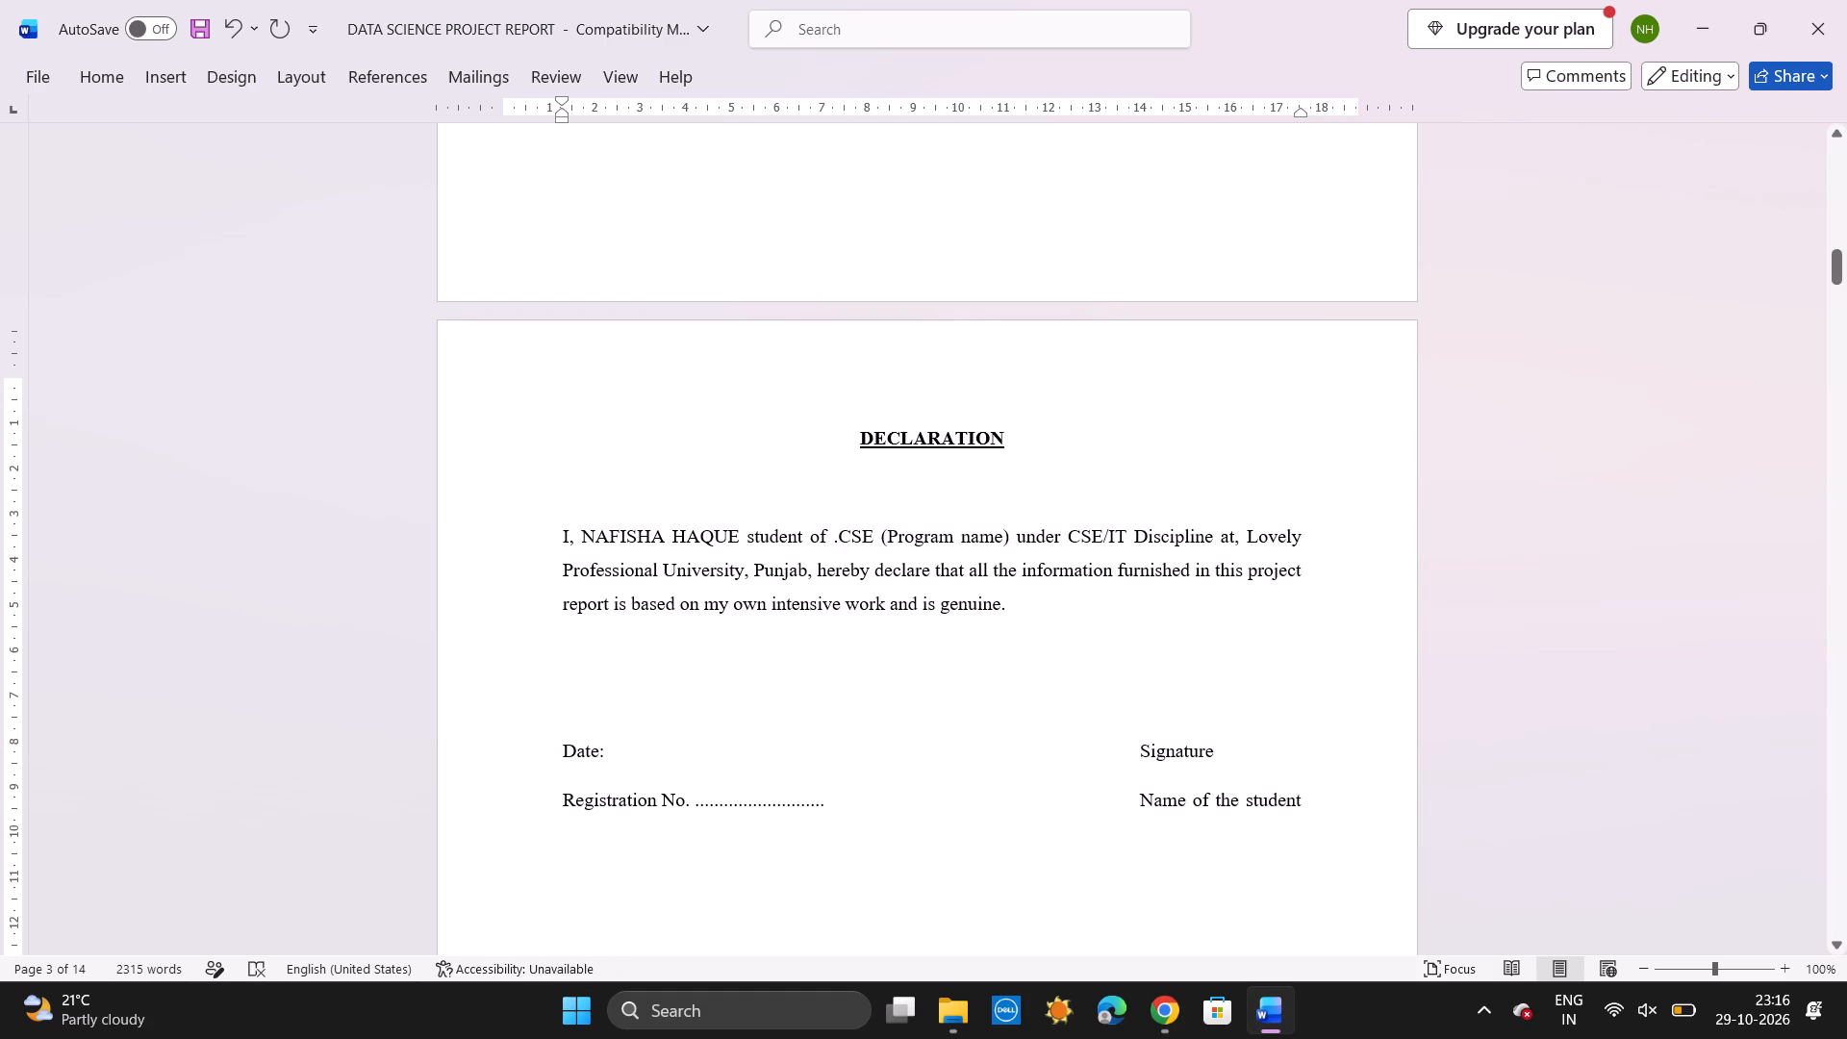
Replace the dotted blank after "Registration No." in the declaration with the student's registration number.
scroll(1086, 596, down, 2)
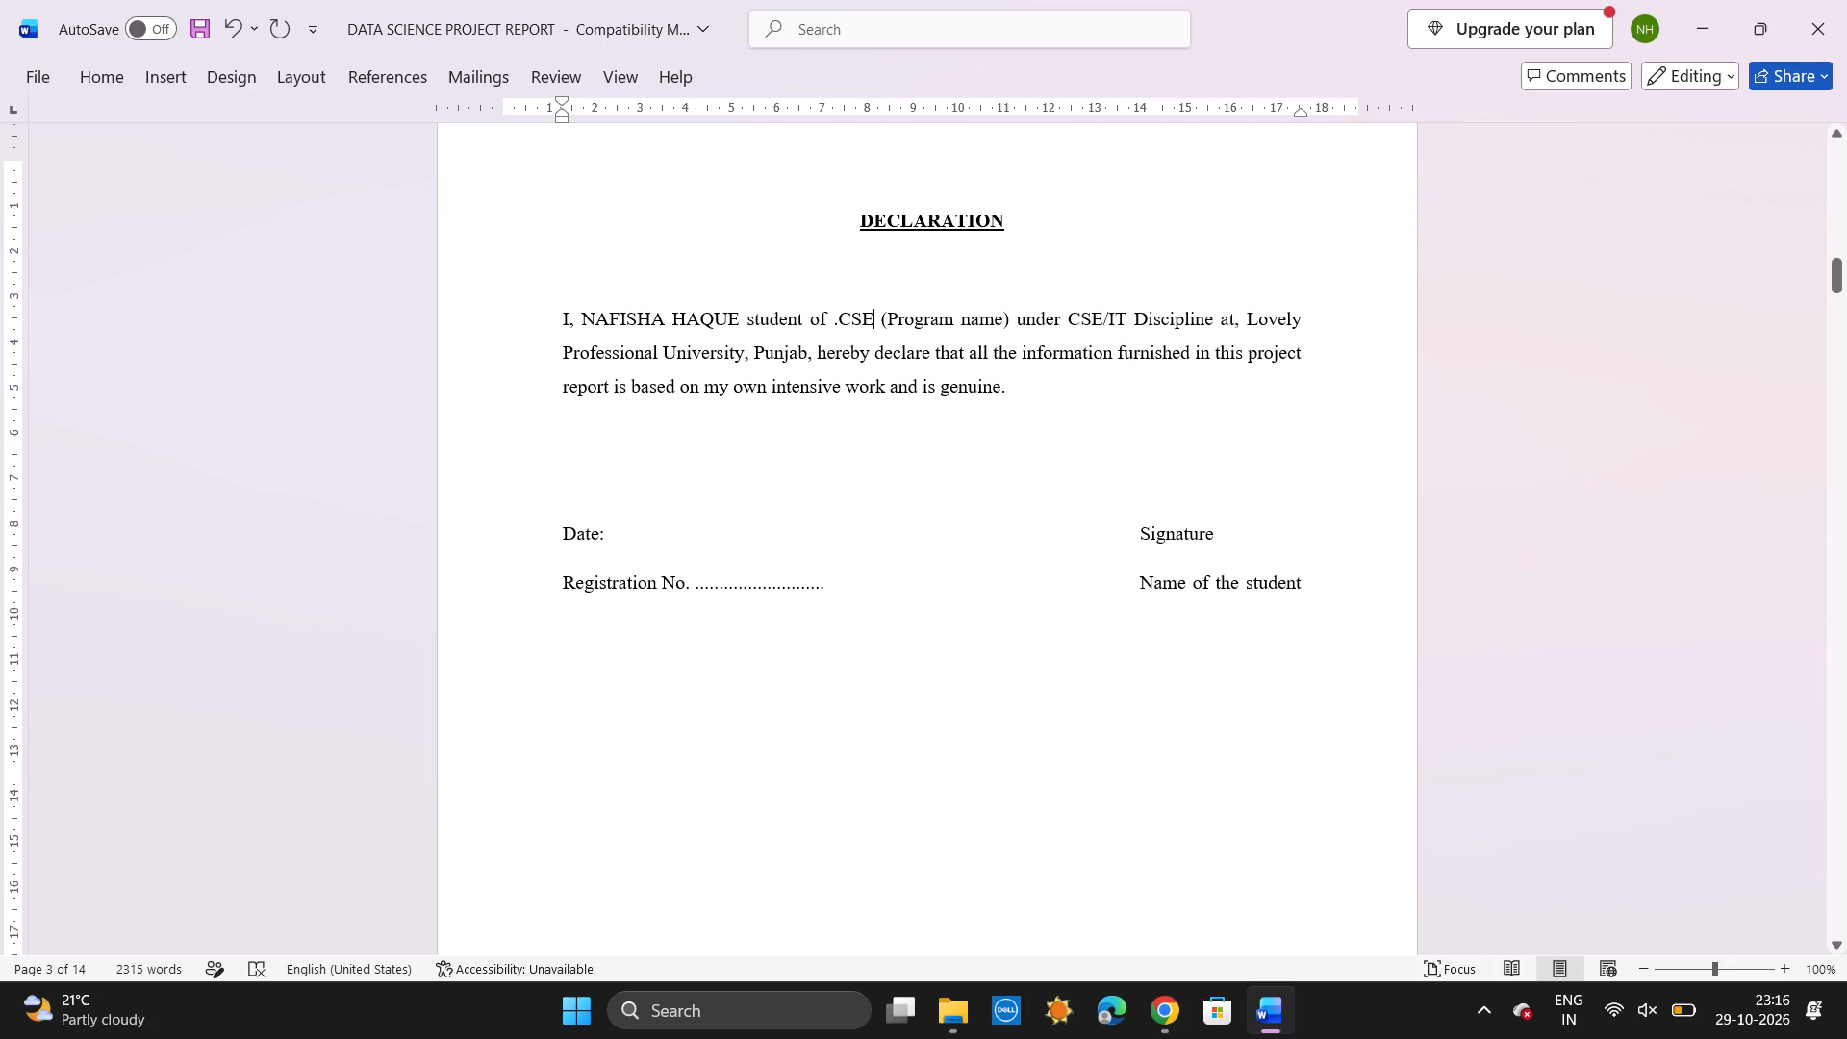
drag(695, 581, 826, 595)
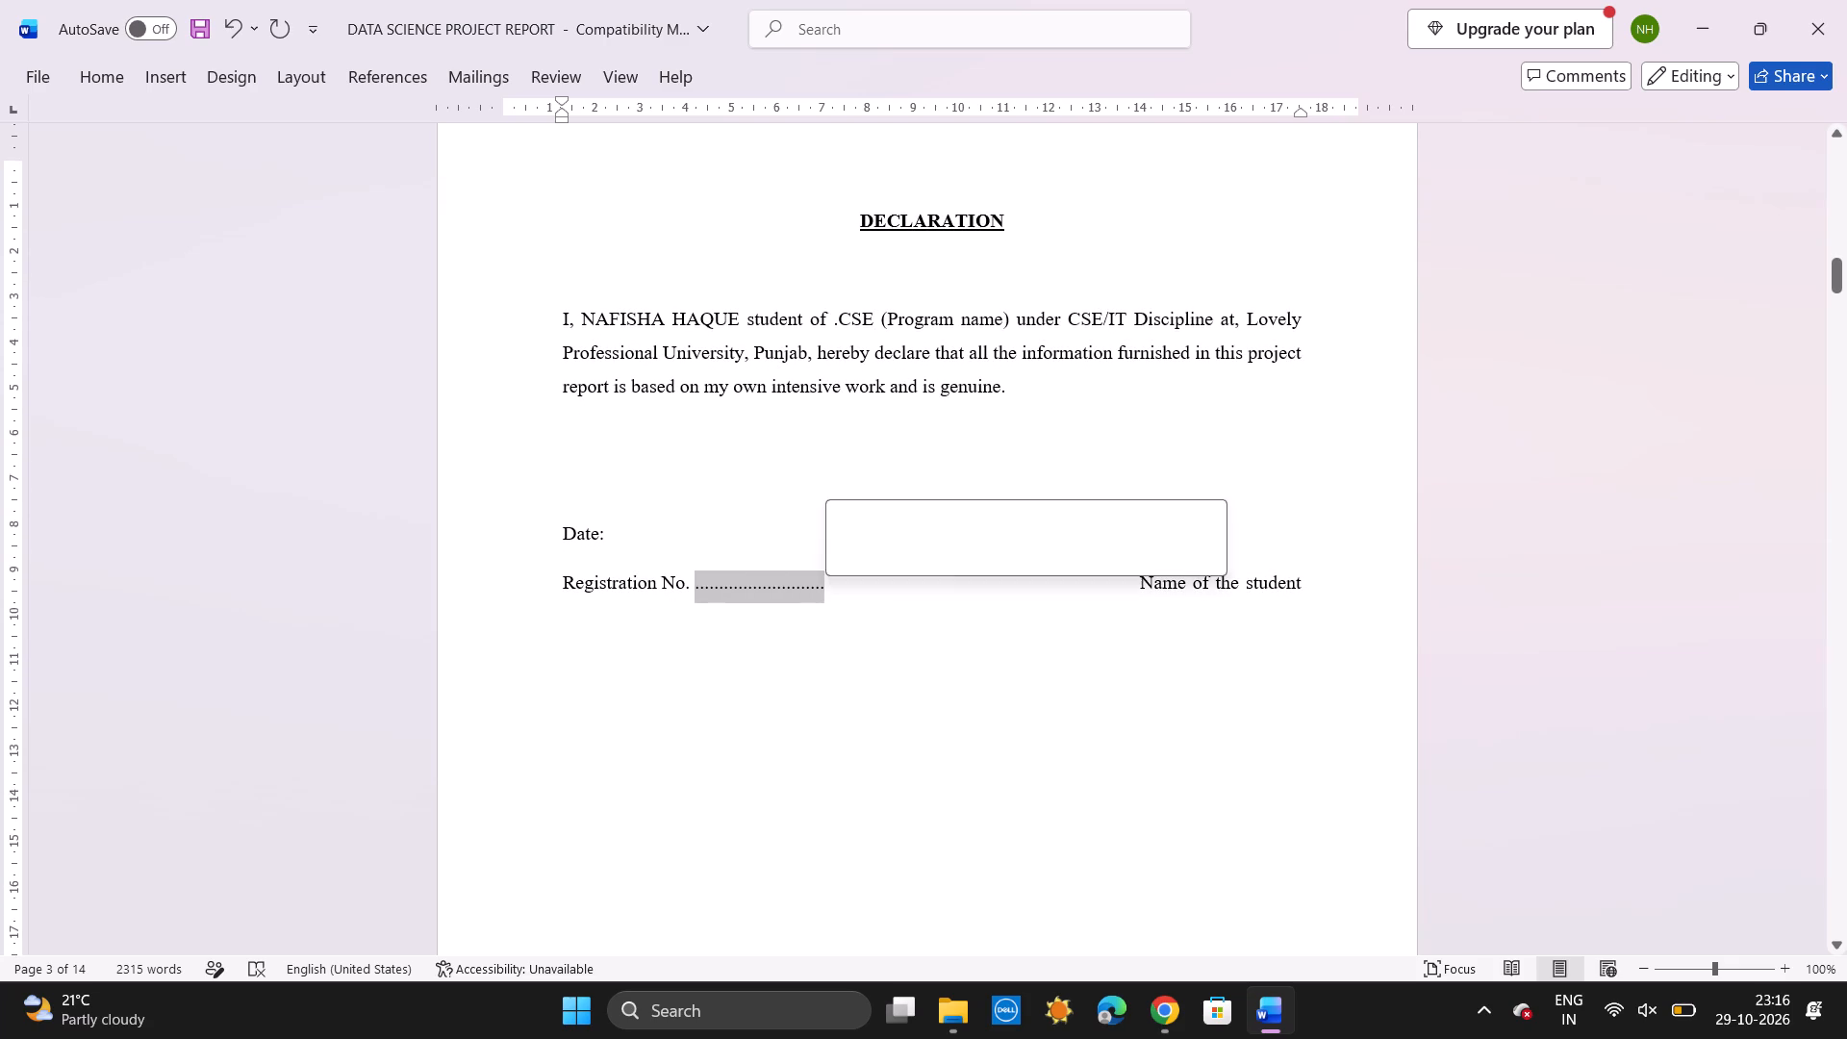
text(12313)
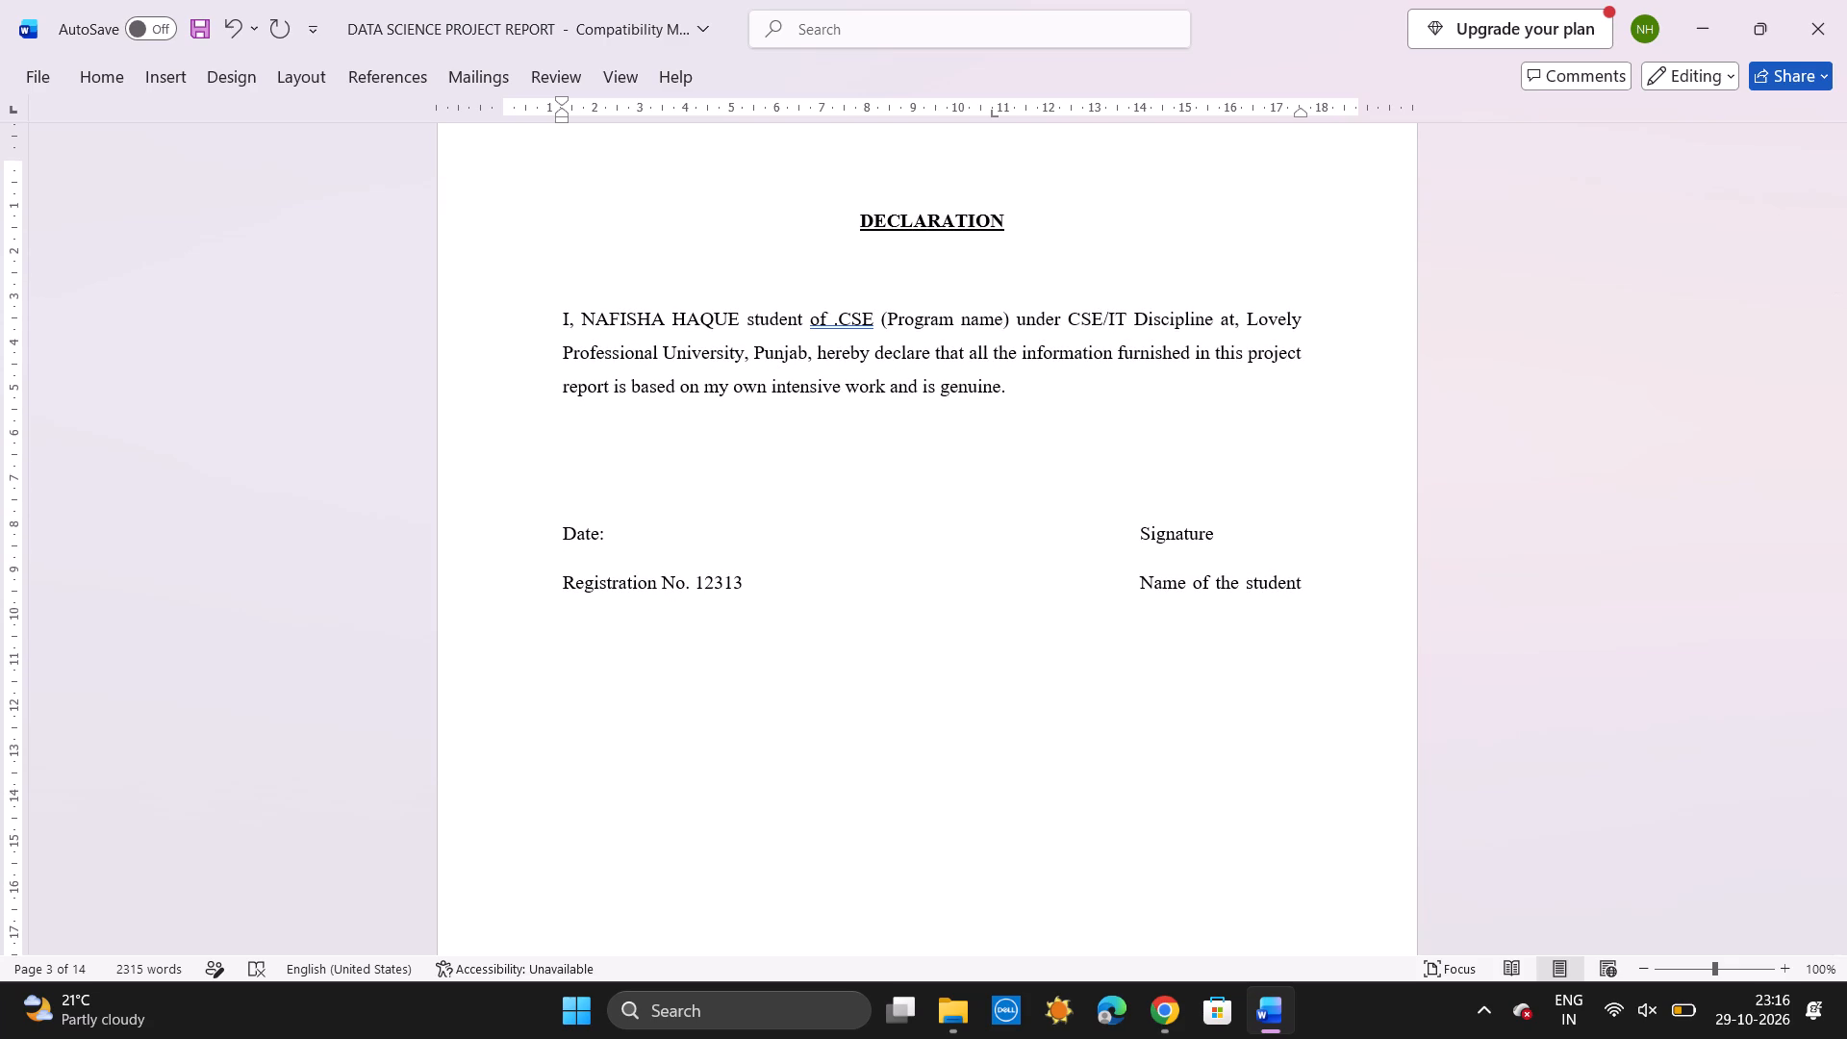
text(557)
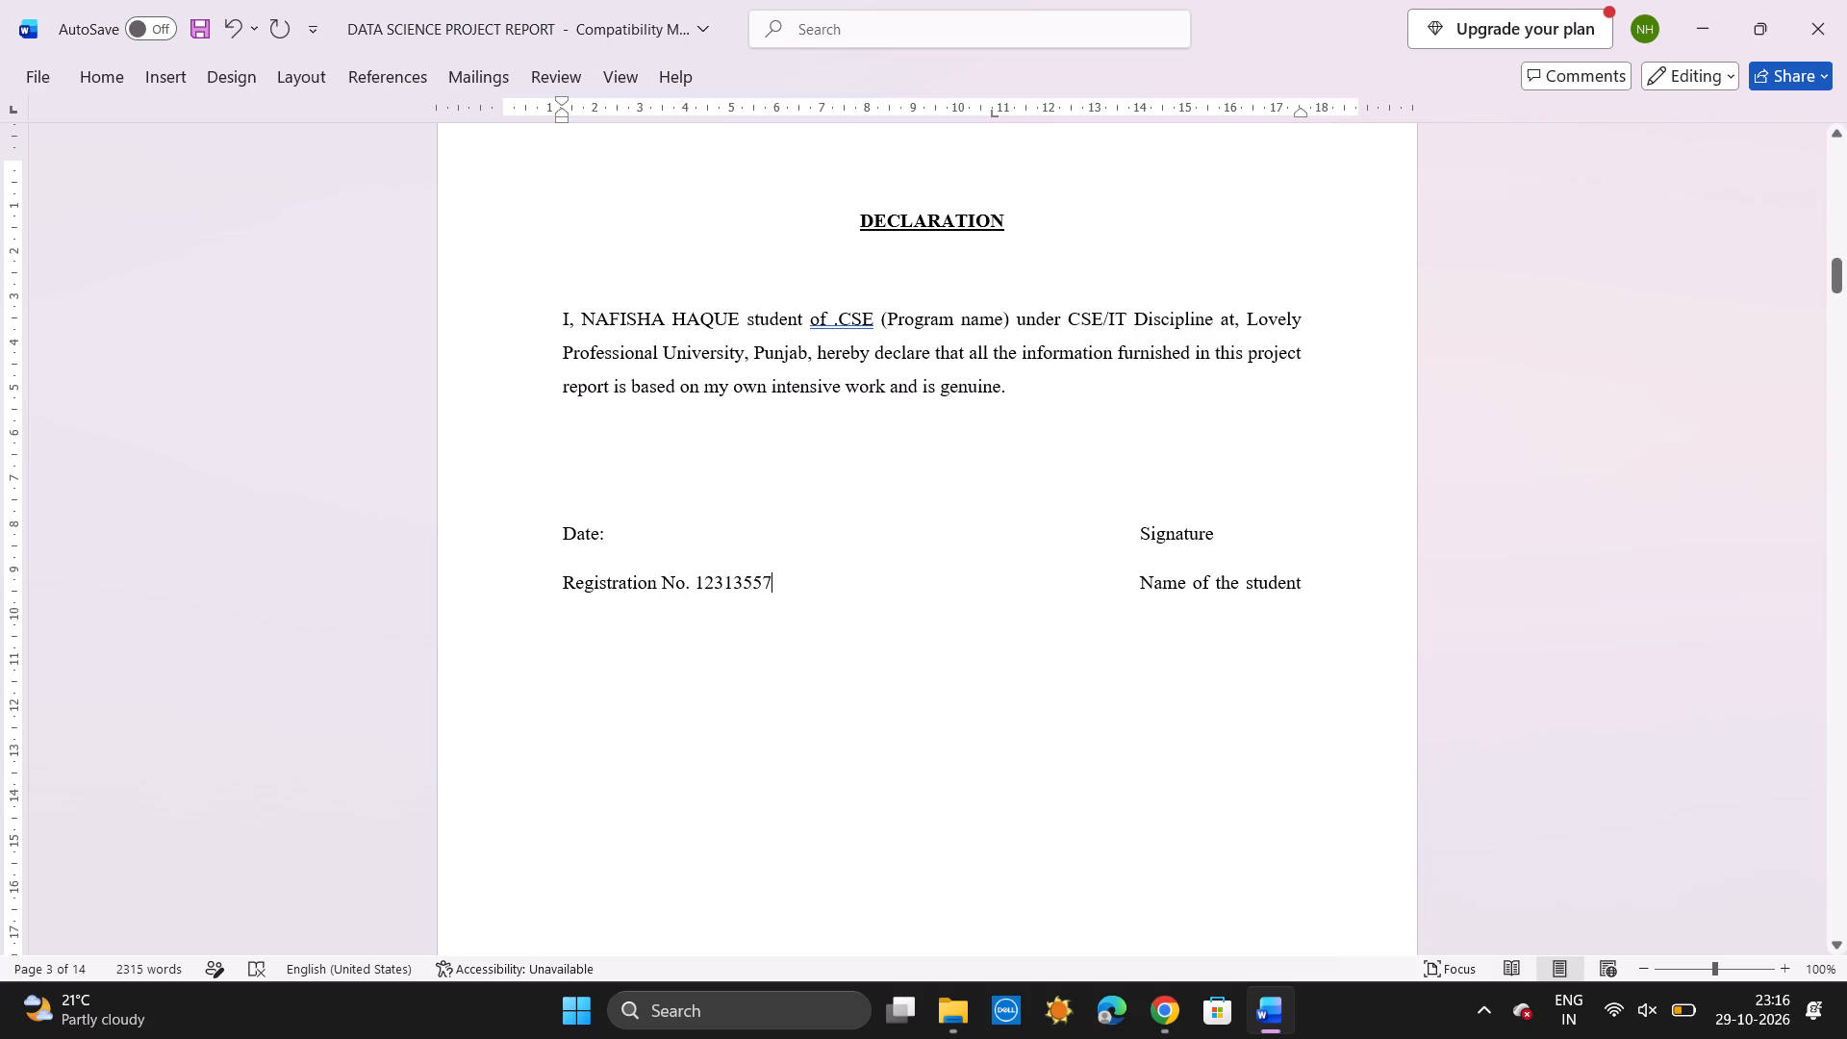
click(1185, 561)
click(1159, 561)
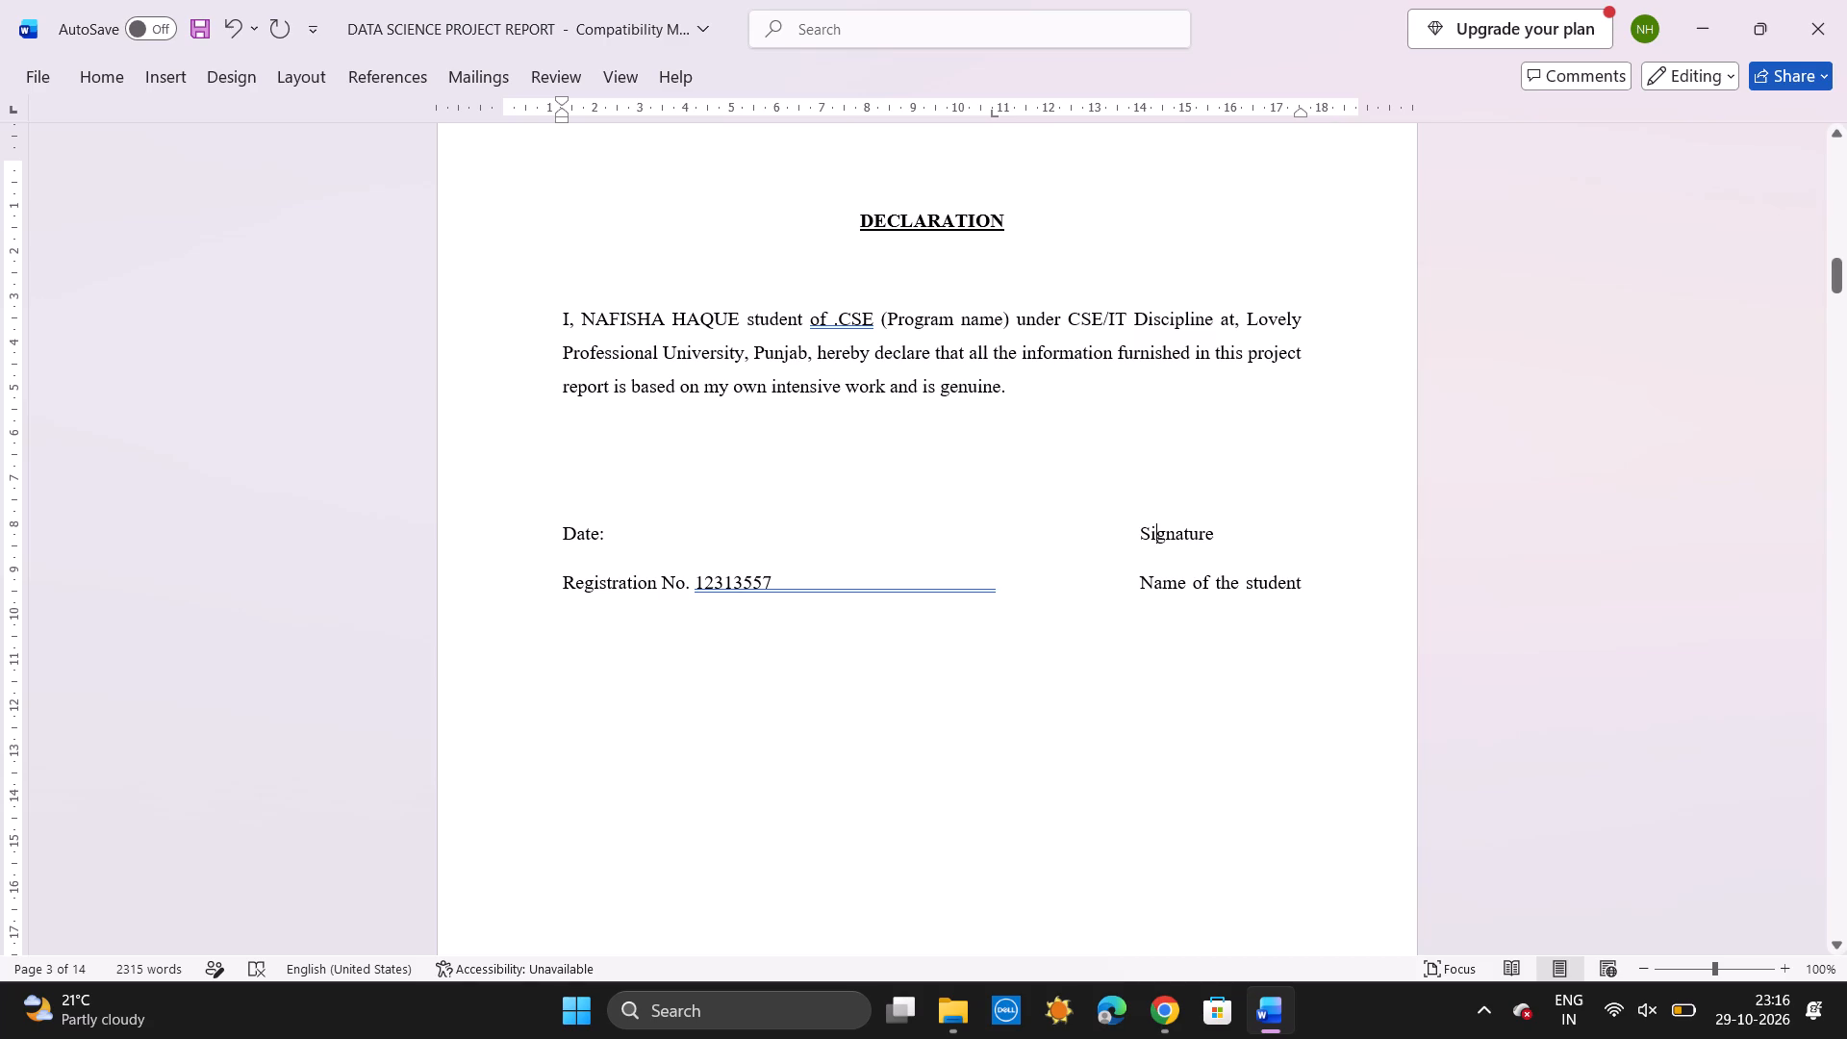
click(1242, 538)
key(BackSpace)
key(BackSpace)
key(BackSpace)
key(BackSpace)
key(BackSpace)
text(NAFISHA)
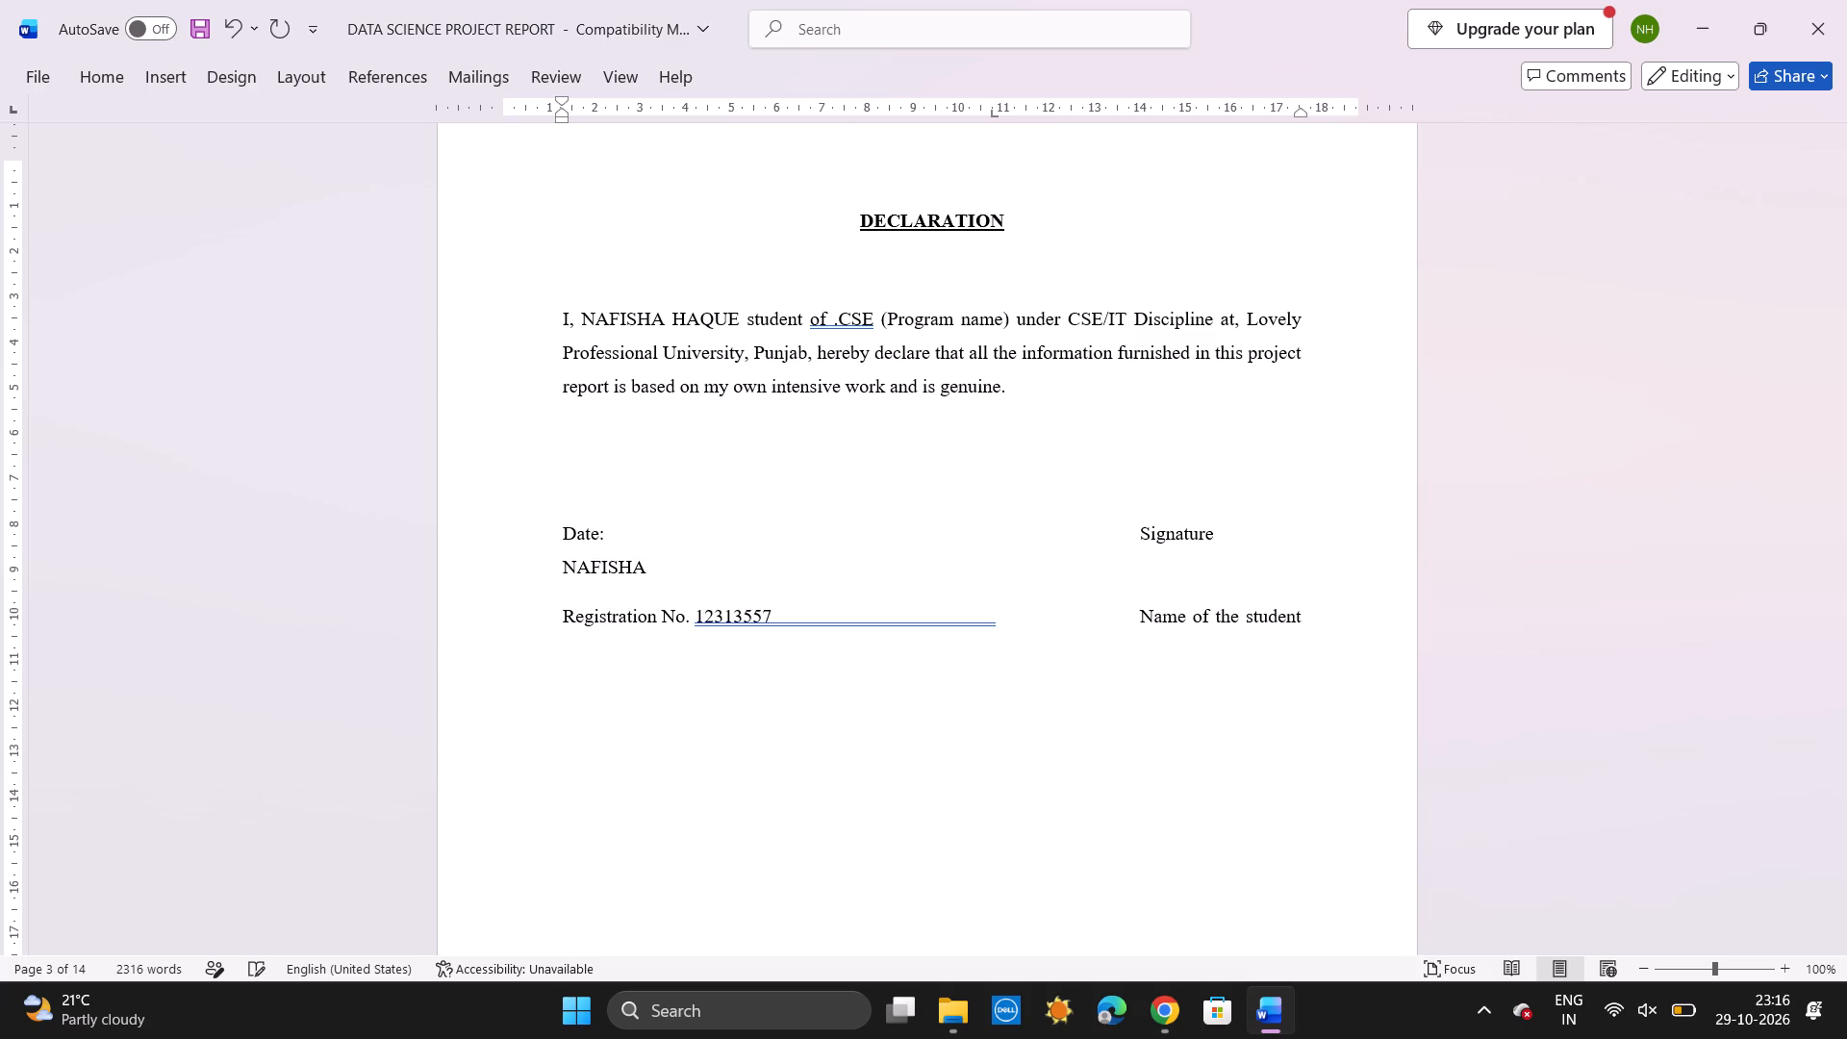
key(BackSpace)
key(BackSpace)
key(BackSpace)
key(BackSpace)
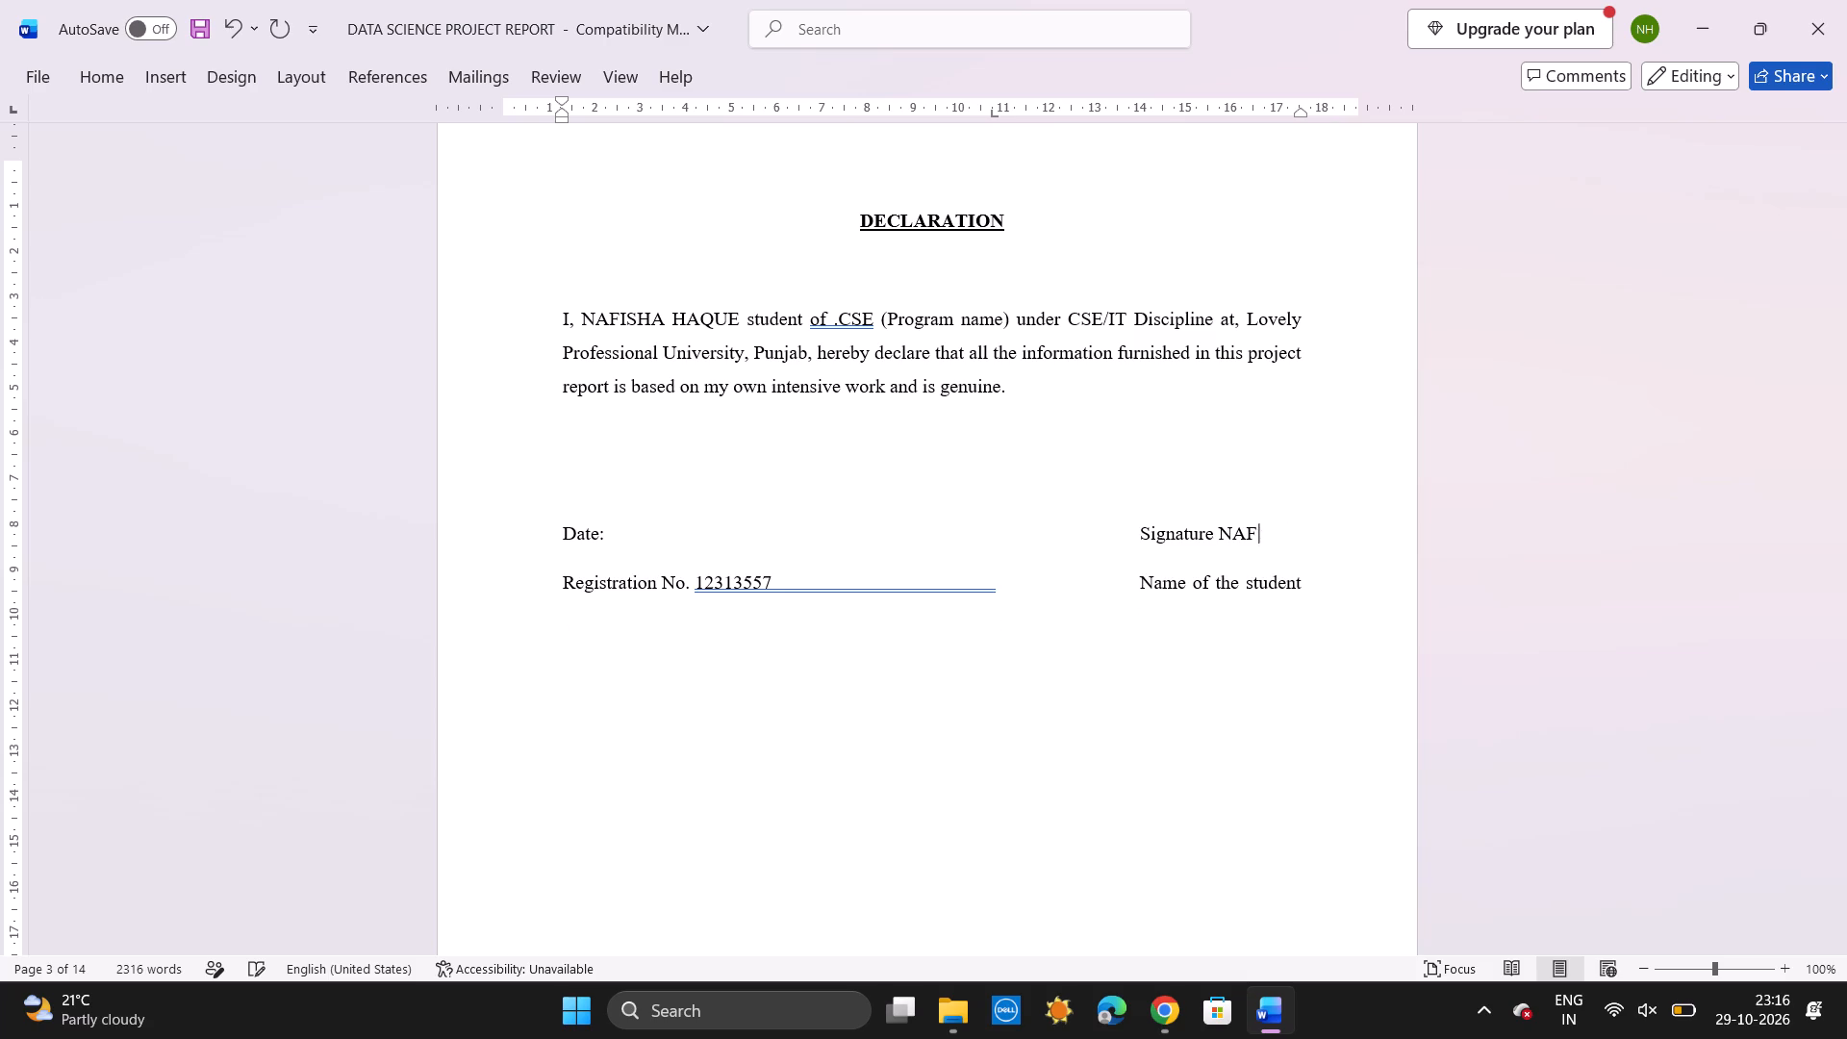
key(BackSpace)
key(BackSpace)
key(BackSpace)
Add the student's name in capitals on a new line beneath "Signature" in the declaration, spaced across to sit under that label.
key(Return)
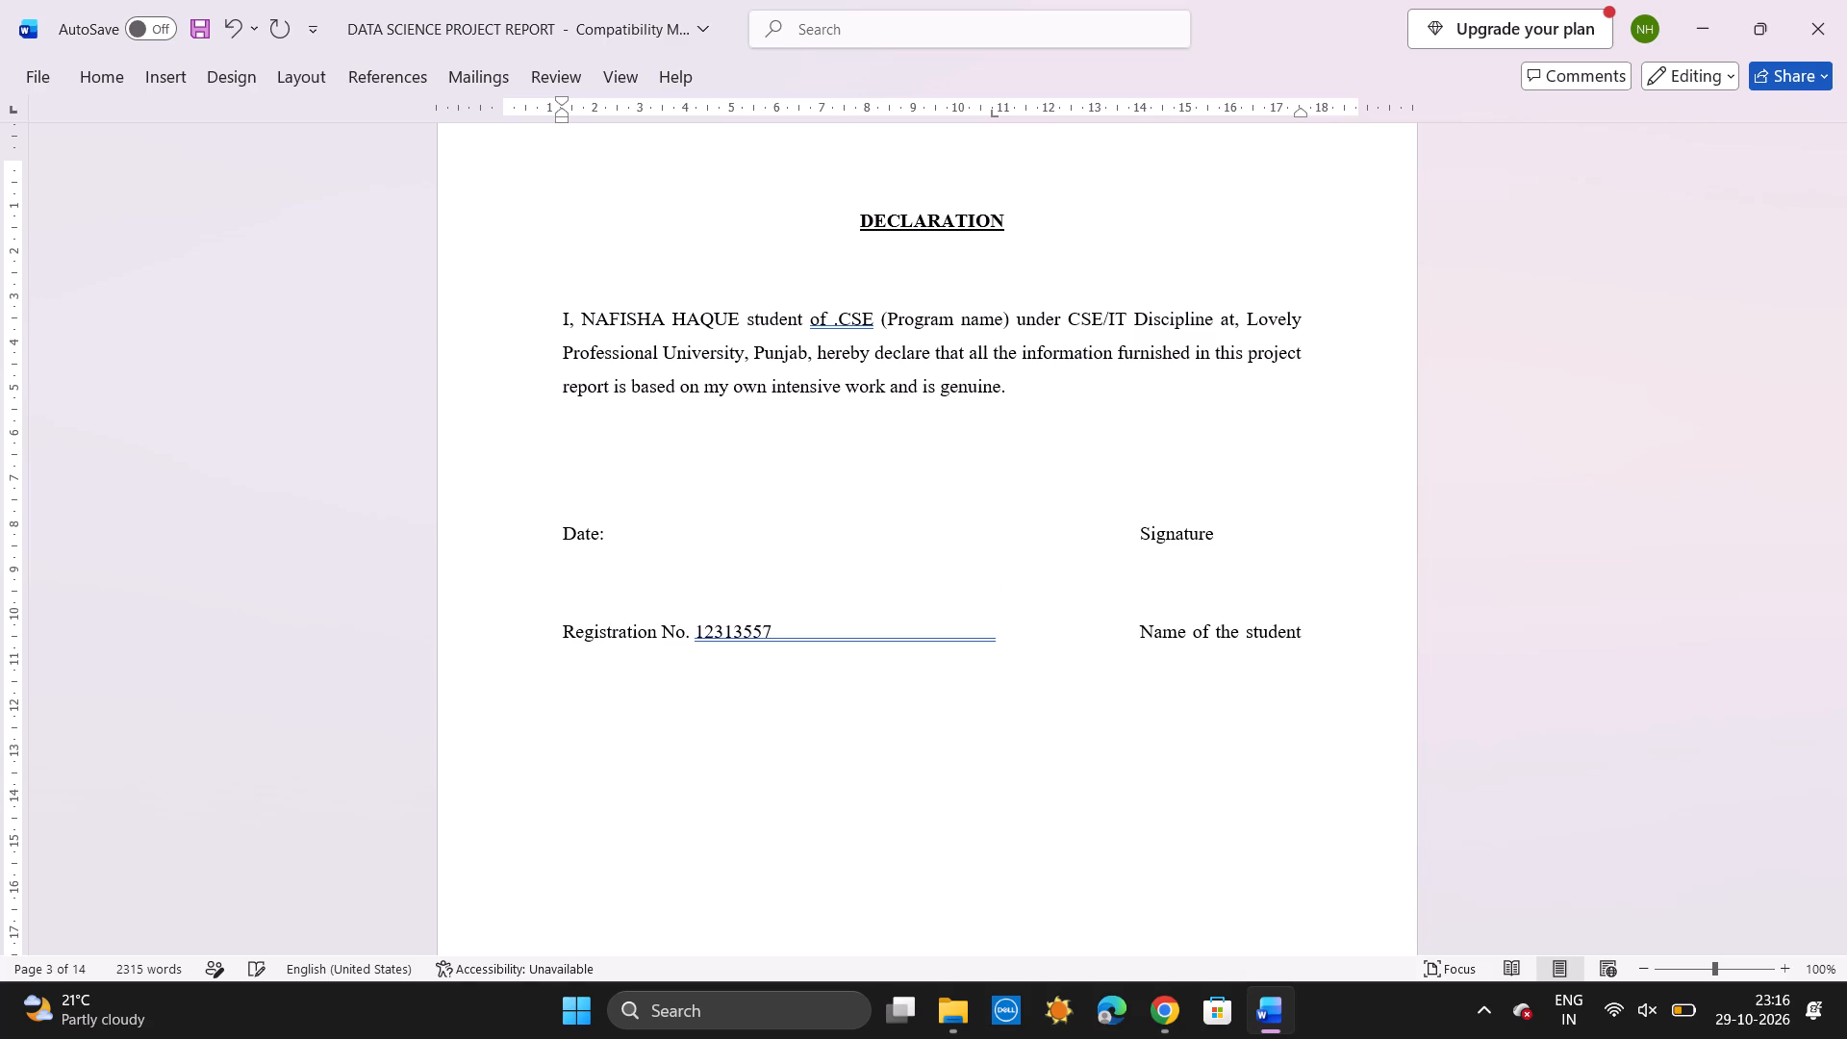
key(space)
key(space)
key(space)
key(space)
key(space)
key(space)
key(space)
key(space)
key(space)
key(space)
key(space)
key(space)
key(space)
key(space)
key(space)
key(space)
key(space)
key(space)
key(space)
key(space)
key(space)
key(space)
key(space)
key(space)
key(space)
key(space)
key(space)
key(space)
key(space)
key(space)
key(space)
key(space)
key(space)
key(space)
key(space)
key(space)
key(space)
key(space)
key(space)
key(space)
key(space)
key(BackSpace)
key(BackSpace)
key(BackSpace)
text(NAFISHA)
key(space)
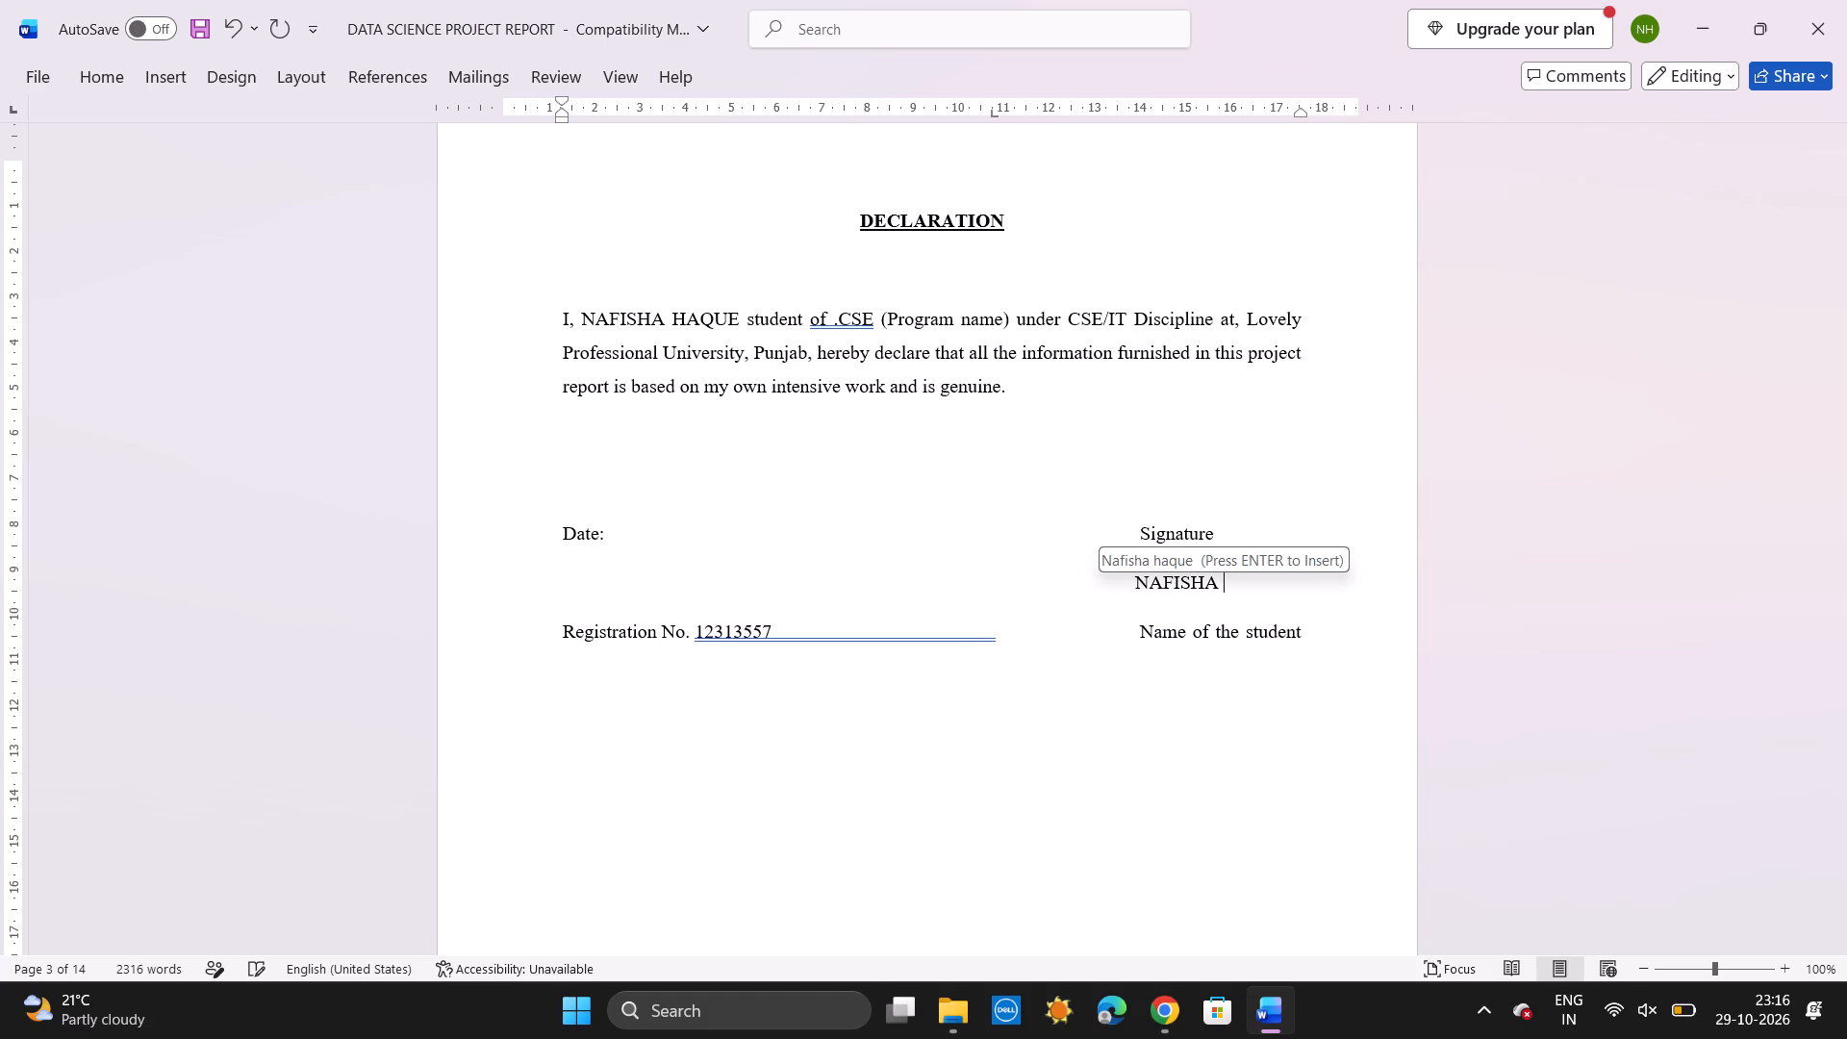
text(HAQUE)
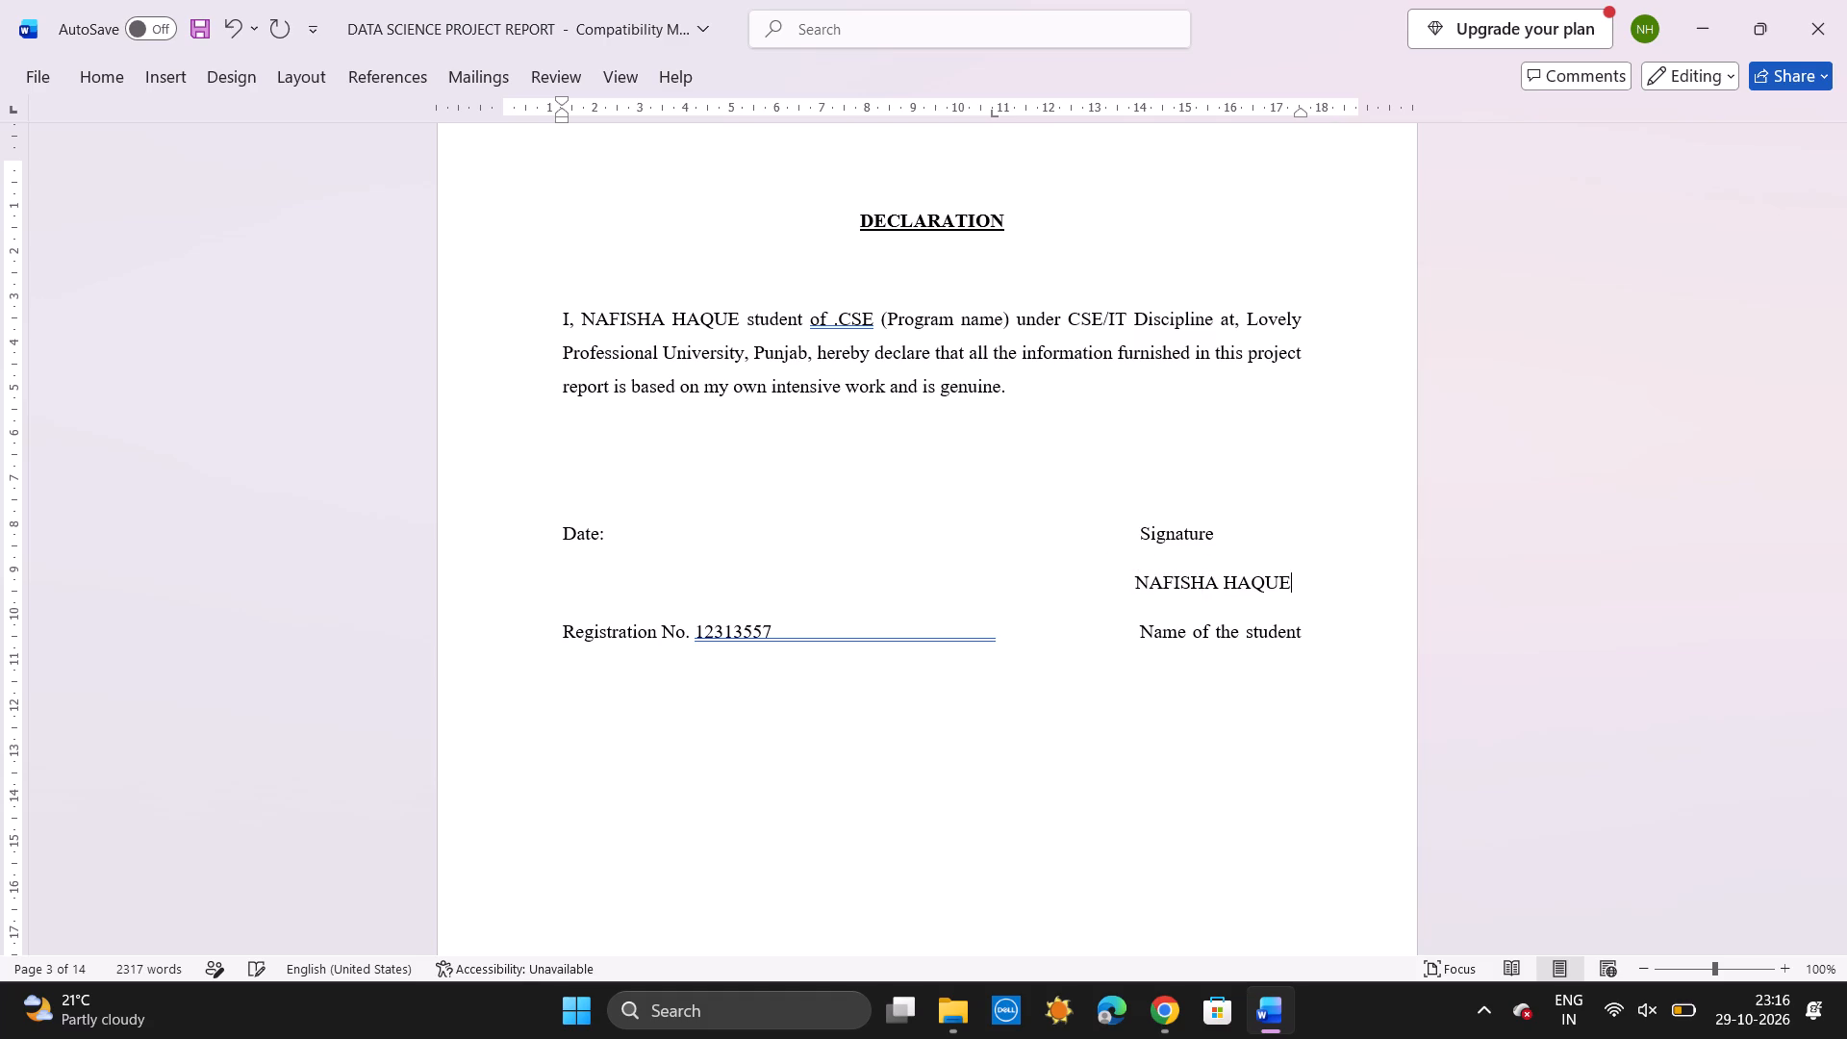
Review the report's layout from the table of contents through the analysis sections to the references.
scroll(1202, 626, down, 4)
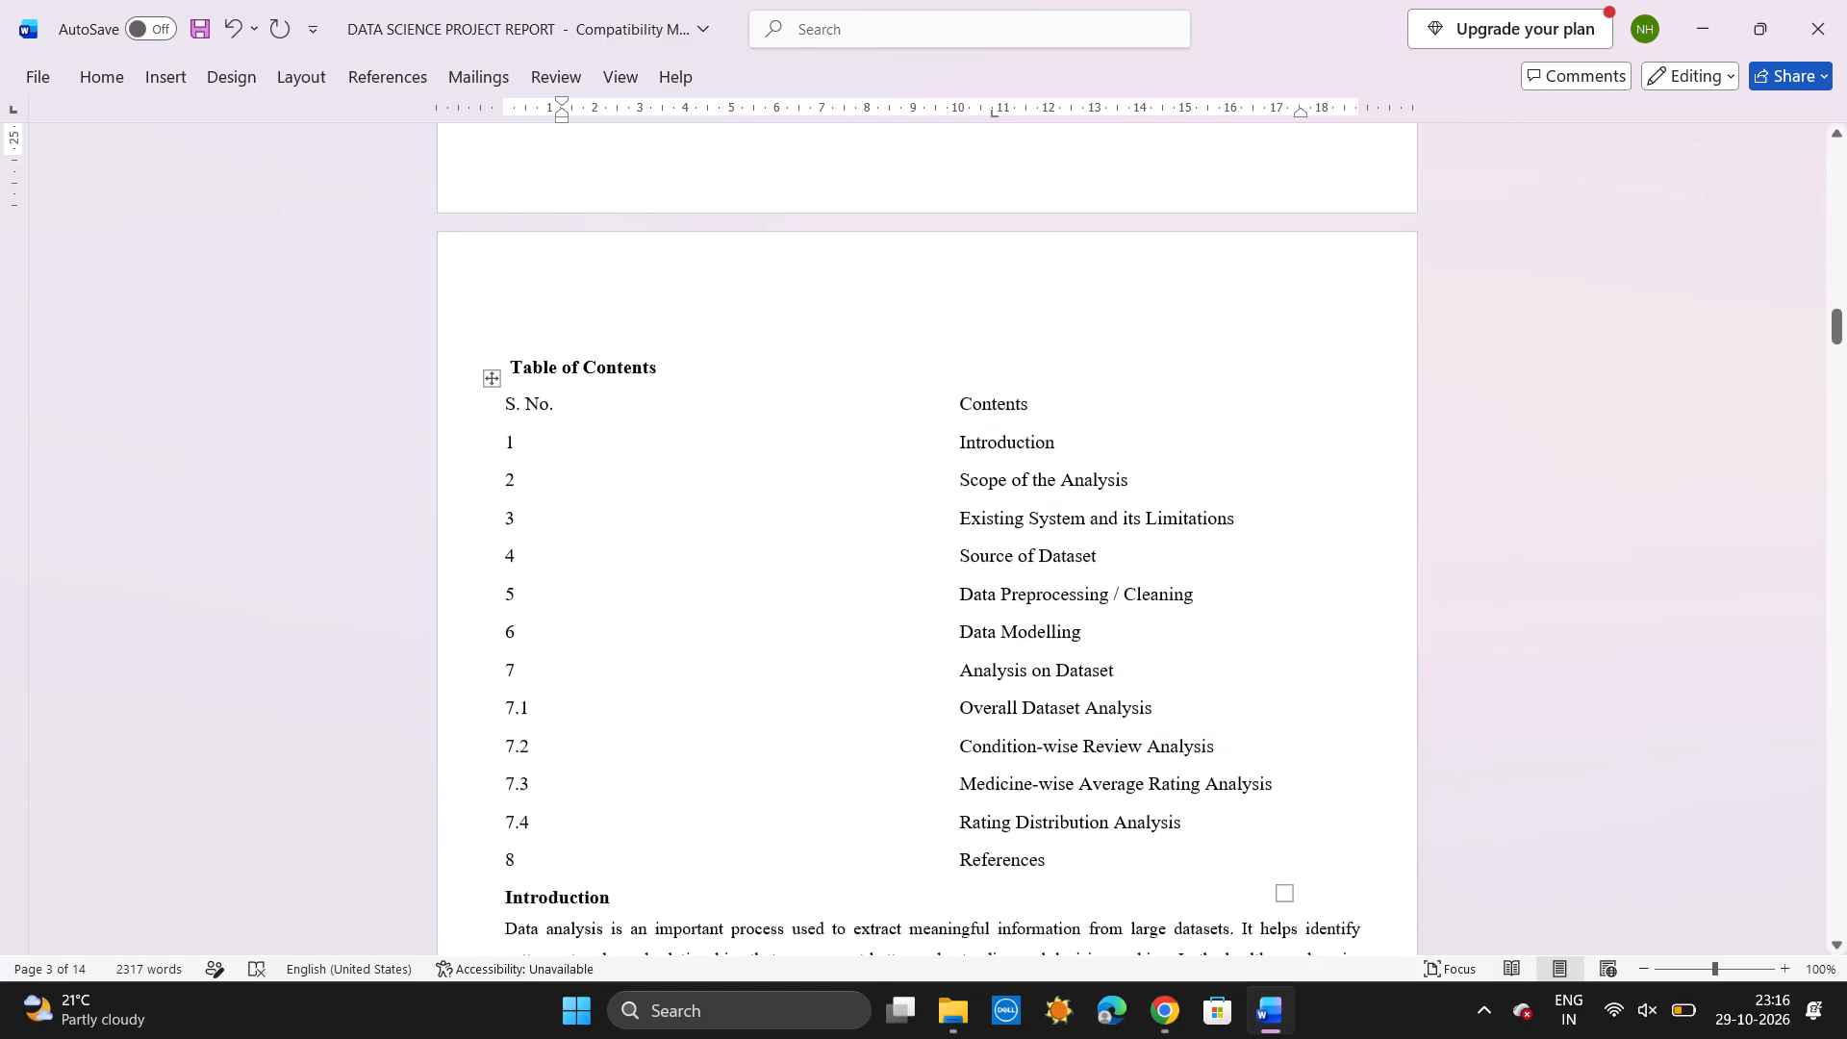
scroll(1202, 626, down, 17)
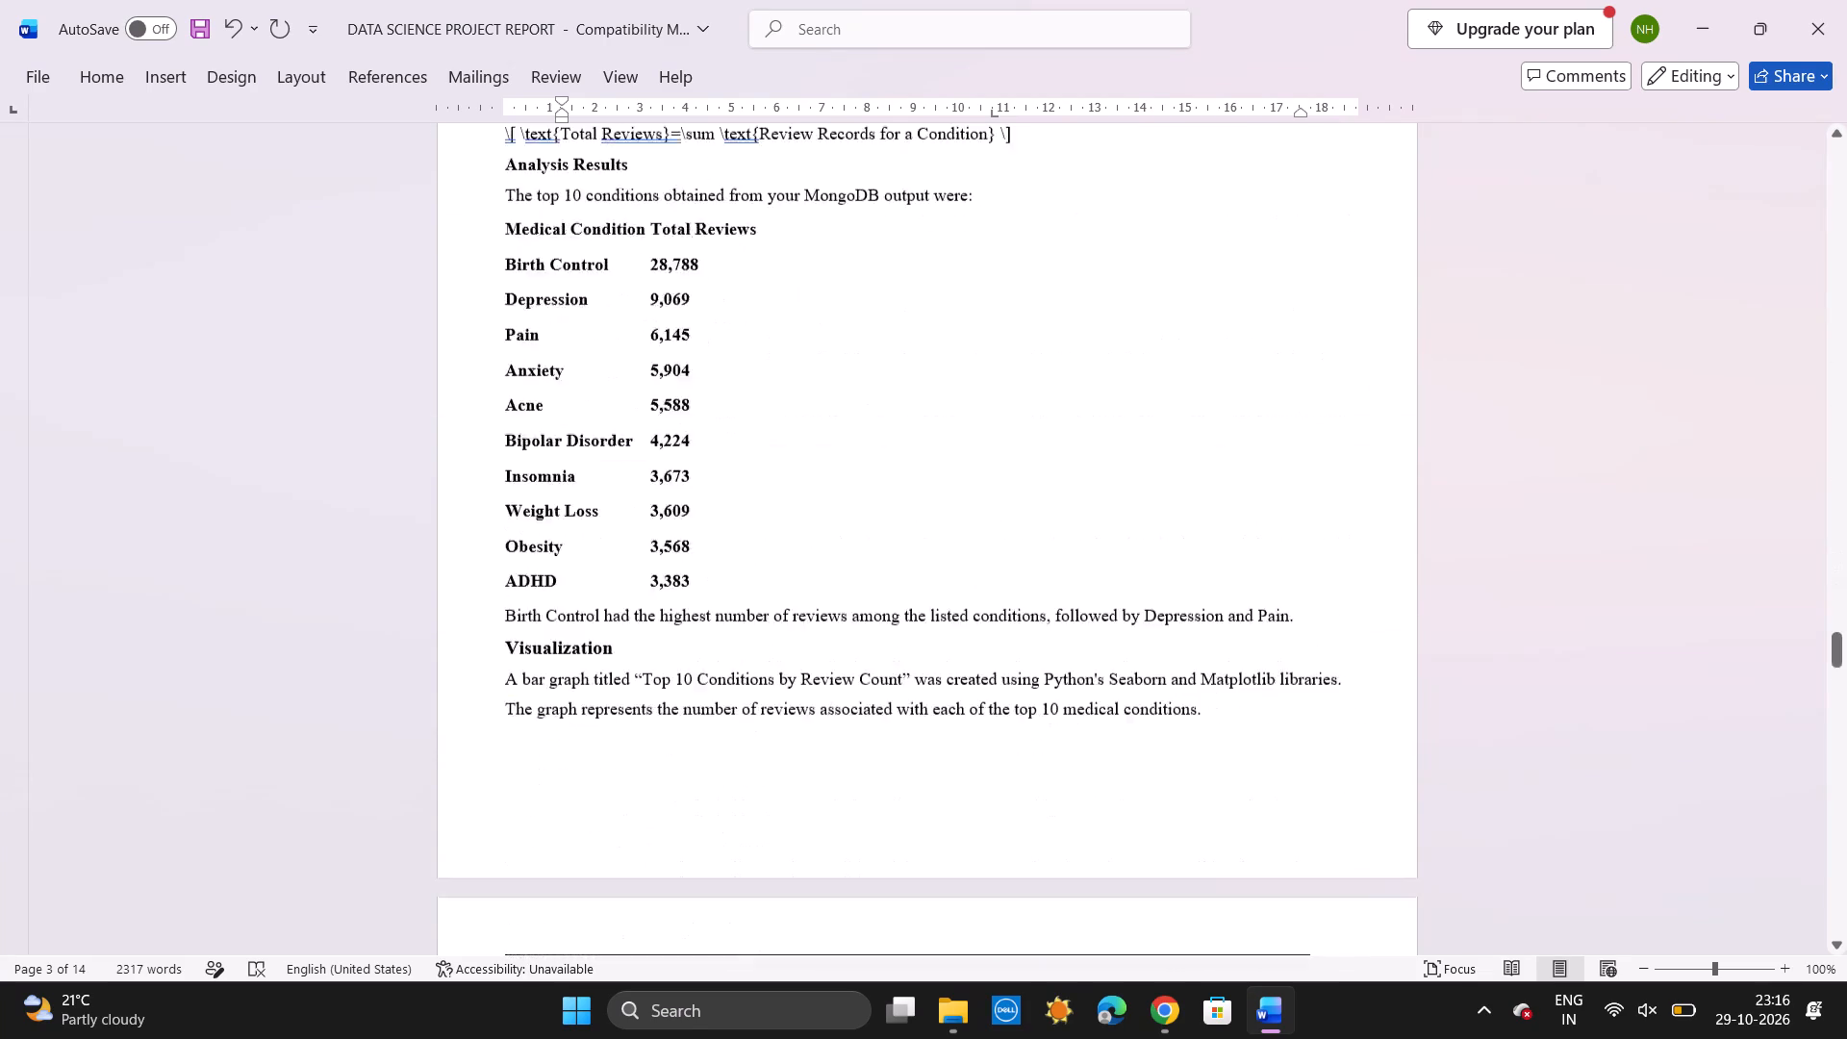
scroll(1202, 626, down, 15)
scroll(1202, 626, up, 3)
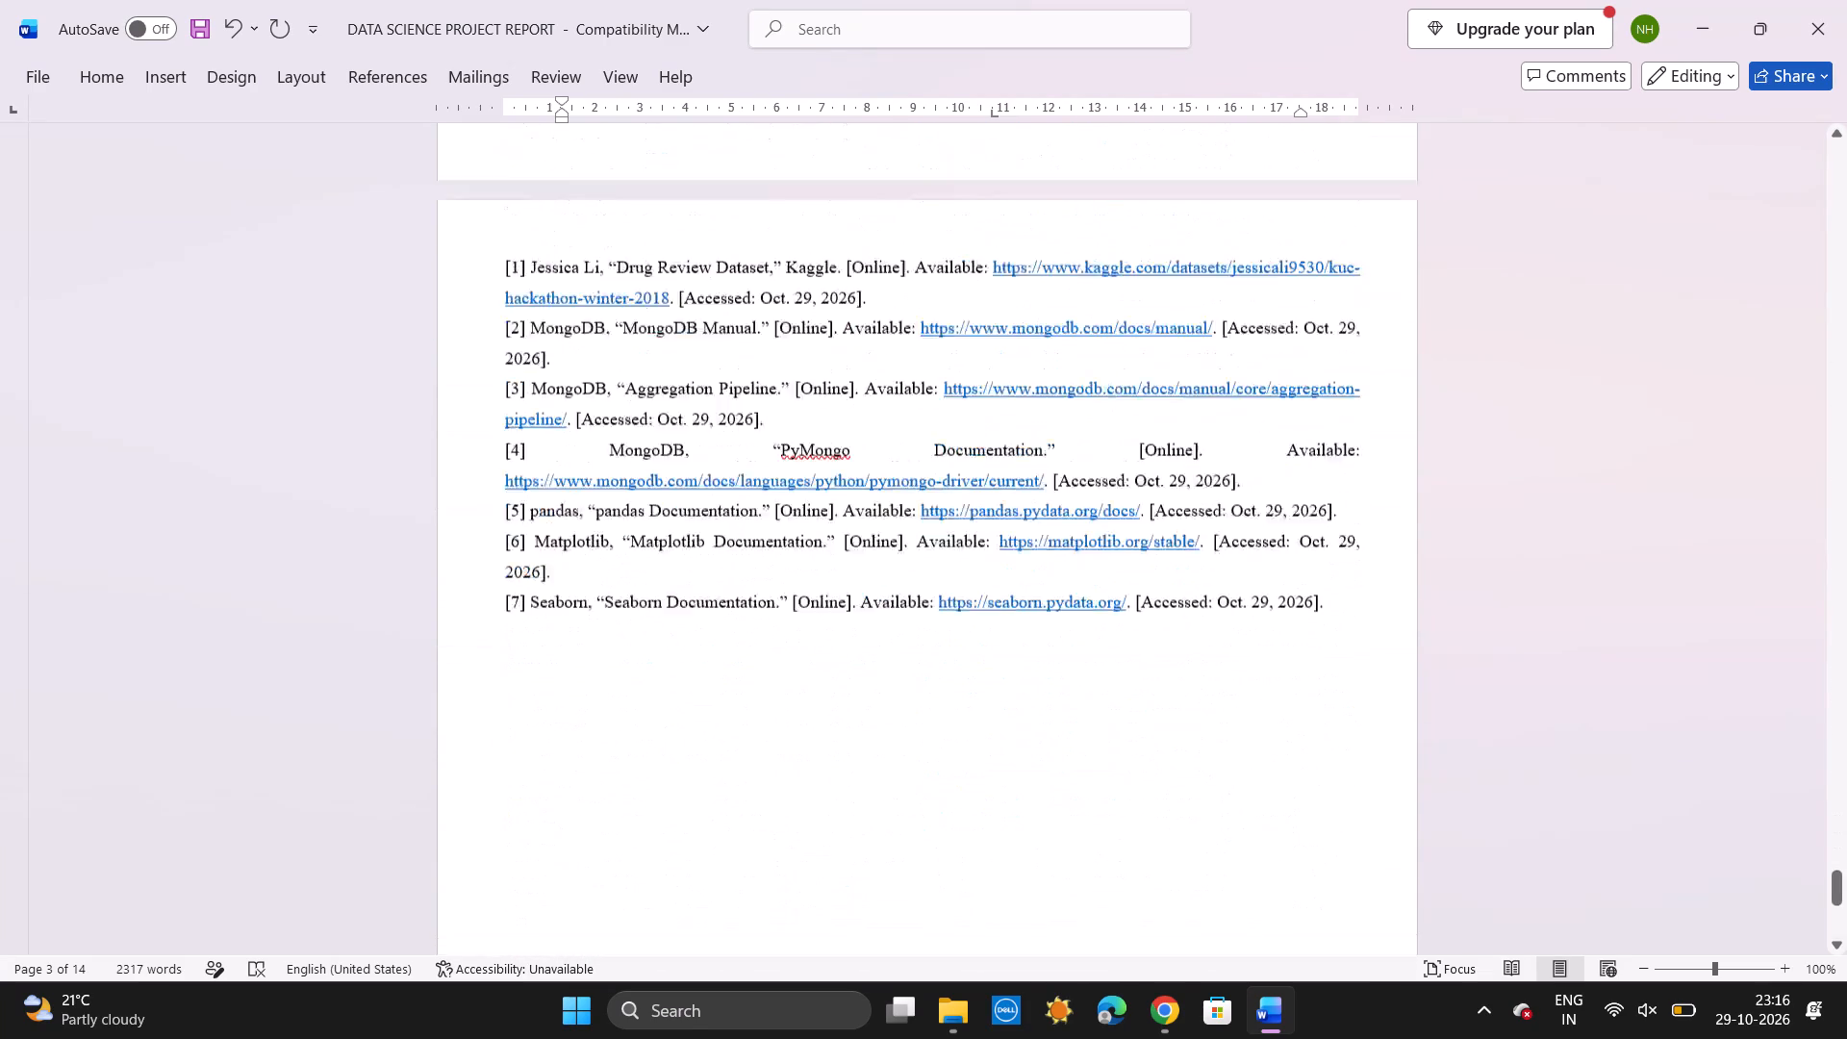
scroll(1202, 626, up, 9)
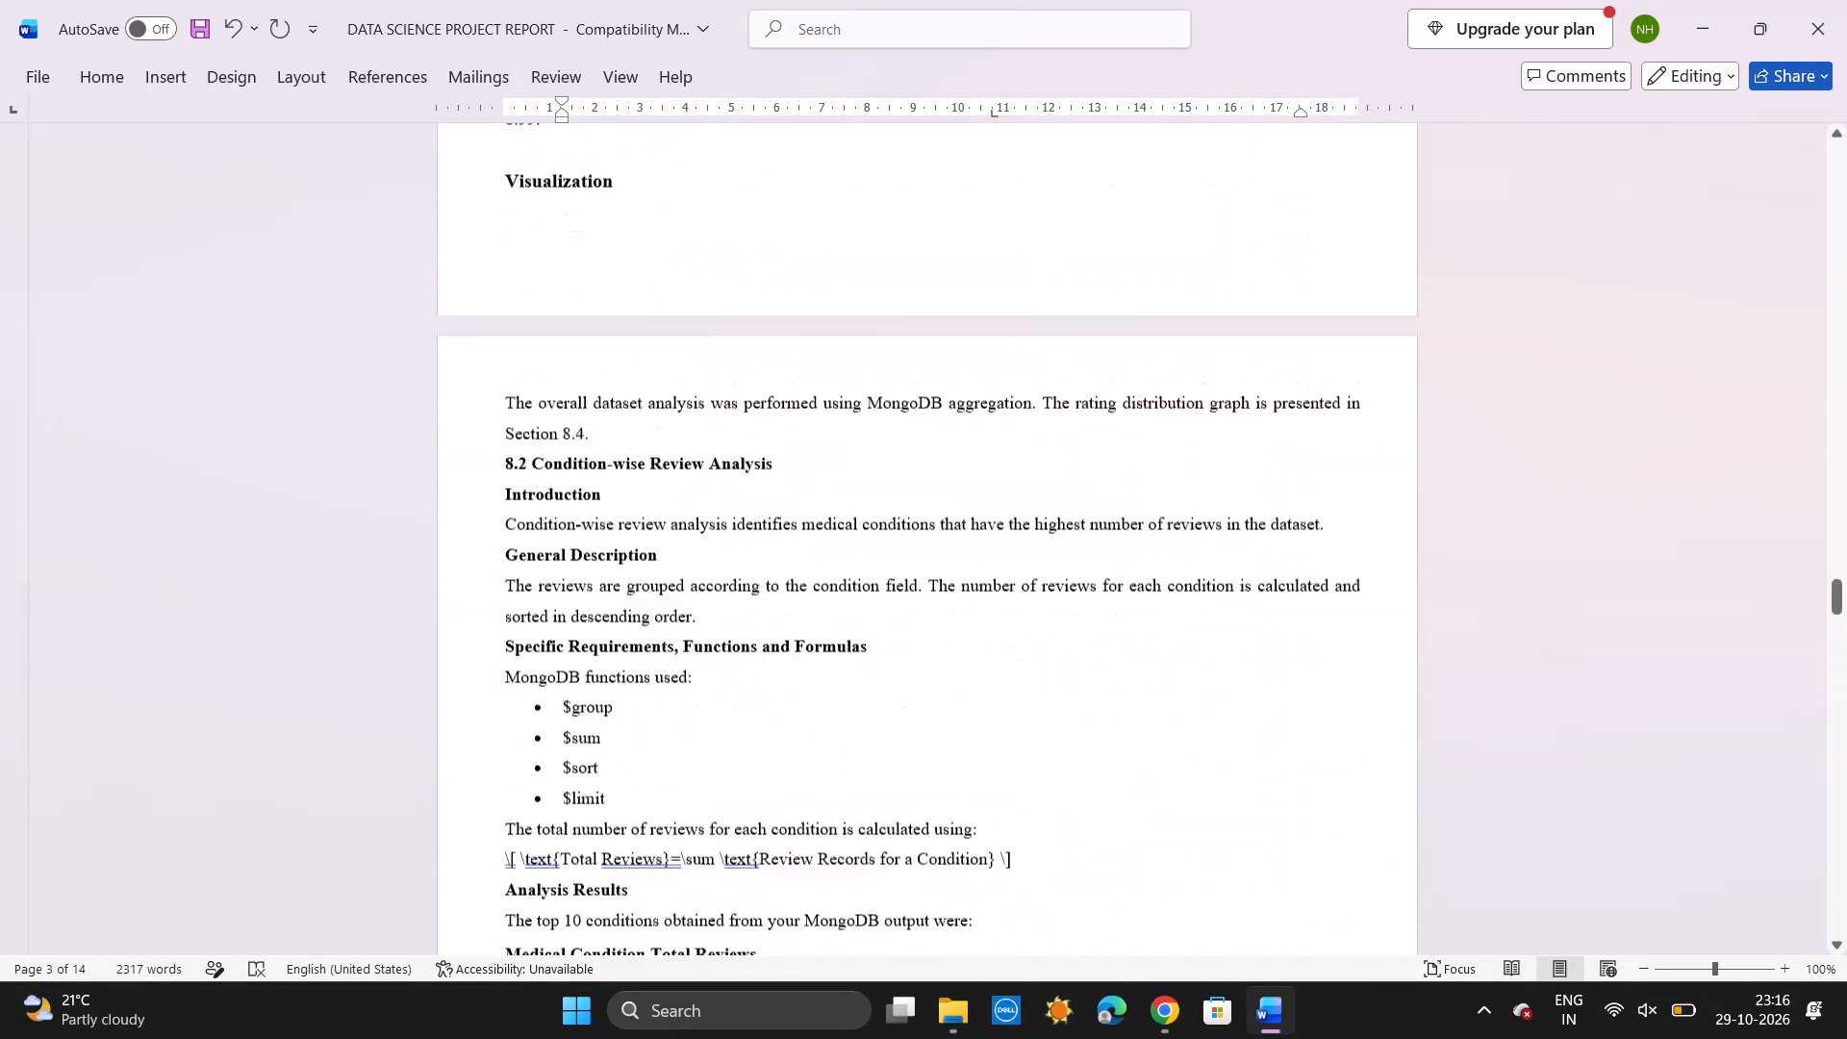
scroll(1202, 626, up, 1)
scroll(1202, 626, down, 4)
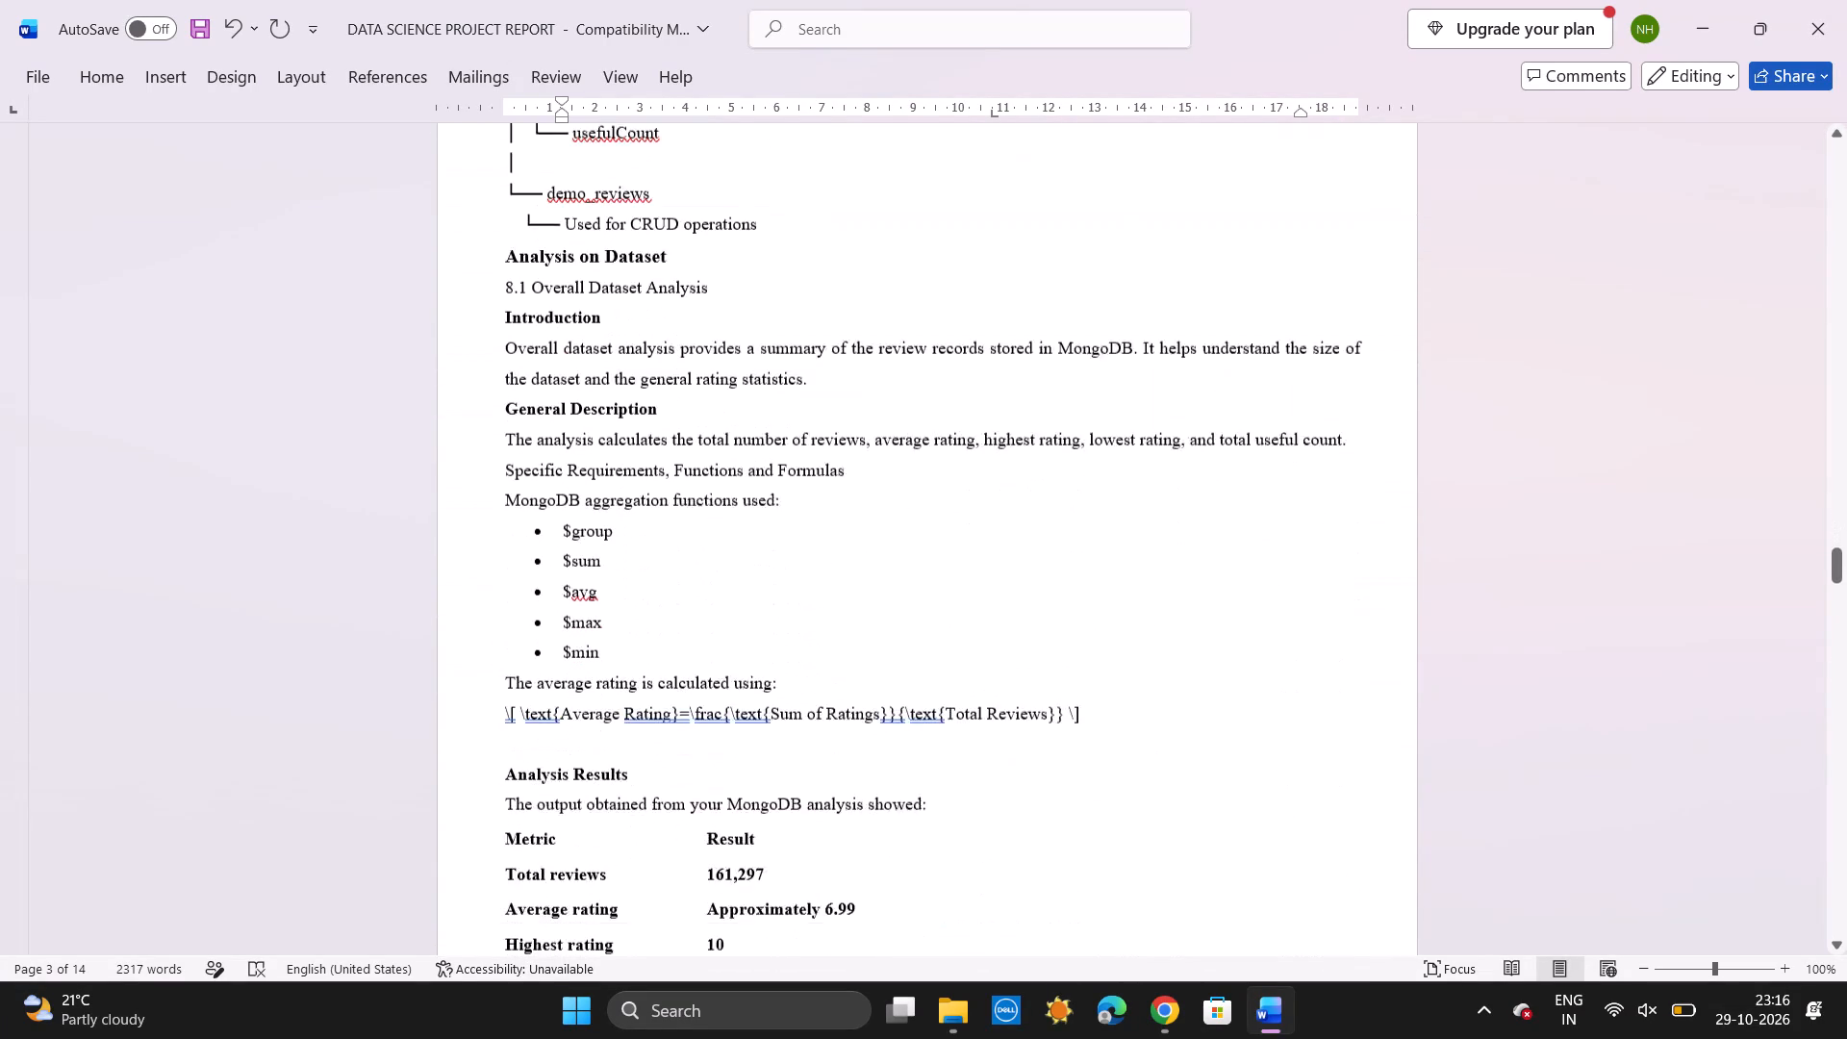
scroll(1202, 626, down, 1)
Insert a blank line before "Dataset link:" under Source of Dataset so the label moves onto the same page as its link.
scroll(1202, 626, up, 2)
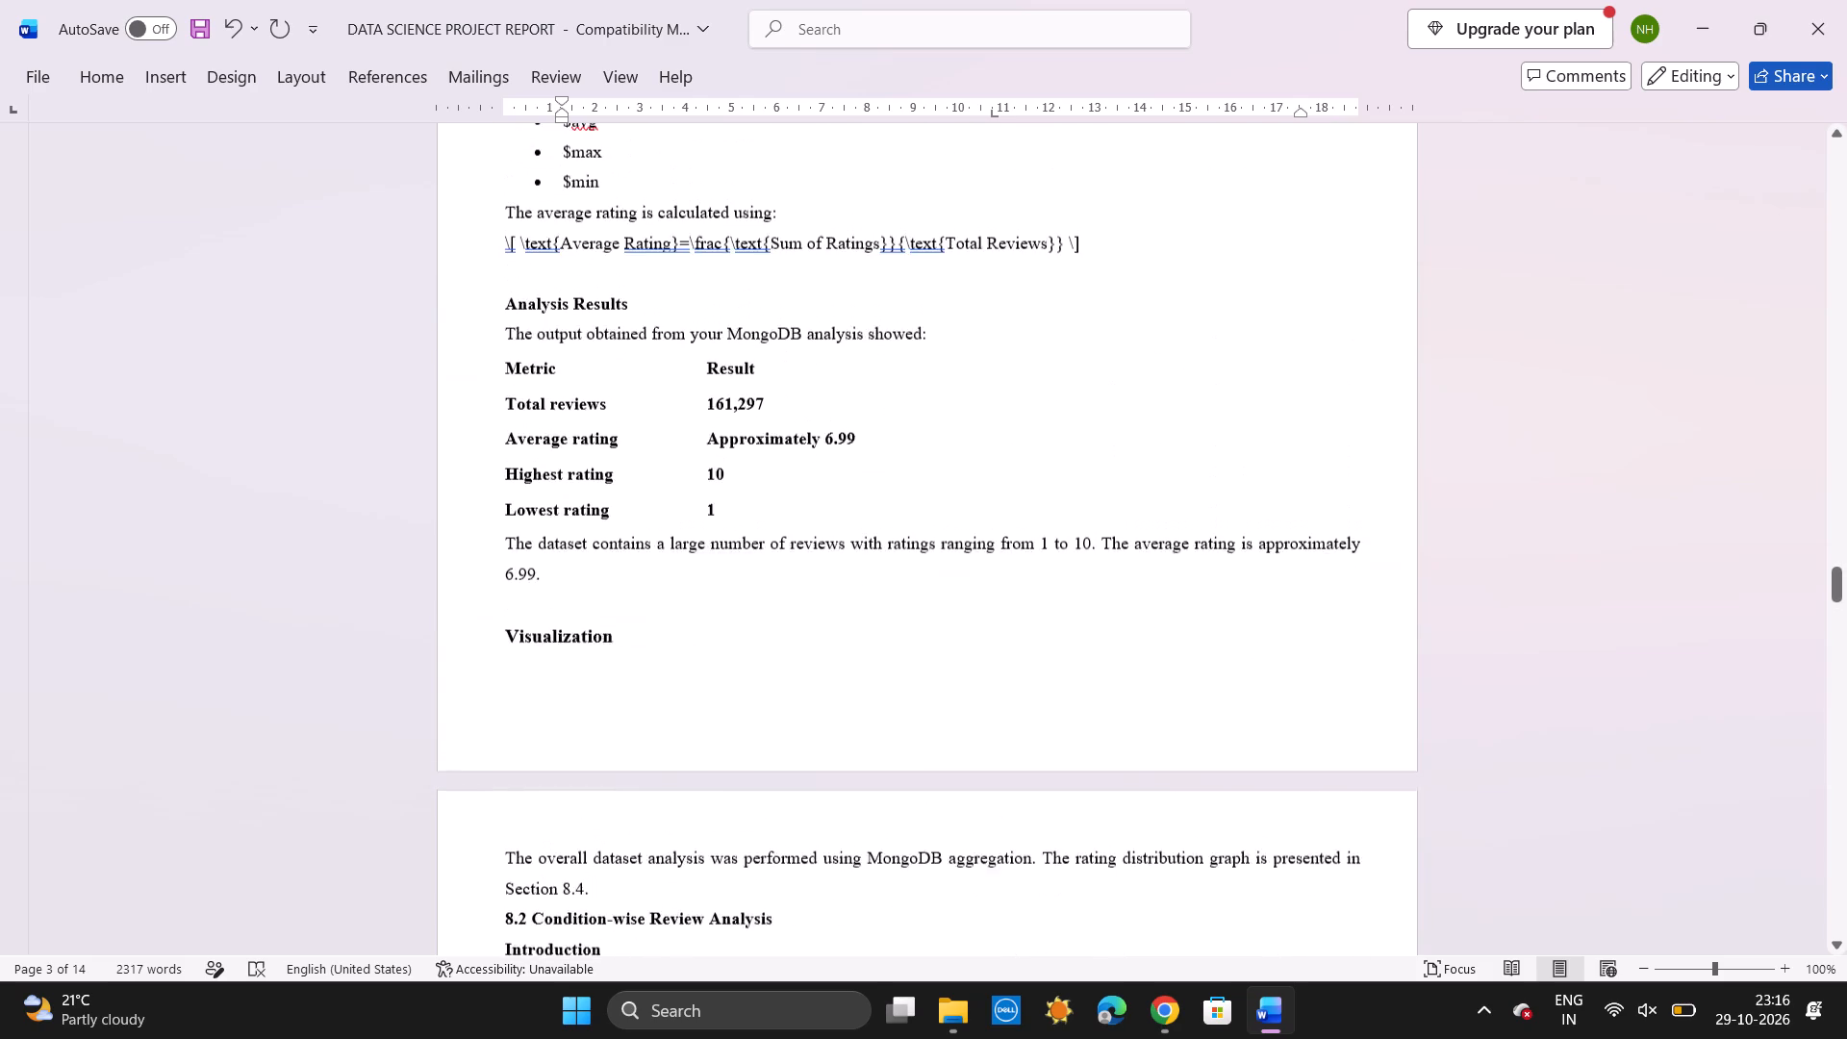
scroll(1202, 626, up, 4)
scroll(1202, 626, down, 1)
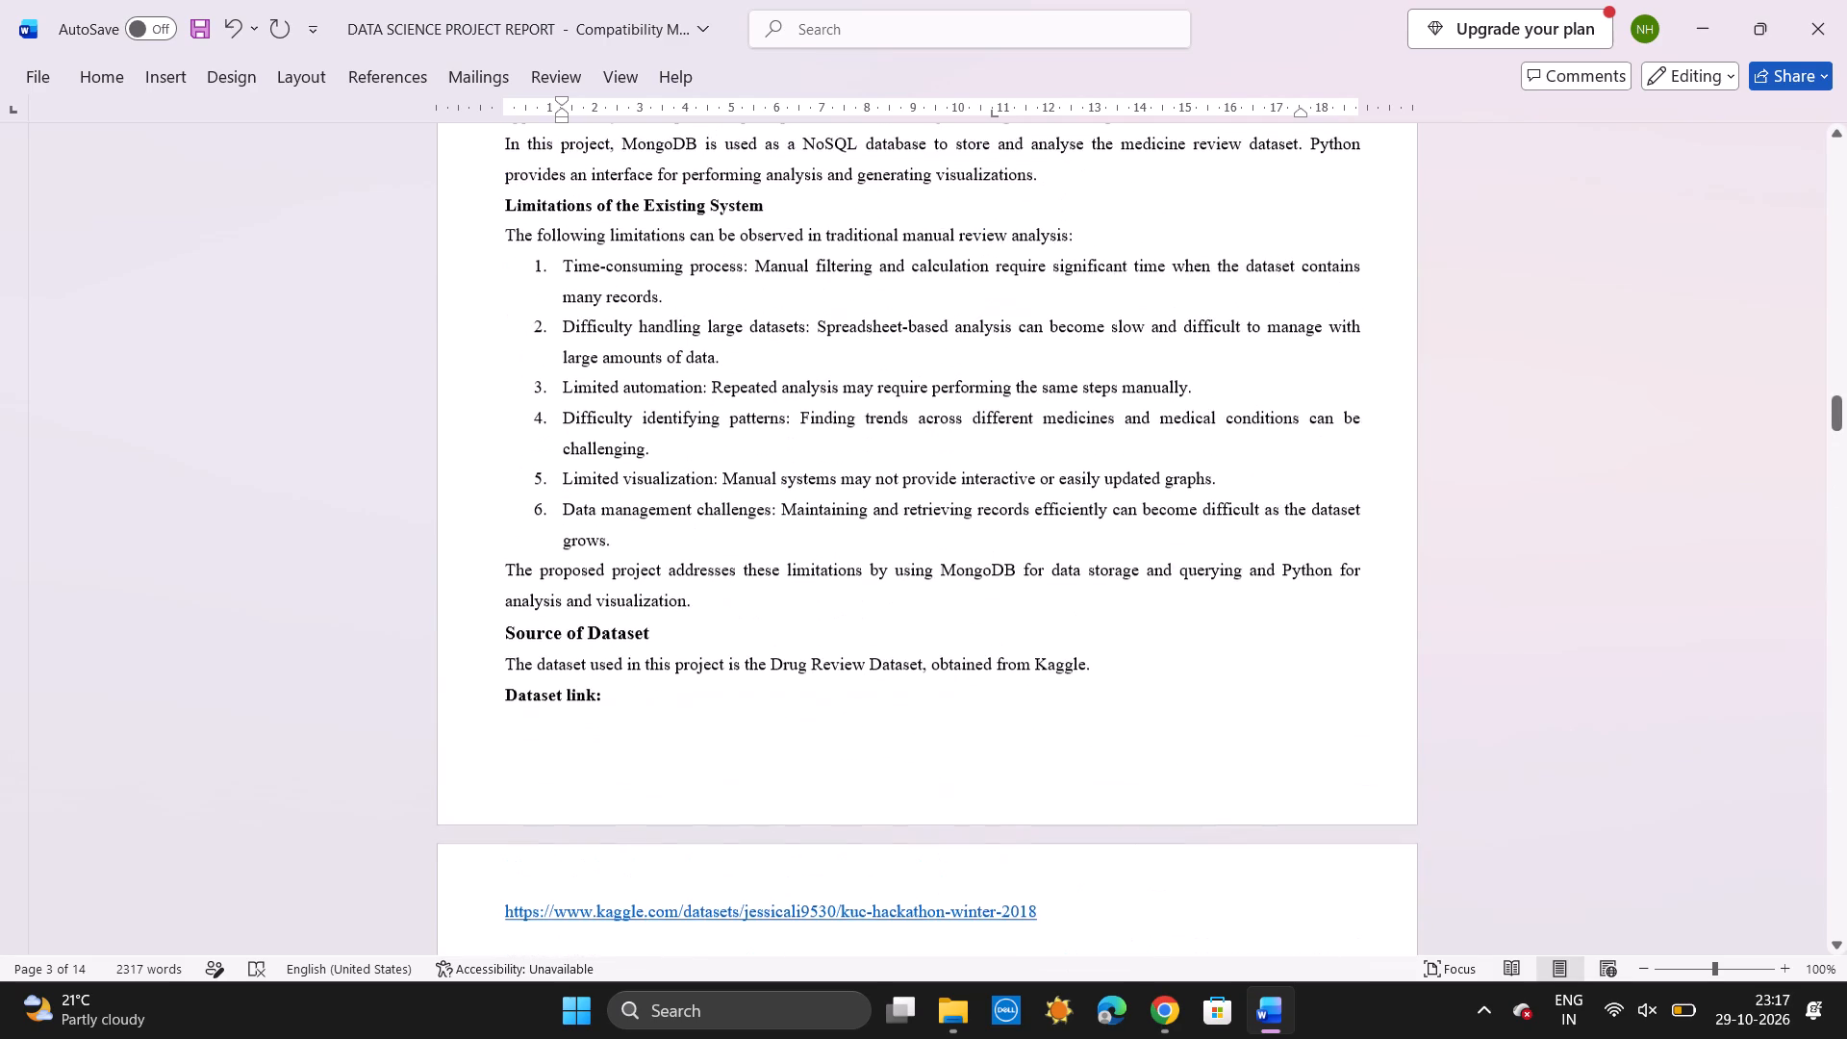
scroll(1202, 626, down, 1)
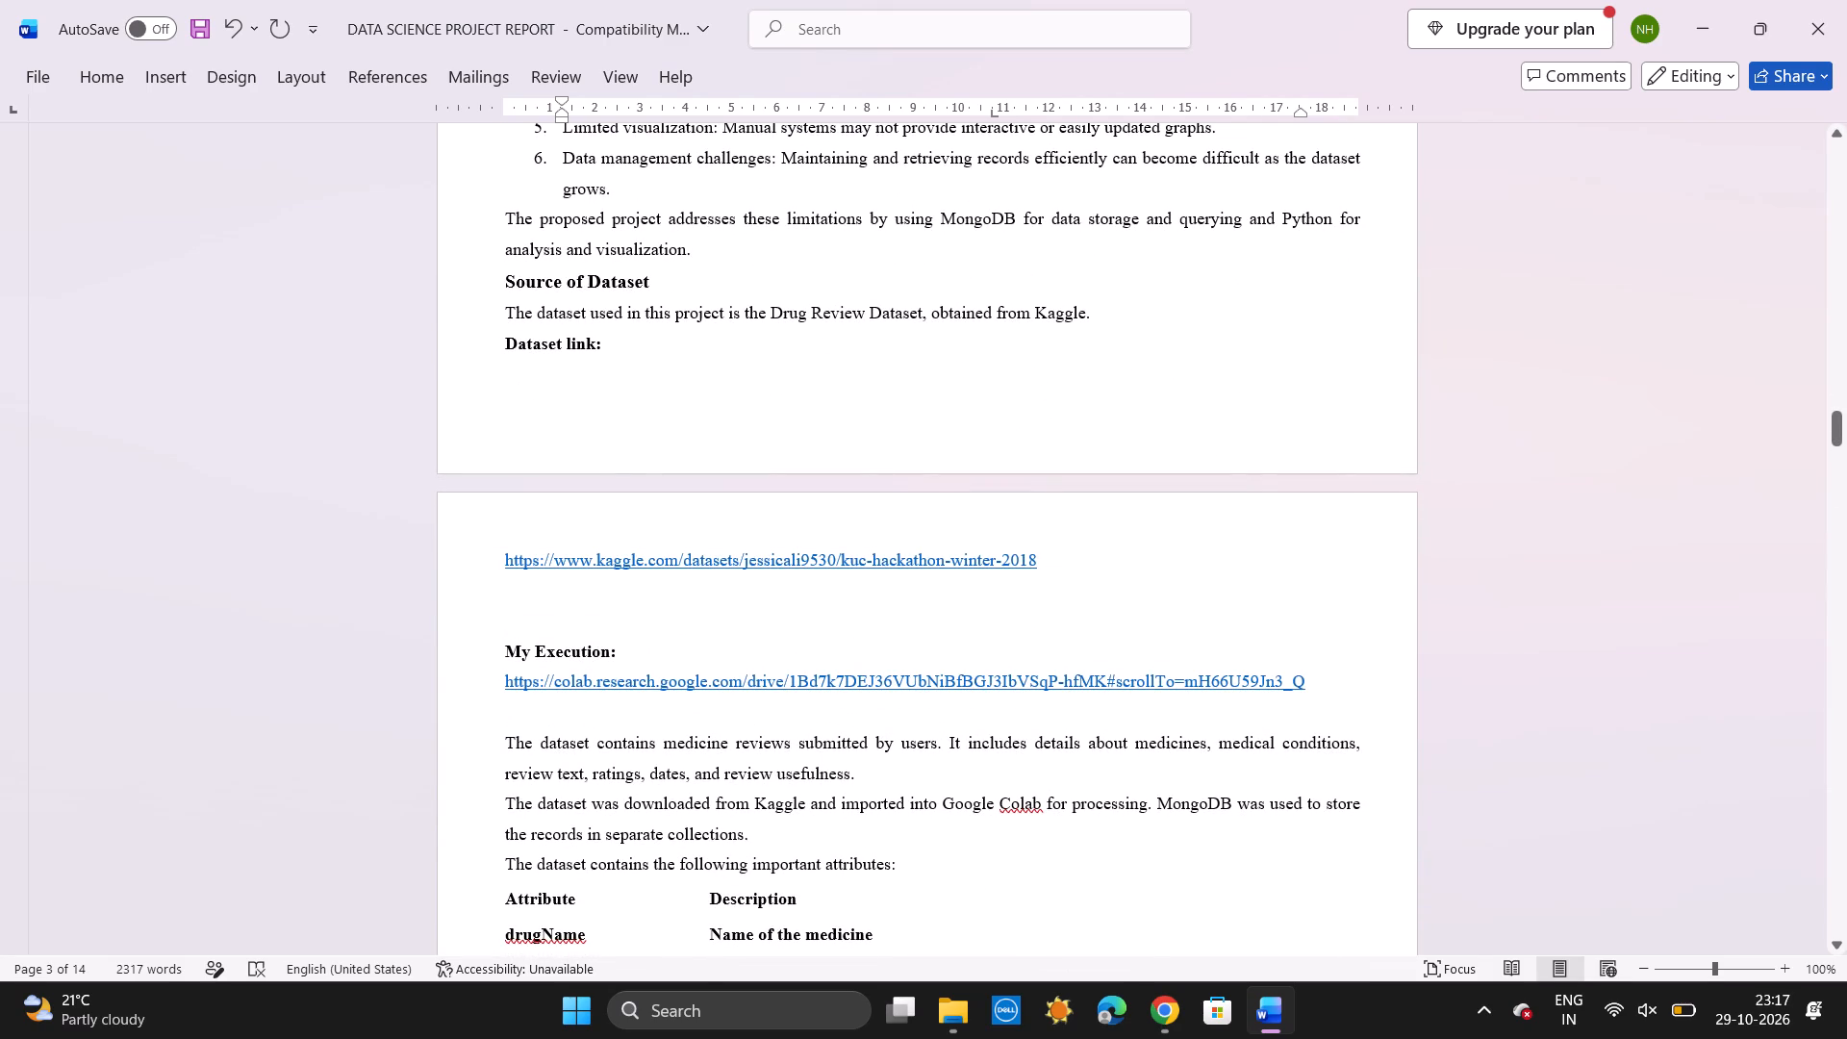
click(504, 347)
key(Return)
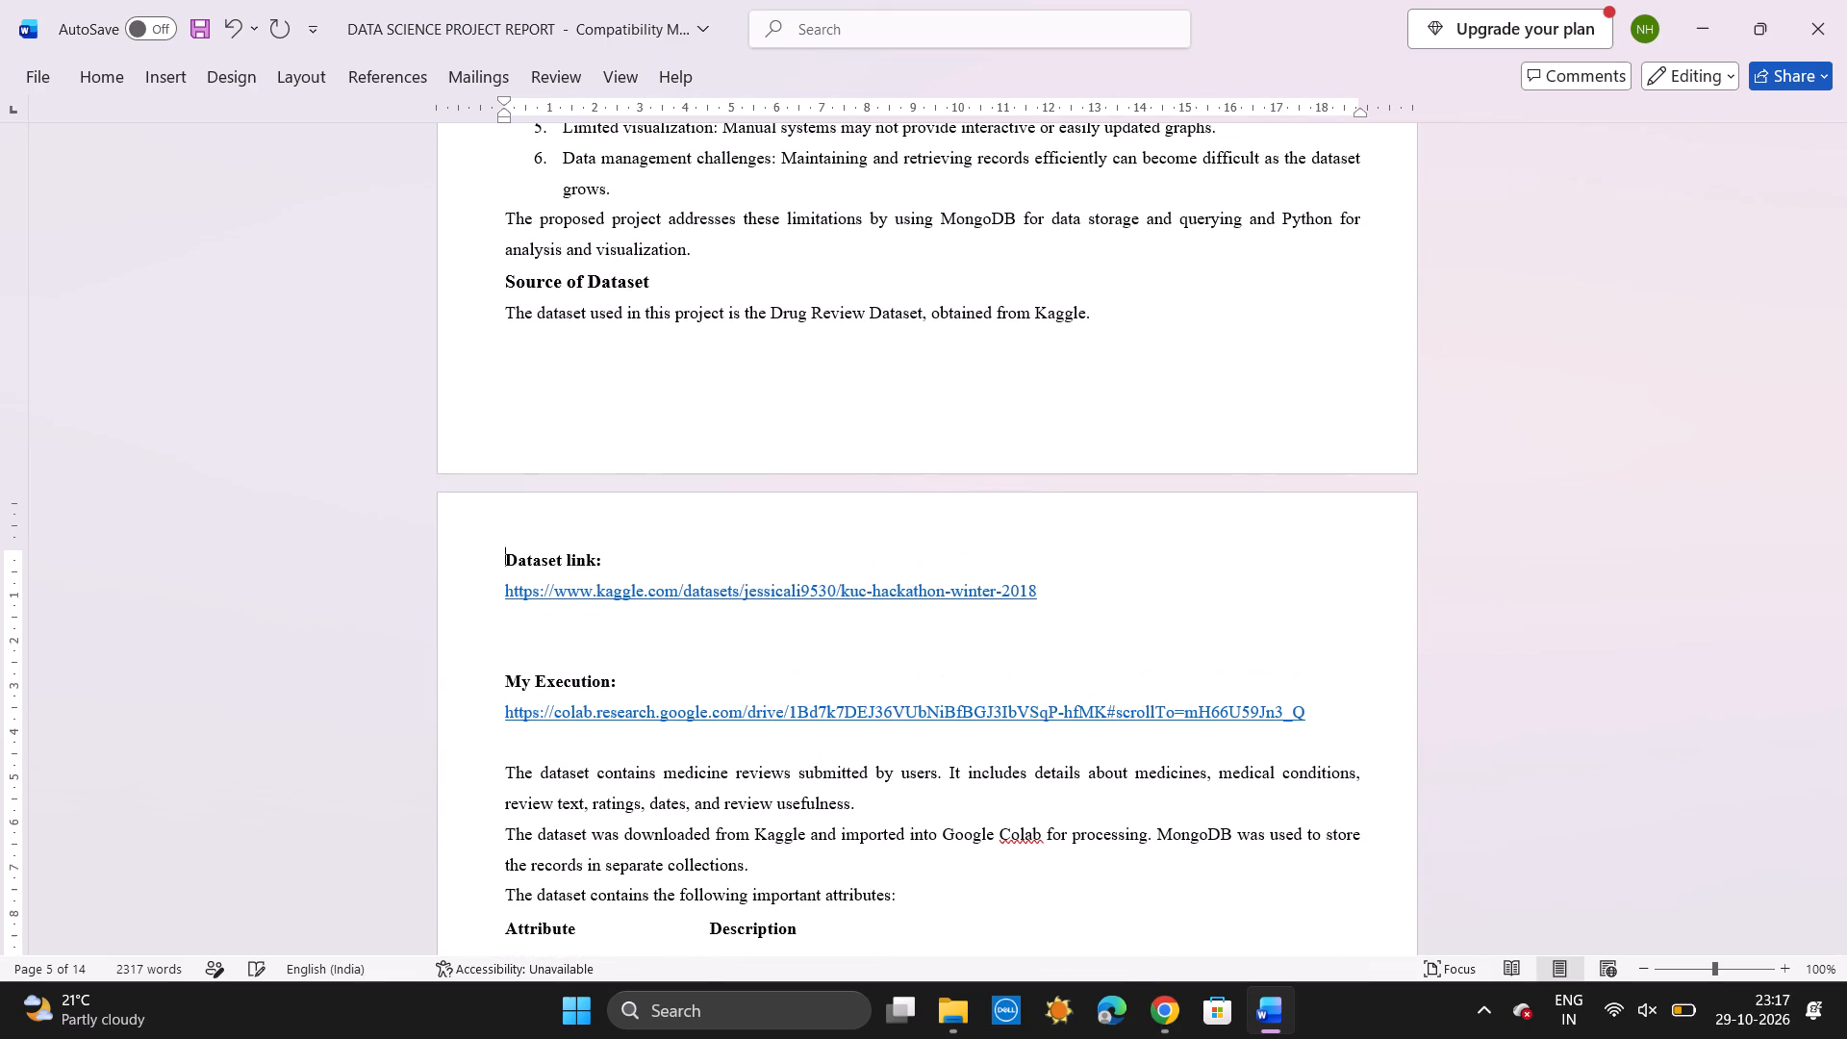
Check the page breaks and headings from the dataset section through the analysis graphs, future scope and references.
scroll(699, 564, down, 9)
scroll(699, 564, down, 20)
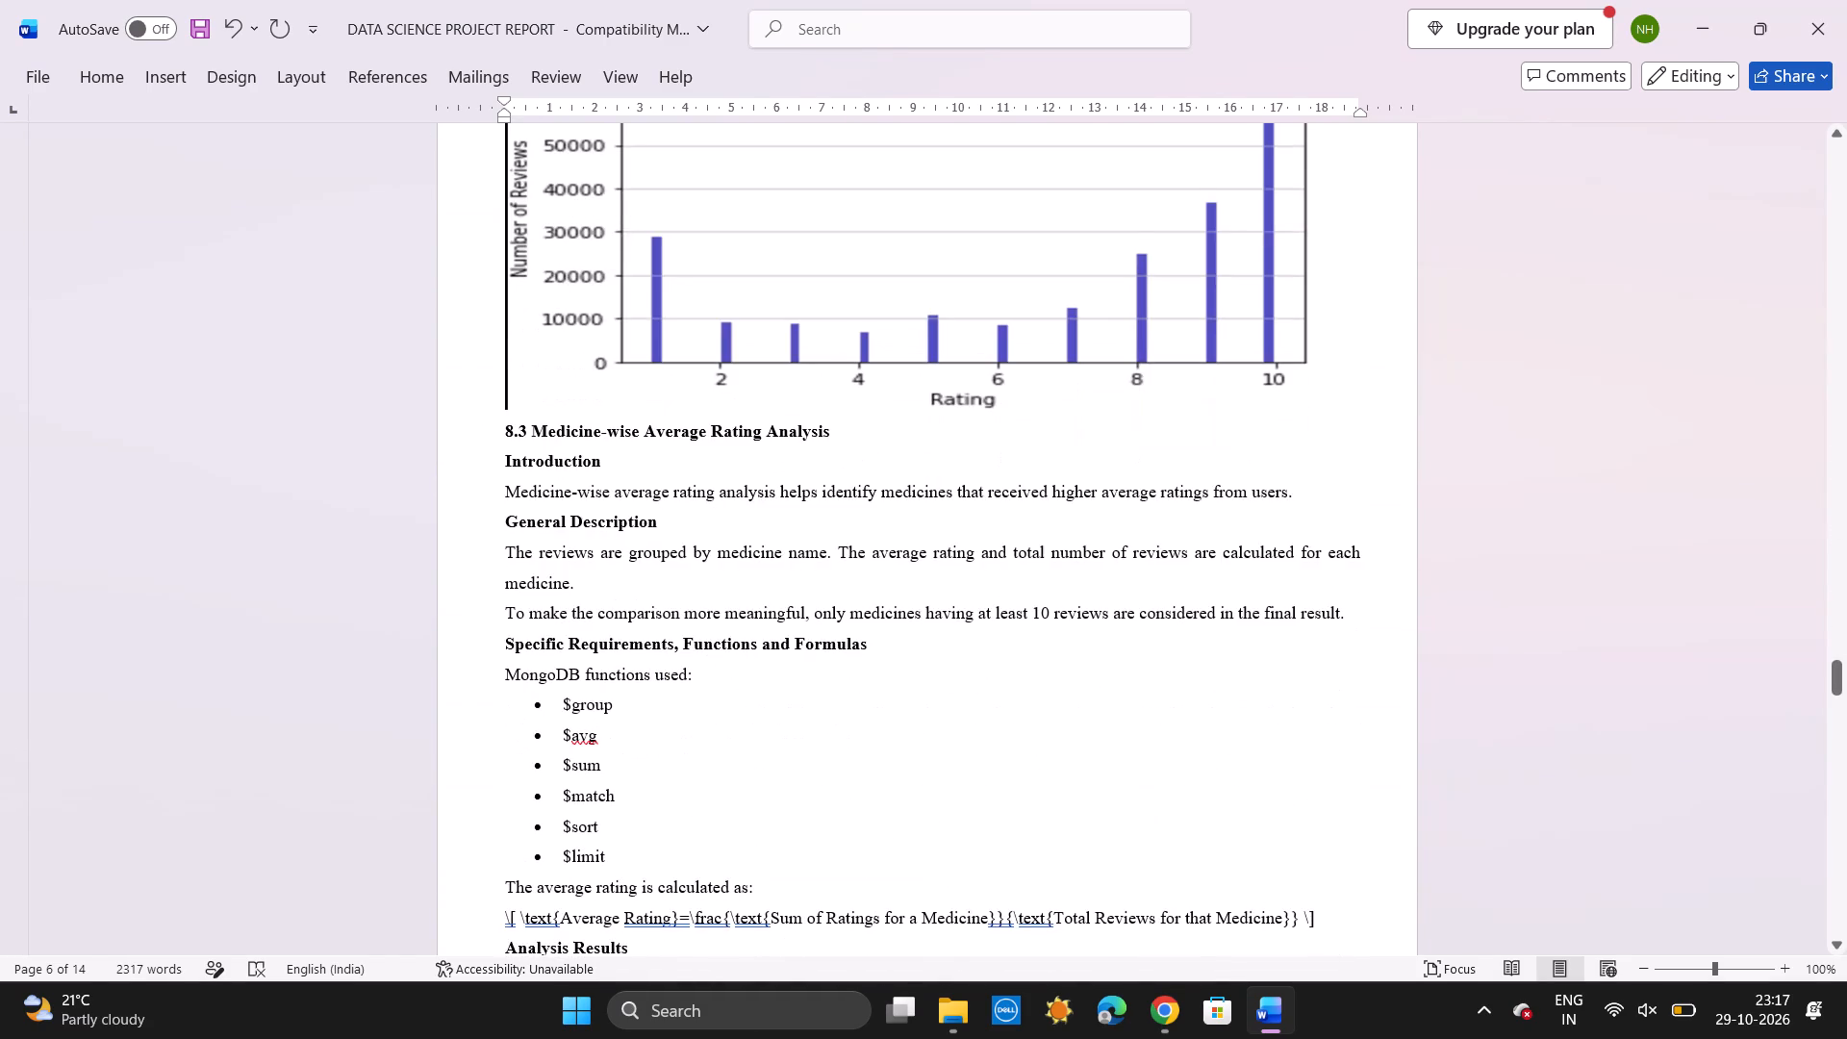
scroll(699, 564, down, 6)
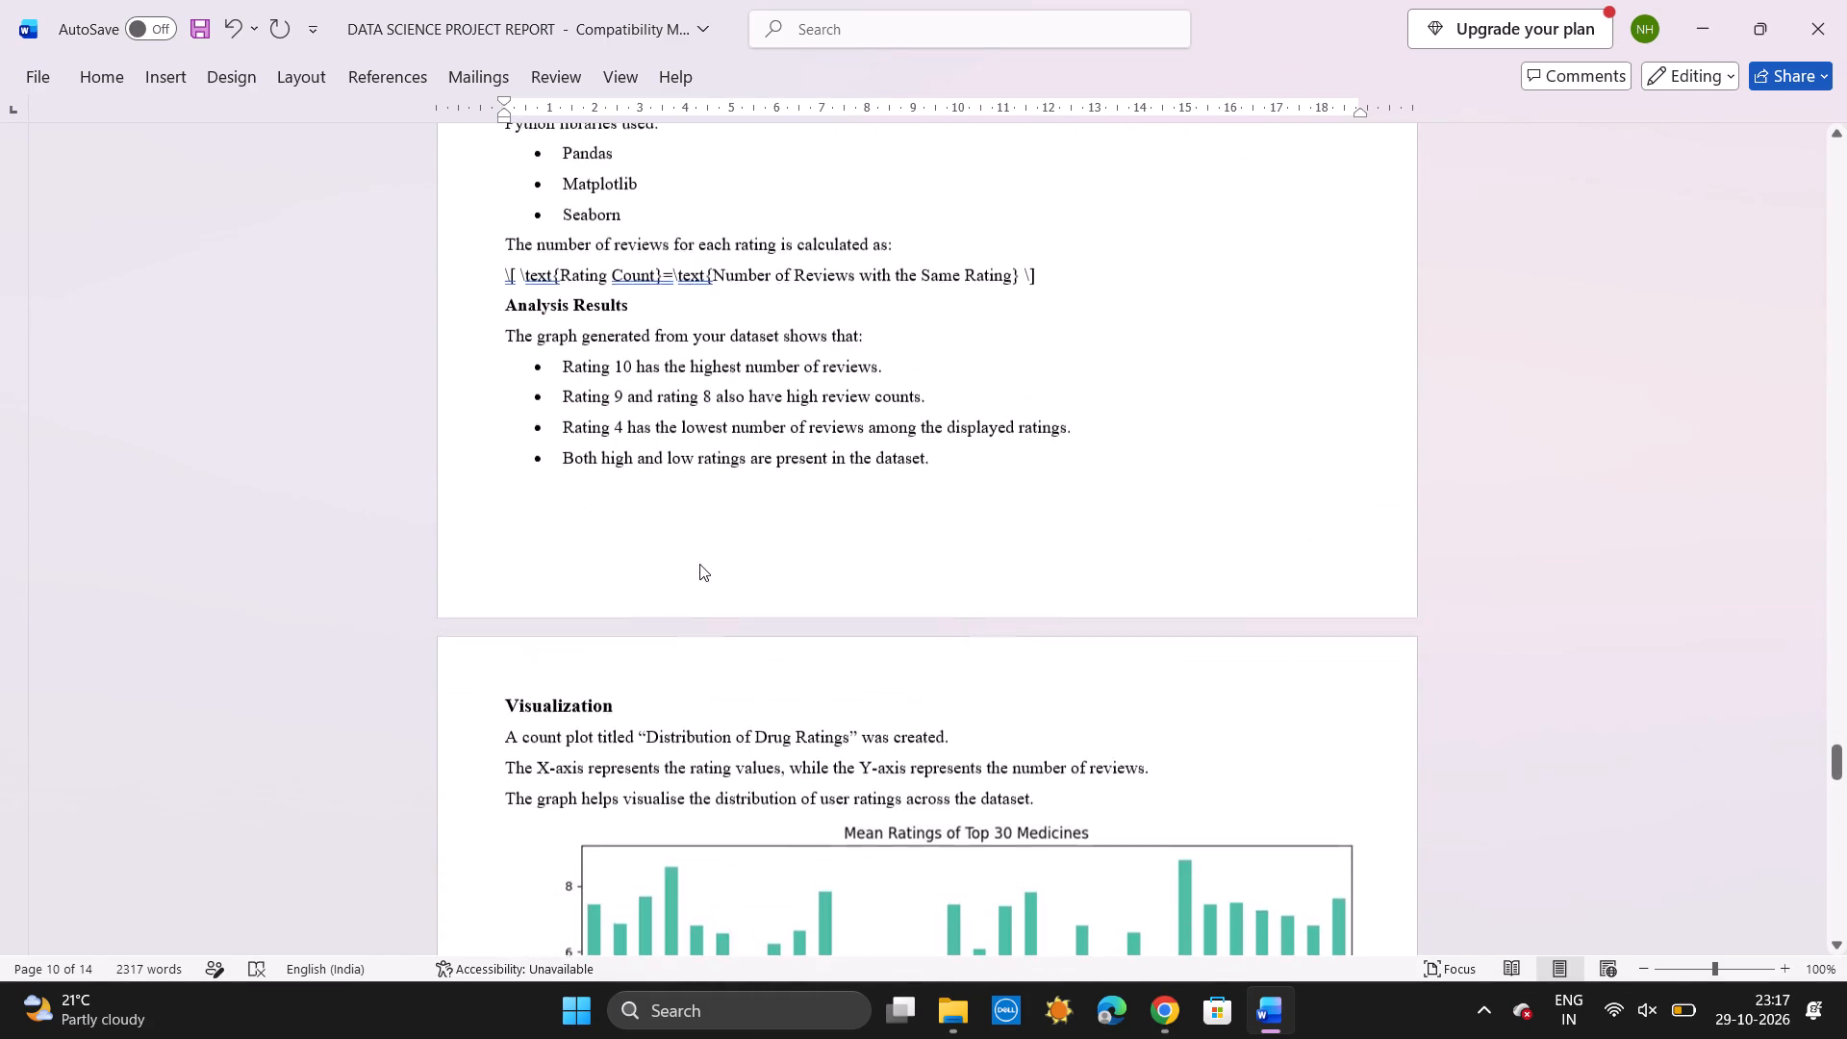
scroll(699, 564, down, 4)
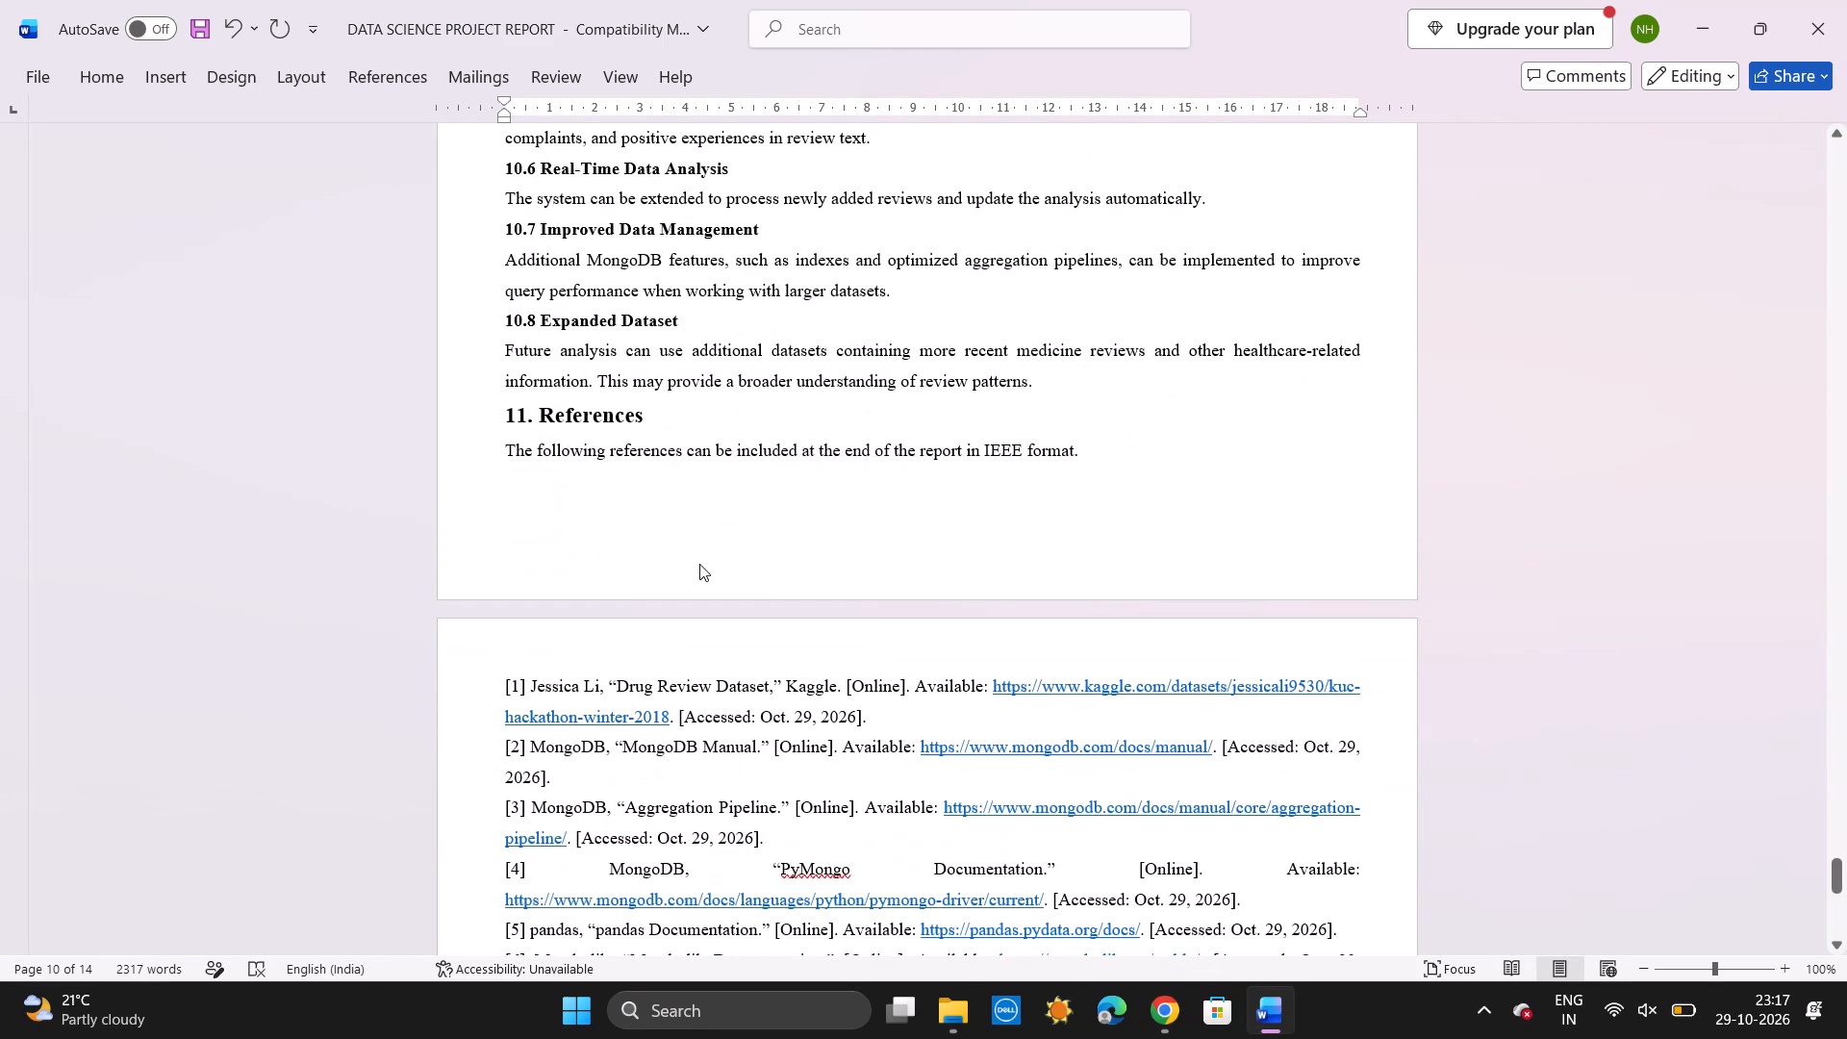
scroll(699, 564, up, 1)
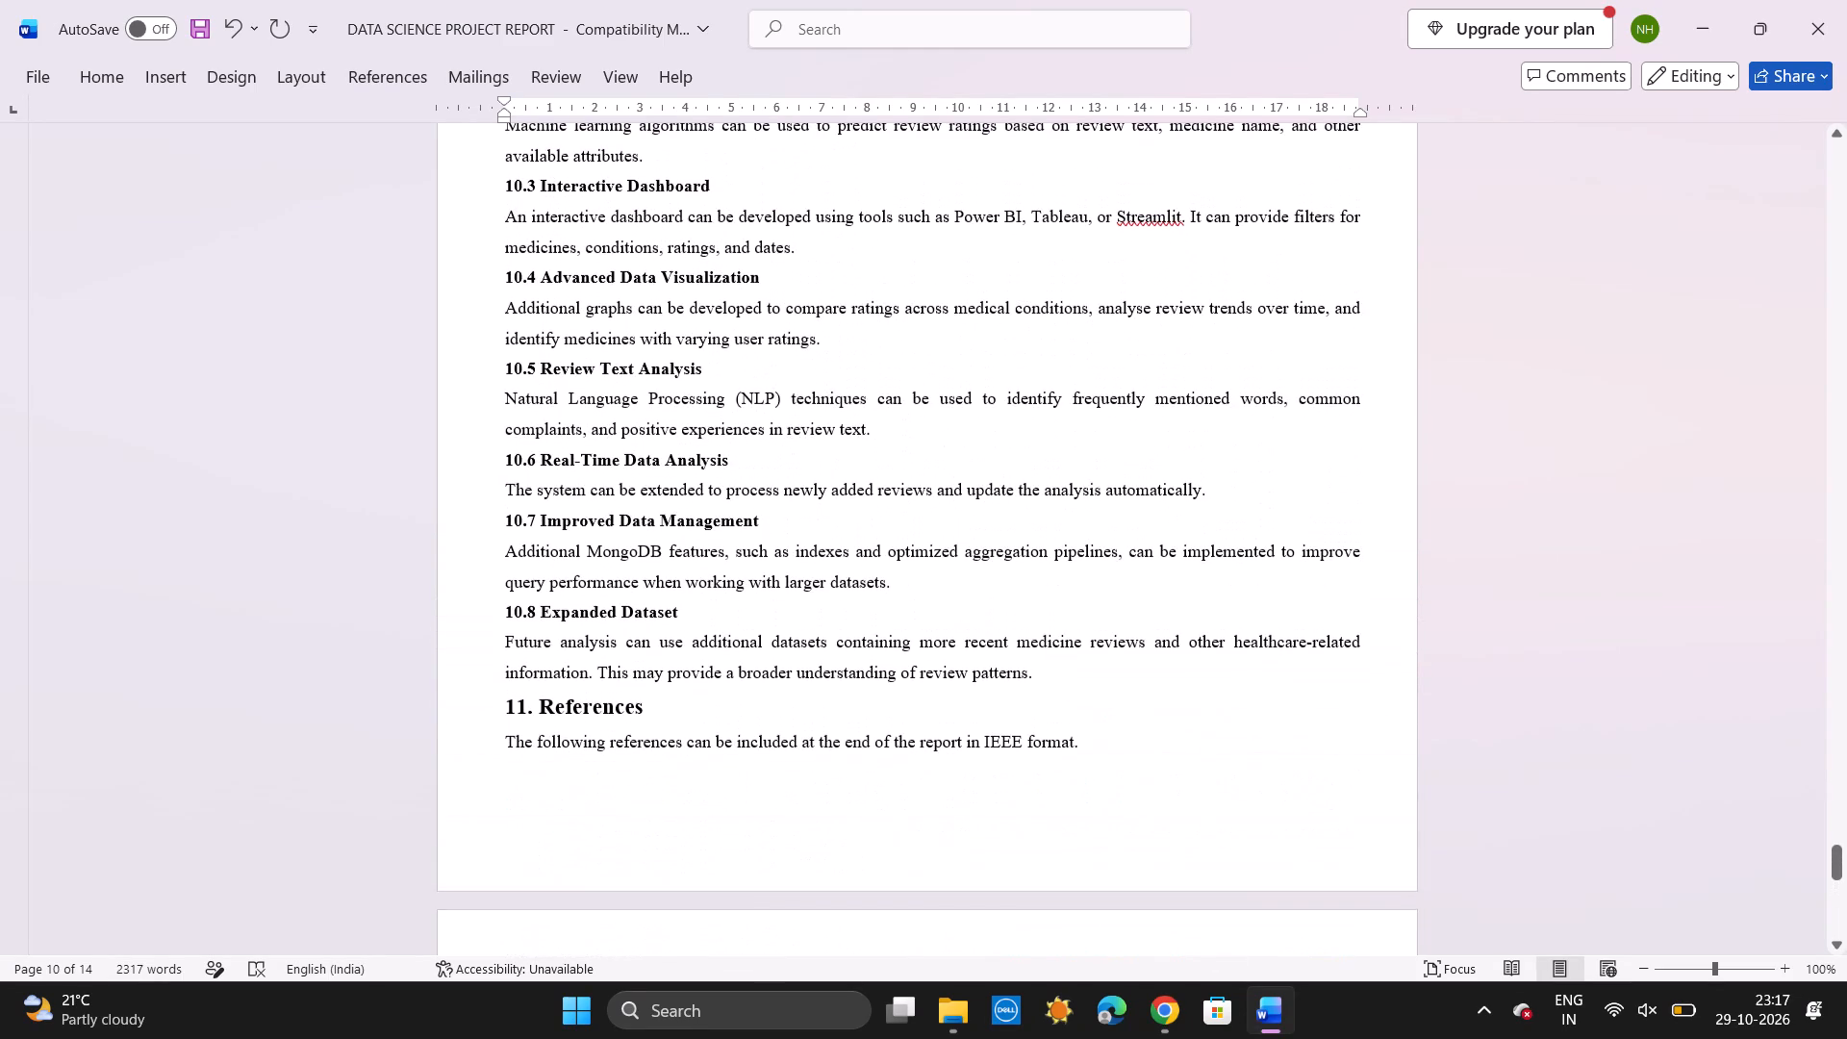
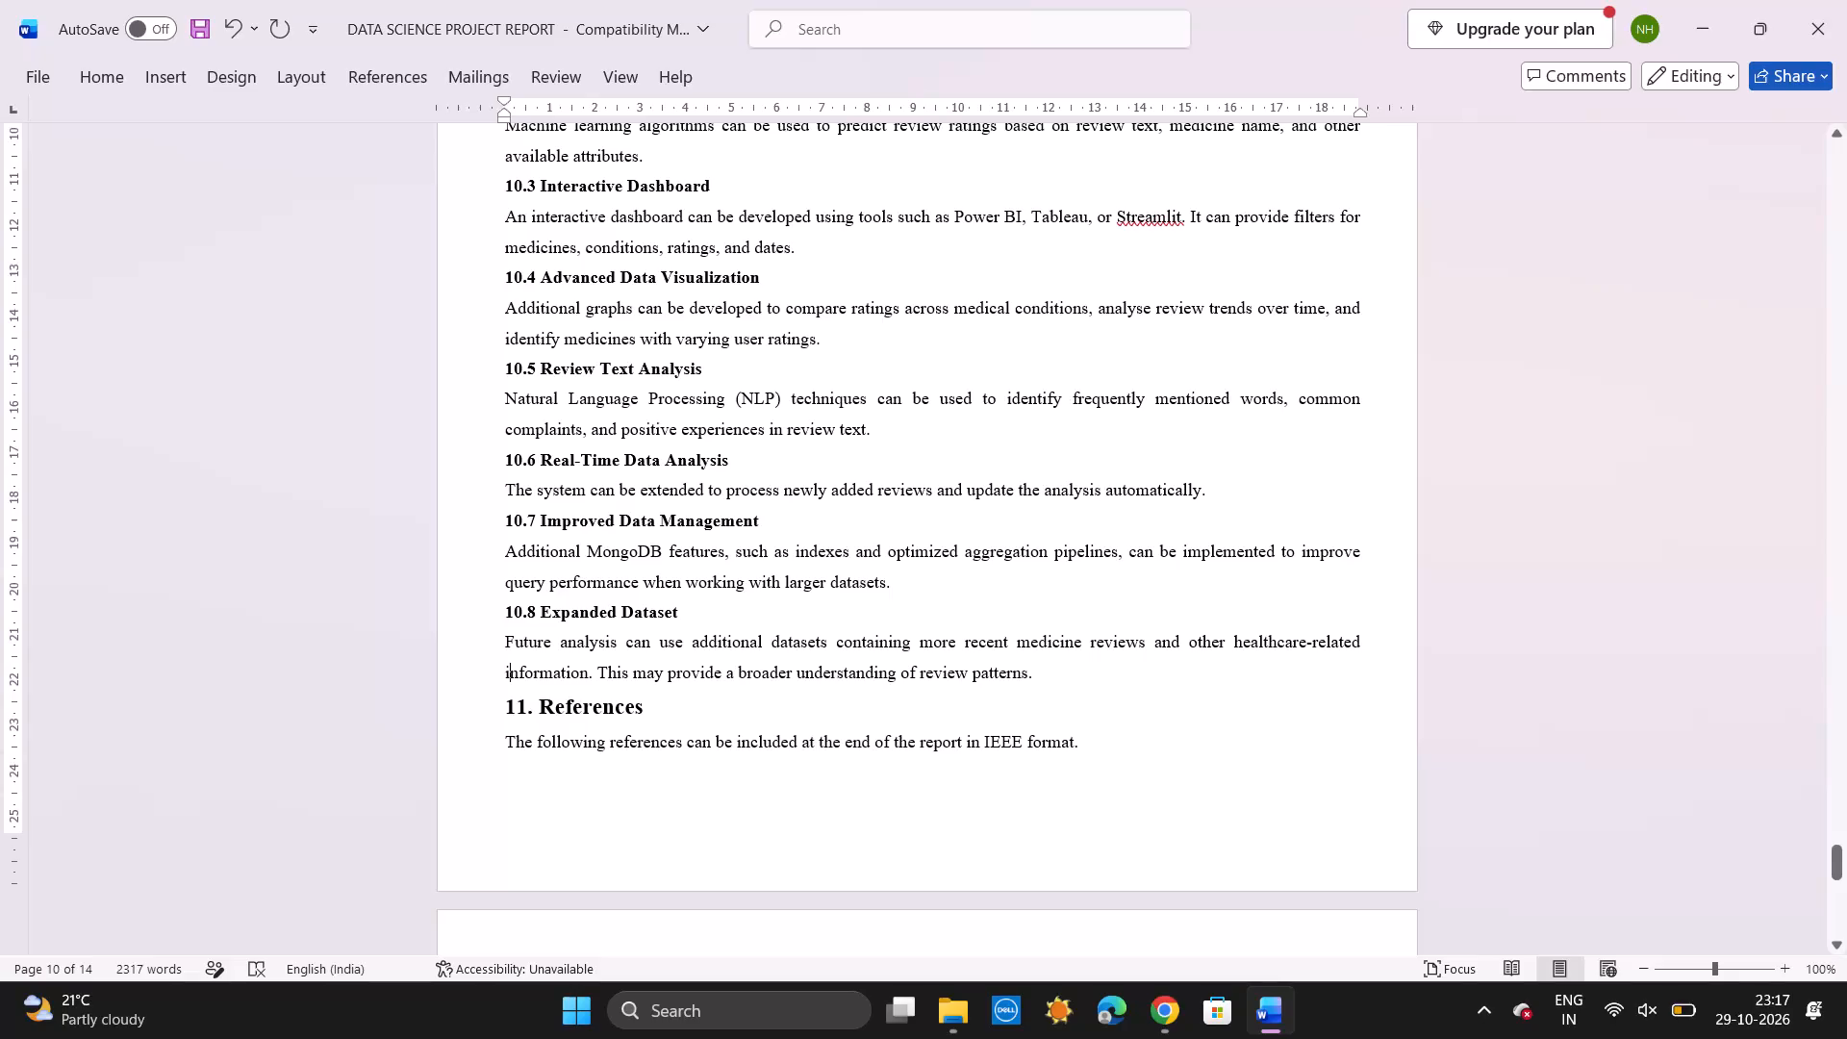
Insert three blank lines before the "11. References" heading so the section starts on a new page.
click(506, 702)
key(Return)
key(Return)
key(Return)
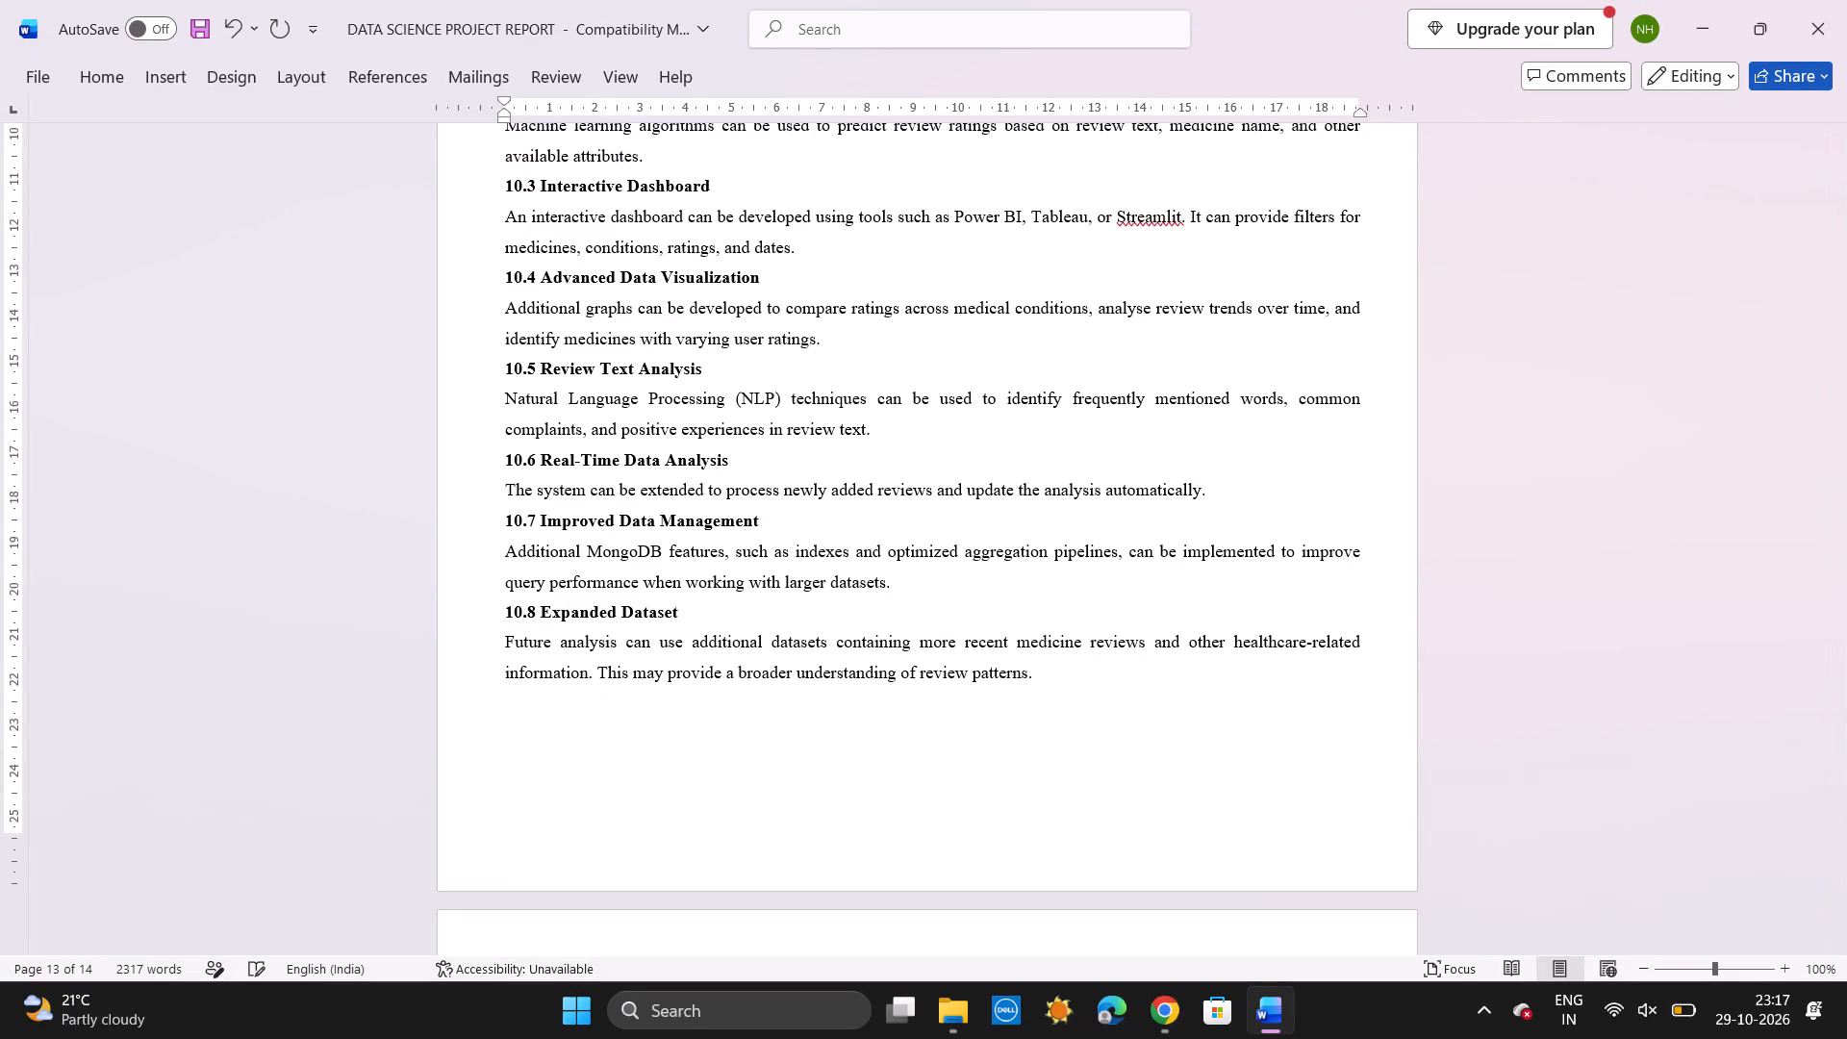
Add the heading "SCREENSHOTS:" in the blank space after section 10.8, followed by an empty line.
click(515, 646)
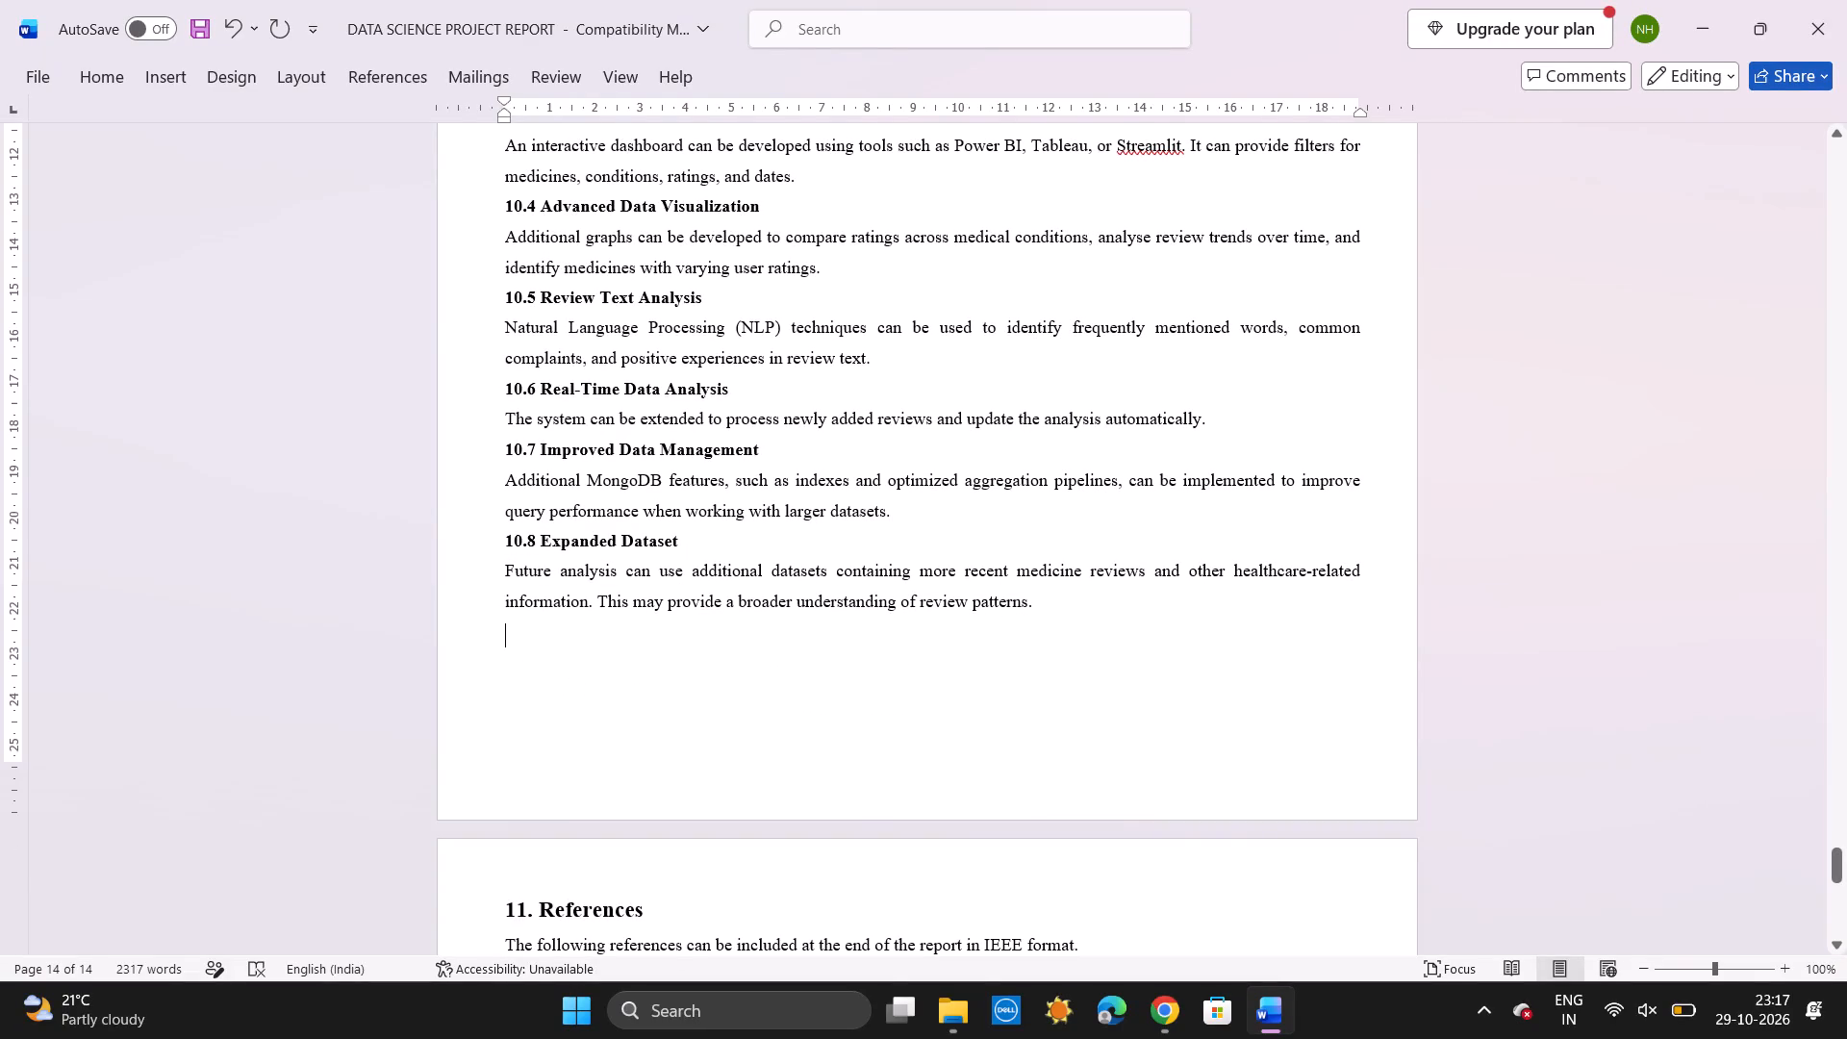
scroll(524, 849, down, 2)
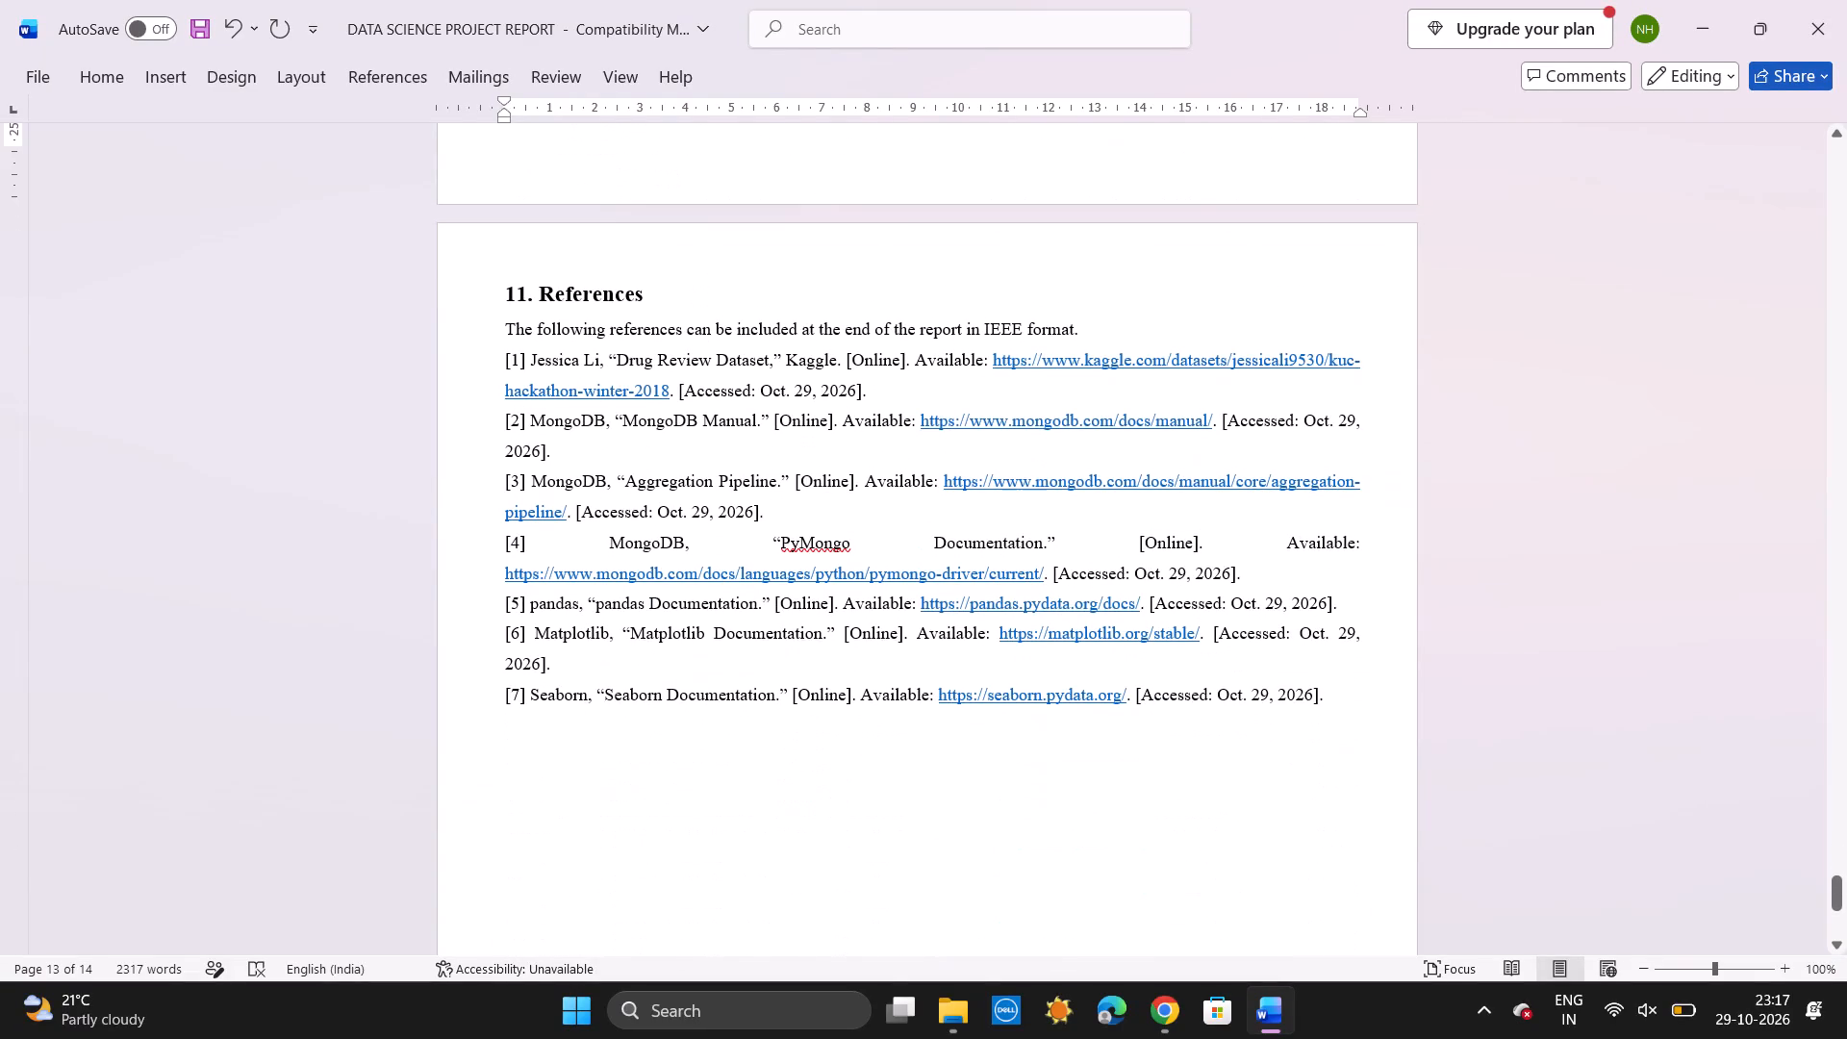
scroll(538, 324, up, 2)
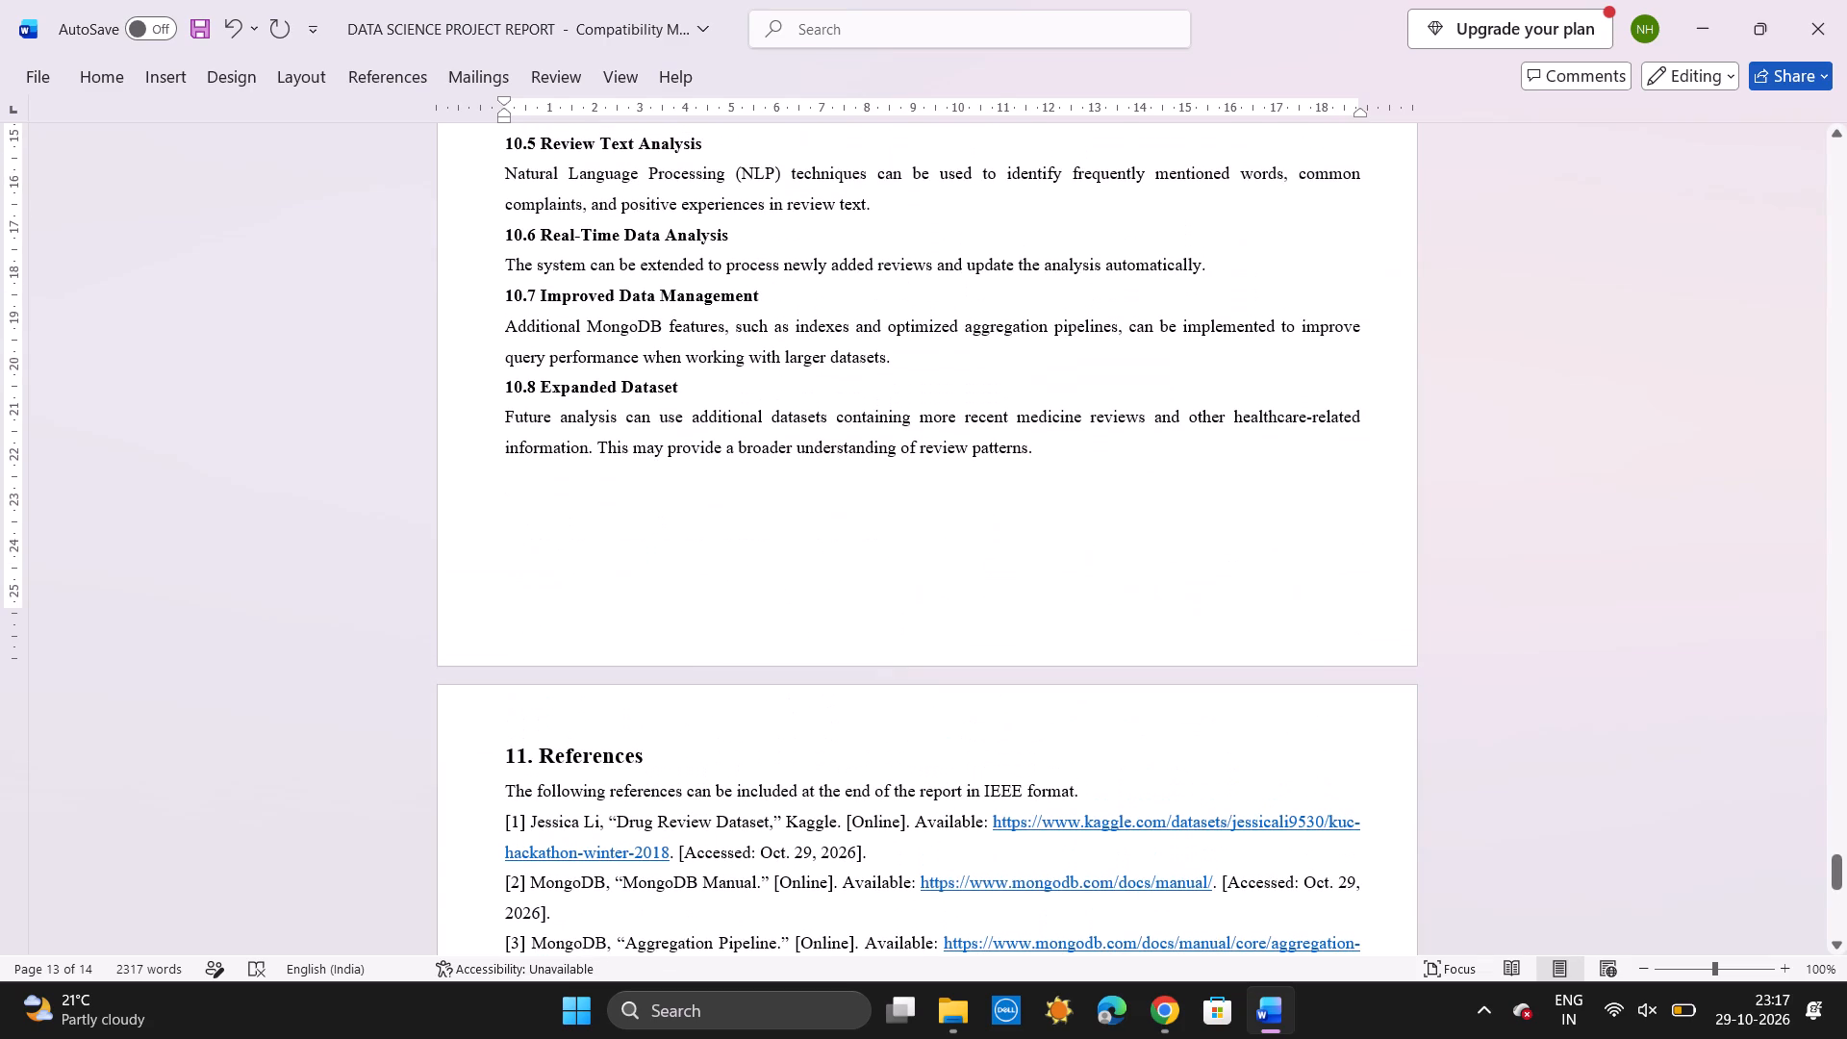
key(Return)
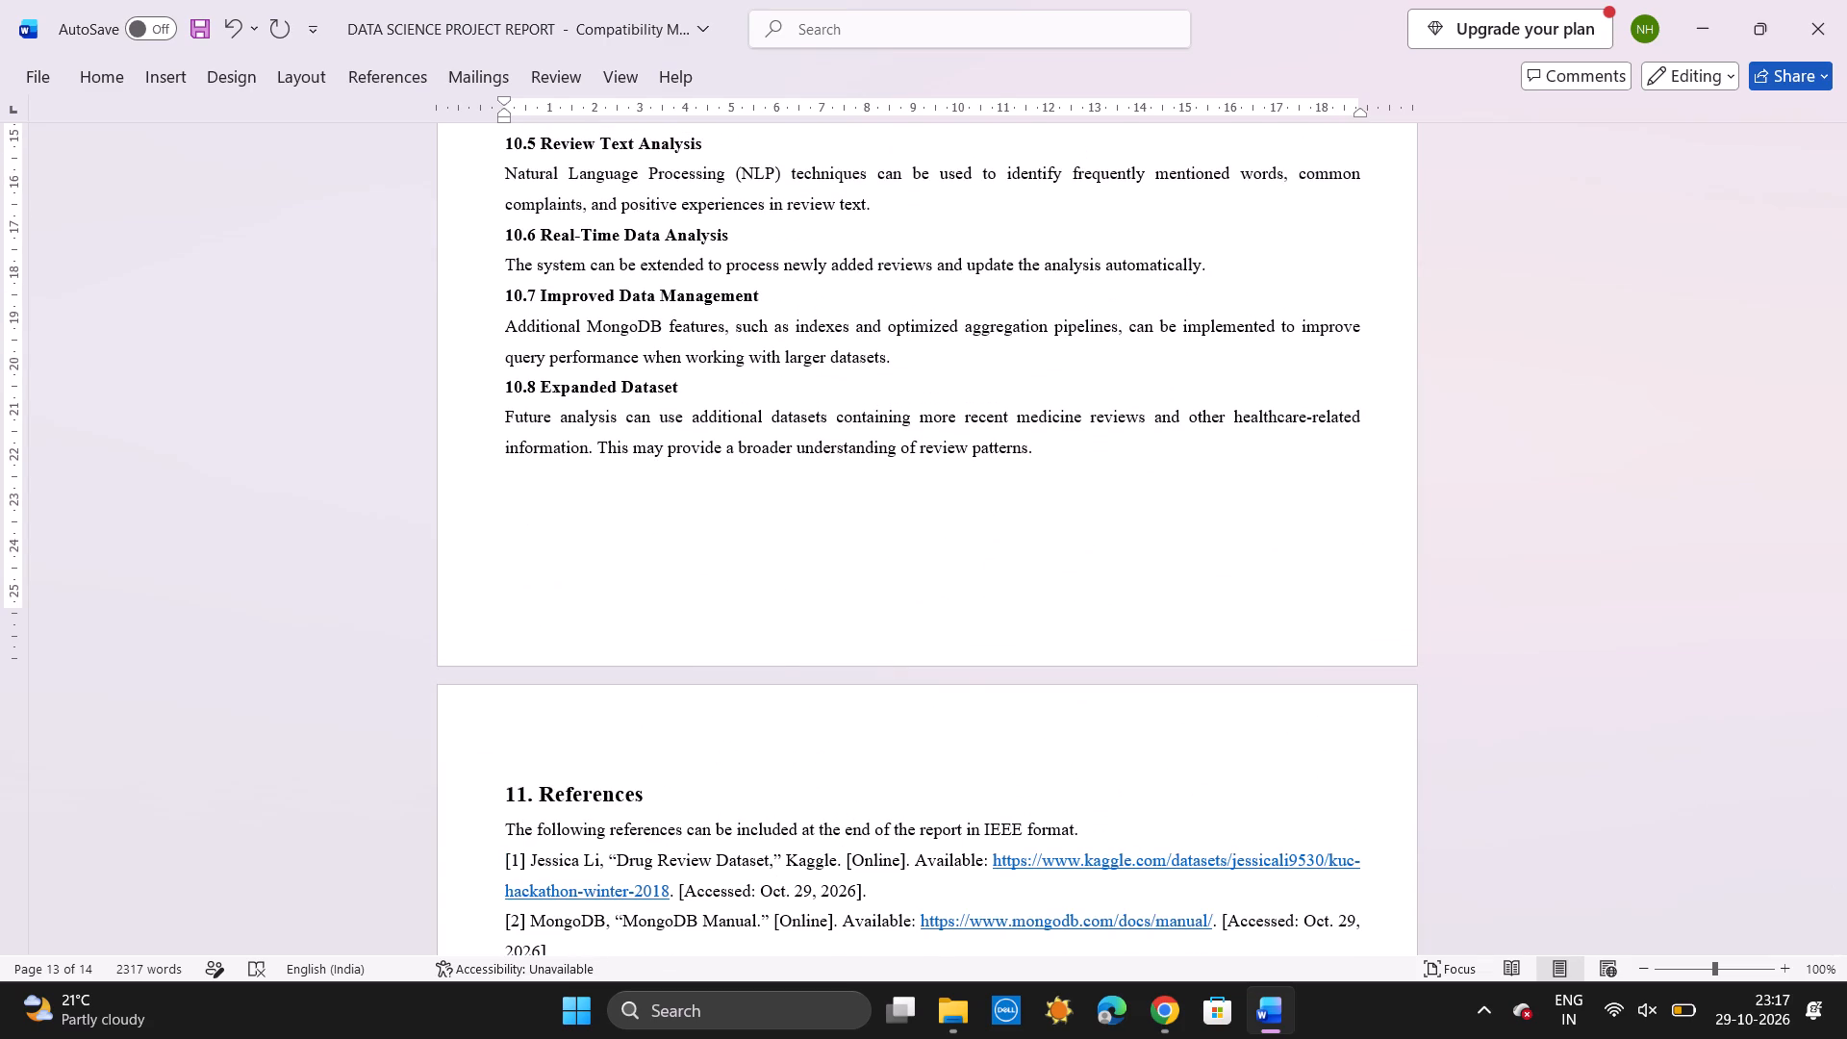
text(SCREEN)
text(SHOT)
key(s)
text(:)
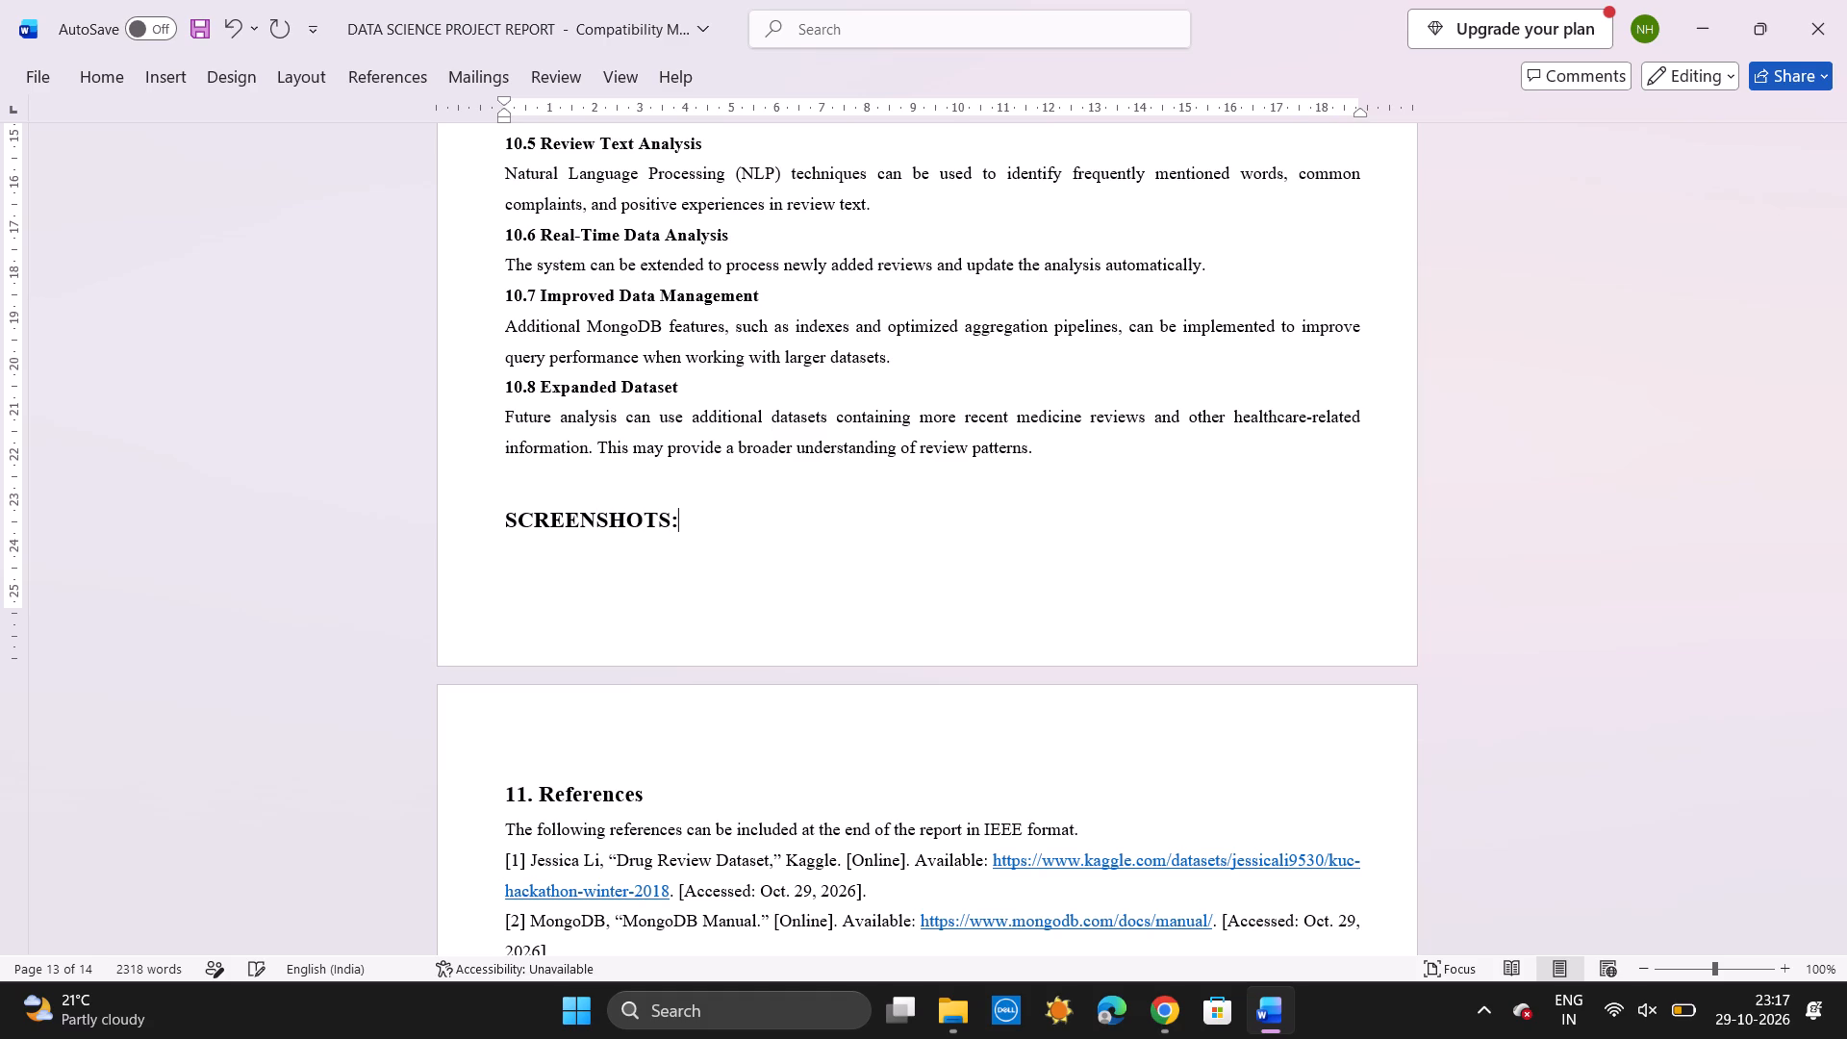
key(space)
key(Return)
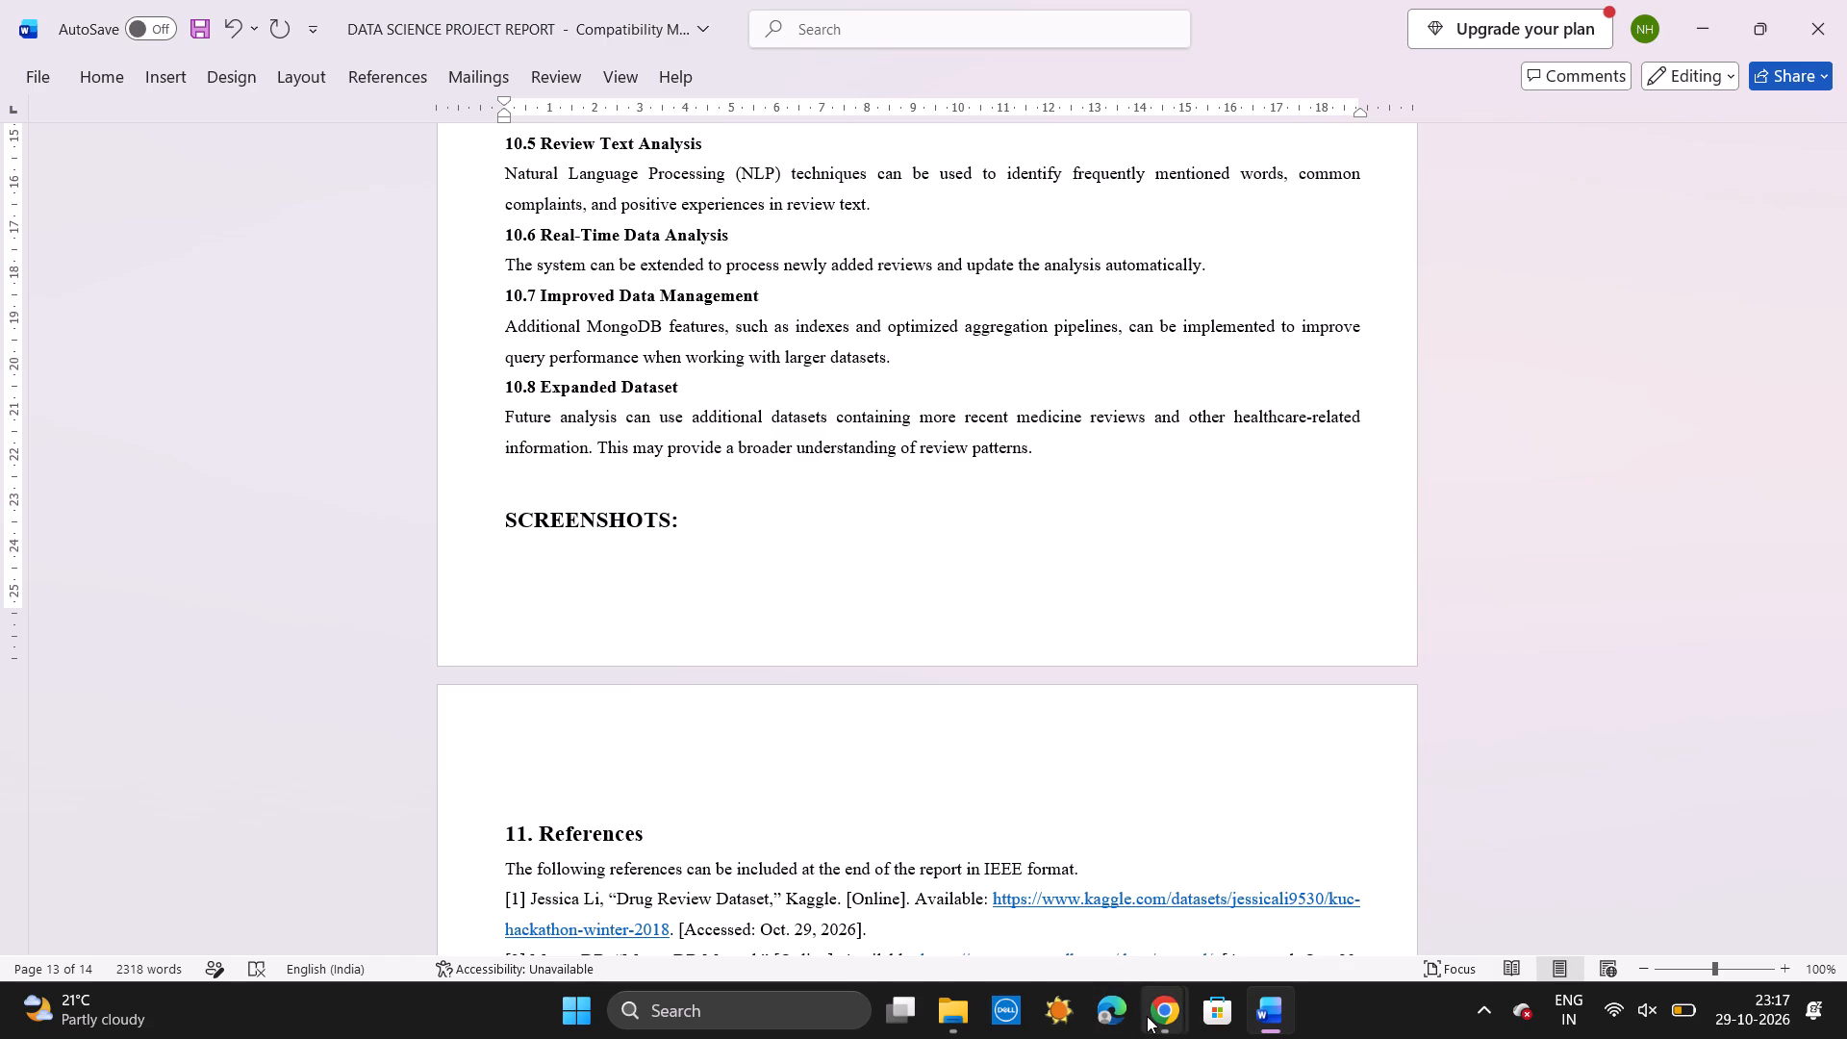
Capture the aggregation pipeline cells of the Colab notebook in Chrome and paste the screenshot below the SCREENSHOTS heading in the Word report.
click(1254, 900)
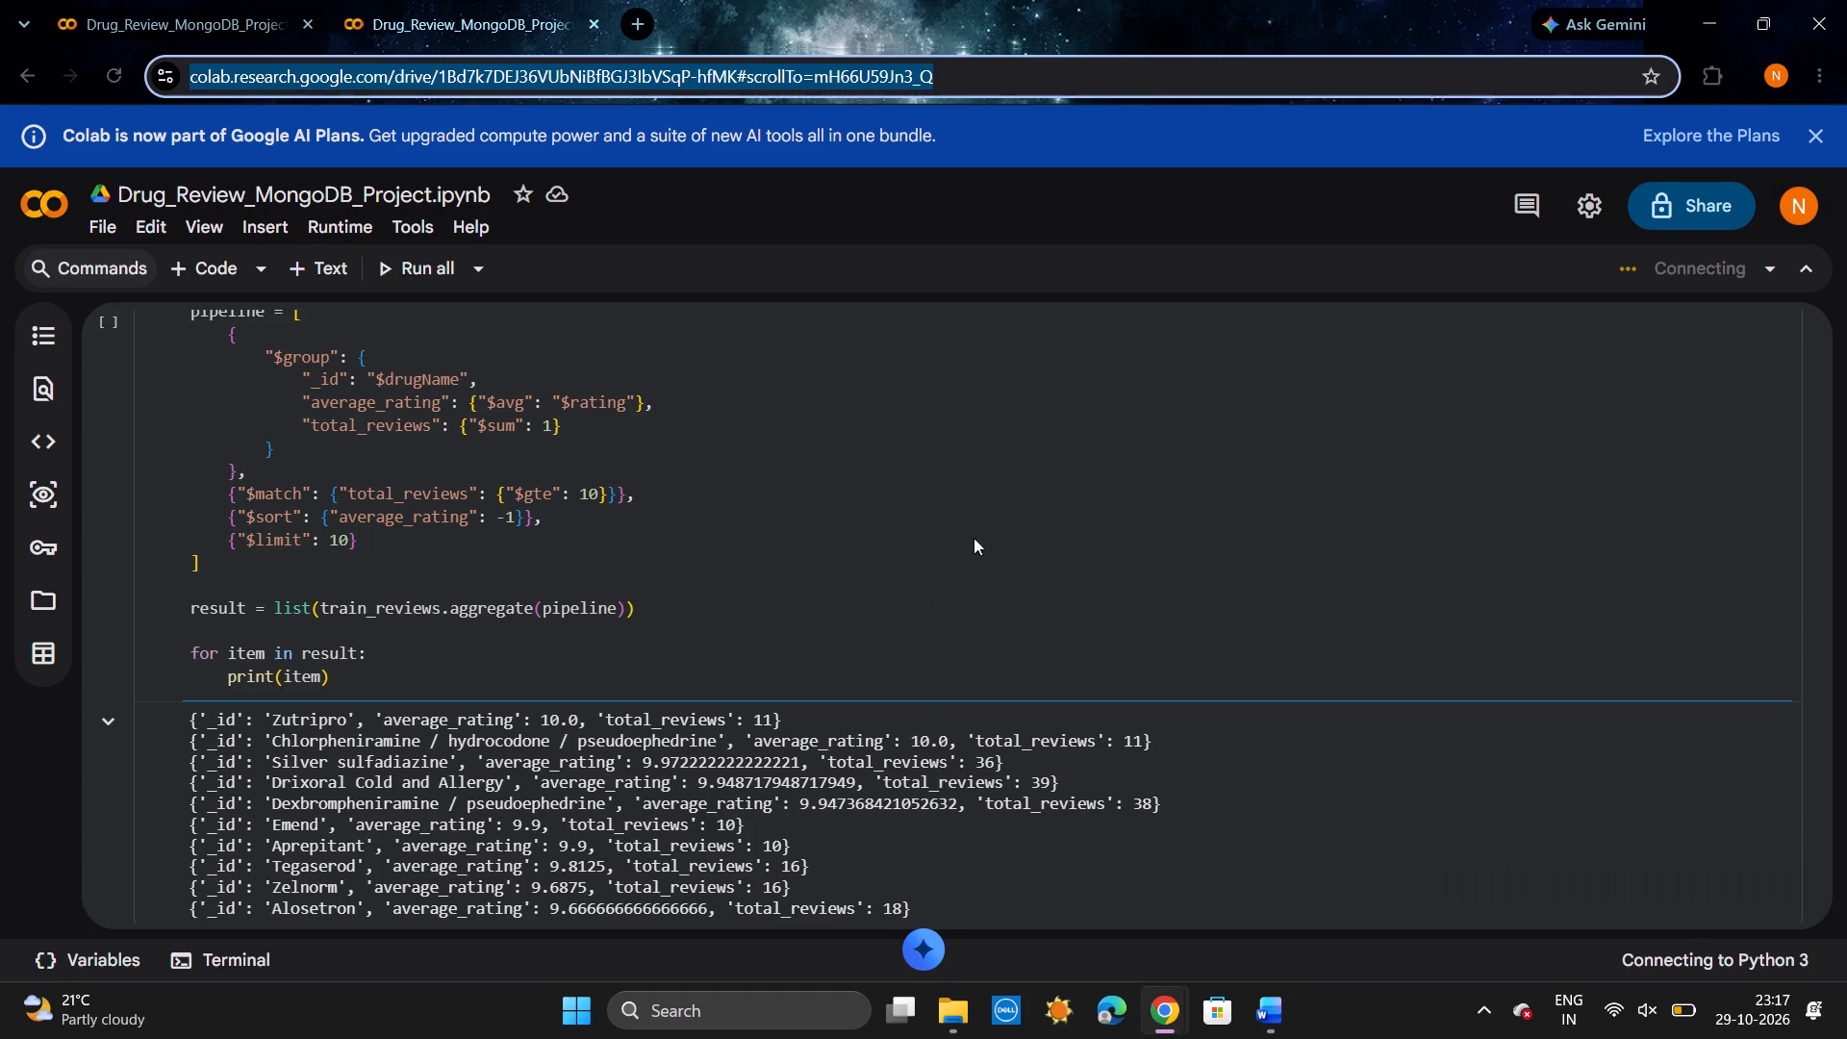
scroll(993, 526, up, 1)
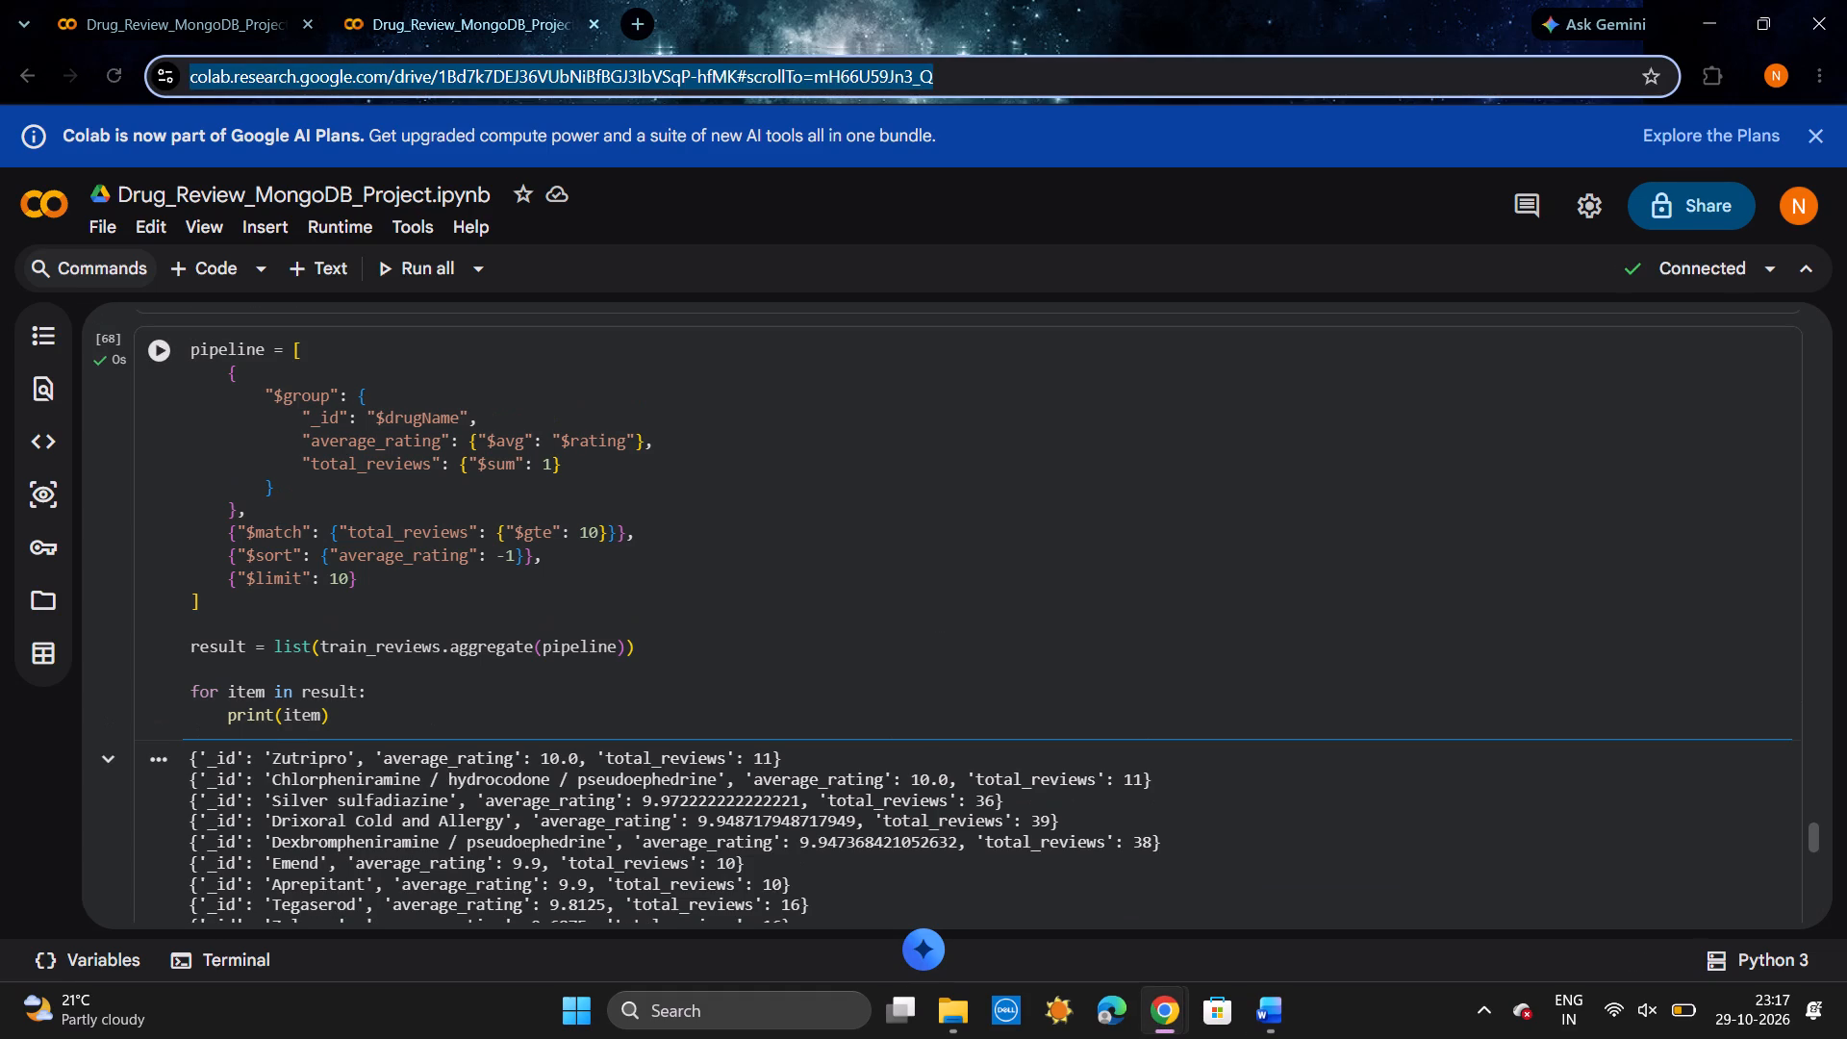
scroll(699, 477, up, 4)
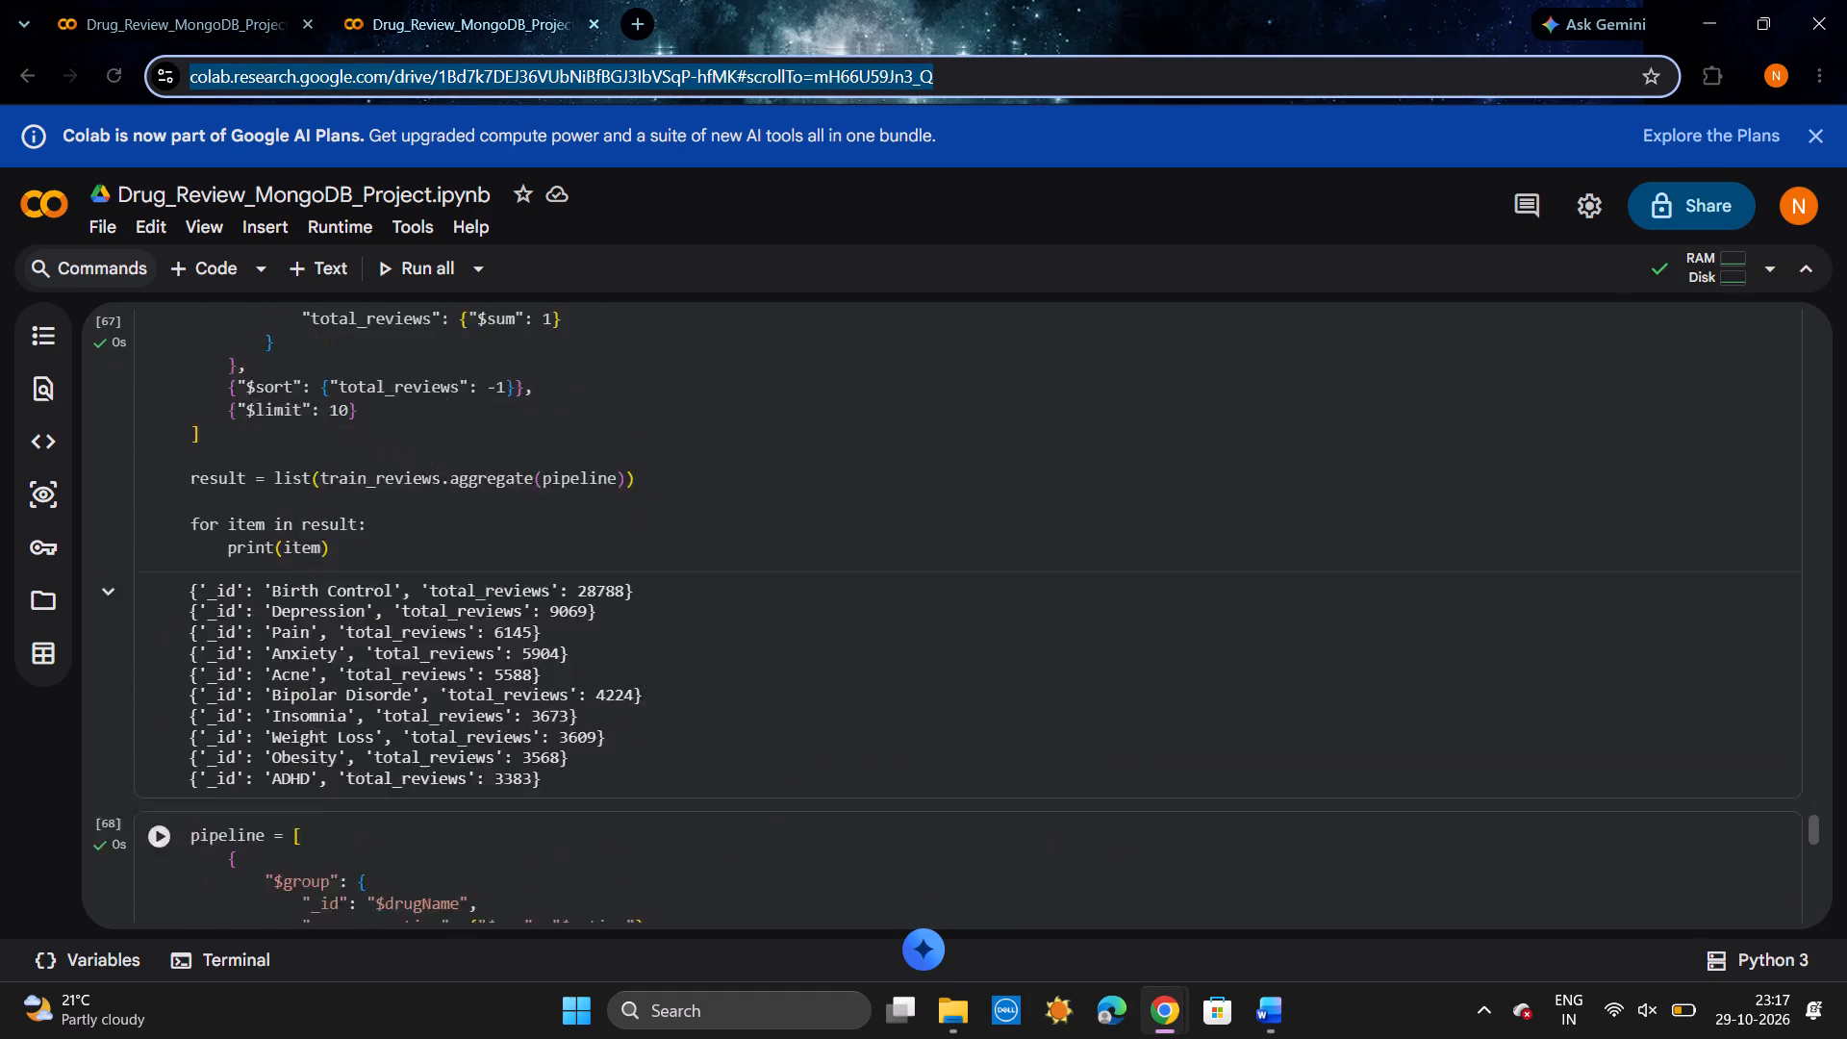
scroll(699, 477, up, 1)
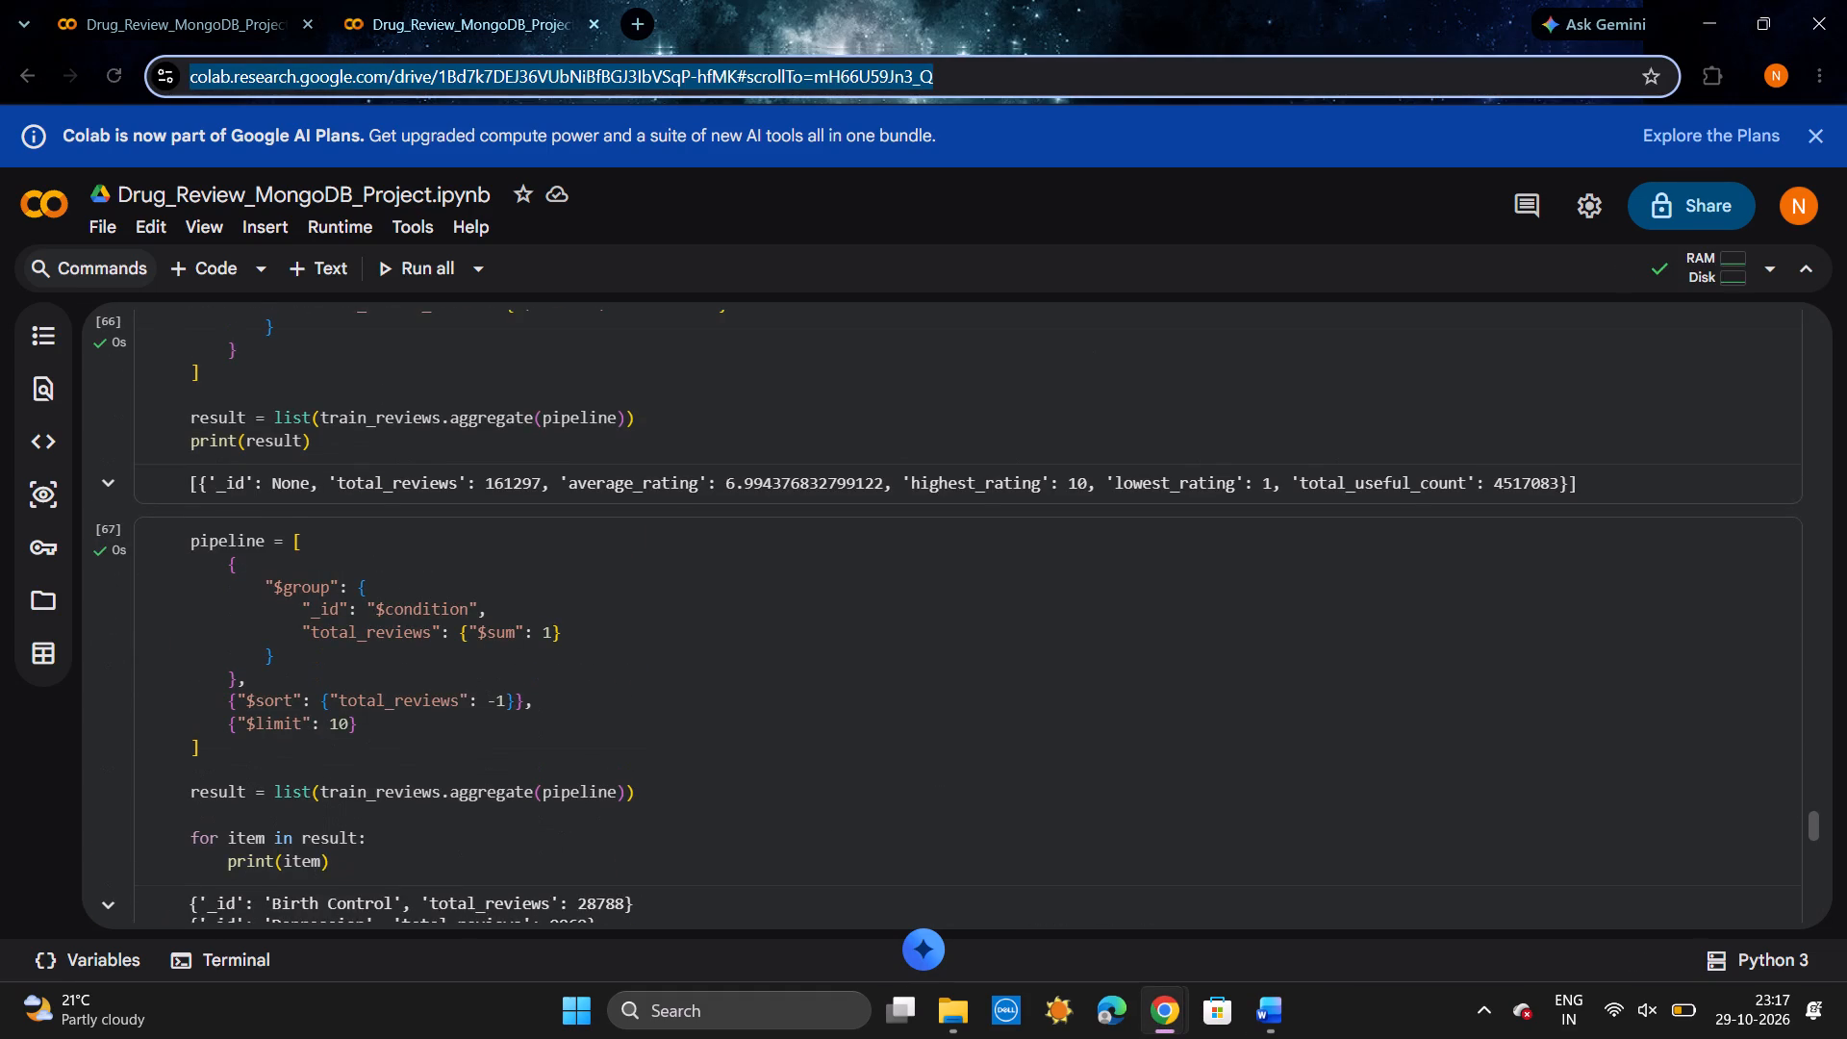
key(ctrl+Print)
key(super+Print)
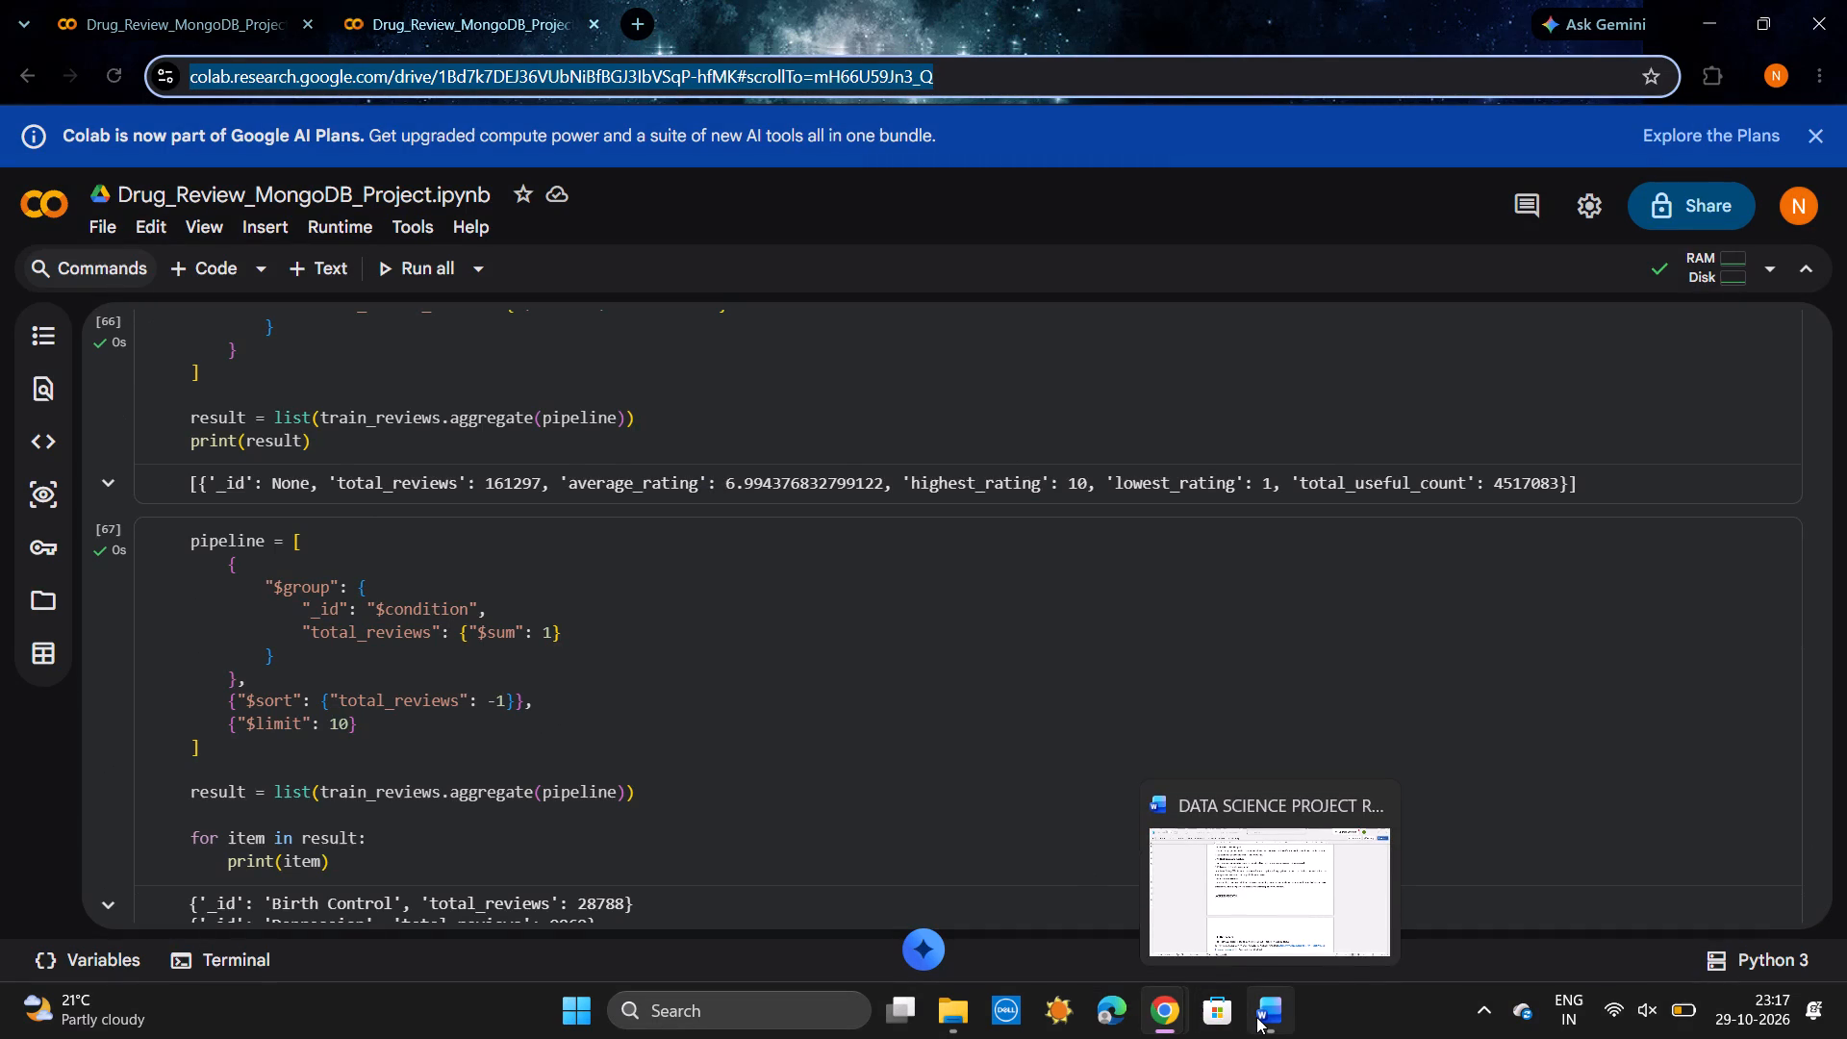
click(1256, 1017)
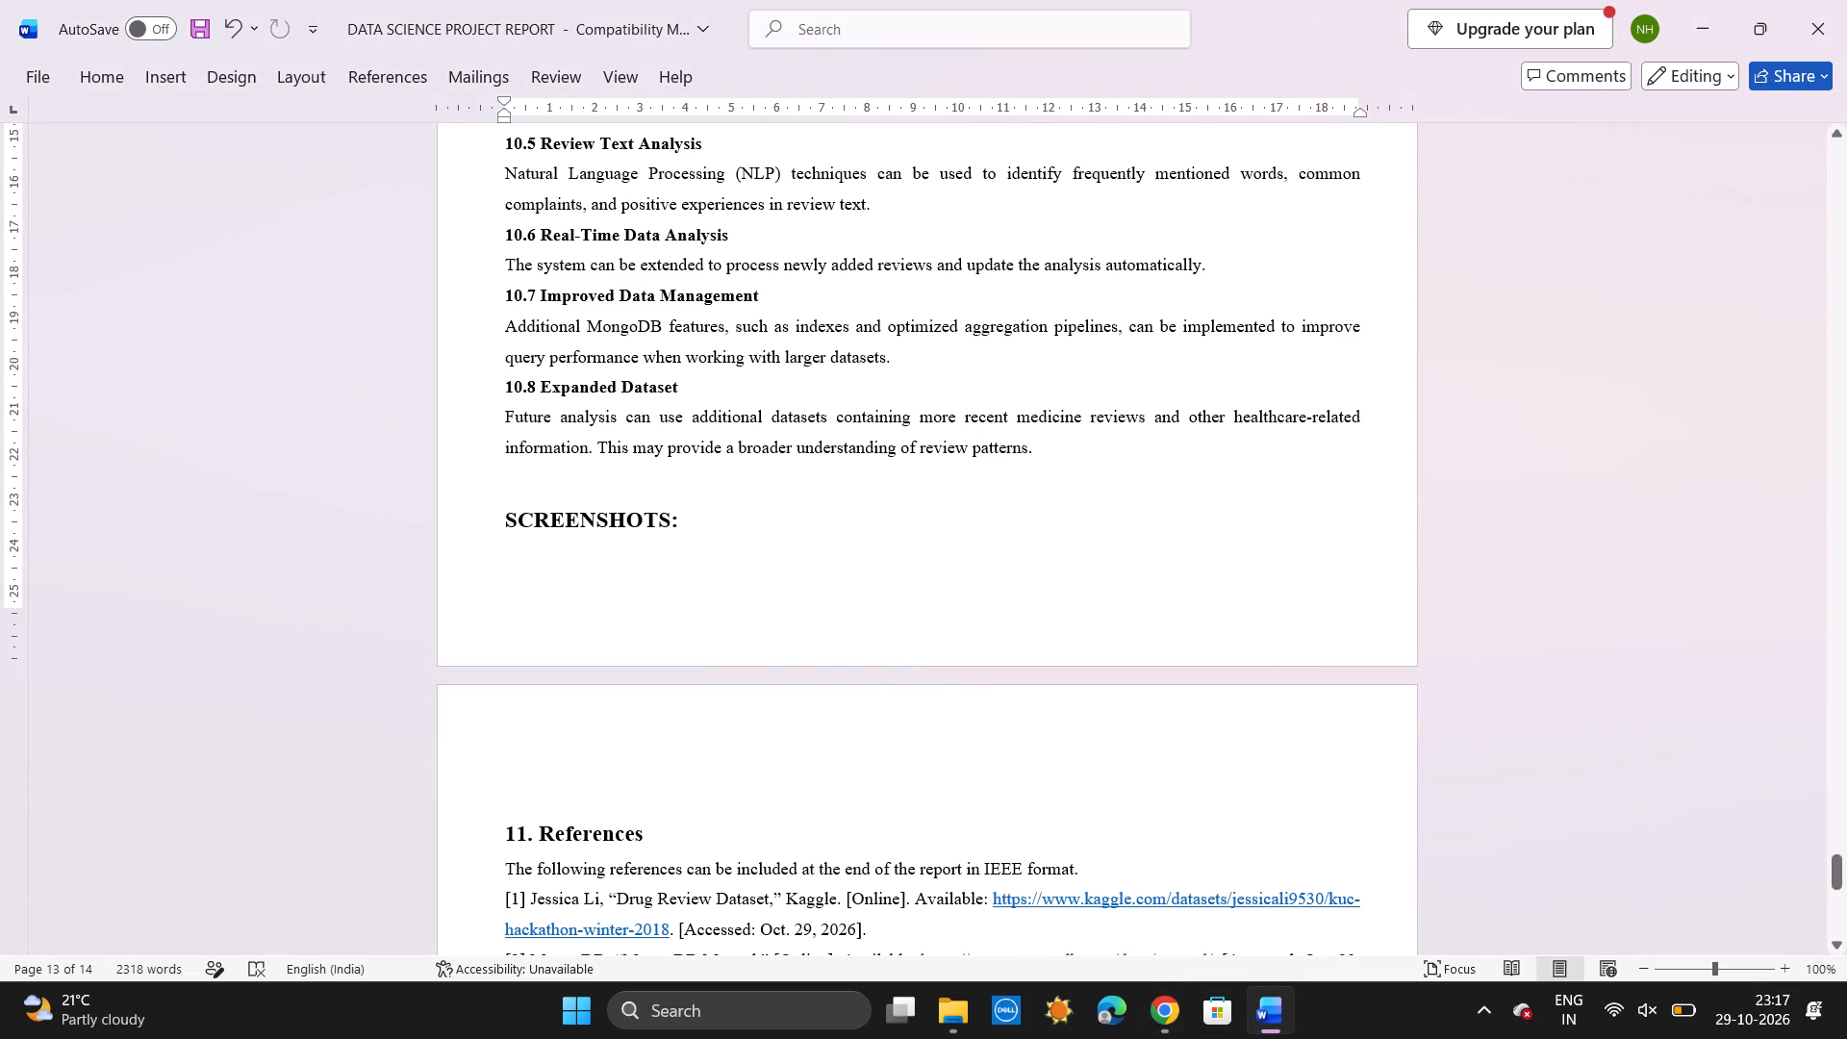
key(ctrl+v)
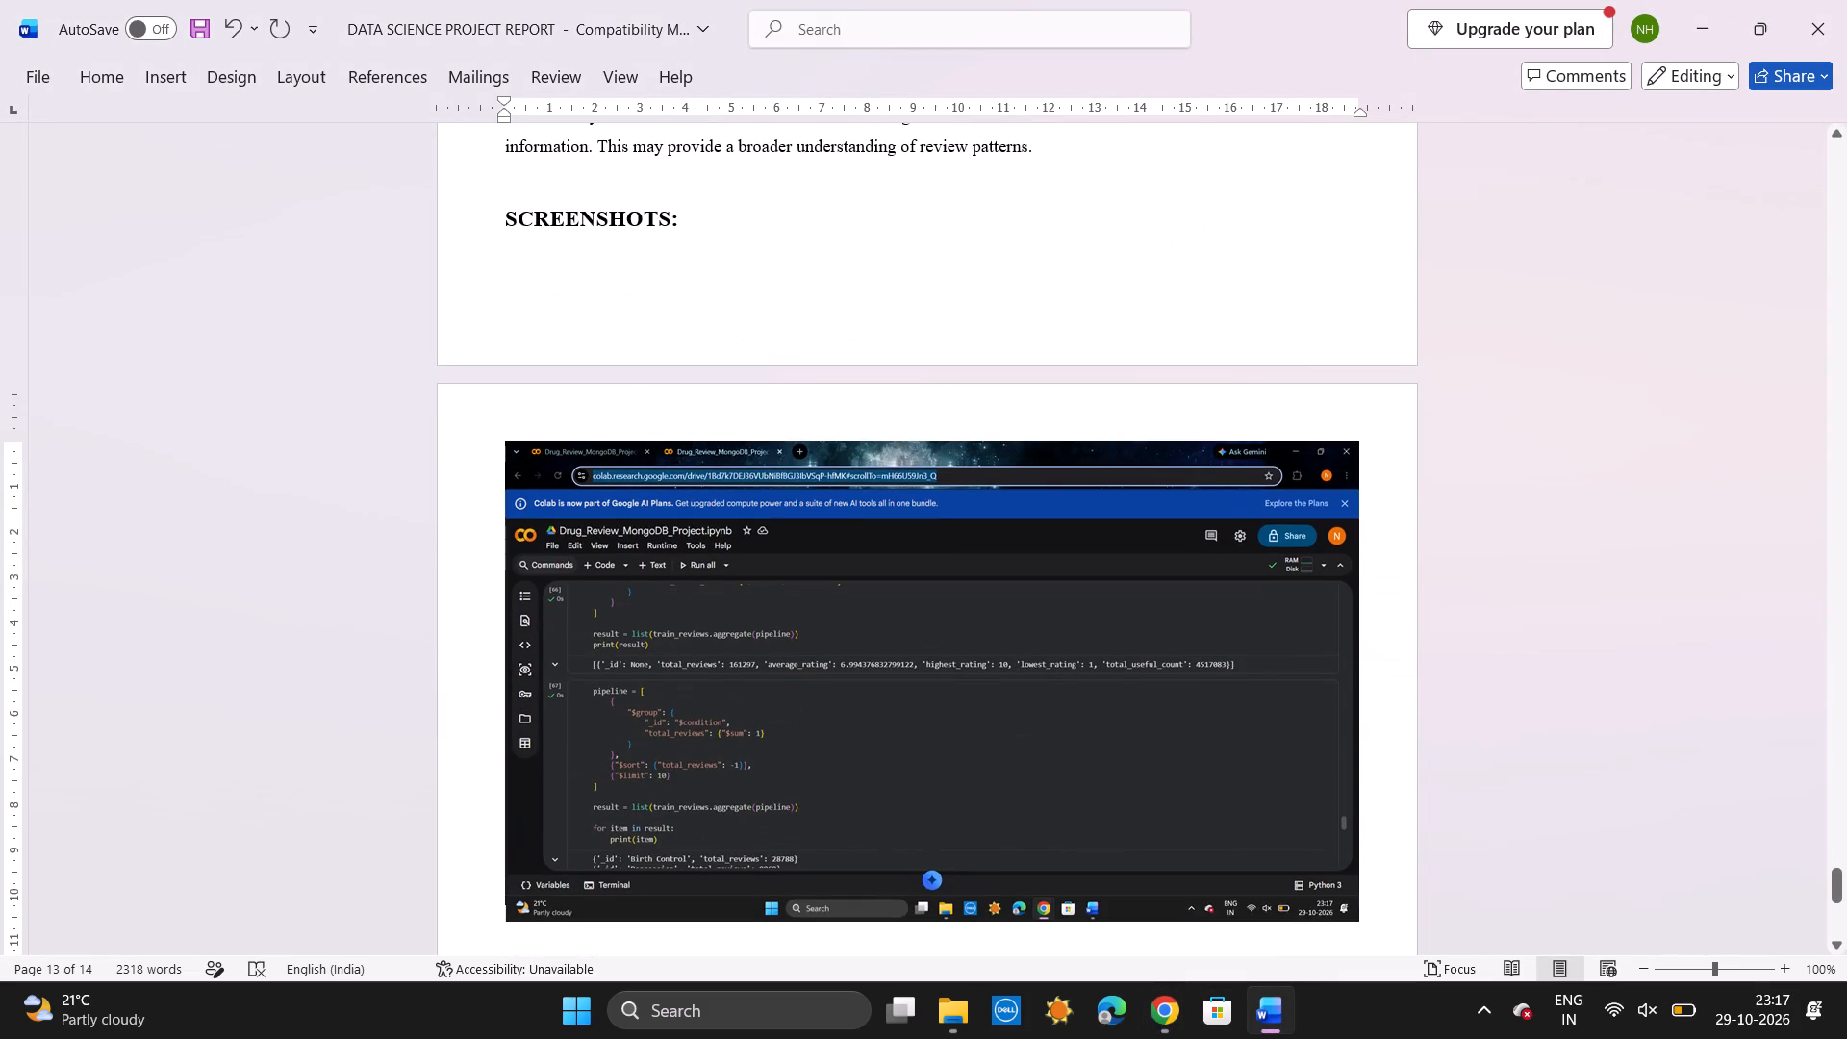
Insert blank lines before the "SCREENSHOTS:" heading to move it onto the page with the pasted picture.
click(505, 229)
key(Return)
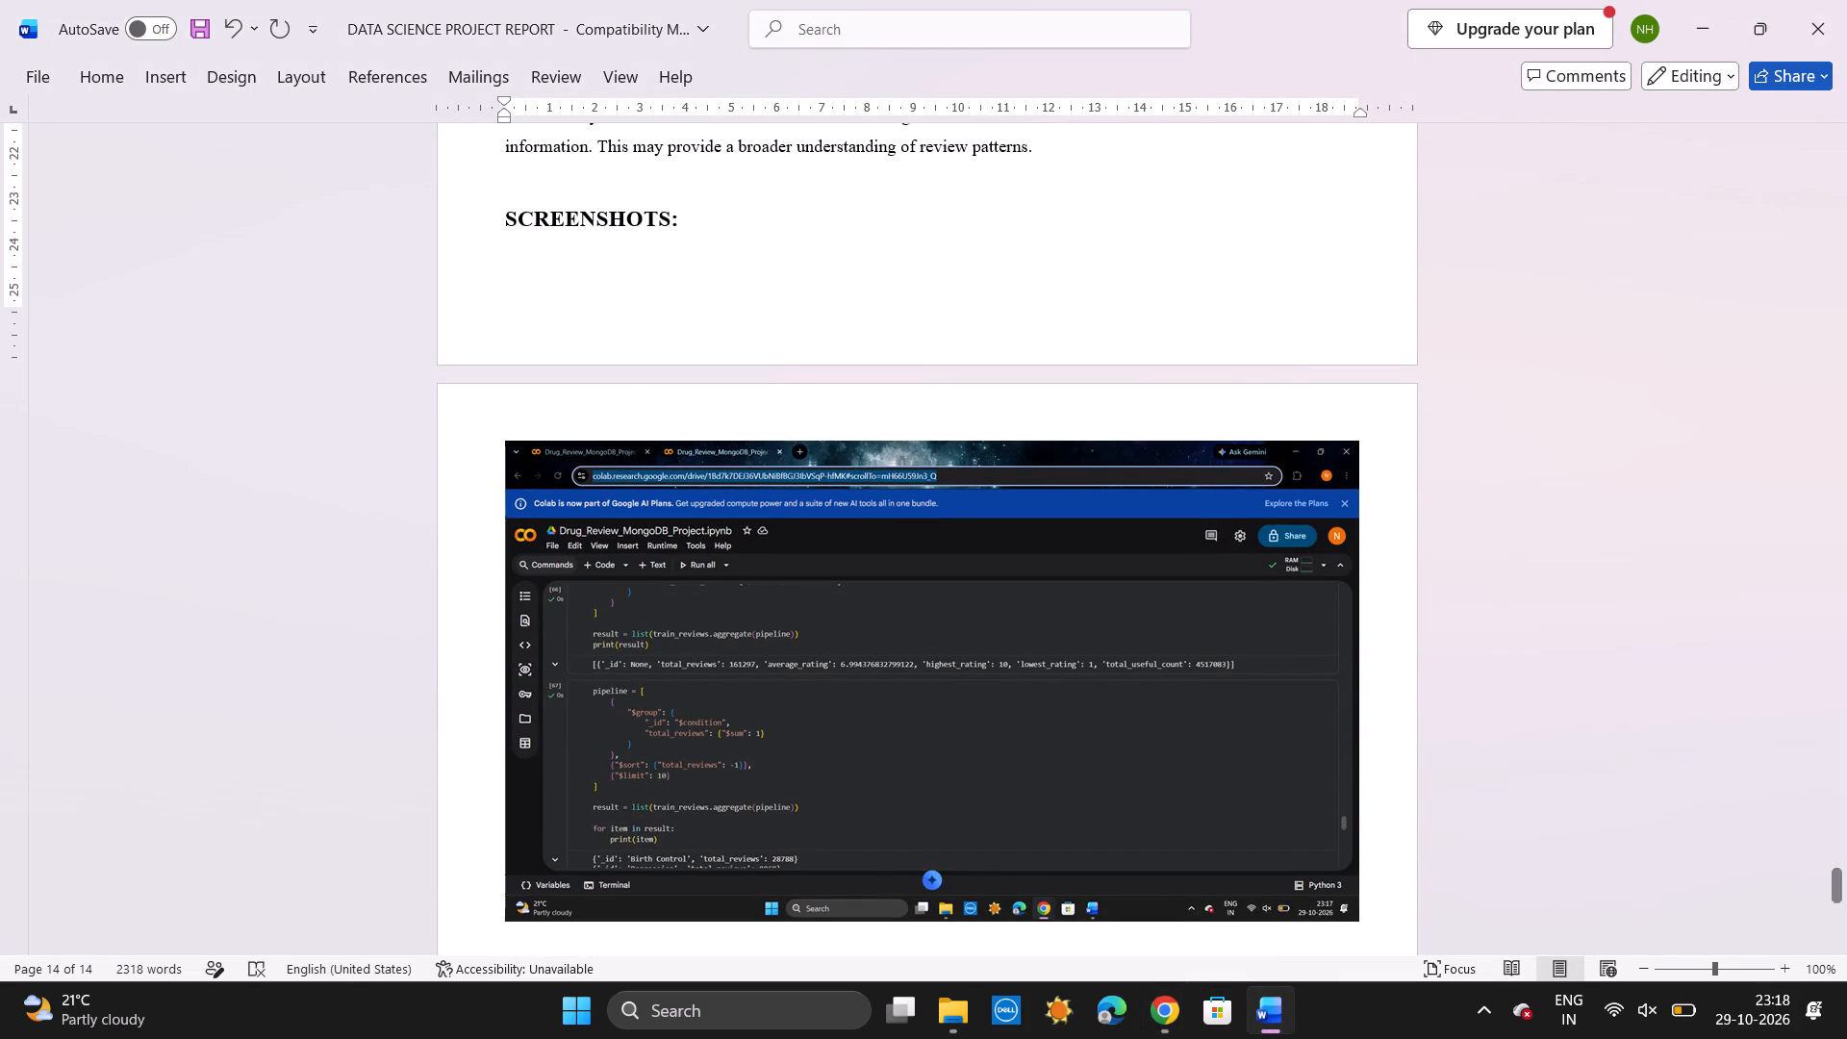
key(Return)
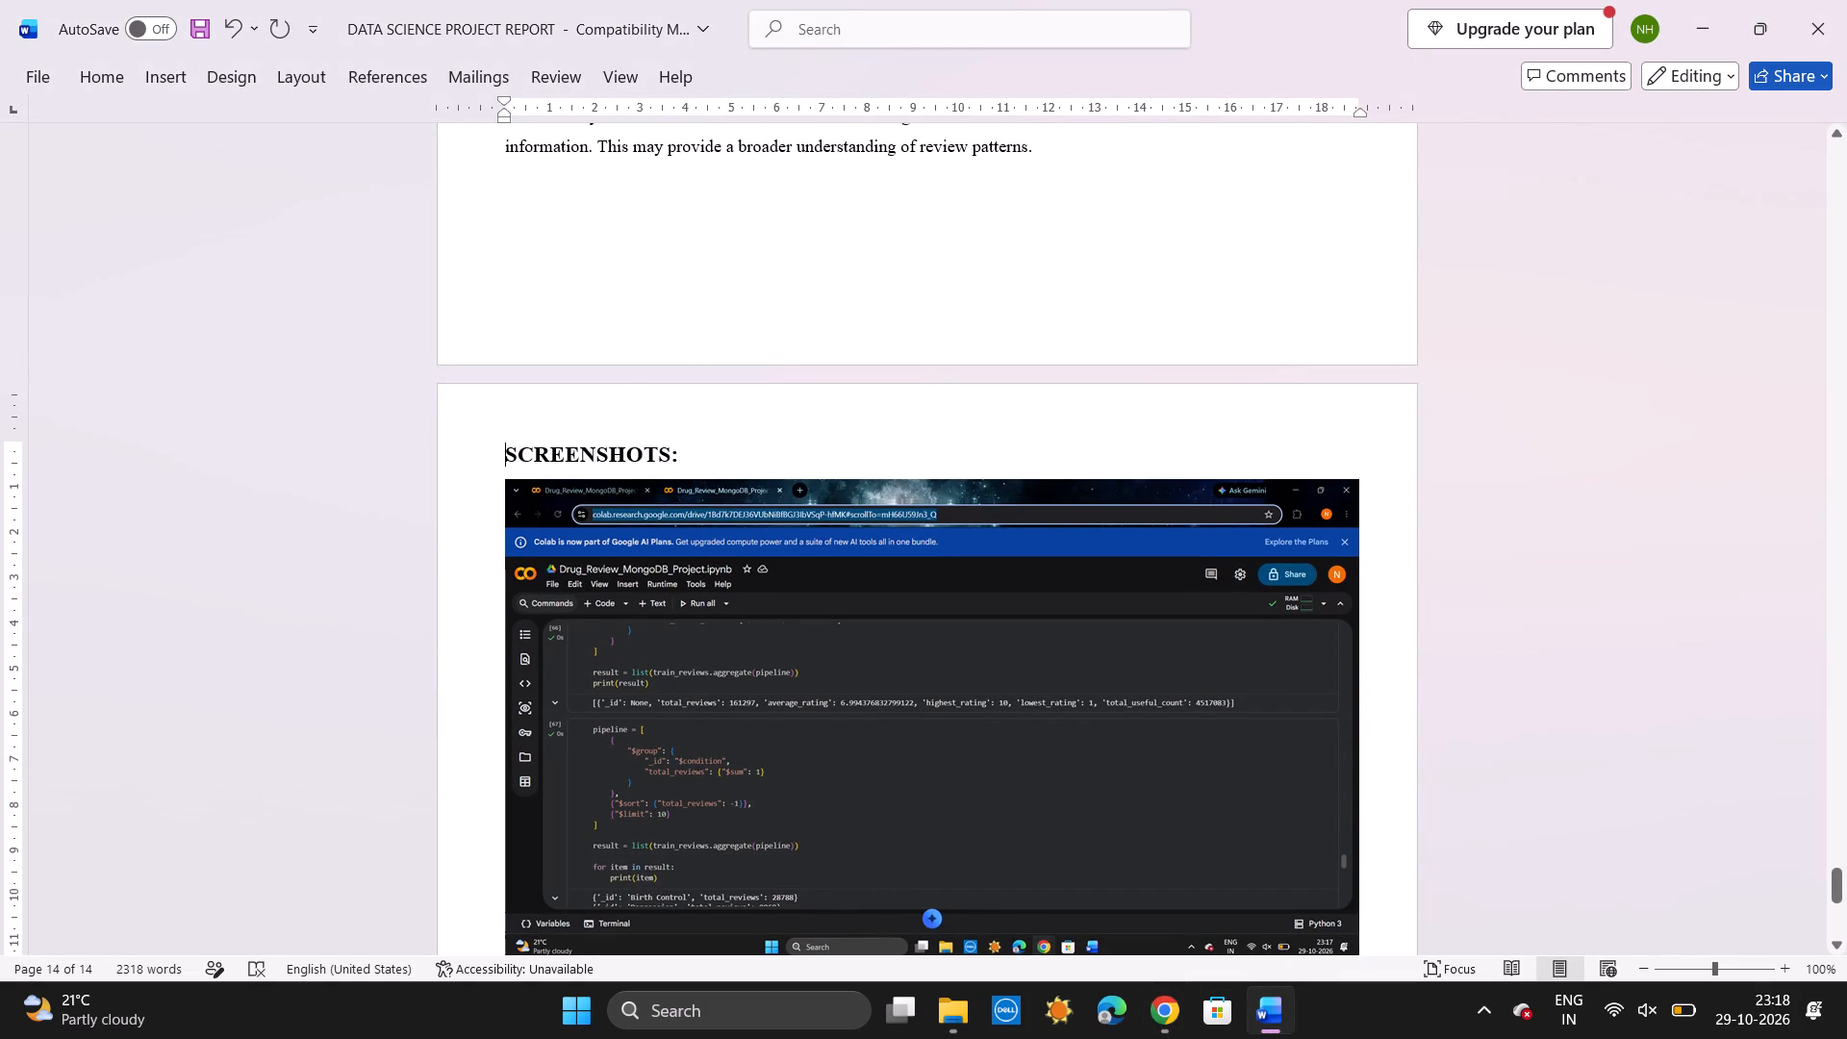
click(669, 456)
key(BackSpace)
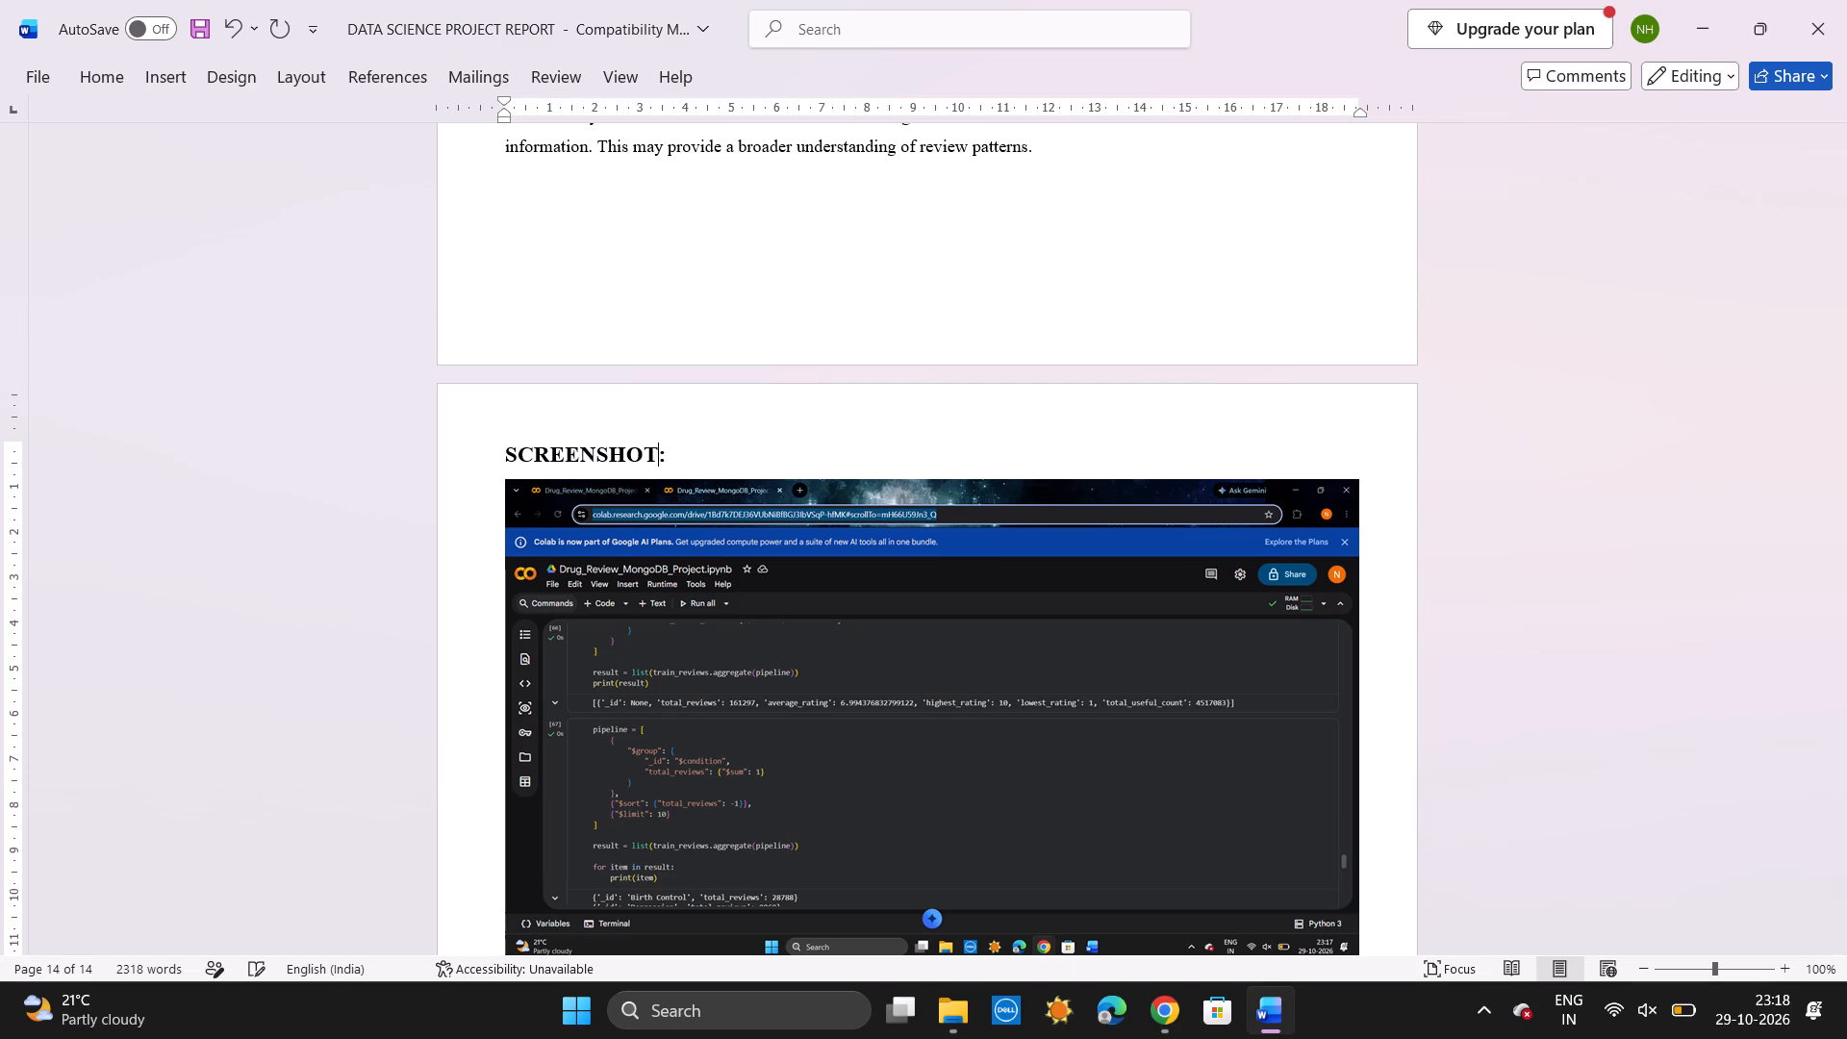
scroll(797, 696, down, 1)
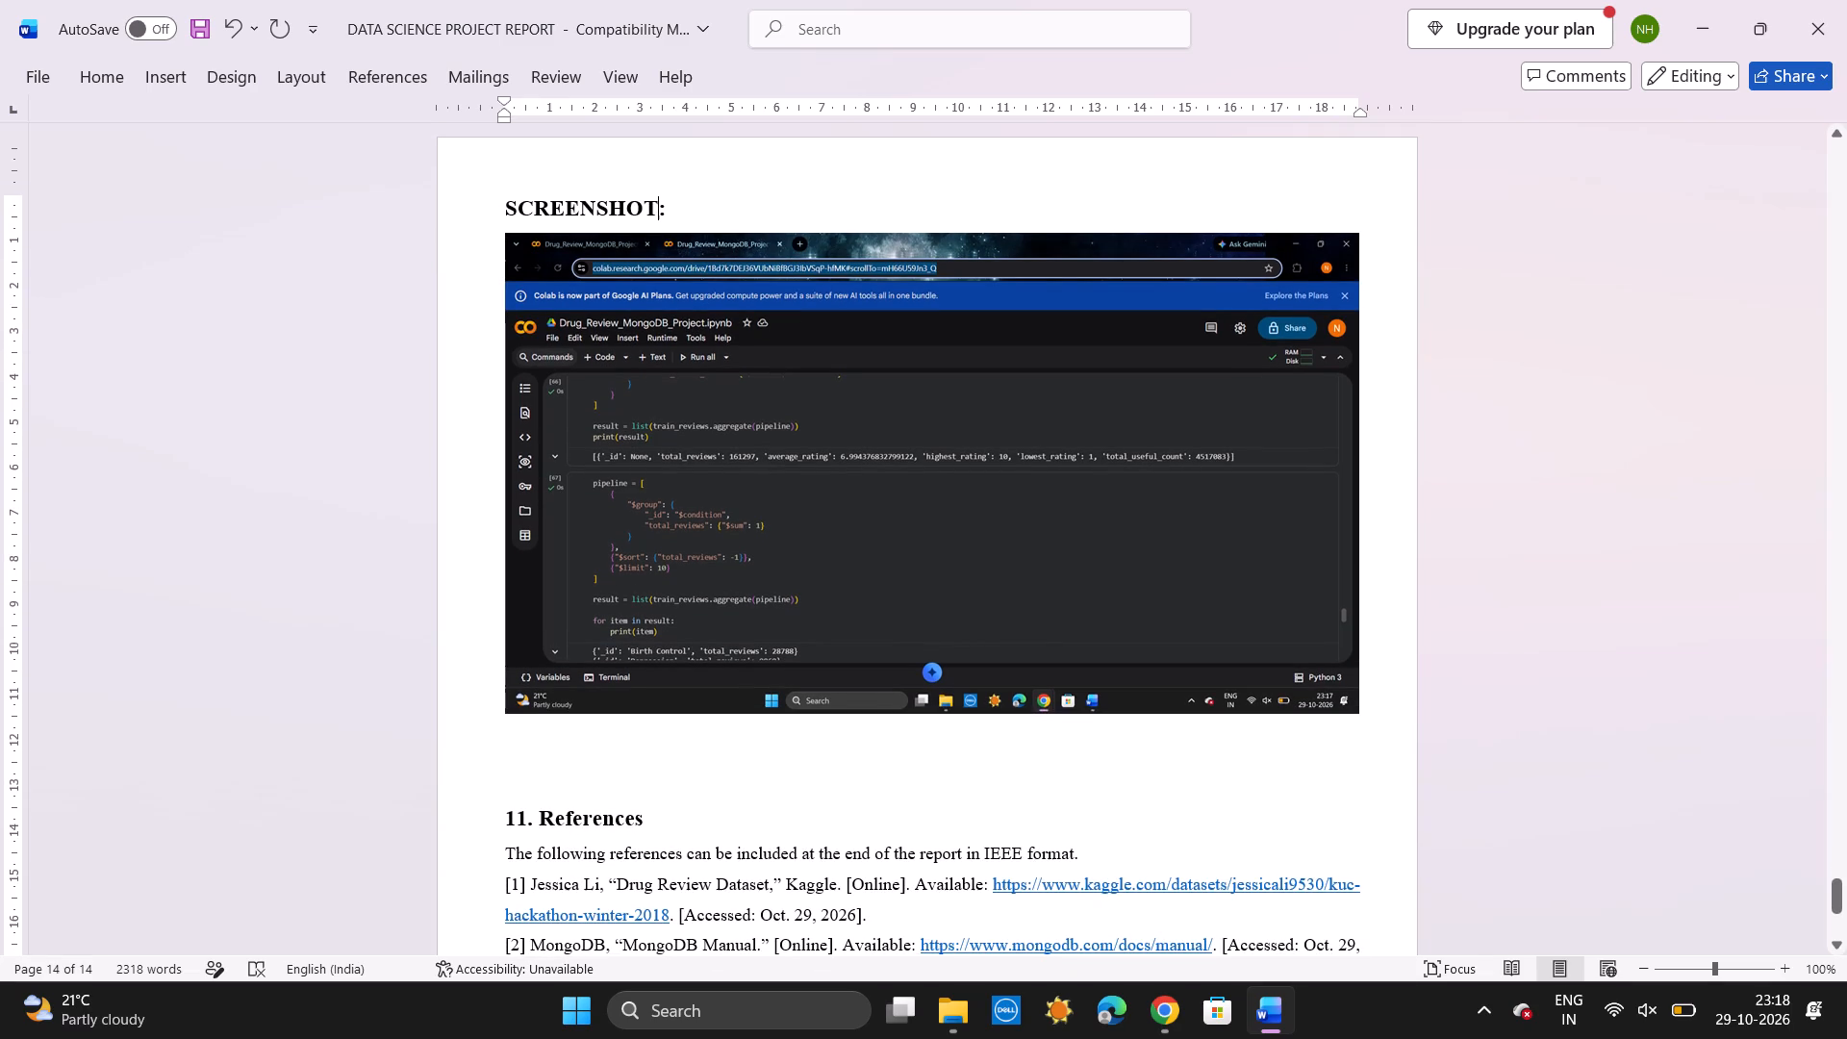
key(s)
Capture the train_reviews collection from MongoDB Atlas in Chrome and paste it two lines below the notebook screenshot in the Word report.
click(1373, 699)
key(Return)
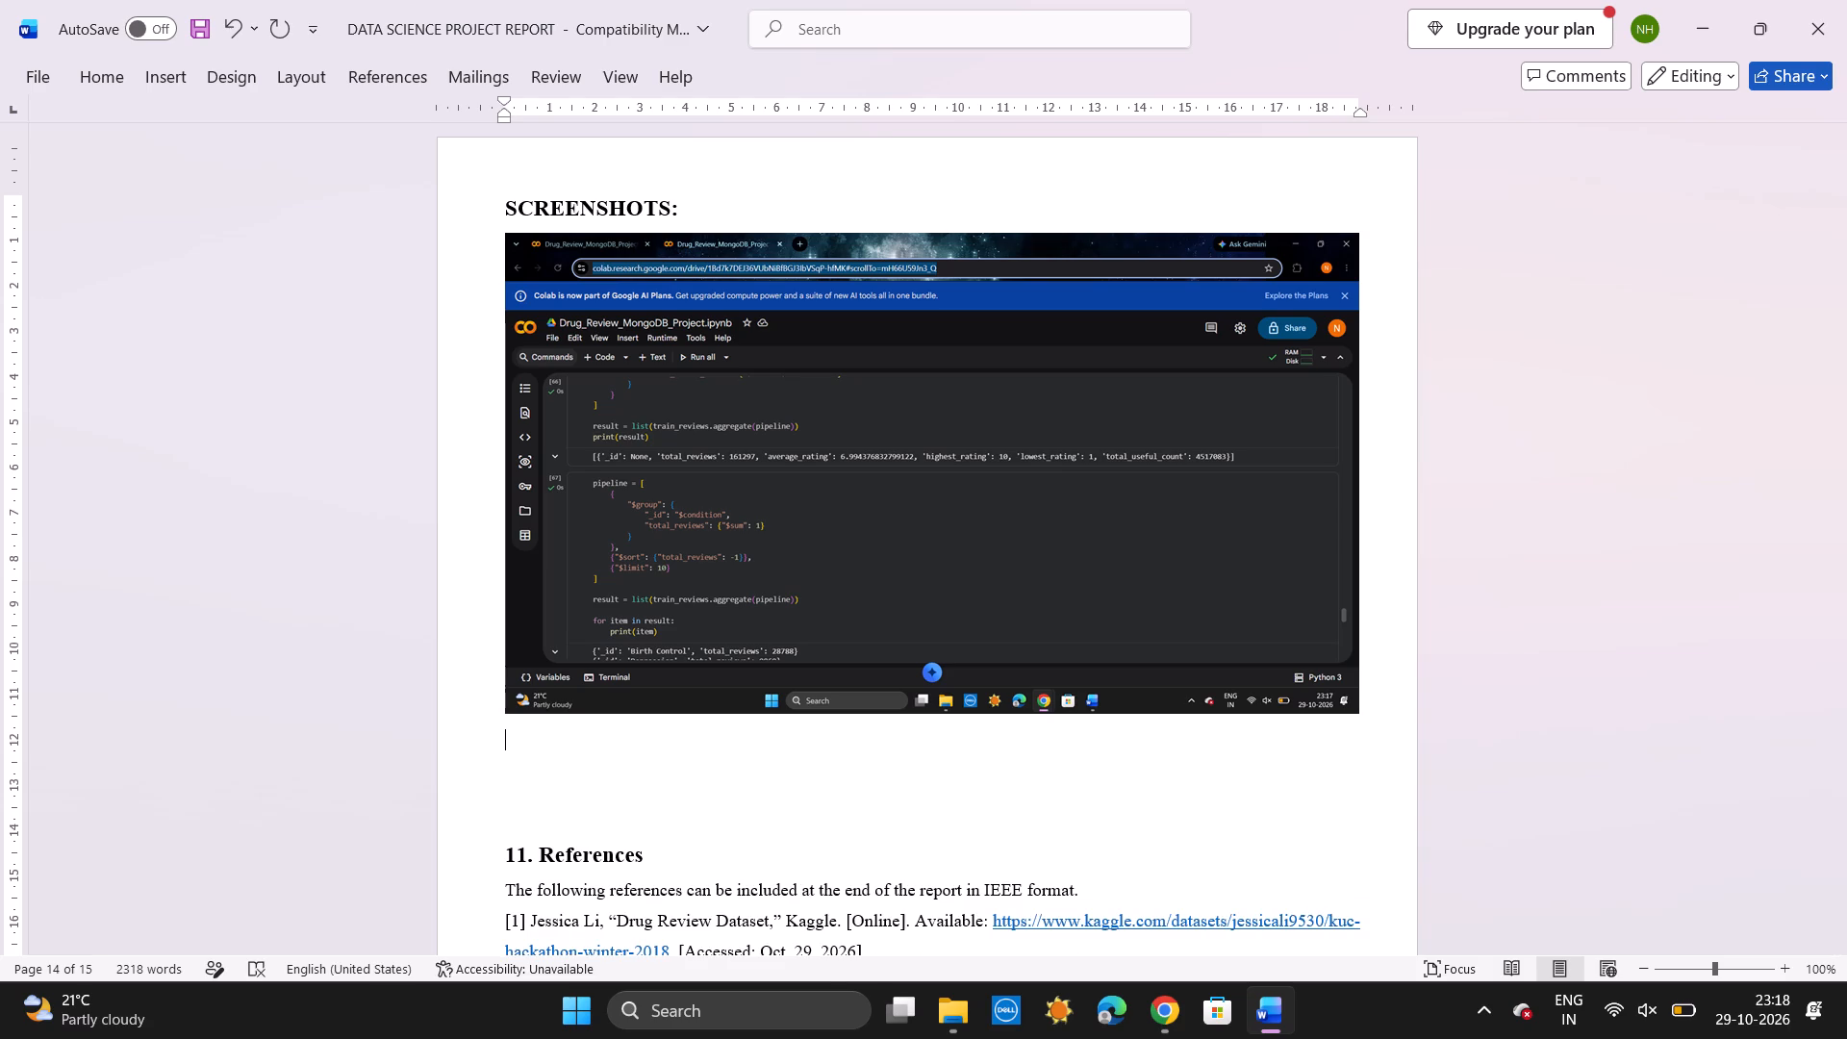
key(Return)
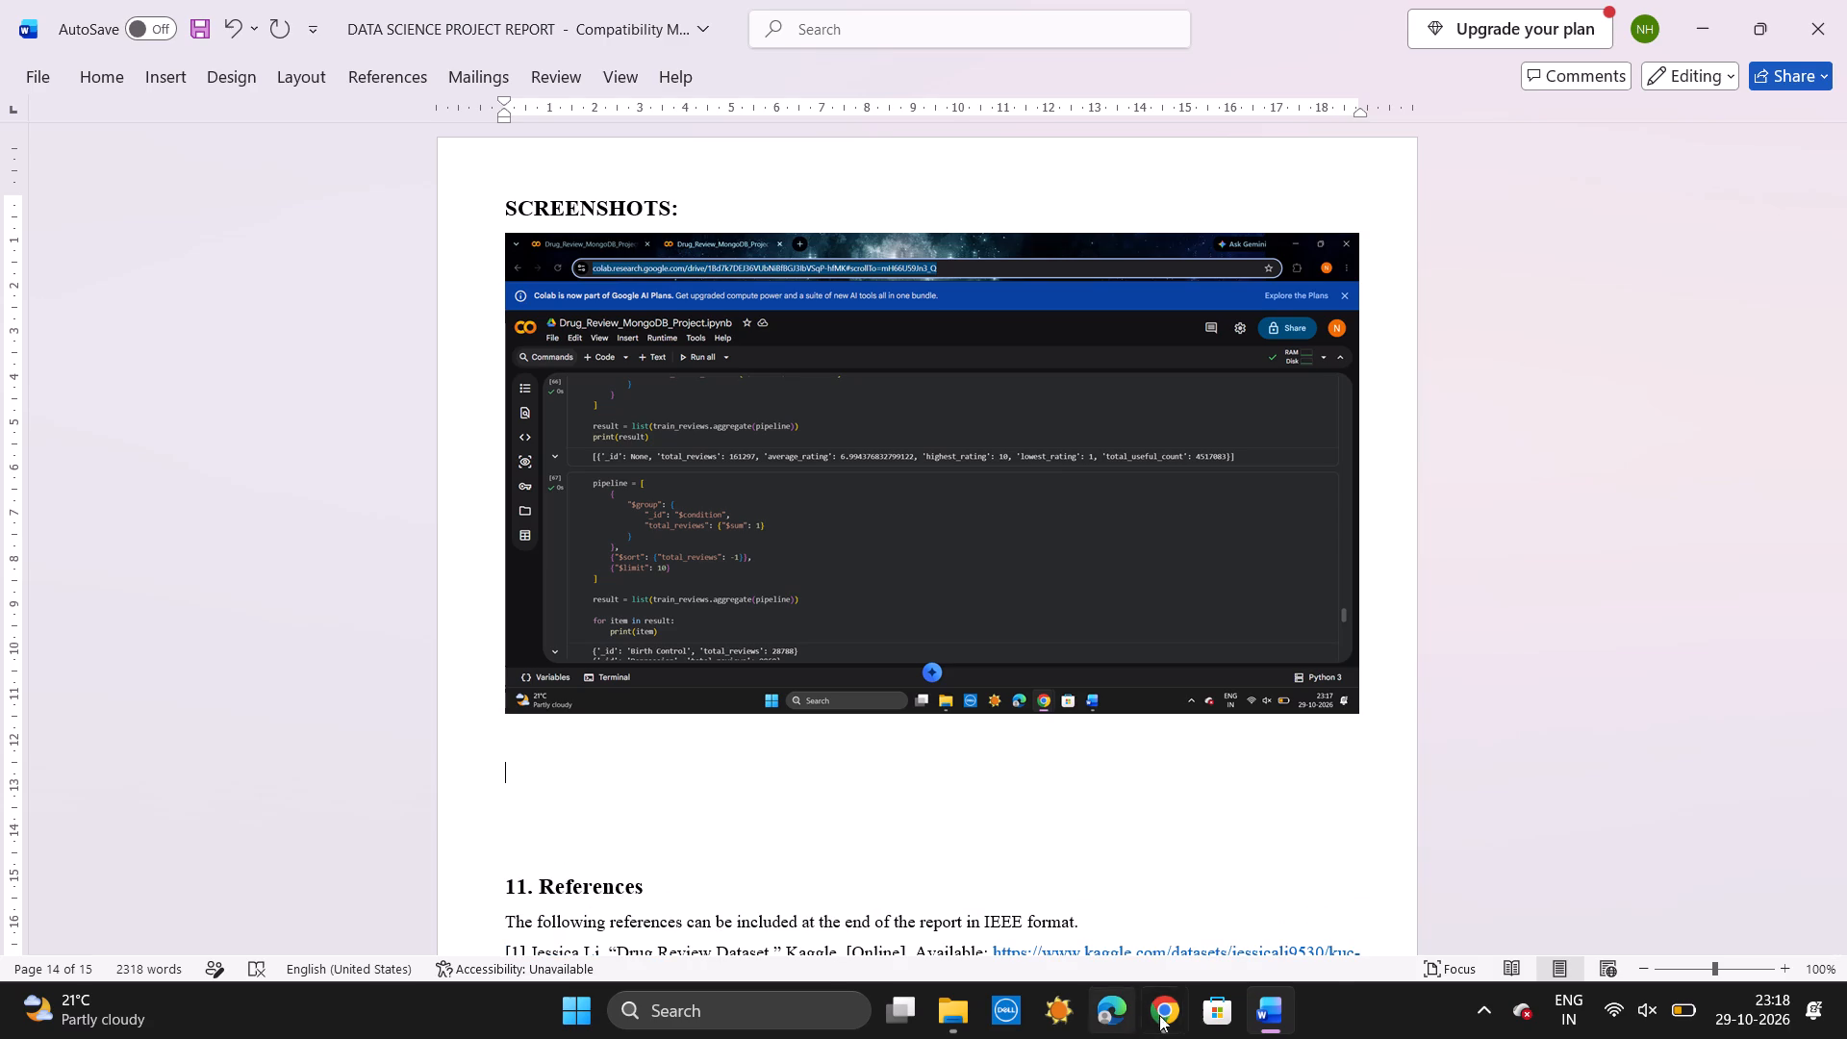
click(1095, 912)
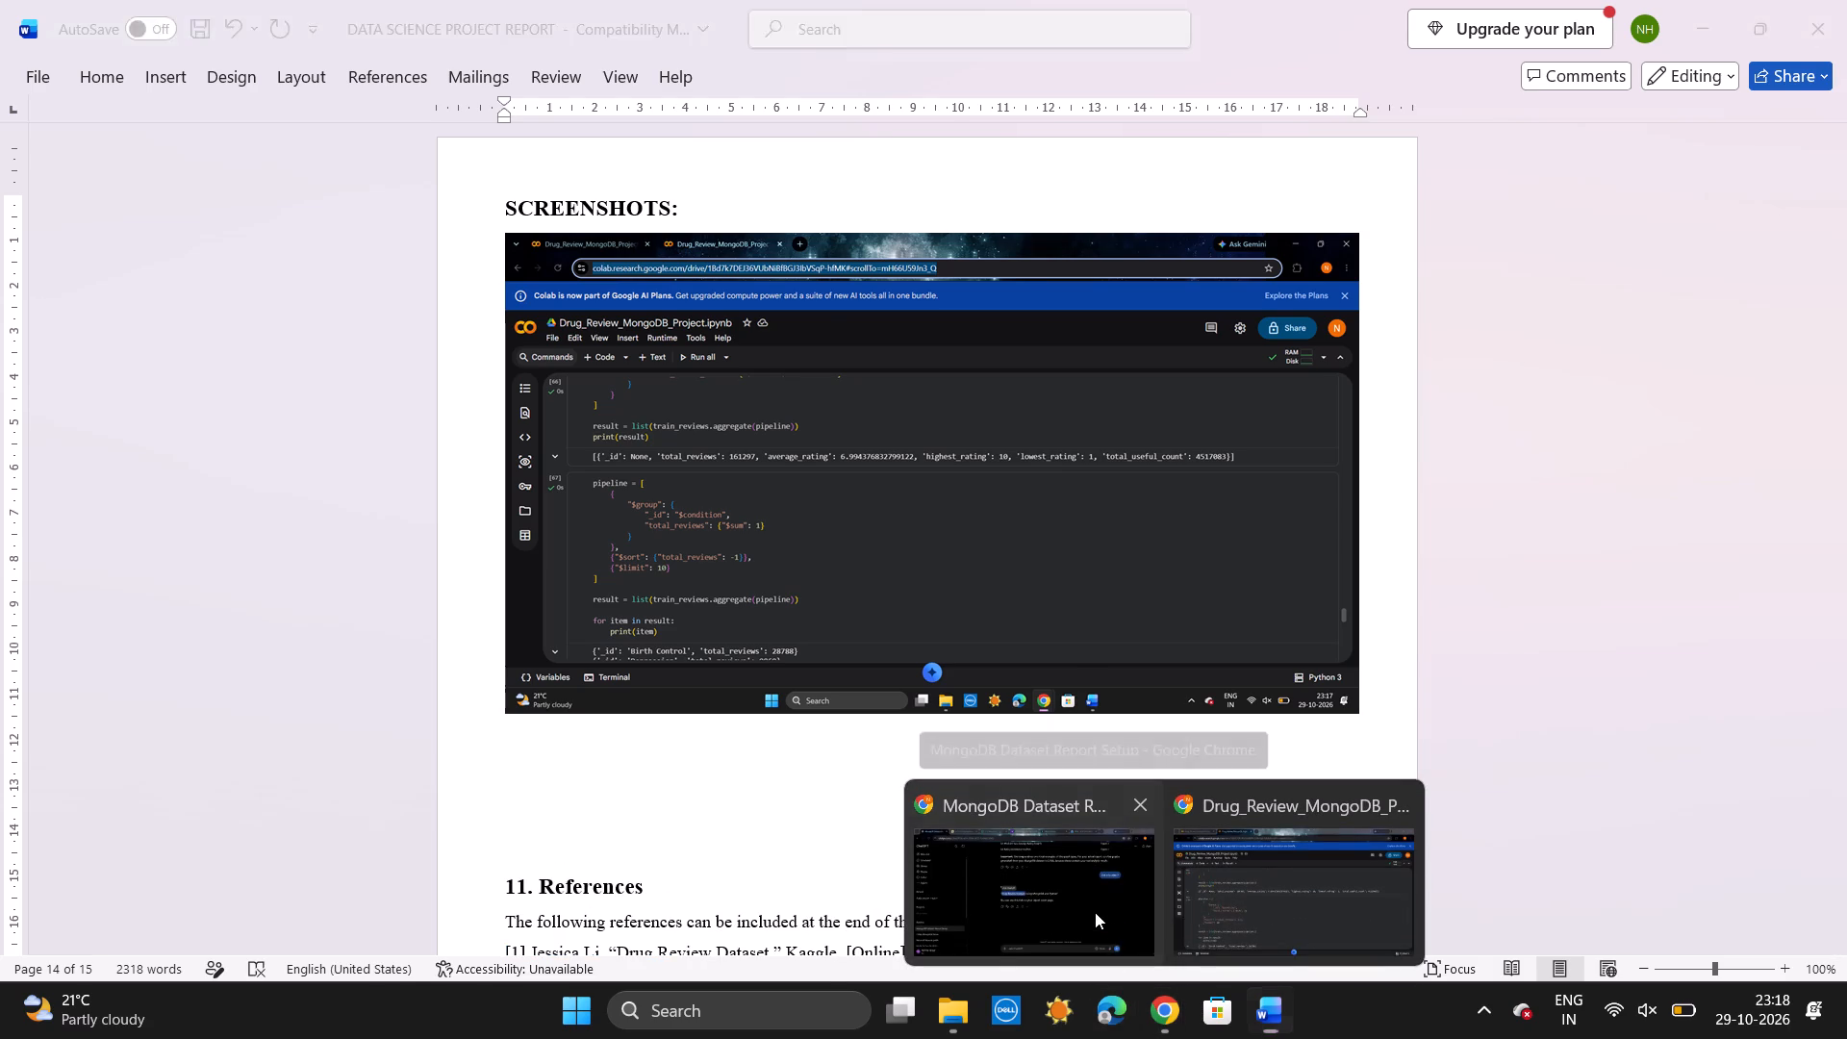
click(1045, 27)
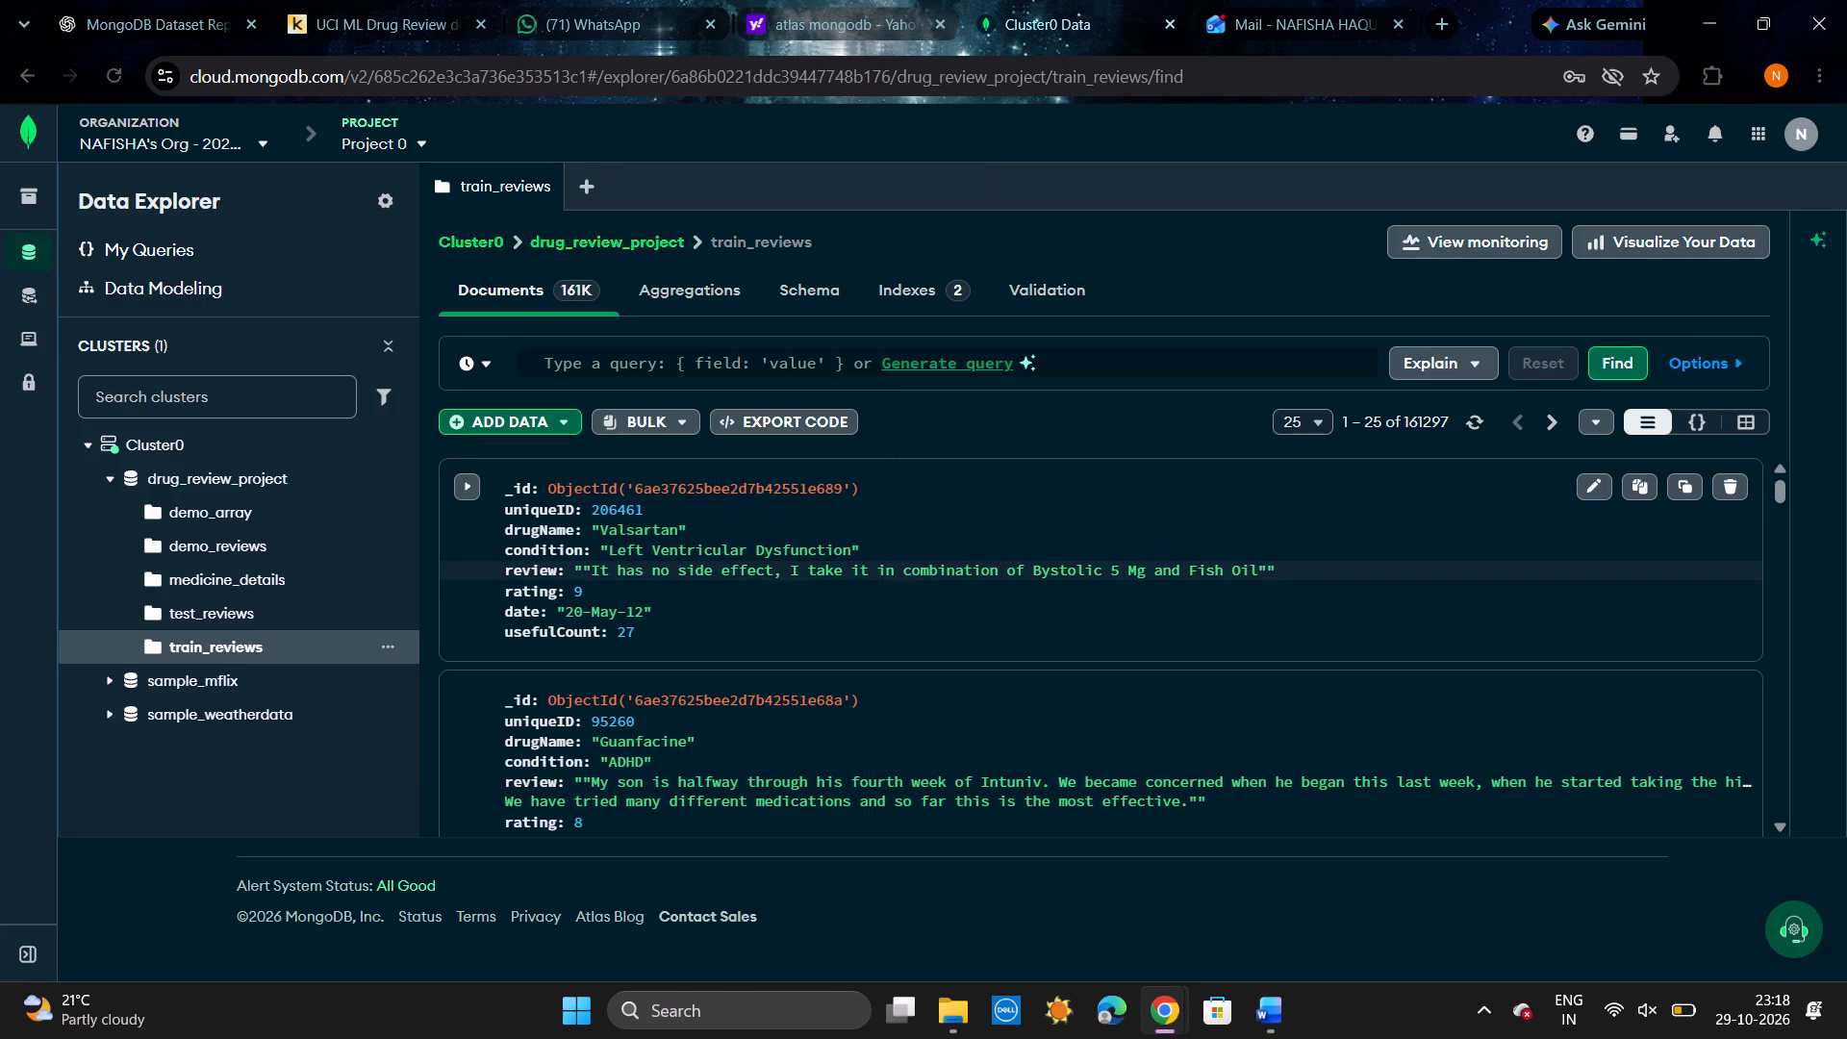
key(super+Print)
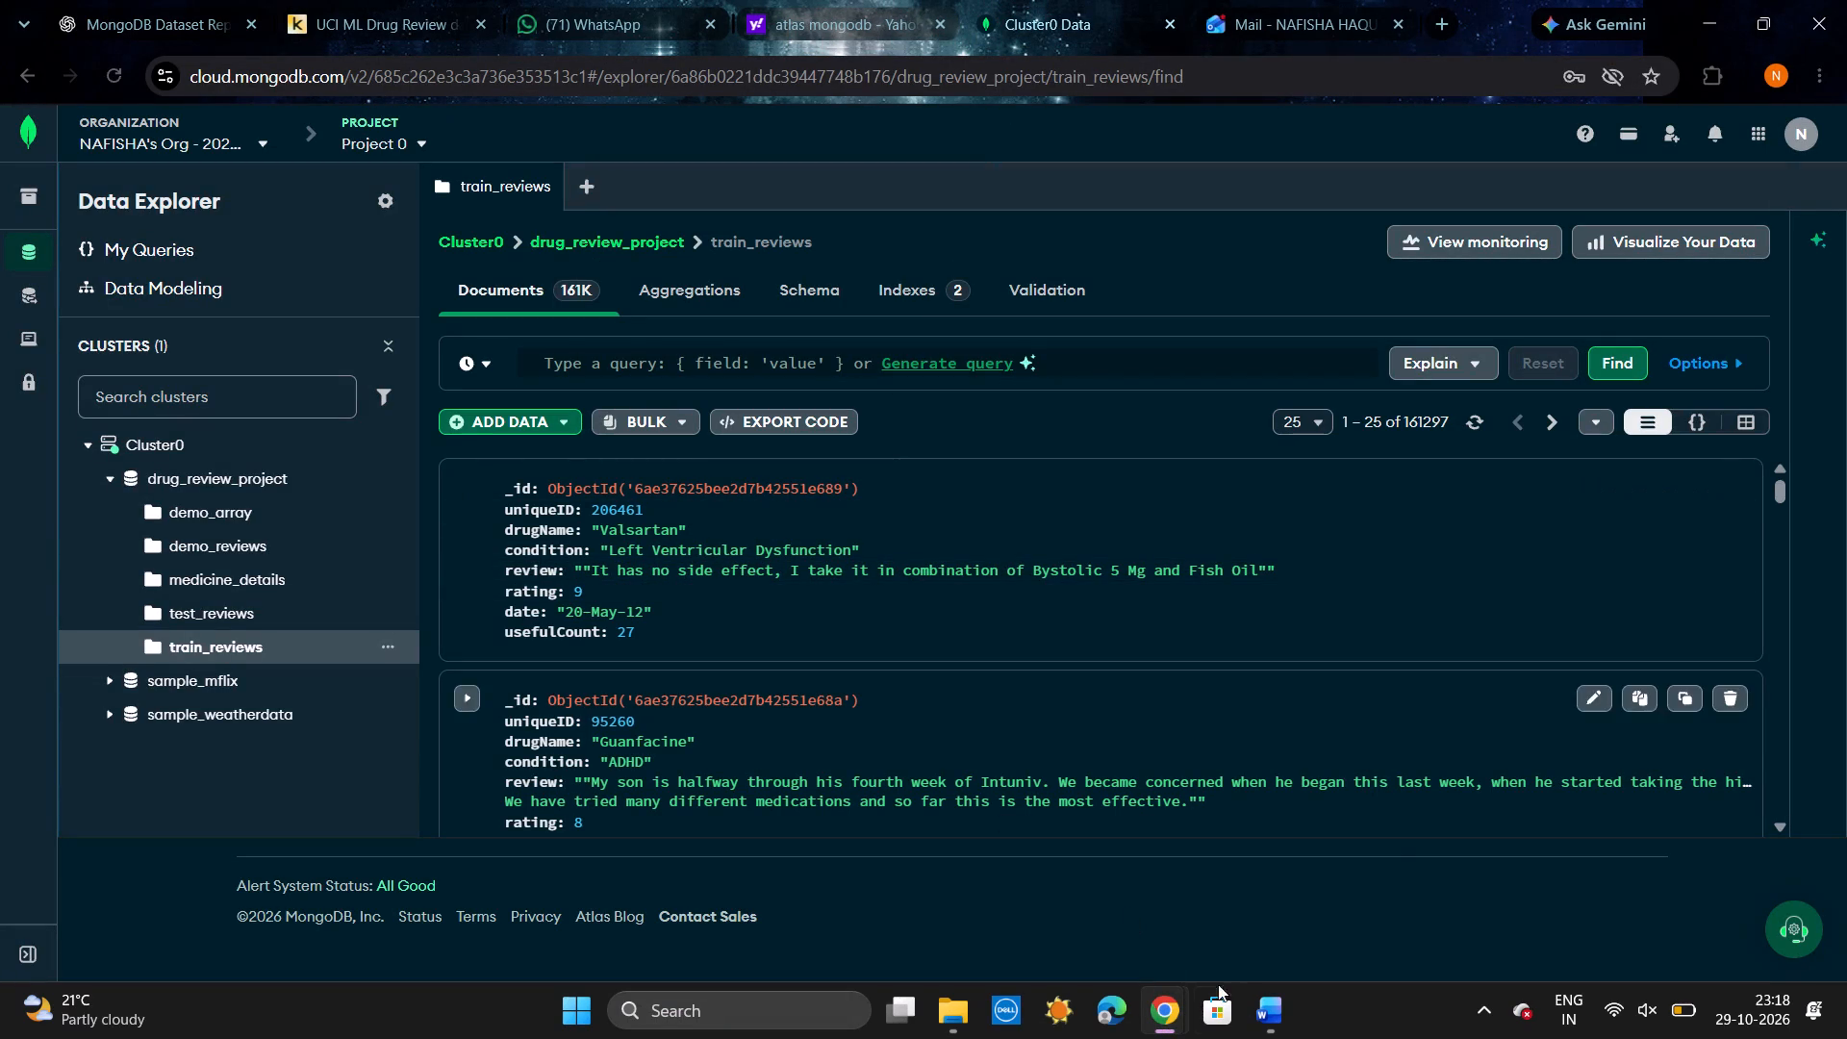
click(1264, 1009)
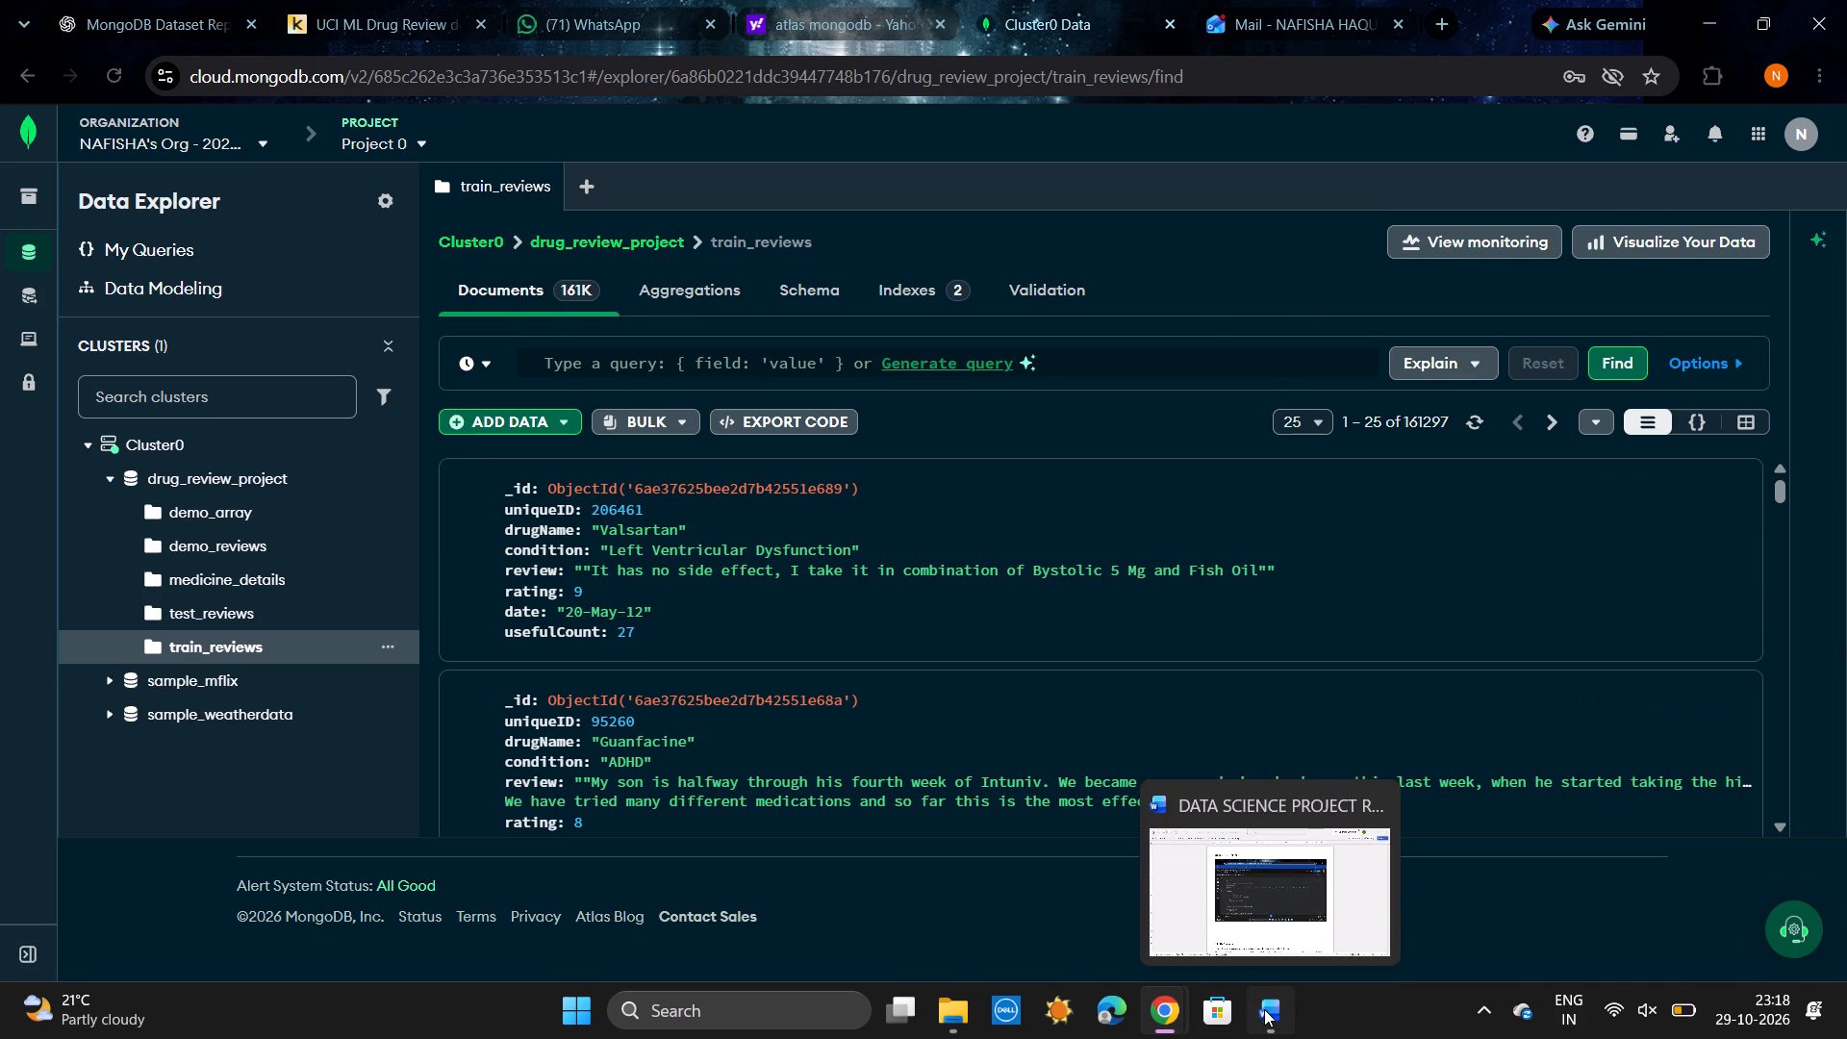
key(ctrl+v)
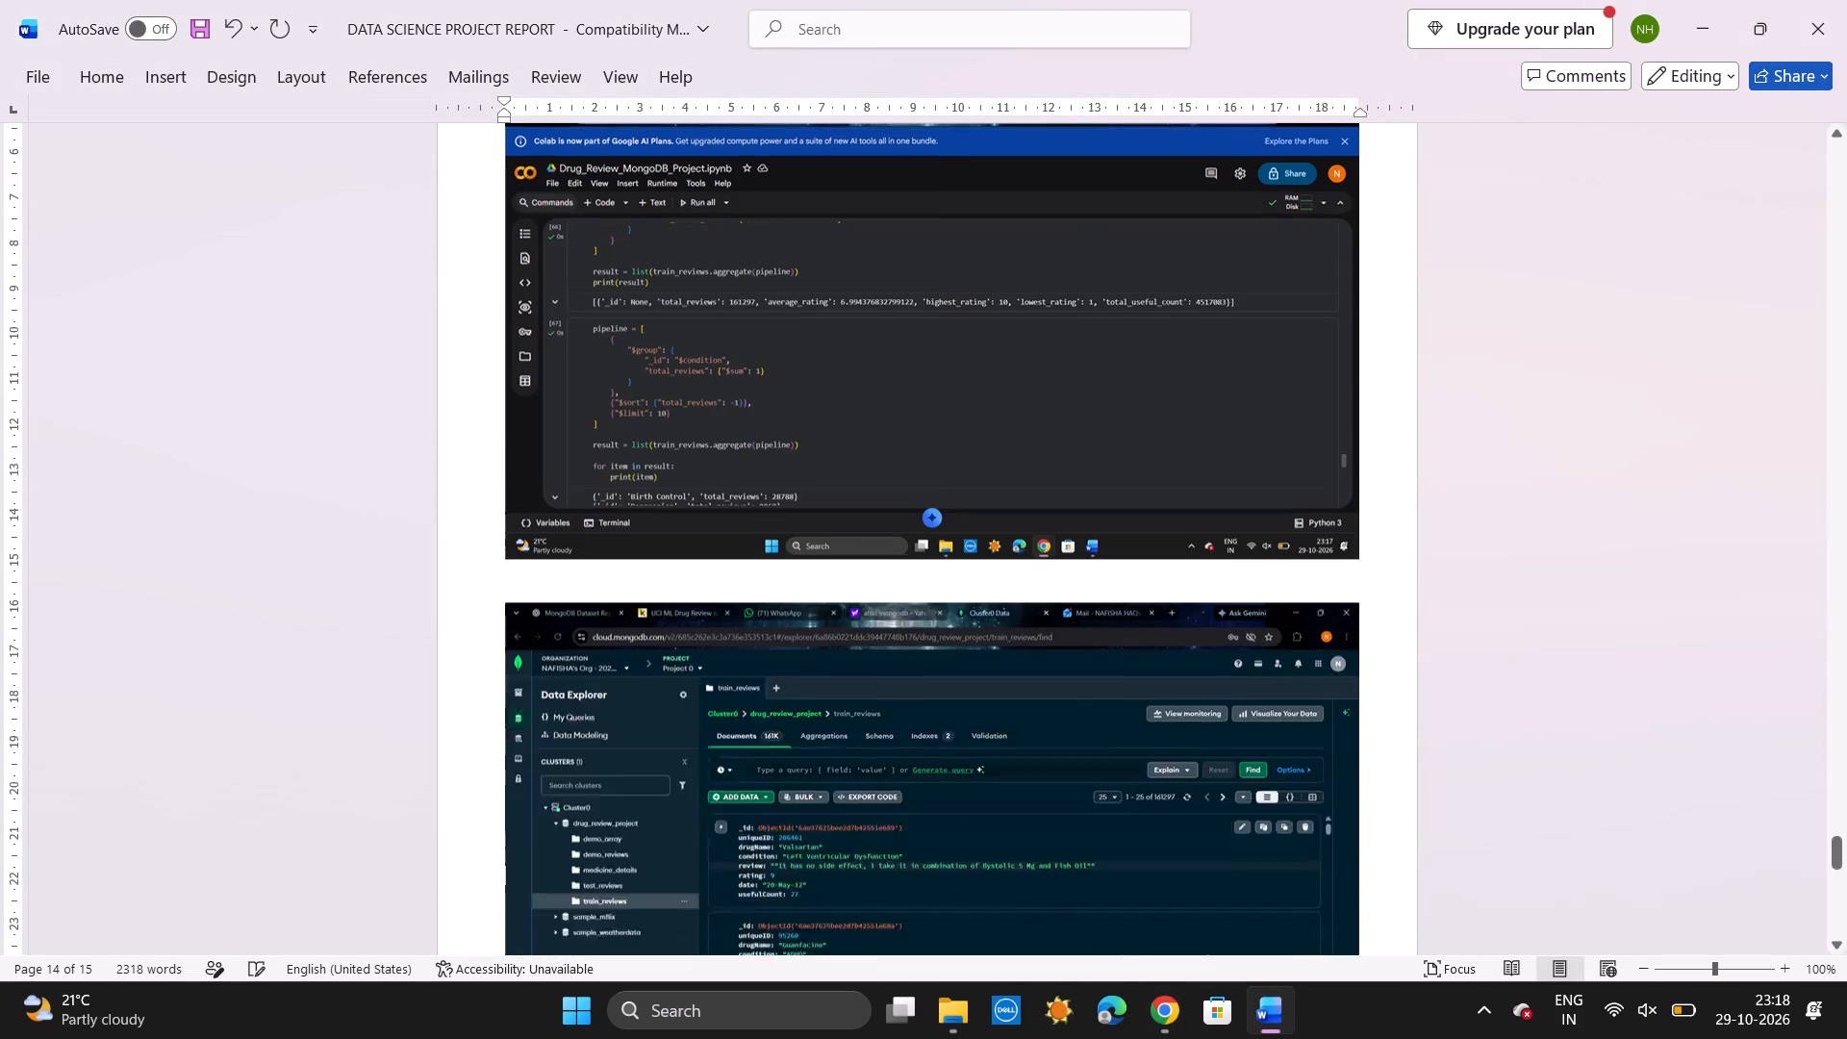
click(970, 737)
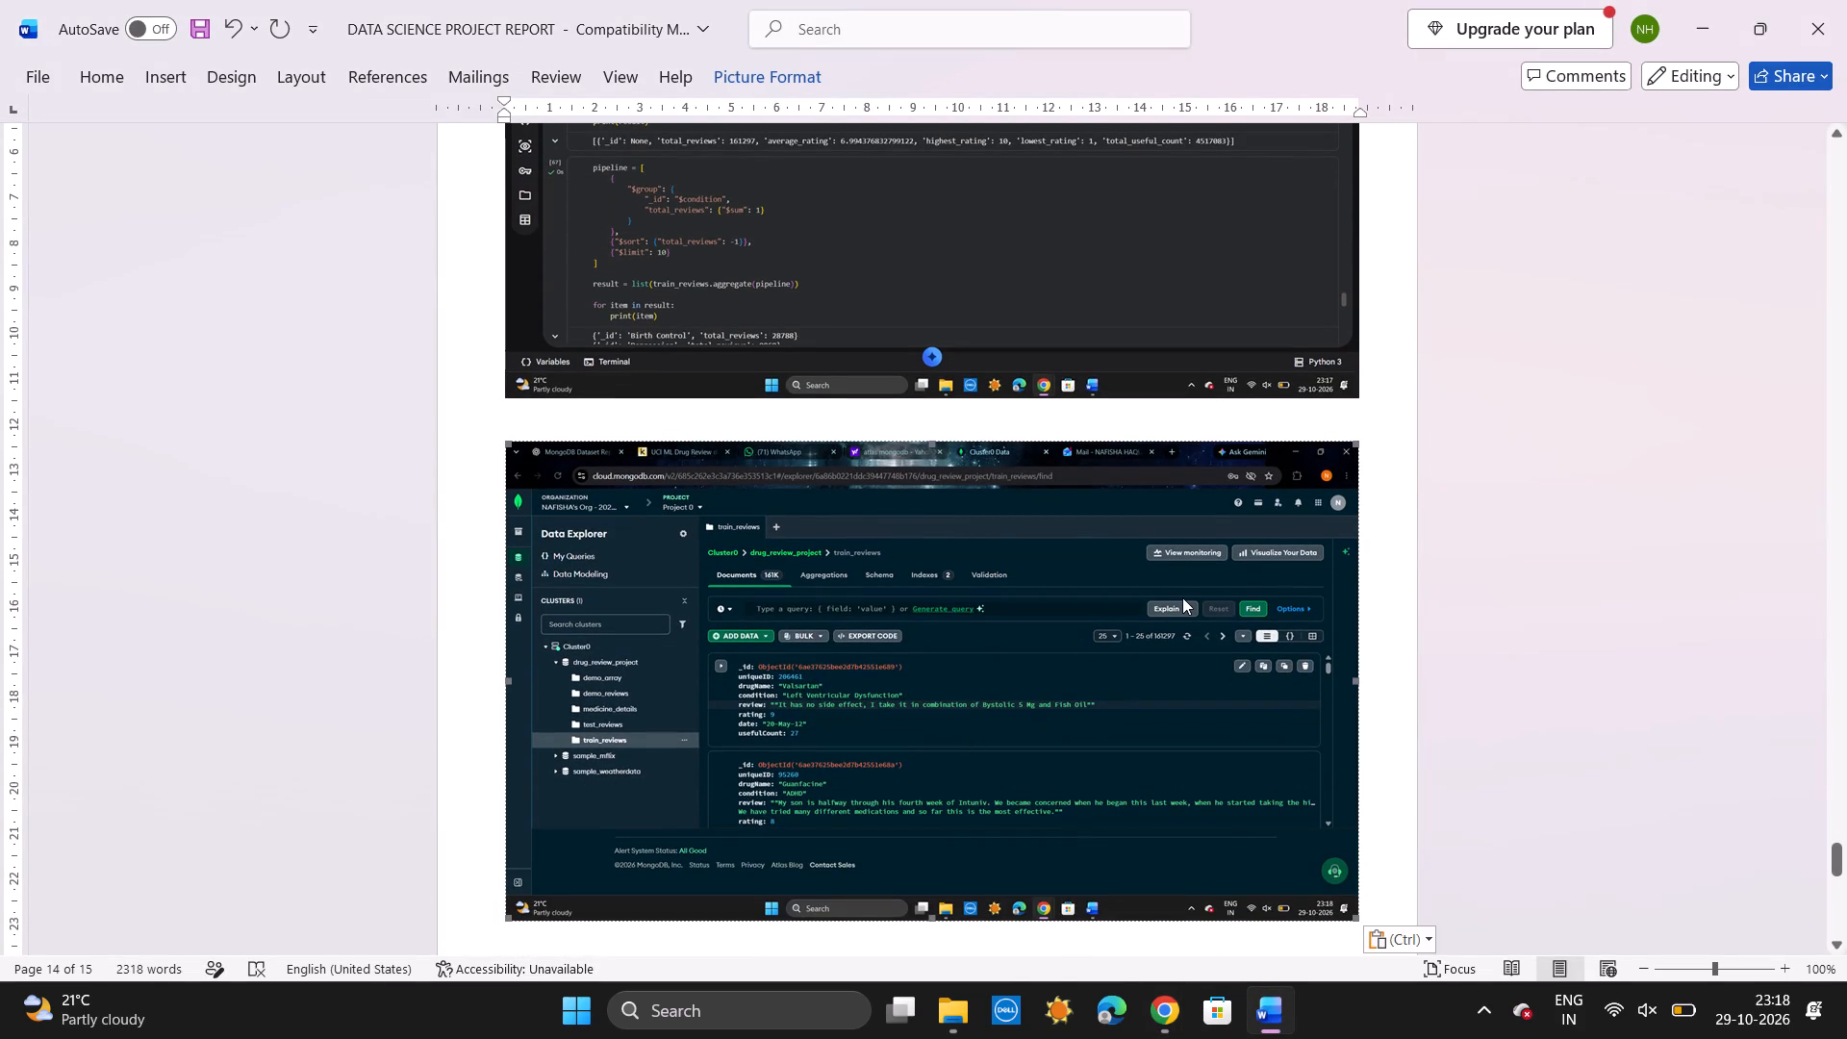
click(1182, 597)
scroll(1182, 597, up, 1)
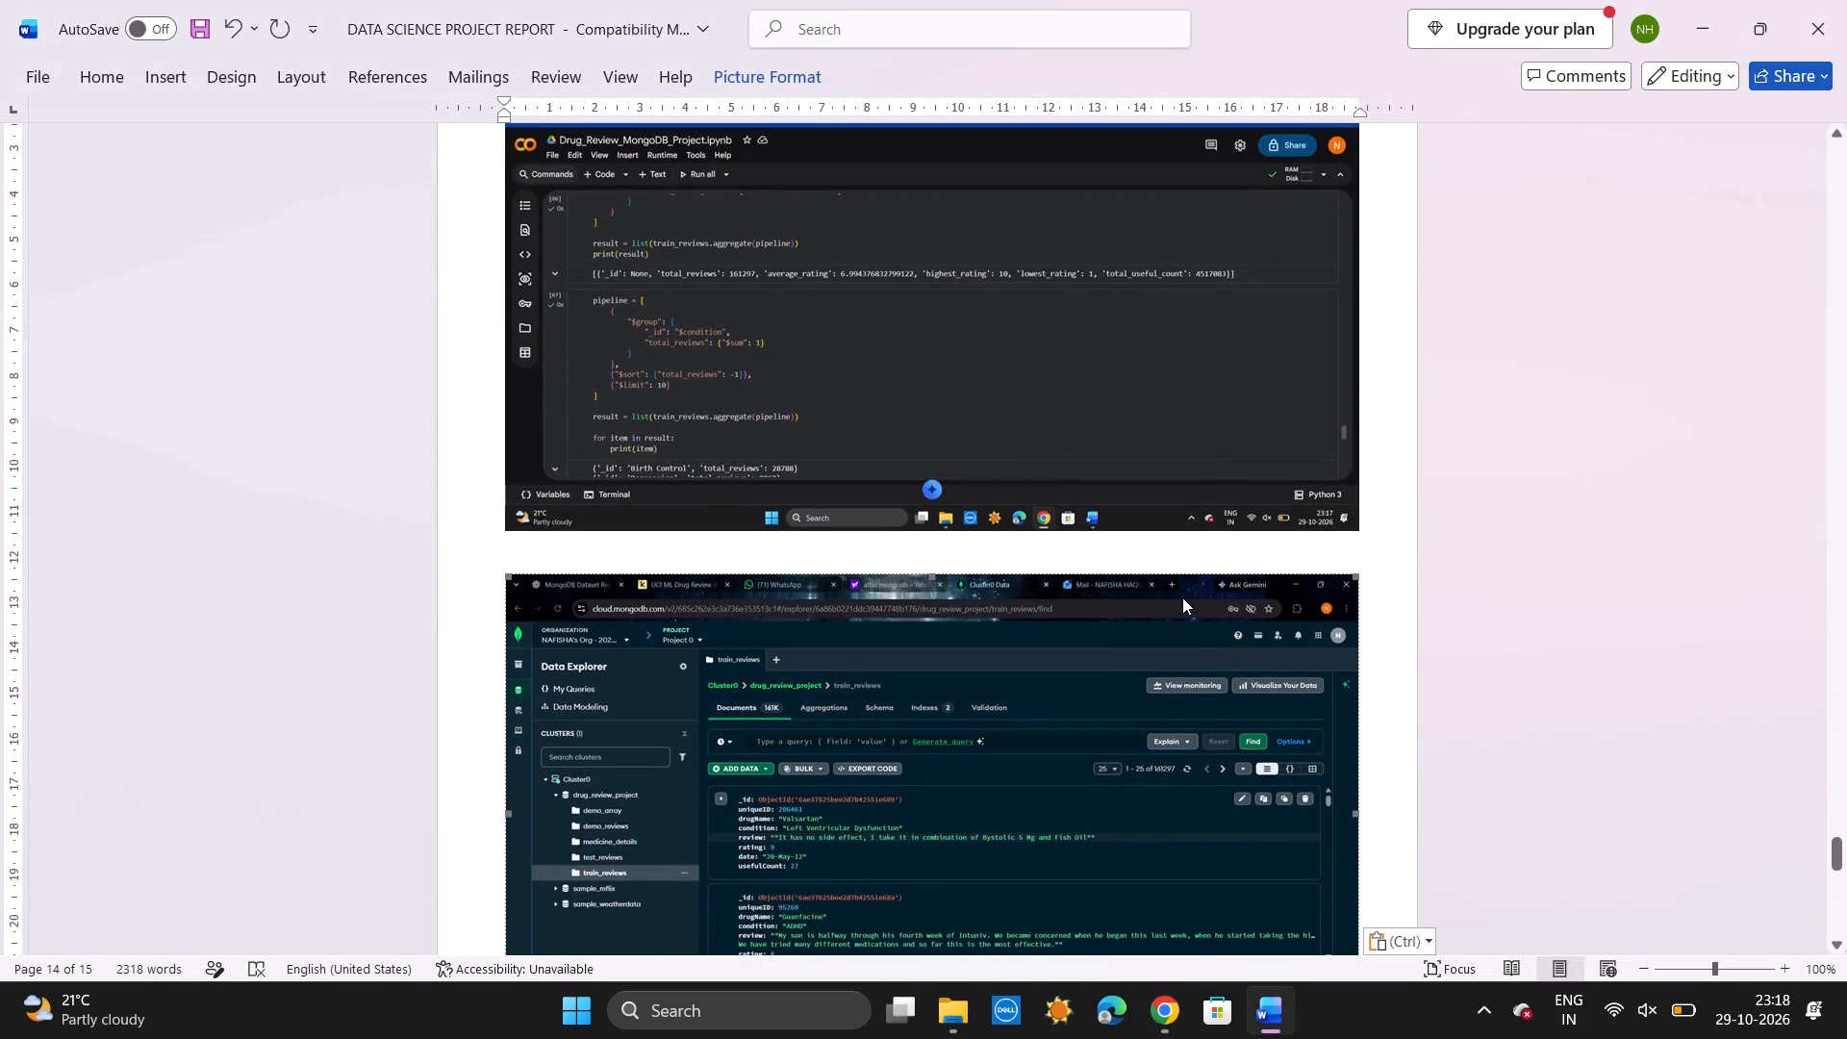
scroll(1182, 597, down, 3)
Complete the student's registration number on the cover page by adding its missing last digit.
scroll(1182, 597, up, 8)
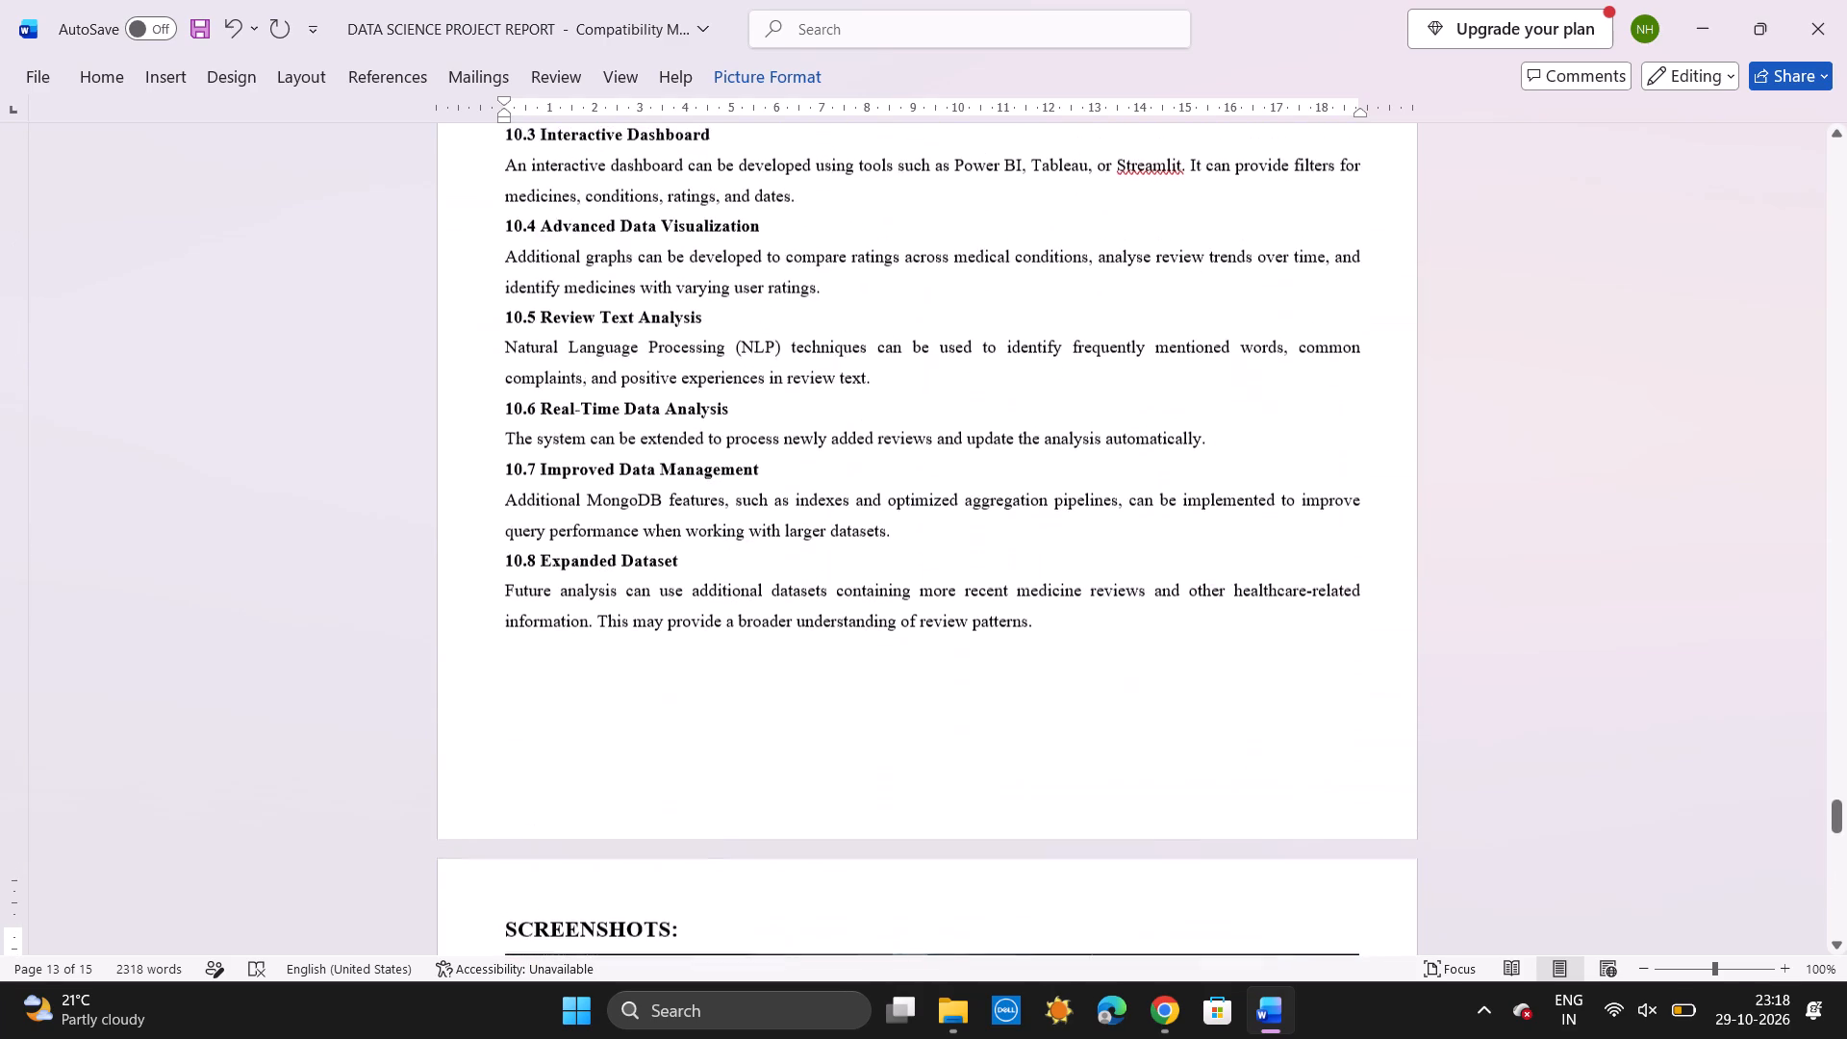
scroll(1182, 597, up, 9)
scroll(1182, 597, up, 20)
scroll(1182, 597, up, 17)
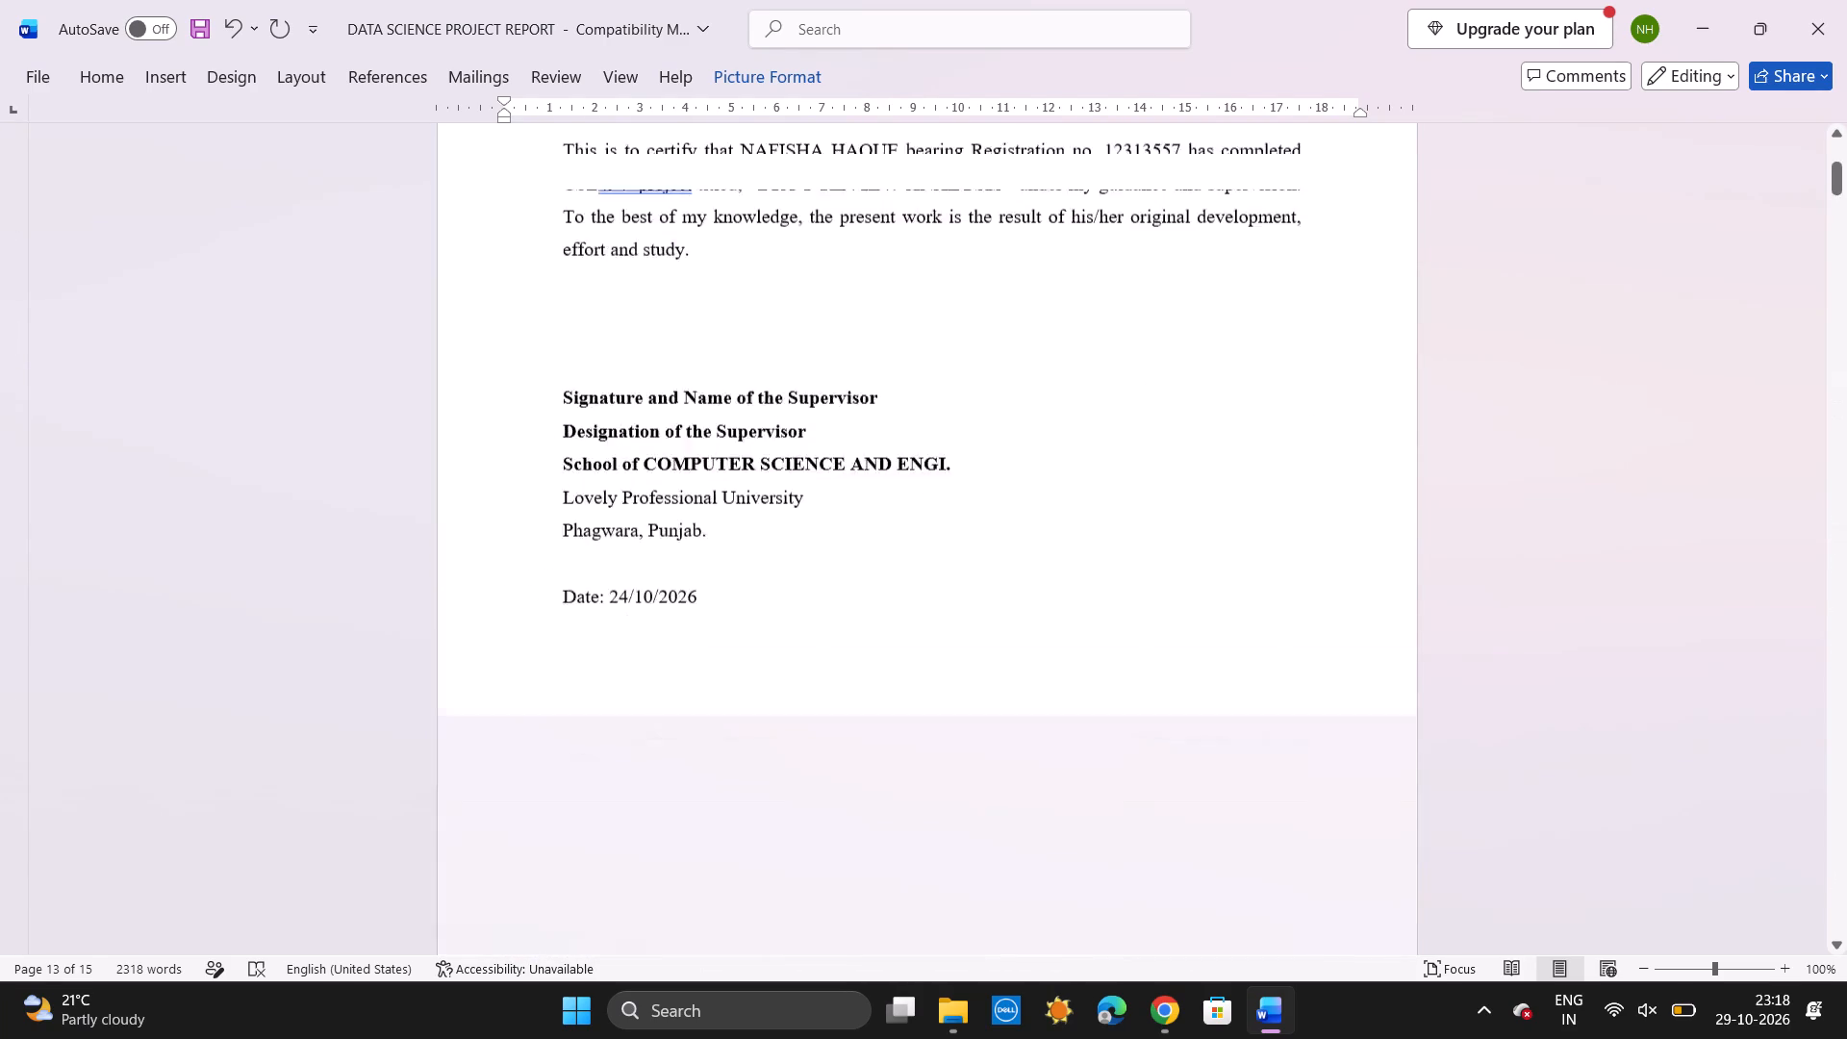
scroll(1182, 597, up, 4)
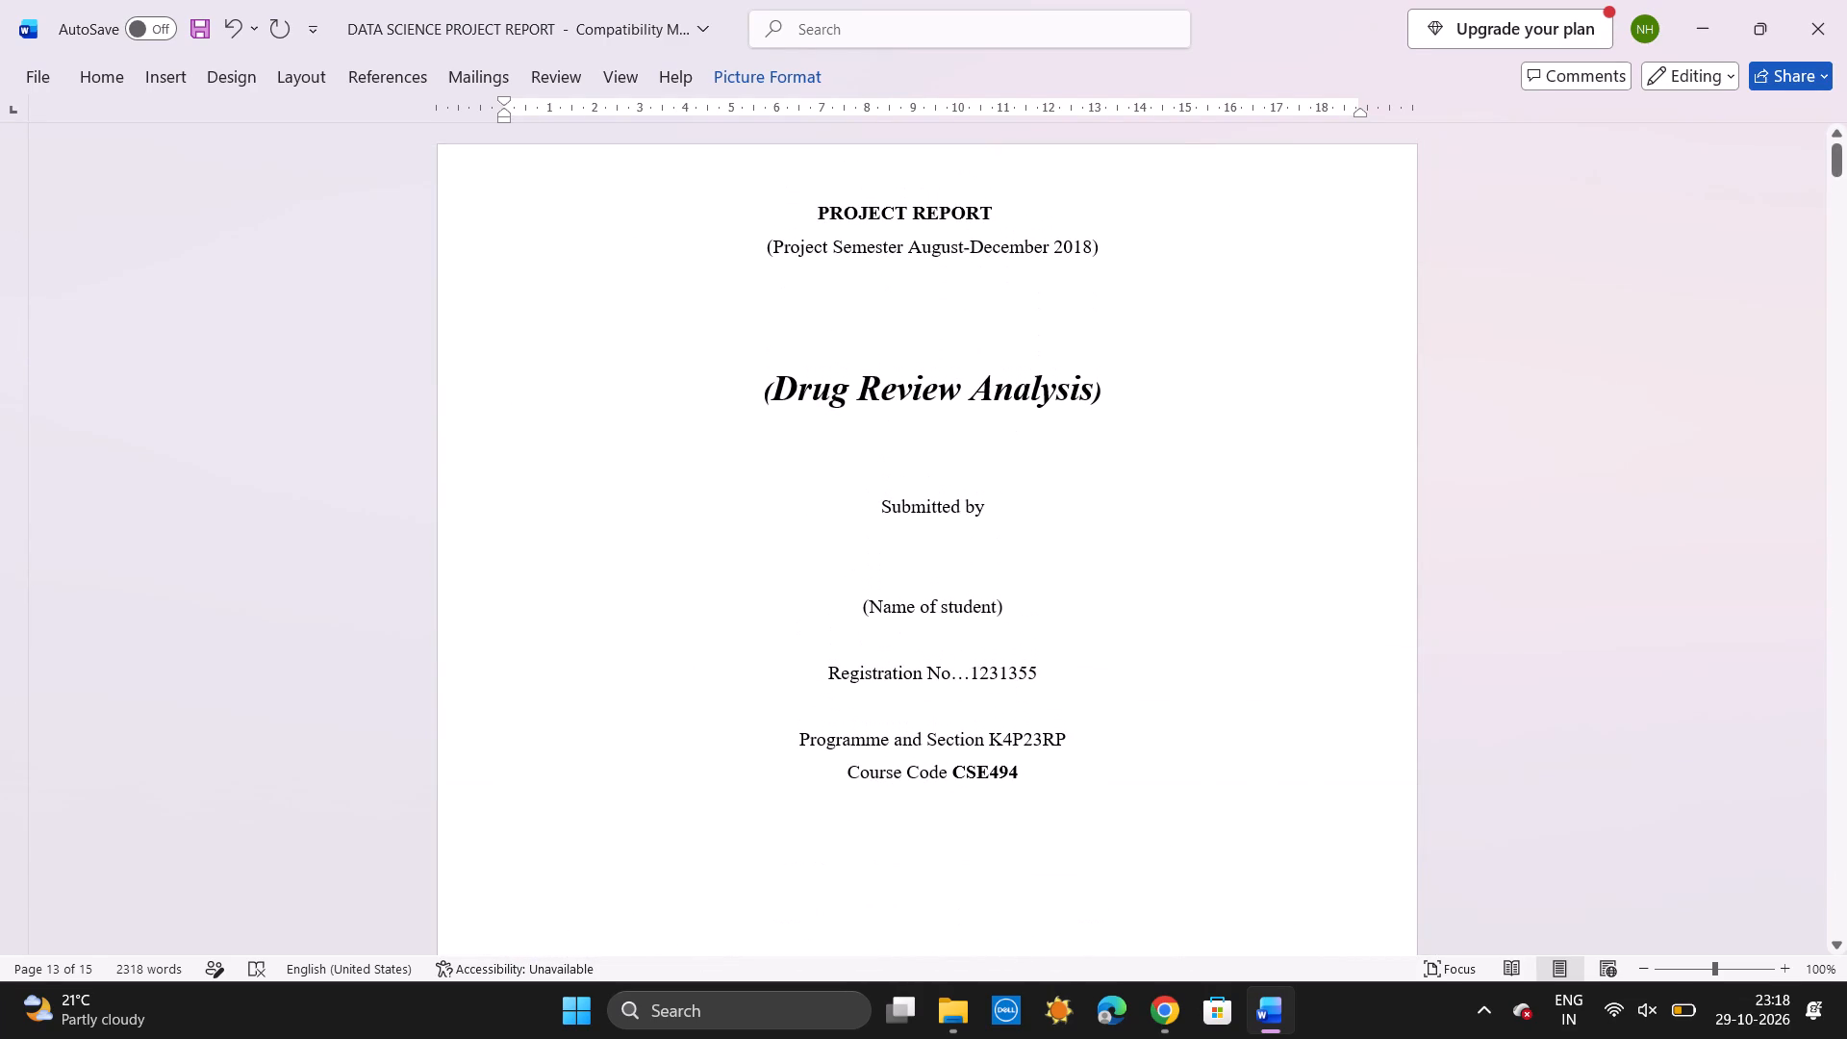
click(1050, 671)
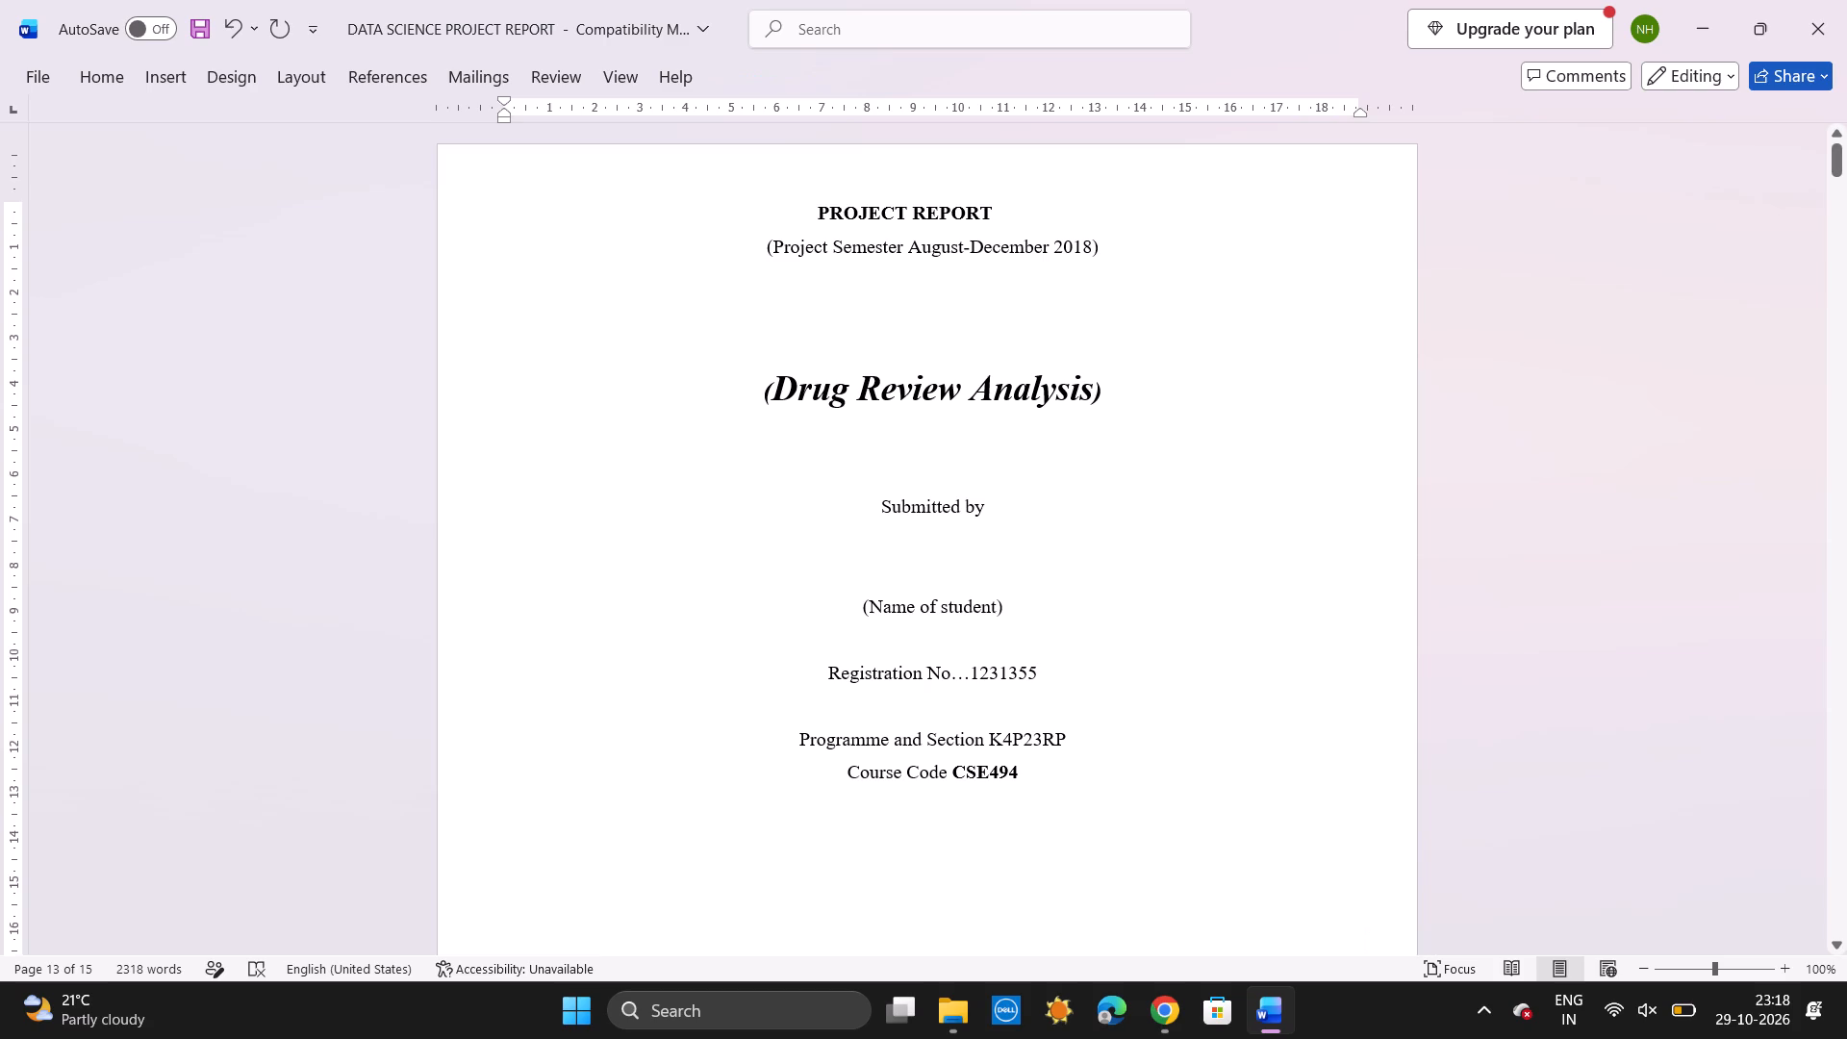
key(7)
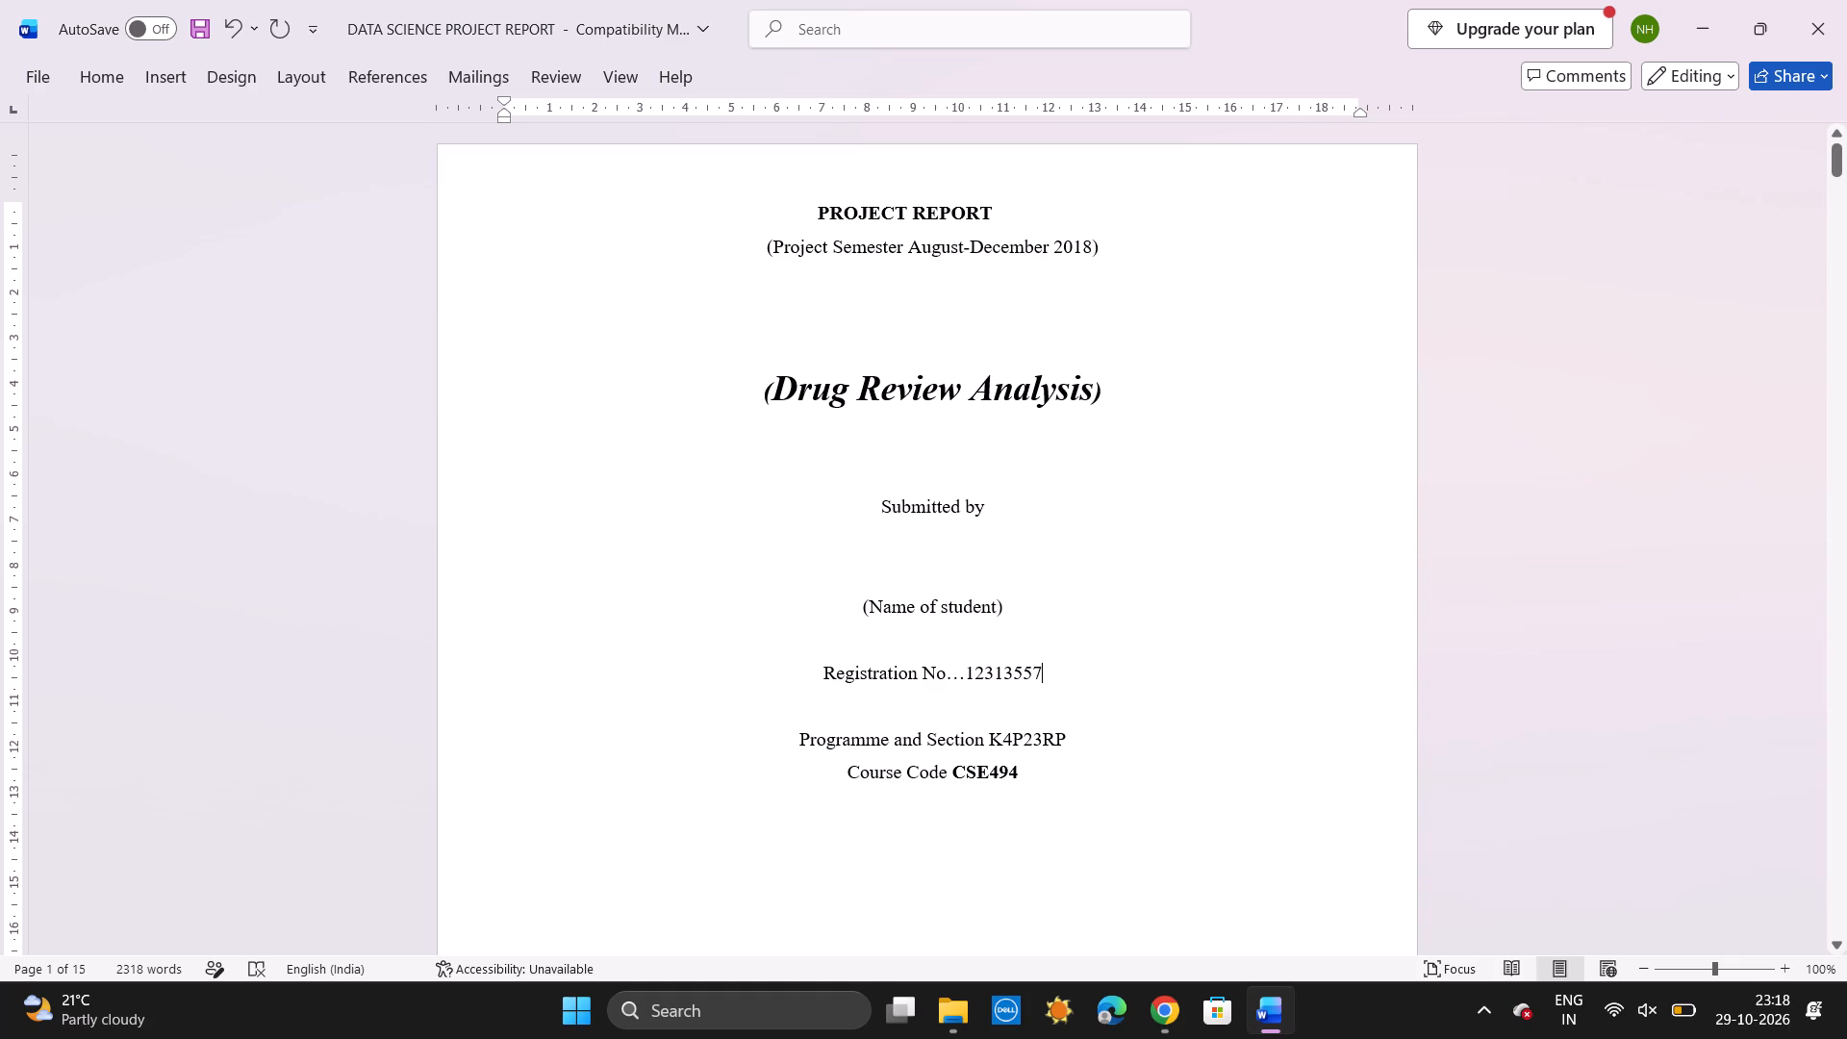
Delete the line "(Project Semester August-December 2018)" from beneath the PROJECT REPORT heading on the cover page.
drag(770, 246, 995, 245)
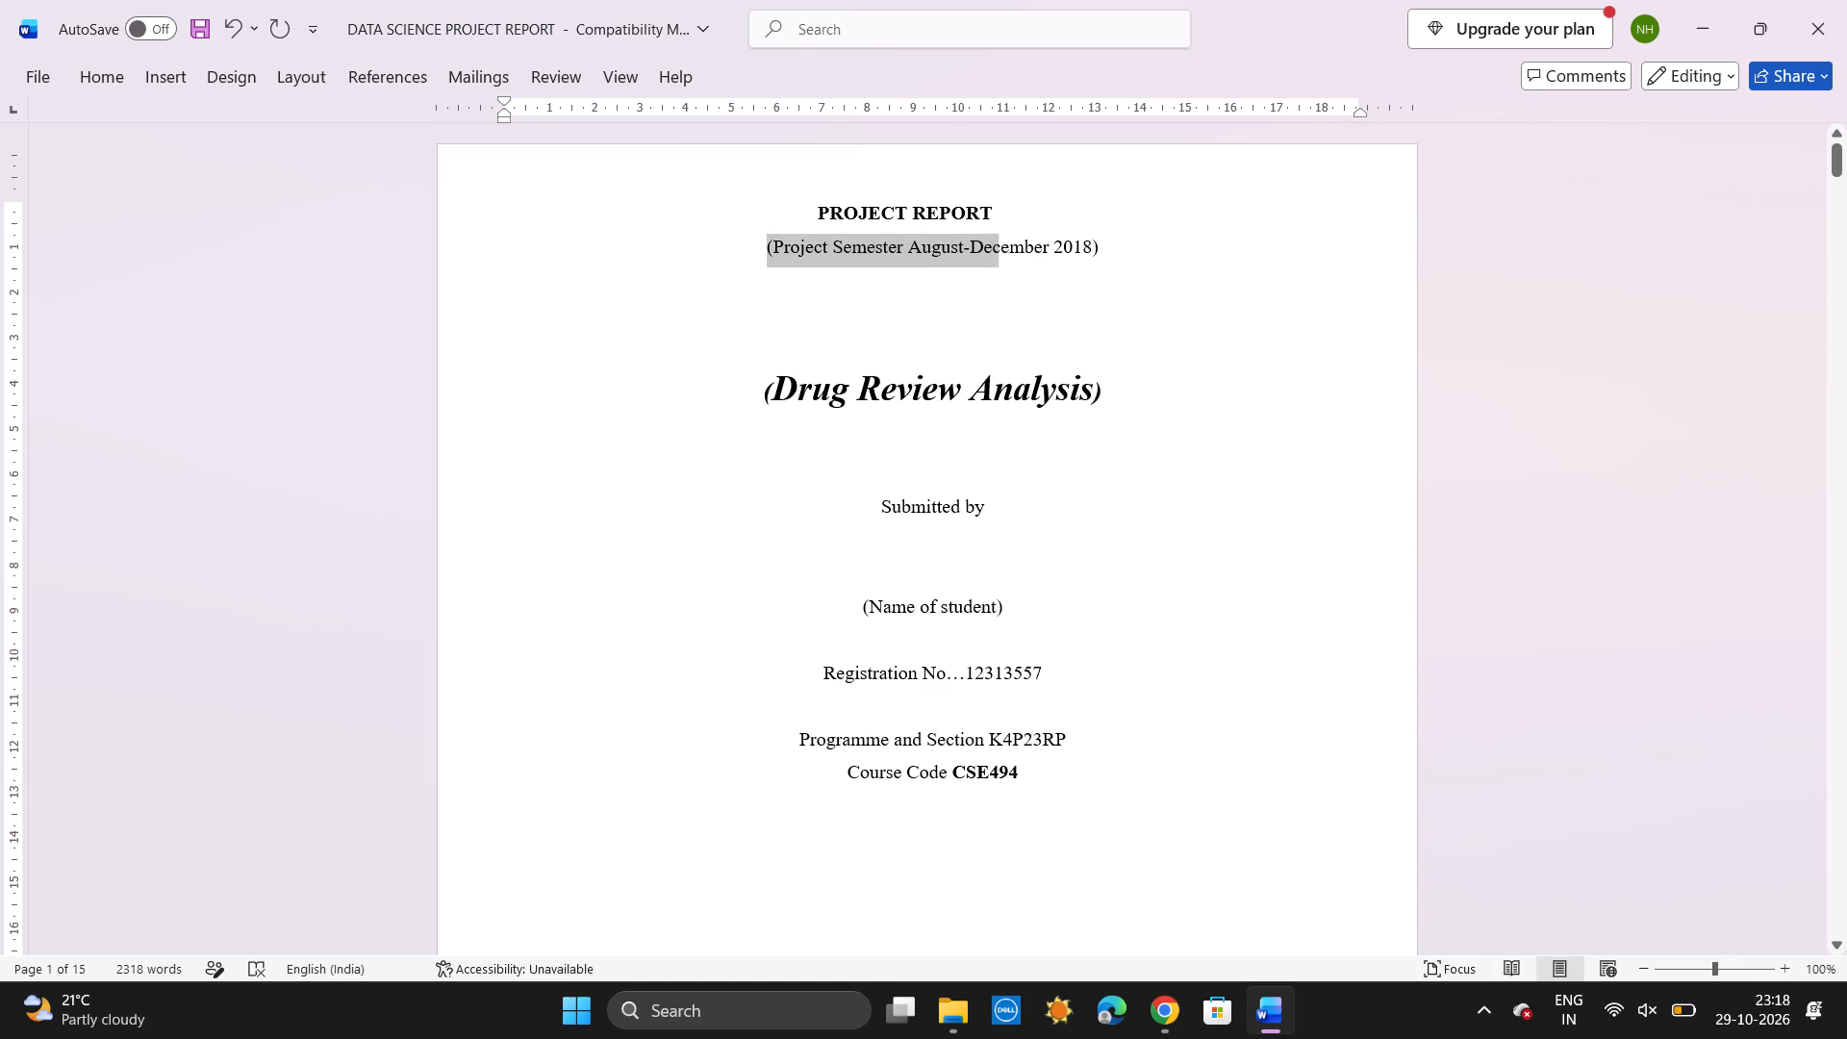
drag(995, 245, 1106, 244)
key(BackSpace)
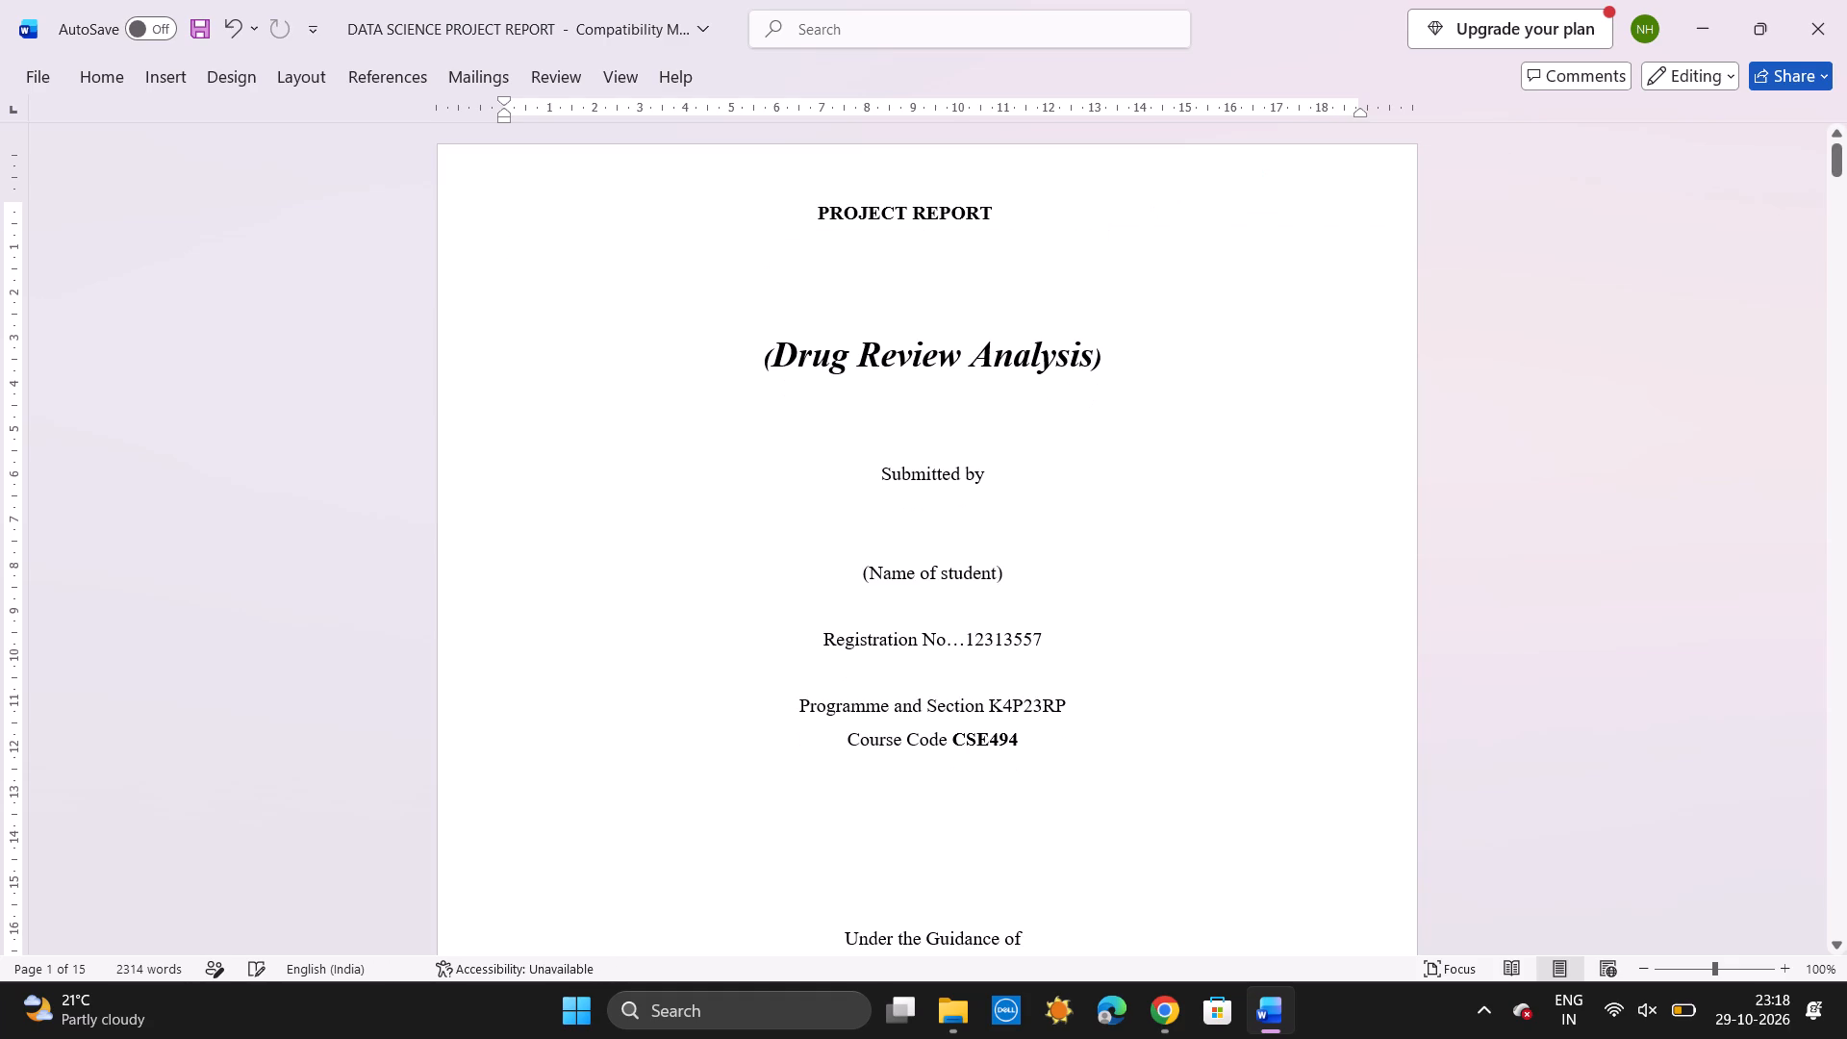
click(768, 344)
scroll(955, 500, down, 5)
scroll(955, 500, up, 1)
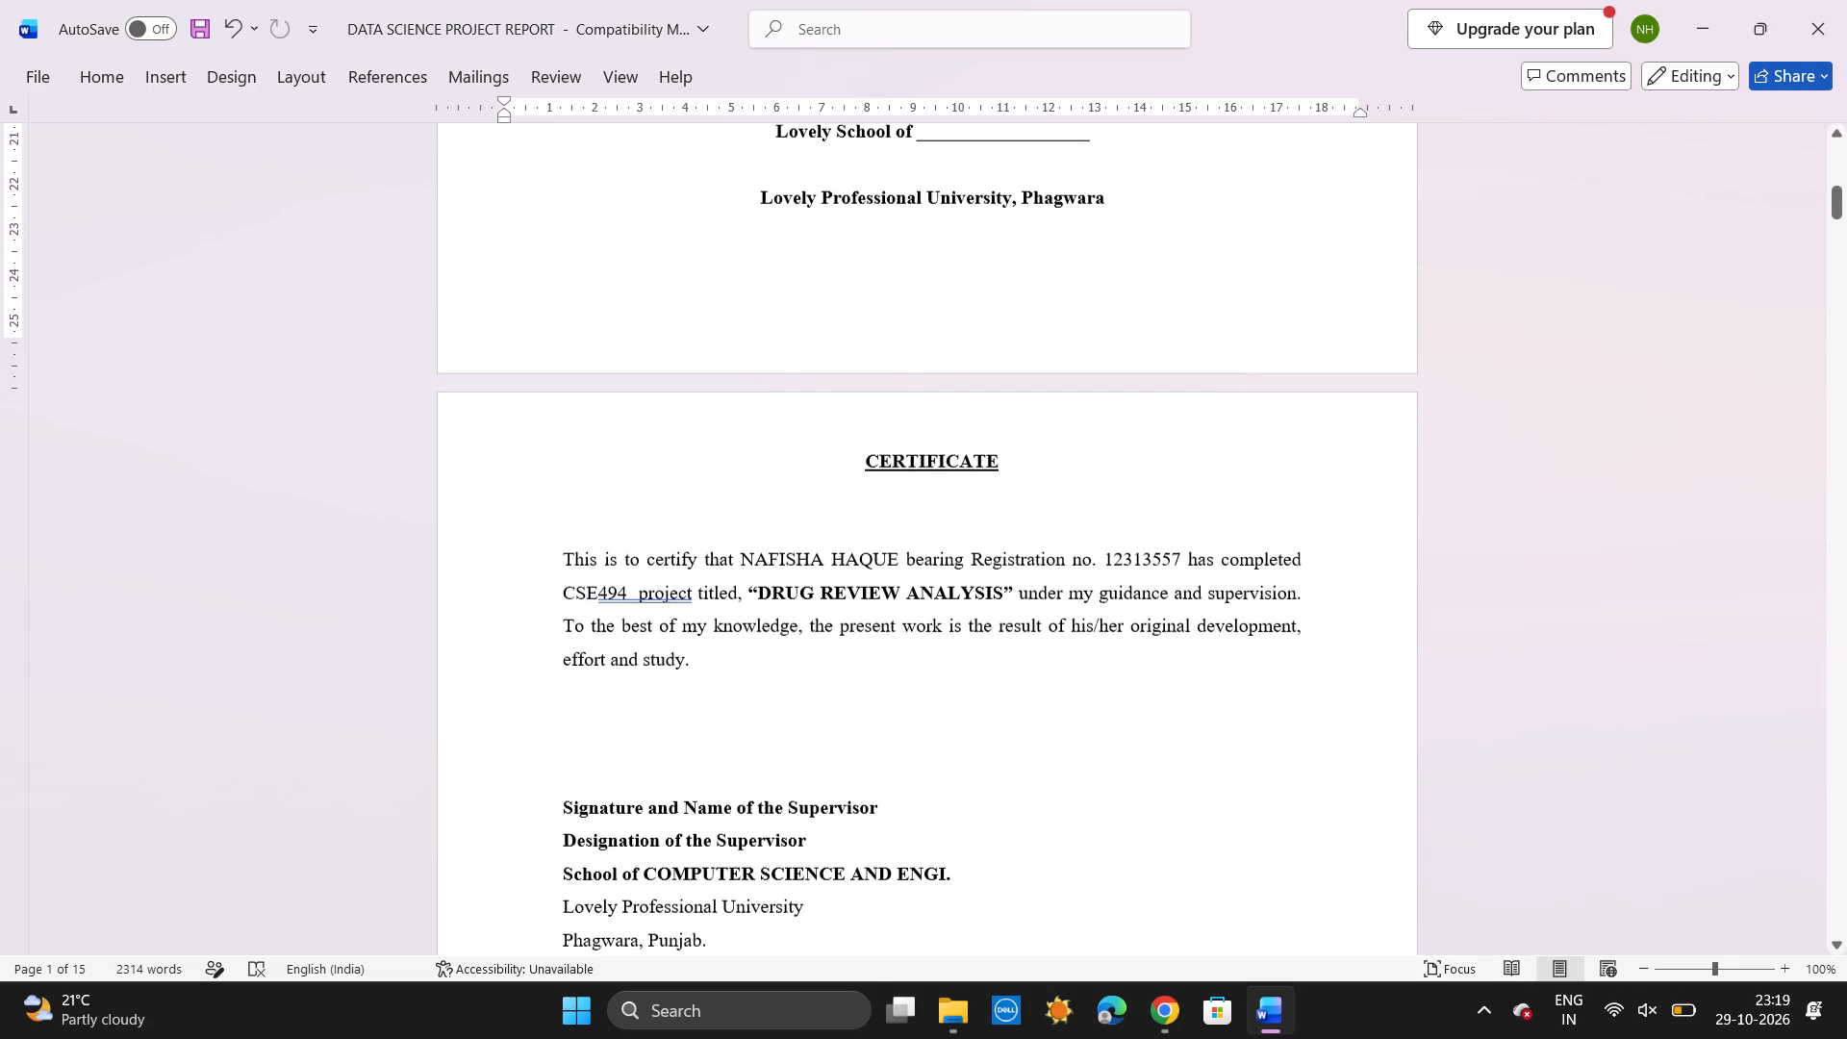
scroll(955, 500, up, 1)
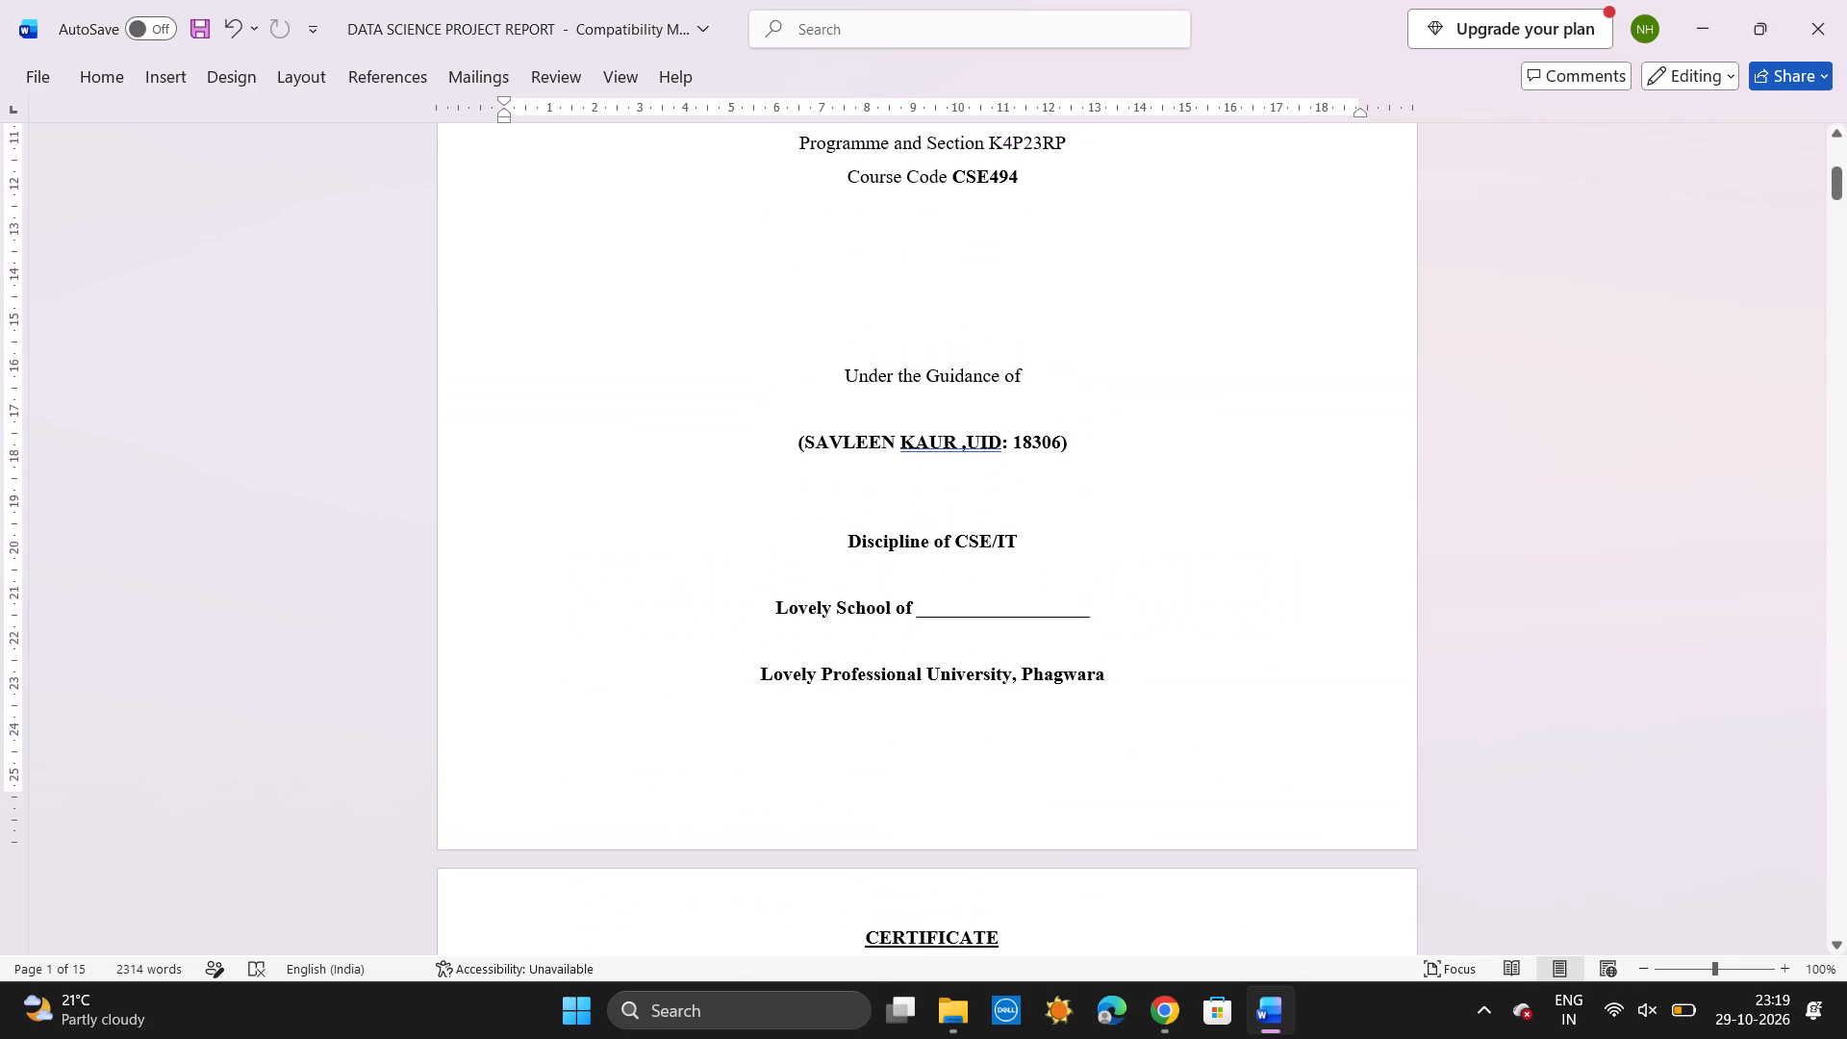
scroll(955, 500, down, 2)
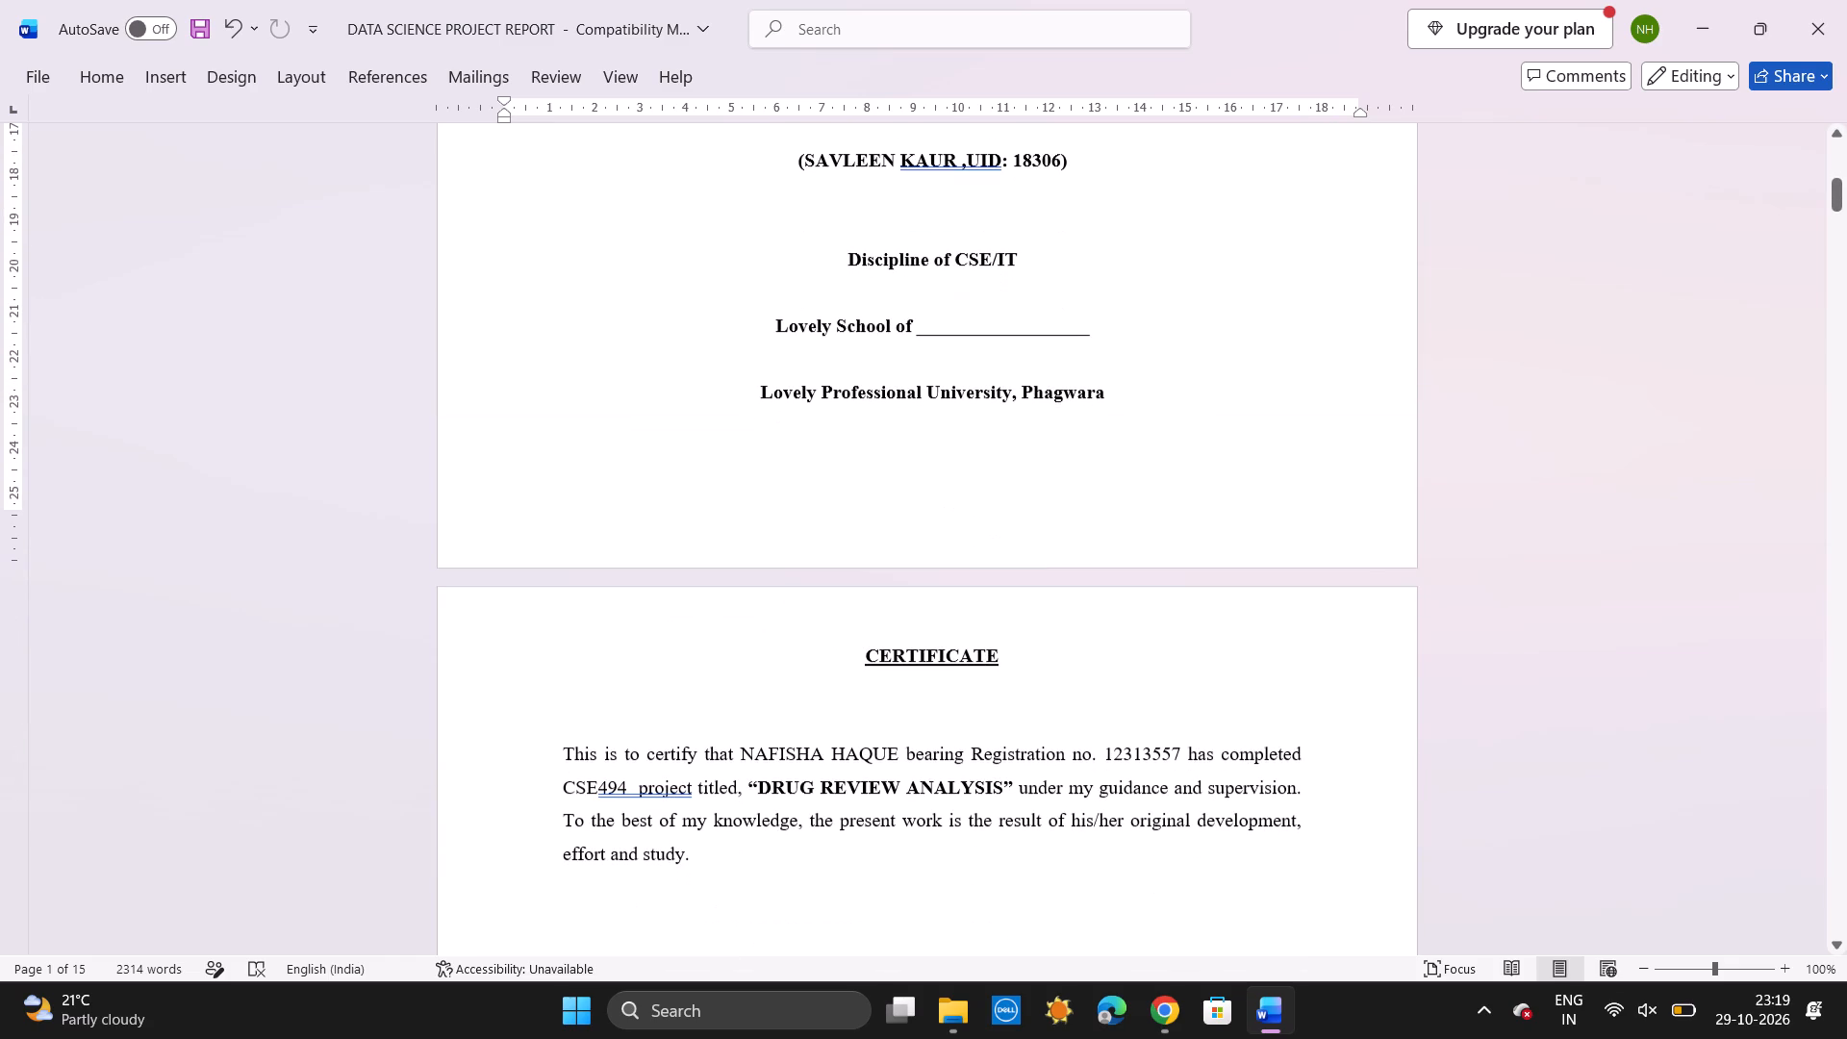
click(973, 329)
text(CSE)
Review the rest of the report, from the certificate and declaration through to the screenshots and references.
scroll(1157, 373, down, 1)
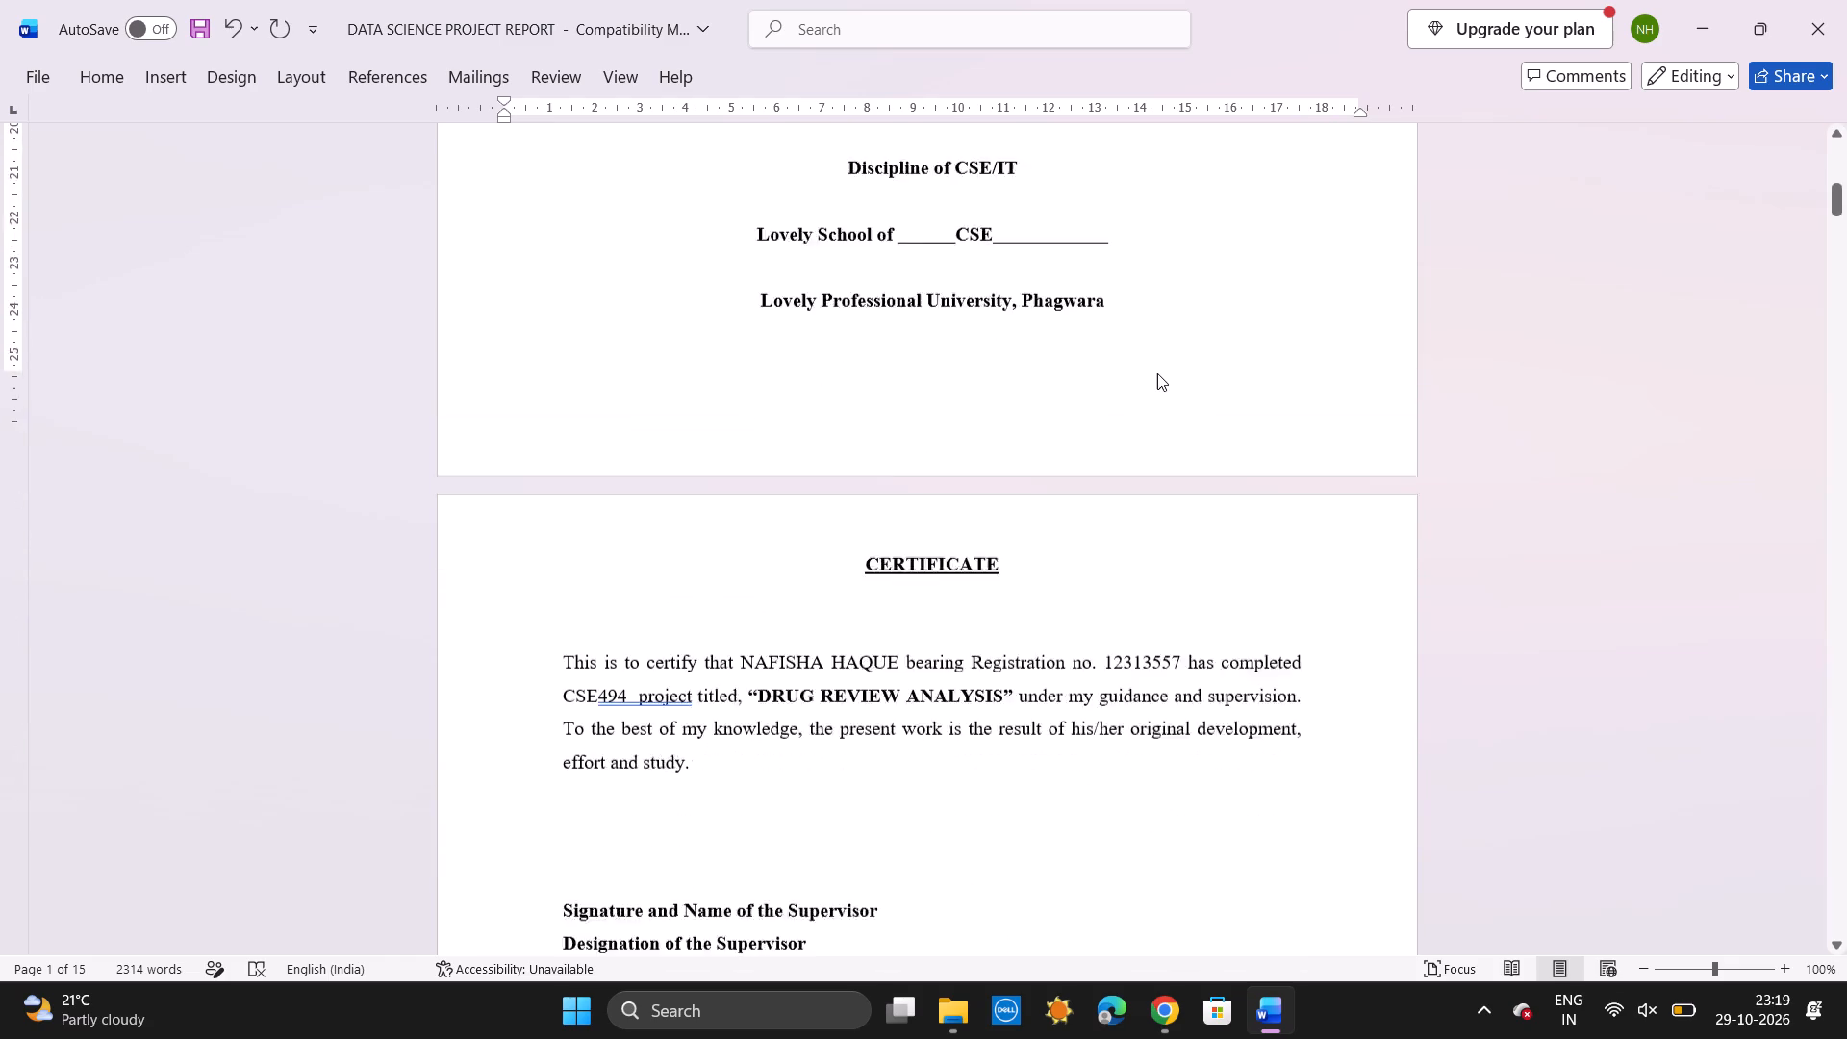
scroll(1157, 373, down, 5)
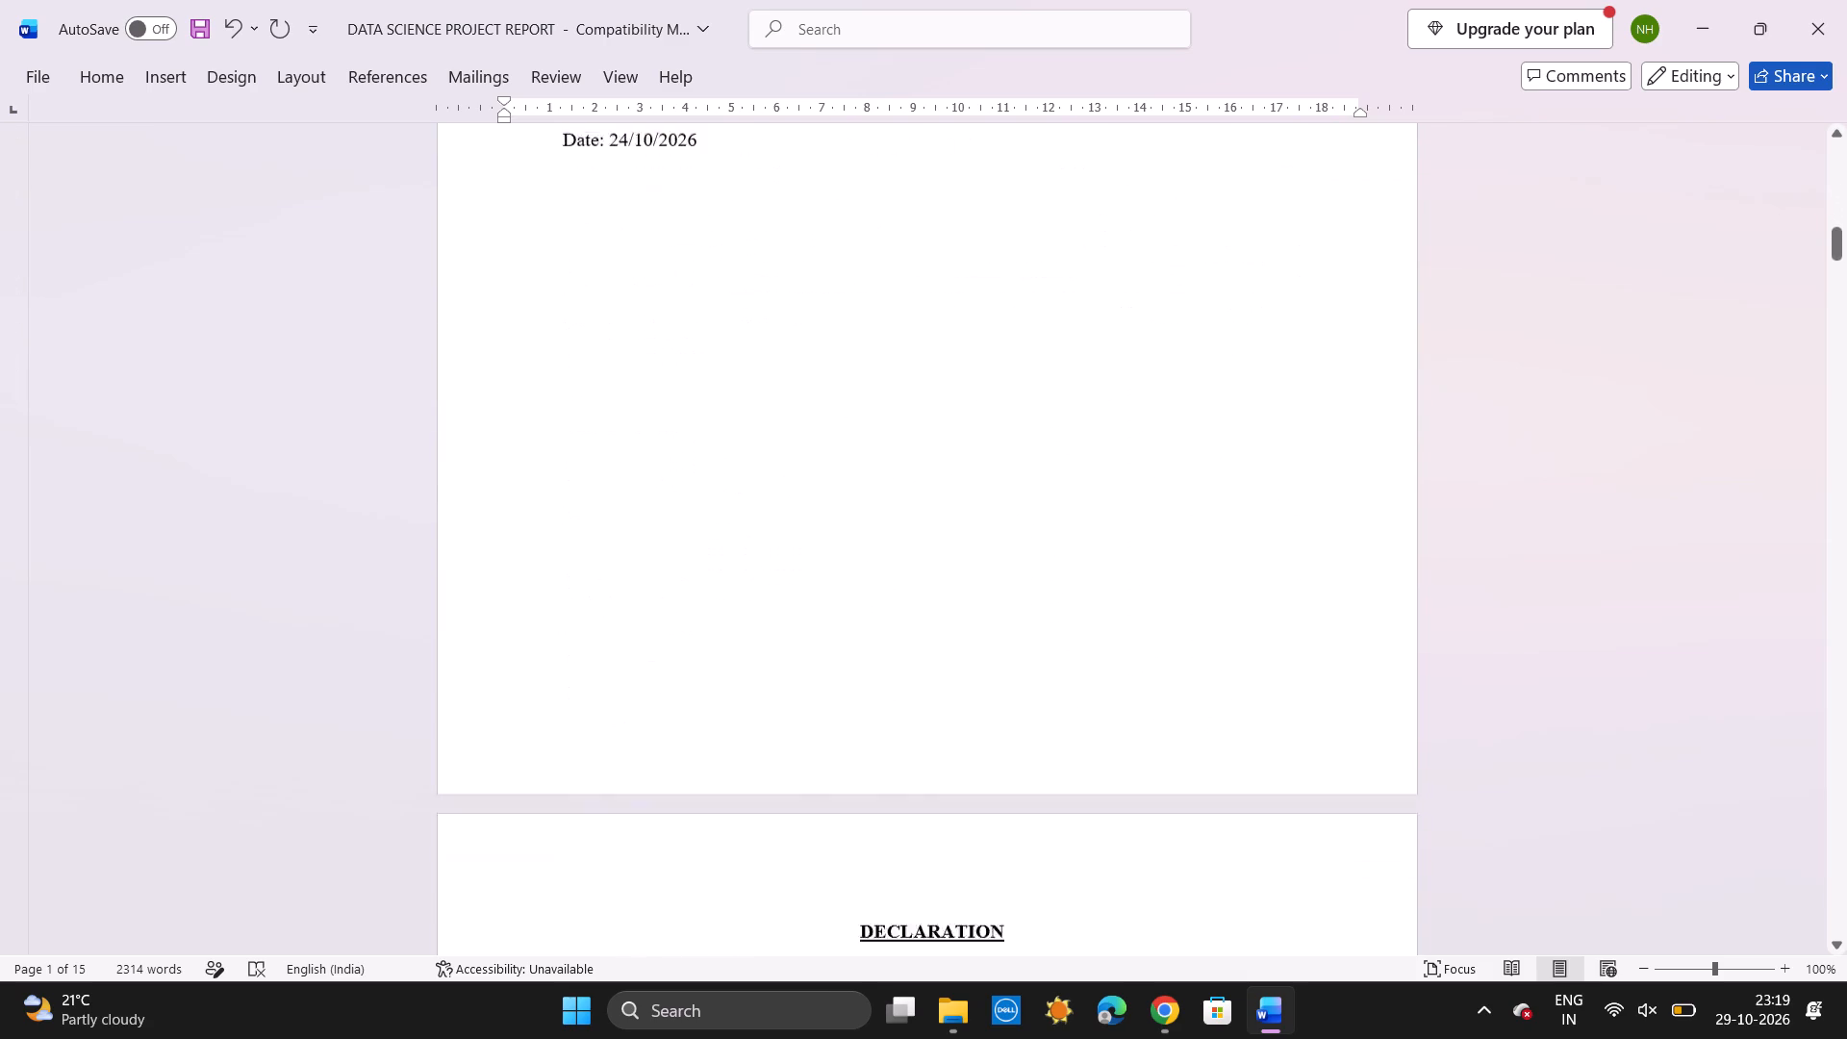
scroll(1157, 373, down, 1)
scroll(1157, 373, up, 1)
scroll(1157, 373, down, 2)
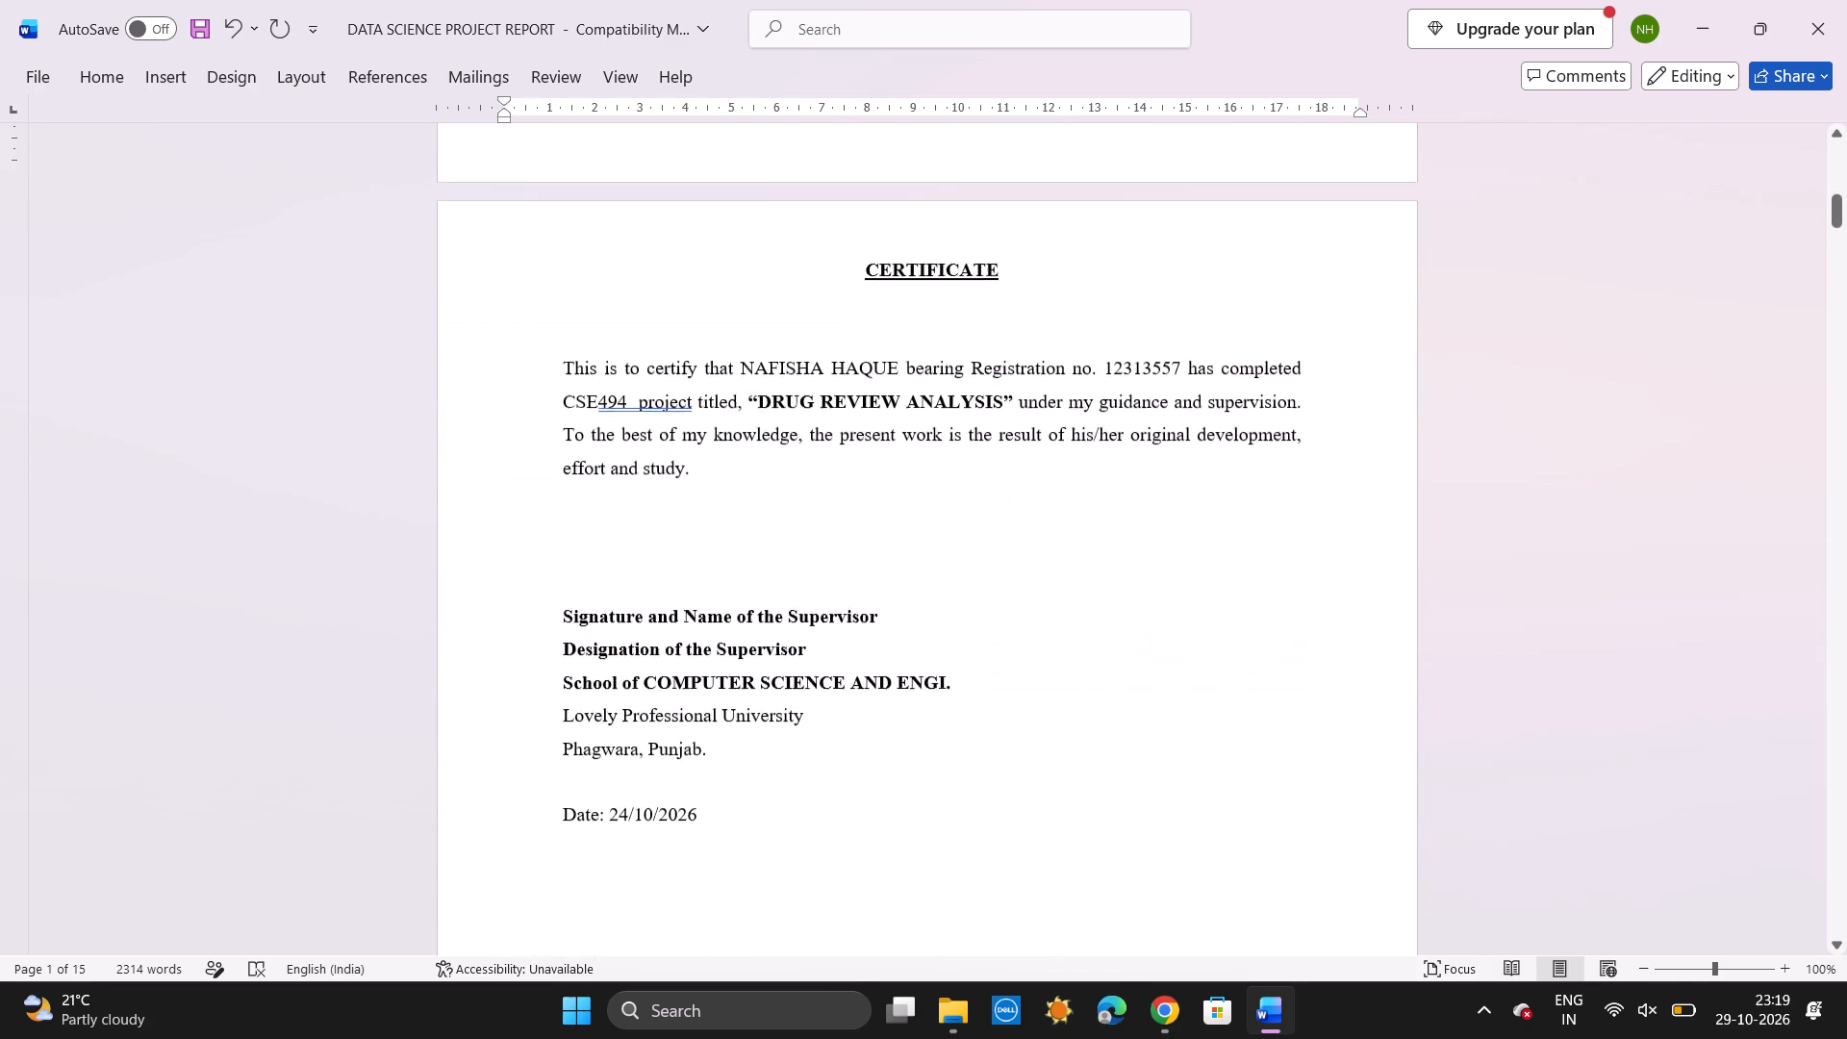
scroll(1157, 373, down, 6)
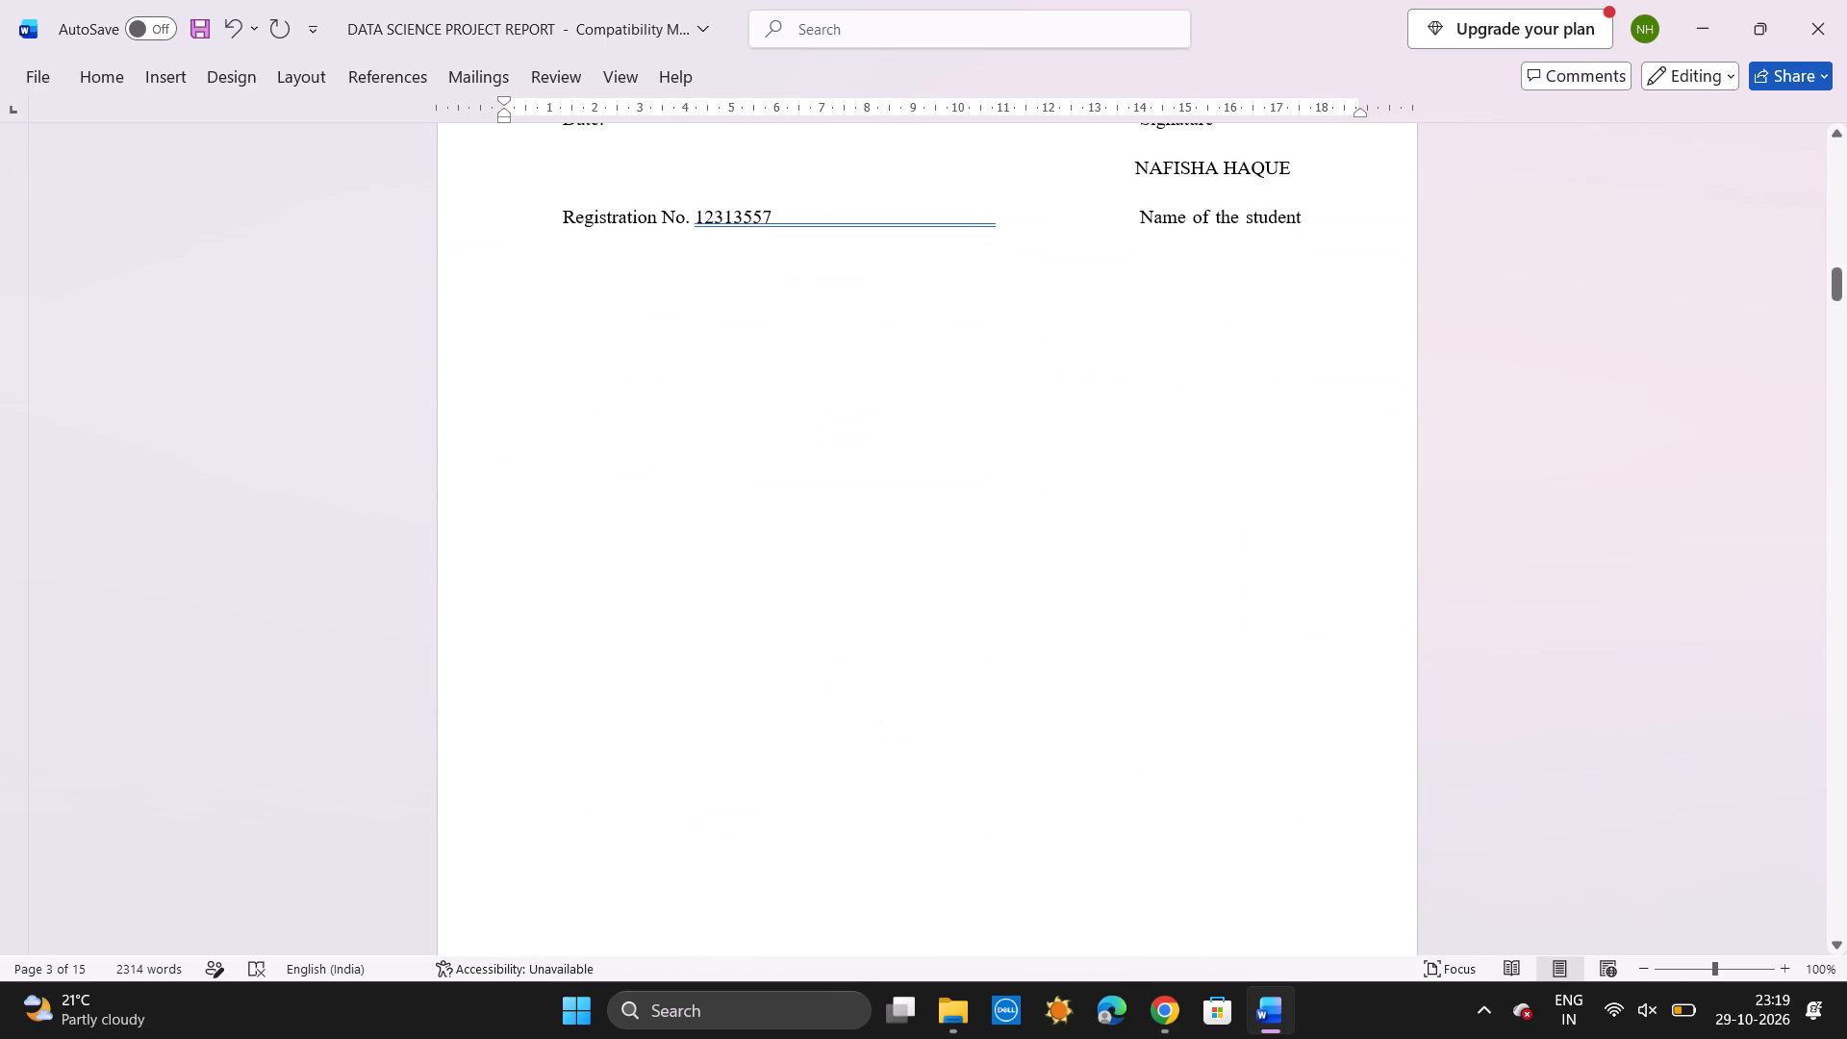
scroll(962, 355, down, 9)
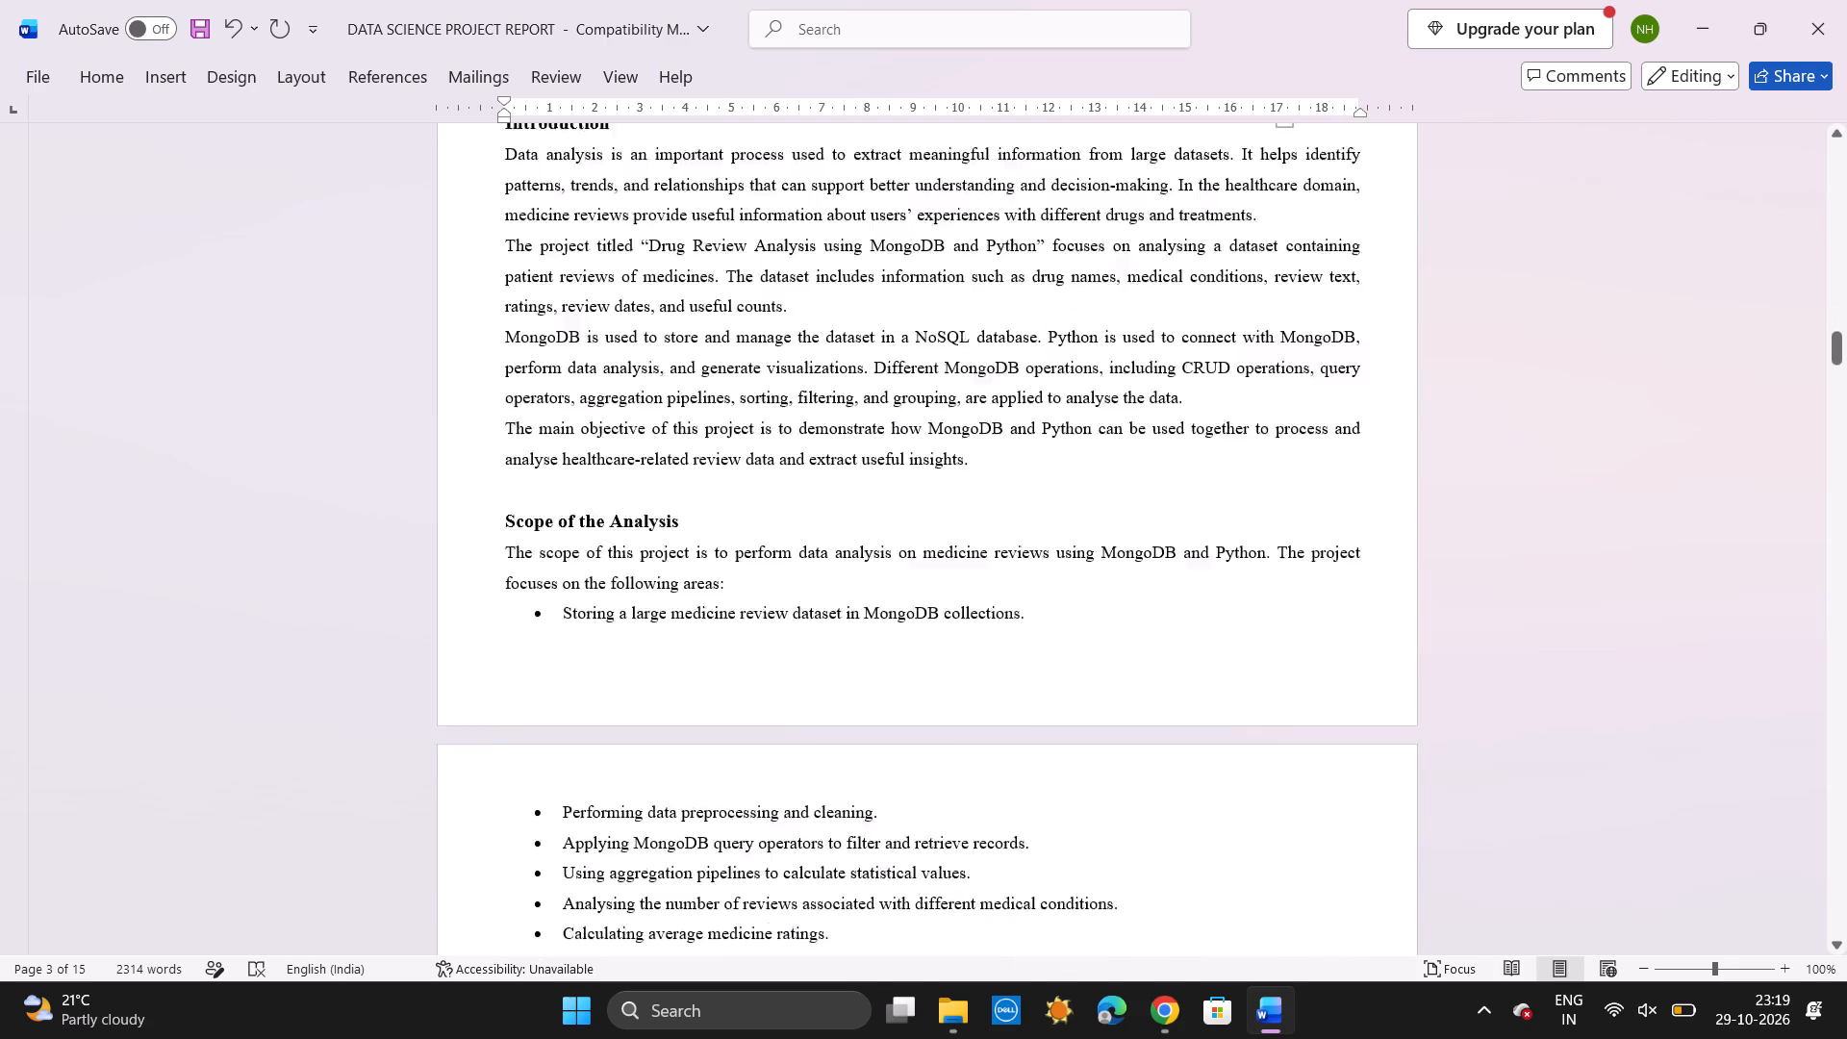
scroll(962, 355, down, 20)
scroll(962, 355, down, 7)
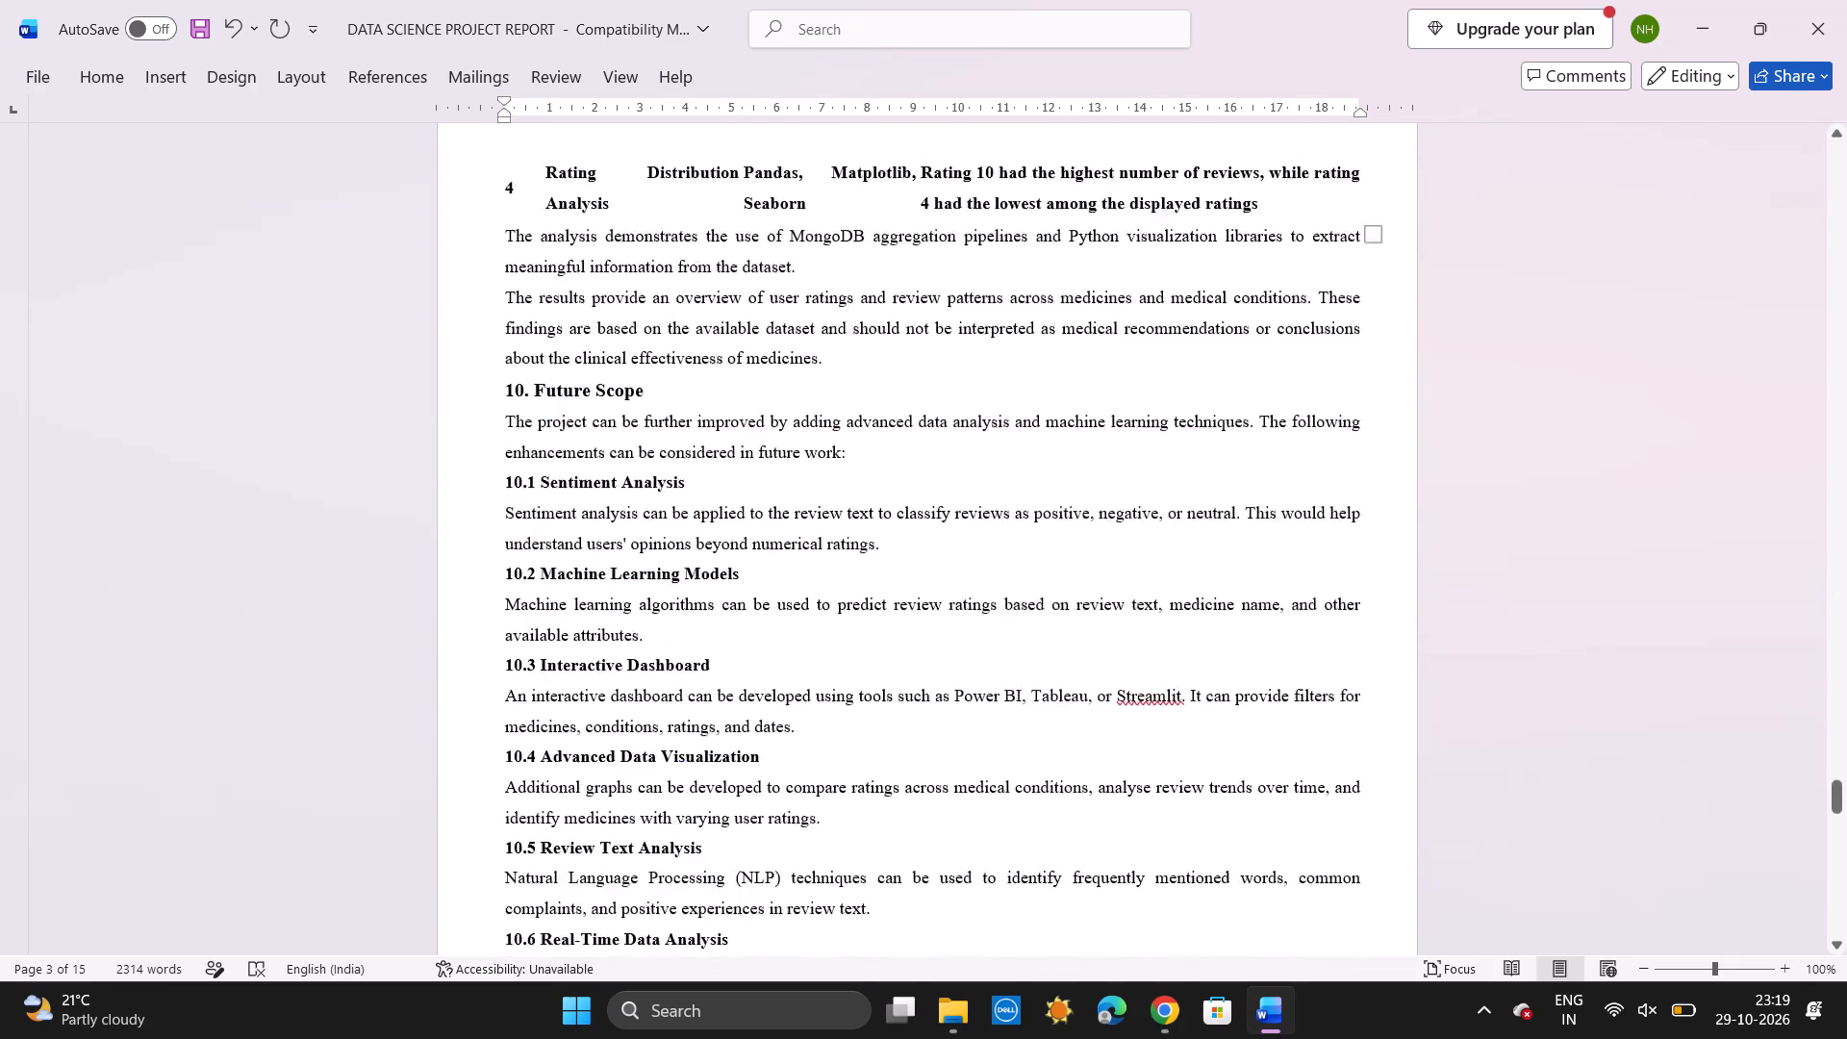
scroll(962, 355, down, 7)
scroll(962, 355, up, 4)
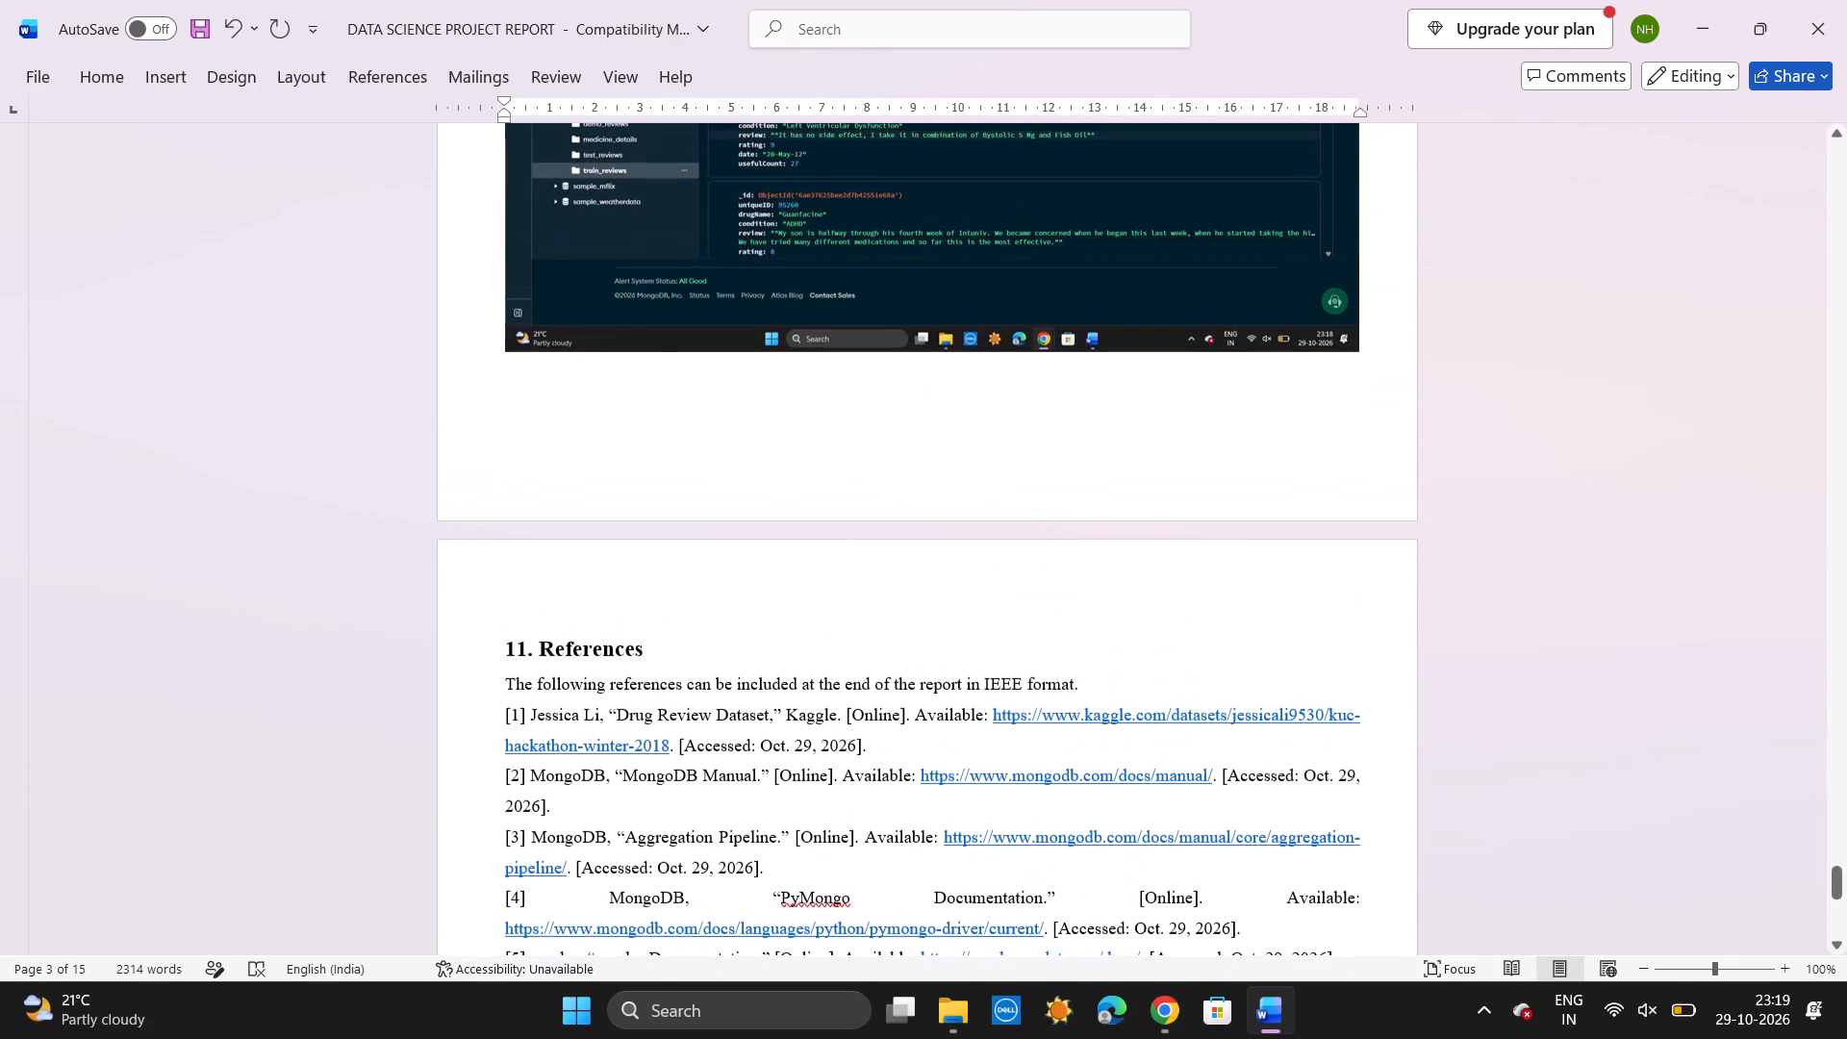
Check the layout of the whole report in the print preview, from the cover page to the references.
key(ctrl+p)
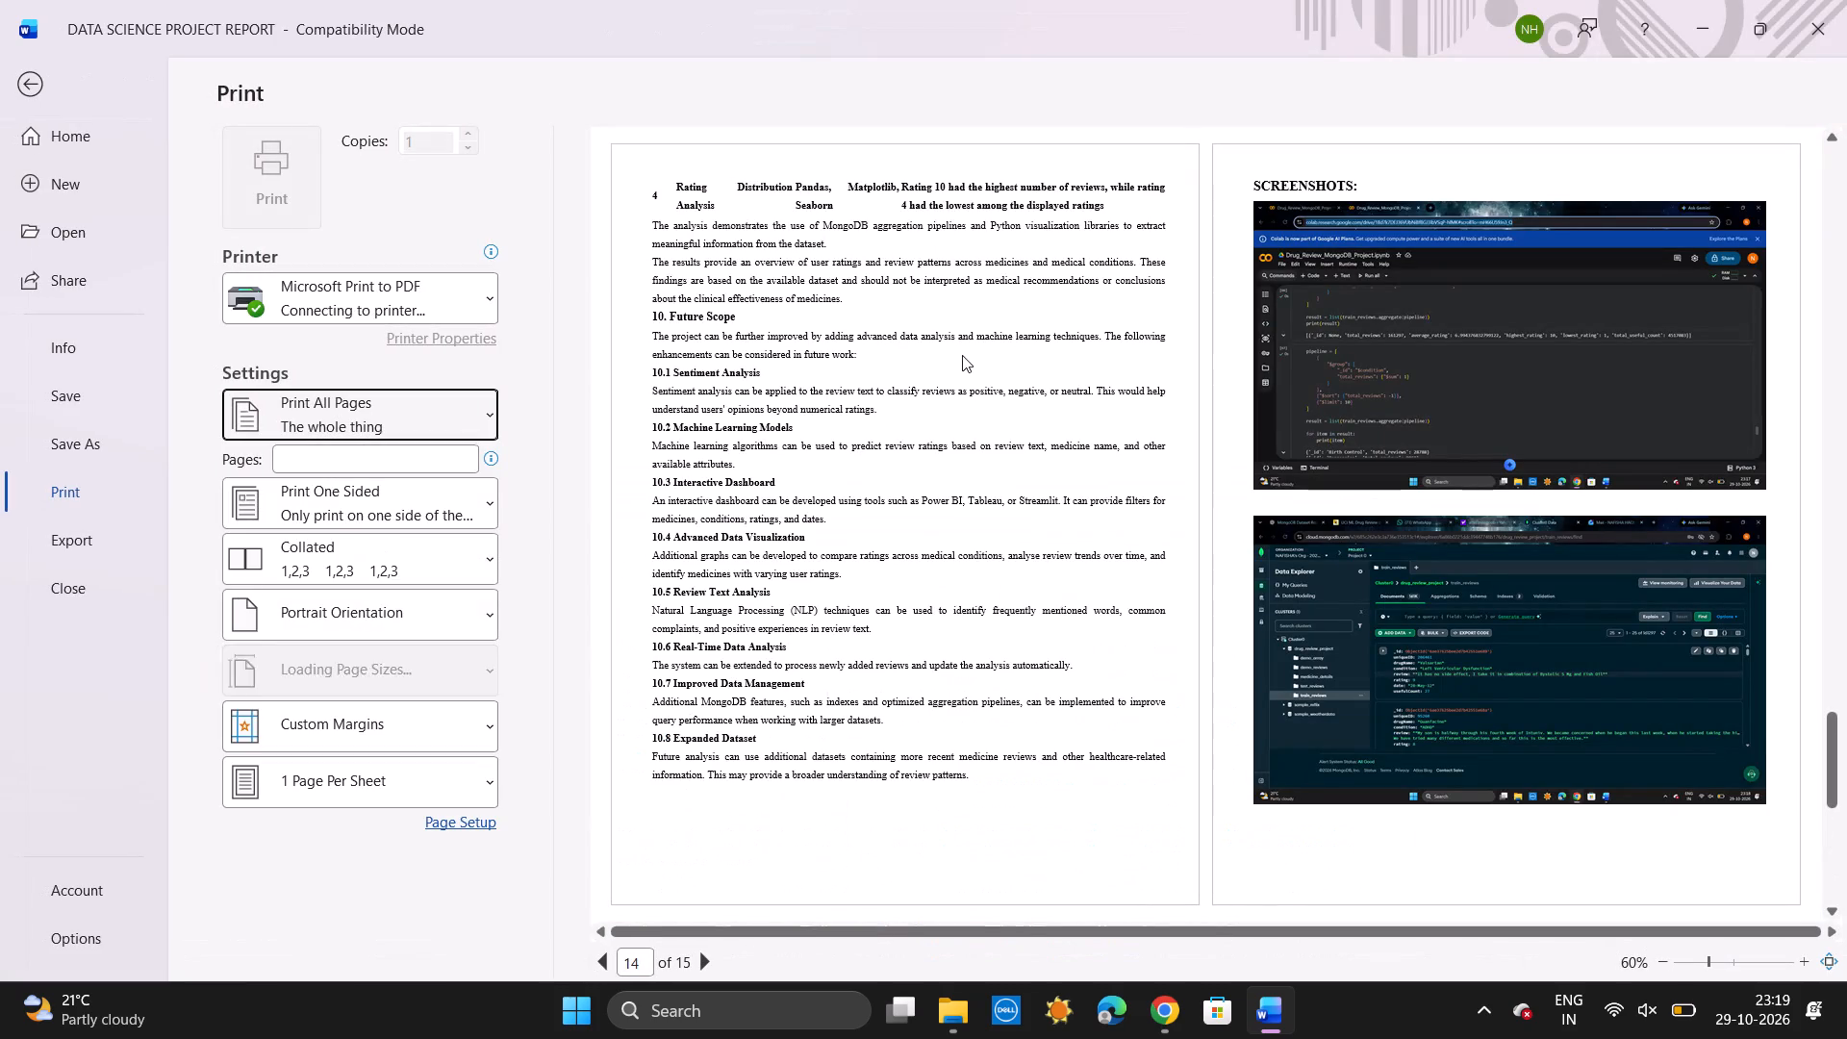
triple_click(1829, 178)
click(1829, 178)
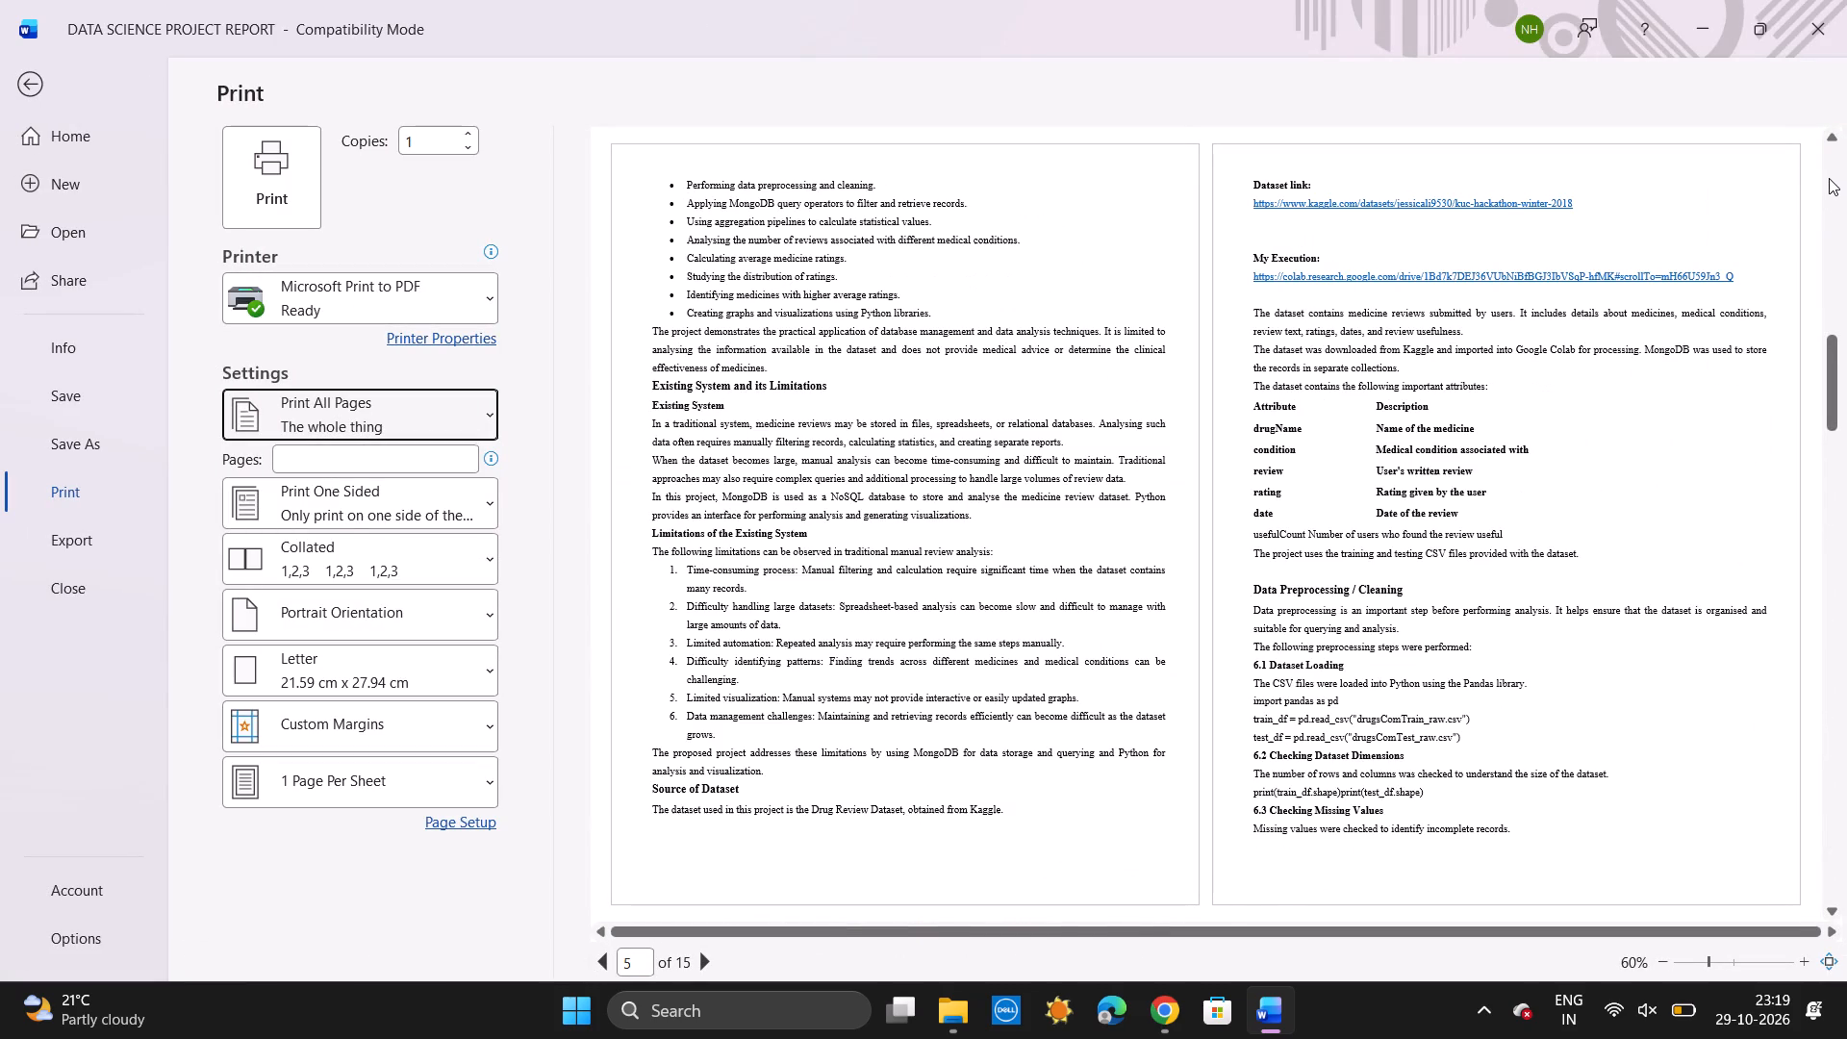
double_click(1829, 178)
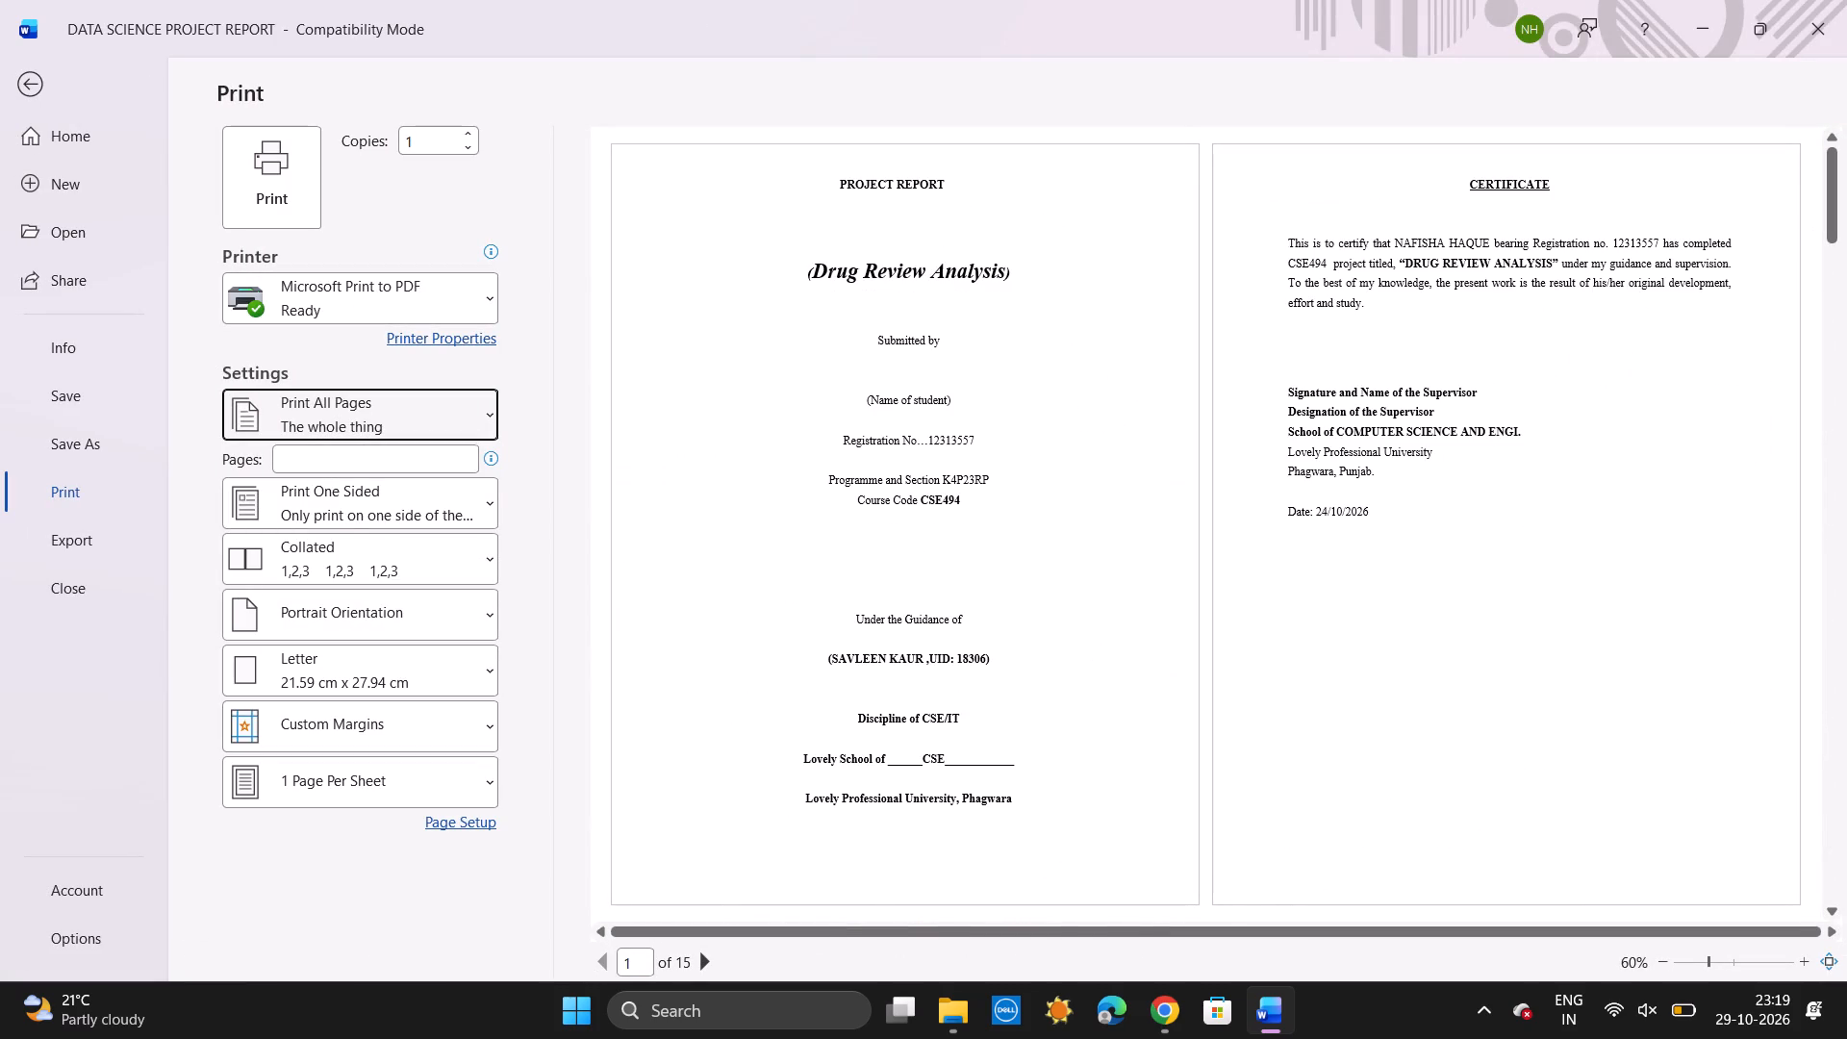
click(1831, 861)
click(1831, 861)
click(1831, 861)
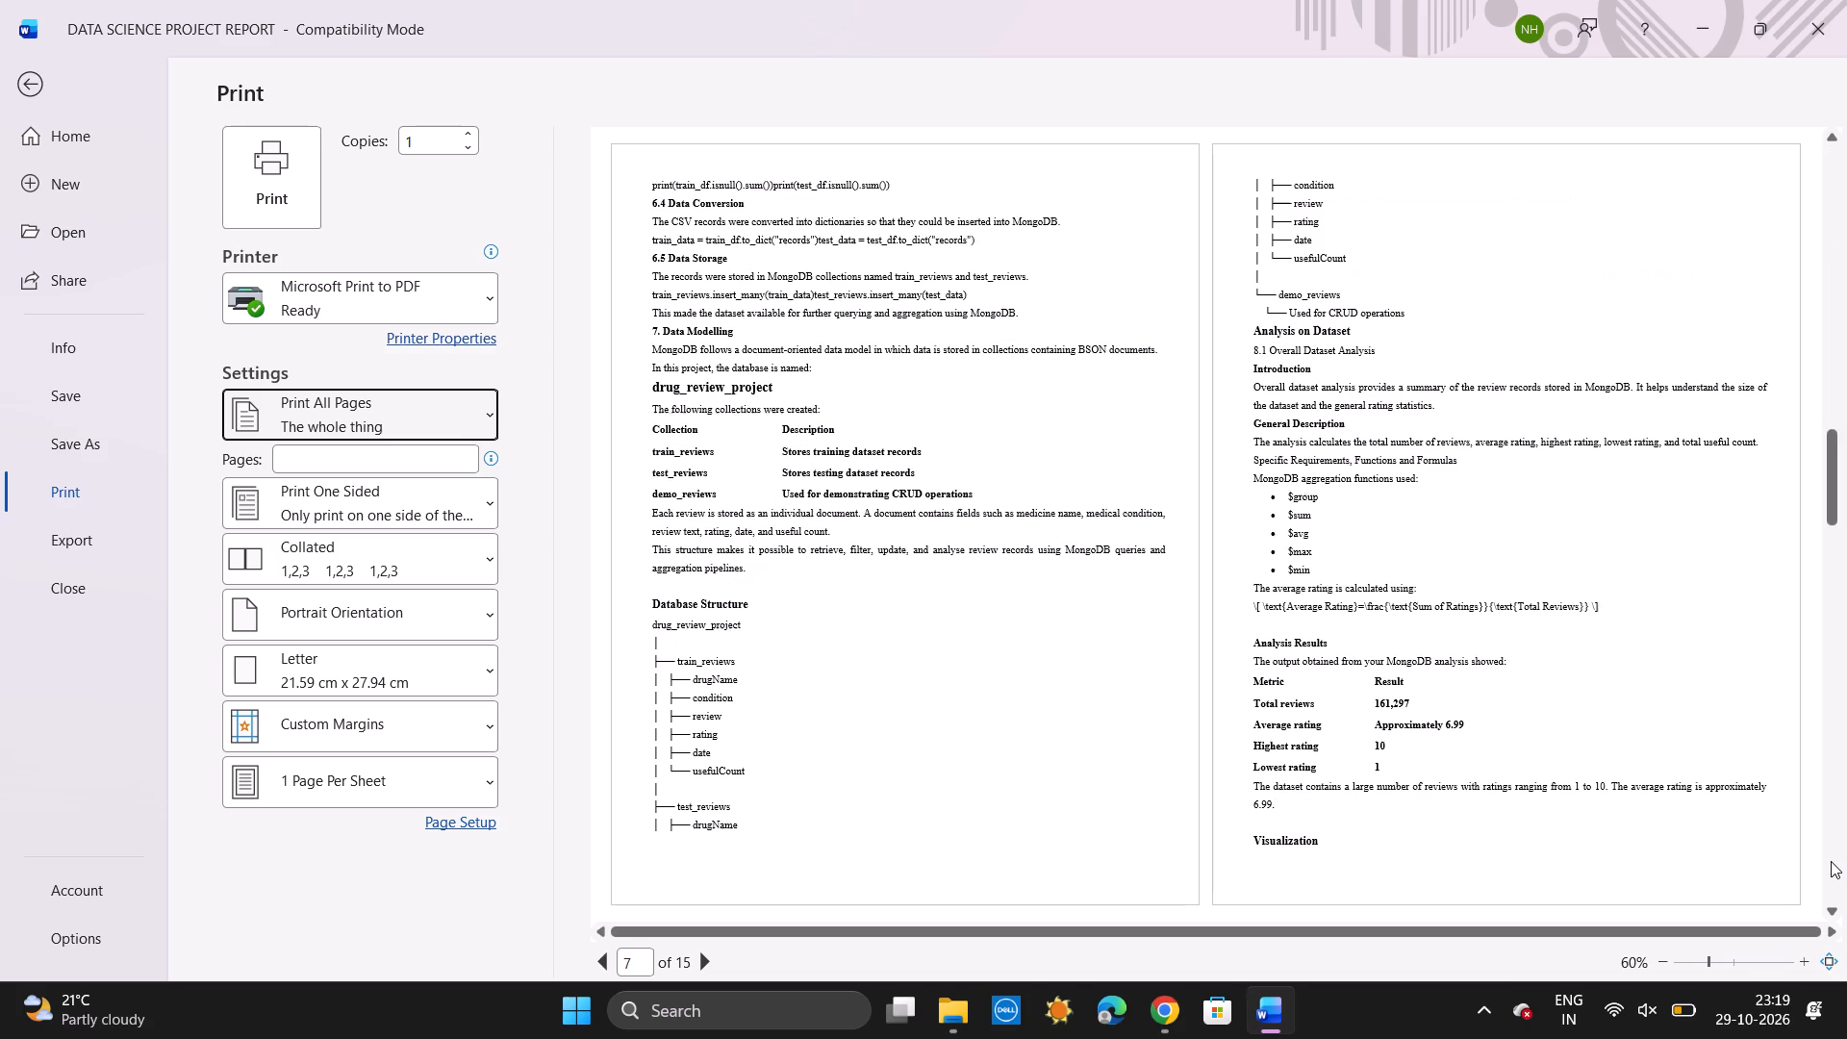
click(1831, 861)
click(1831, 861)
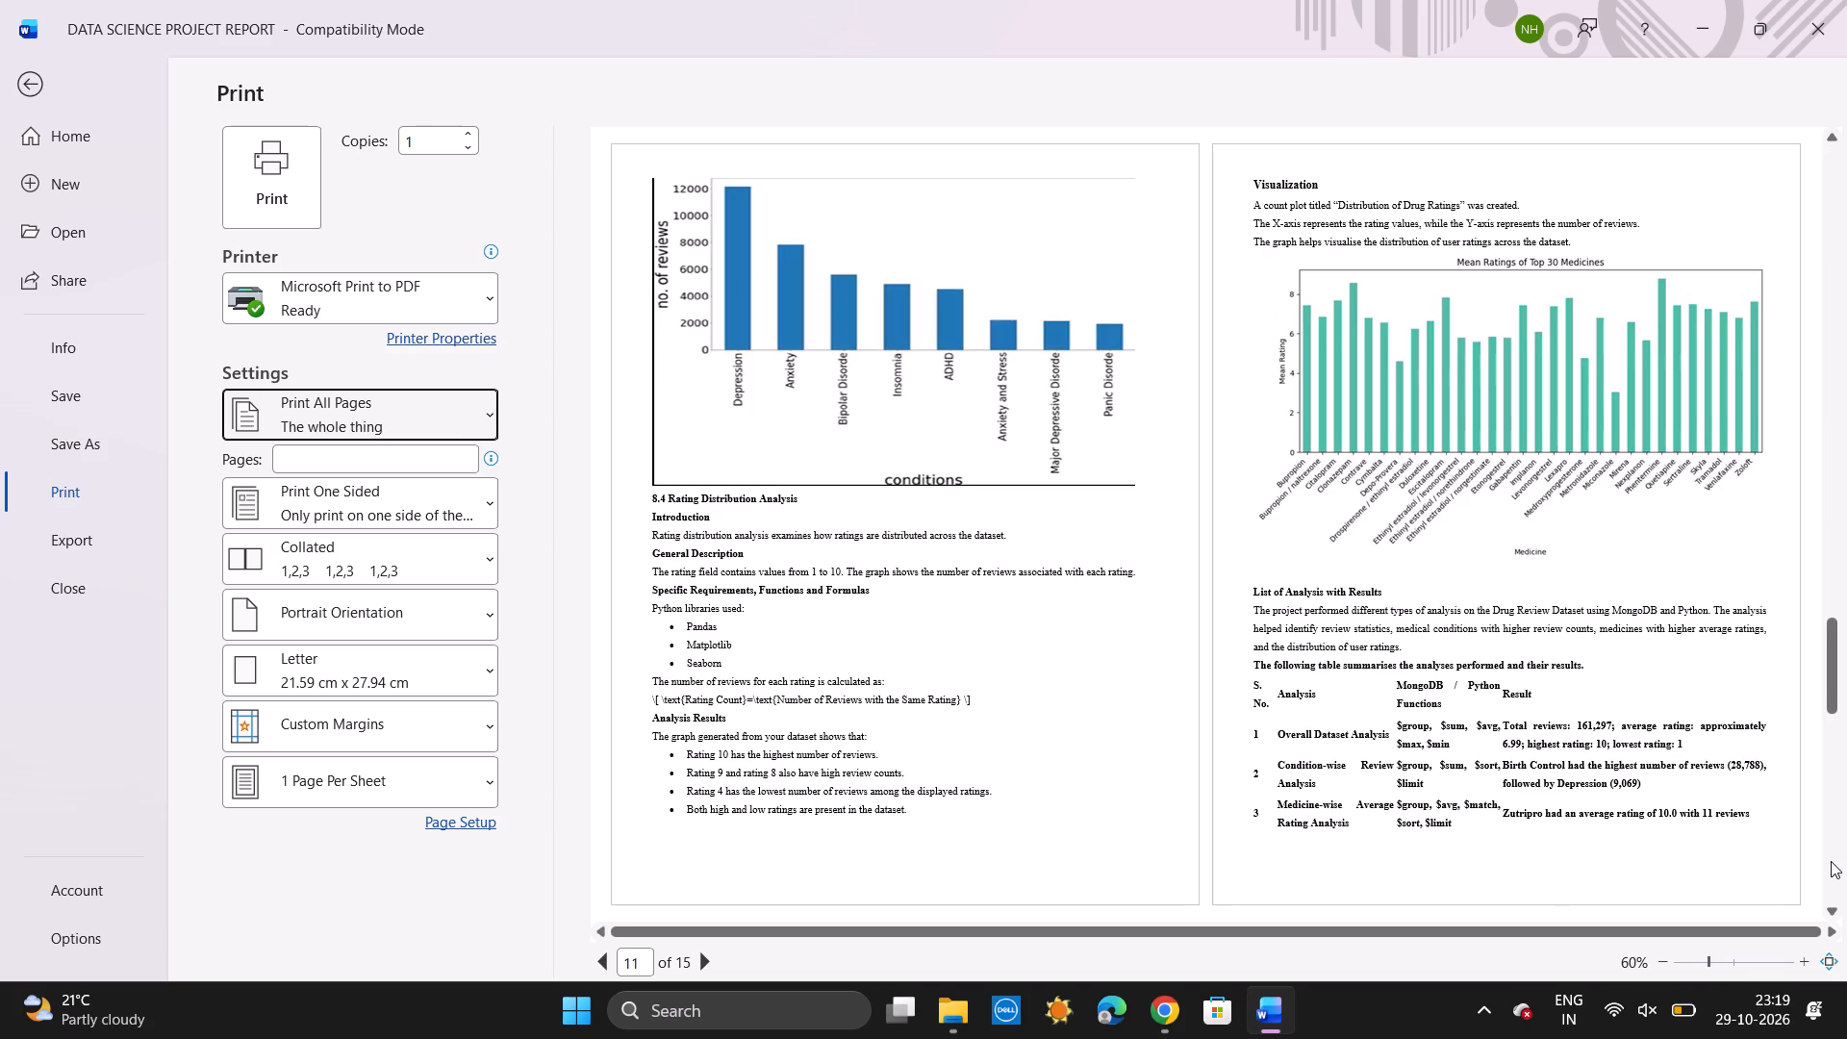
click(1831, 861)
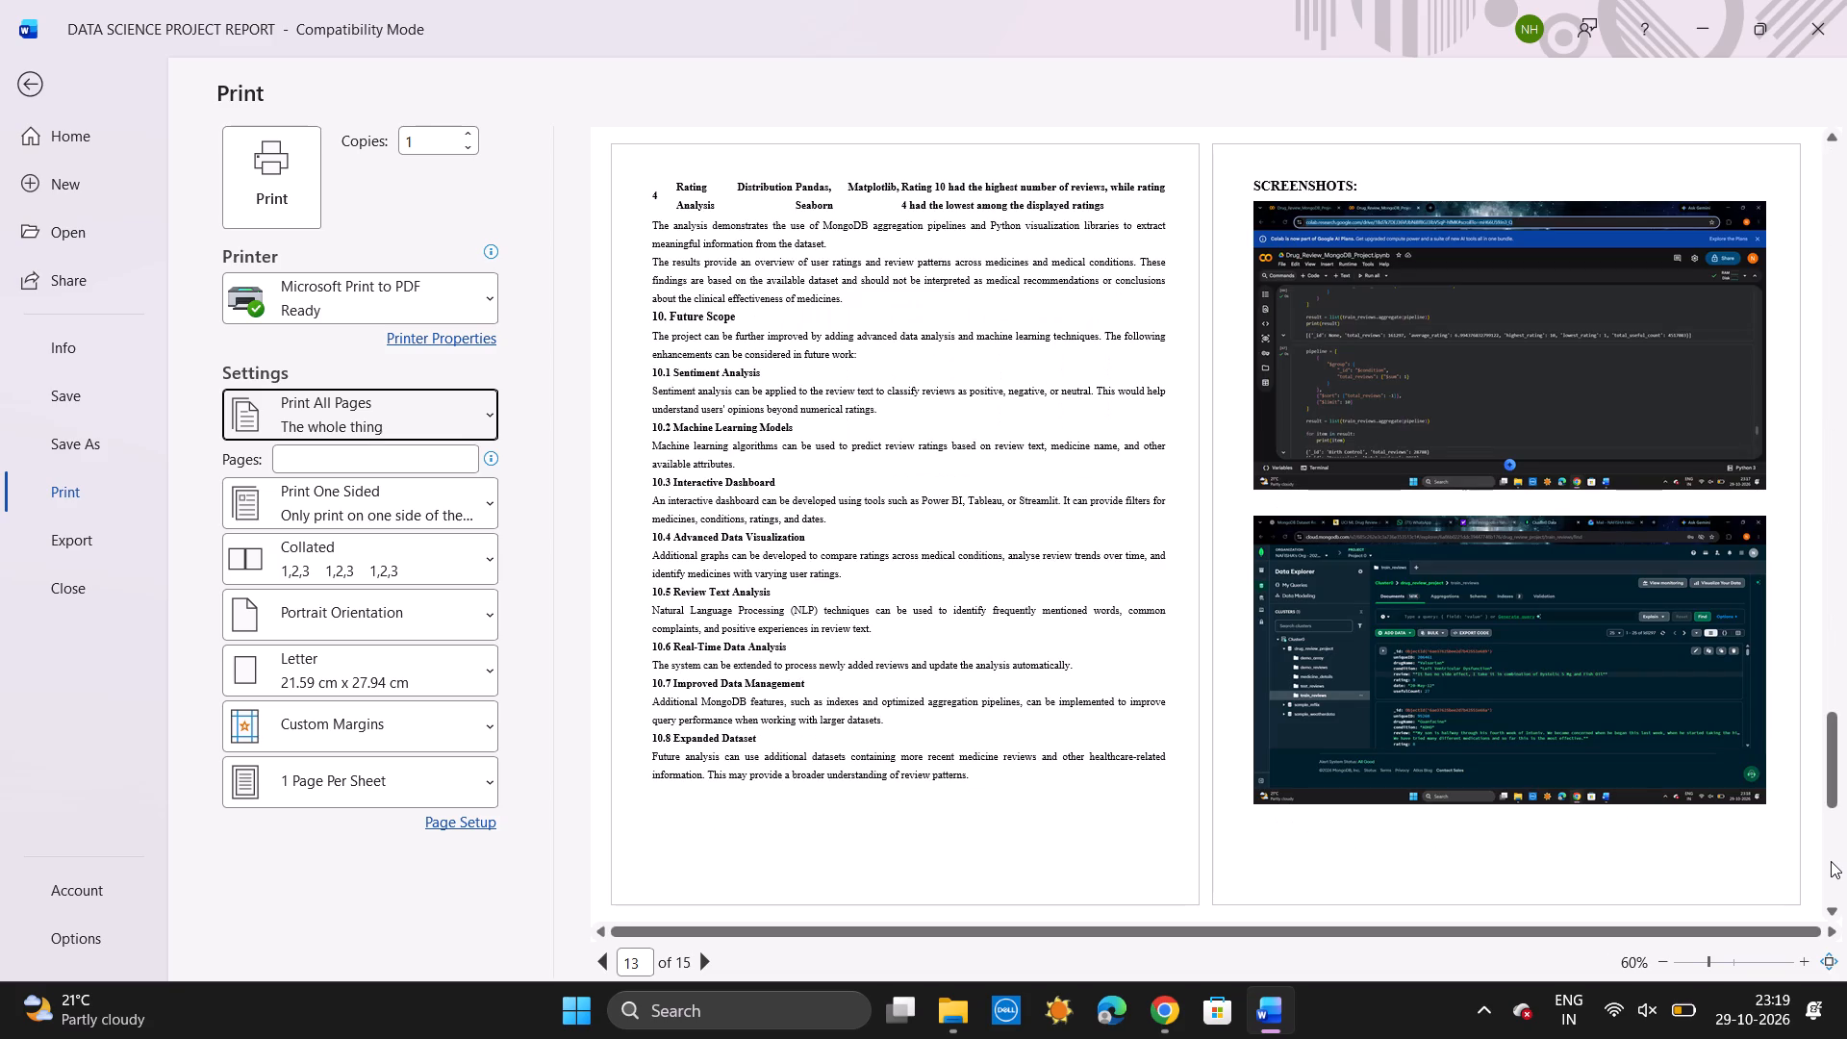
click(1831, 861)
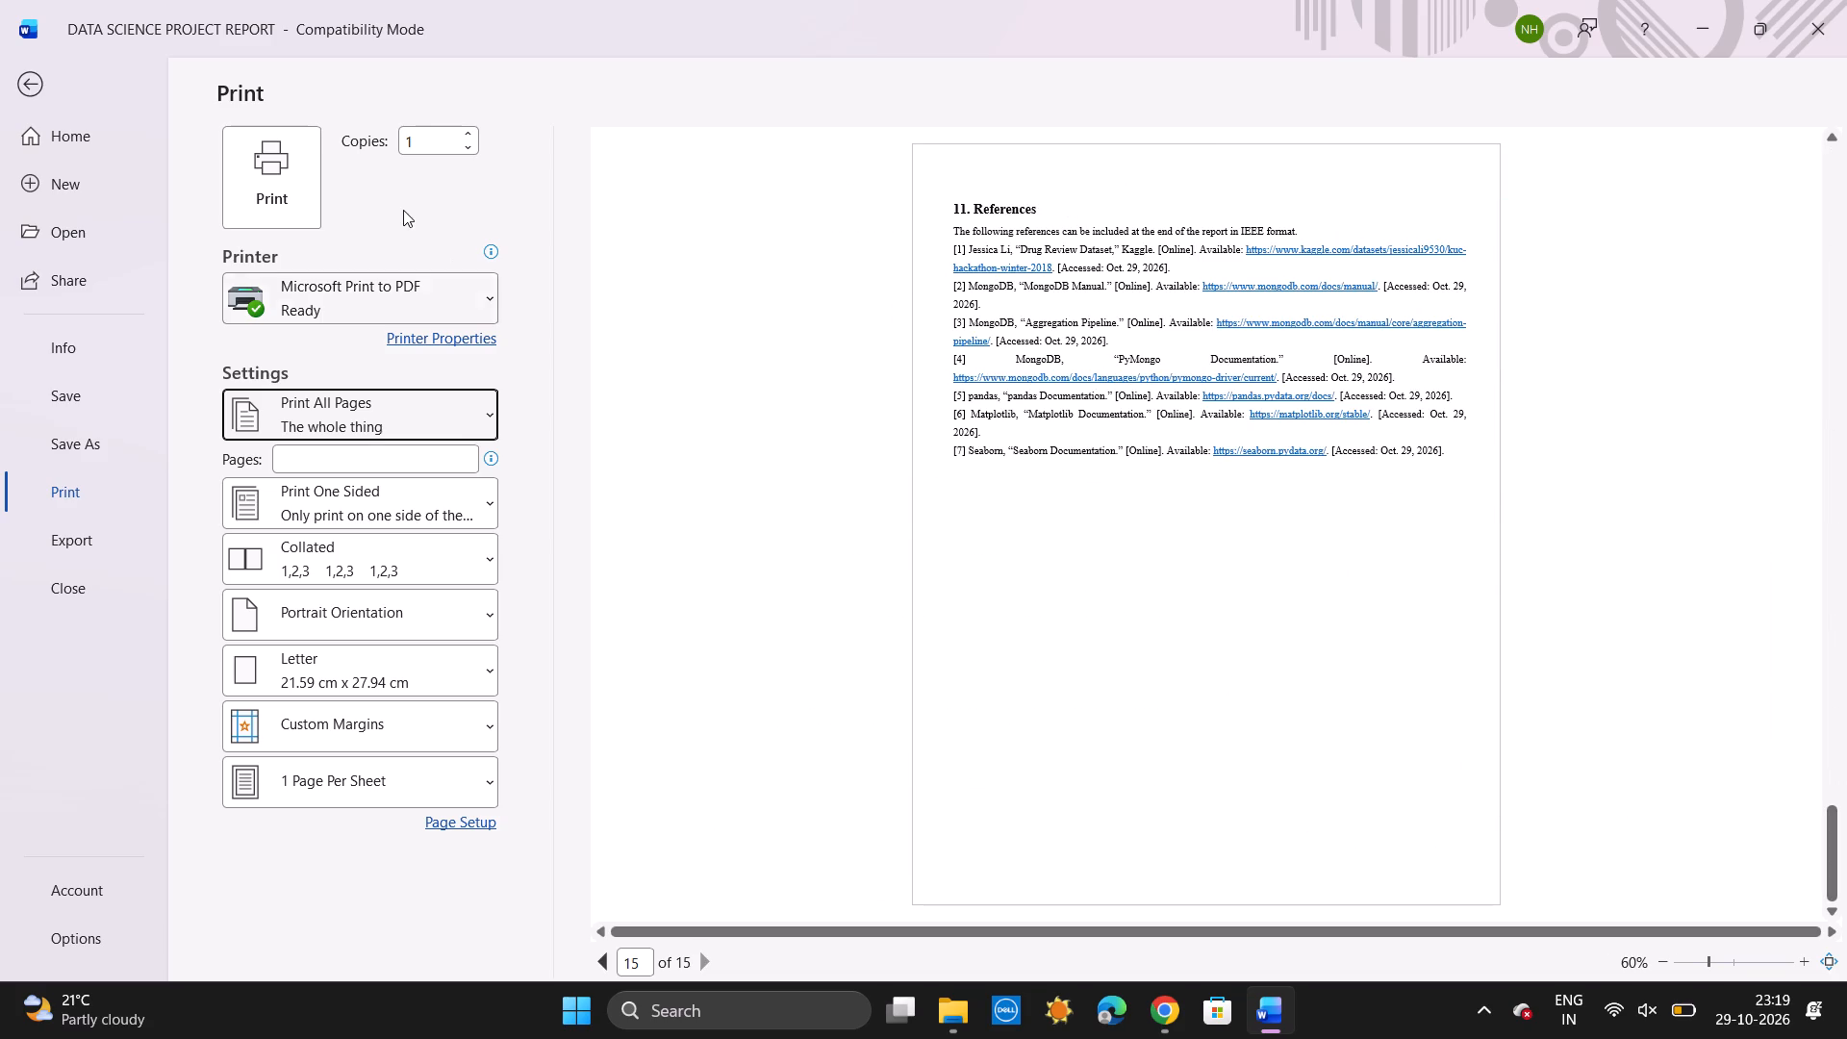
Print all pages of the report with Microsoft Print to PDF, saving the file as NOSQLREPORT on New Volume (E:).
click(267, 192)
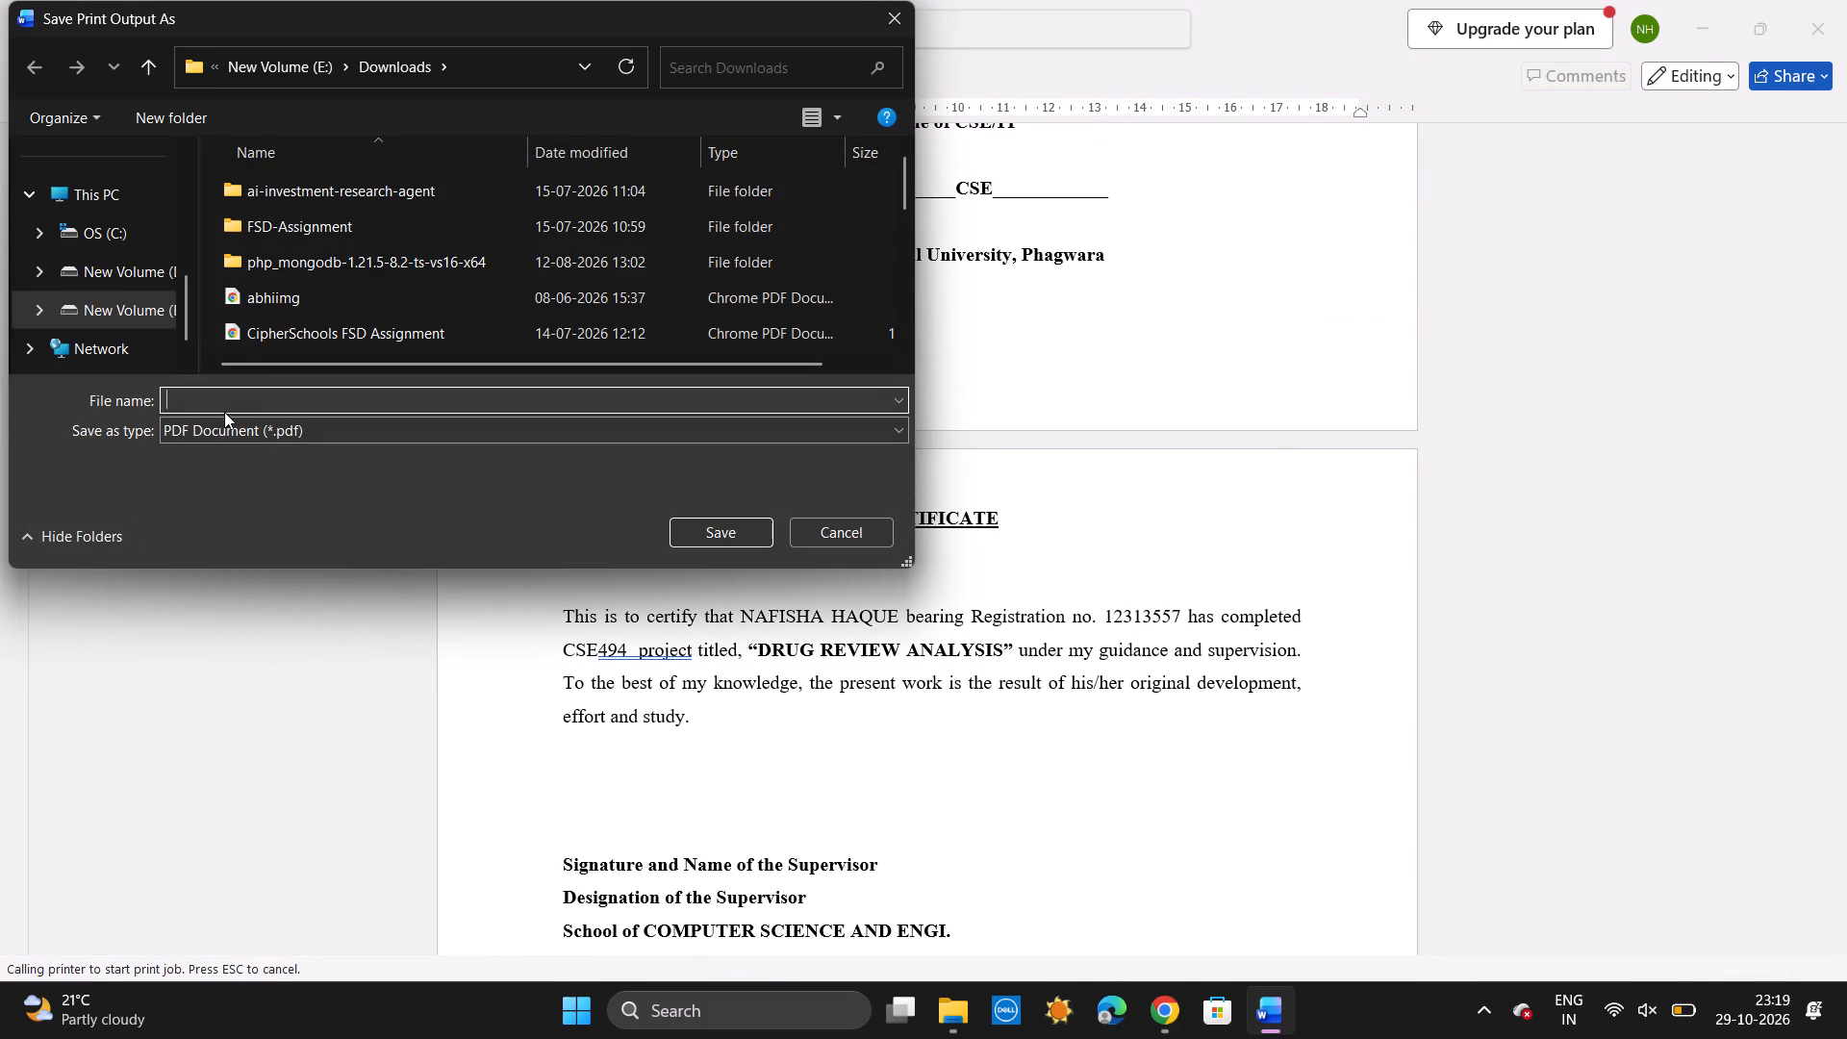
text(NO)
key(s)
key(l)
key(BackSpace)
text(QL)
text(REPORT)
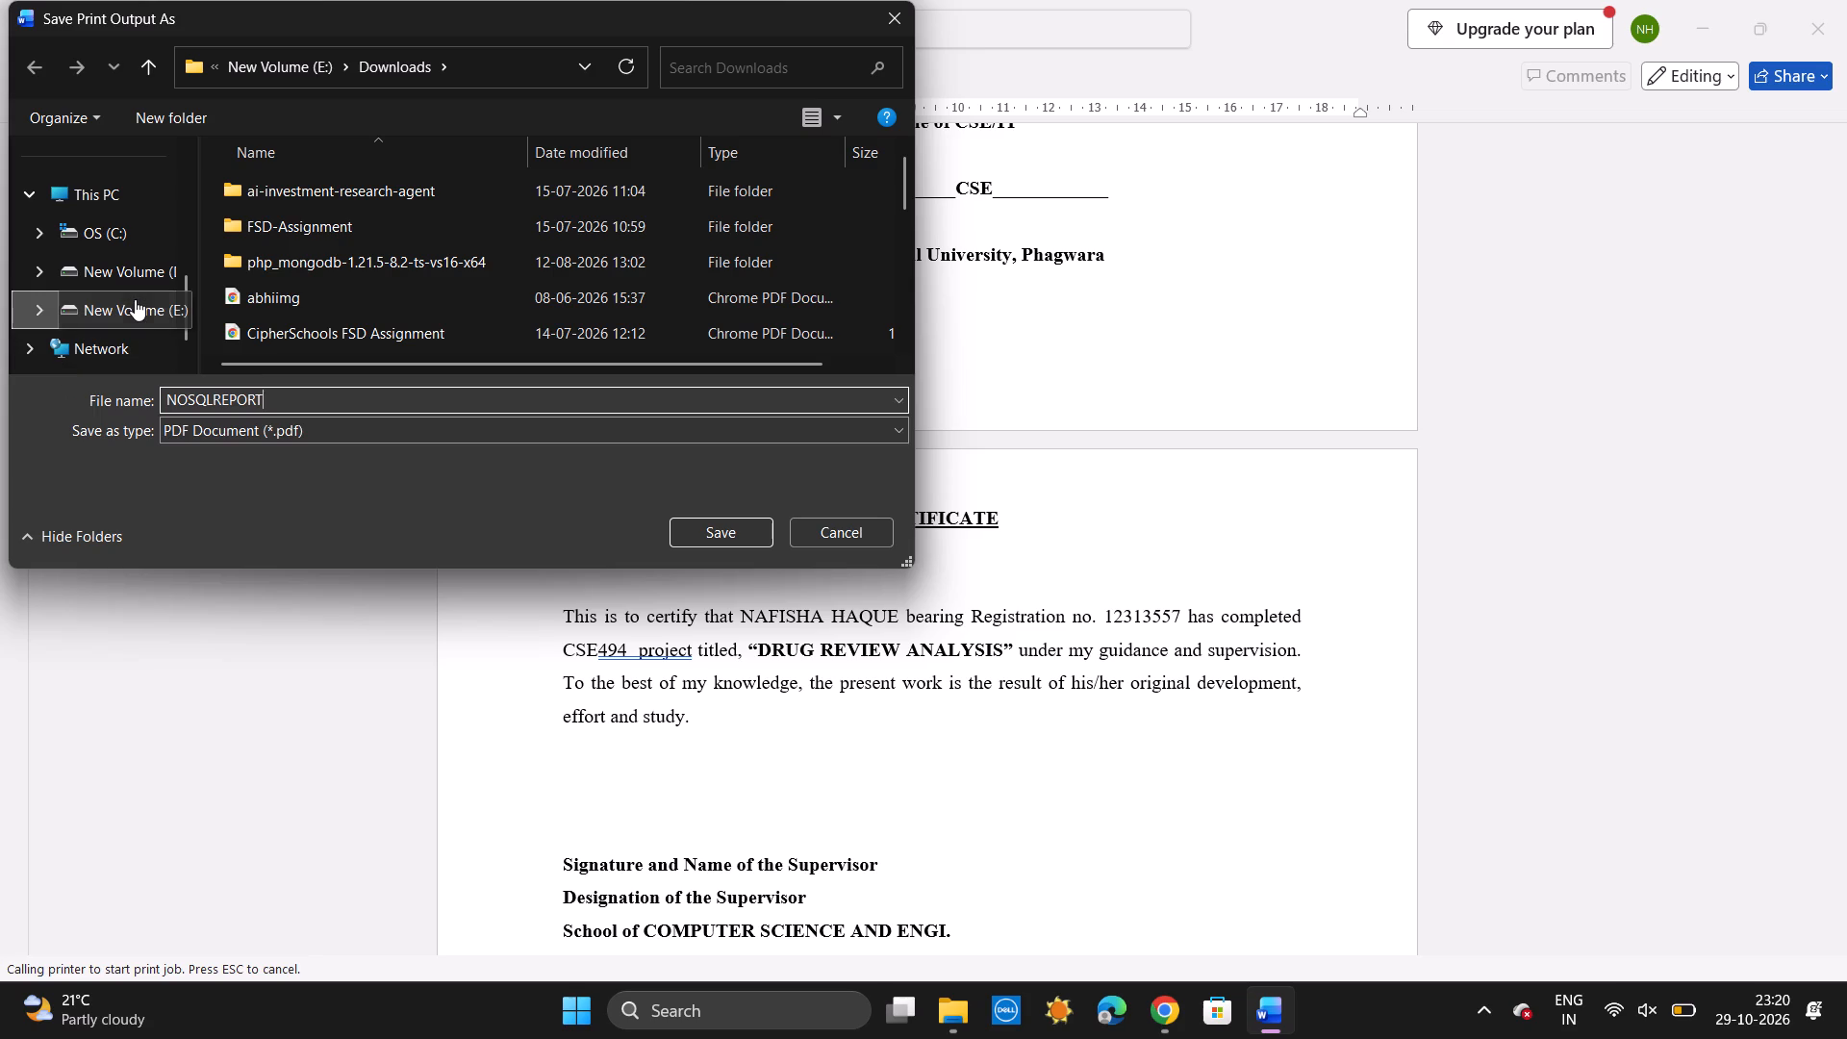
click(135, 299)
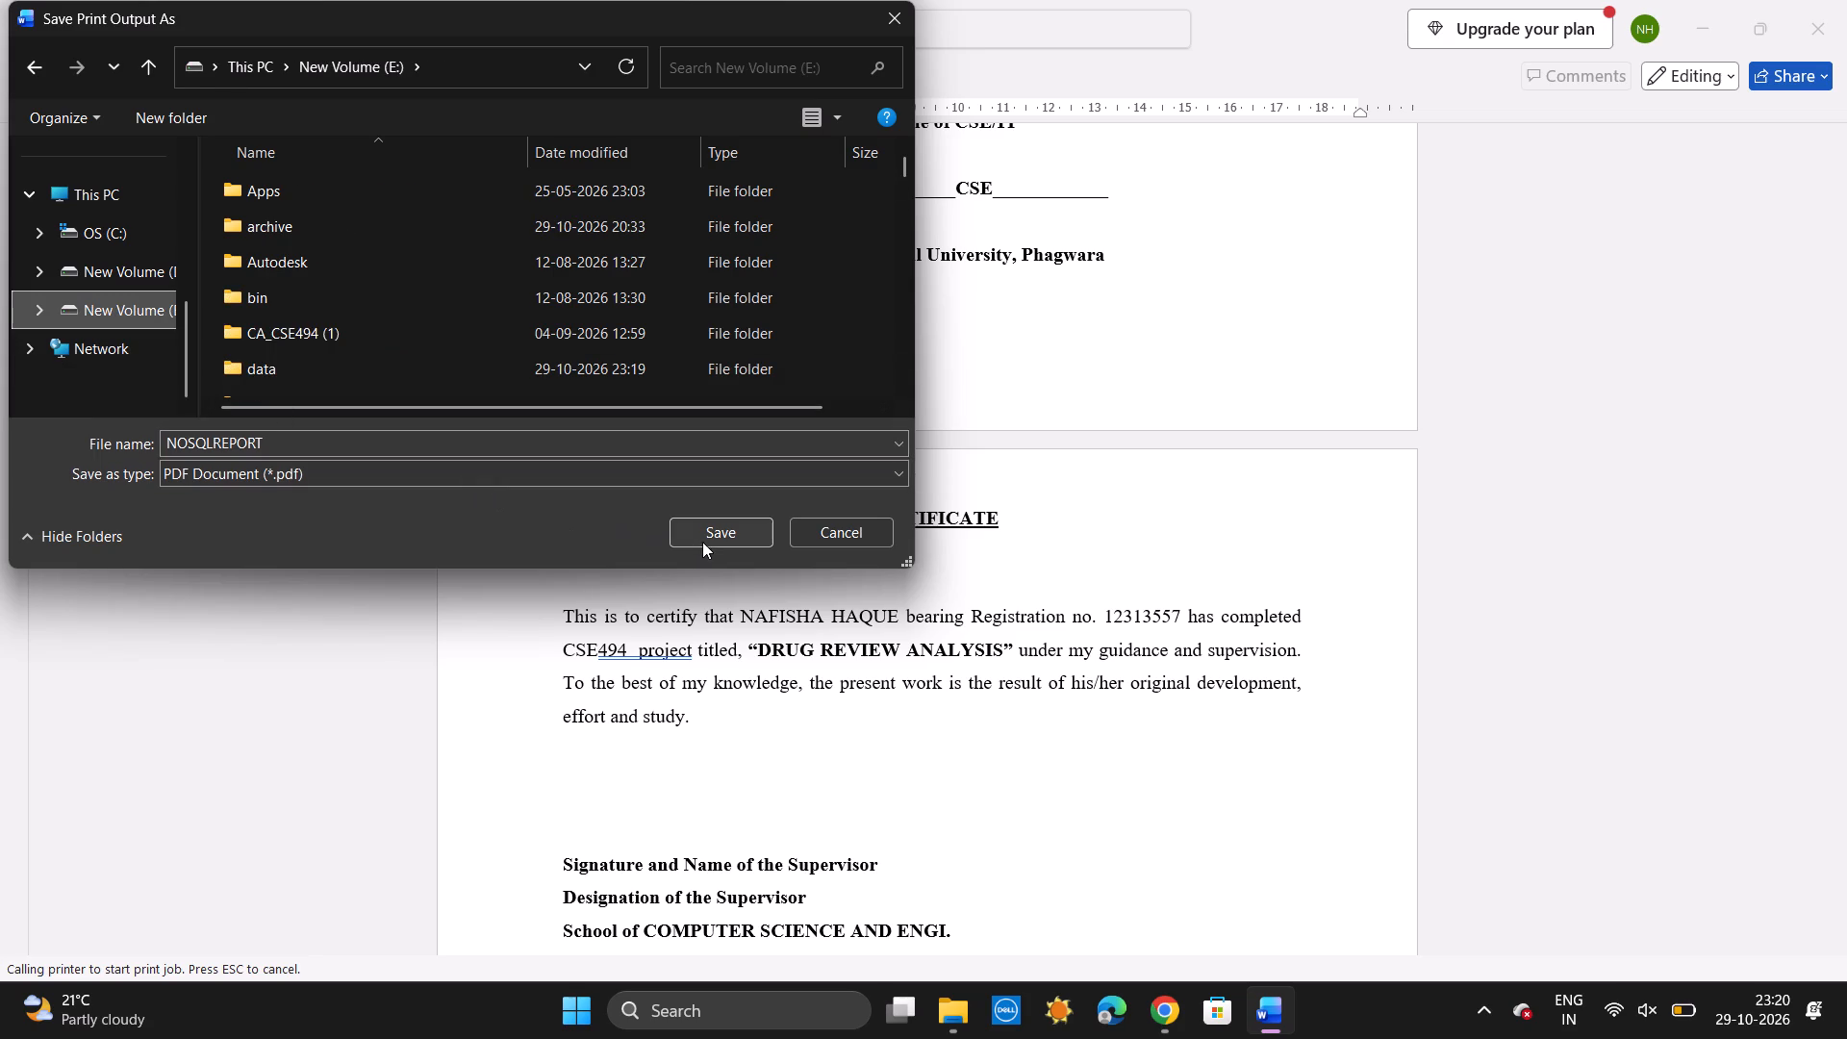
click(702, 542)
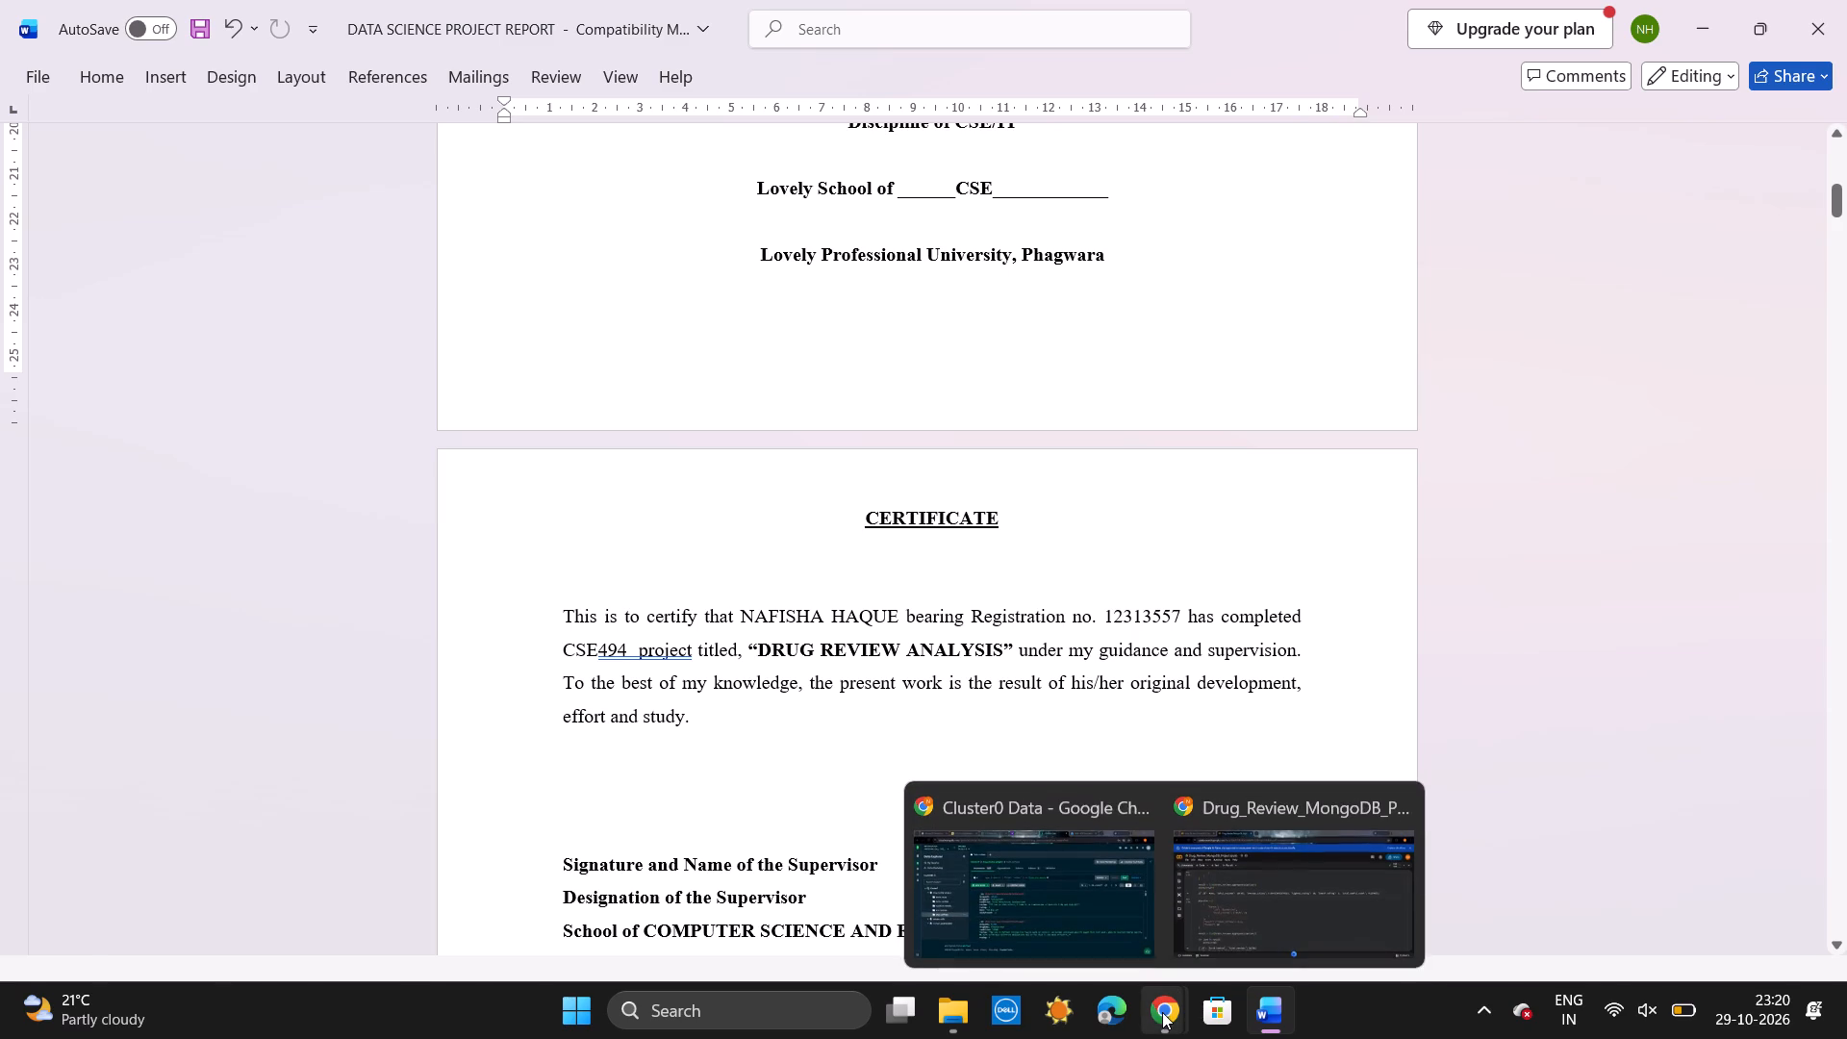
Switch to Chrome and look through the open Colab, MongoDB Atlas and search pages, then the Kaggle UCI ML Drug Review dataset page.
click(1292, 890)
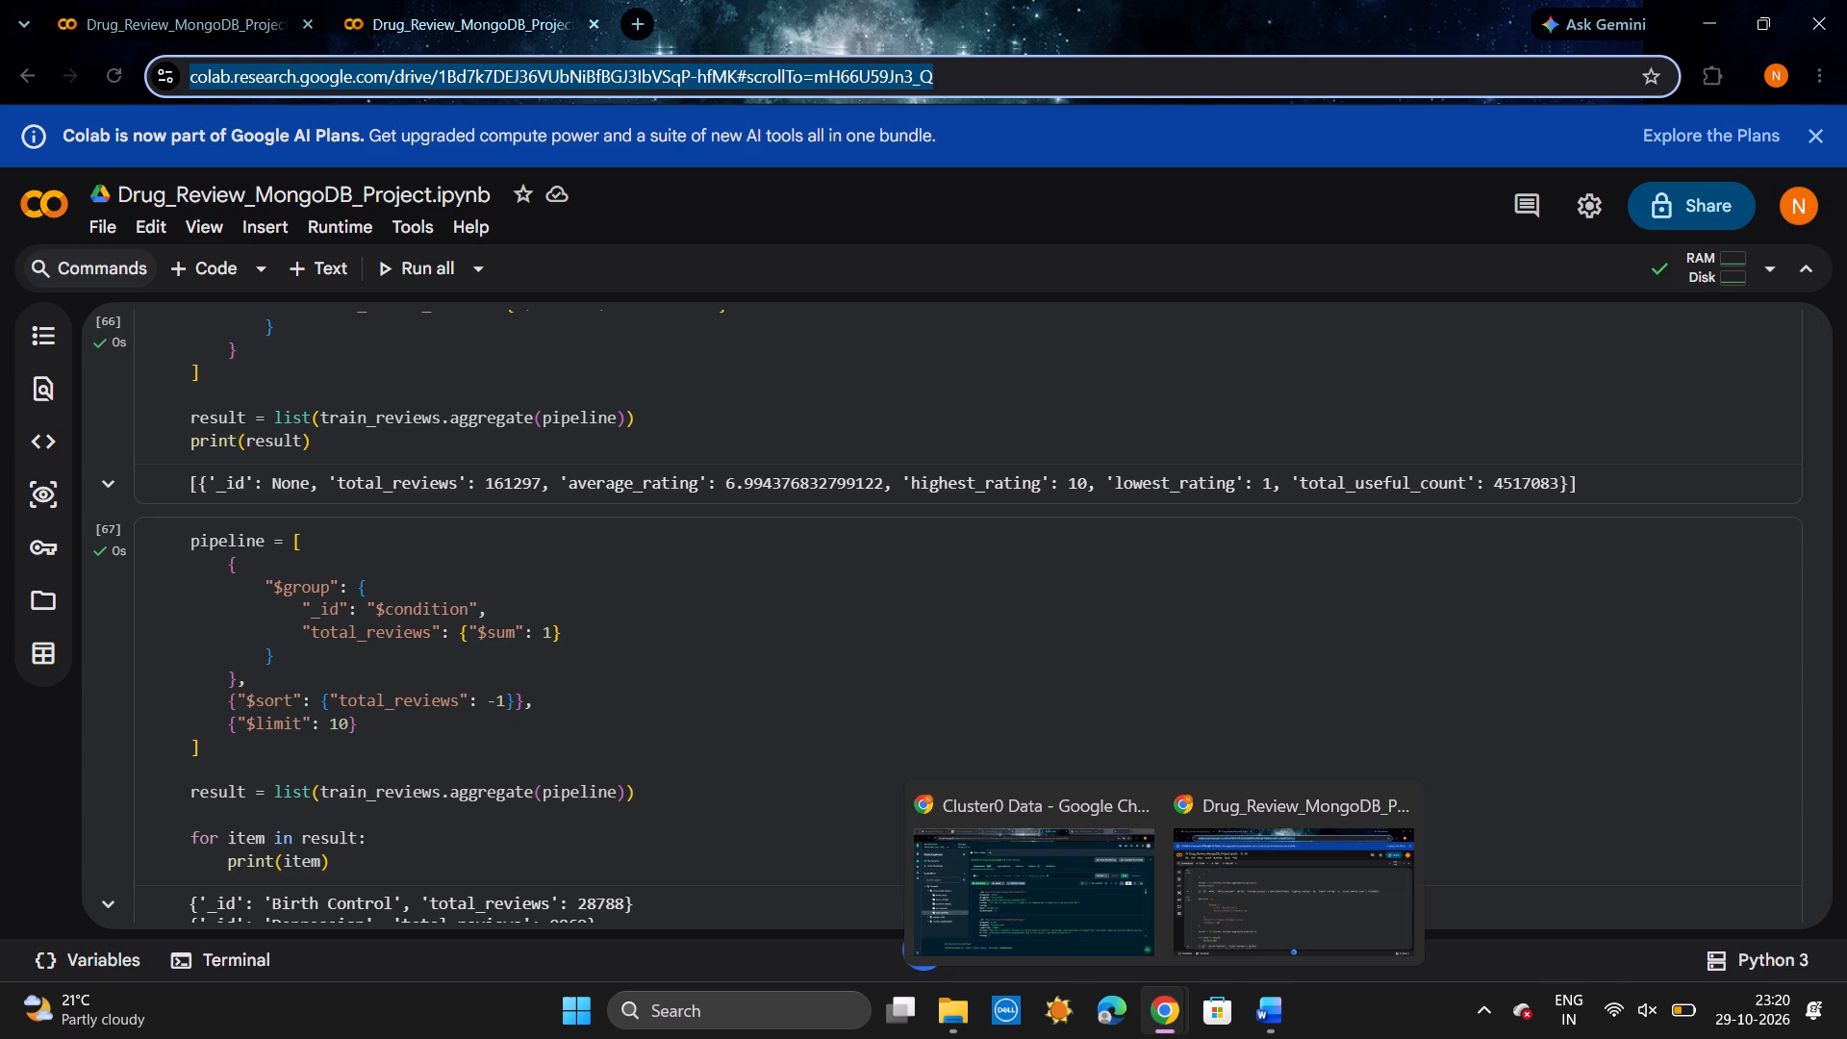
scroll(865, 591, up, 3)
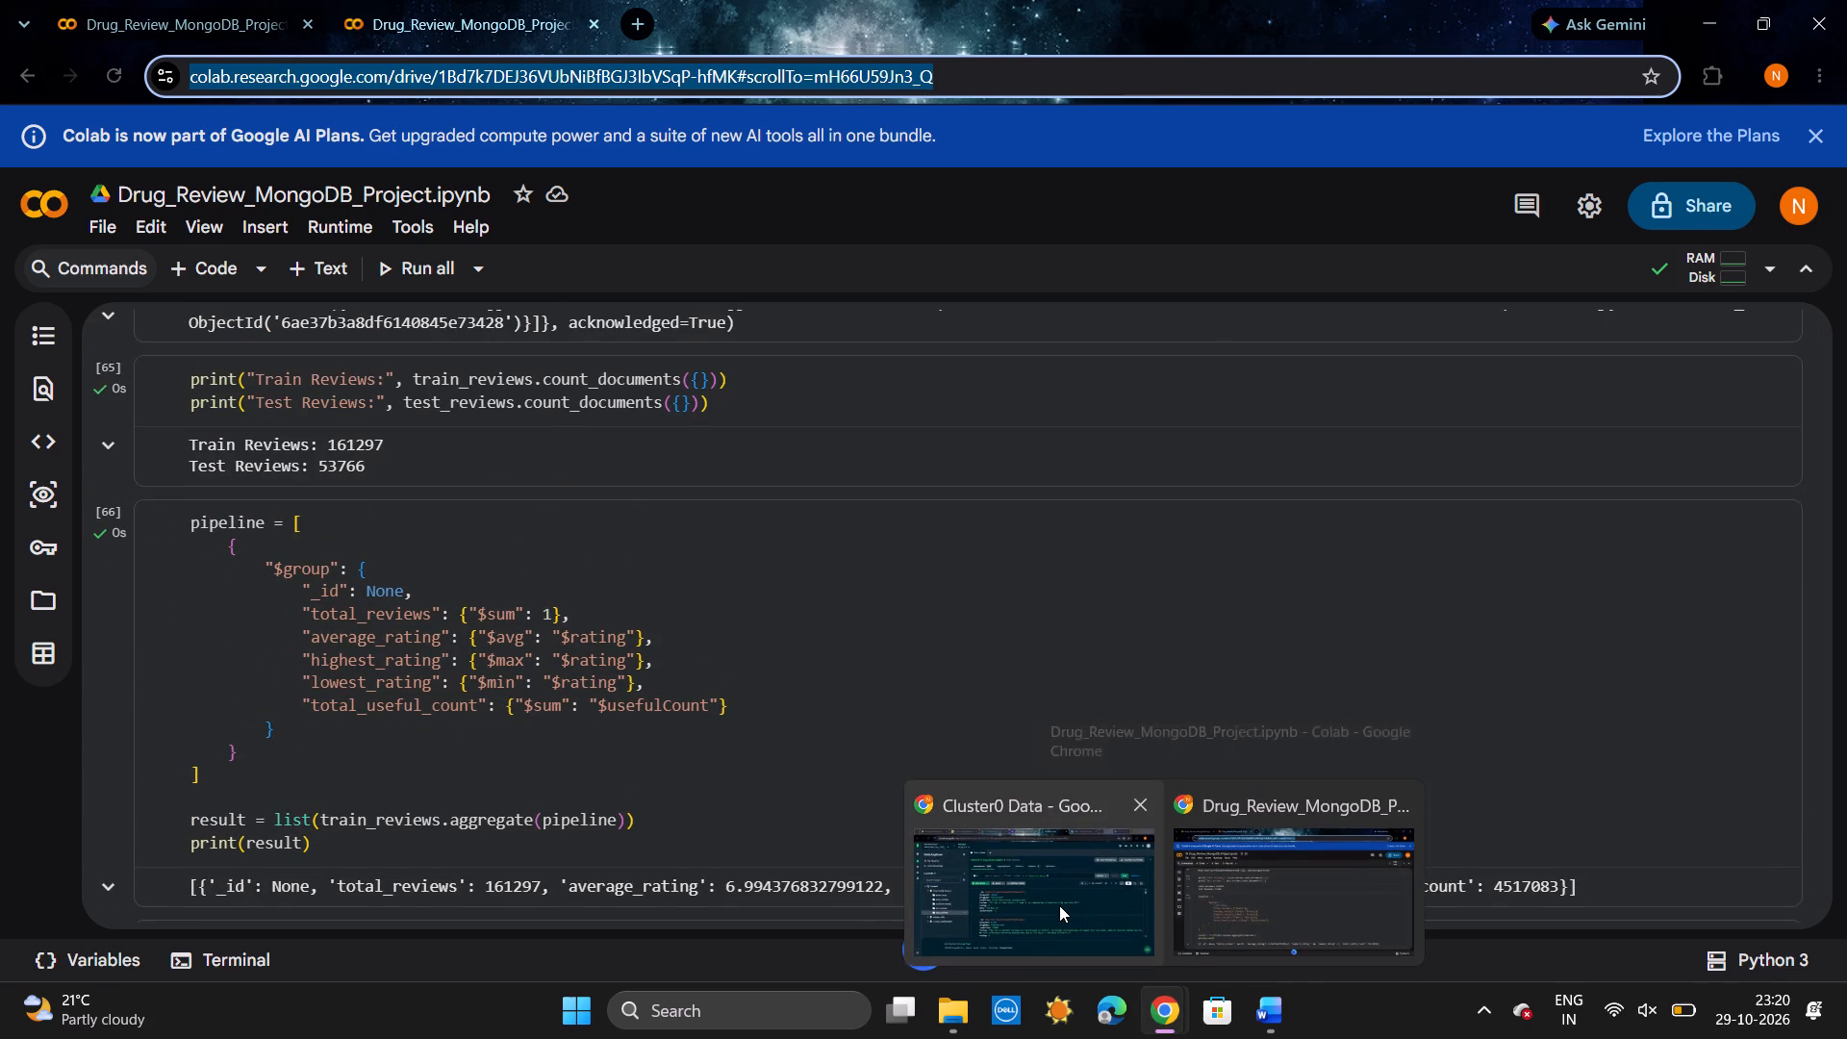
click(1051, 905)
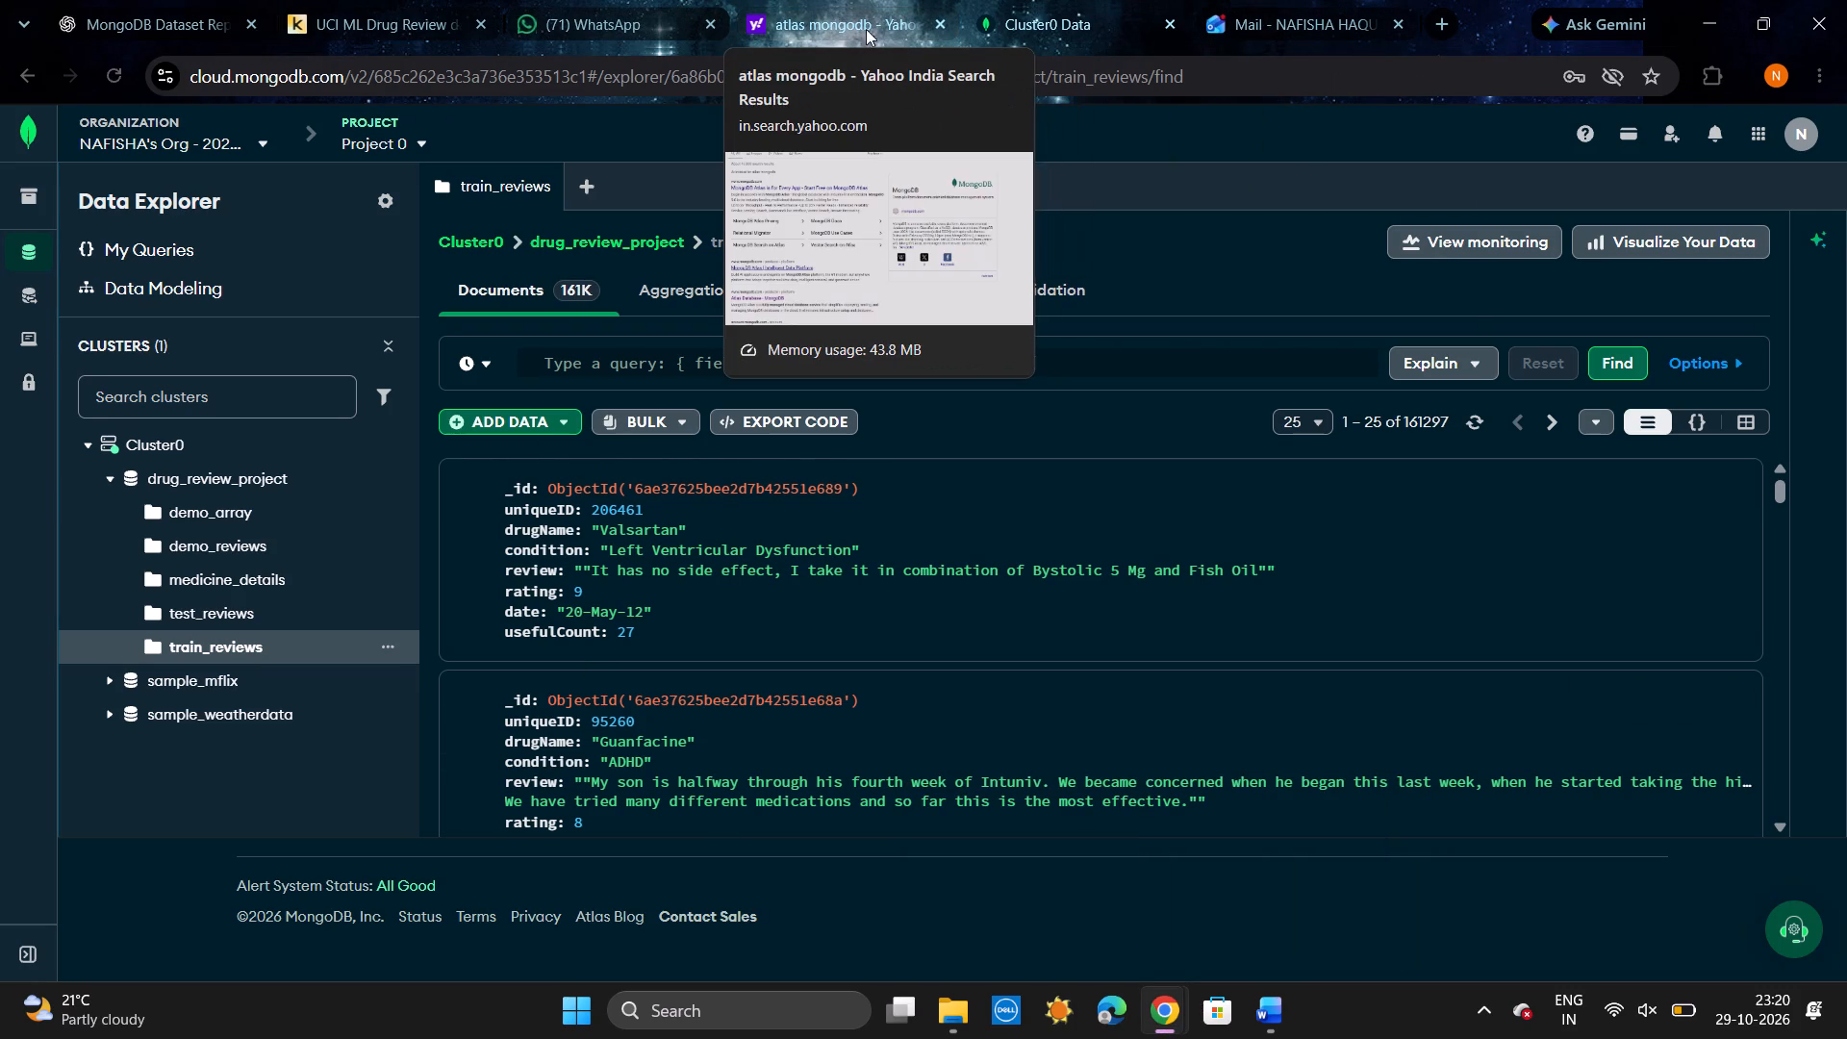
click(835, 18)
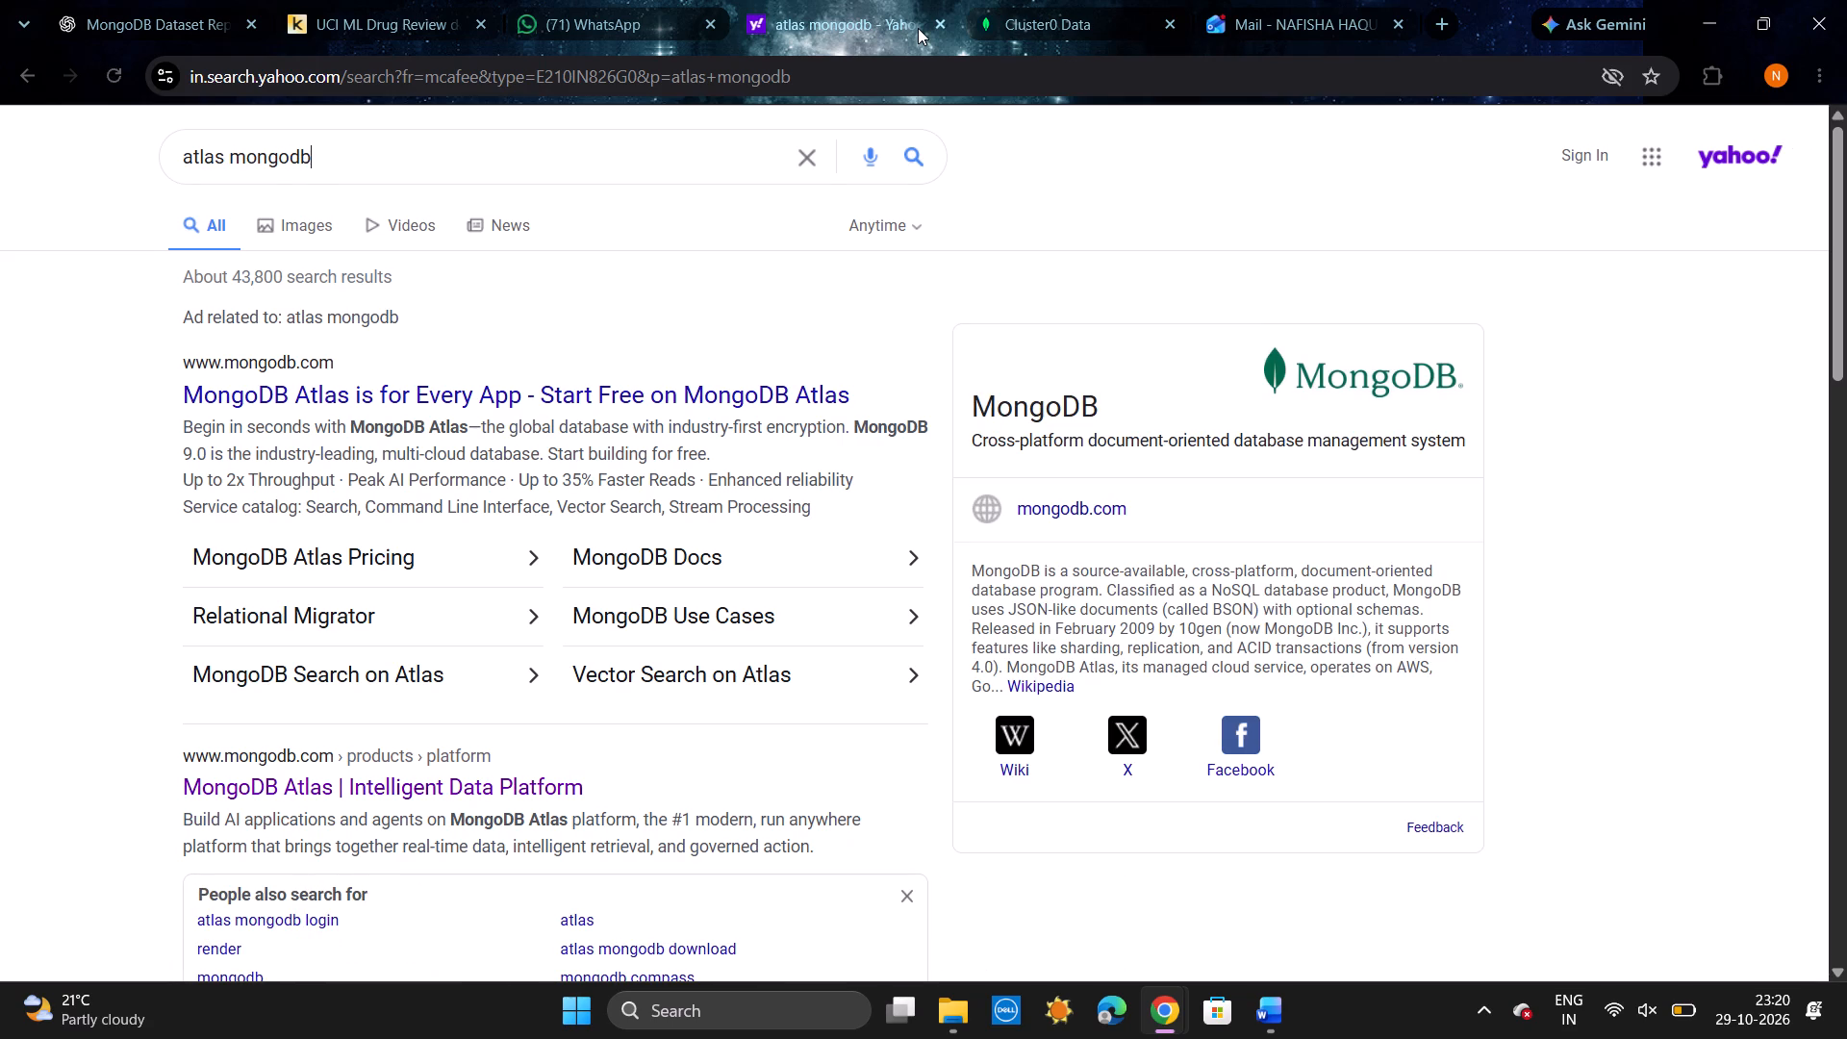
click(397, 34)
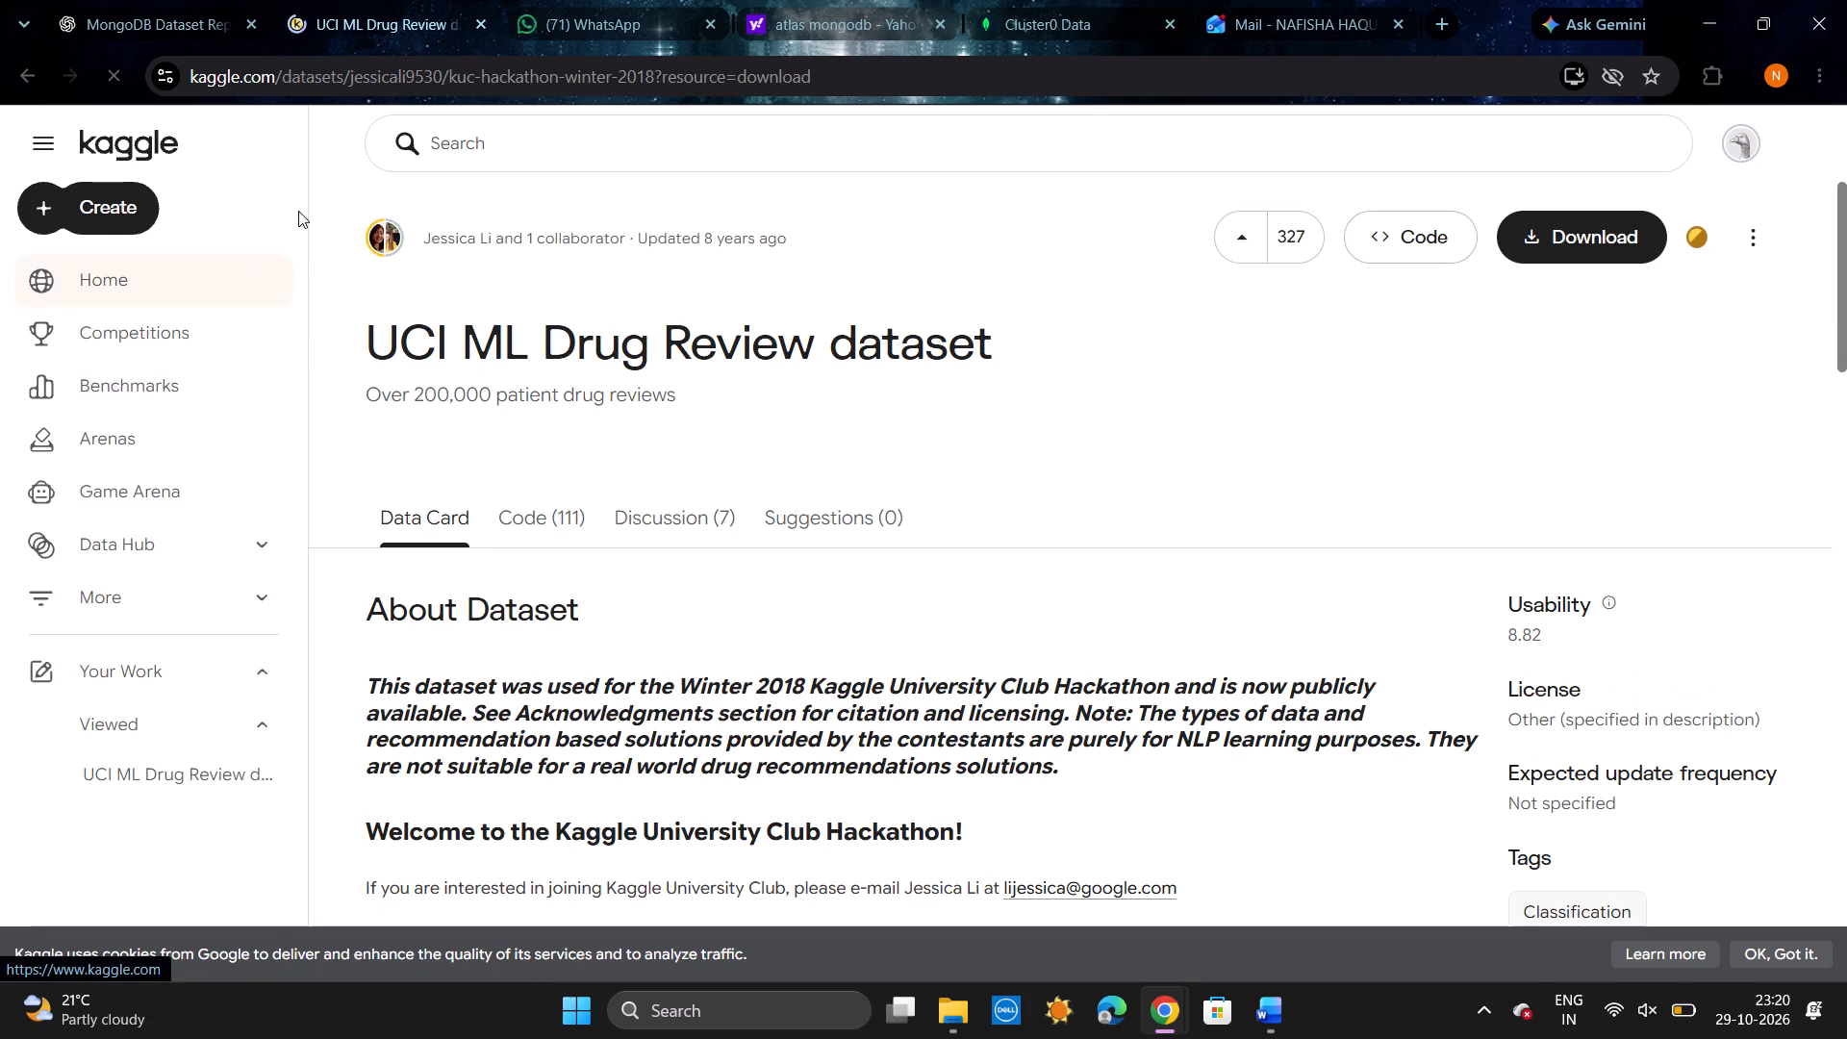
Go back from the Kaggle UCI ML Drug Review dataset page to the page visited before it.
click(28, 79)
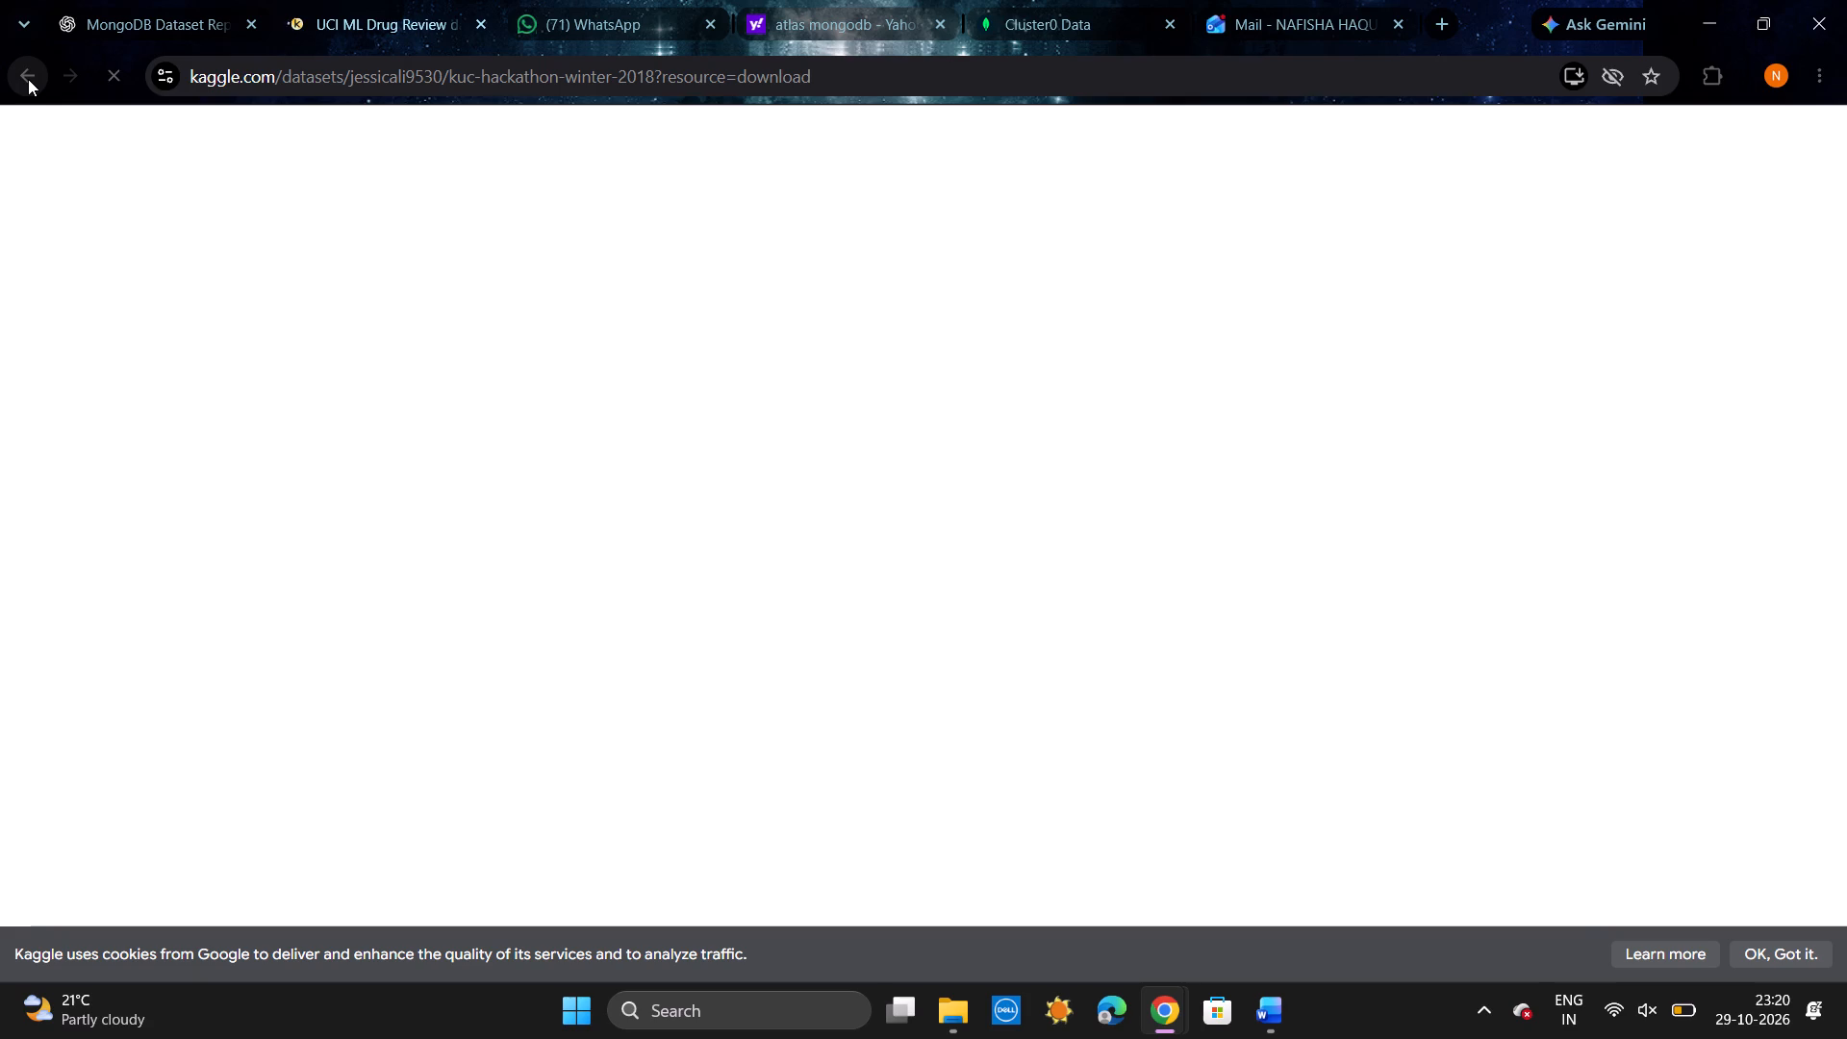
click(28, 79)
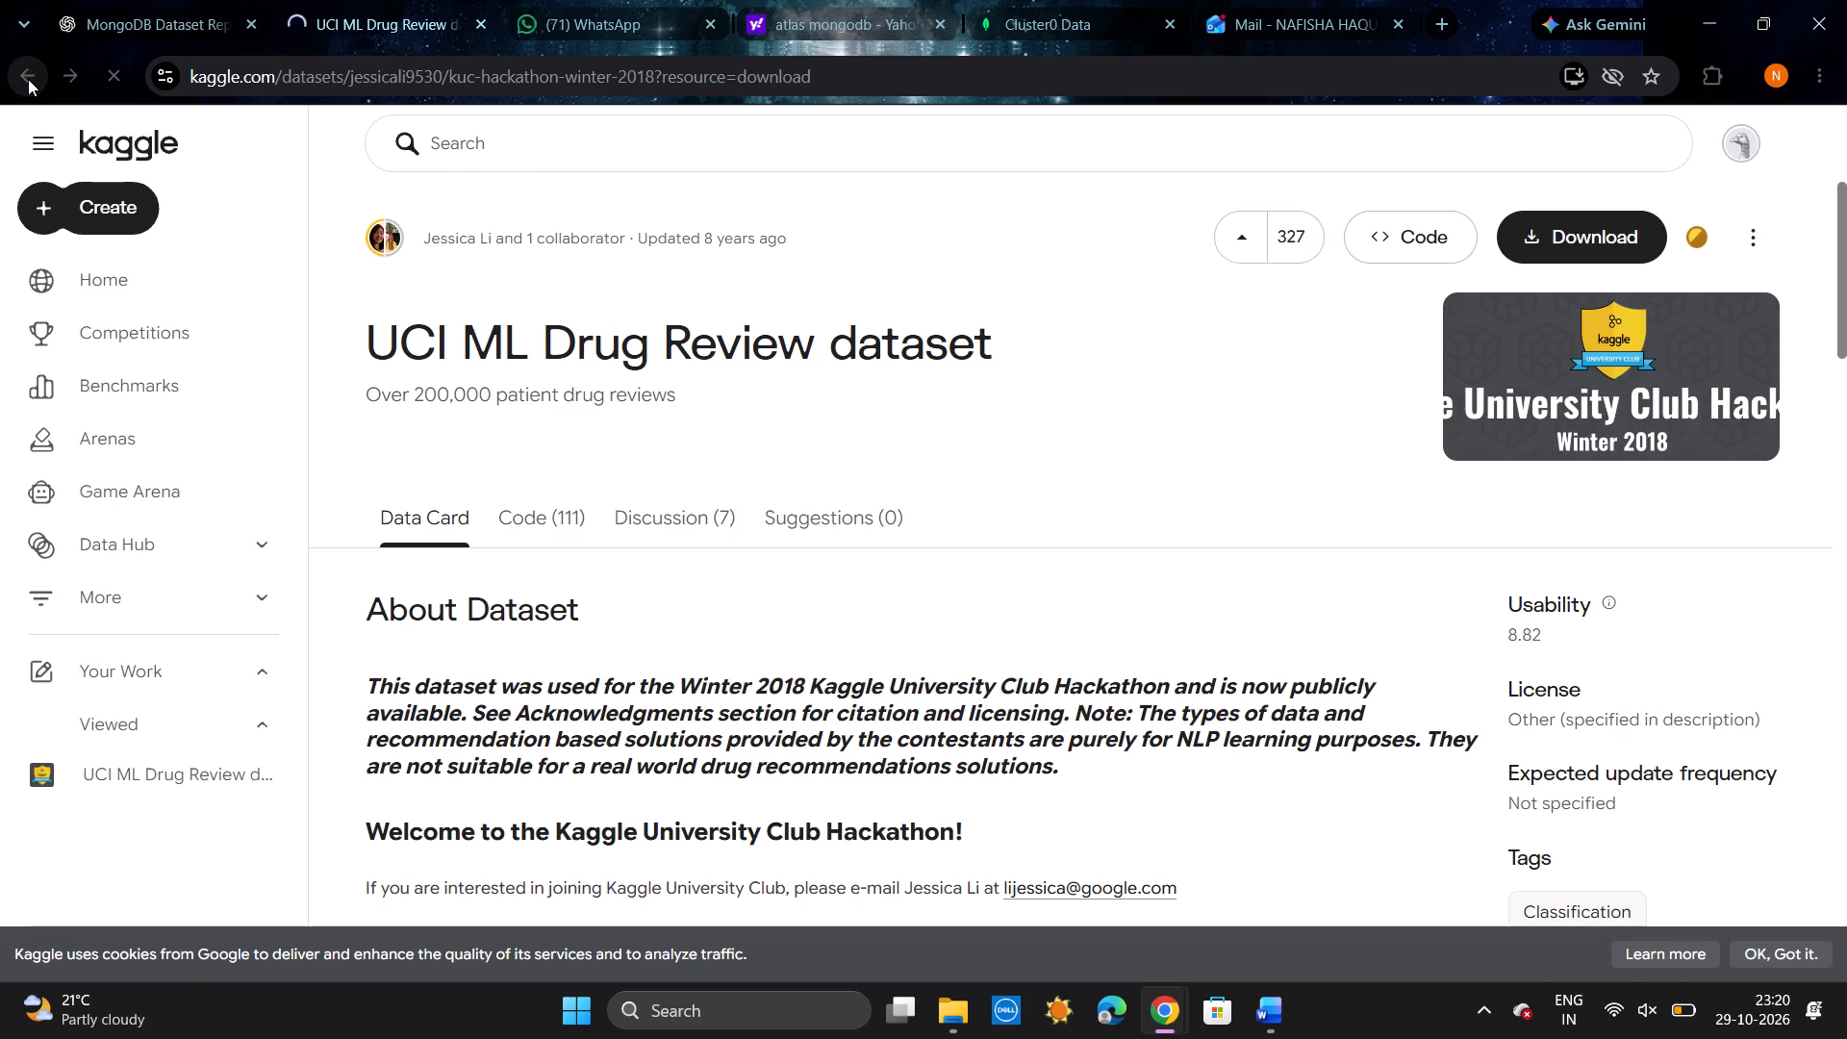
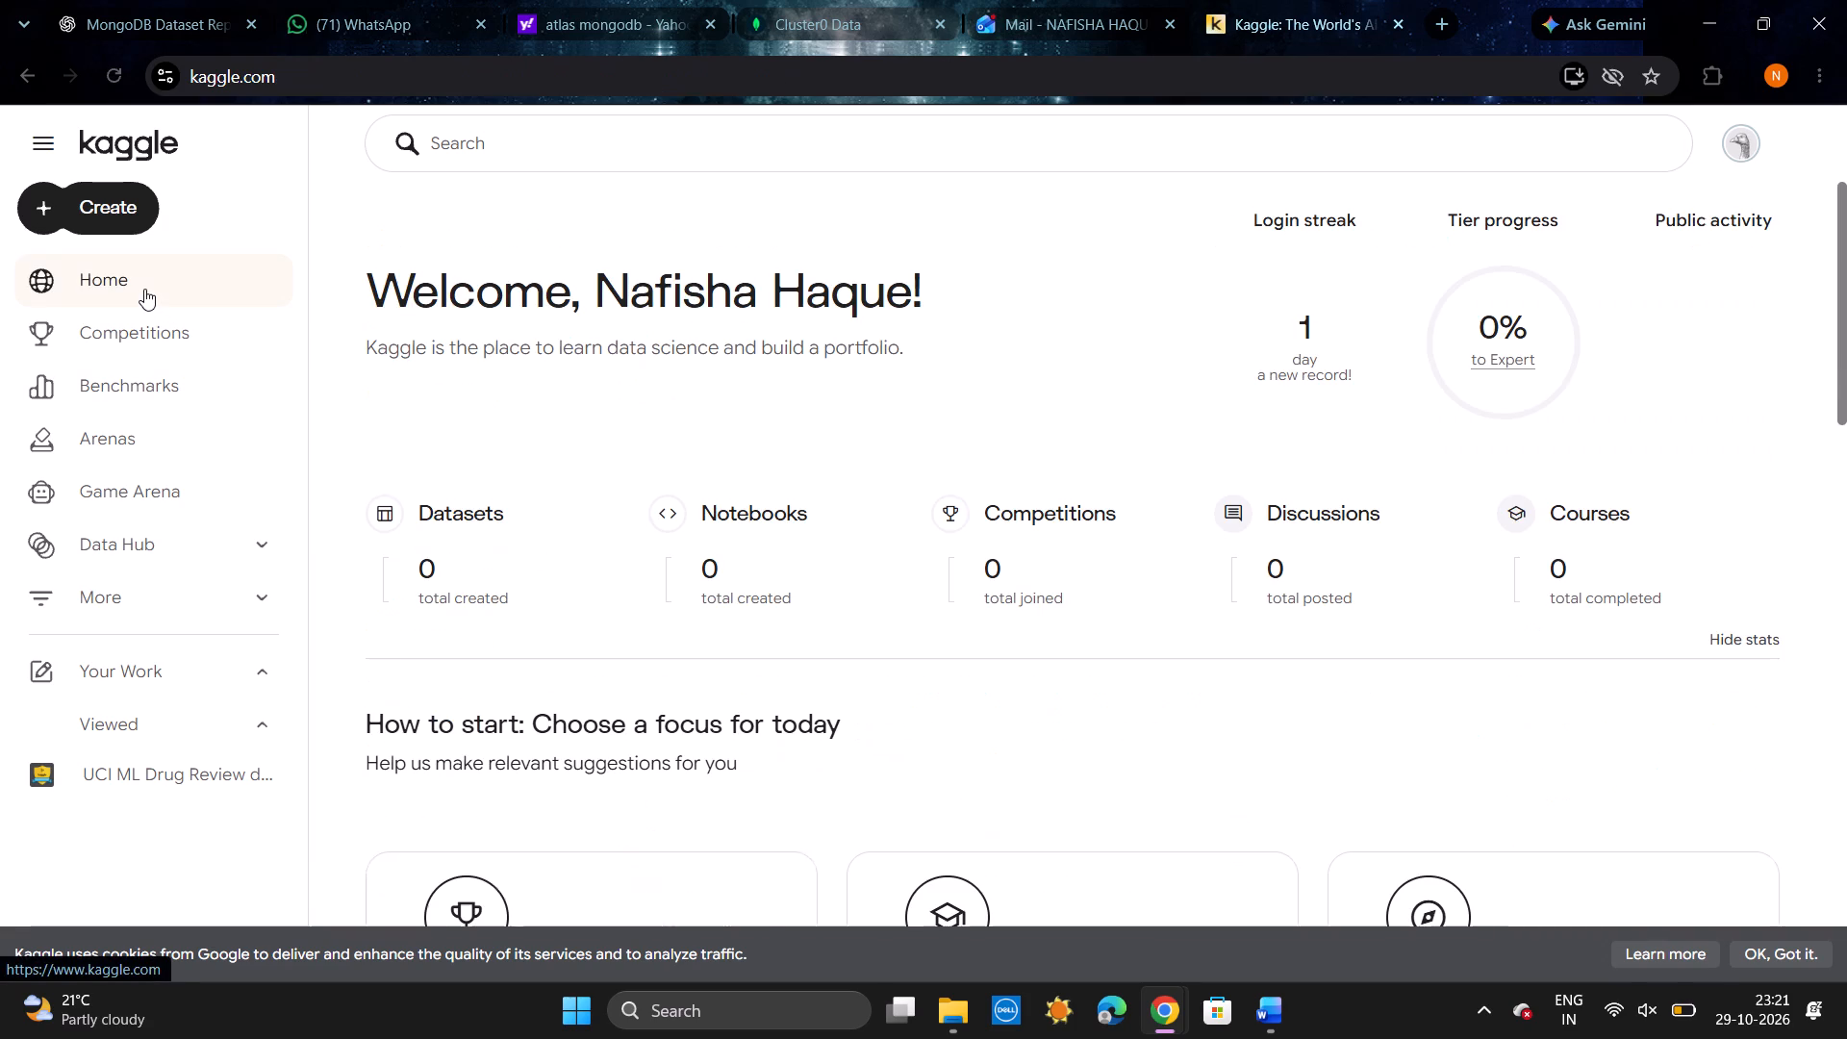
Go to Kaggle's Datasets section and search the datasets for "ml".
scroll(918, 678, down, 2)
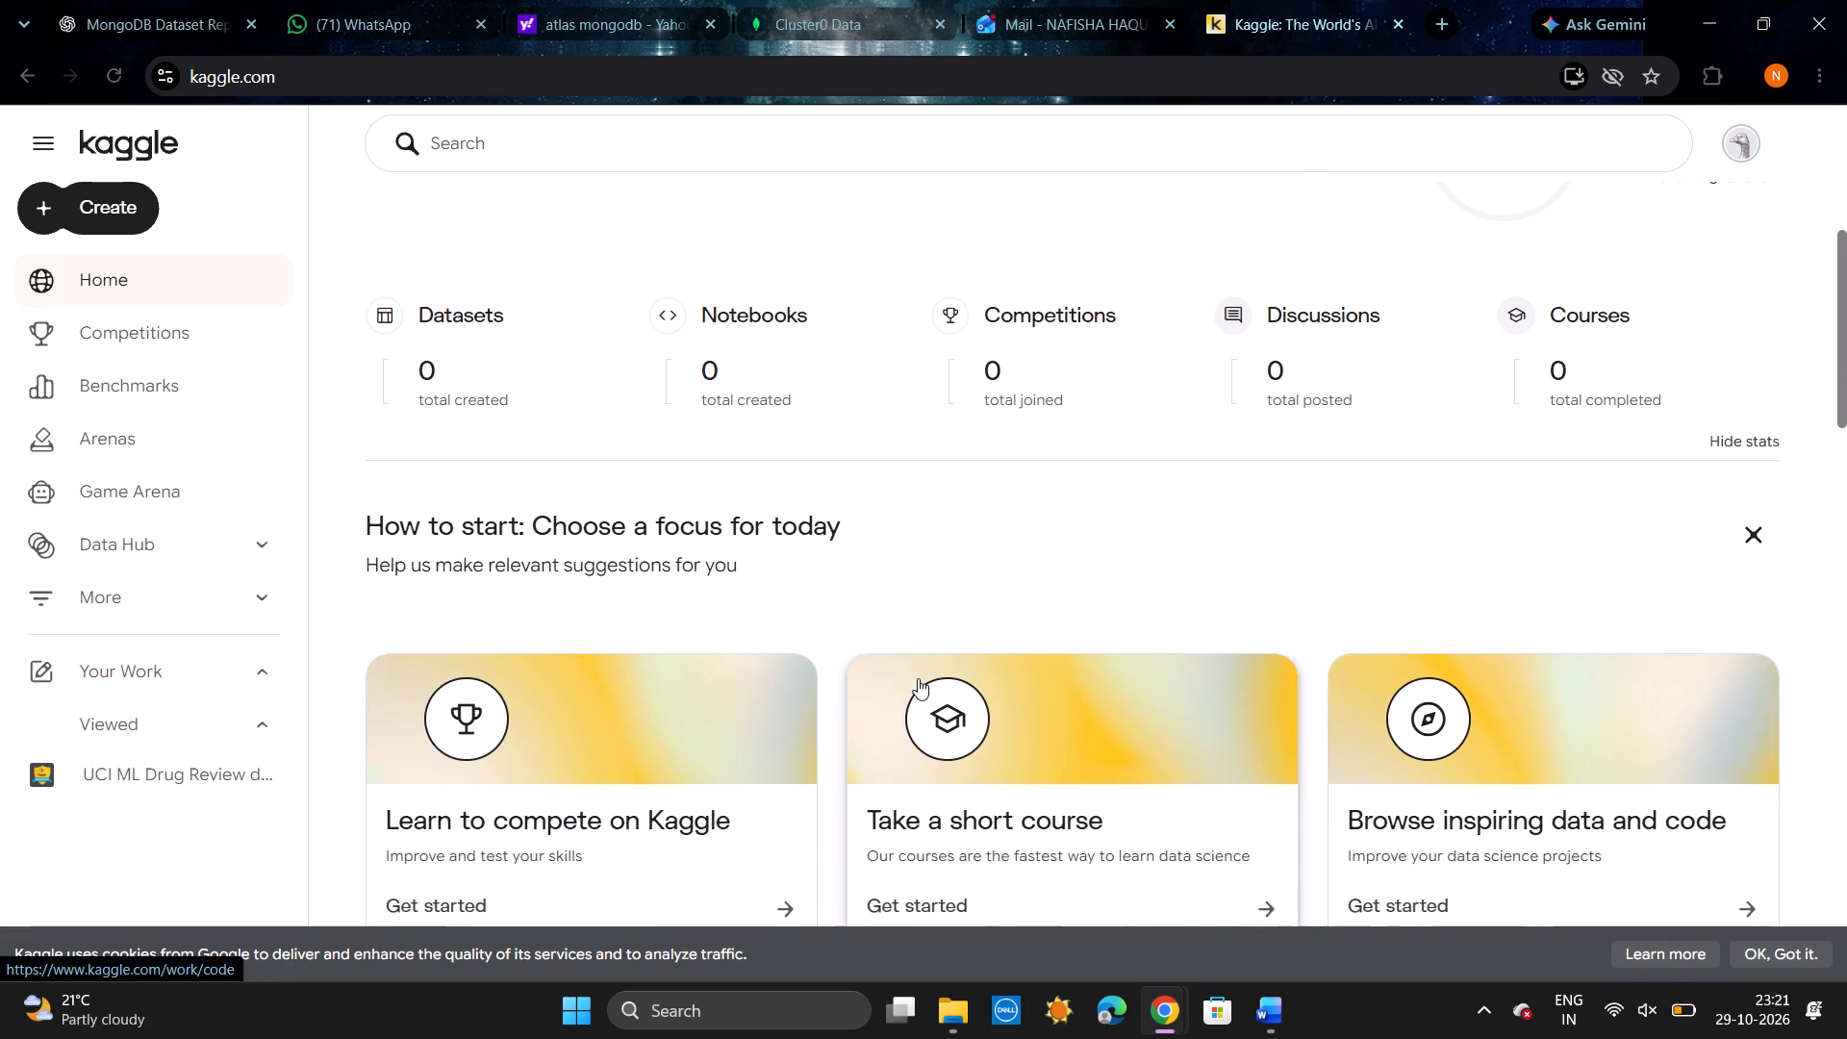
scroll(918, 678, down, 2)
scroll(918, 678, up, 2)
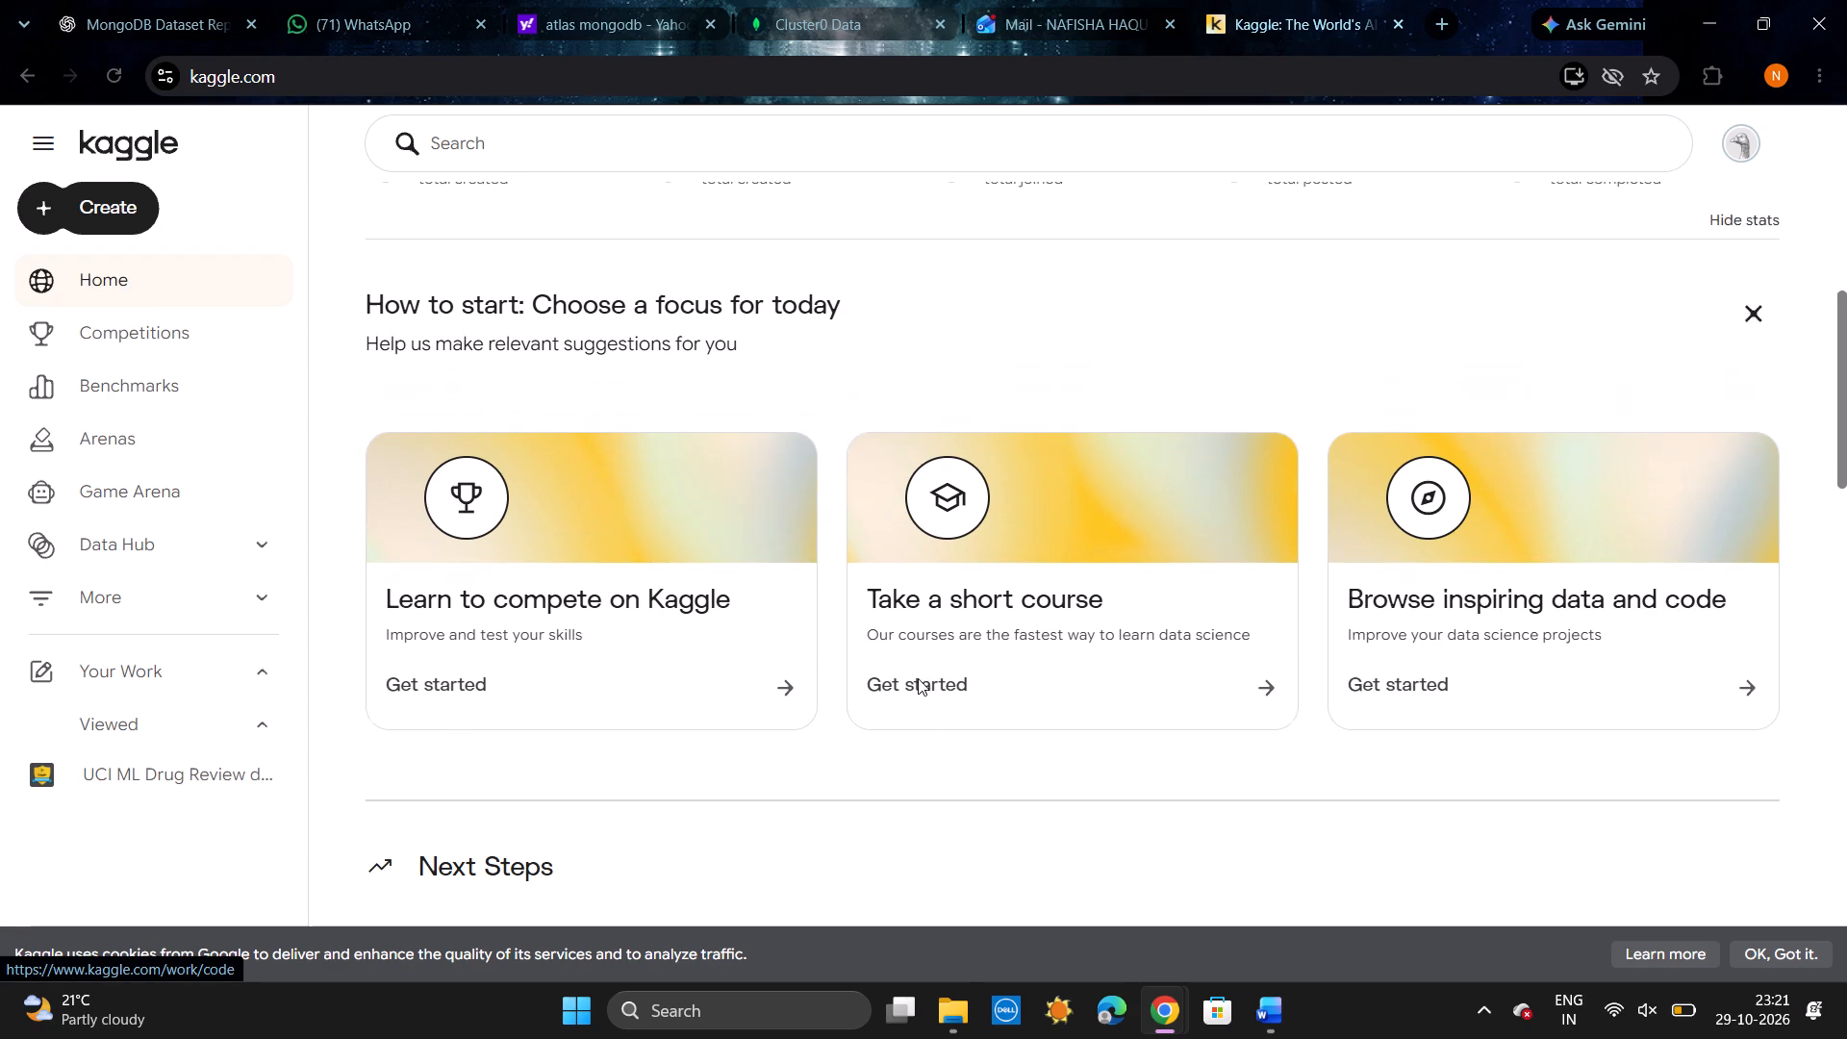
scroll(918, 678, up, 1)
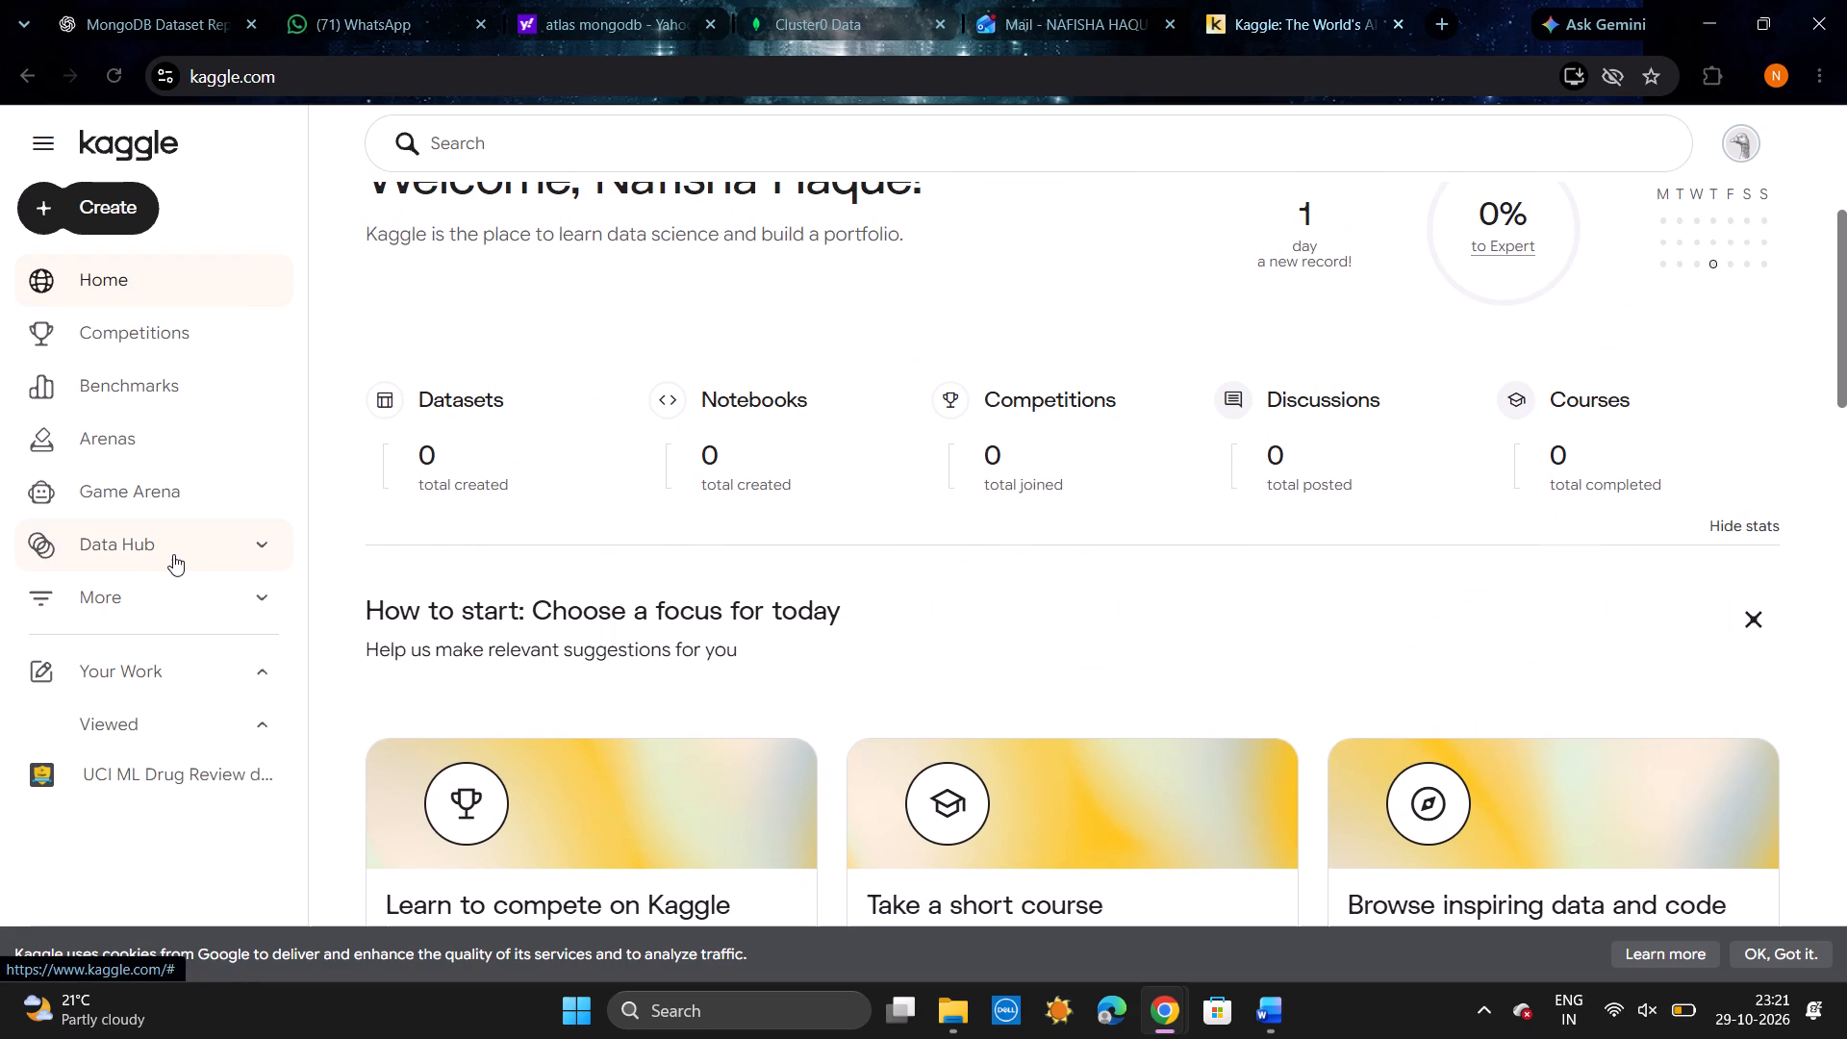
click(173, 554)
click(175, 584)
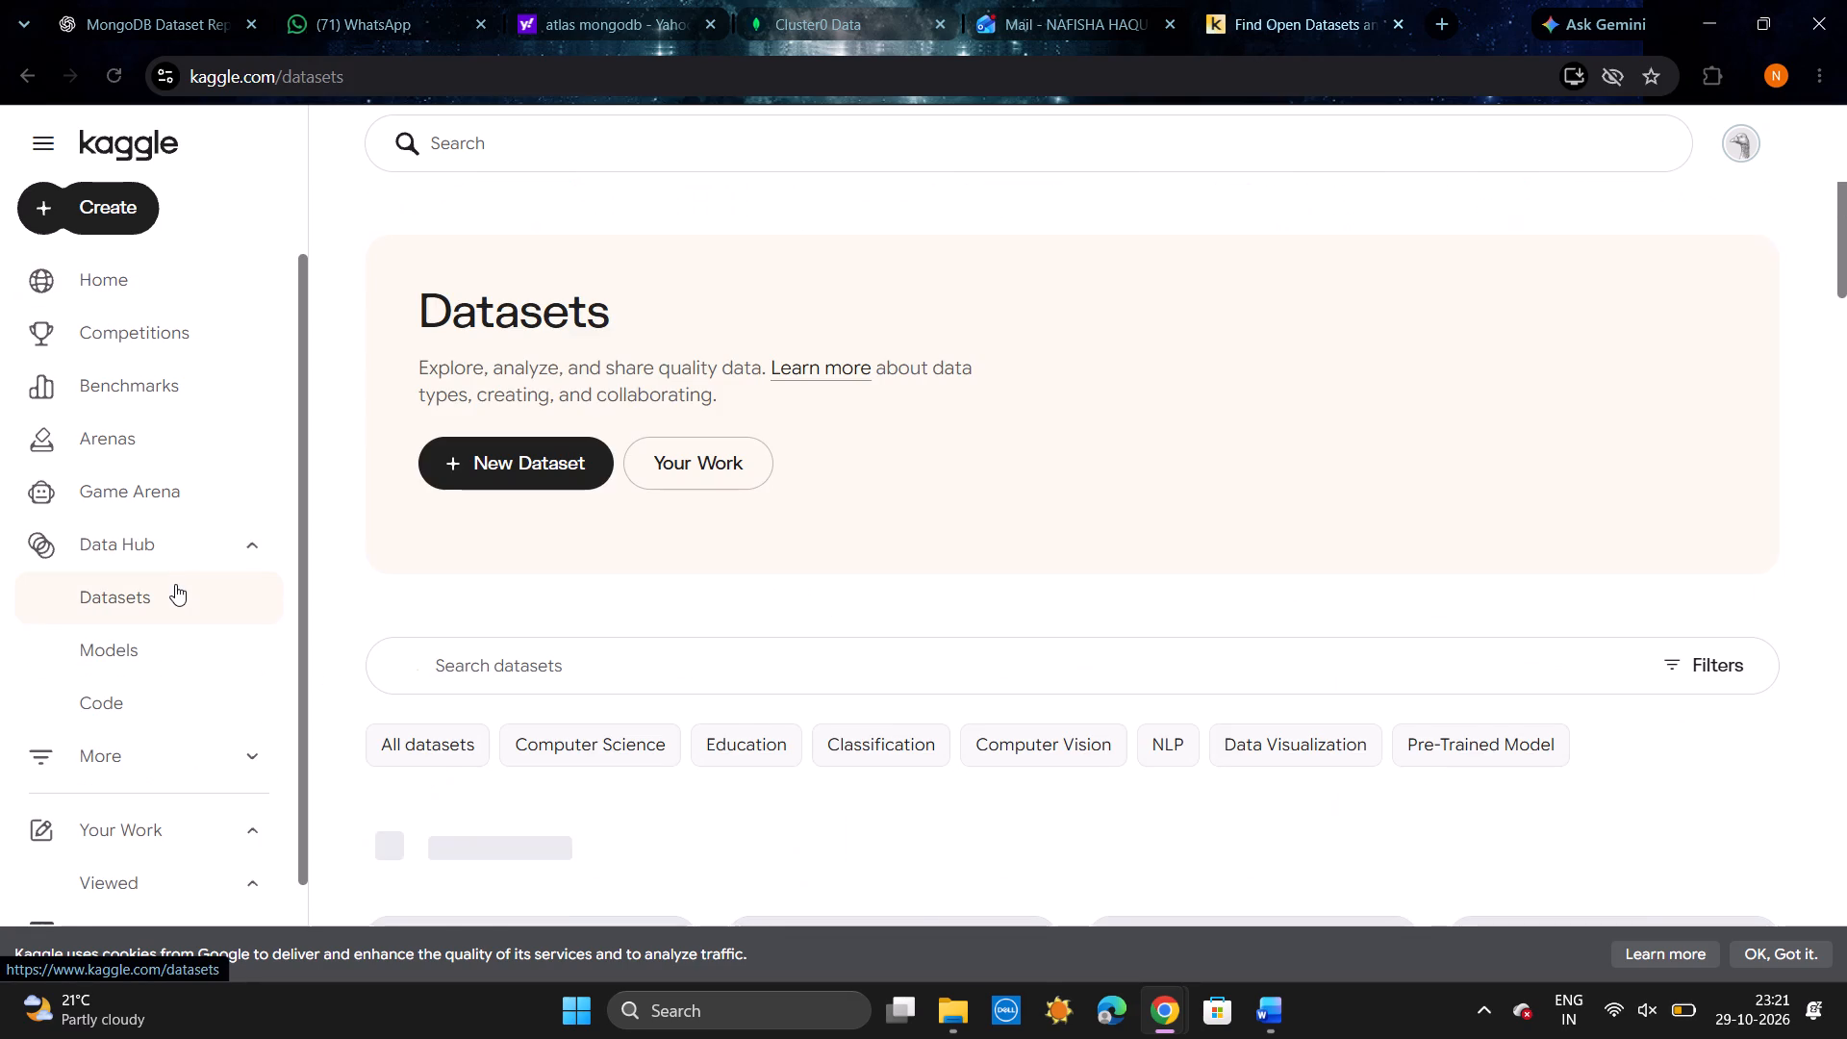
scroll(608, 616, down, 1)
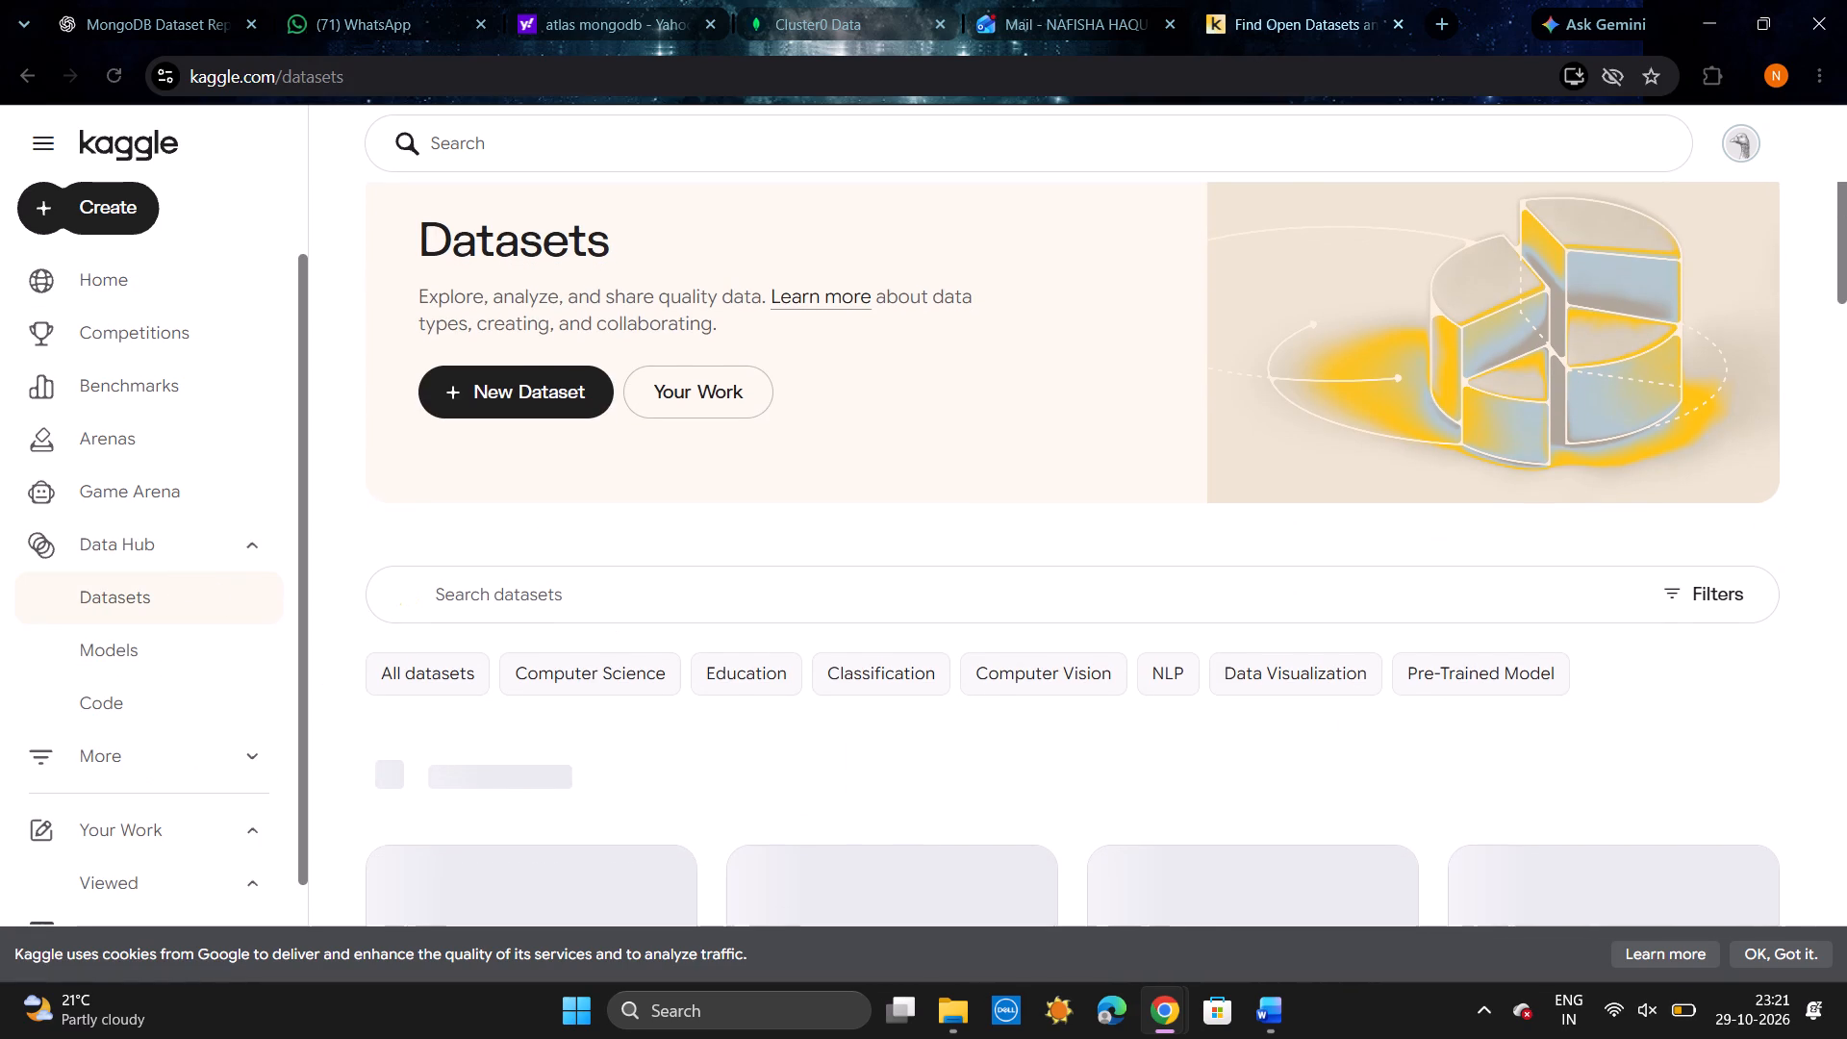
click(532, 588)
text(ml)
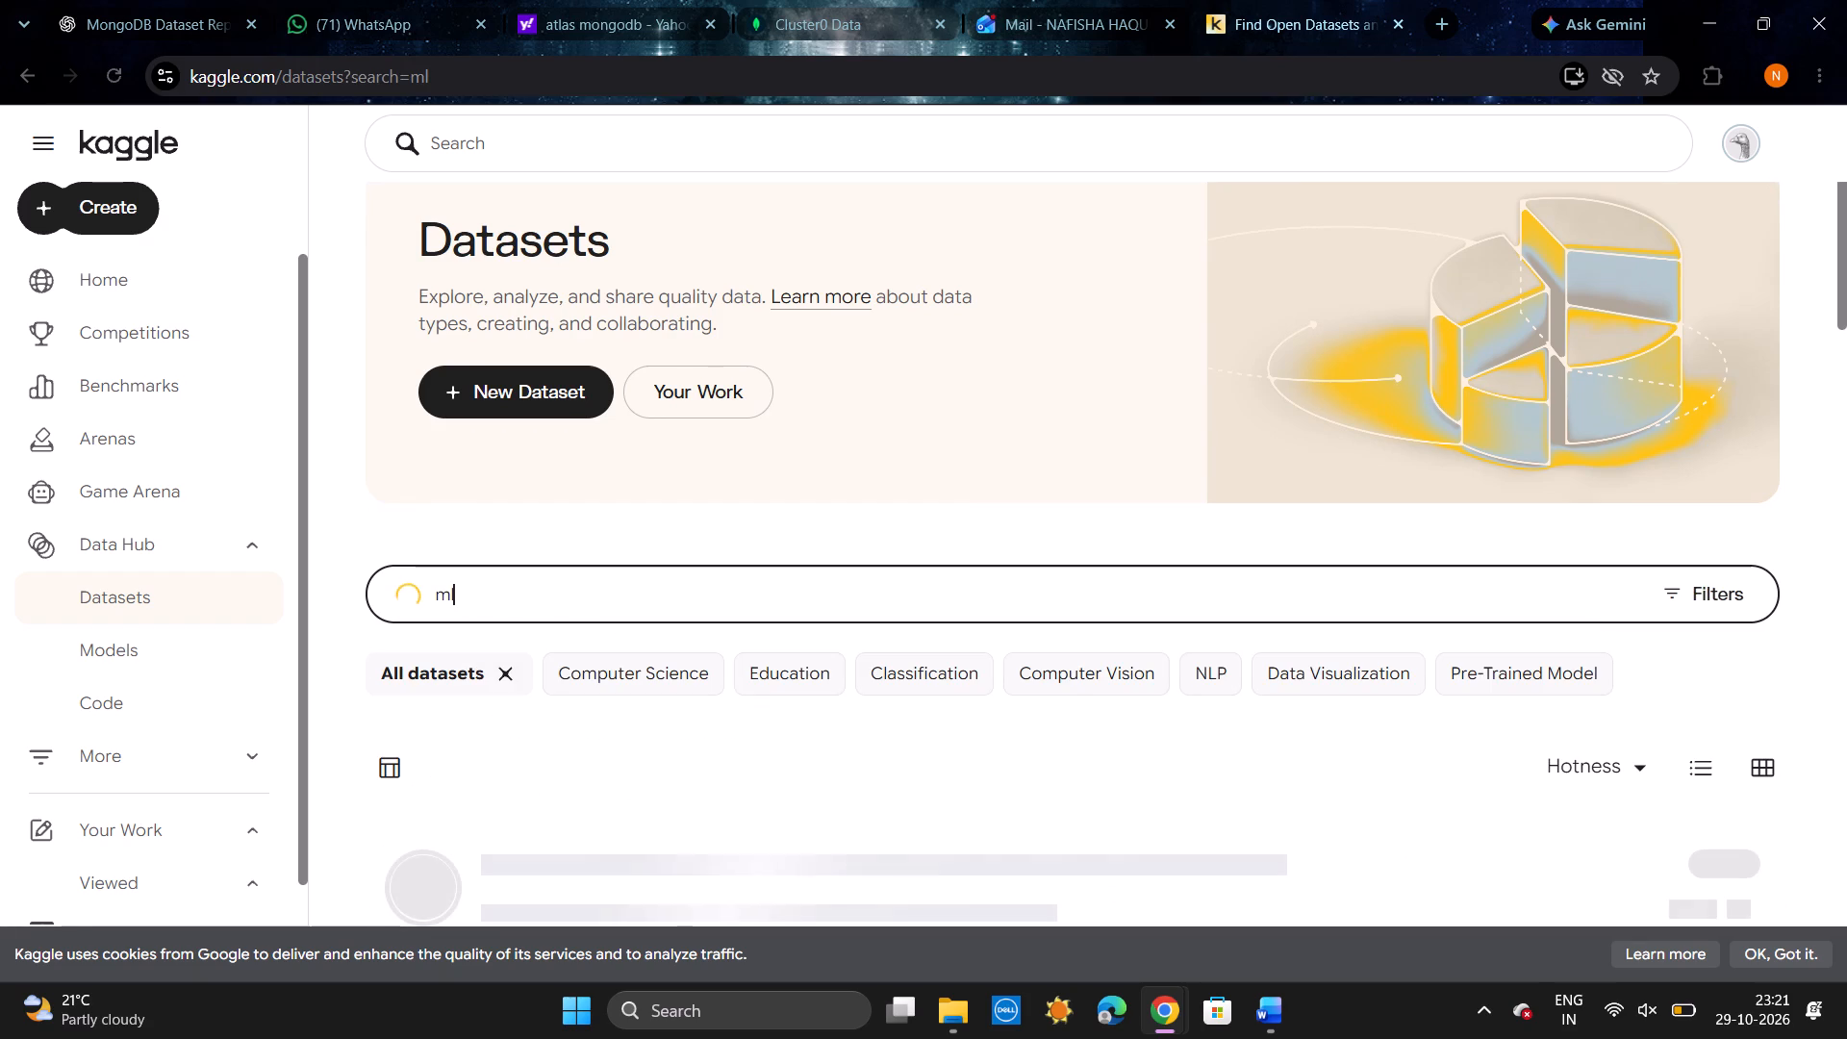
key(Return)
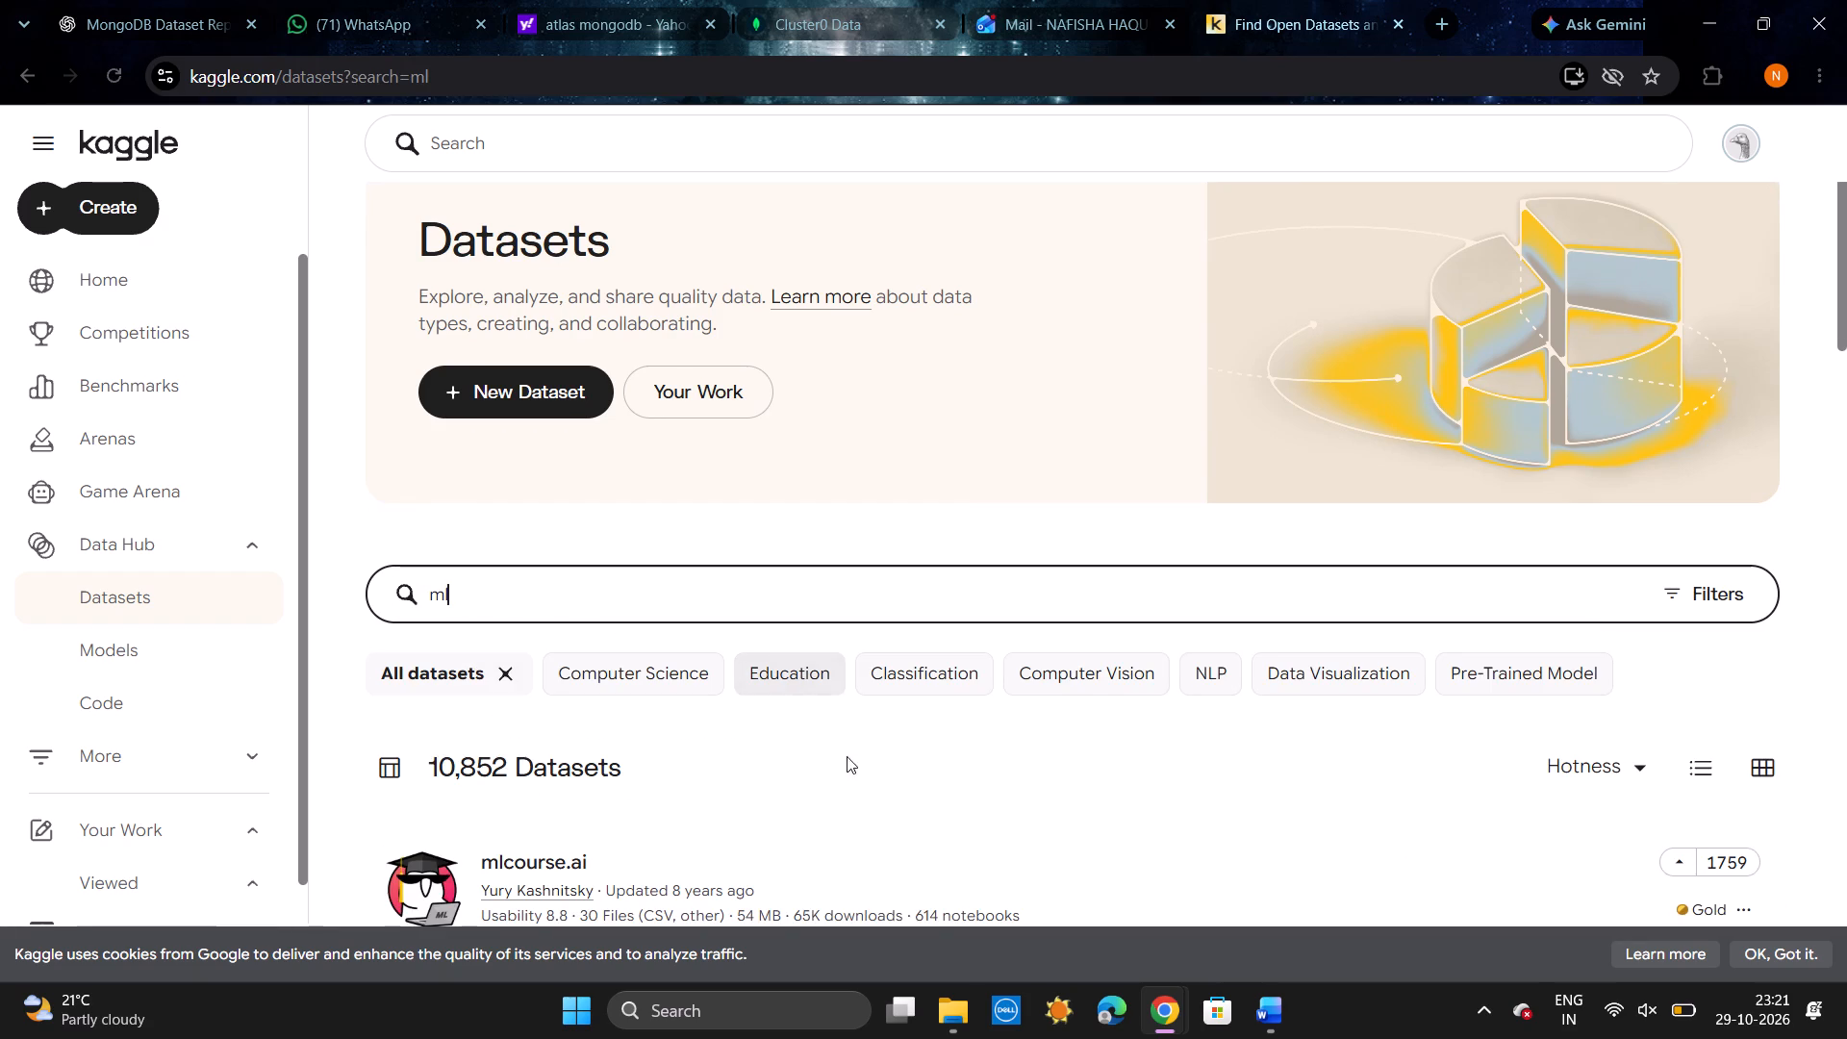
Browse the "ml" dataset results and open the Fitness Club Dataset for ML Classification.
scroll(859, 776, down, 4)
scroll(859, 776, up, 1)
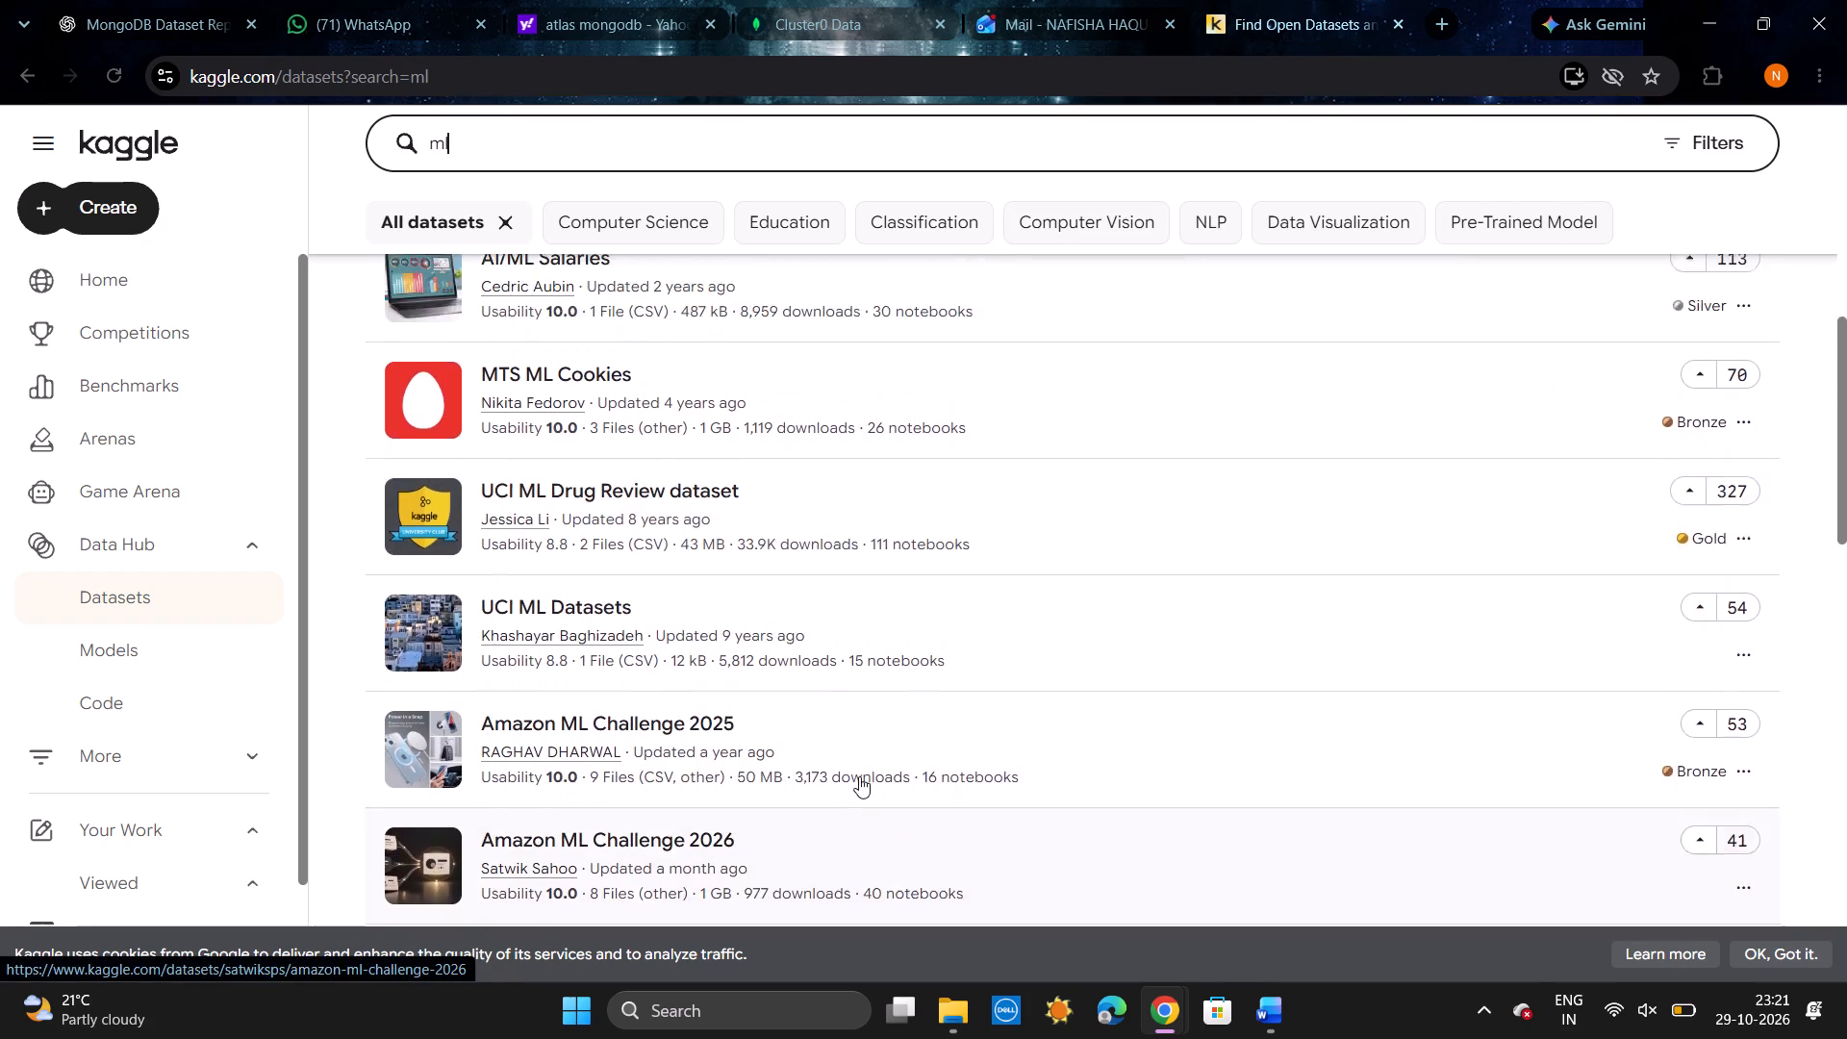
scroll(859, 776, up, 1)
scroll(859, 776, down, 4)
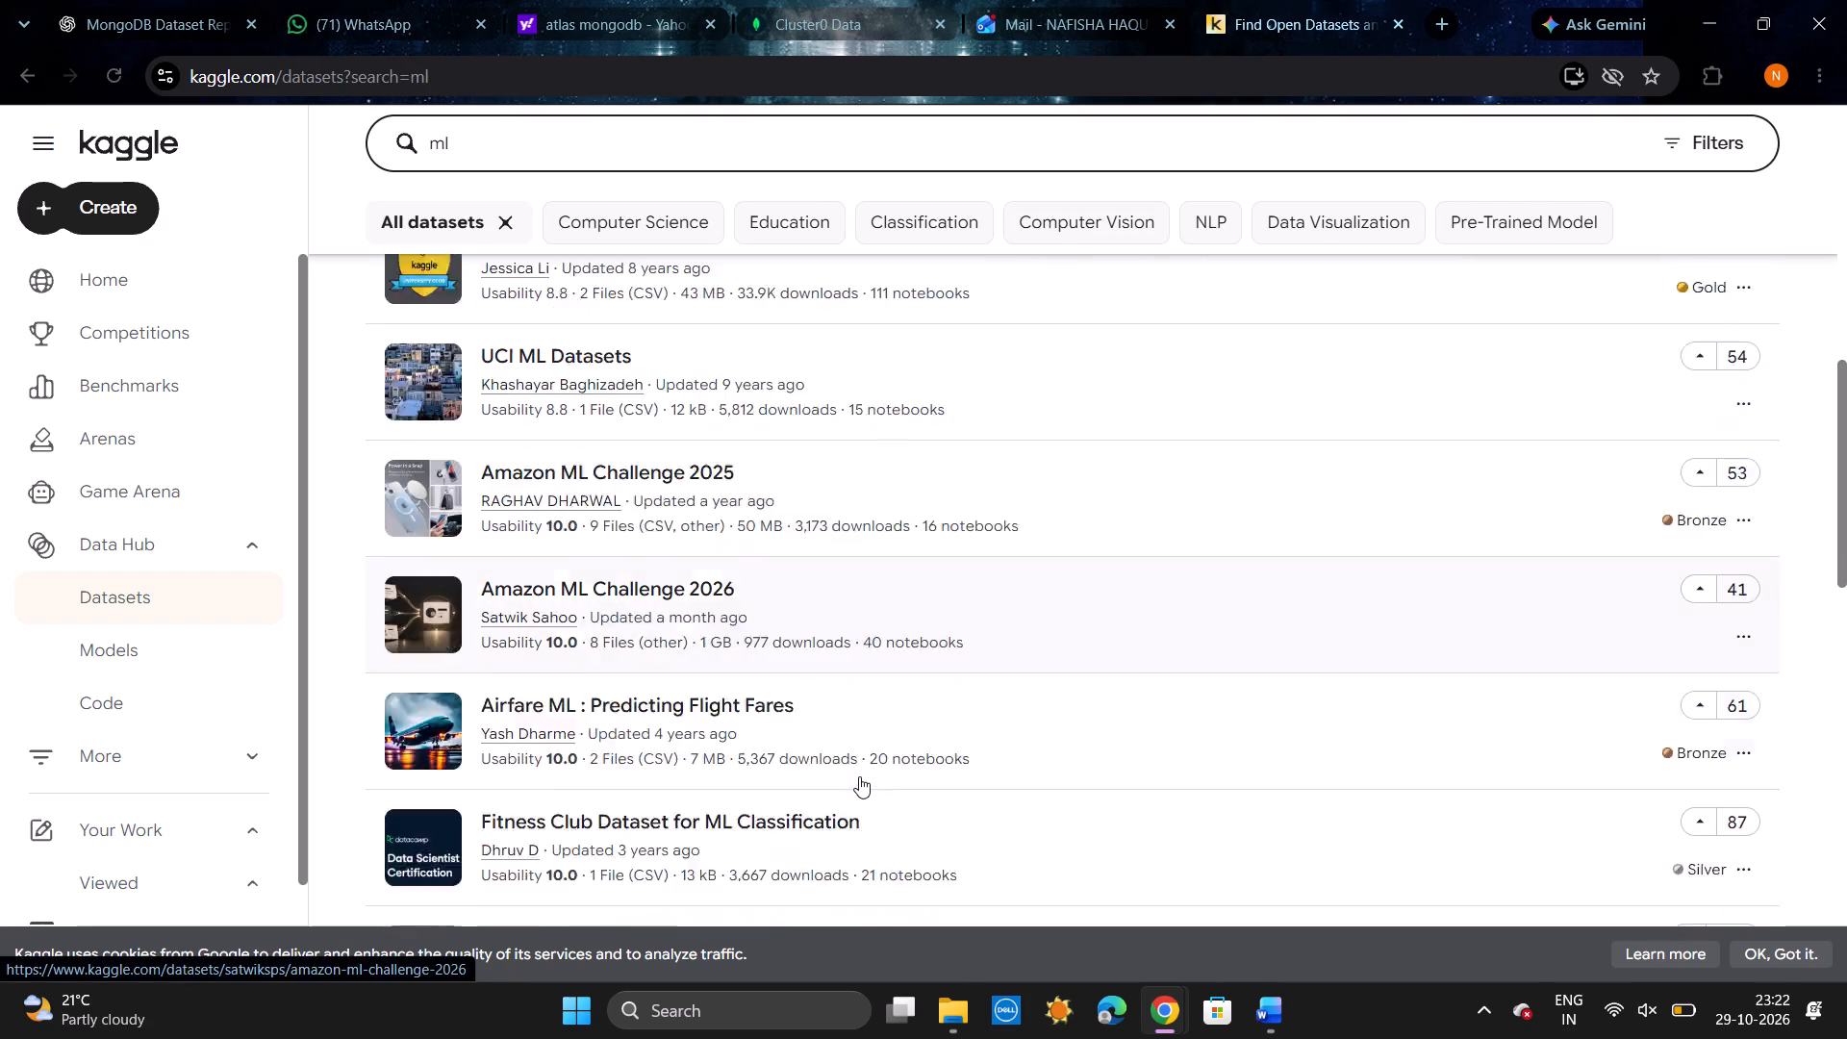
scroll(859, 776, down, 1)
scroll(859, 776, up, 1)
scroll(859, 776, down, 1)
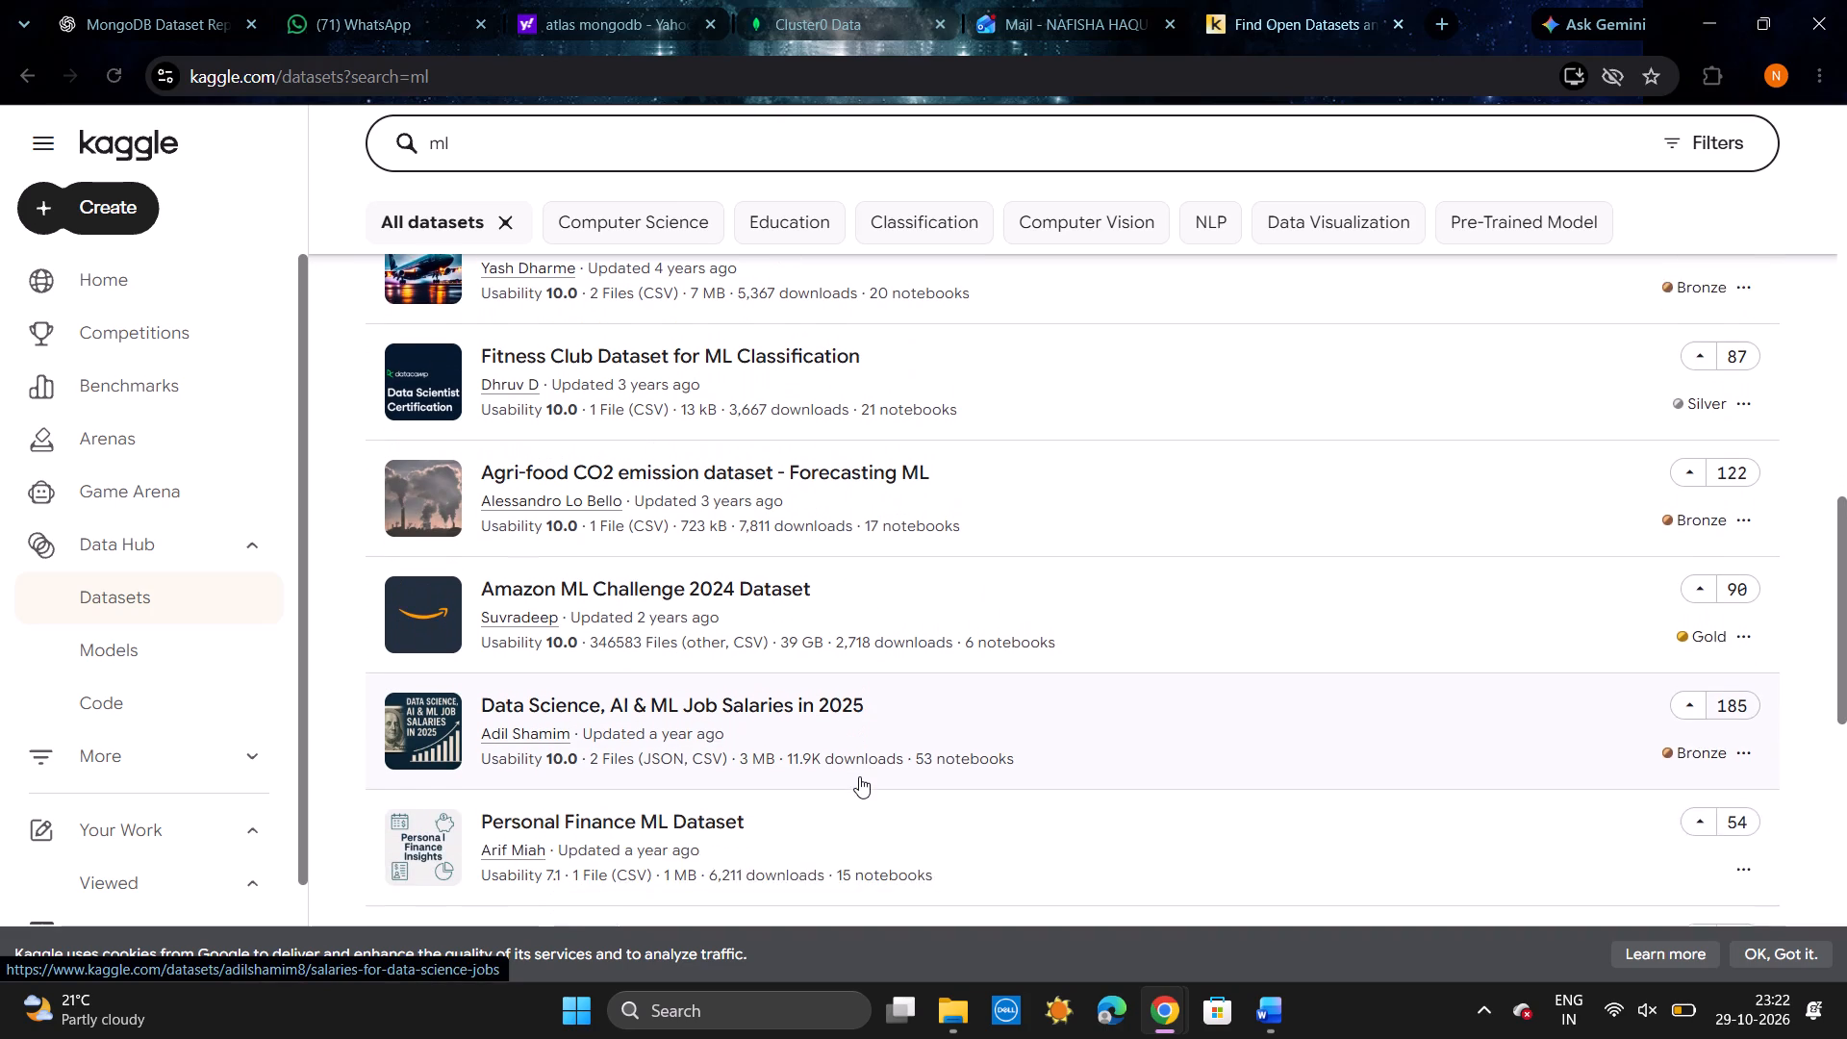
scroll(859, 776, down, 3)
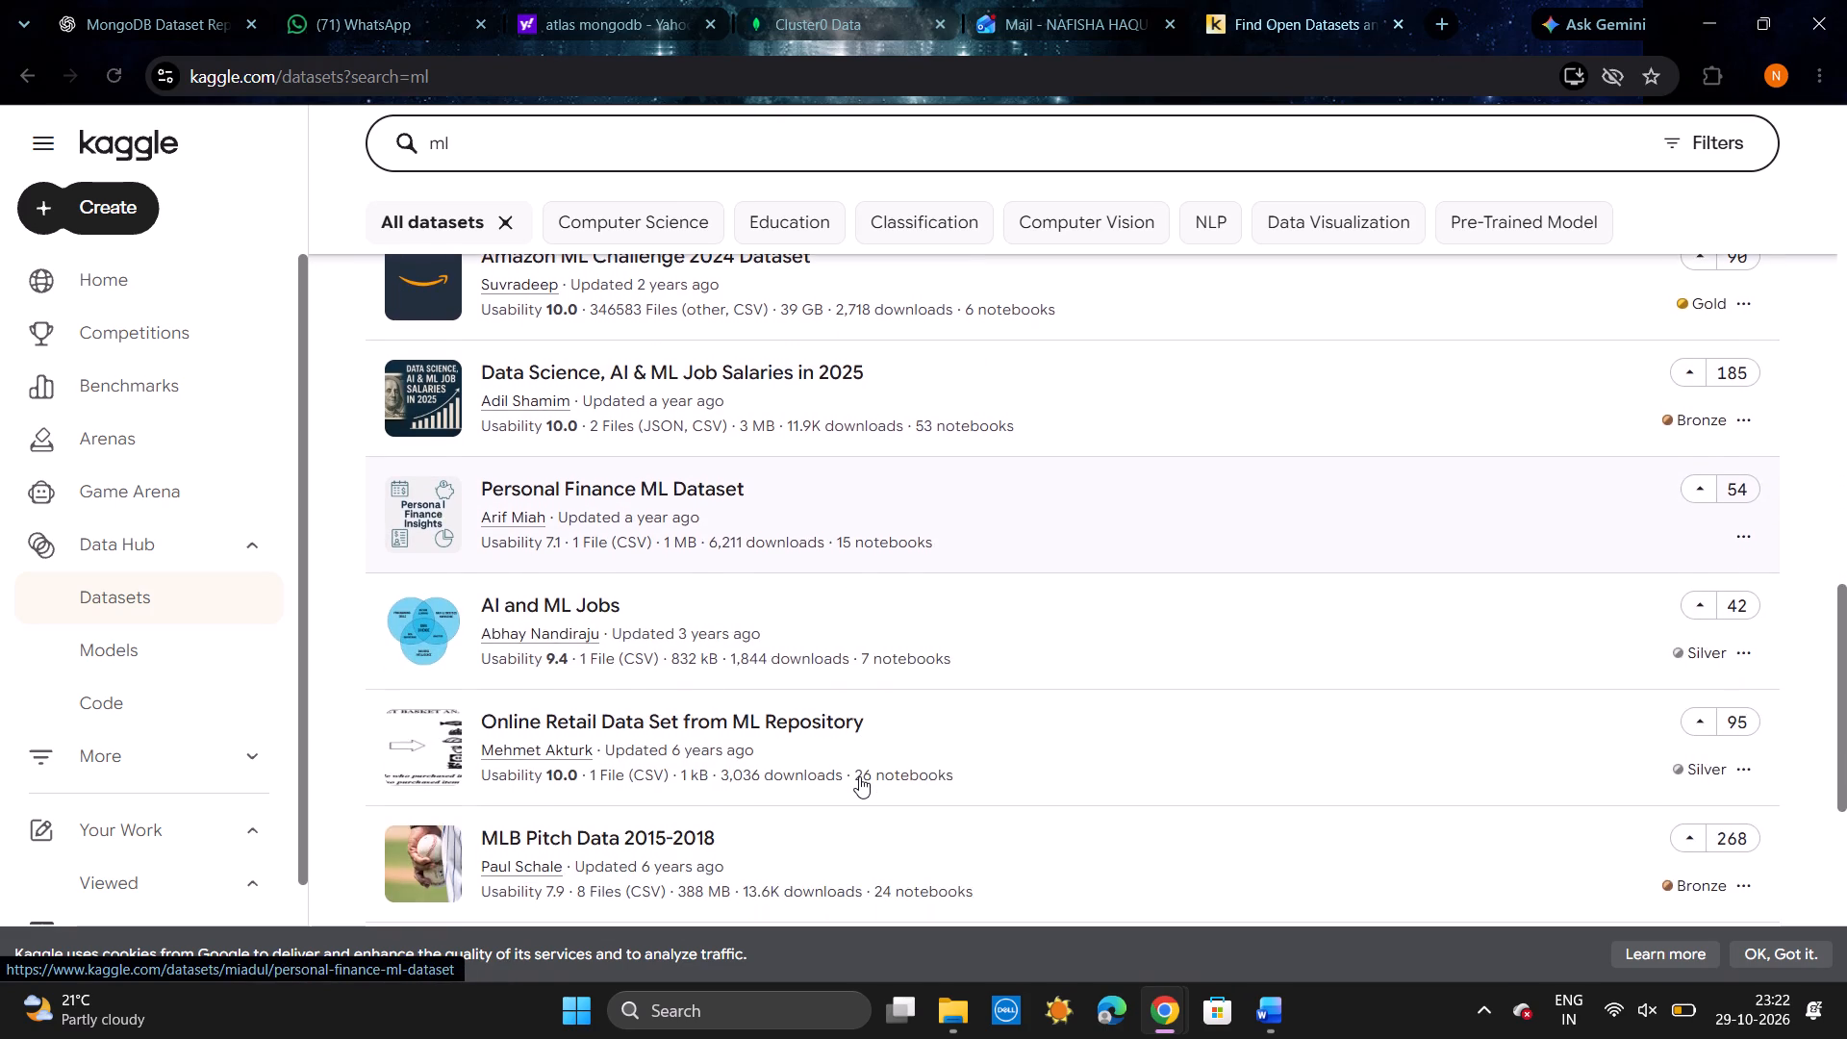
scroll(859, 776, up, 8)
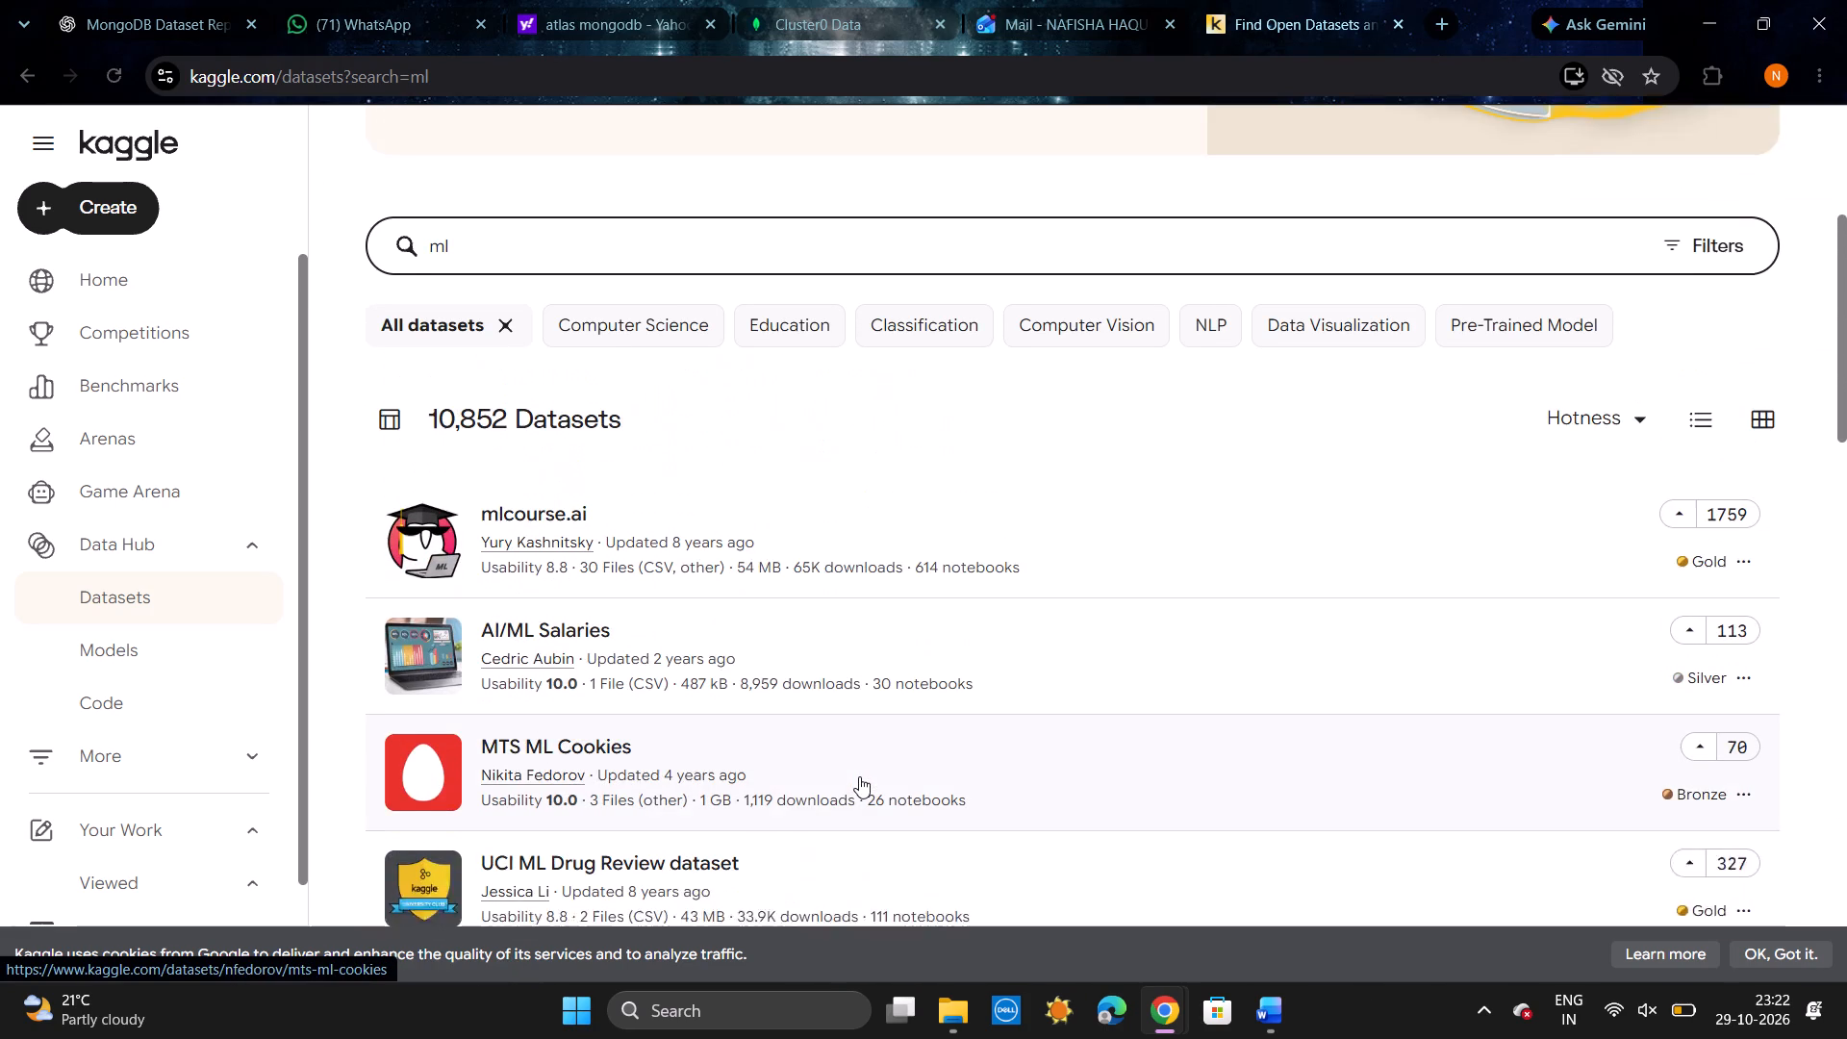
scroll(859, 776, down, 2)
scroll(859, 776, right, 1)
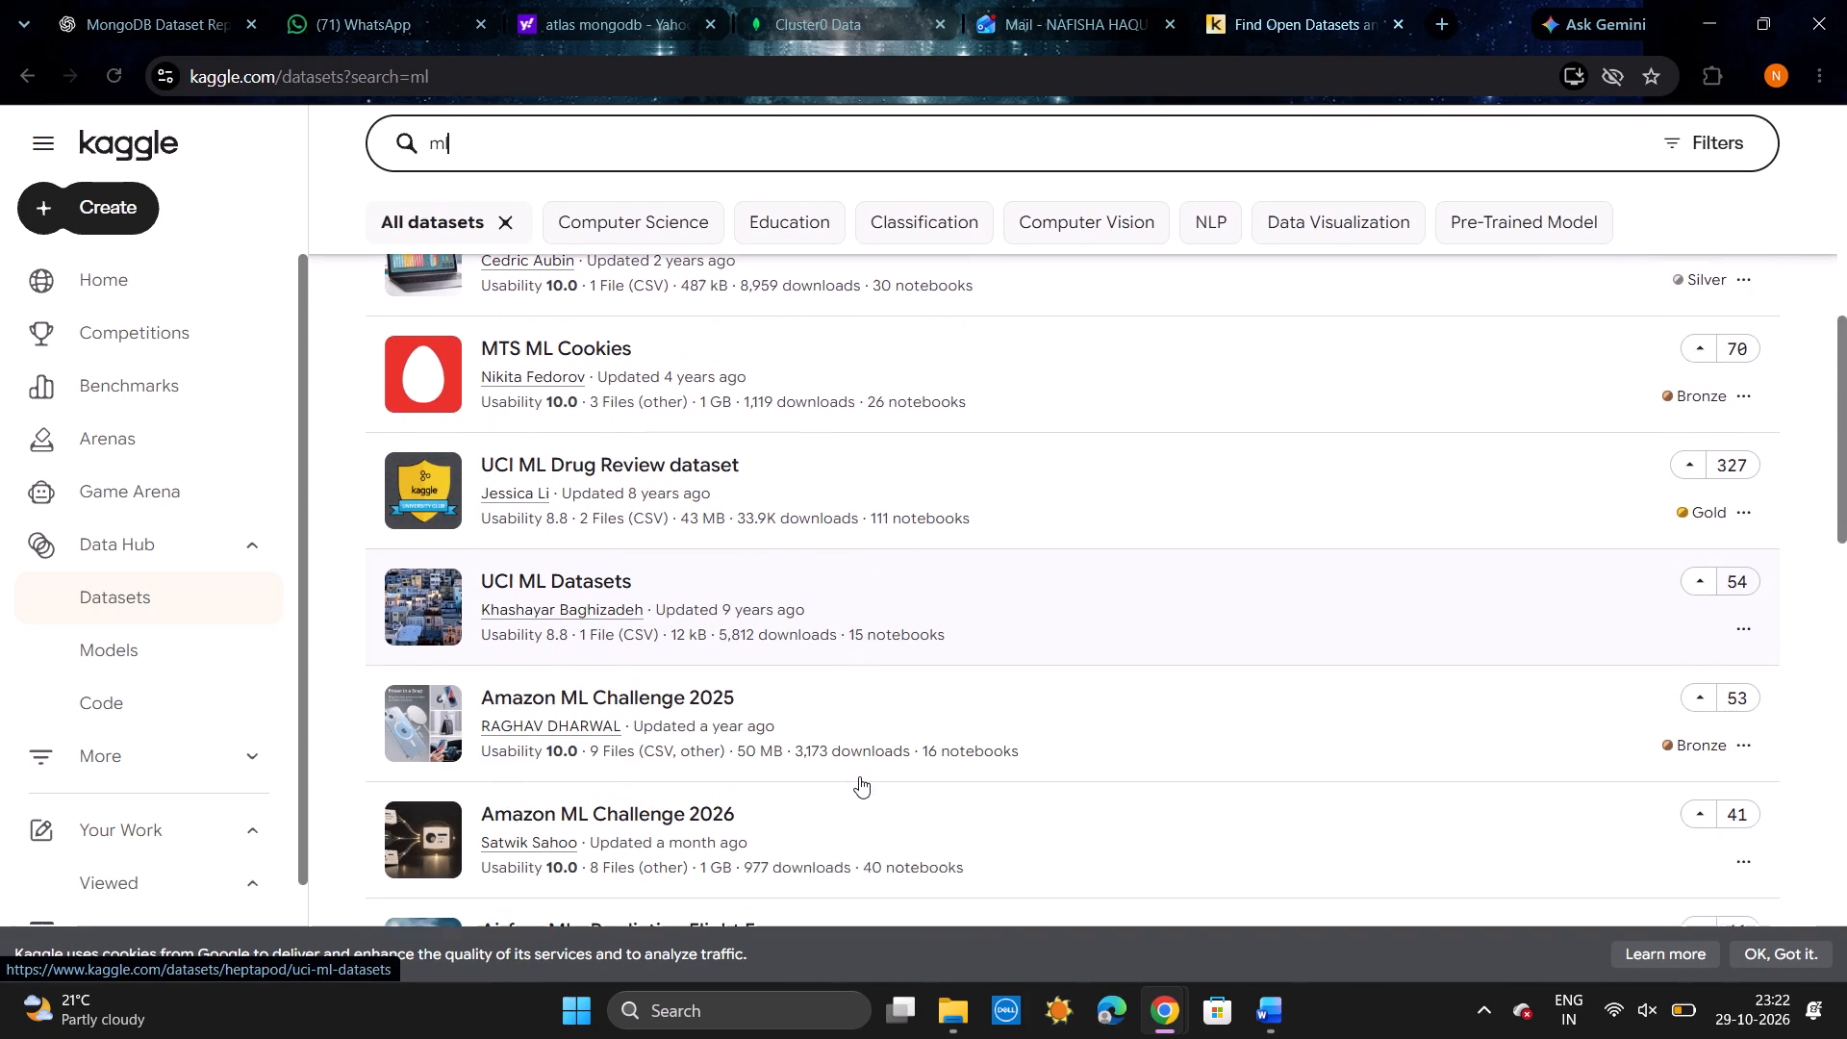
scroll(859, 776, down, 3)
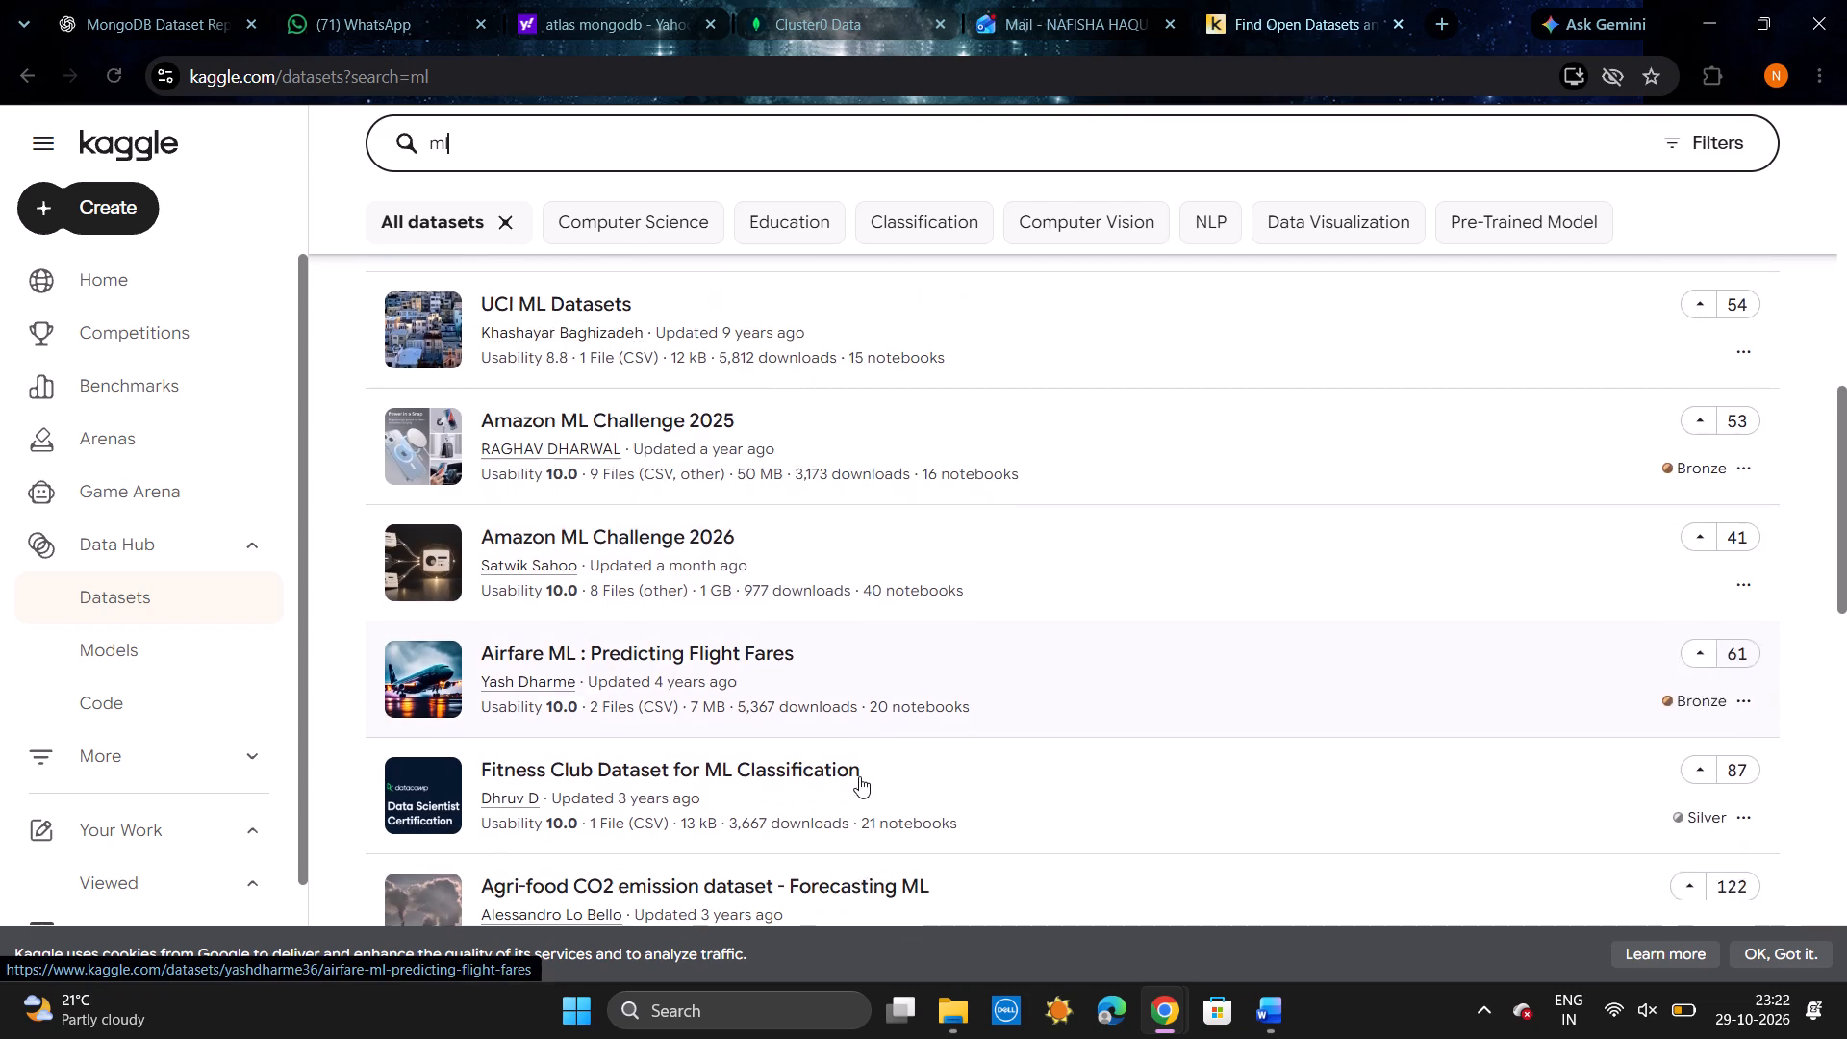
scroll(859, 776, down, 1)
click(814, 673)
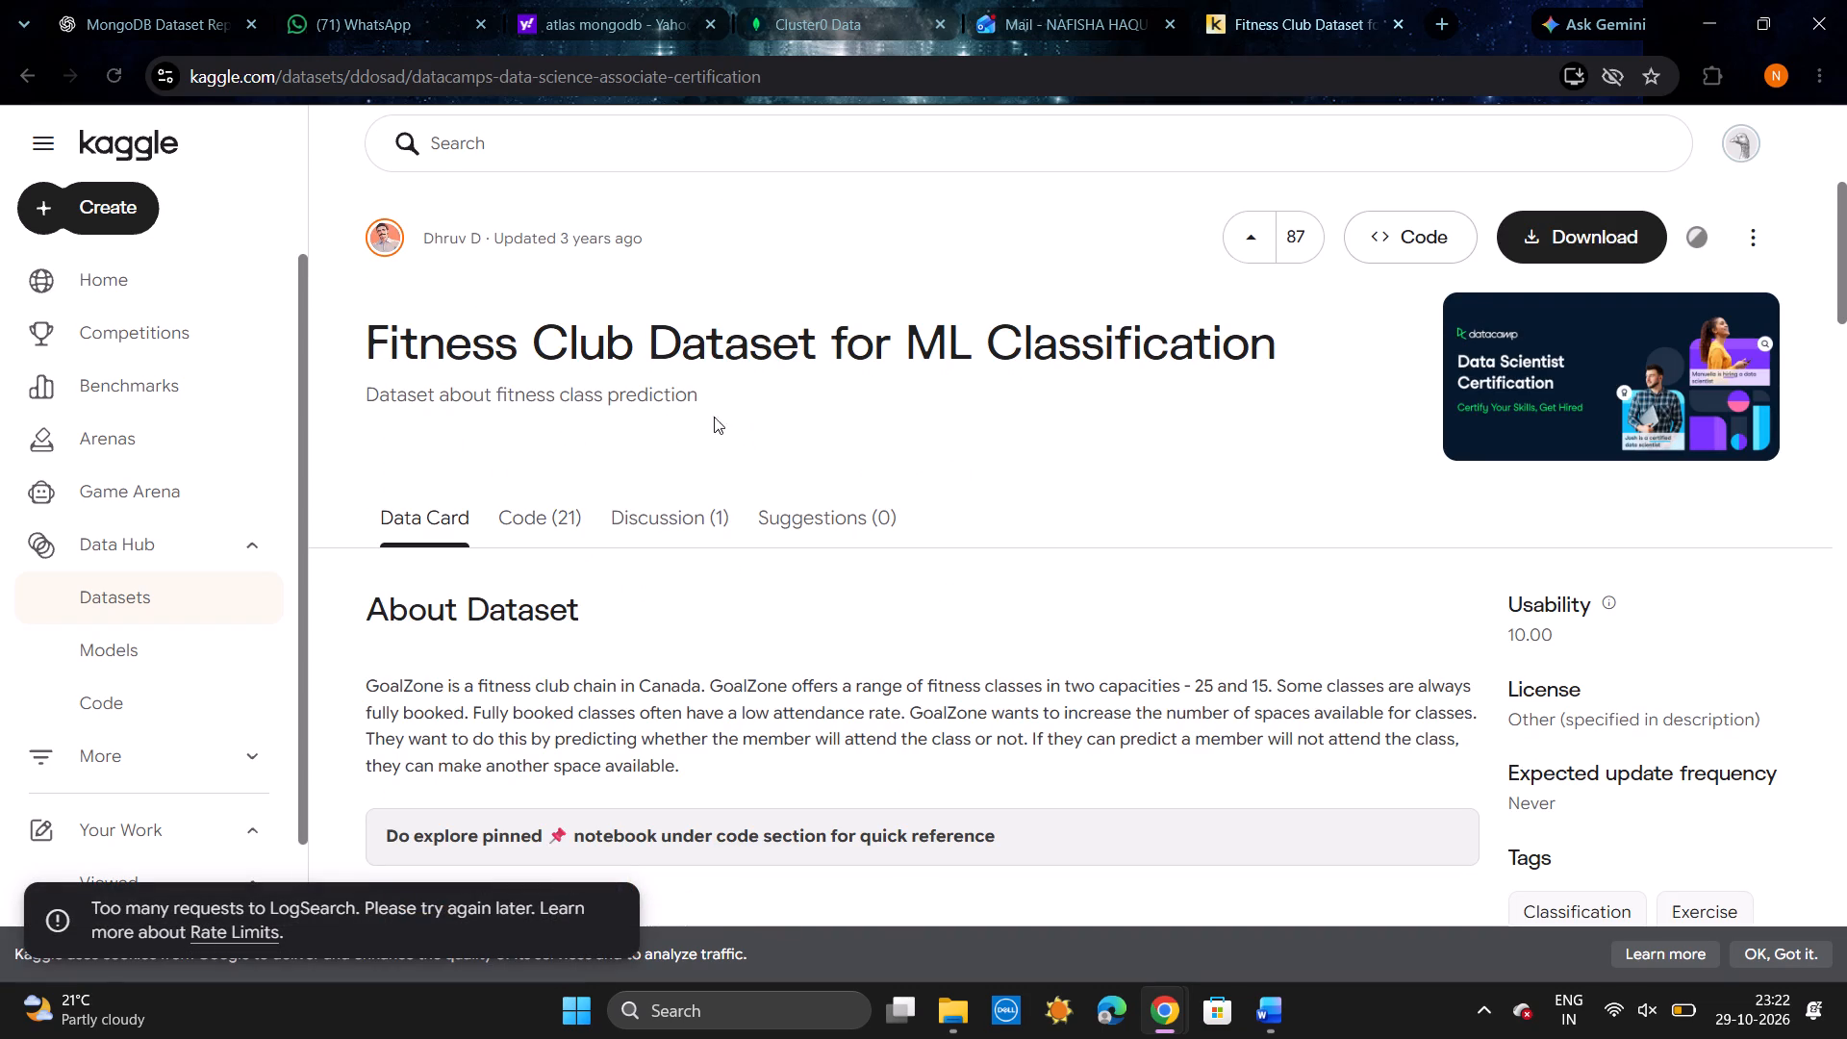
scroll(846, 485, down, 2)
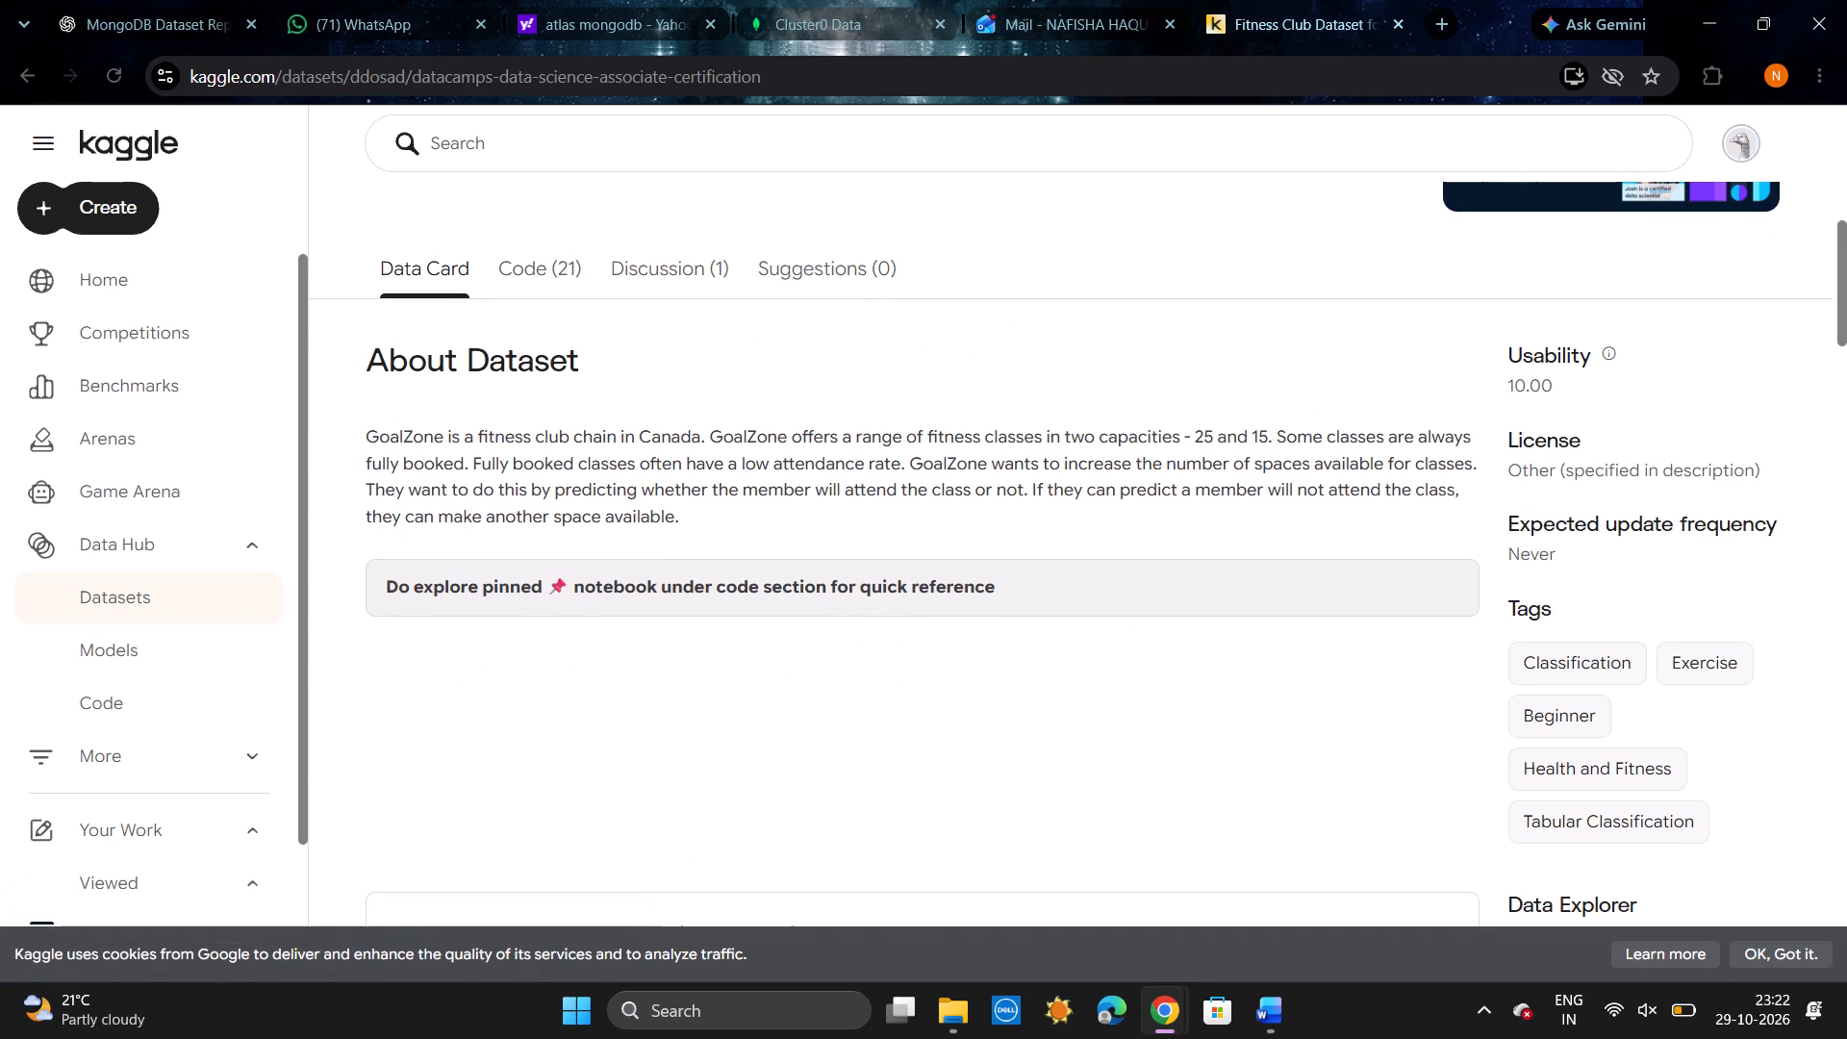
scroll(846, 485, down, 2)
scroll(846, 485, right, 1)
scroll(846, 485, down, 1)
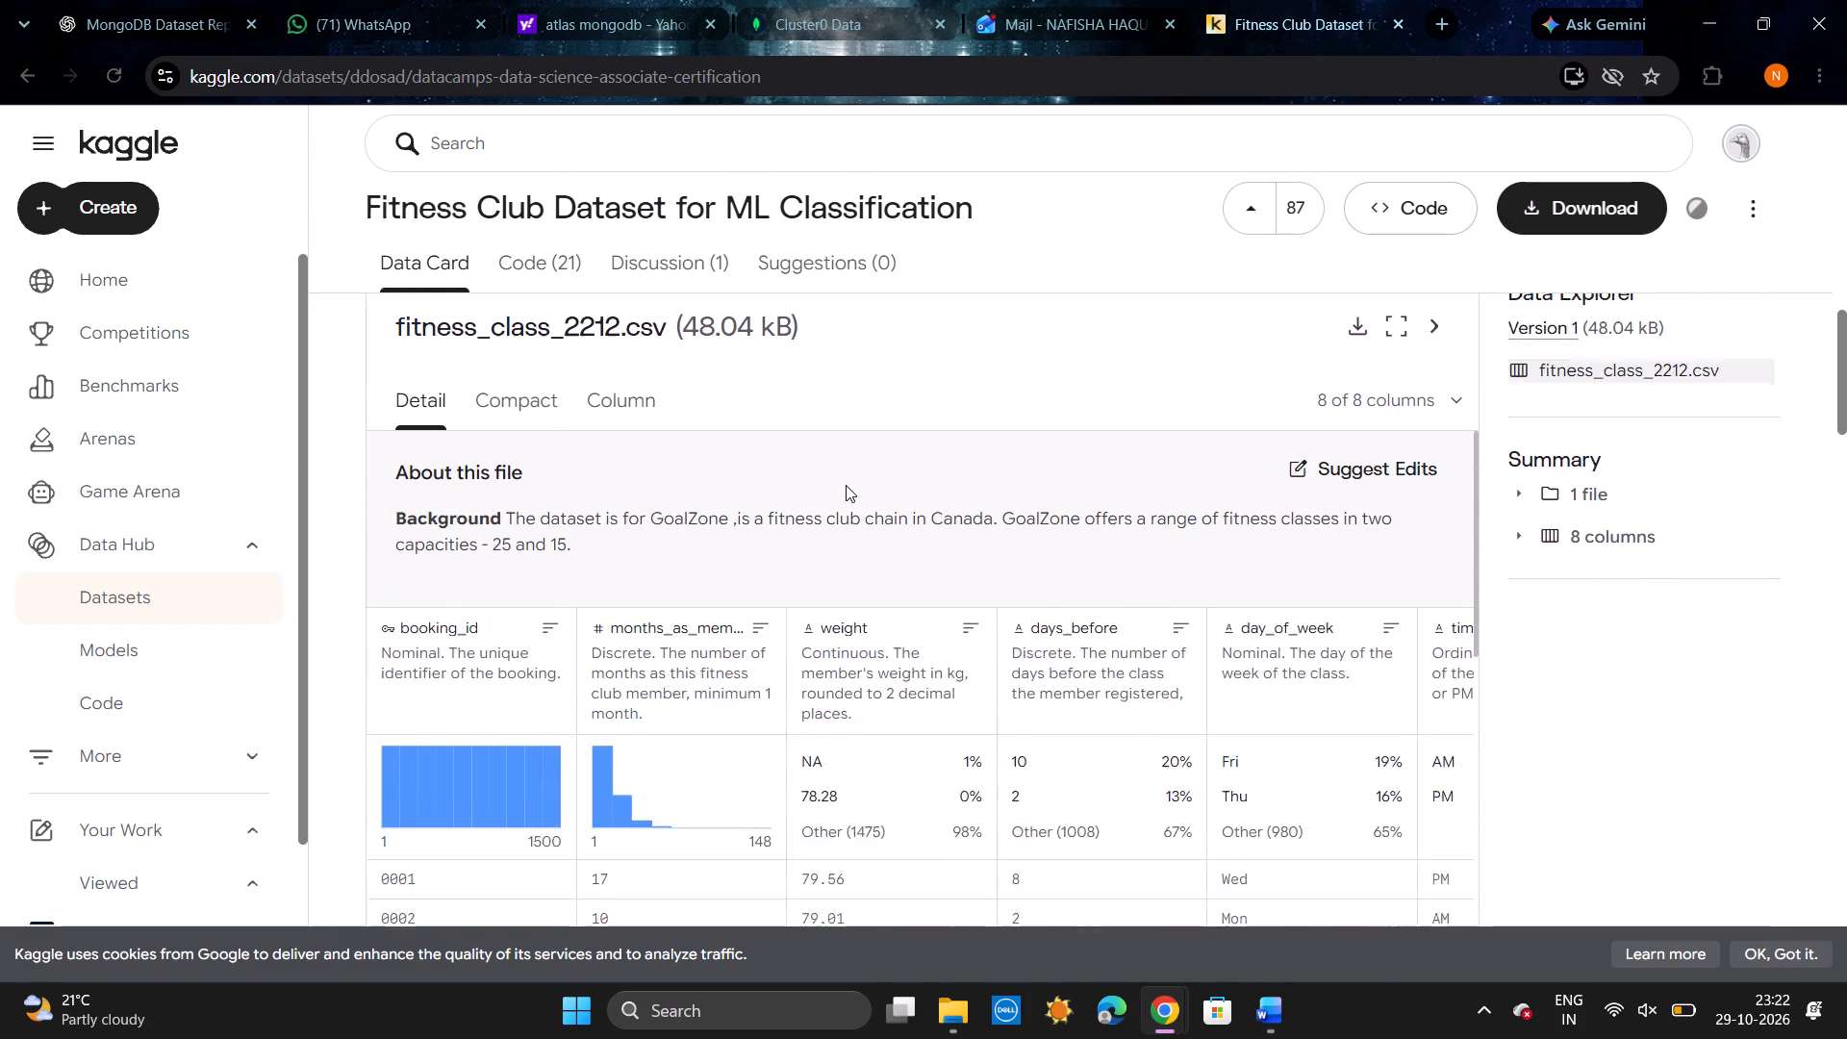
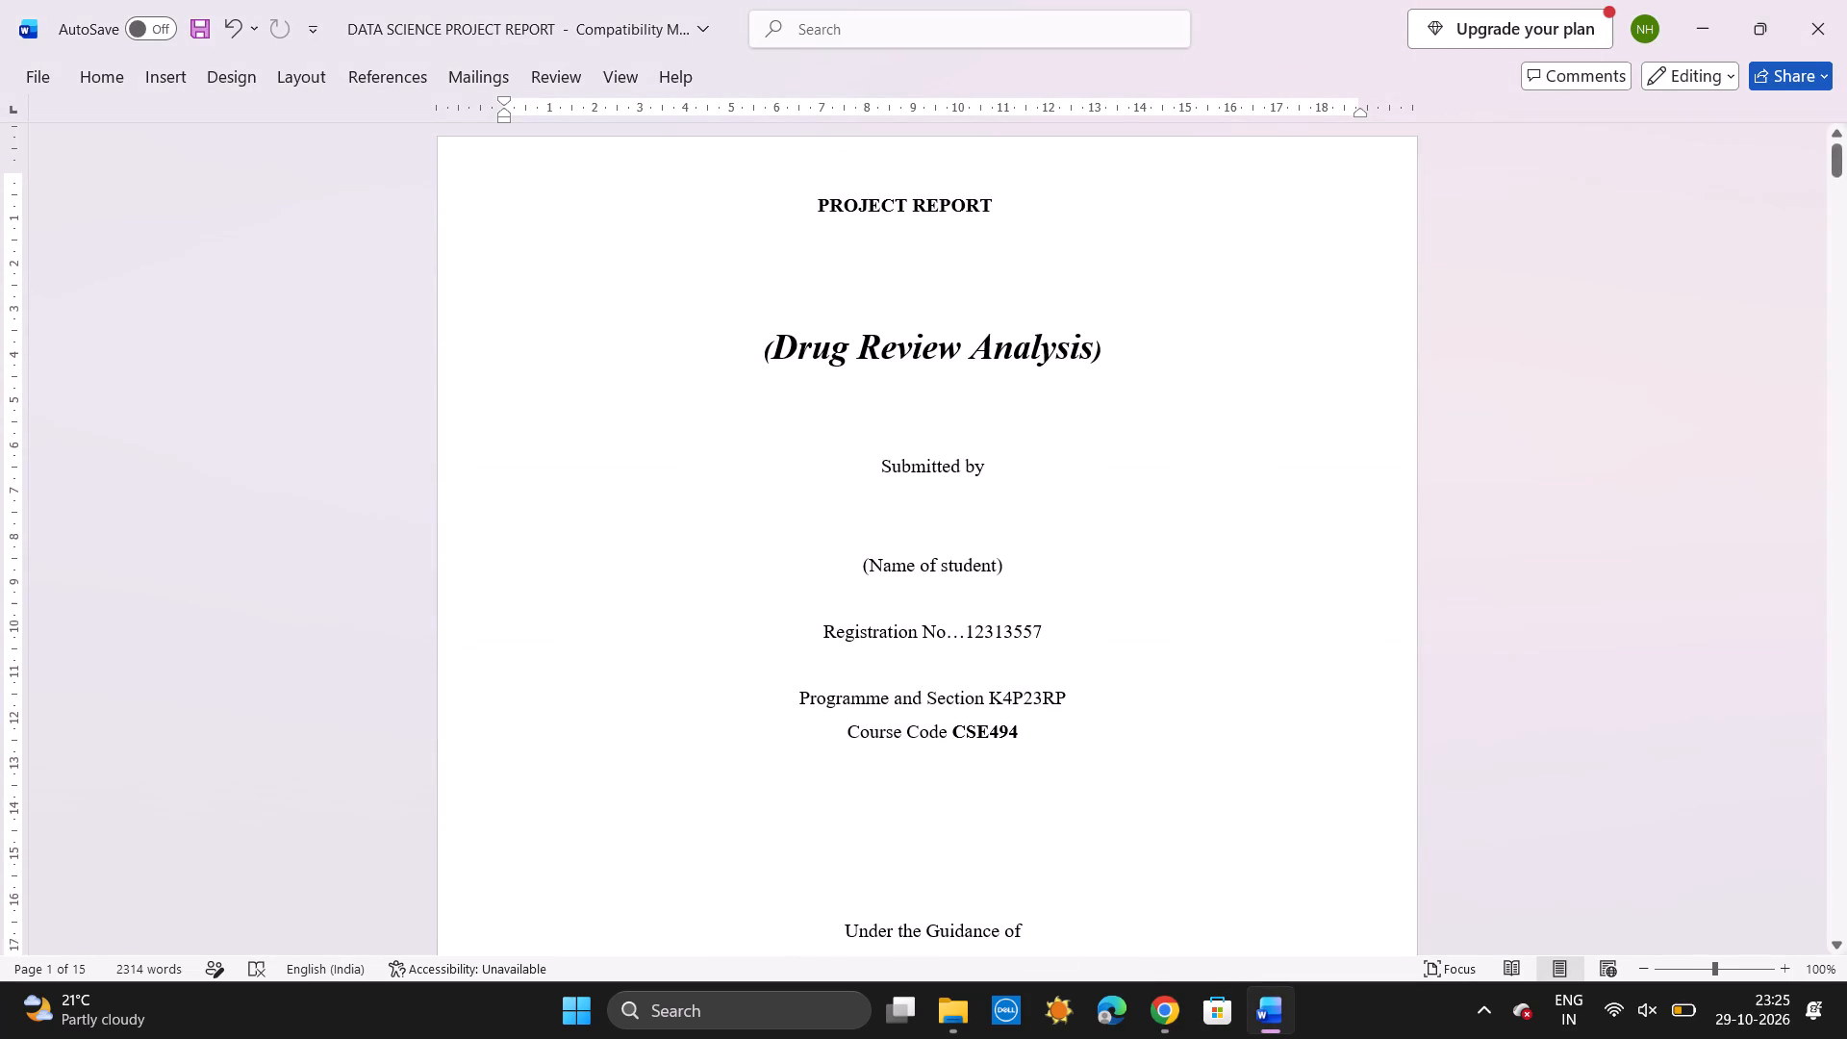
scroll(1018, 371, down, 1)
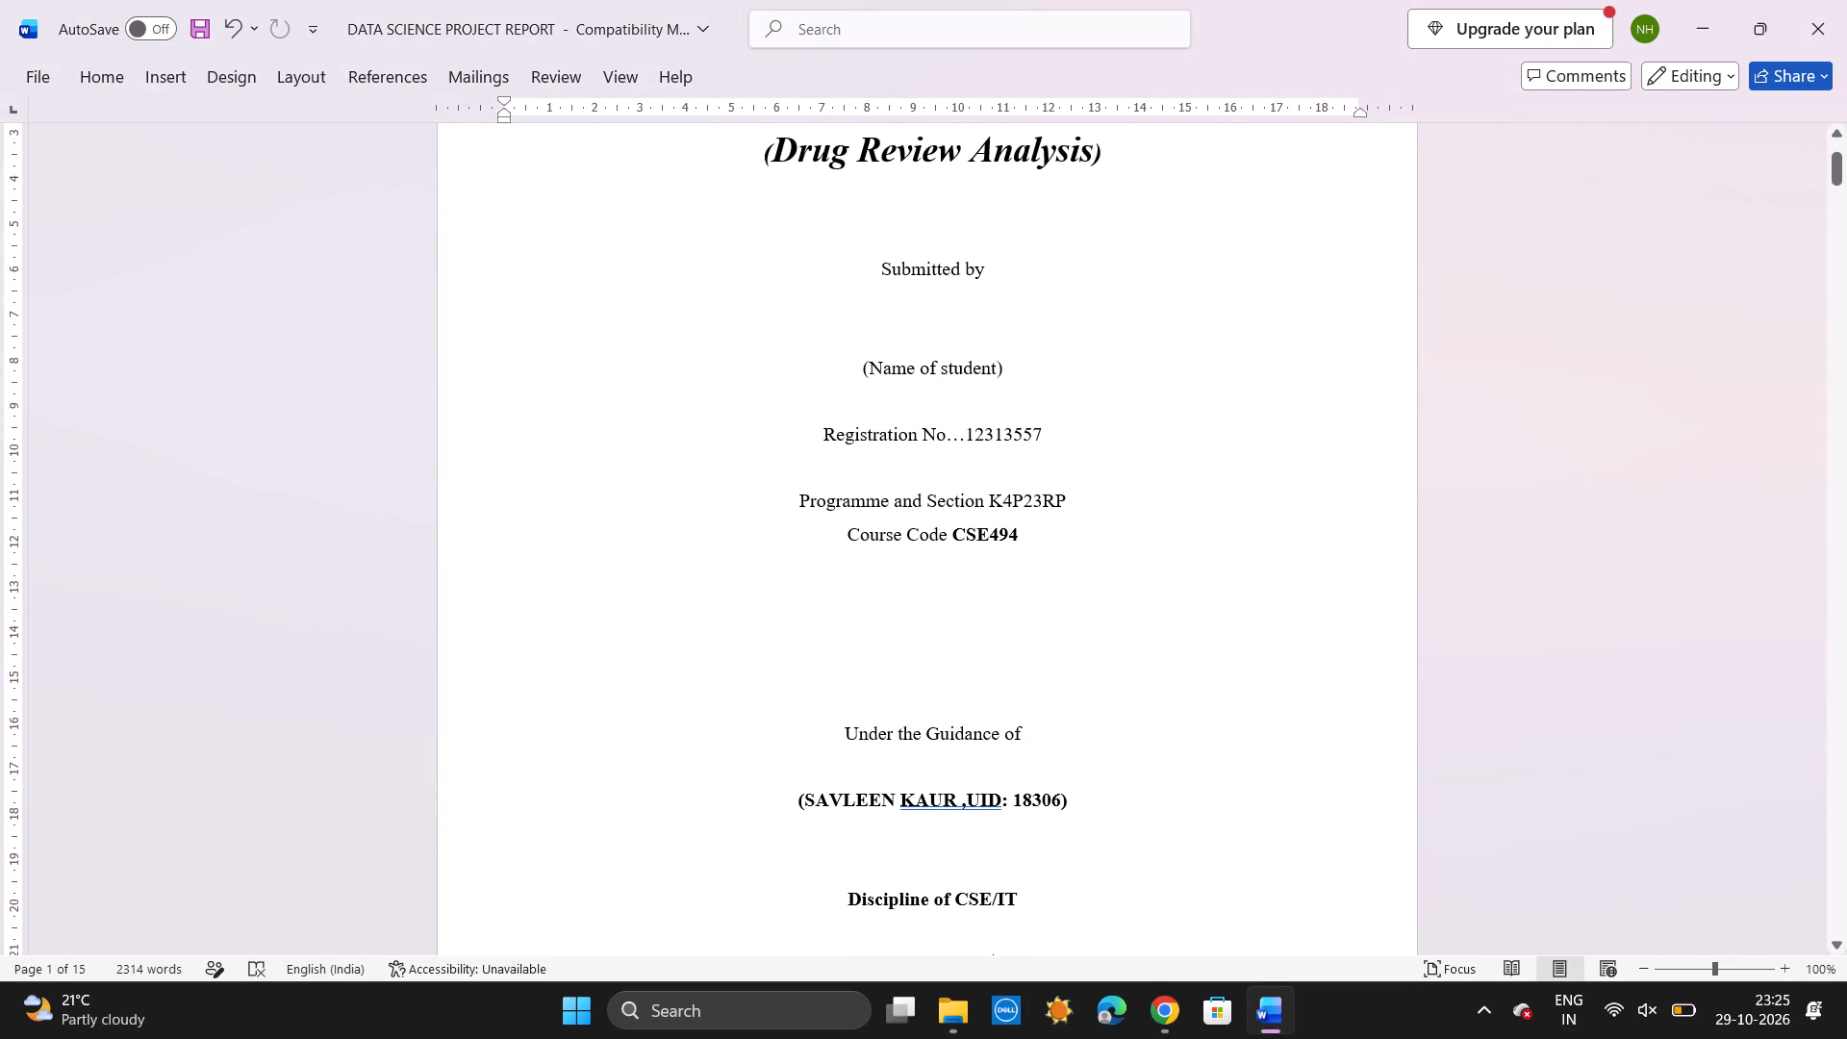
drag(995, 435, 1004, 435)
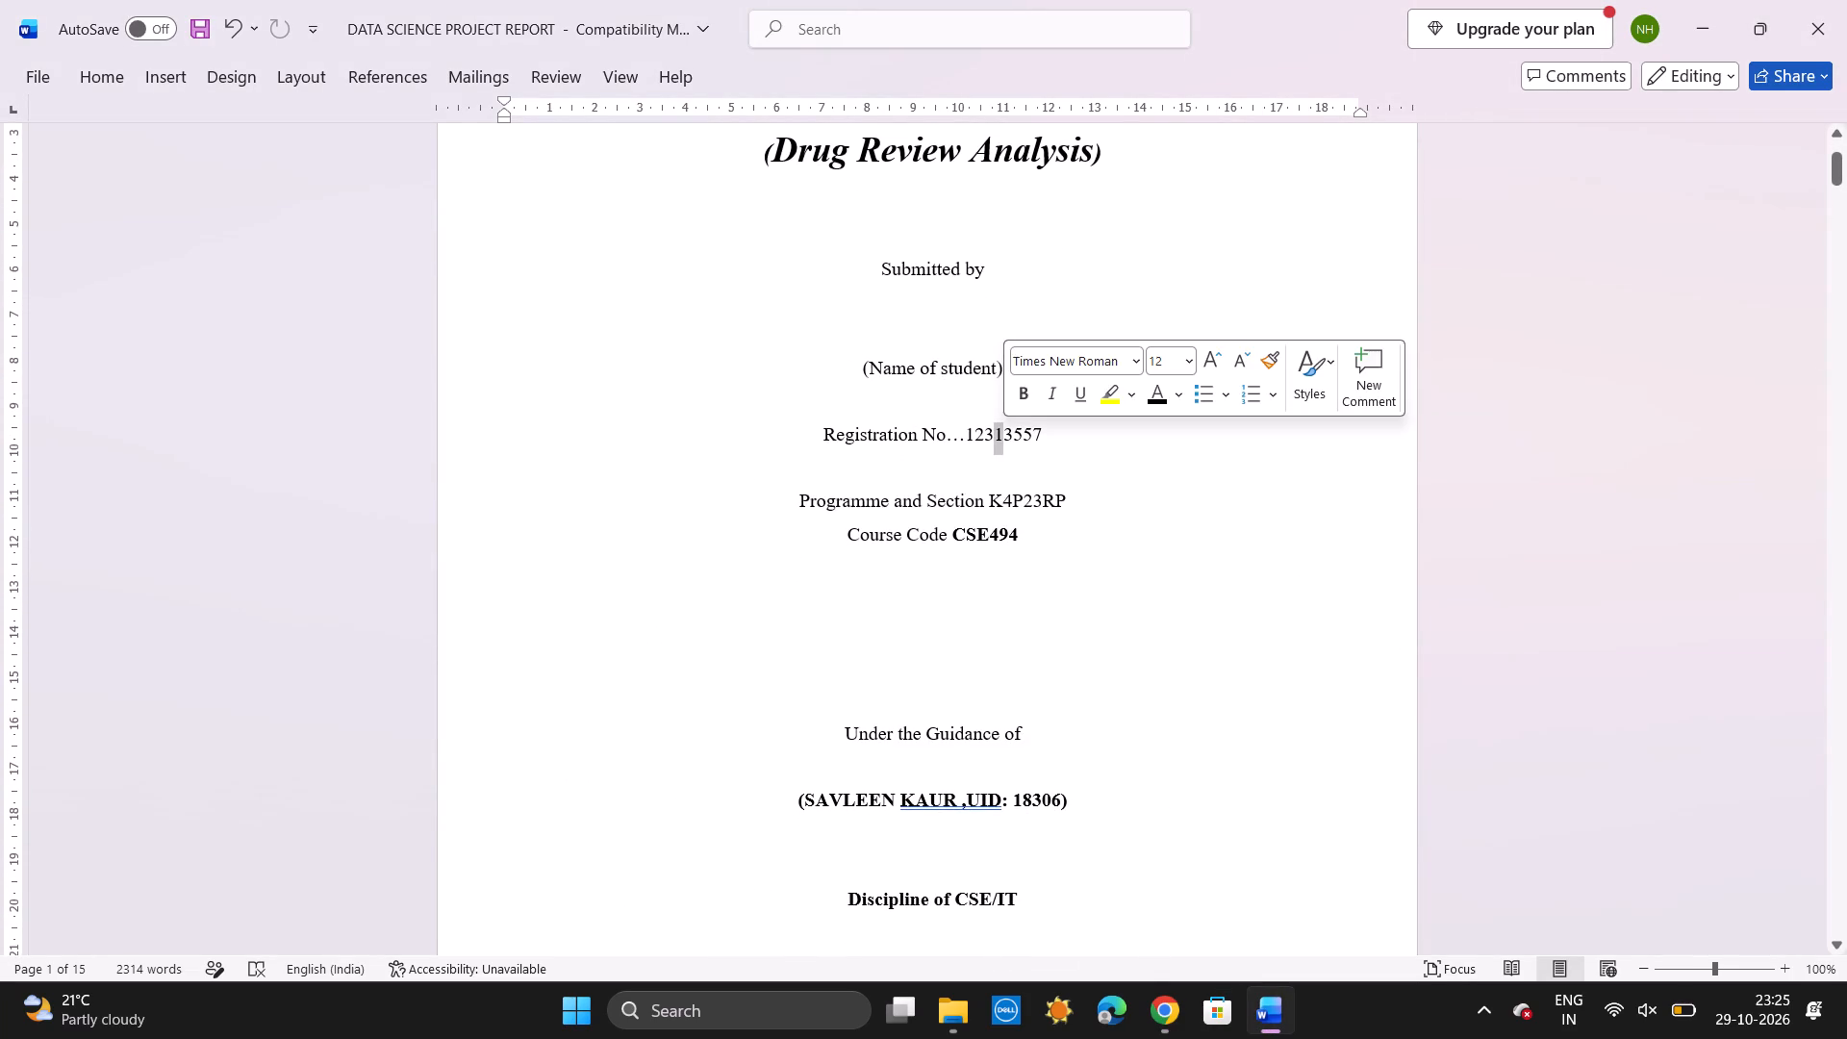
click(1011, 435)
drag(1054, 433, 1006, 433)
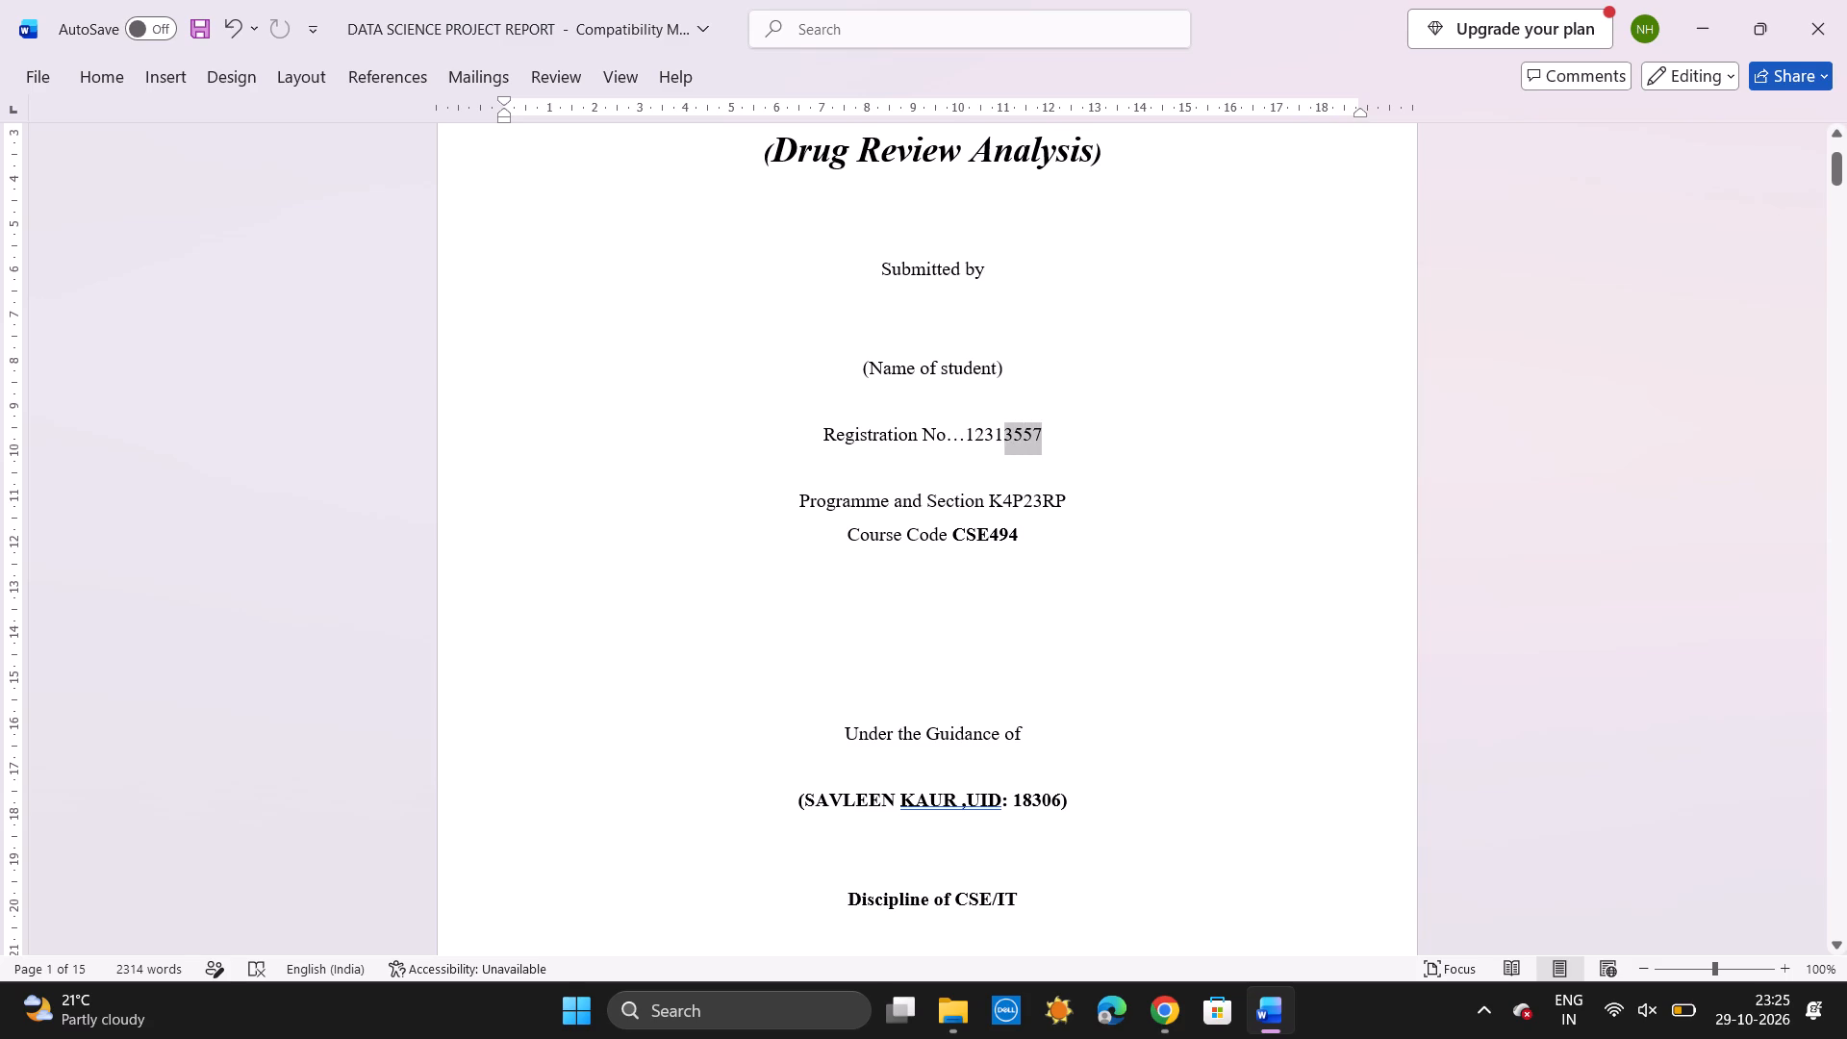
drag(1006, 433, 1005, 433)
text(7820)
Replace the student's name in the Certificate statement with the new student's full name.
scroll(1020, 542, down, 1)
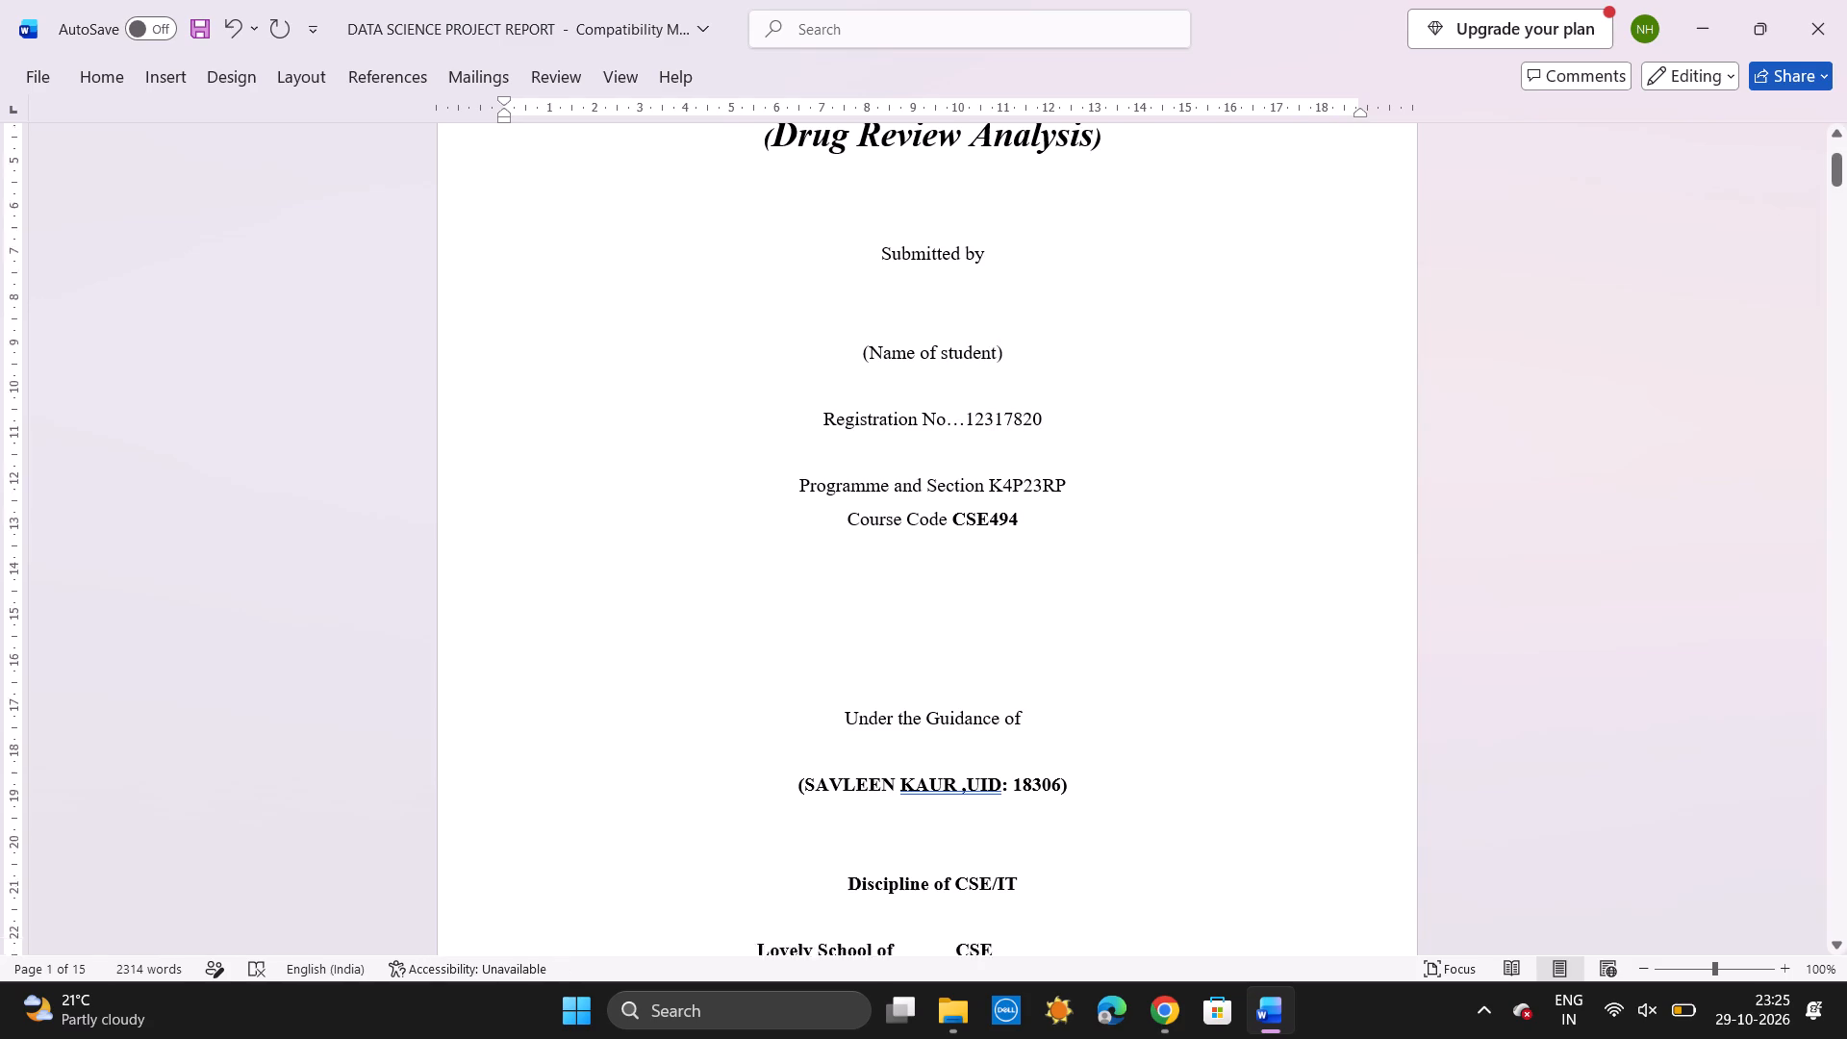
scroll(1020, 542, down, 1)
click(1020, 542)
scroll(1020, 542, down, 2)
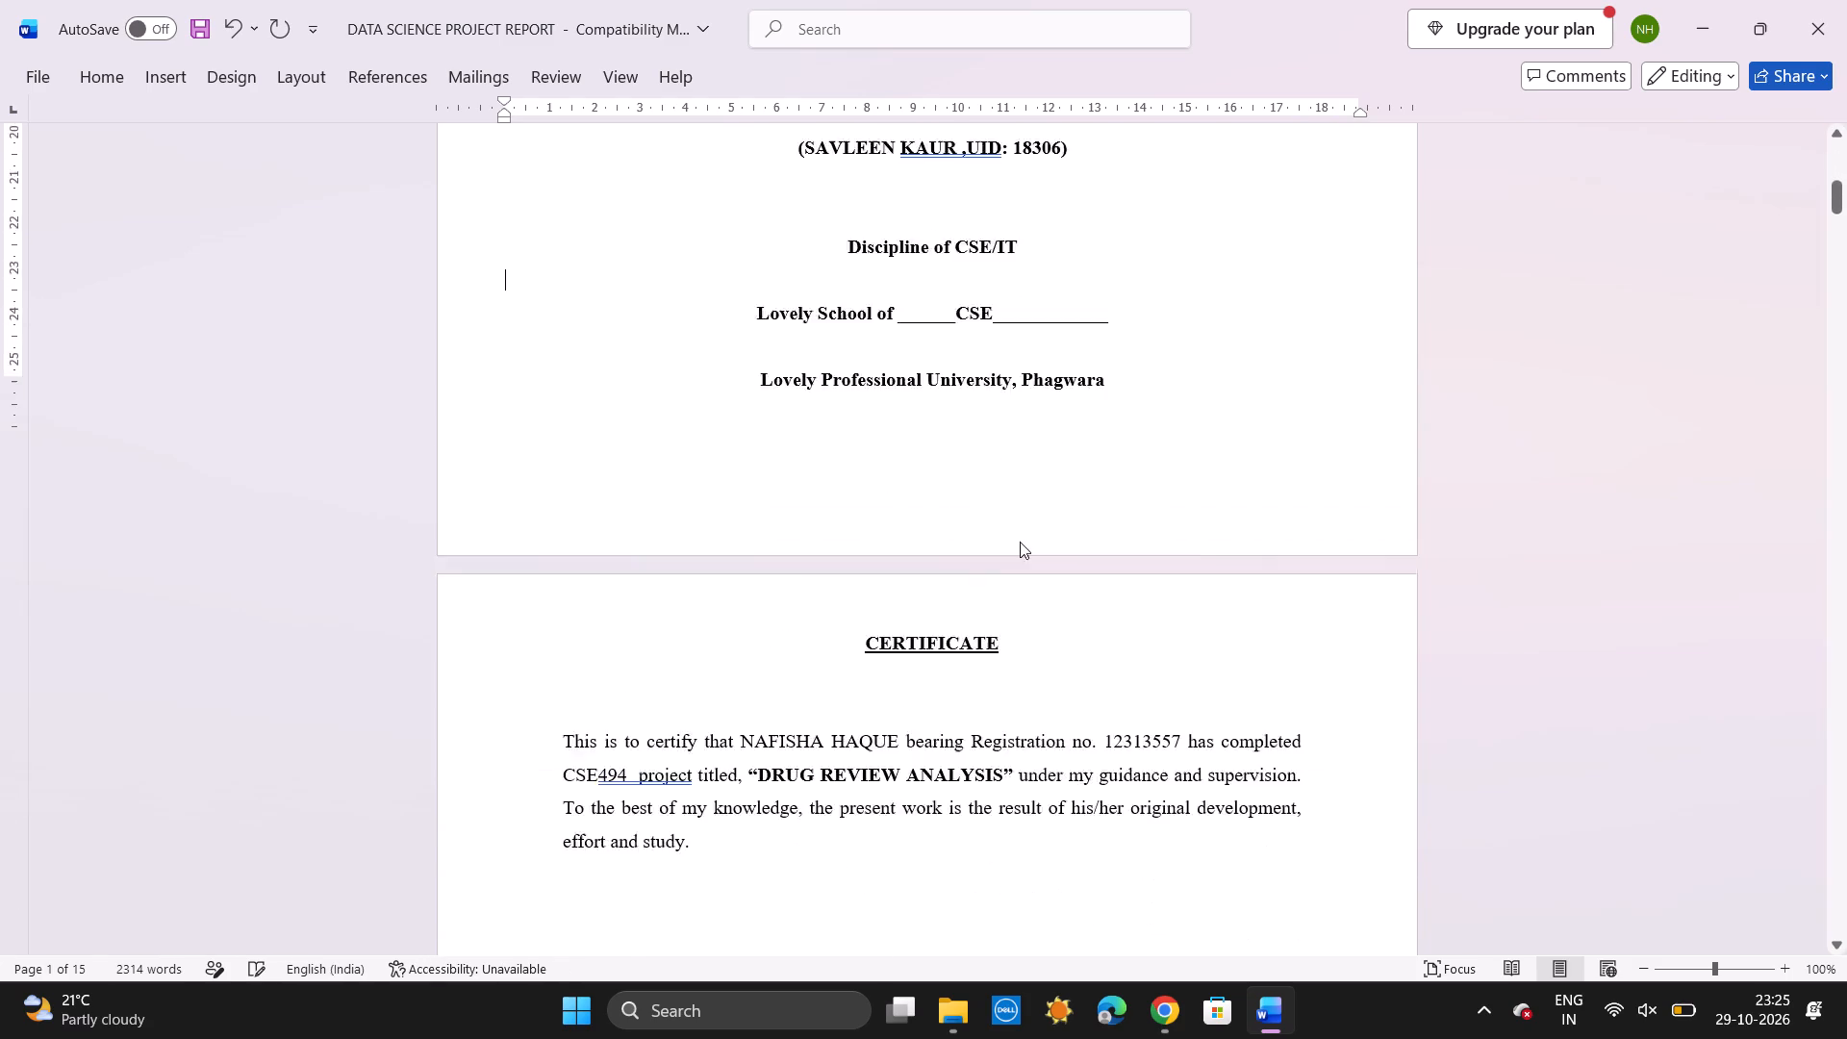
scroll(1020, 542, down, 2)
drag(745, 517, 887, 518)
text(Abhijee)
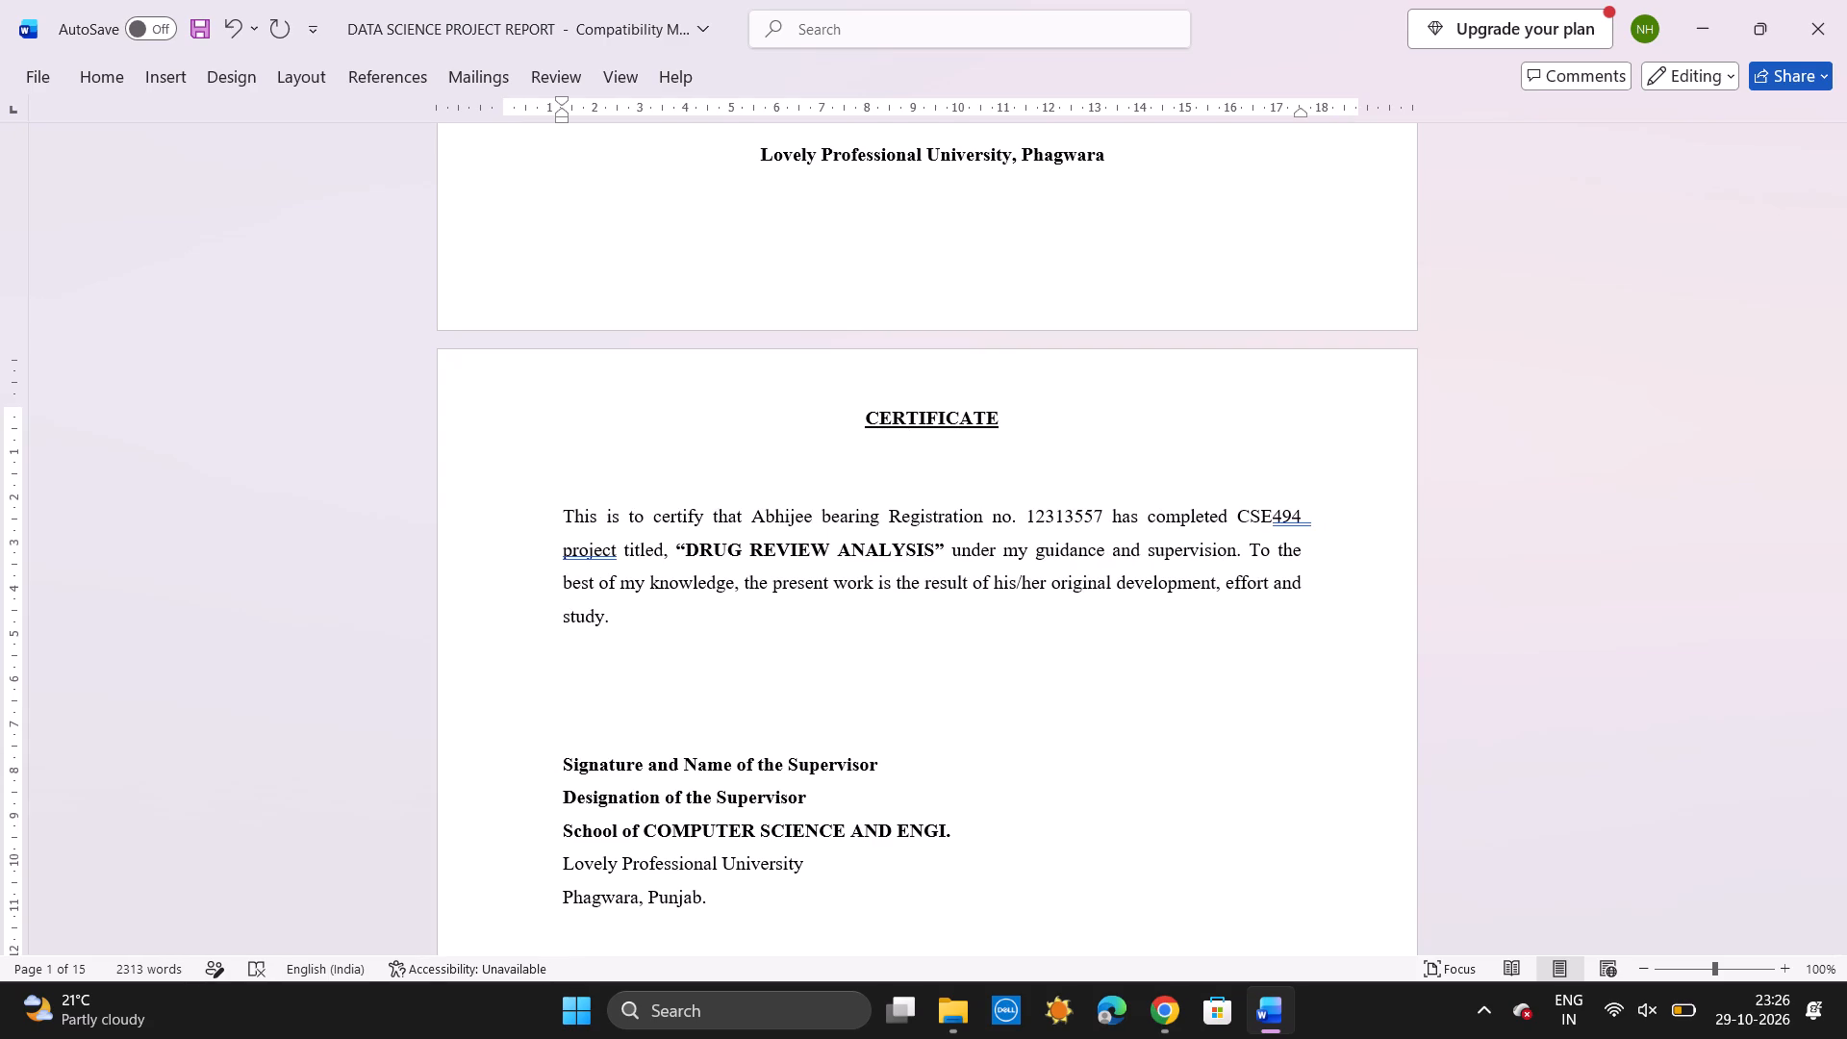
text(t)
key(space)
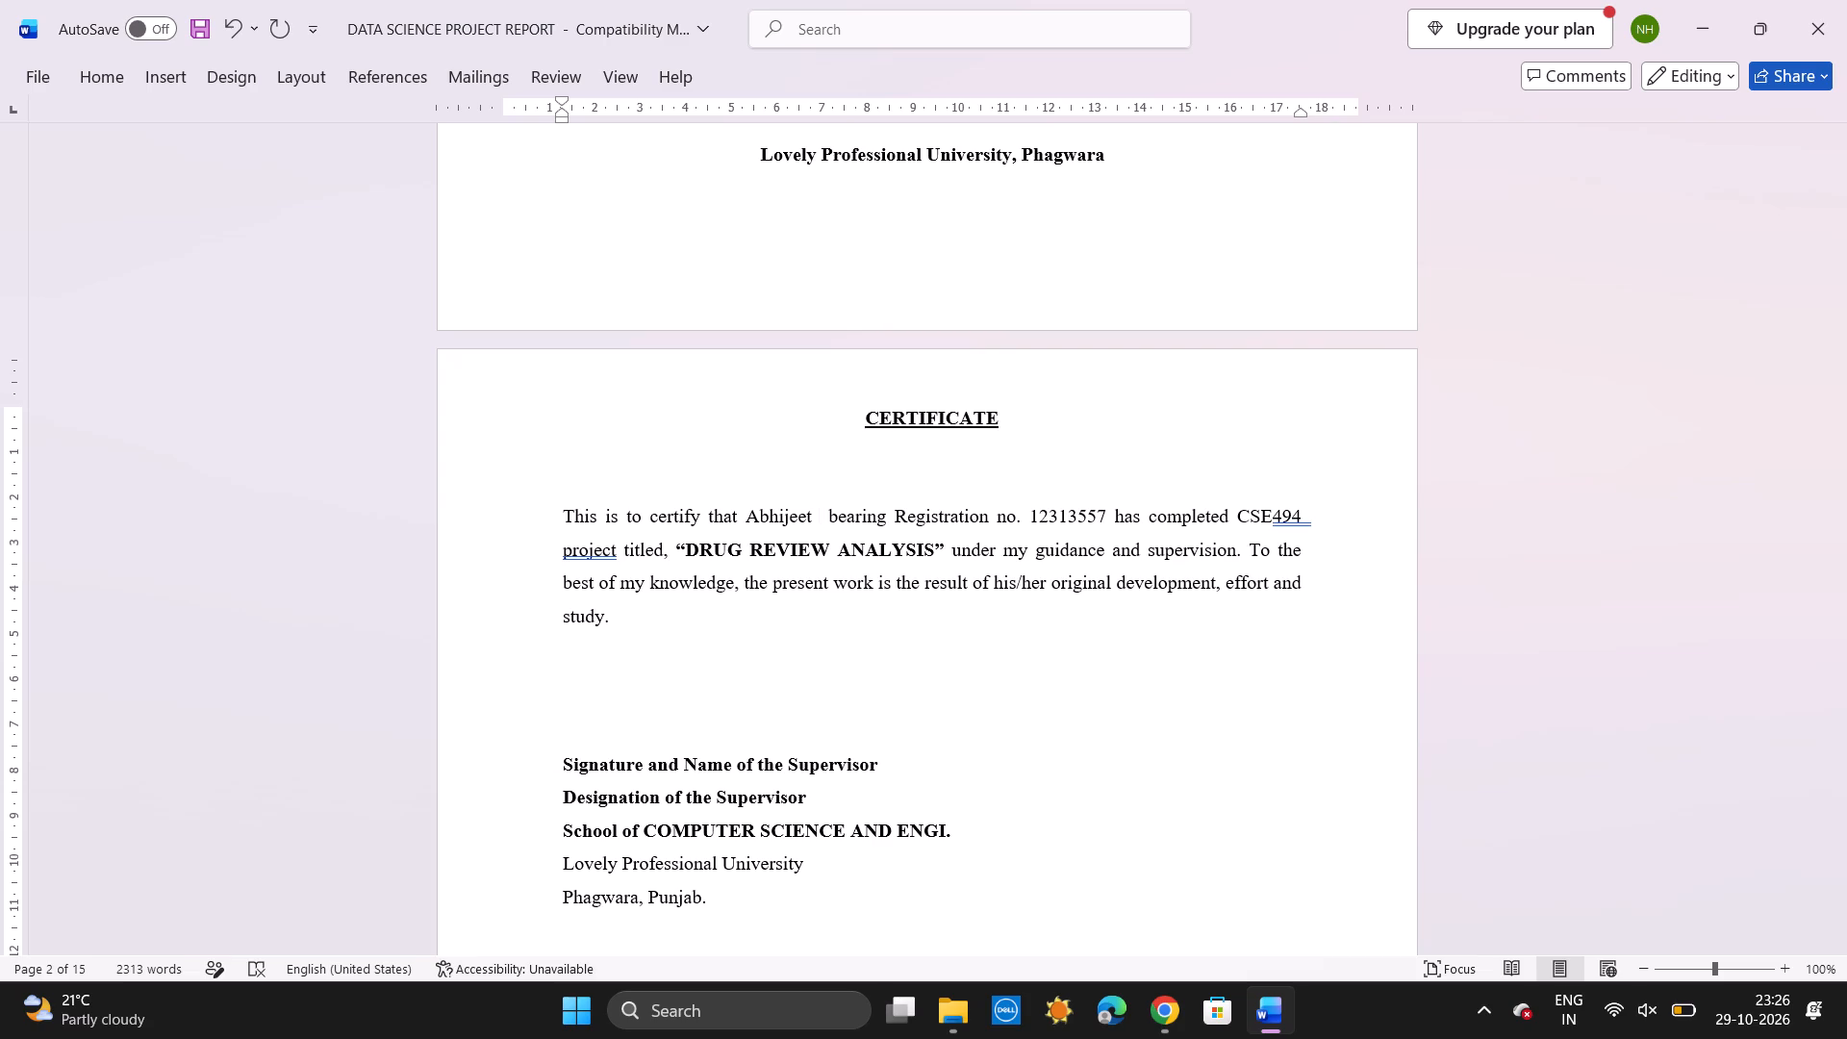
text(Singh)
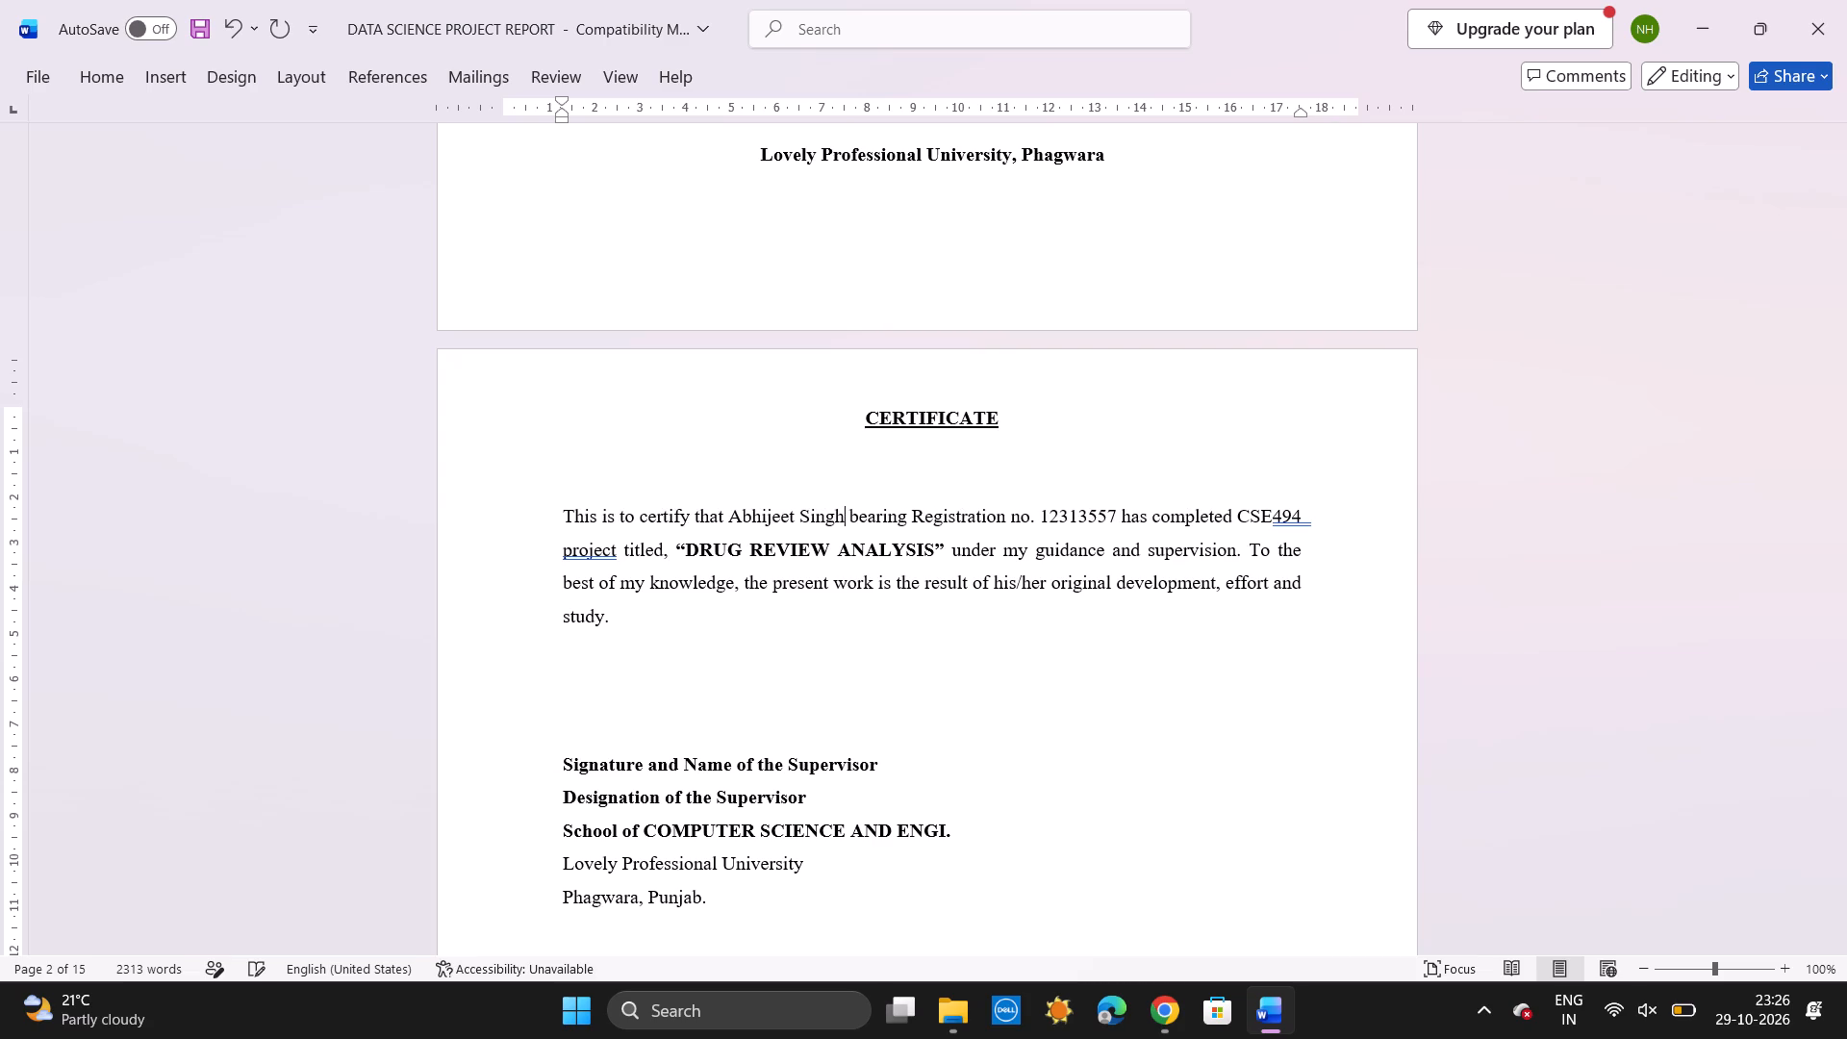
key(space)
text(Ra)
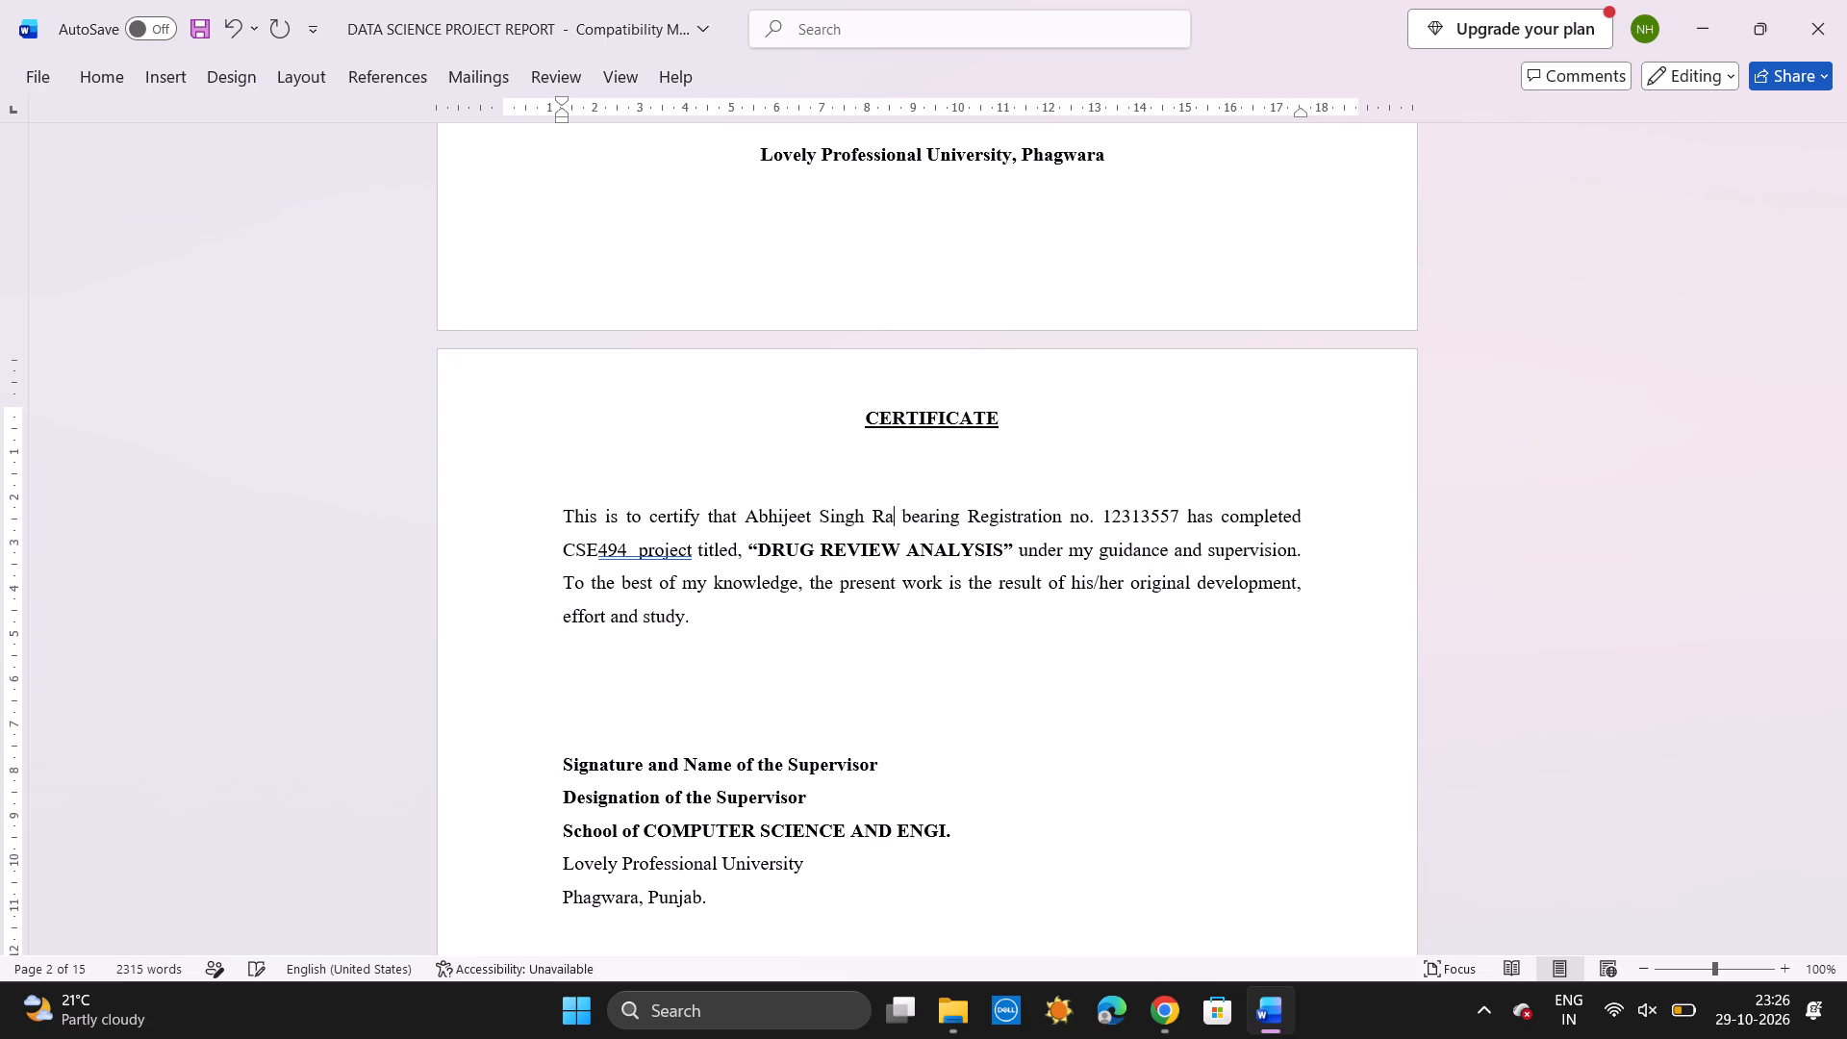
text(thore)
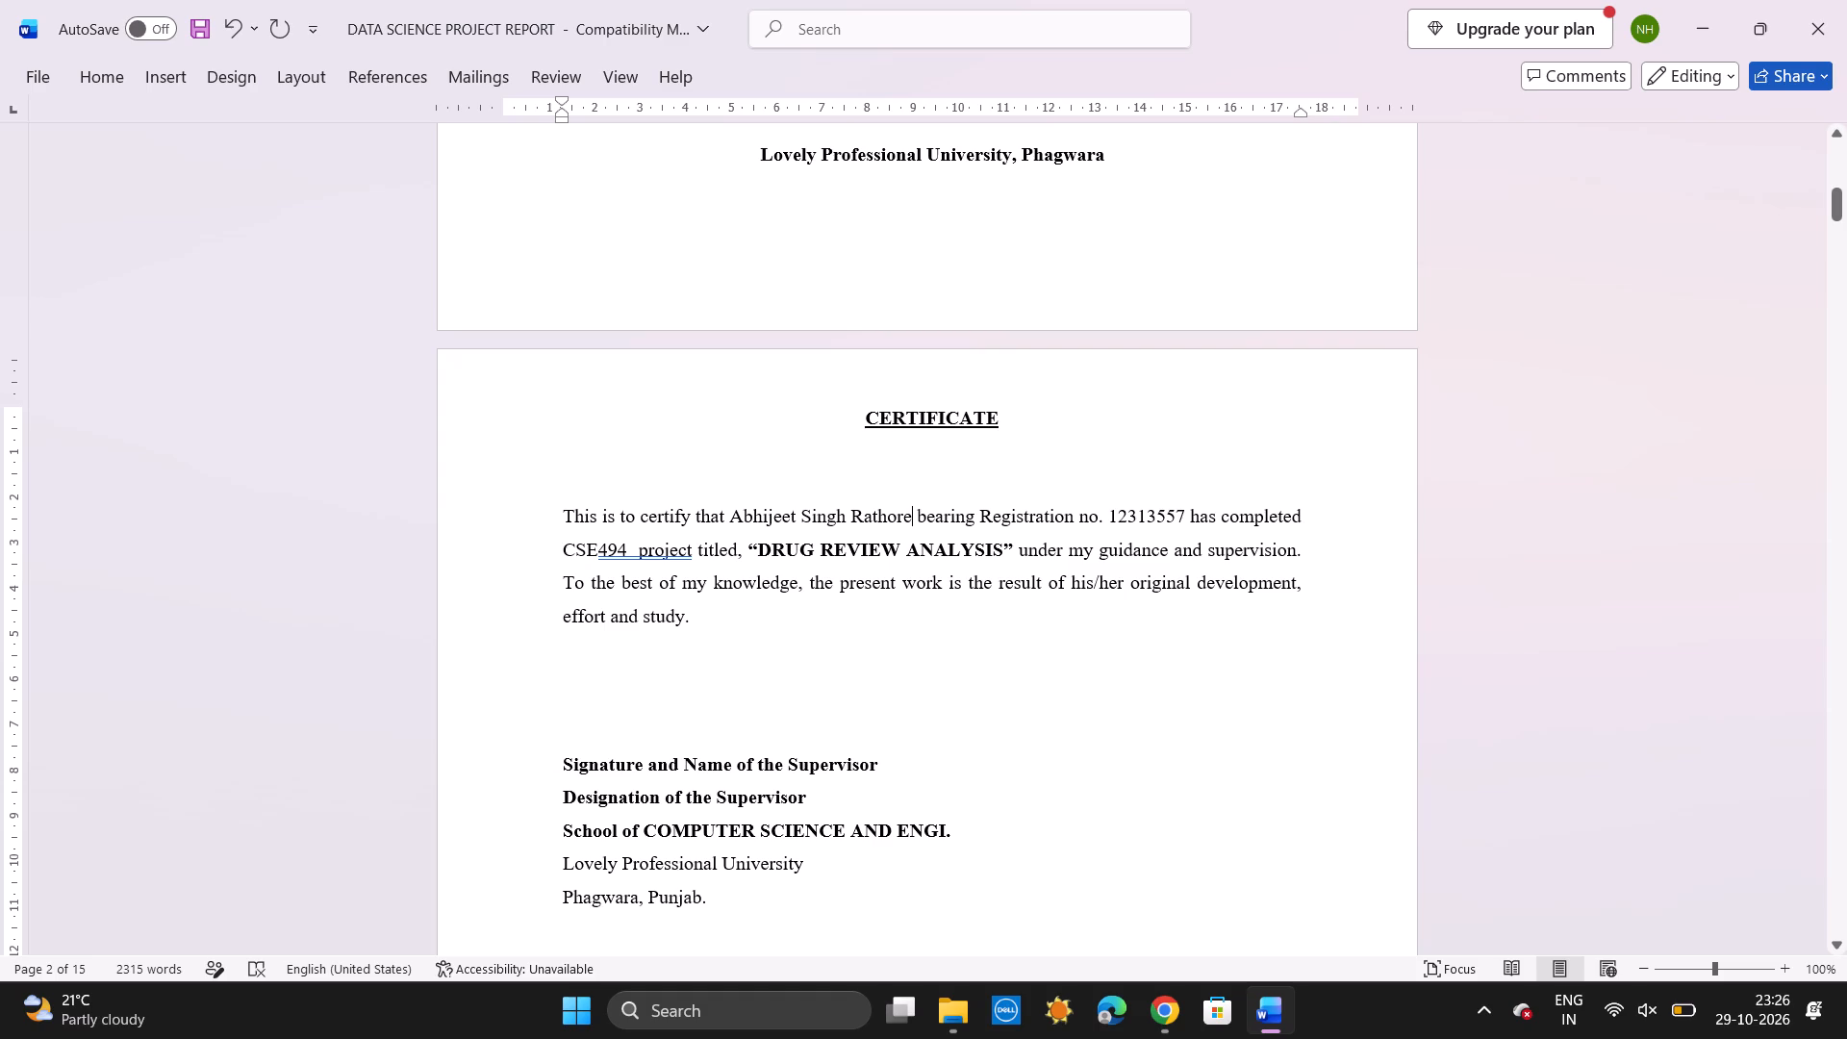
Replace the last four digits of the registration number in the Certificate statement to match the cover page.
drag(1151, 523, 1183, 521)
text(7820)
Set the date at the bottom of the Certificate page to 25/10/2026.
scroll(770, 584, down, 2)
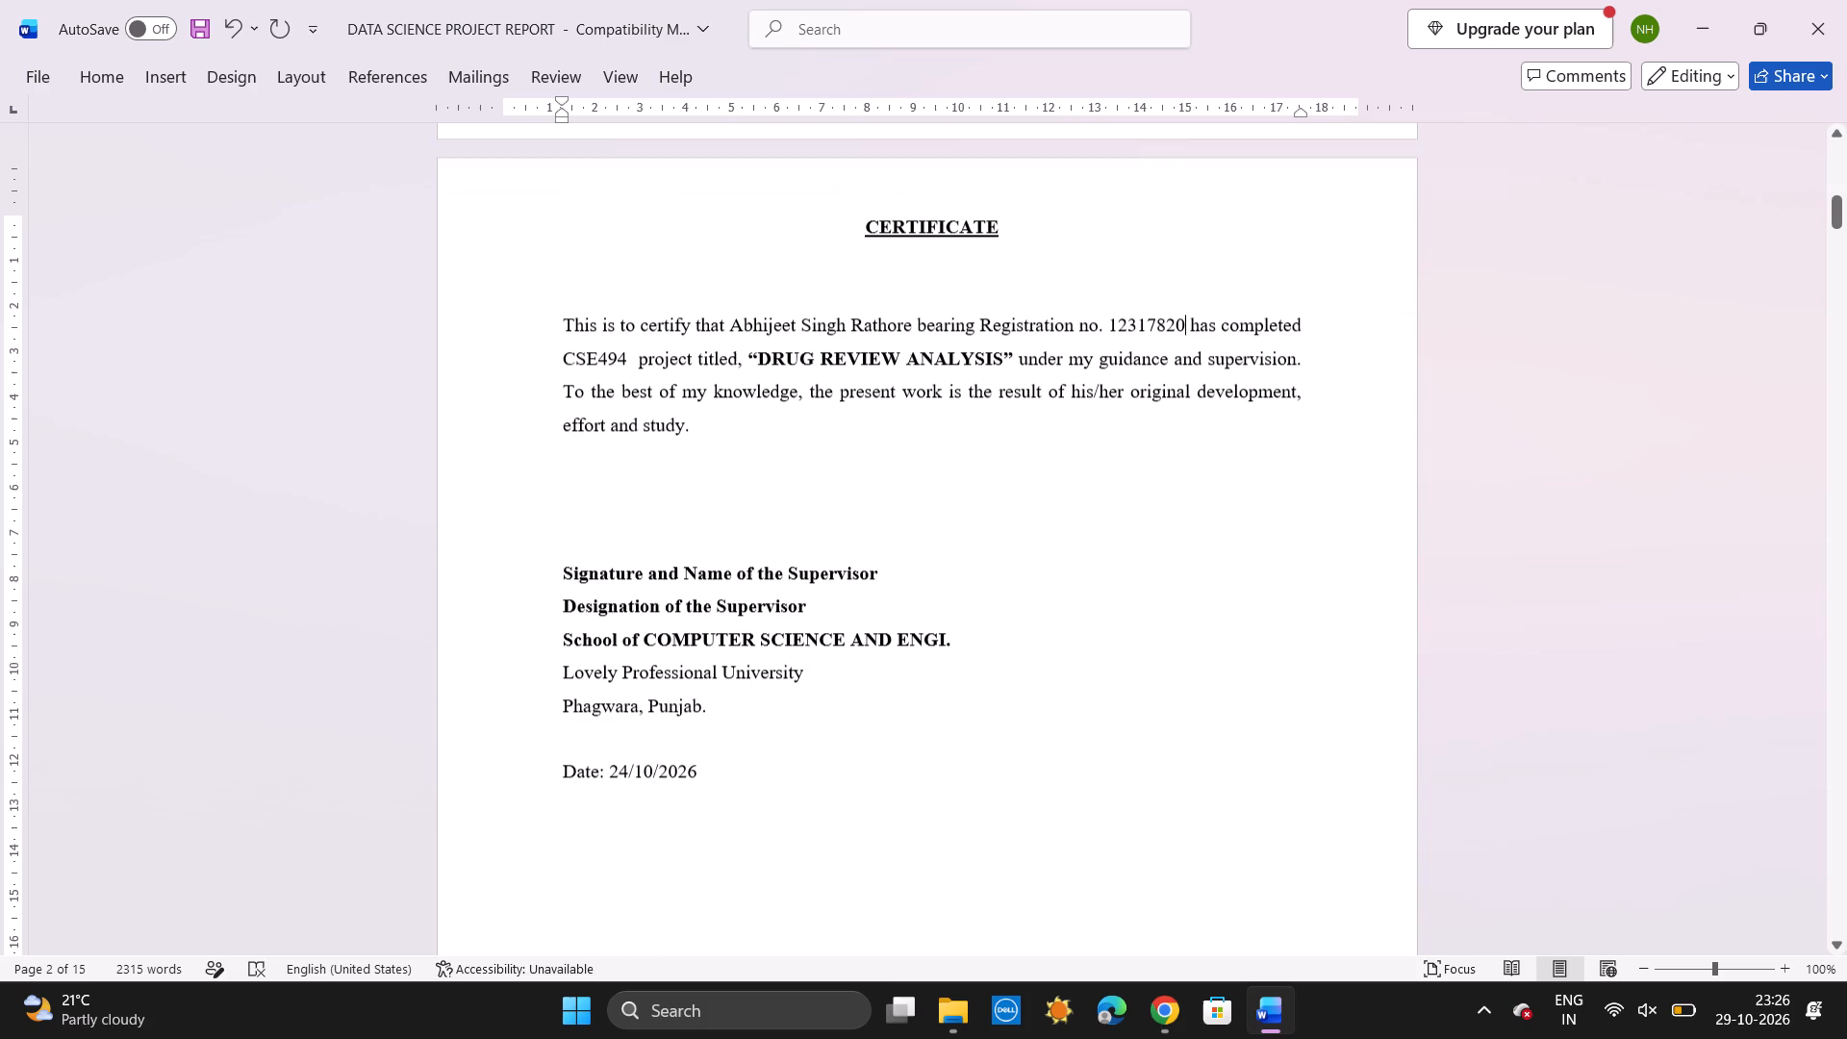
scroll(770, 584, down, 1)
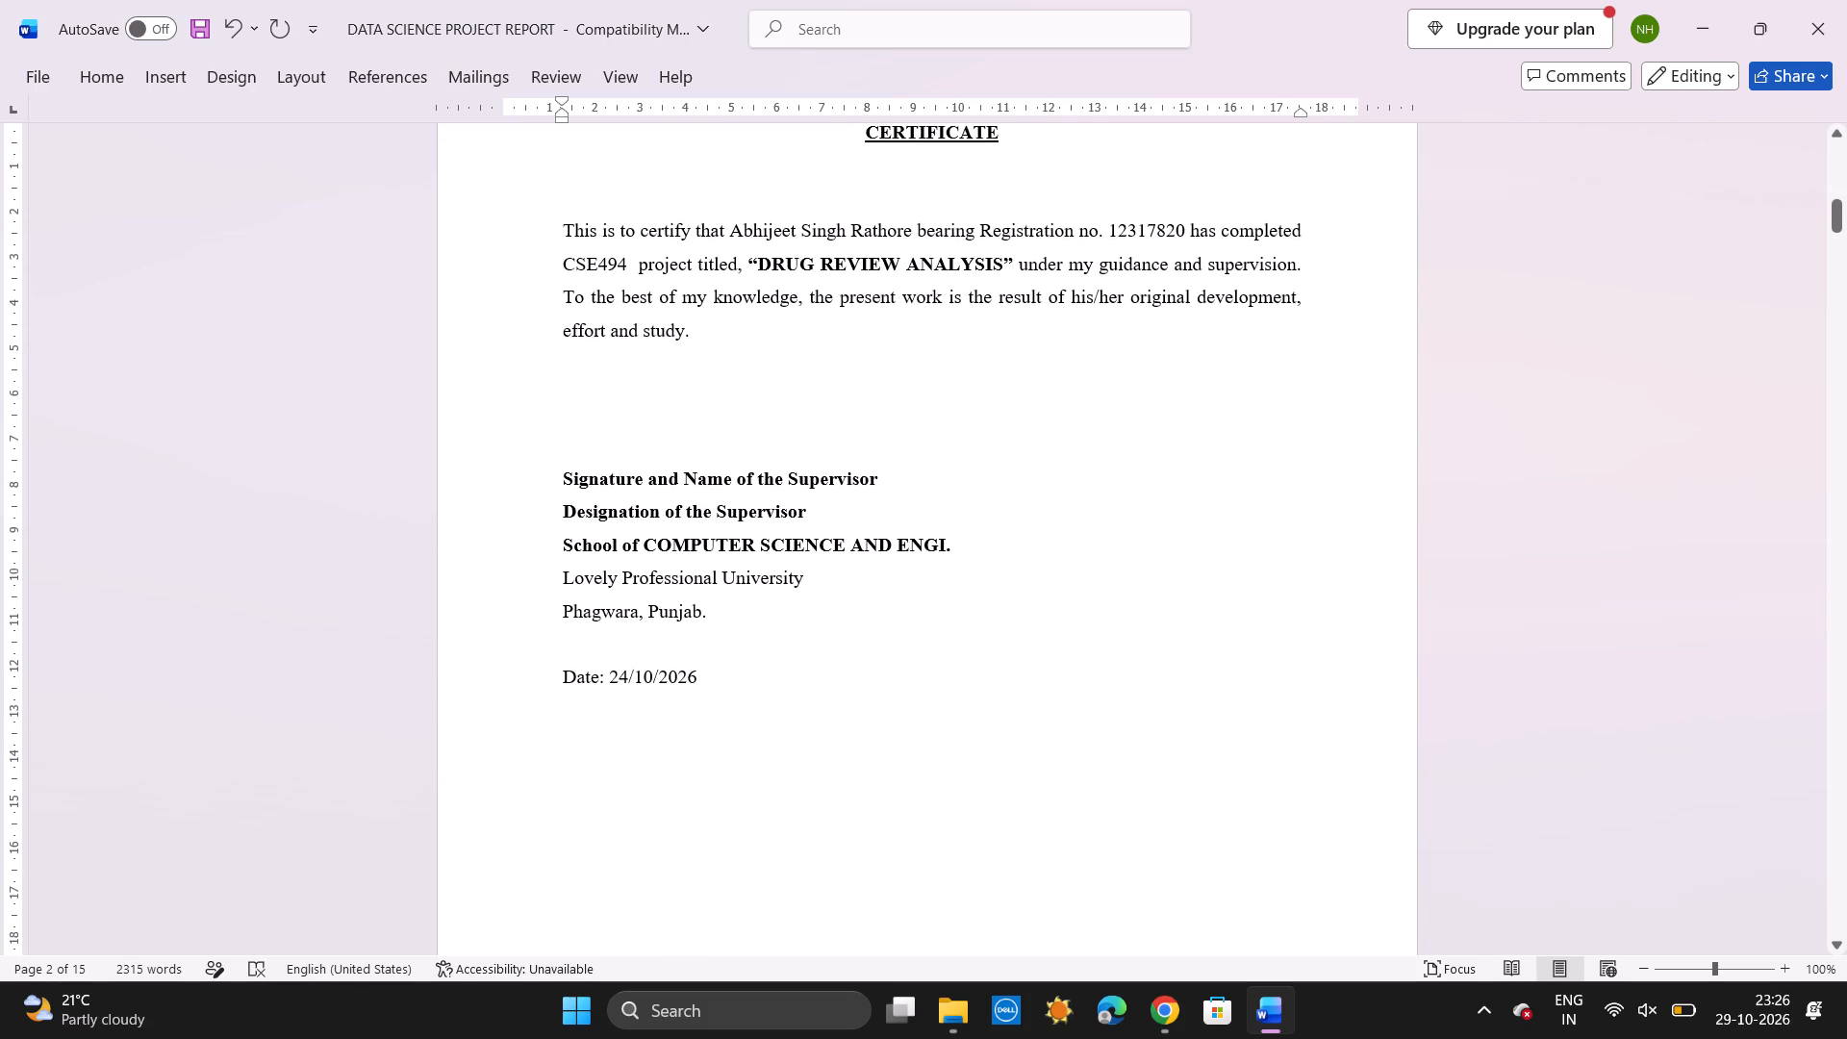
scroll(770, 584, down, 4)
scroll(770, 584, up, 1)
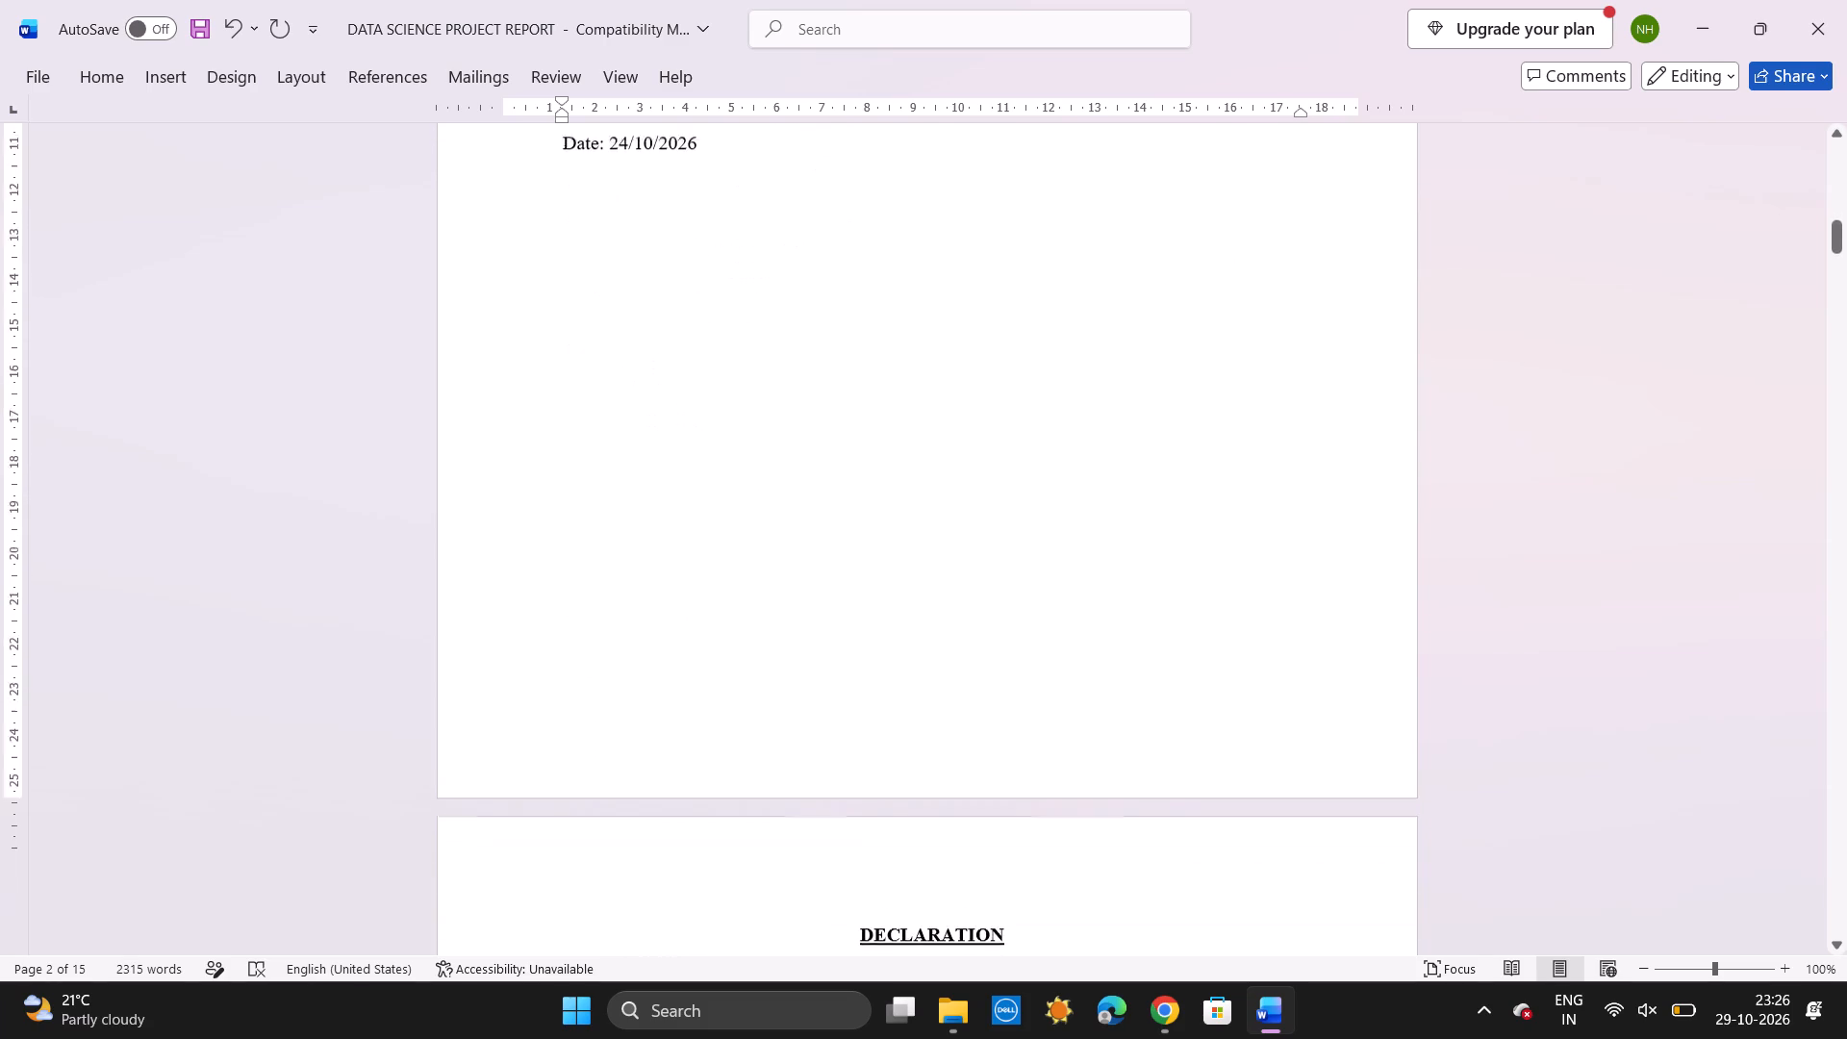
scroll(770, 584, up, 1)
click(627, 287)
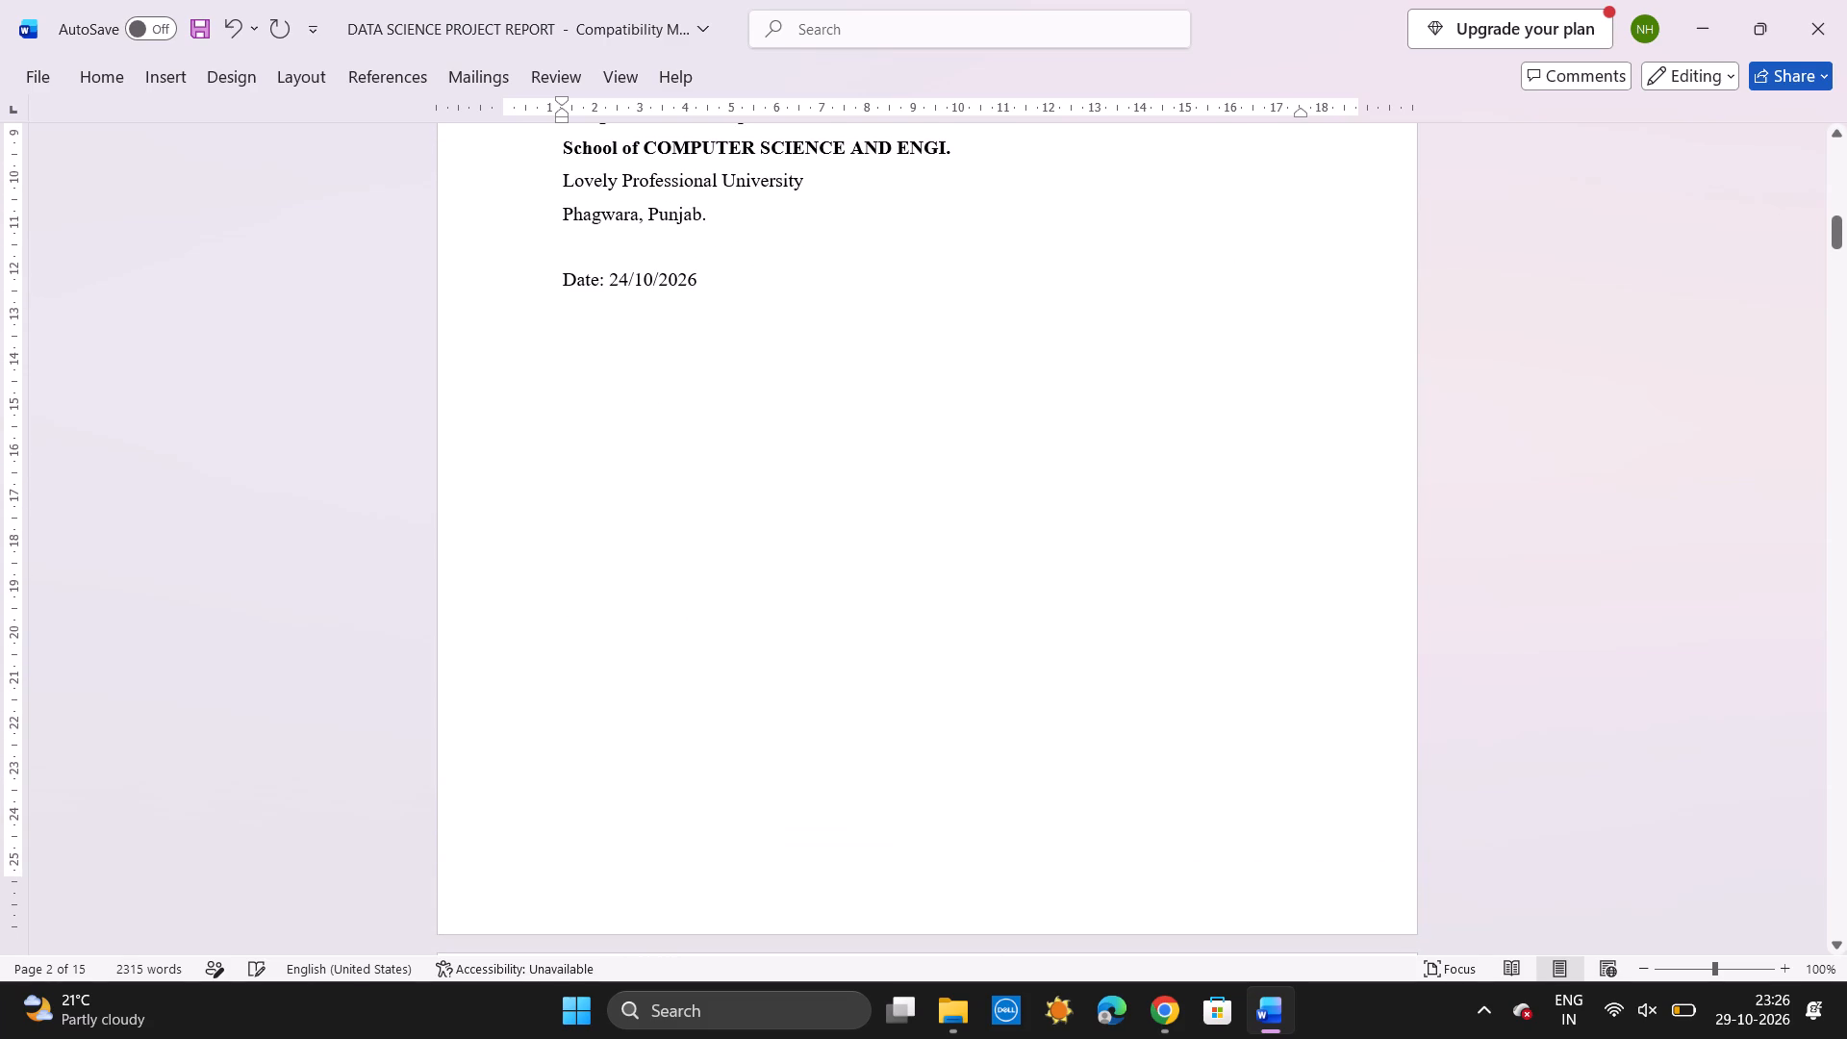
key(BackSpace)
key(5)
Replace the student's name in the Declaration statement with the new student's full name.
scroll(627, 287, down, 5)
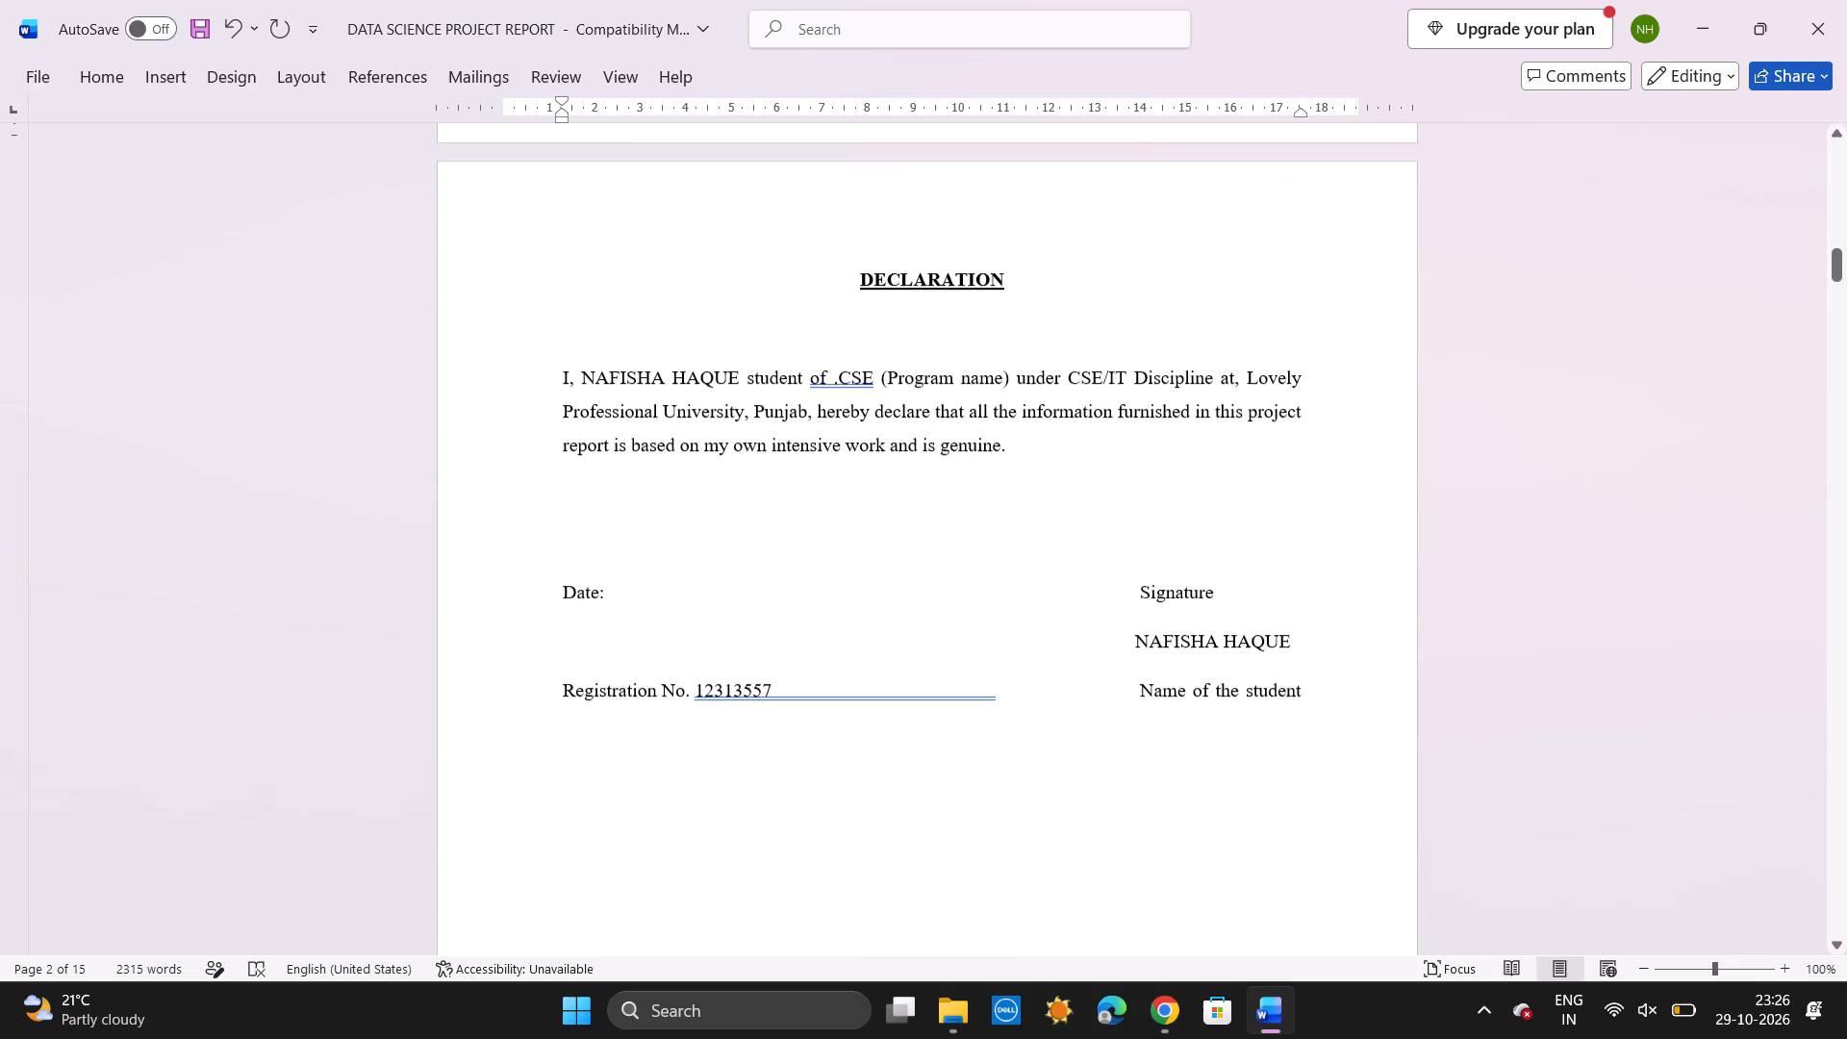
drag(586, 374, 721, 383)
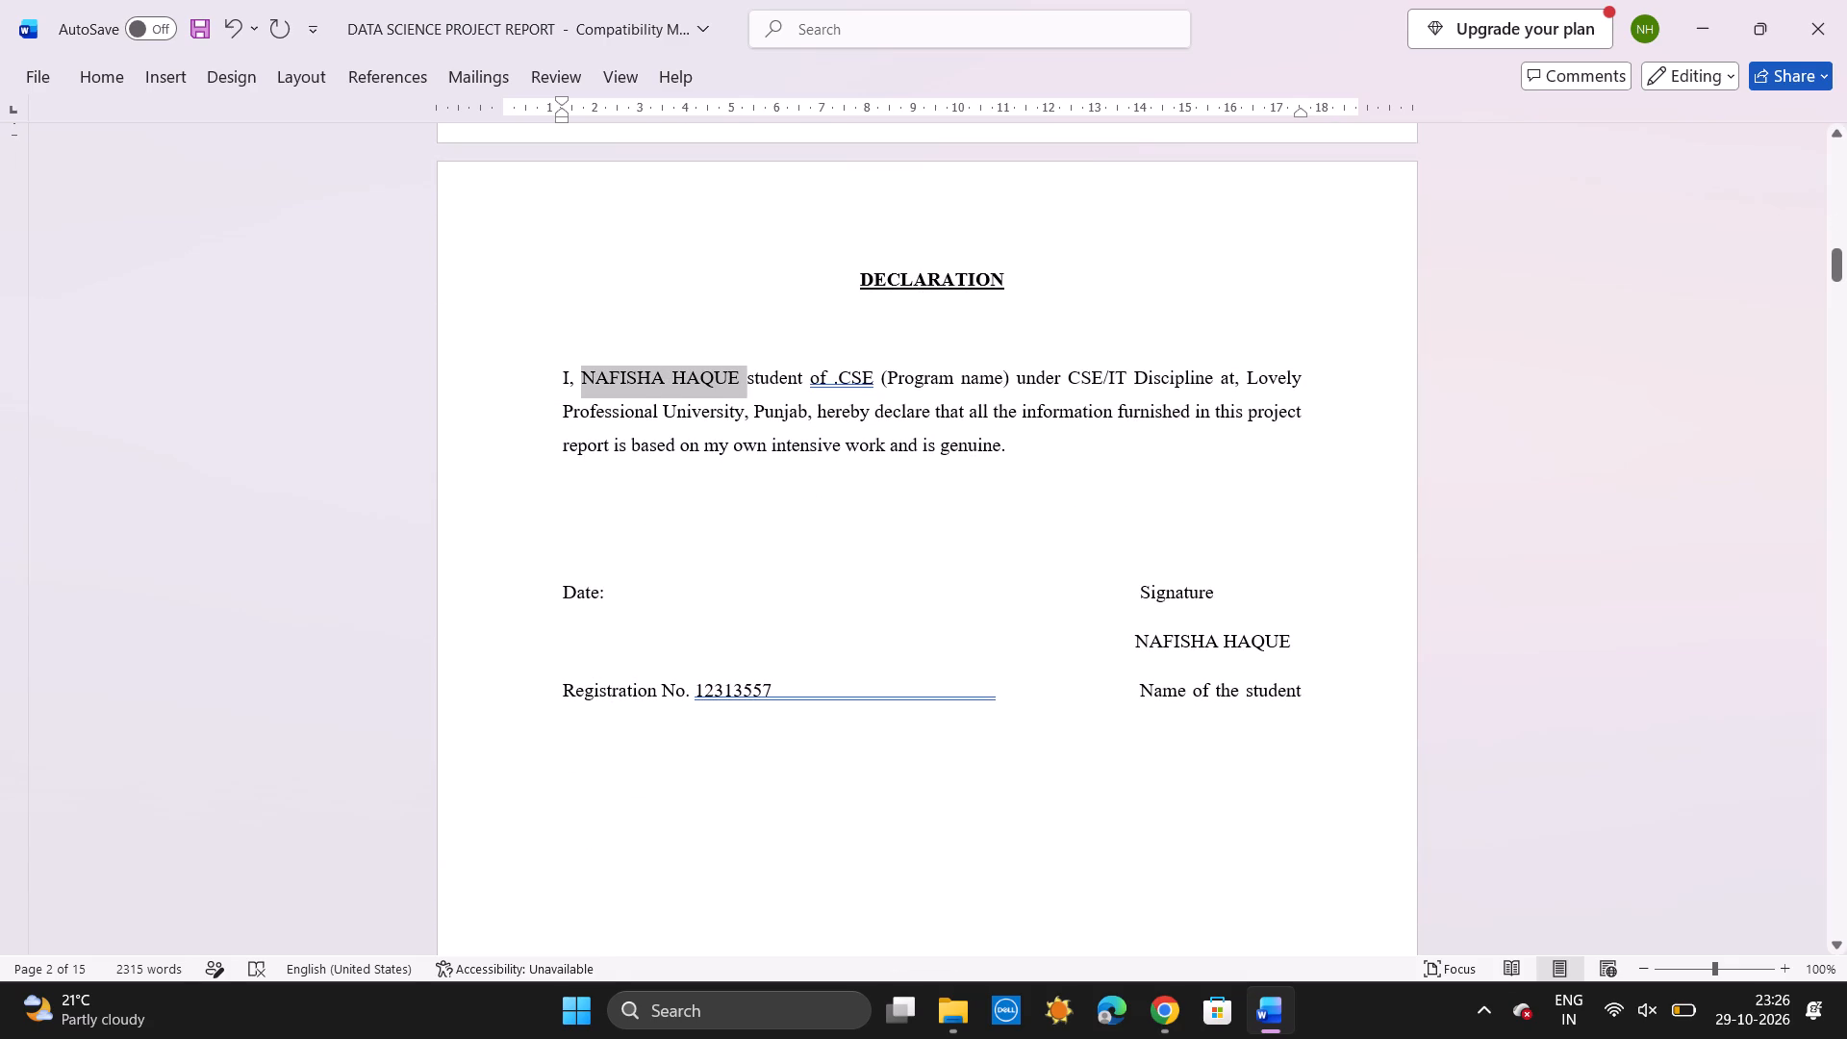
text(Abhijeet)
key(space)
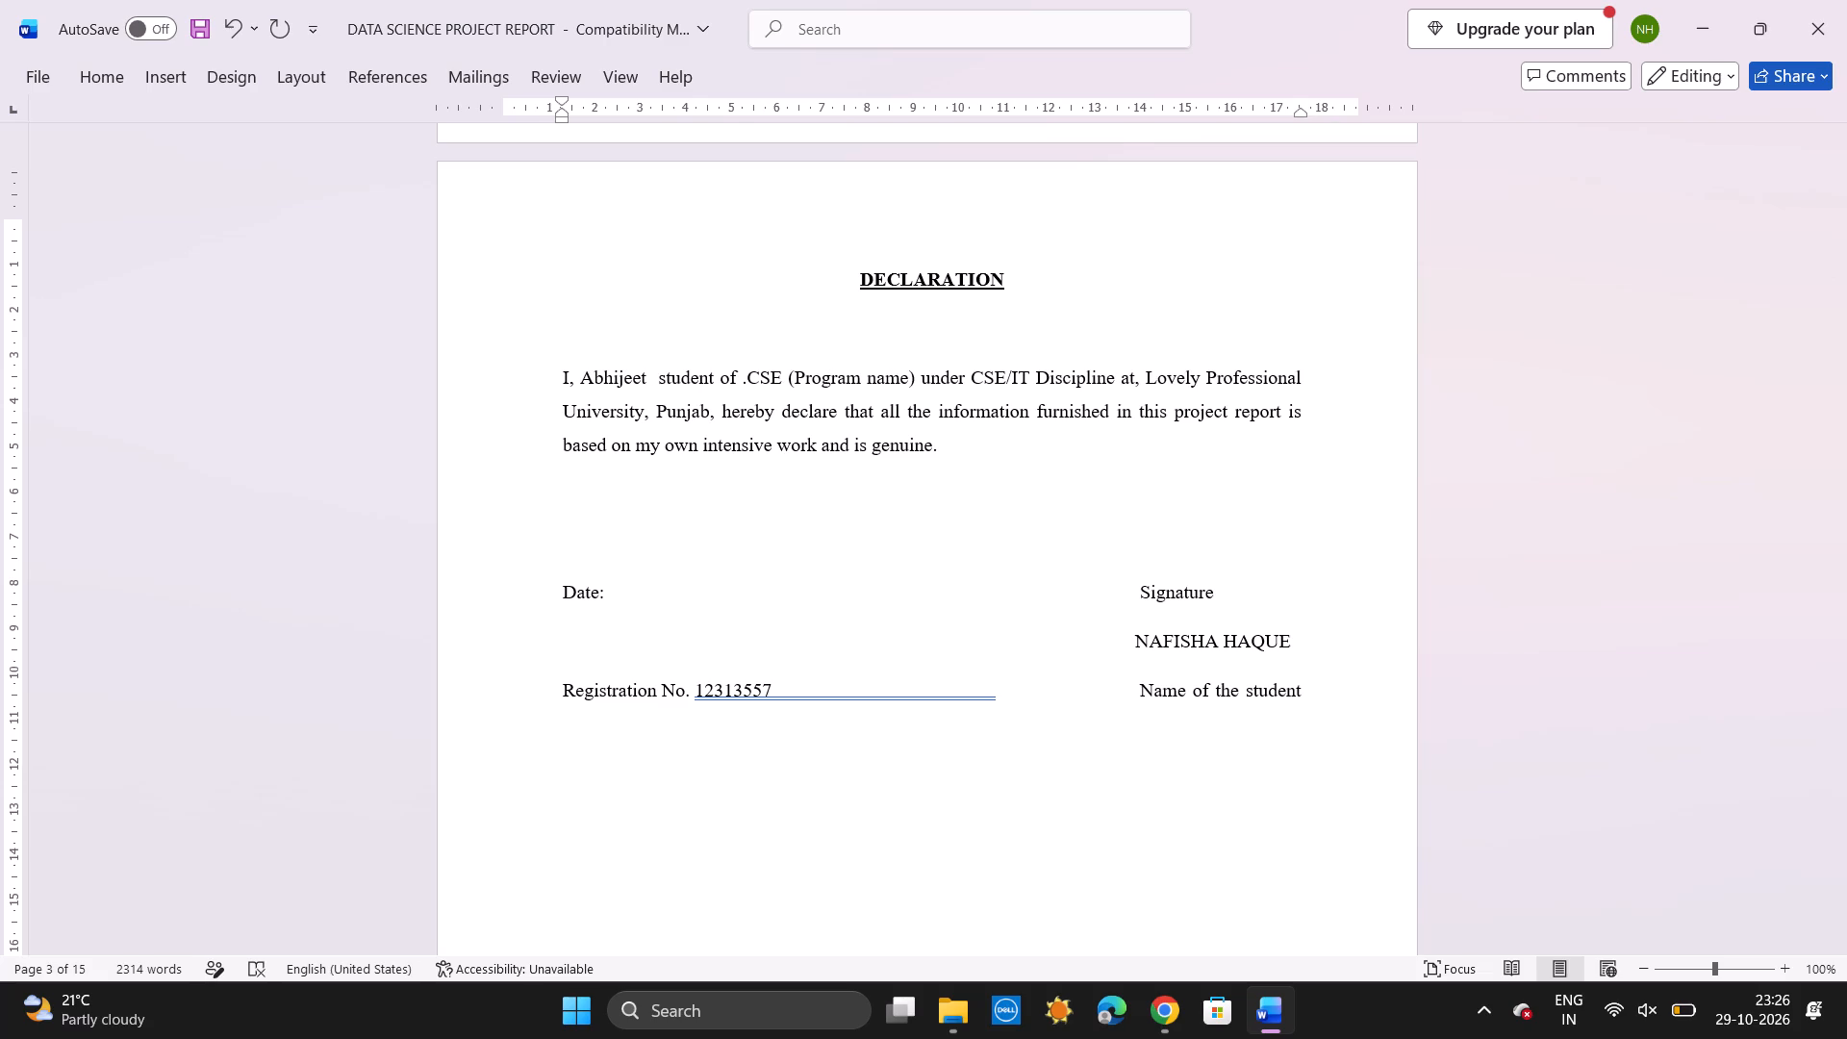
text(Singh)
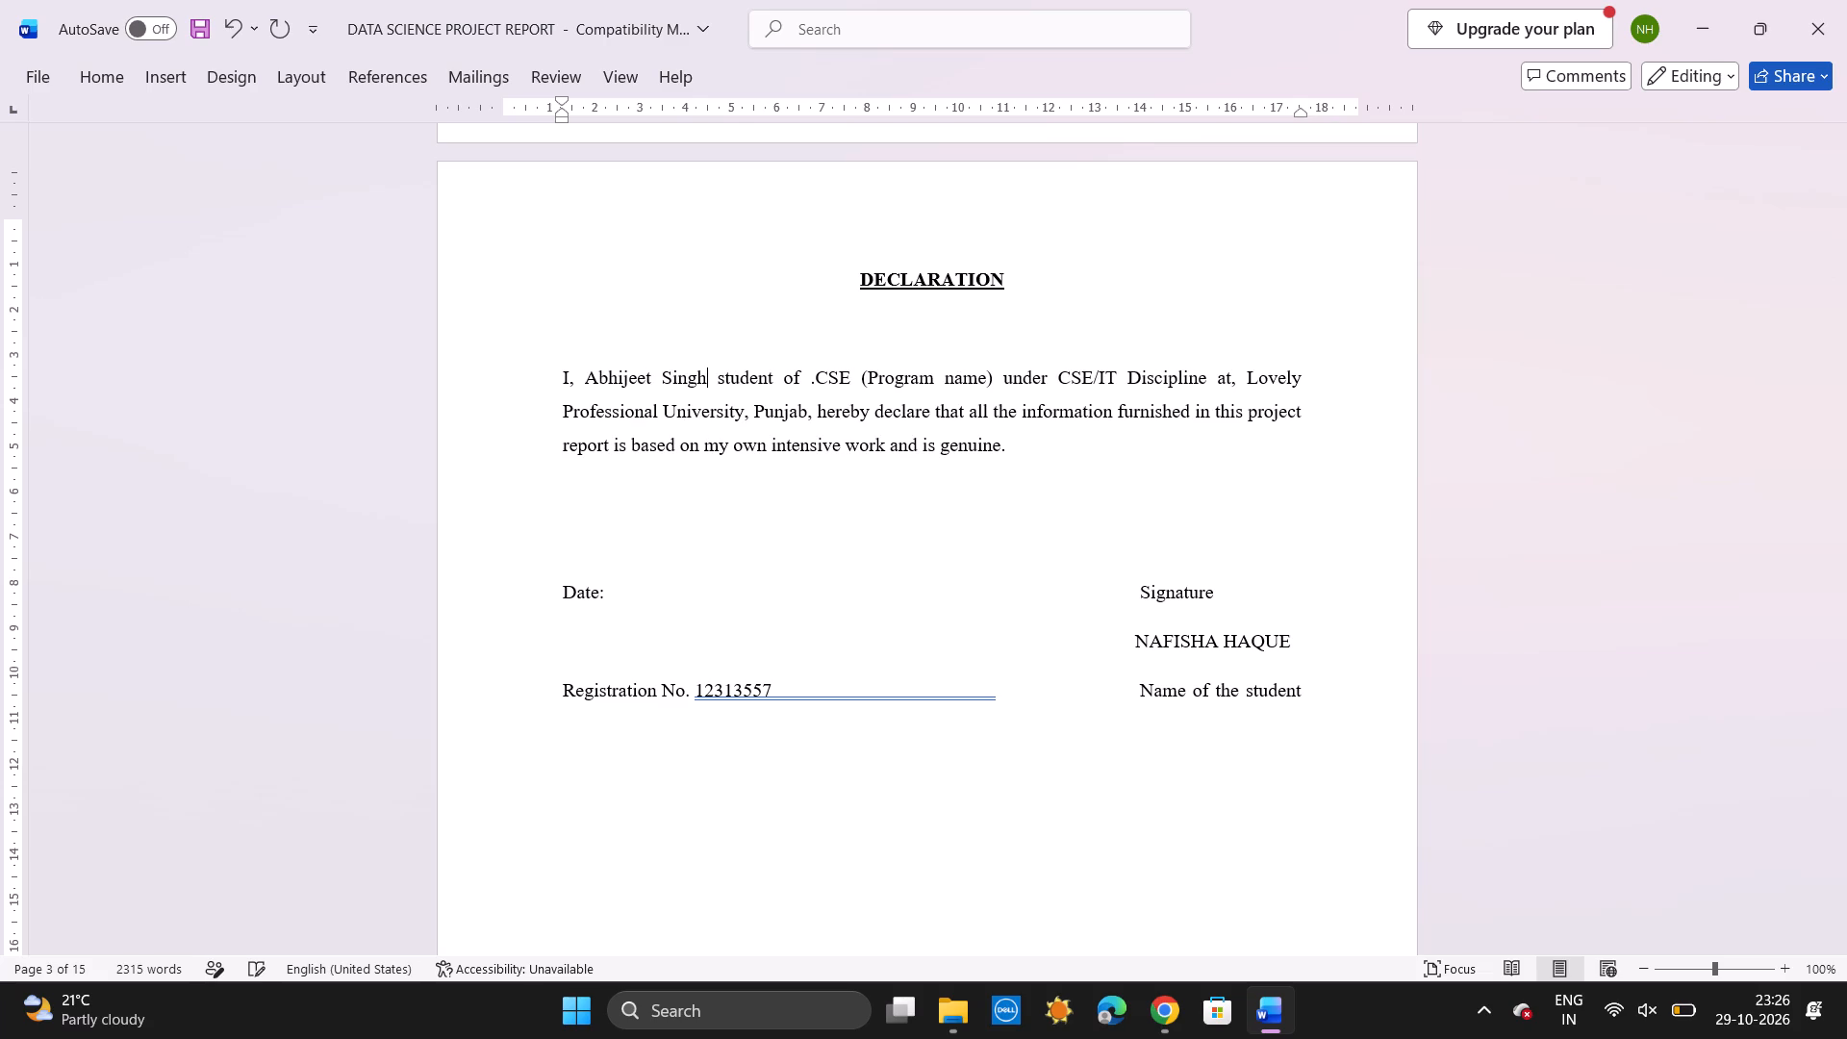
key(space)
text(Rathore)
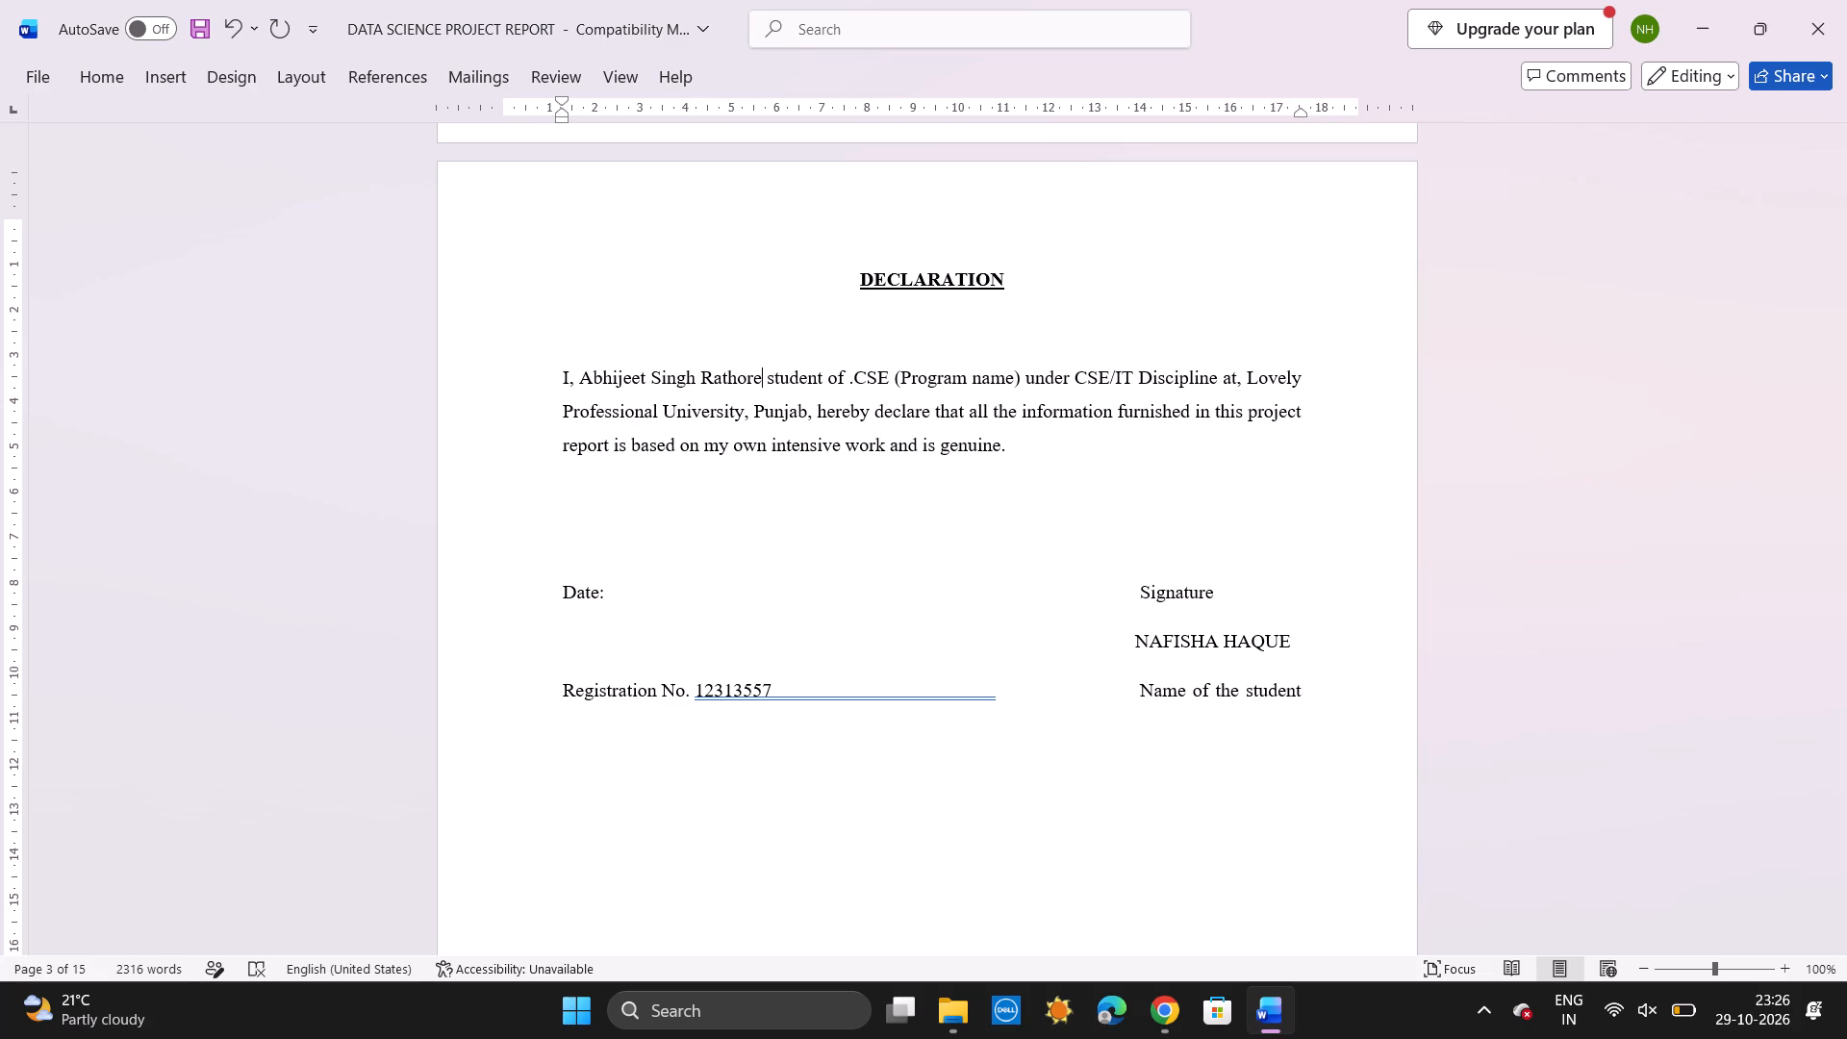
scroll(997, 484, down, 1)
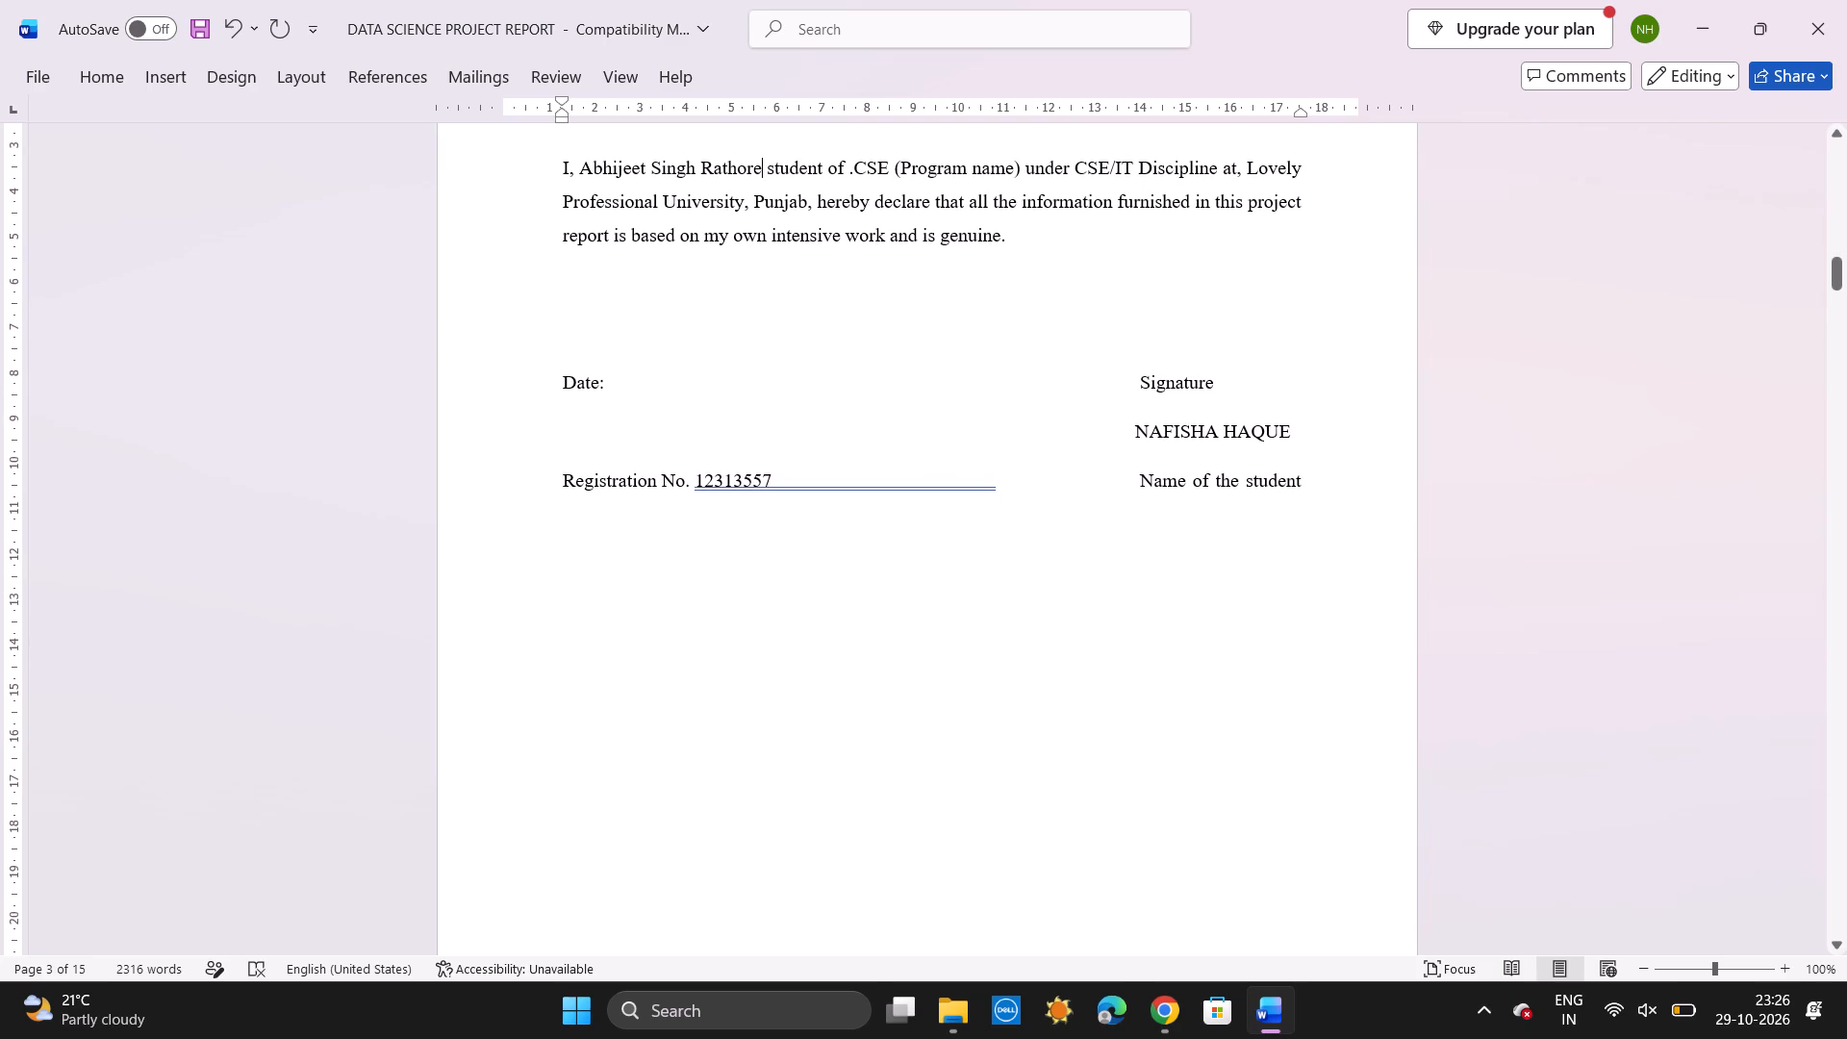
Replace the last four digits of the registration number under the Declaration to match the cover page.
click(772, 479)
key(BackSpace)
key(BackSpace)
key(BackSpace)
key(BackSpace)
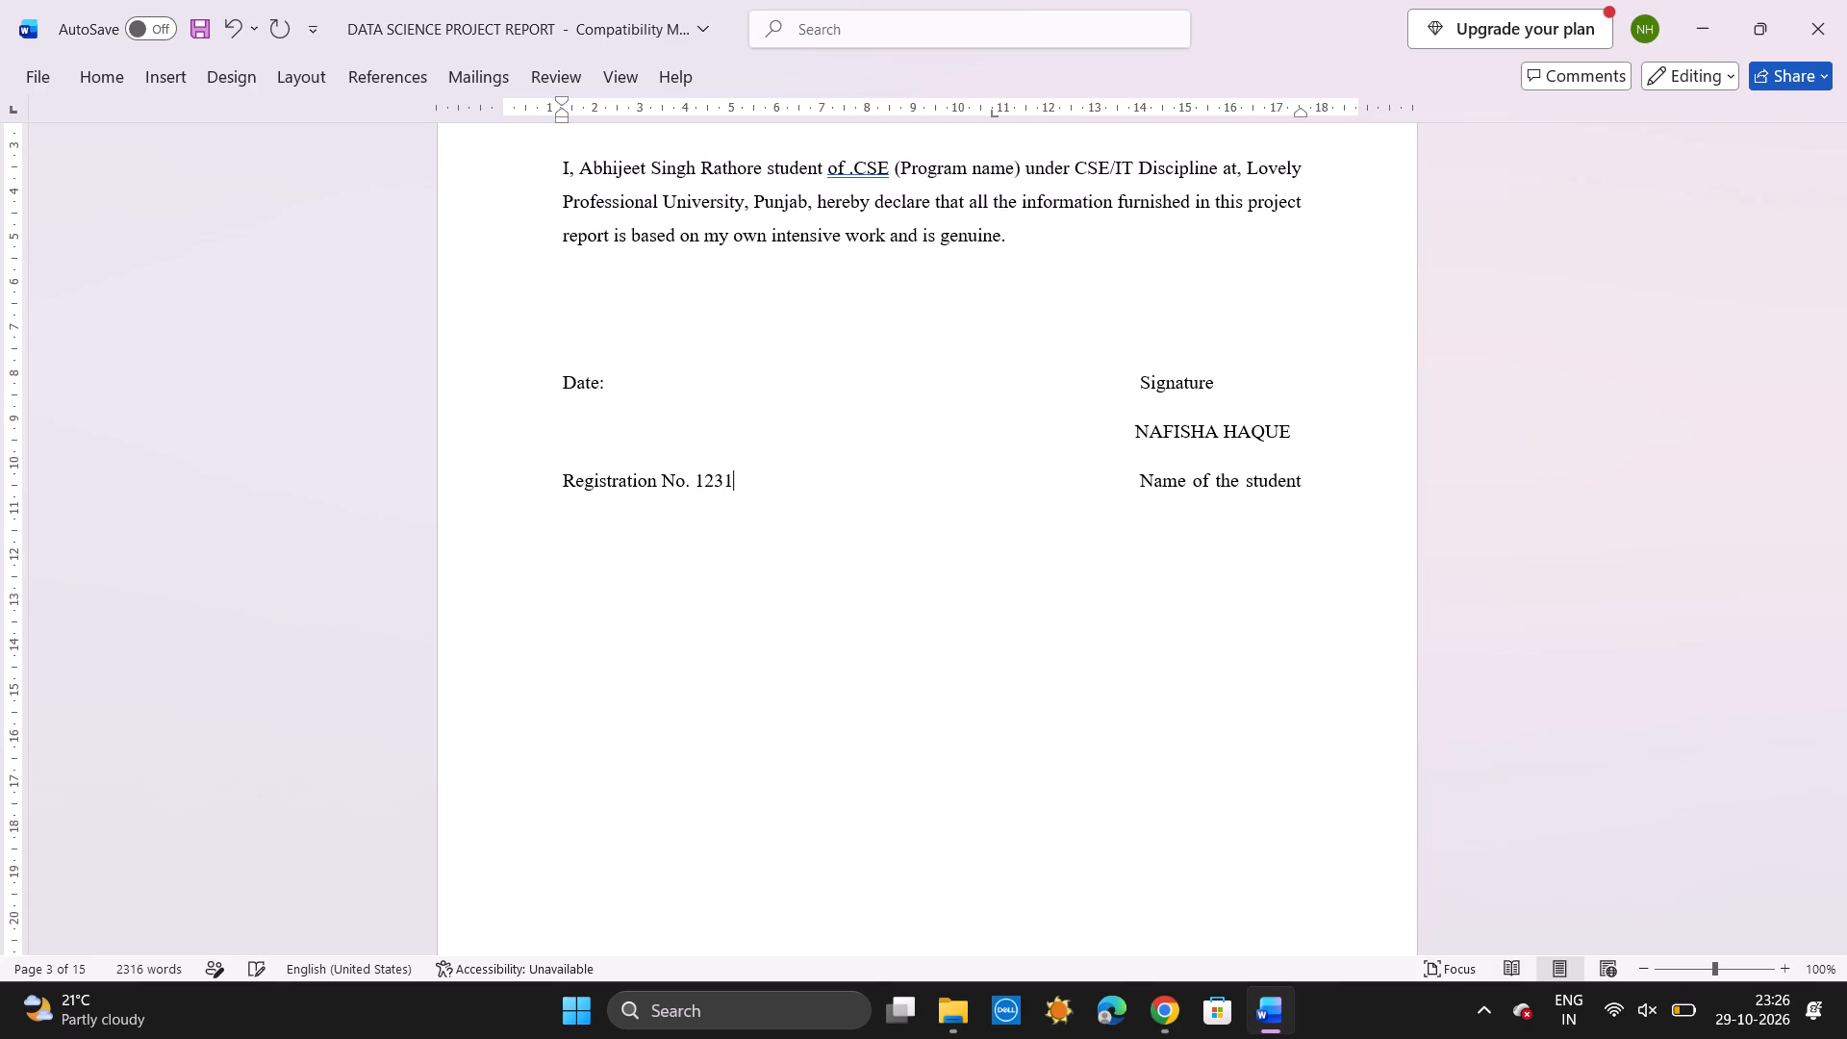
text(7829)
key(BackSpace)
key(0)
Replace the student's name under Signature on the Declaration page with the new student's full name.
drag(1134, 437, 1212, 435)
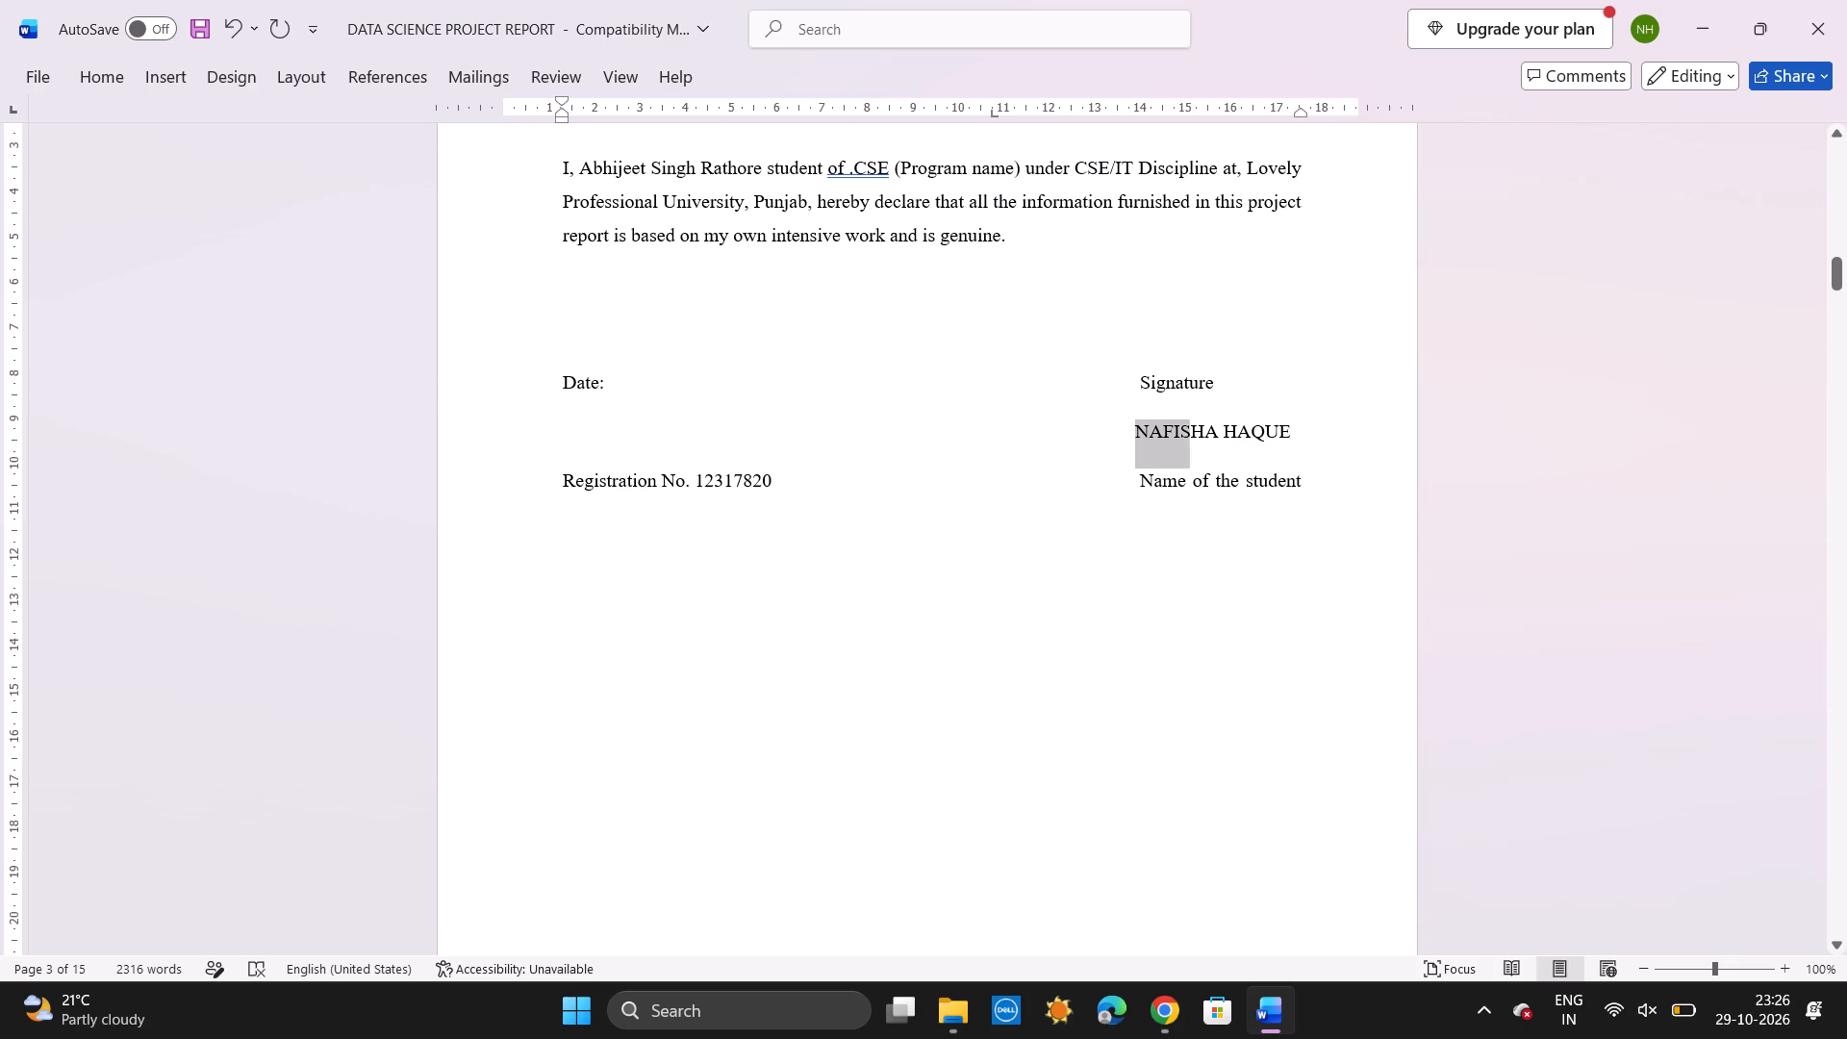
drag(1212, 435, 1284, 431)
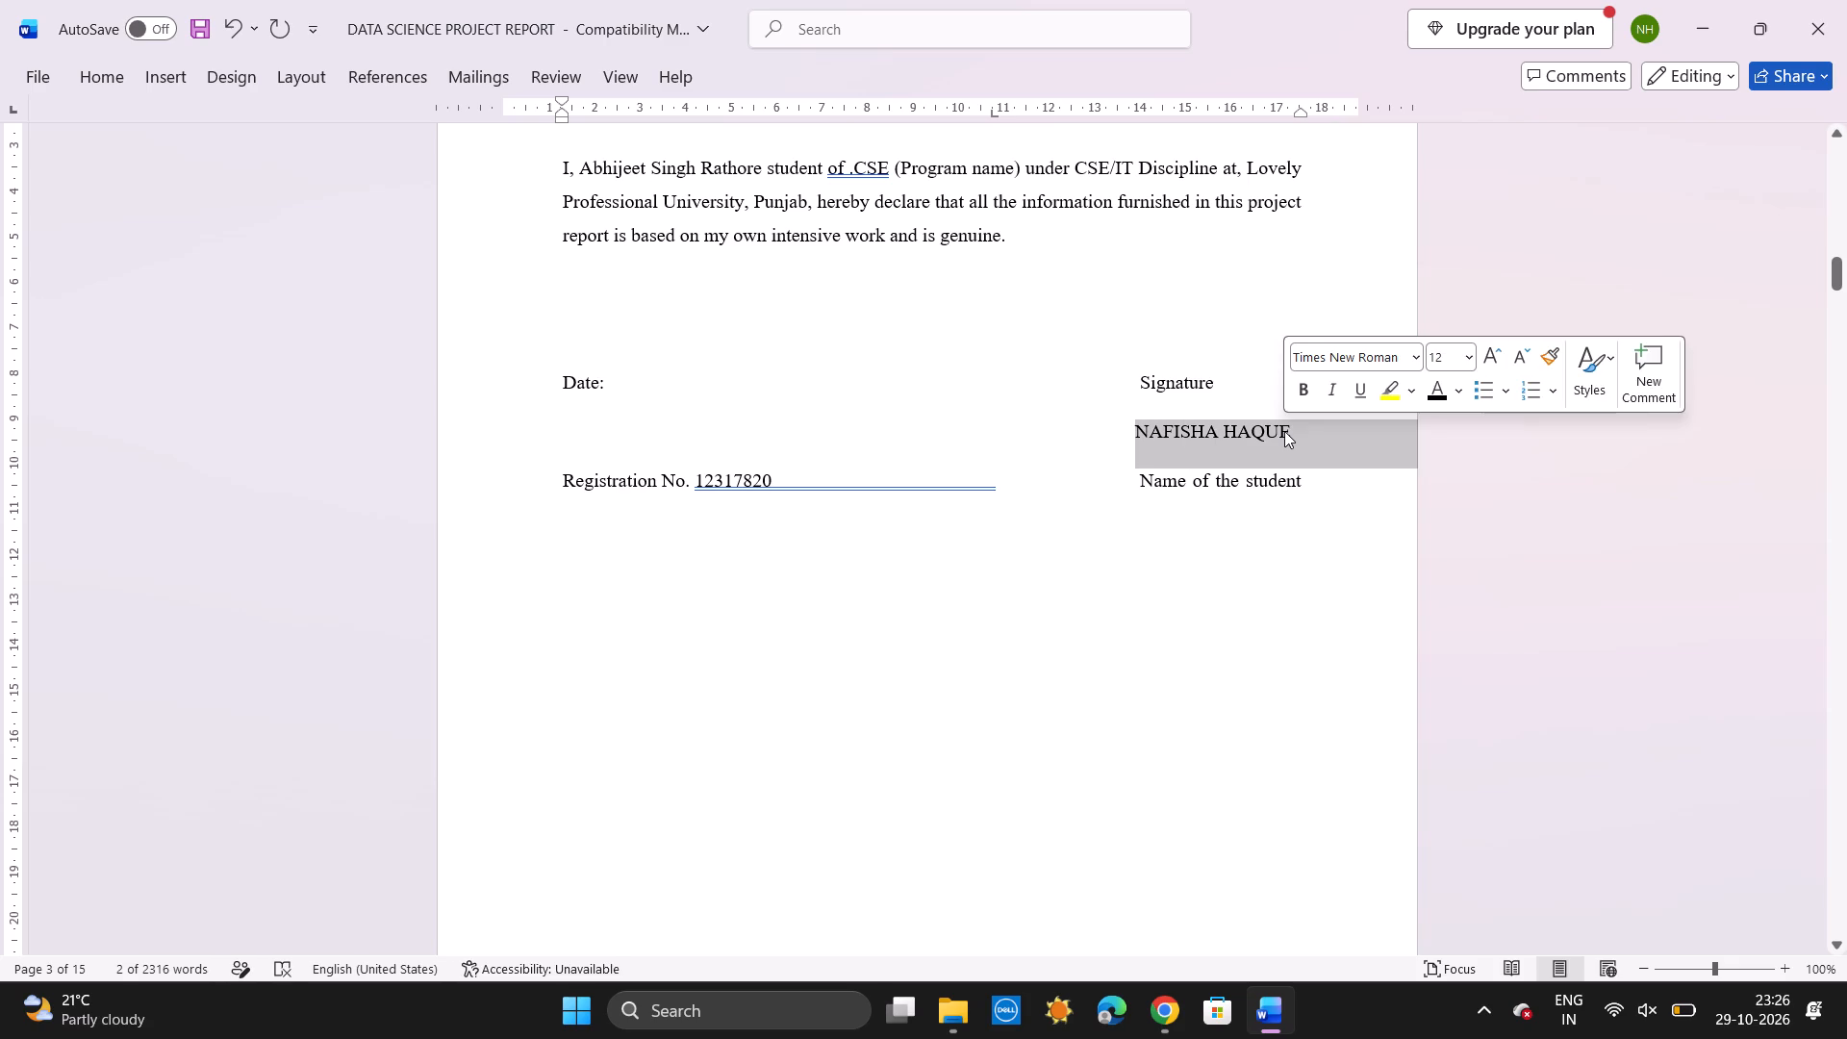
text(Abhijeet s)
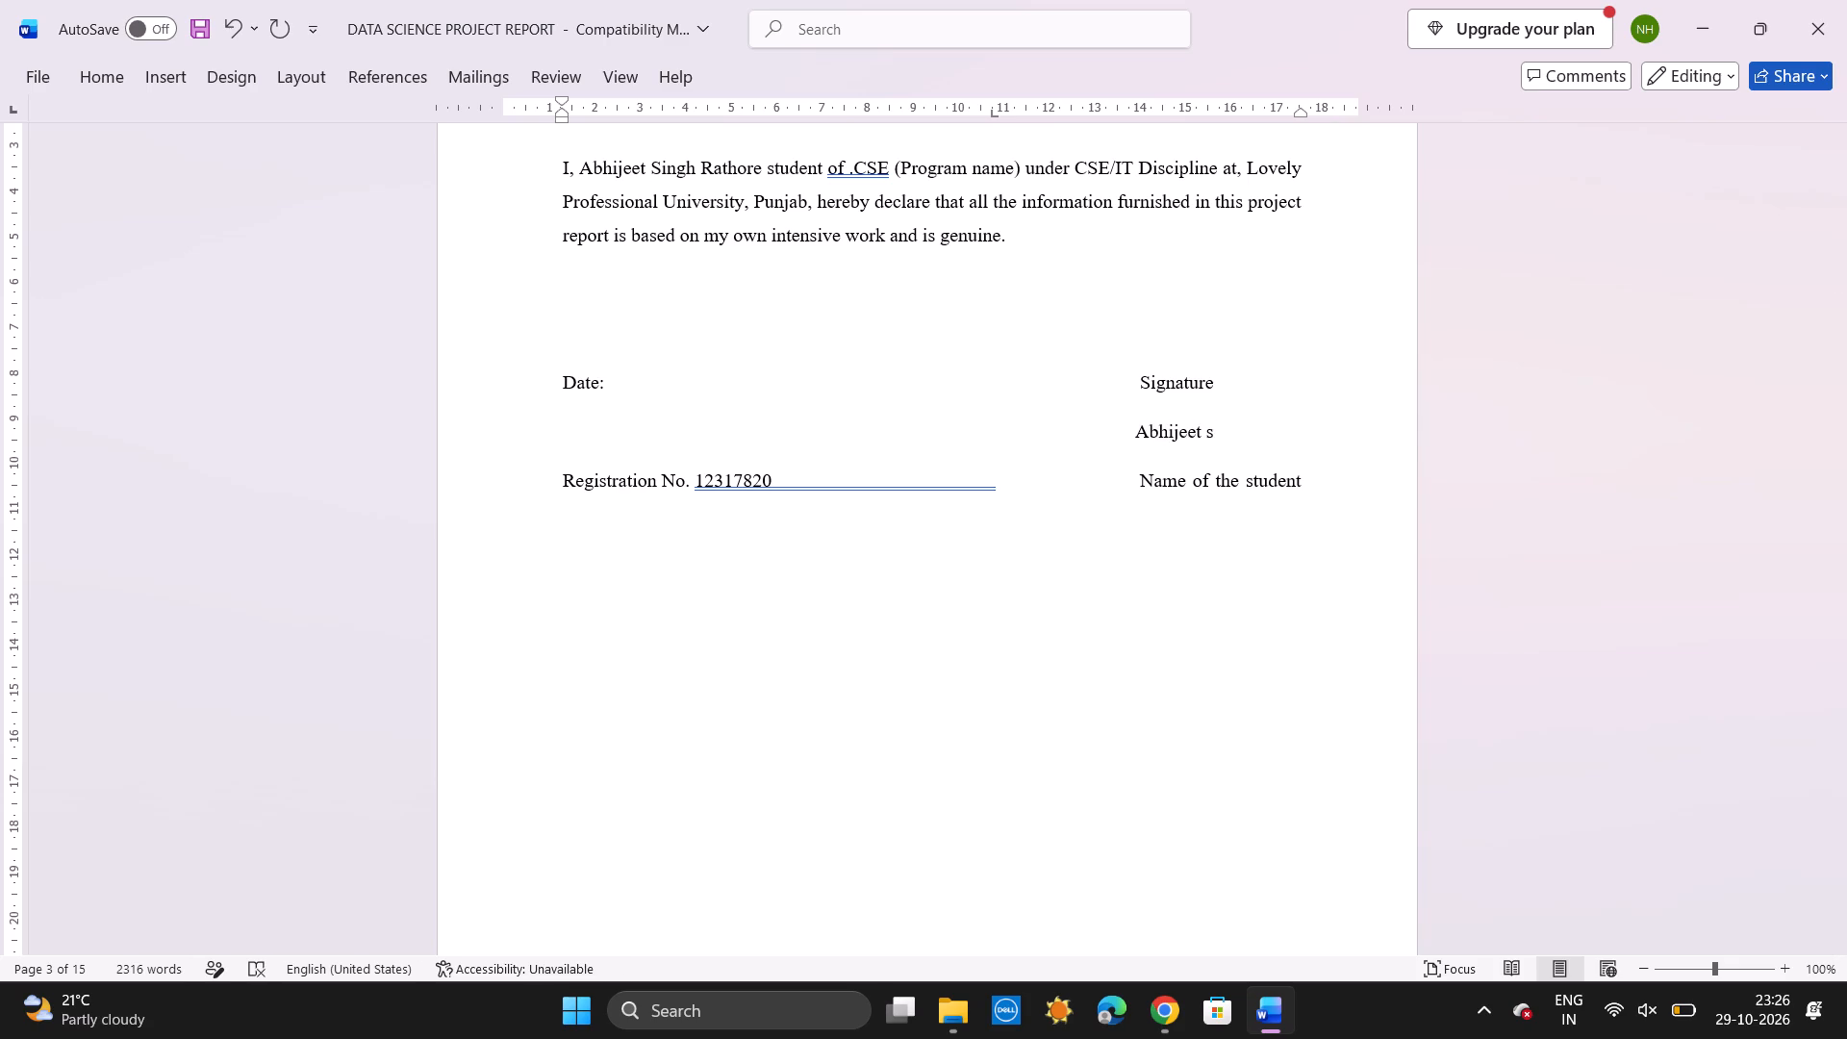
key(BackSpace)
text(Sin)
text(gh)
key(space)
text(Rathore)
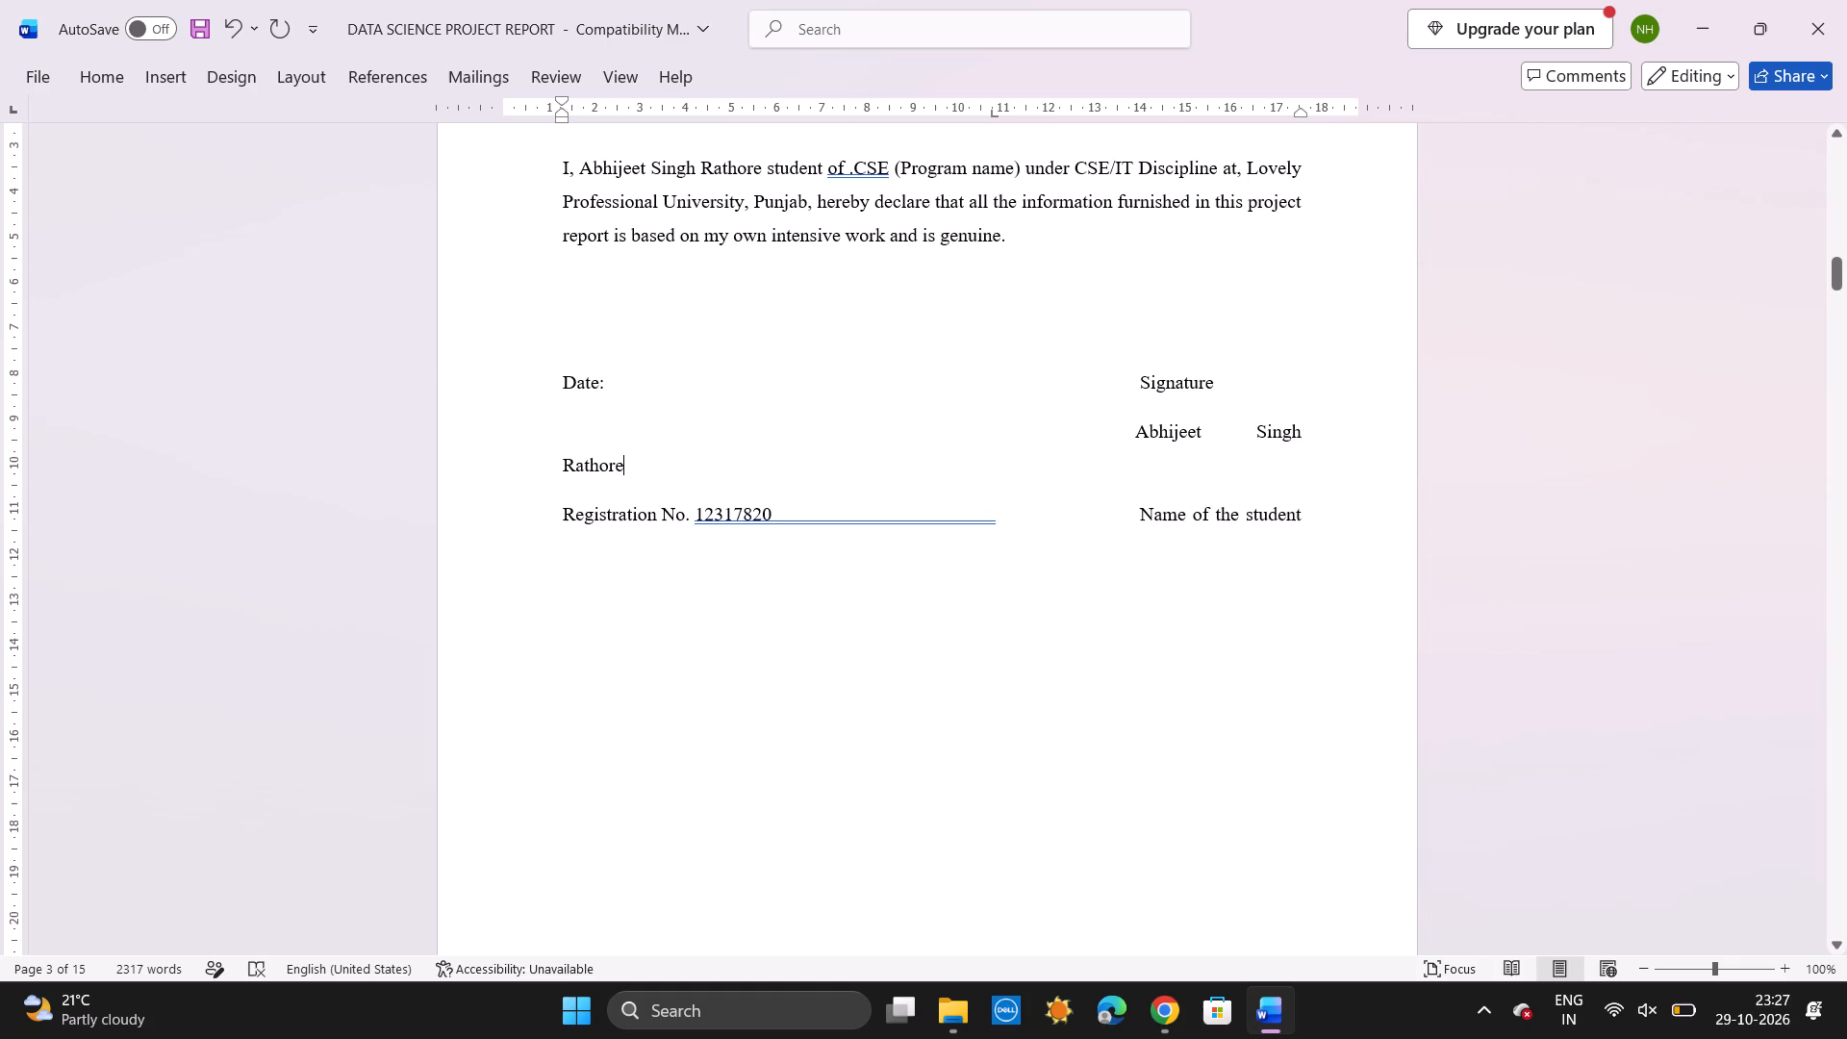
Remove the extra spacing before the new student's name under Signature so the full name fits on one line.
click(1142, 438)
click(1135, 435)
key(BackSpace)
key(BackSpace)
key(BackSpace)
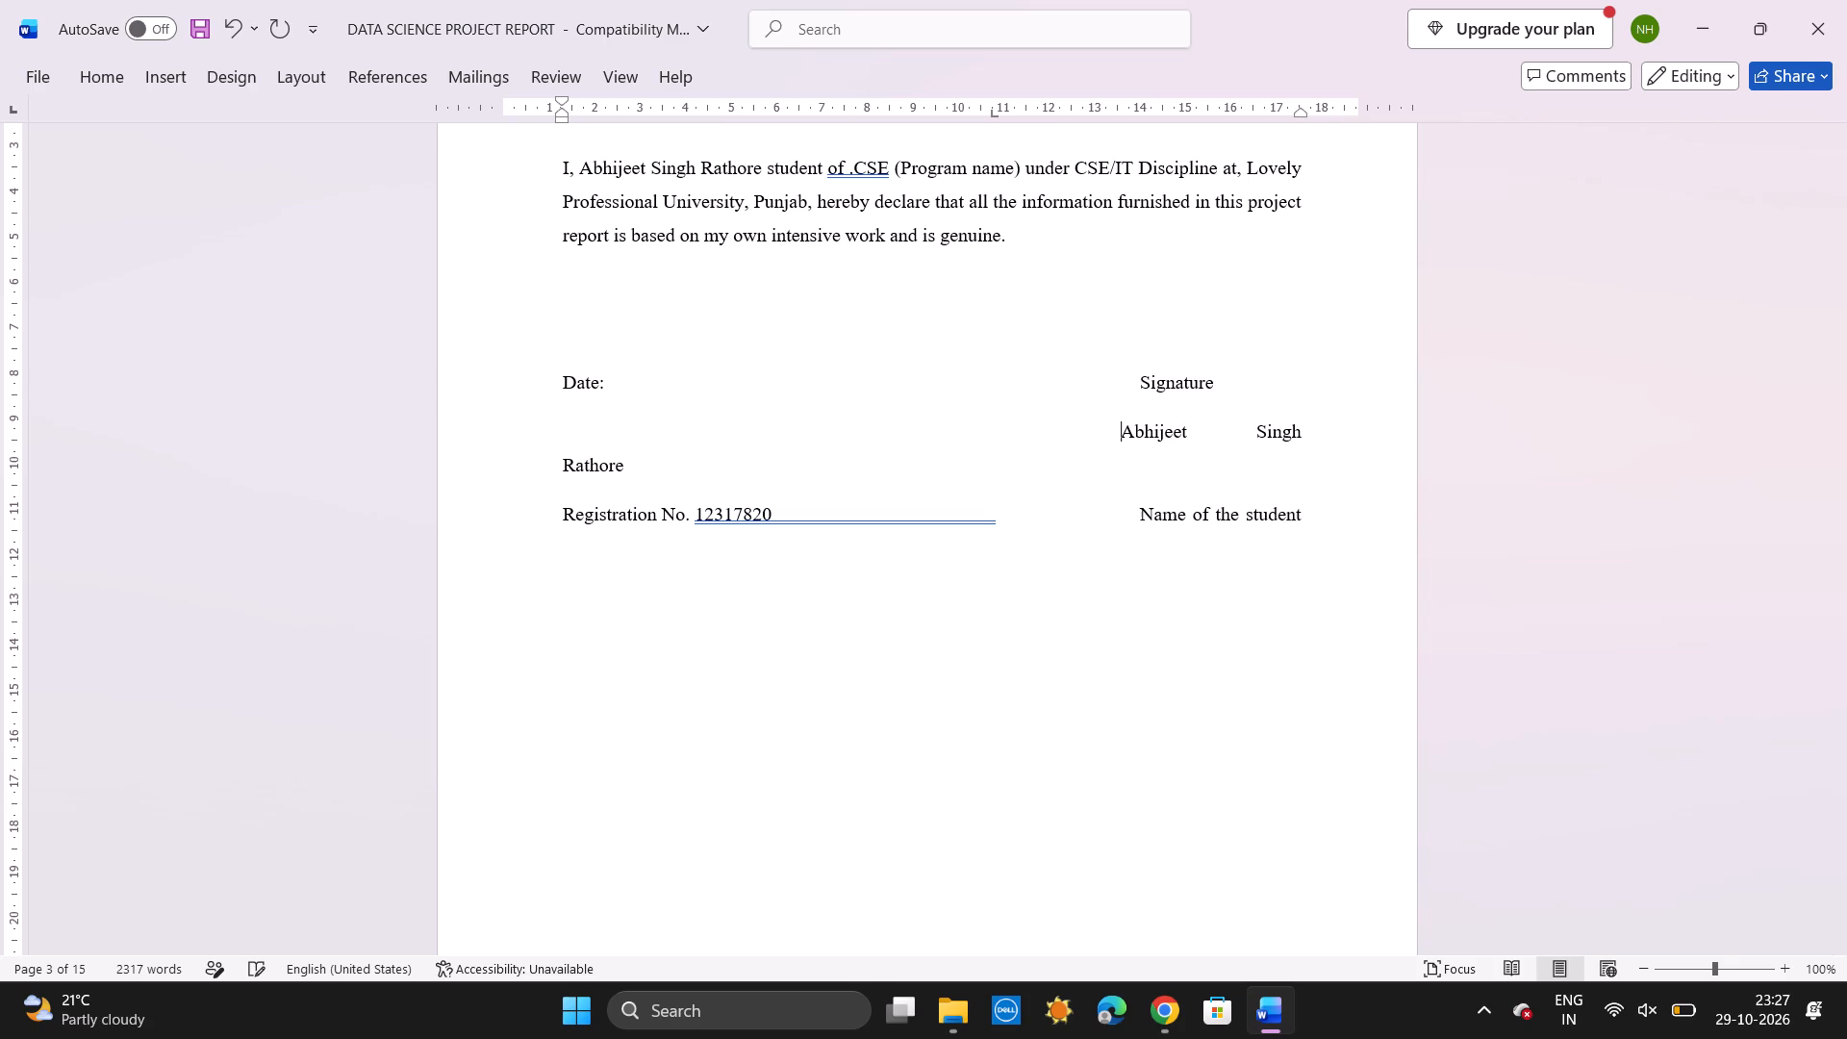
key(BackSpace)
key(BackSpace)
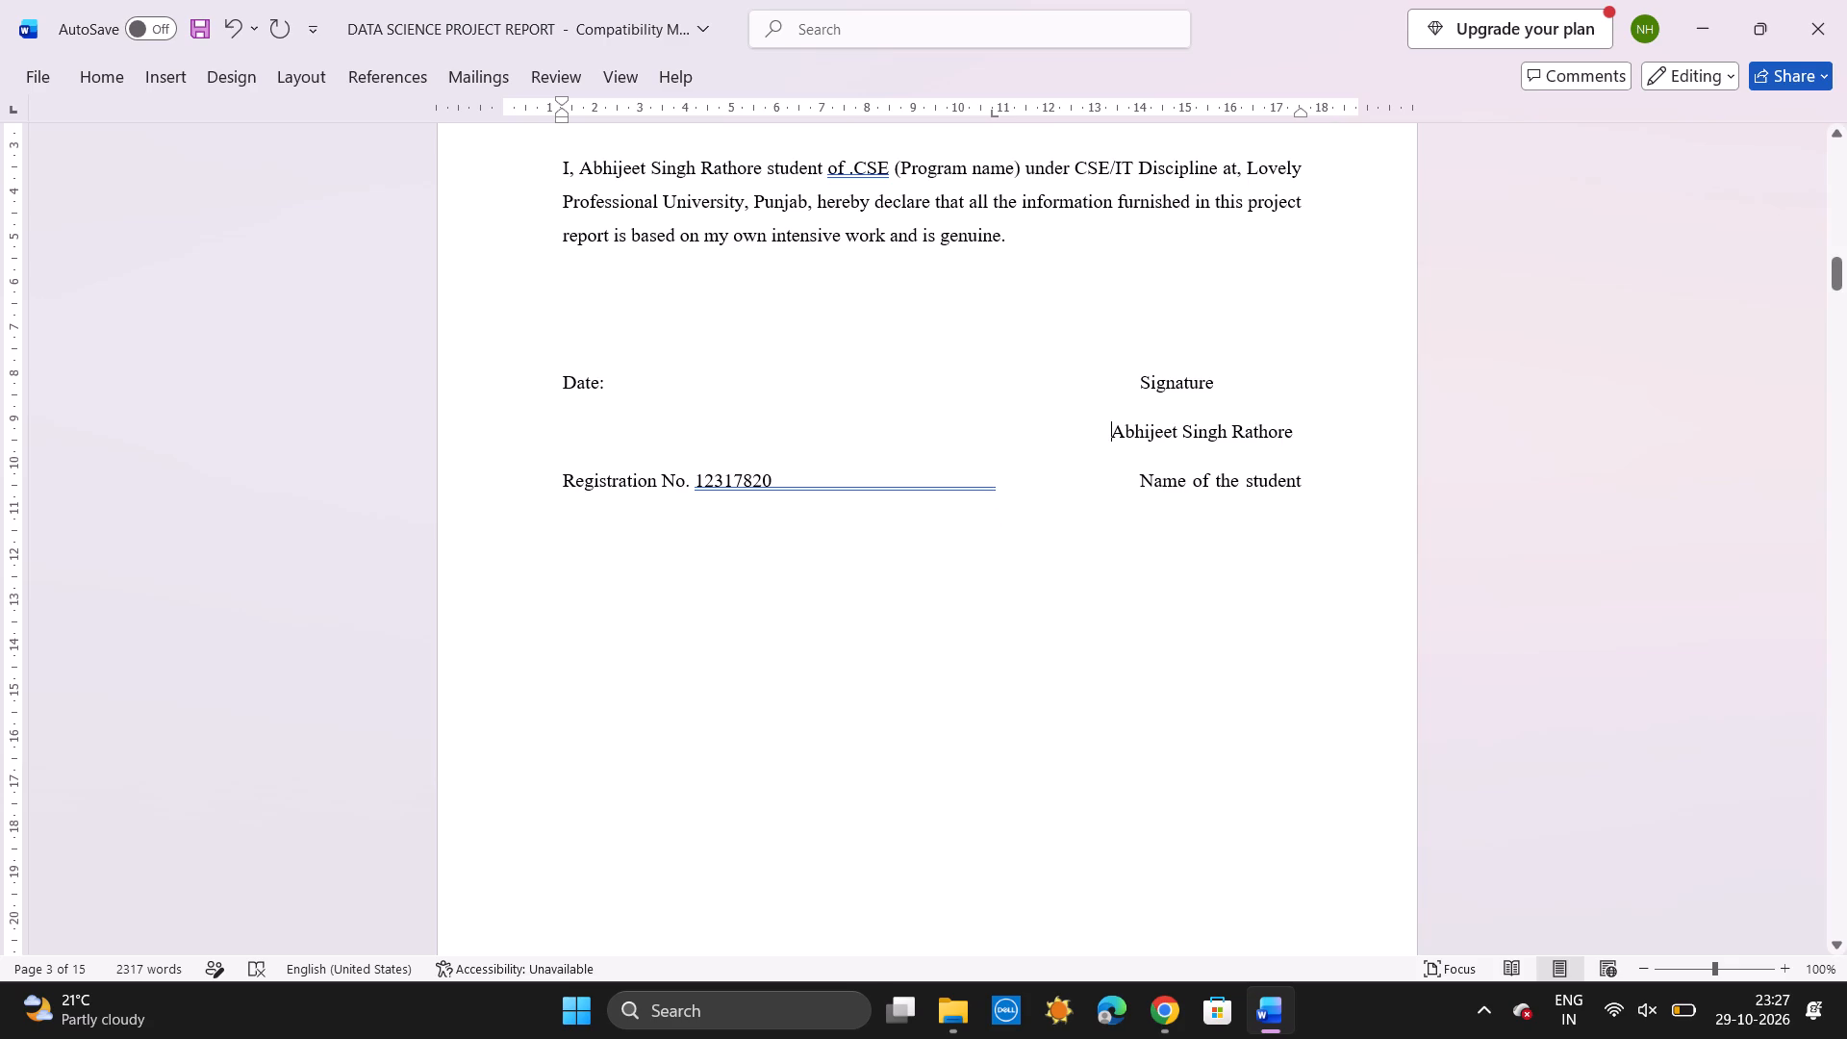
Look through the report from the Introduction to the closing sections for content that still needs adapting.
scroll(1081, 615, down, 7)
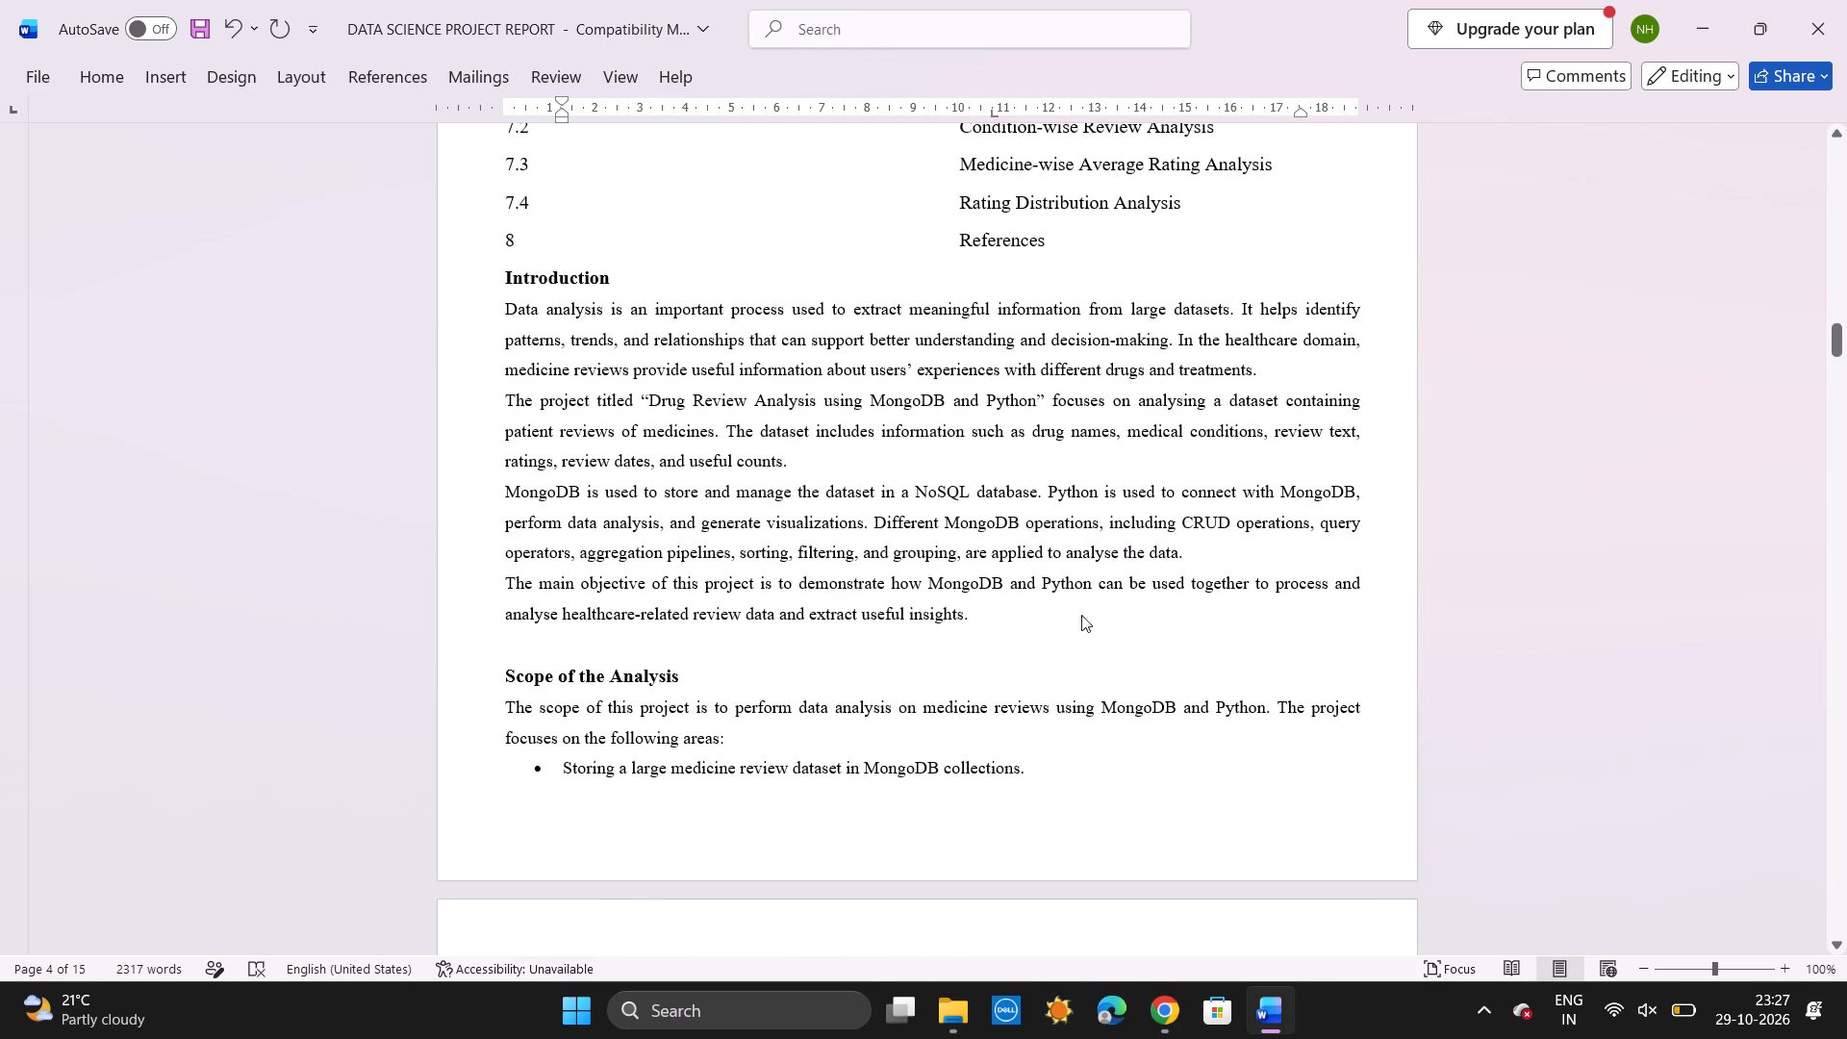
scroll(1081, 615, down, 6)
scroll(1081, 615, up, 2)
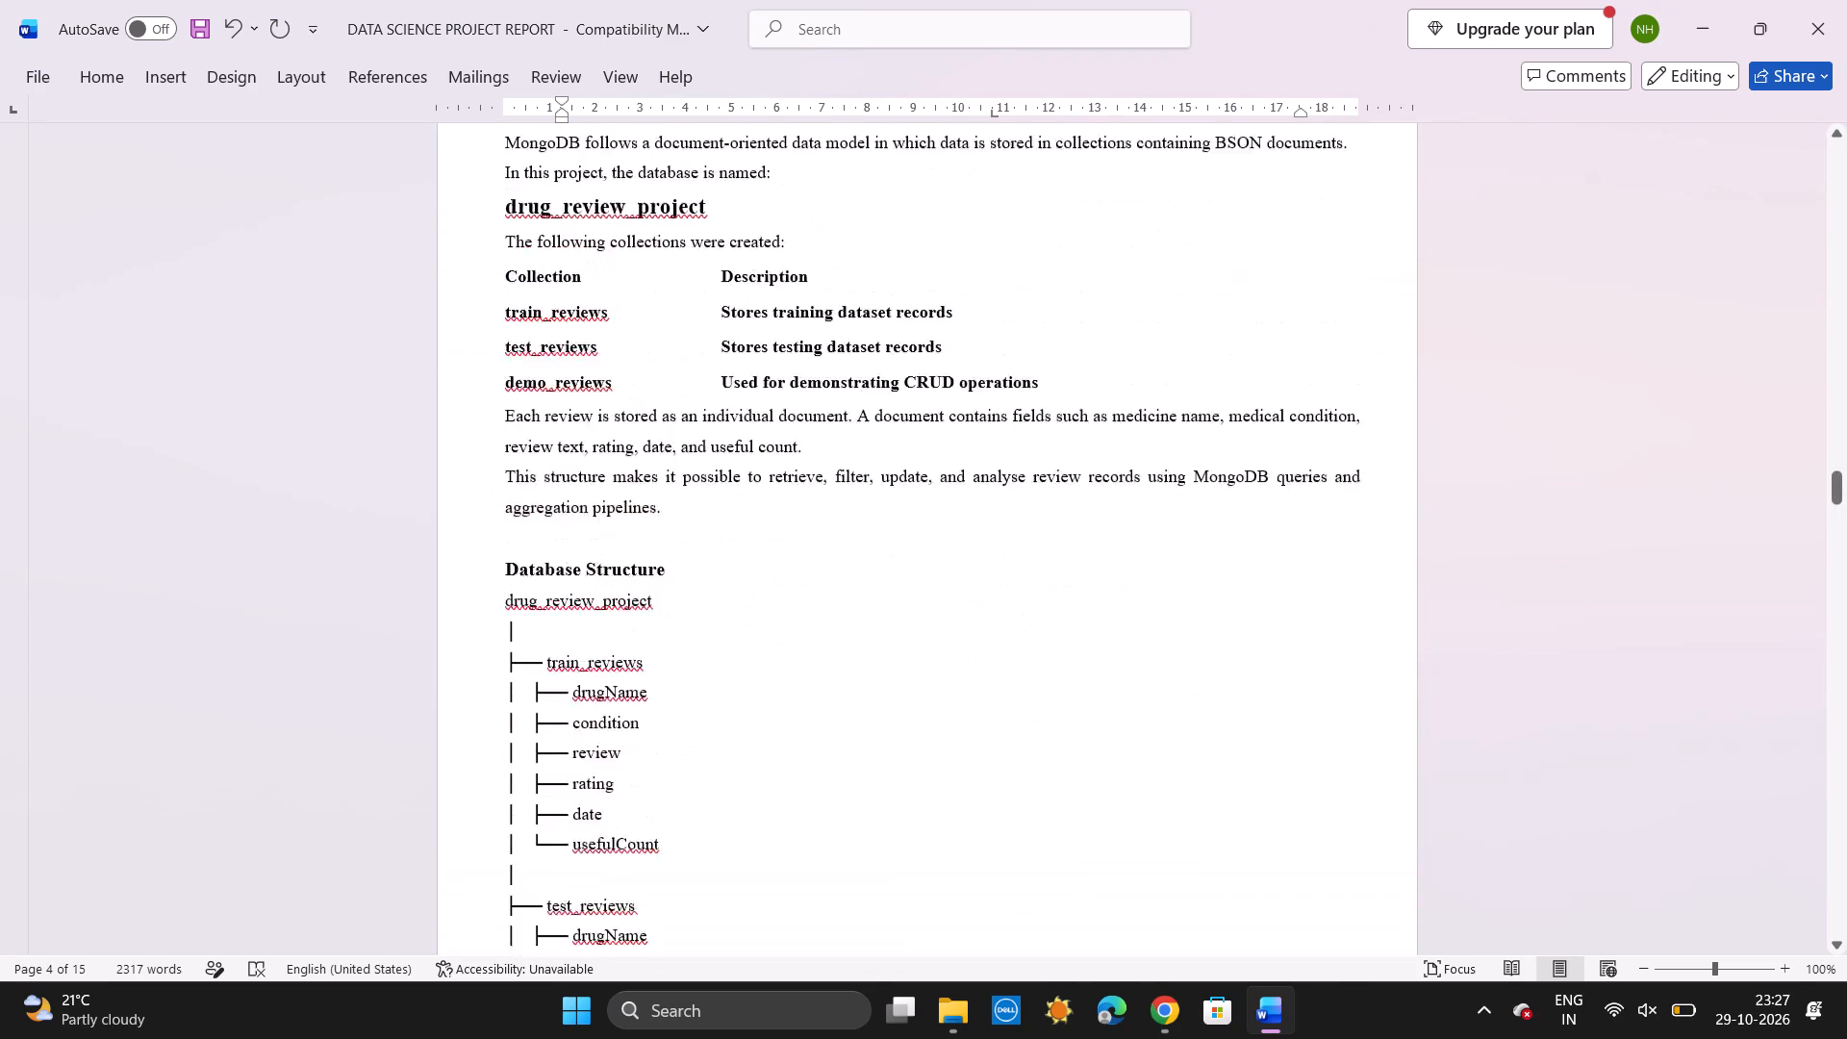
scroll(1081, 615, up, 3)
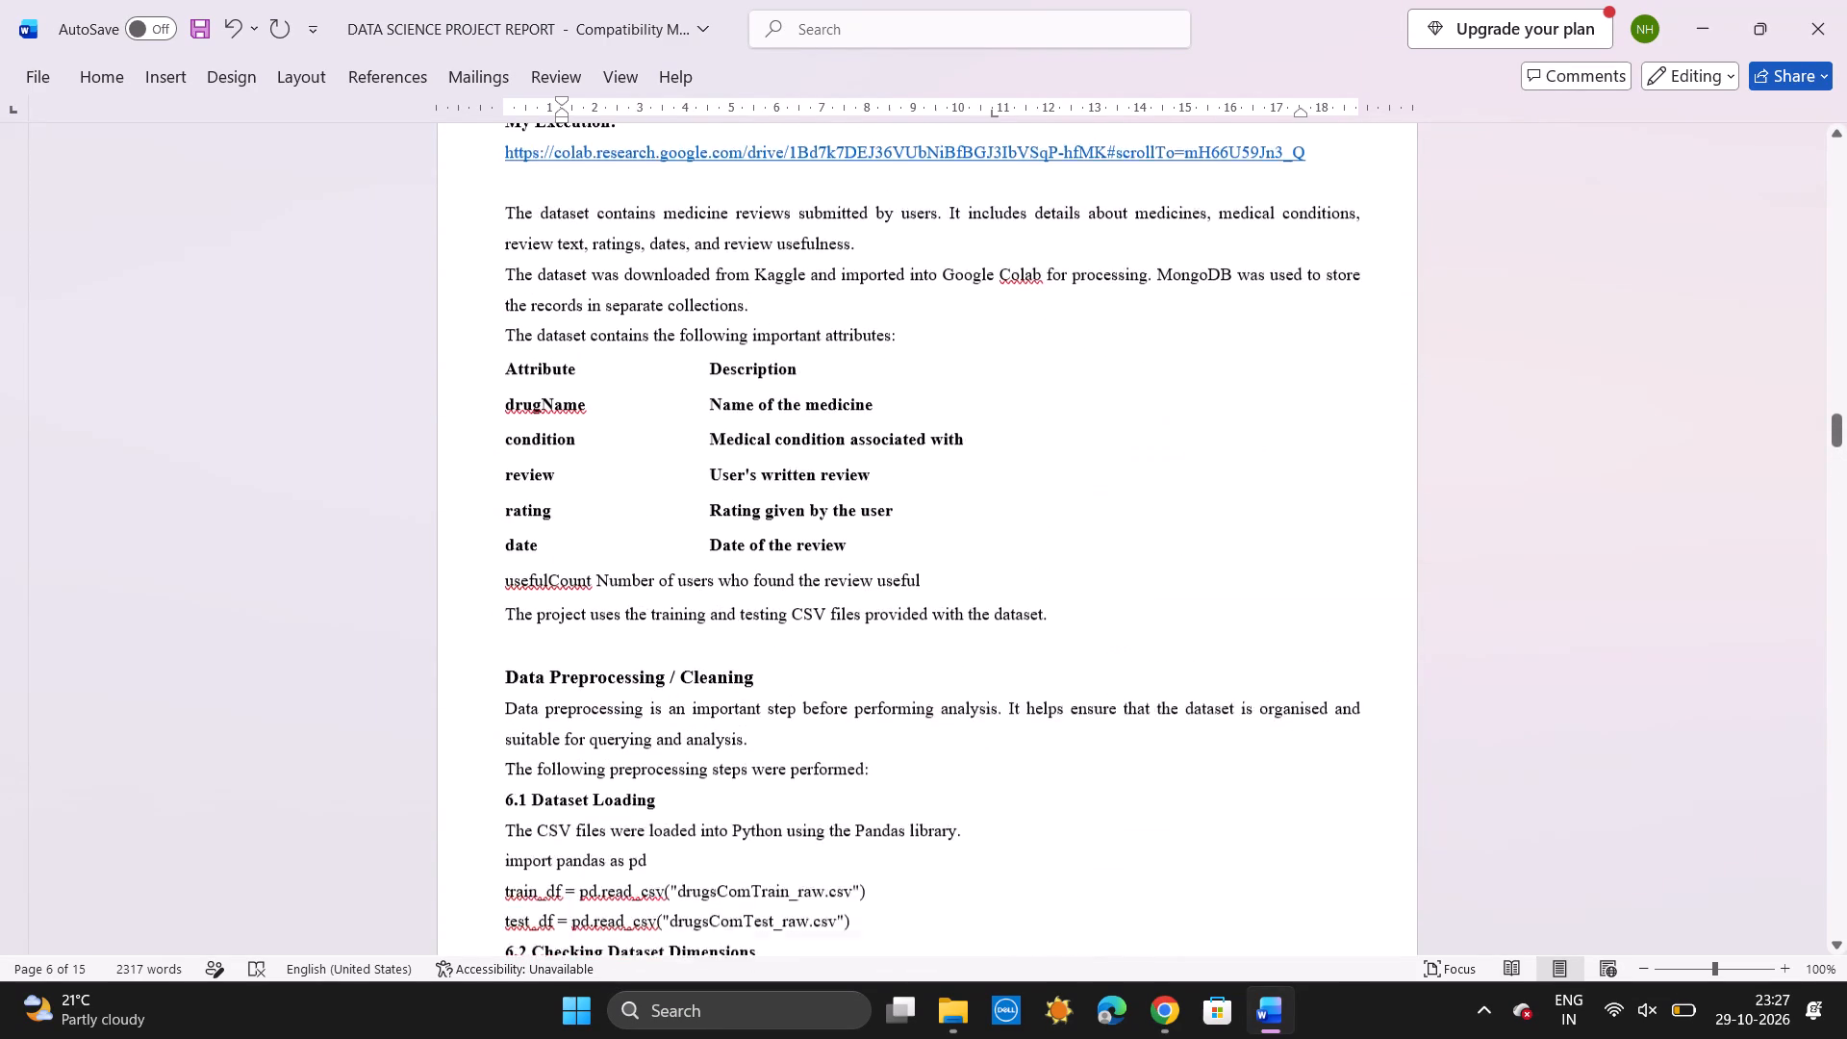
scroll(1081, 615, up, 2)
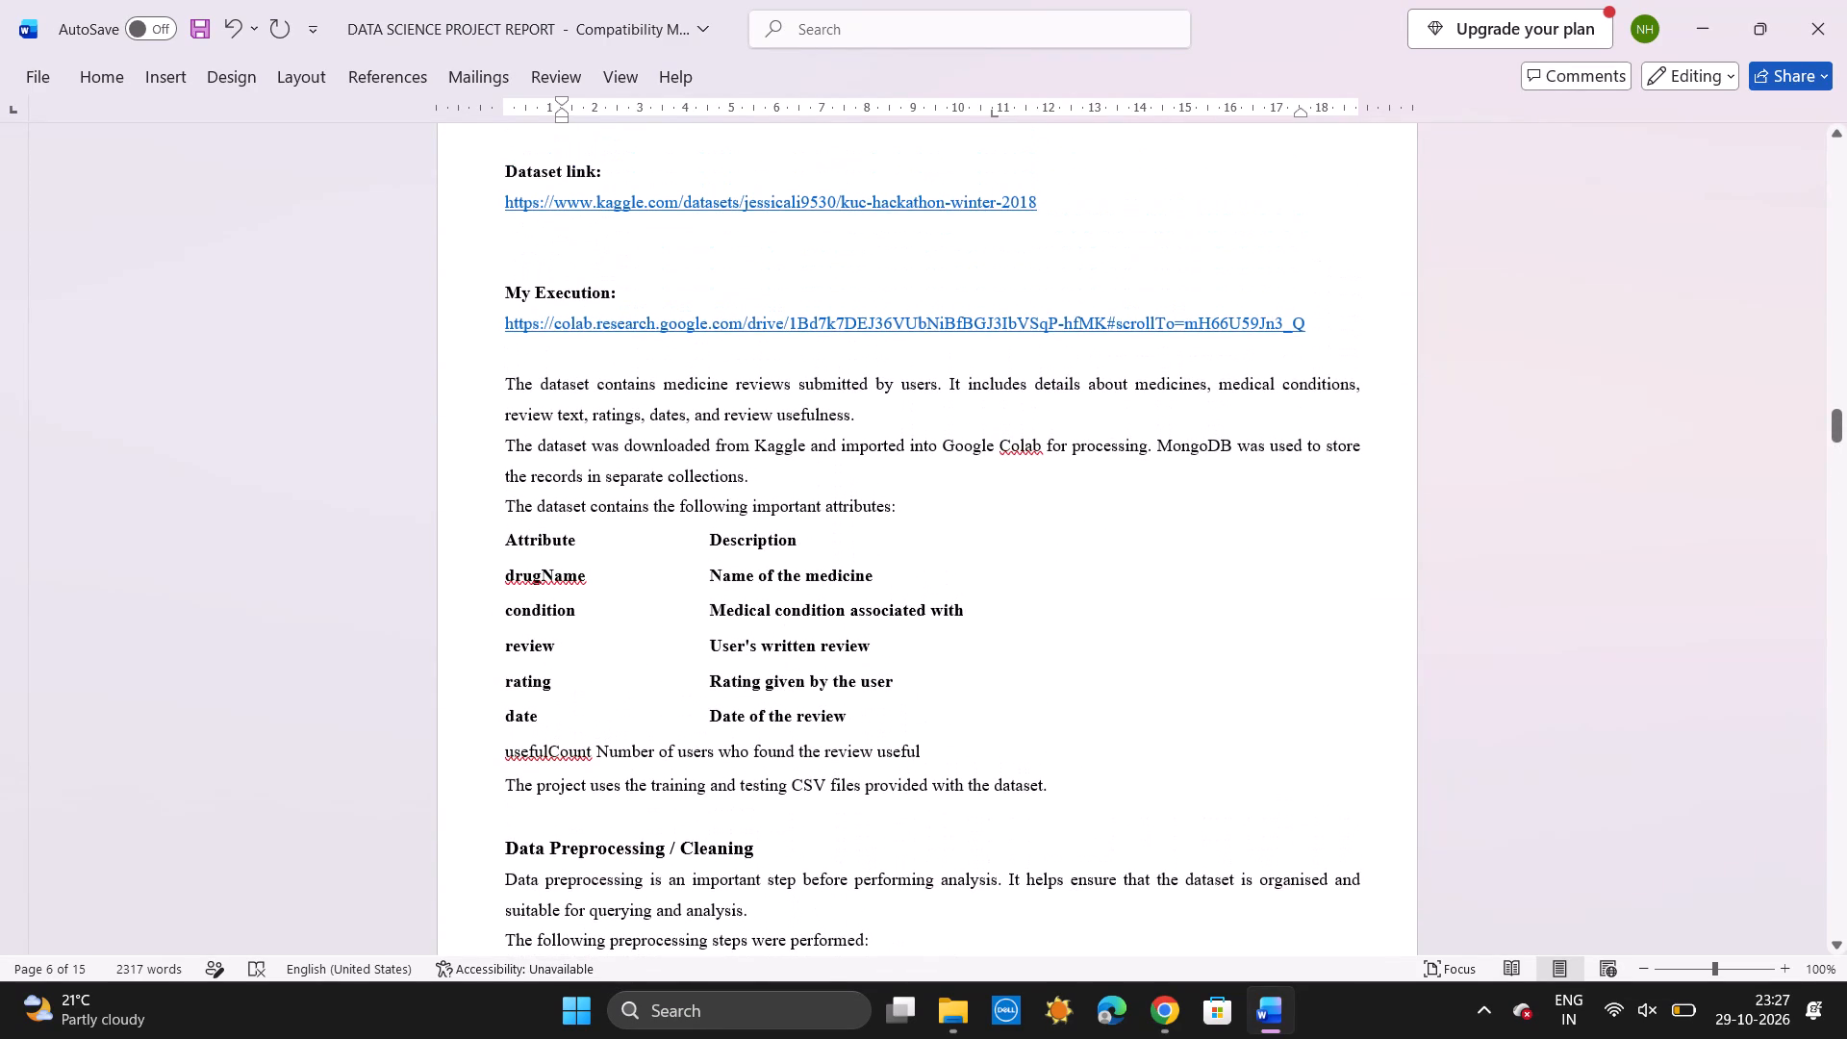
scroll(1081, 615, up, 1)
scroll(1081, 615, down, 5)
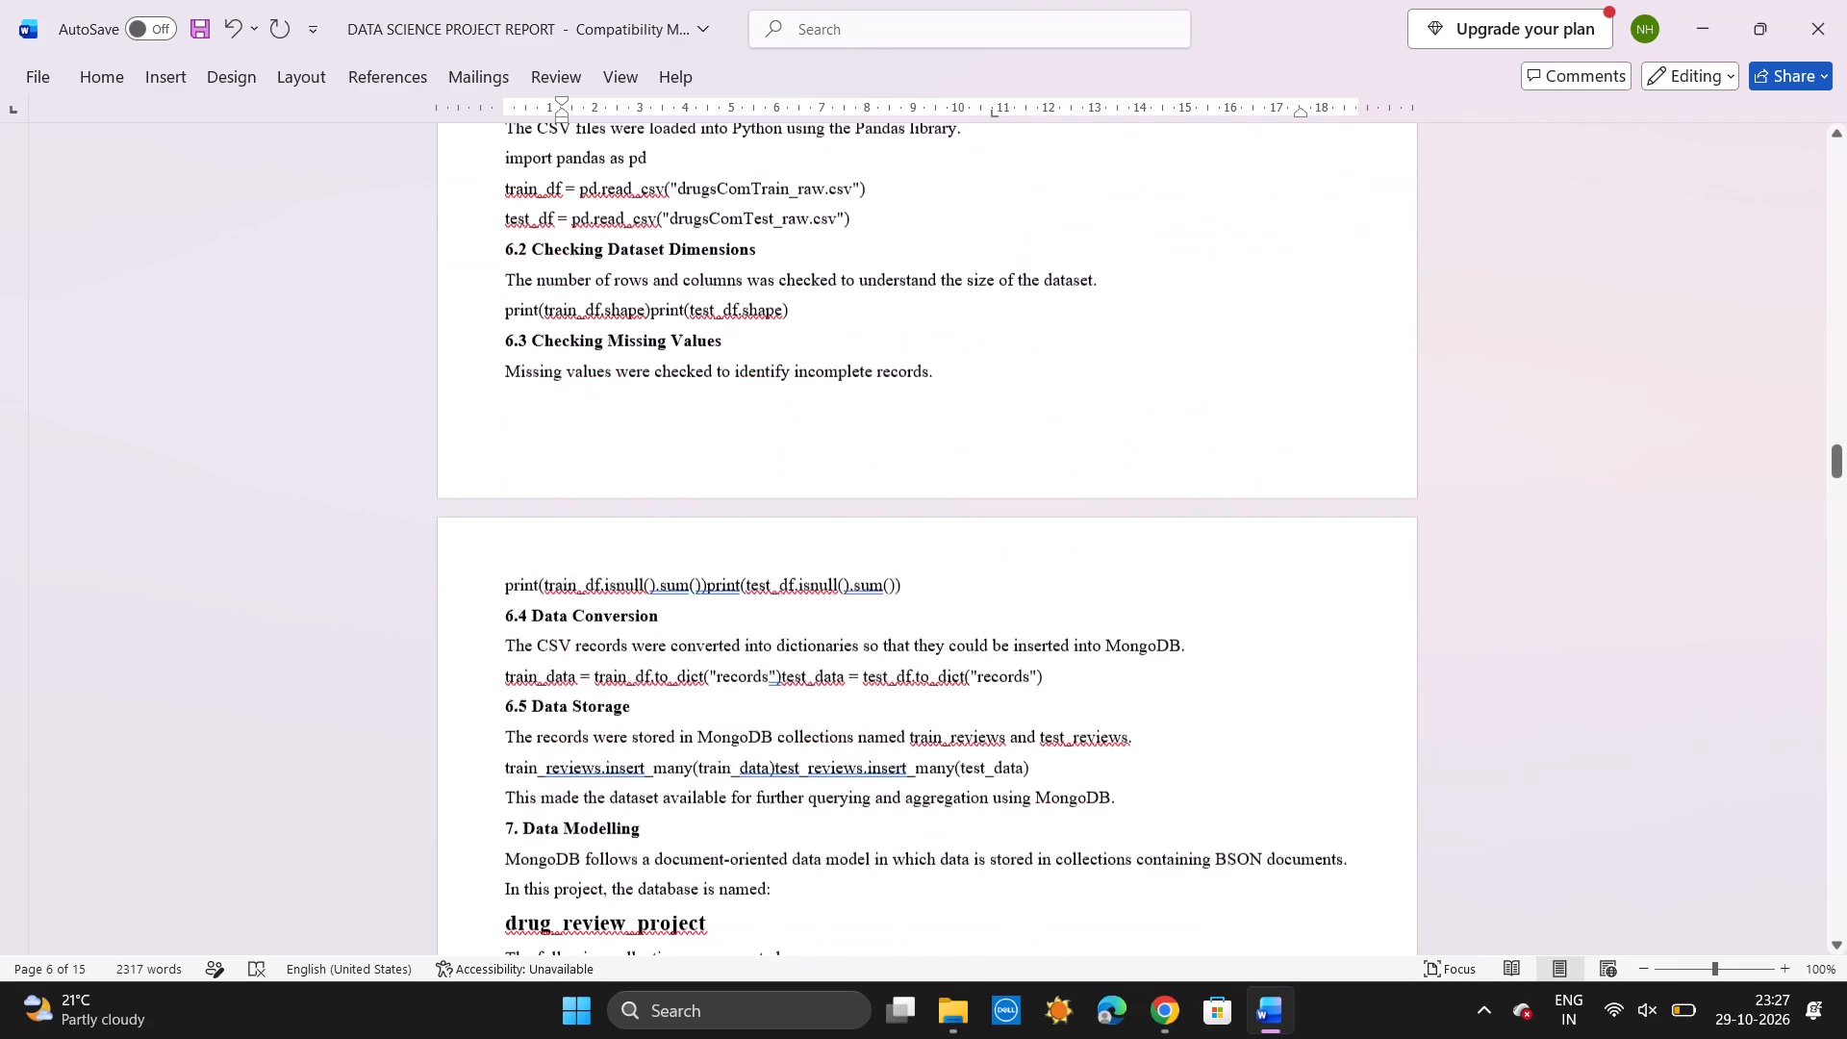
scroll(1081, 615, down, 2)
scroll(1081, 615, down, 20)
scroll(1081, 615, down, 20)
scroll(1081, 615, down, 4)
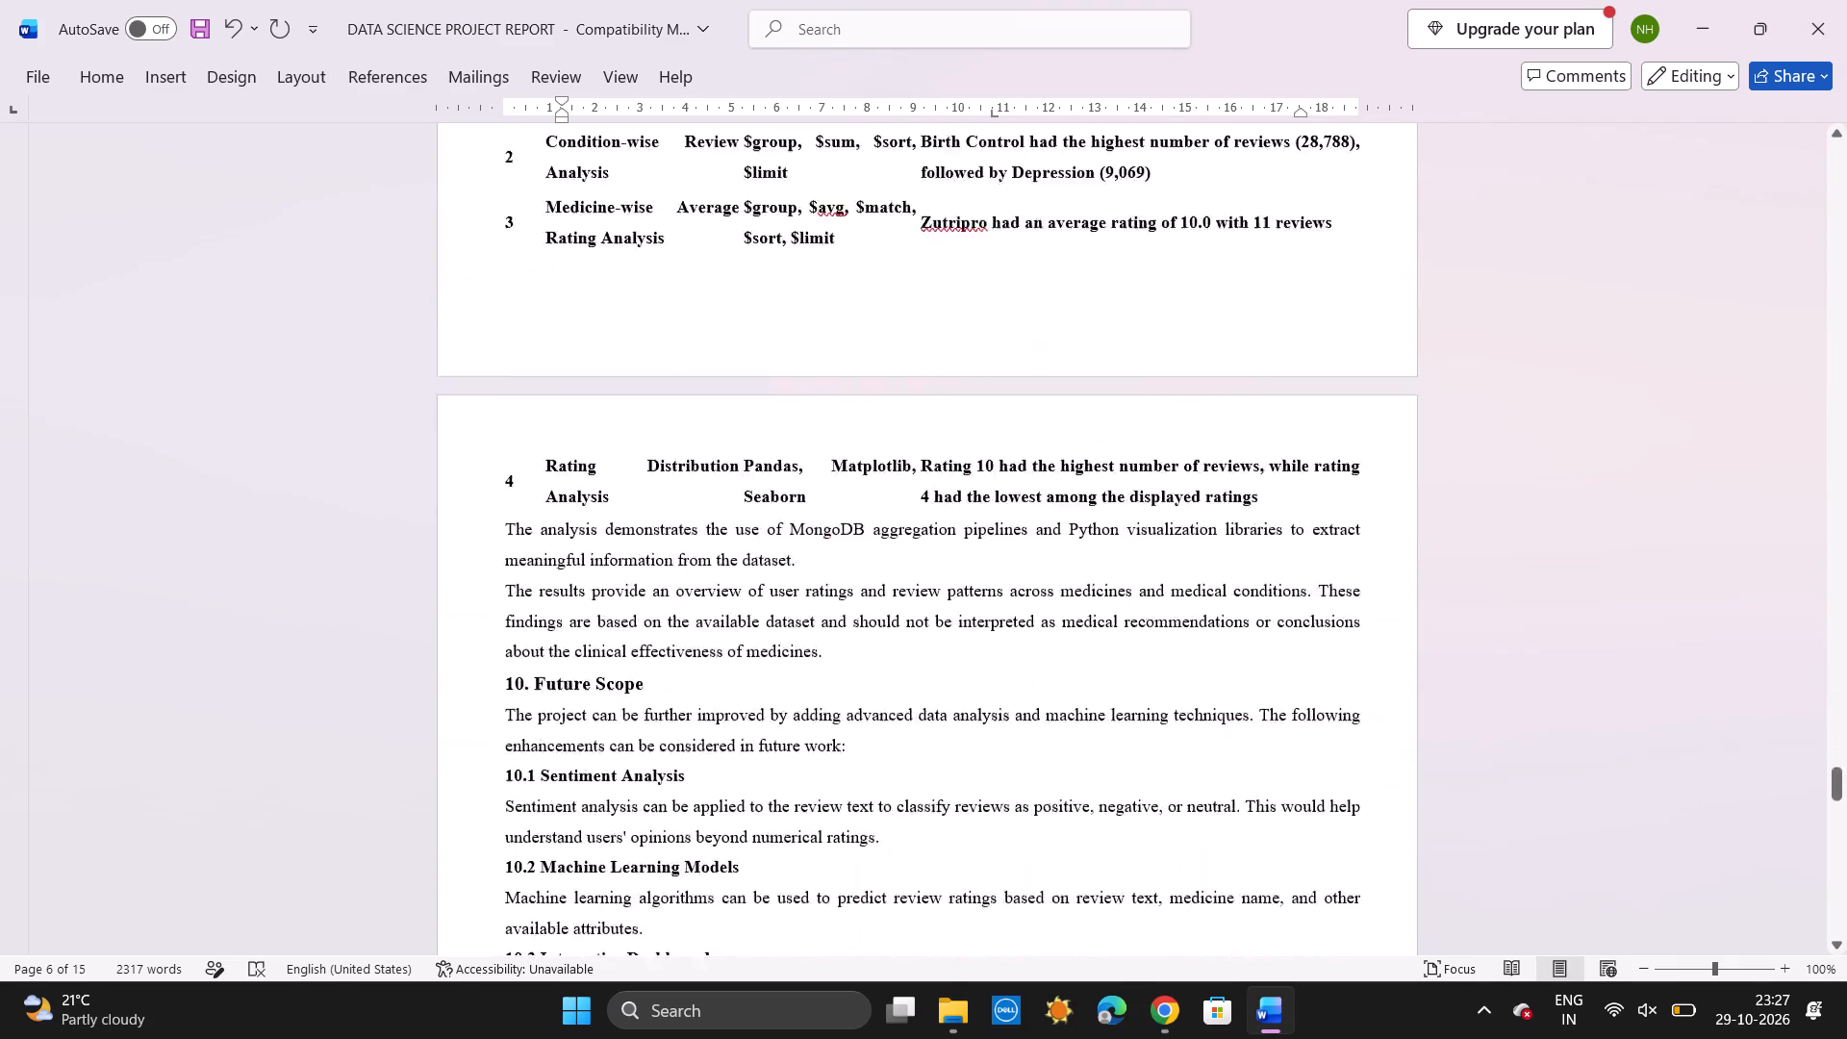
scroll(1081, 615, down, 13)
Copy the MongoDB Data Explorer screenshot of the train_reviews collection near the end of the report.
scroll(1081, 615, up, 7)
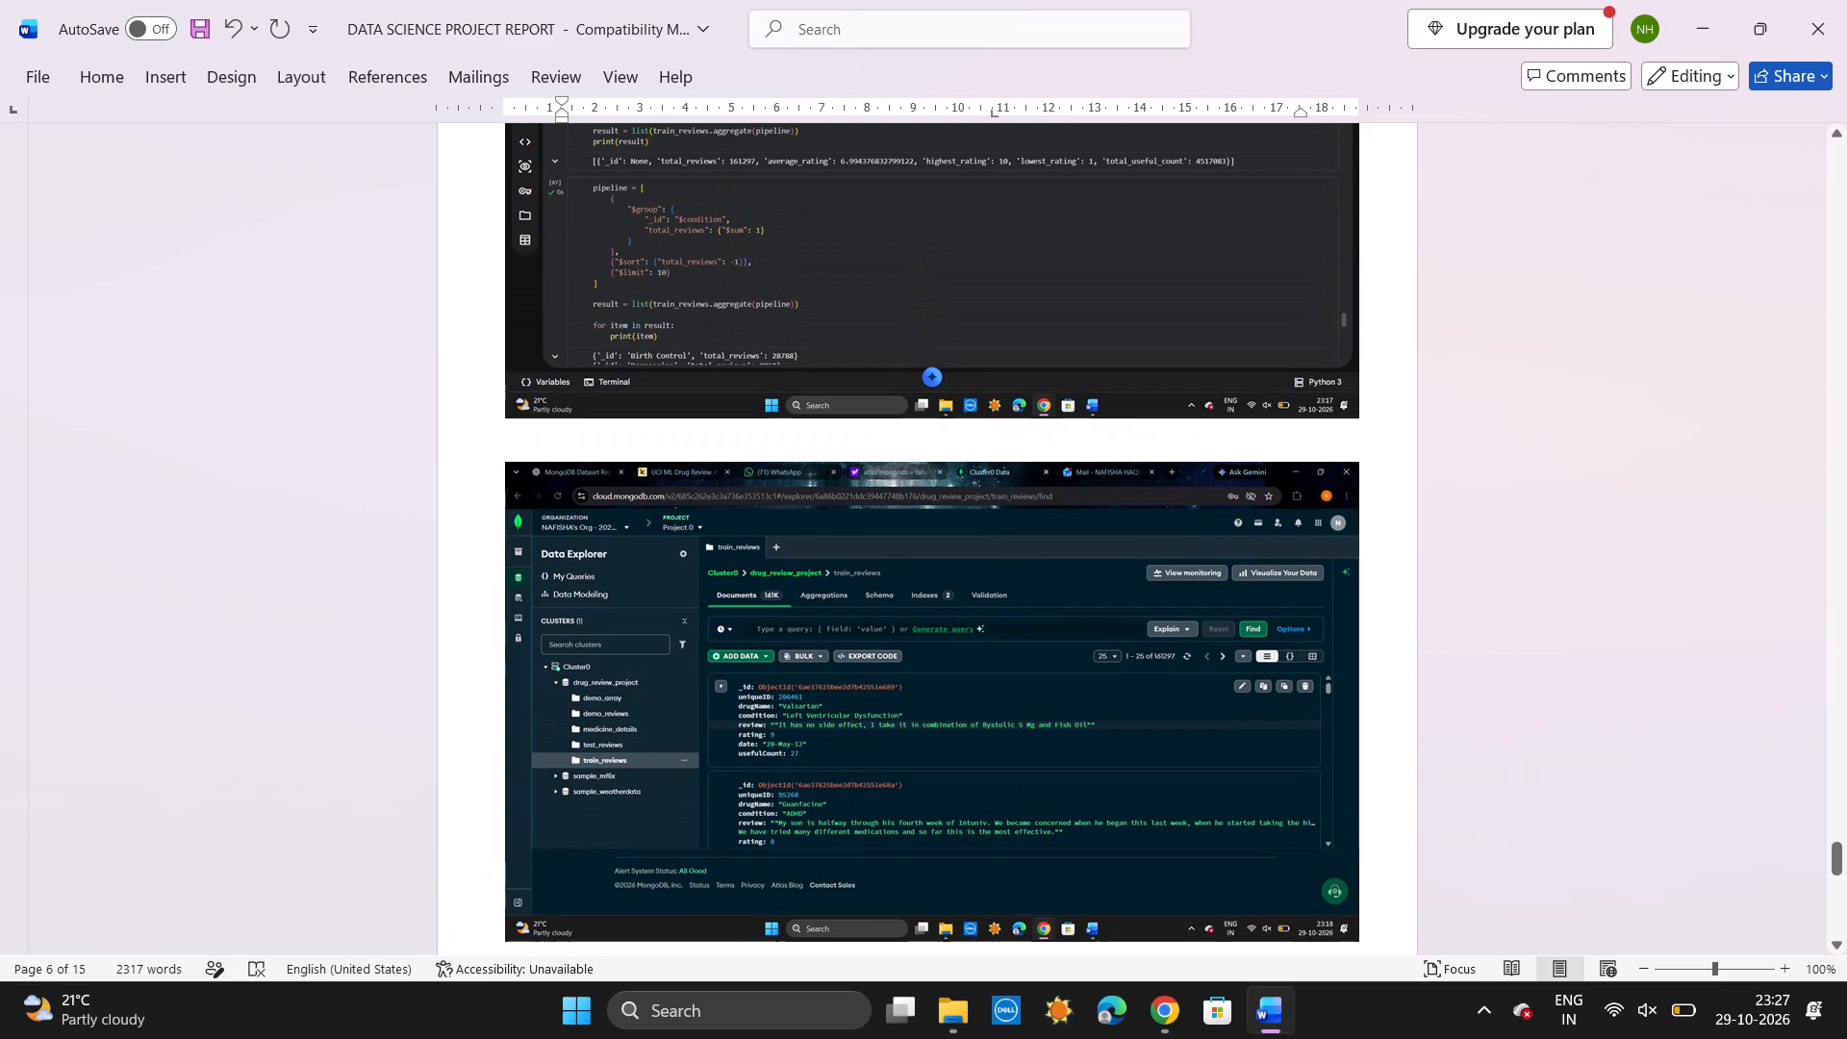
click(904, 665)
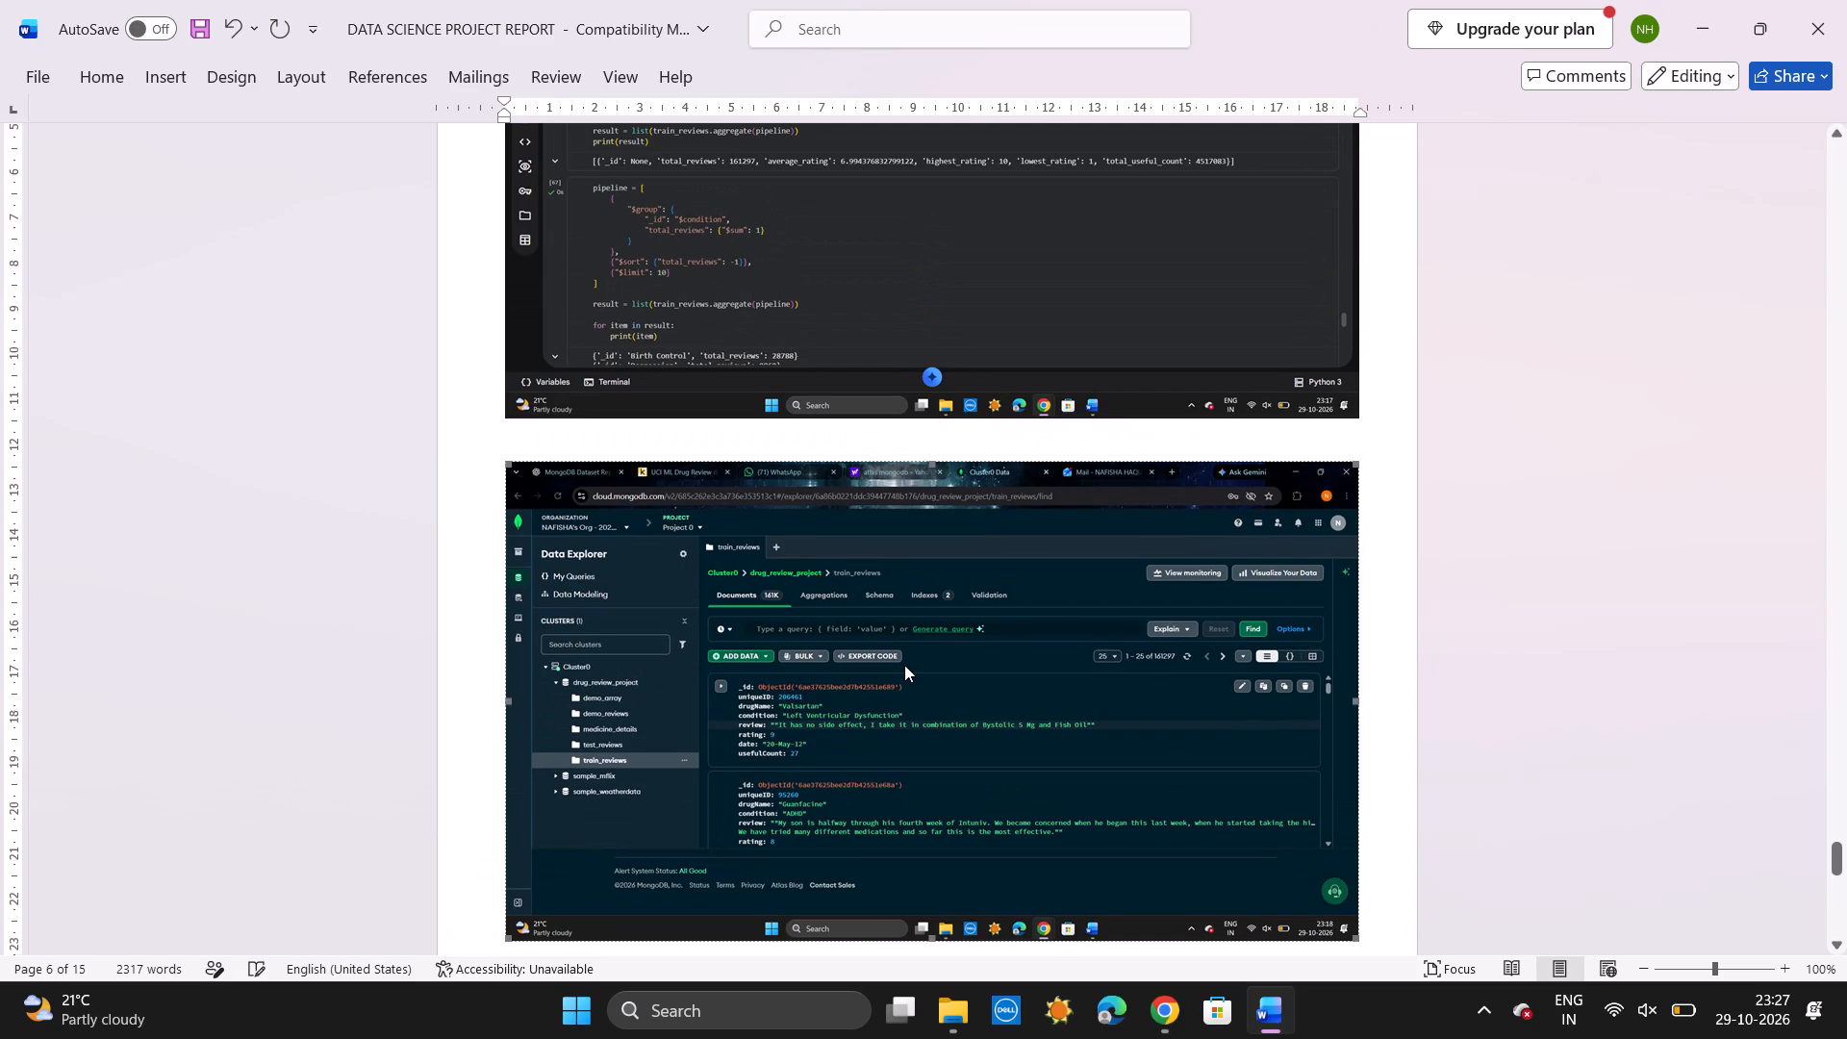
click(904, 665)
right_click(904, 665)
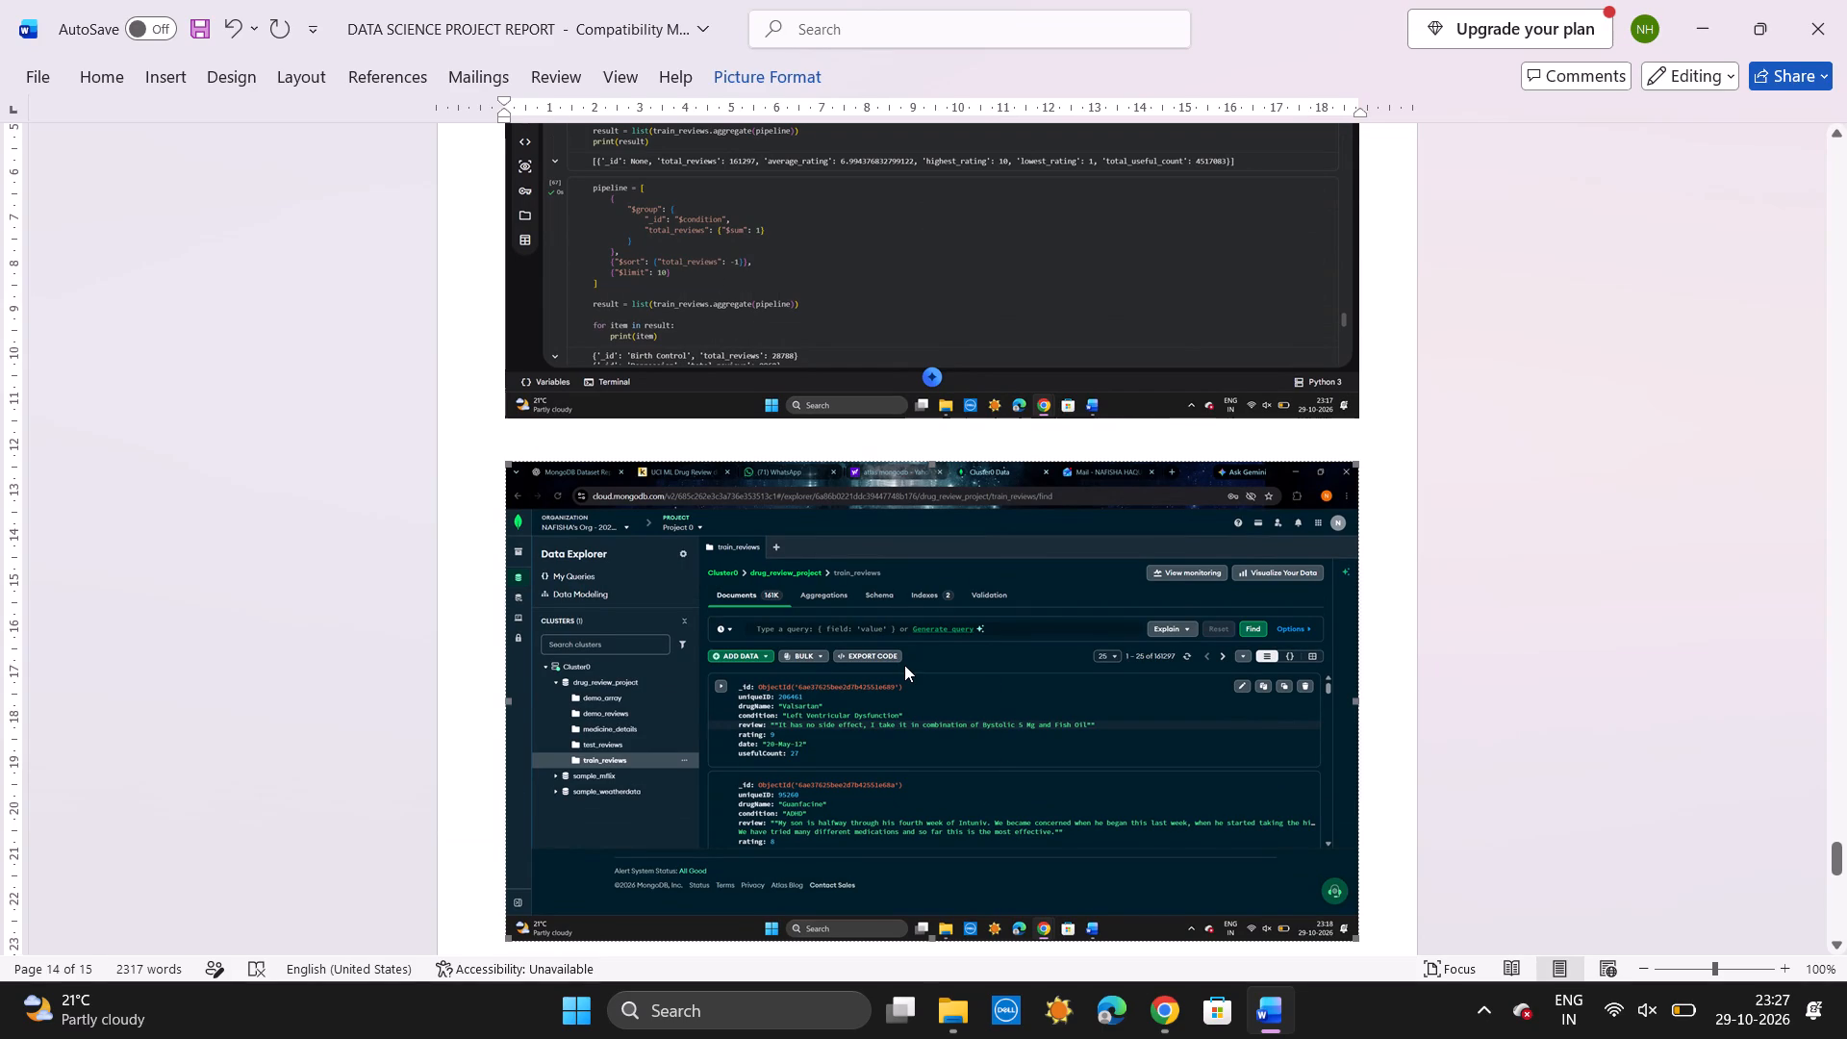
click(984, 312)
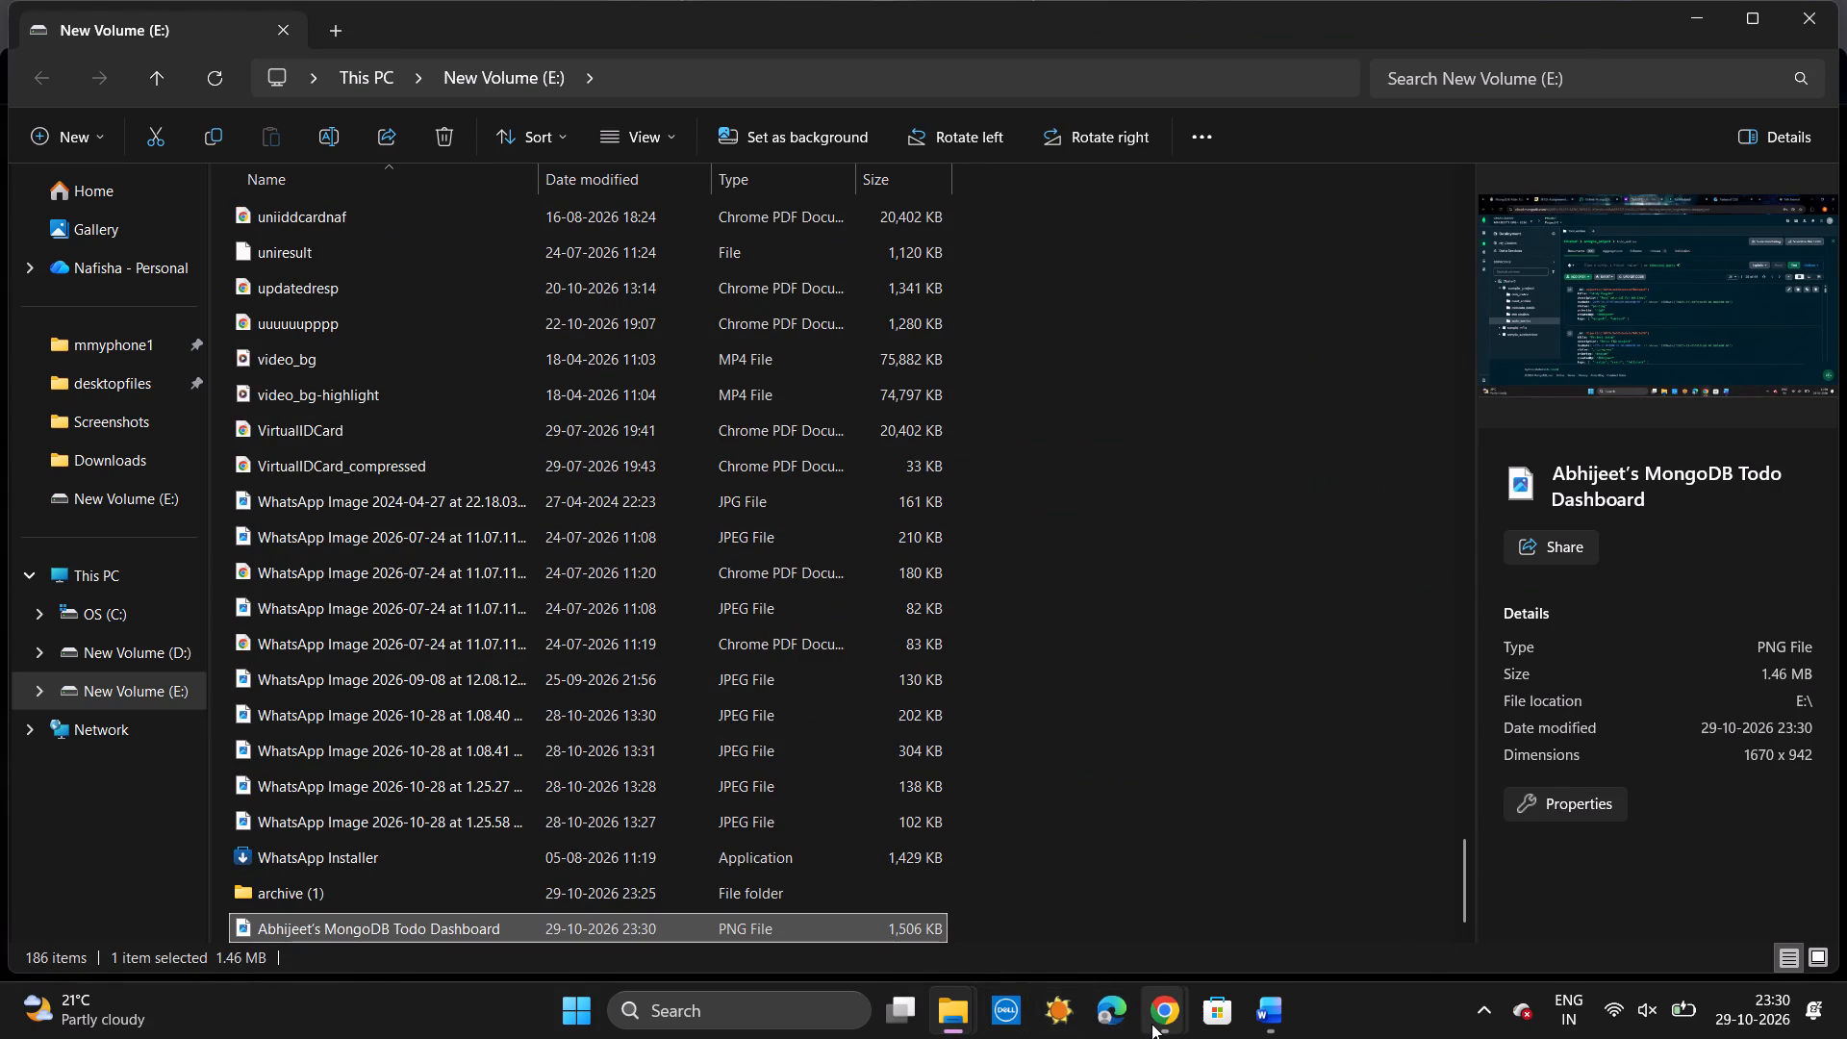
Return to the Word report and cut the old train_reviews MongoDB screenshot above the References section.
click(1275, 997)
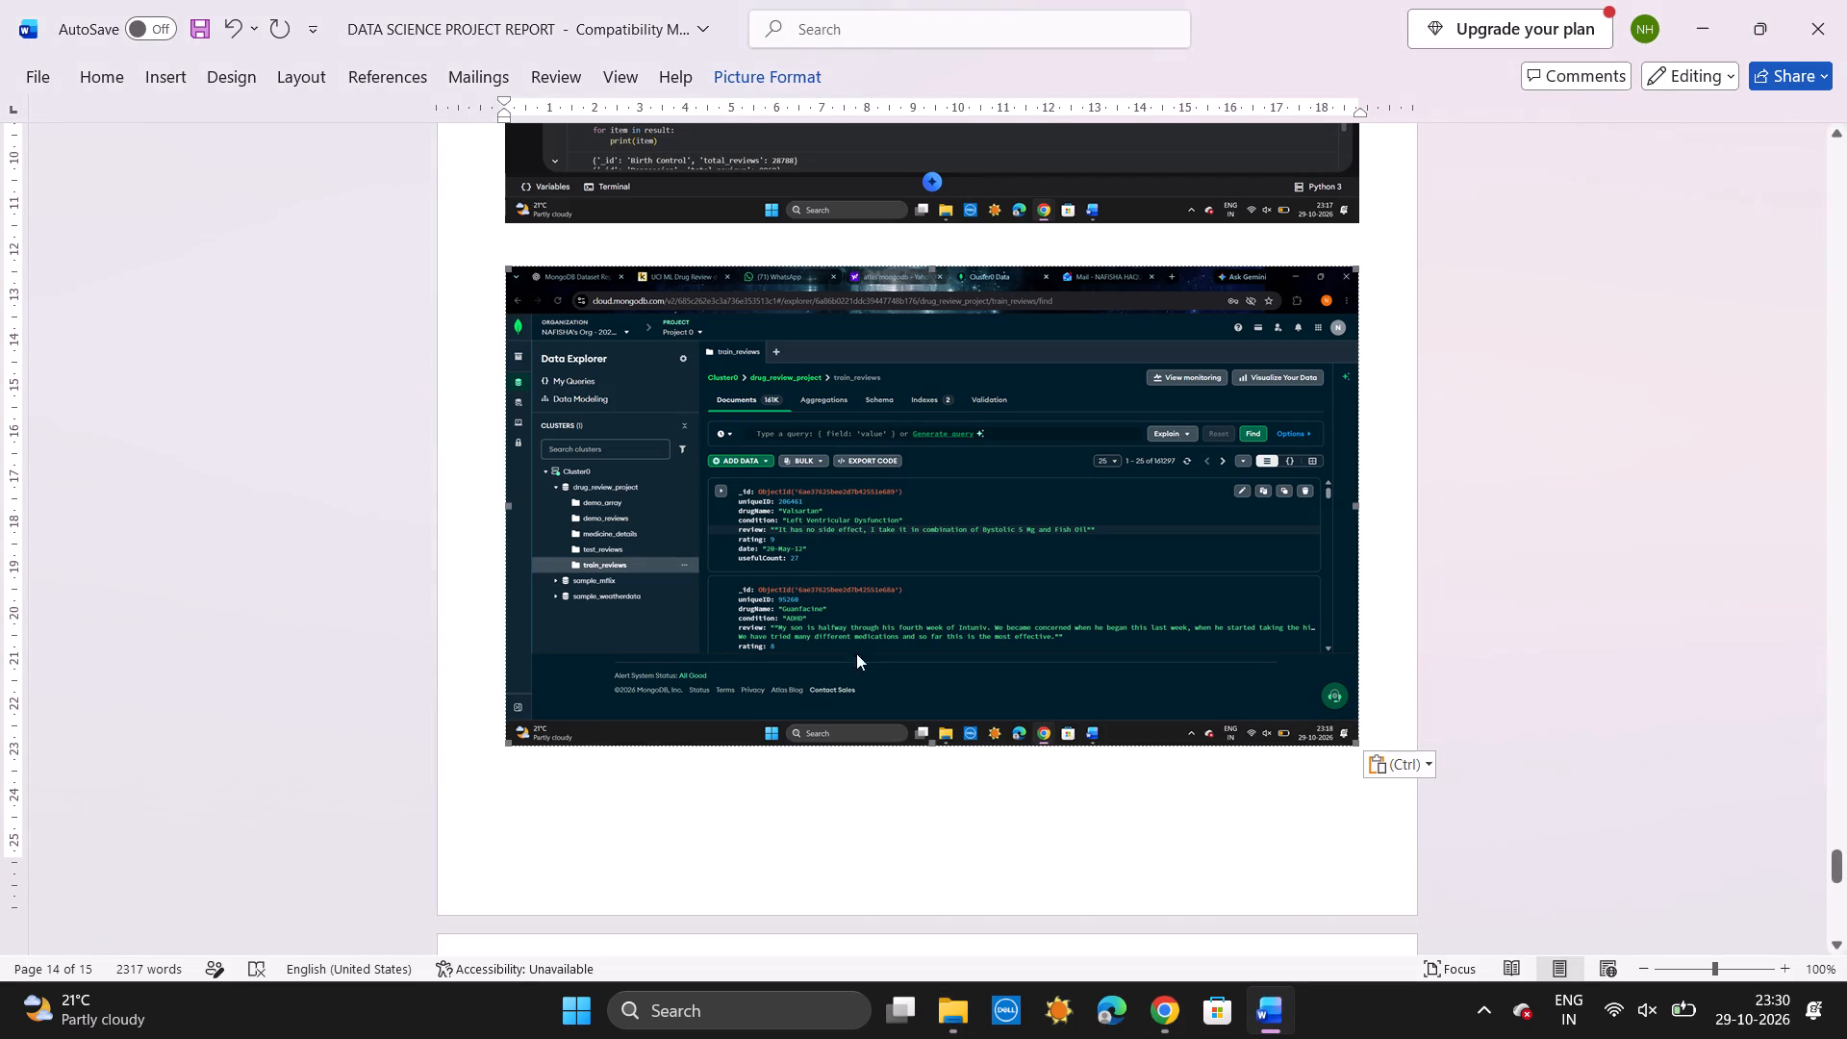
click(788, 558)
right_click(788, 558)
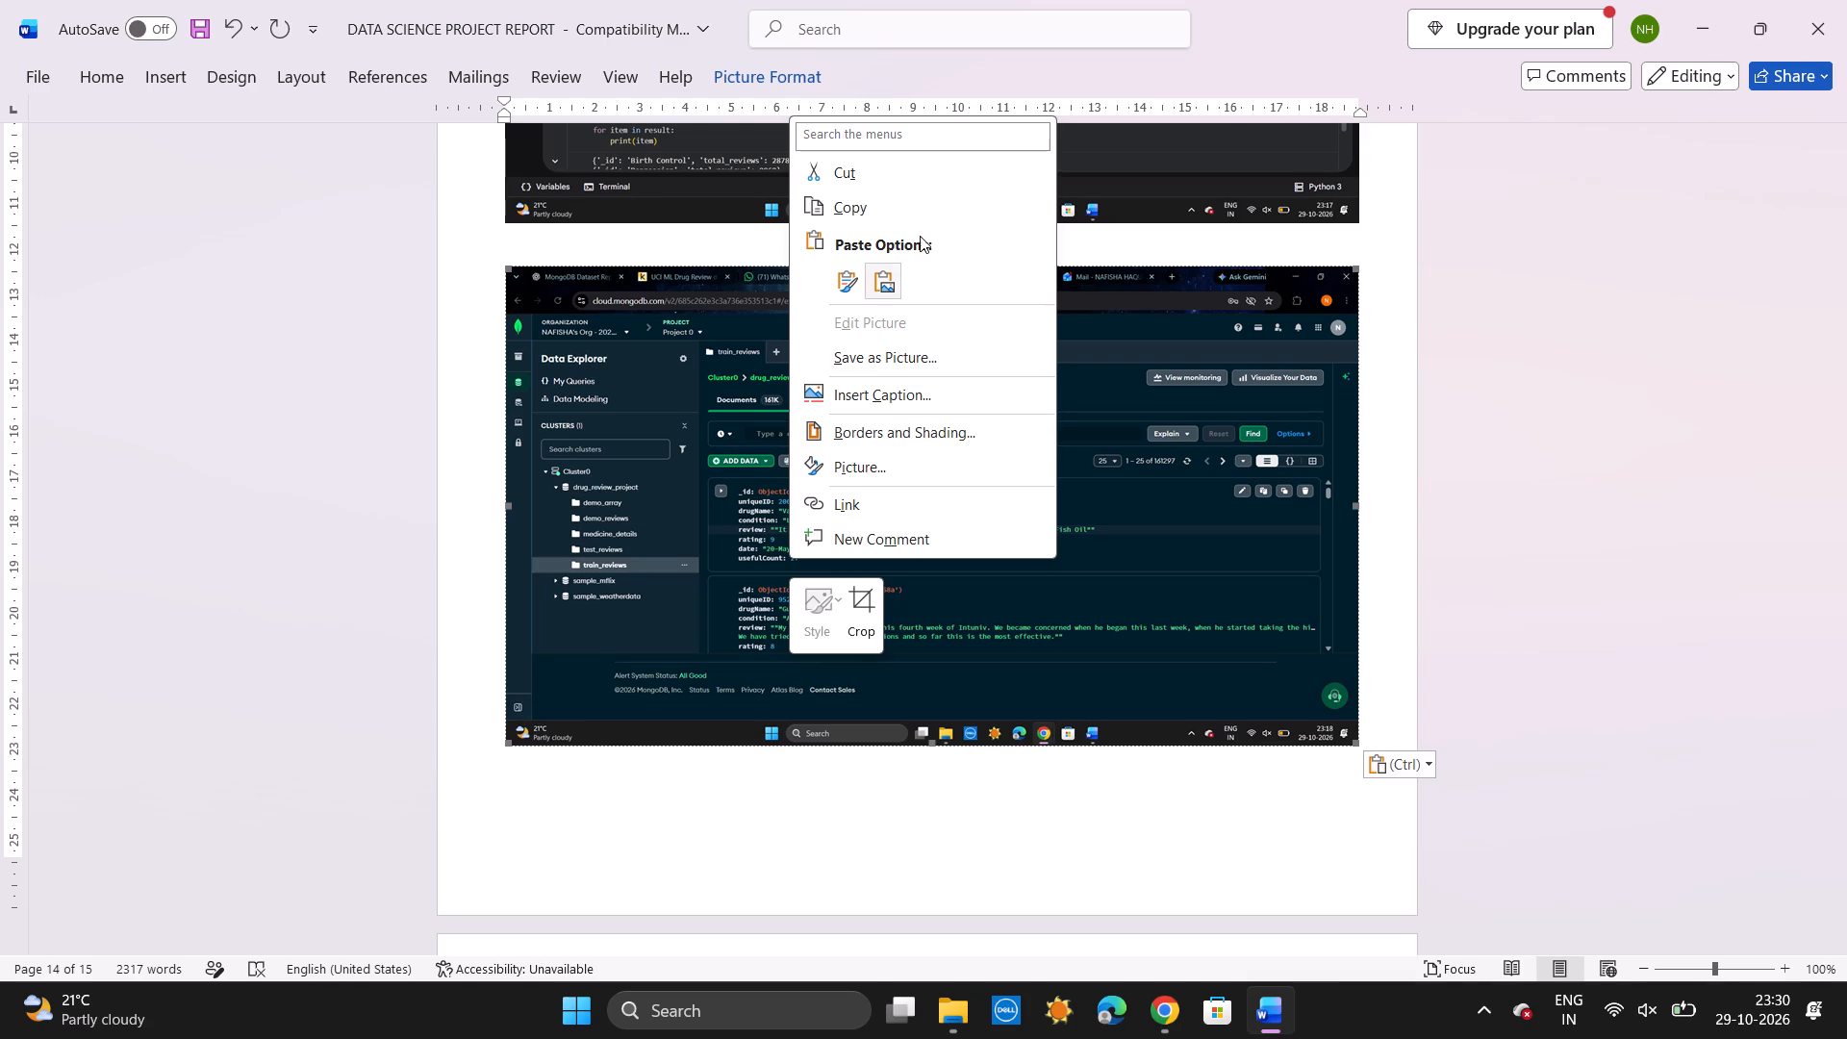
click(869, 175)
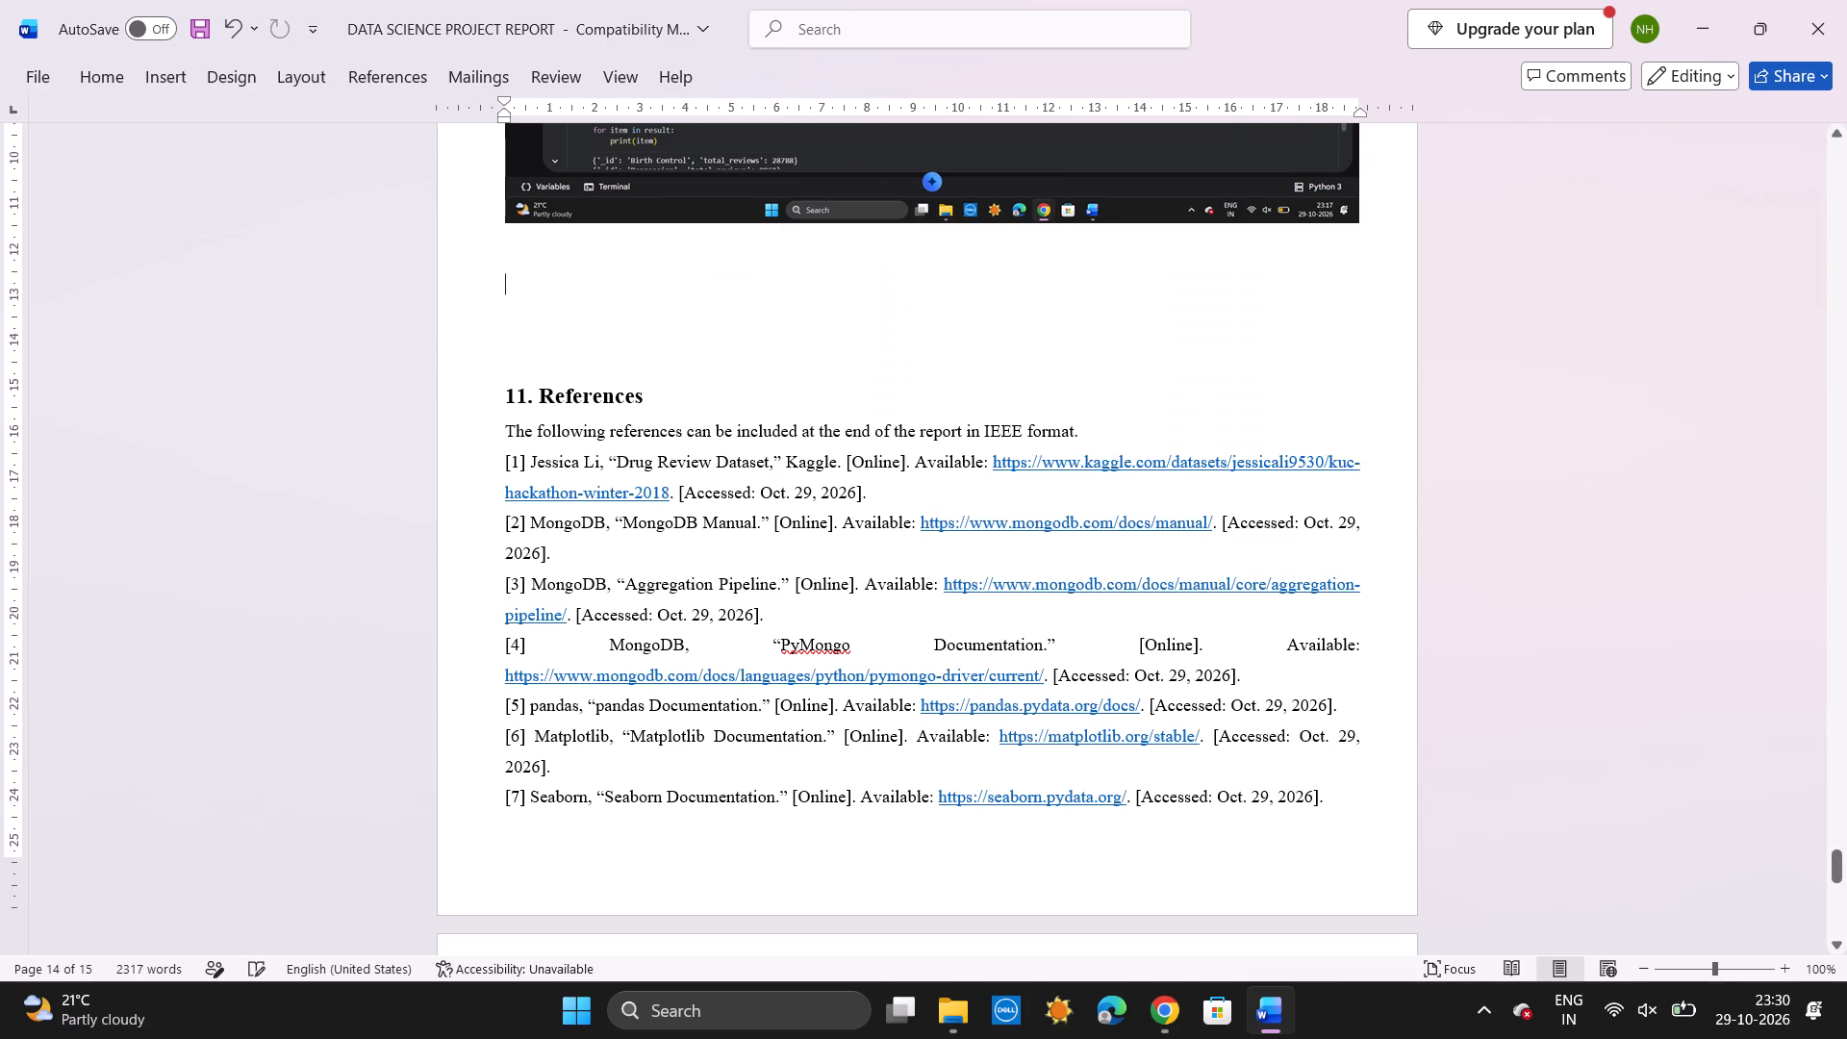
Insert the downloaded MongoDB Todo Dashboard picture from New Volume (E:) where the old screenshot was.
click(163, 83)
click(278, 172)
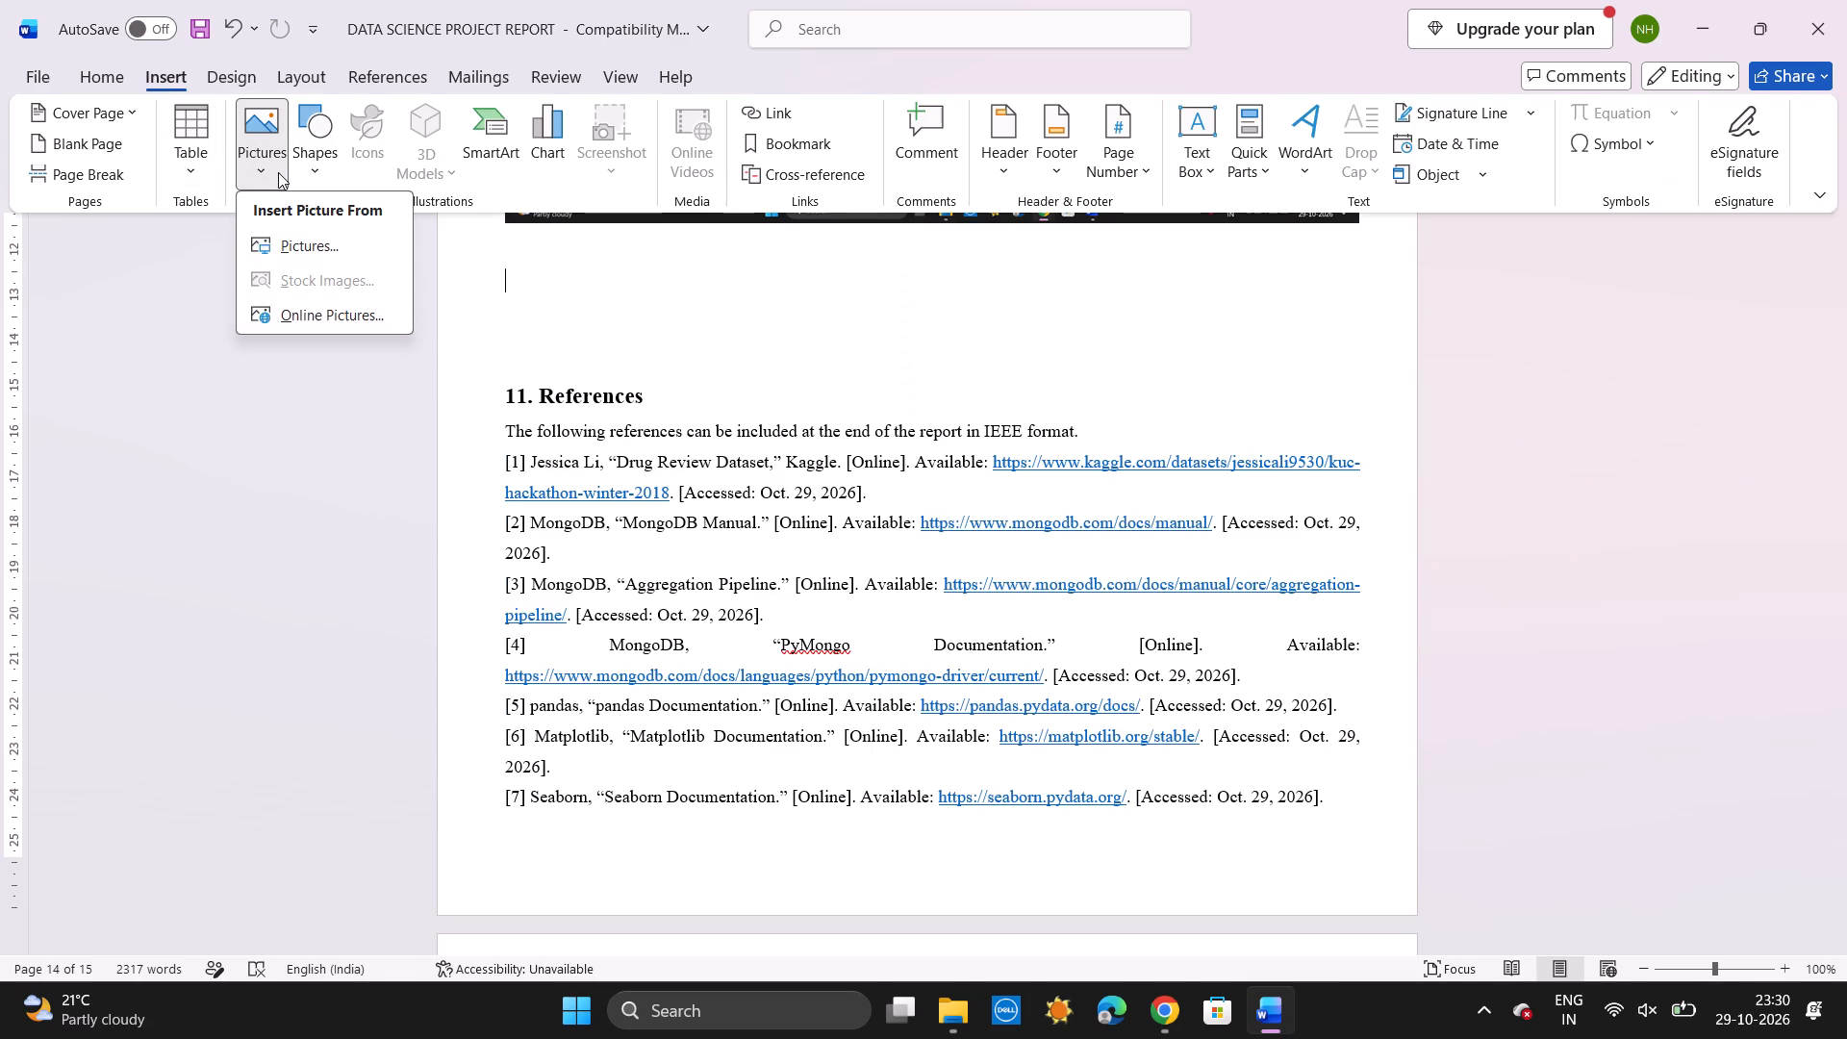
click(319, 237)
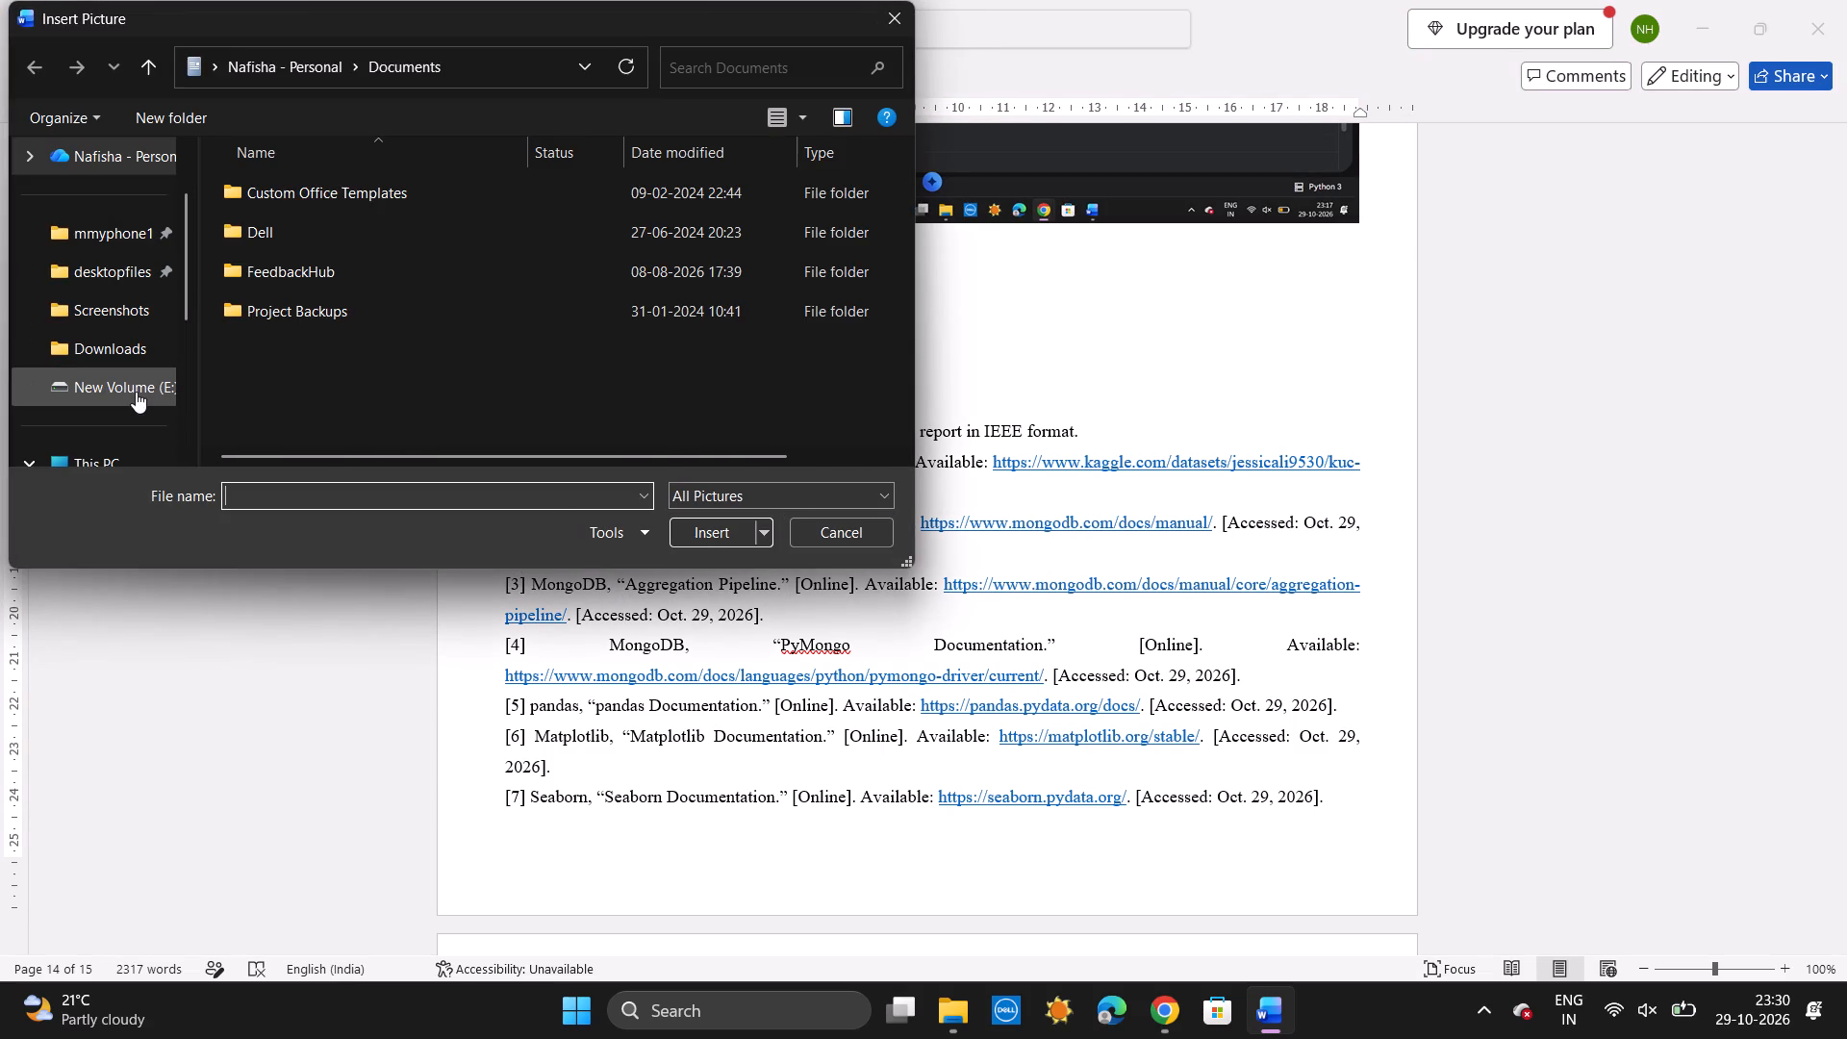
click(136, 392)
click(690, 74)
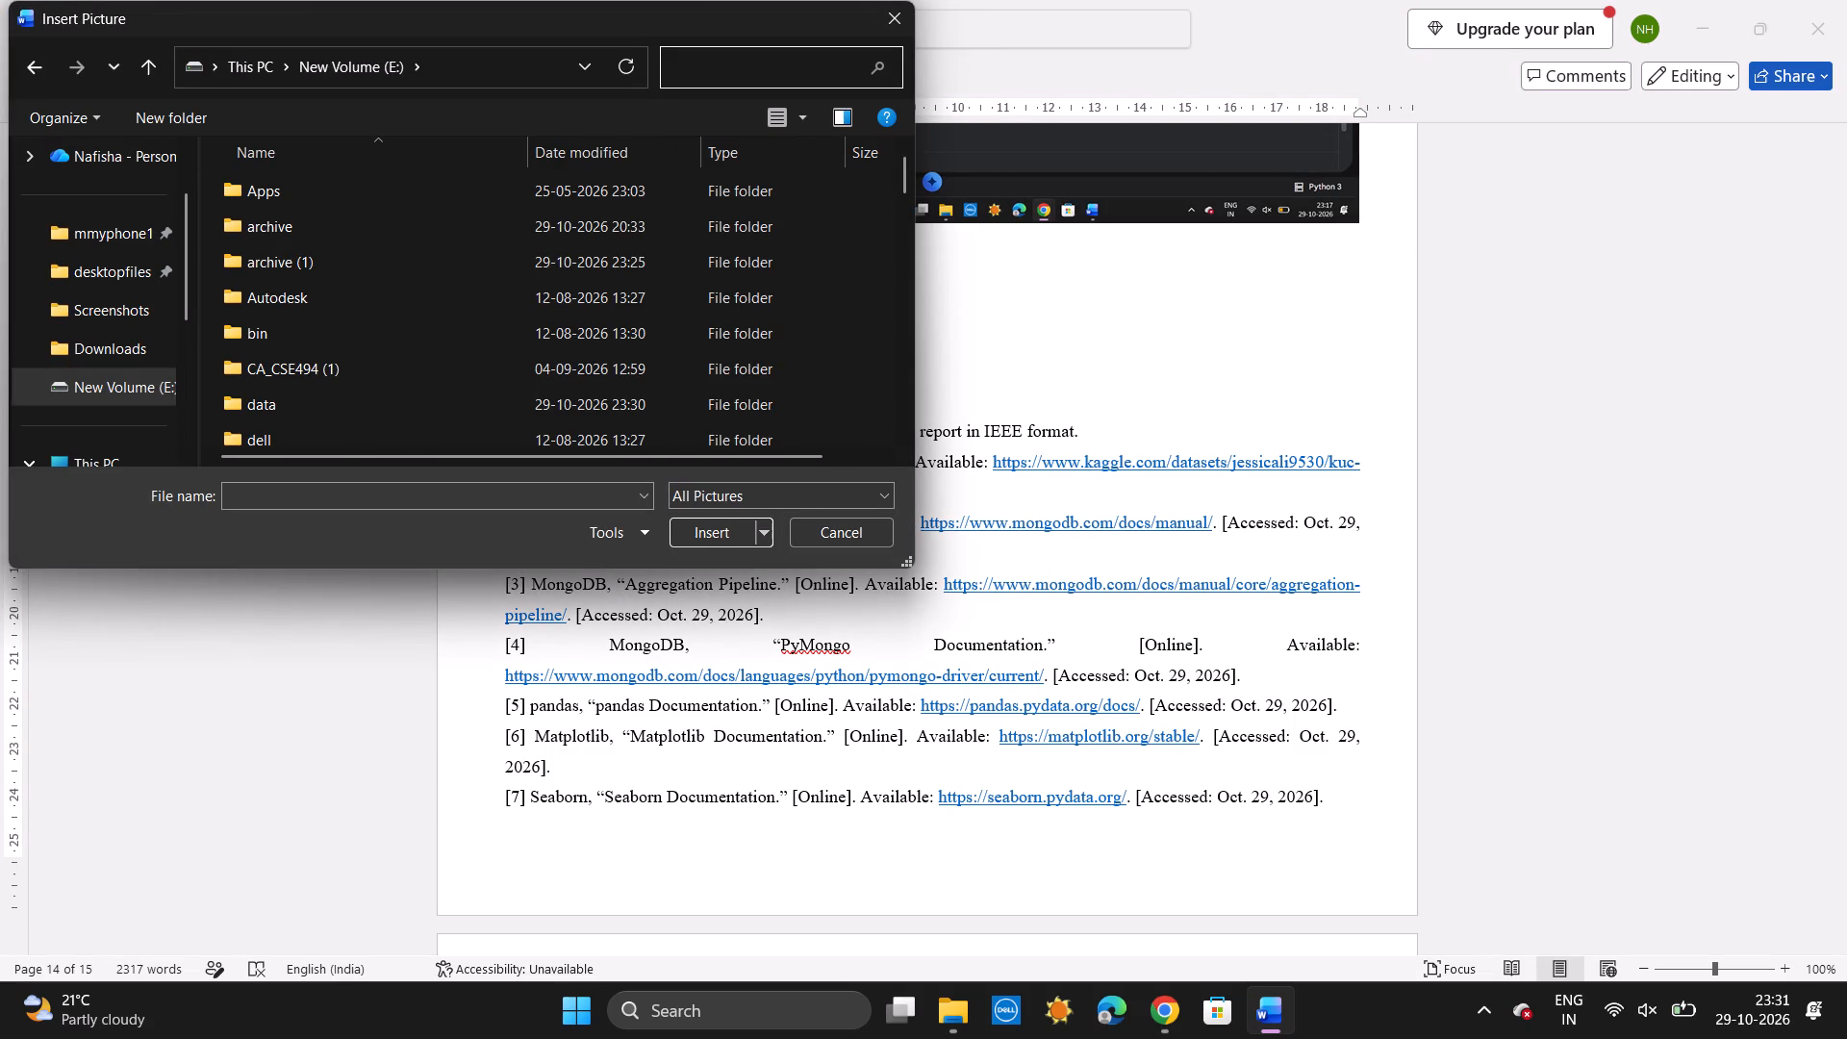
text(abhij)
click(560, 164)
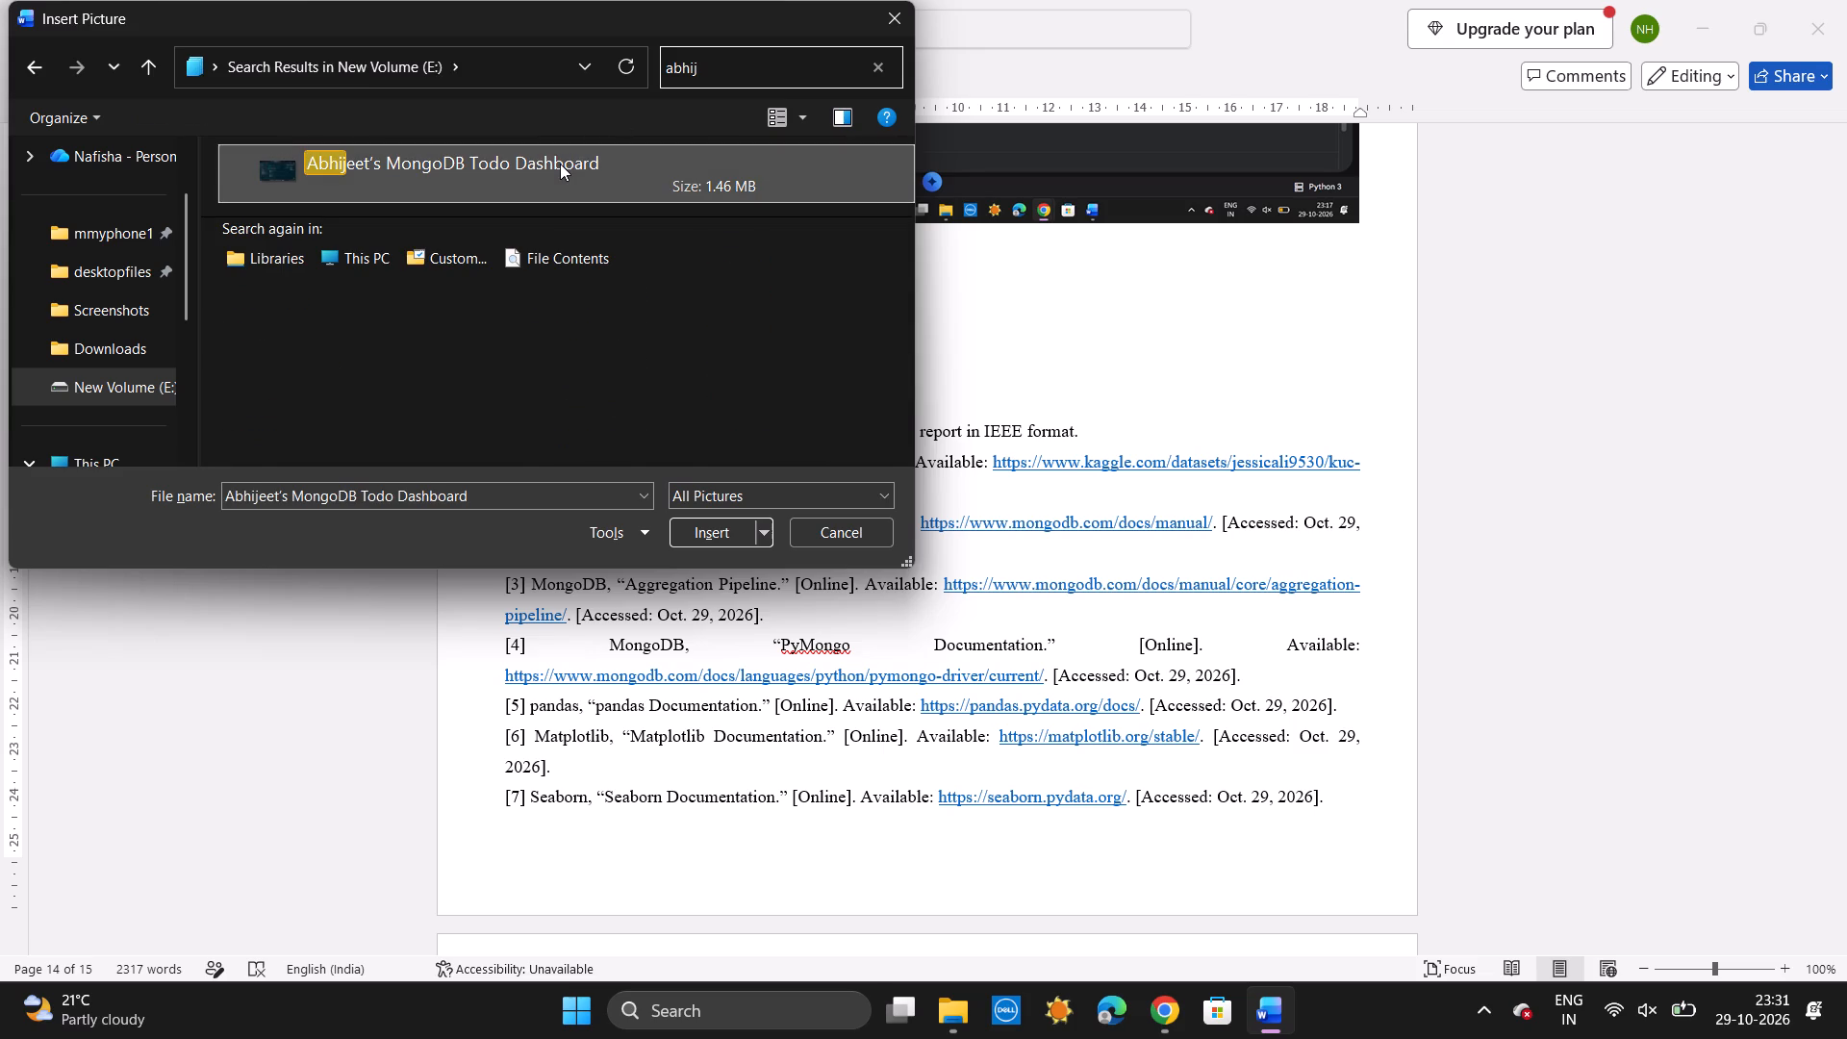
click(721, 537)
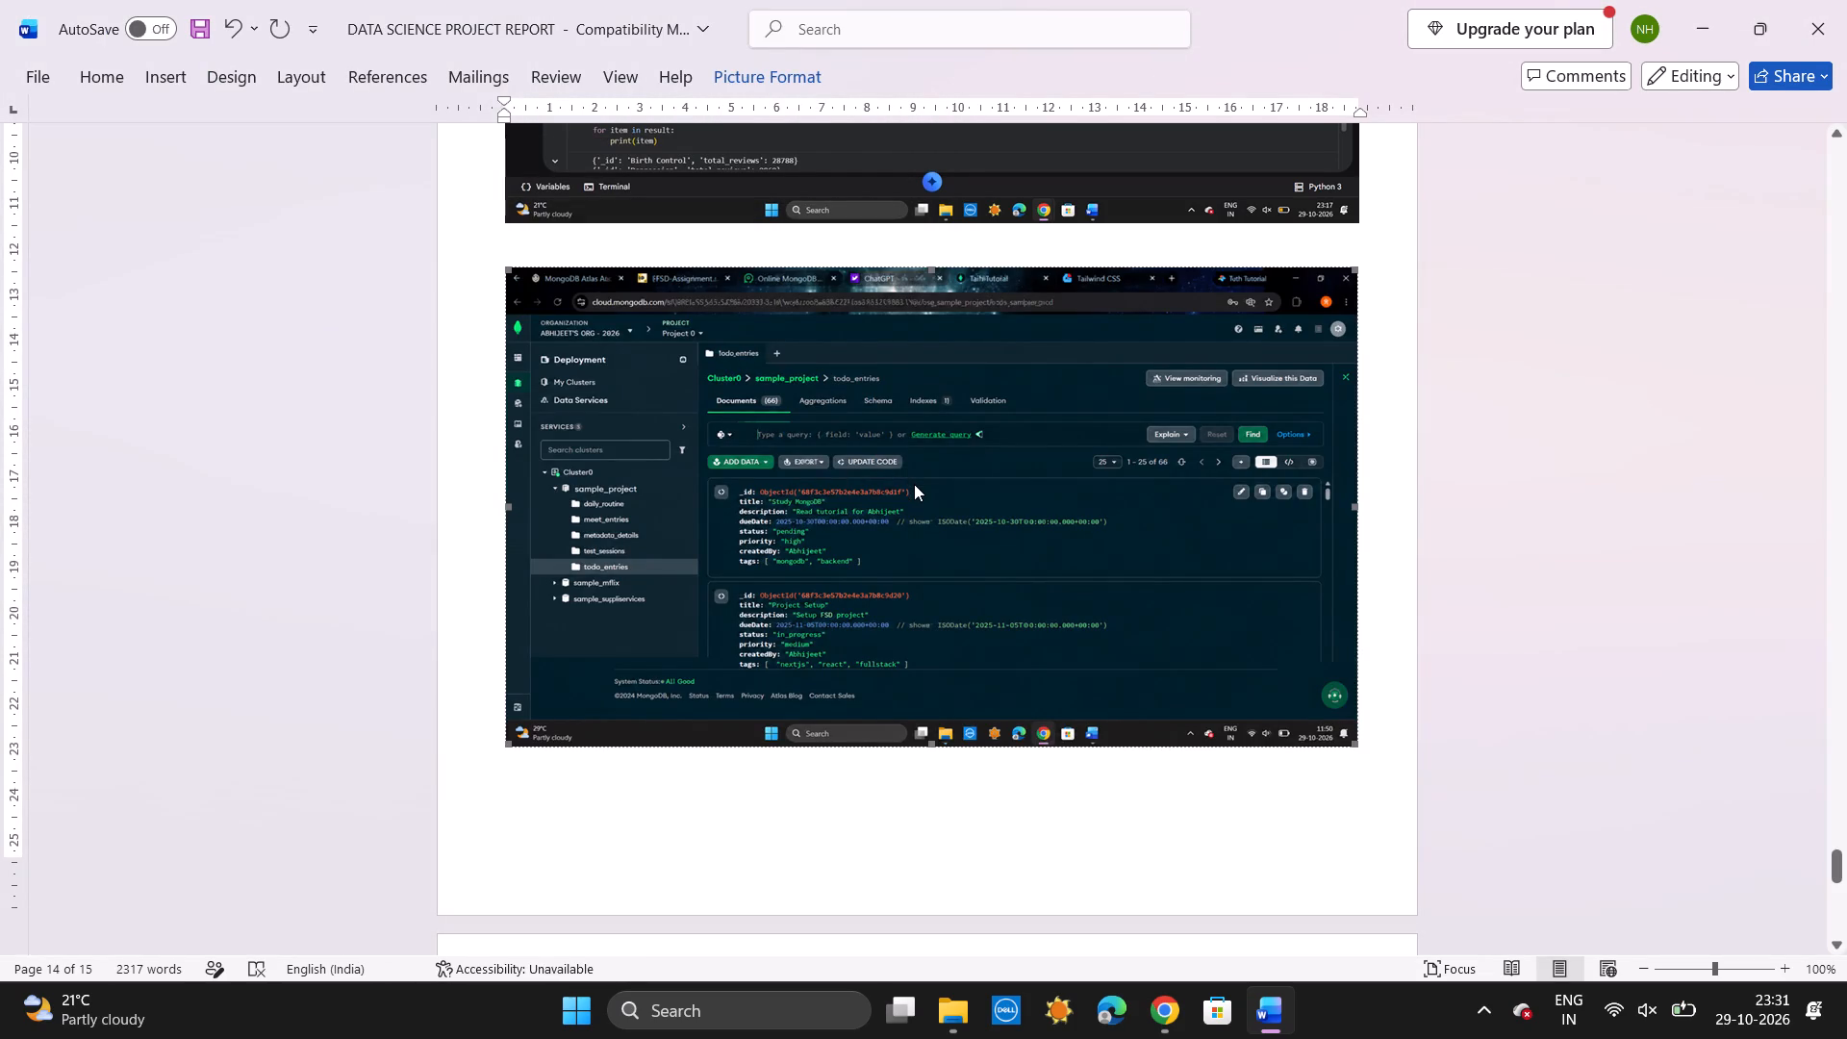
Review the inserted MongoDB picture, the Colab screenshot and References, and look back through the report to the certificate page.
click(914, 484)
scroll(914, 484, up, 1)
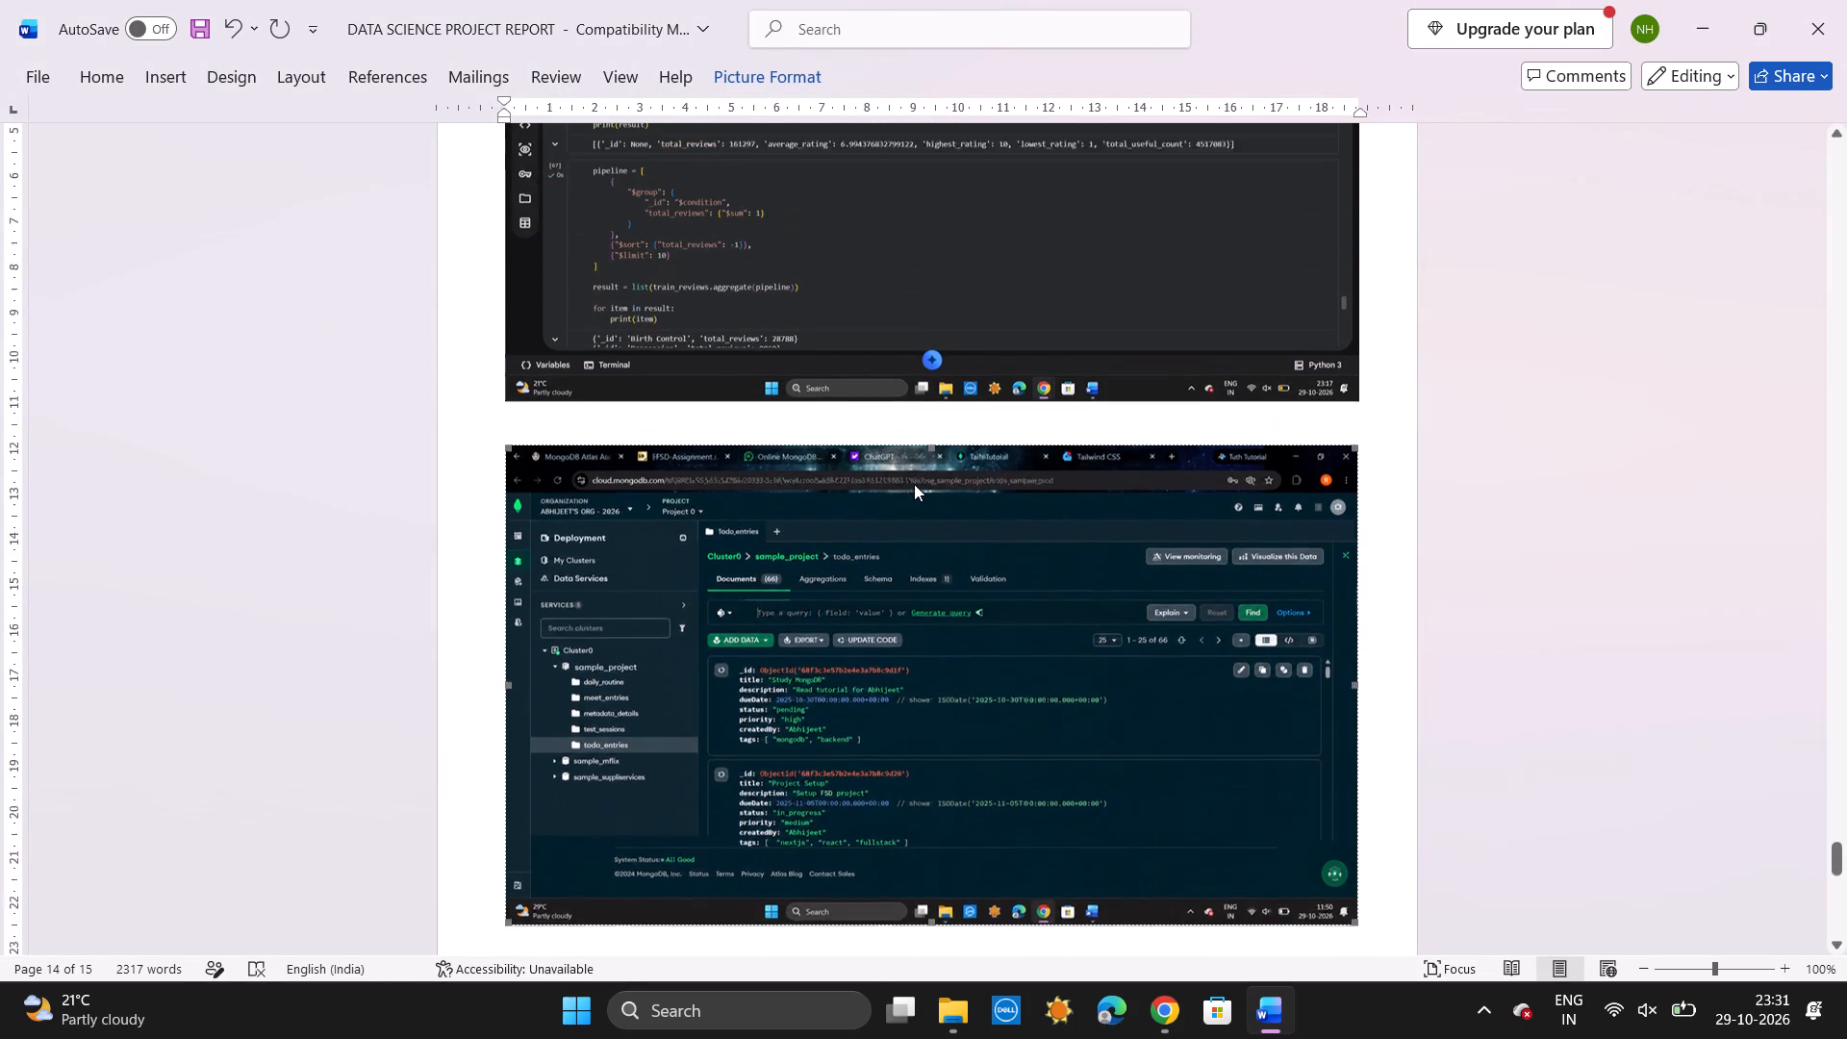
scroll(914, 484, up, 1)
scroll(855, 579, down, 1)
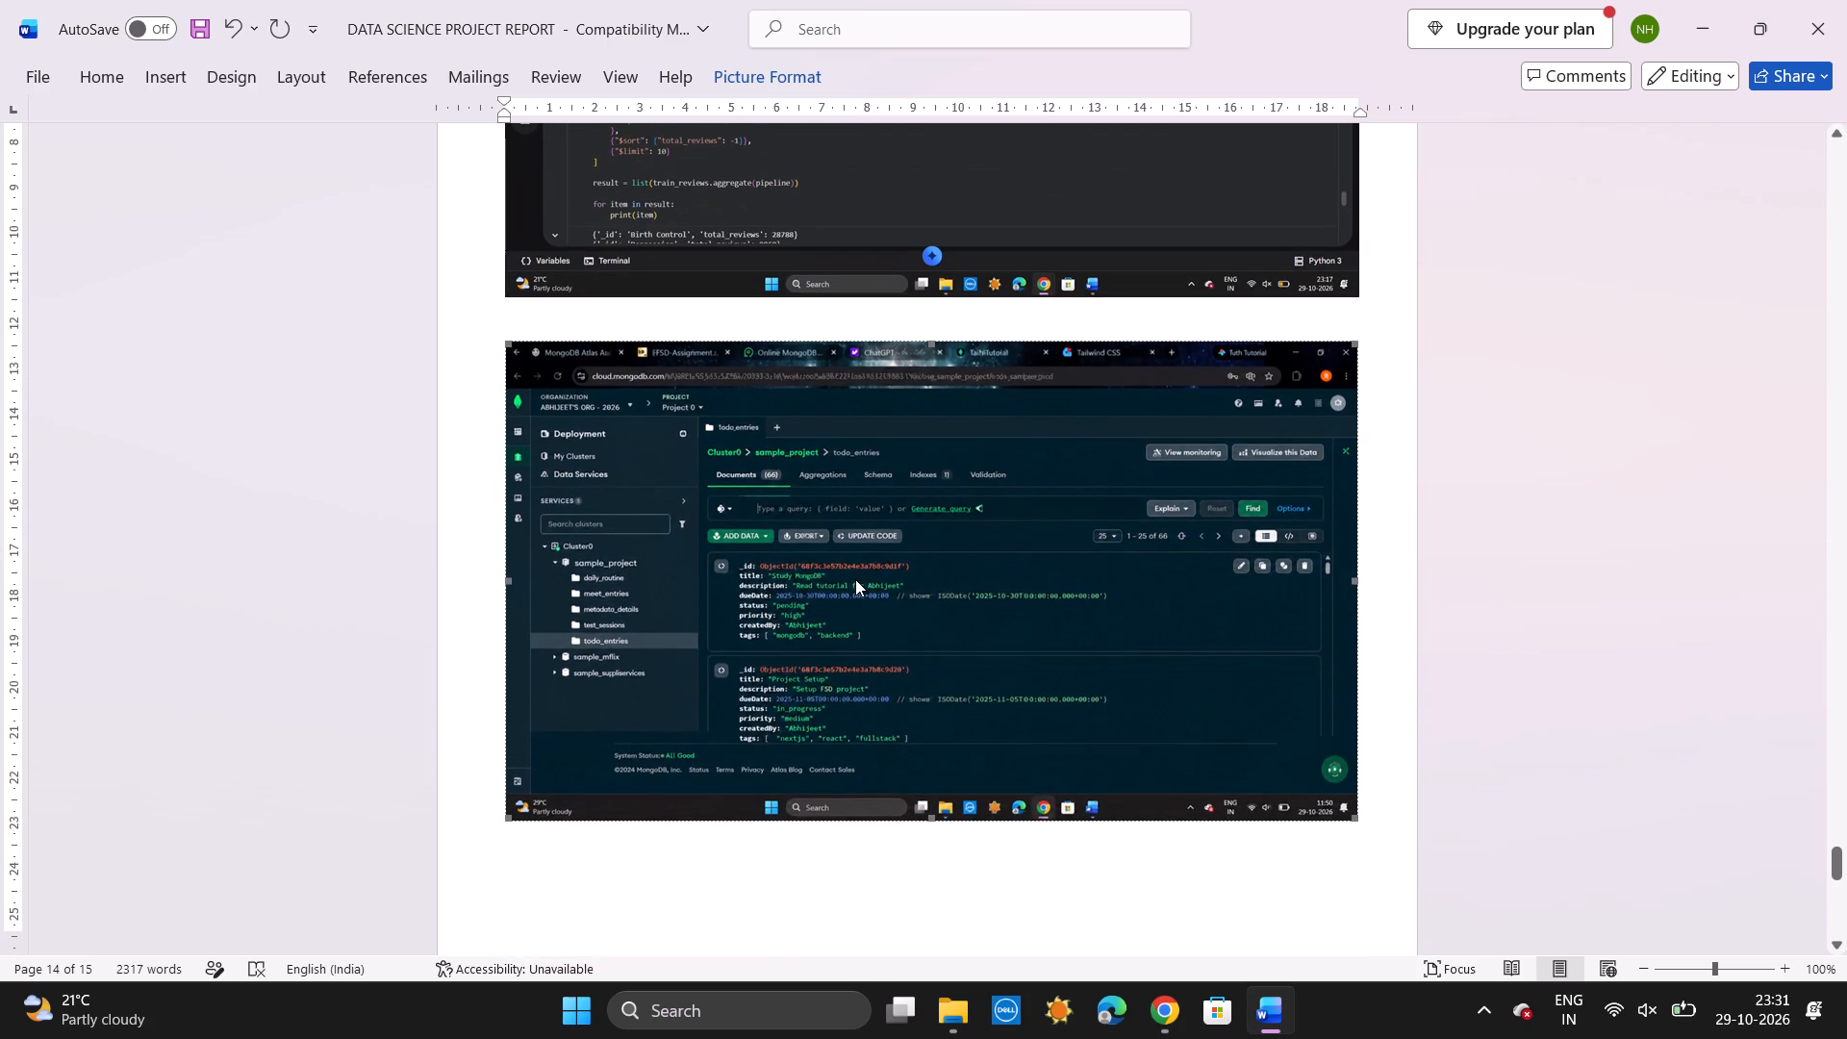
scroll(855, 579, up, 1)
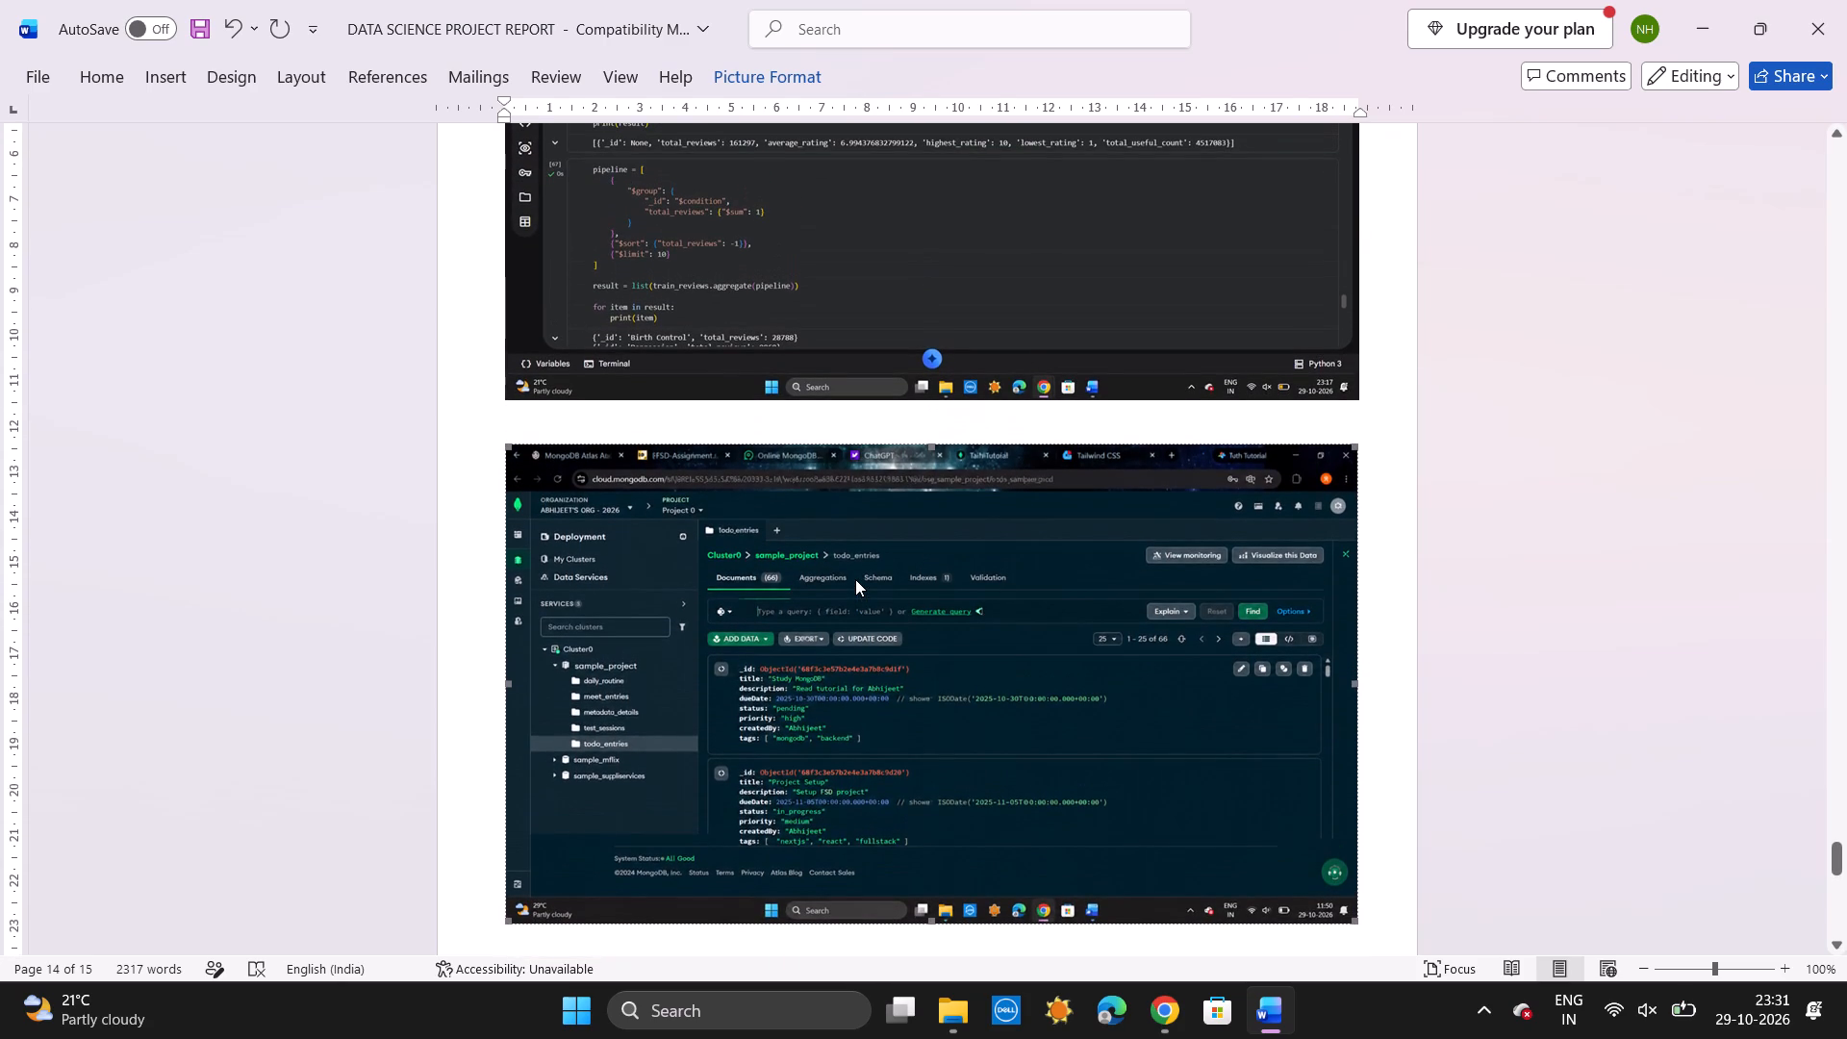
scroll(855, 579, up, 2)
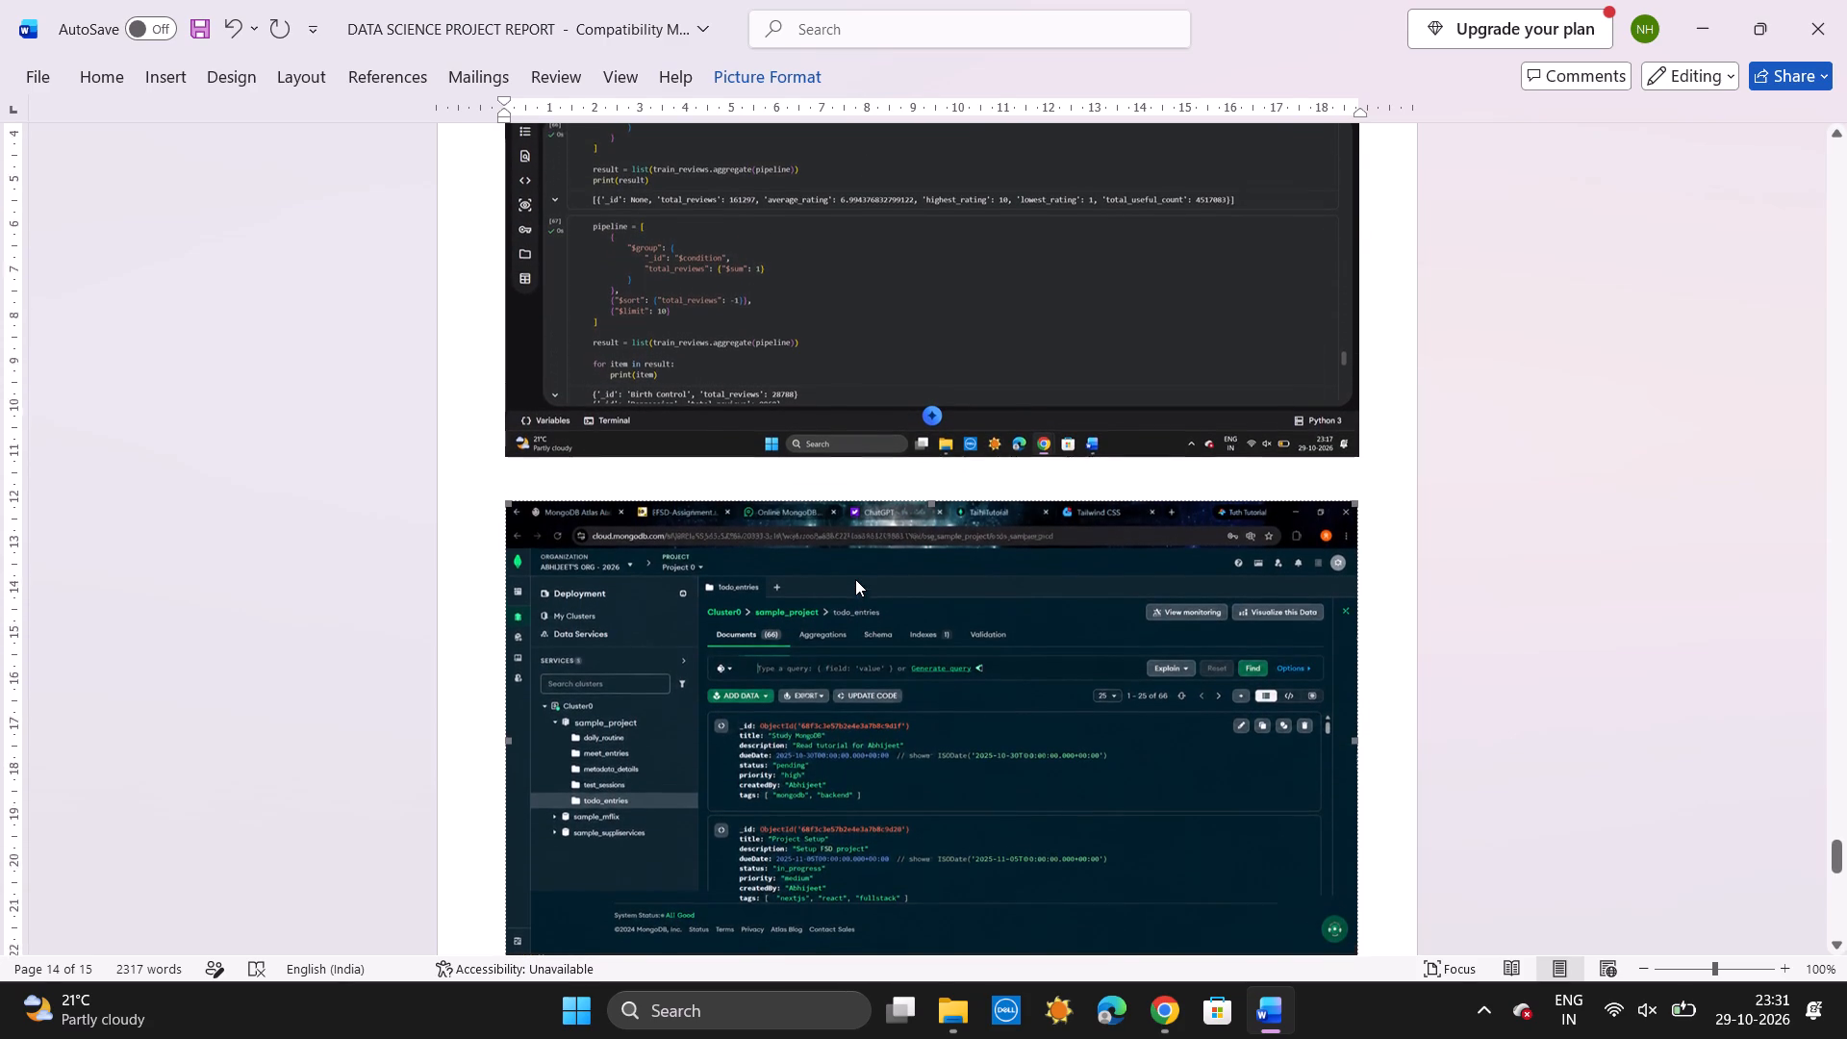
scroll(855, 579, up, 1)
click(959, 343)
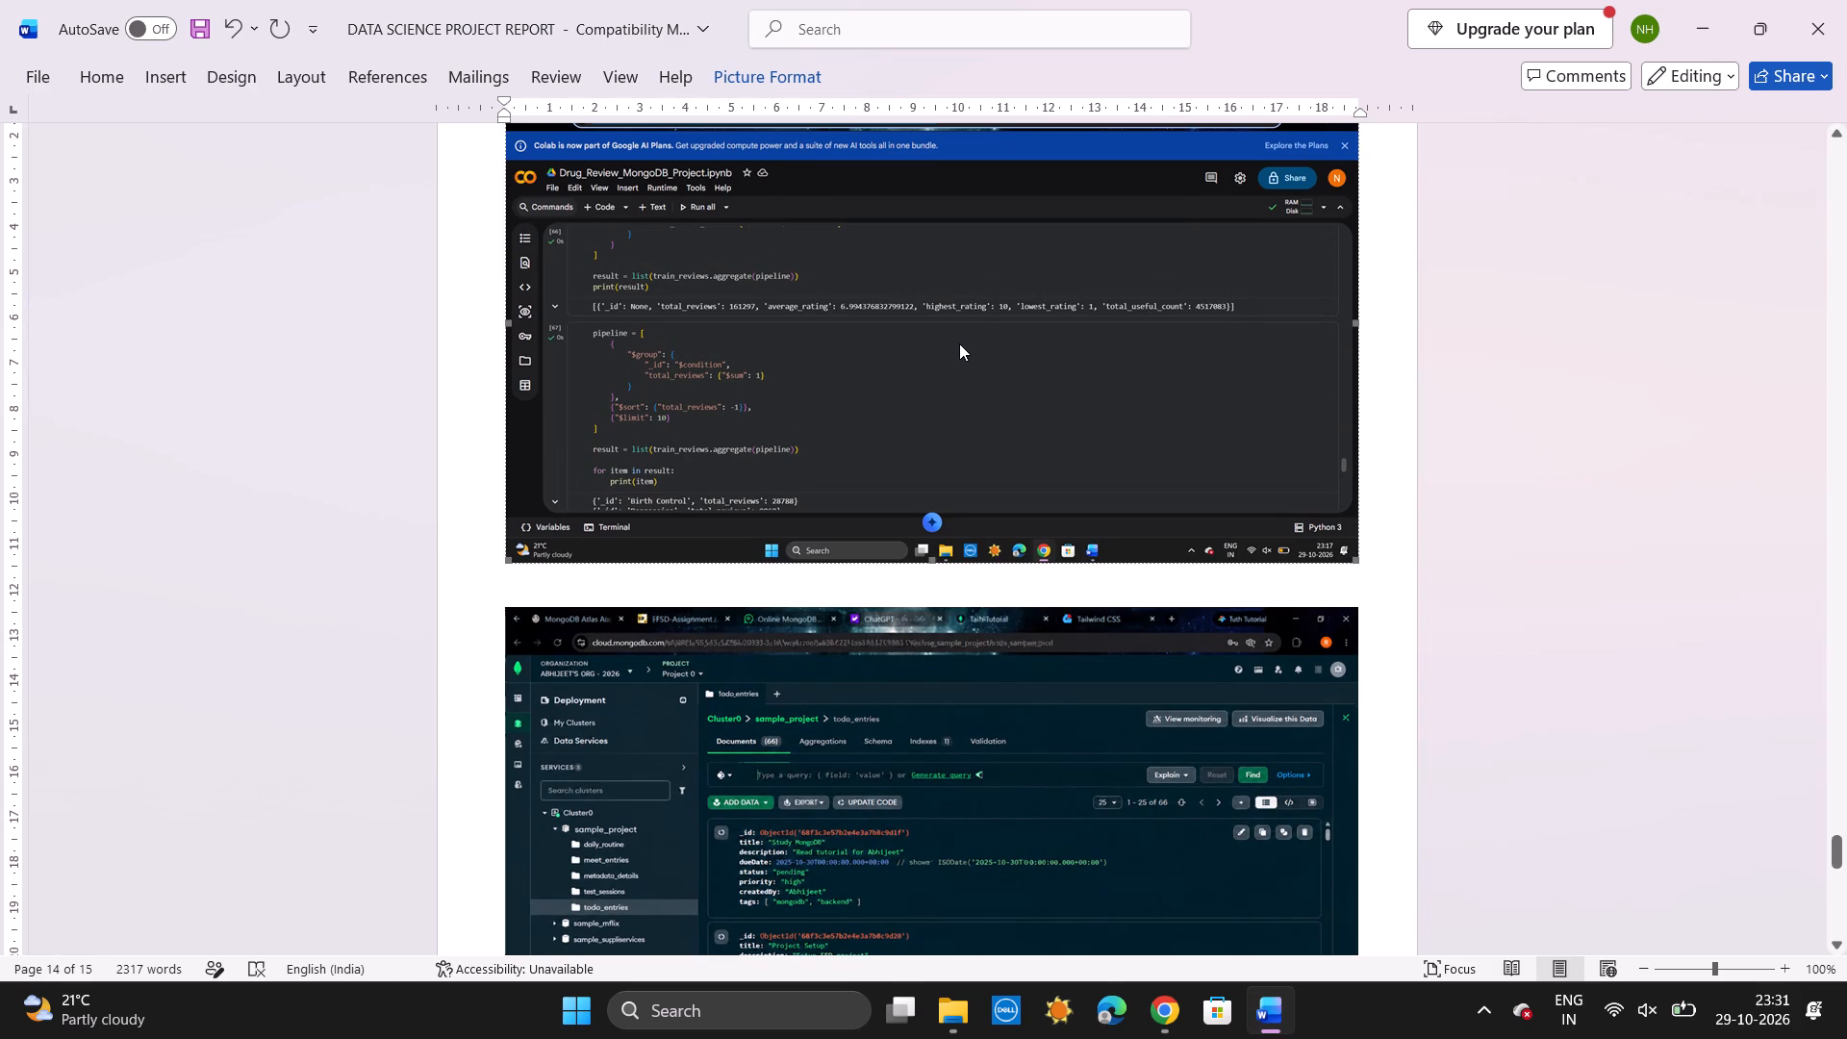
scroll(959, 343, up, 2)
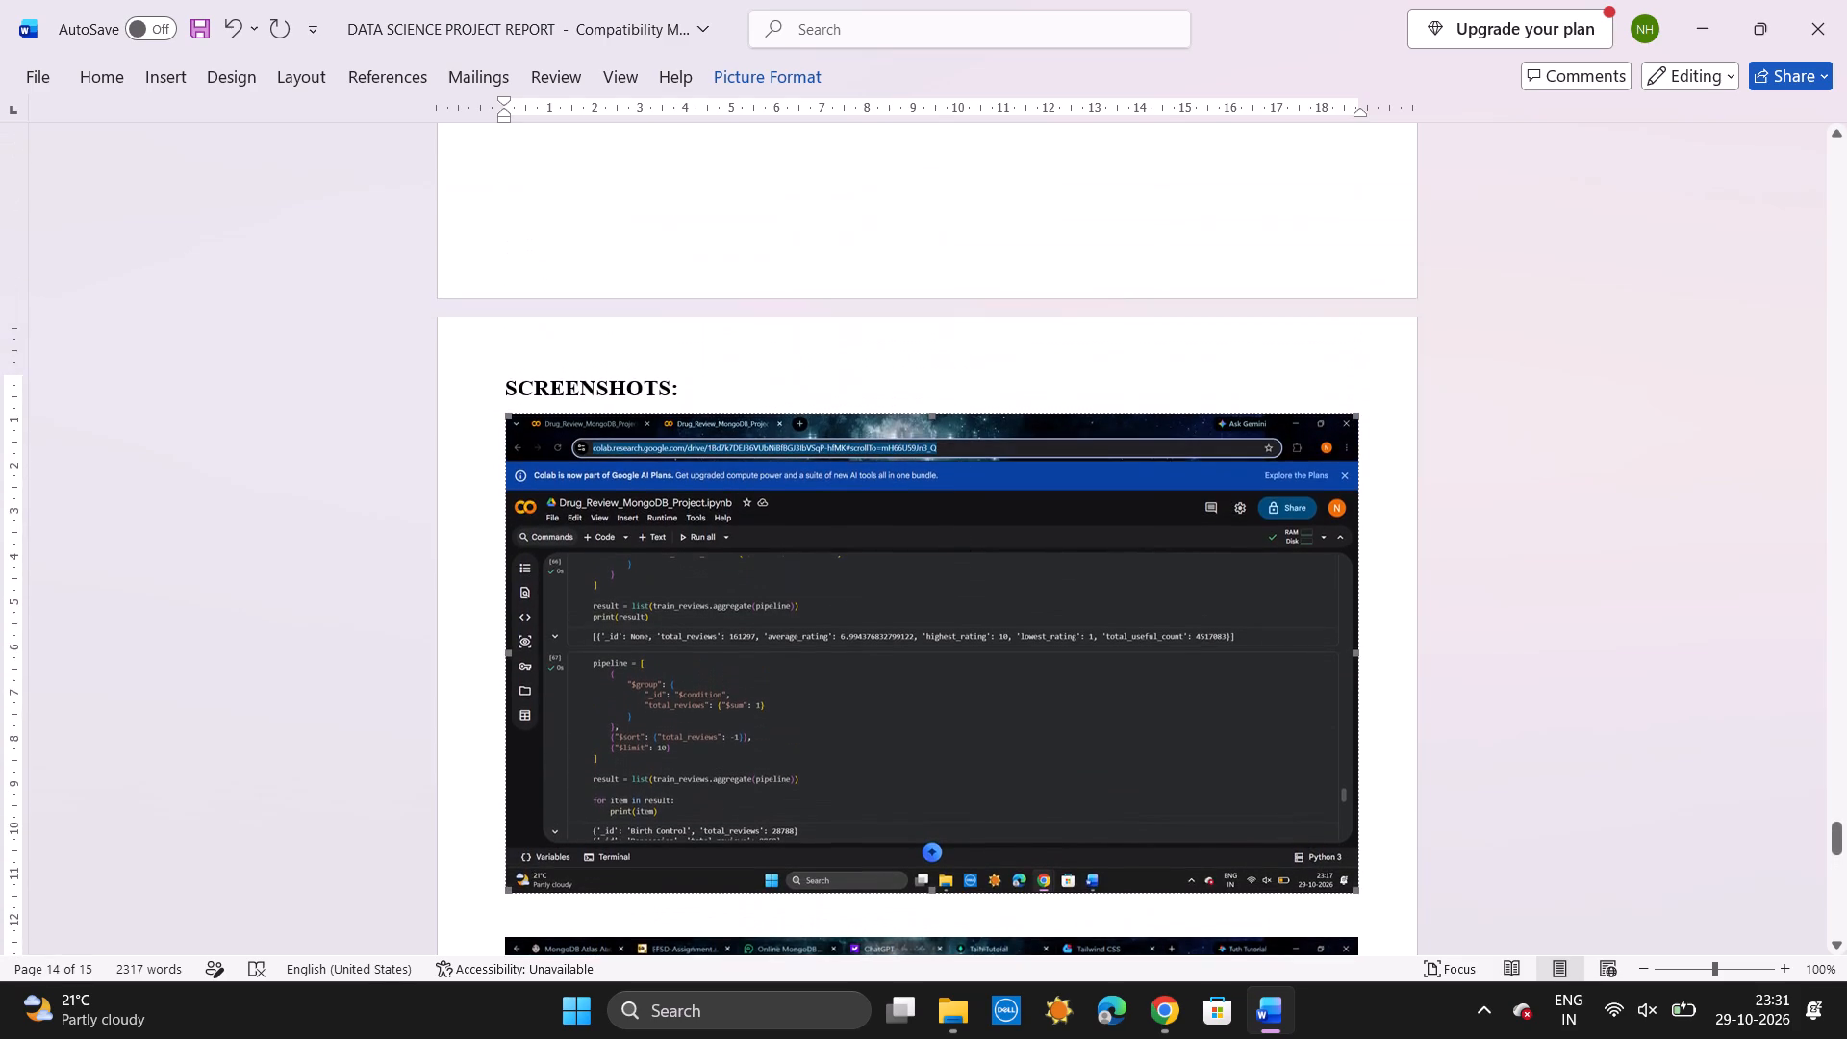
scroll(959, 343, down, 5)
scroll(959, 343, up, 5)
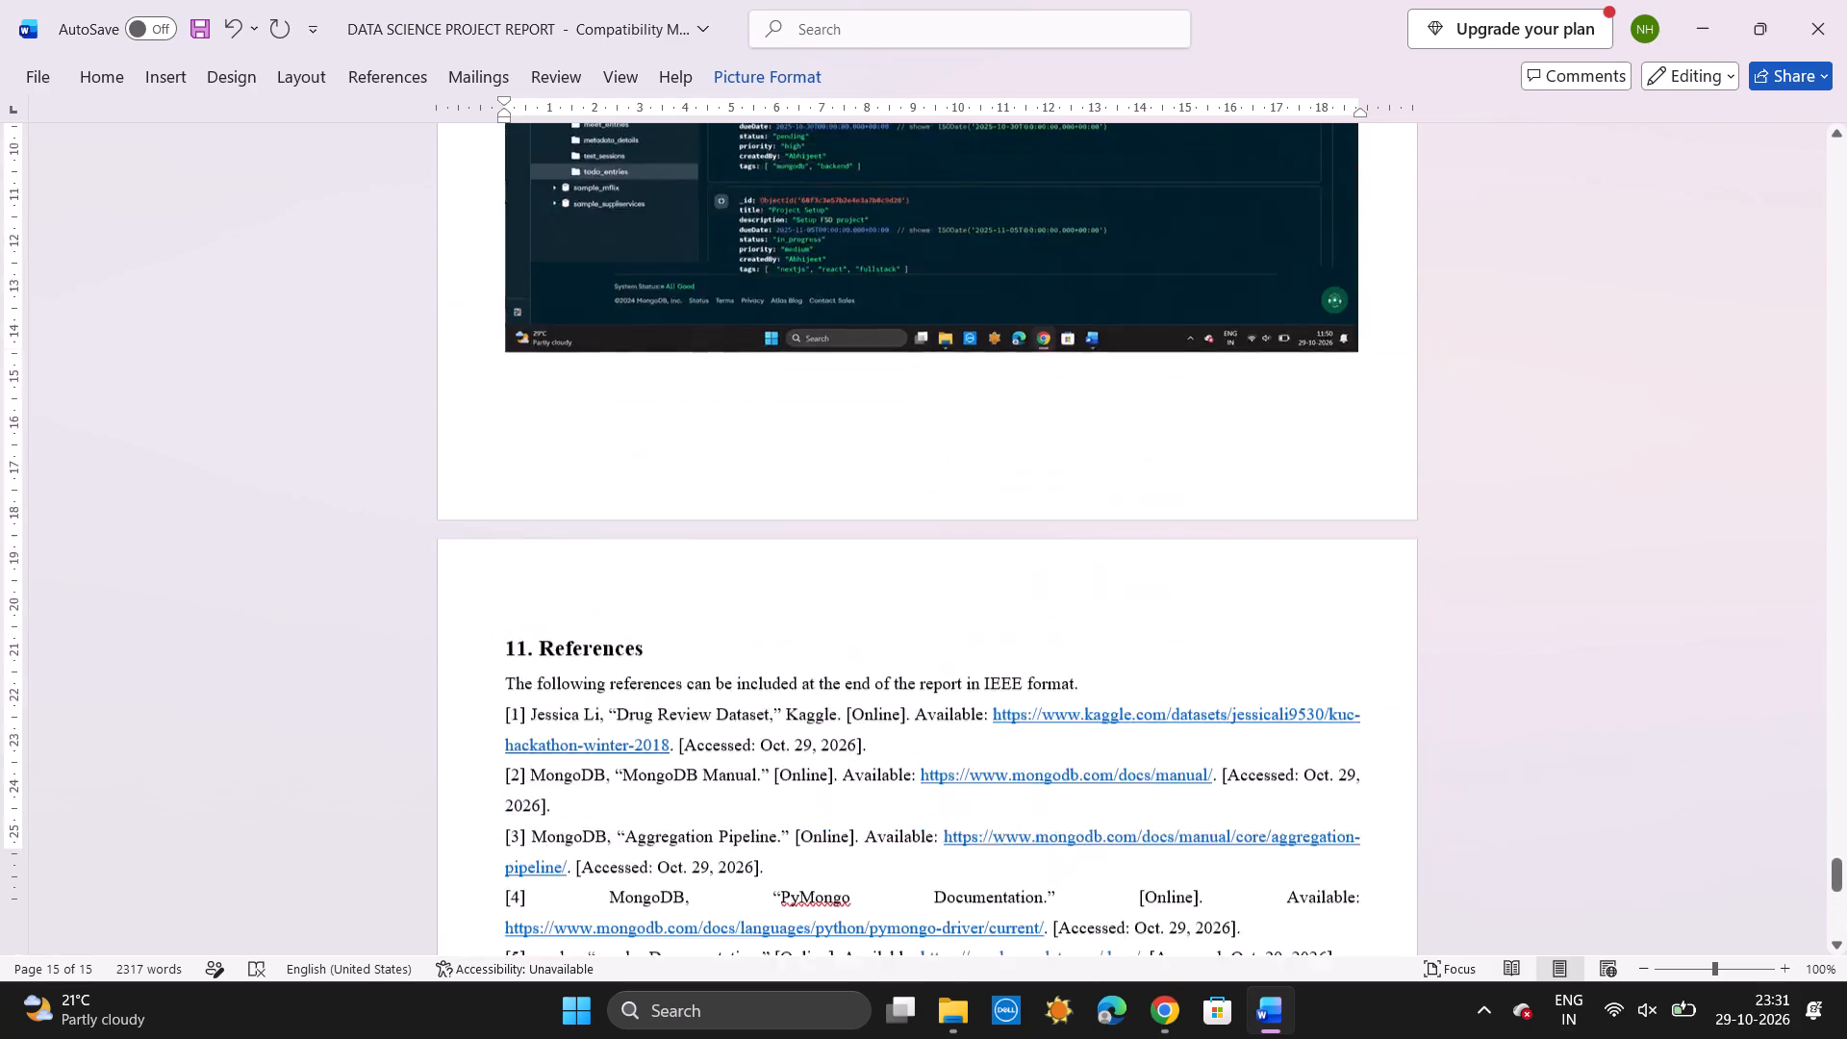
scroll(959, 343, up, 4)
scroll(959, 343, up, 18)
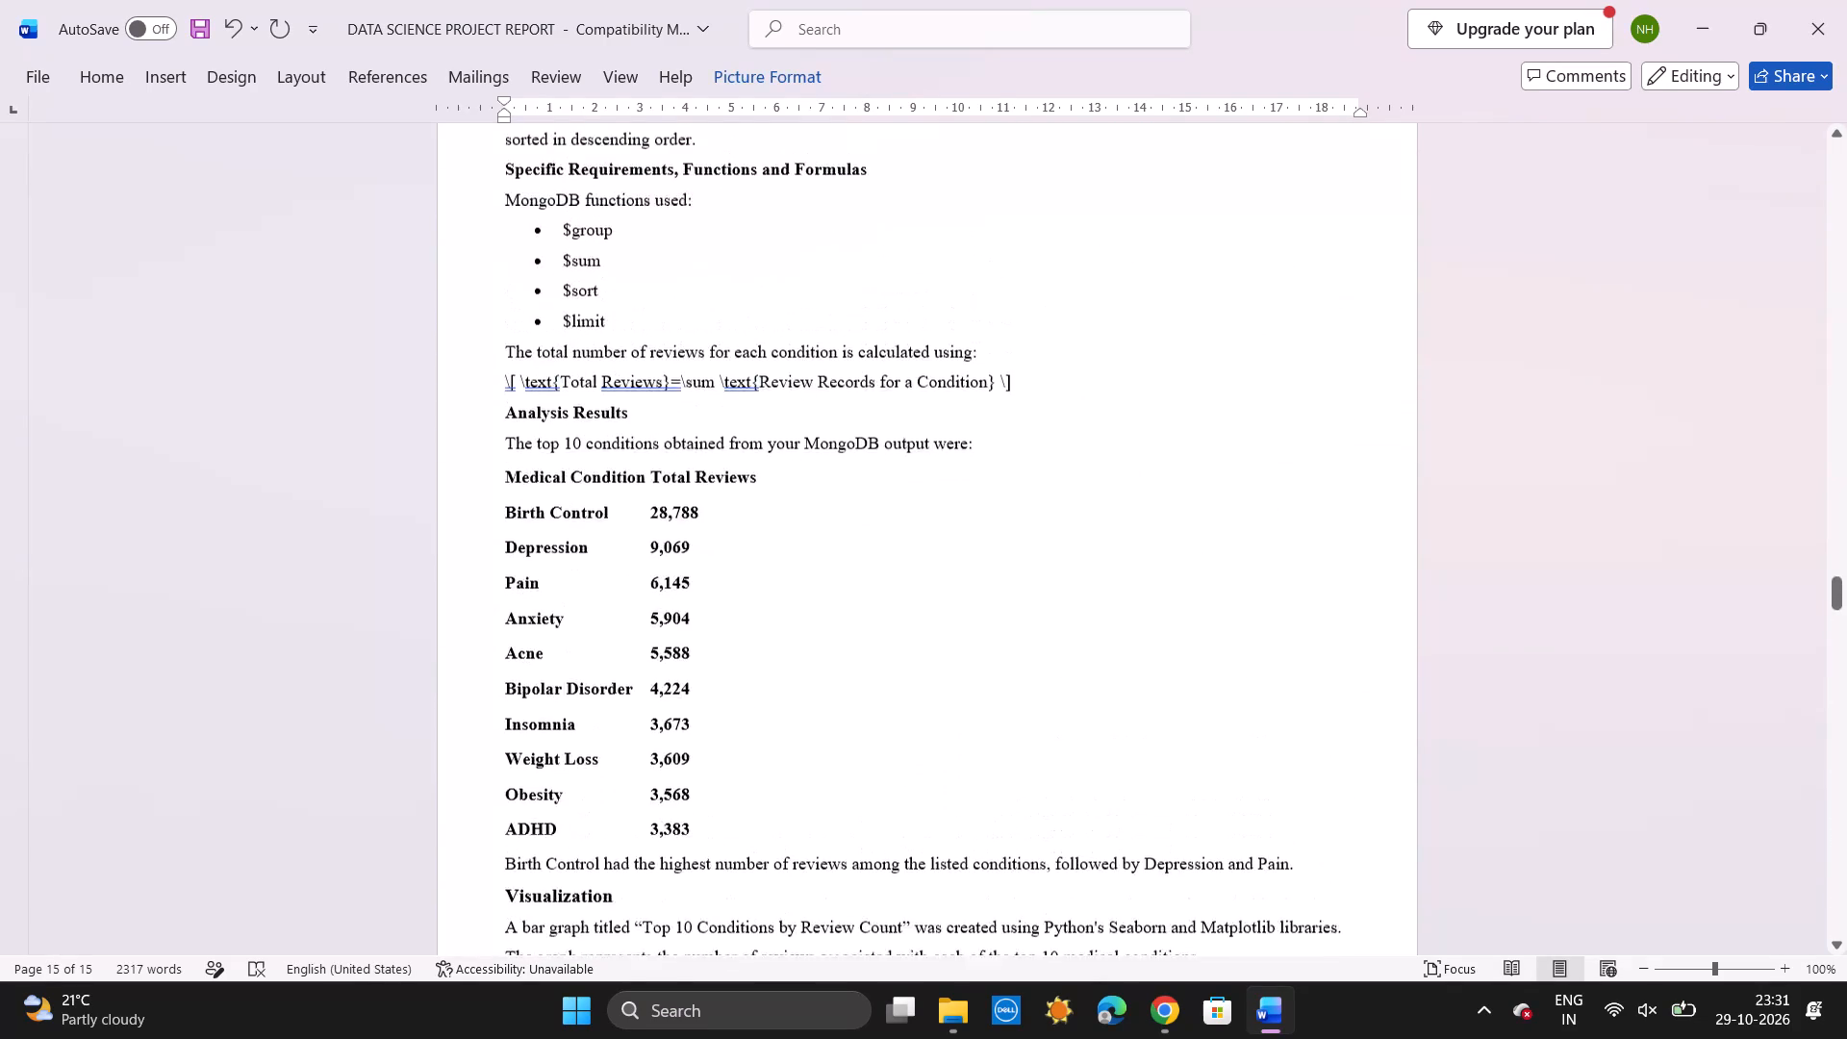
scroll(959, 343, up, 20)
scroll(959, 343, up, 4)
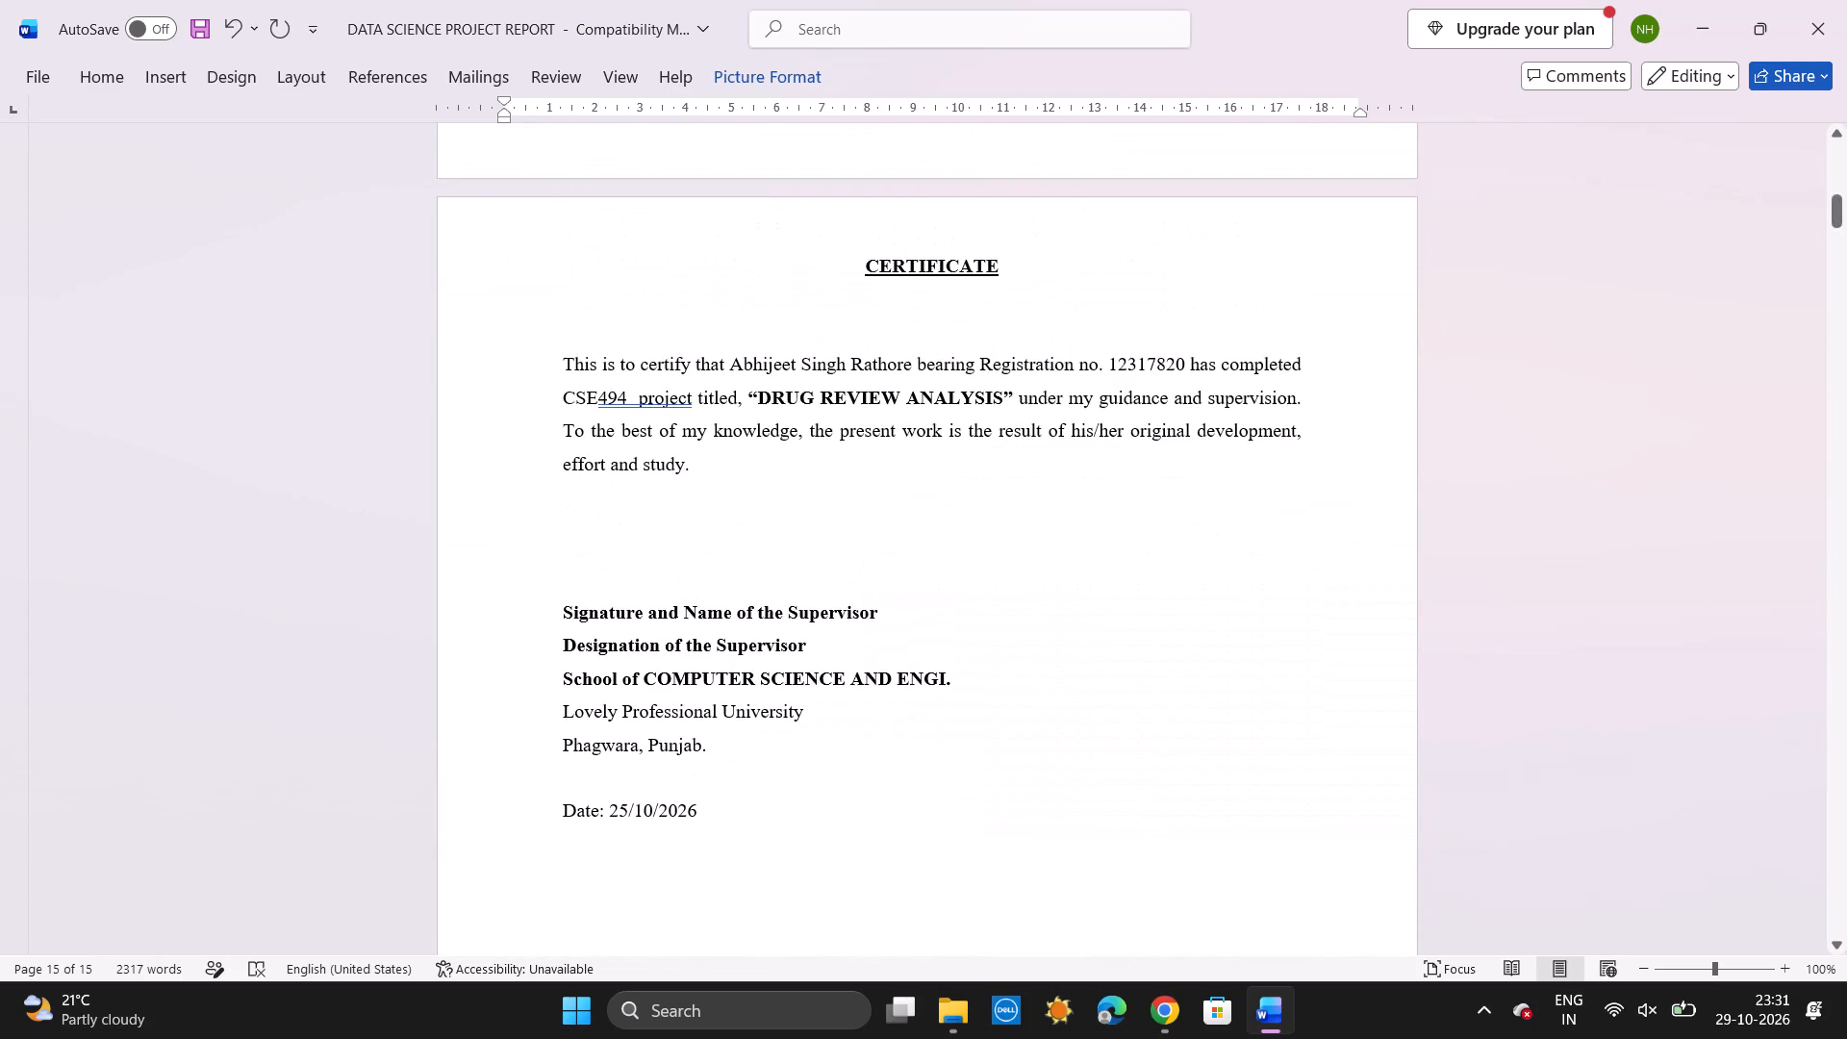
Look through the report from the cover and certificate pages past the dataset section to the Rating Score Distribution graph above section 8.3.
scroll(959, 343, up, 5)
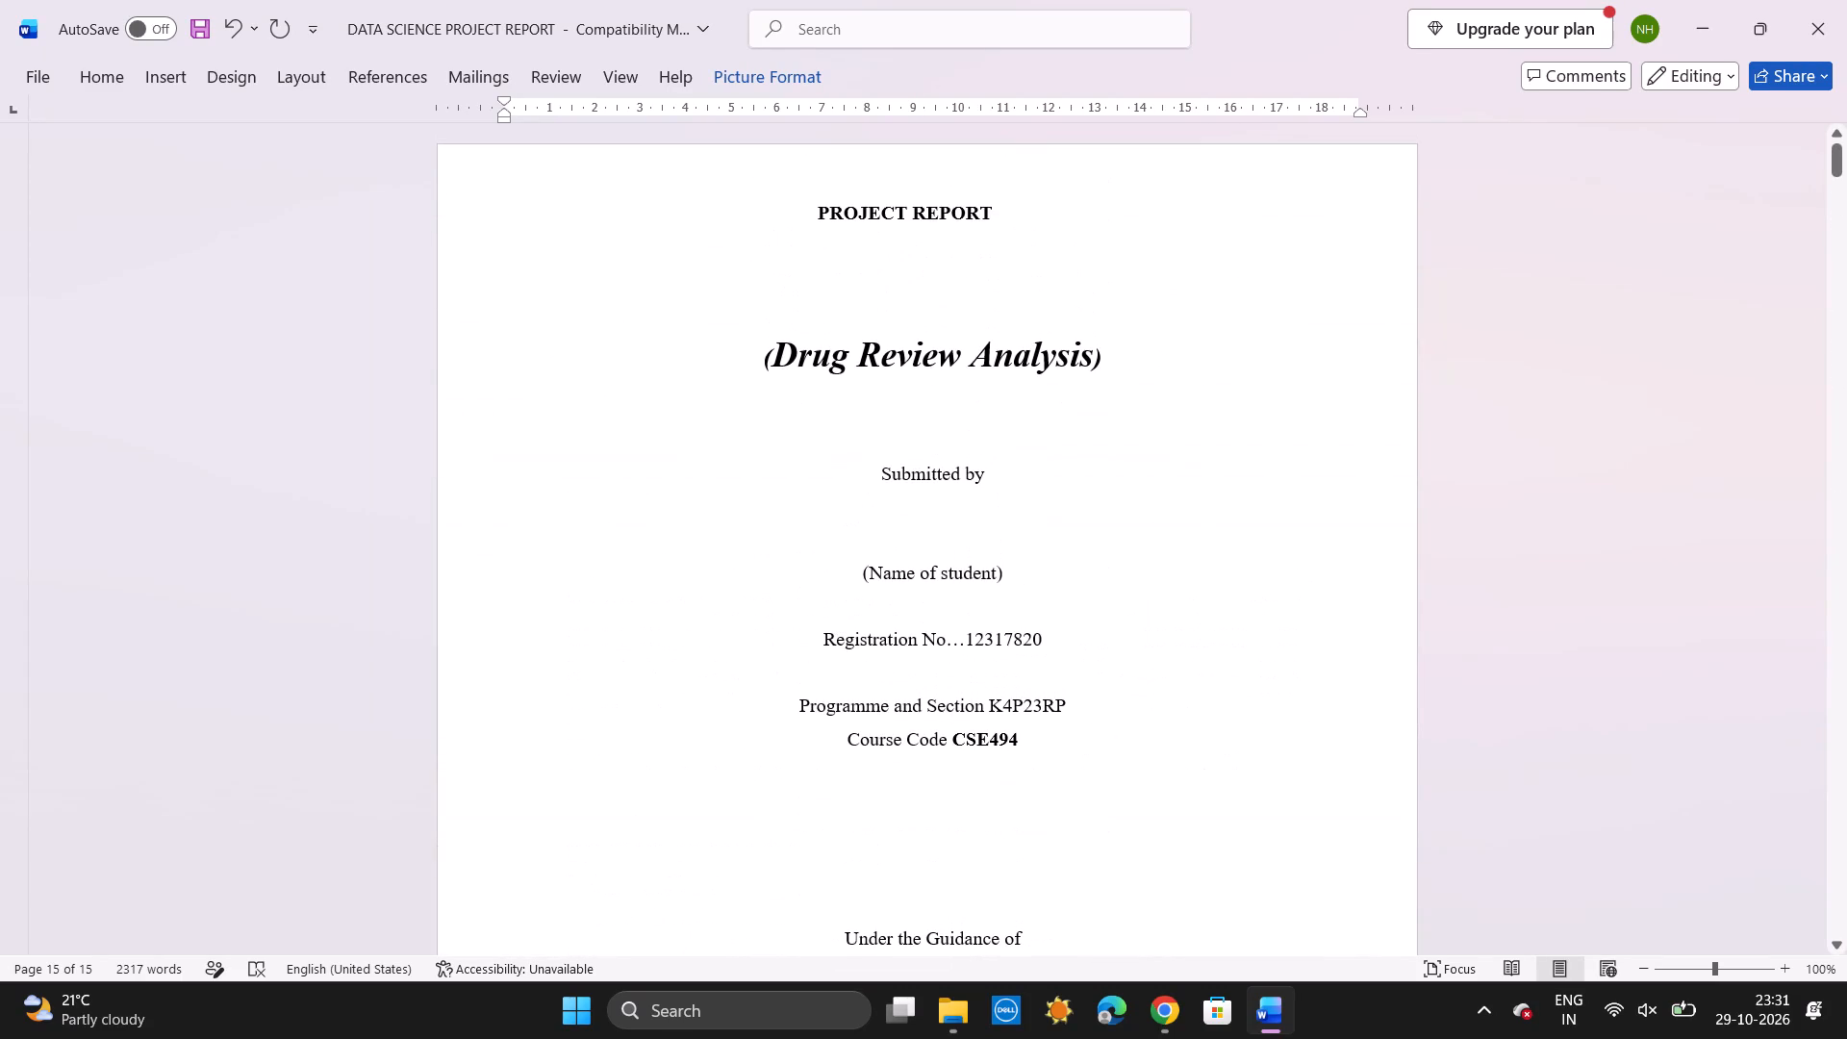
scroll(959, 343, down, 7)
scroll(959, 343, up, 7)
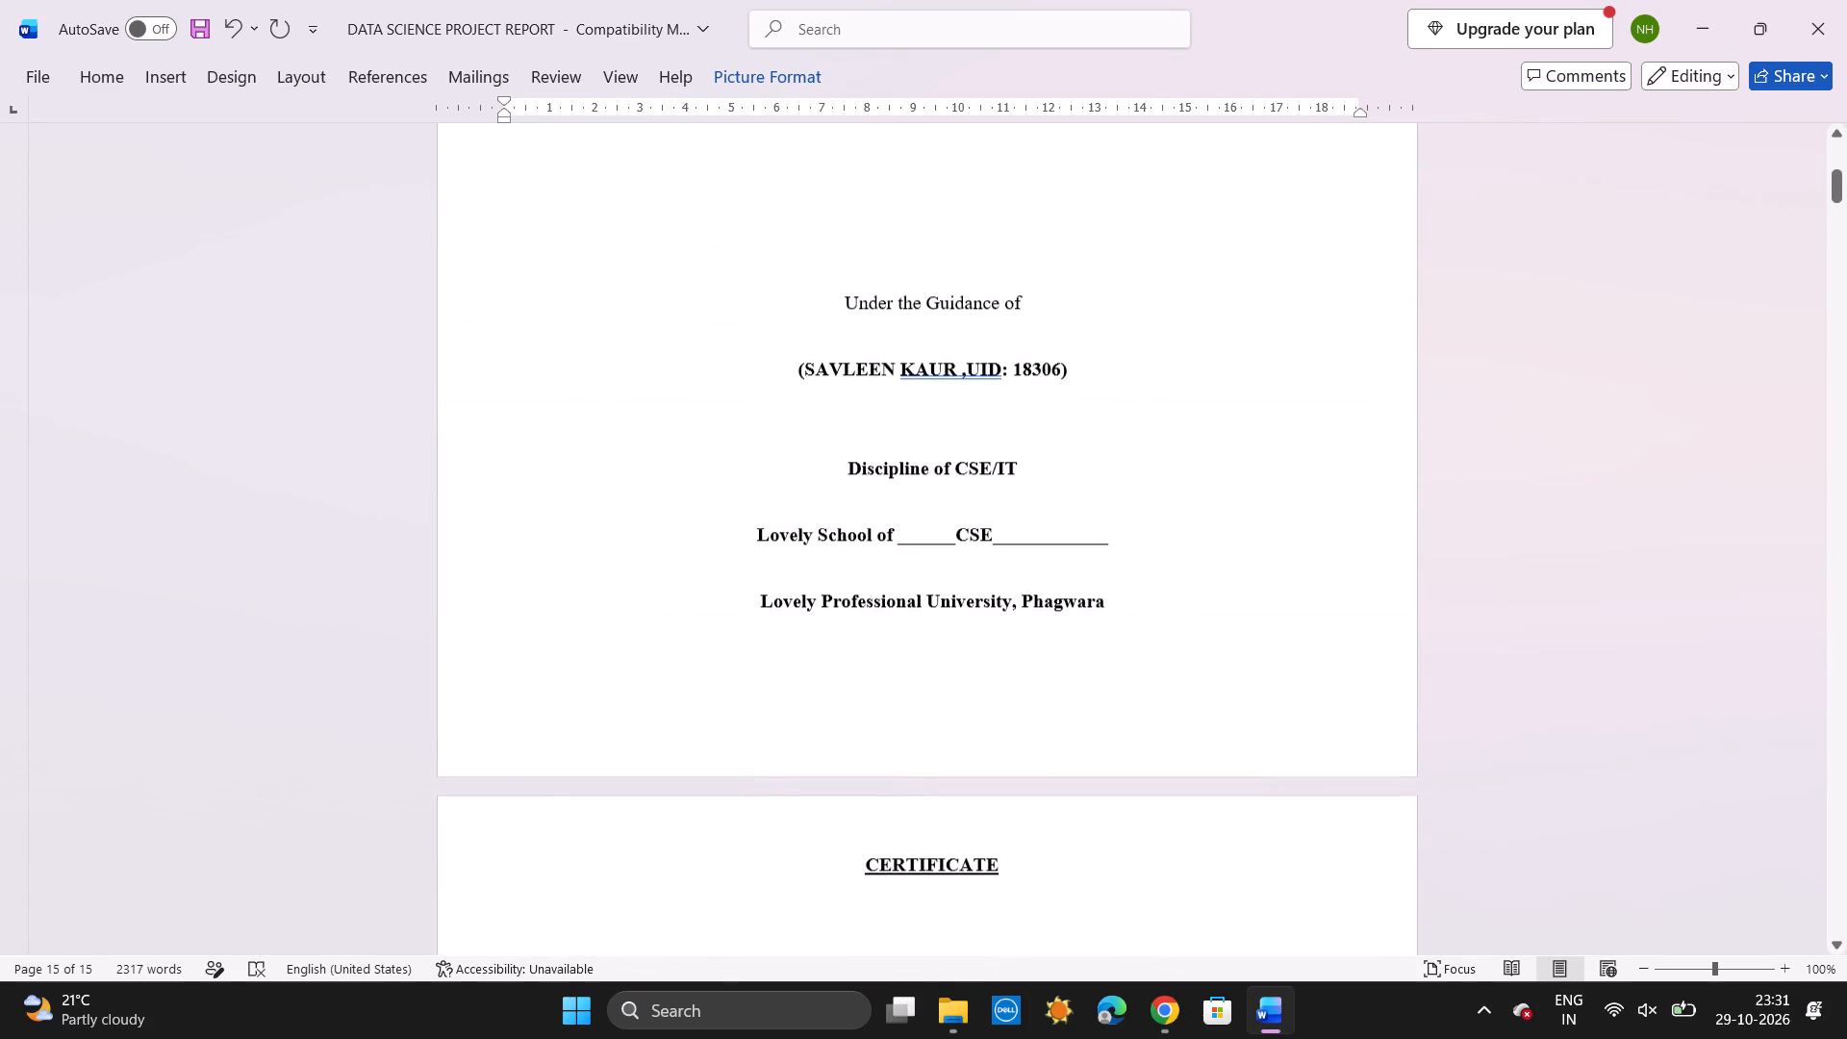
scroll(959, 343, up, 2)
scroll(959, 343, down, 3)
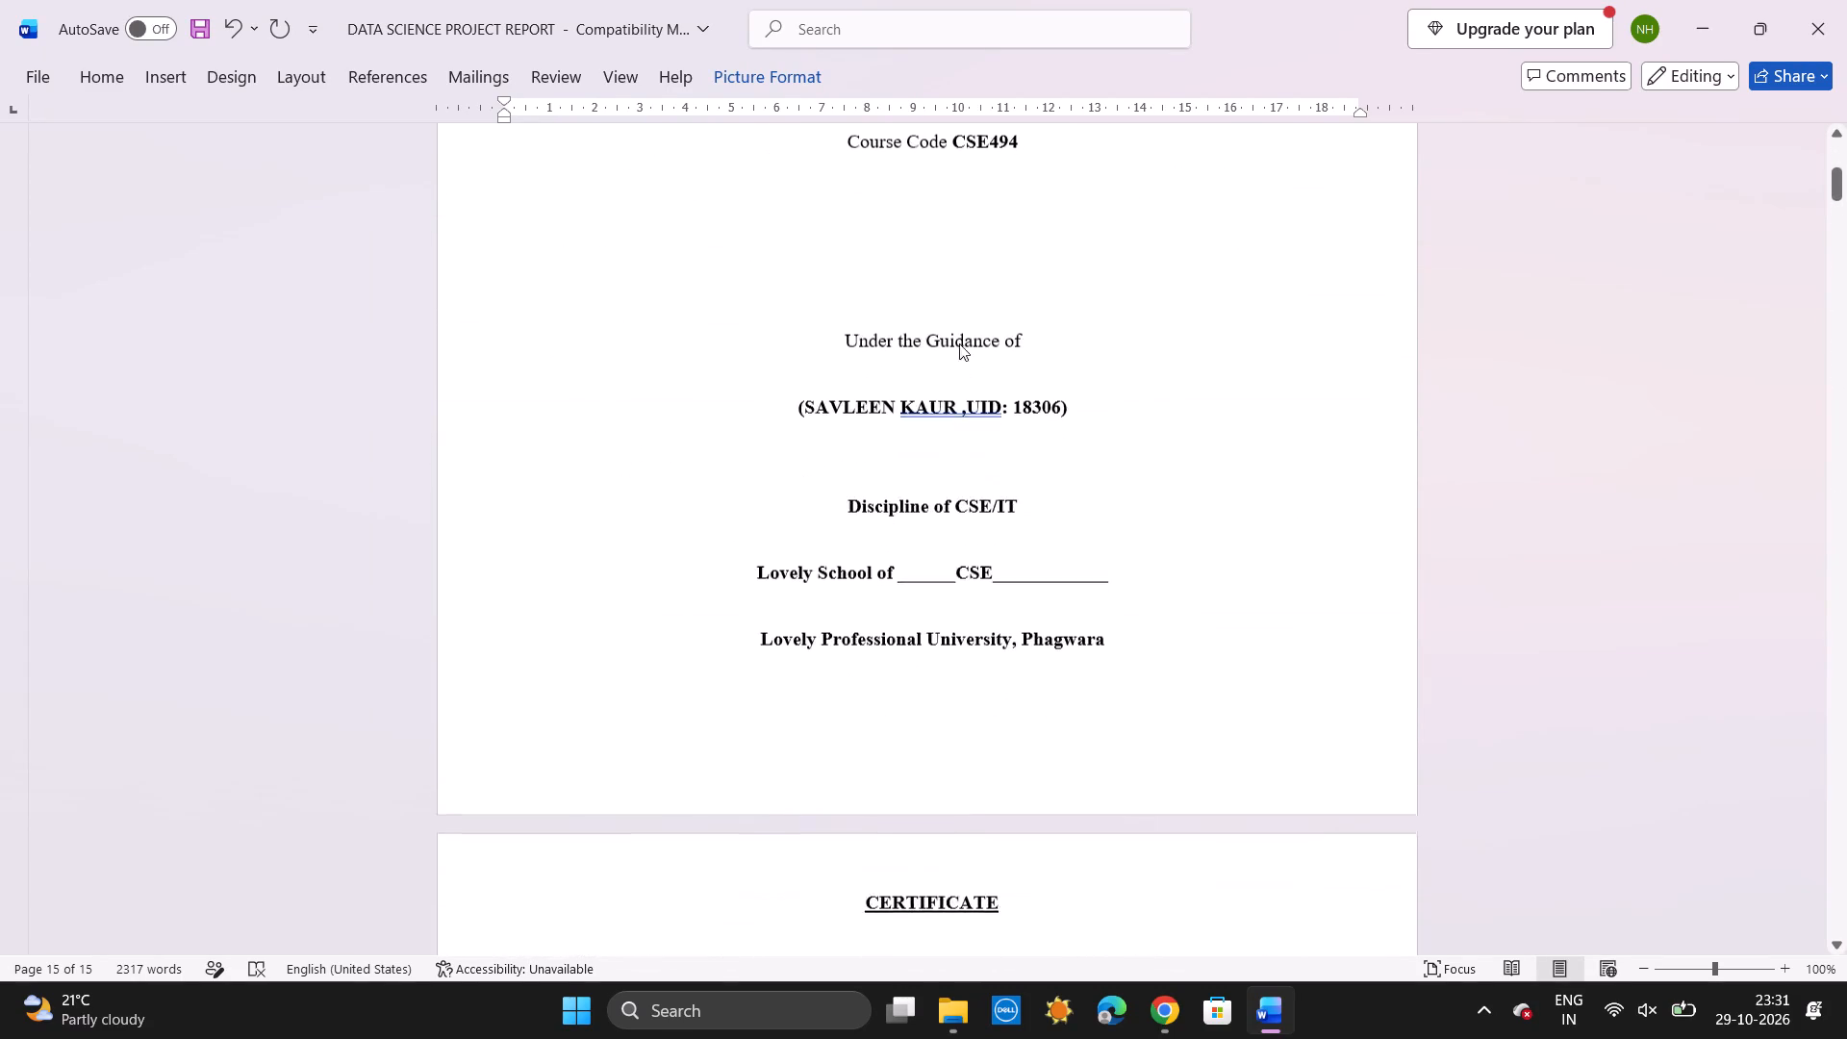
scroll(959, 343, down, 15)
scroll(959, 343, up, 2)
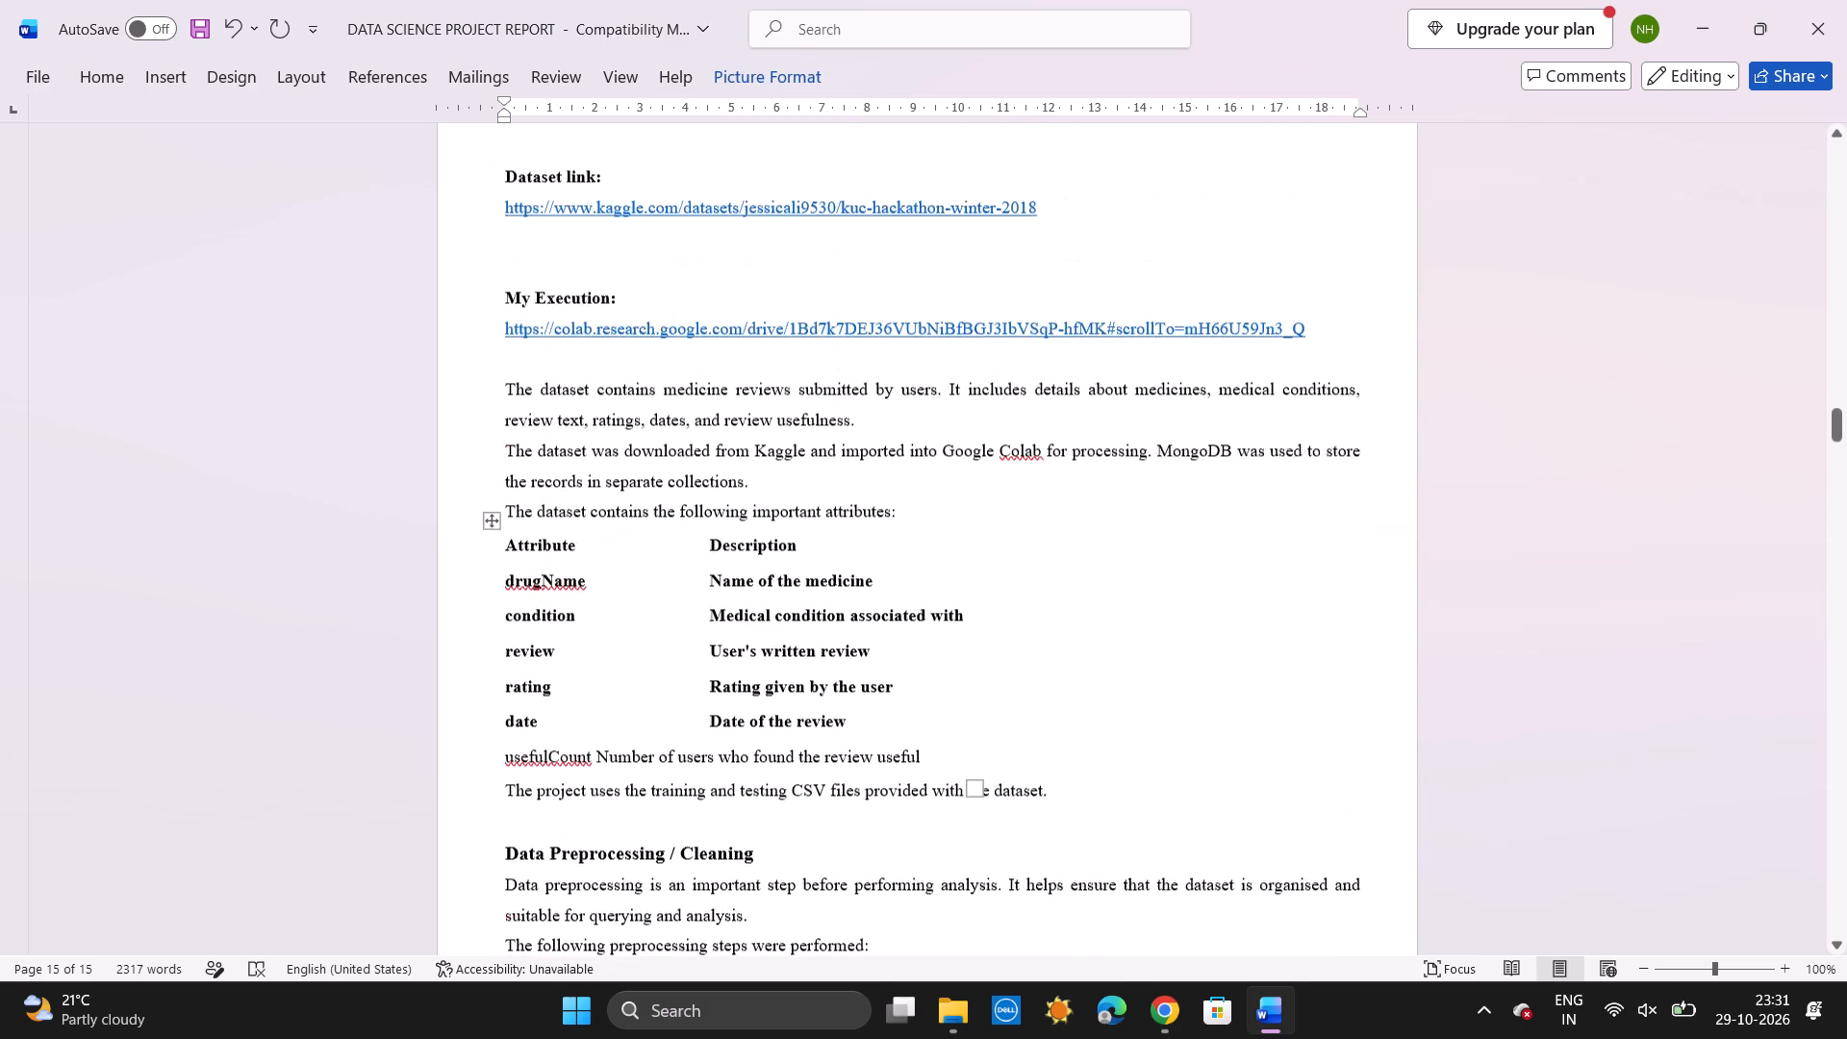
scroll(959, 343, up, 4)
scroll(959, 343, down, 3)
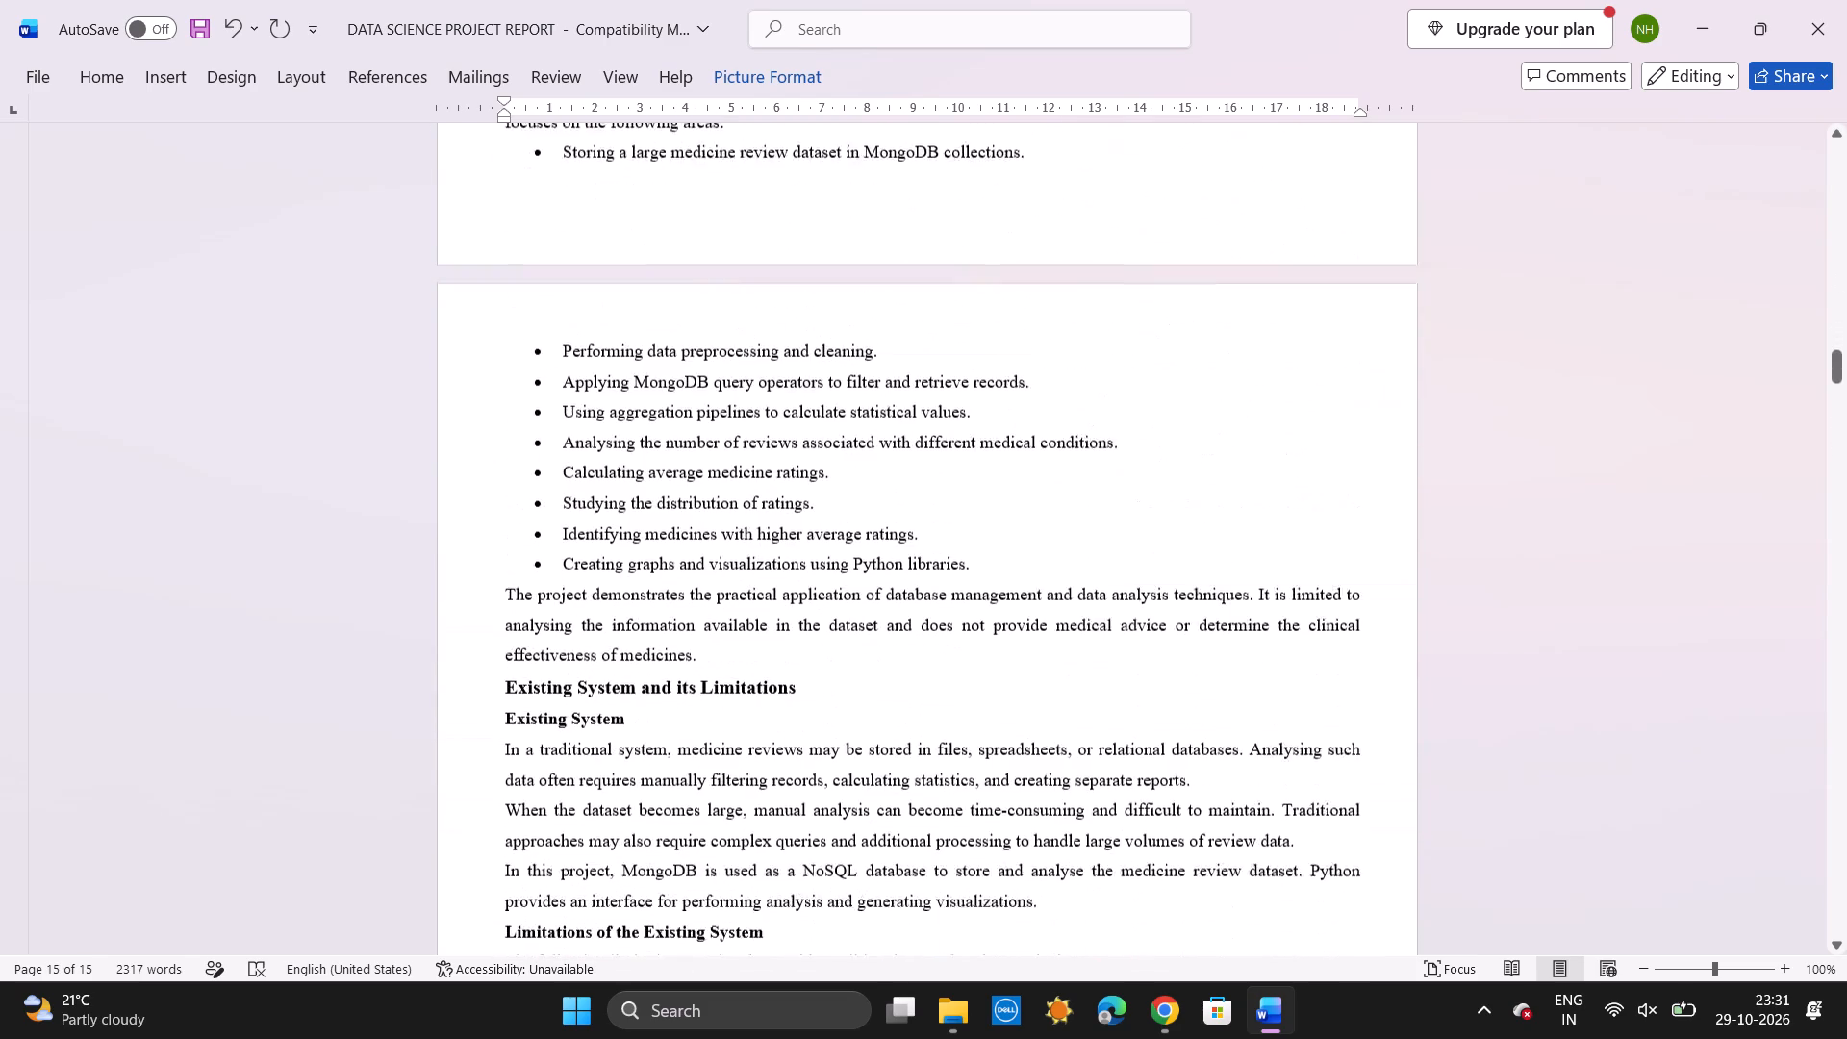
scroll(959, 343, down, 6)
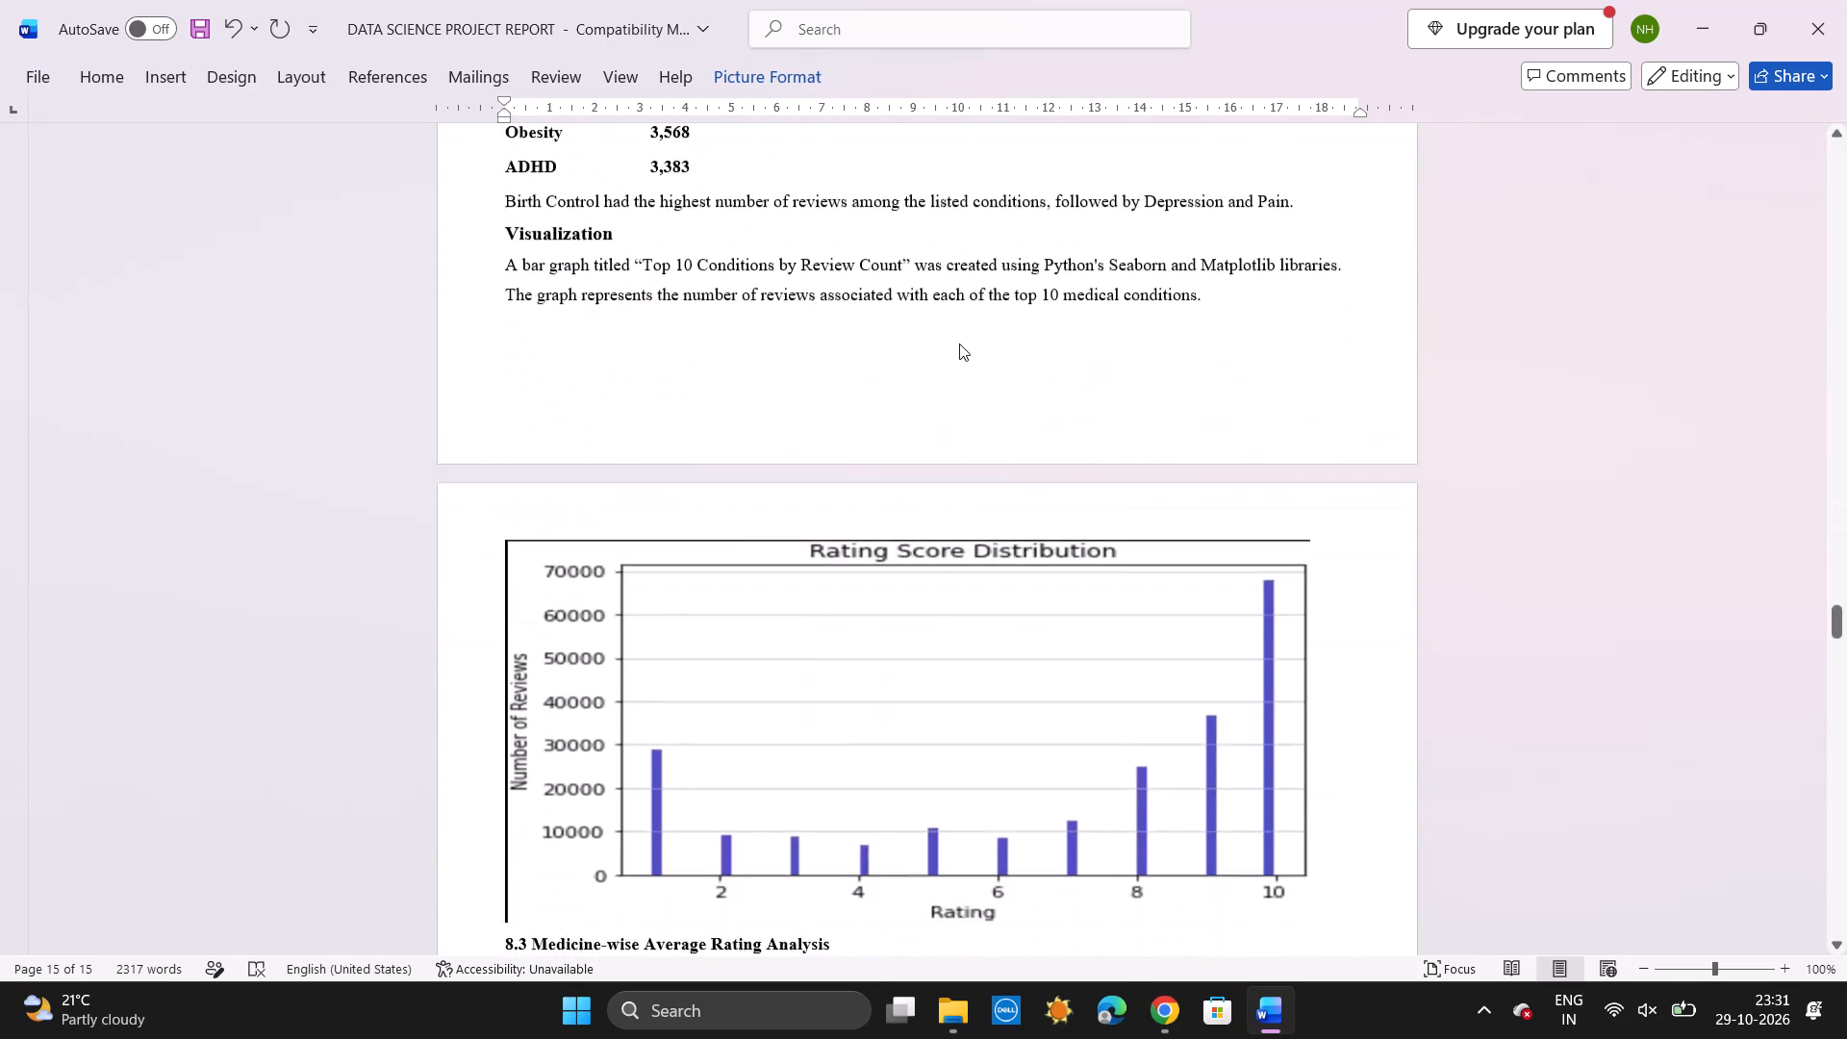
scroll(959, 343, down, 1)
scroll(959, 343, up, 4)
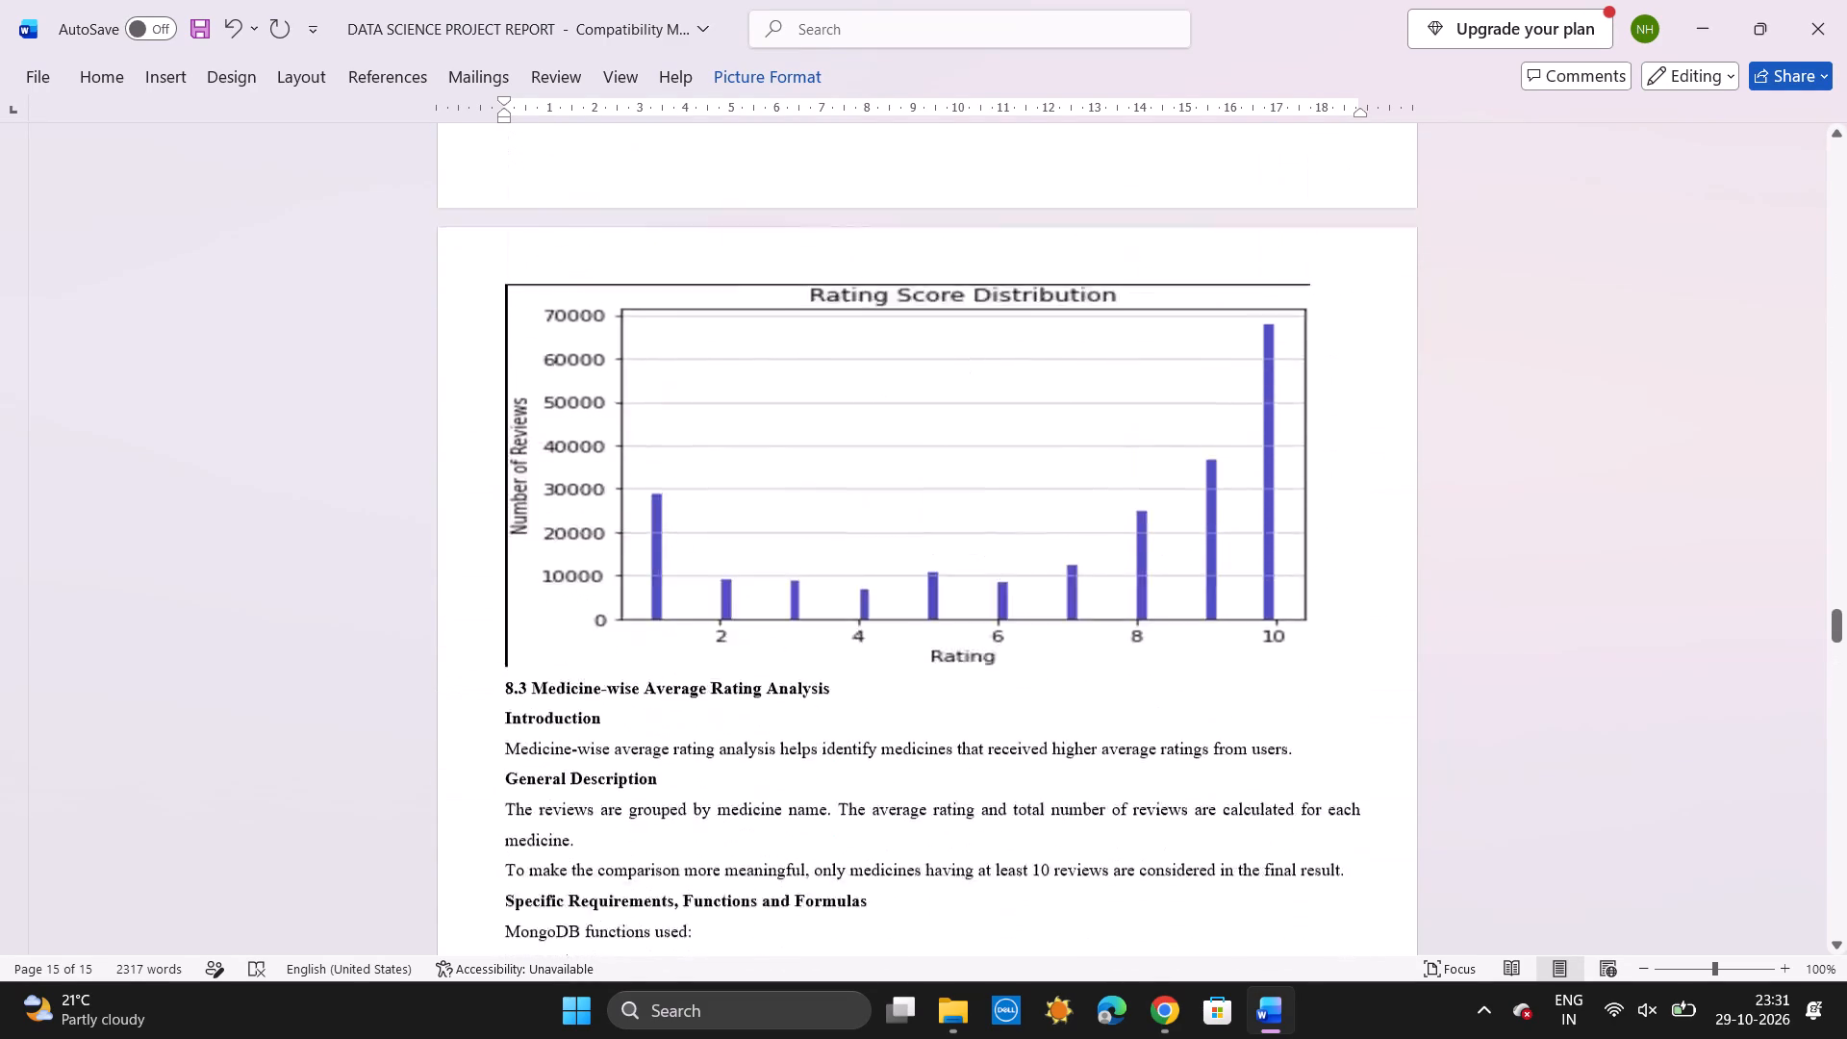
scroll(959, 343, up, 1)
scroll(959, 343, down, 2)
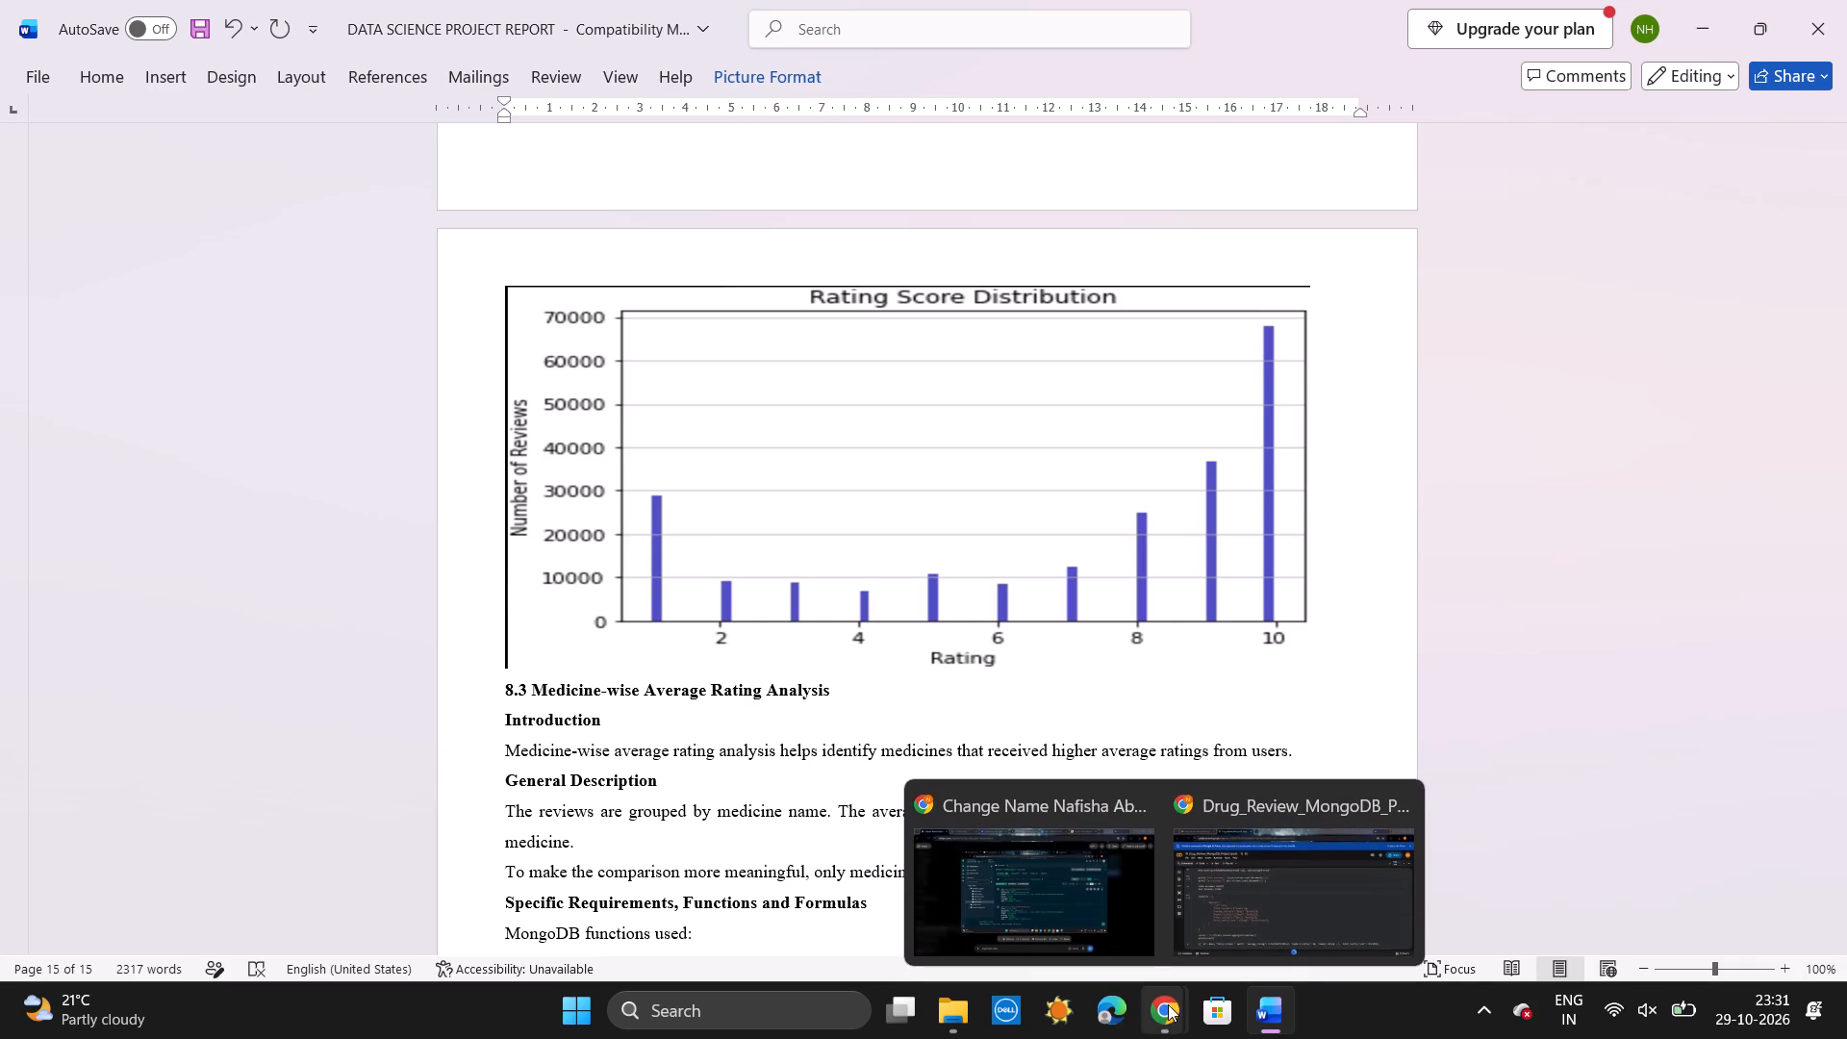
Switch to the Drug_Review_MongoDB_Project.ipynb Colab notebook in Chrome and examine its Distribution of Drug Ratings chart.
click(1256, 919)
scroll(908, 749, down, 6)
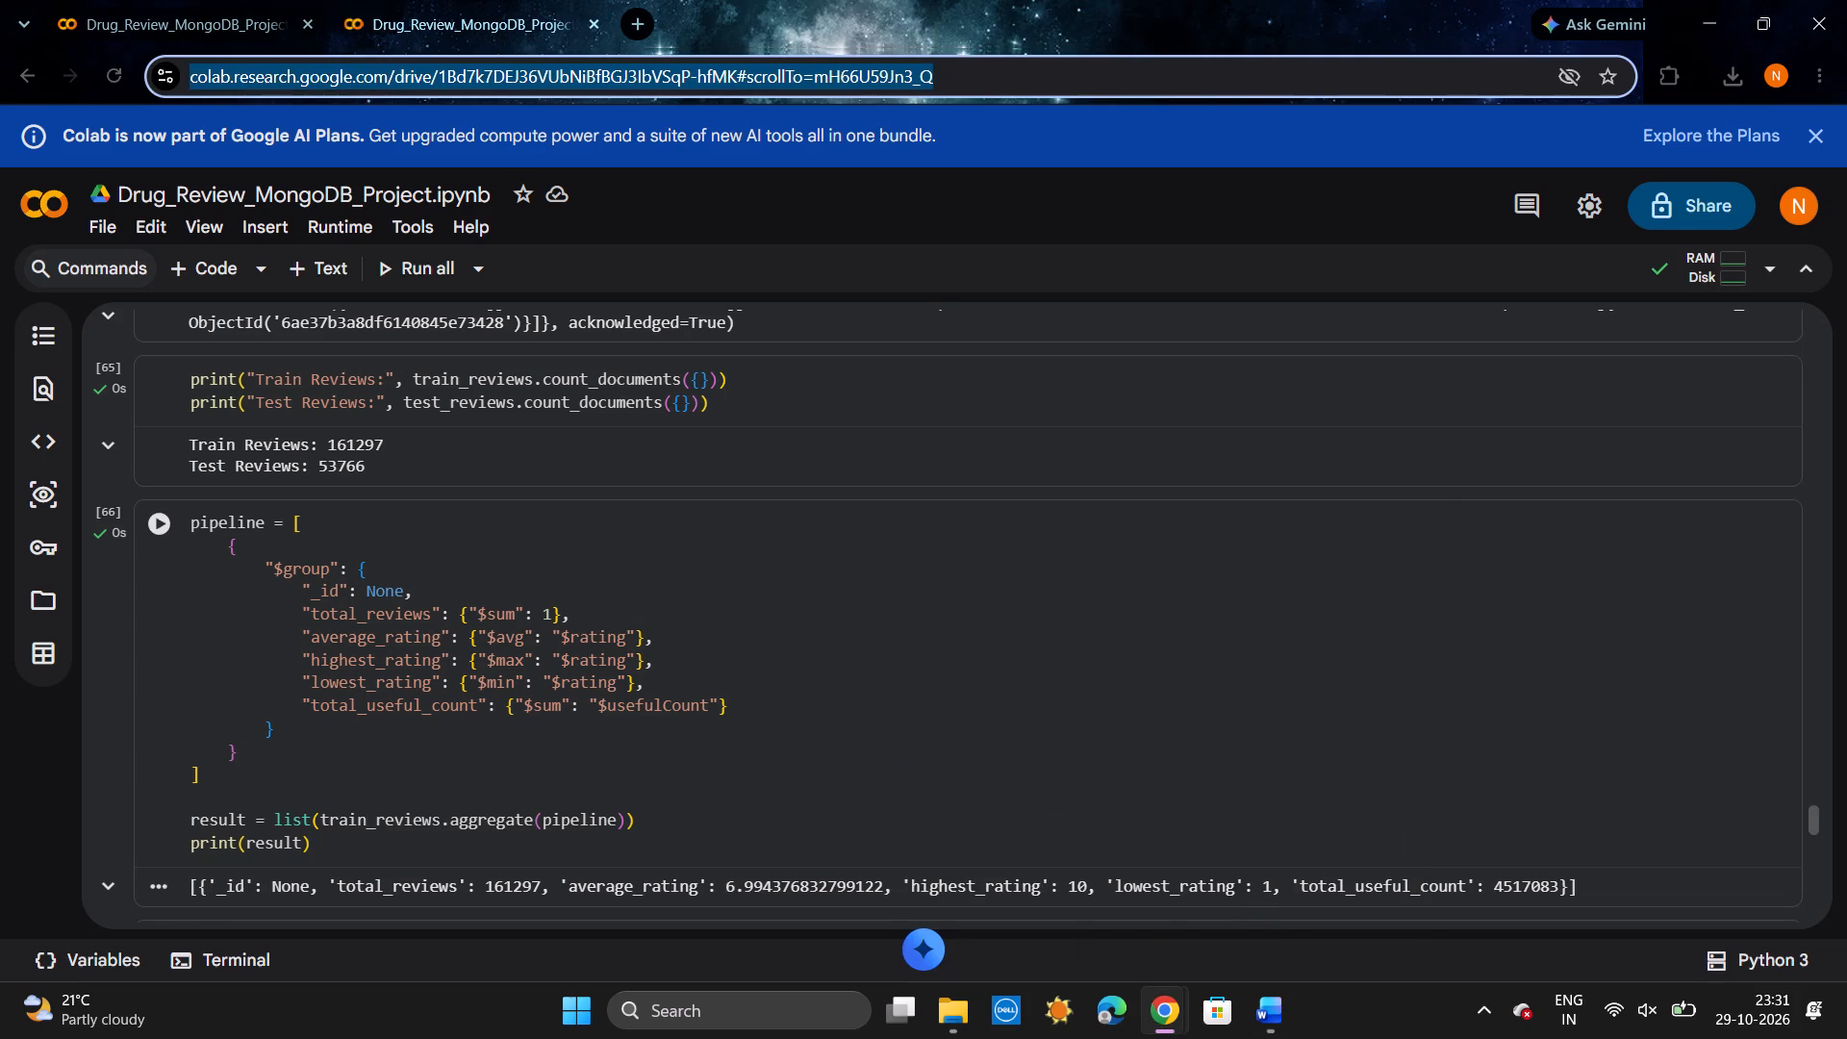
scroll(849, 589, down, 7)
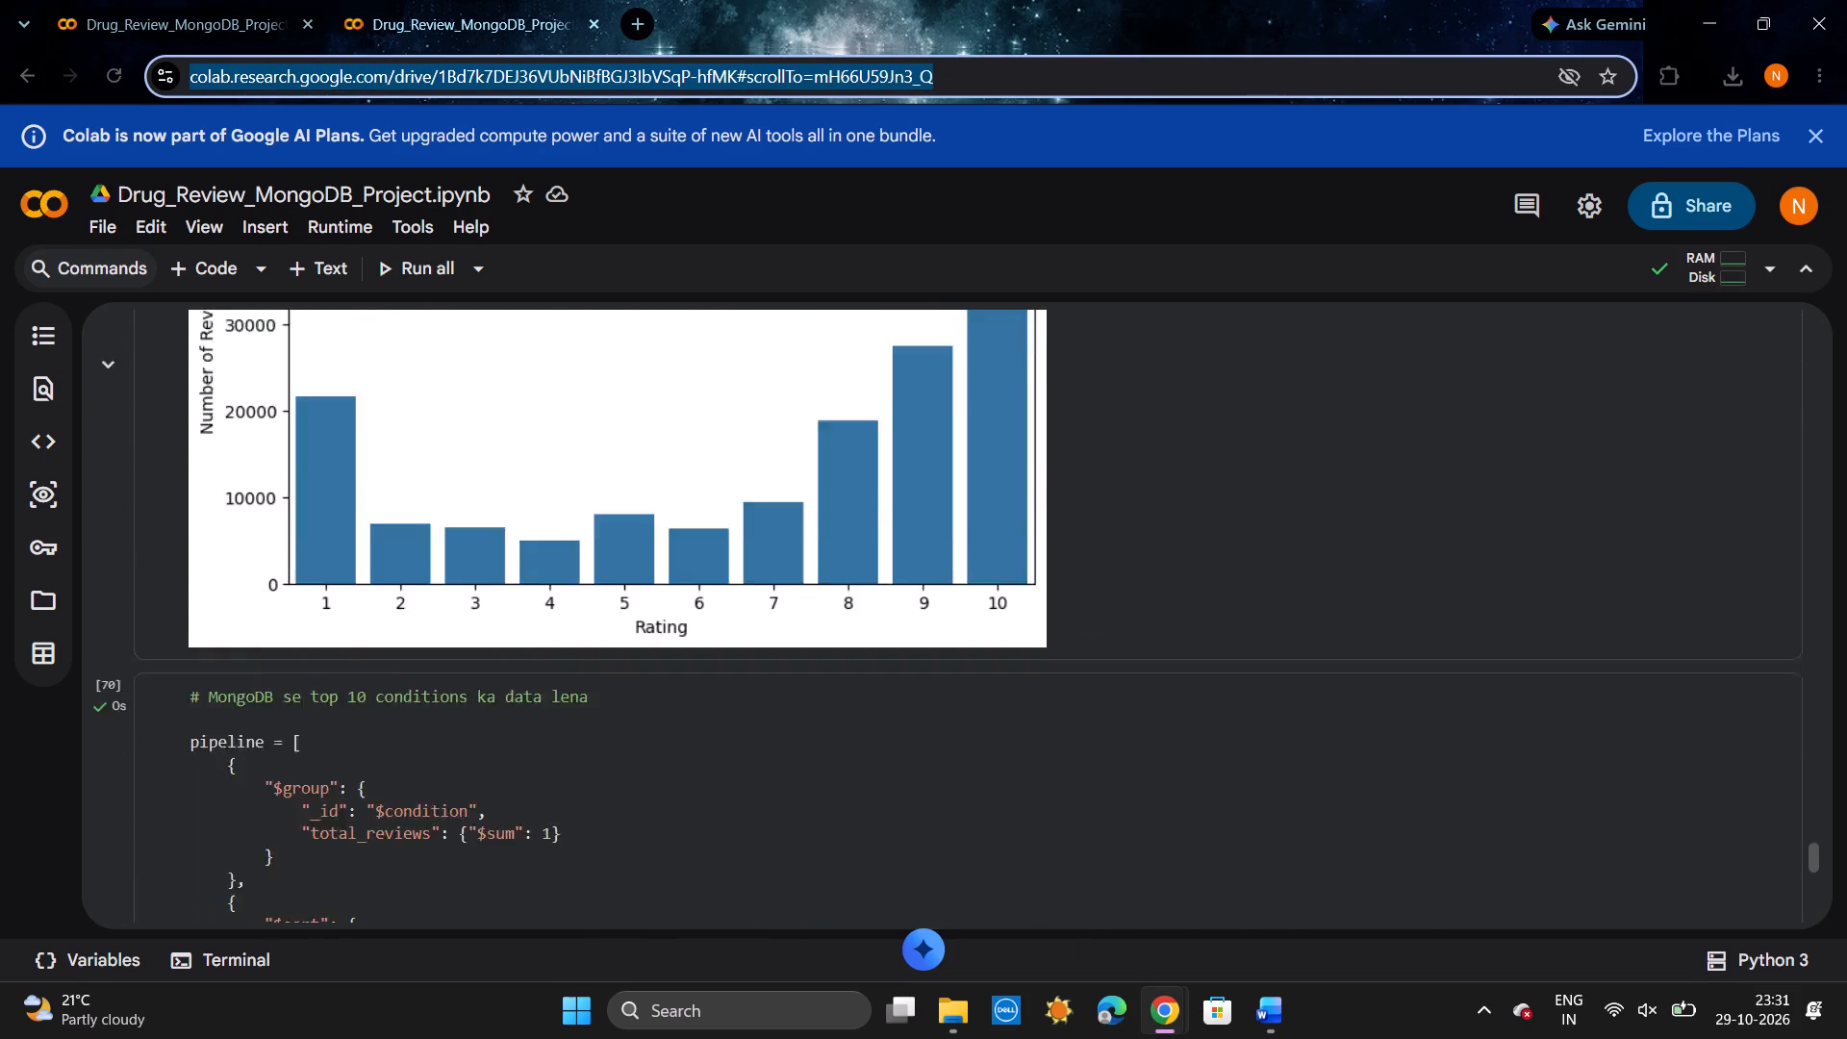
scroll(849, 589, up, 1)
scroll(849, 589, down, 3)
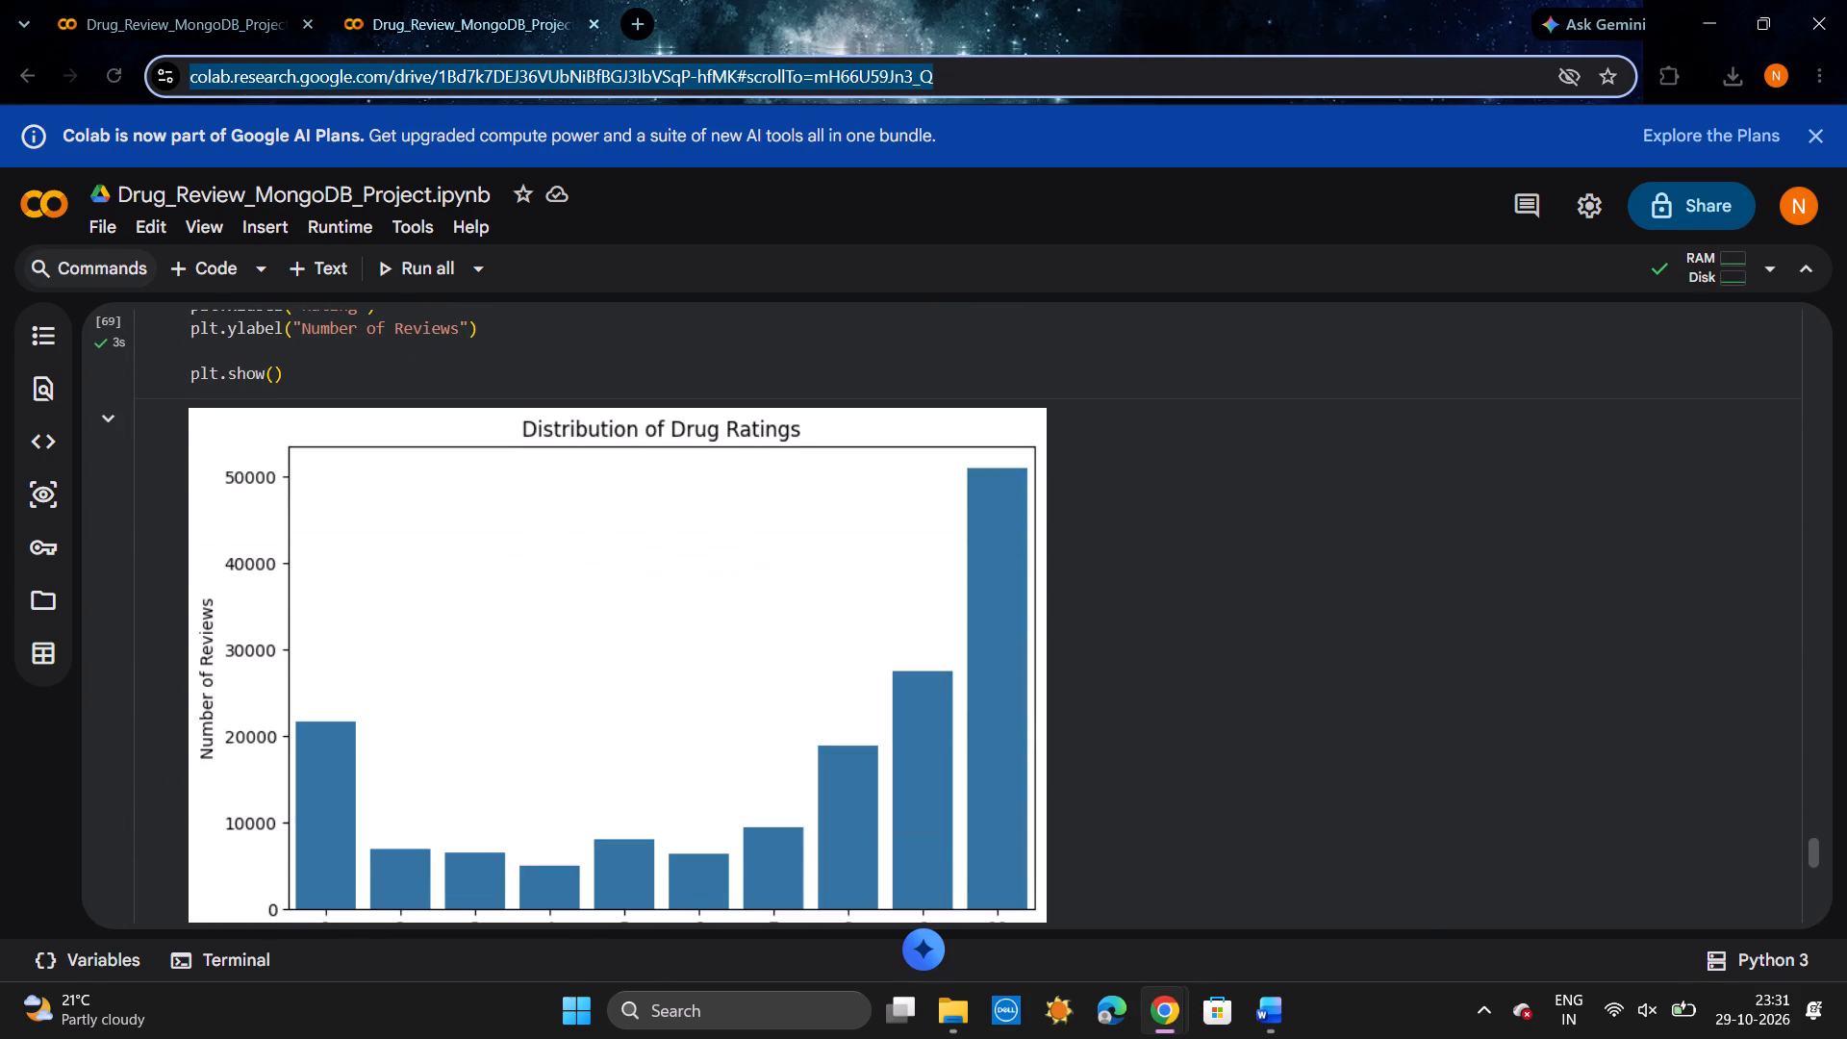
scroll(849, 589, down, 1)
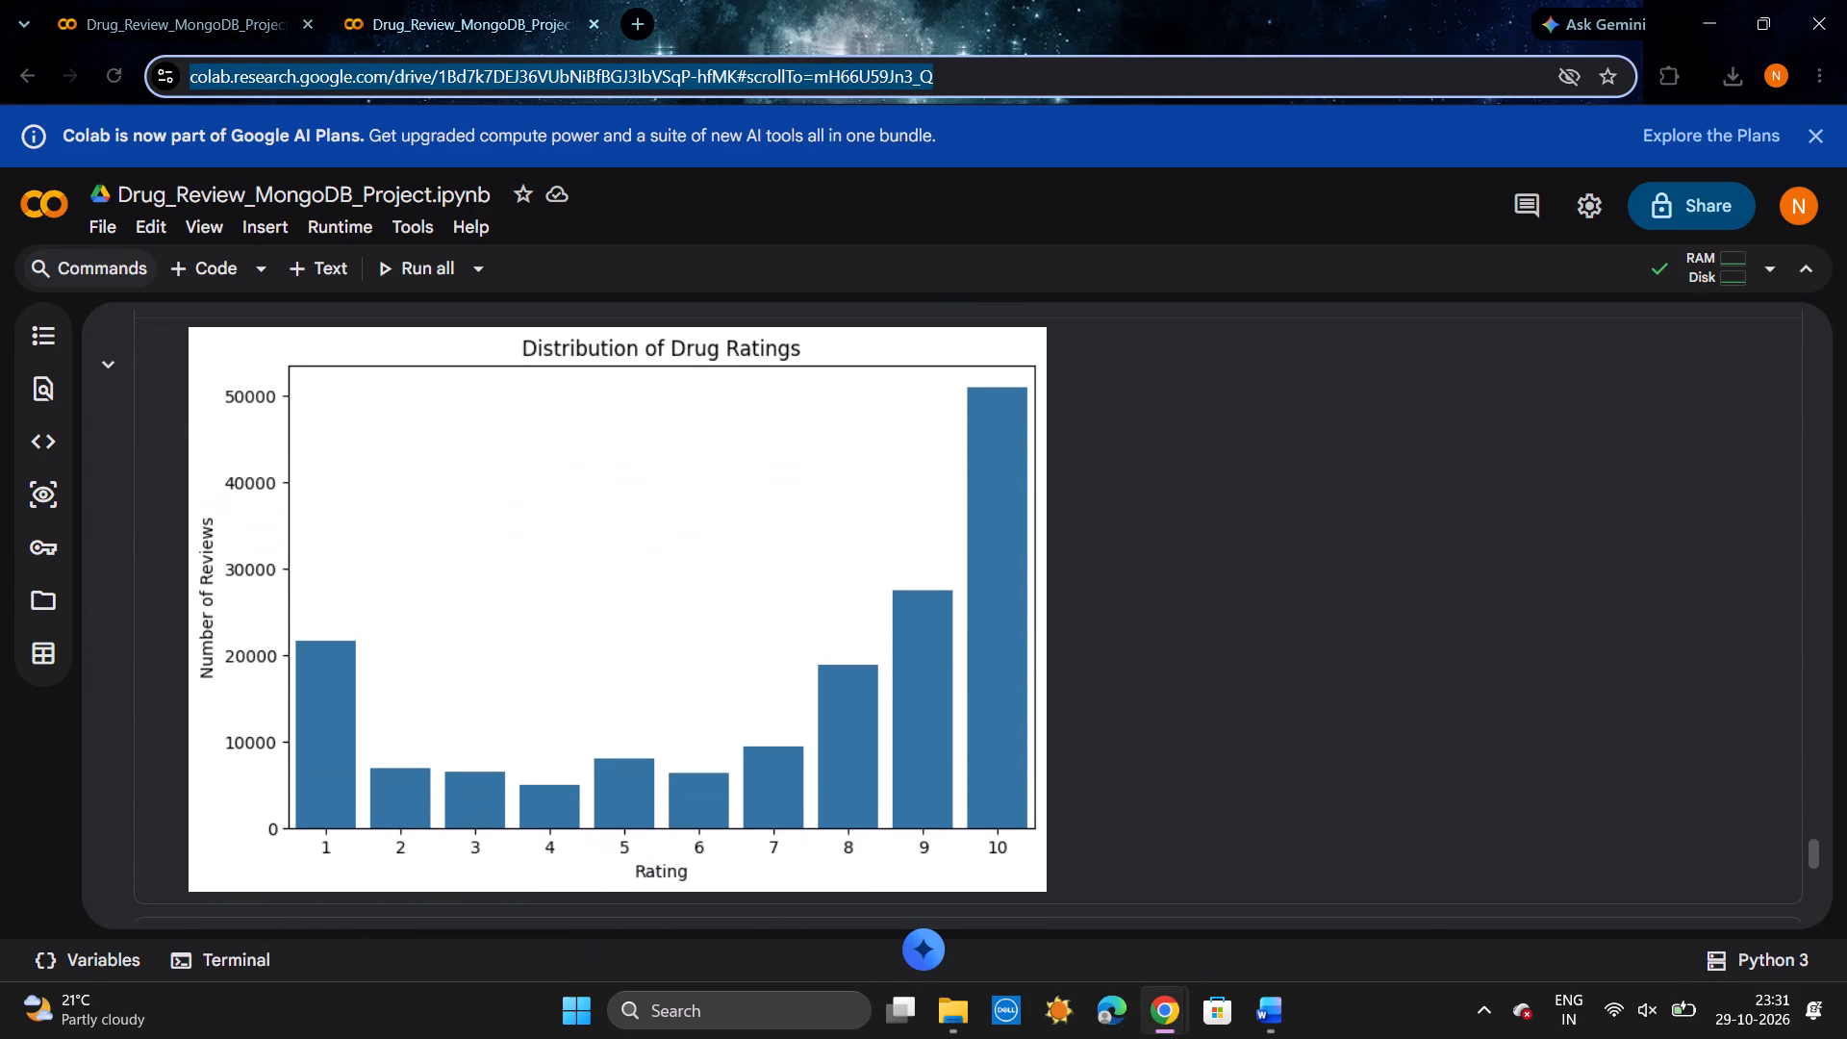
click(233, 11)
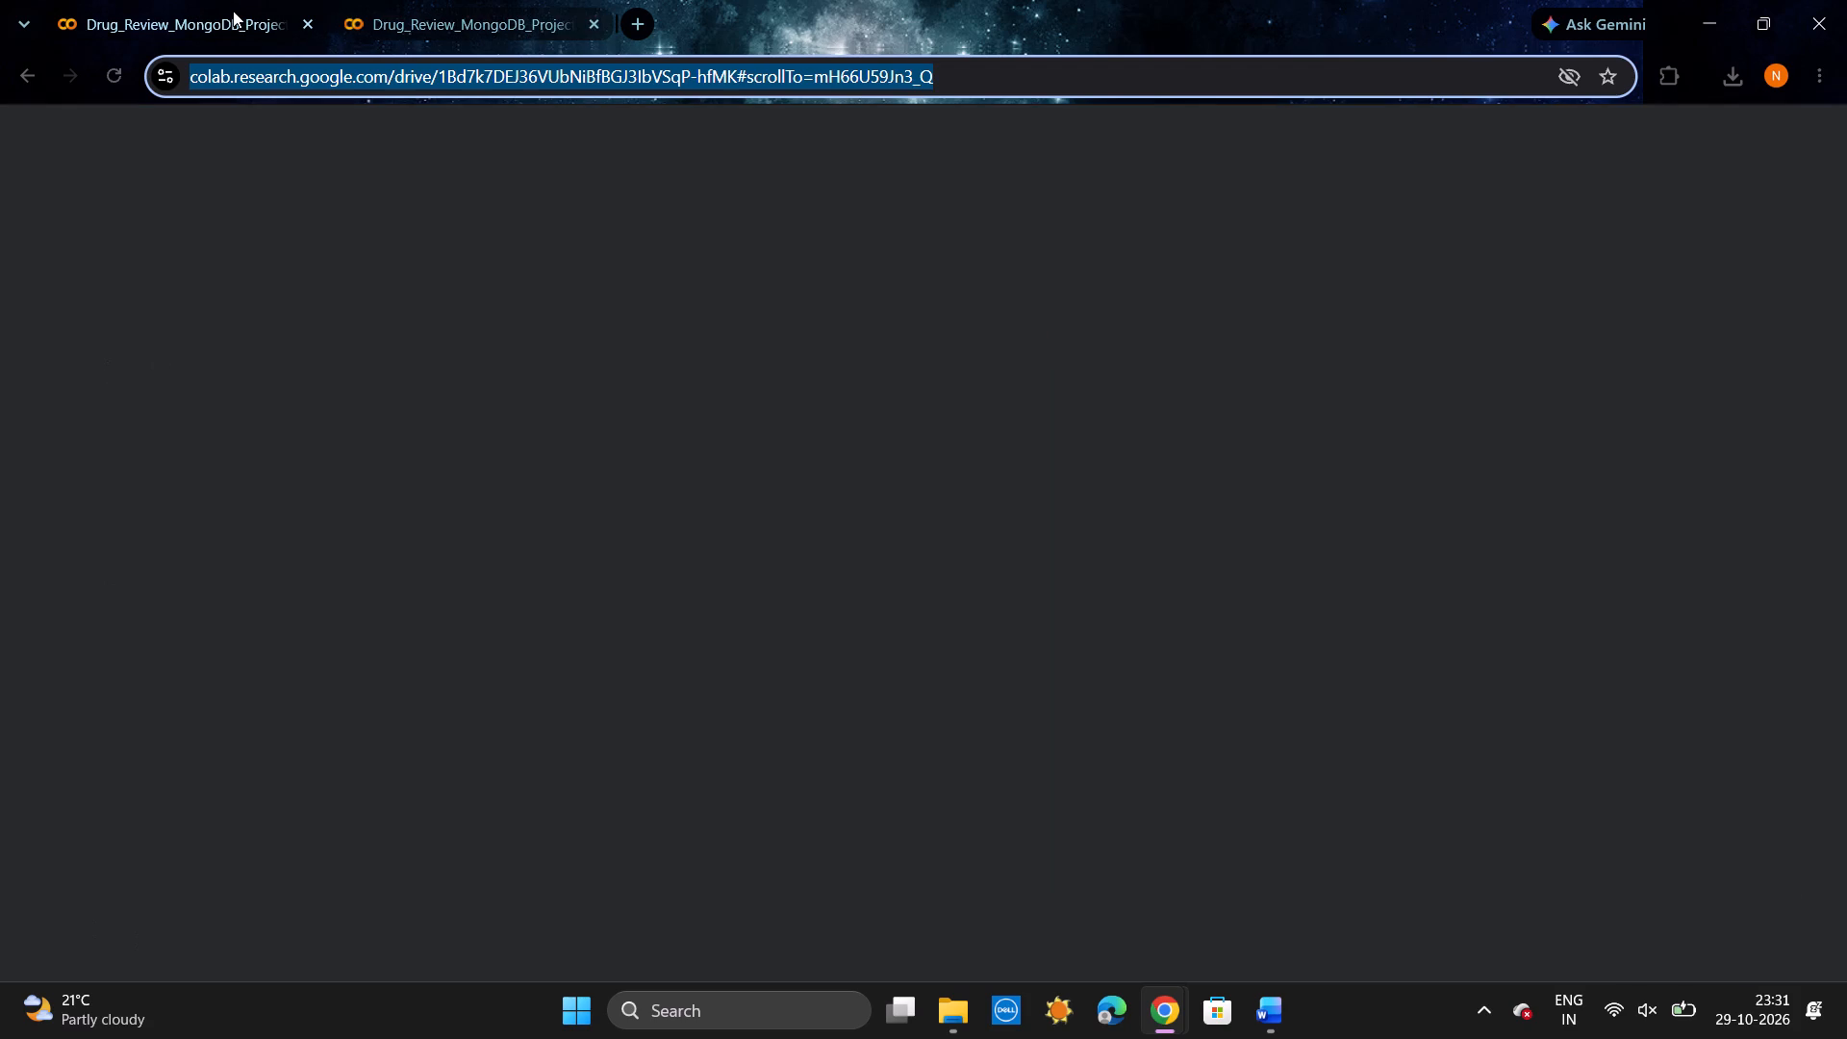
click(494, 28)
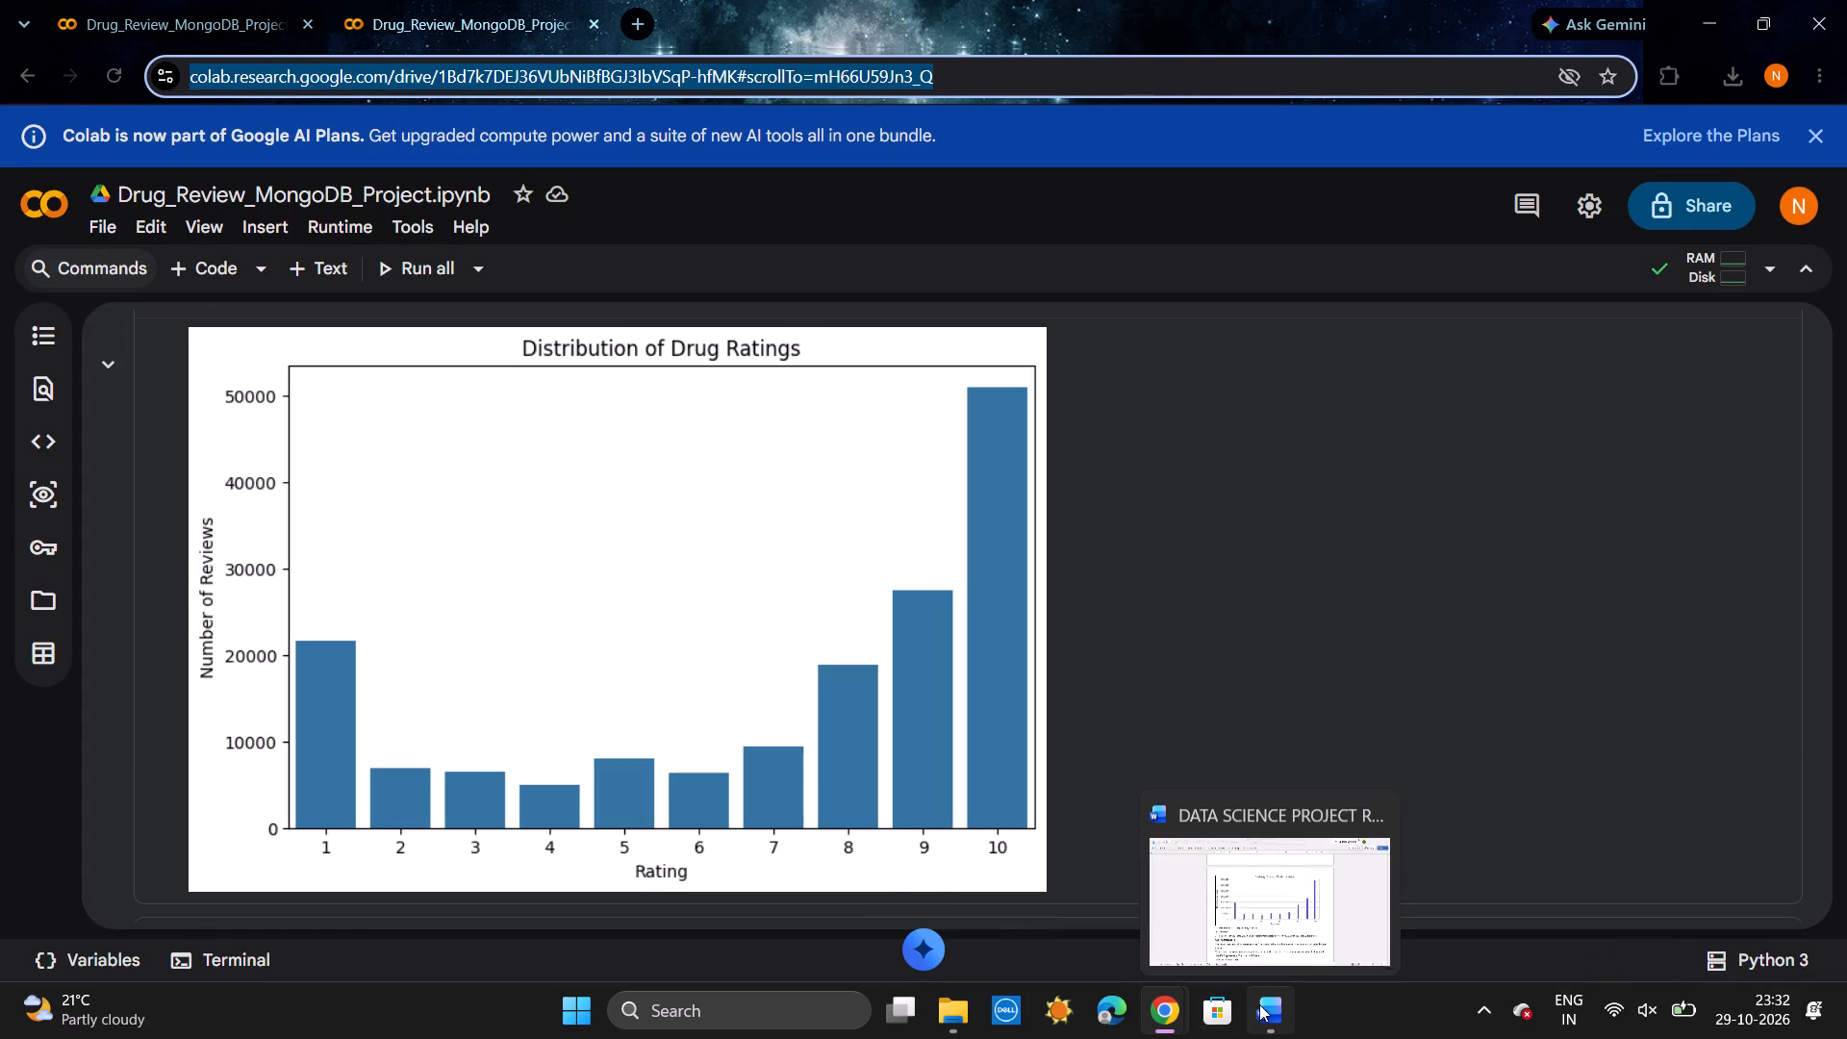
Return to the Word report and examine the conditions graph above section 8.4 and the Mean Ratings of Top 30 Medicines graph.
click(1259, 1004)
scroll(1080, 736, down, 4)
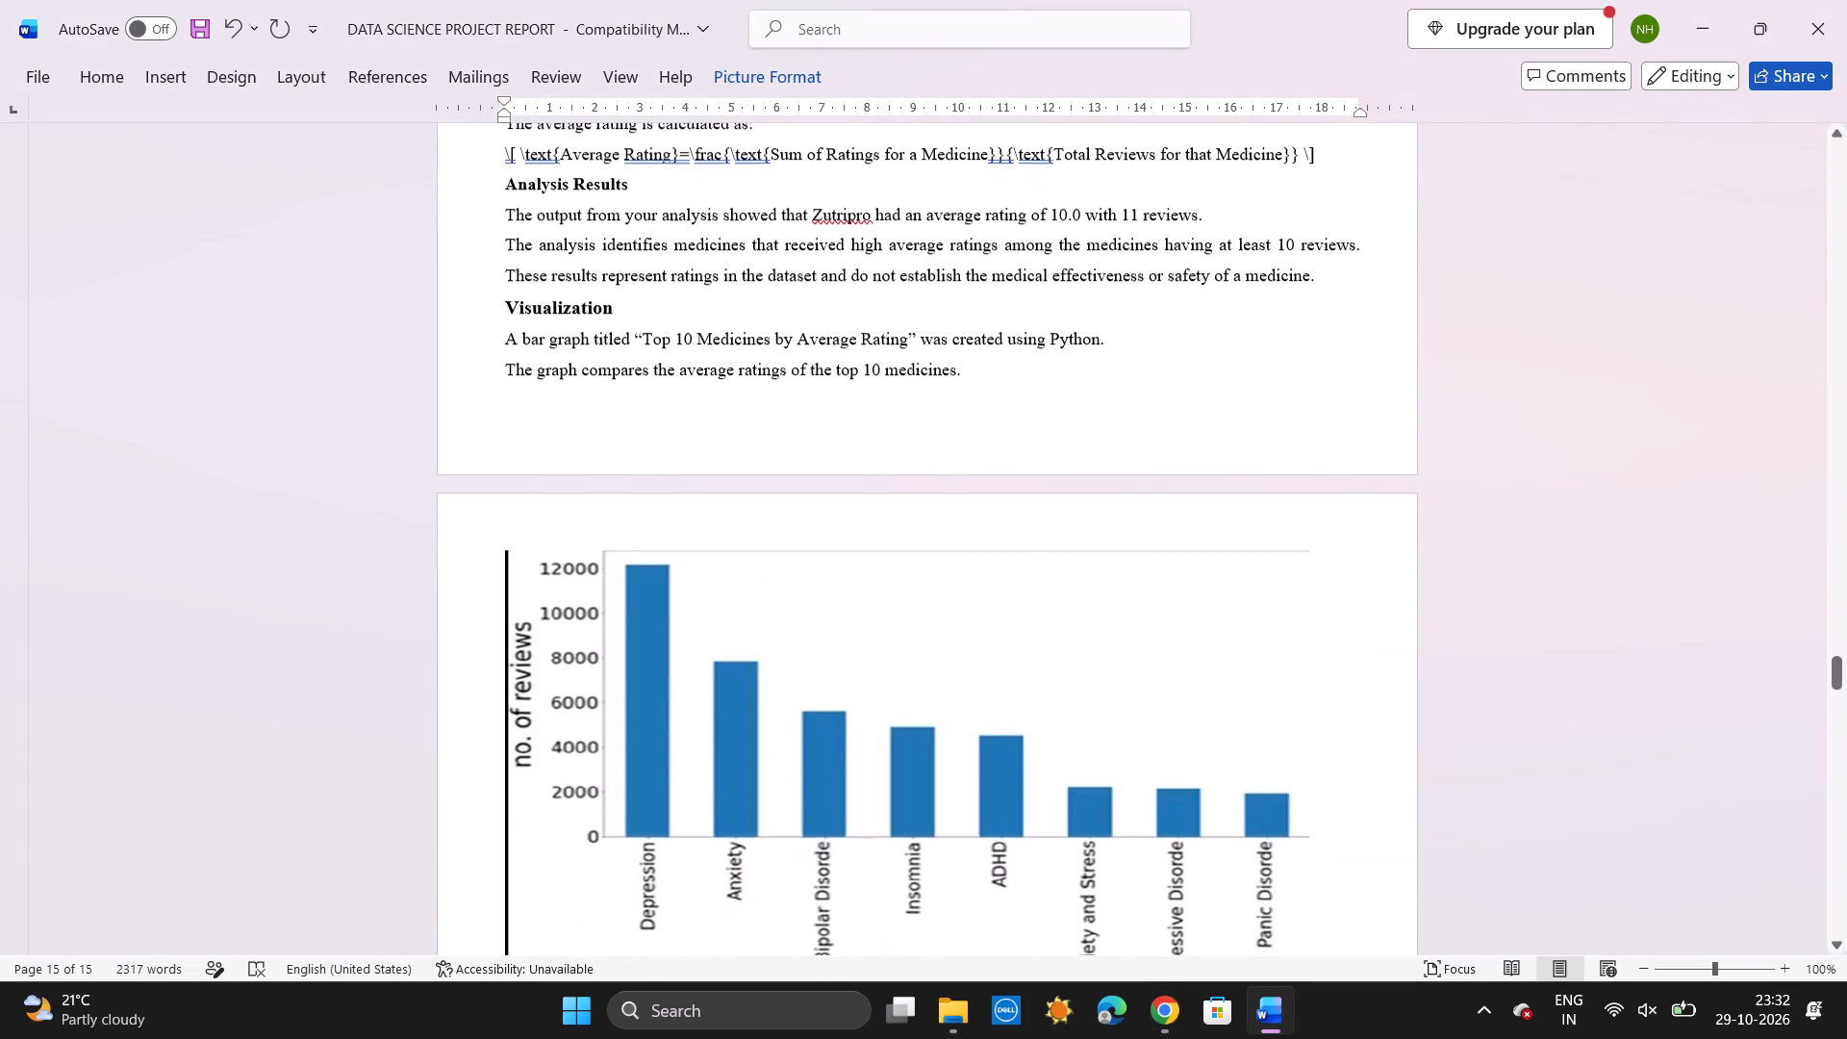
scroll(1170, 785, down, 3)
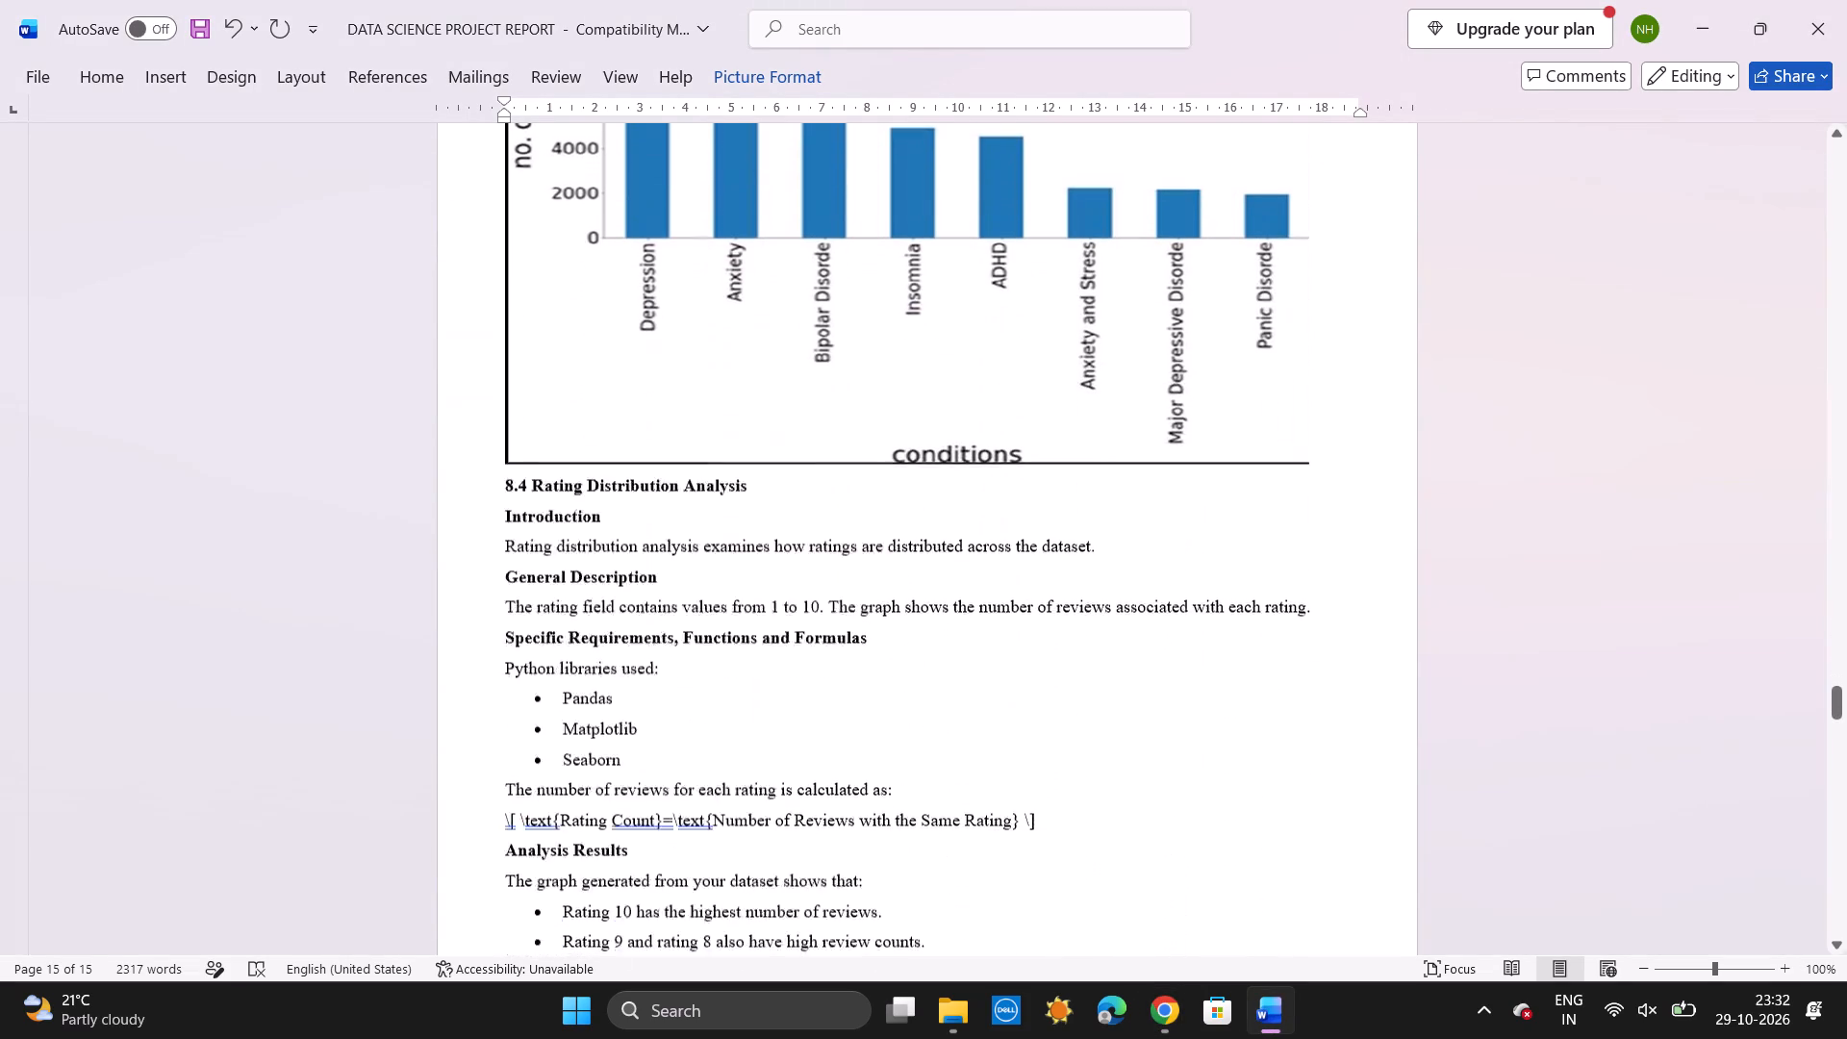
scroll(1170, 785, down, 3)
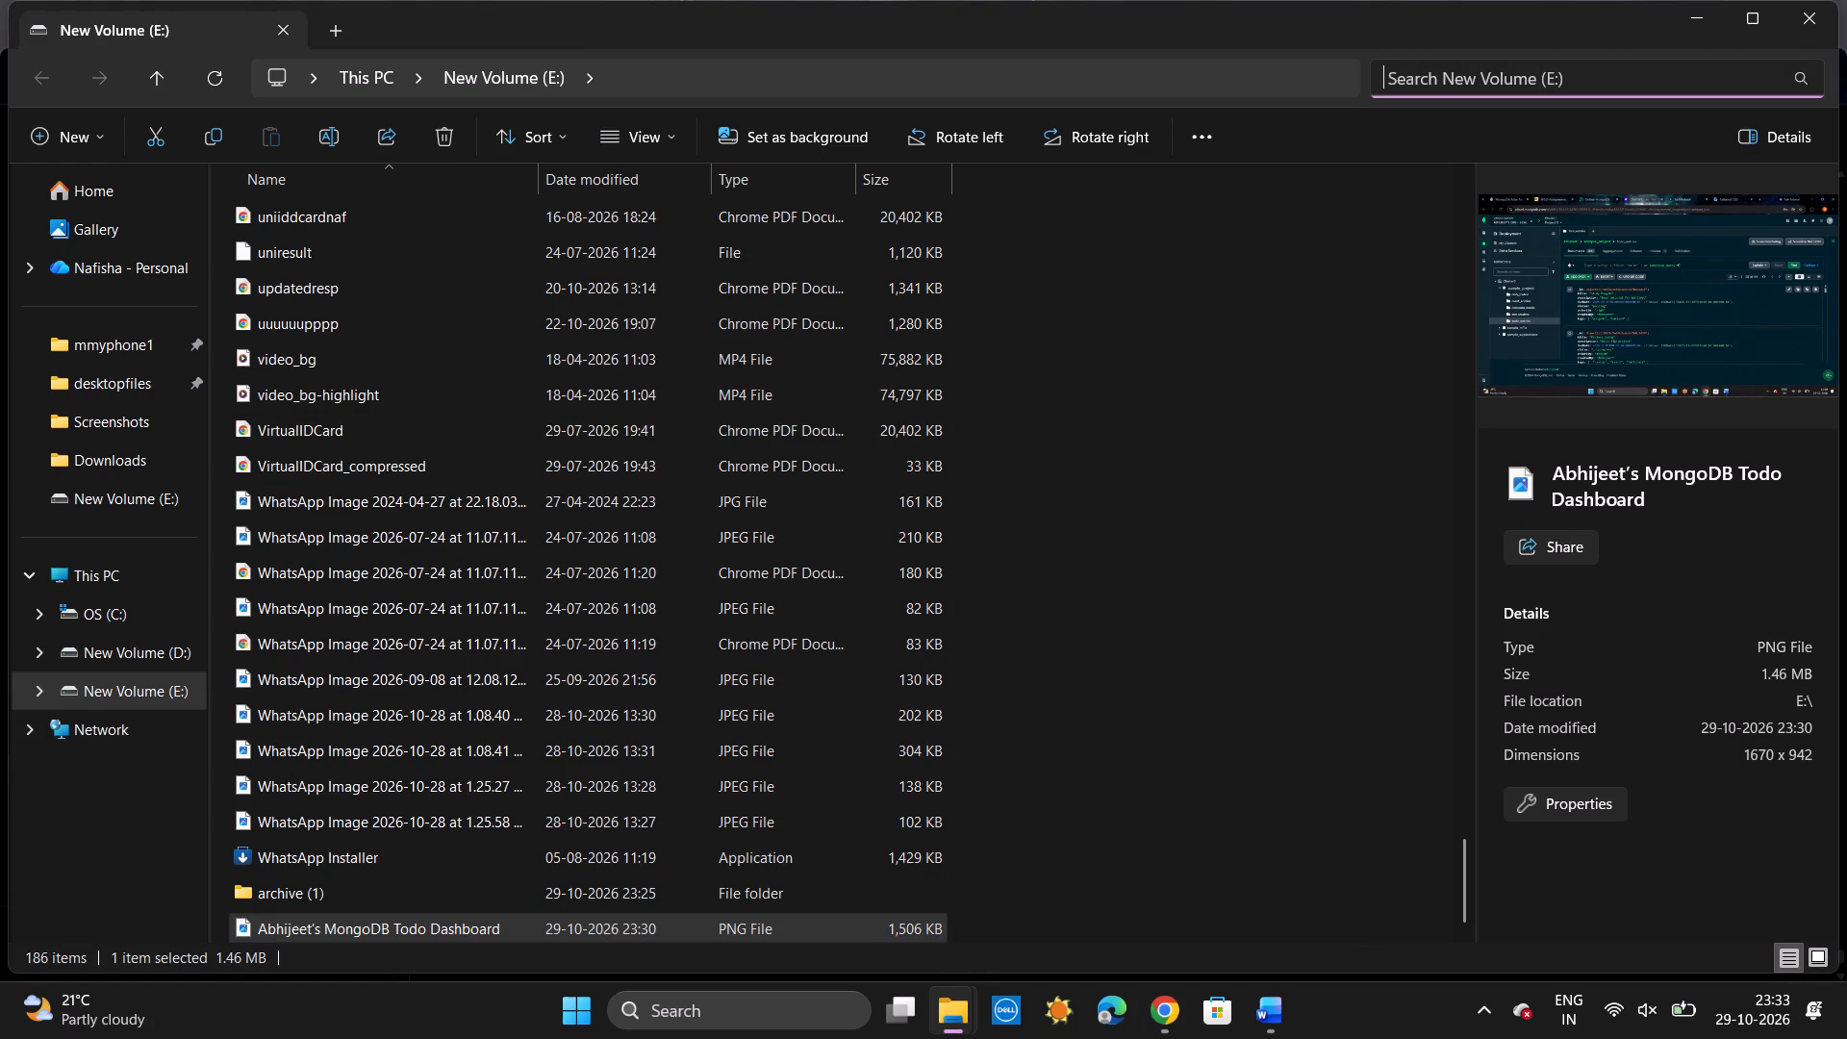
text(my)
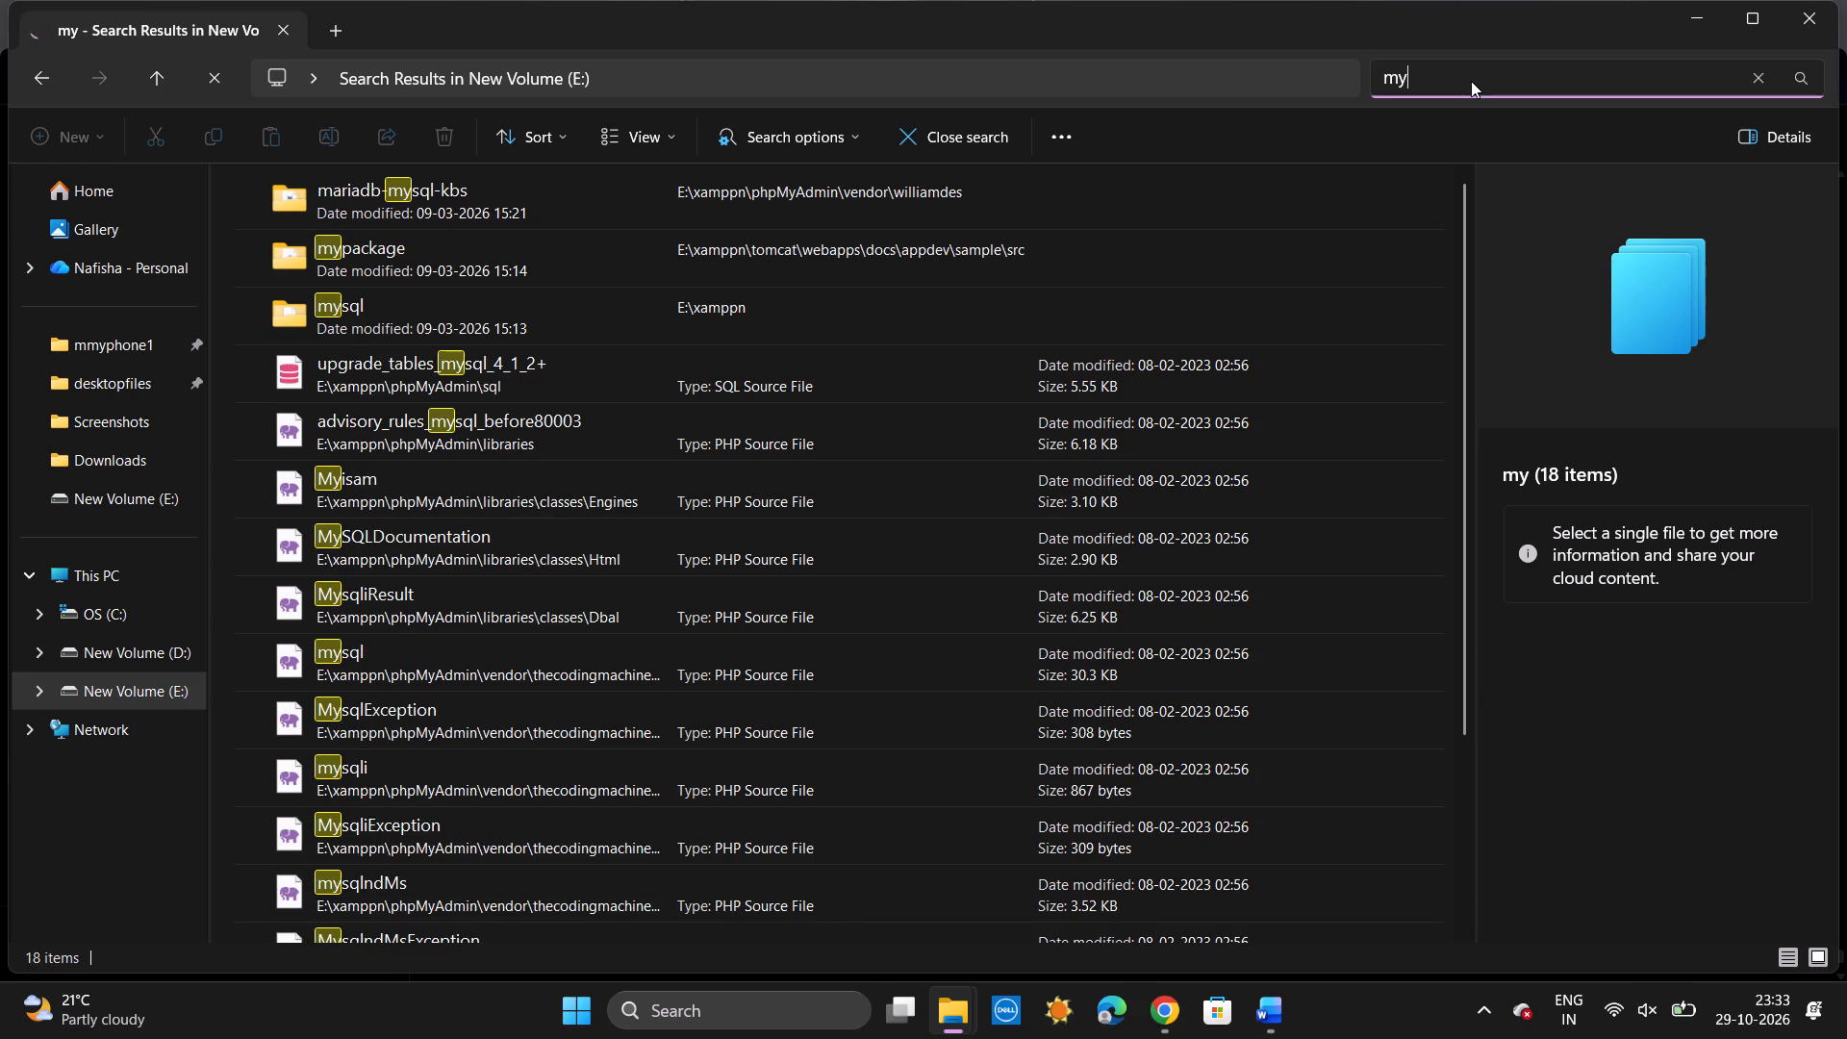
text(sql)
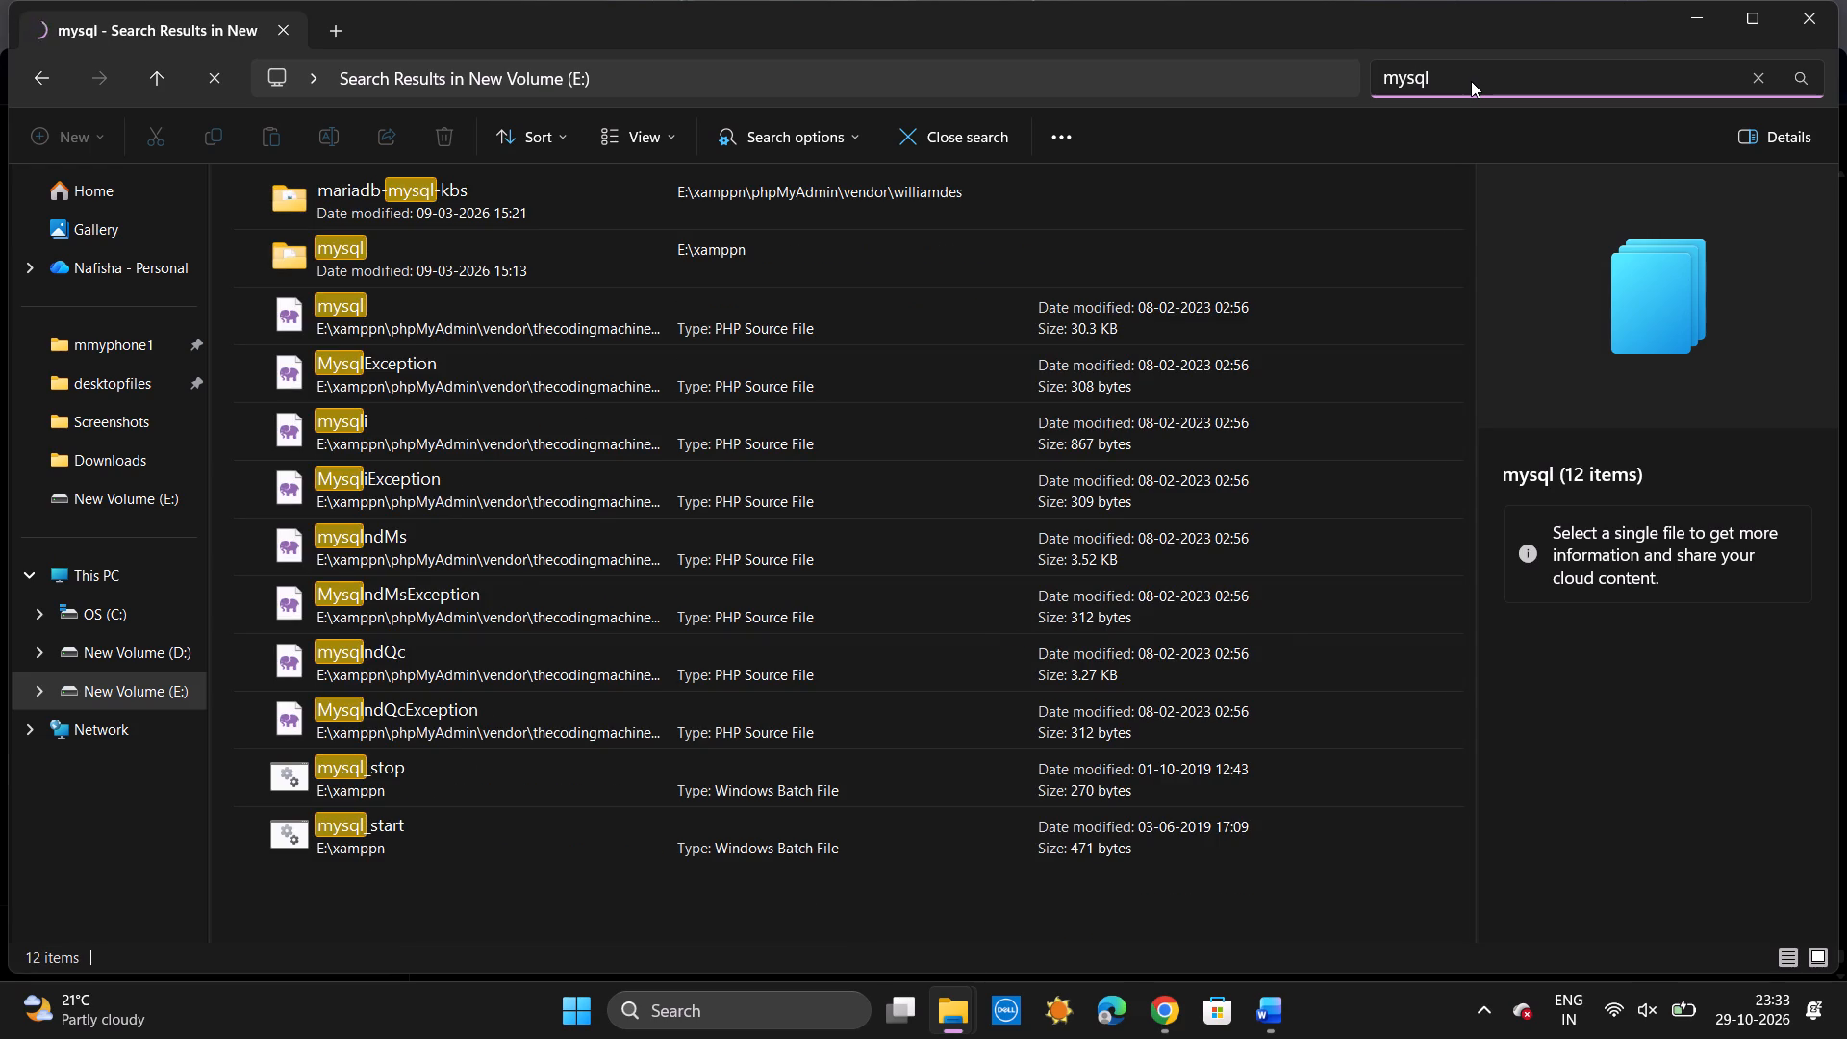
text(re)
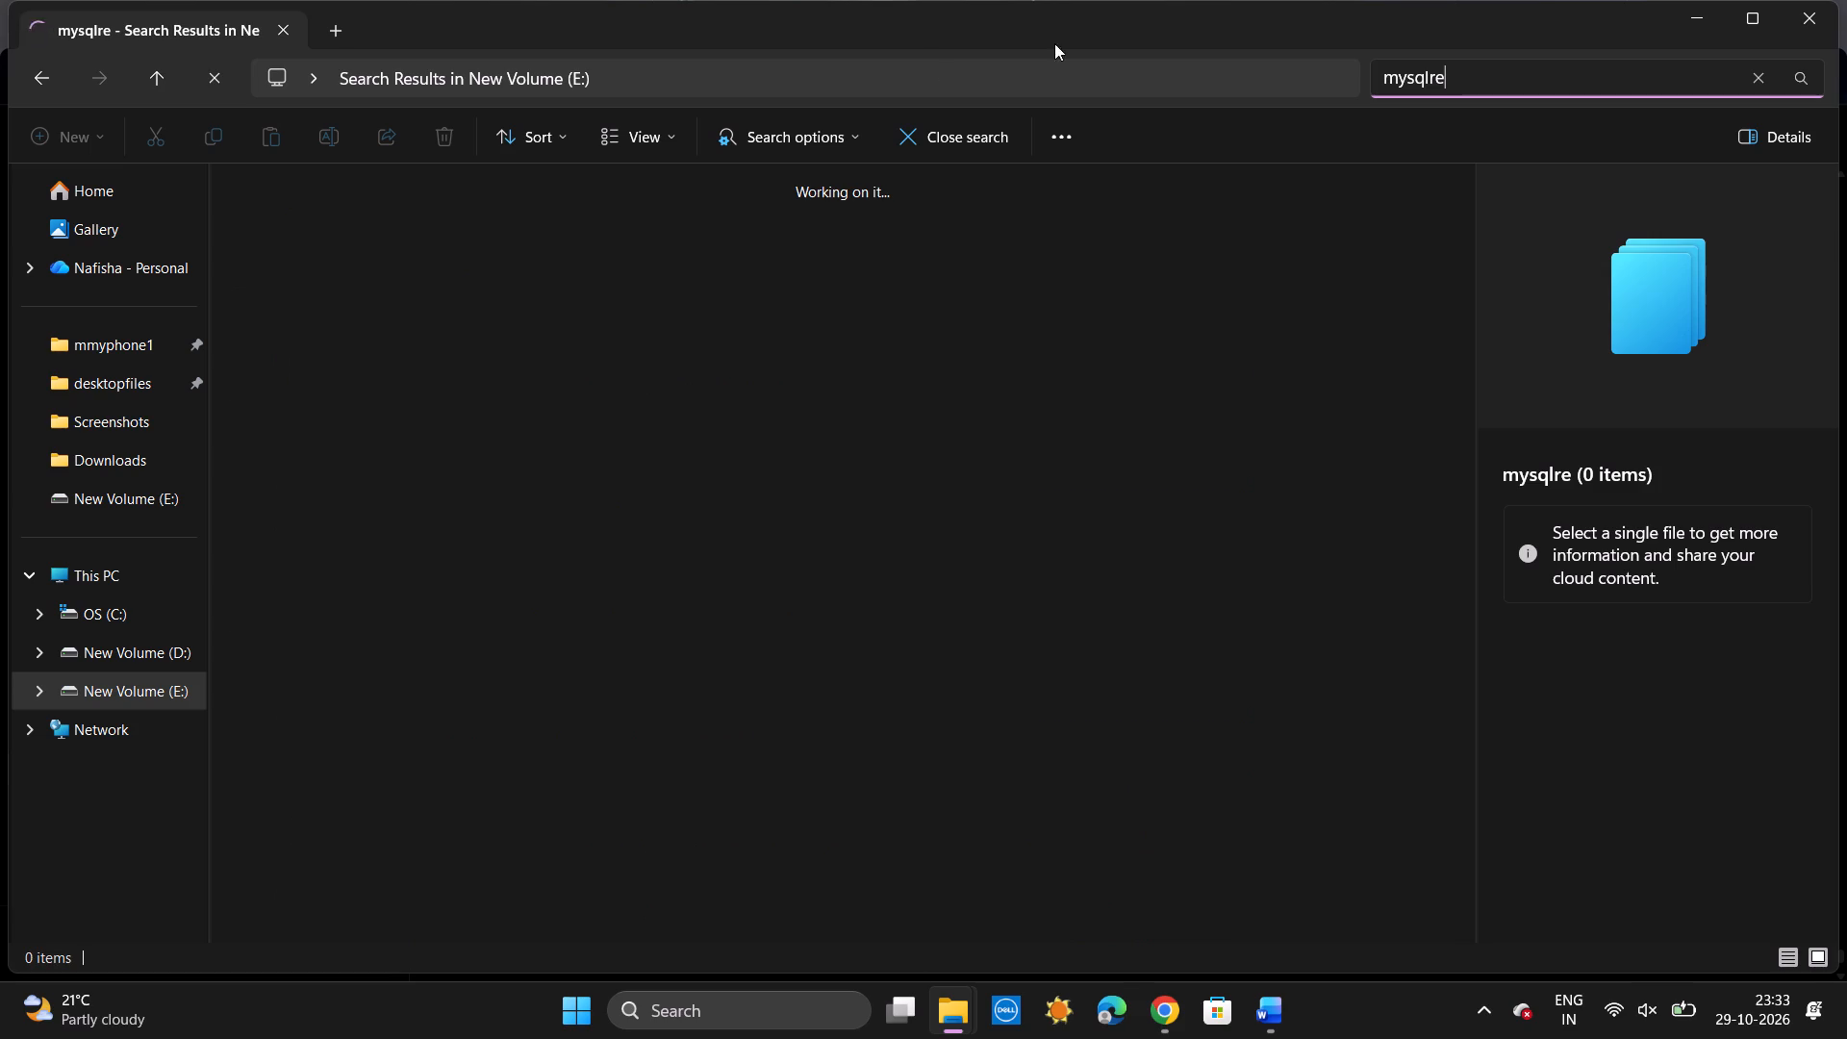
Search the Downloads folder for "mysql", and return to the New Volume (E:) file list.
click(106, 466)
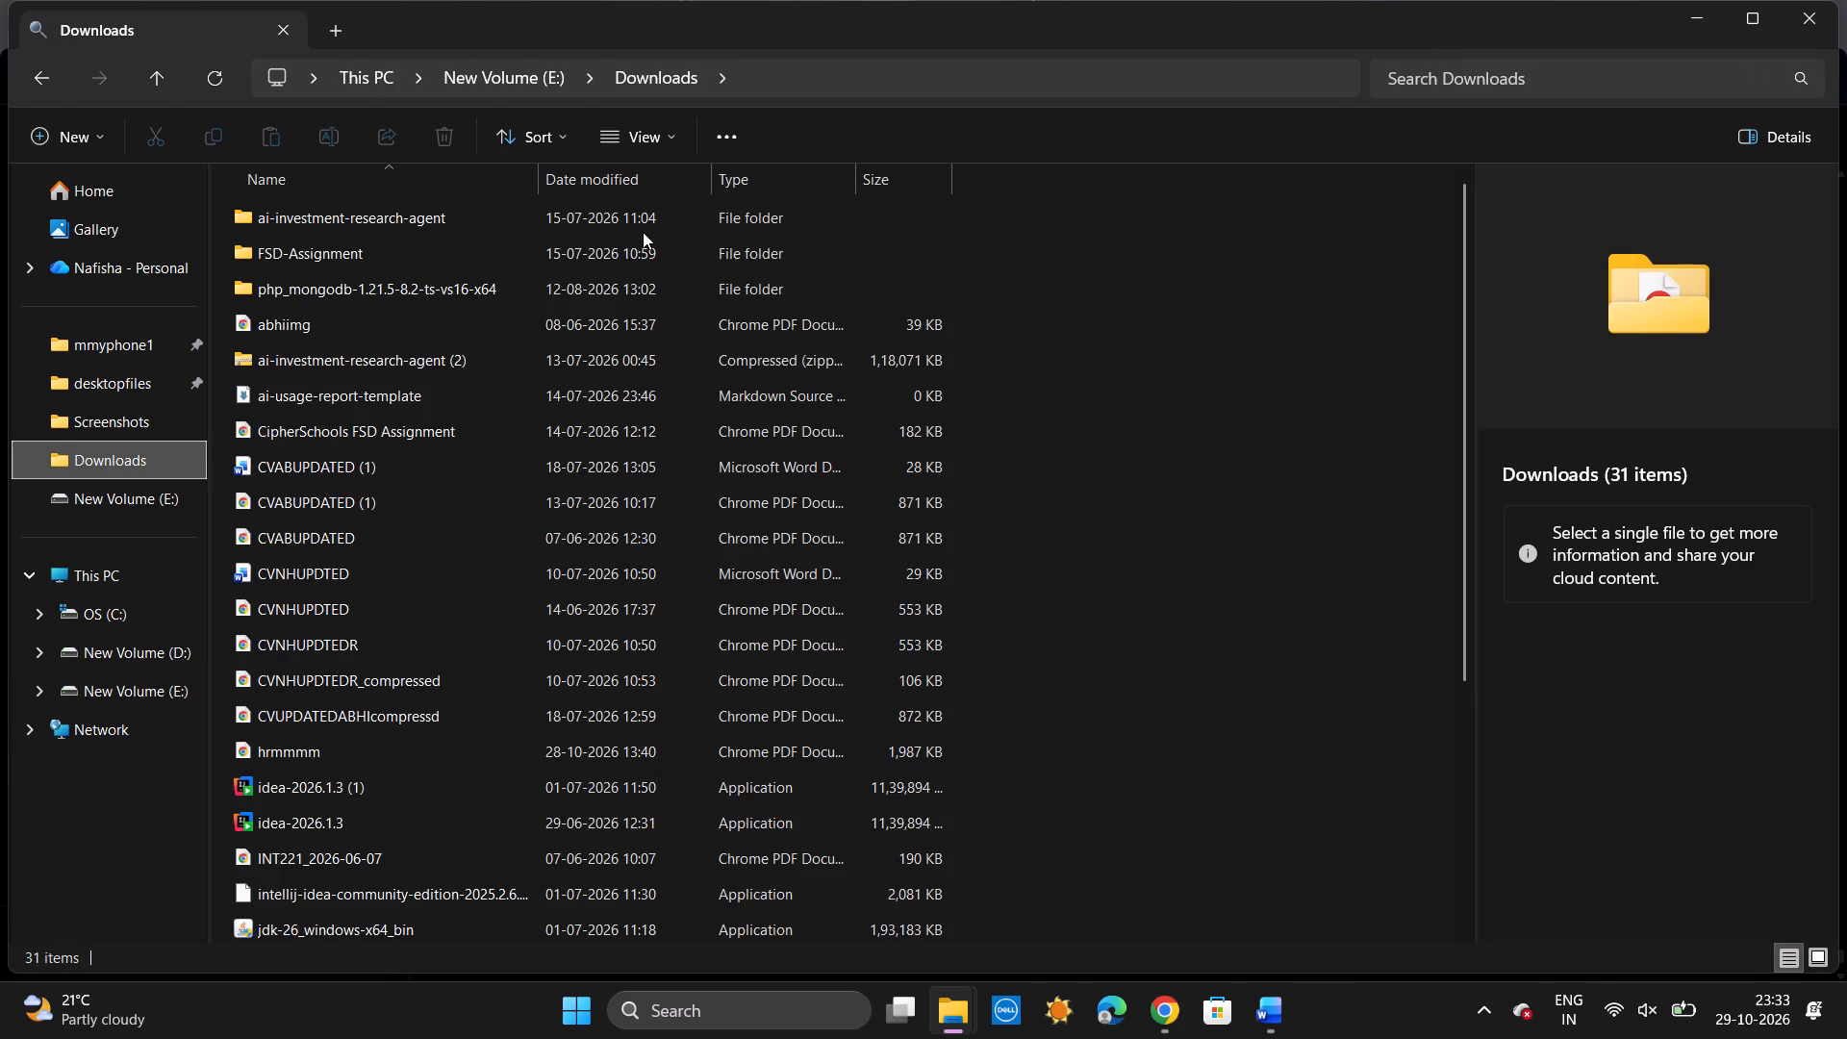
click(1448, 66)
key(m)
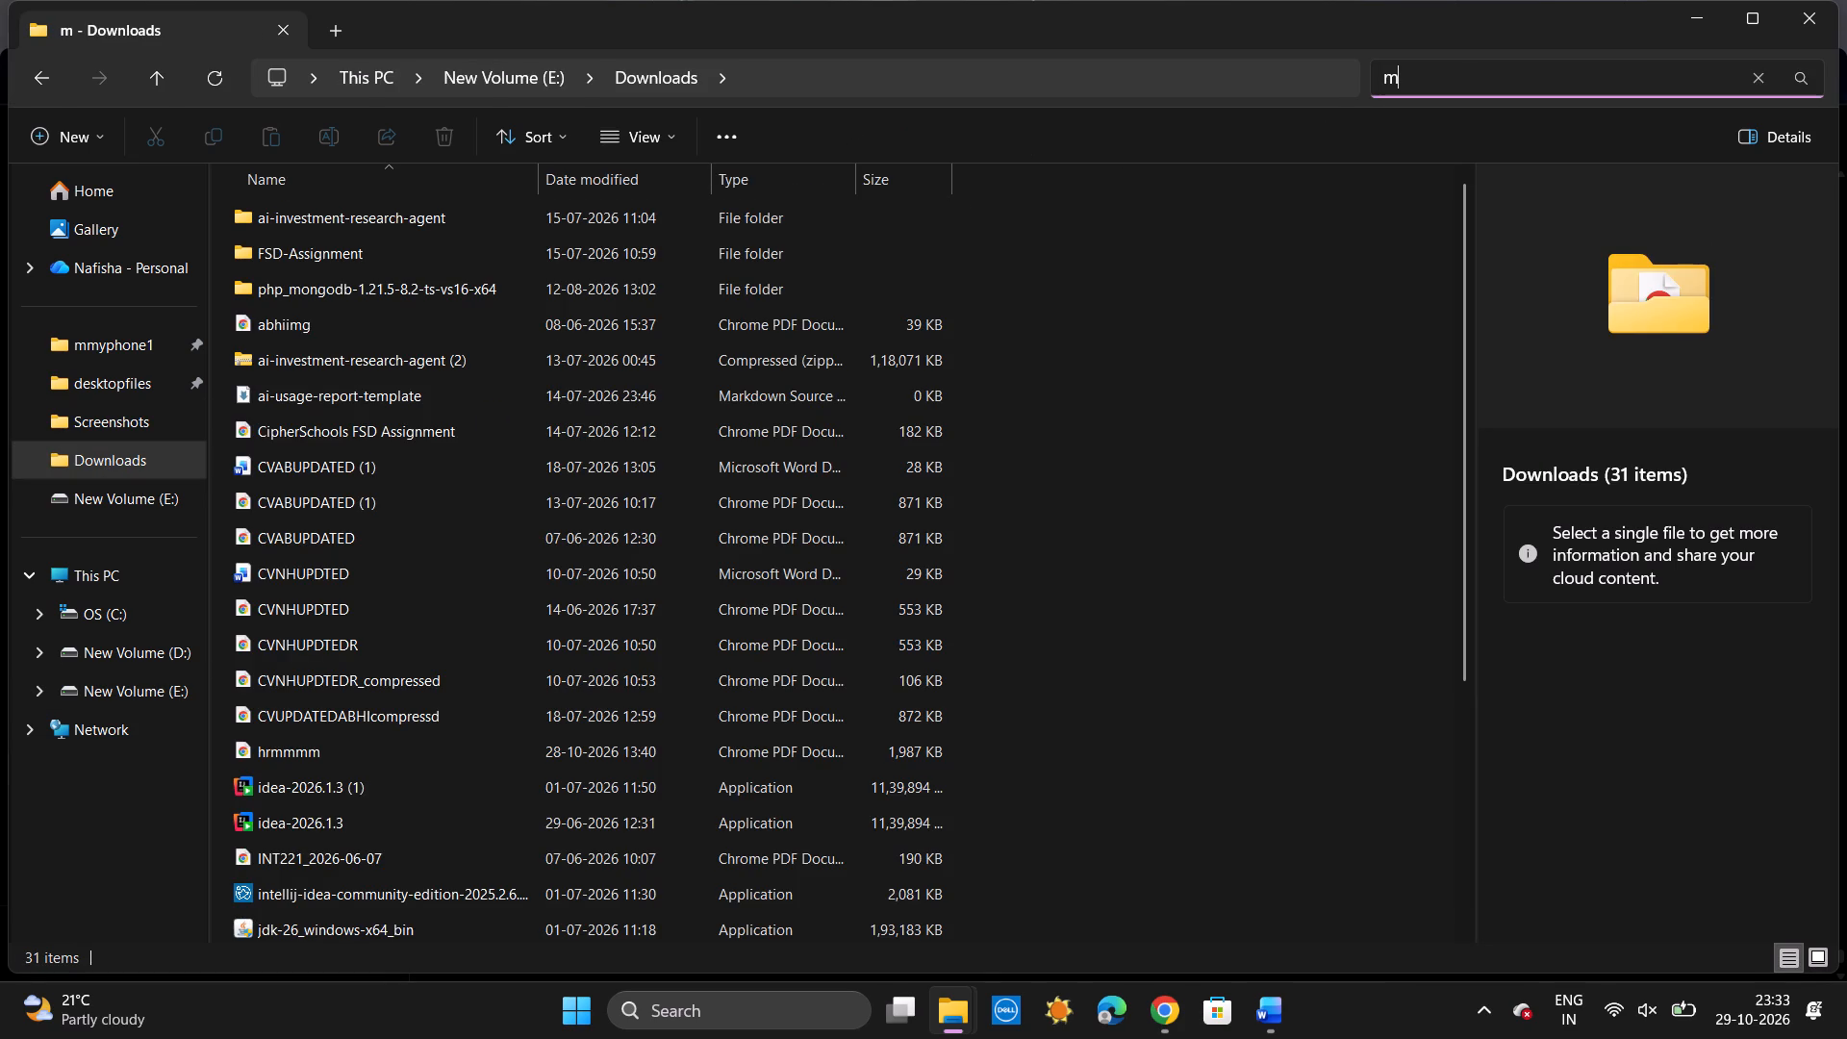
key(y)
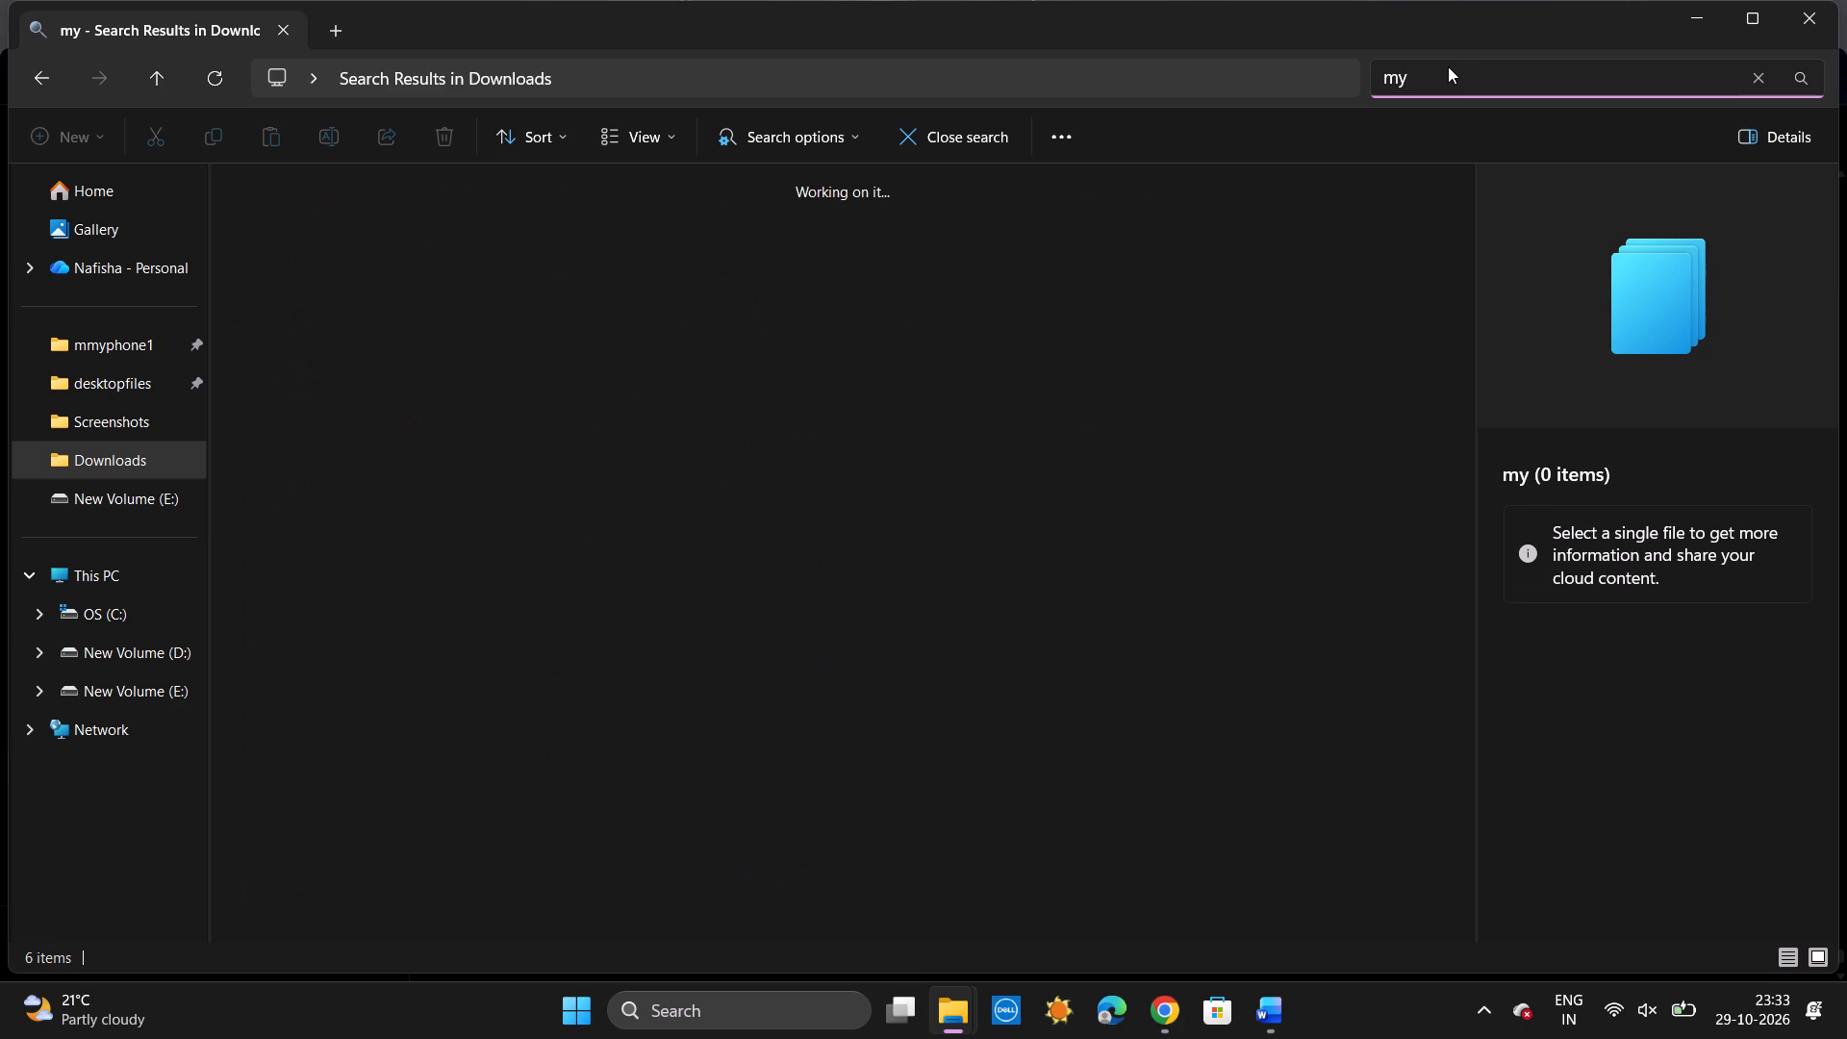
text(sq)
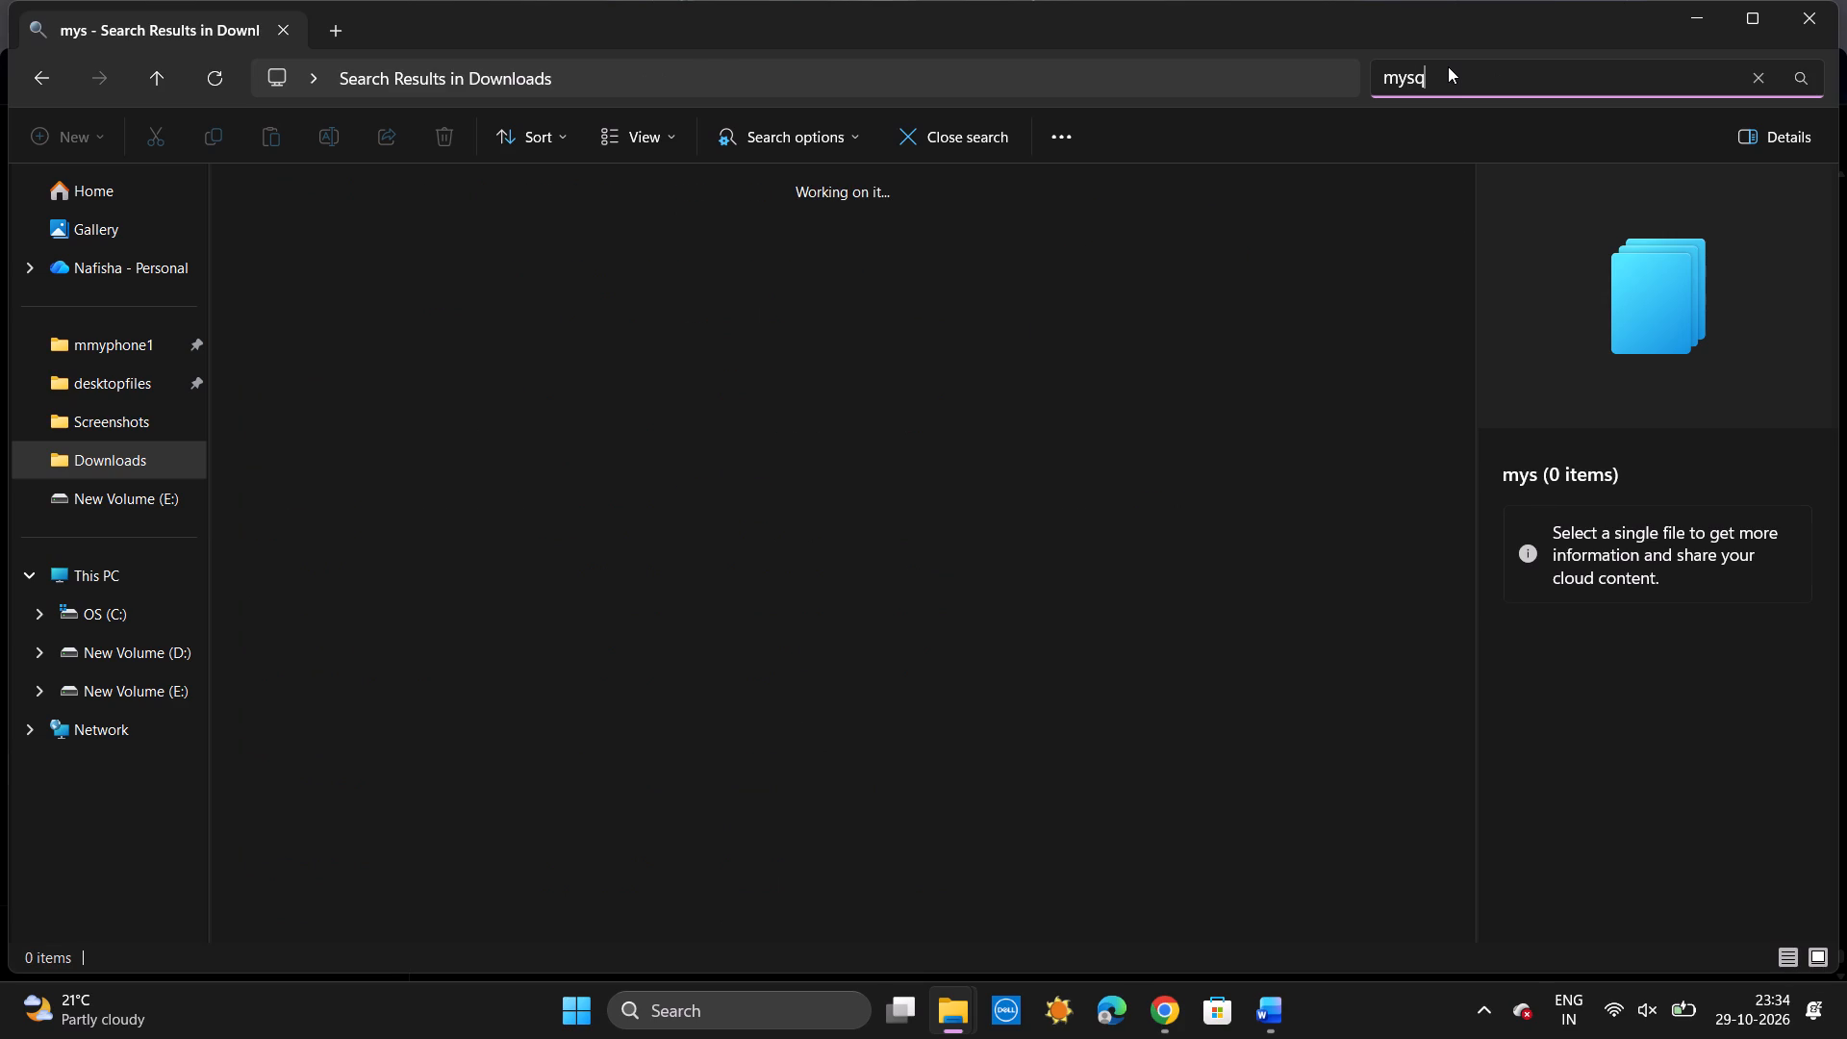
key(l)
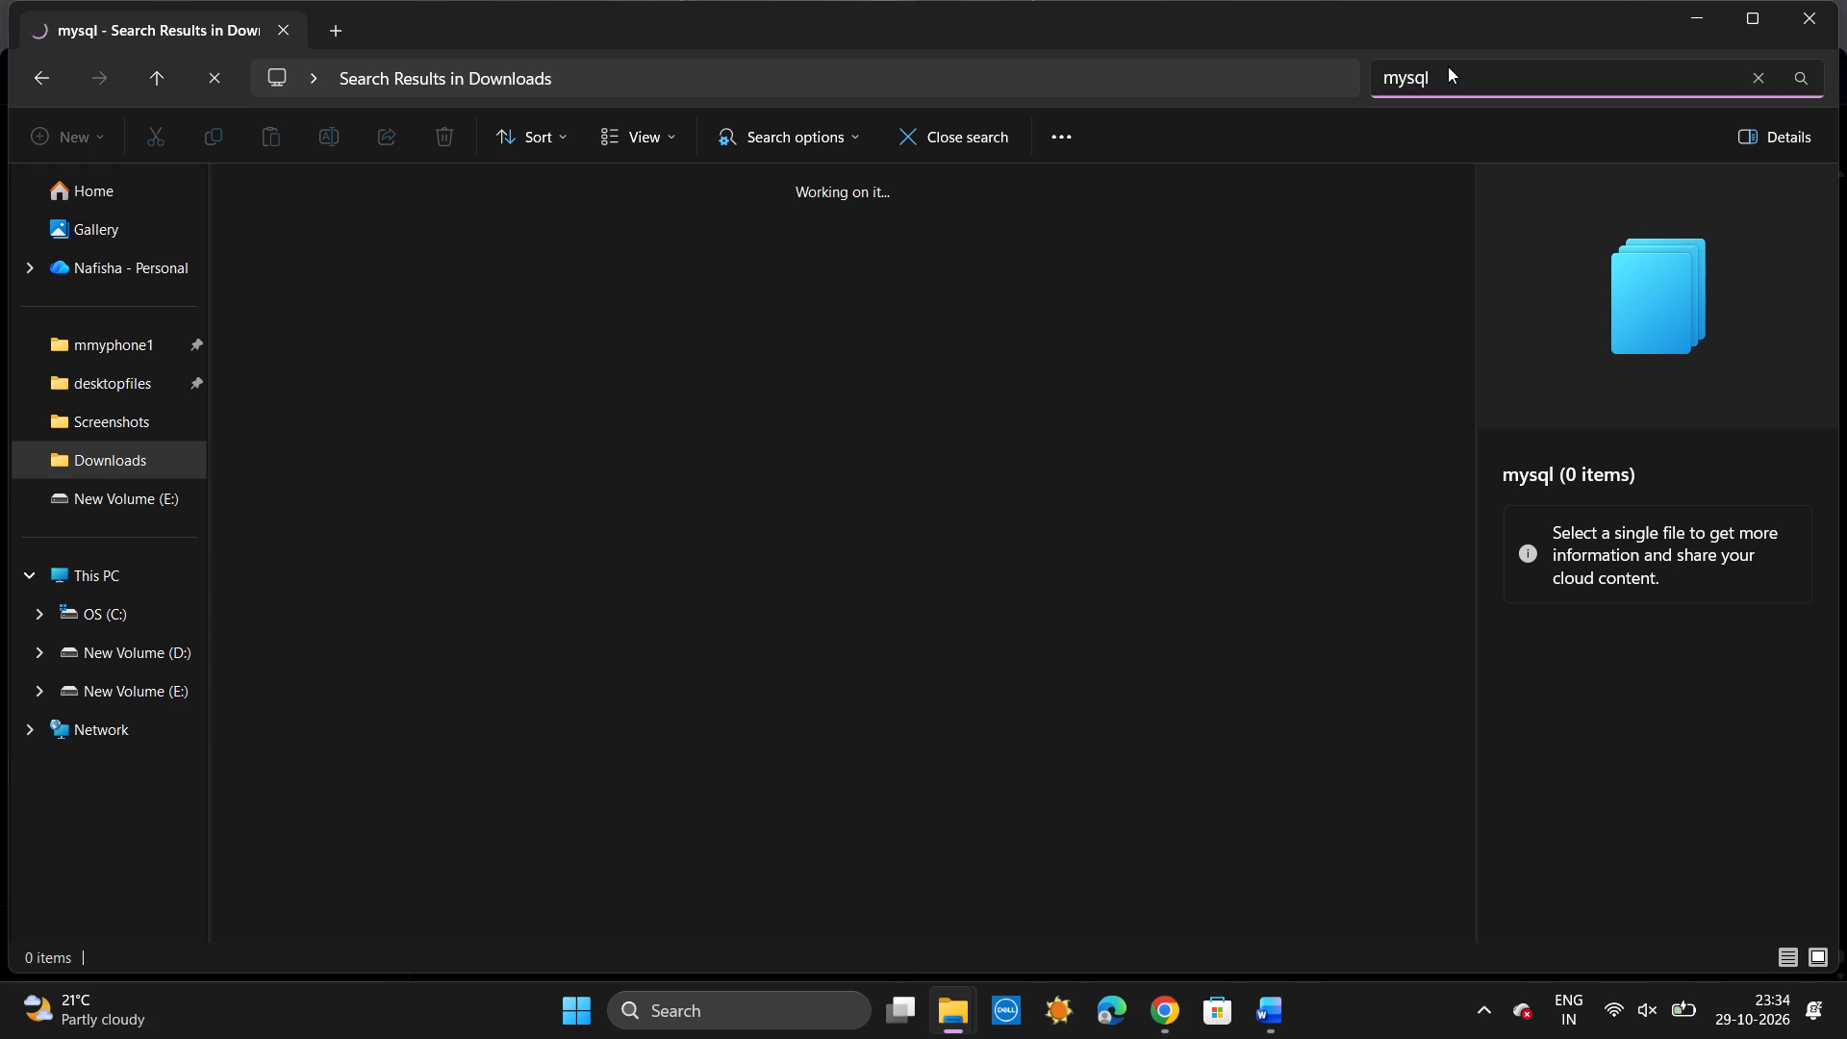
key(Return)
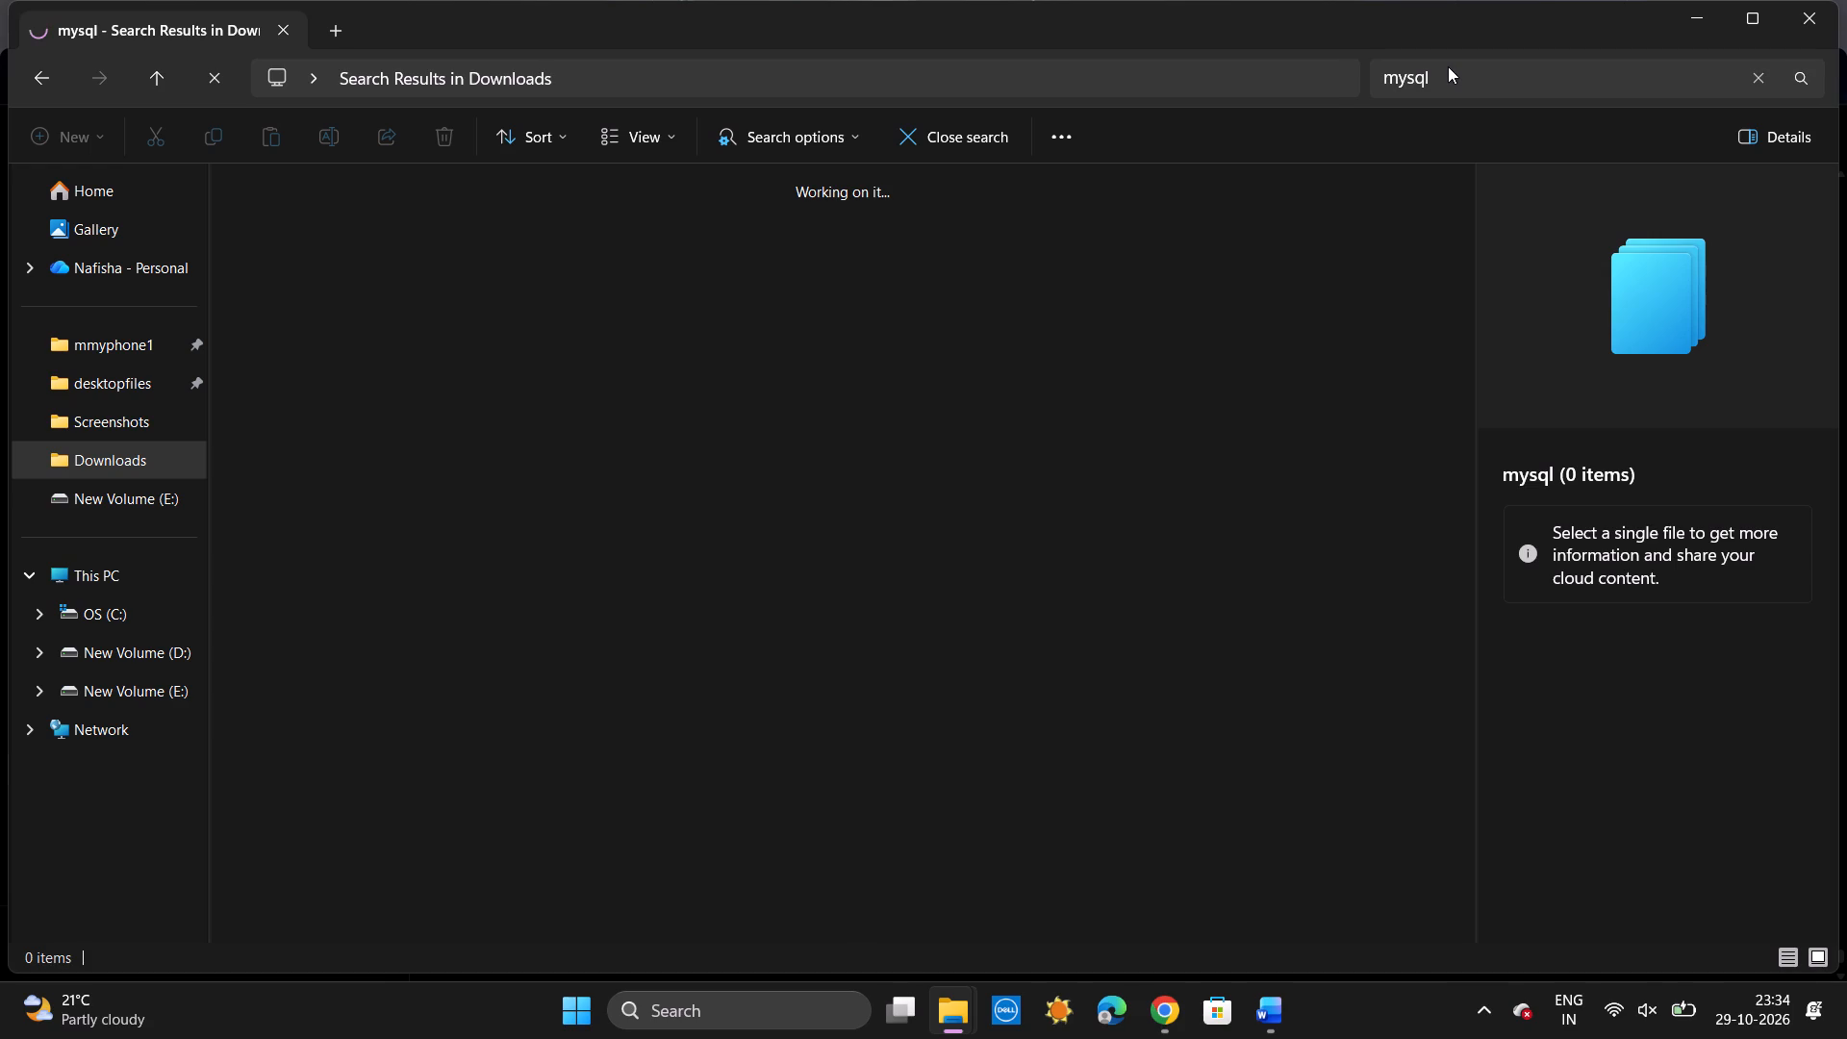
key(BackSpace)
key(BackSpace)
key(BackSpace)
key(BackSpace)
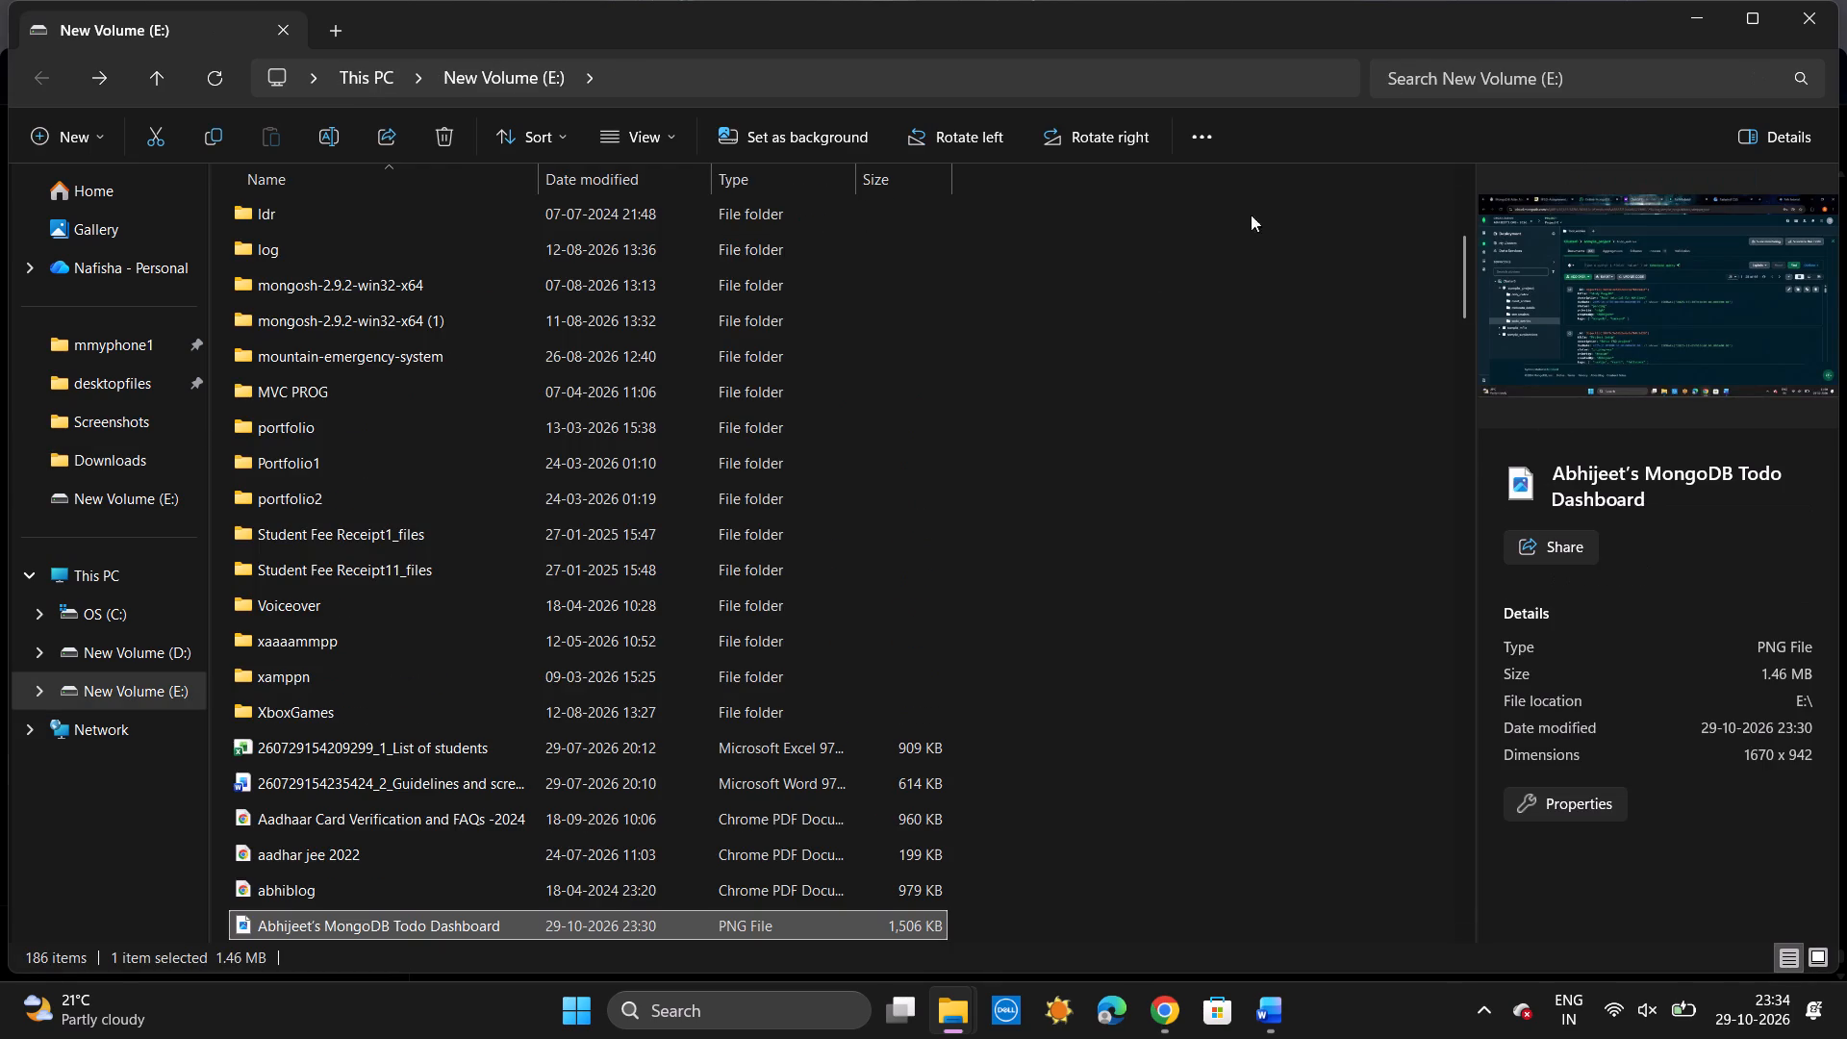
Look through the files on New Volume (E:) and search the drive for "mysql".
scroll(864, 641, down, 3)
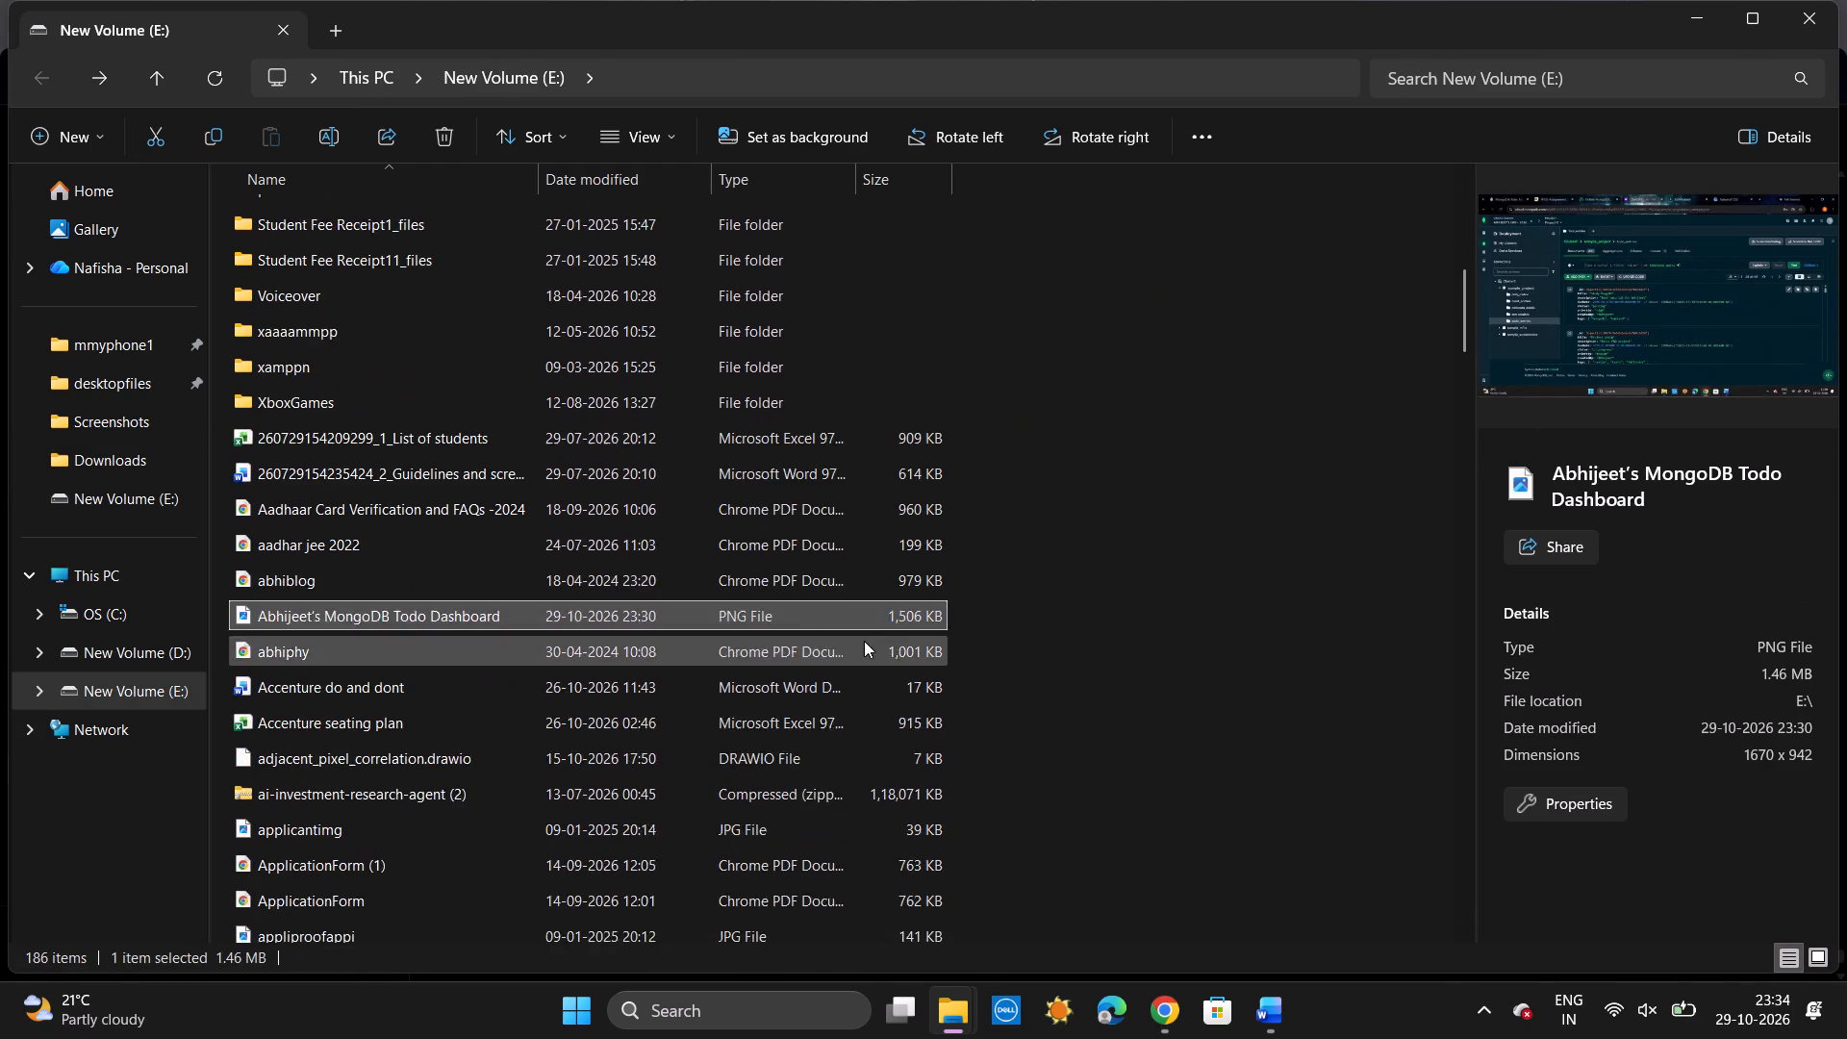
scroll(864, 641, down, 4)
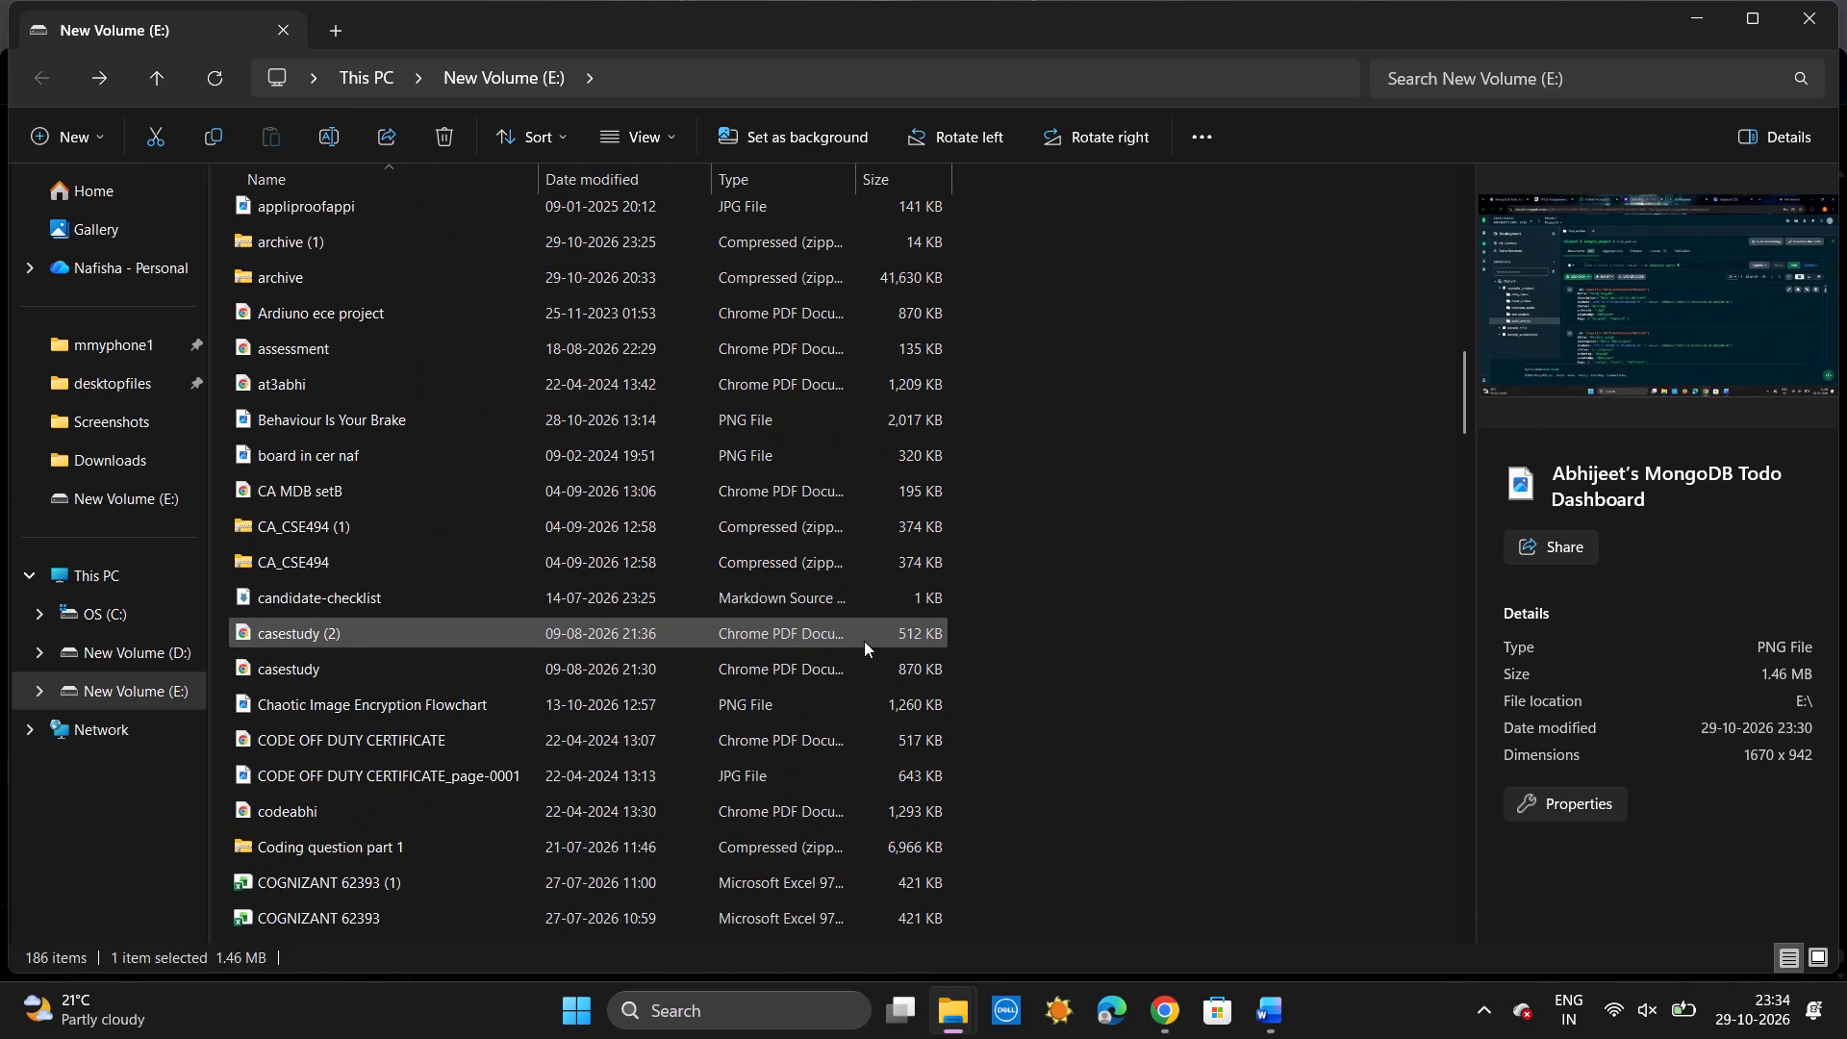
scroll(864, 641, down, 2)
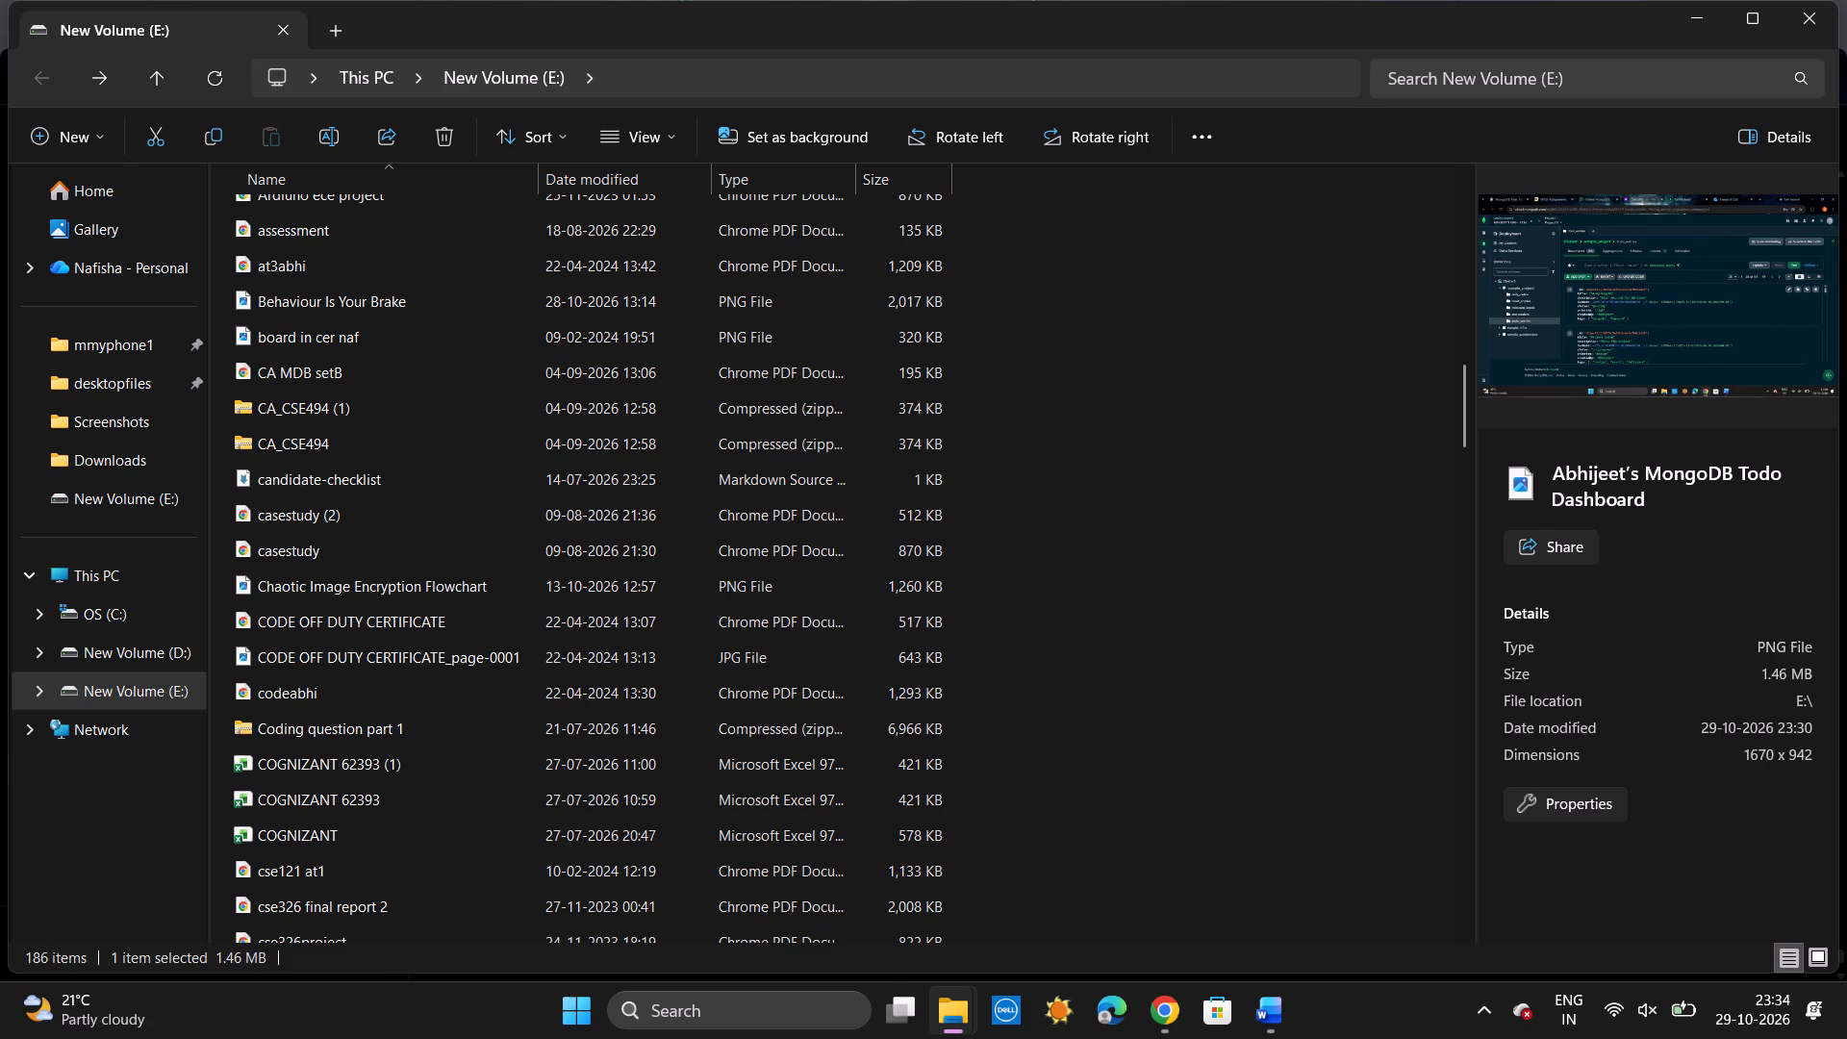
click(1622, 65)
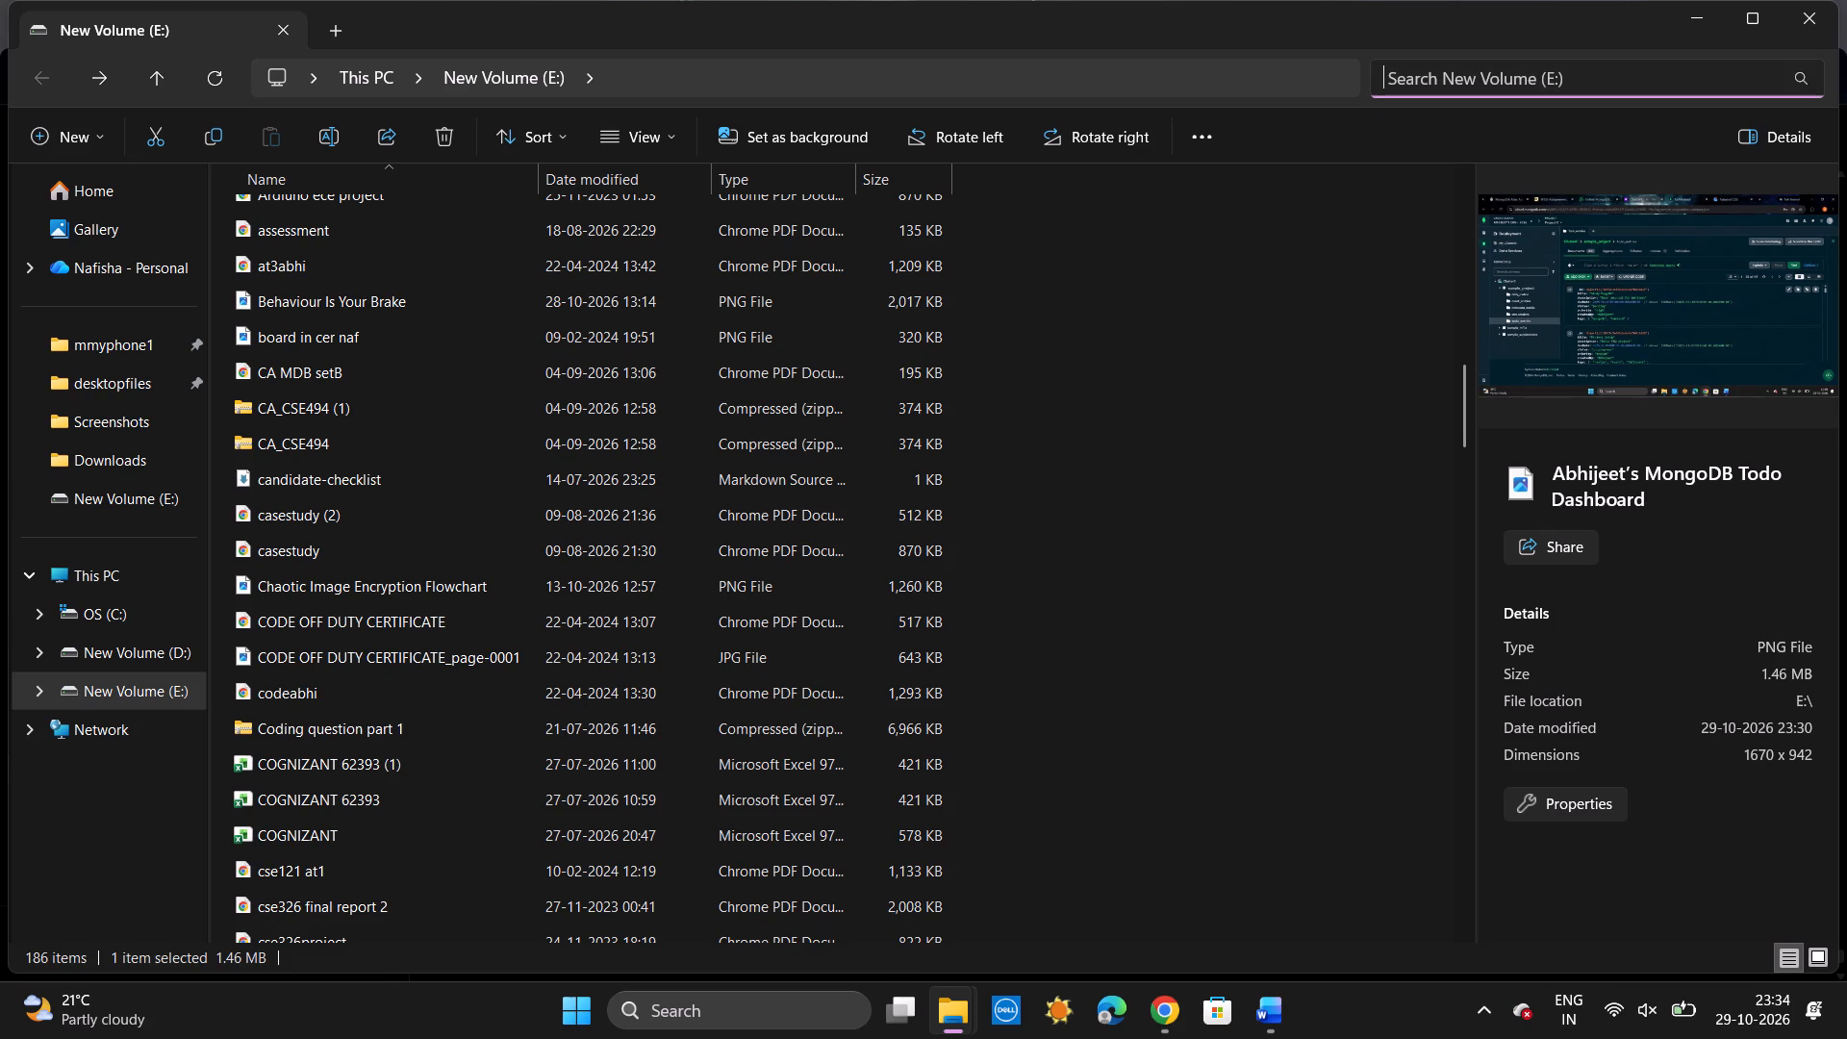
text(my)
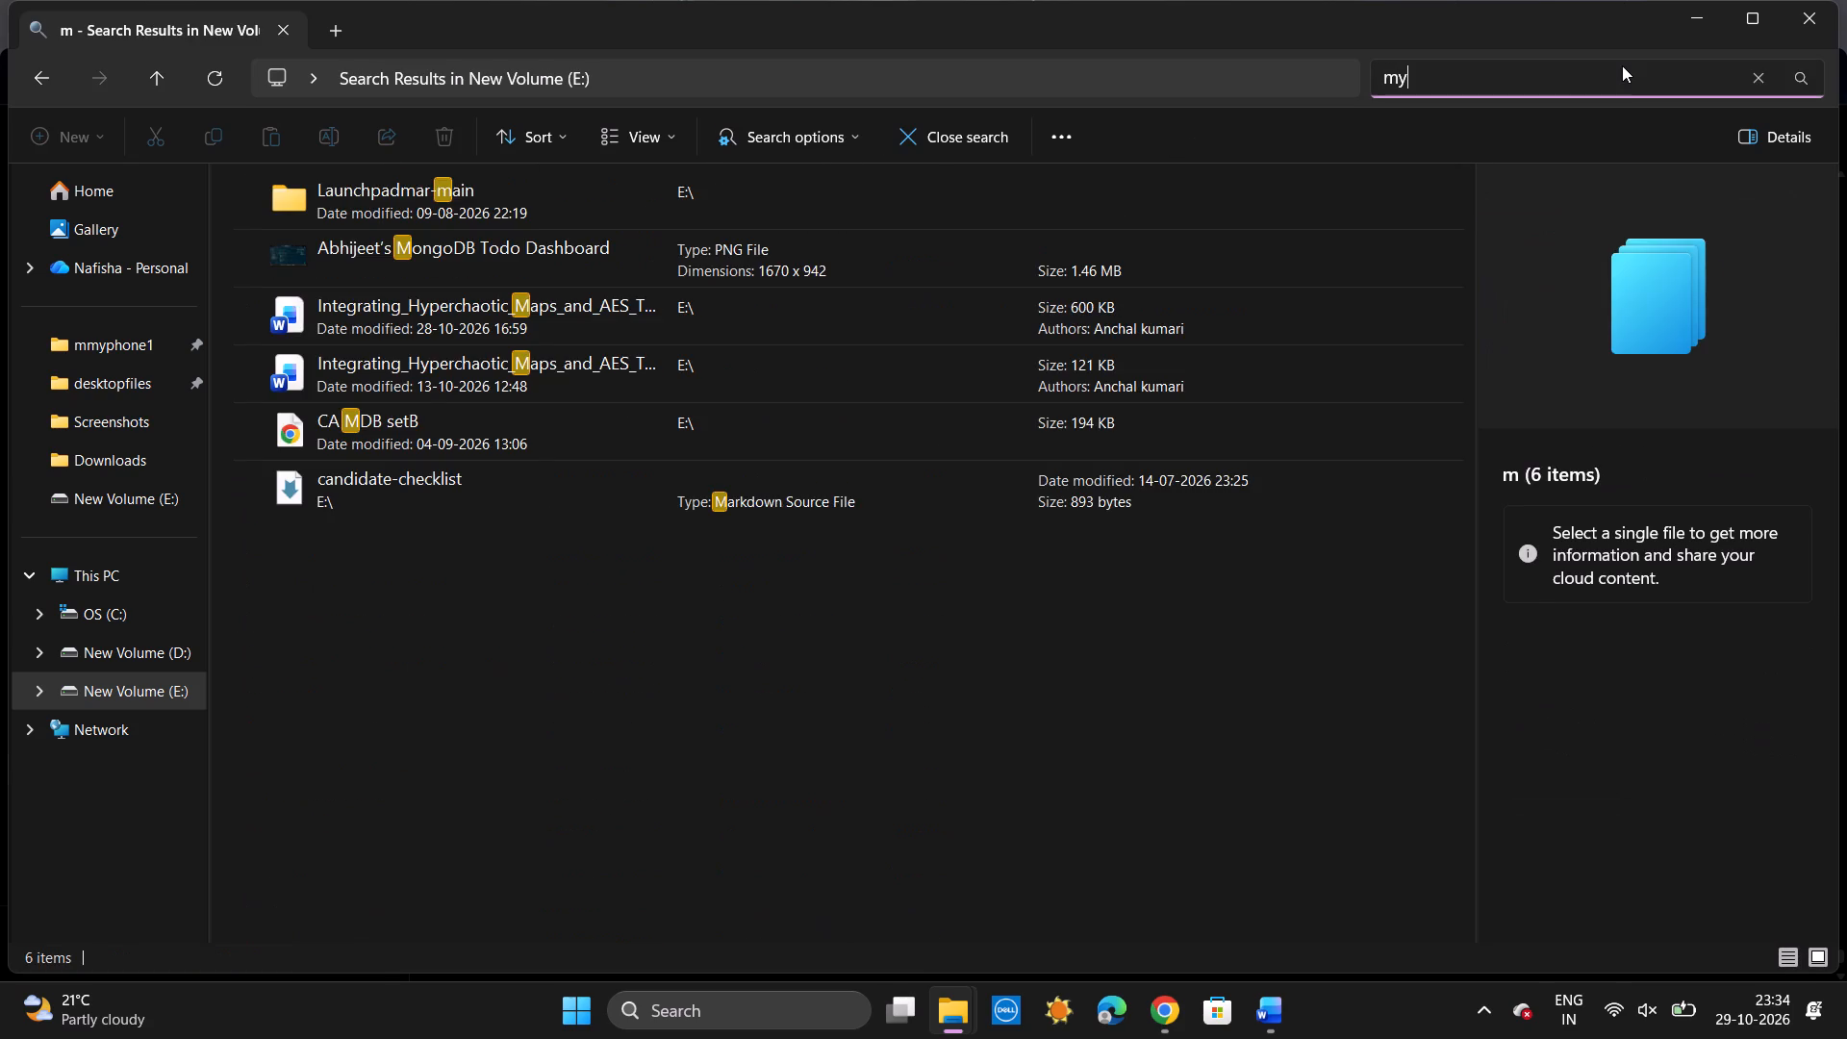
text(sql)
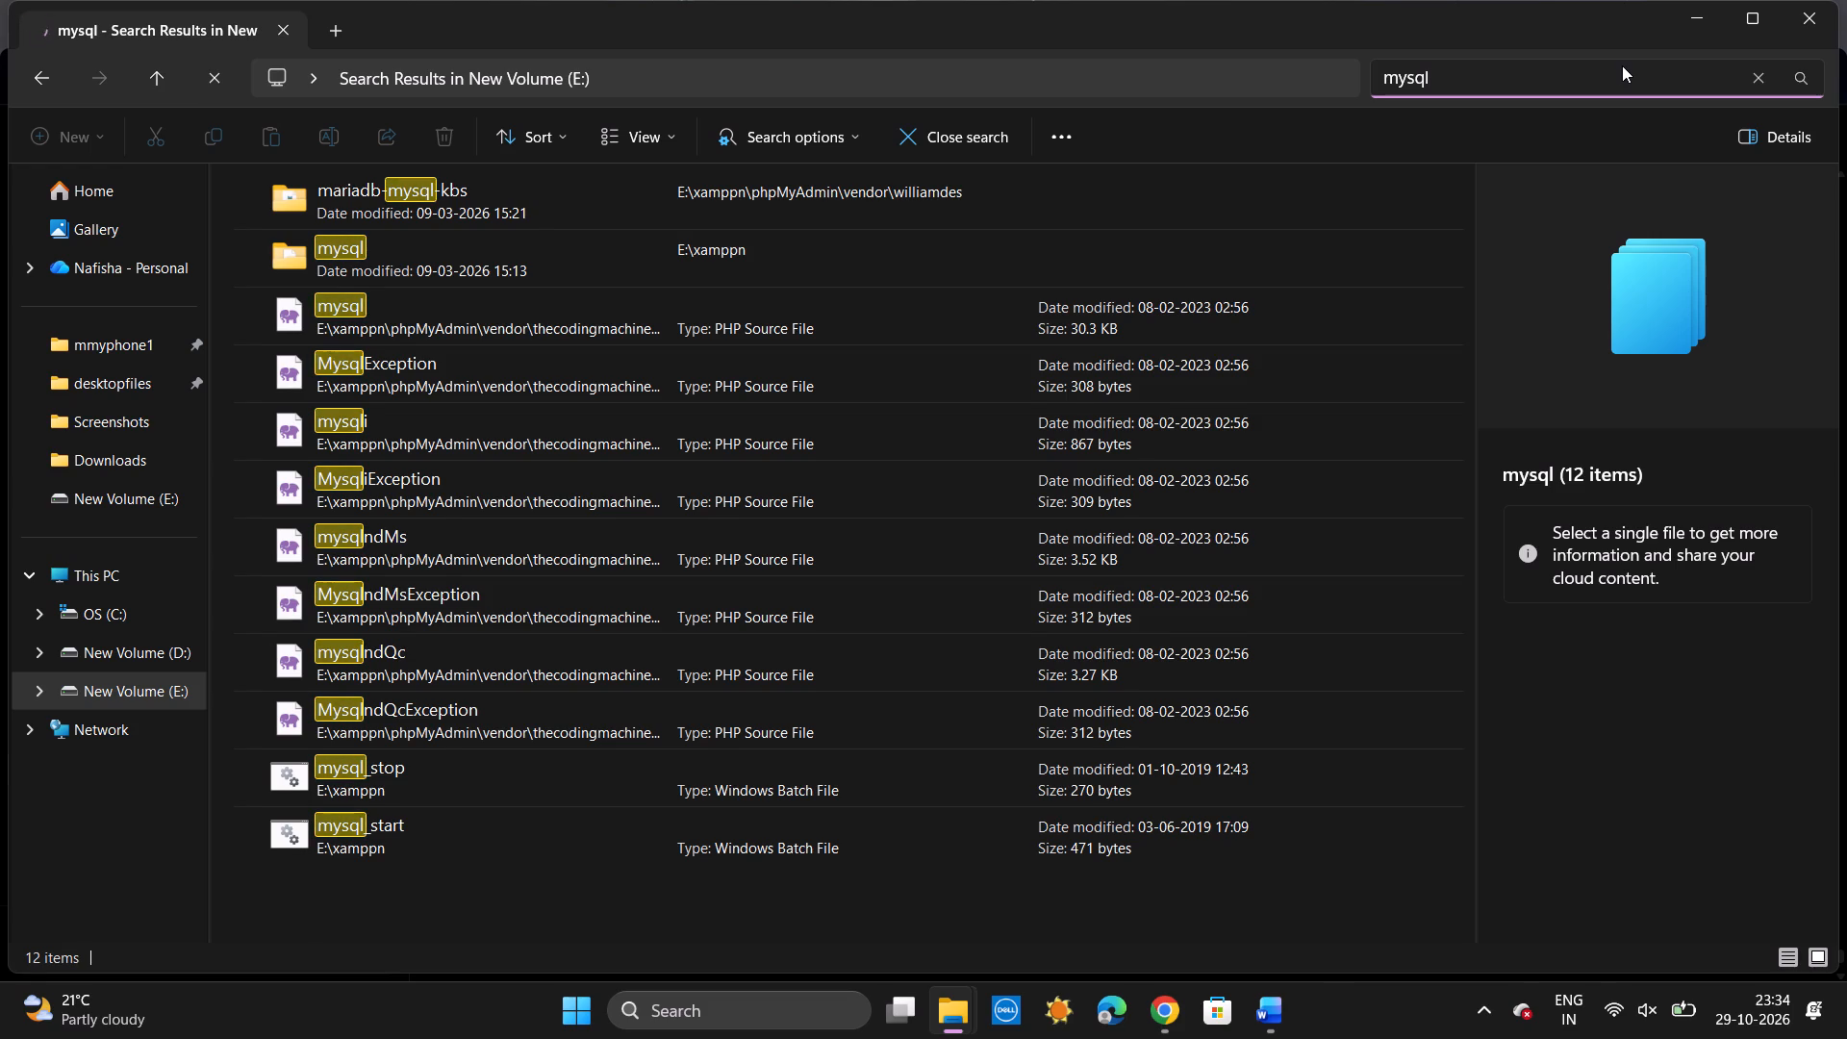
Replace the search on New Volume (E:) with "nosqlre" and open the NOSQLREPORT PDF in Chrome.
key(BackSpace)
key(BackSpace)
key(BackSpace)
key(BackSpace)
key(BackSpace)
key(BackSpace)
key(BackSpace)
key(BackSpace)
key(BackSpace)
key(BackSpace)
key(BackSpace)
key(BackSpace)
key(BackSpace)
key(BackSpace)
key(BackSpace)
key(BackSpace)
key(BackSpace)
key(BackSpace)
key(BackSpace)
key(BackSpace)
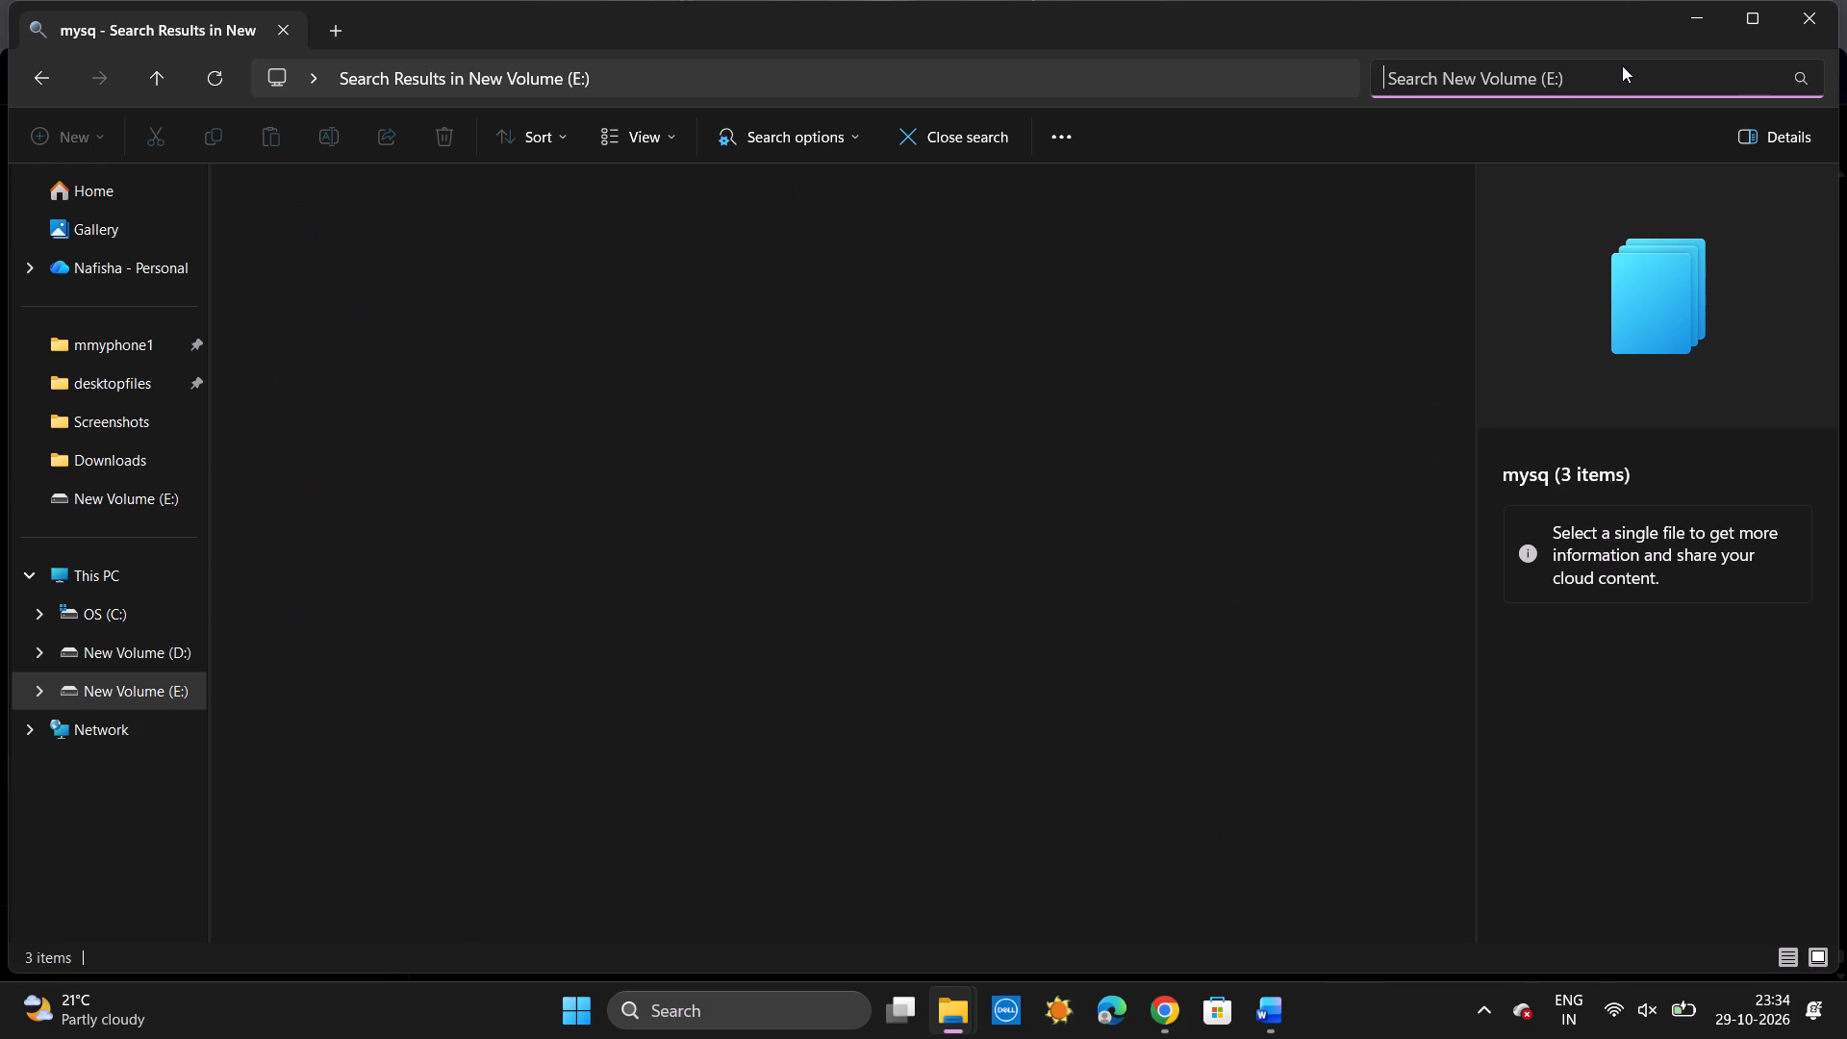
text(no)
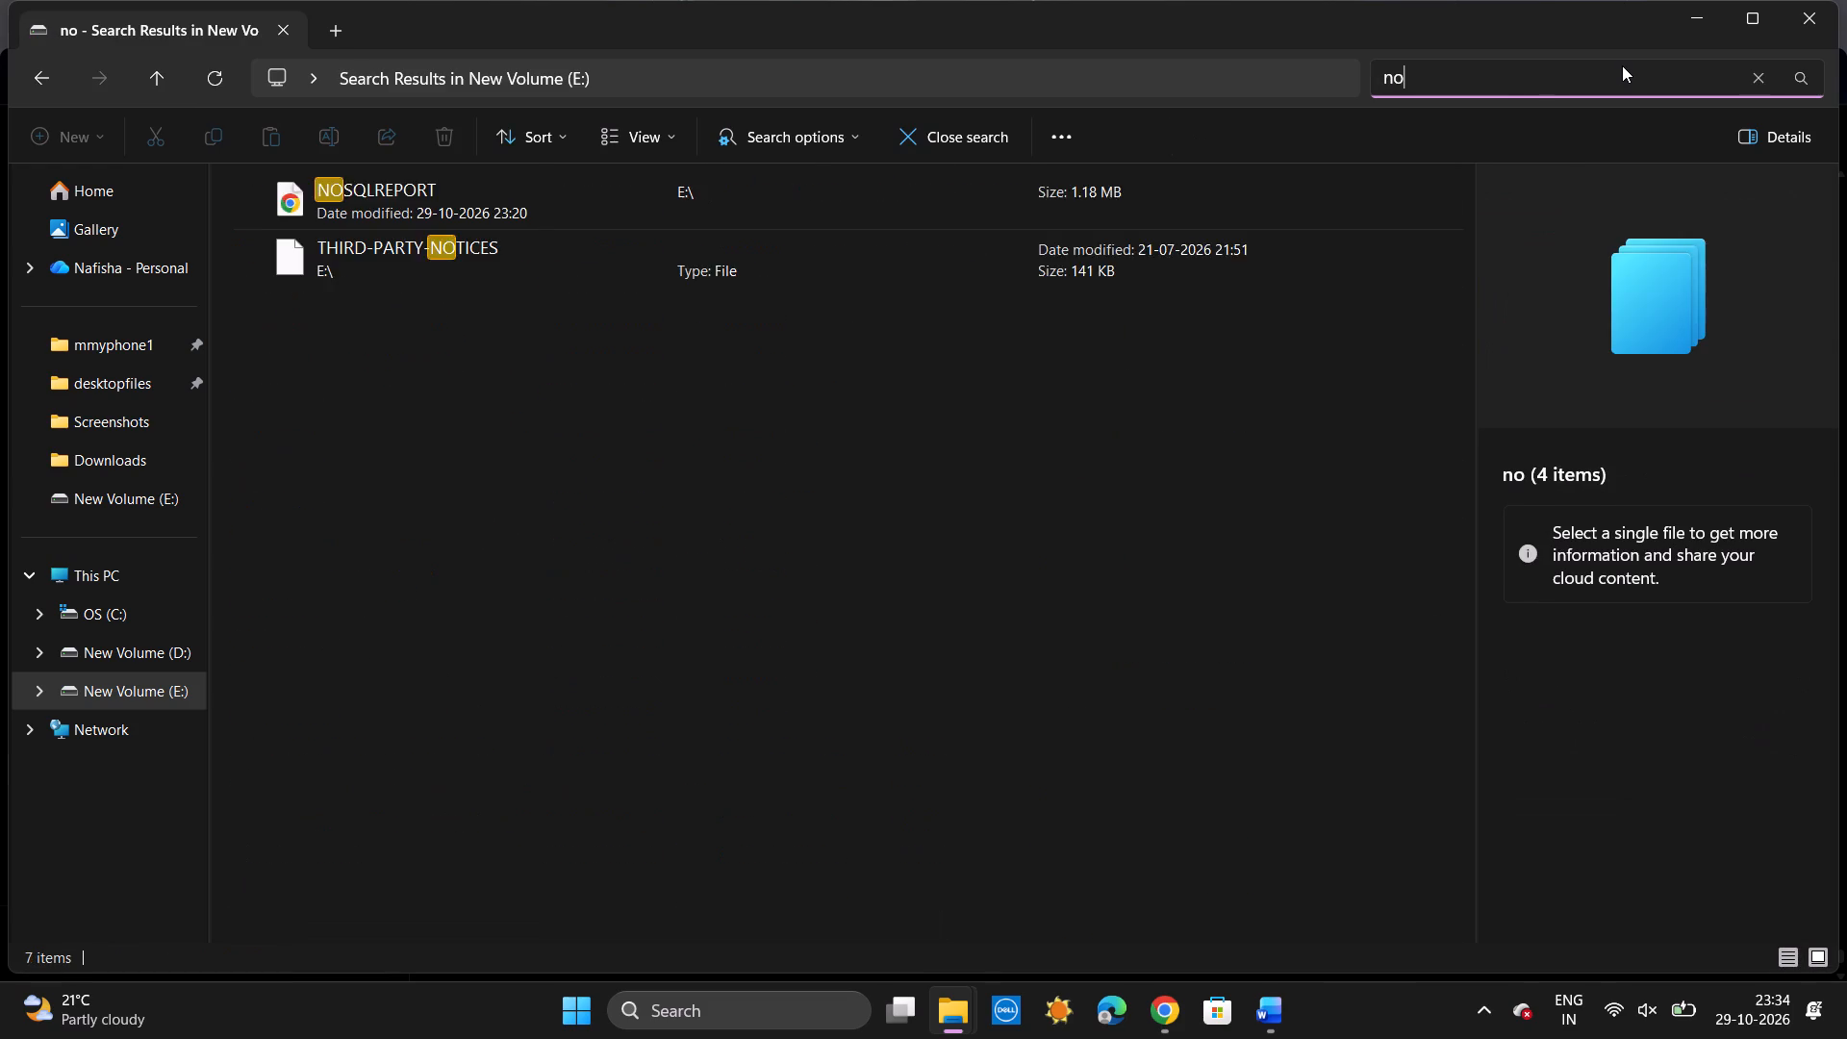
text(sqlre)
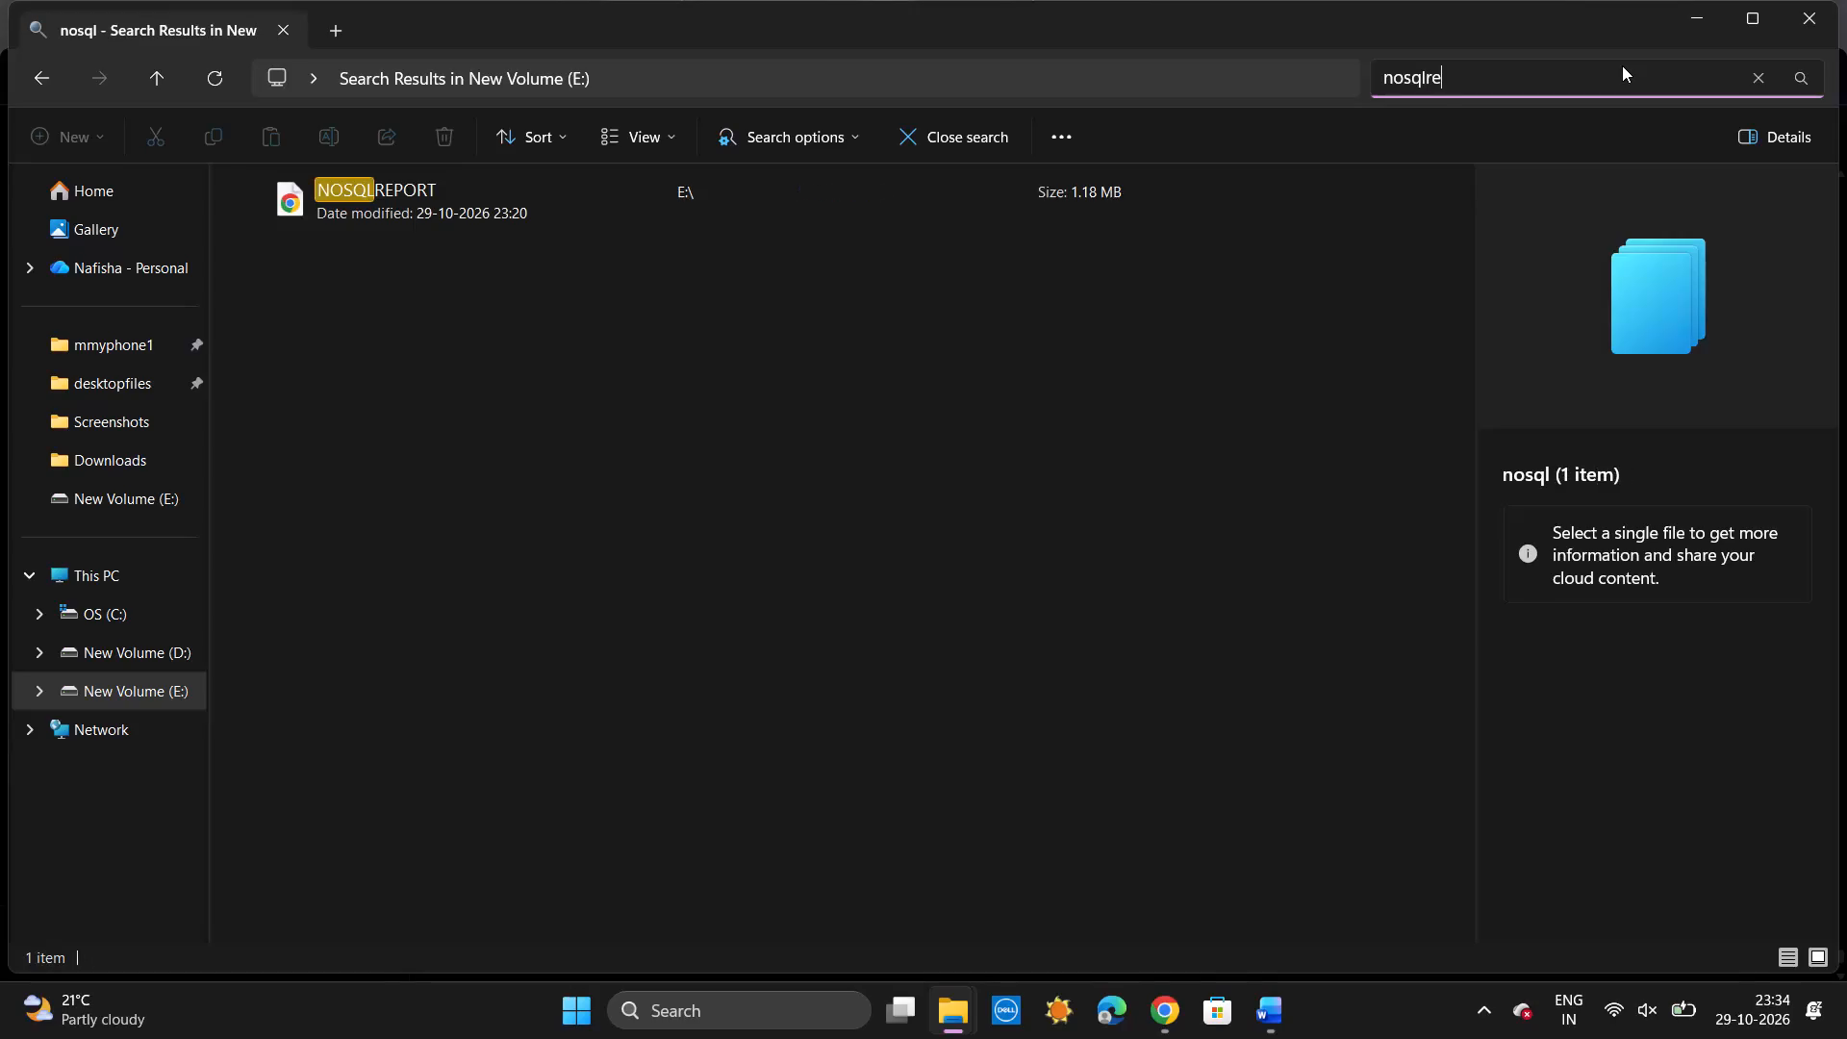
double_click(917, 201)
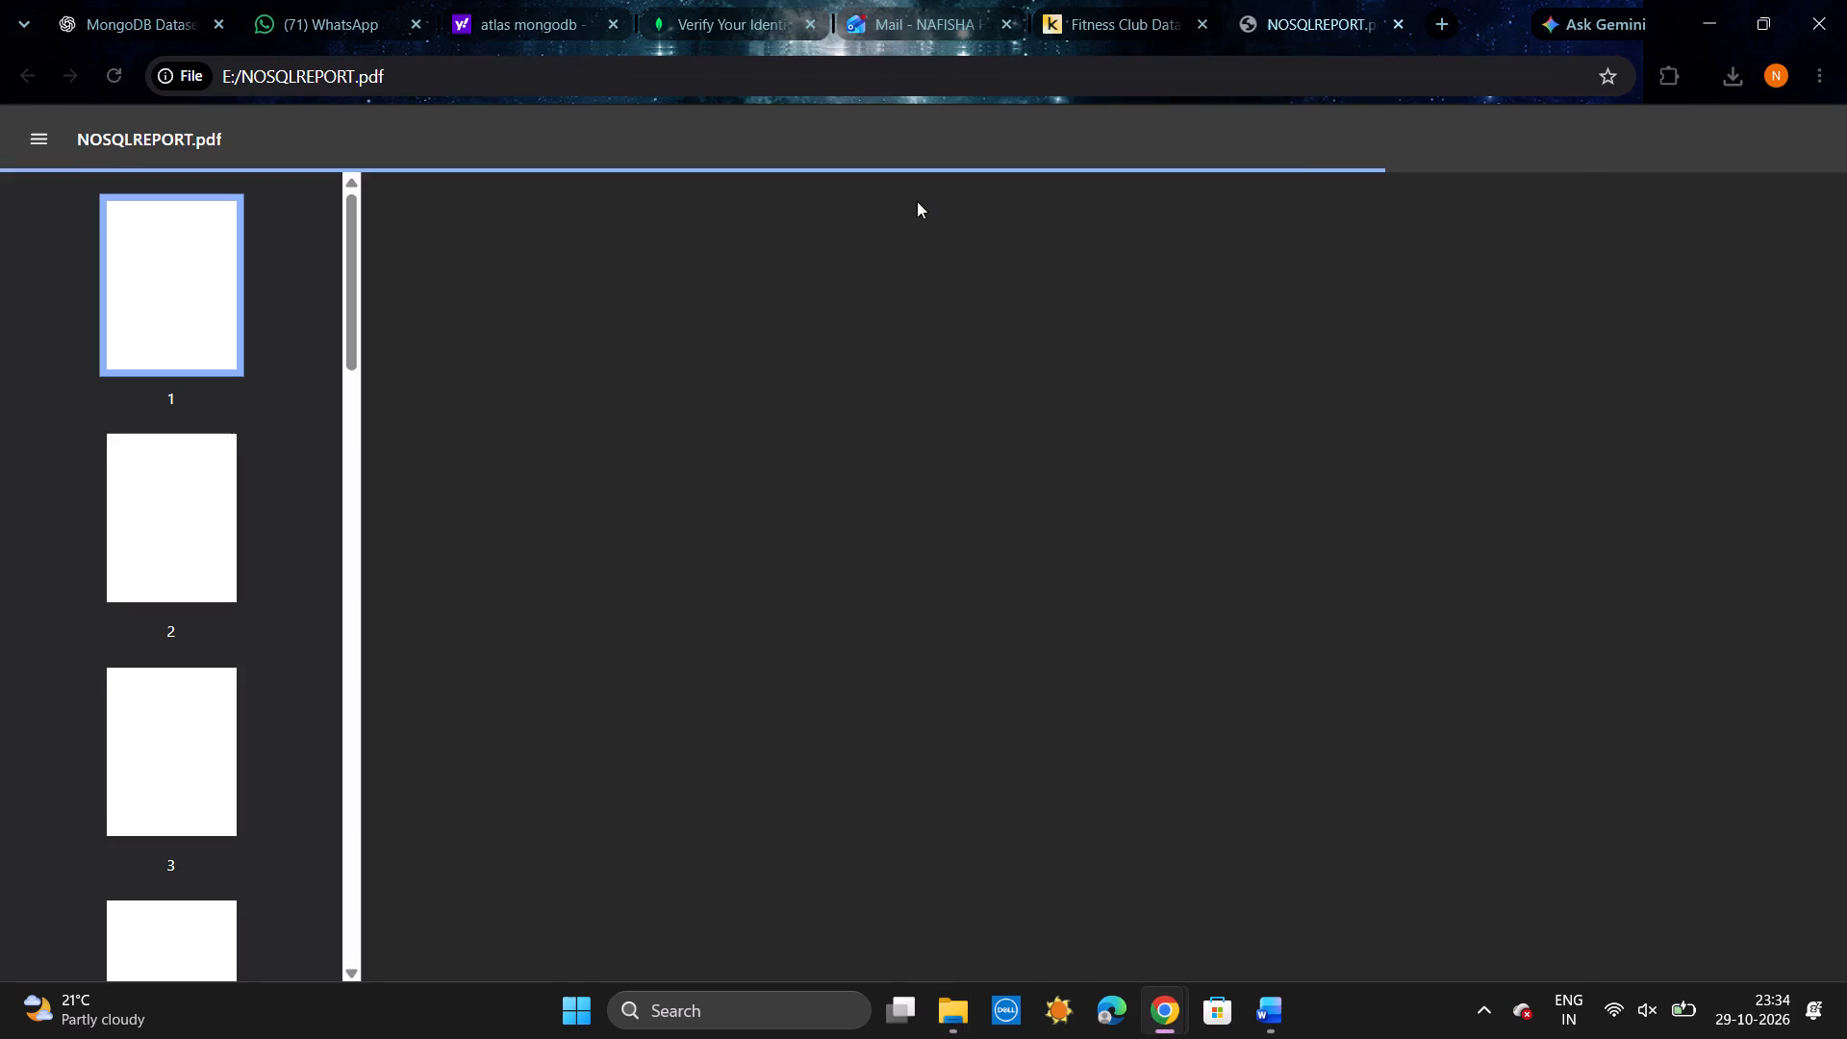
click(1202, 569)
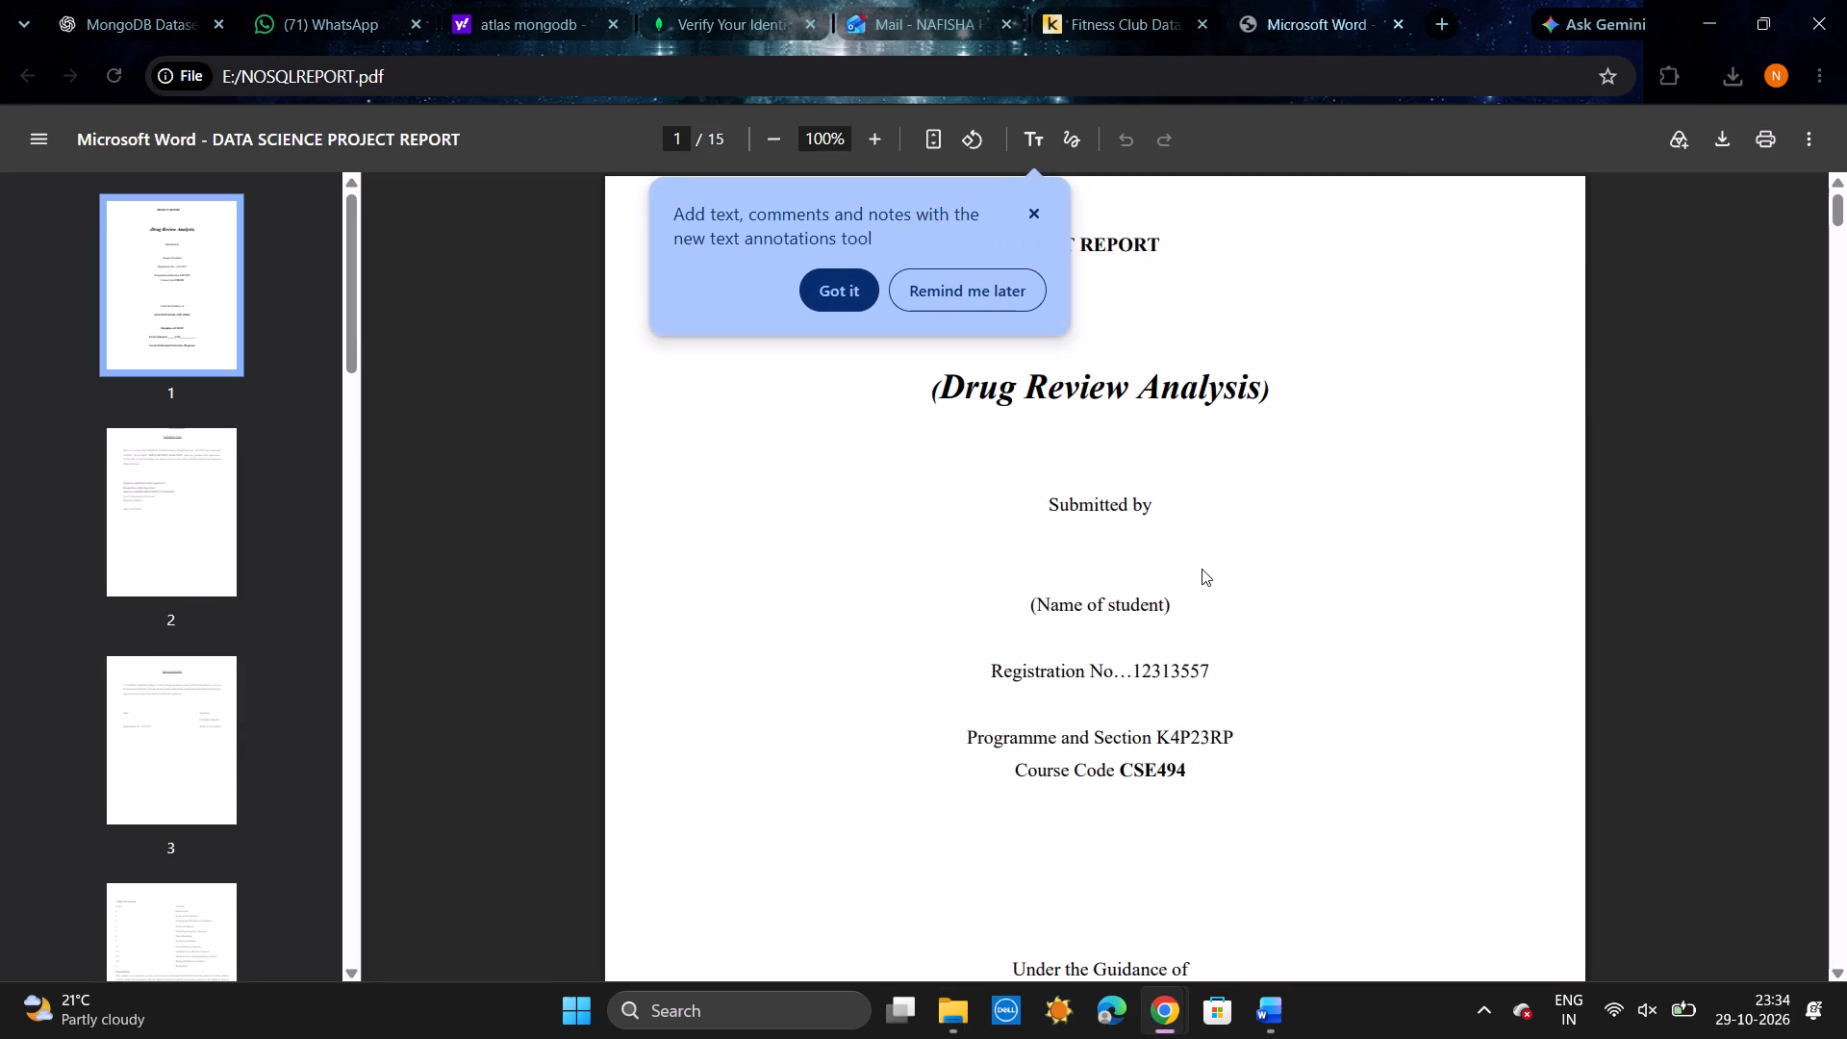
scroll(1100, 618, down, 5)
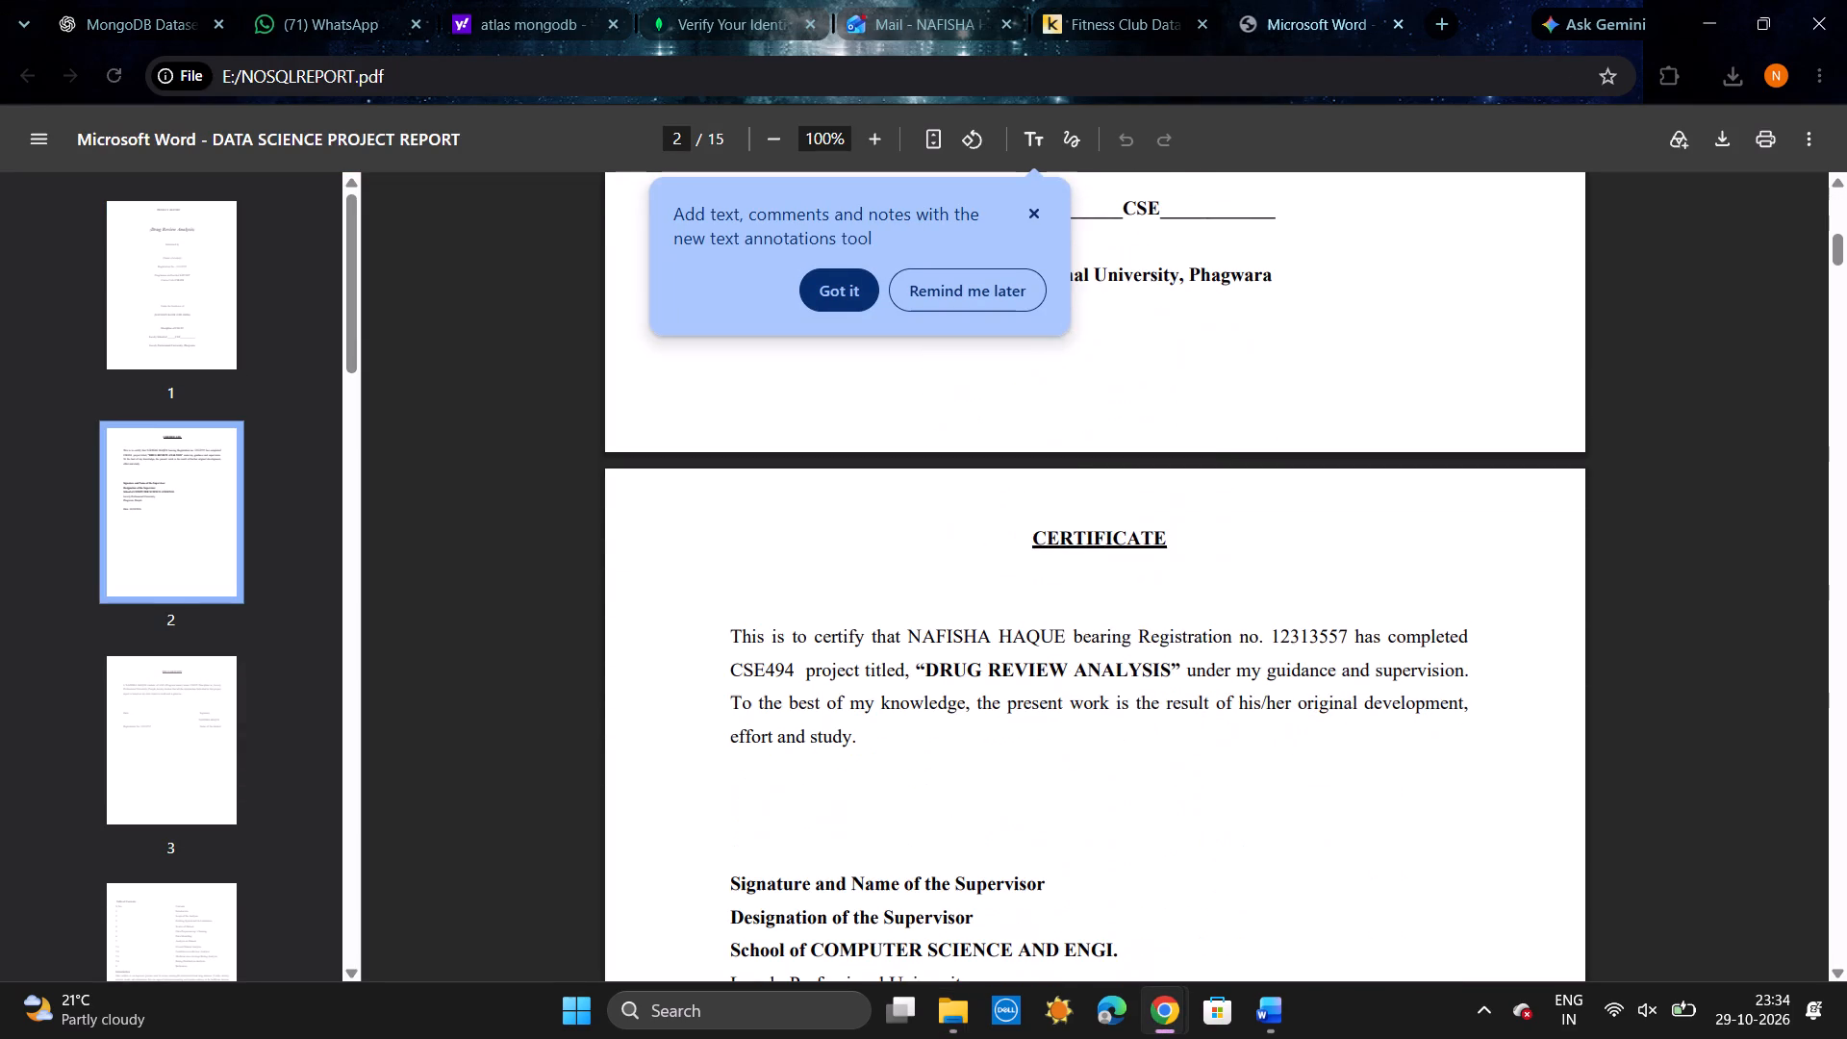
scroll(1086, 696, down, 10)
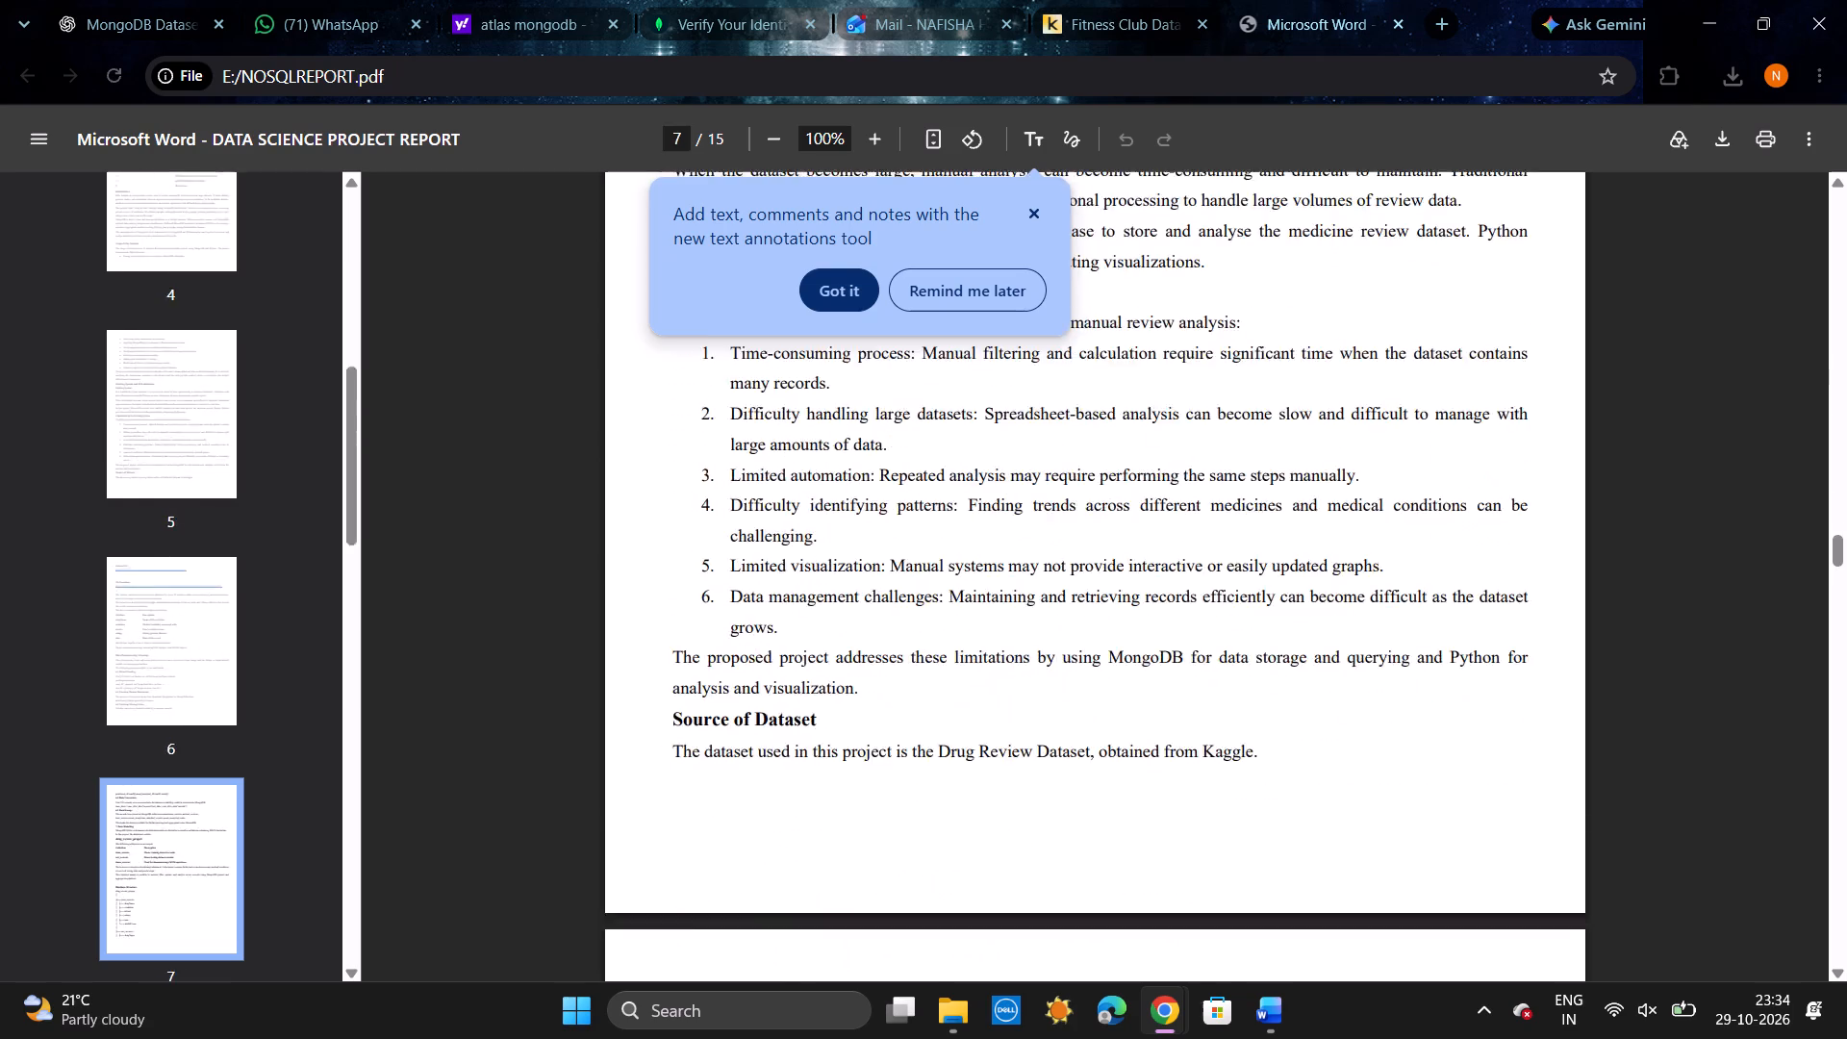
scroll(1086, 696, down, 10)
scroll(1086, 696, up, 8)
scroll(1086, 696, down, 4)
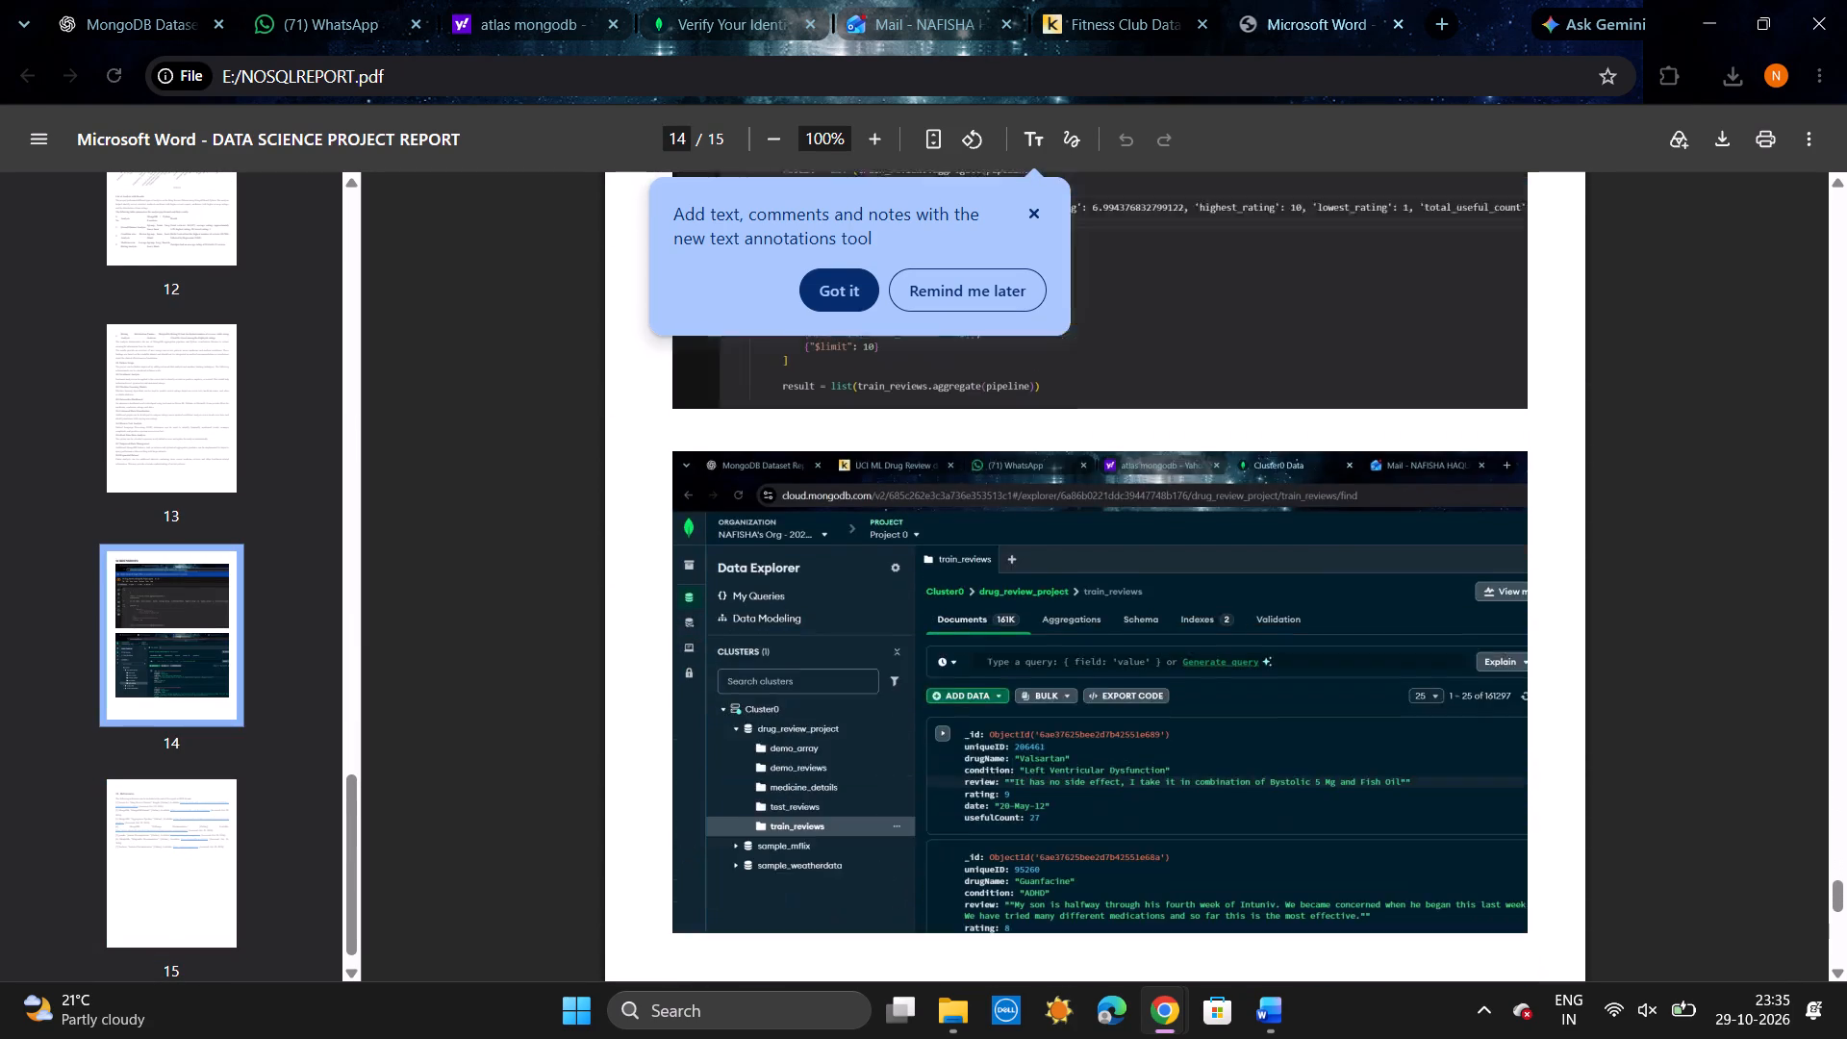
scroll(1086, 696, down, 1)
scroll(1086, 696, up, 5)
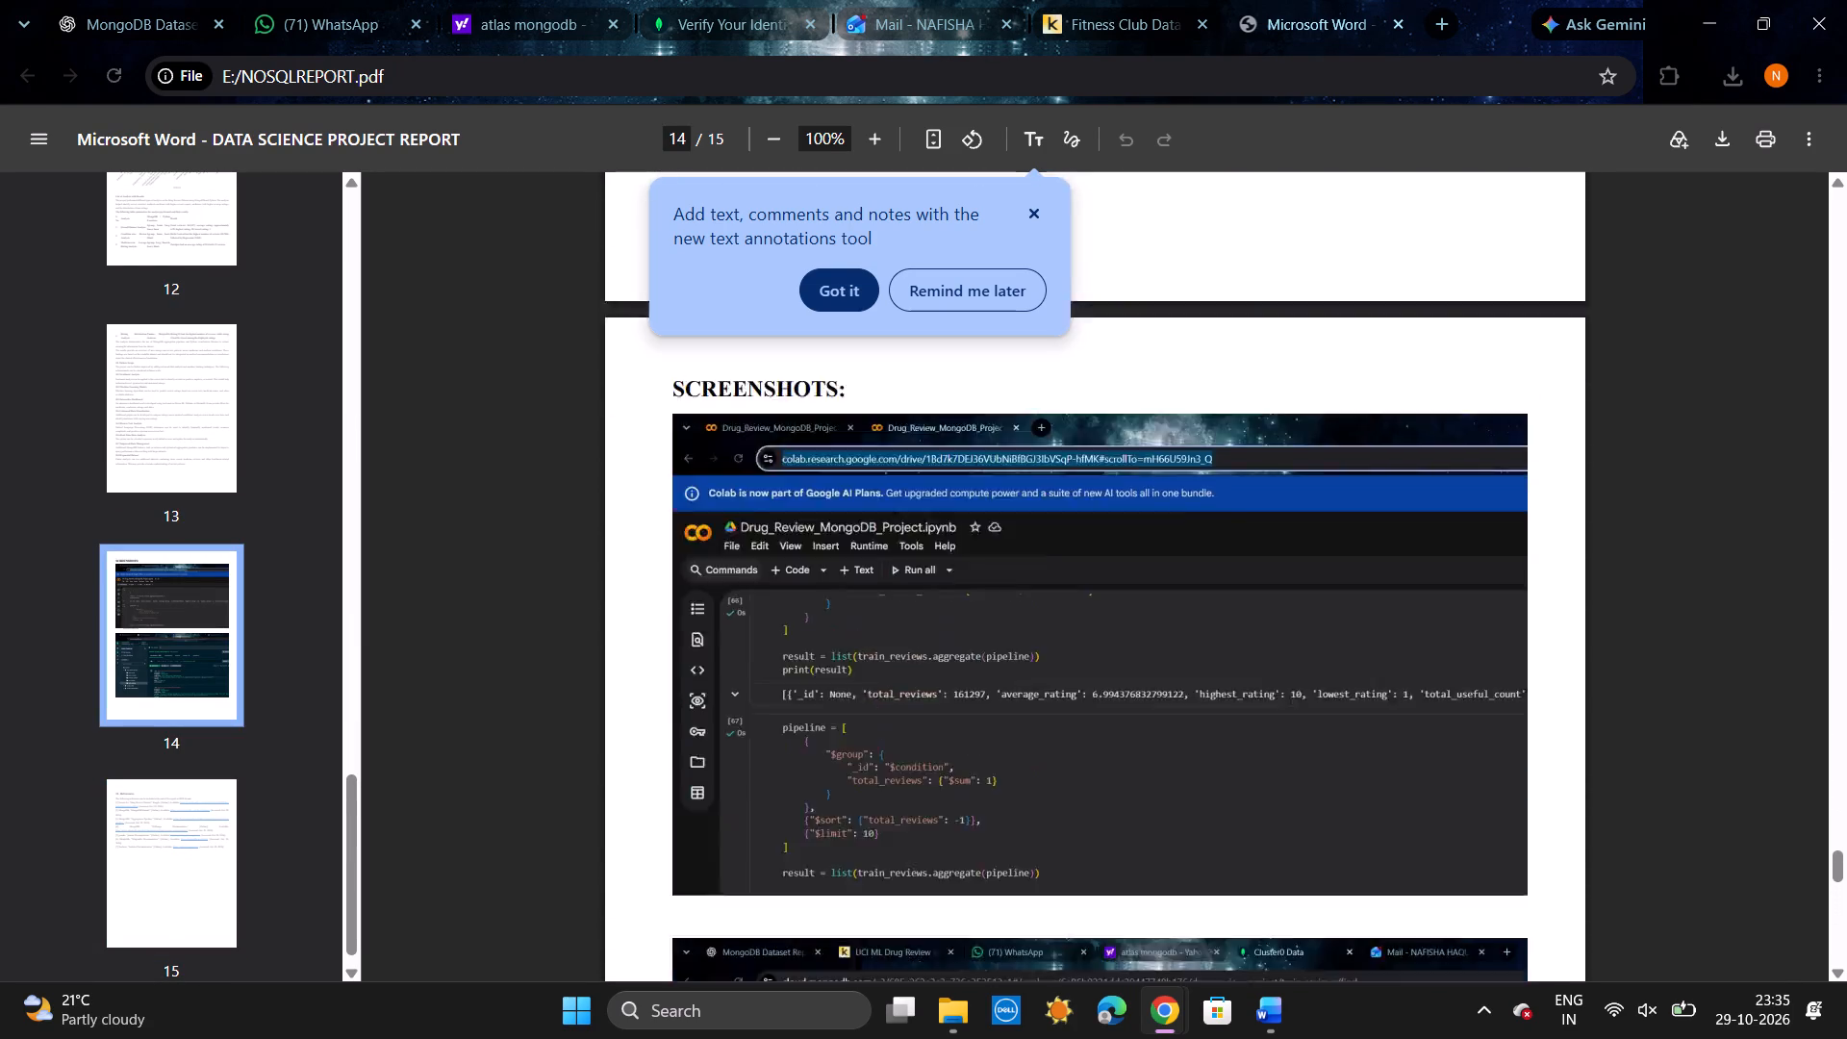
scroll(1086, 696, up, 10)
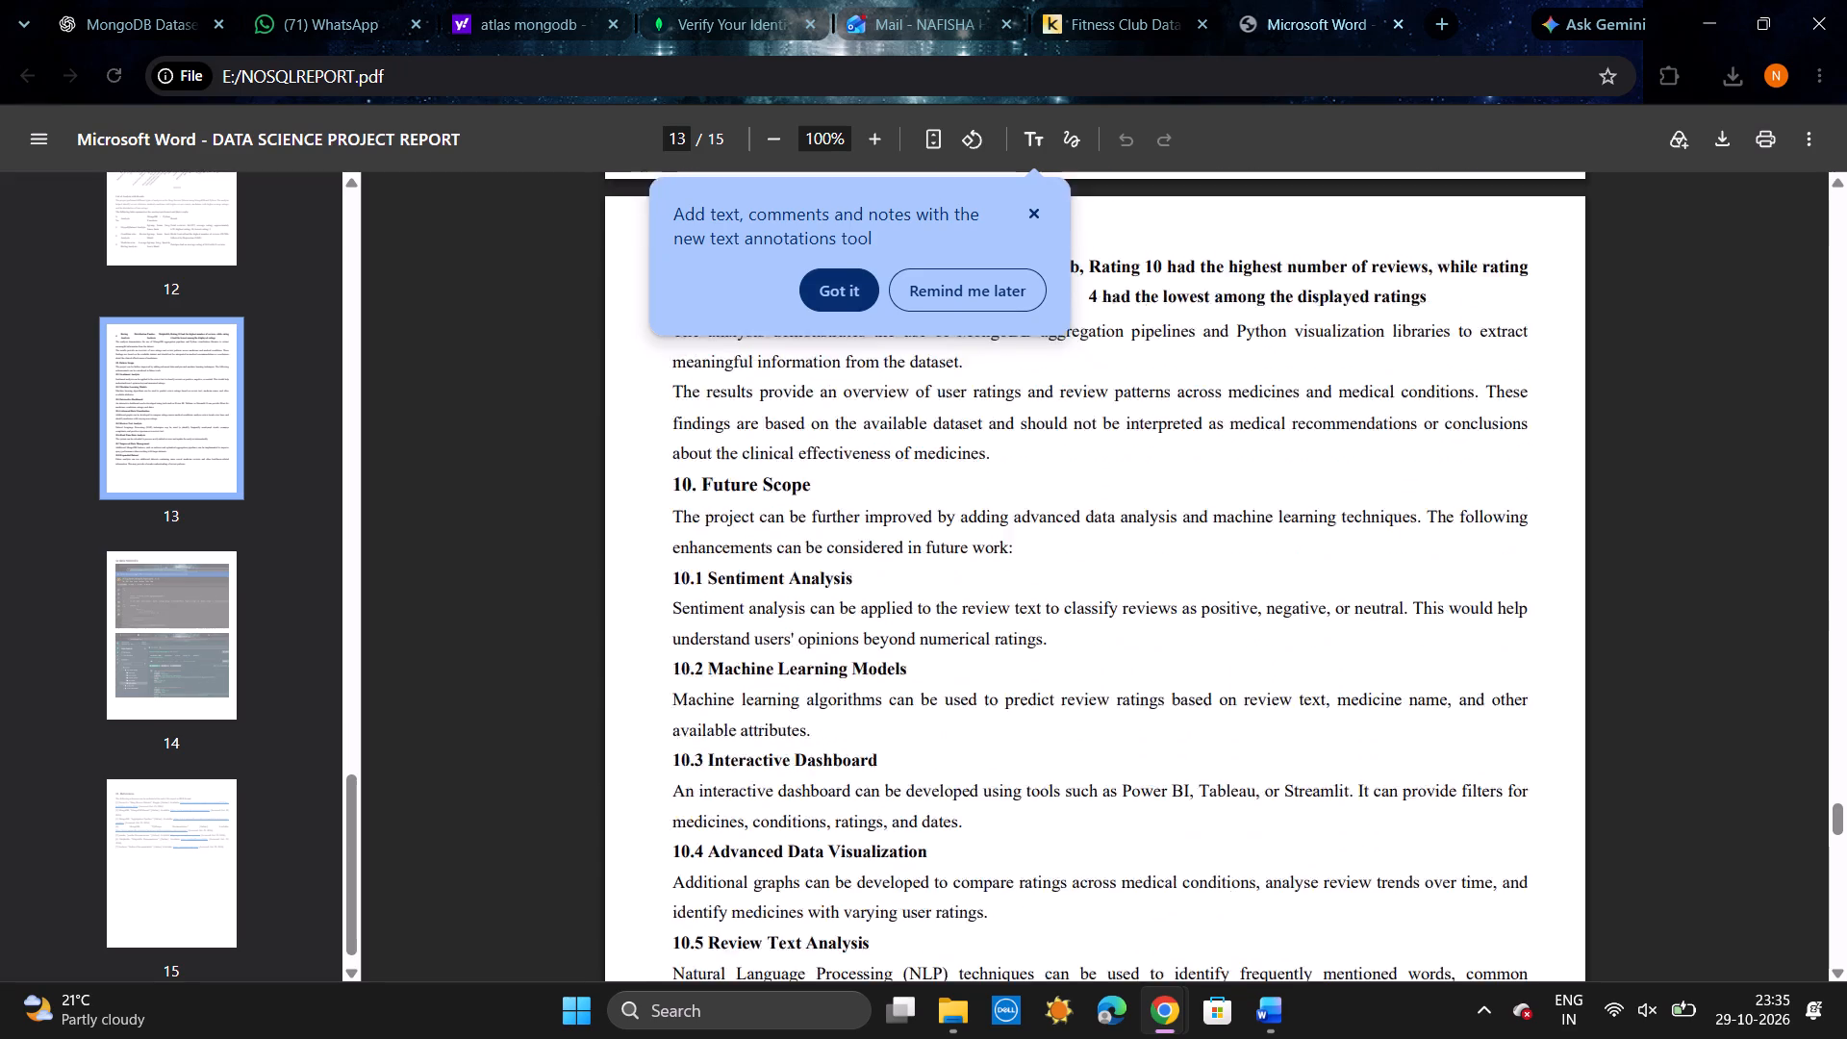
scroll(1086, 696, up, 7)
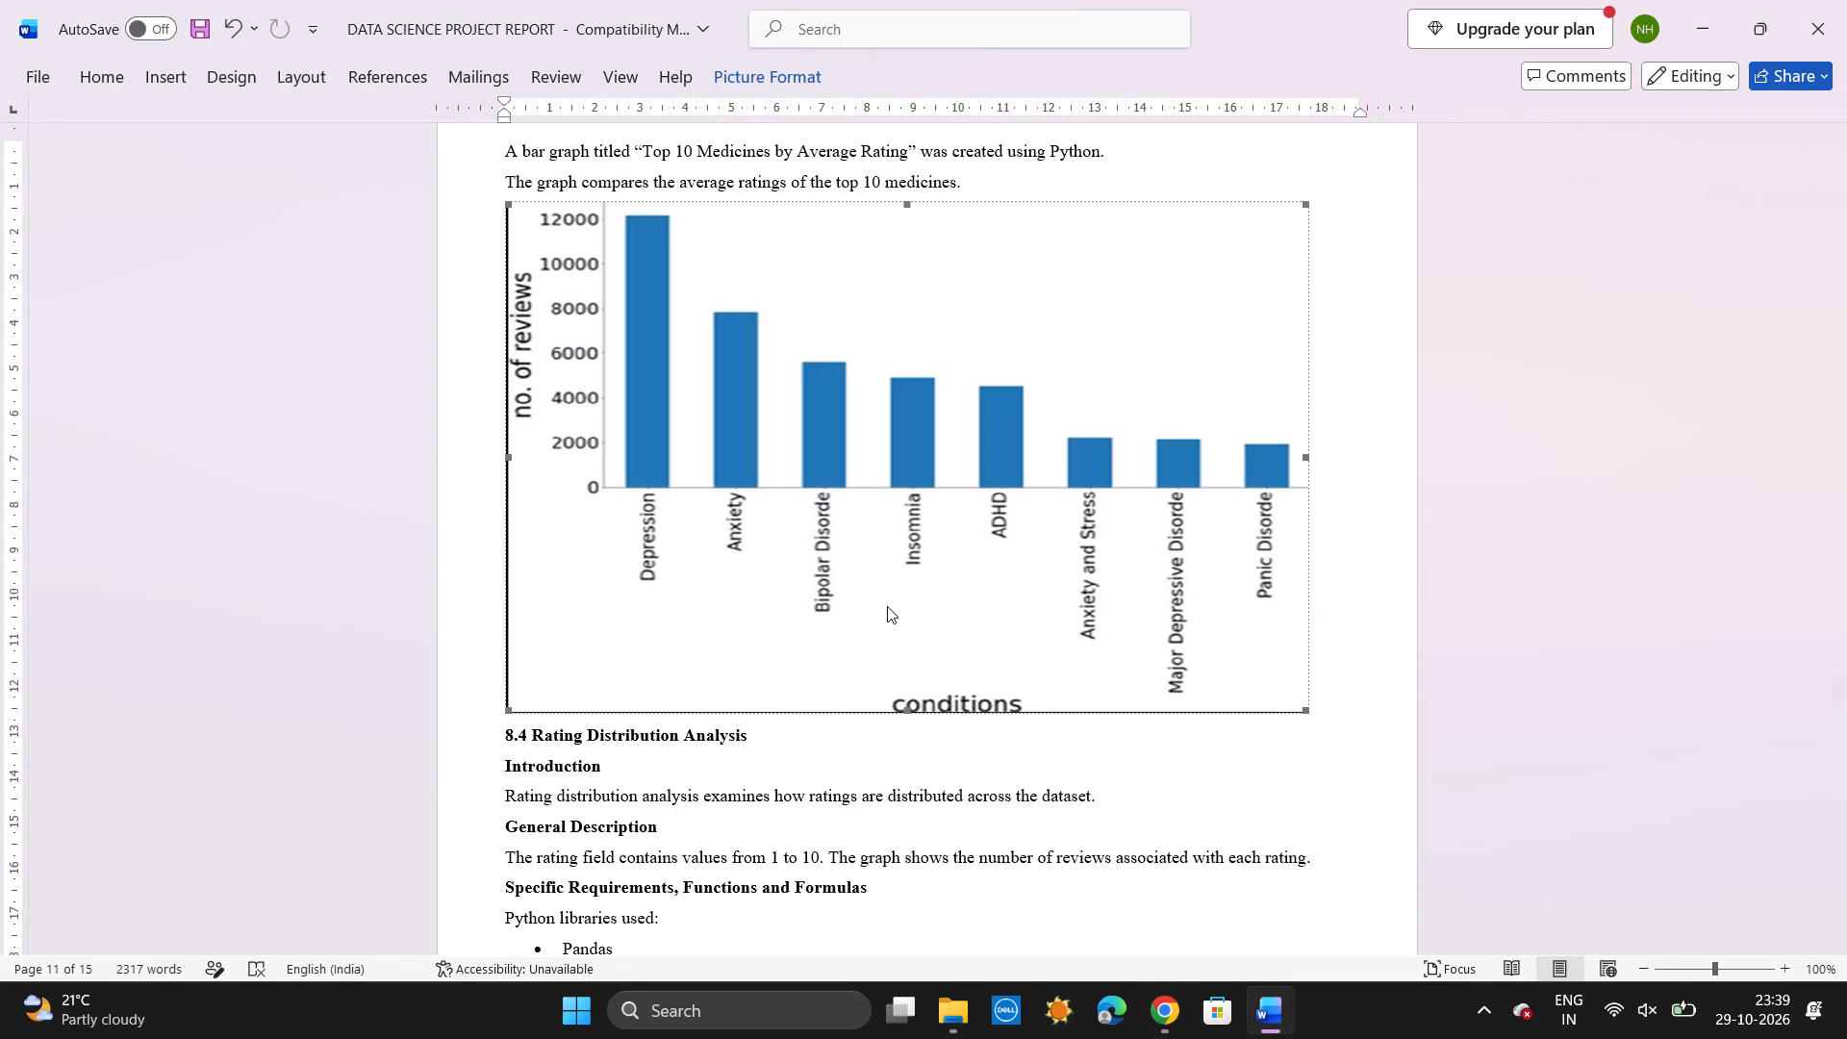
click(887, 606)
scroll(887, 606, up, 1)
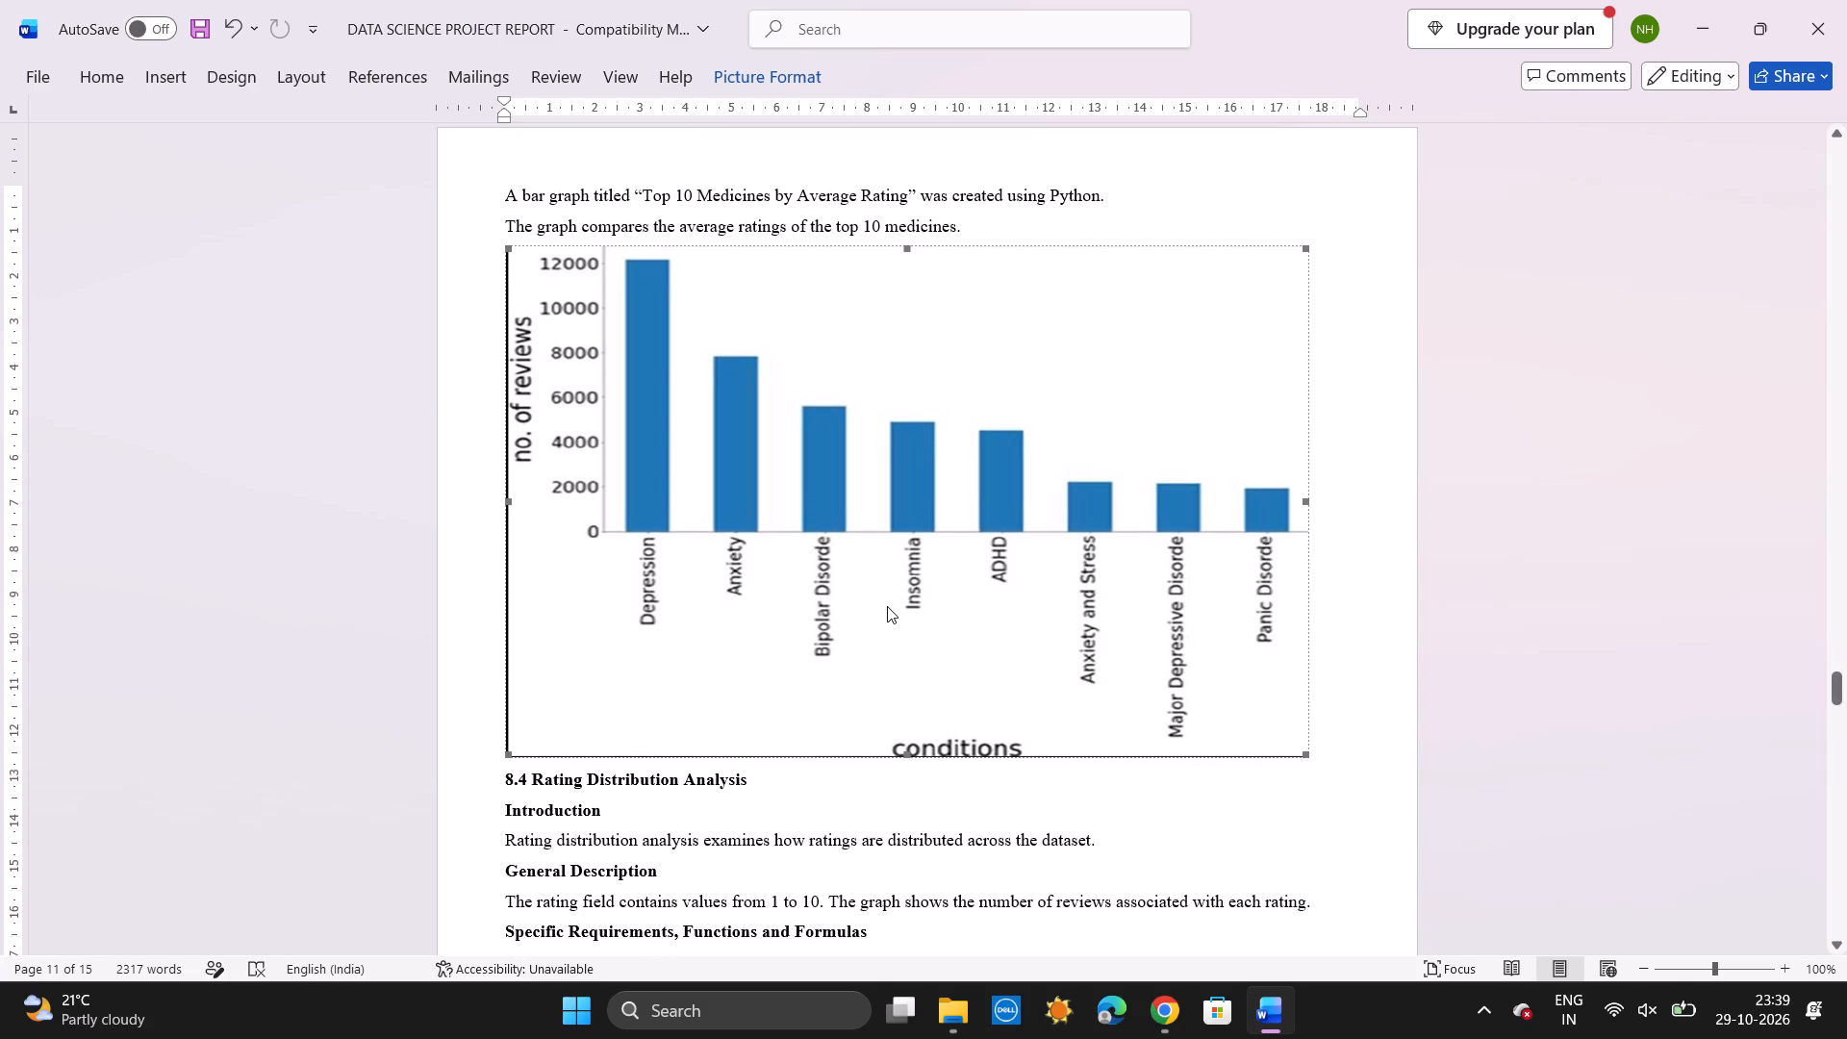
scroll(887, 606, down, 5)
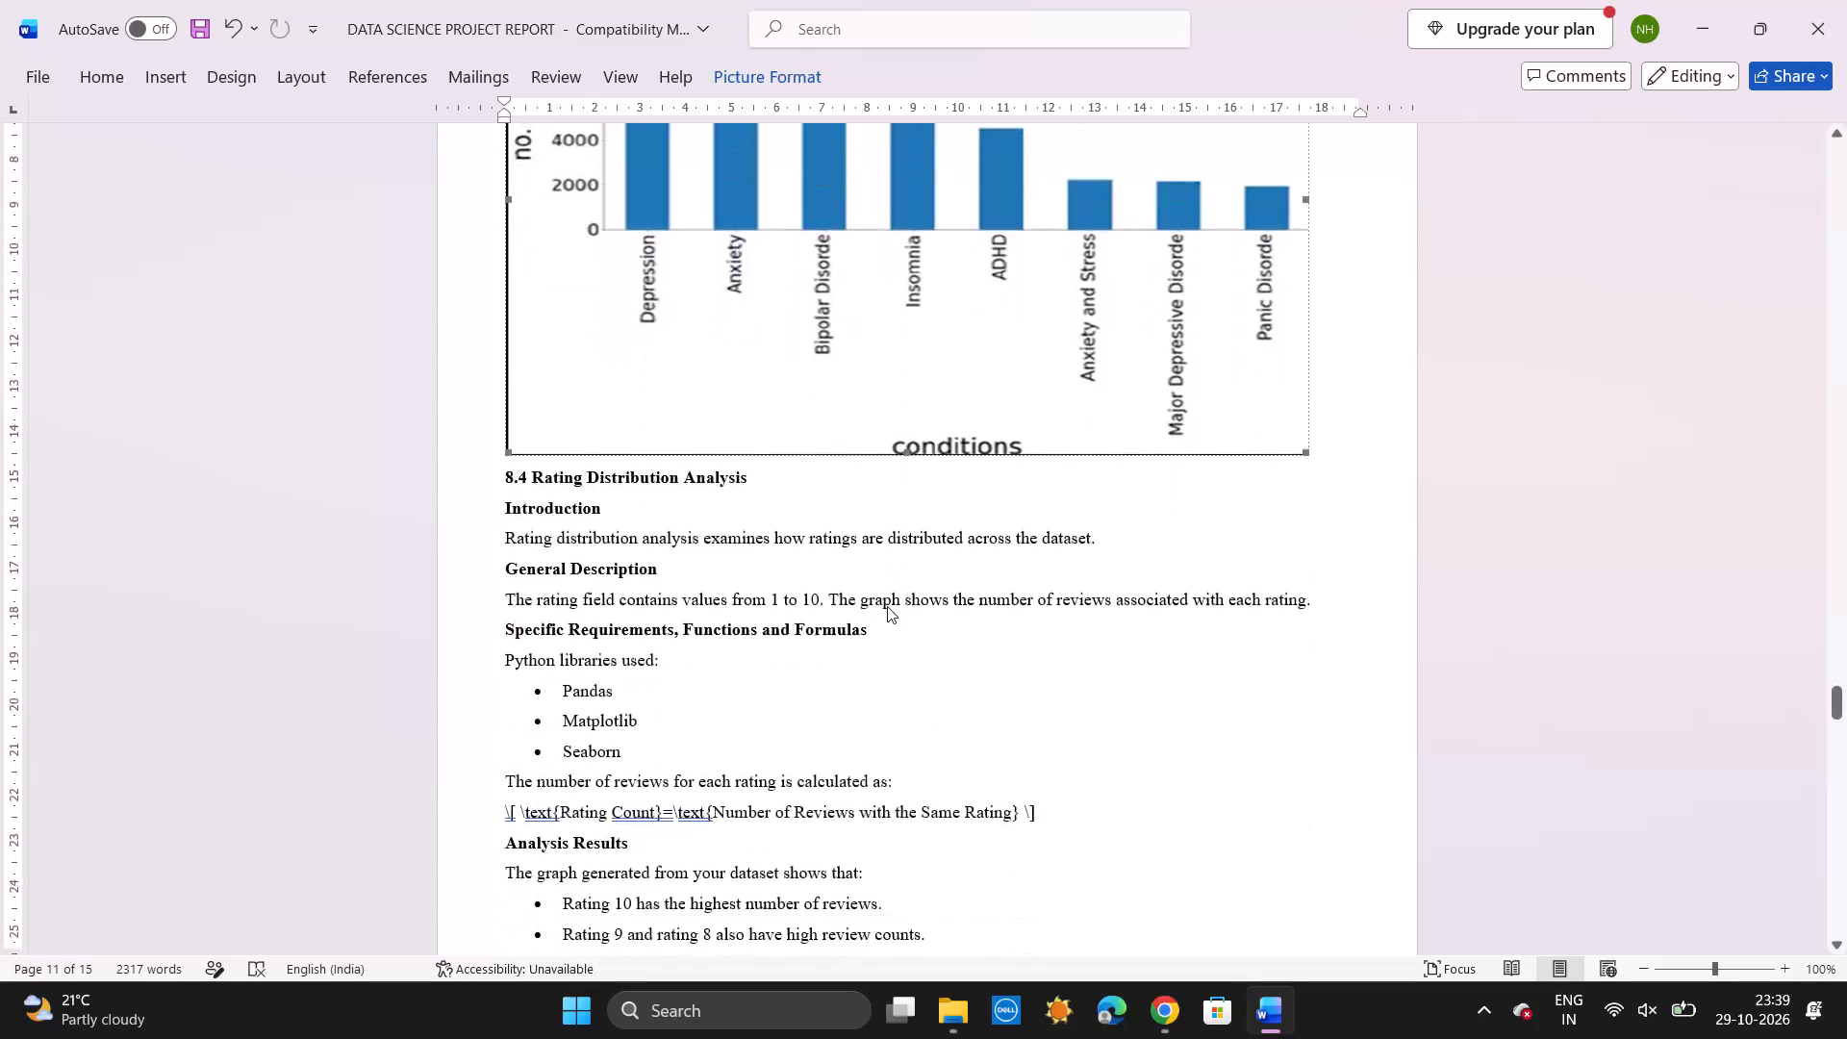
scroll(887, 606, down, 3)
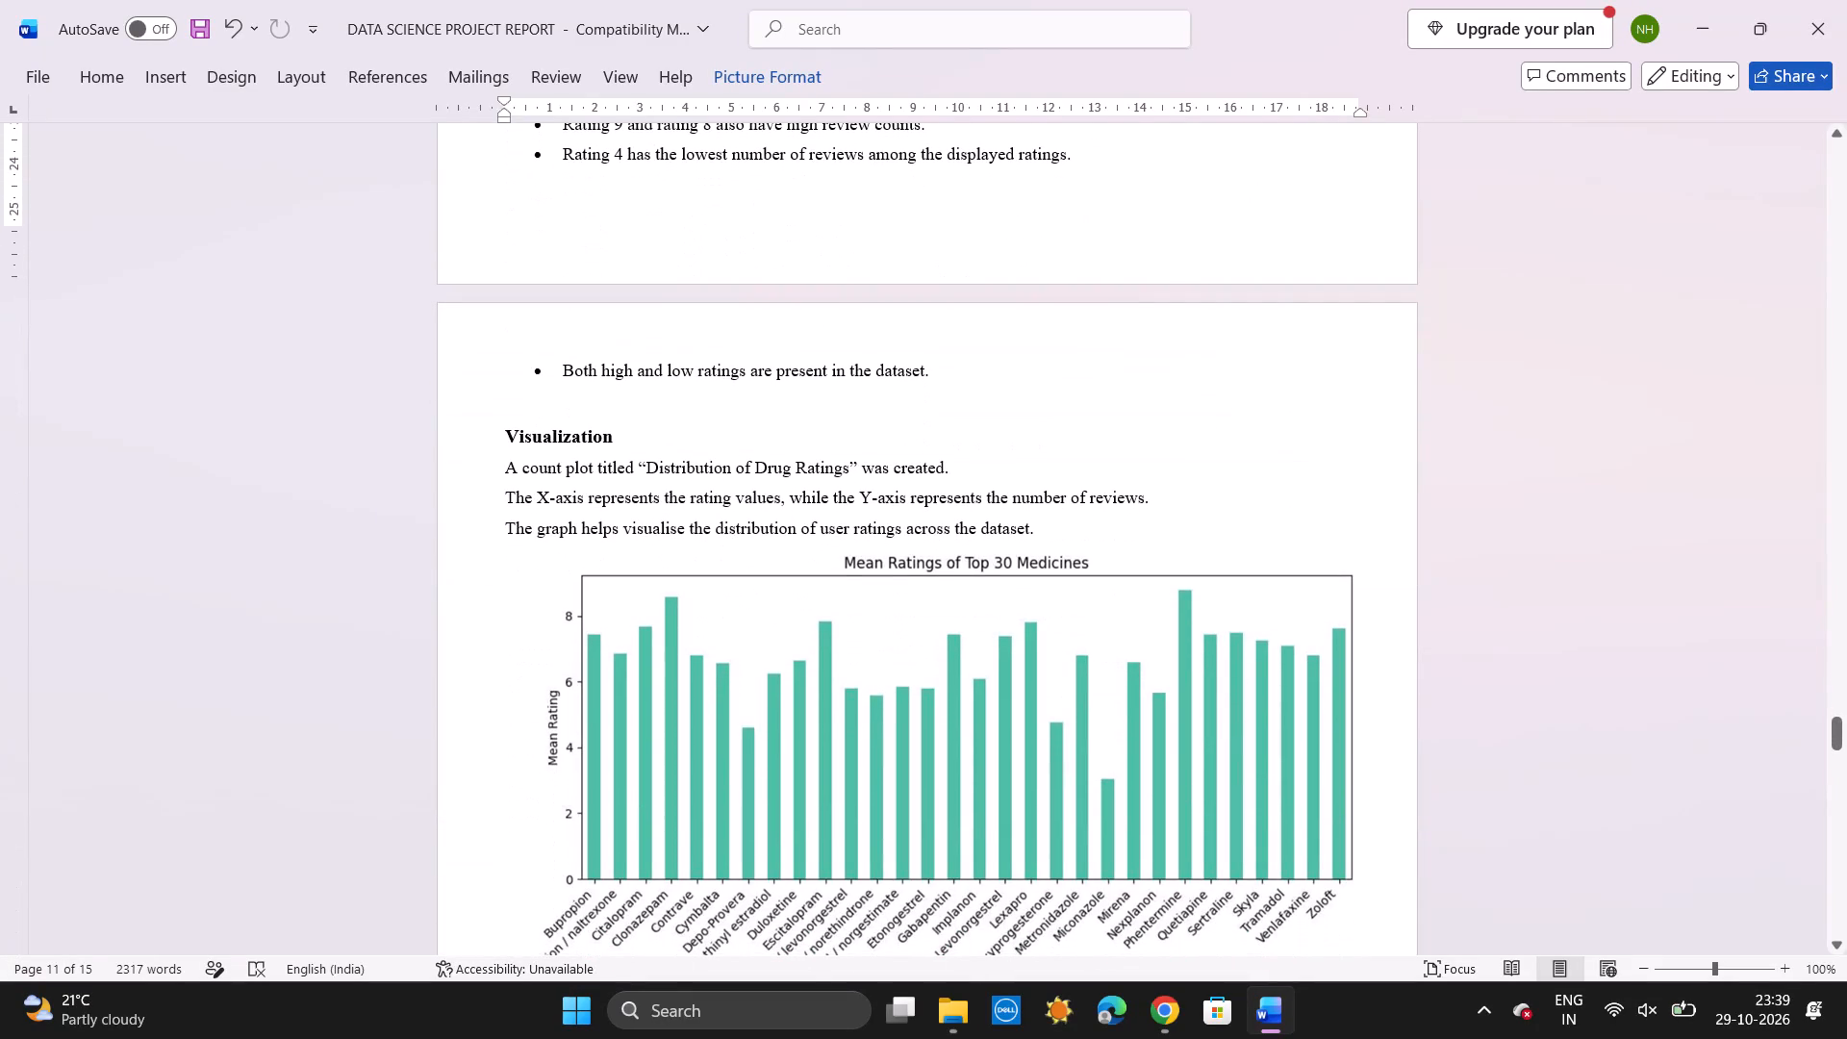
scroll(887, 606, down, 1)
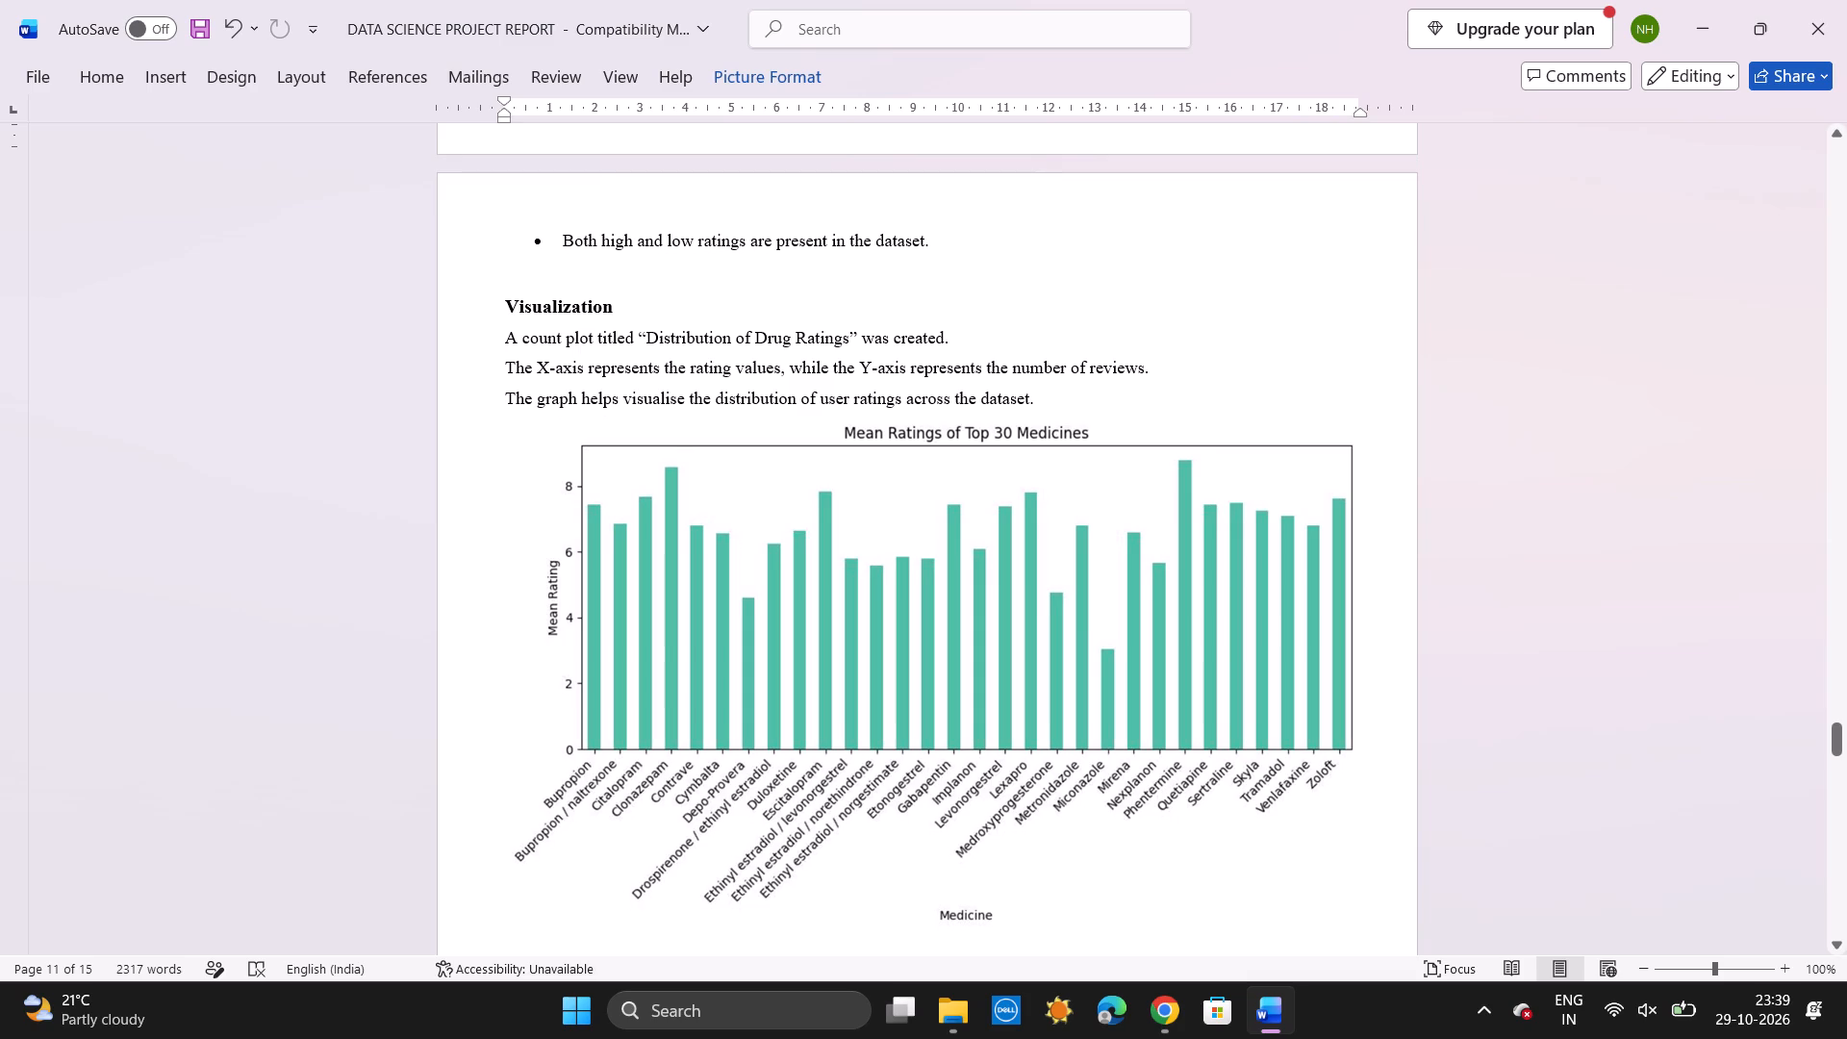
scroll(887, 606, up, 2)
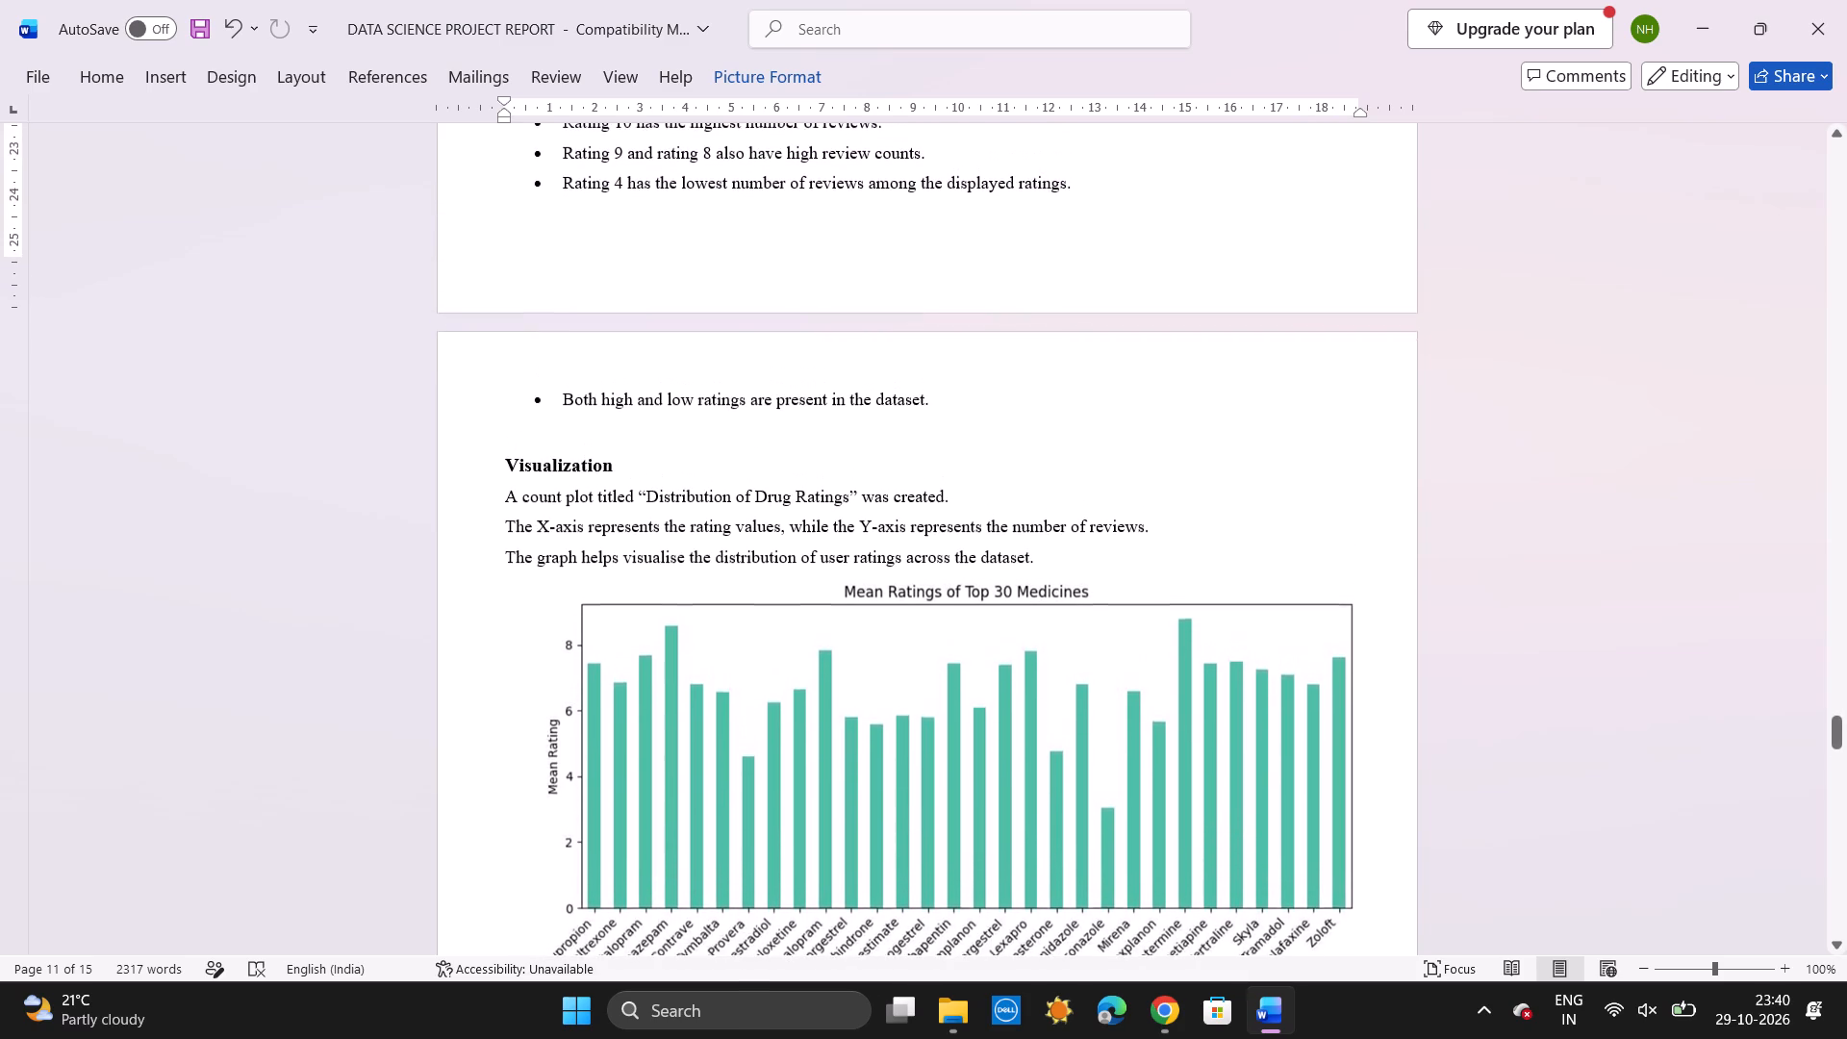
scroll(887, 606, up, 2)
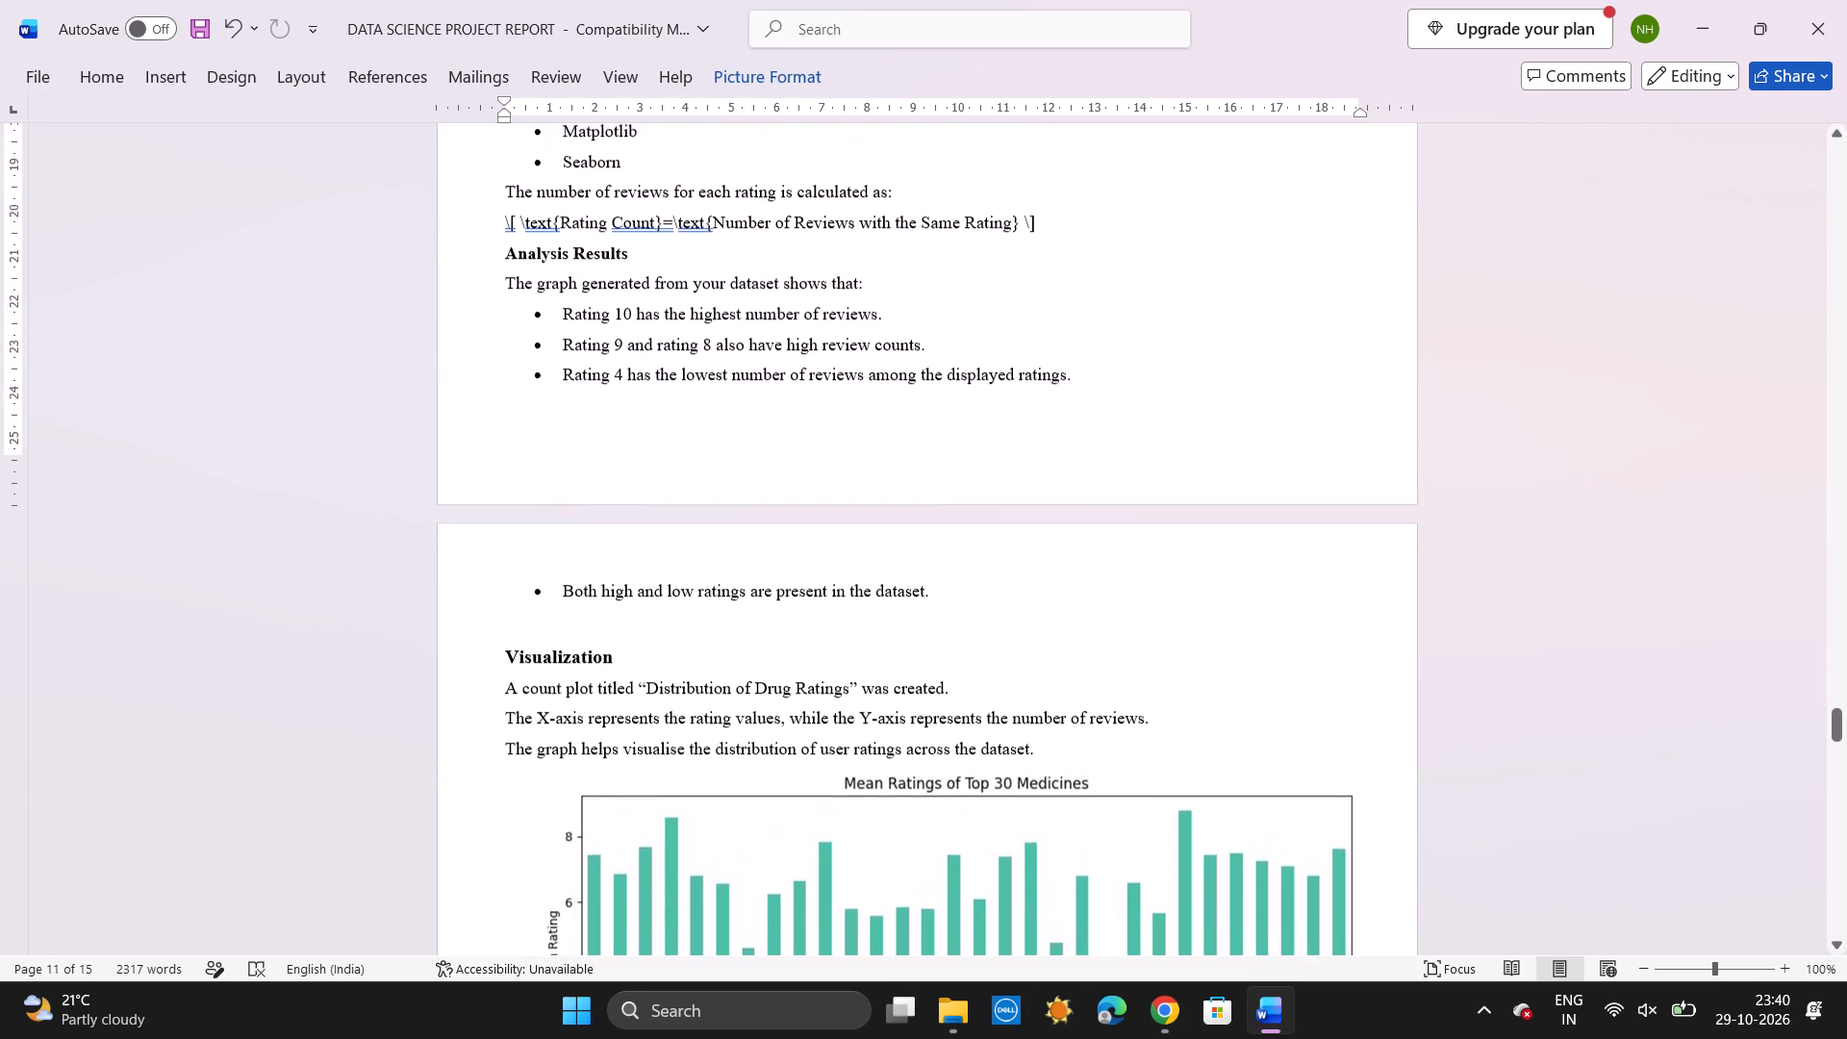
scroll(887, 606, up, 2)
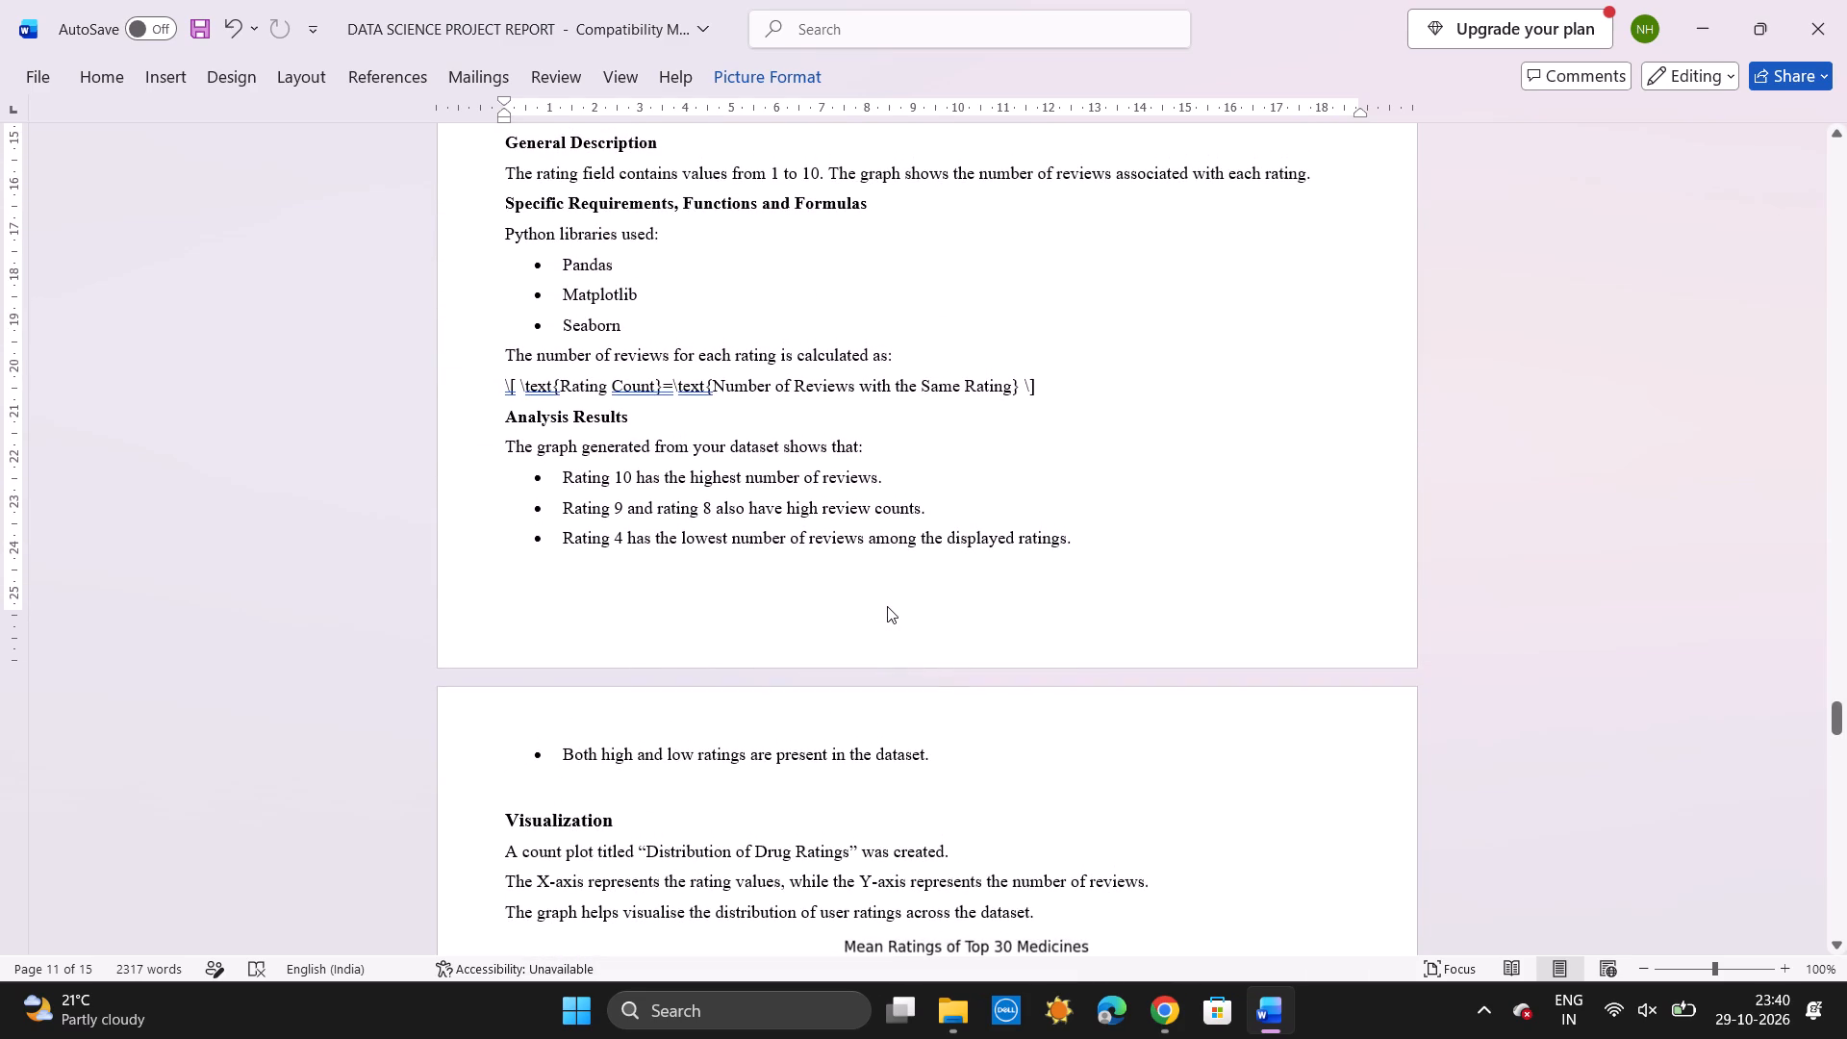
scroll(887, 606, up, 2)
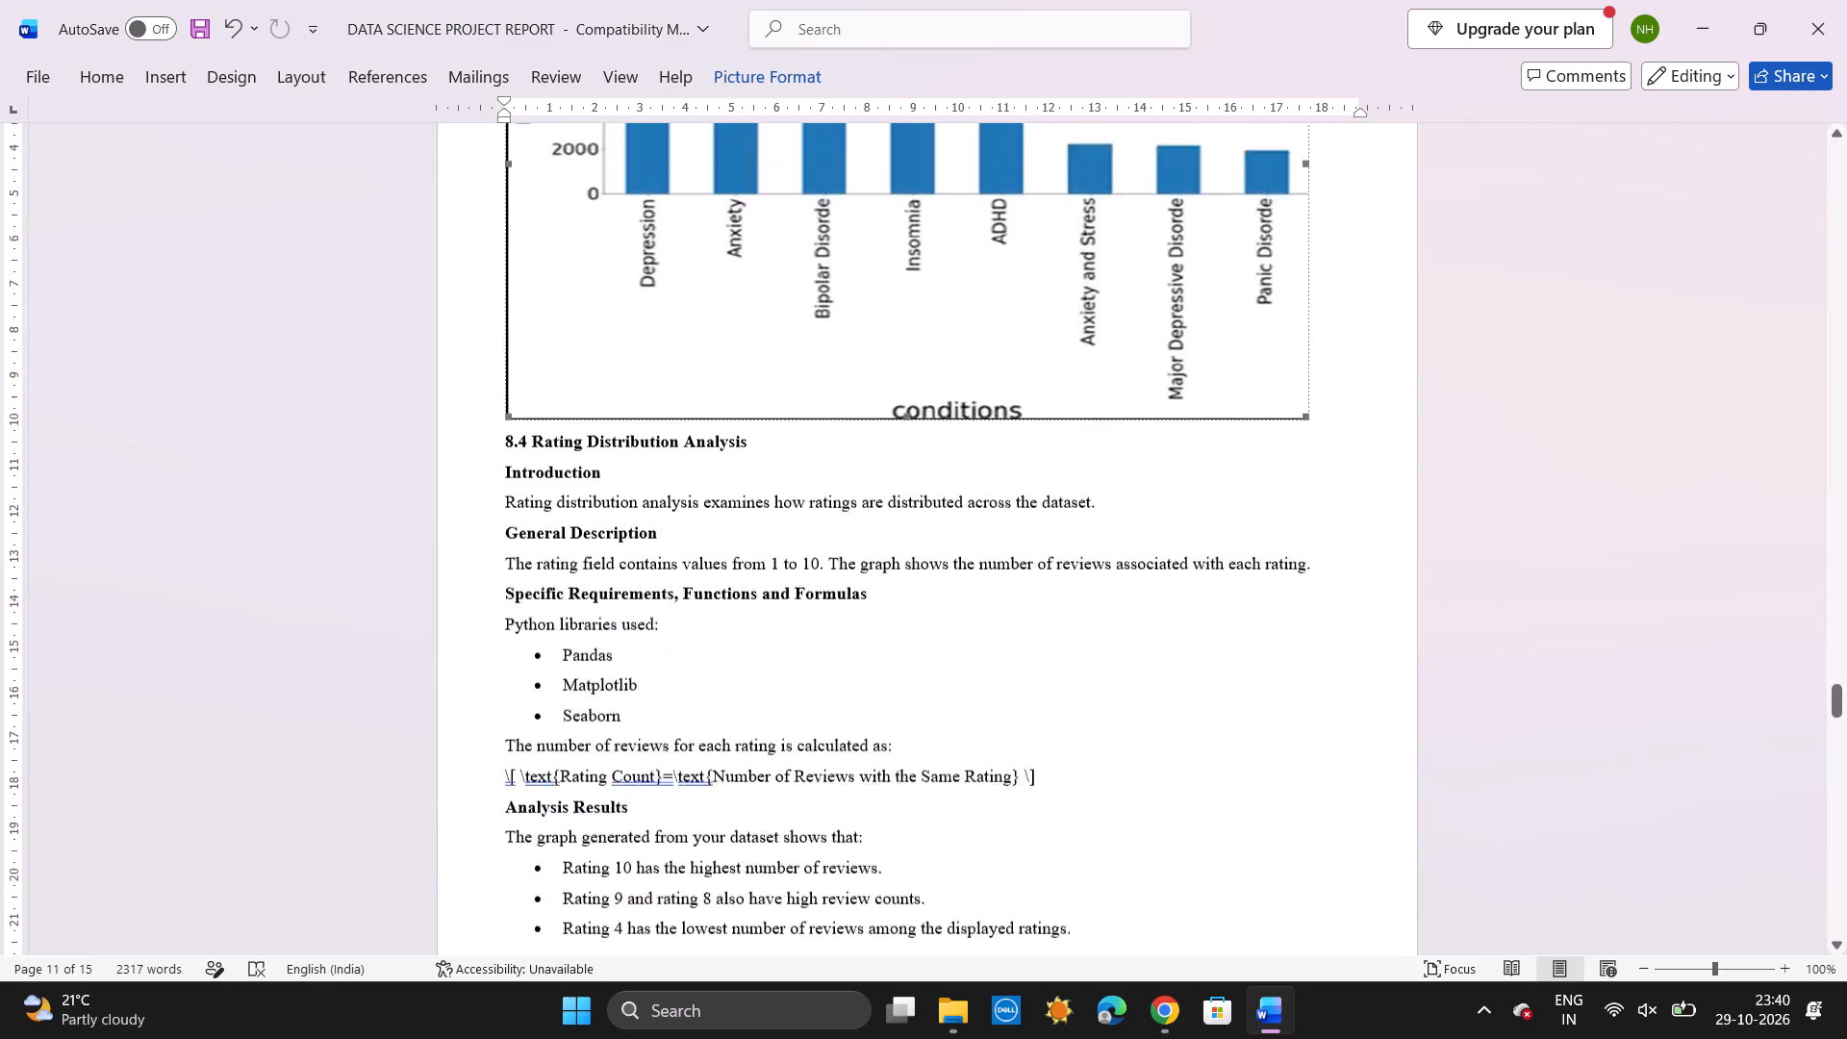
scroll(887, 606, up, 2)
Cut the blue review-count-by-condition bar graph placed just above section 8.4.
click(941, 619)
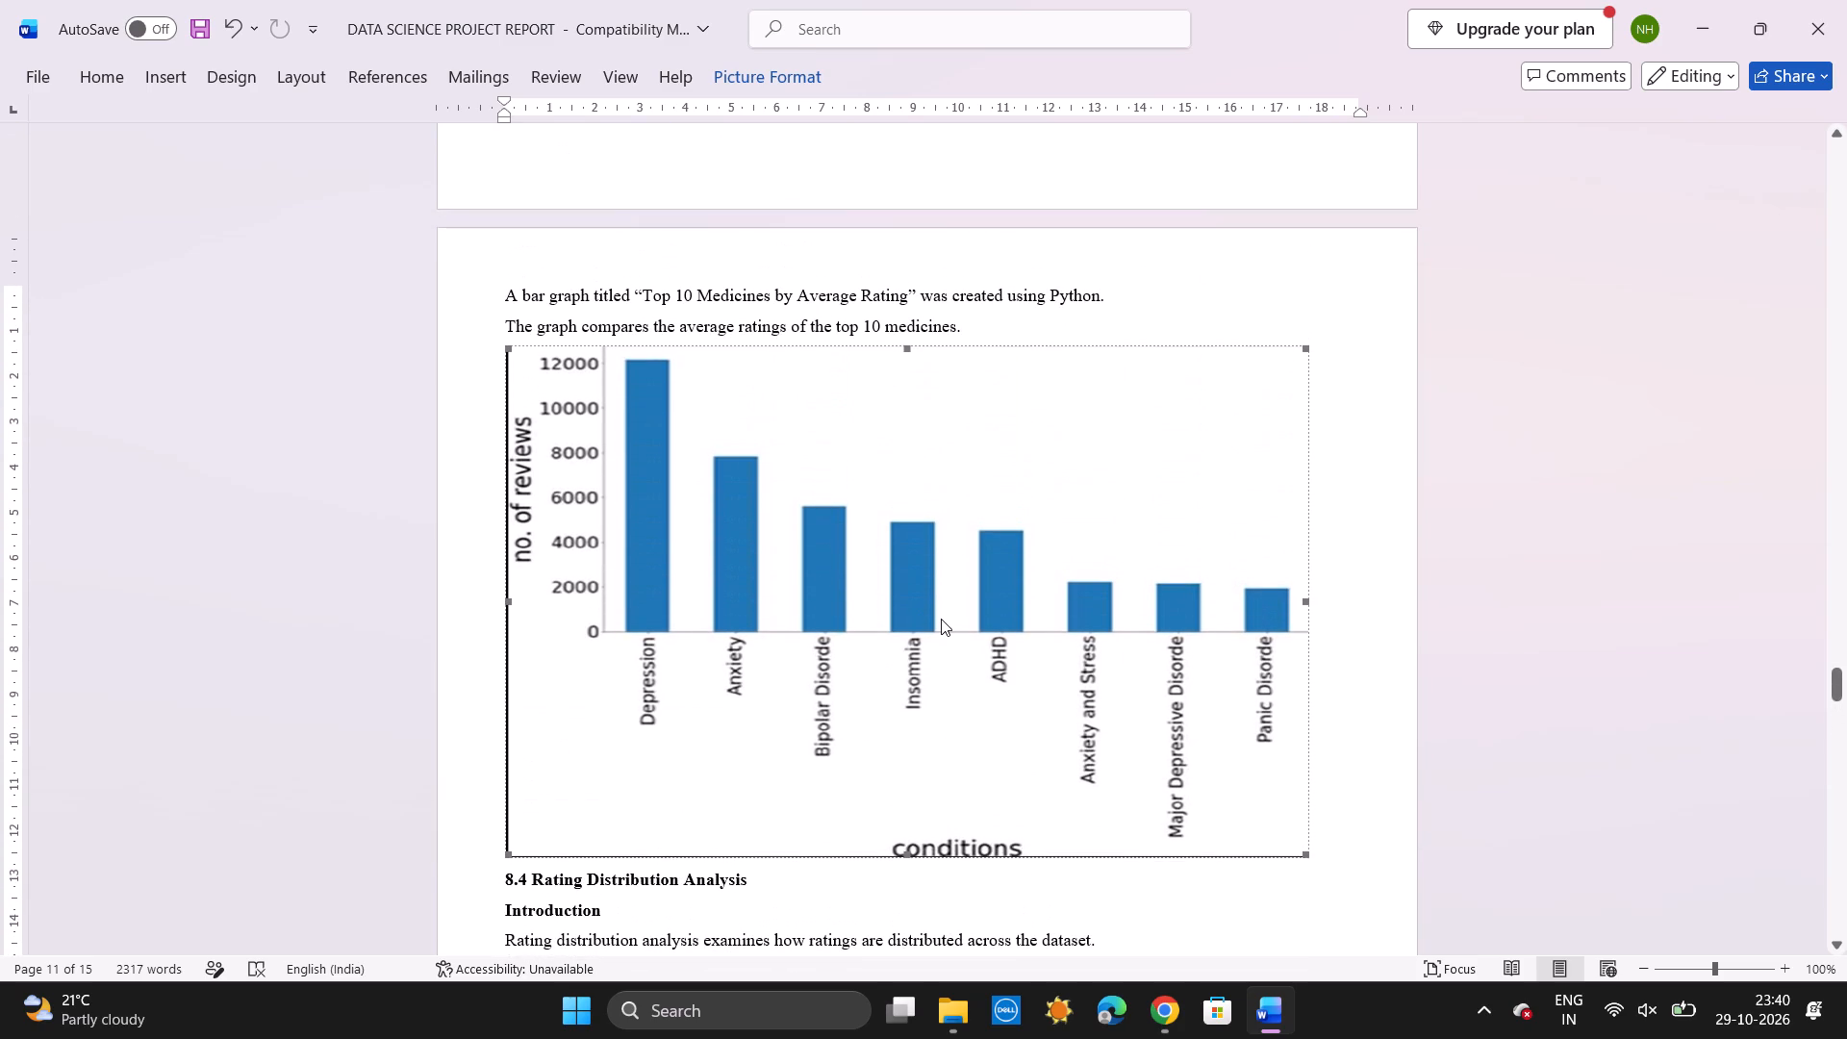
right_click(941, 619)
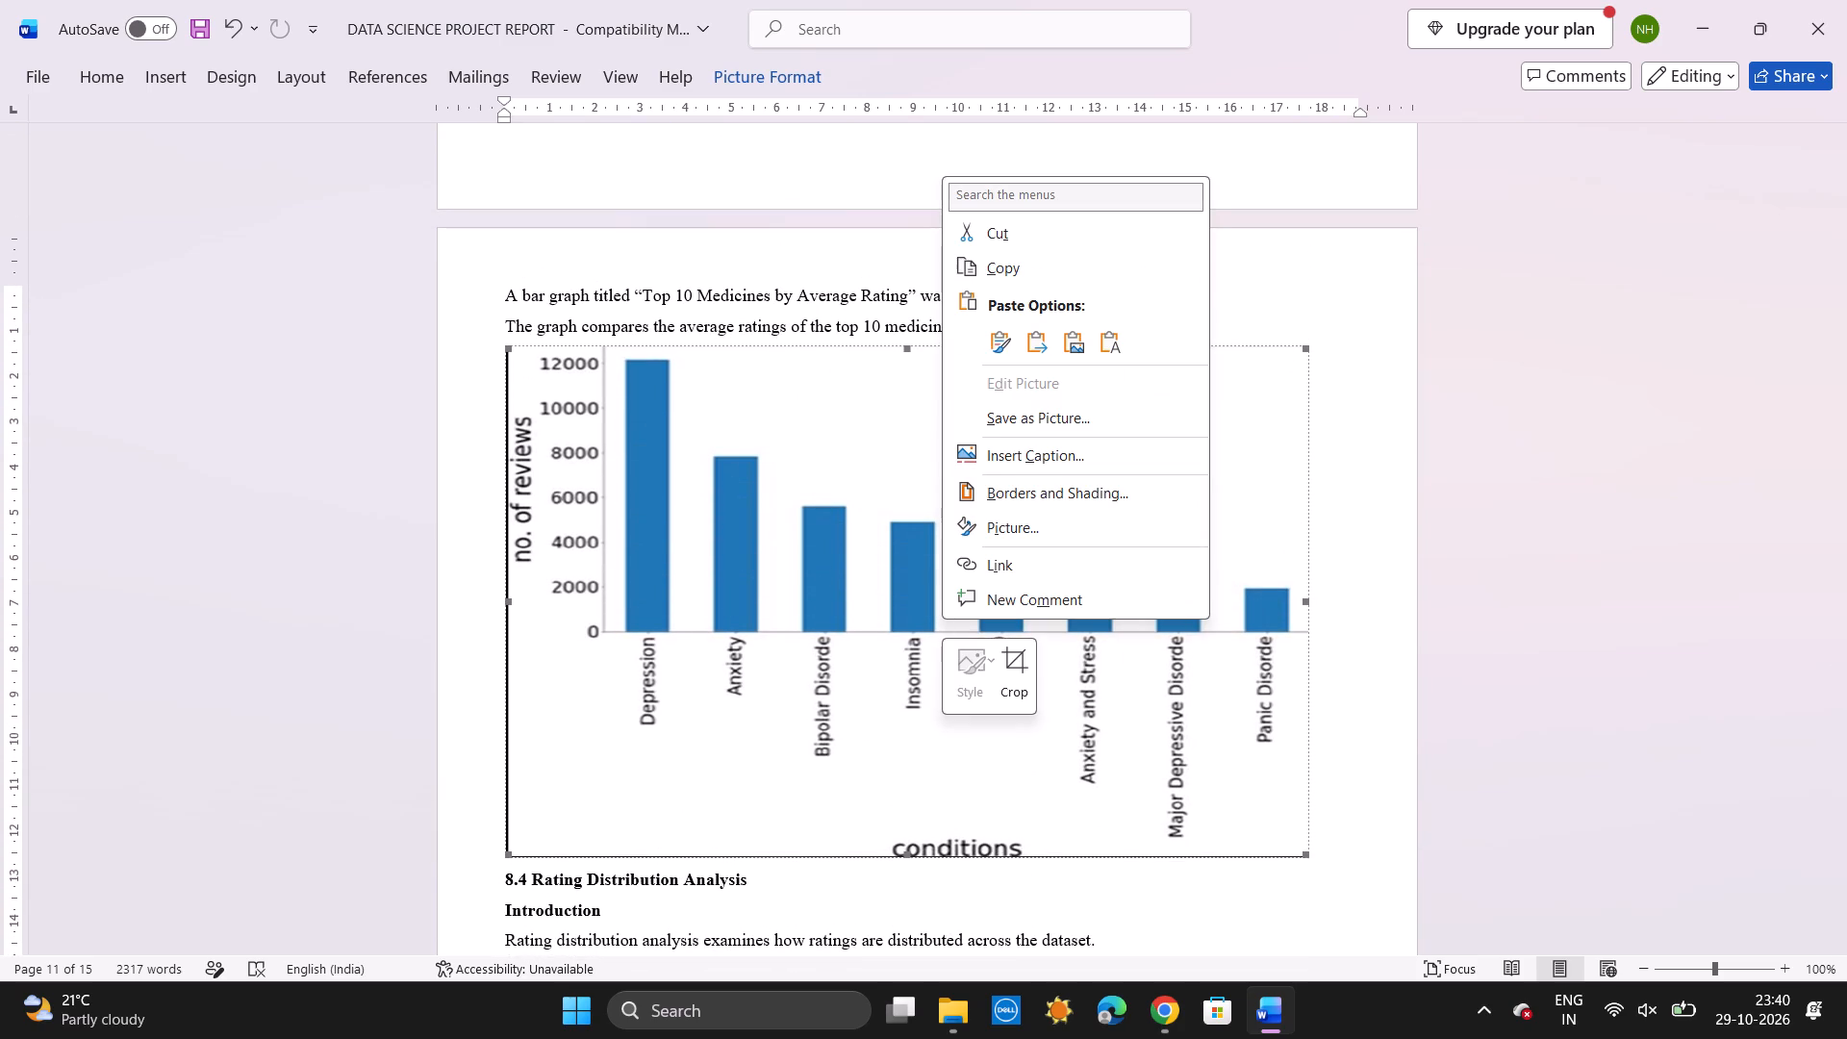
click(1058, 234)
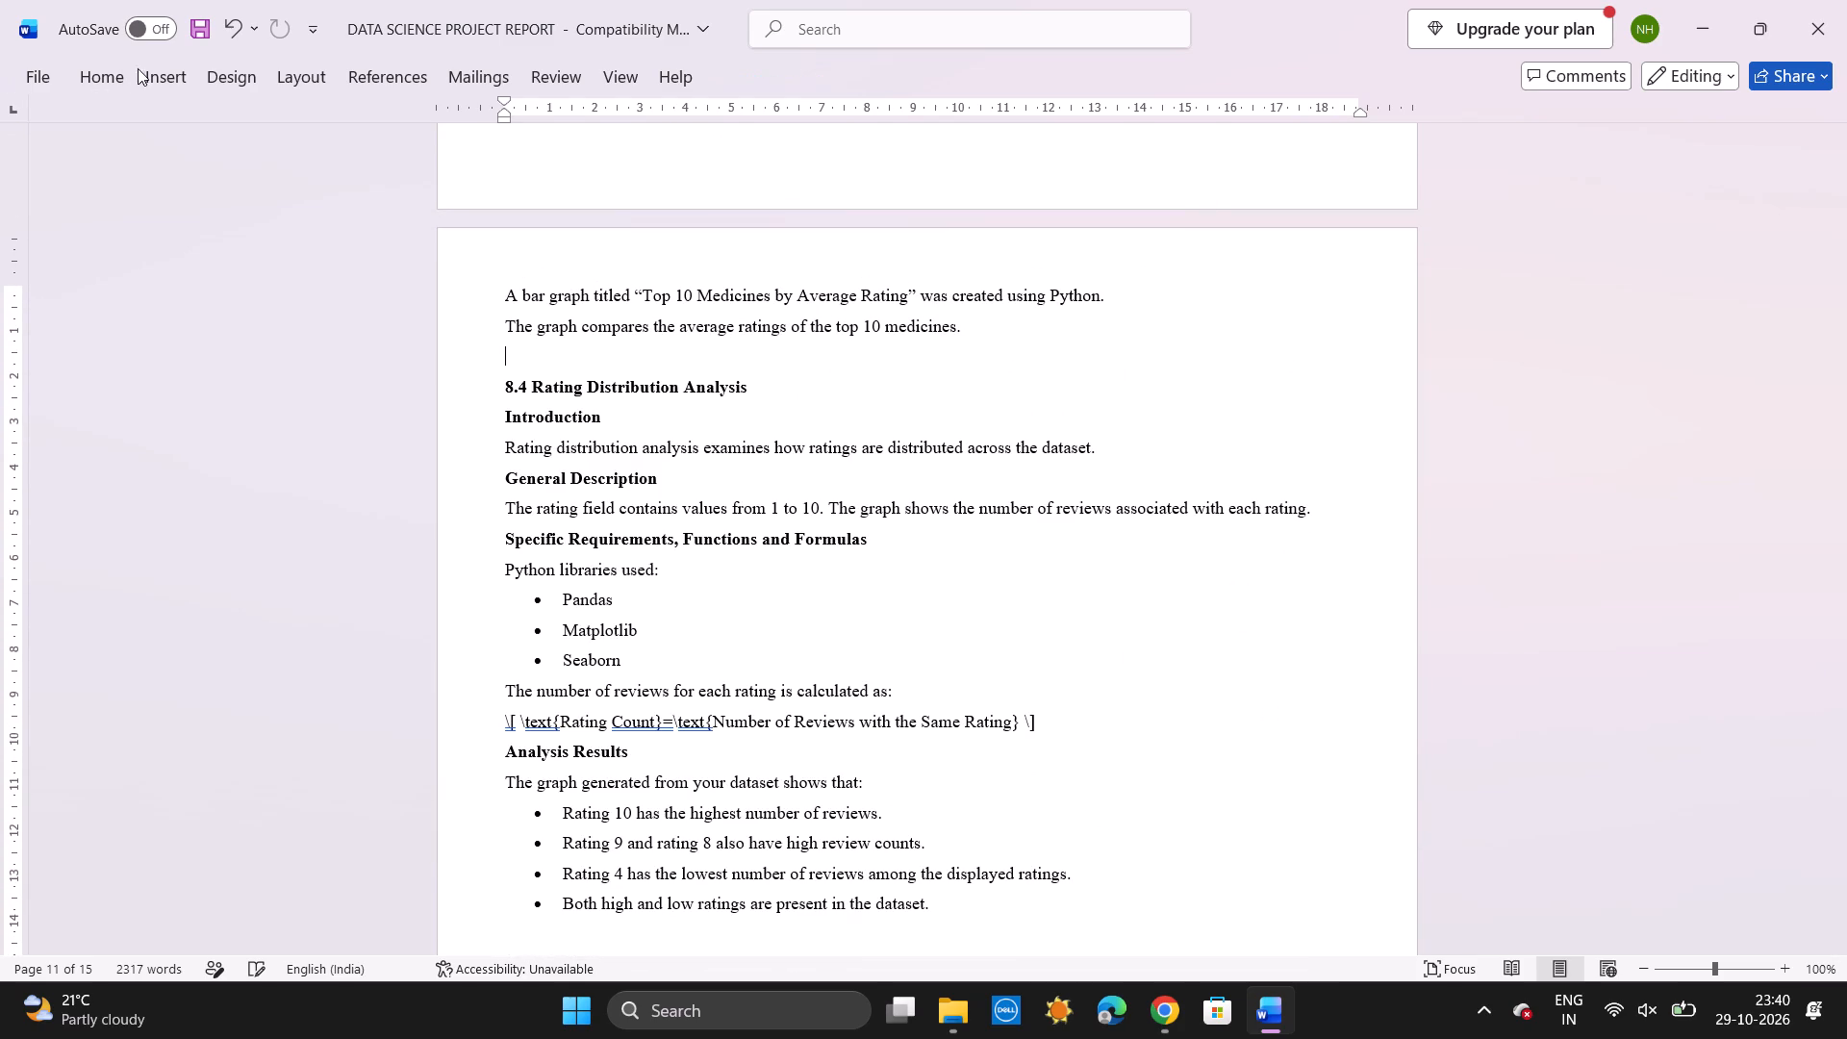
Insert the picture "Top 10 Medical Conditions by Reviews" from New Volume (E:) into the empty line above section 8.4.
click(166, 76)
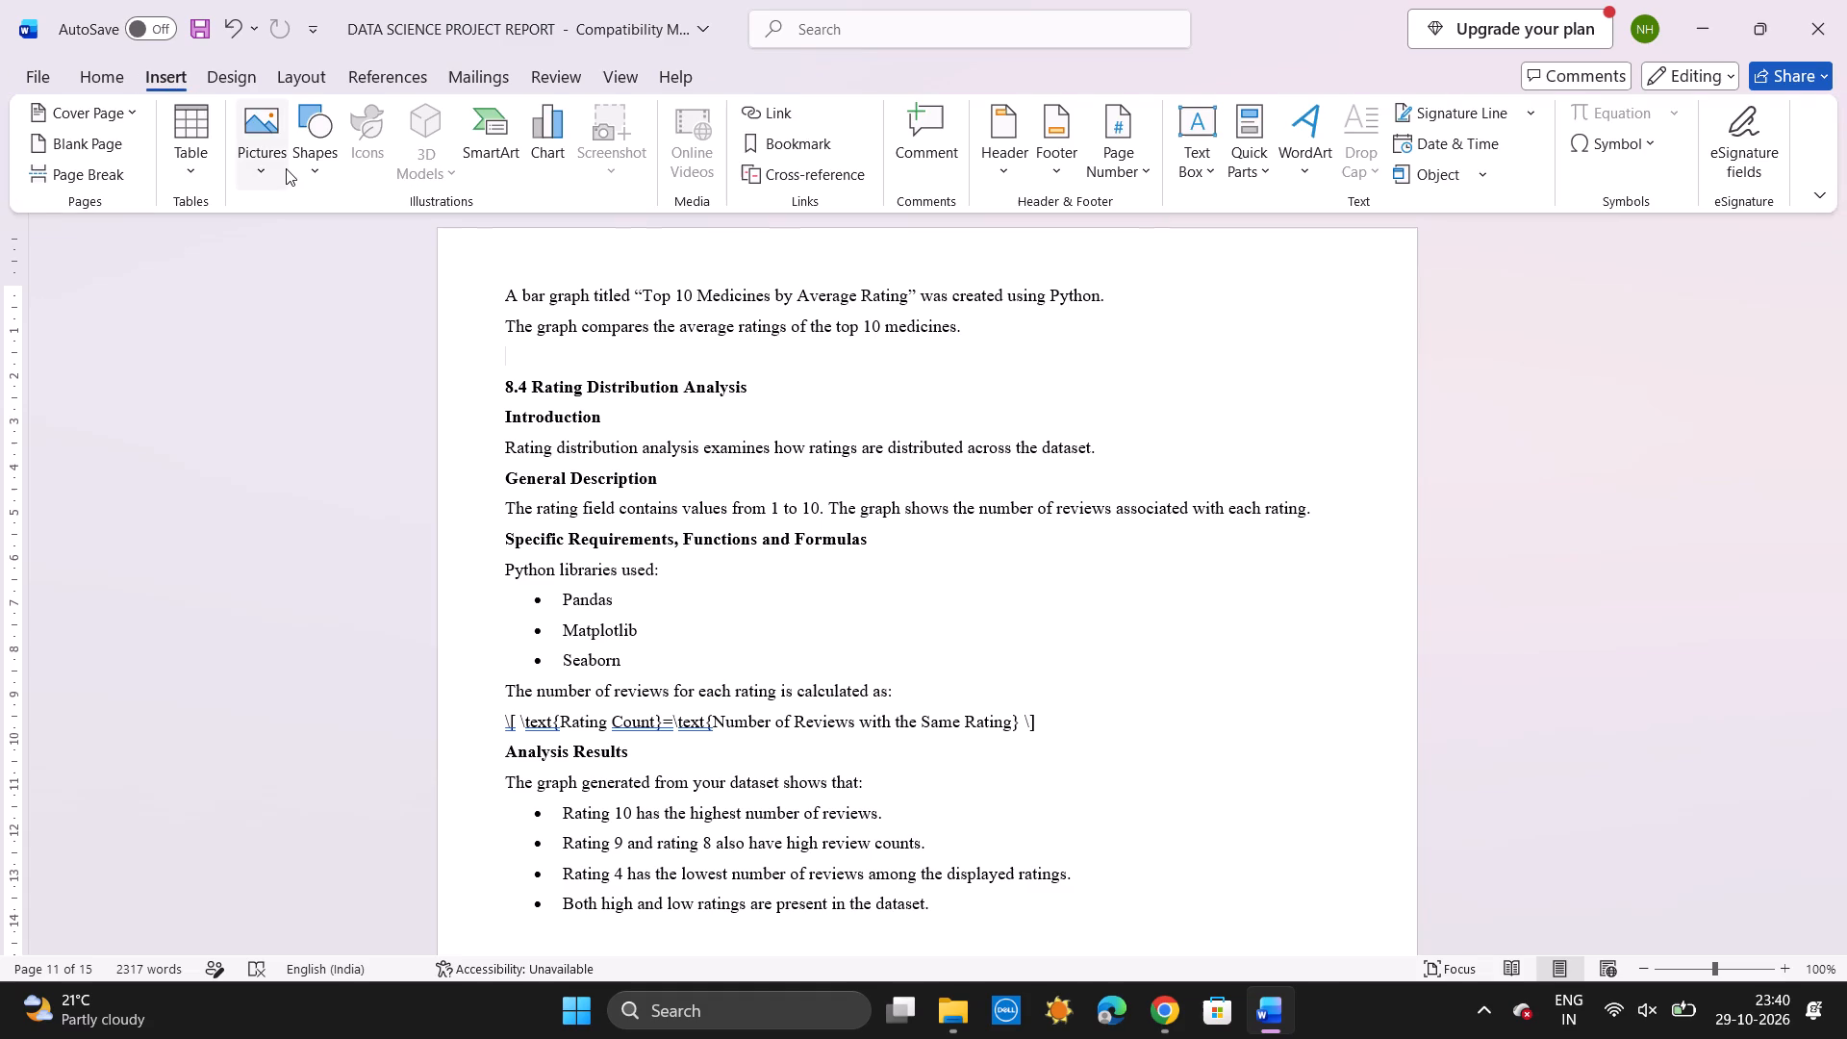
click(271, 168)
click(319, 253)
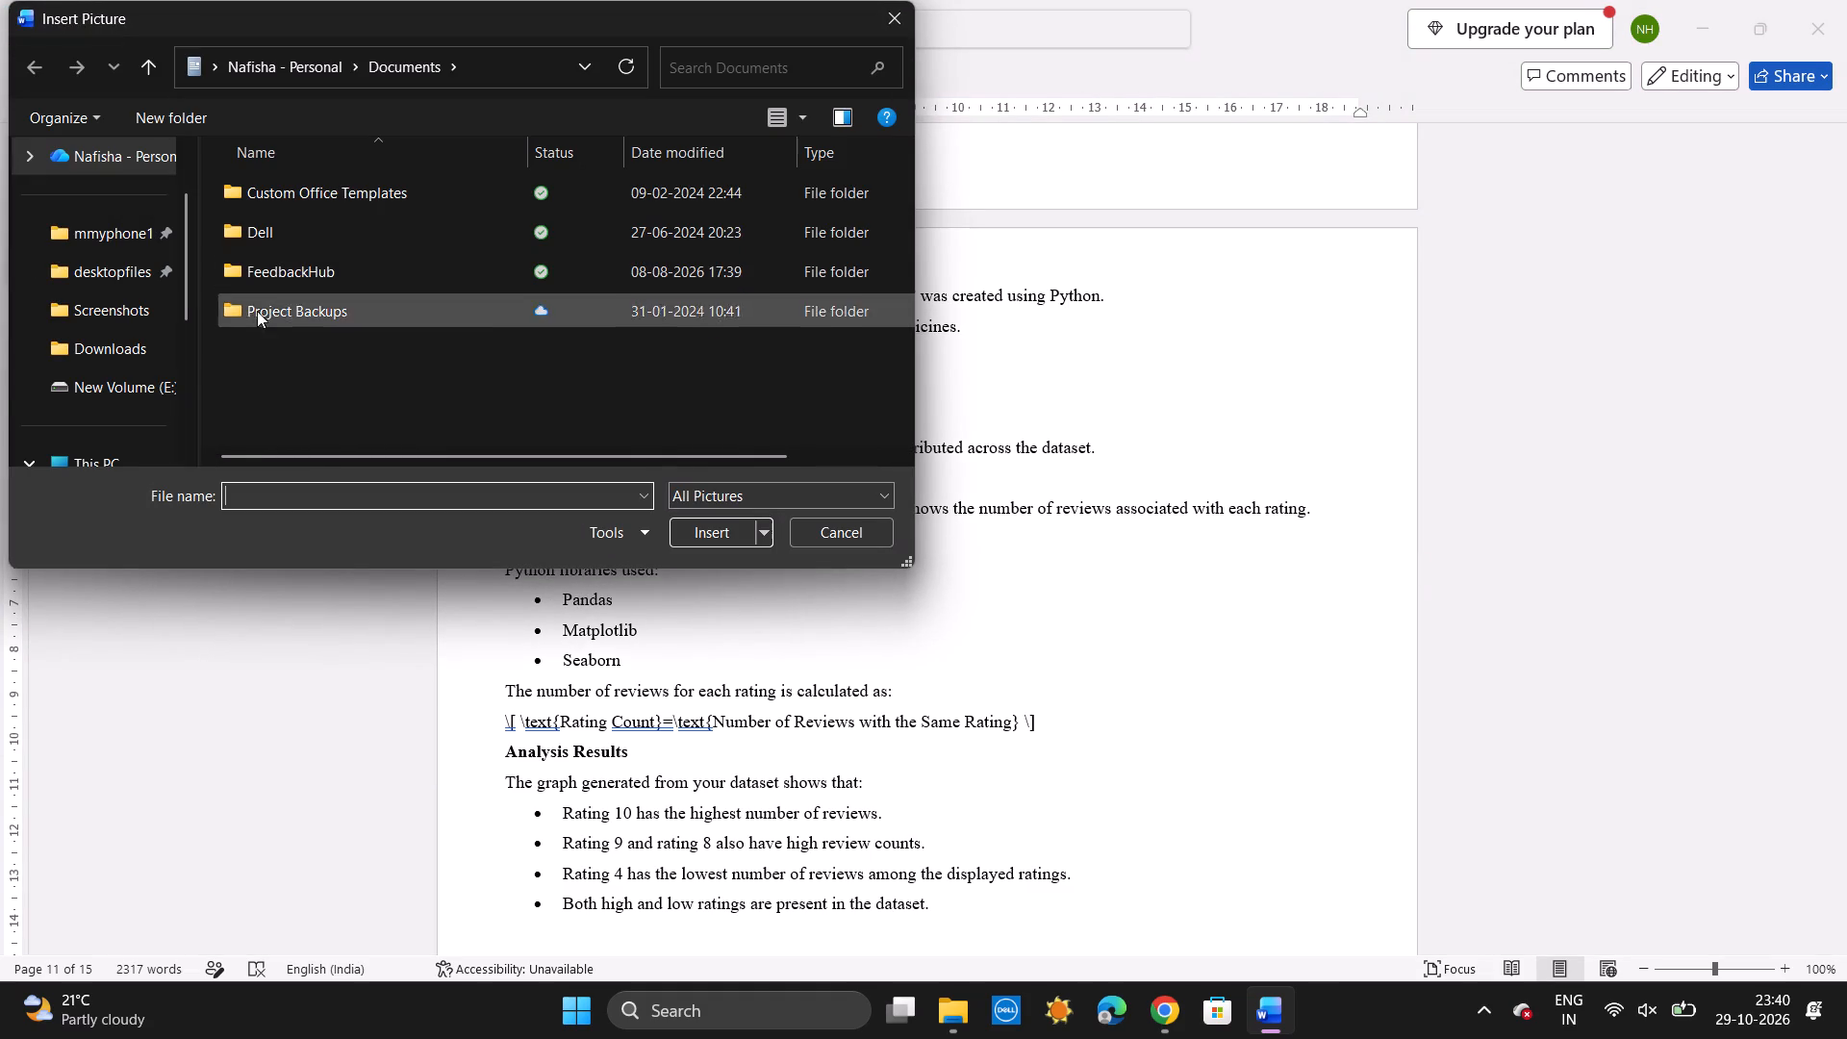
click(147, 382)
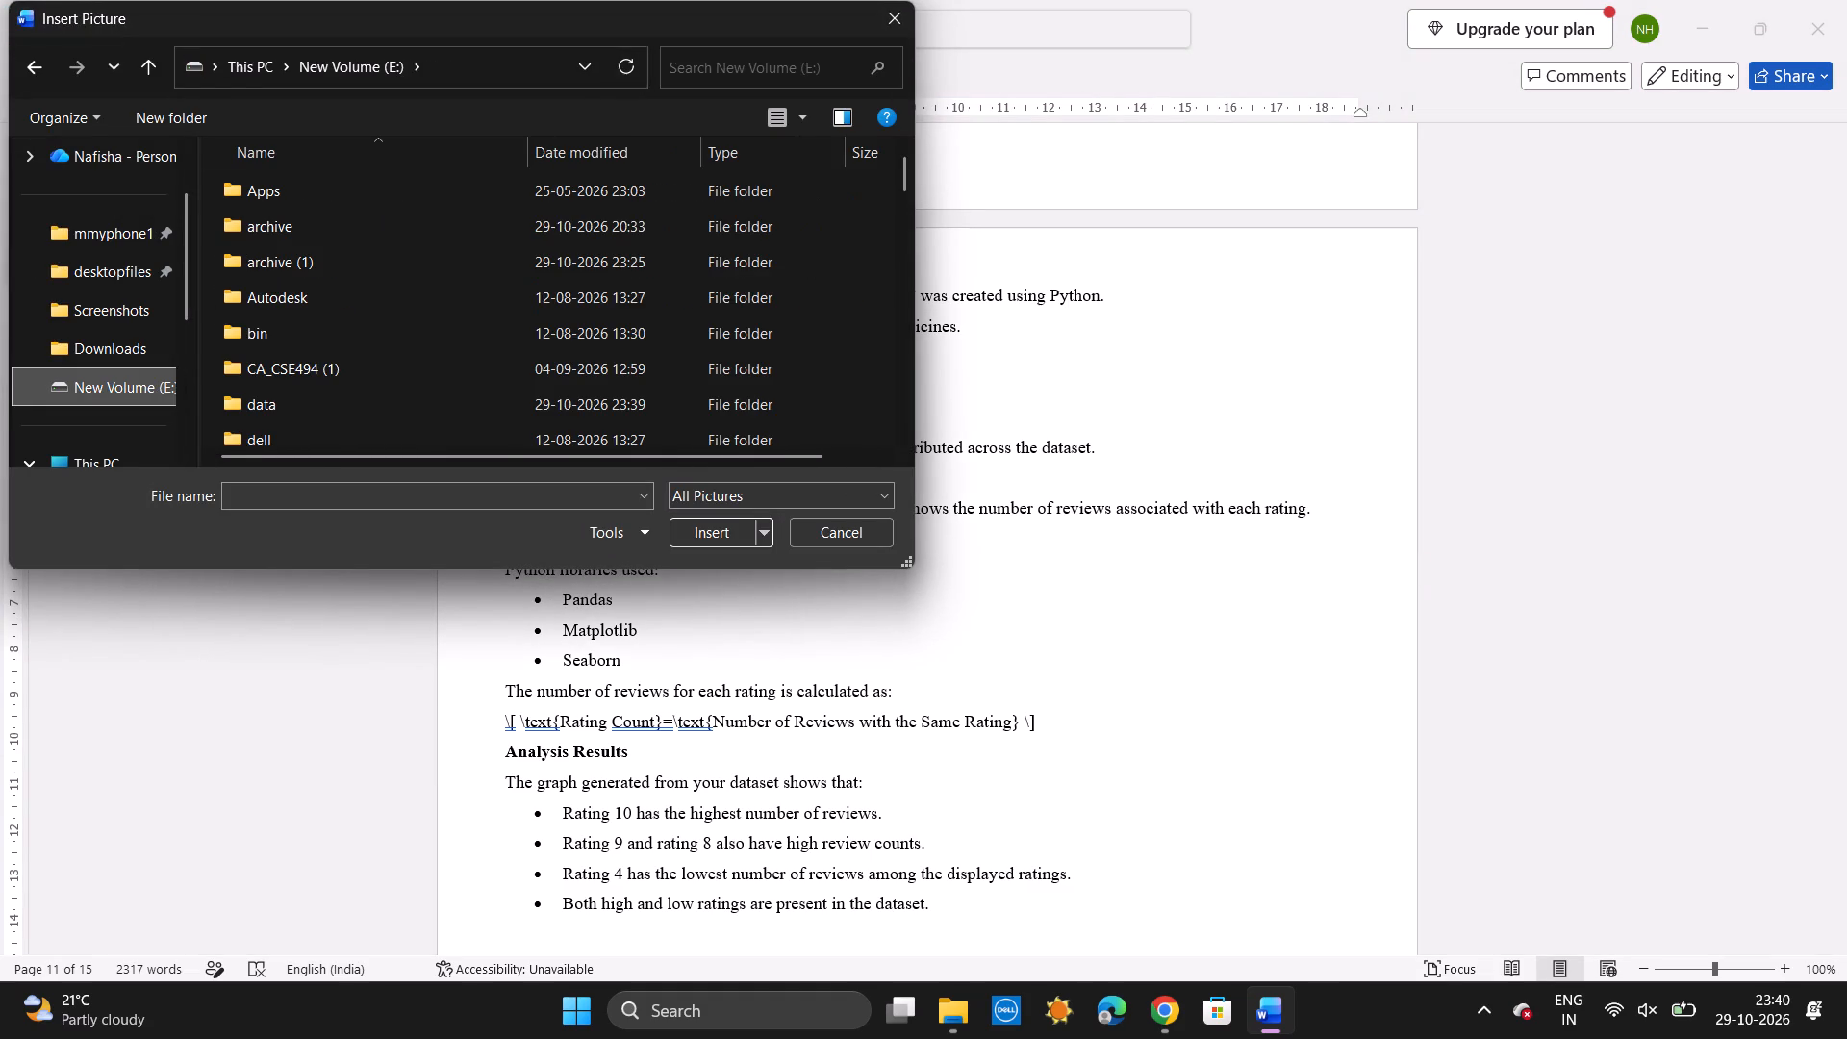
click(693, 63)
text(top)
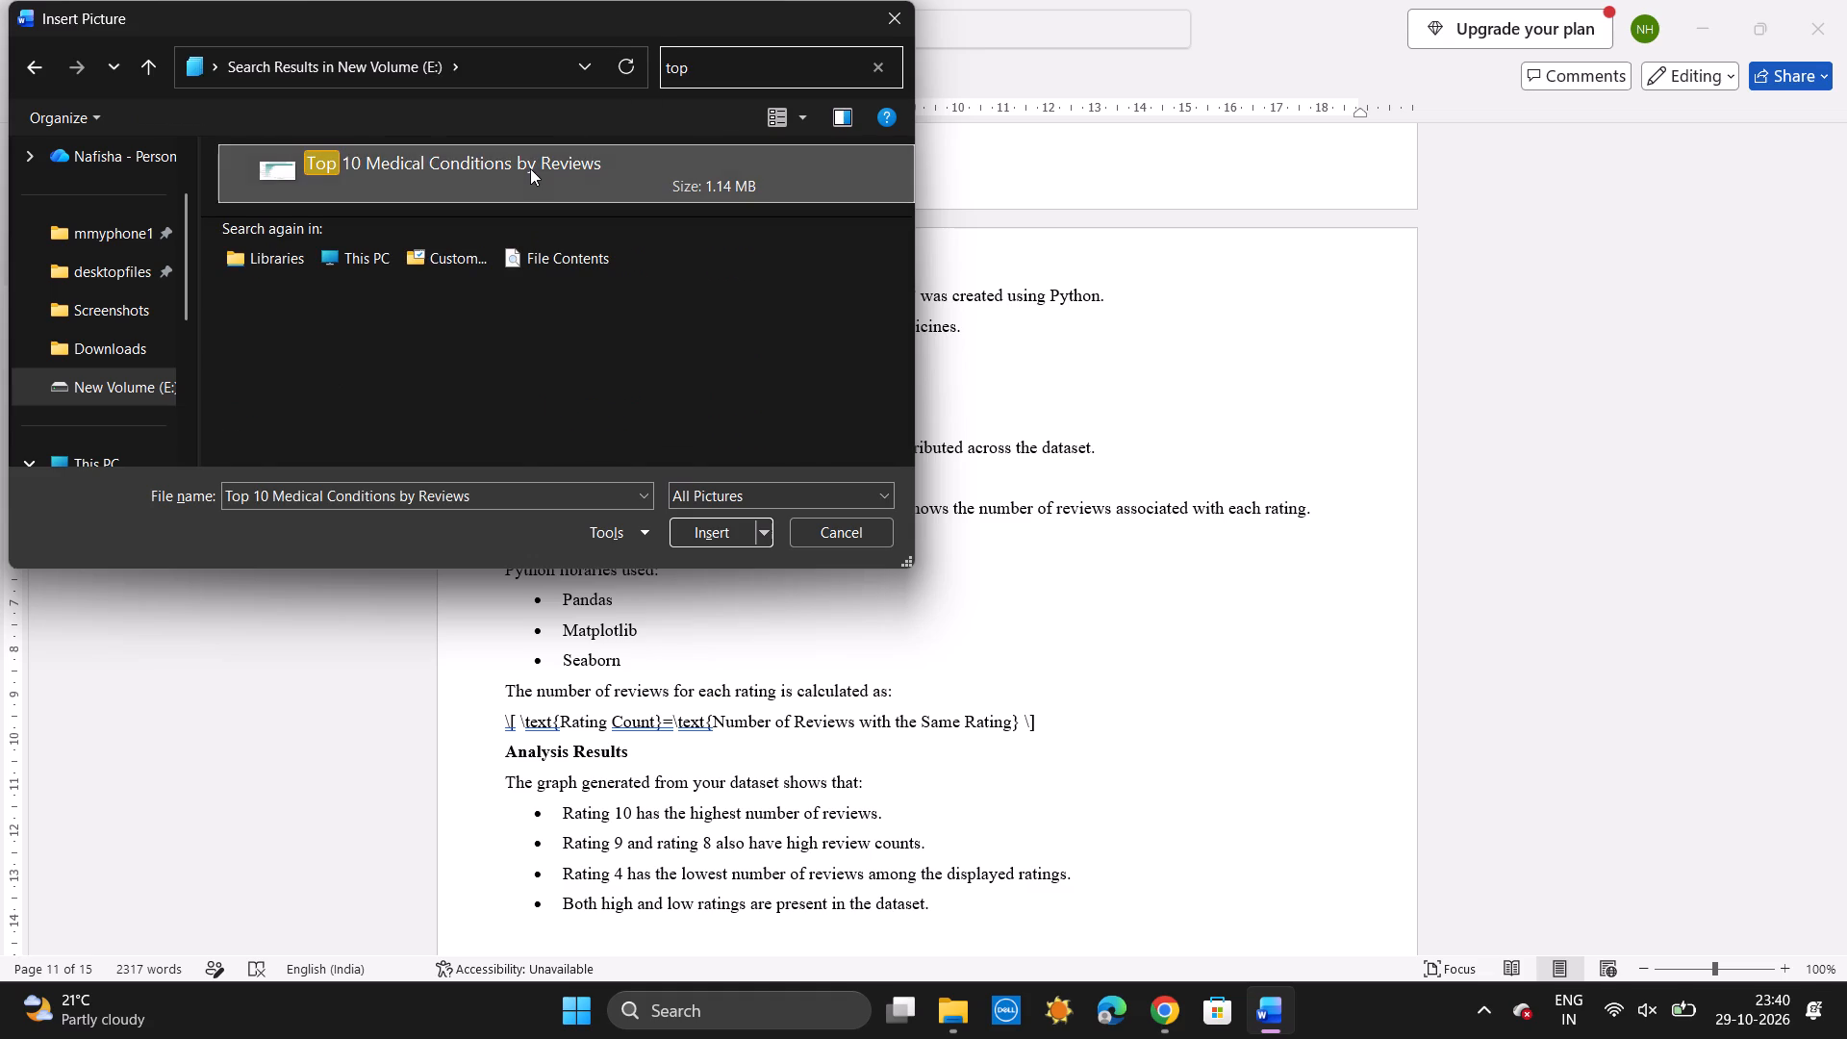
click(530, 168)
click(716, 527)
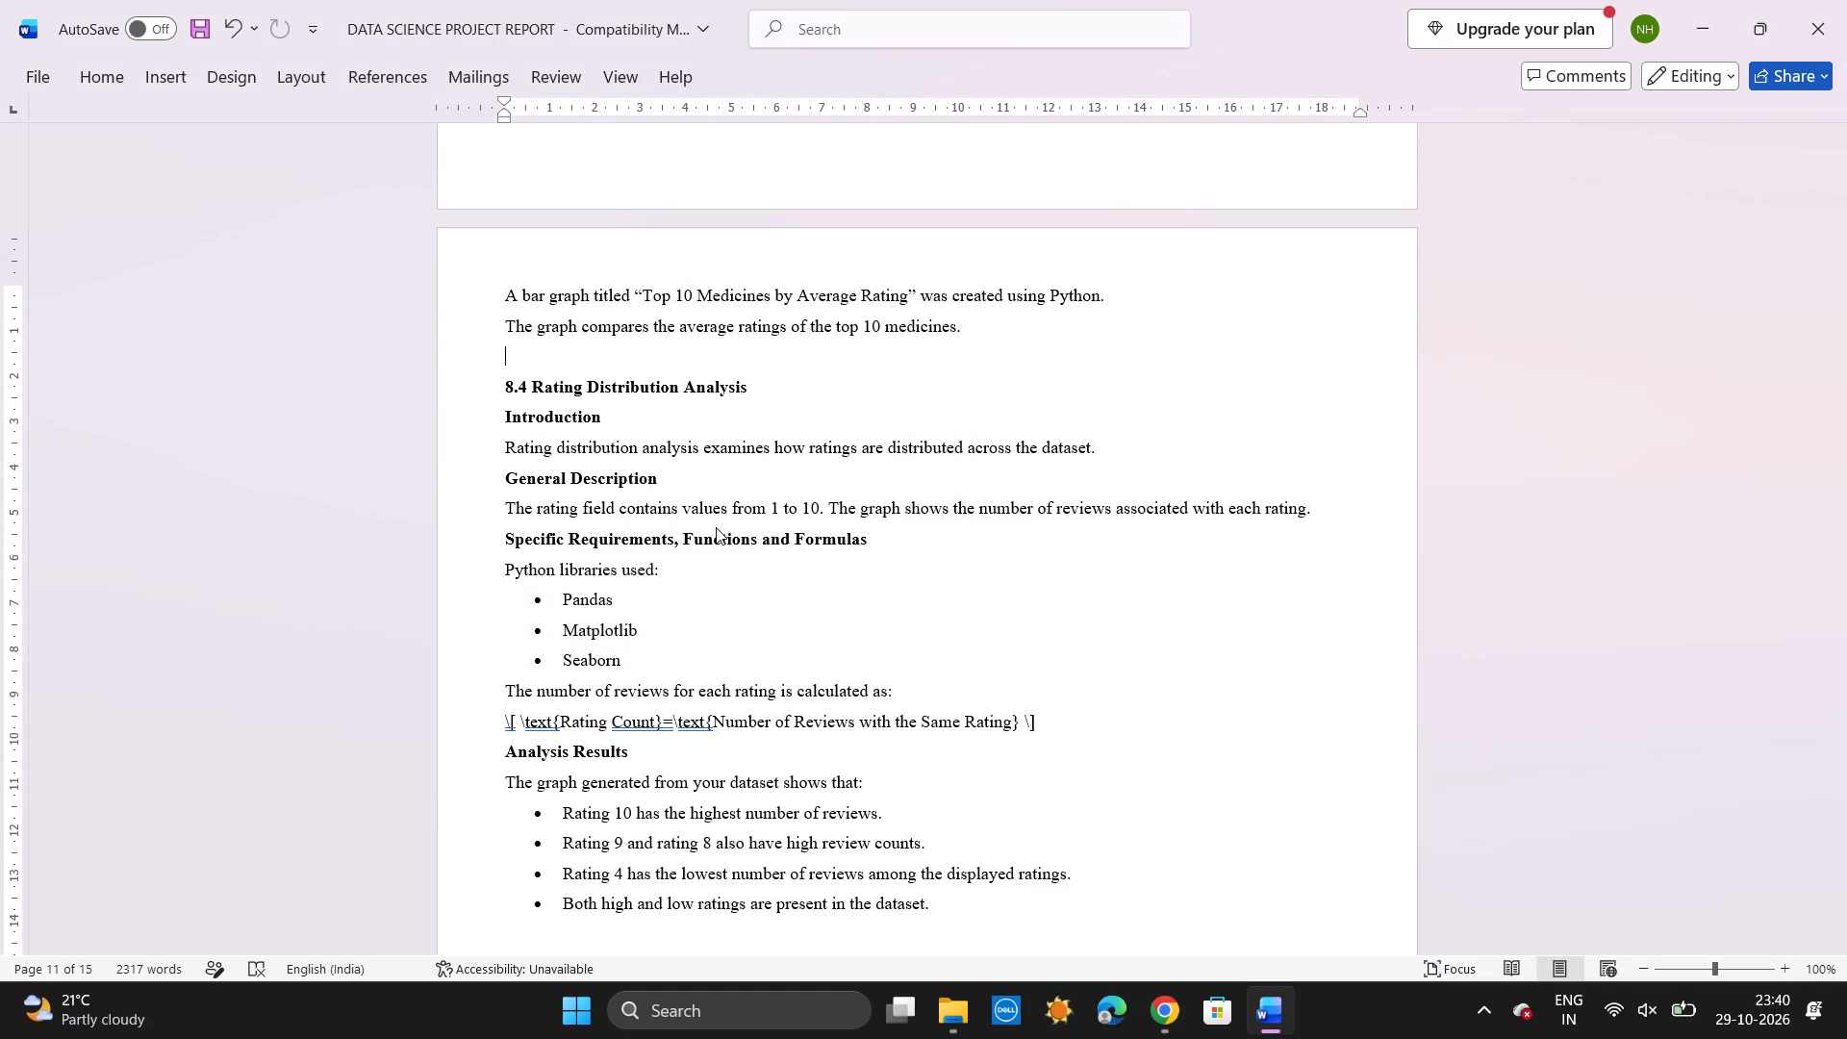
click(968, 643)
Copy the sentence "The graph helps visualise the distribution of user ratings across the dataset." above the Mean Ratings of Top 30 Medicines graph.
scroll(968, 643, down, 1)
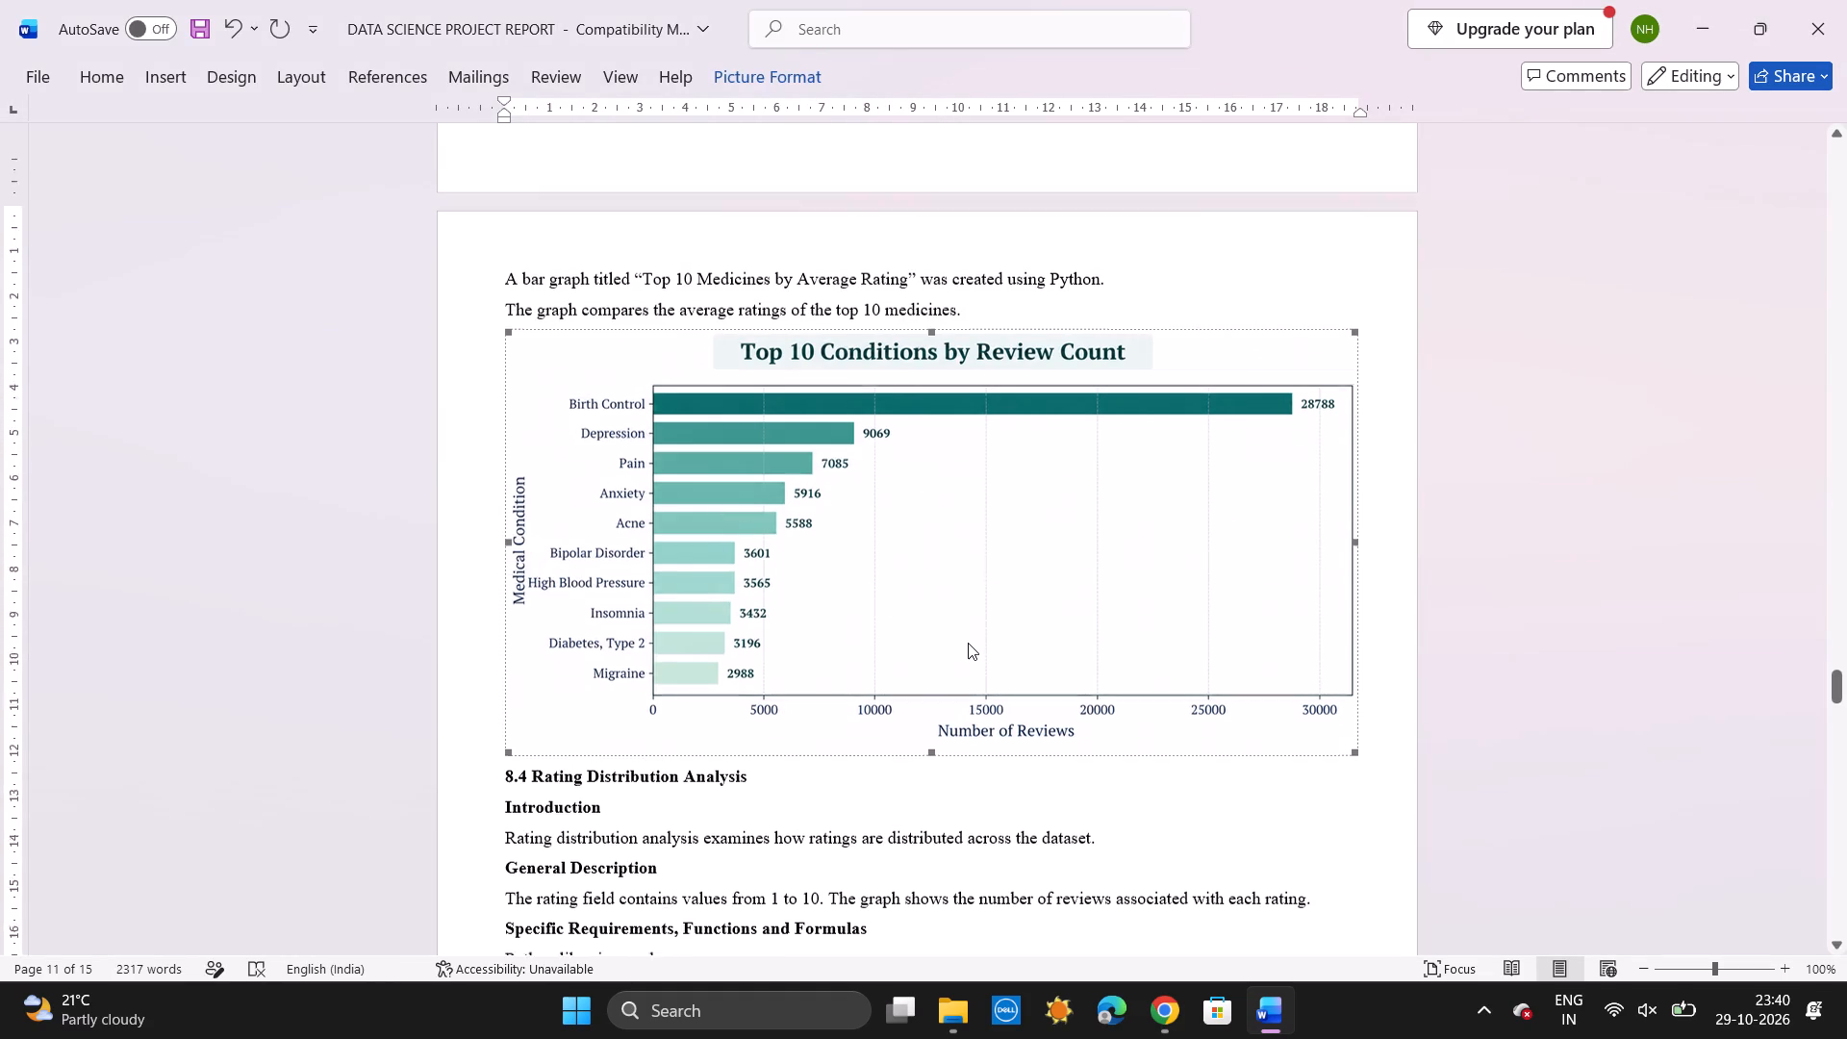
scroll(968, 643, down, 2)
scroll(809, 519, down, 1)
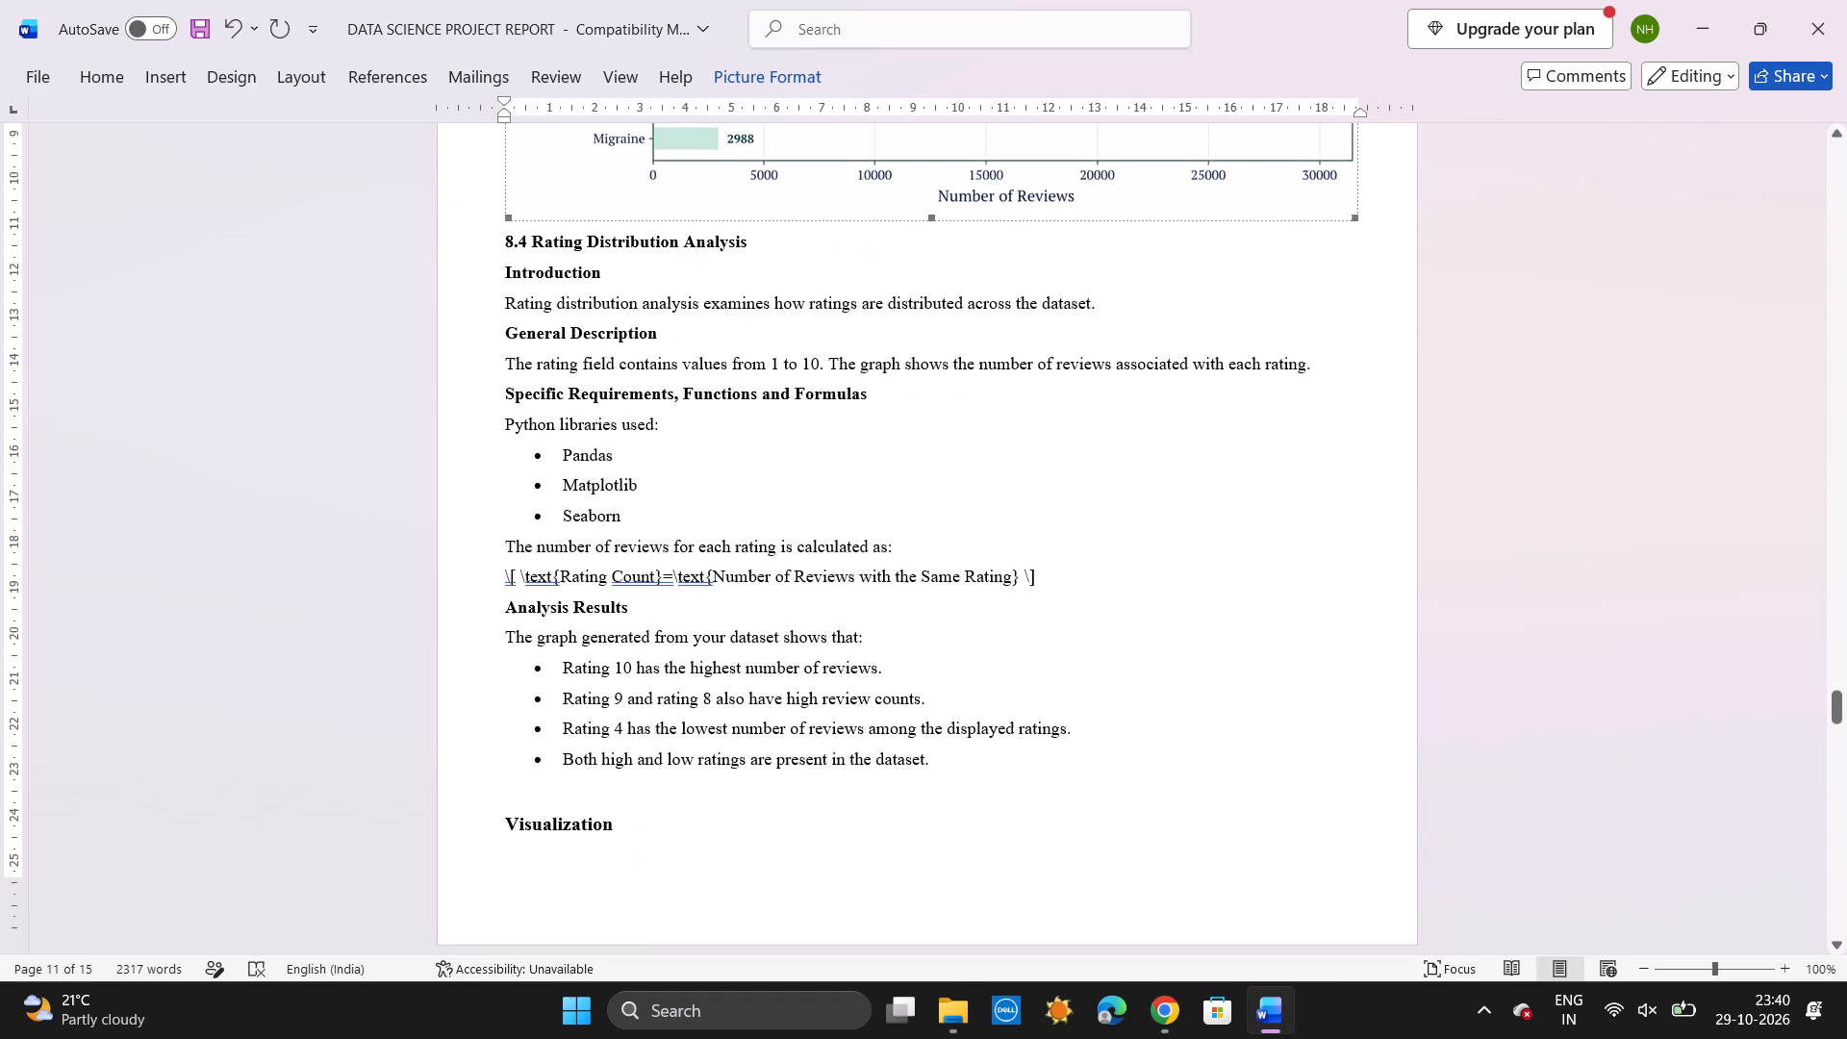
scroll(809, 519, down, 1)
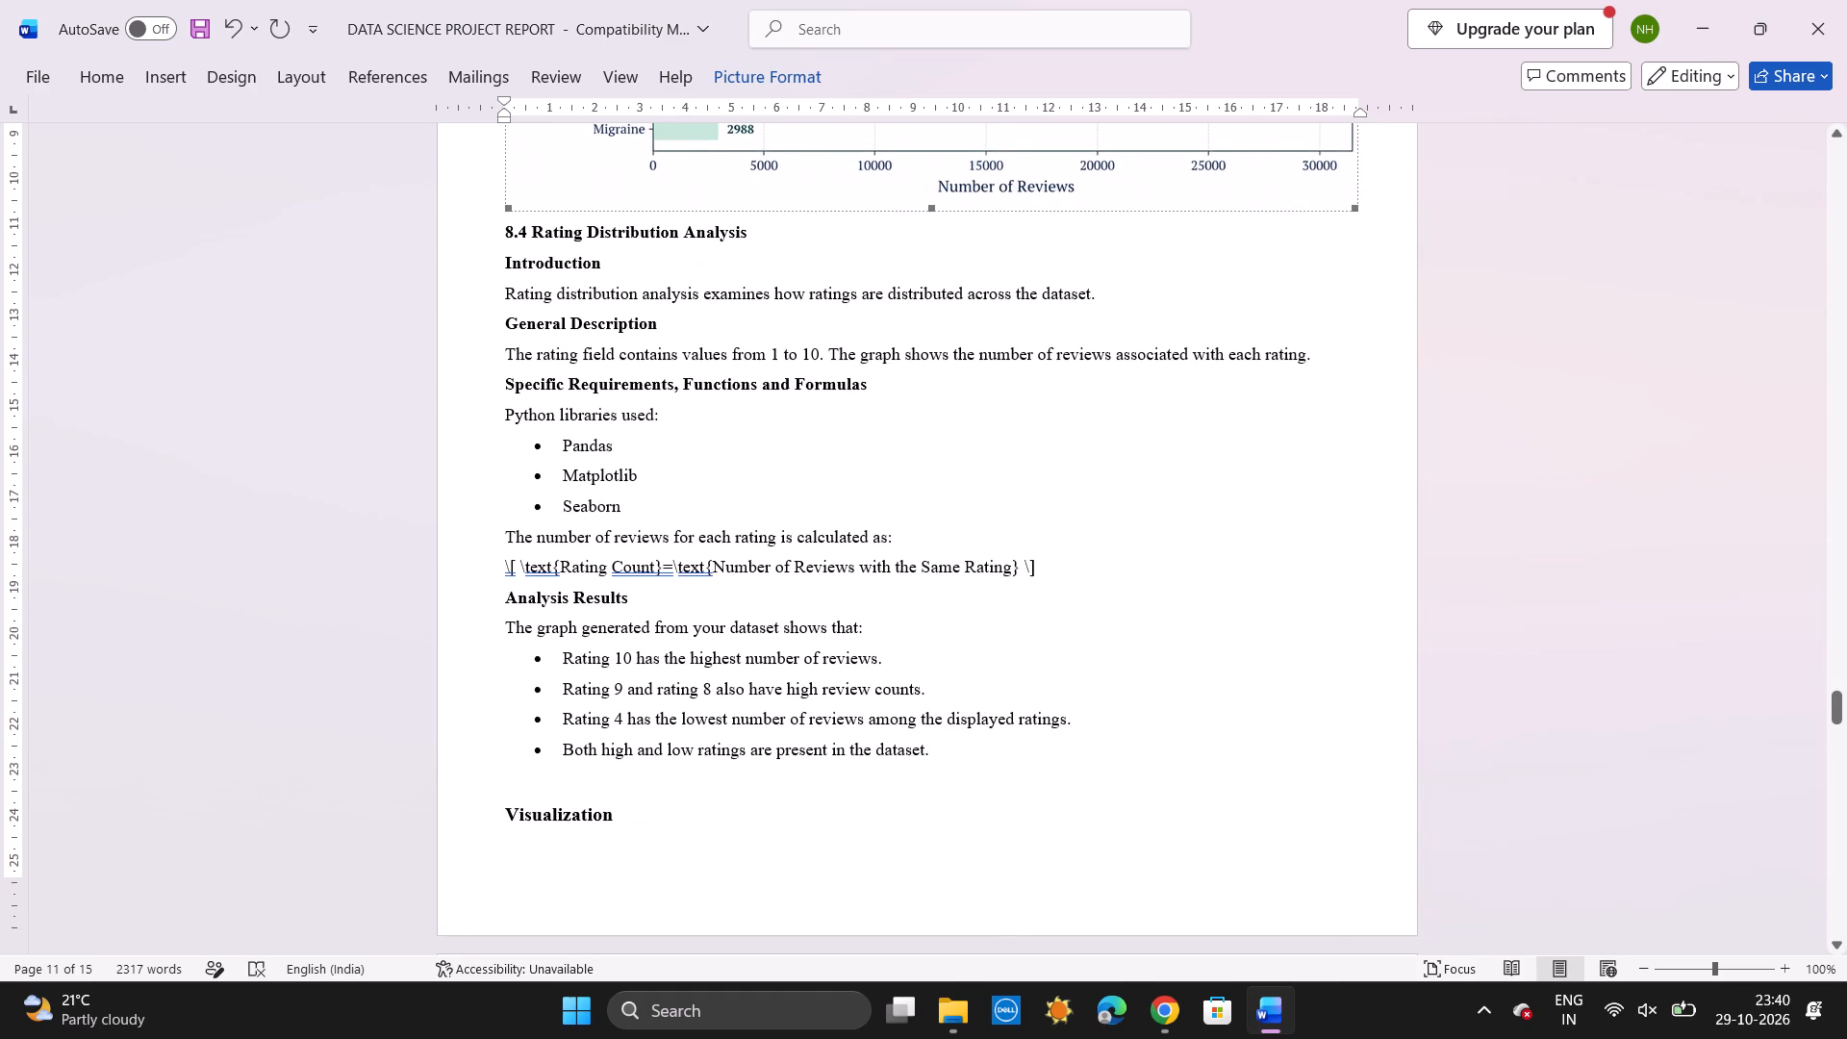
scroll(696, 390, down, 4)
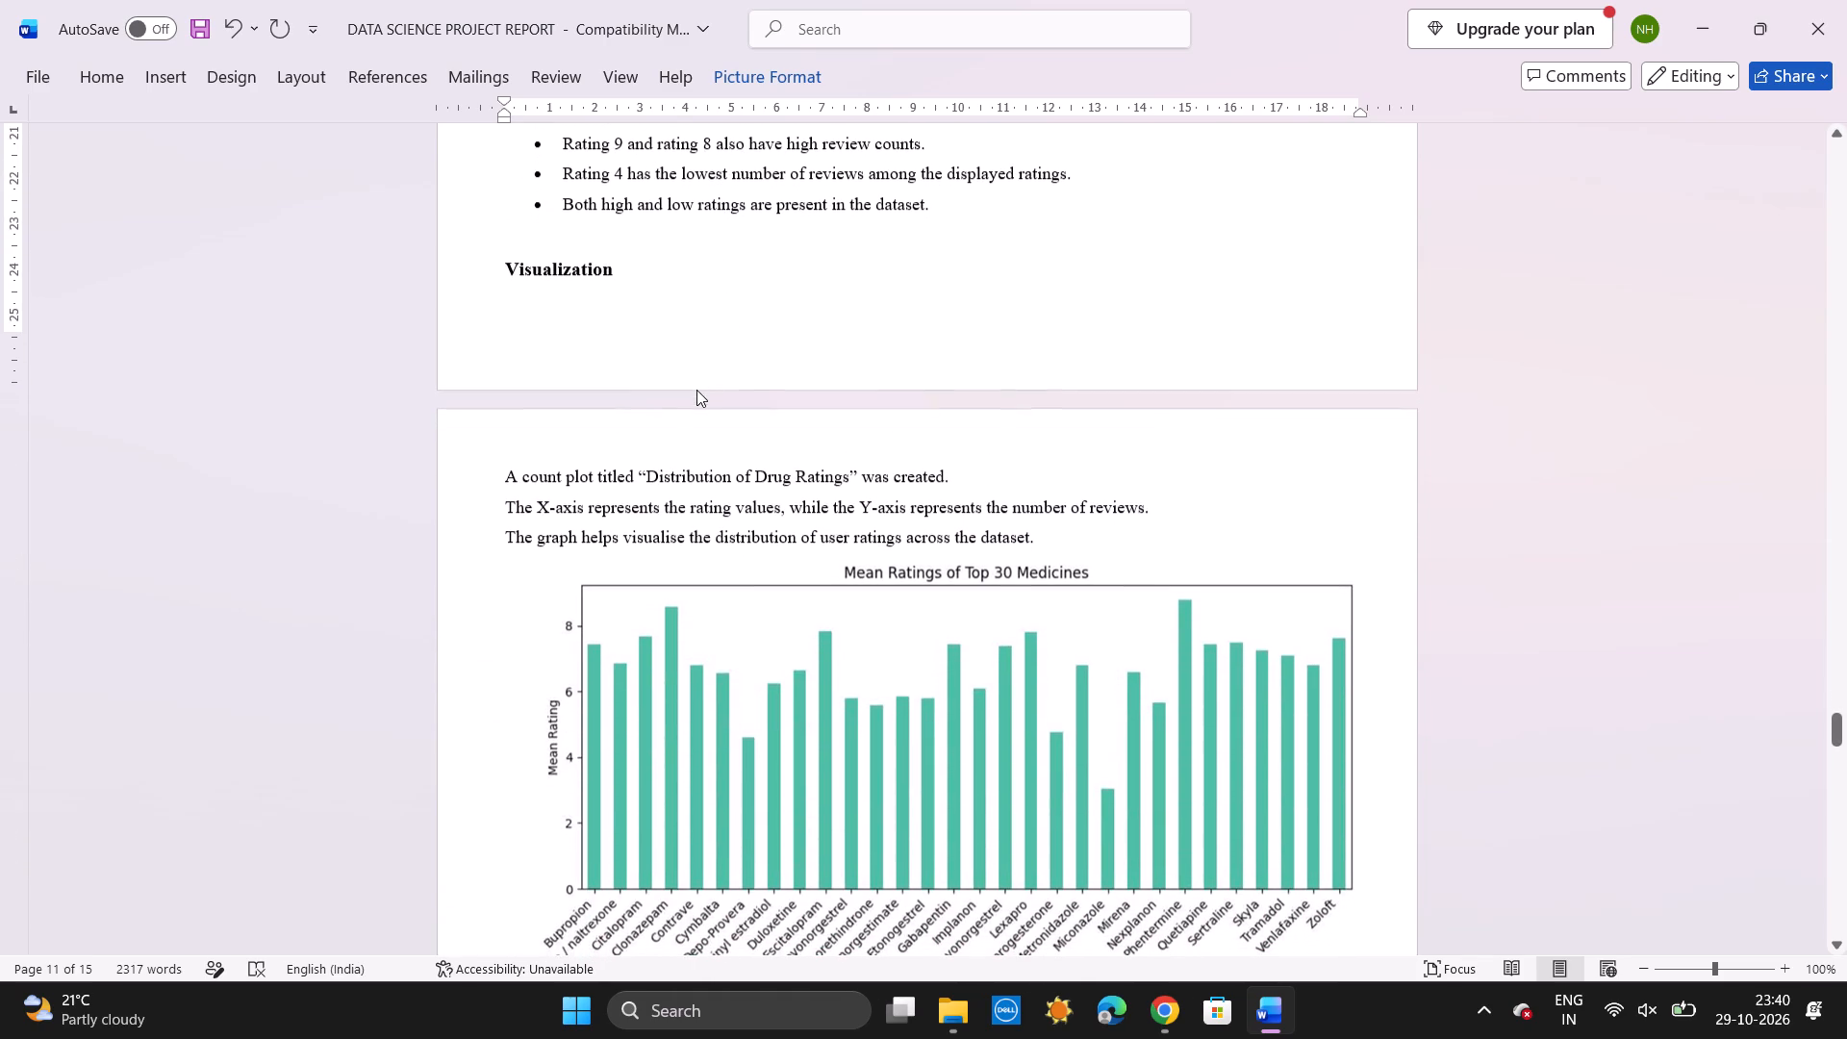
scroll(684, 461, down, 1)
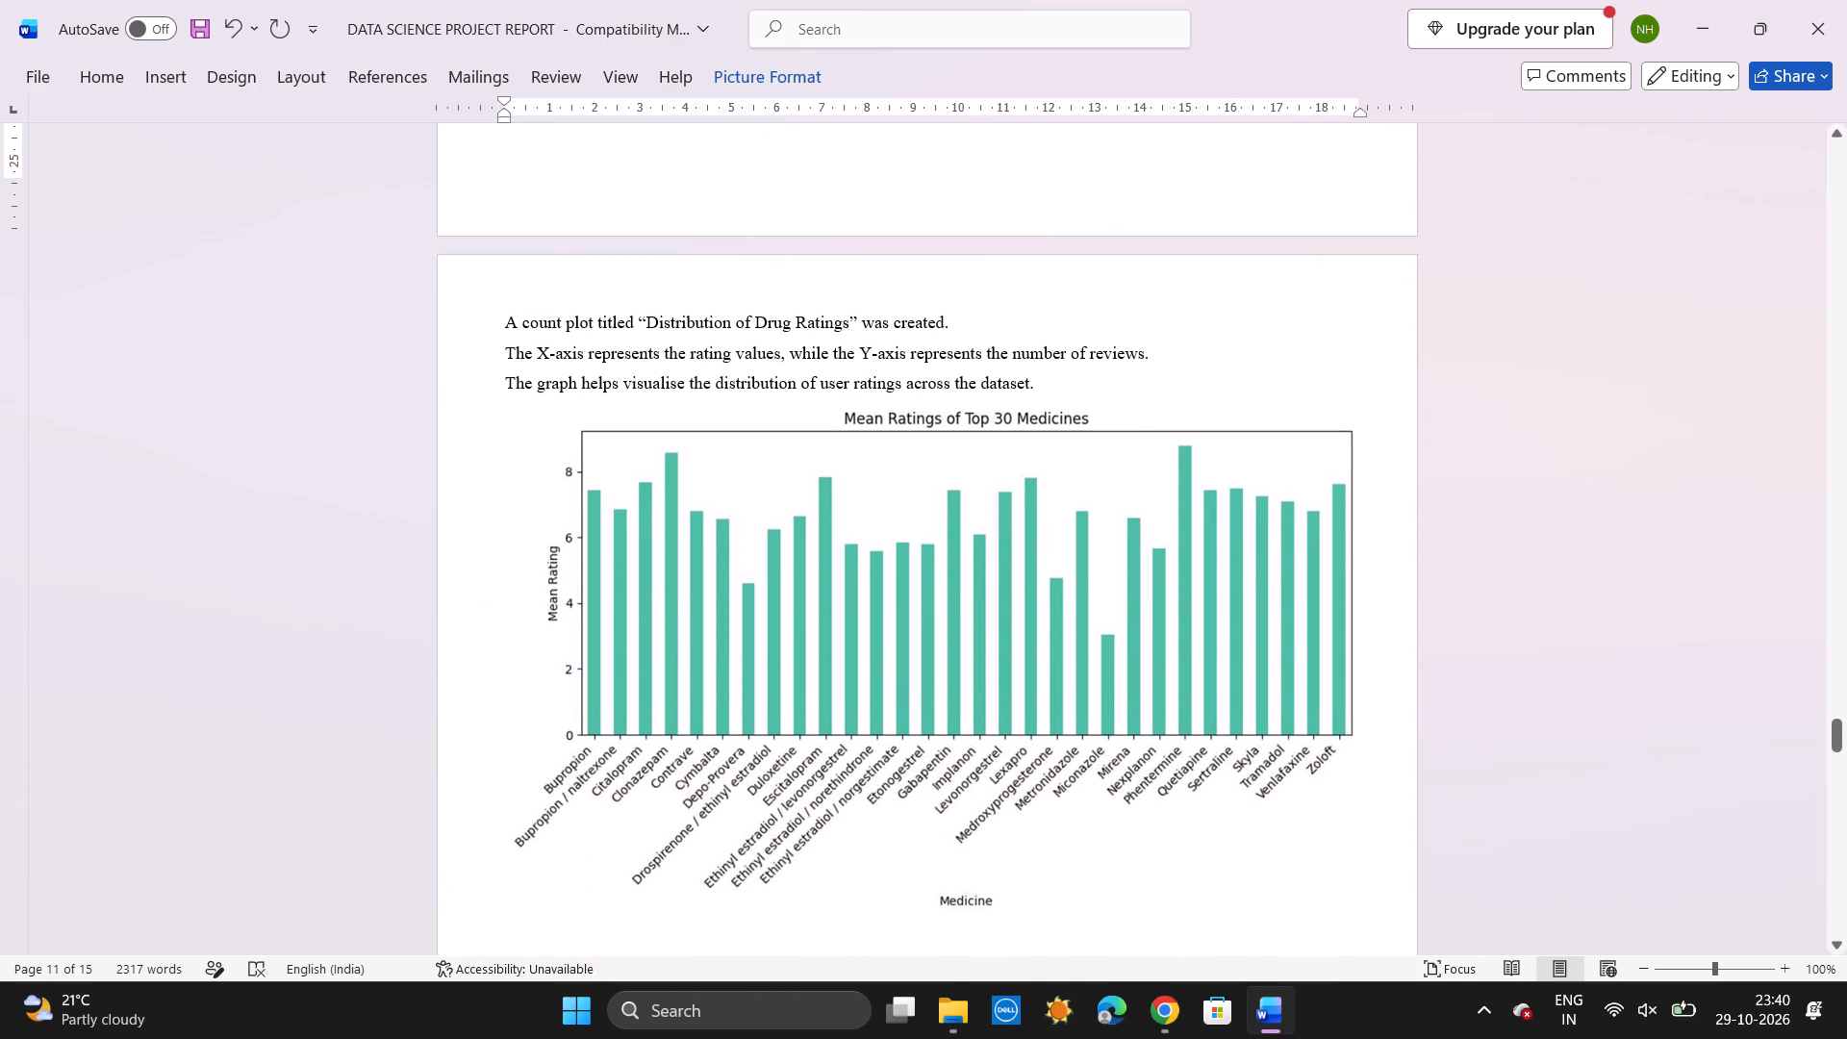
drag(508, 387, 1039, 385)
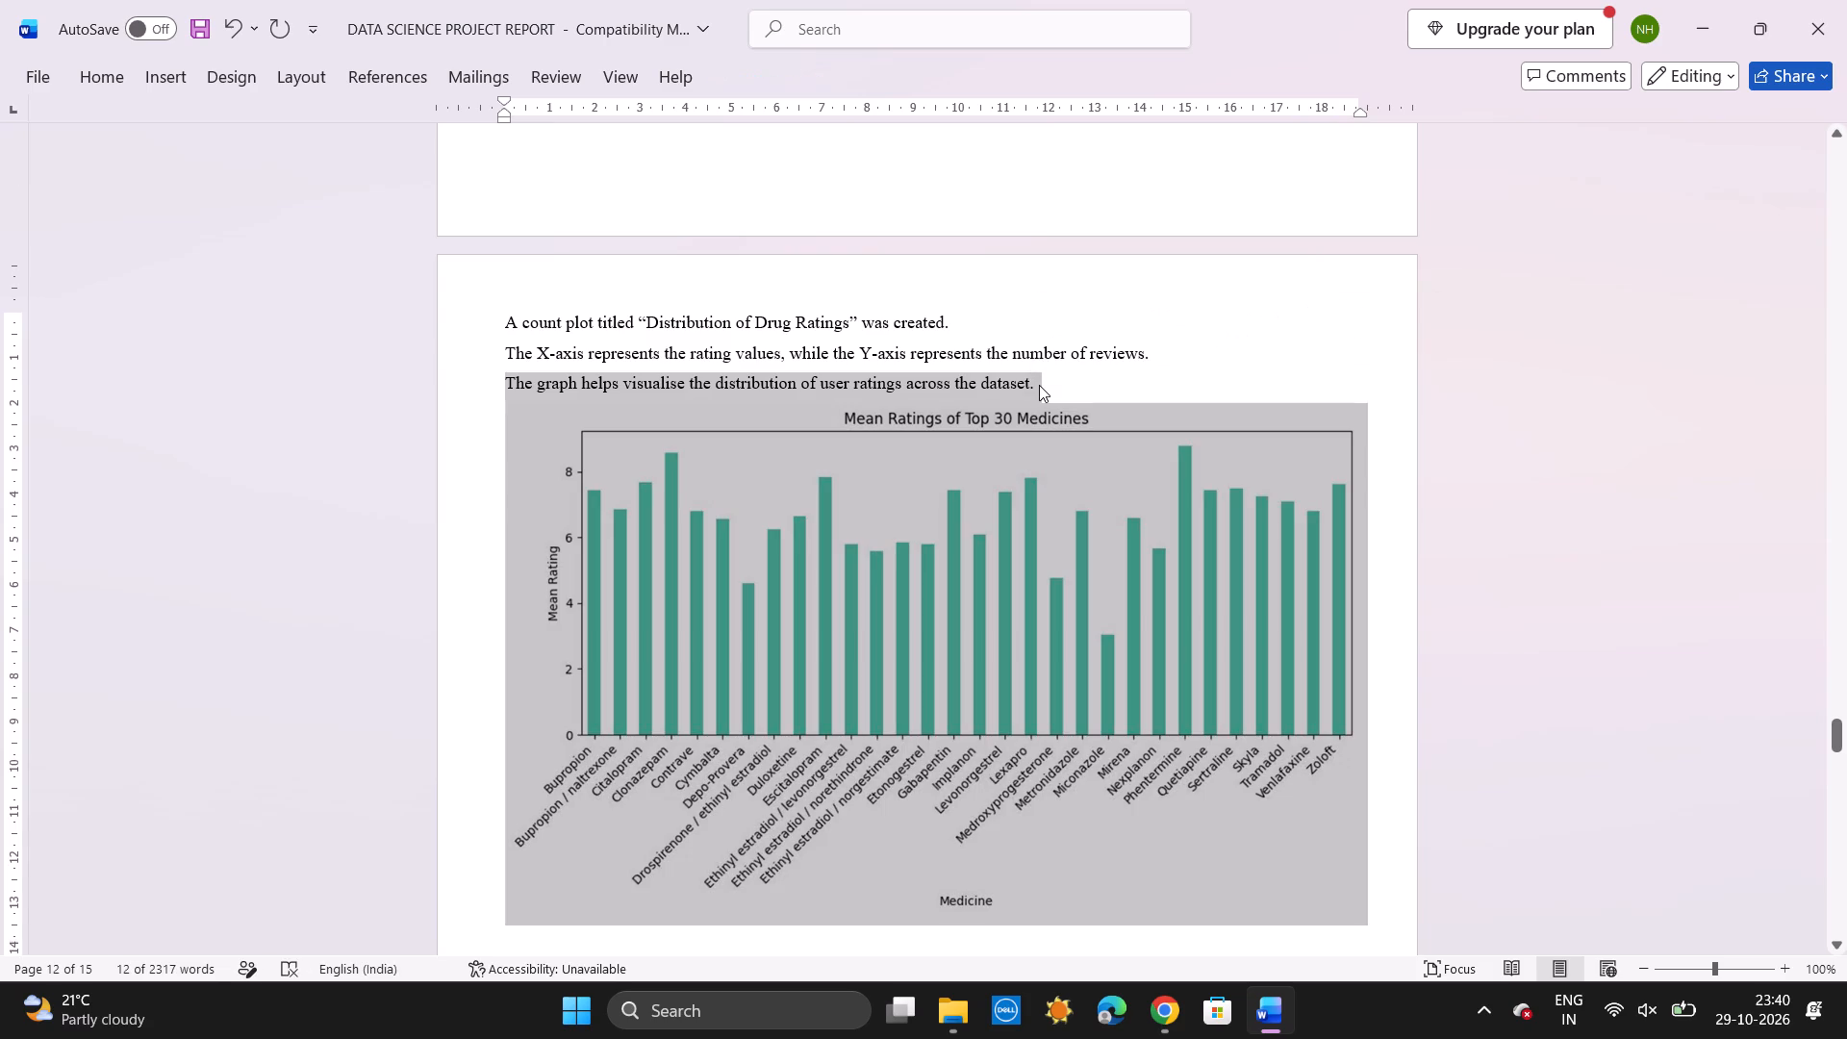
key(ctrl+c)
click(1071, 911)
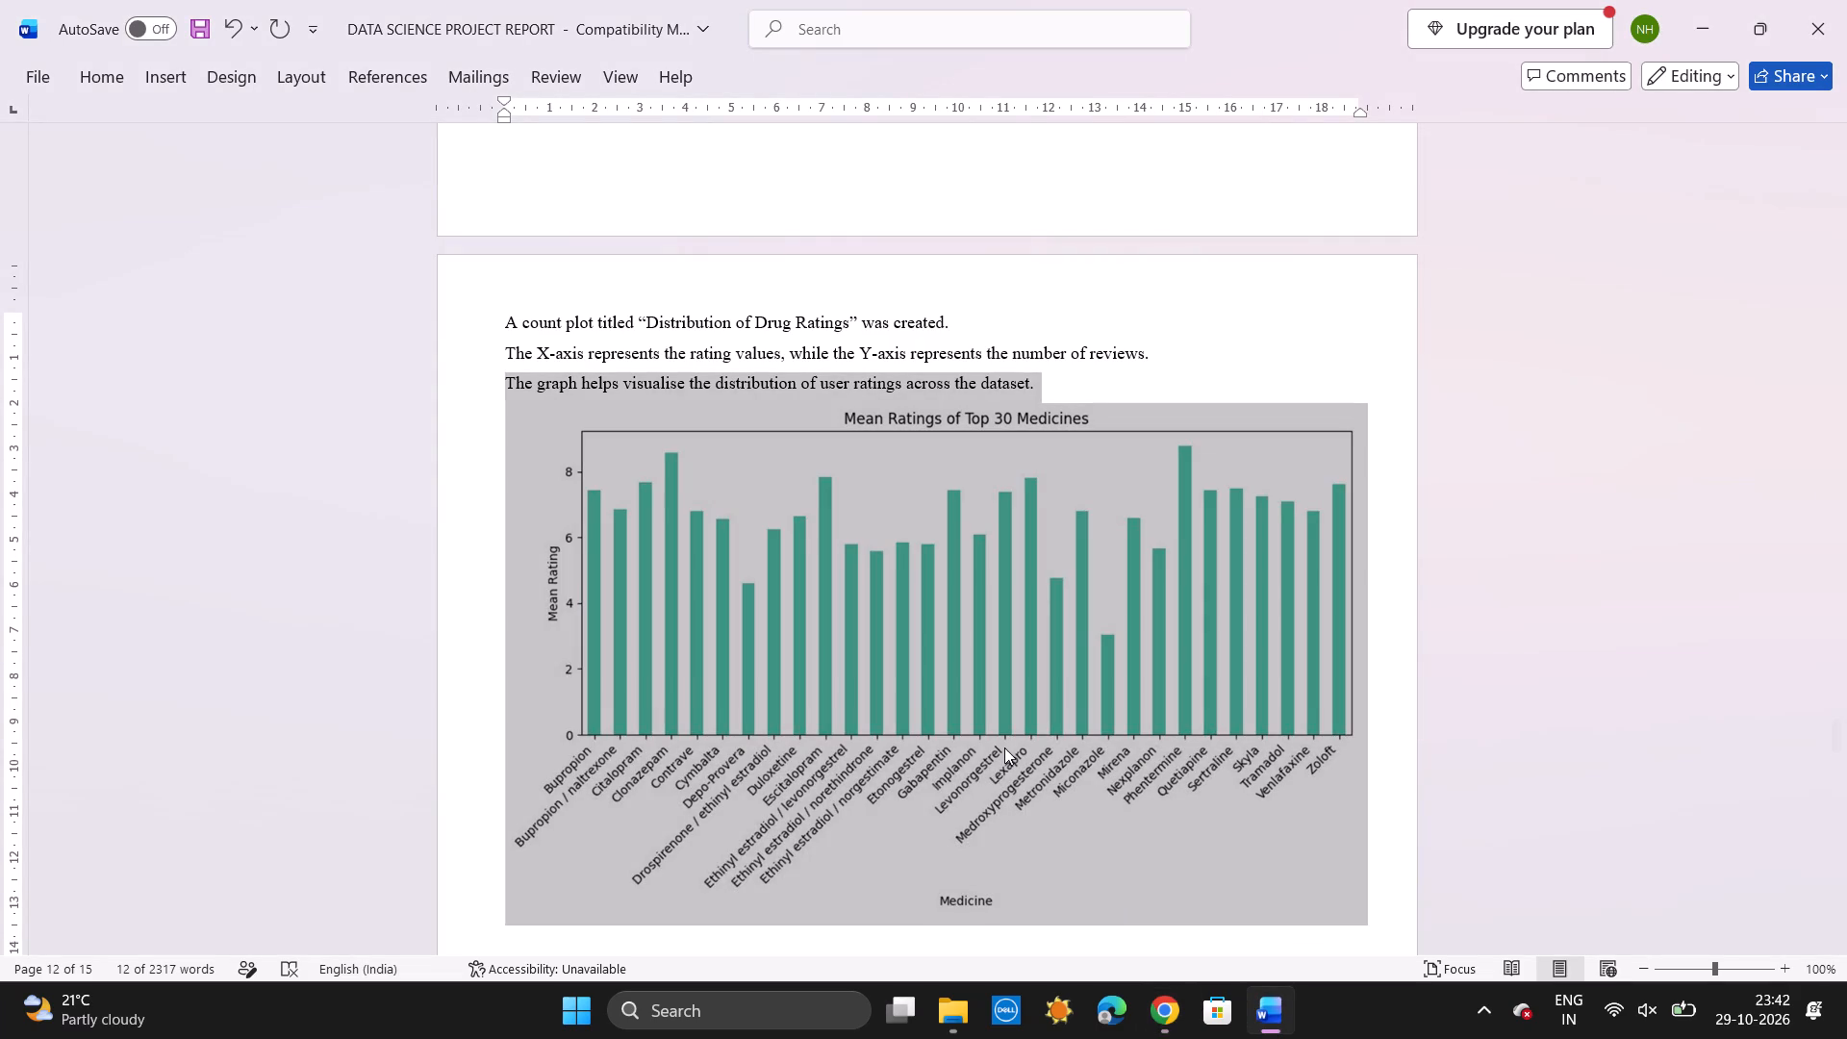
click(1004, 748)
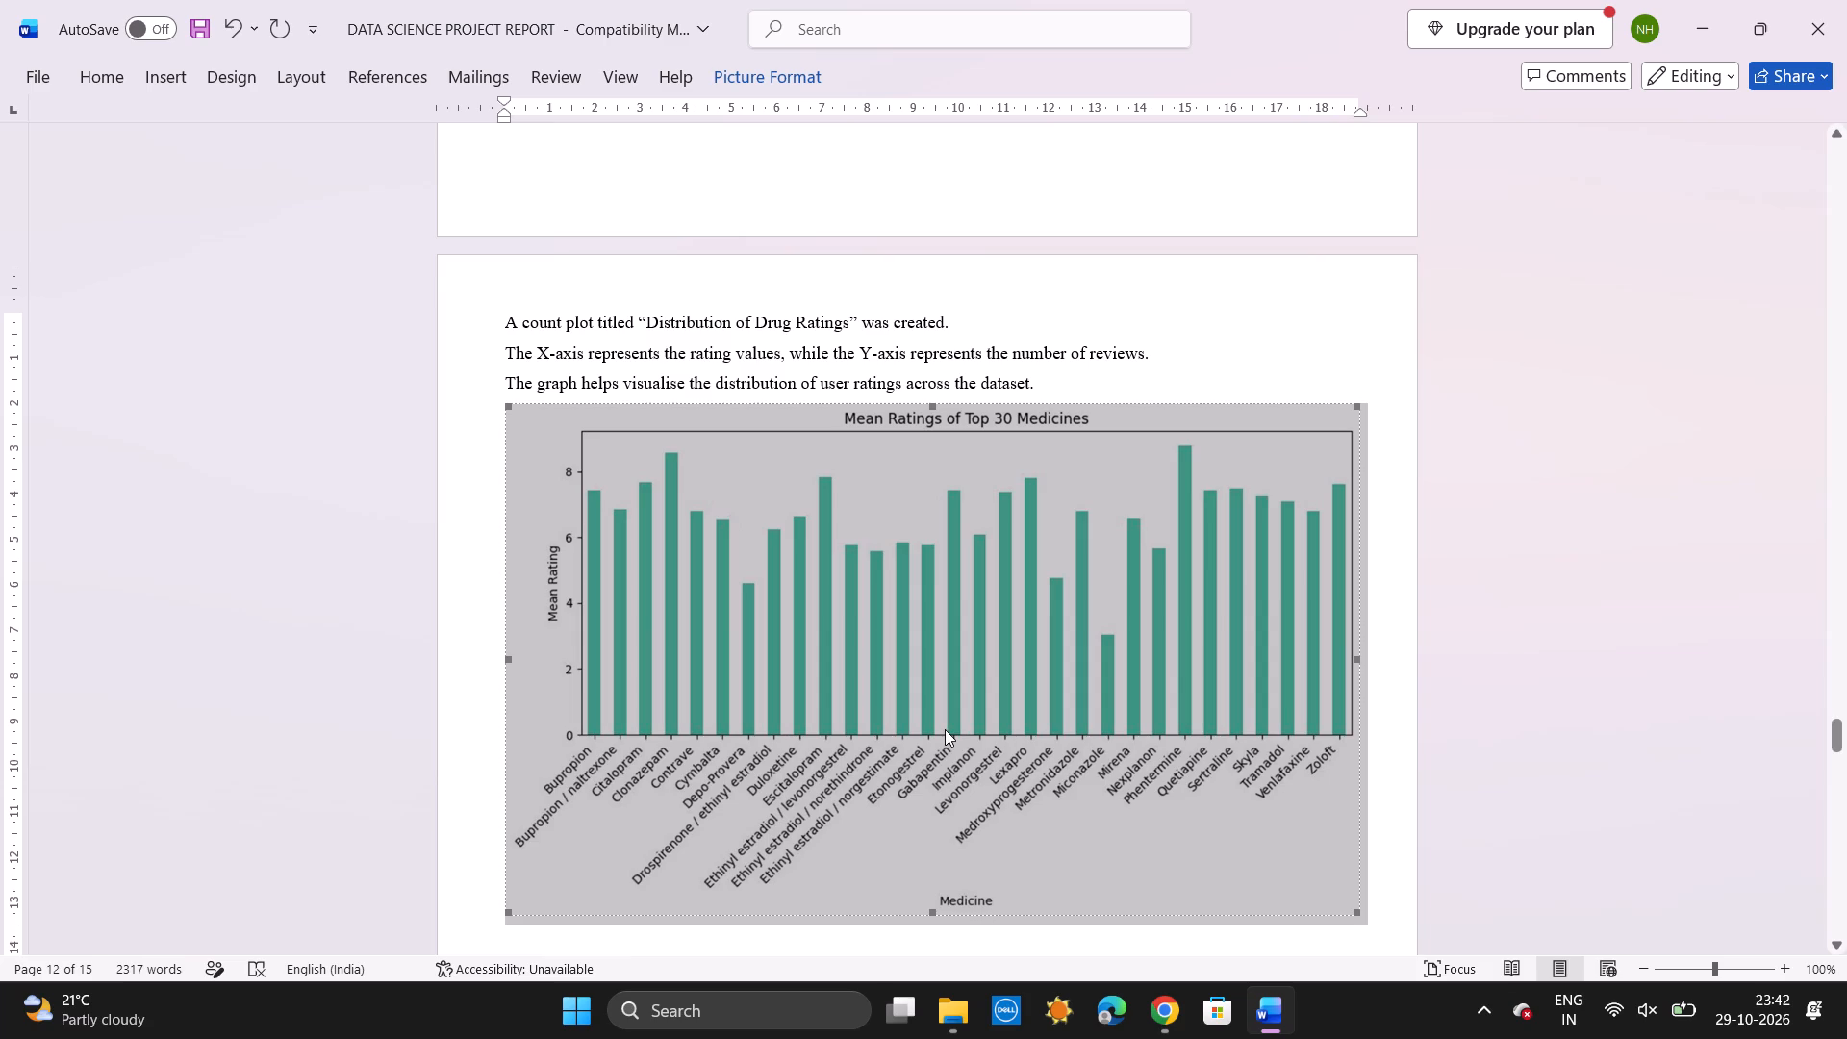
right_click(945, 729)
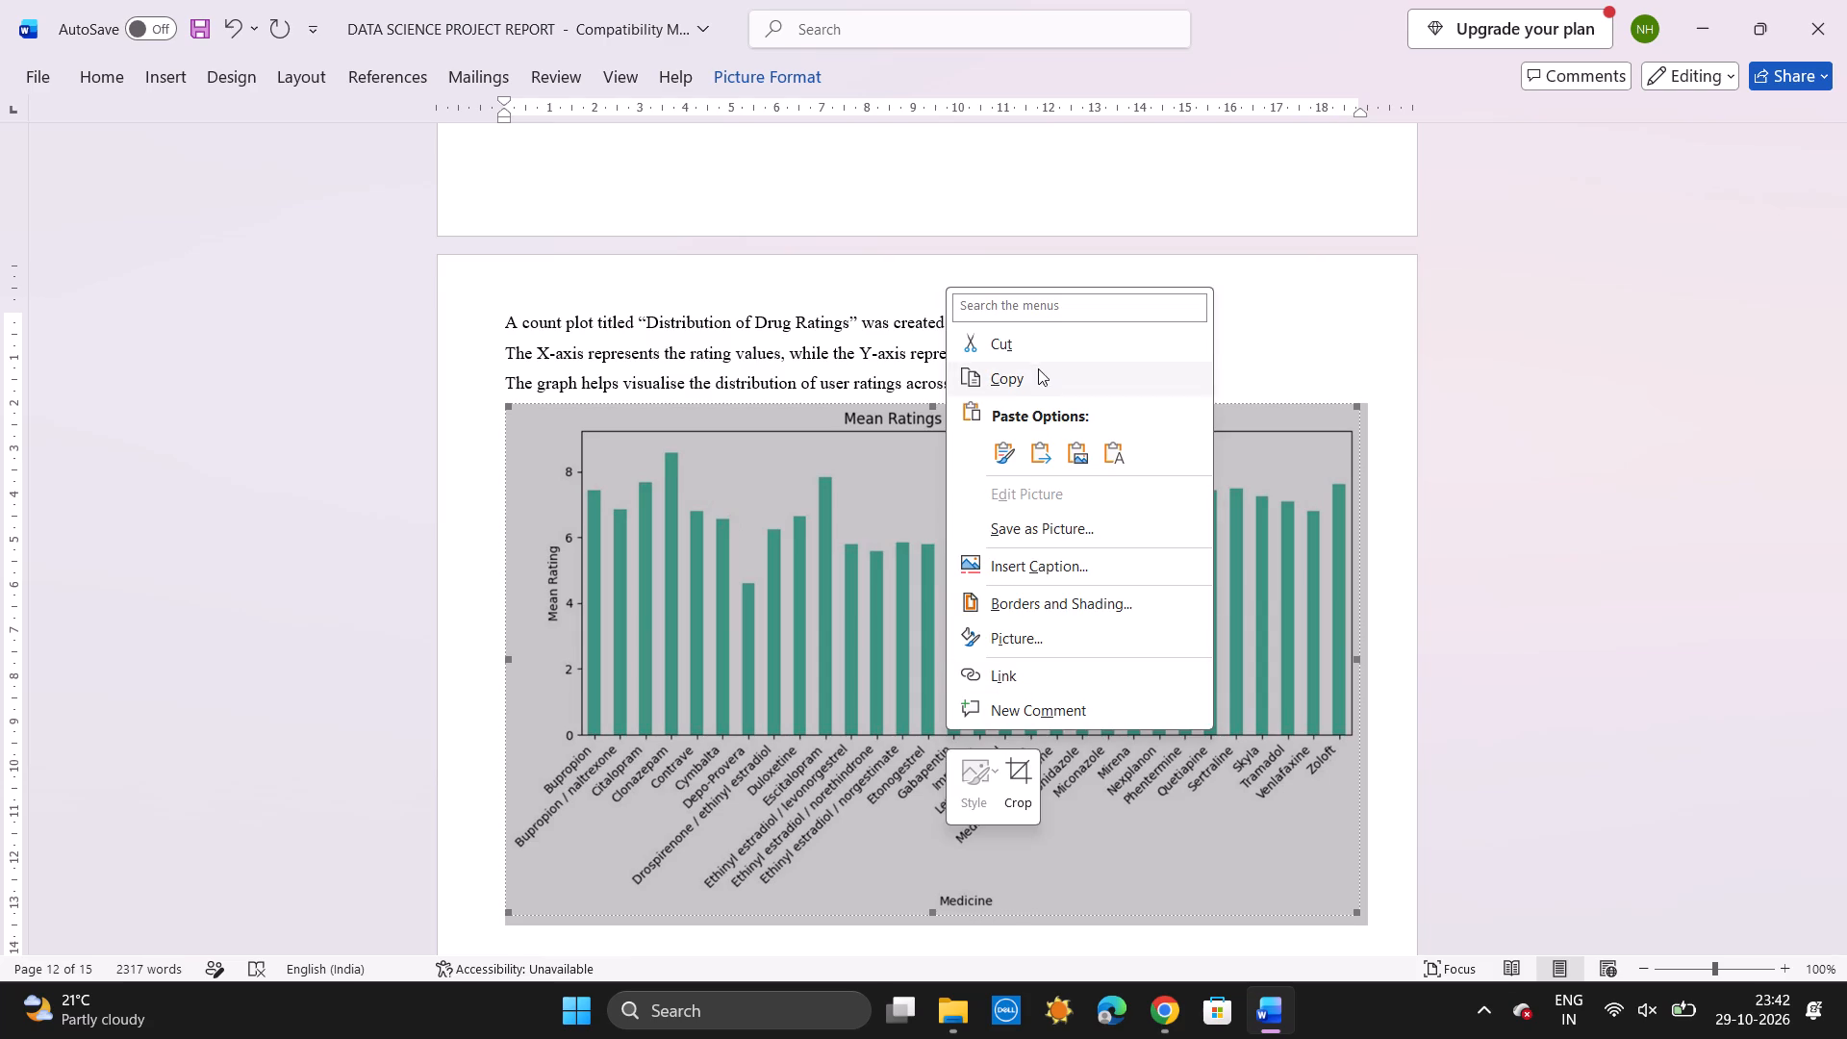
click(1035, 348)
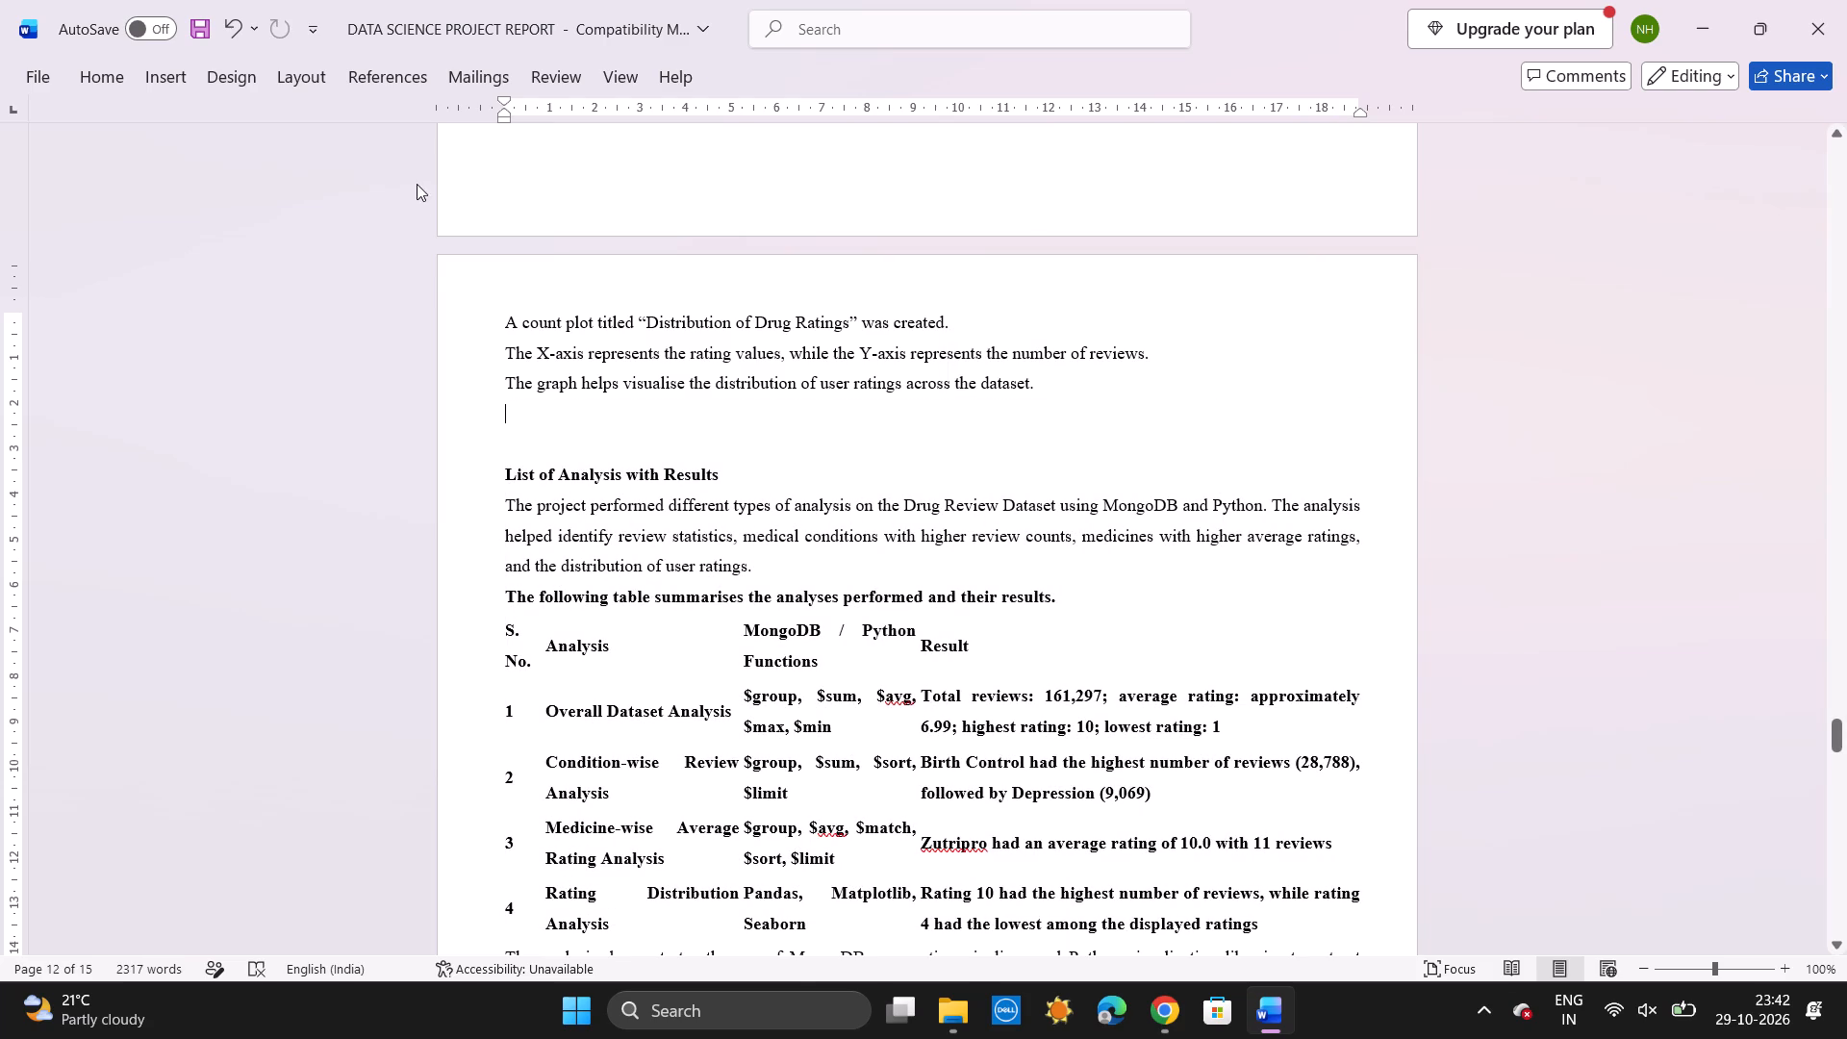
Insert the picture "Drug Ratings Distribution Chart" from New Volume (E:) in place of the removed graph.
click(156, 81)
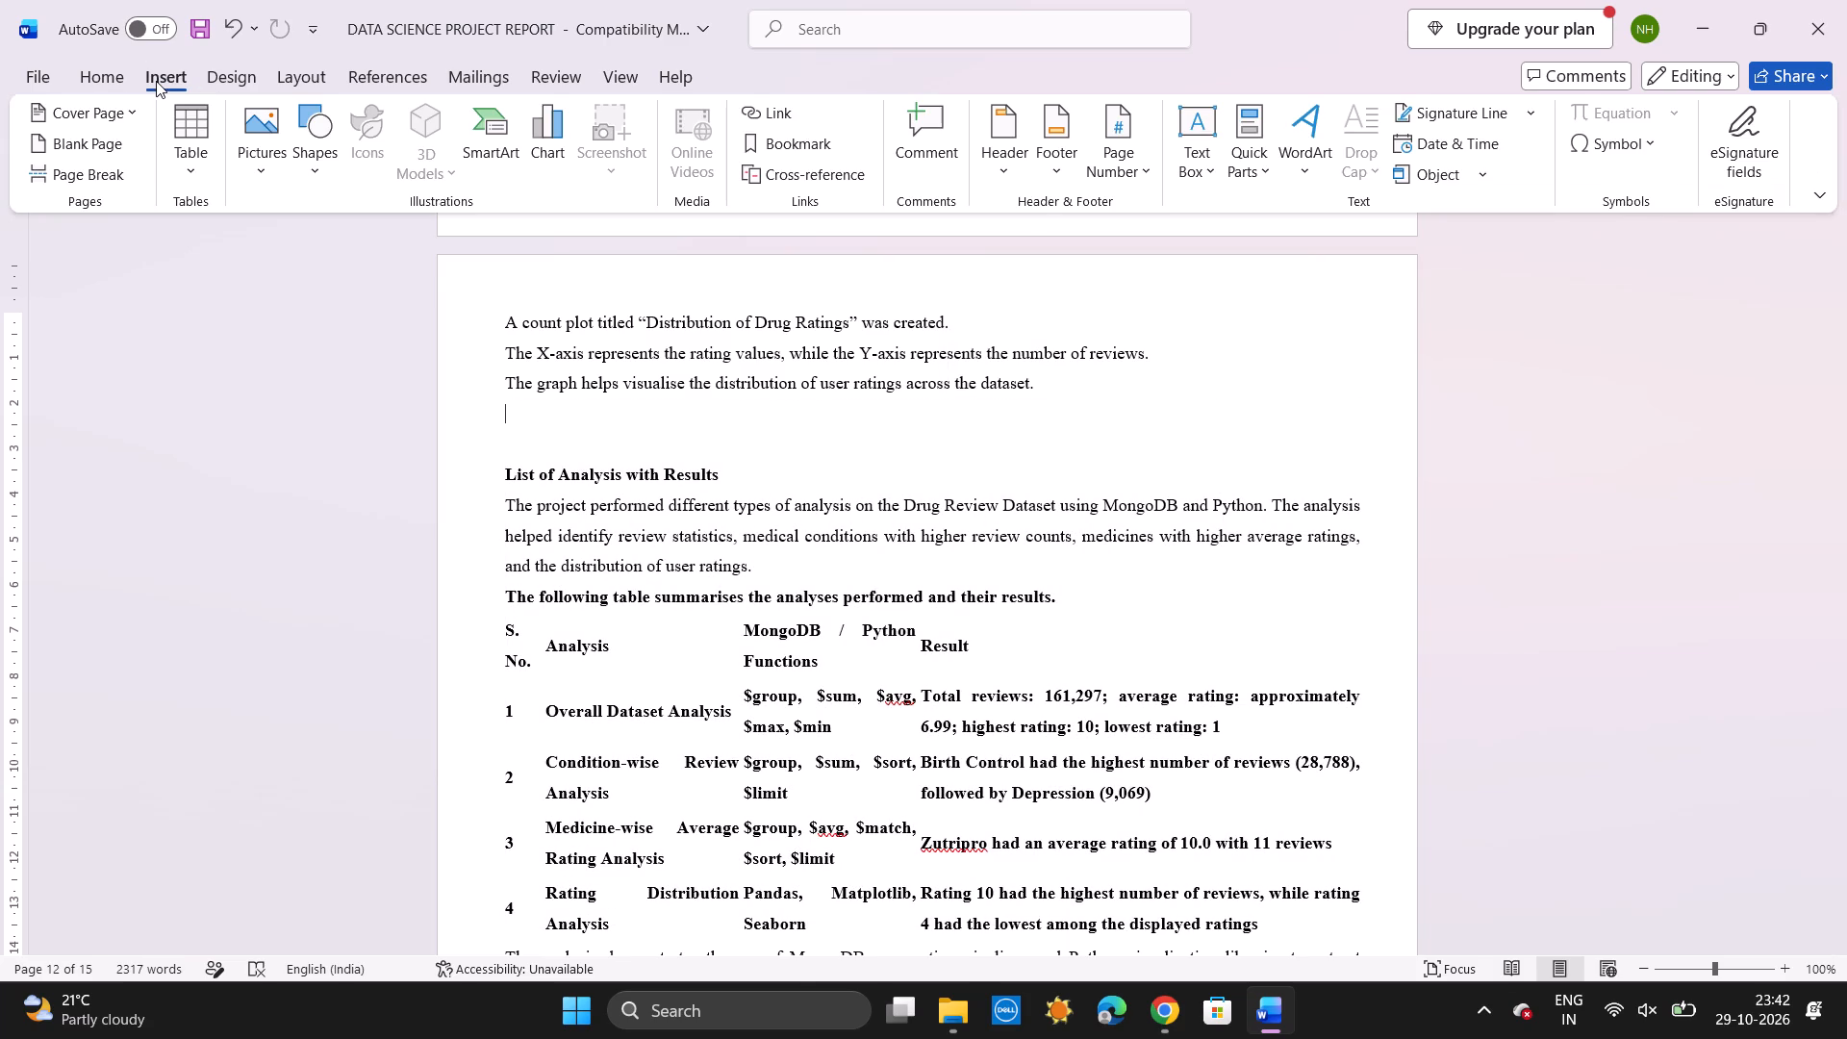
click(245, 186)
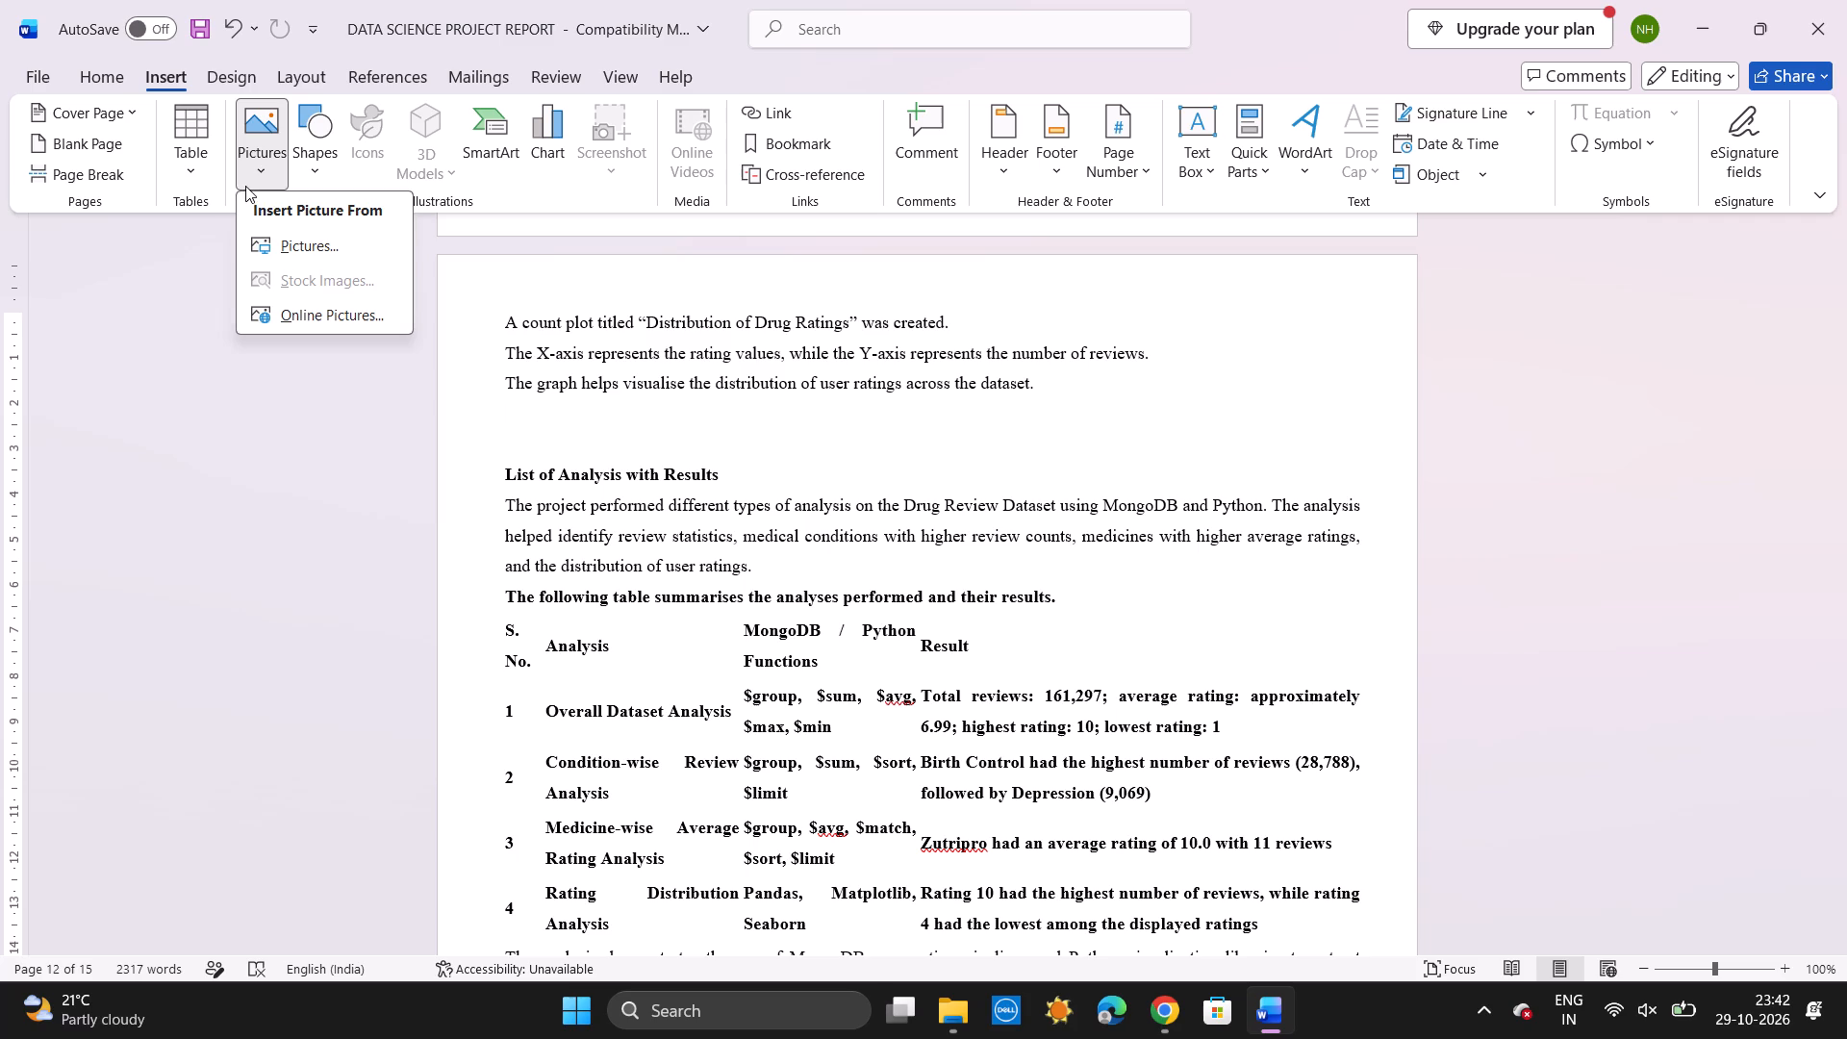
click(300, 241)
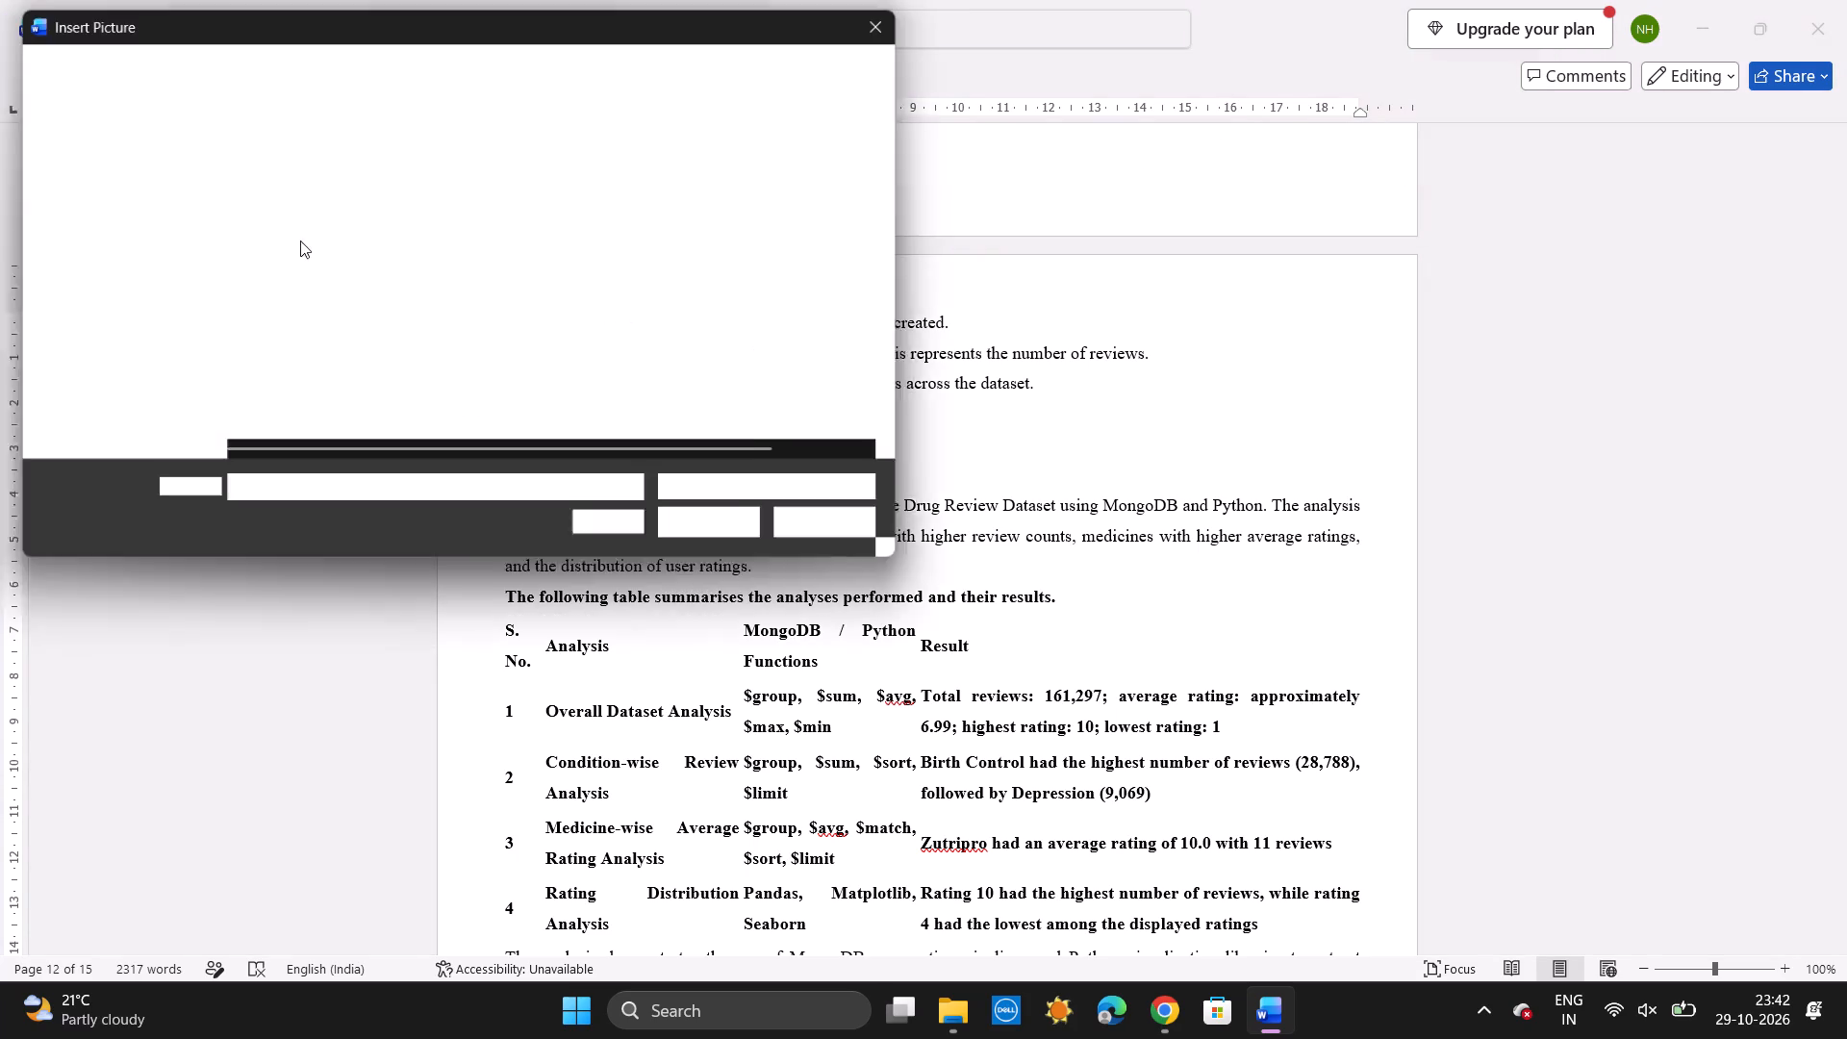
click(145, 373)
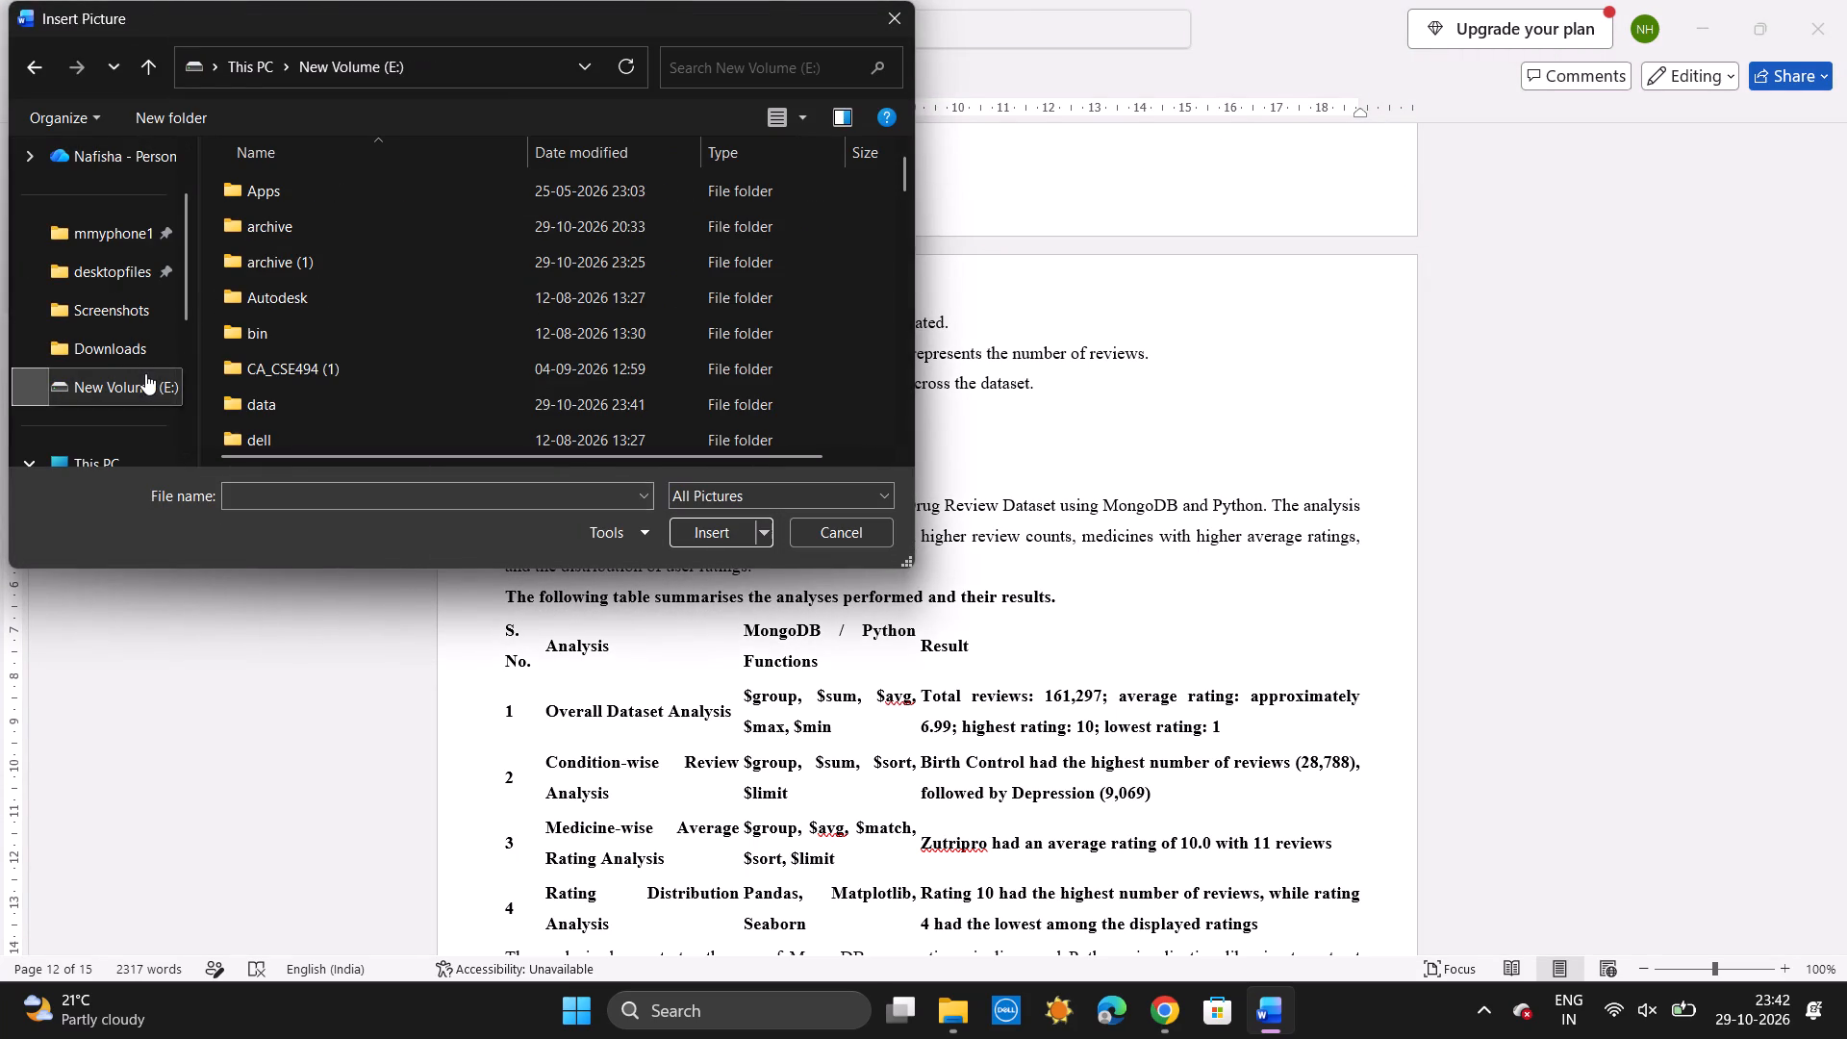
click(698, 76)
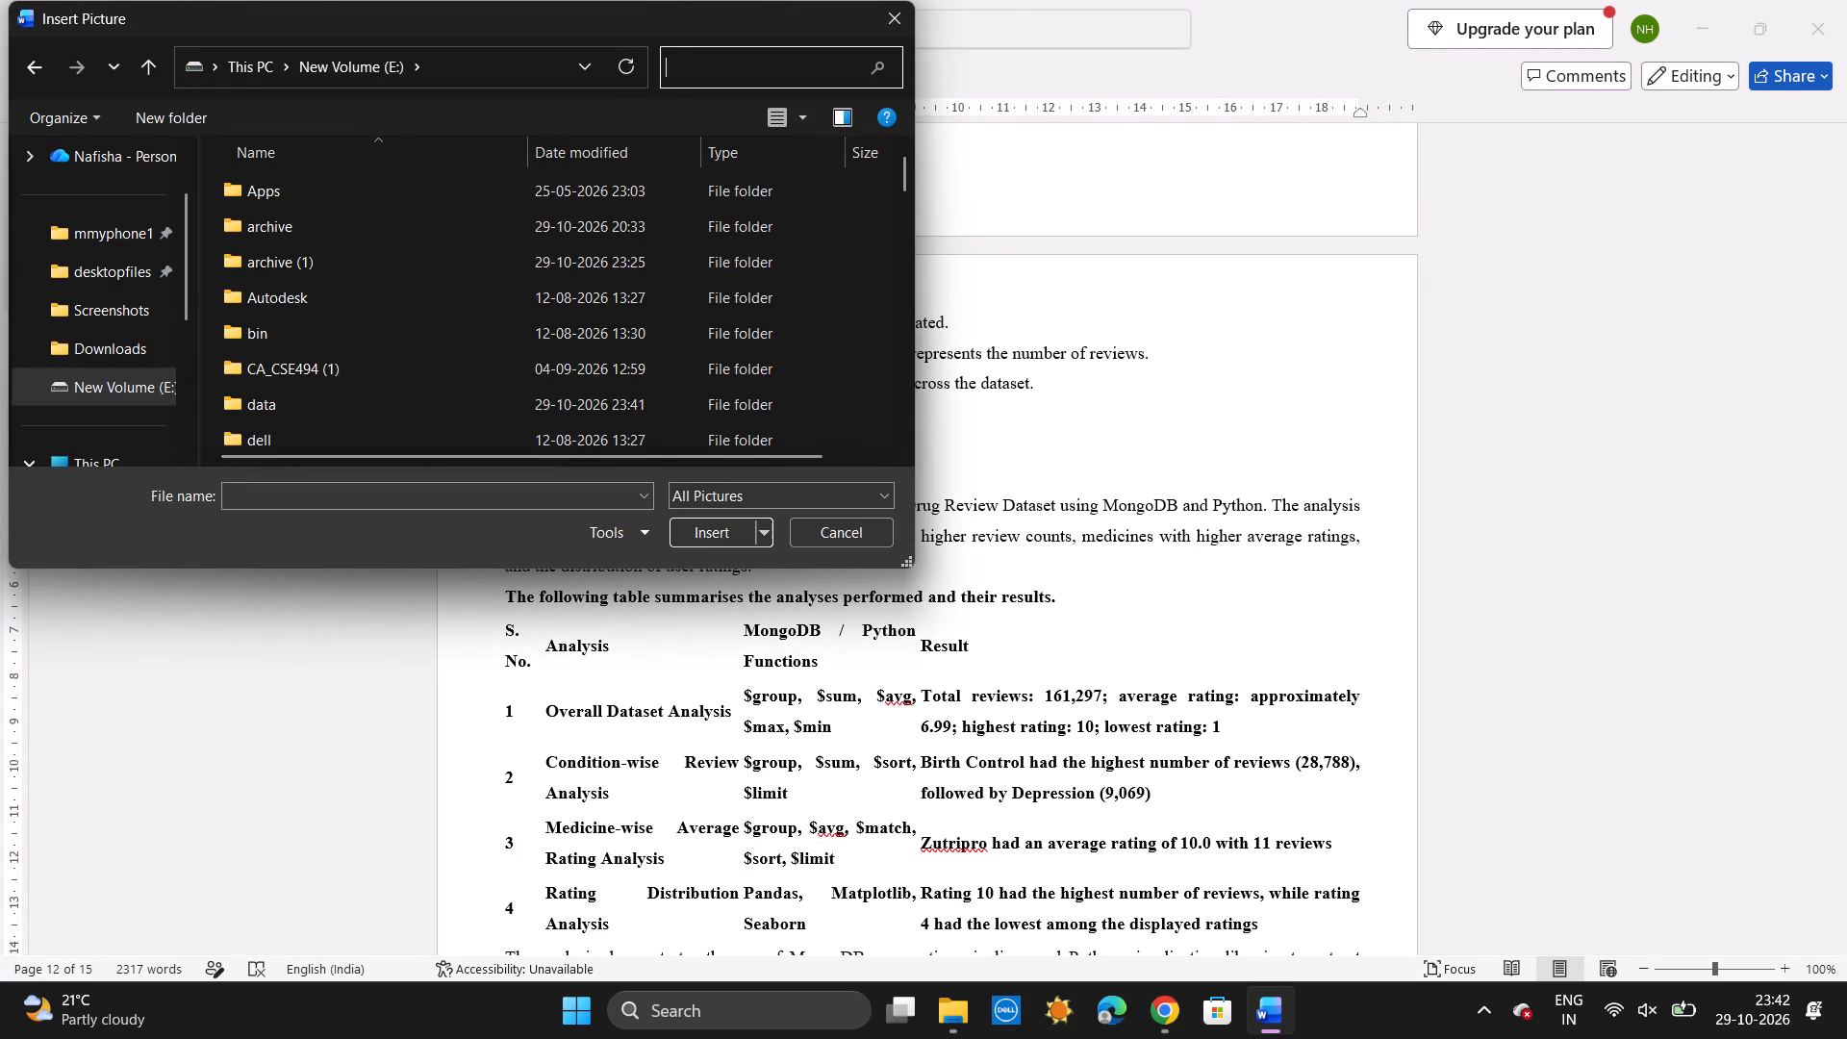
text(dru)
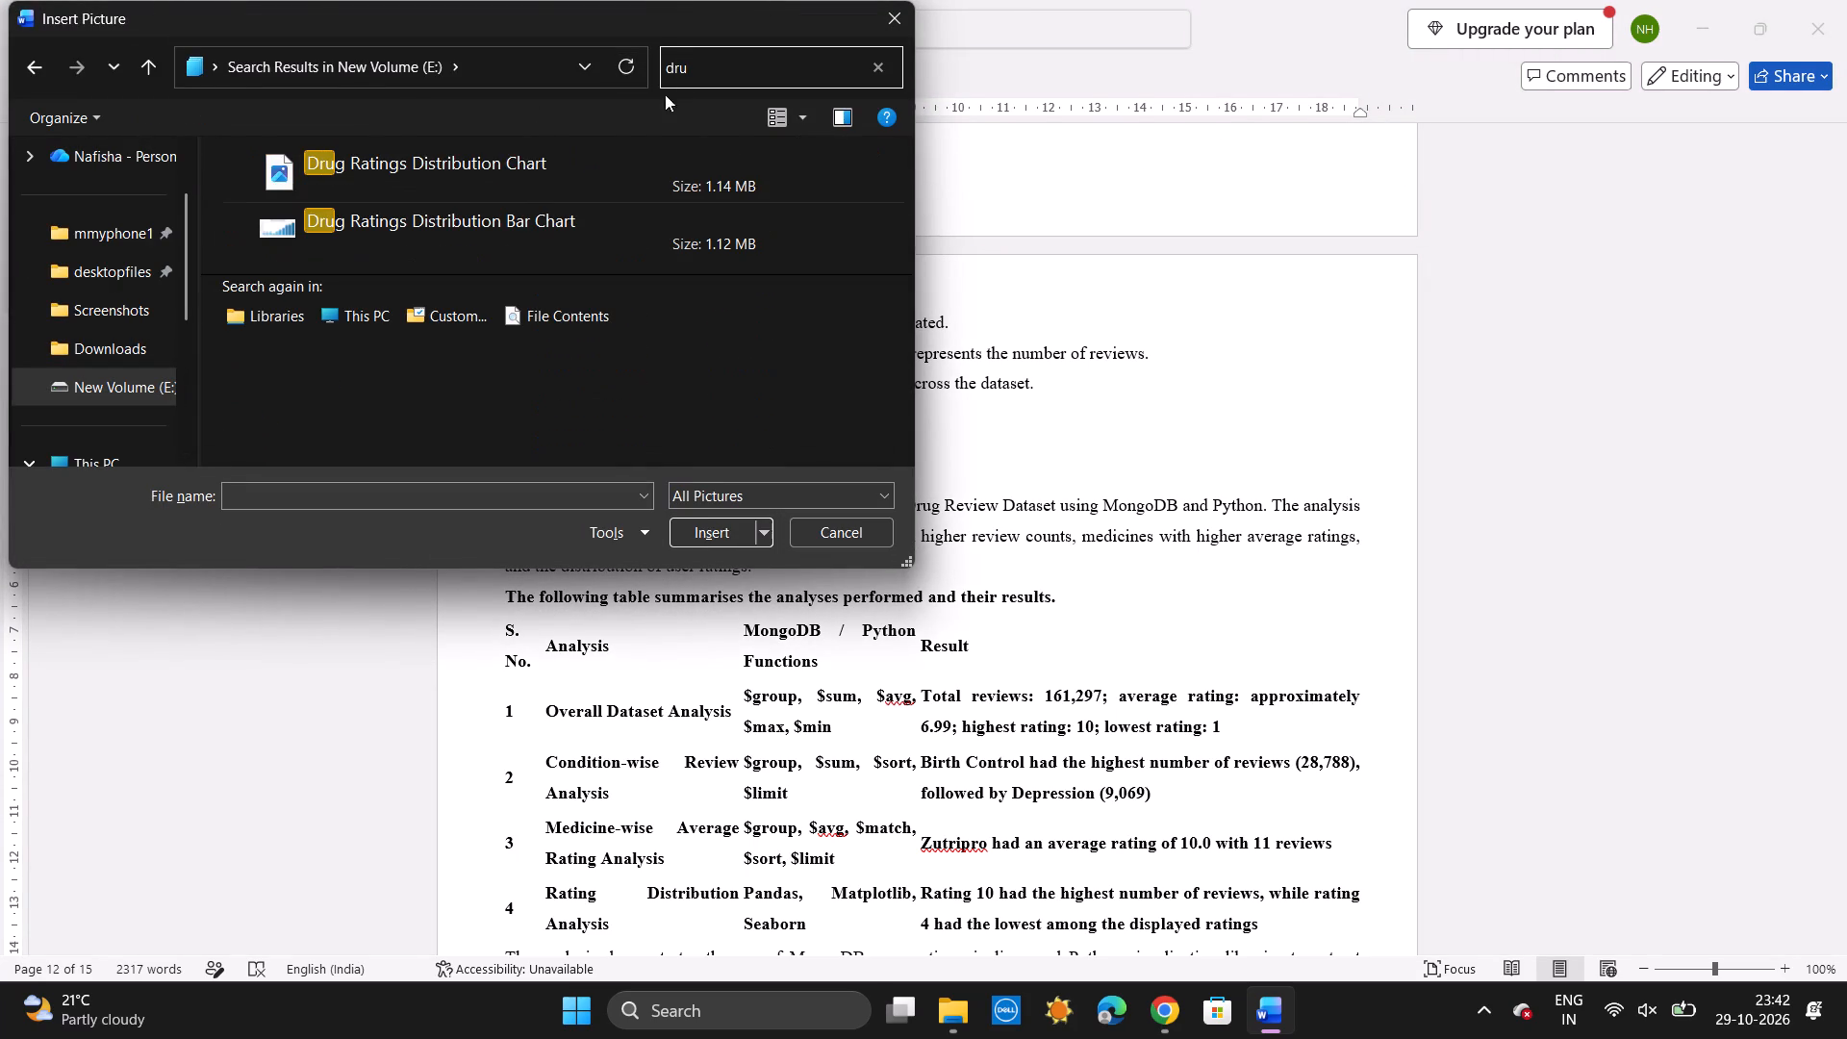
click(574, 178)
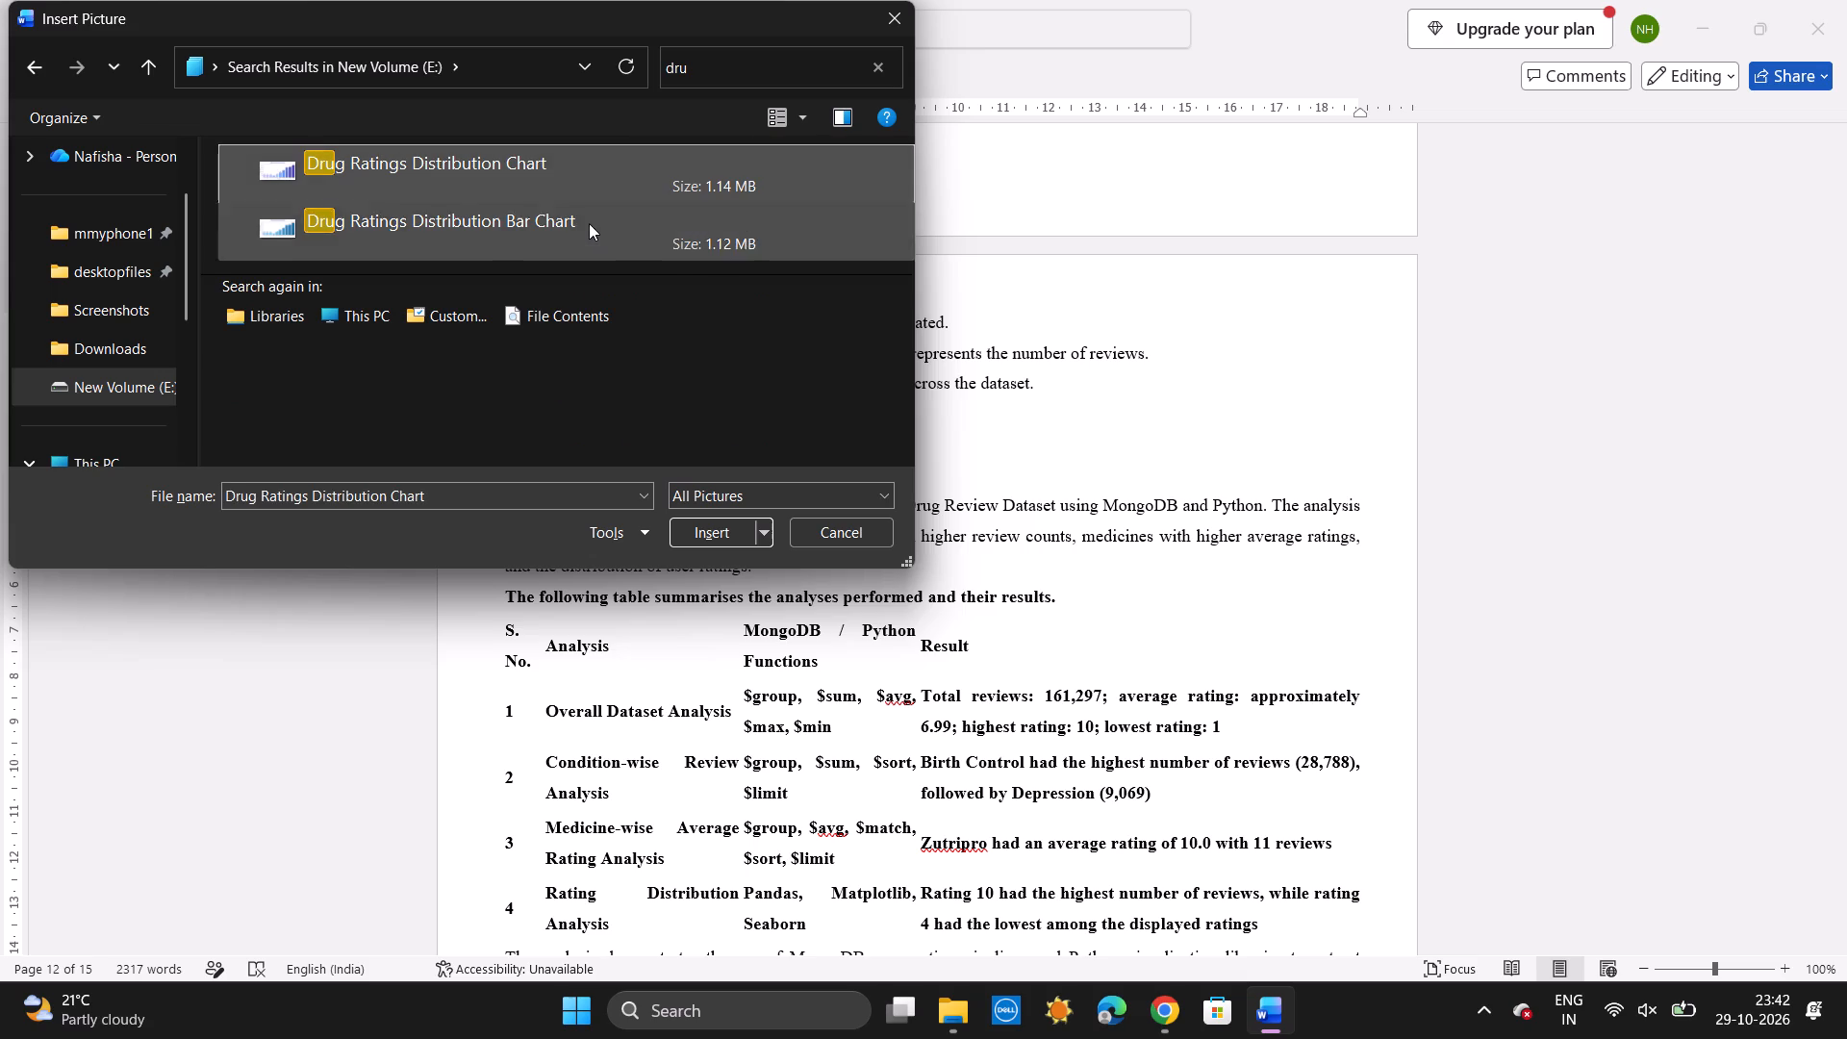
click(706, 531)
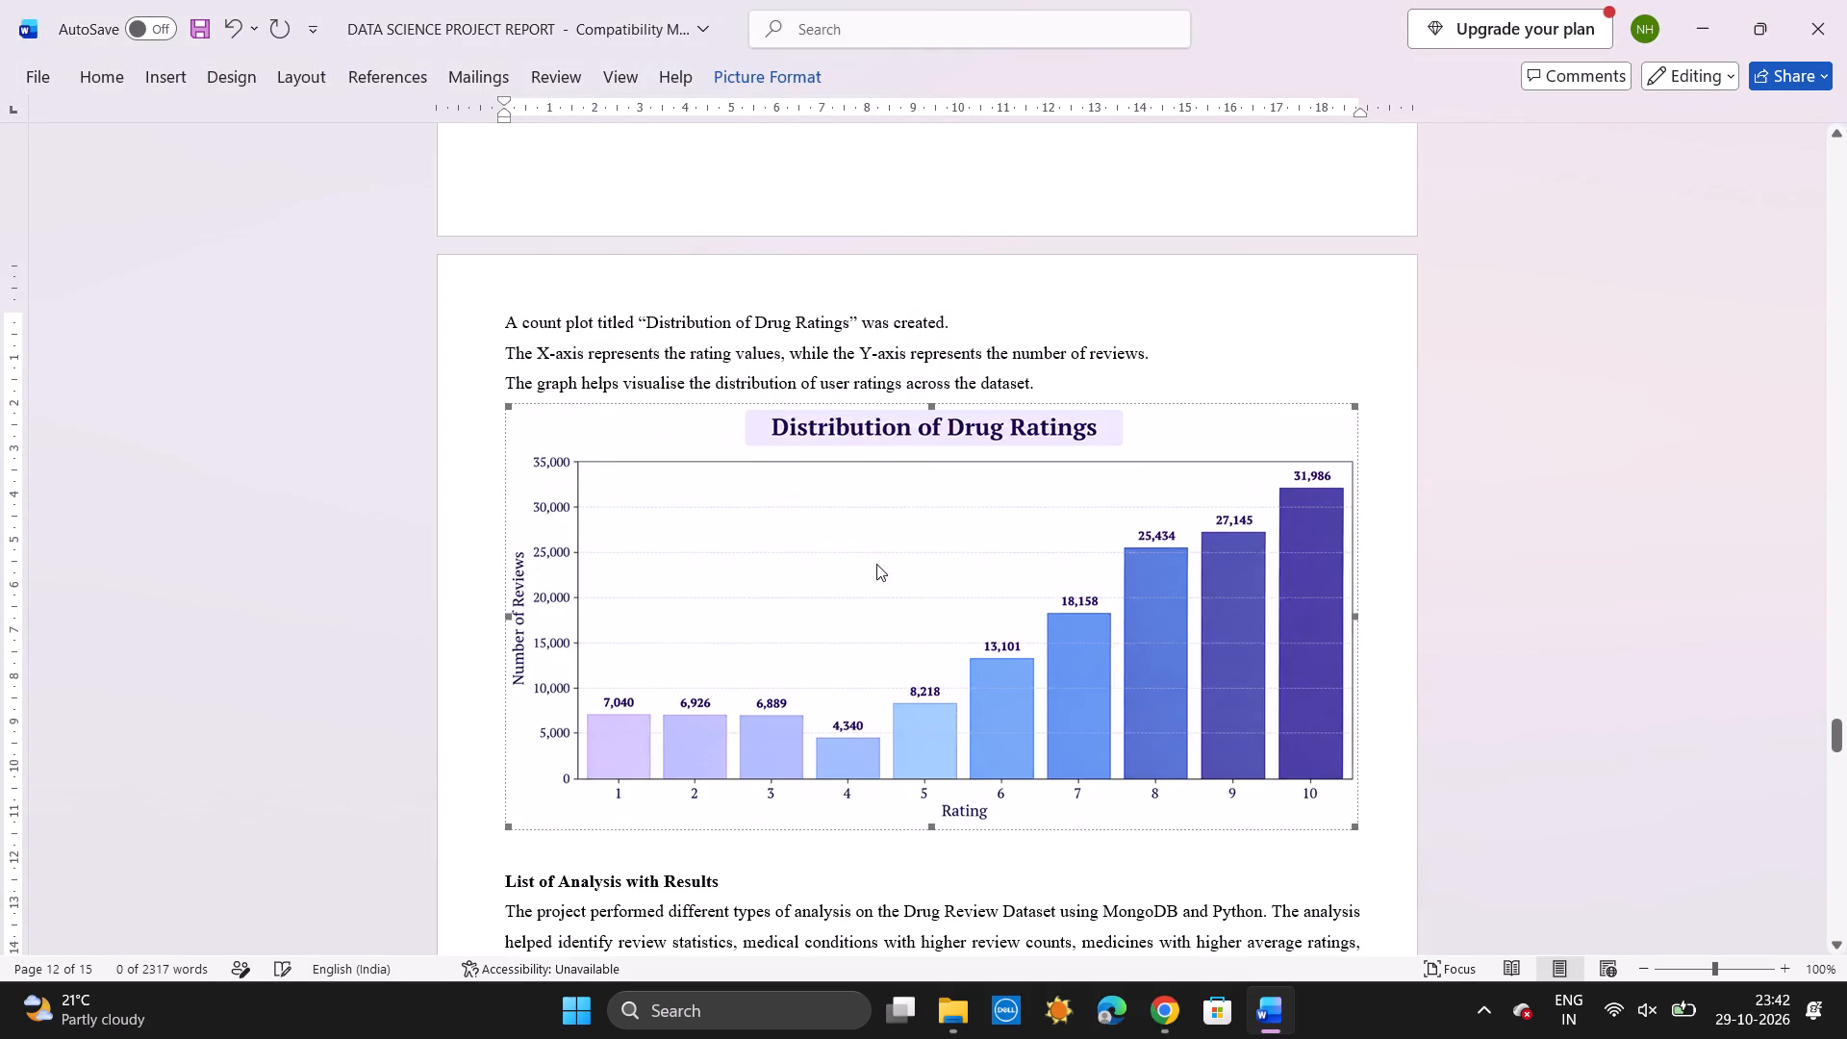
Review the inserted Distribution of Drug Ratings chart and the preceding analysis sections, graphs and tables back to the condition-wise analysis.
scroll(900, 582, down, 1)
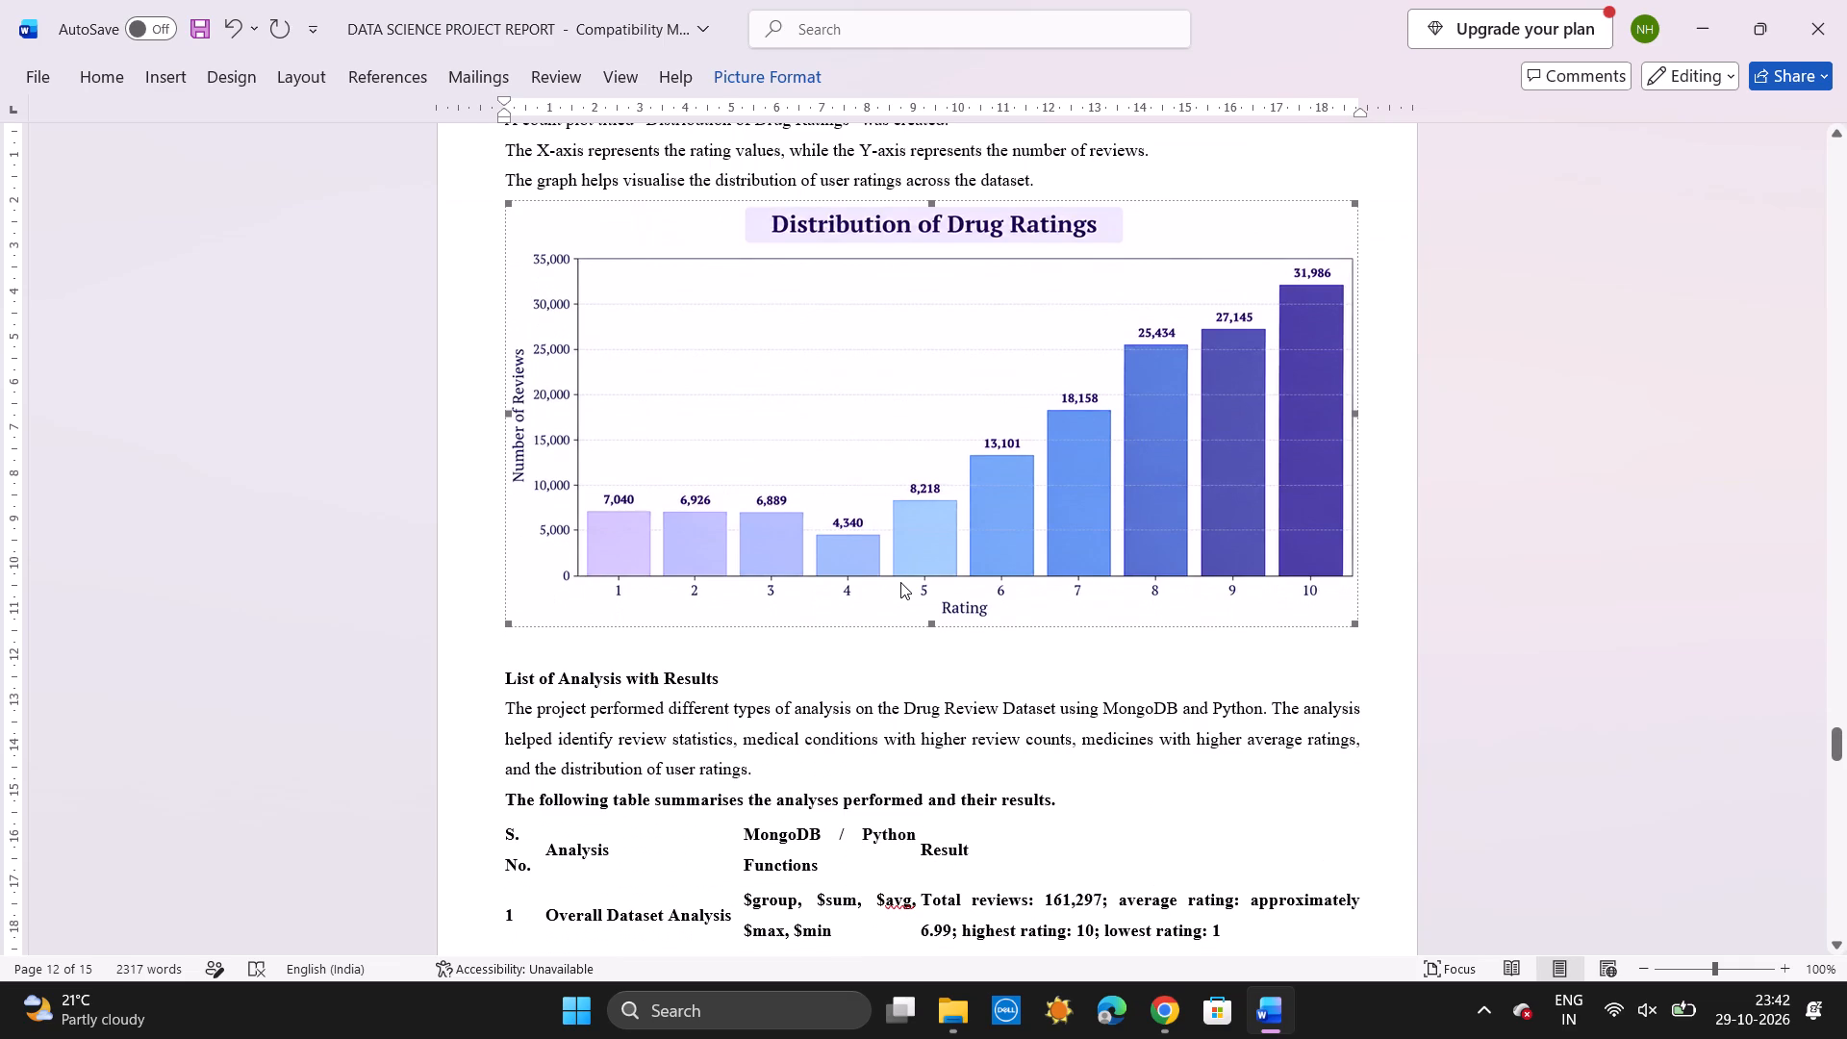
scroll(900, 582, up, 1)
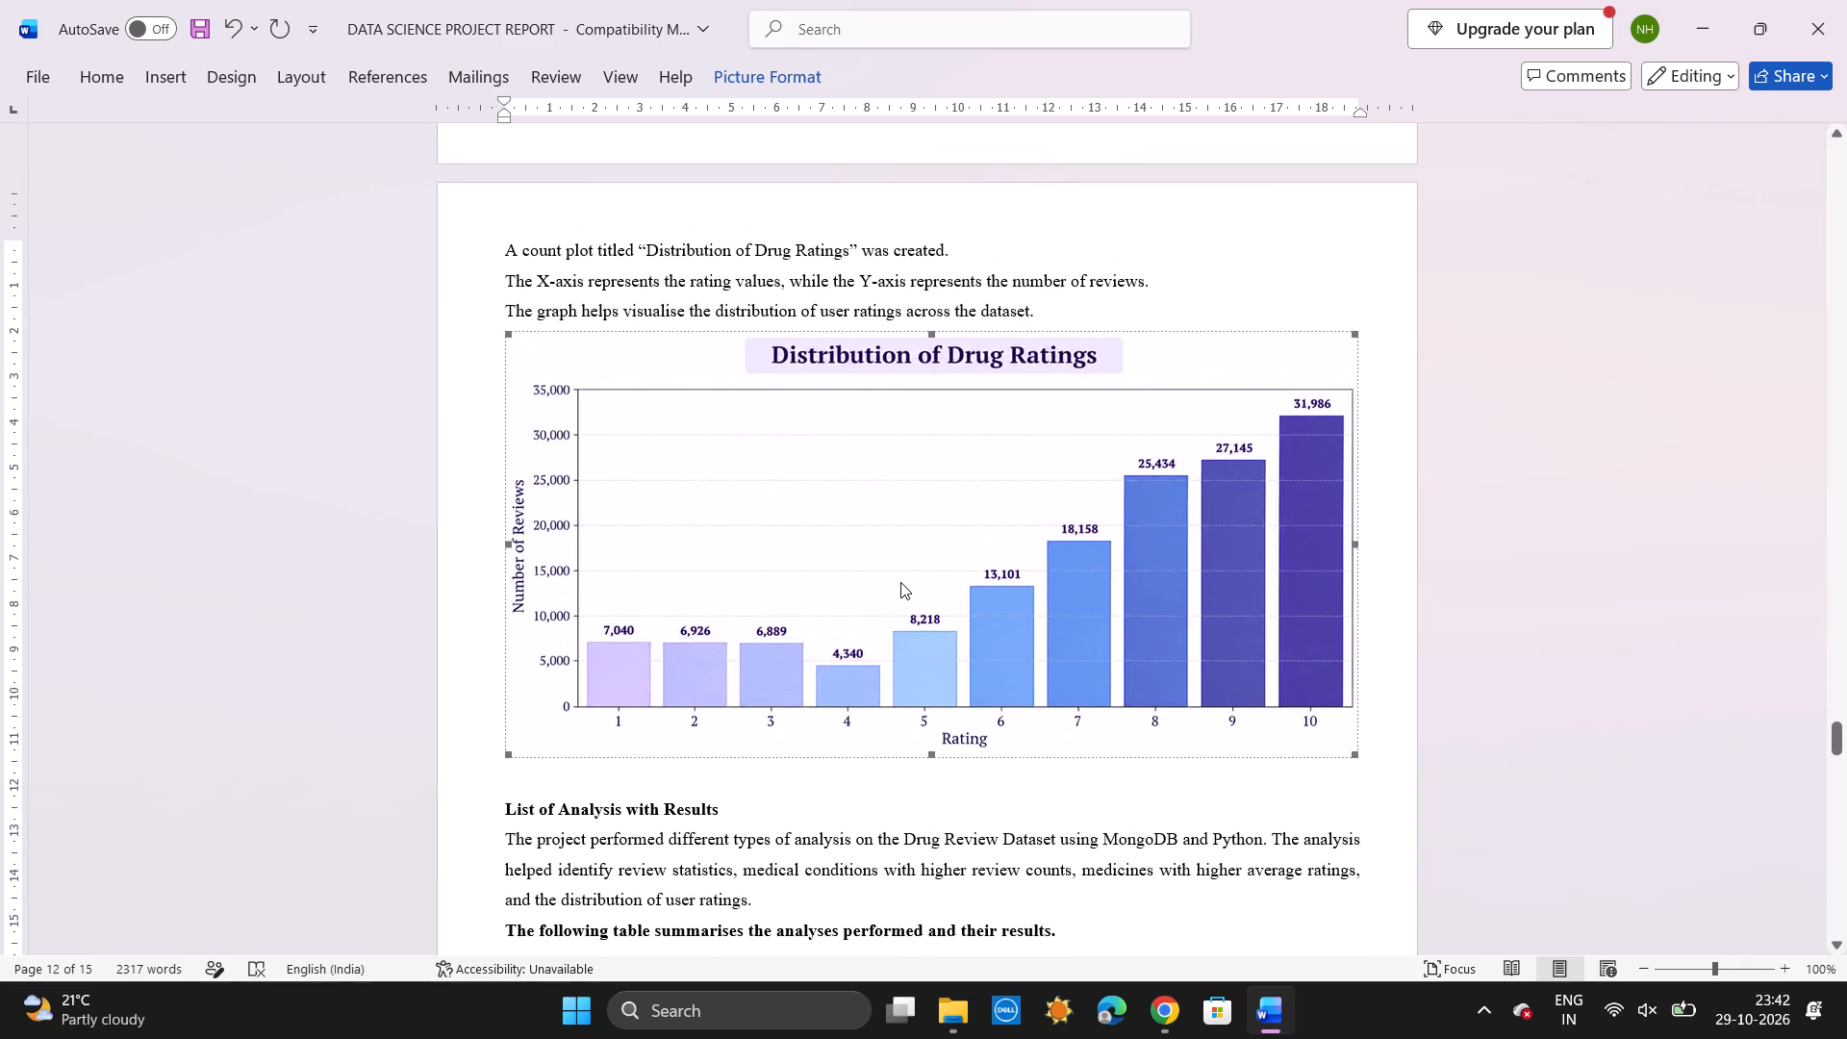
scroll(900, 582, up, 4)
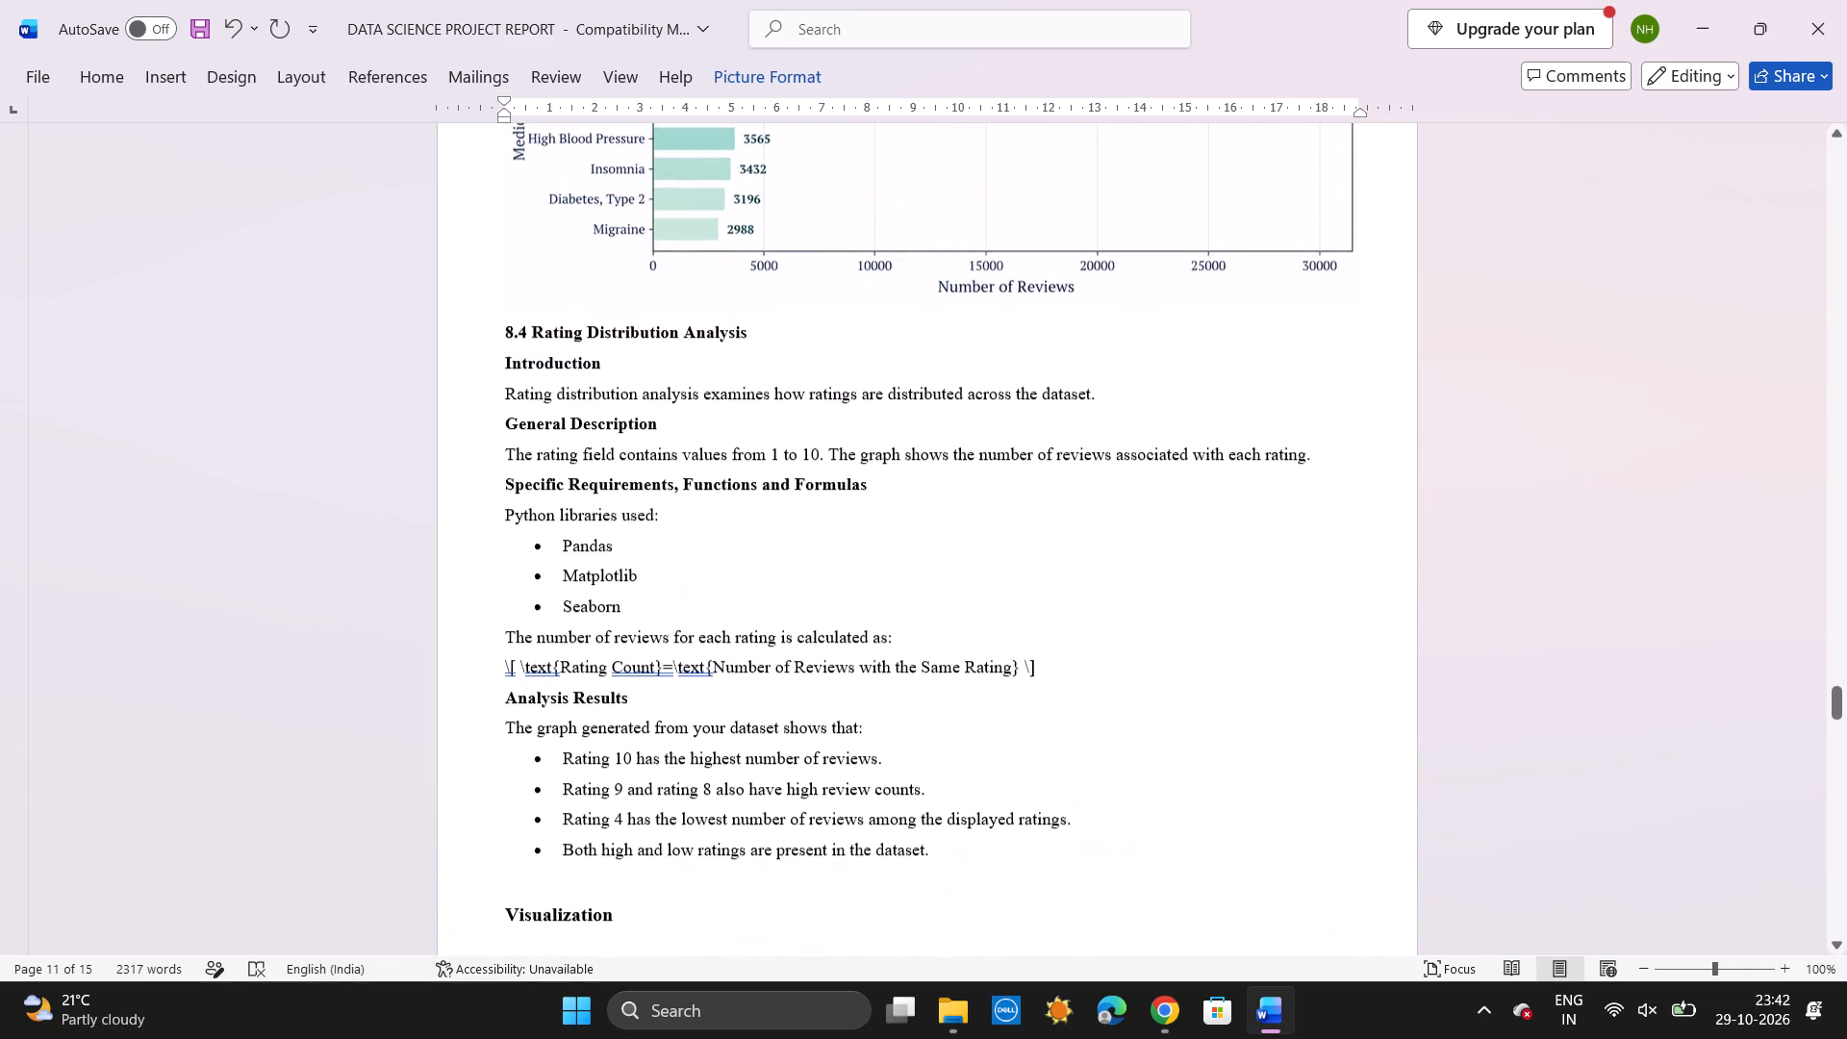
scroll(900, 582, up, 2)
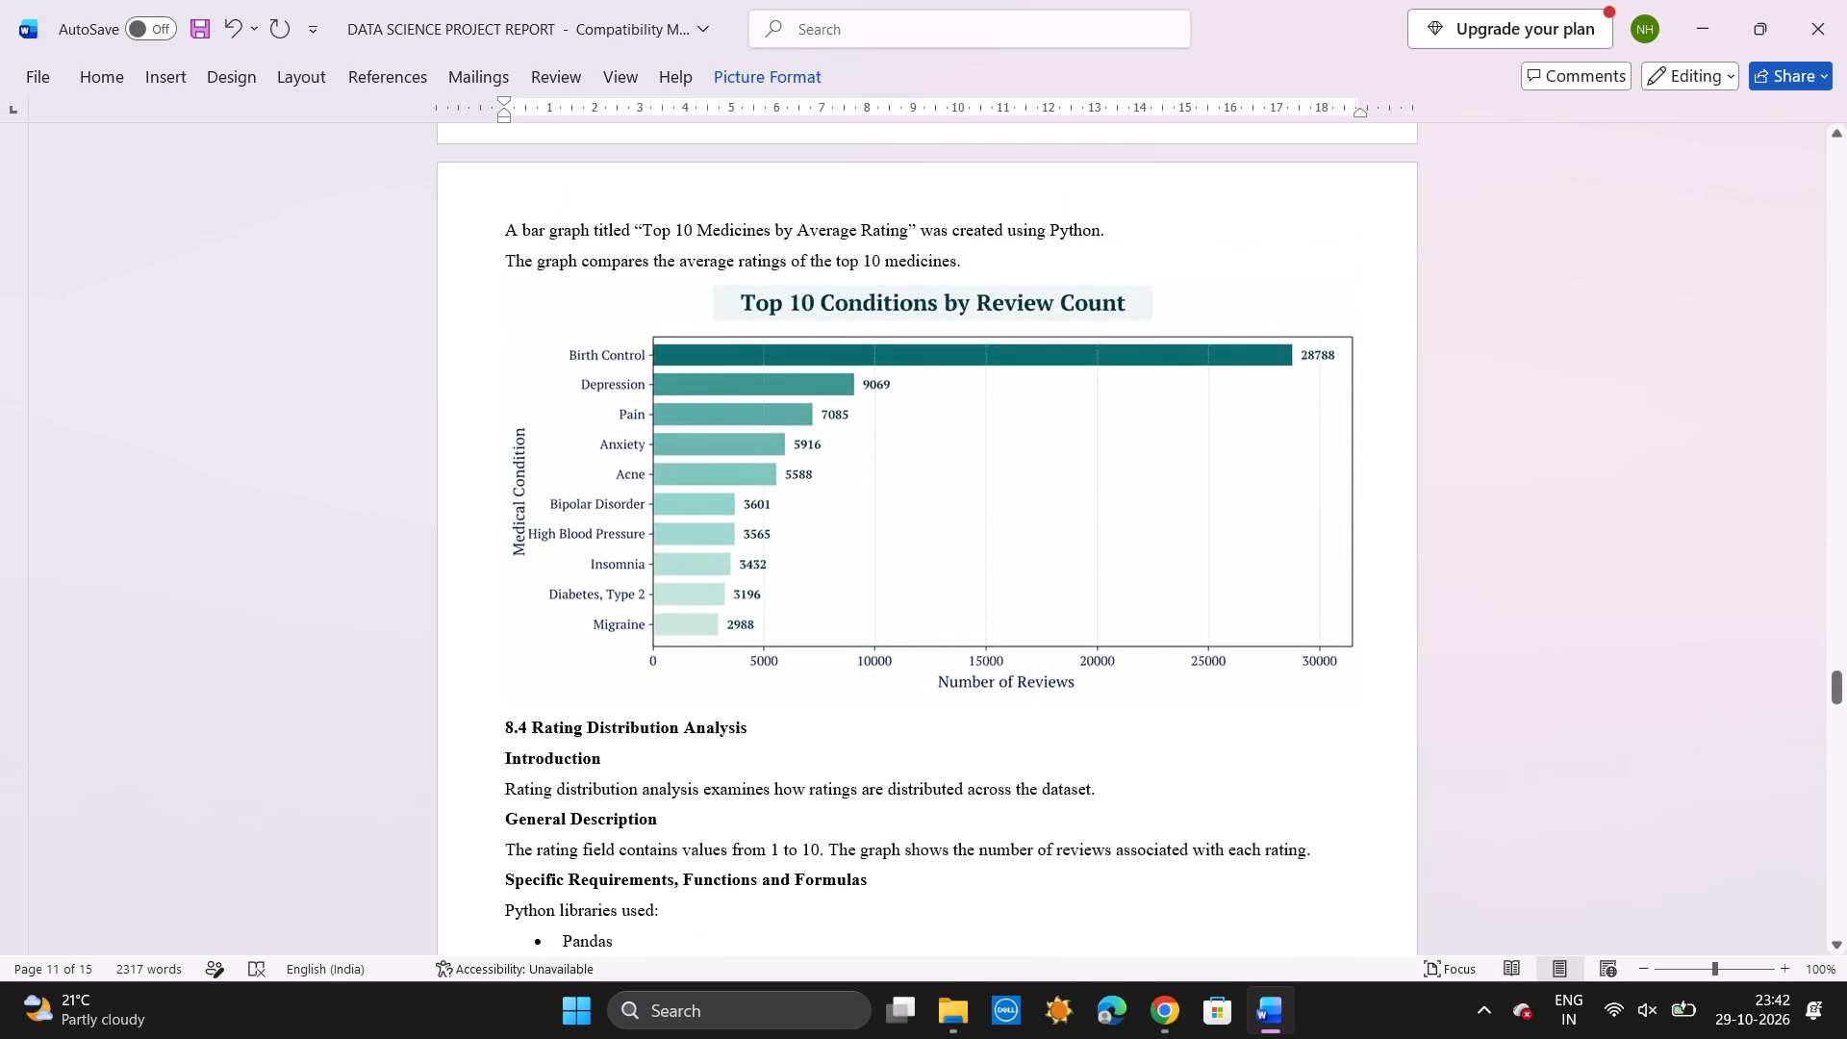
scroll(900, 582, up, 5)
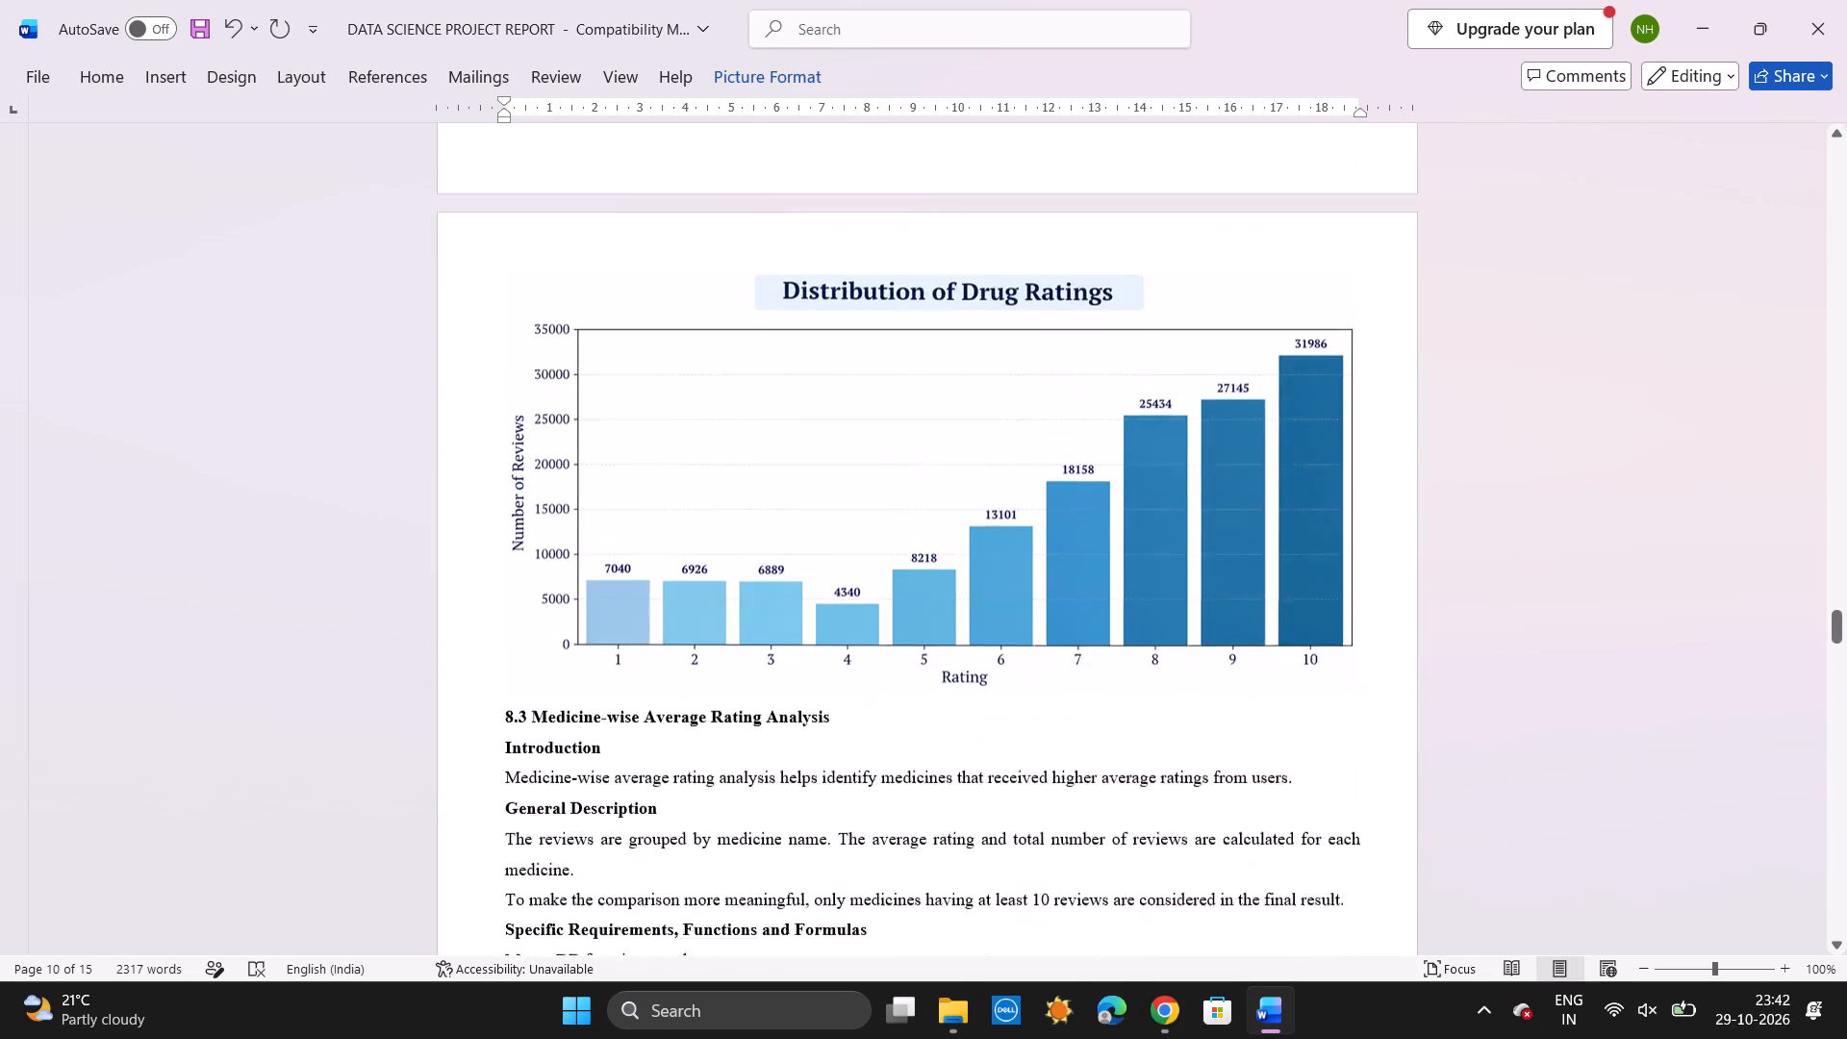
scroll(900, 582, up, 2)
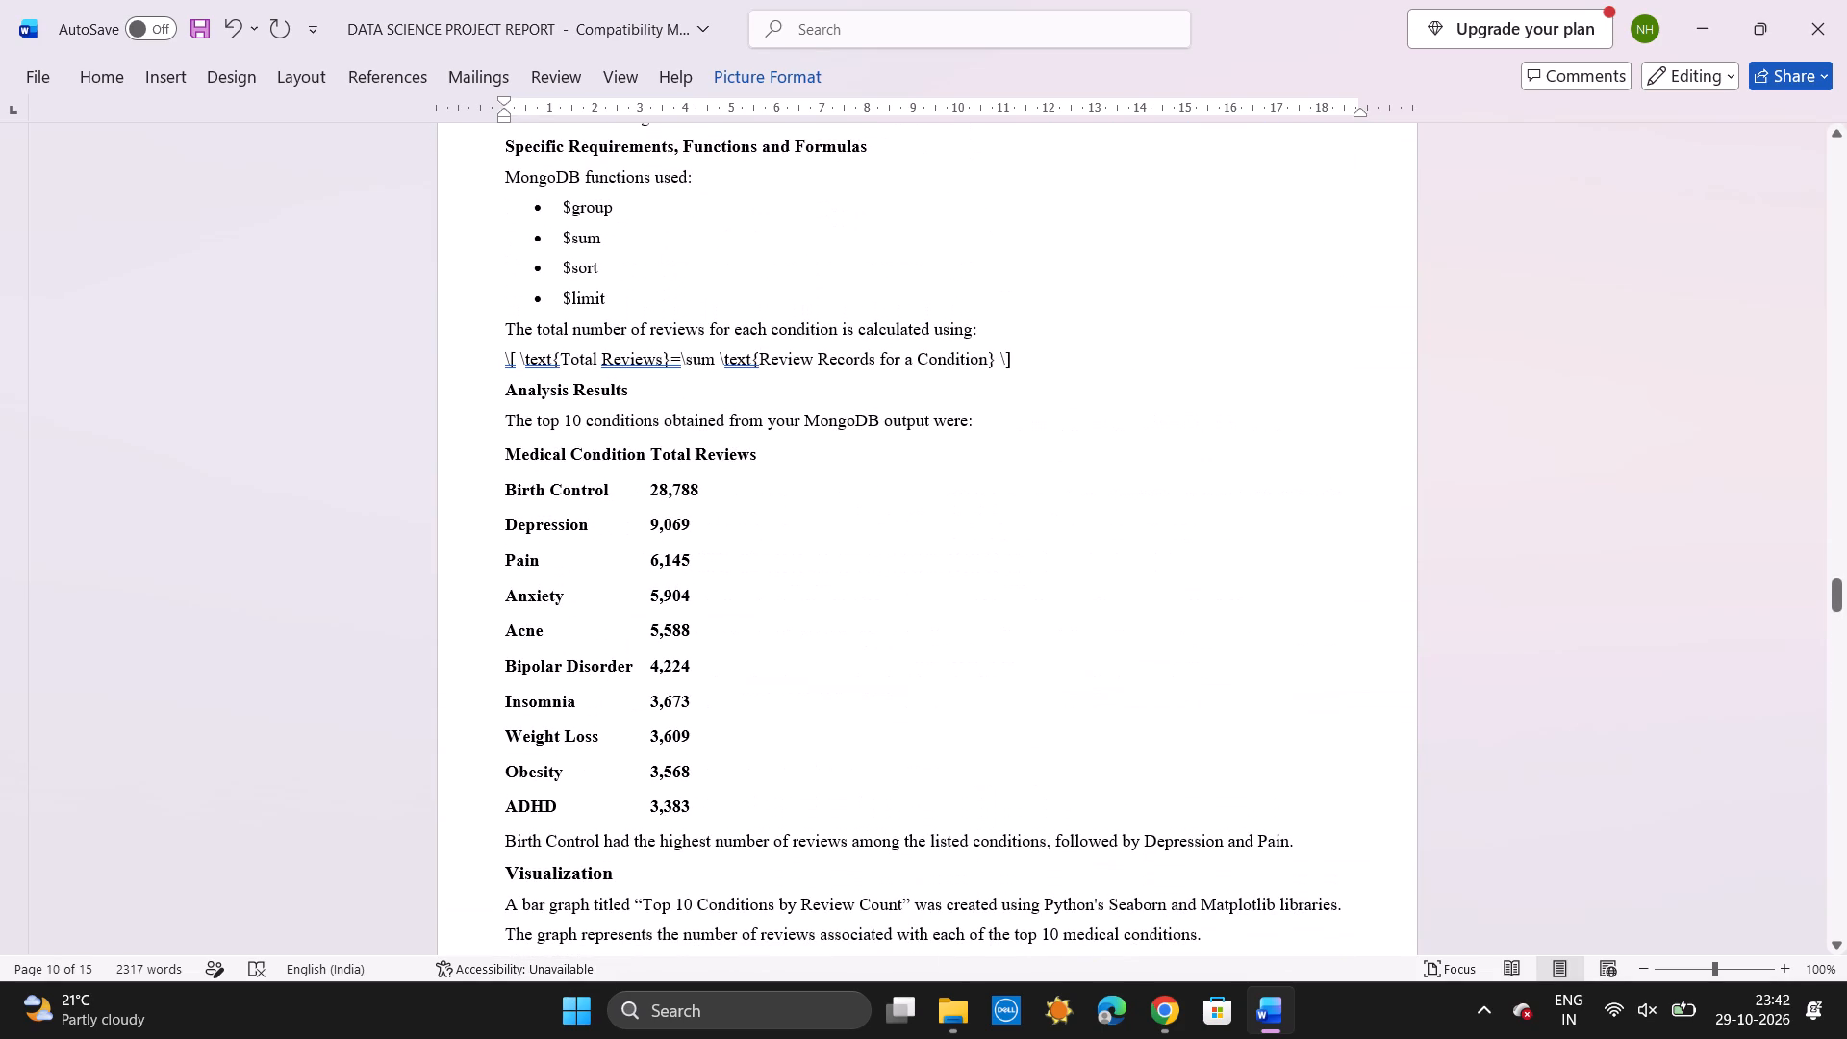
Replace the "(Name of student)" placeholder on the report's title page with the student's full name, capitalising each word.
scroll(900, 582, up, 20)
scroll(900, 582, up, 20)
scroll(900, 582, up, 20)
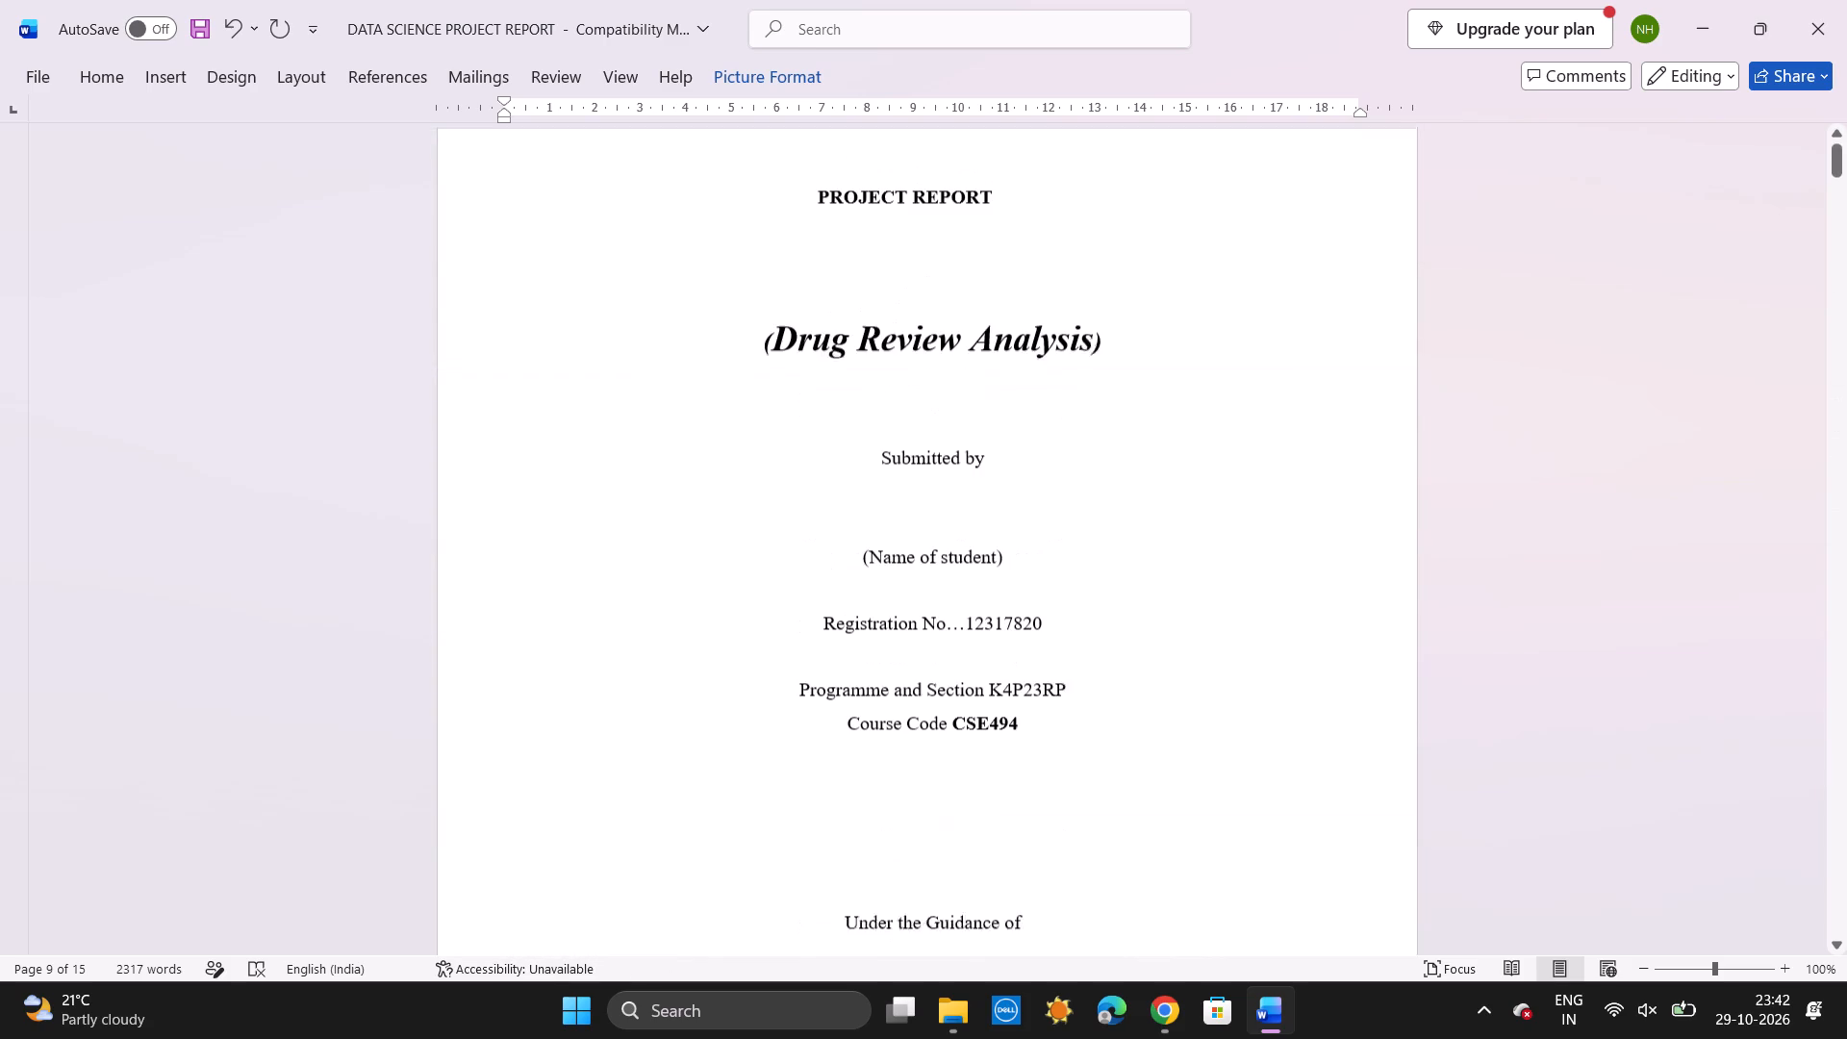
scroll(900, 582, down, 2)
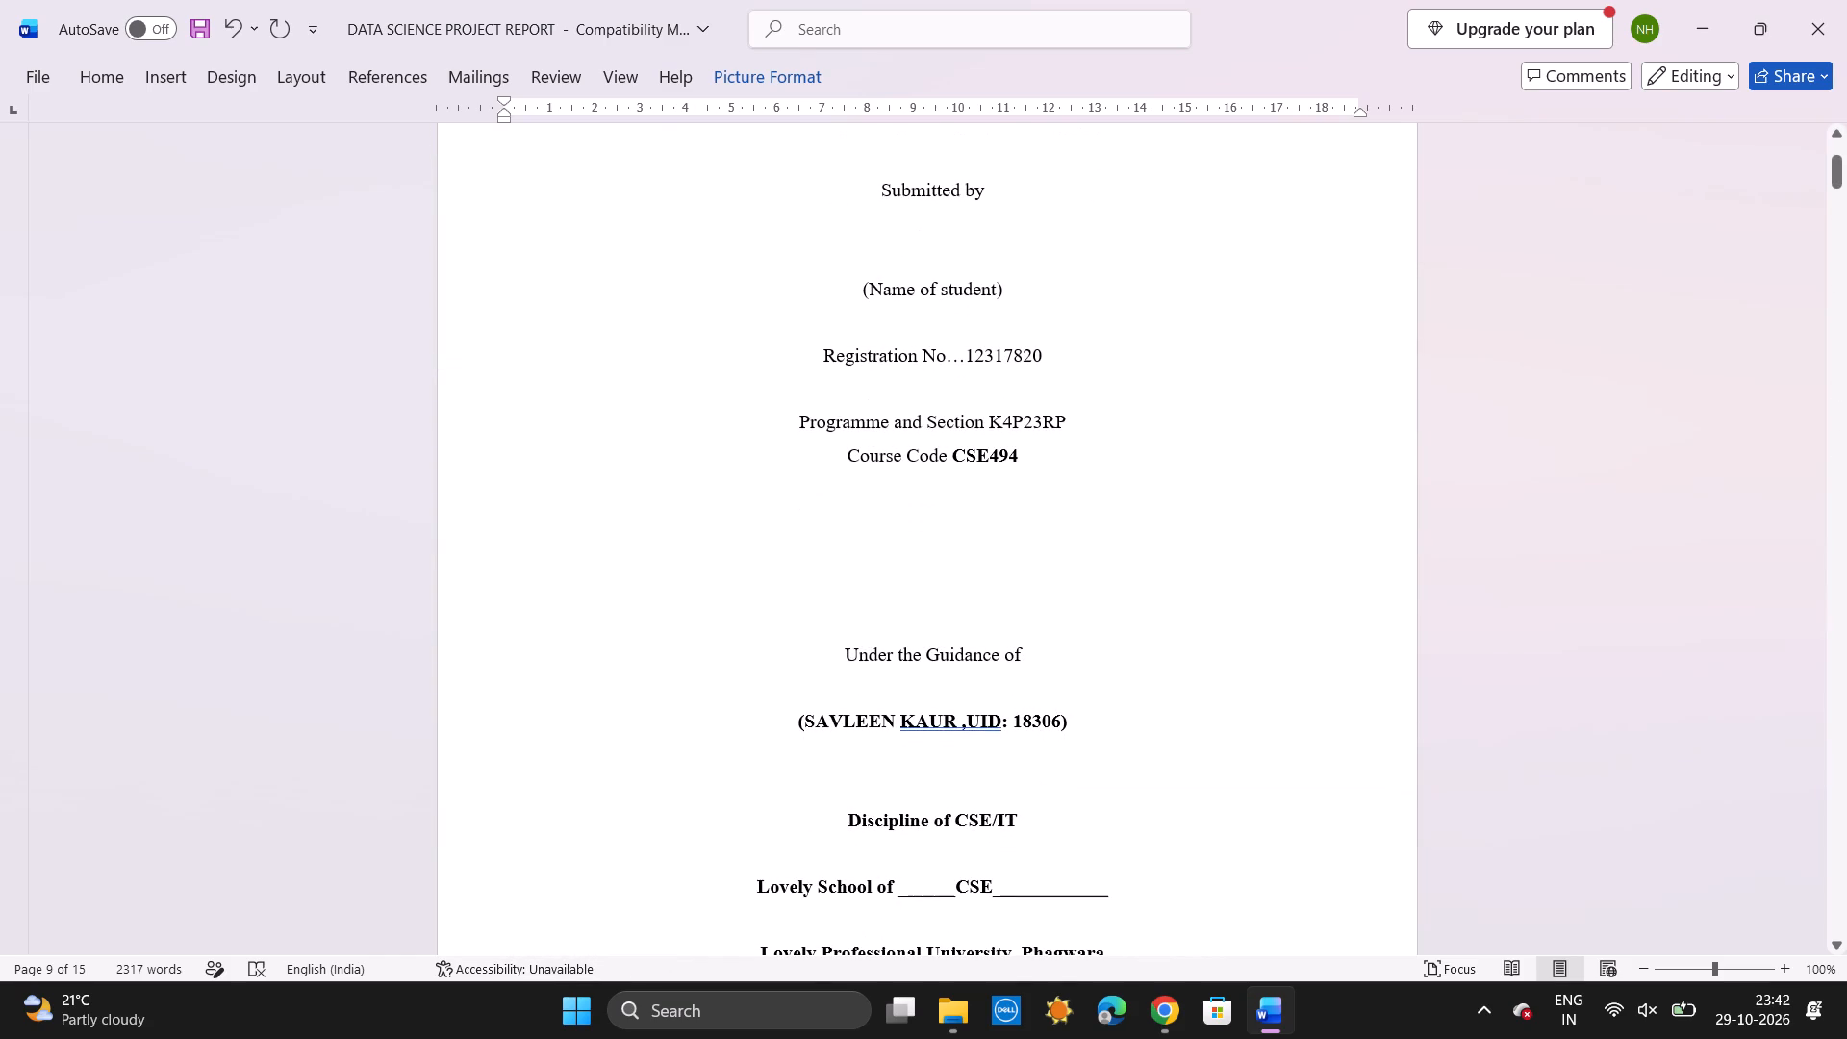
click(875, 278)
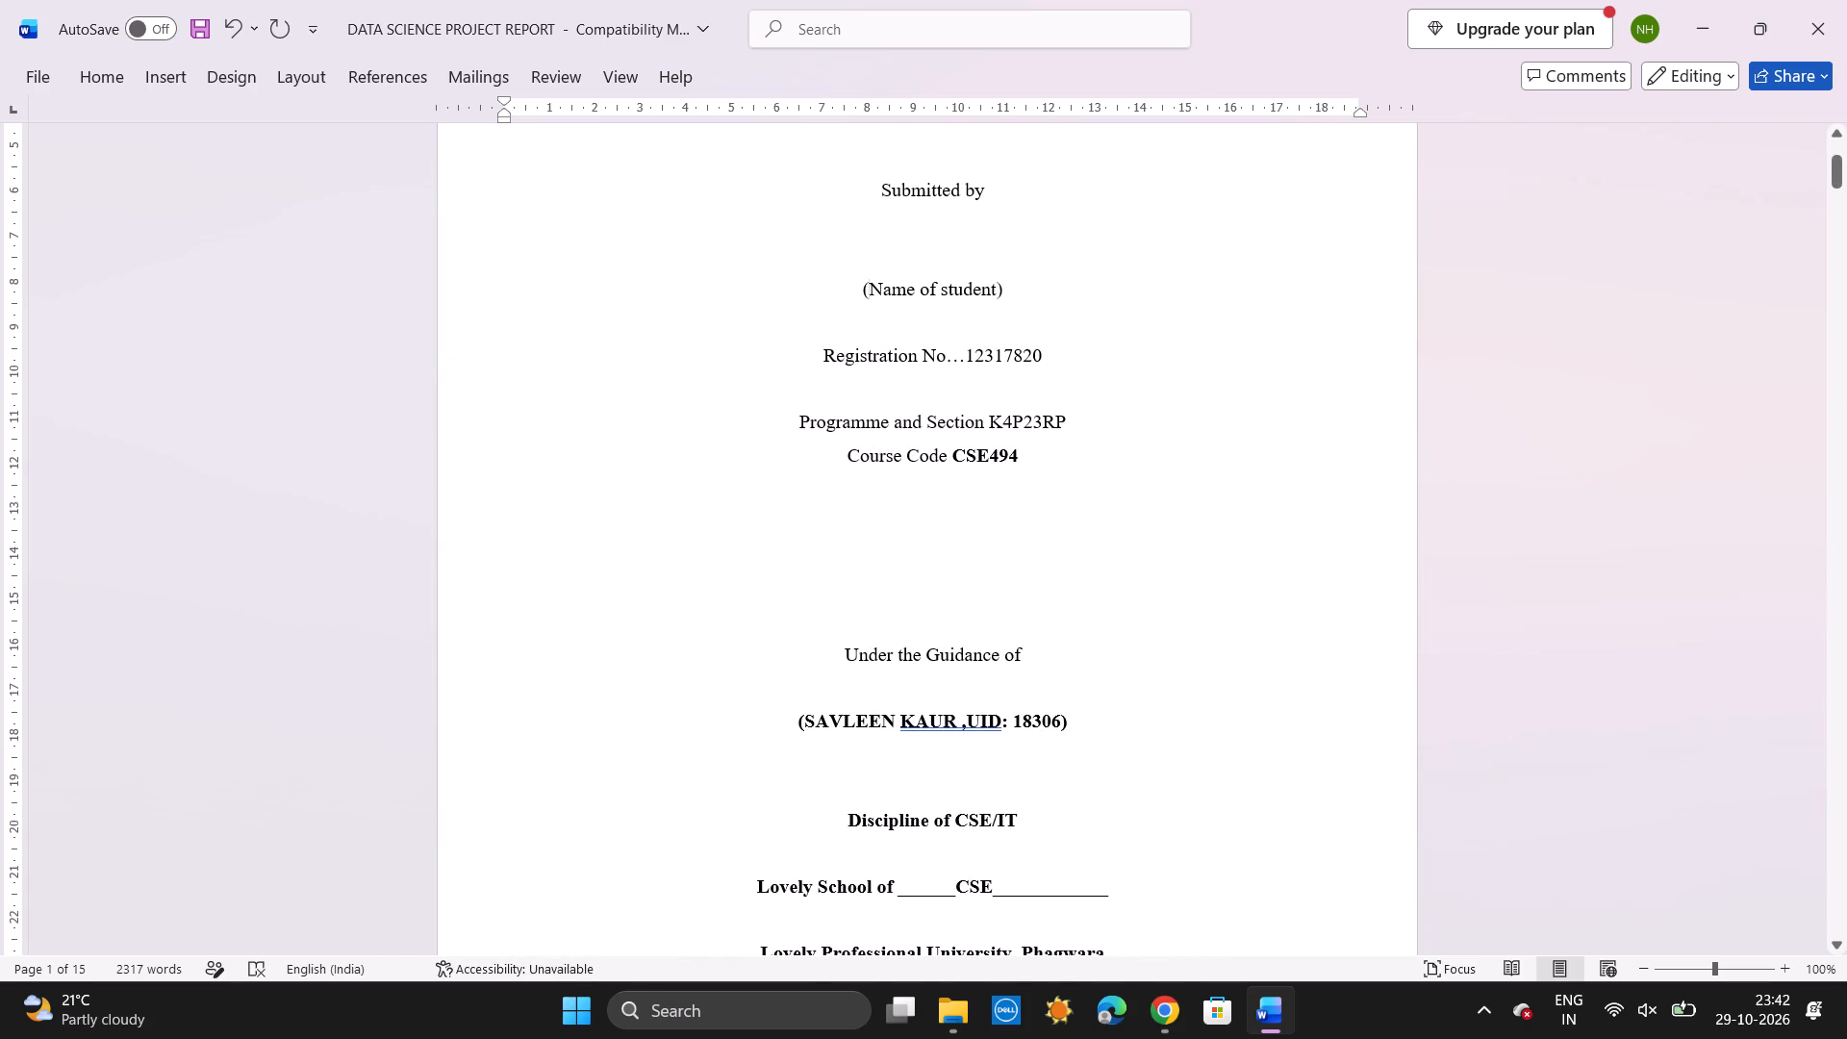
drag(874, 286, 992, 289)
click(866, 283)
drag(861, 289, 1007, 289)
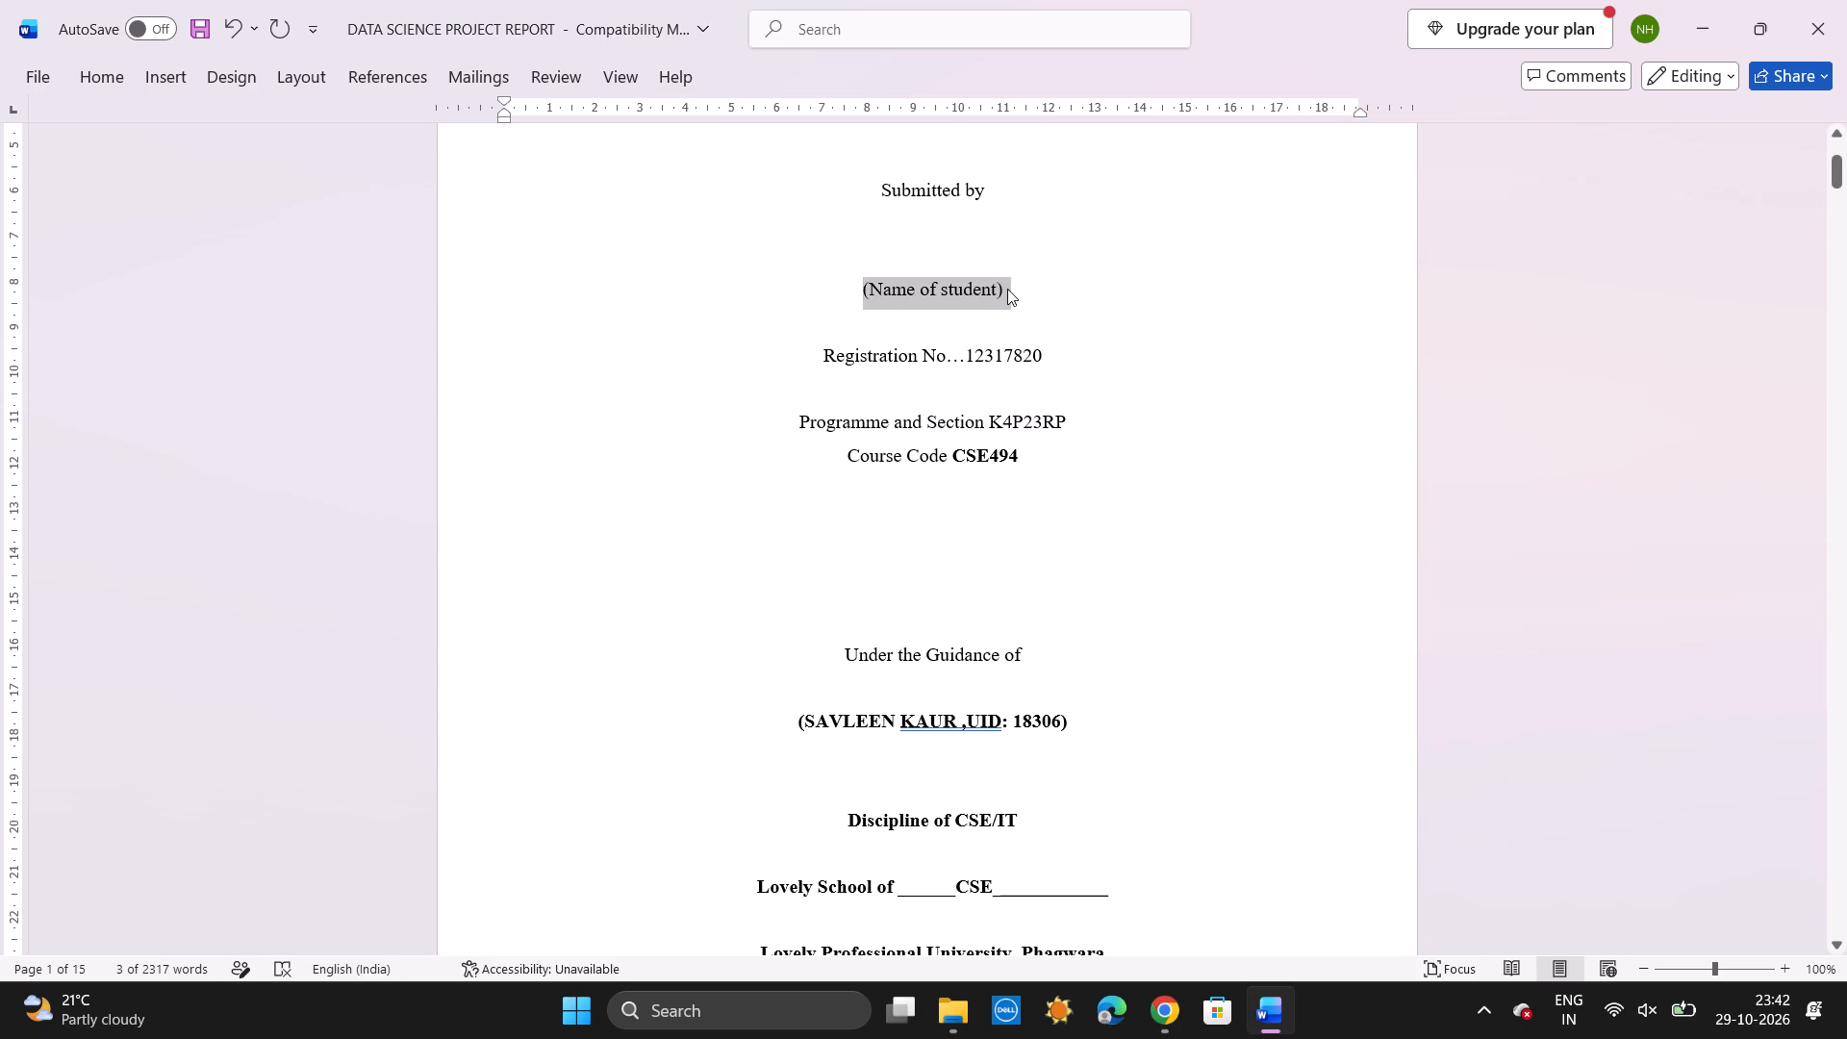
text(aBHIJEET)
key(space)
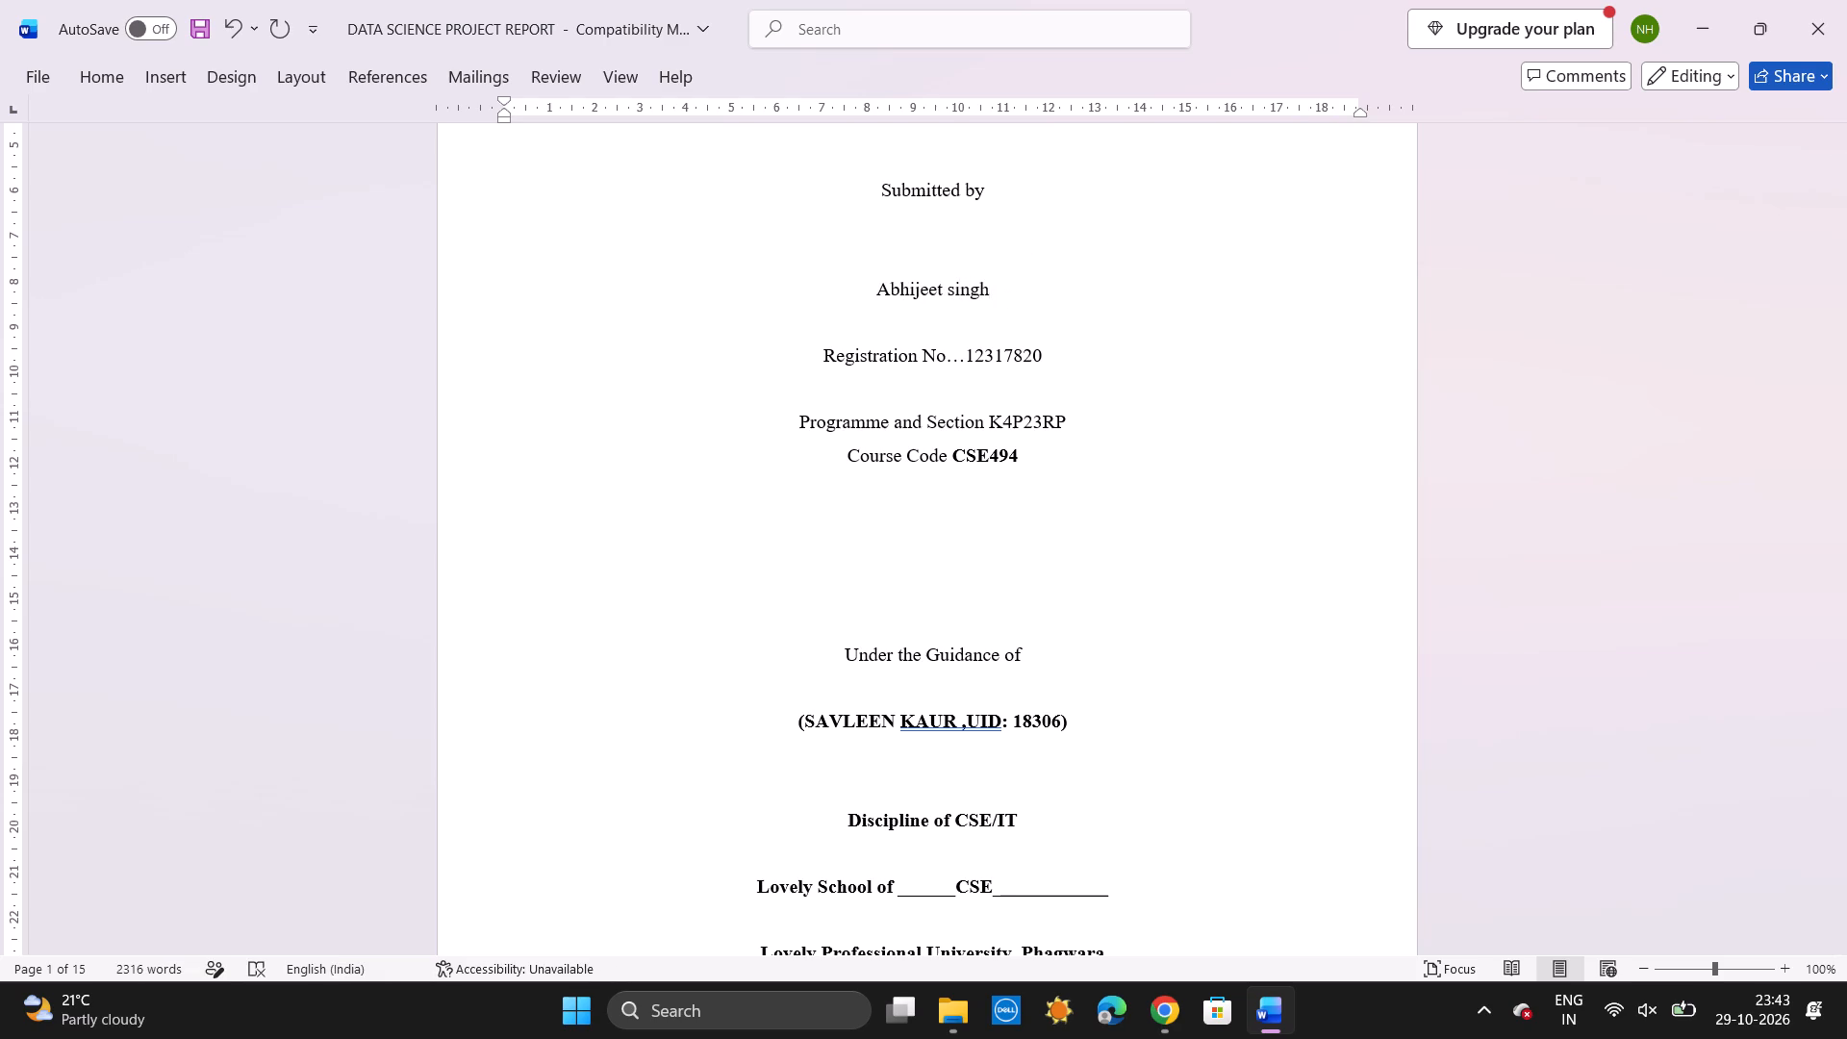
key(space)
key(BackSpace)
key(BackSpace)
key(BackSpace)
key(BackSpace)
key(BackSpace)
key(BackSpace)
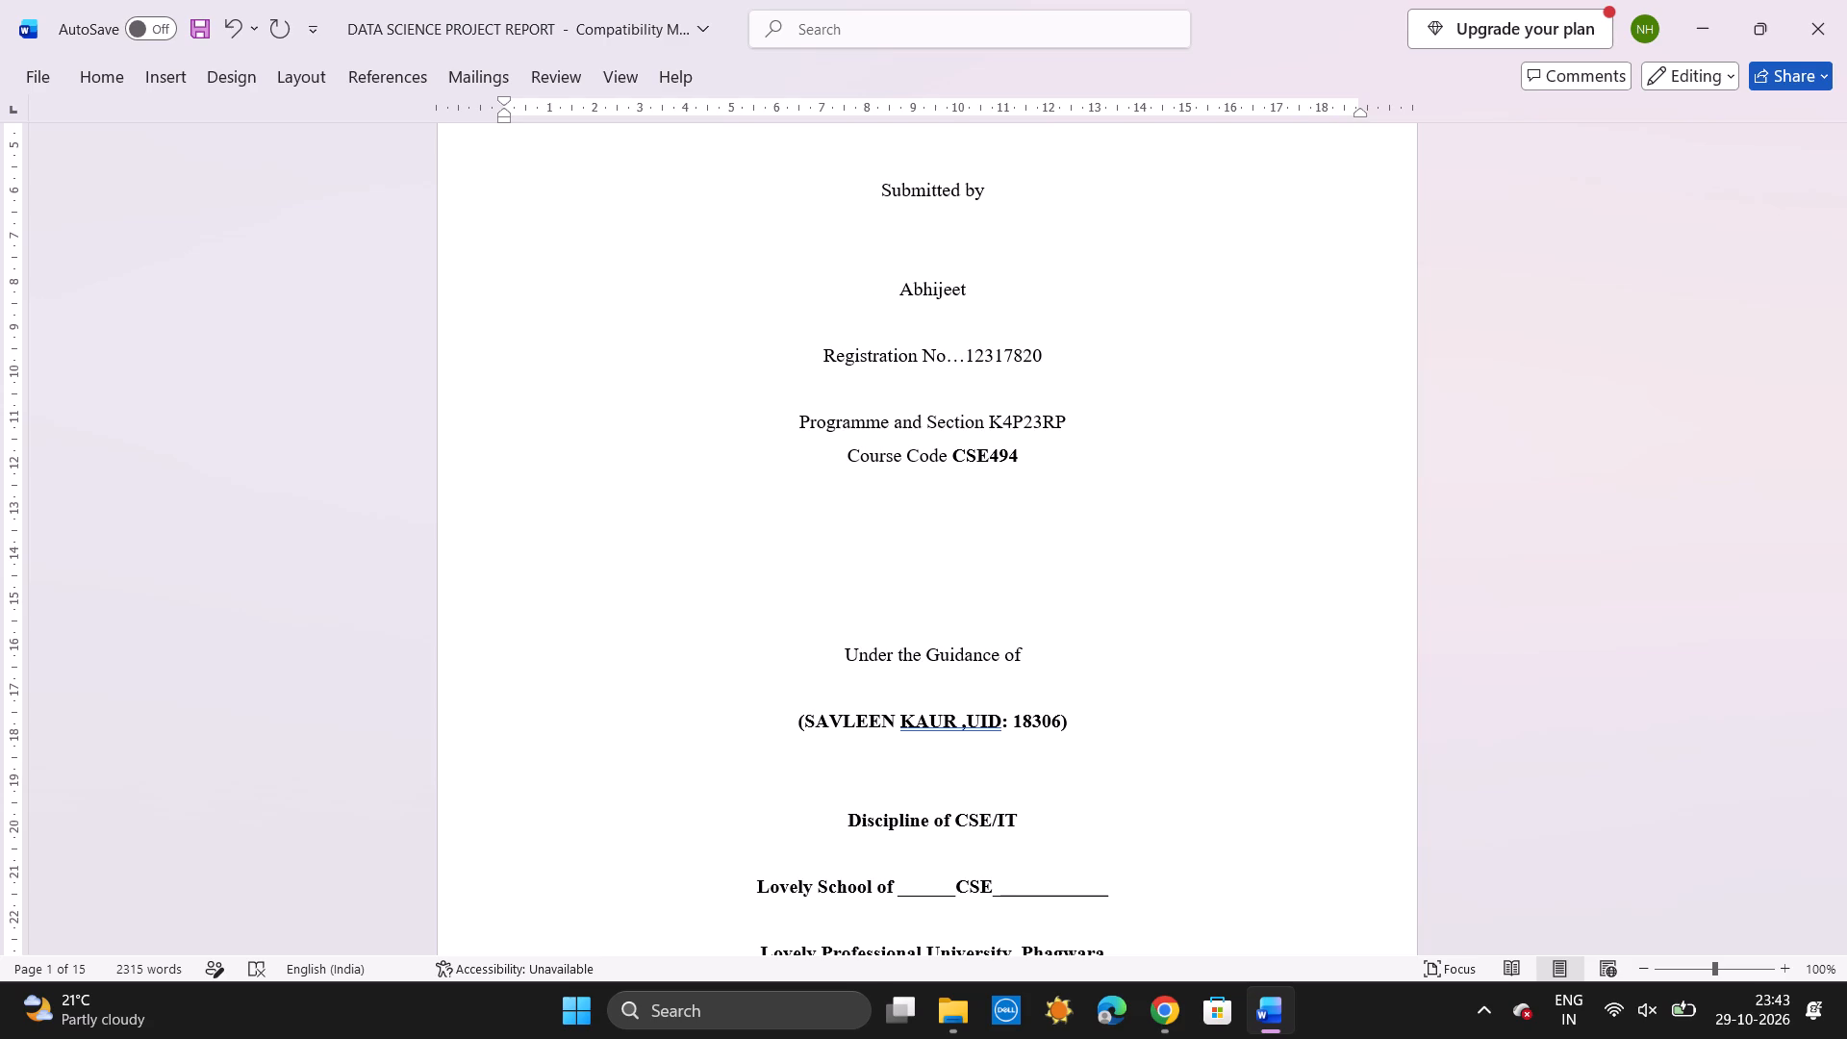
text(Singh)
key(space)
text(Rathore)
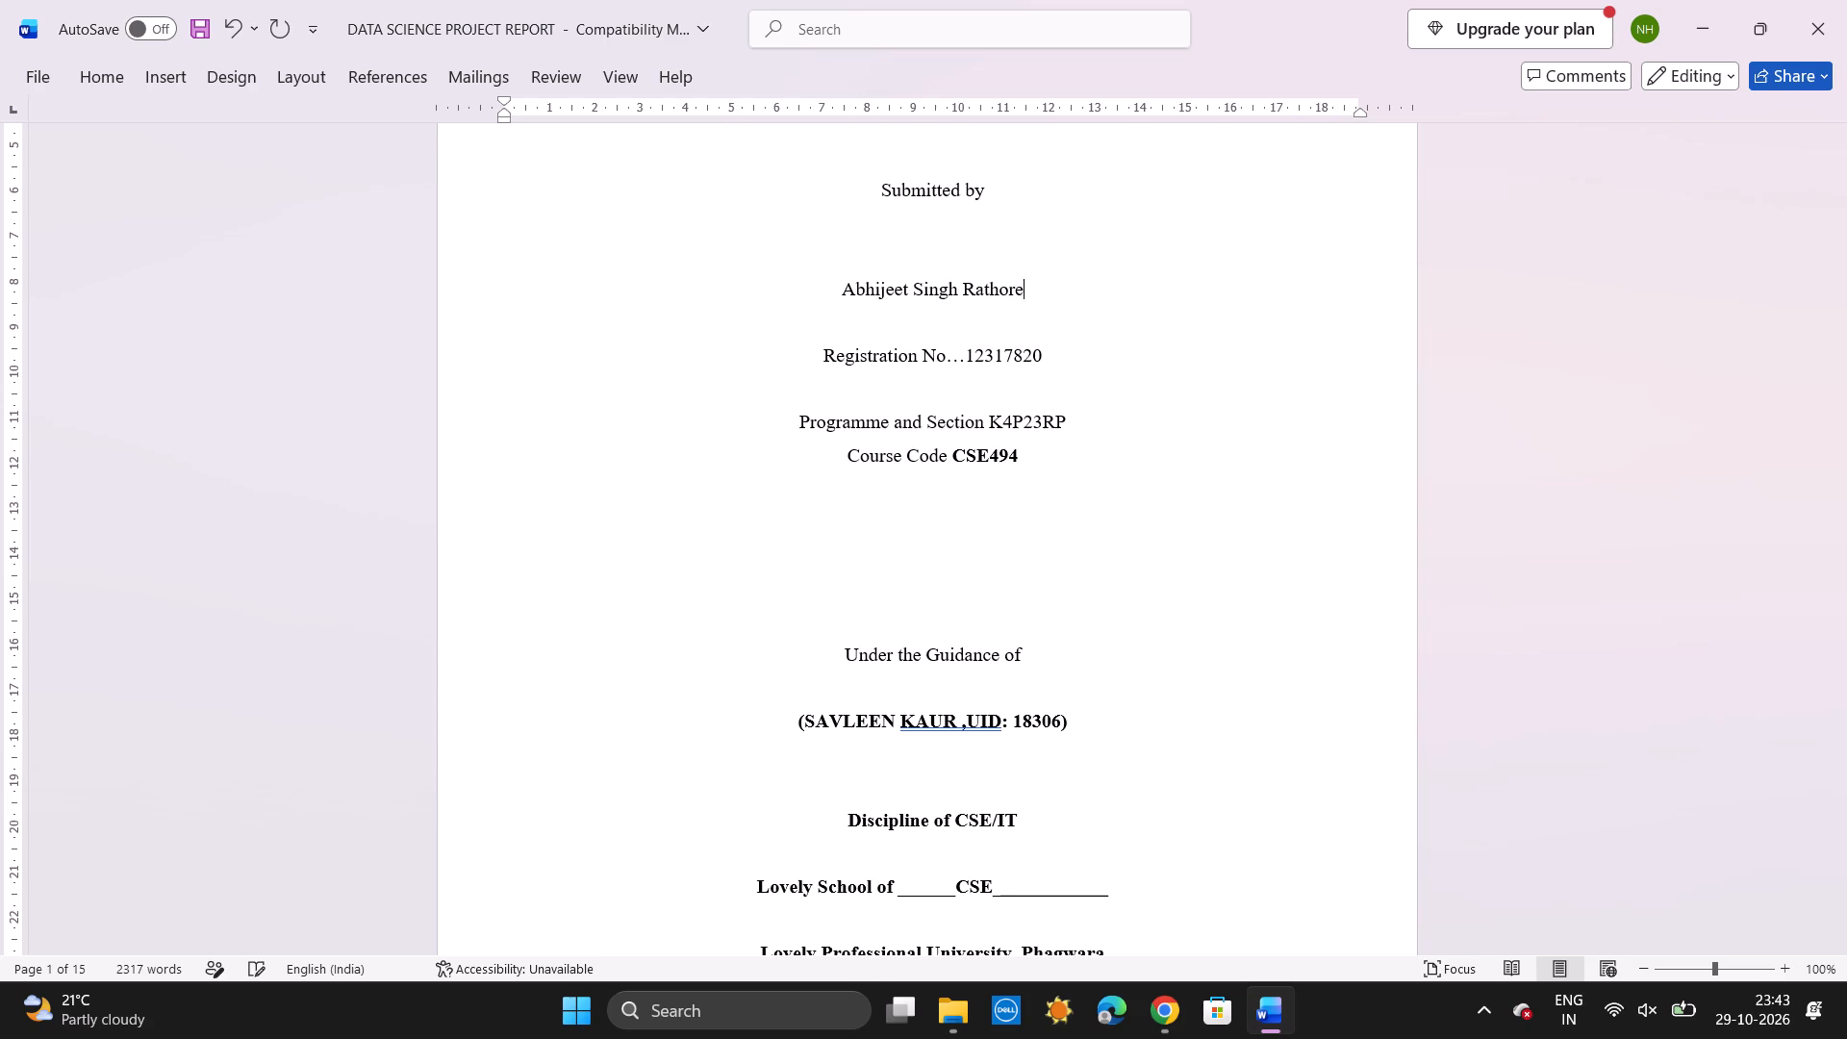
drag(843, 283, 910, 282)
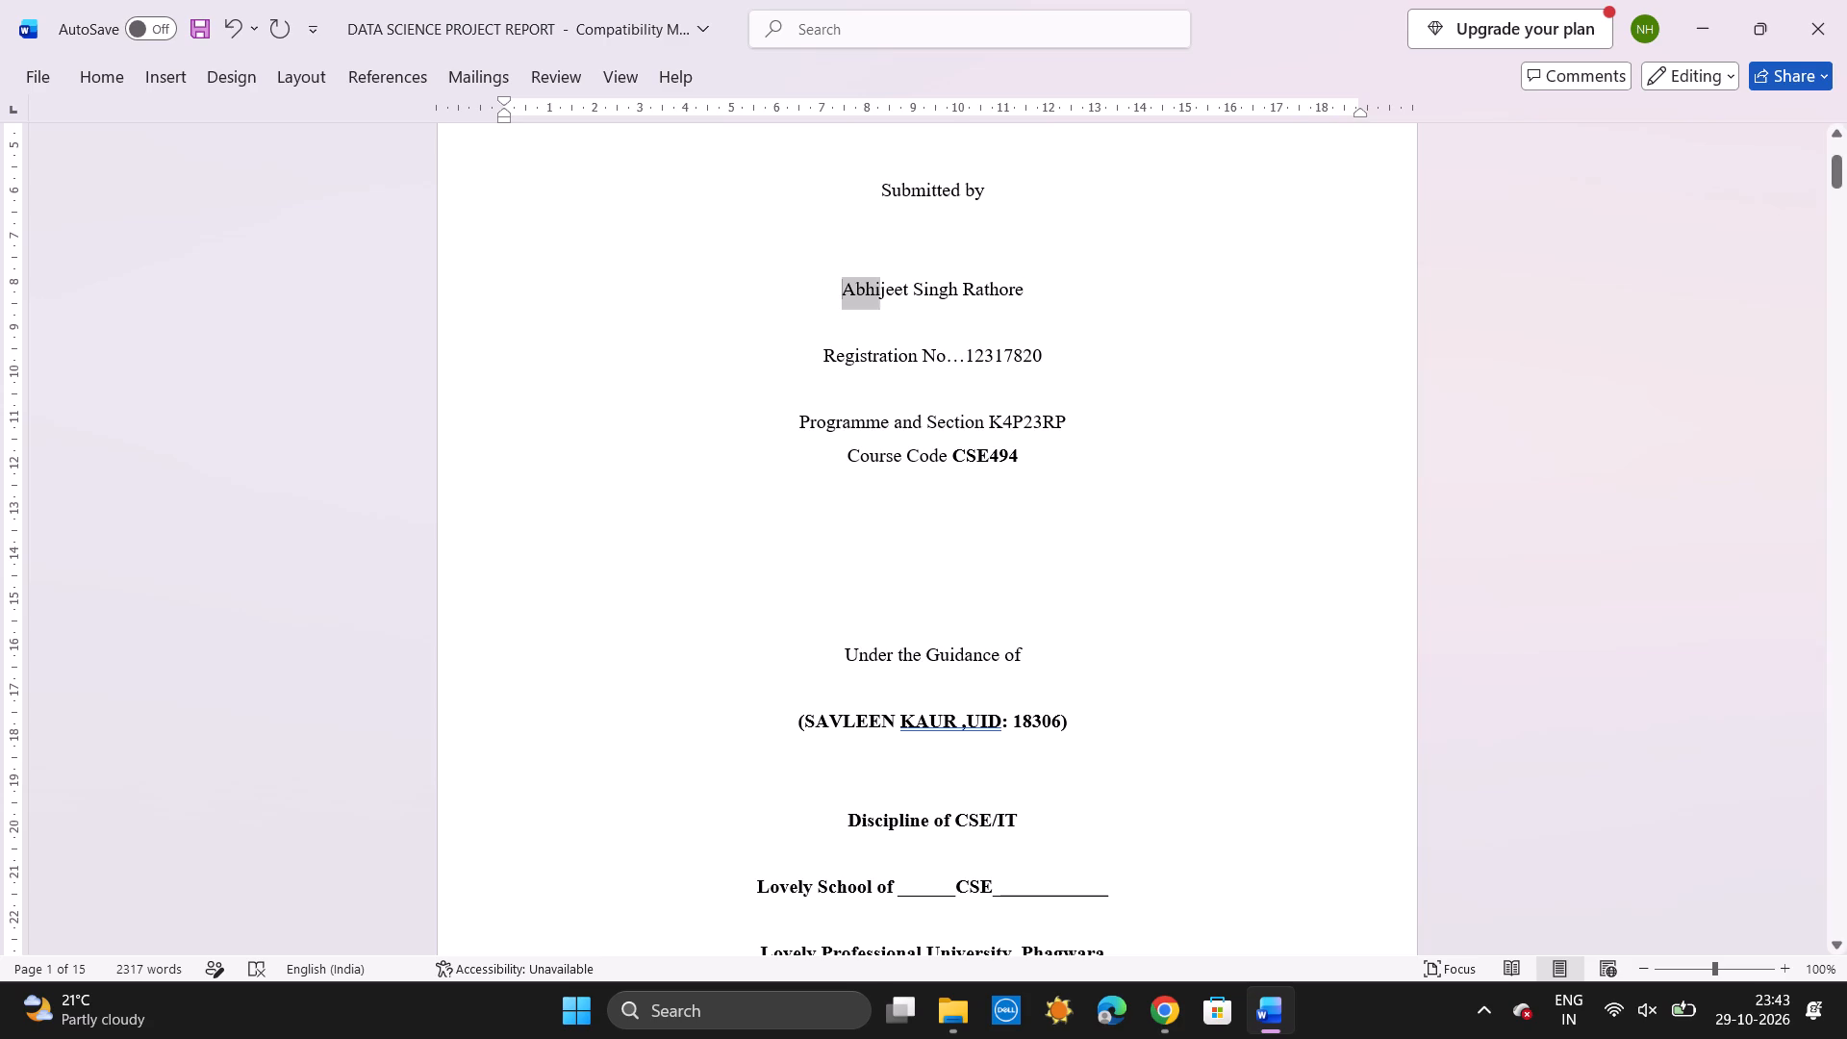
drag(910, 282, 999, 276)
click(1170, 372)
Check the report's opening pages from the title page through the signature block and table of contents to the Introduction.
scroll(1170, 372, down, 2)
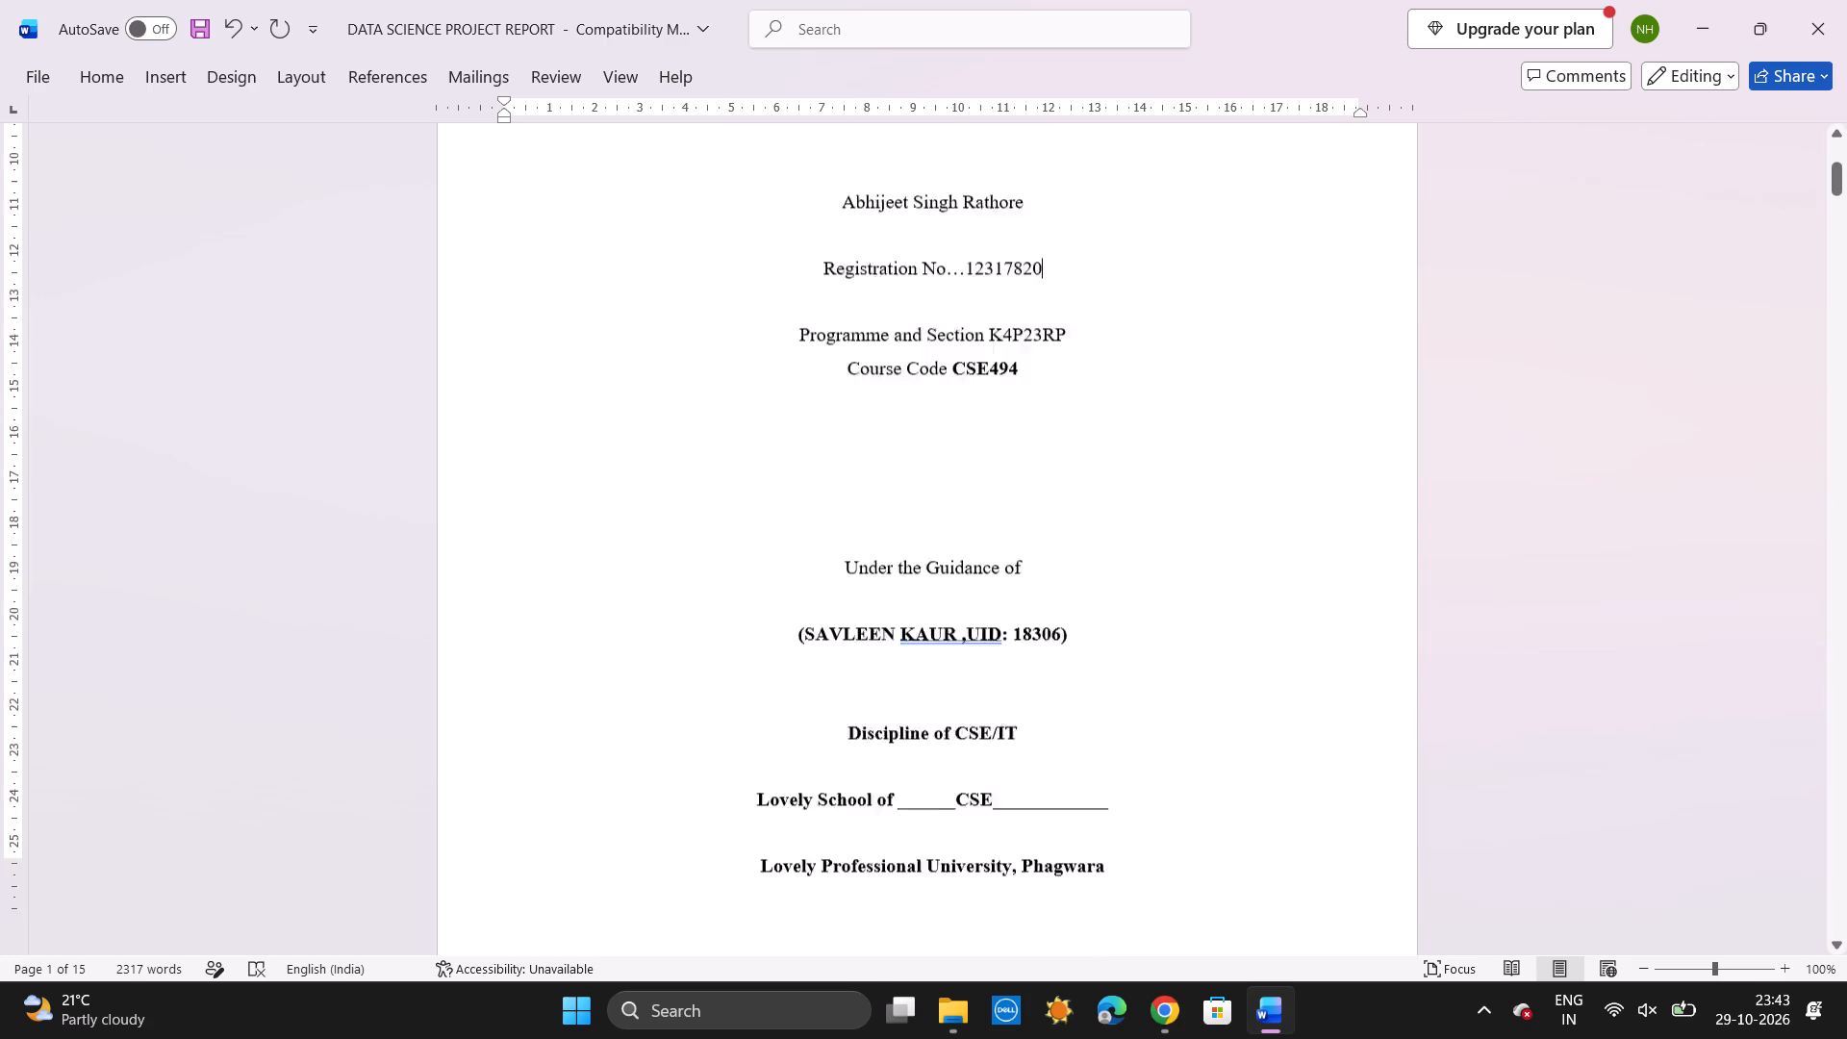
scroll(1170, 372, down, 7)
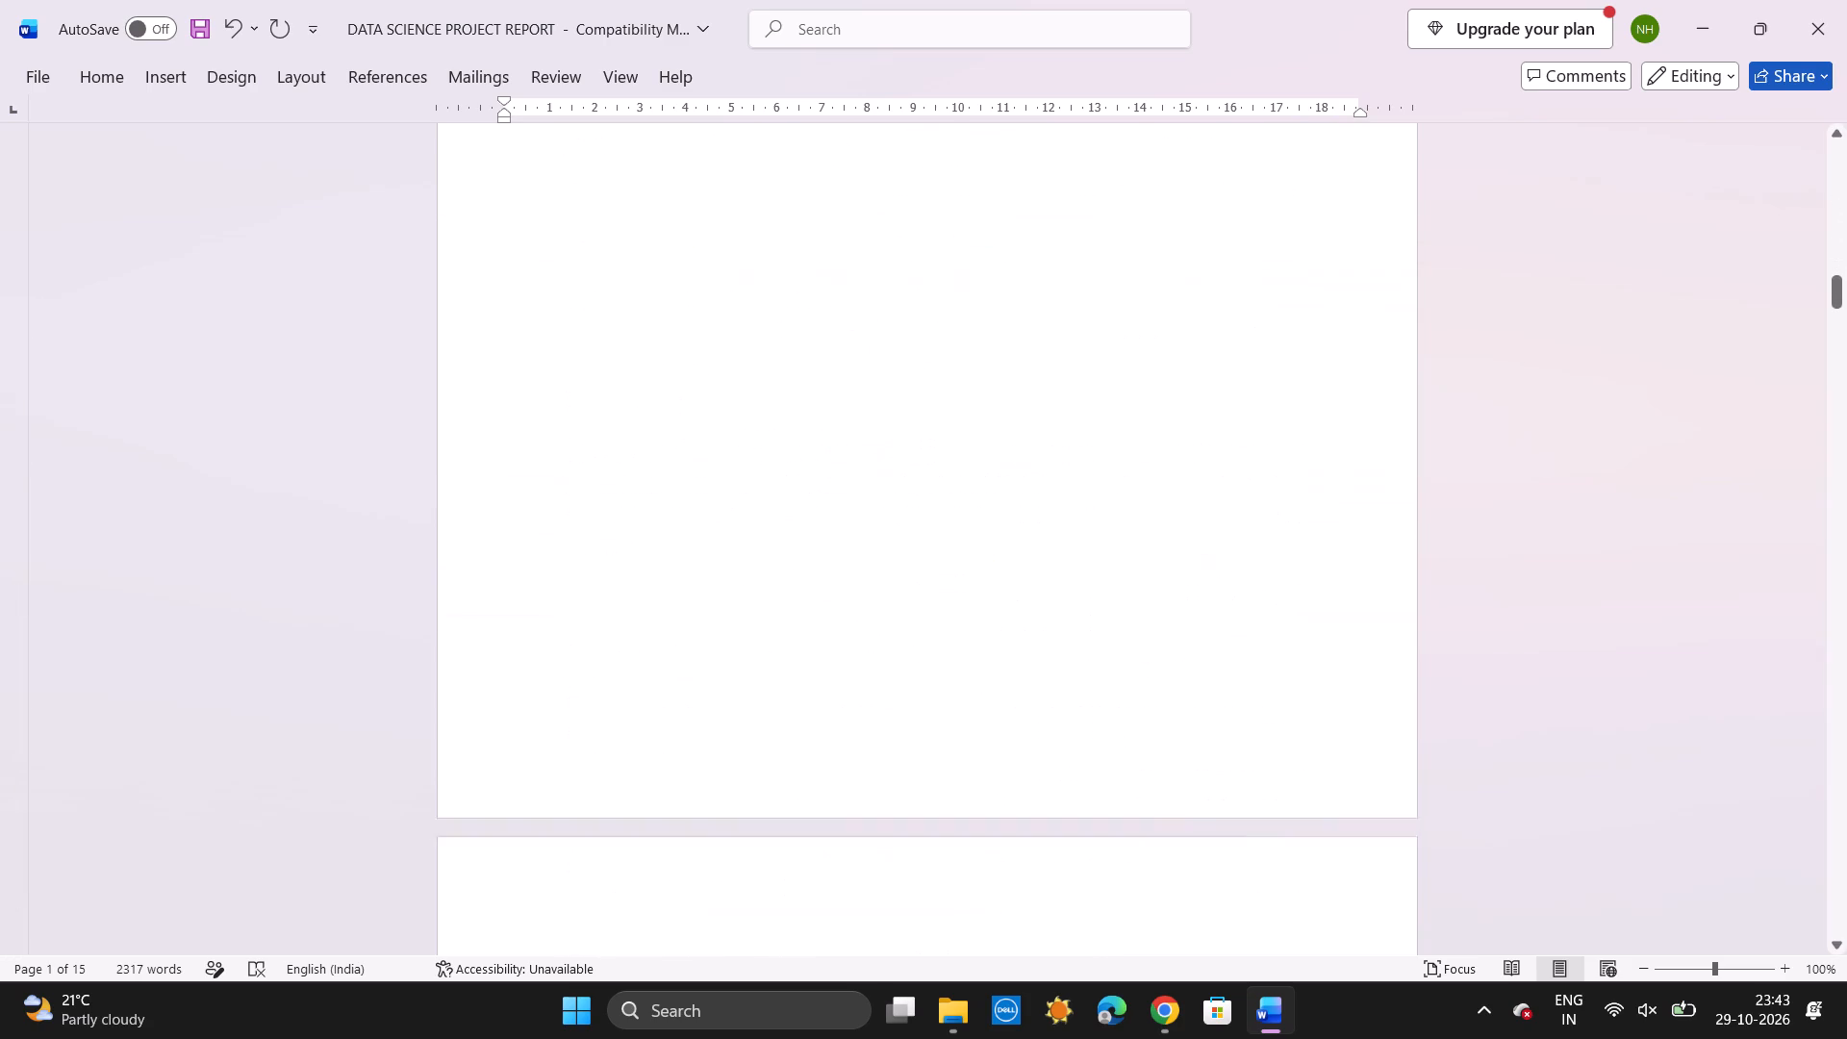
scroll(1170, 372, up, 2)
scroll(1071, 367, down, 2)
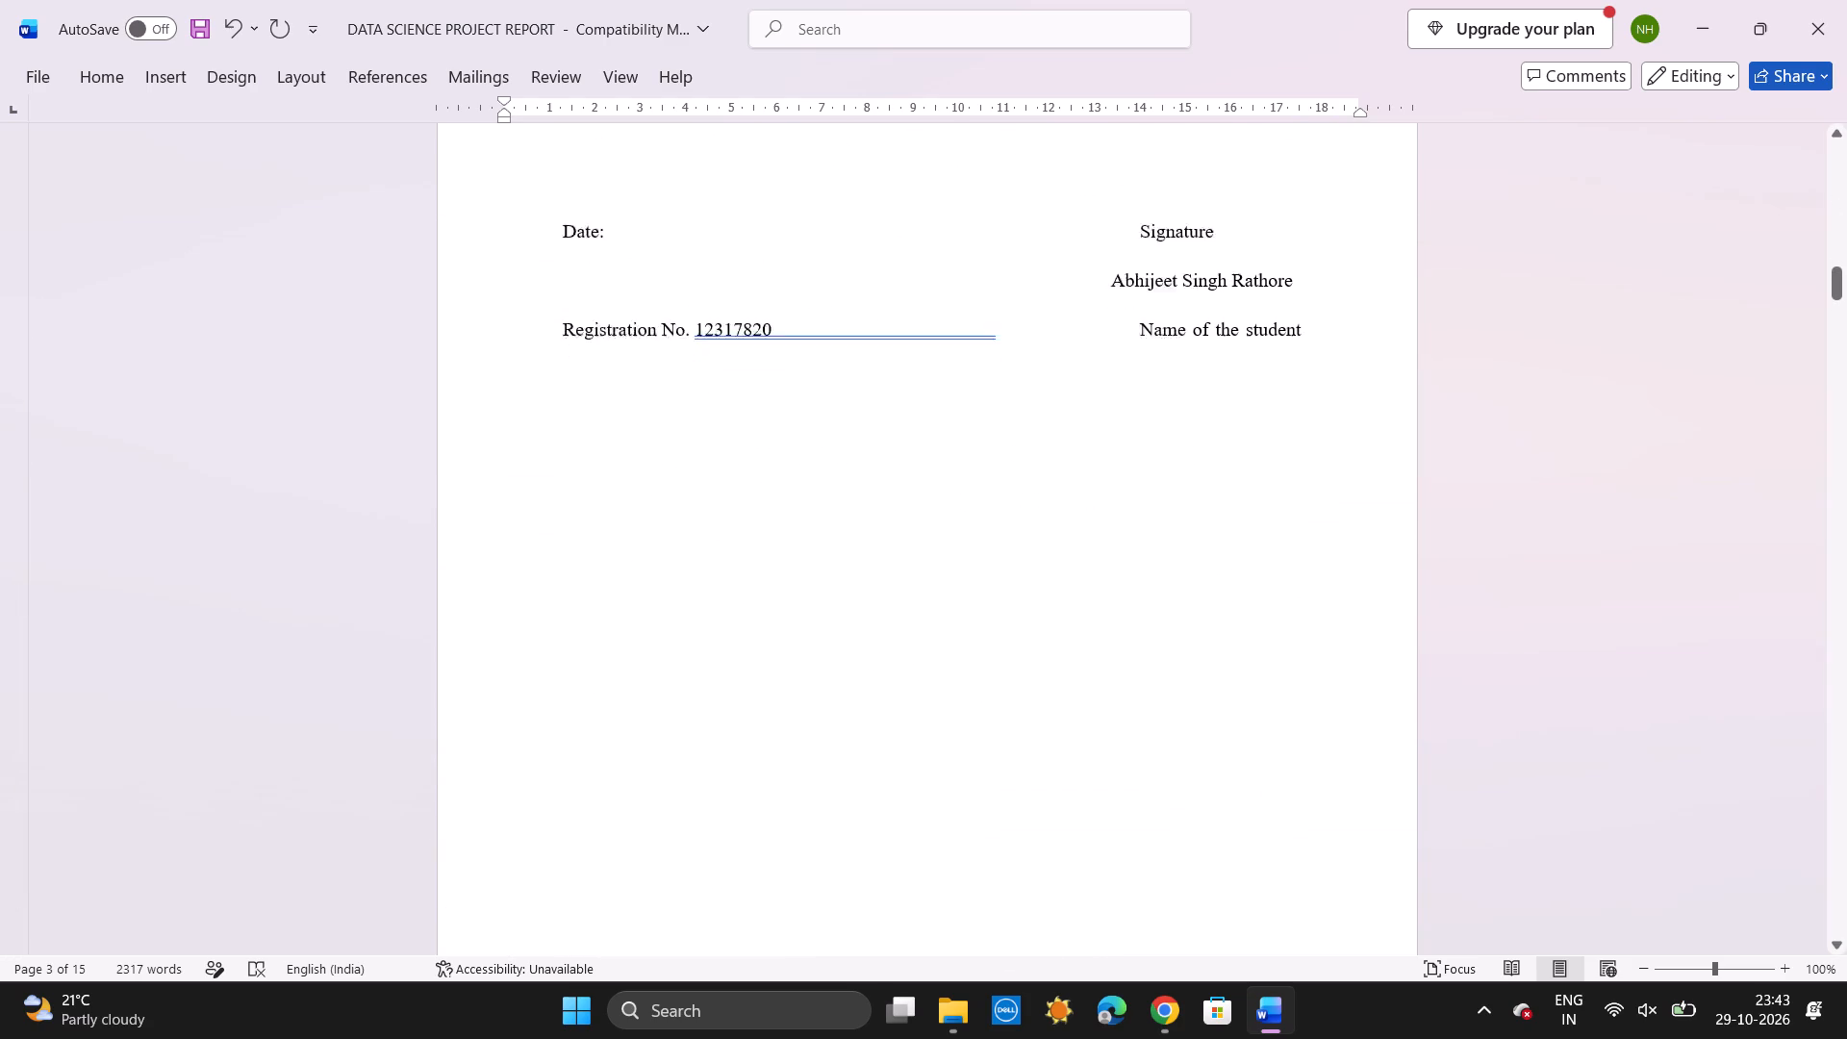
scroll(1071, 367, down, 3)
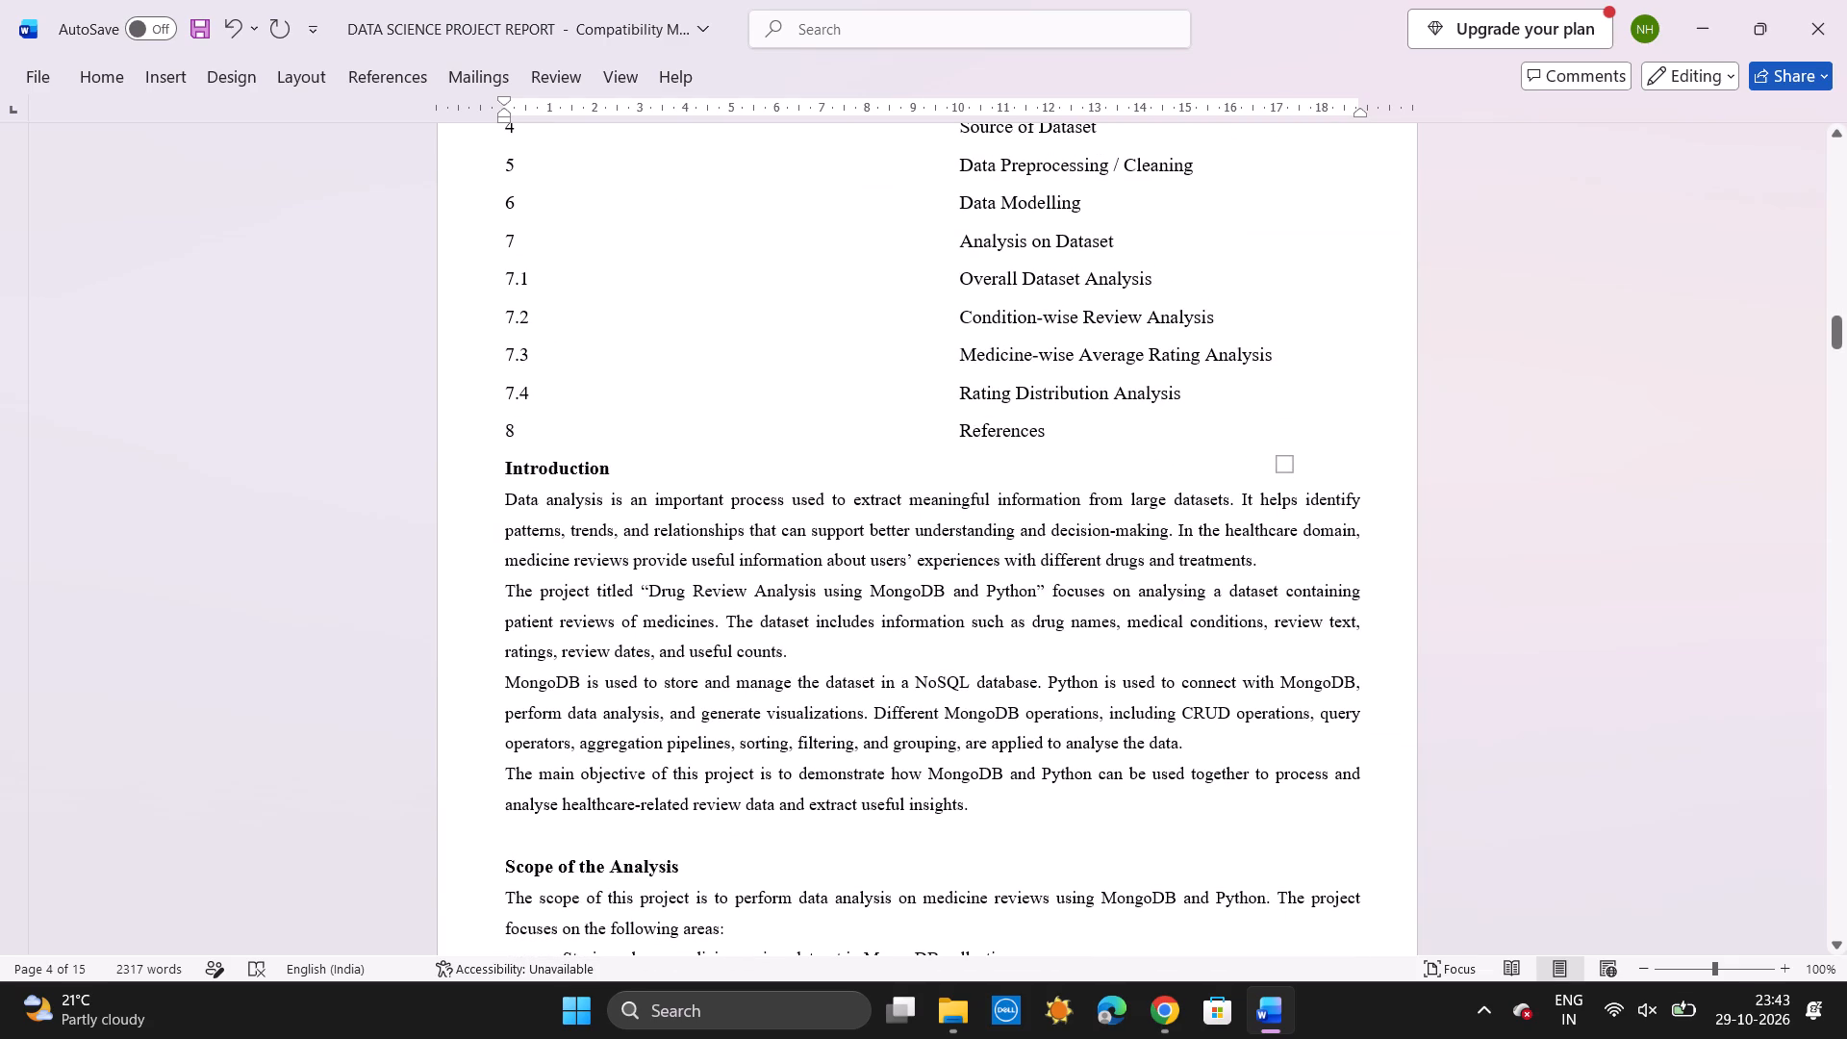
Print the whole report to a PDF named NOSQLABHI in New Volume (E:).
key(ctrl+p)
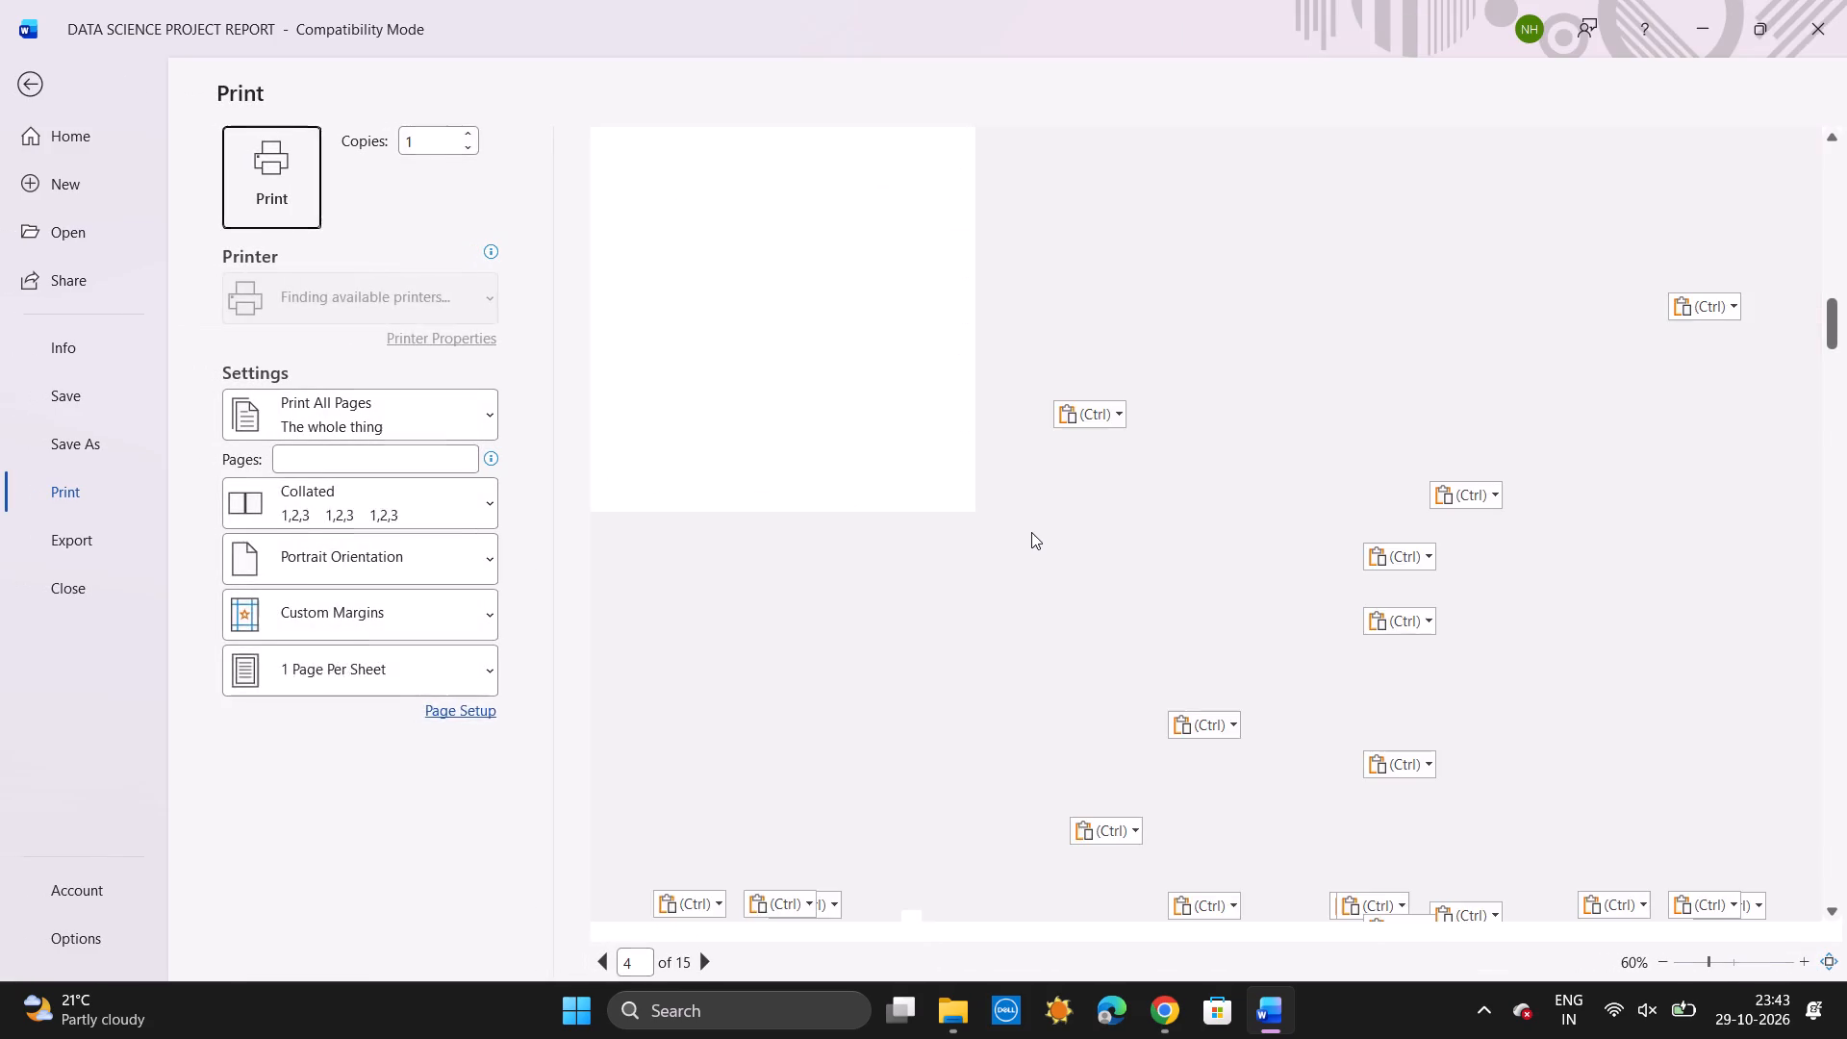
click(290, 201)
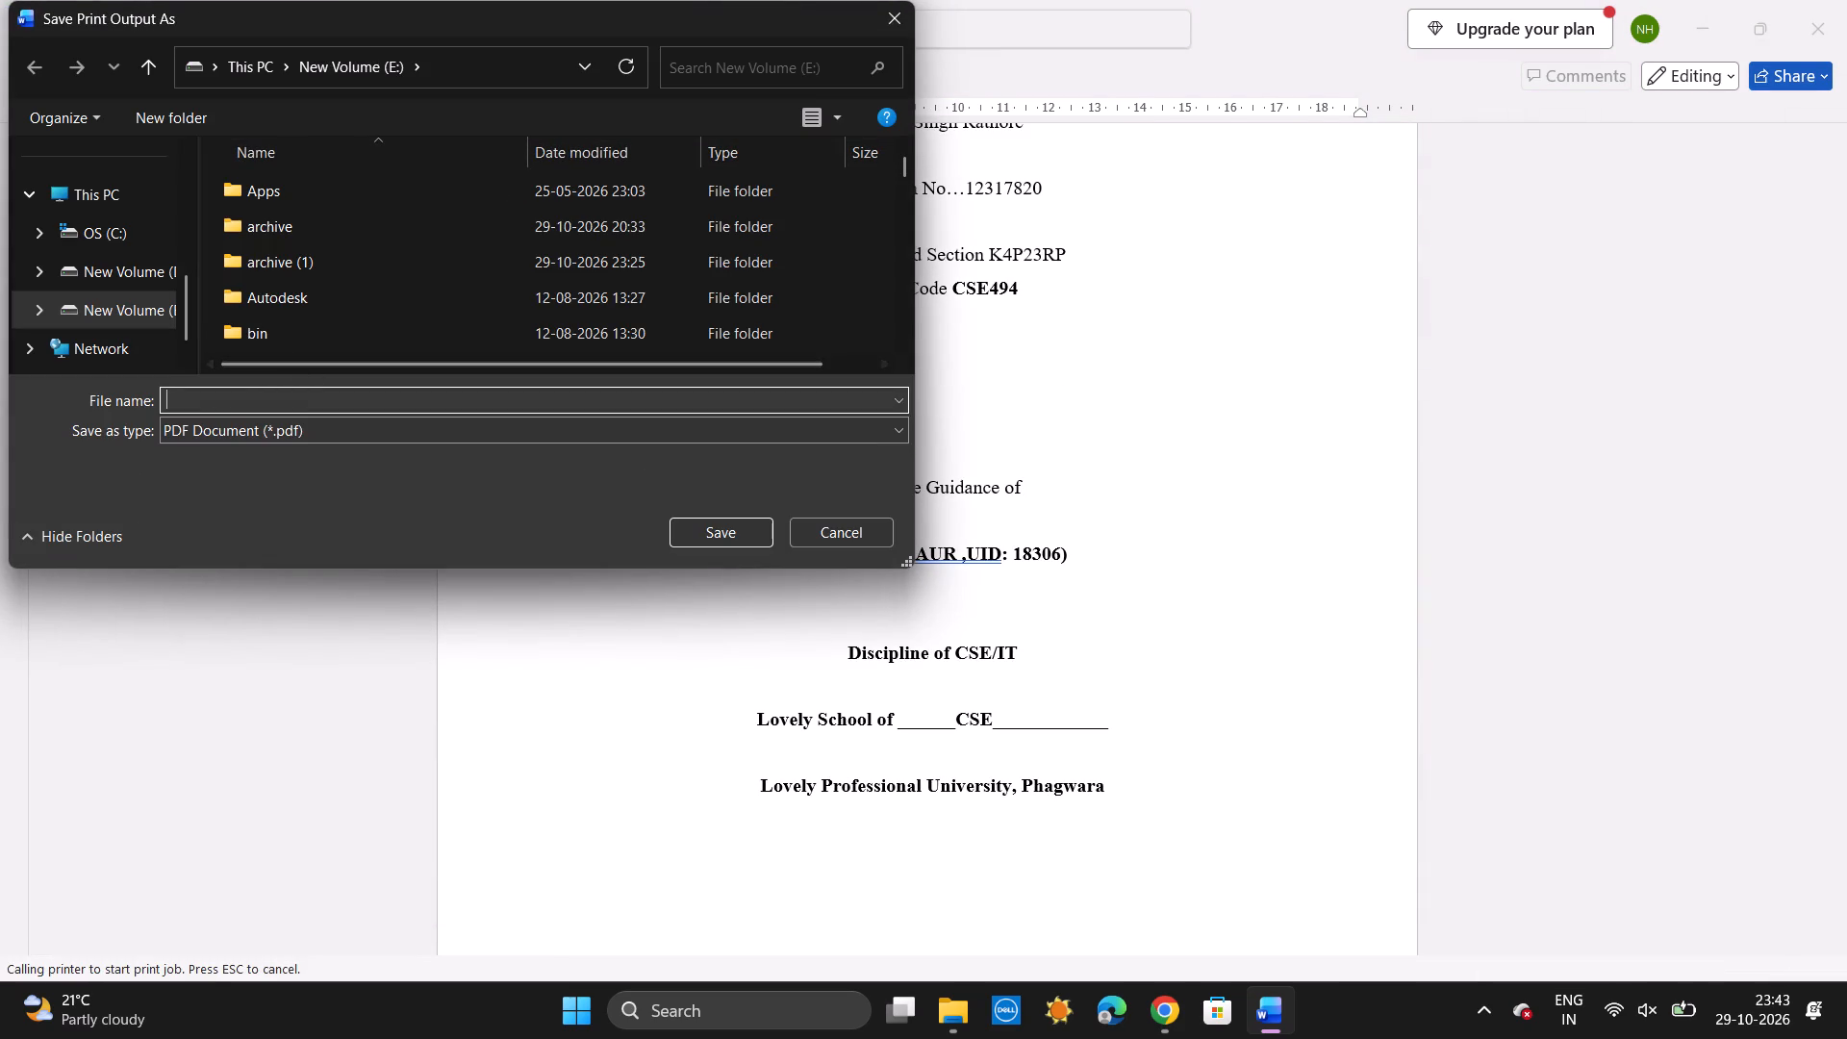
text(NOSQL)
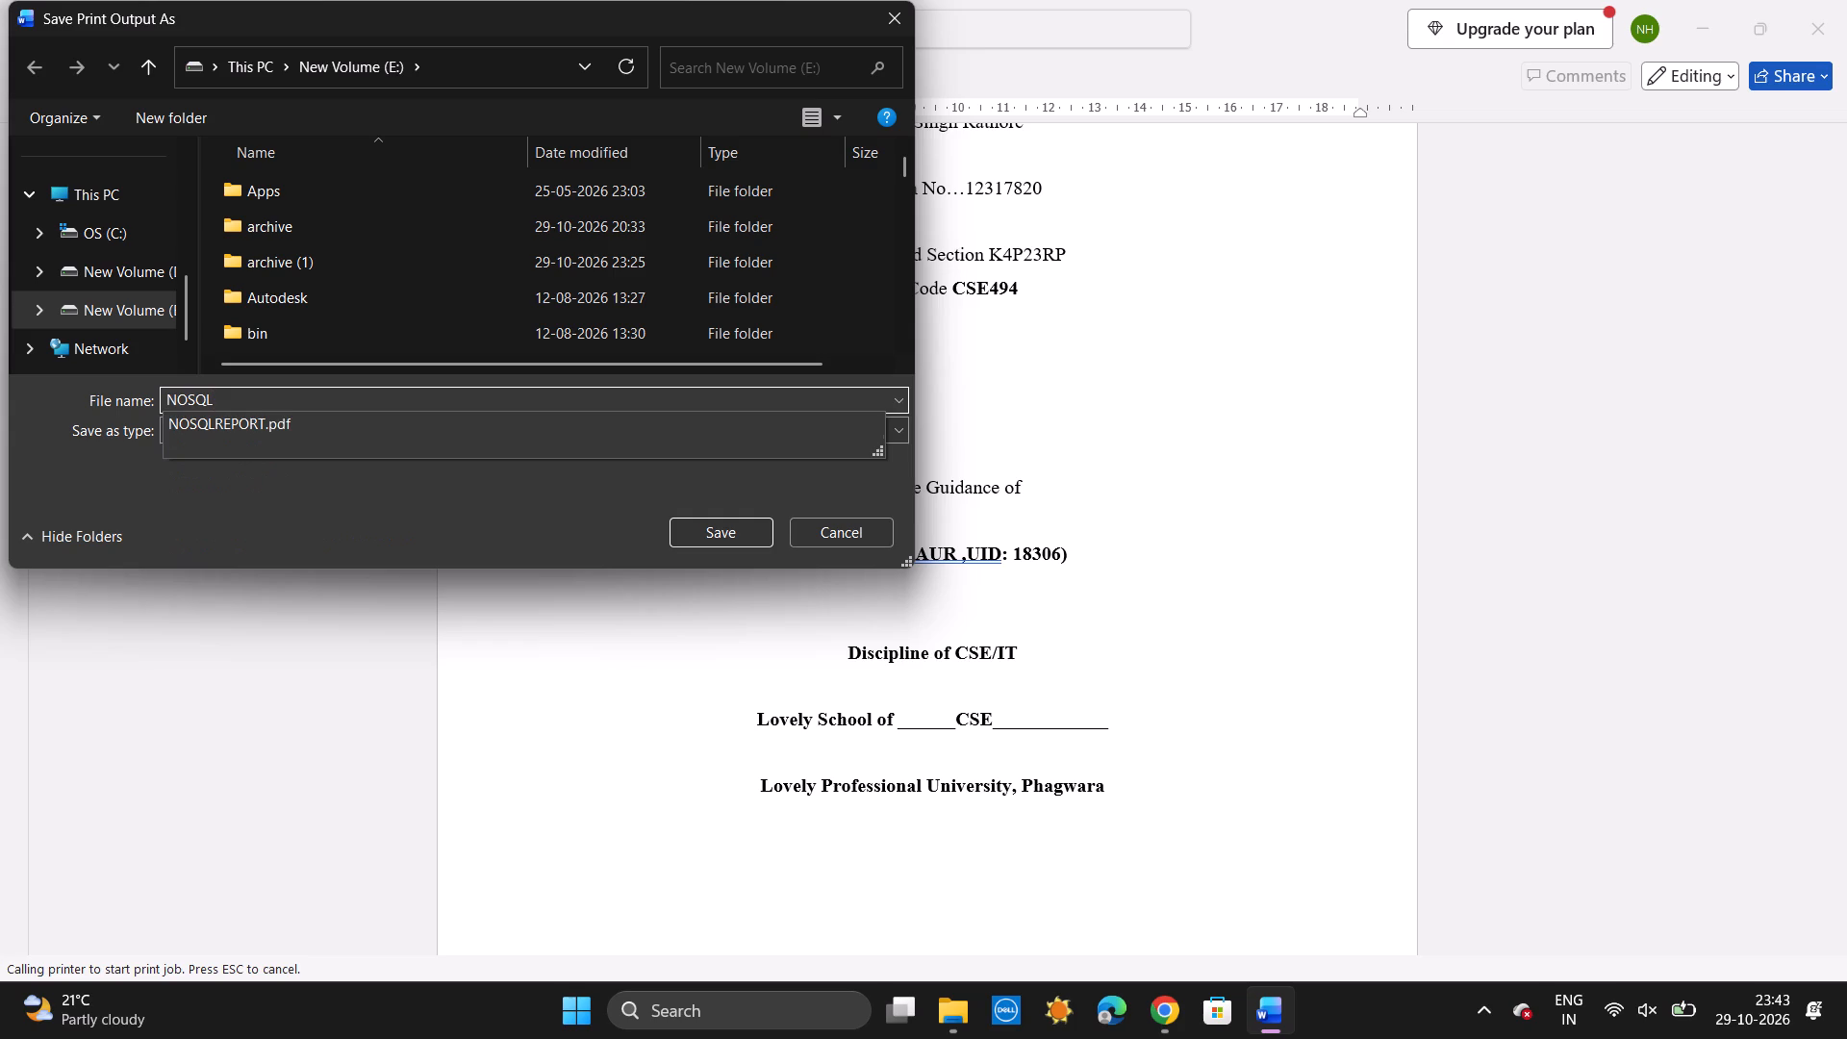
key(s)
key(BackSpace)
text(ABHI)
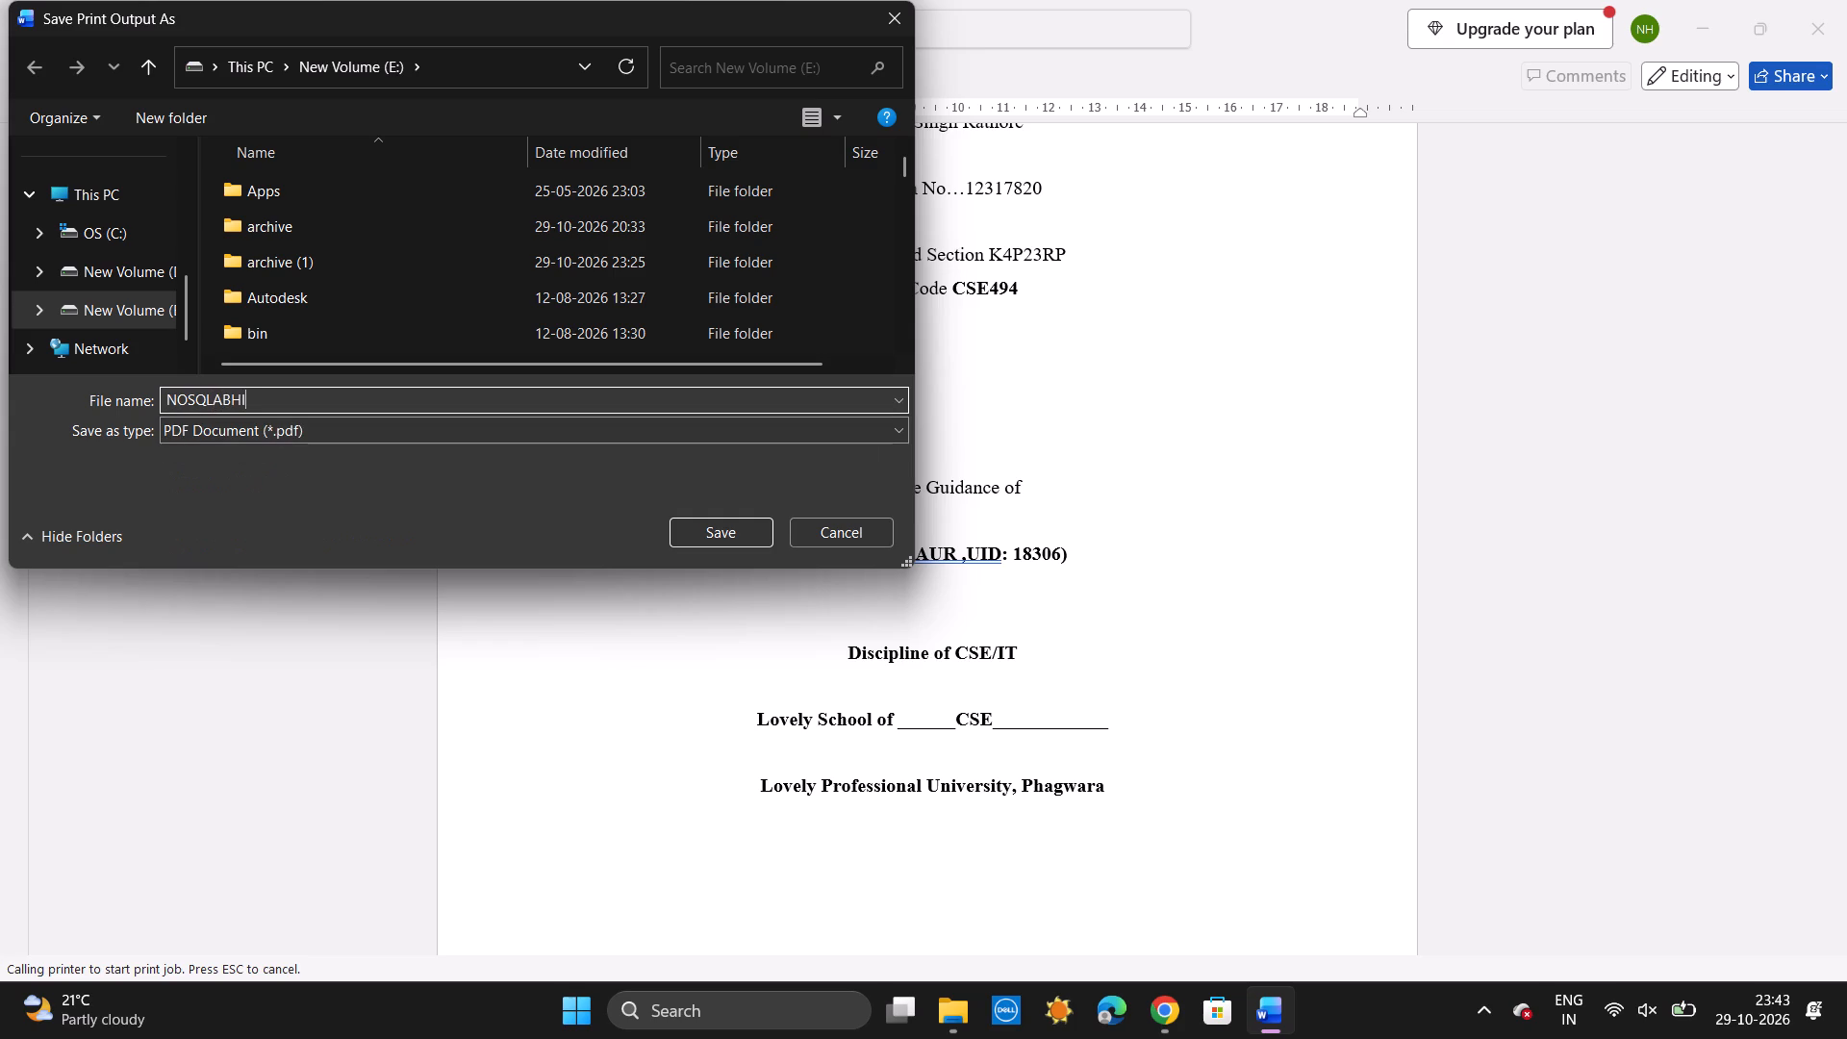
click(89, 312)
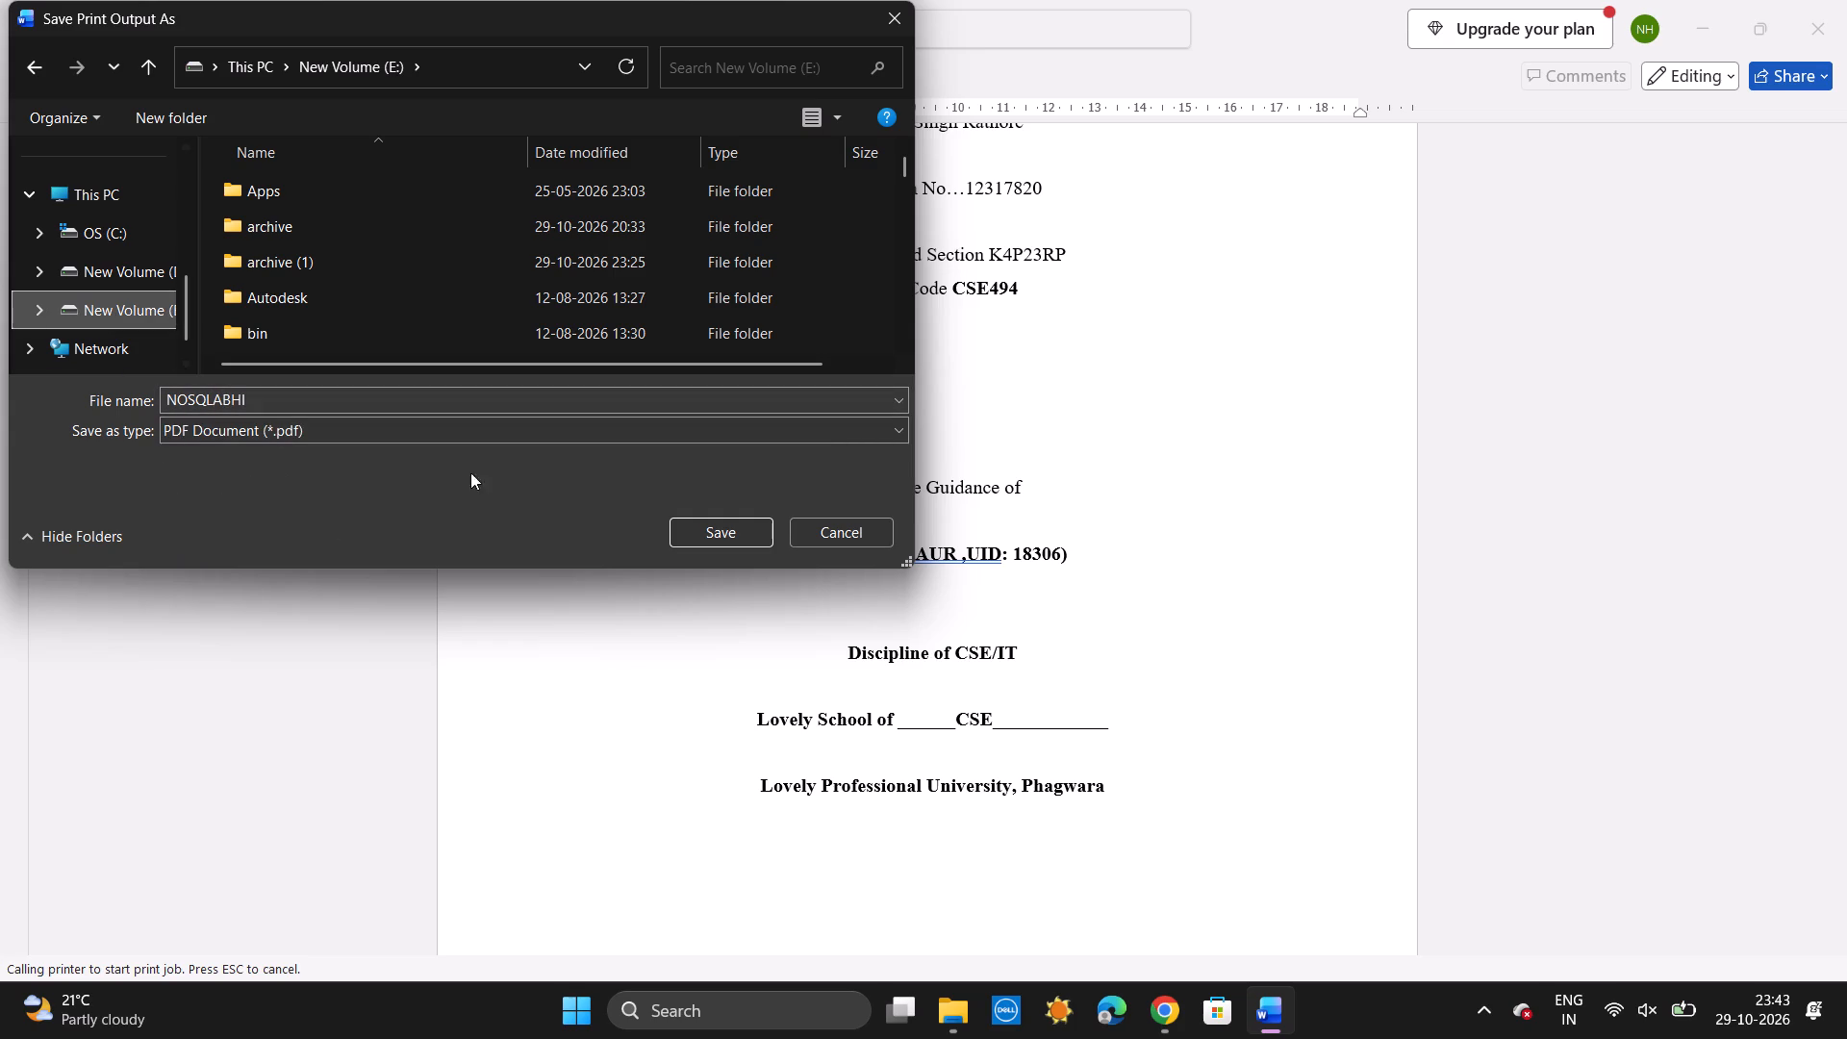
click(730, 538)
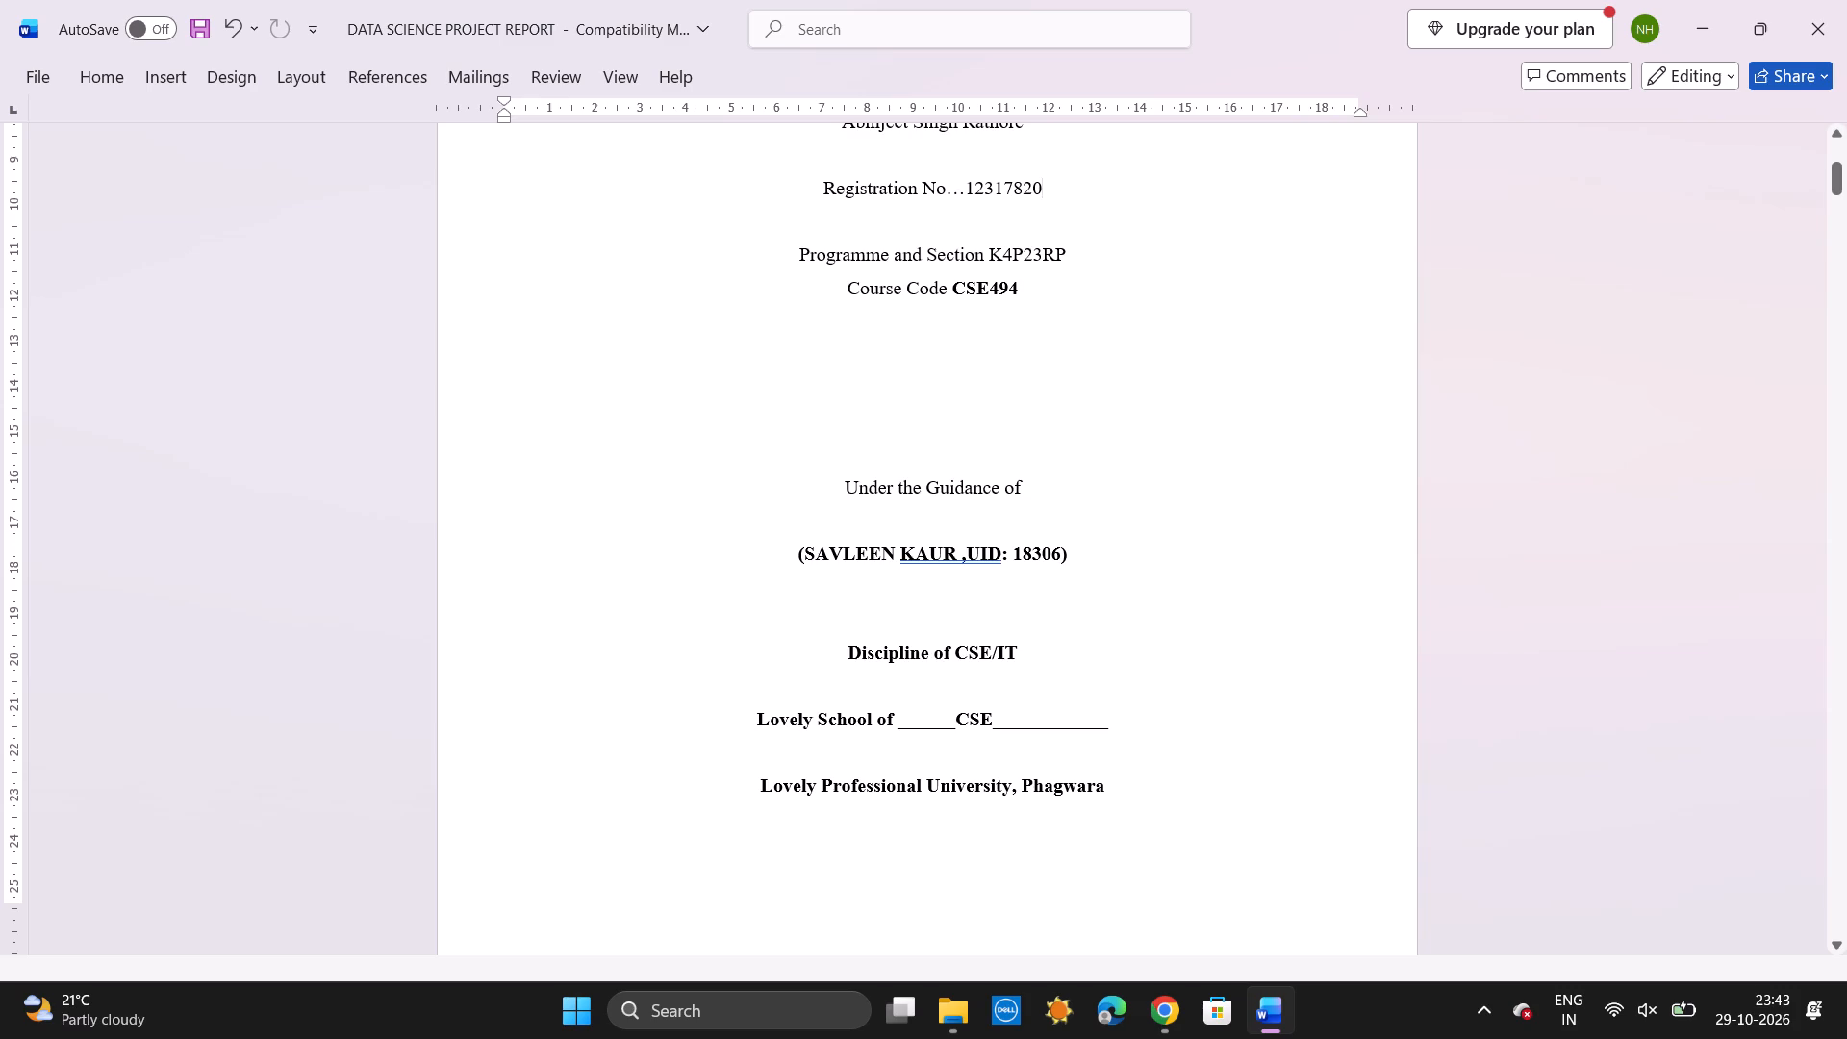
Check the report's opening pages, from the cover page through the certificate and declaration to the table of contents.
scroll(1249, 304, down, 8)
scroll(1249, 304, up, 1)
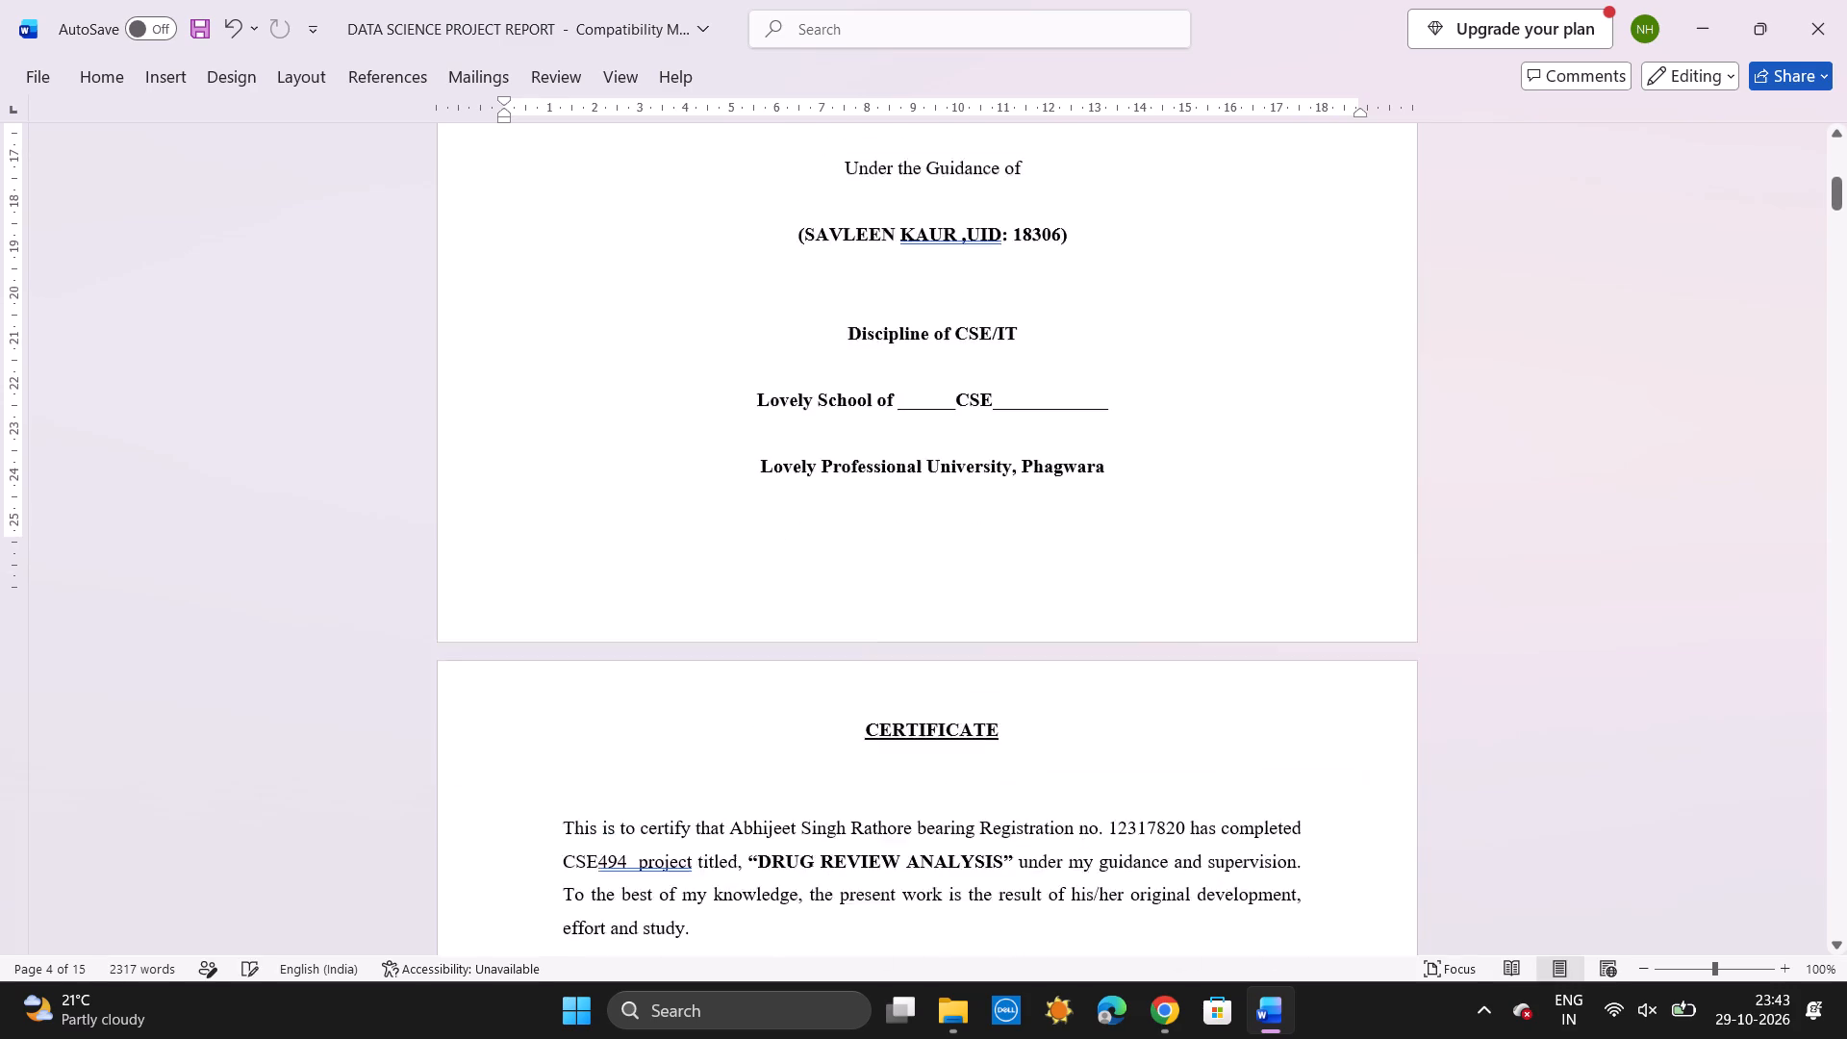
scroll(1249, 304, up, 3)
scroll(1249, 304, down, 6)
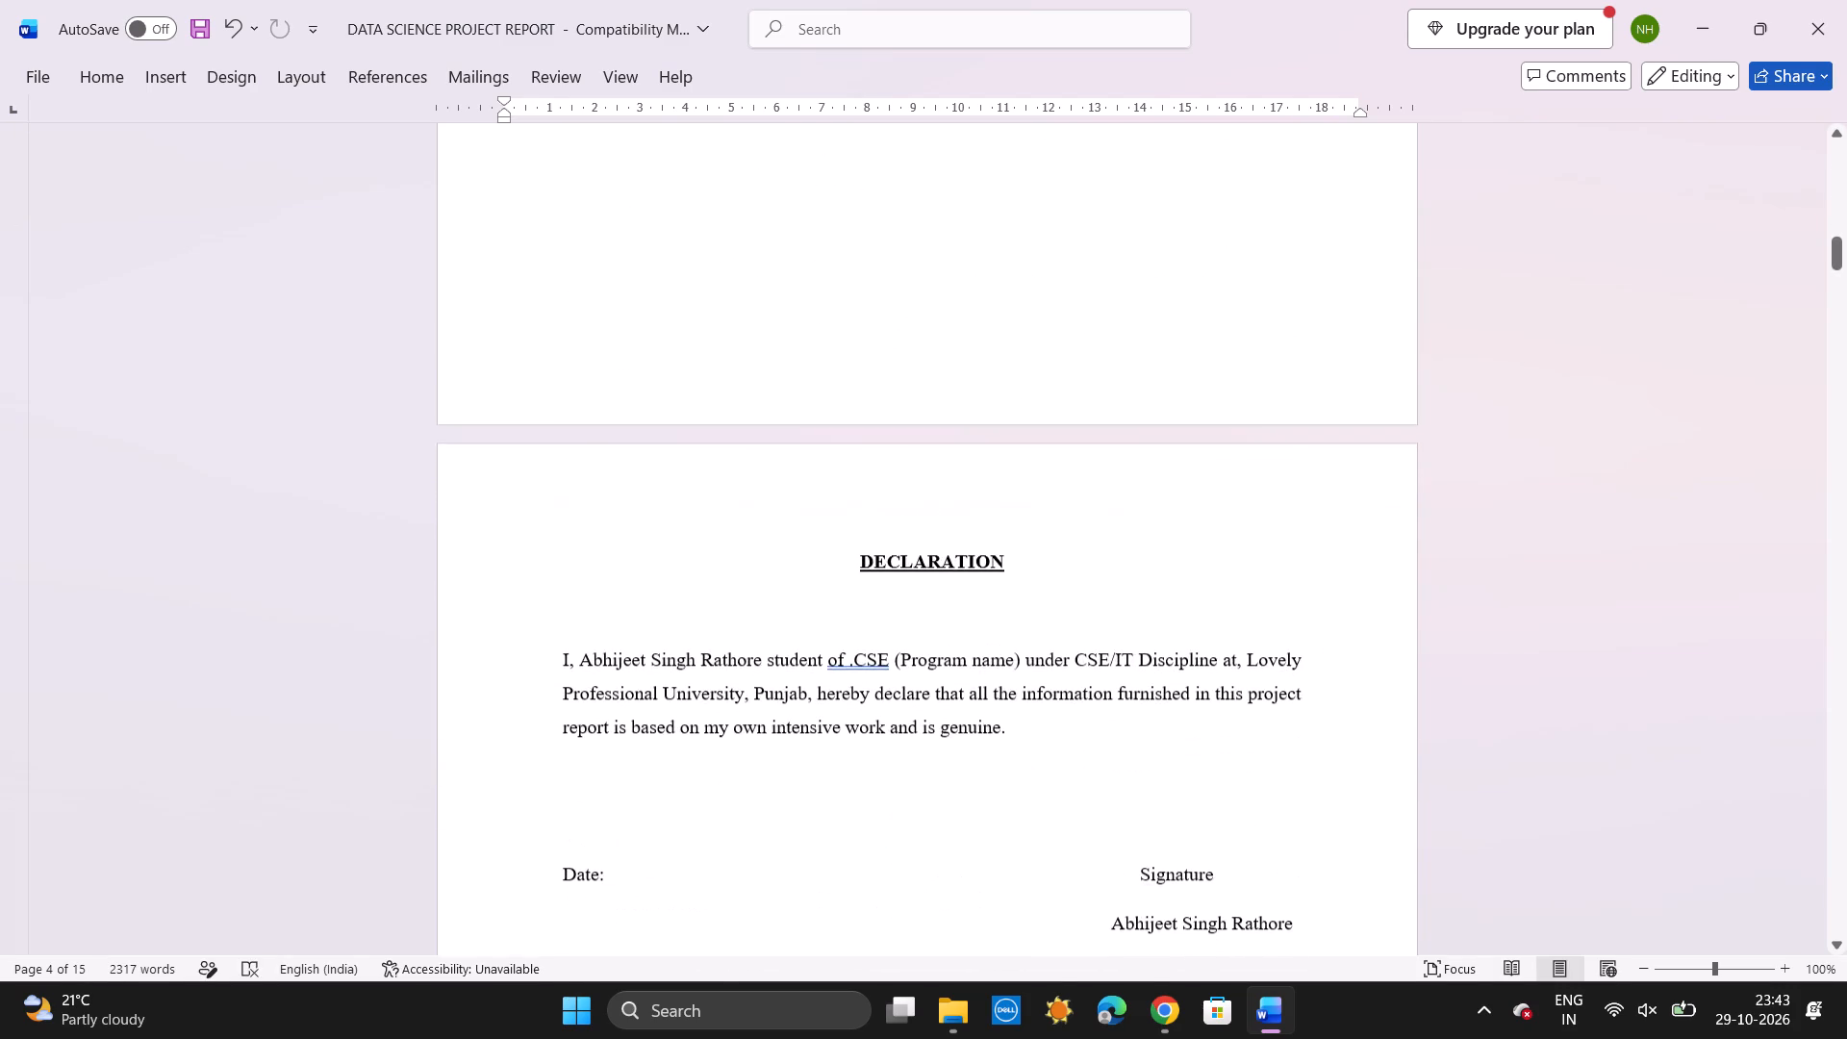
scroll(1249, 304, down, 2)
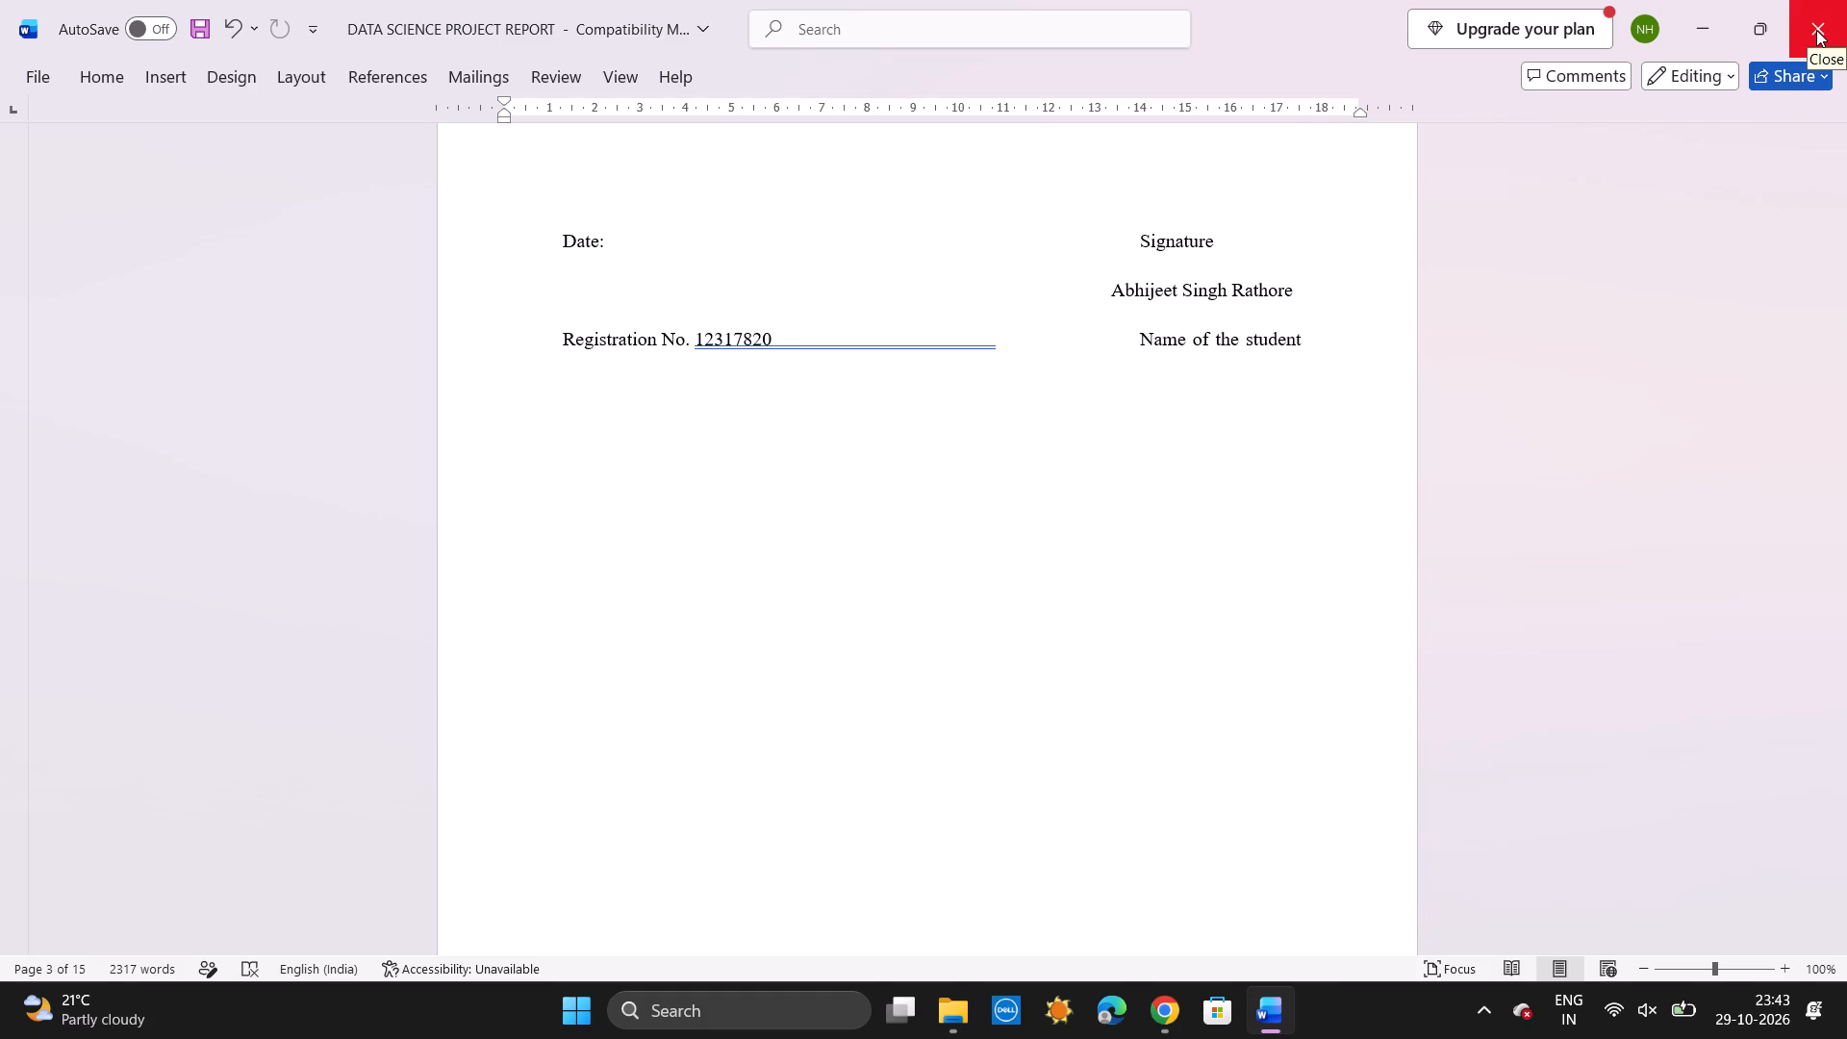
scroll(1269, 514, down, 3)
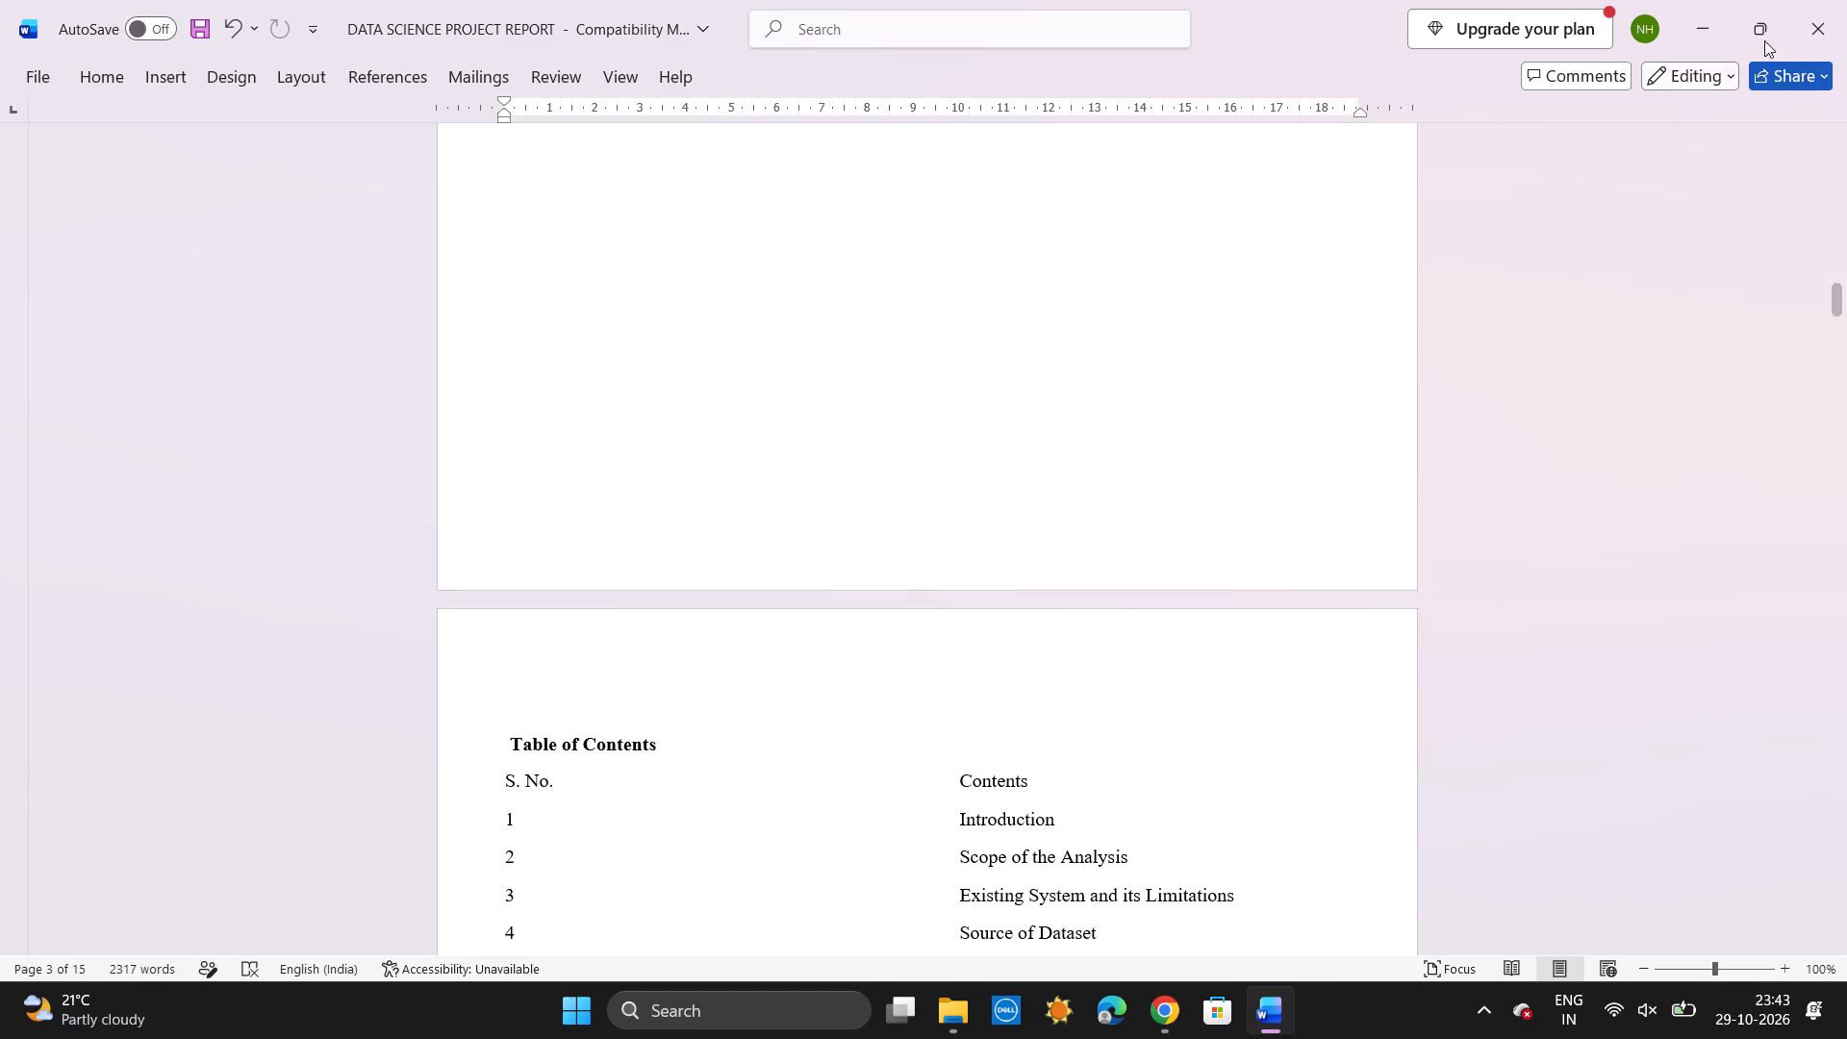
click(1834, 21)
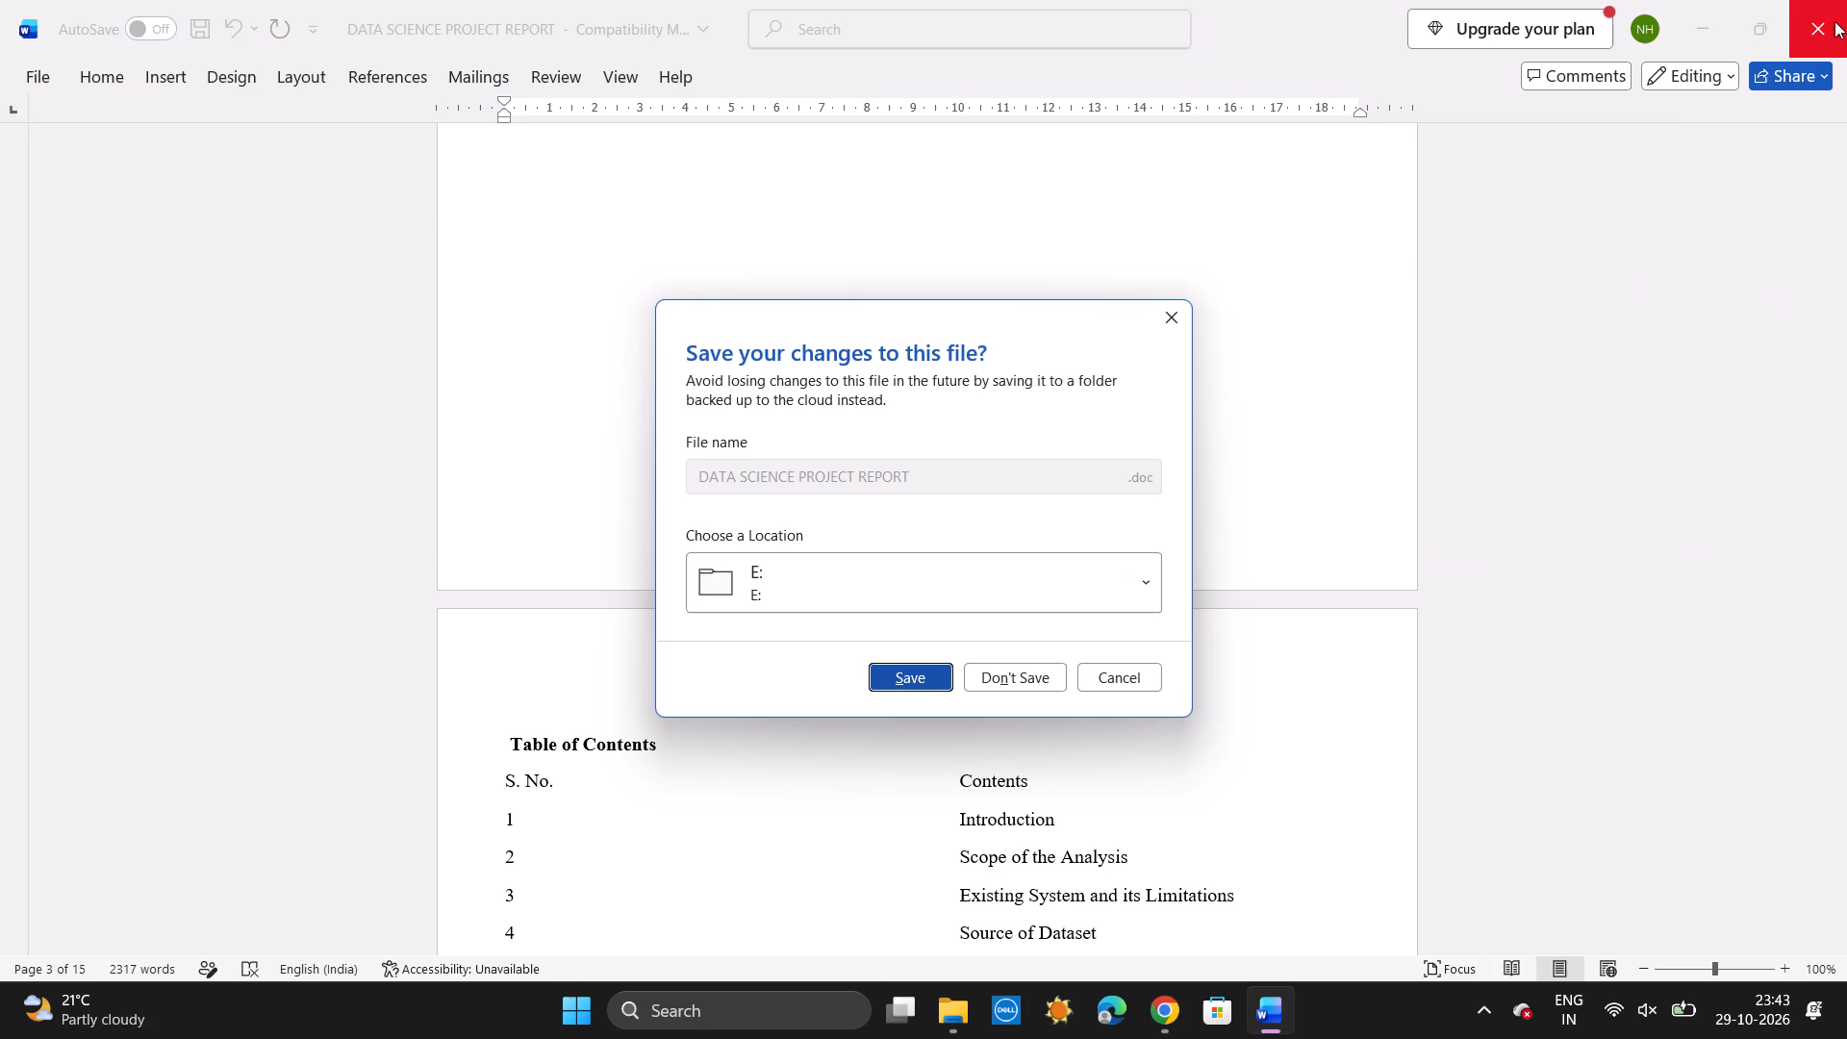
click(895, 671)
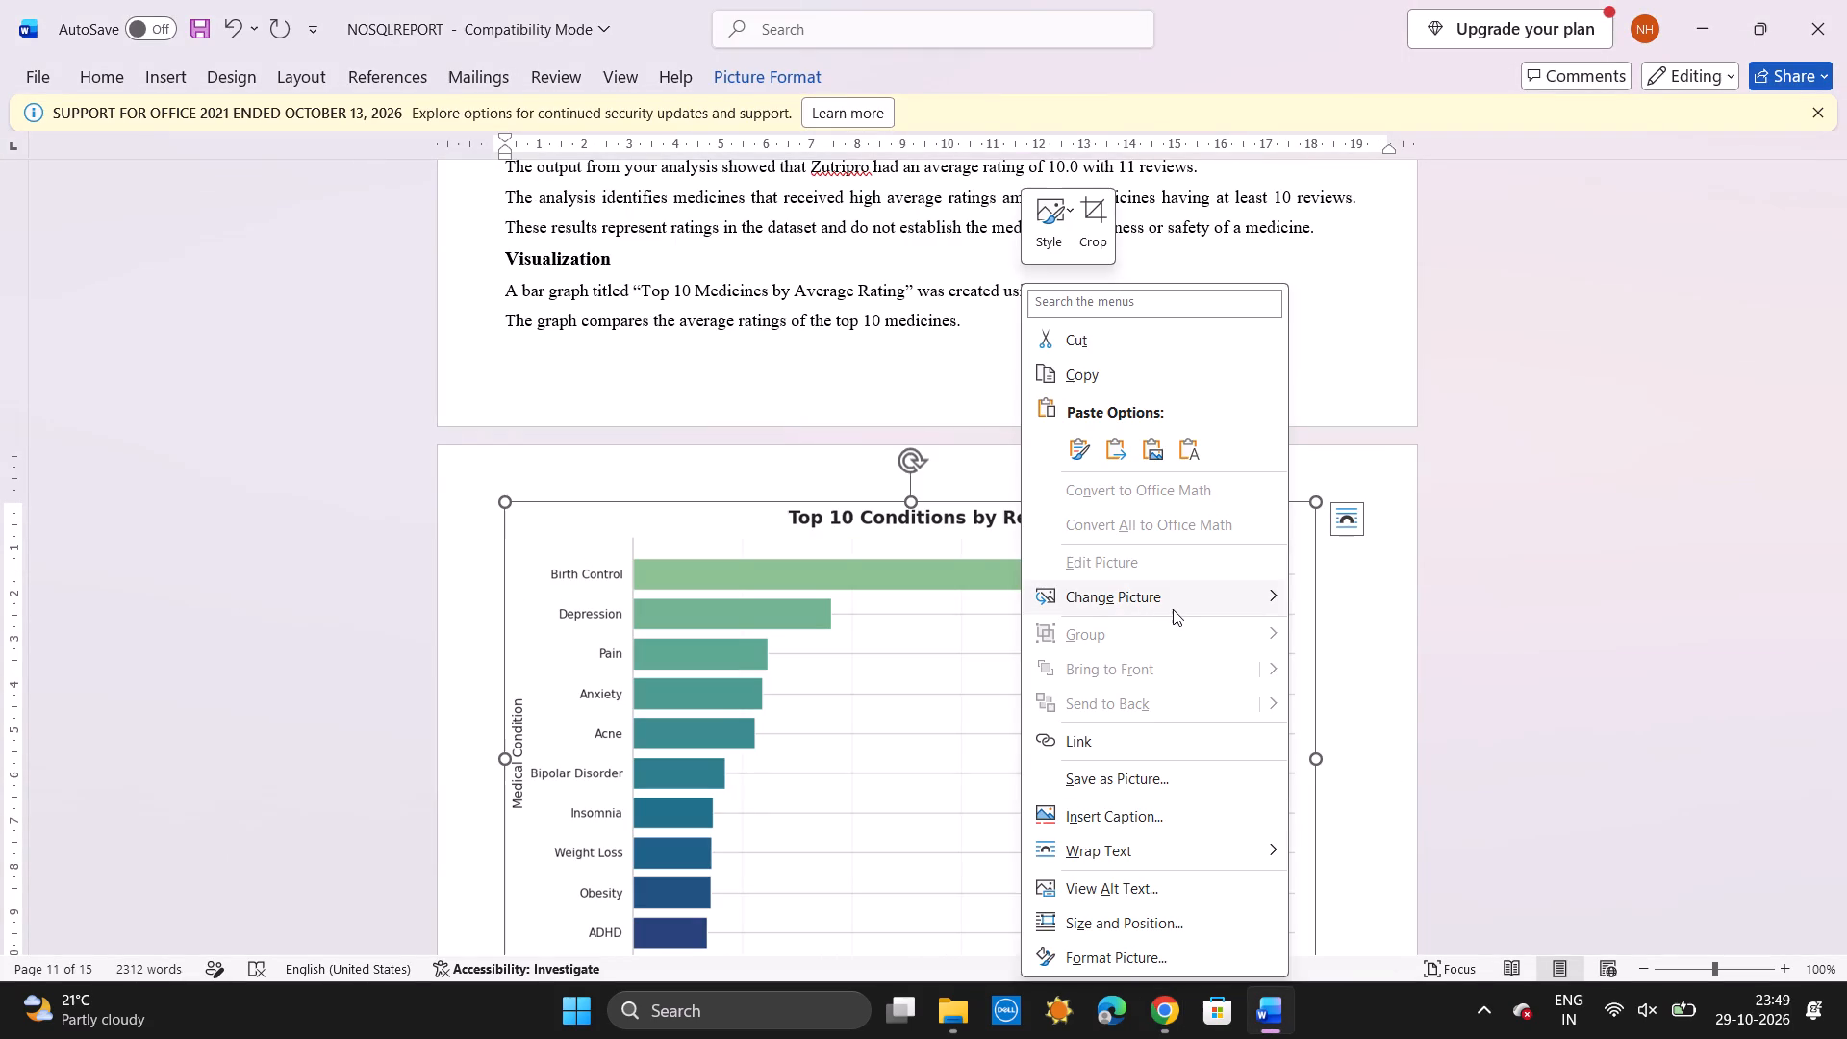
click(1175, 607)
click(1368, 597)
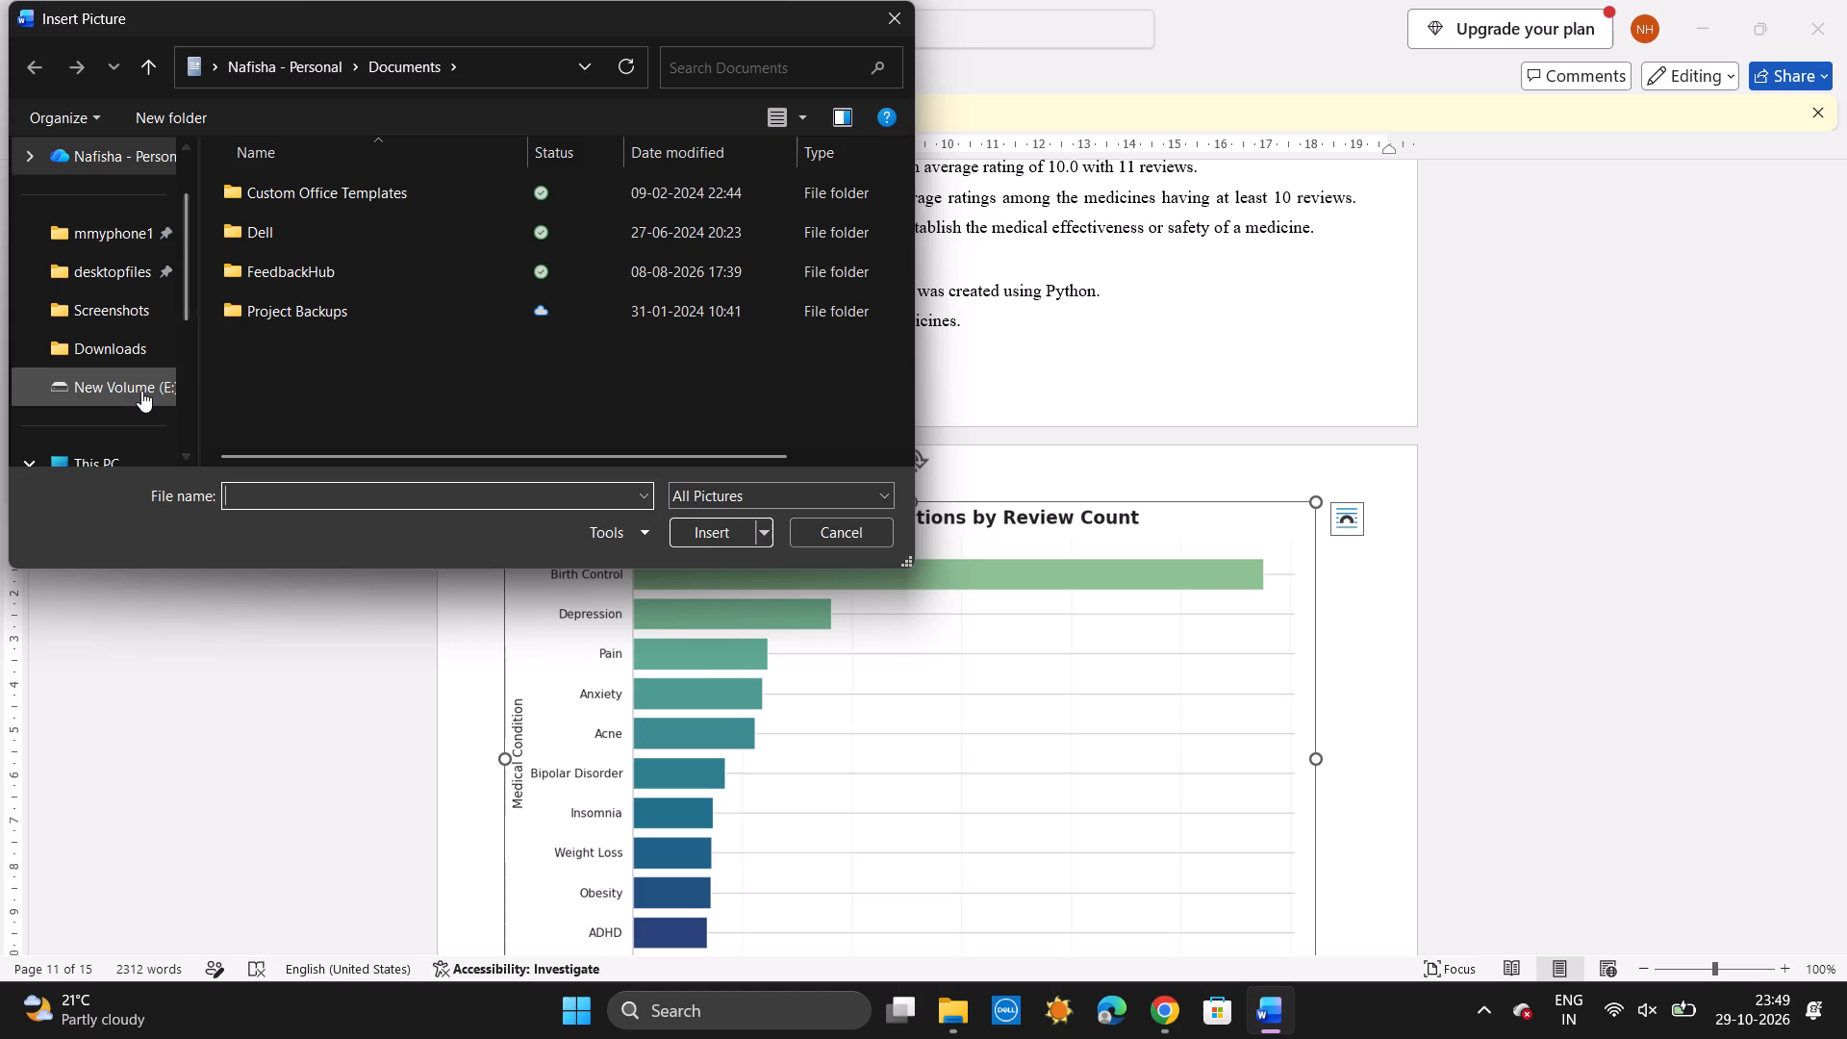
click(141, 391)
click(747, 67)
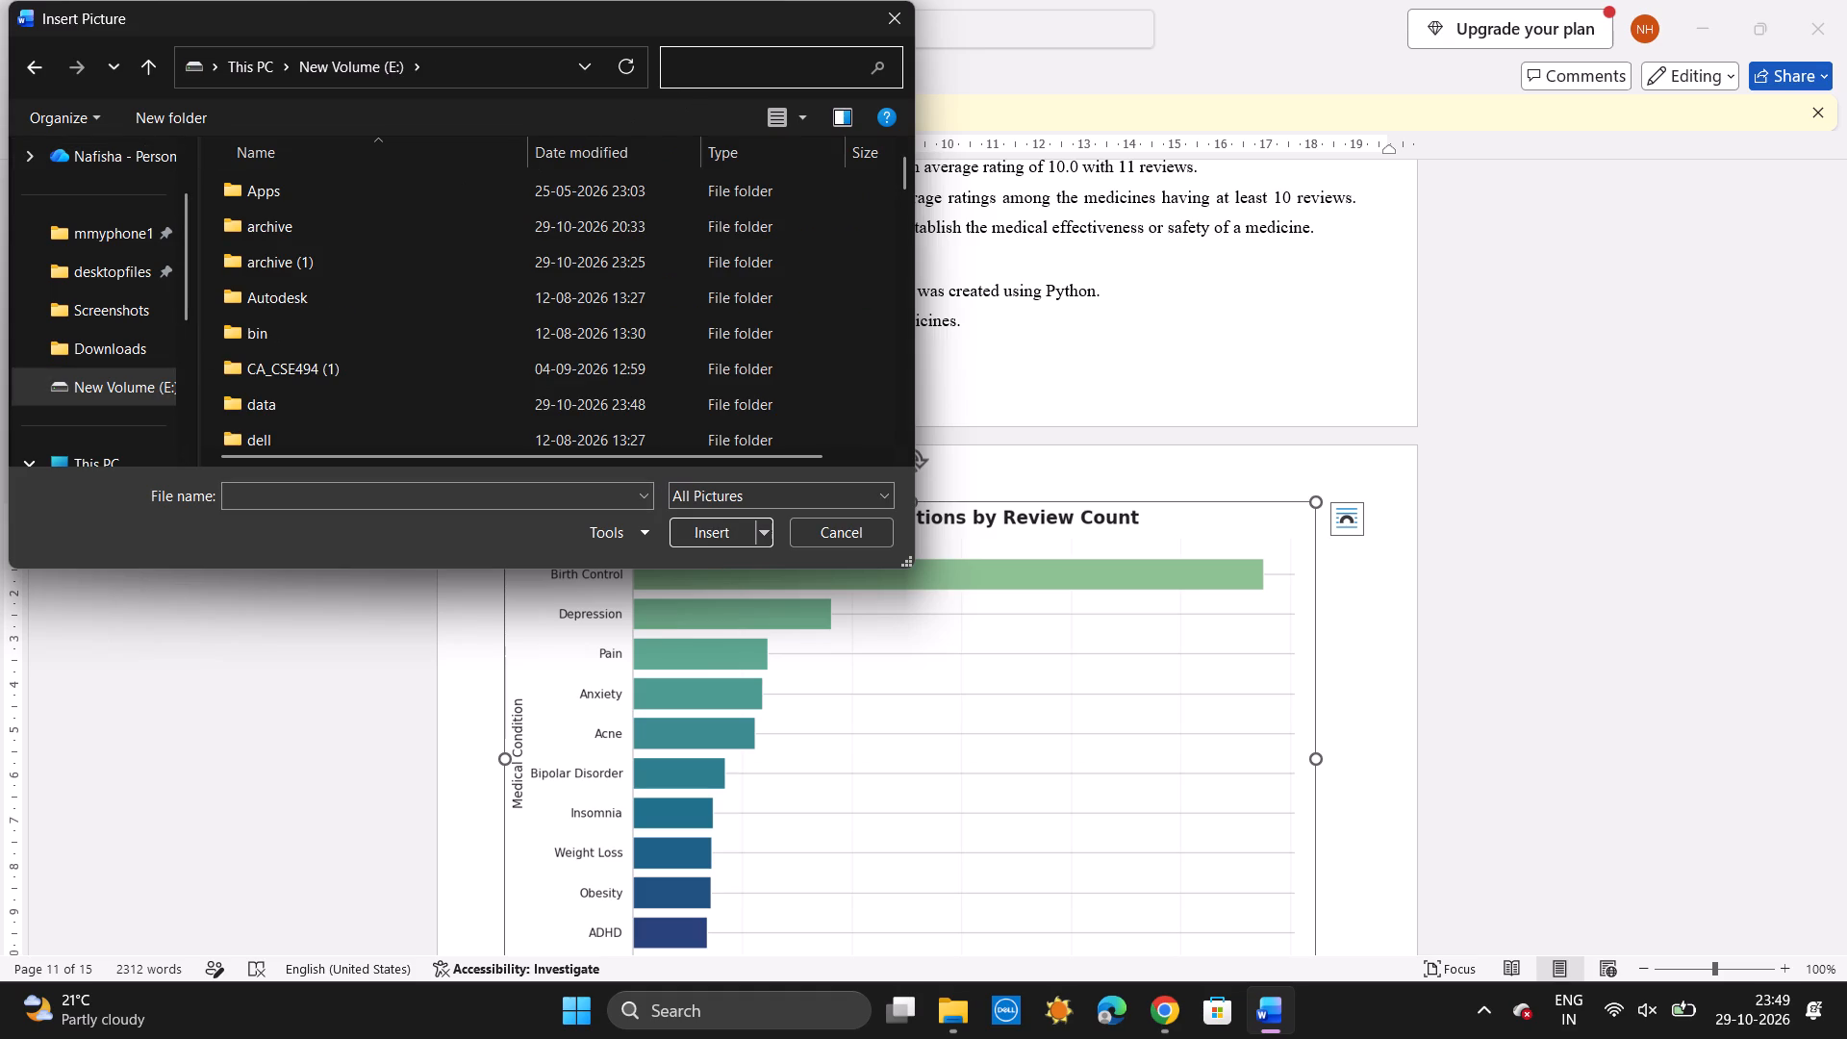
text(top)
click(532, 177)
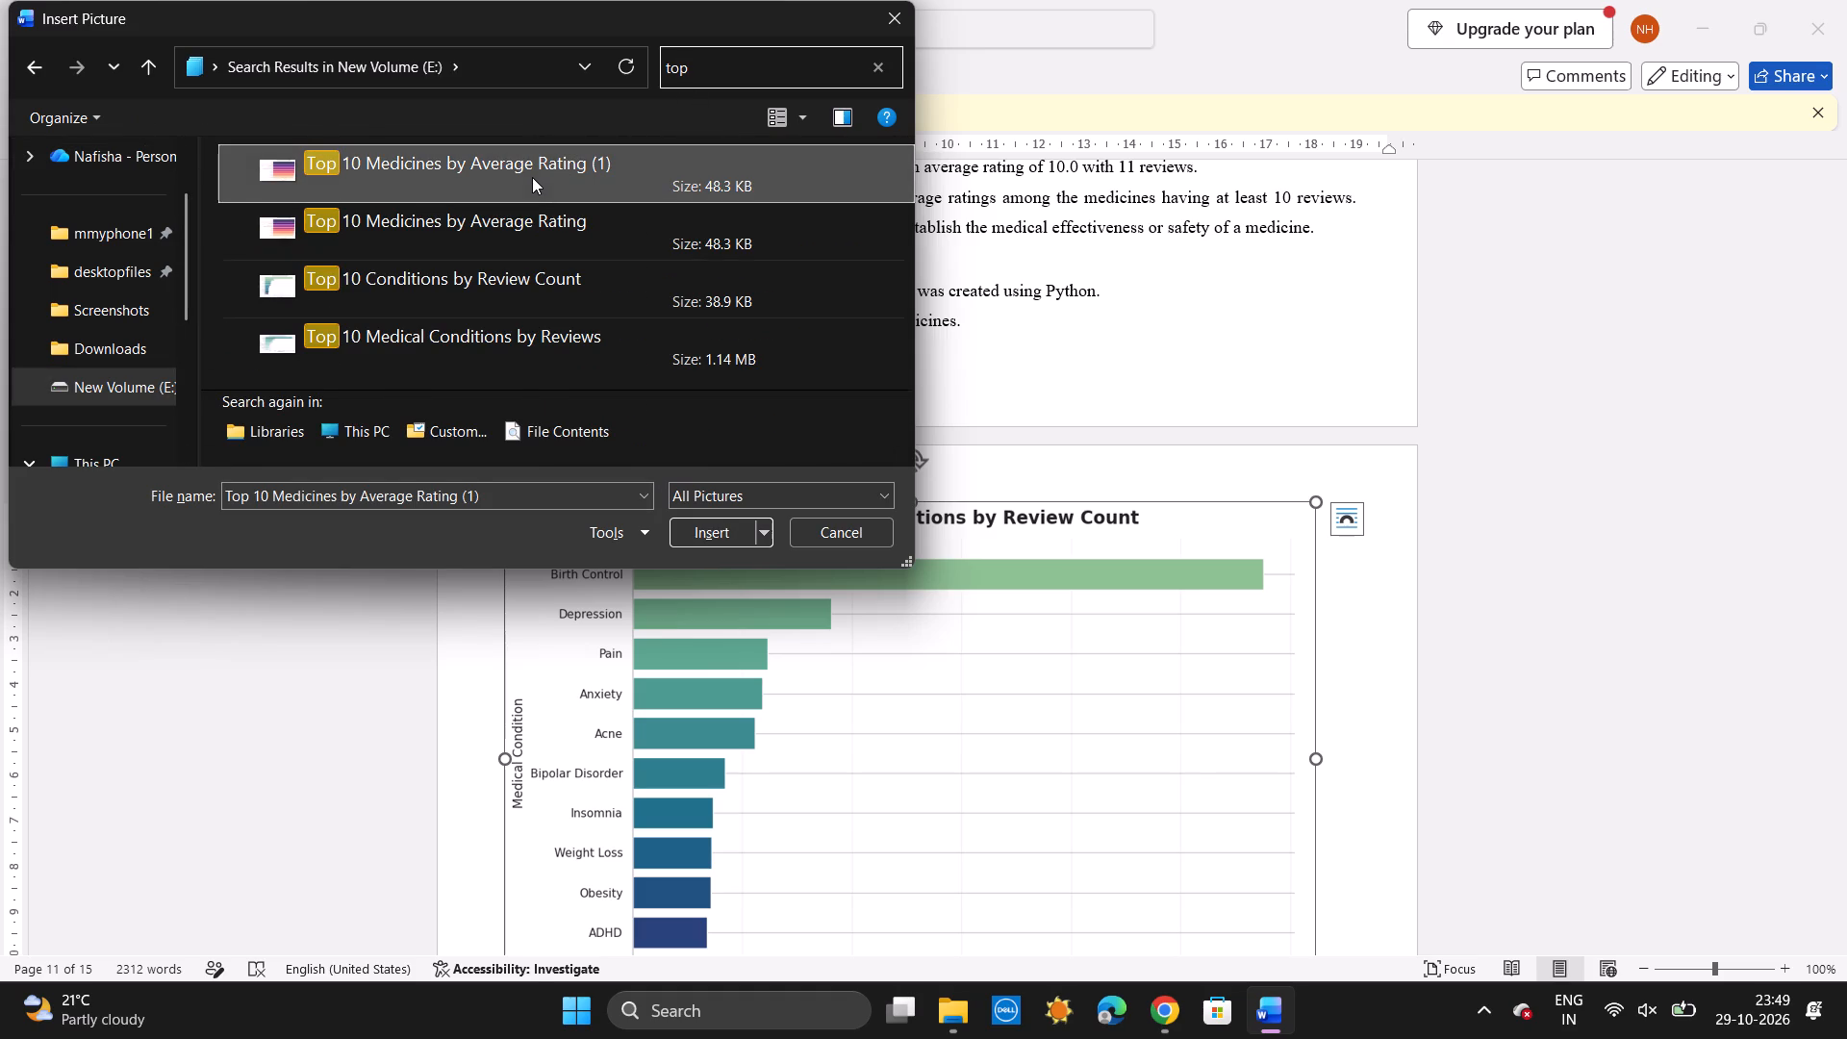
click(705, 532)
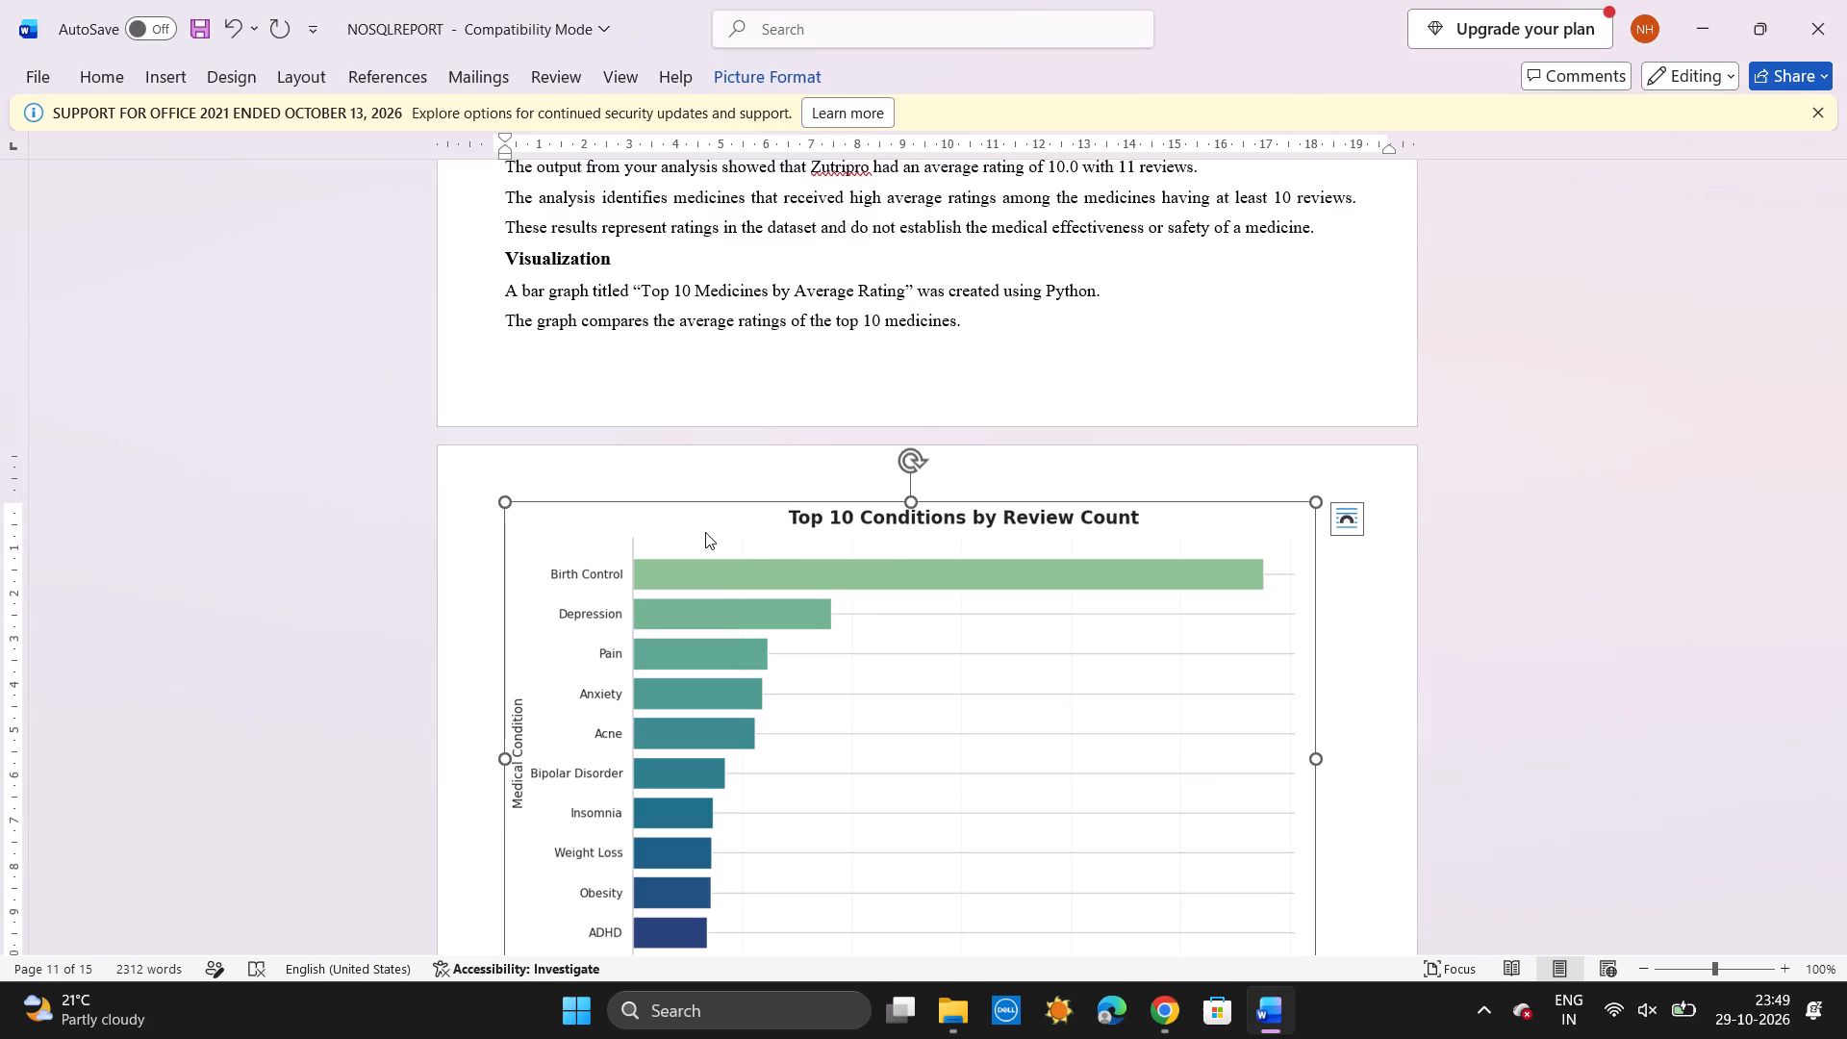
scroll(1006, 572, down, 2)
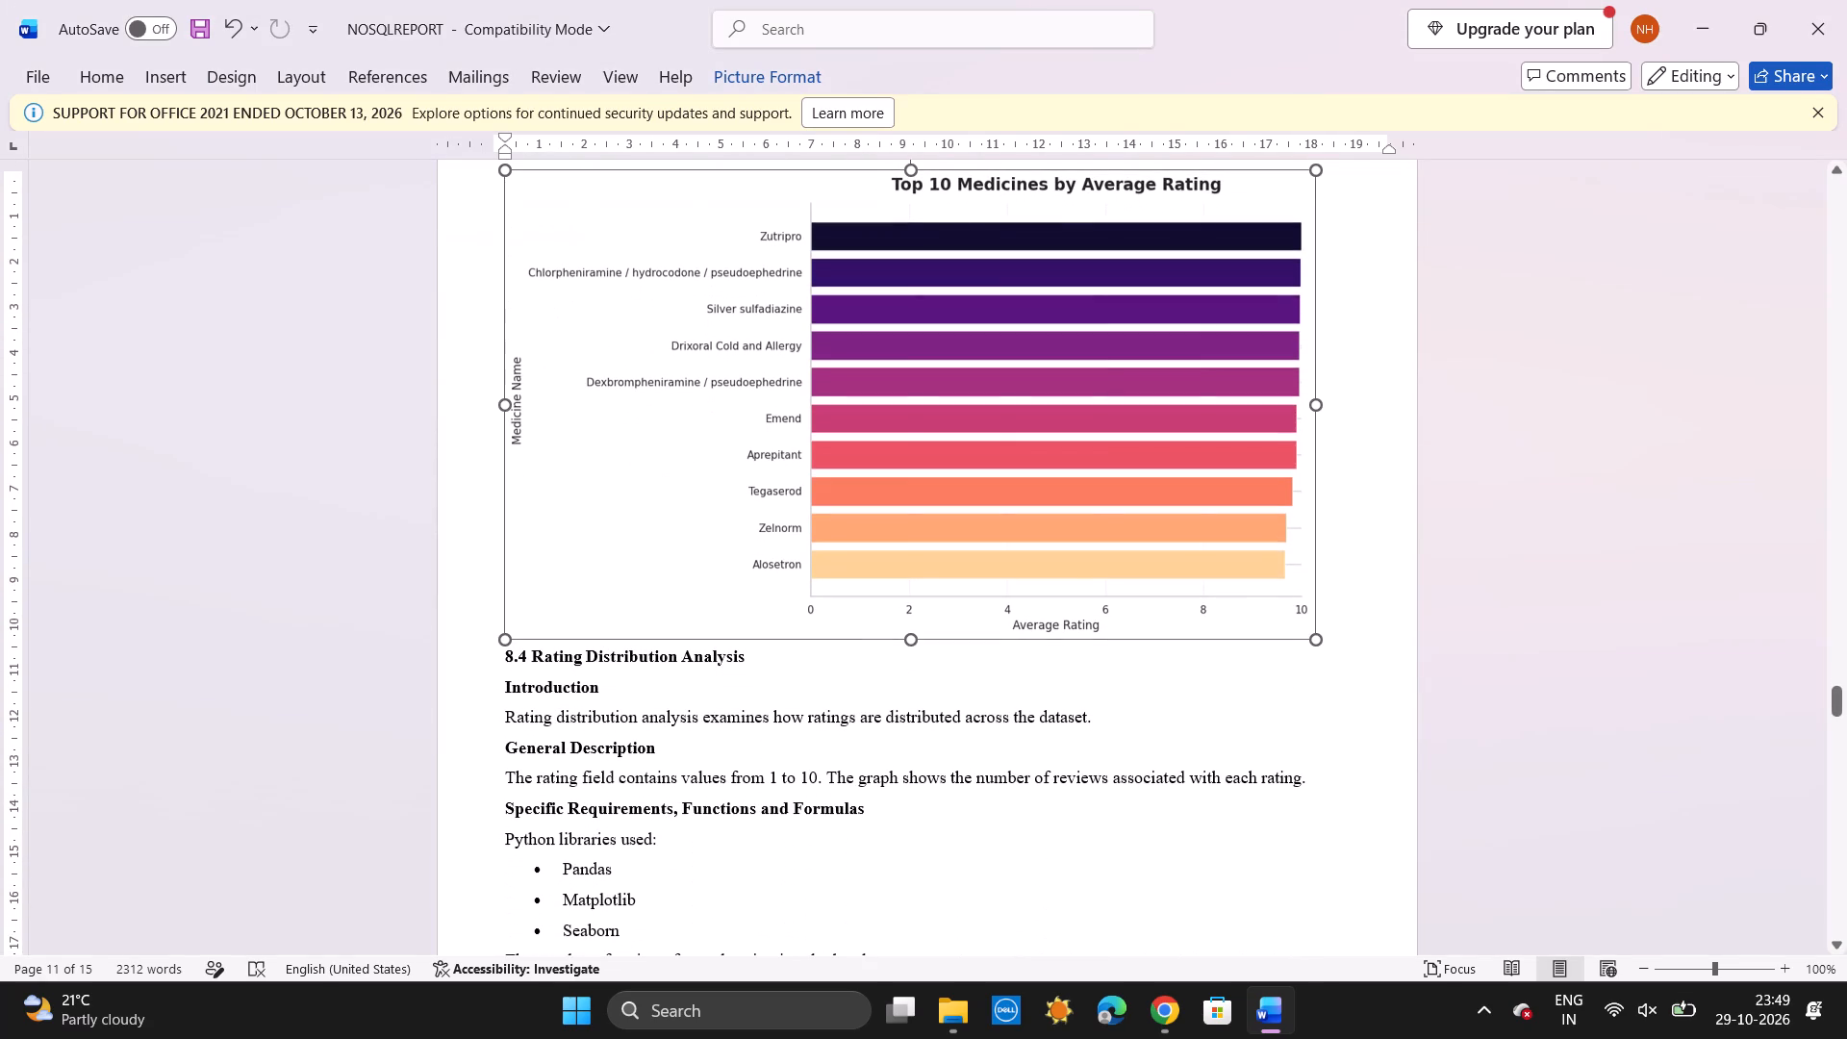
click(1176, 686)
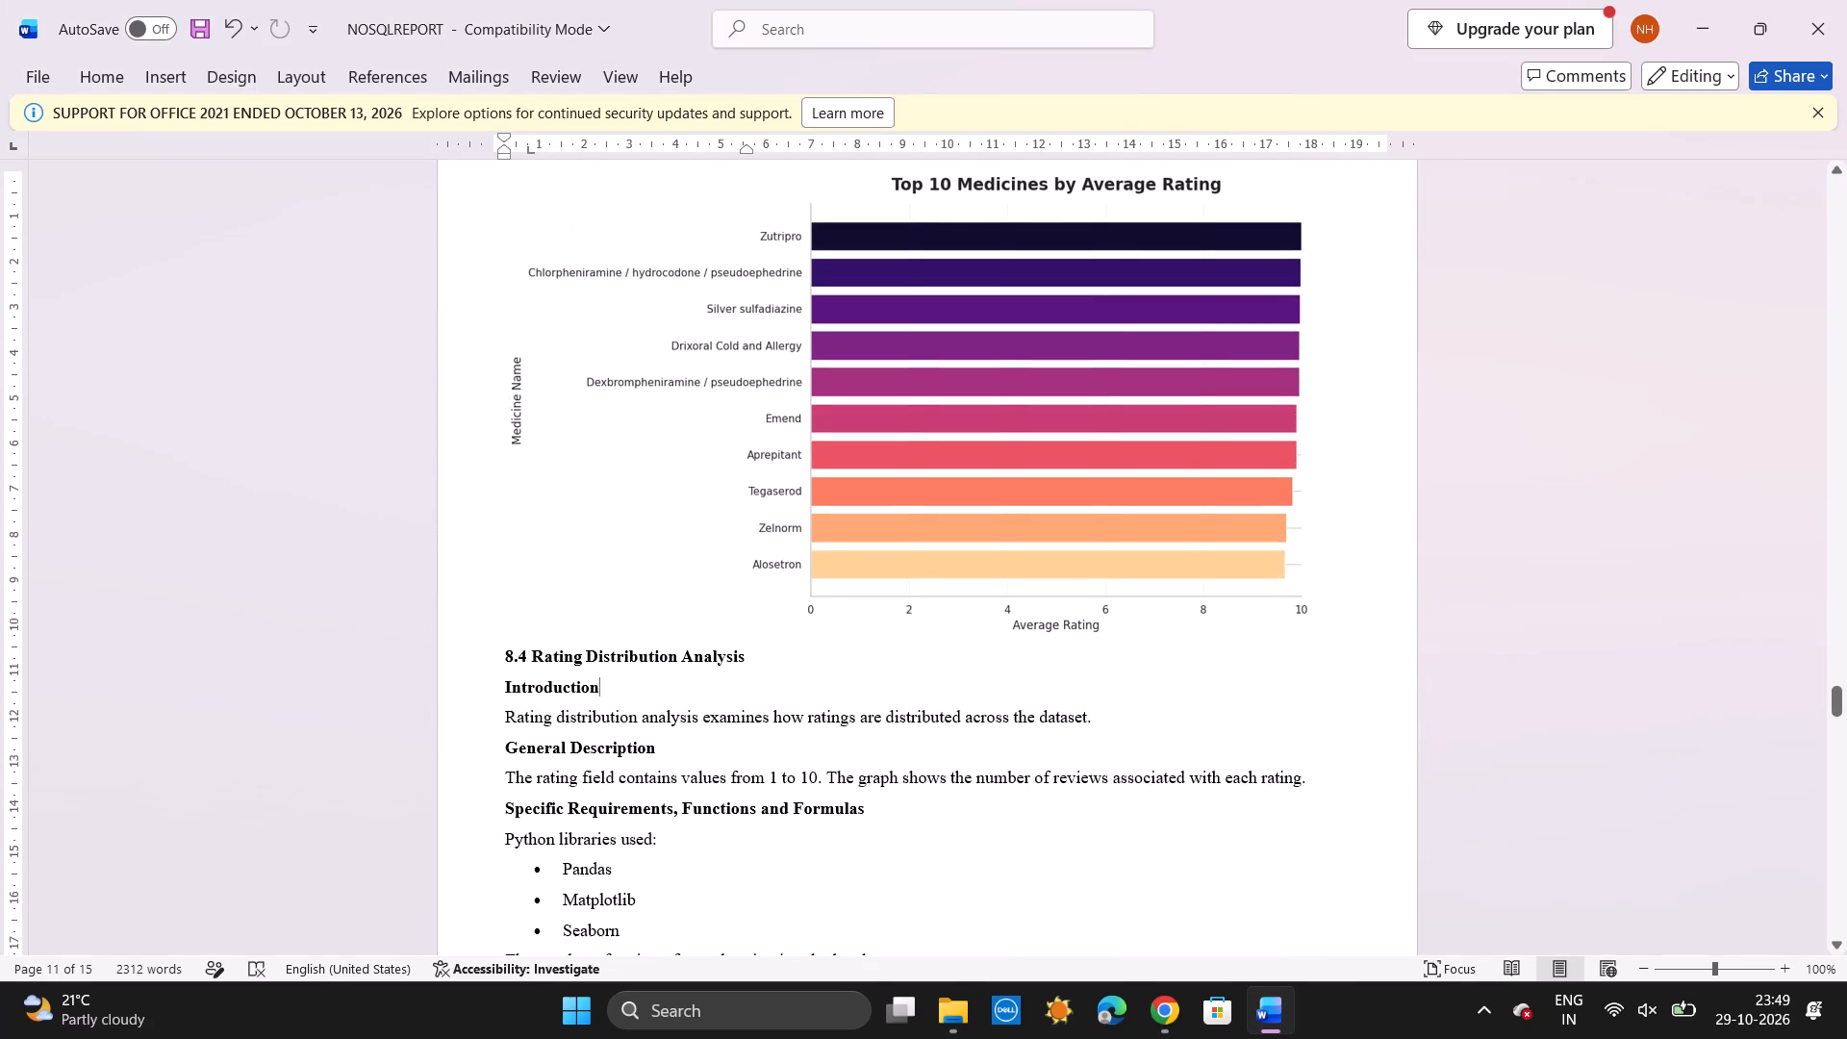
Review the graphs in sections 8.2 to 8.4 of the report against their Visualization descriptions.
scroll(1176, 686, up, 1)
scroll(1176, 686, down, 5)
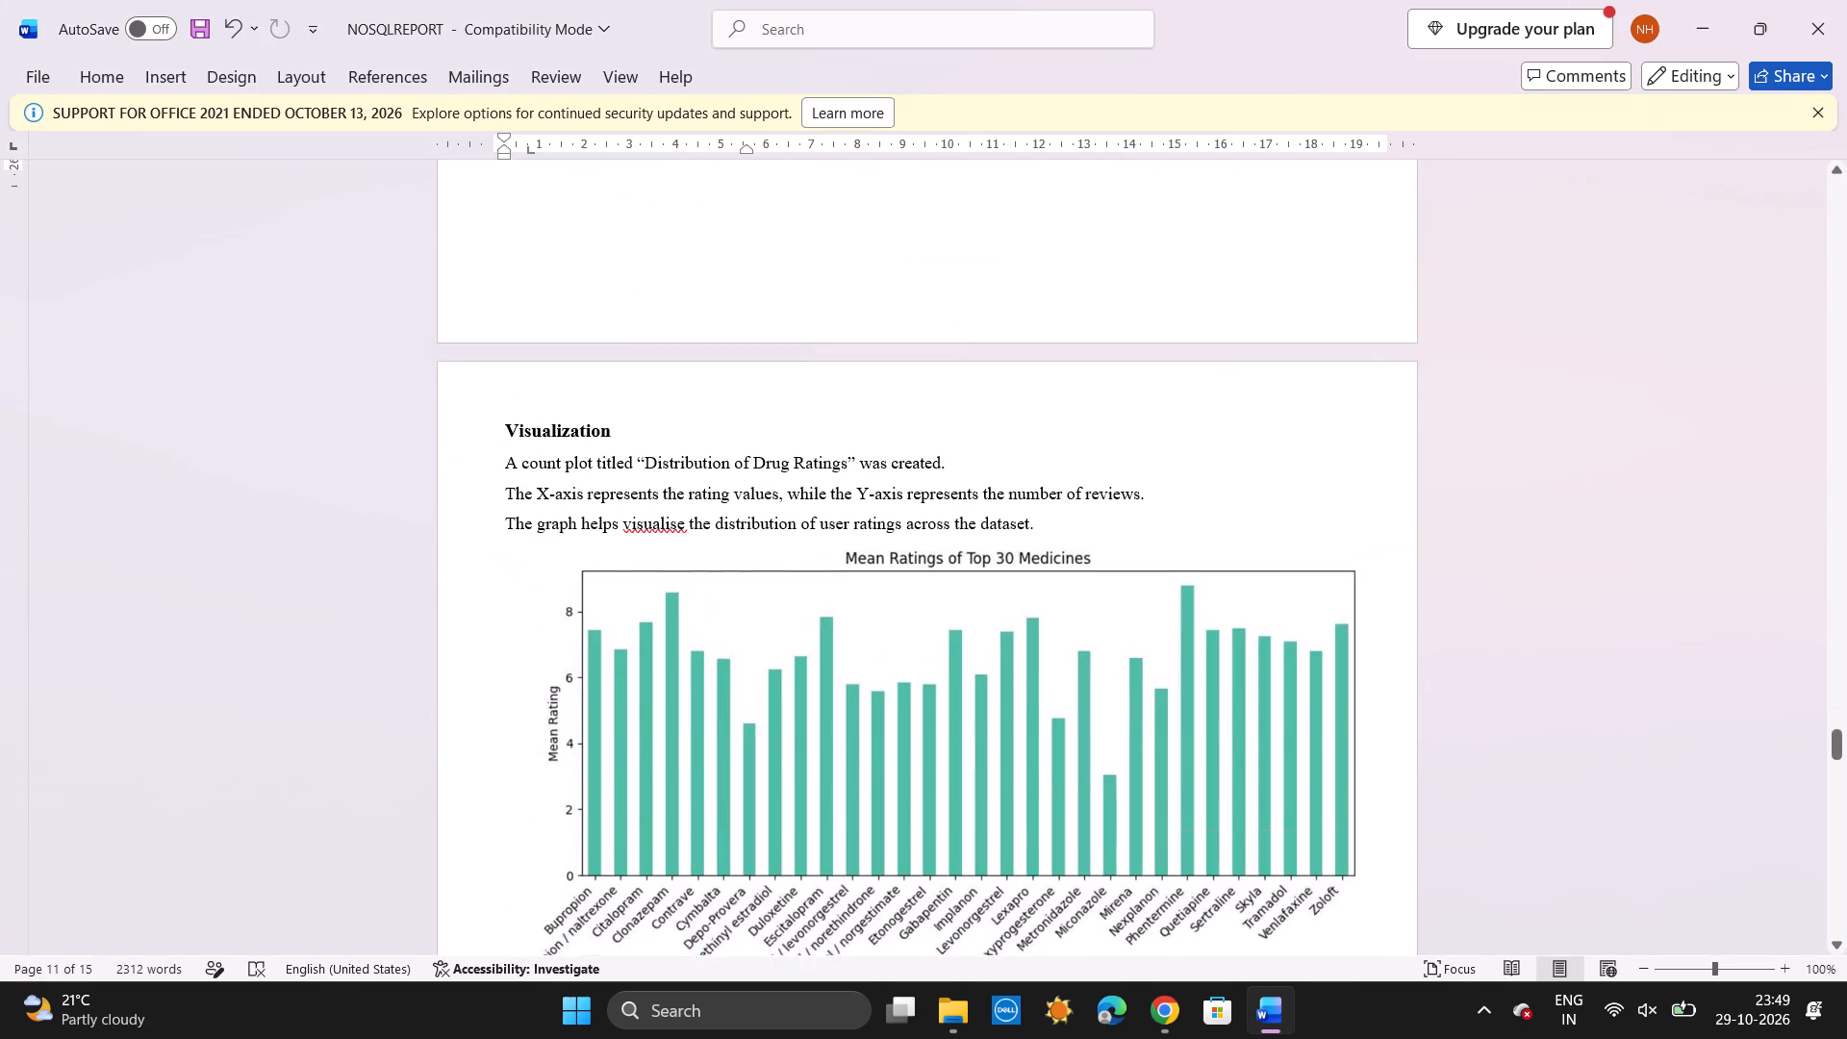
scroll(1176, 686, down, 1)
scroll(1176, 686, up, 8)
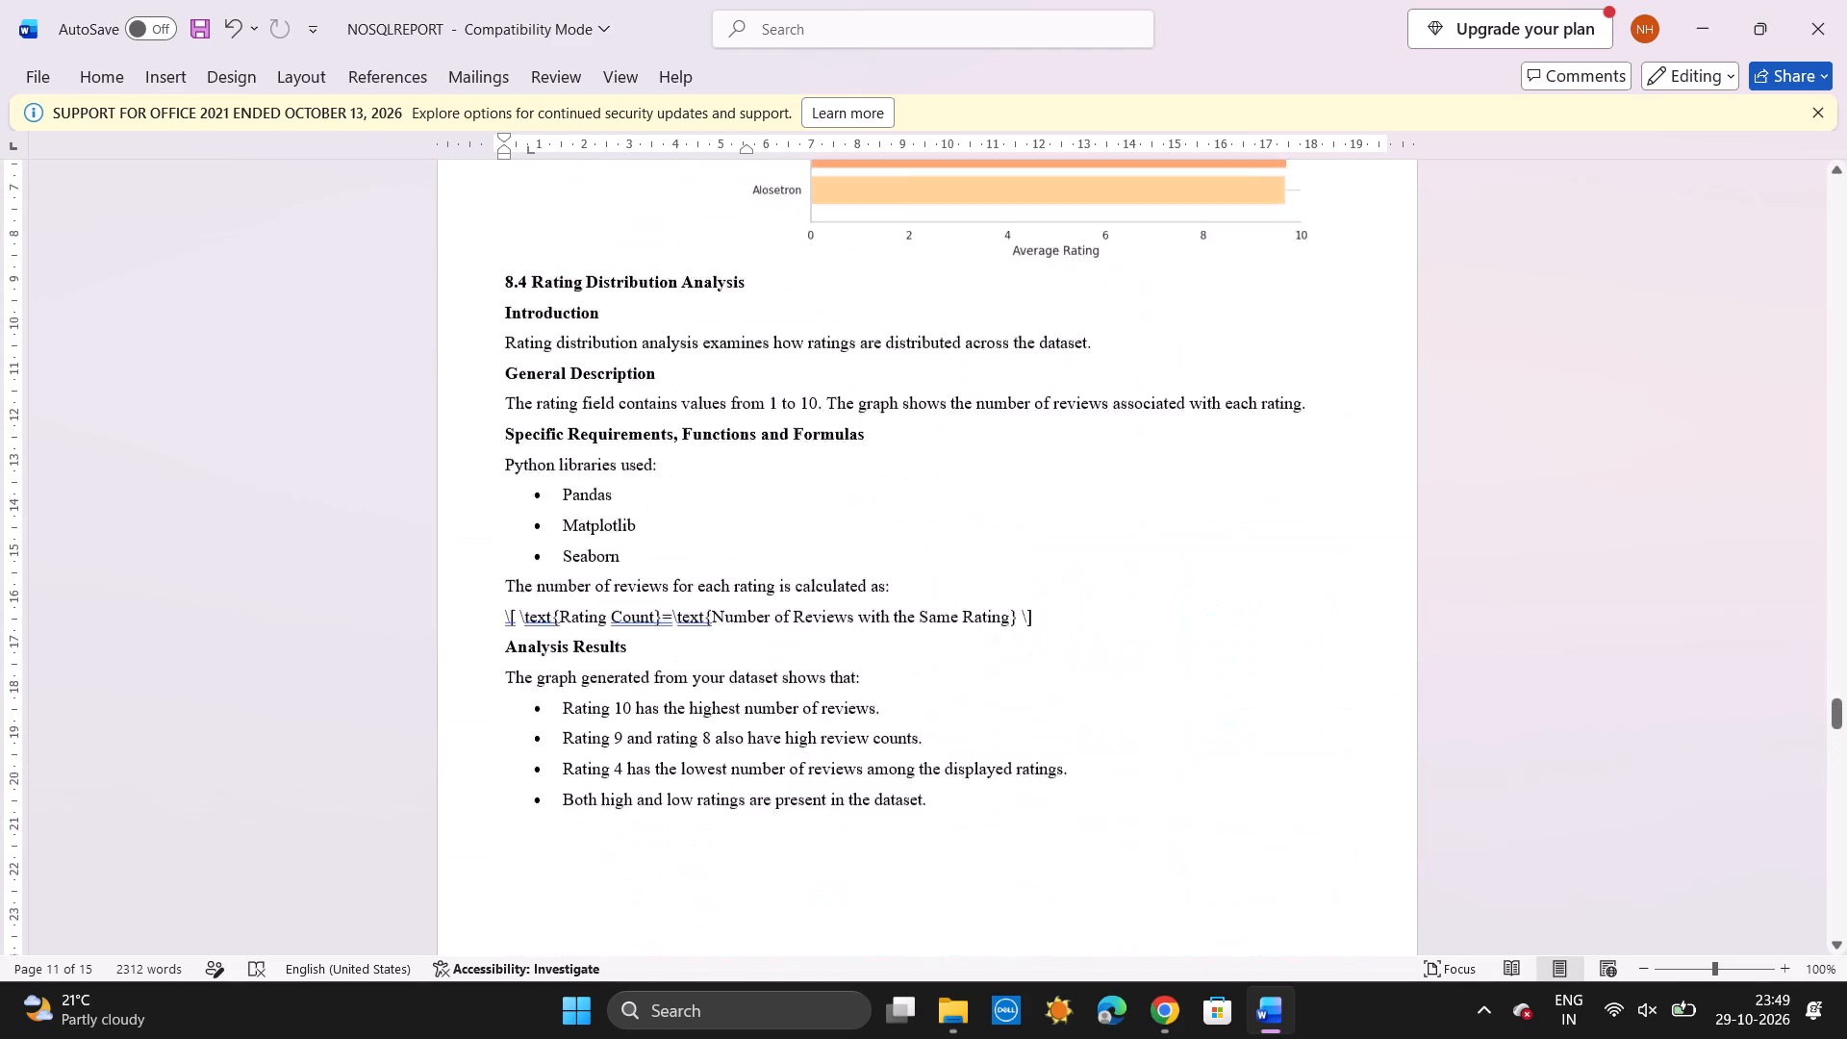
scroll(1176, 686, up, 6)
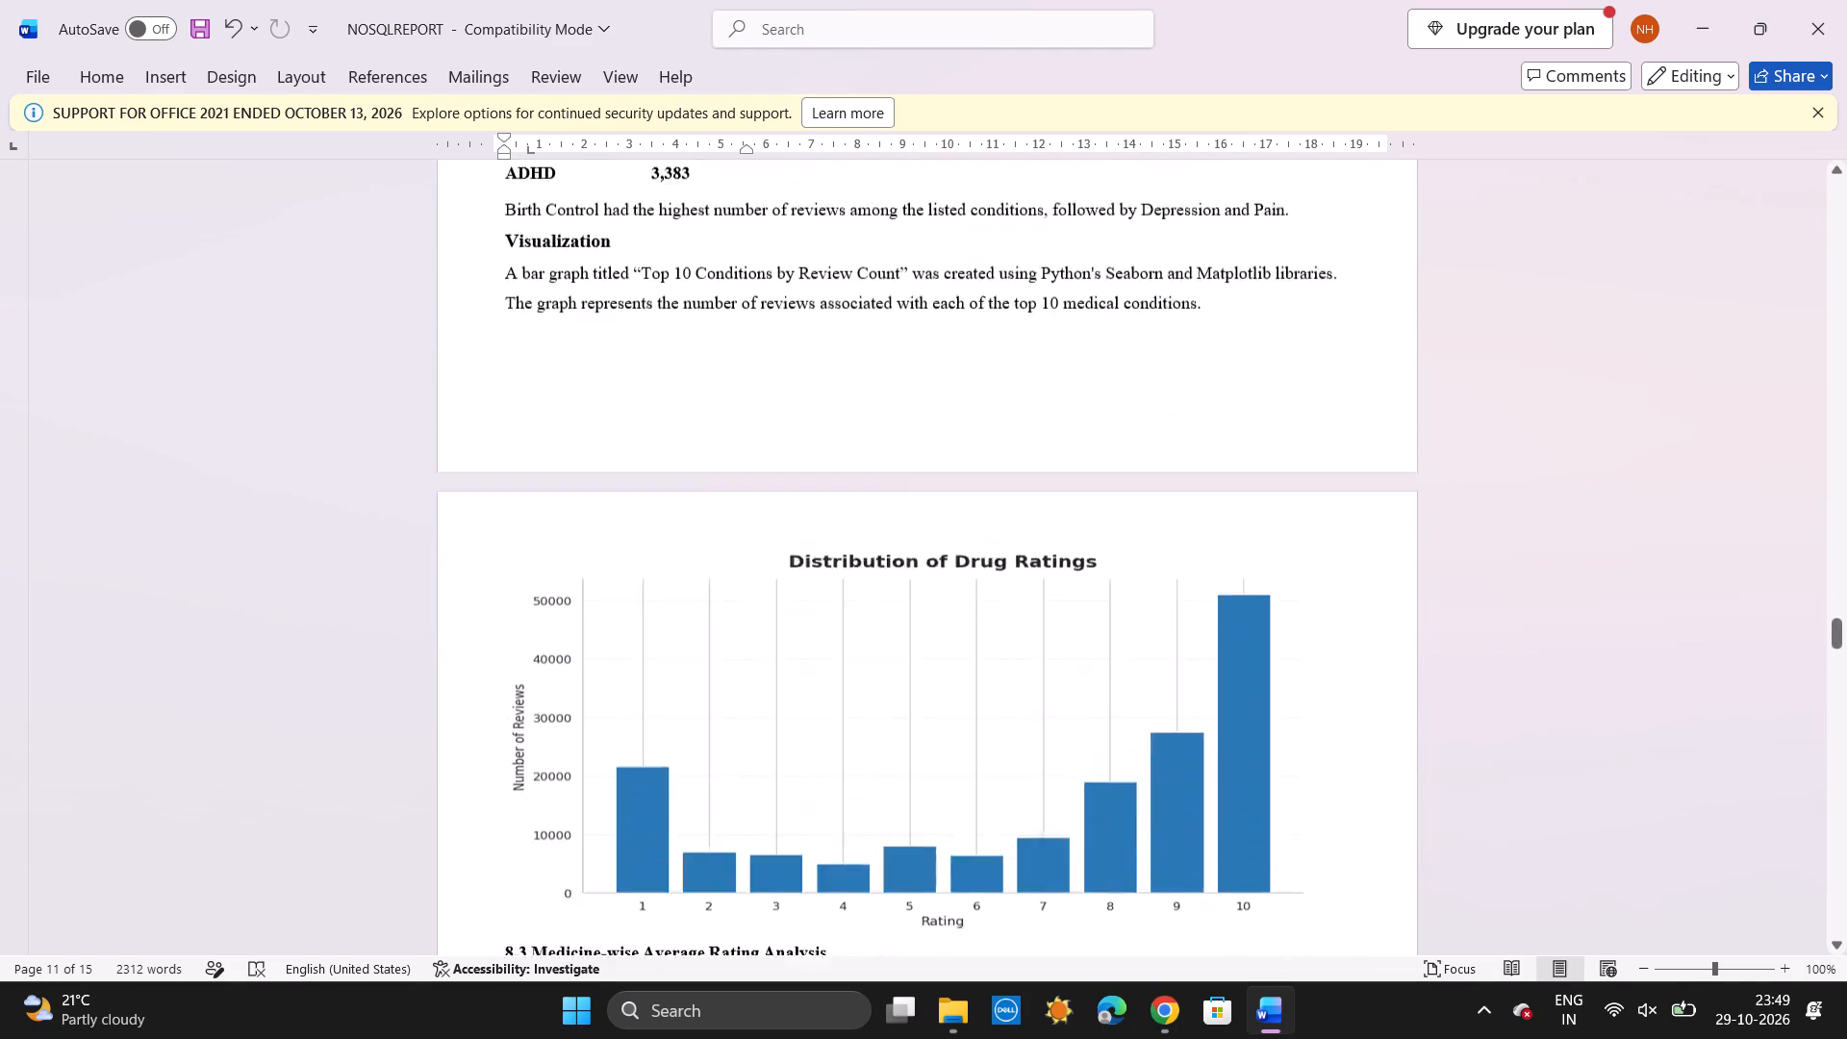
scroll(1176, 686, up, 3)
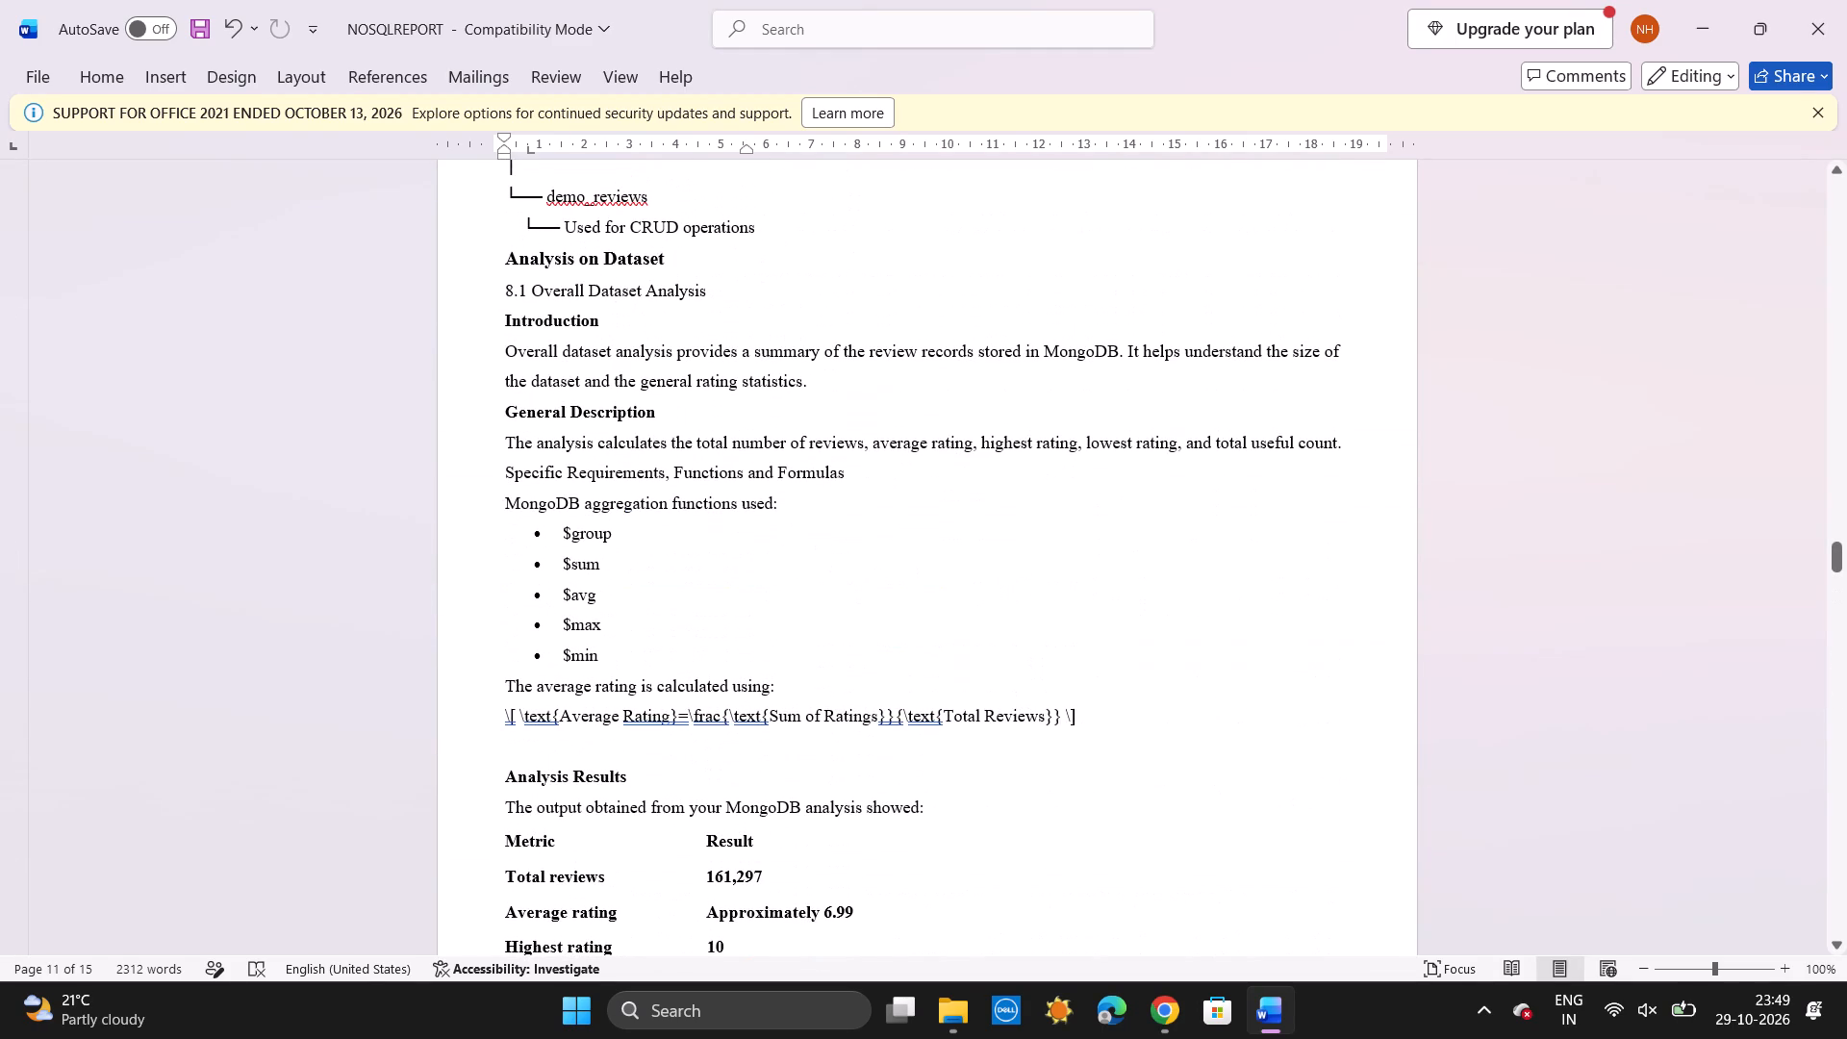
Check the title page and certificate page of the report in the print preview.
key(ctrl+p)
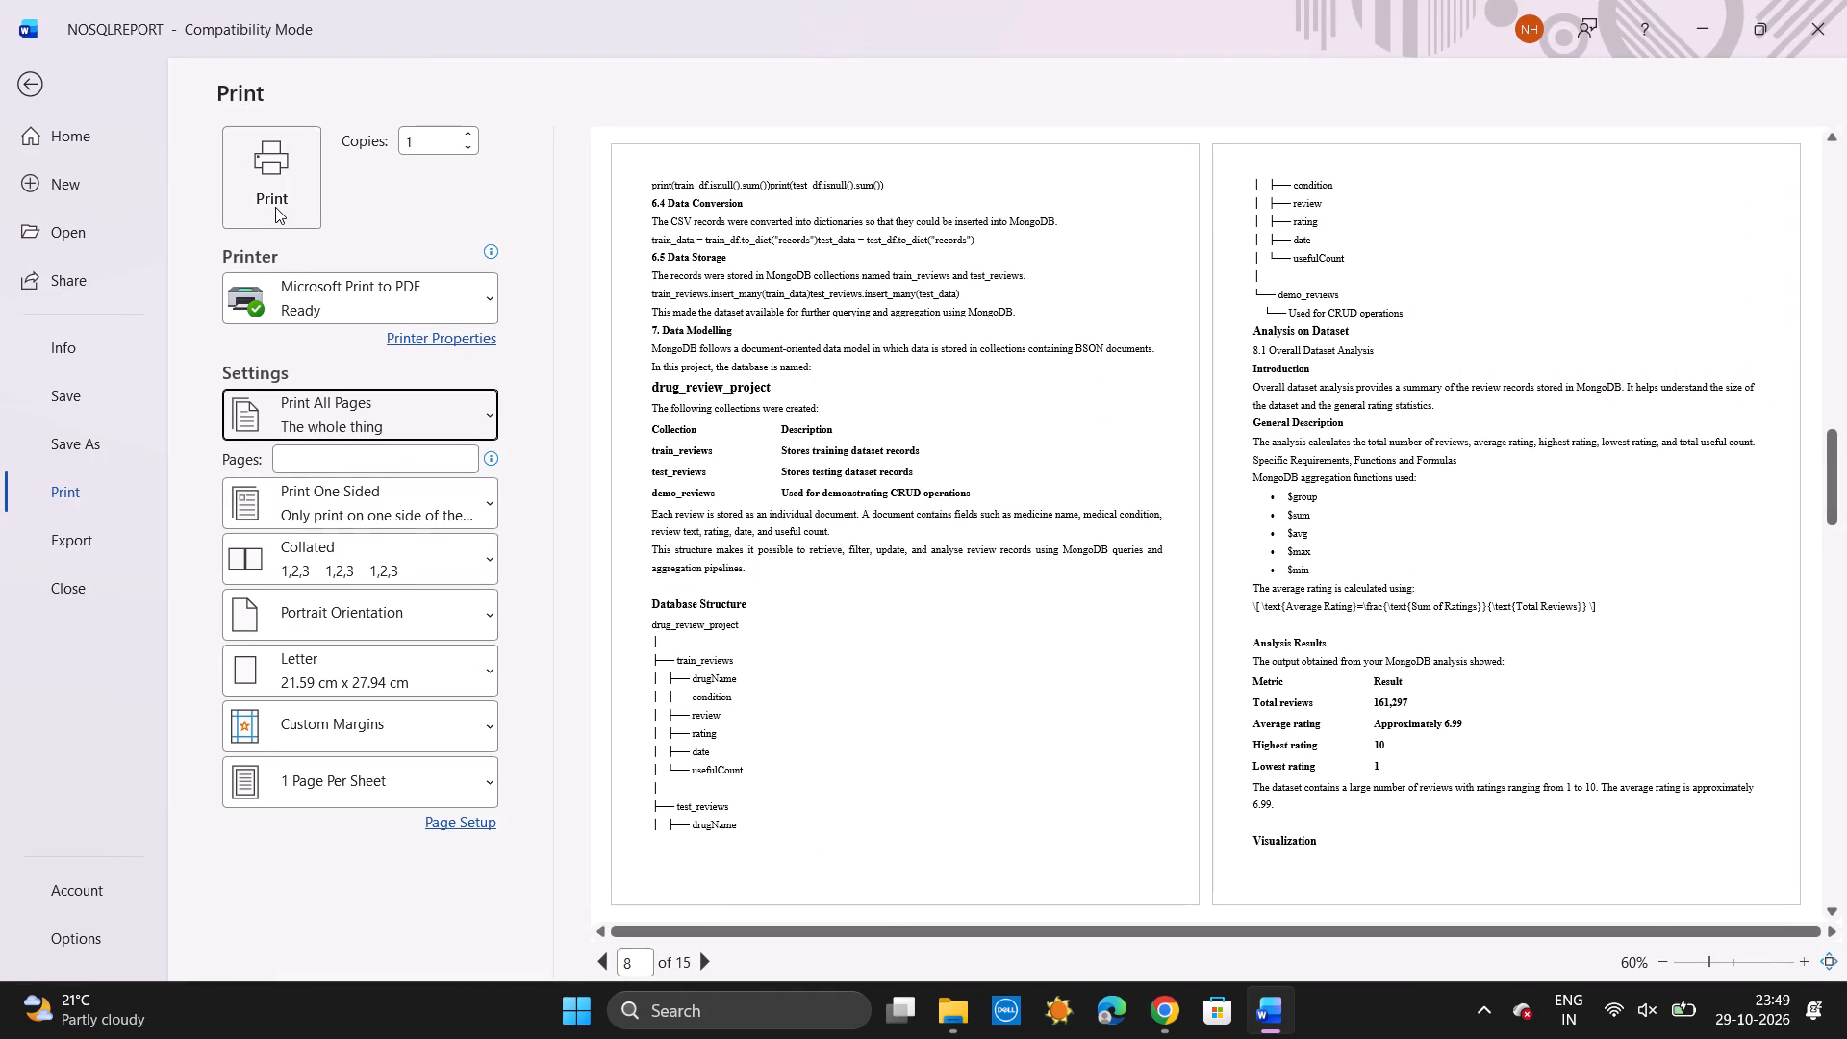
triple_click(1833, 241)
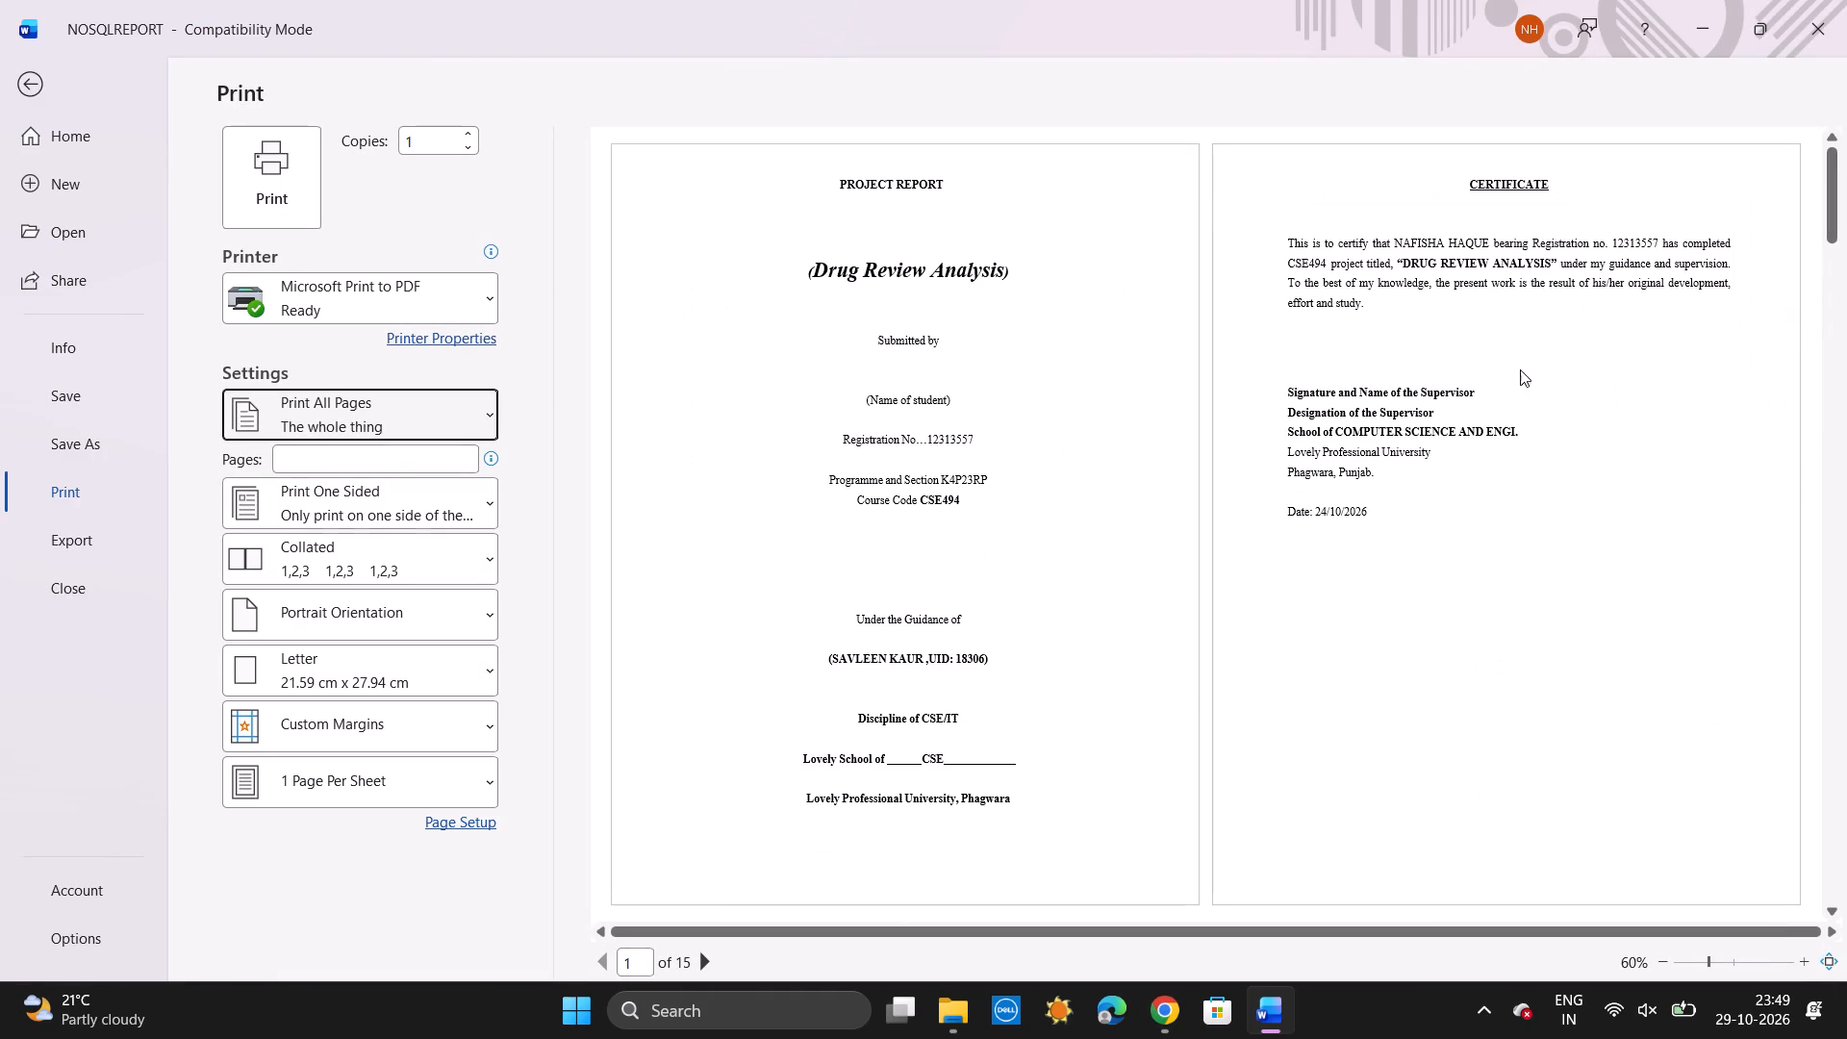
click(22, 89)
Replace the "(Name of student)" placeholder on the title page with the student's name and make it bold.
scroll(708, 456, up, 20)
scroll(708, 456, up, 20)
scroll(708, 456, up, 20)
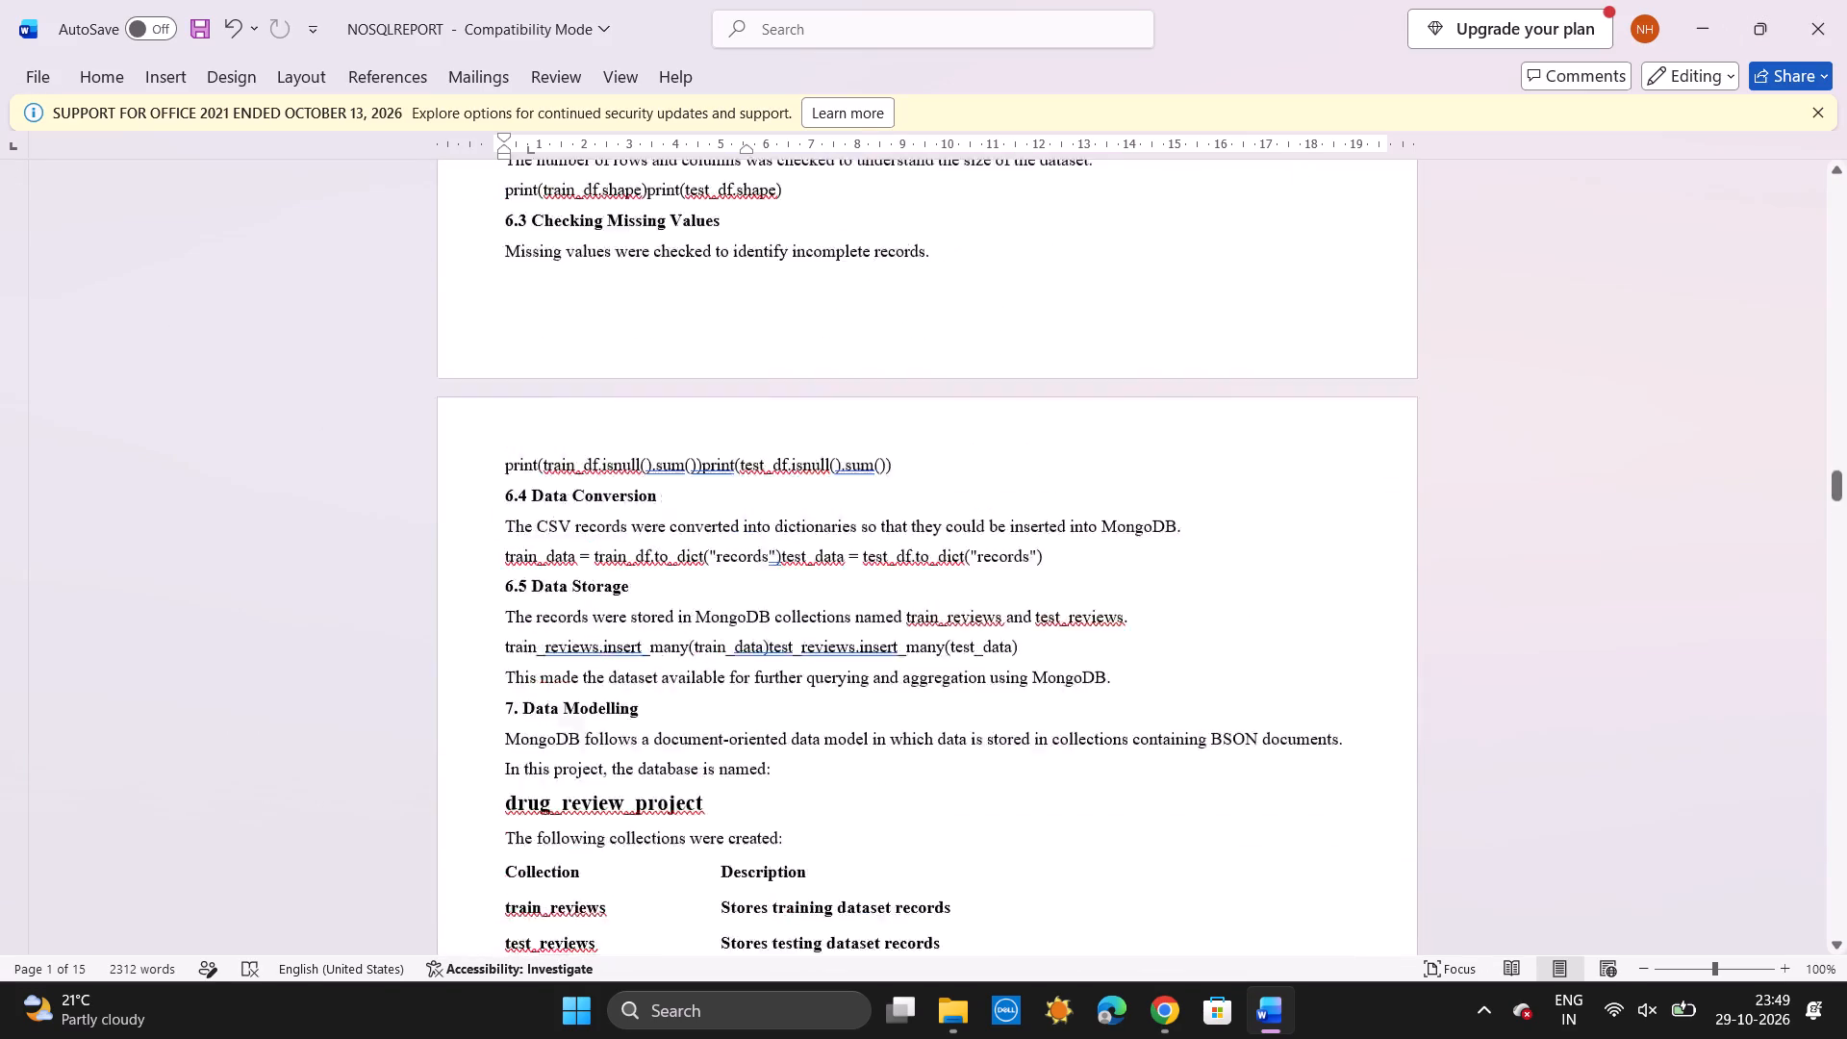
scroll(708, 456, up, 20)
scroll(708, 456, up, 20)
scroll(708, 456, up, 20)
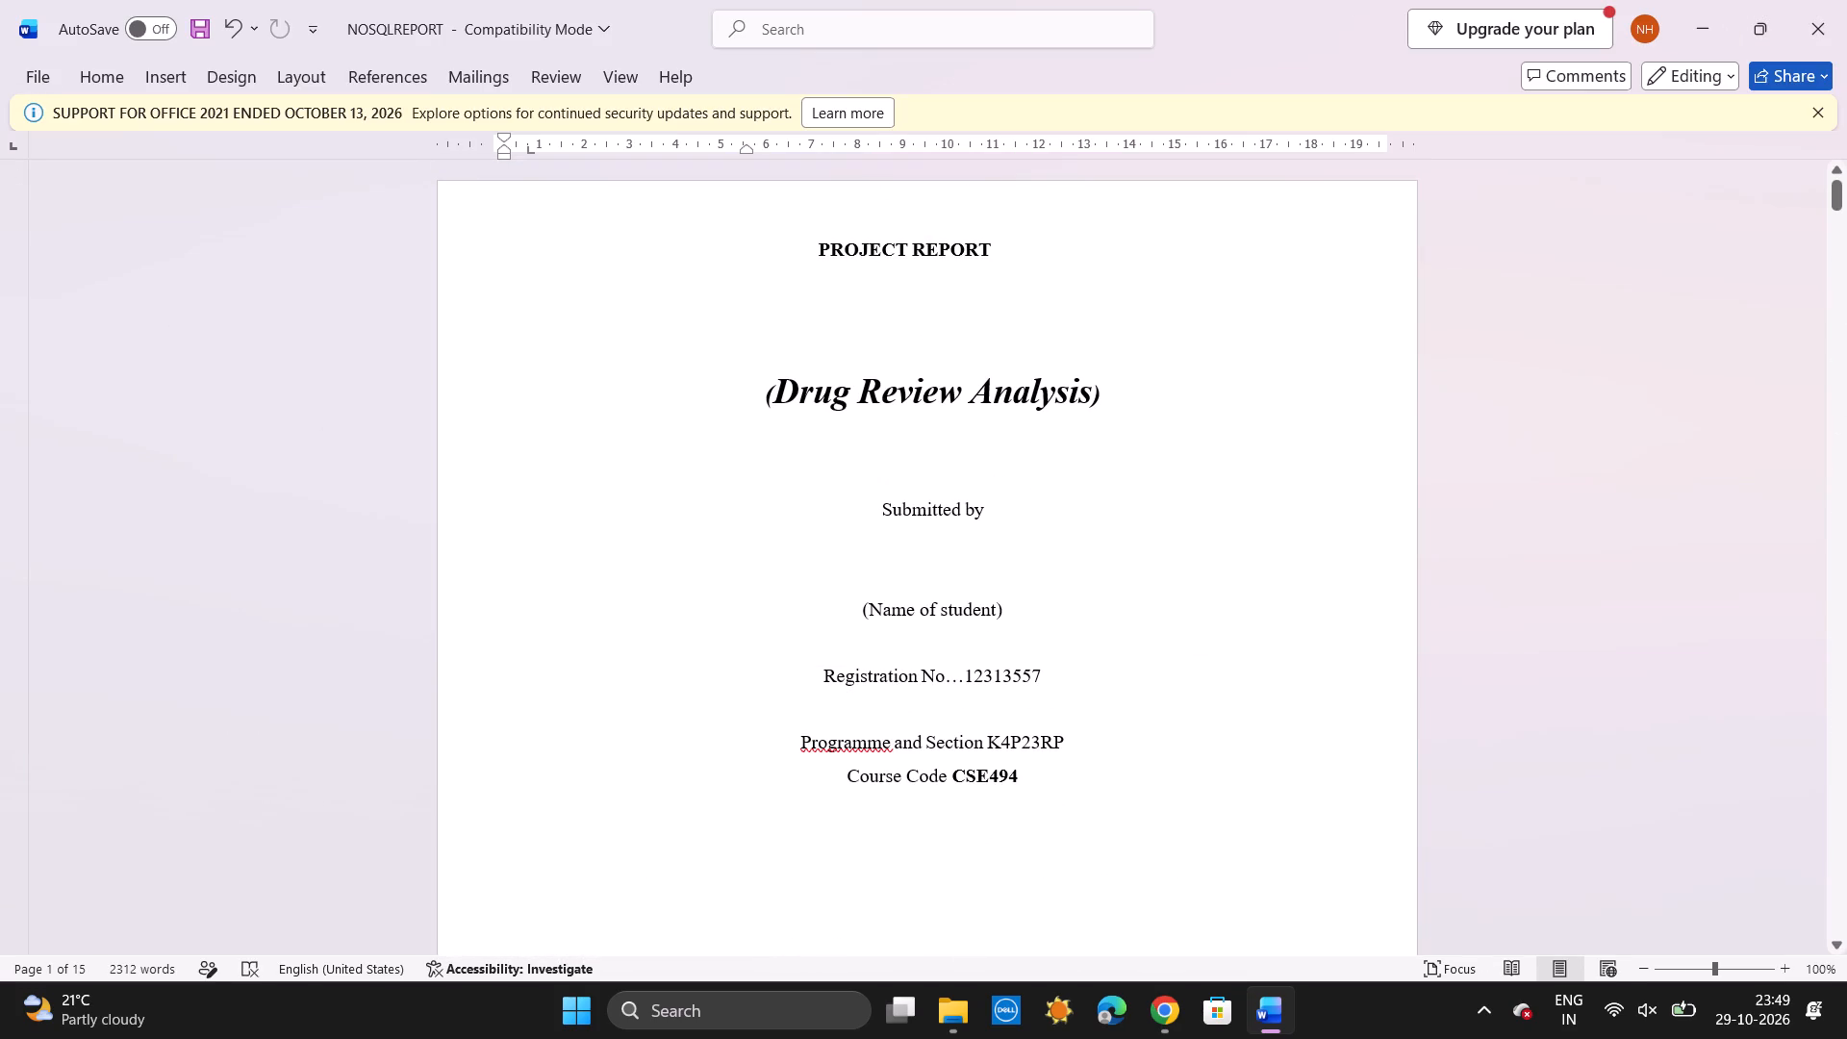
drag(862, 605, 1001, 605)
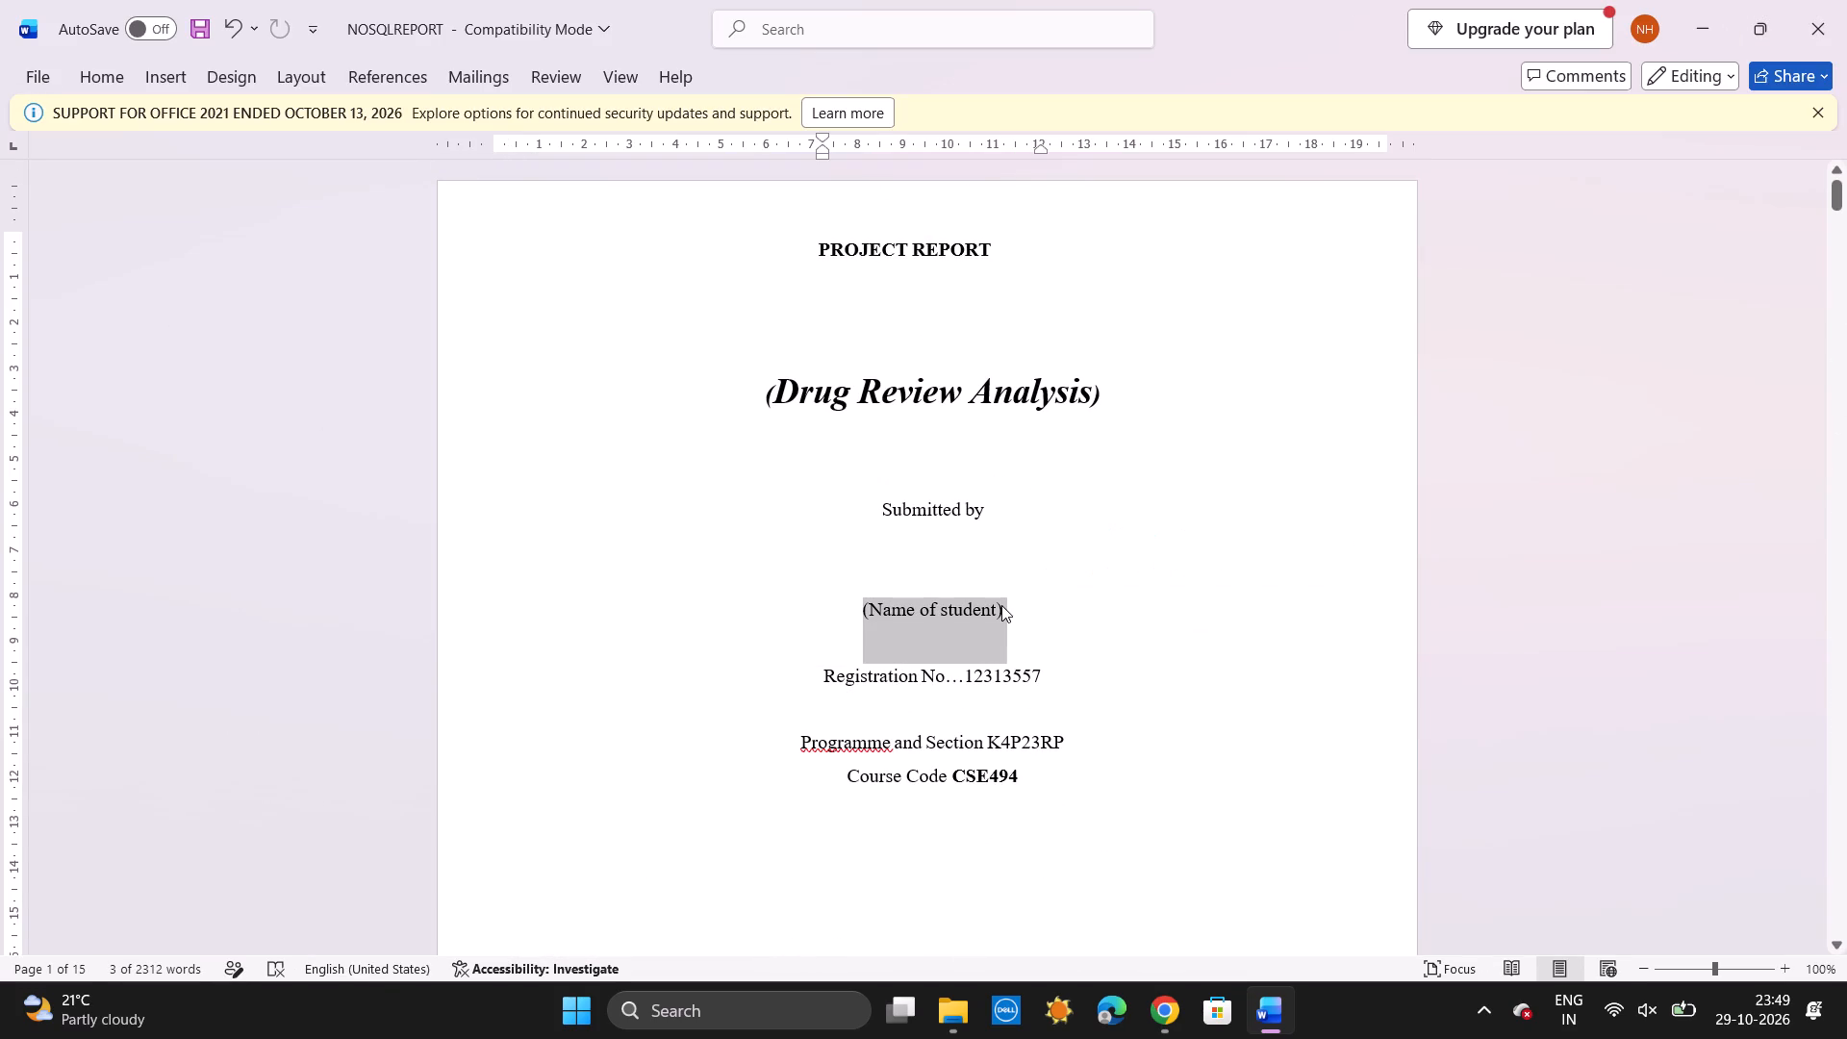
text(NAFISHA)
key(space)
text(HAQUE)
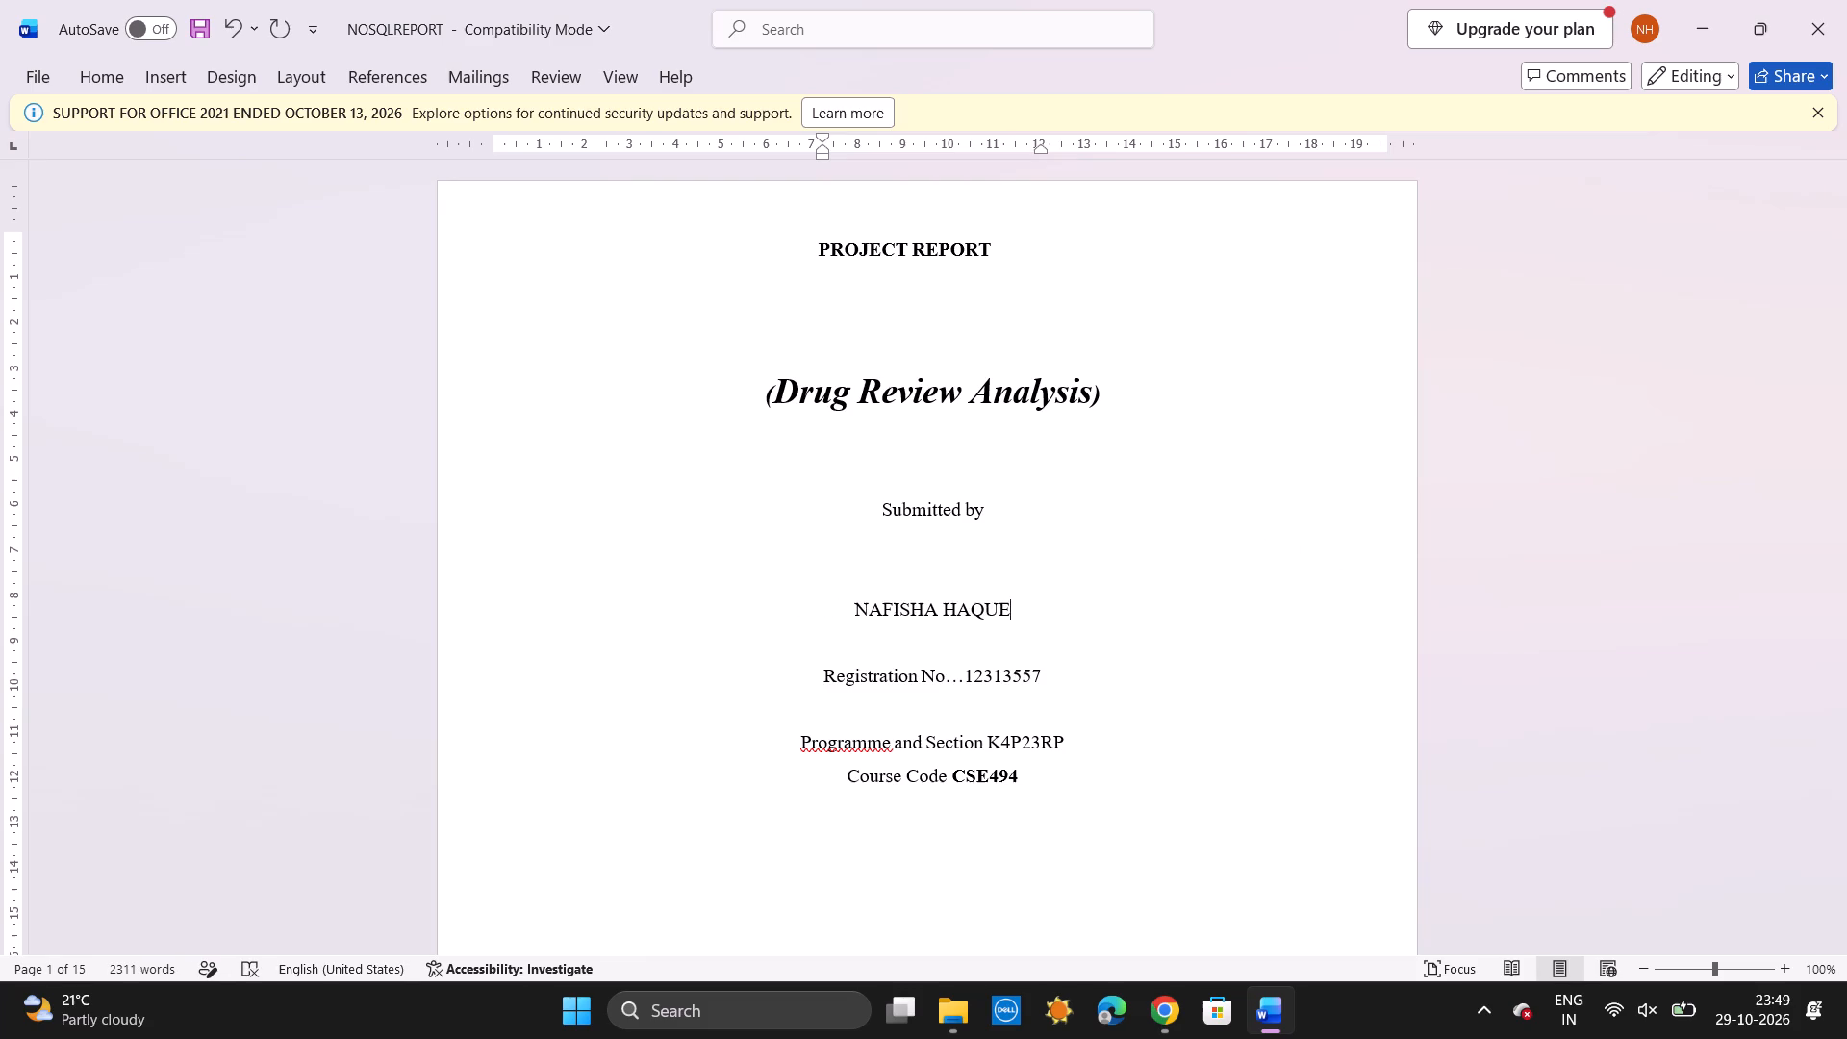
drag(856, 611, 1022, 606)
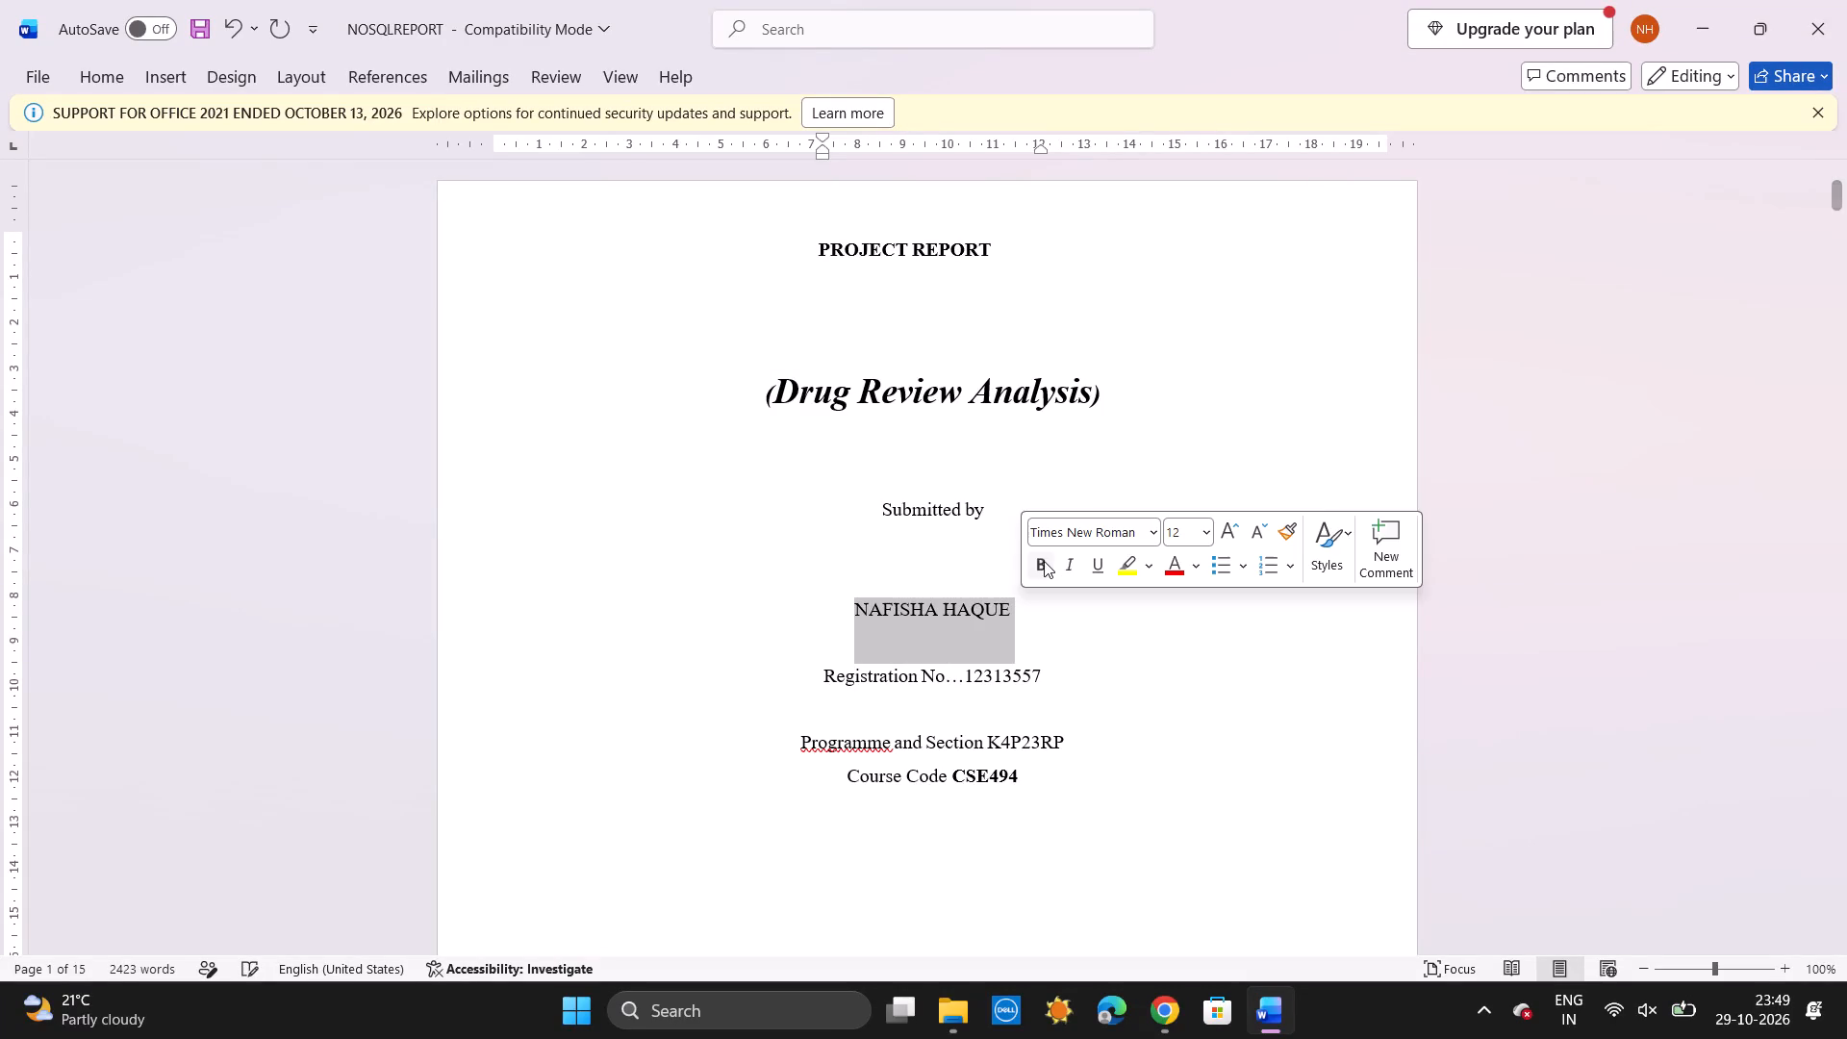
click(1048, 555)
click(1142, 722)
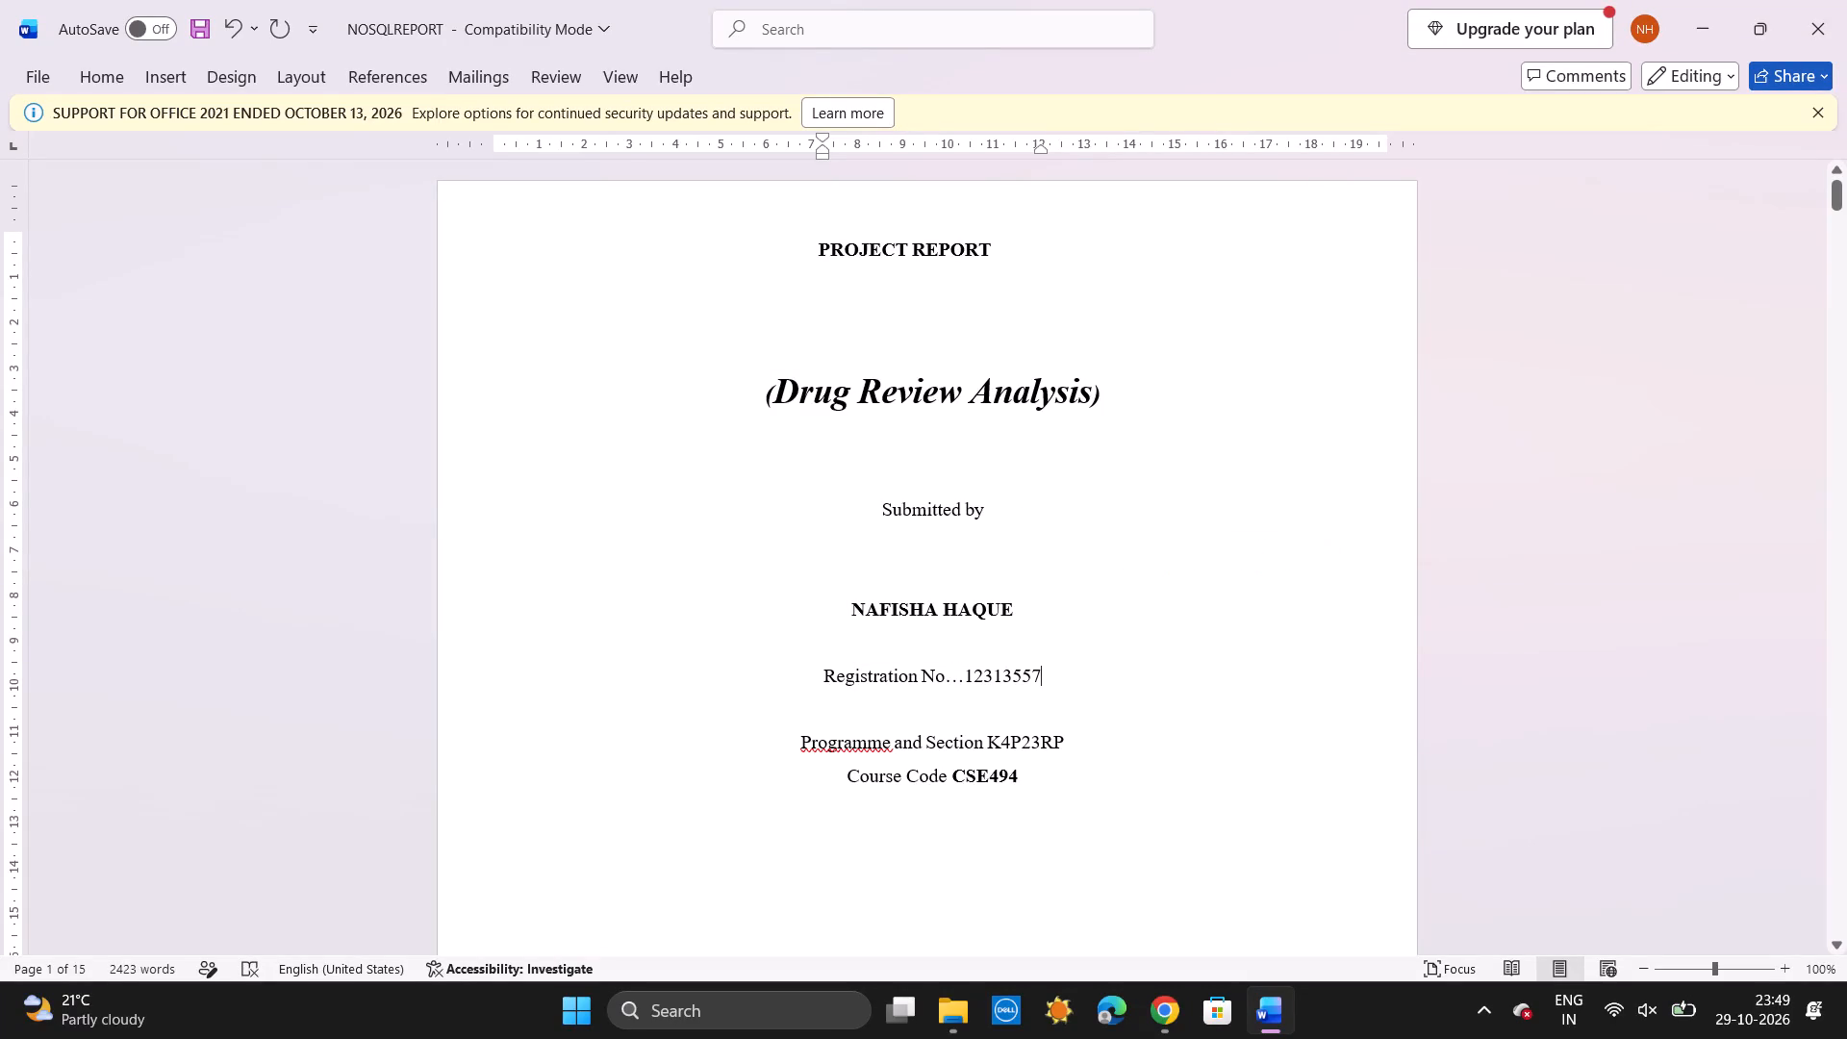
Print all pages of the report, one copy, to a PDF file with Microsoft Print to PDF.
key(ctrl+p)
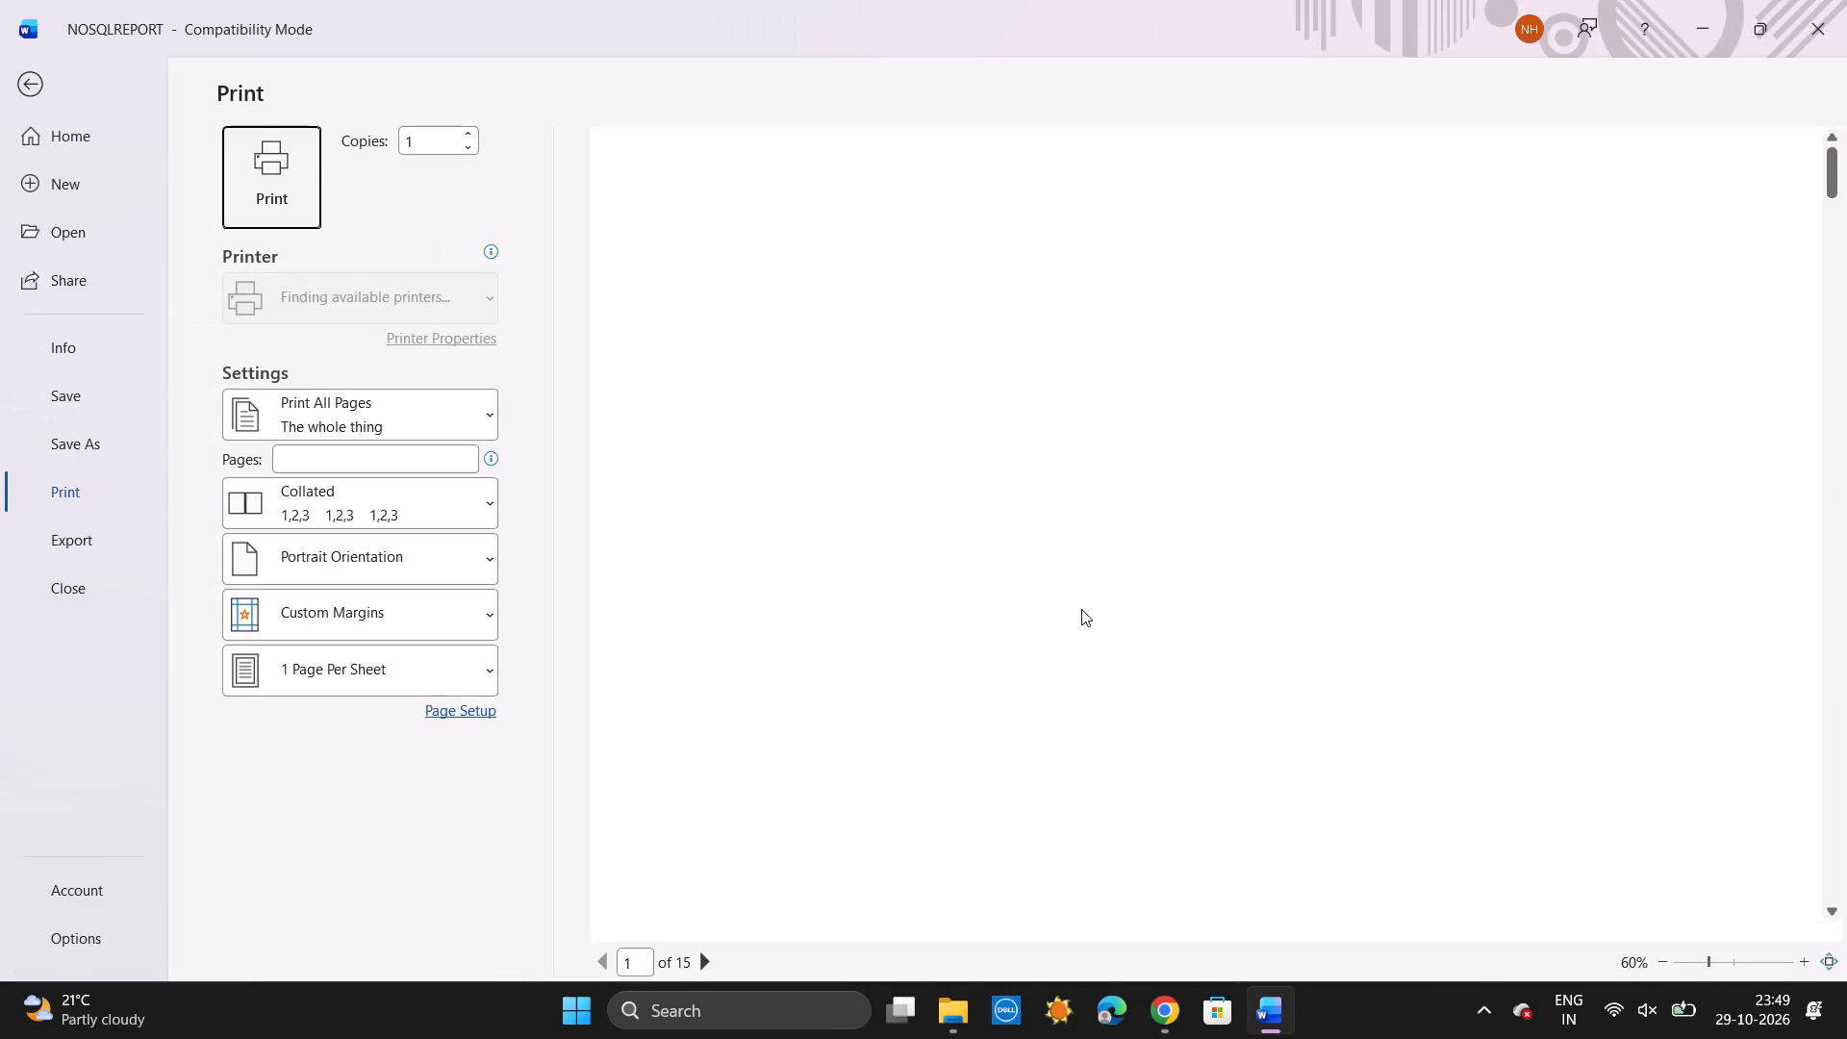
click(260, 179)
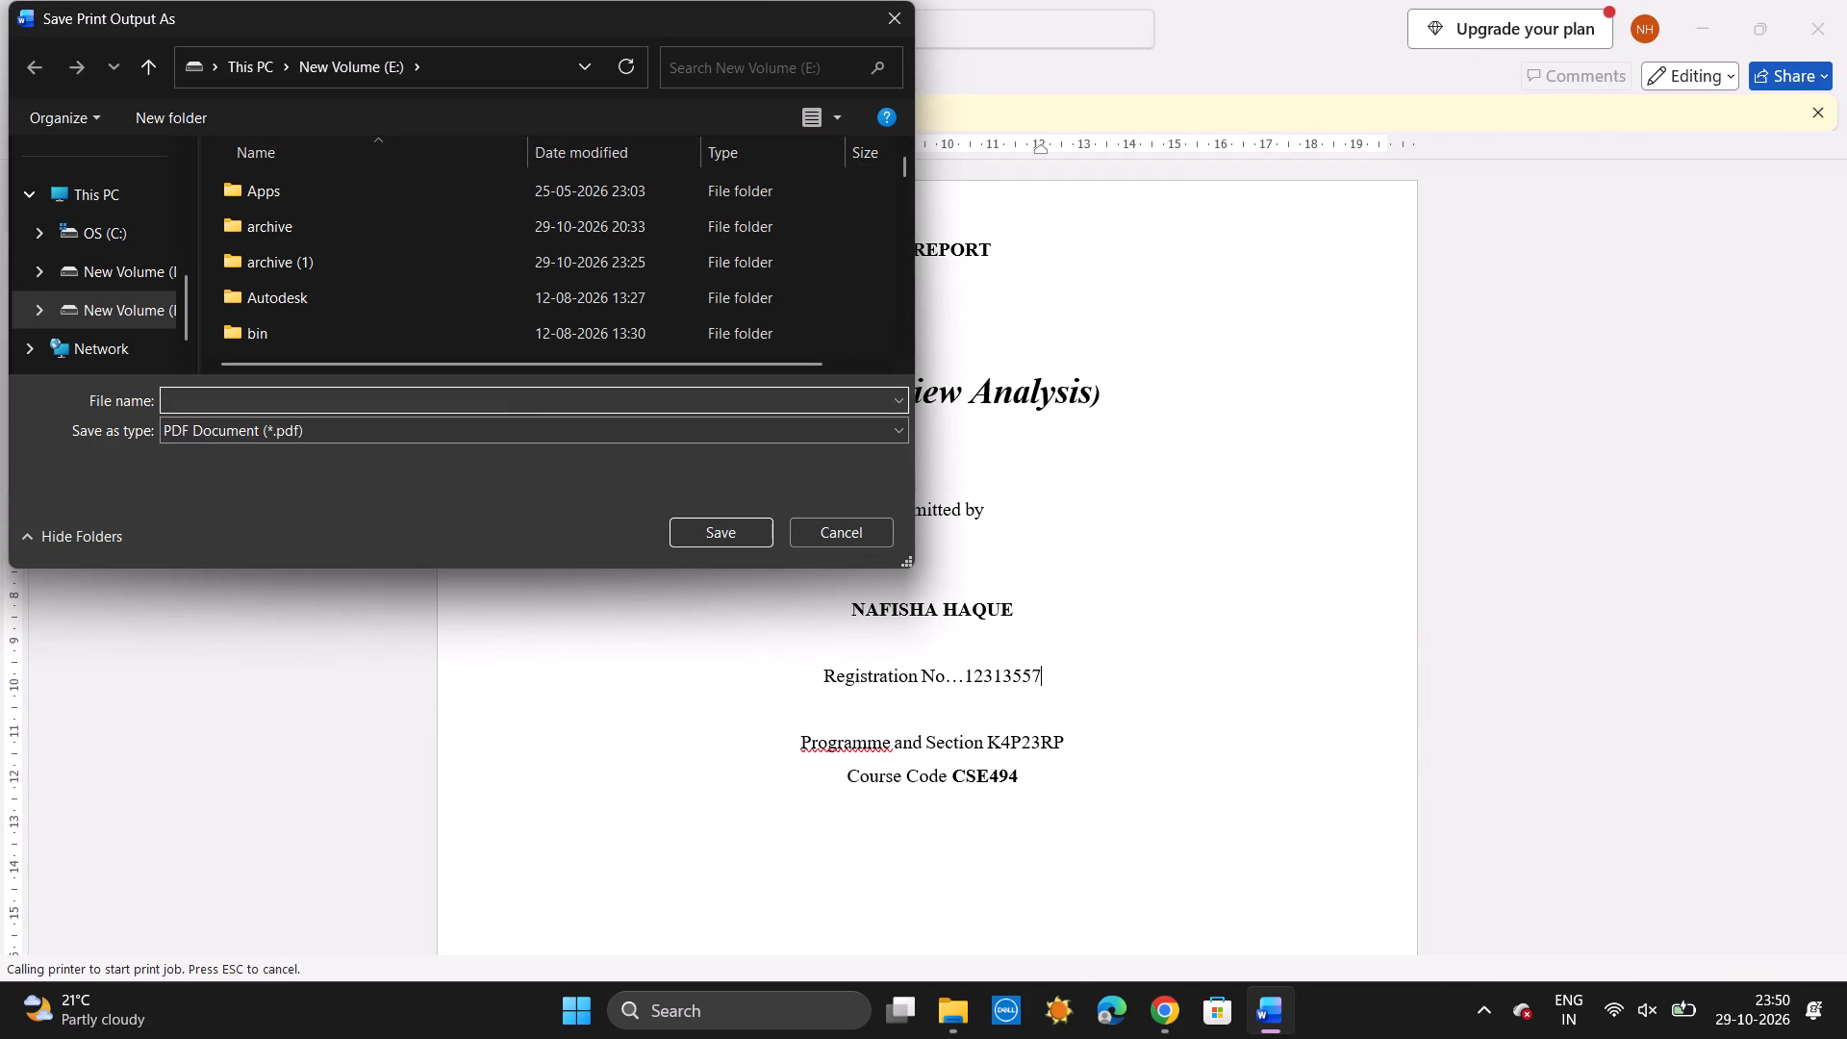
Save the report's print output as the PDF NOSQLREPORT.pdf in New Volume (E:).
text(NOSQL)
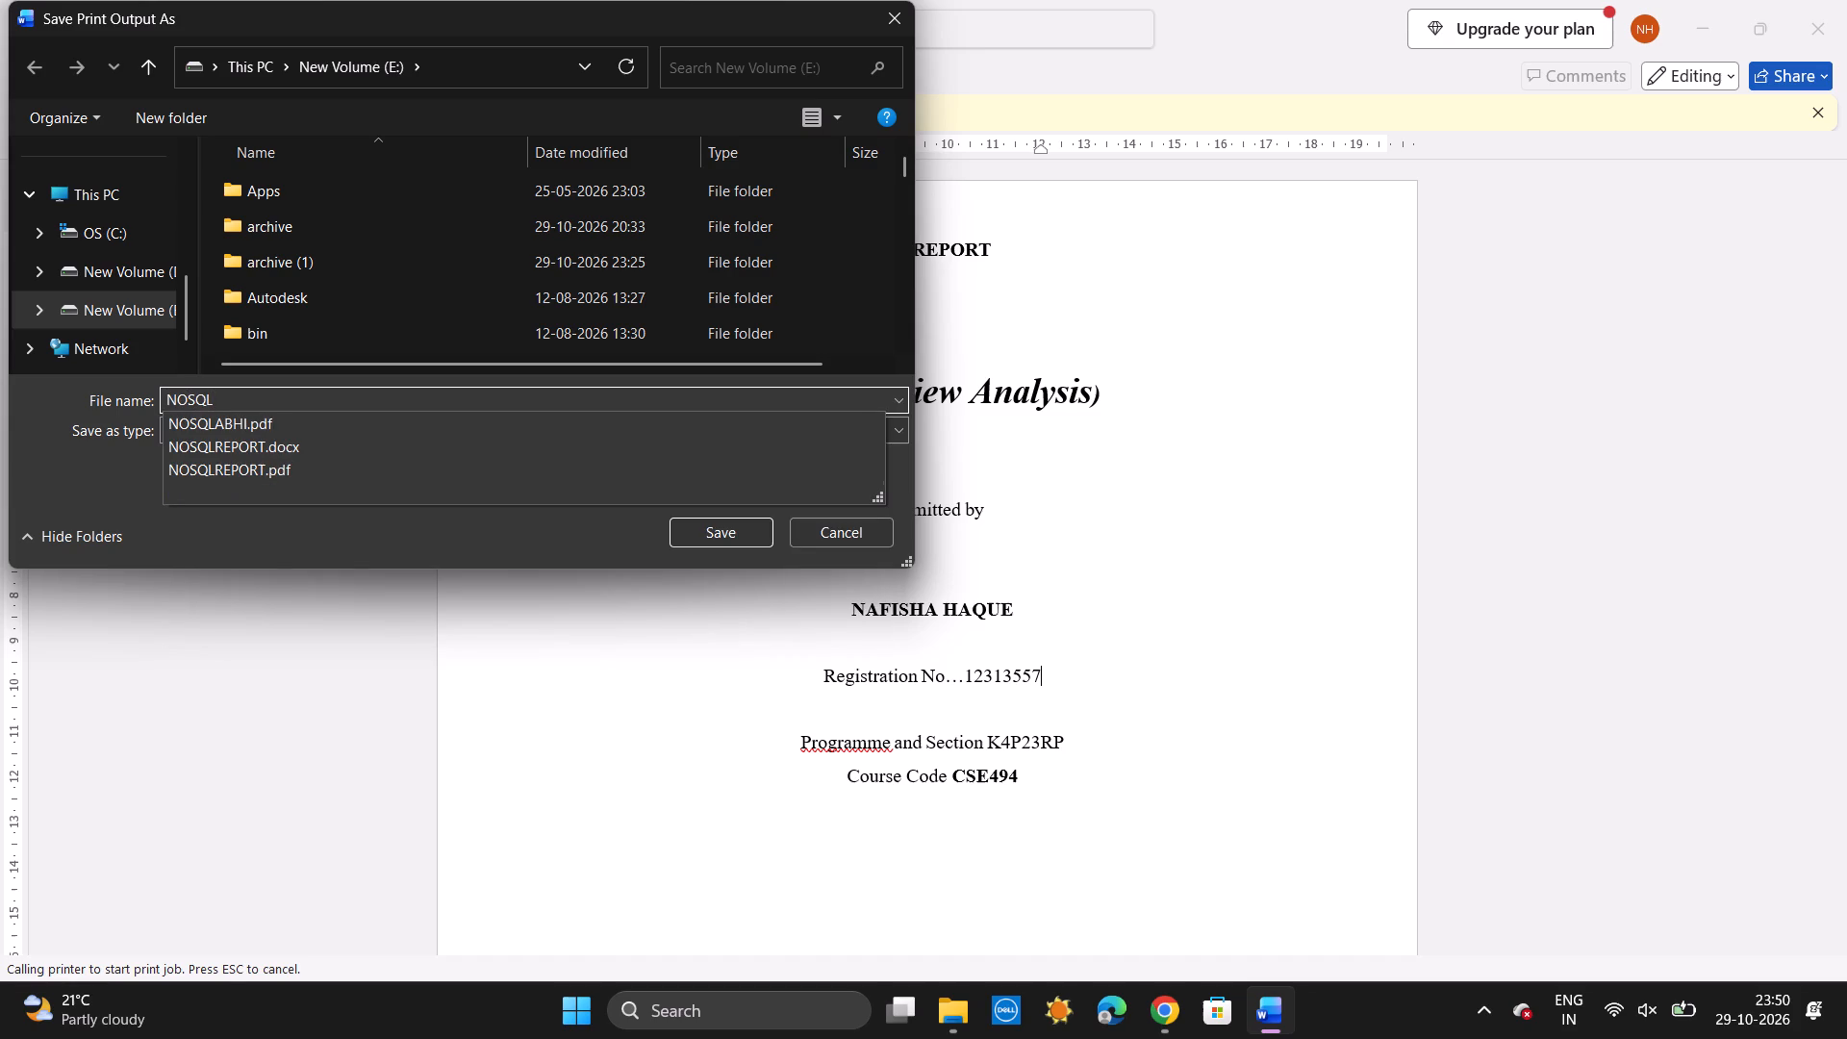
click(221, 475)
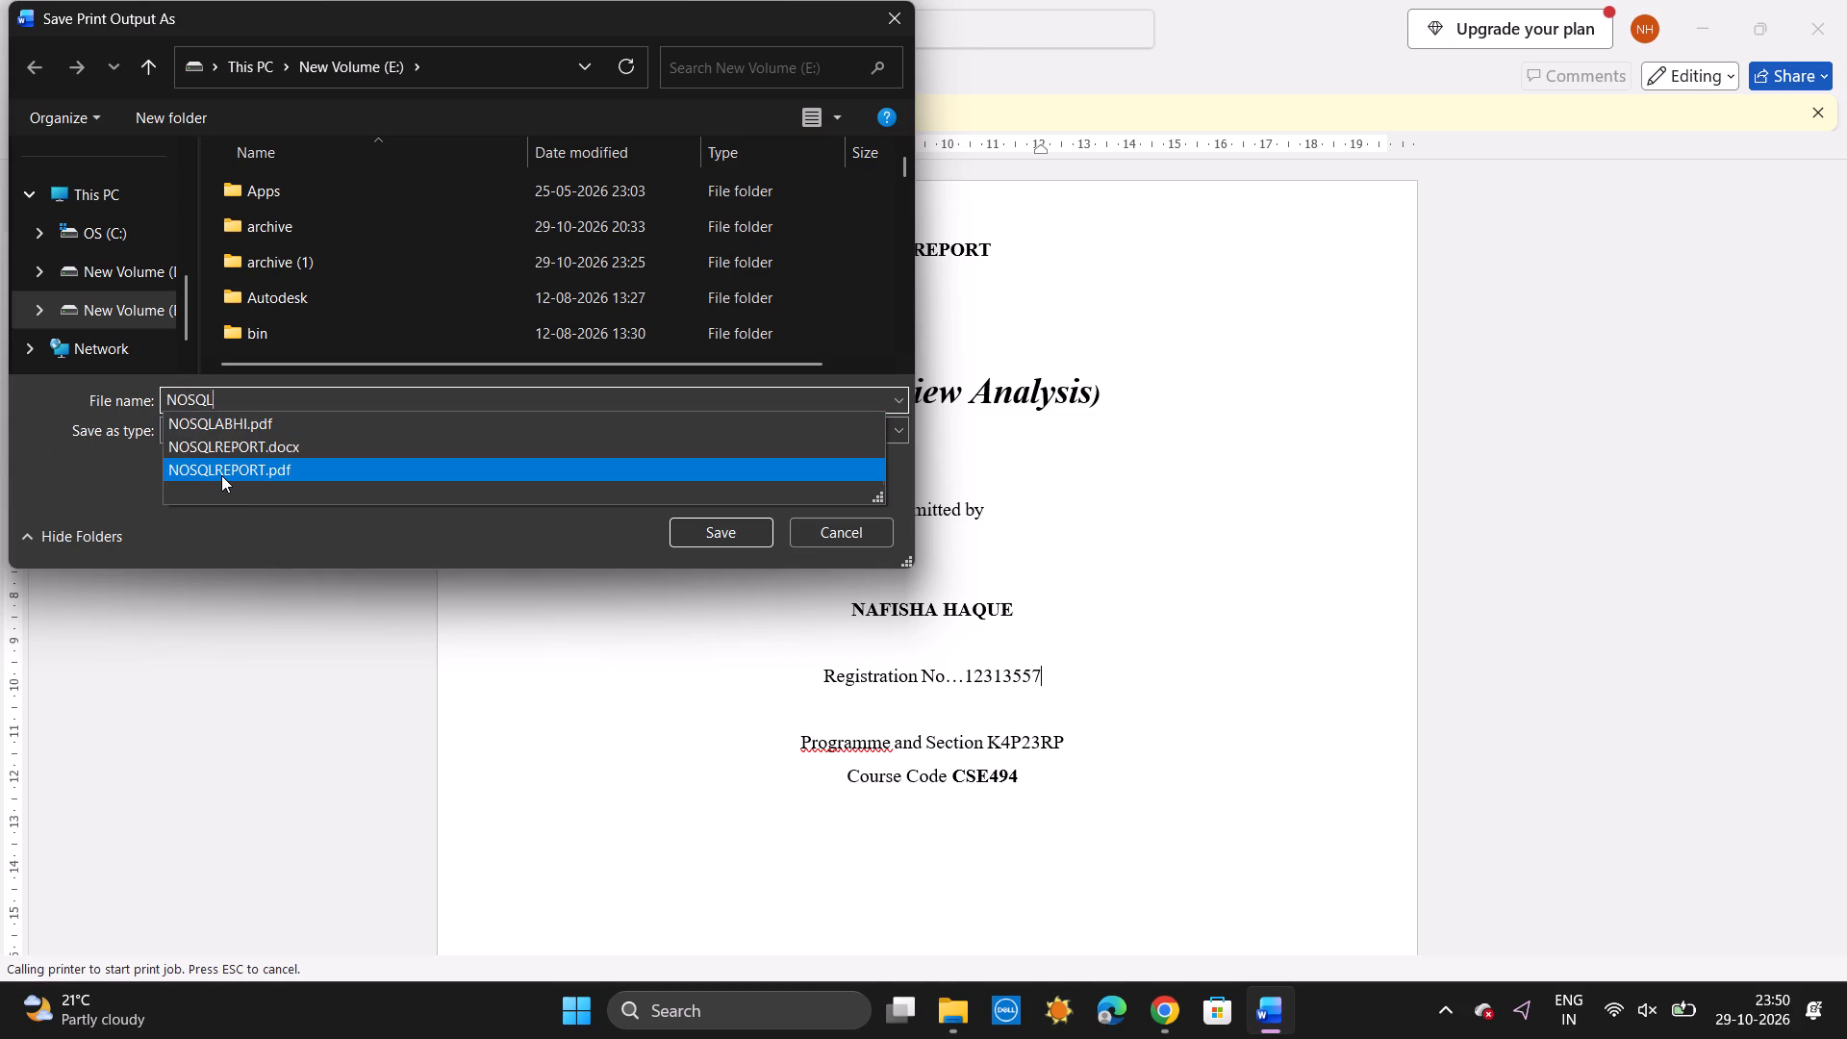
click(130, 296)
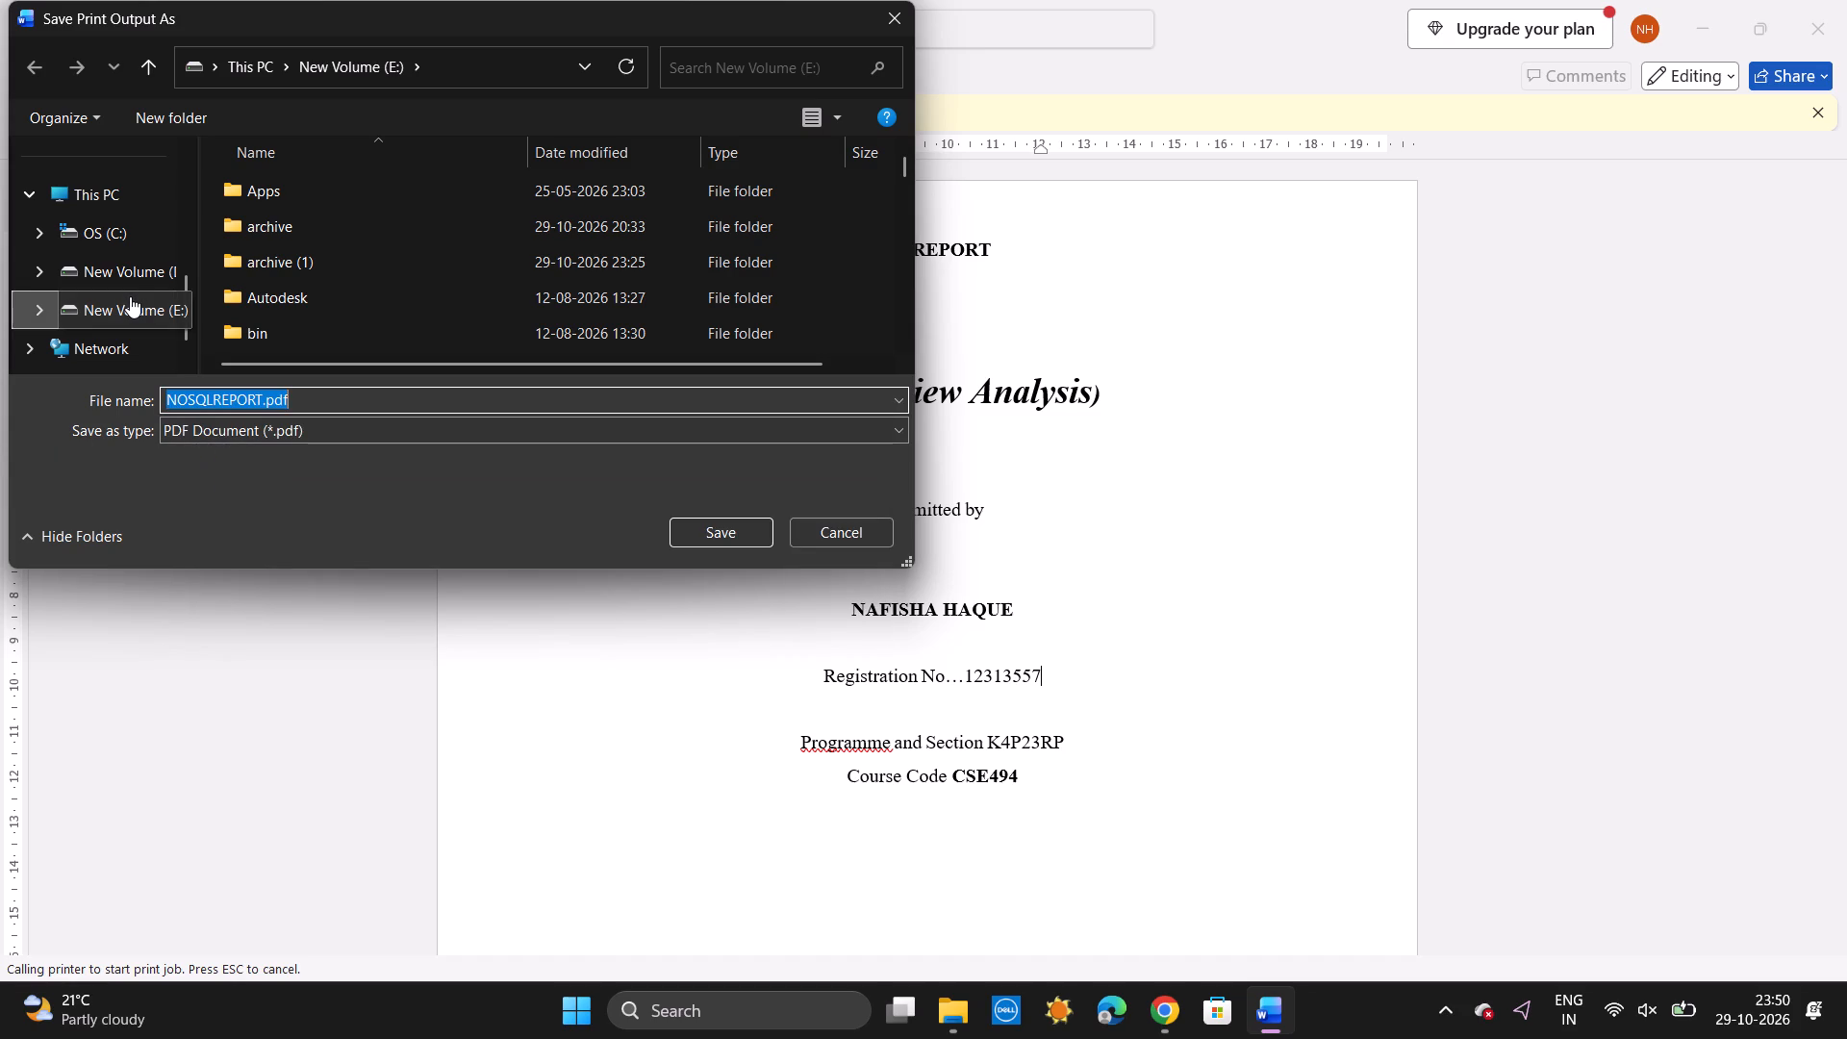
click(703, 534)
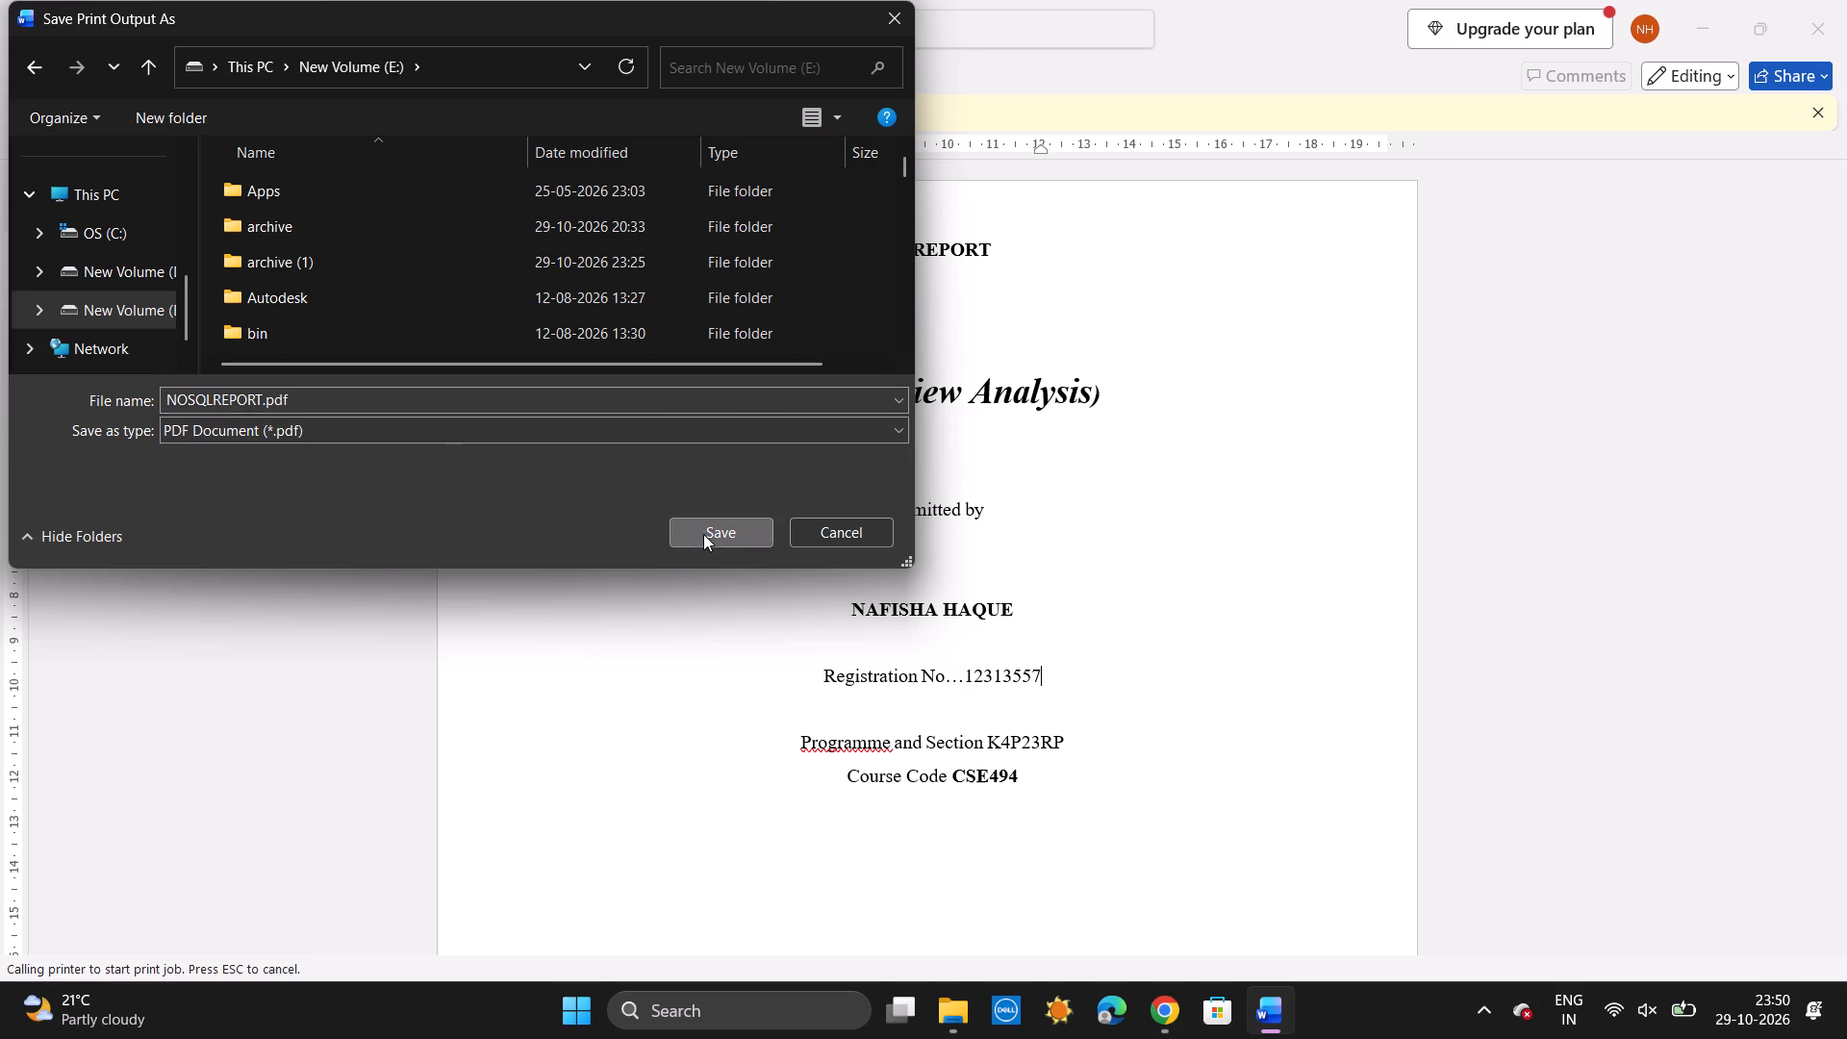
click(980, 507)
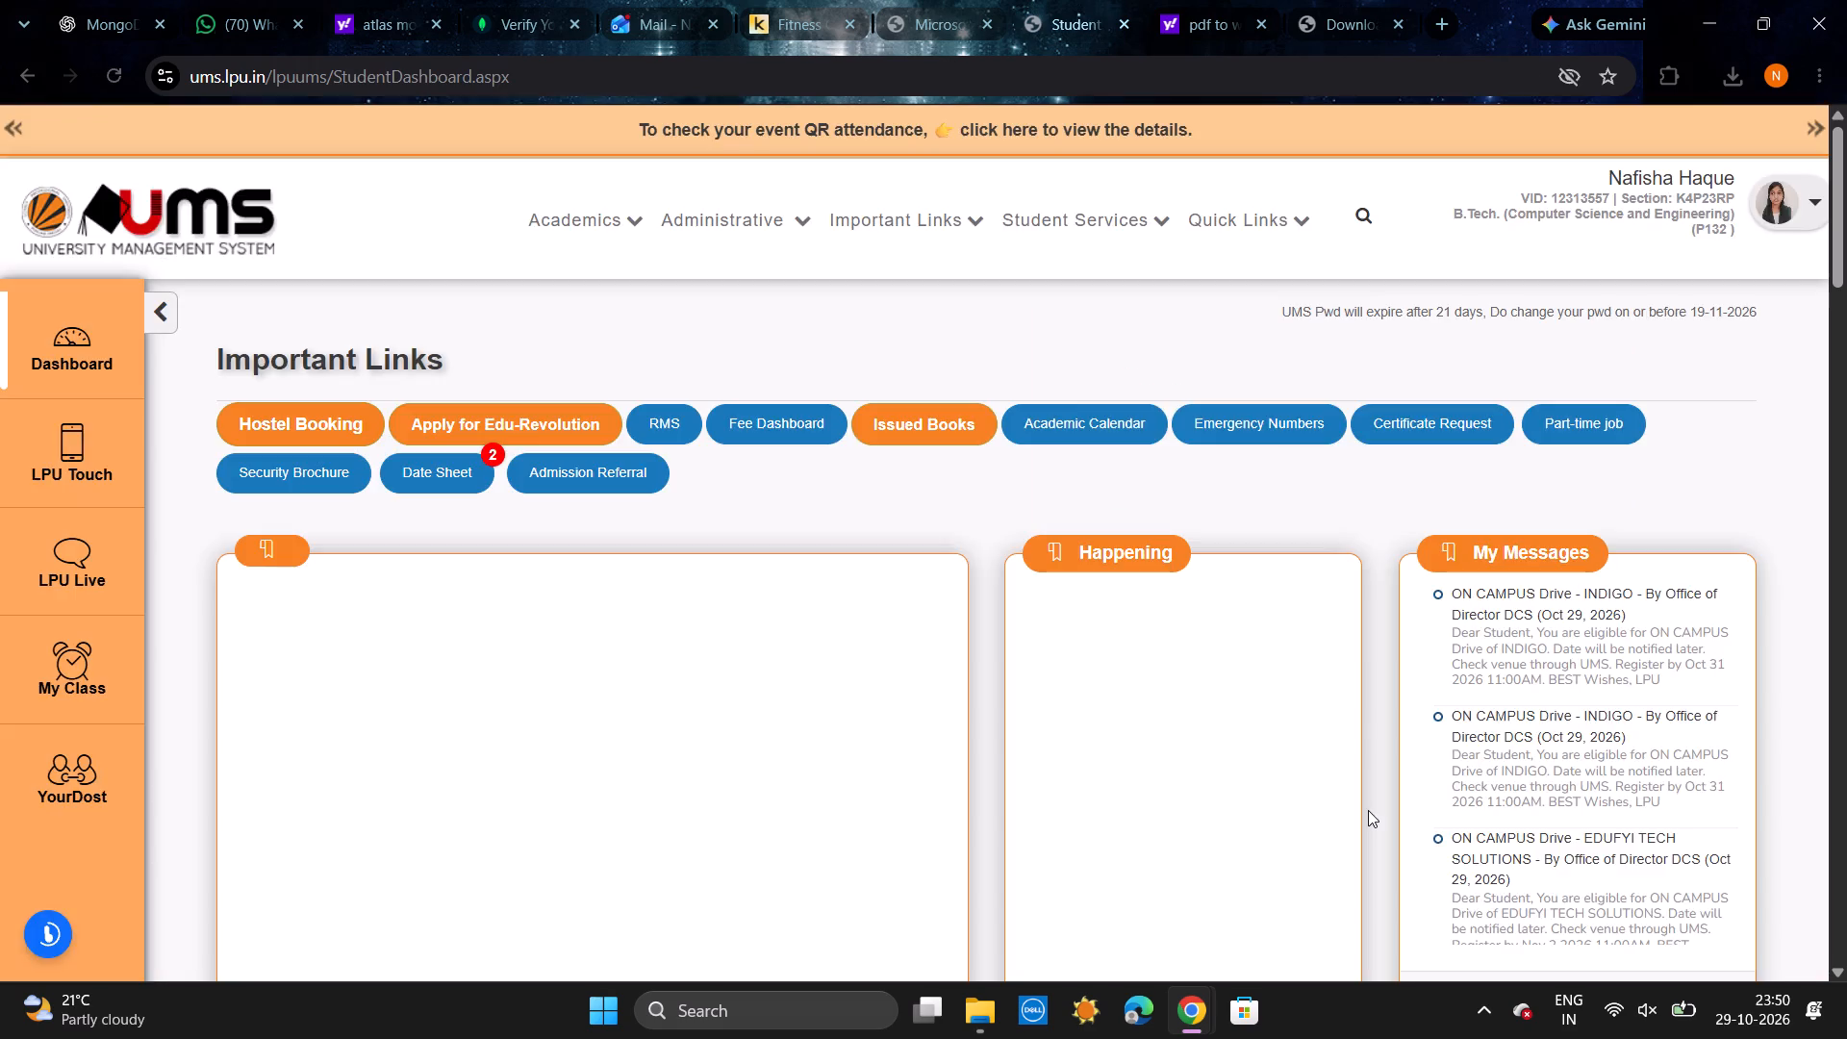
In the browser's UMS dashboard, open the upload page for the pending CSE494 project assignment.
click(986, 788)
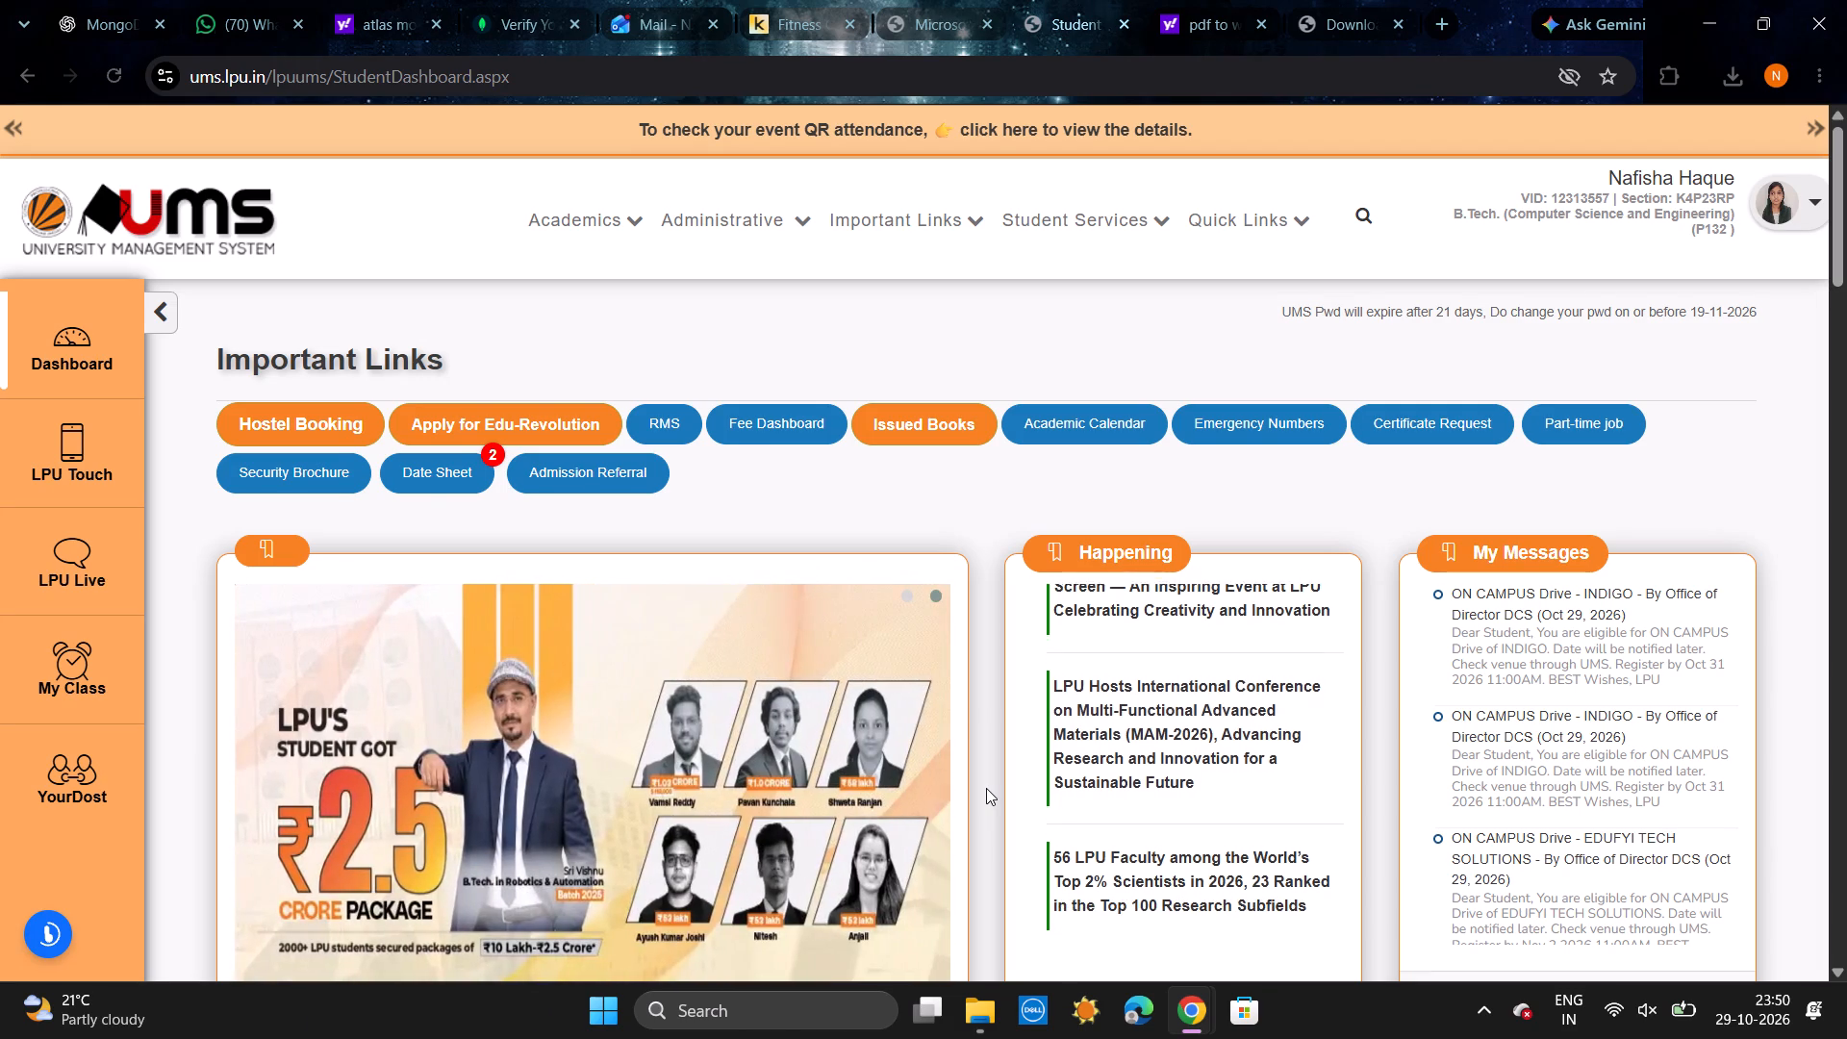
scroll(985, 823, down, 3)
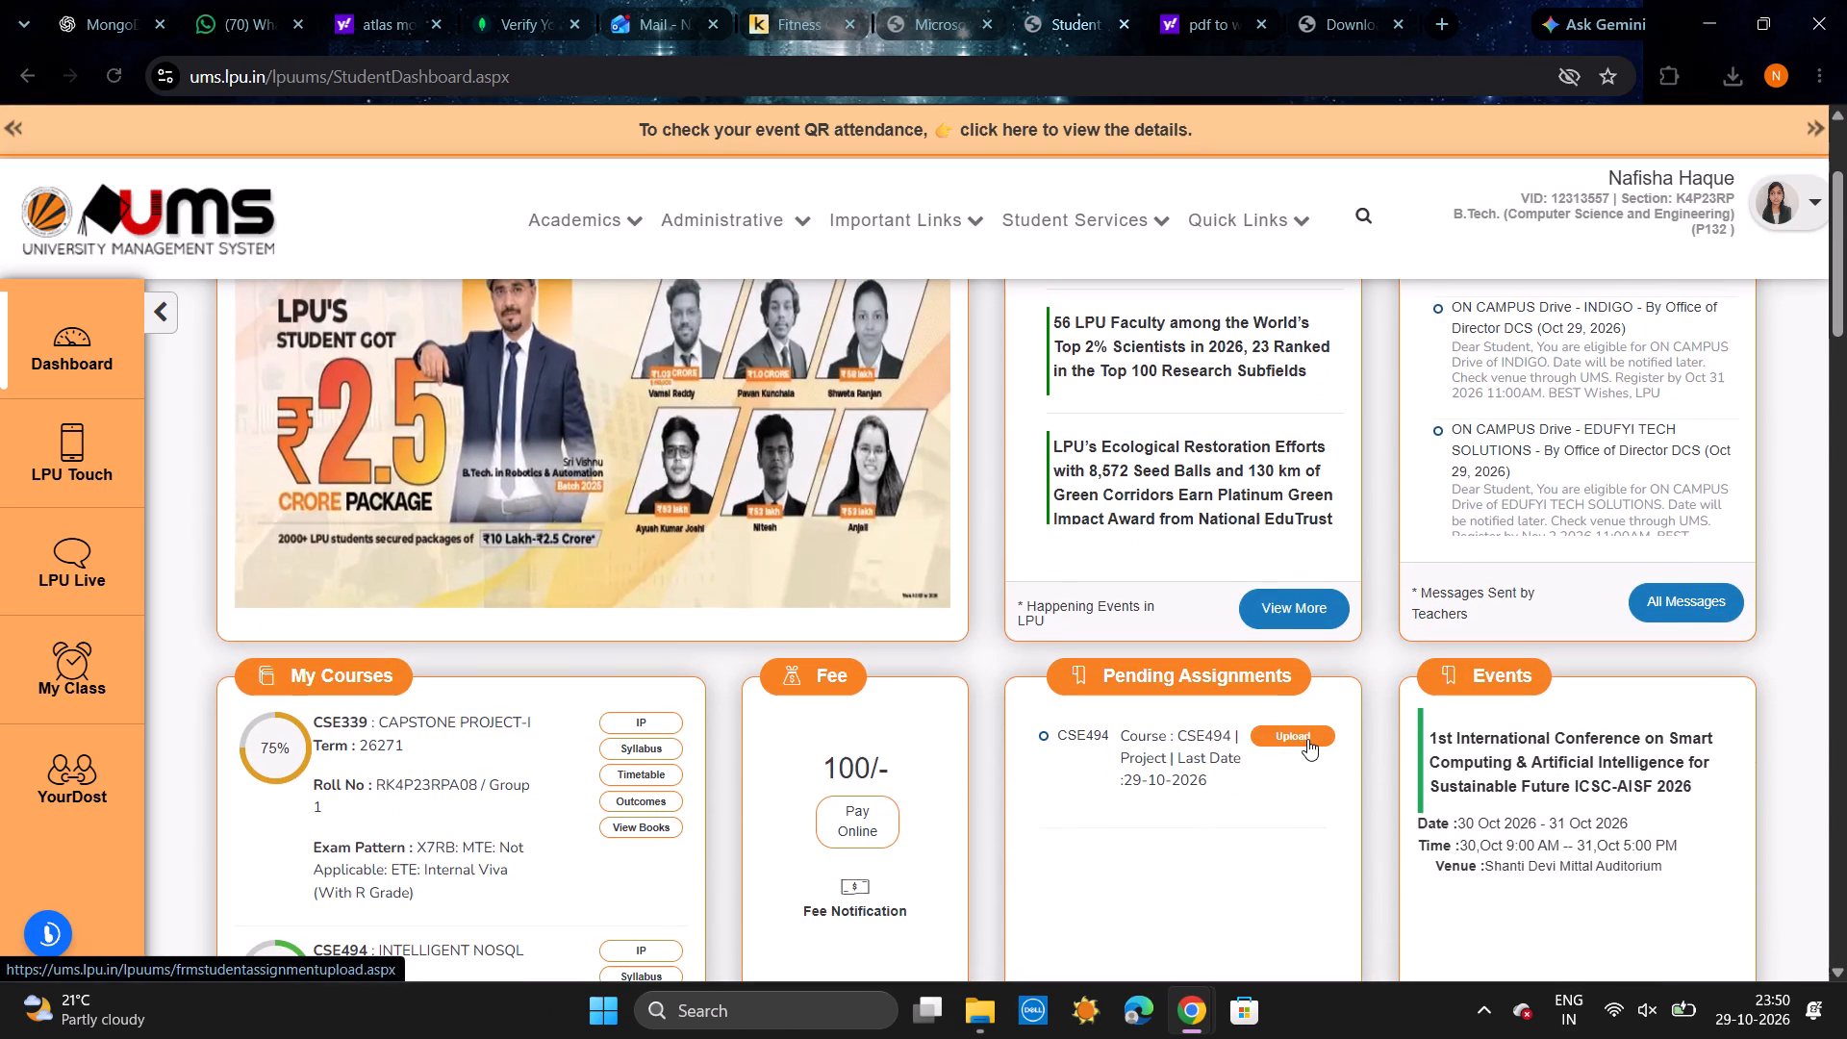
click(1307, 739)
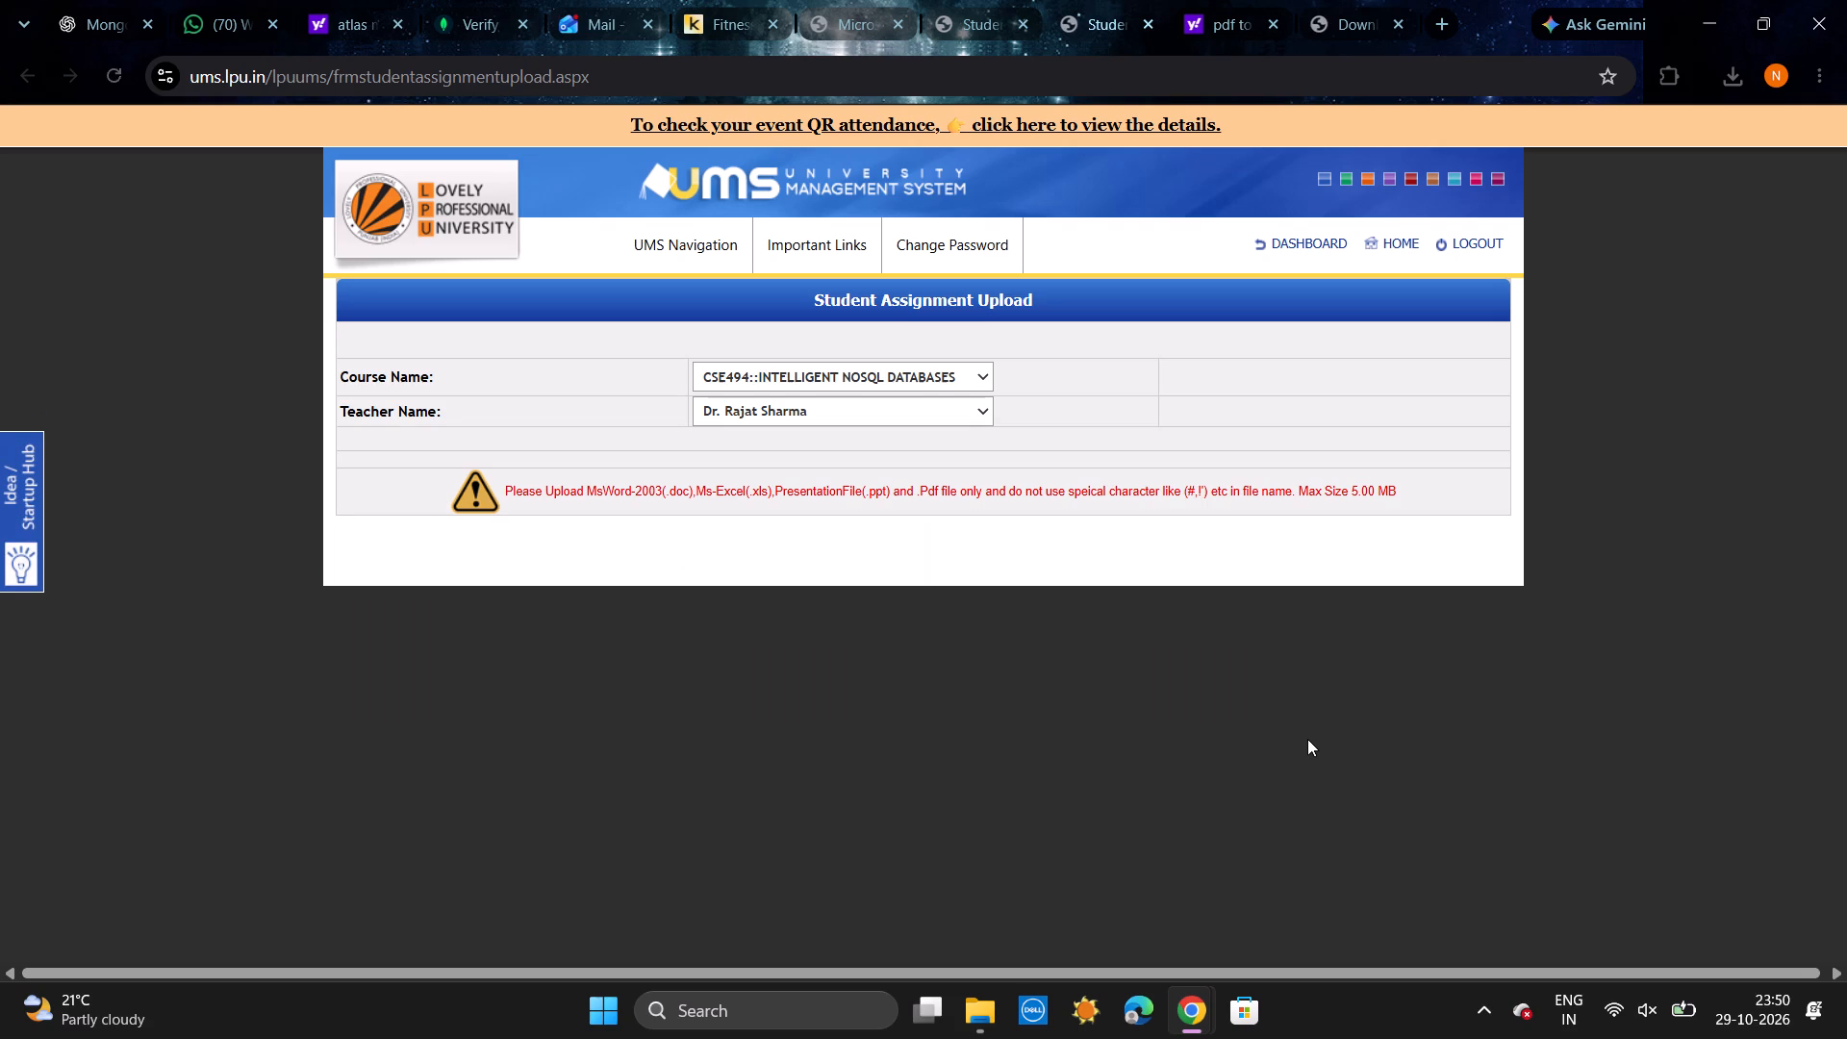
Select the CSE494 teacher who assigned the Unit 1-Unit 6 Project and open that assignment's file submission form.
click(829, 407)
click(798, 505)
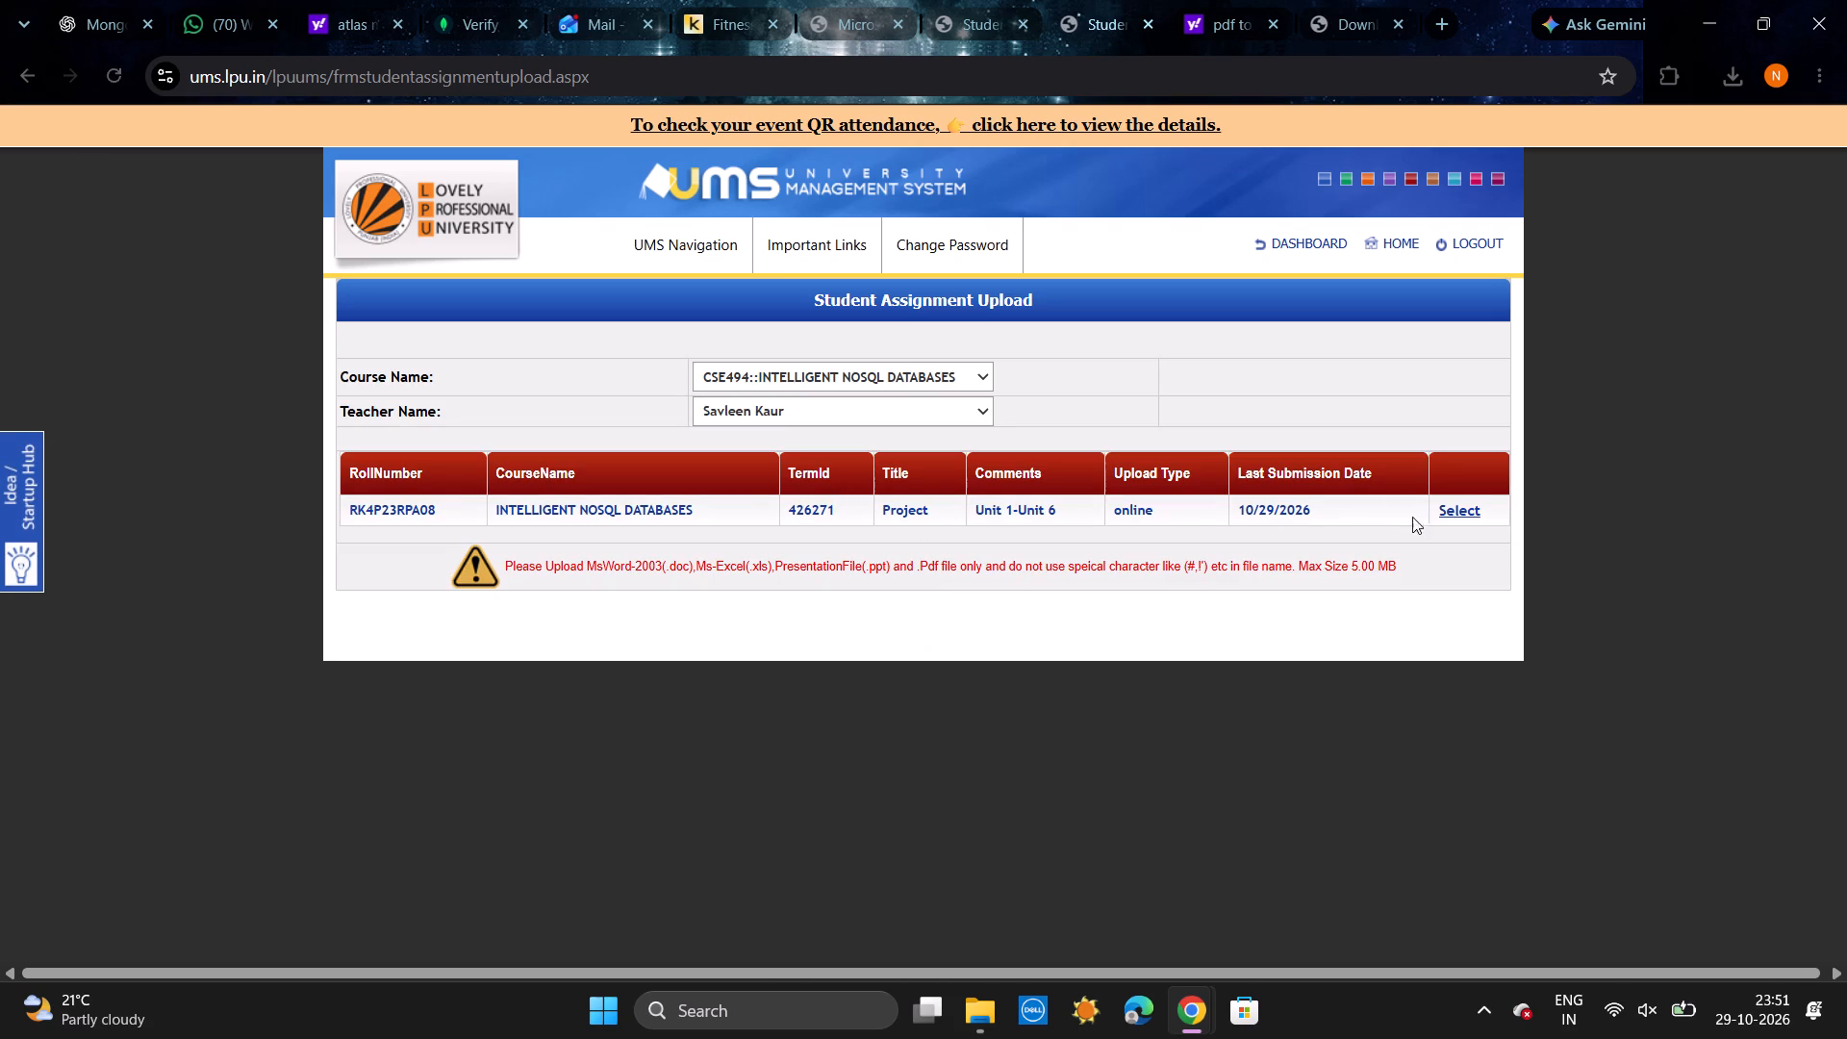
click(1459, 502)
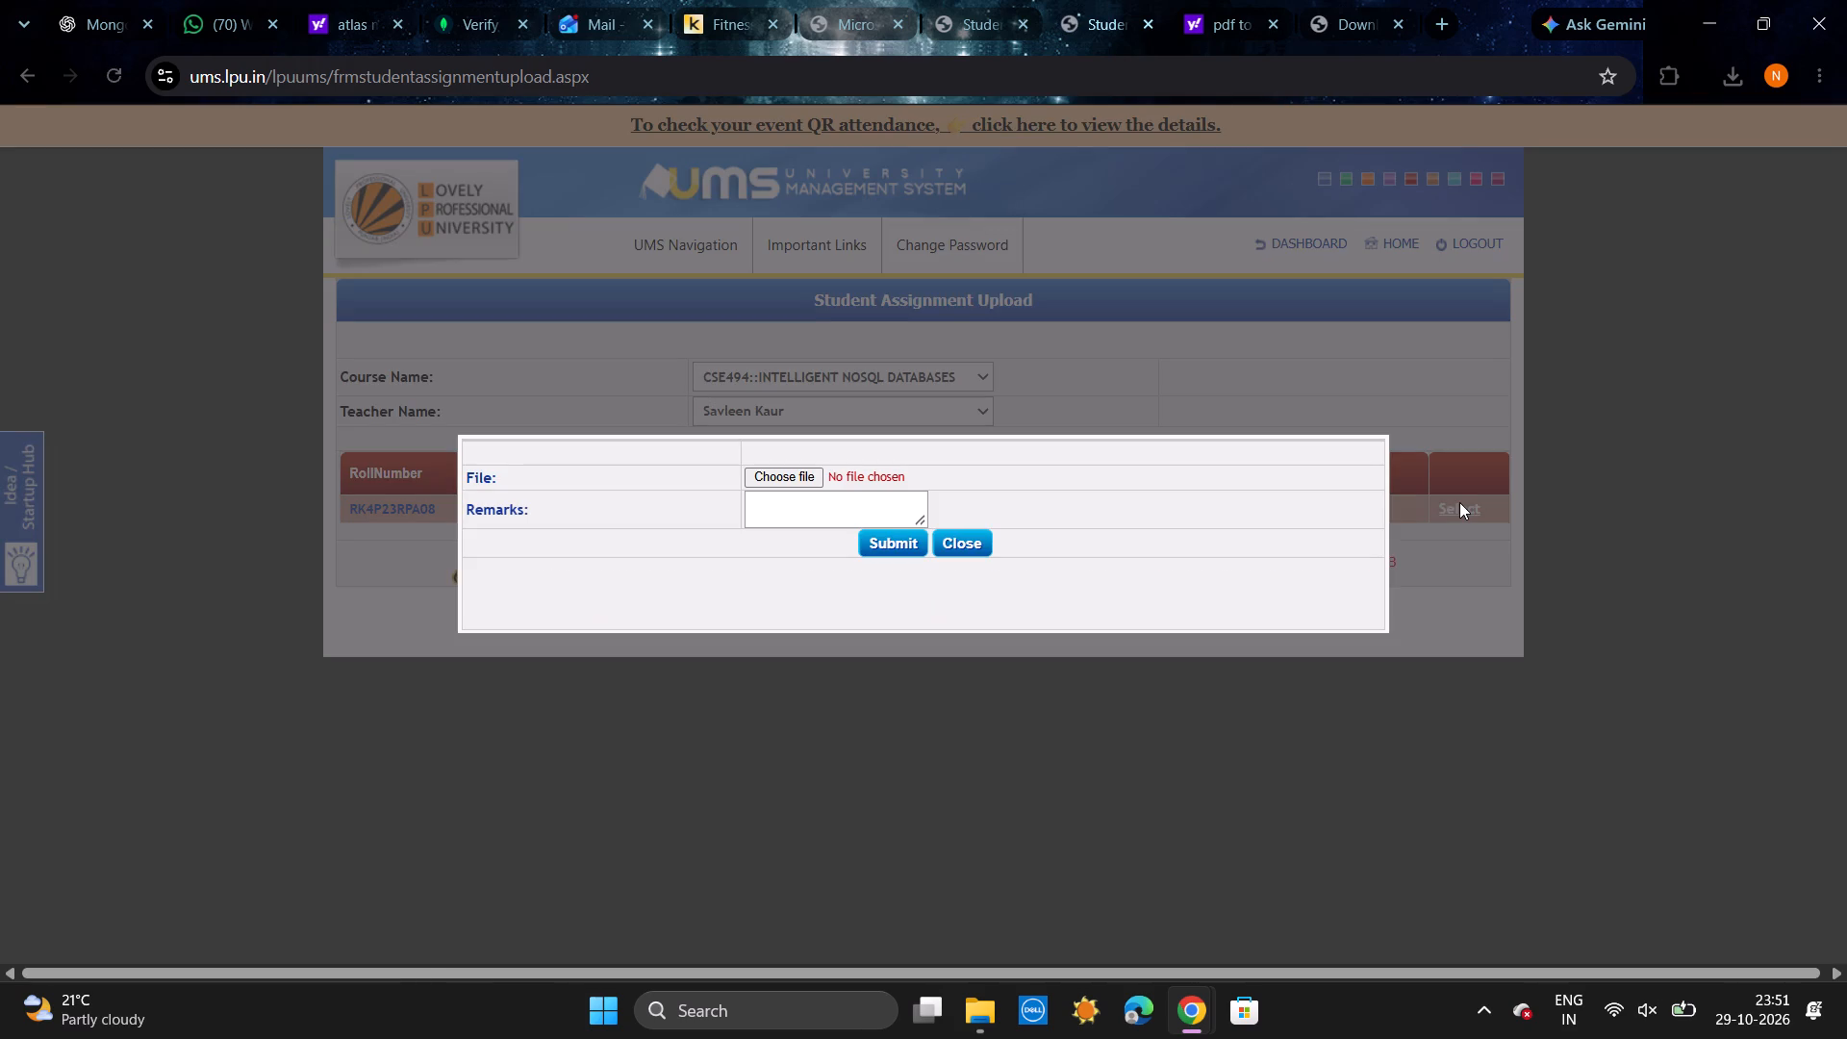
Attach NOSQLREPORT.pdf from New Volume (E:) and submit it for the CSE494 Project assignment.
click(802, 476)
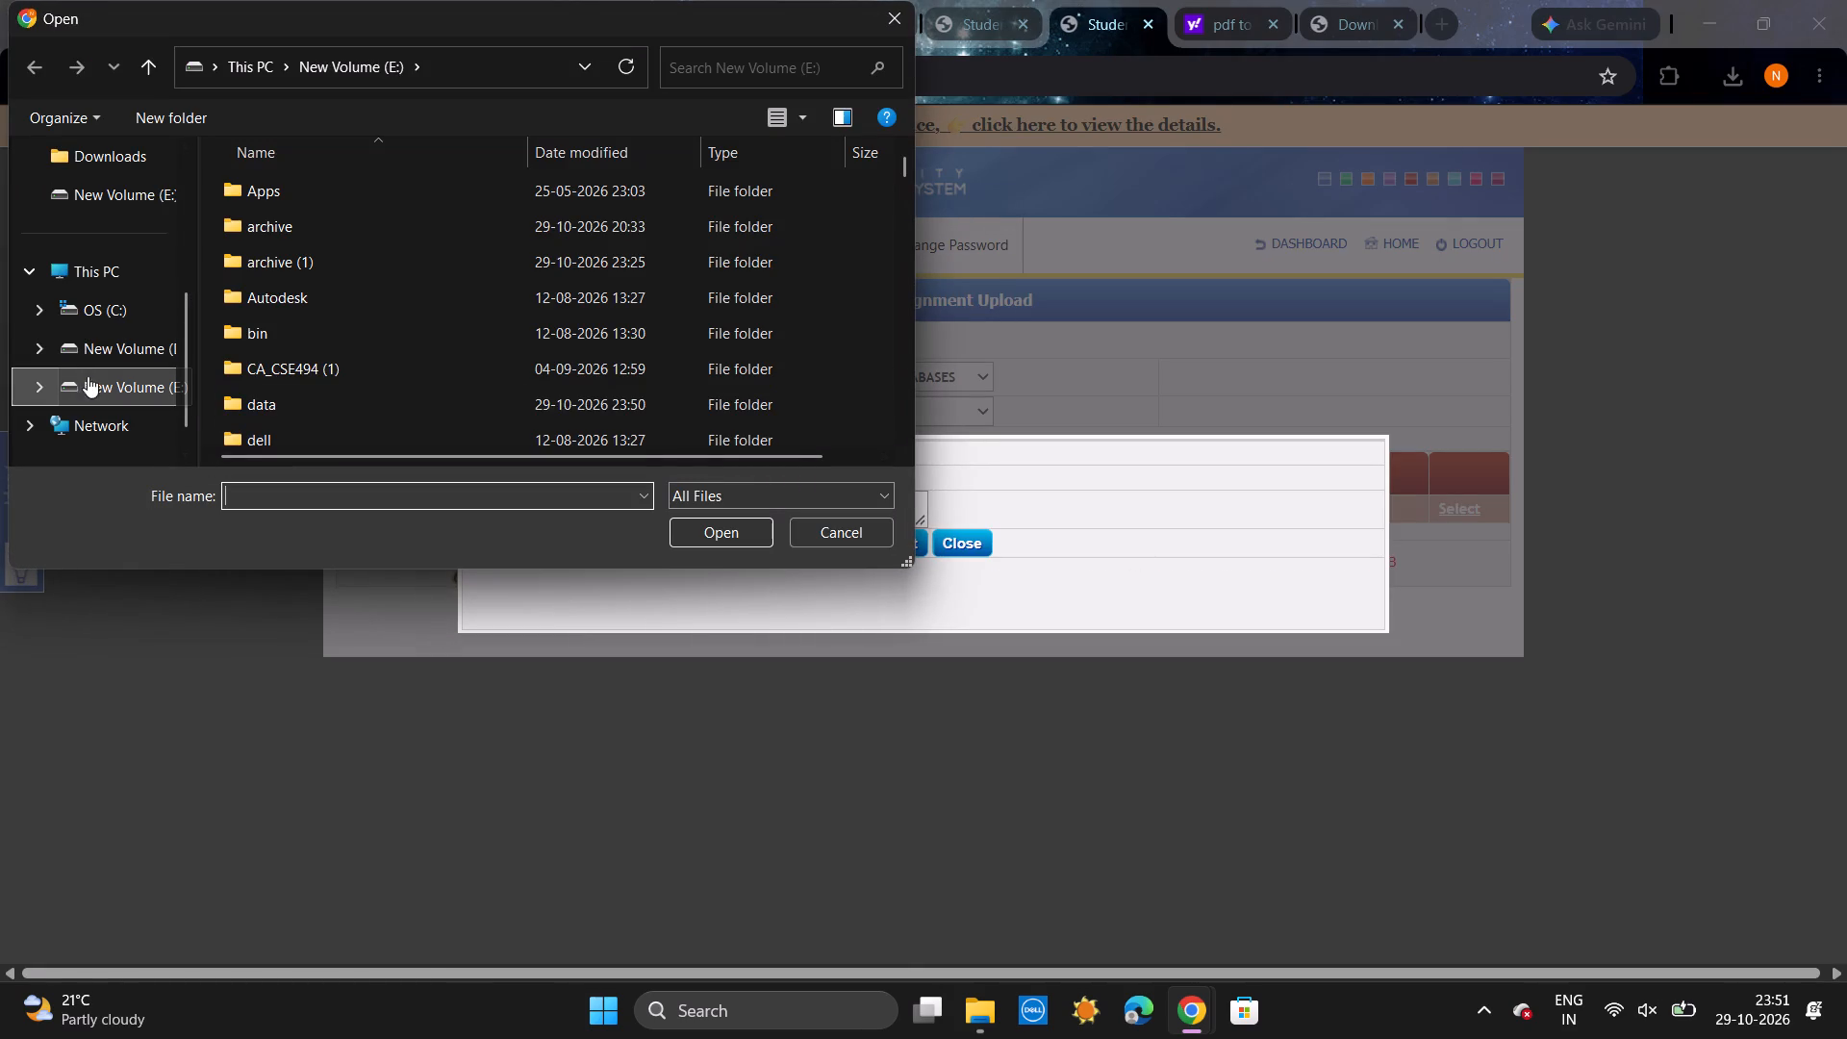
click(118, 384)
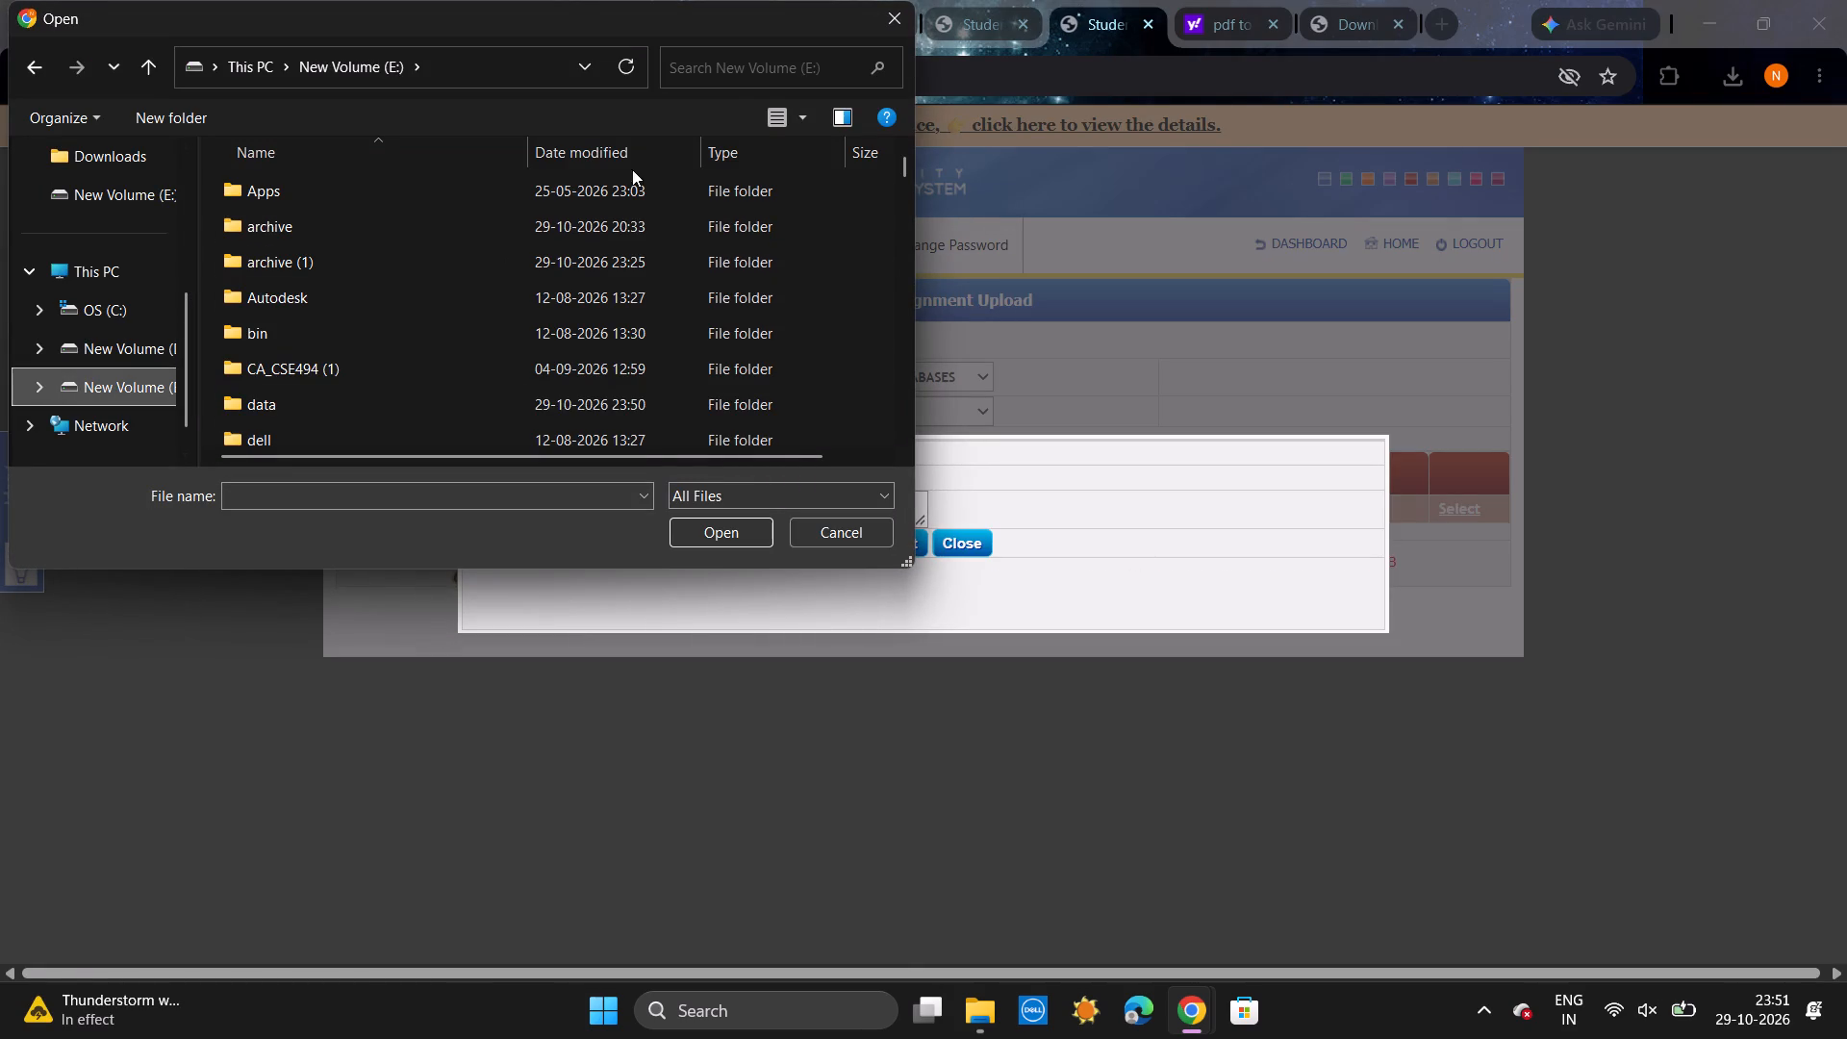
click(750, 71)
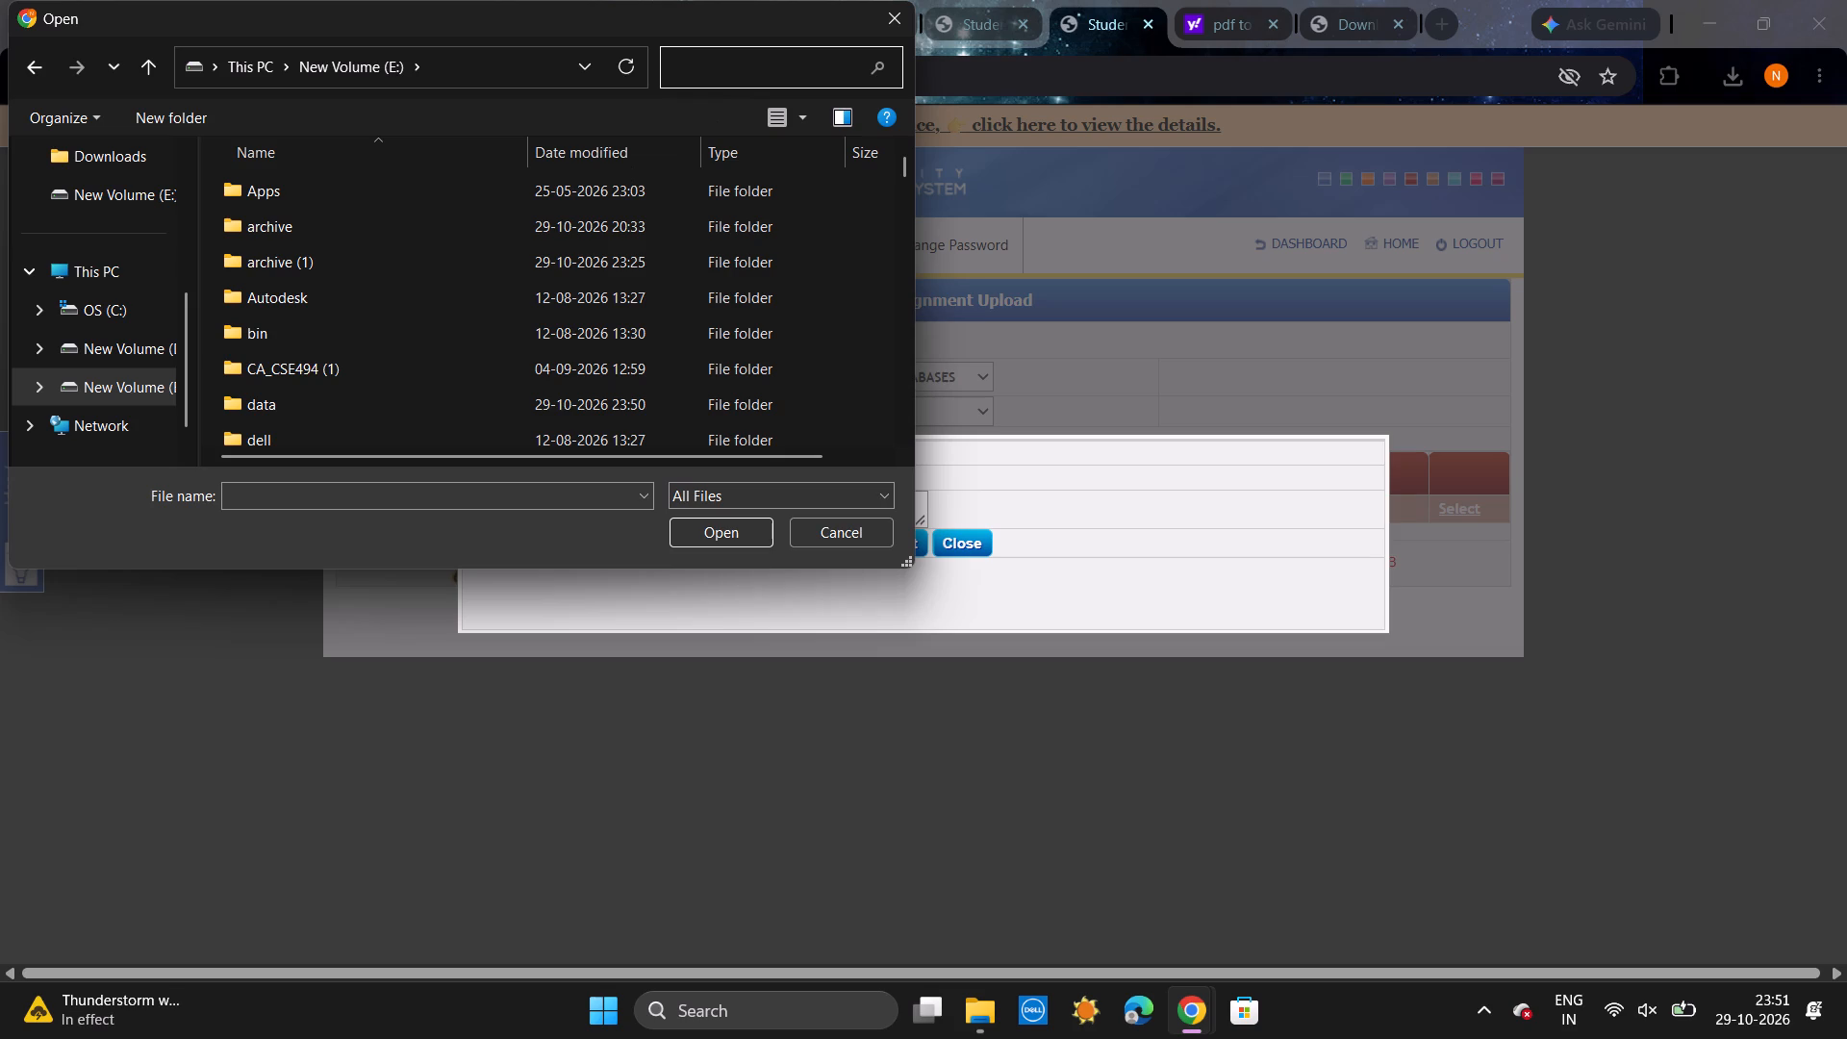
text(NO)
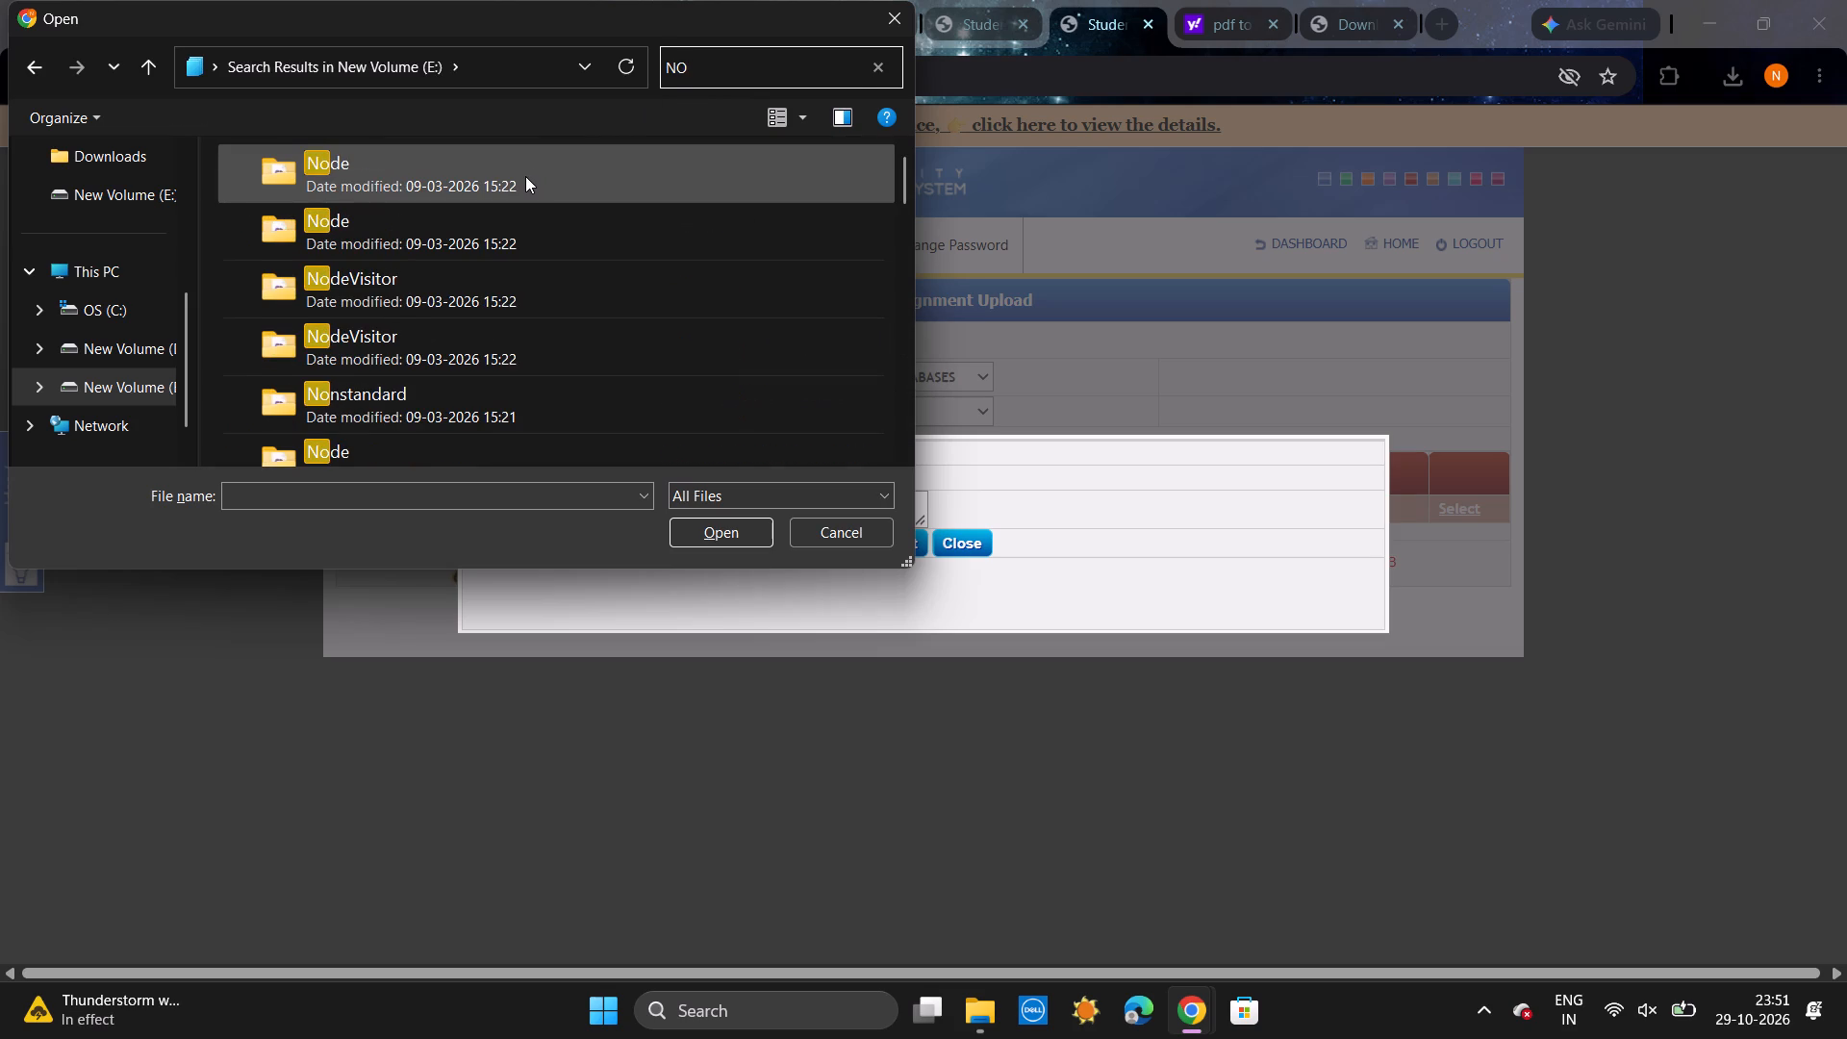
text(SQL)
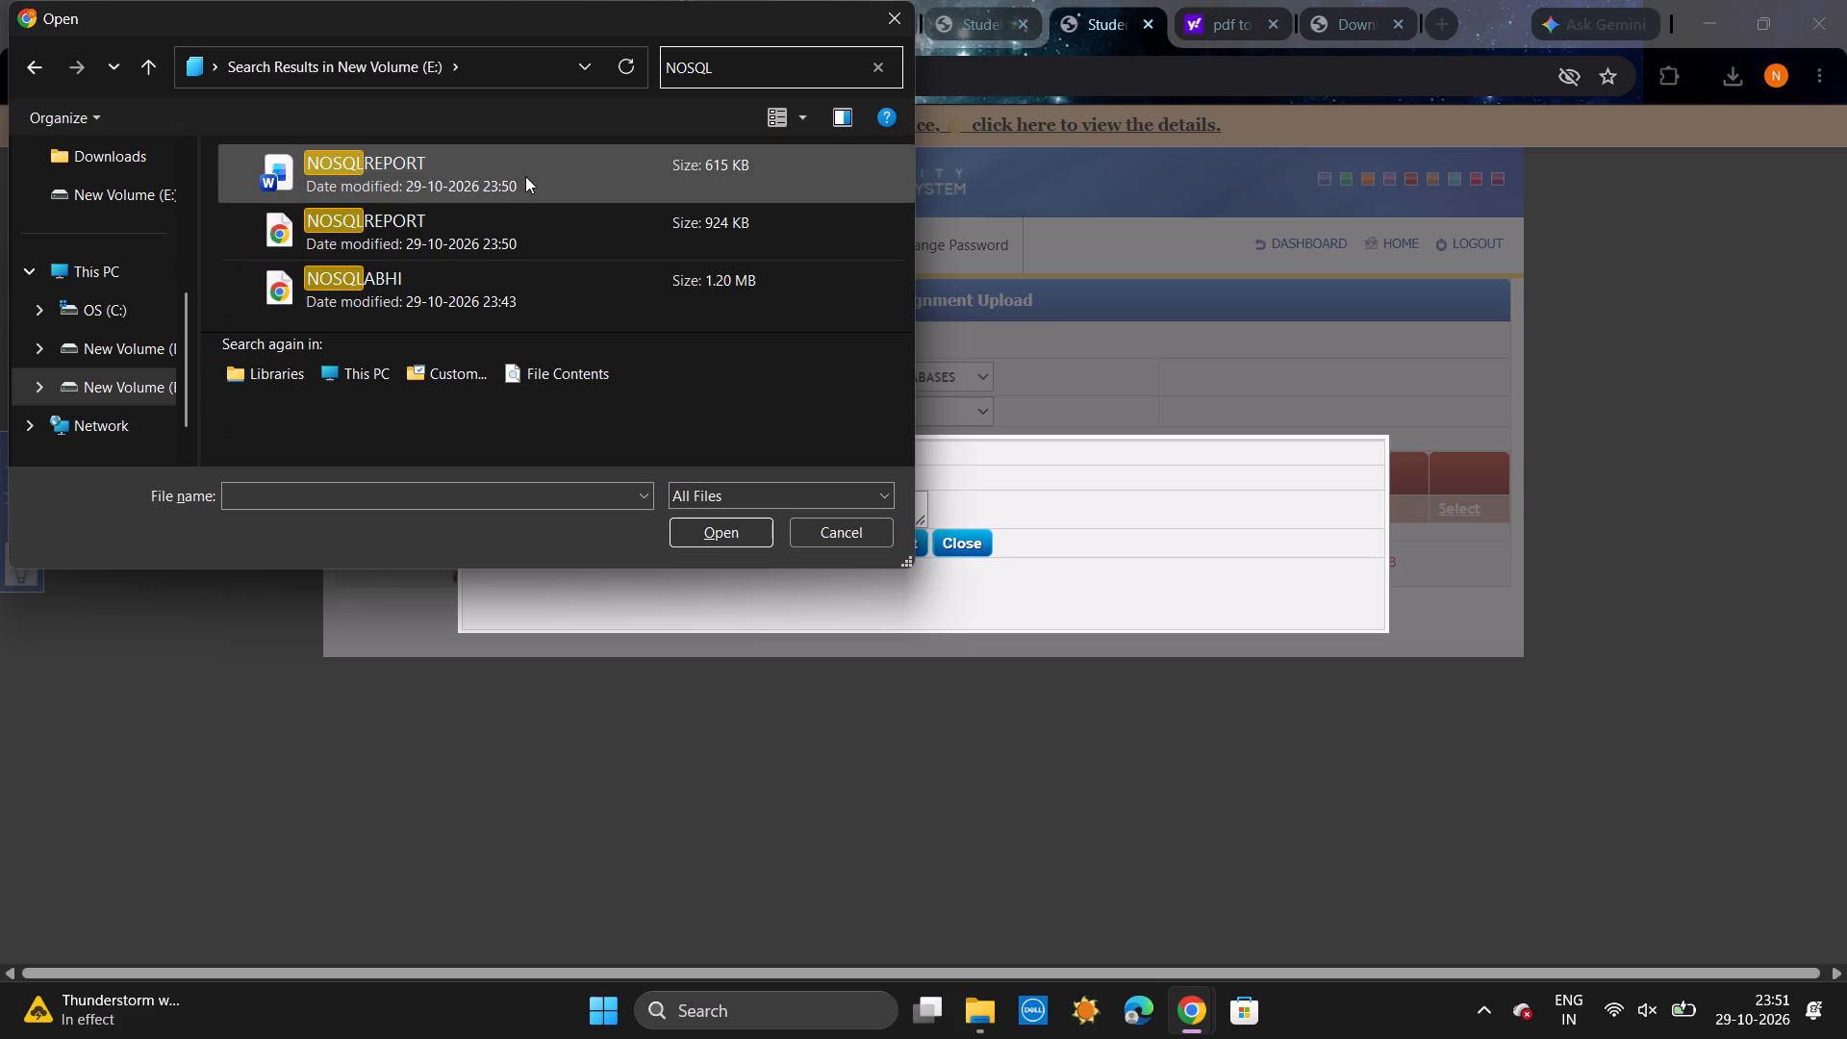
click(539, 241)
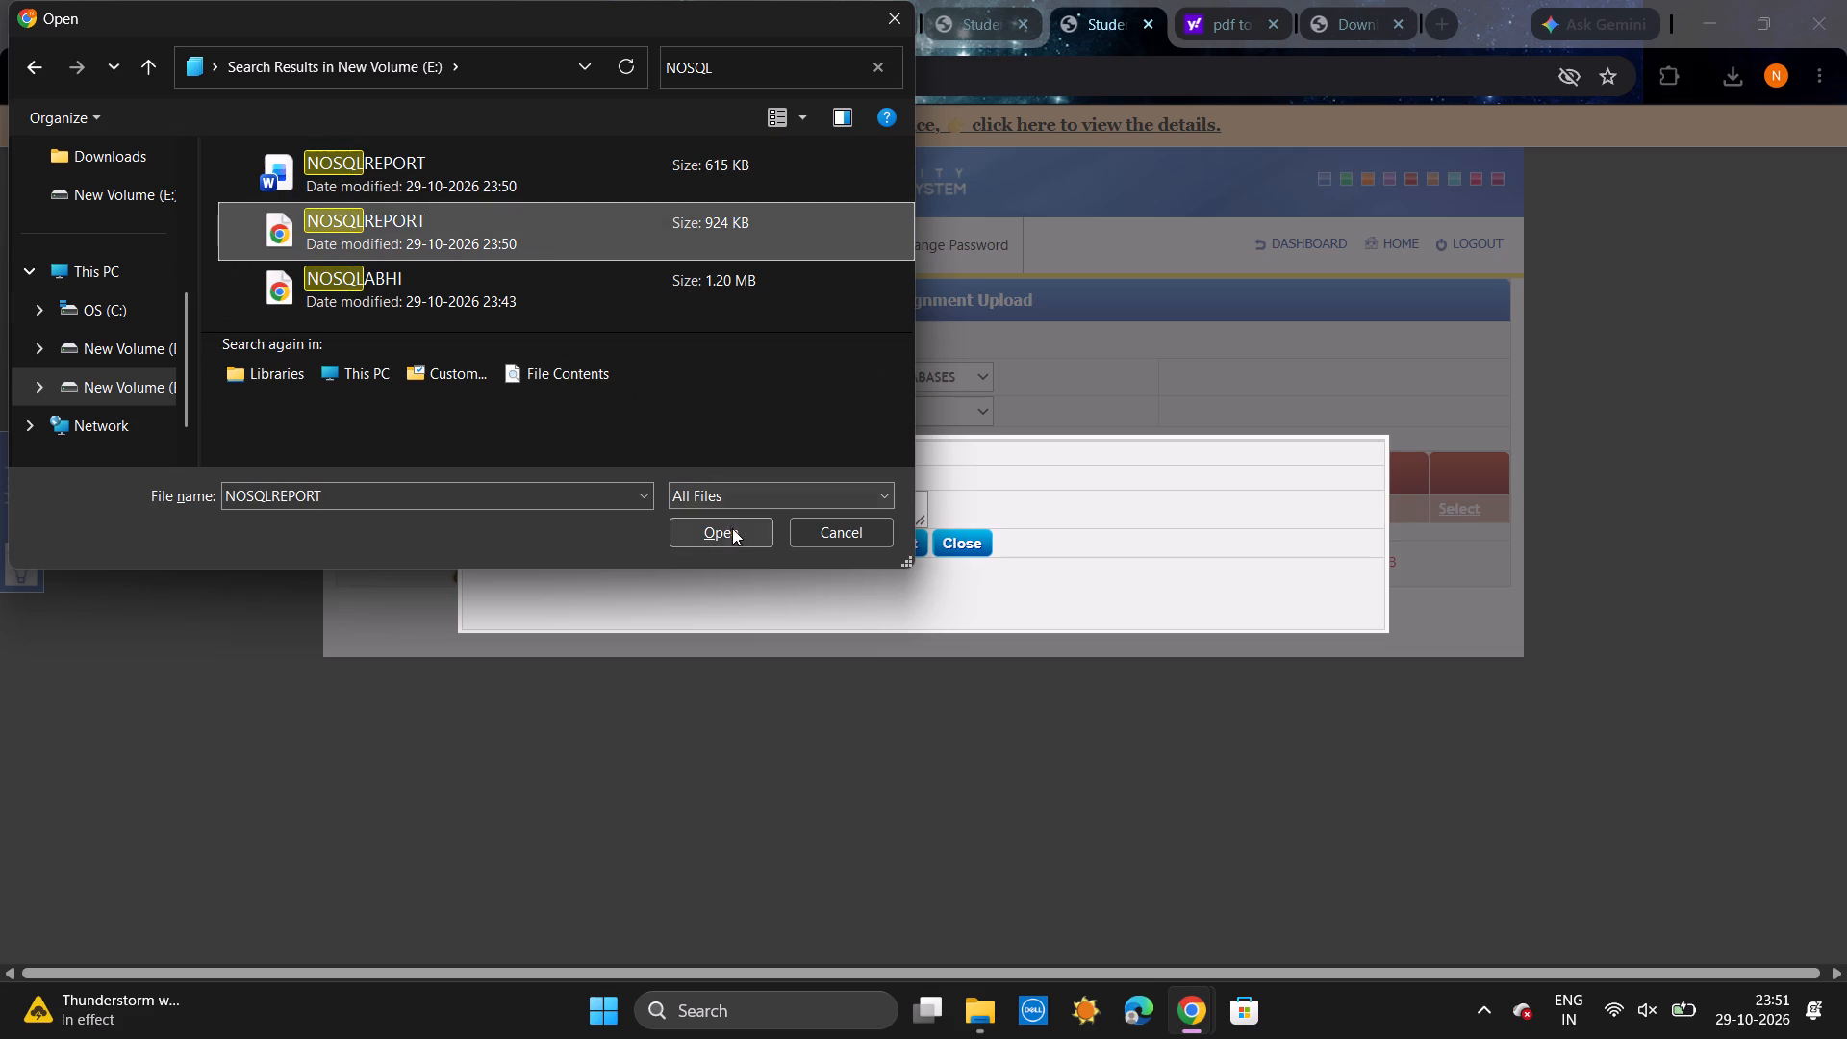
click(734, 531)
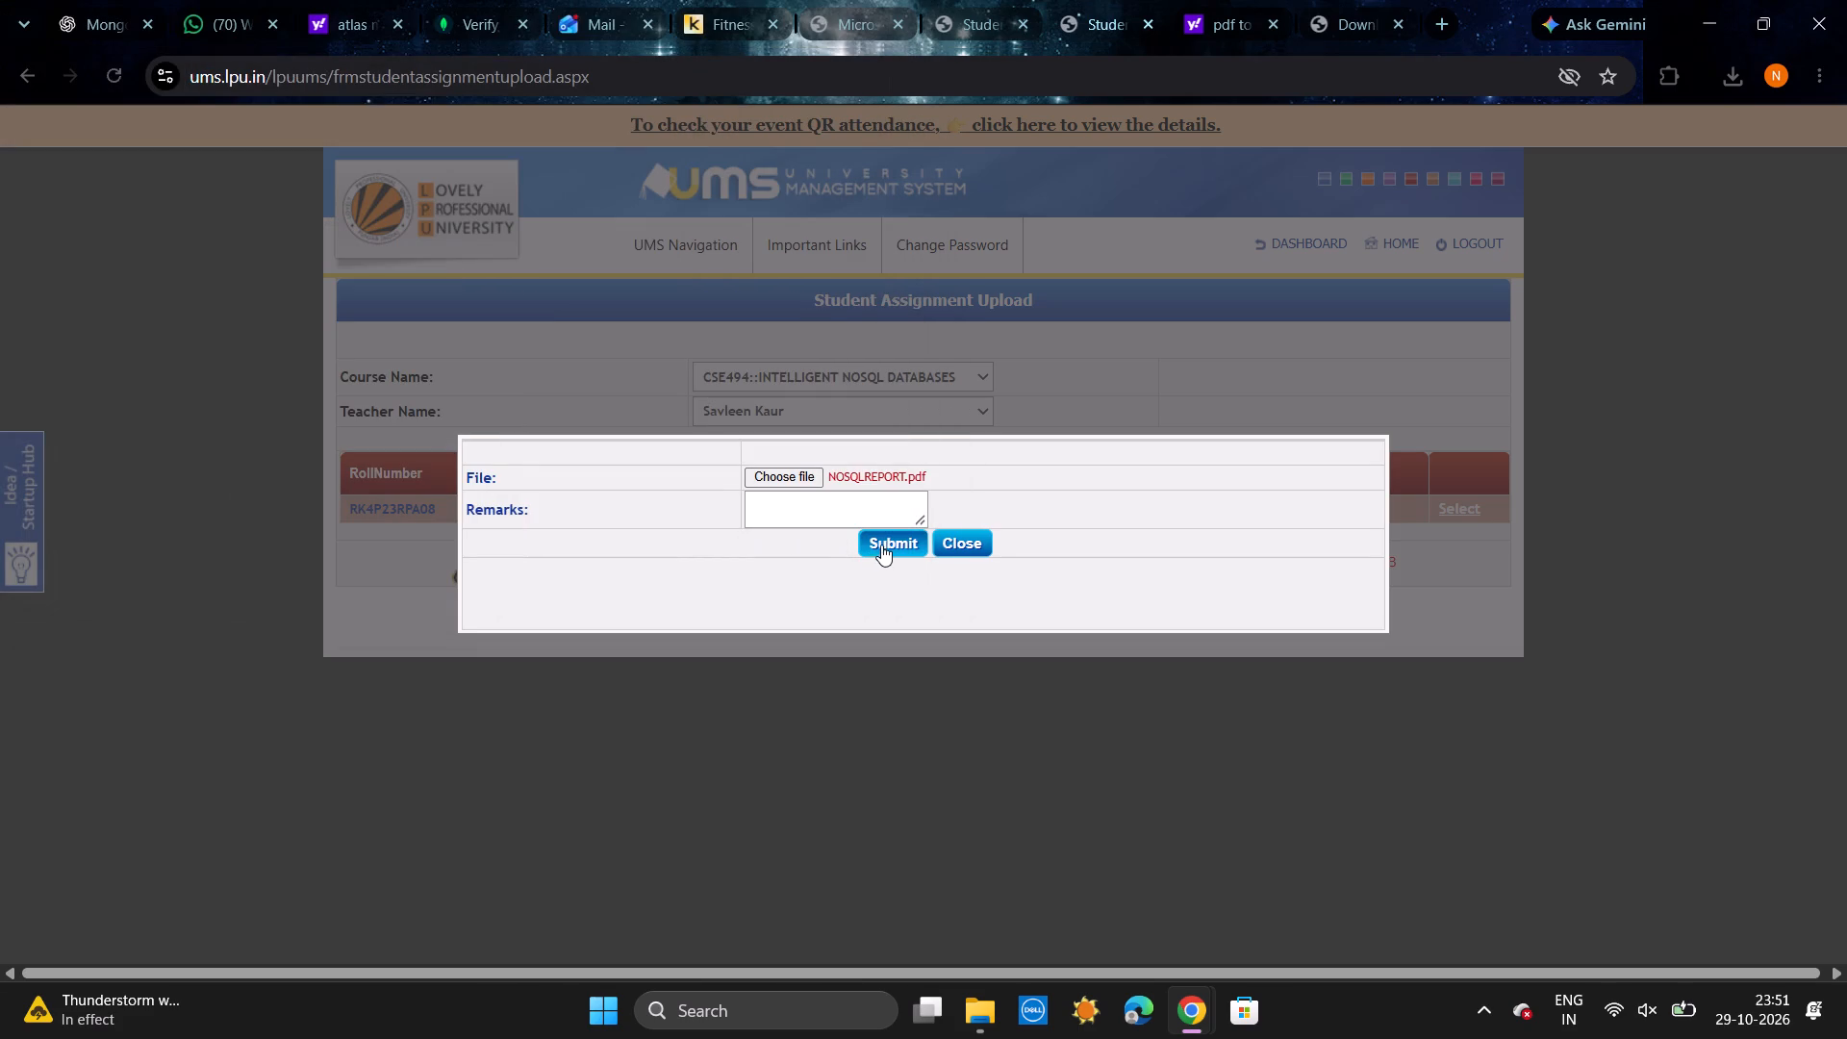
click(884, 545)
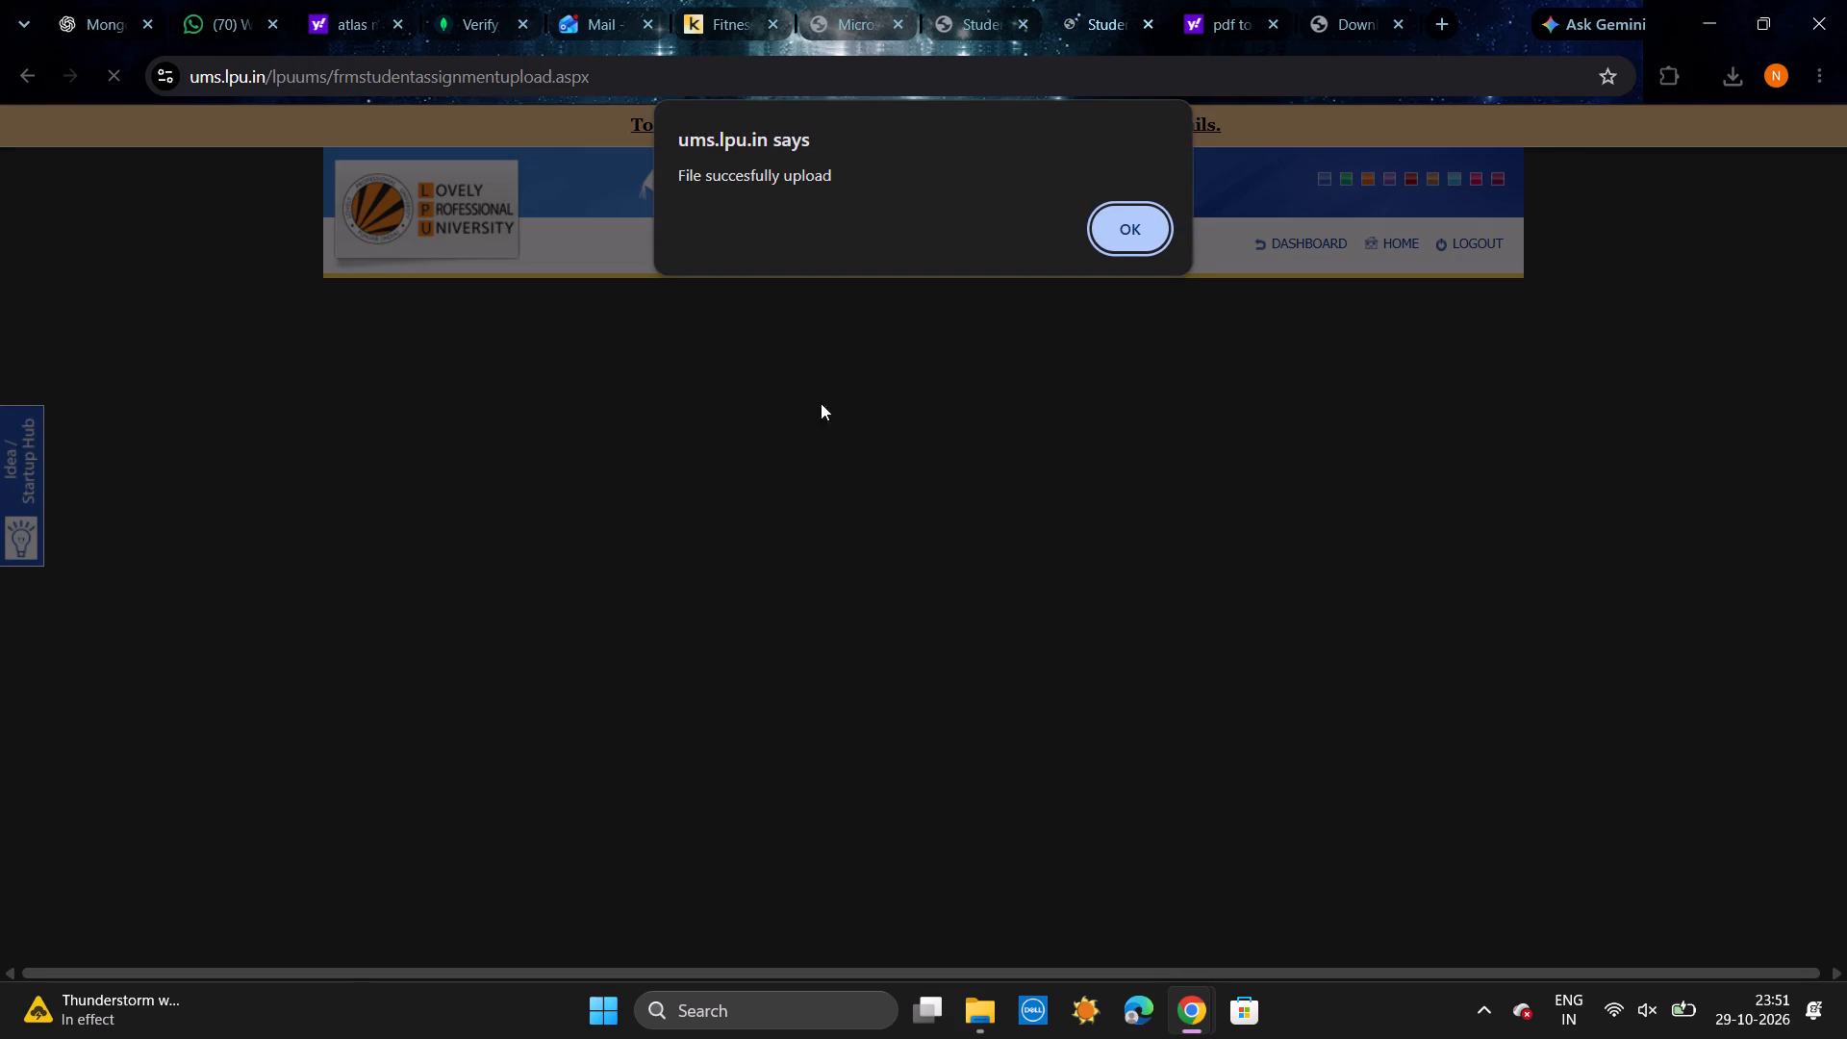
click(1125, 232)
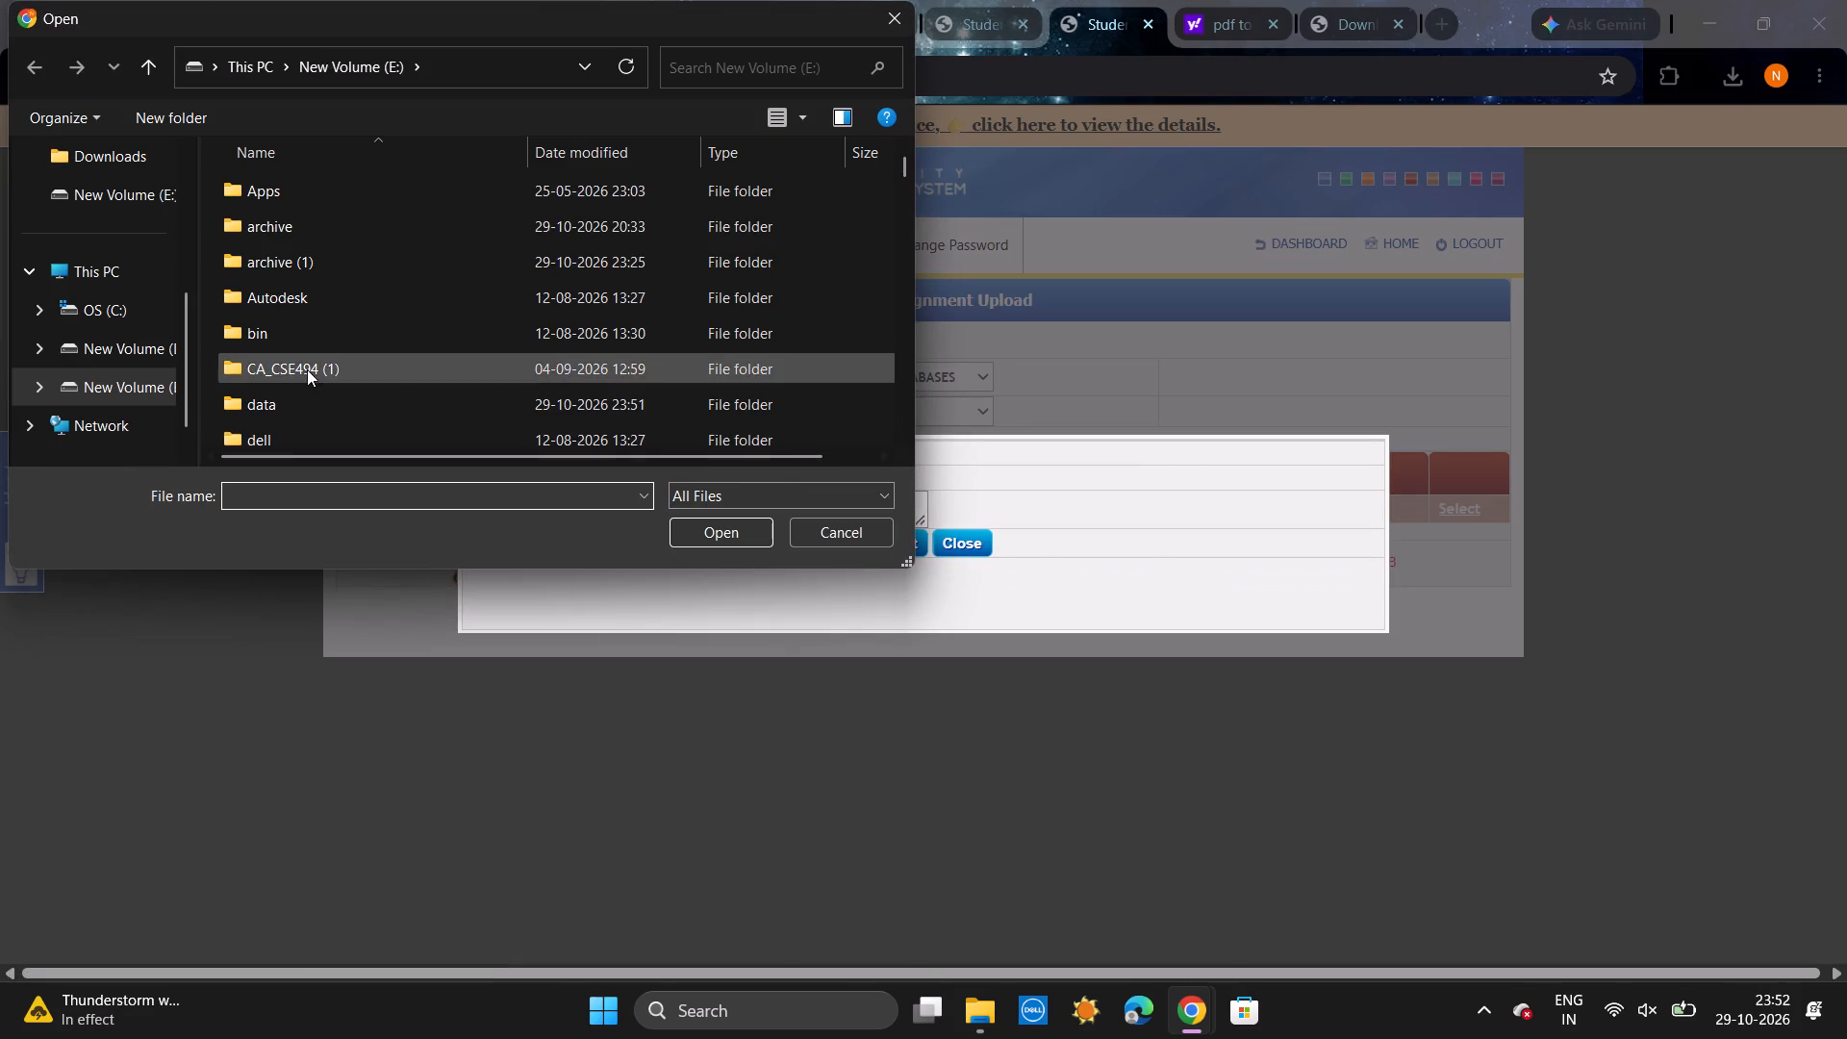
Search New Volume (E:) for "nosql" and choose the NOSQLABHI file as the assignment upload.
click(129, 387)
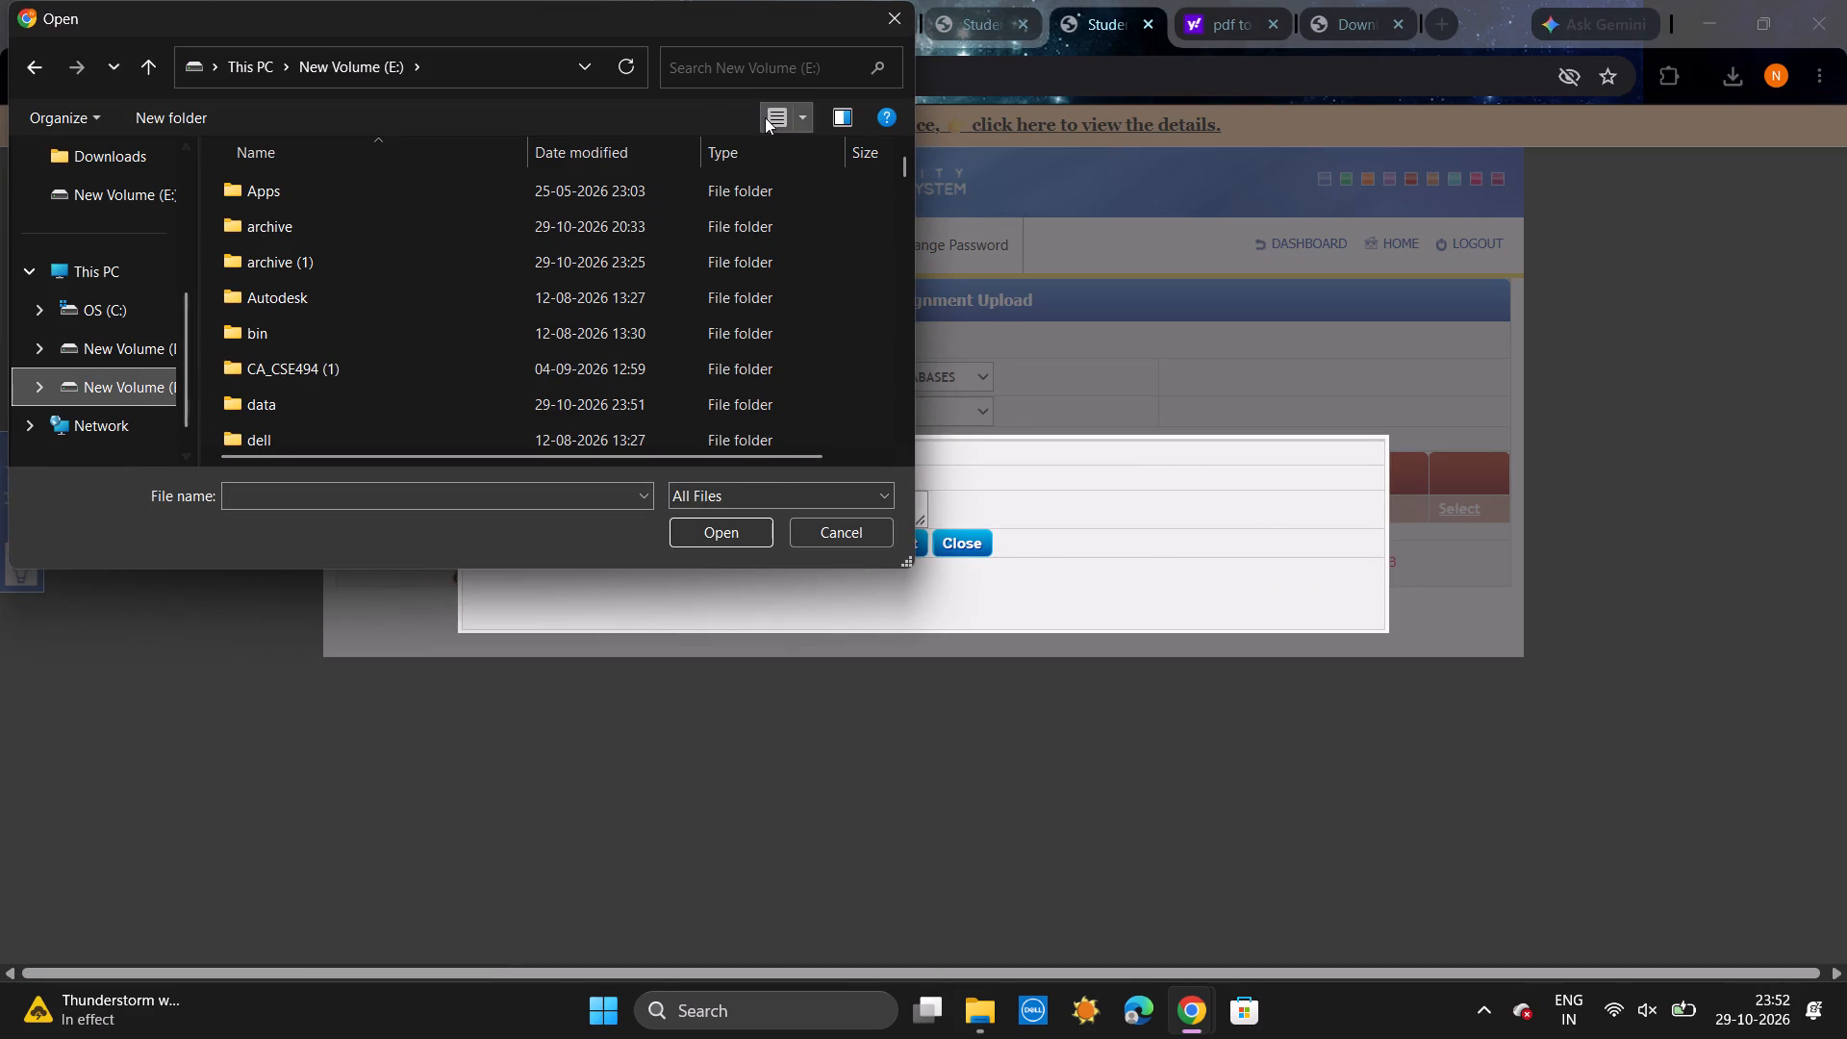
click(713, 73)
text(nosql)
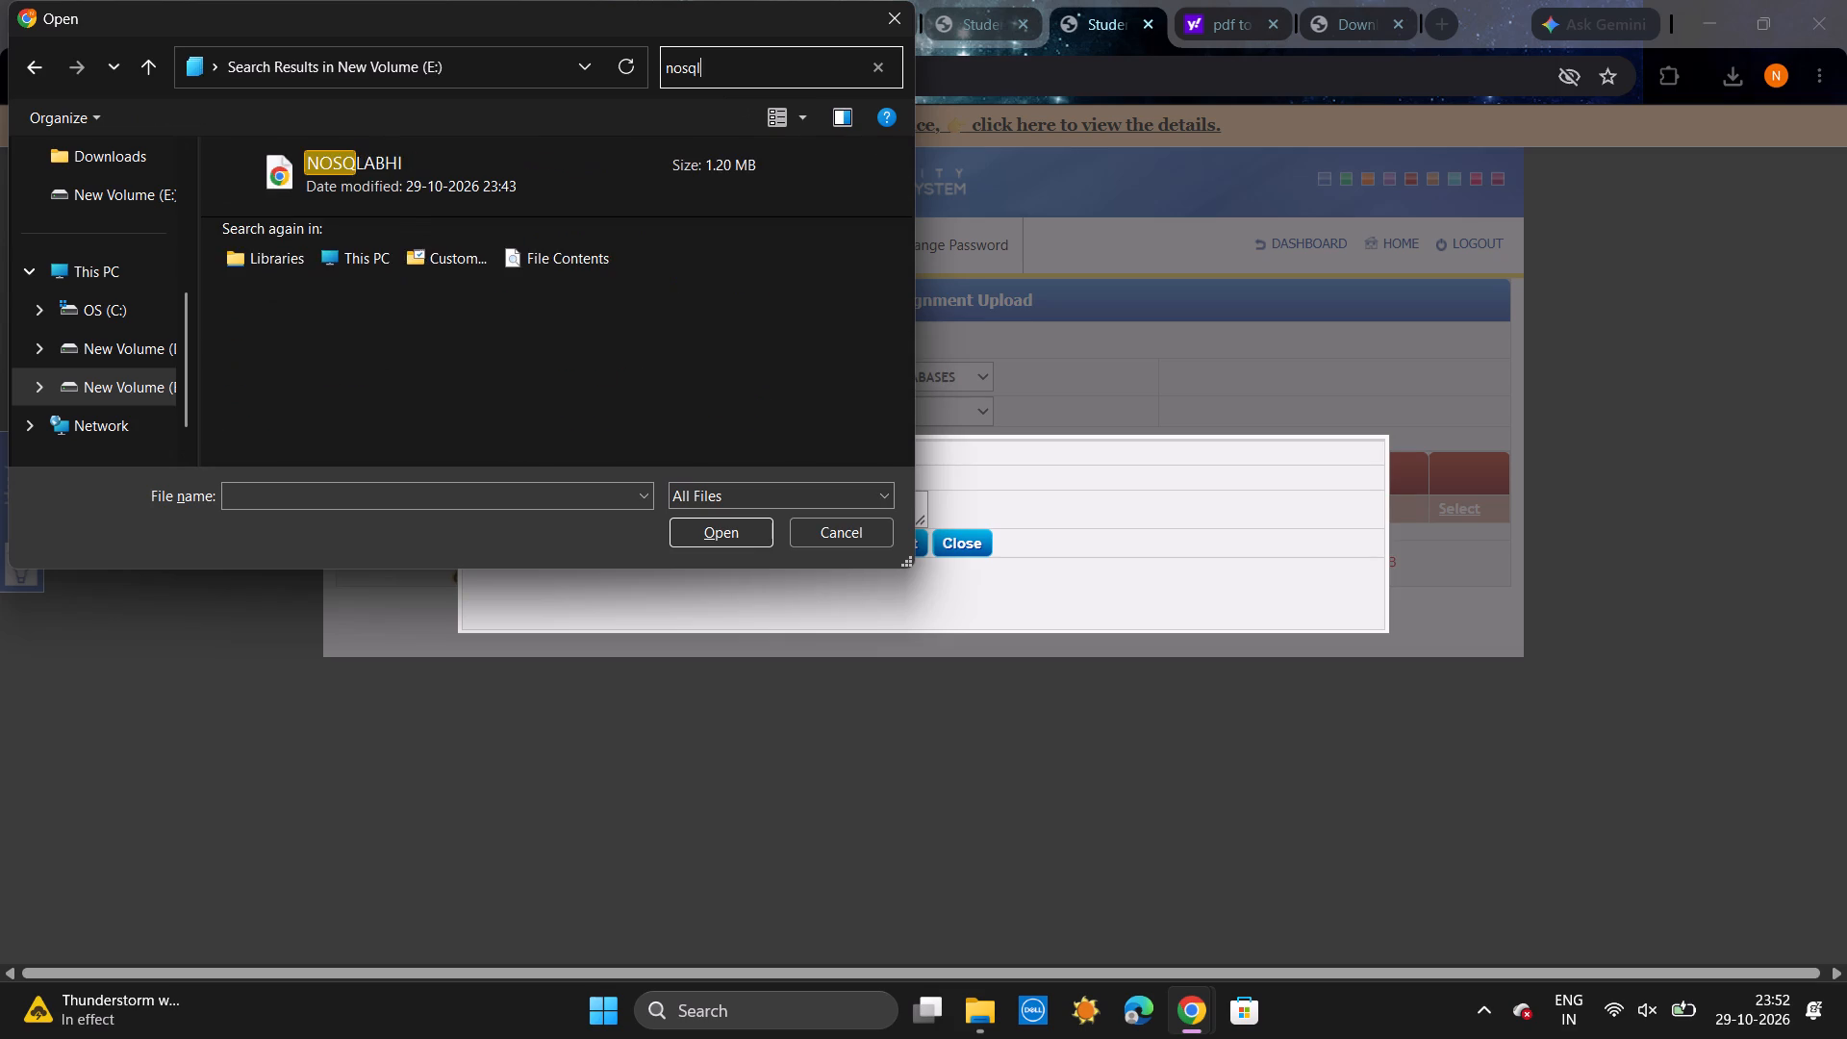
click(457, 293)
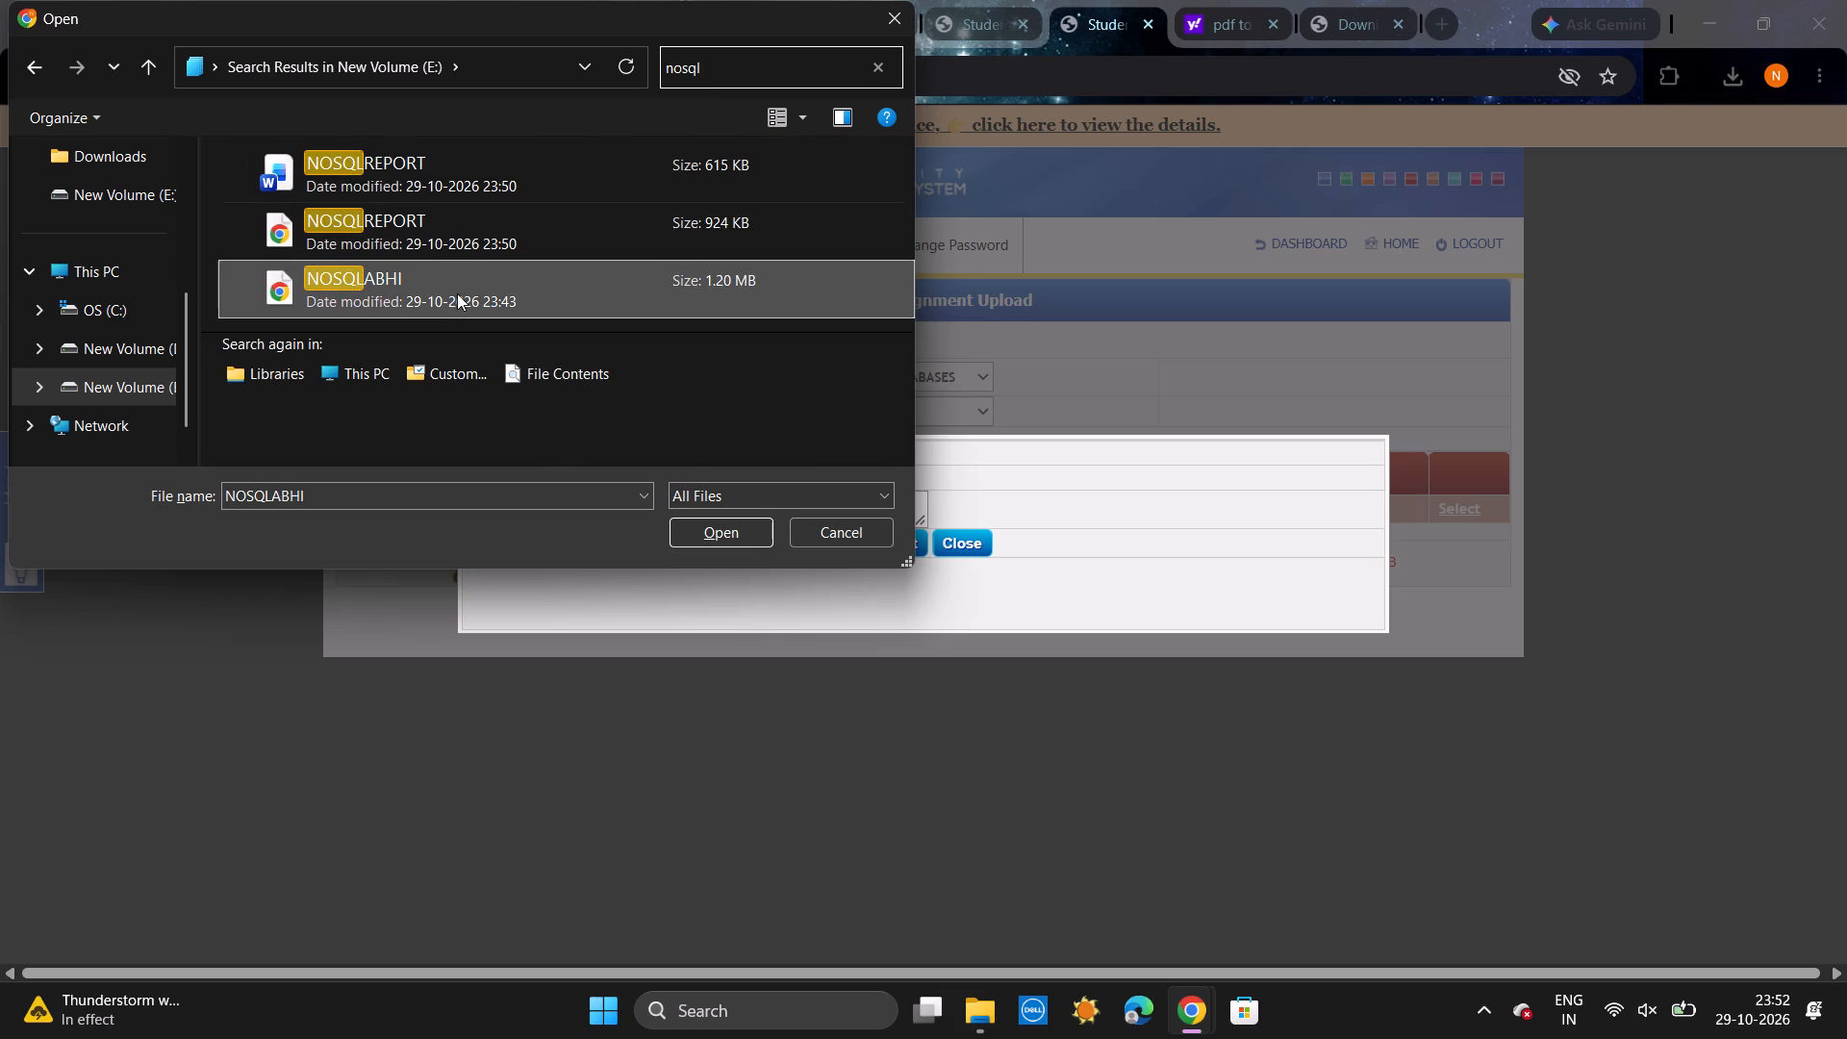
click(733, 529)
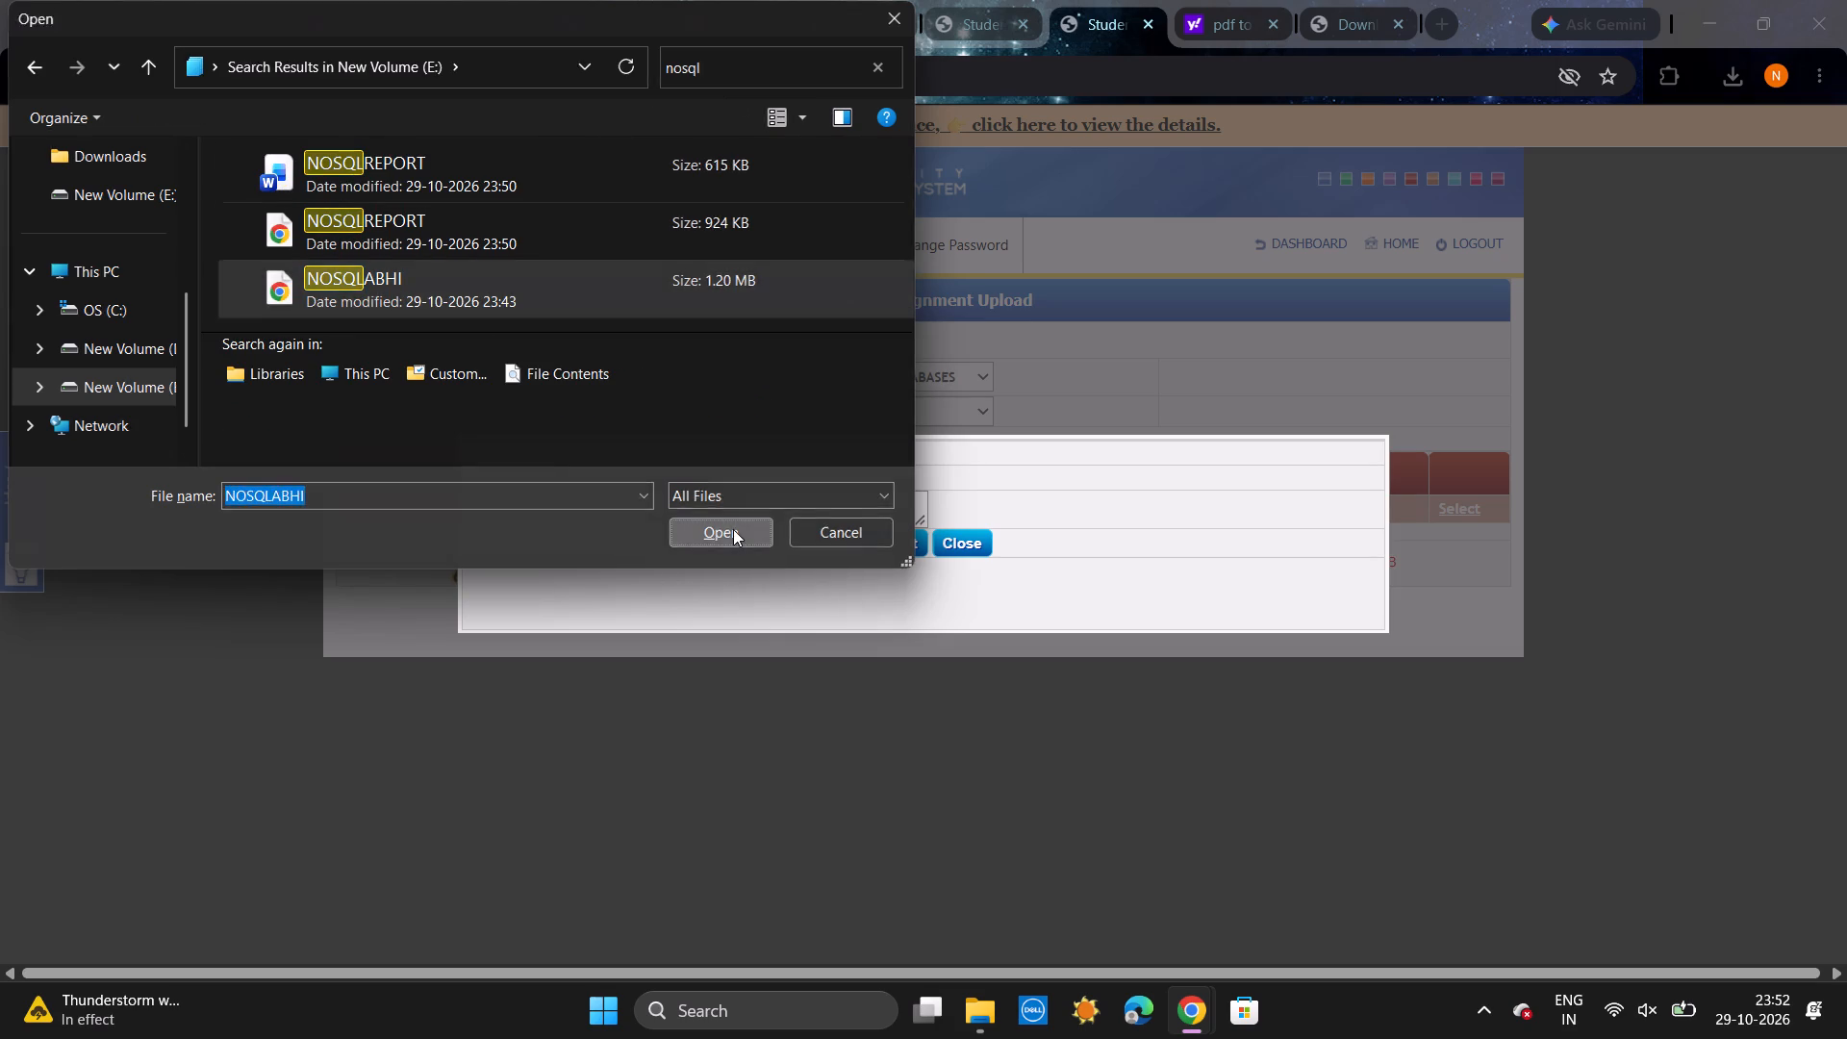
Submit the attached NOSQLABHI.pdf for the other student's CSE494 Project assignment.
click(887, 540)
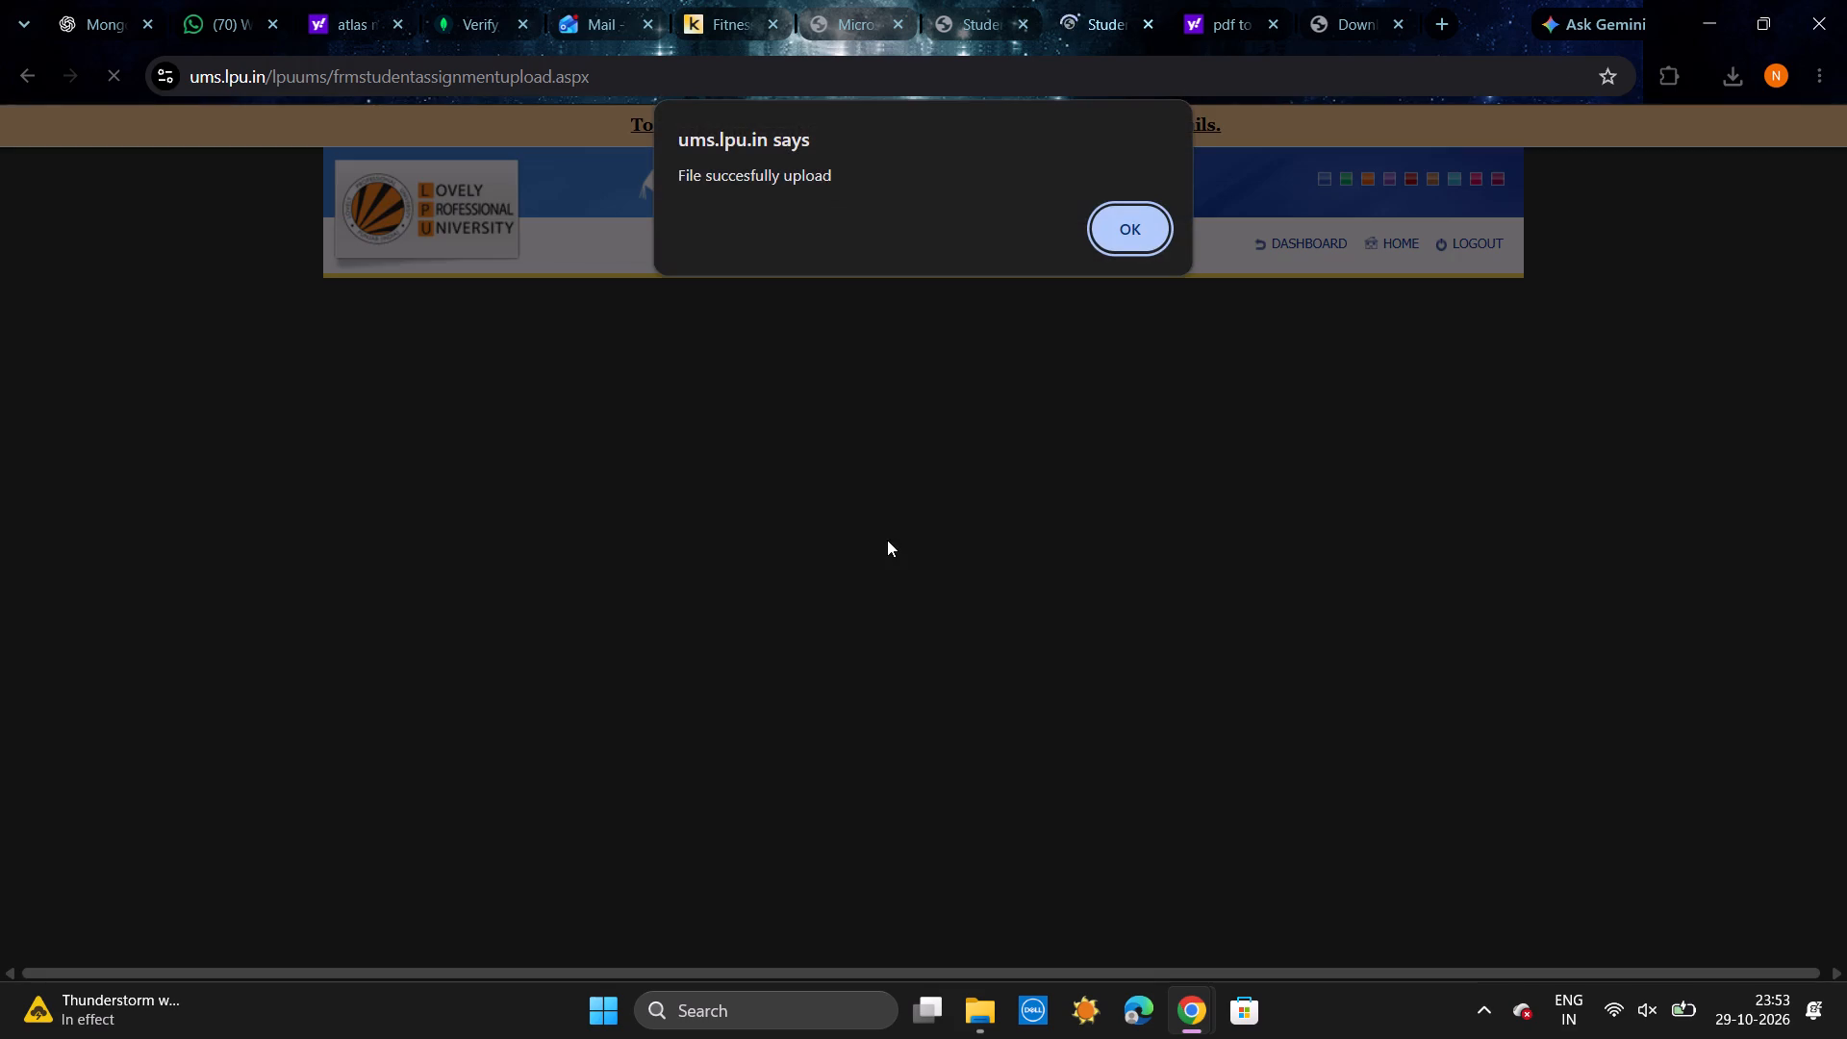
click(1141, 240)
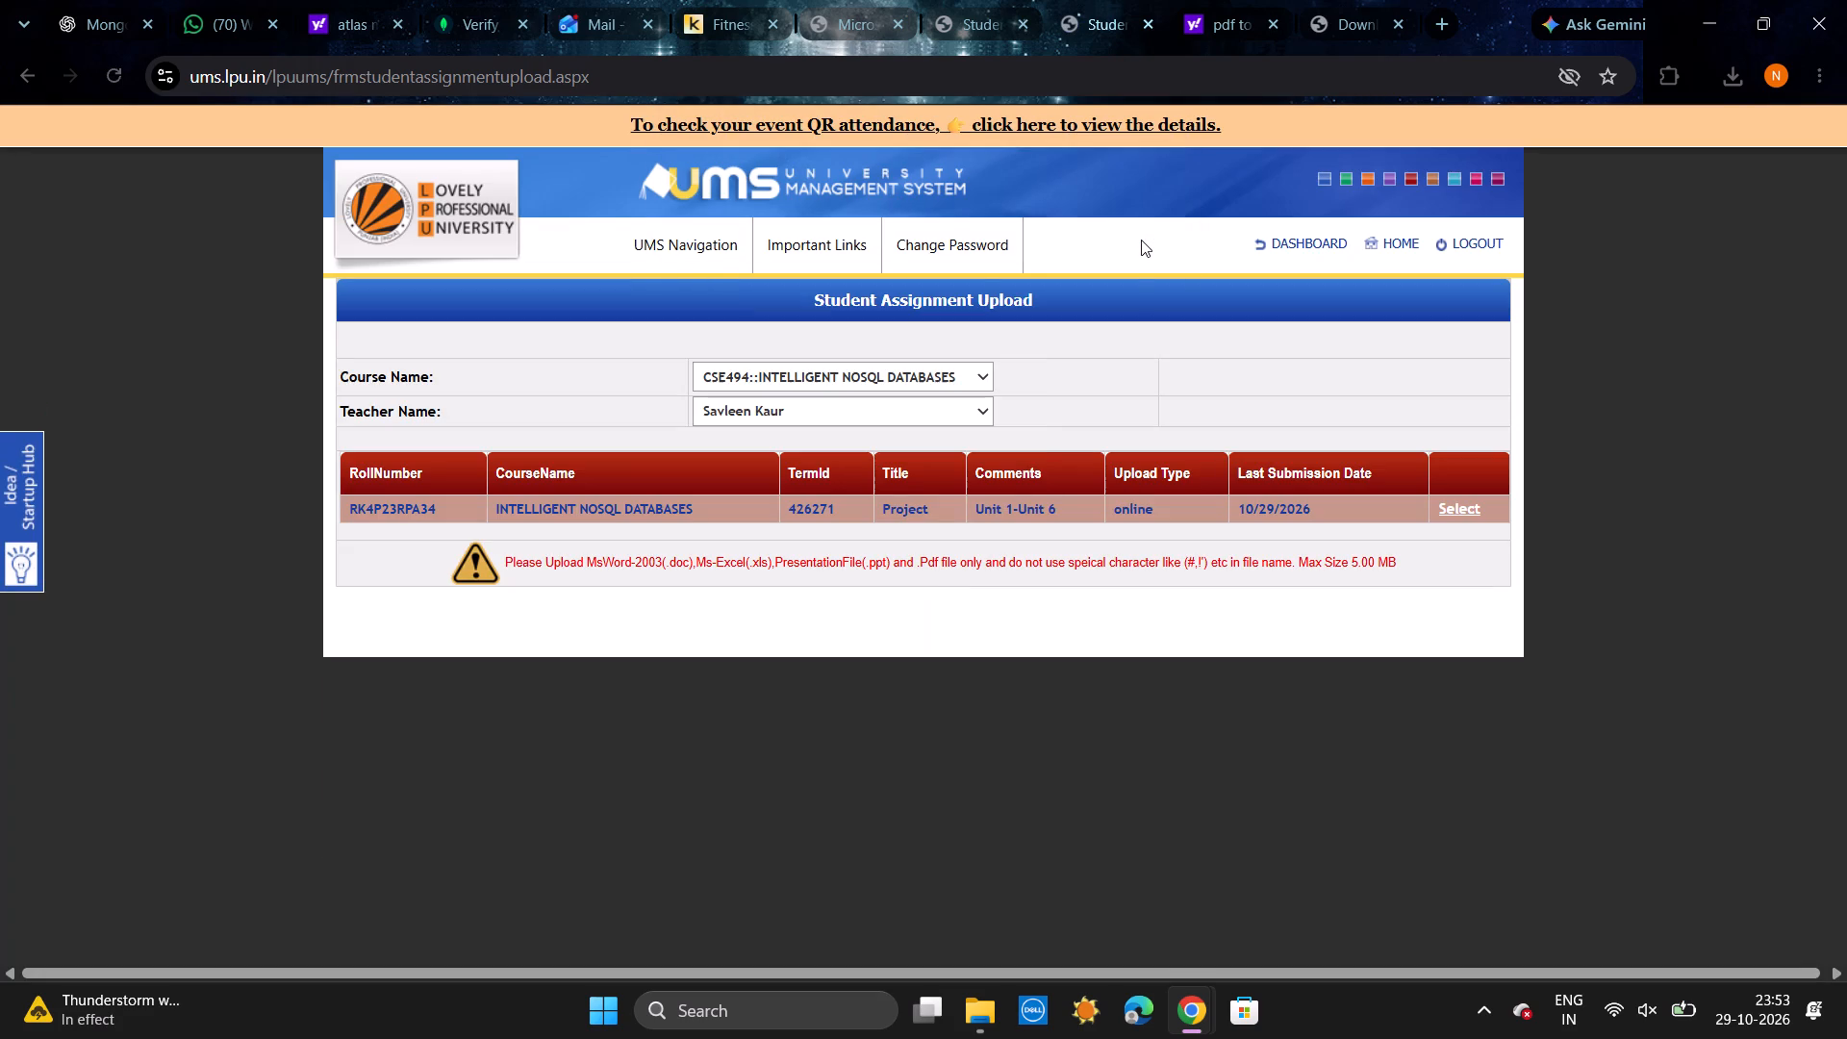
Leave and close the Student Assignment Upload page, returning to the start of the UMS student dashboard.
click(25, 77)
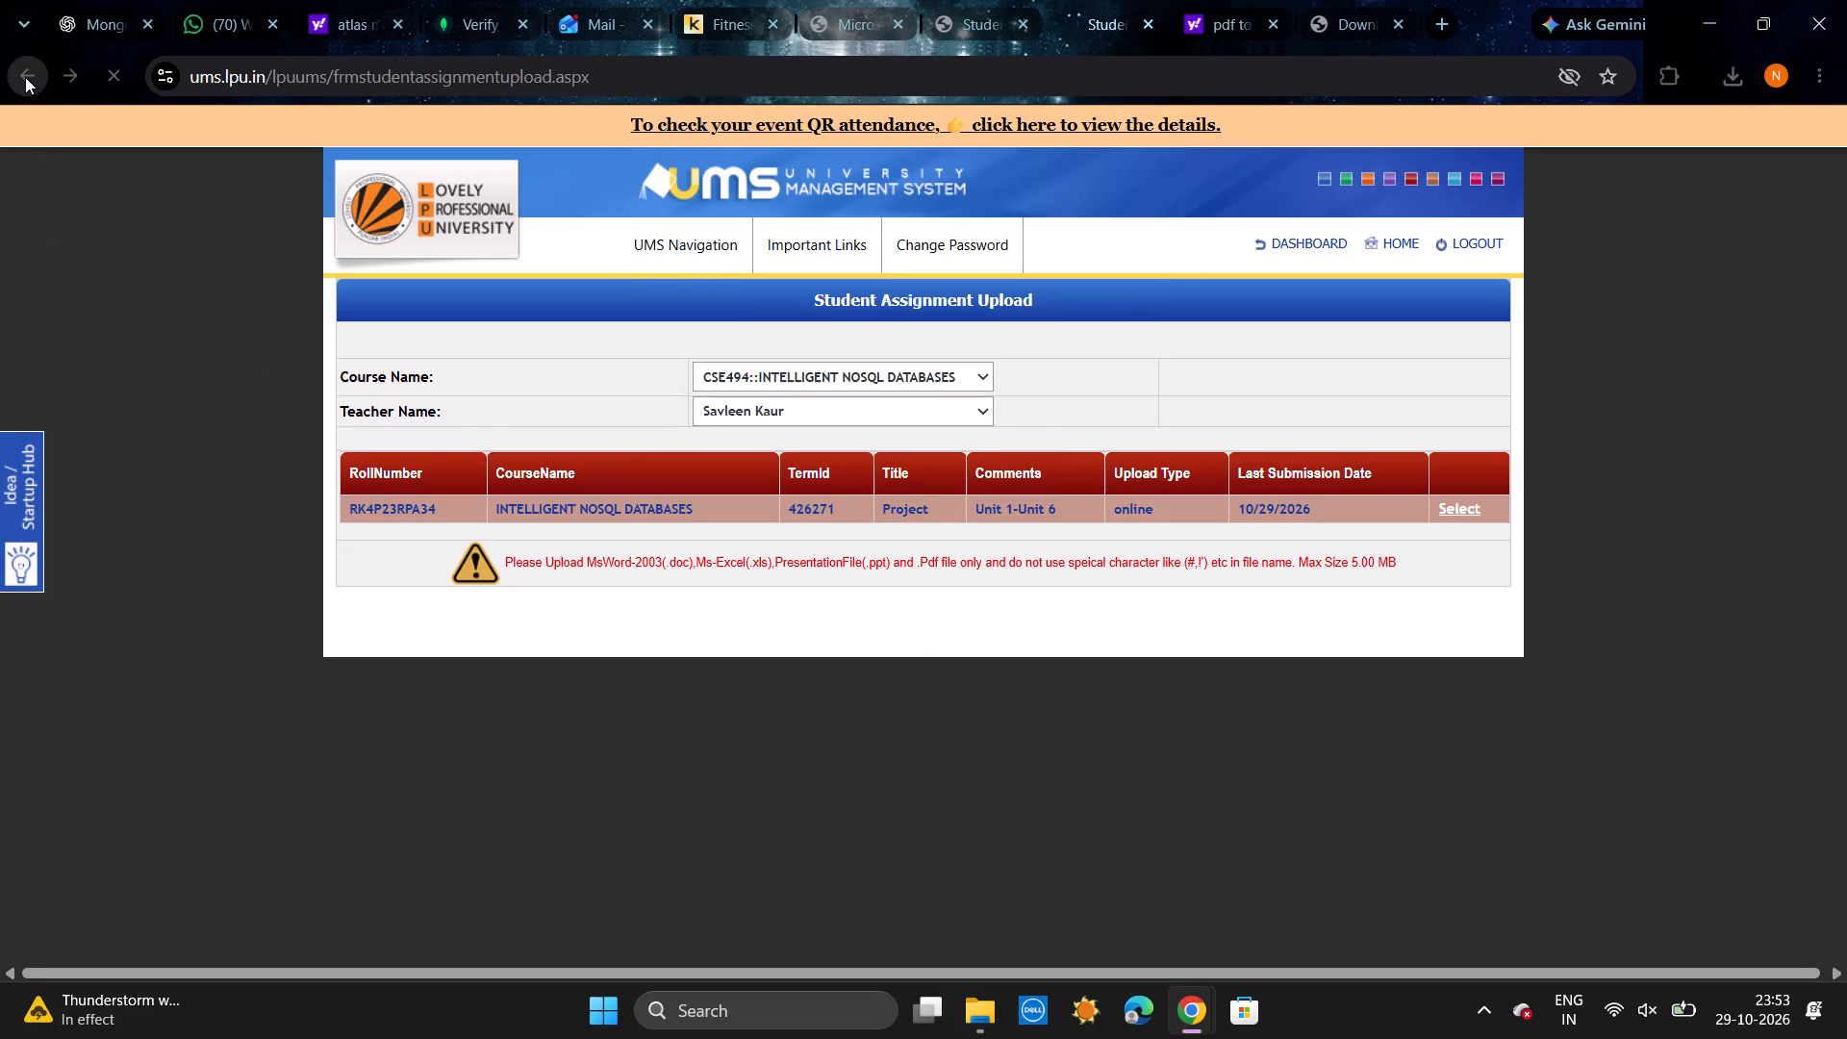
click(25, 77)
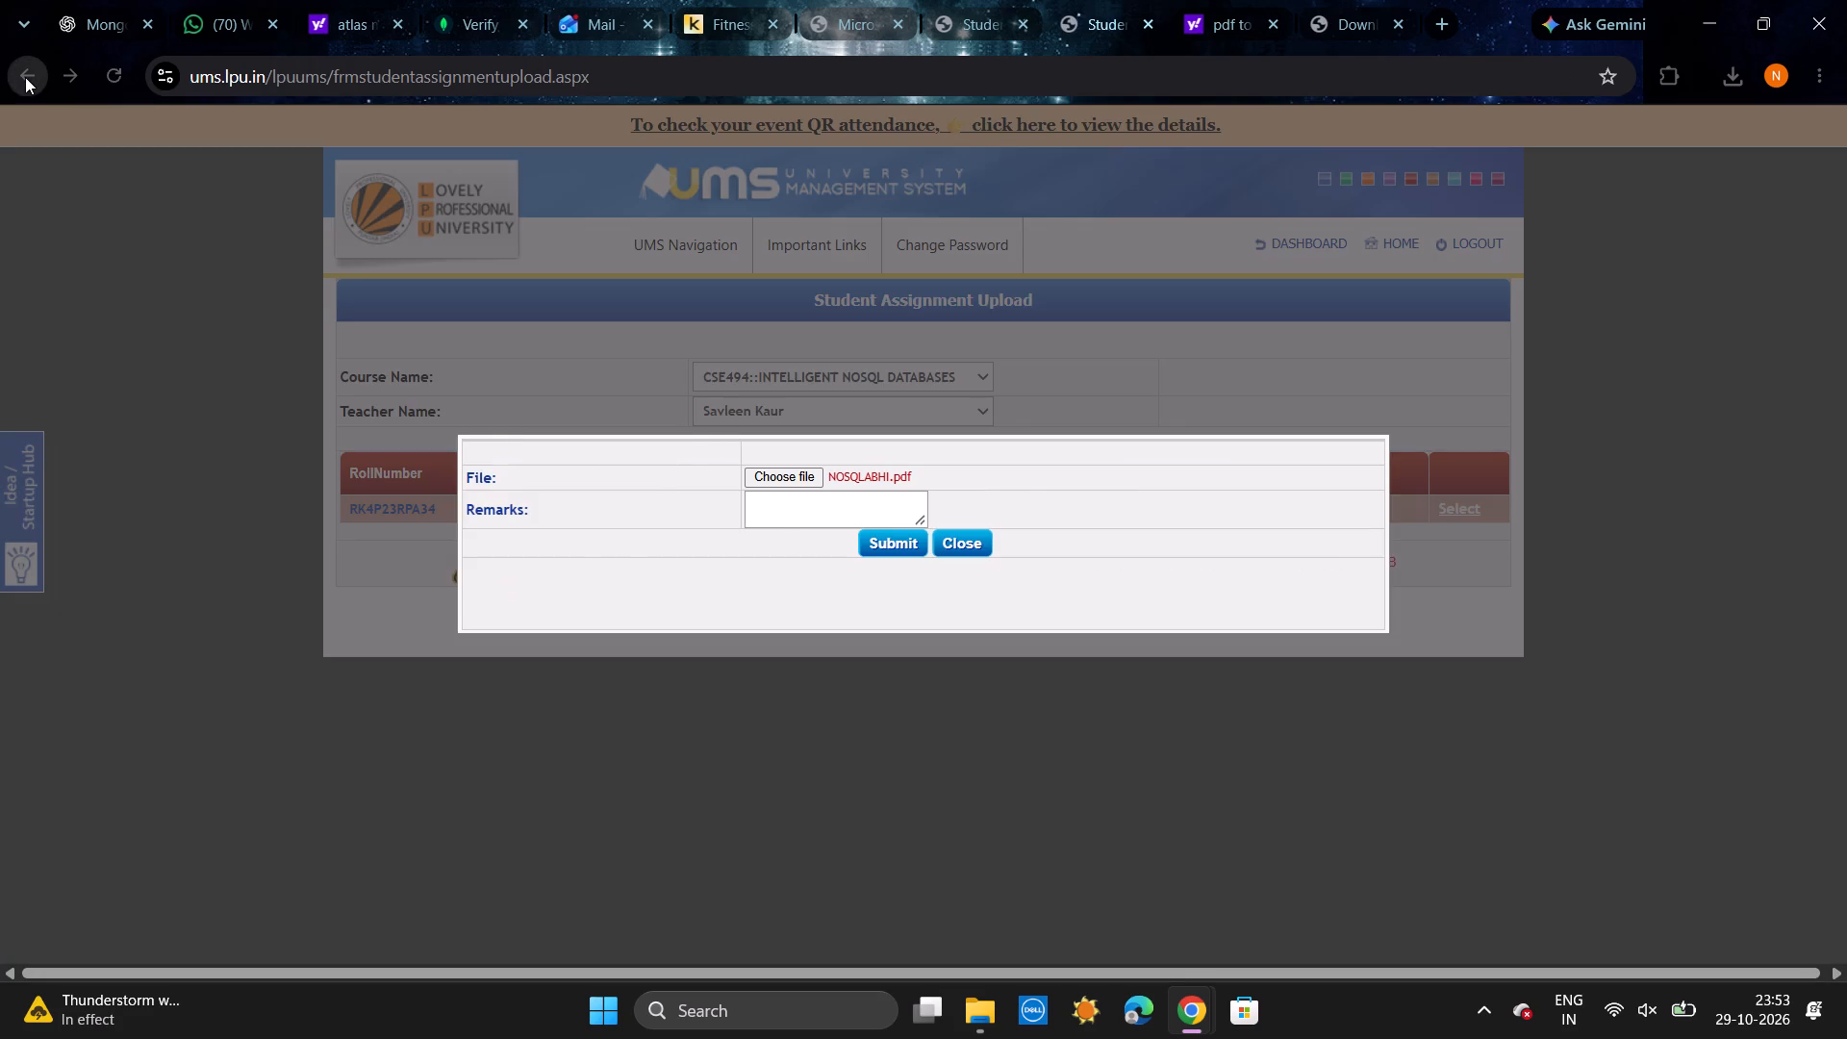
click(25, 77)
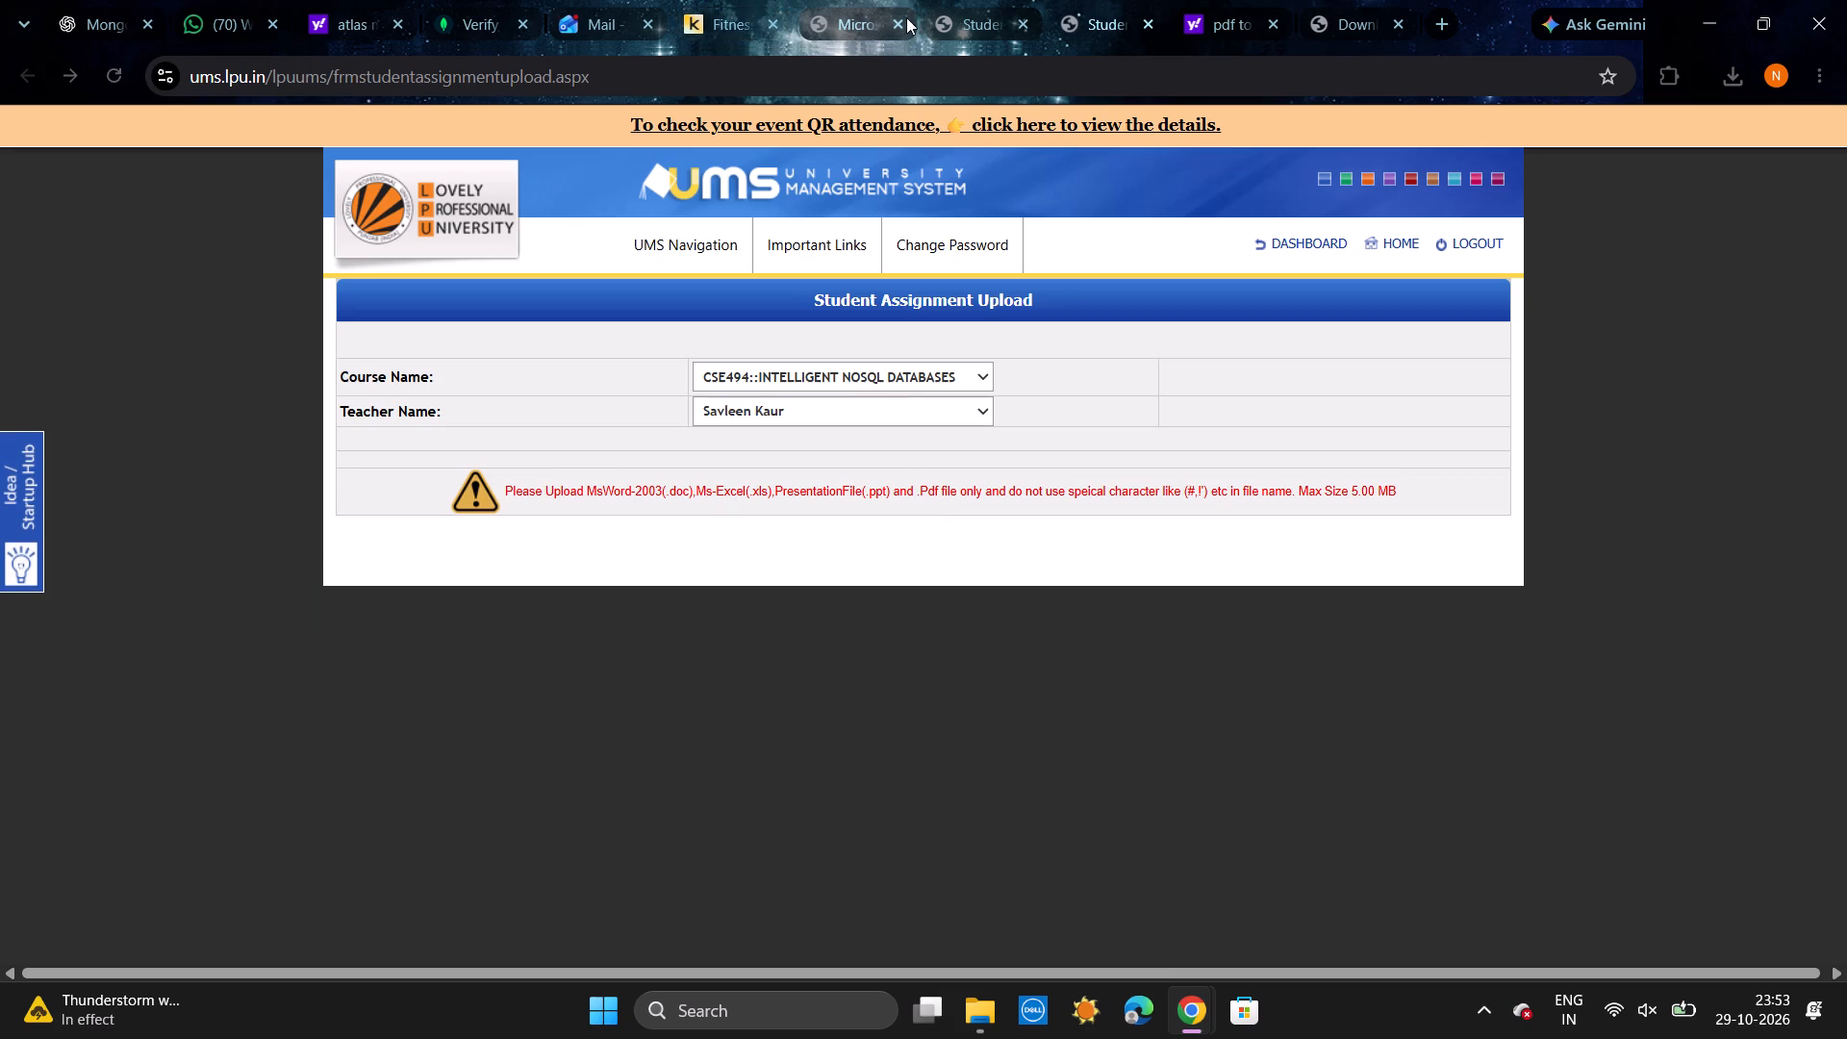
click(1146, 21)
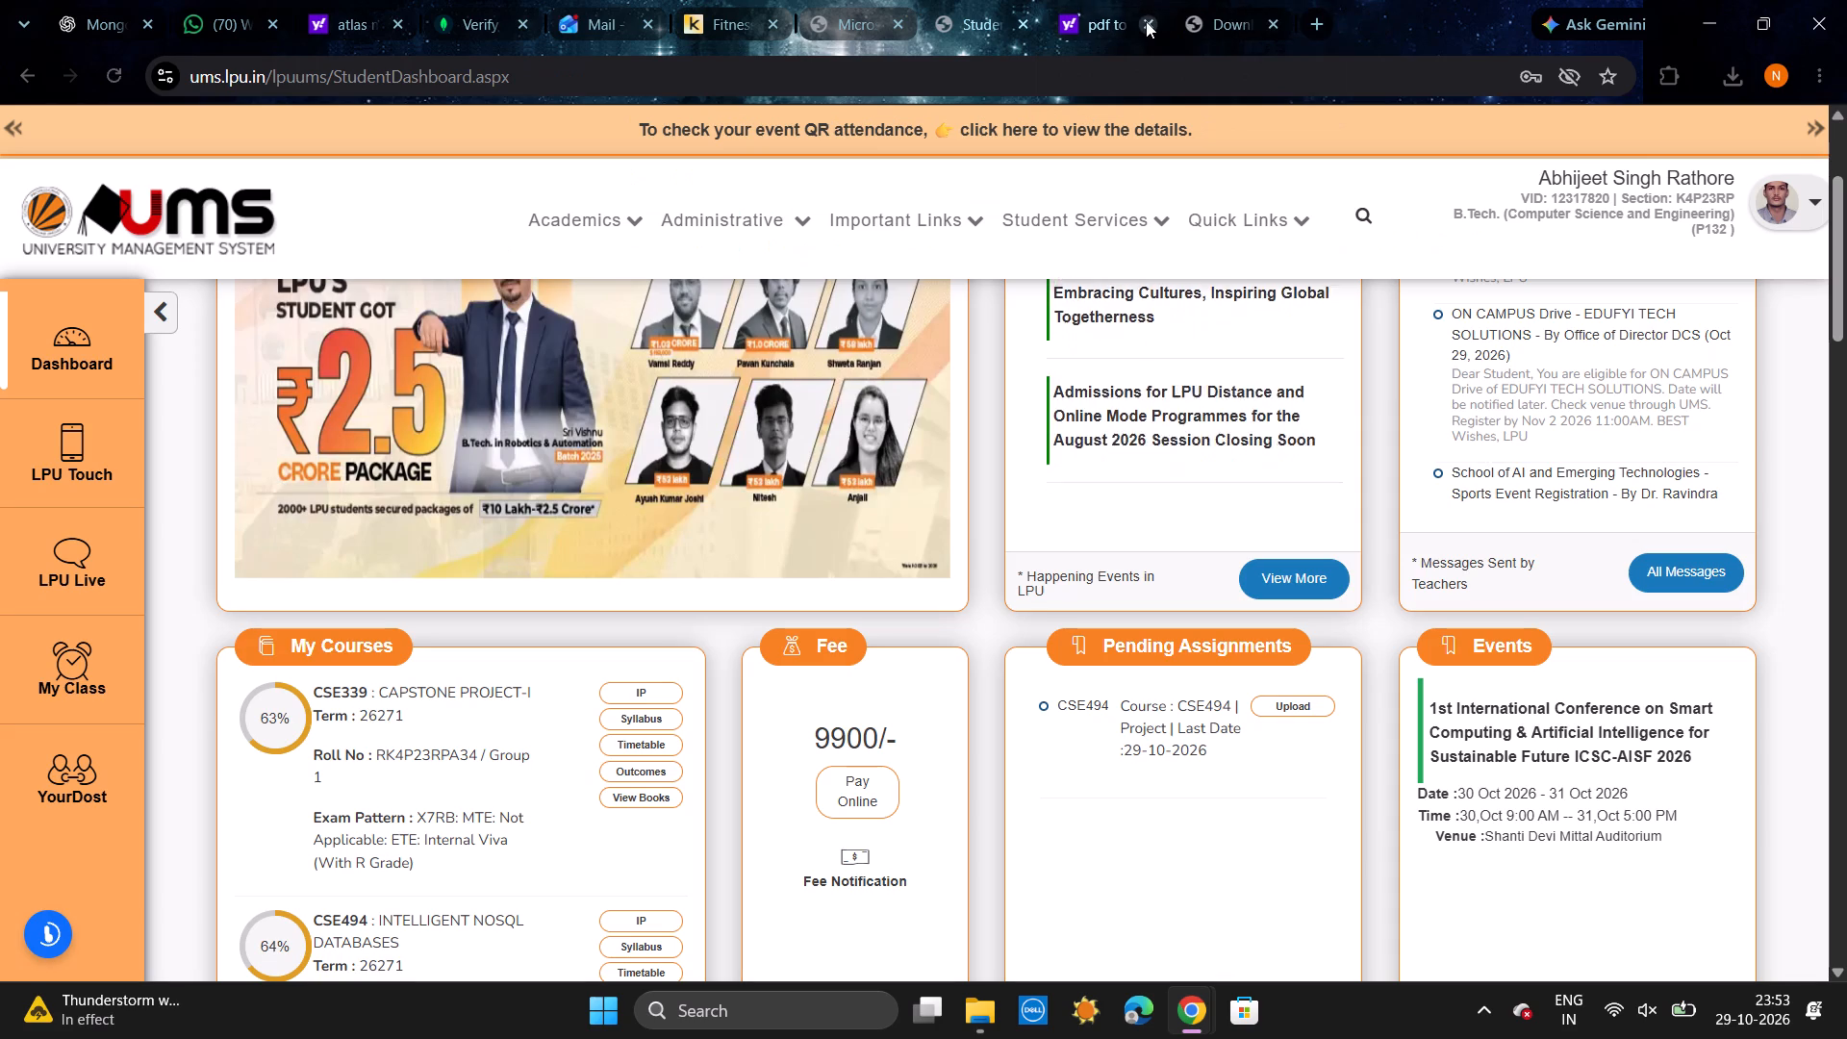
click(983, 865)
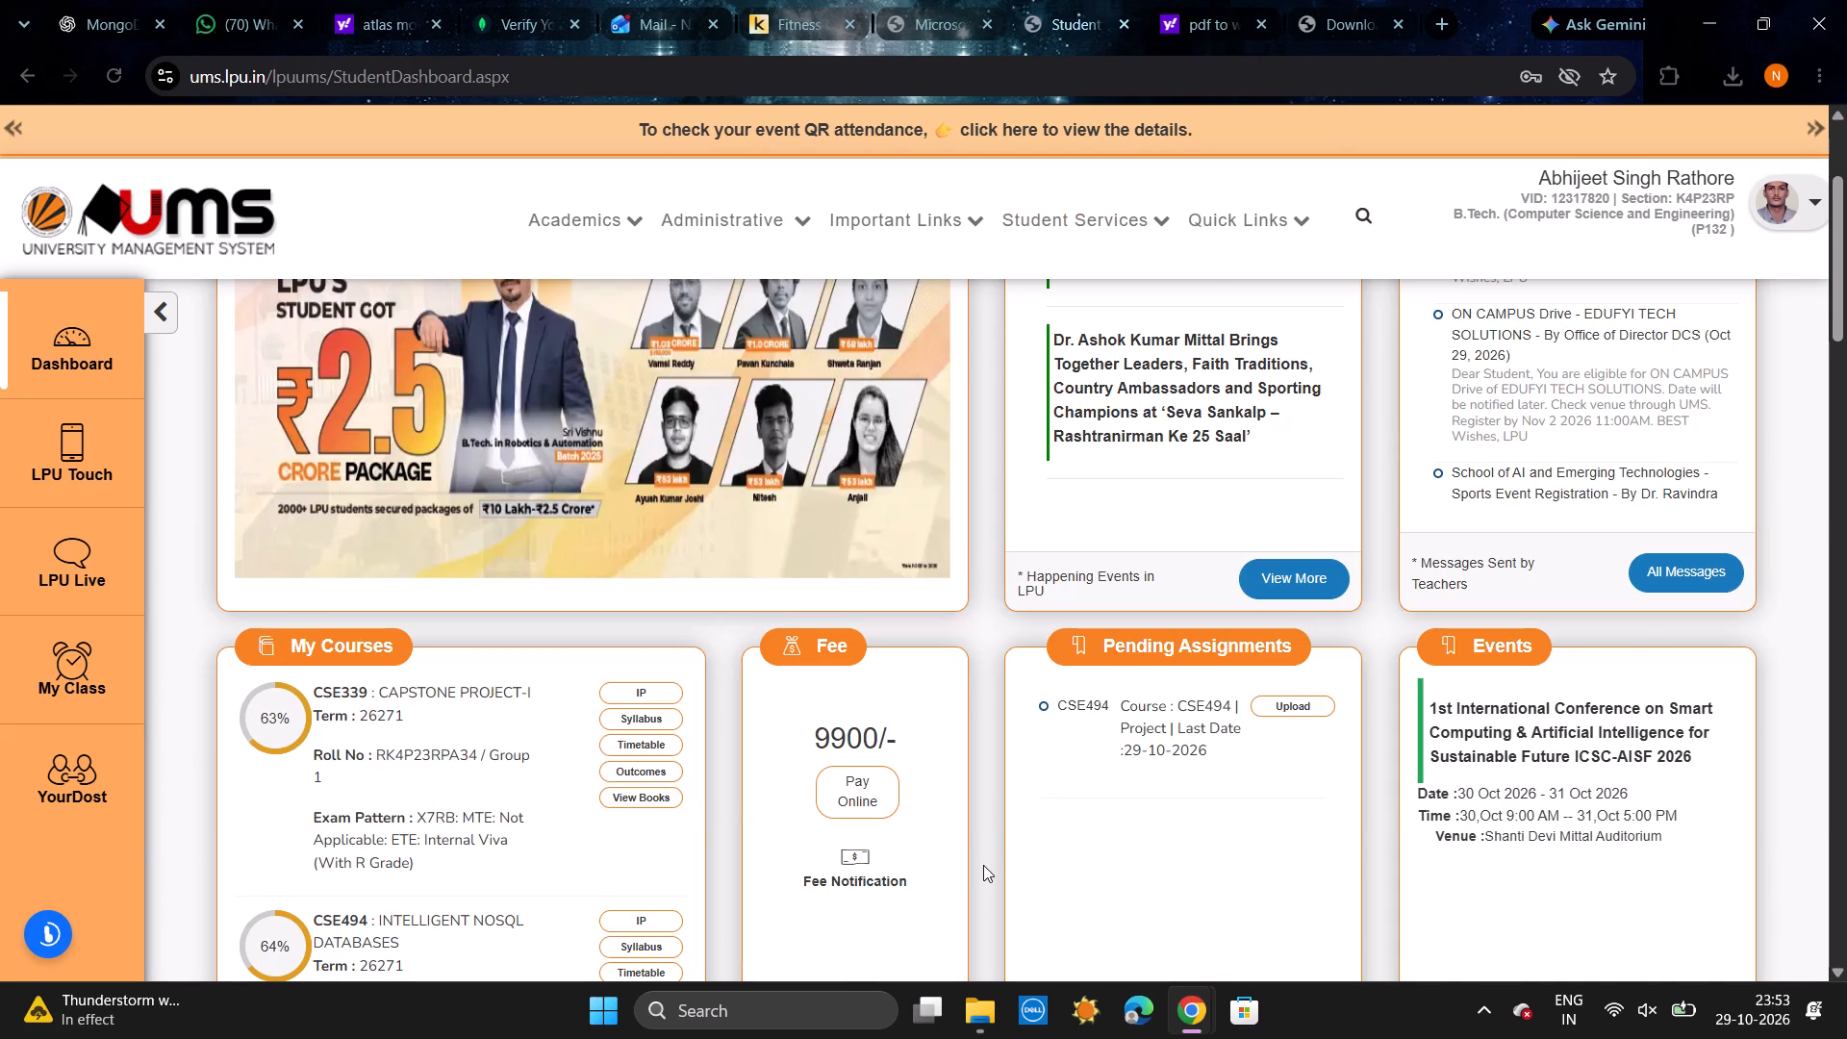
scroll(983, 865, up, 5)
Close the open browser and File Explorer windows, leaving only the desktop.
click(1816, 20)
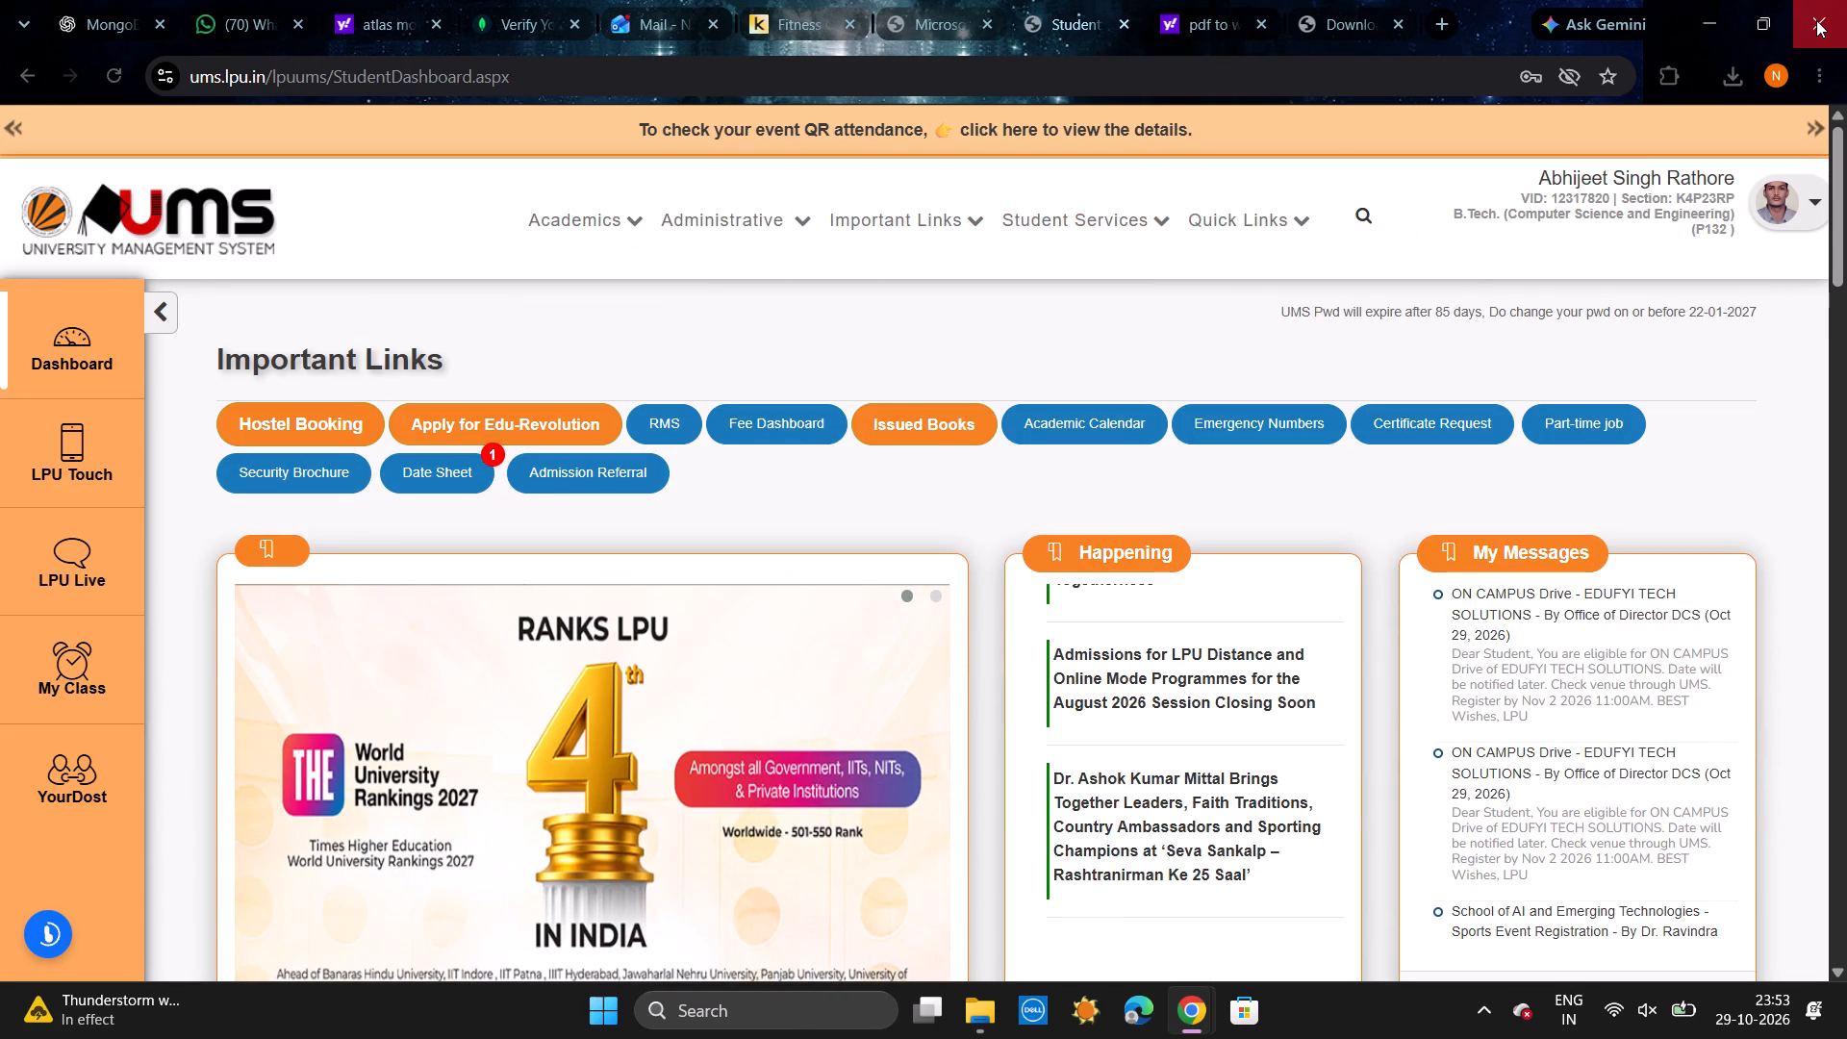
click(1816, 20)
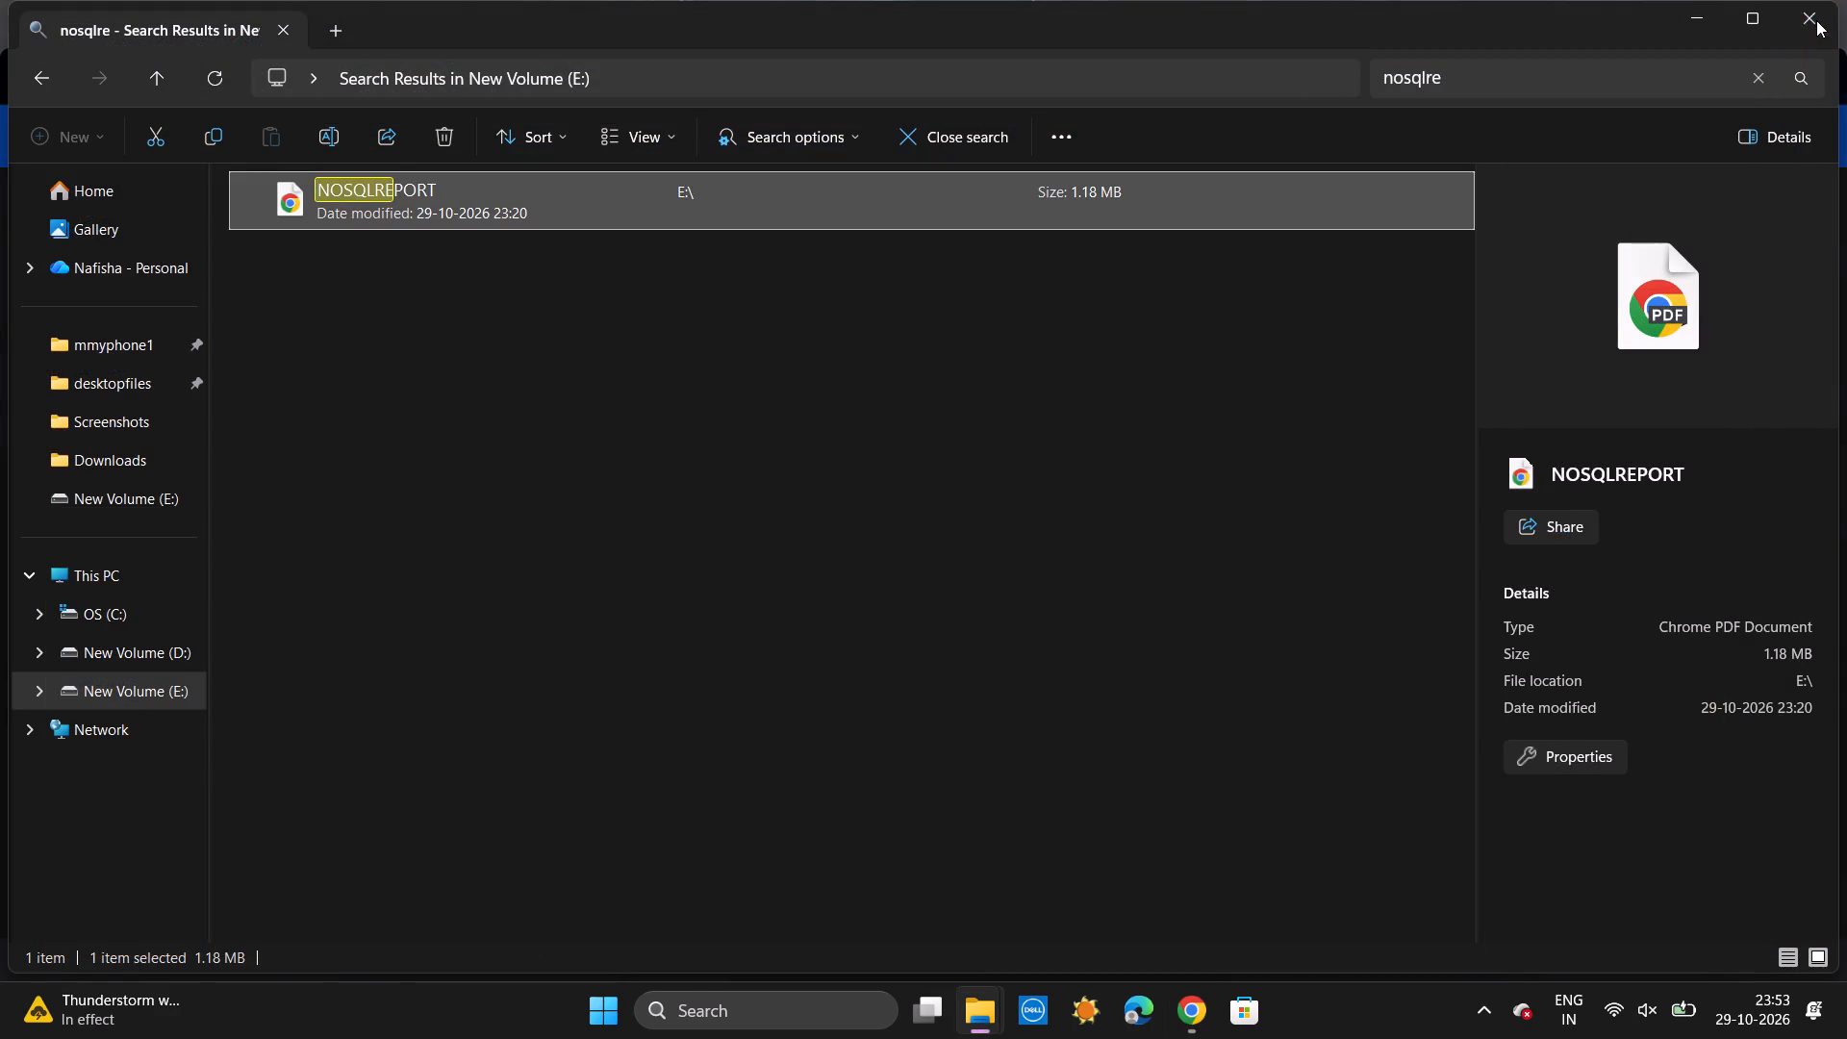
click(1816, 20)
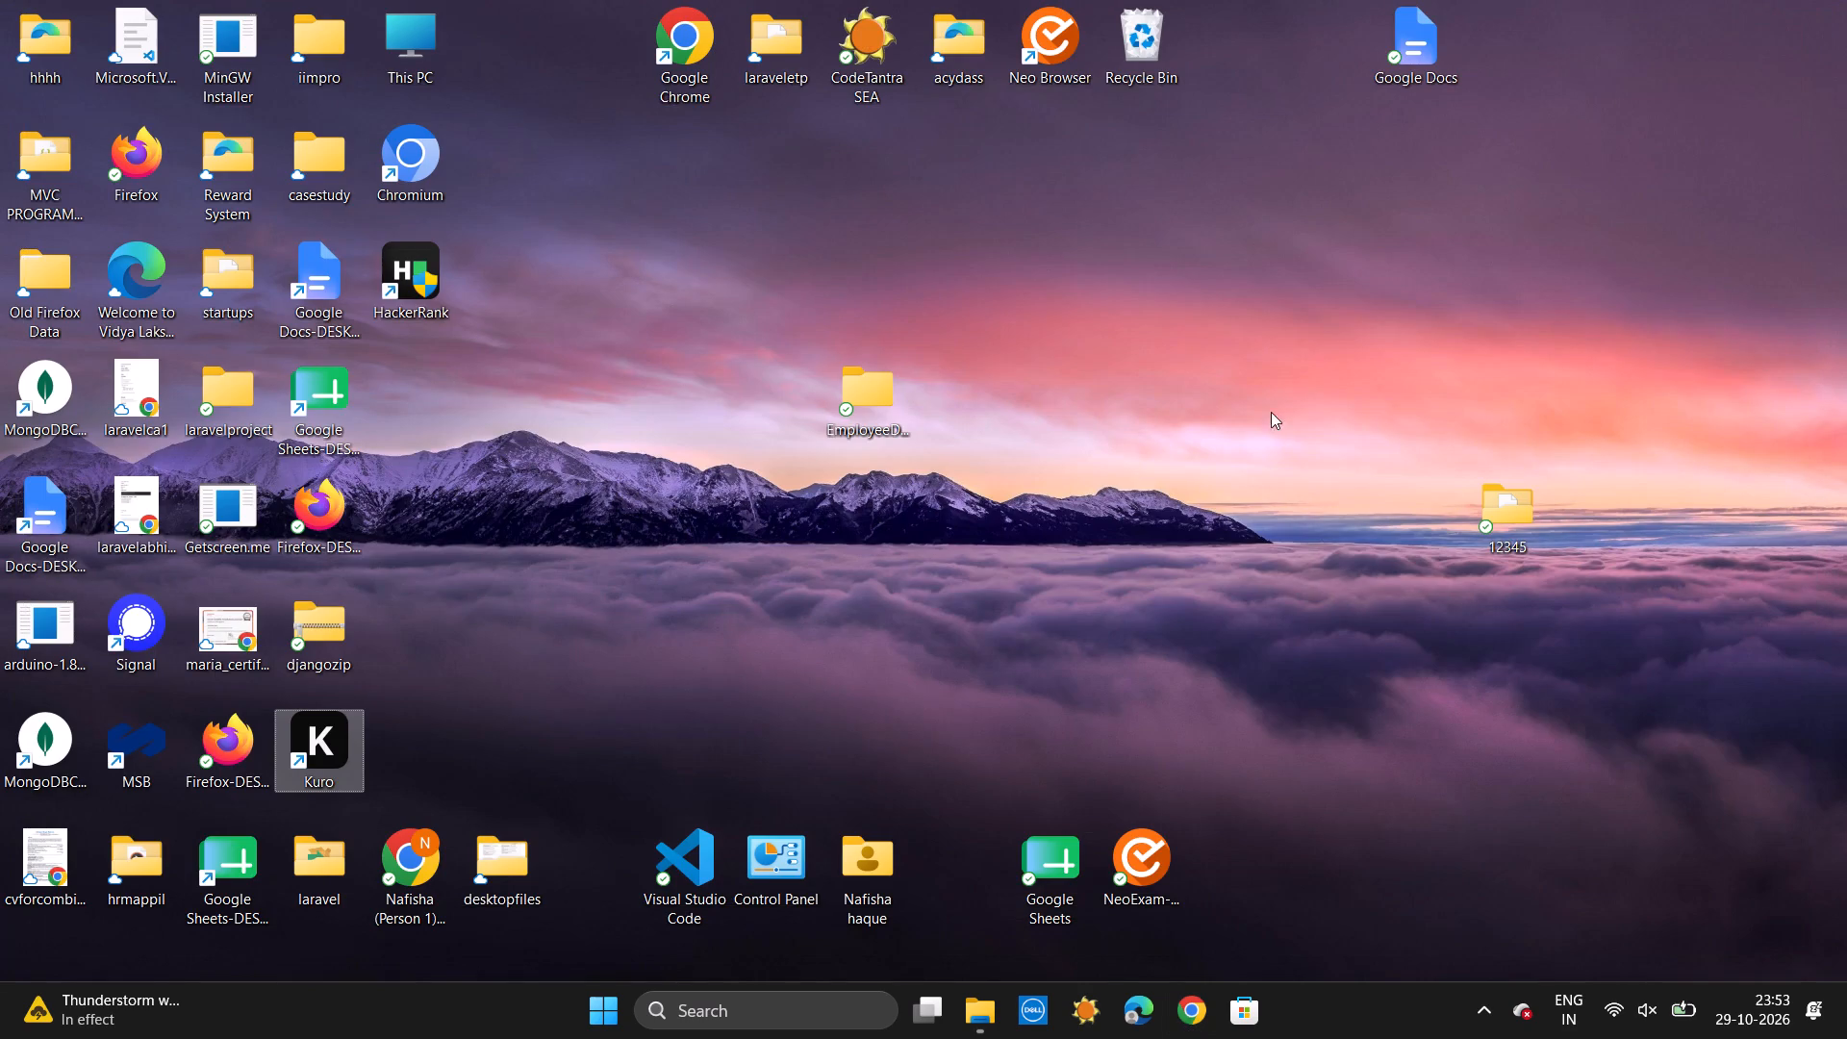
Launch the Kuro application from the desktop.
click(1227, 474)
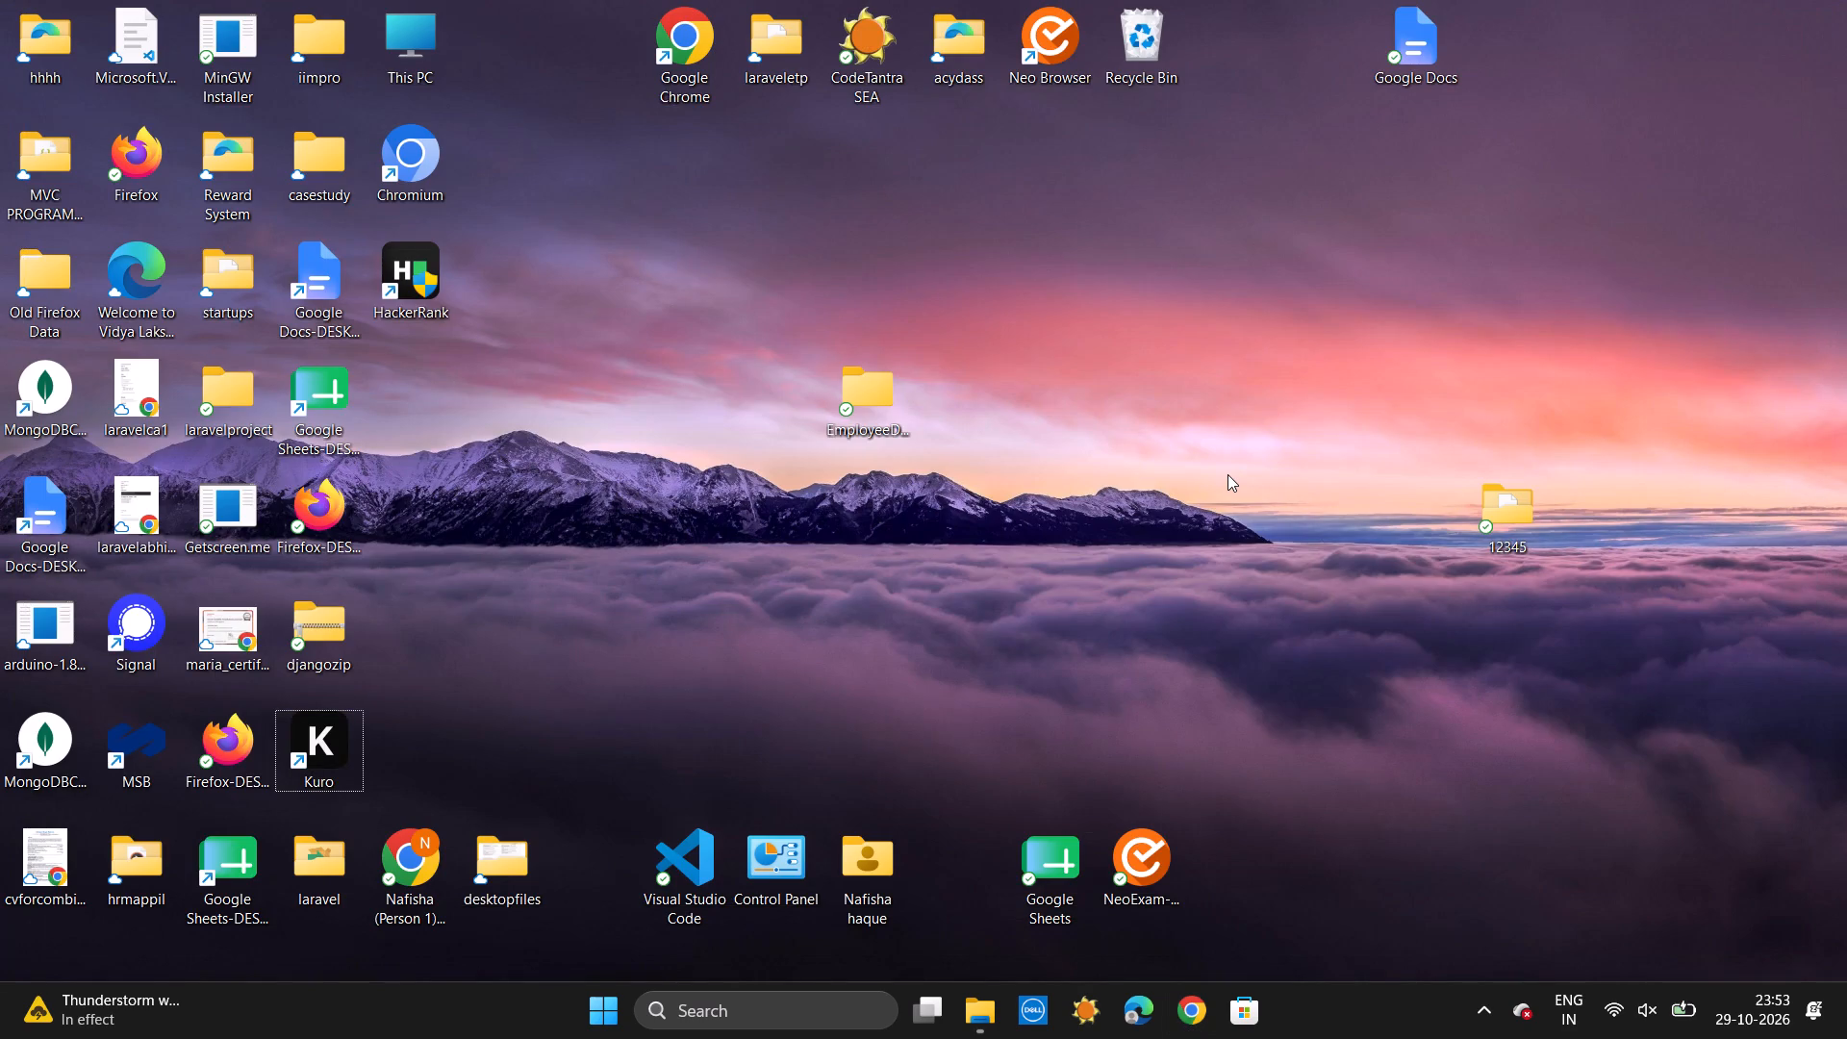
click(1227, 474)
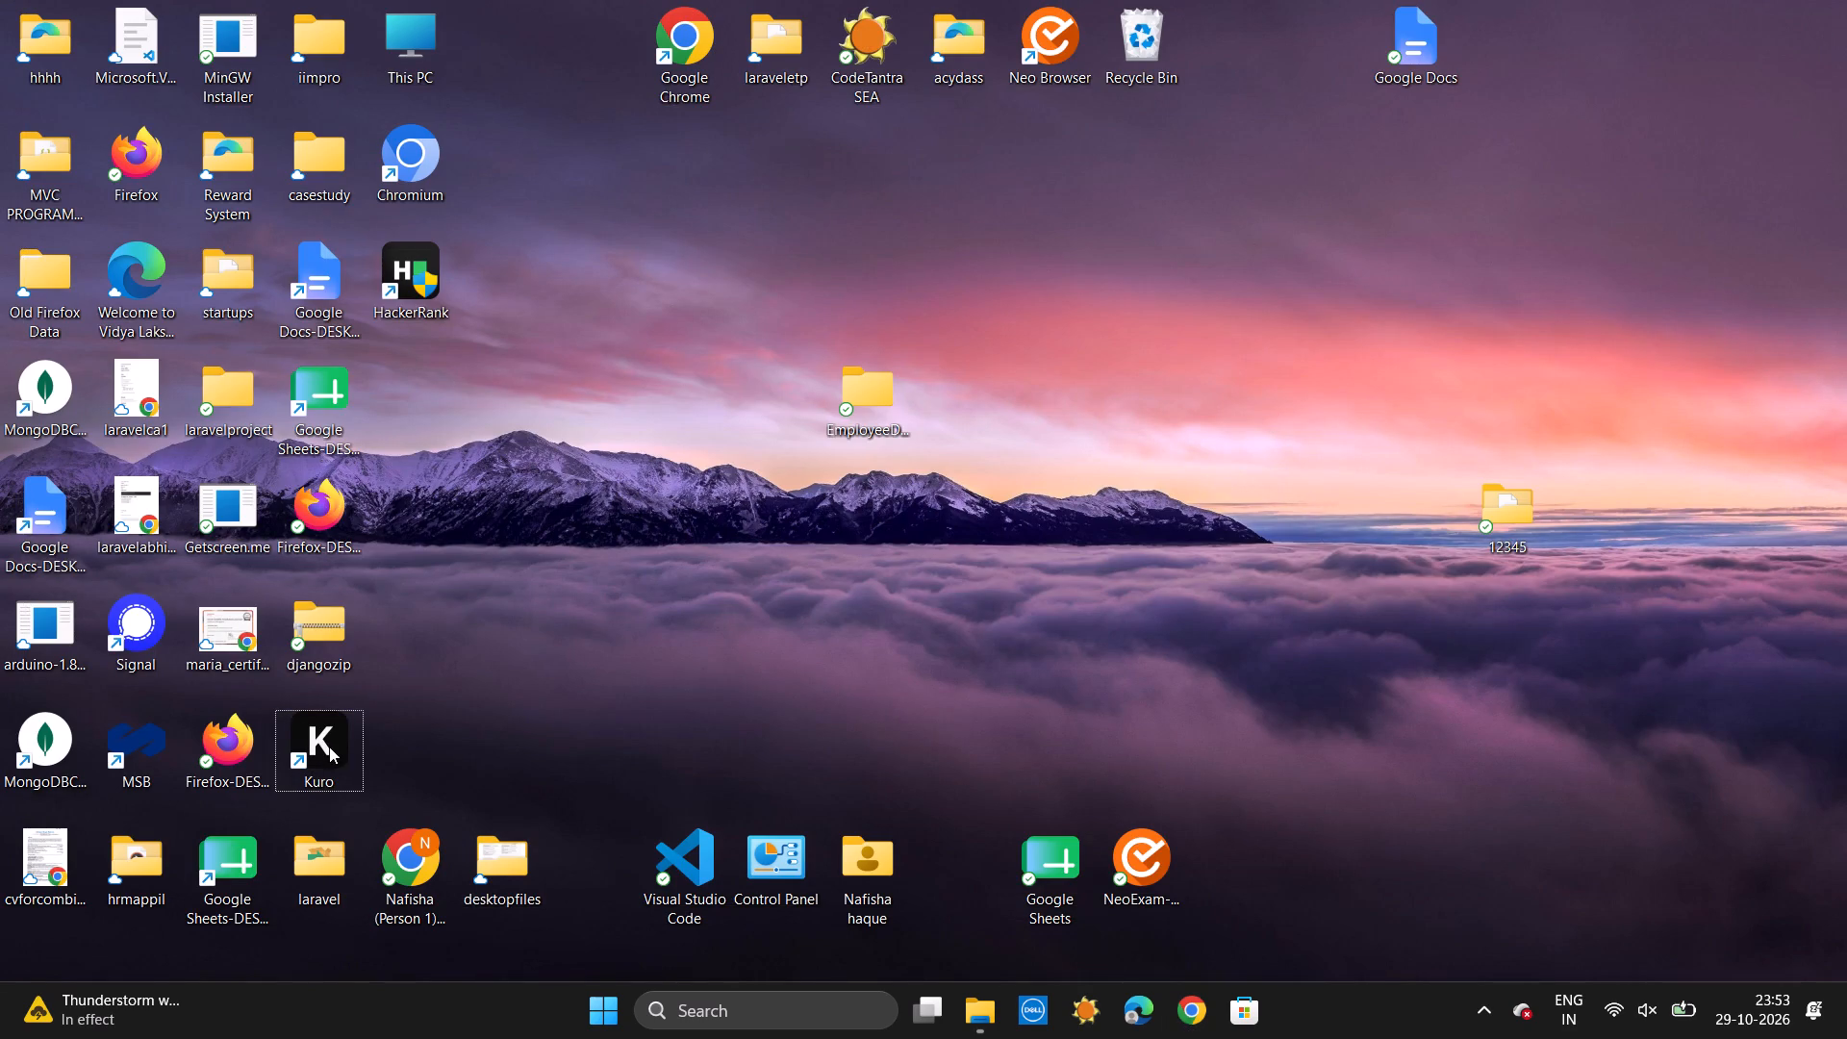
double_click(329, 747)
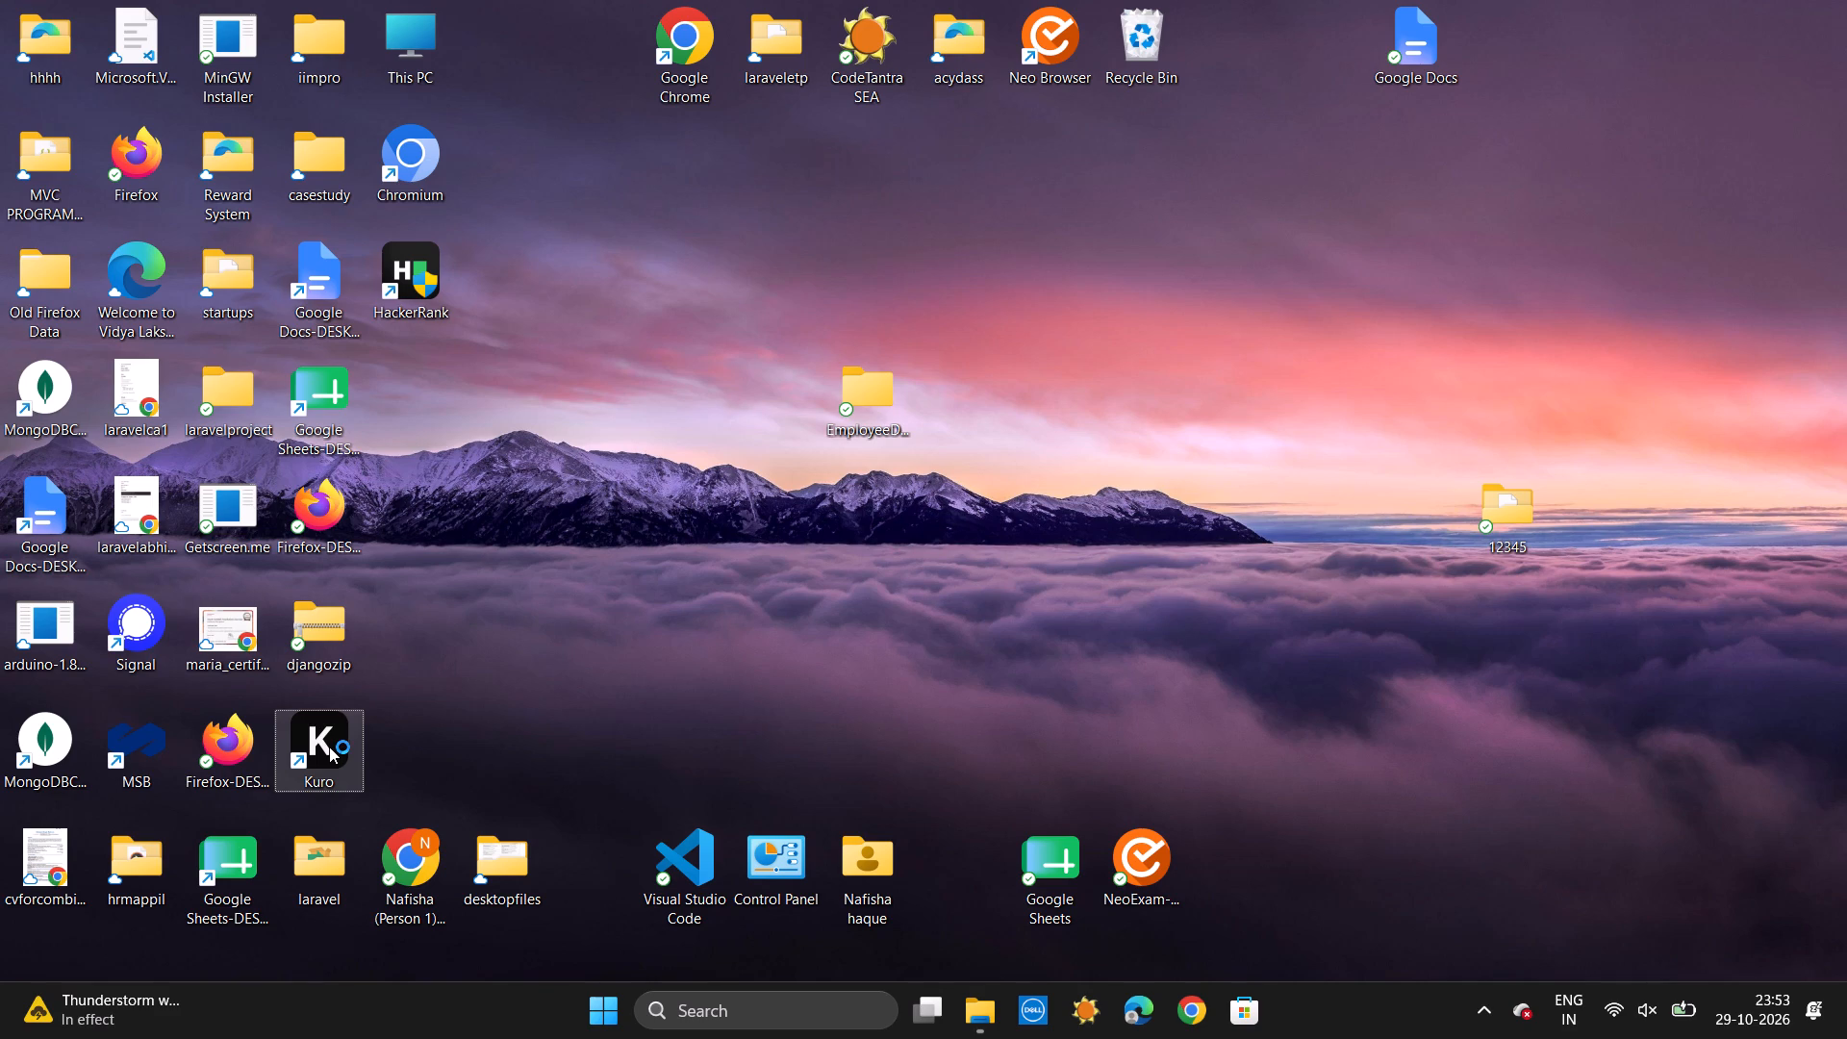